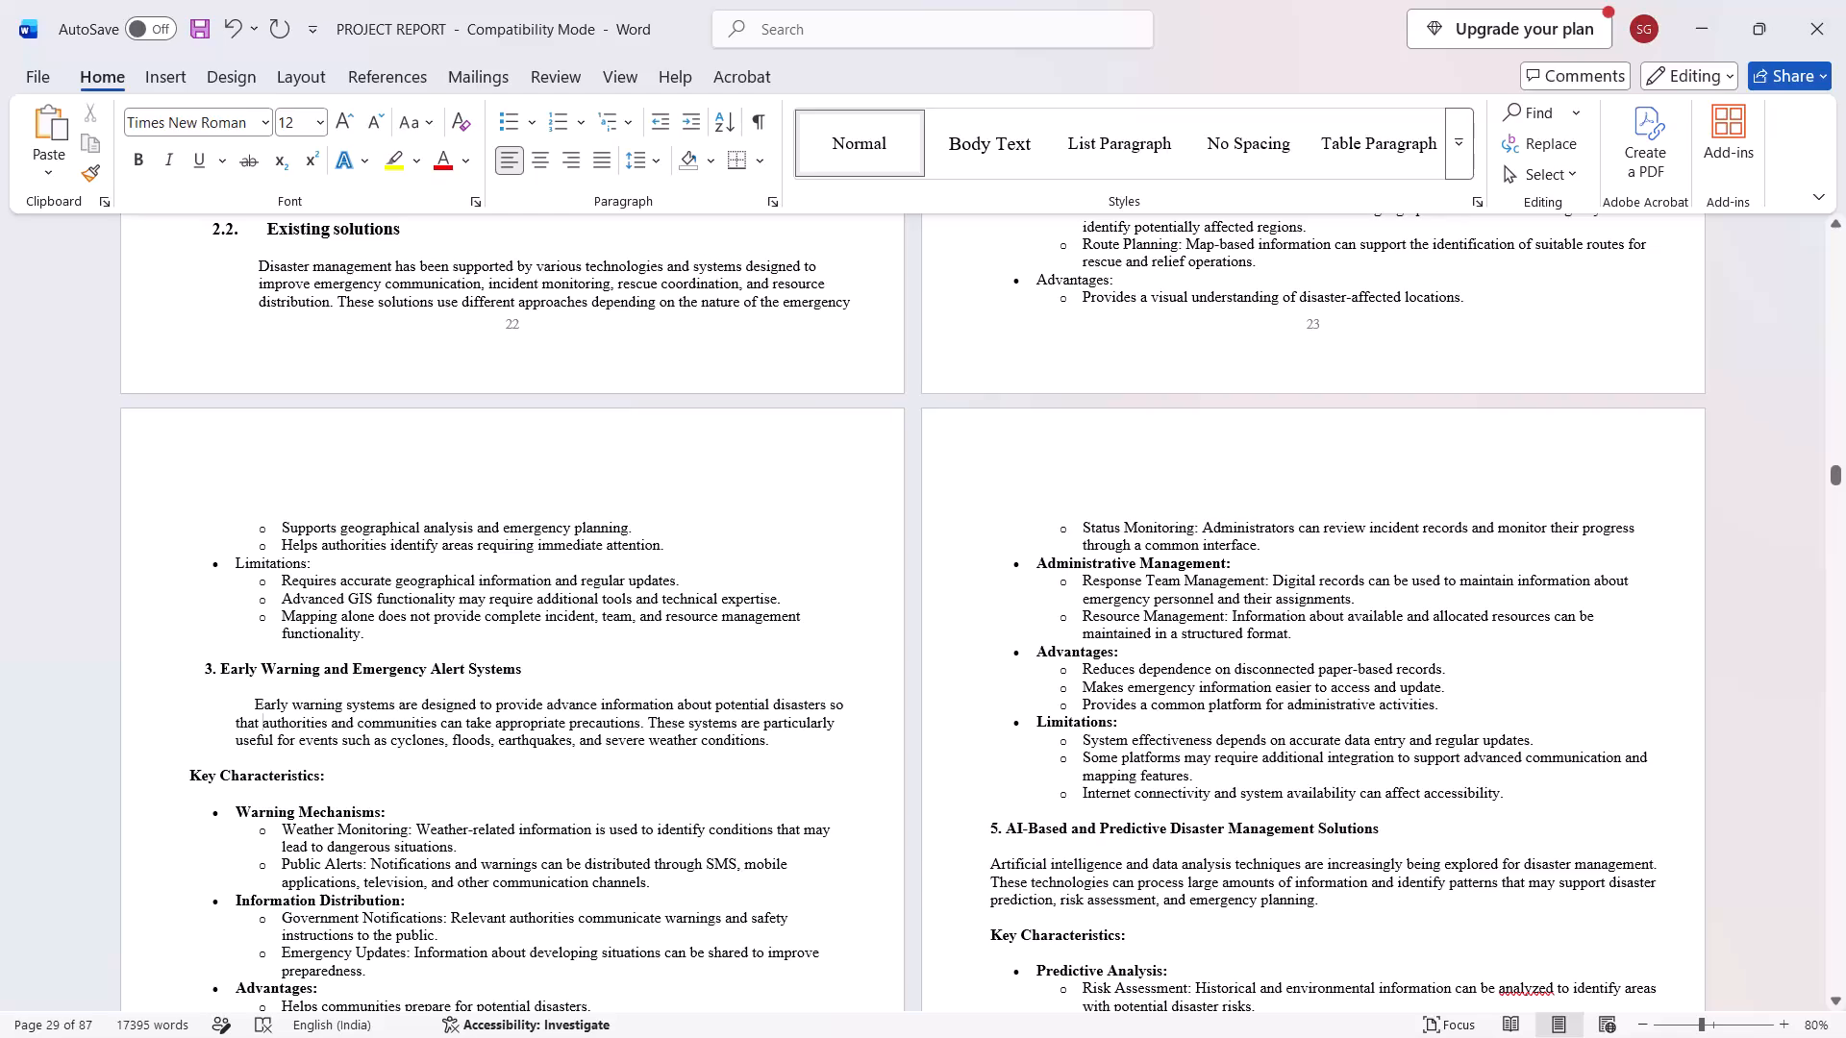
# Undo the last indent and clear all leading spaces and indentation from the paragraph under "3. Early Warning and Emergency Alert Systems".
pyautogui.hotkey('ctrl', 'z')
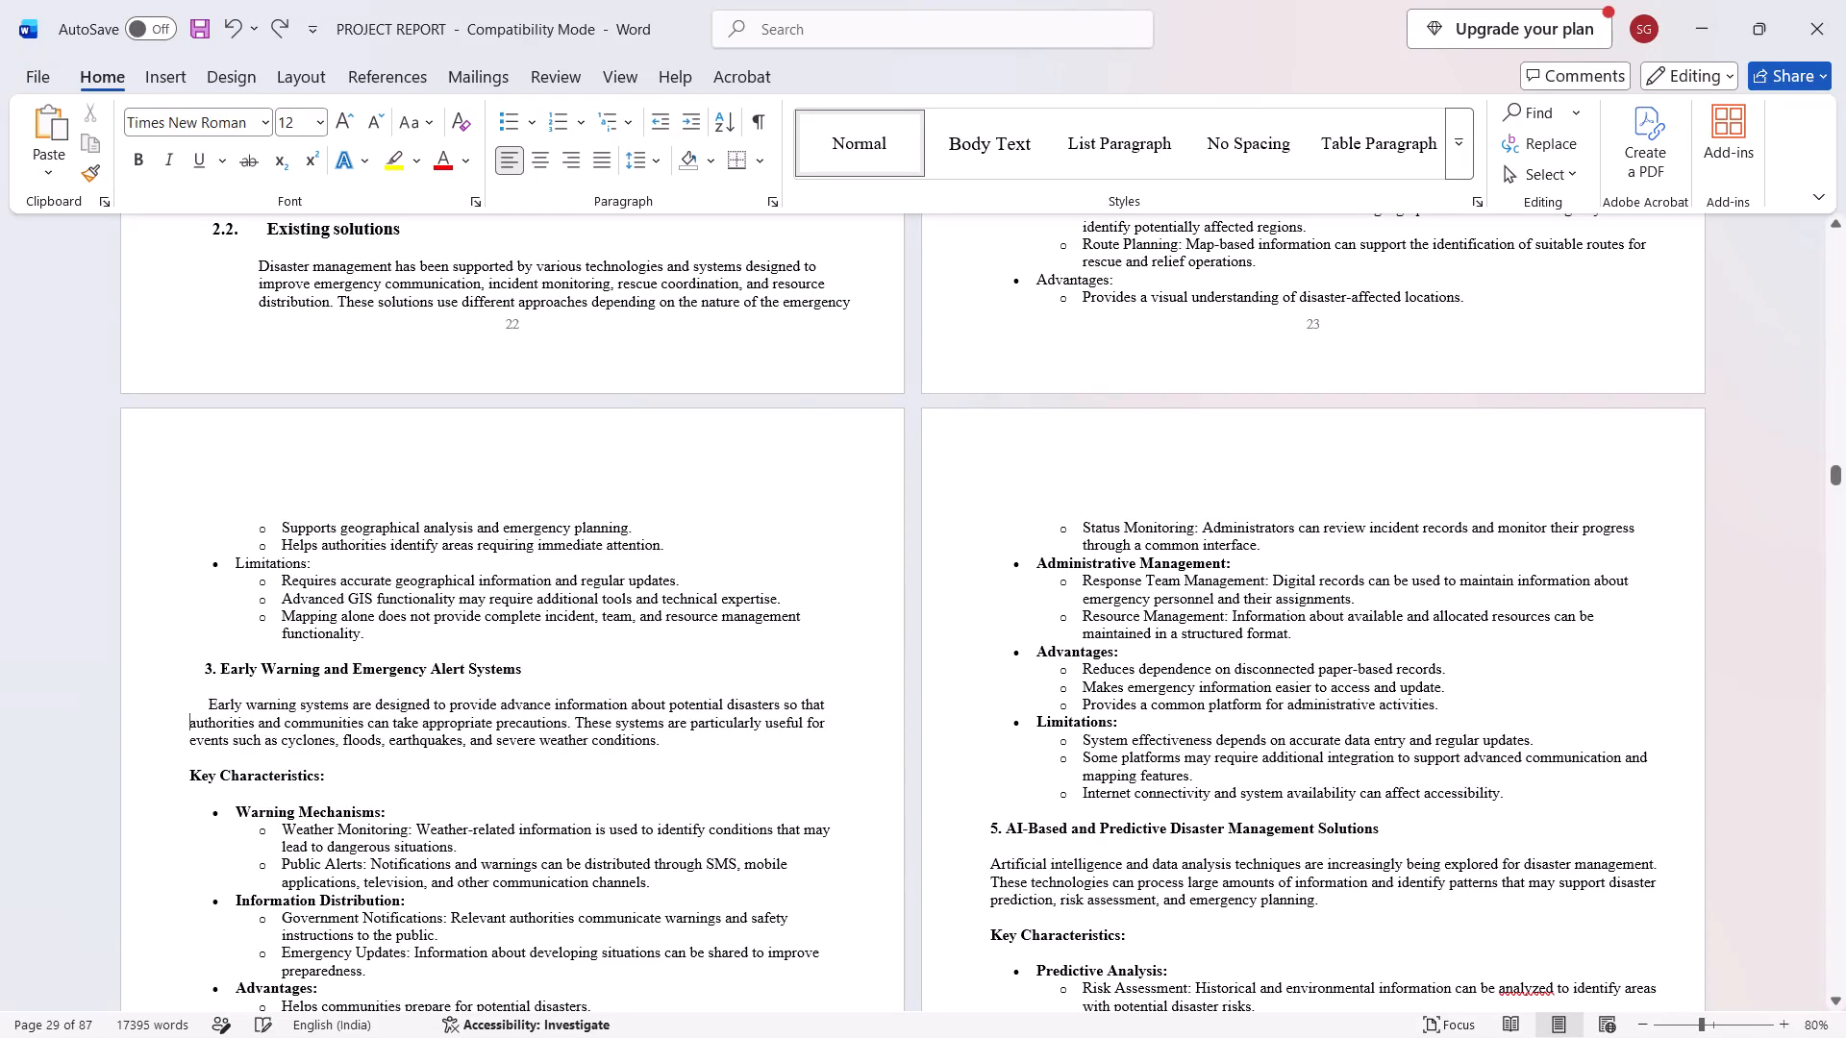
pyautogui.press('space')
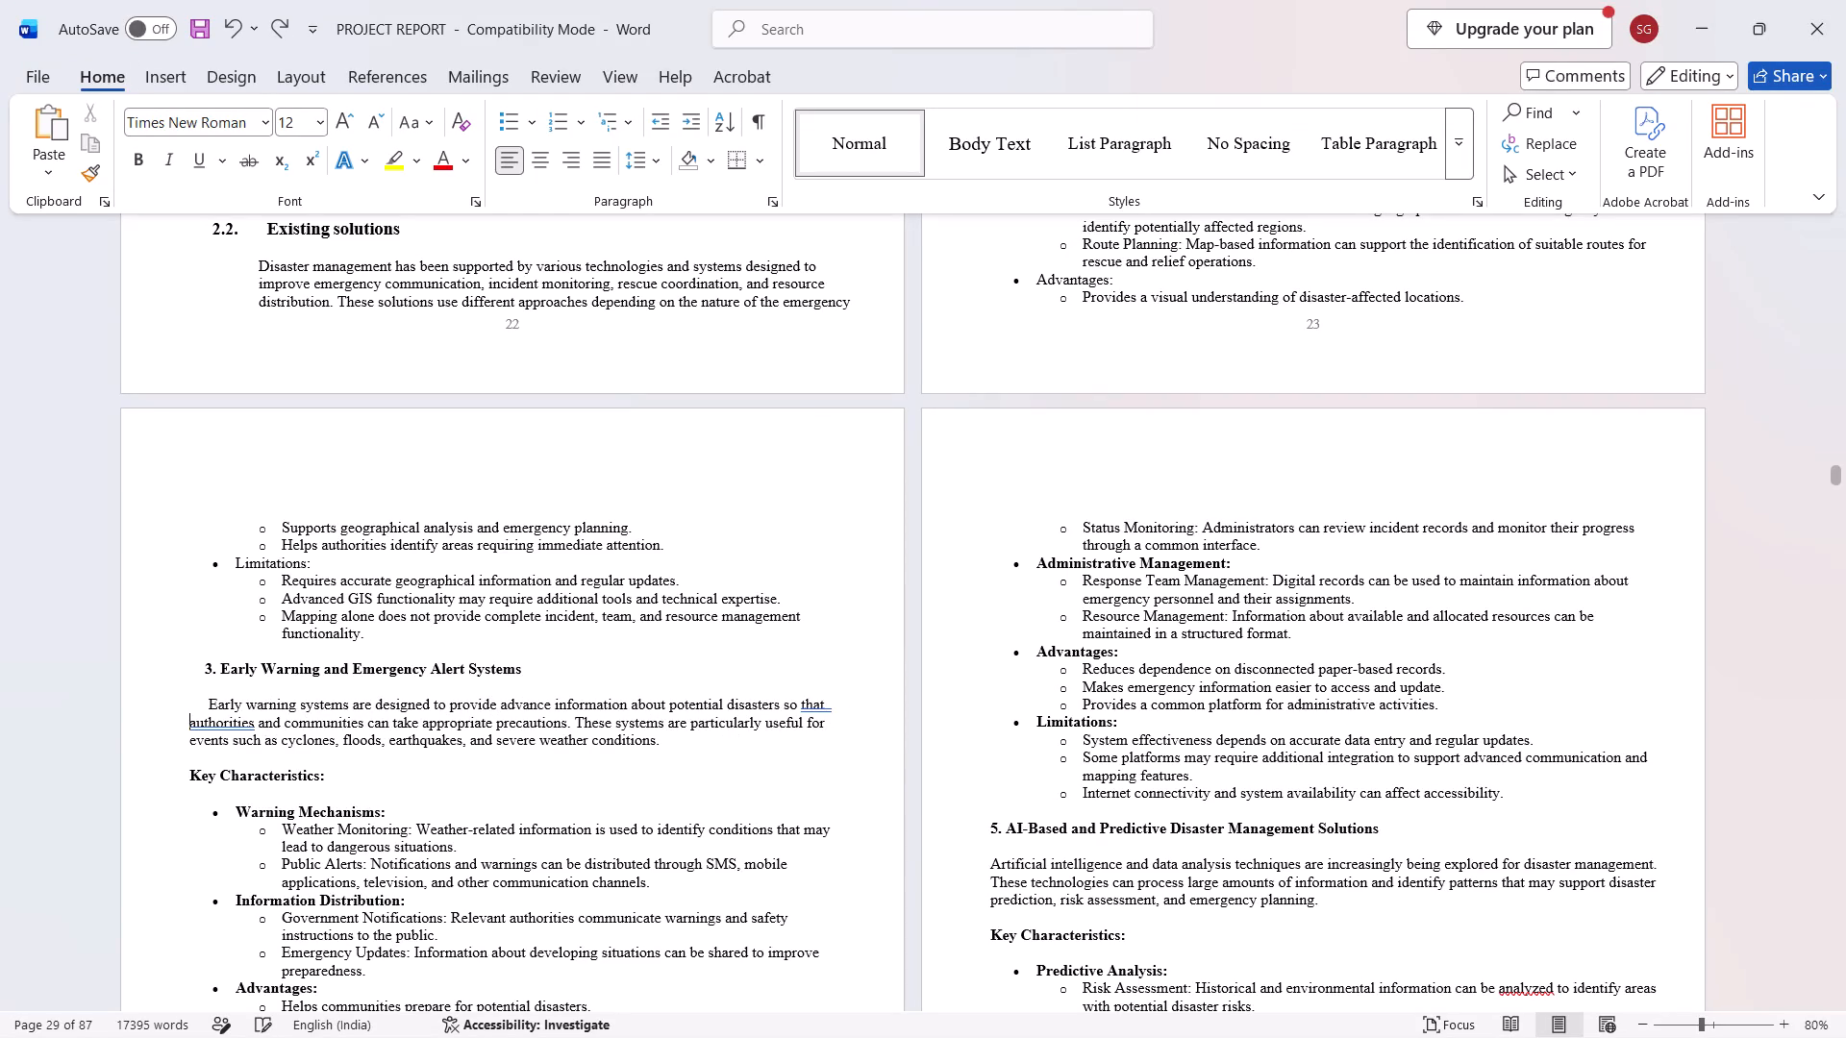
pyautogui.press('space')
pyautogui.click(192, 723)
pyautogui.press('Tab')
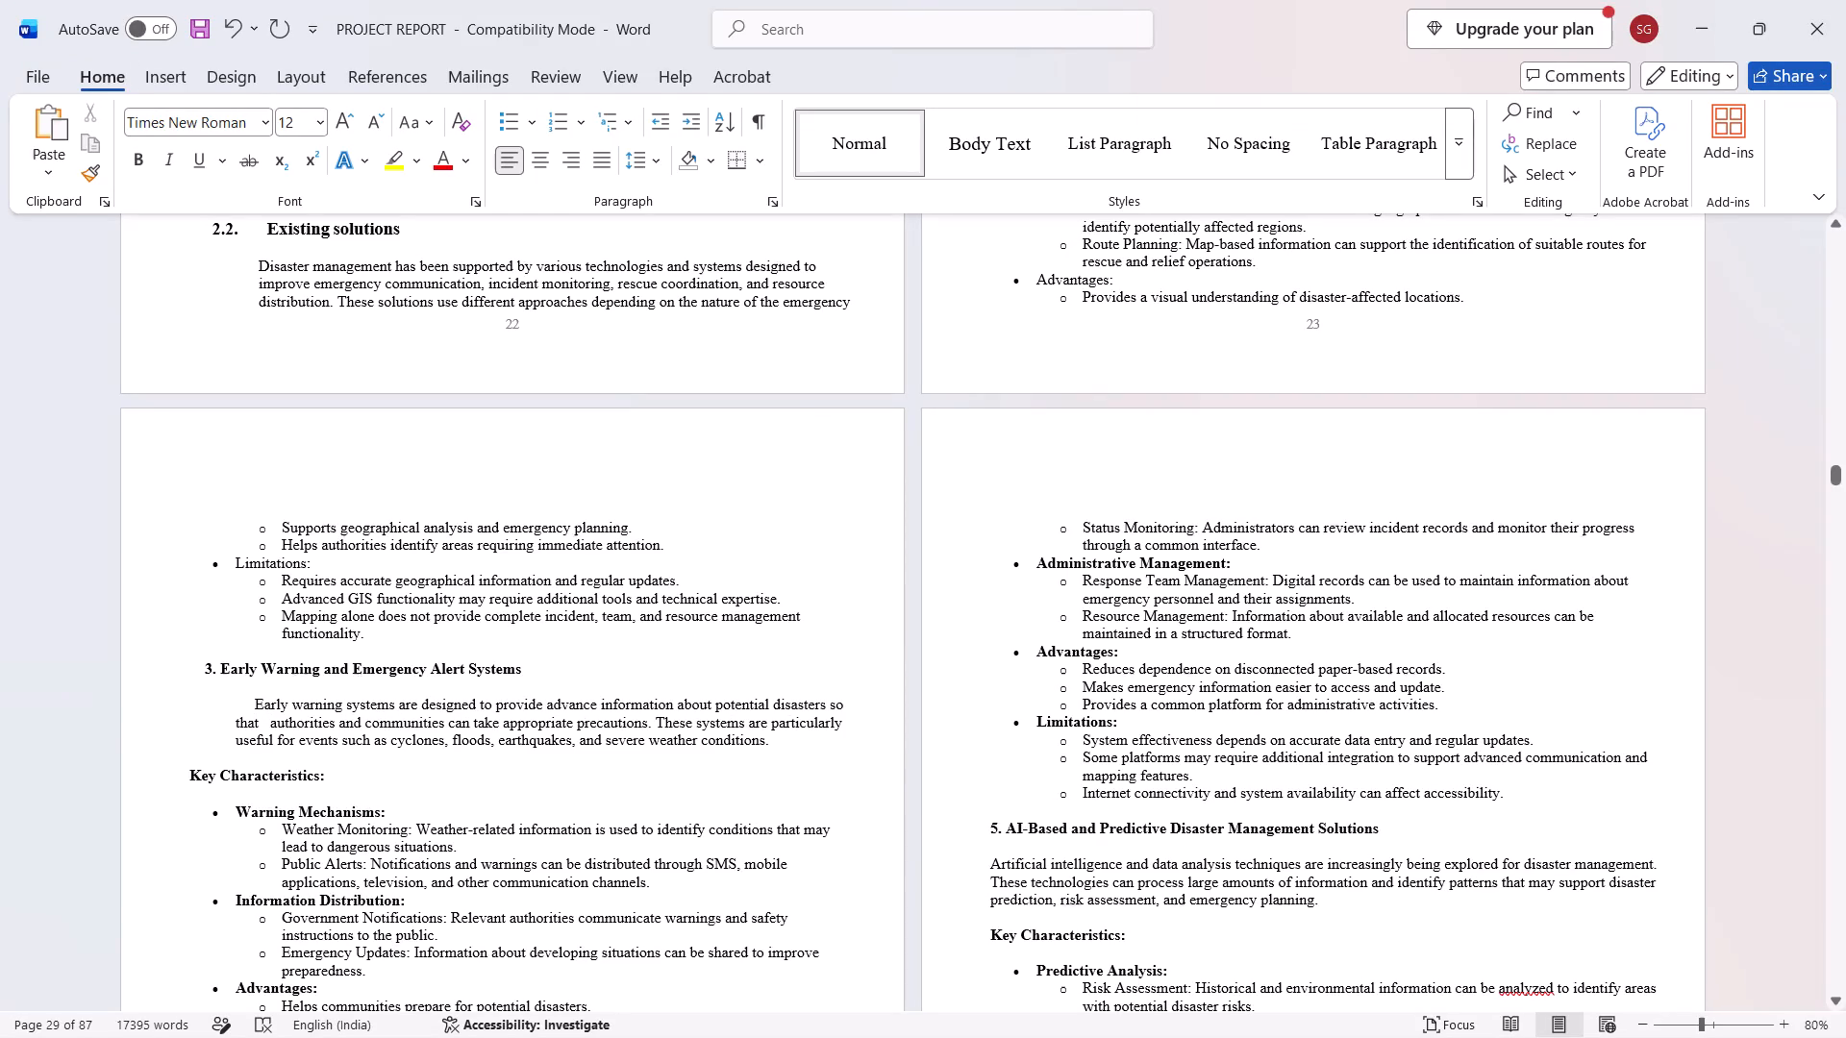
pyautogui.click(240, 709)
pyautogui.click(253, 707)
pyautogui.press('BackSpace')
pyautogui.press('BackSpace')
pyautogui.press('BackSpace')
pyautogui.press('BackSpace')
pyautogui.press('BackSpace')
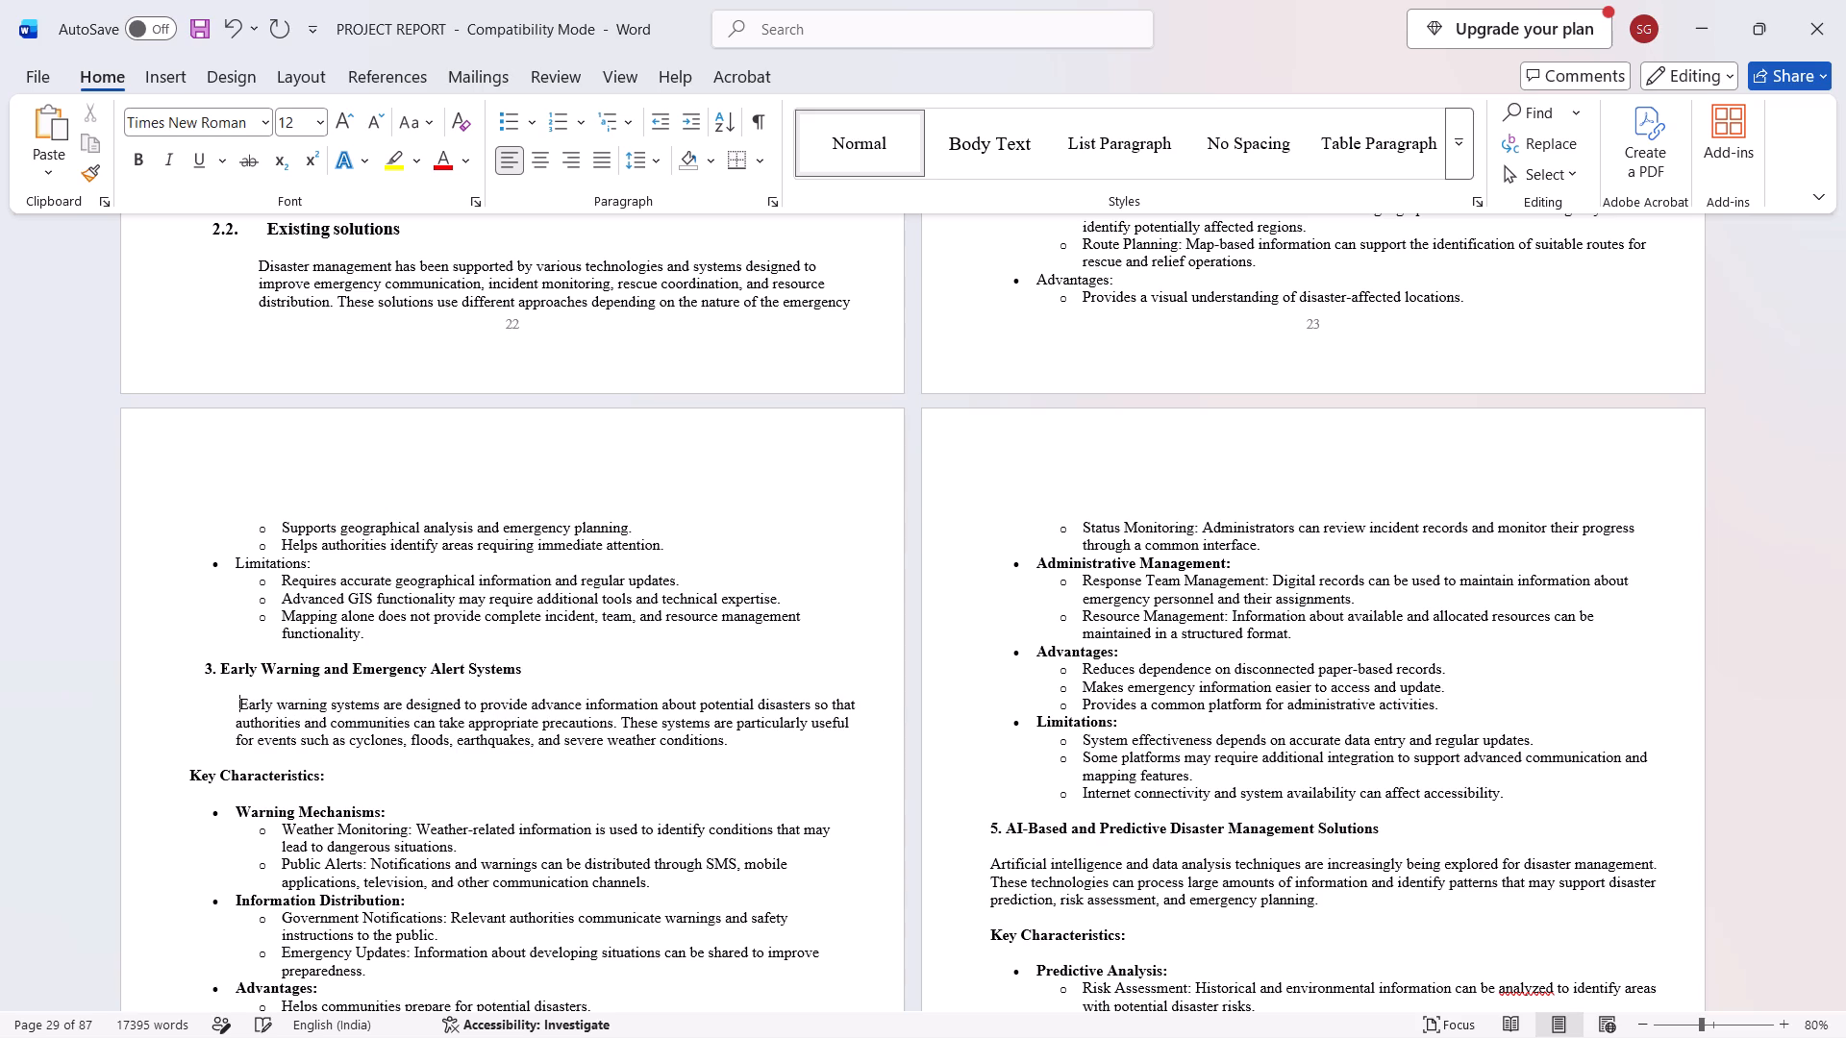
pyautogui.press('BackSpace')
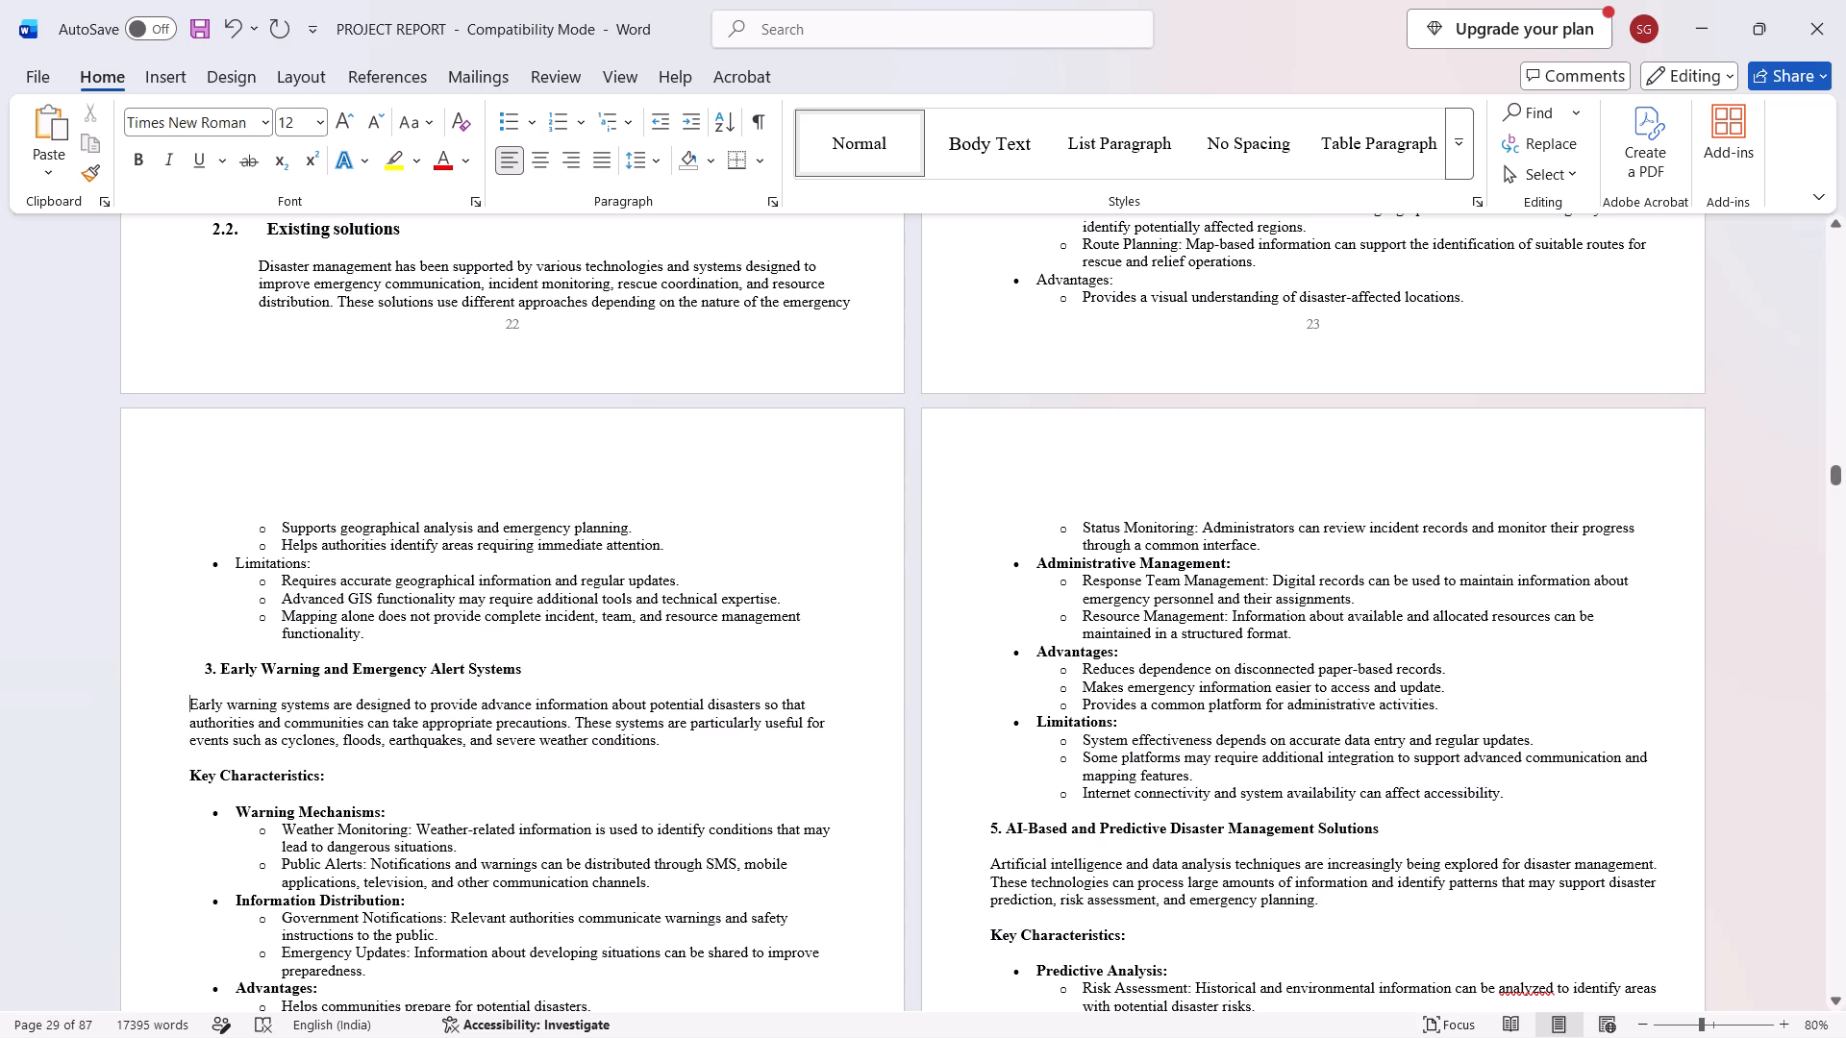
# Indent every line of the paragraph under "3. Early Warning and Emergency Alert Systems" evenly by one tab stop.
pyautogui.press('Tab')
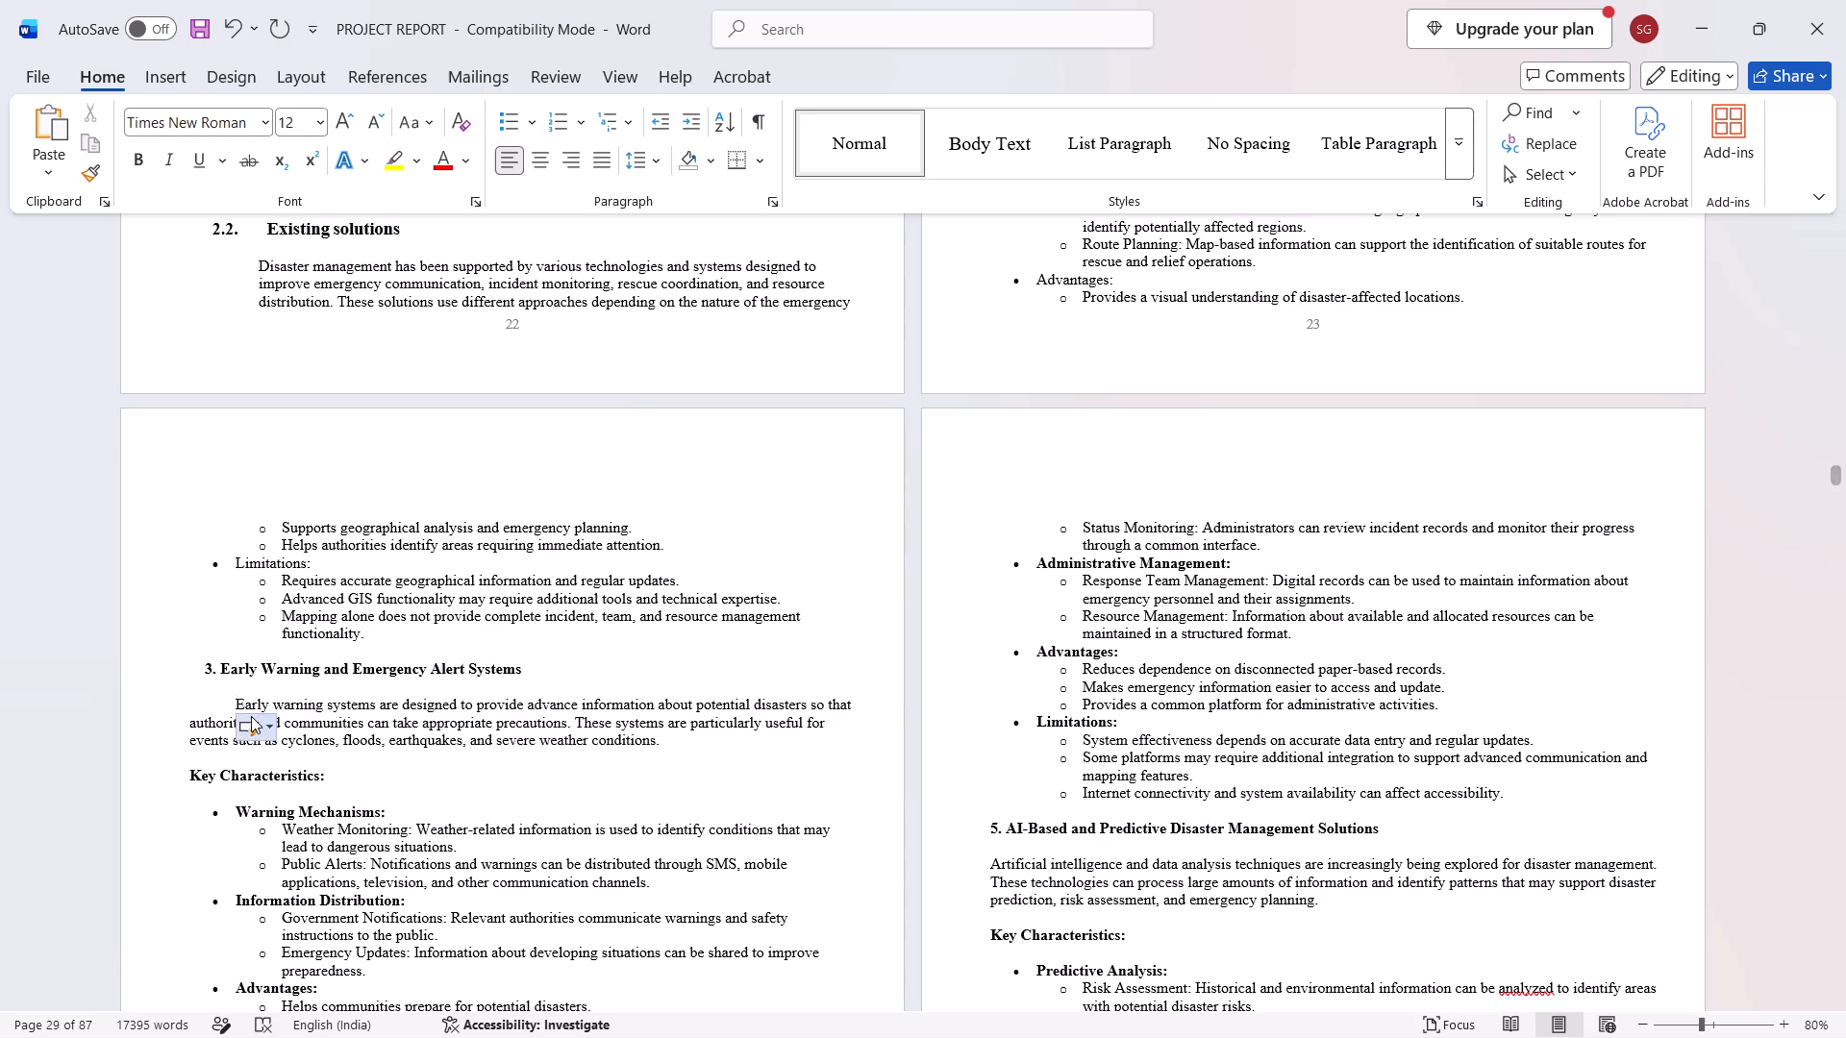
pyautogui.click(269, 727)
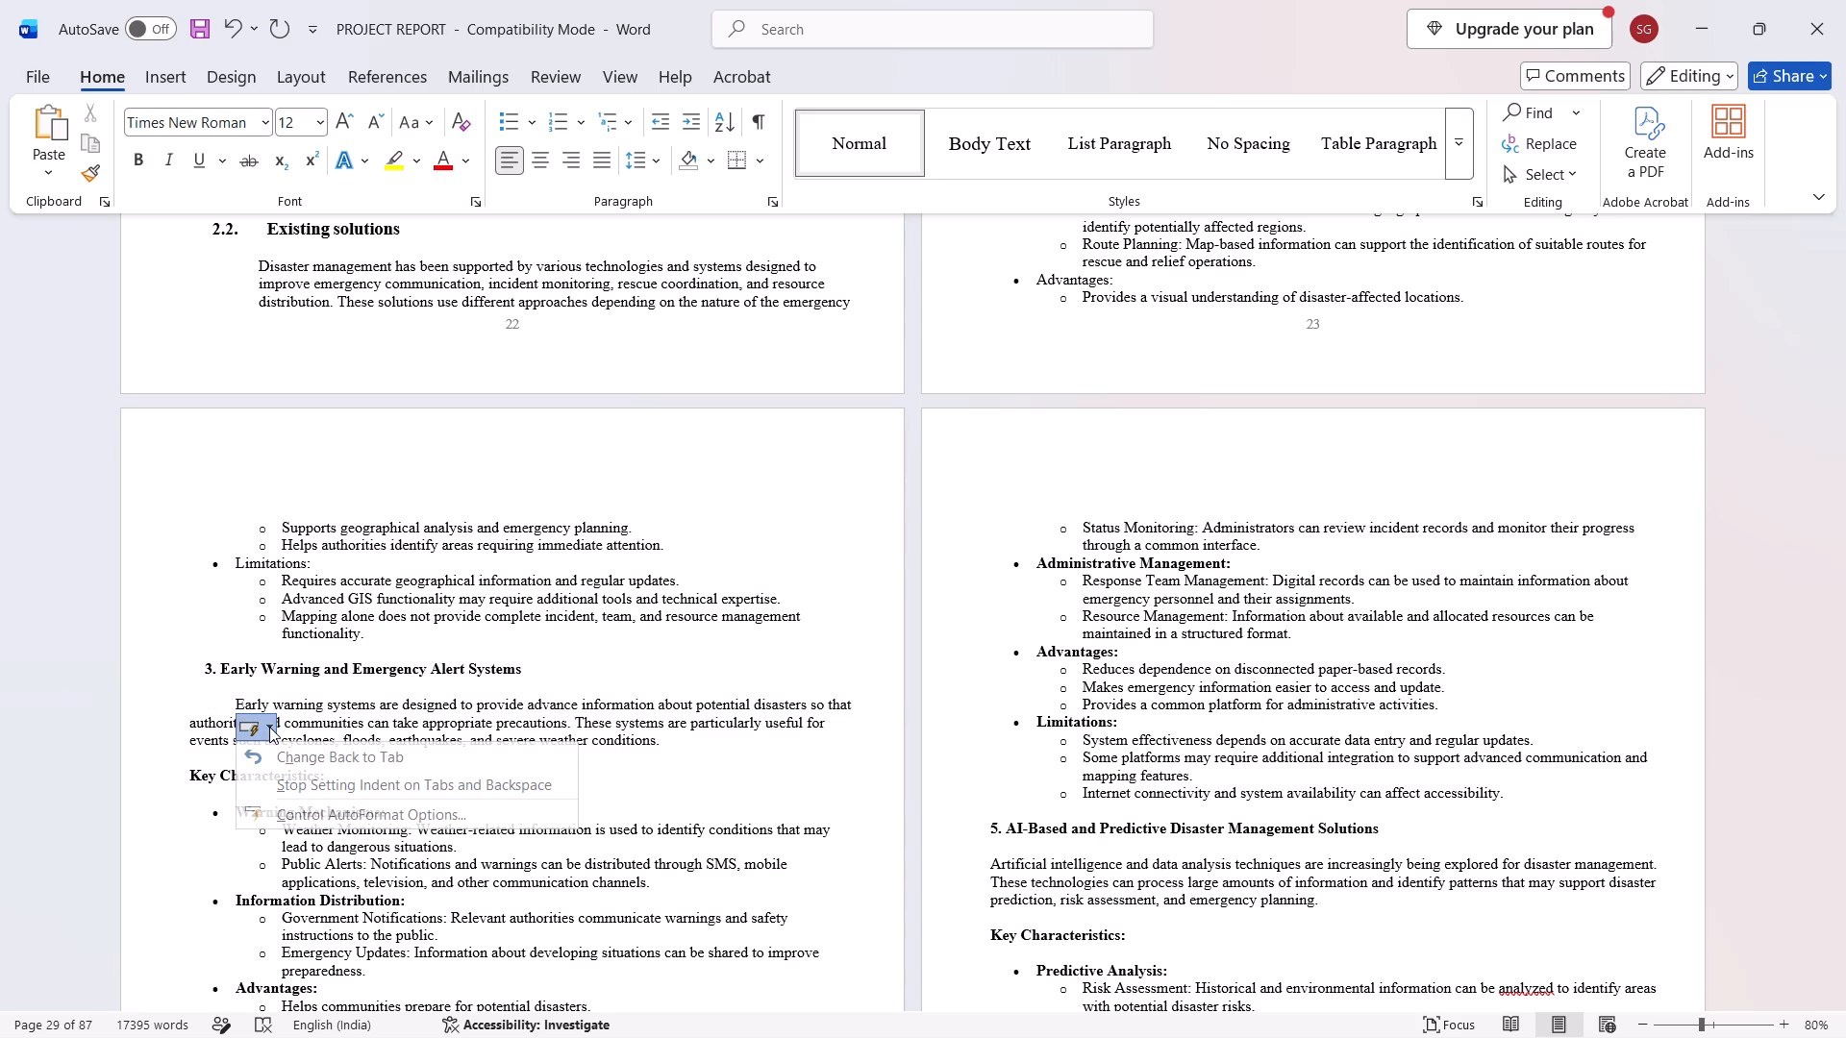
pyautogui.click(275, 752)
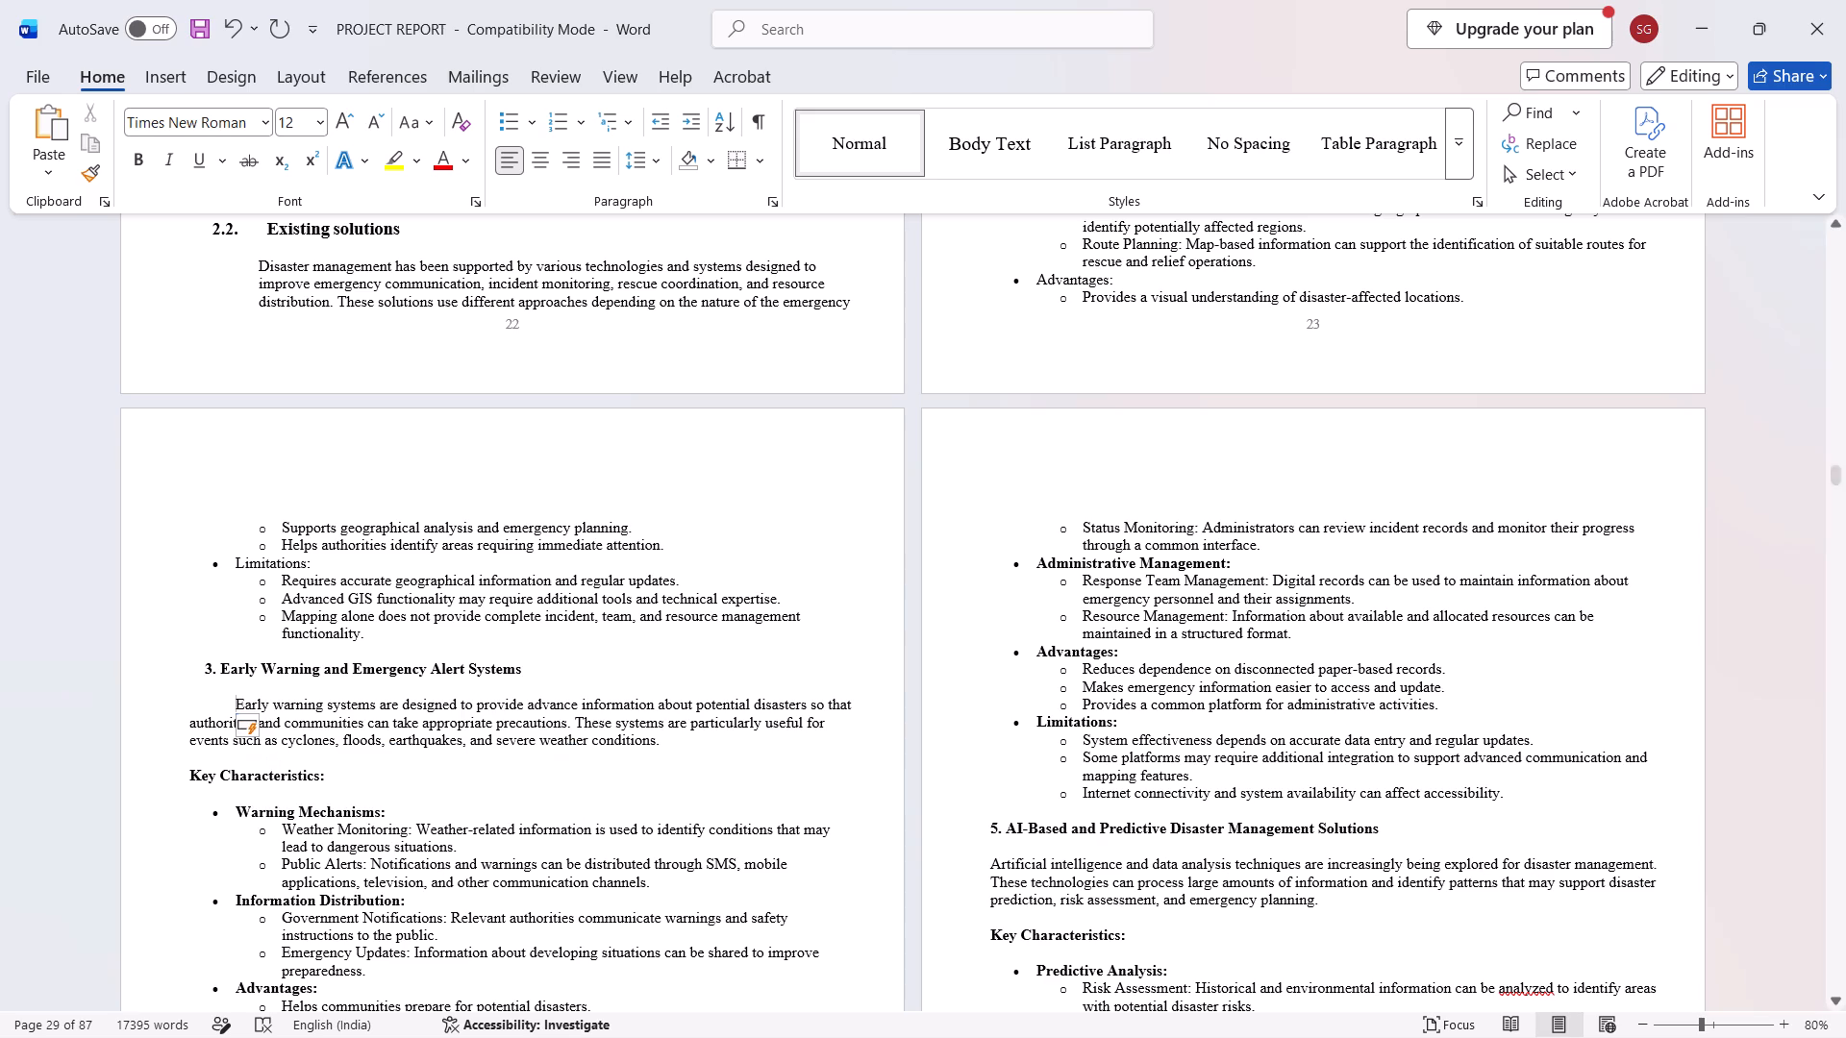
pyautogui.click(199, 711)
pyautogui.click(182, 717)
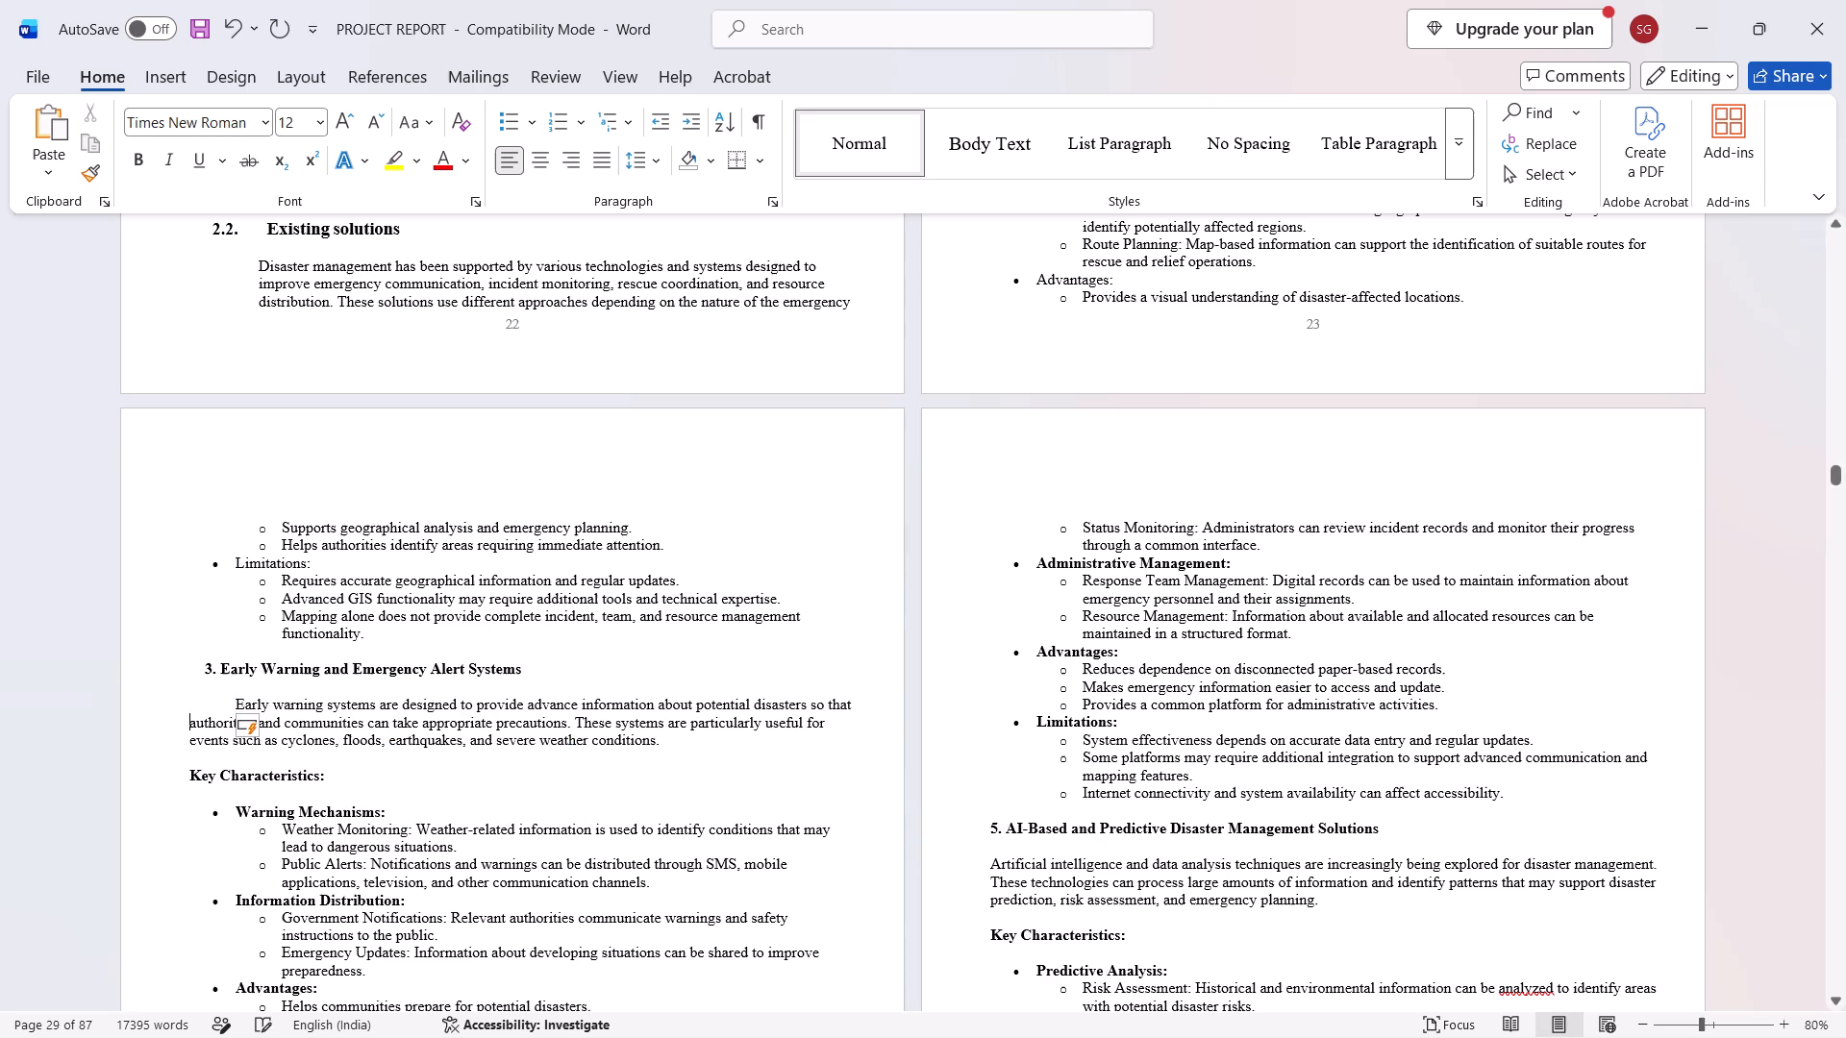
pyautogui.press('Tab')
# Indent the whole introductory paragraph under "2. Geographical Information System (GIS)-Based Solutions" by one tab stop.
pyautogui.scroll(3, 299, 720)
pyautogui.scroll(3, 882, 641)
pyautogui.scroll(-1, 887, 641)
pyautogui.scroll(4, 898, 634)
pyautogui.scroll(-3, 999, 415)
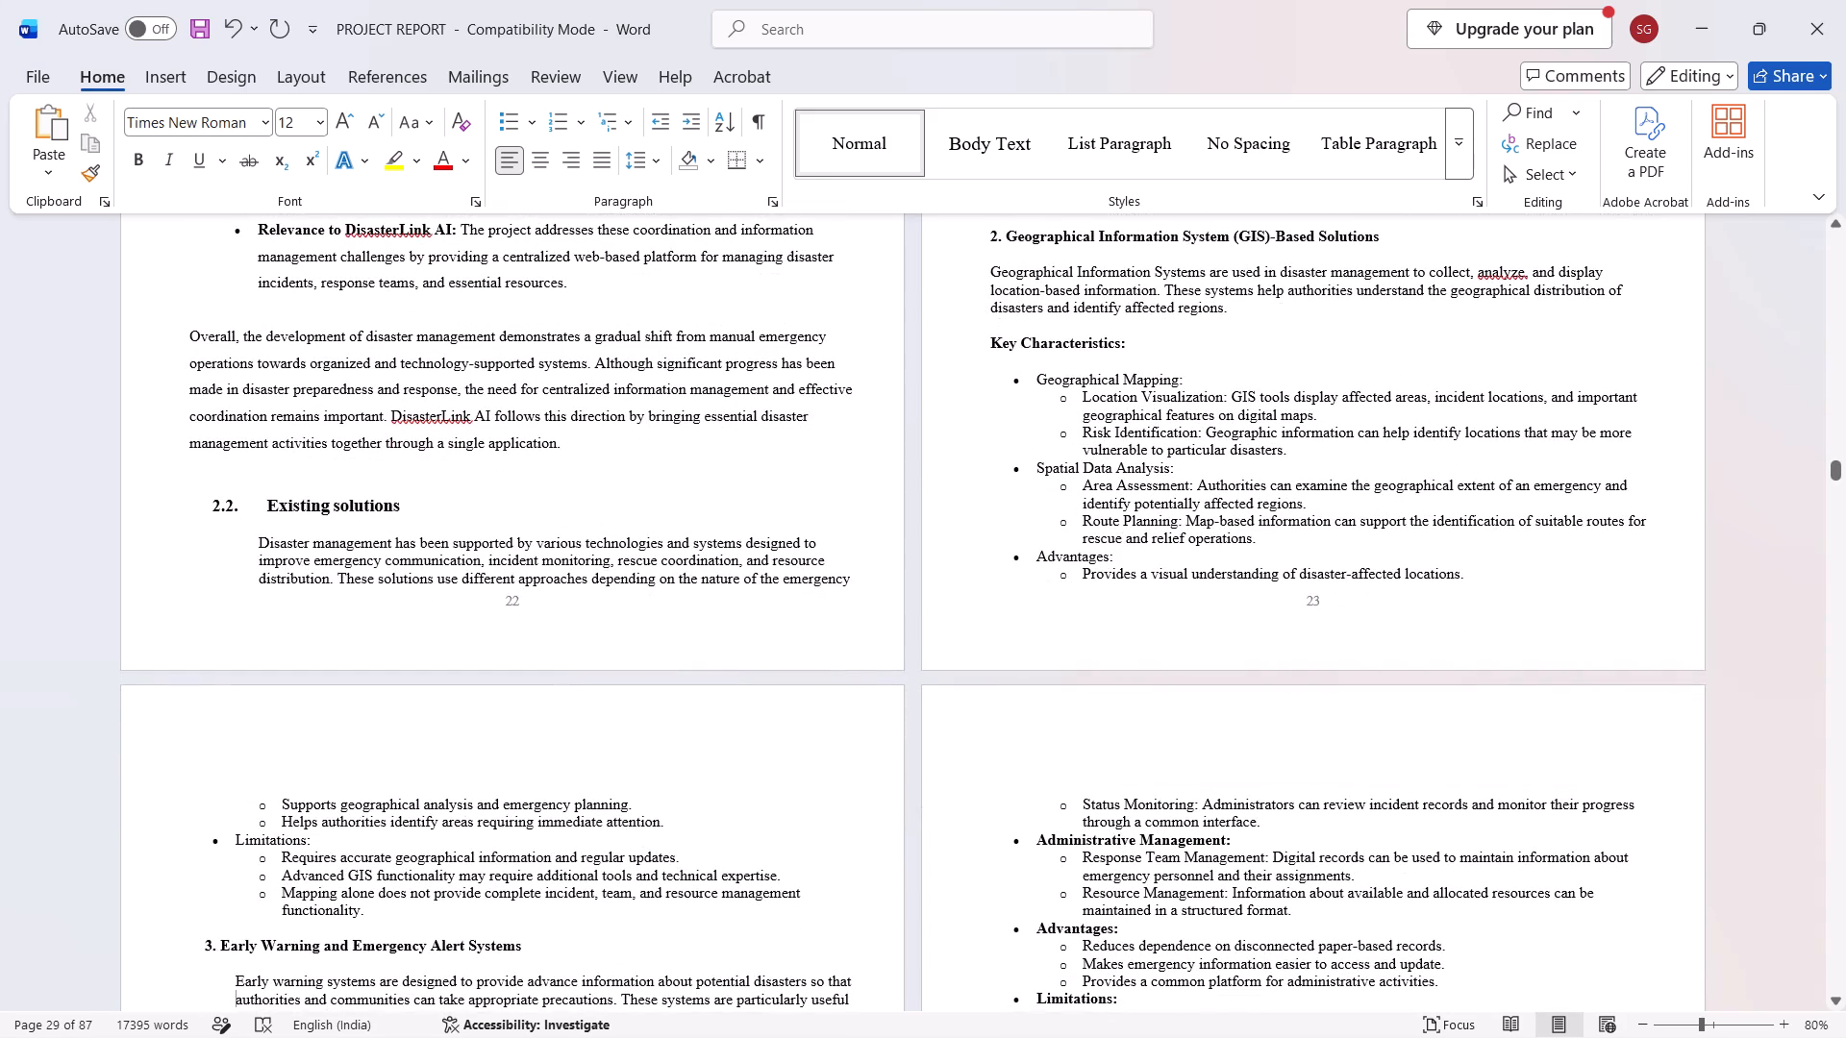
pyautogui.scroll(10, 999, 419)
pyautogui.scroll(-1, 1031, 422)
pyautogui.scroll(3, 1031, 422)
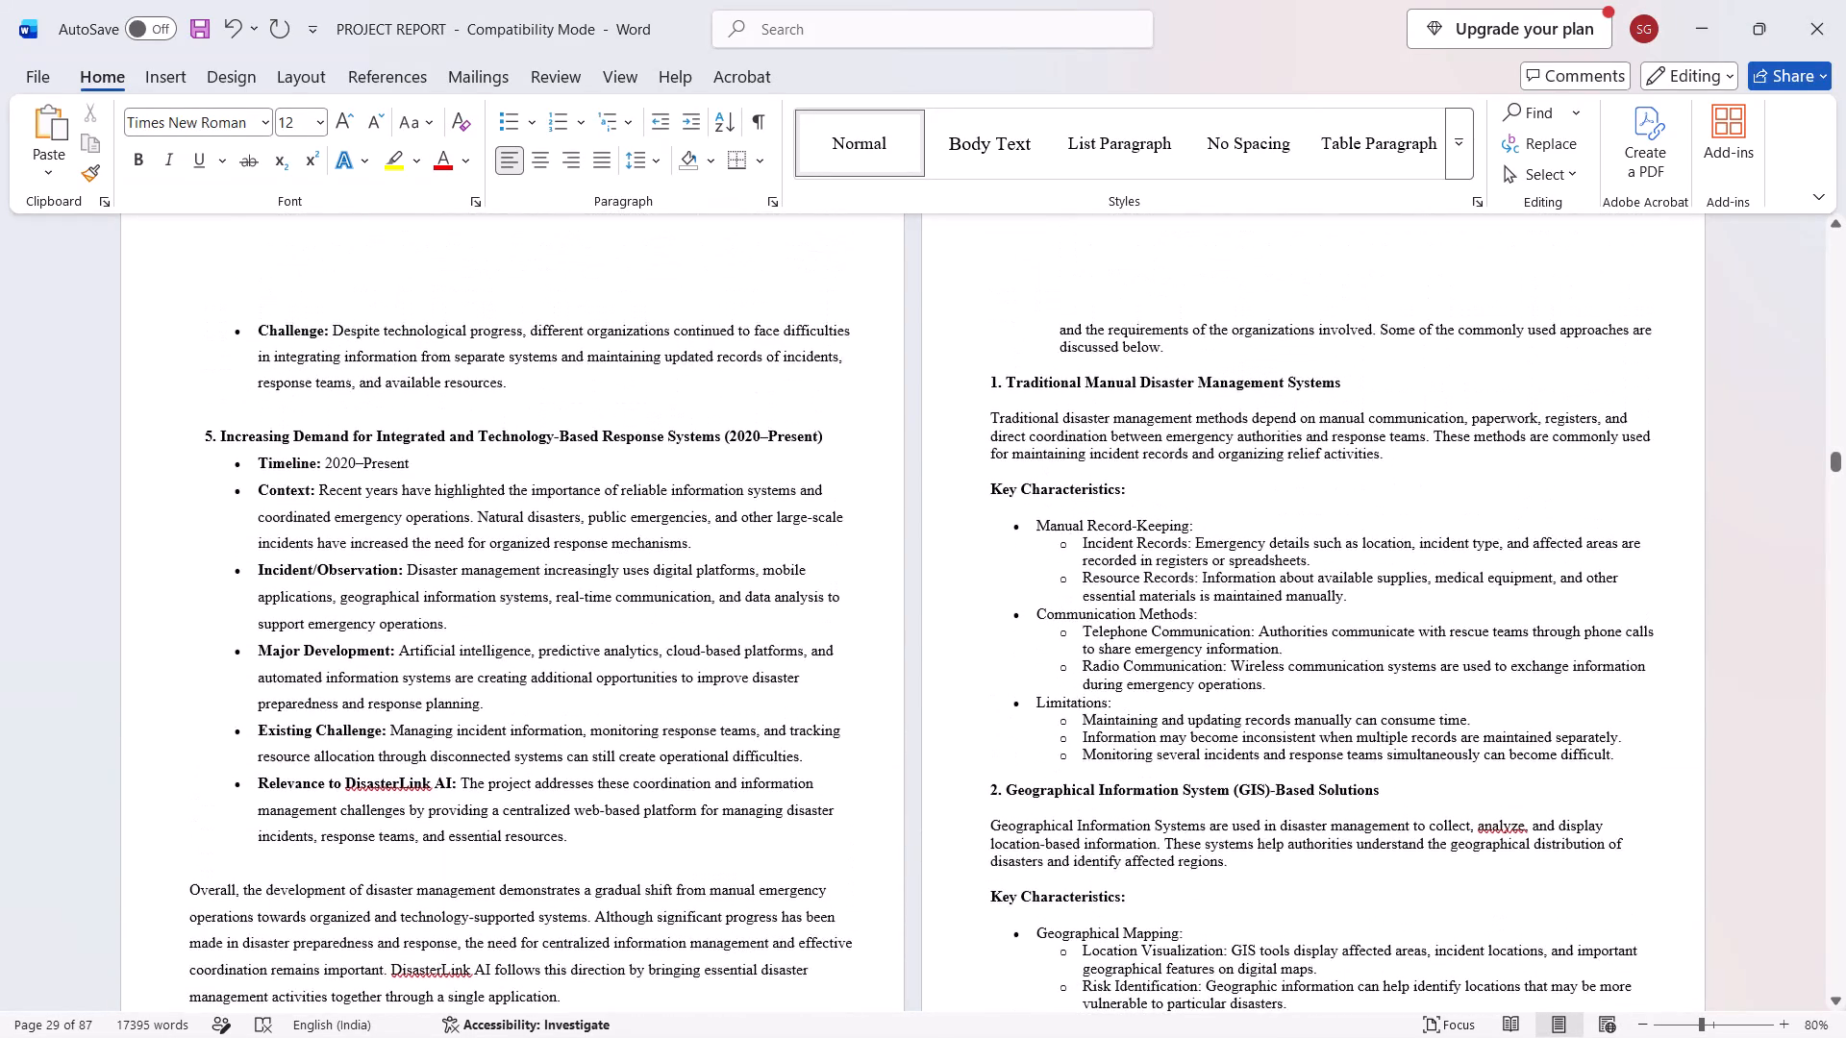
pyautogui.scroll(-4, 1033, 424)
pyautogui.scroll(-6, 1056, 560)
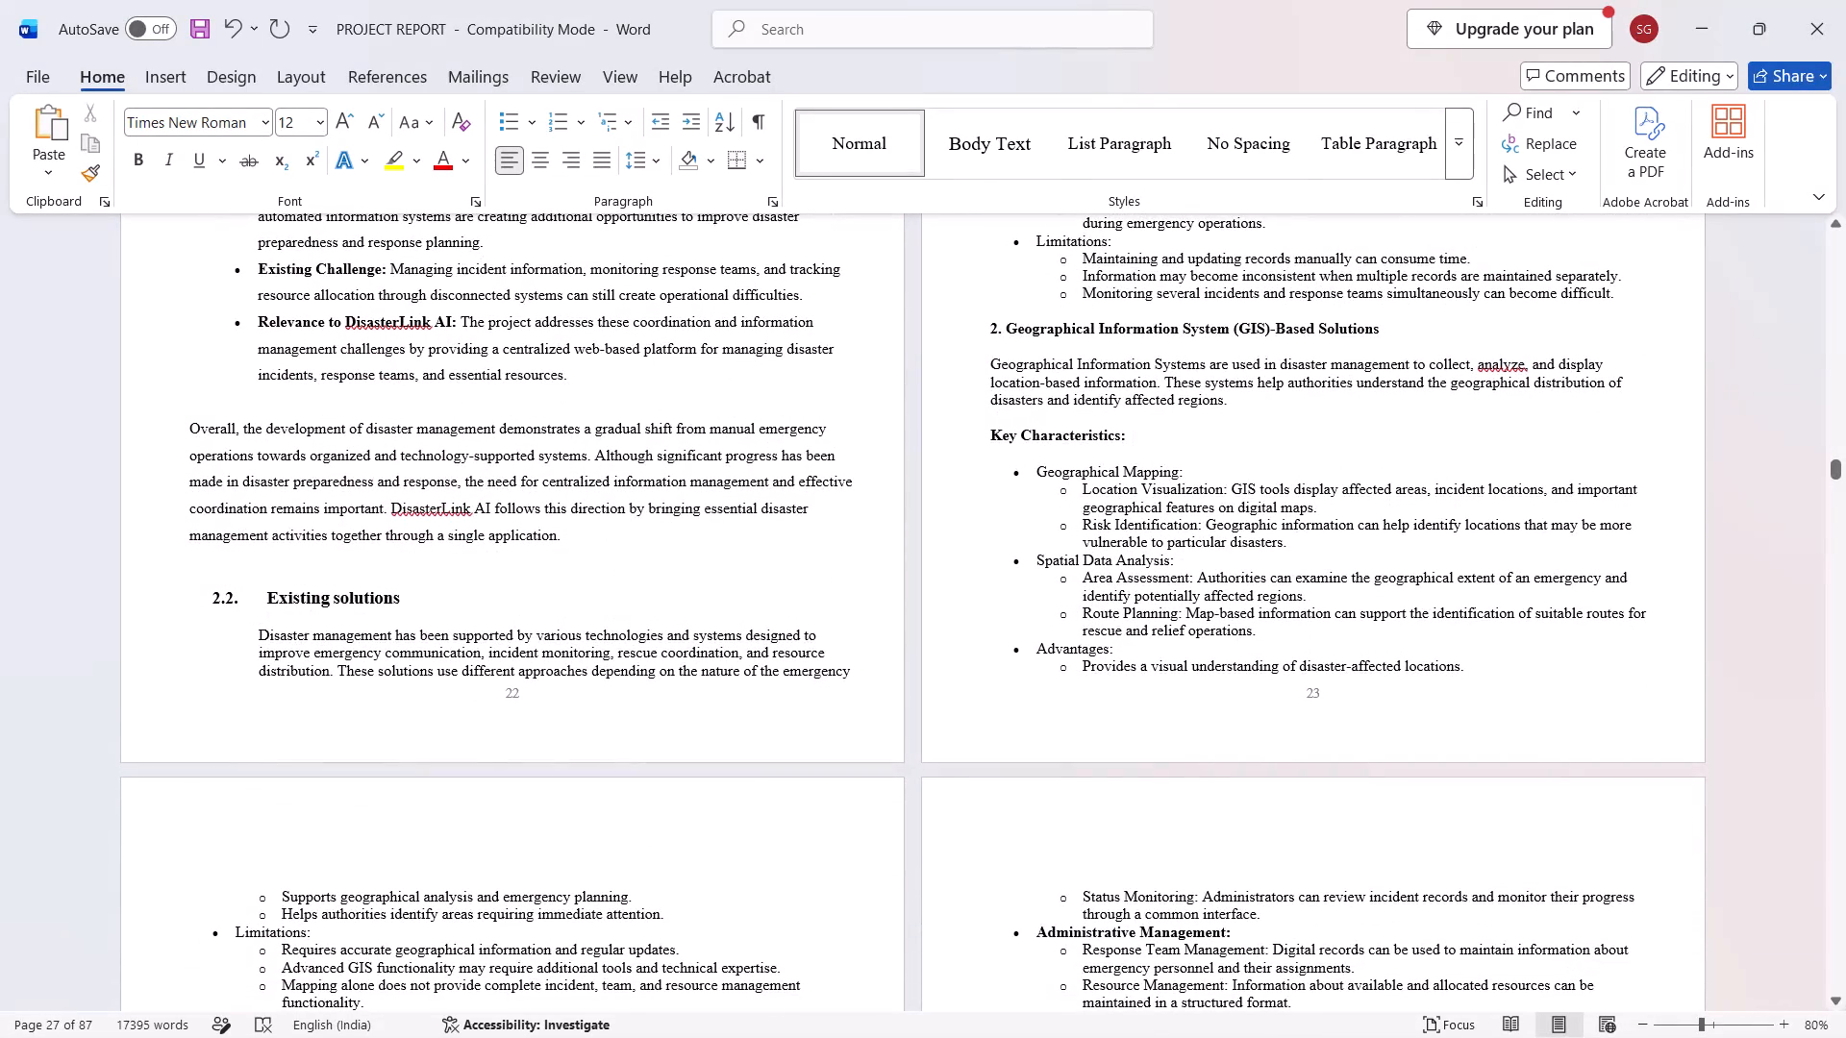
pyautogui.click(972, 367)
pyautogui.click(987, 367)
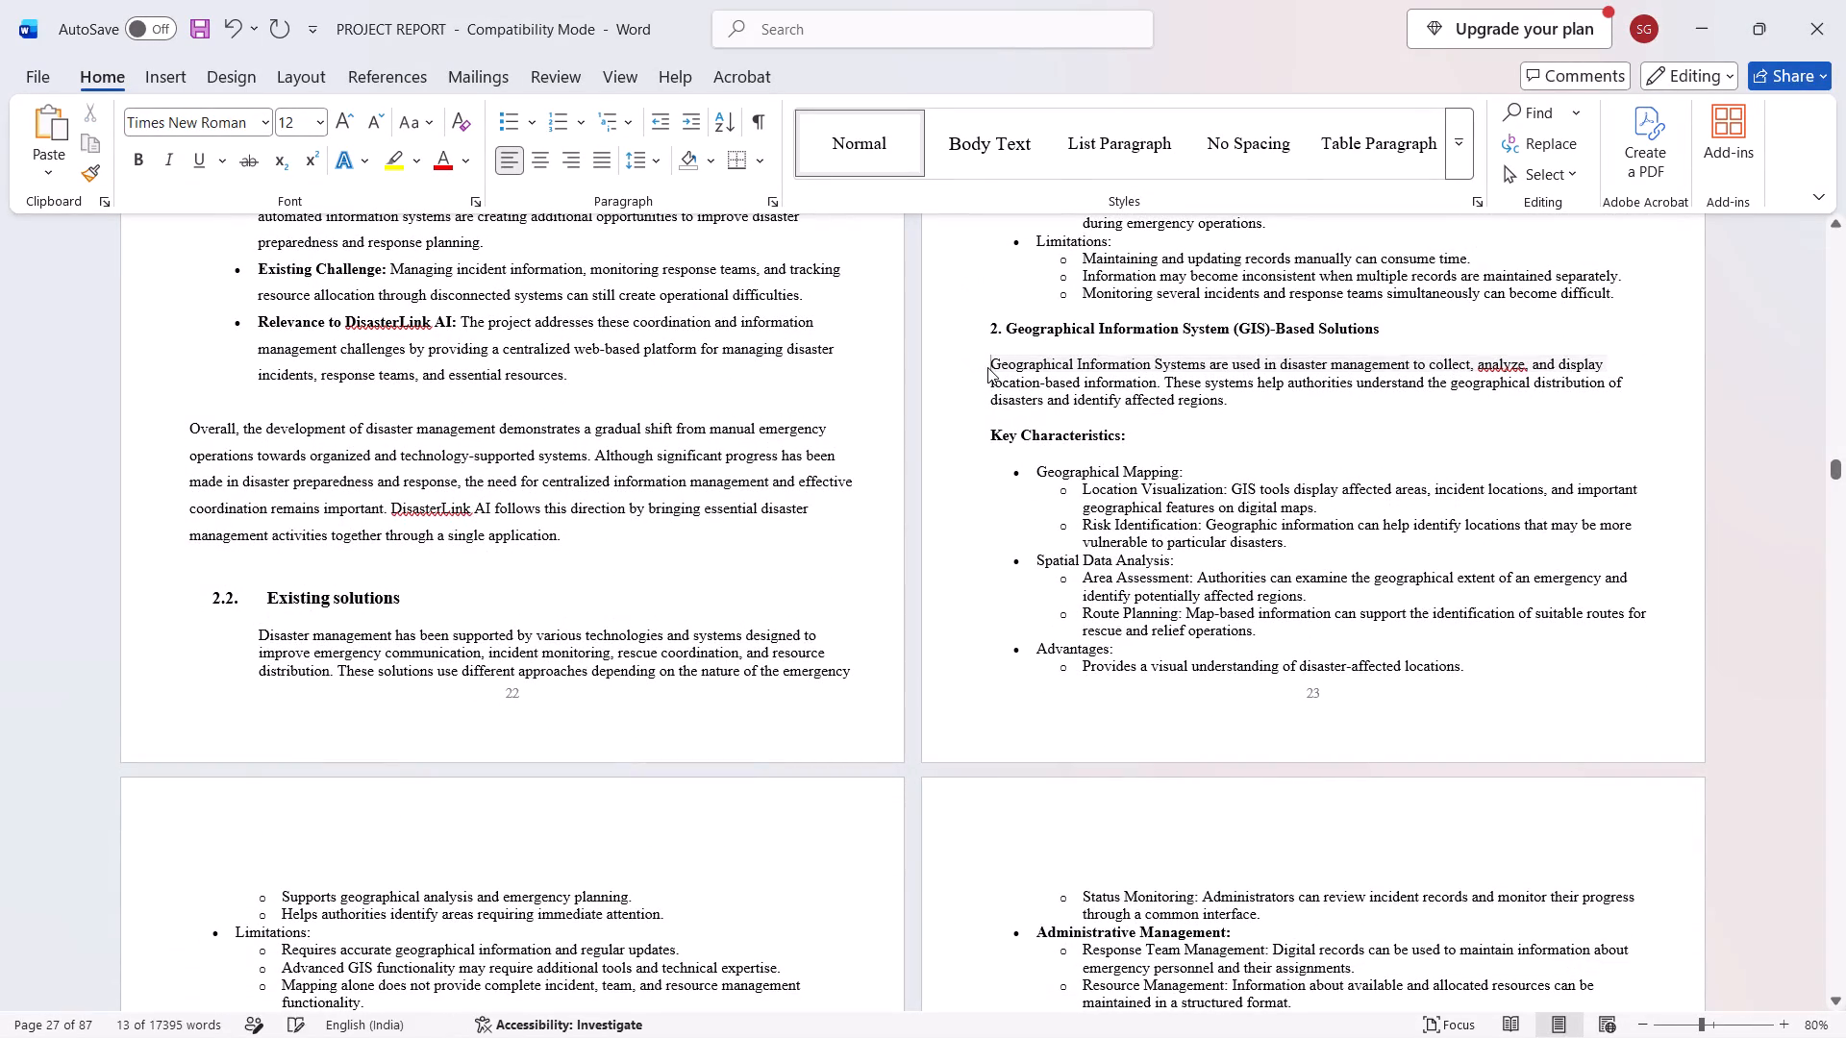
pyautogui.press('Tab')
pyautogui.click(993, 375)
pyautogui.click(986, 385)
pyautogui.press('Tab')
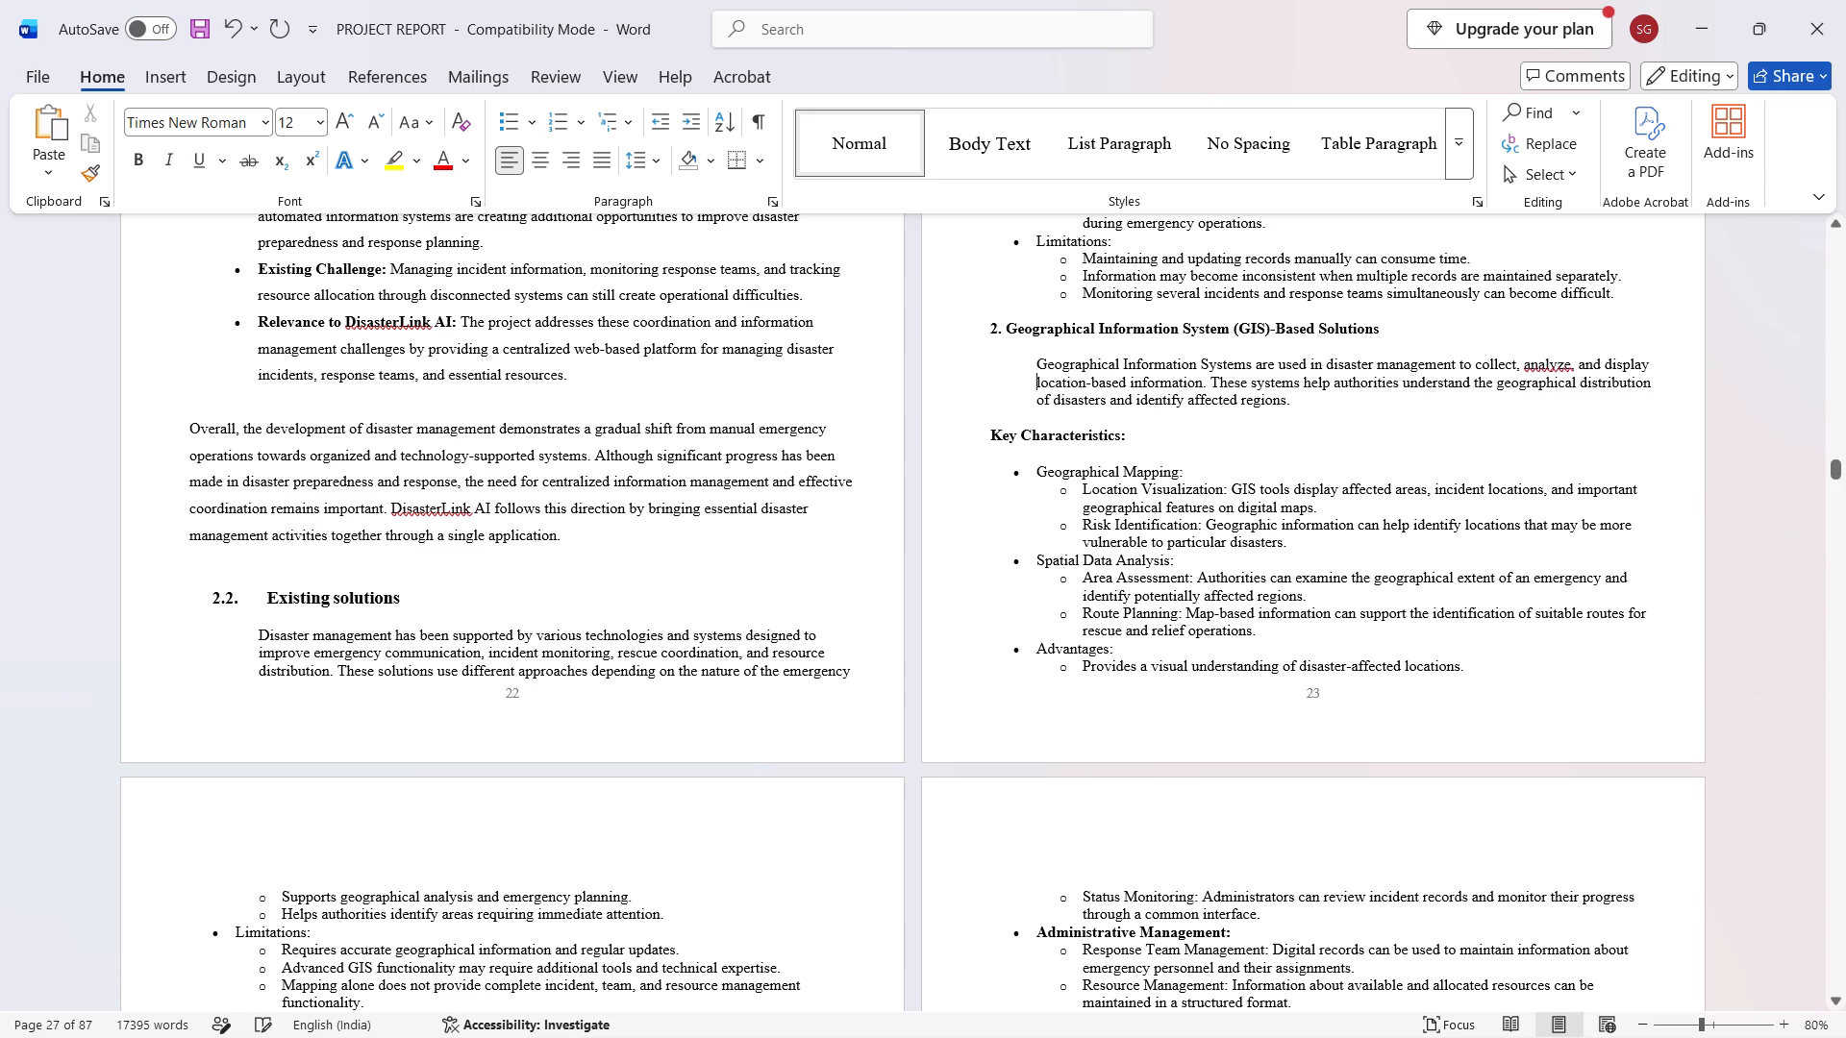
# Indent the whole introductory paragraph under "1. Traditional Manual Disaster Management Systems" by one tab stop.
pyautogui.scroll(5, 1337, 459)
pyautogui.scroll(2, 1092, 493)
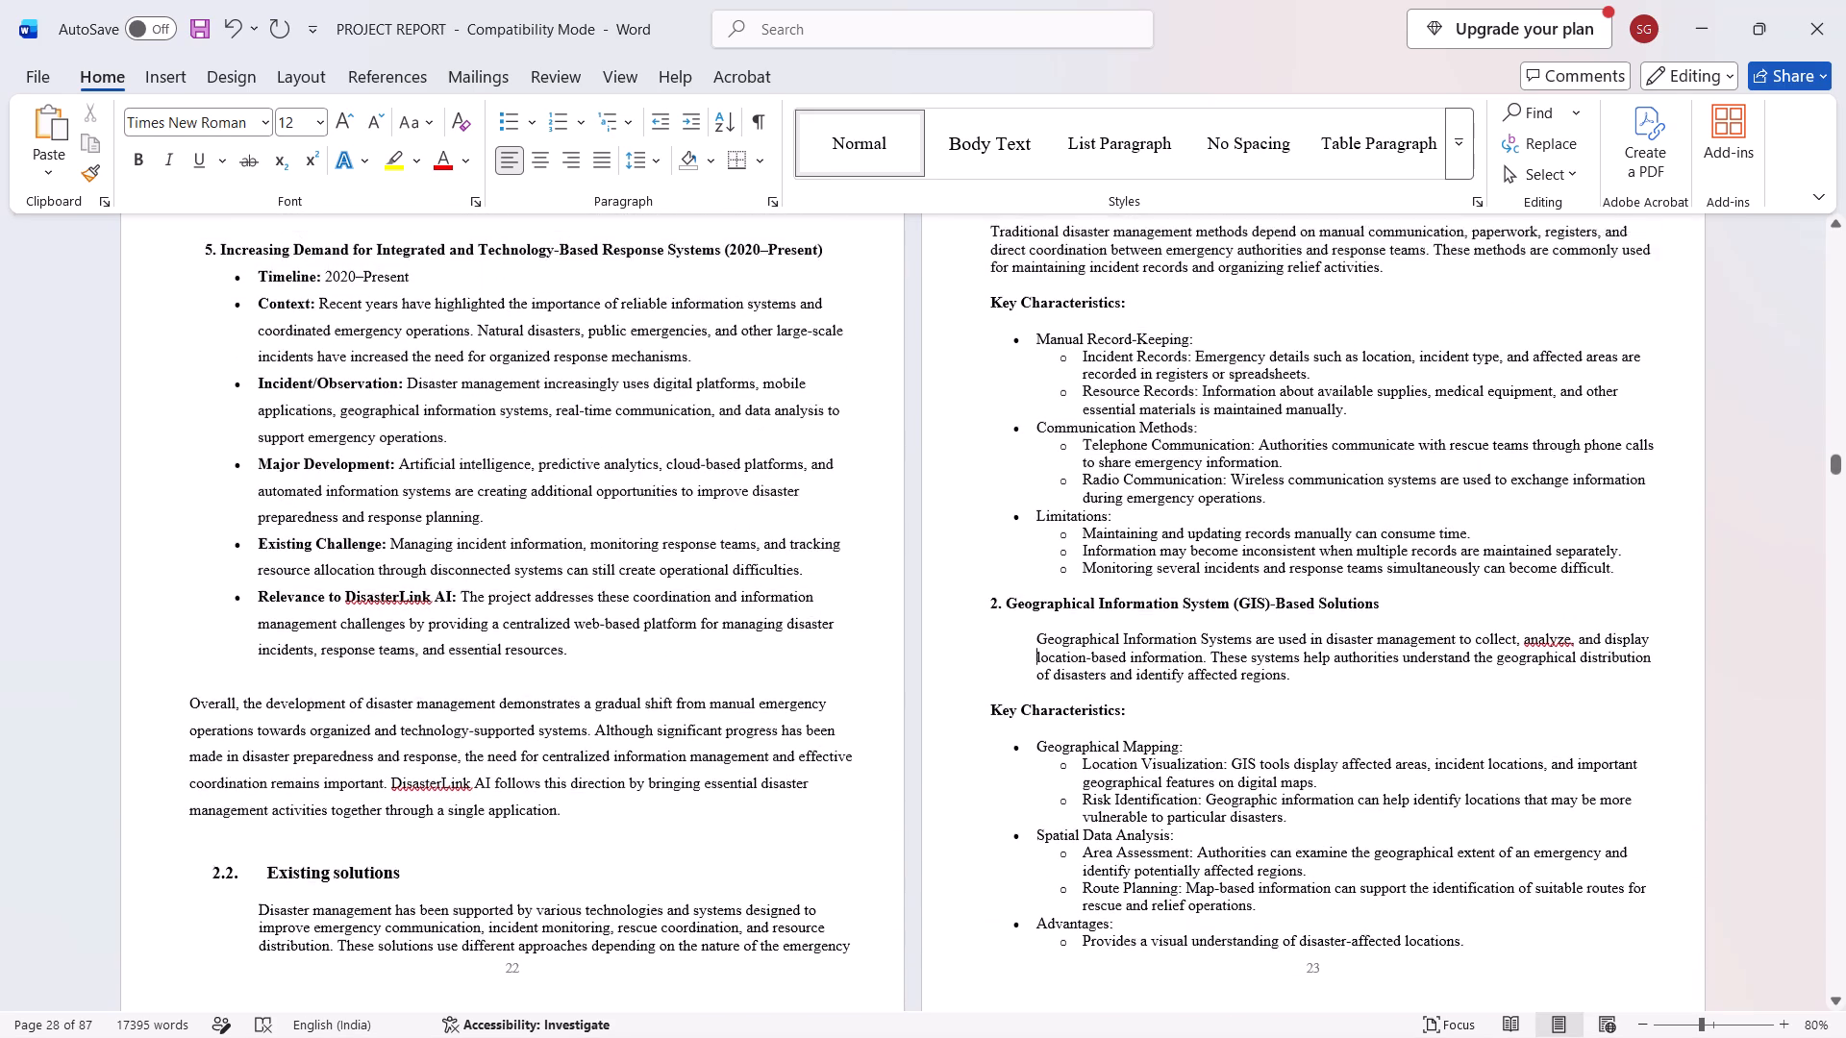
pyautogui.scroll(3, 1092, 493)
pyautogui.click(990, 421)
pyautogui.press('Tab')
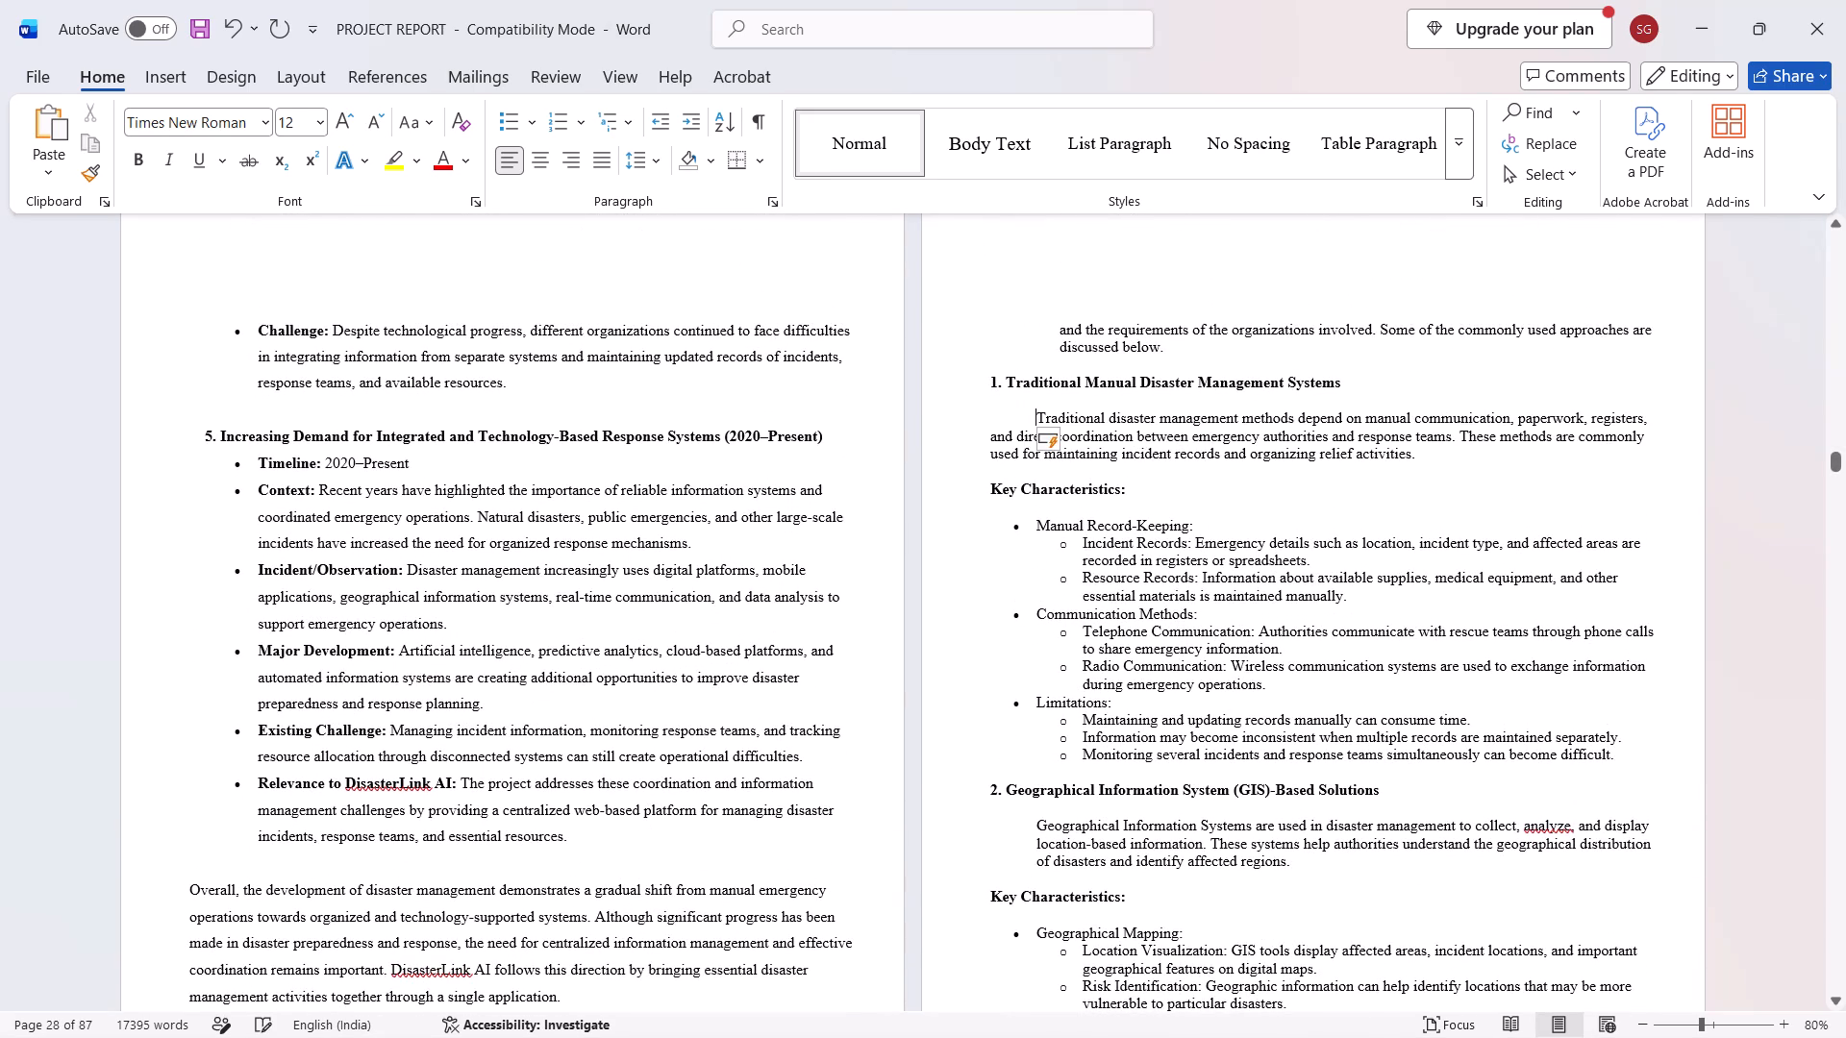
pyautogui.click(987, 432)
pyautogui.press('Tab')
# Indent the whole introductory paragraph under "4. Web-Based Disaster Management Platforms" by one tab stop.
pyautogui.scroll(1, 980, 555)
pyautogui.scroll(-5, 980, 555)
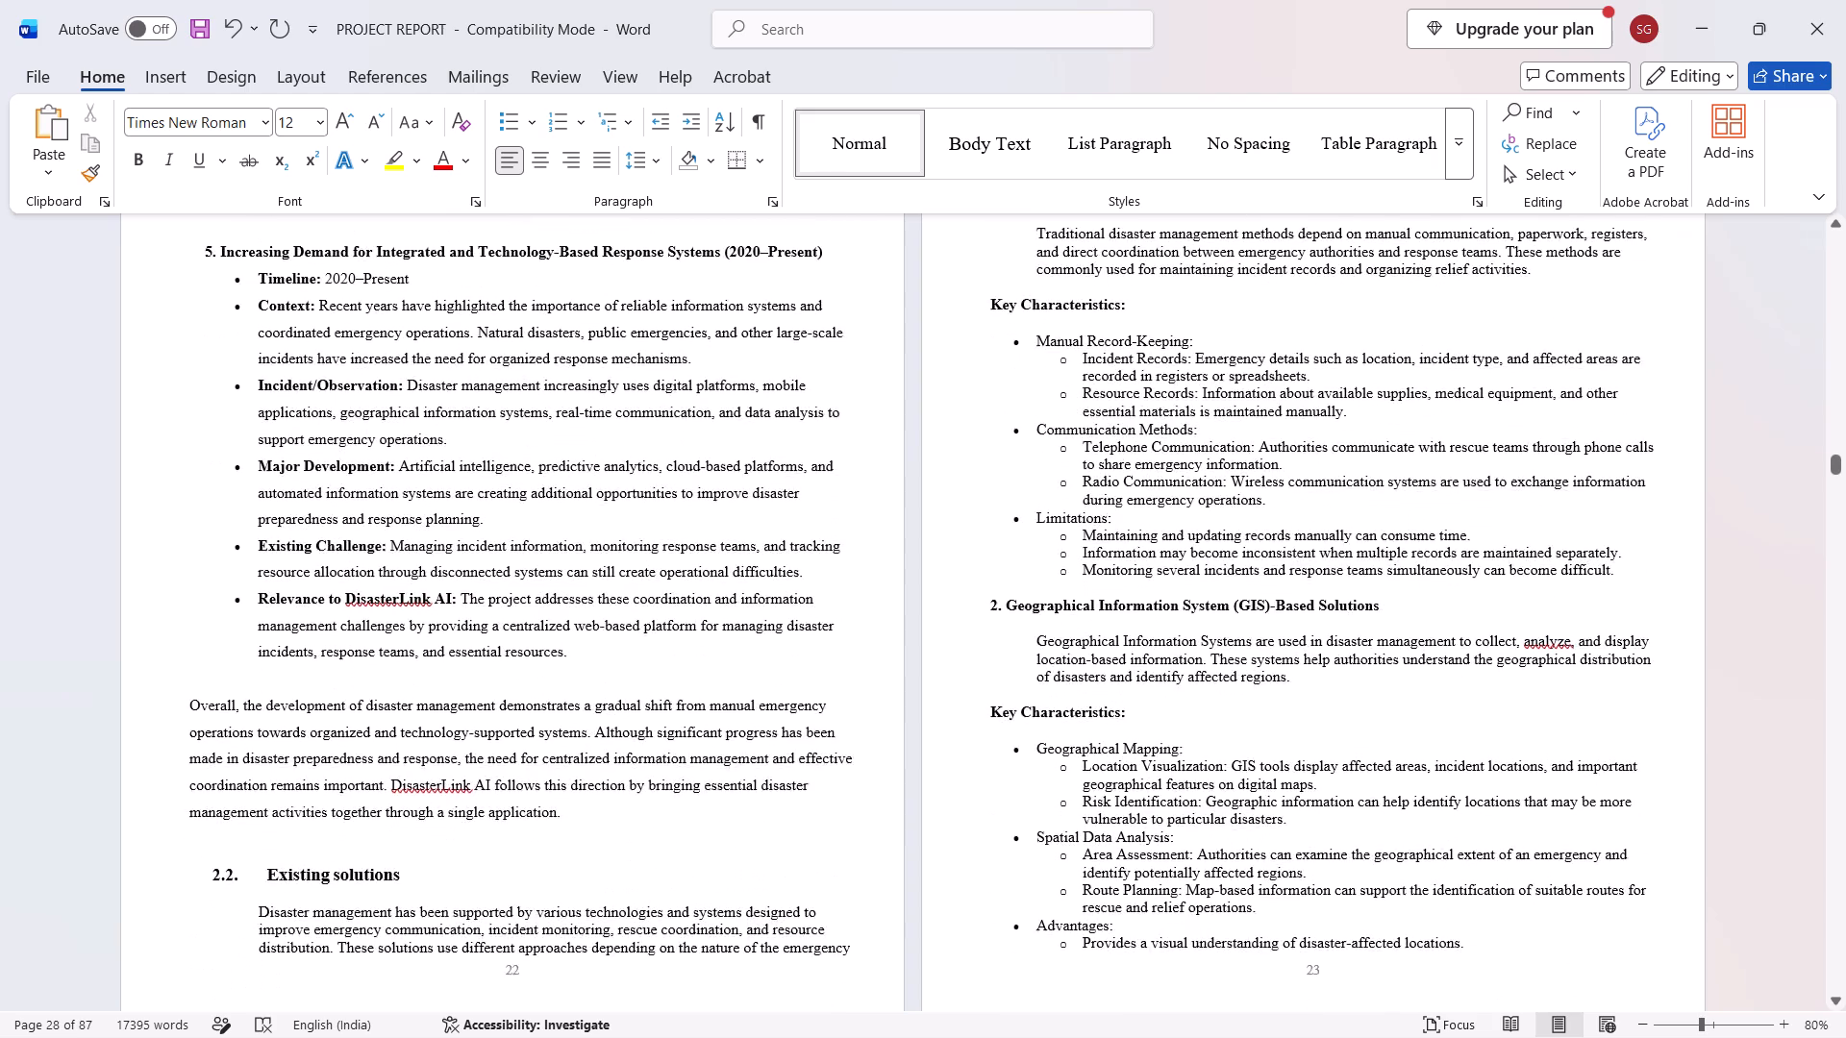
pyautogui.scroll(-1, 741, 595)
pyautogui.scroll(1, 726, 605)
pyautogui.scroll(-3, 712, 614)
pyautogui.scroll(-9, 526, 728)
pyautogui.scroll(-2, 345, 774)
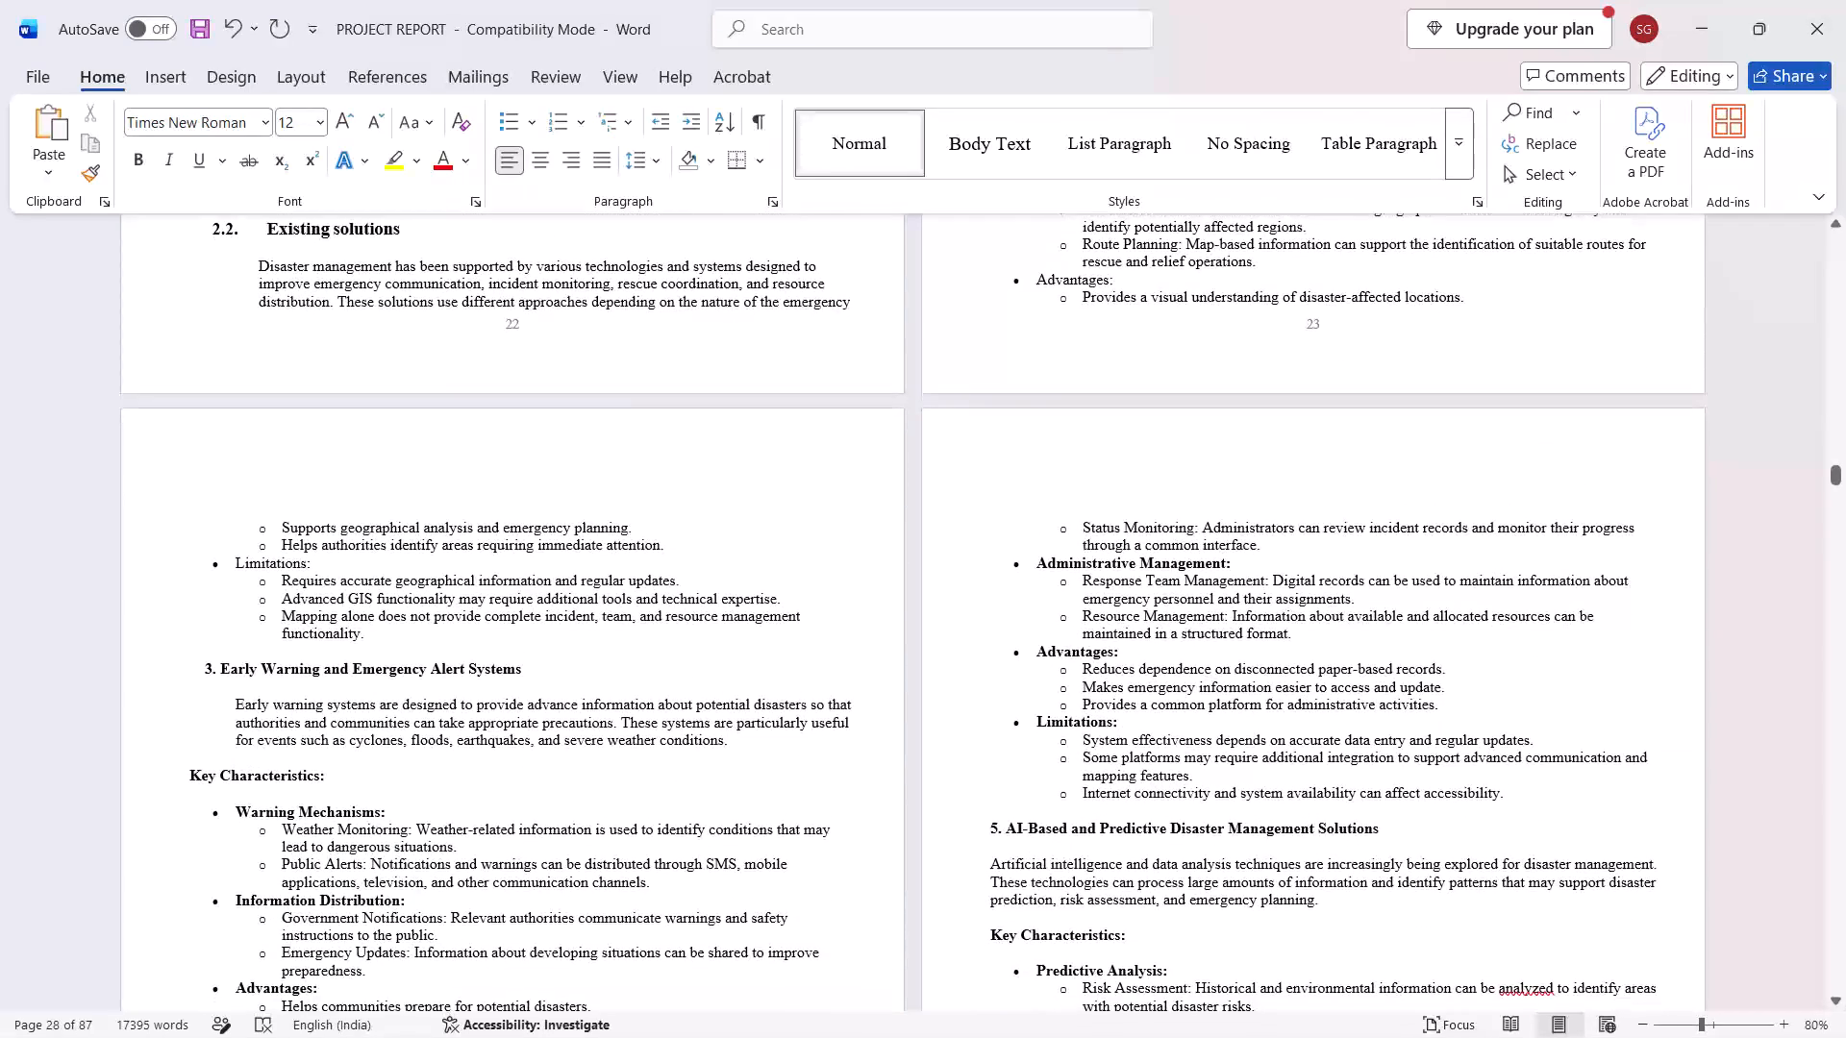
pyautogui.scroll(-7, 214, 738)
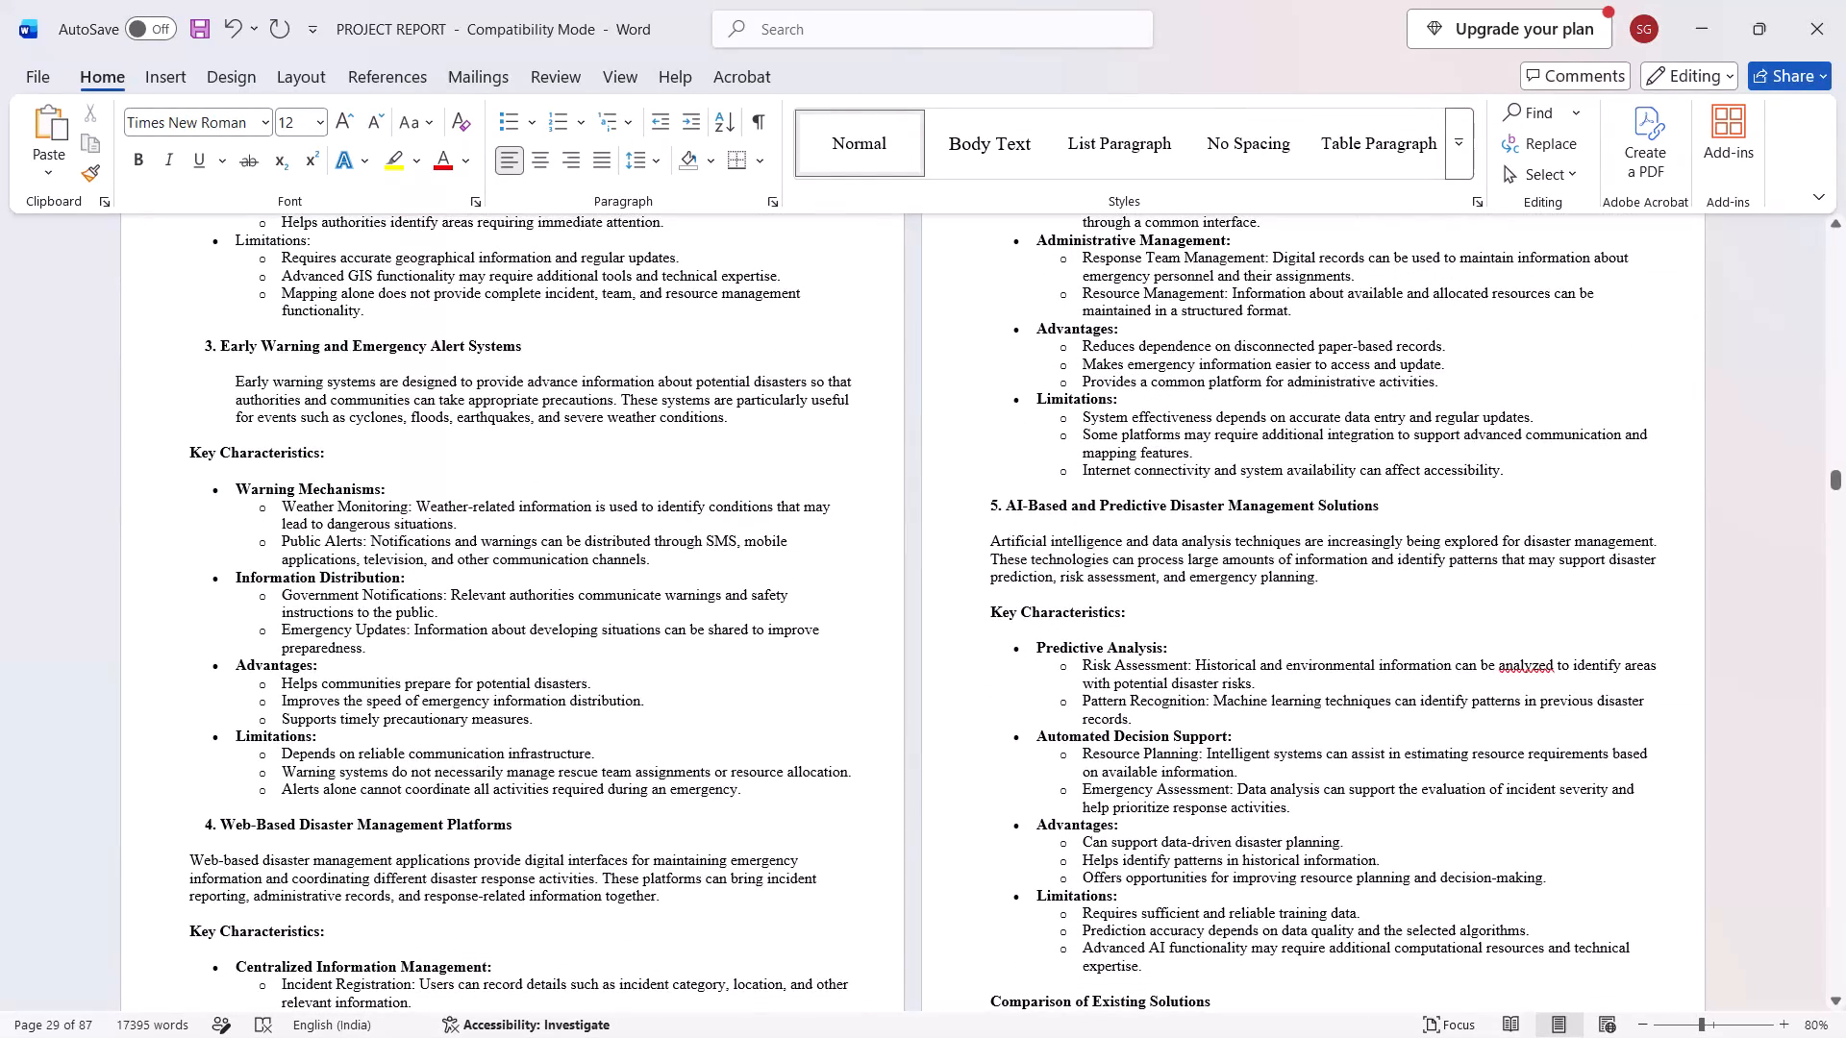
pyautogui.click(193, 854)
pyautogui.press('Tab')
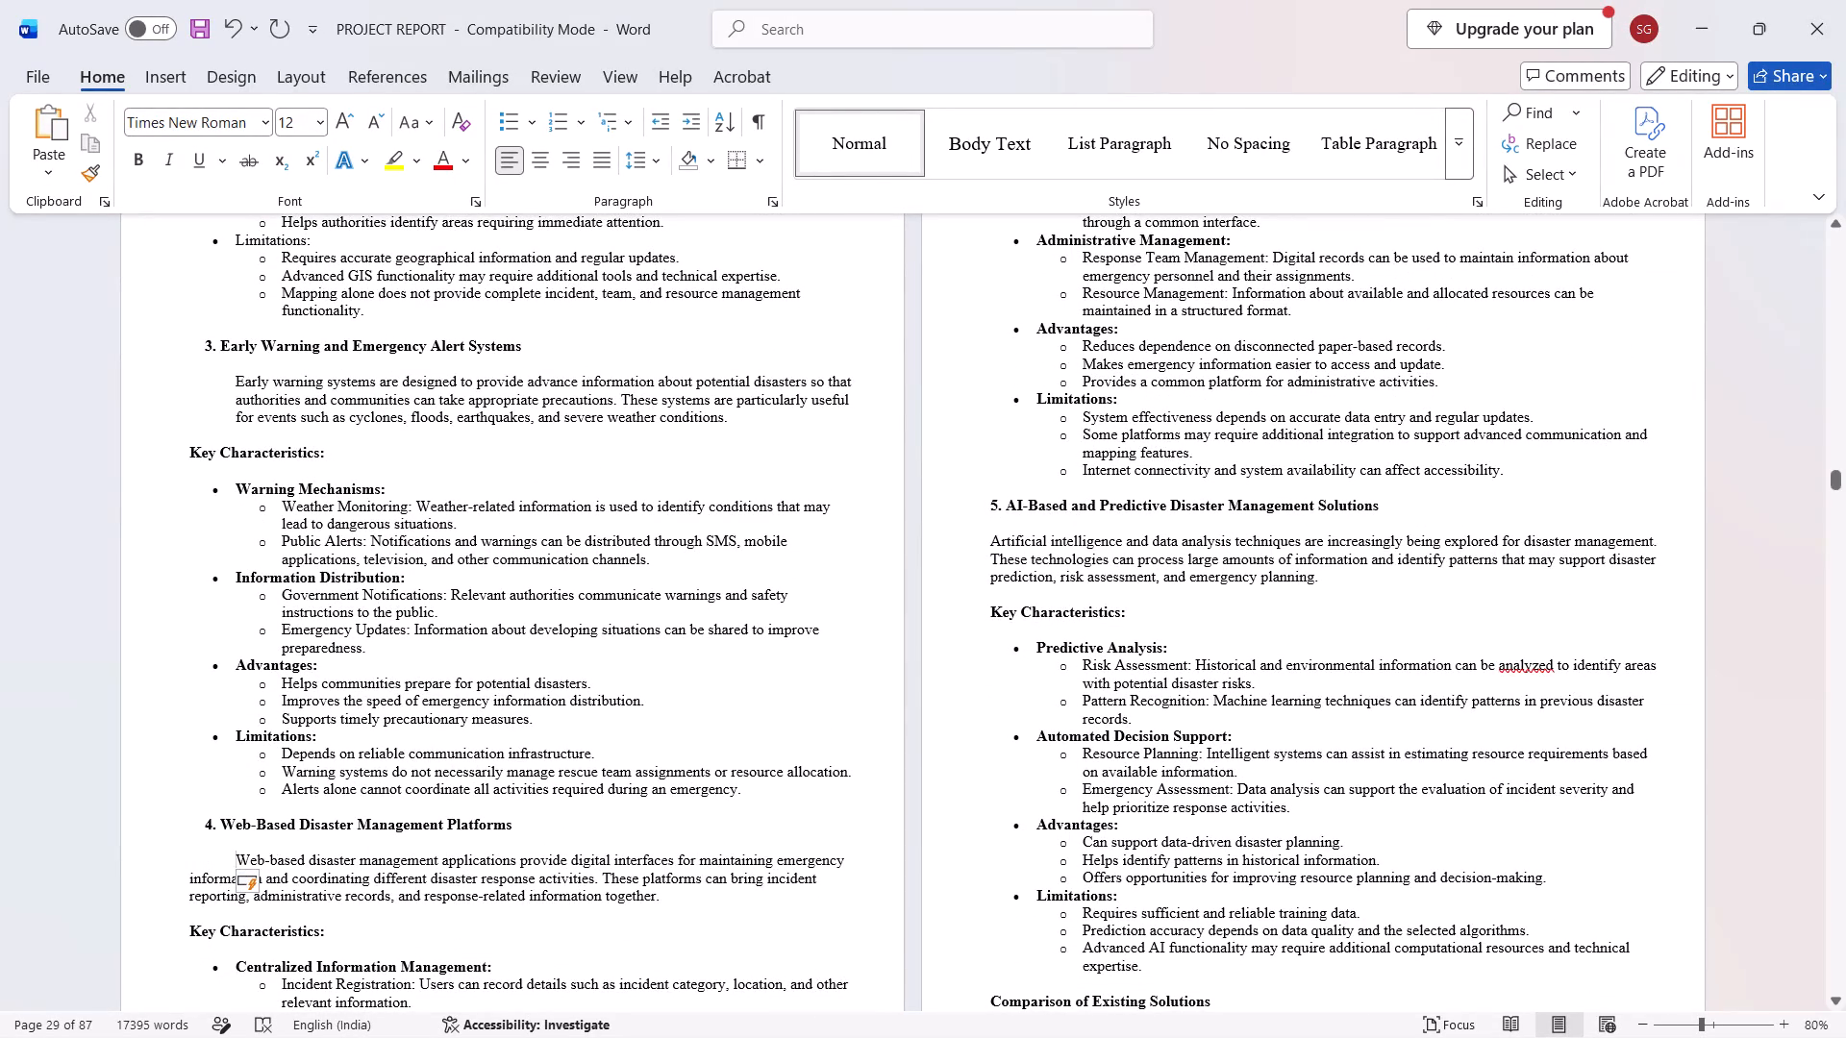
pyautogui.click(188, 877)
pyautogui.press('Tab')
# Indent the whole introductory paragraph under "5. AI-Based and Predictive Disaster Management Solutions" by one tab stop.
pyautogui.scroll(-1, 262, 868)
pyautogui.scroll(1, 262, 868)
pyautogui.scroll(-3, 262, 868)
pyautogui.scroll(7, 1326, 690)
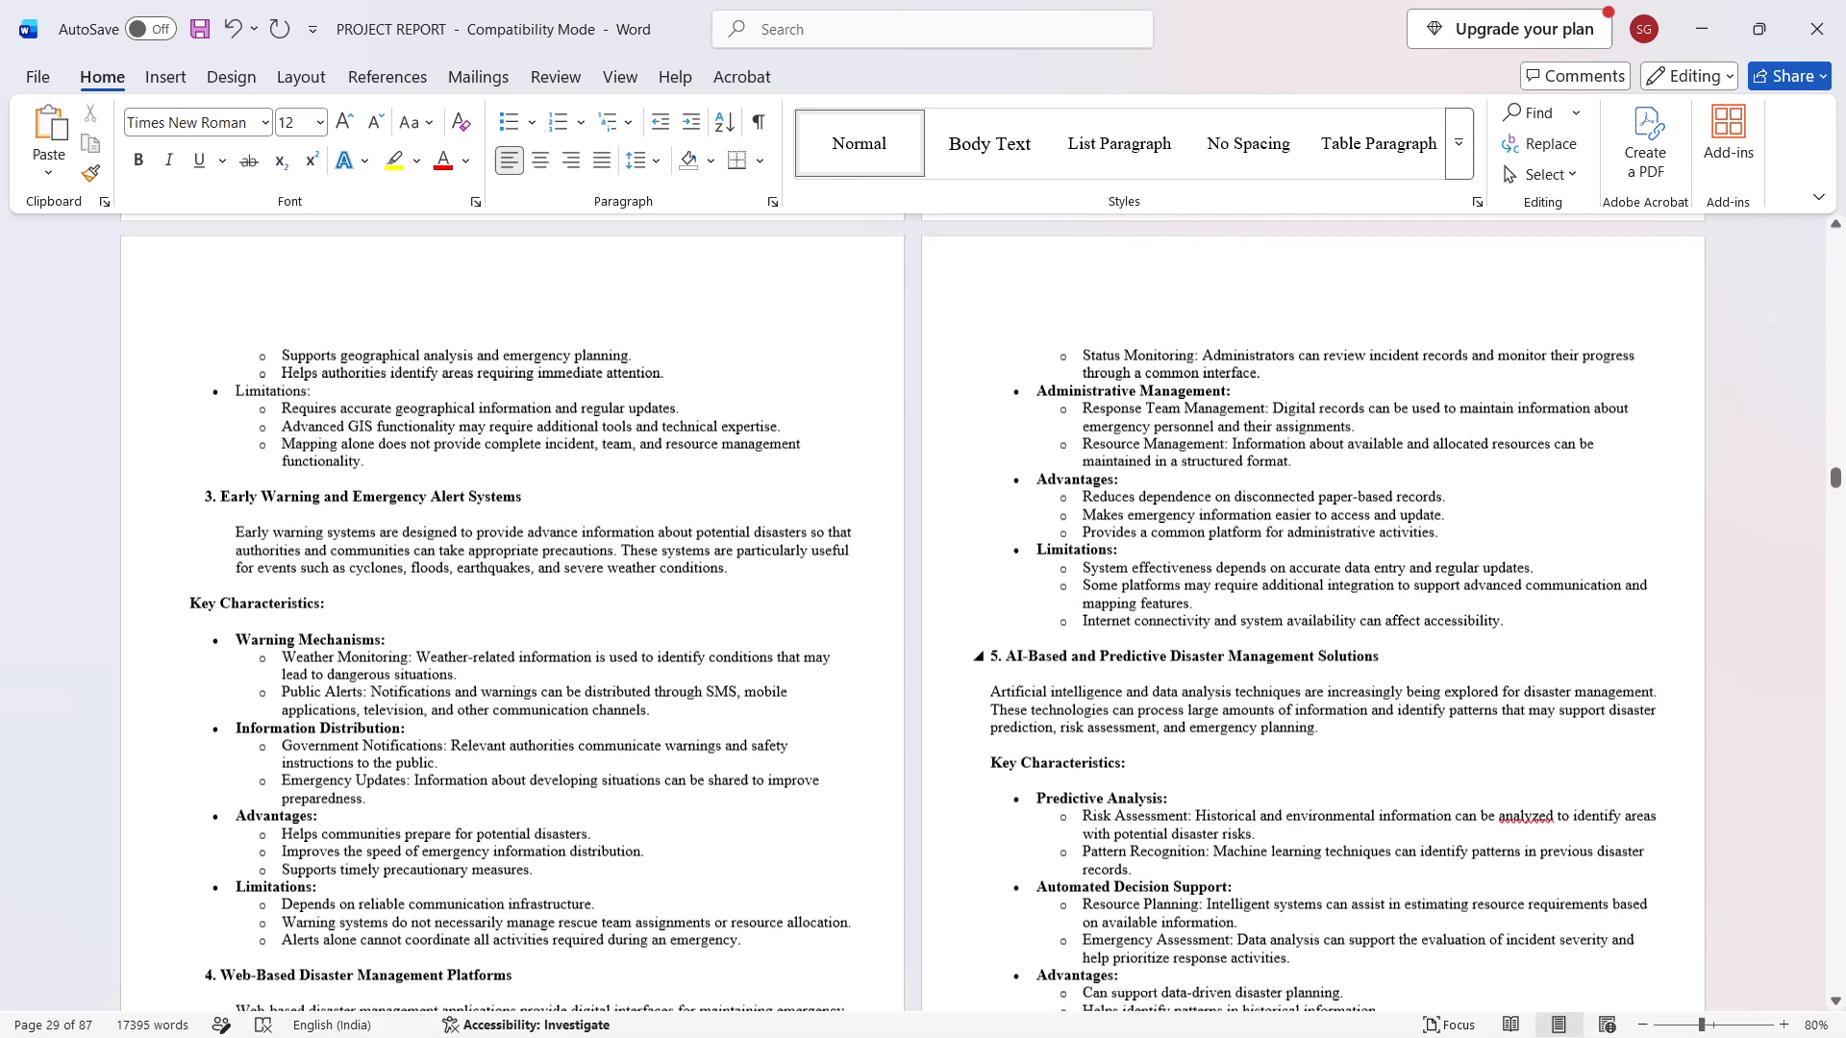
pyautogui.click(991, 725)
pyautogui.press('Tab')
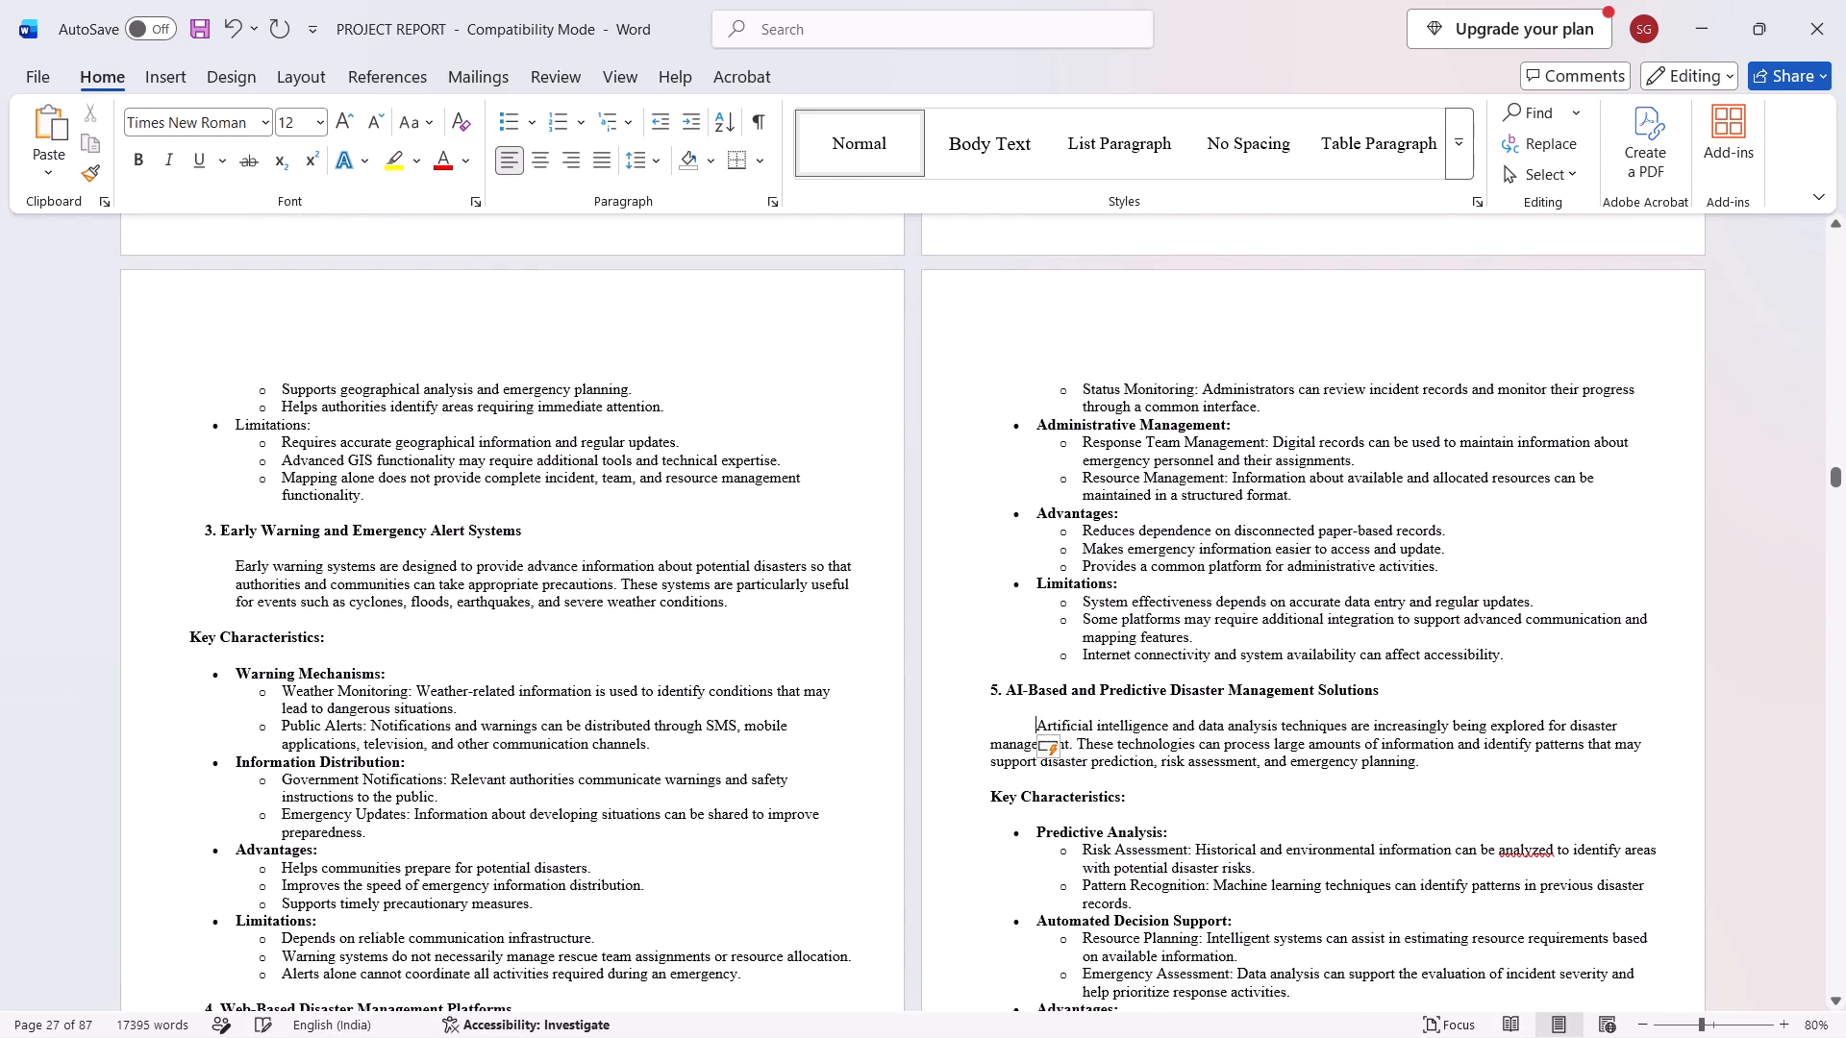
pyautogui.click(987, 748)
pyautogui.press('Tab')
# Remove bold from the bulleted list under section 3, from "Warning Mechanisms:" through the last item of "Limitations:".
pyautogui.scroll(1, 1042, 782)
pyautogui.scroll(-1, 1040, 782)
pyautogui.scroll(1, 1037, 782)
pyautogui.scroll(-7, 1037, 782)
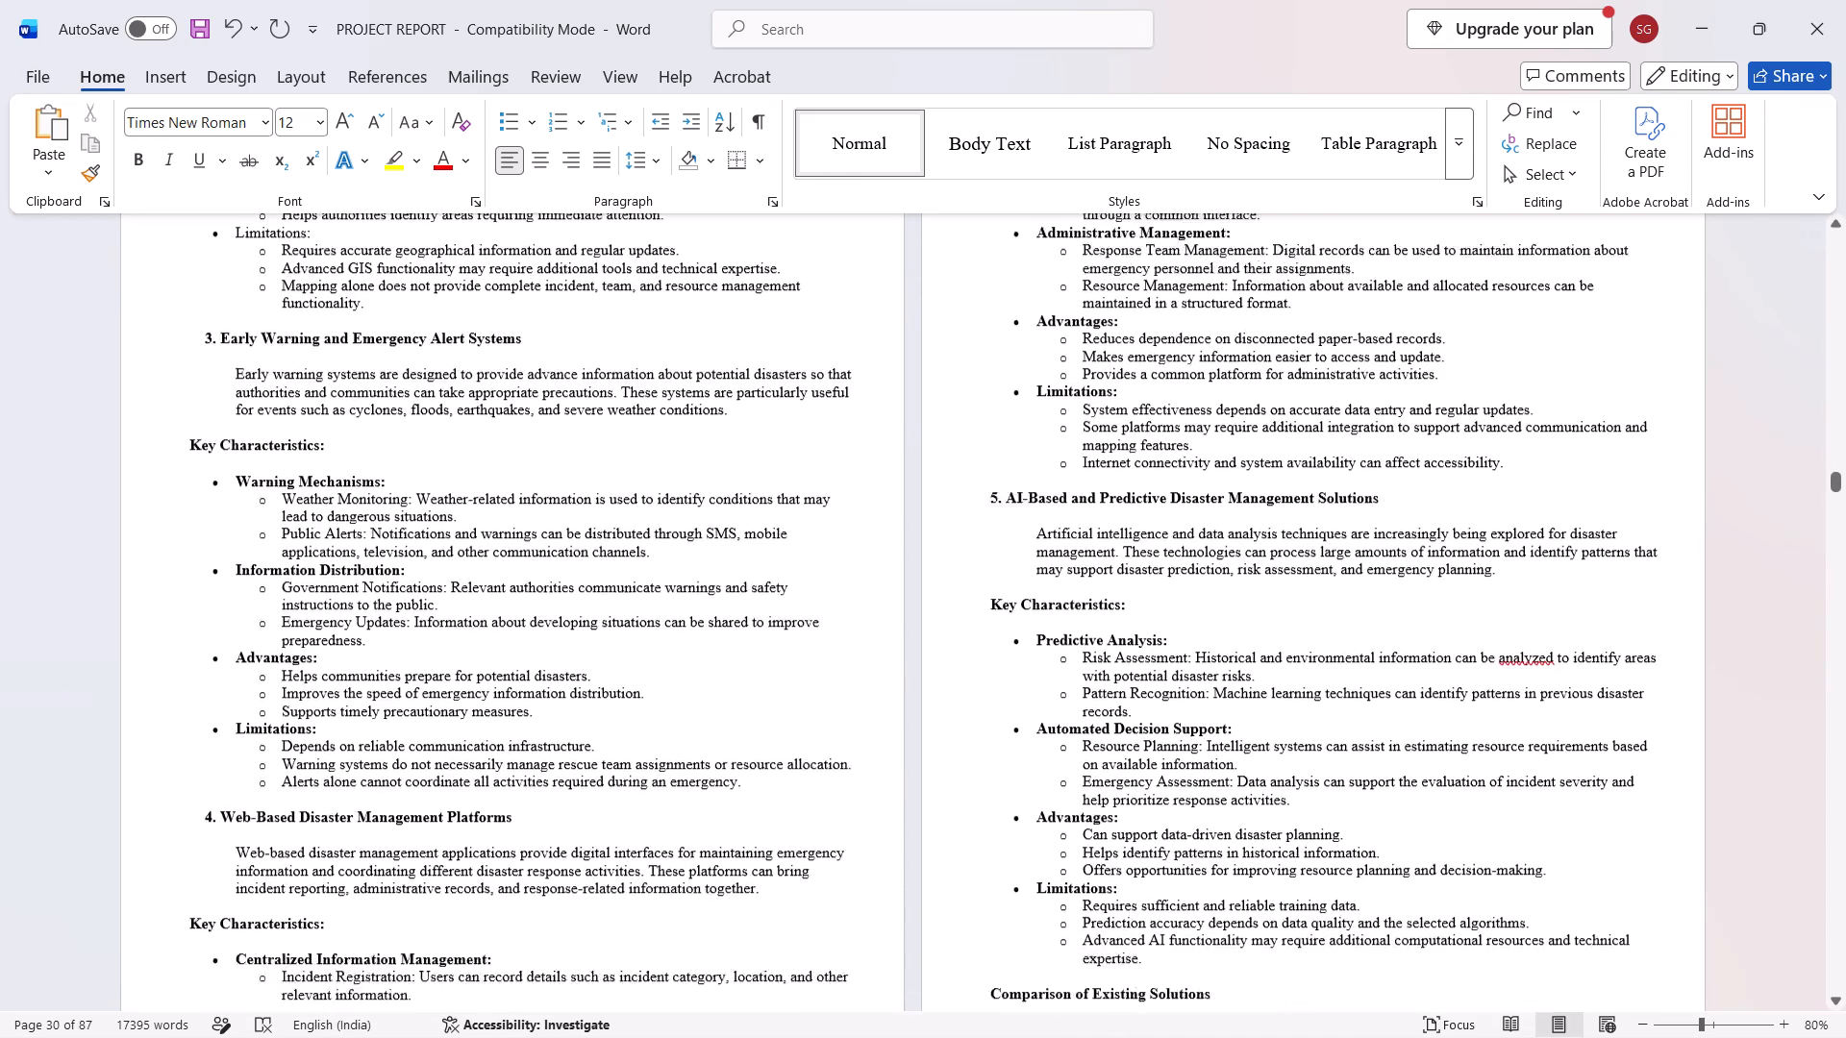
pyautogui.scroll(-7, 1032, 771)
pyautogui.scroll(5, 913, 752)
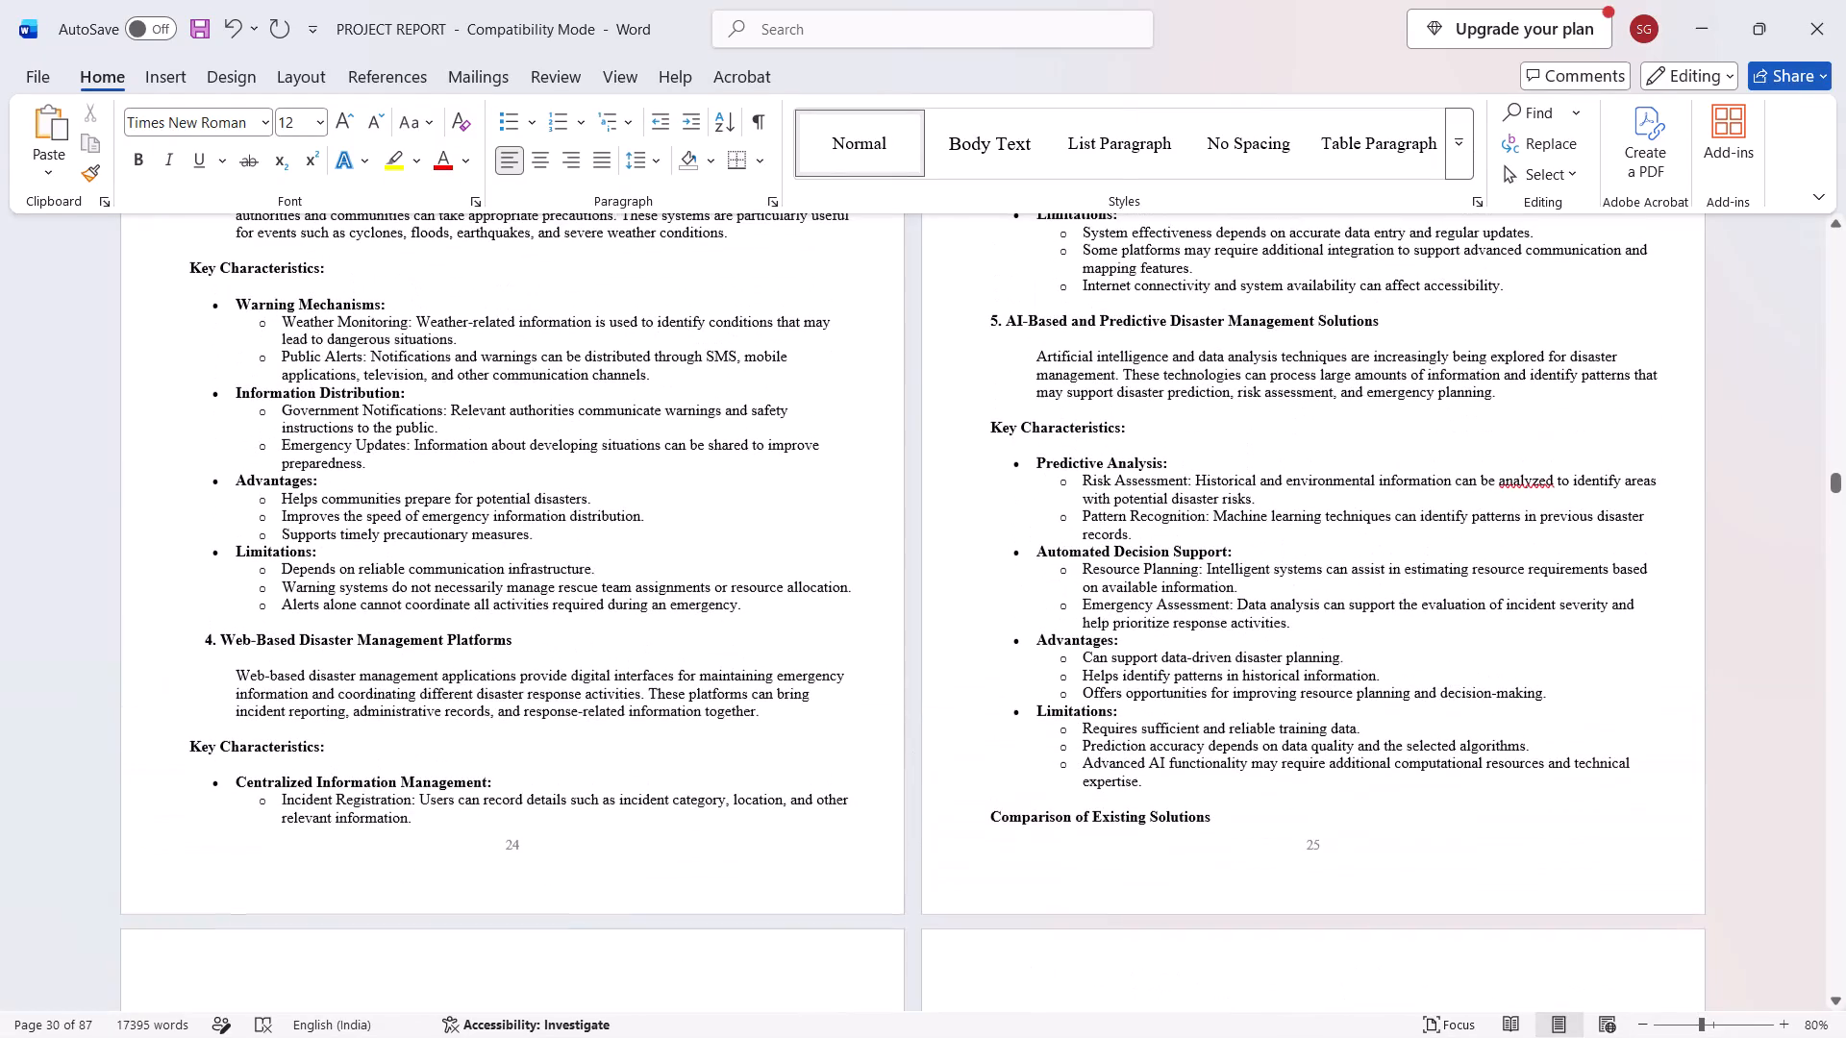
pyautogui.scroll(6, 617, 781)
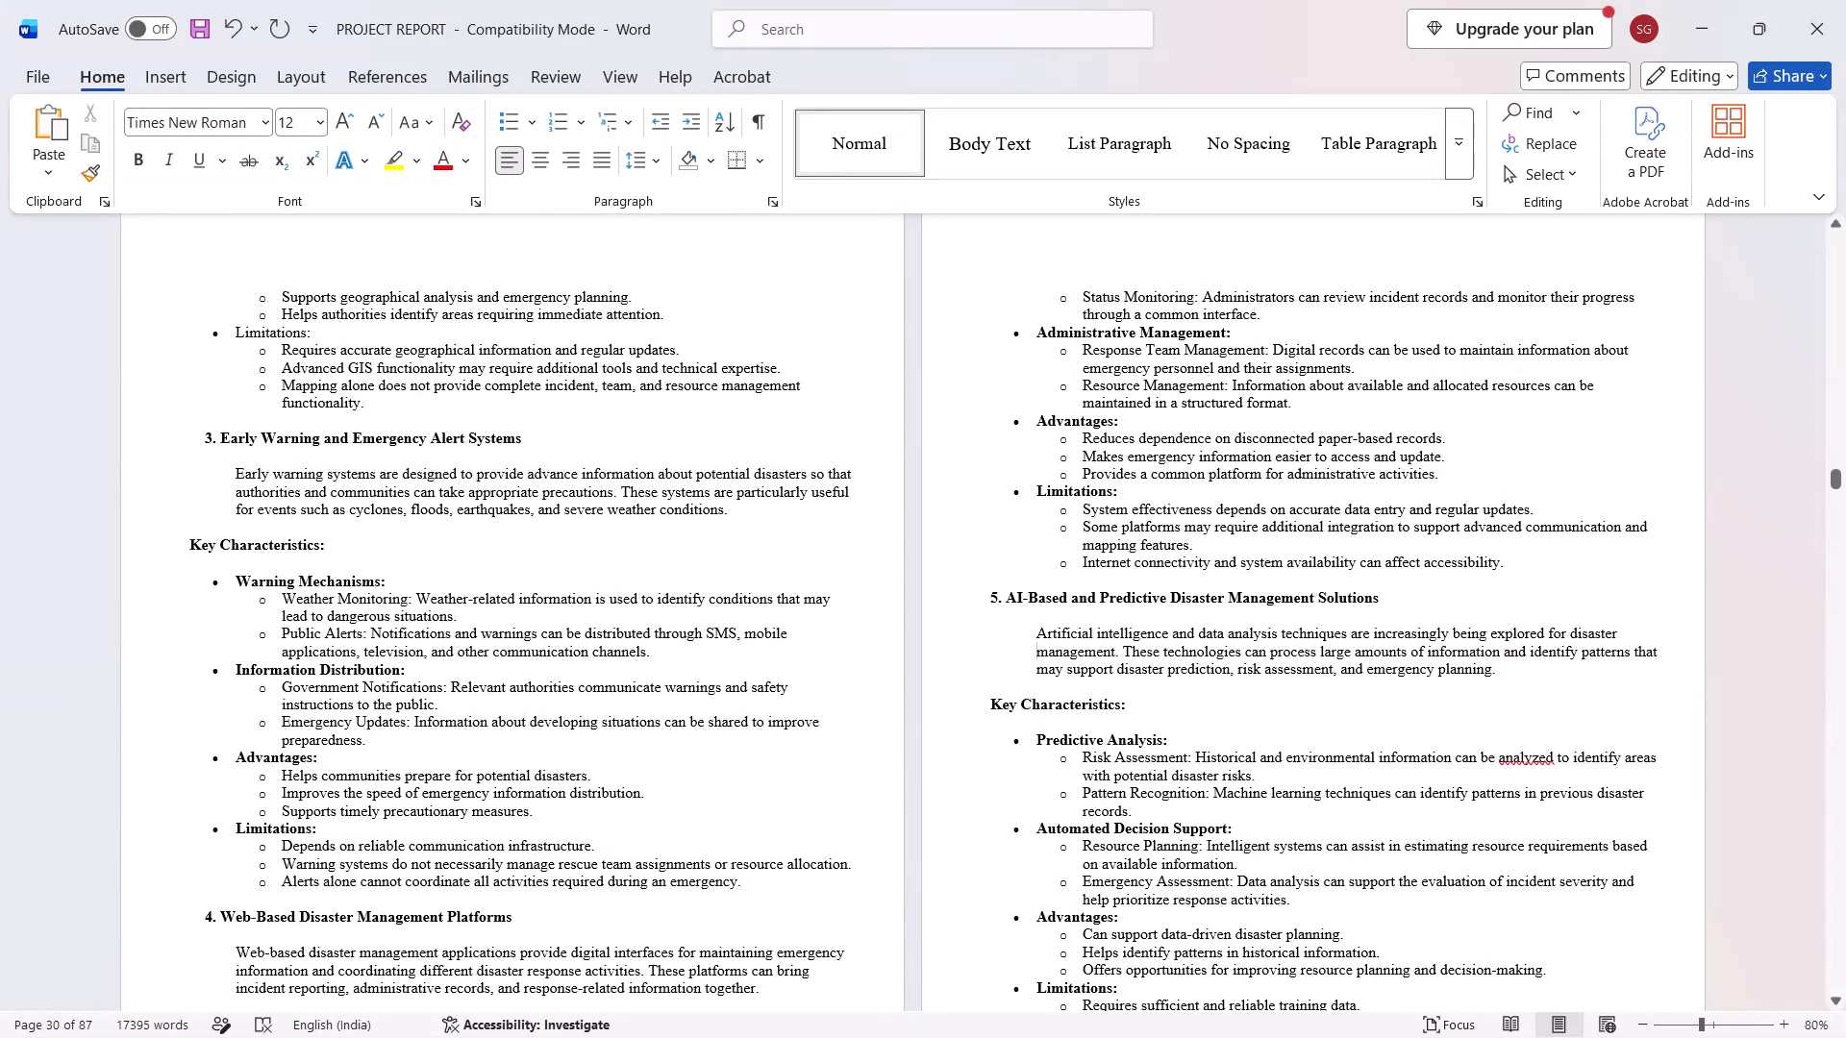
pyautogui.moveTo(748, 884); pyautogui.dragTo(213, 573)
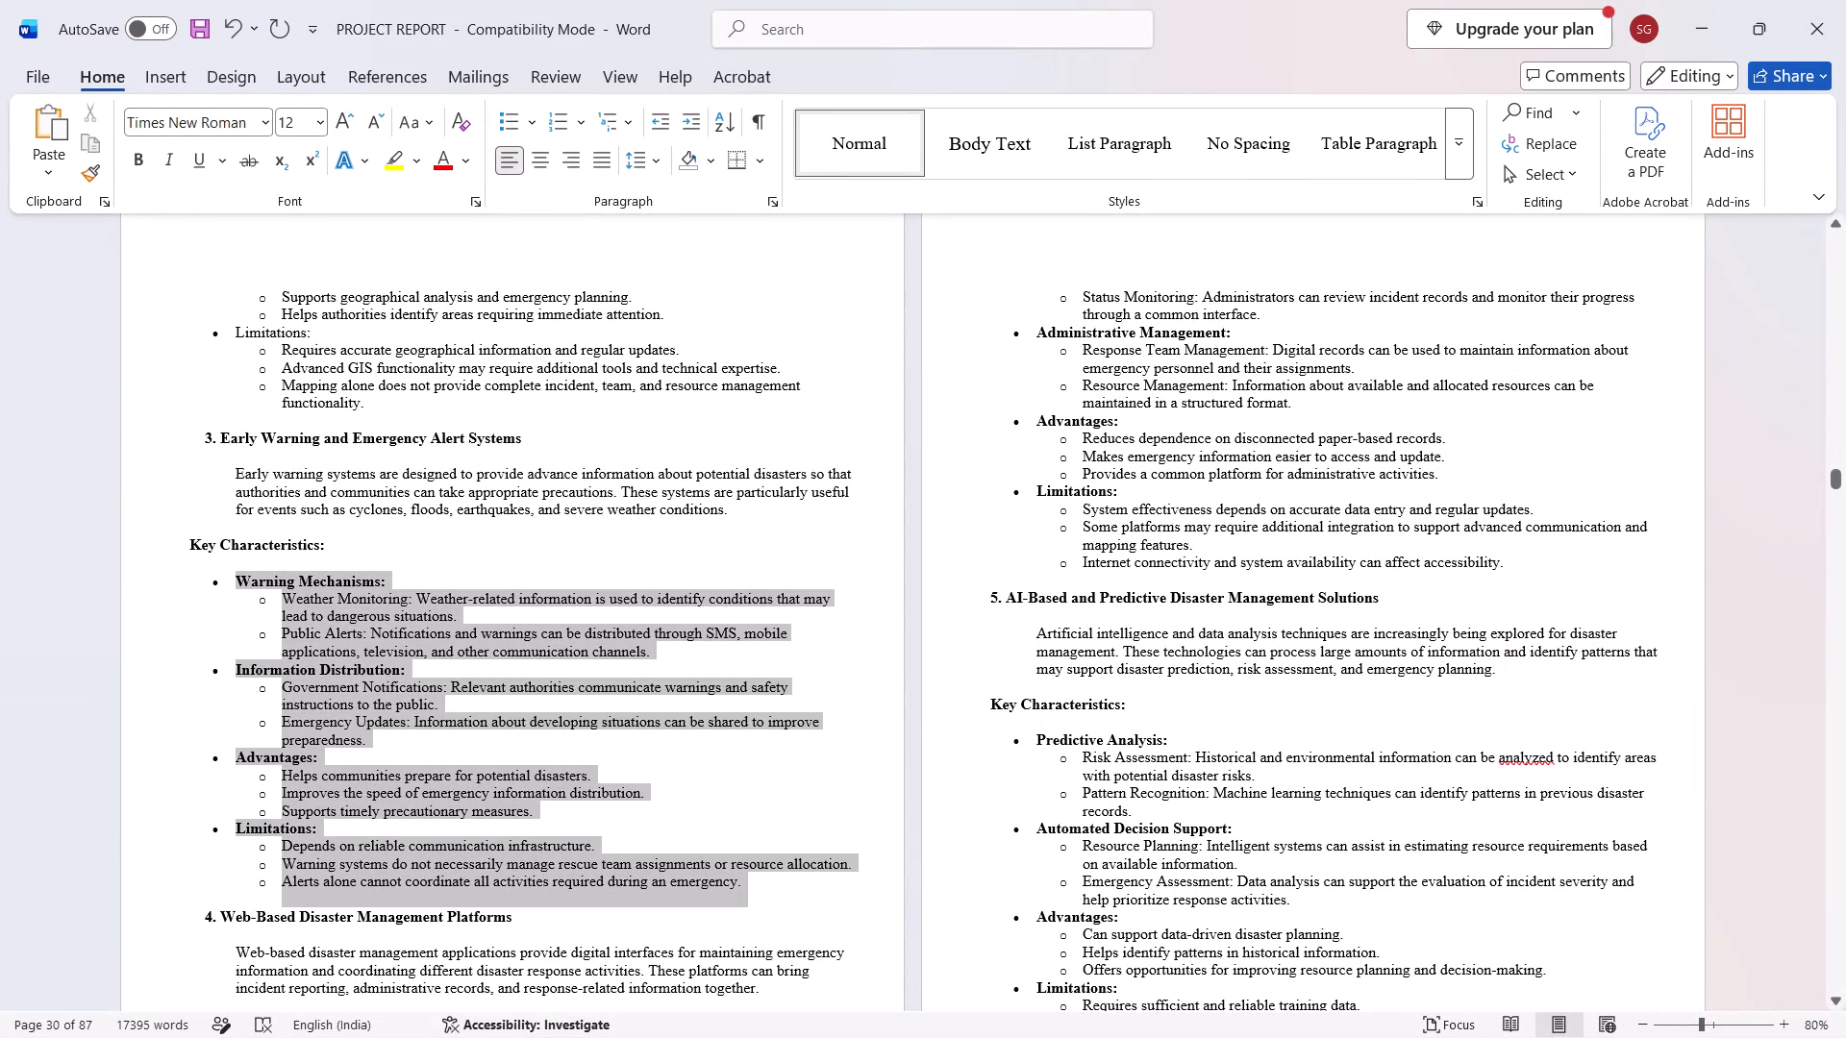
pyautogui.moveTo(213, 573); pyautogui.dragTo(213, 581)
pyautogui.hotkey('ctrl', 'b')
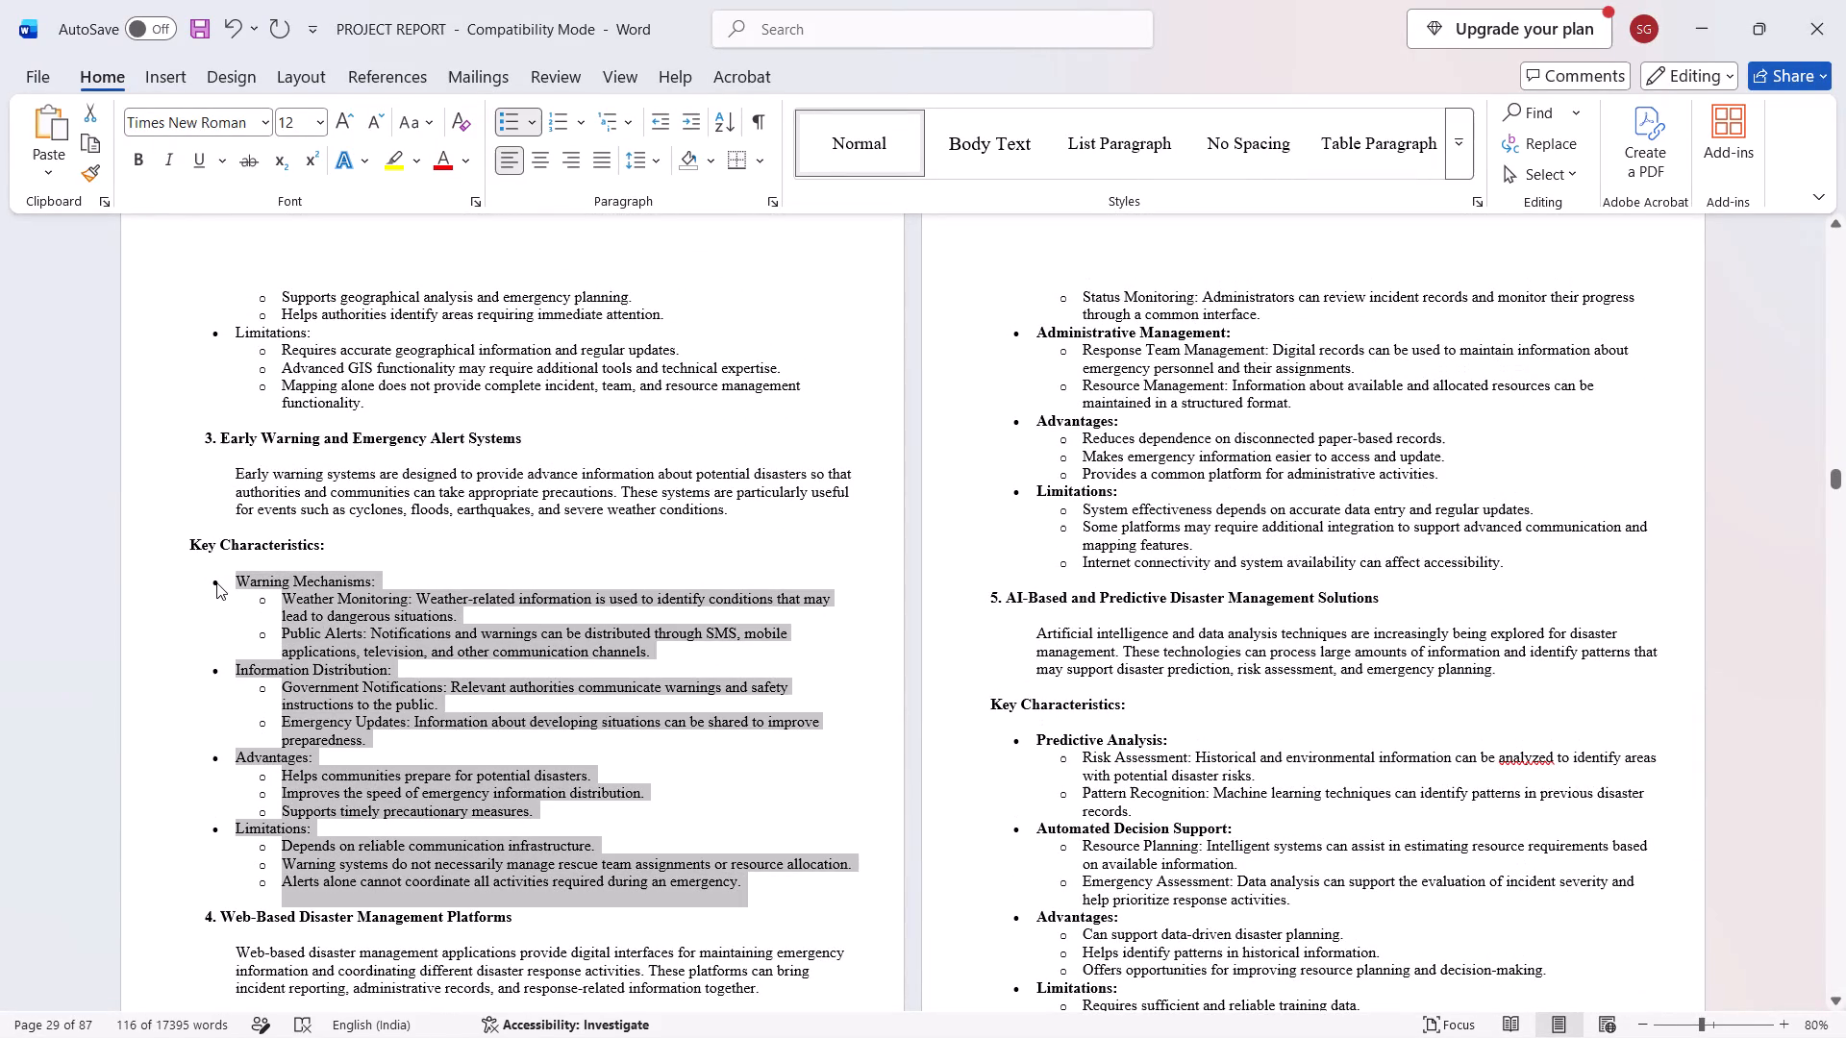
pyautogui.click(668, 735)
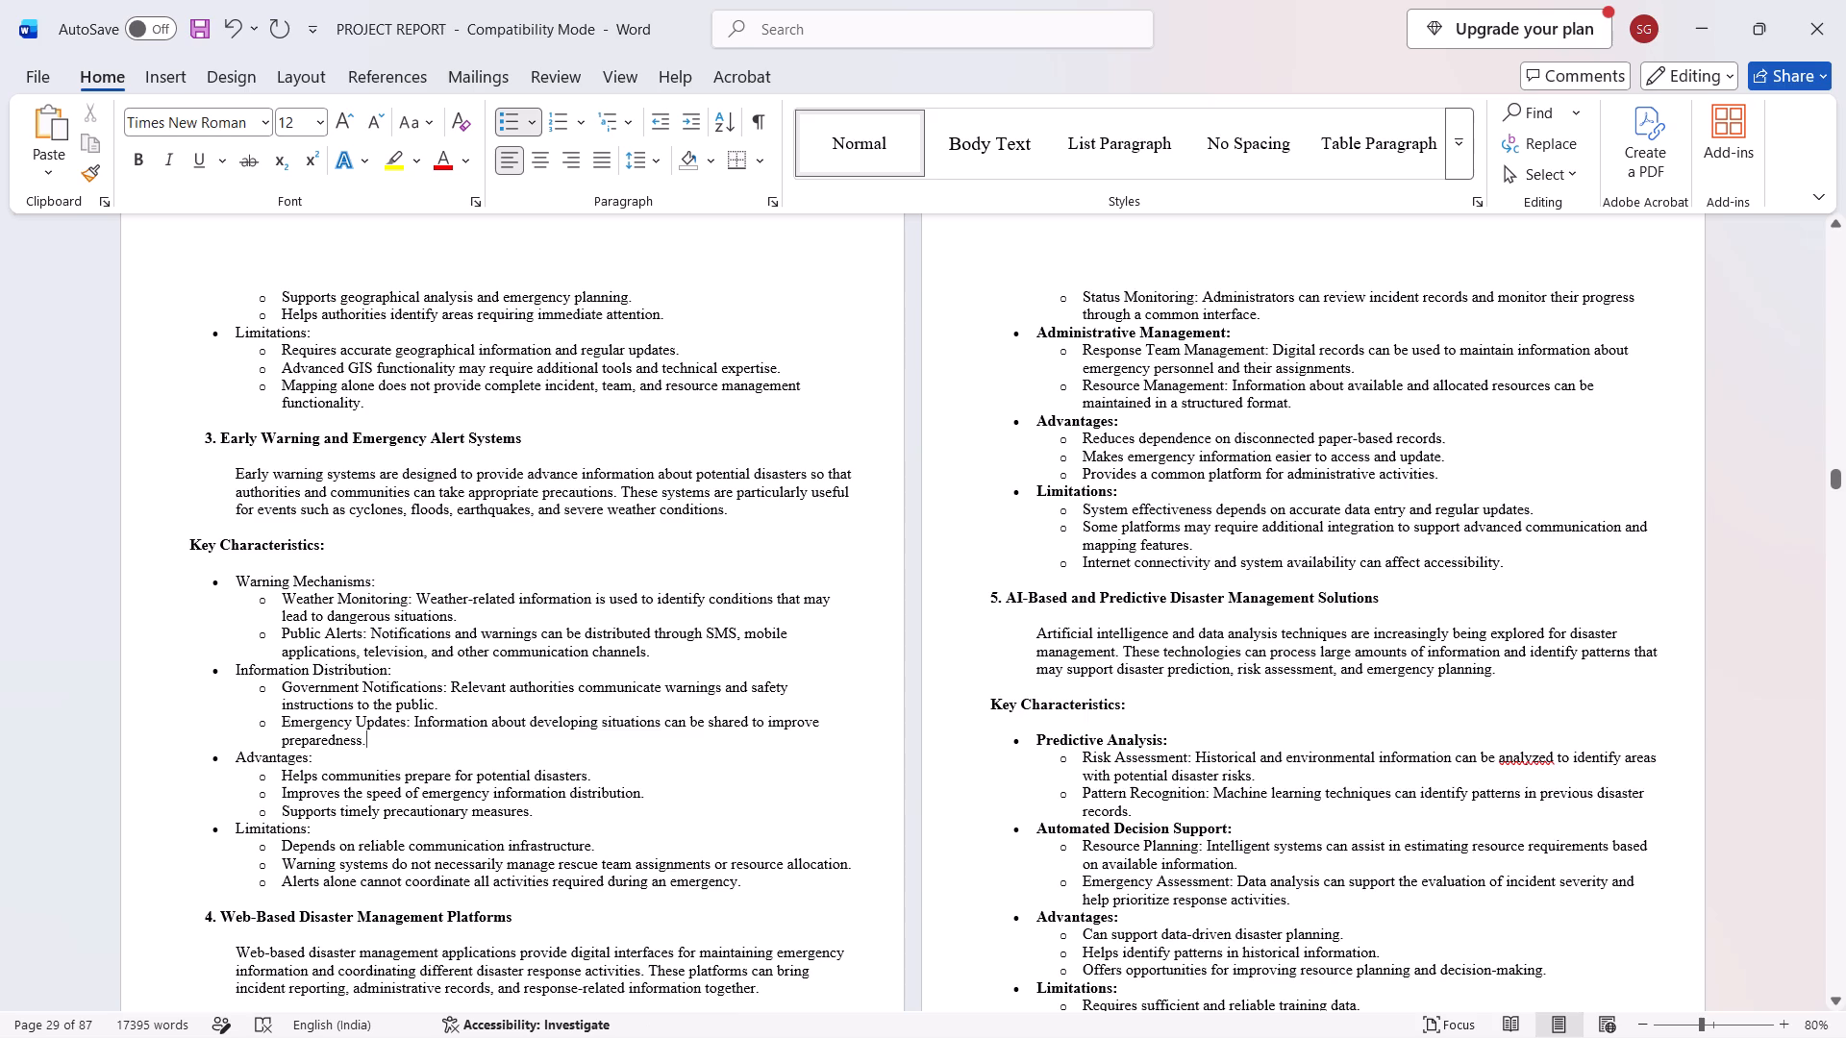
# Remove bold from the "Key Characteristics:" label in section 1, Traditional Manual Disaster Management Systems.
pyautogui.scroll(3, 436, 540)
pyautogui.scroll(-4, 437, 540)
pyautogui.scroll(4, 437, 545)
pyautogui.scroll(-1, 437, 545)
pyautogui.scroll(6, 437, 546)
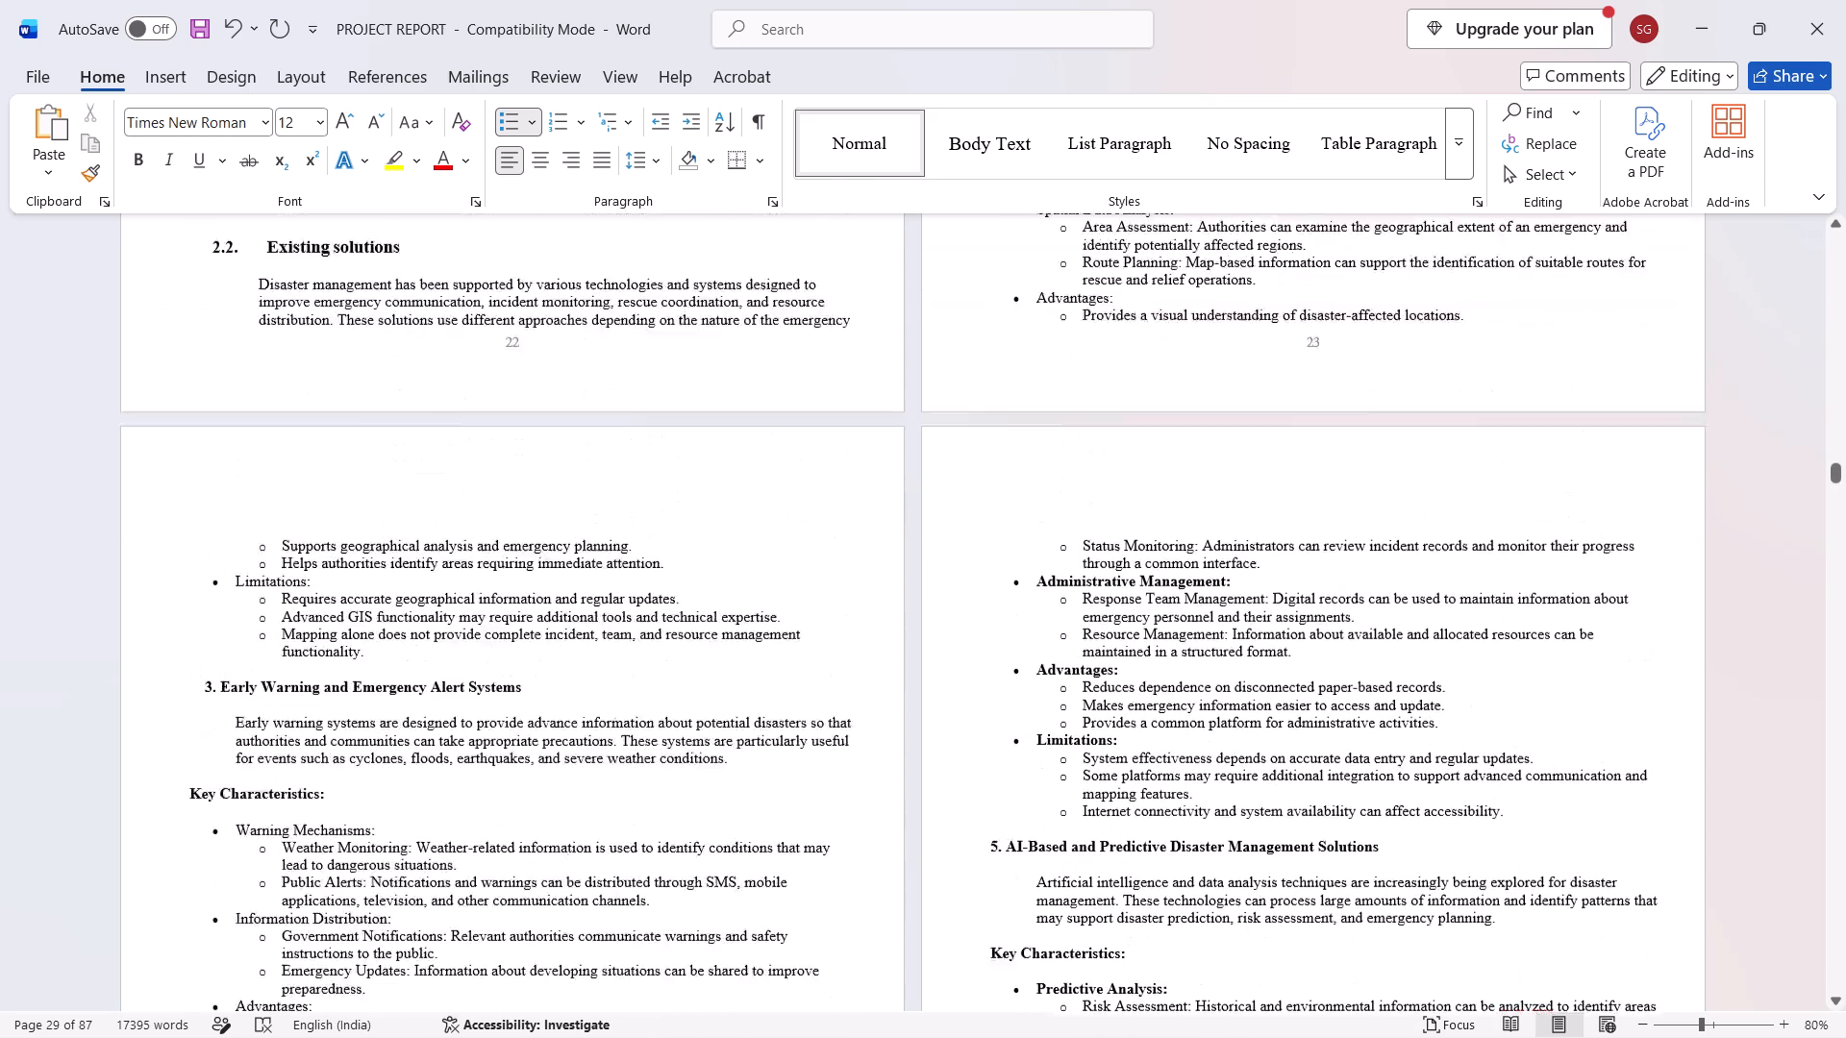
pyautogui.scroll(6, 437, 546)
pyautogui.scroll(5, 867, 611)
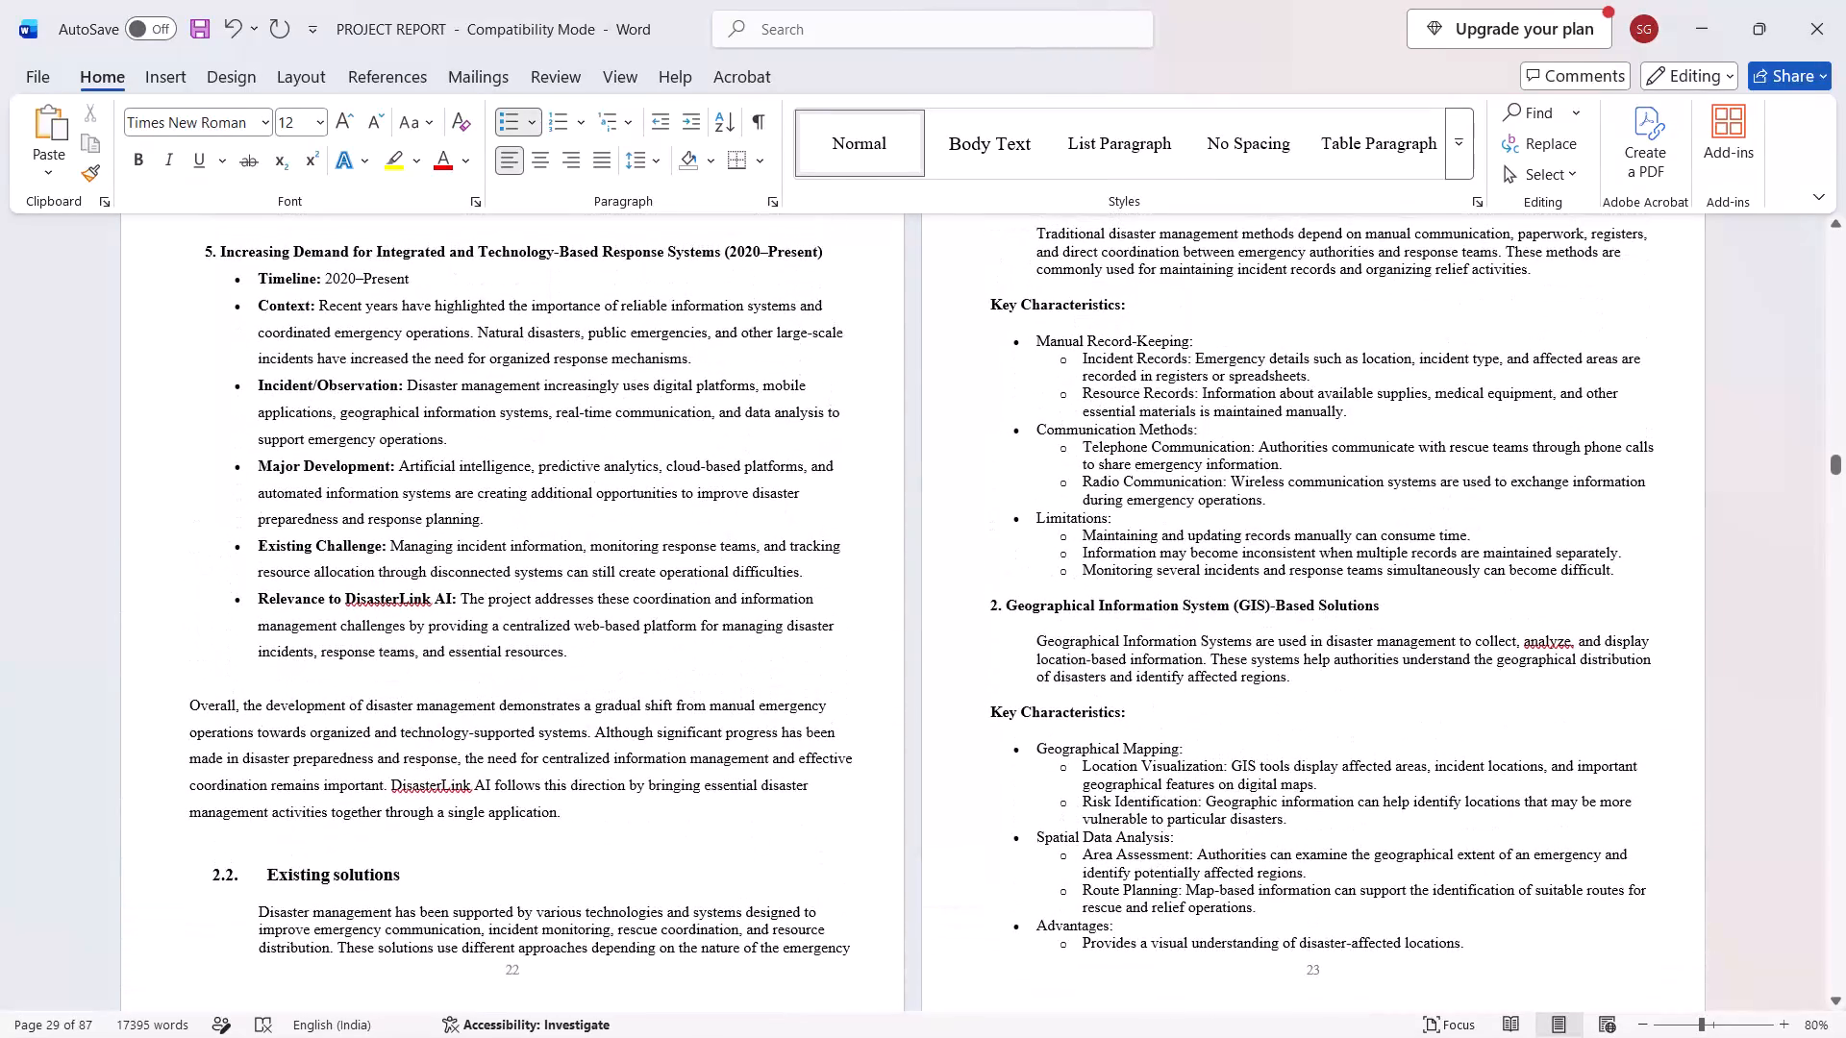
pyautogui.scroll(4, 1190, 661)
pyautogui.moveTo(1154, 492); pyautogui.dragTo(962, 490)
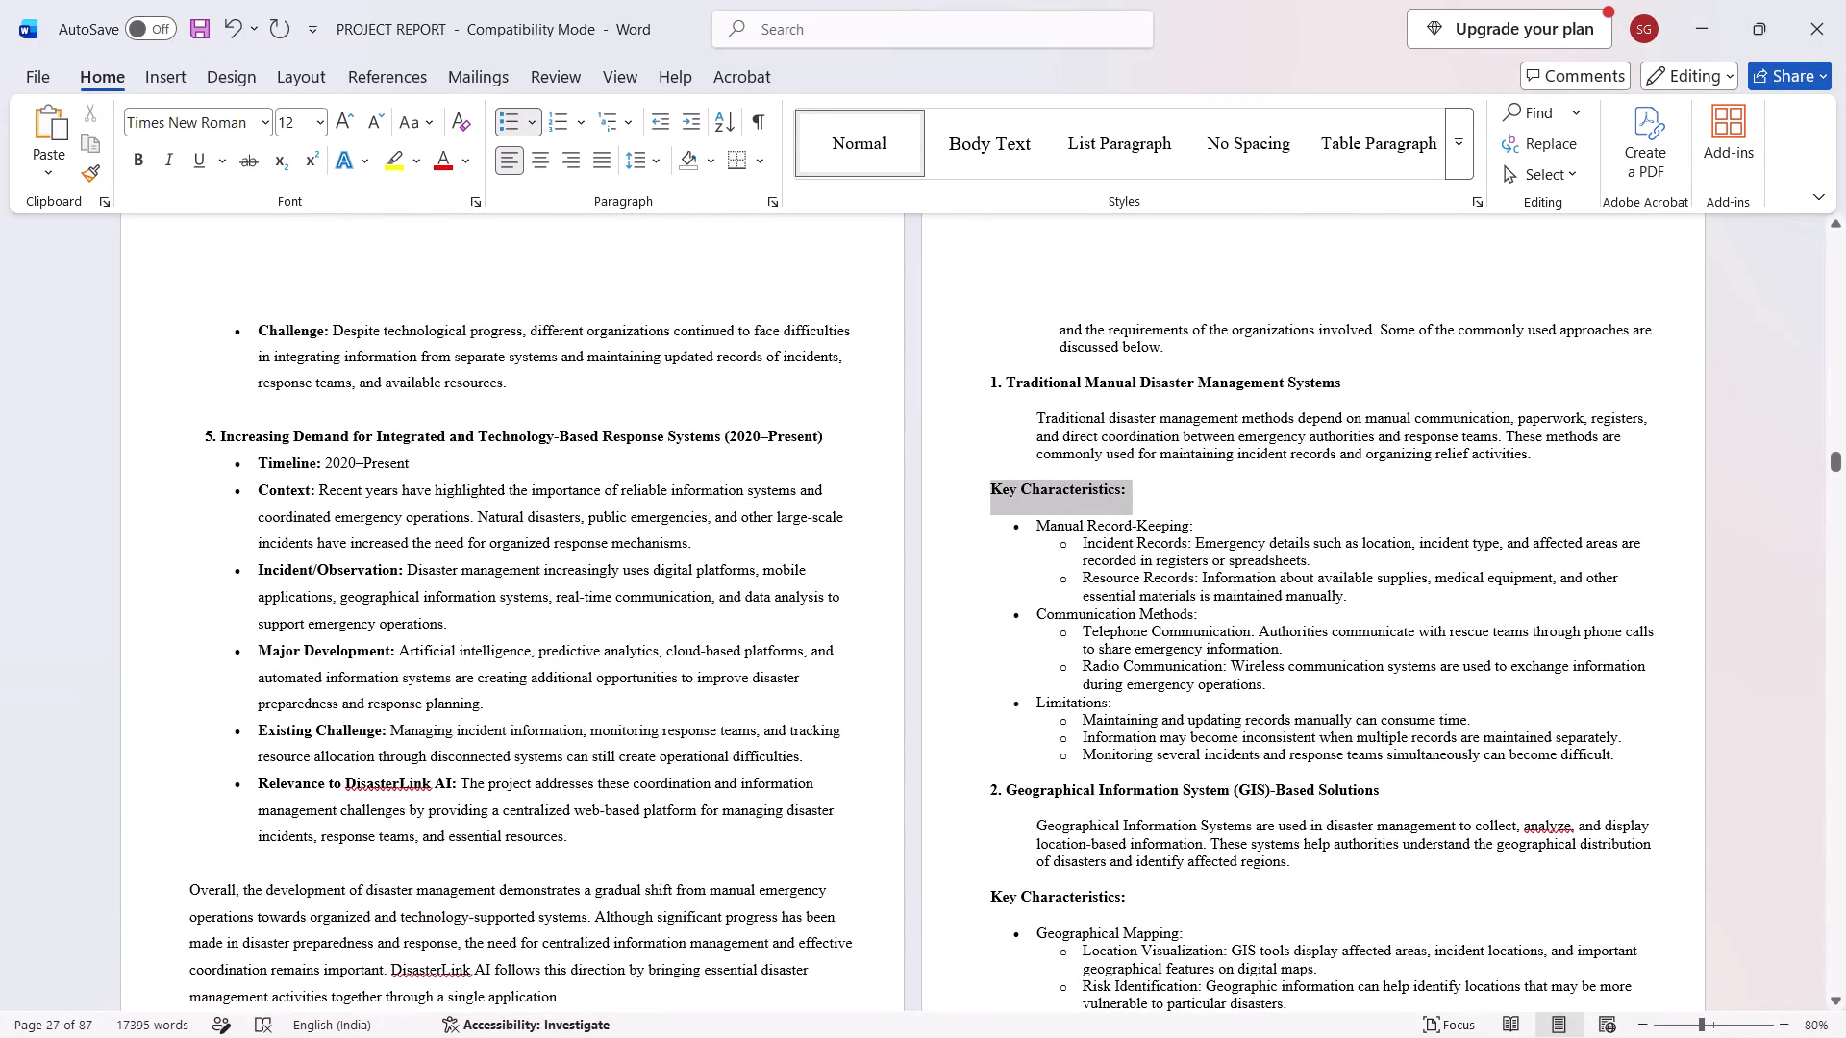
pyautogui.moveTo(962, 490); pyautogui.dragTo(960, 490)
pyautogui.hotkey('ctrl', 'b')
# Remove bold from the "Key Characteristics:" label in section 2, Geographical Information System (GIS)-Based Solutions.
pyautogui.scroll(-5, 1108, 496)
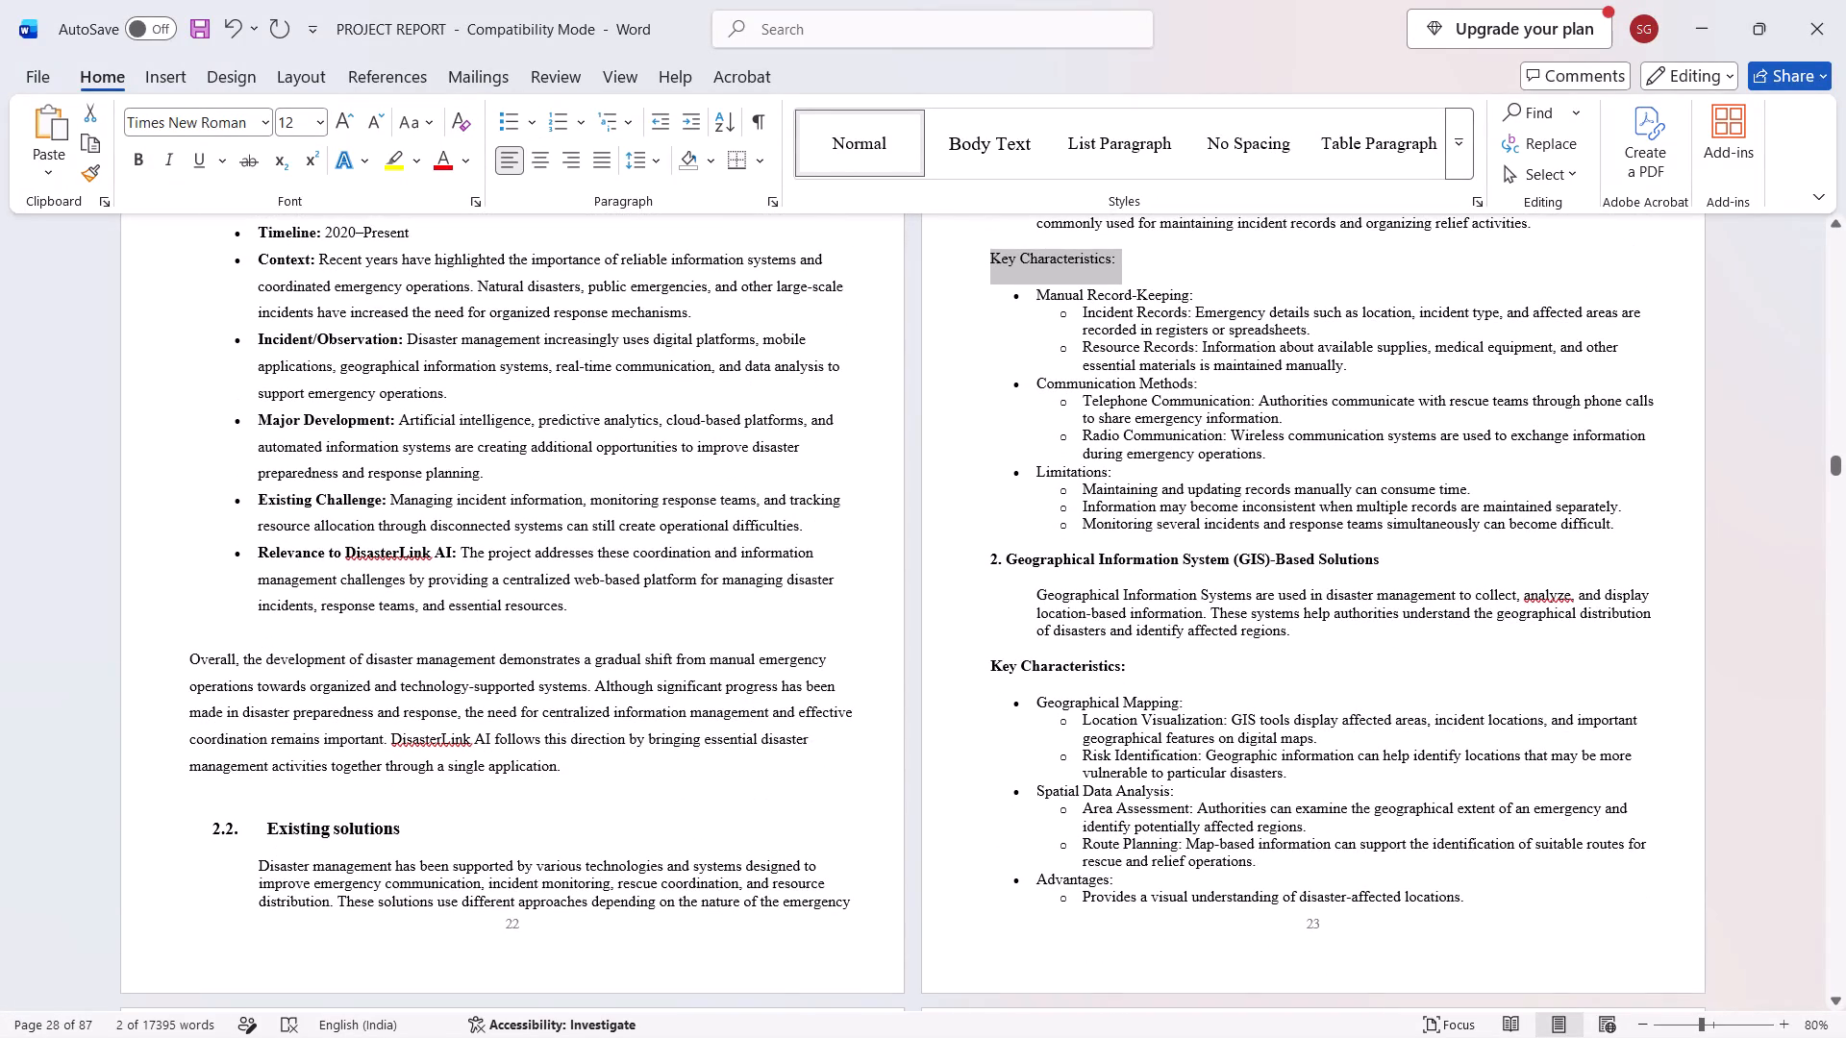
pyautogui.moveTo(1133, 670); pyautogui.dragTo(970, 674)
pyautogui.hotkey('ctrl', 'b')
# Remove bold from the "Key Characteristics:" label in section 3, Early Warning and Emergency Alert Systems.
pyautogui.scroll(-5, 960, 646)
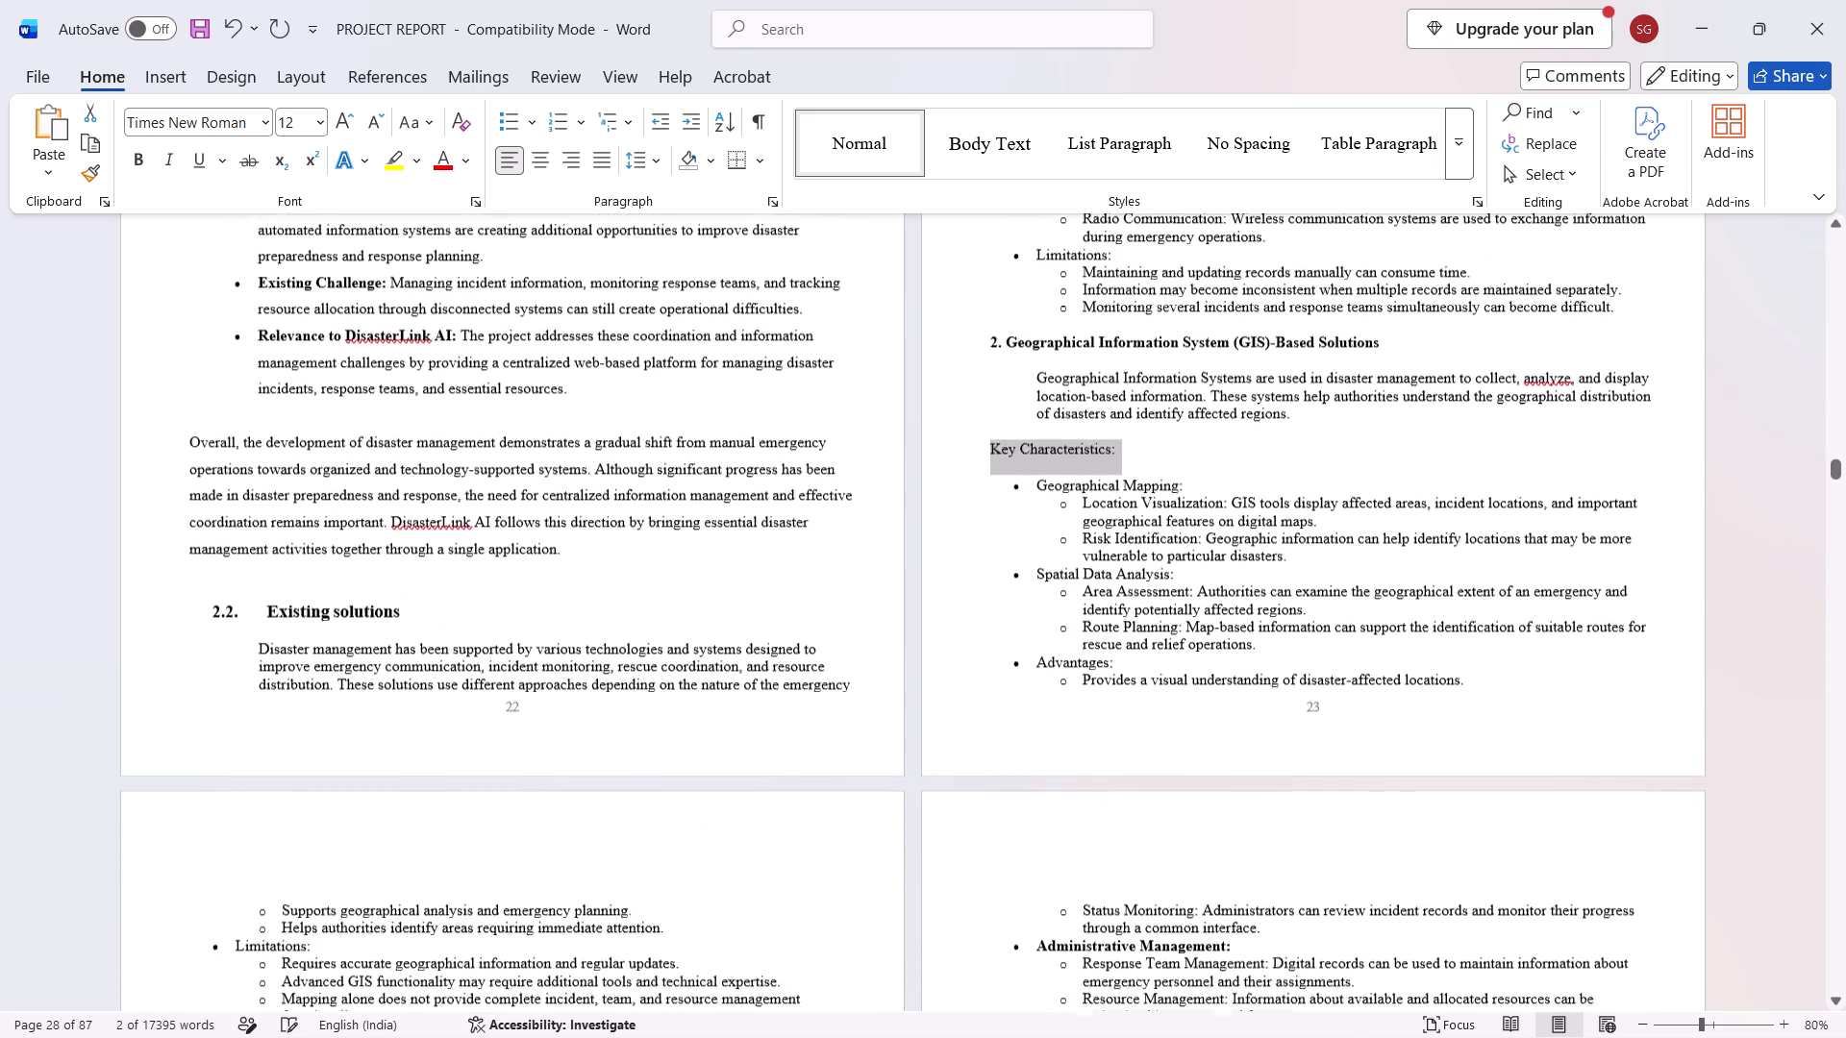
pyautogui.scroll(-3, 841, 702)
pyautogui.scroll(-2, 560, 764)
pyautogui.moveTo(383, 905); pyautogui.dragTo(259, 917)
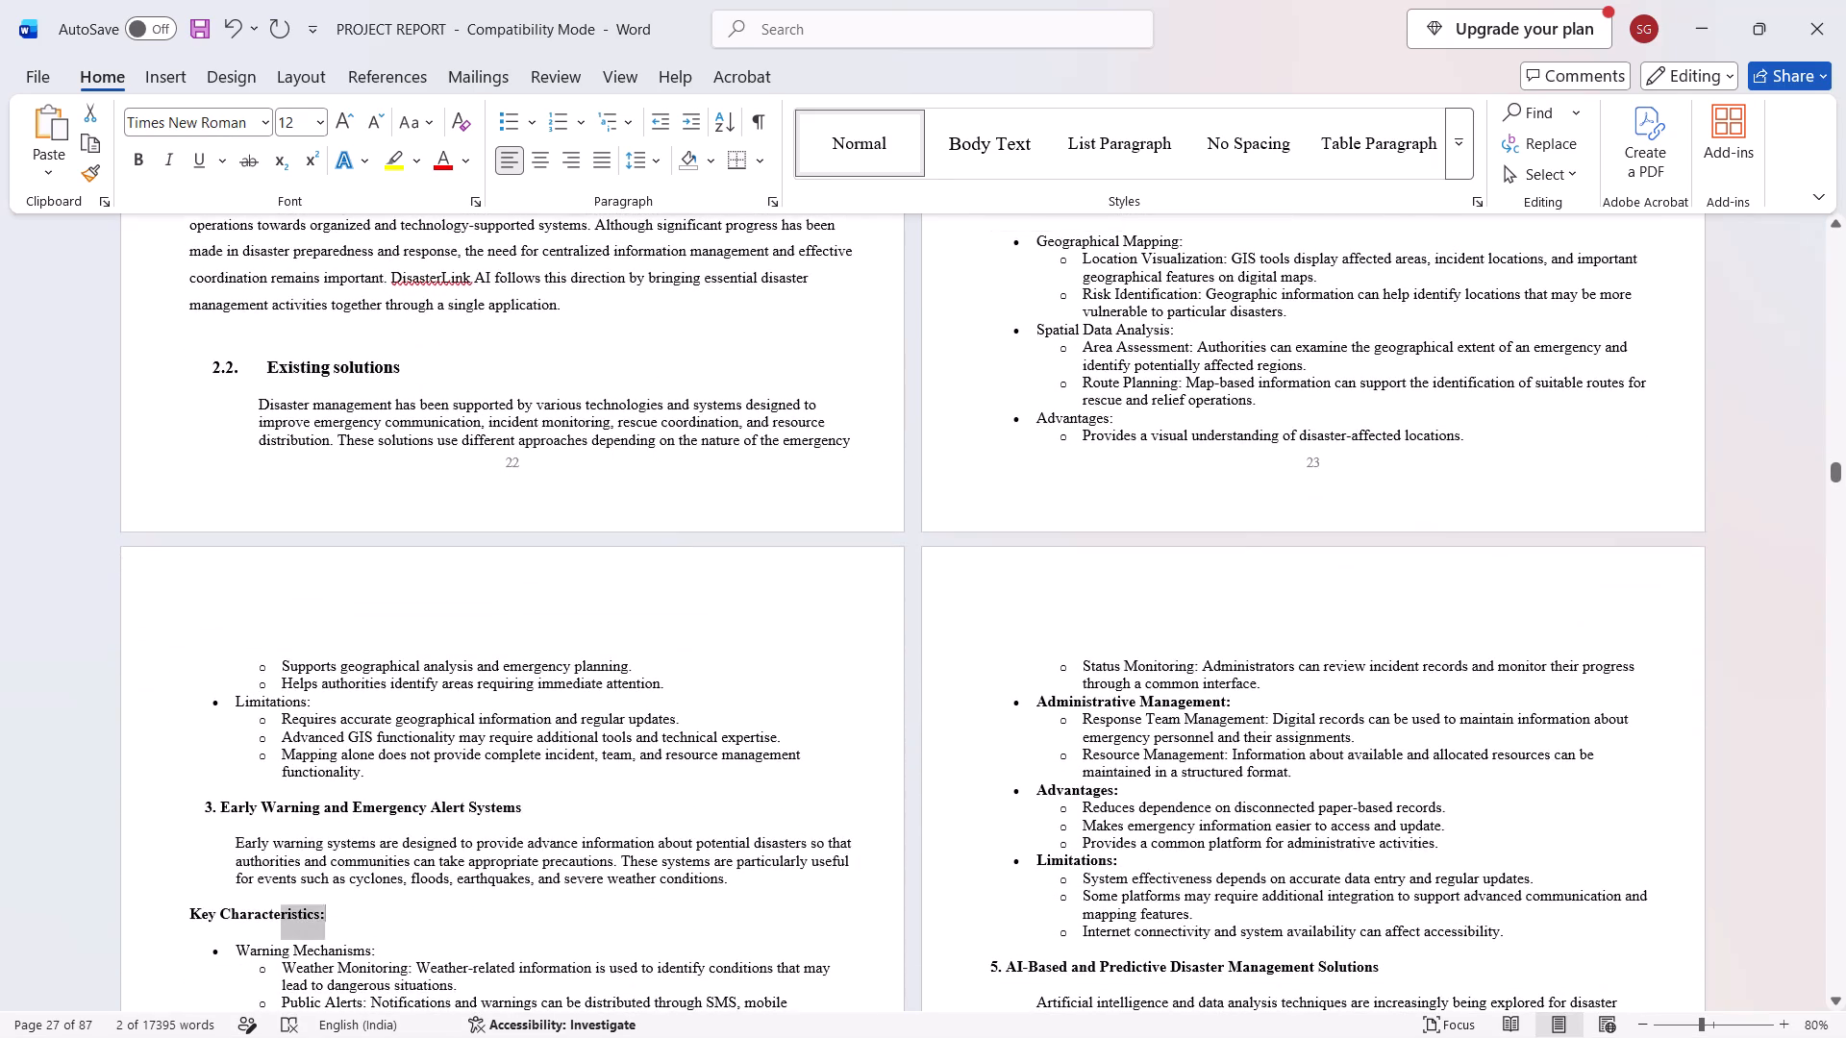
pyautogui.moveTo(259, 917); pyautogui.dragTo(198, 917)
pyautogui.hotkey('ctrl', 'b')
# Remove bold from section 4, Web-Based Disaster Management Platforms, from the "Key Characteristics:" label through the last item of "Limitations:".
pyautogui.scroll(-7, 403, 806)
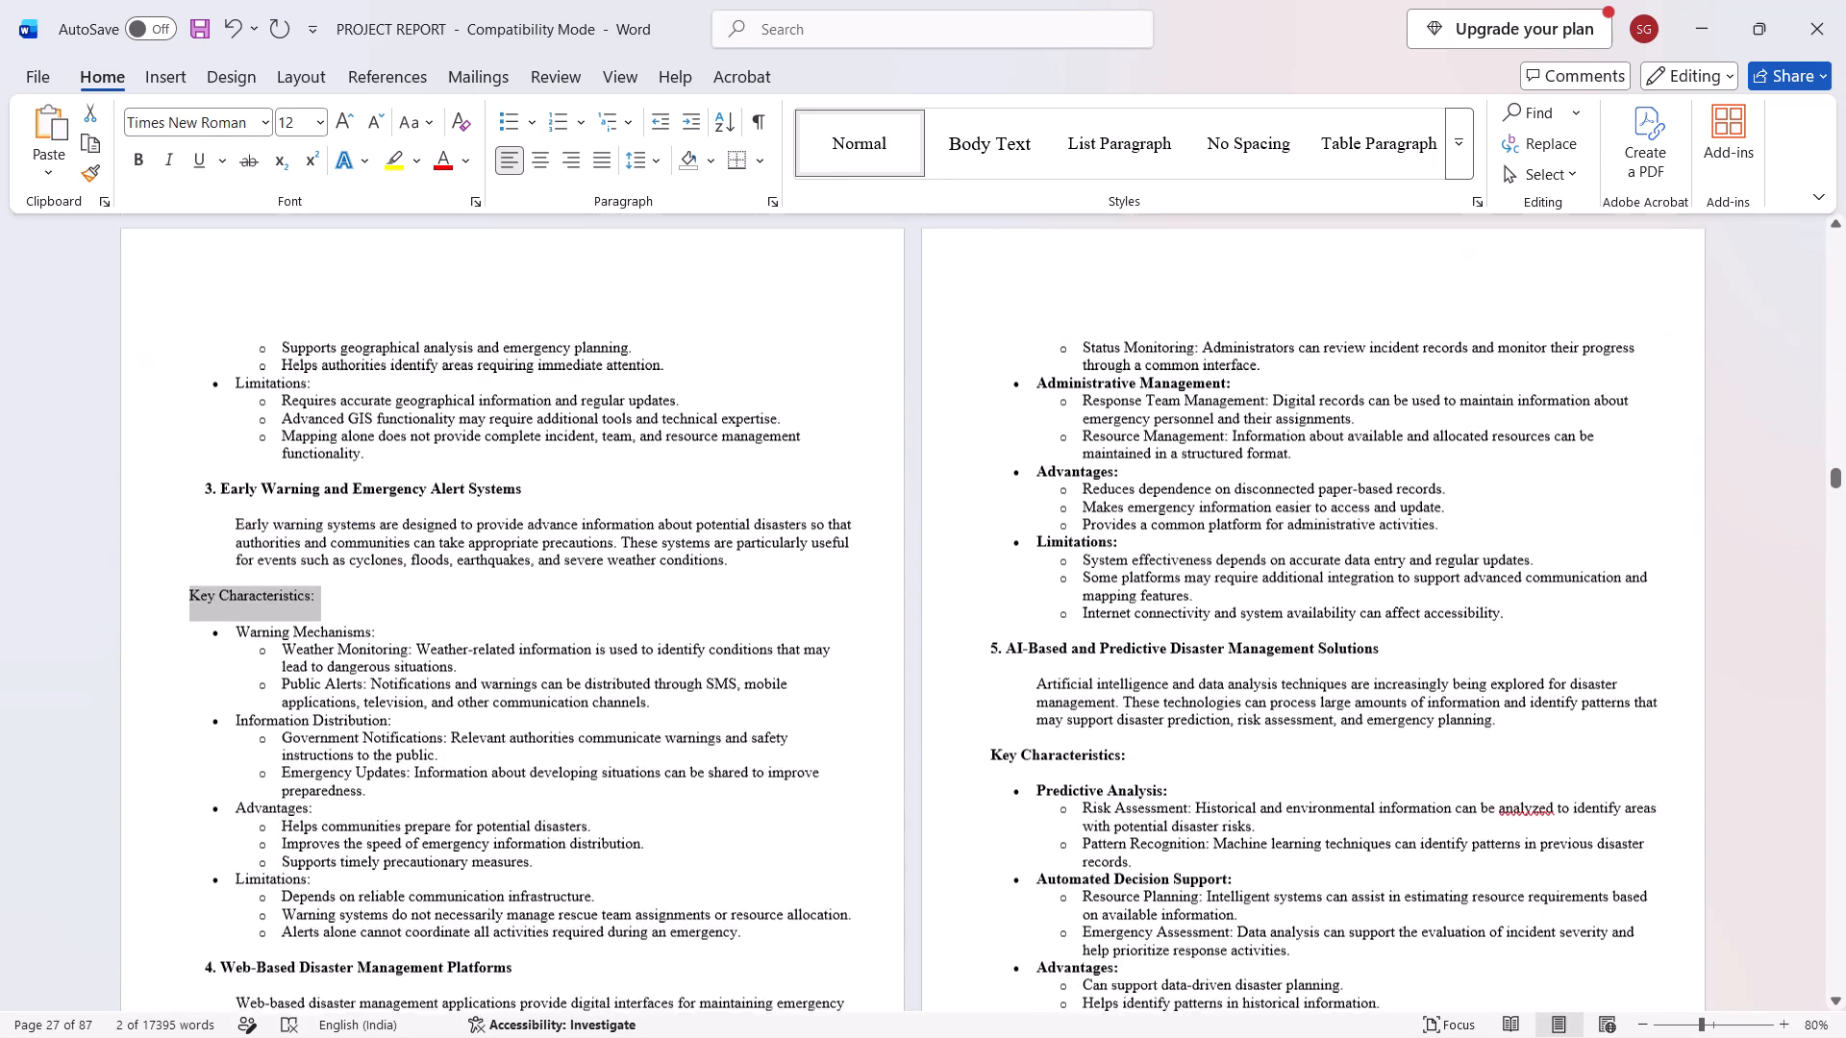
pyautogui.scroll(-10, 450, 772)
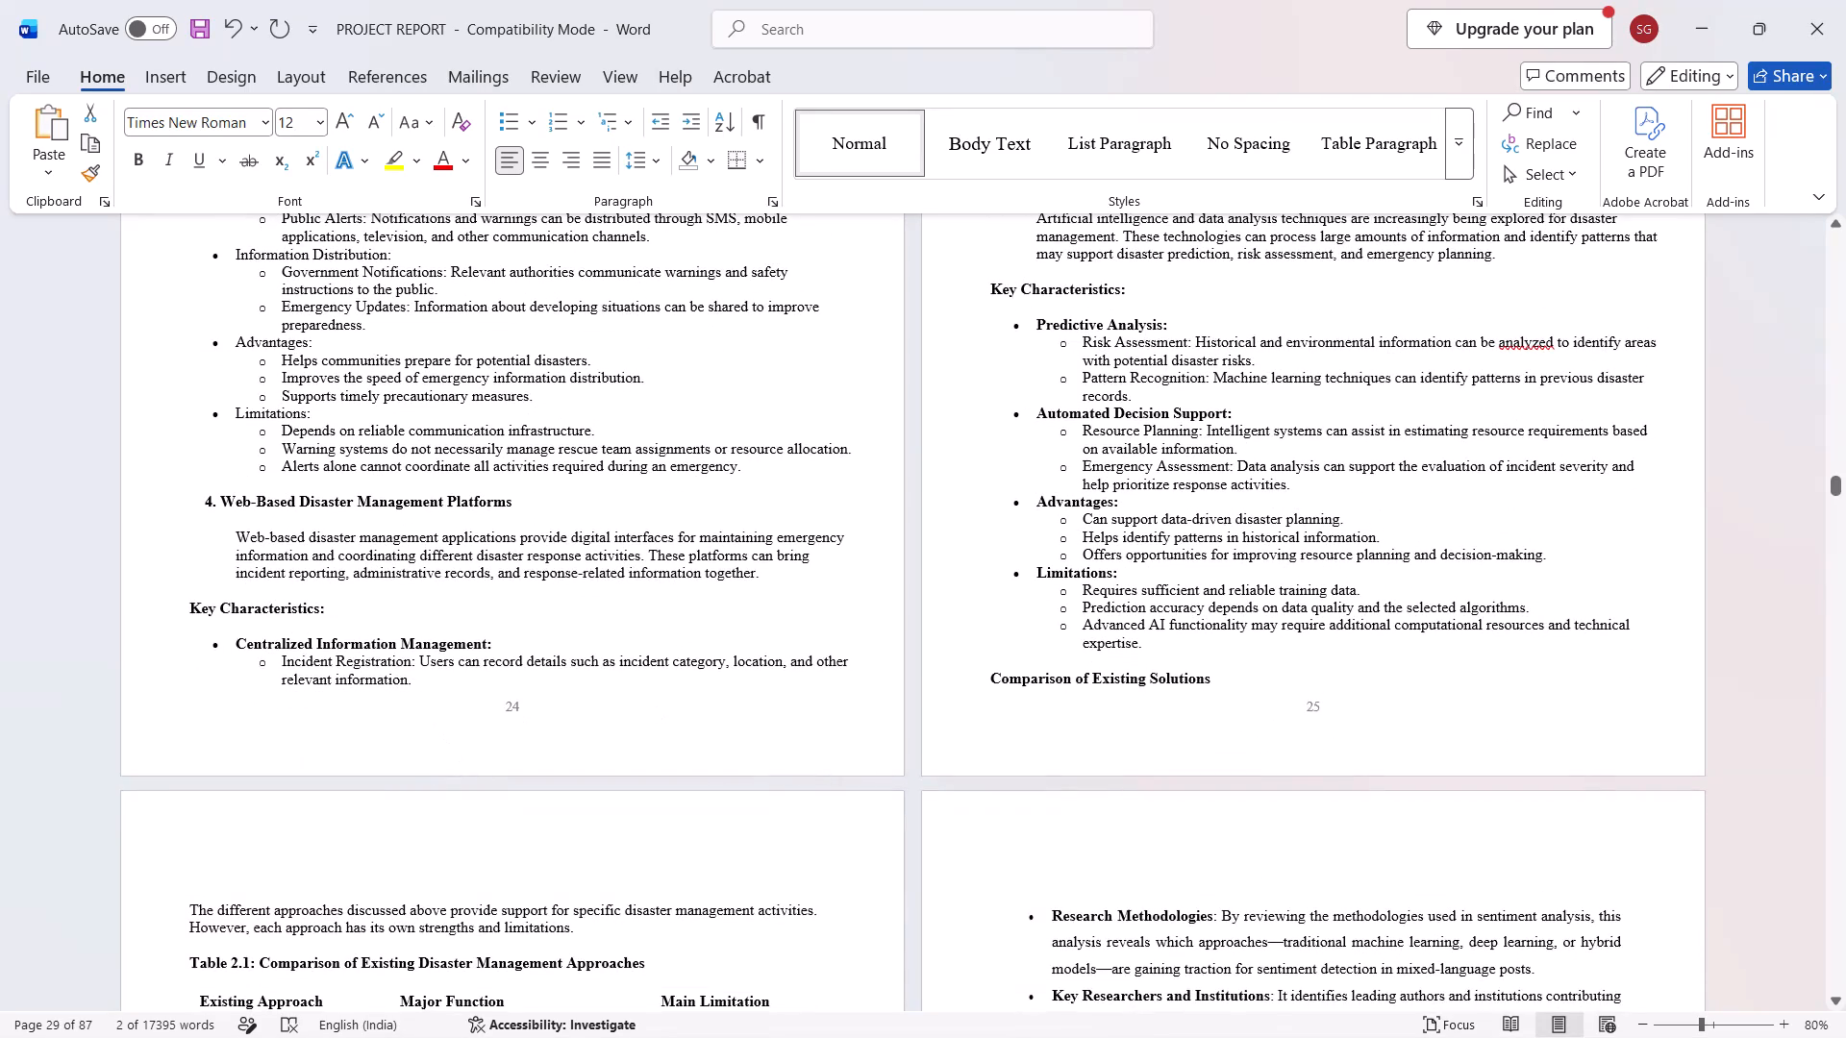
pyautogui.scroll(10, 965, 668)
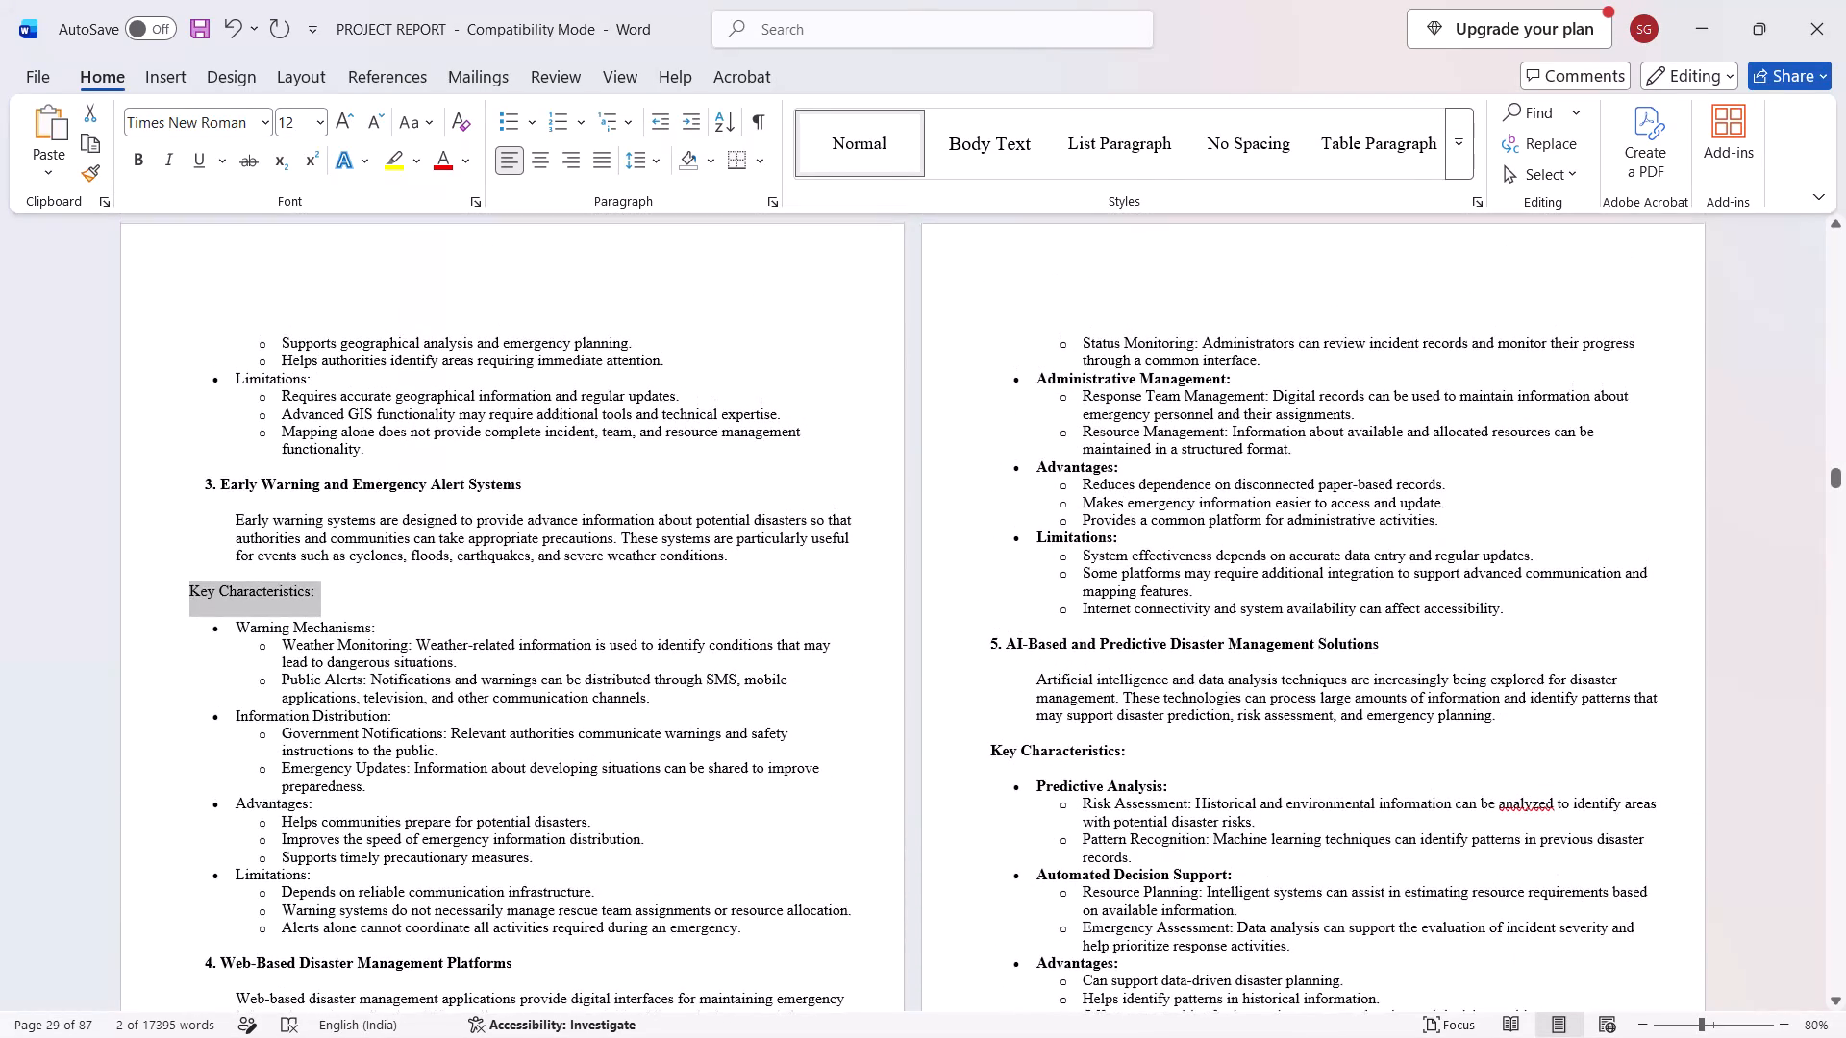
pyautogui.moveTo(1515, 606); pyautogui.dragTo(262, 994)
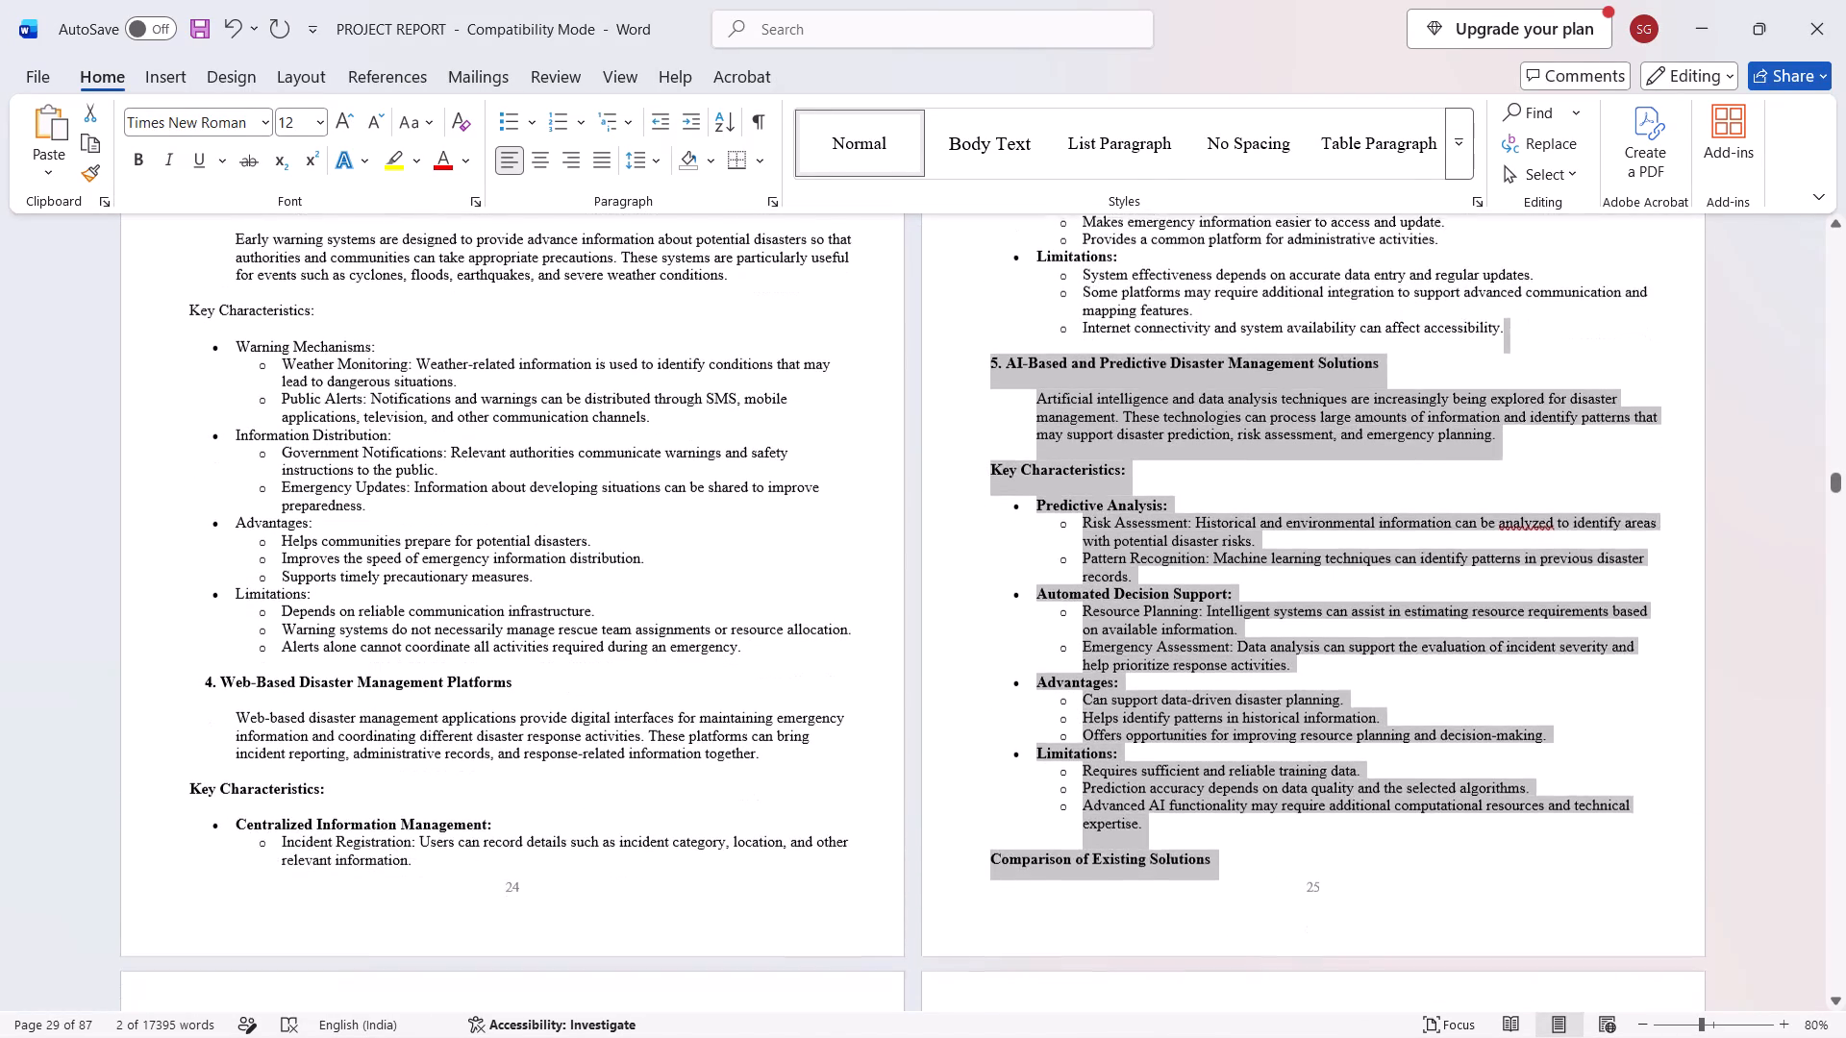
pyautogui.moveTo(262, 994); pyautogui.dragTo(191, 773)
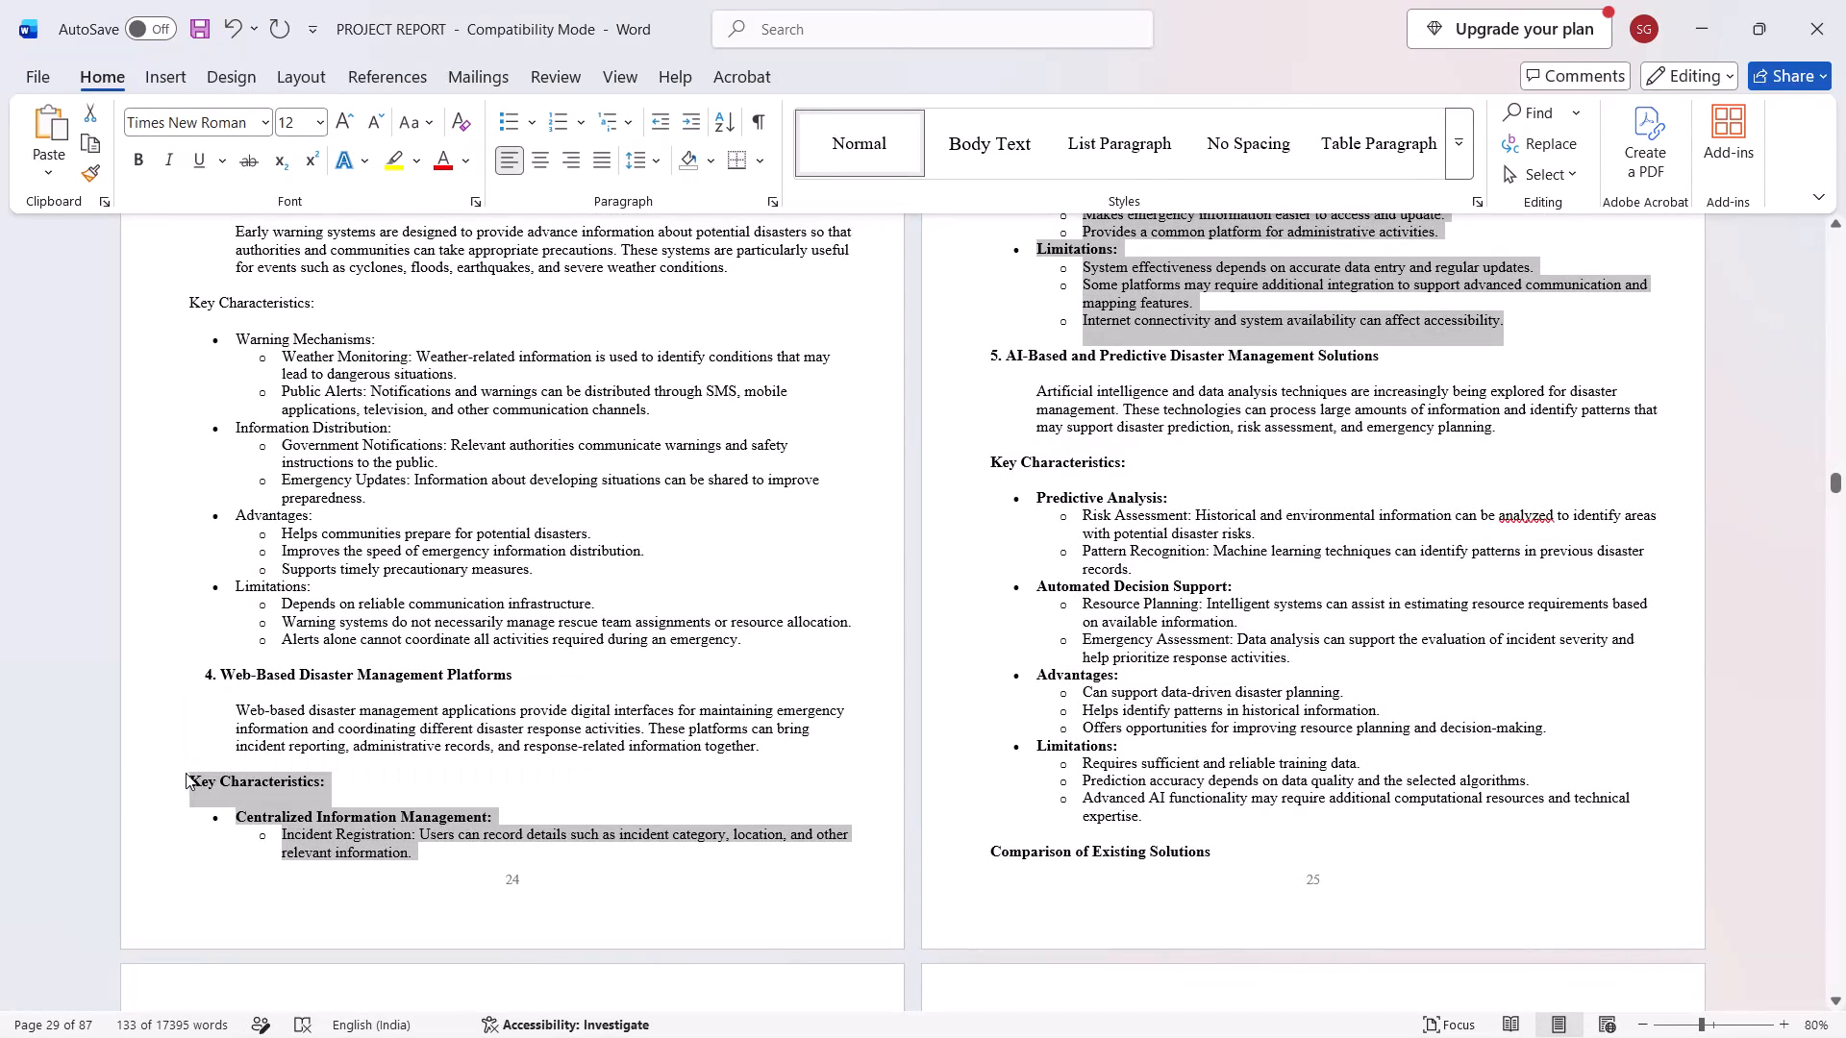
pyautogui.hotkey('ctrl', 'b')
pyautogui.click(563, 784)
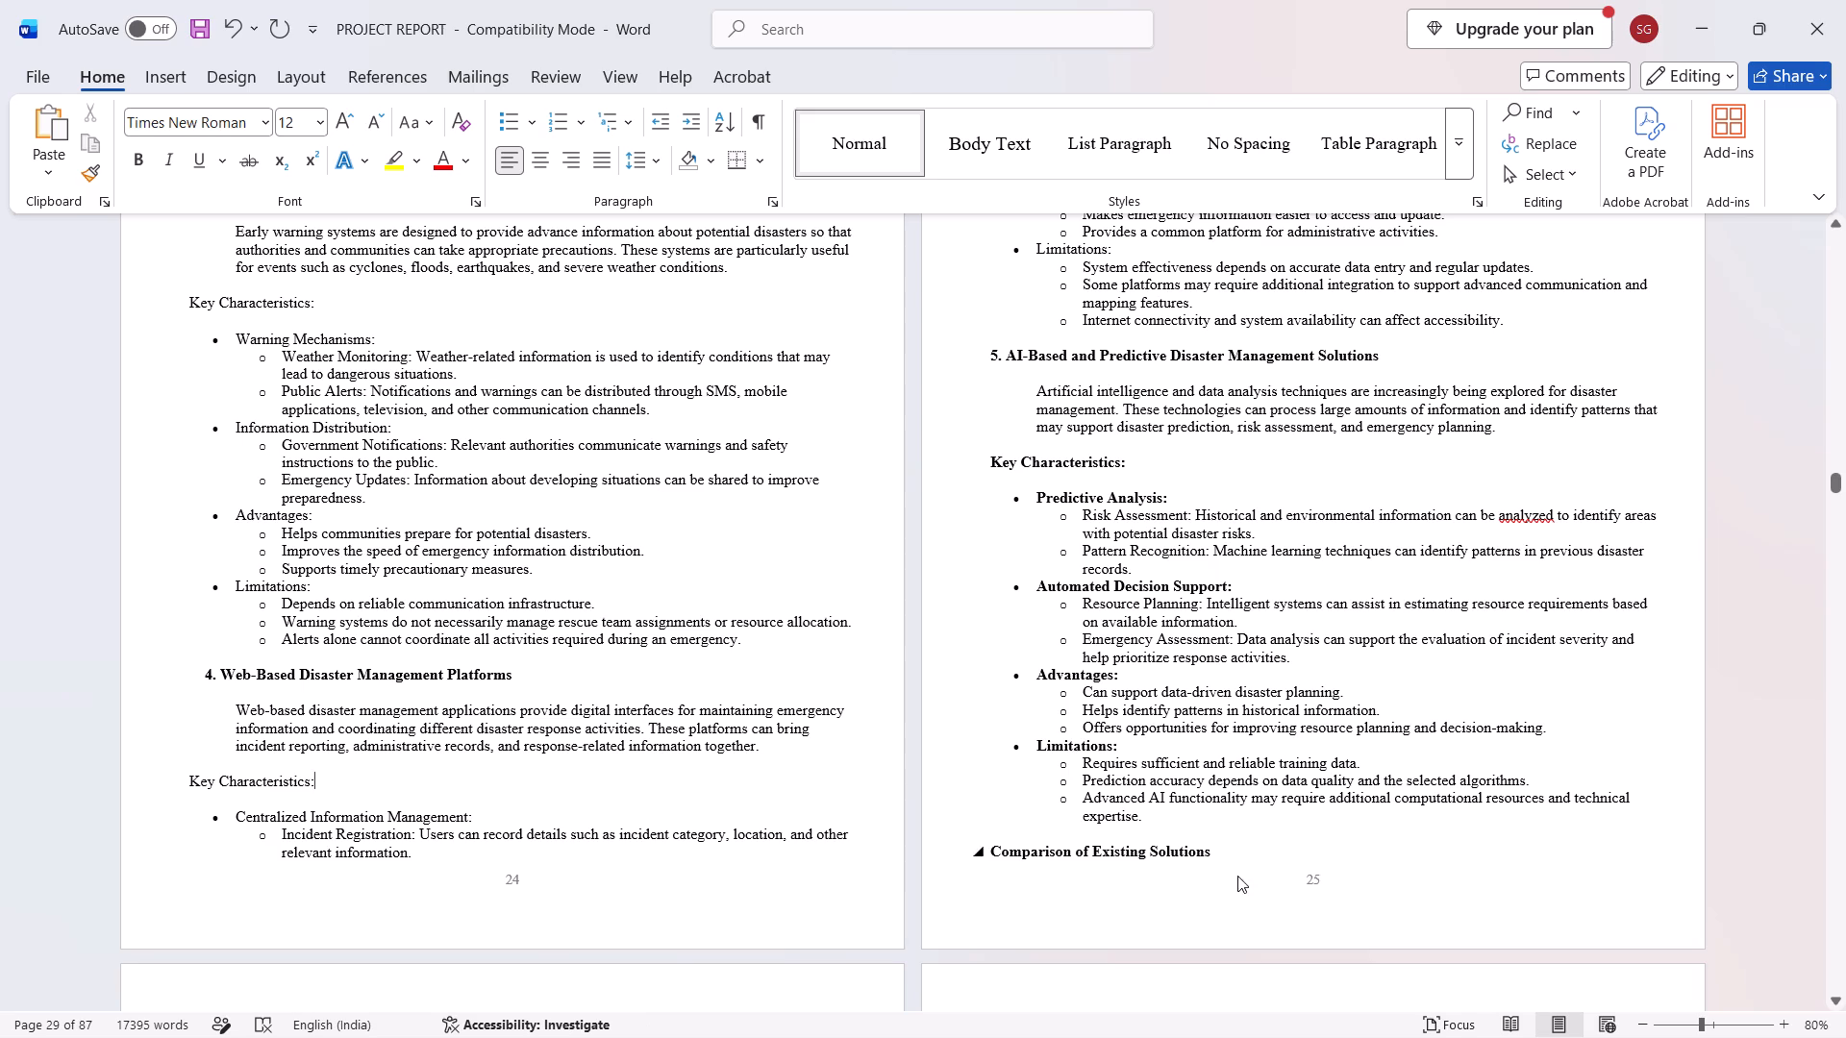
# Remove bold from section 5, AI-Based and Predictive Disaster Management Solutions, from "Key Characteristics:" through the last item of "Limitations:".
pyautogui.moveTo(1168, 822); pyautogui.dragTo(984, 470)
pyautogui.hotkey('ctrl', 'b')
# Move the "Comparison of Existing Solutions" heading to the next page by adding a blank line after section 5's last bullet.
pyautogui.click(1143, 833)
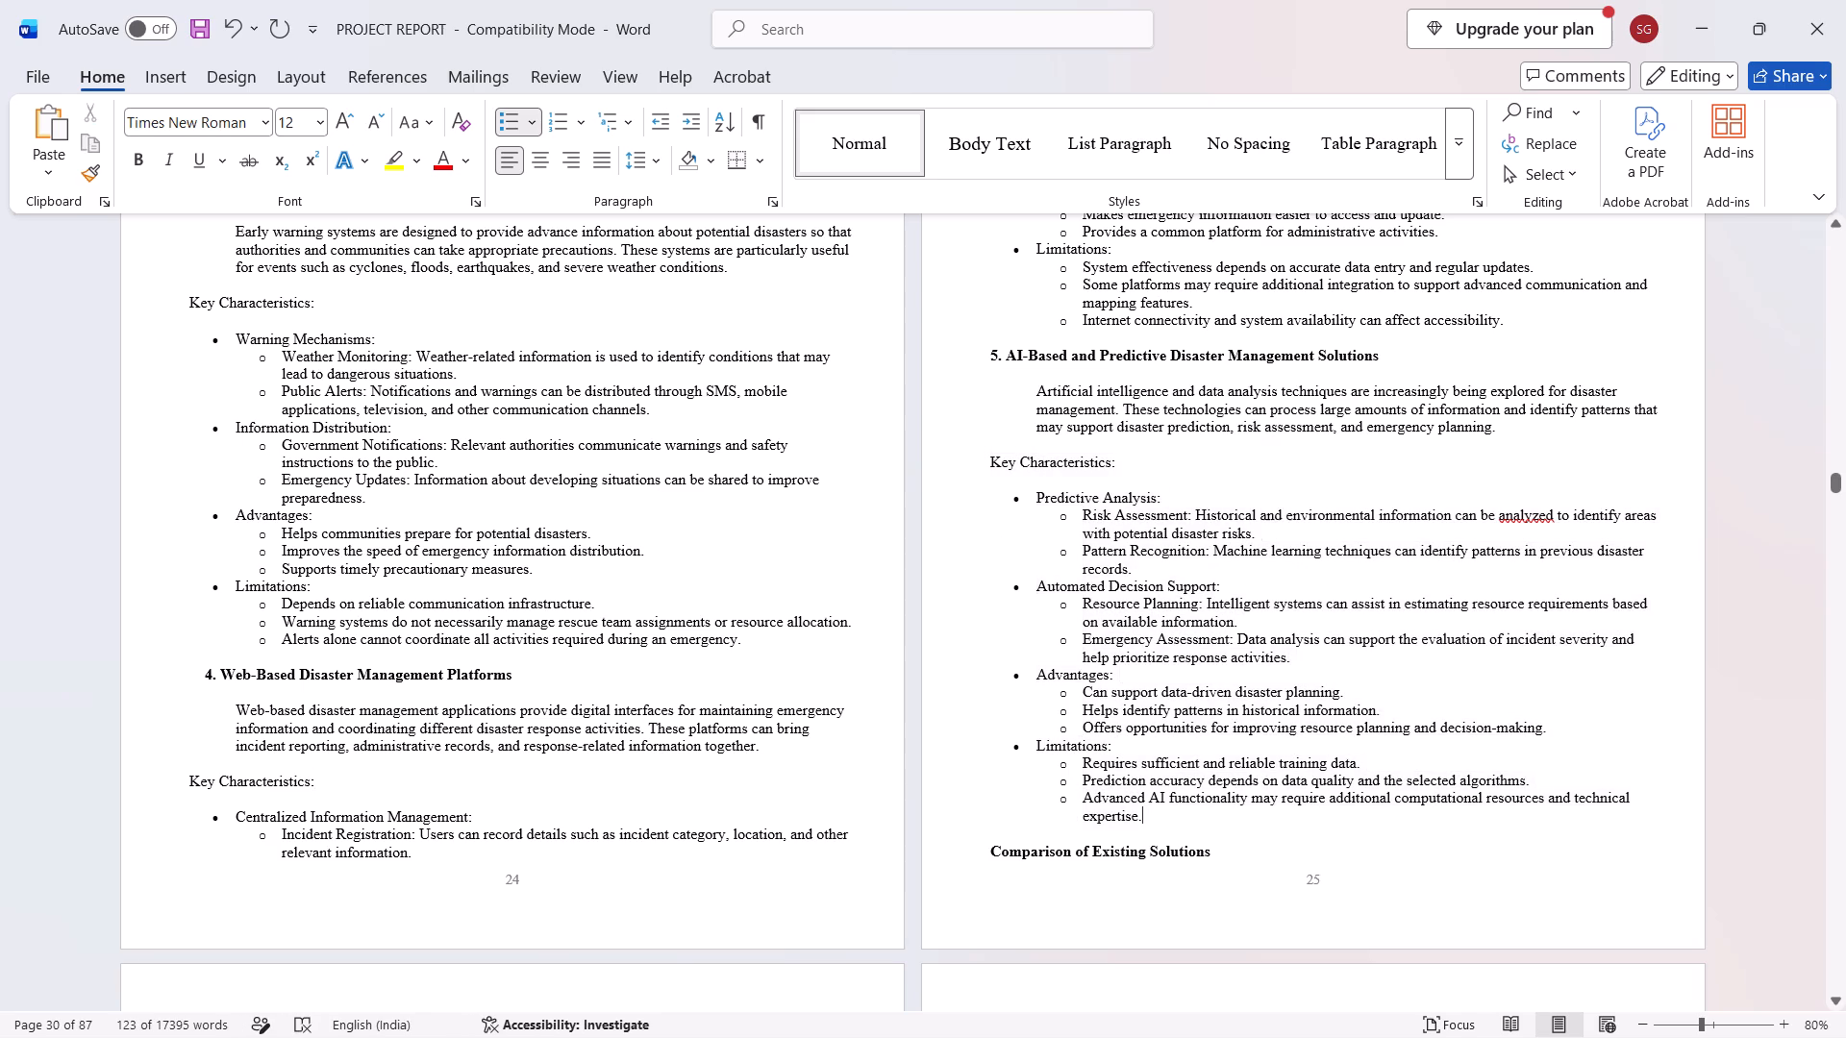
pyautogui.press('Return')
pyautogui.press('BackSpace')
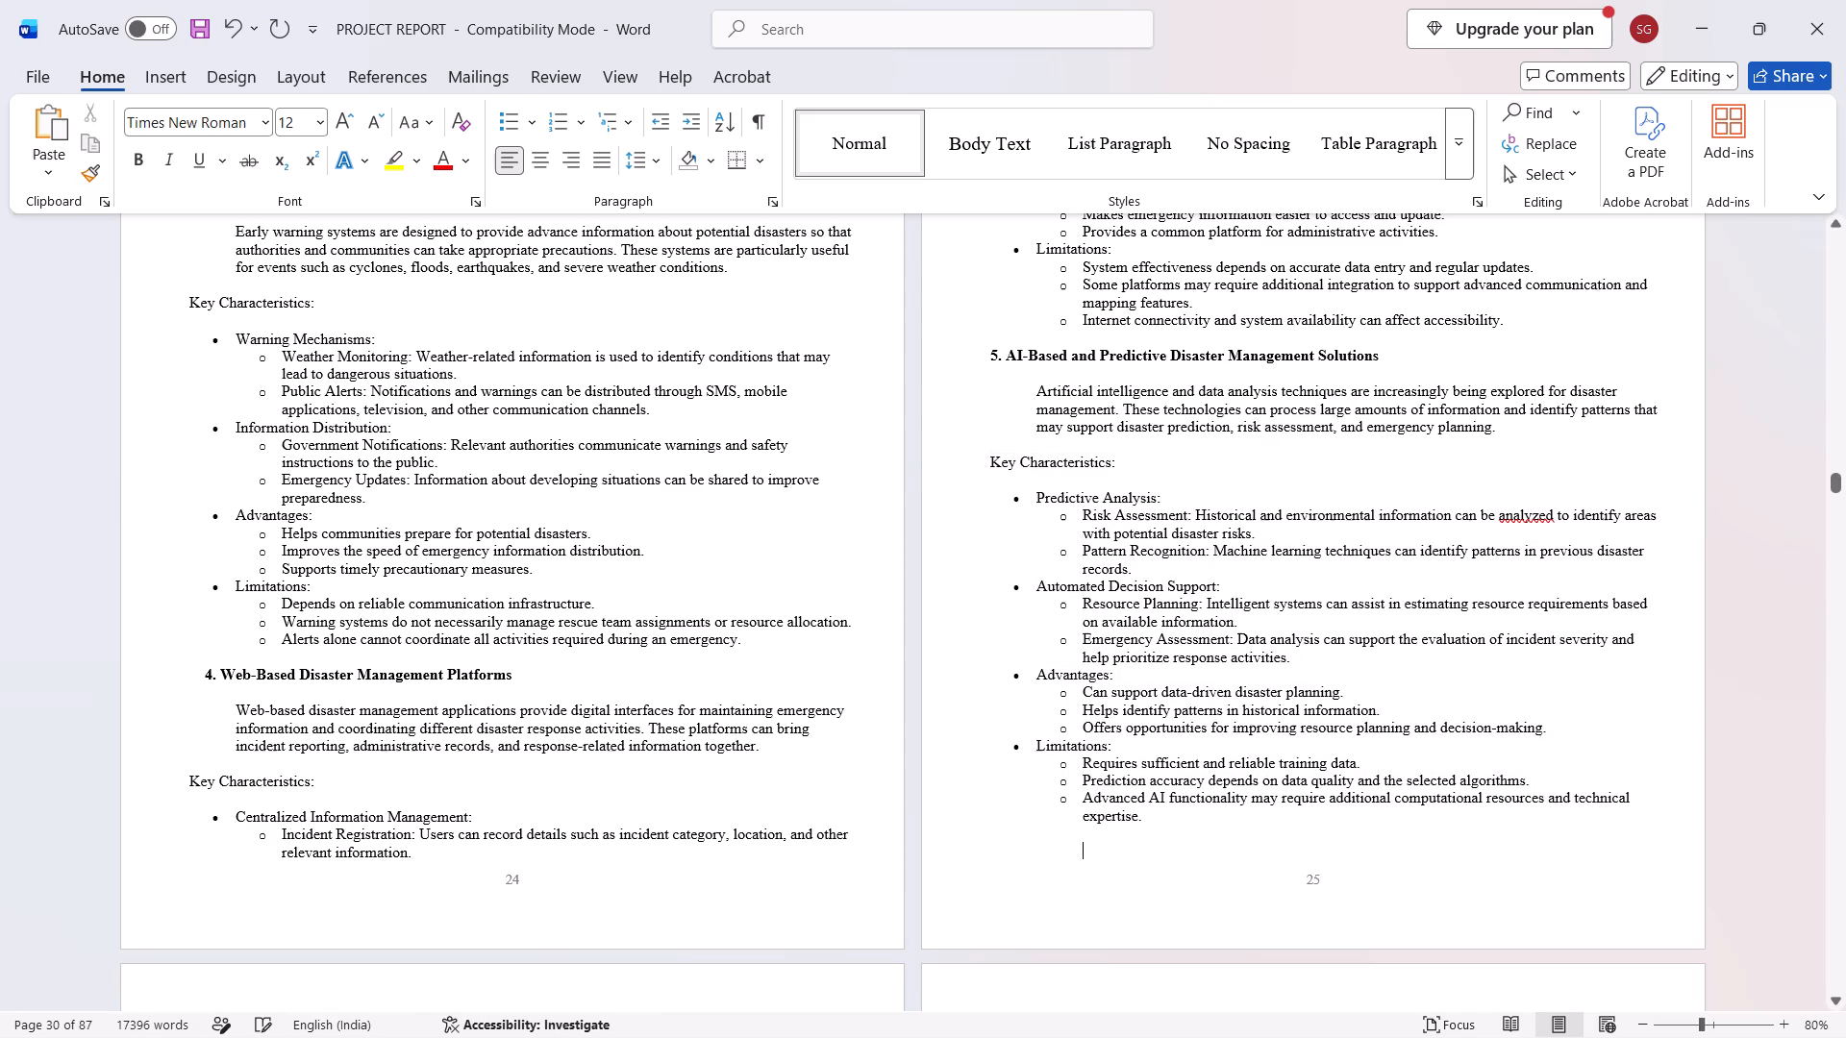
# Check the layout from the end of section 5 to the "Comparison of Existing Solutions" heading on the following page.
pyautogui.scroll(-7, 1073, 823)
pyautogui.scroll(1, 1062, 823)
pyautogui.scroll(-2, 774, 817)
pyautogui.scroll(1, 659, 818)
pyautogui.scroll(-1, 630, 817)
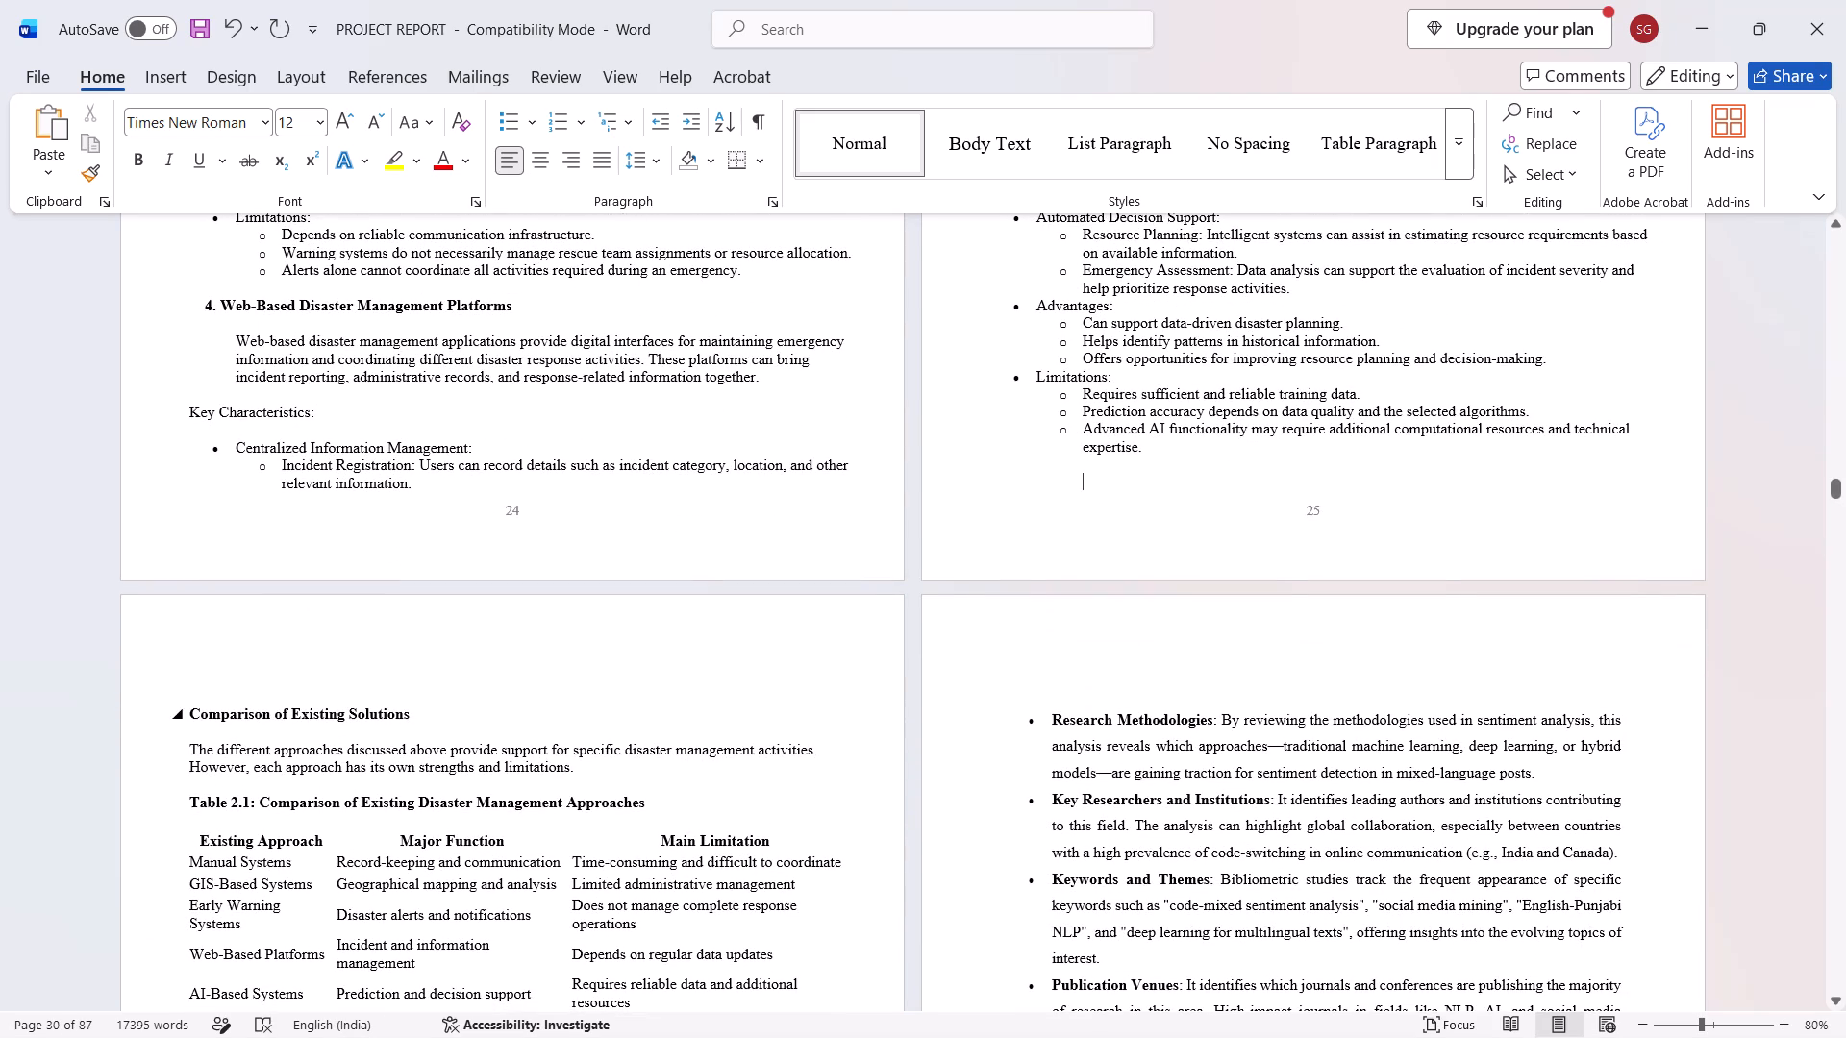
pyautogui.scroll(5, 417, 712)
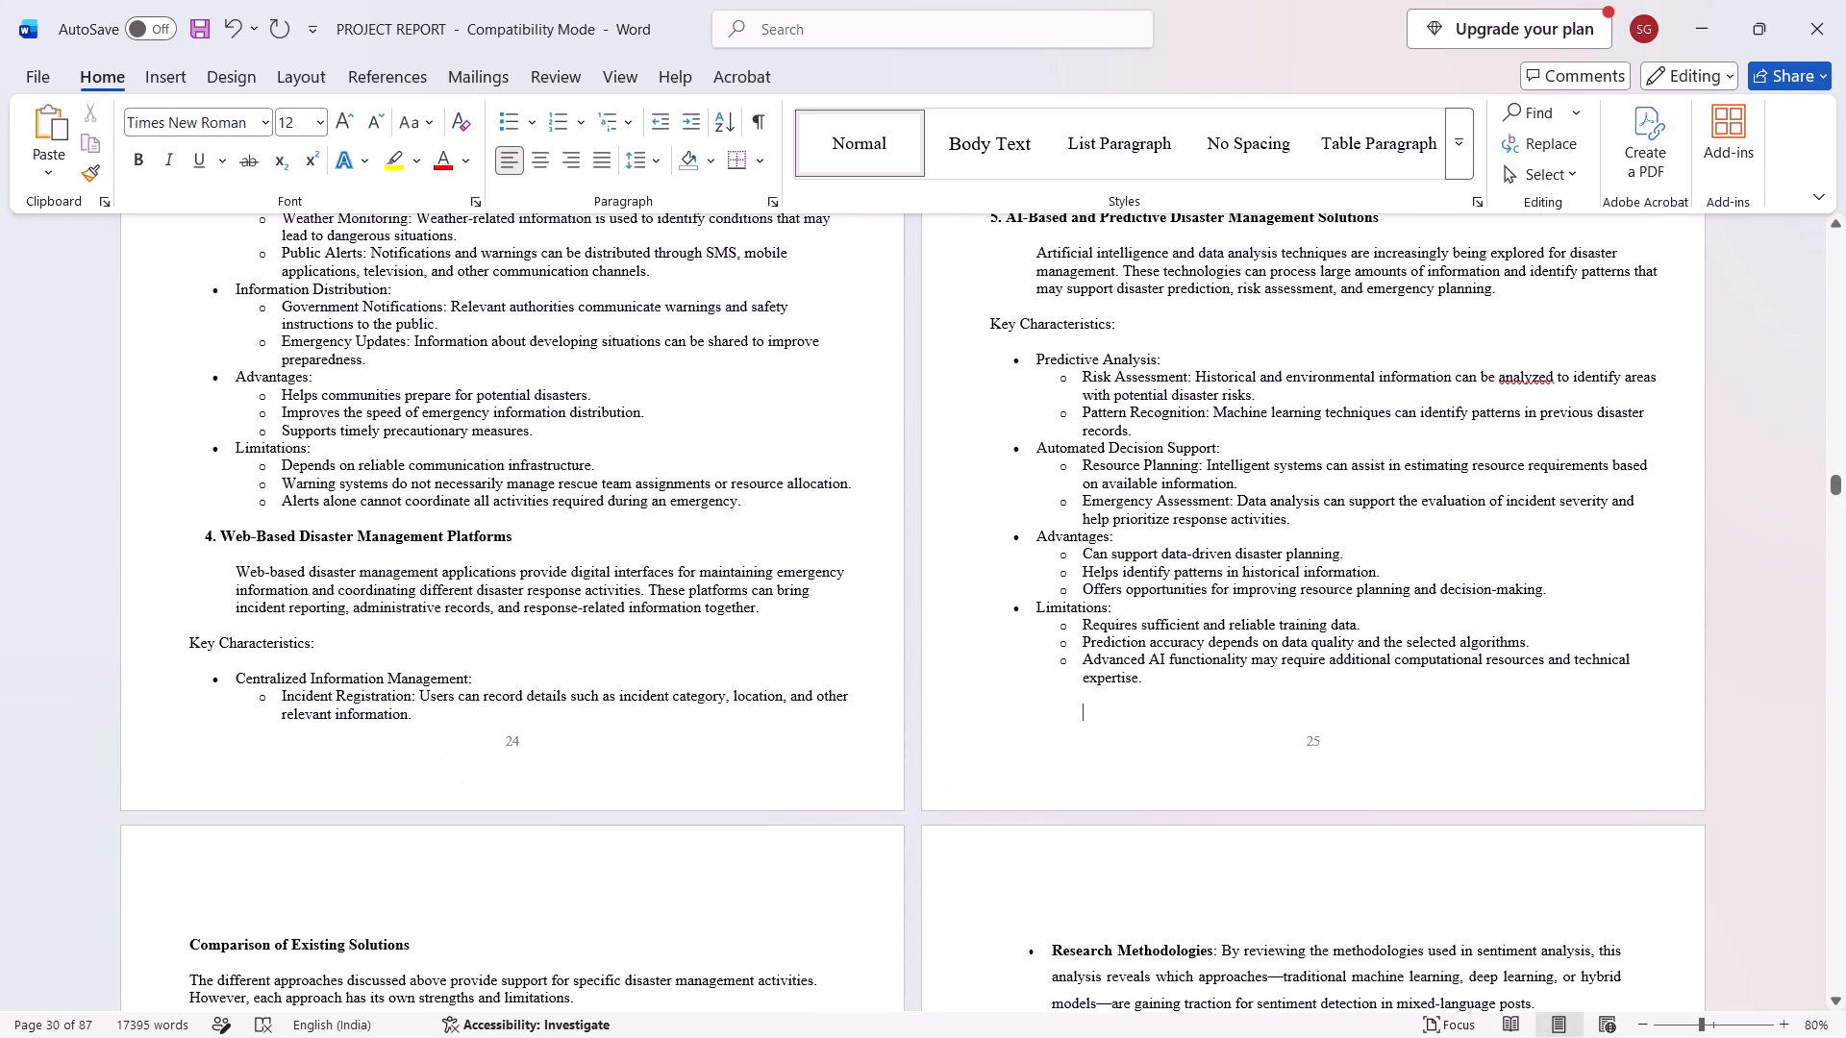
pyautogui.scroll(3, 626, 796)
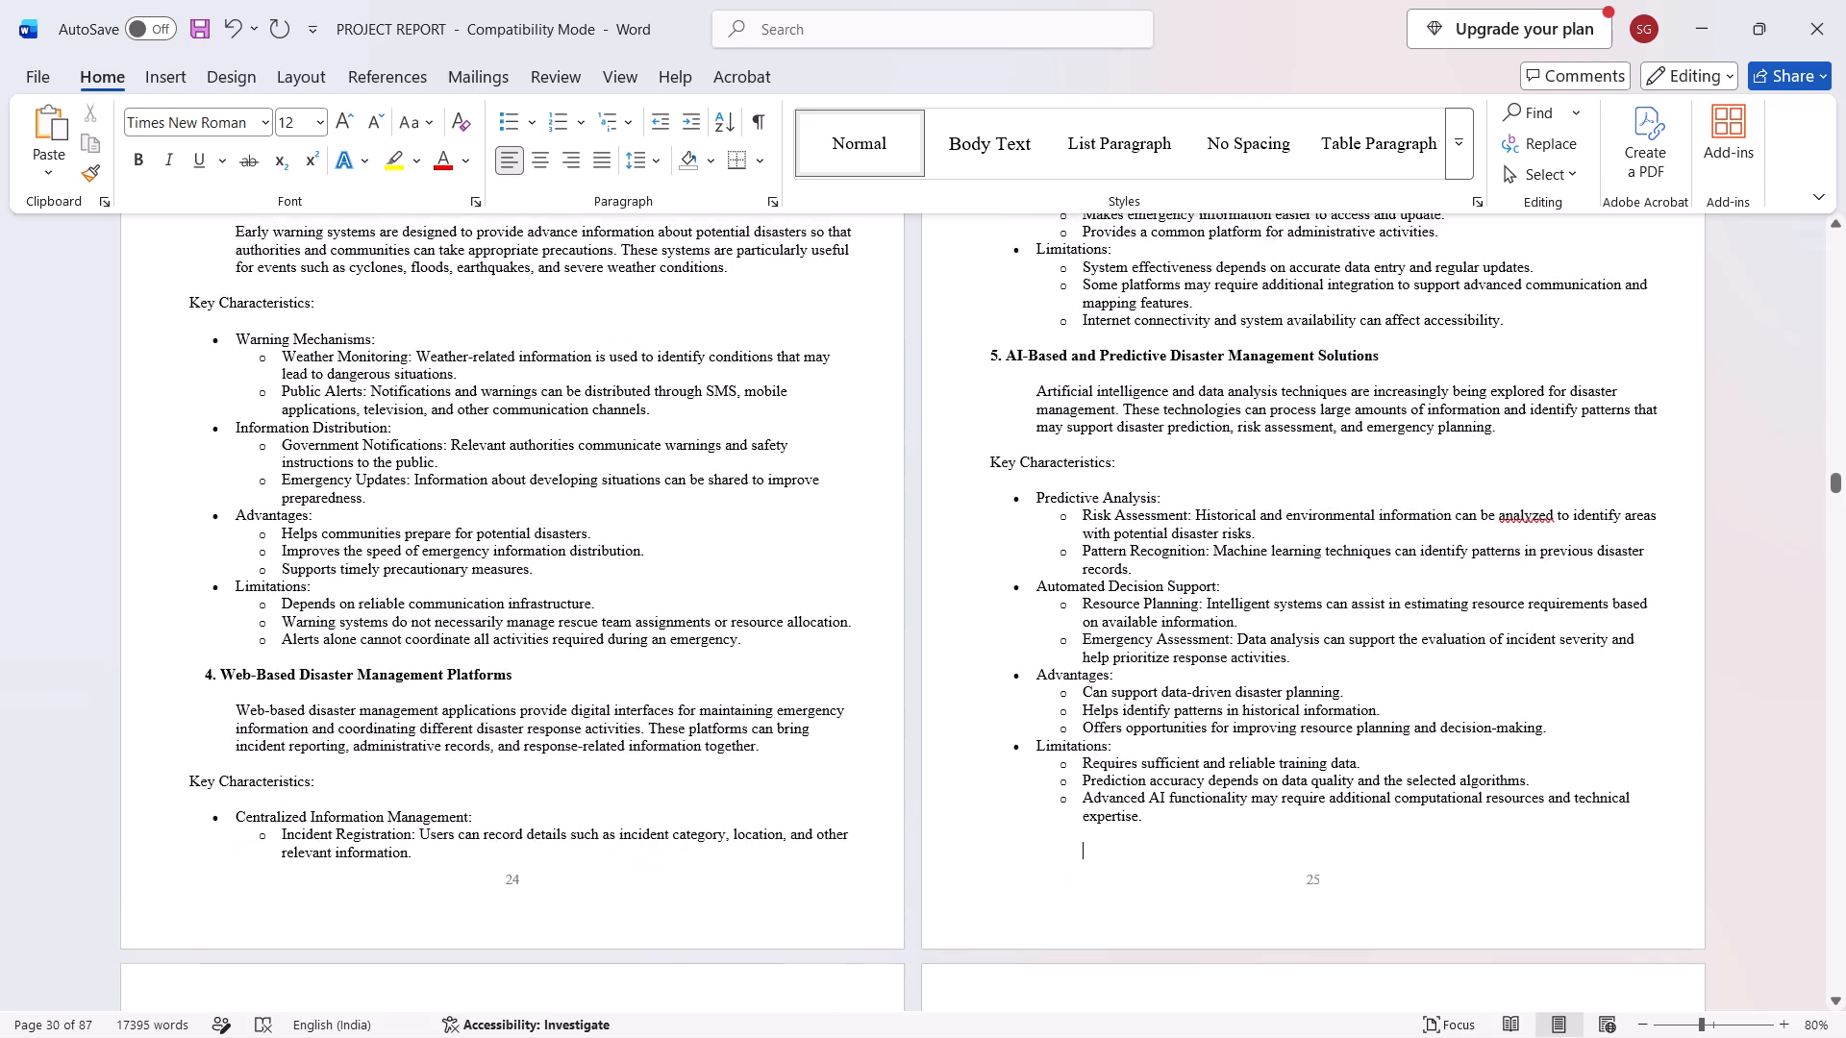
pyautogui.scroll(-6, 626, 796)
pyautogui.moveTo(412, 800); pyautogui.dragTo(208, 807)
pyautogui.click(660, 784)
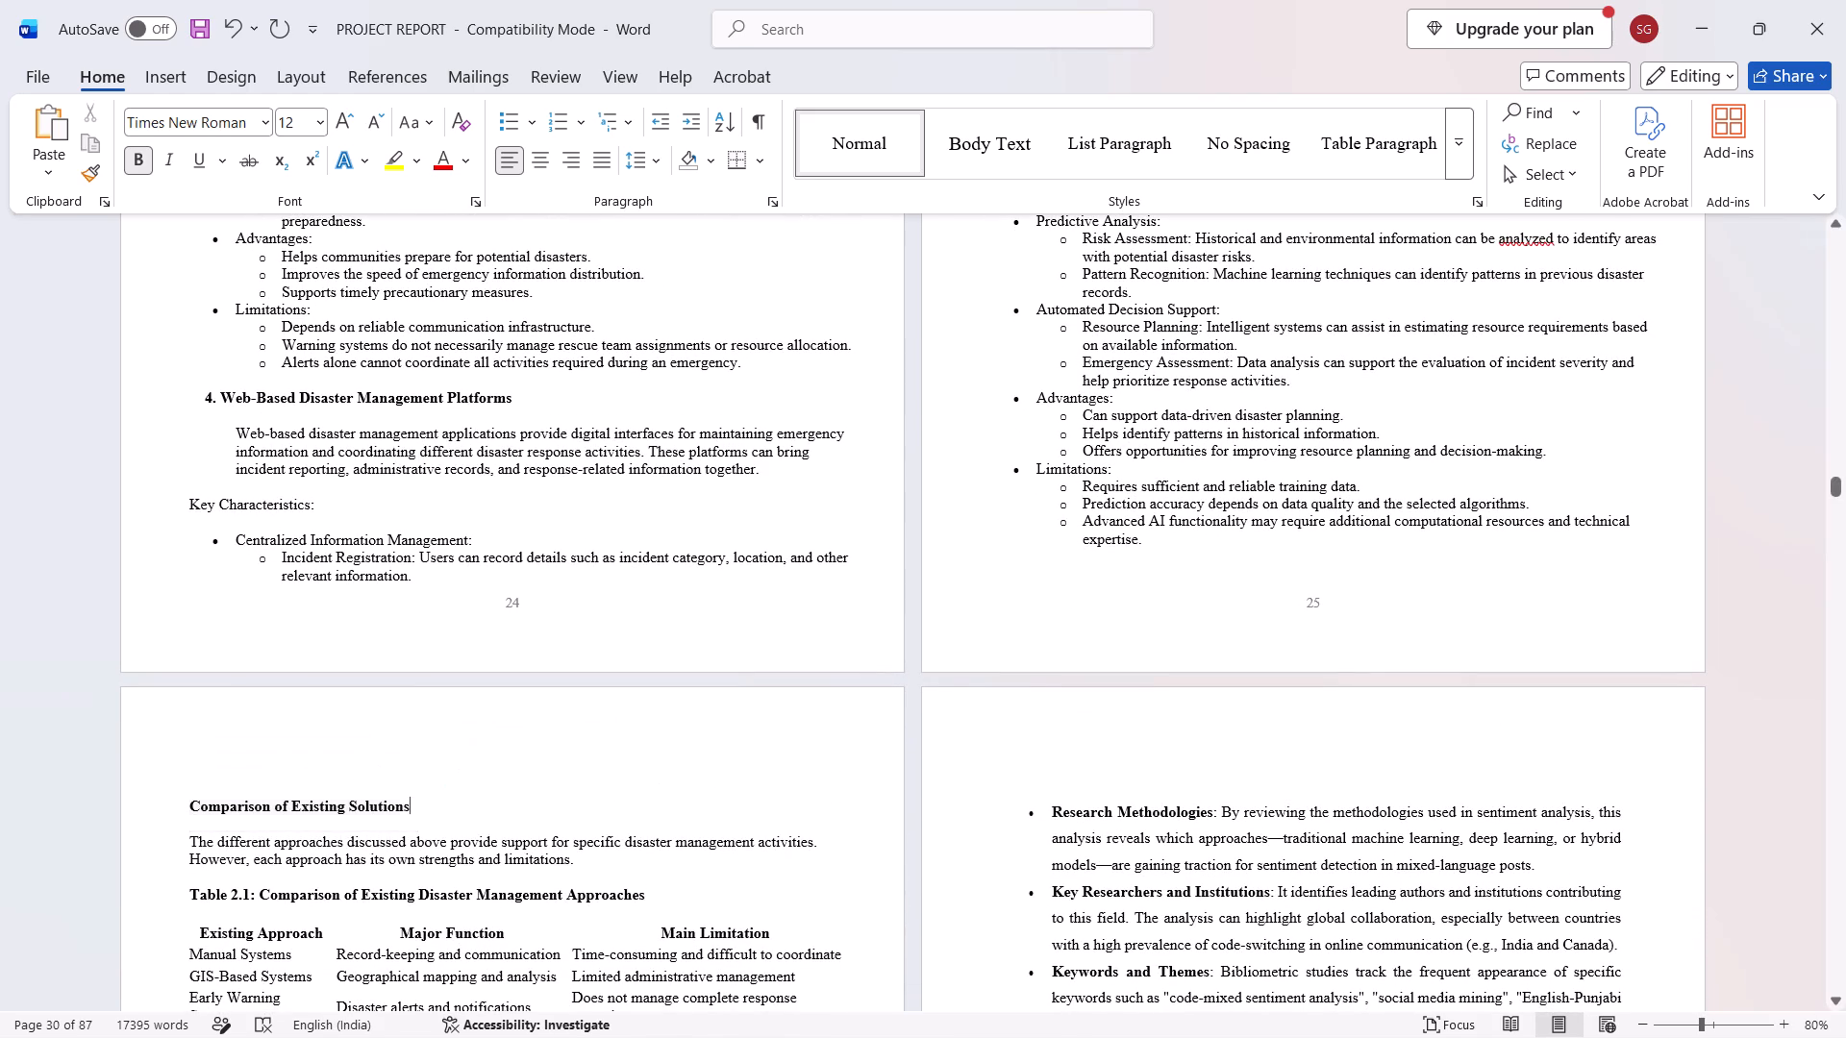
# Apply the plain grid table style with borders around all cells to the whole Table 2.1 comparison table.
pyautogui.scroll(-6, 503, 807)
pyautogui.moveTo(840, 821); pyautogui.dragTo(834, 817)
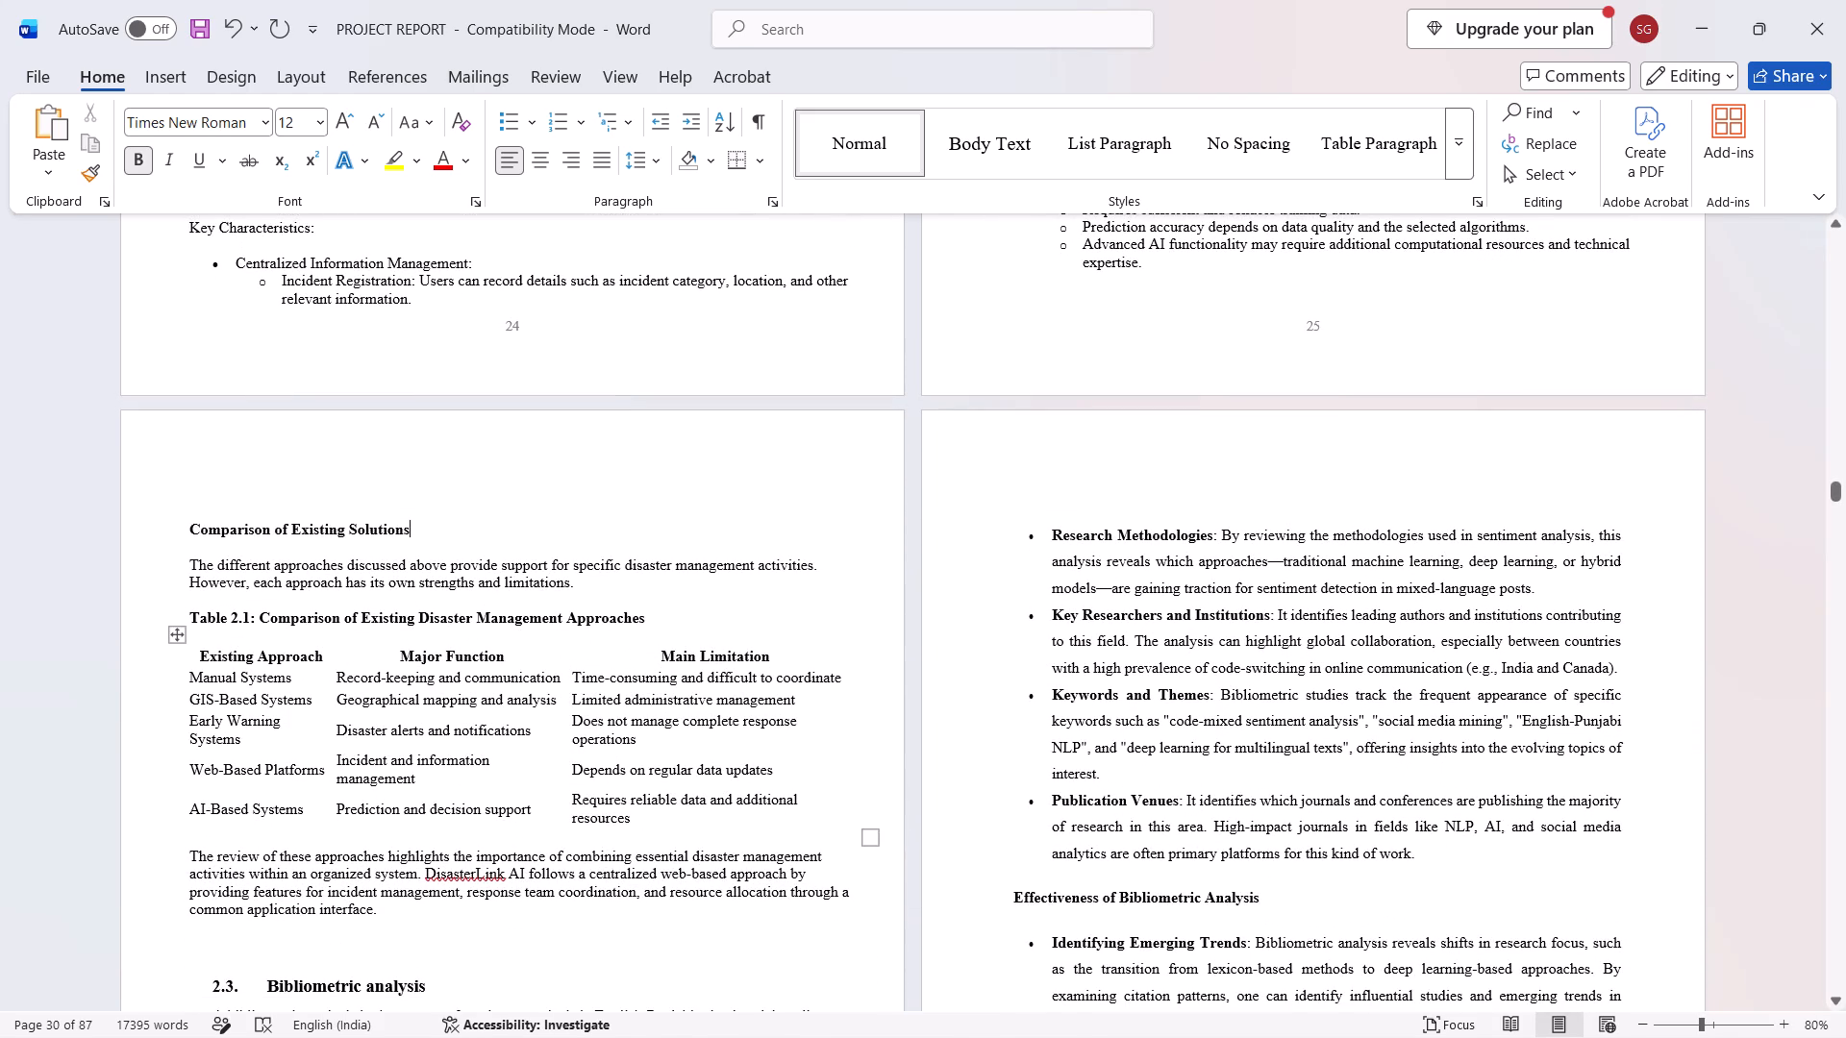
pyautogui.moveTo(834, 817); pyautogui.dragTo(183, 665)
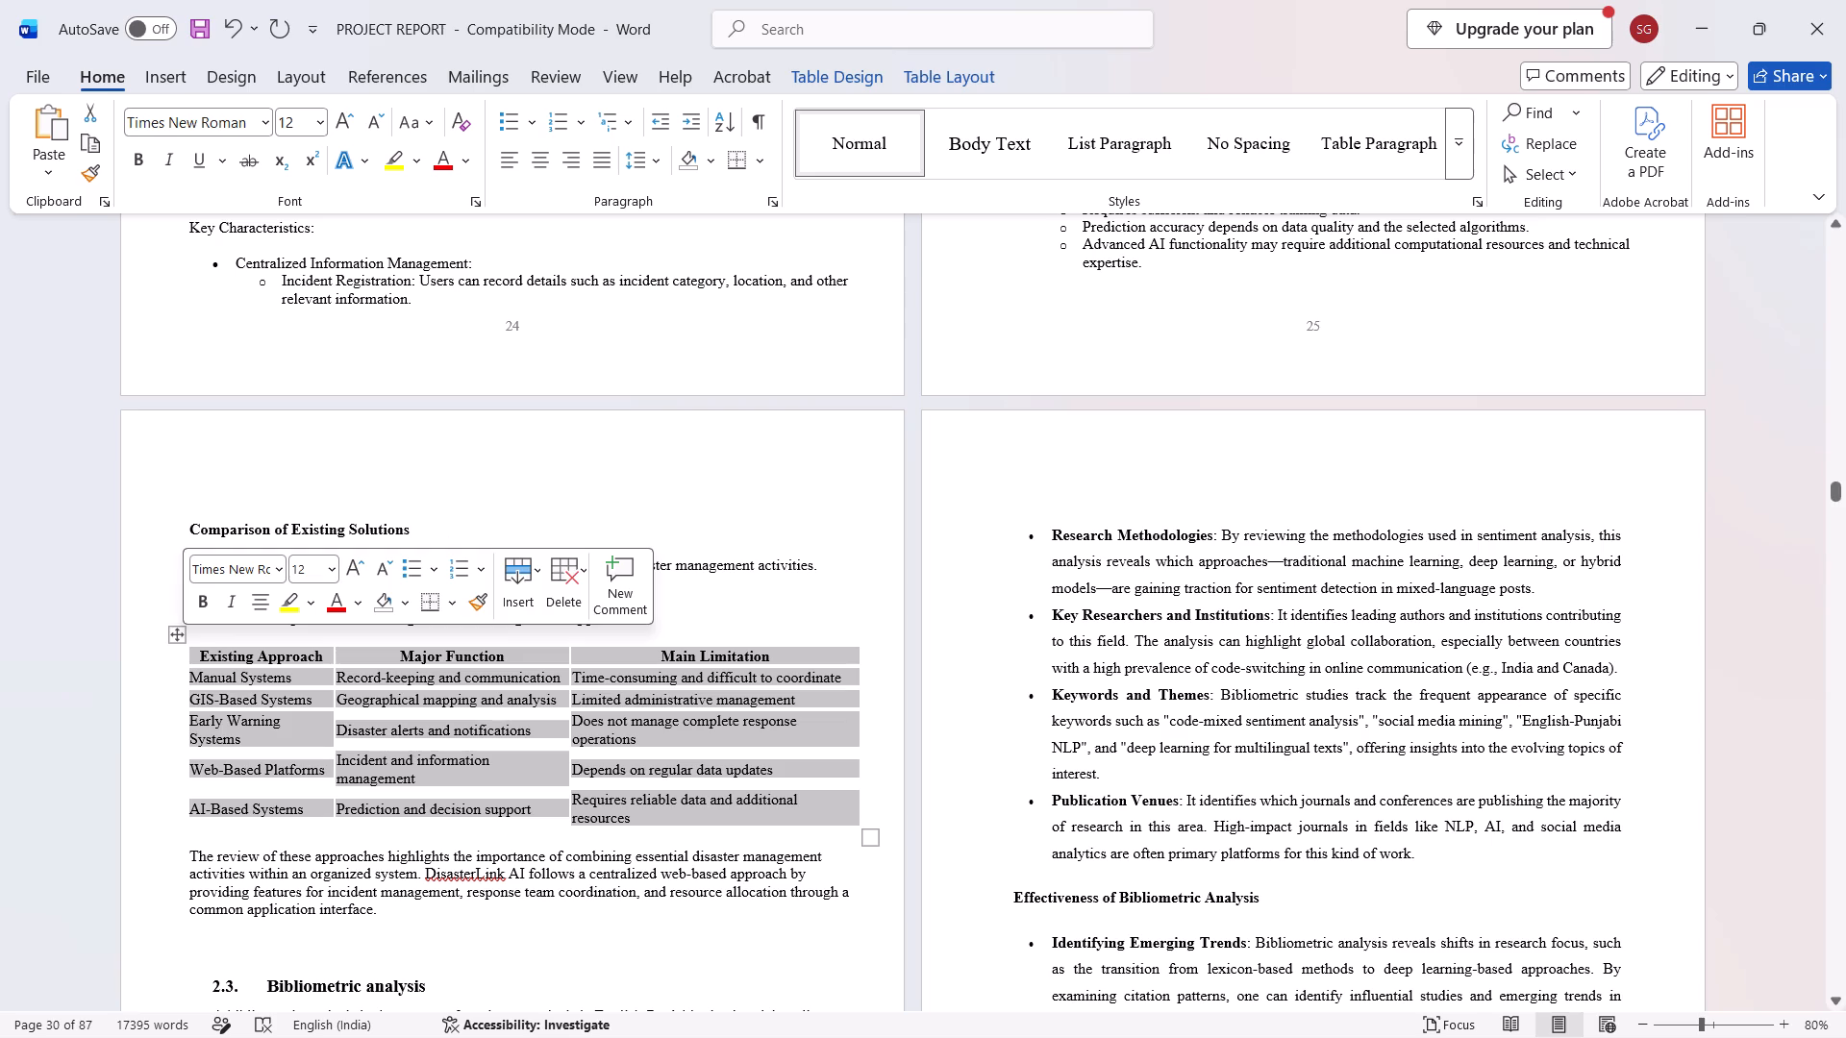
pyautogui.click(836, 81)
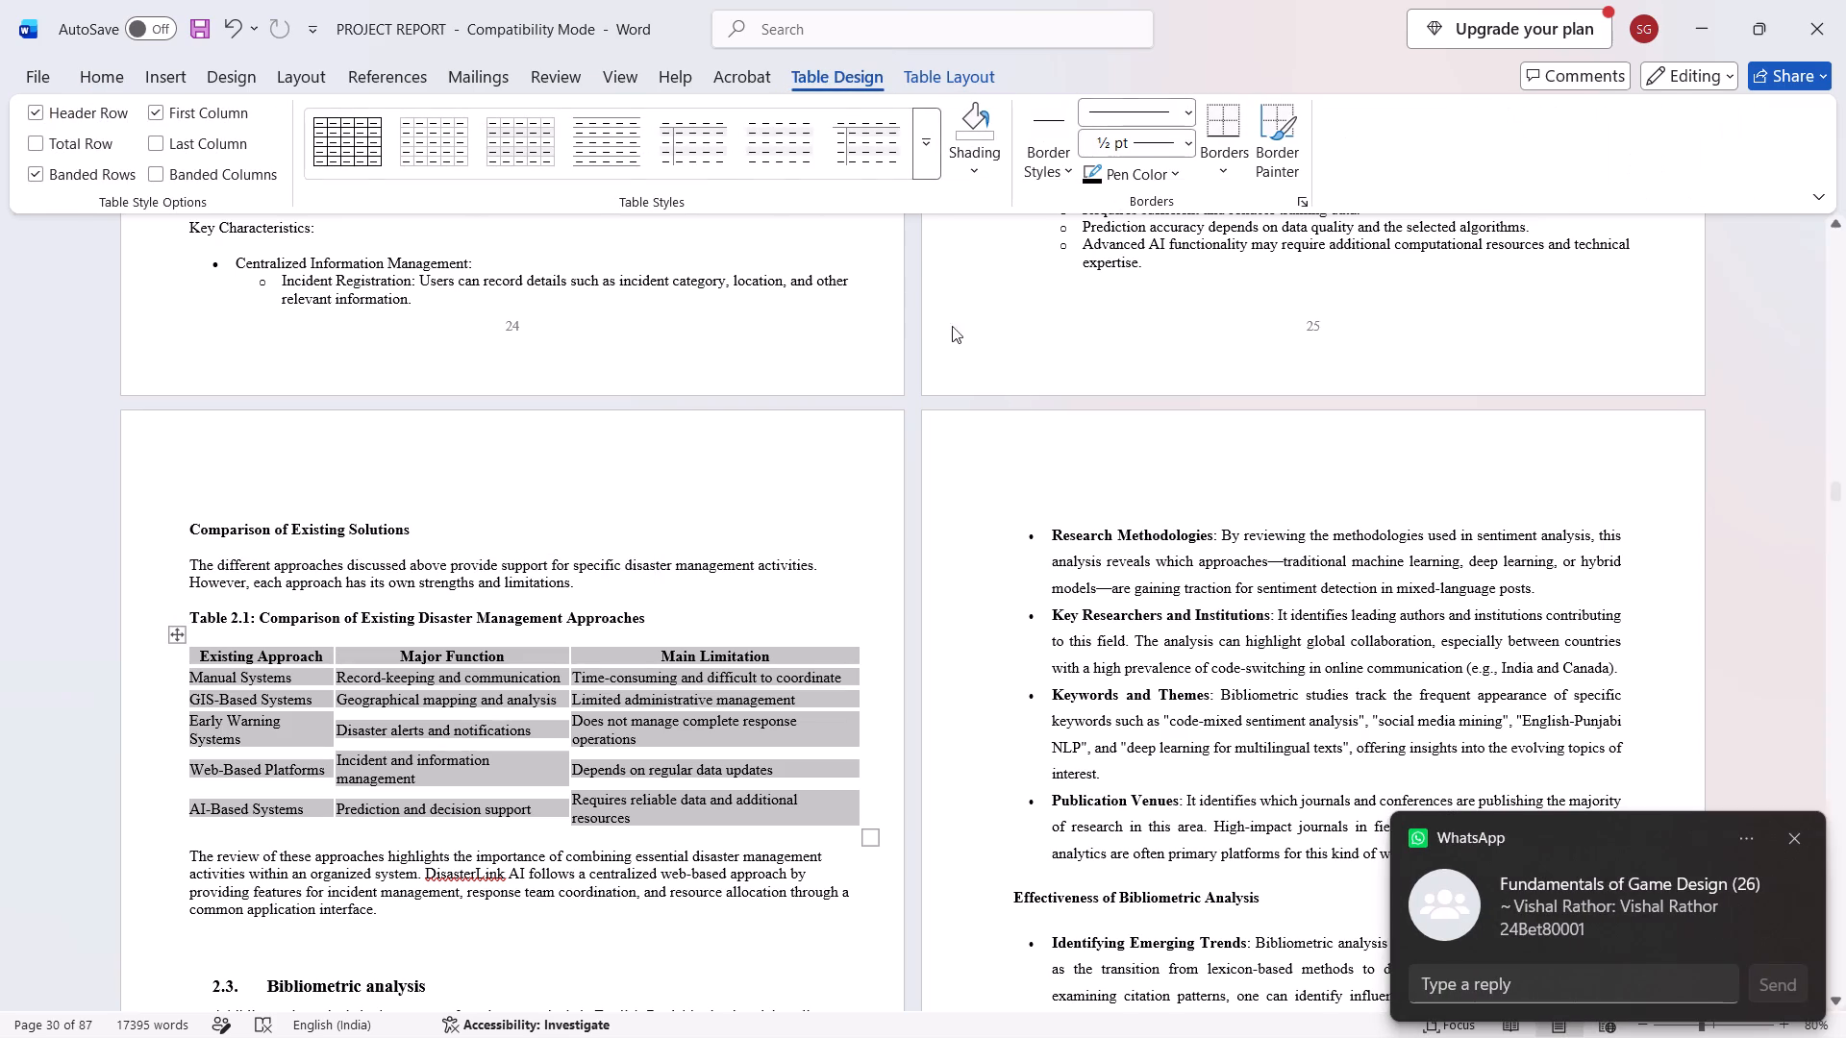
pyautogui.click(364, 166)
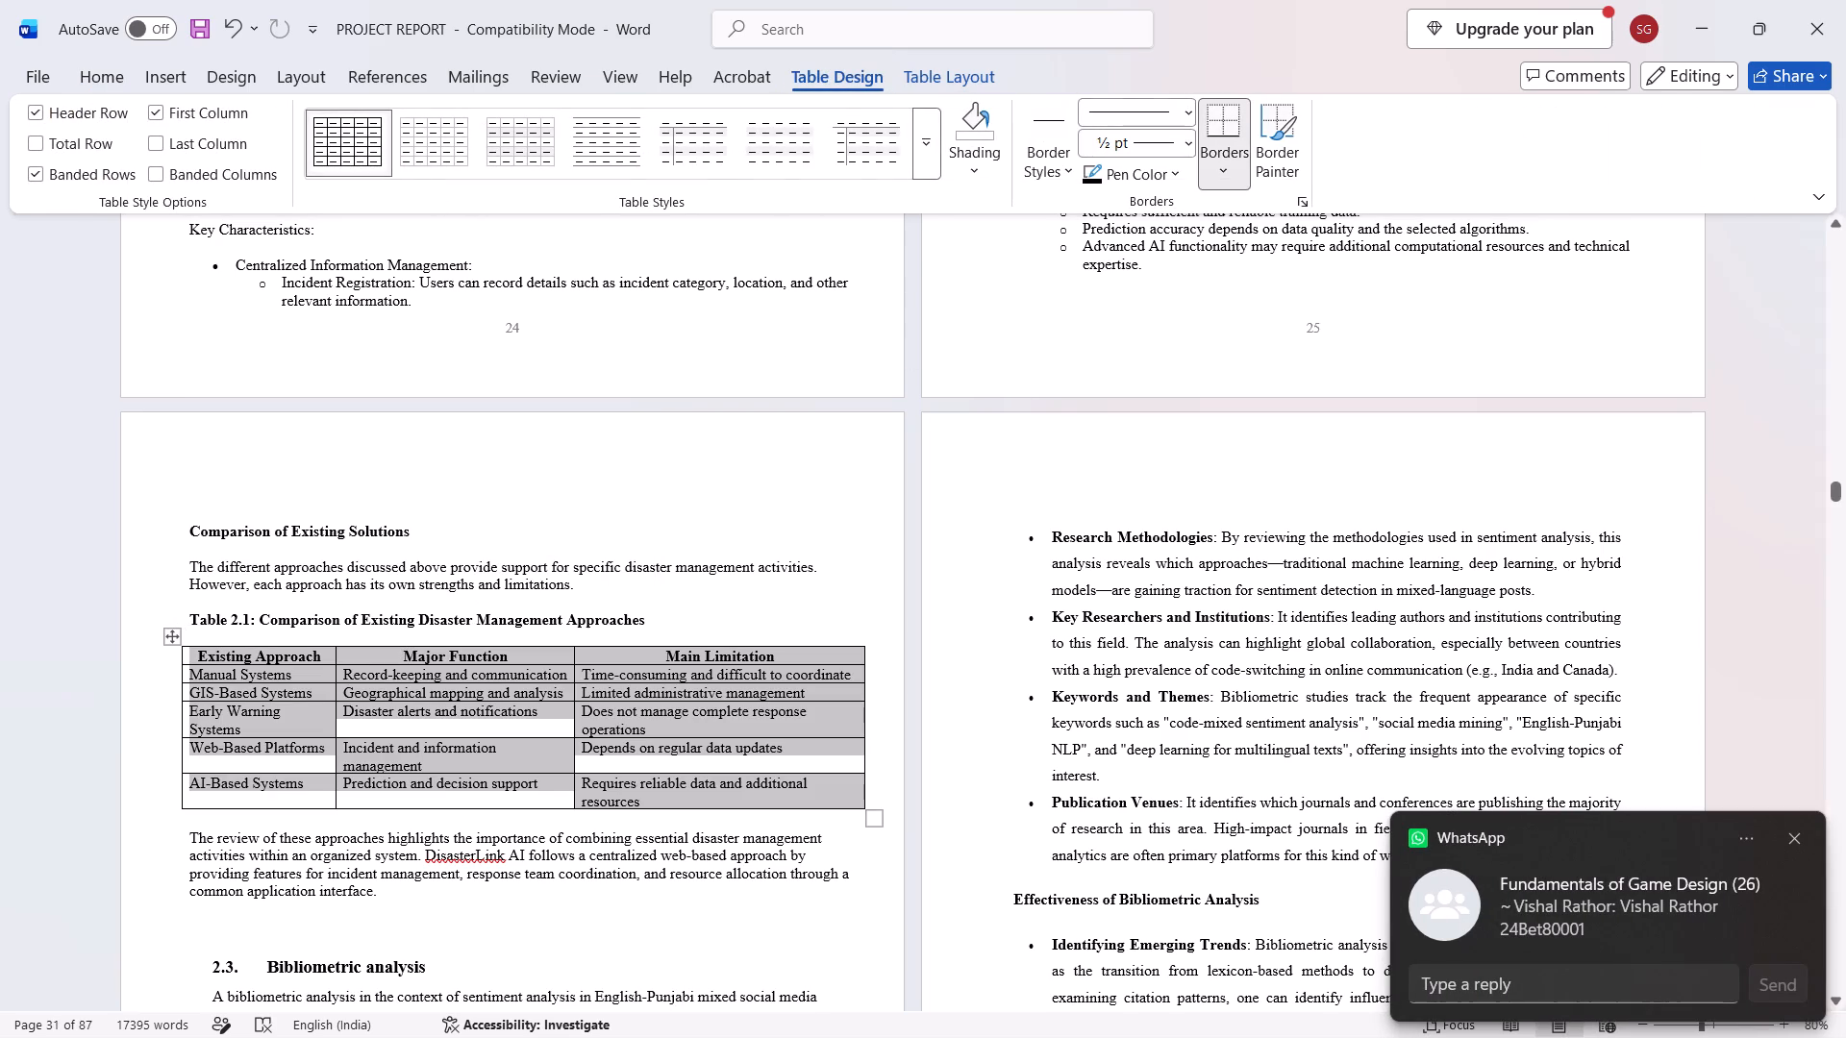
pyautogui.click(1759, 541)
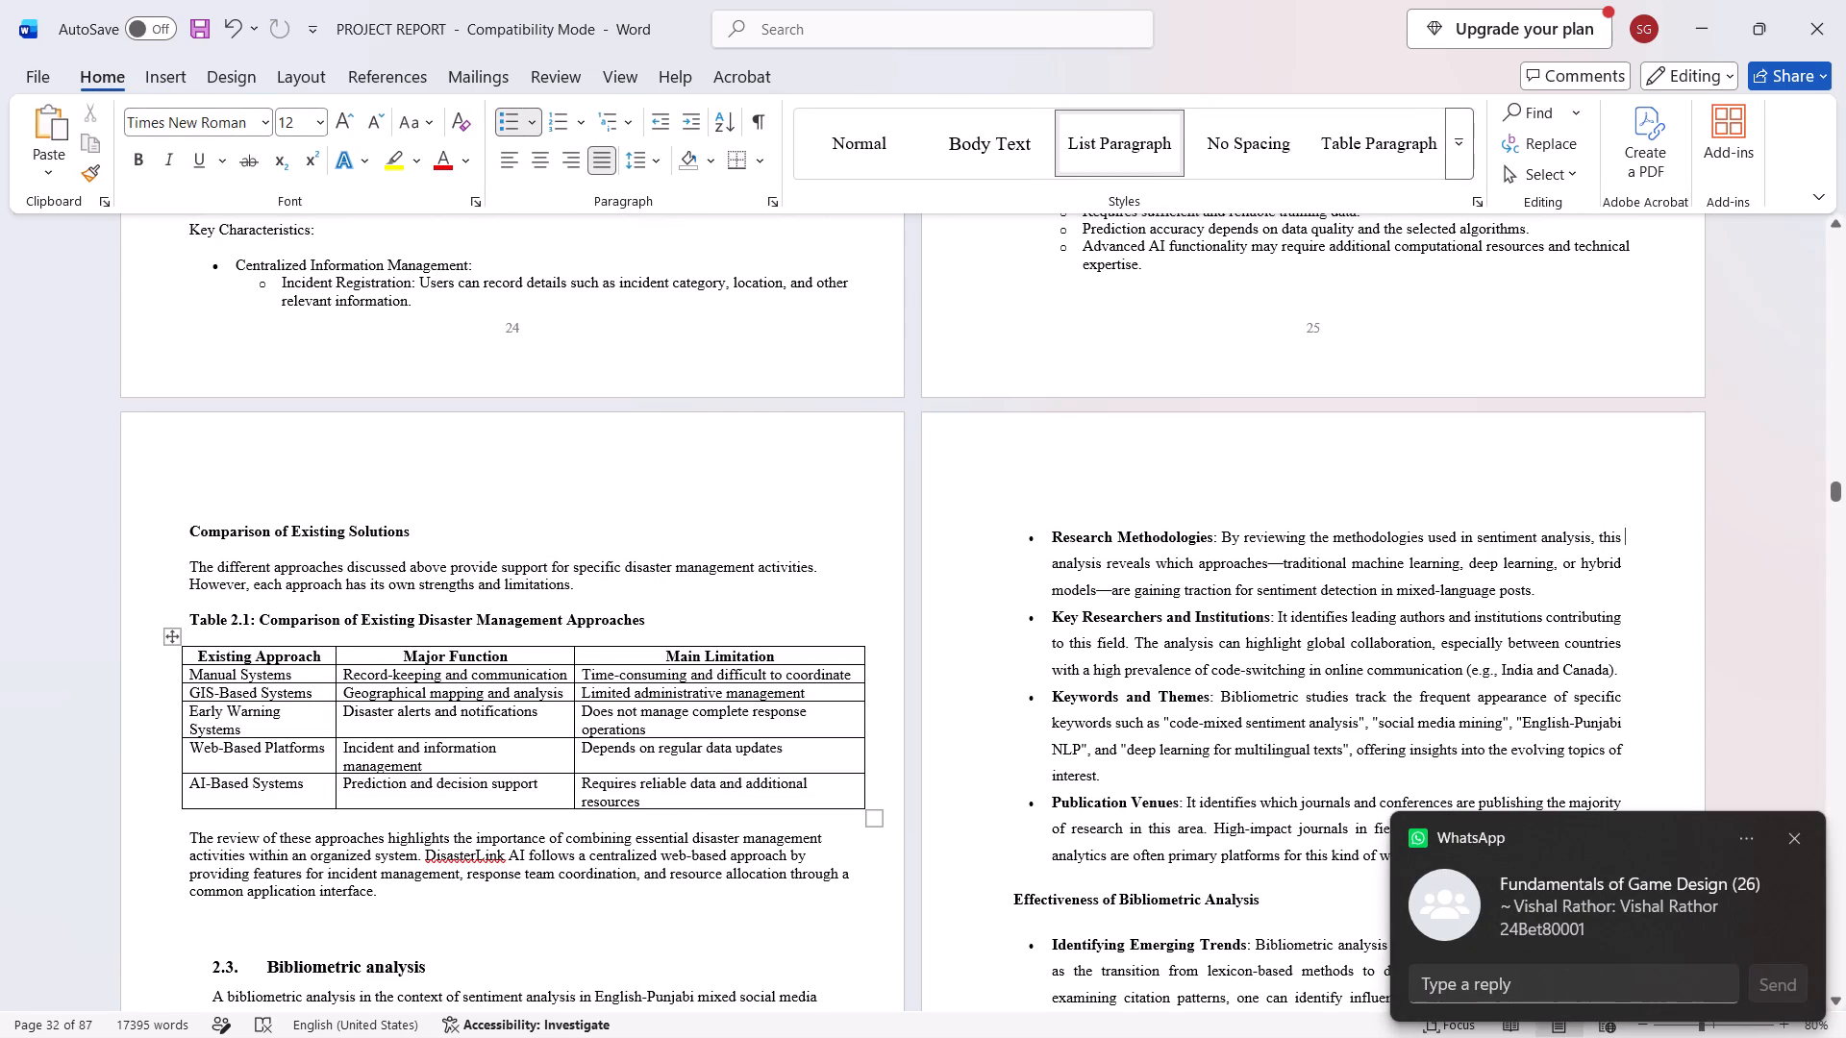
# Indent the caption "Table 2.1: Comparison of Existing Disaster Management Approaches" by two tab stops.
pyautogui.click(185, 612)
pyautogui.press('Tab')
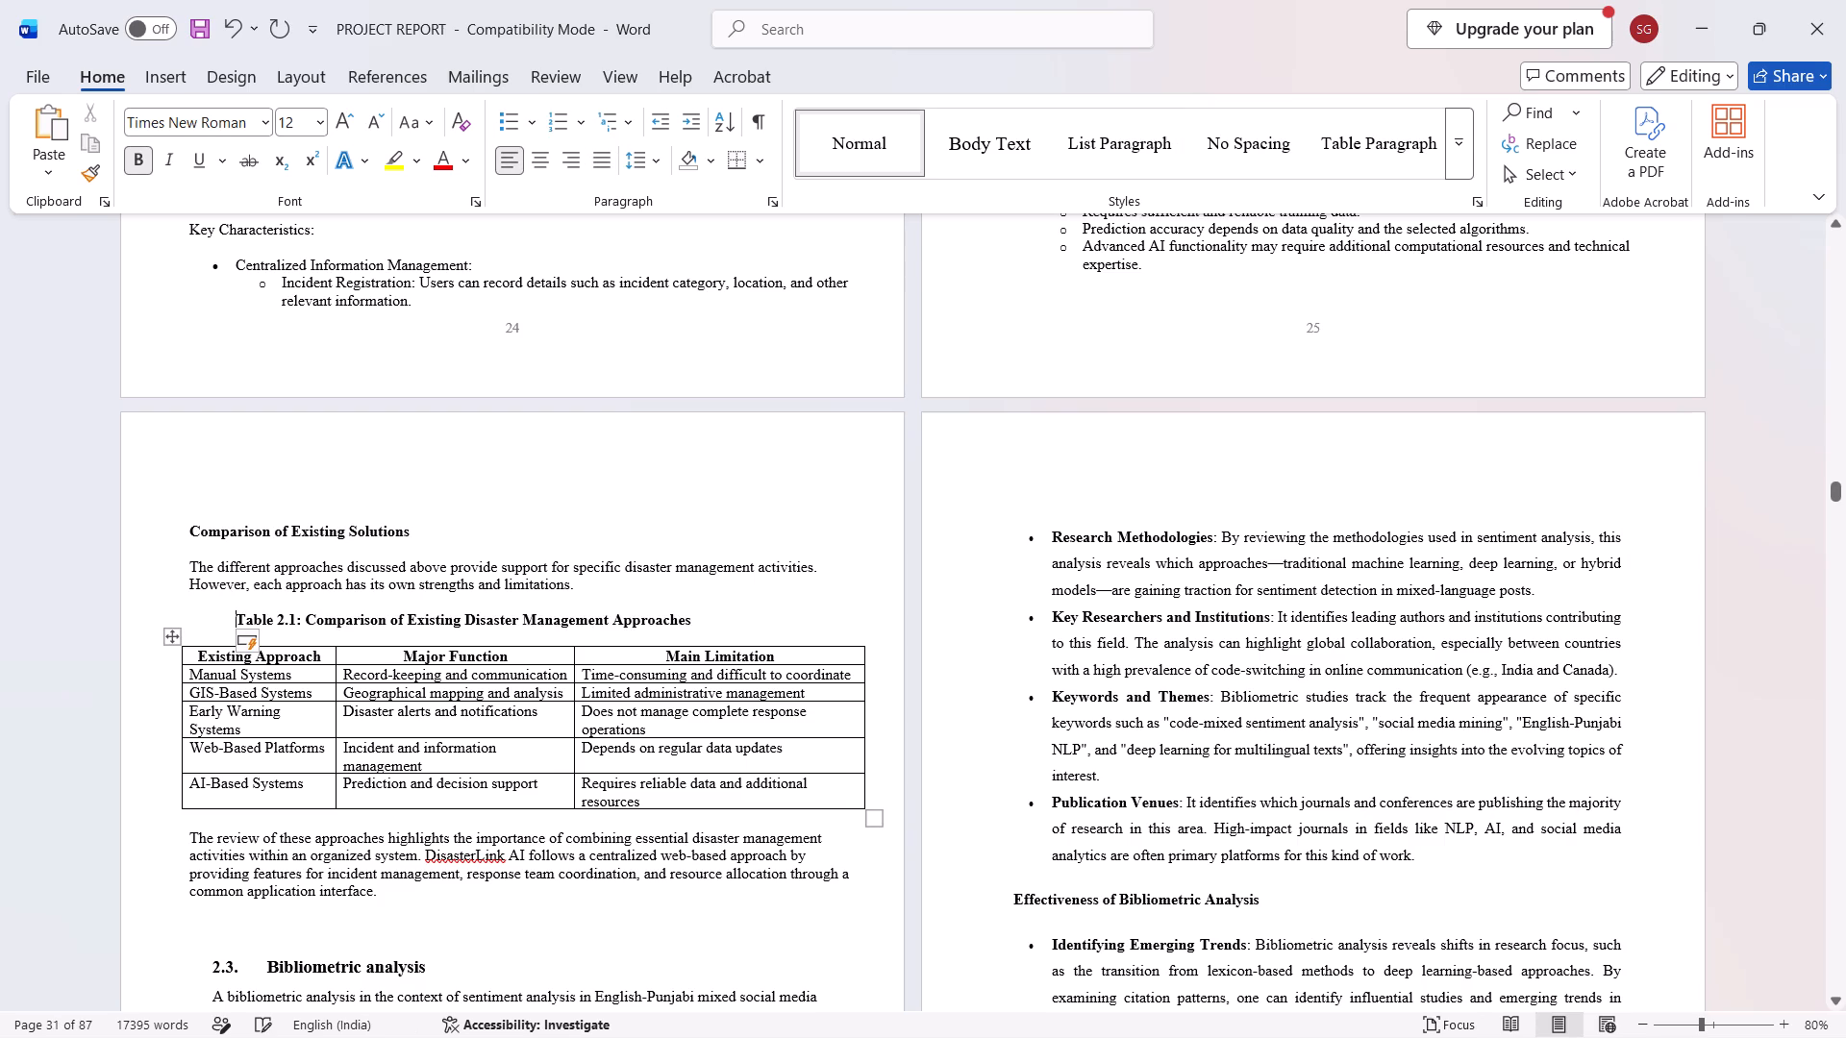
pyautogui.press('Tab')
# Remove bold from the full Table 2.1 caption and make it italic.
pyautogui.moveTo(757, 622); pyautogui.dragTo(323, 625)
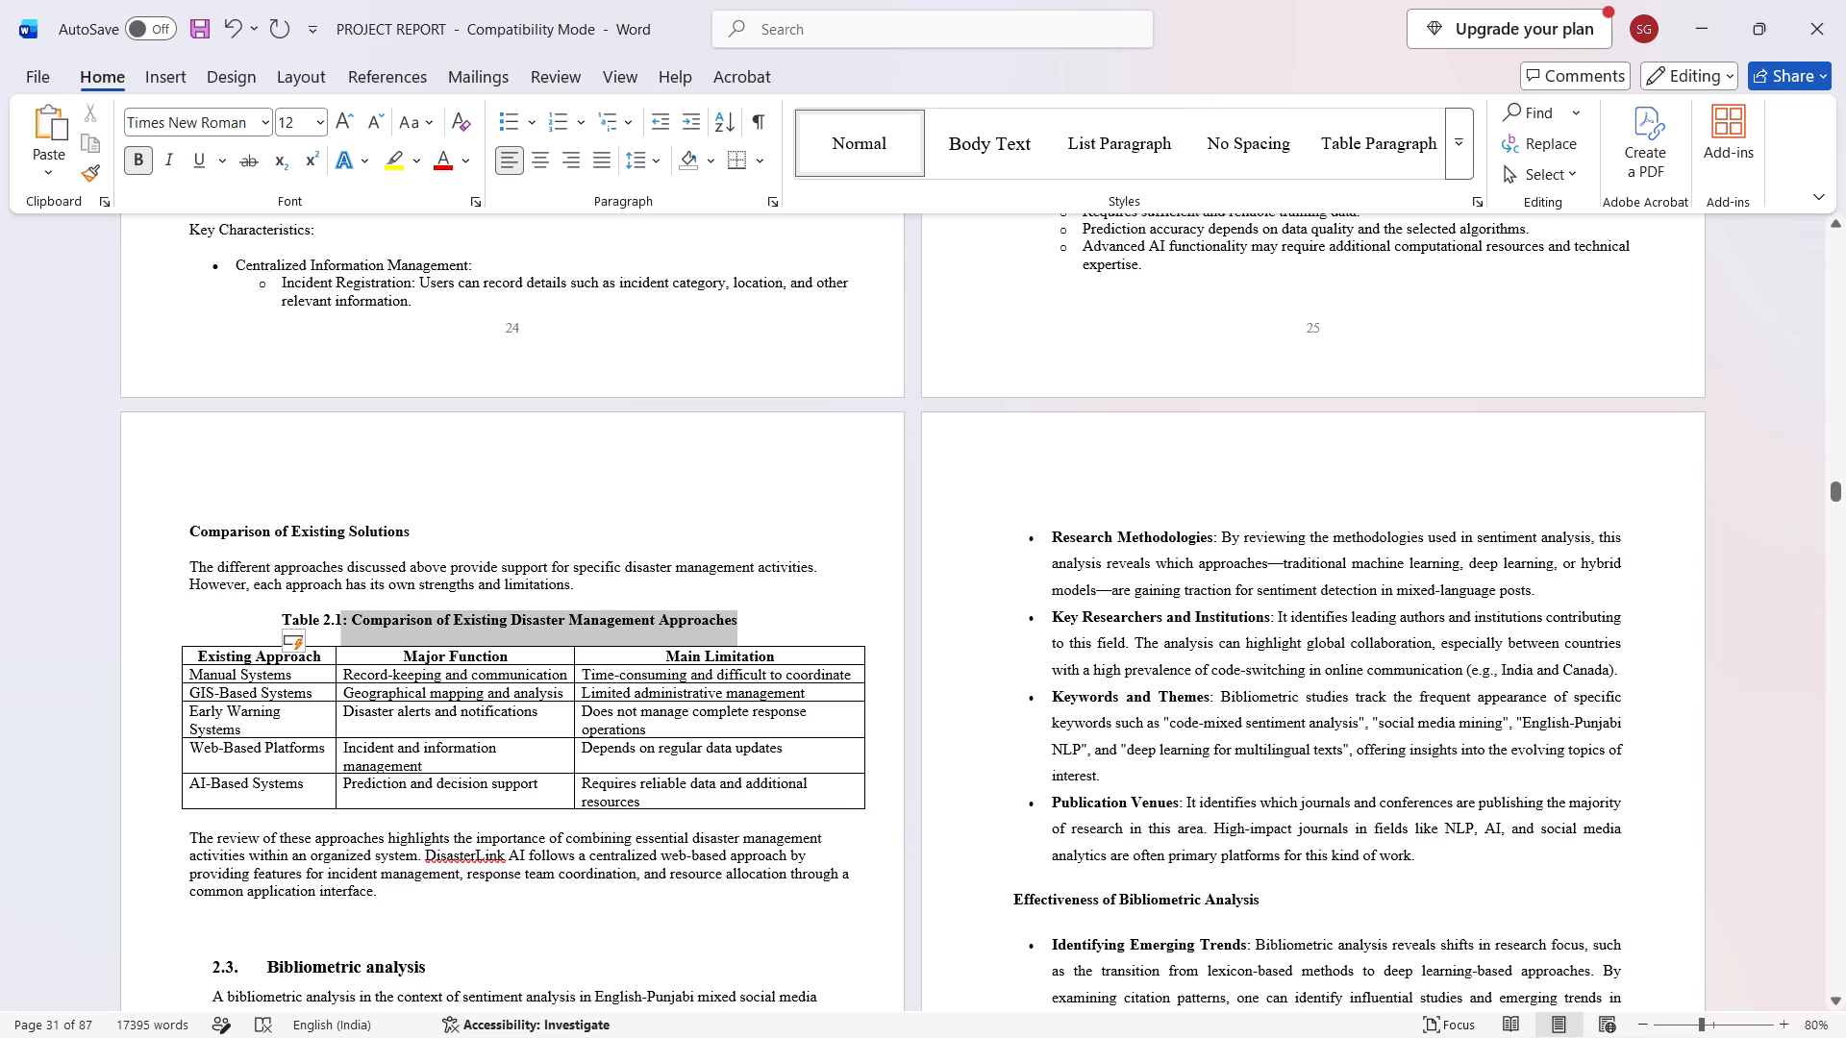
pyautogui.moveTo(323, 625); pyautogui.dragTo(303, 625)
pyautogui.click(318, 589)
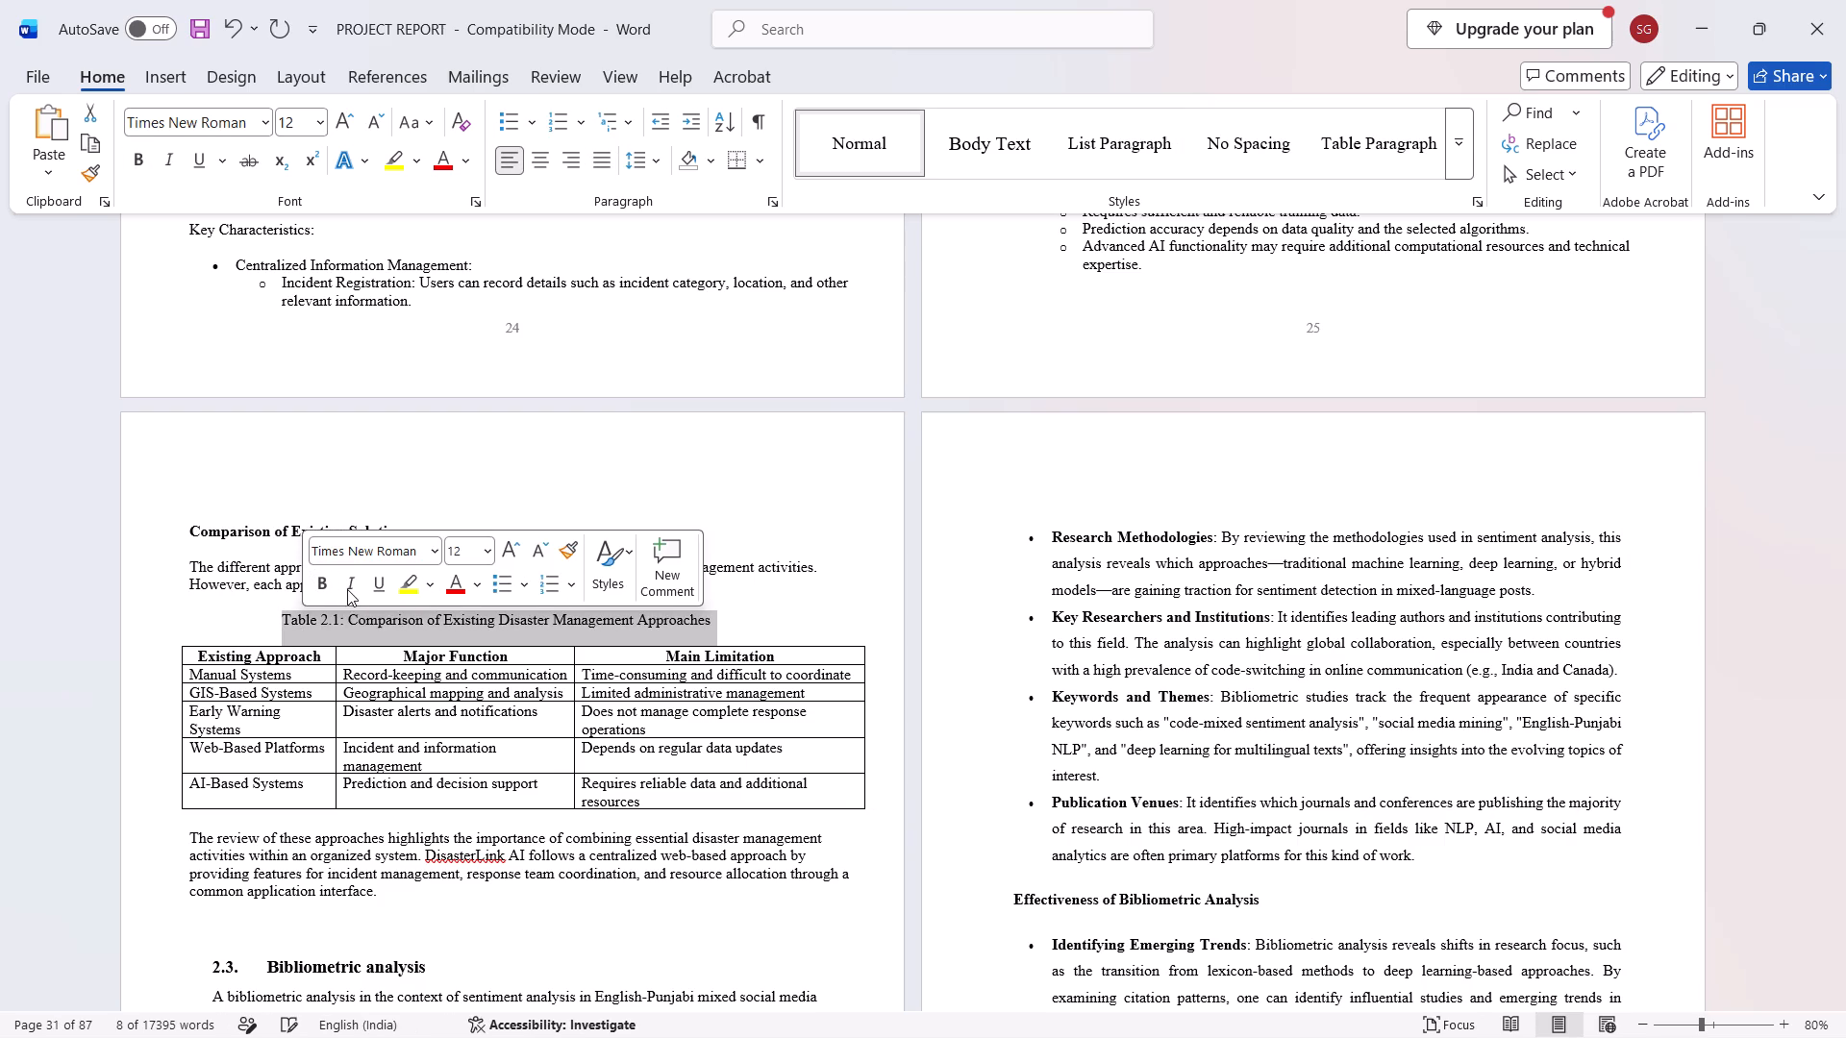
pyautogui.click(347, 589)
pyautogui.click(723, 496)
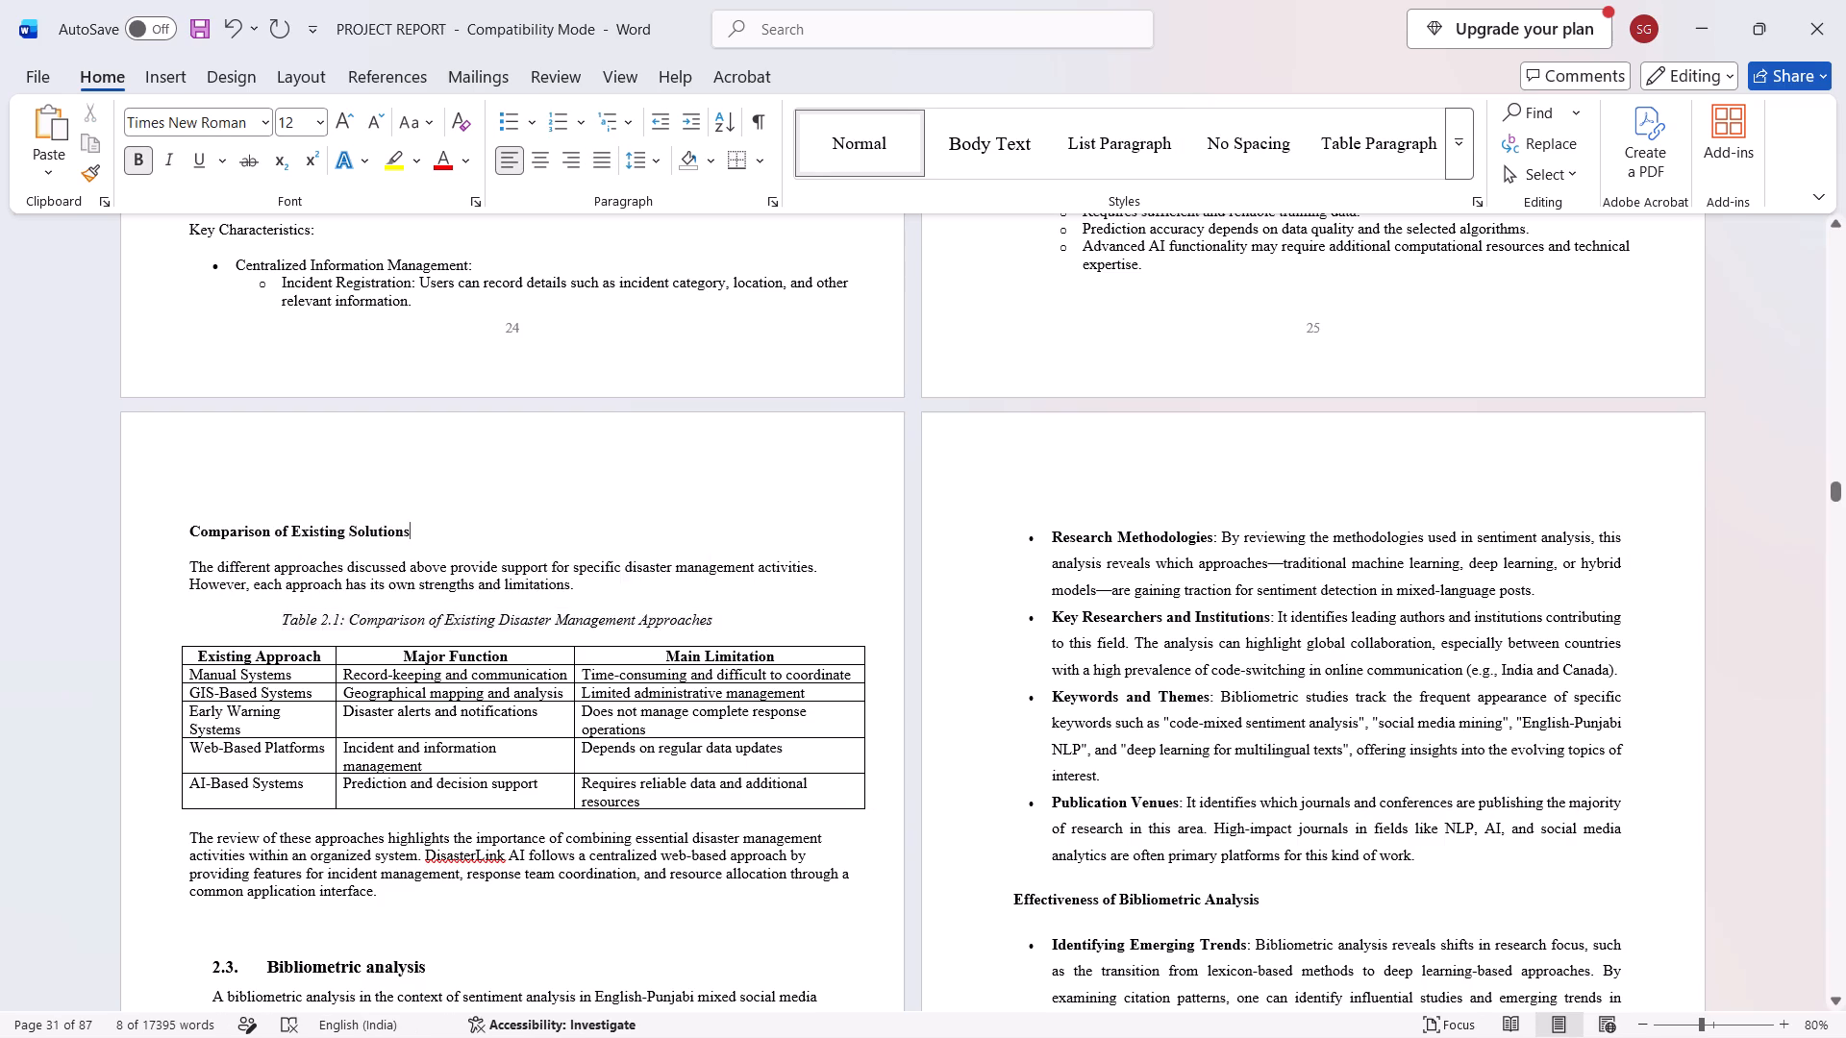
# Review the "Comparison of Existing Solutions" page, including the closing paragraph between the table and section 2.3.
pyautogui.scroll(6, 922, 553)
pyautogui.scroll(5, 1027, 571)
pyautogui.scroll(-9, 1039, 578)
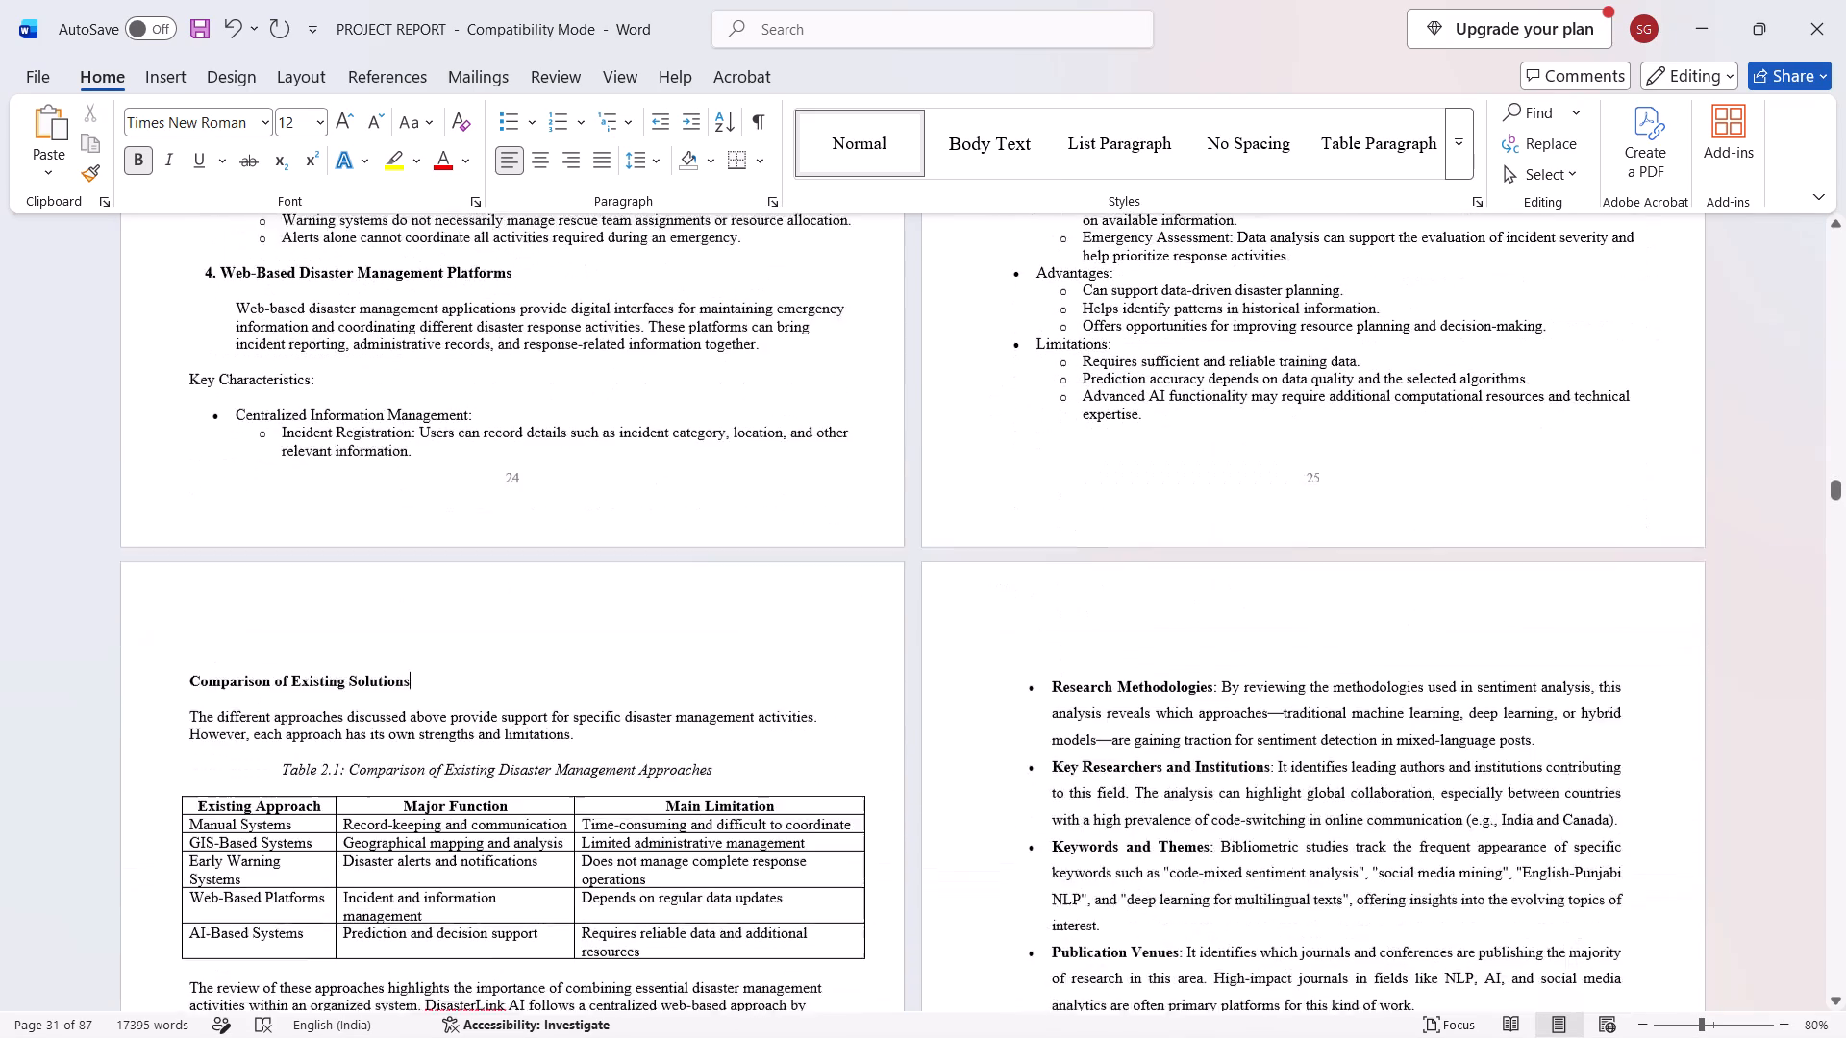
pyautogui.scroll(-2, 897, 586)
pyautogui.scroll(-4, 607, 683)
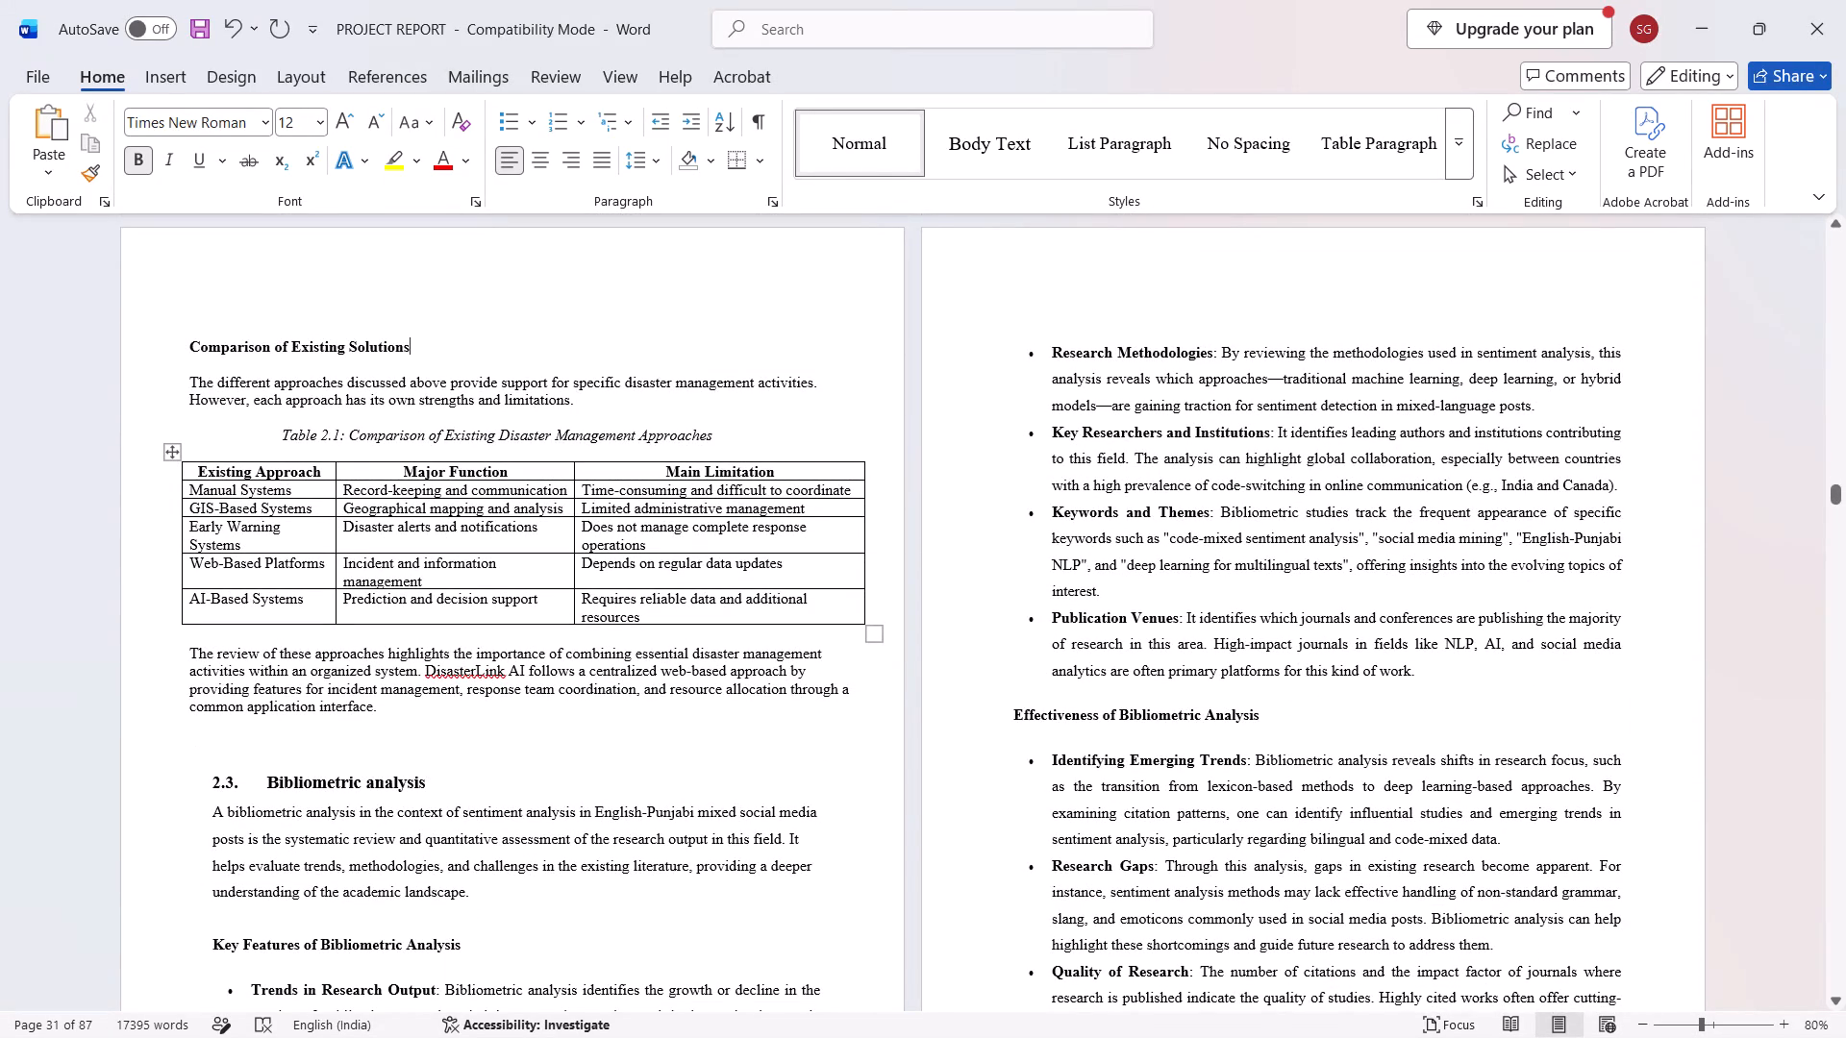
pyautogui.moveTo(387, 703); pyautogui.dragTo(204, 655)
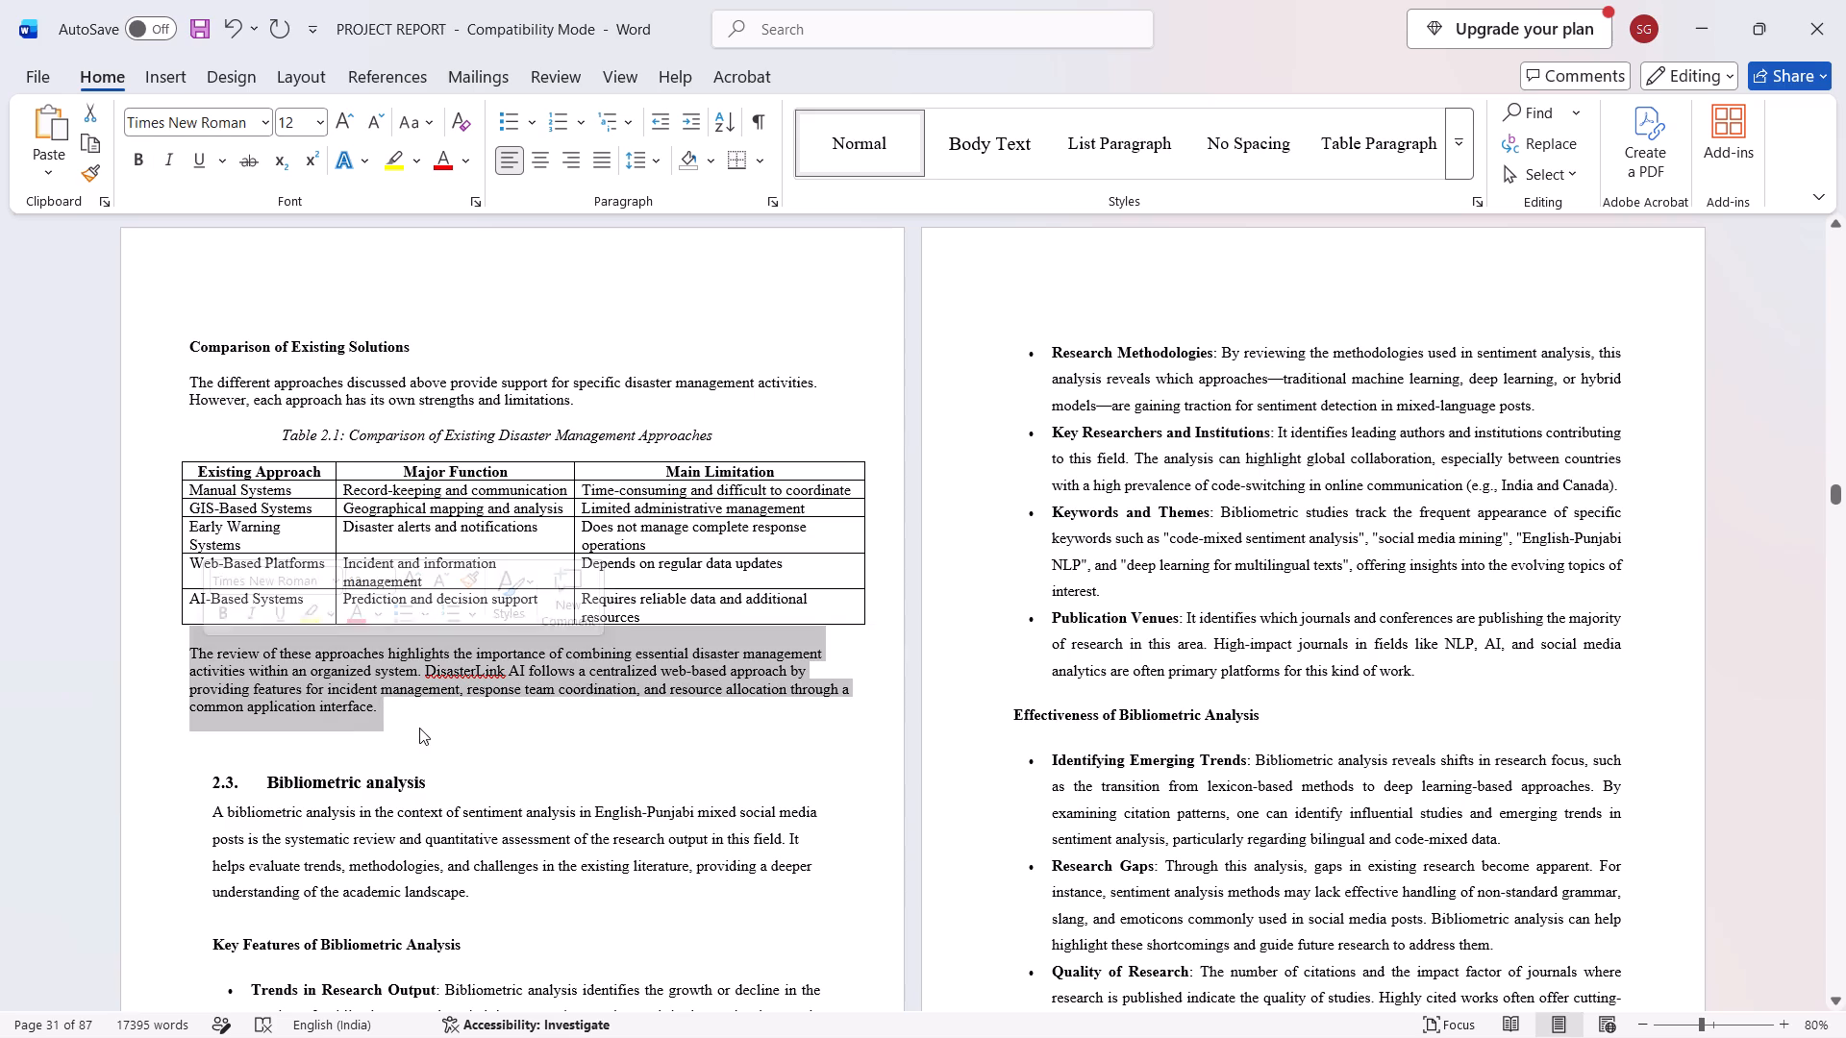
pyautogui.click(422, 729)
# Copy all of section 2.3, Bibliometric analysis, from its heading through the end of Table II.
pyautogui.scroll(-2, 374, 720)
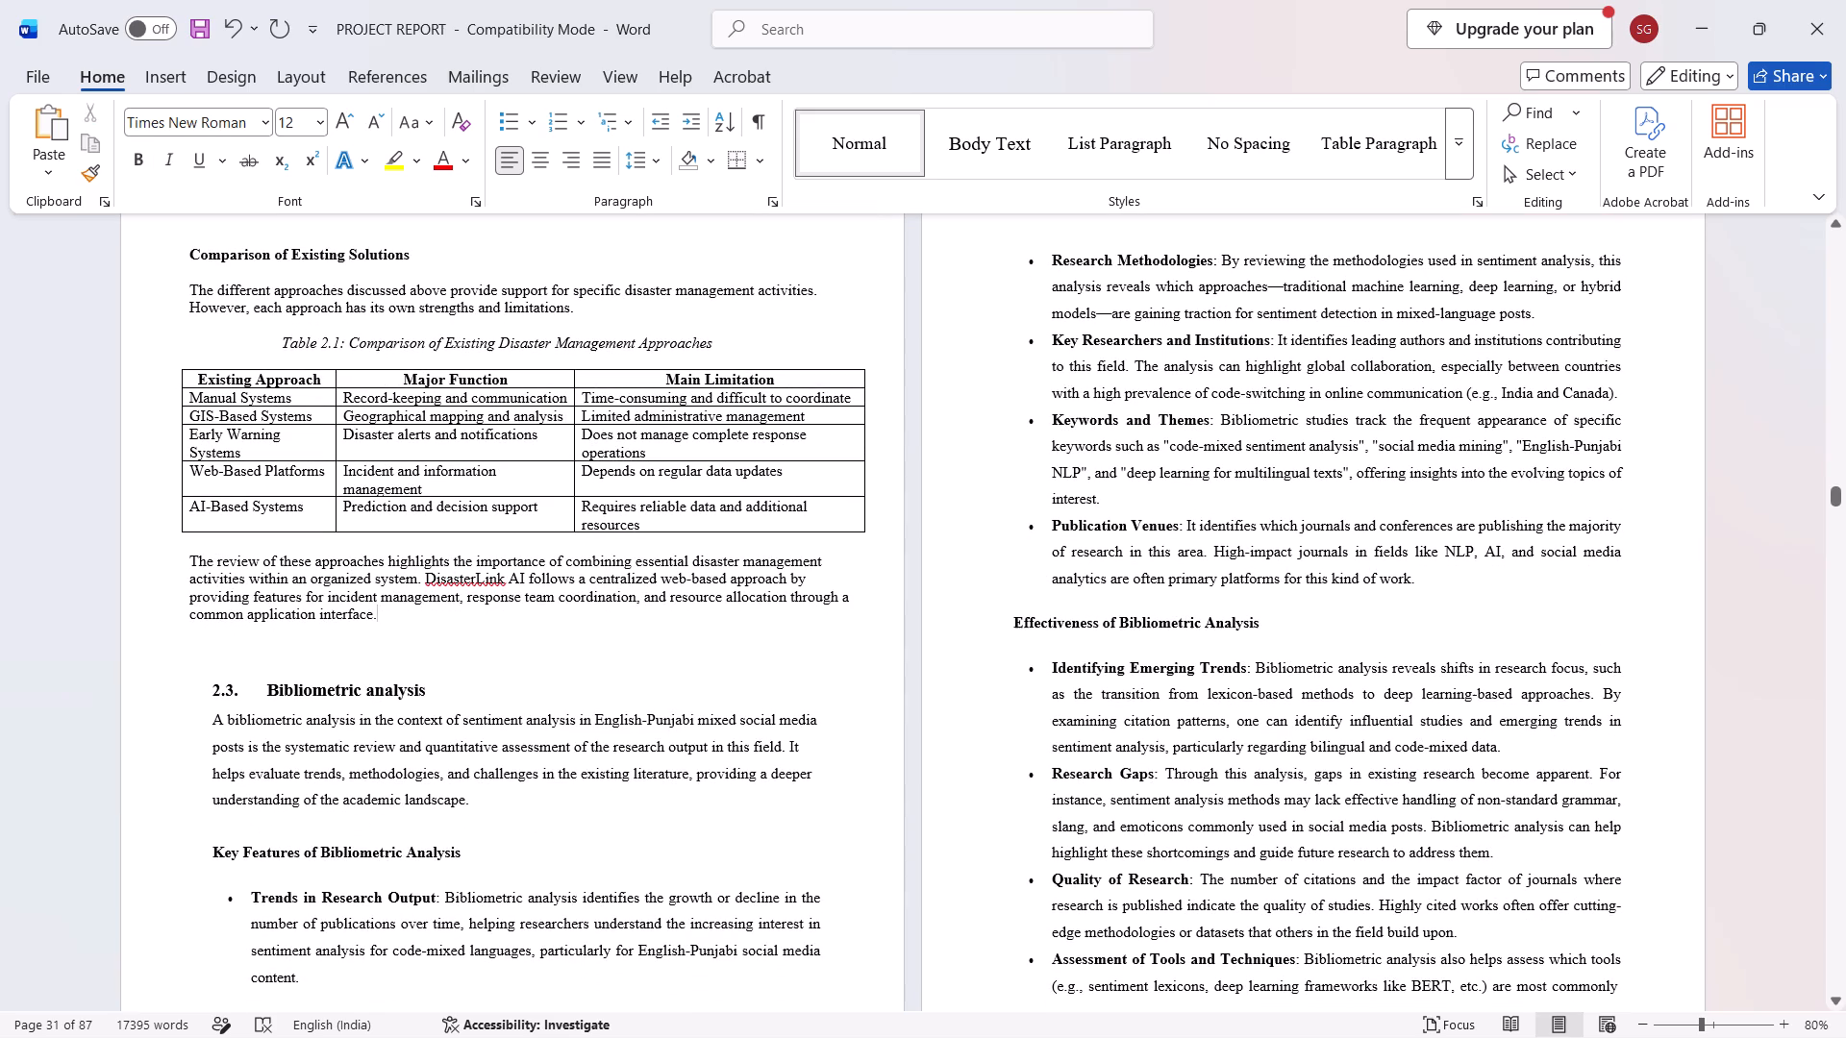
pyautogui.moveTo(203, 675); pyautogui.dragTo(550, 940)
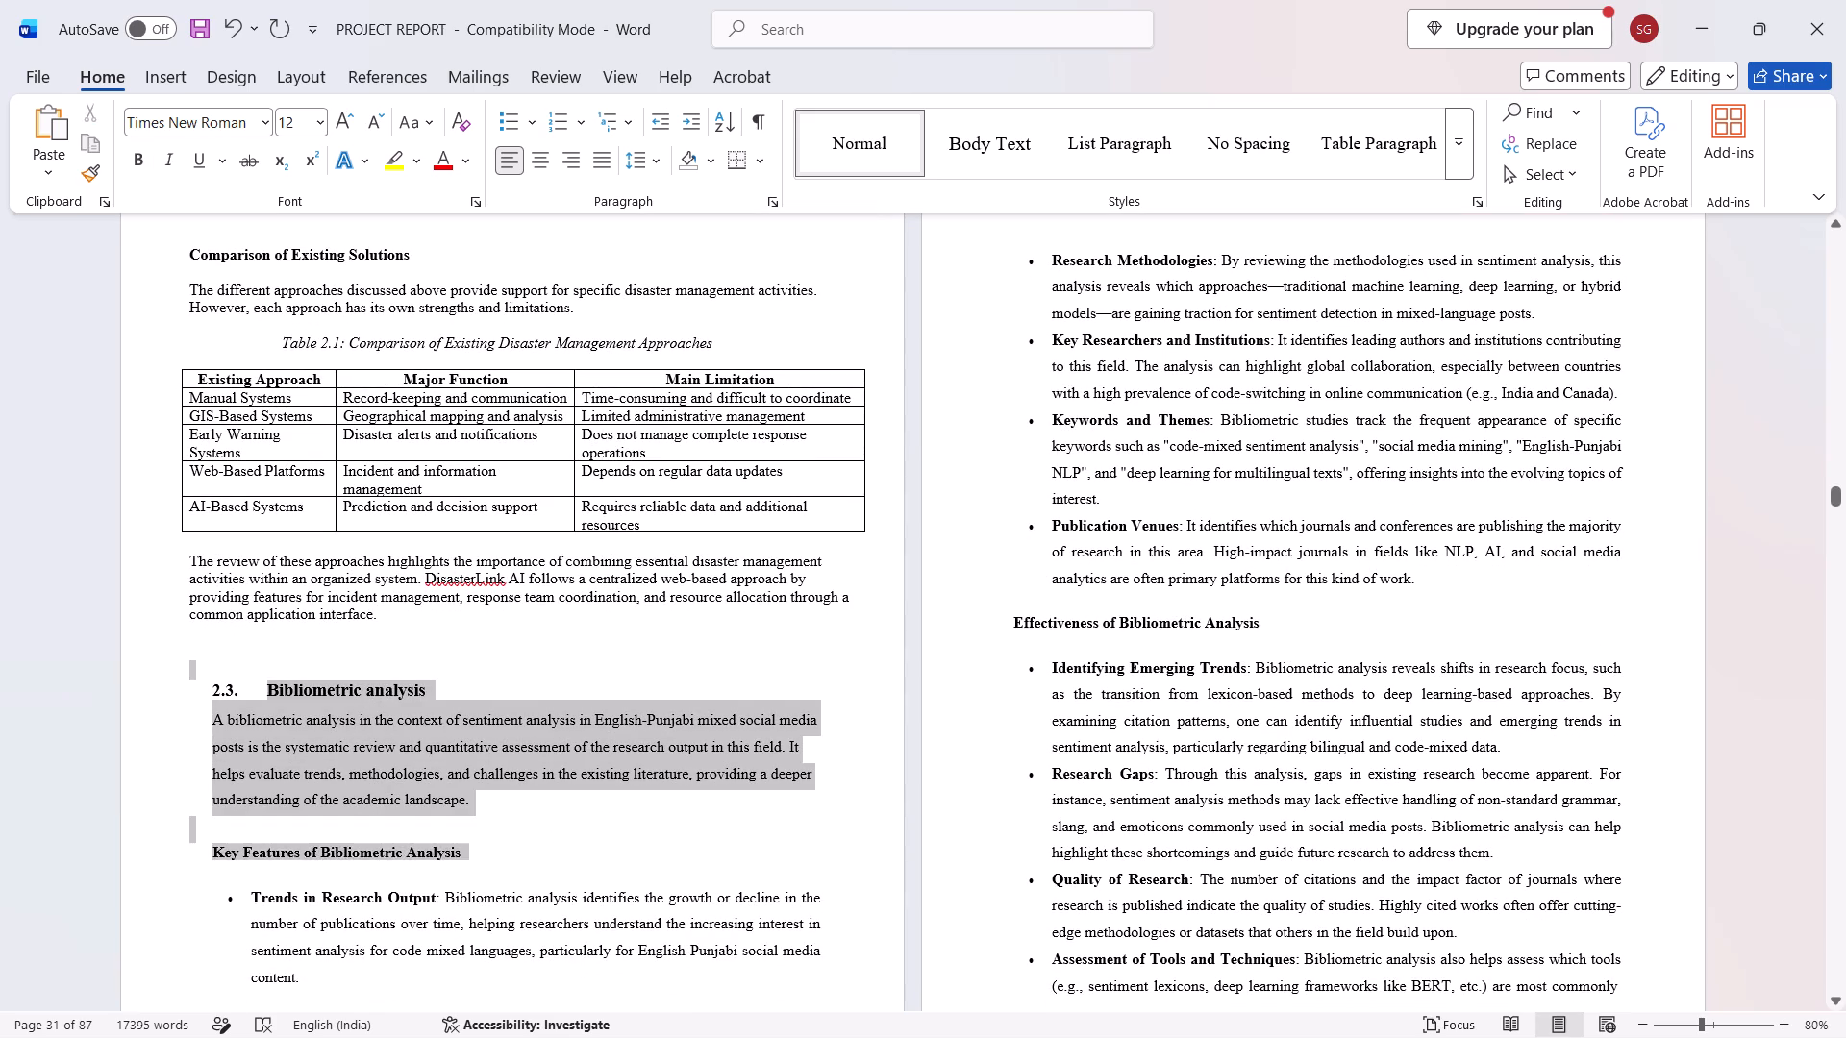
pyautogui.moveTo(550, 940); pyautogui.dragTo(602, 930)
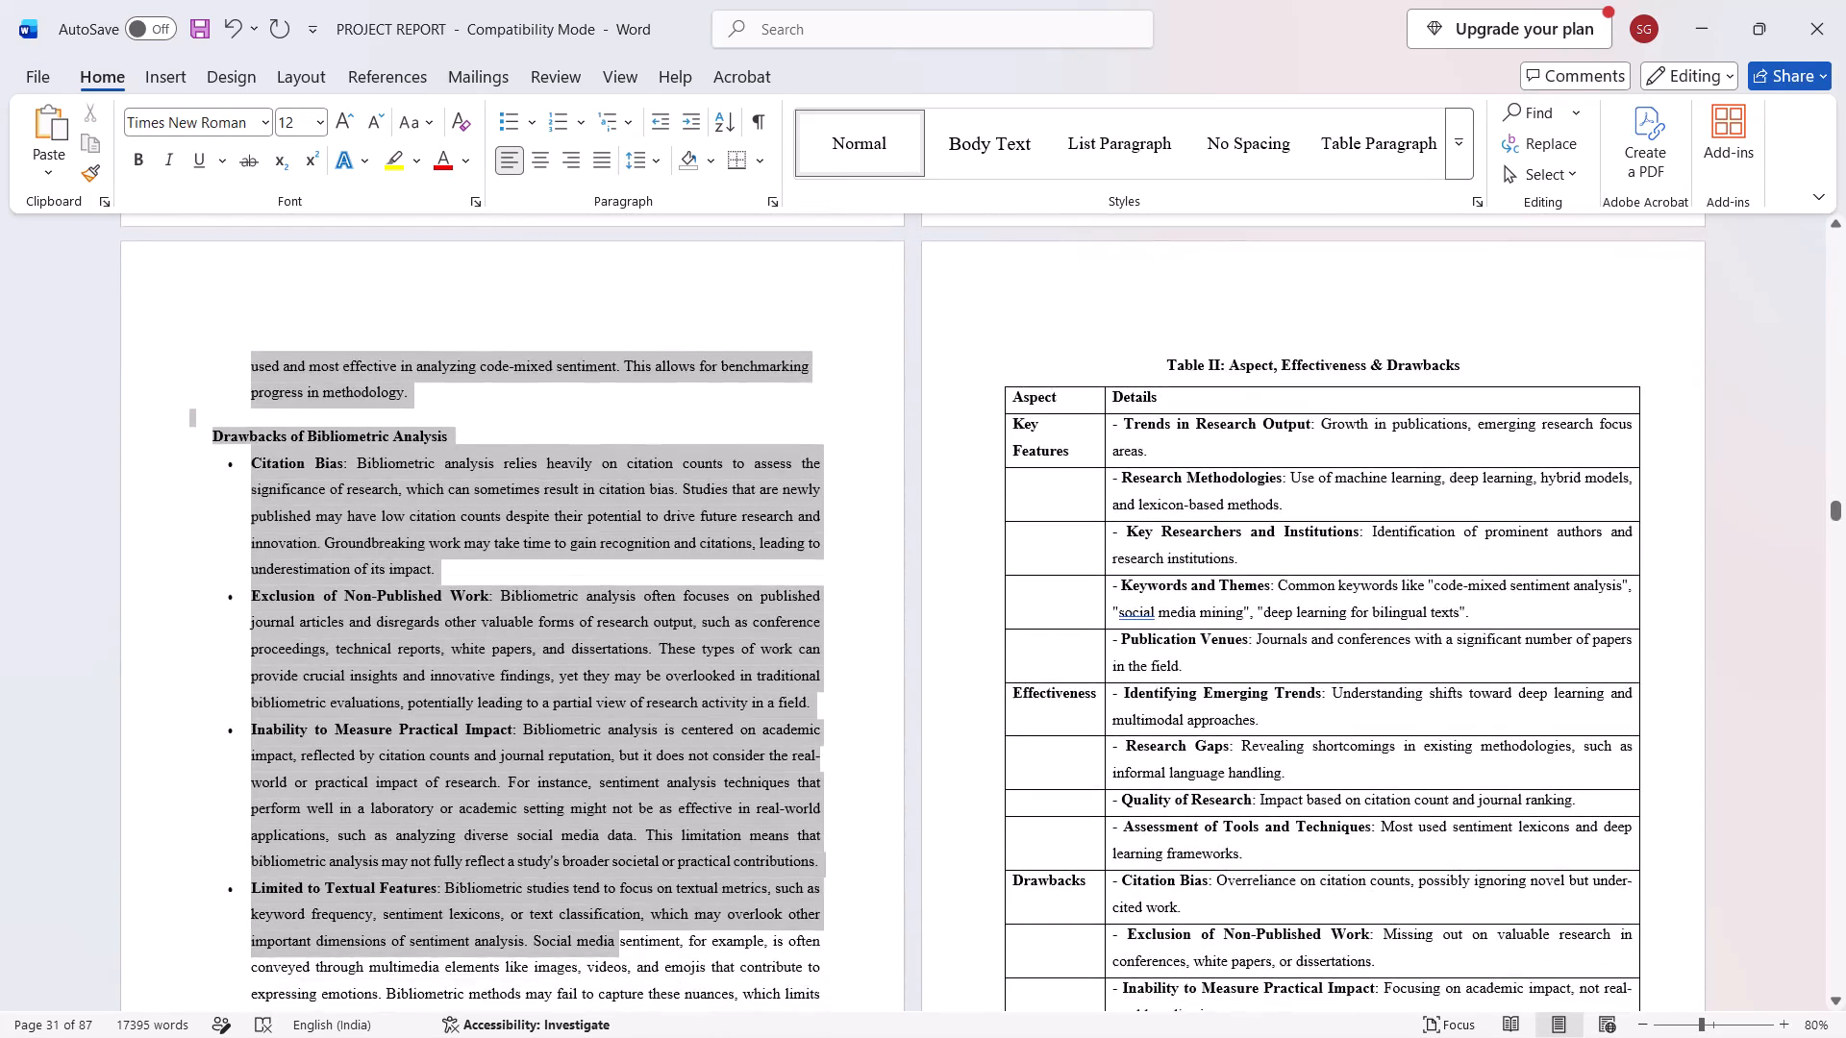
pyautogui.moveTo(602, 930); pyautogui.dragTo(557, 687)
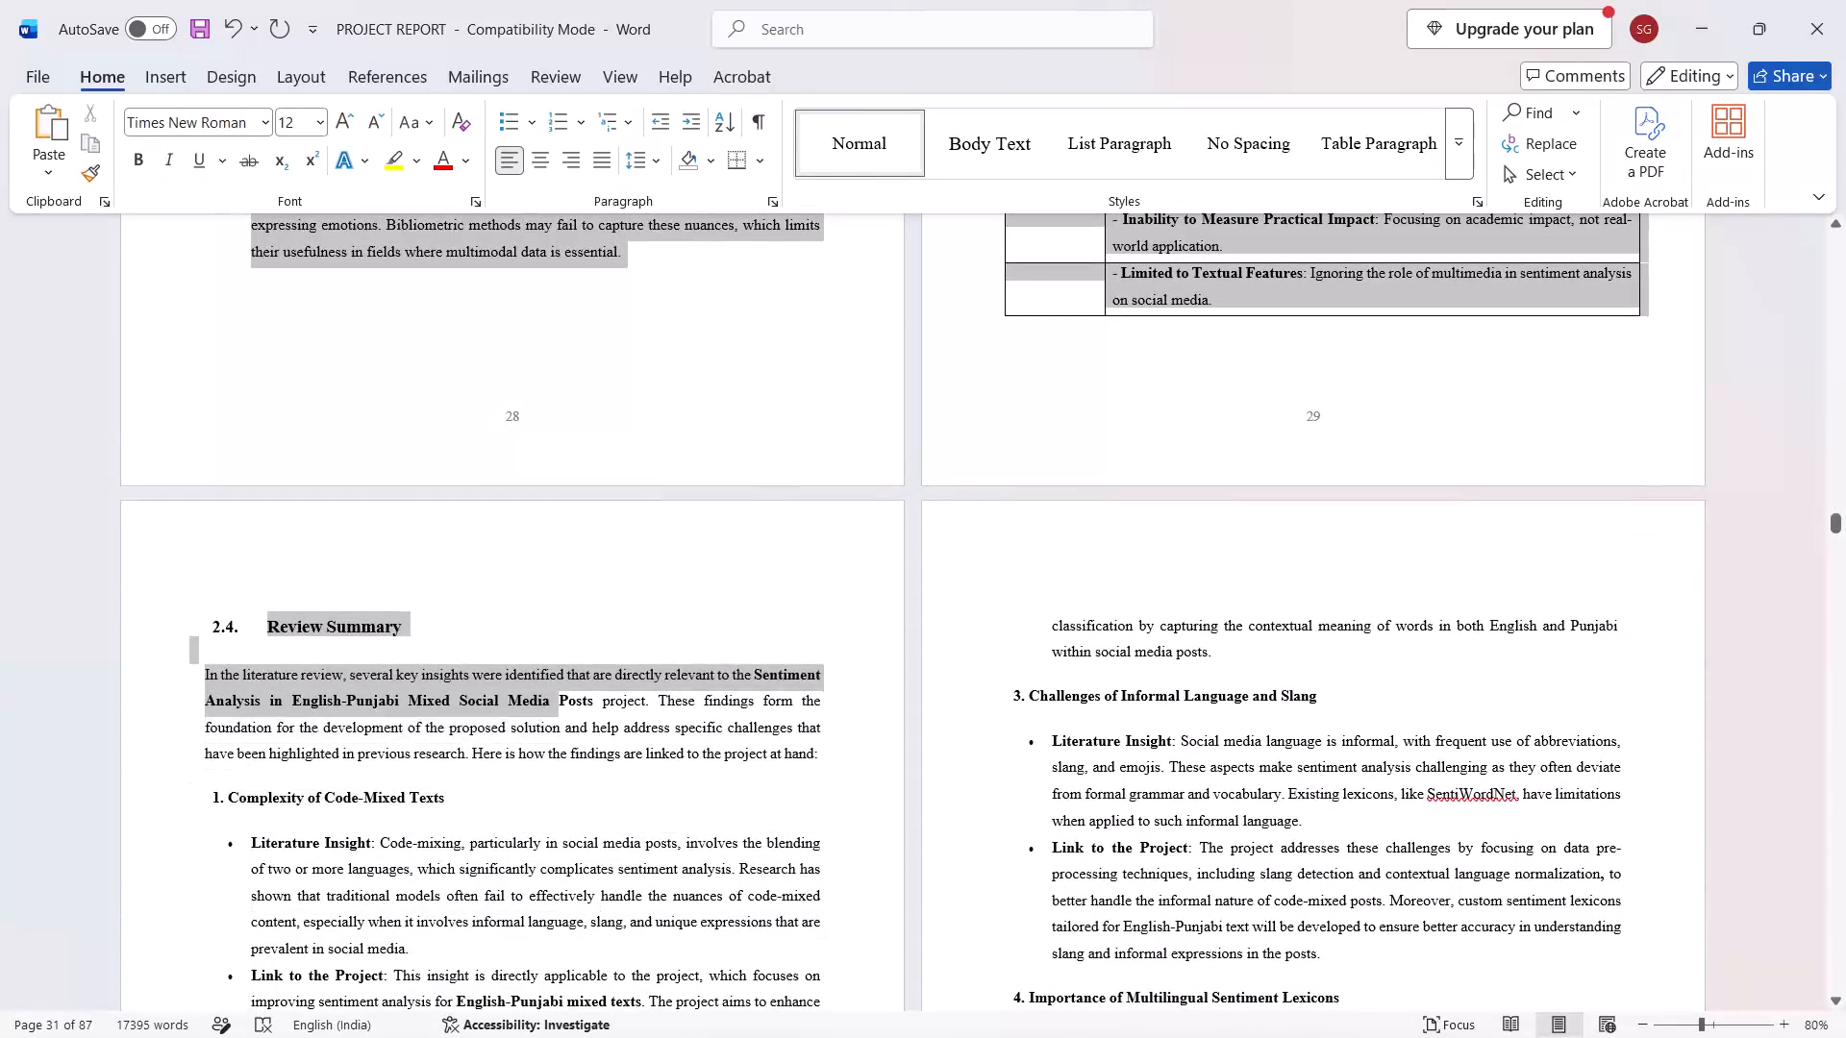
pyautogui.moveTo(557, 687); pyautogui.dragTo(1453, 782)
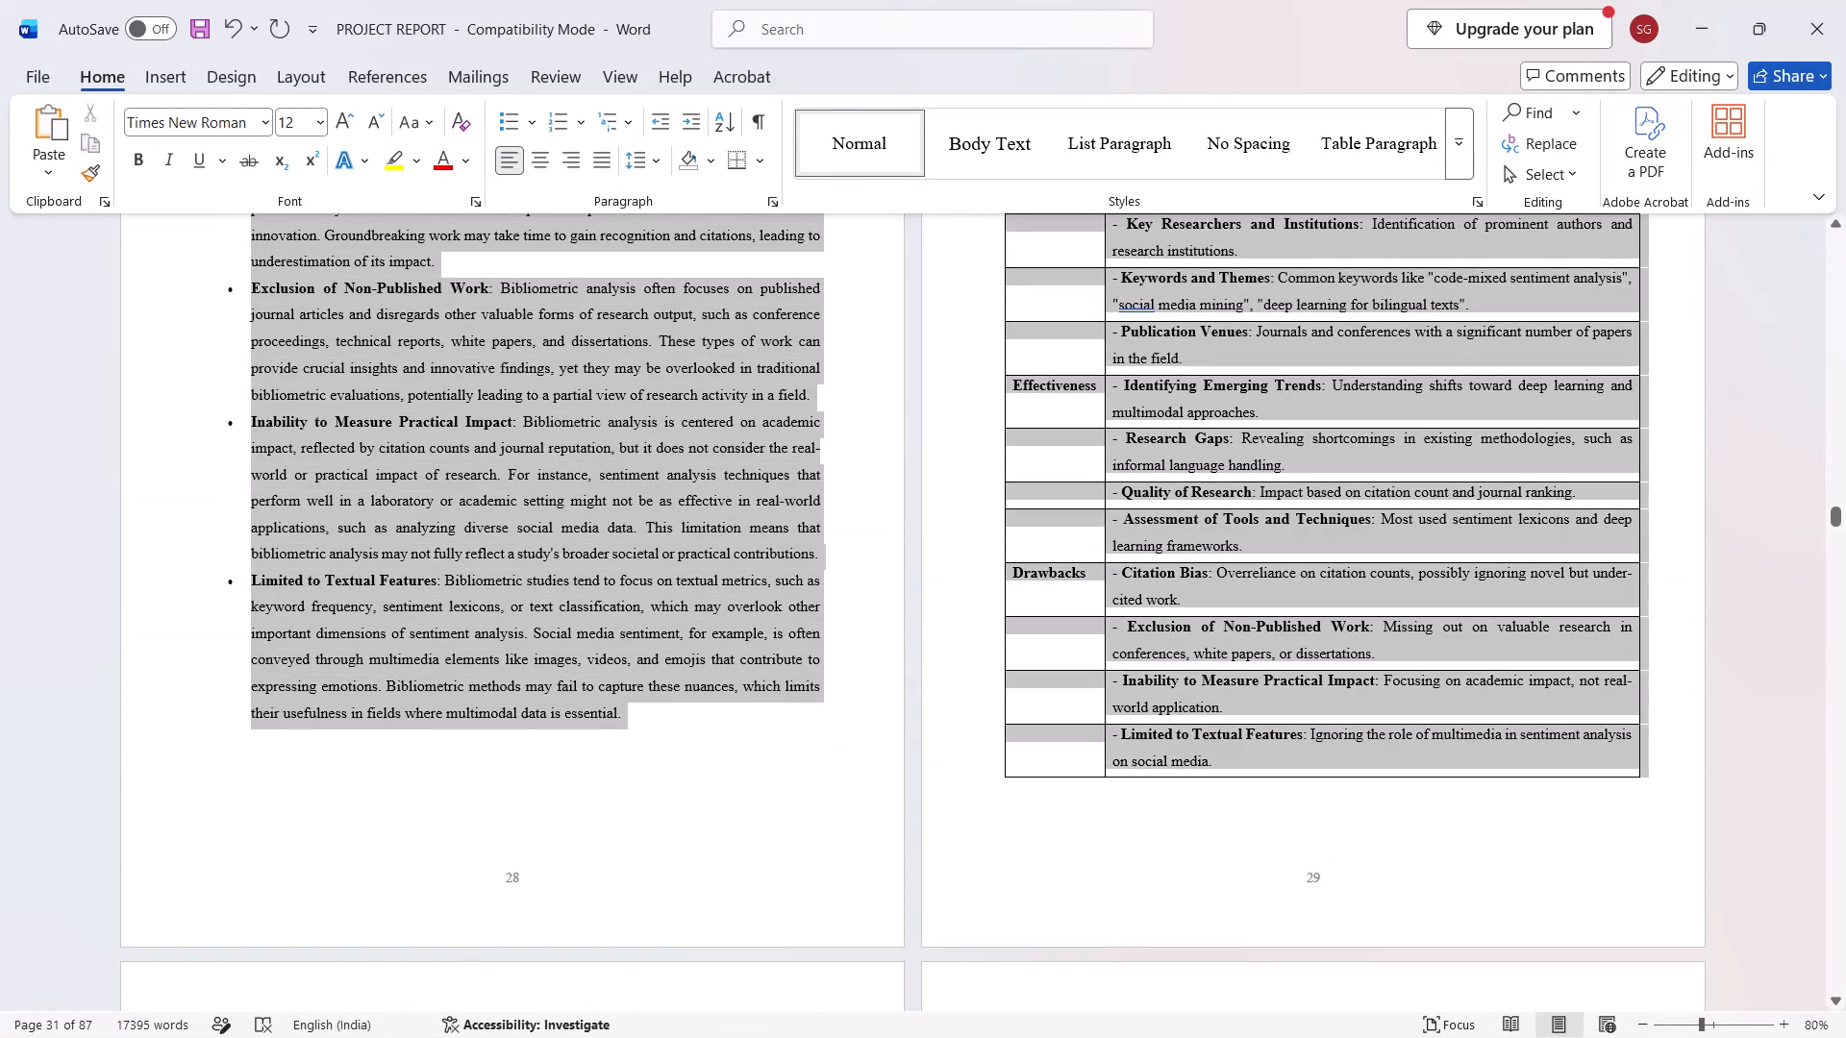
pyautogui.moveTo(1453, 782); pyautogui.dragTo(1484, 781)
pyautogui.hotkey('ctrl', 'c')
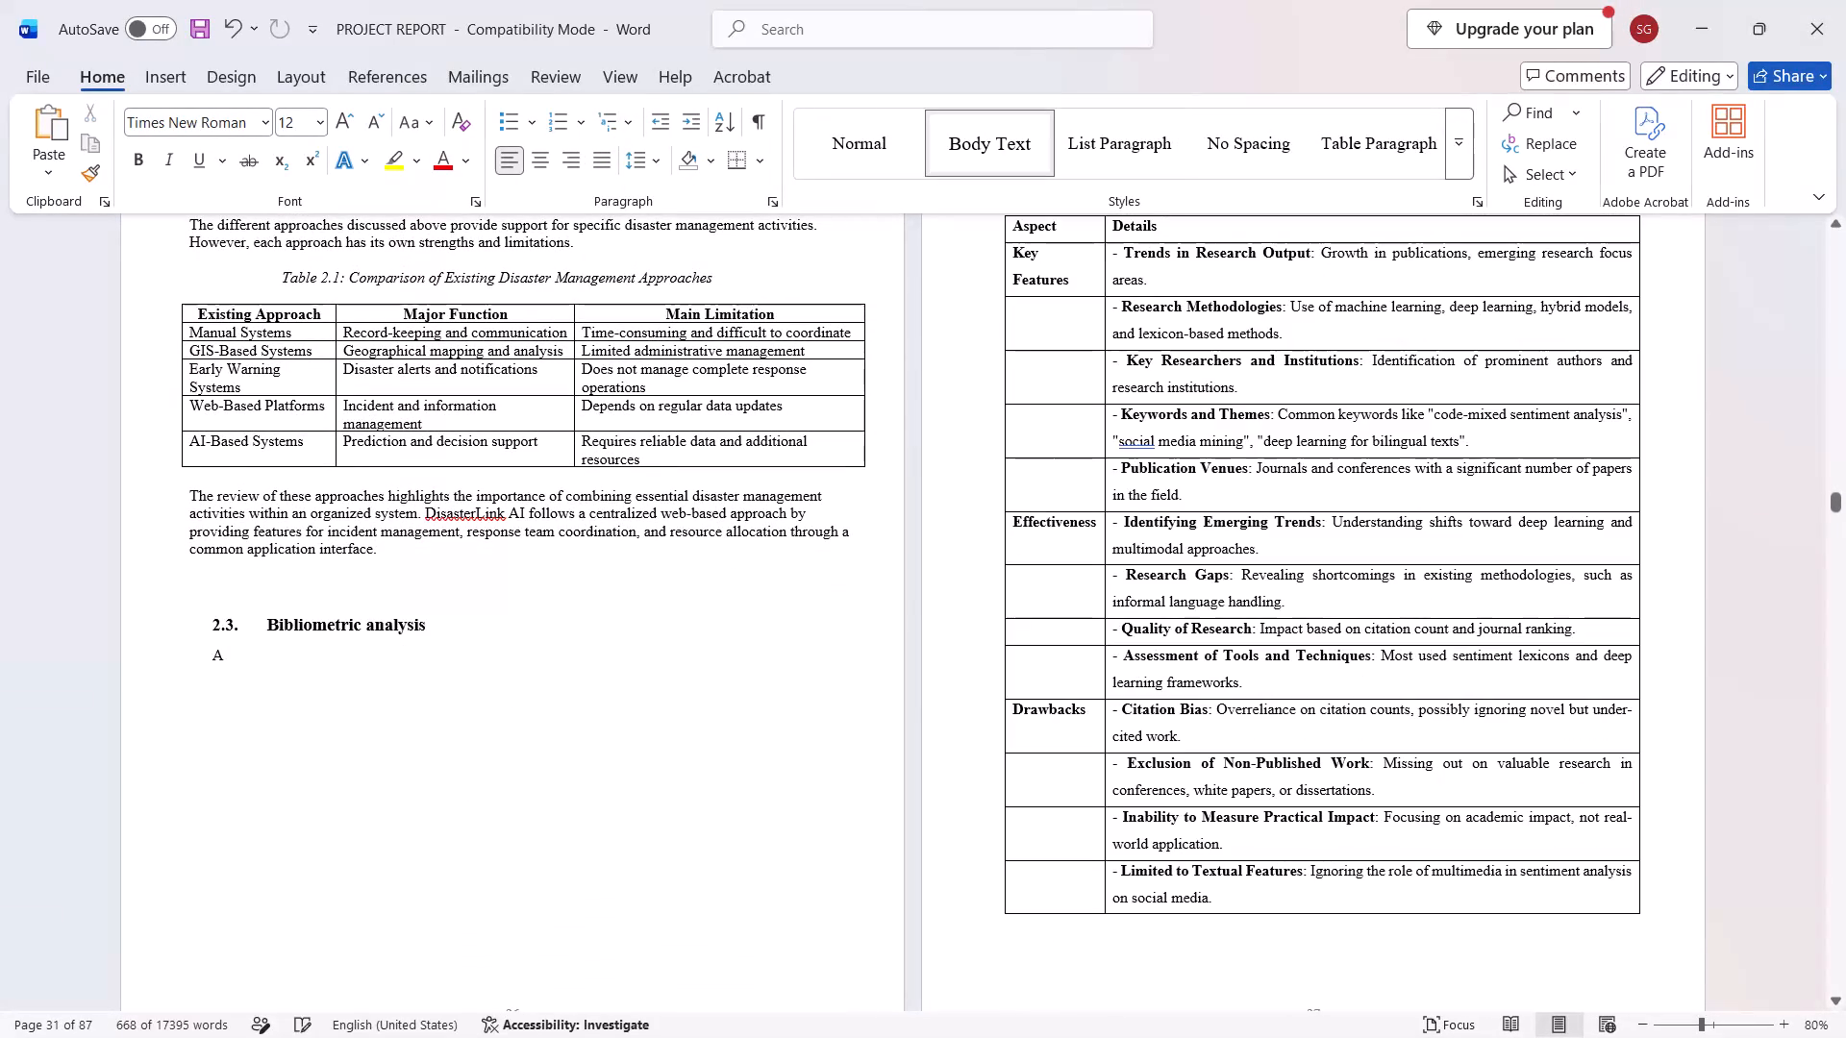
pyautogui.press('BackSpace')
pyautogui.press('BackSpace')
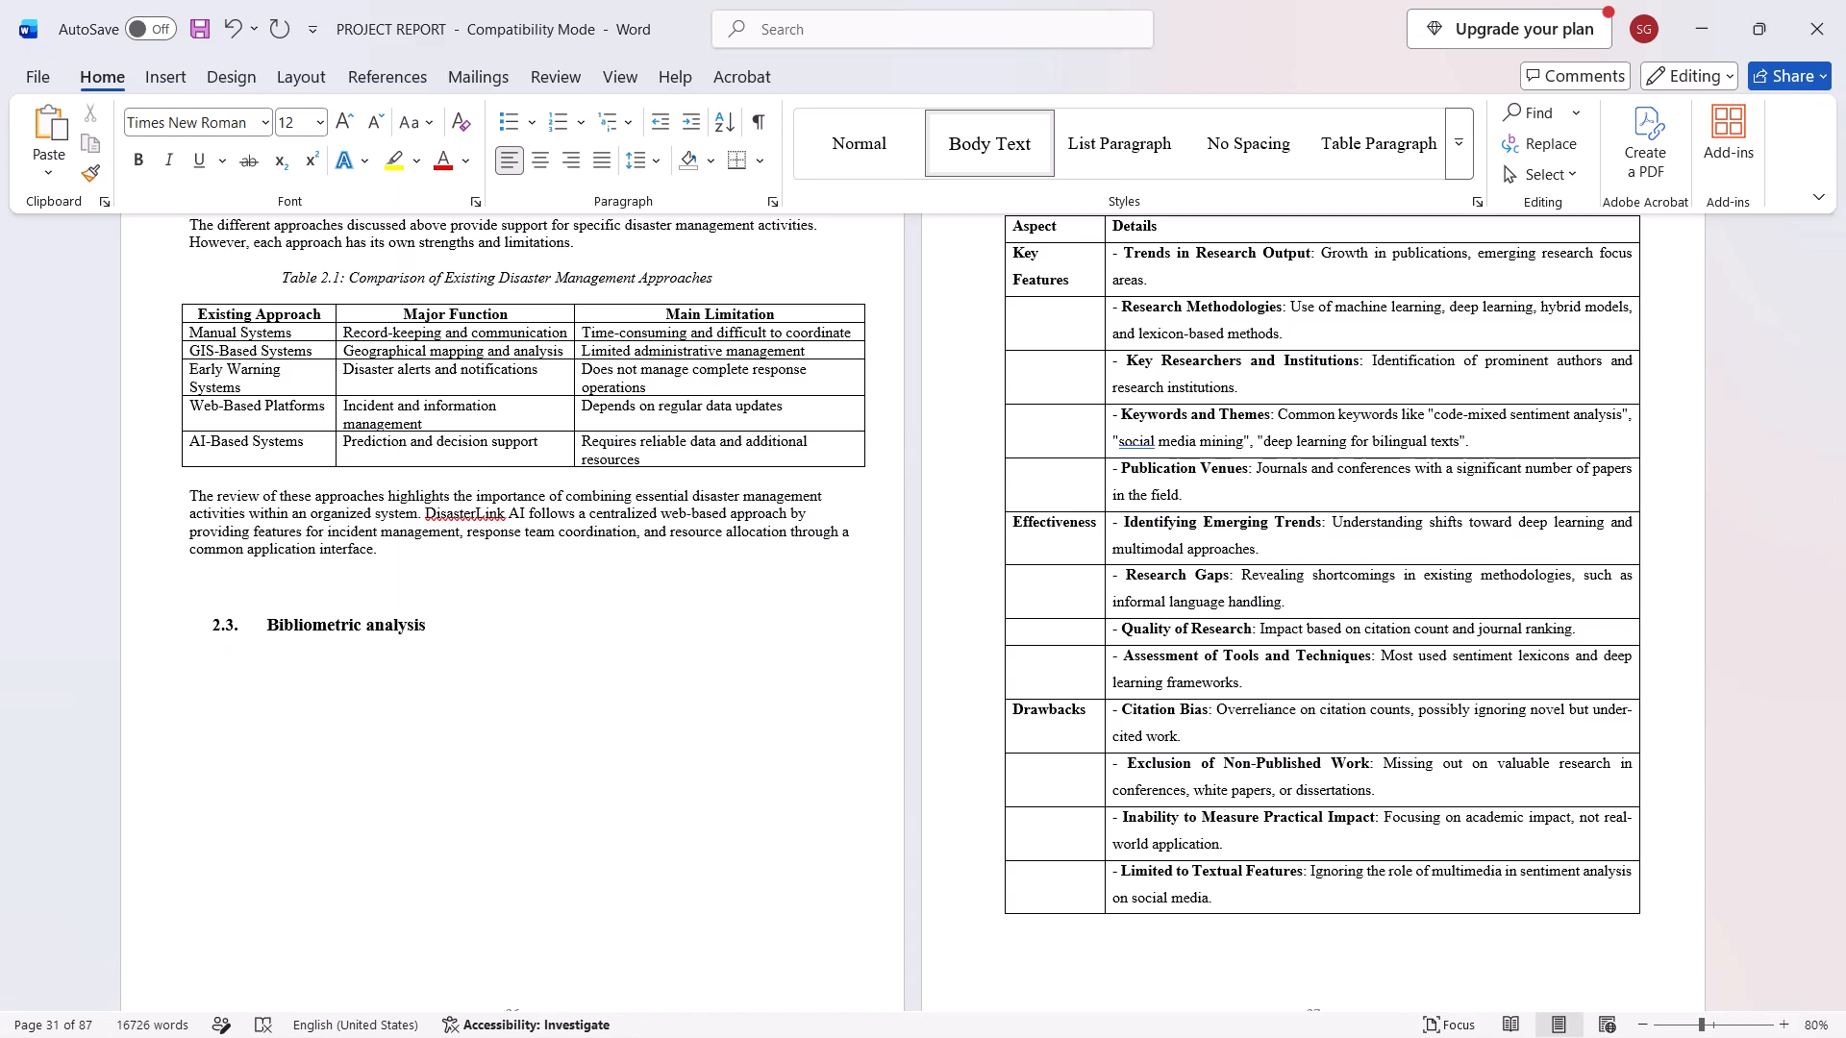
pyautogui.hotkey('ctrl', 'v')
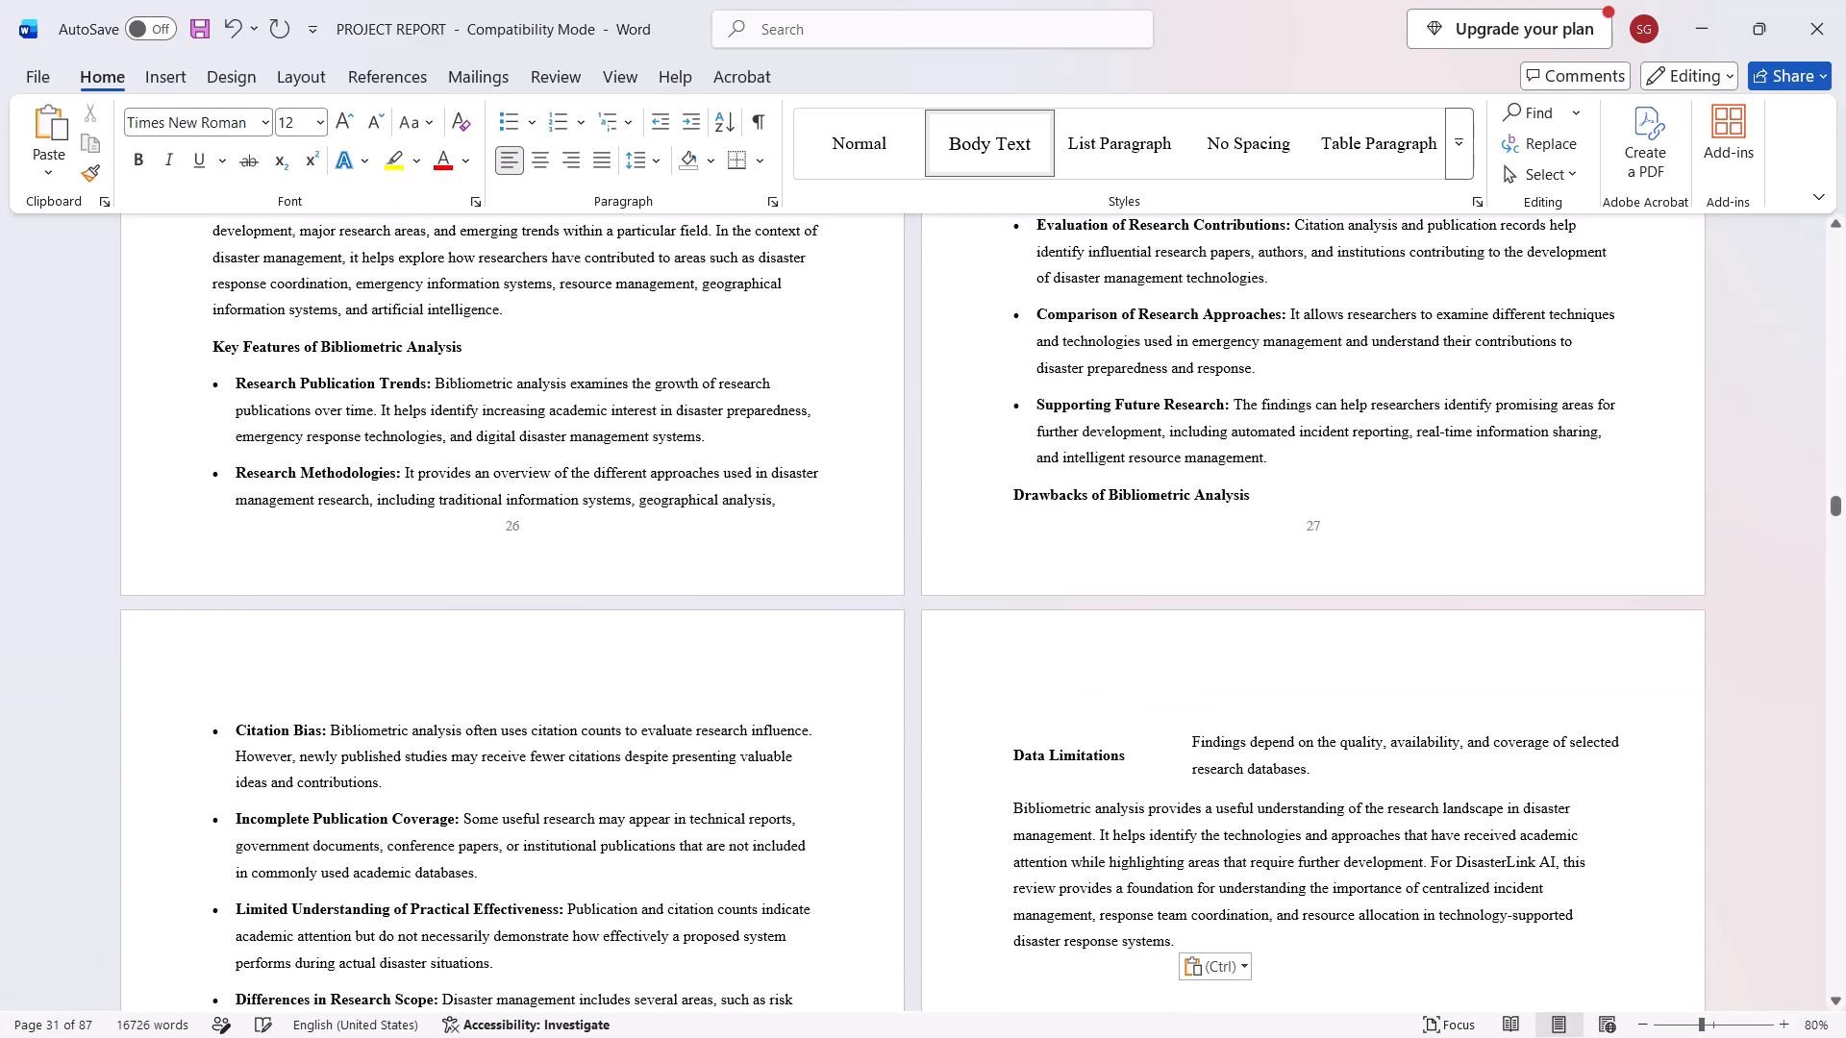
# Delete the duplicate "2.3 Bibliometric Analysis" line pasted beneath the numbered 2.3 Bibliometric analysis heading.
pyautogui.scroll(5, 609, 440)
pyautogui.scroll(3, 835, 457)
pyautogui.scroll(1, 528, 488)
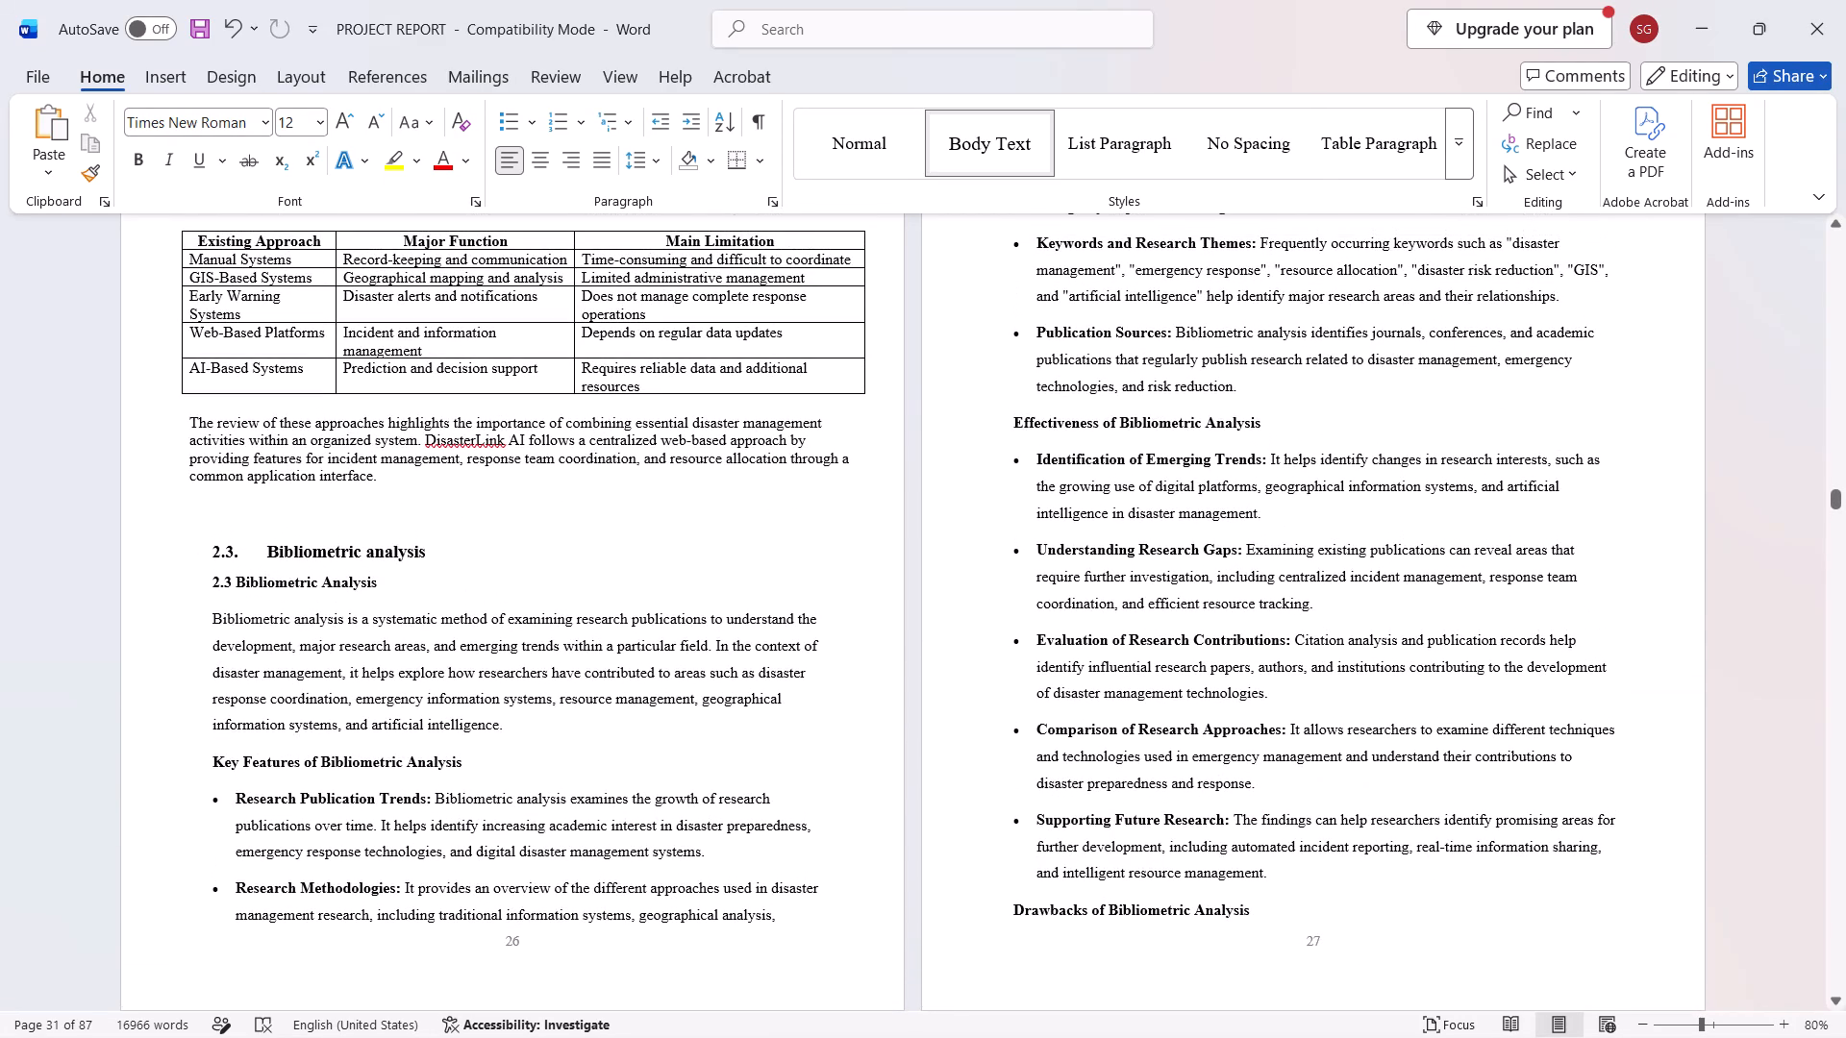
pyautogui.tripleClick(382, 581)
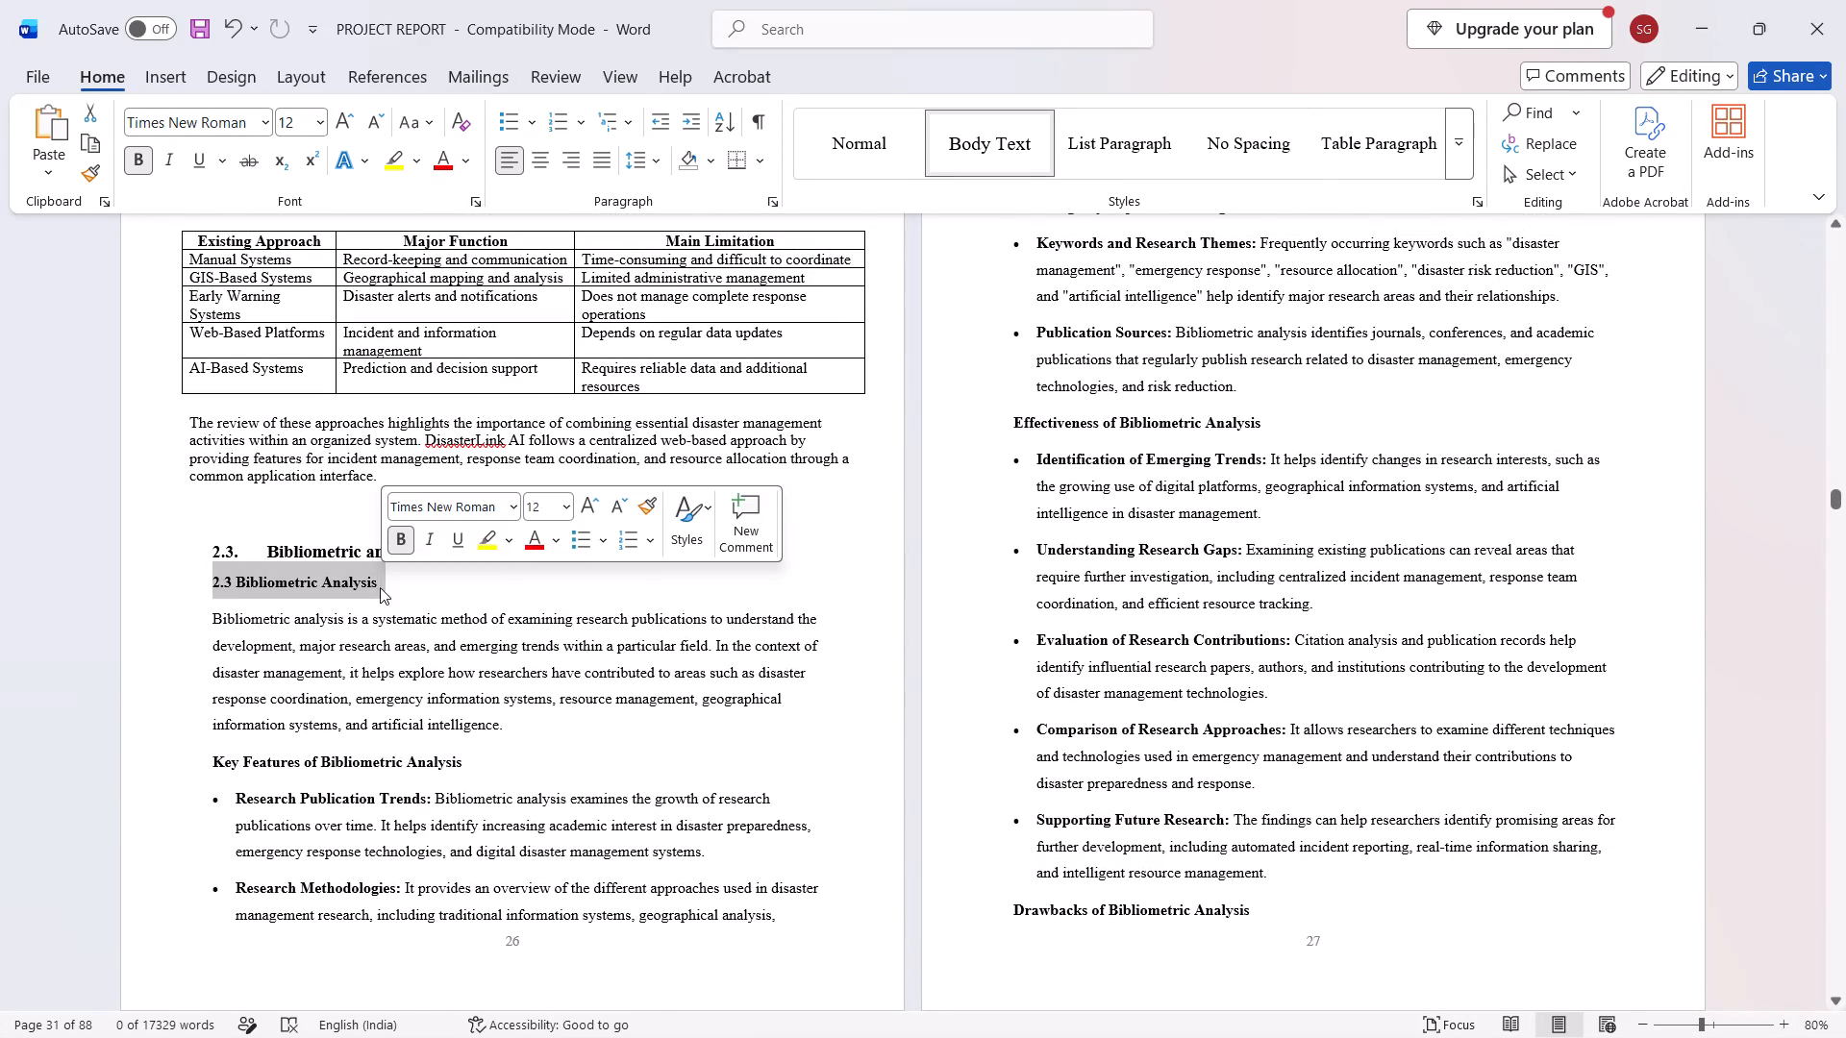
pyautogui.press('BackSpace')
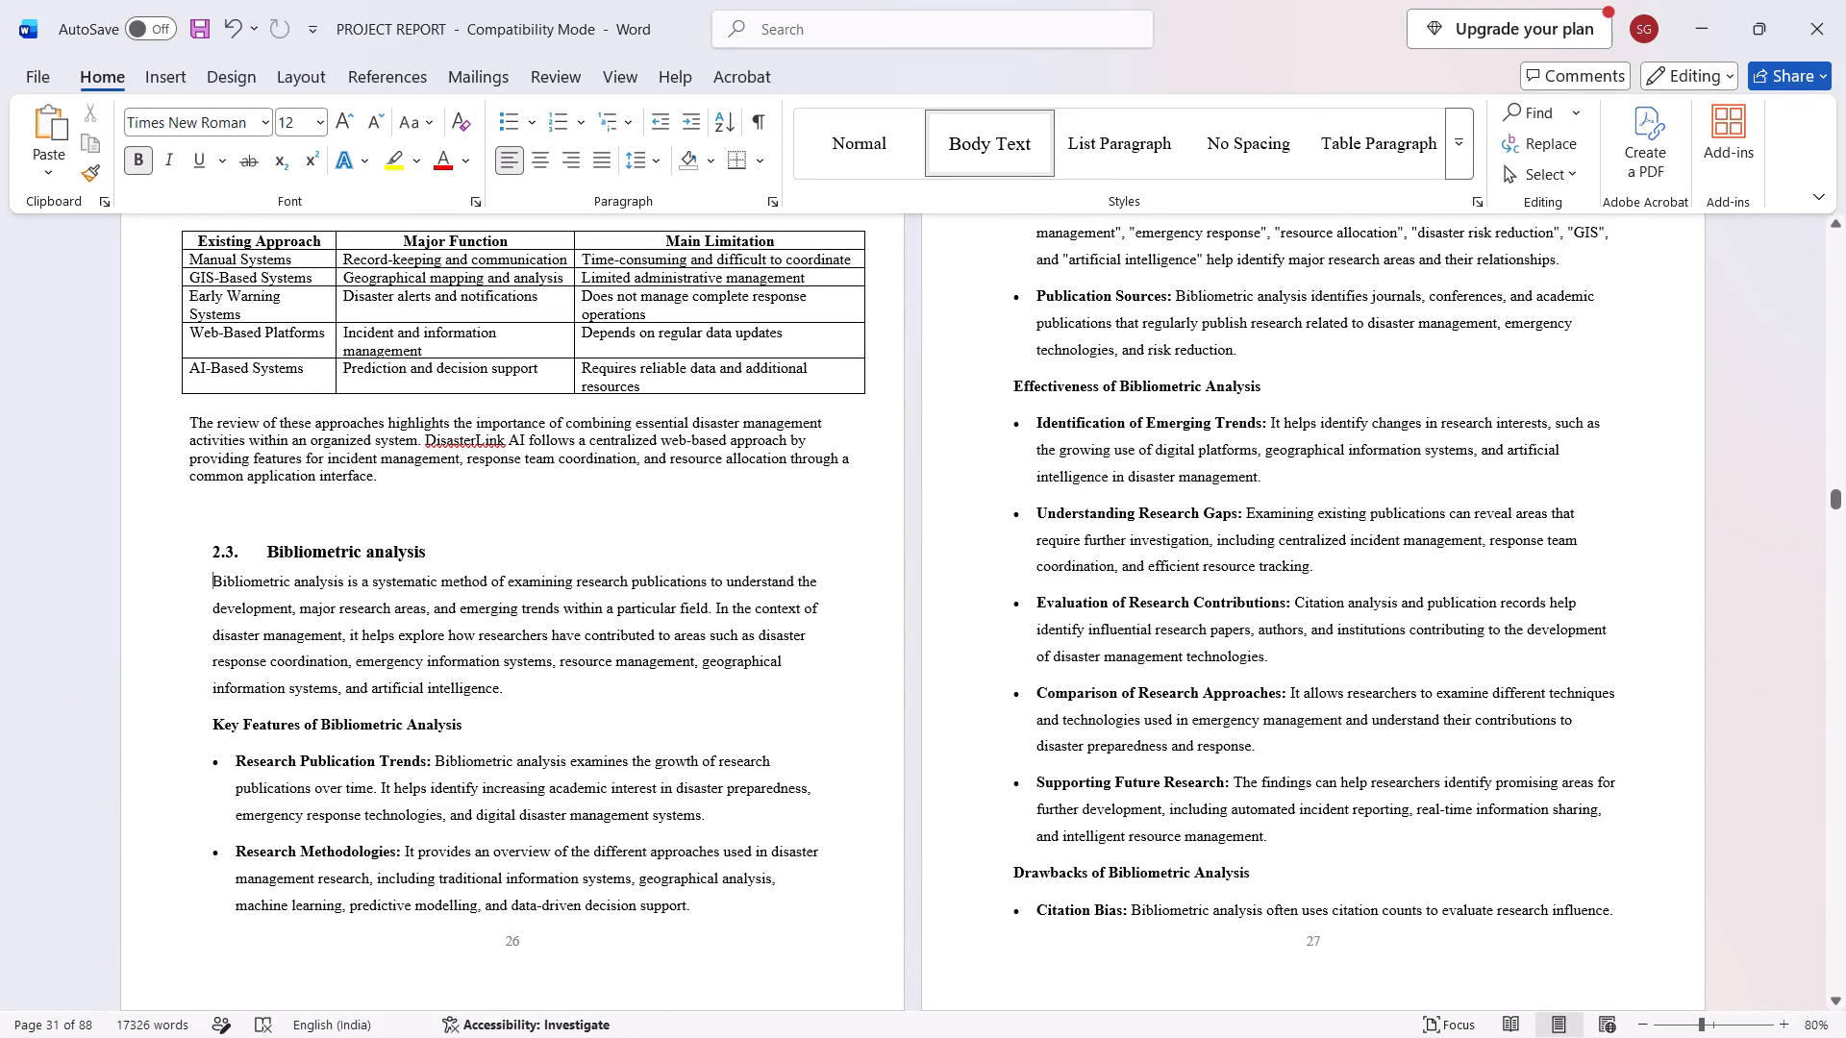
# Examine the layout of section 2.2 Existing solutions and compare it with the start of section 2.3.
pyautogui.scroll(20, 215, 556)
pyautogui.scroll(-1, 189, 577)
pyautogui.scroll(4, 189, 577)
pyautogui.scroll(-1, 189, 577)
pyautogui.scroll(11, 189, 577)
pyautogui.scroll(-1, 189, 577)
pyautogui.scroll(5, 189, 577)
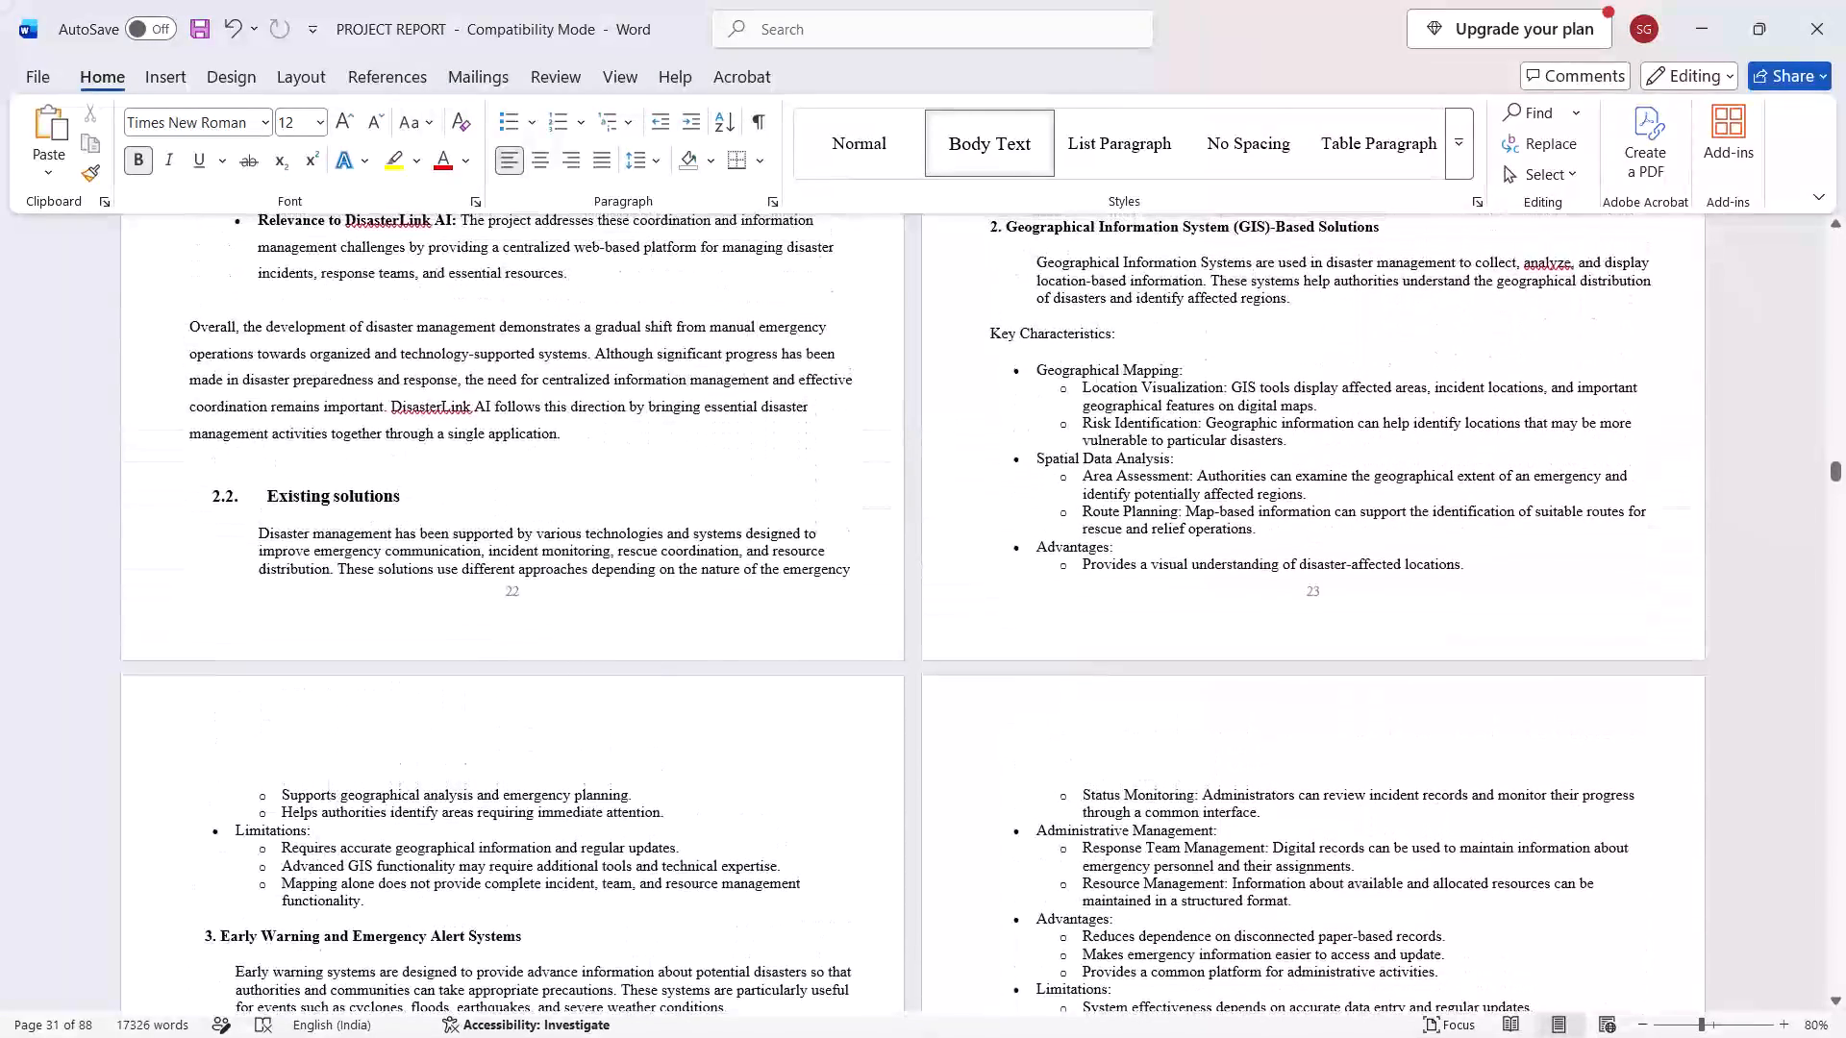
pyautogui.scroll(-15, 252, 515)
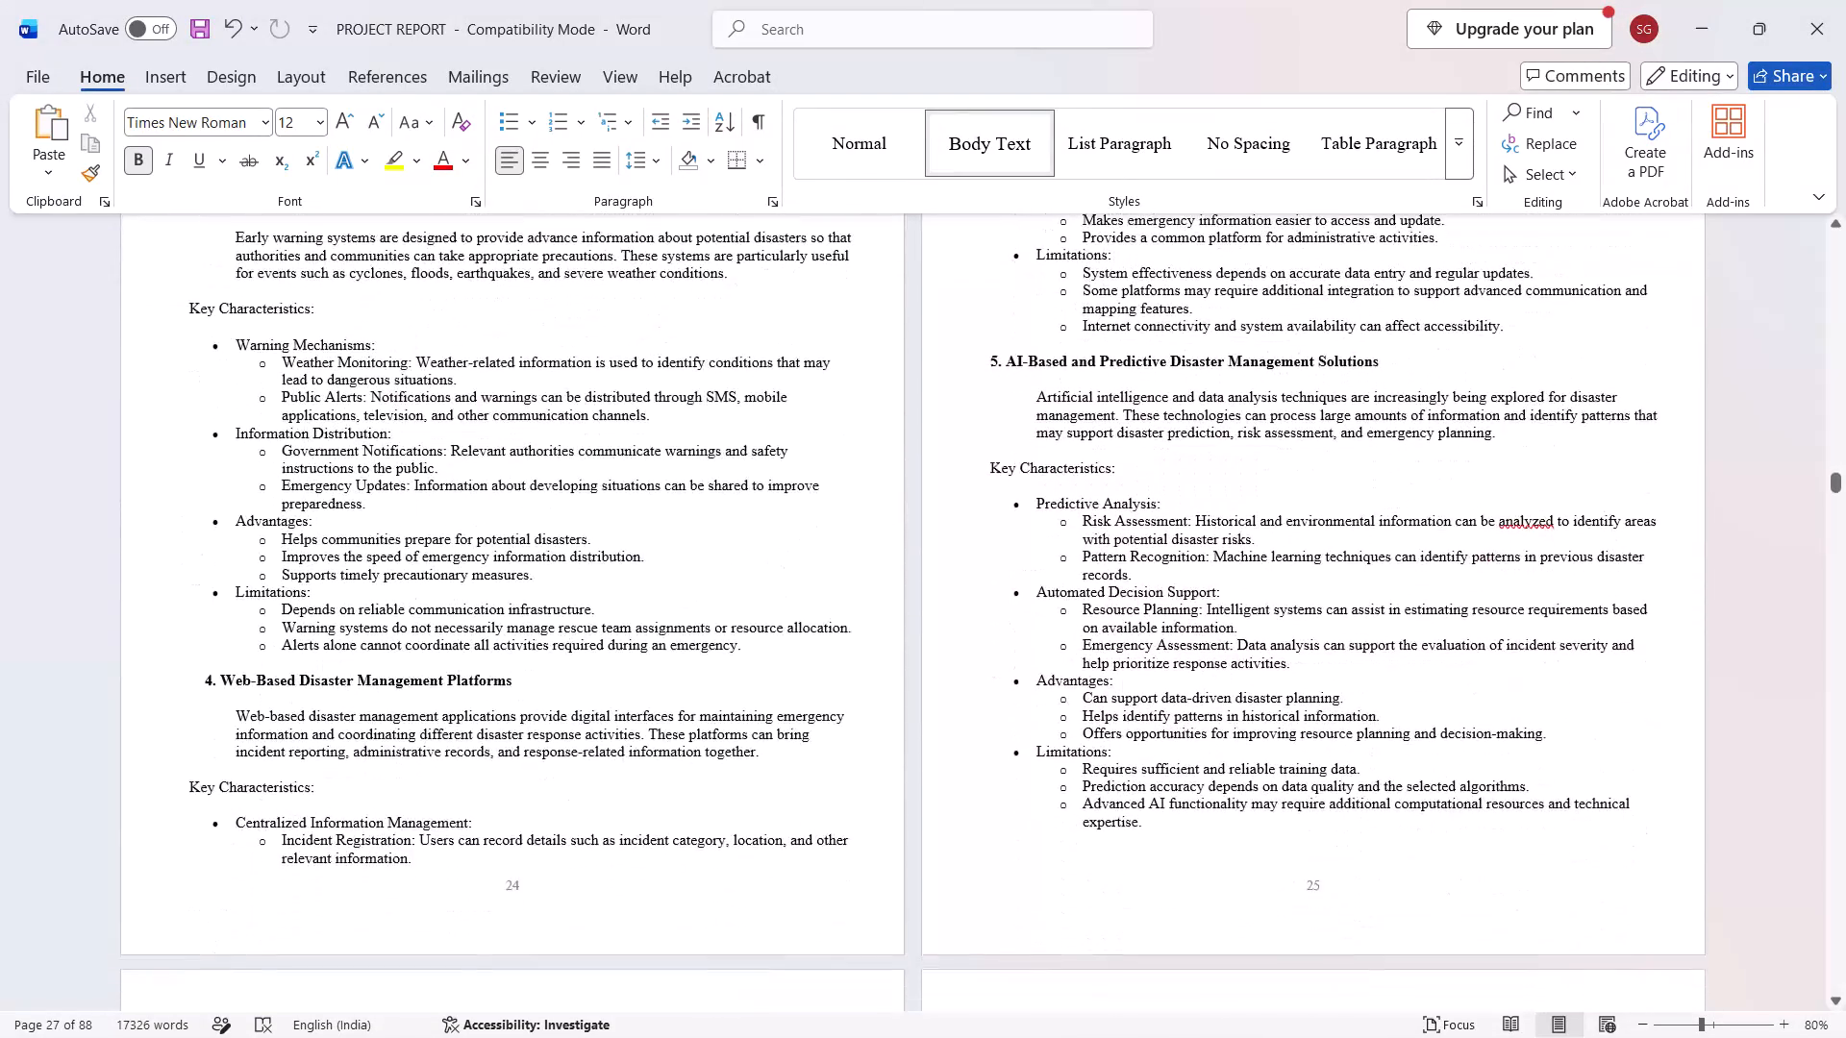
pyautogui.scroll(-7, 247, 520)
pyautogui.scroll(1, 243, 531)
pyautogui.scroll(-13, 243, 531)
pyautogui.scroll(1, 242, 534)
pyautogui.scroll(-1, 242, 534)
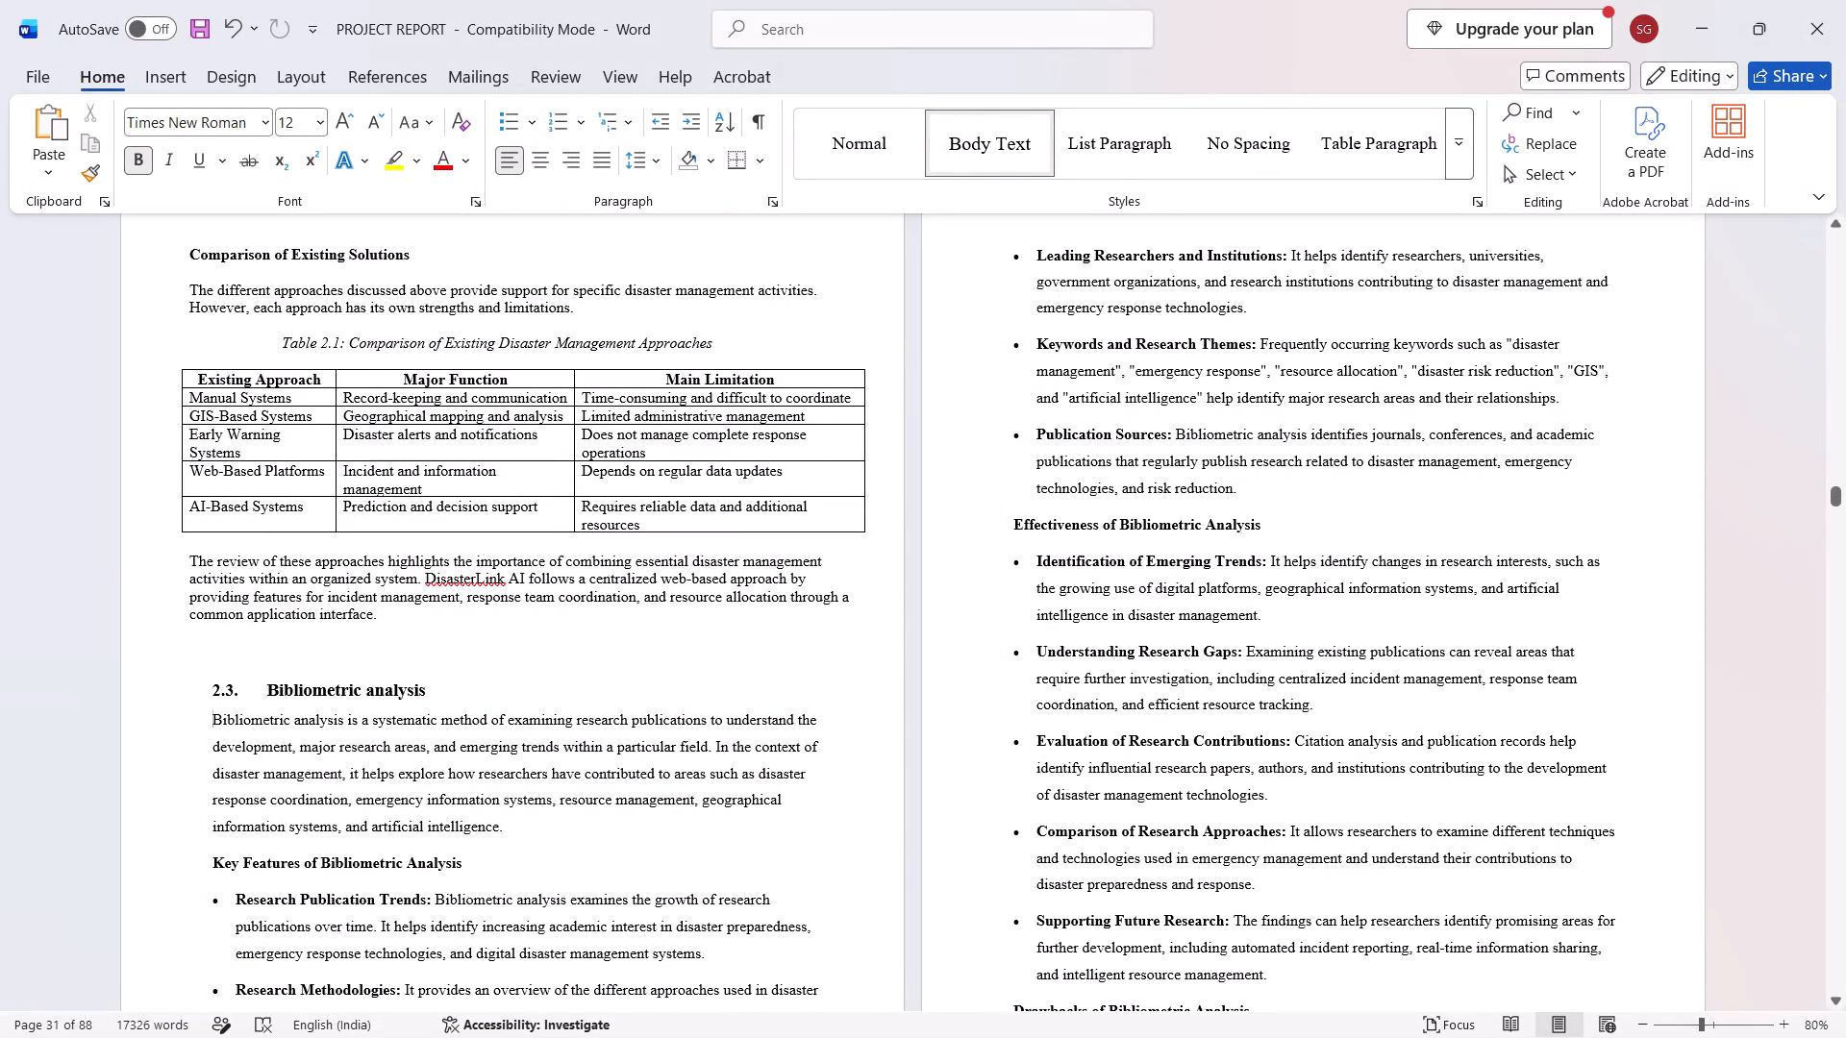
# Indent the whole opening paragraph under 2.3 Bibliometric analysis to match the introduction of section 2.2.
pyautogui.press('Return')
pyautogui.press('Tab')
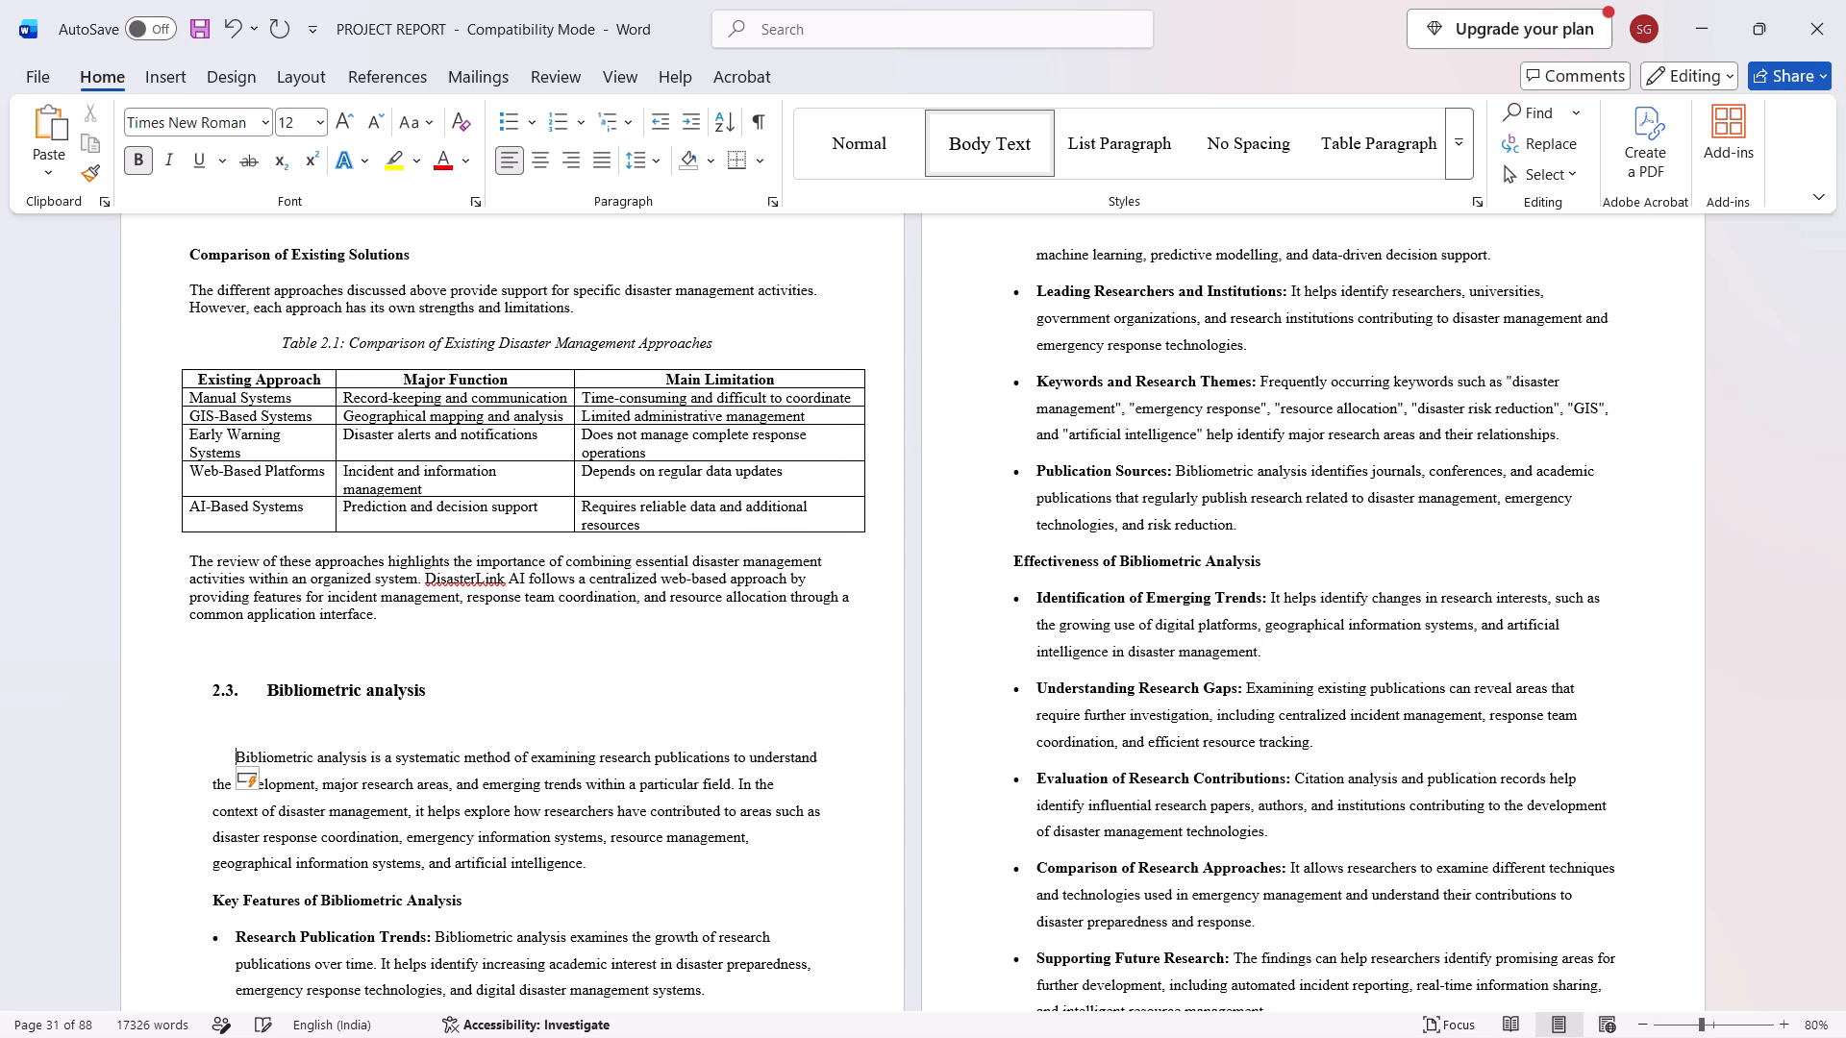
pyautogui.press('BackSpace')
pyautogui.press('BackSpace')
pyautogui.press('BackSpace')
pyautogui.press('Tab')
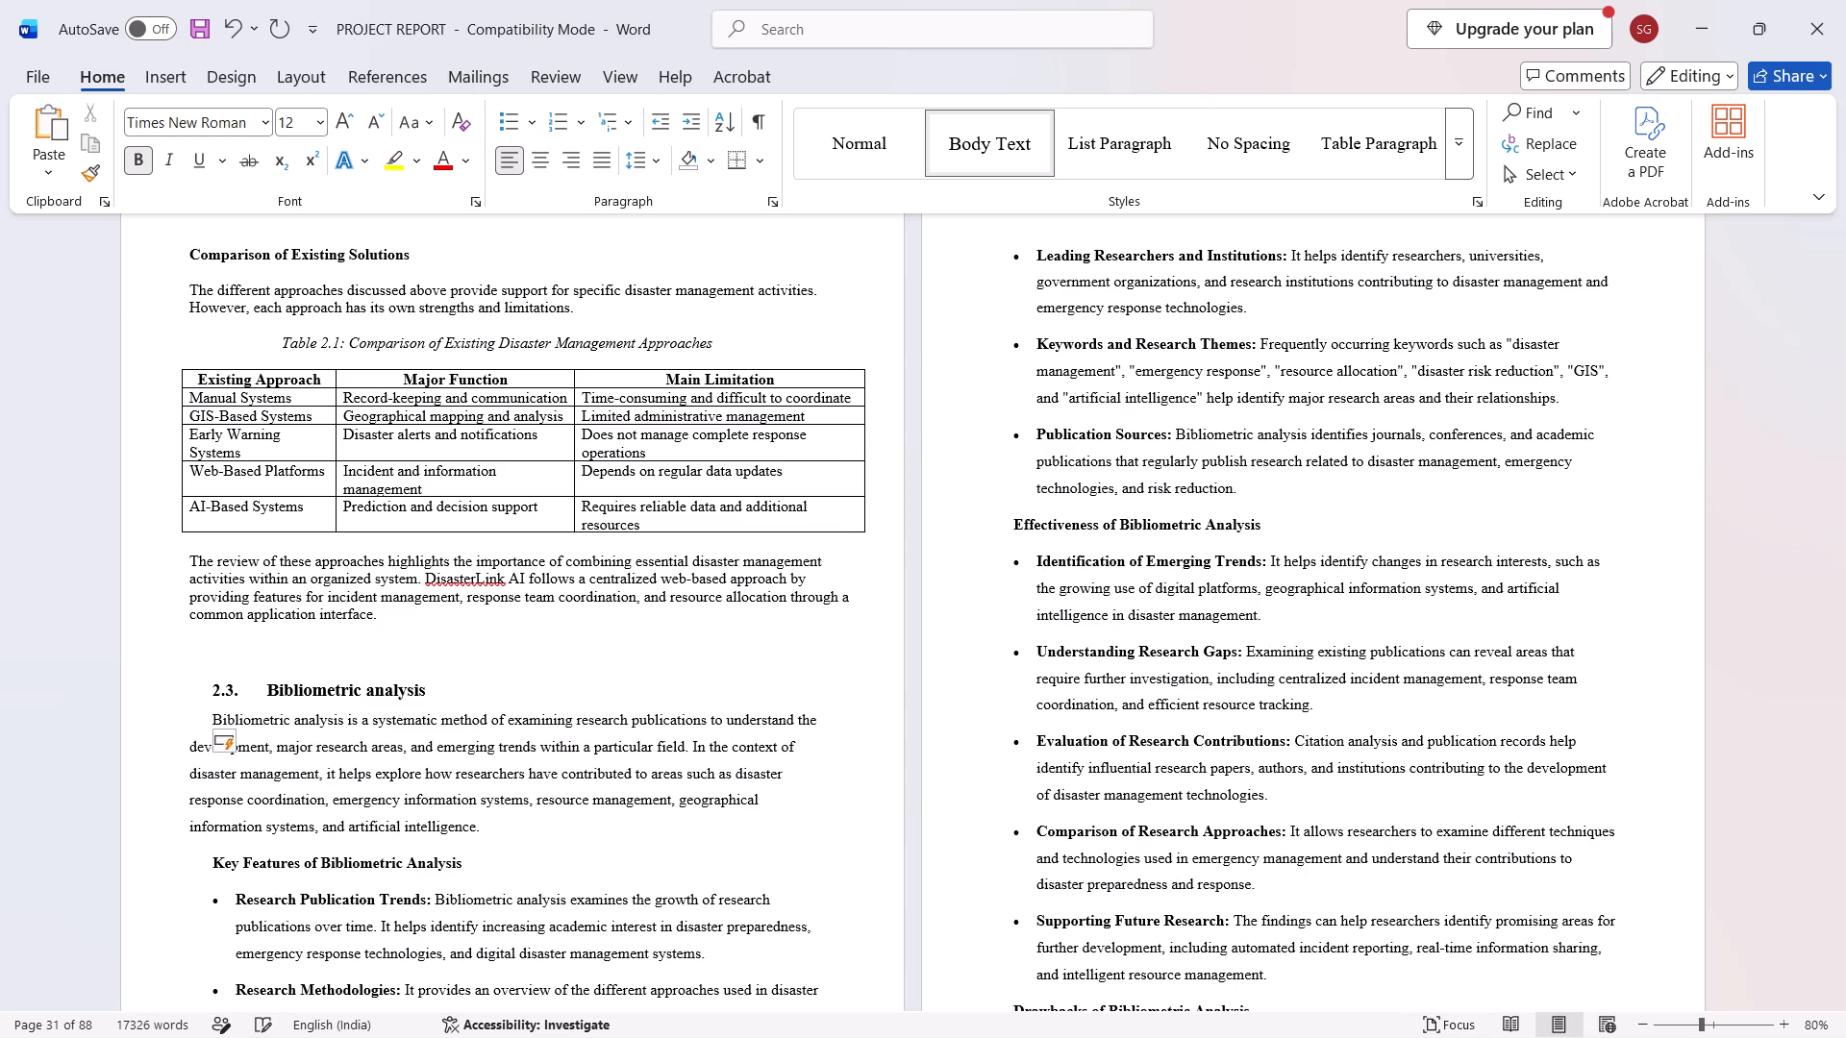
pyautogui.press('Tab')
pyautogui.press('Tab')
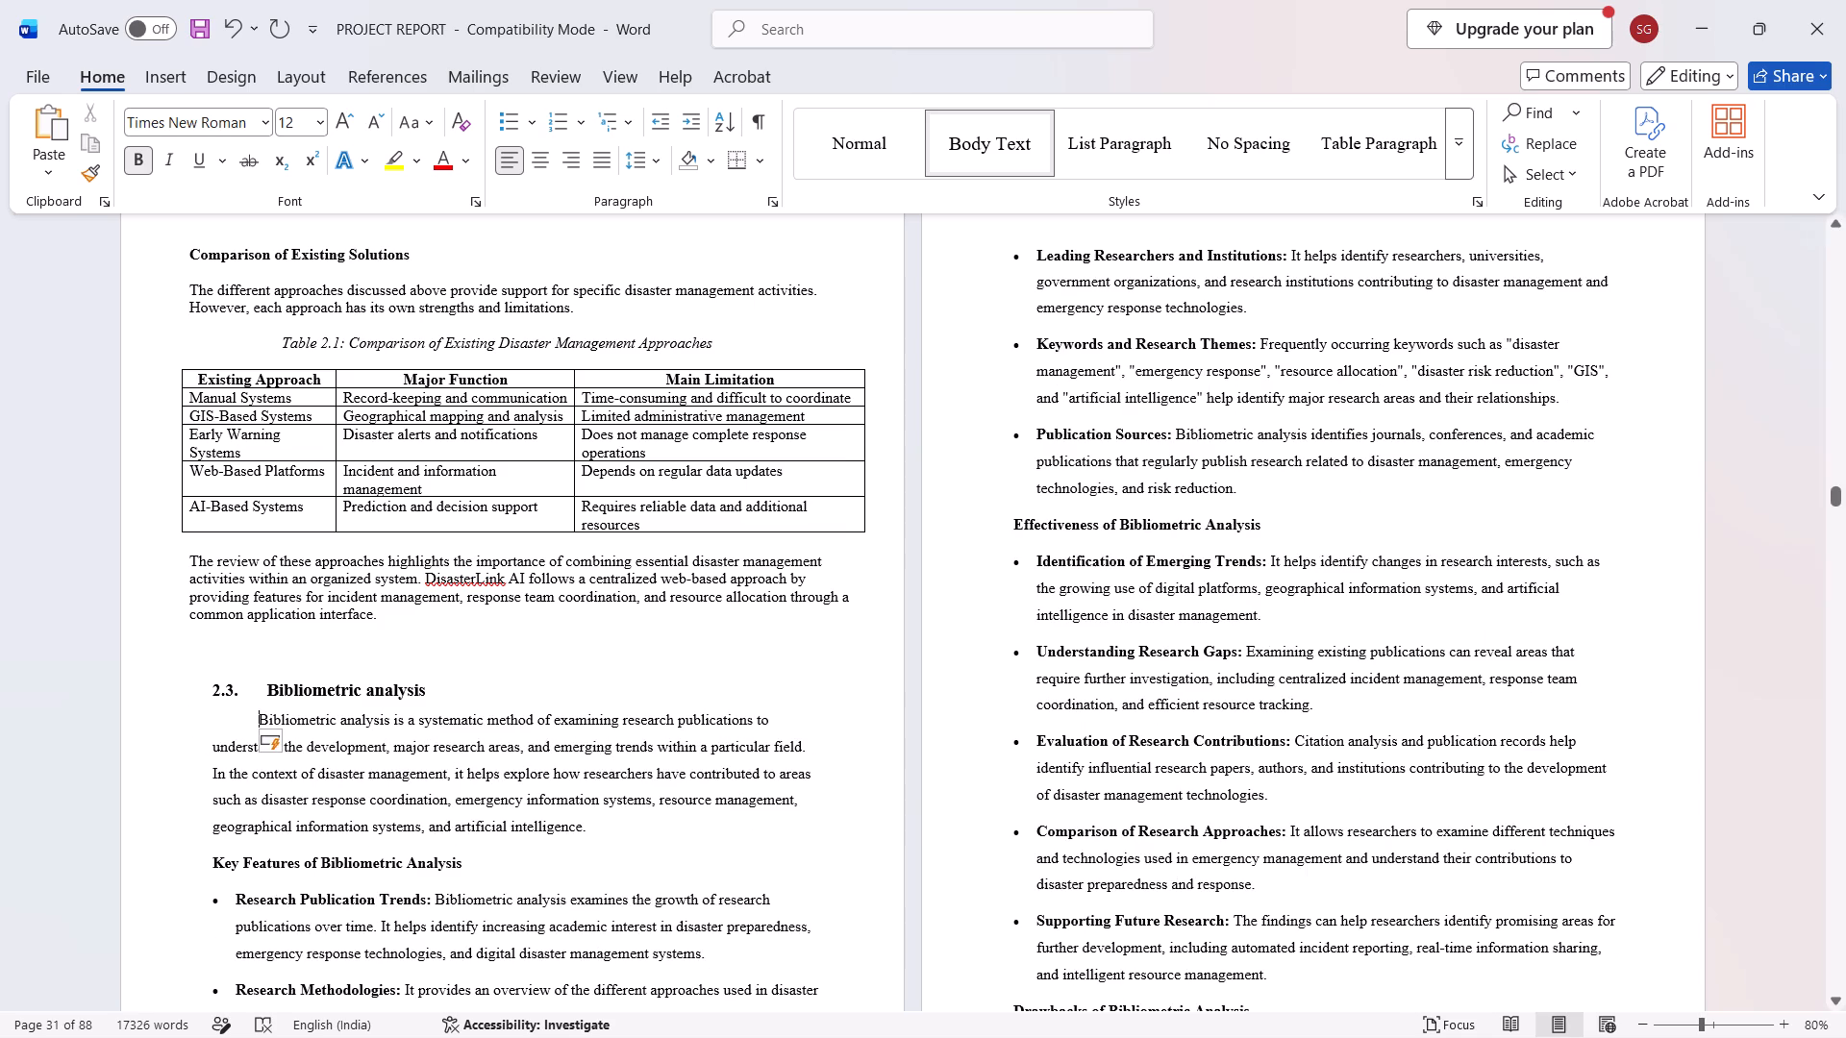
pyautogui.click(204, 749)
pyautogui.press('Tab')
pyautogui.scroll(1, 337, 685)
pyautogui.press('Tab')
# Compare the indented opening paragraph of section 2.3 with the headings, paragraphs and bullets of section 2.2.
pyautogui.scroll(7, 303, 641)
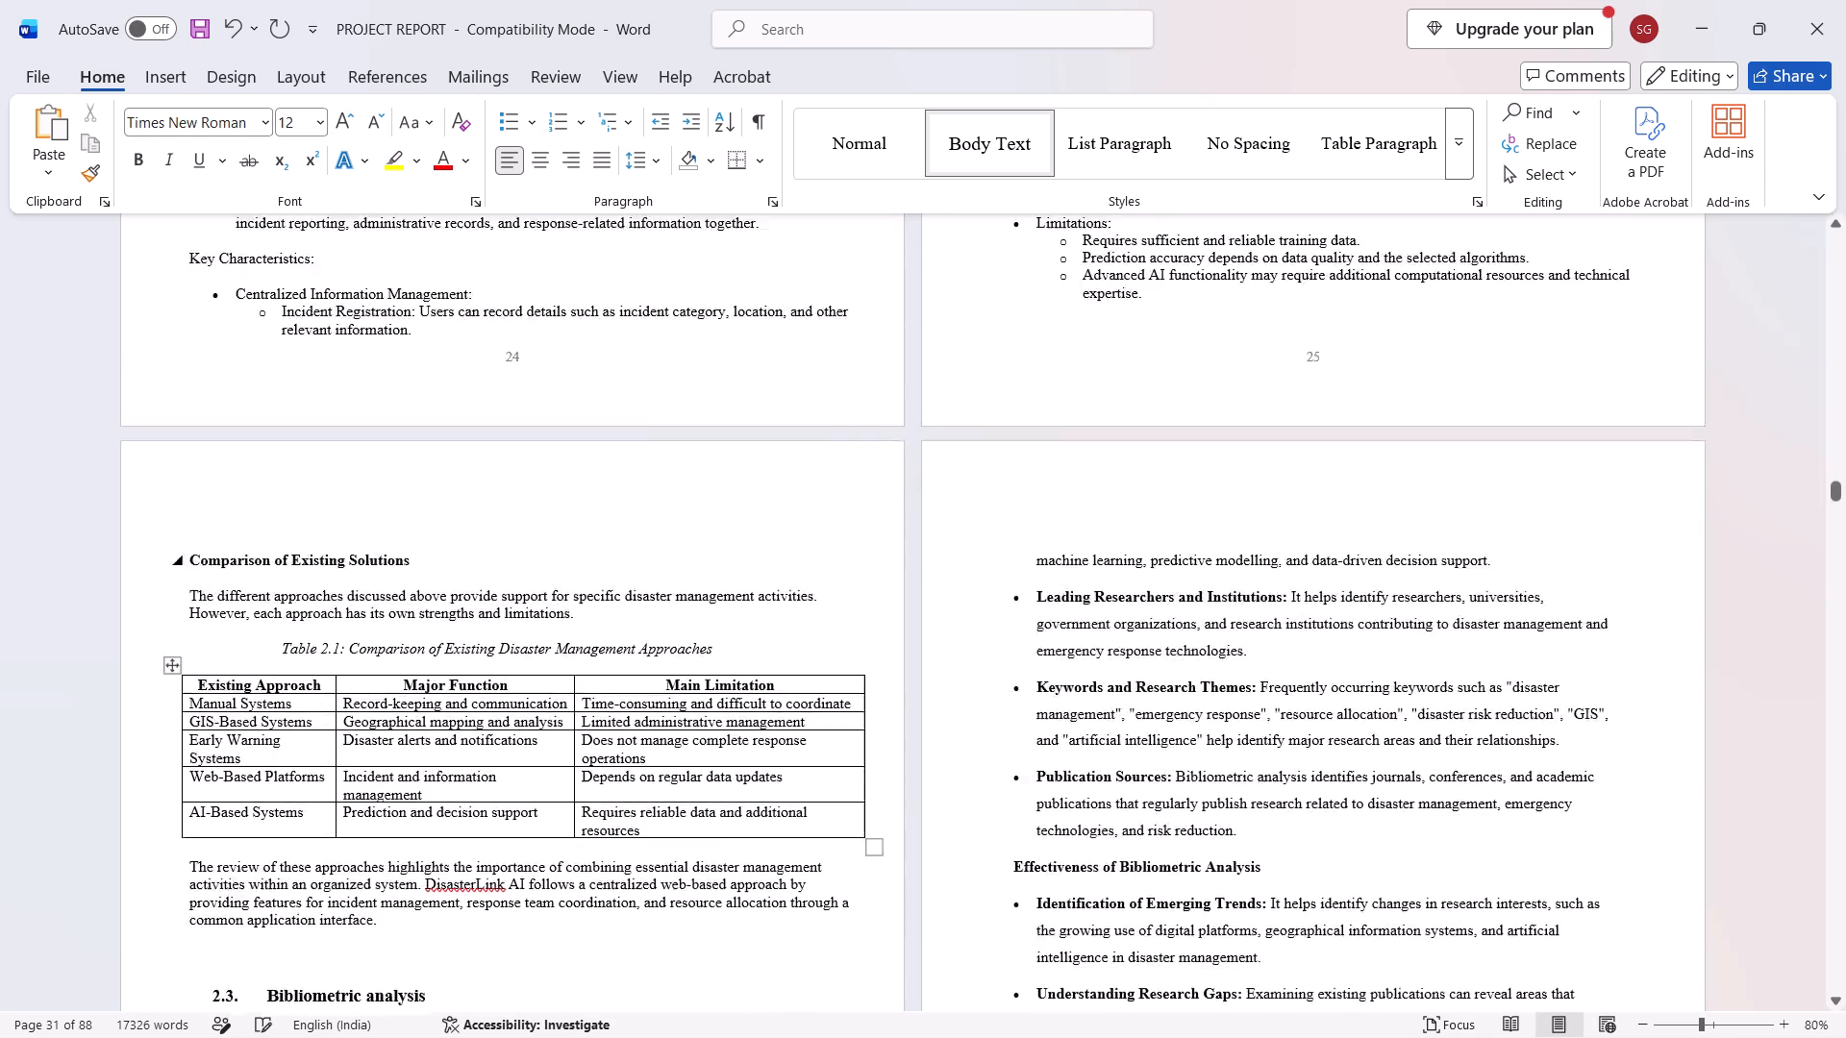
pyautogui.scroll(13, 303, 639)
pyautogui.scroll(-1, 292, 647)
pyautogui.scroll(3, 292, 647)
pyautogui.scroll(-1, 292, 647)
pyautogui.scroll(6, 292, 647)
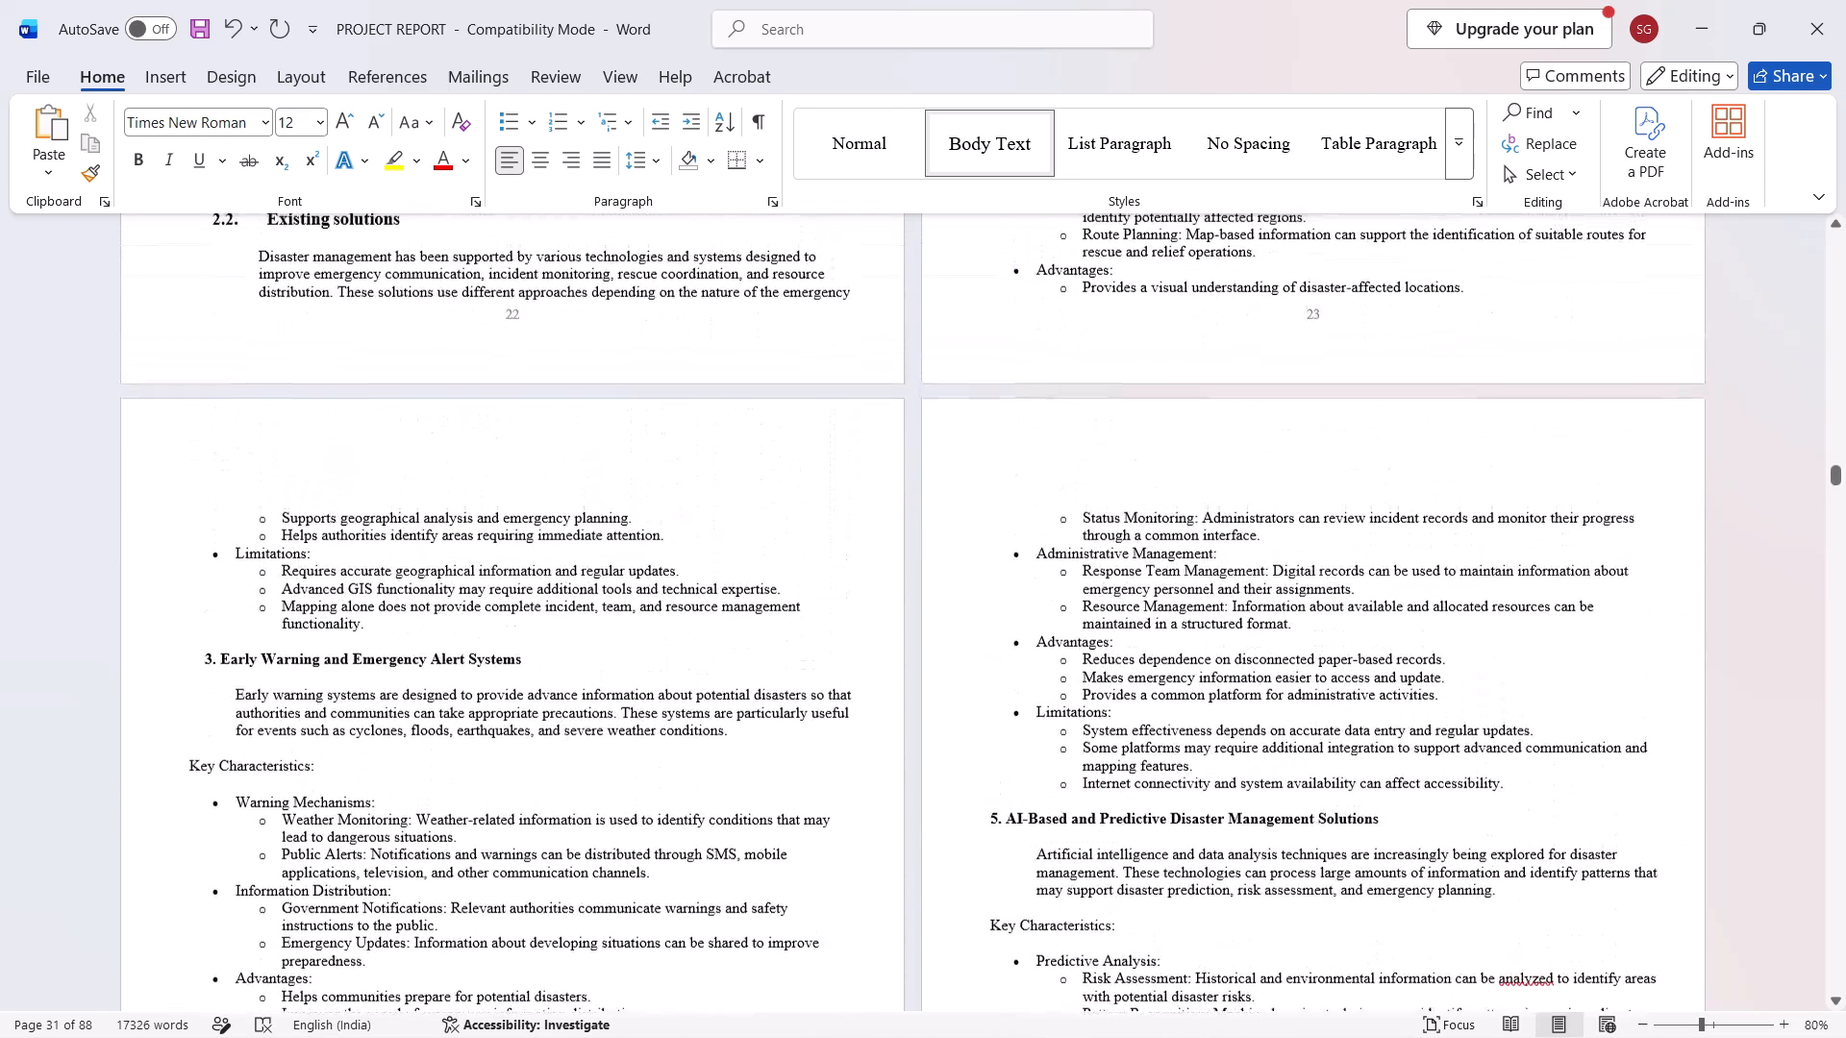
pyautogui.scroll(4, 292, 647)
pyautogui.scroll(-13, 289, 647)
pyautogui.scroll(1, 282, 665)
pyautogui.scroll(-4, 282, 665)
pyautogui.scroll(1, 282, 666)
pyautogui.scroll(-10, 285, 666)
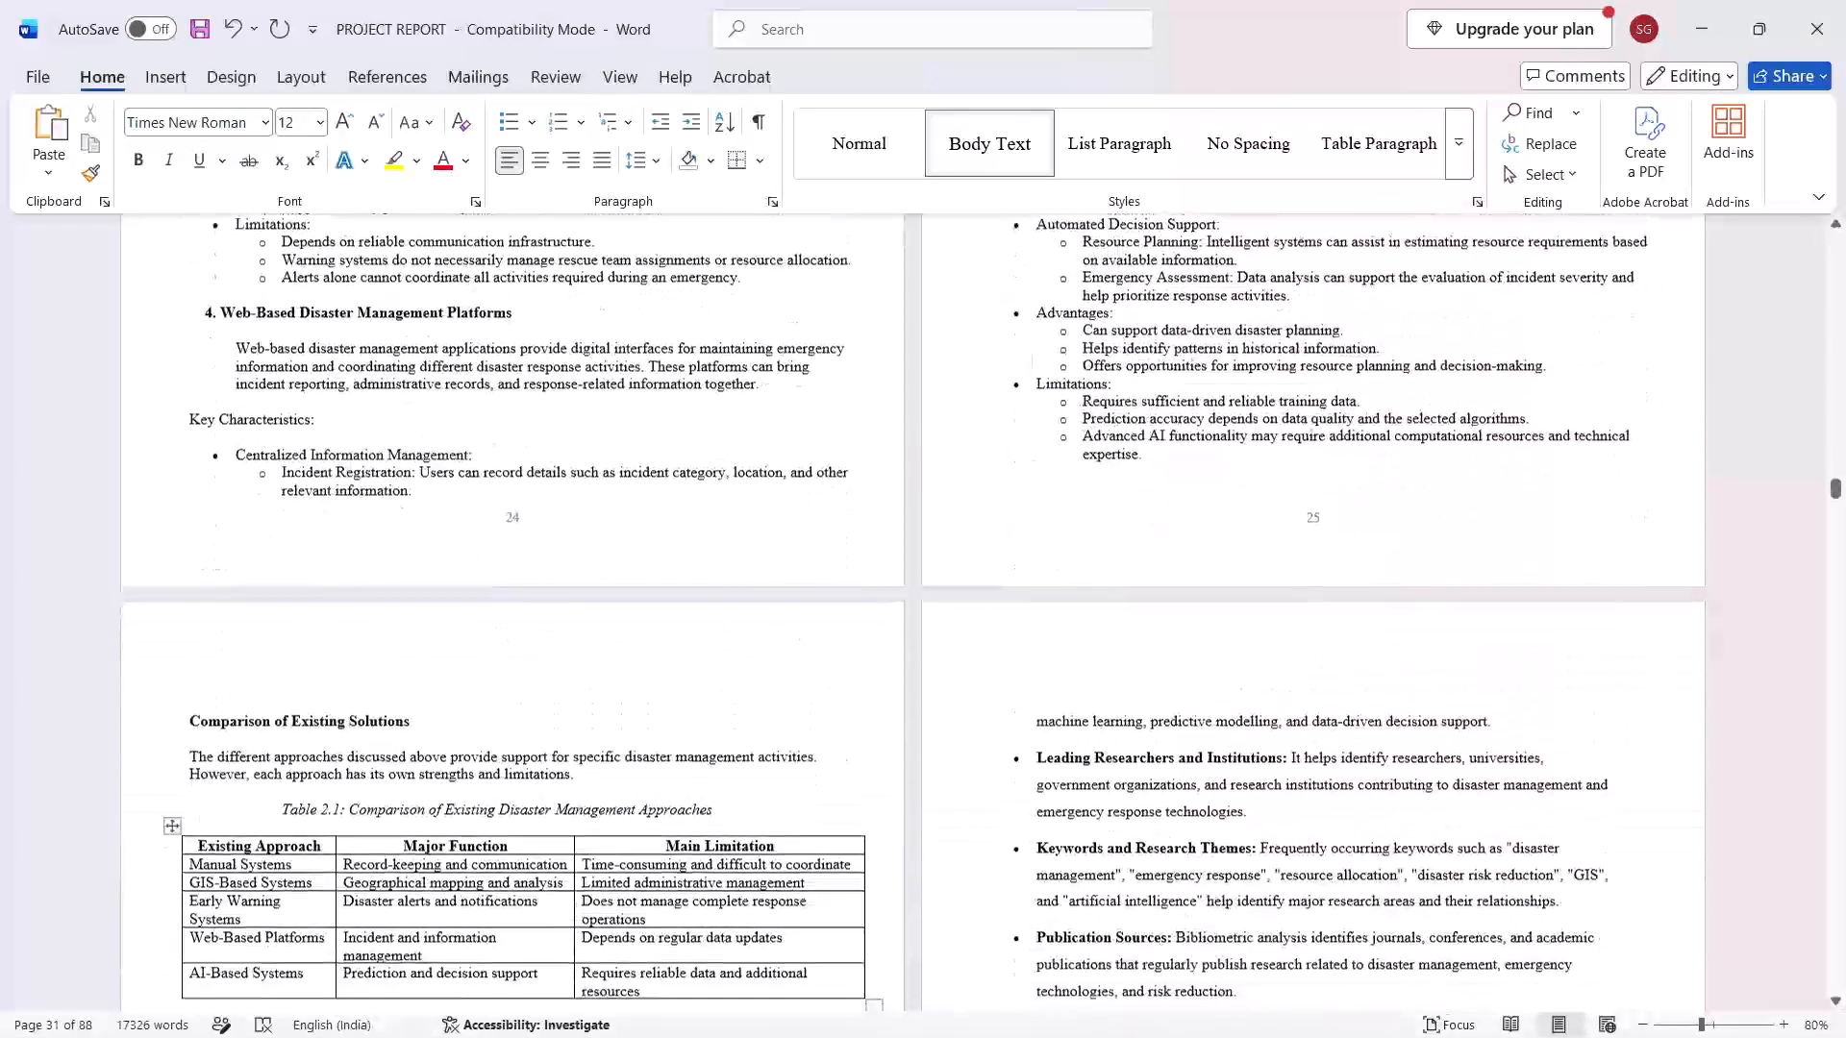
pyautogui.scroll(-8, 312, 662)
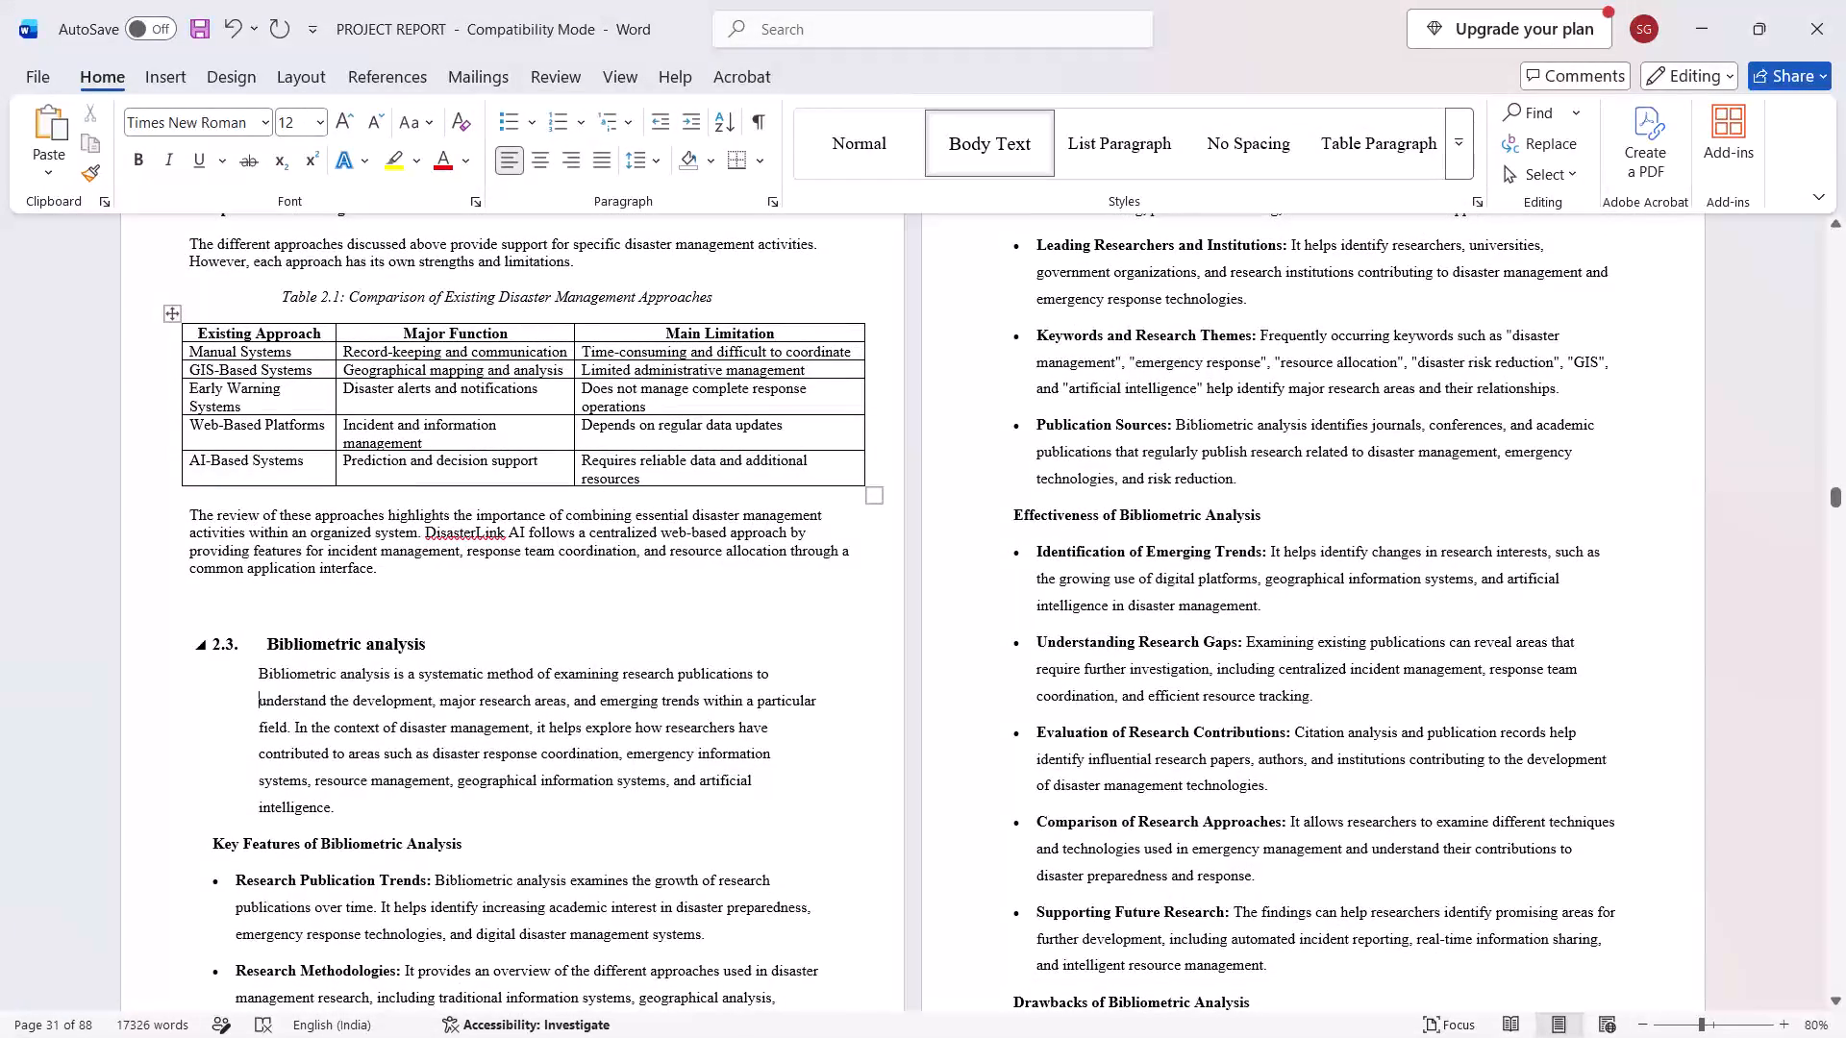
pyautogui.scroll(14, 485, 623)
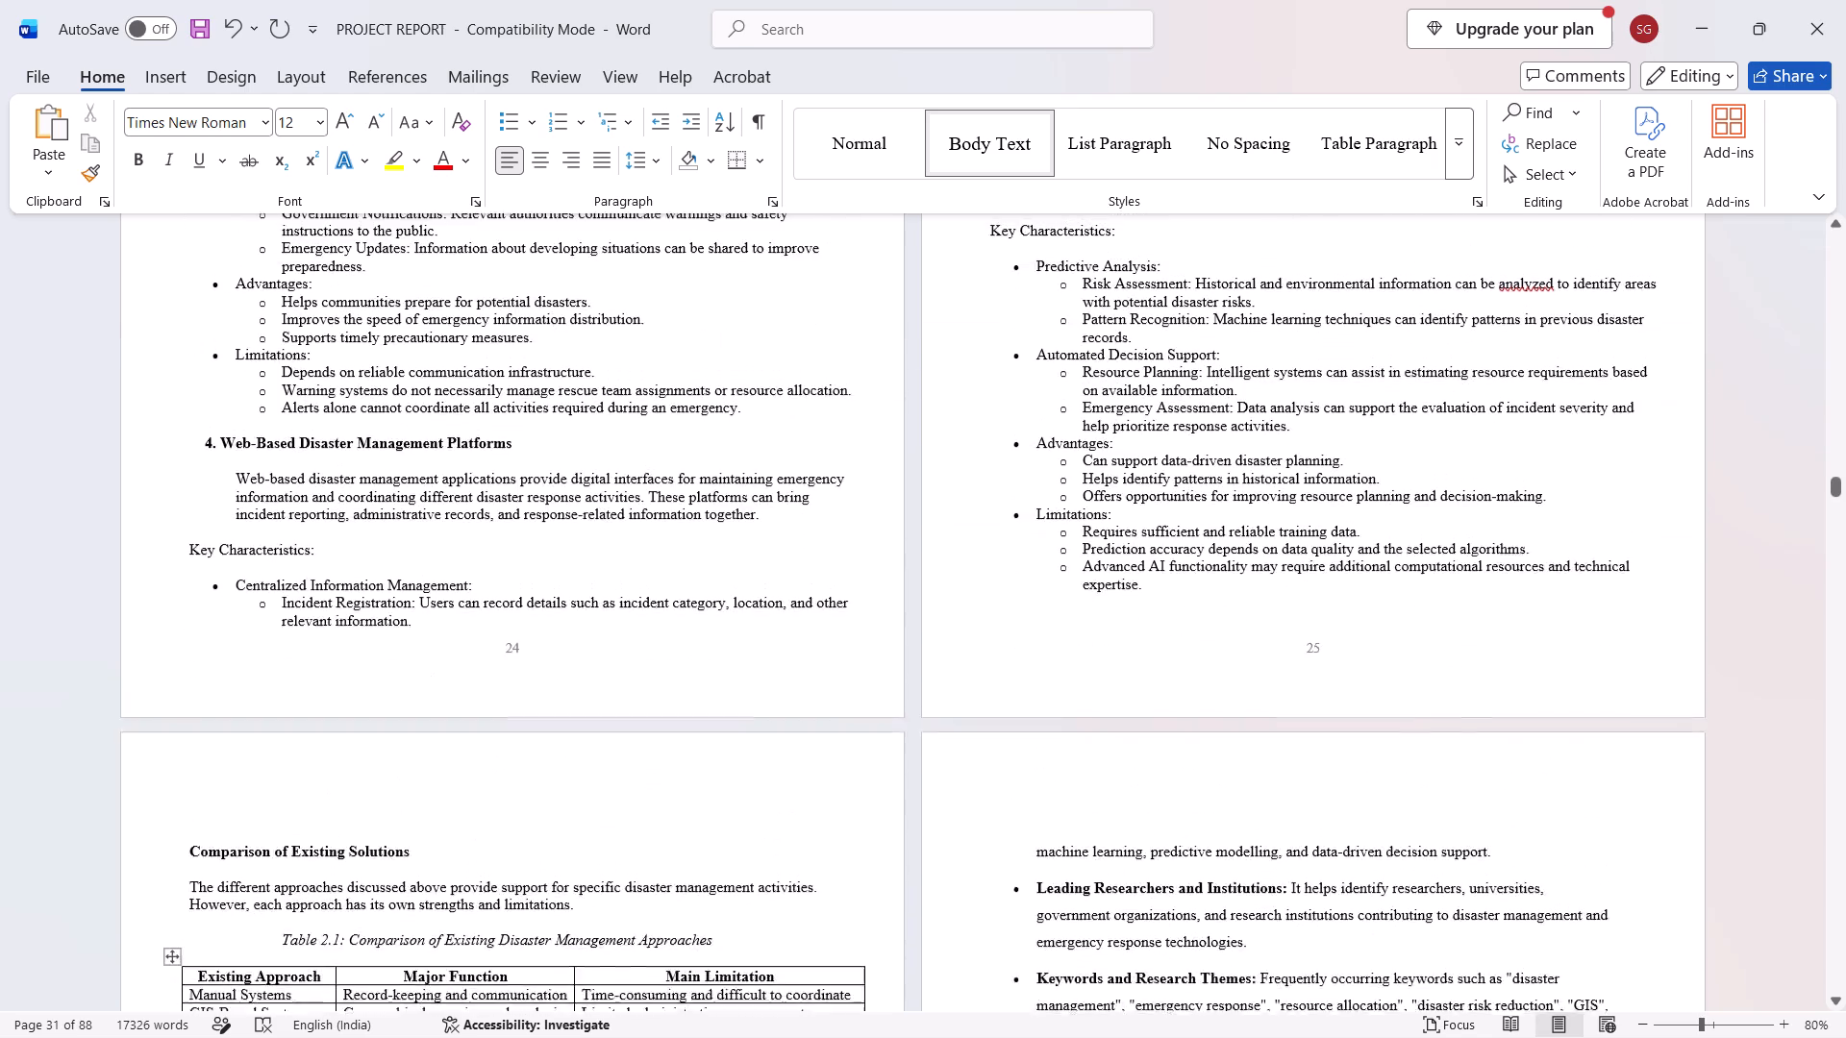
pyautogui.scroll(19, 426, 664)
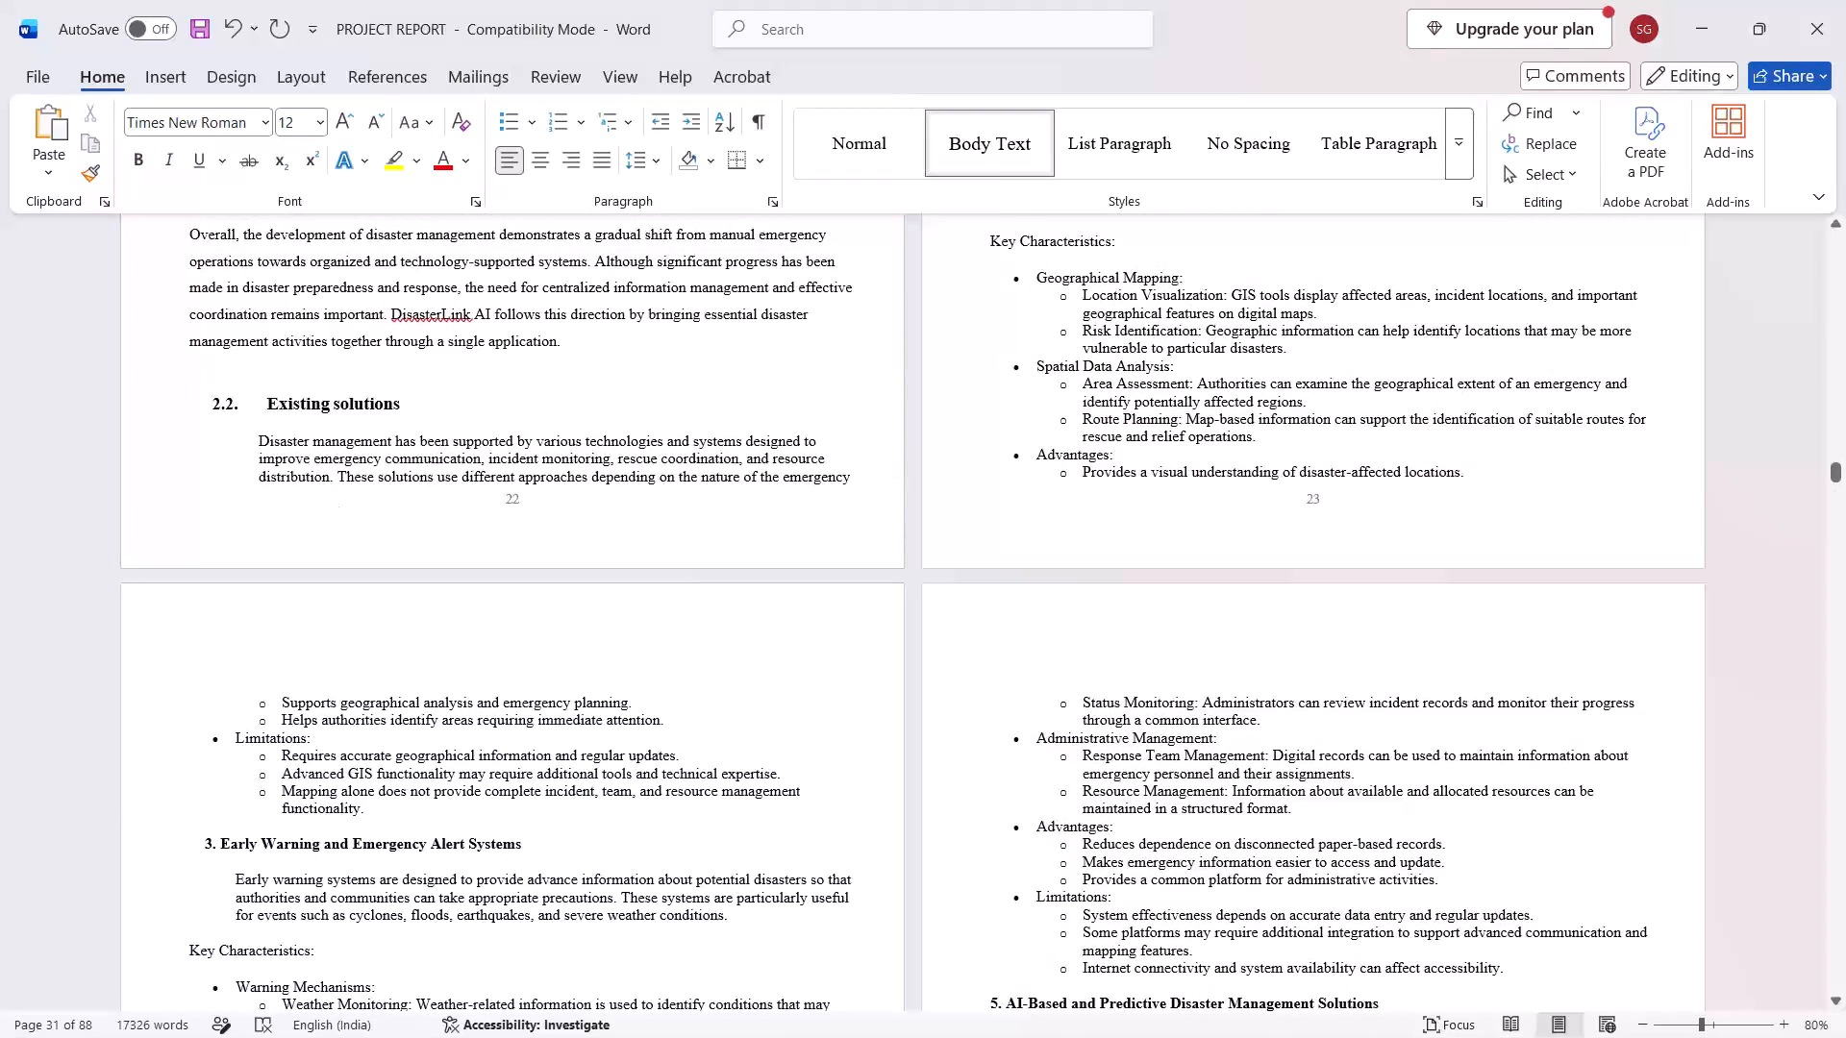
pyautogui.click(331, 421)
pyautogui.scroll(-6, 346, 457)
pyautogui.scroll(1, 335, 456)
pyautogui.scroll(-6, 332, 462)
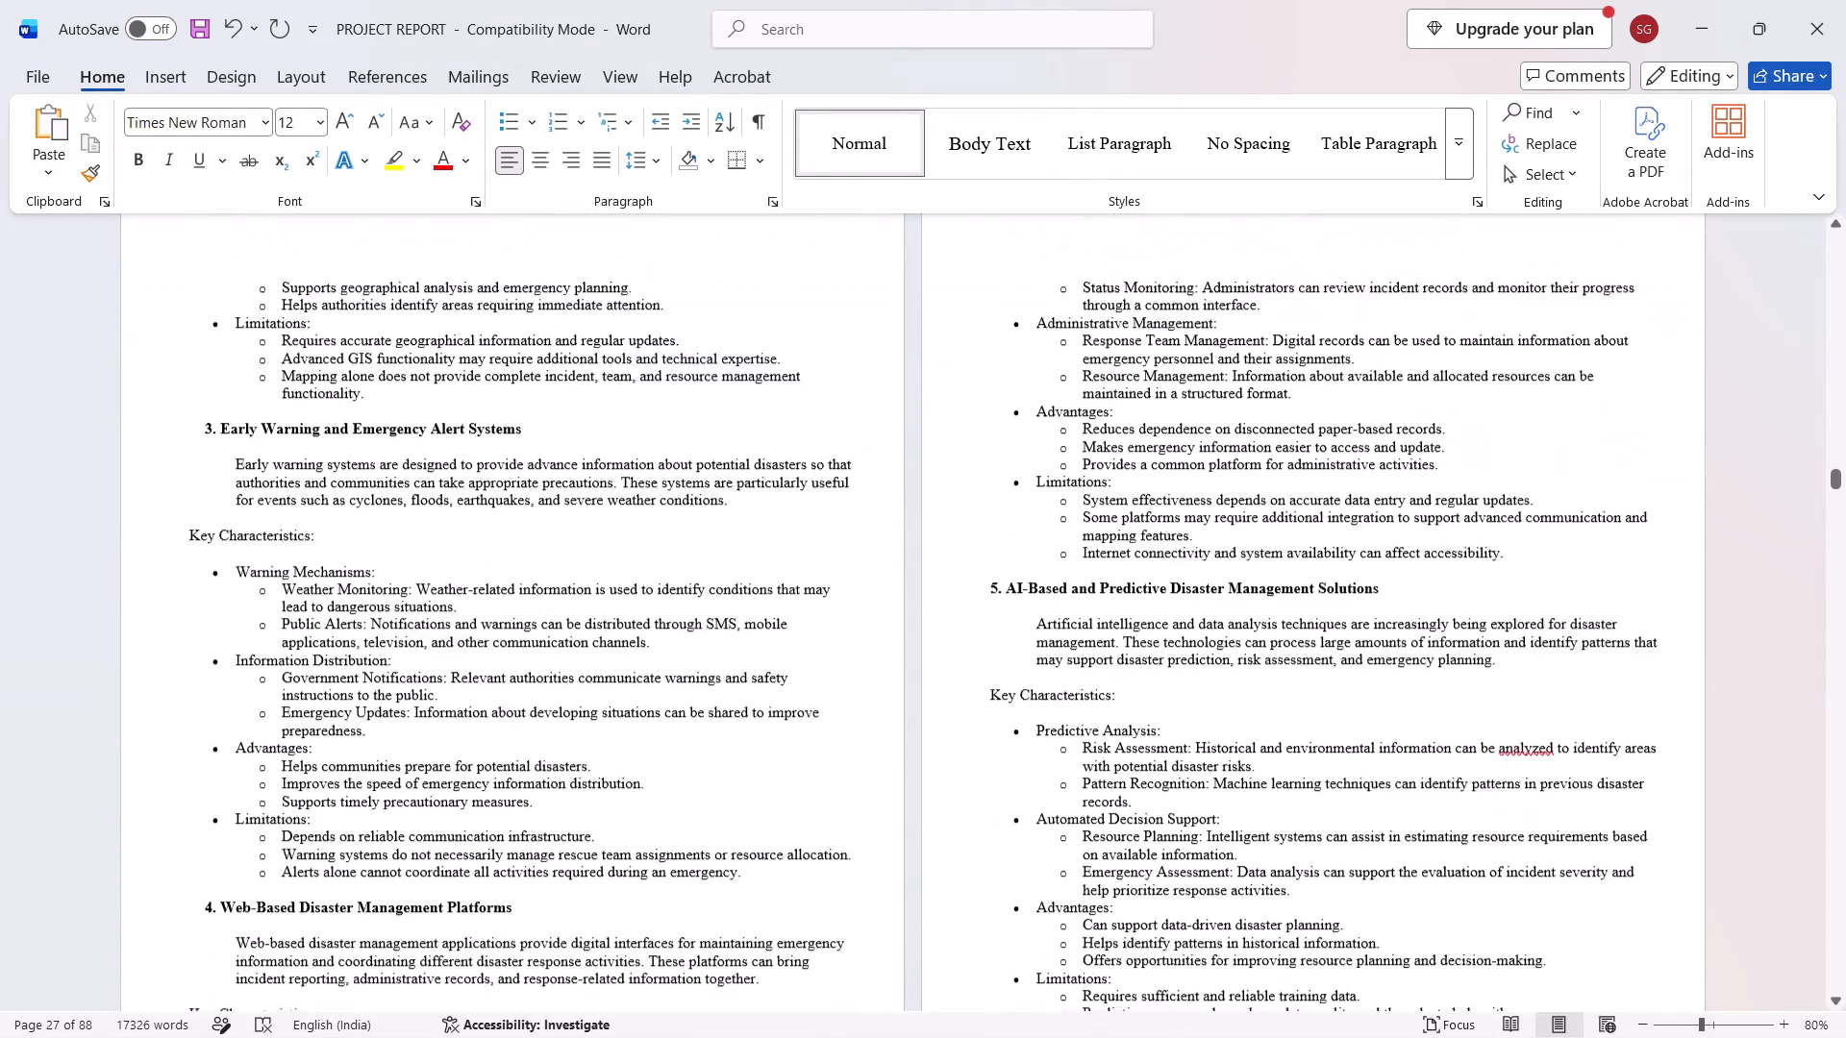
pyautogui.scroll(-6, 316, 461)
pyautogui.scroll(1, 313, 471)
pyautogui.scroll(-18, 313, 471)
pyautogui.scroll(1, 281, 491)
pyautogui.scroll(-2, 281, 491)
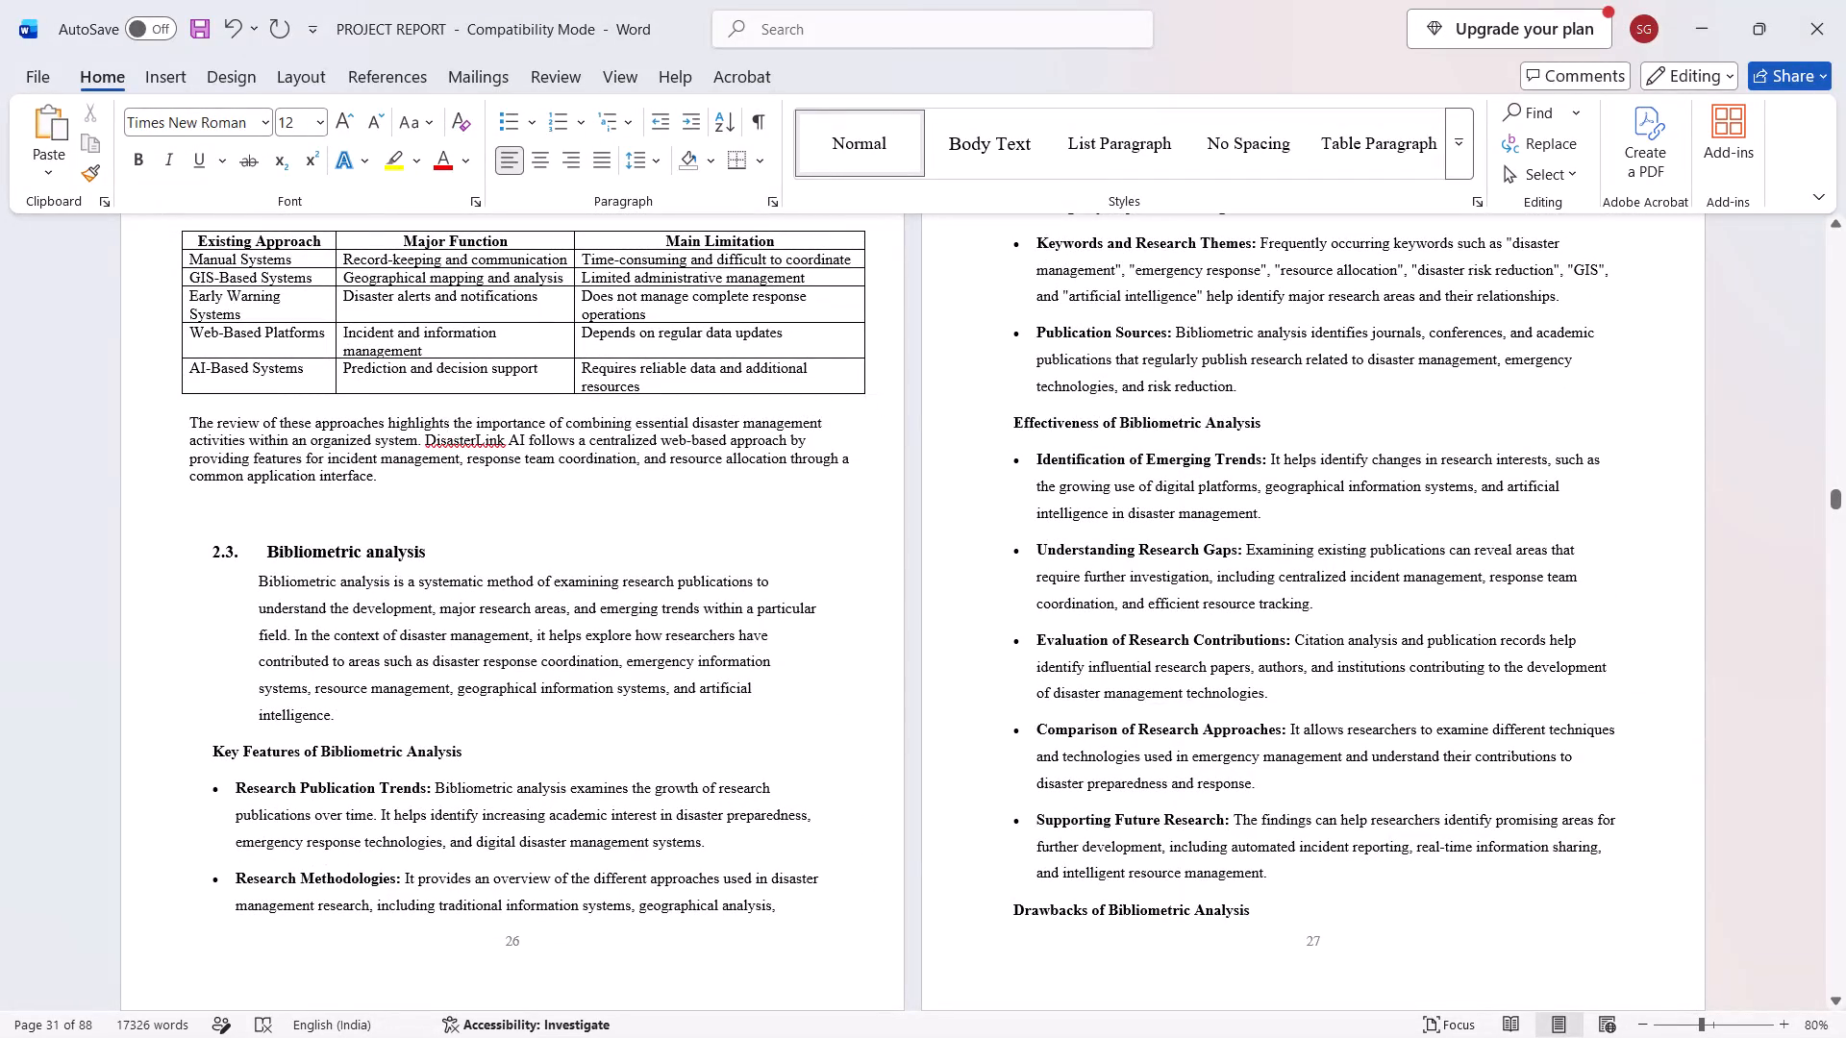
pyautogui.scroll(5, 840, 620)
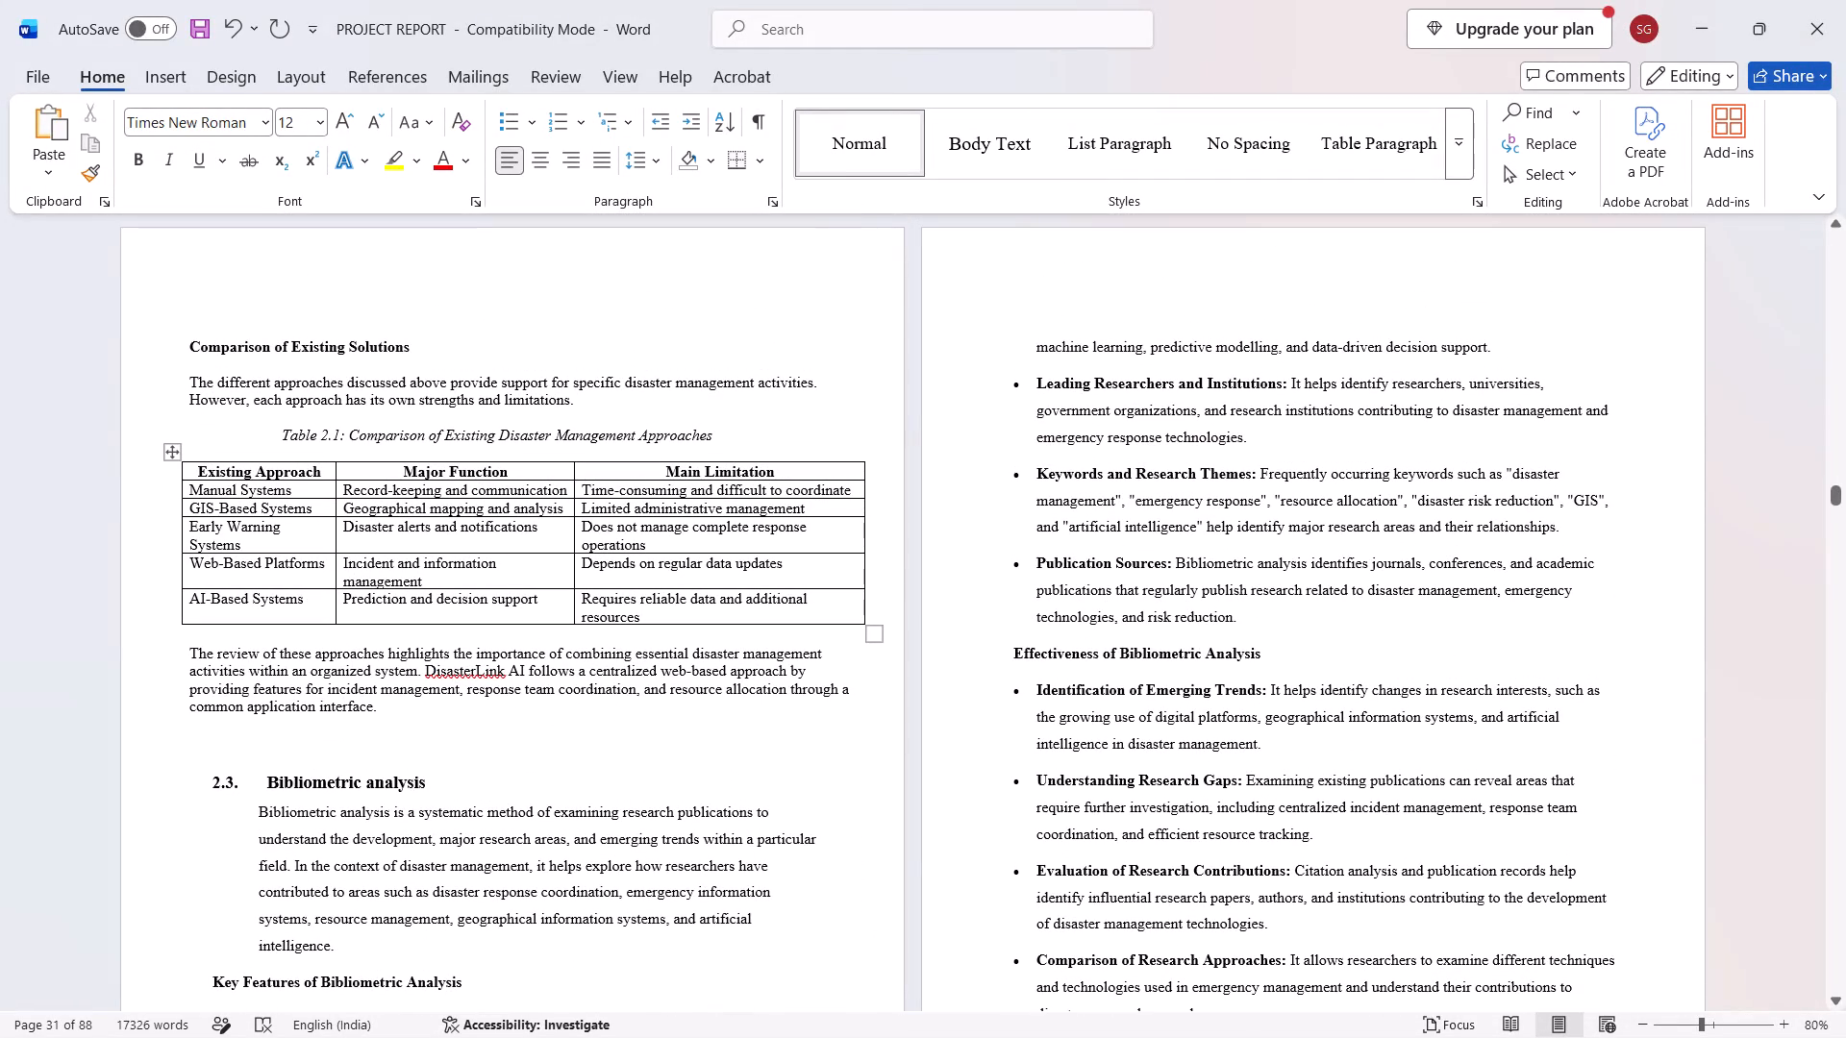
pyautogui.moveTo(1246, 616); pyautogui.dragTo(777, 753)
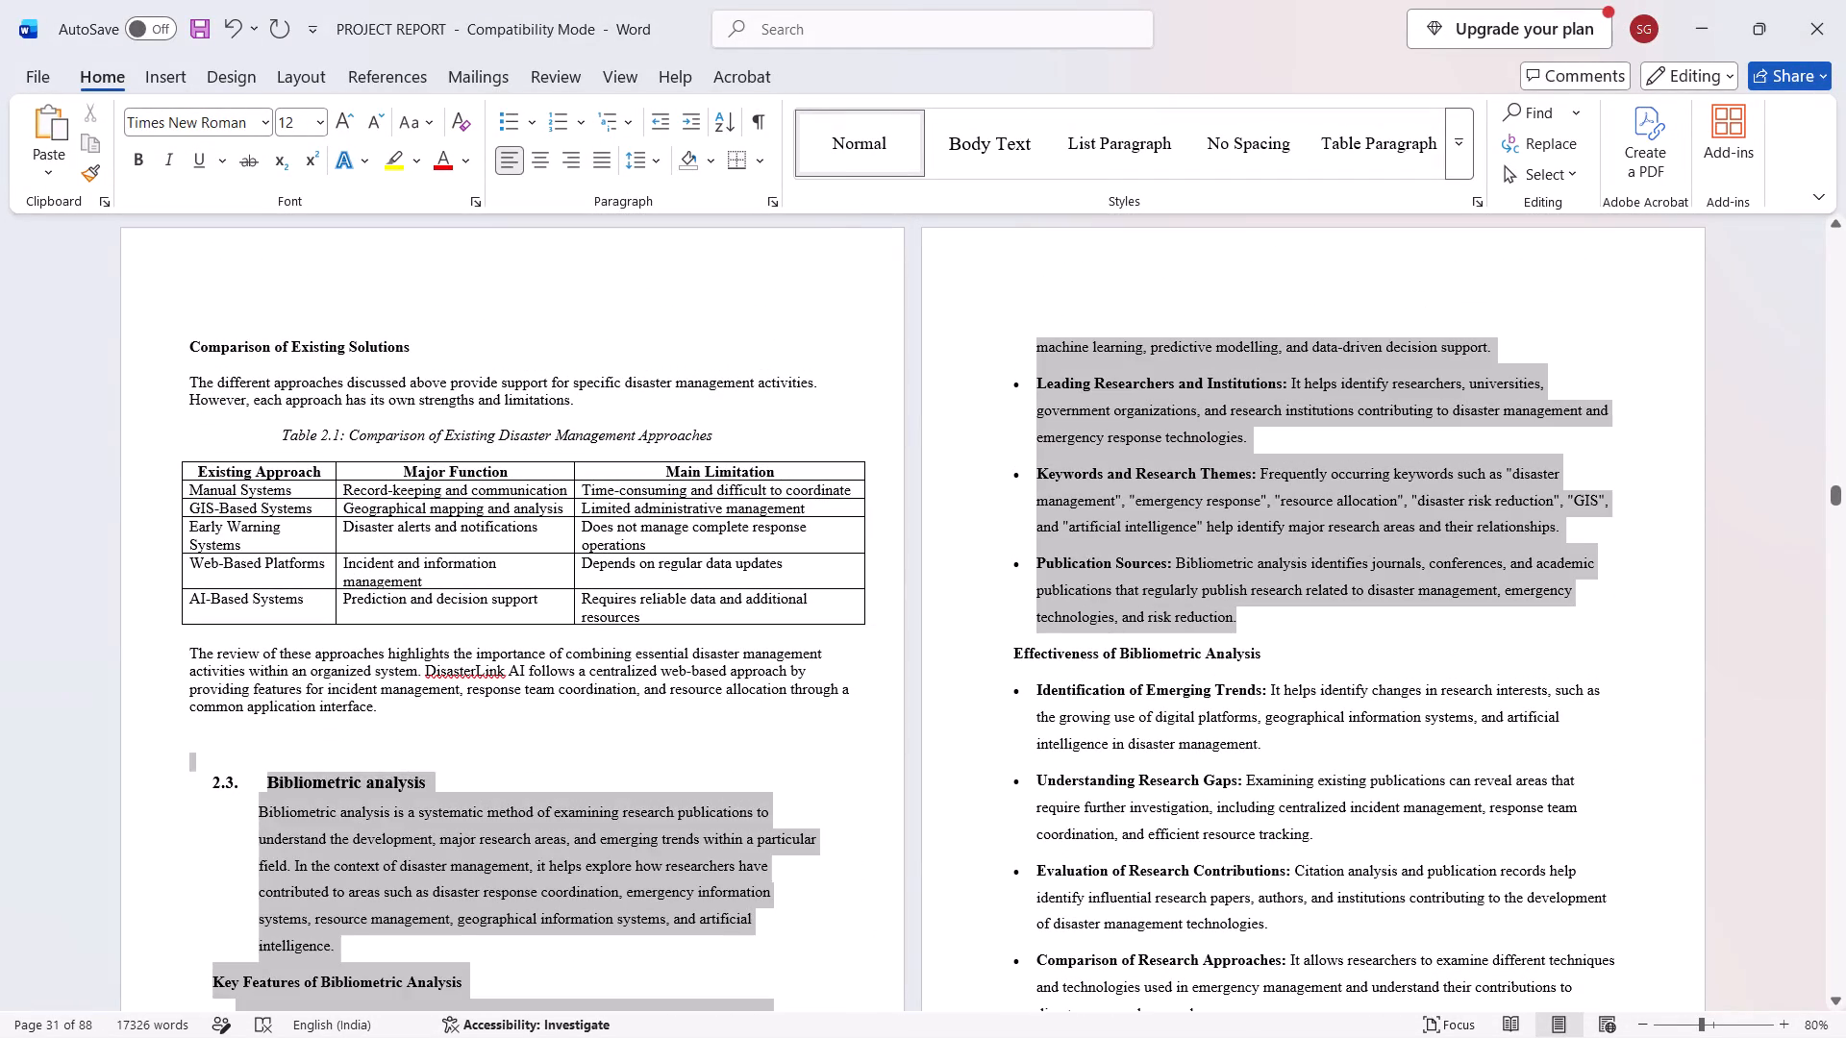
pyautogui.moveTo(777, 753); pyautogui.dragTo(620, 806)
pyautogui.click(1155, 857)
# Review the heading, bullet and bold formatting in sections 2.1 and 2.2 as a reference for section 2.3.
pyautogui.scroll(3, 653, 567)
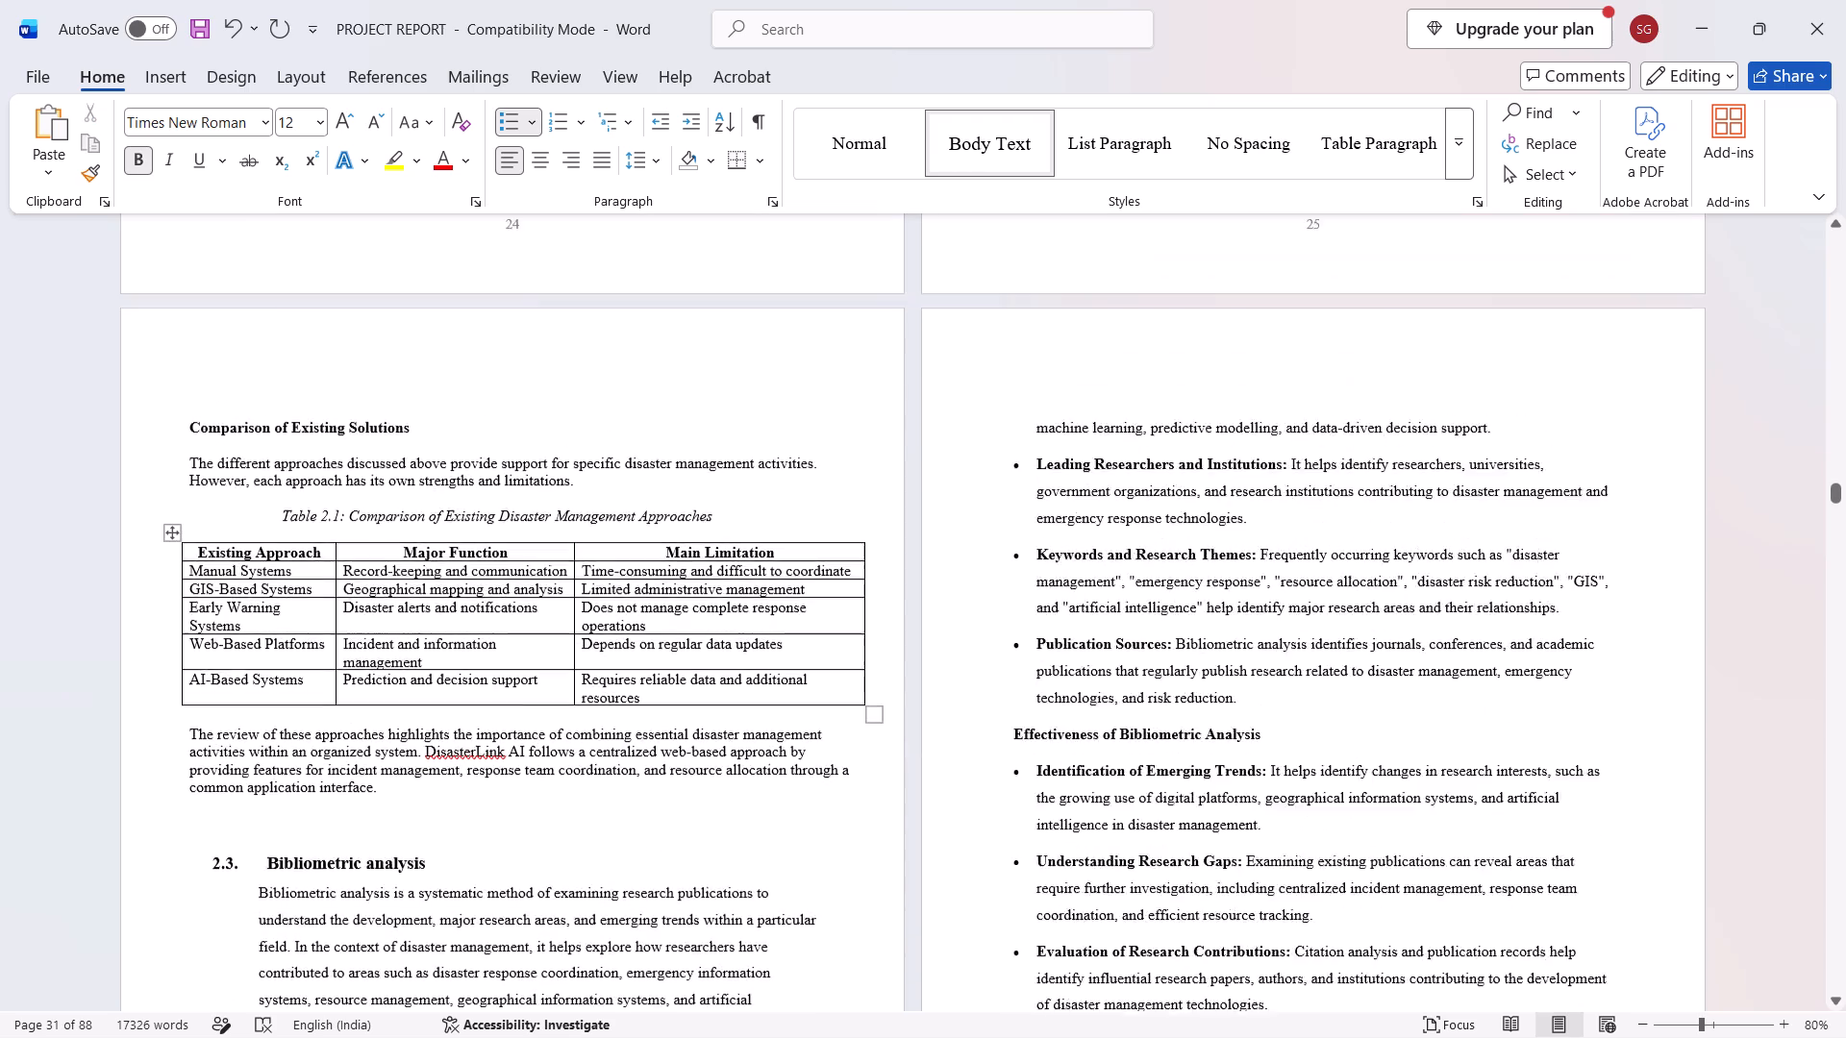
pyautogui.scroll(1, 650, 566)
pyautogui.scroll(19, 761, 538)
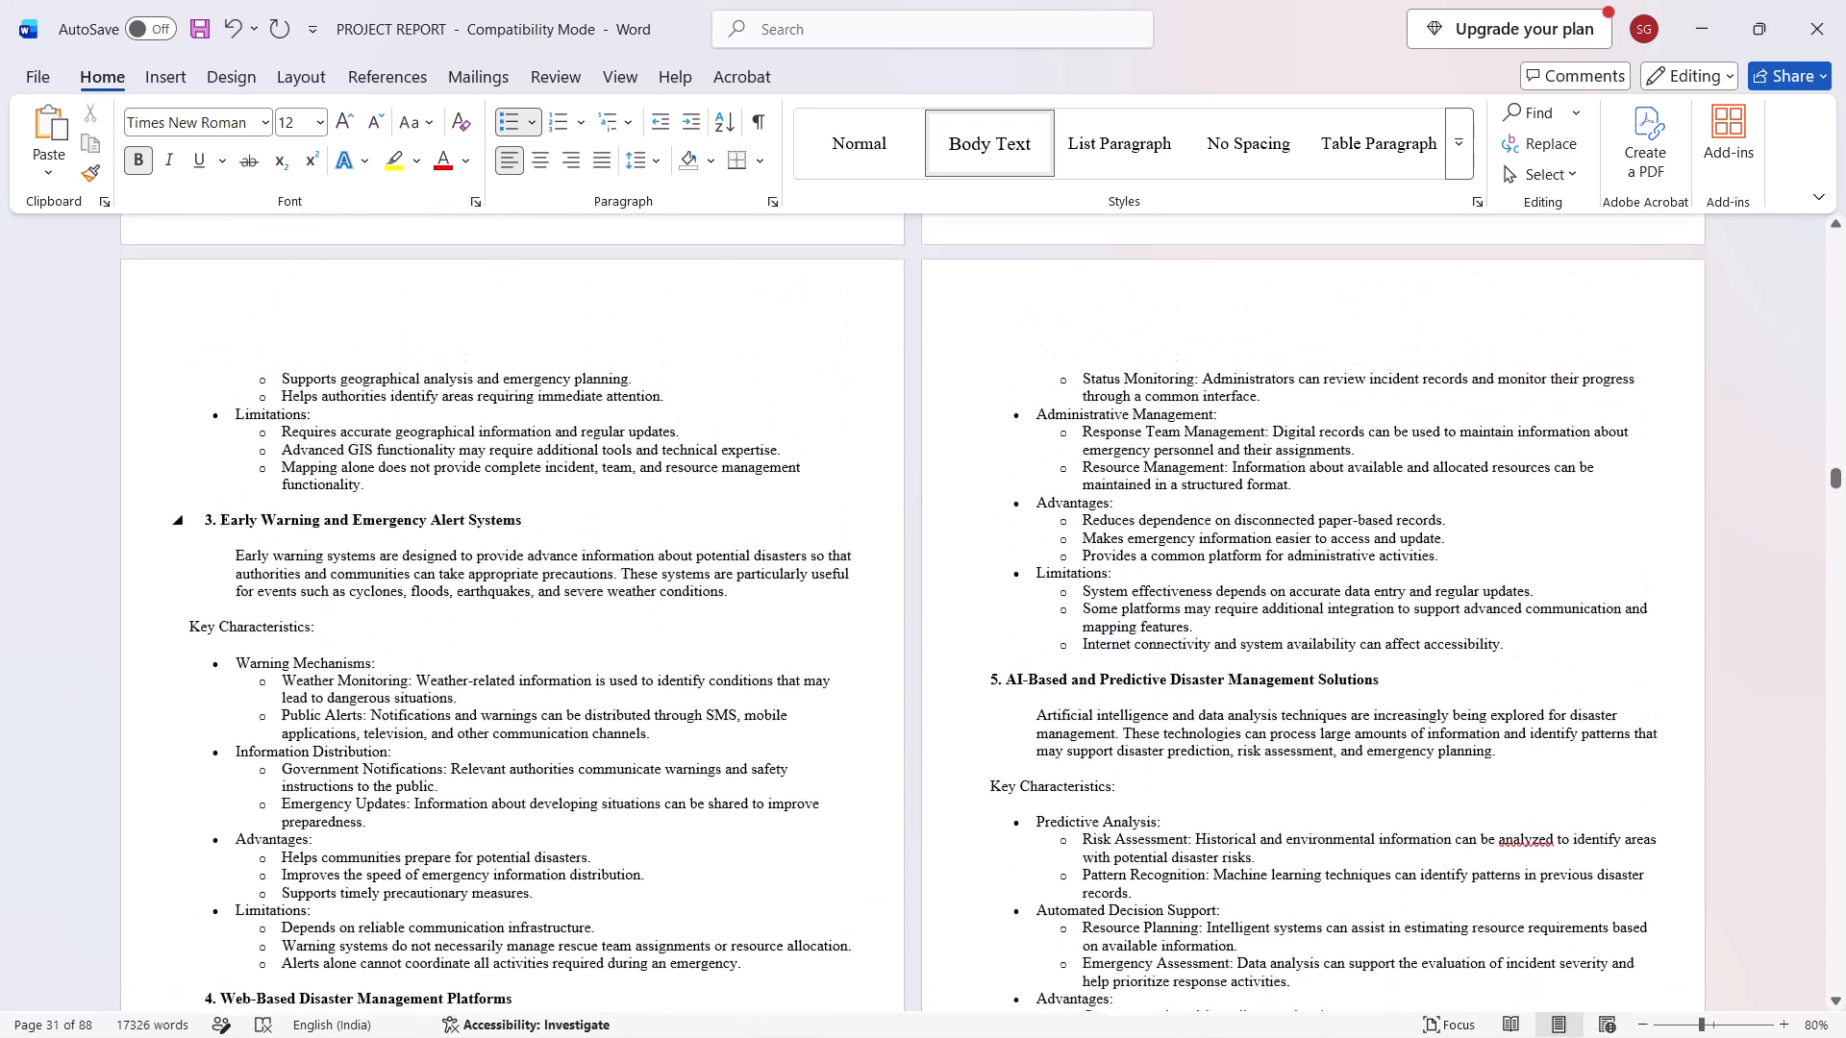
pyautogui.scroll(5, 912, 570)
pyautogui.scroll(6, 796, 562)
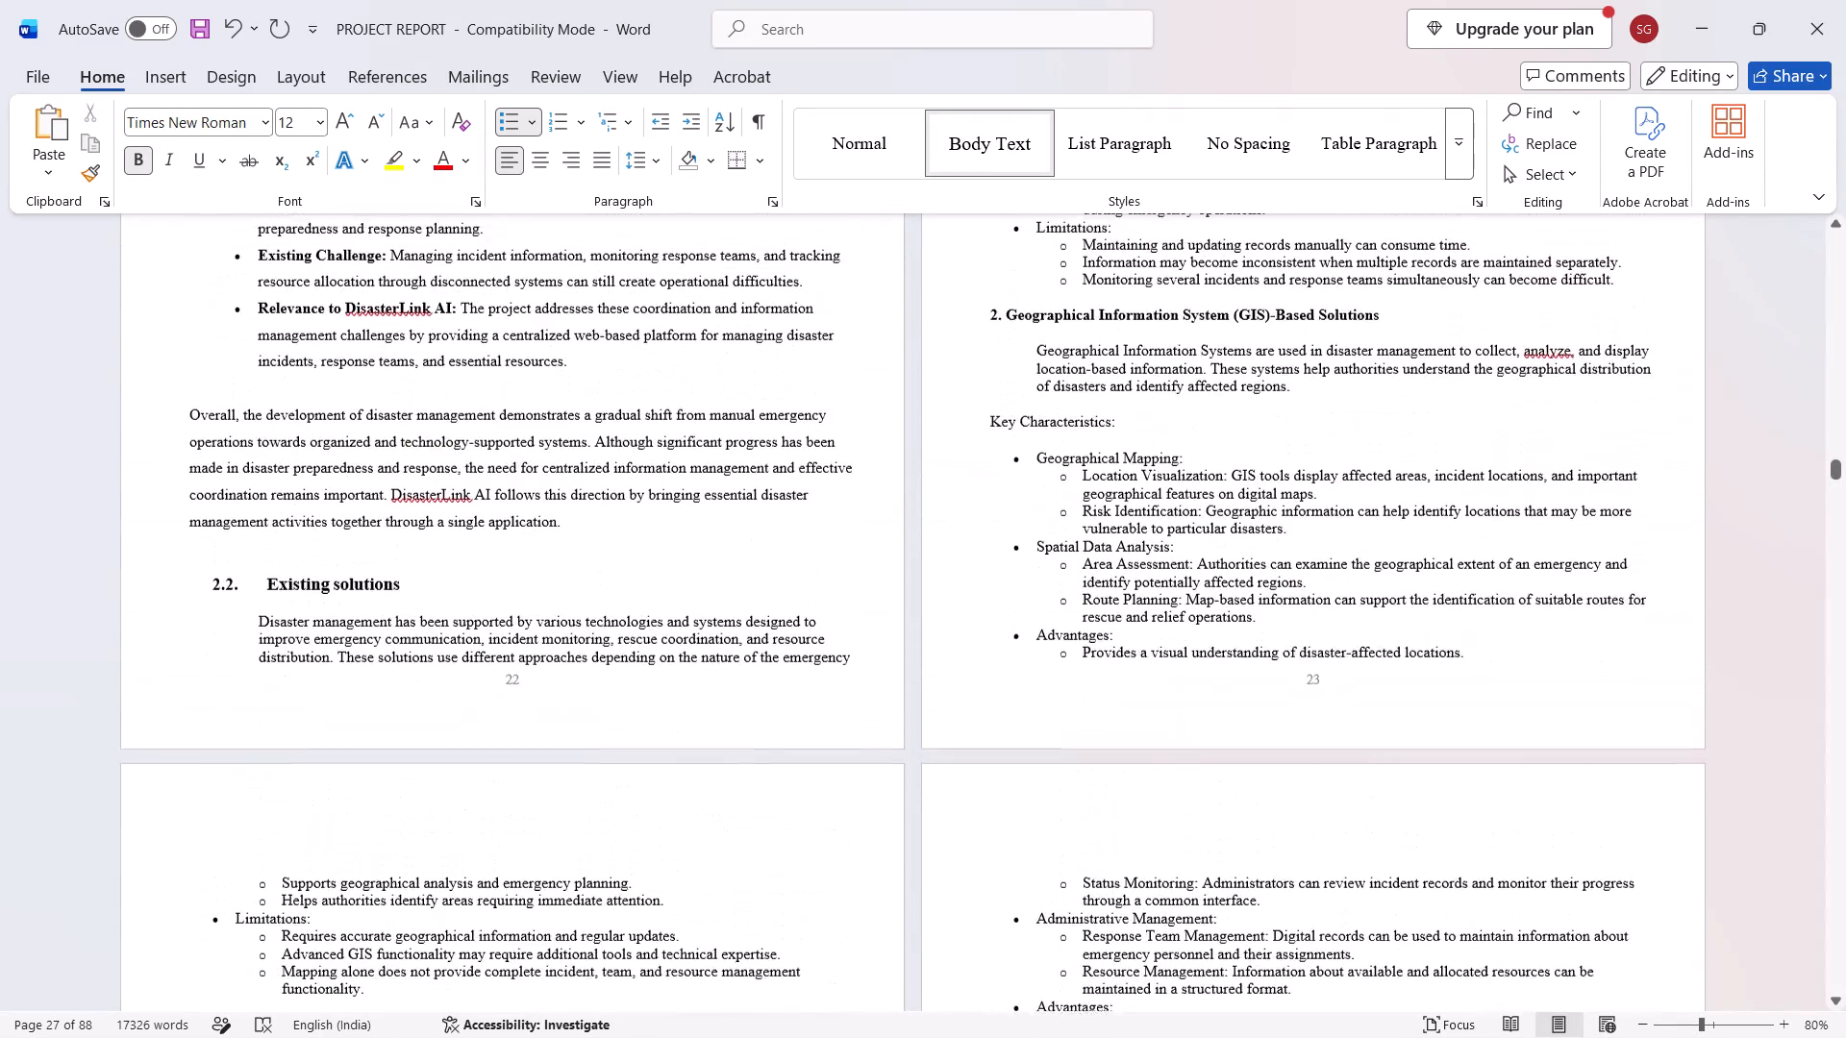
pyautogui.scroll(17, 794, 562)
pyautogui.scroll(3, 830, 675)
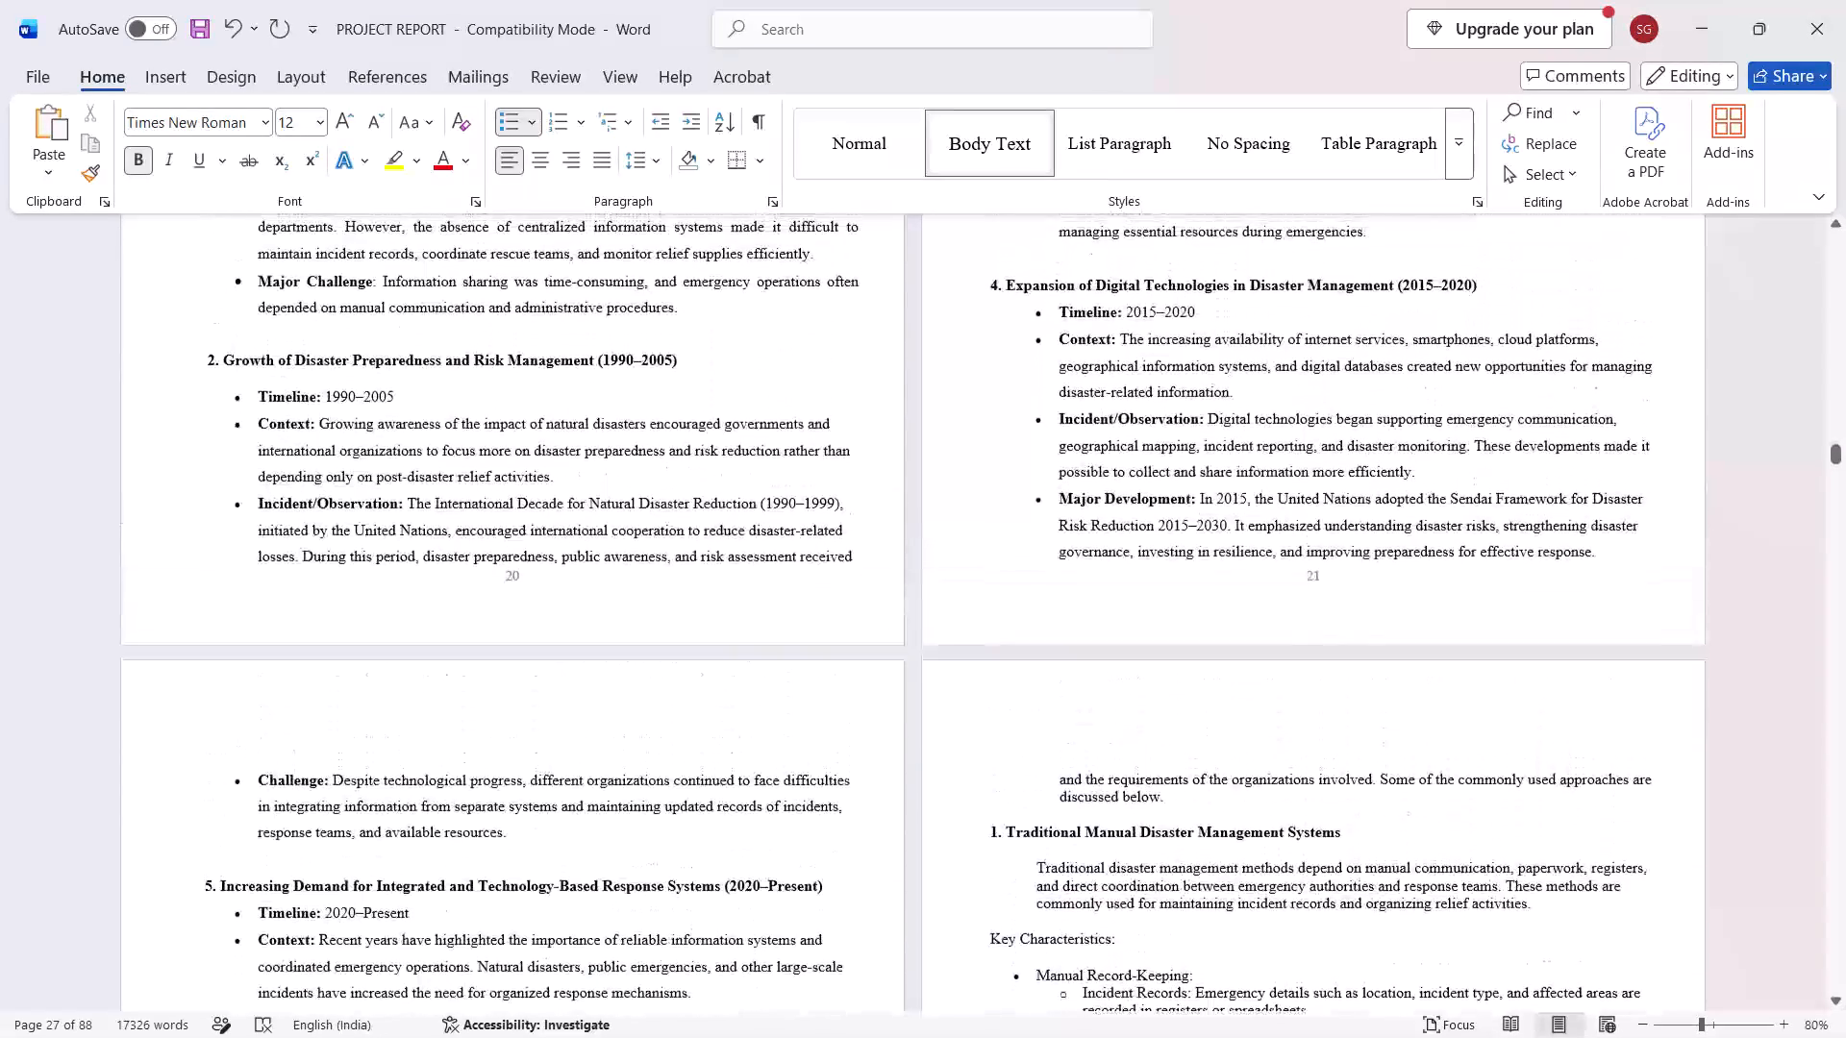
pyautogui.scroll(4, 830, 675)
pyautogui.scroll(-5, 830, 675)
pyautogui.scroll(1, 830, 675)
pyautogui.scroll(-12, 830, 675)
pyautogui.scroll(1, 825, 696)
pyautogui.scroll(-3, 825, 696)
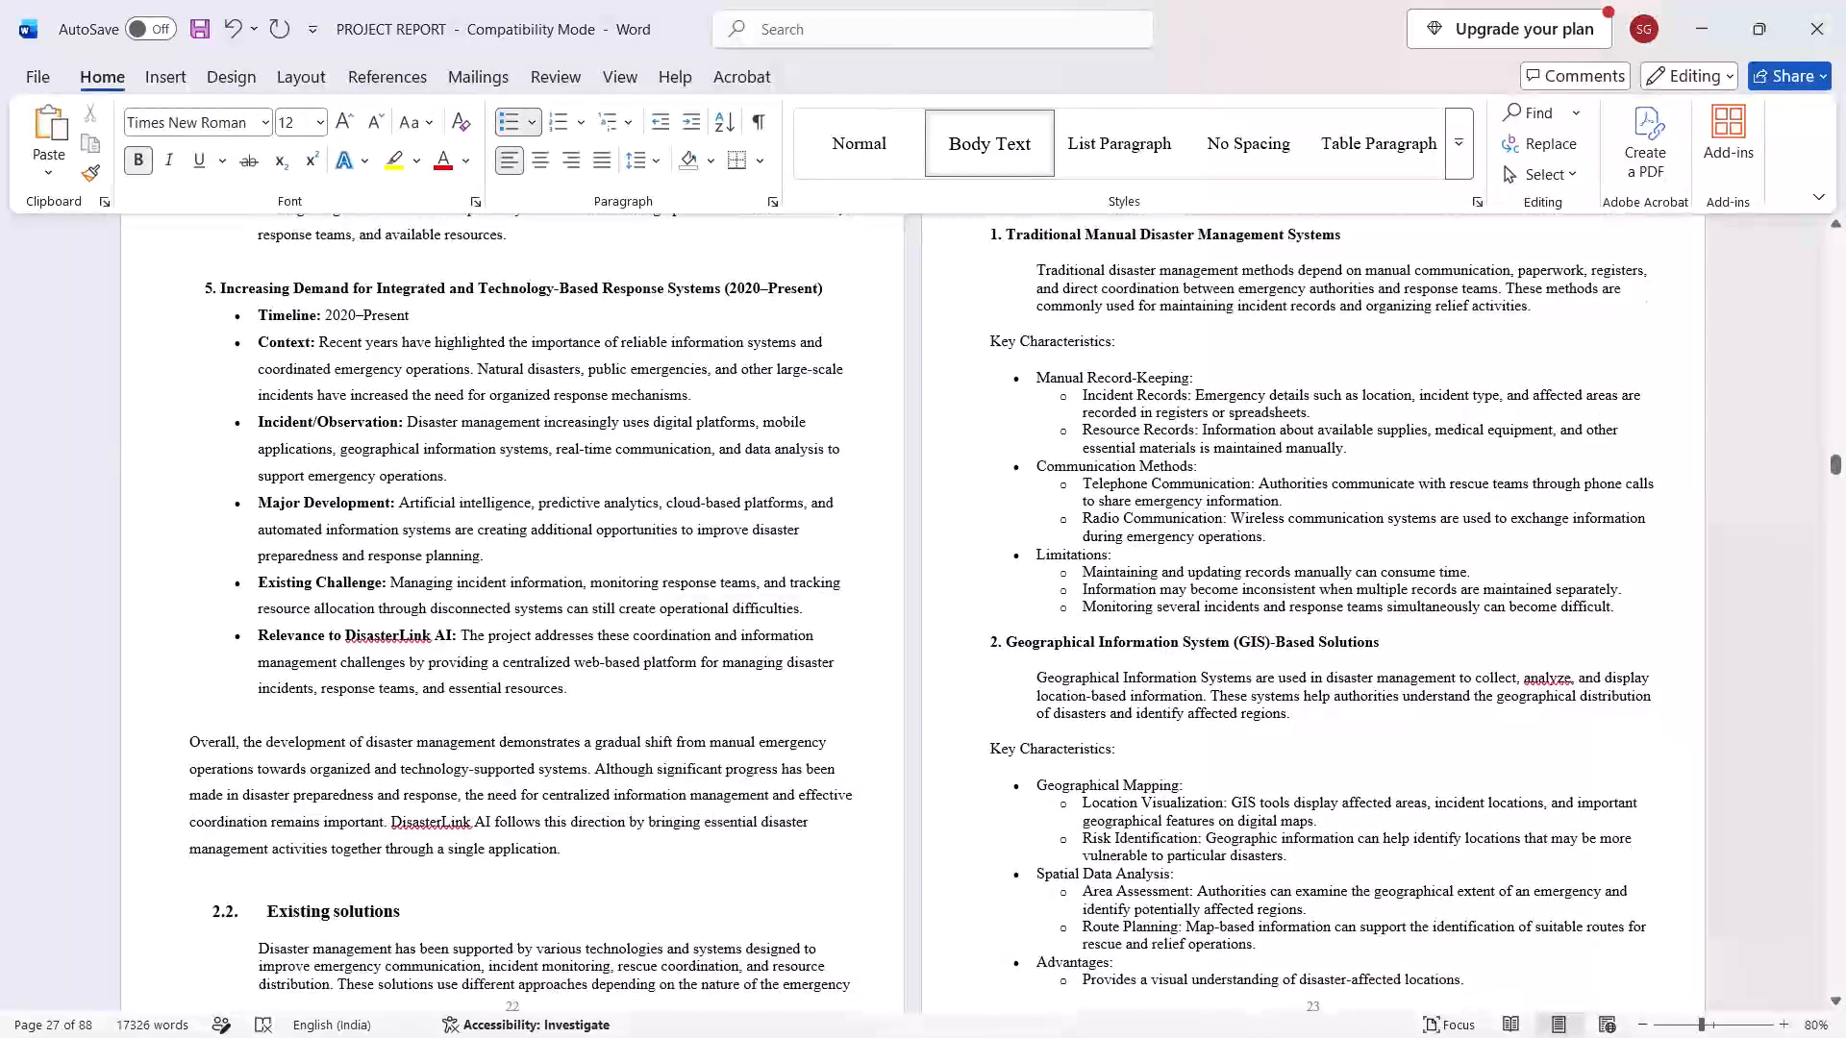
pyautogui.scroll(-14, 827, 684)
pyautogui.scroll(-5, 1056, 425)
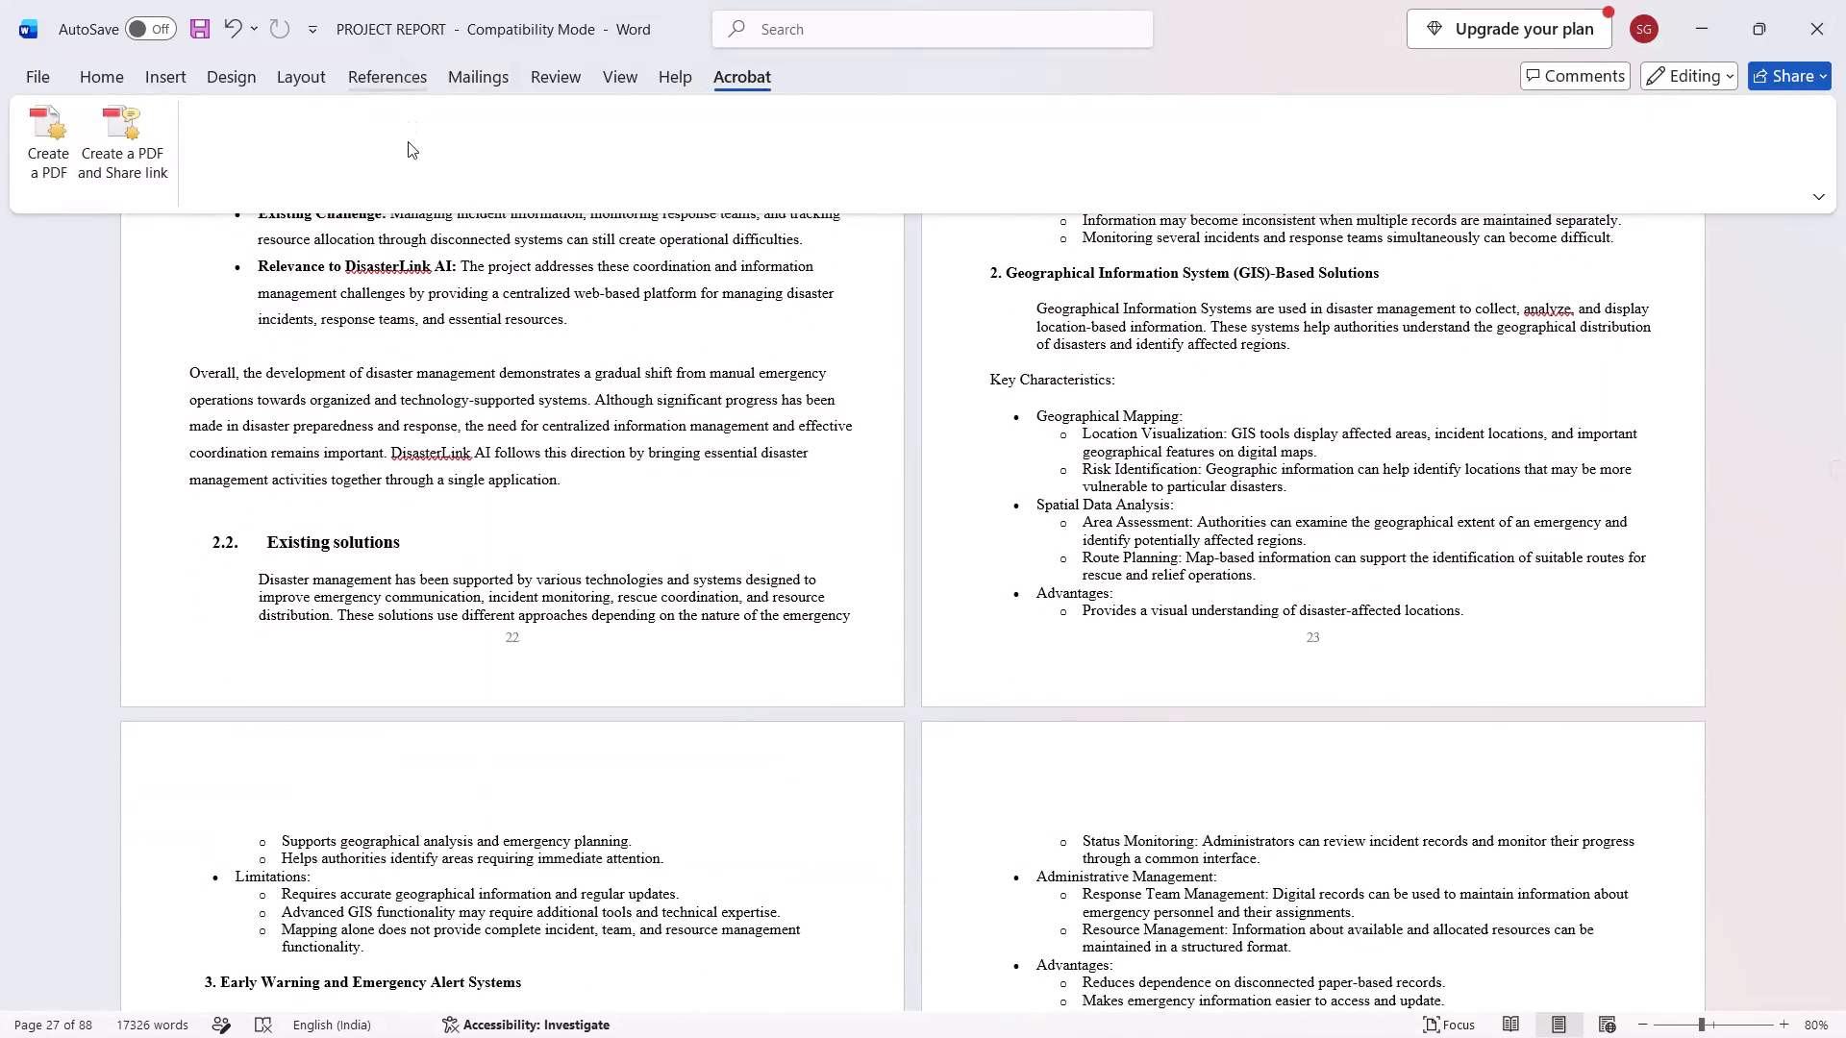
pyautogui.scroll(7, 408, 141)
pyautogui.scroll(-1, 400, 132)
pyautogui.scroll(3, 400, 132)
pyautogui.scroll(-10, 1334, 486)
pyautogui.scroll(1, 1374, 522)
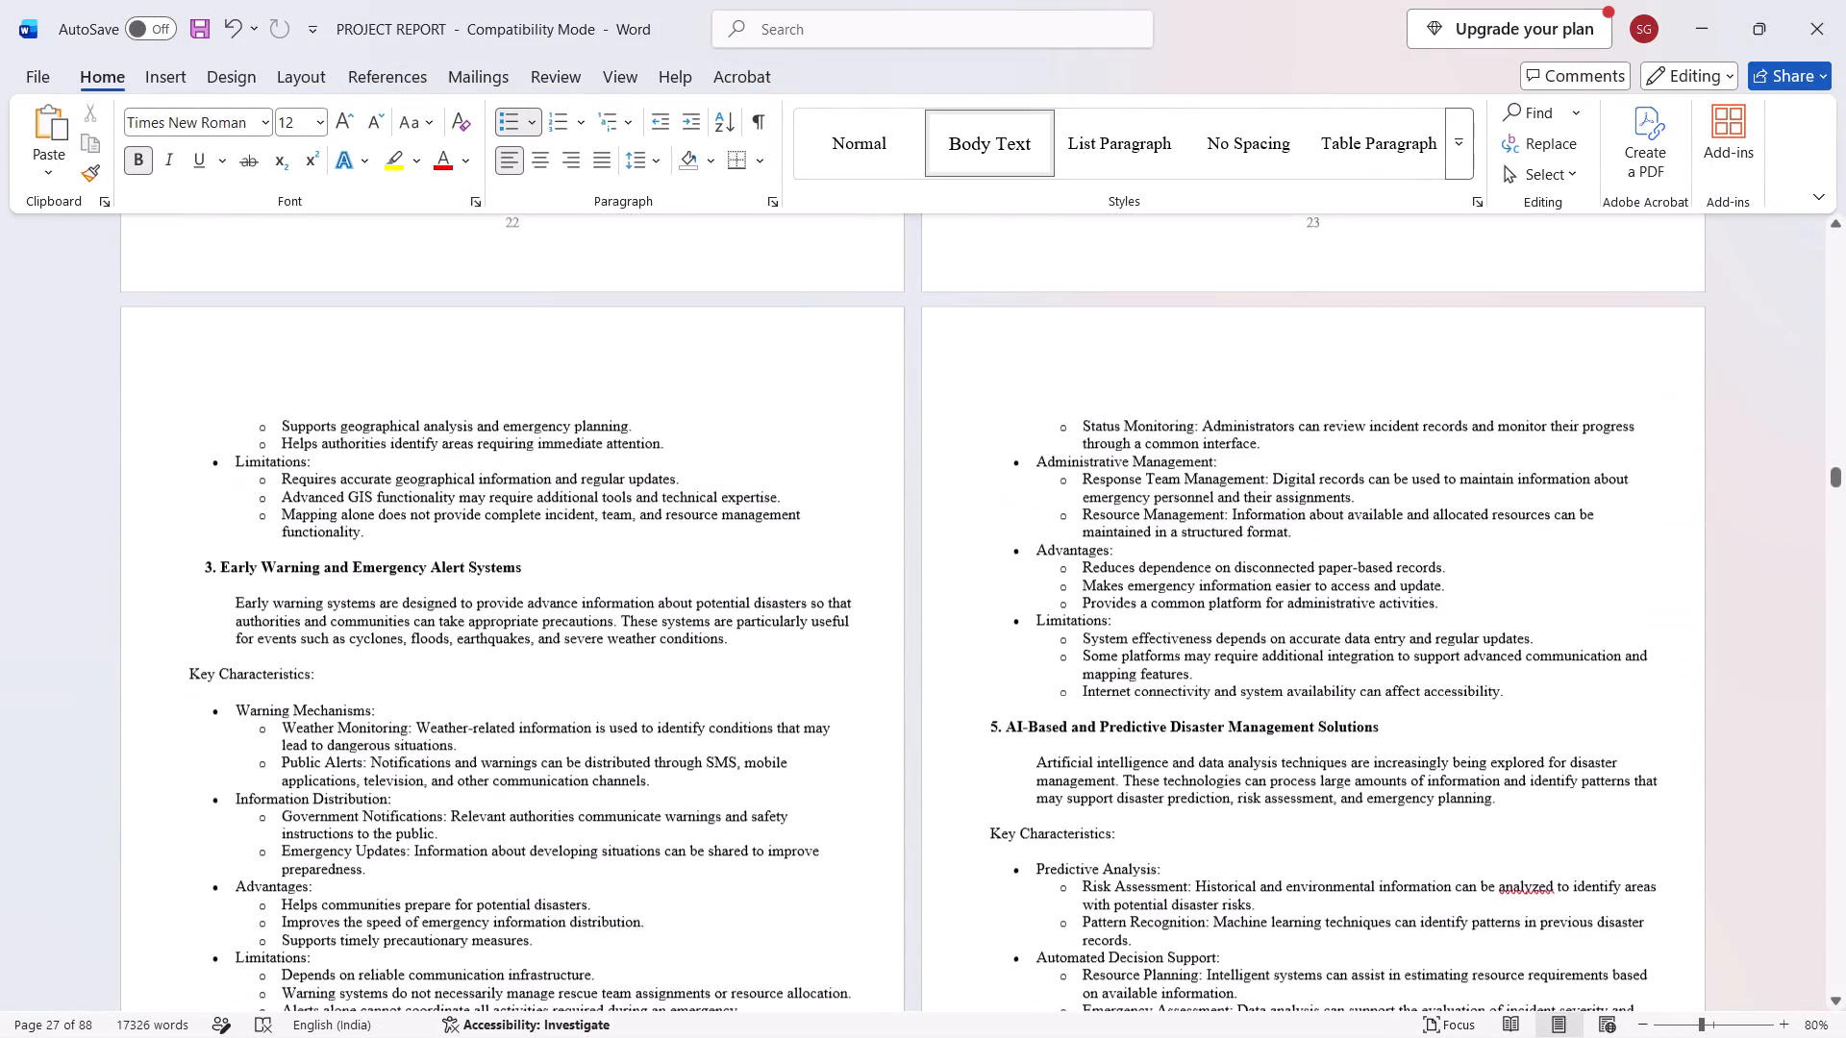
pyautogui.scroll(-6, 1369, 522)
pyautogui.scroll(-6, 1000, 523)
pyautogui.scroll(-4, 859, 0)
pyautogui.scroll(1, 662, 0)
pyautogui.scroll(-1, 631, 0)
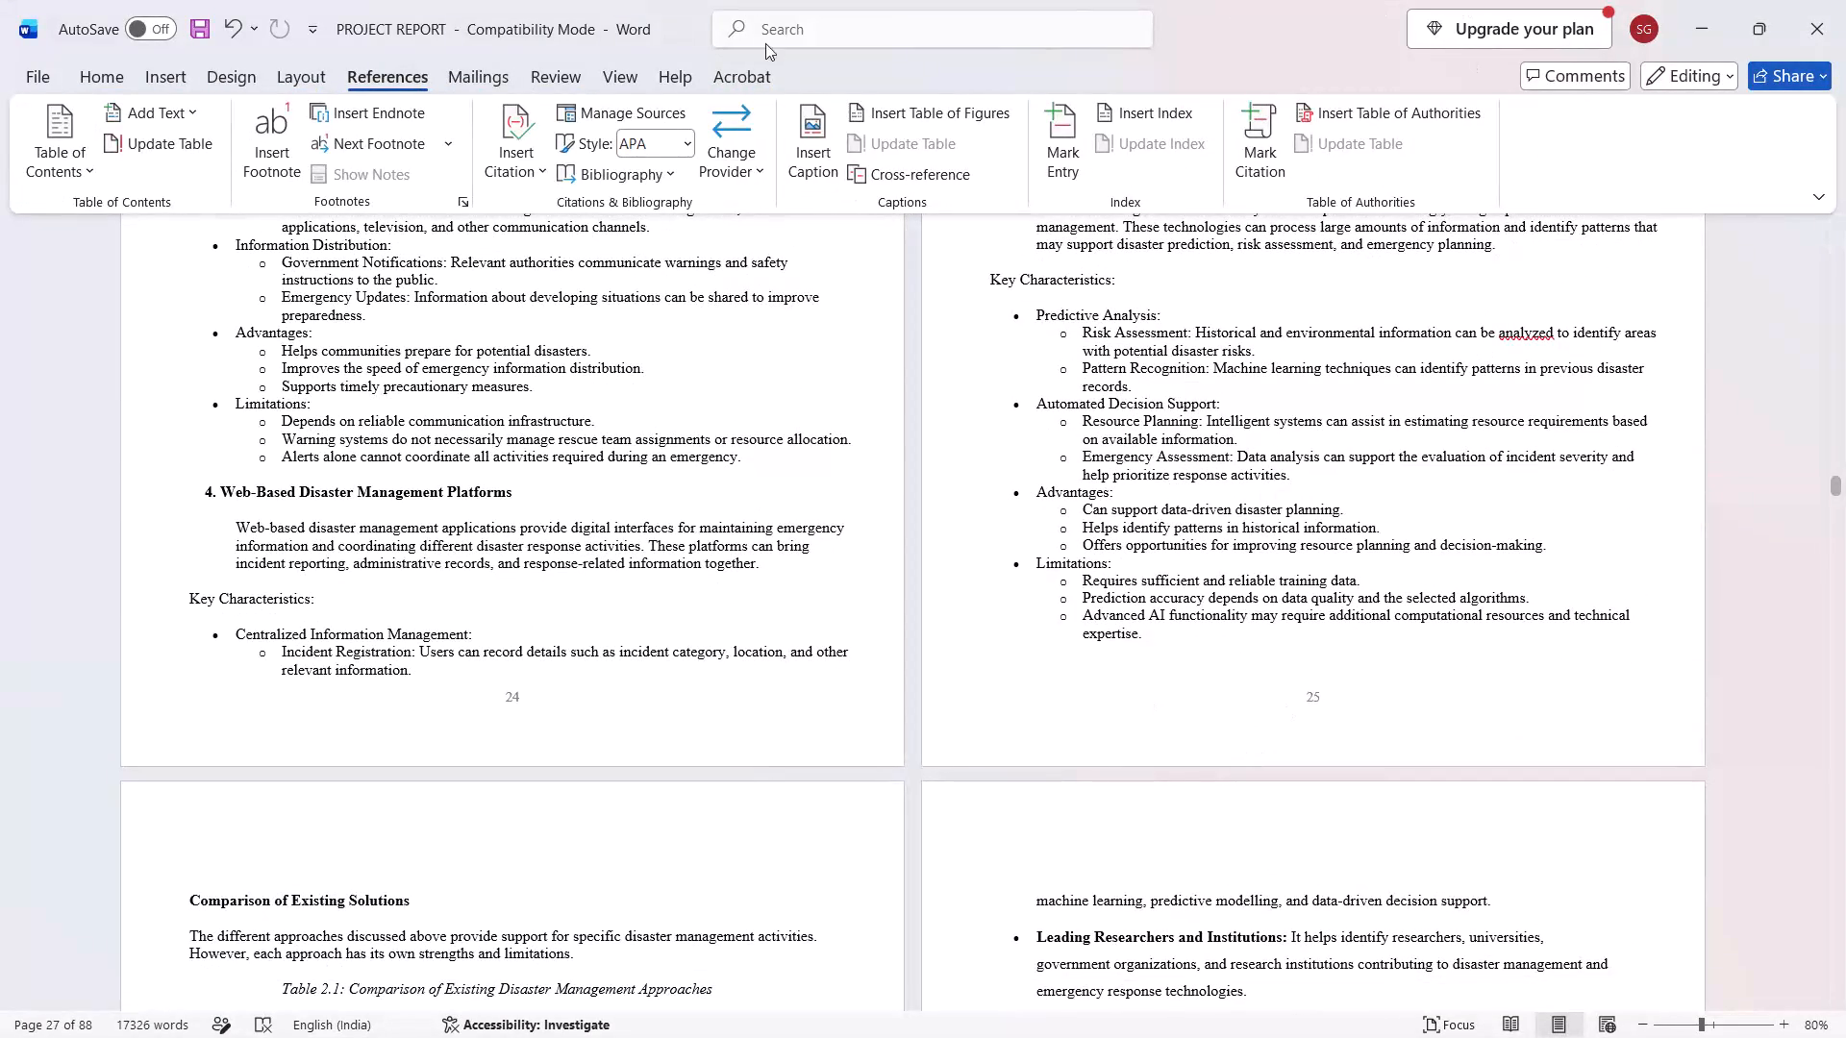
pyautogui.scroll(5, 780, 168)
pyautogui.scroll(-5, 1233, 890)
pyautogui.scroll(-5, 758, 1037)
pyautogui.scroll(-4, 894, 773)
pyautogui.scroll(-5, 772, 826)
pyautogui.scroll(-6, 573, 853)
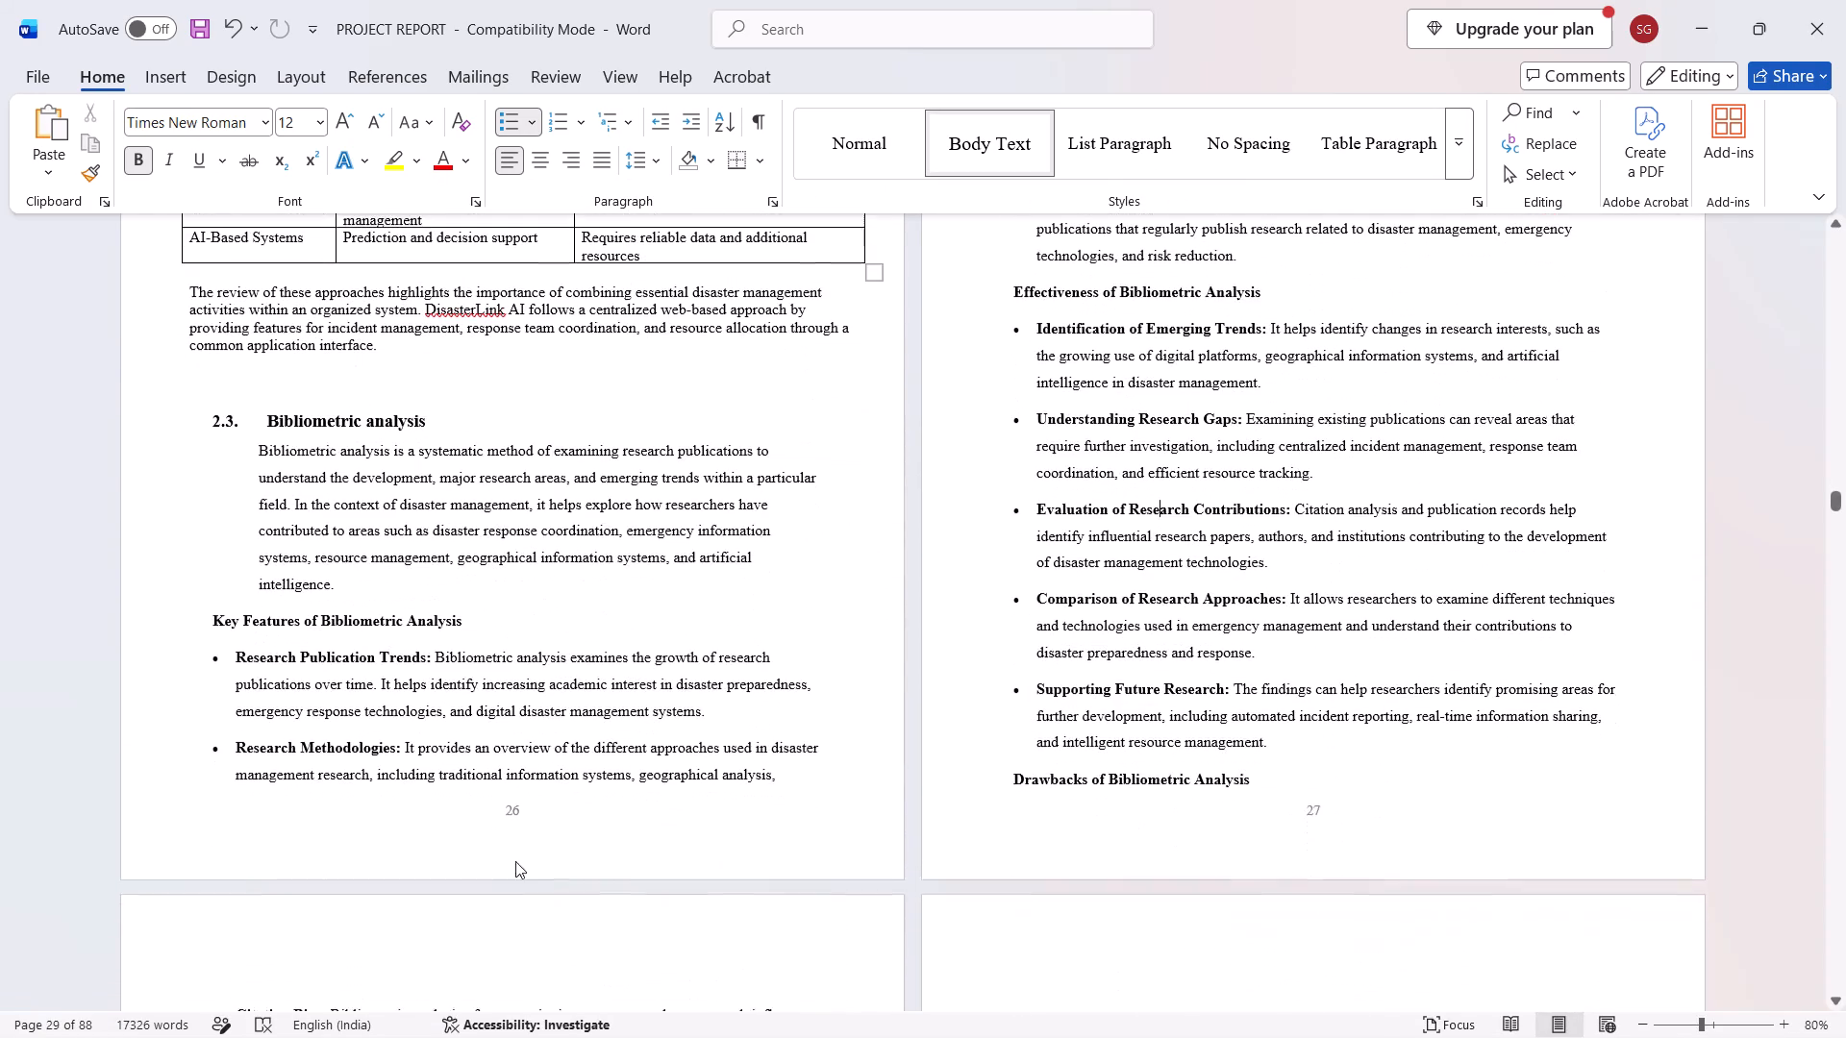
# Remove the bold from the bullets under Key Features of Bibliometric Analysis, from Research Publication Trends through Publication Sources.
pyautogui.scroll(3, 1144, 657)
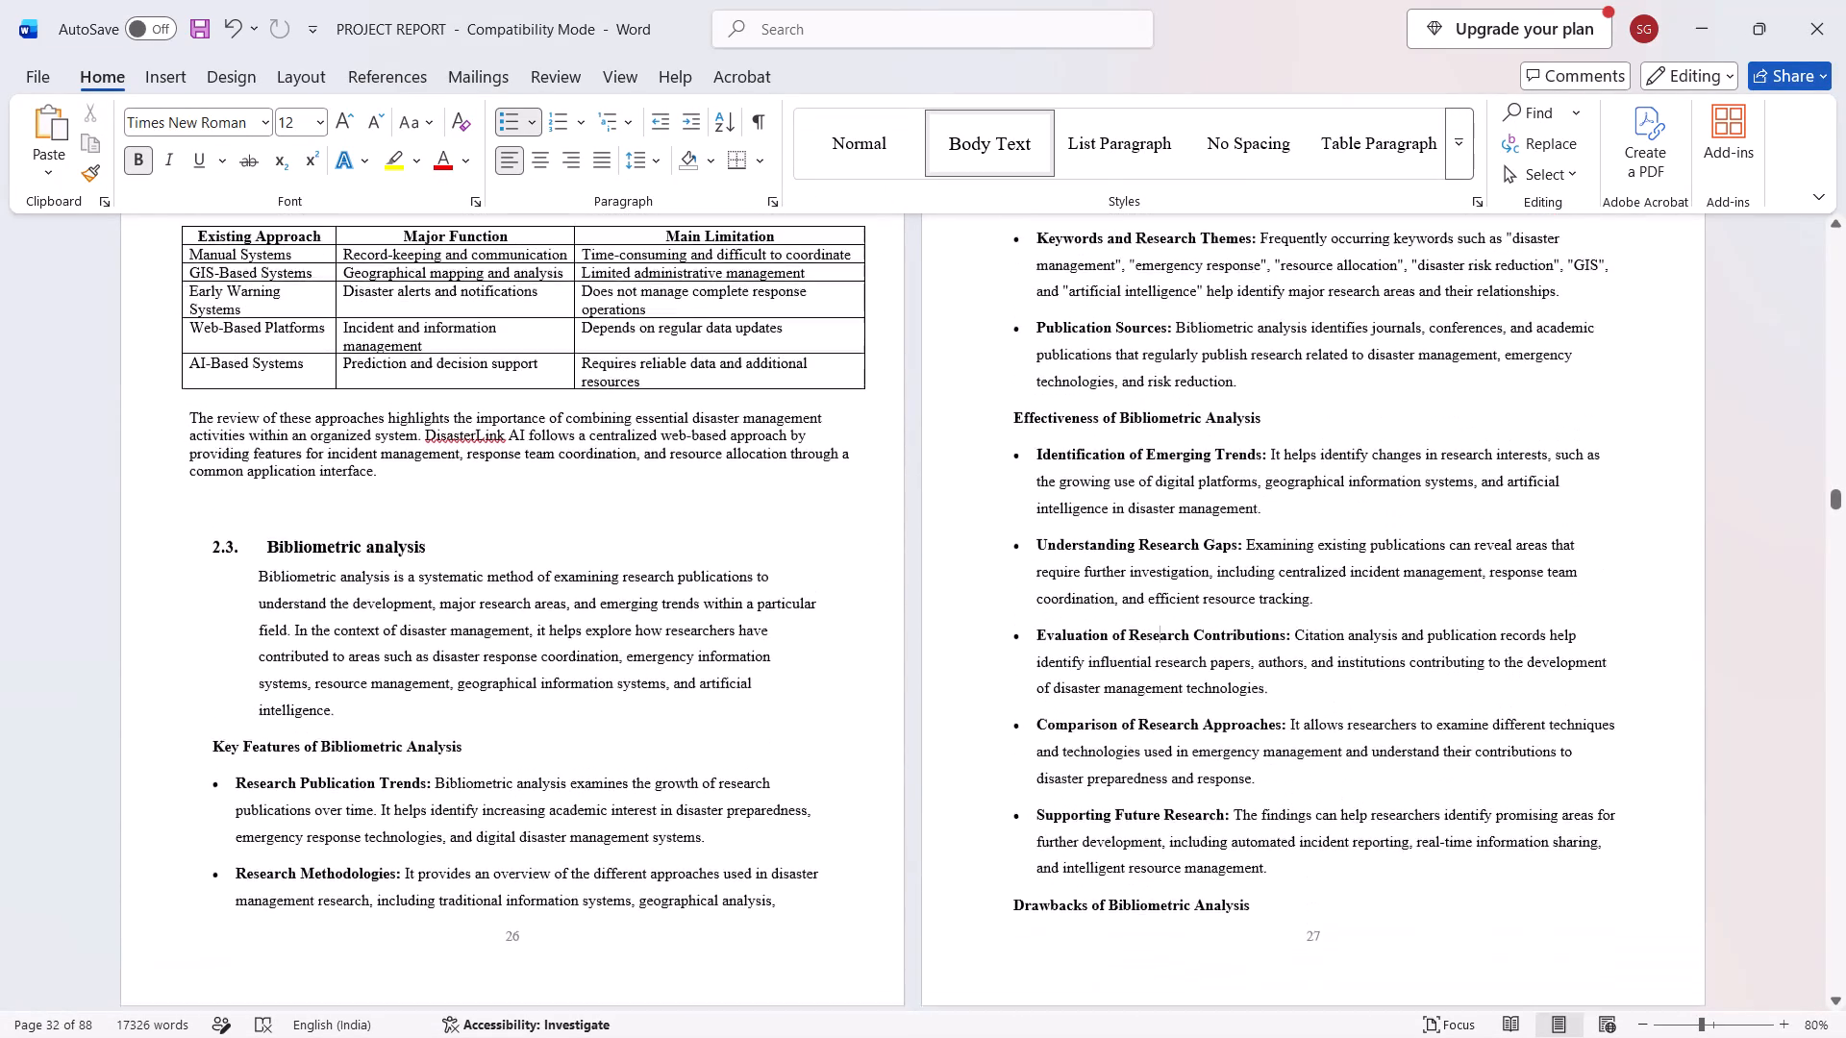
pyautogui.scroll(2, 1145, 680)
pyautogui.moveTo(1239, 481); pyautogui.dragTo(1082, 507)
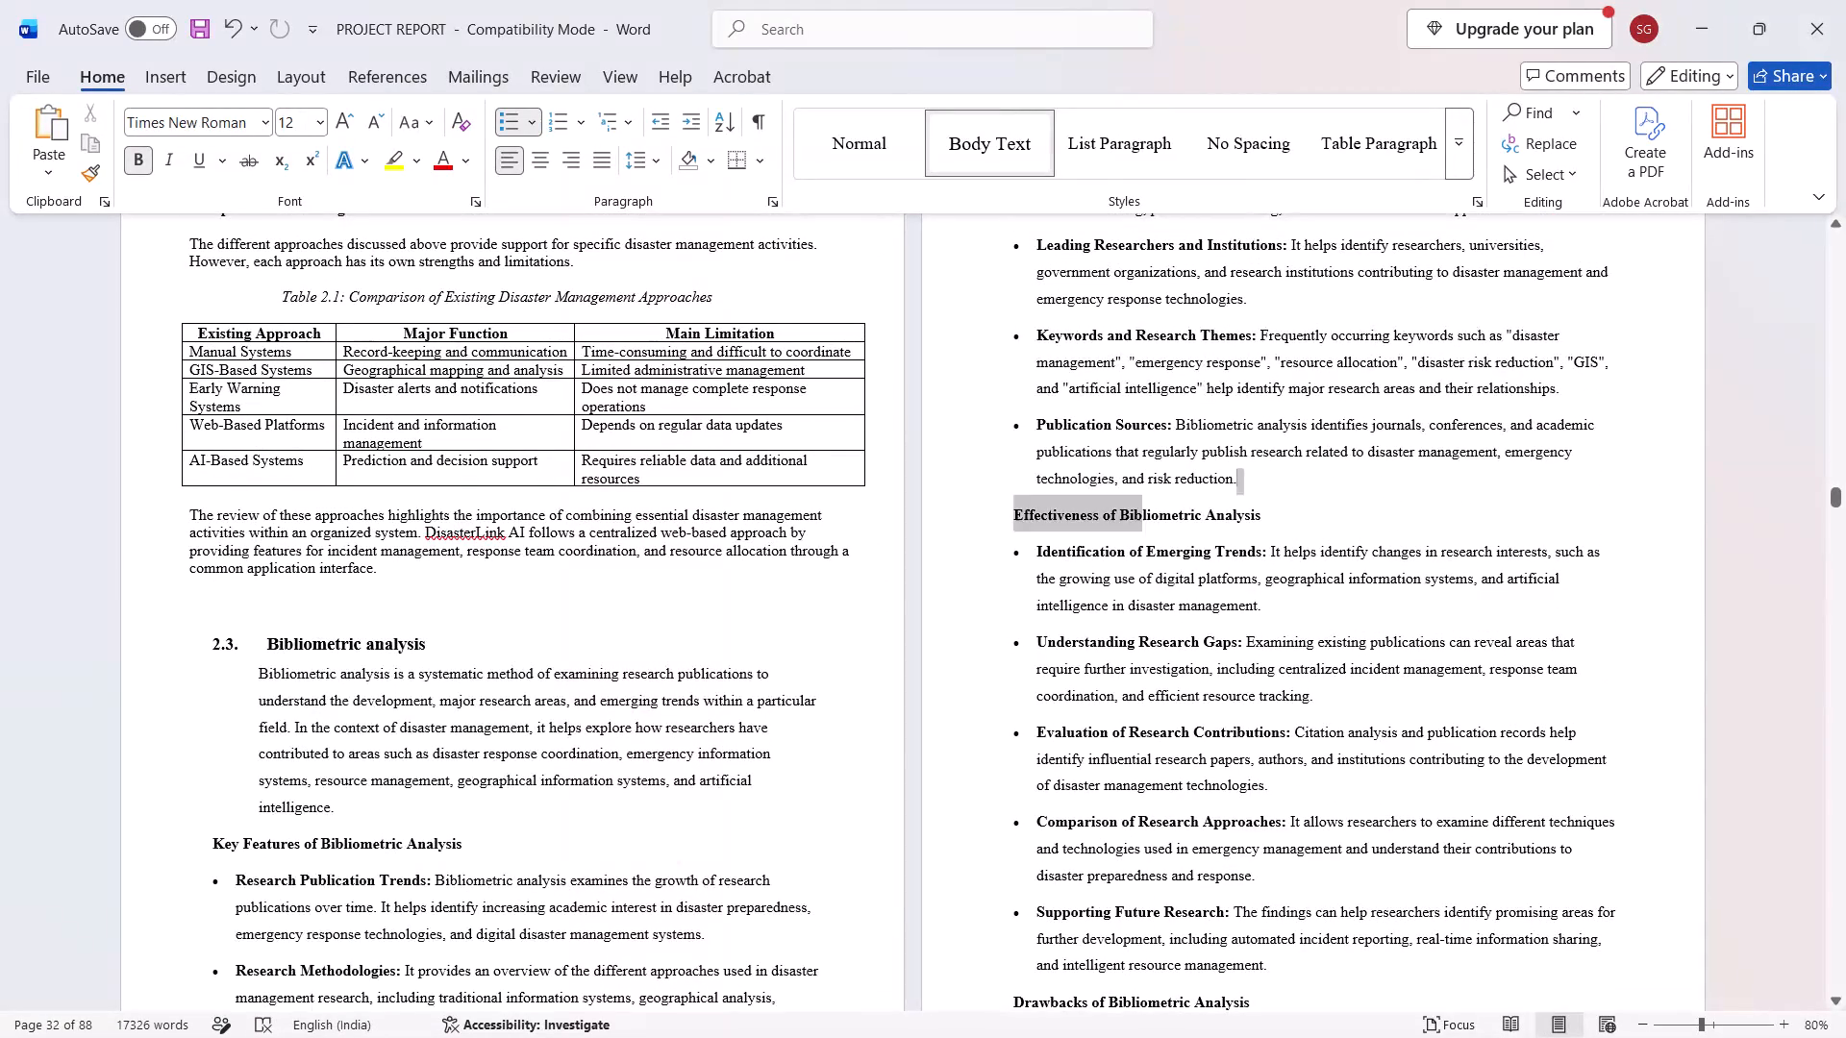
pyautogui.moveTo(1082, 507); pyautogui.dragTo(191, 888)
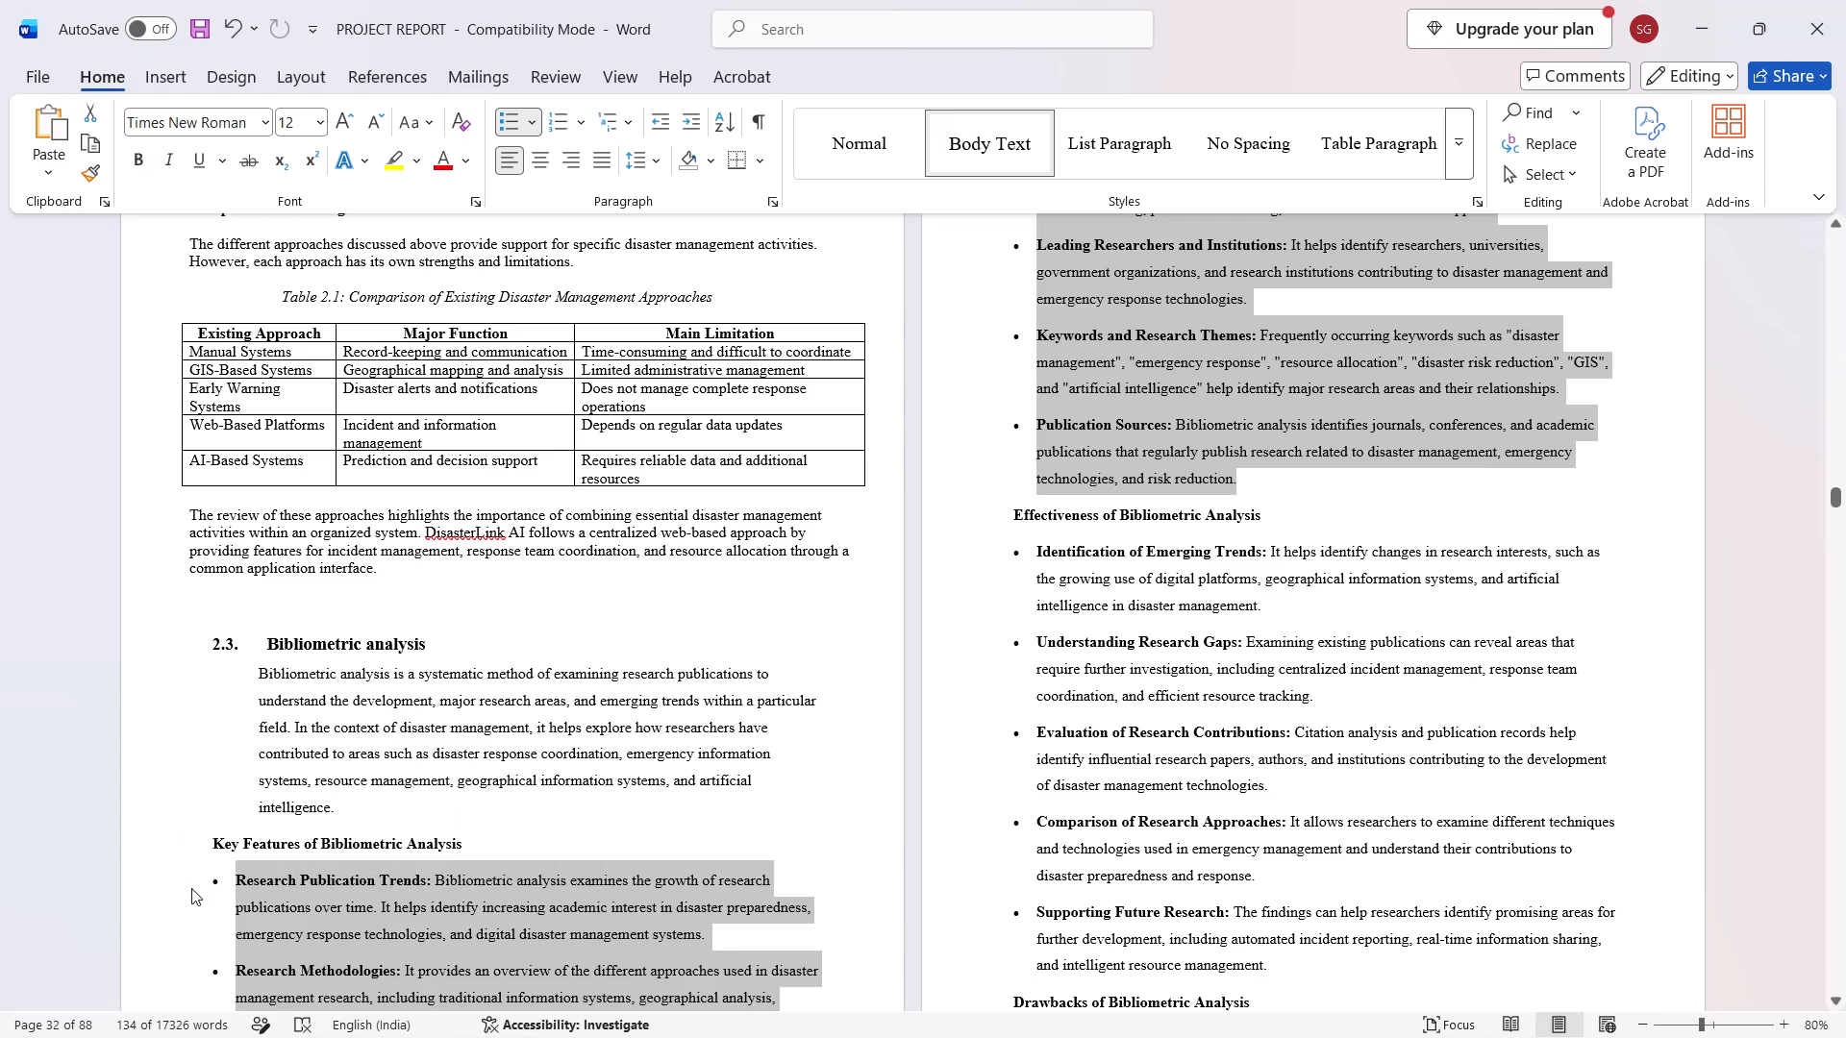
pyautogui.hotkey('ctrl', 'b')
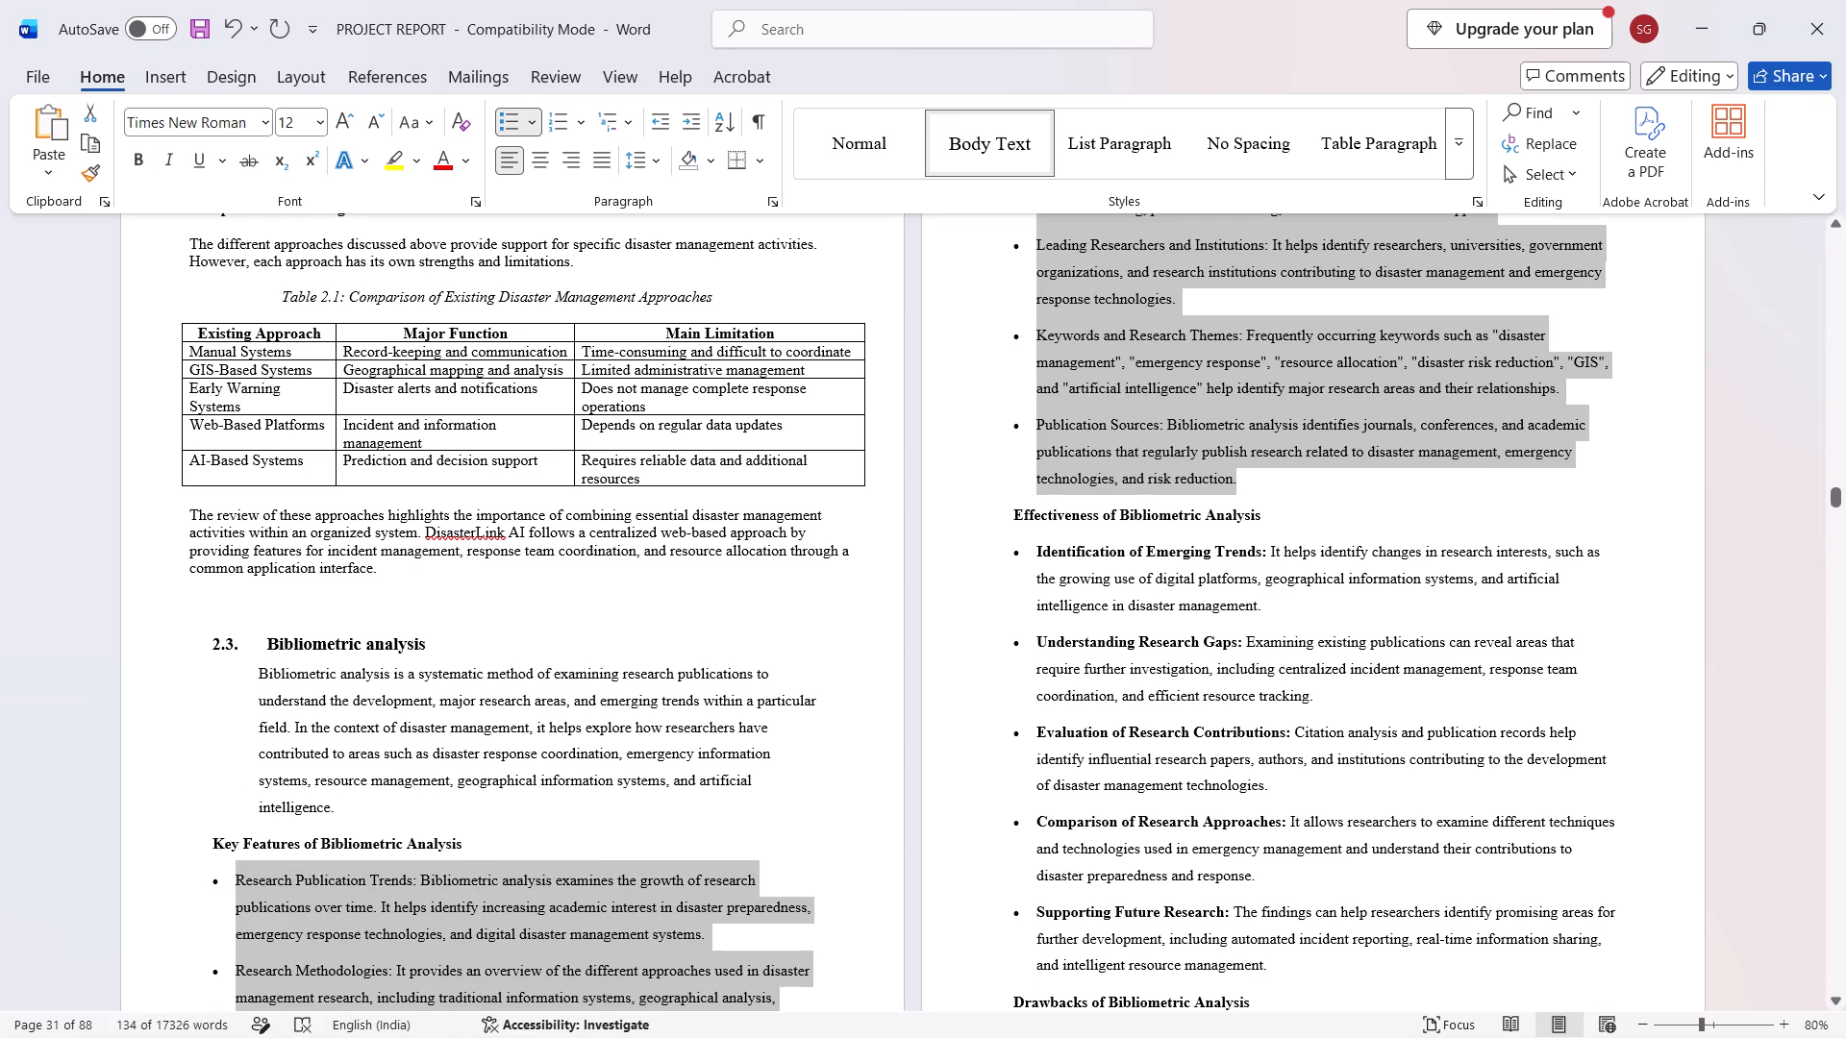
# Add a blank, unbulleted line between the Publication Sources bullet and the Effectiveness of Bibliometric Analysis heading.
pyautogui.click(1214, 498)
pyautogui.click(1285, 493)
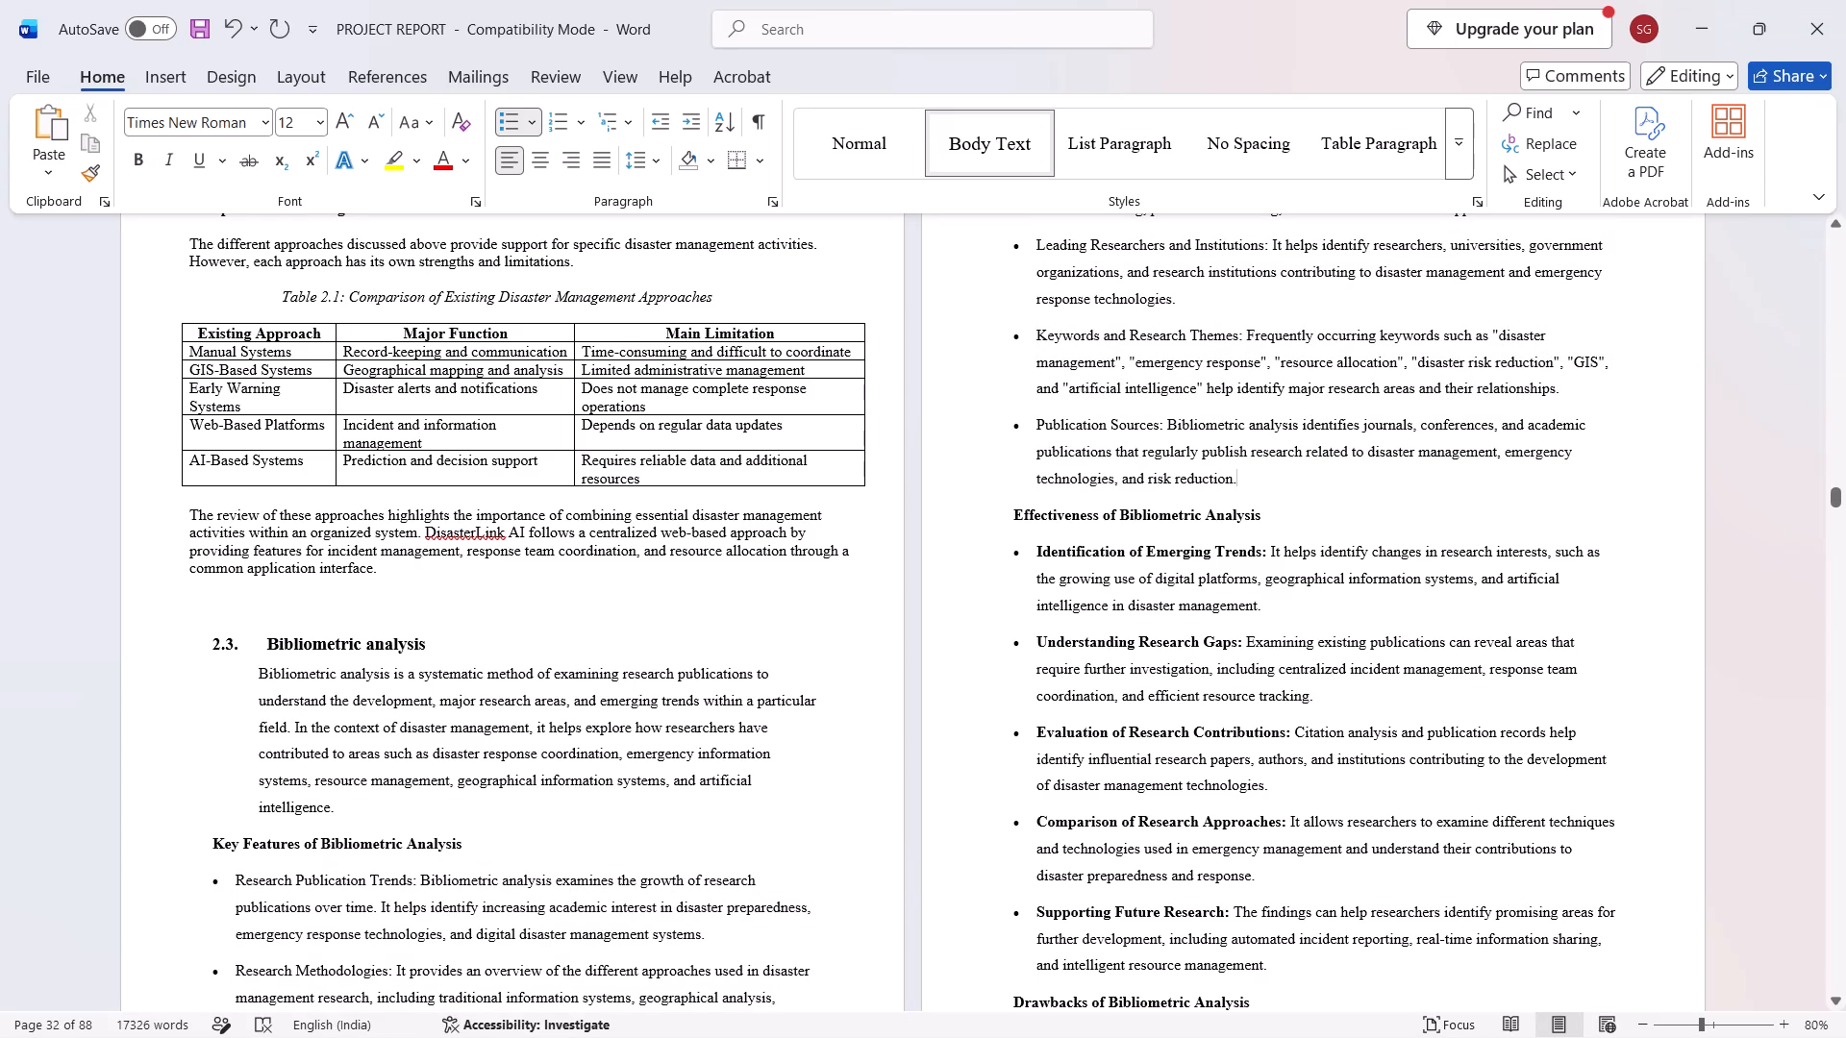
pyautogui.press('Return')
pyautogui.press('BackSpace')
# Remove the bold from the bullets under Effectiveness of Bibliometric Analysis, from Identification of Emerging Trends through Supporting Future Research.
pyautogui.scroll(-6, 1188, 635)
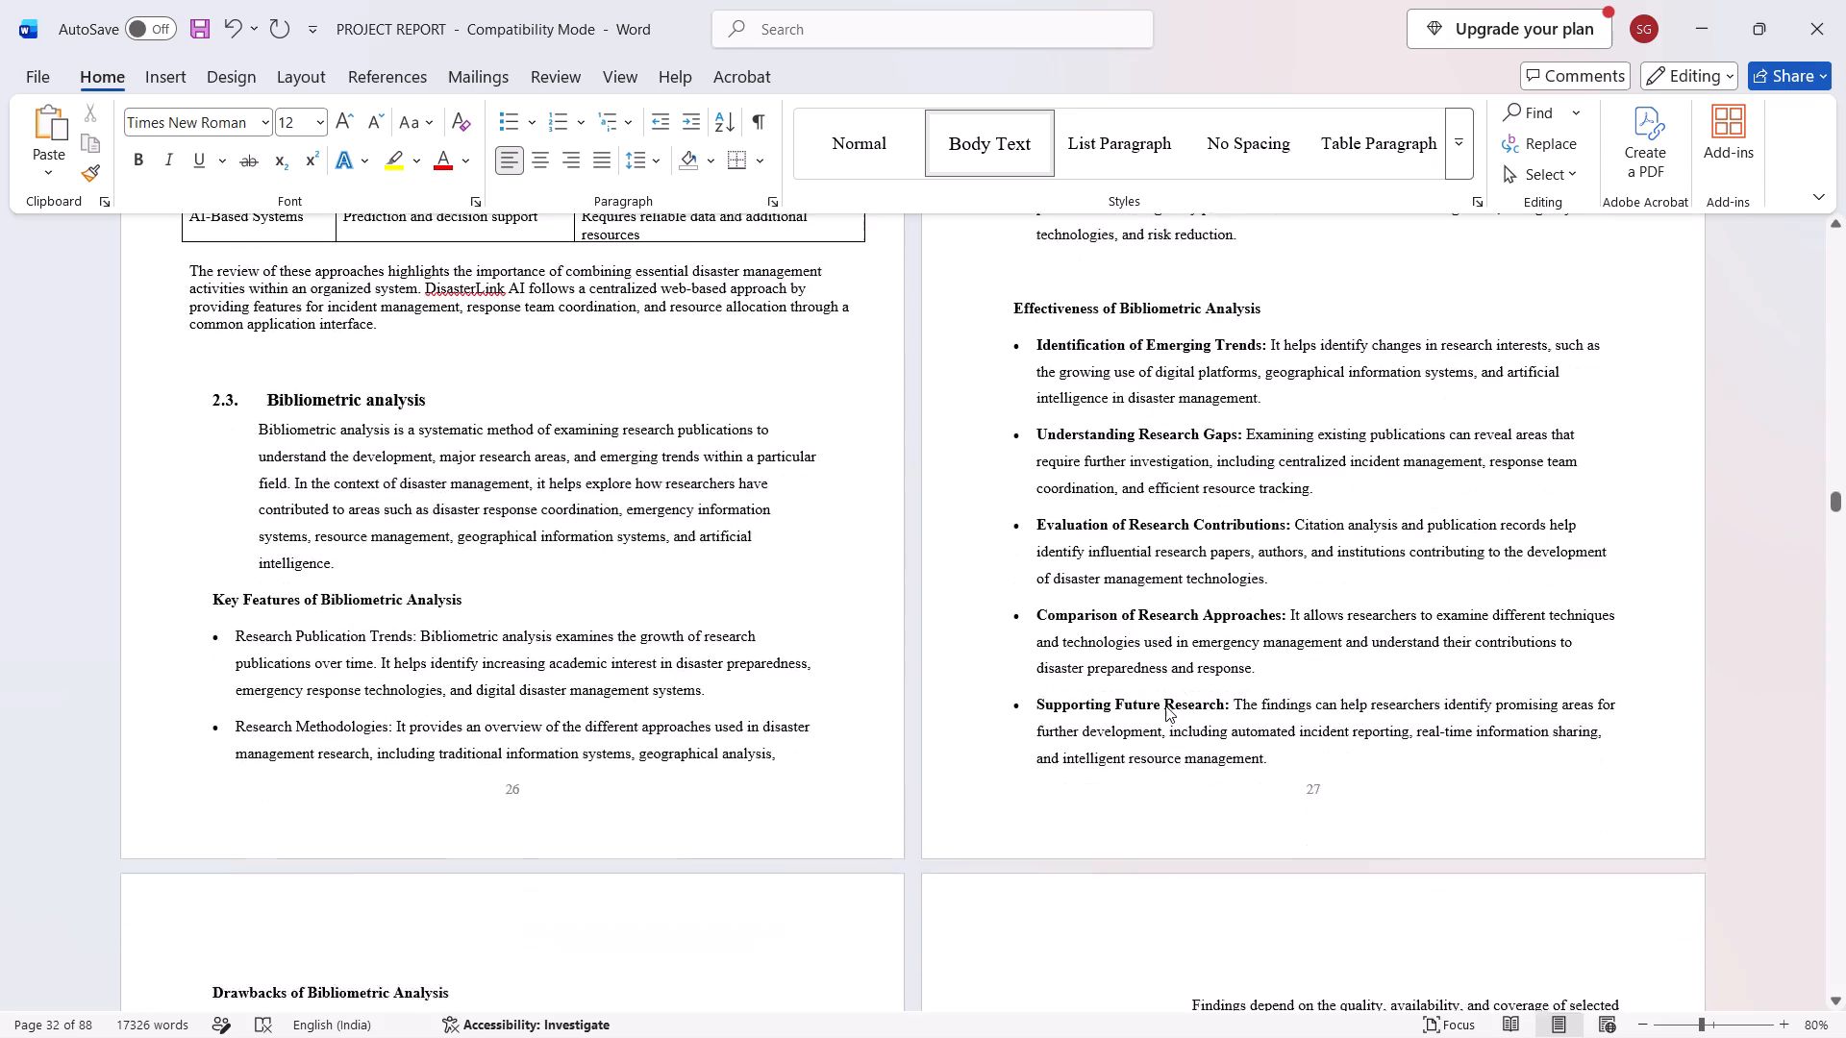
pyautogui.scroll(-1, 1165, 705)
pyautogui.moveTo(1276, 679); pyautogui.dragTo(990, 282)
pyautogui.hotkey('ctrl', 'b')
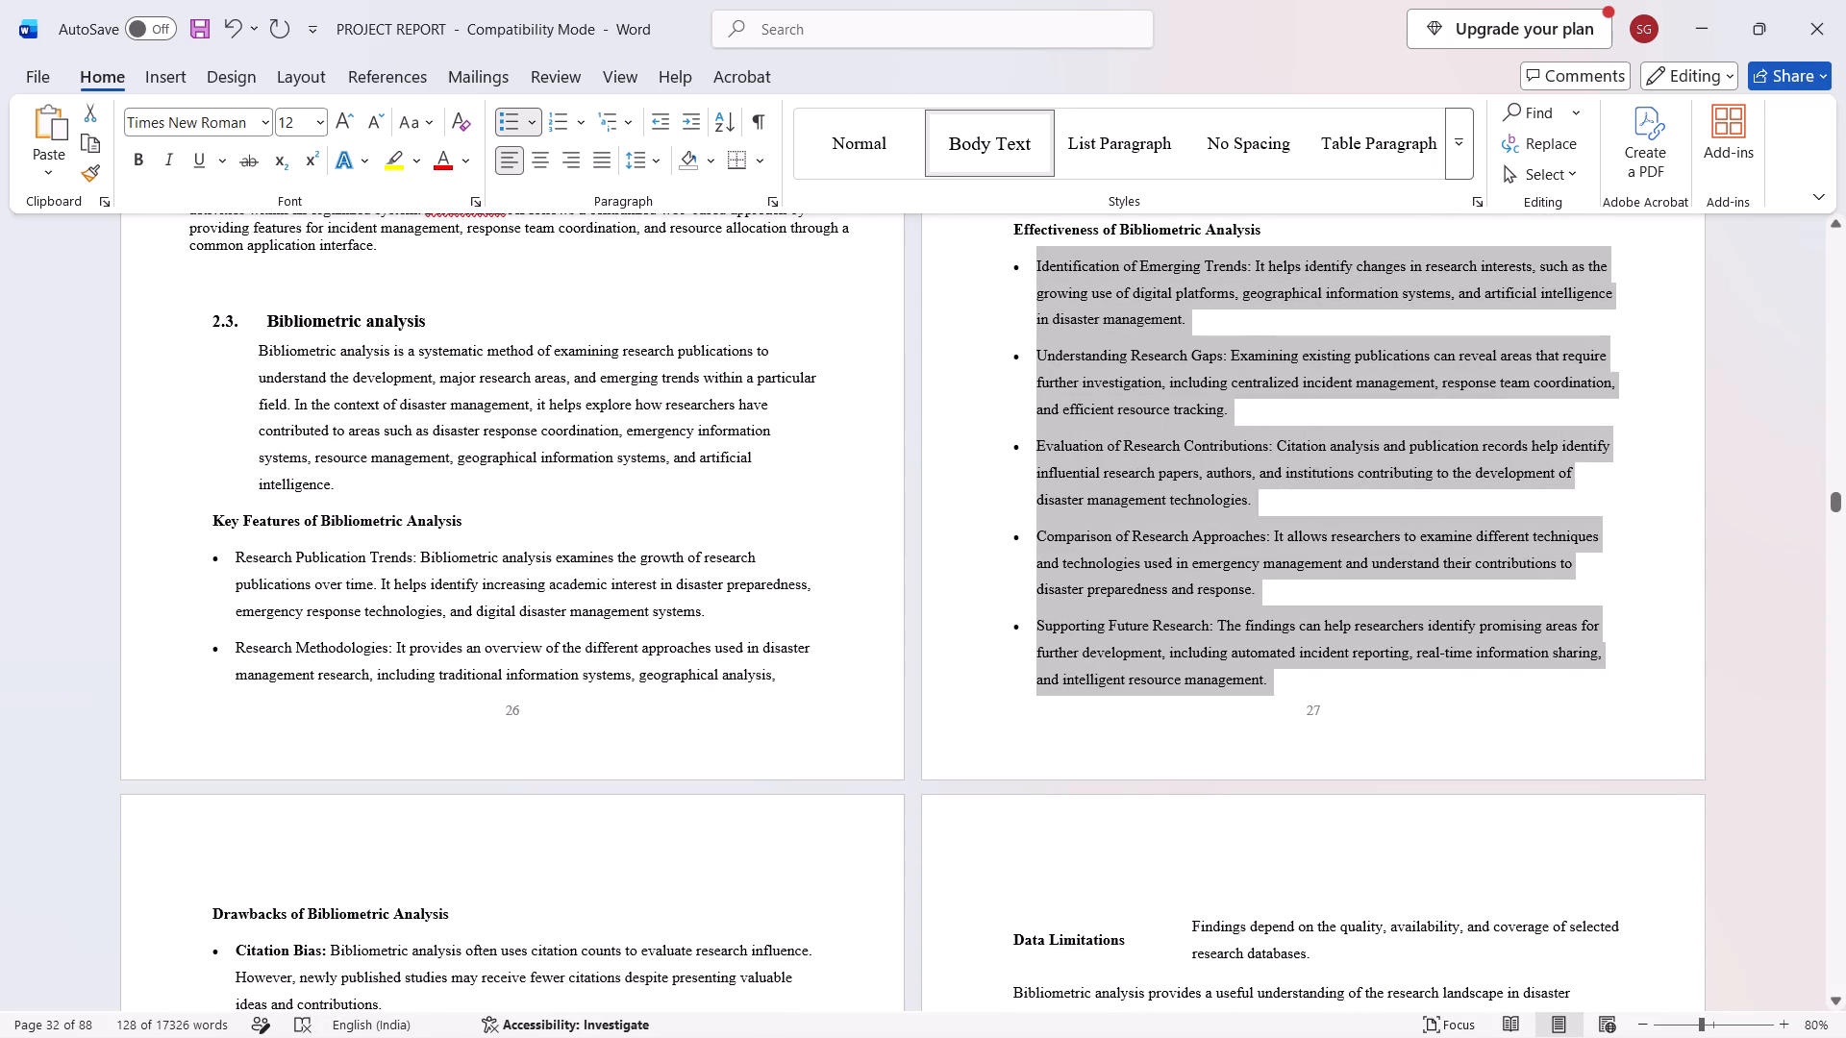
# Remove the bold from the bullets under Drawbacks of Bibliometric Analysis, from Citation Bias through Dependence on Available Data, and justify them.
pyautogui.scroll(4, 707, 535)
pyautogui.click(940, 511)
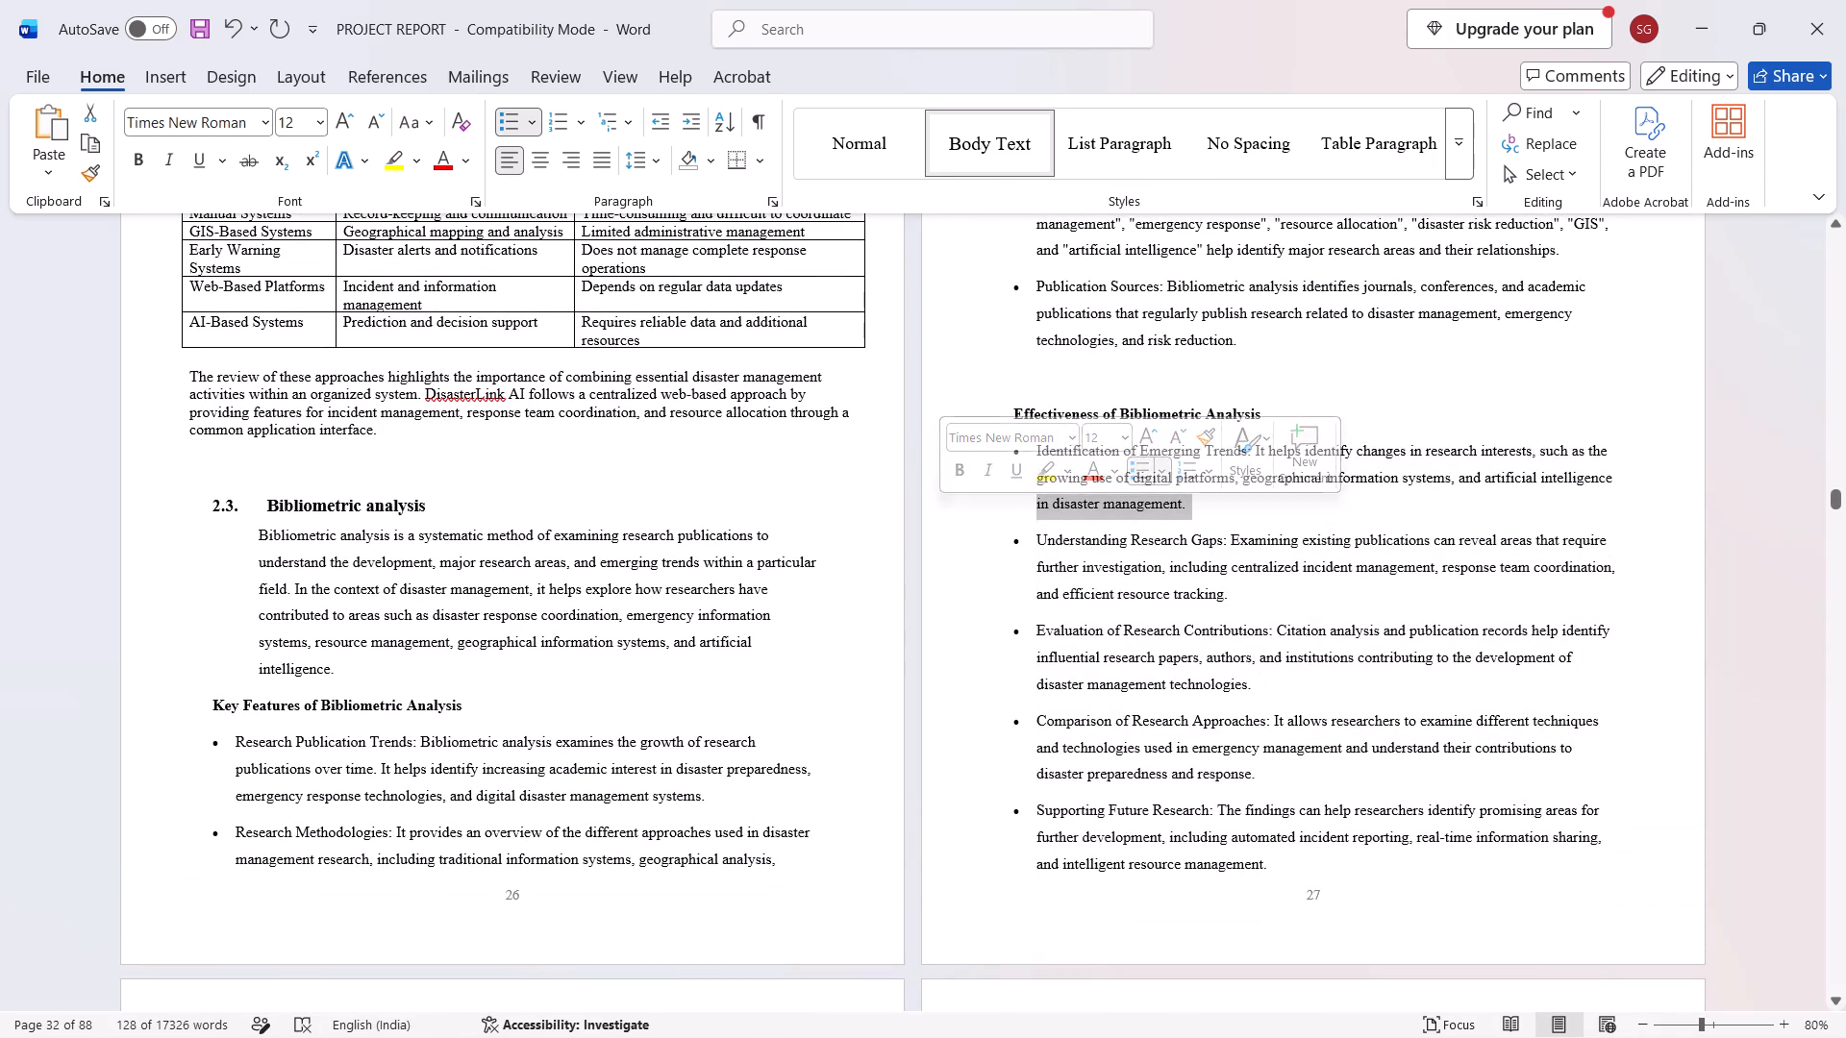
pyautogui.scroll(4, 1612, 573)
pyautogui.scroll(-5, 1524, 622)
pyautogui.scroll(-9, 1312, 654)
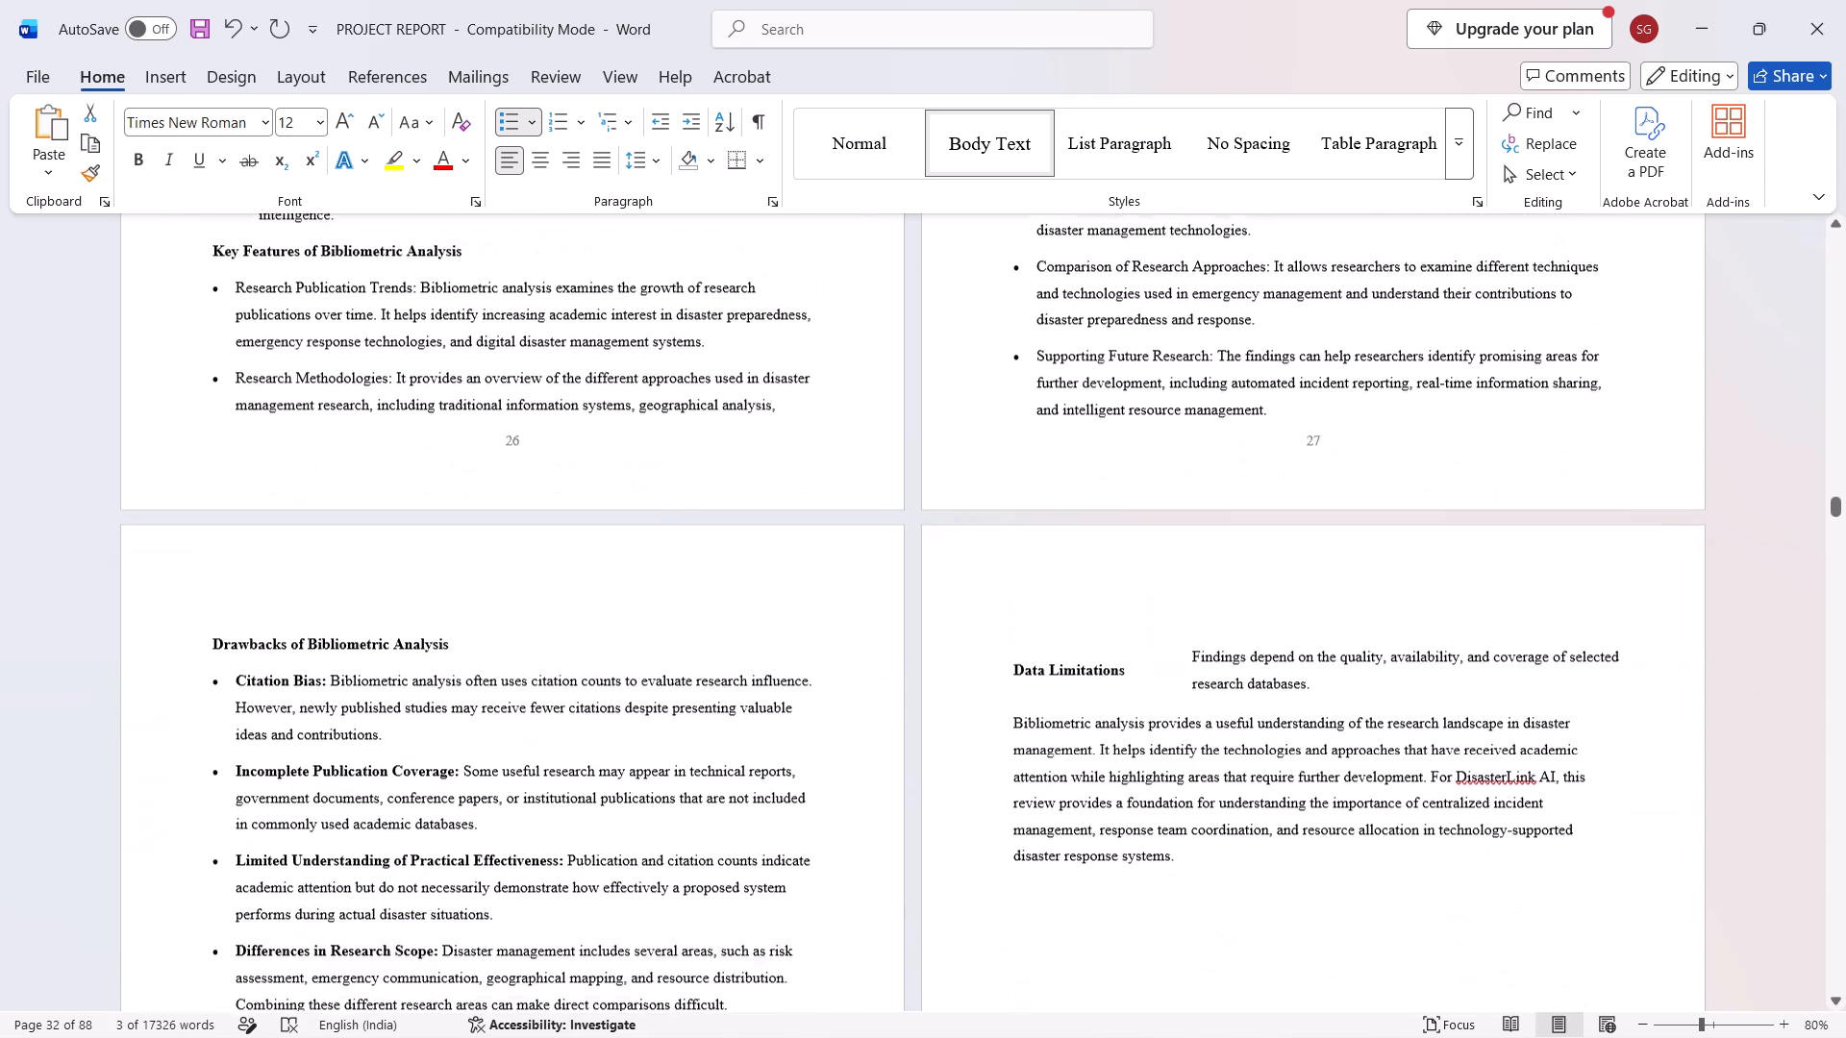
pyautogui.scroll(-5, 476, 779)
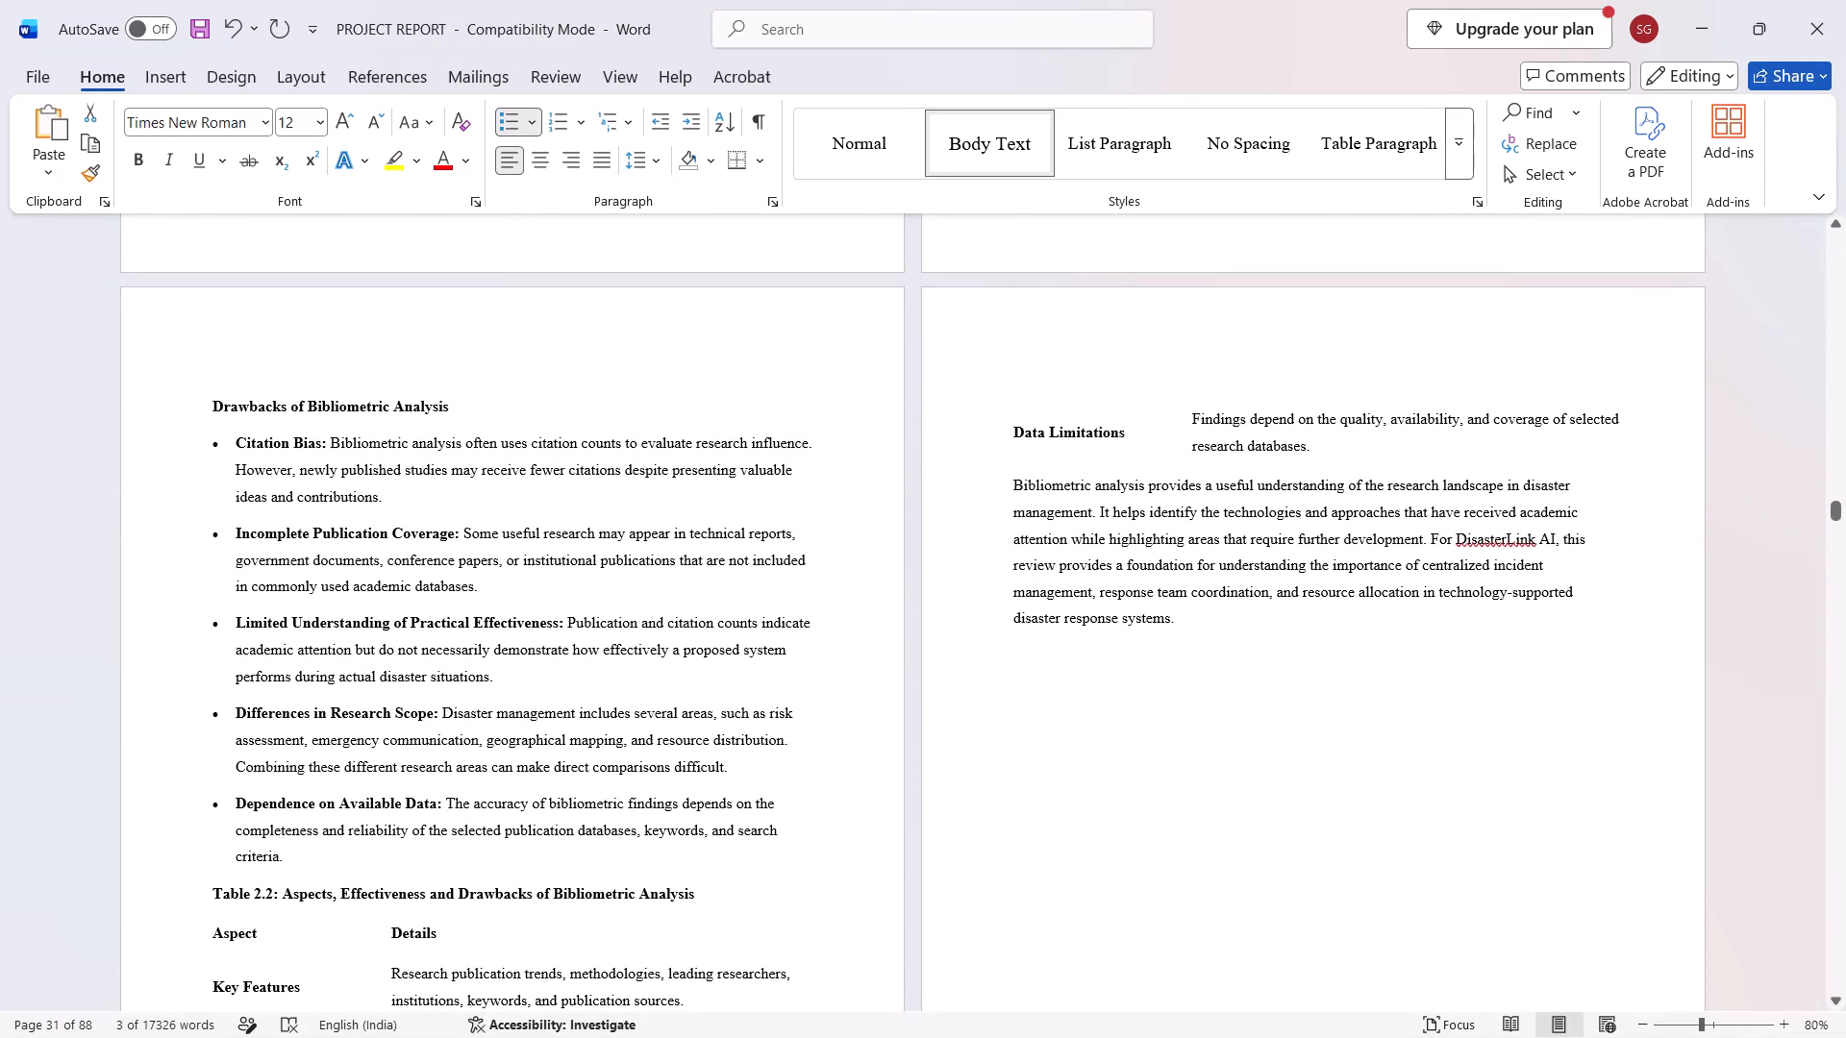
pyautogui.moveTo(299, 854); pyautogui.dragTo(195, 452)
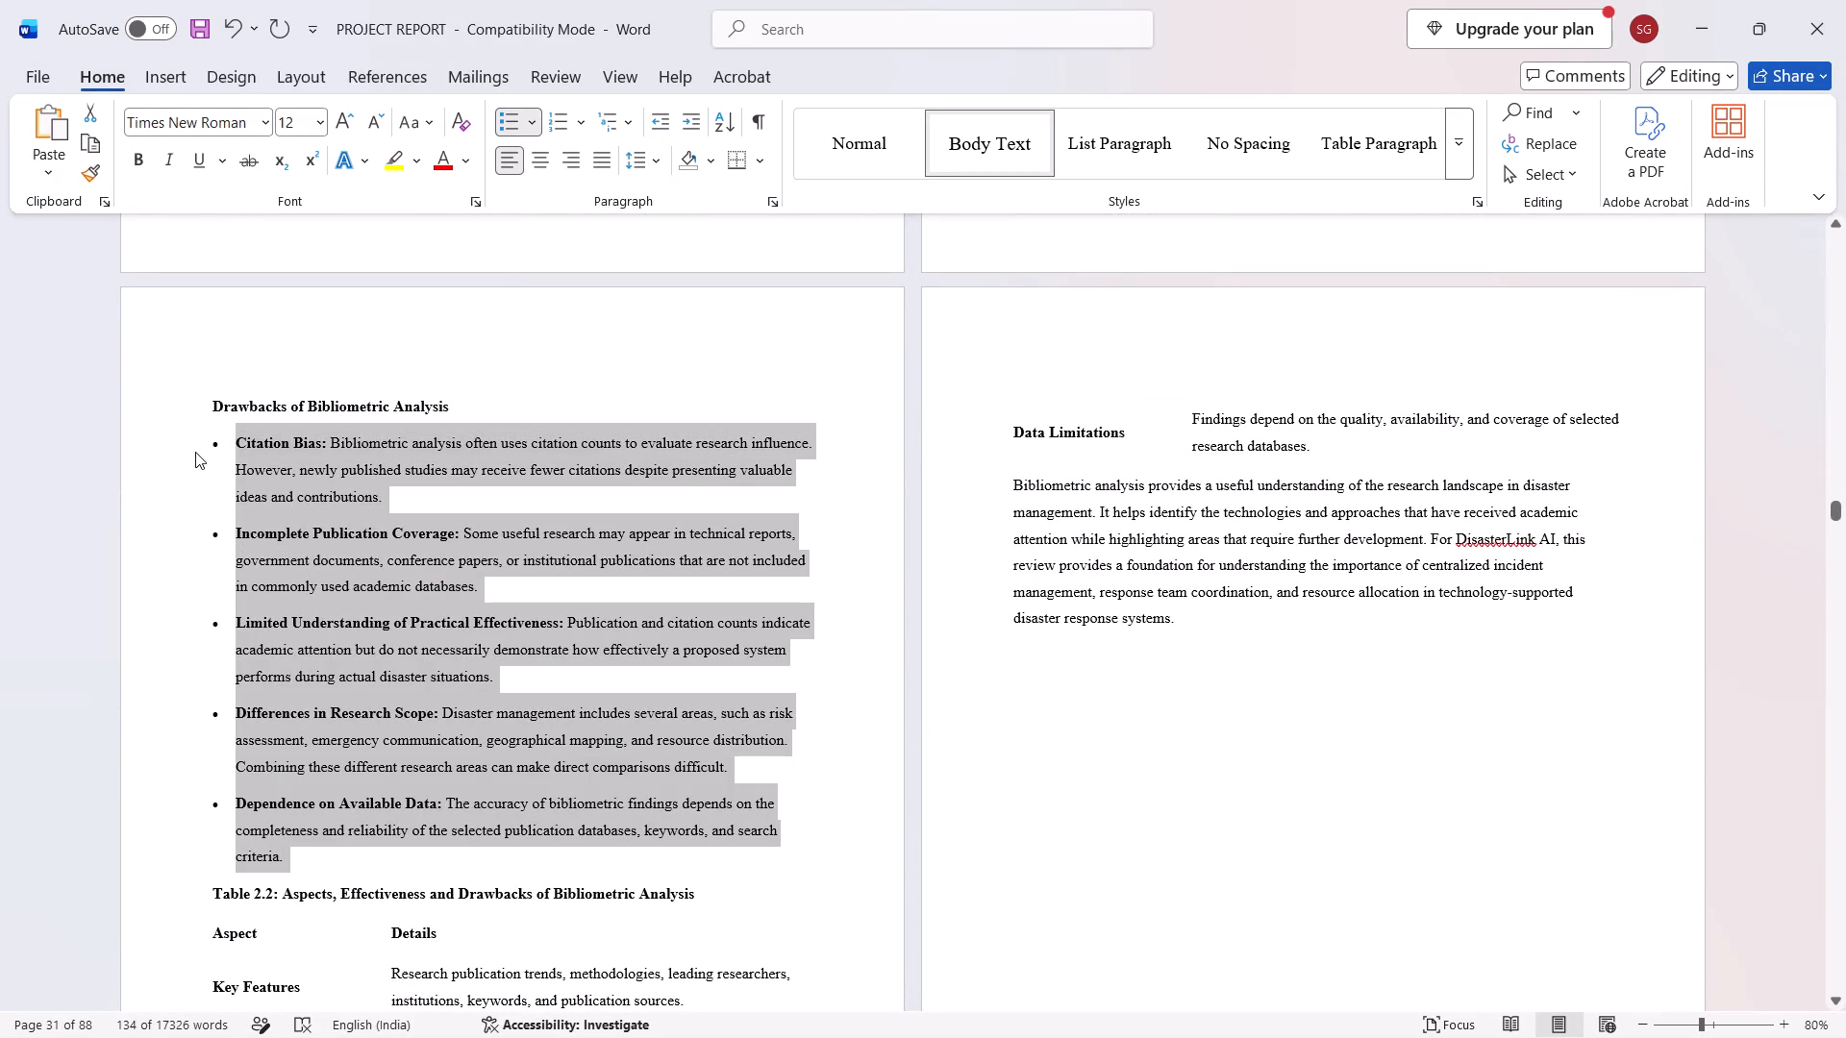
pyautogui.hotkey('ctrl', 'b')
pyautogui.scroll(-4, 728, 626)
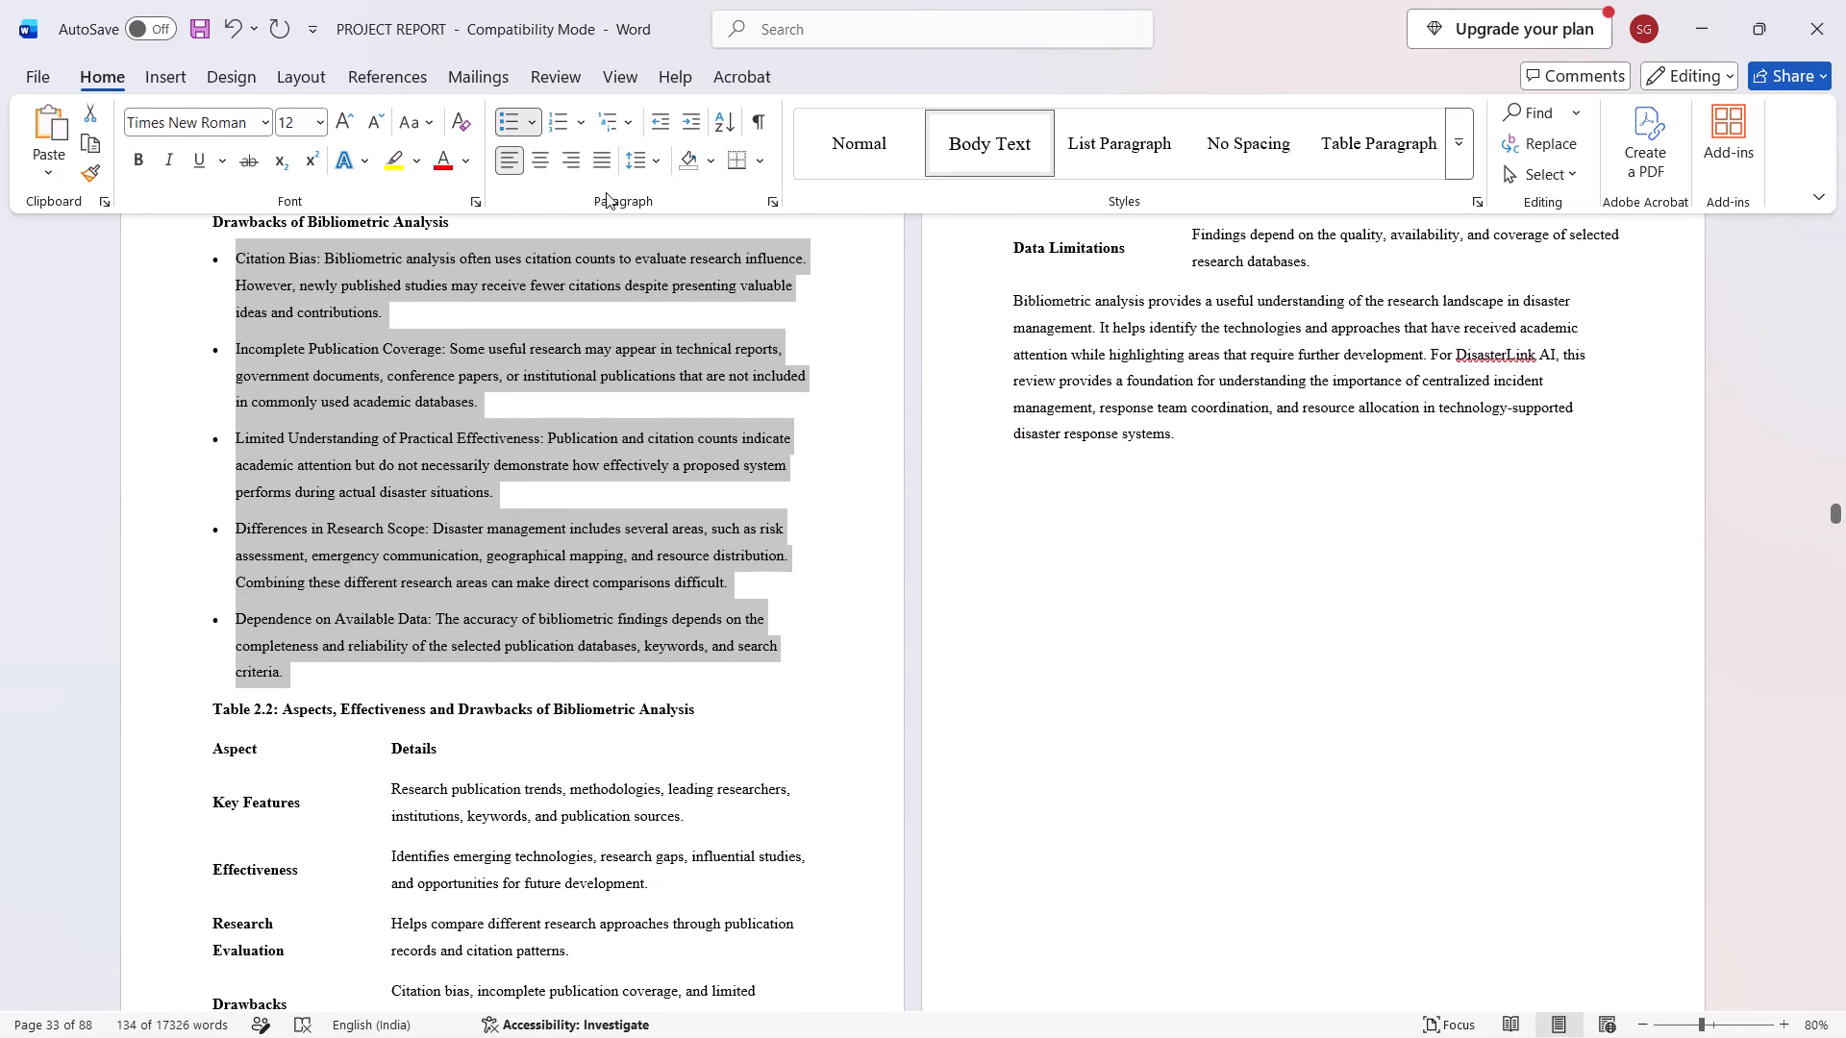
pyautogui.click(604, 161)
pyautogui.scroll(2, 908, 467)
pyautogui.scroll(-1, 906, 467)
pyautogui.scroll(1, 906, 467)
pyautogui.click(898, 467)
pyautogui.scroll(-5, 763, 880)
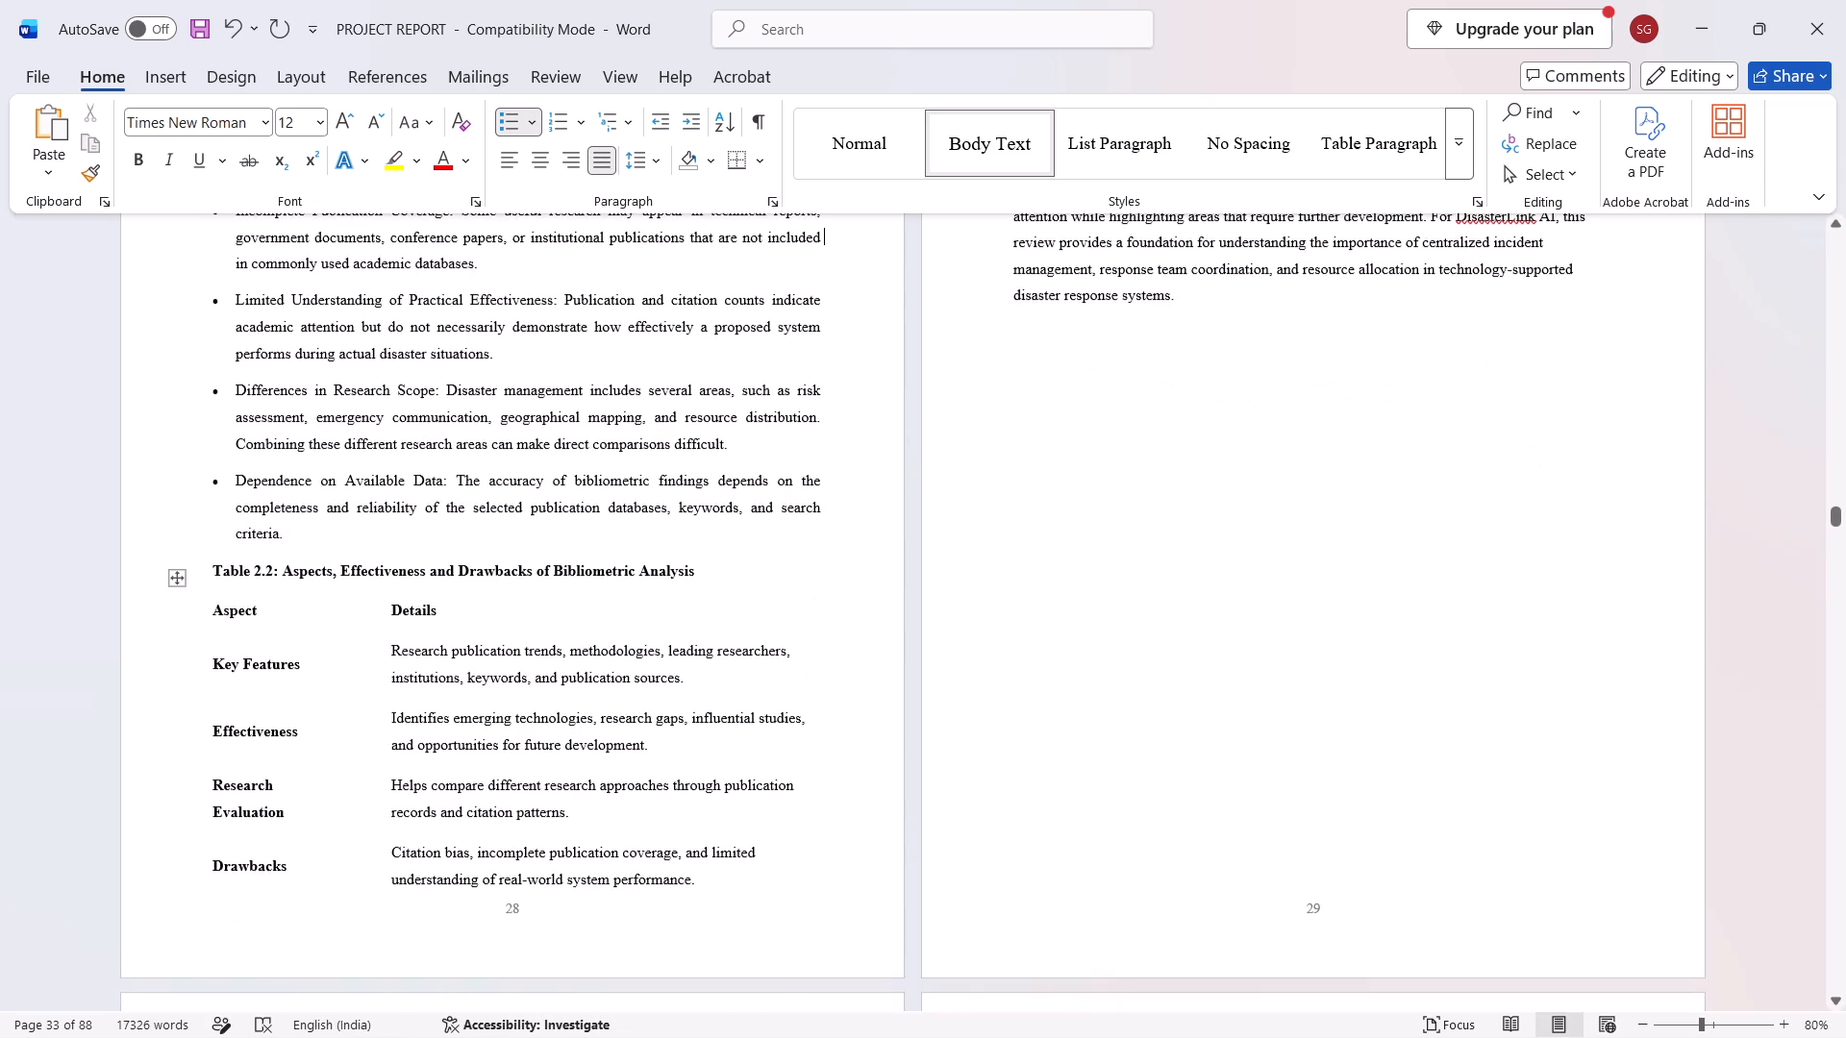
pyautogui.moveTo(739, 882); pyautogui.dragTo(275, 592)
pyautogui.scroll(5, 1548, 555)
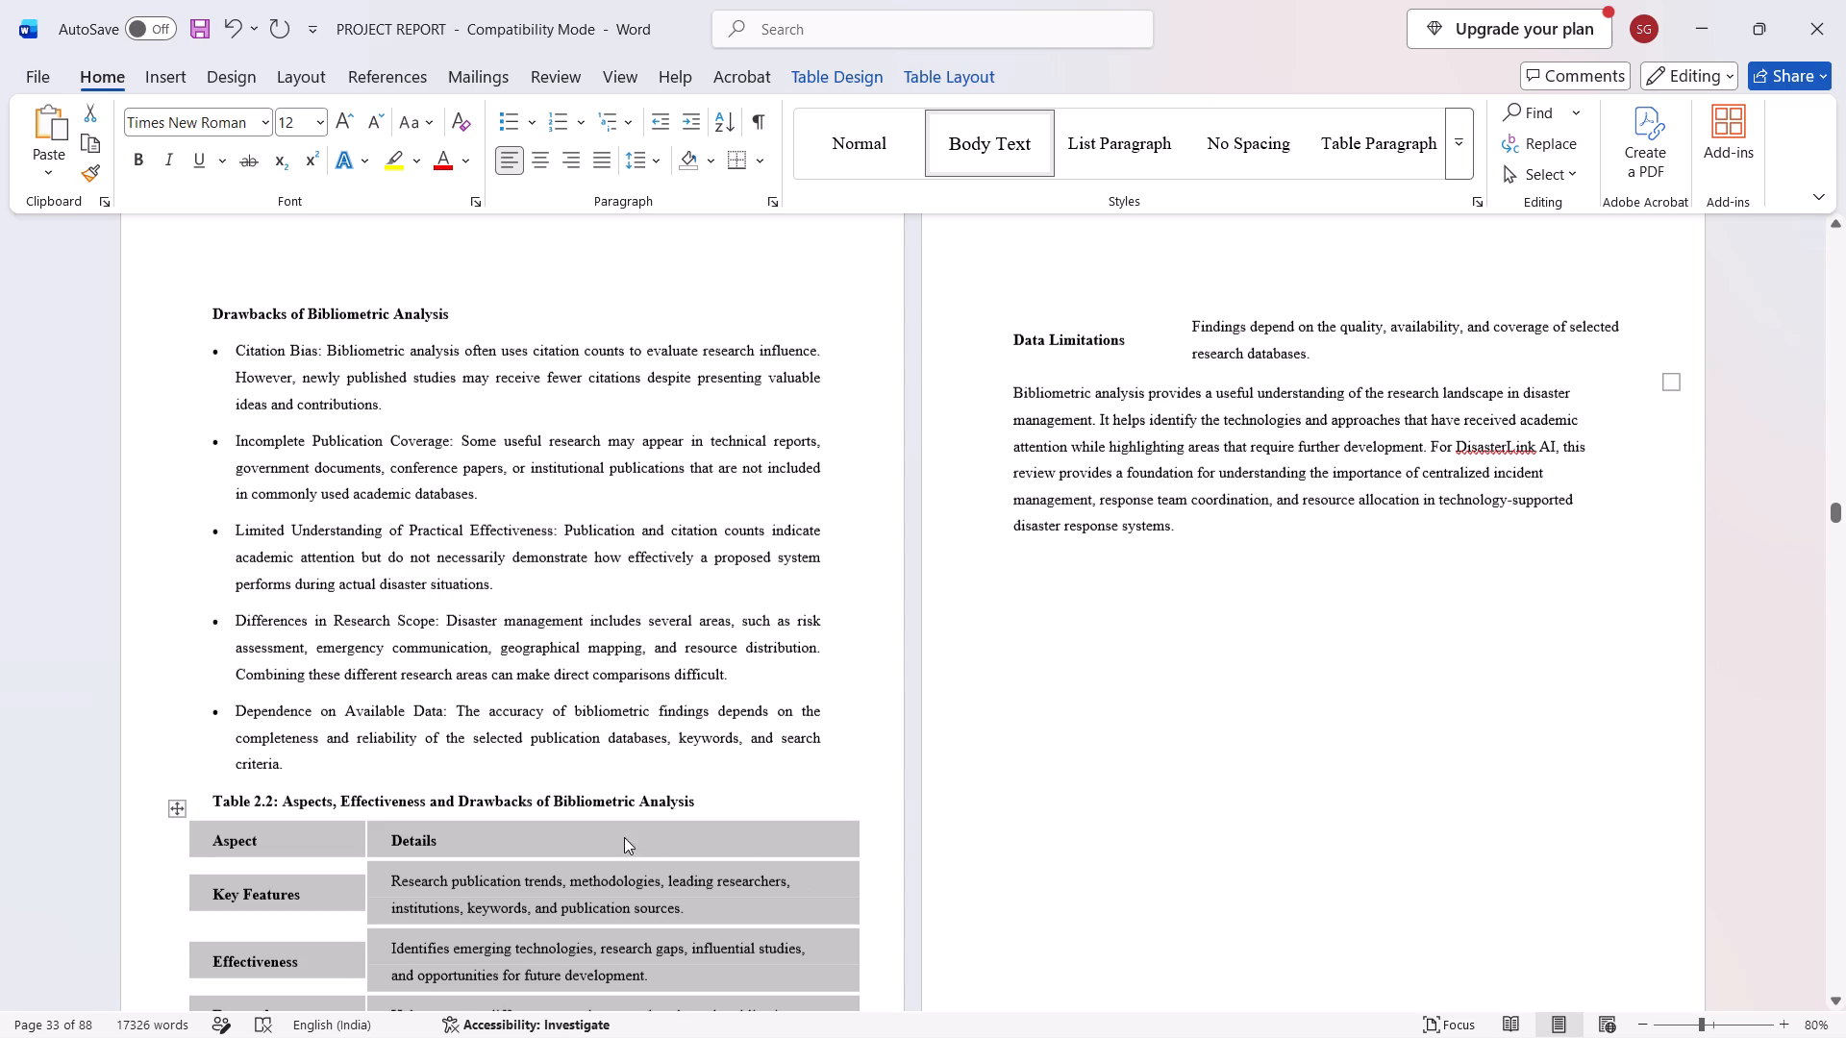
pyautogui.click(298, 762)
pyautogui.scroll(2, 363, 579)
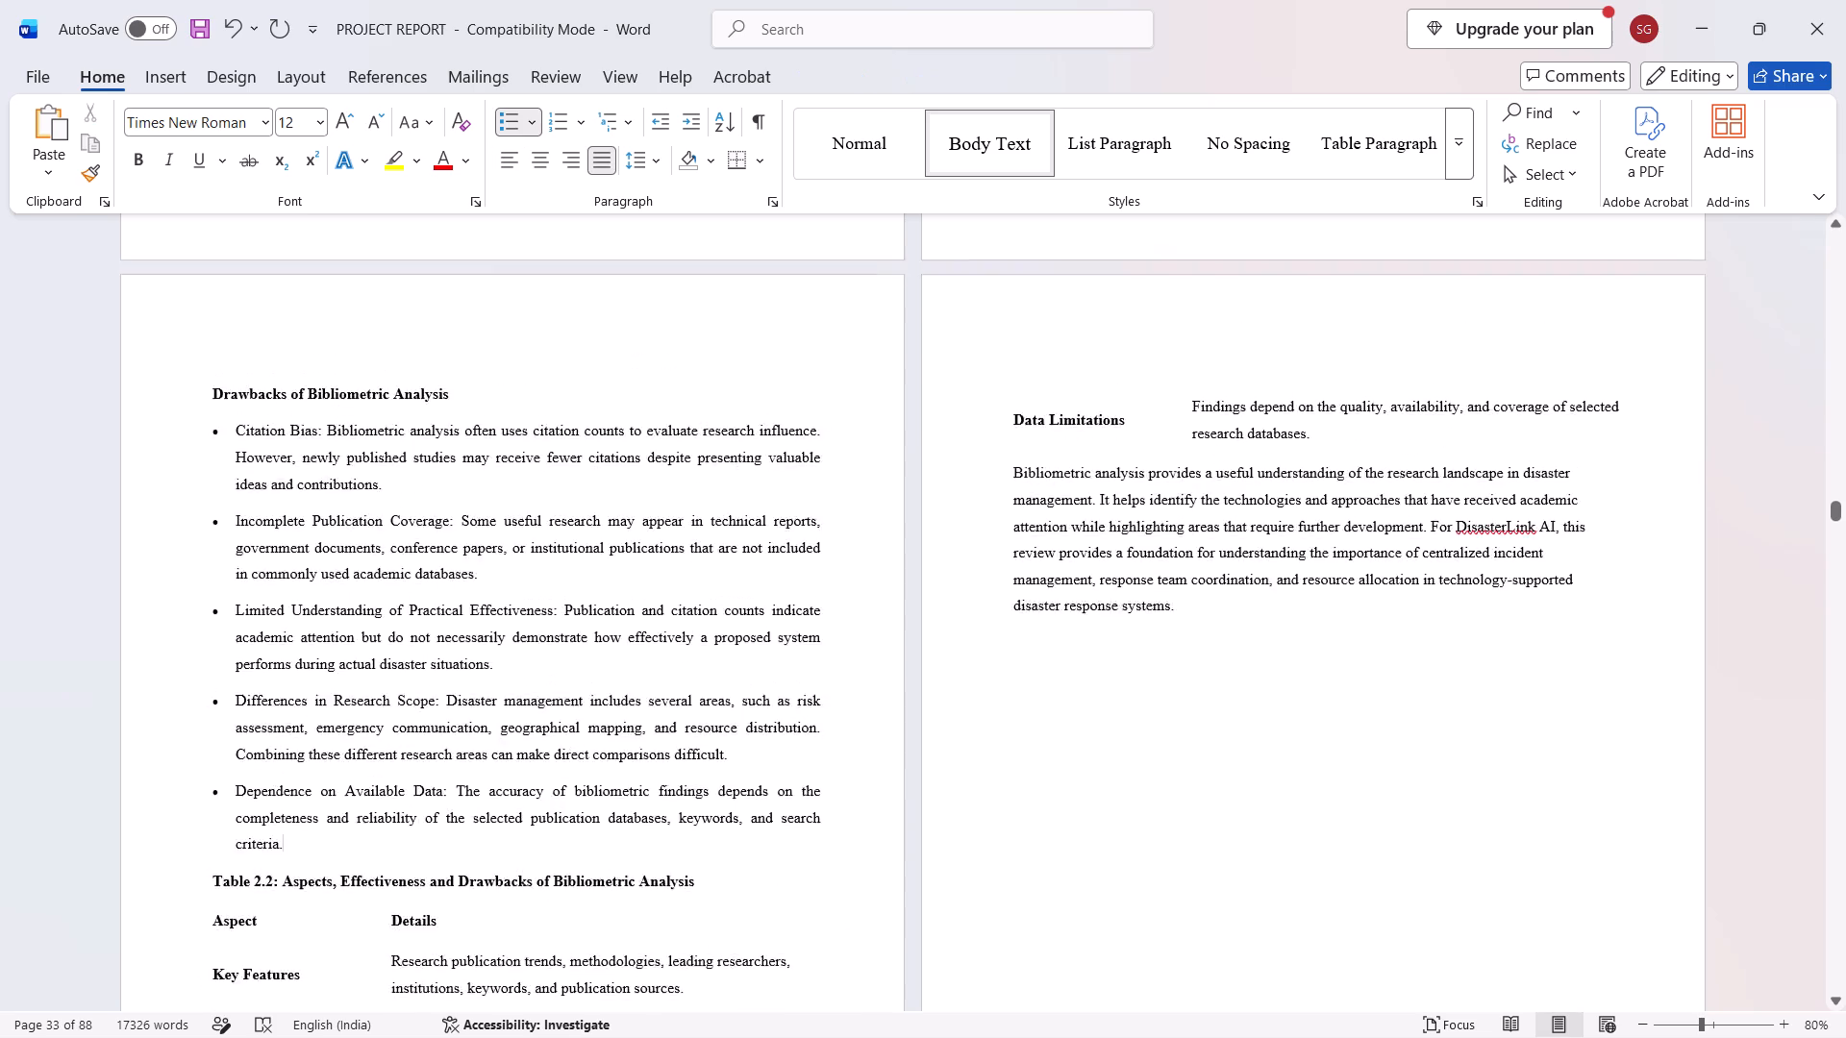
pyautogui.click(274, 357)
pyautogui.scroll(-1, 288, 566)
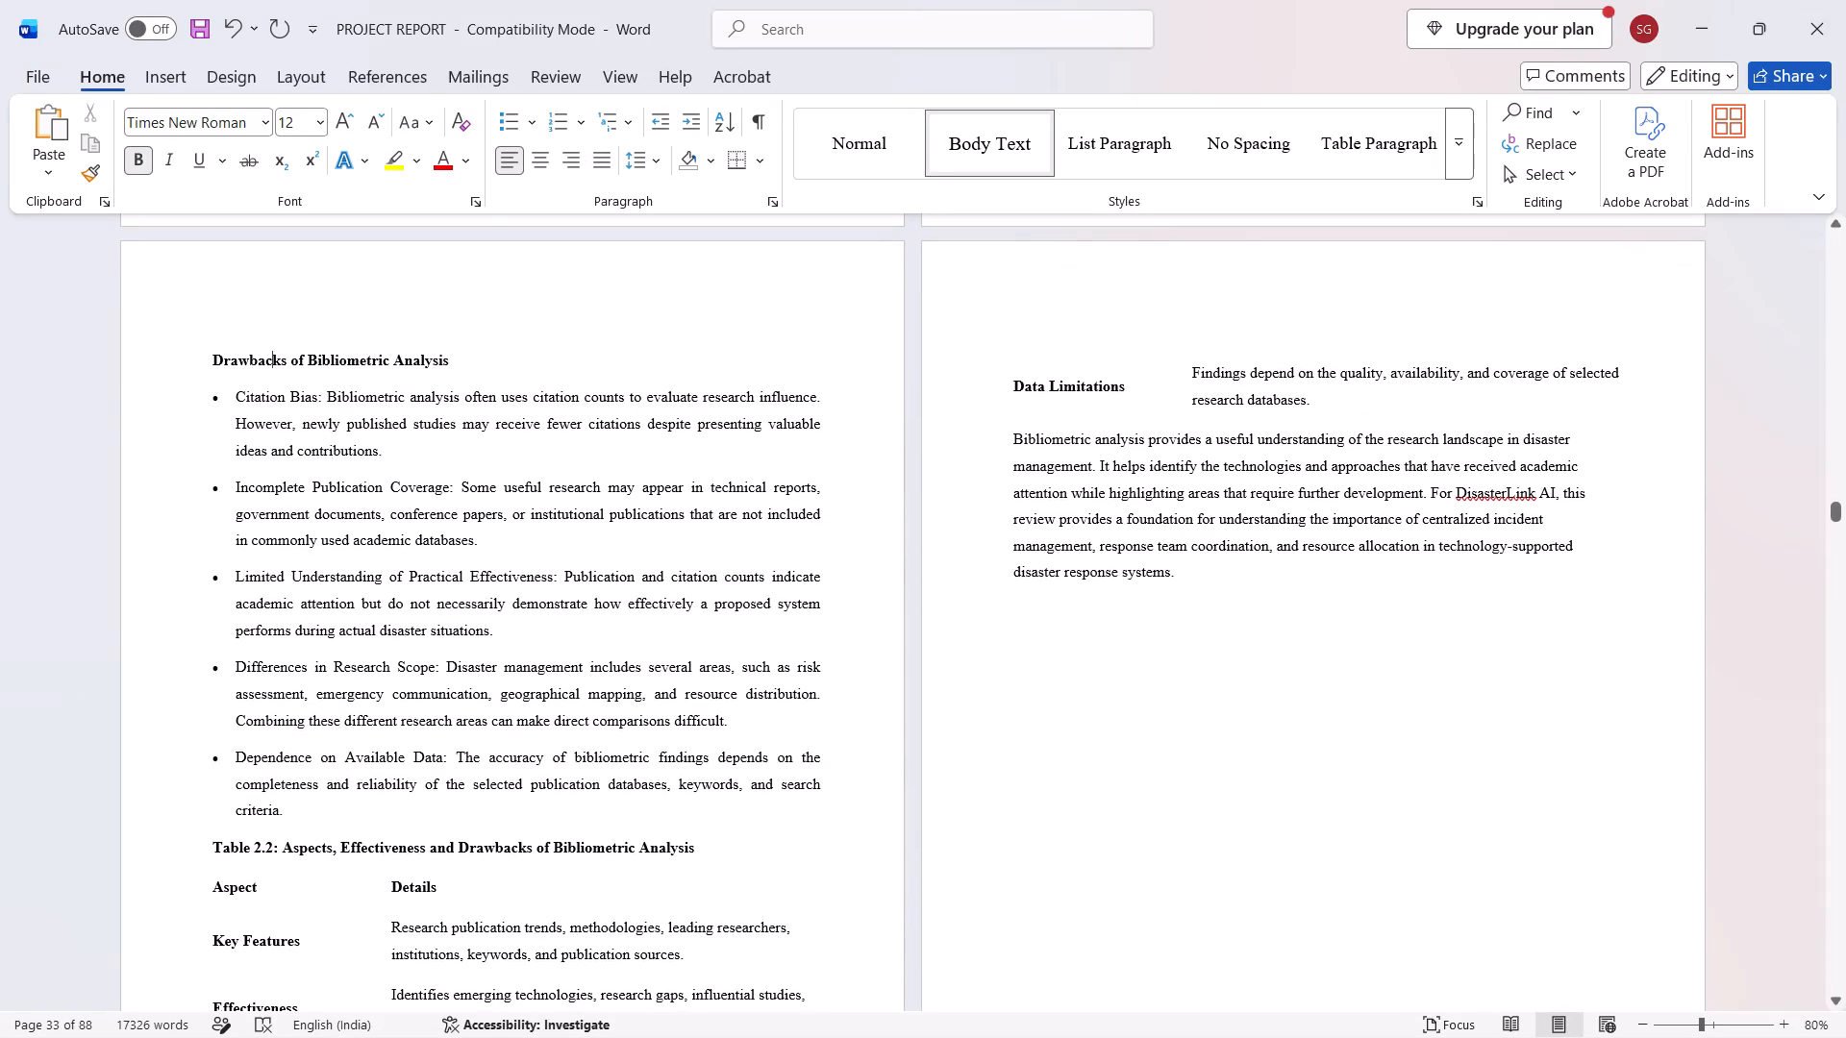
# Delete the Dependence on Available Data bullet and add a blank line above the Table 2.2 caption.
pyautogui.moveTo(293, 807); pyautogui.dragTo(222, 753)
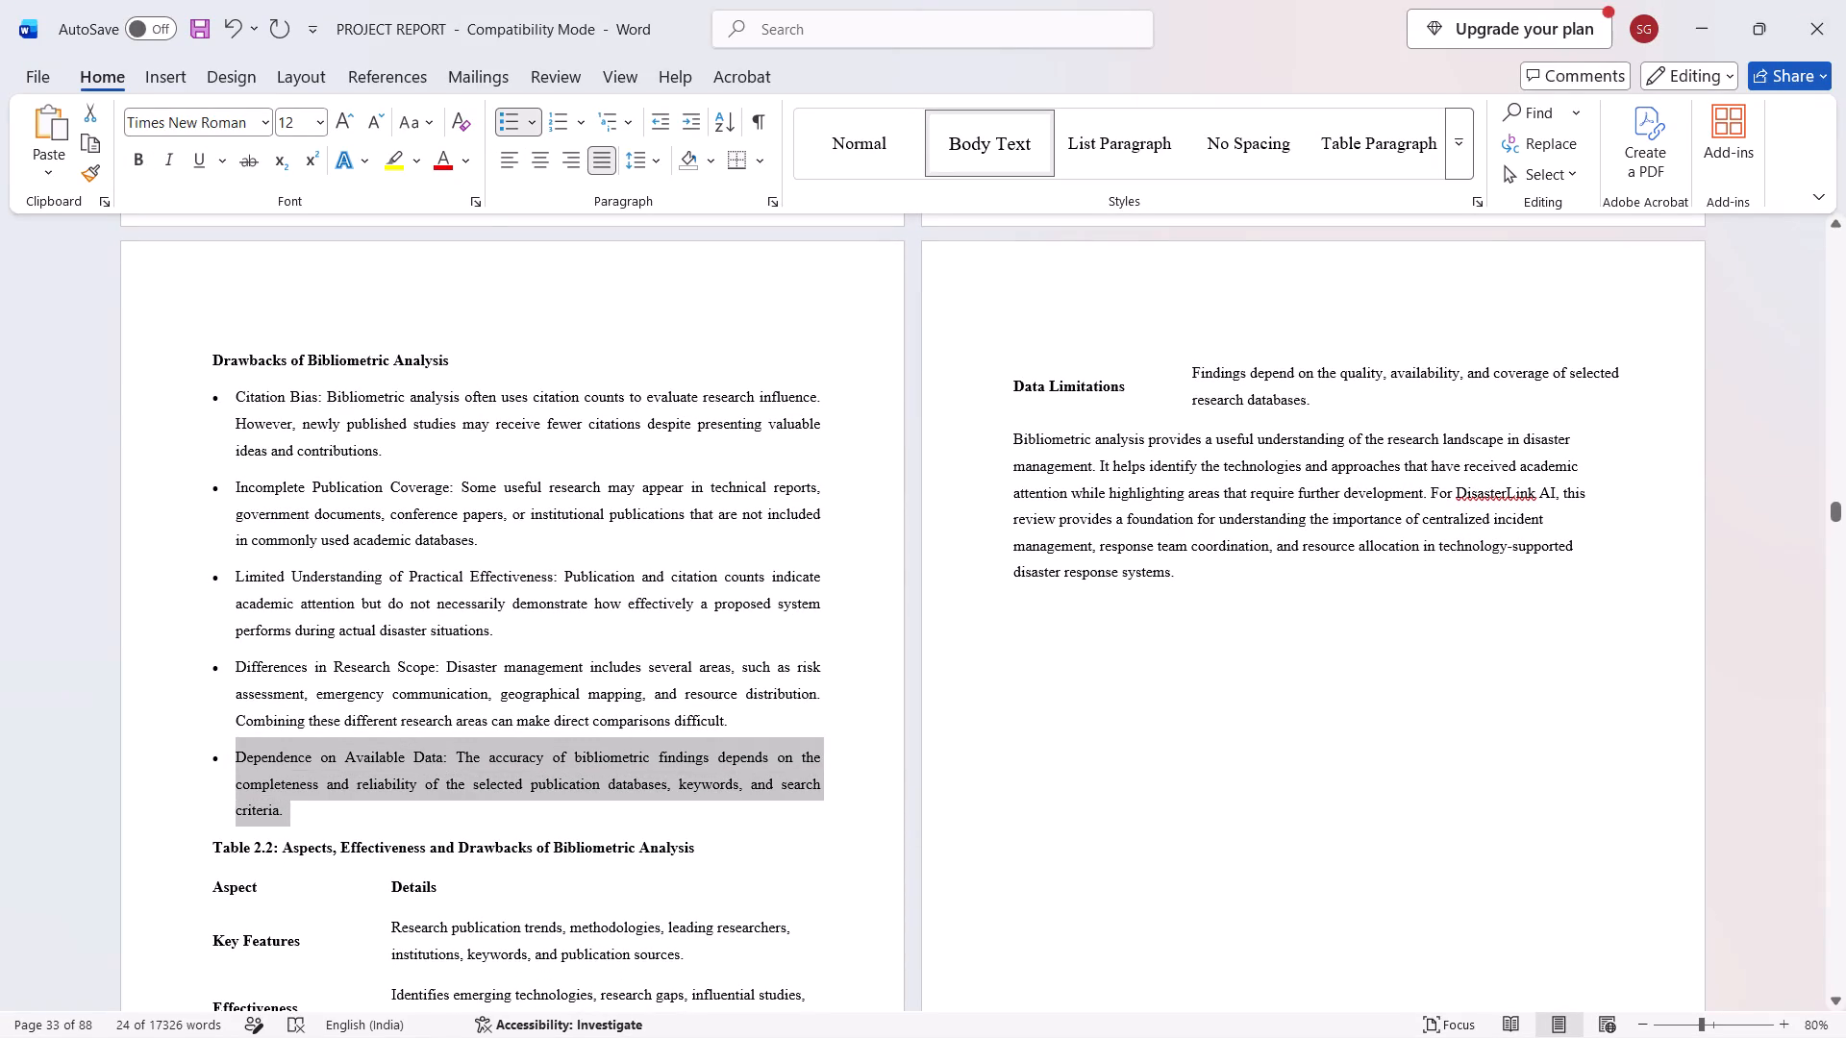
pyautogui.press('BackSpace')
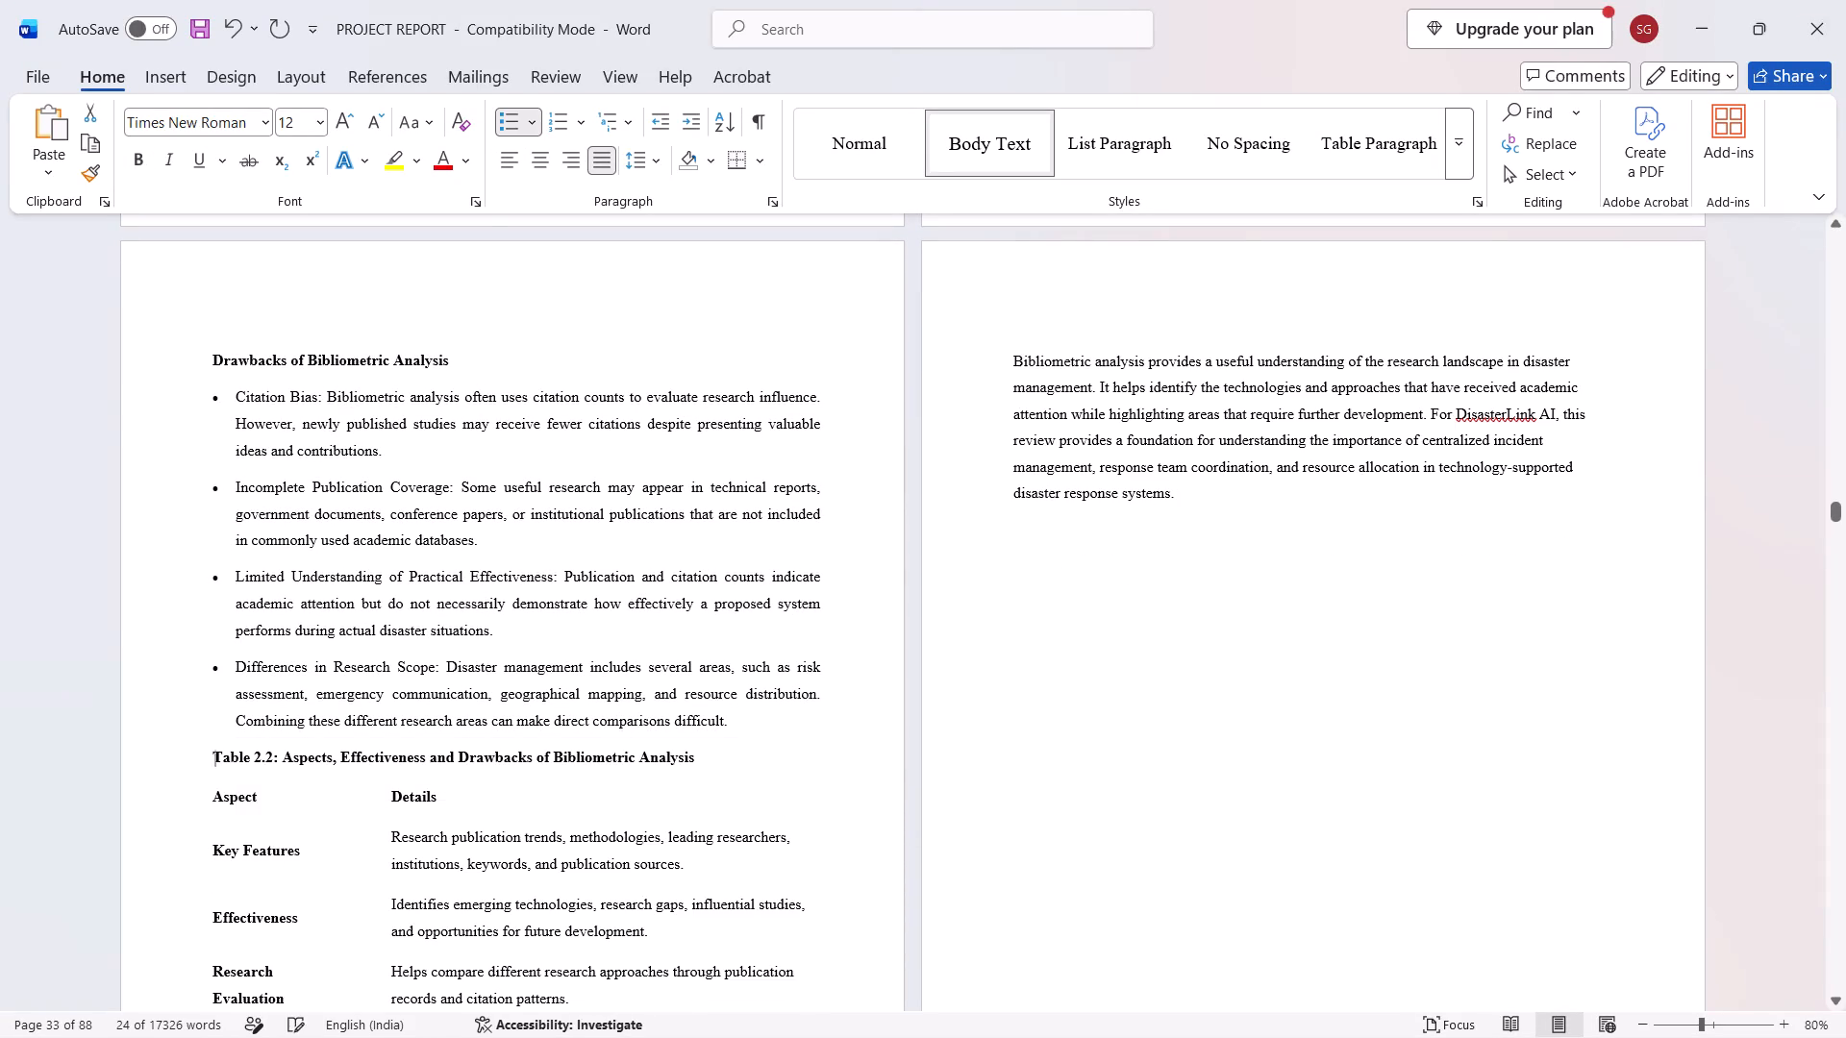
pyautogui.scroll(-1, 536, 676)
pyautogui.press('Return')
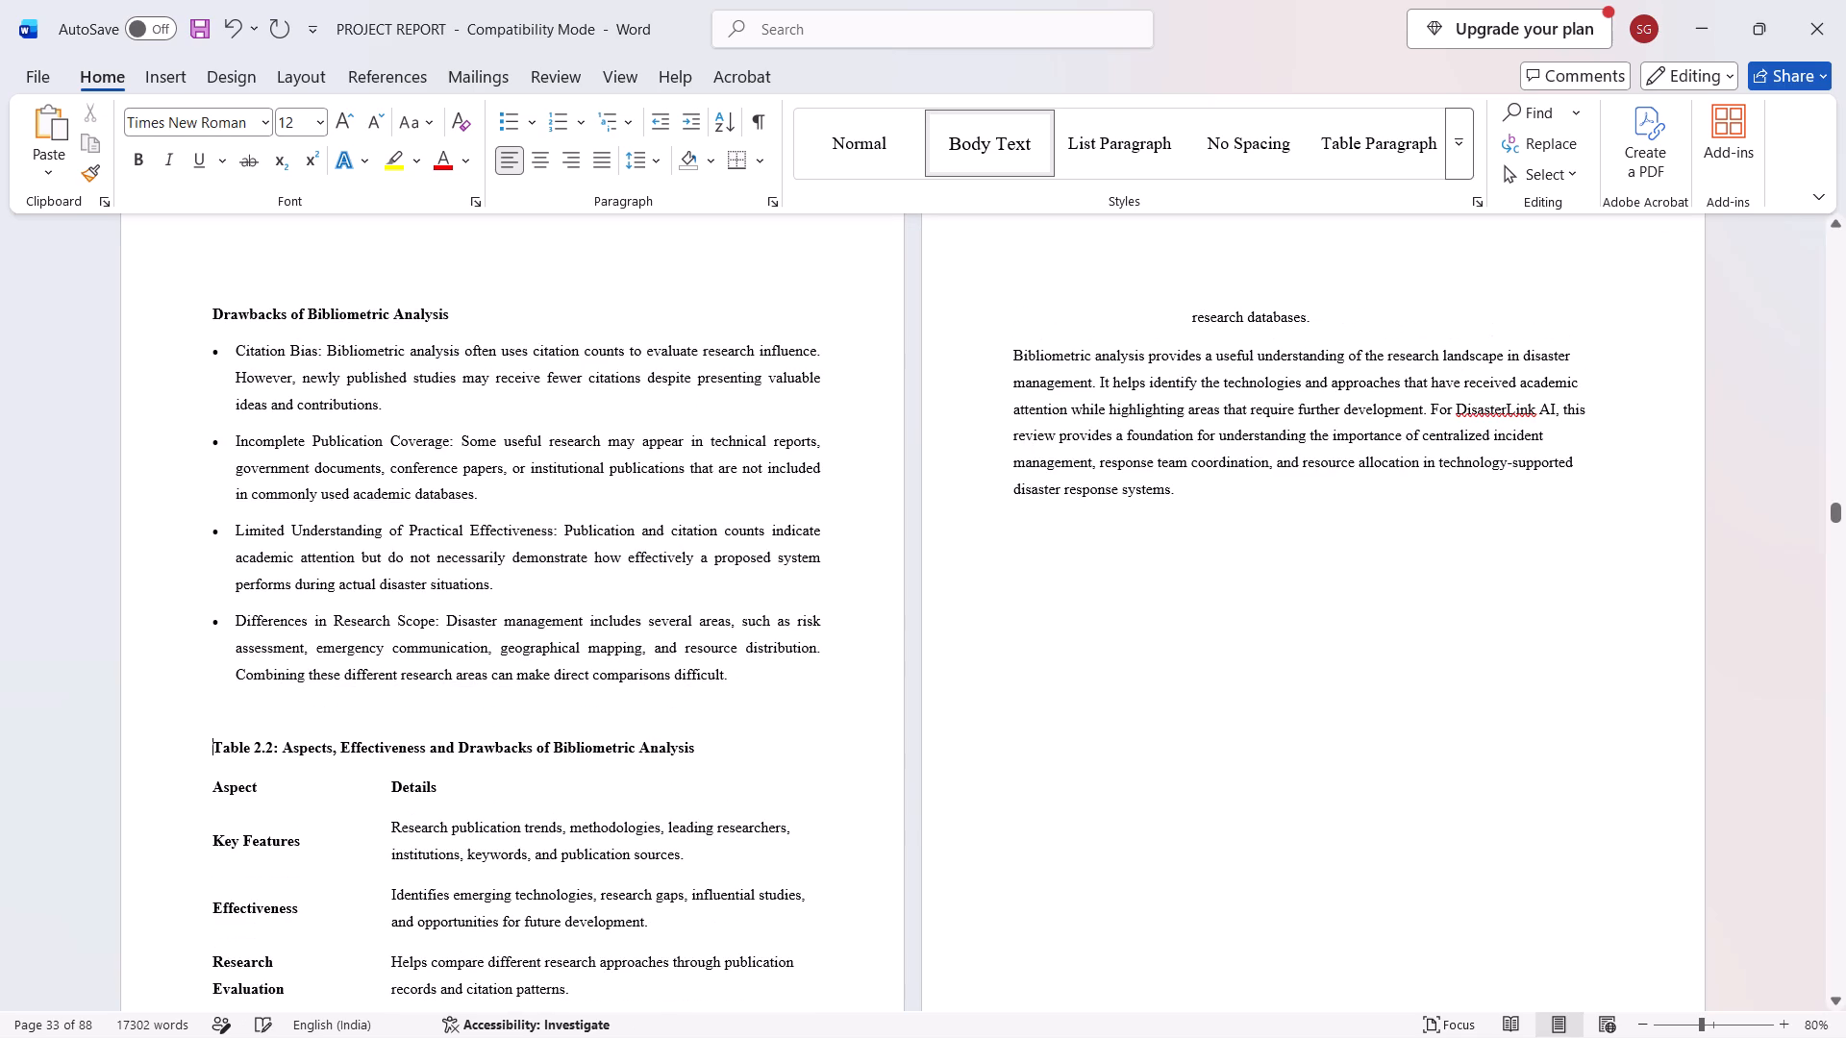
pyautogui.scroll(-6, 1029, 550)
pyautogui.scroll(5, 736, 734)
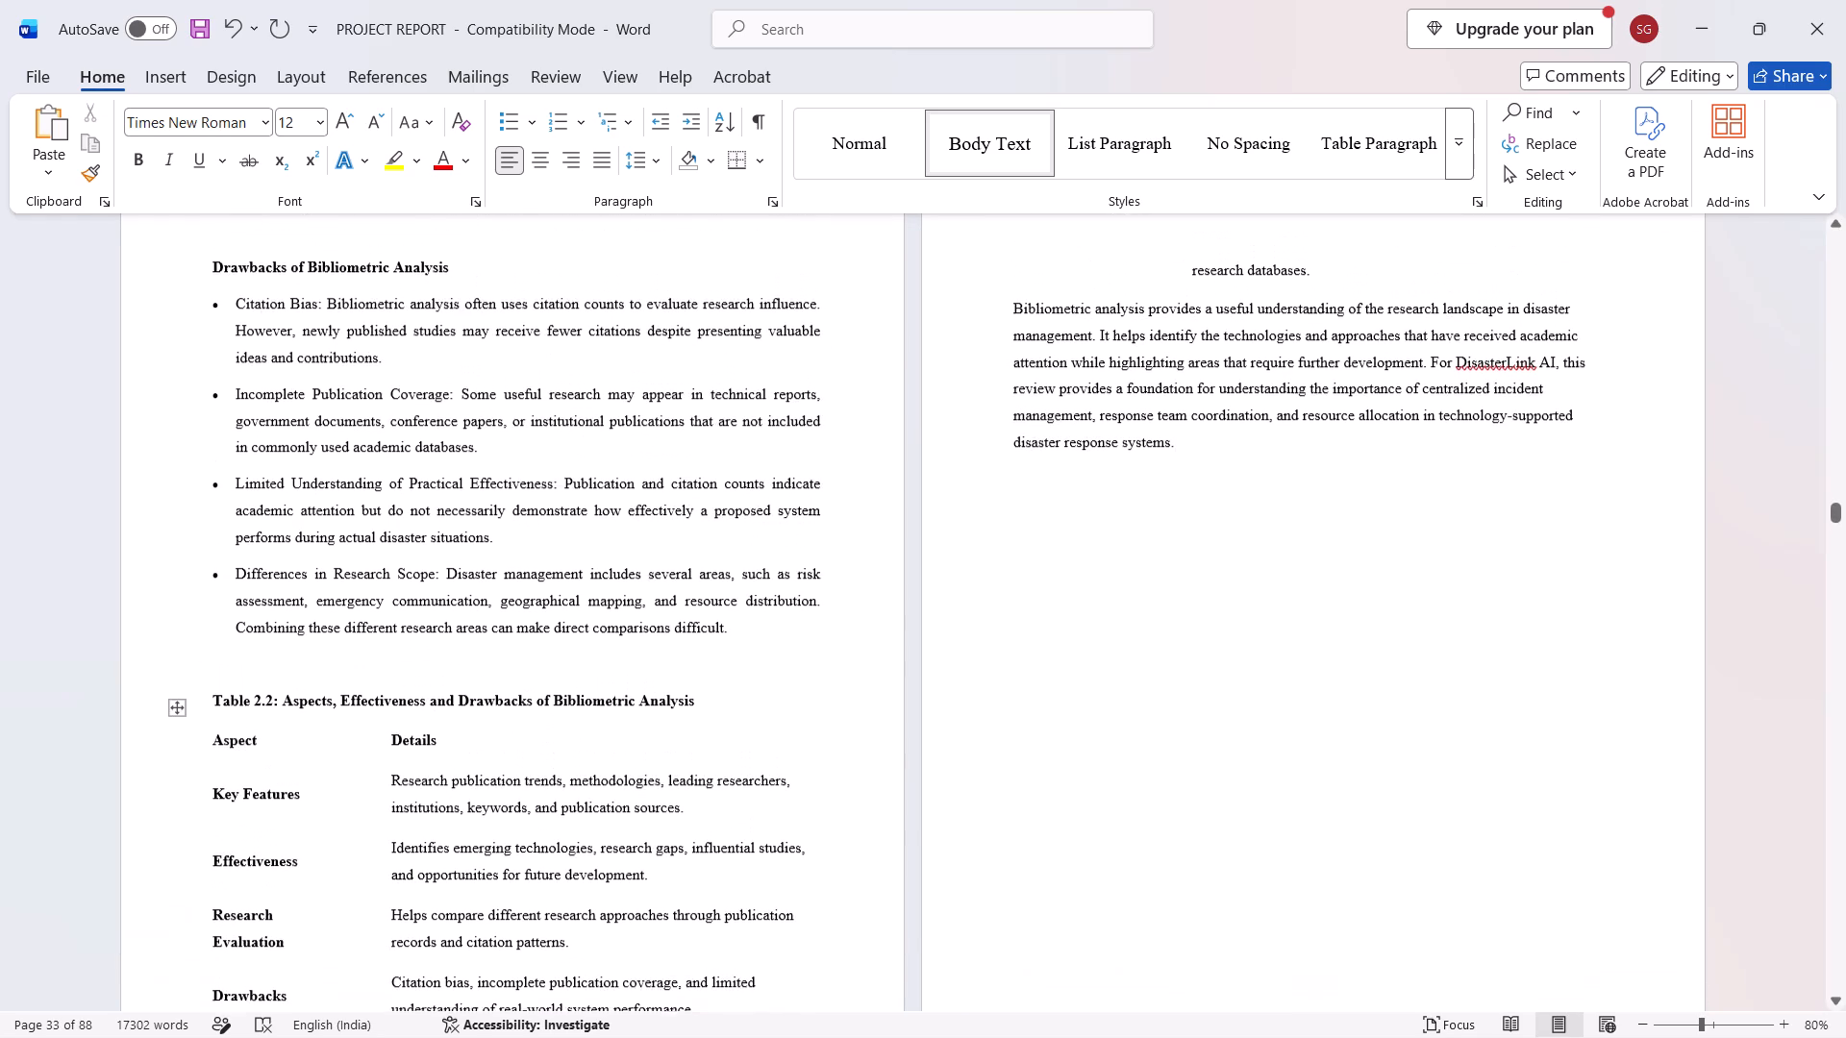
# Delete the Differences in Research Scope bullet under Drawbacks of Bibliometric Analysis.
pyautogui.scroll(9, 360, 575)
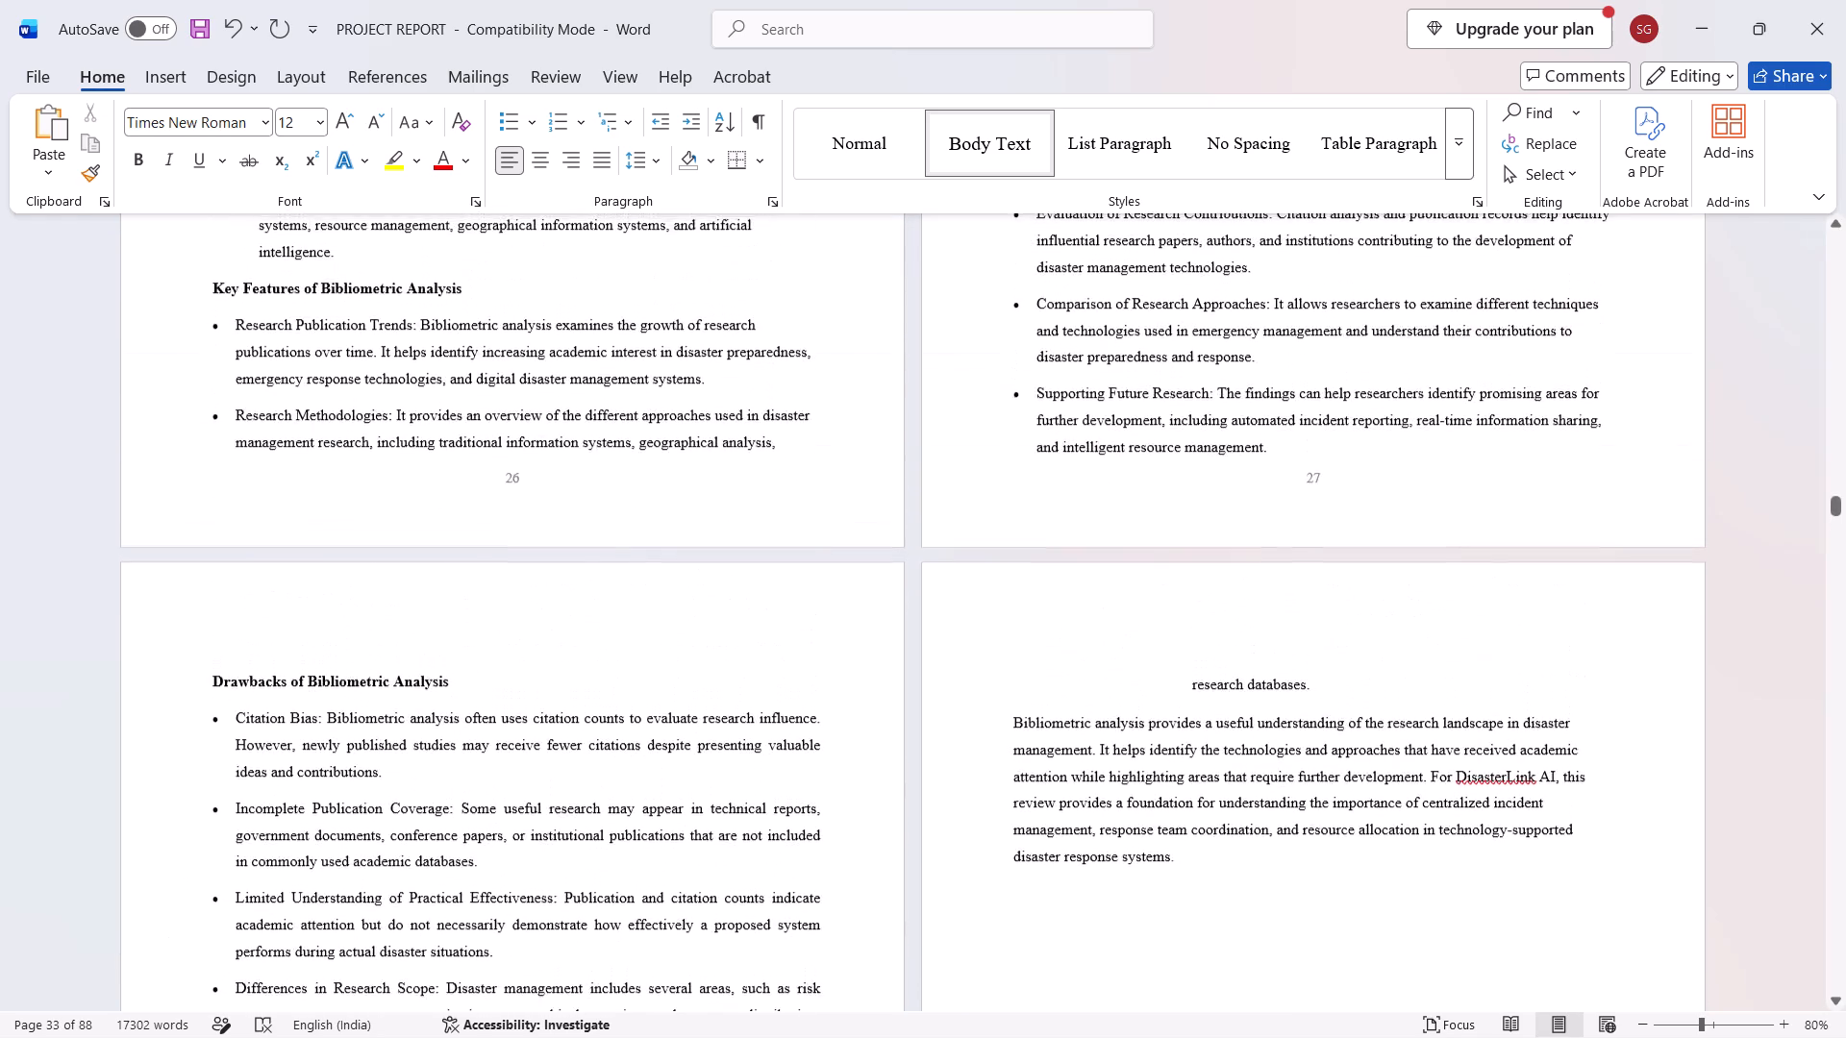
pyautogui.scroll(-3, 388, 580)
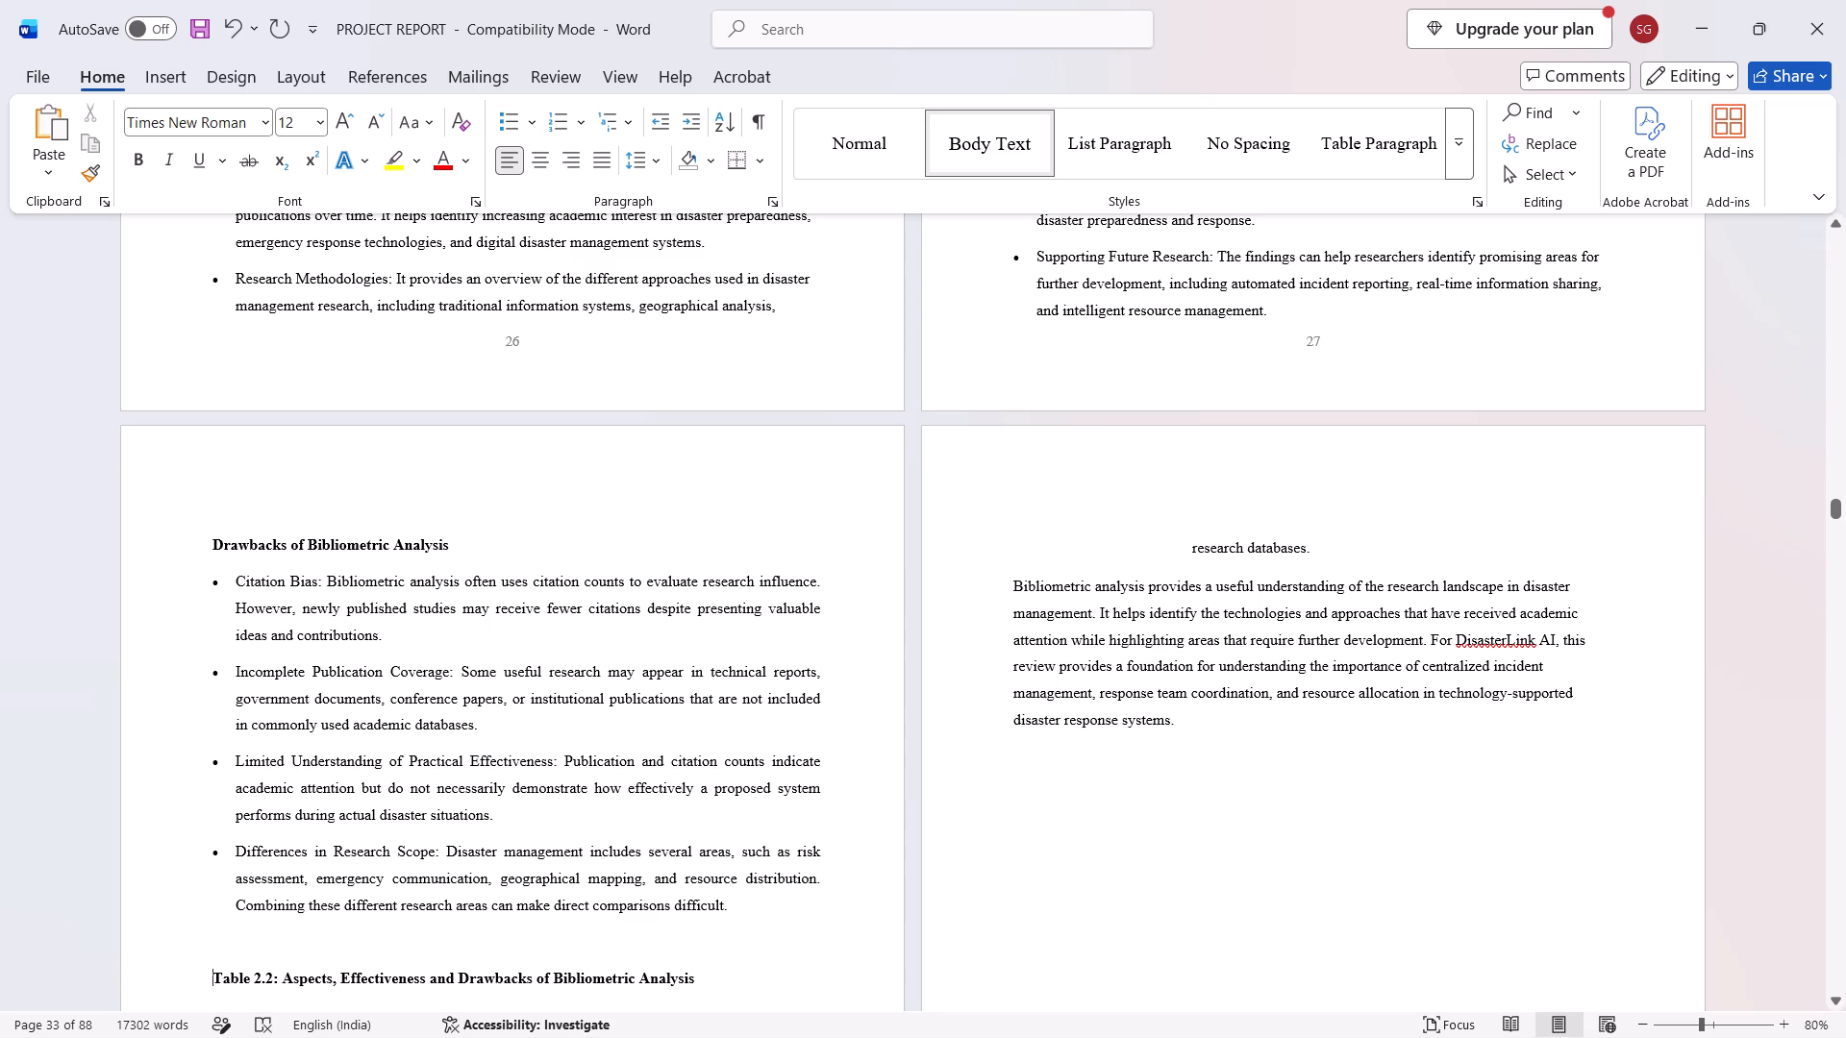
pyautogui.moveTo(735, 903); pyautogui.dragTo(254, 834)
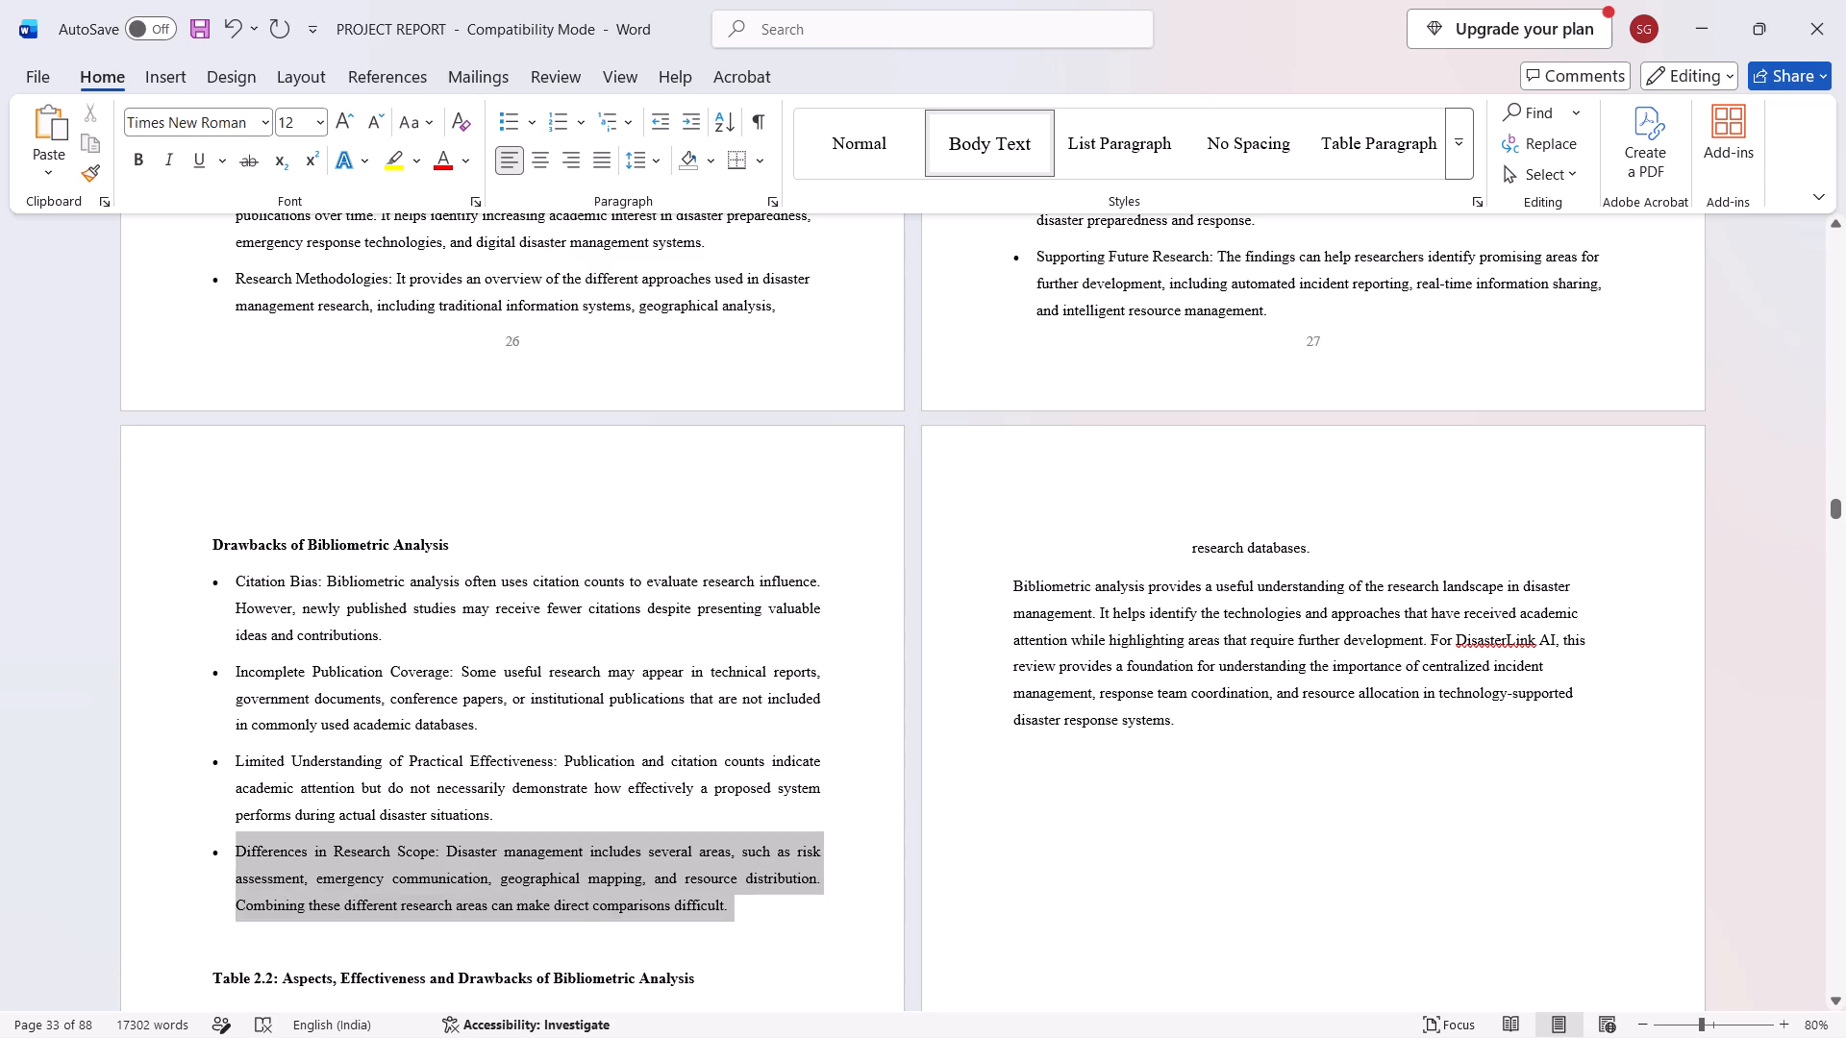
pyautogui.moveTo(254, 834); pyautogui.dragTo(206, 849)
pyautogui.press('BackSpace')
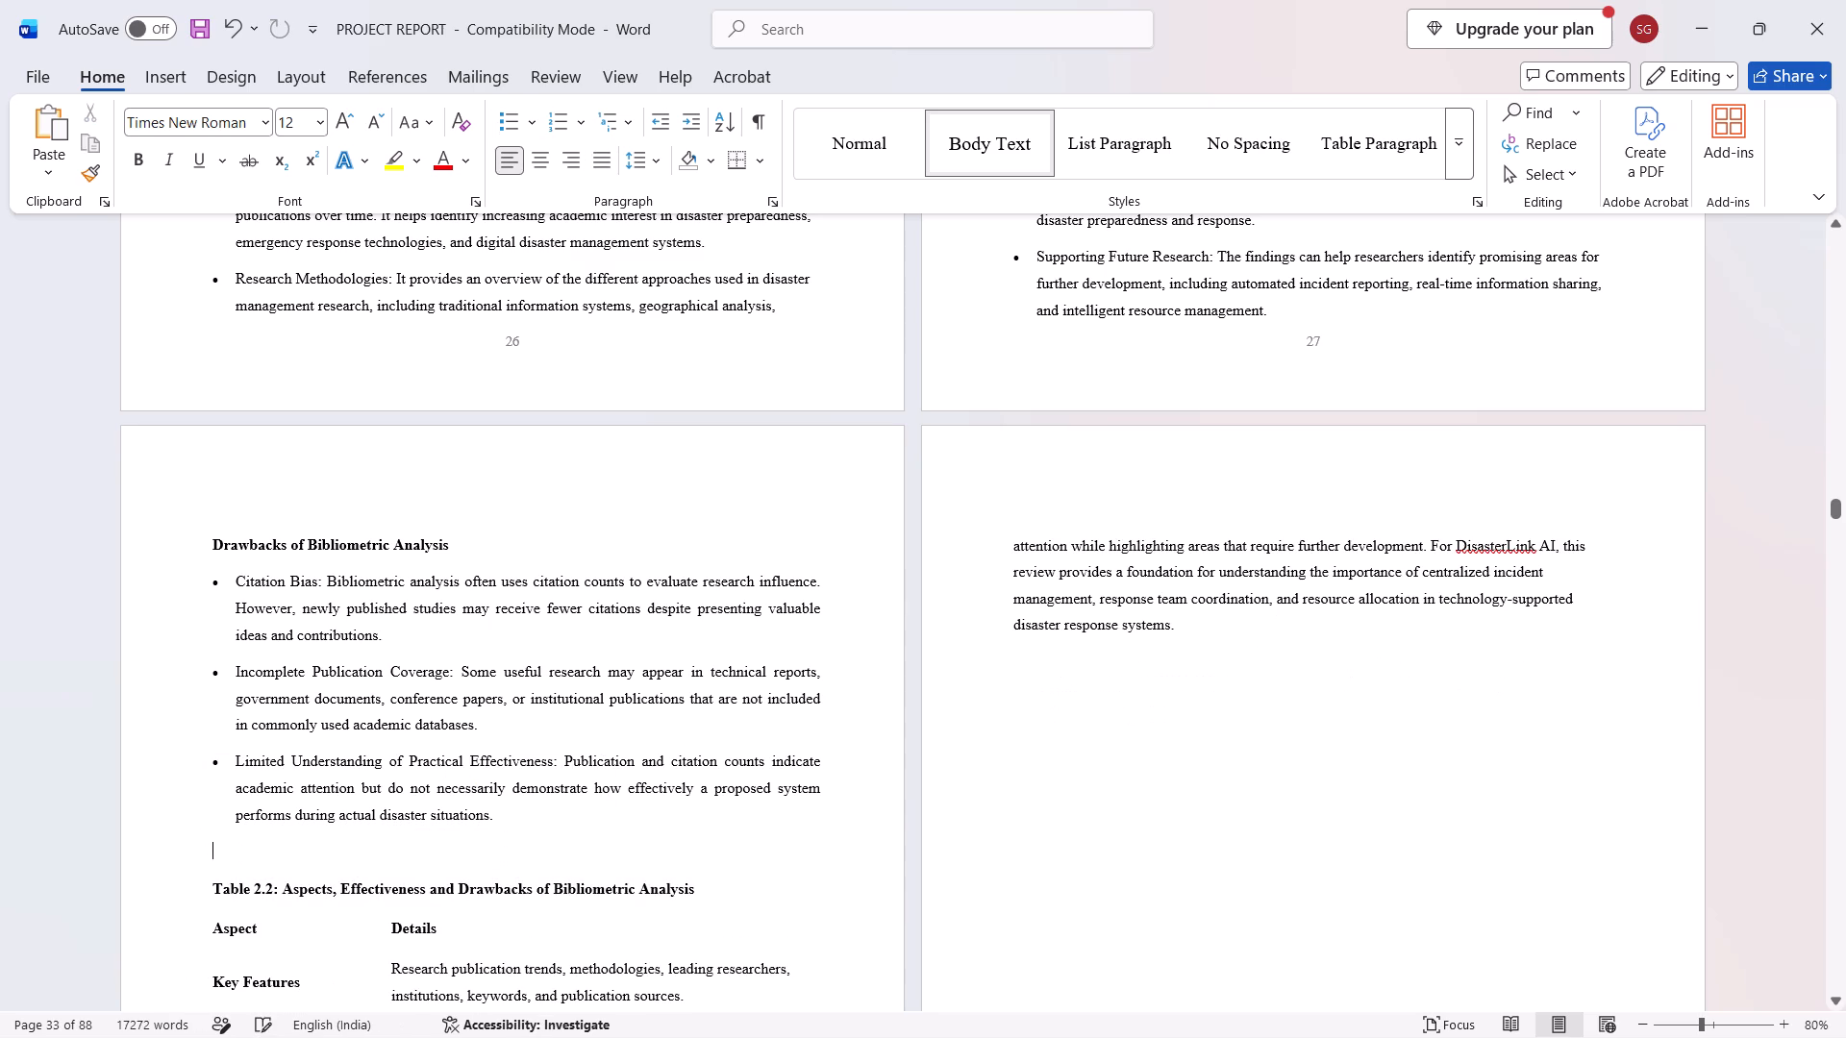
# Apply the plain grid table style to the whole Aspect and Details table under the Table 2.2 caption, giving every cell borders.
pyautogui.scroll(-12, 1222, 691)
pyautogui.scroll(2, 652, 674)
pyautogui.scroll(-7, 607, 676)
pyautogui.scroll(-2, 591, 770)
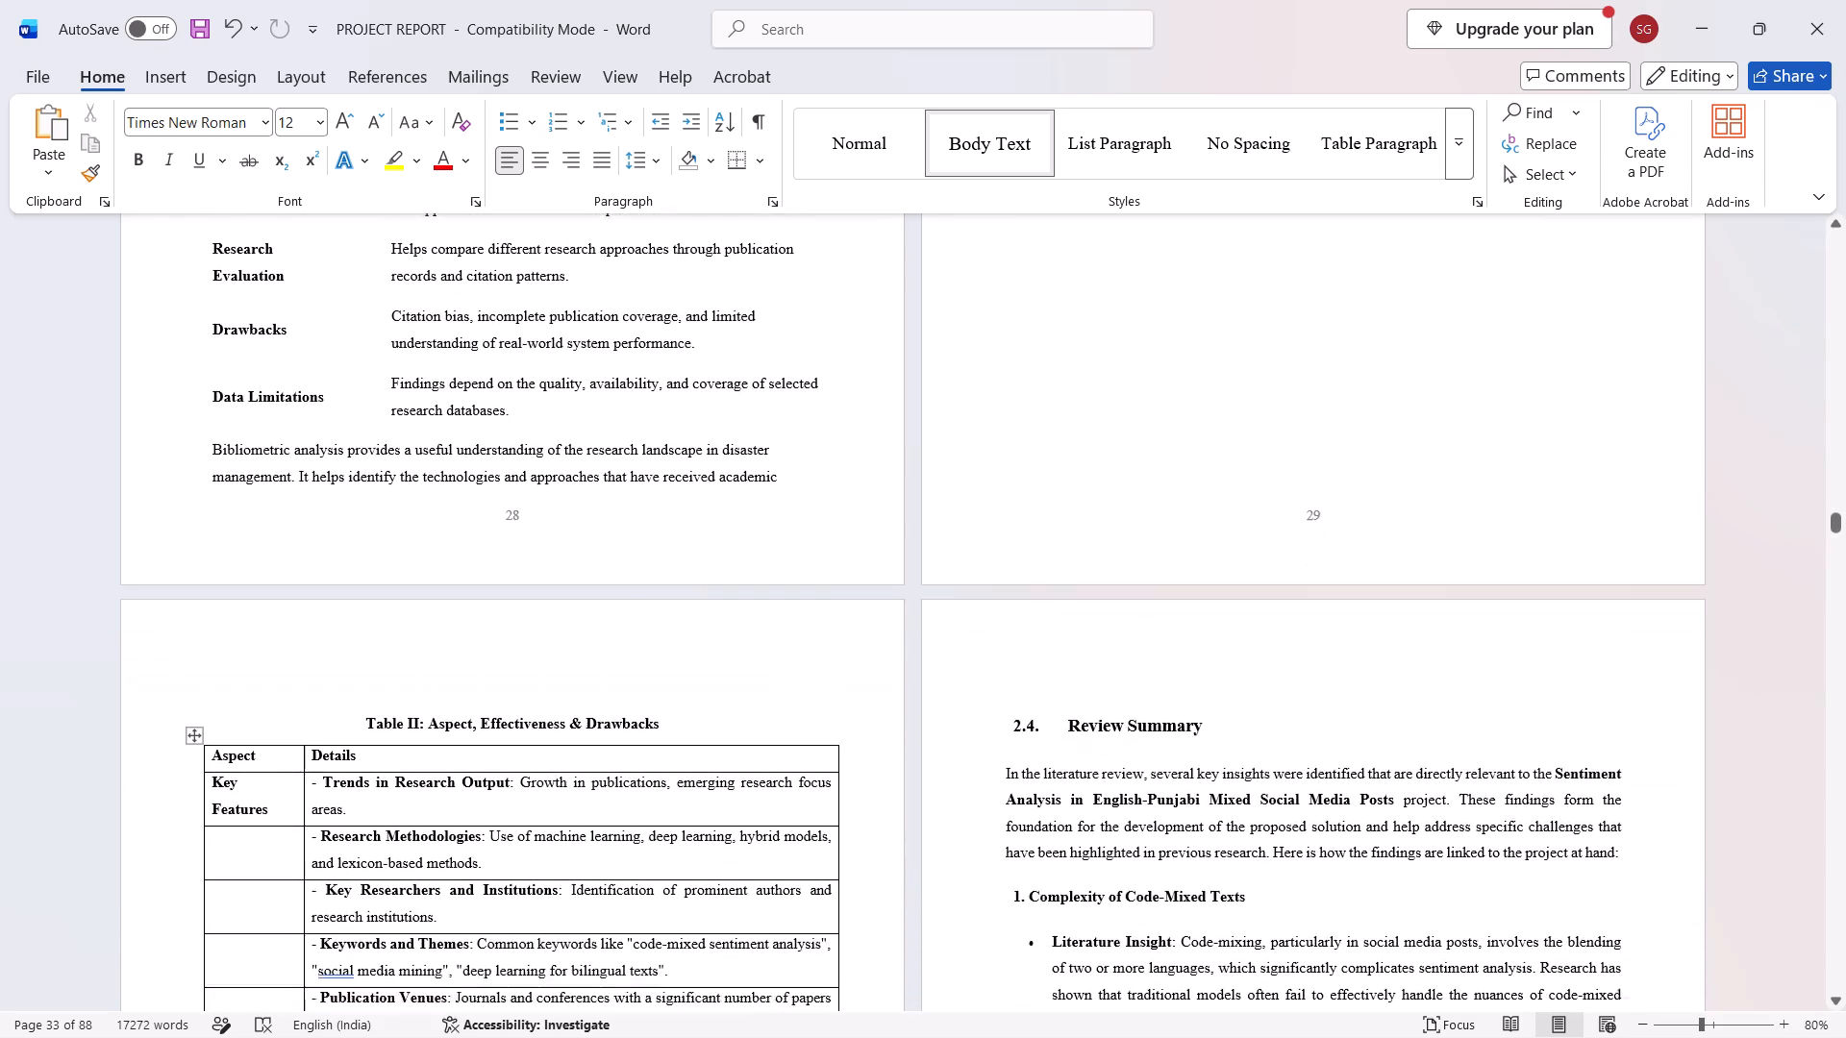
pyautogui.scroll(2, 533, 651)
pyautogui.scroll(-1, 536, 650)
pyautogui.scroll(9, 536, 650)
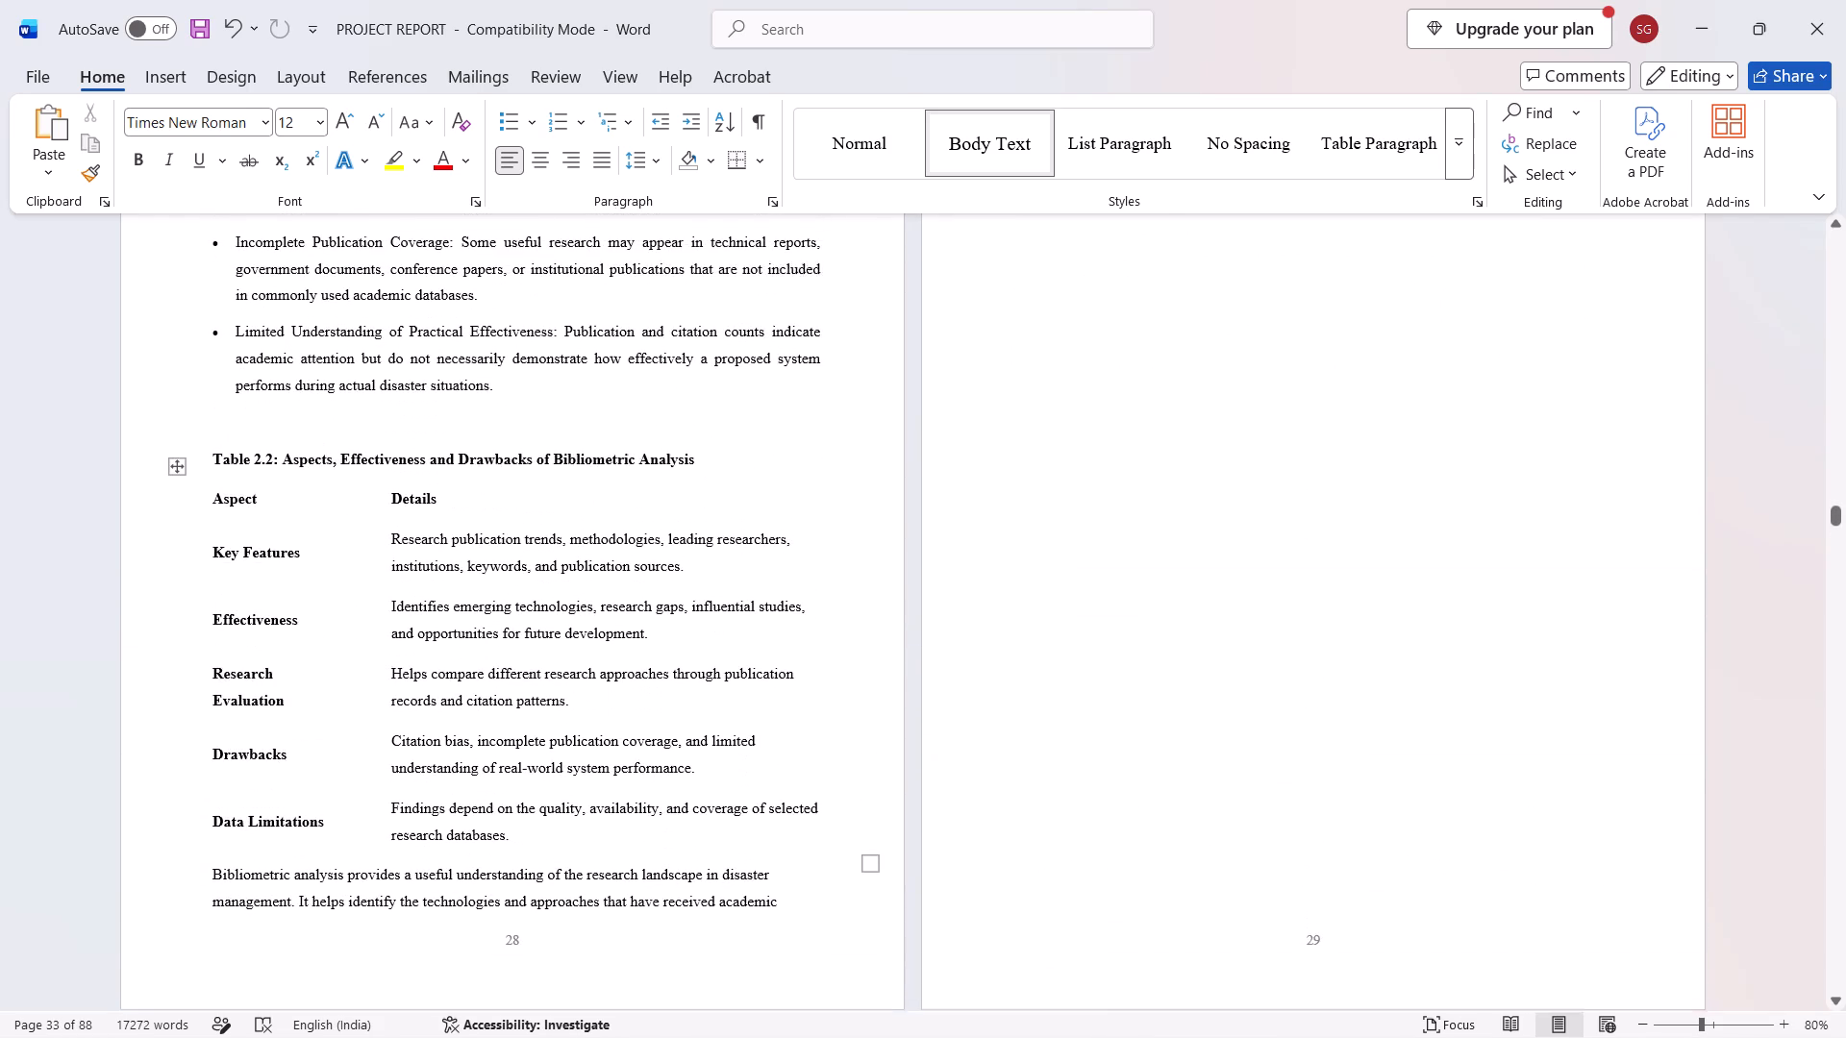
pyautogui.moveTo(515, 846); pyautogui.dragTo(388, 756)
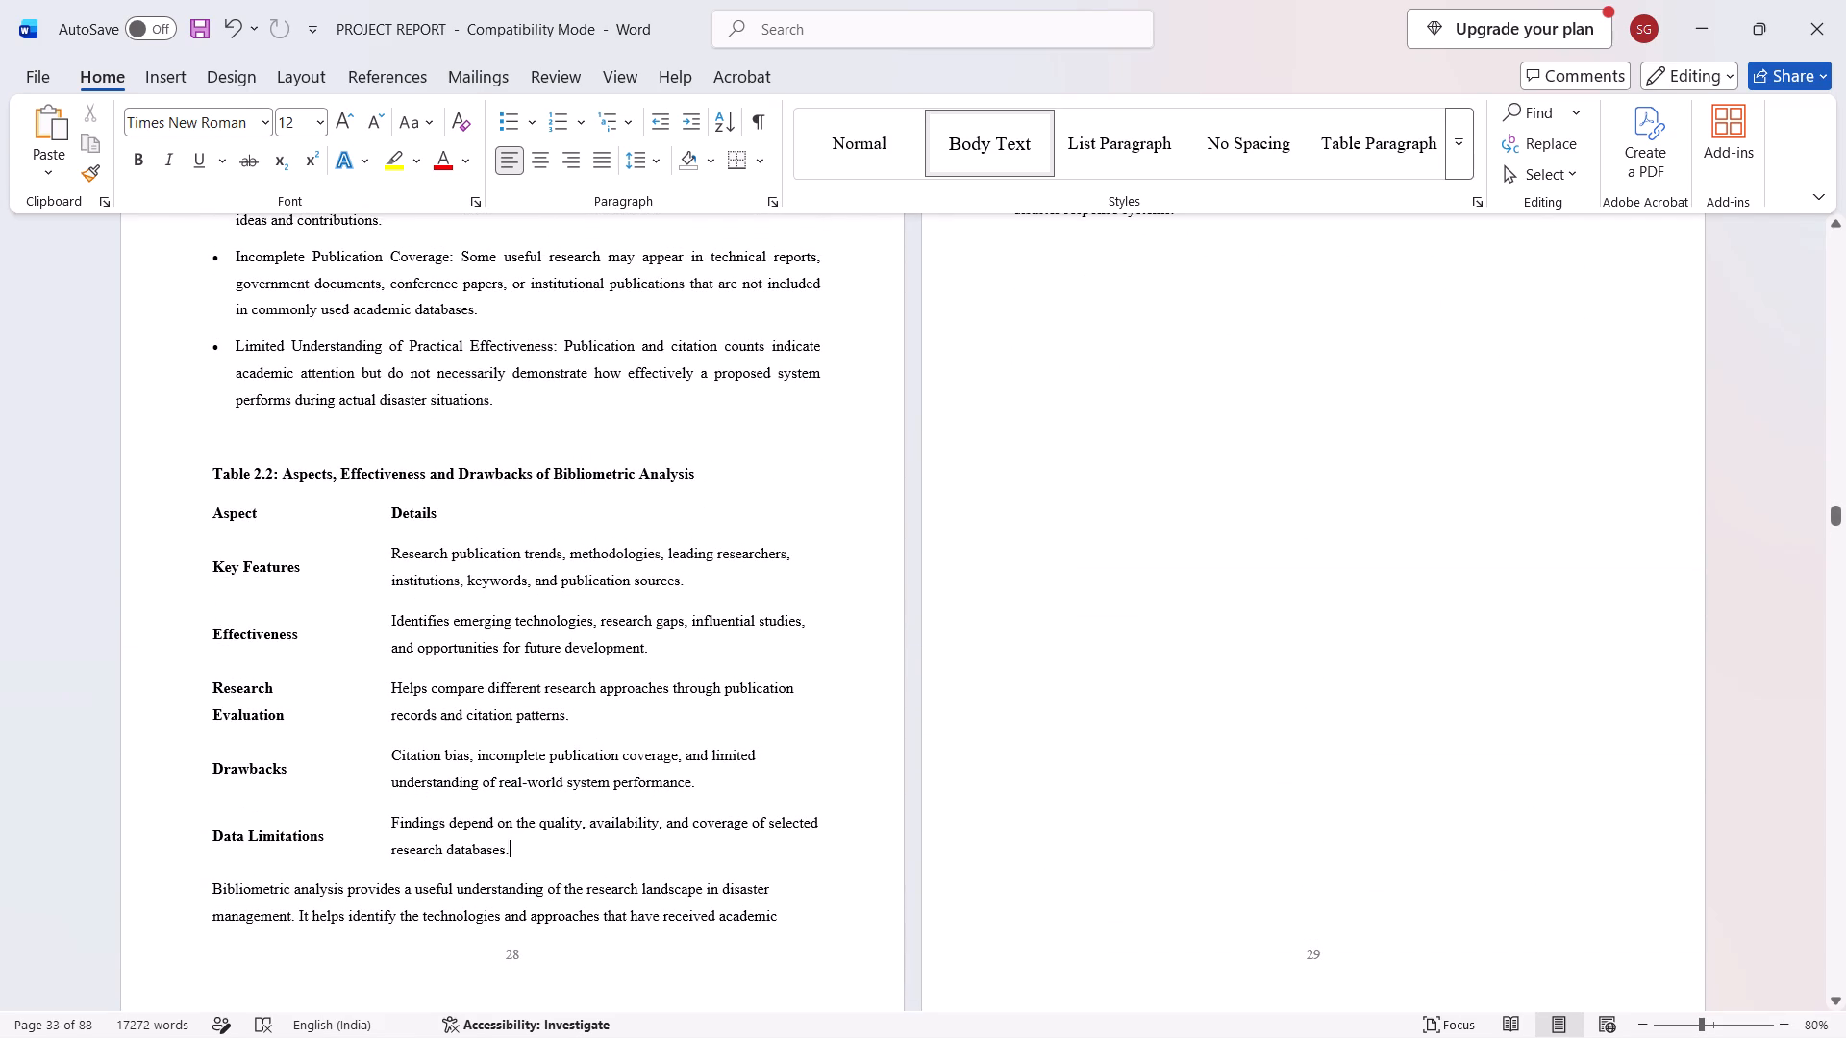
pyautogui.moveTo(388, 756); pyautogui.dragTo(218, 508)
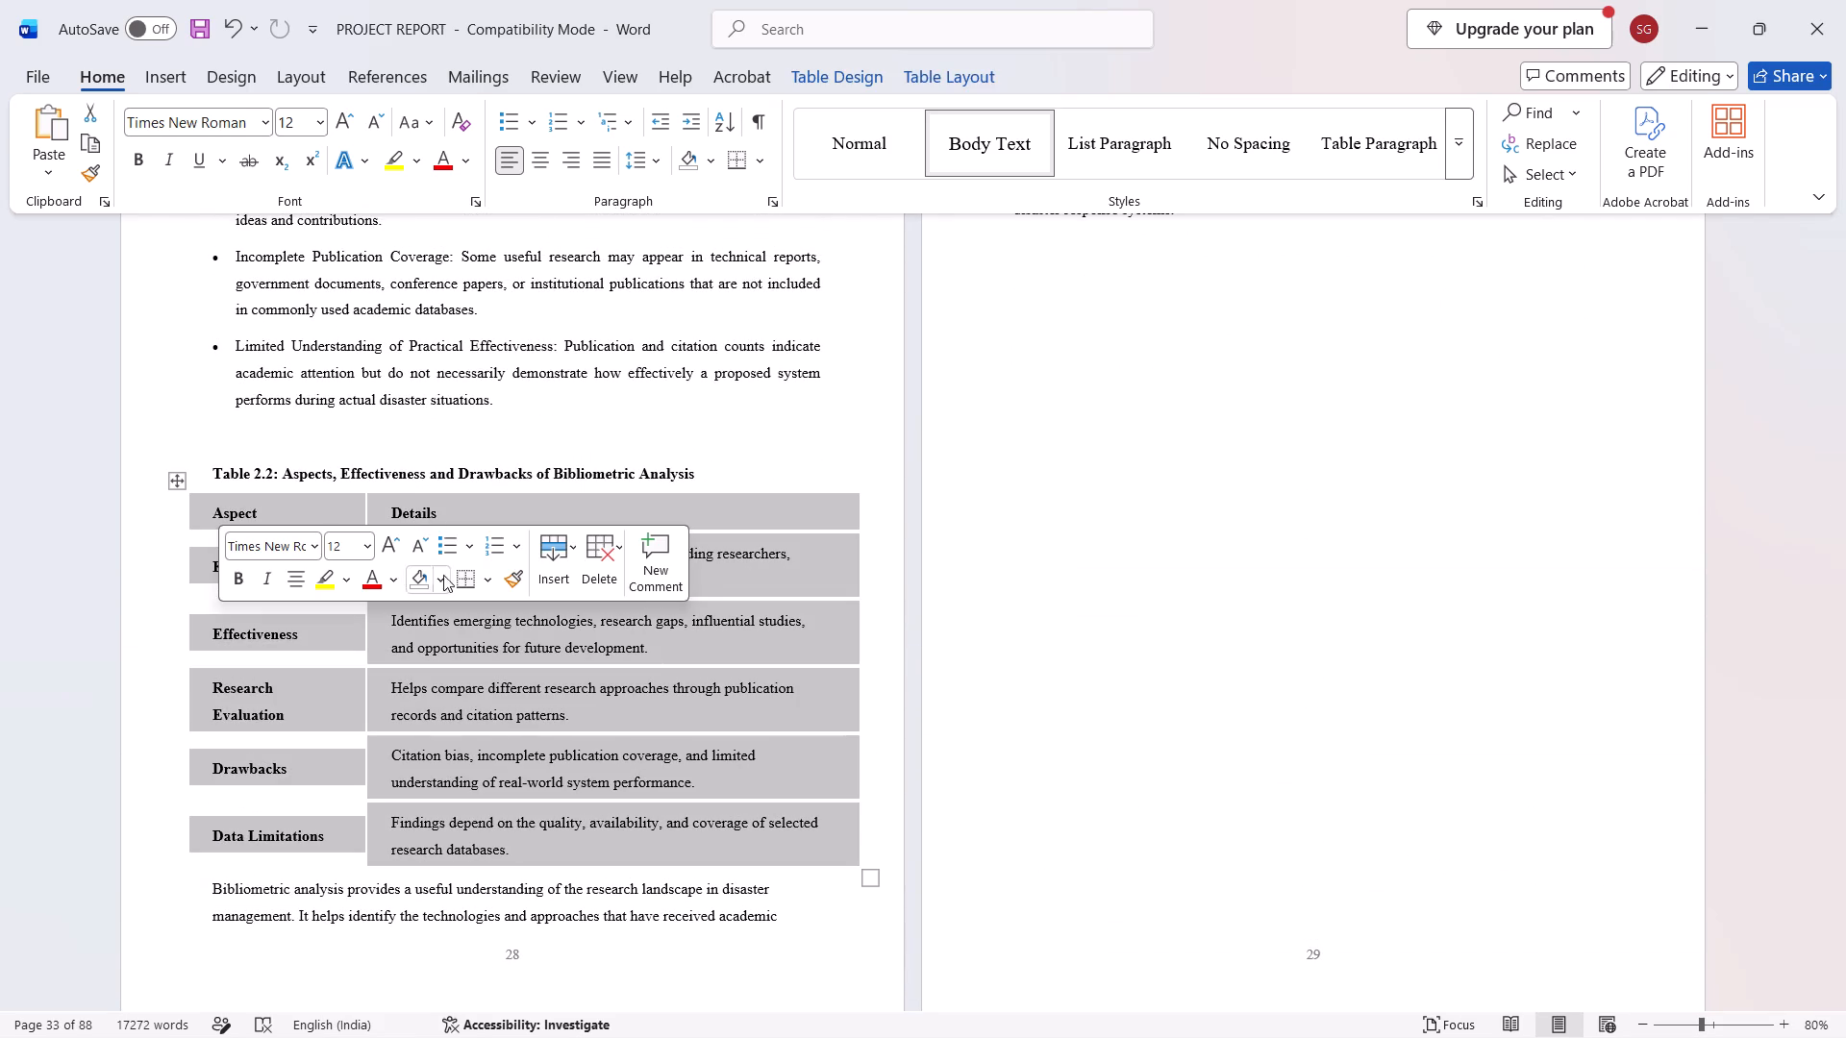
pyautogui.click(854, 88)
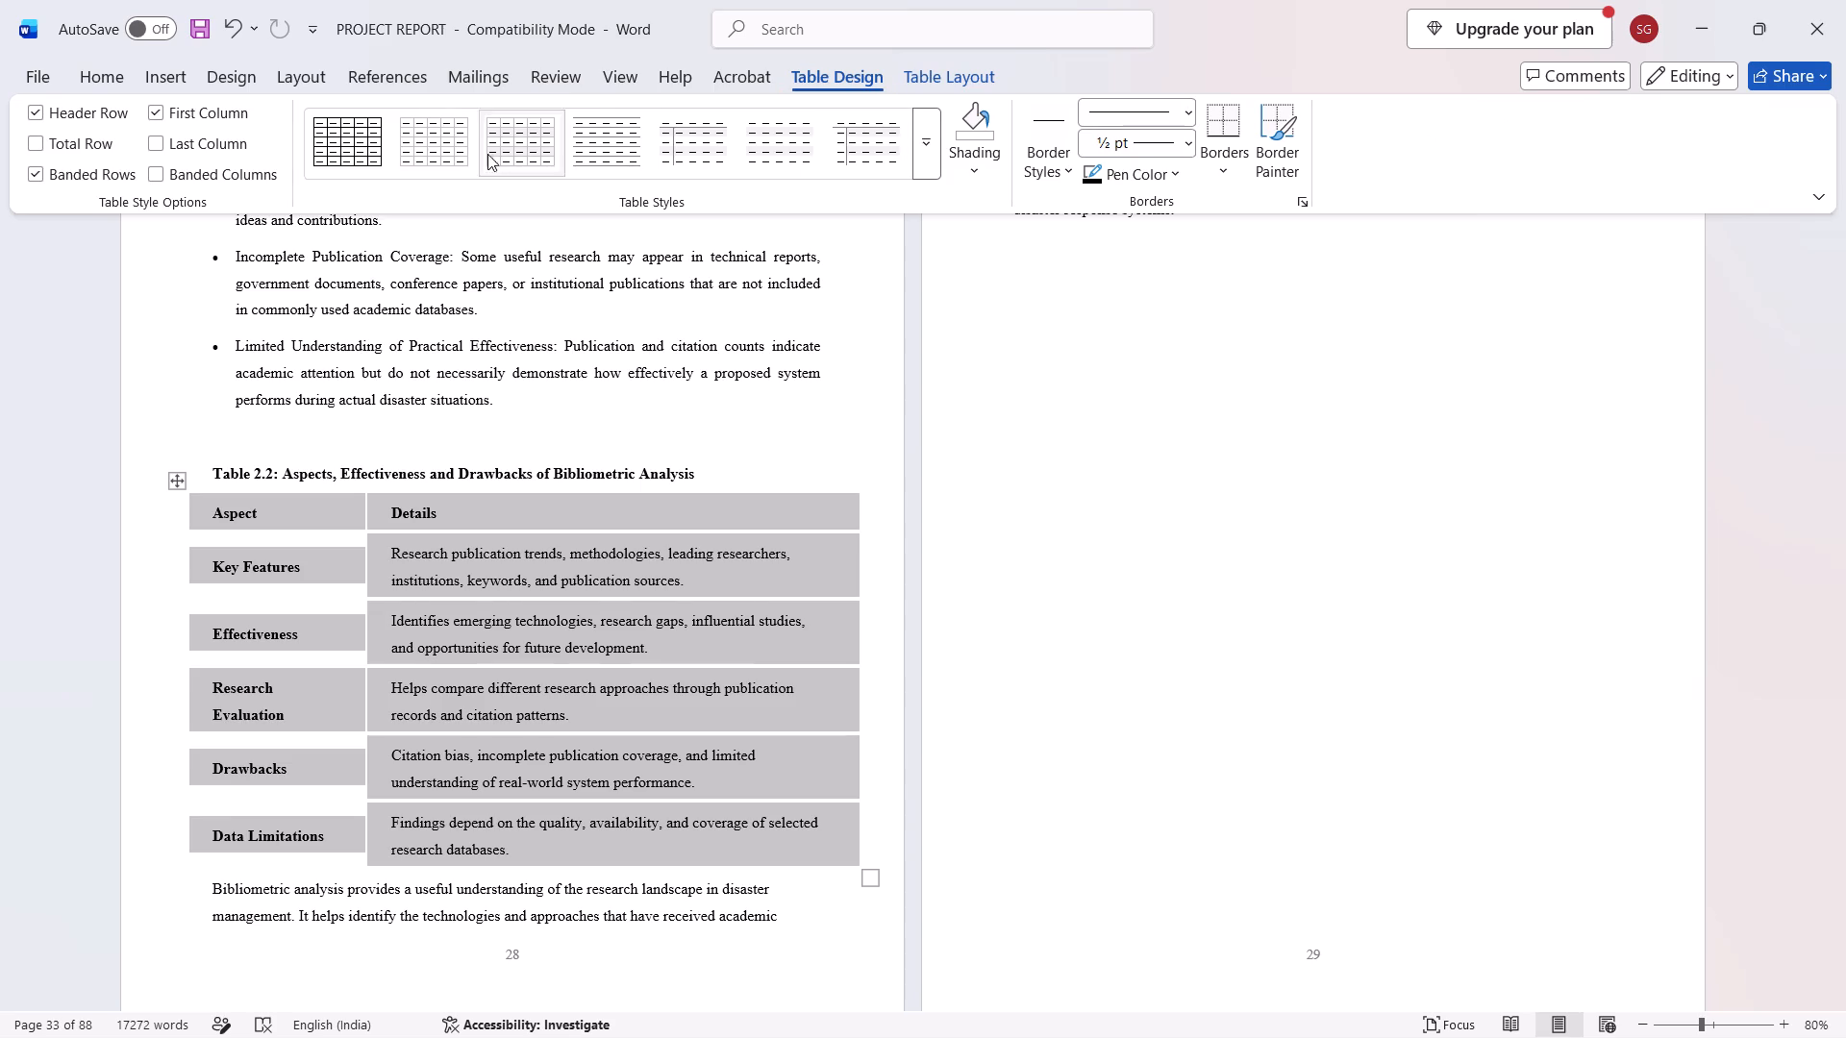
pyautogui.click(358, 151)
pyautogui.click(1035, 562)
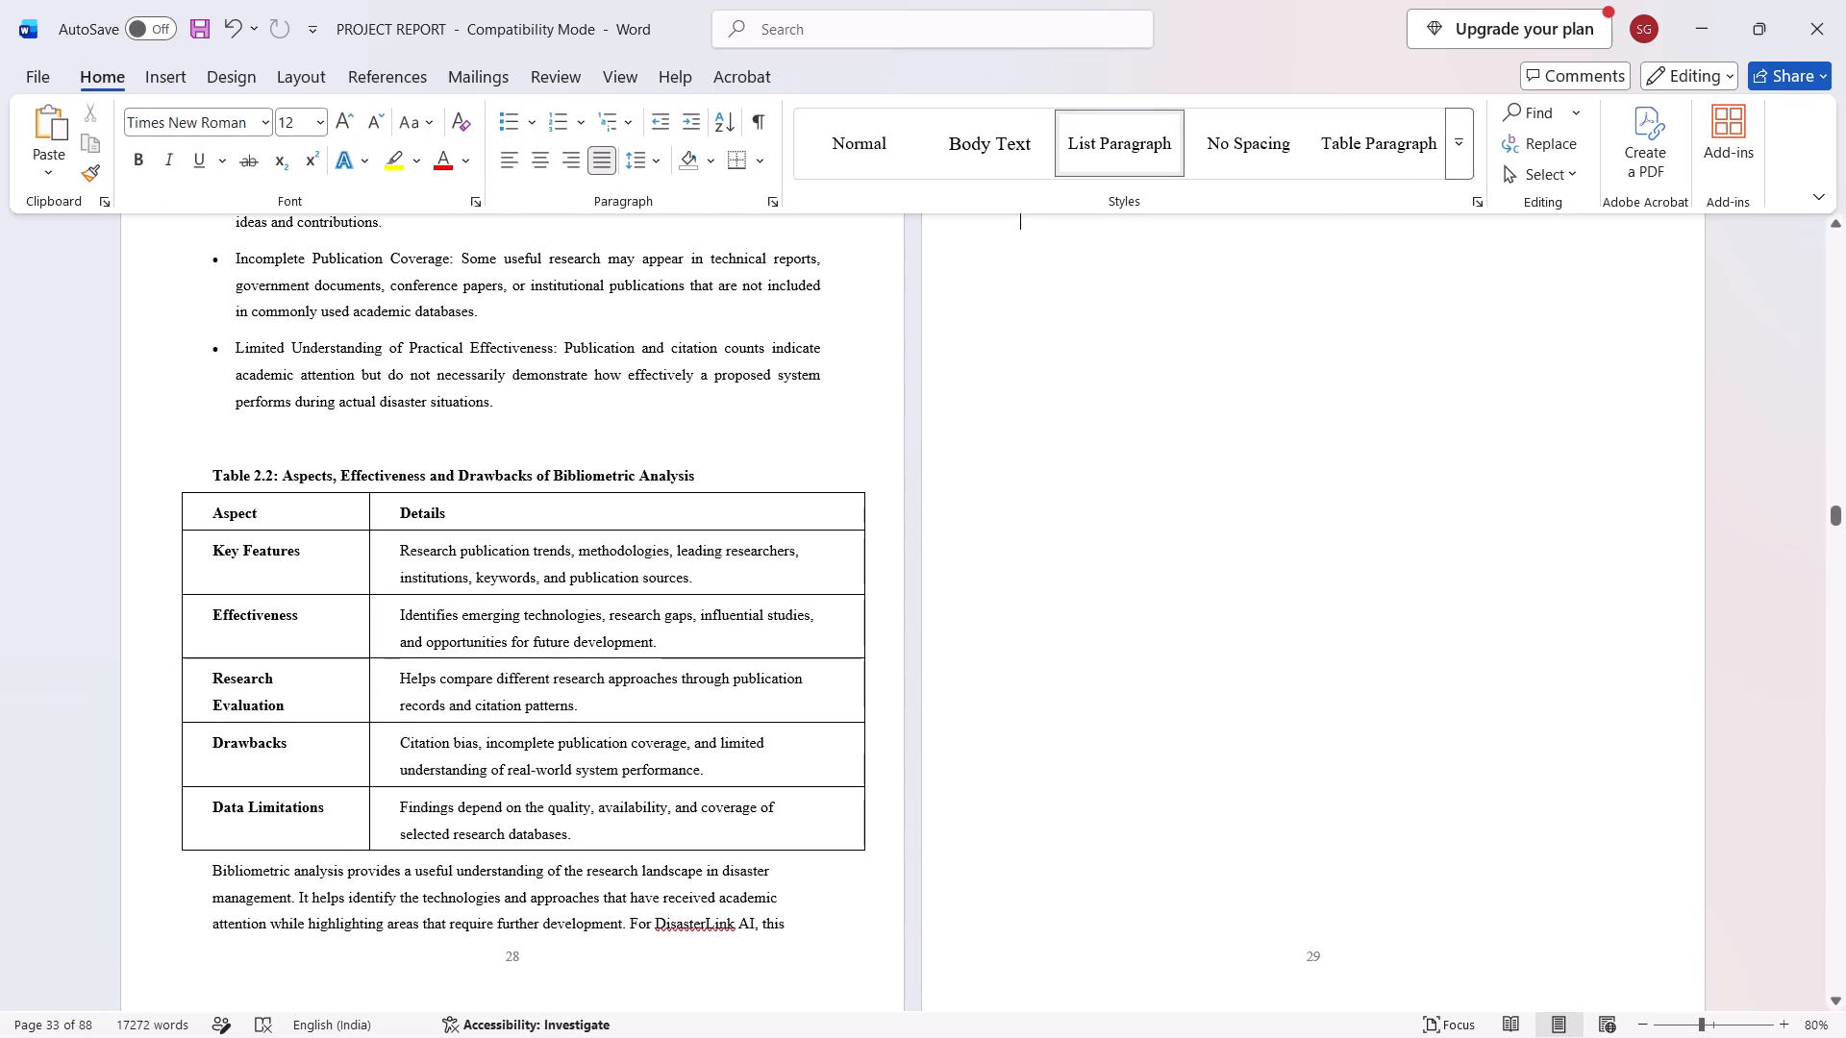
# Format the caption "Table 2.2: Aspects, Effectiveness and Drawbacks of Bibliometric Analysis" as non-bold, italic and centred.
pyautogui.moveTo(705, 481); pyautogui.dragTo(227, 457)
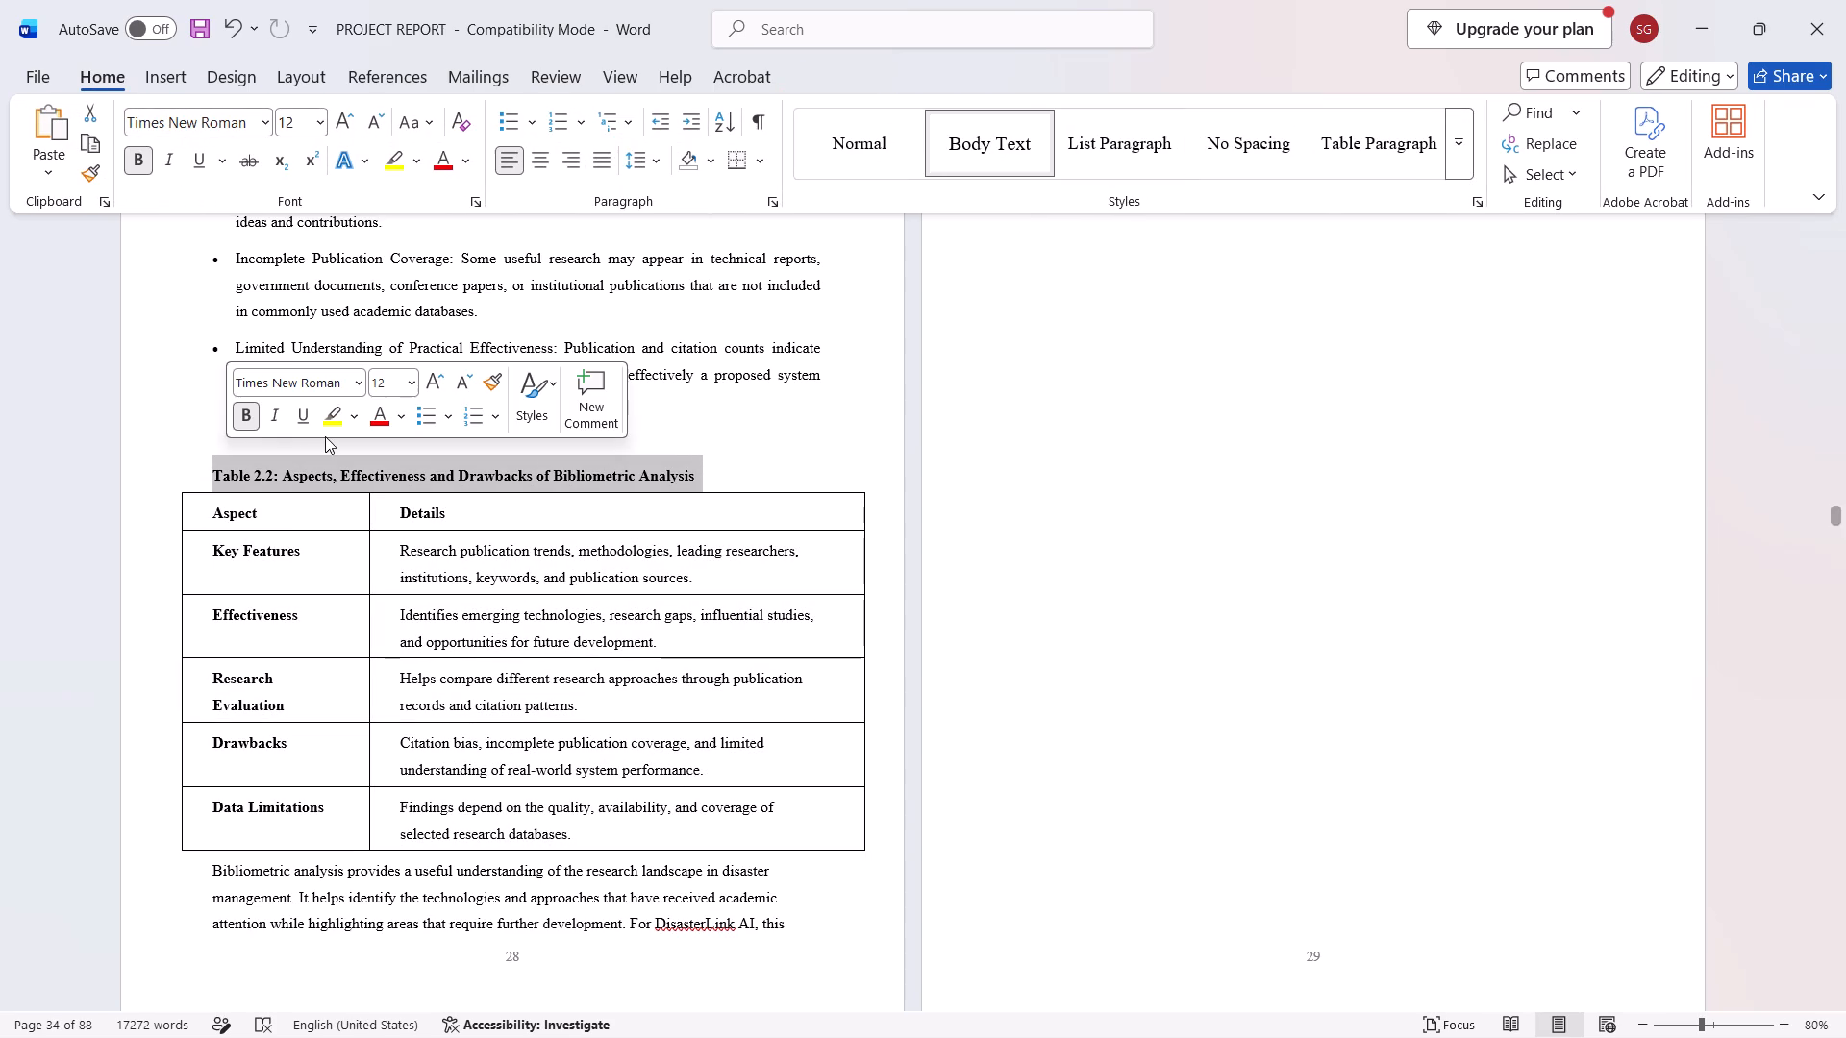
pyautogui.click(236, 414)
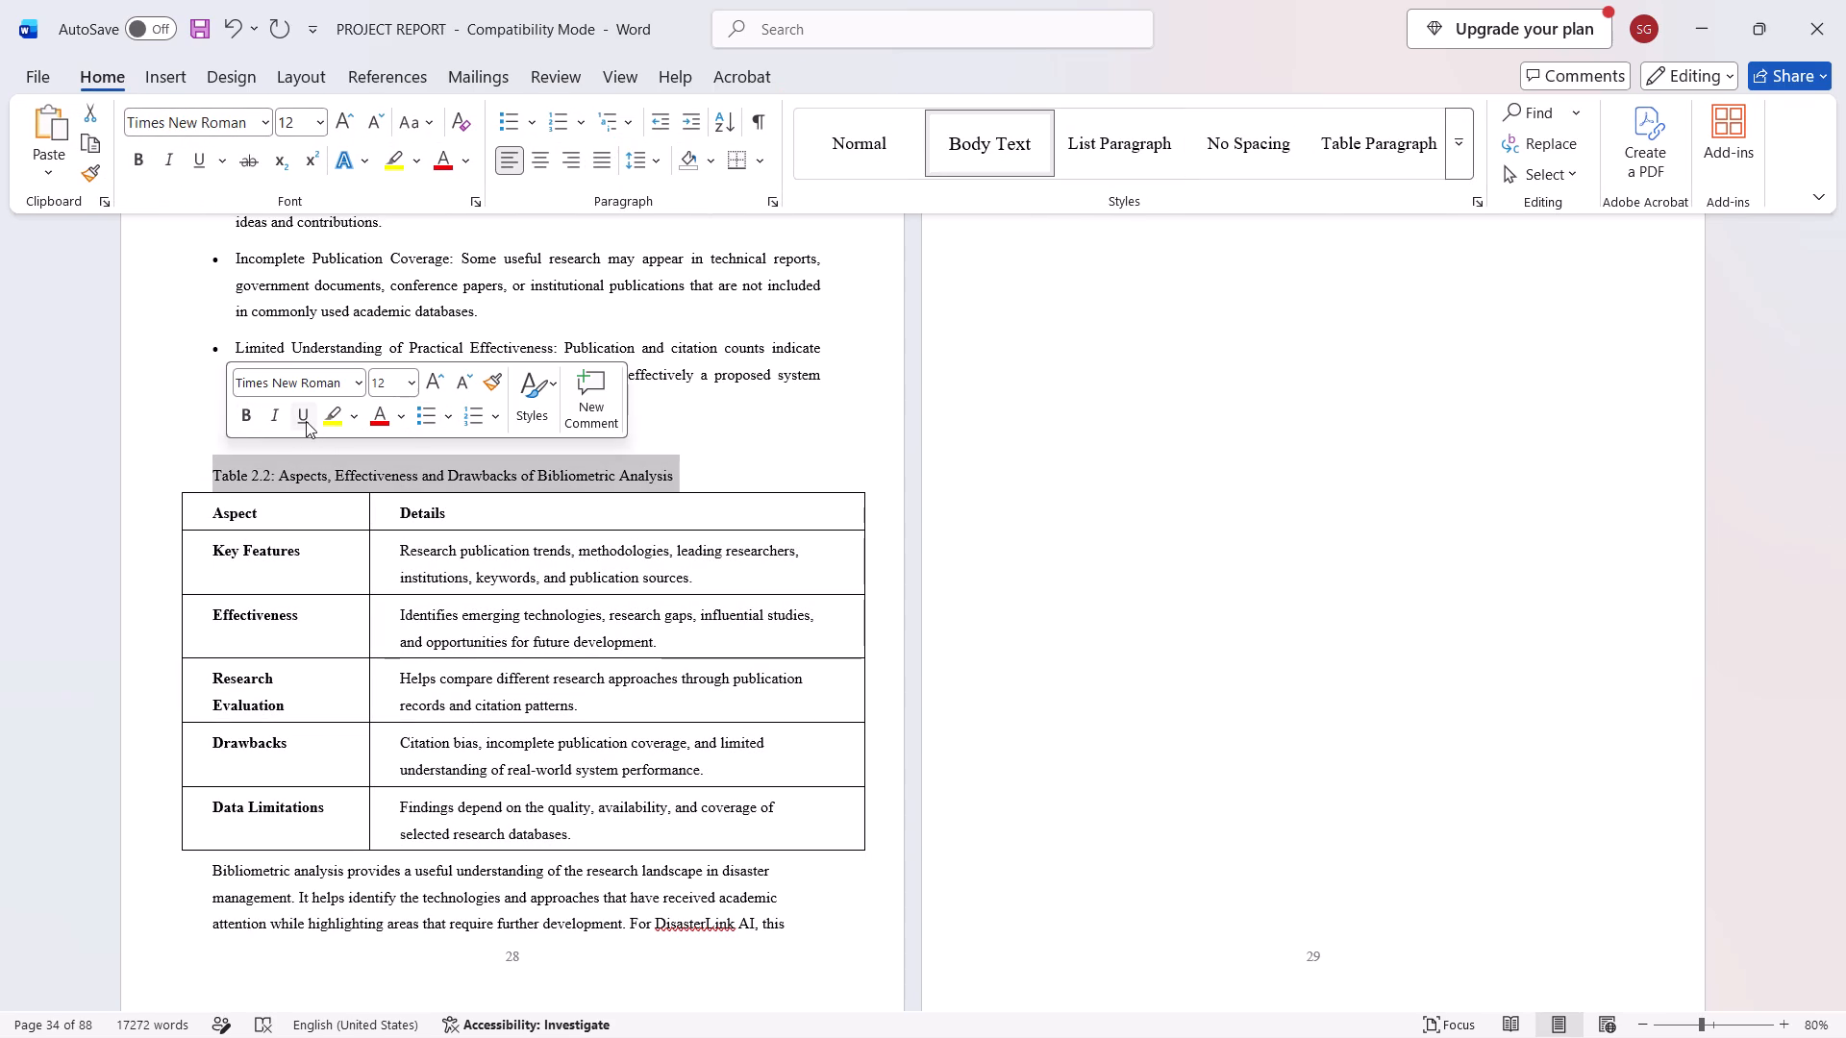
pyautogui.click(280, 418)
pyautogui.click(534, 151)
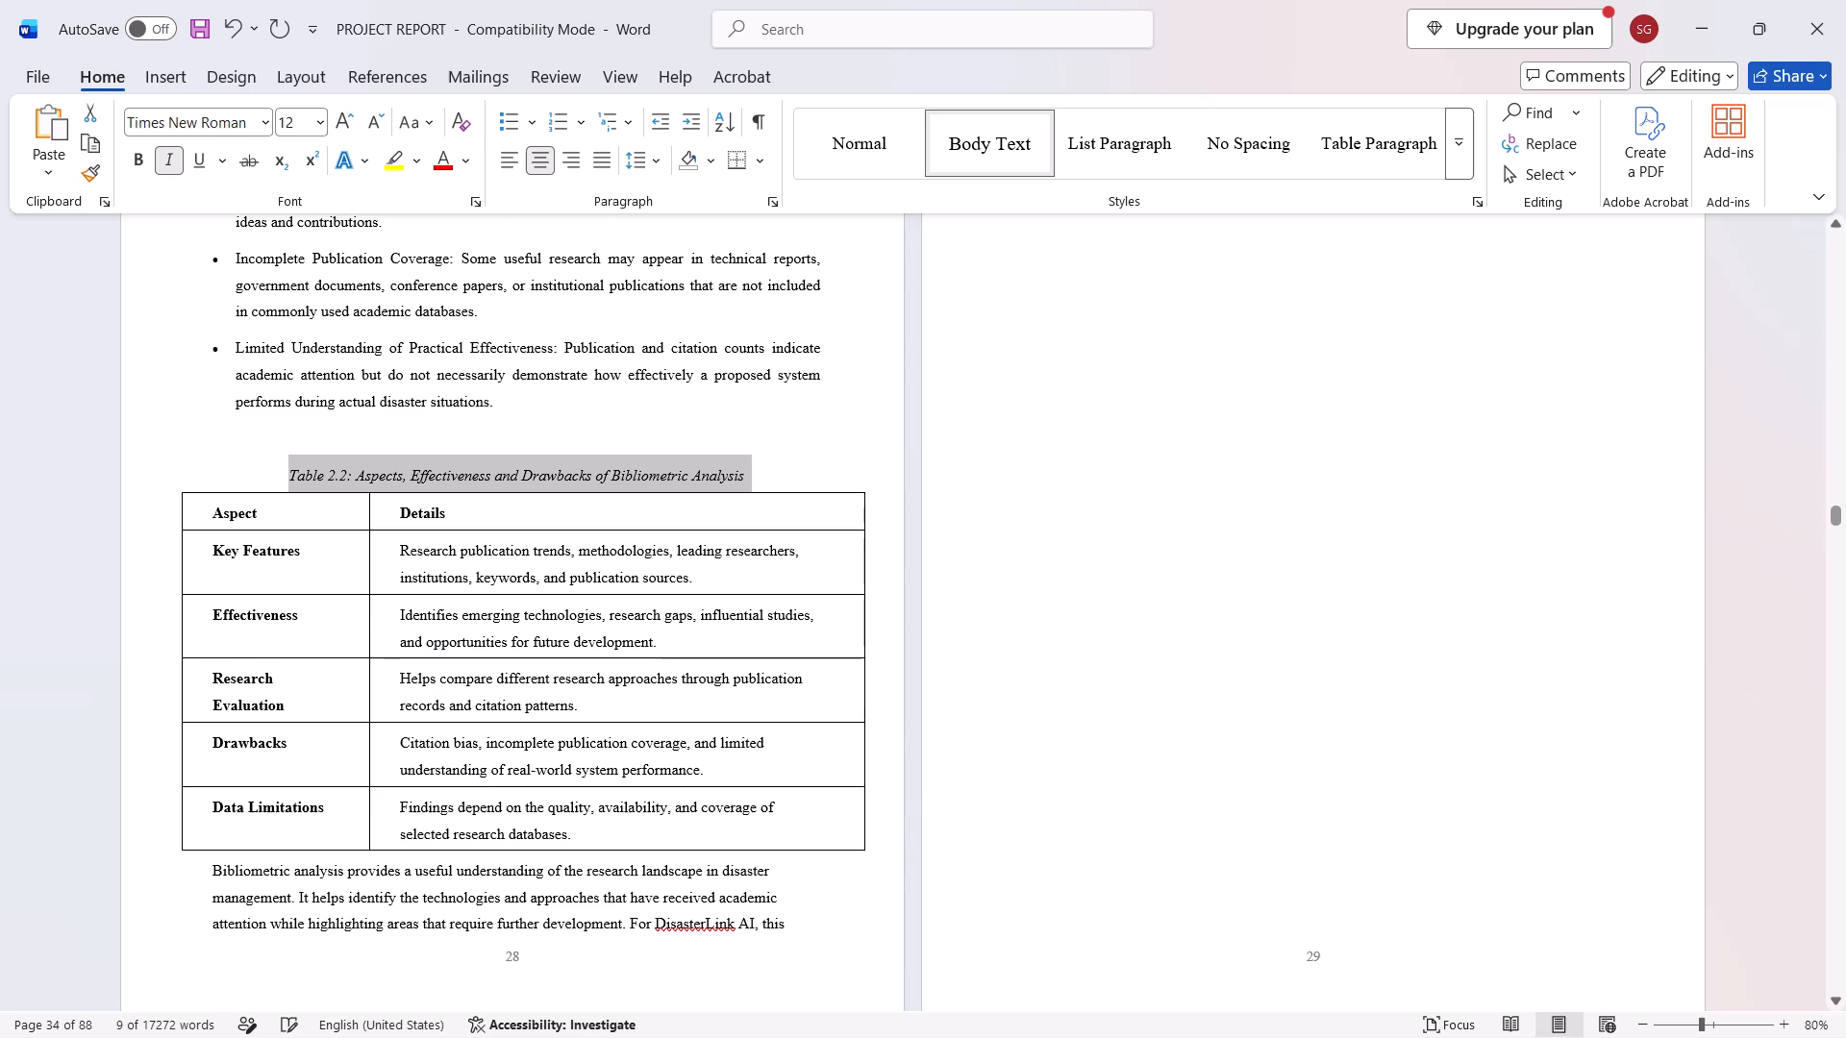
pyautogui.click(756, 410)
# Narrow the Table 2.2 table by moving its outer left and right borders inward, closer to the body text margins.
pyautogui.scroll(-4, 868, 481)
pyautogui.scroll(-2, 600, 495)
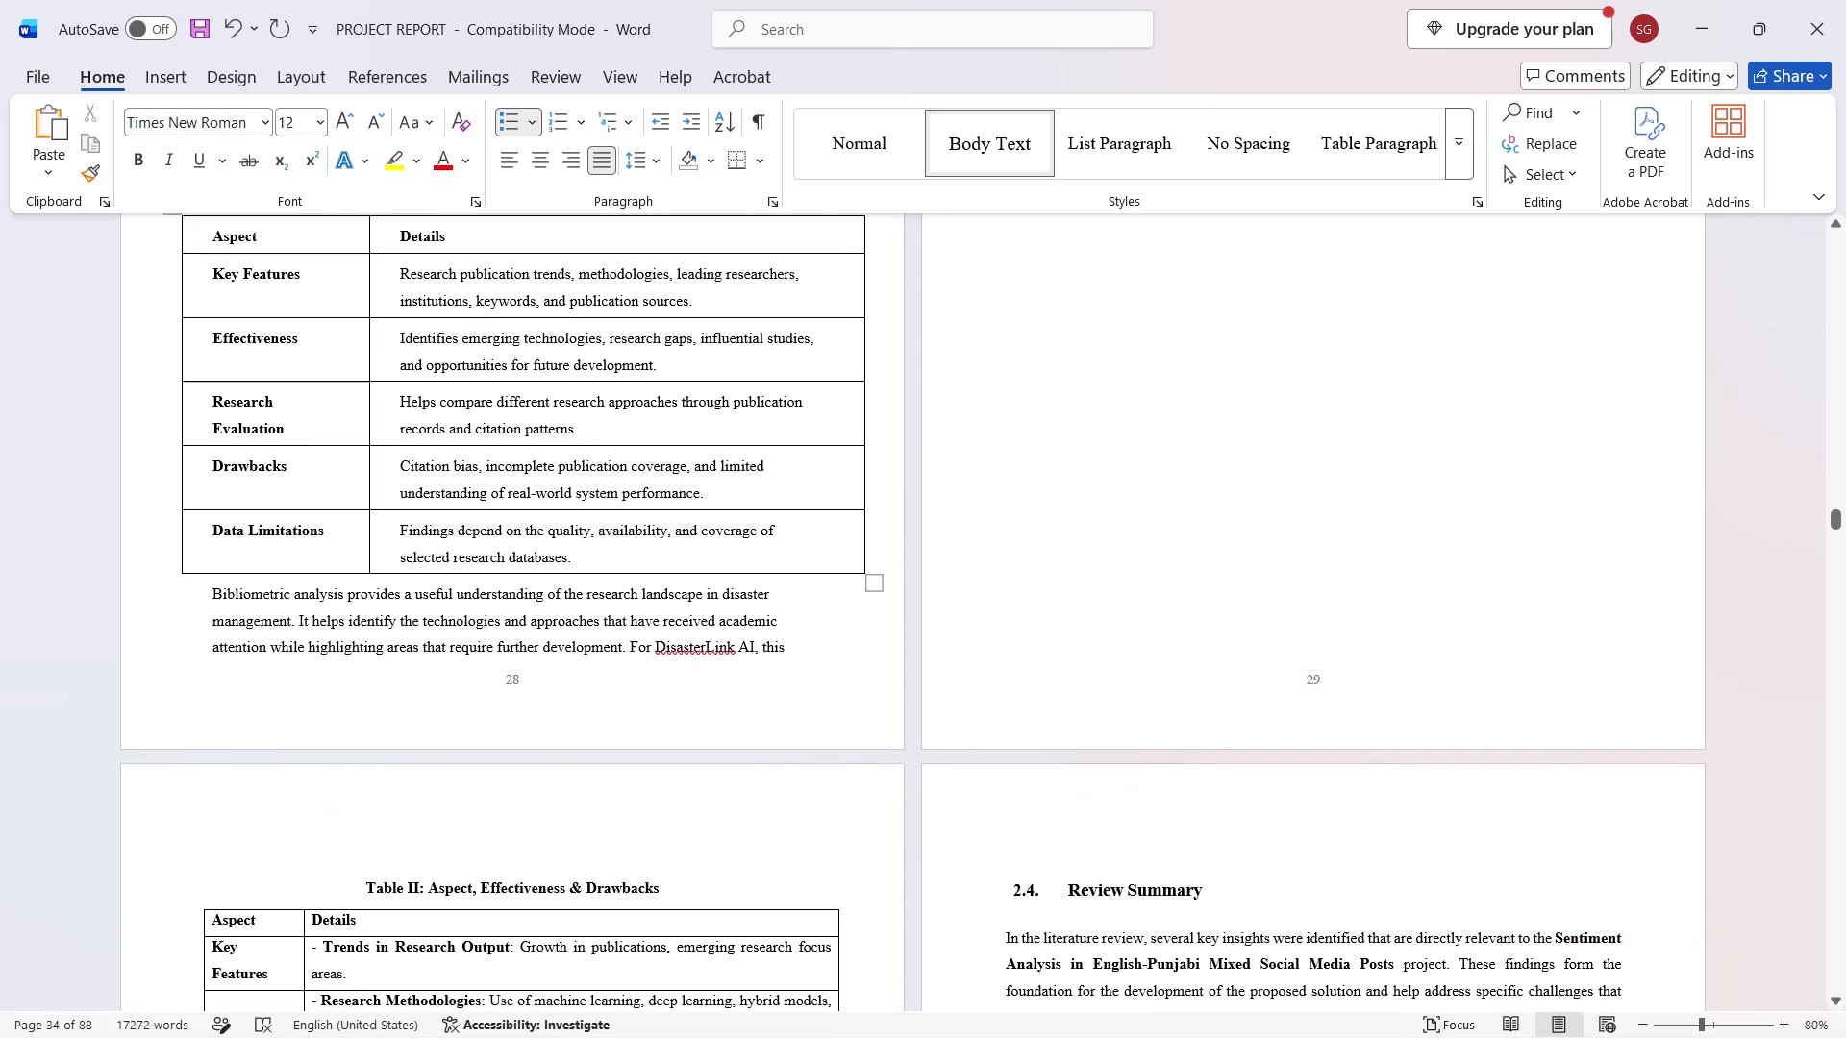
pyautogui.click(214, 583)
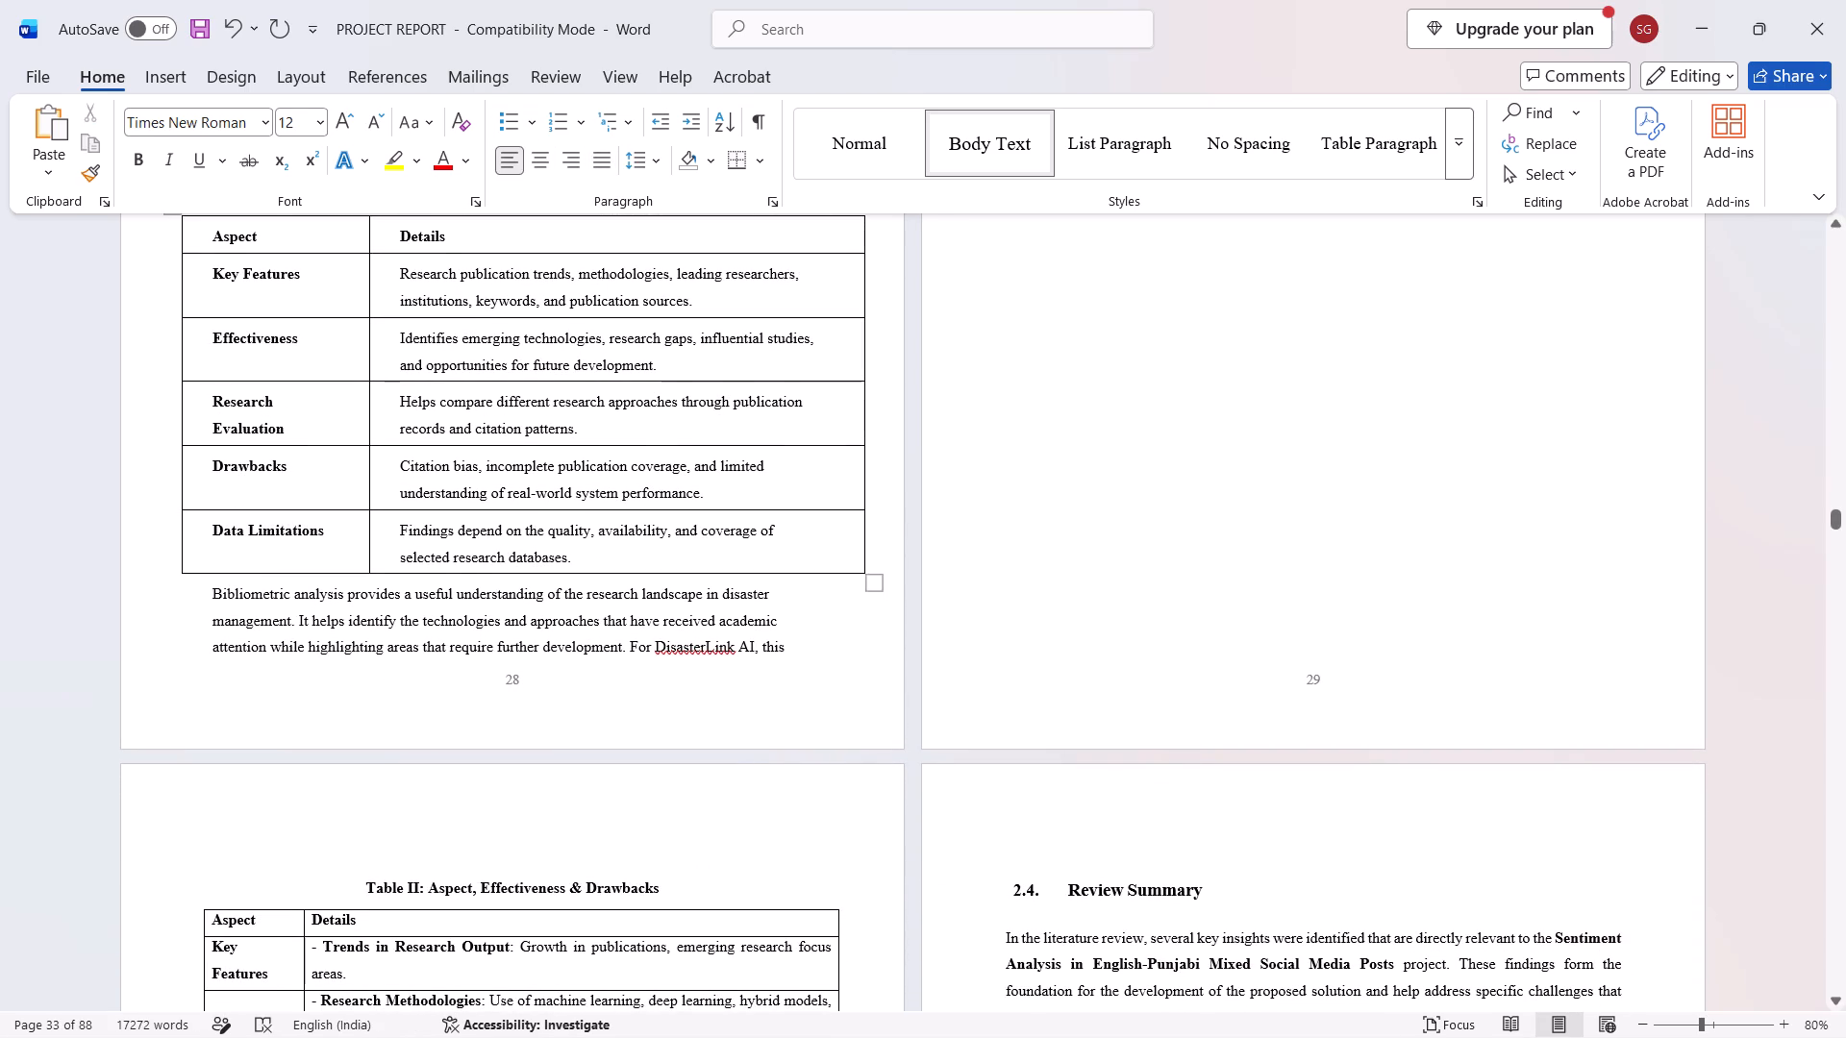
pyautogui.scroll(6, 201, 527)
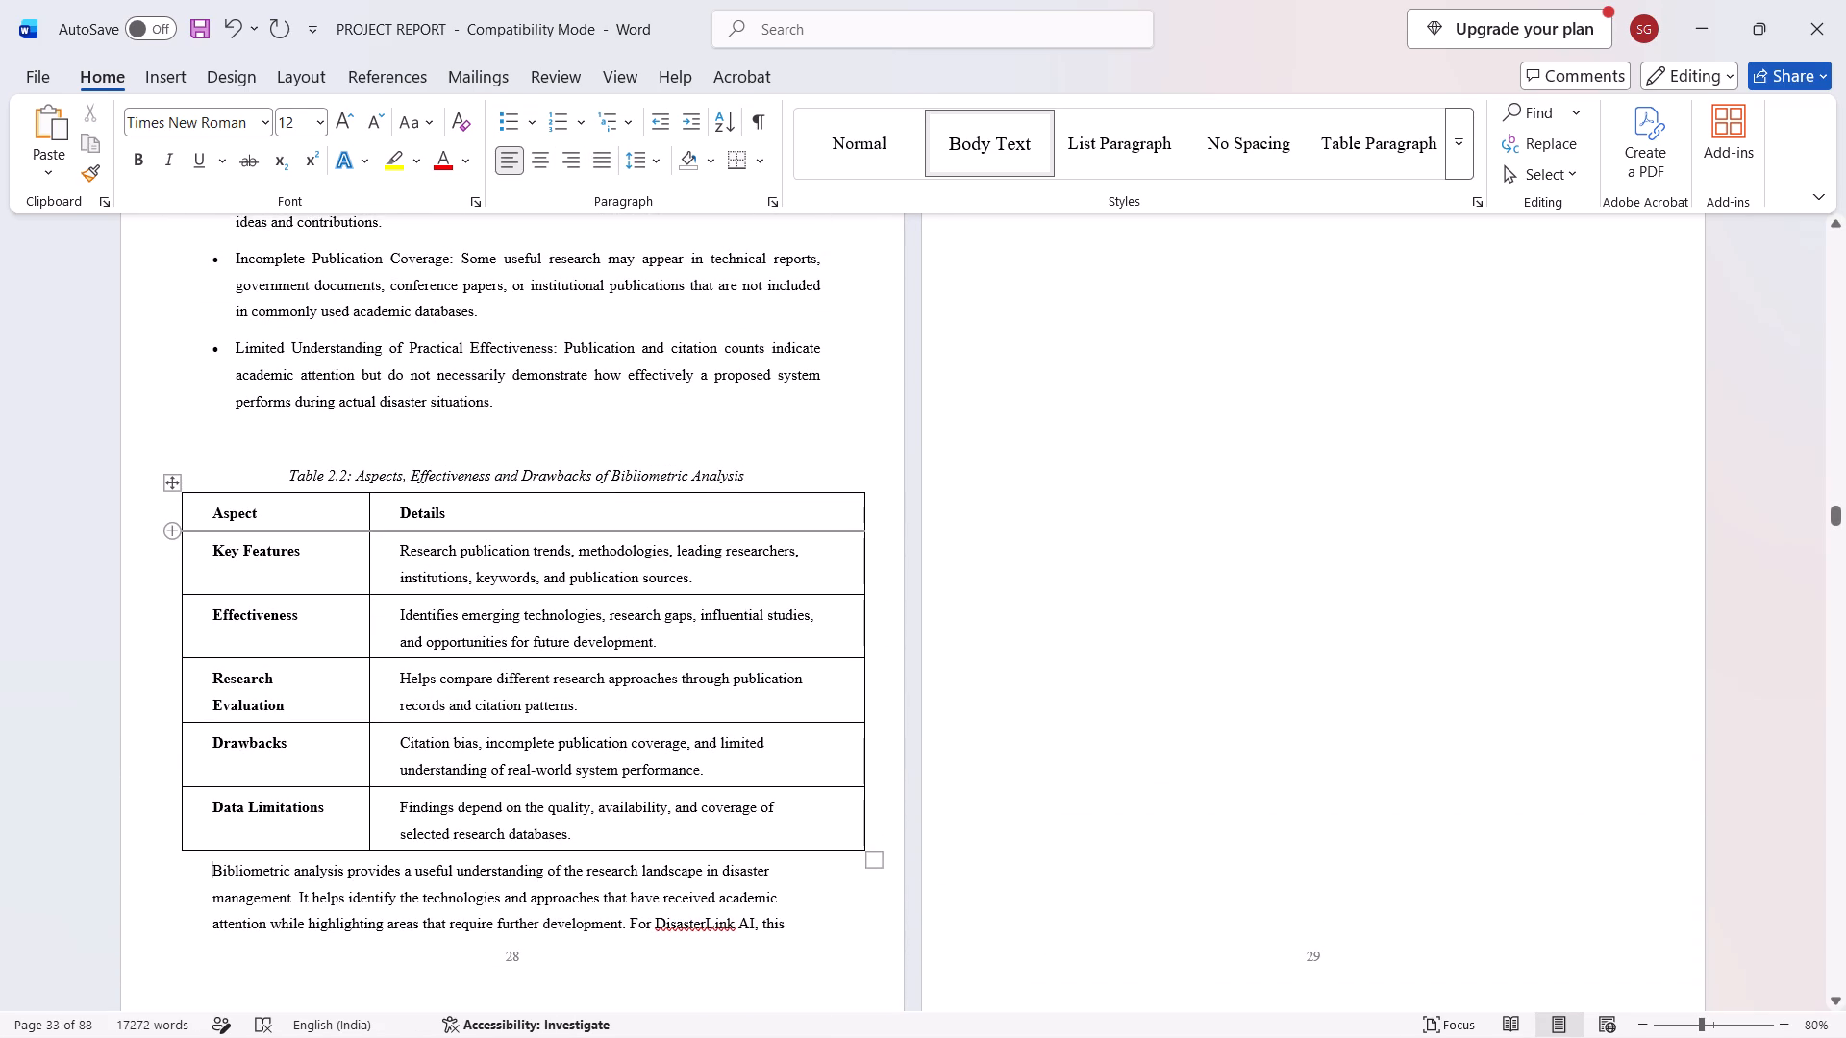
pyautogui.click(210, 415)
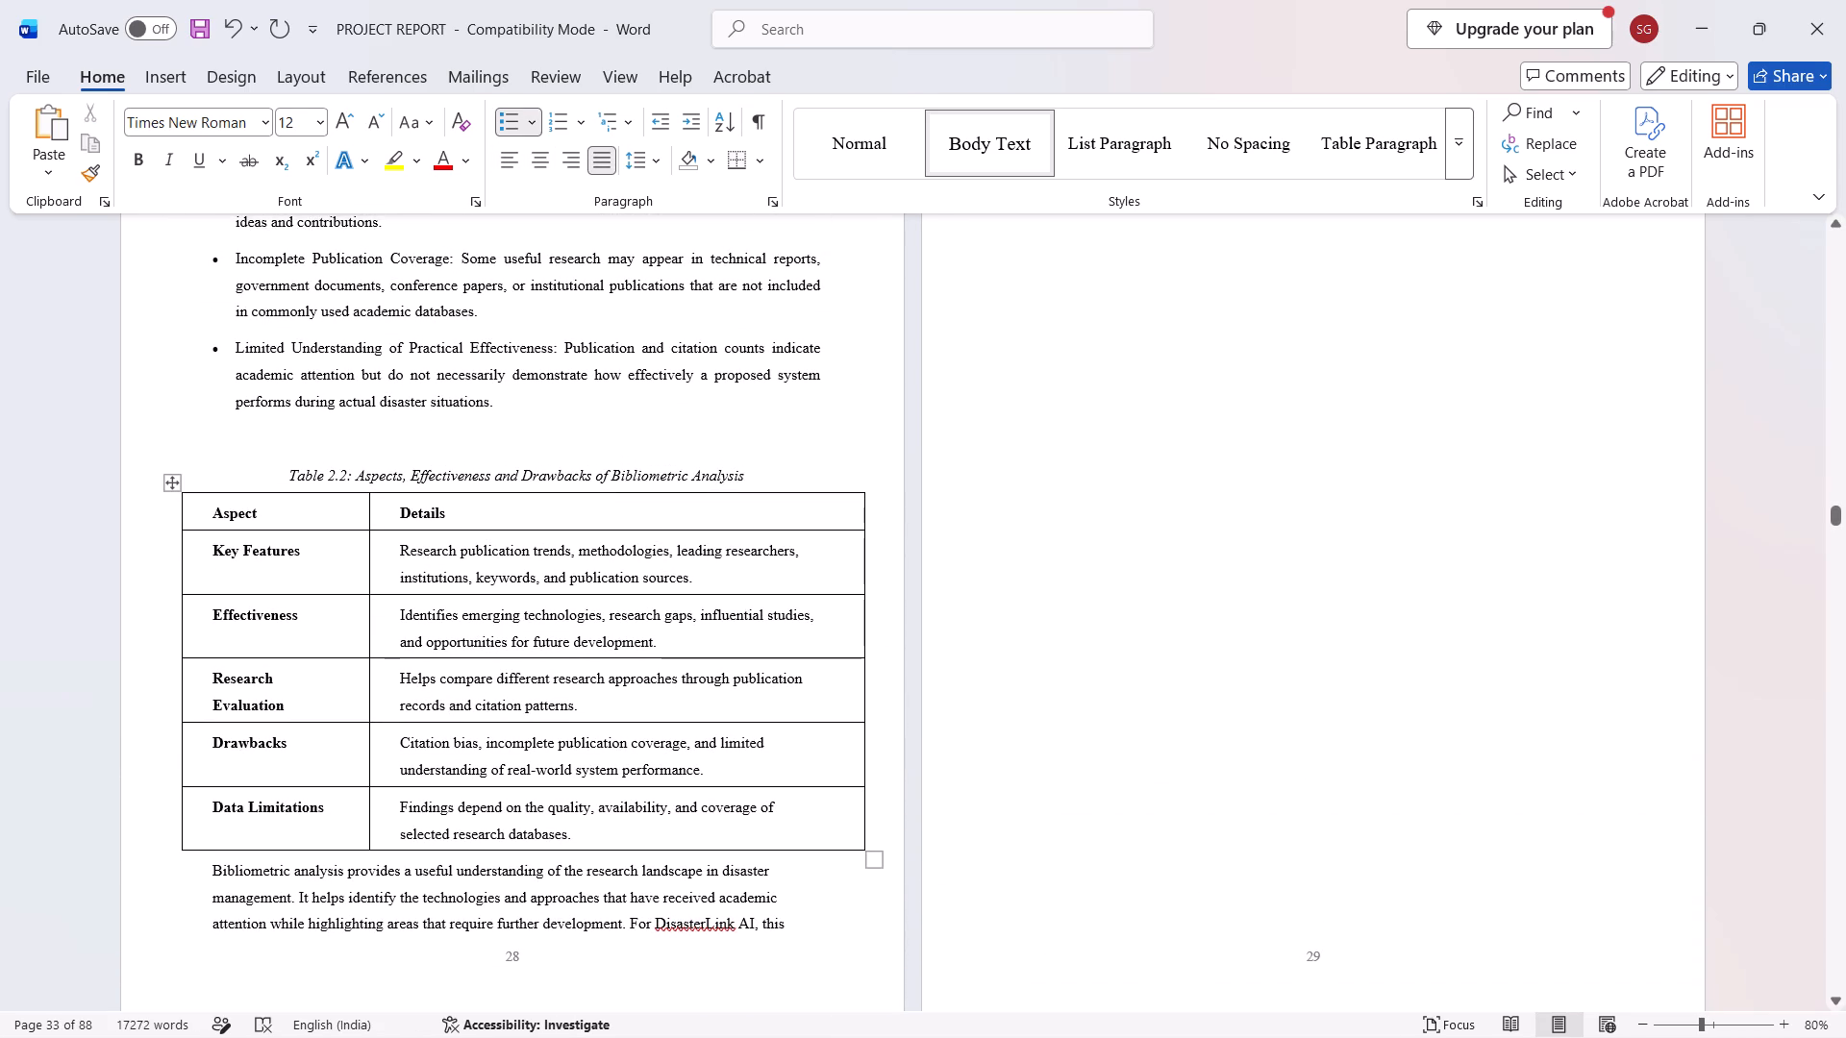
pyautogui.moveTo(181, 509); pyautogui.dragTo(203, 509)
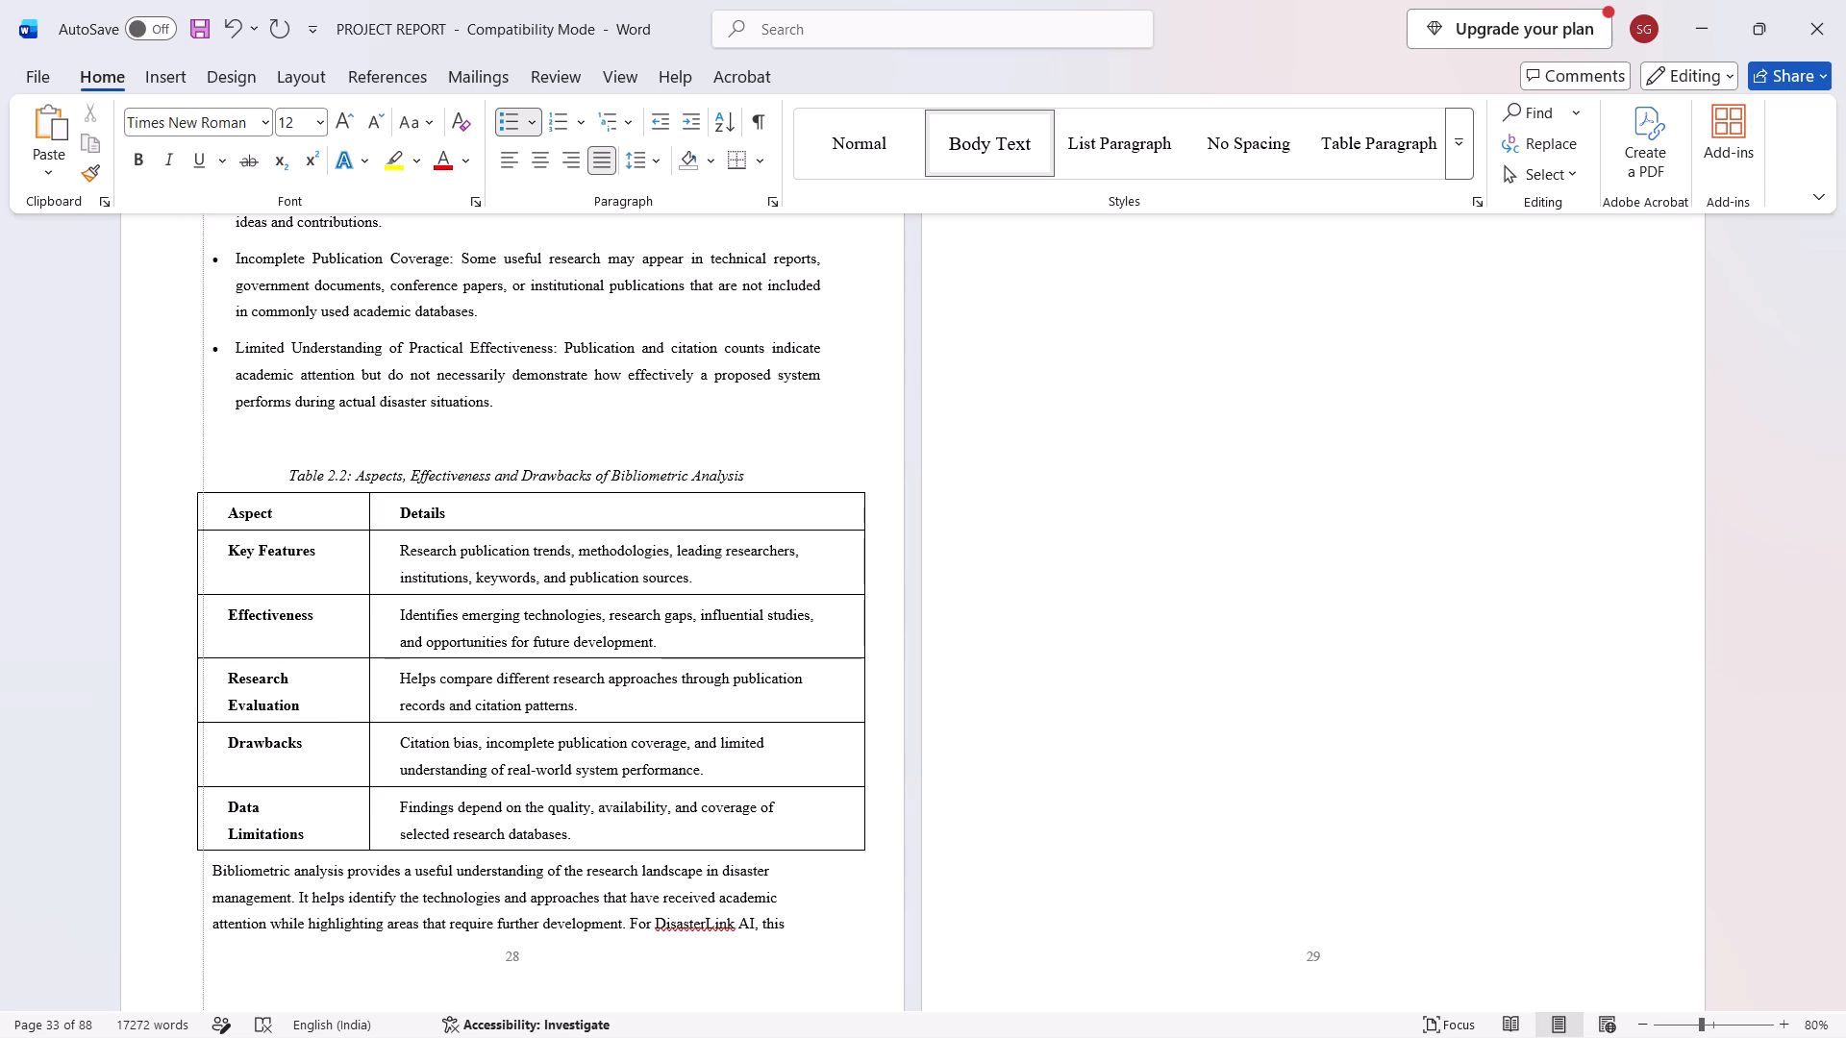
pyautogui.moveTo(203, 509); pyautogui.dragTo(213, 509)
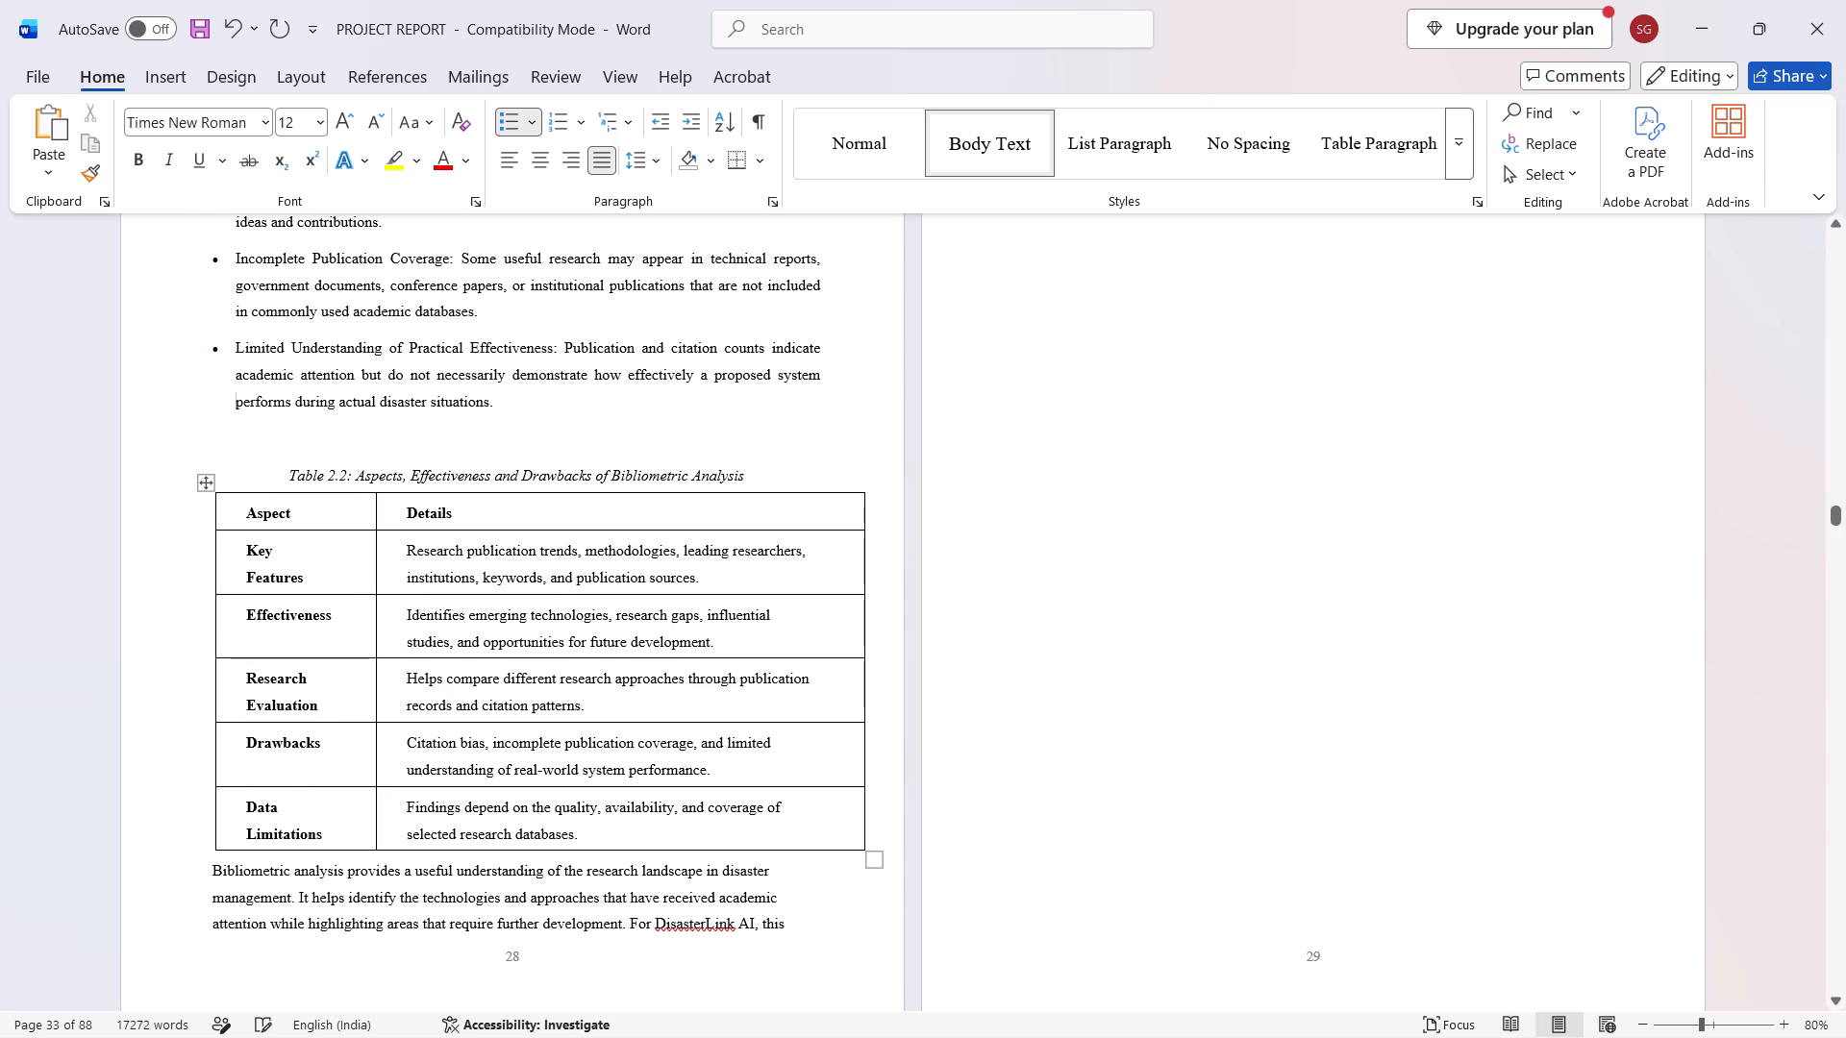
pyautogui.click(973, 538)
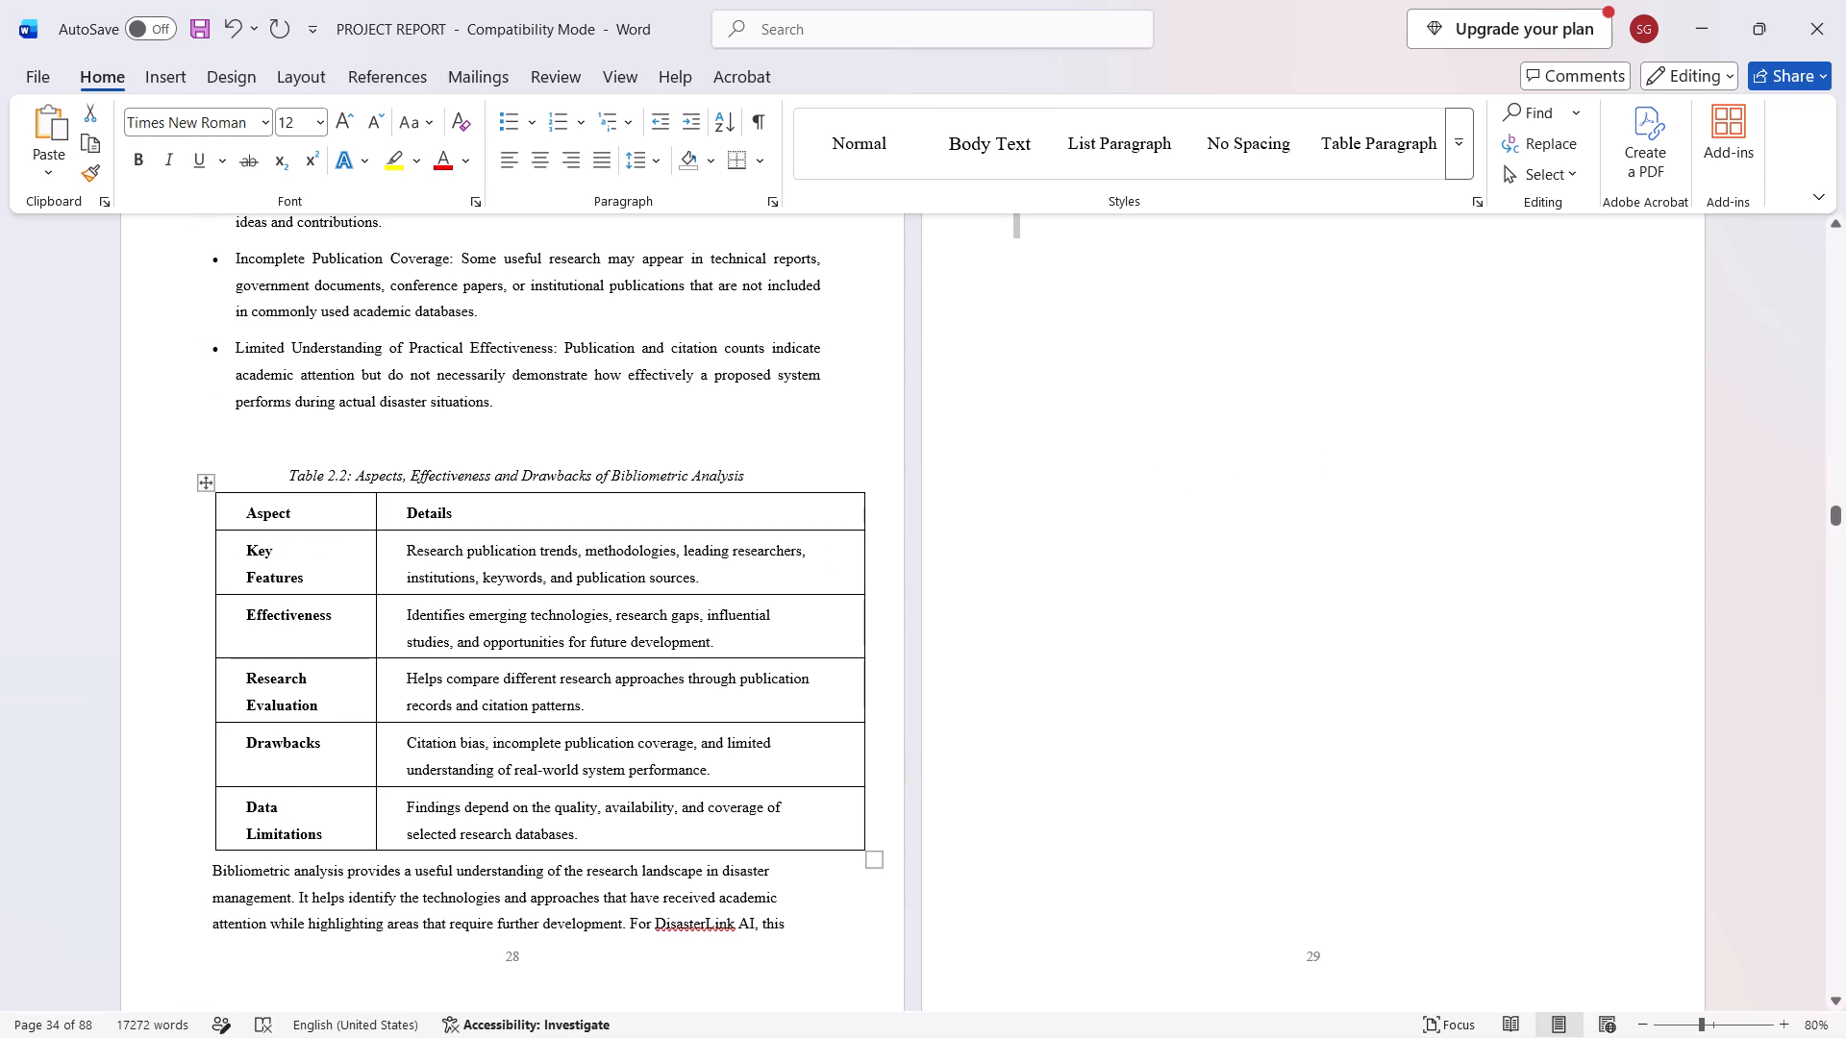
pyautogui.moveTo(864, 510); pyautogui.dragTo(846, 510)
pyautogui.click(1028, 541)
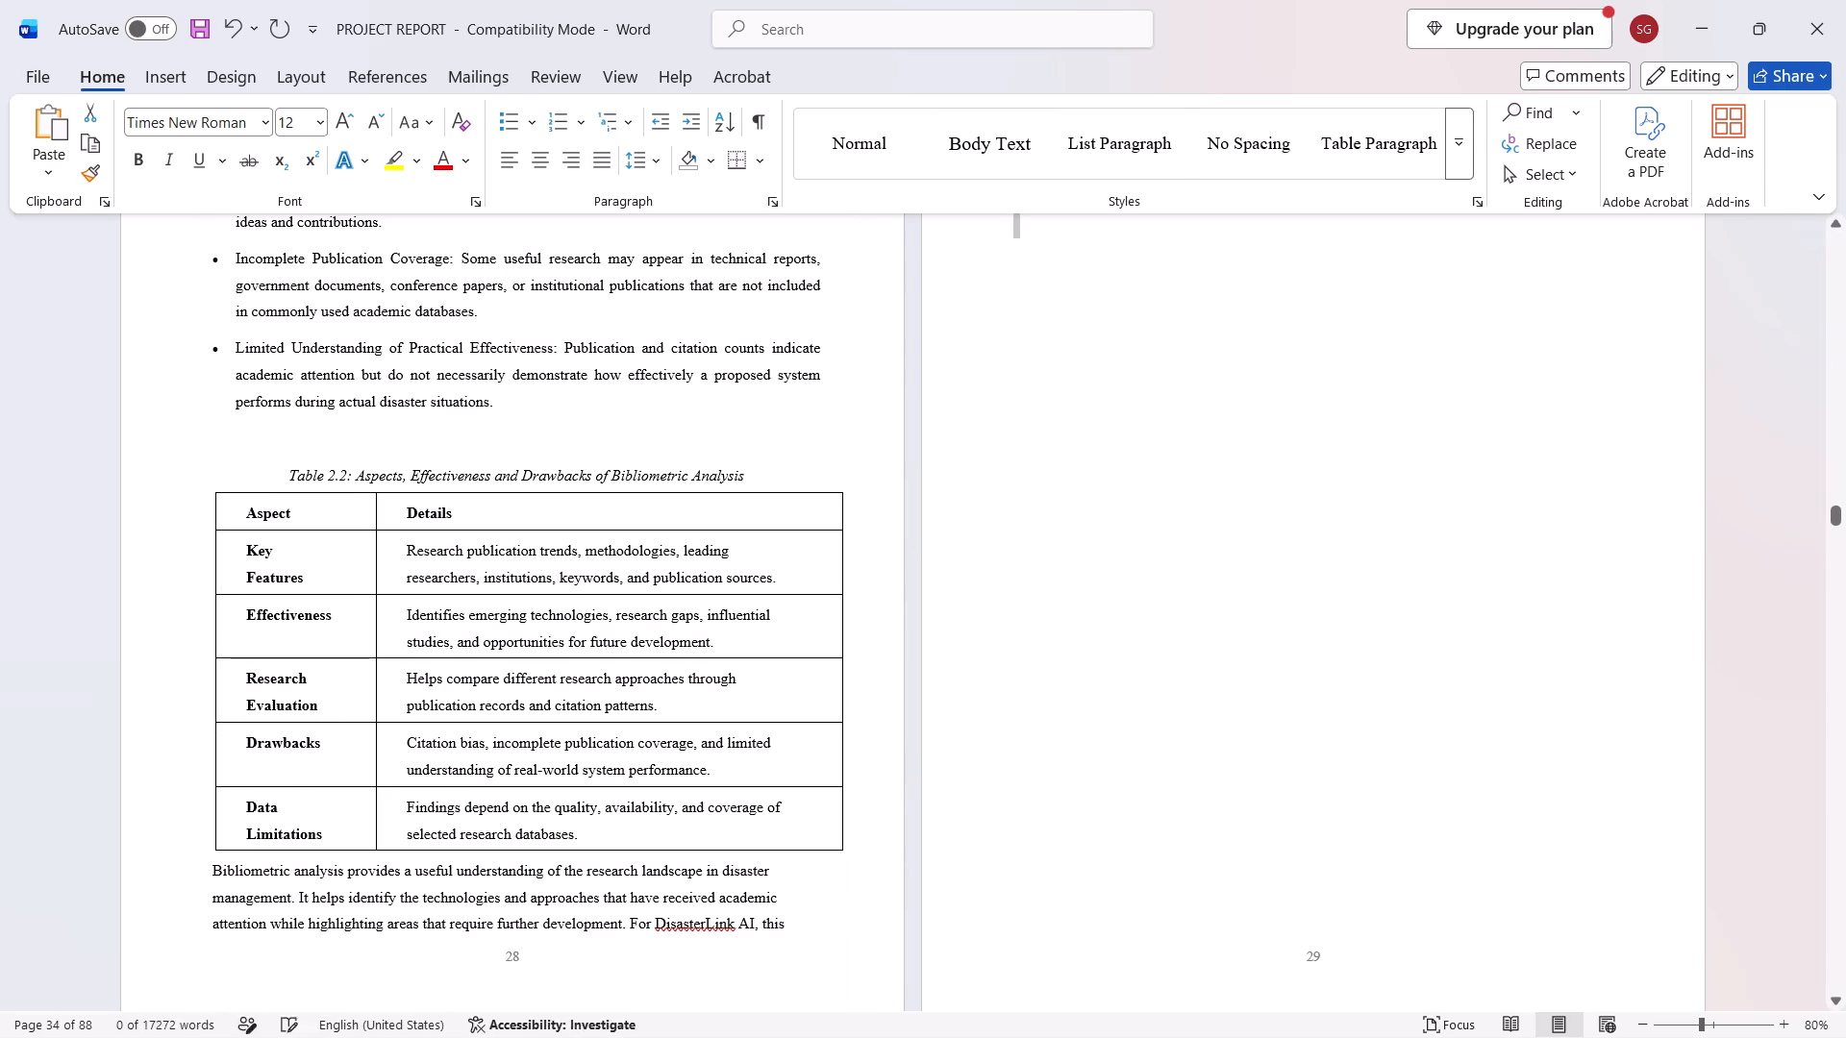
pyautogui.scroll(-4, 772, 599)
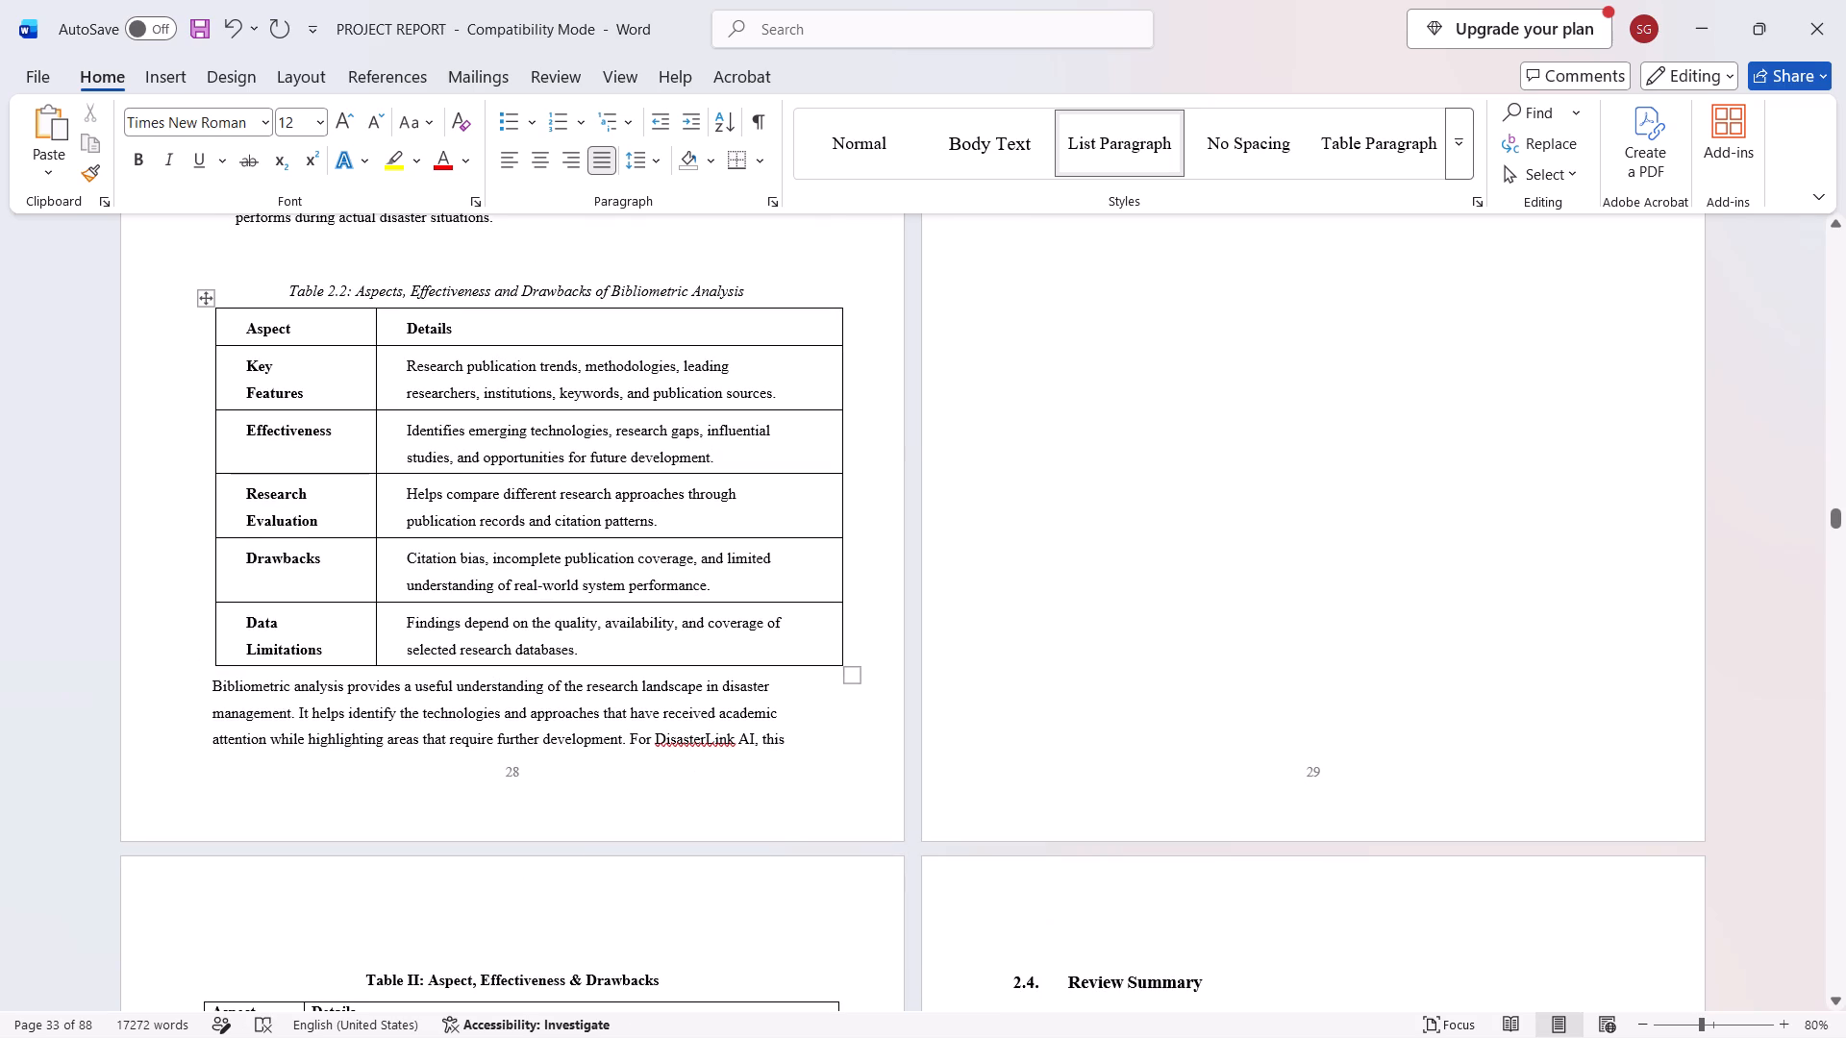
pyautogui.scroll(-5, 911, 602)
pyautogui.scroll(4, 1001, 485)
pyautogui.scroll(-1, 1001, 485)
pyautogui.scroll(10, 1001, 485)
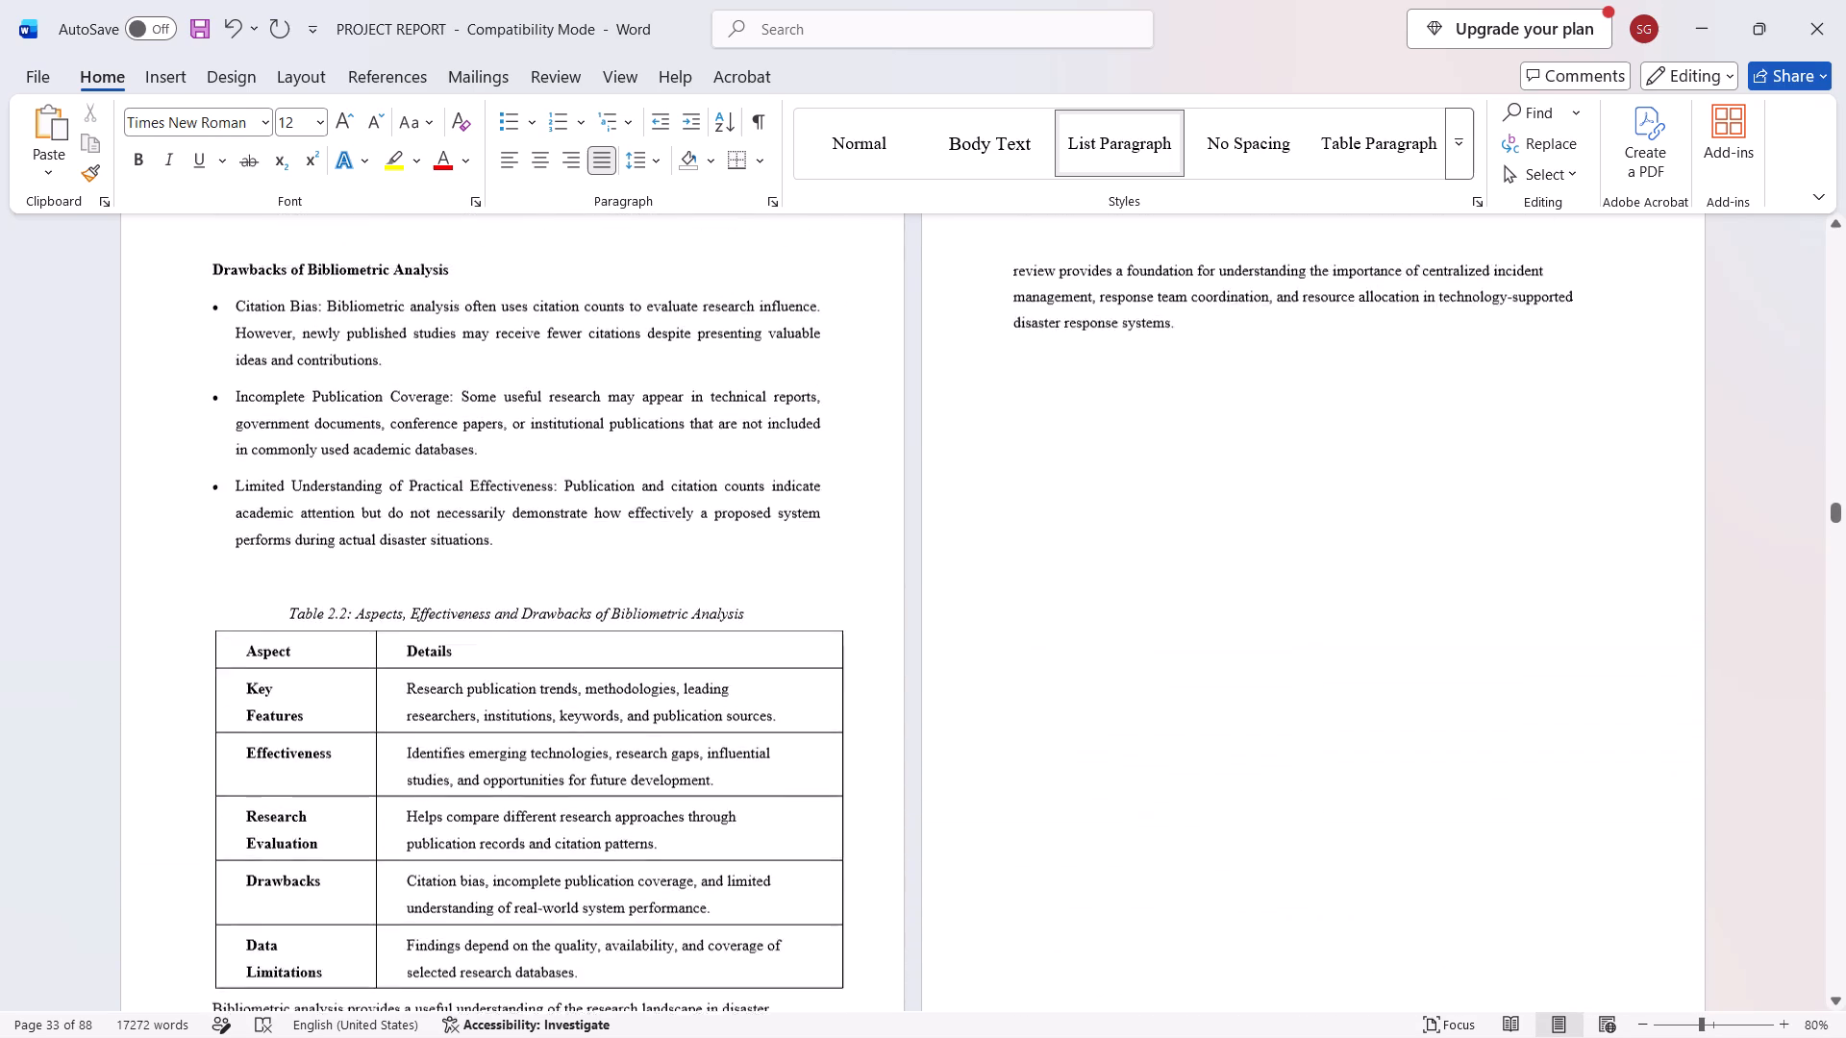
pyautogui.scroll(2, 1068, 508)
pyautogui.scroll(-5, 1174, 519)
pyautogui.scroll(3, 1110, 512)
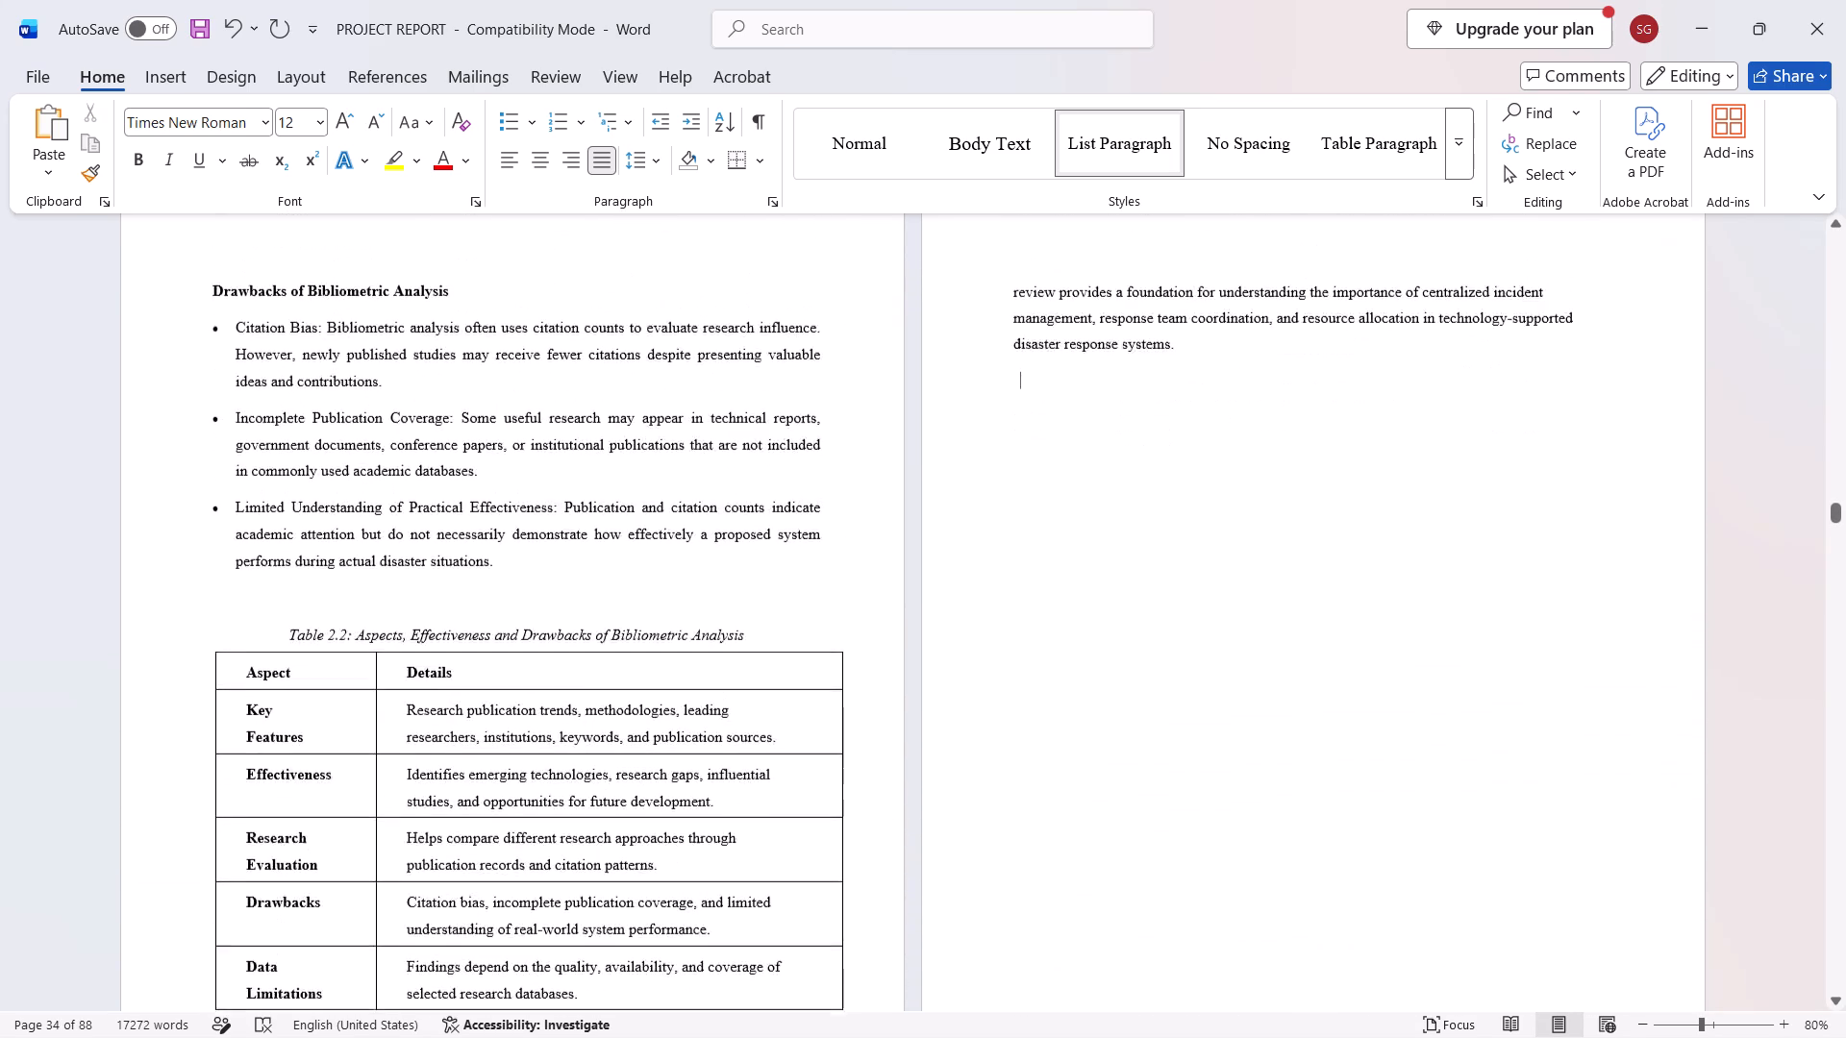
pyautogui.scroll(-8, 1096, 534)
pyautogui.scroll(1, 1060, 576)
pyautogui.scroll(-2, 1060, 576)
pyautogui.scroll(2, 1048, 576)
pyautogui.scroll(-5, 1045, 576)
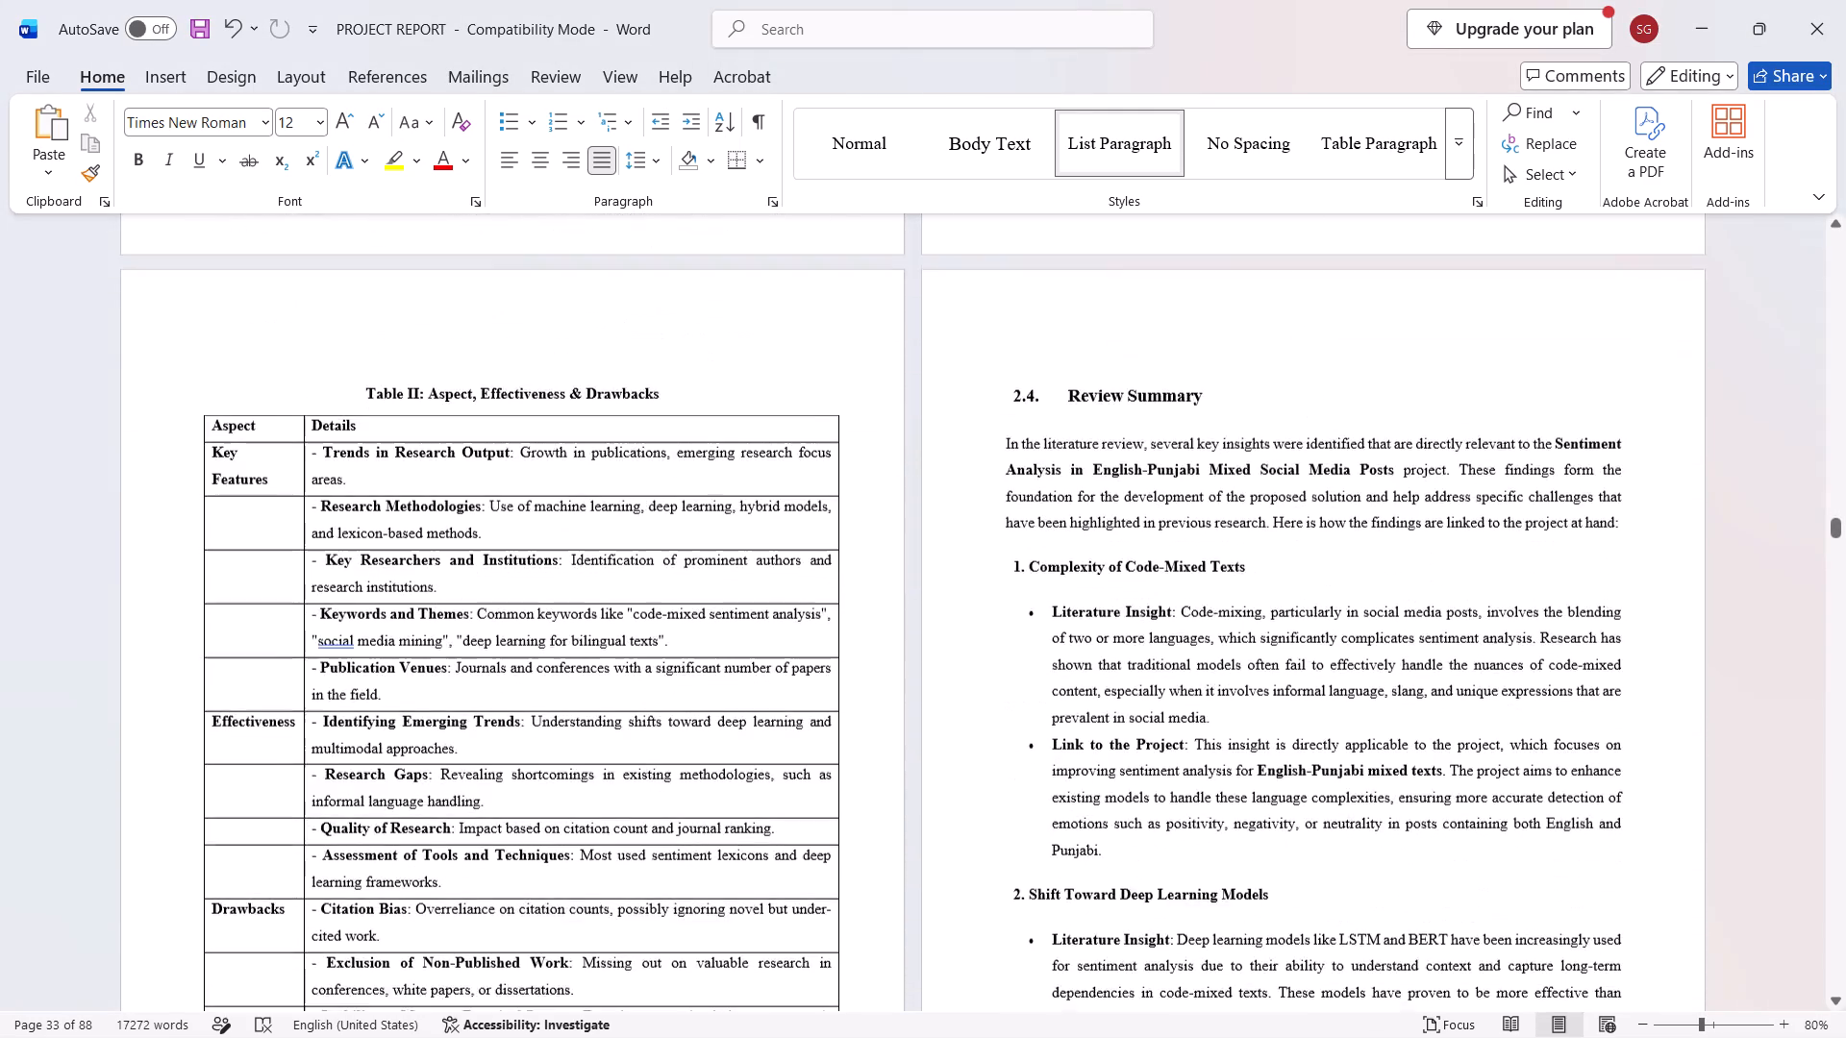
pyautogui.scroll(-5, 746, 668)
pyautogui.scroll(6, 811, 699)
pyautogui.scroll(-4, 821, 703)
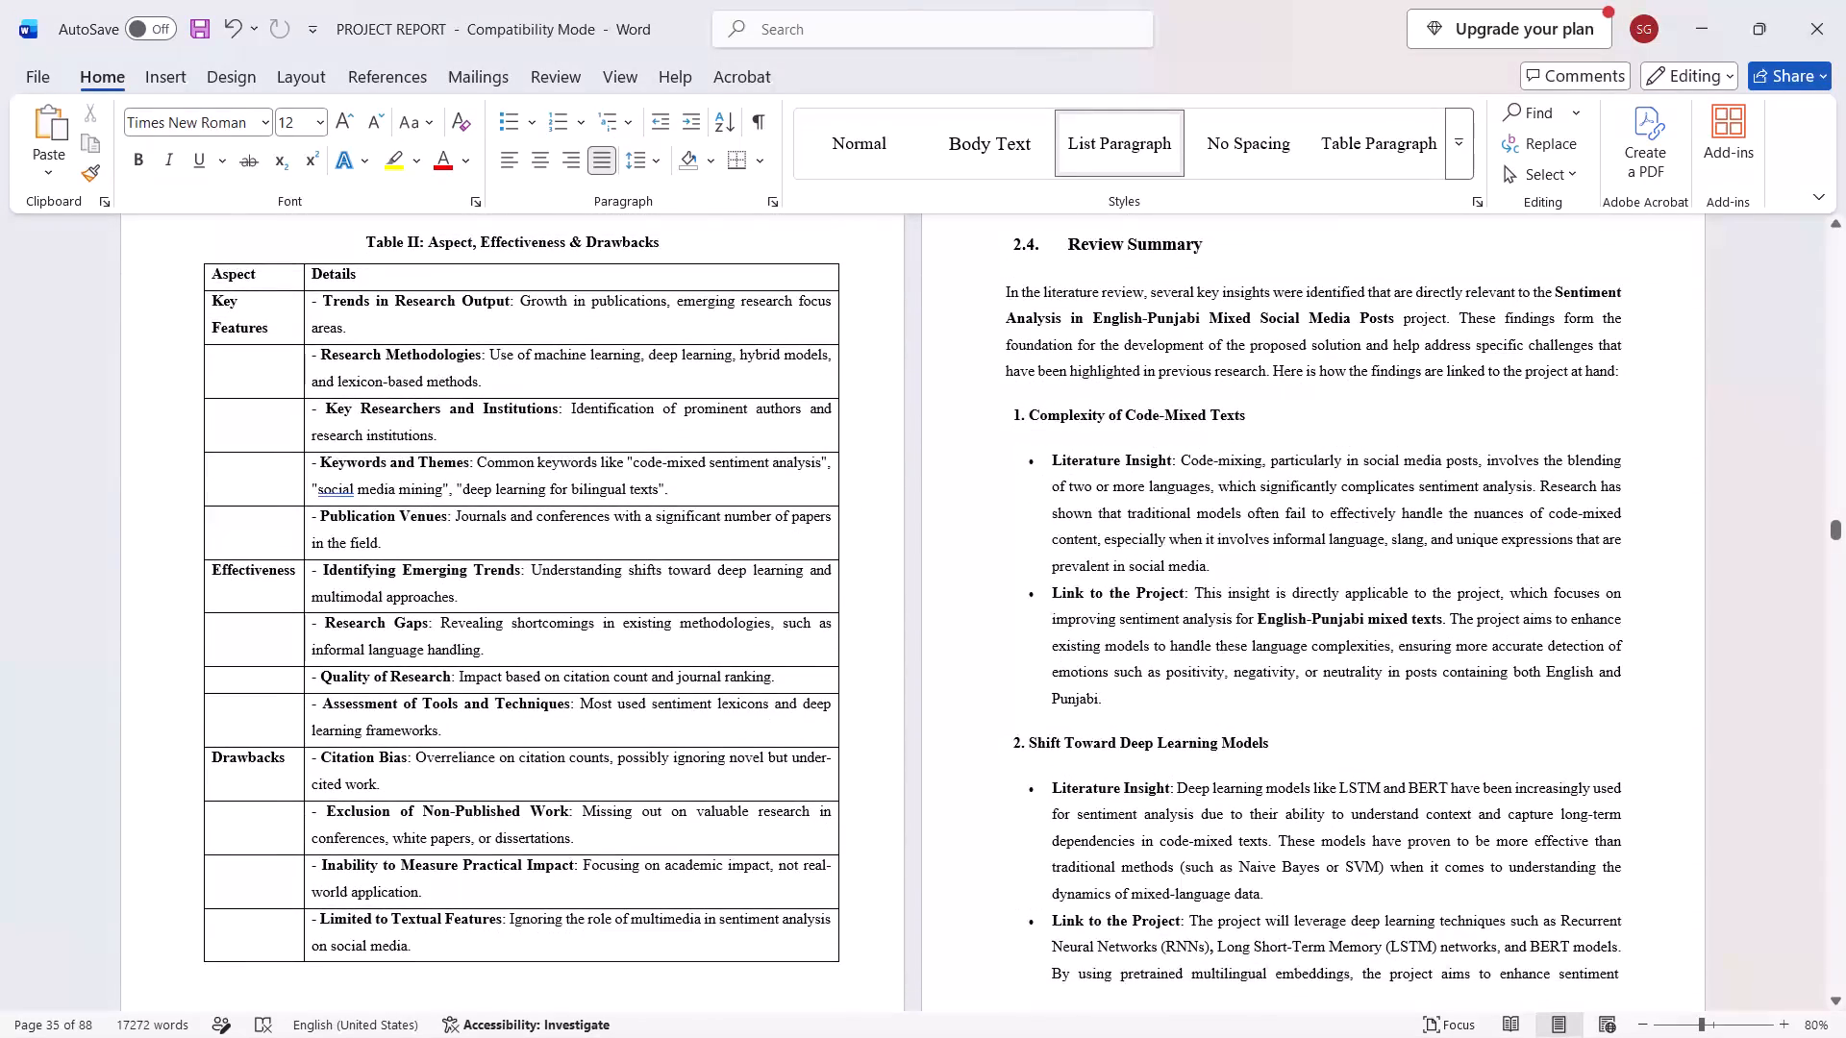
pyautogui.moveTo(874, 934); pyautogui.dragTo(300, 336)
pyautogui.press('BackSpace')
pyautogui.scroll(5, 456, 495)
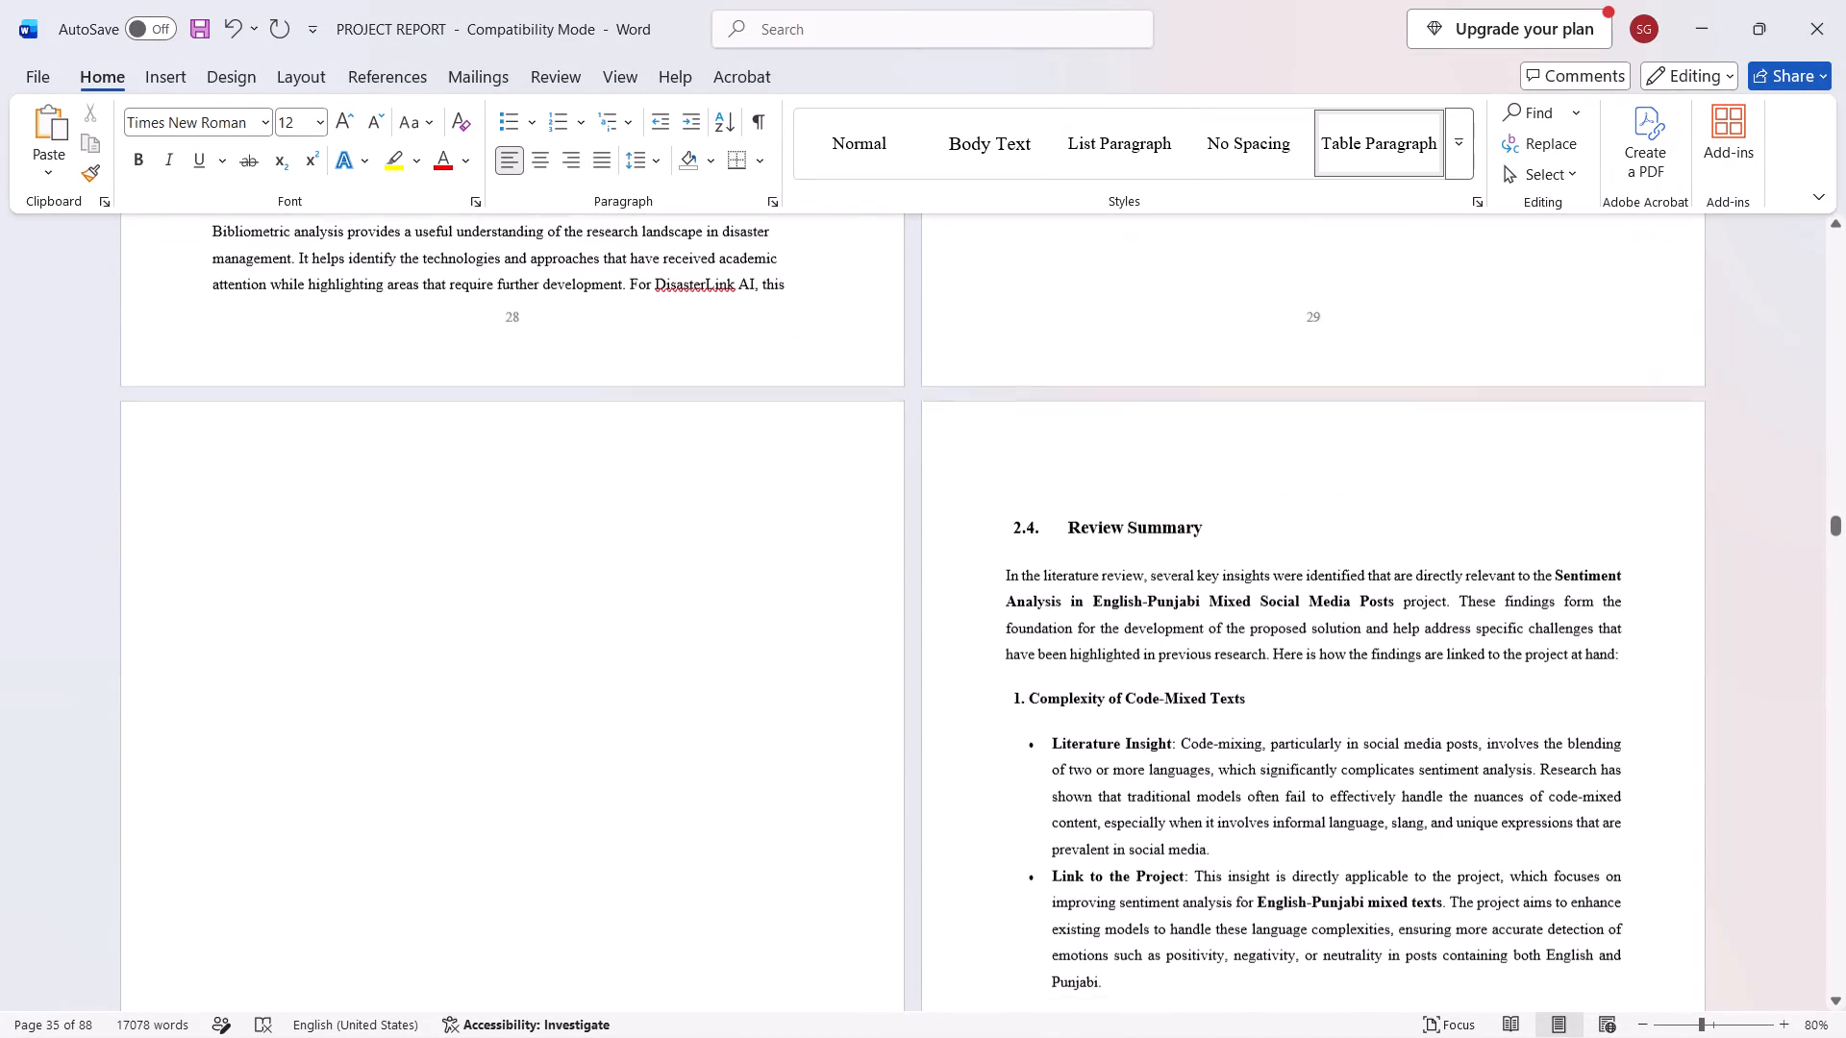
# Consult the List of Tables in the Acrobat report format, and renumber the bibliometric table's caption in Word as "Table II".
pyautogui.hotkey('alt', 'Tab')
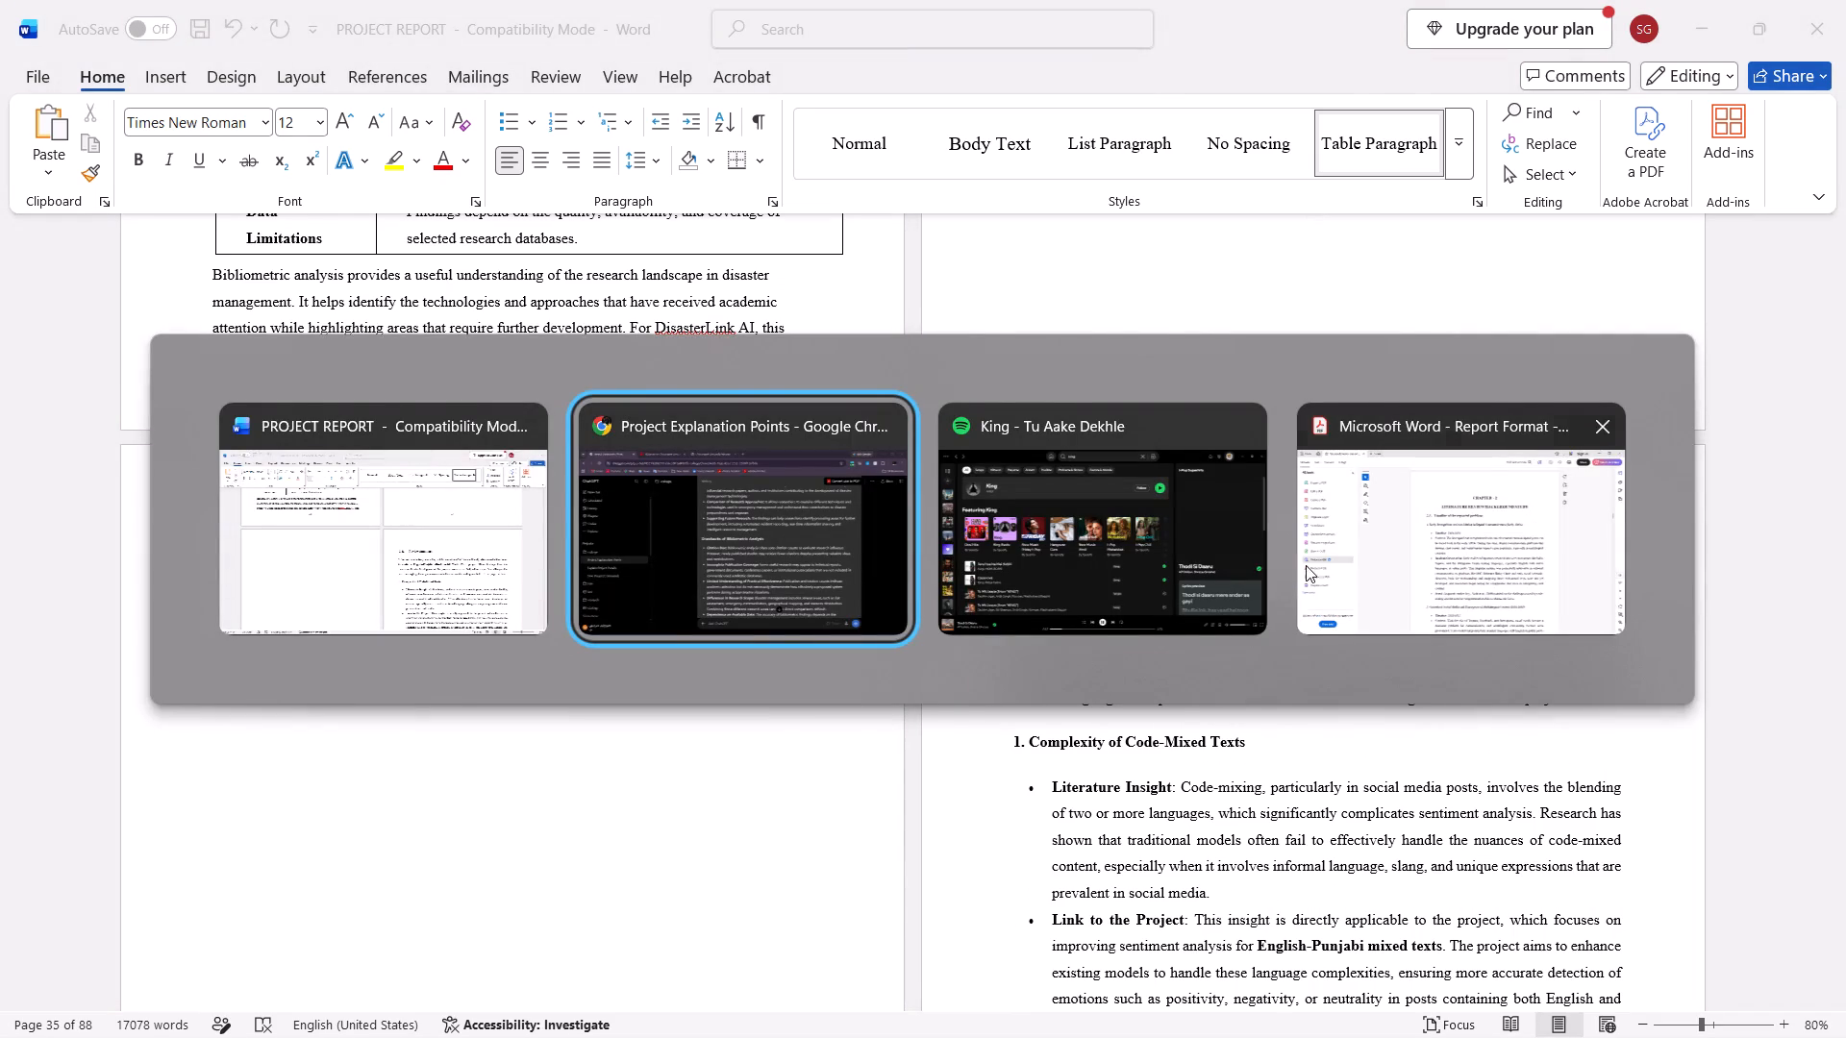
pyautogui.keyDown('alt'); pyautogui.click(1409, 540); pyautogui.keyUp('alt')
pyautogui.scroll(1, 1845, 463)
pyautogui.moveTo(1784, 379); pyautogui.dragTo(1784, 371)
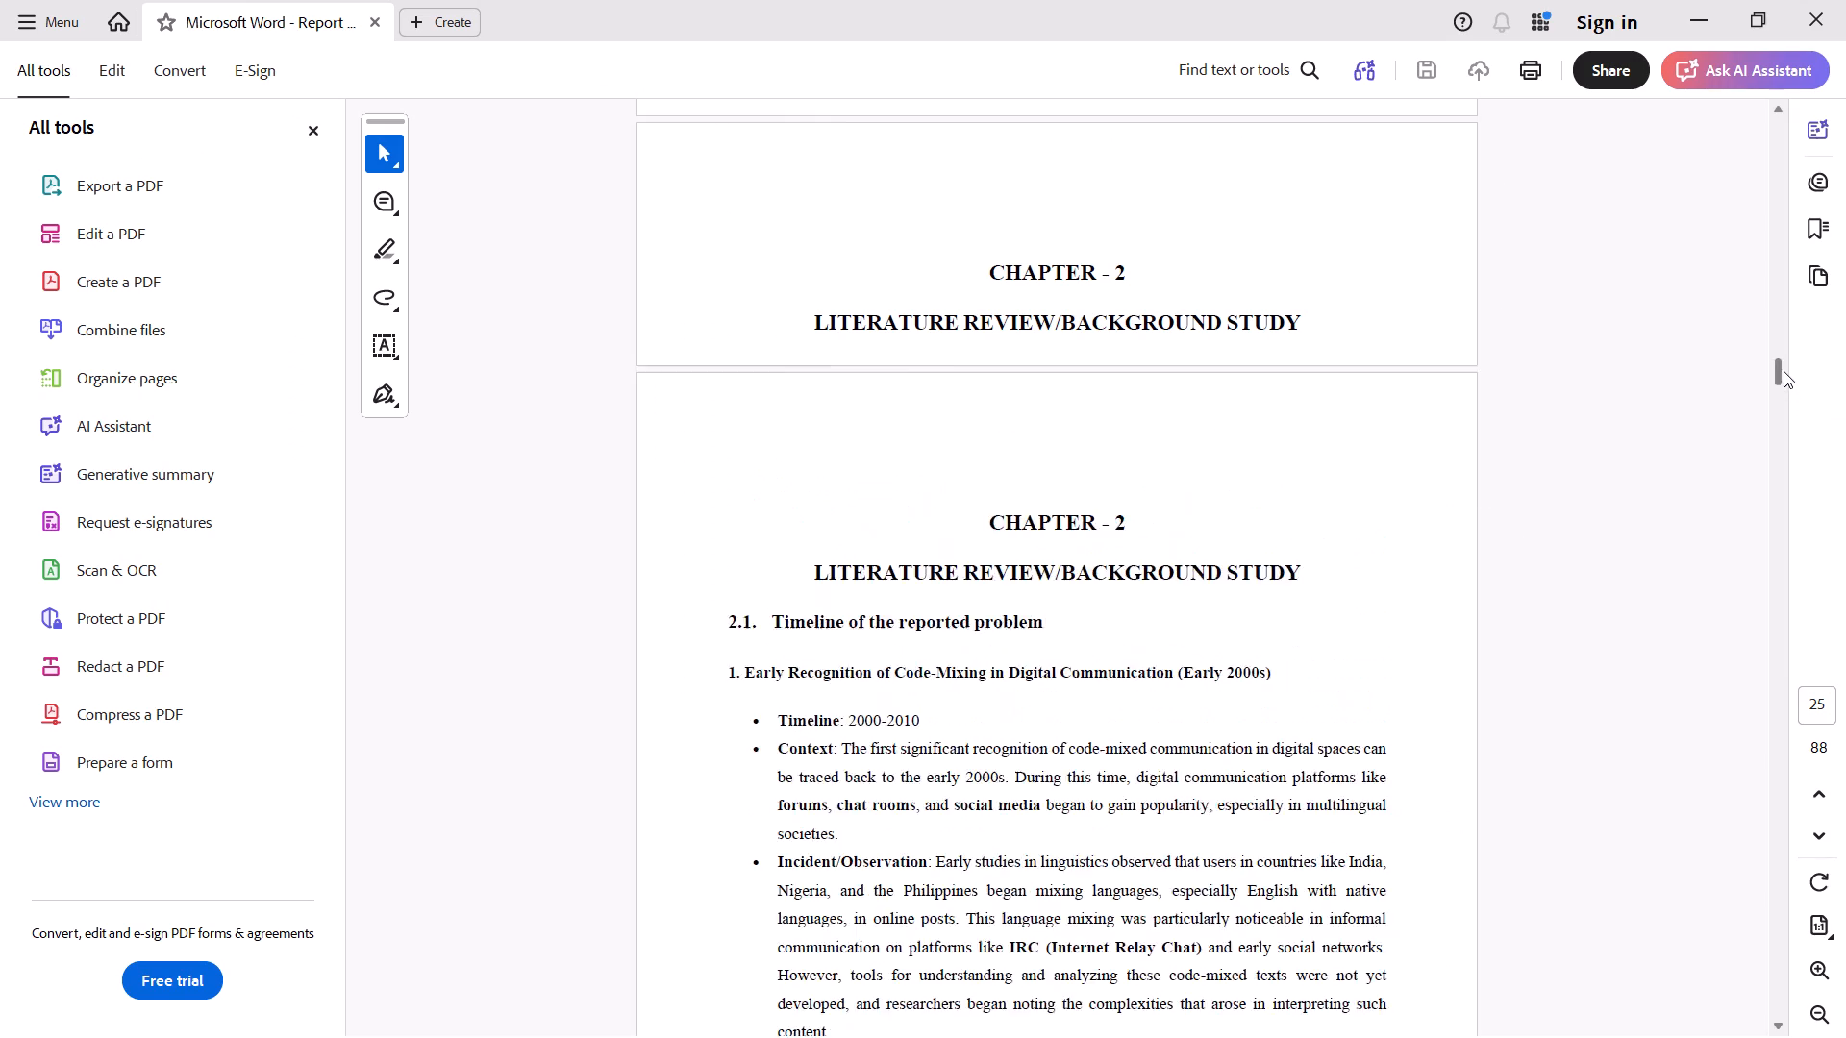
pyautogui.moveTo(1784, 371); pyautogui.dragTo(1786, 227)
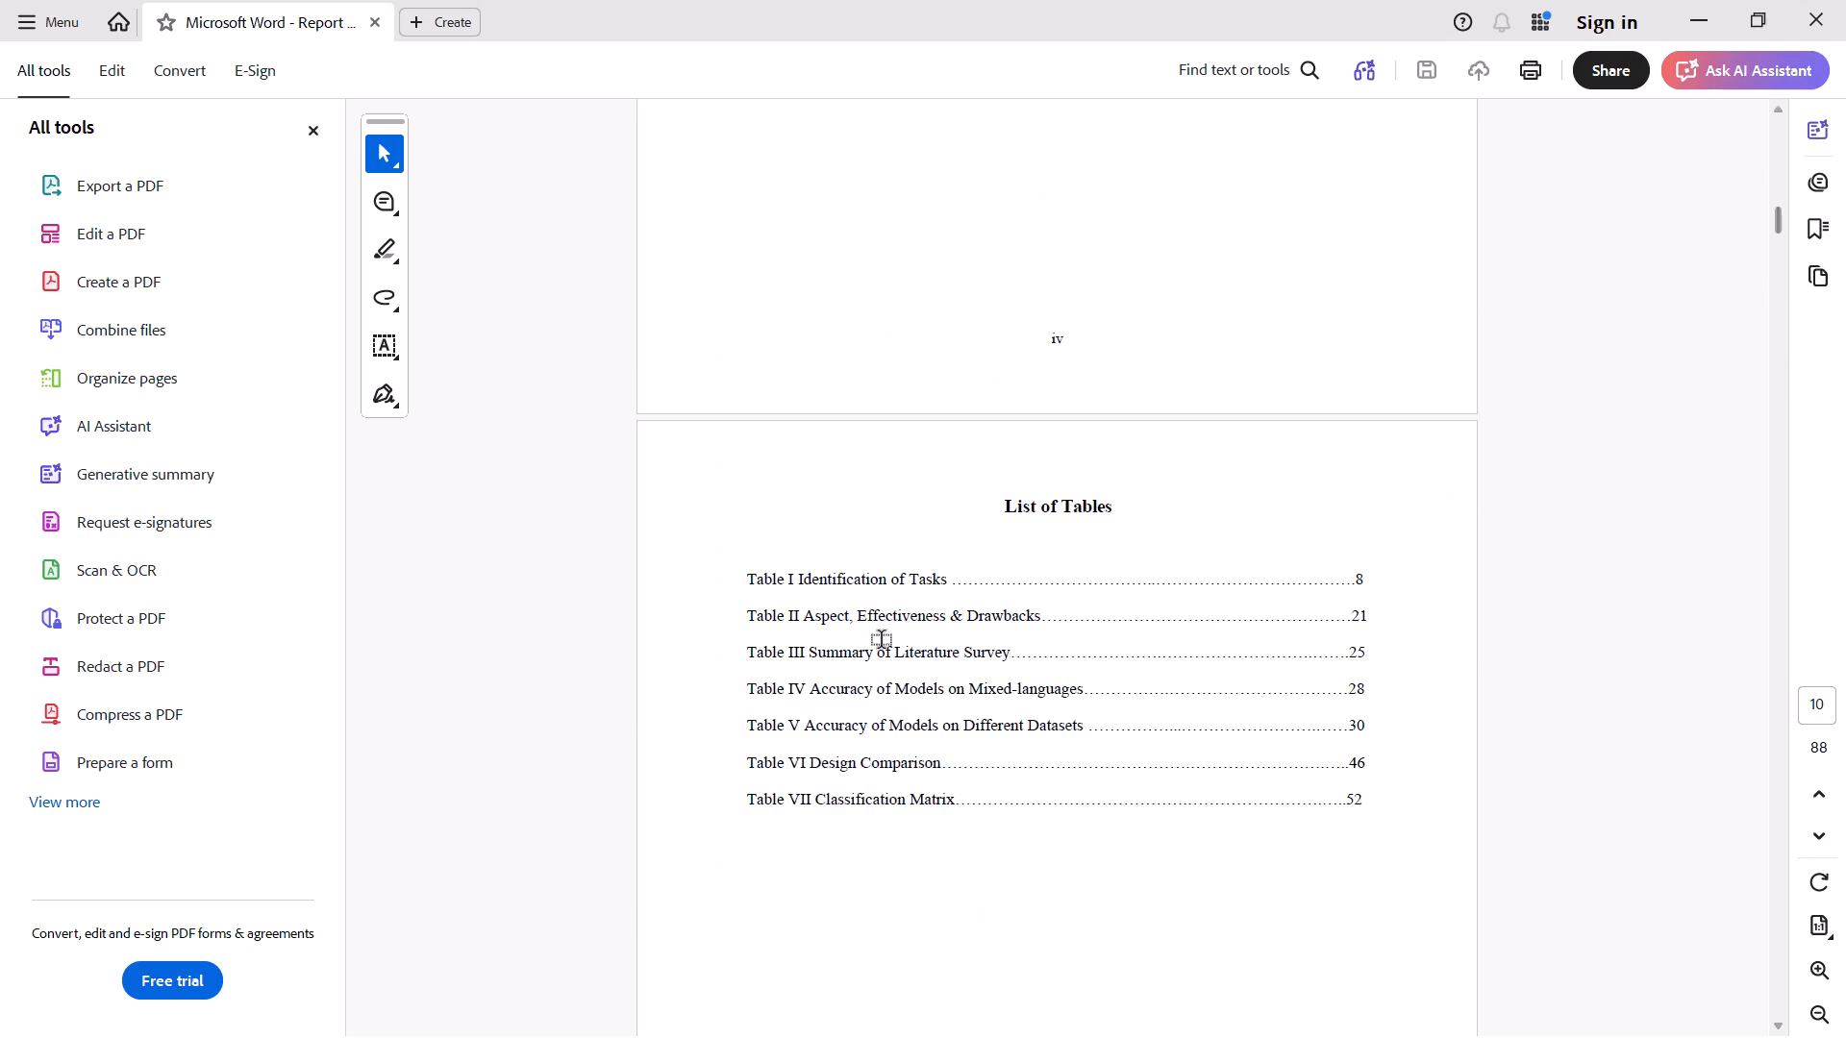
pyautogui.hotkey('alt', 'Tab')
pyautogui.scroll(6, 432, 474)
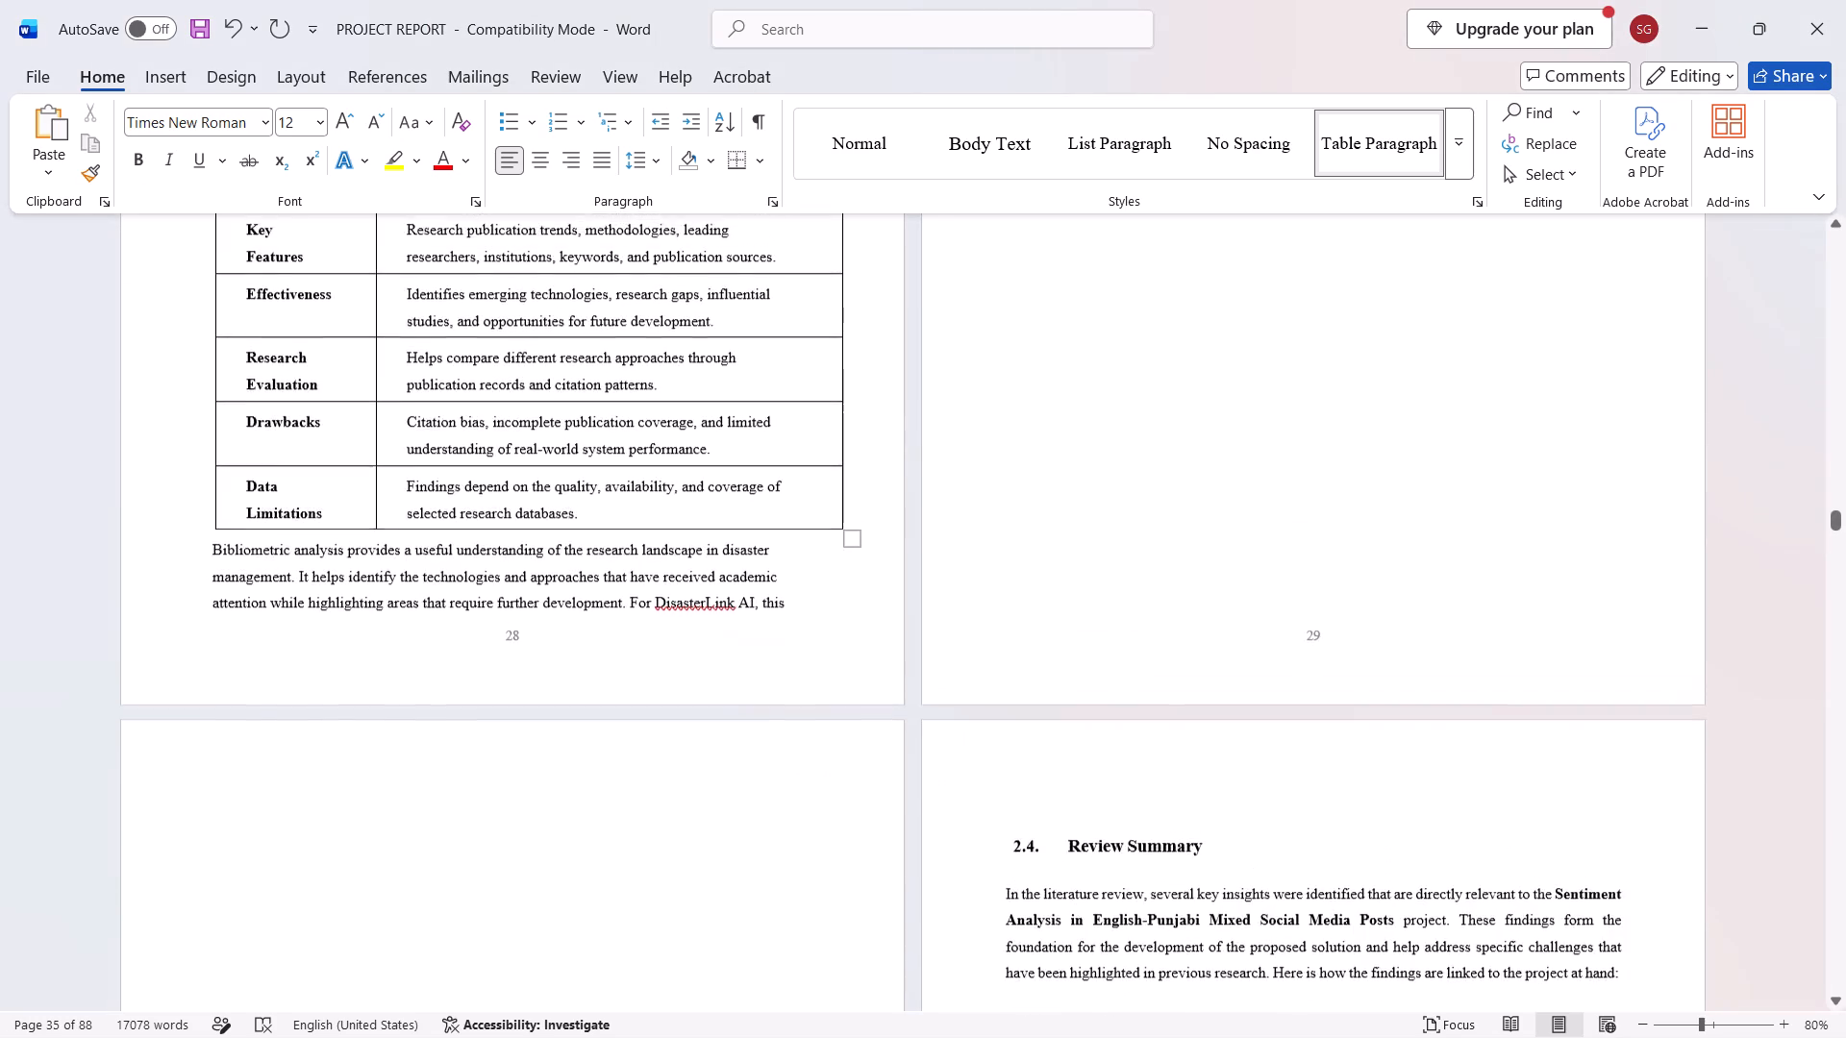
pyautogui.scroll(4, 437, 478)
pyautogui.scroll(1, 329, 437)
pyautogui.click(351, 383)
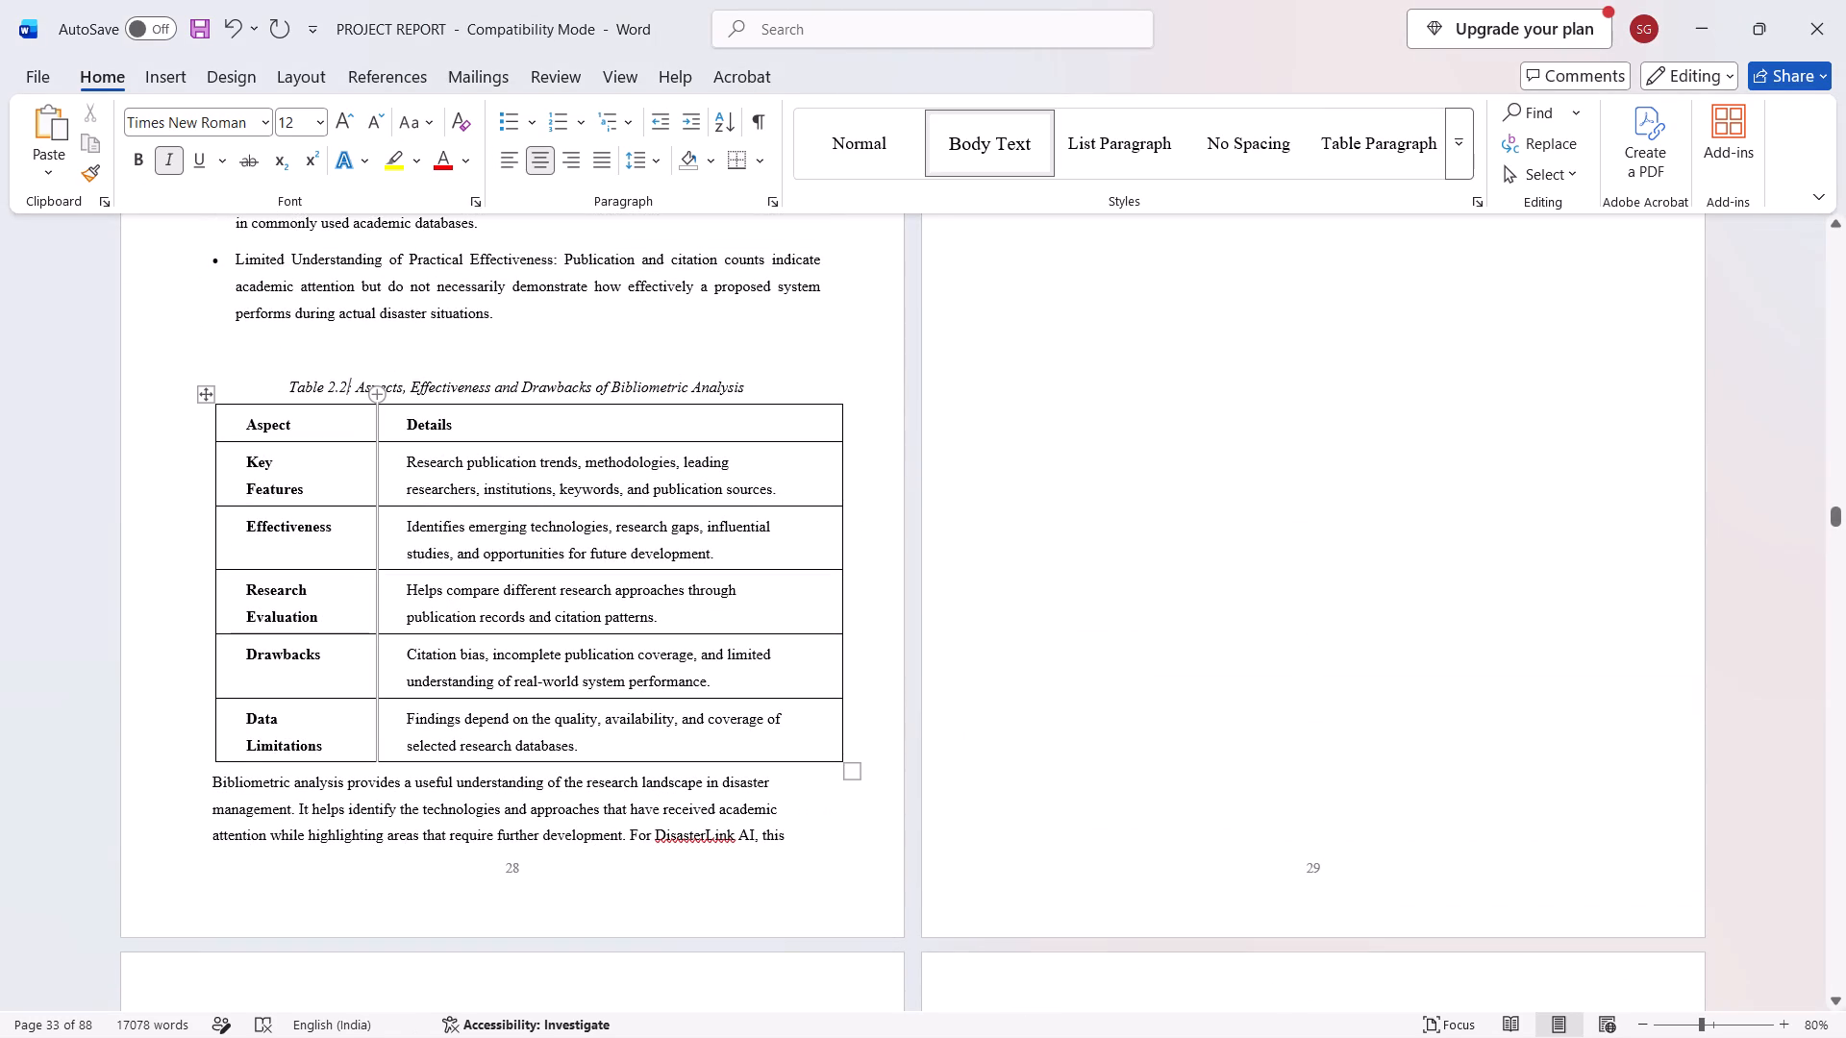
pyautogui.press('Left')
pyautogui.press('Right')
pyautogui.press('BackSpace')
pyautogui.press('BackSpace')
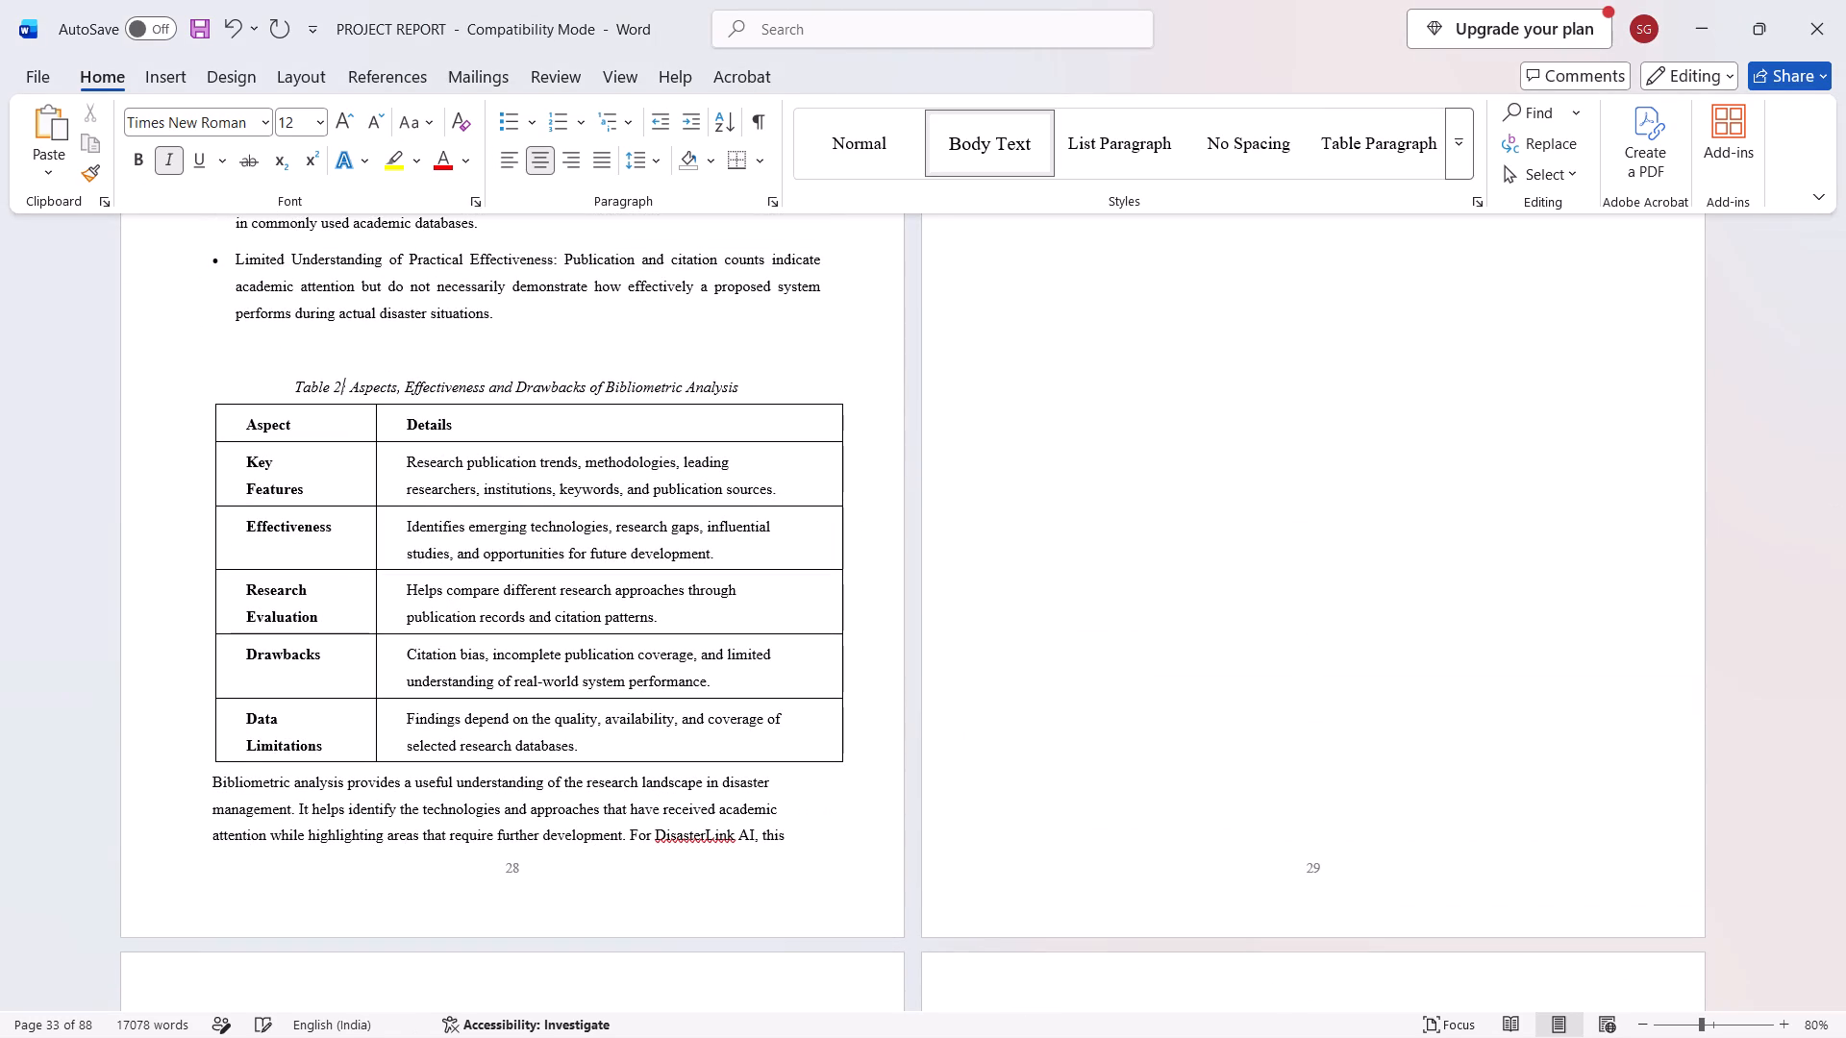
pyautogui.press('BackSpace')
pyautogui.write('II')
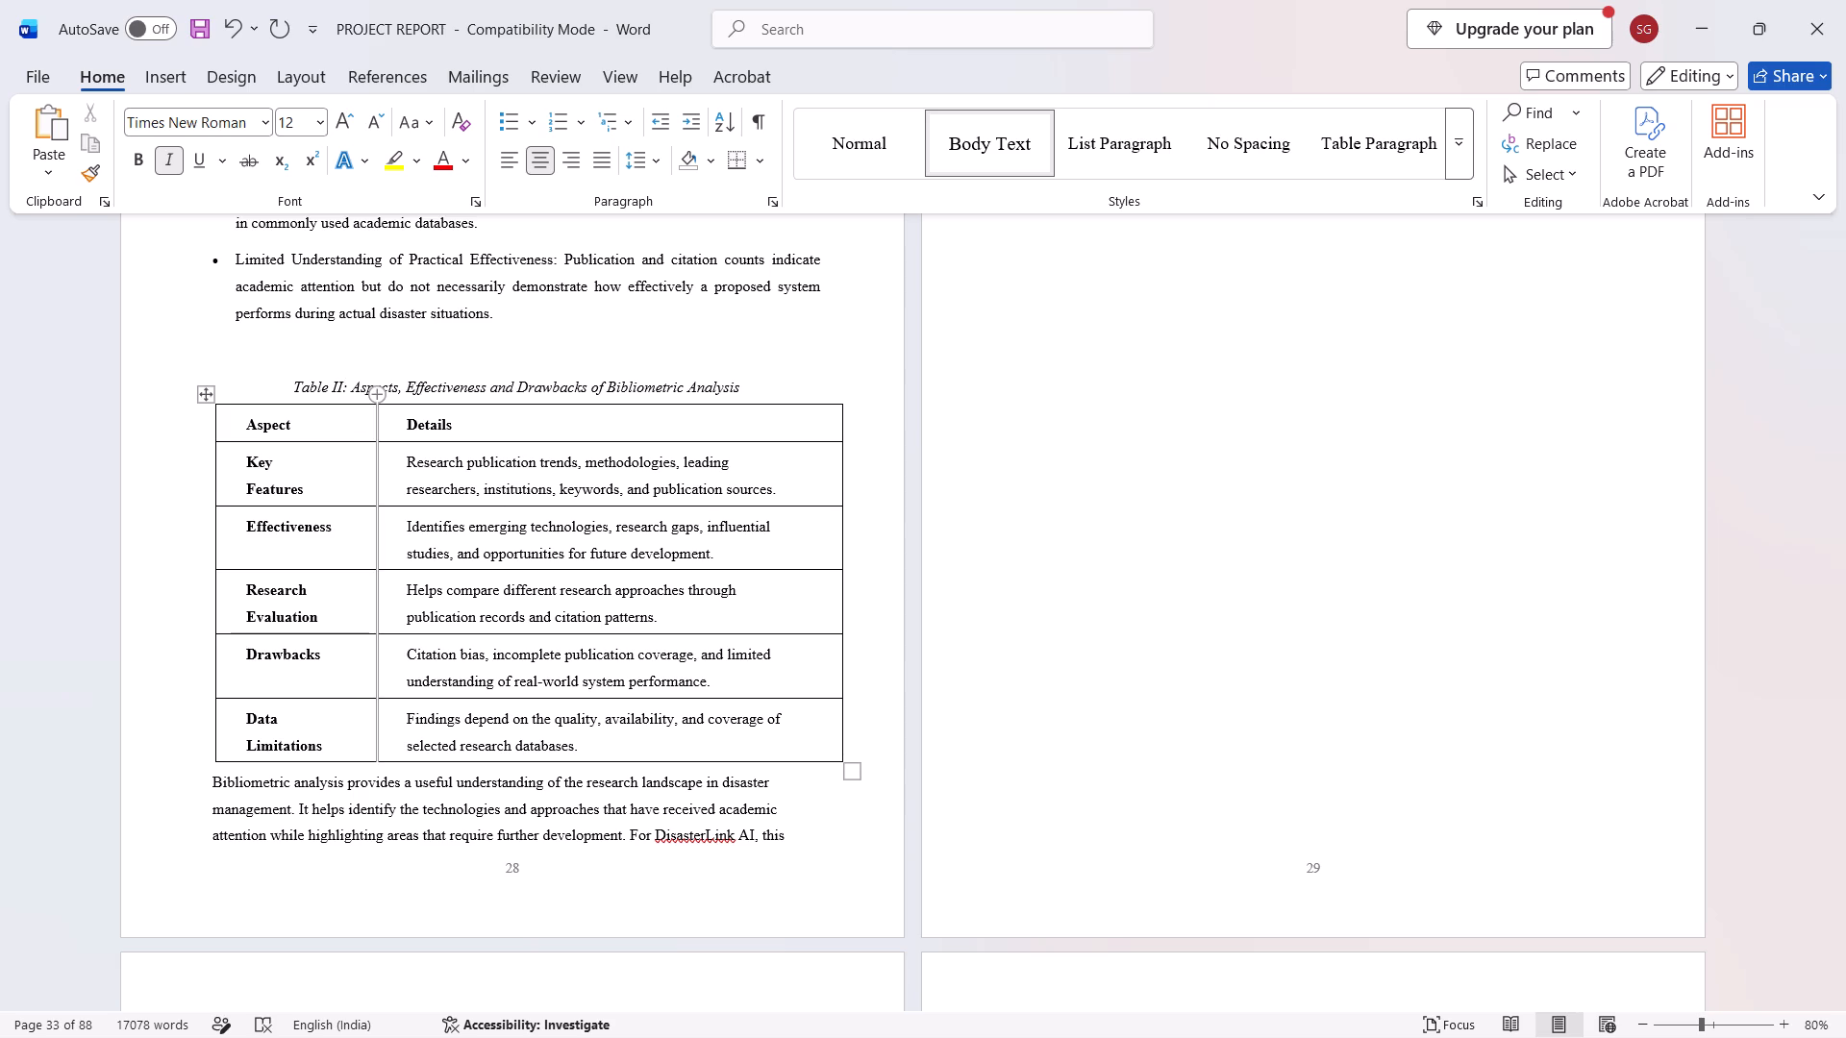
# Renumber the caption of the Comparison of Existing Disaster Management Approaches table in section 2.2 as "Table I".
pyautogui.scroll(12, 409, 328)
pyautogui.scroll(-2, 363, 389)
pyautogui.scroll(4, 363, 389)
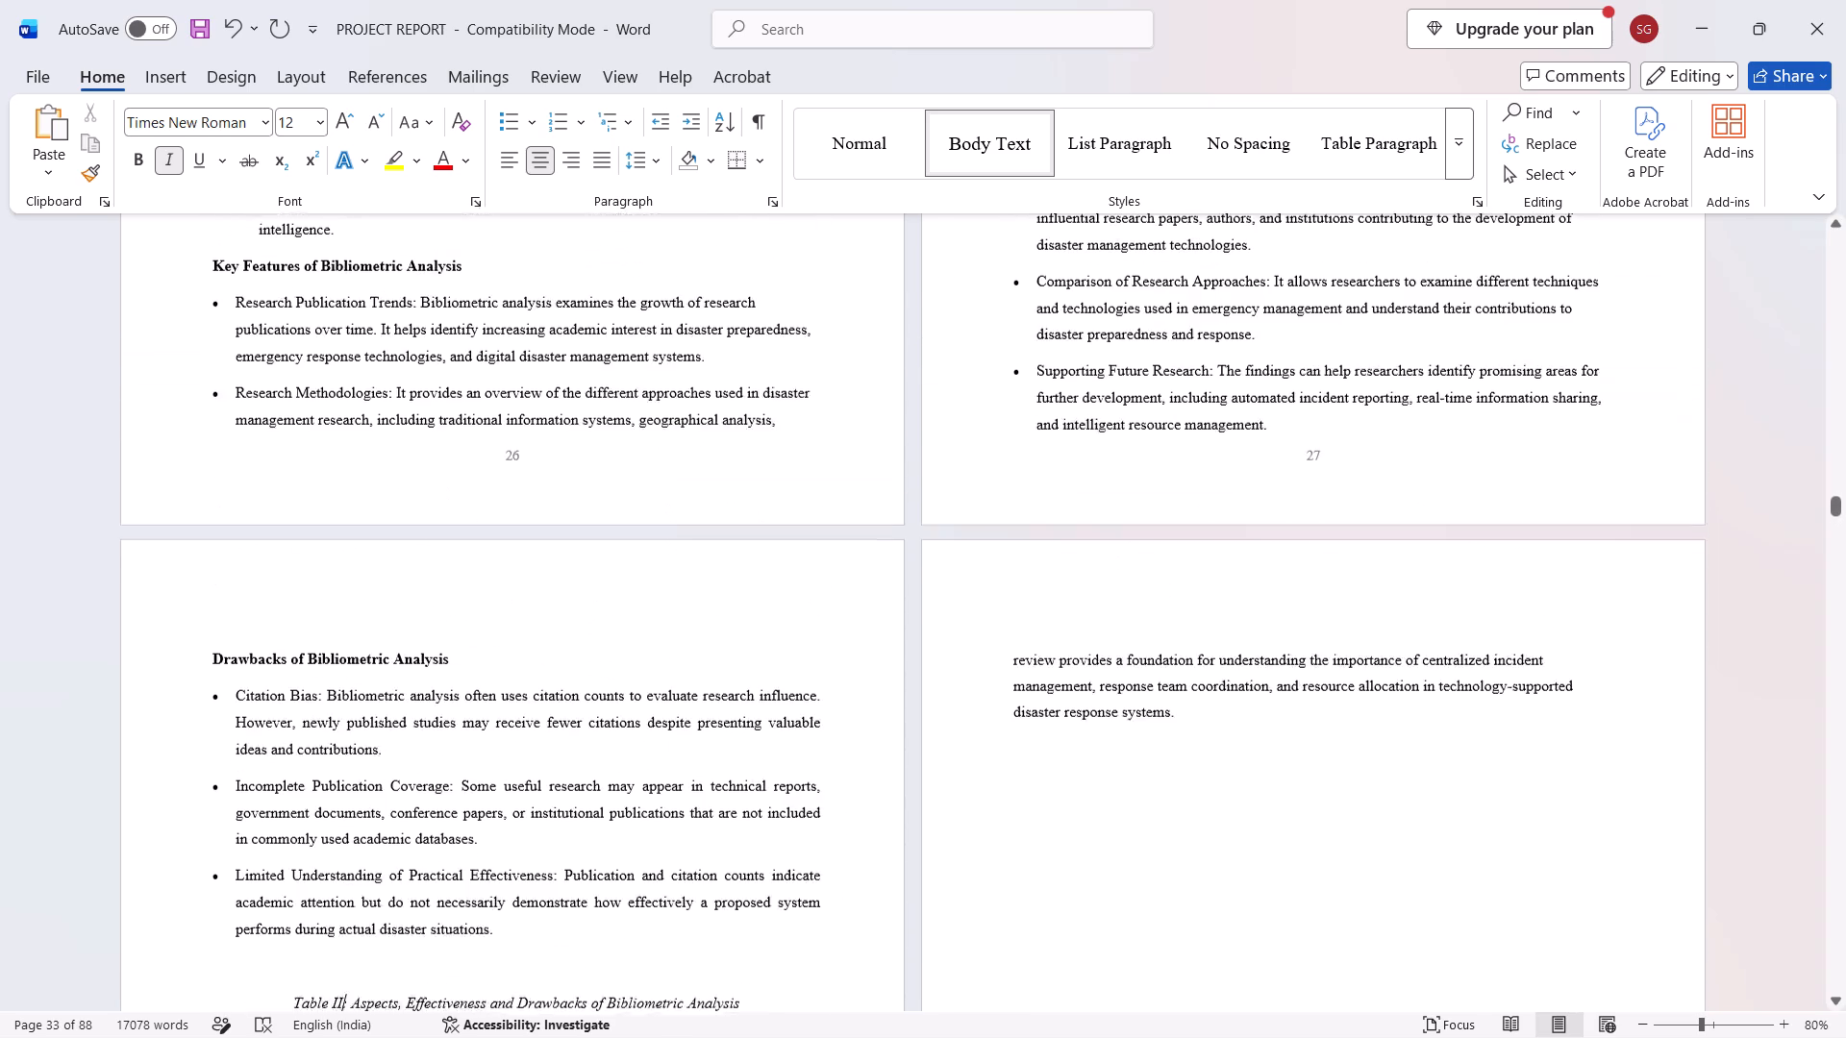
pyautogui.scroll(17, 778, 414)
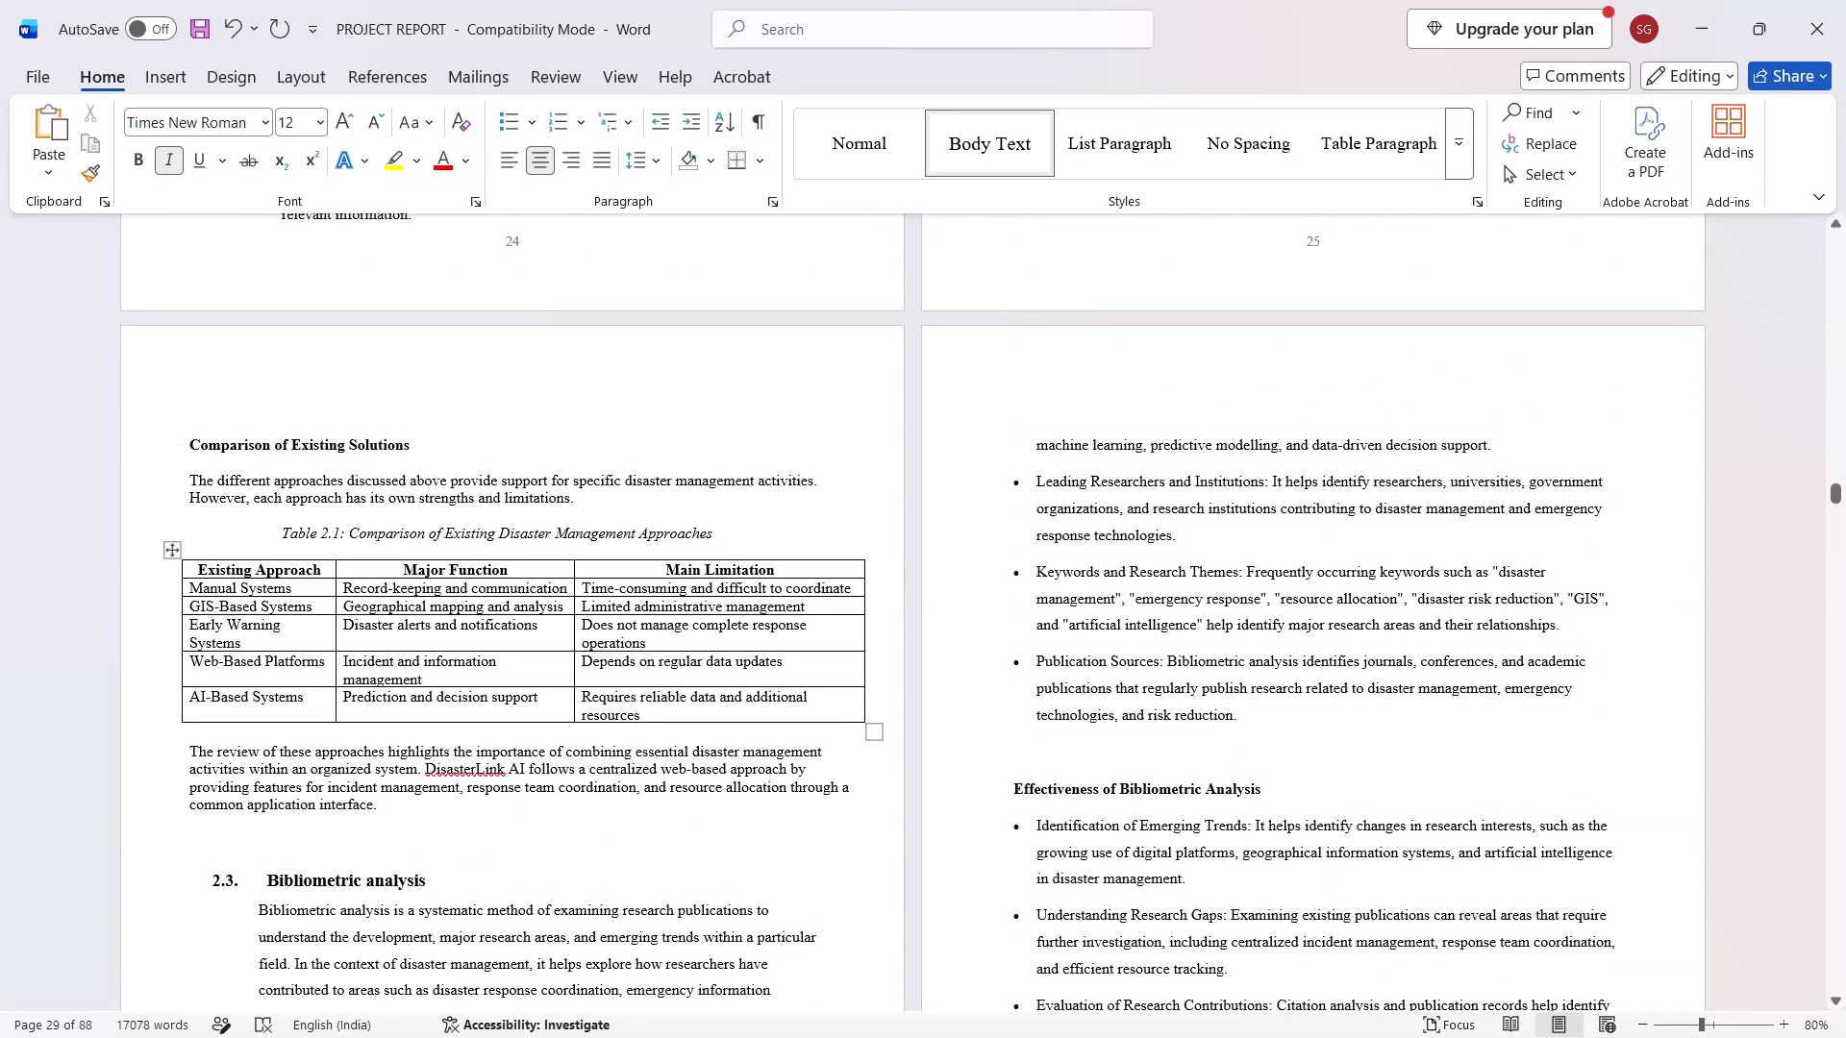
pyautogui.click(339, 531)
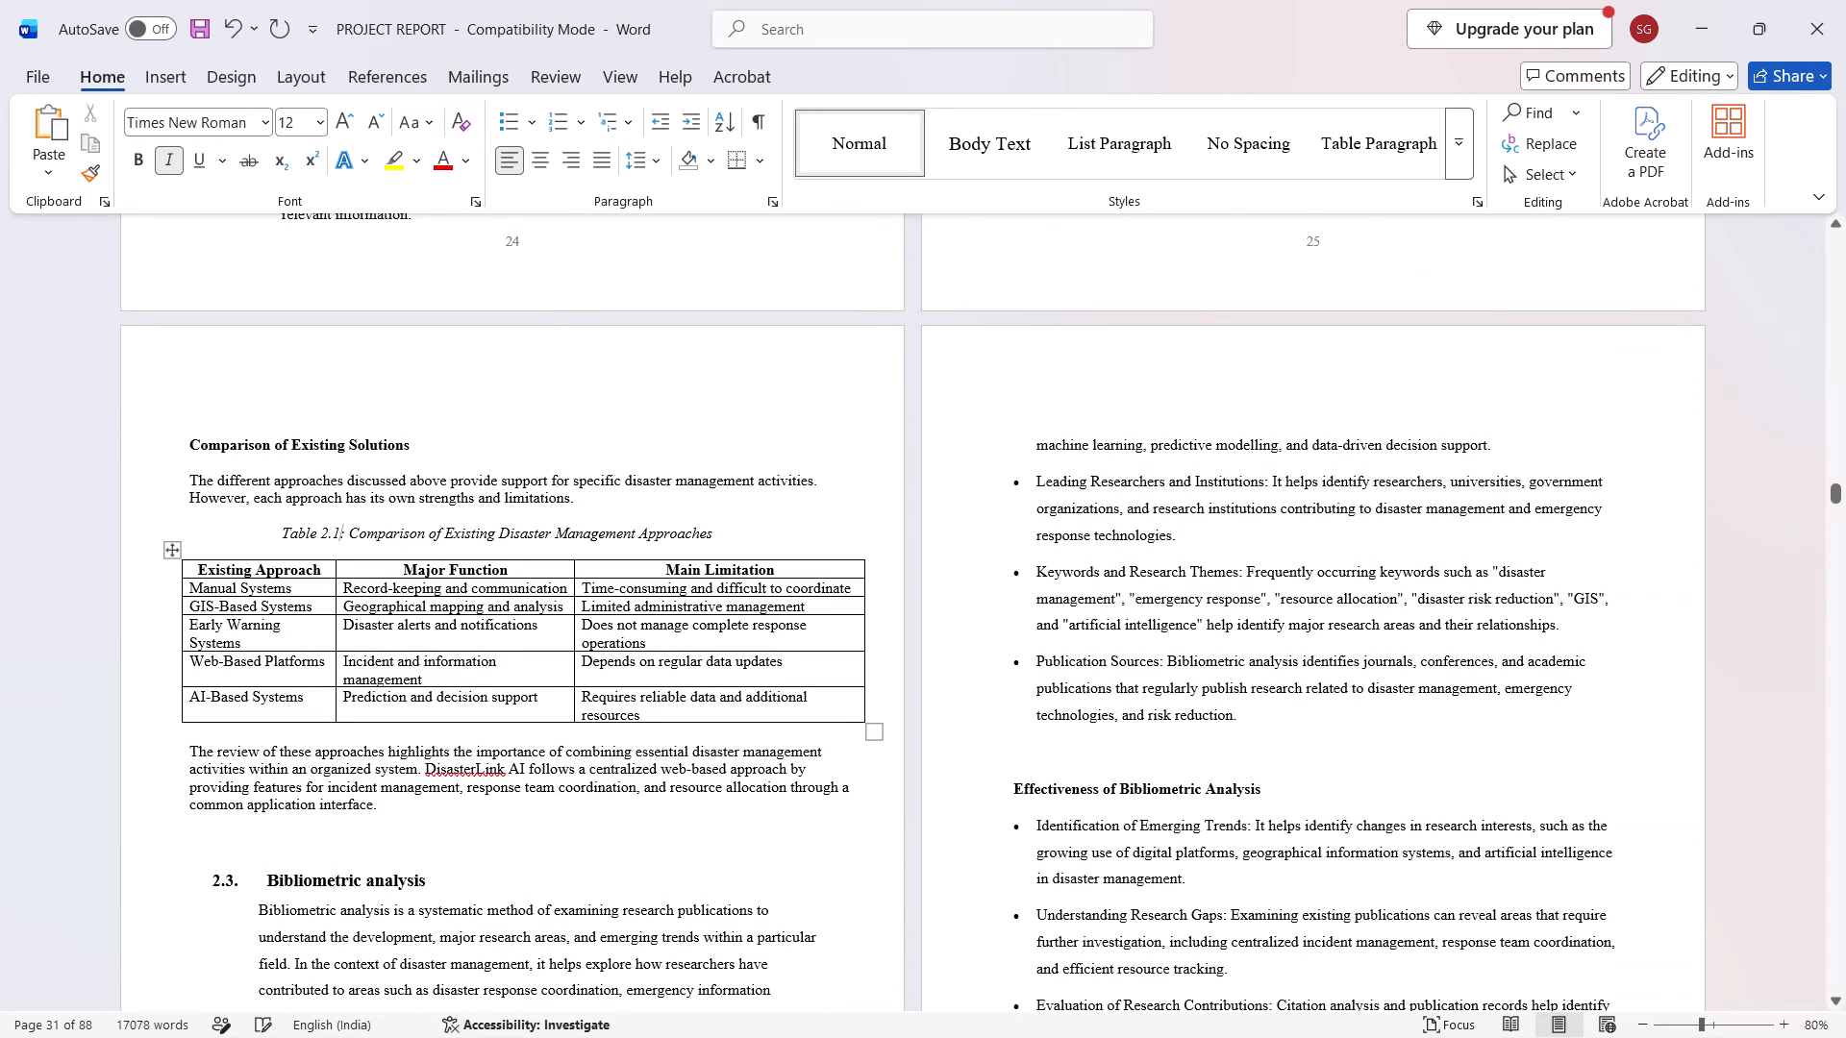
pyautogui.press('BackSpace')
pyautogui.press('BackSpace')
pyautogui.press('BackSpace')
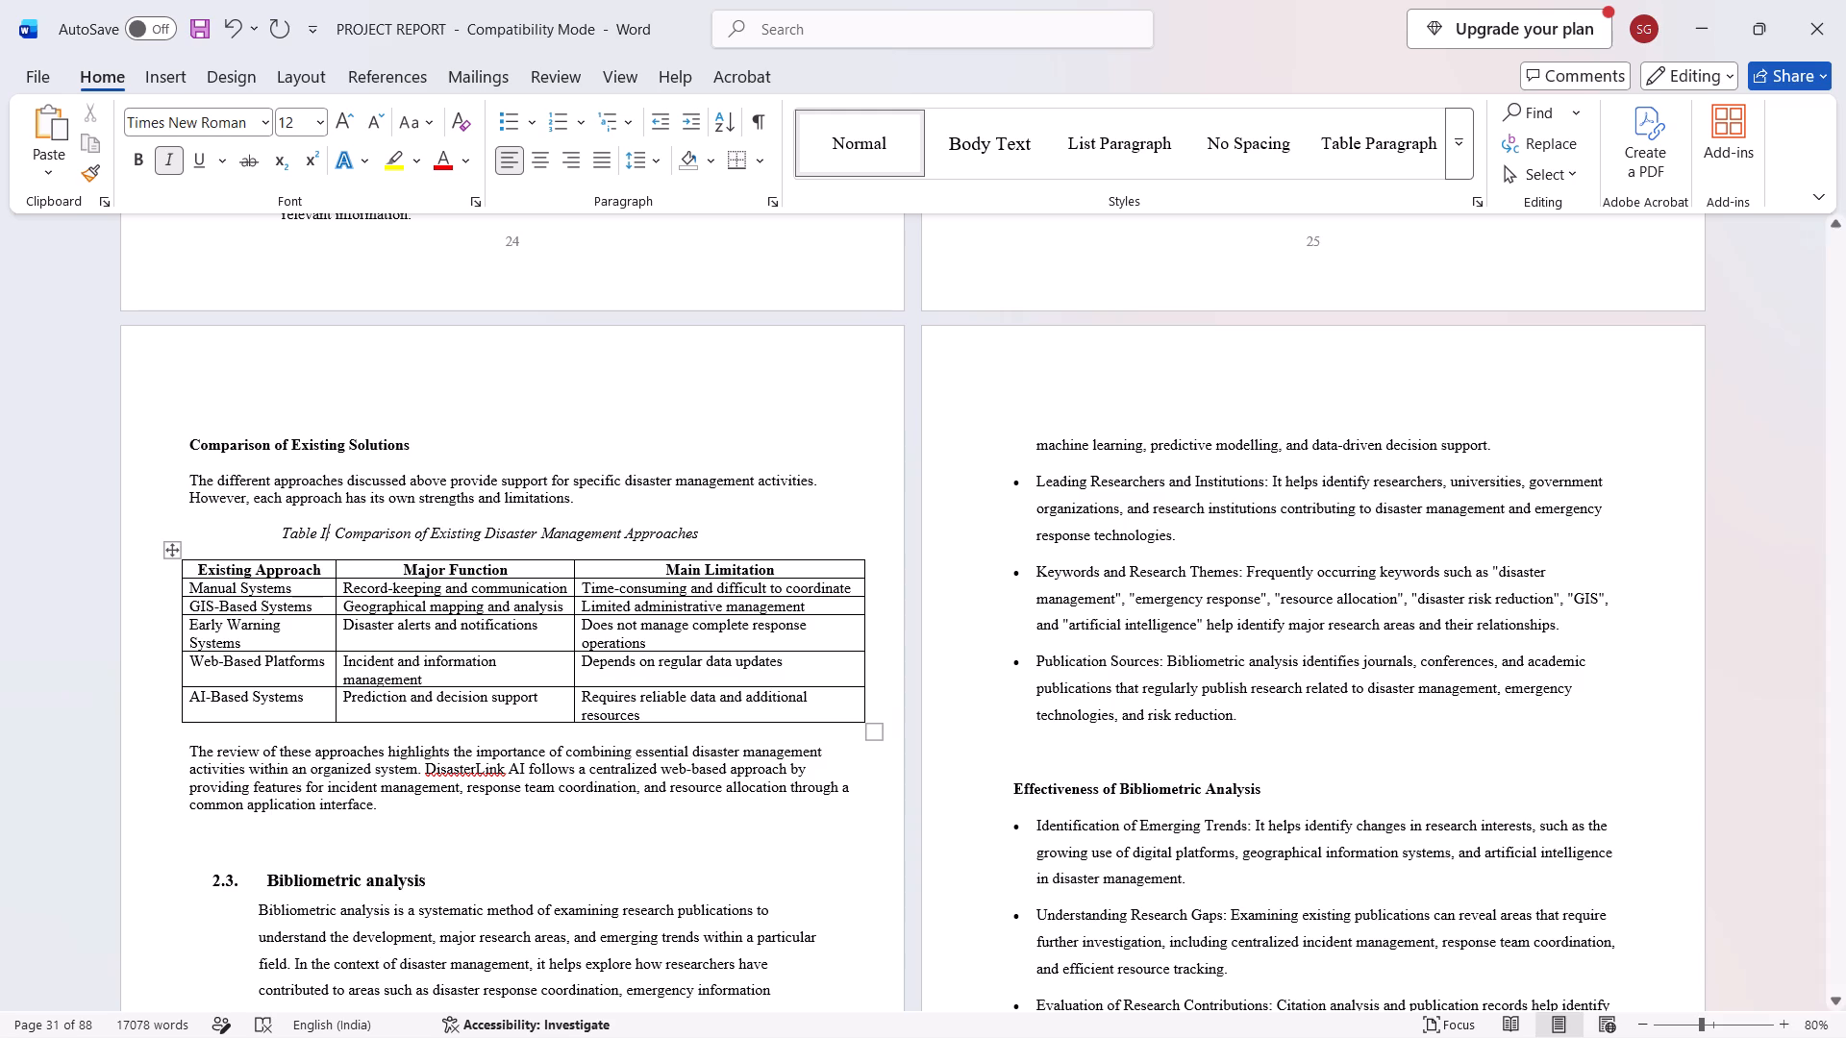
# Examine the layout and line spacing of sections 2.1 to 2.3, going back from the bibliometric analysis.
pyautogui.scroll(-1, 985, 468)
pyautogui.scroll(1, 992, 473)
pyautogui.scroll(-8, 993, 475)
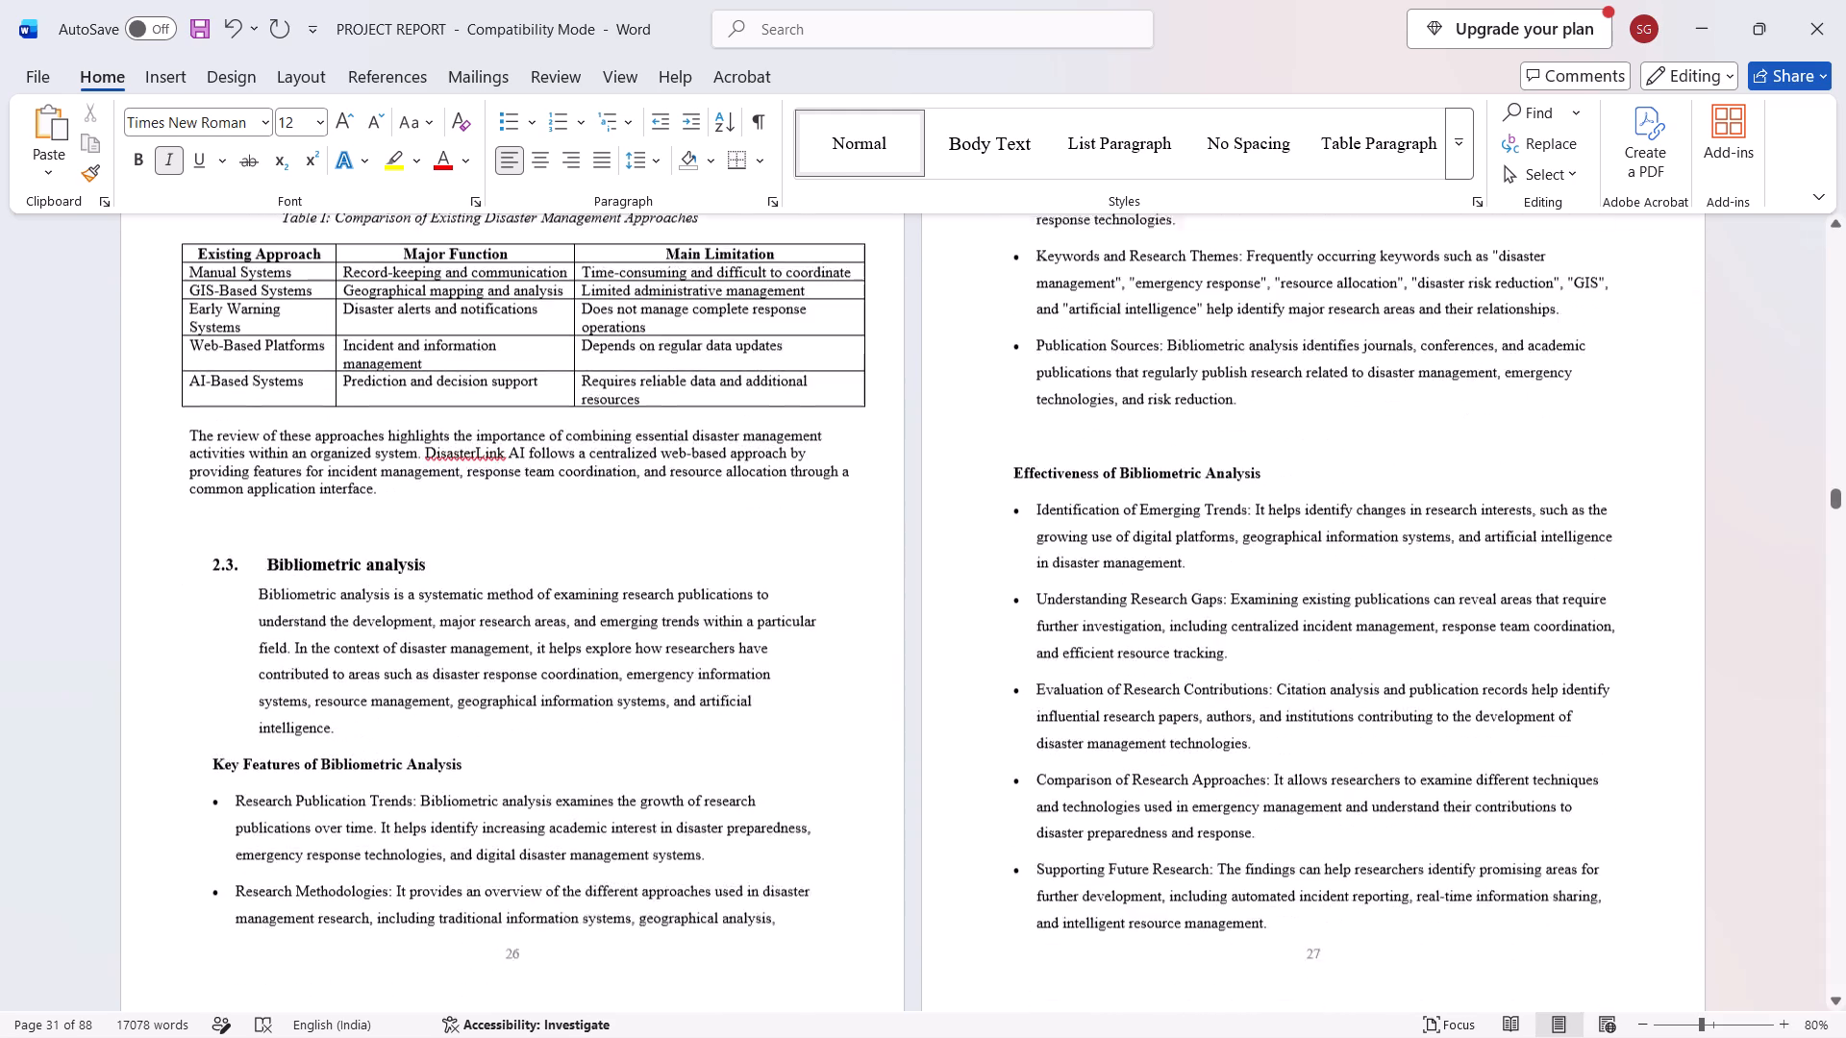
pyautogui.scroll(-1, 950, 457)
pyautogui.scroll(2, 873, 452)
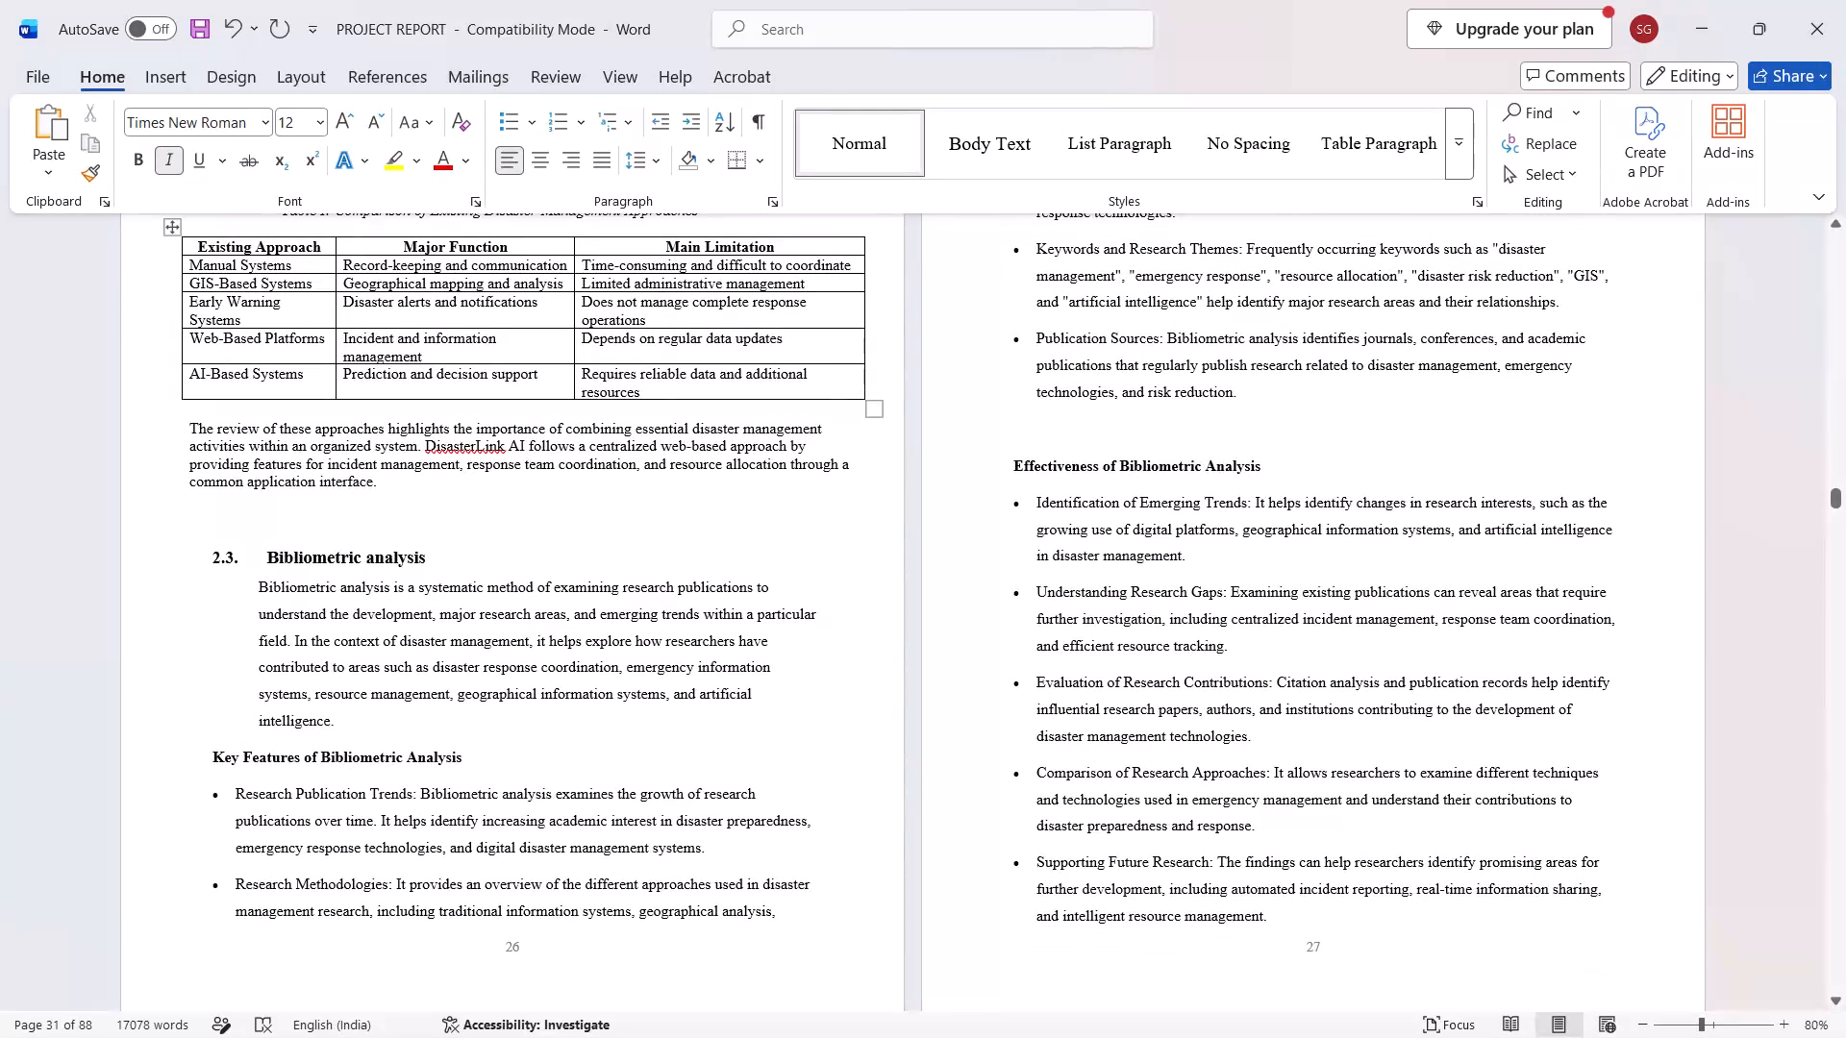
pyautogui.scroll(16, 844, 470)
pyautogui.scroll(-1, 791, 495)
pyautogui.scroll(5, 791, 495)
pyautogui.scroll(-1, 791, 495)
pyautogui.scroll(20, 791, 495)
pyautogui.scroll(10, 791, 495)
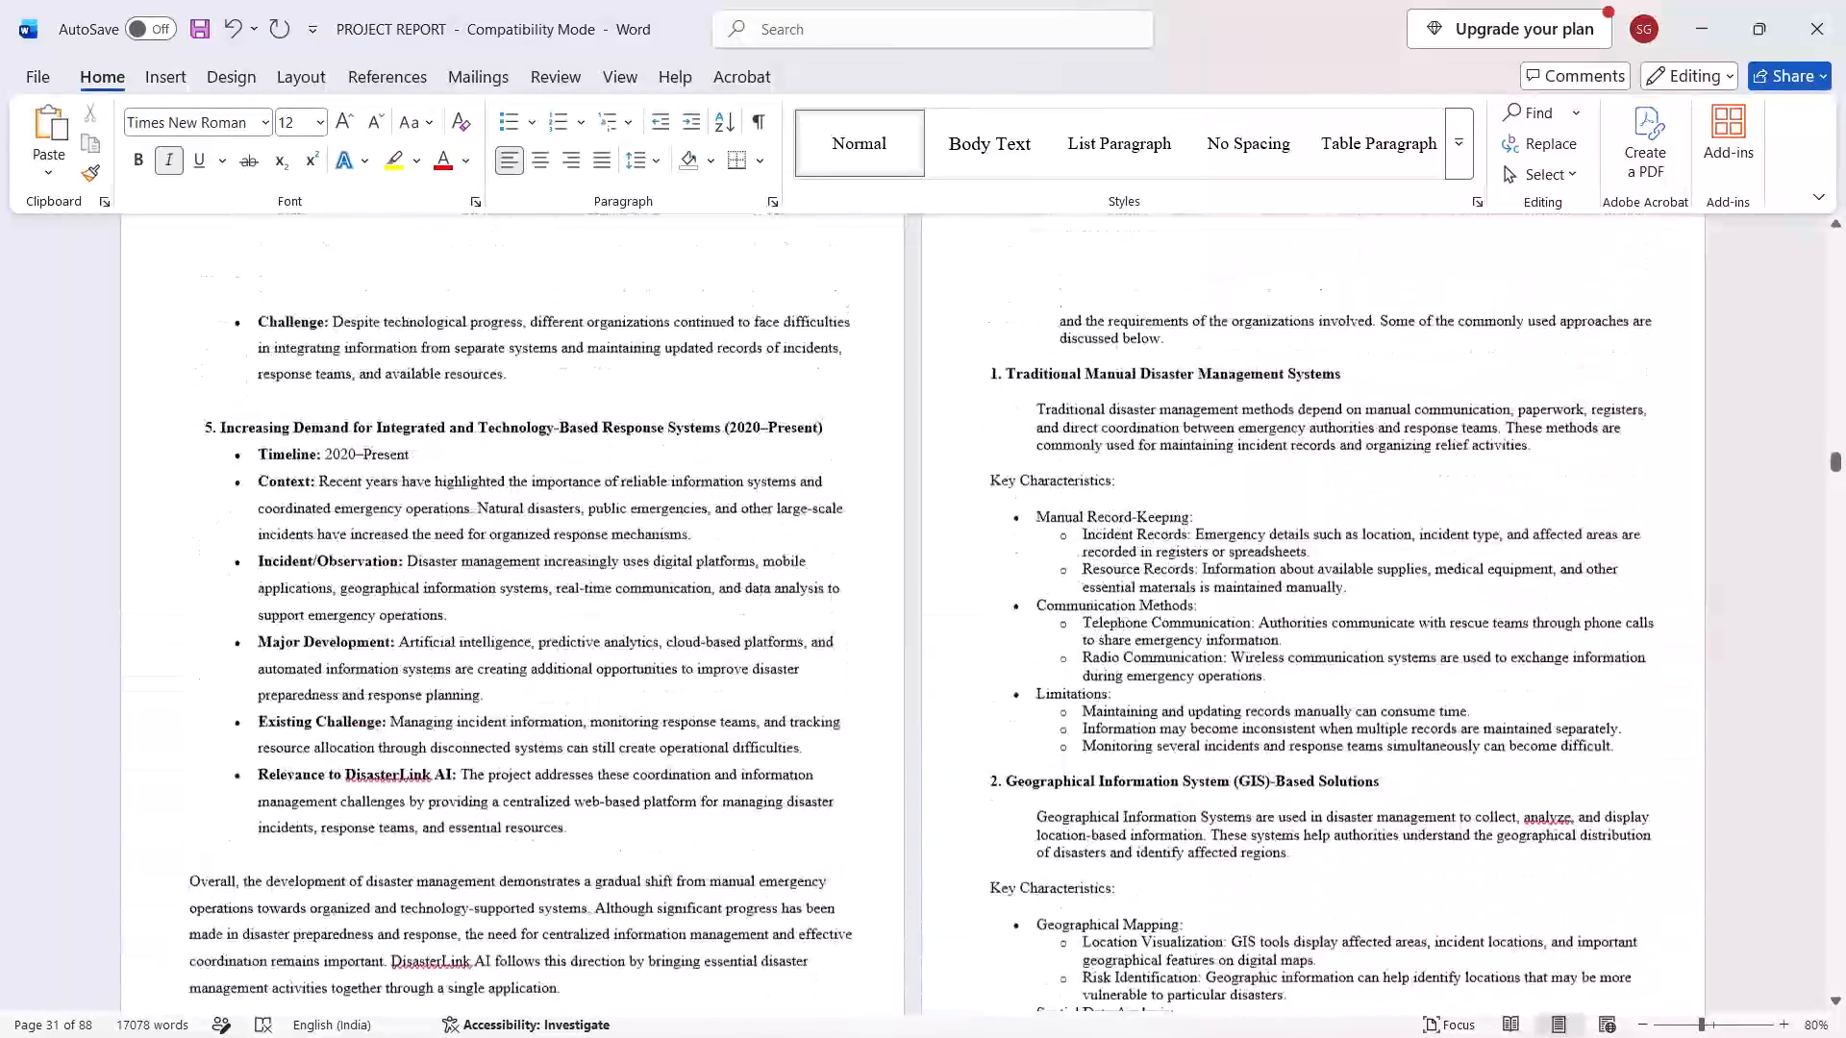
pyautogui.scroll(3, 749, 524)
pyautogui.scroll(-1, 749, 524)
pyautogui.scroll(7, 749, 524)
pyautogui.scroll(-5, 788, 557)
pyautogui.scroll(-7, 829, 888)
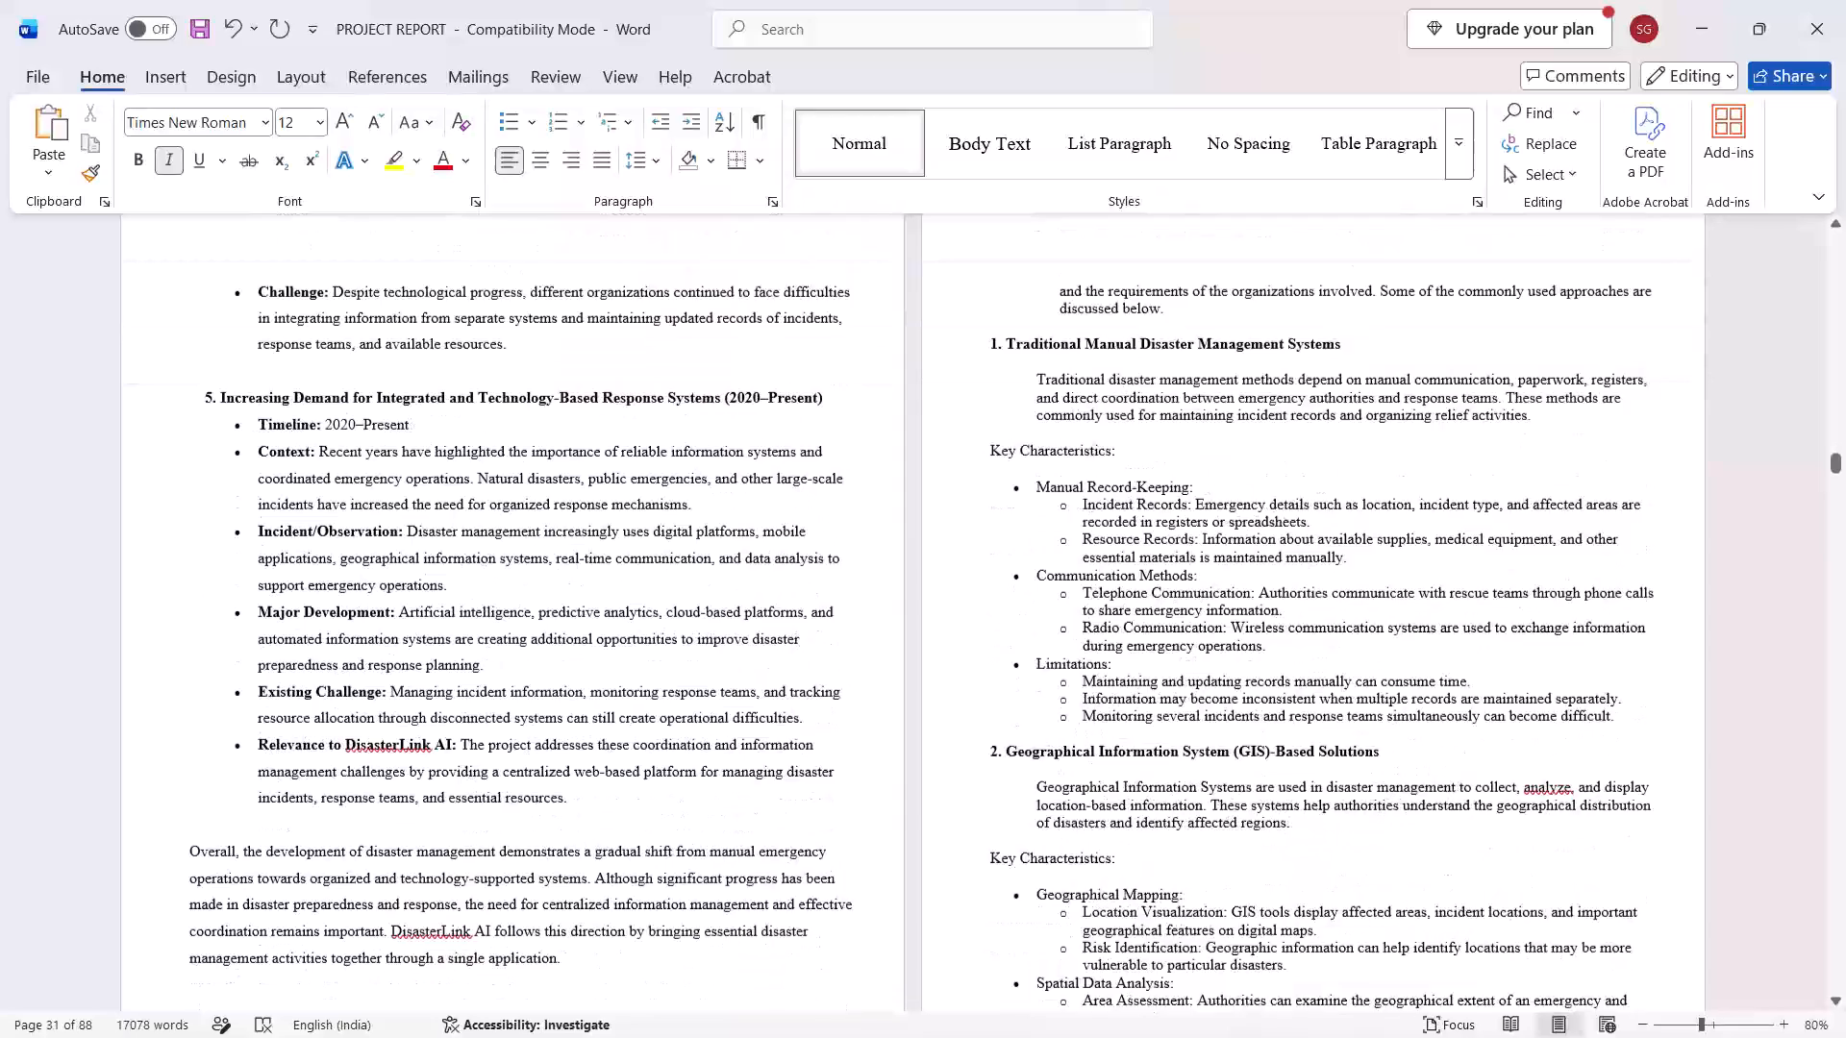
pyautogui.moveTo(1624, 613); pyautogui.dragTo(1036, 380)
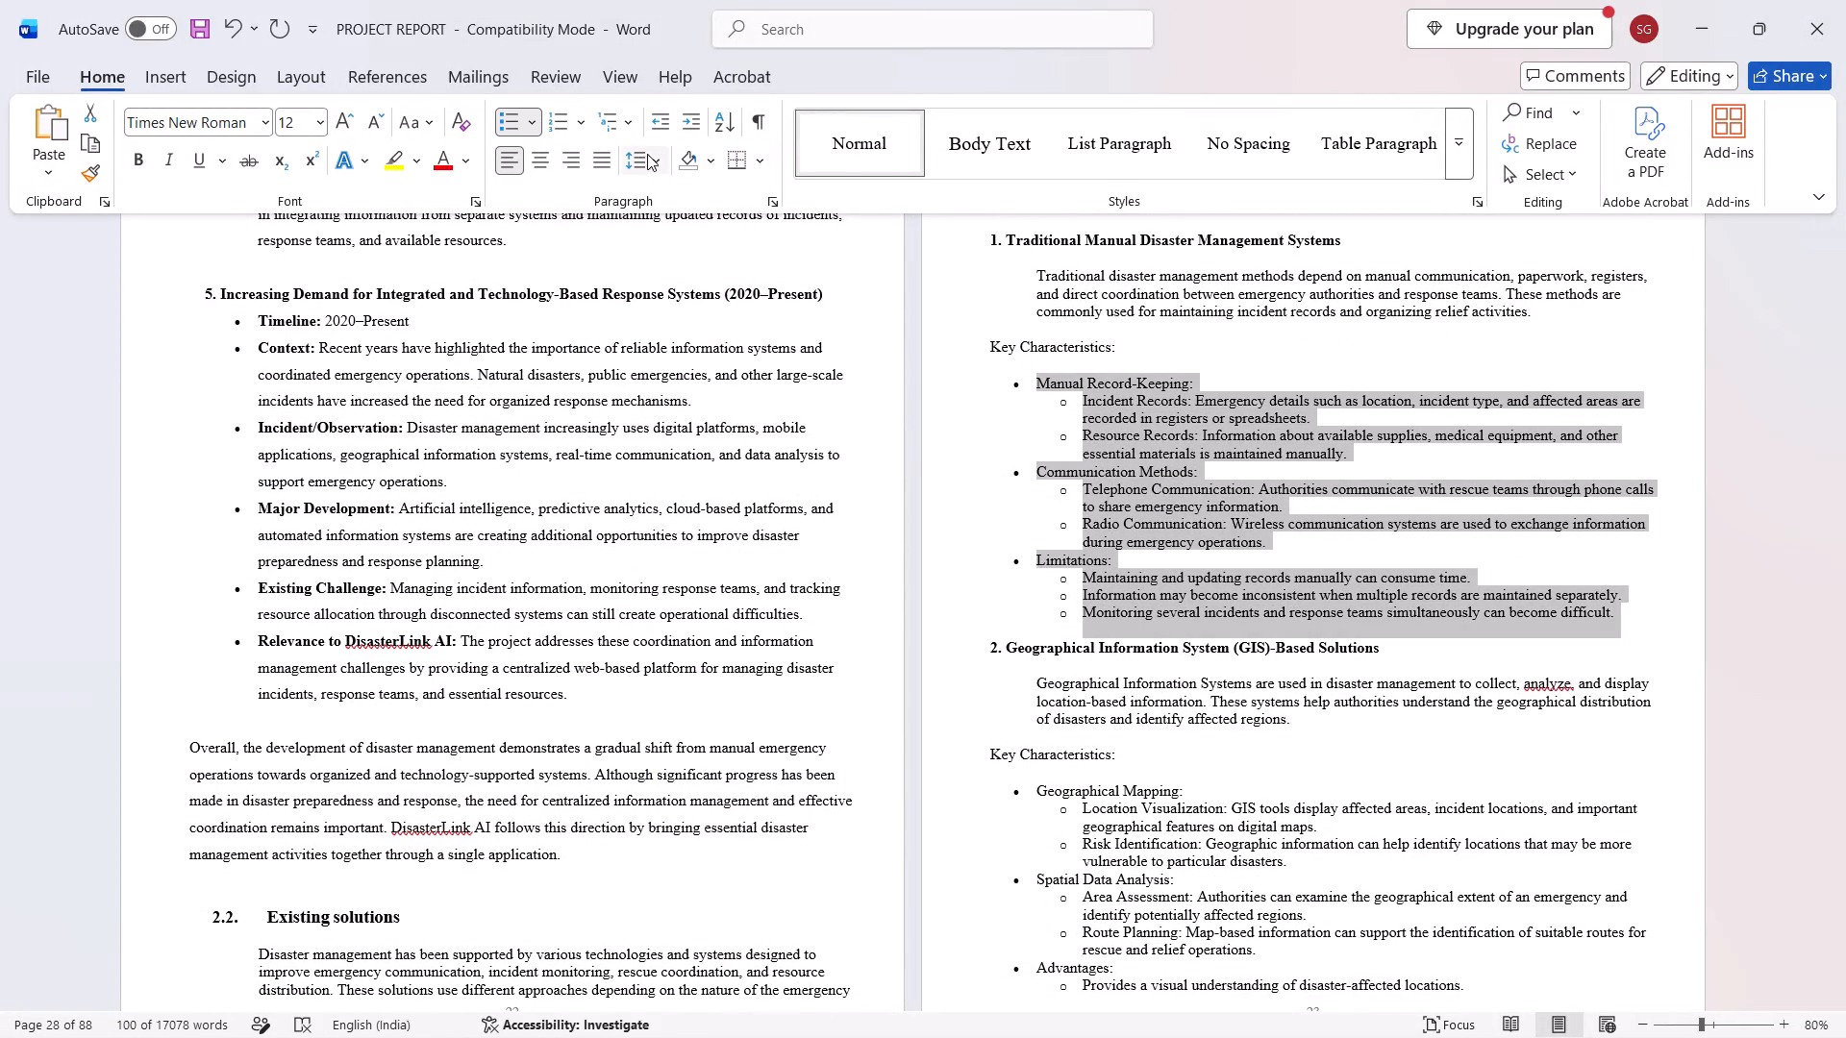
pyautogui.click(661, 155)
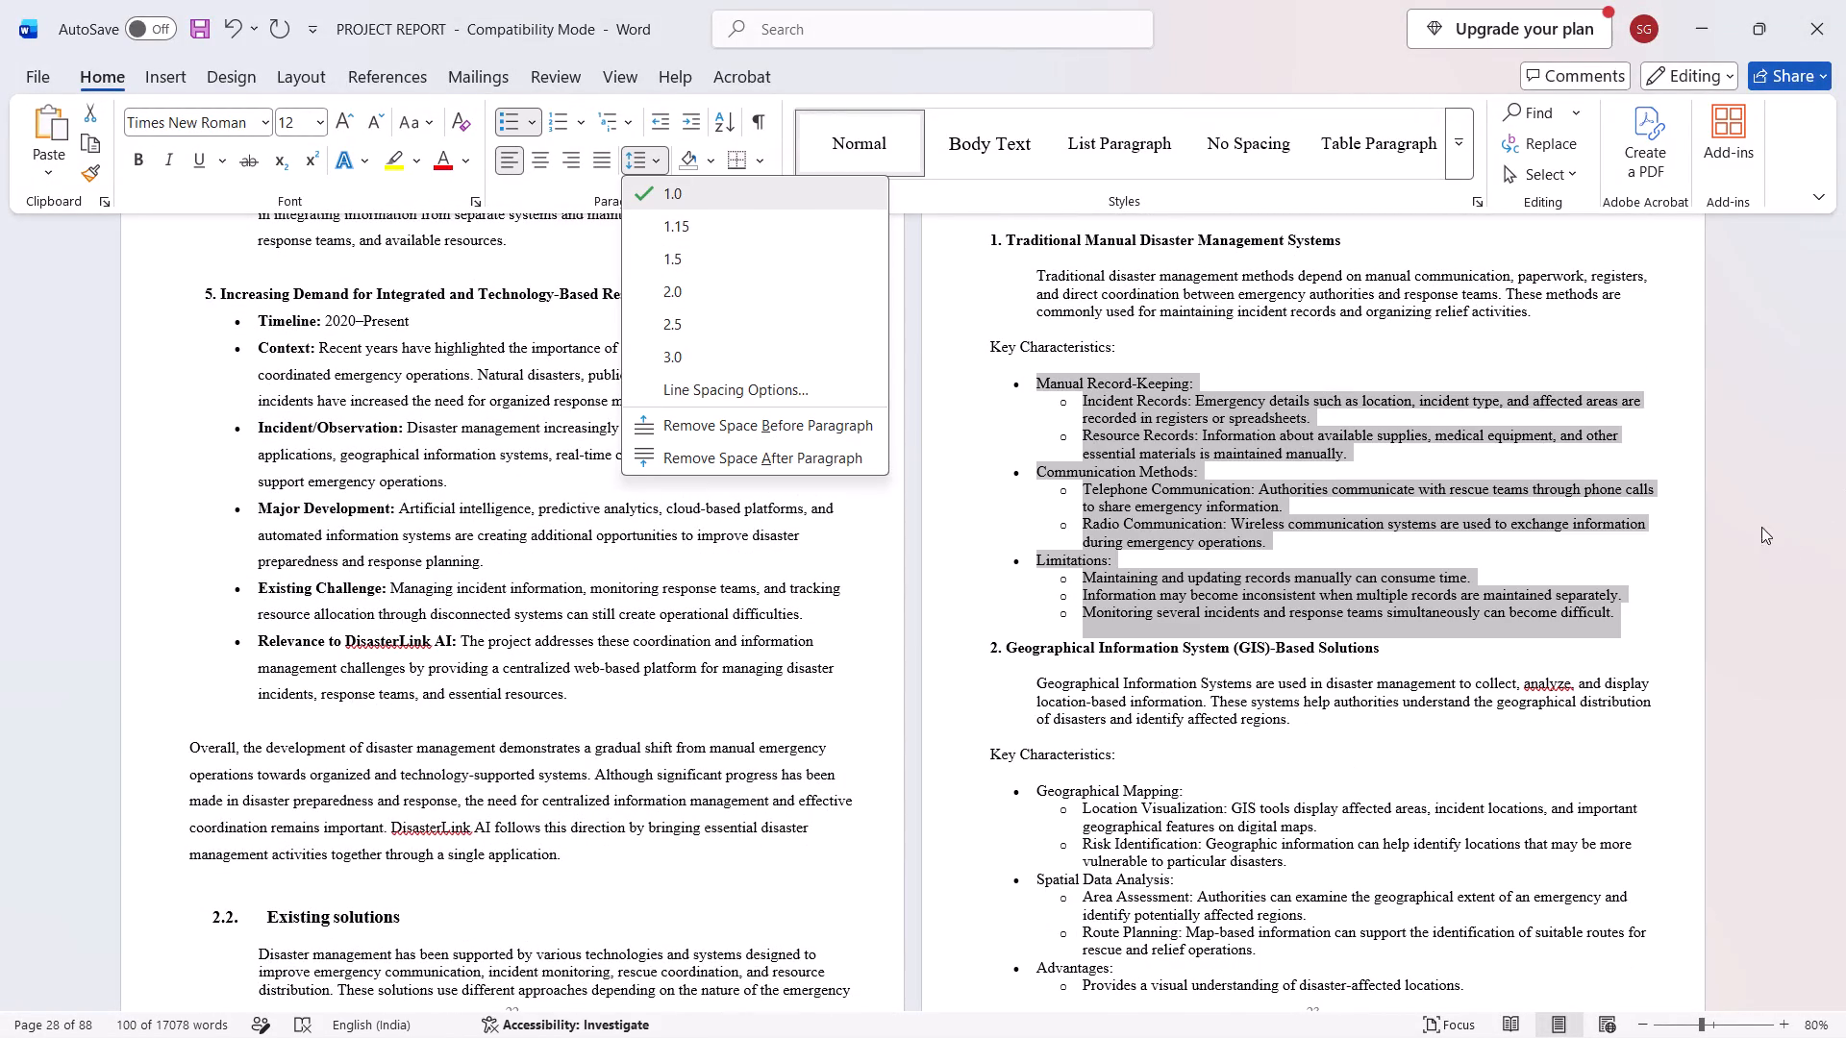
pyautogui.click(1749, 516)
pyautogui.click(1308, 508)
# Review the rest of section 2.2 and all of section 2.3 through the closing paragraph beneath Table II.
pyautogui.scroll(-5, 1248, 550)
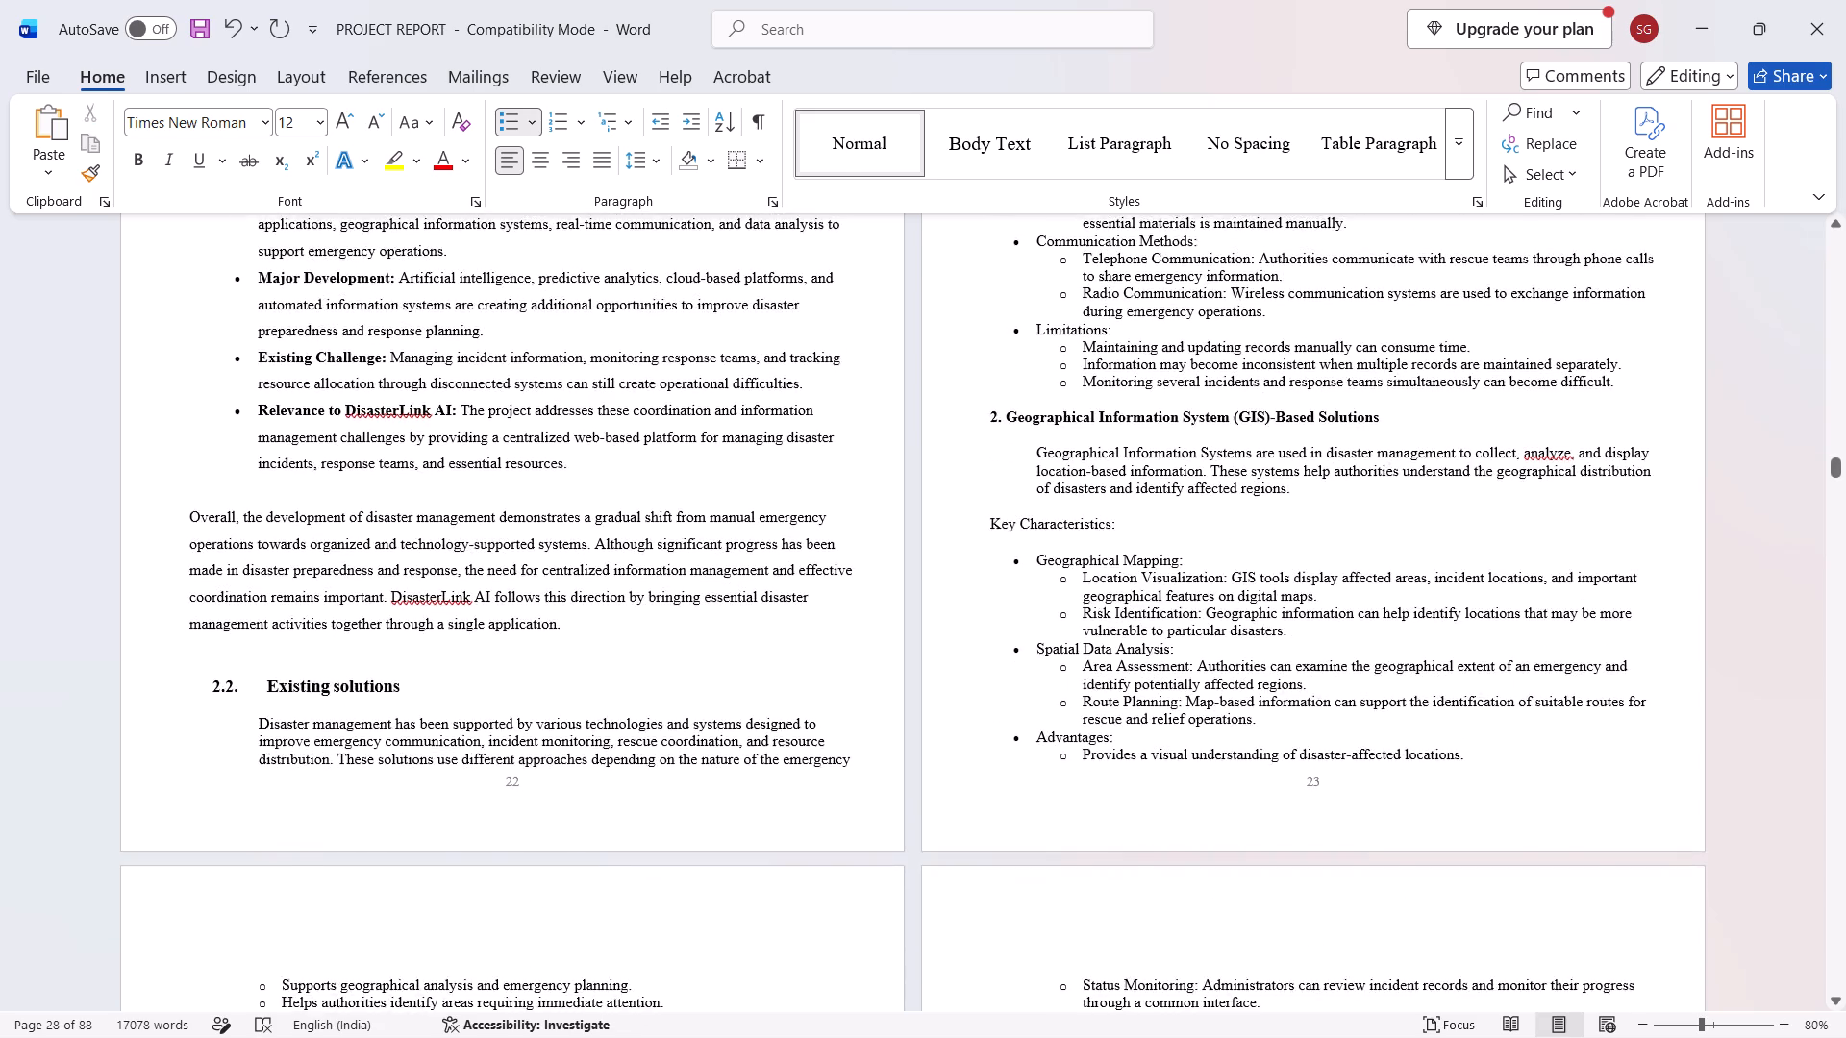
pyautogui.scroll(-17, 1222, 554)
pyautogui.scroll(-11, 1169, 564)
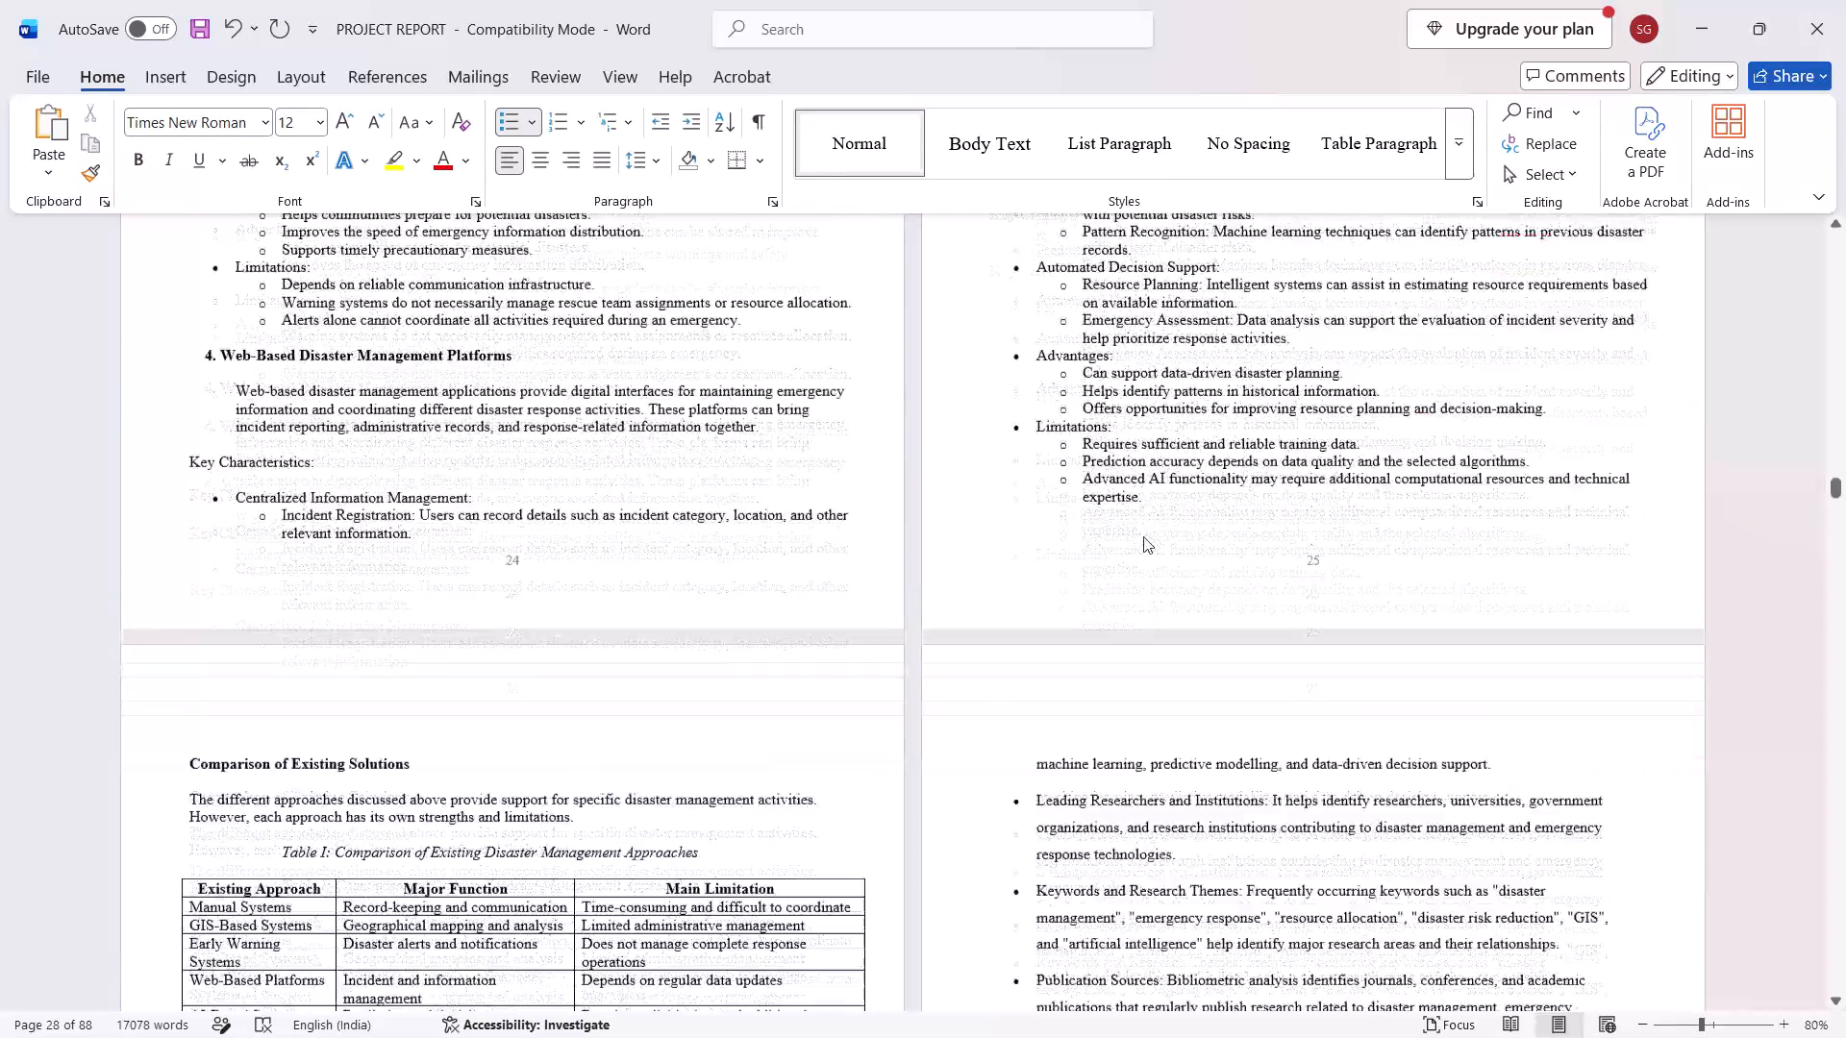
pyautogui.scroll(-1, 1141, 536)
pyautogui.scroll(1, 1139, 539)
pyautogui.scroll(-2, 1138, 542)
pyautogui.scroll(-5, 1047, 541)
pyautogui.scroll(-10, 827, 553)
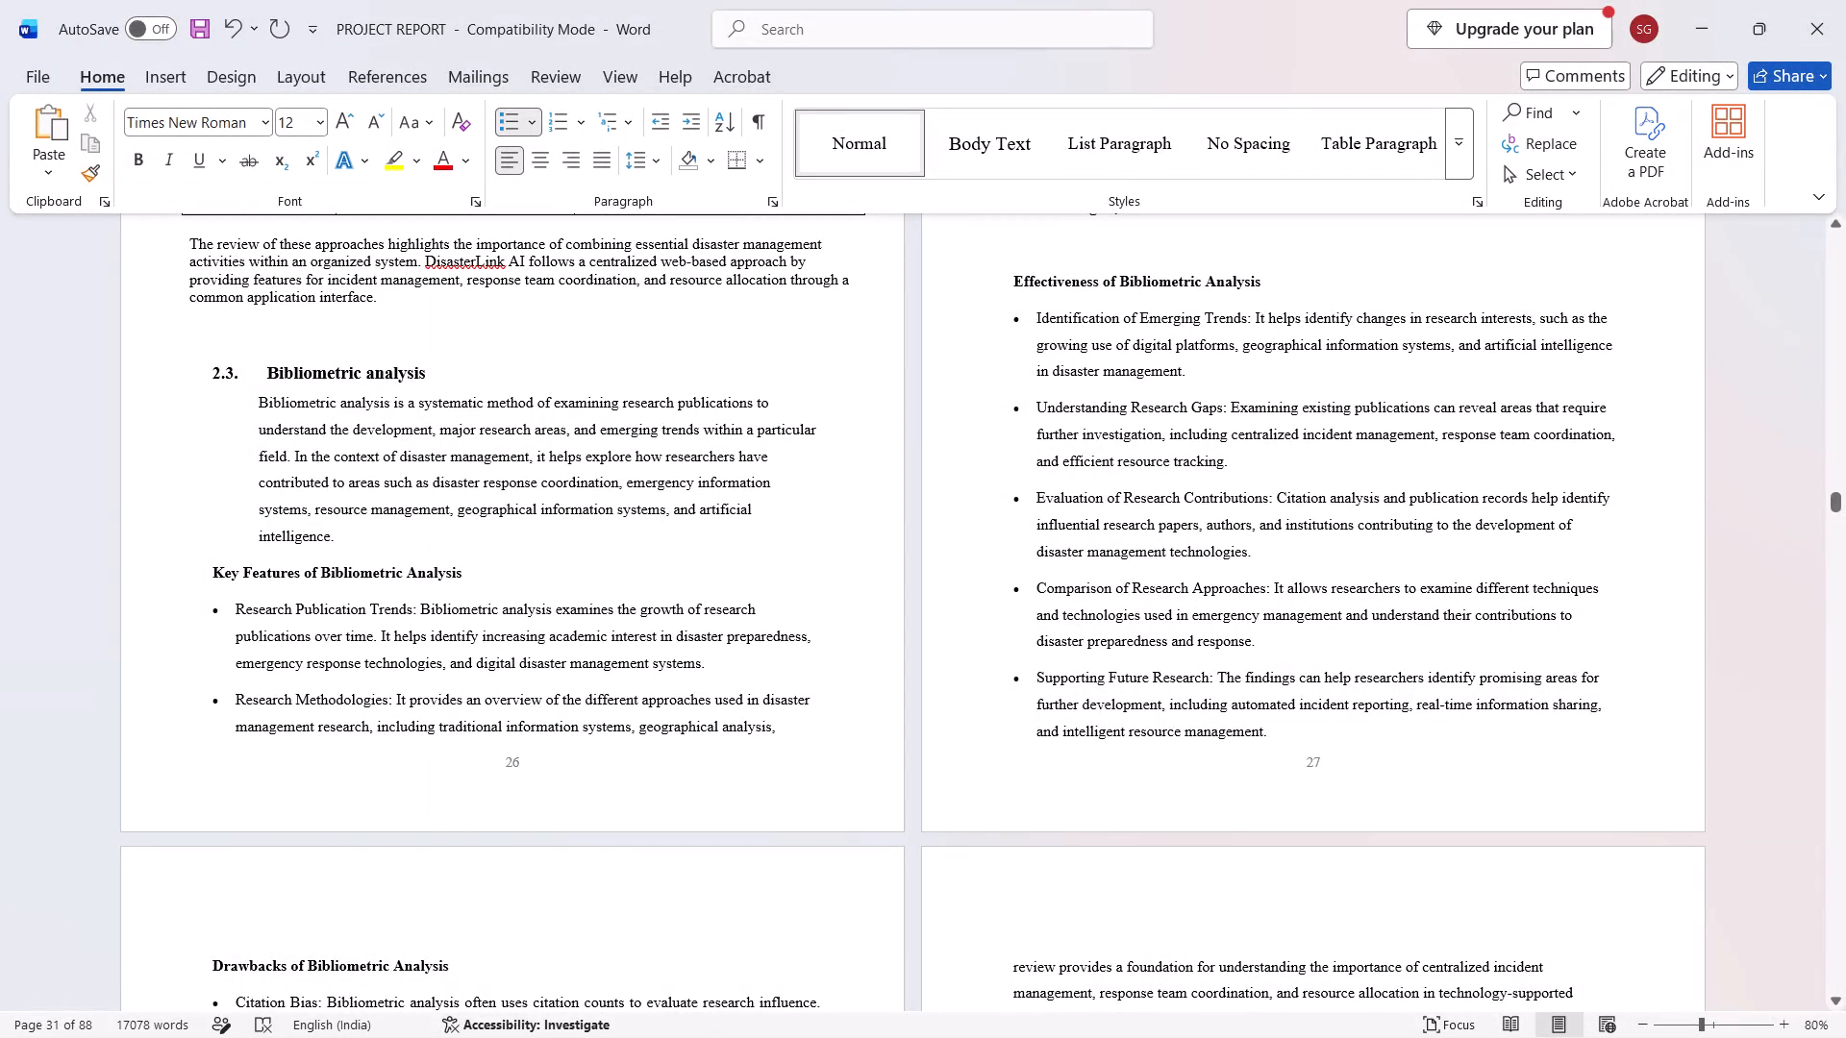
pyautogui.scroll(-6, 421, 427)
pyautogui.scroll(-12, 866, 504)
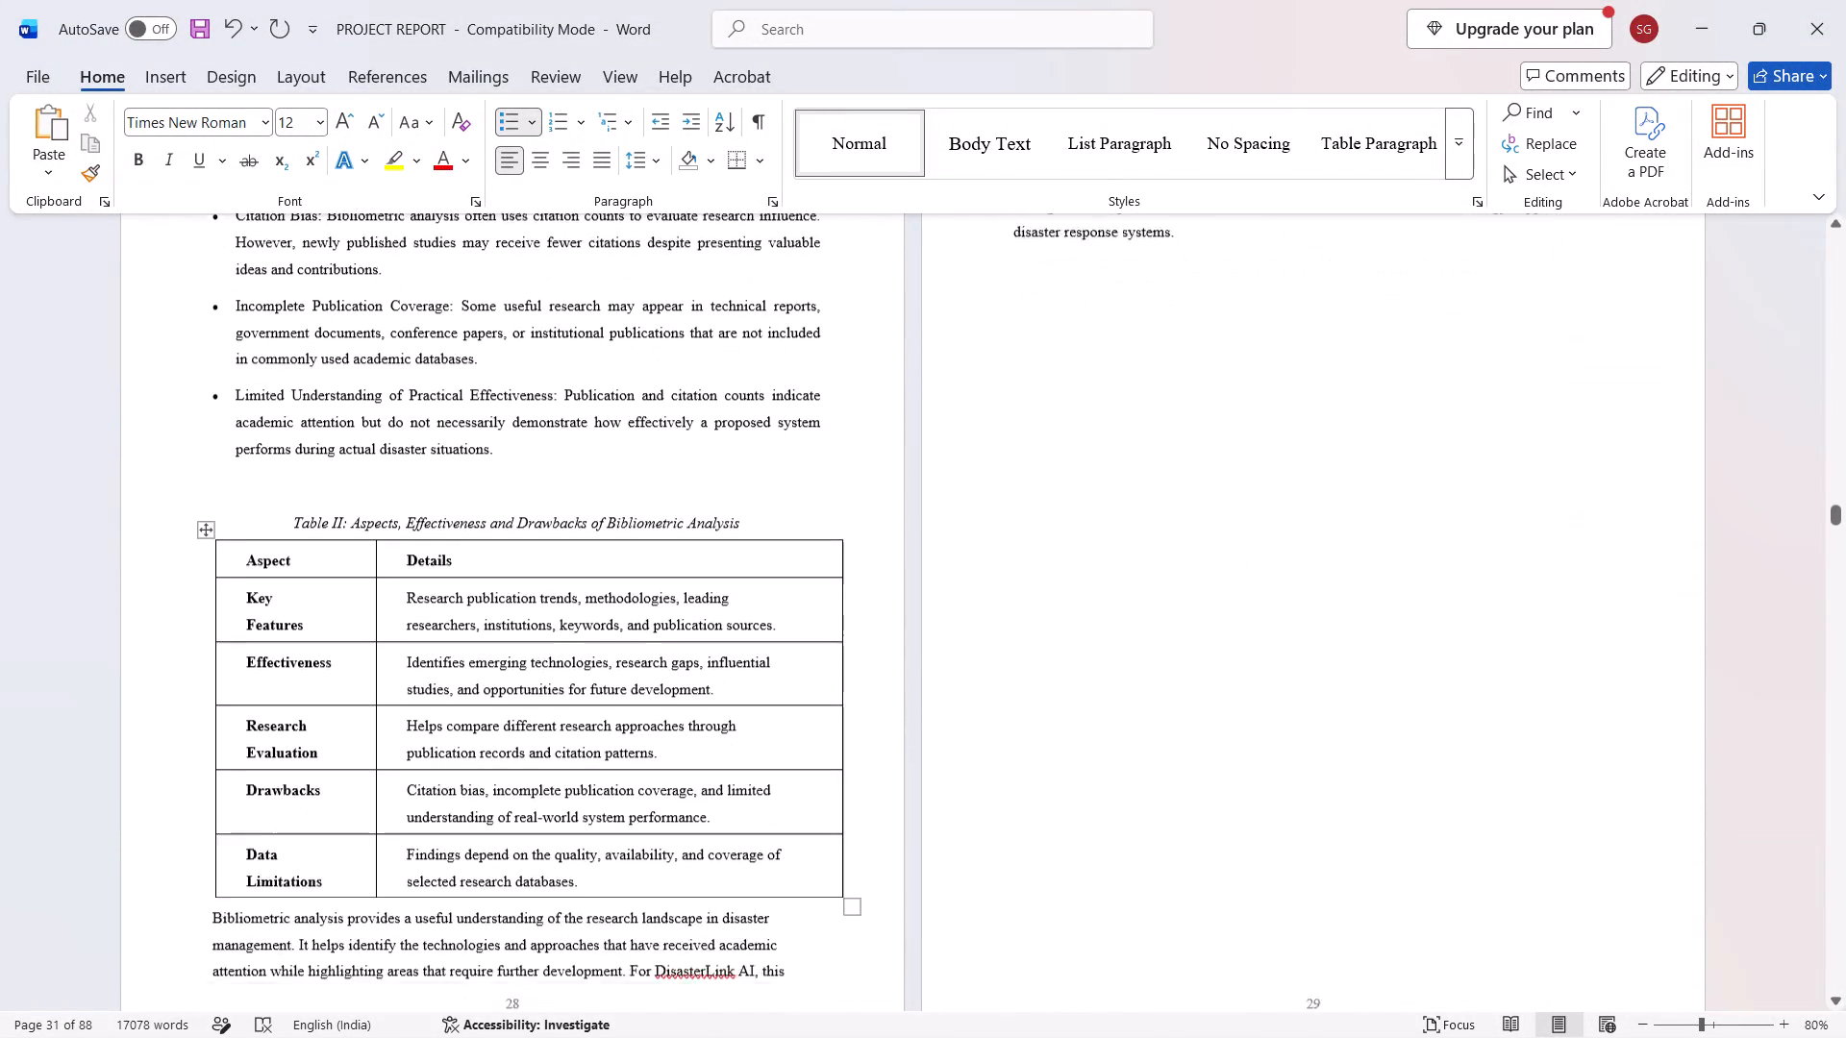
pyautogui.scroll(1, 1092, 545)
pyautogui.scroll(-2, 1092, 545)
pyautogui.scroll(1, 1093, 546)
pyautogui.scroll(-9, 1093, 547)
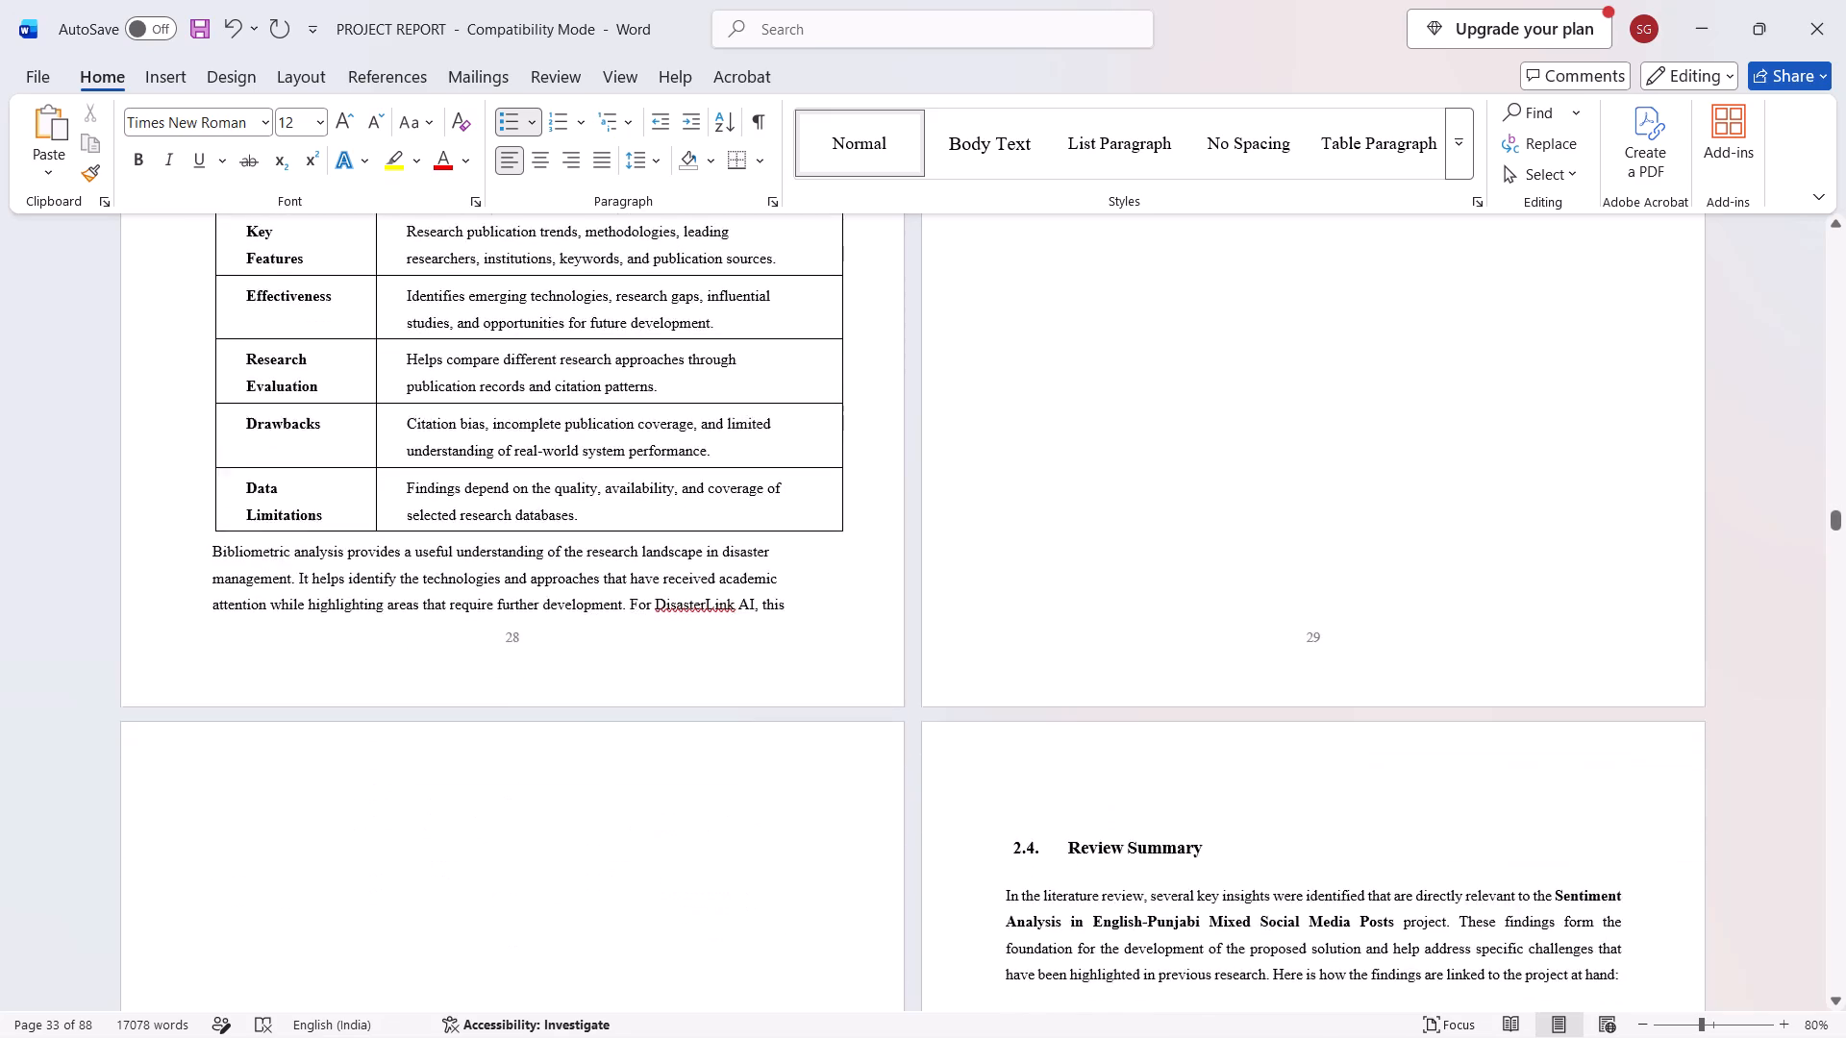
# Delete the empty lines on the blank page between section 2.3's closing paragraph and section 2.4, back to the end of that paragraph.
pyautogui.scroll(-7, 1076, 551)
pyautogui.moveTo(707, 659); pyautogui.dragTo(410, 457)
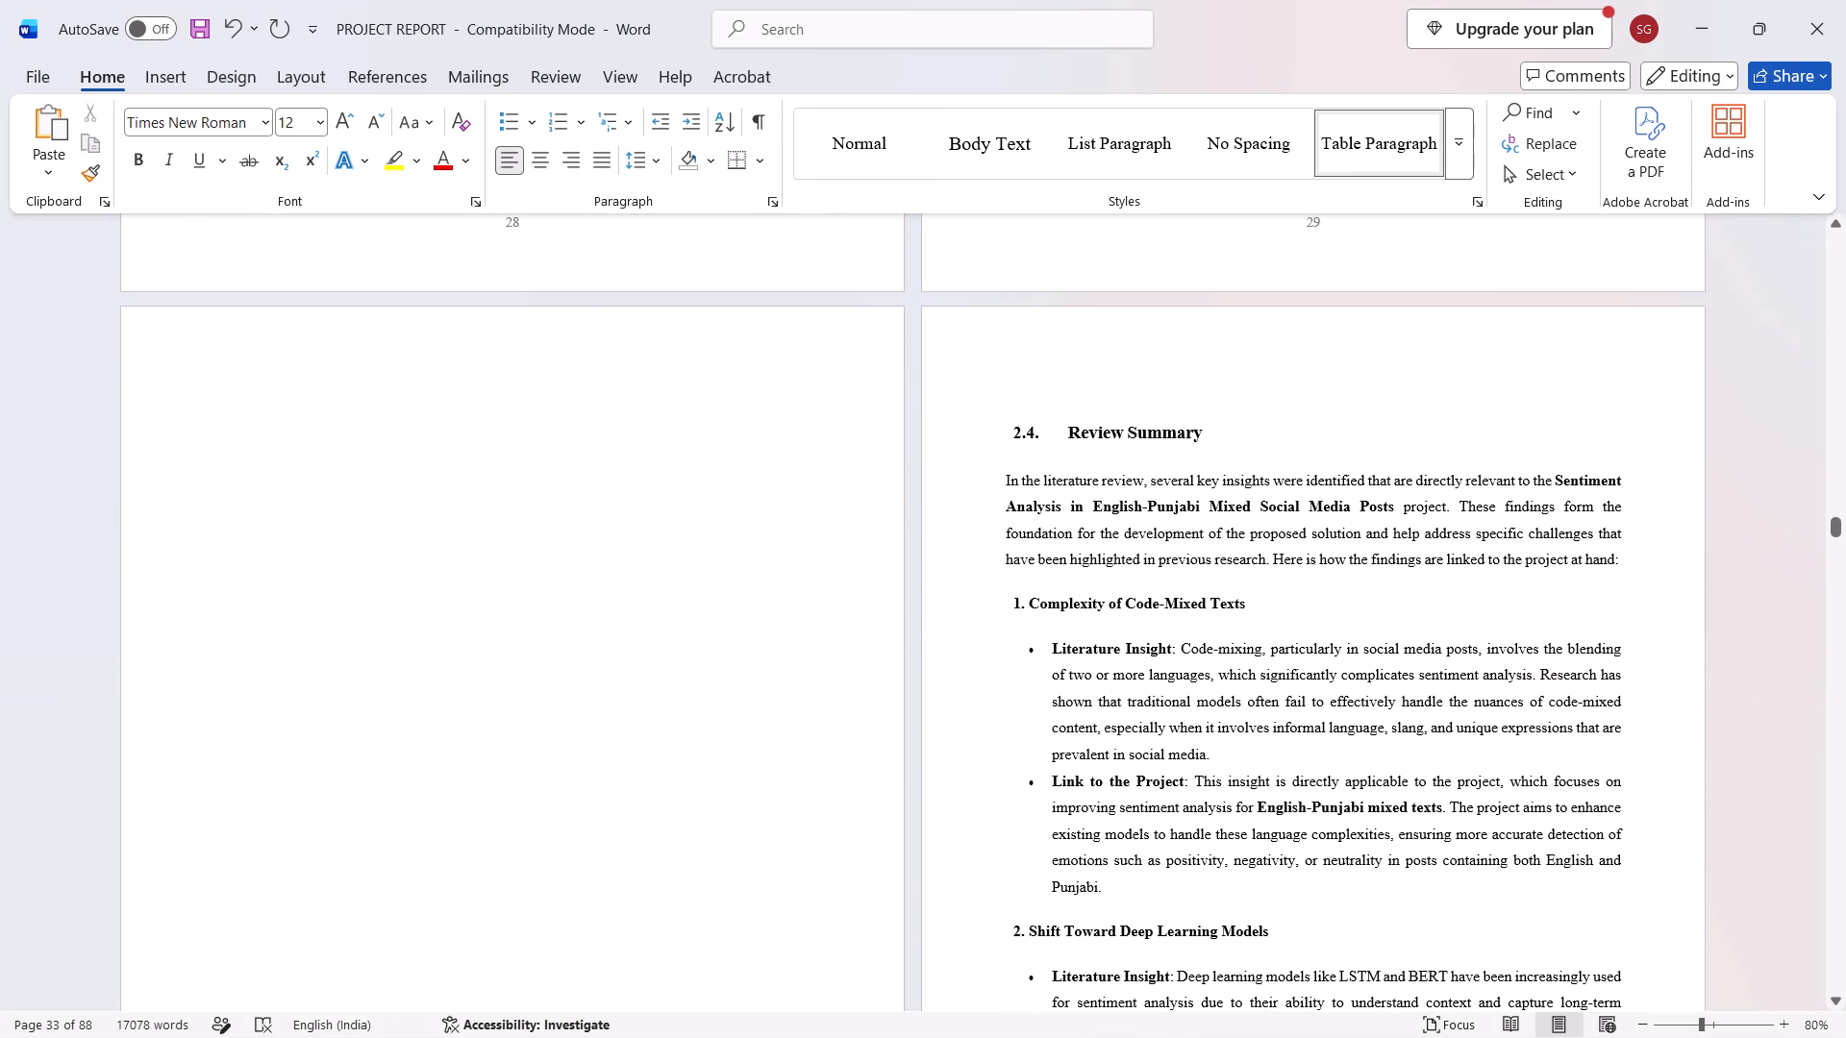
pyautogui.scroll(-3, 811, 596)
pyautogui.scroll(1, 791, 630)
pyautogui.scroll(-8, 791, 630)
pyautogui.moveTo(726, 770); pyautogui.dragTo(546, 714)
pyautogui.tripleClick(566, 748)
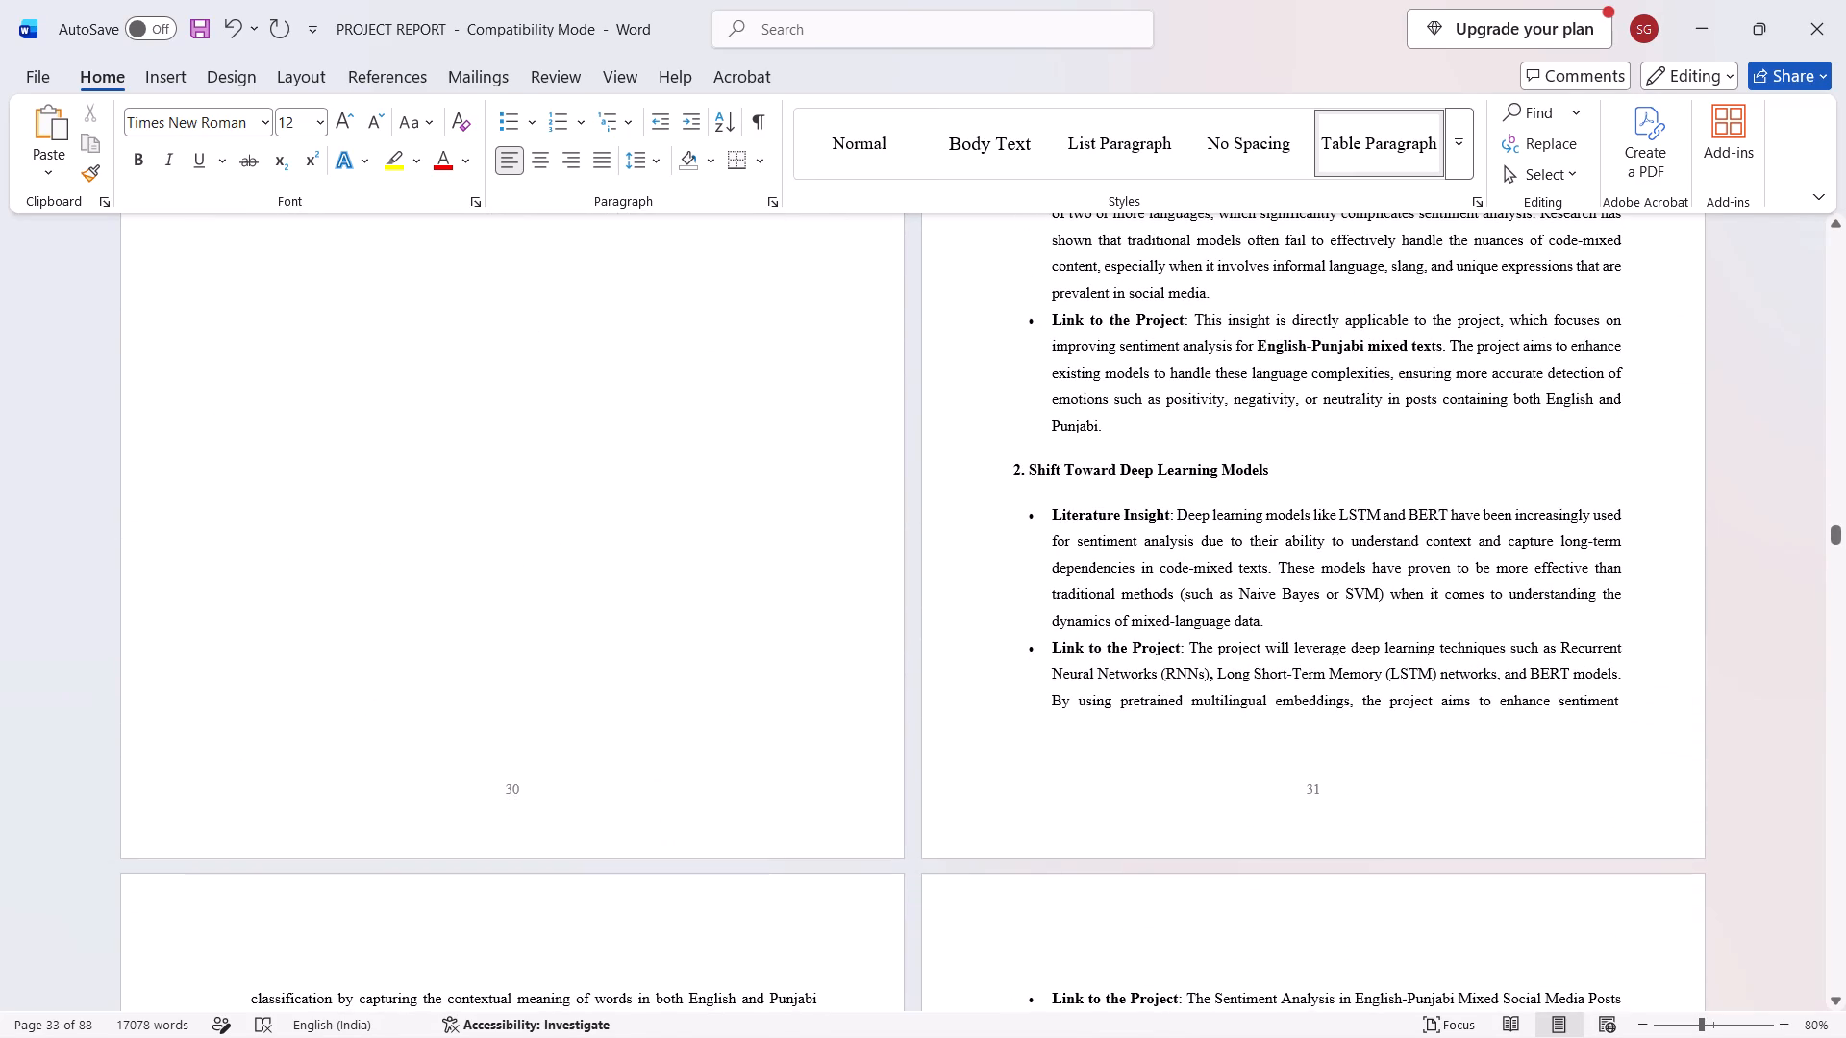
pyautogui.scroll(2, 640, 679)
pyautogui.scroll(-1, 641, 679)
pyautogui.scroll(2, 641, 679)
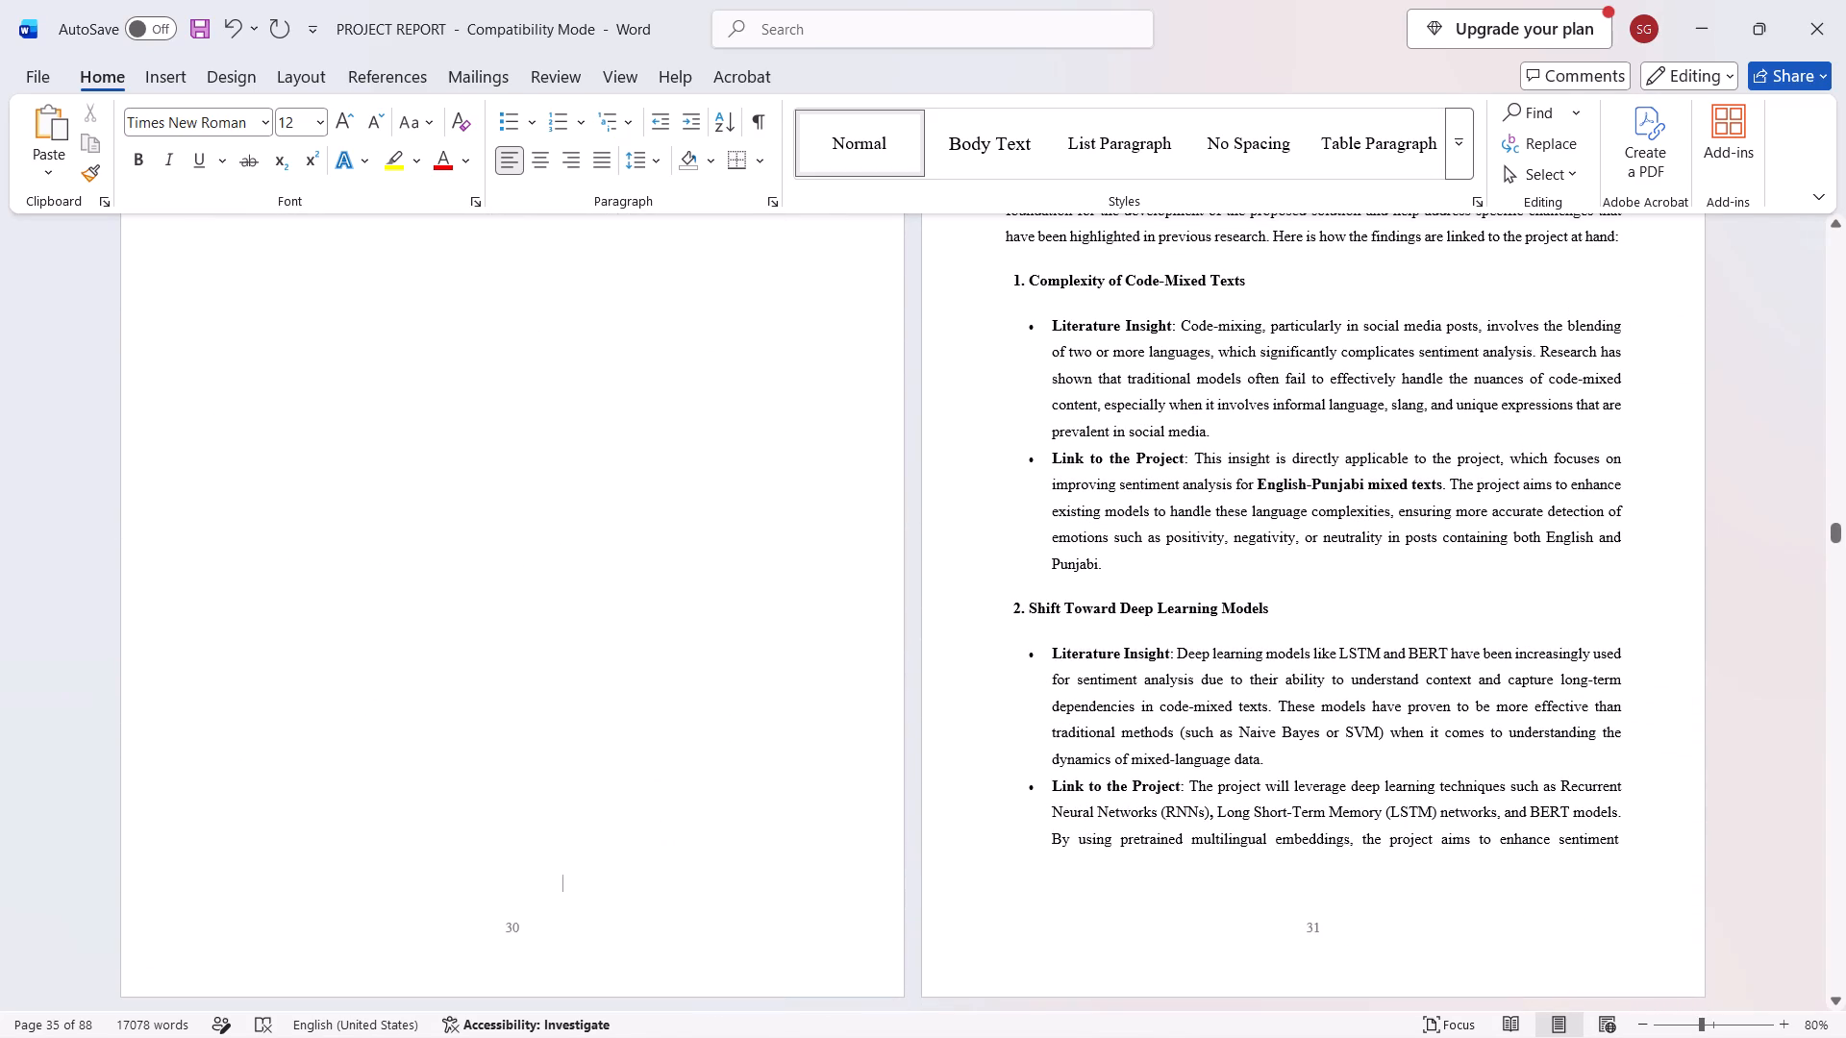
pyautogui.press('BackSpace')
pyautogui.press('BackSpace')
pyautogui.press('BackSpace')
pyautogui.press('BackSpace')
pyautogui.press('BackSpace')
pyautogui.press('BackSpace')
pyautogui.press('BackSpace')
pyautogui.press('BackSpace')
pyautogui.press('BackSpace')
pyautogui.press('BackSpace')
pyautogui.press('BackSpace')
pyautogui.press('BackSpace')
pyautogui.press('BackSpace')
pyautogui.press('BackSpace')
pyautogui.press('BackSpace')
pyautogui.press('BackSpace')
pyautogui.press('BackSpace')
pyautogui.press('BackSpace')
pyautogui.press('BackSpace')
pyautogui.press('BackSpace')
pyautogui.press('BackSpace')
pyautogui.press('BackSpace')
pyautogui.press('BackSpace')
pyautogui.scroll(5, 583, 730)
pyautogui.scroll(-1, 583, 730)
pyautogui.scroll(5, 583, 730)
pyautogui.press('BackSpace')
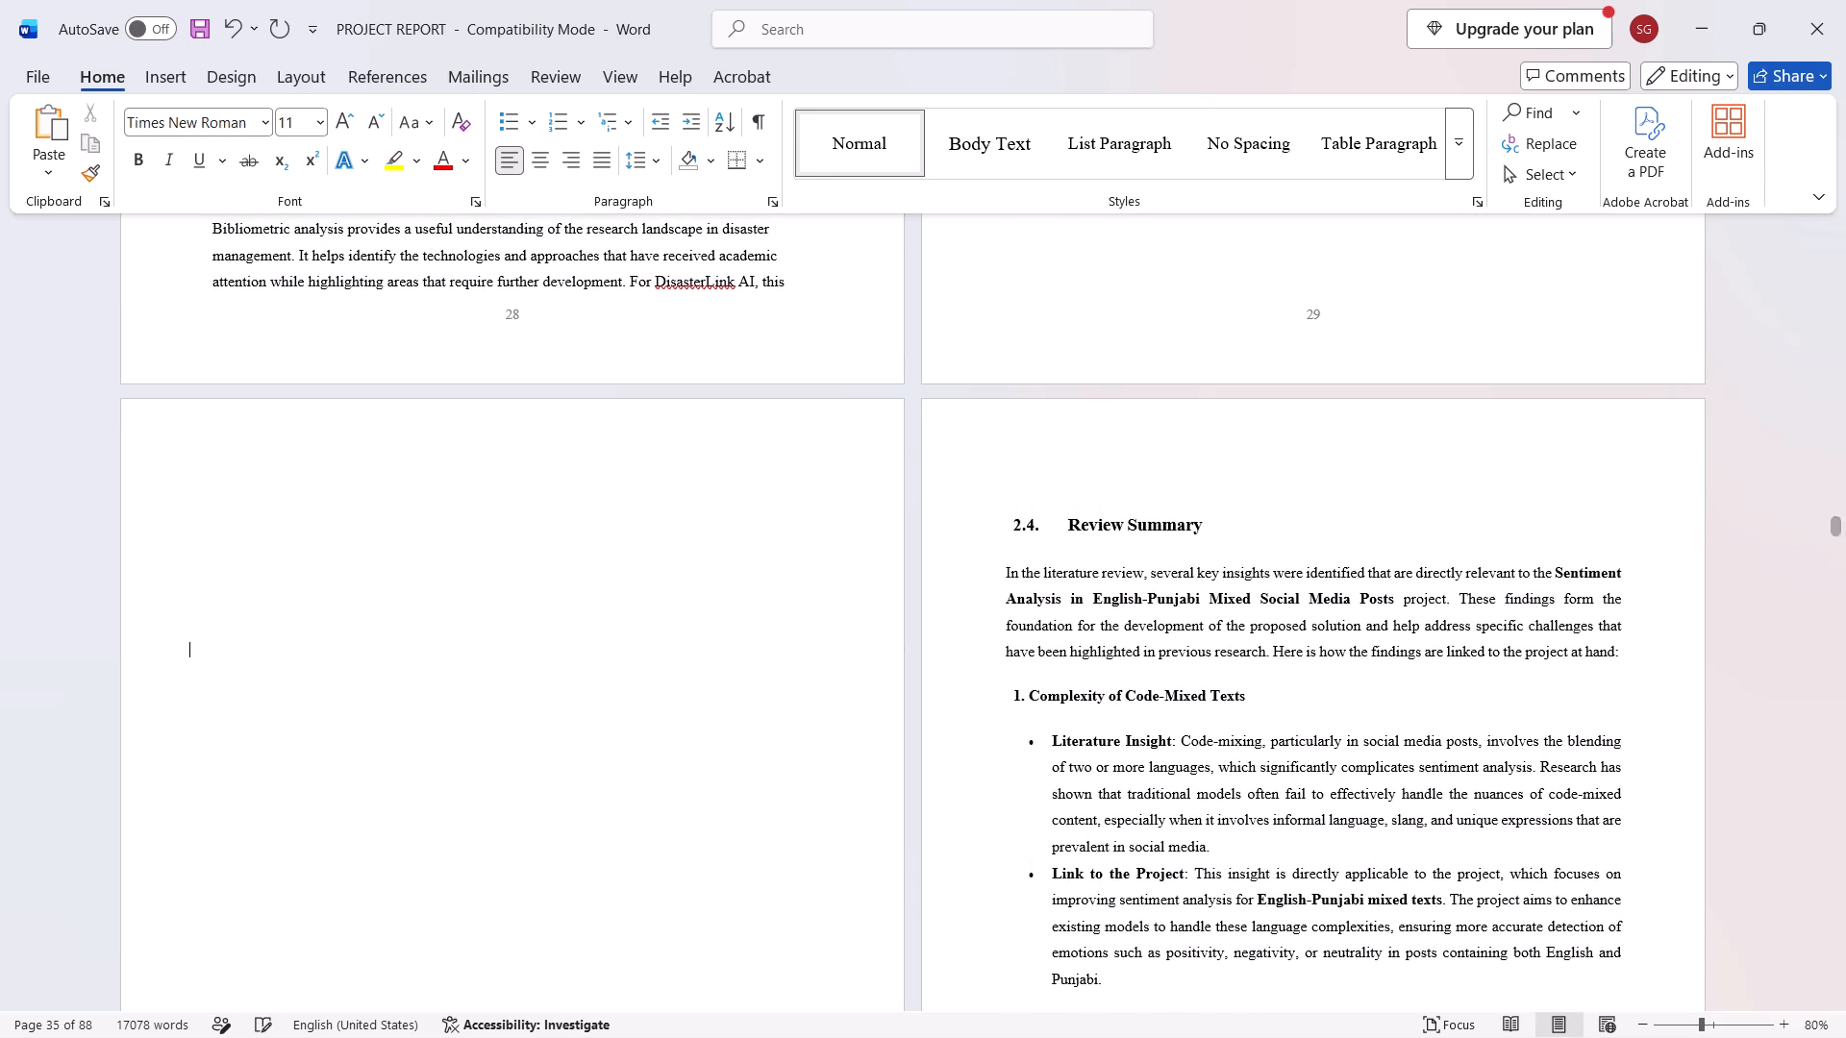
pyautogui.press('BackSpace')
pyautogui.press('BackSpace')
pyautogui.press('BackSpace')
pyautogui.press('BackSpace')
pyautogui.press('BackSpace')
pyautogui.press('BackSpace')
pyautogui.press('BackSpace')
pyautogui.press('BackSpace')
pyautogui.press('BackSpace')
pyautogui.press('BackSpace')
pyautogui.press('BackSpace')
pyautogui.press('BackSpace')
pyautogui.press('BackSpace')
pyautogui.press('BackSpace')
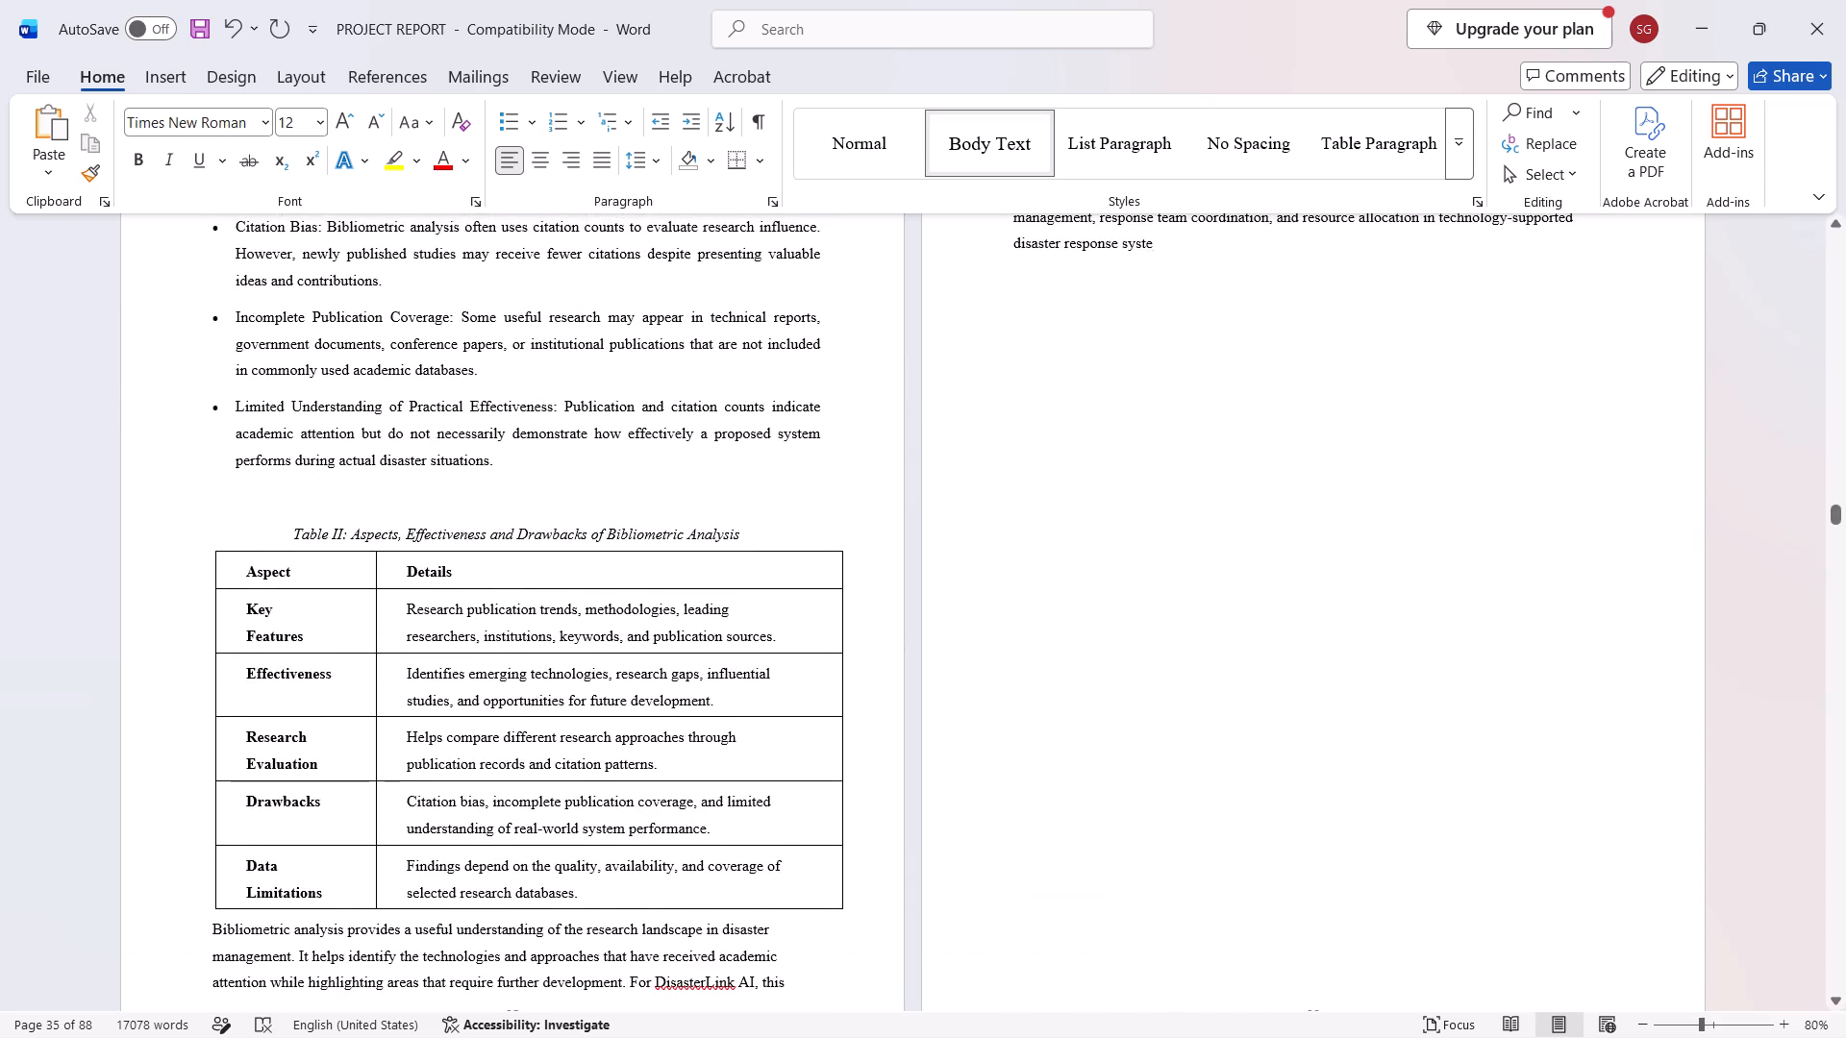
# Examine the page flow from the bibliometric analysis in section 2.3 to the start of section 2.4 Review Summary.
pyautogui.scroll(-7, 580, 731)
pyautogui.scroll(1, 571, 759)
pyautogui.scroll(-1, 571, 759)
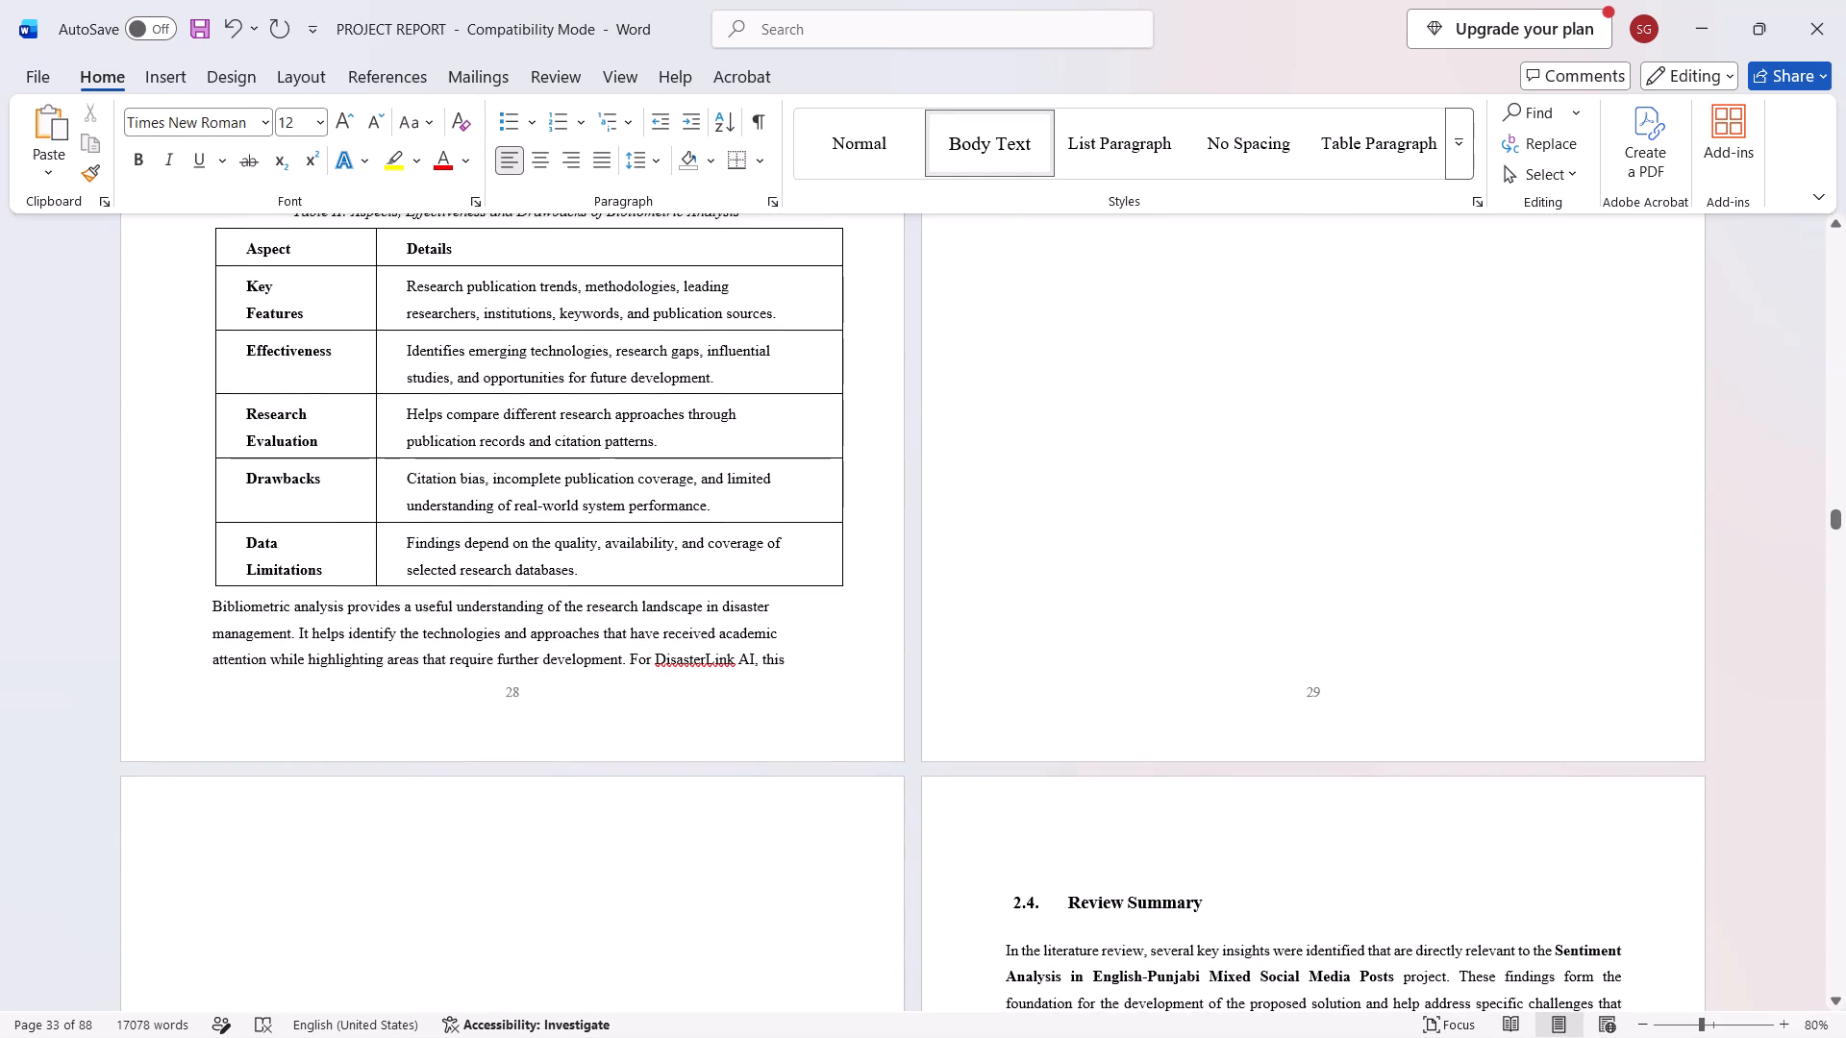
pyautogui.scroll(17, 1005, 657)
pyautogui.scroll(4, 978, 659)
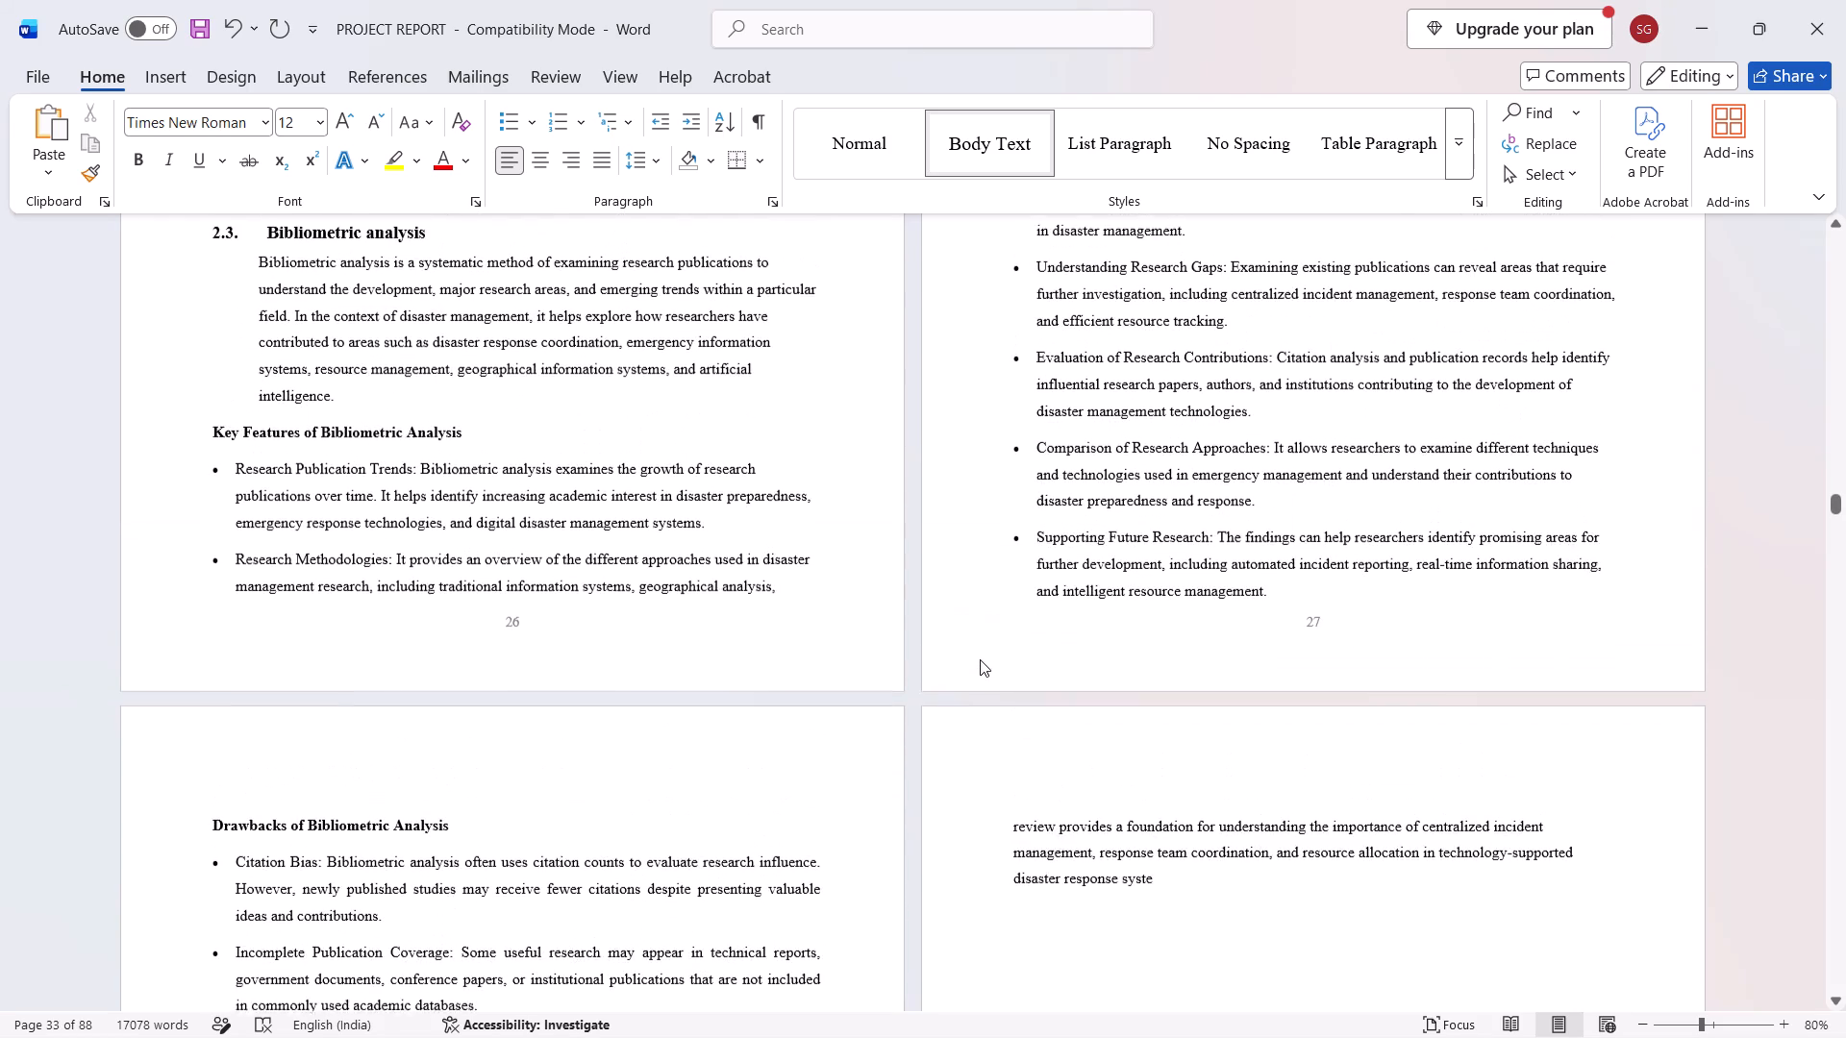
pyautogui.scroll(-3, 985, 674)
pyautogui.scroll(-20, 993, 685)
pyautogui.scroll(-1, 993, 685)
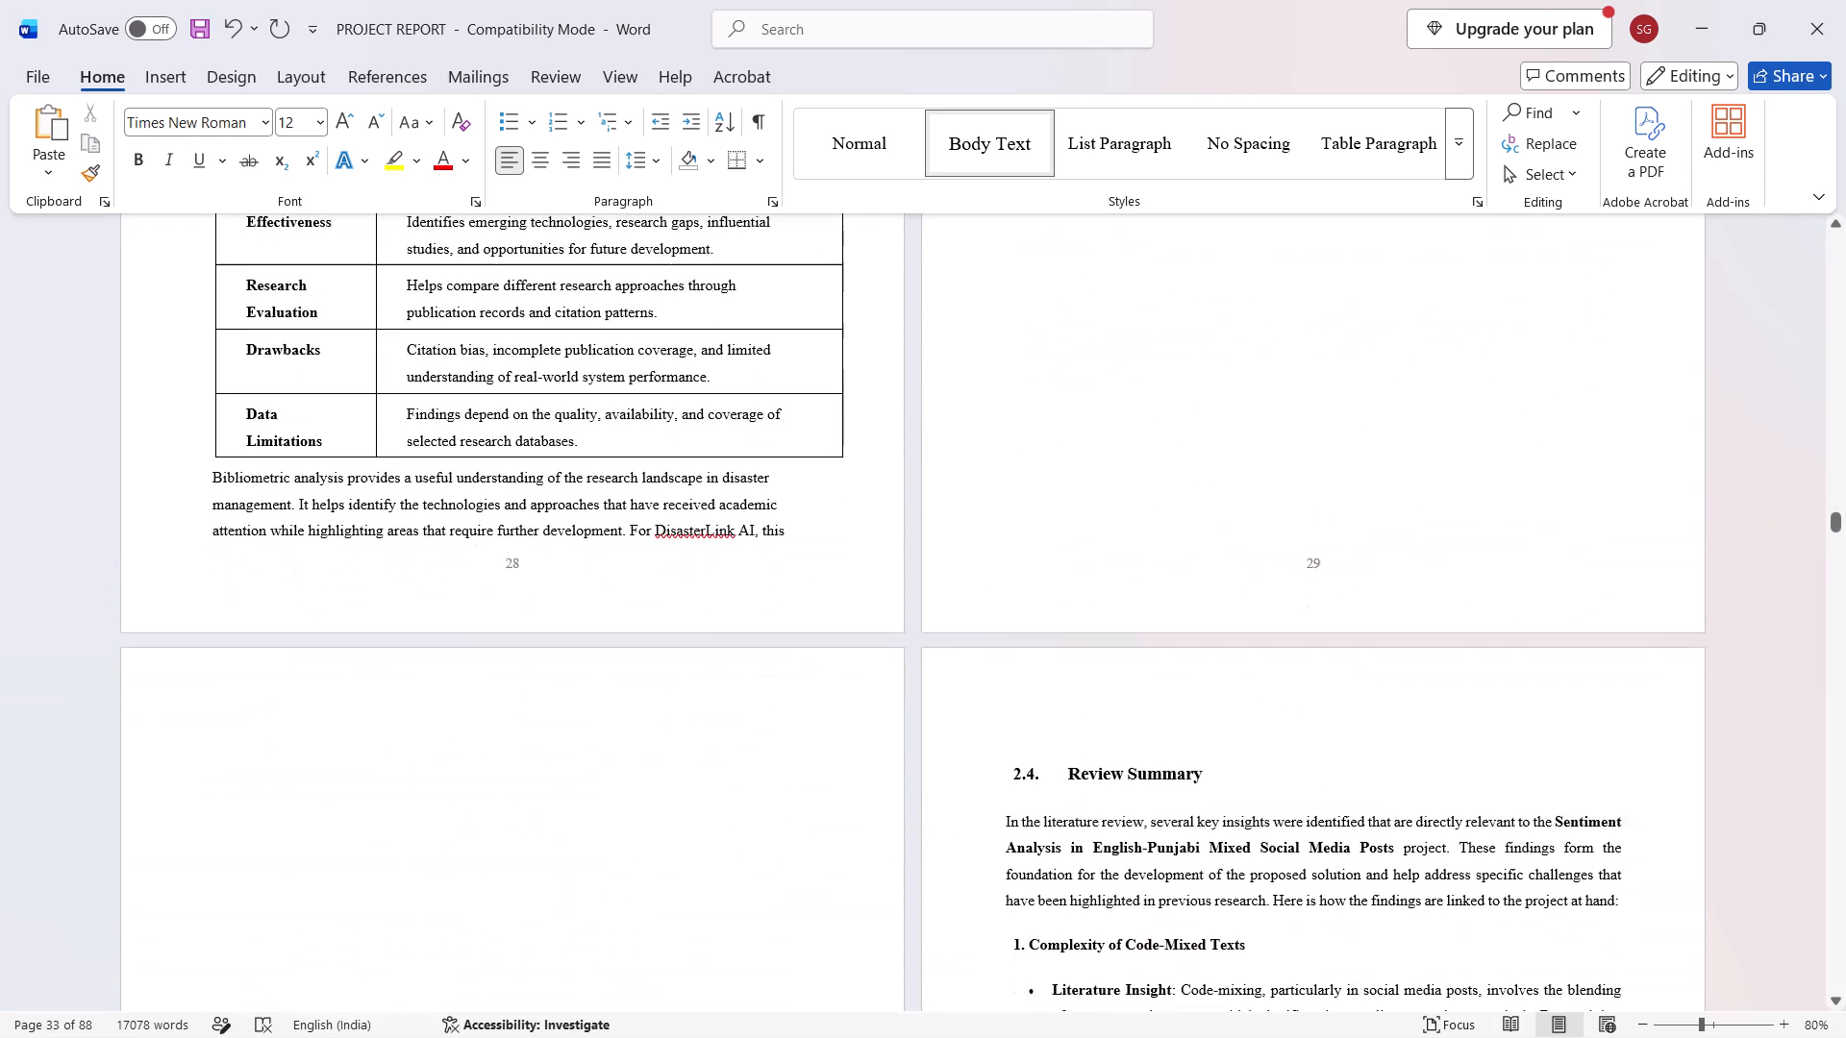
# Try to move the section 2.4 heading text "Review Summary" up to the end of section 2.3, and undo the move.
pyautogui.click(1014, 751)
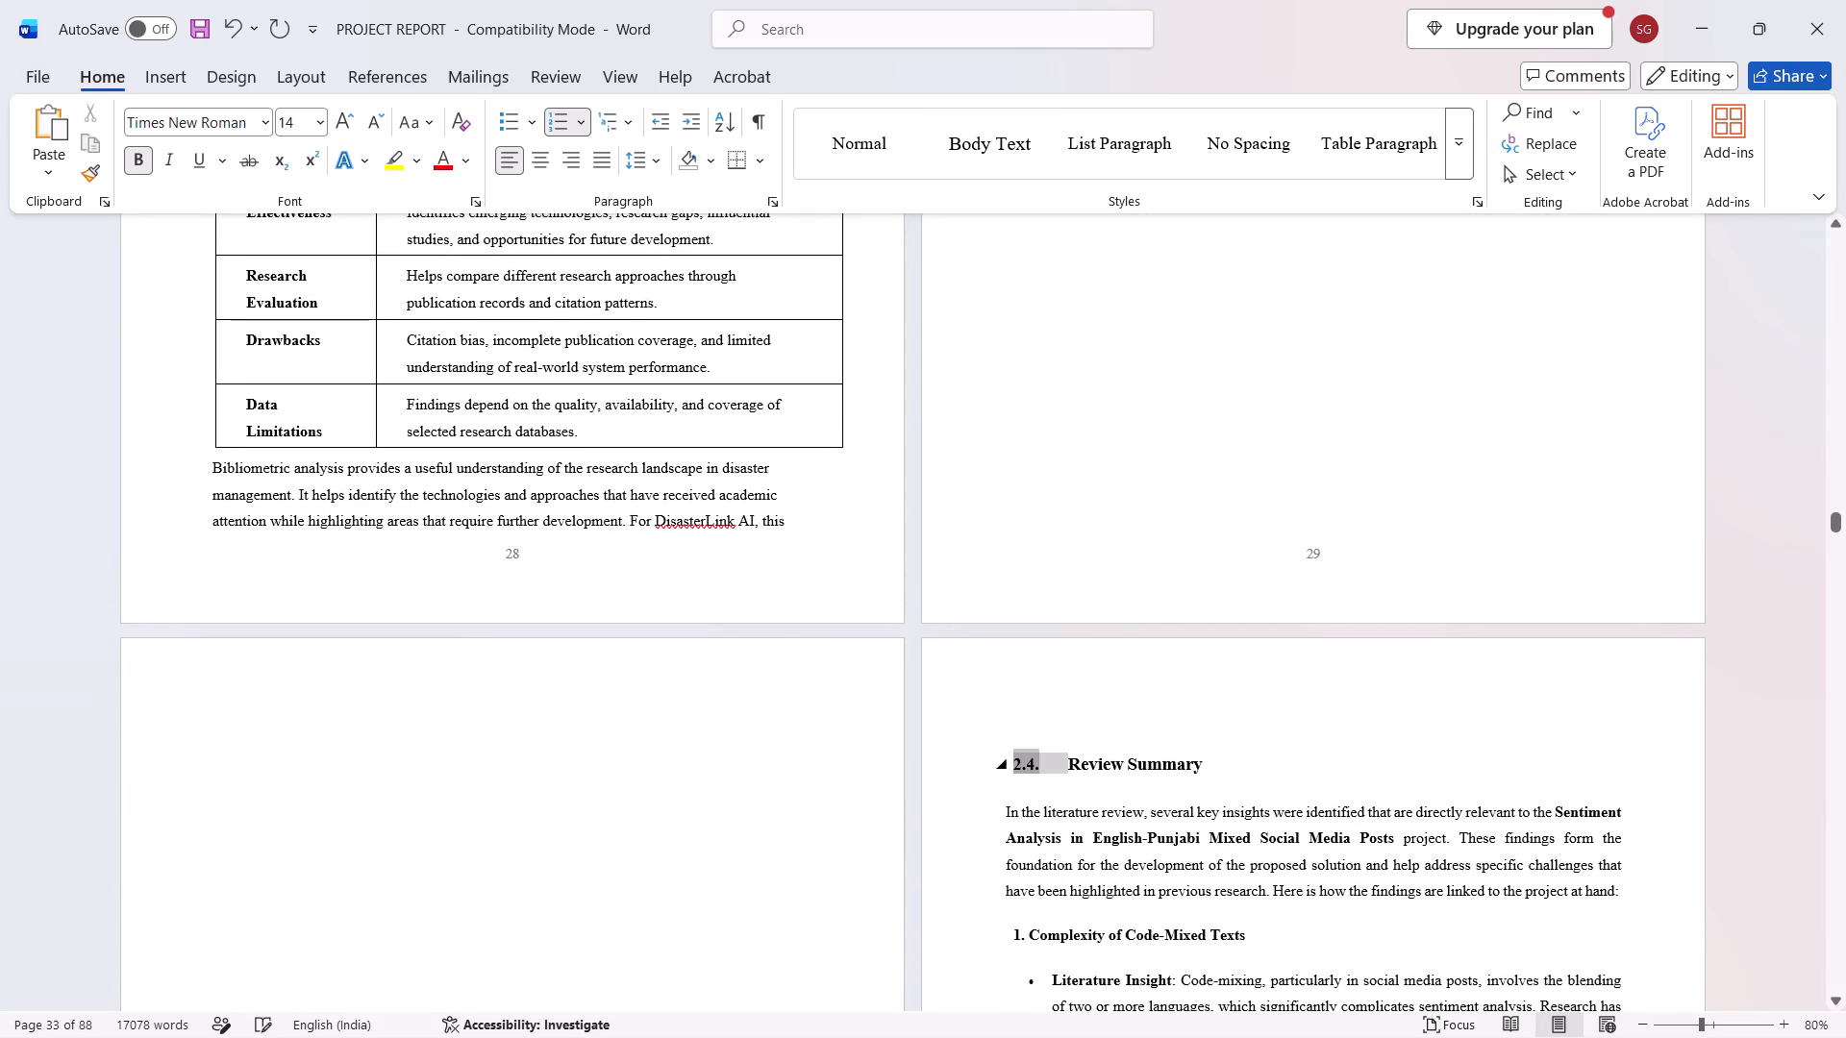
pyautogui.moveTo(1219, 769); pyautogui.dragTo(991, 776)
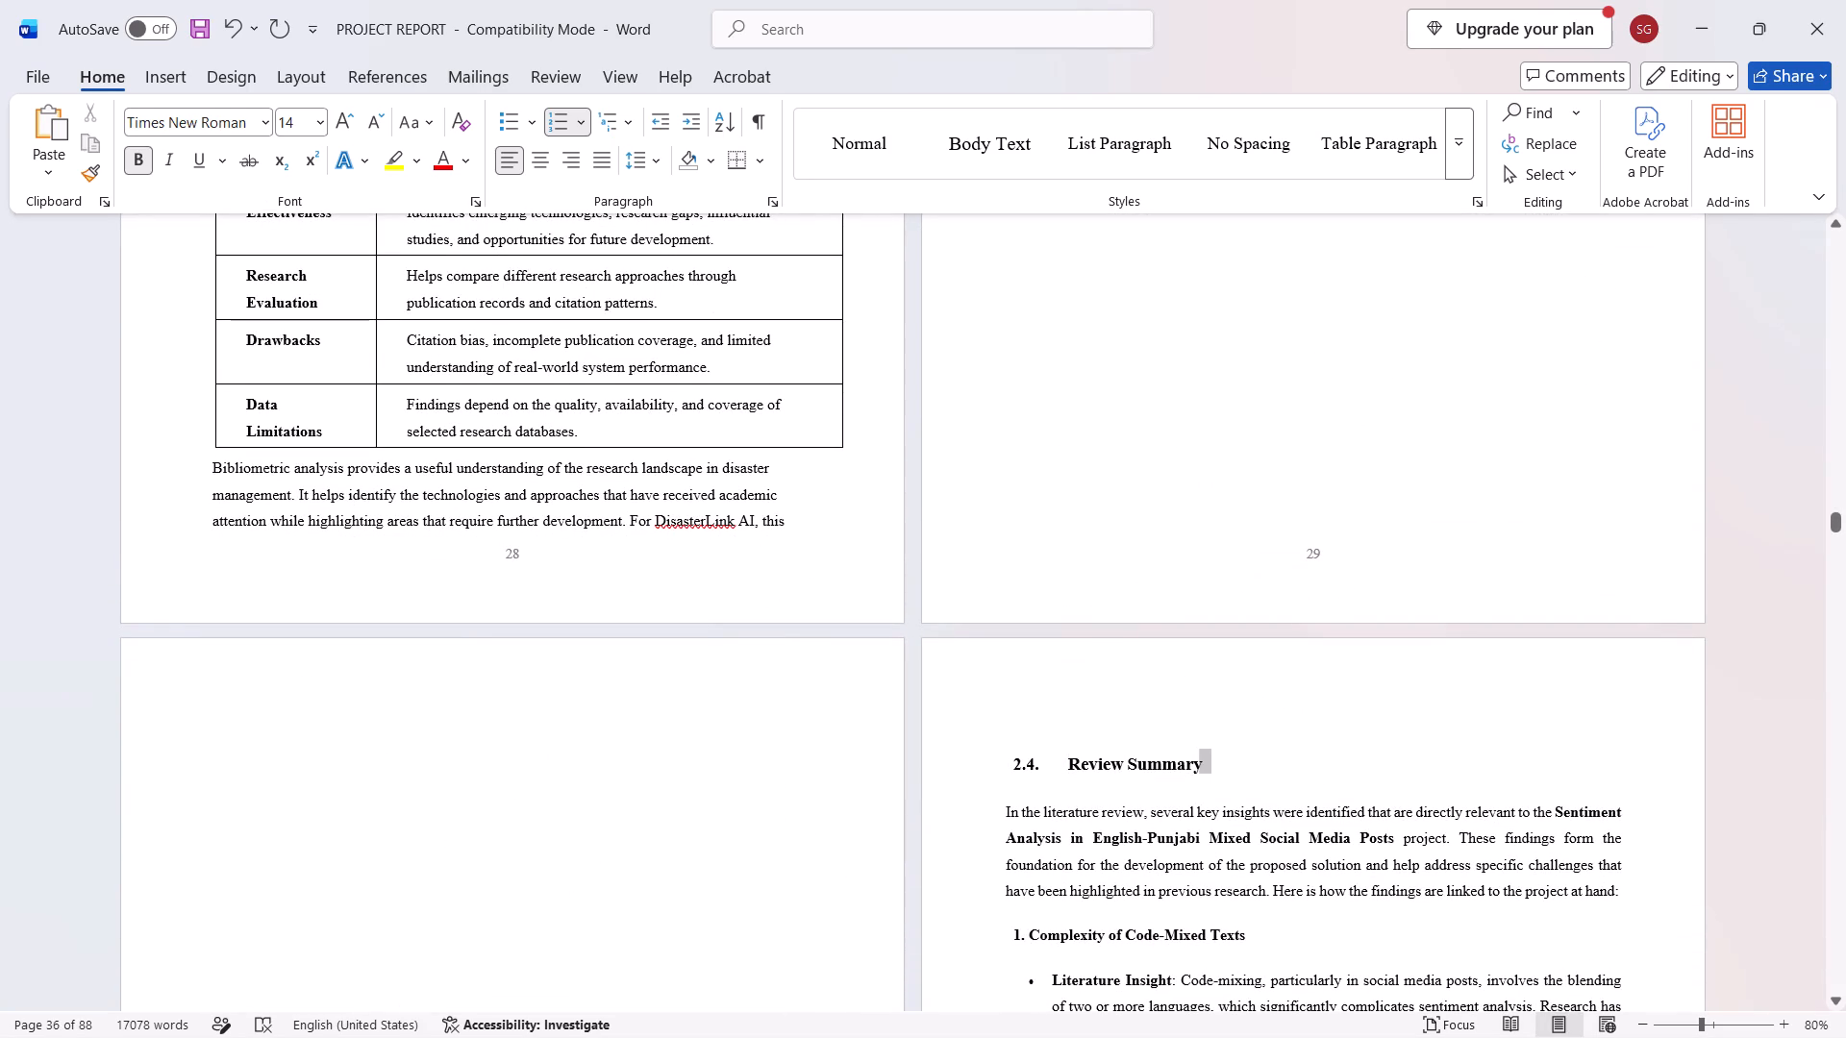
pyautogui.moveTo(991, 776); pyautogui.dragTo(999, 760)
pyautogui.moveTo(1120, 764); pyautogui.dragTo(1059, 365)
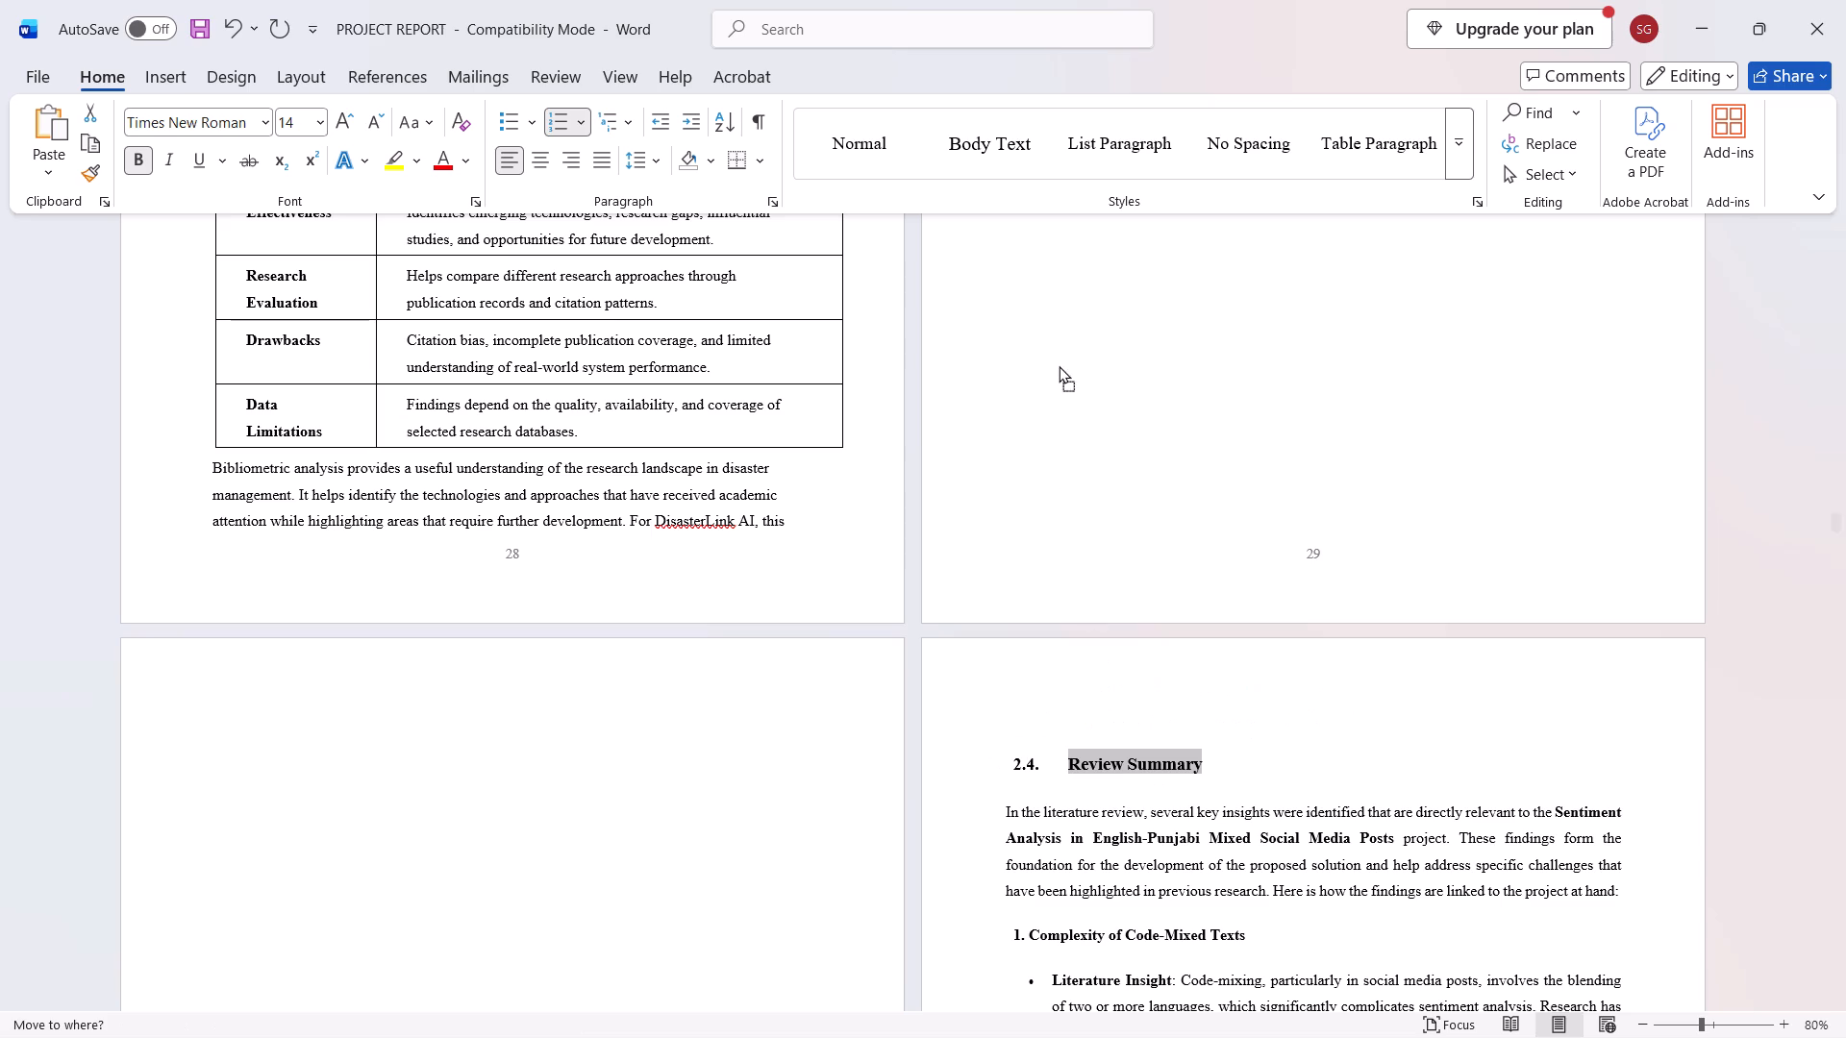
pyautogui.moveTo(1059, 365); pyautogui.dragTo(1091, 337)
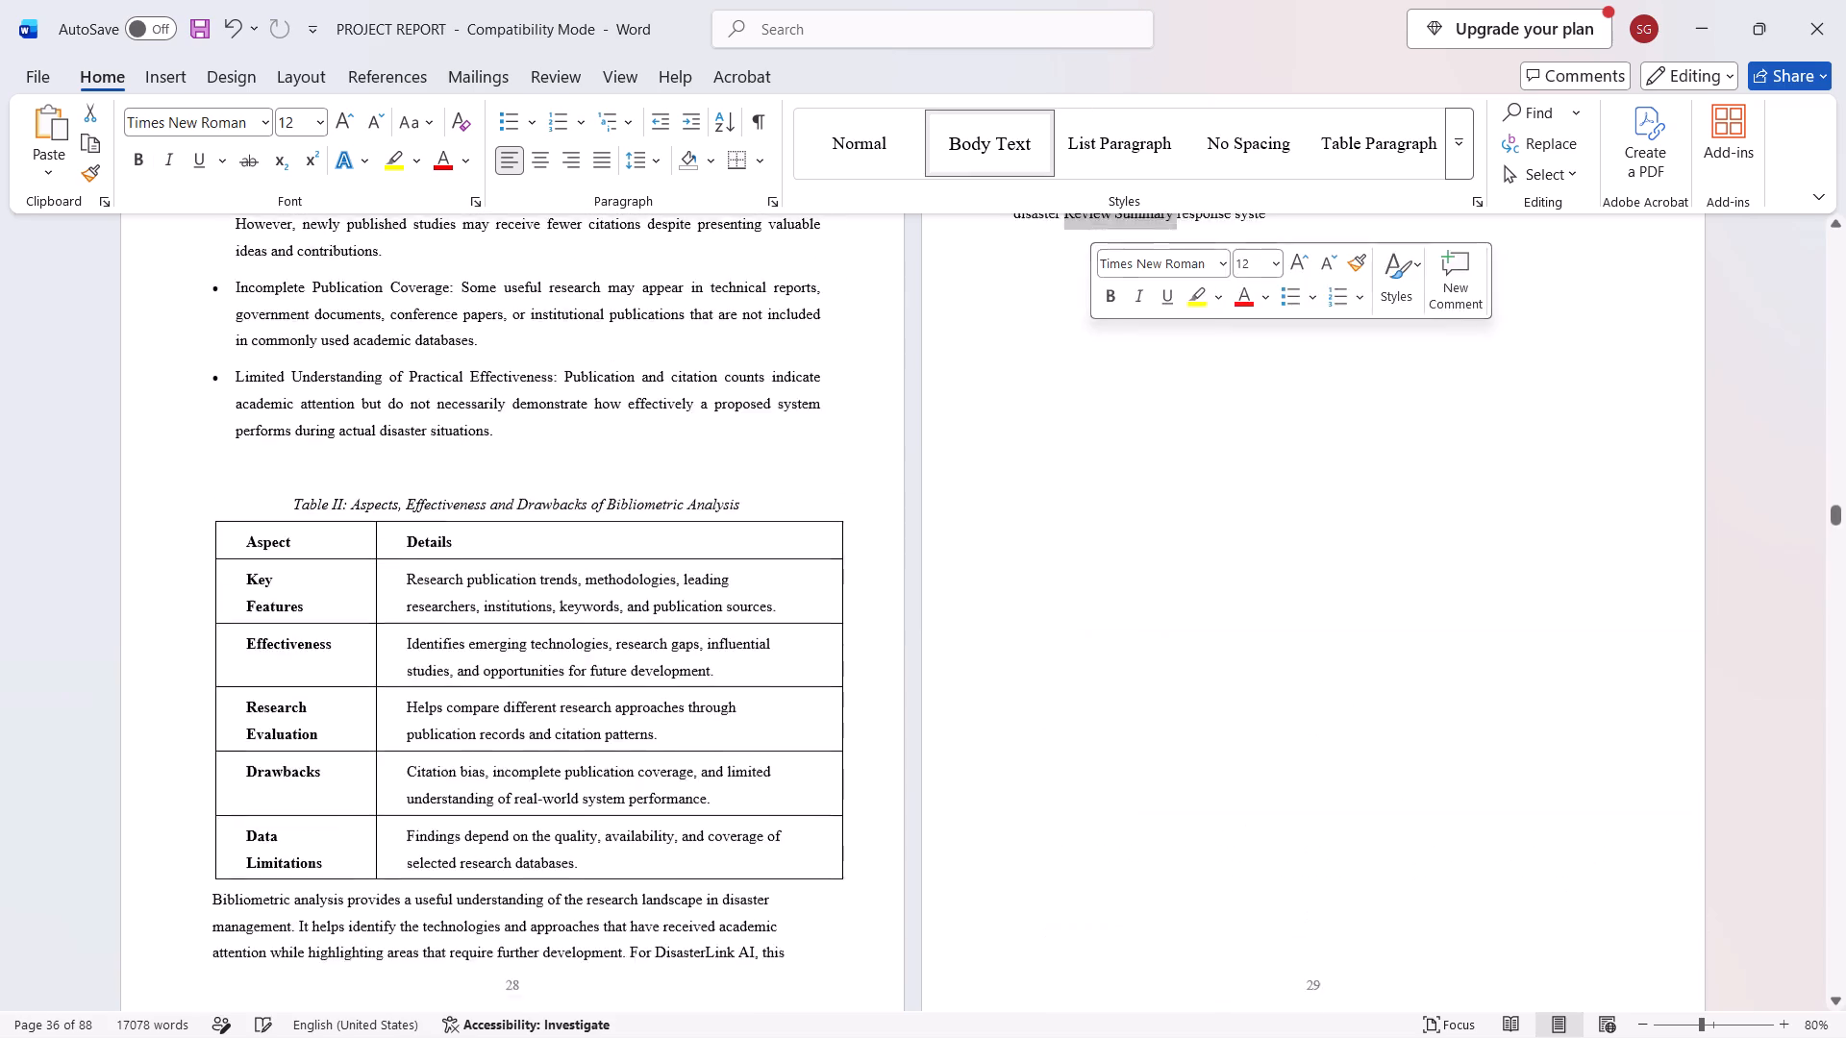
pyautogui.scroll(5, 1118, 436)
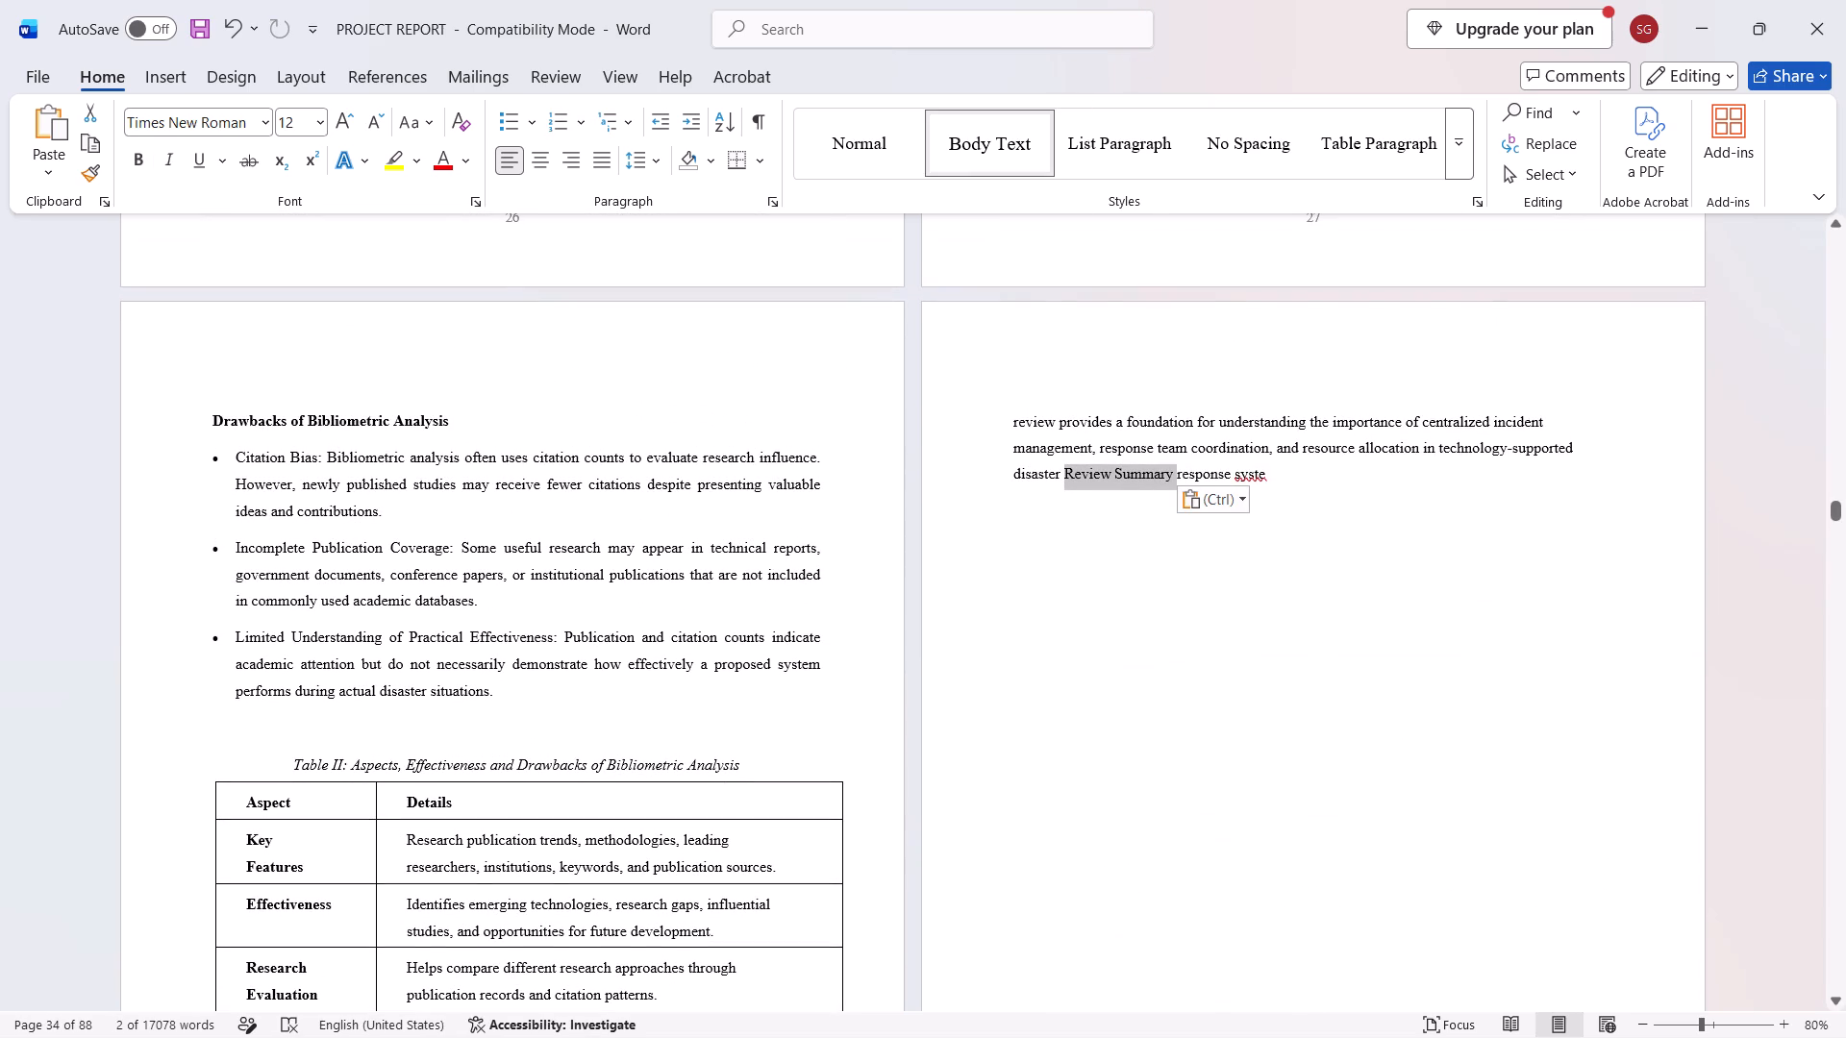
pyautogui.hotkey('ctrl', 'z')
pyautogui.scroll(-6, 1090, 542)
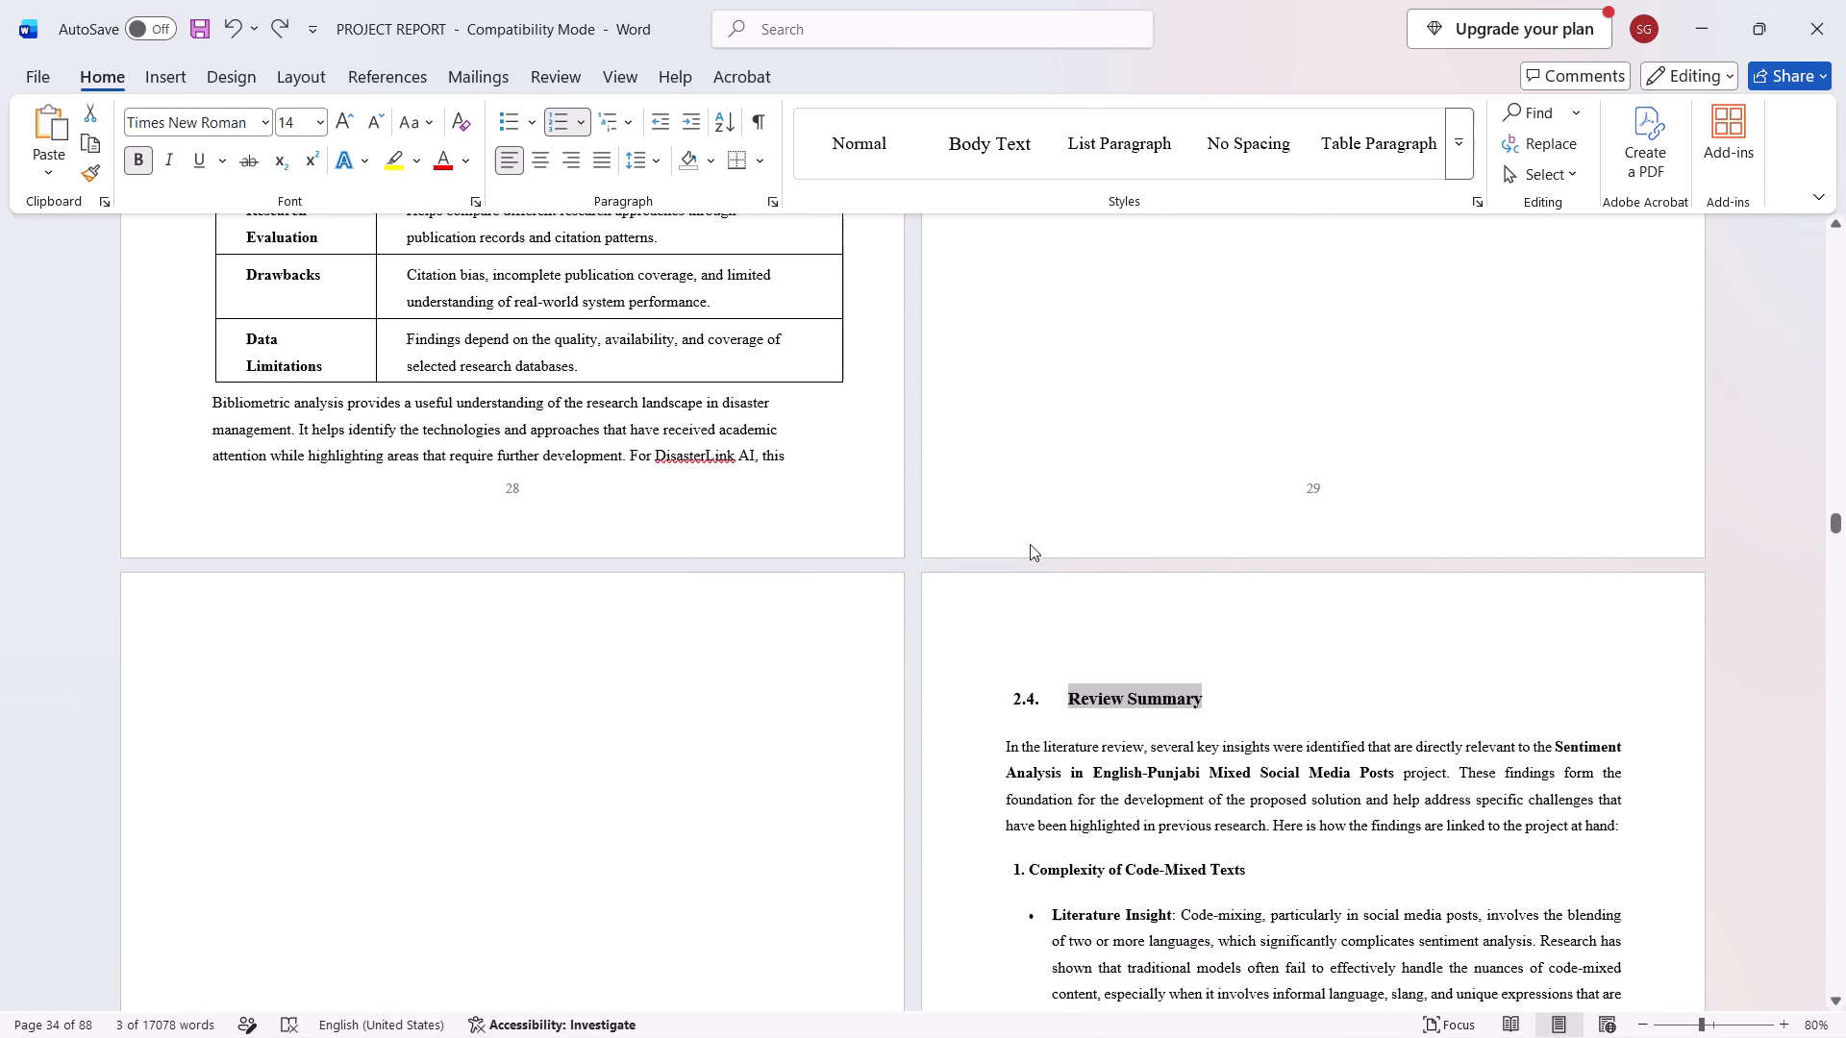
pyautogui.scroll(1, 790, 552)
pyautogui.scroll(-1, 790, 552)
pyautogui.scroll(11, 790, 552)
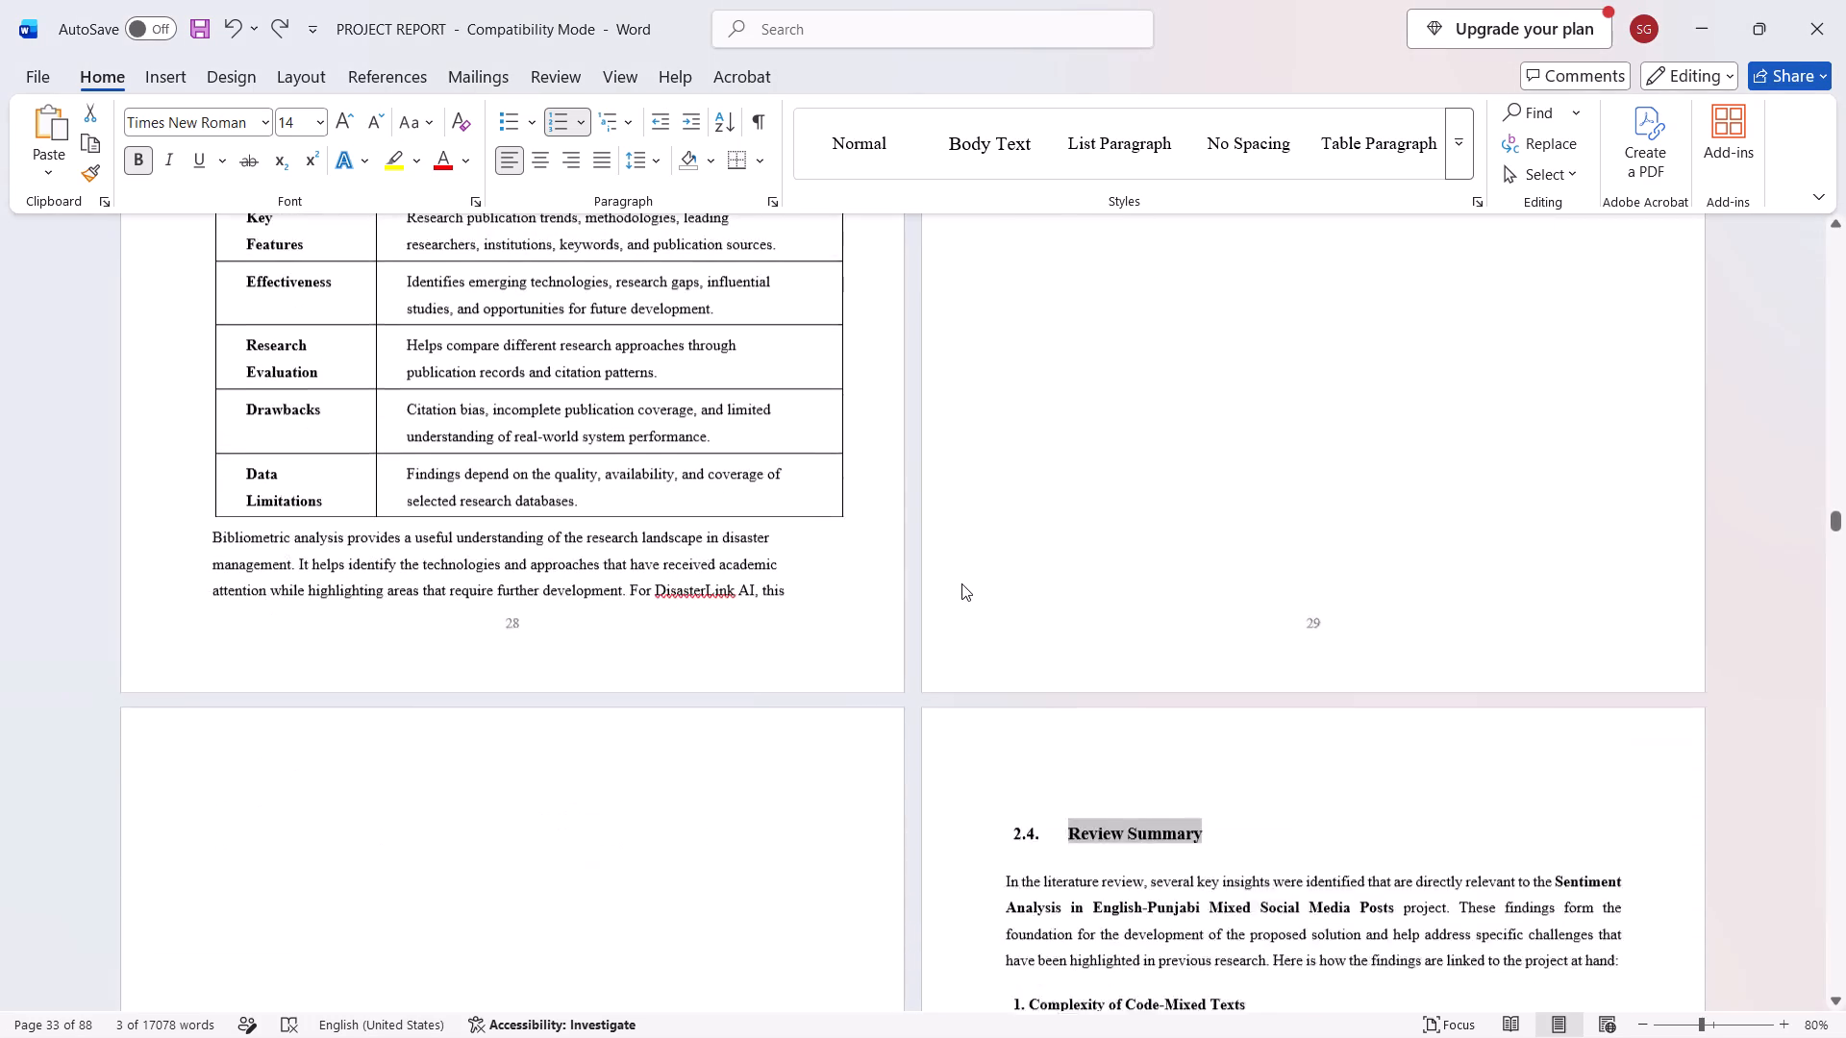
pyautogui.scroll(-4, 961, 583)
pyautogui.click(1434, 666)
pyautogui.scroll(5, 1517, 600)
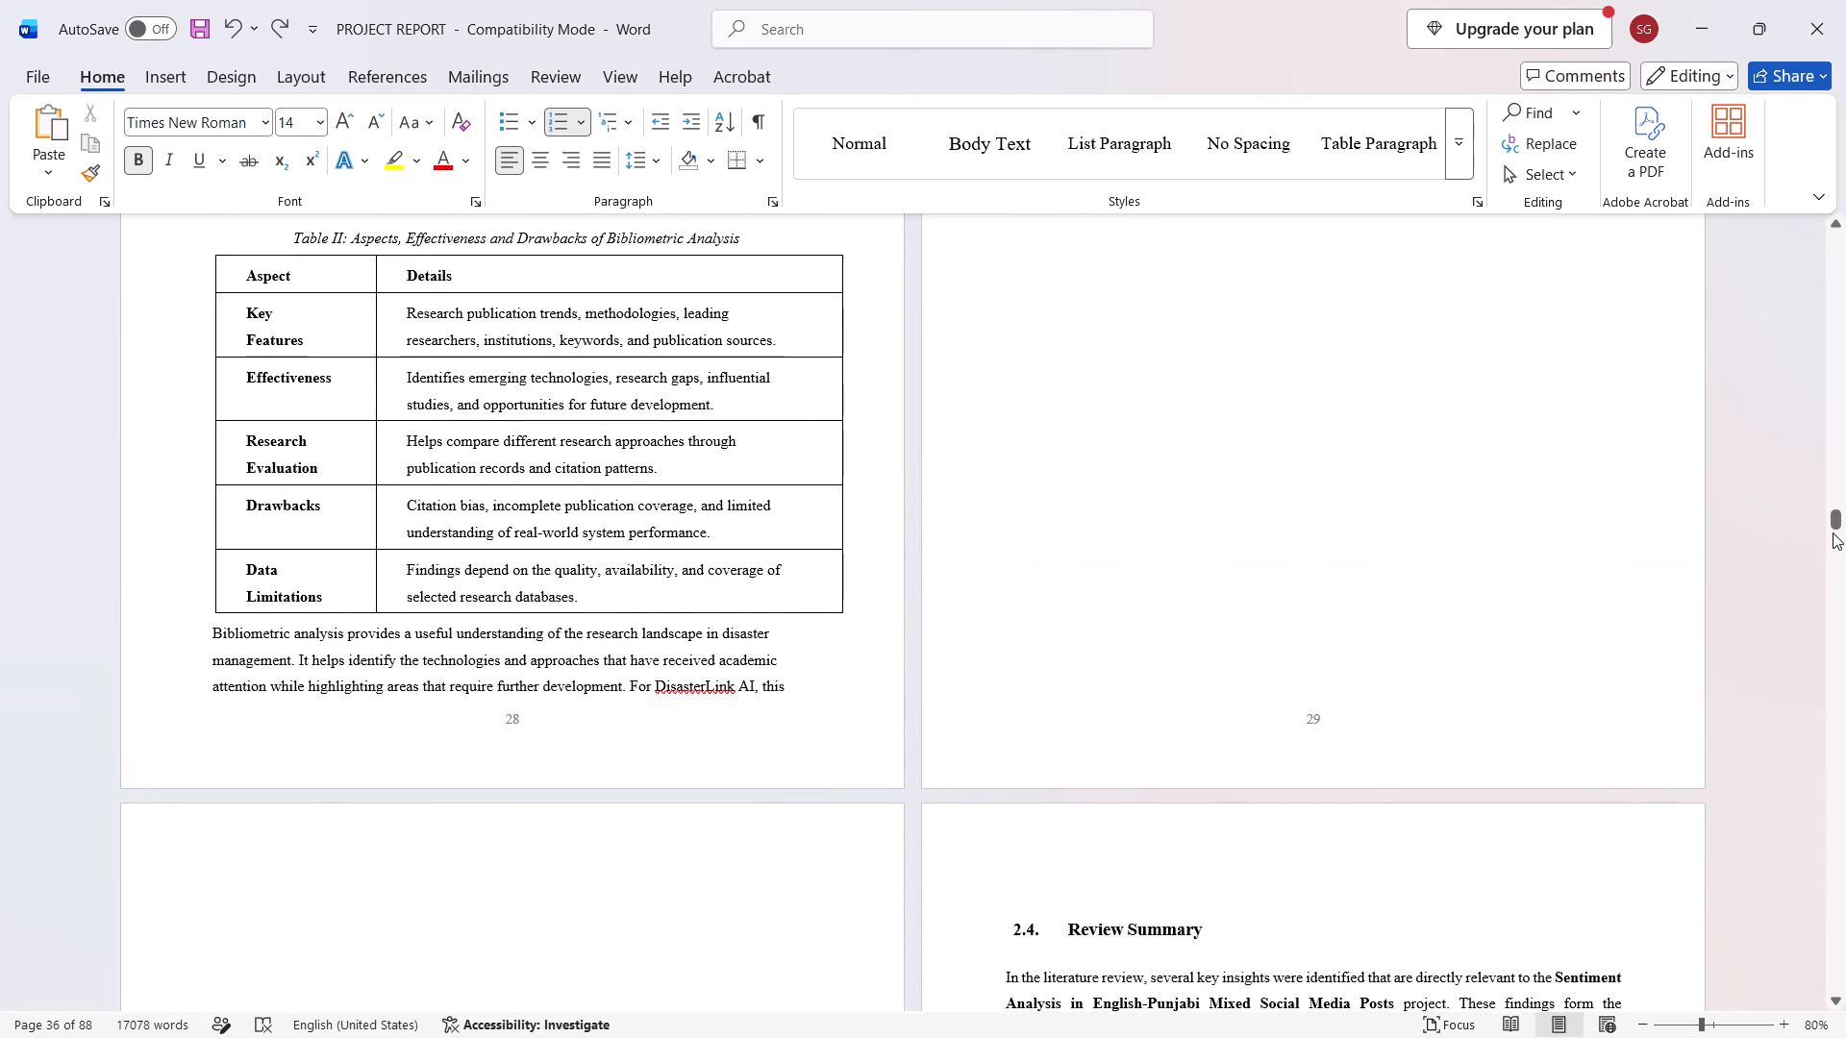
pyautogui.moveTo(1837, 521); pyautogui.dragTo(1845, 351)
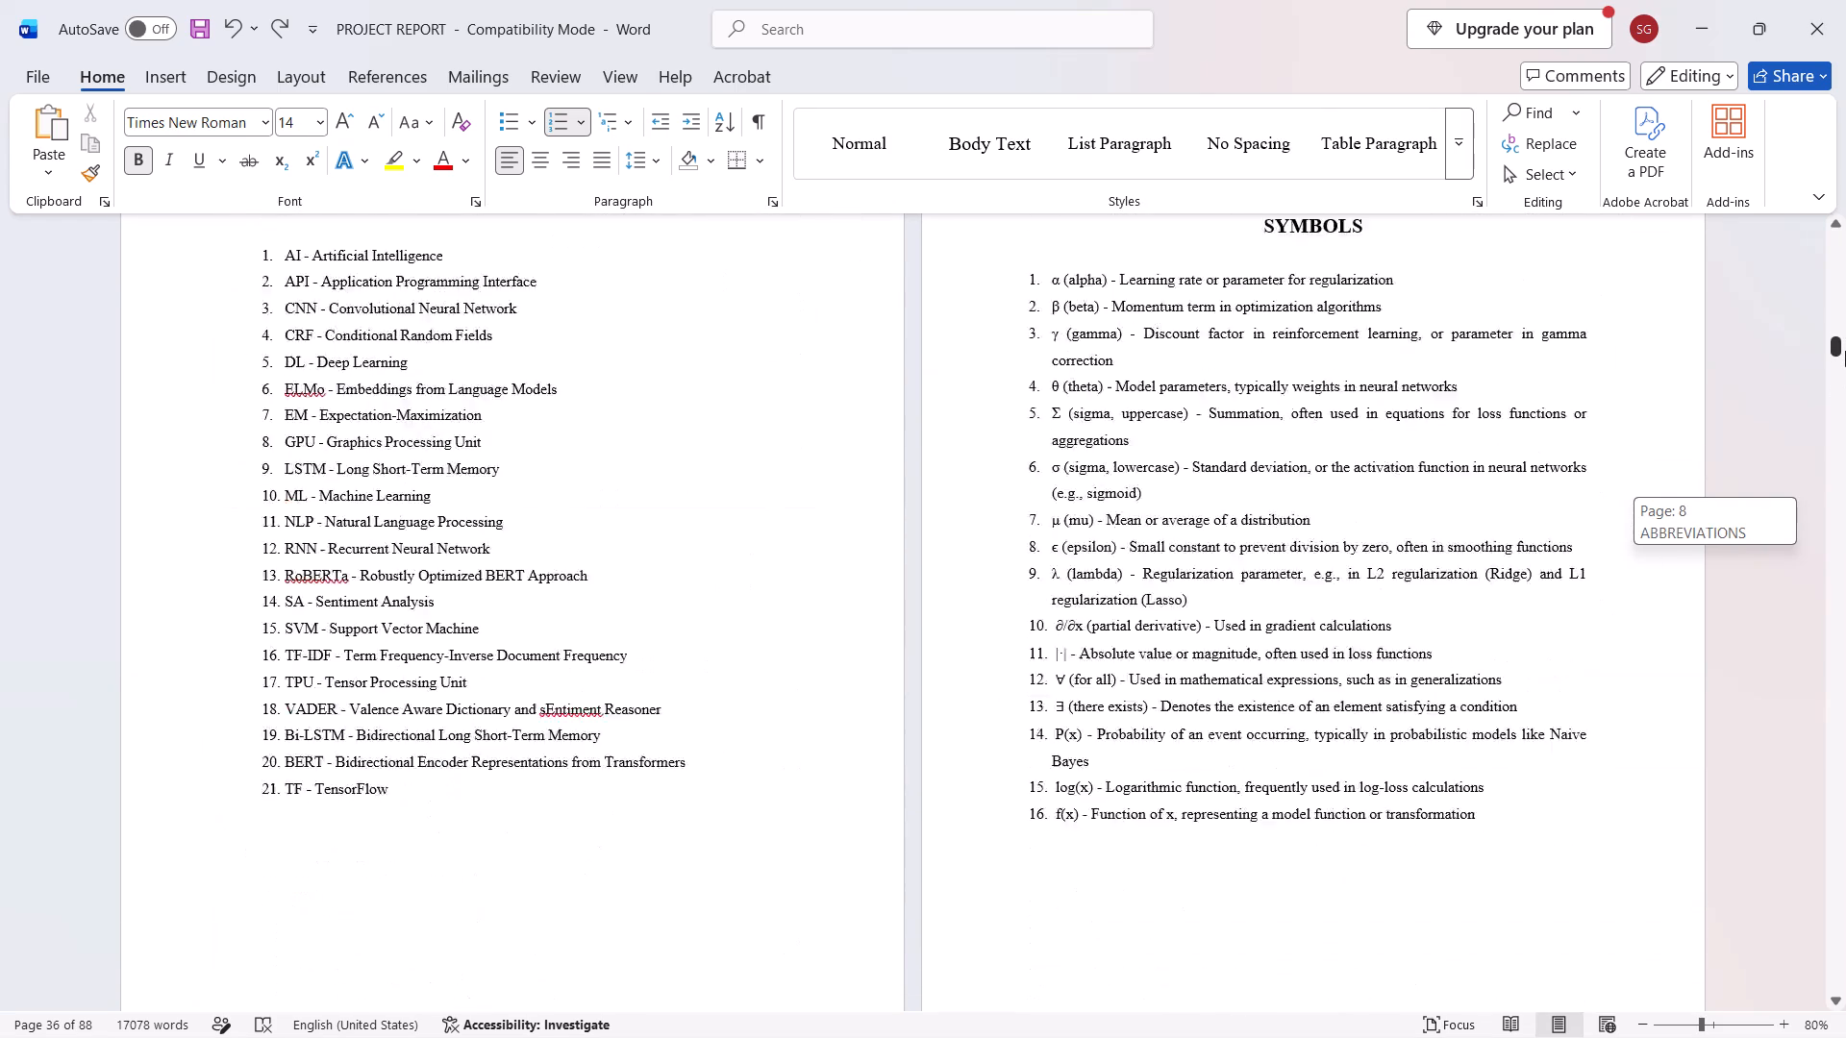
pyautogui.moveTo(1845, 351); pyautogui.dragTo(1845, 360)
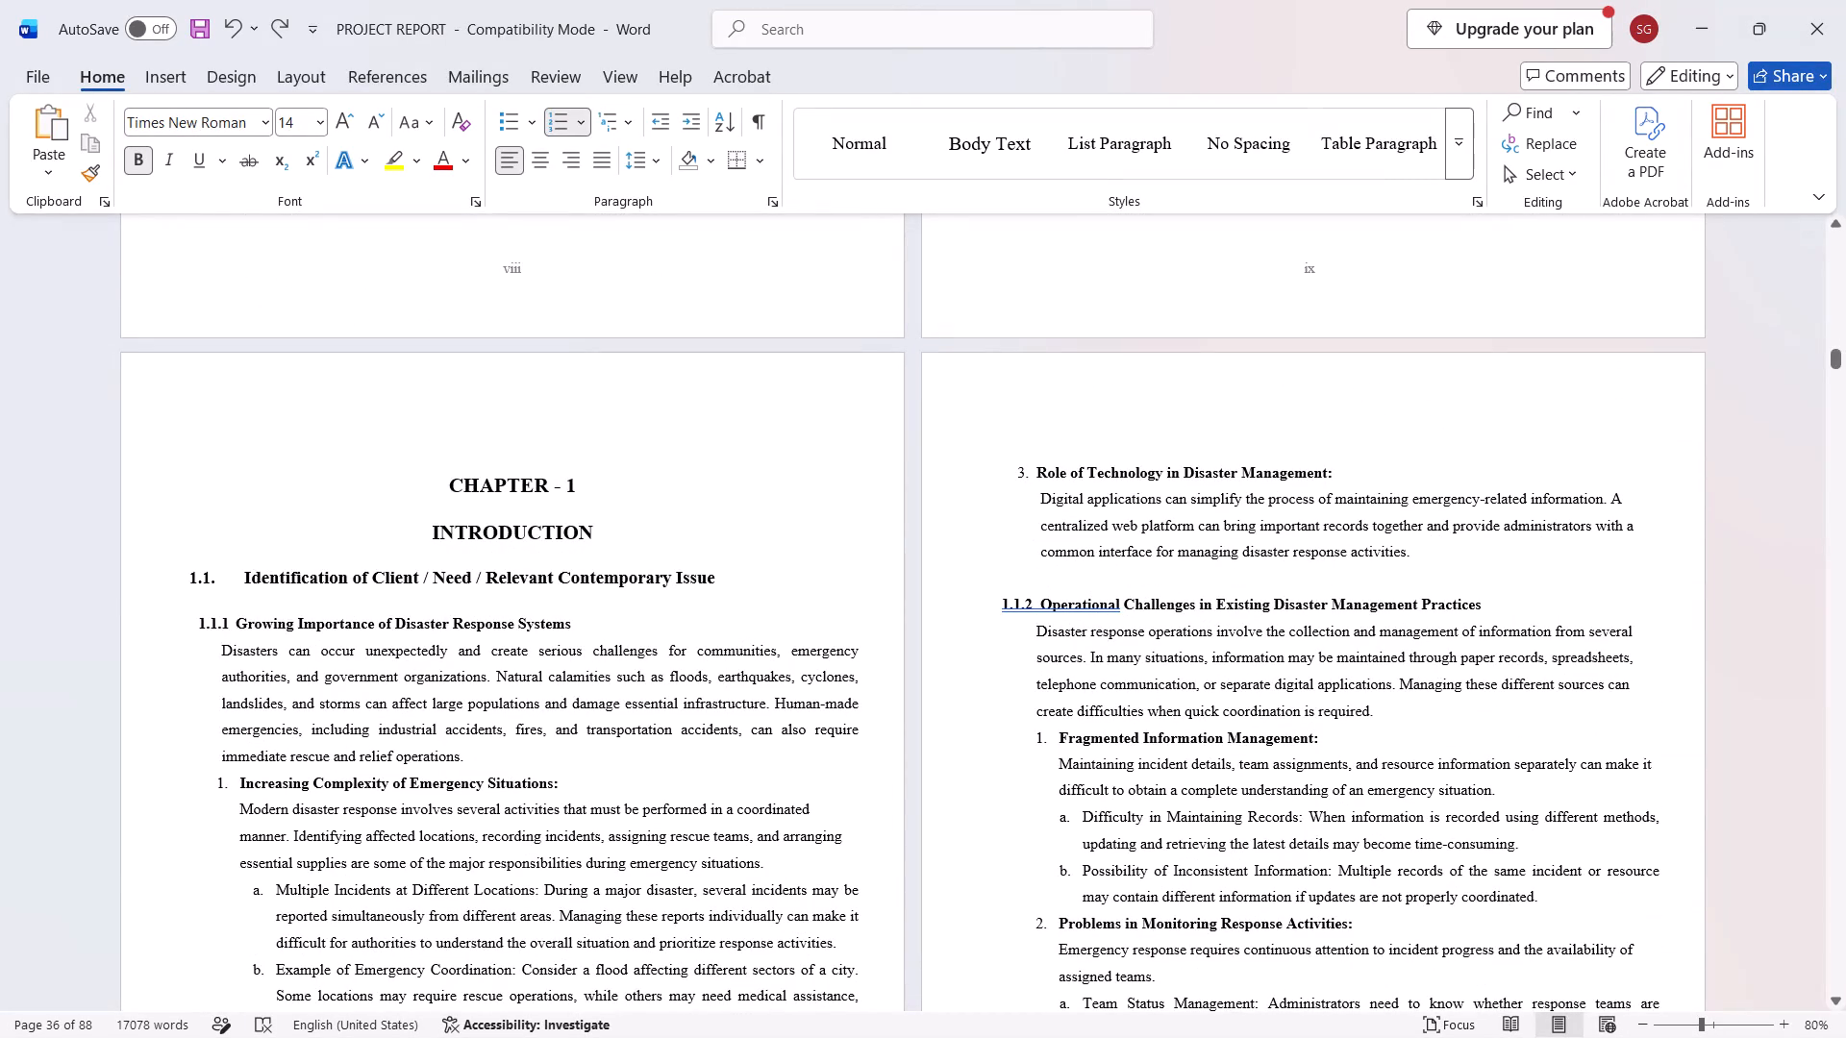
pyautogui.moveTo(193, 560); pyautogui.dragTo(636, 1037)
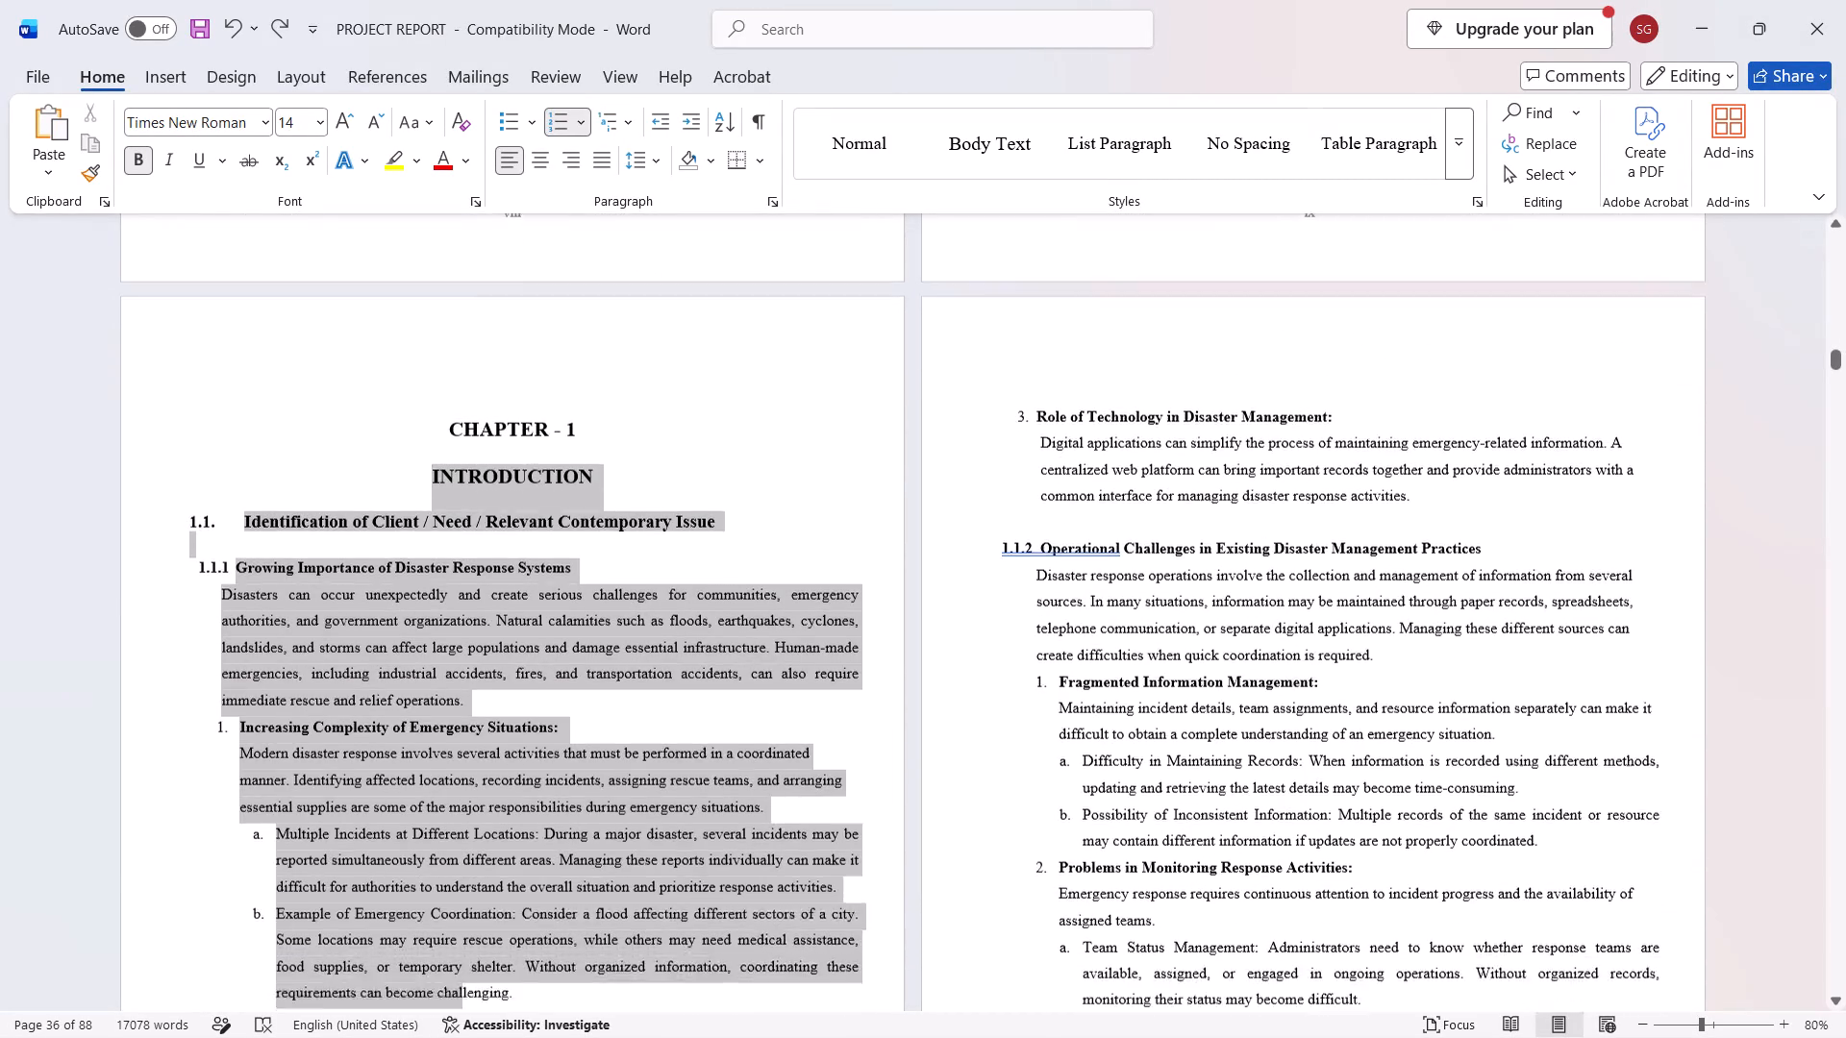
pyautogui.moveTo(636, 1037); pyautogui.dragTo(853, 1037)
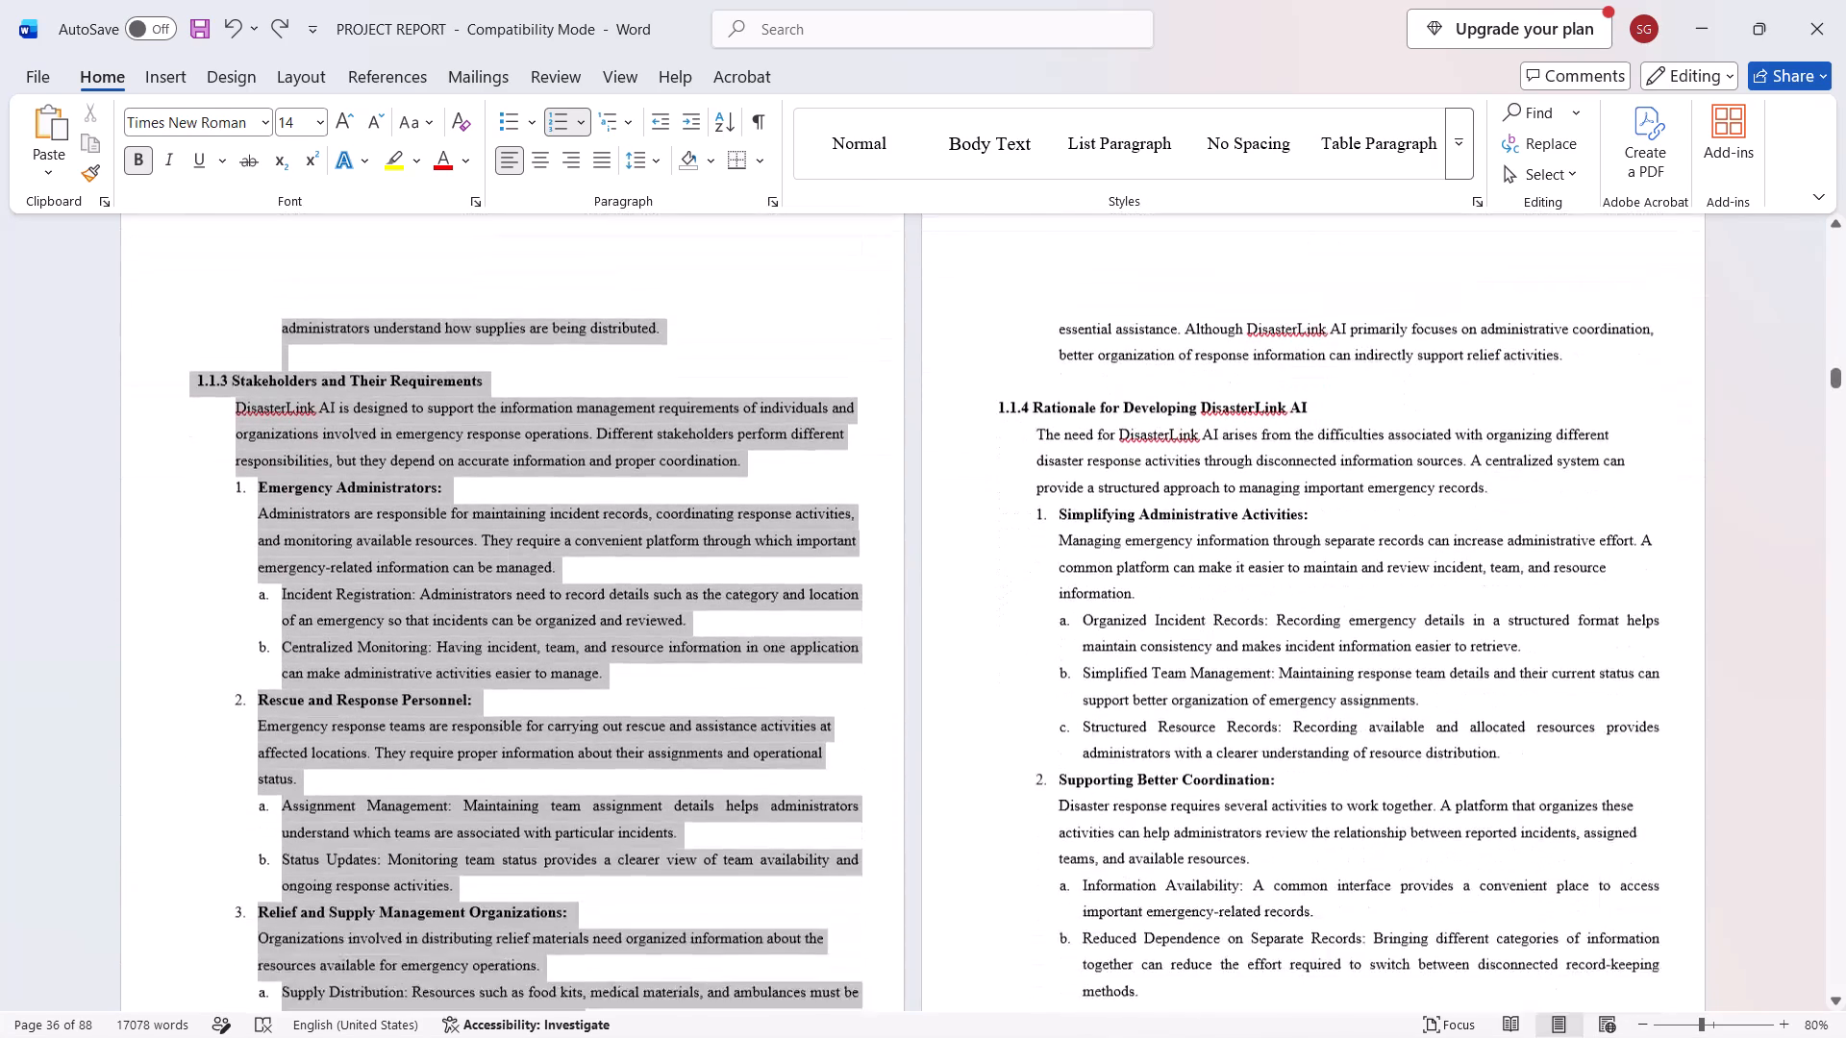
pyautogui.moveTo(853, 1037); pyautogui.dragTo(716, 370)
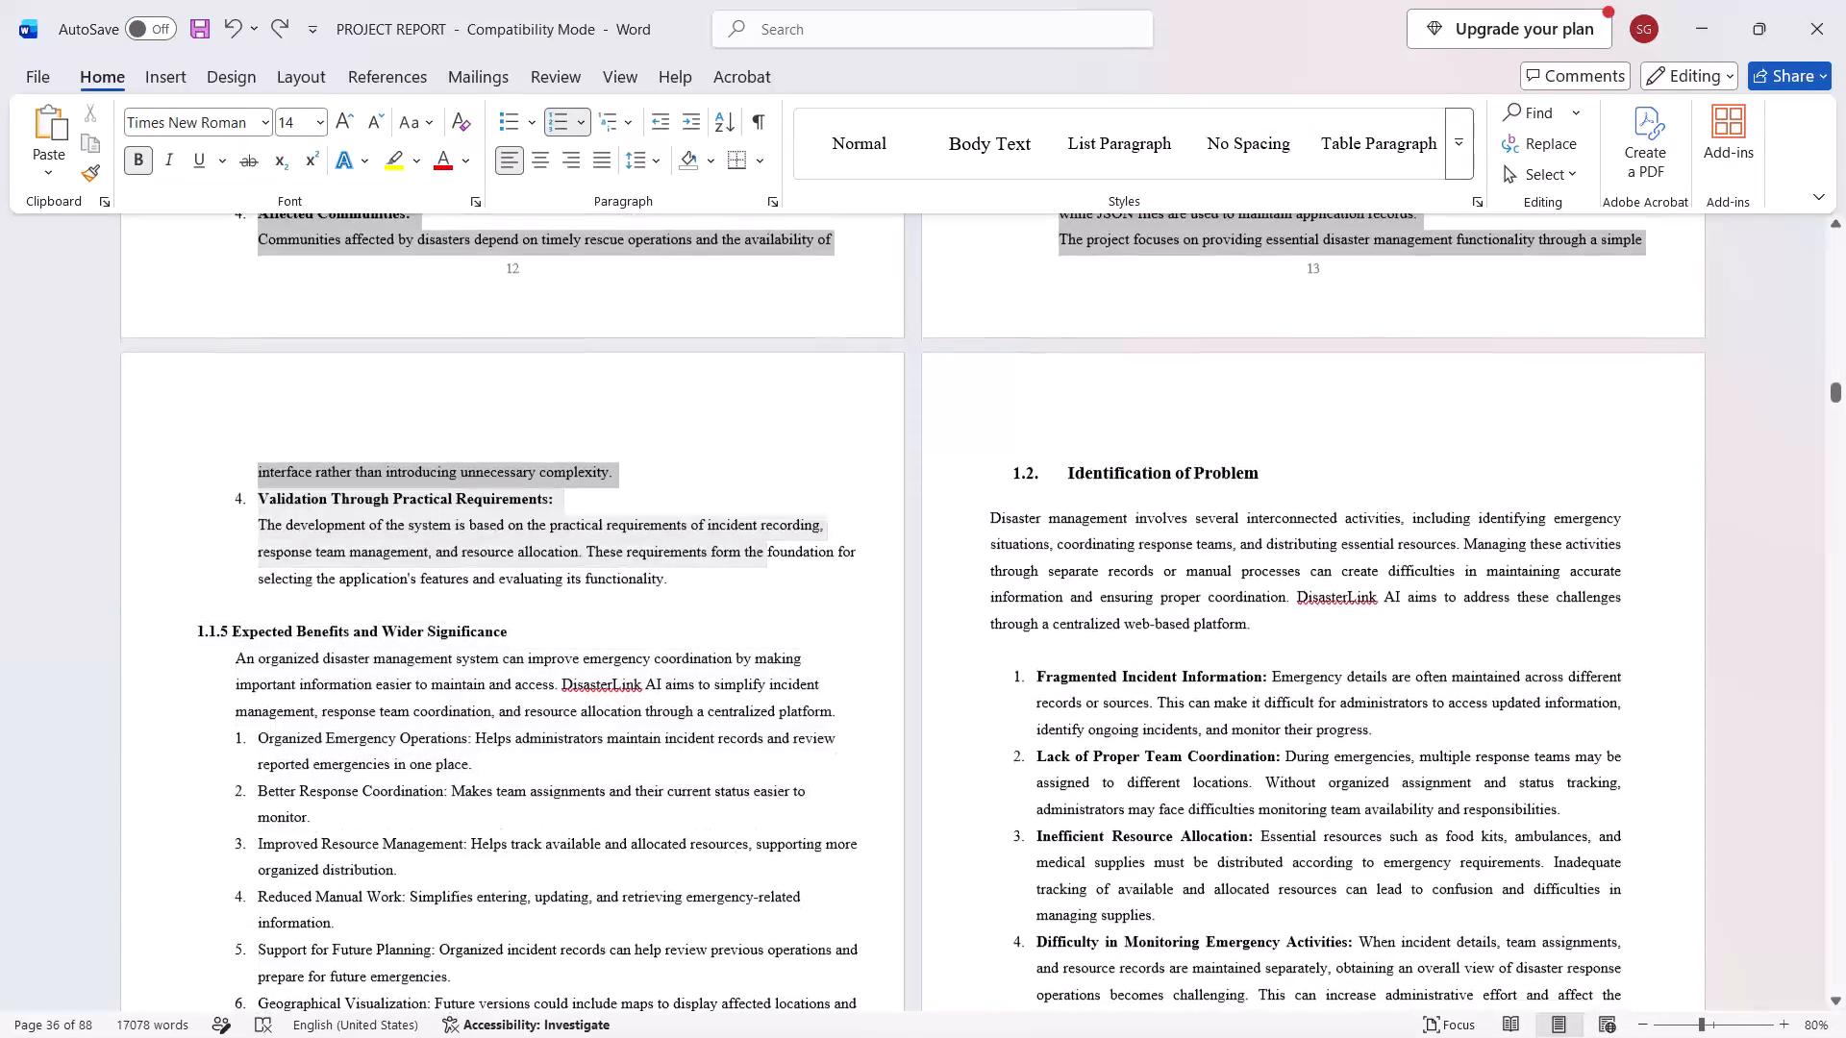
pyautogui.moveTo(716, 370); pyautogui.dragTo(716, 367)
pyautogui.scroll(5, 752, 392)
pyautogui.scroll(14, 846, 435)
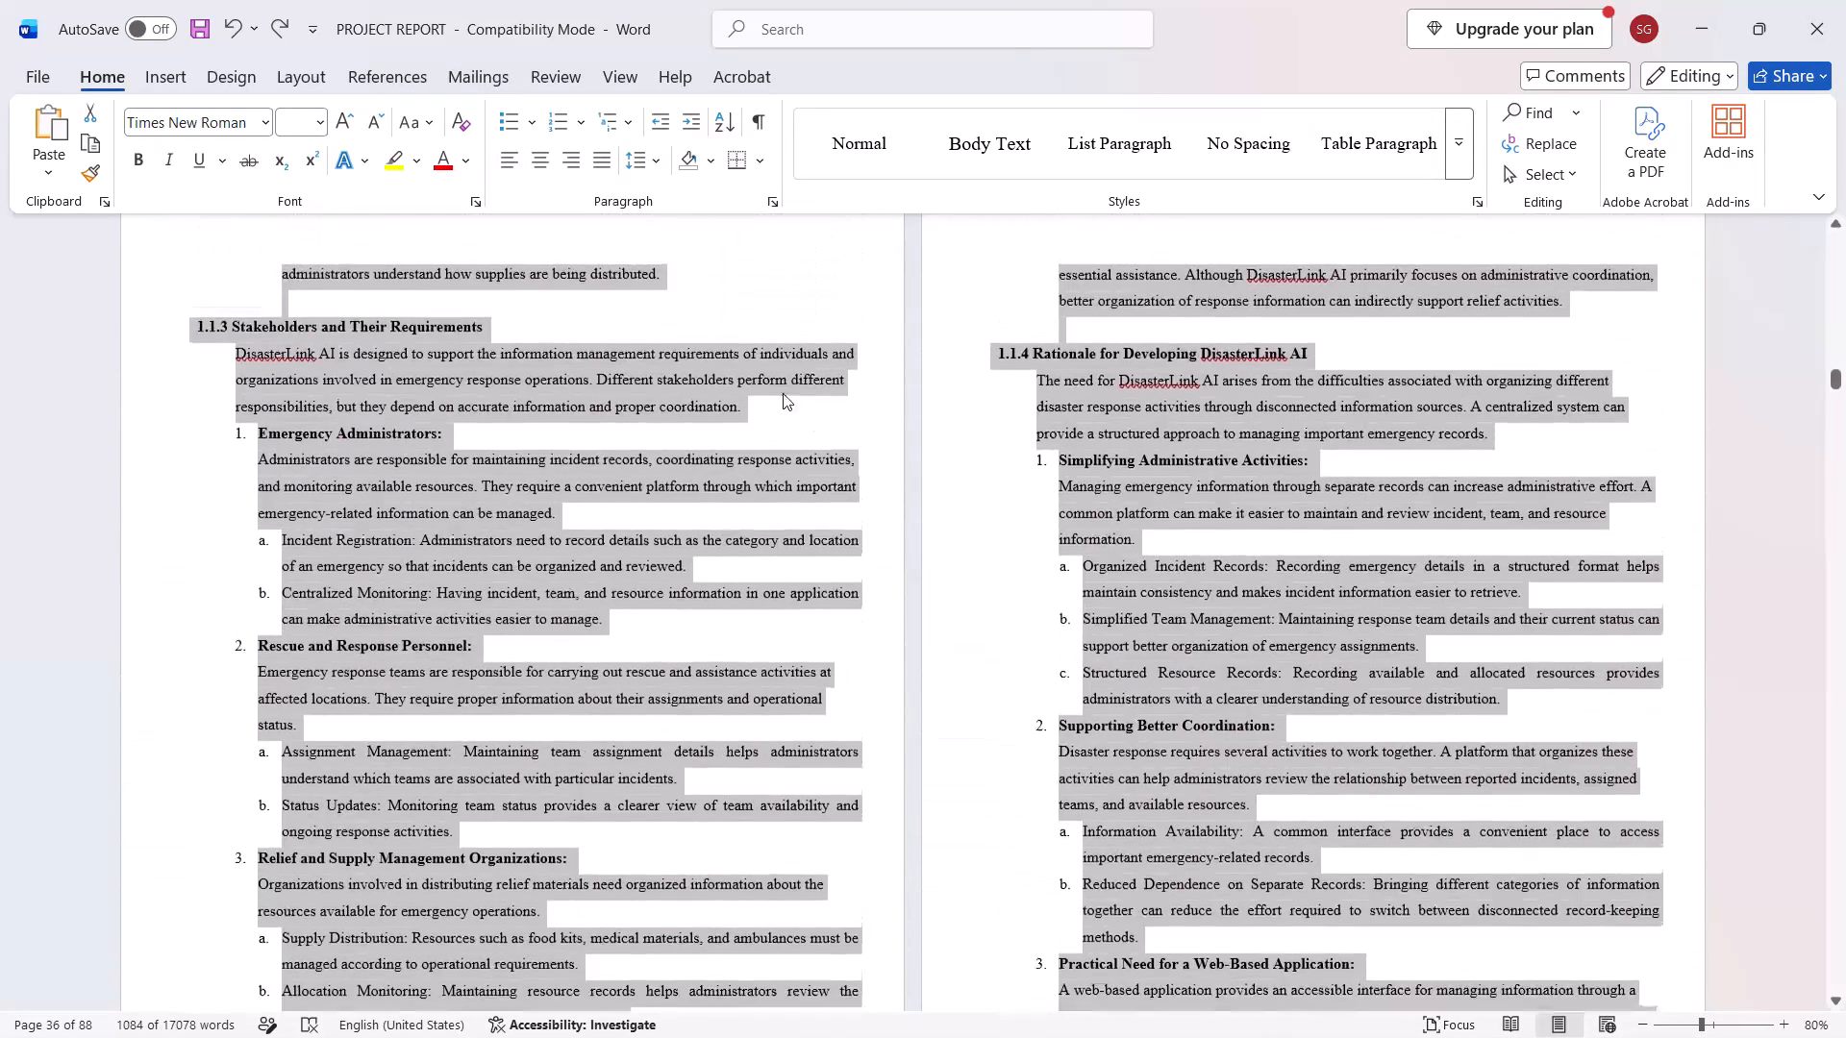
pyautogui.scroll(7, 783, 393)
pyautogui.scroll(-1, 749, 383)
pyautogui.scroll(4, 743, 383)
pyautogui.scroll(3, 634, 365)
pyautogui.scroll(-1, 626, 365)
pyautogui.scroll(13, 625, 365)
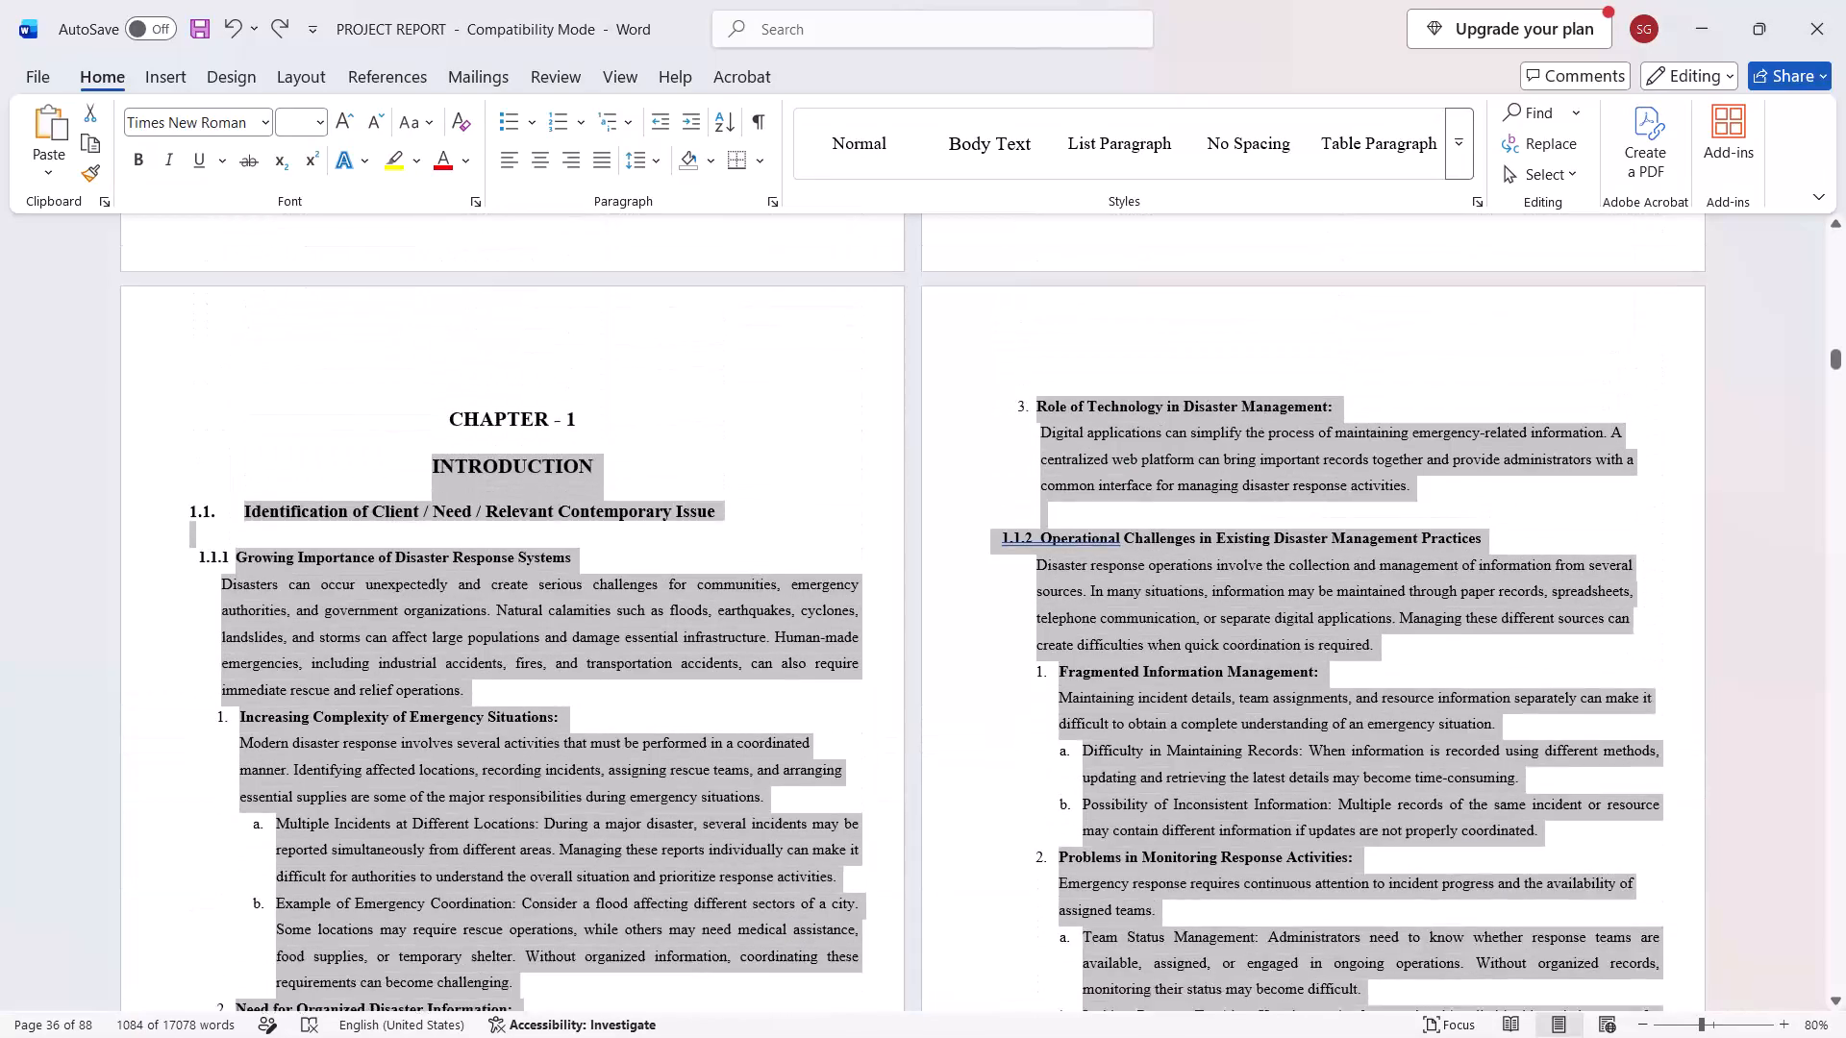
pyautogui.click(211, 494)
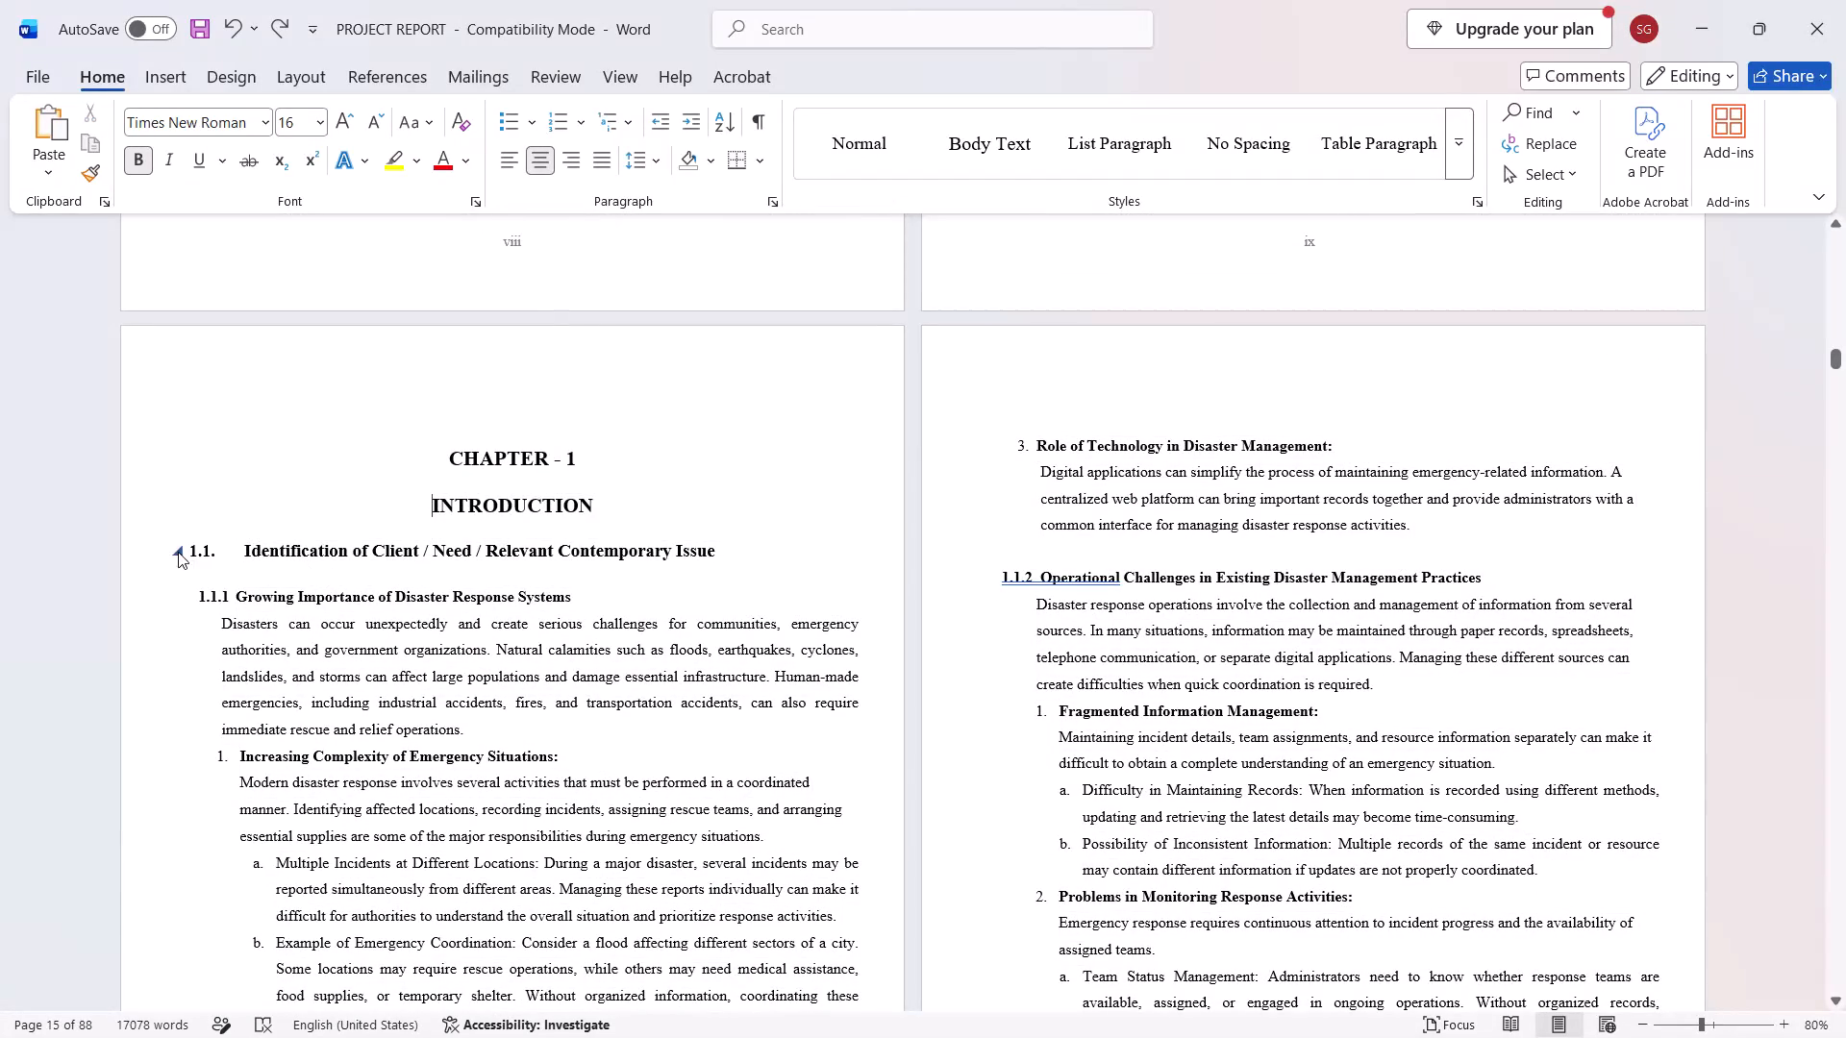
# Select the report text from heading 1.1 through the last paragraph of section 2.3 and justify it.
pyautogui.moveTo(167, 542); pyautogui.dragTo(1687, 1037)
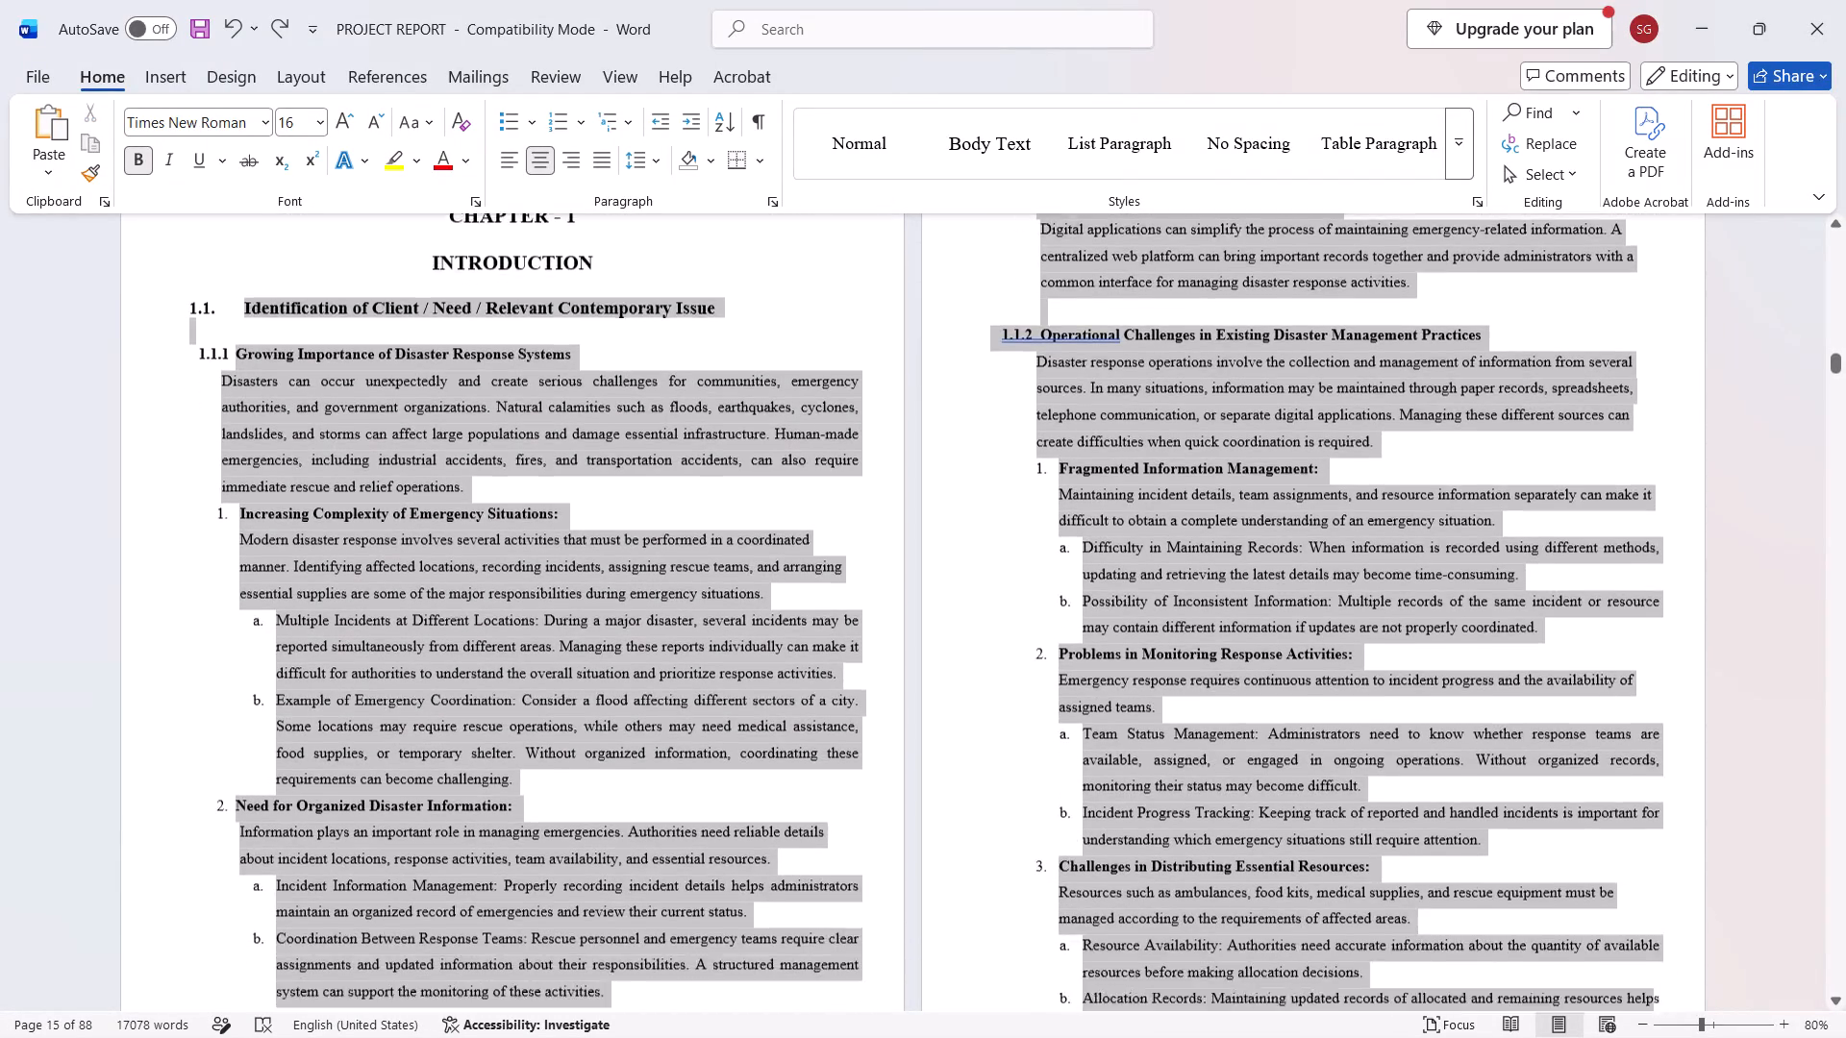
pyautogui.moveTo(1687, 1037); pyautogui.dragTo(1845, 1037)
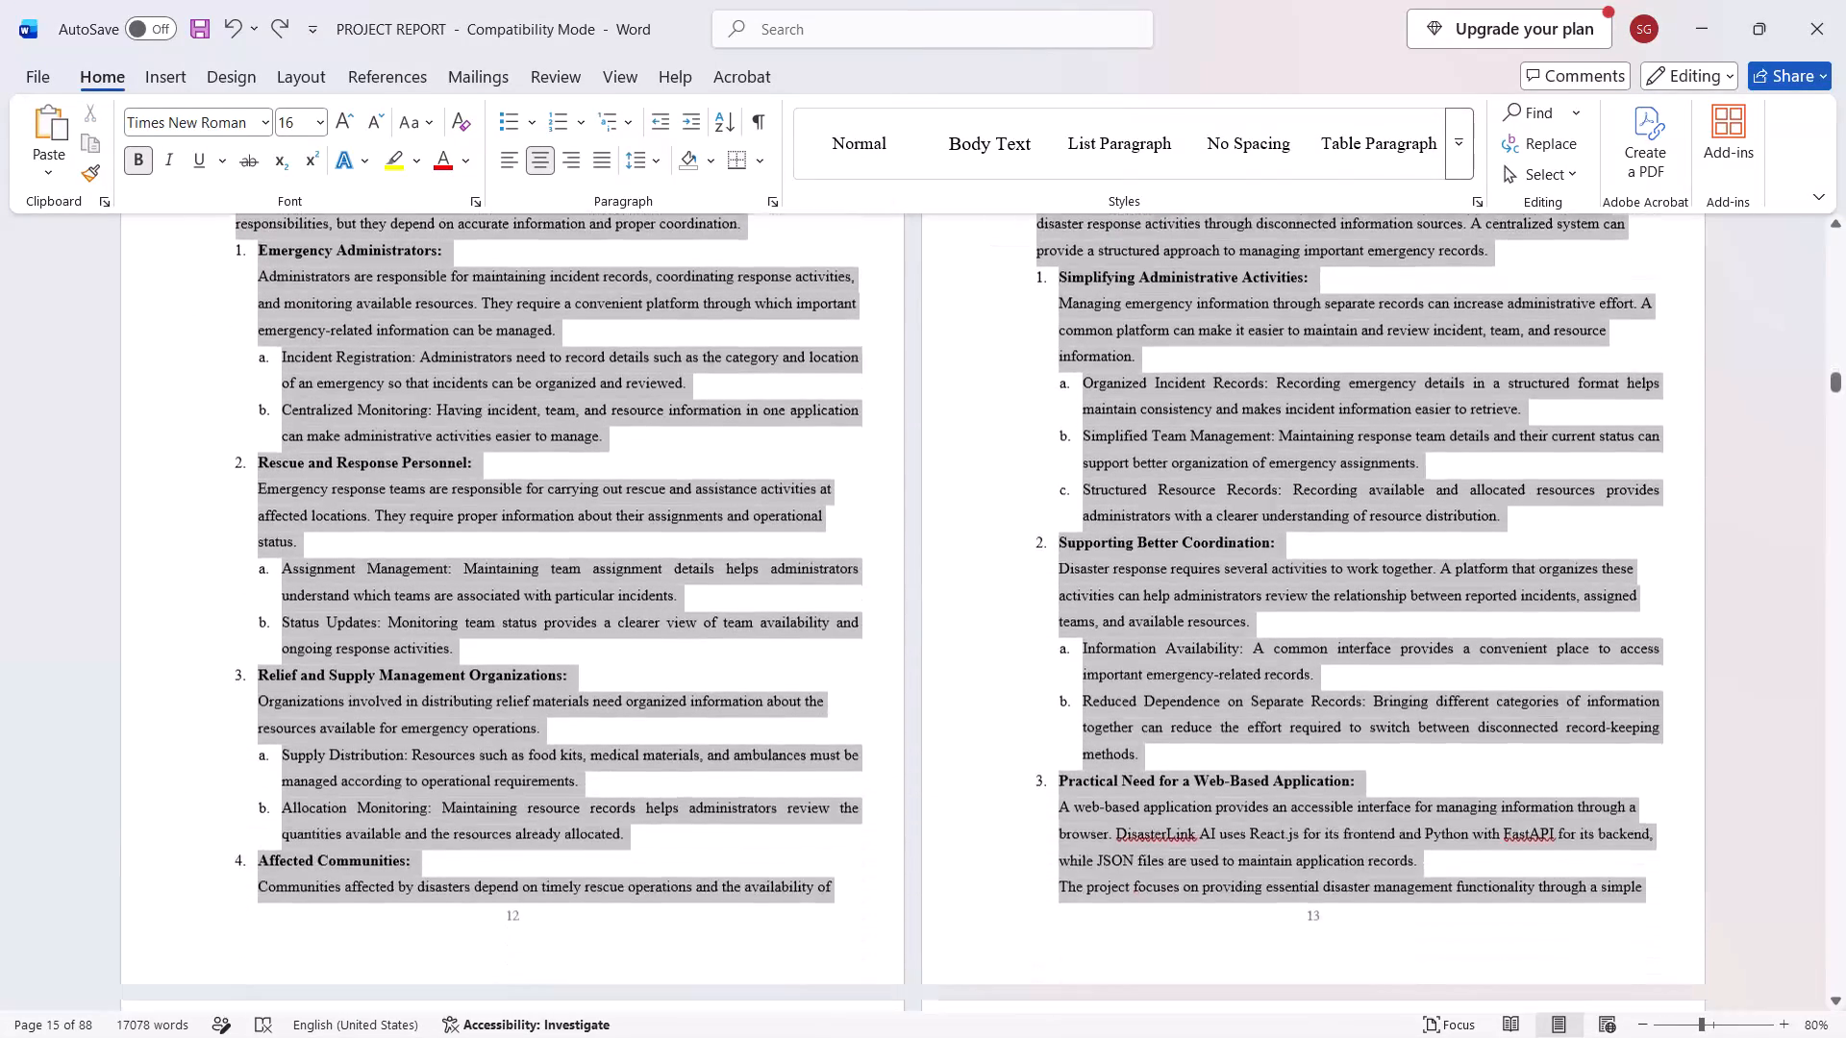
pyautogui.moveTo(1845, 1037); pyautogui.dragTo(1844, 1037)
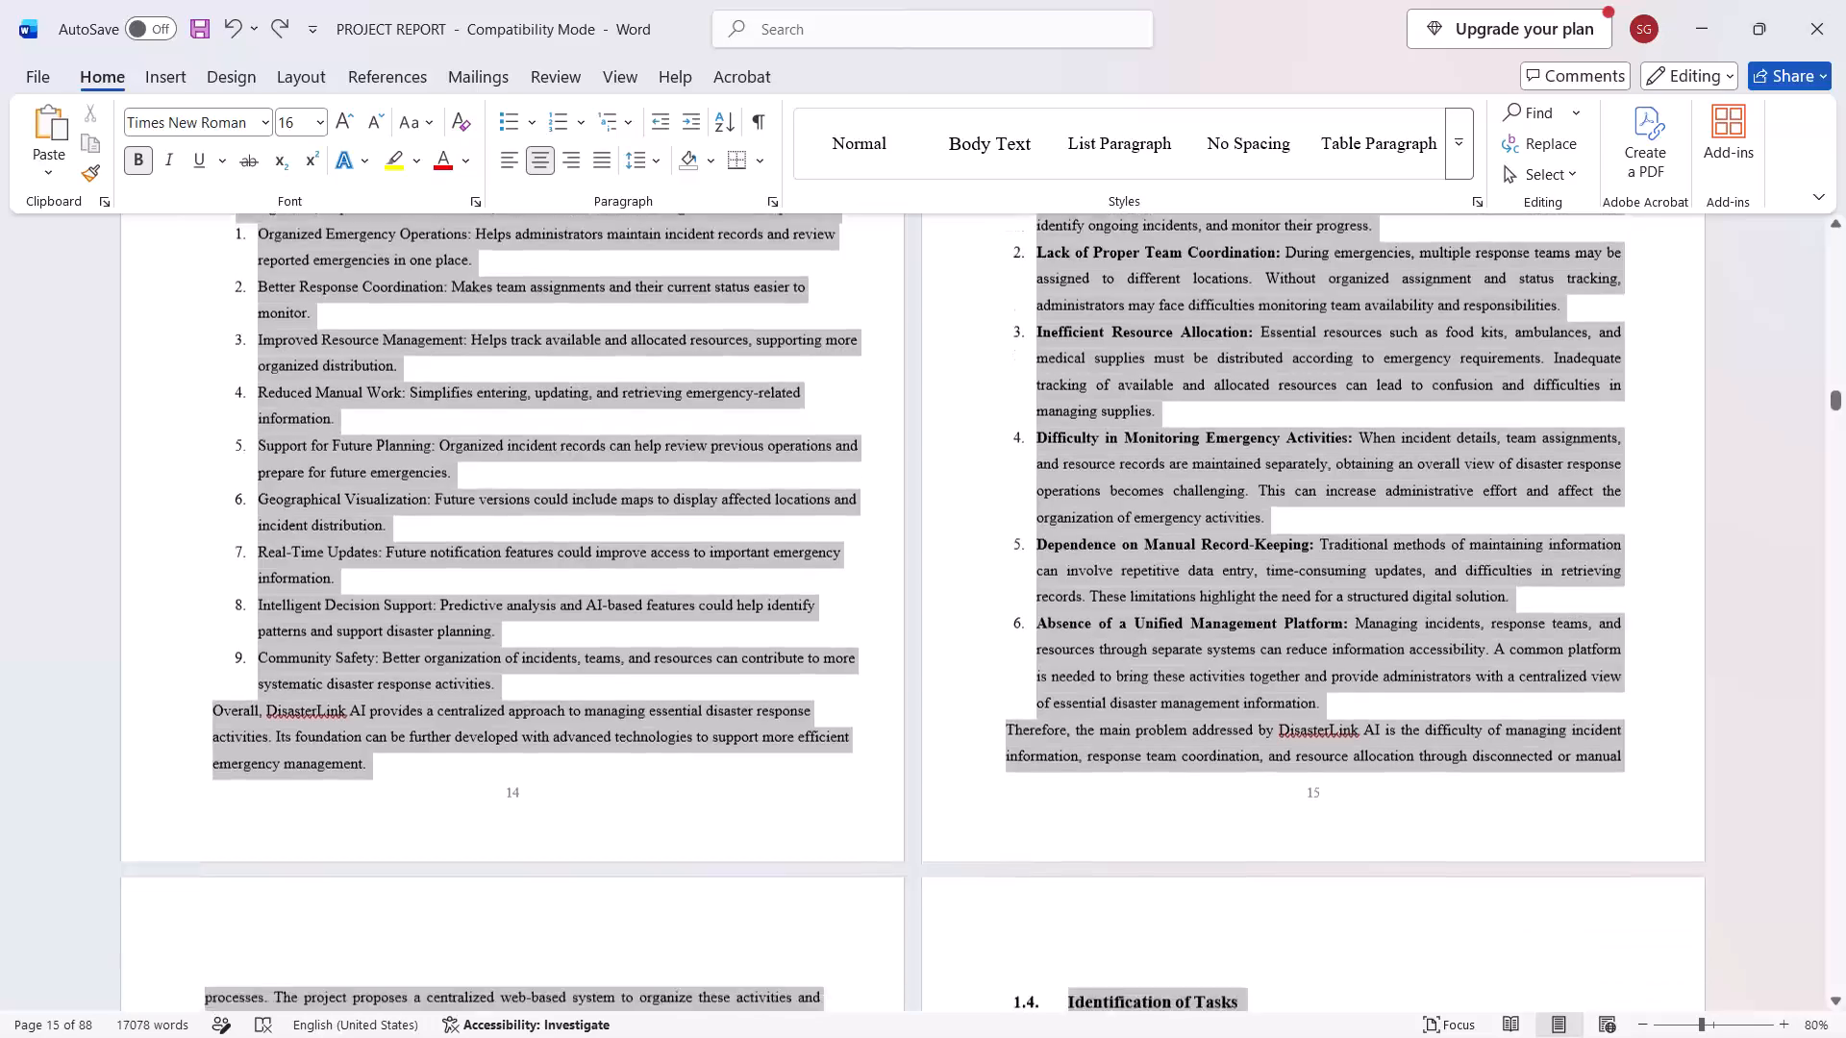
pyautogui.moveTo(1844, 1037); pyautogui.dragTo(1809, 1020)
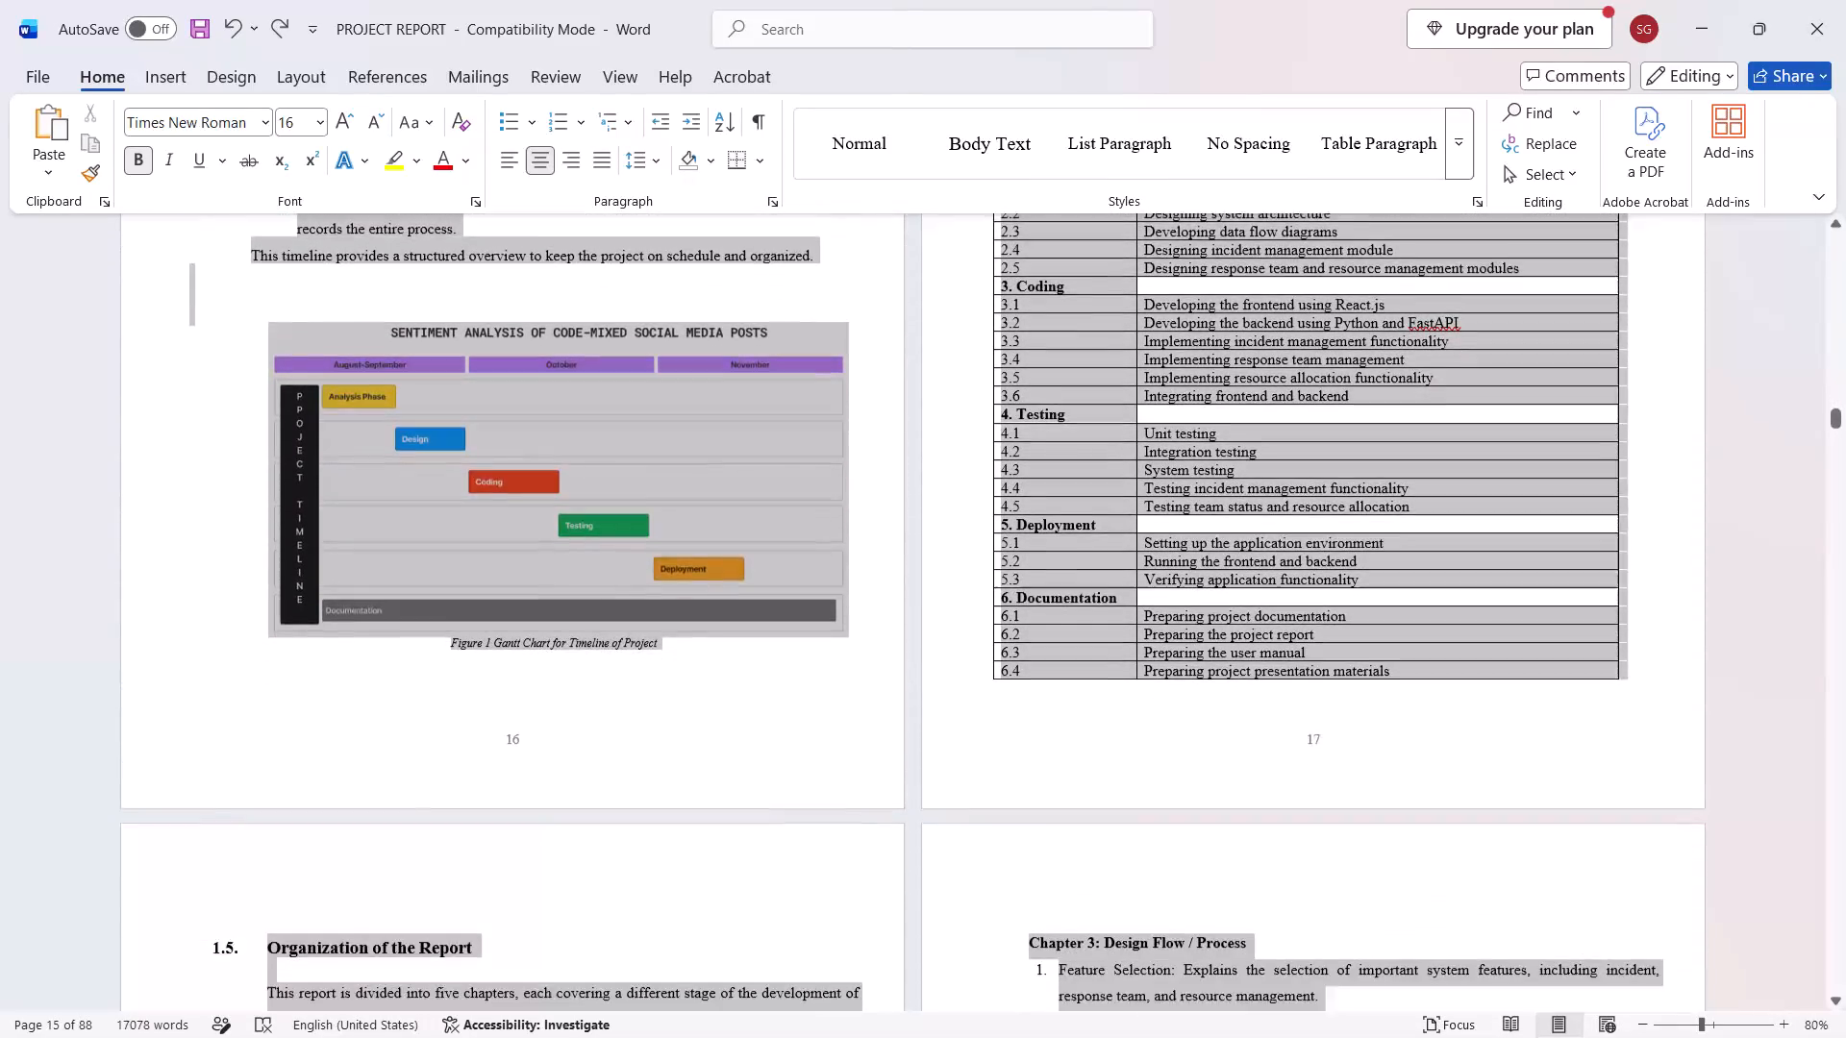
pyautogui.moveTo(1809, 1020); pyautogui.dragTo(1837, 1037)
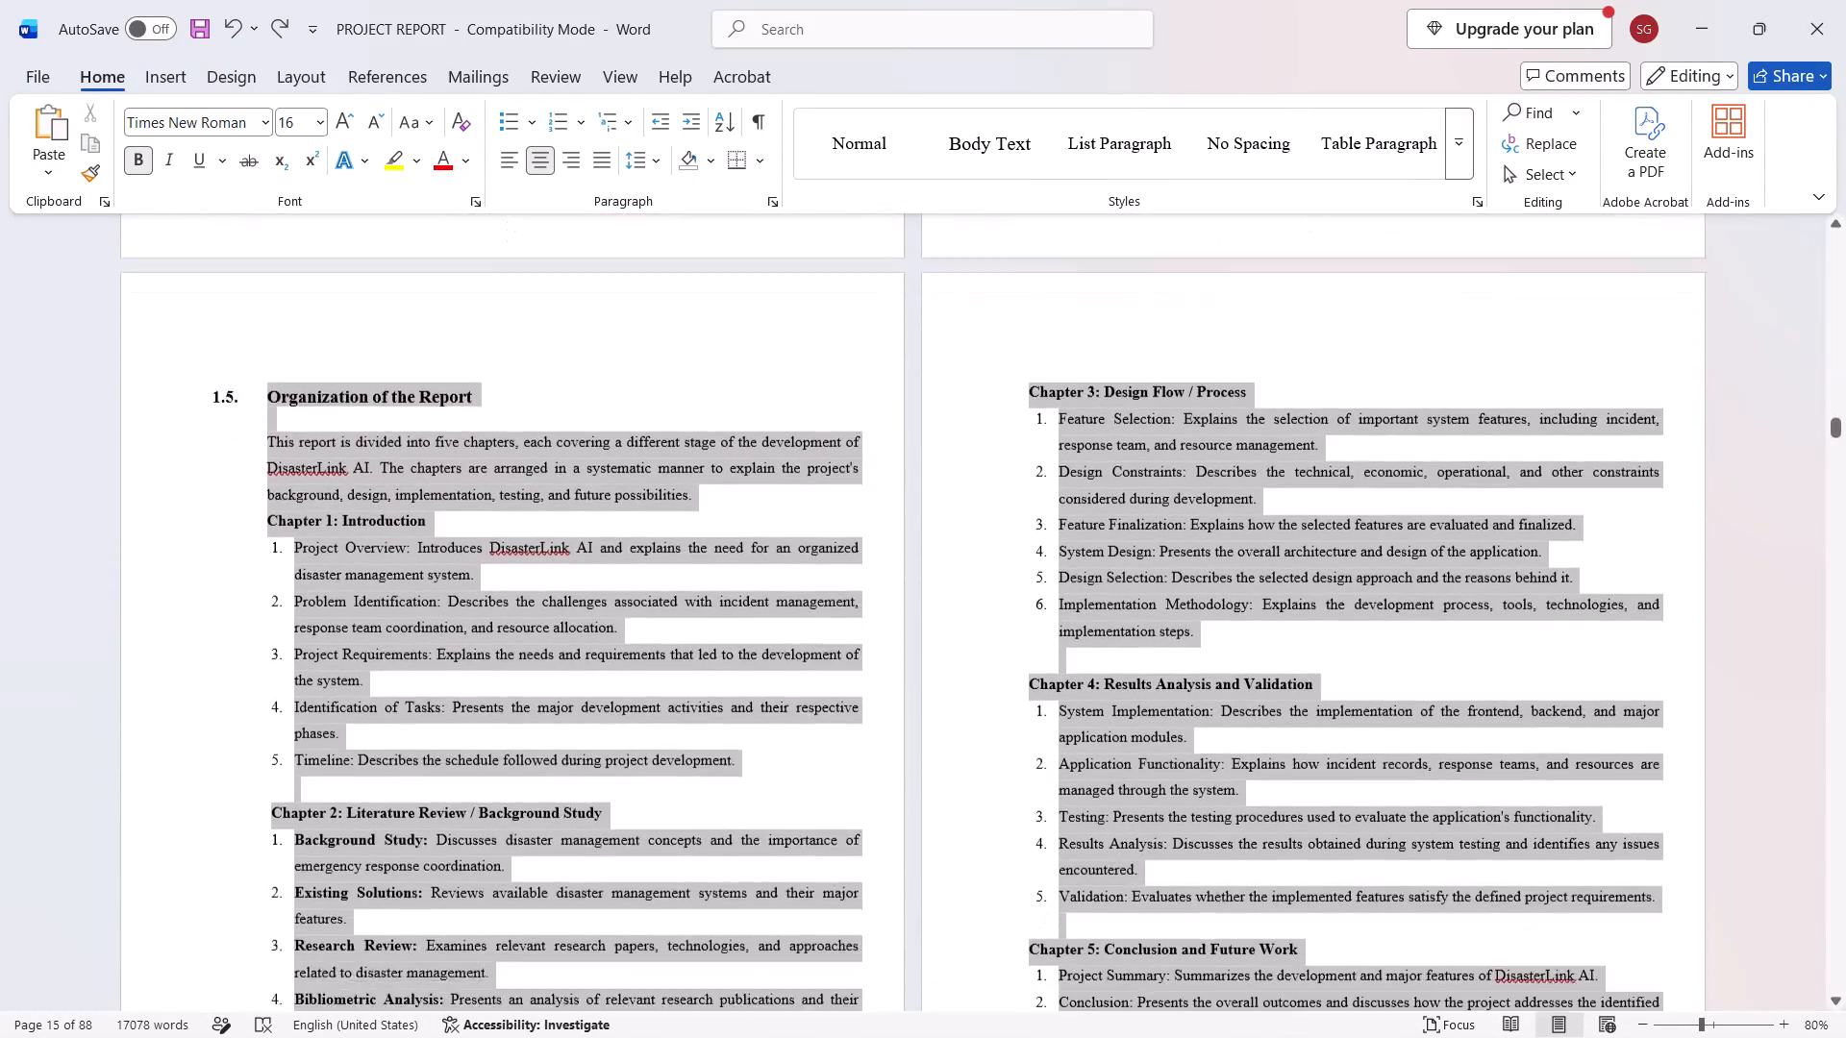
pyautogui.moveTo(1837, 1037); pyautogui.dragTo(1825, 948)
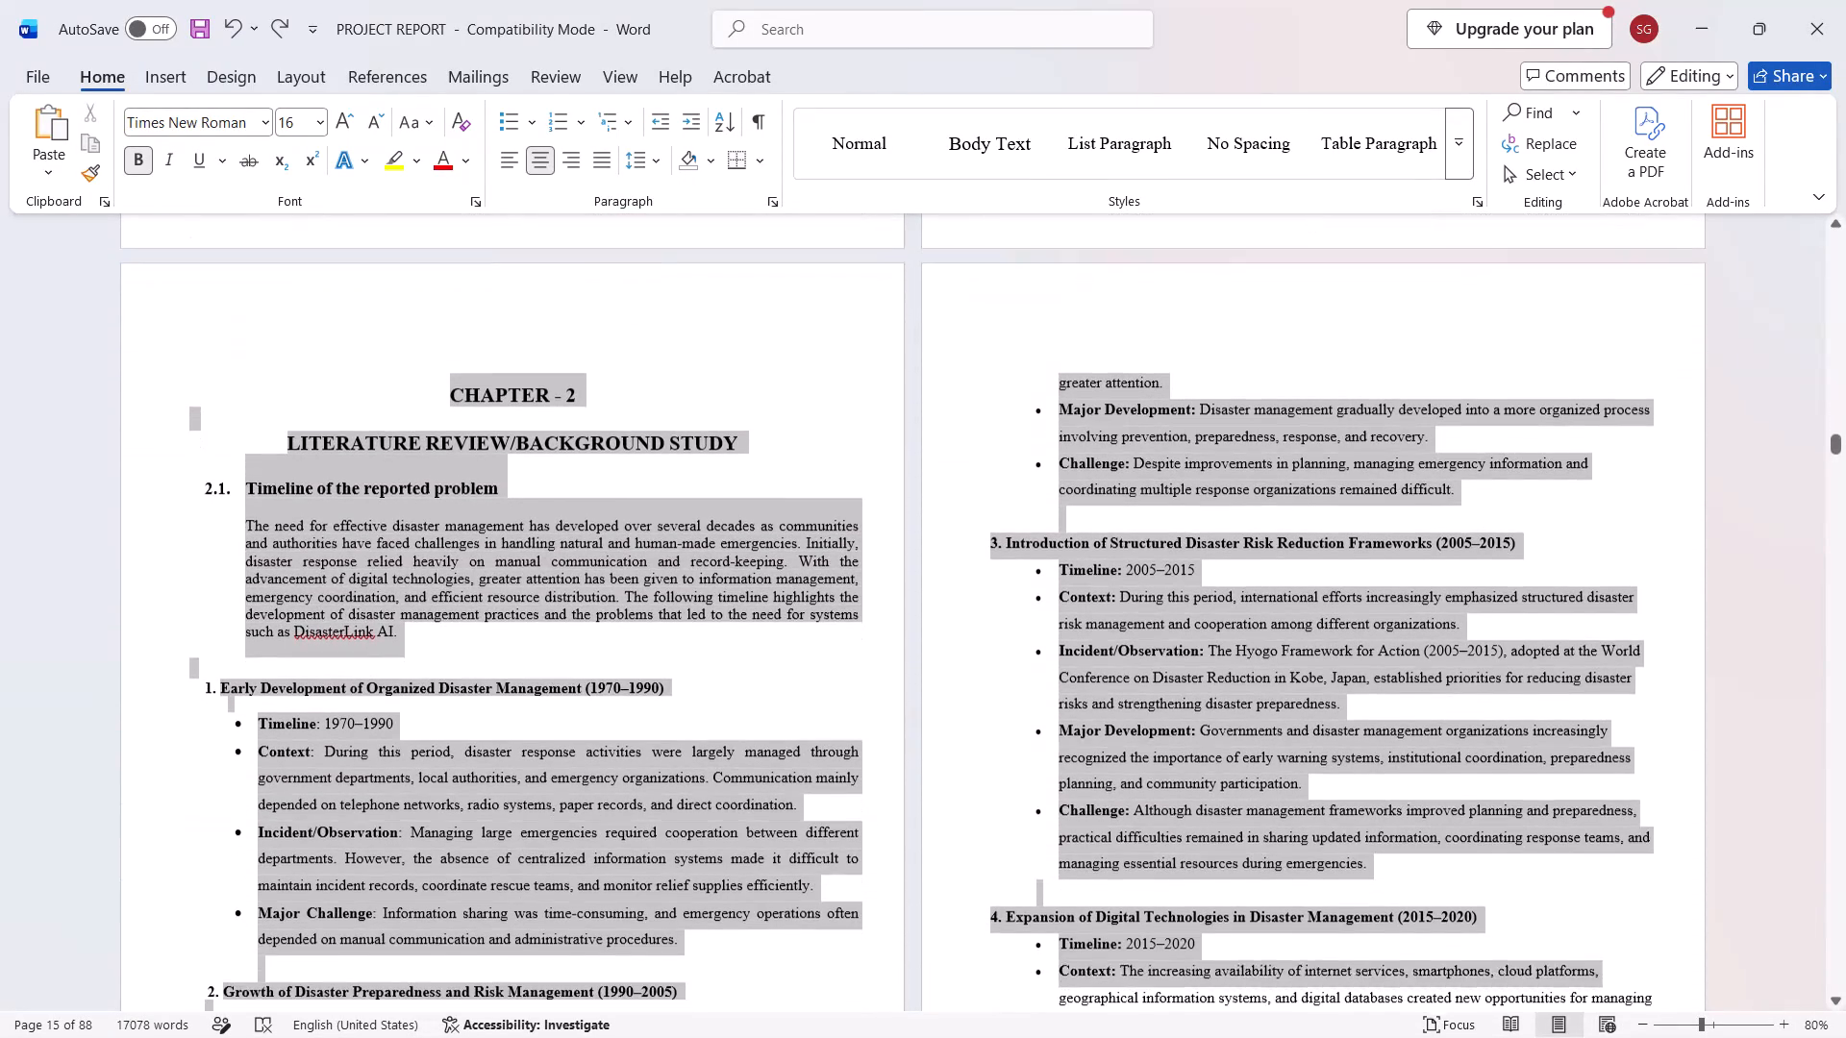
pyautogui.moveTo(1825, 948); pyautogui.dragTo(1845, 1037)
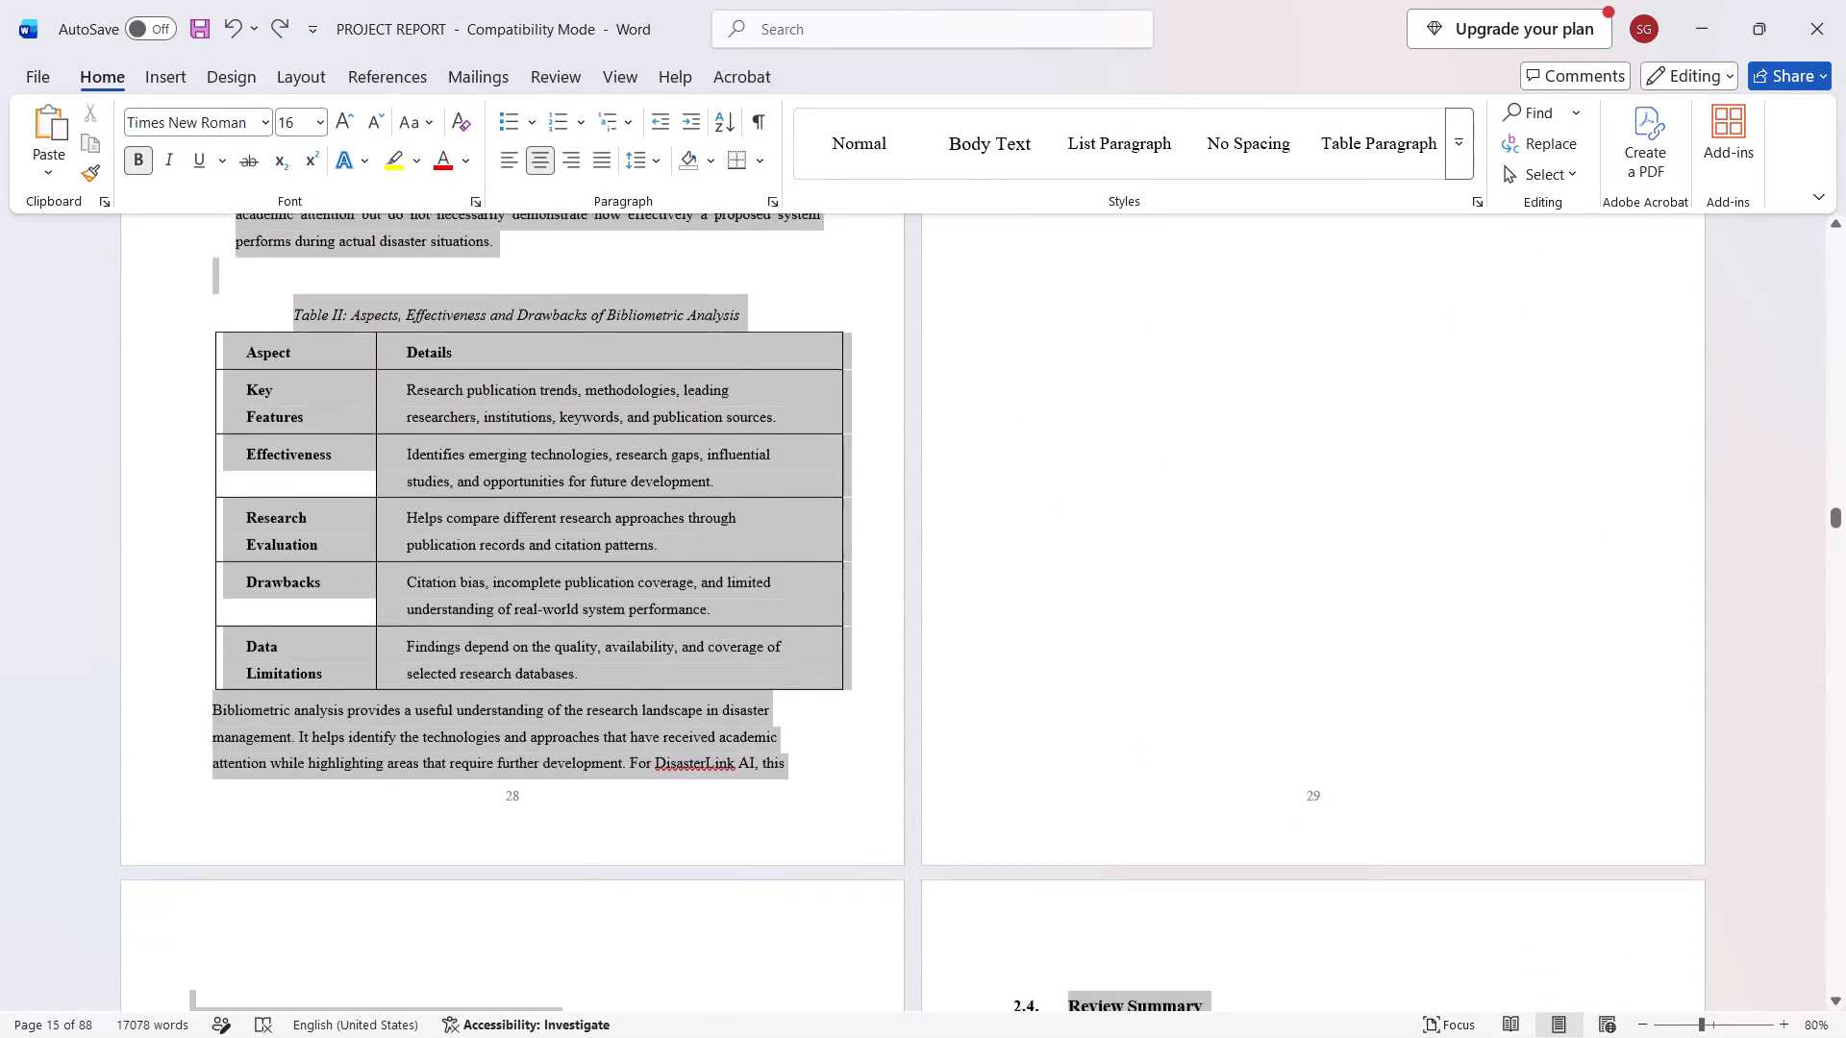
pyautogui.moveTo(1845, 1037); pyautogui.dragTo(1232, 858)
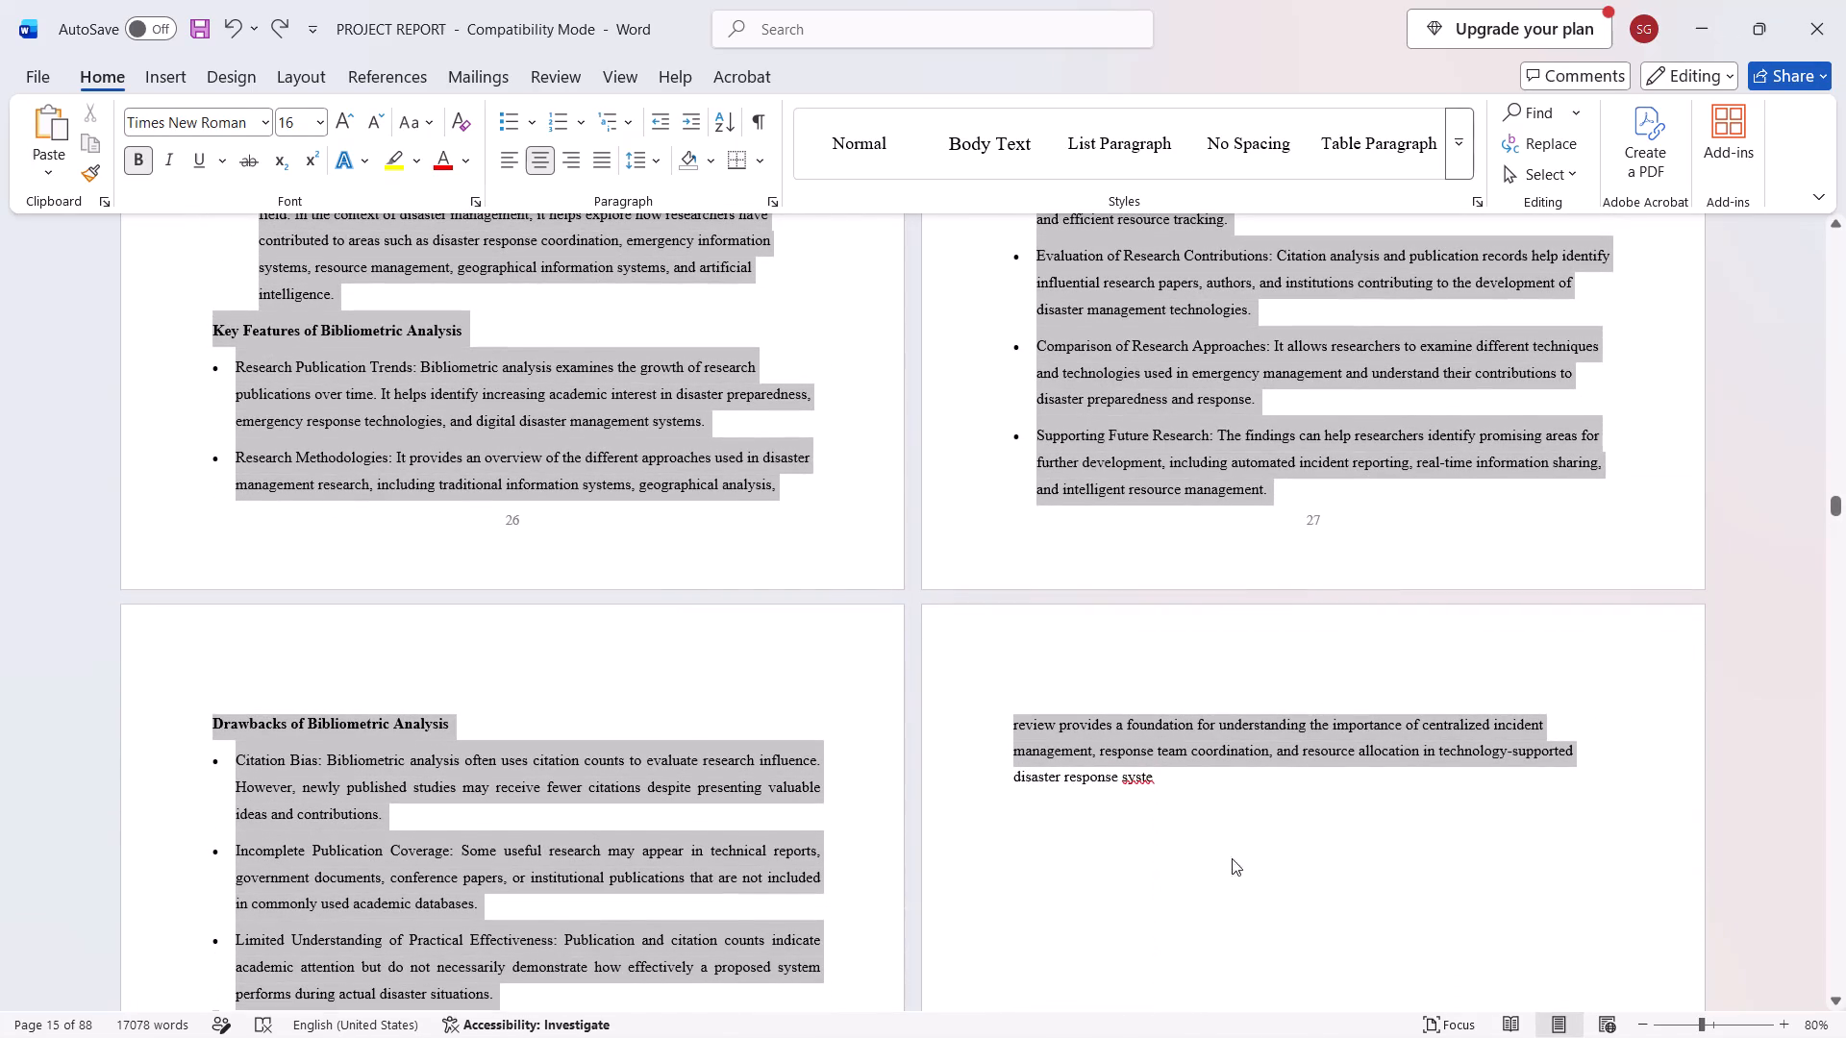
pyautogui.moveTo(1232, 858); pyautogui.dragTo(1150, 806)
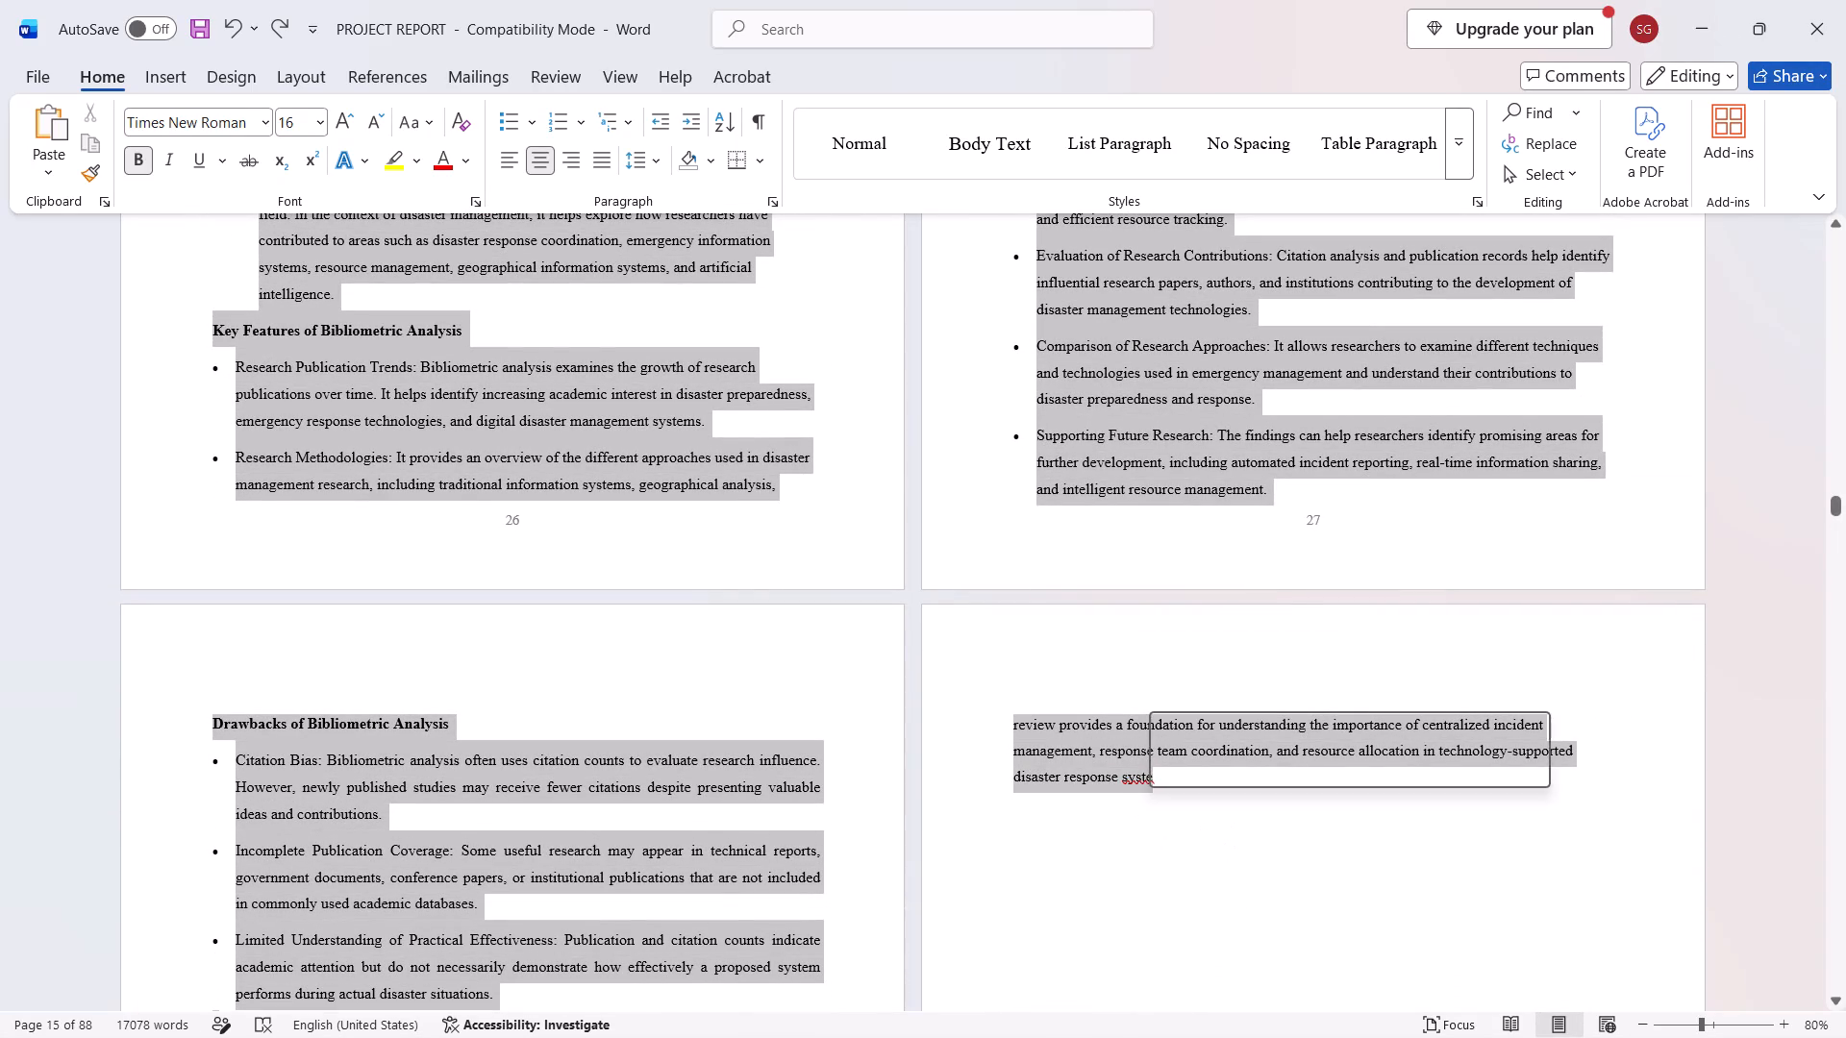
pyautogui.click(598, 170)
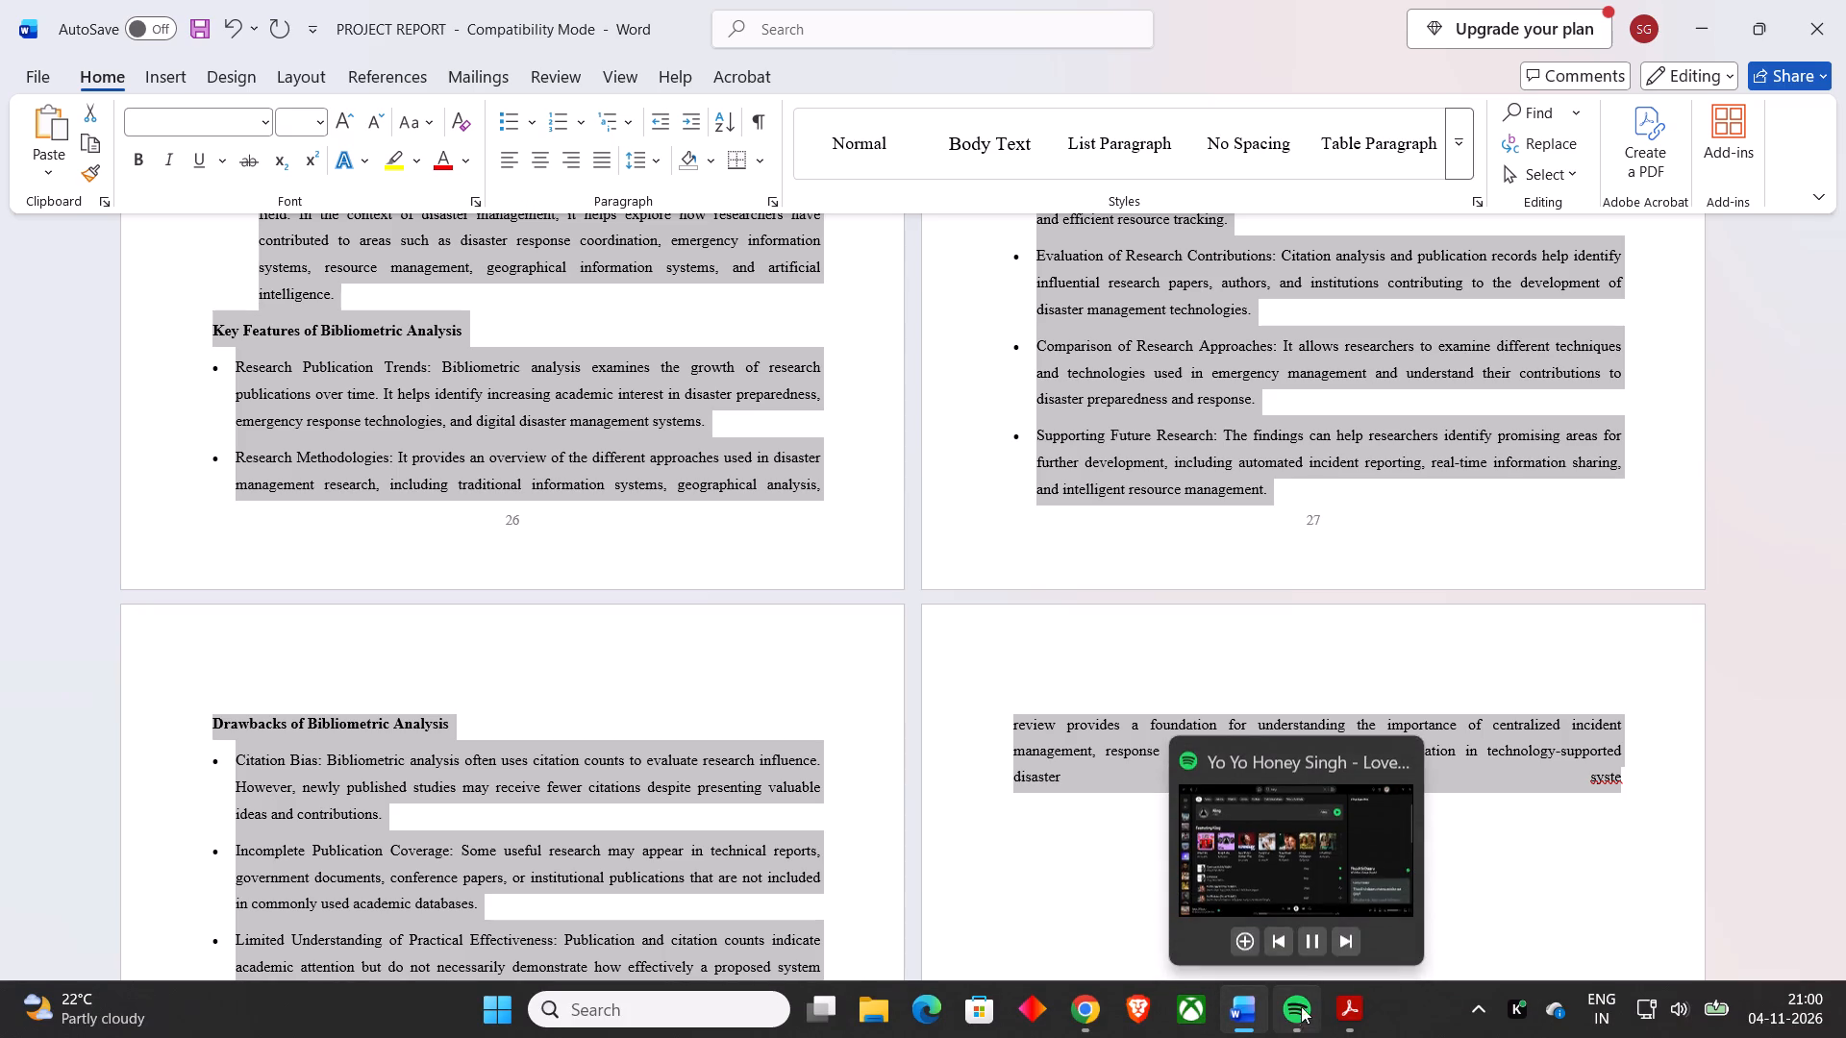
# Pause the music playing in Spotify and return to the report in Word.
pyautogui.click(1302, 940)
pyautogui.click(945, 749)
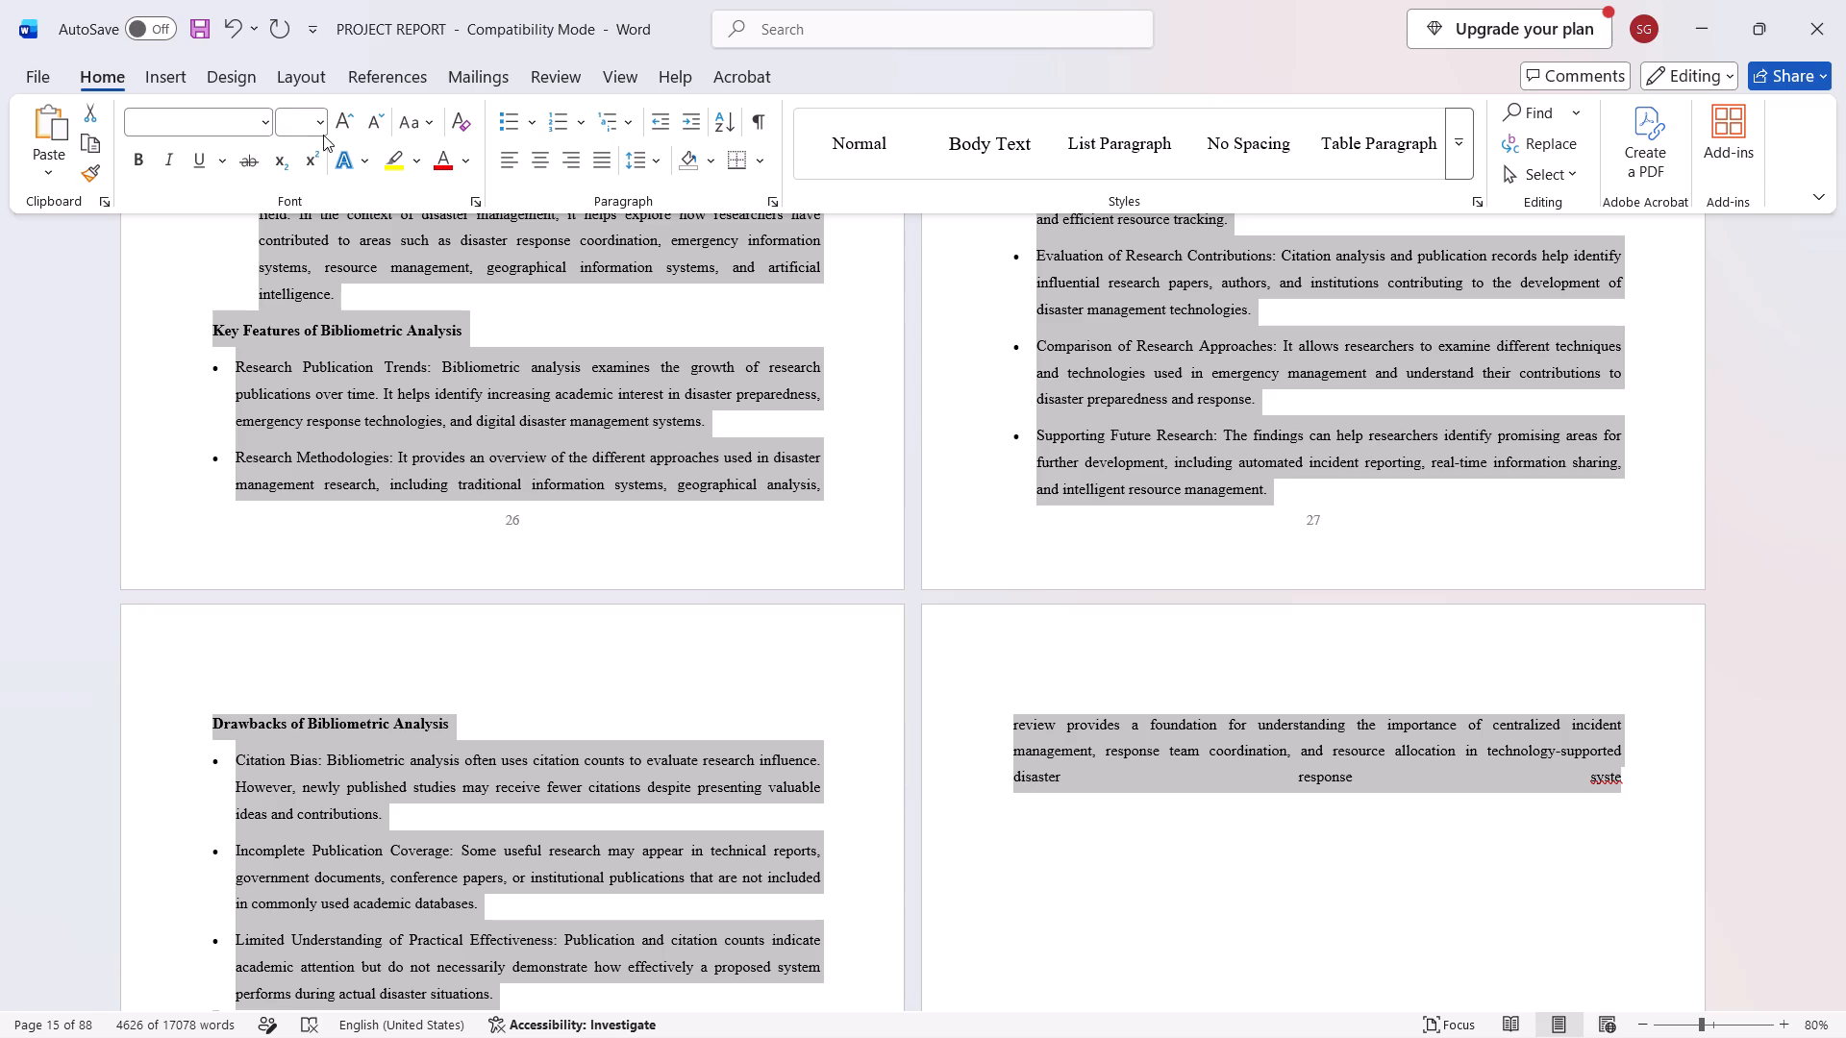
# Apply justified alignment again and 1.5 line spacing to the selected text of sections 1.1 to 2.3.
pyautogui.click(598, 166)
pyautogui.click(663, 168)
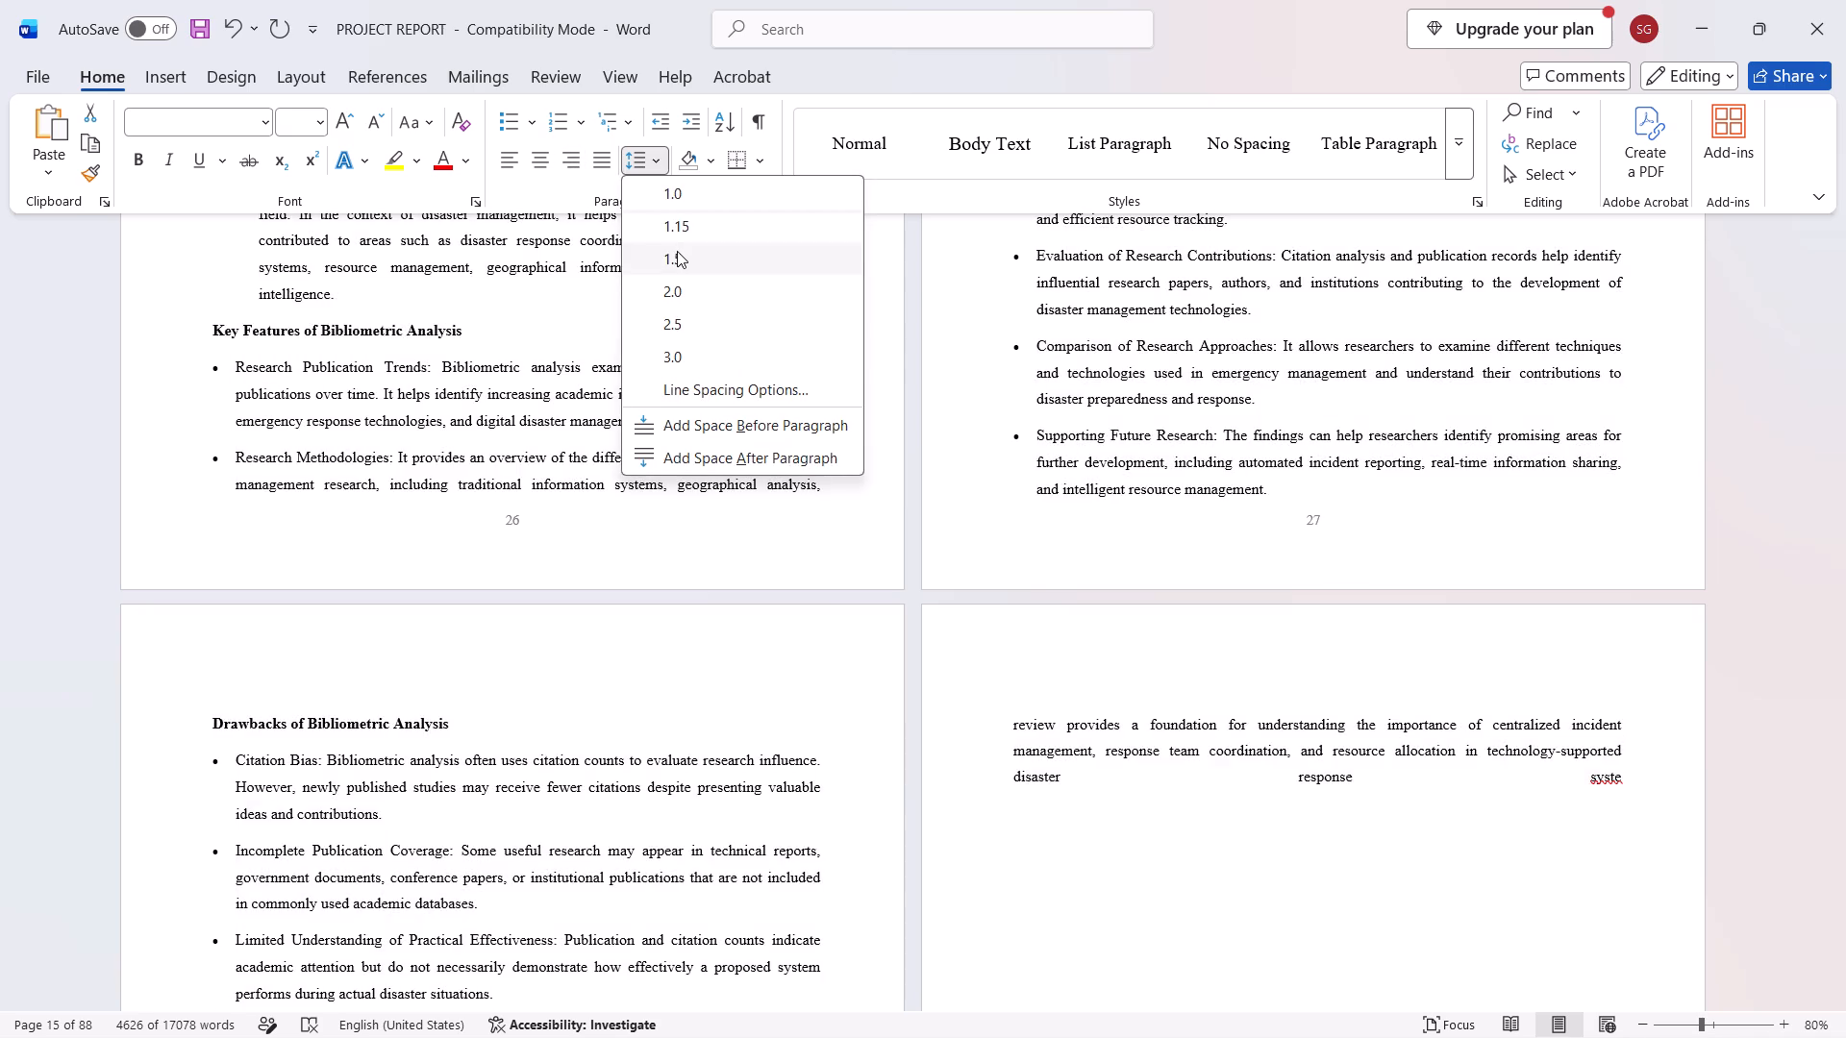
pyautogui.click(677, 254)
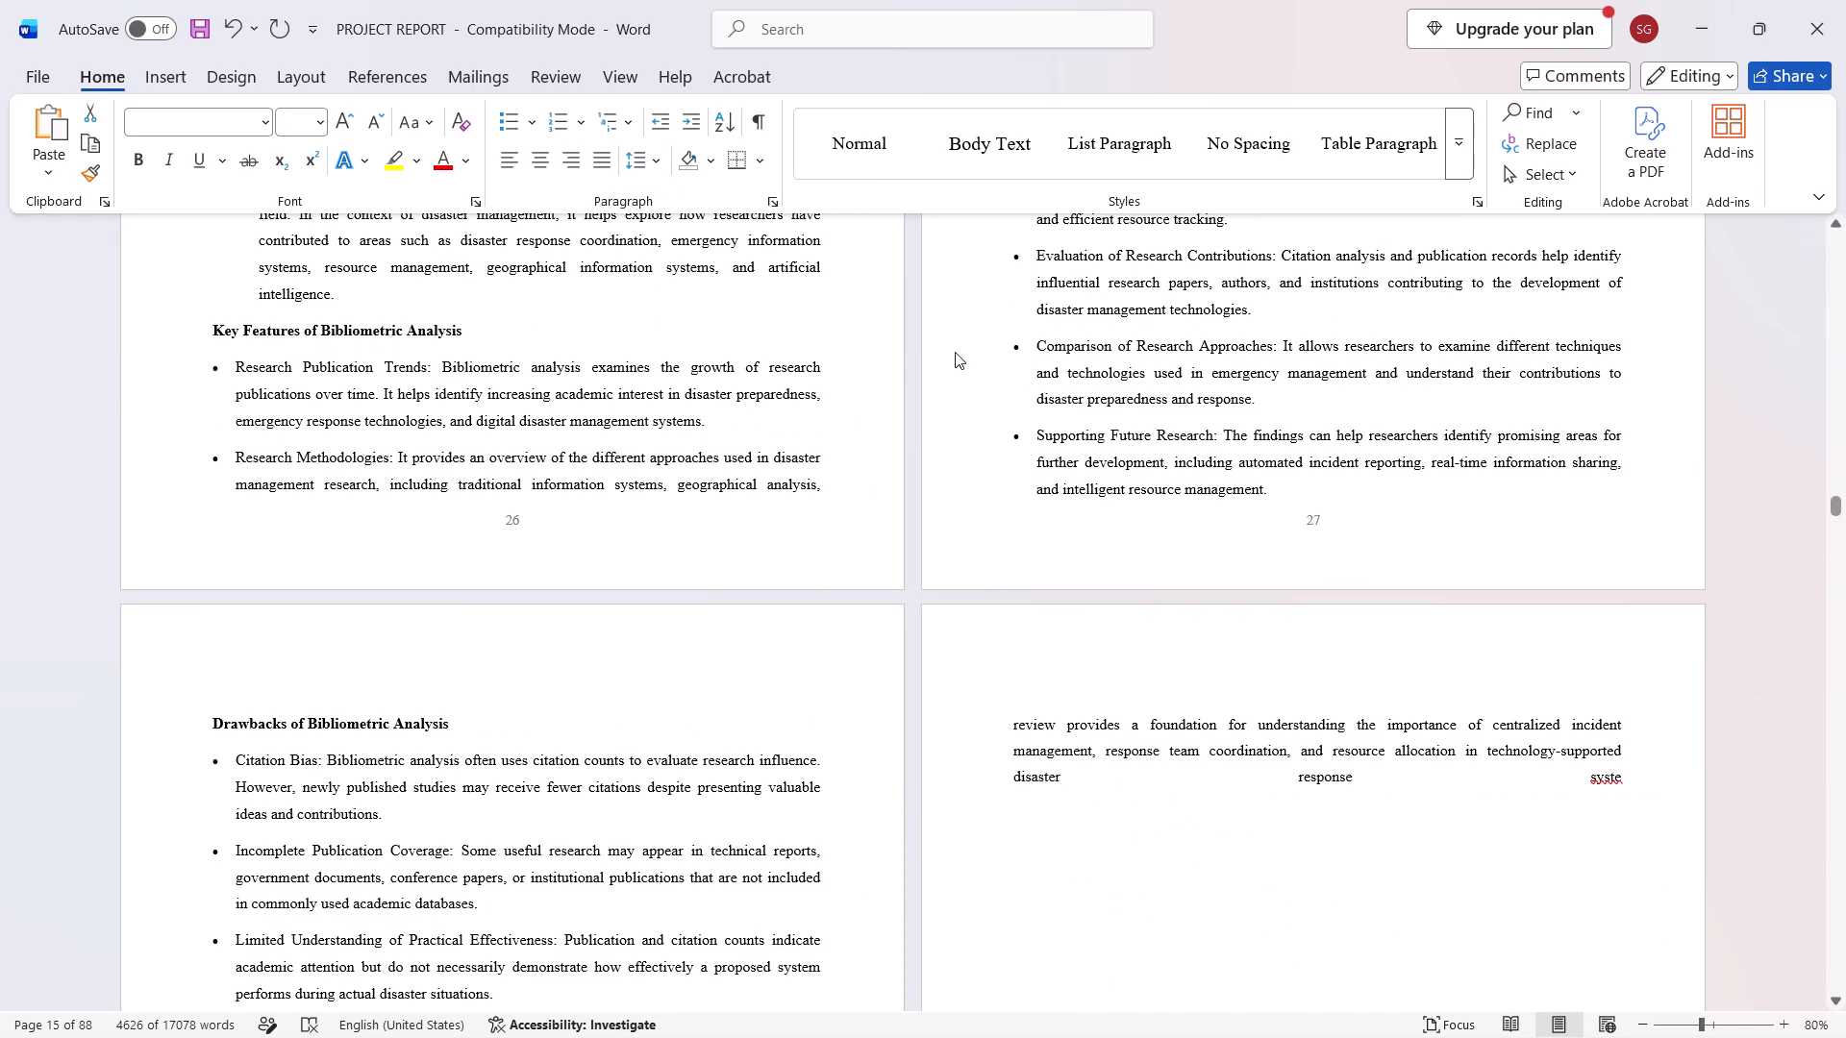
# Examine the spacing and page flow of the selected text from the existing solutions through section 2.3 to the start of section 2.4.
pyautogui.scroll(-3, 1407, 509)
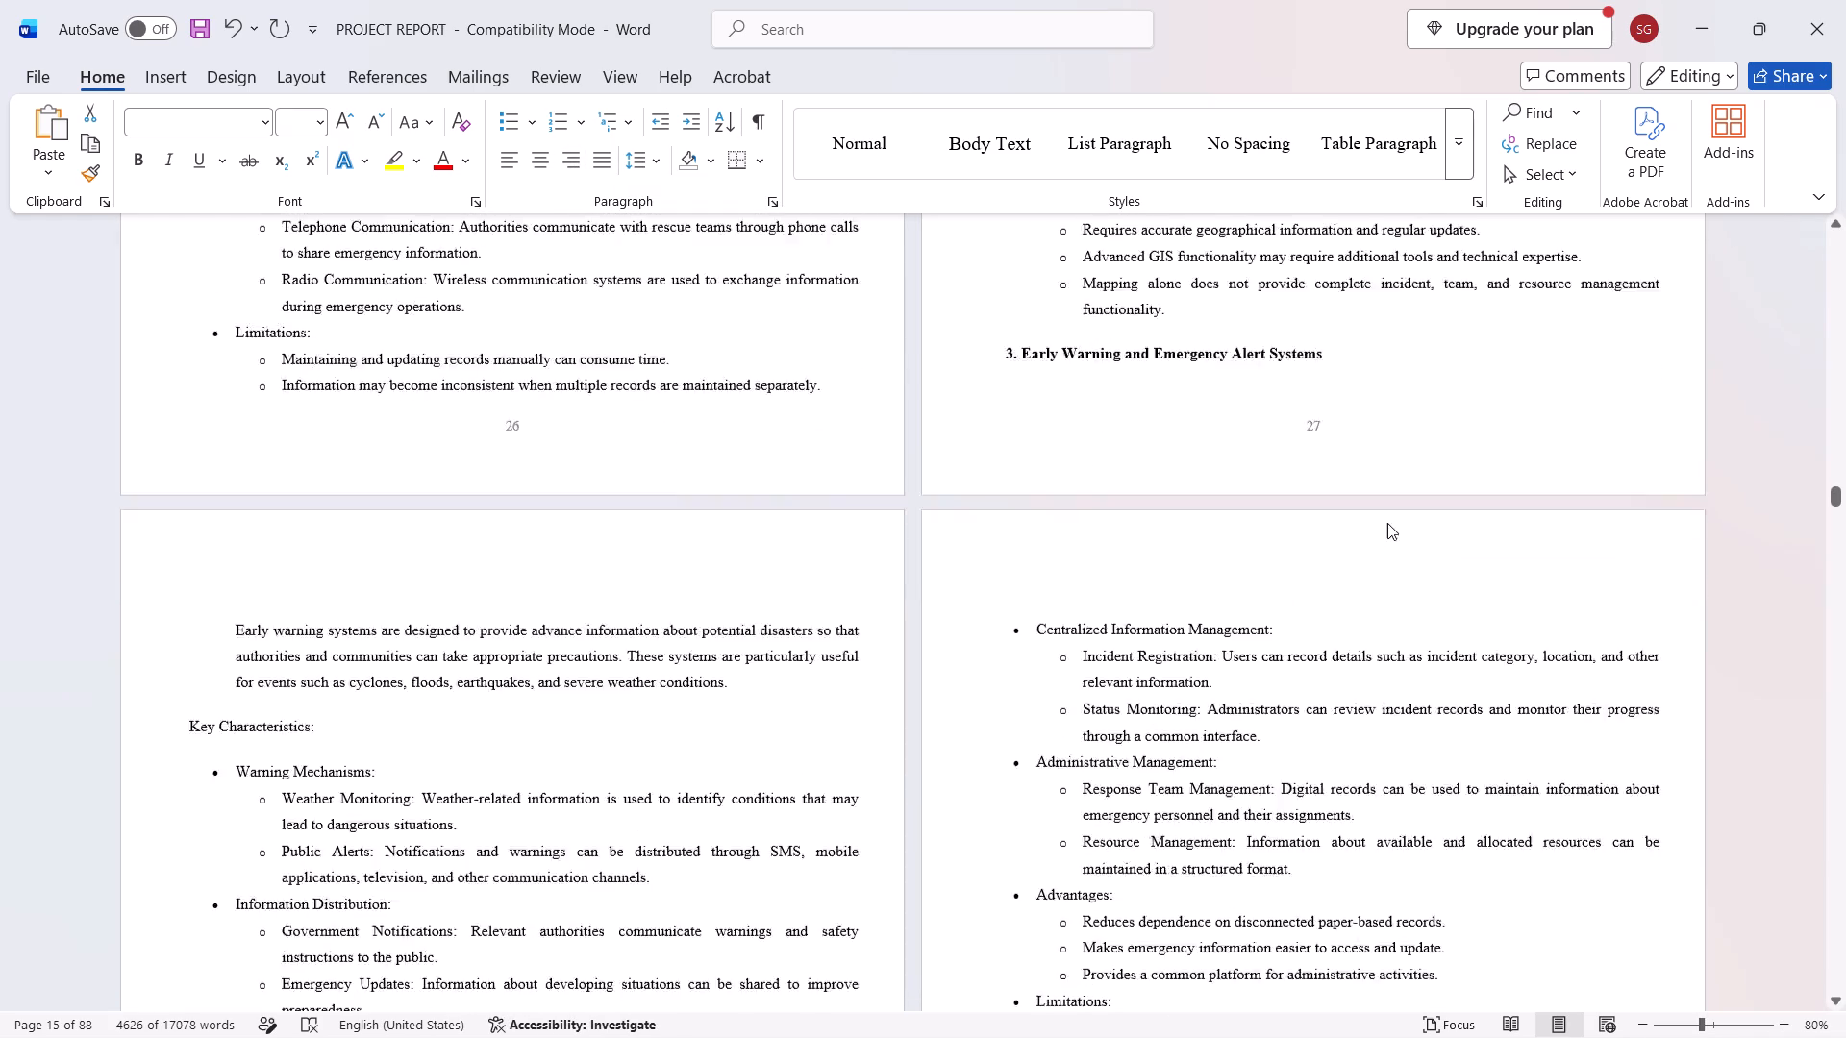
pyautogui.scroll(-13, 1387, 523)
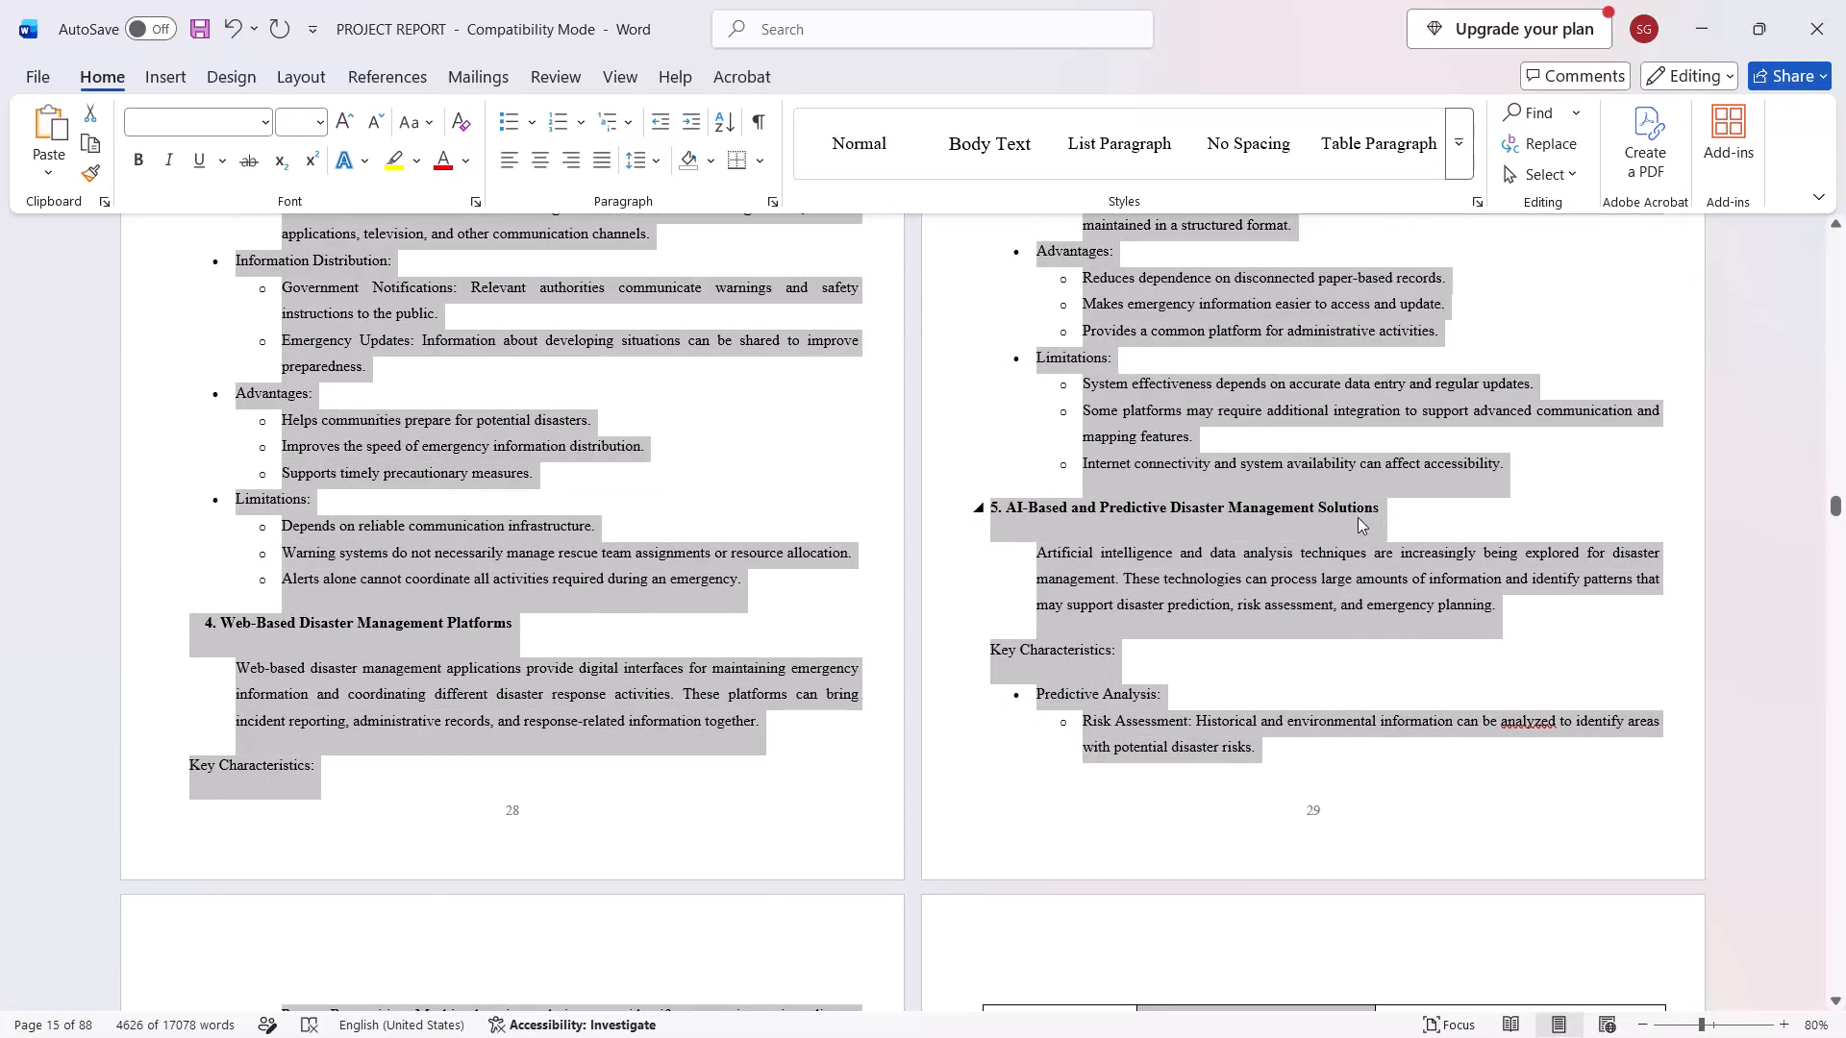
pyautogui.scroll(-5, 983, 565)
pyautogui.scroll(-14, 884, 569)
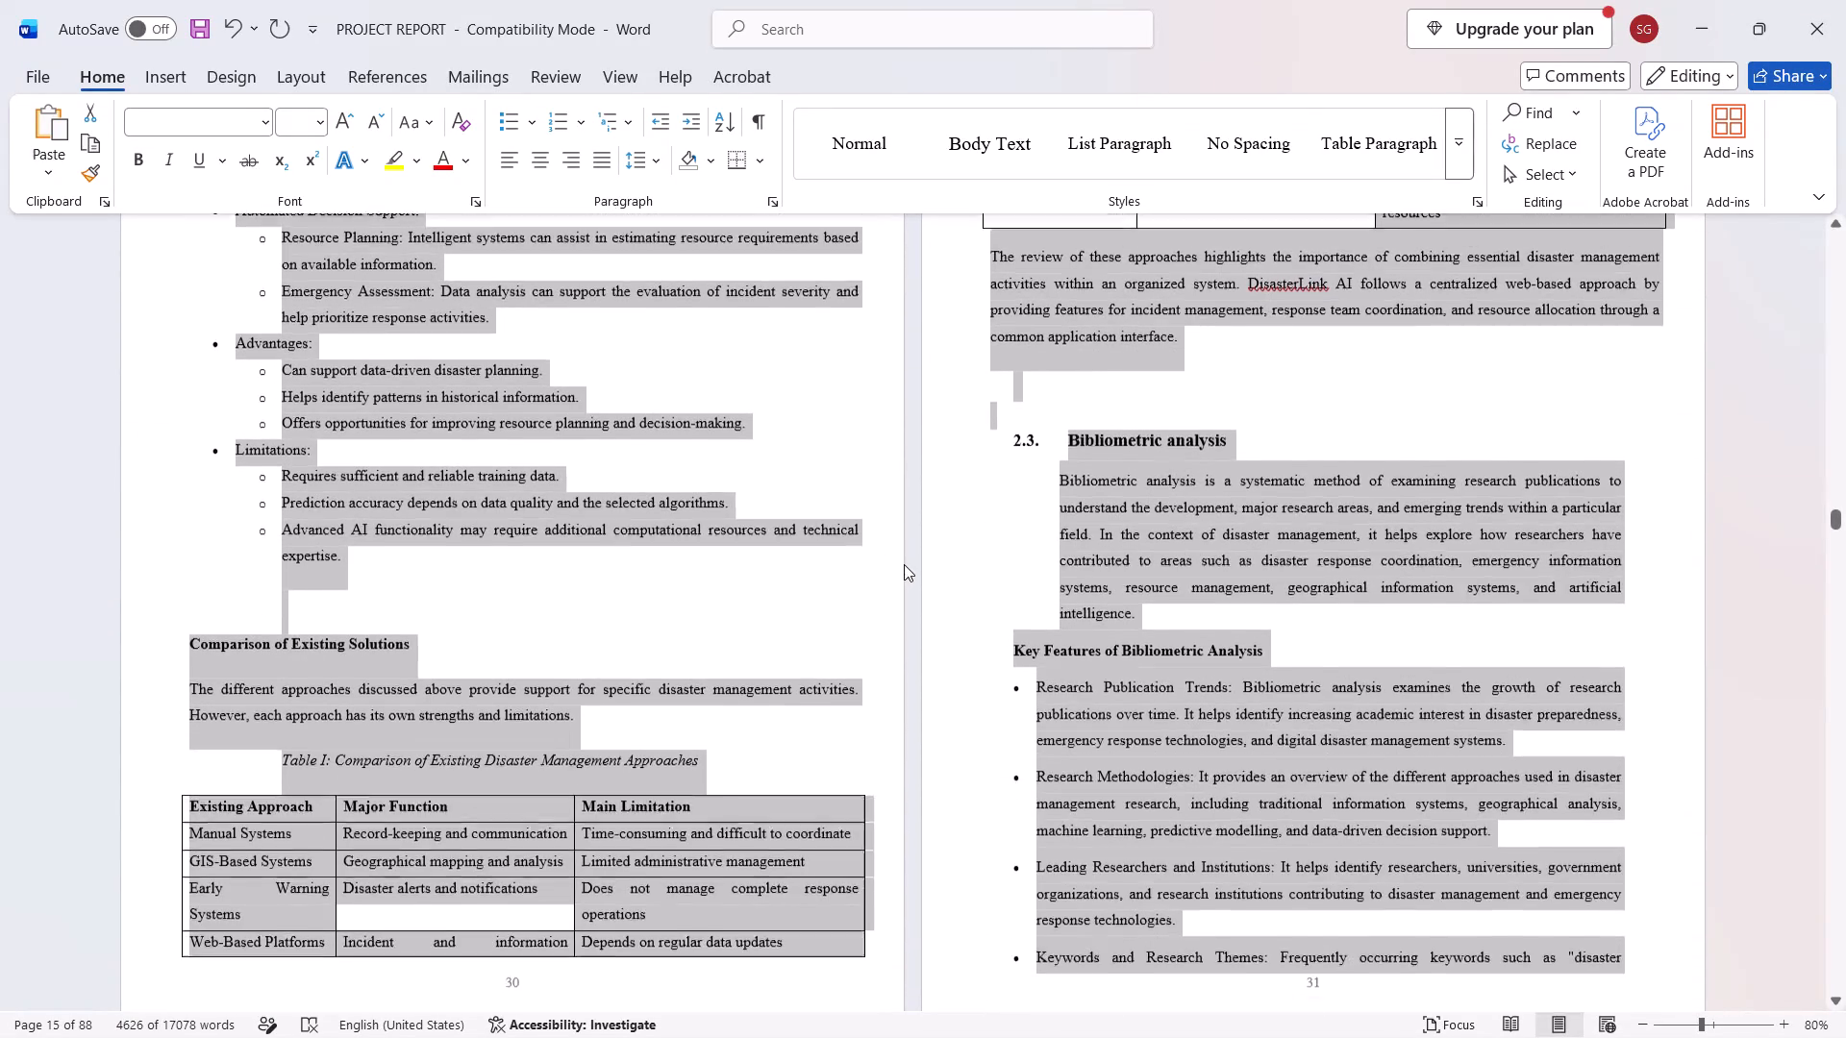
pyautogui.scroll(-7, 904, 564)
pyautogui.scroll(1, 910, 567)
pyautogui.scroll(-12, 908, 578)
pyautogui.scroll(1, 922, 578)
pyautogui.scroll(-4, 922, 578)
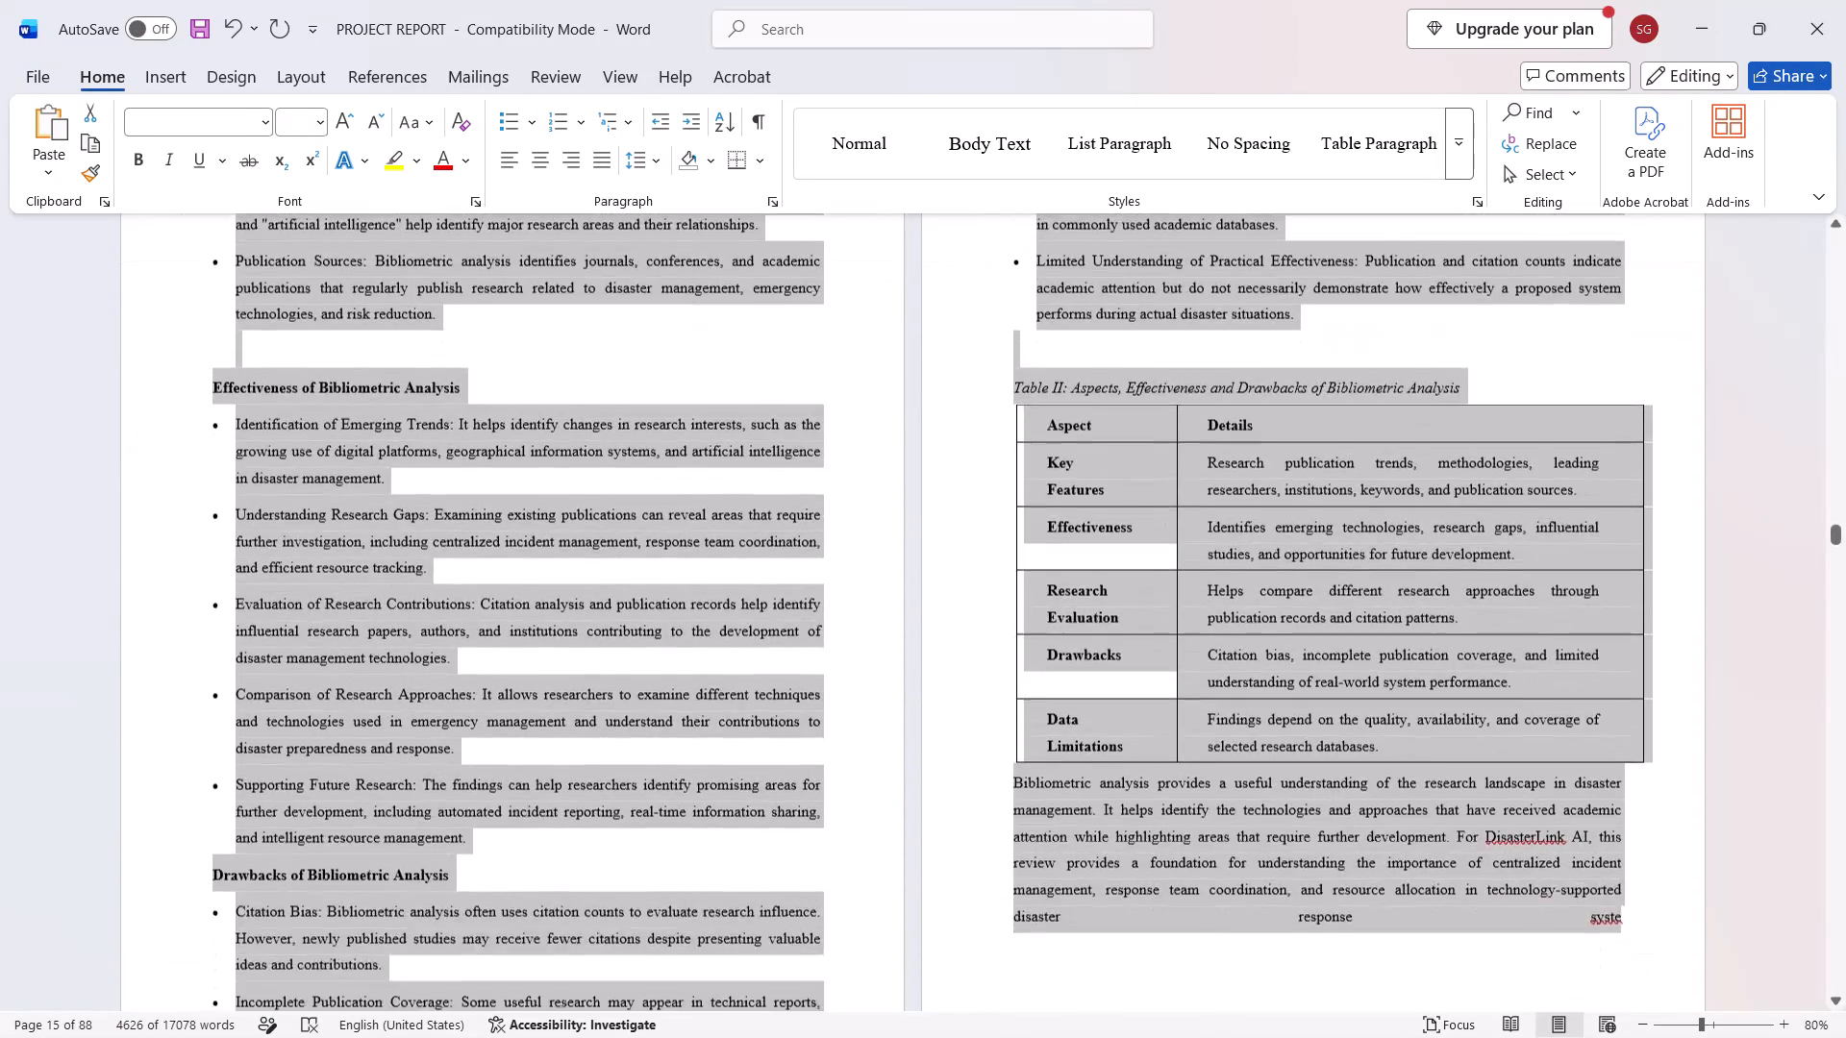
pyautogui.scroll(-3, 924, 577)
pyautogui.scroll(1, 923, 583)
pyautogui.scroll(-12, 923, 583)
pyautogui.scroll(6, 925, 576)
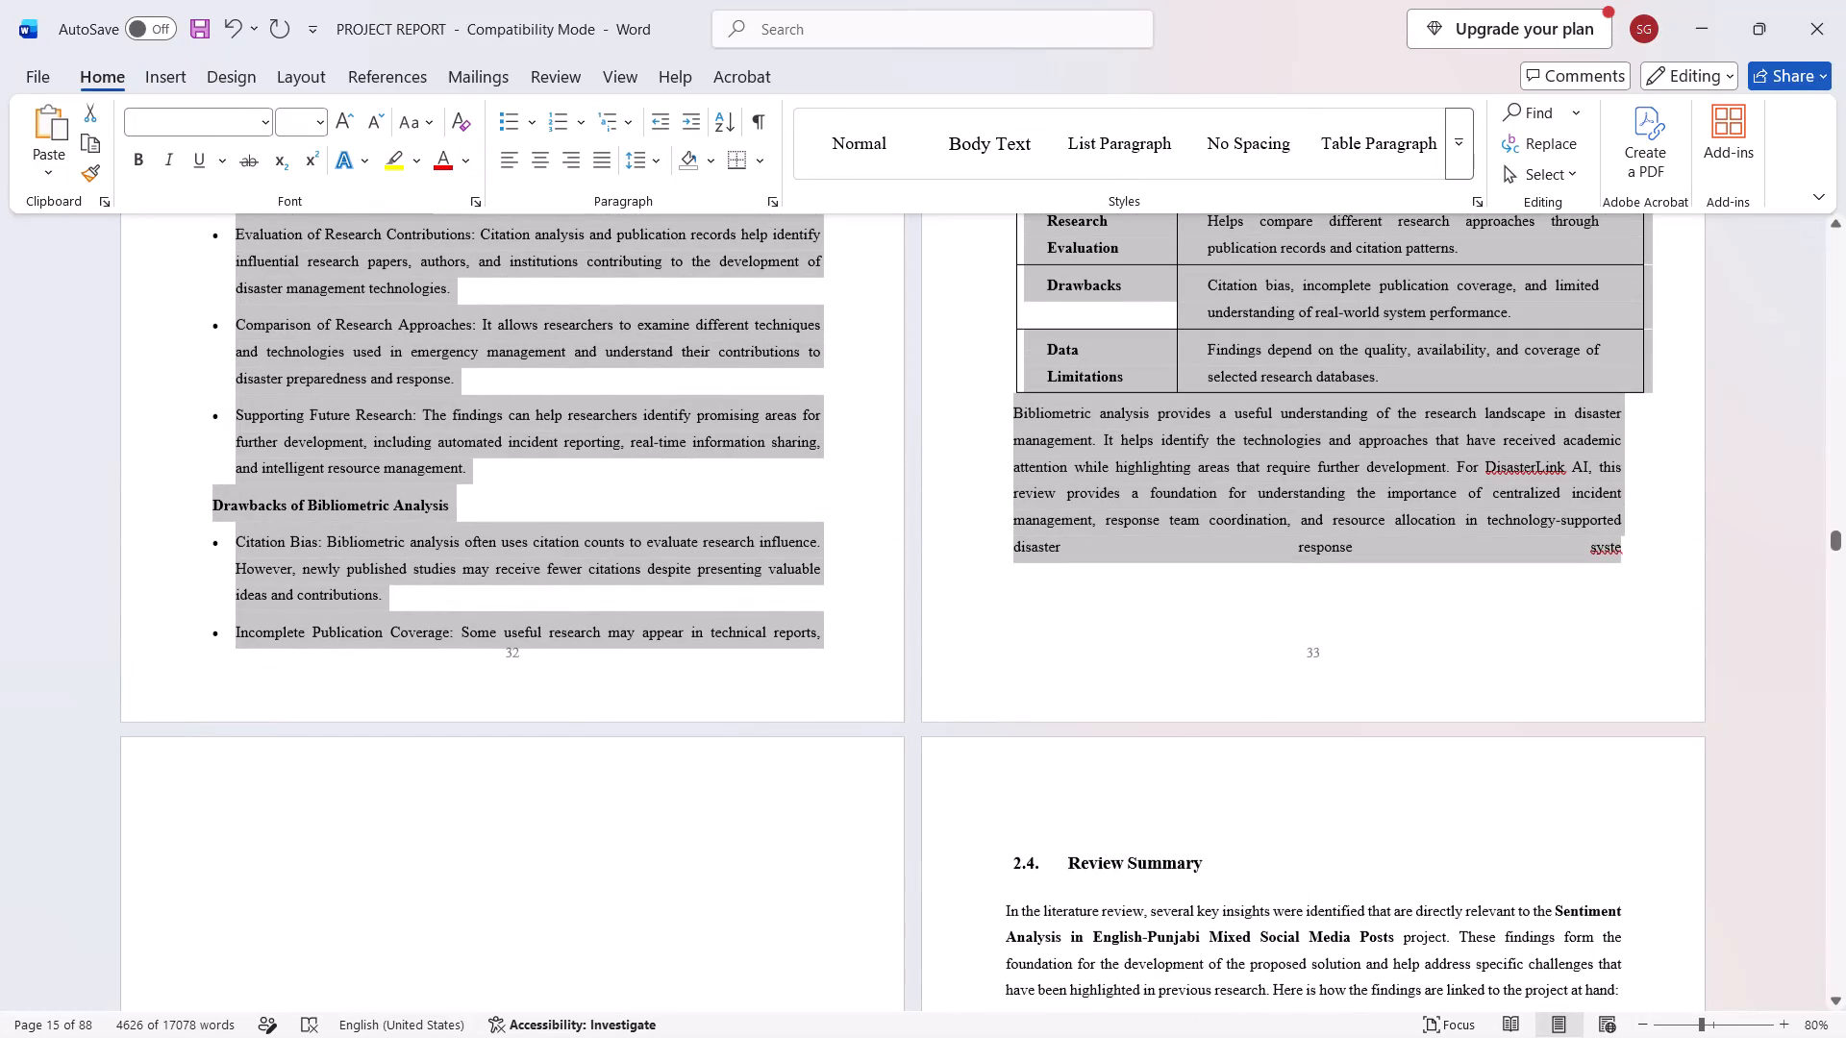
pyautogui.scroll(4, 938, 560)
pyautogui.scroll(9, 796, 574)
pyautogui.scroll(-1, 783, 579)
pyautogui.scroll(15, 783, 579)
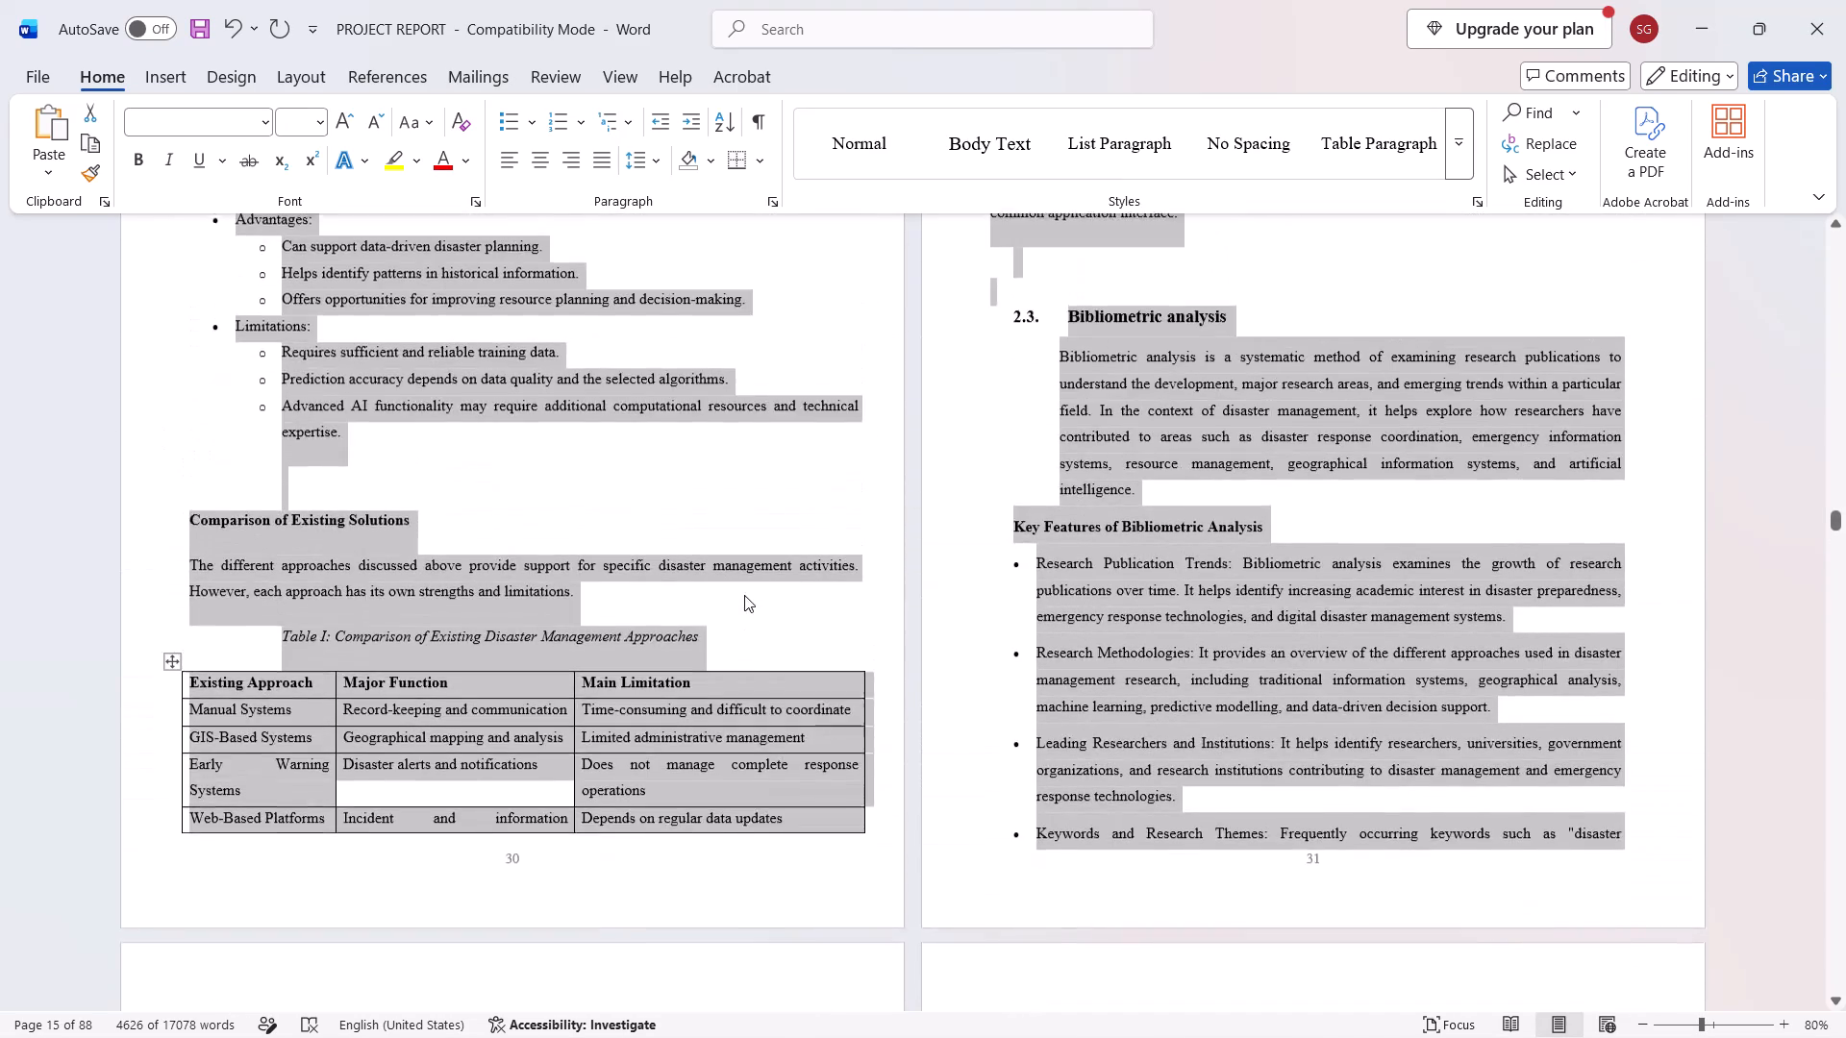
pyautogui.scroll(20, 744, 595)
pyautogui.scroll(4, 744, 595)
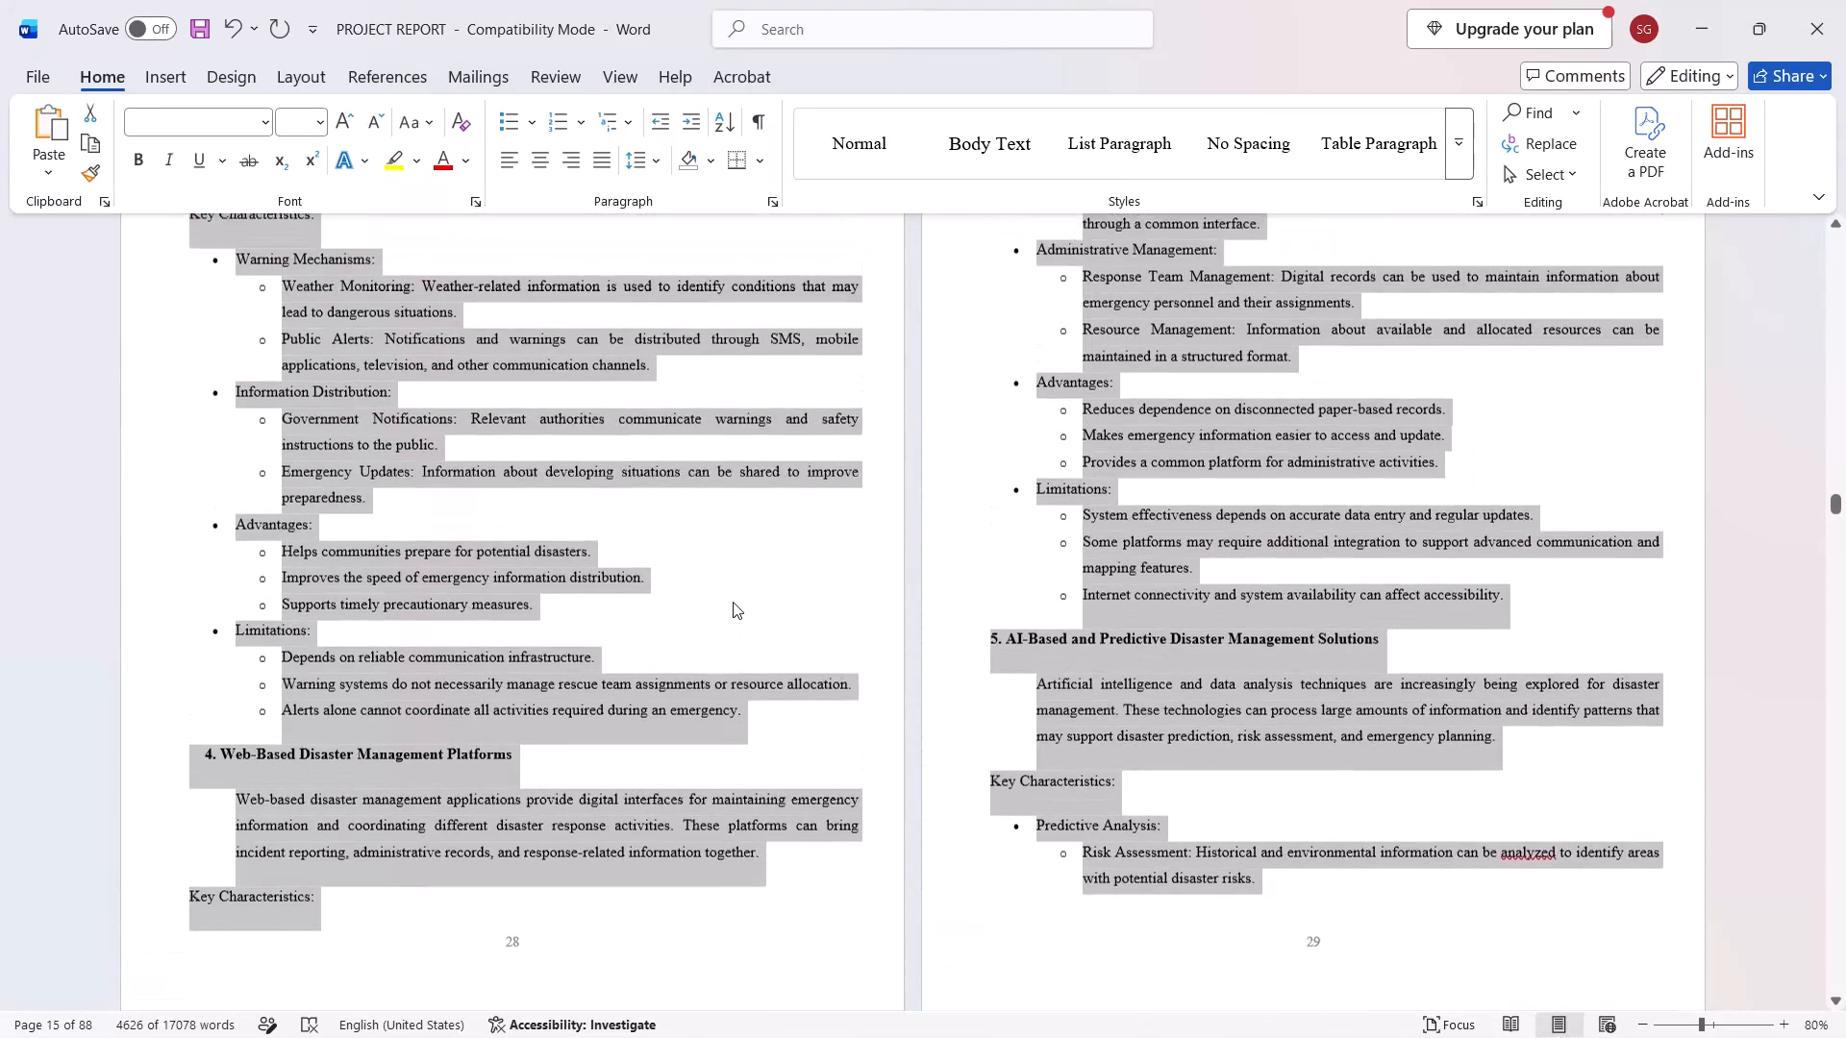
pyautogui.scroll(6, 733, 602)
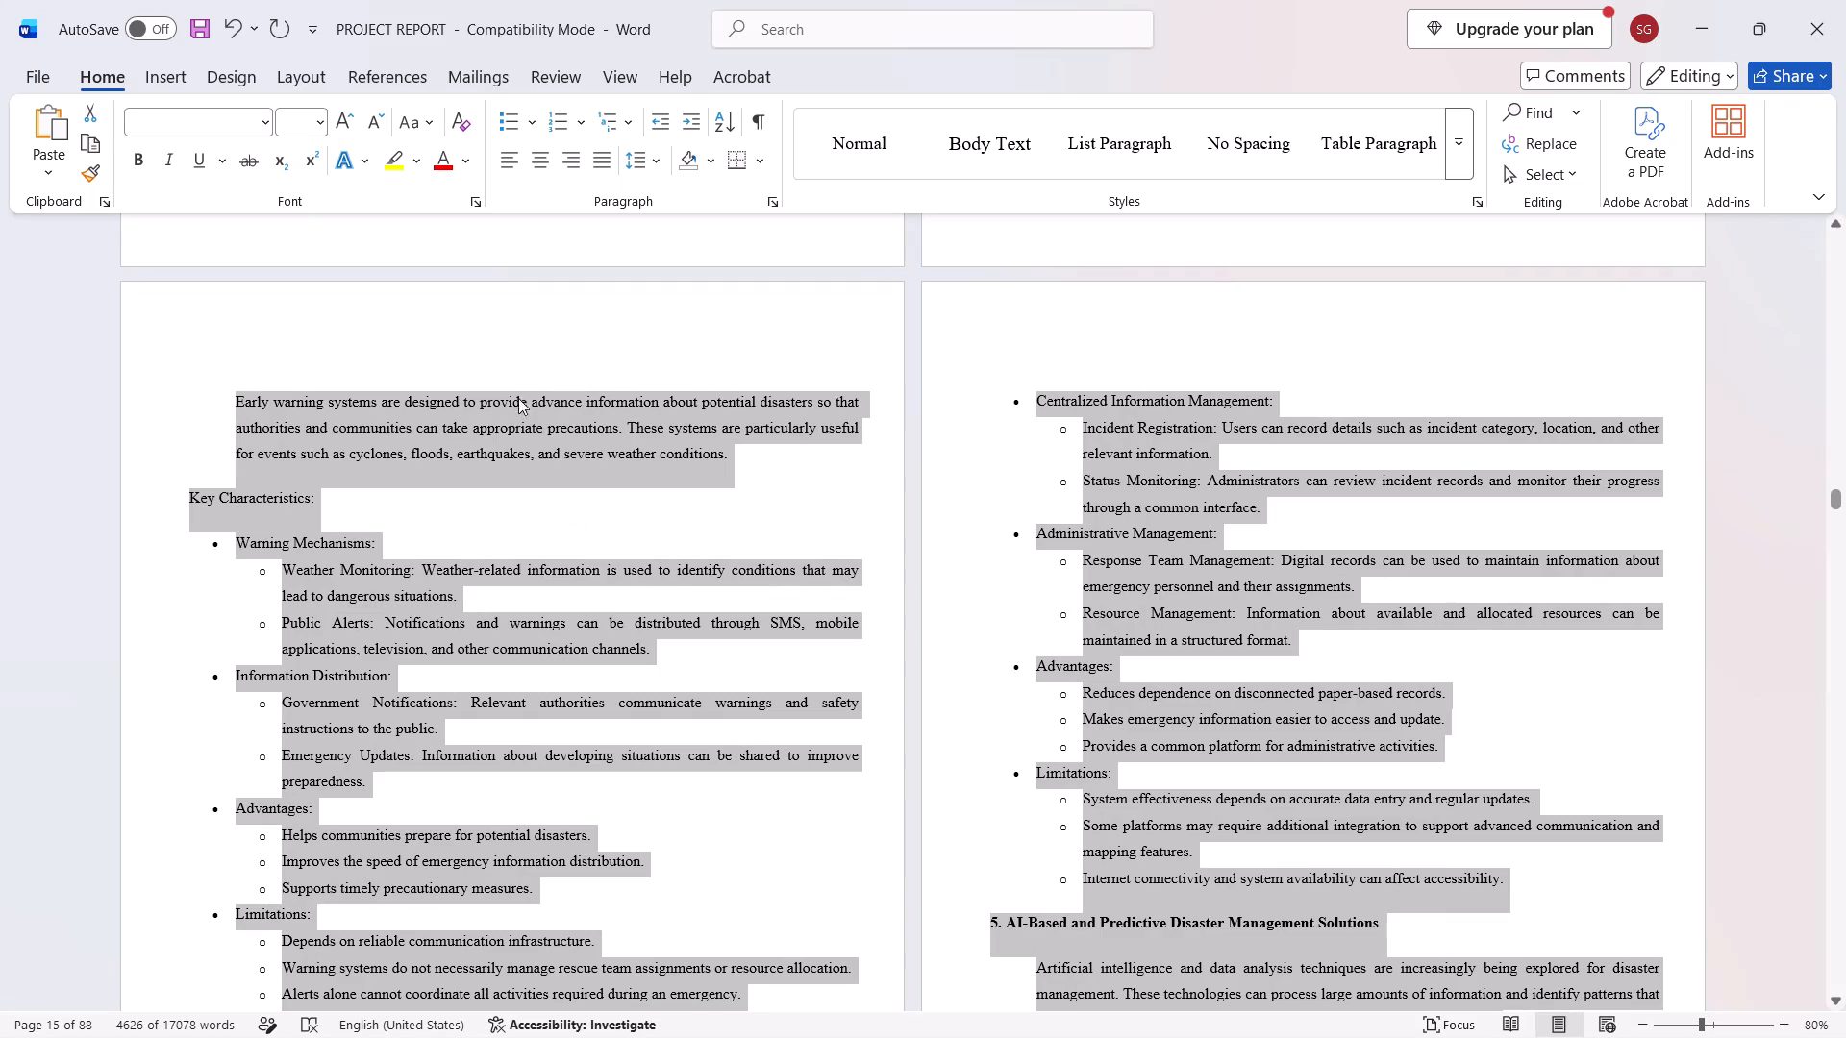
# Set the font size of the selected text from section 1.1 to 2.3 to 12 and clear the selection.
pyautogui.click(326, 126)
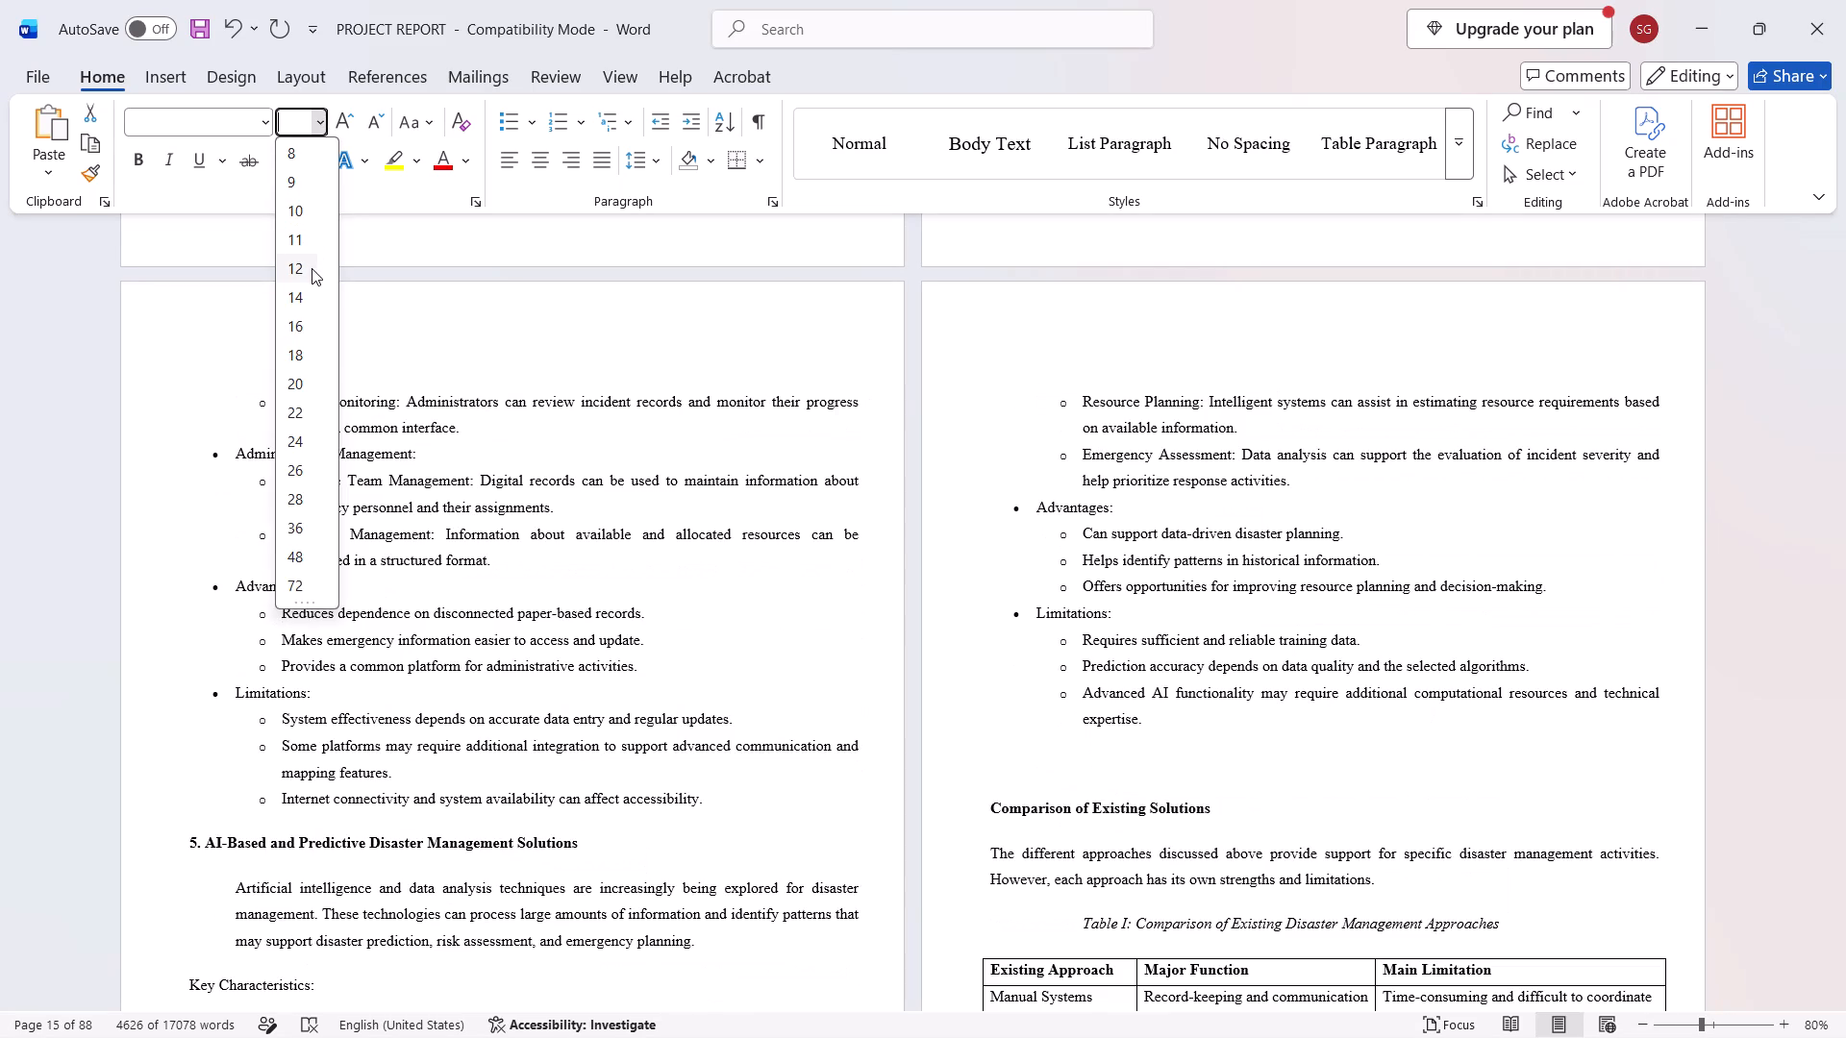
pyautogui.click(312, 268)
pyautogui.scroll(5, 520, 378)
pyautogui.scroll(-1, 544, 480)
pyautogui.scroll(5, 548, 484)
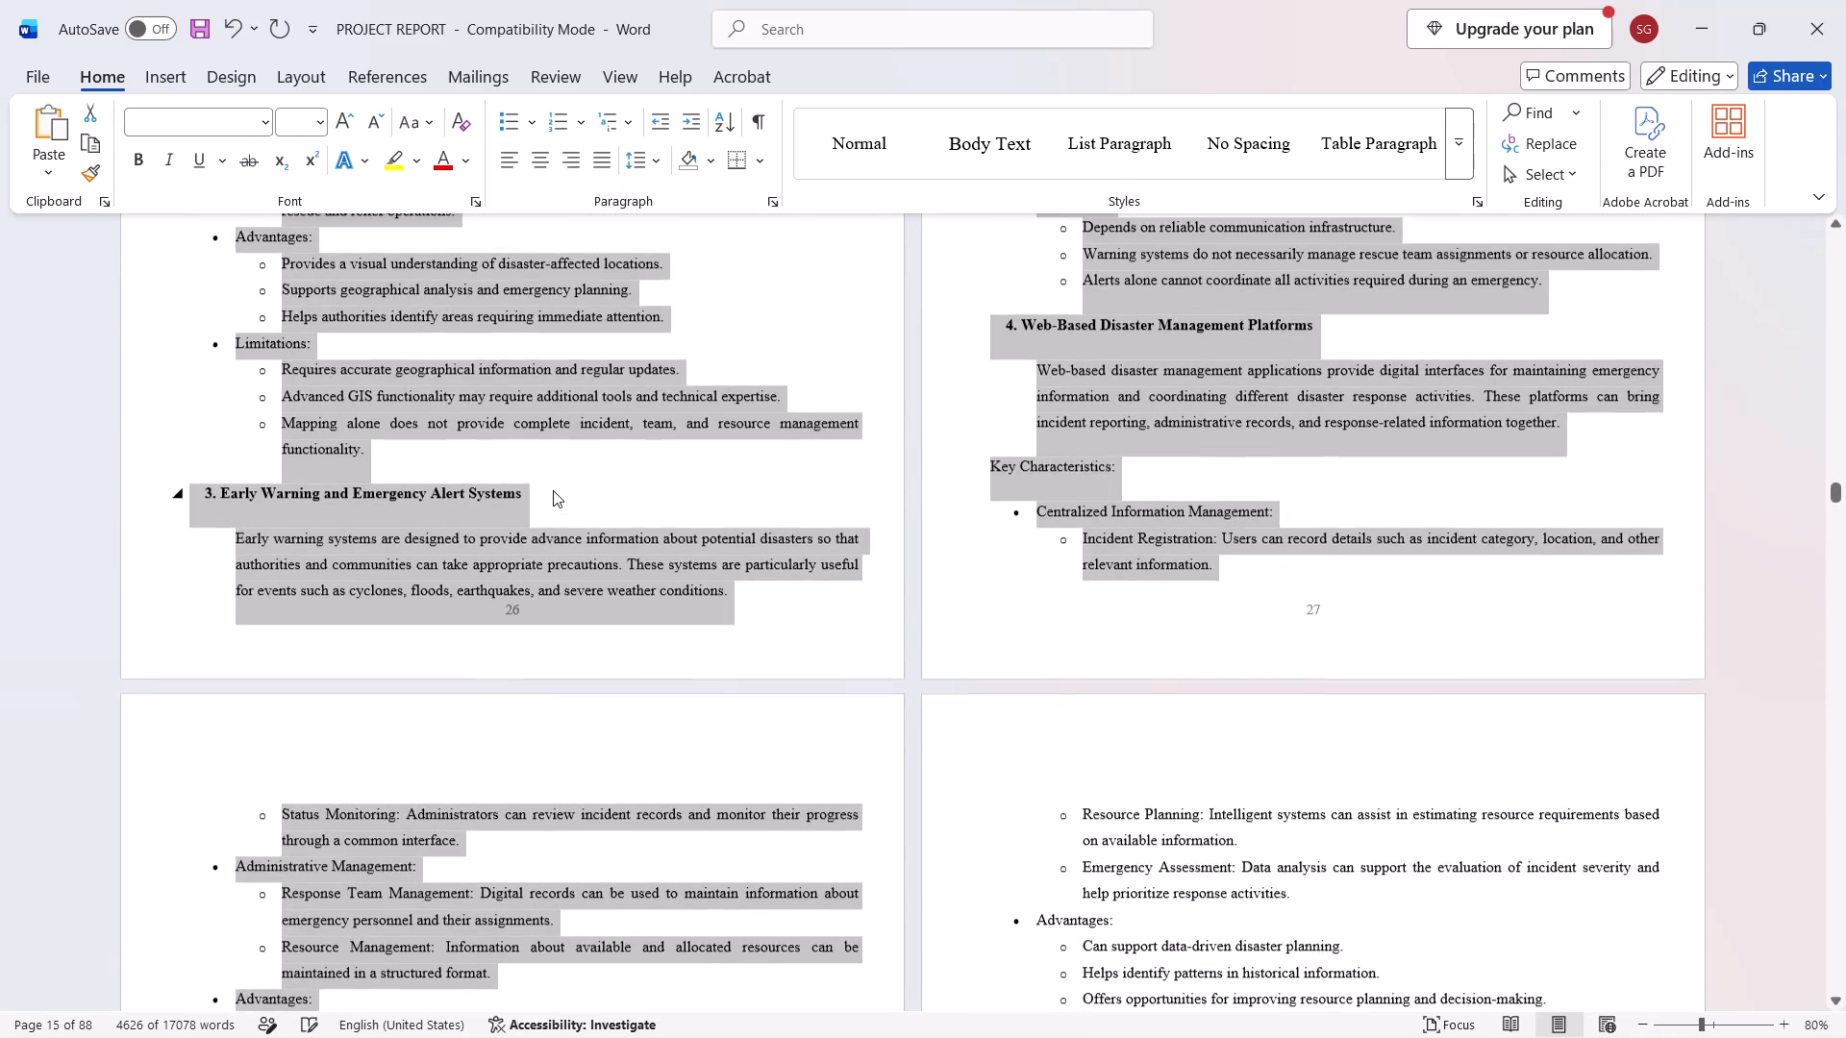
pyautogui.click(553, 490)
# Left-align the stretched numbered heading "Emergency Administrators:" in section 1.1.3, Stakeholders and Their Requirements.
pyautogui.scroll(1, 539, 492)
pyautogui.scroll(-2, 539, 492)
pyautogui.scroll(11, 539, 492)
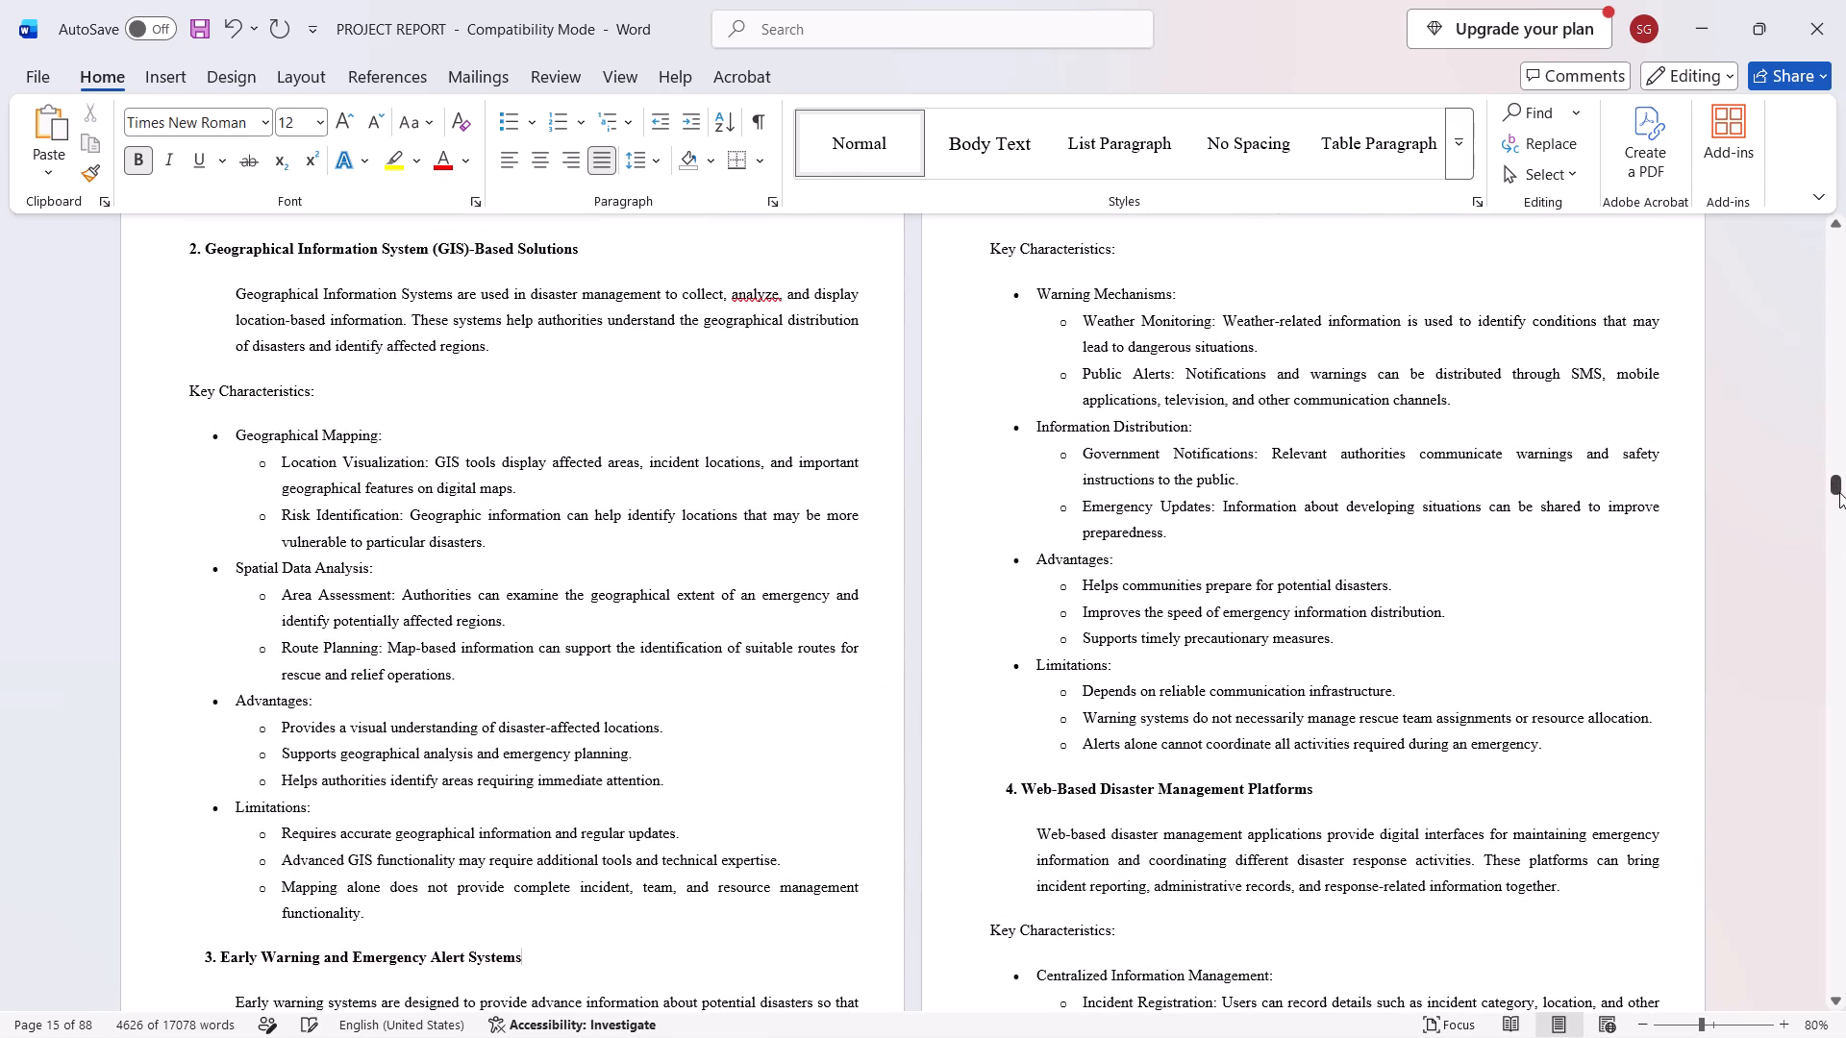
pyautogui.moveTo(1841, 485); pyautogui.dragTo(1832, 411)
pyautogui.scroll(11, 962, 551)
pyautogui.scroll(-1, 901, 598)
pyautogui.scroll(3, 901, 598)
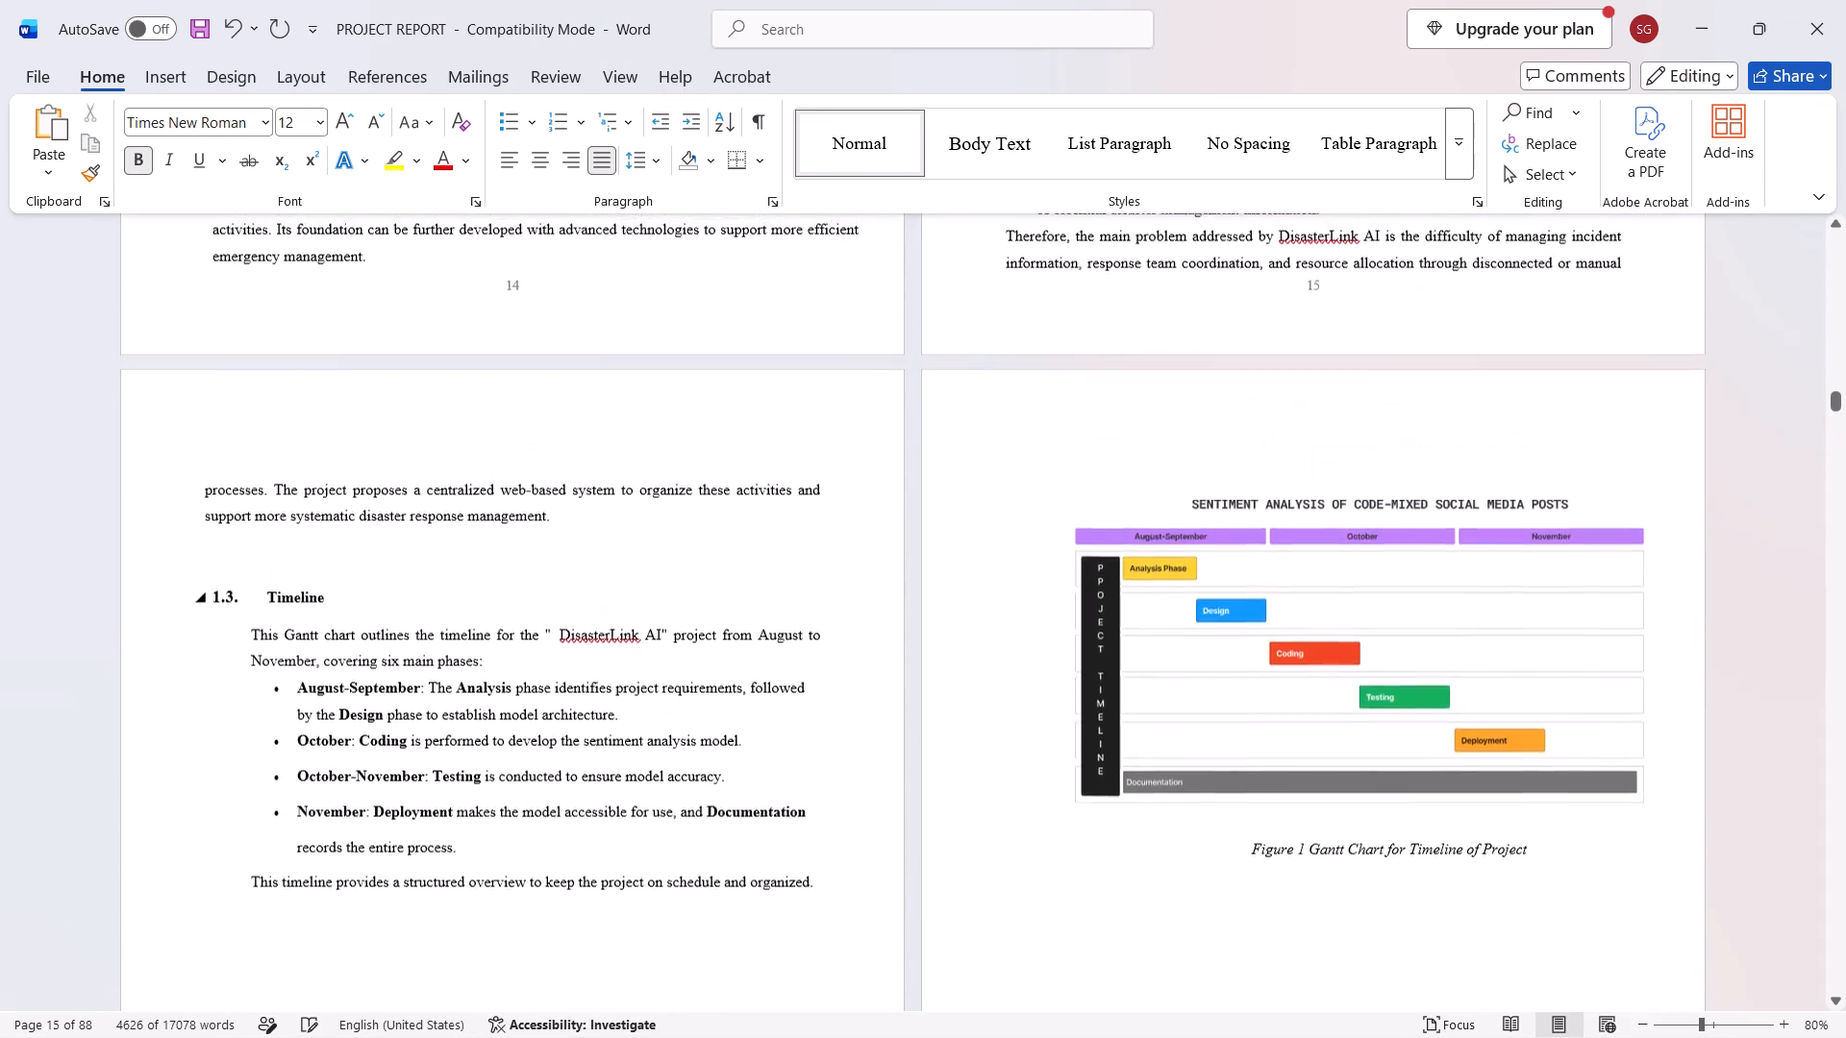
pyautogui.scroll(19, 520, 655)
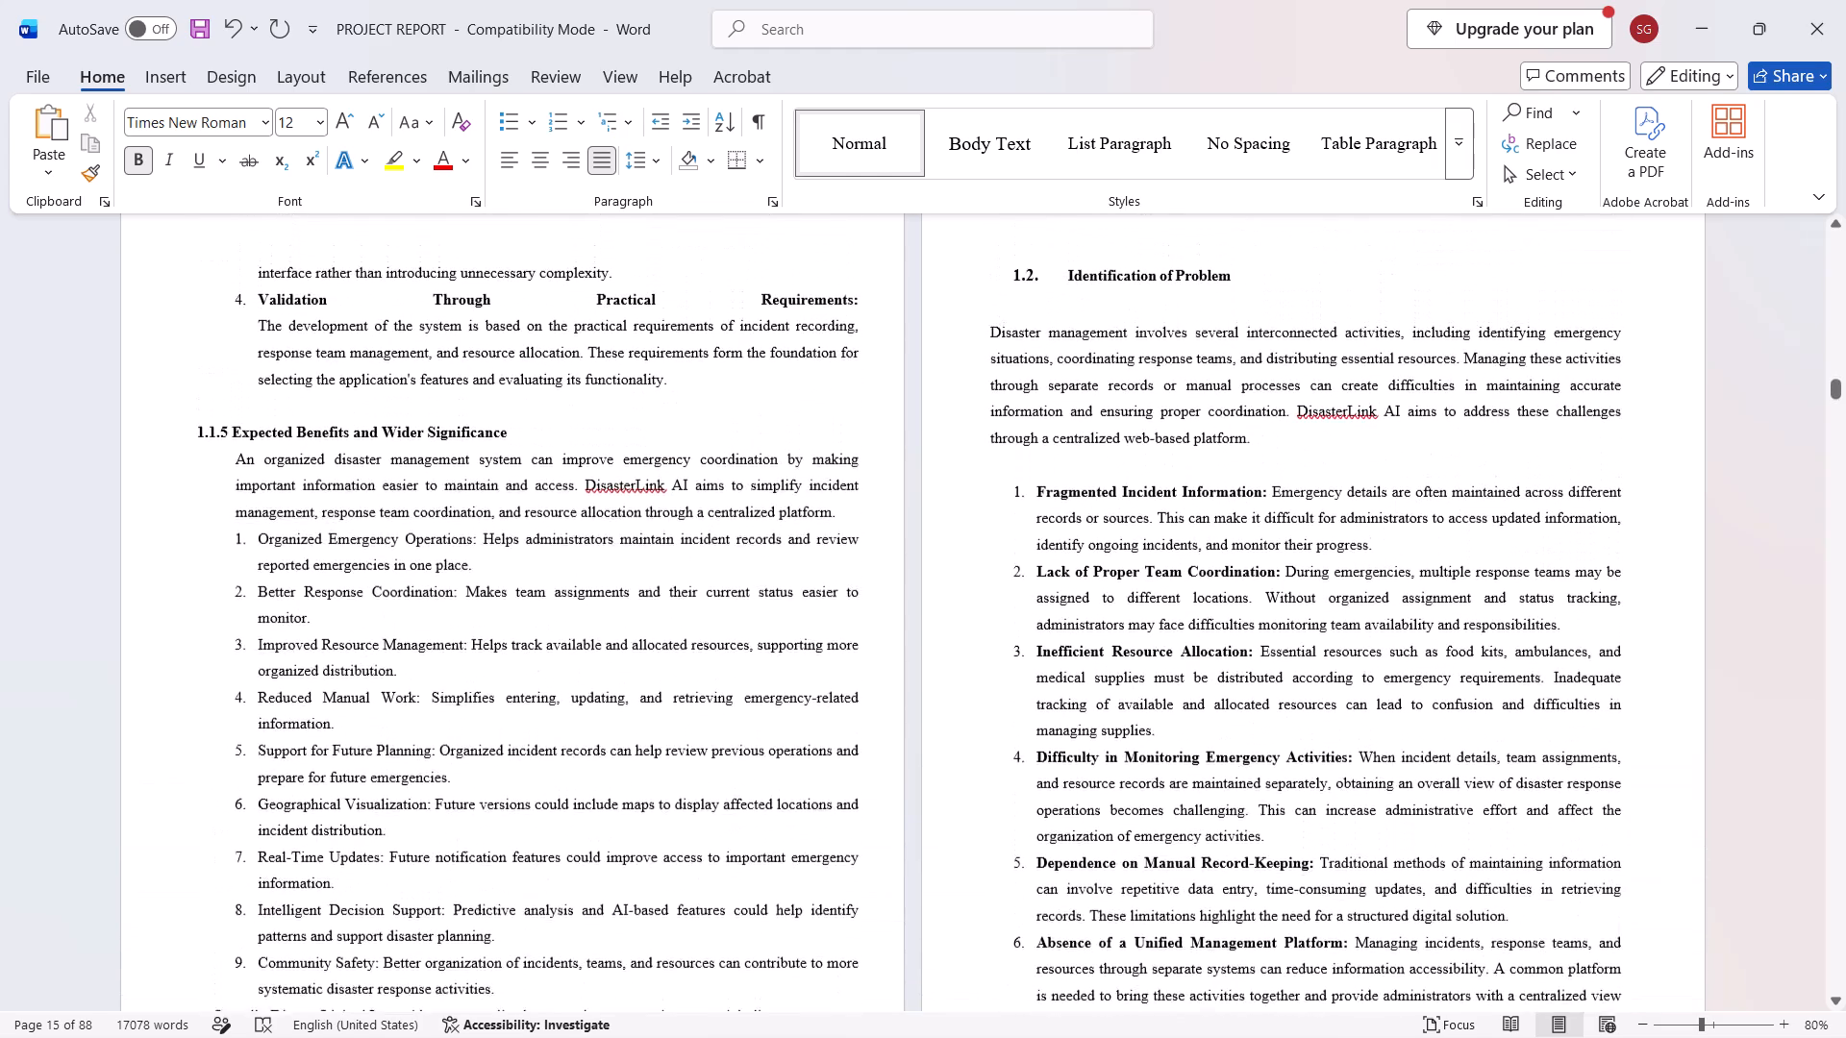
pyautogui.scroll(5, 446, 655)
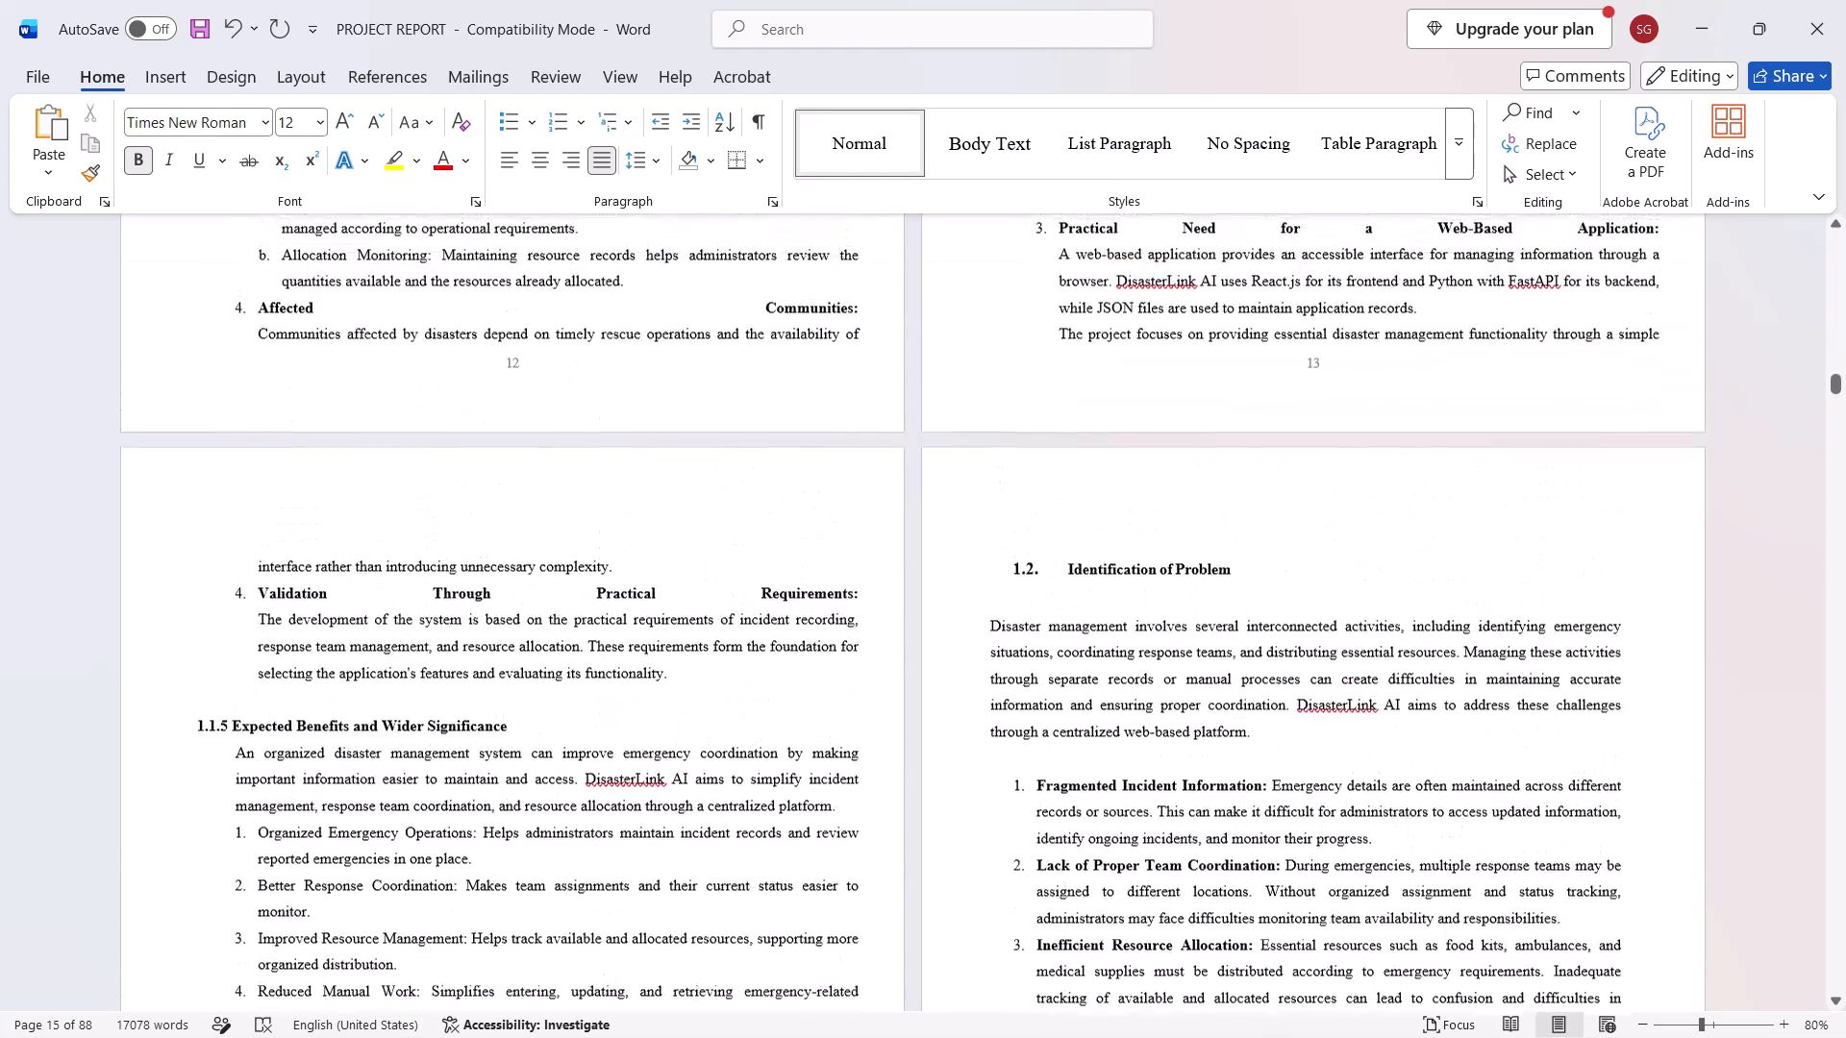
pyautogui.scroll(10, 461, 656)
pyautogui.scroll(-1, 471, 661)
pyautogui.scroll(9, 473, 662)
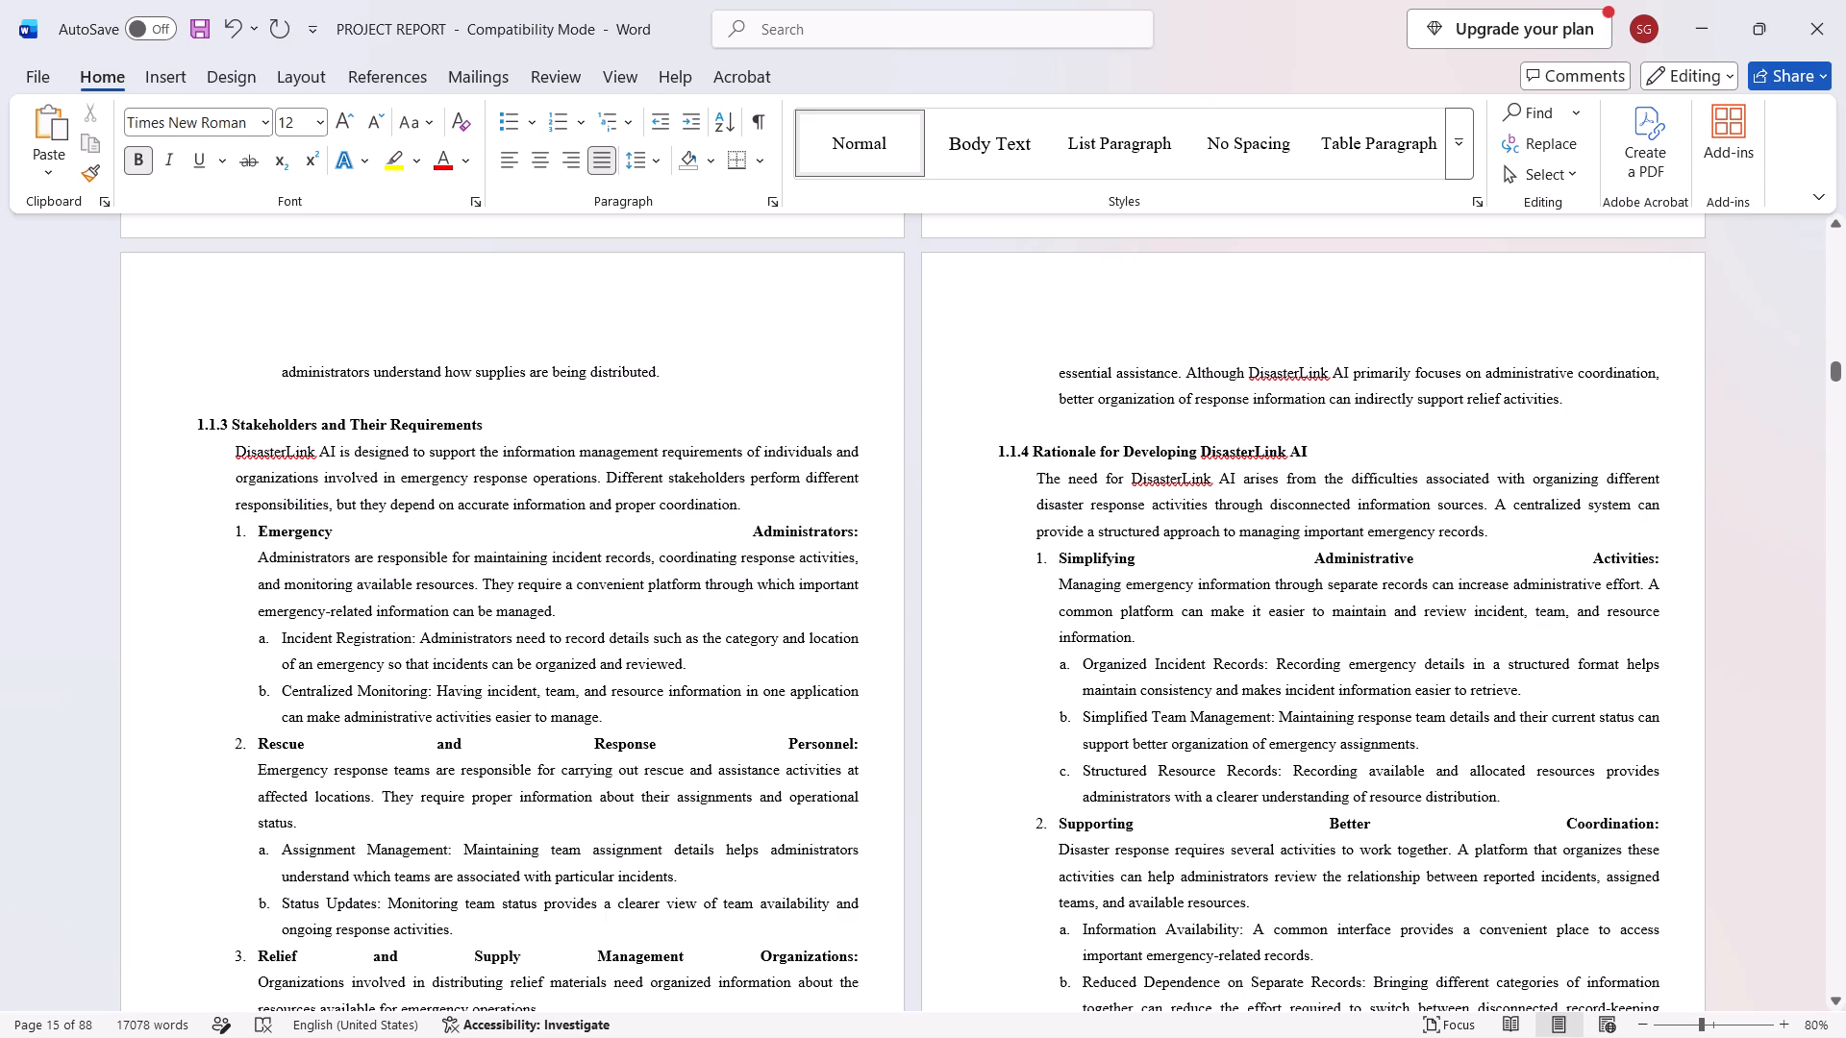
pyautogui.moveTo(861, 530); pyautogui.dragTo(342, 529)
pyautogui.hotkey('ctrl', 'l')
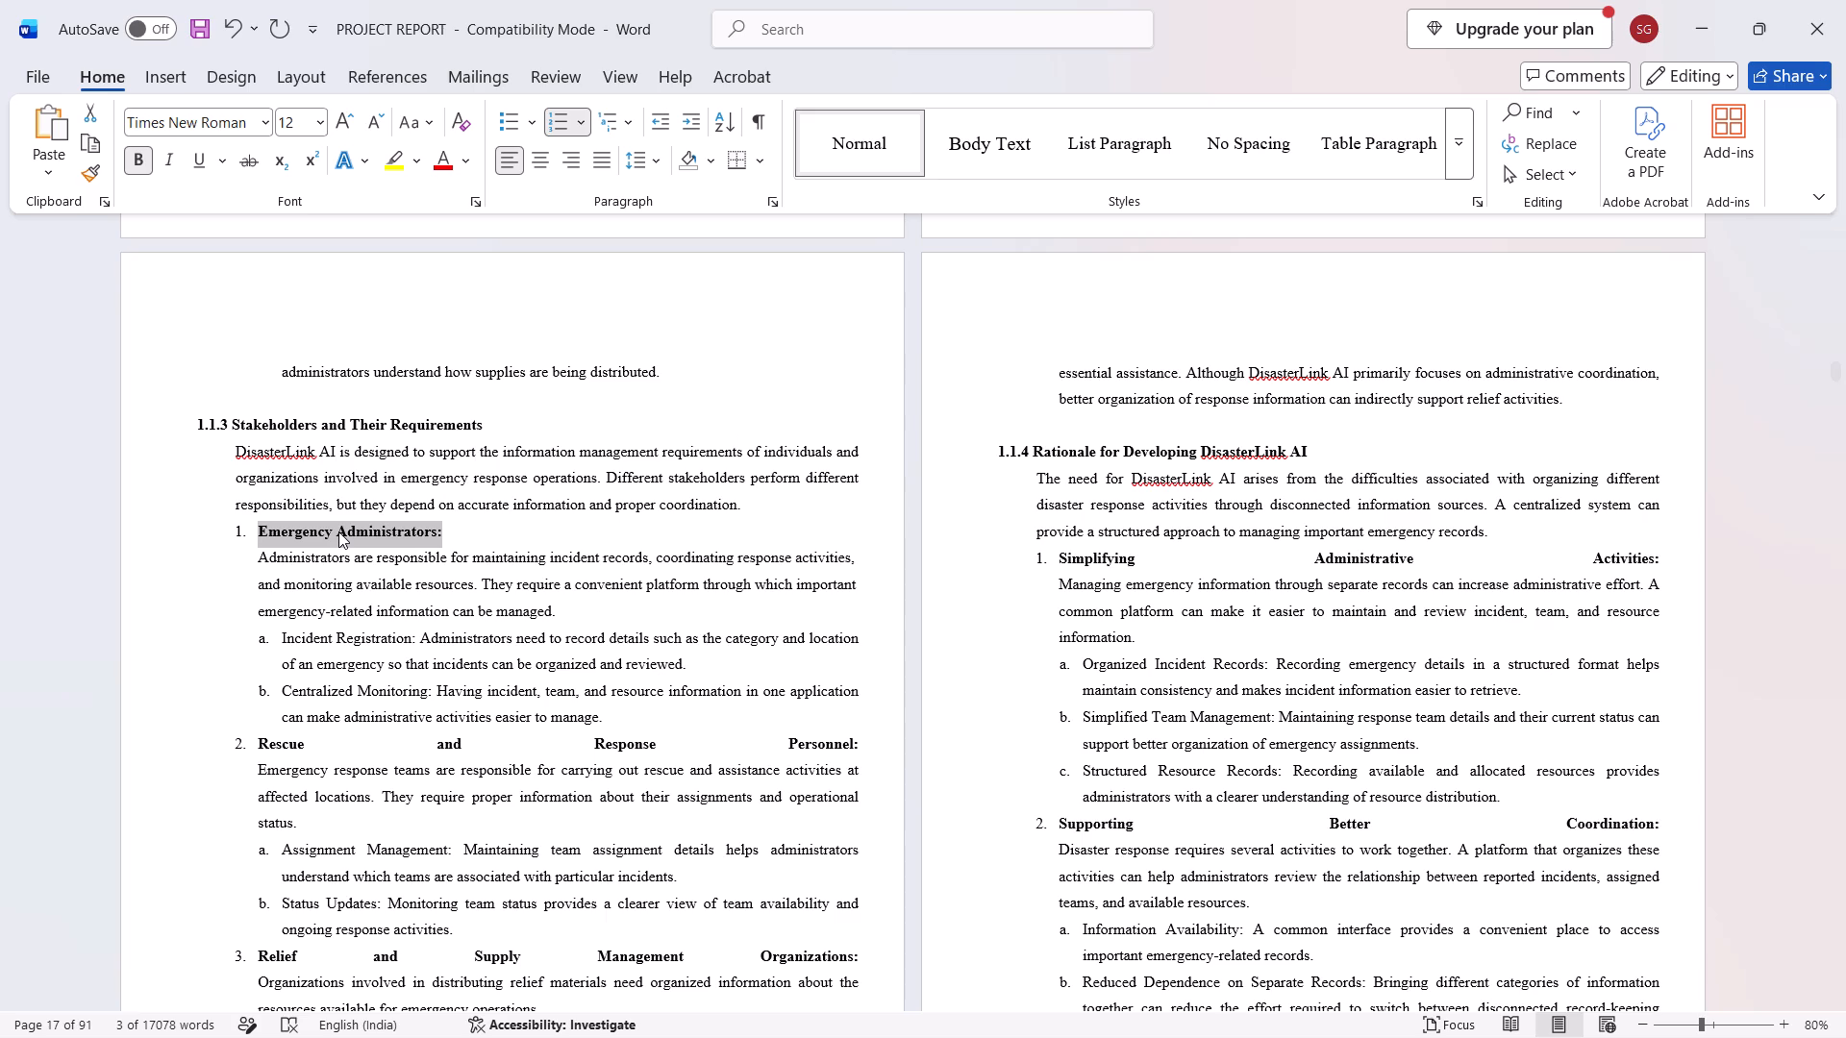
# Left-align the stretched numbered heading "Increasing Complexity of Emergency Situations:" in section 1.1.1 of Chapter 1.
pyautogui.scroll(8, 332, 474)
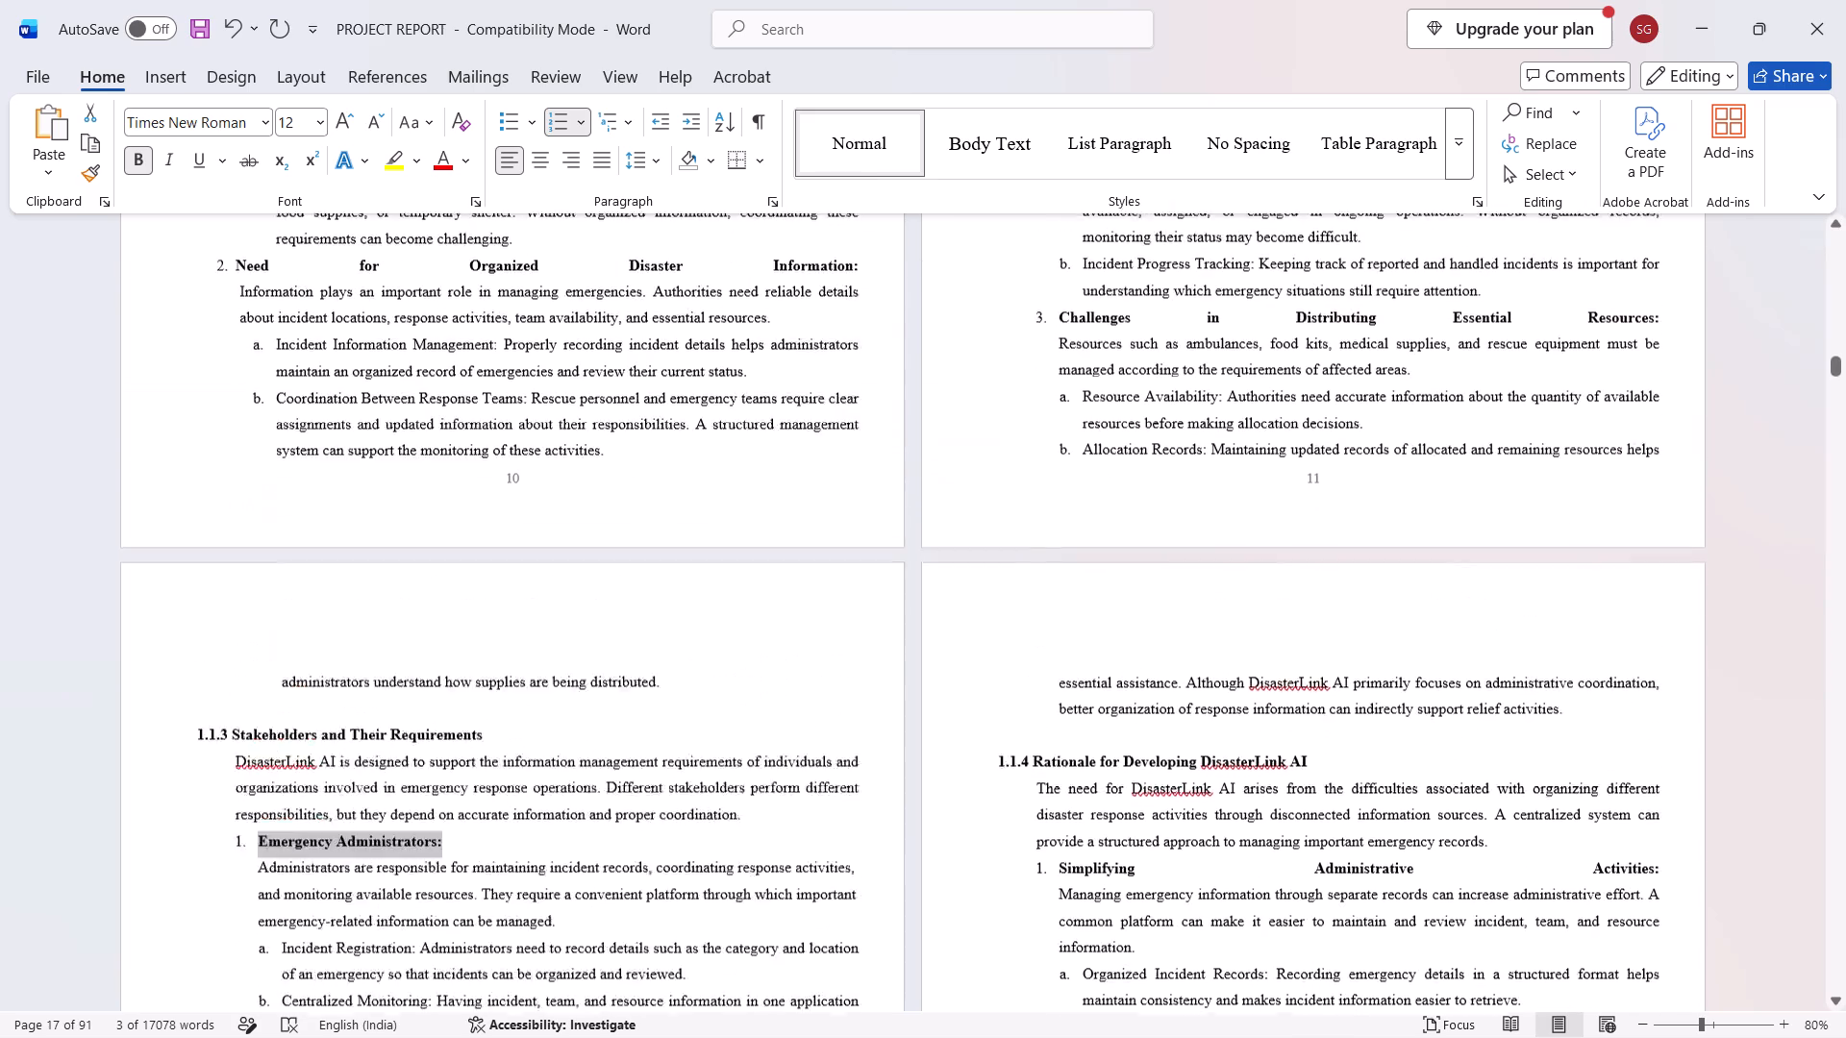
pyautogui.scroll(18, 353, 467)
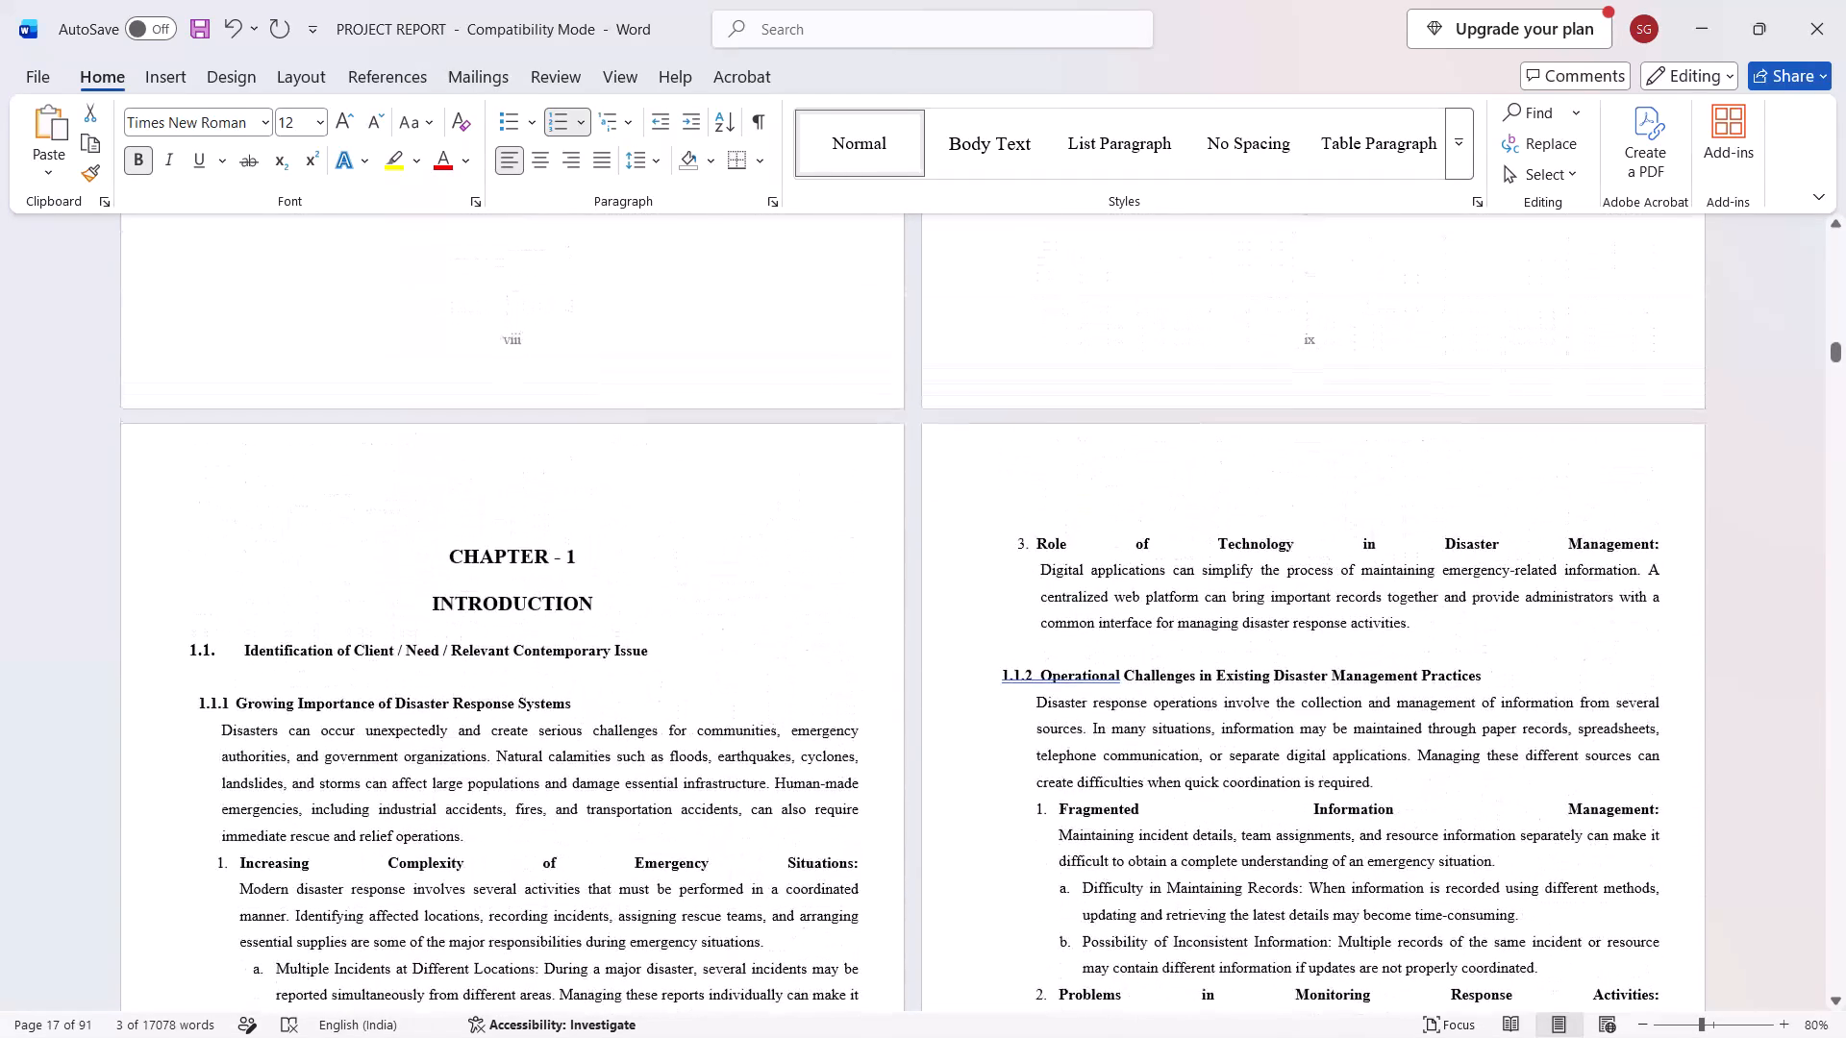
pyautogui.scroll(-2, 354, 630)
pyautogui.scroll(5, 347, 635)
pyautogui.scroll(-5, 352, 633)
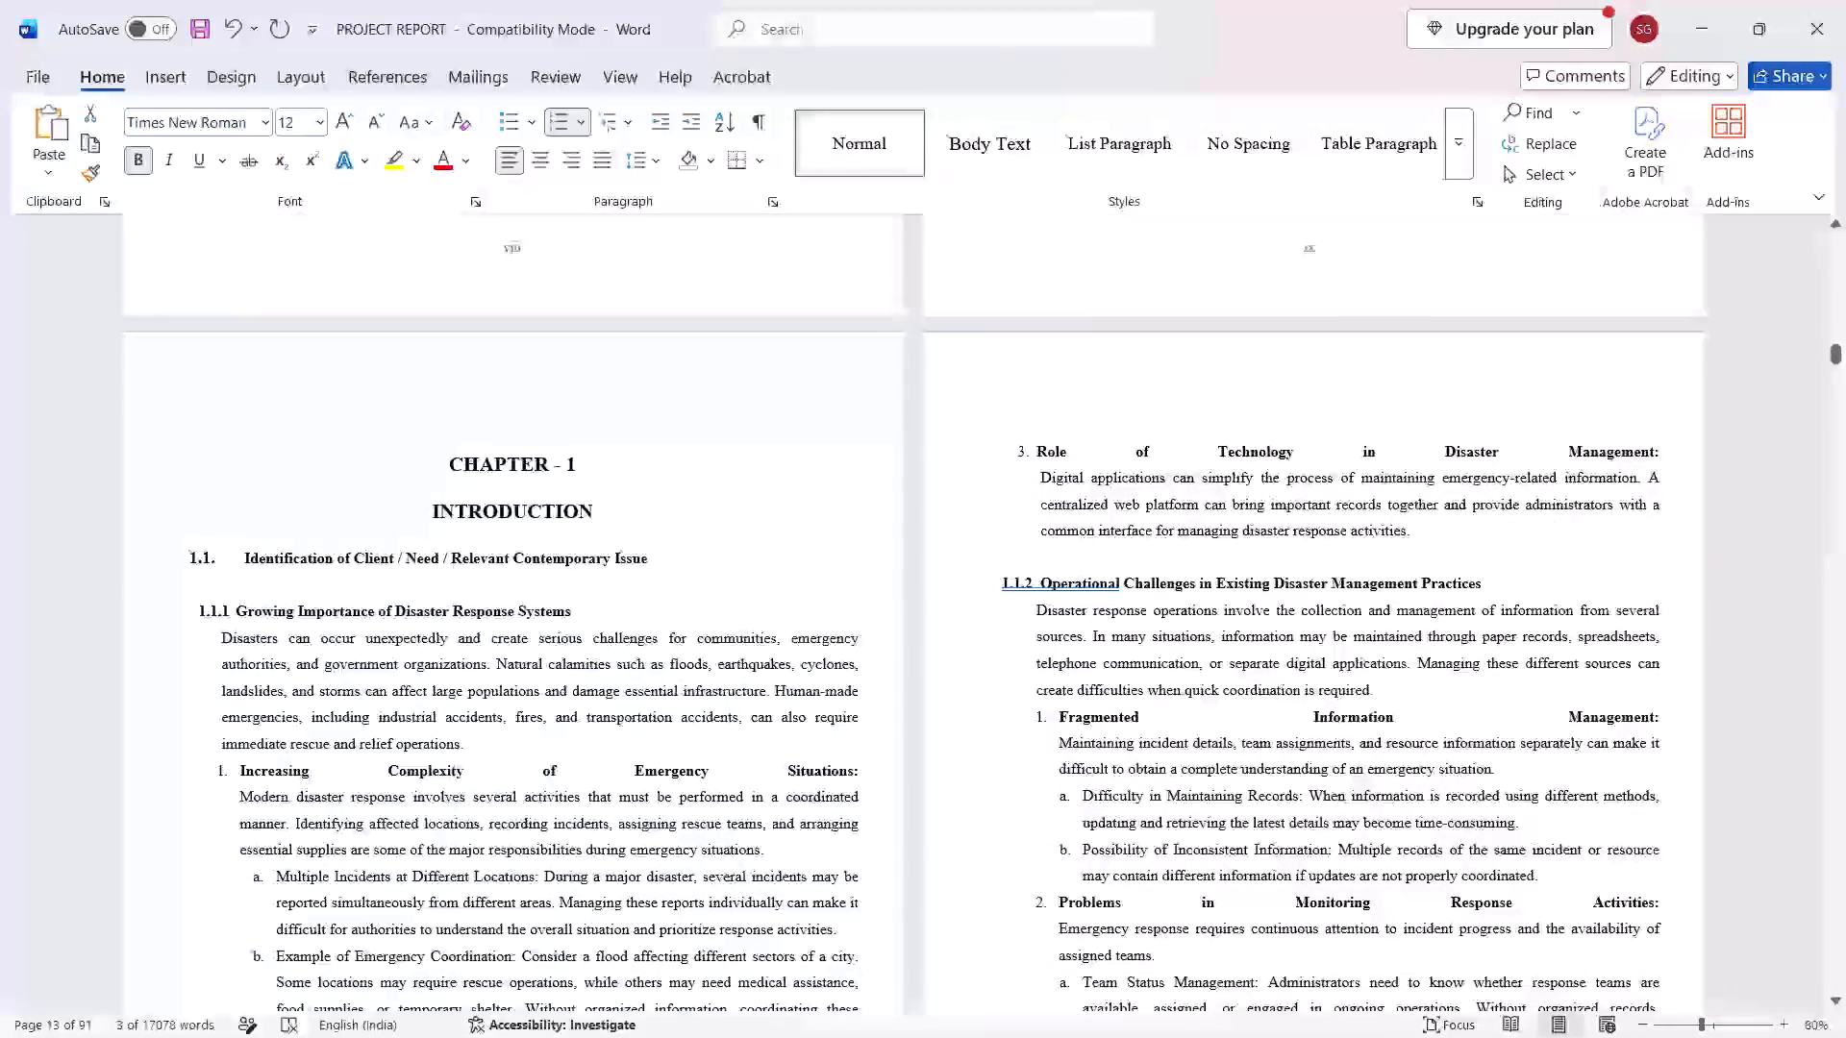
pyautogui.moveTo(862, 768); pyautogui.dragTo(290, 774)
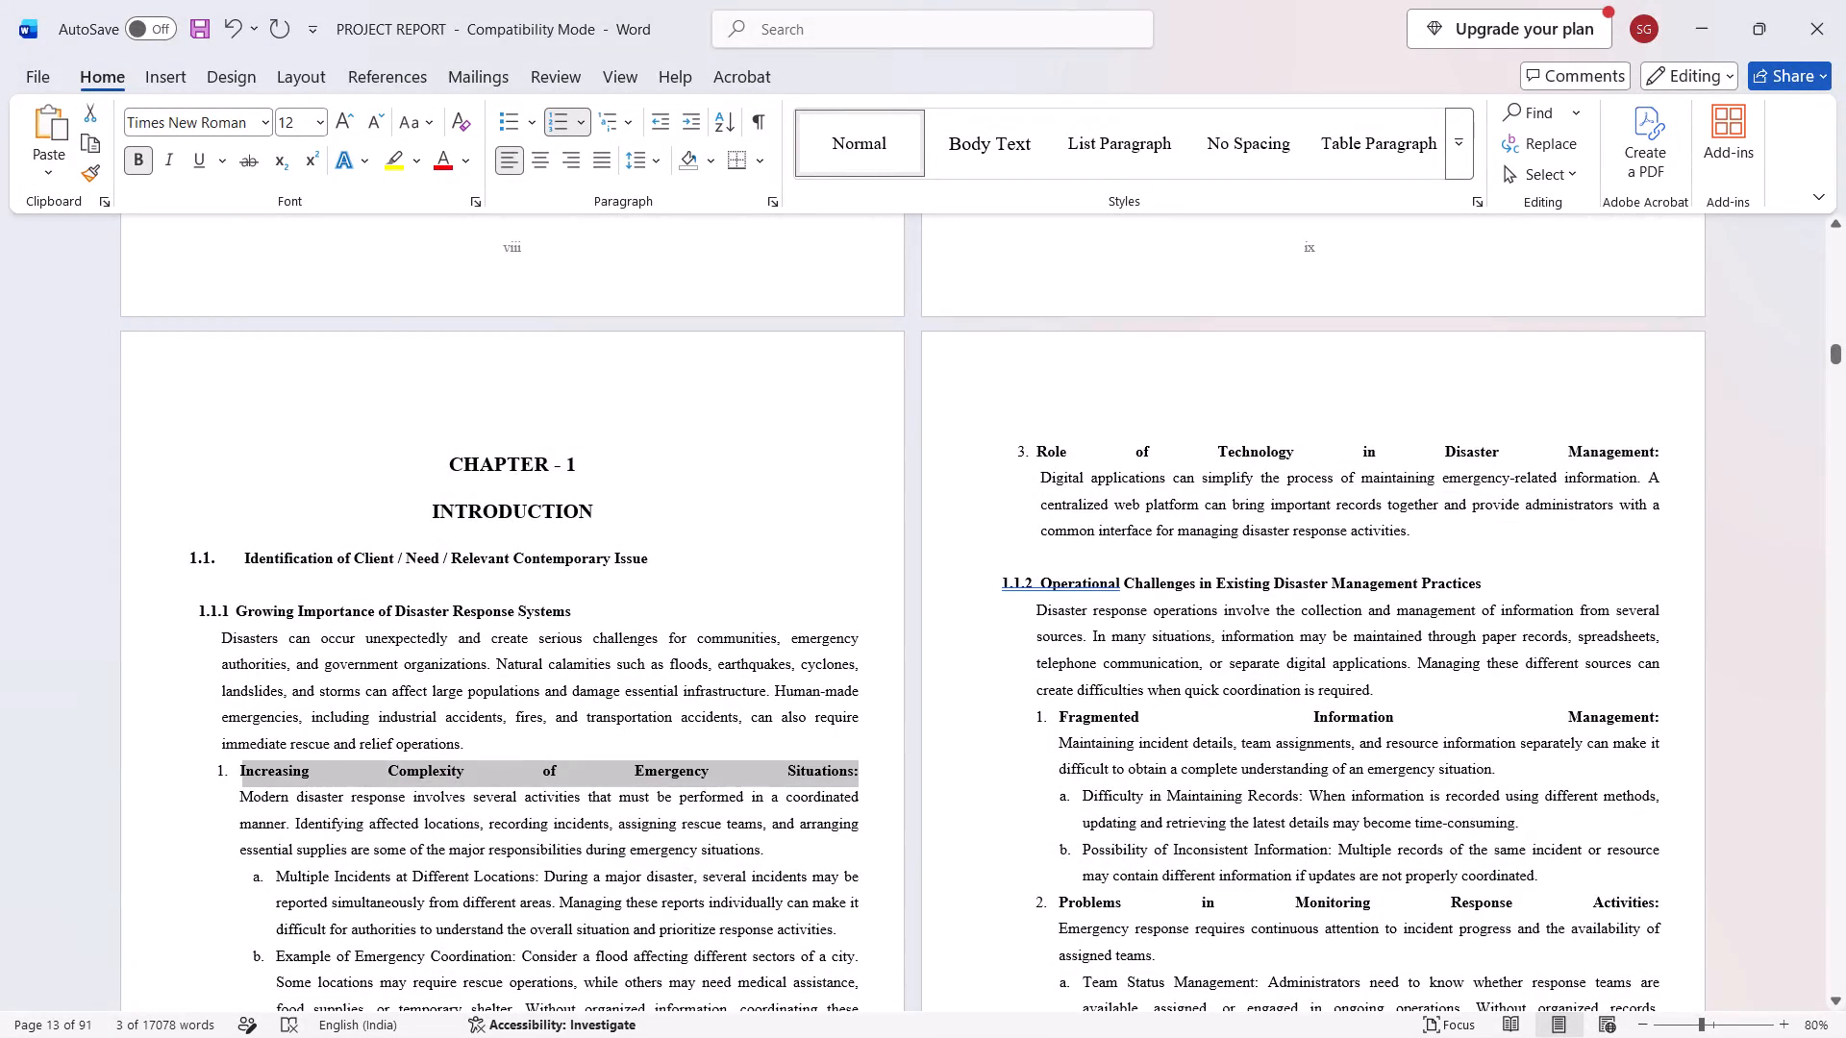
pyautogui.moveTo(290, 774); pyautogui.dragTo(288, 774)
pyautogui.hotkey('ctrl', 'l')
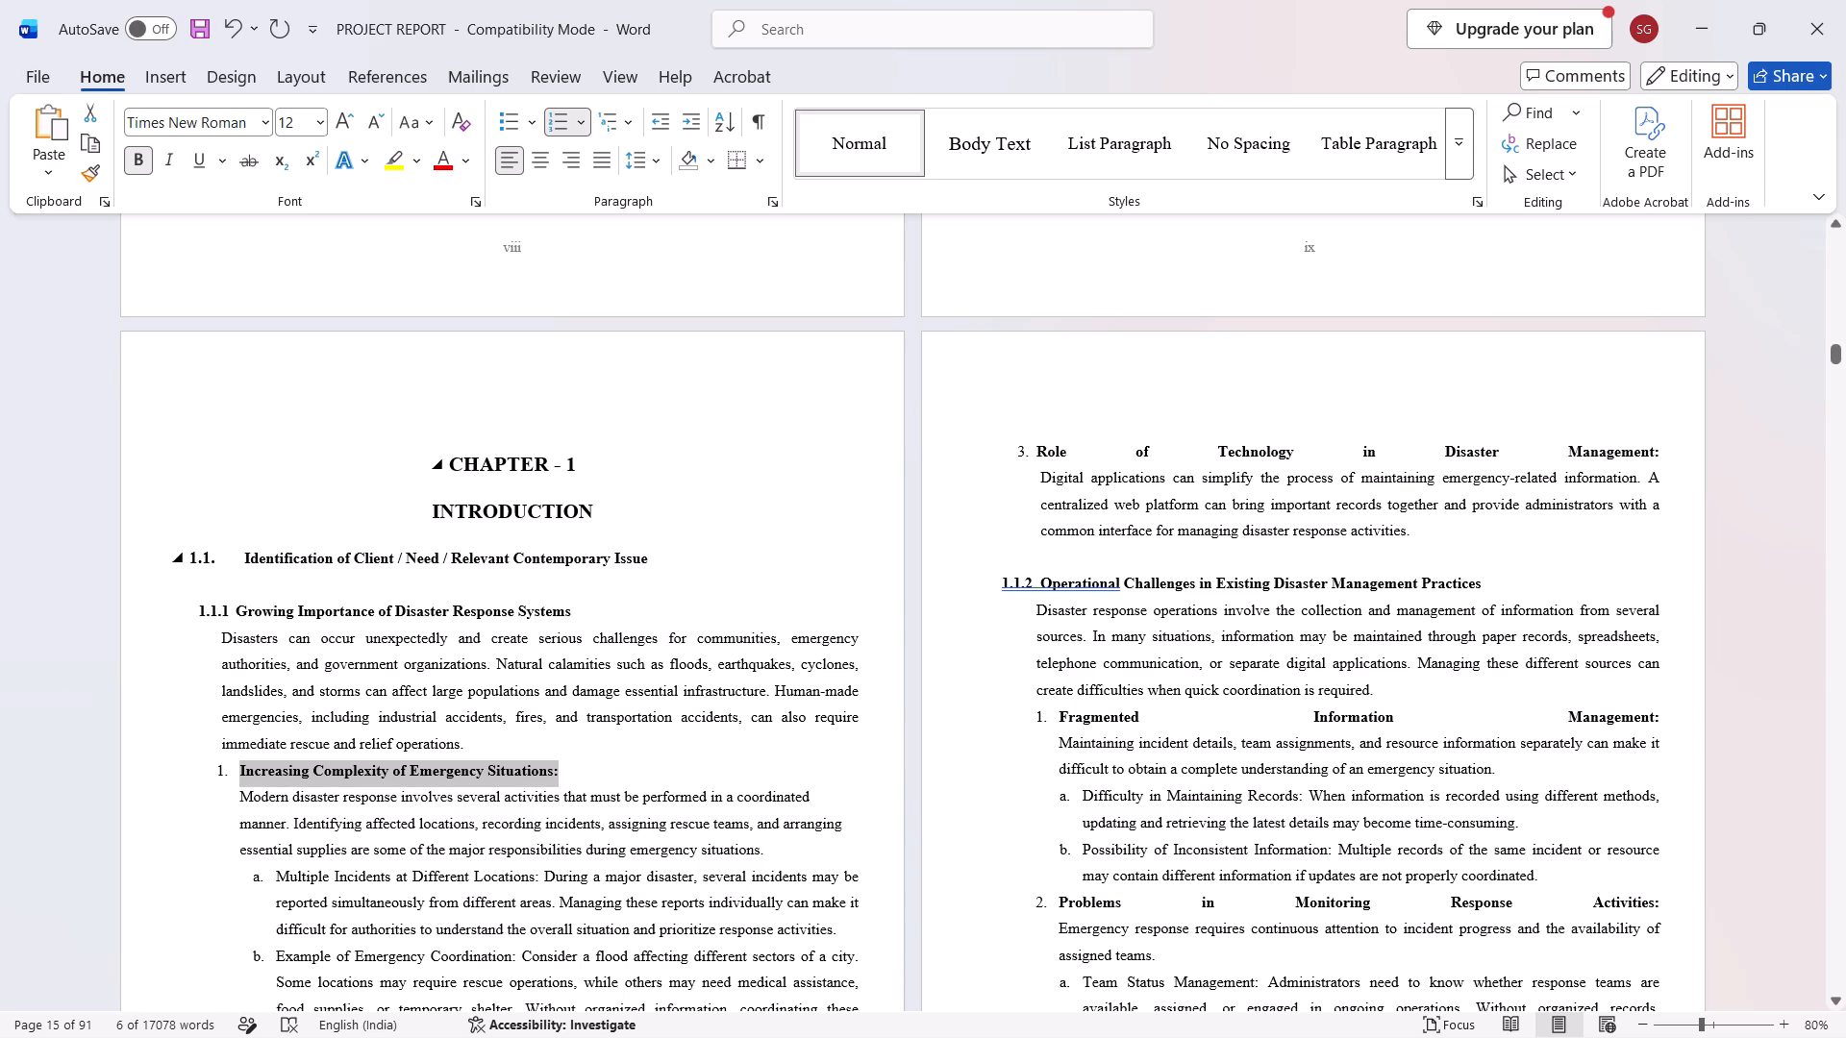
# Centre the "CHAPTER - 2" title and set its font size to 16, using the "CHAPTER - 1" title as reference.
pyautogui.moveTo(596, 513); pyautogui.dragTo(418, 513)
pyautogui.click(573, 363)
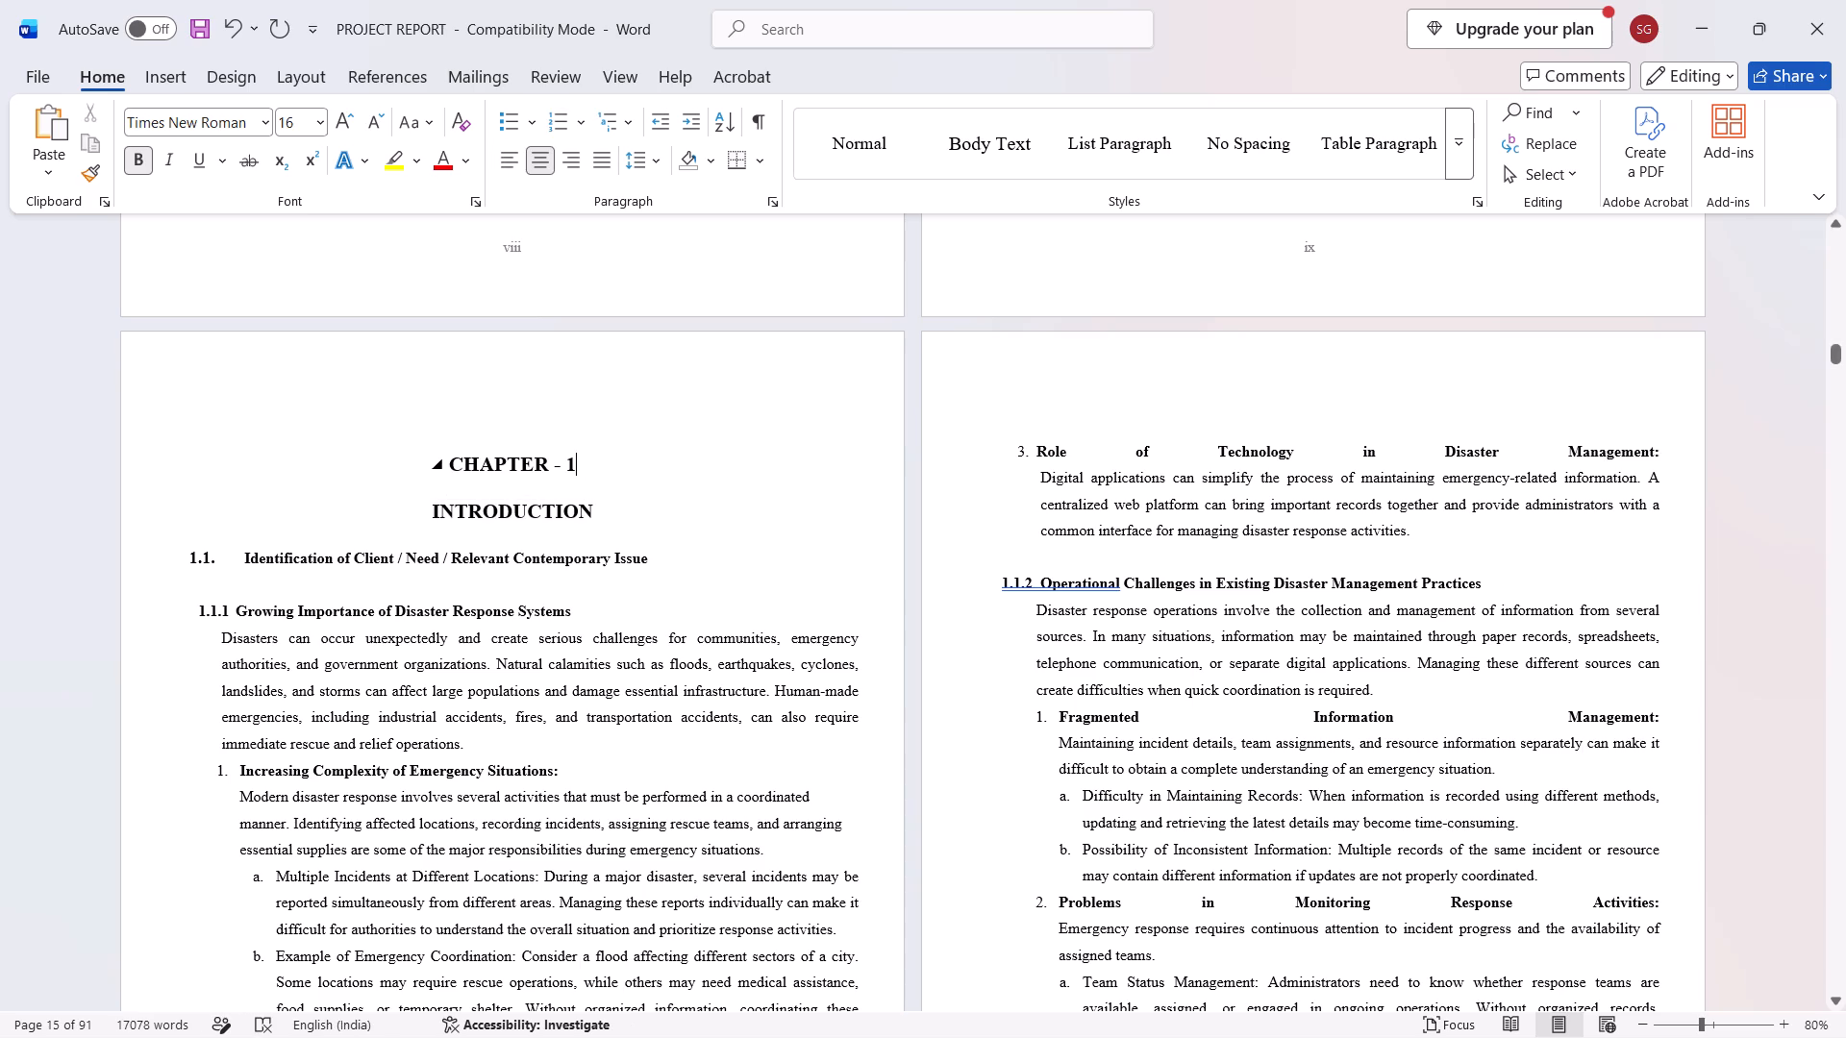
pyautogui.moveTo(597, 457); pyautogui.dragTo(457, 466)
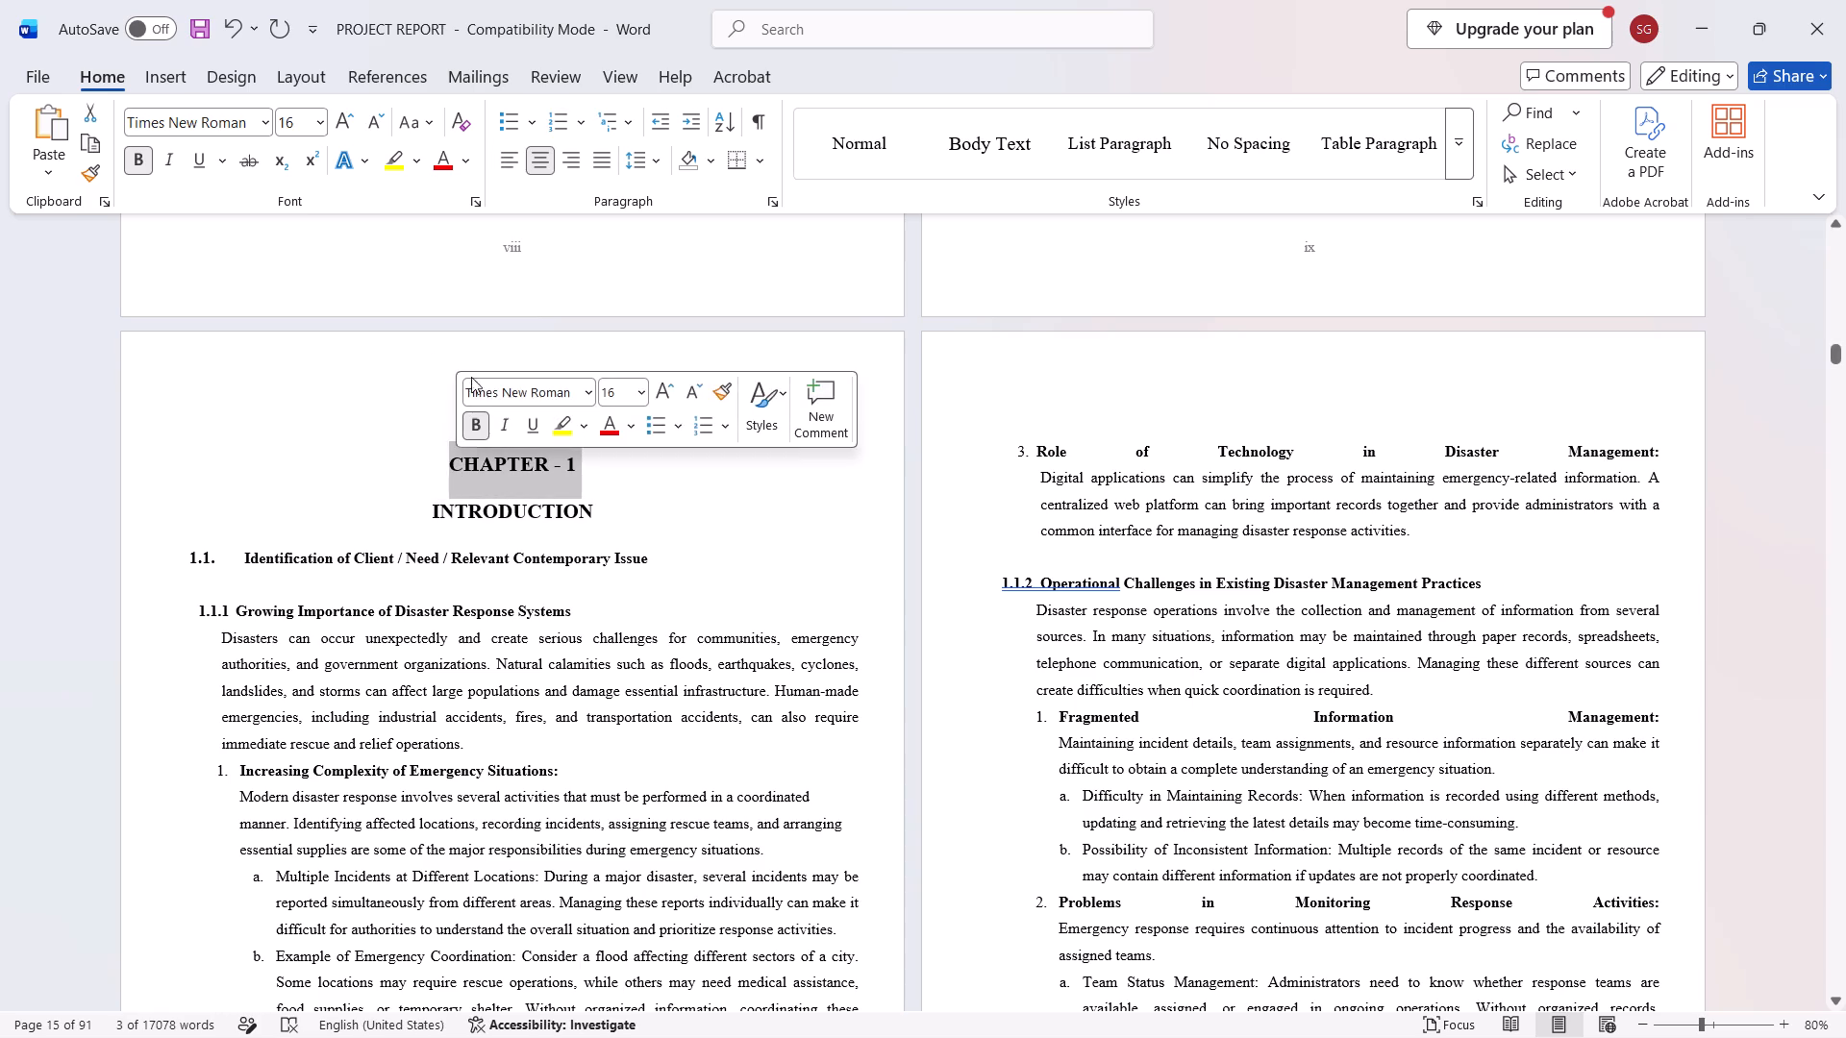
pyautogui.click(646, 511)
pyautogui.scroll(-5, 647, 511)
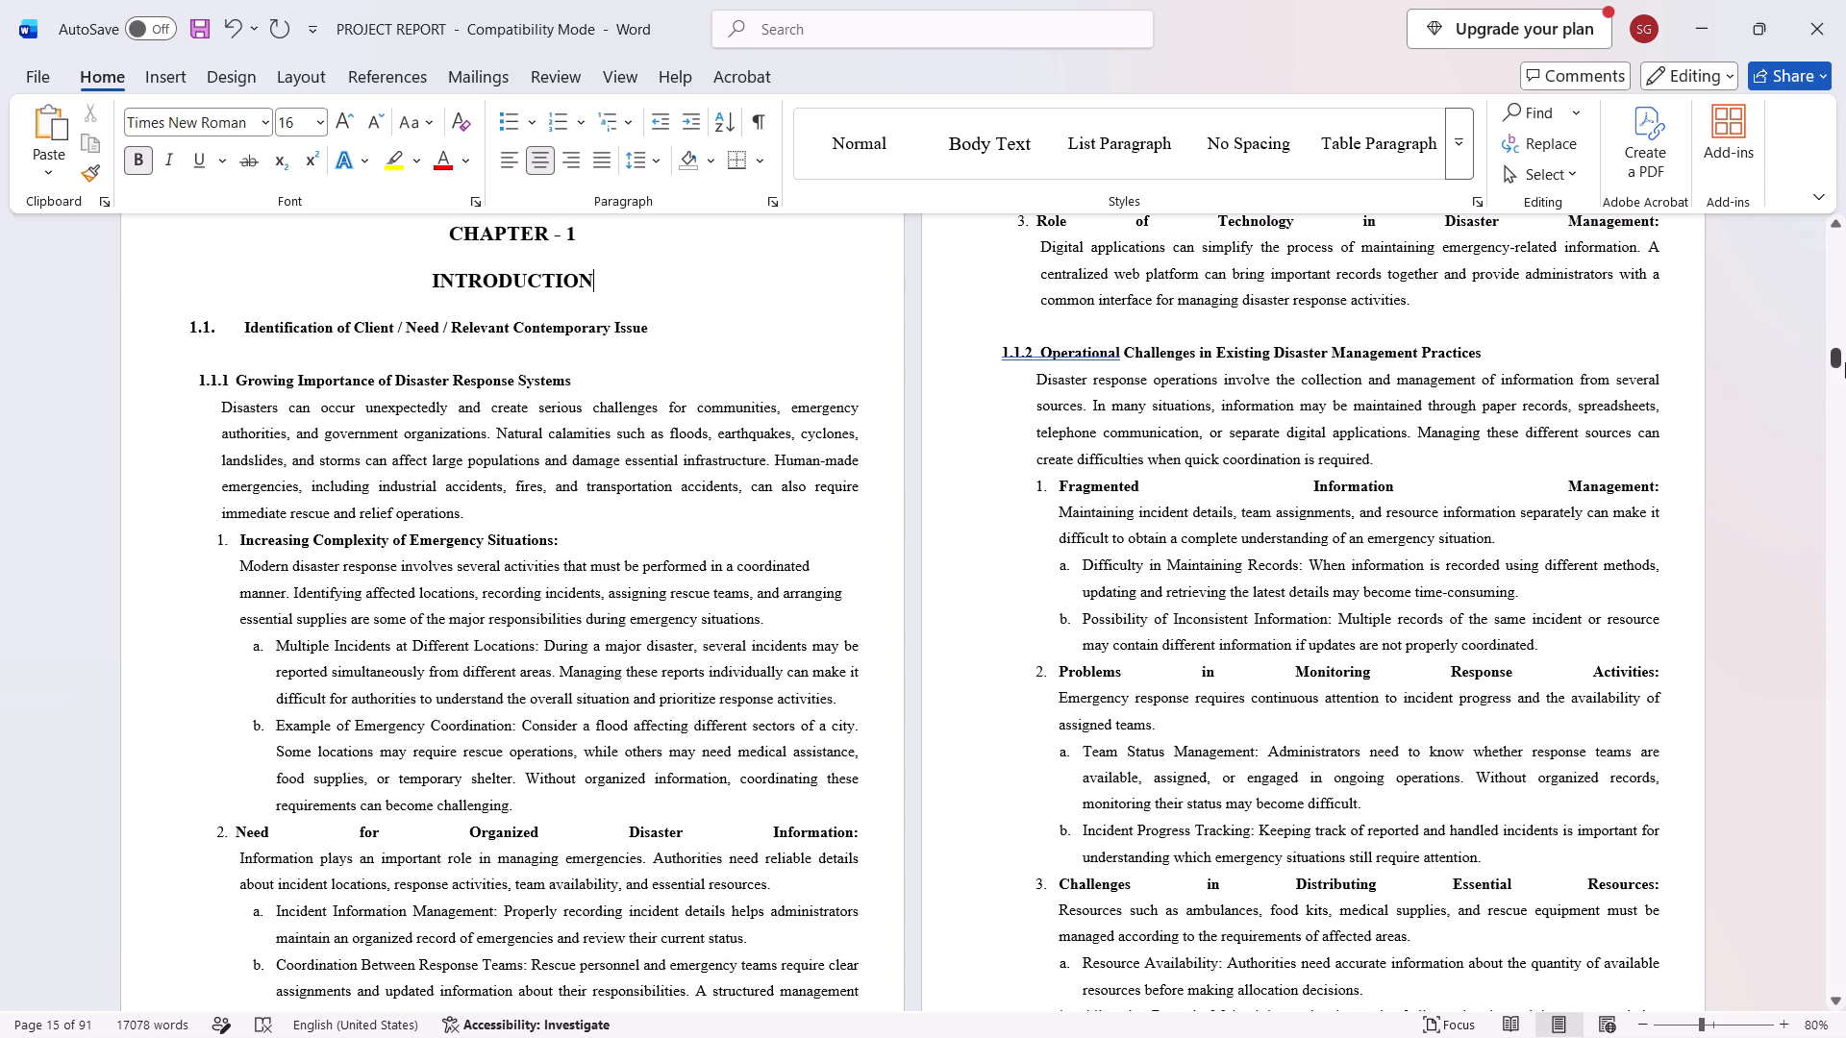
pyautogui.moveTo(1833, 354); pyautogui.dragTo(1839, 403)
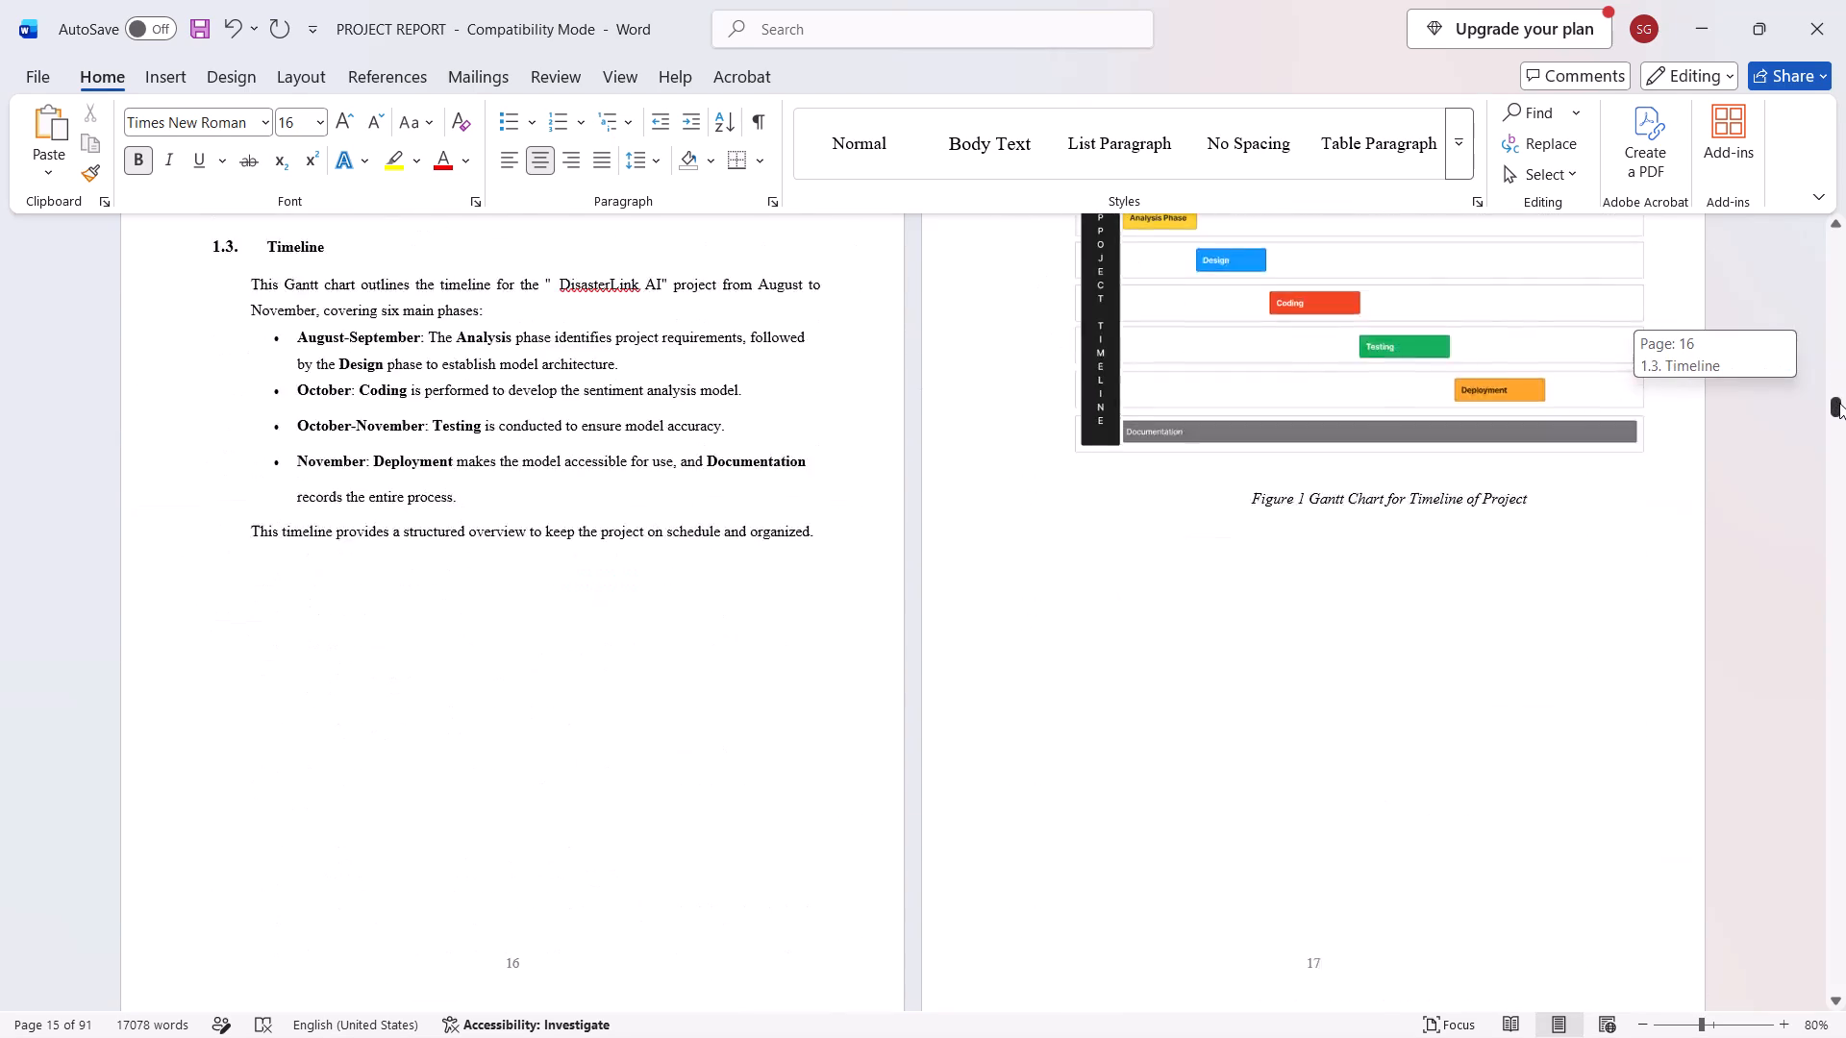
pyautogui.moveTo(1839, 403); pyautogui.dragTo(1845, 468)
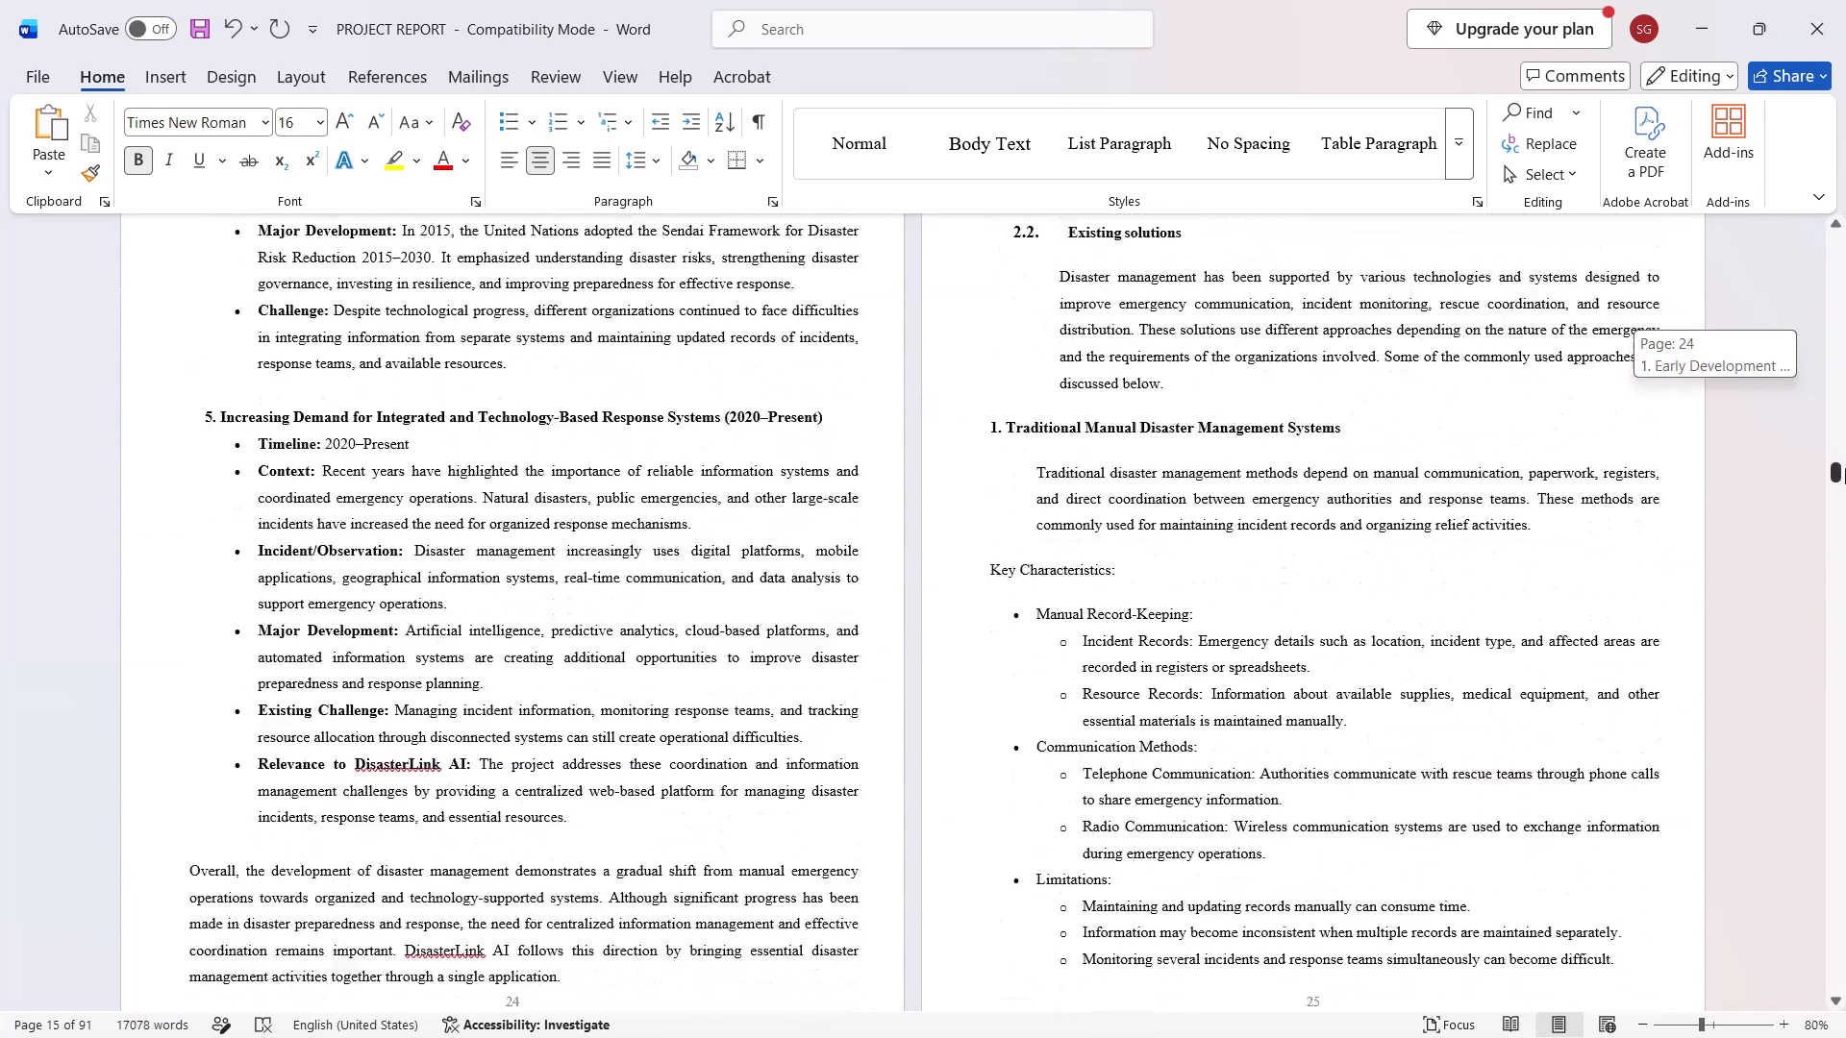
pyautogui.moveTo(1845, 468); pyautogui.dragTo(1845, 505)
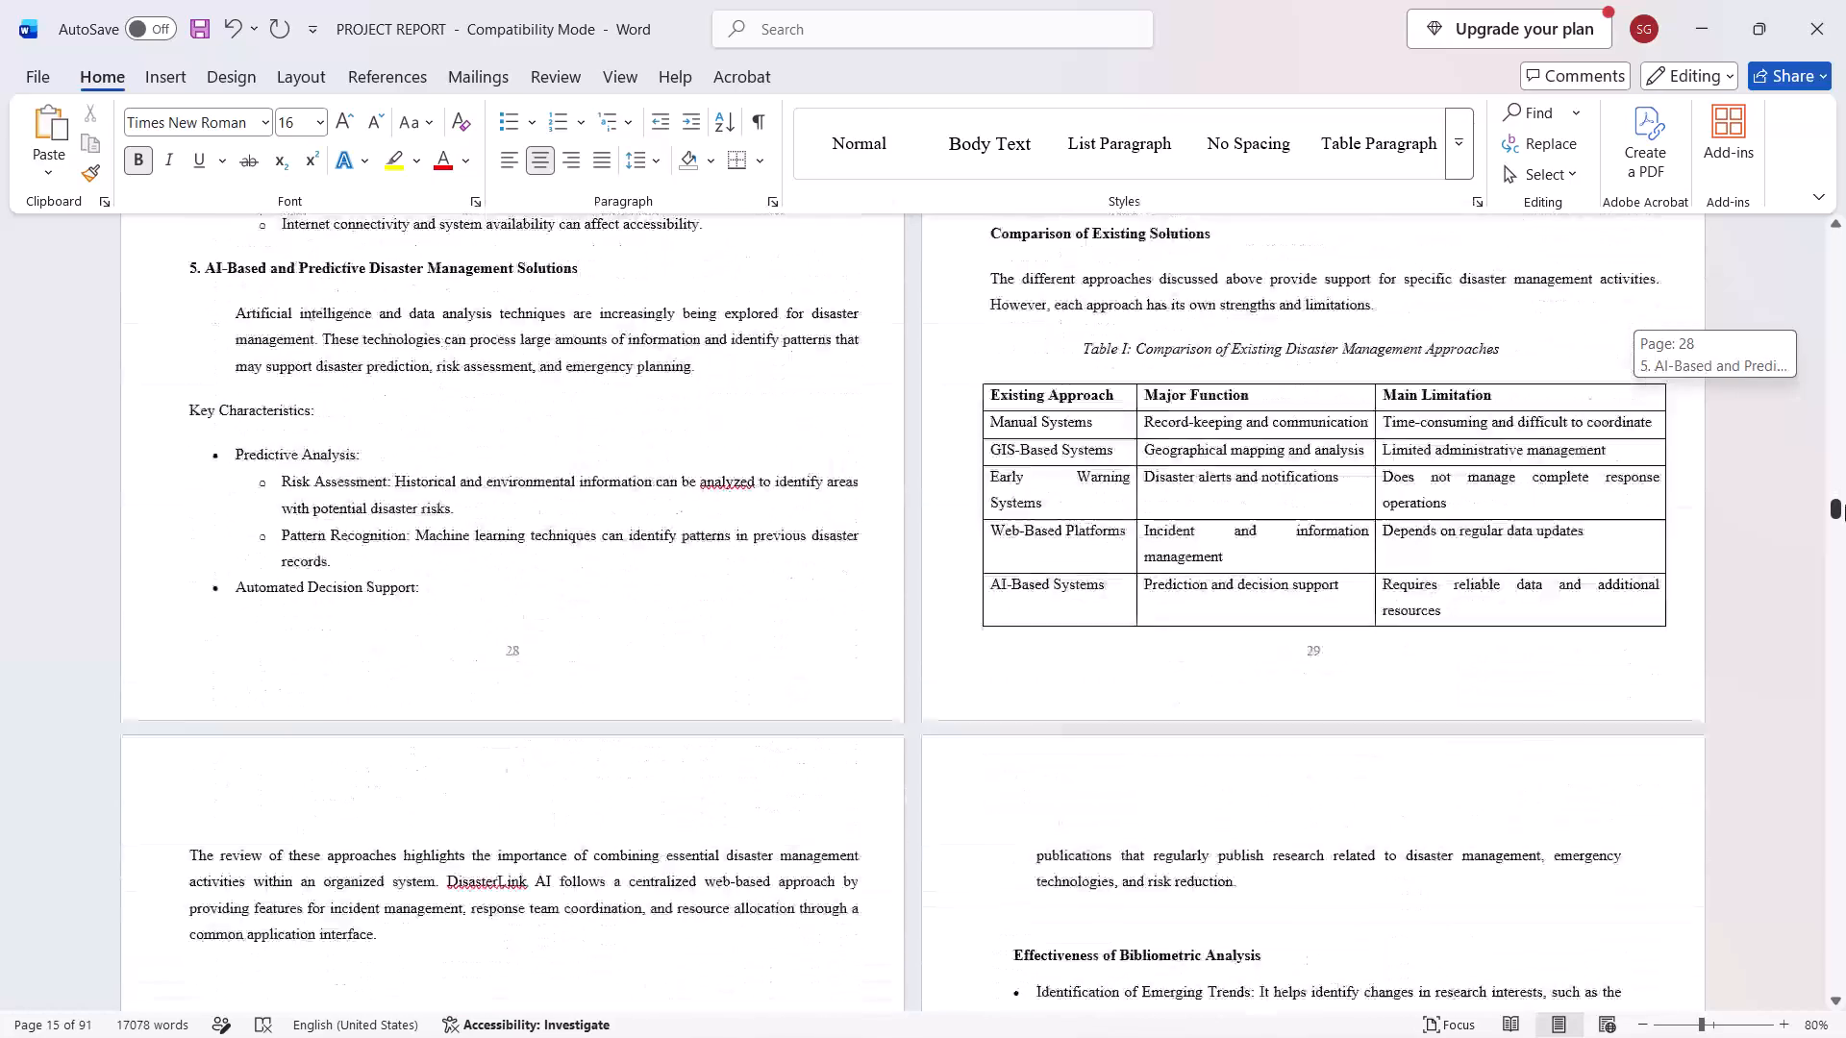
pyautogui.moveTo(1845, 505); pyautogui.dragTo(1839, 508)
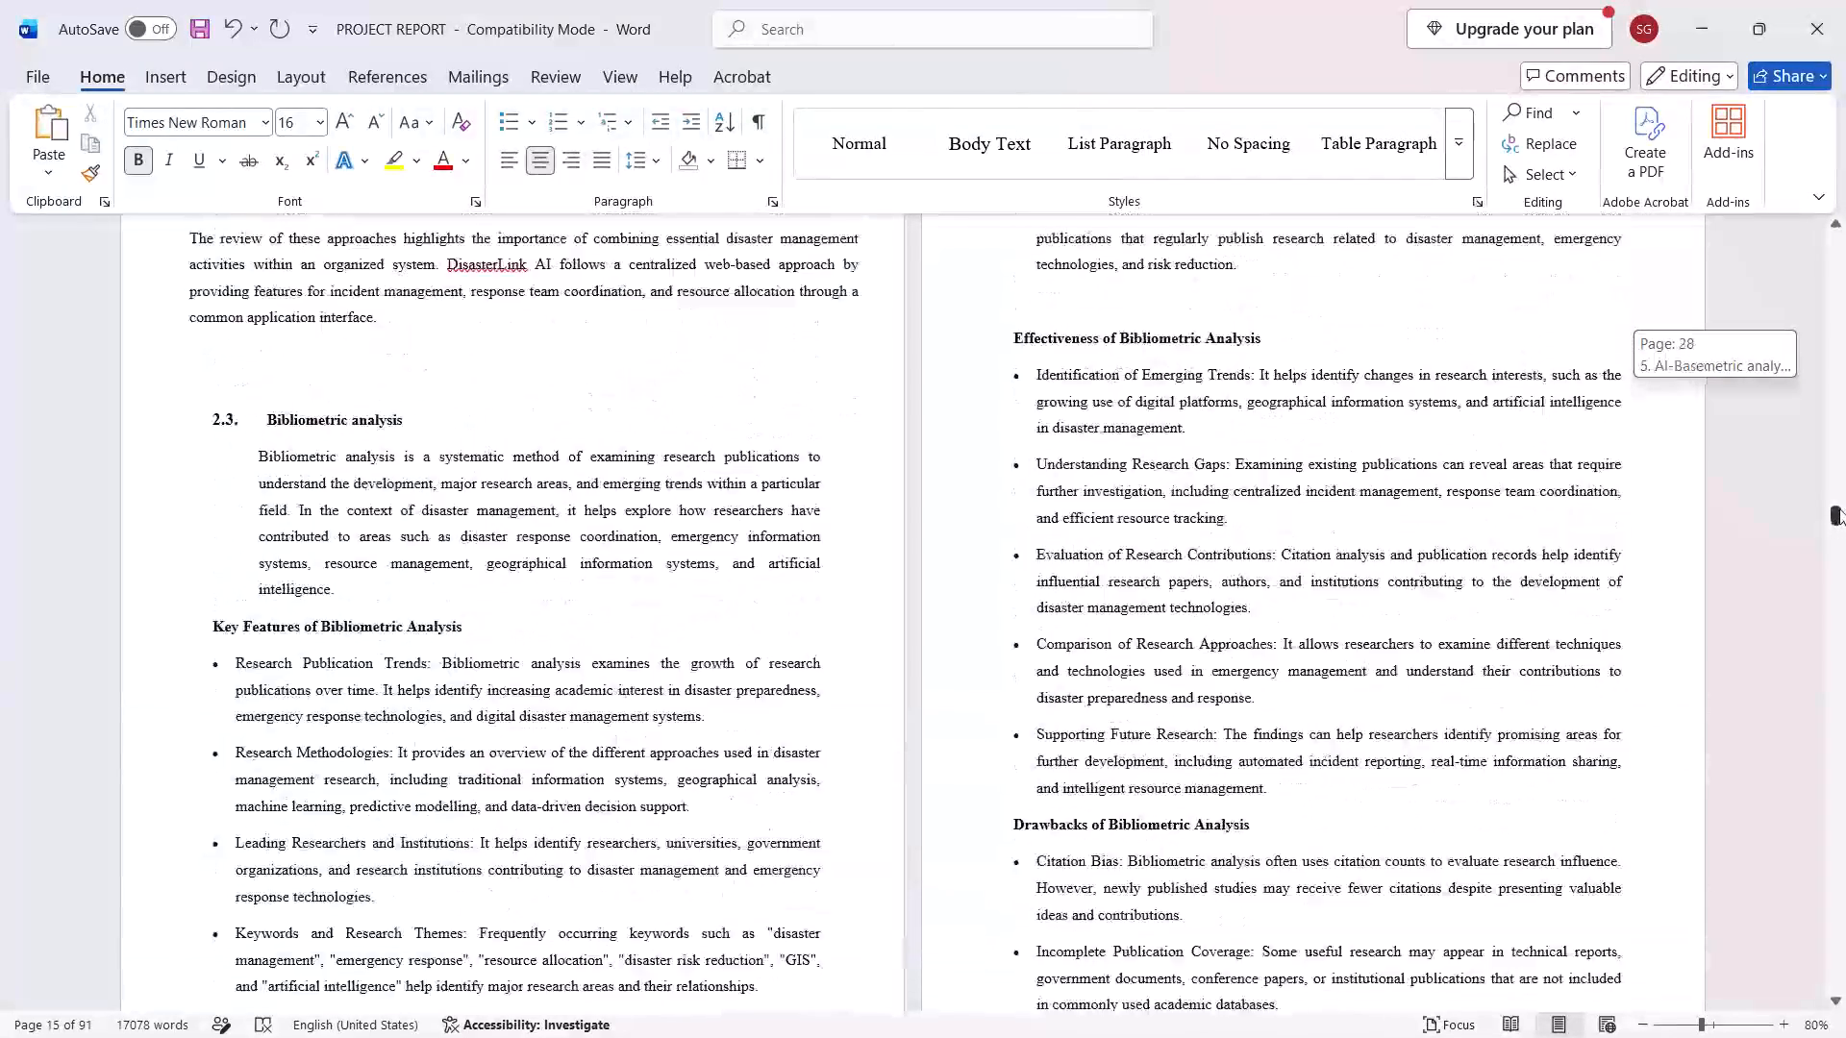
pyautogui.moveTo(1839, 508); pyautogui.dragTo(1835, 461)
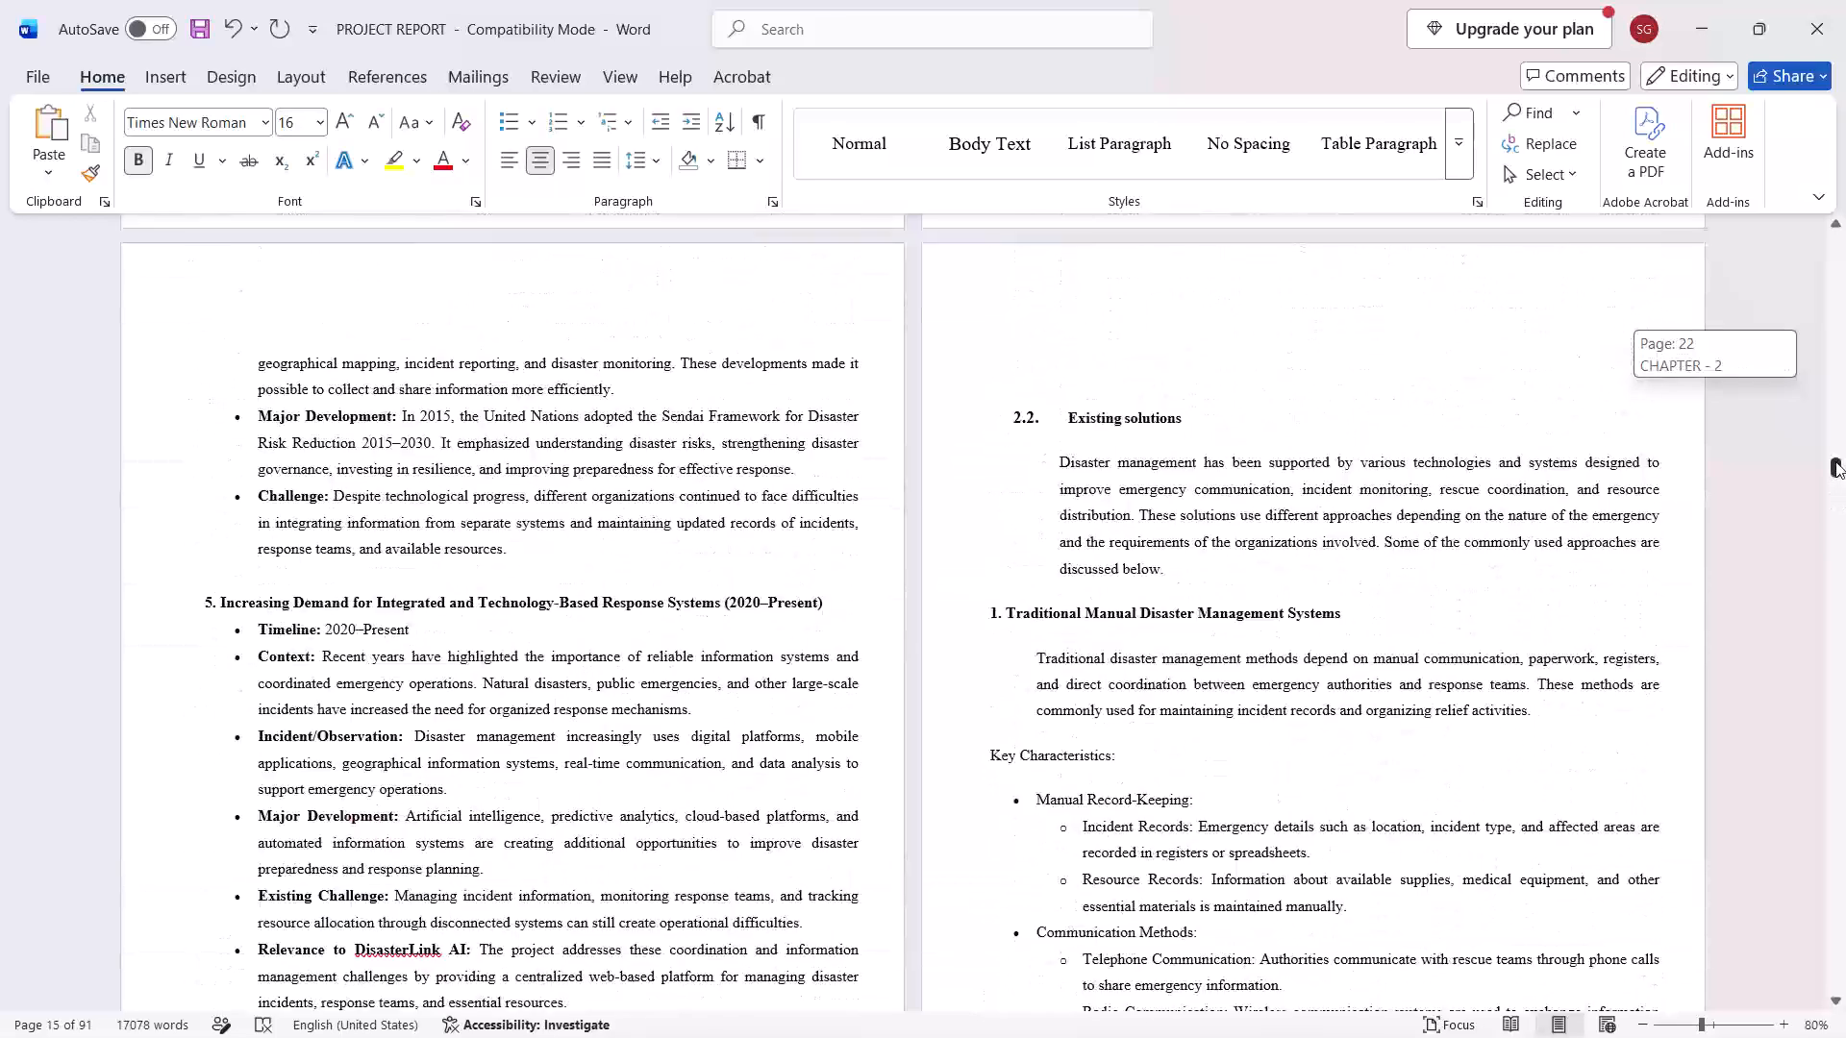
pyautogui.moveTo(1835, 461); pyautogui.dragTo(1833, 444)
pyautogui.moveTo(332, 571); pyautogui.dragTo(273, 592)
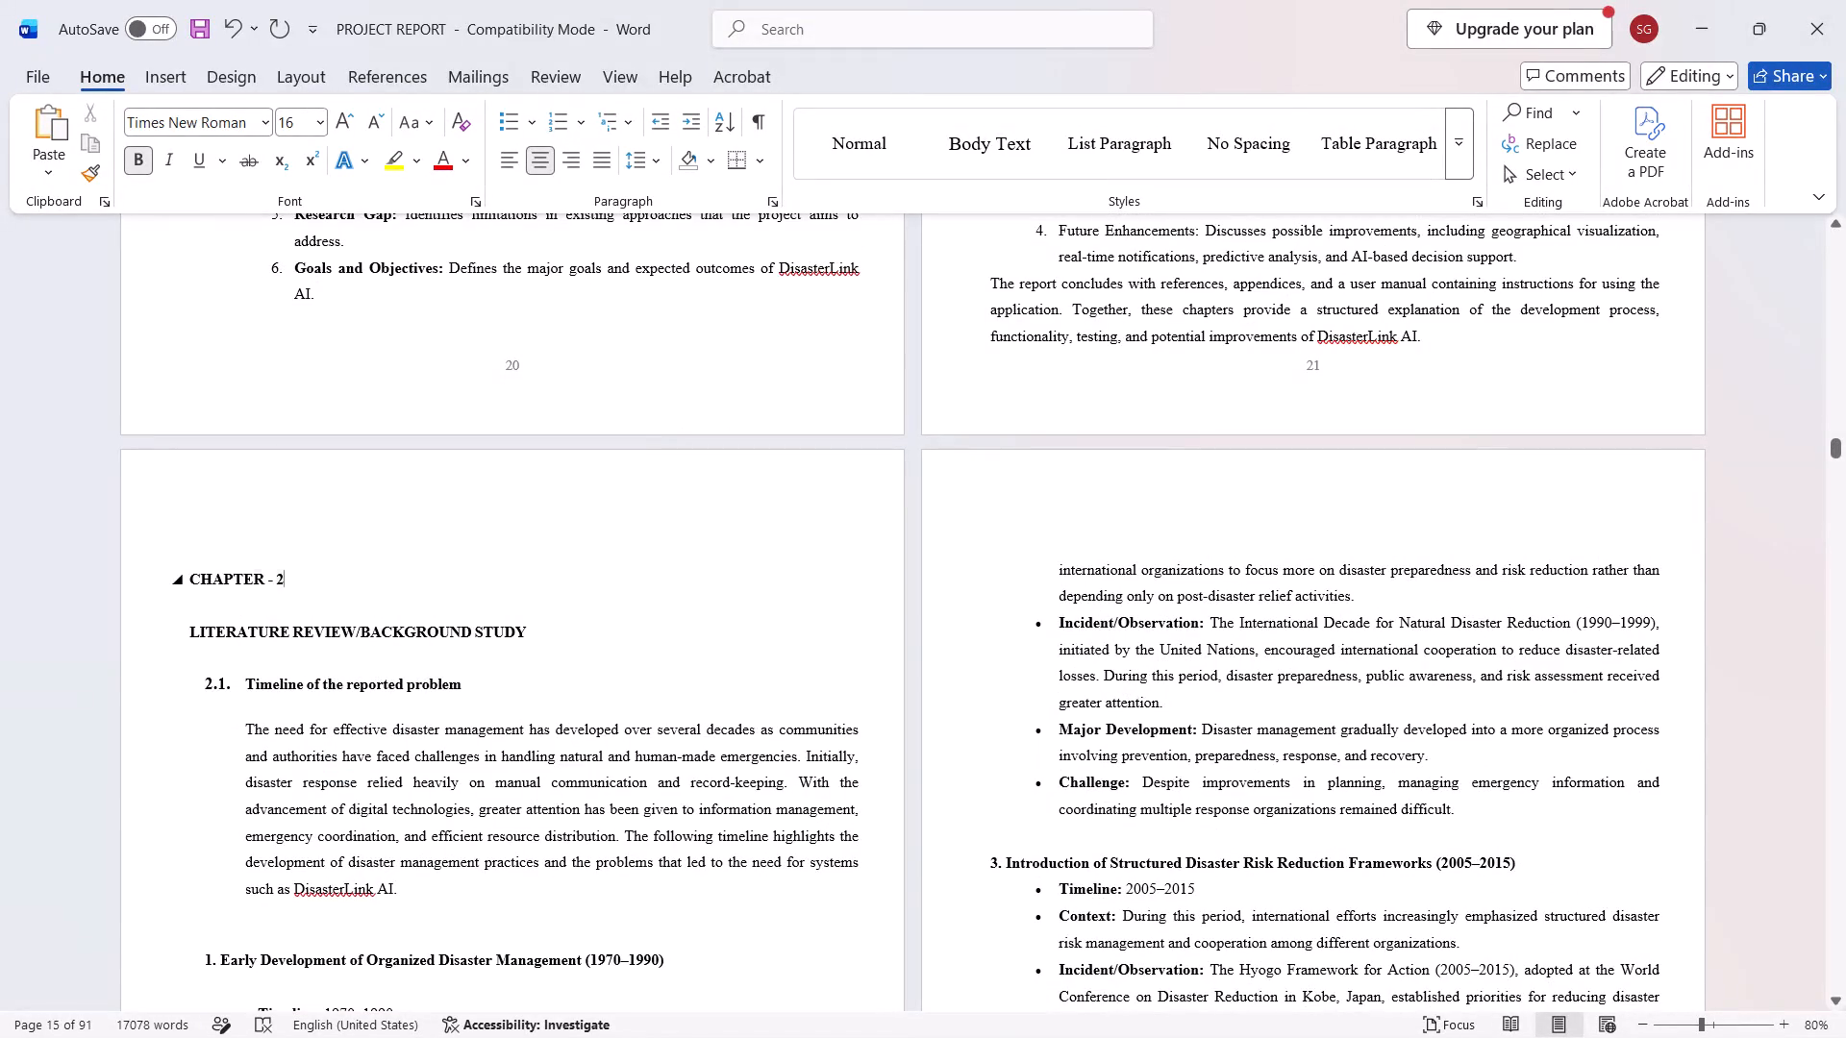
pyautogui.moveTo(273, 592); pyautogui.dragTo(162, 584)
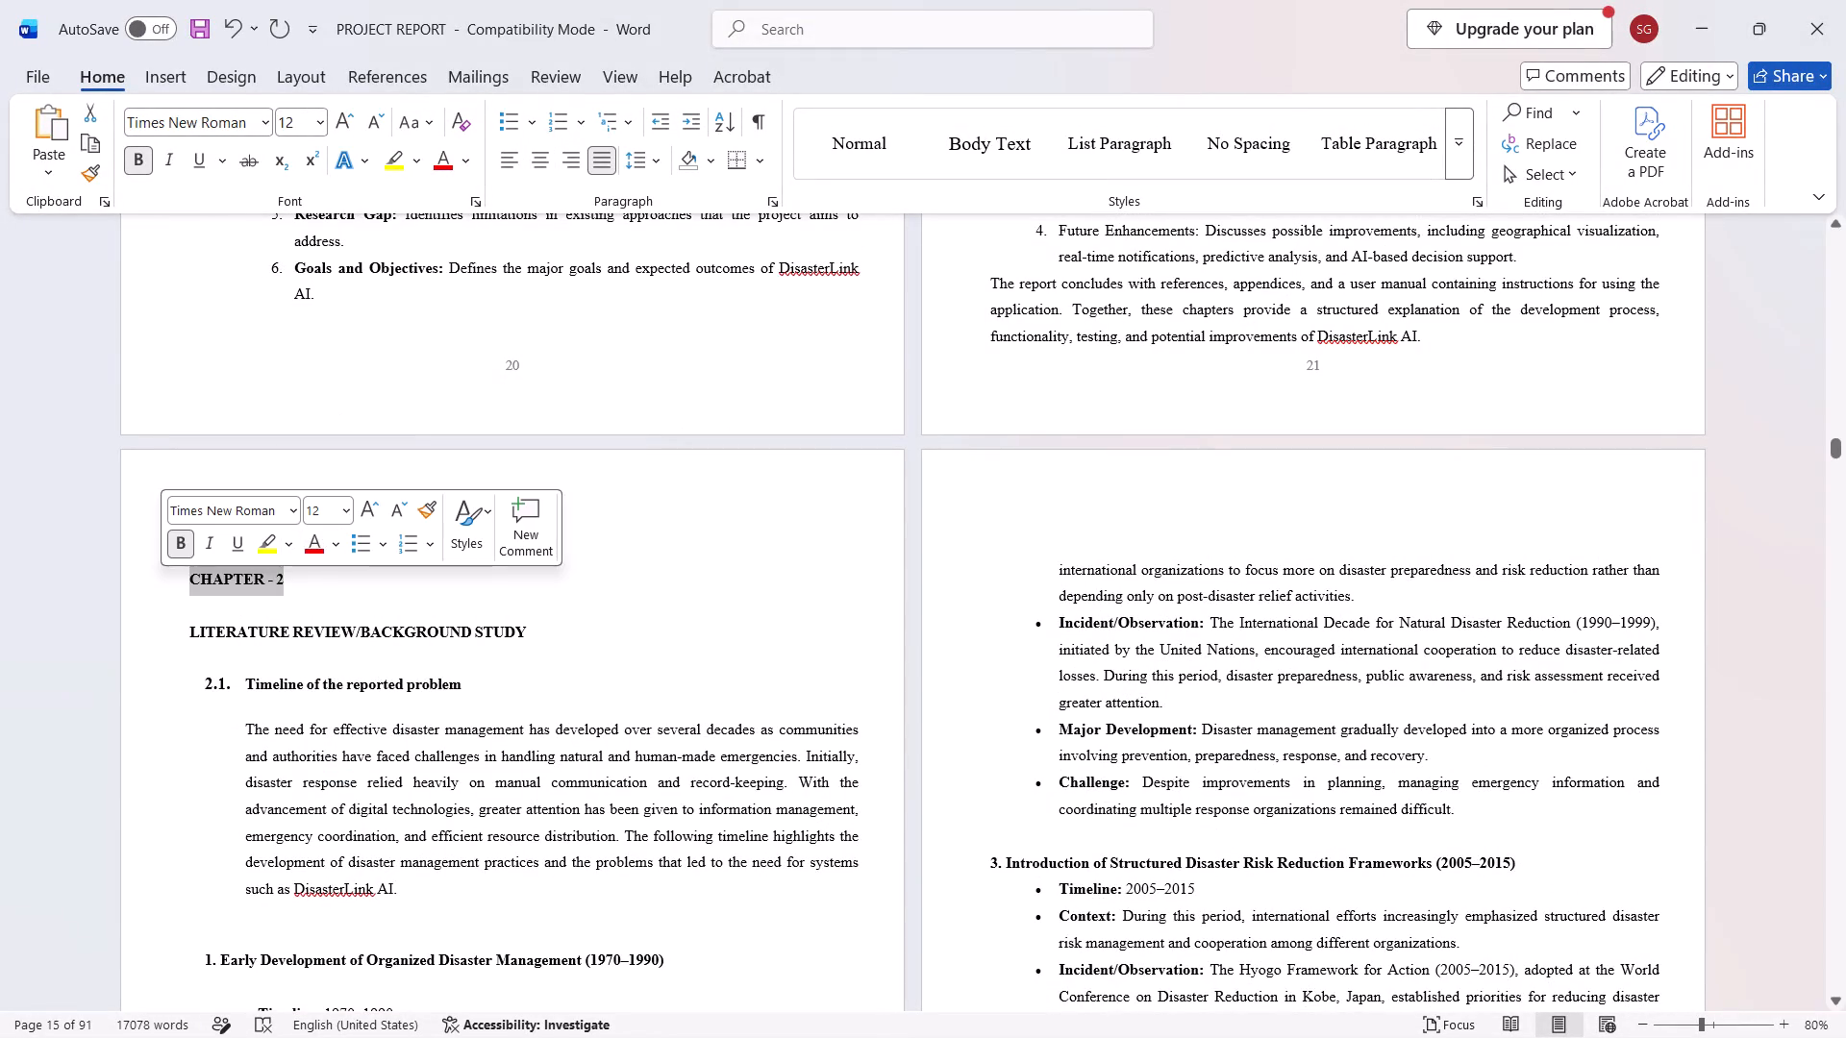
pyautogui.click(555, 155)
pyautogui.click(550, 159)
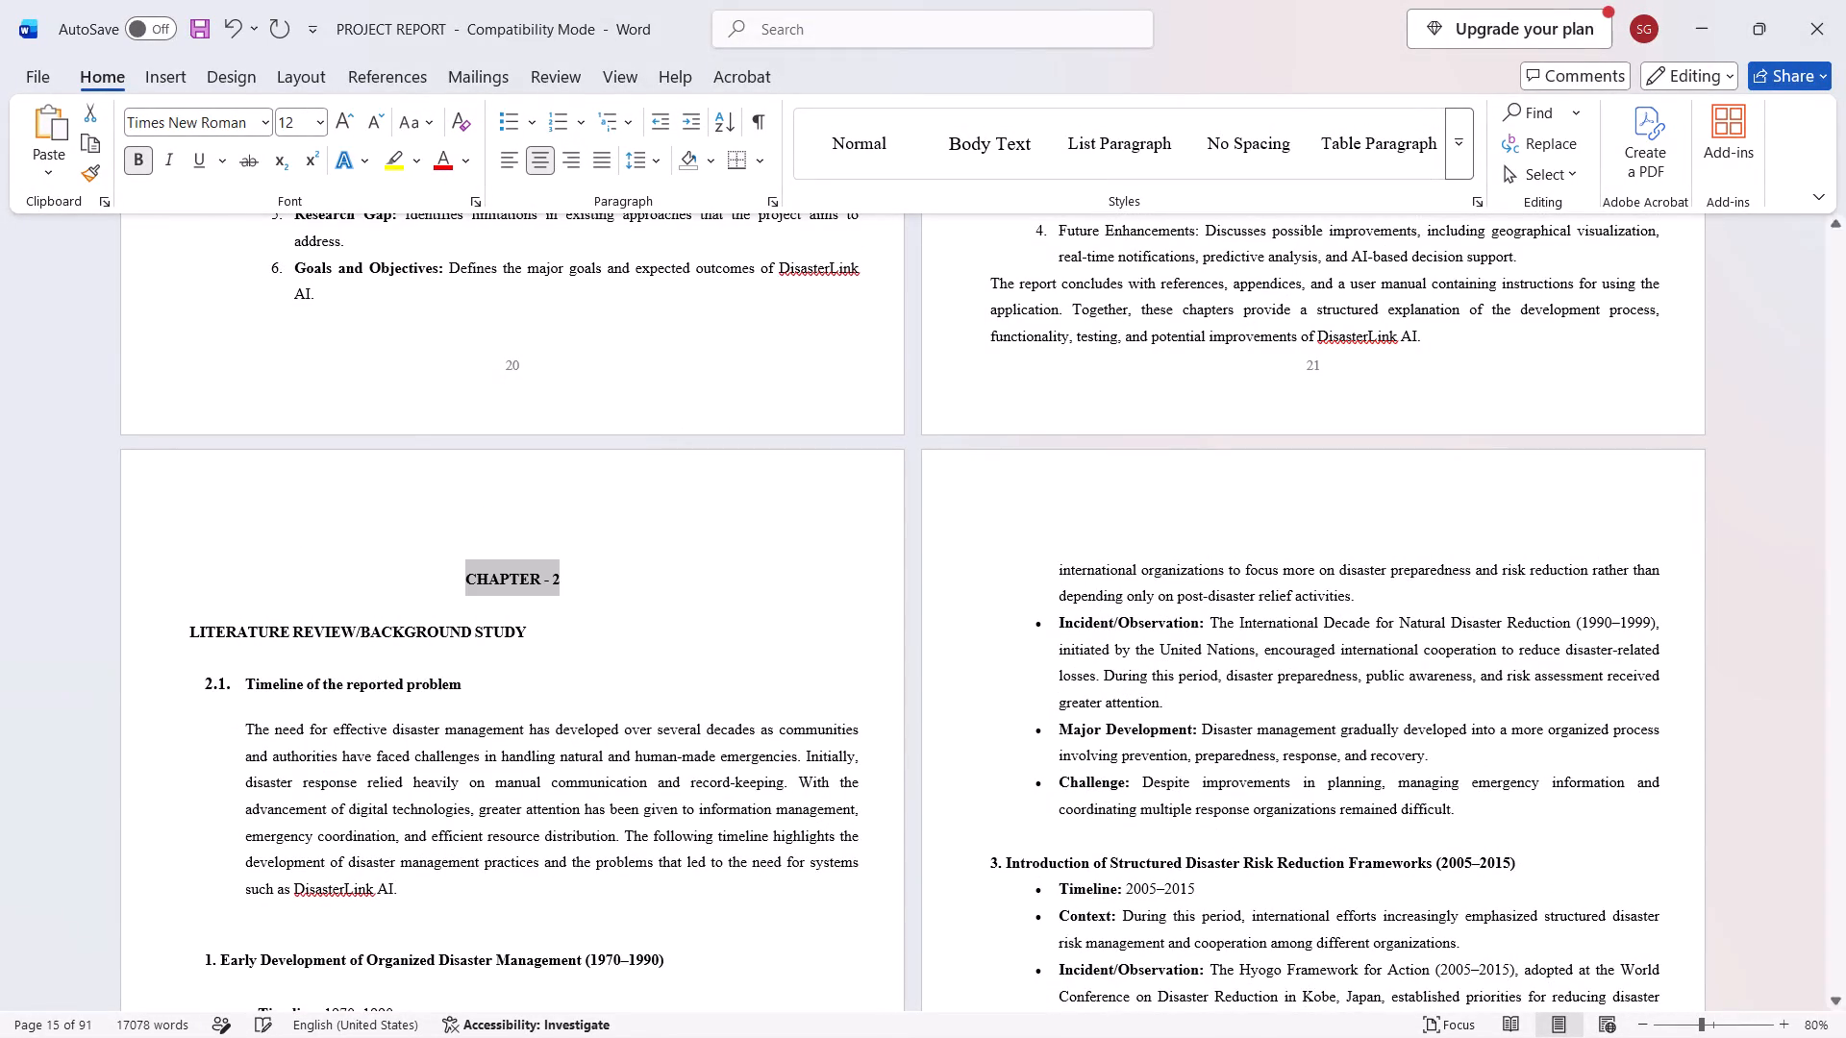
pyautogui.click(354, 125)
pyautogui.click(617, 507)
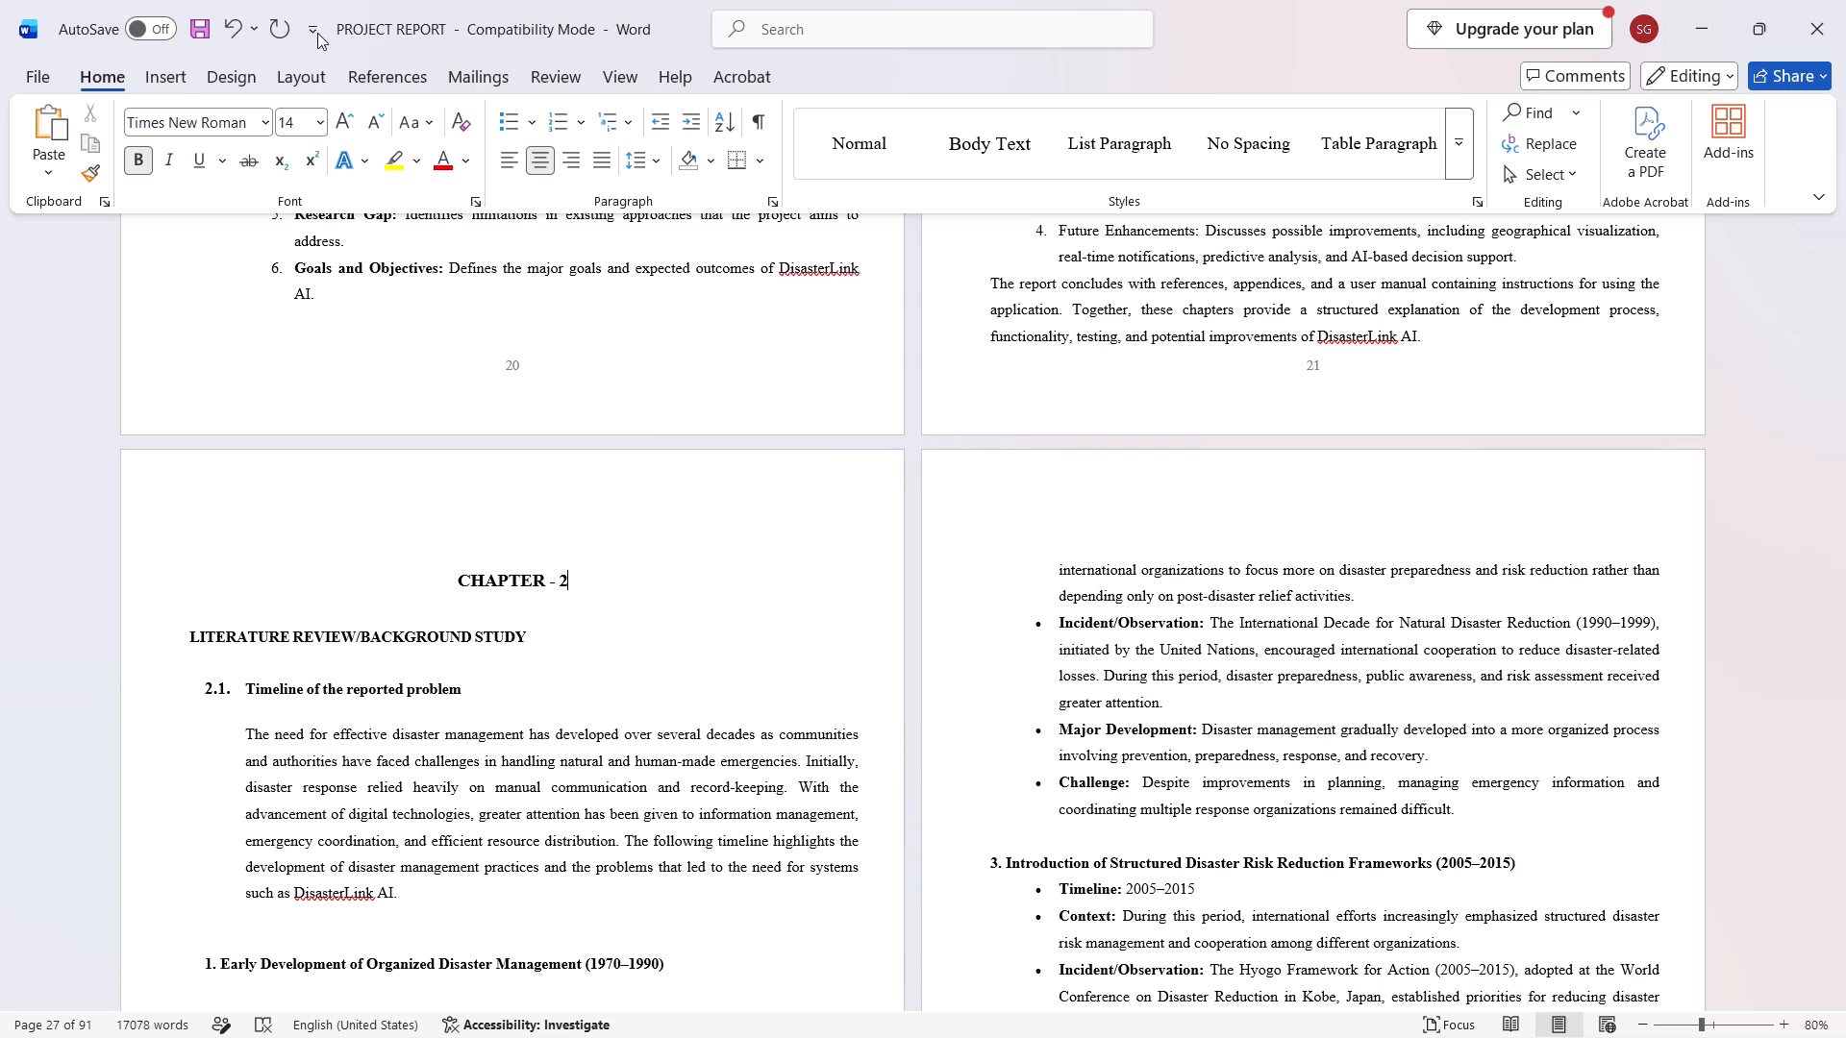
pyautogui.scroll(4, 185, 108)
pyautogui.moveTo(583, 588); pyautogui.dragTo(430, 585)
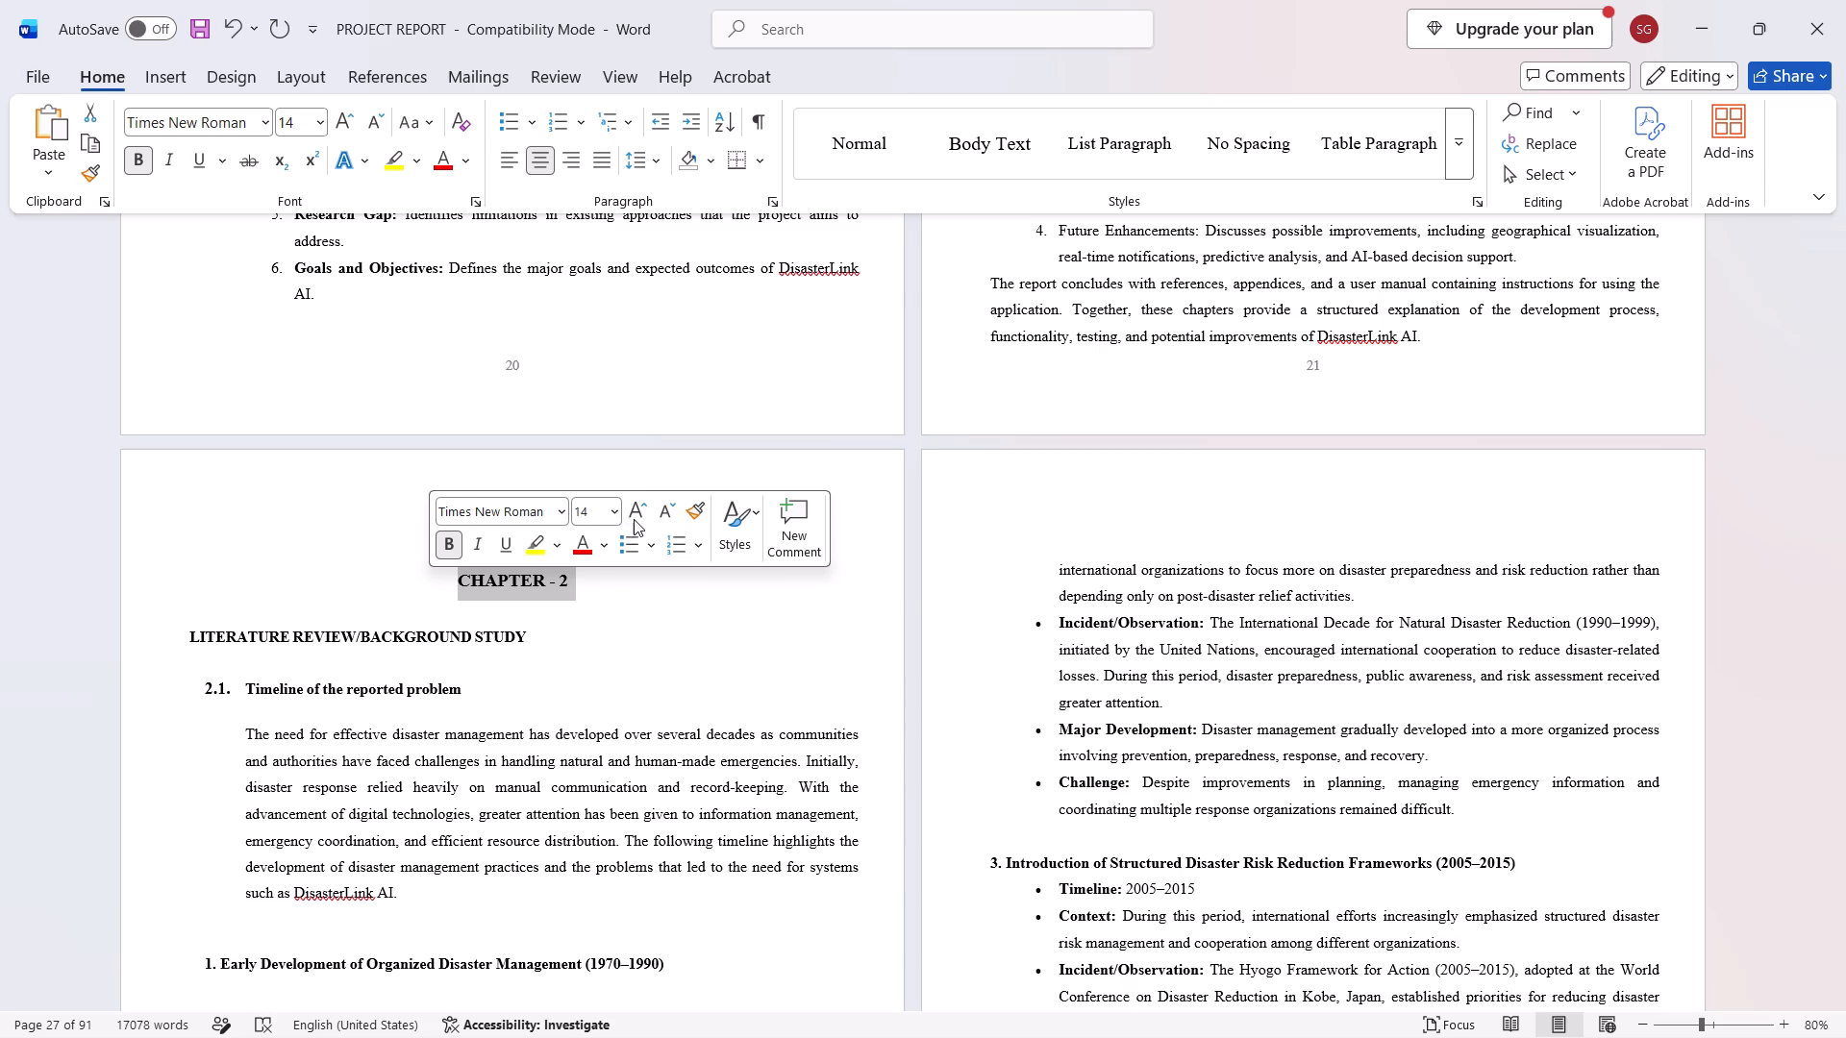
pyautogui.click(634, 519)
pyautogui.click(683, 601)
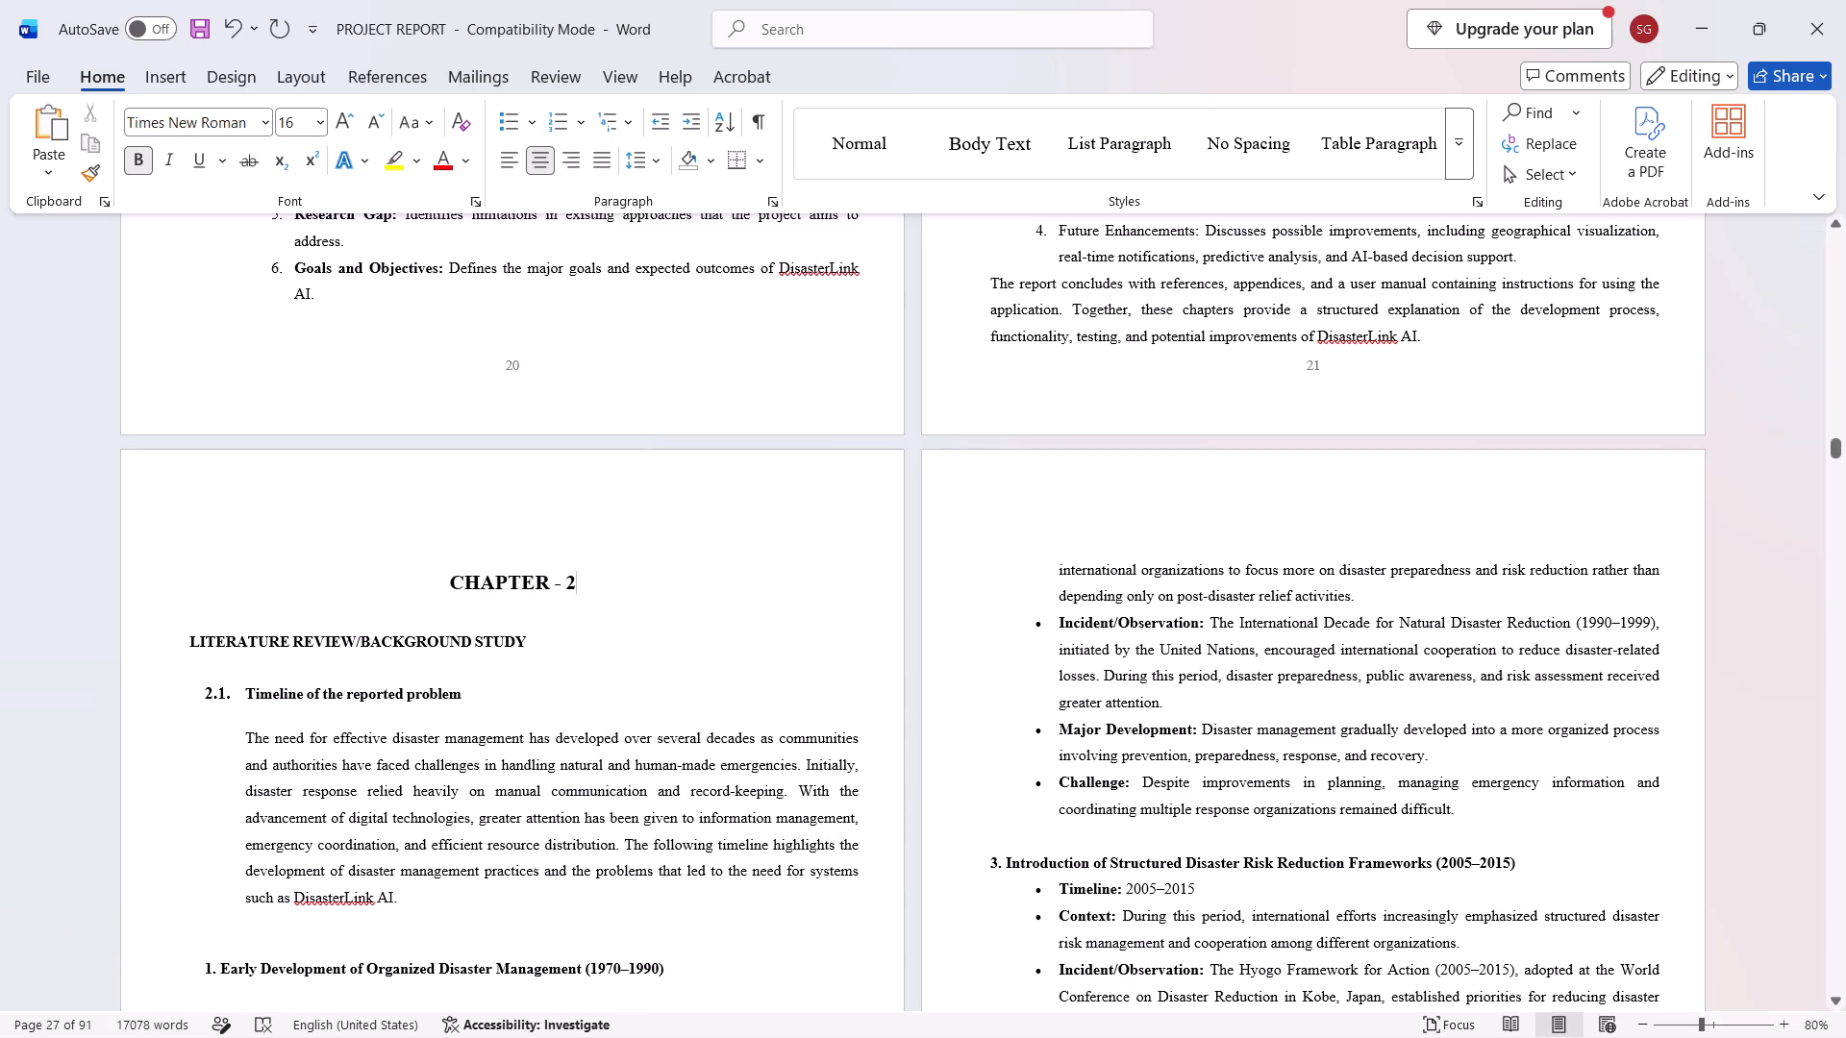
# Set the "LITERATURE REVIEW/BACKGROUND STUDY" title of Chapter 2 to font size 14 and centre it.
pyautogui.moveTo(536, 640); pyautogui.dragTo(233, 643)
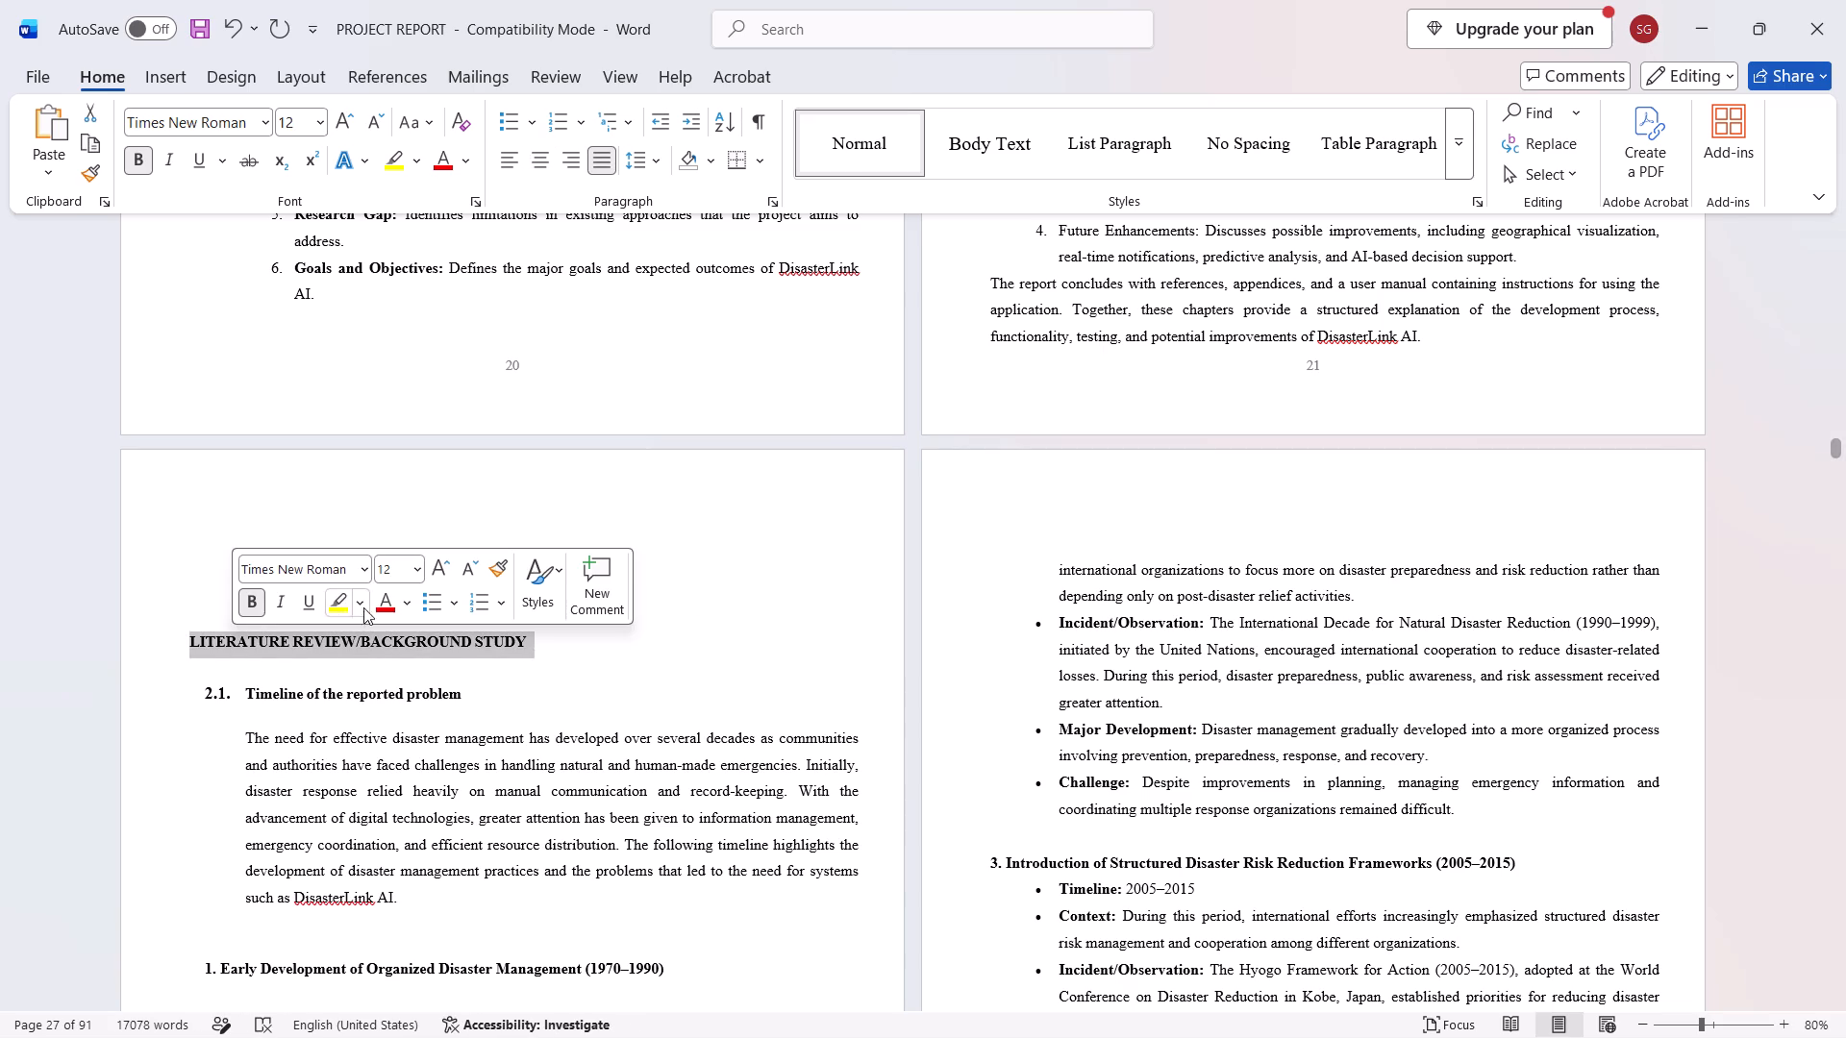
pyautogui.click(435, 572)
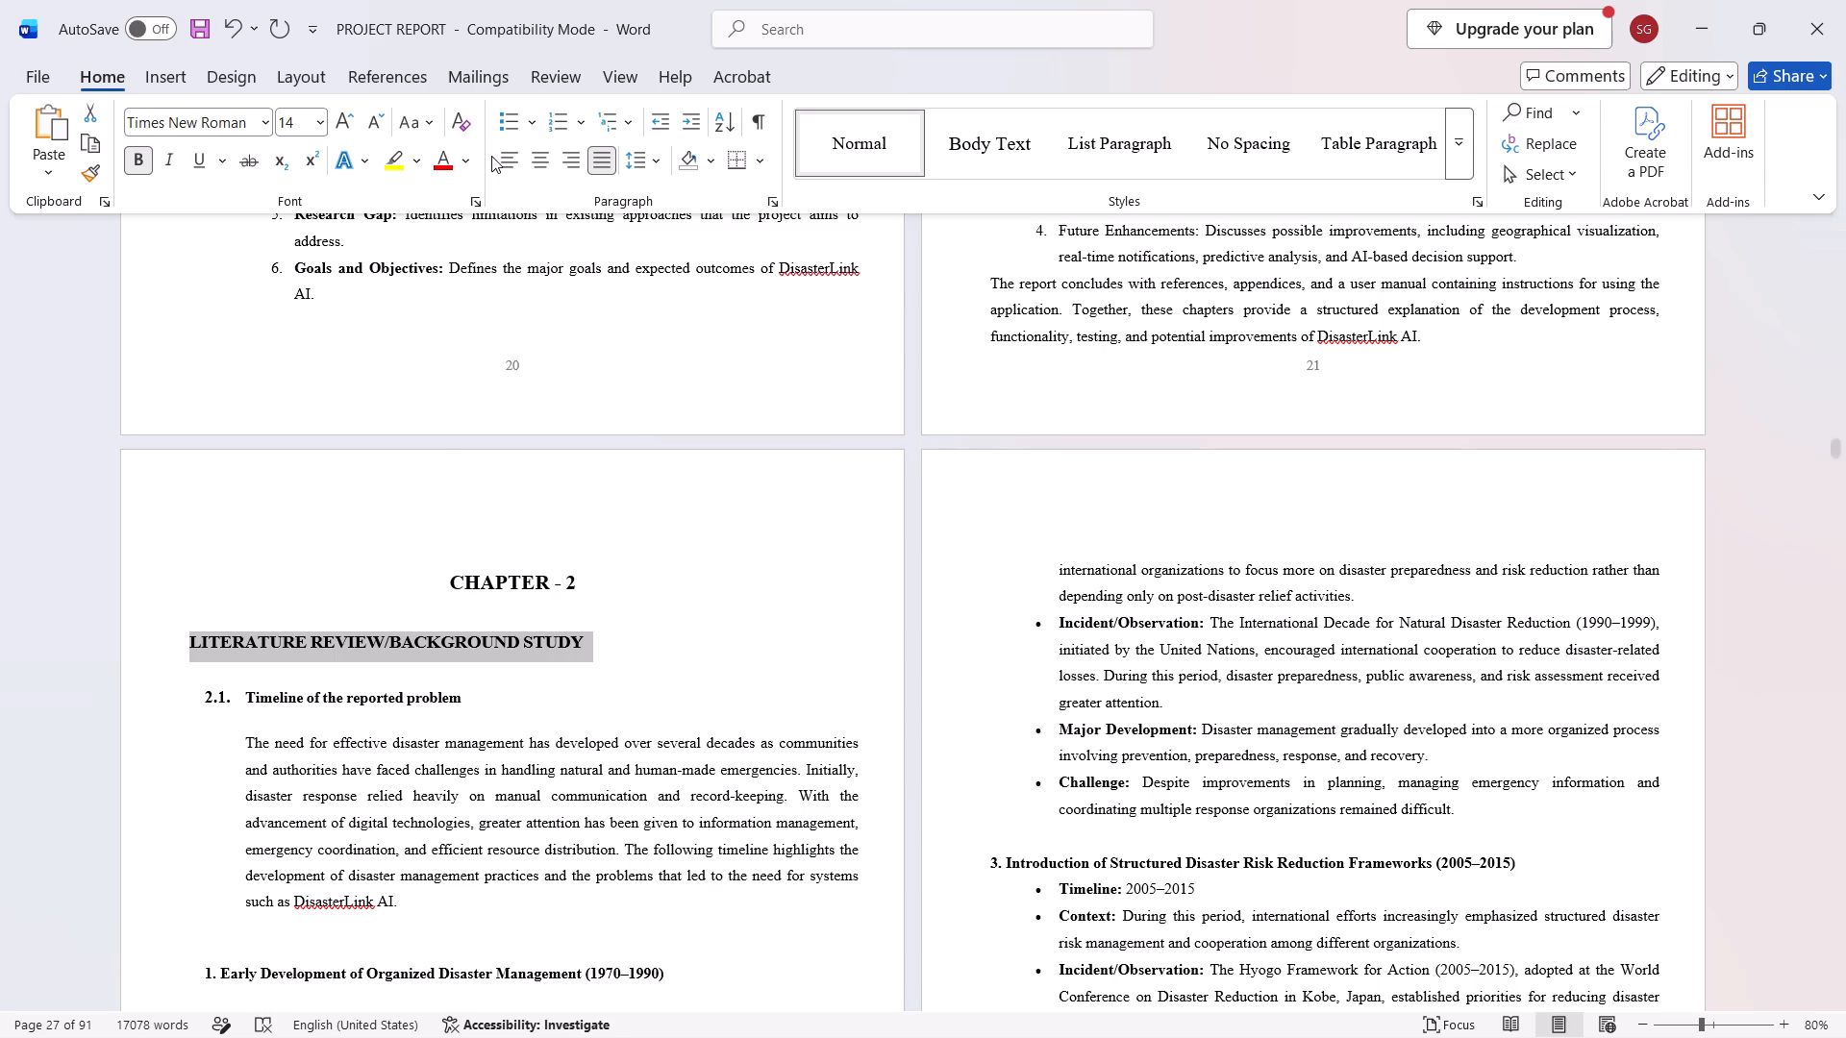
pyautogui.click(543, 166)
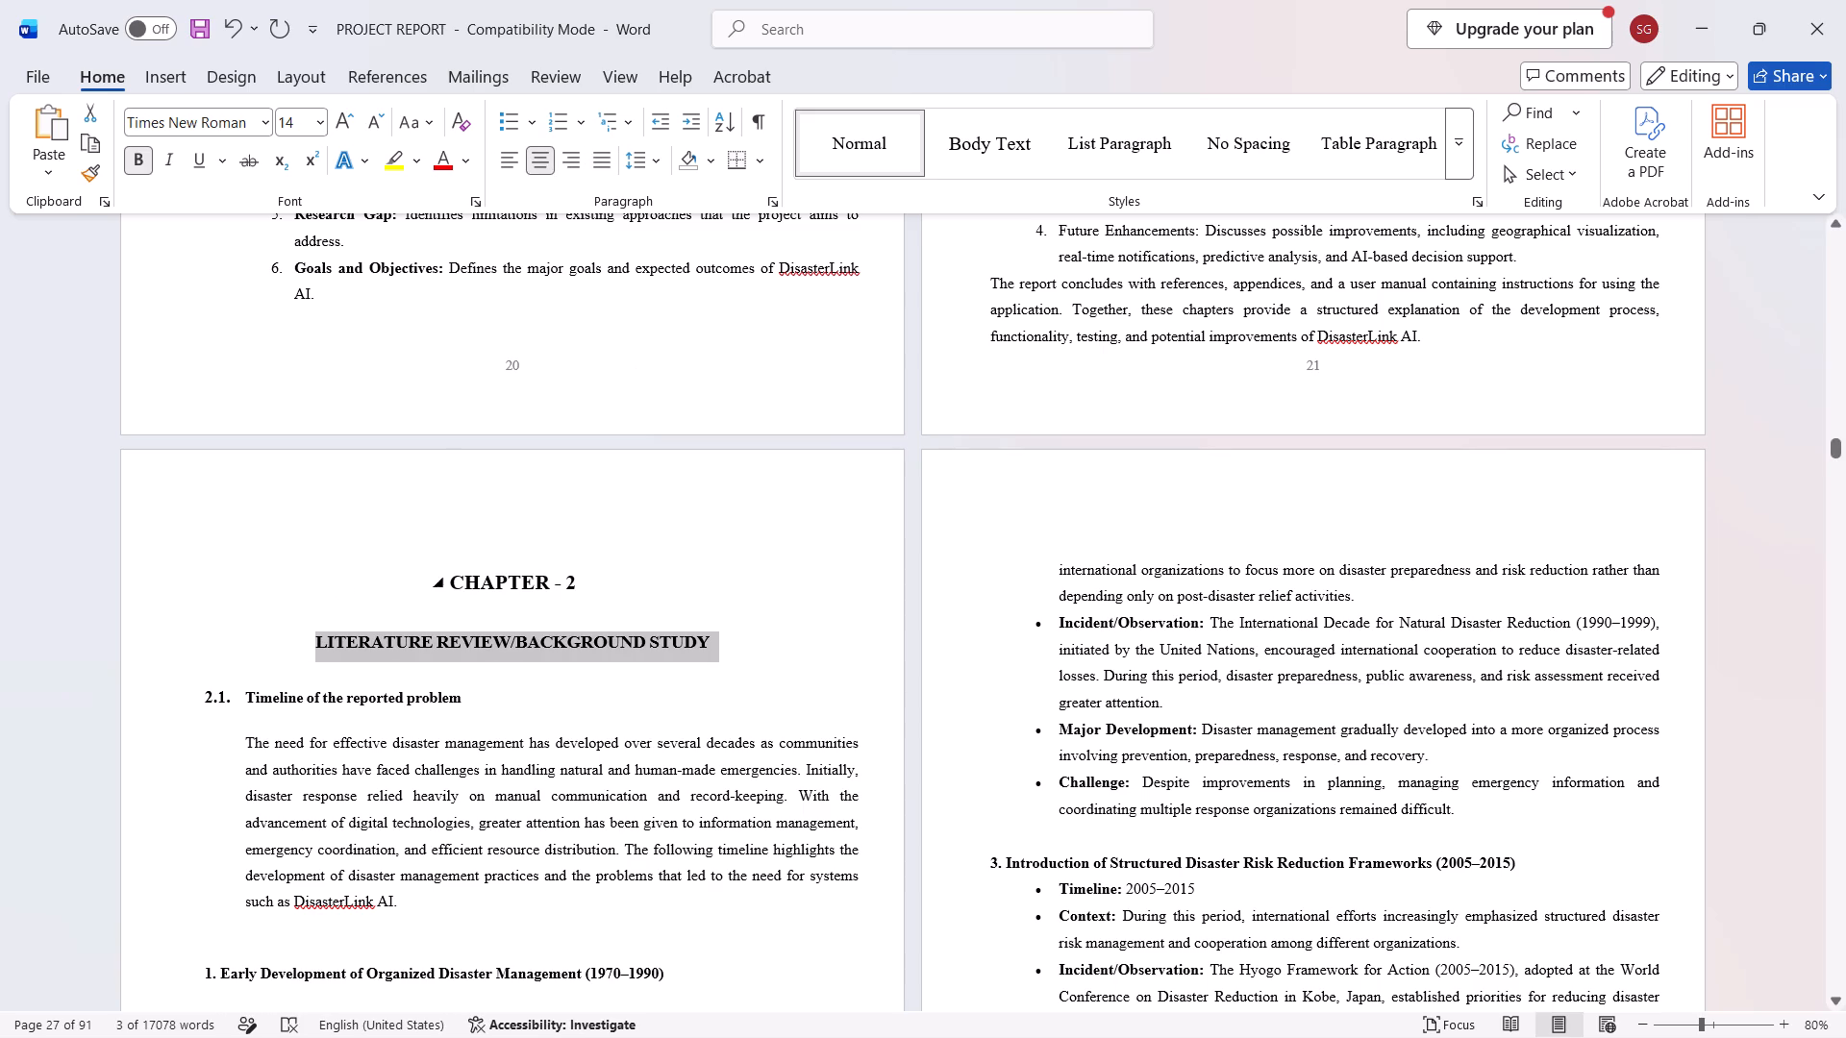
# Delete the blank line between the "CHAPTER - 2" title and "LITERATURE REVIEW/BACKGROUND STUDY".
pyautogui.click(571, 626)
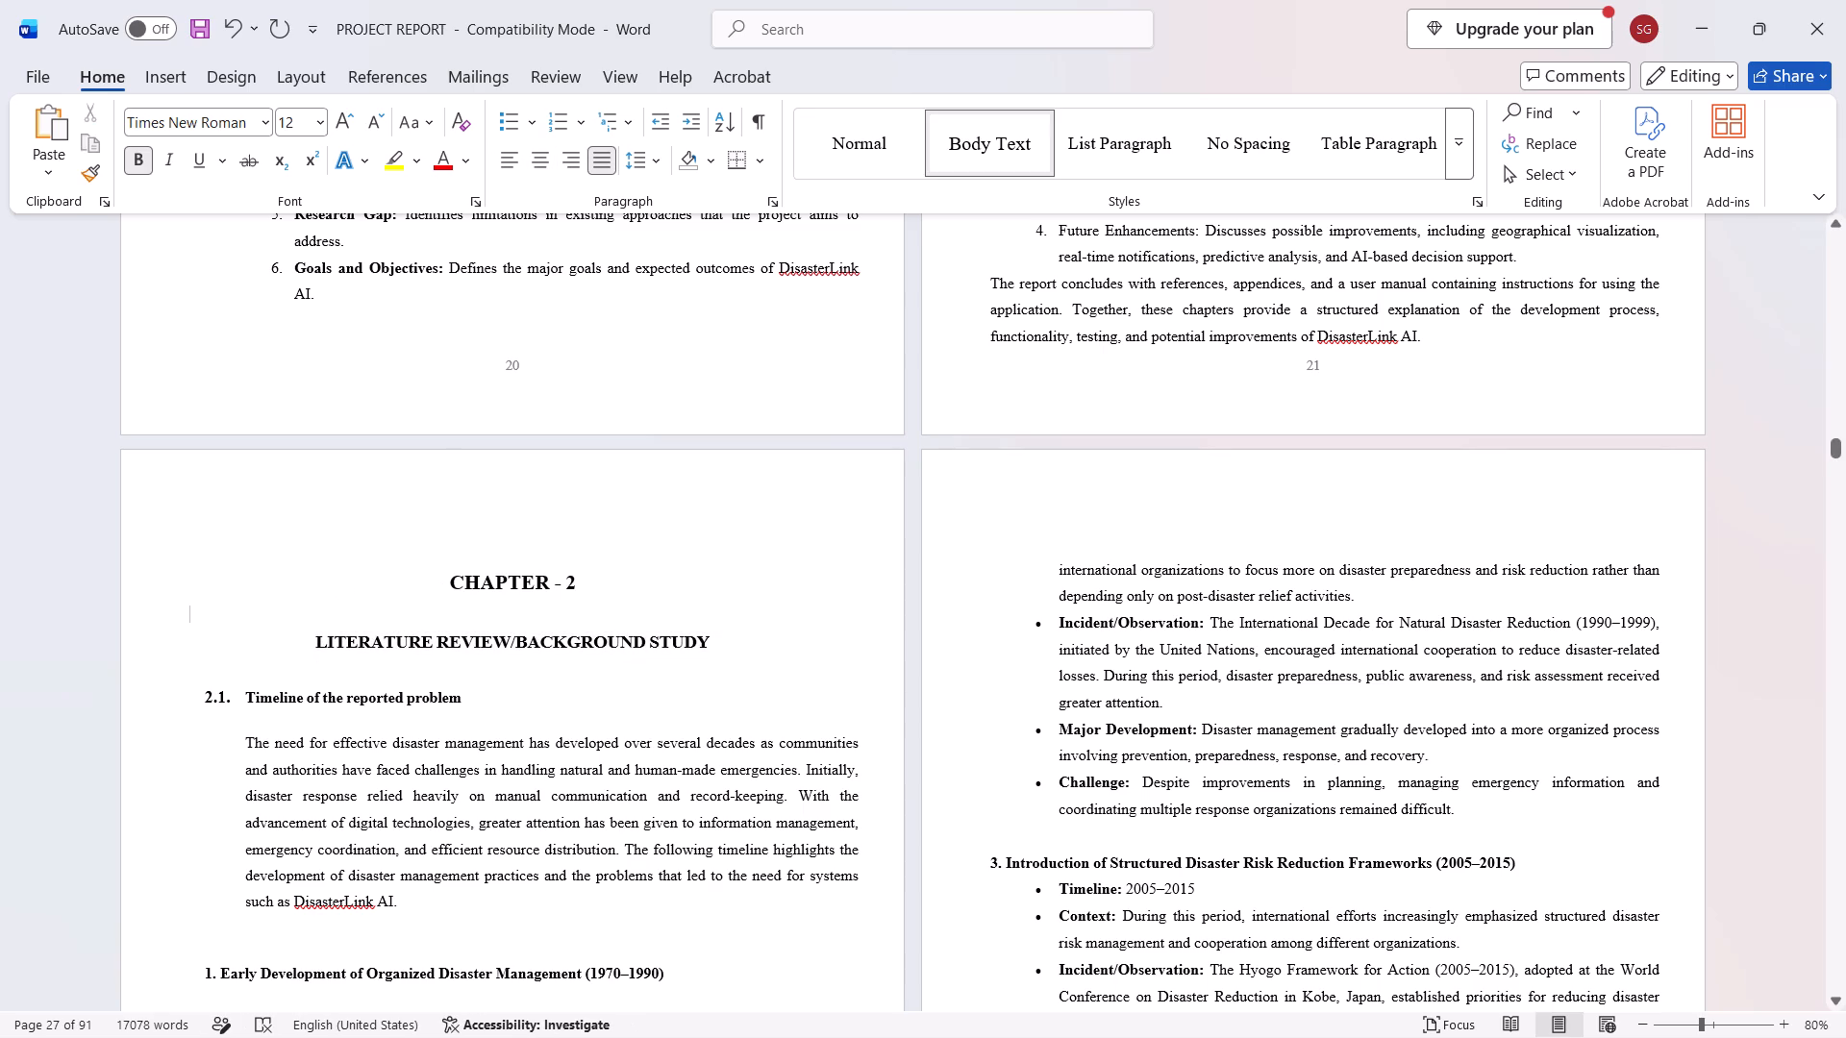
pyautogui.press('BackSpace')
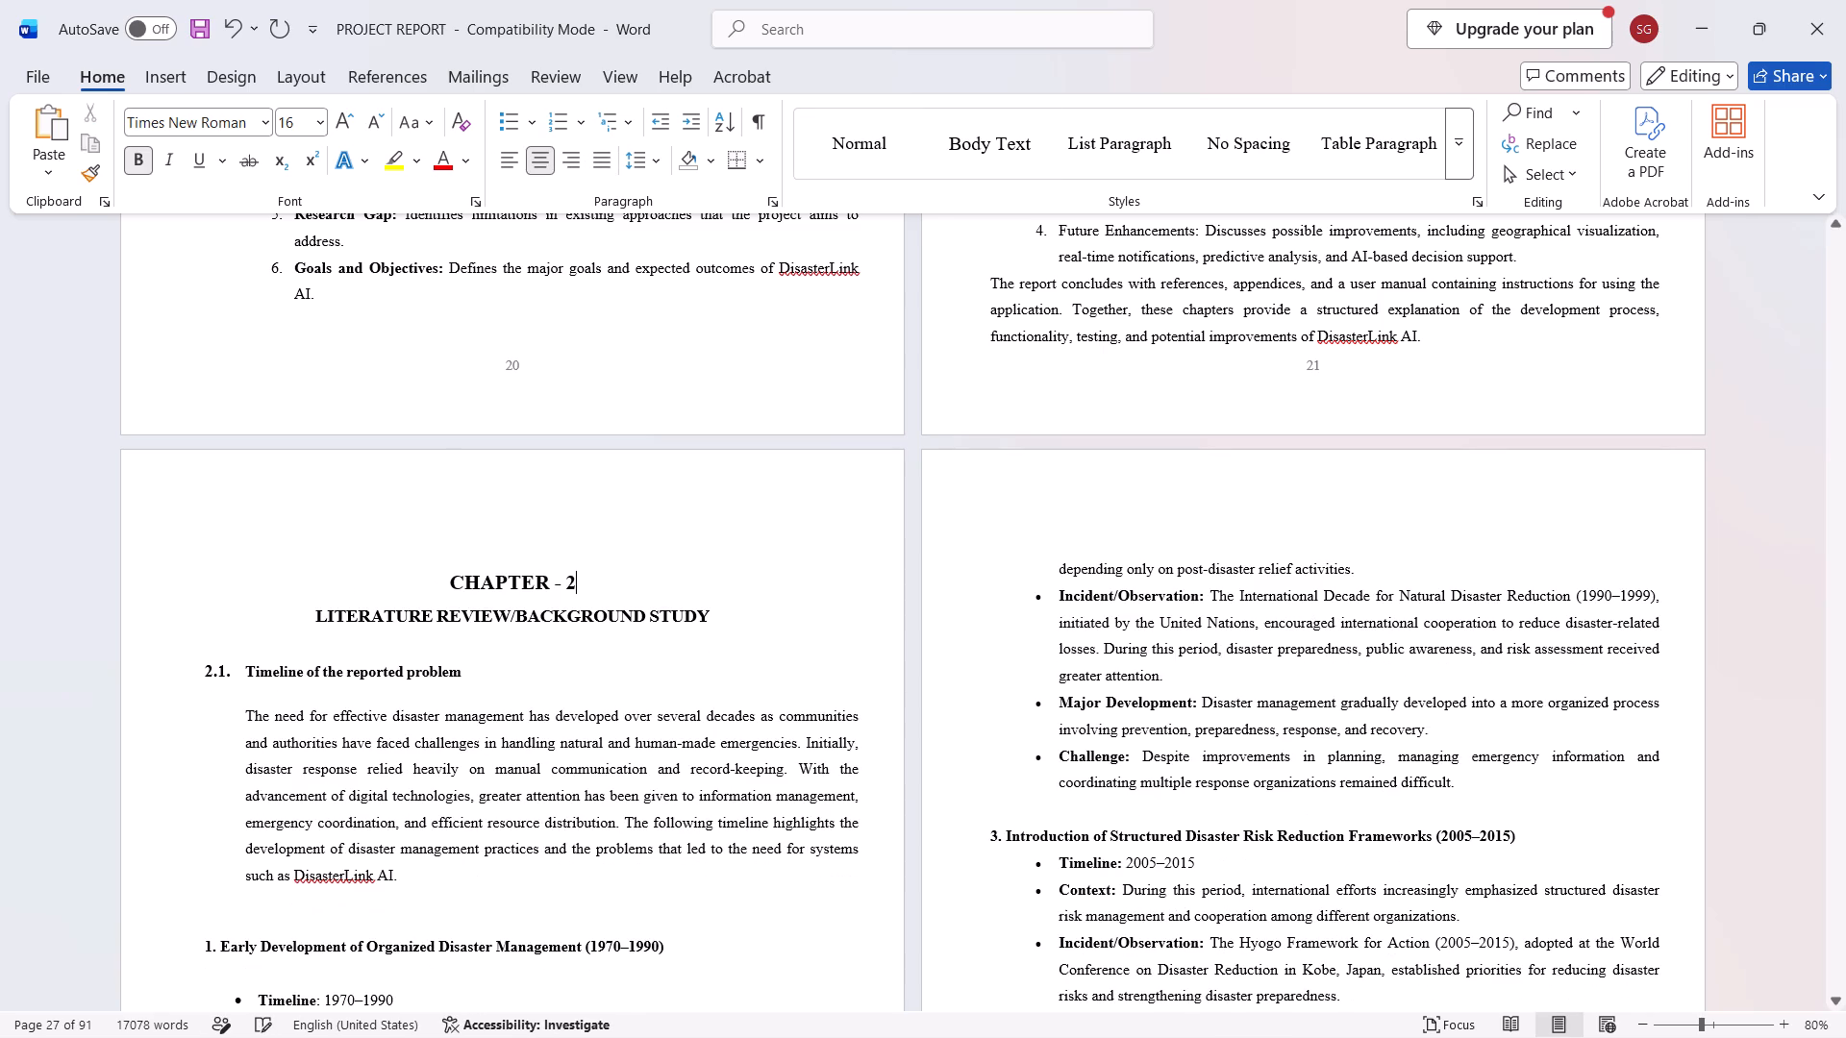
# Examine the end of Chapter 1 and the front matter, from the abstracts through the figure, table, standards, abbreviation and symbol lists.
pyautogui.scroll(14, 577, 497)
pyautogui.scroll(5, 527, 569)
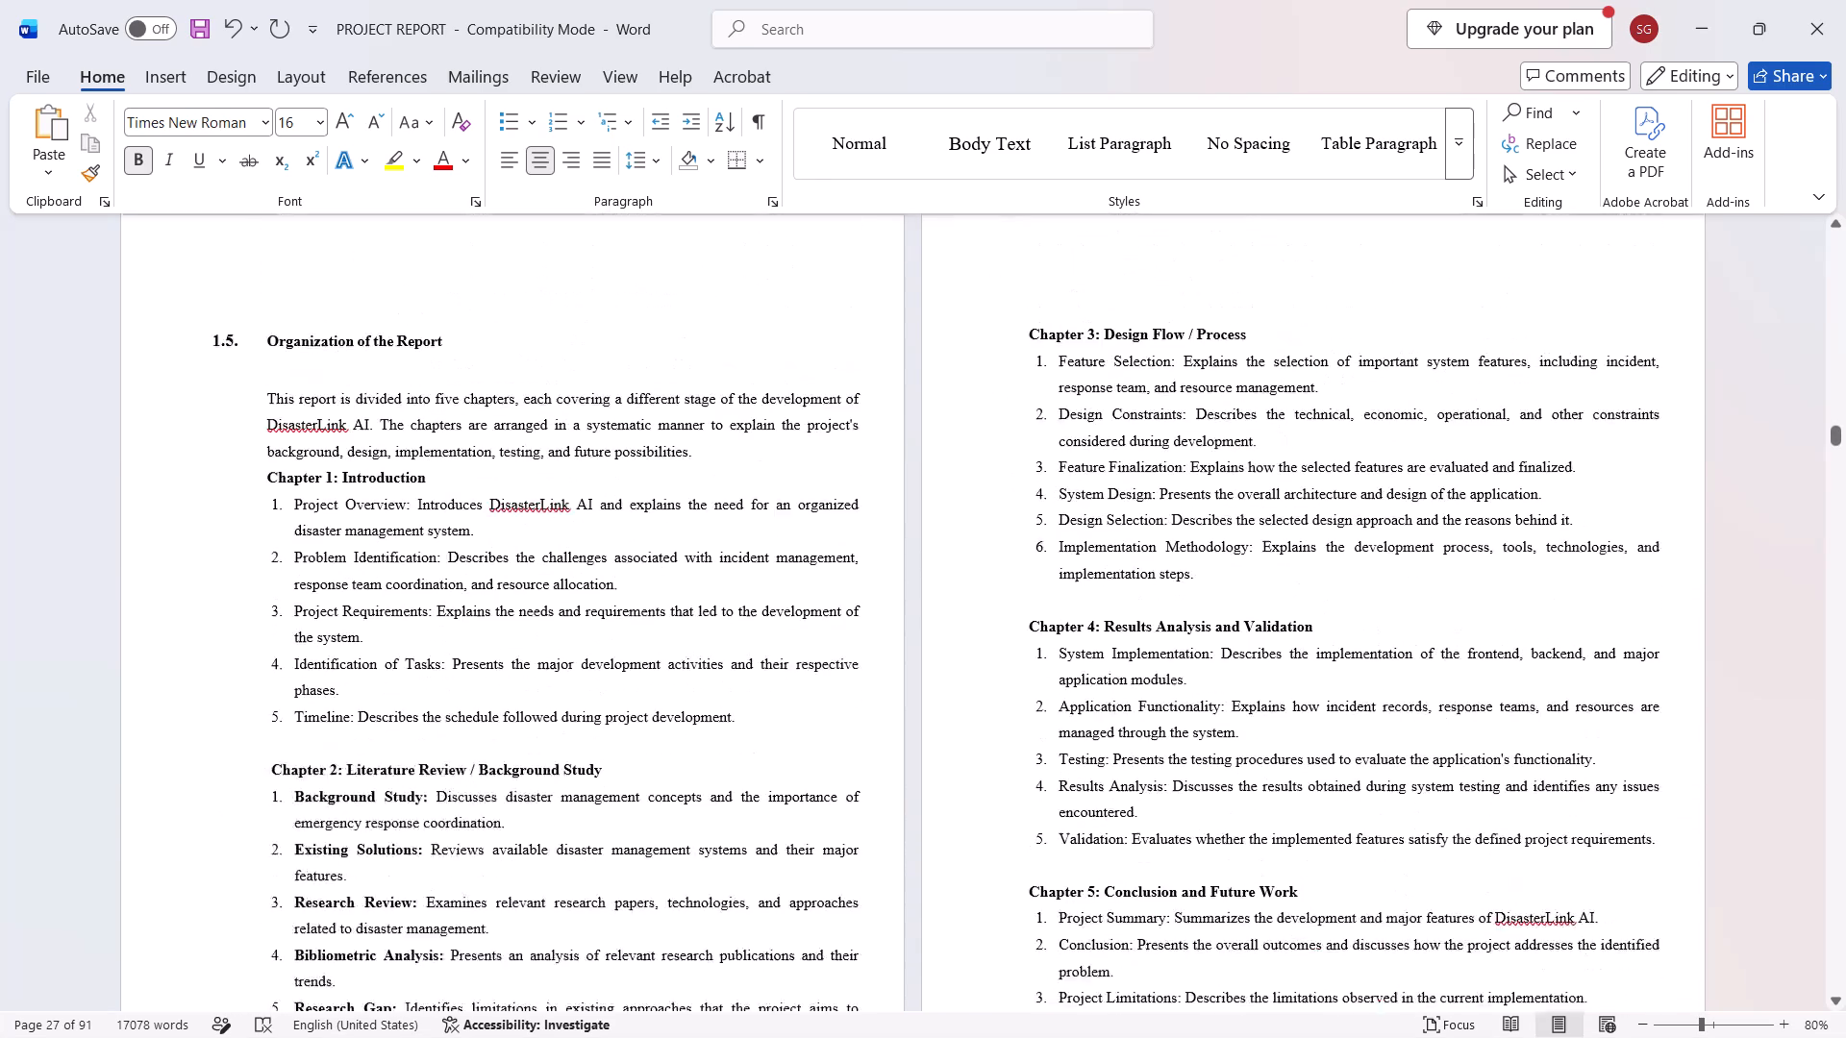
pyautogui.scroll(5, 452, 642)
pyautogui.scroll(3, 53, 693)
pyautogui.middleClick(51, 694)
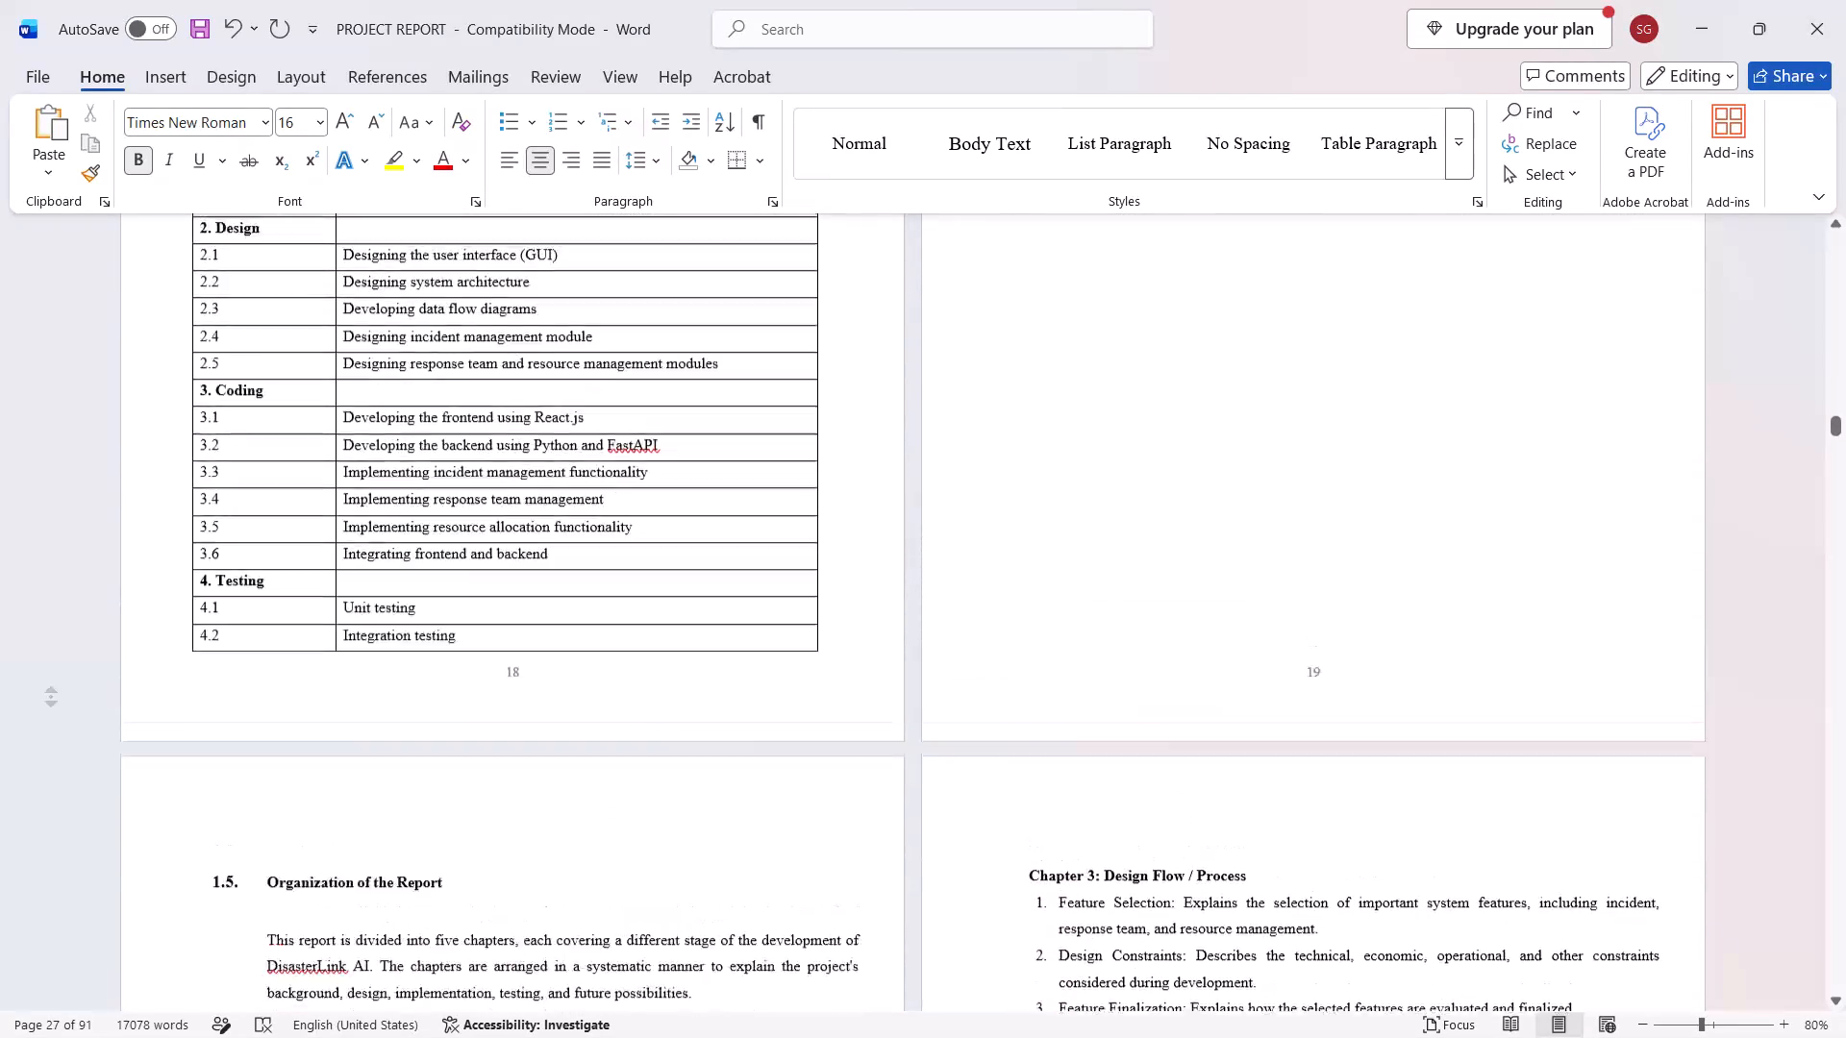
pyautogui.scroll(1, 99, 584)
pyautogui.middleClick(102, 588)
pyautogui.scroll(-4, 102, 588)
pyautogui.scroll(1, 102, 588)
pyautogui.scroll(-1, 112, 590)
pyautogui.scroll(1, 112, 605)
pyautogui.scroll(-5, 112, 605)
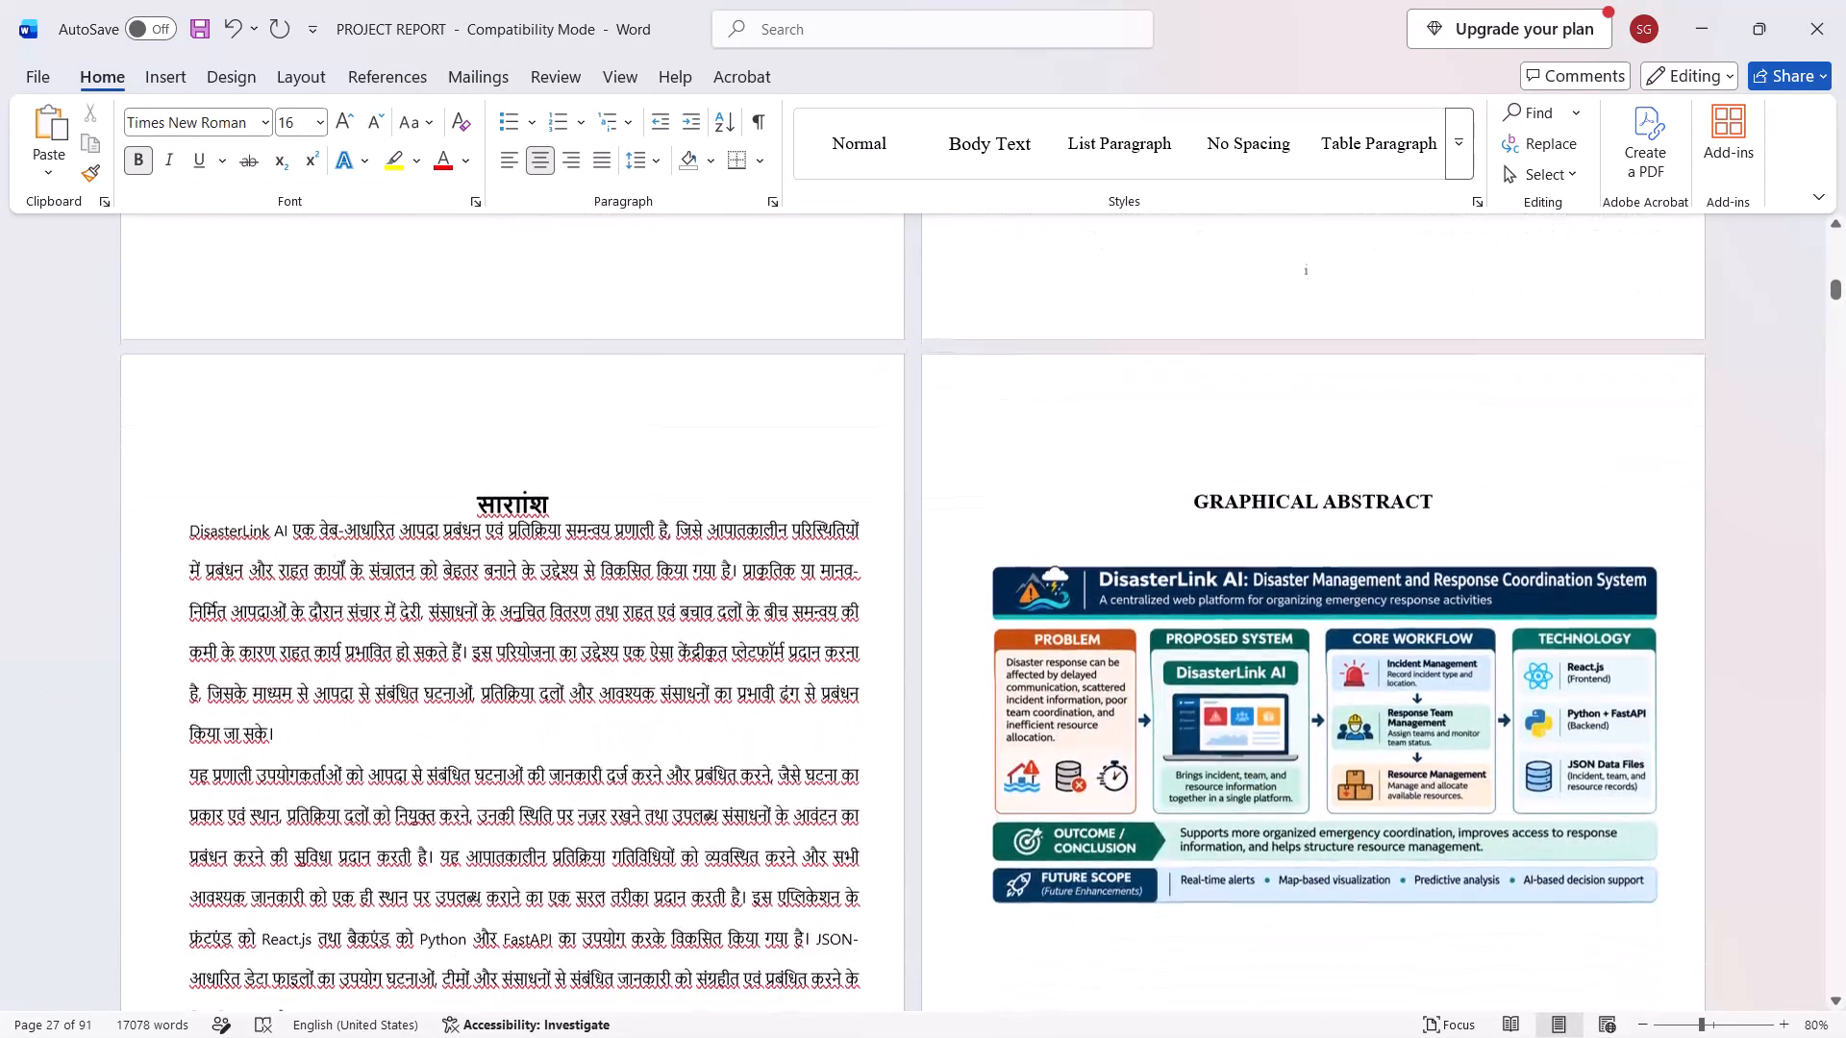
pyautogui.scroll(-8, 116, 600)
pyautogui.scroll(1, 126, 614)
pyautogui.scroll(-3, 126, 608)
pyautogui.scroll(1, 126, 611)
pyautogui.scroll(-6, 133, 605)
pyautogui.scroll(2, 135, 611)
pyautogui.scroll(-9, 135, 611)
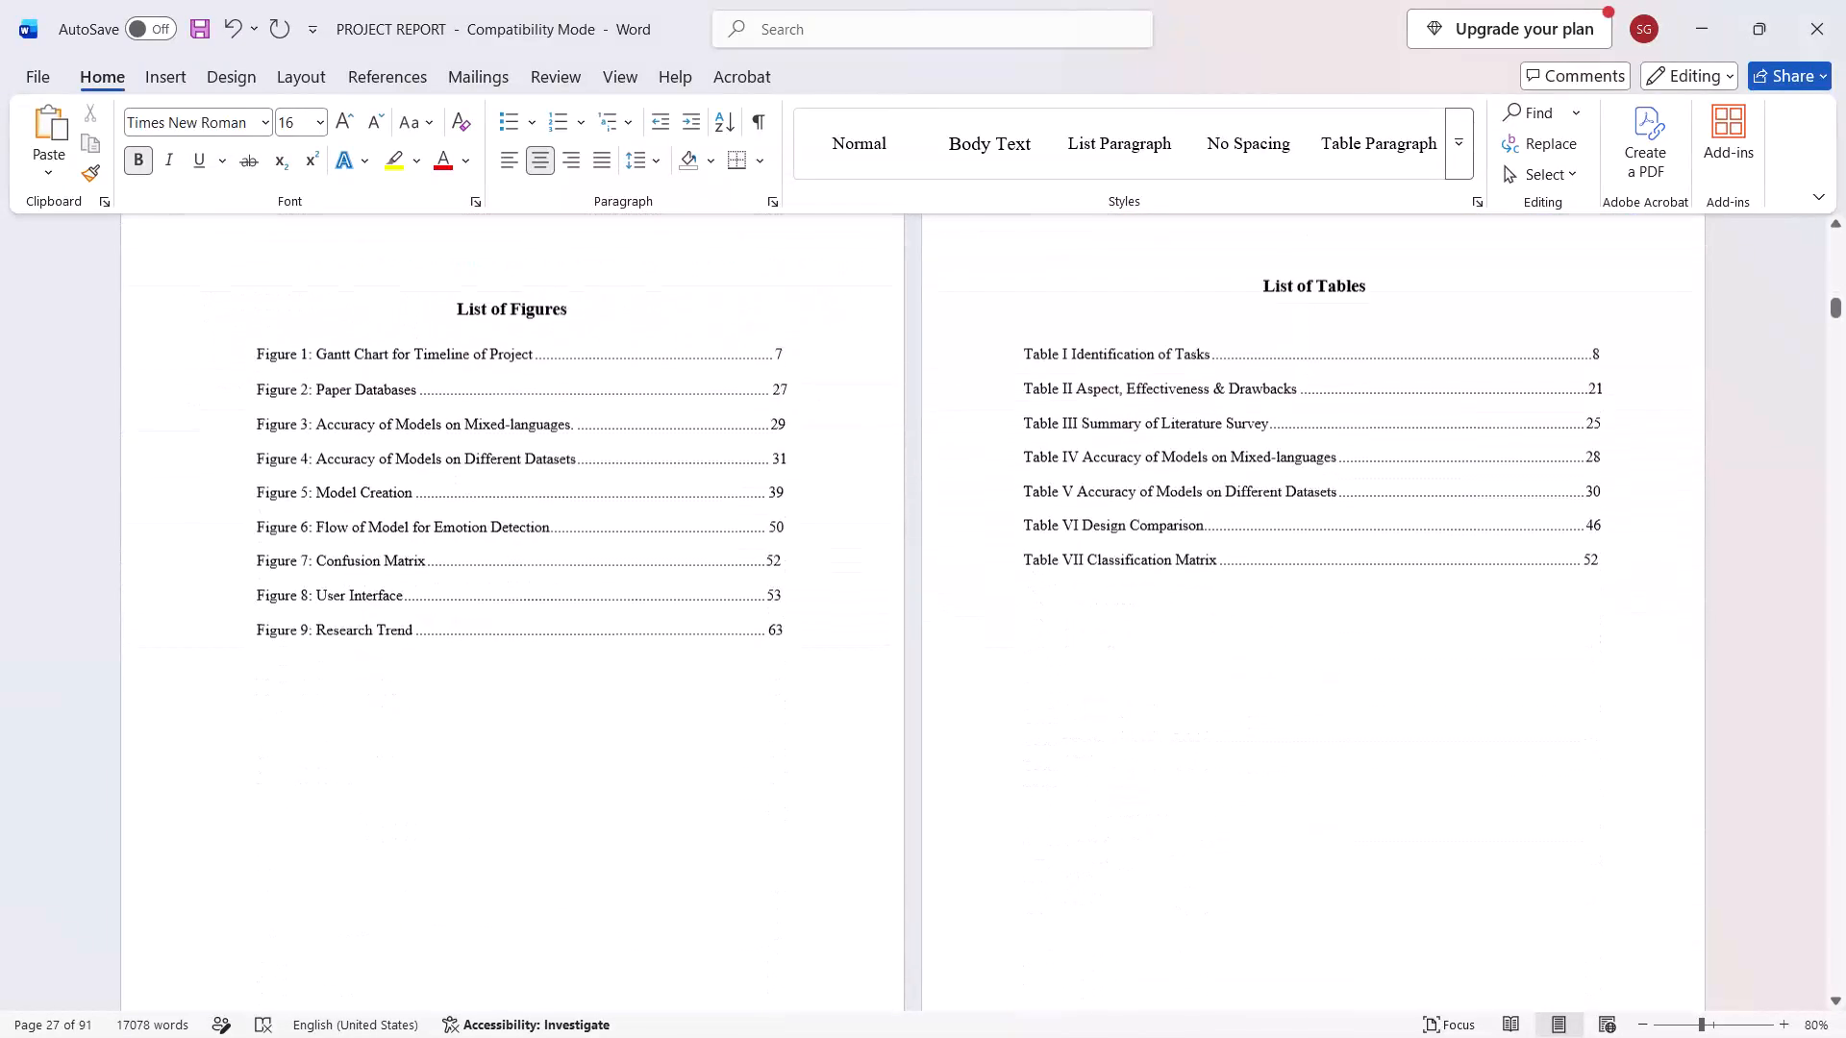
pyautogui.scroll(-4, 138, 609)
pyautogui.scroll(1, 138, 615)
pyautogui.scroll(-1, 138, 615)
pyautogui.scroll(1, 138, 615)
pyautogui.scroll(-1, 138, 615)
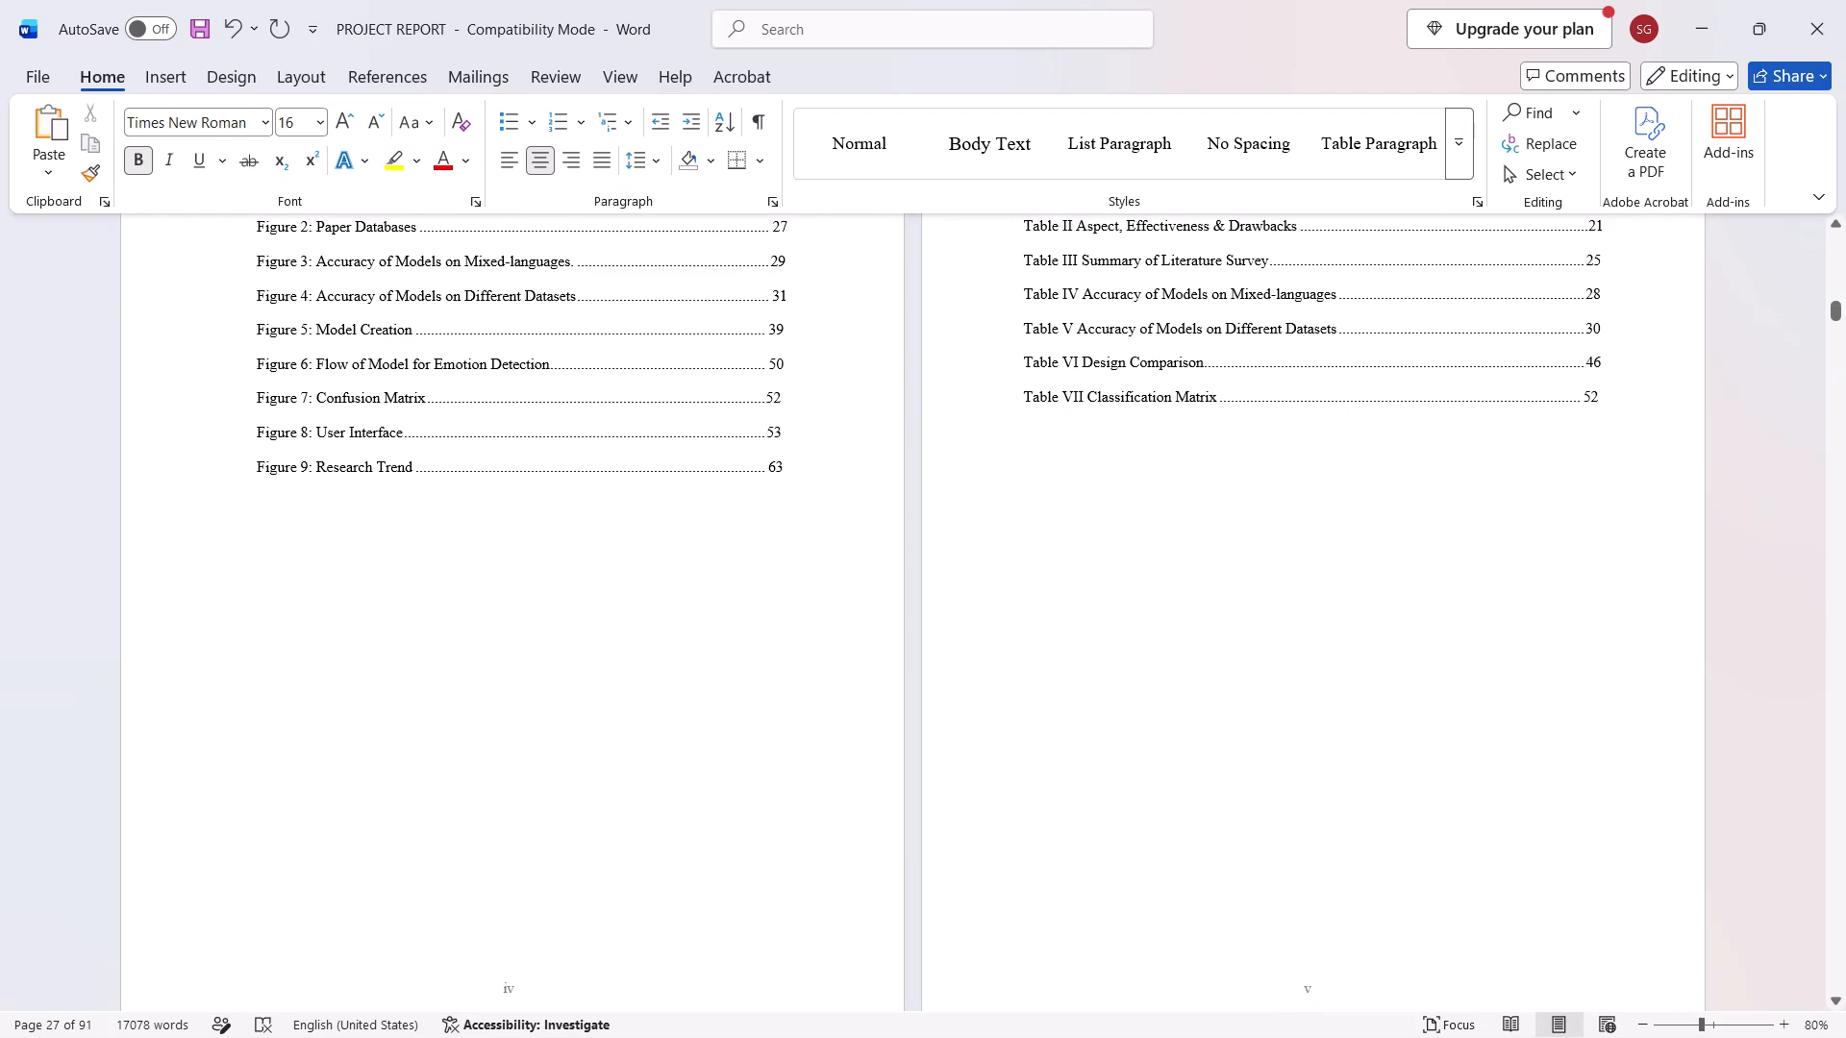
pyautogui.scroll(-4, 280, 584)
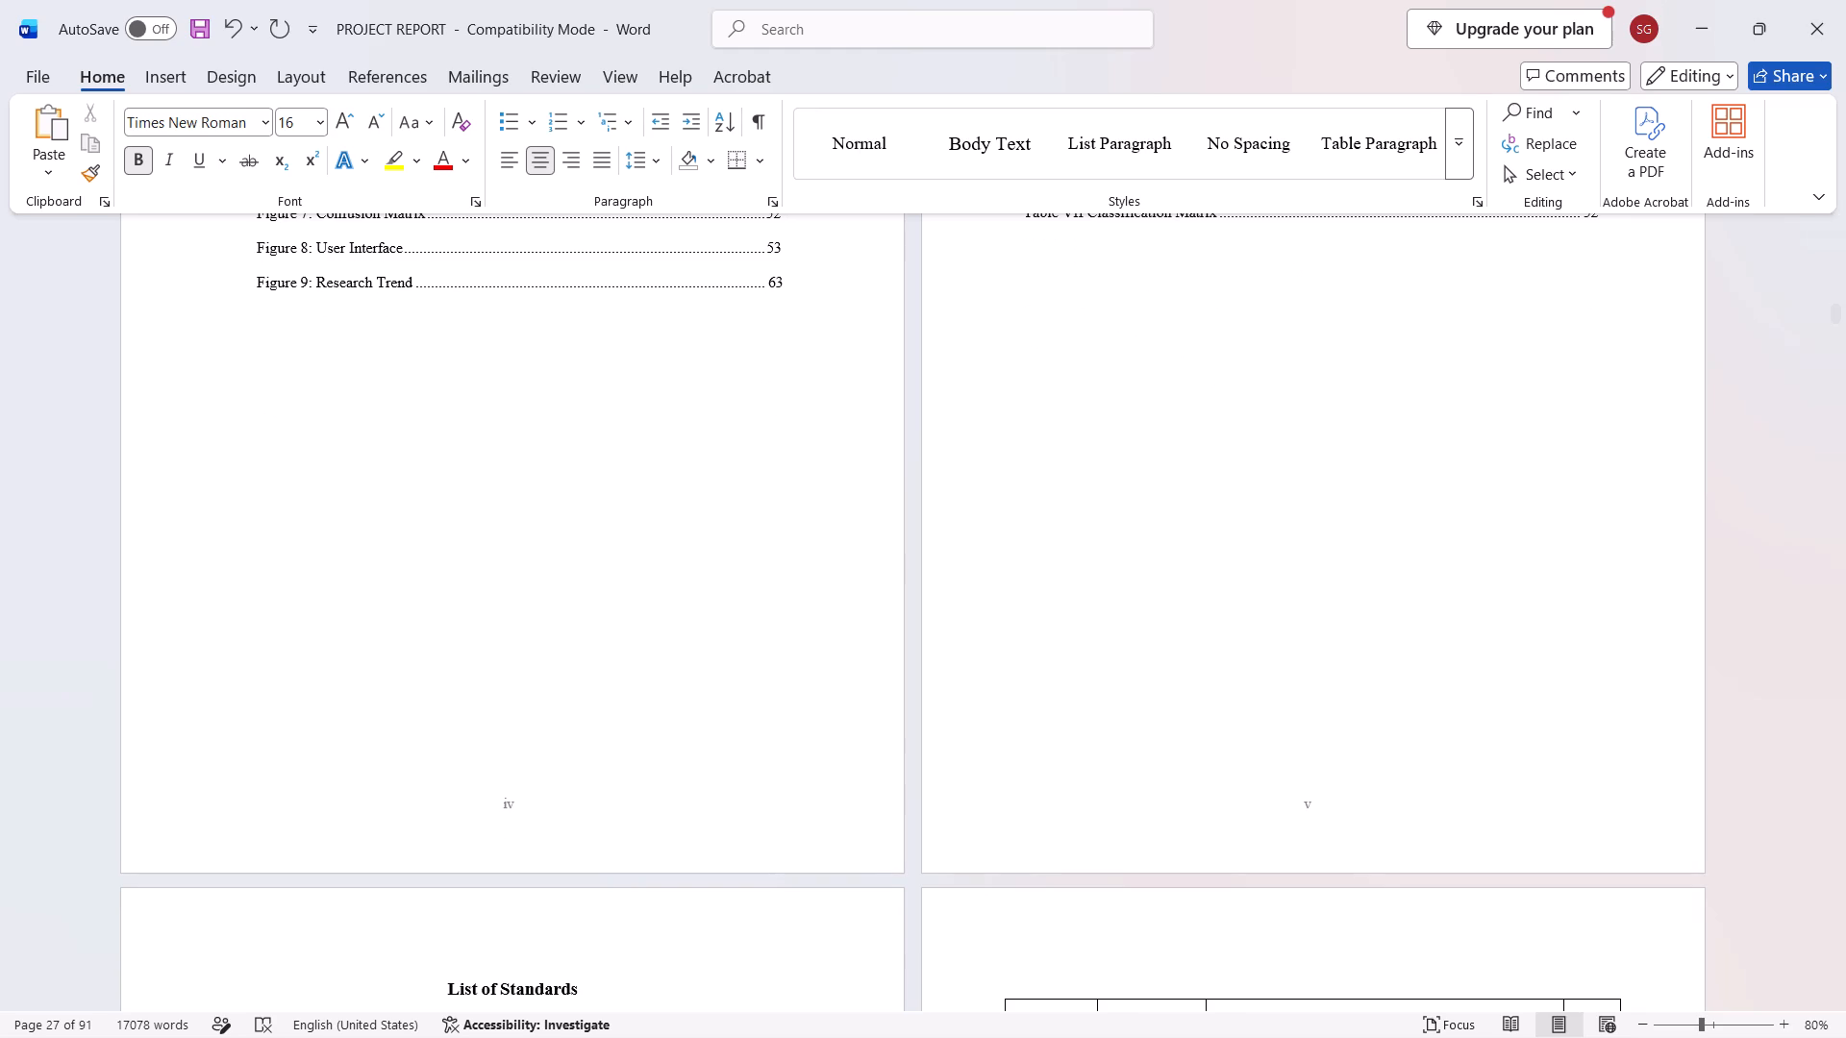
pyautogui.scroll(-3, 313, 612)
pyautogui.scroll(-4, 413, 654)
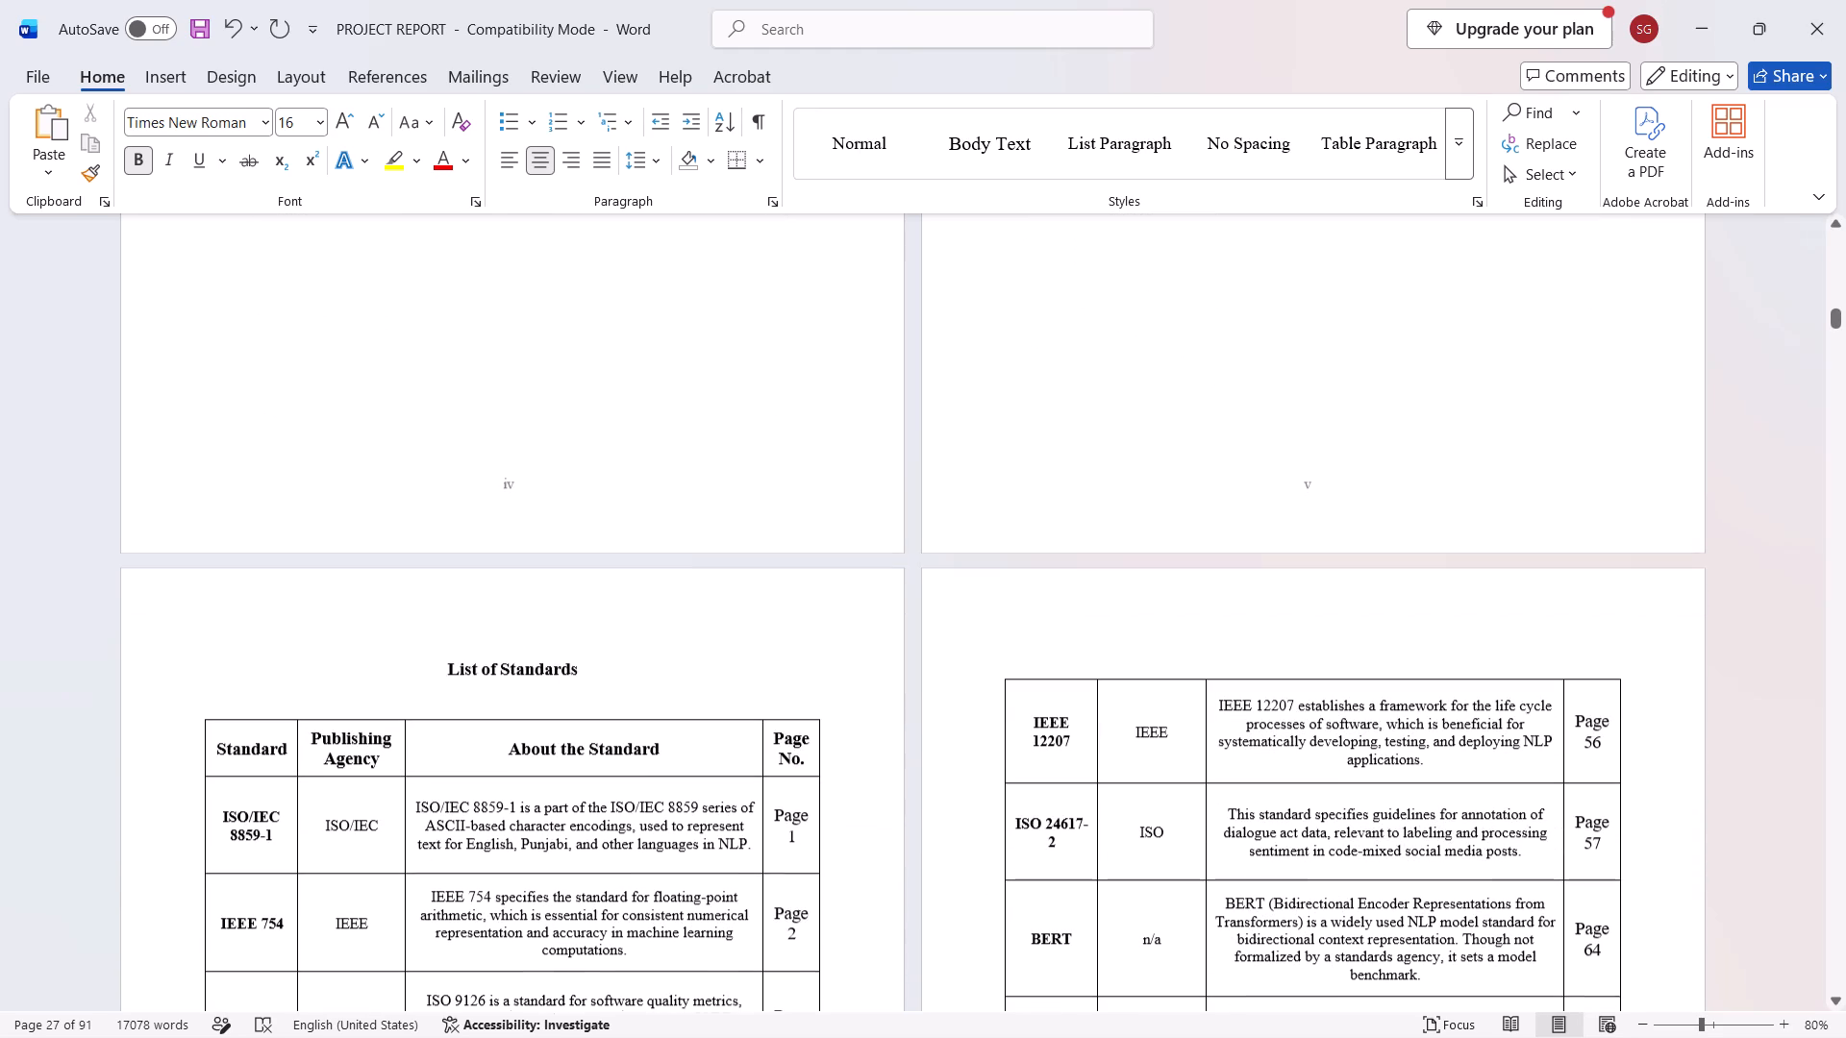
pyautogui.scroll(-6, 627, 349)
pyautogui.scroll(1, 630, 375)
pyautogui.scroll(-4, 639, 398)
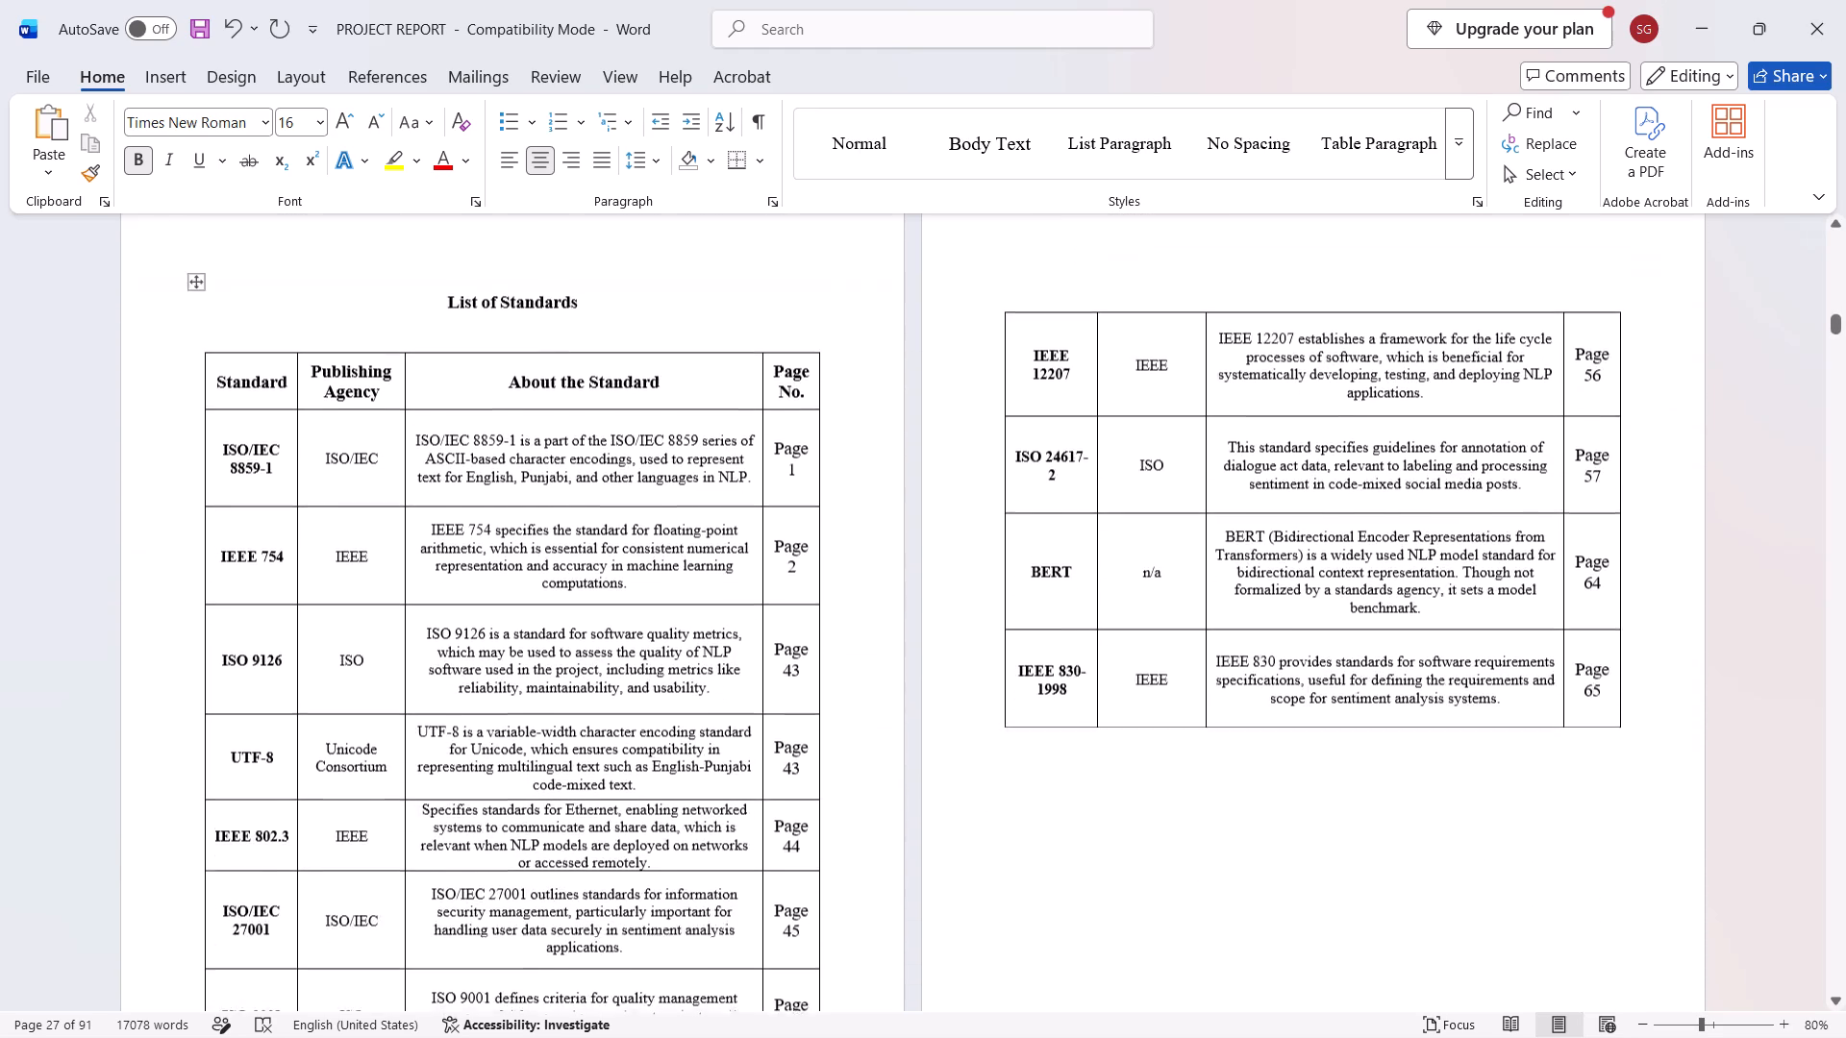
pyautogui.scroll(-4, 646, 408)
pyautogui.scroll(-7, 752, 516)
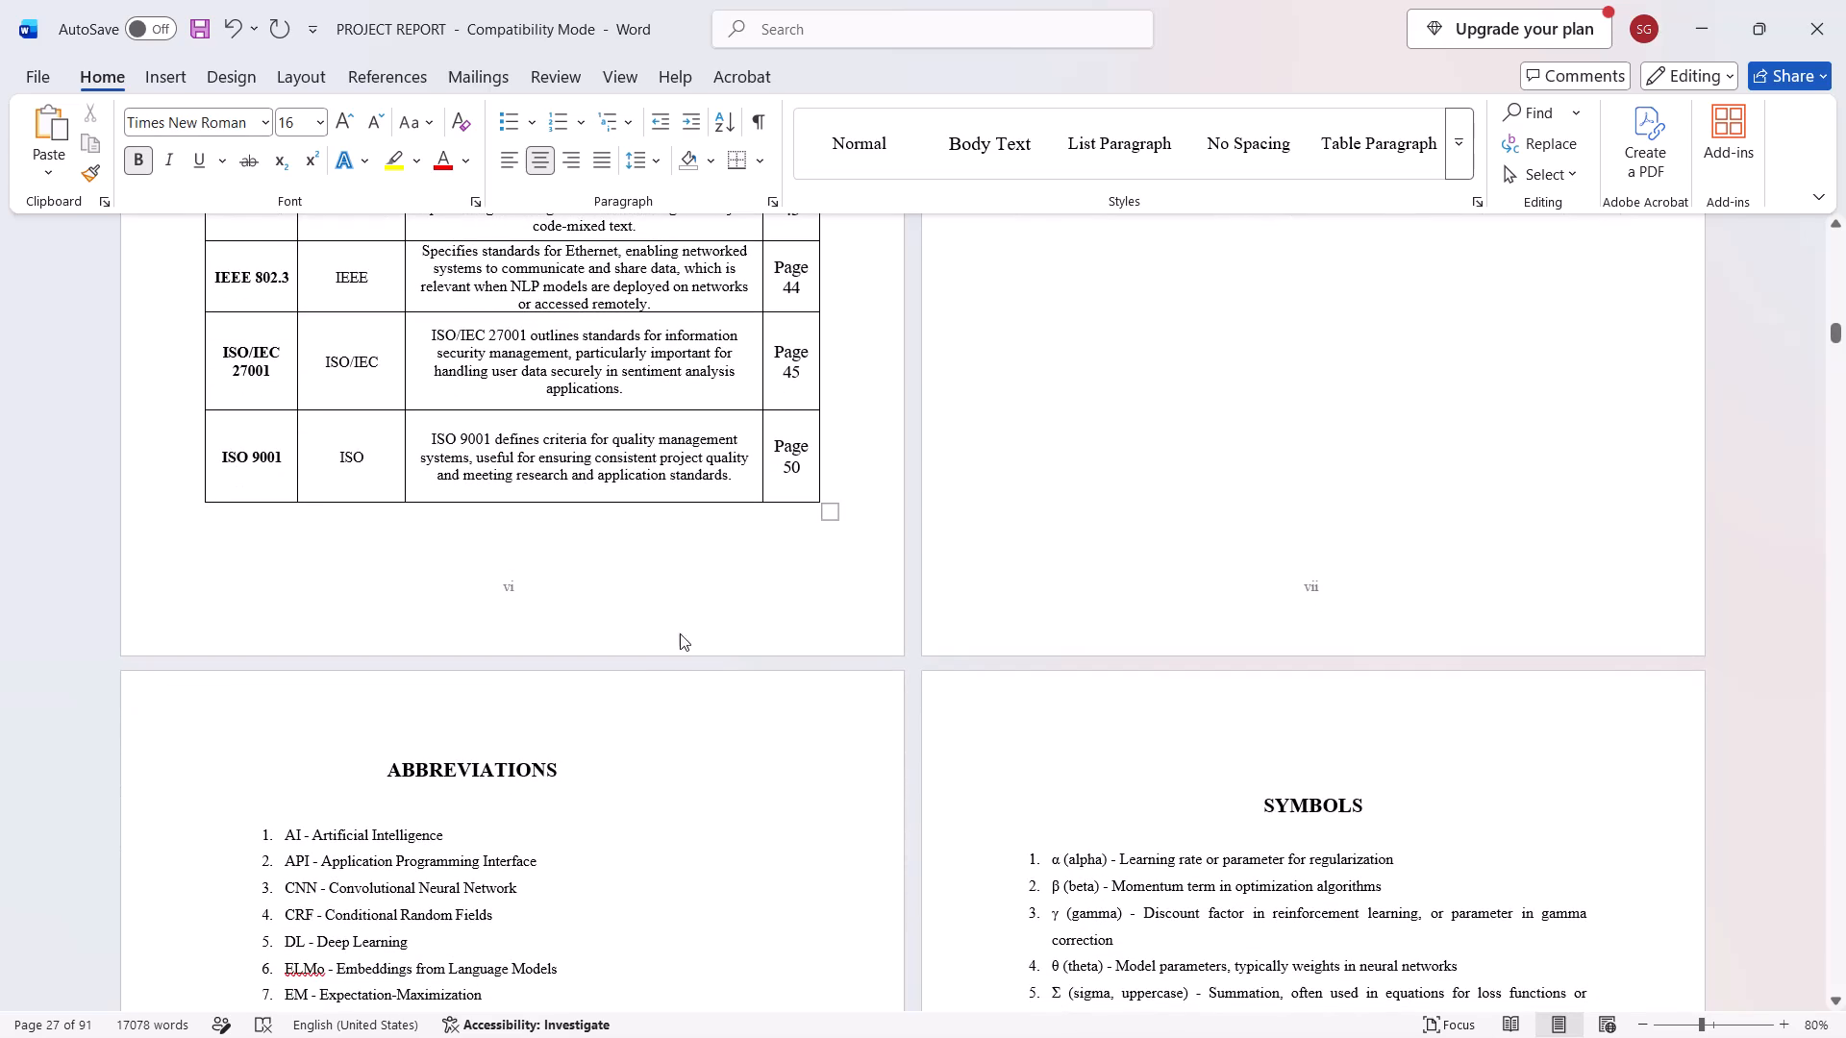
pyautogui.scroll(-5, 667, 656)
pyautogui.scroll(-3, 1276, 587)
pyautogui.scroll(1, 695, 591)
pyautogui.scroll(-1, 681, 593)
pyautogui.scroll(1, 661, 594)
pyautogui.scroll(-4, 659, 594)
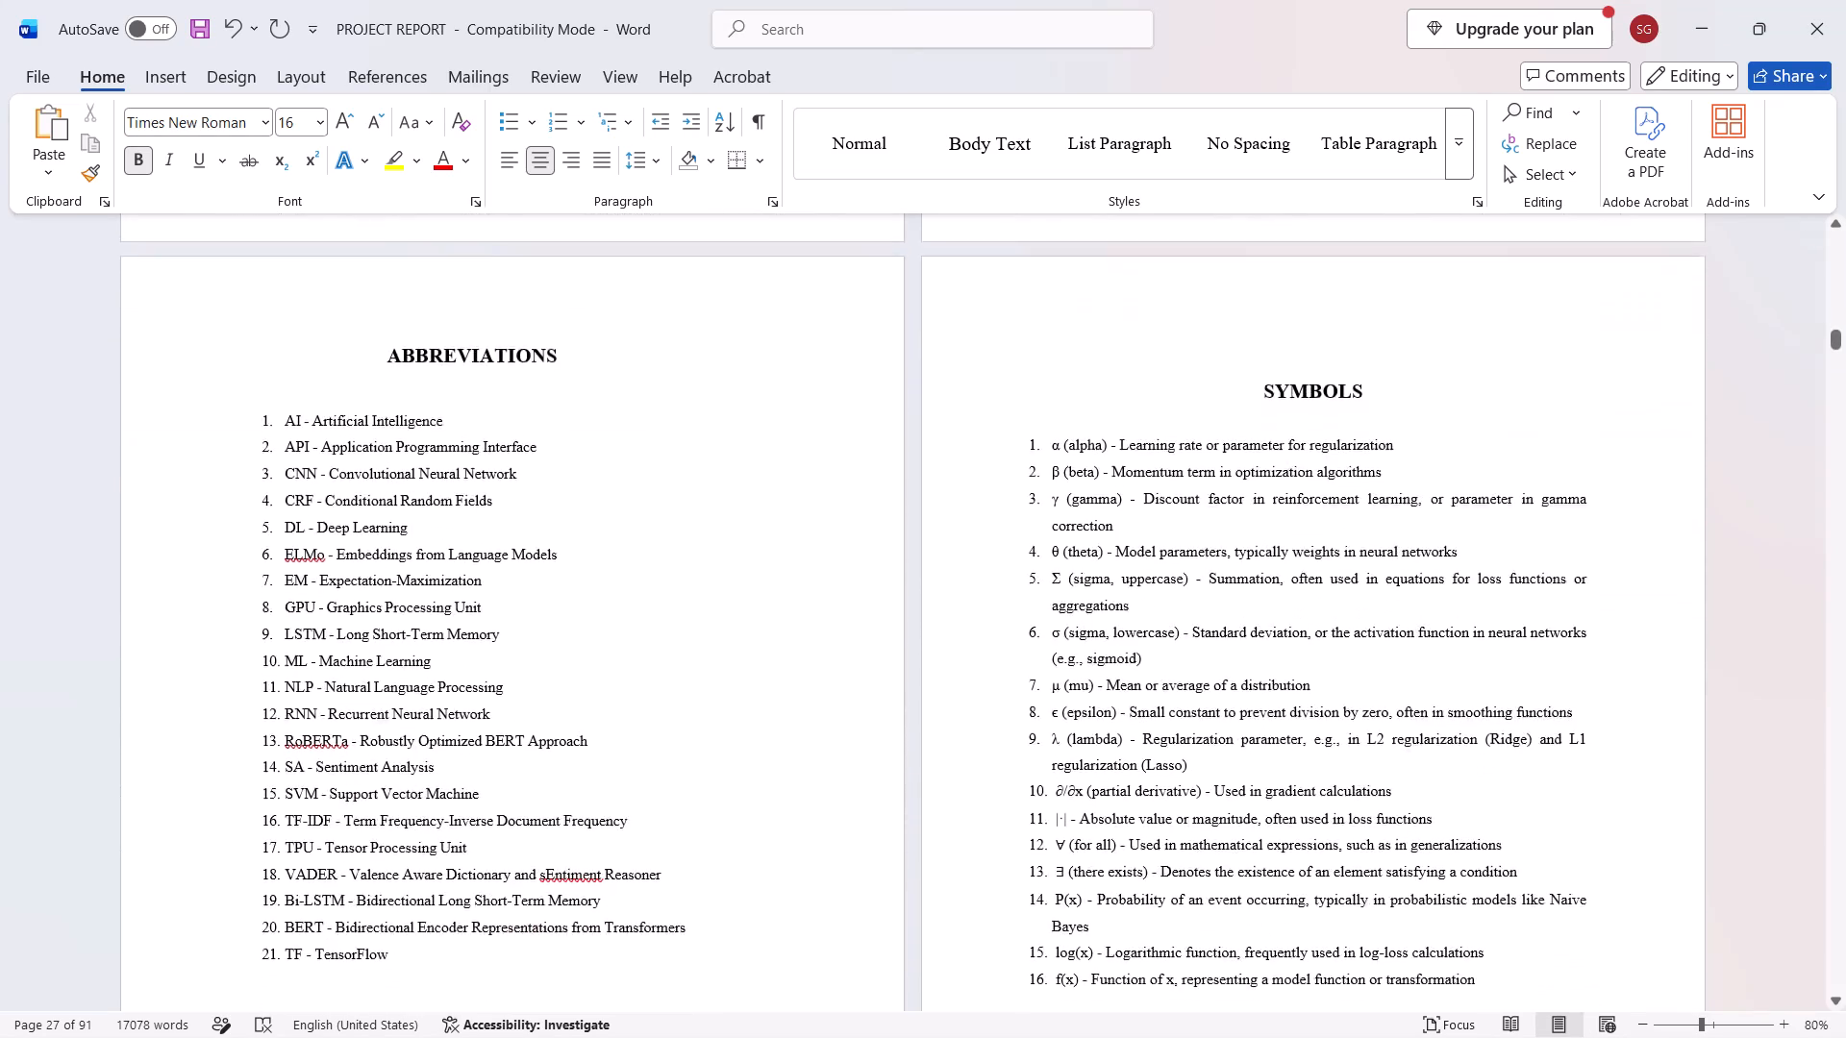
pyautogui.scroll(-8, 651, 577)
pyautogui.scroll(1, 592, 572)
pyautogui.scroll(-13, 592, 572)
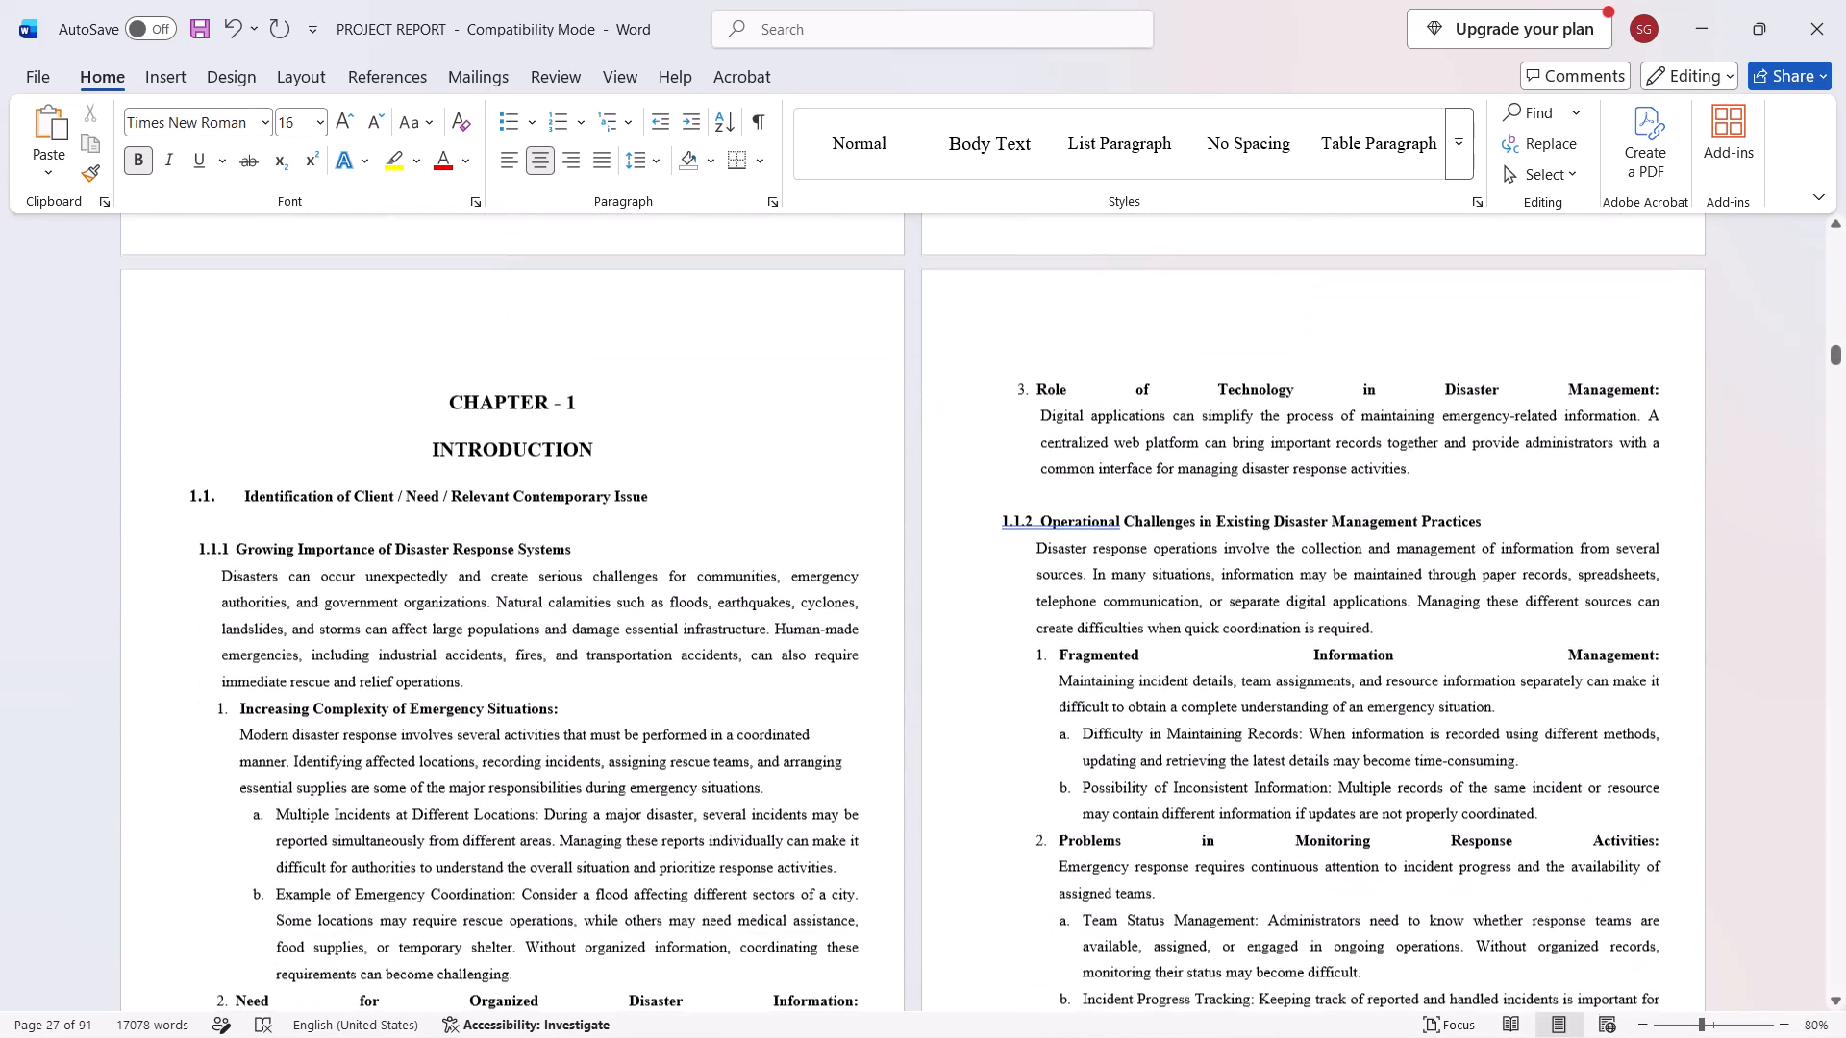
# Left-align the stretched numbered heading "Need for Organized Disaster Information:" in section 1.1.1 of Chapter 1.
pyautogui.scroll(-6, 604, 555)
pyautogui.scroll(5, 603, 556)
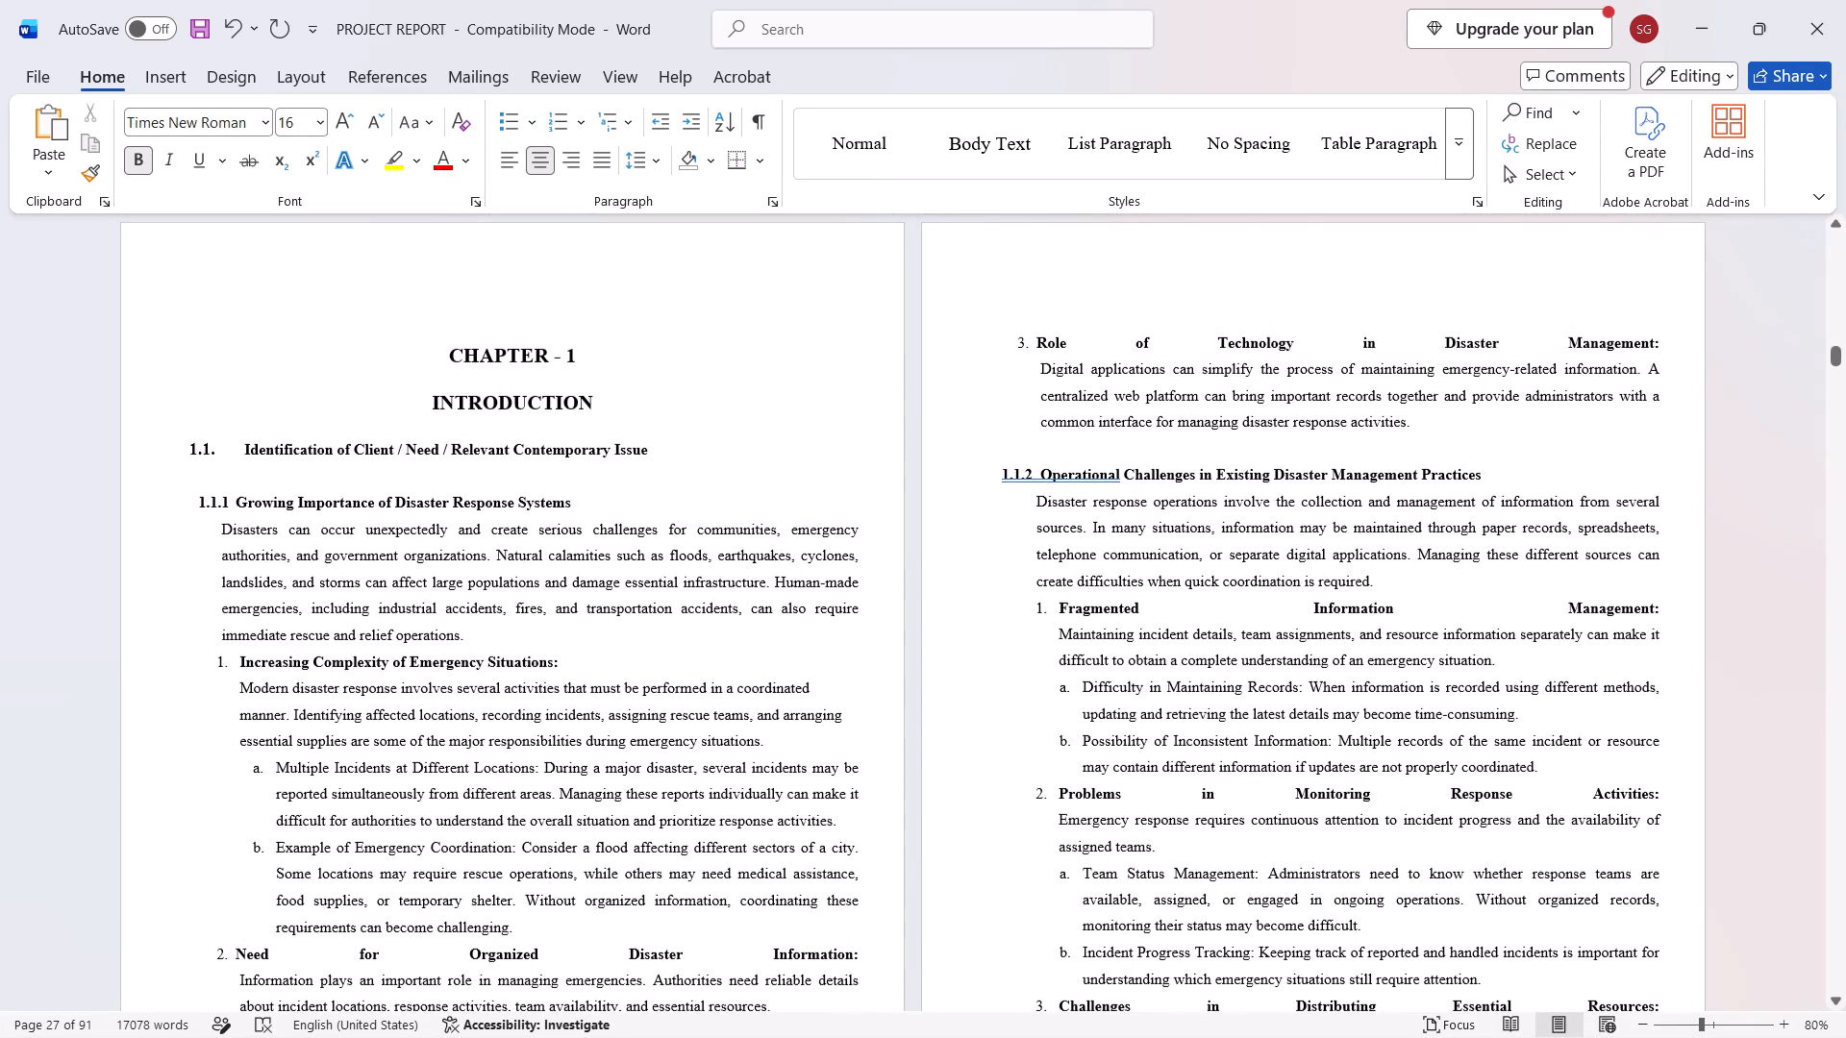
pyautogui.scroll(-2, 634, 838)
pyautogui.moveTo(858, 864); pyautogui.dragTo(212, 860)
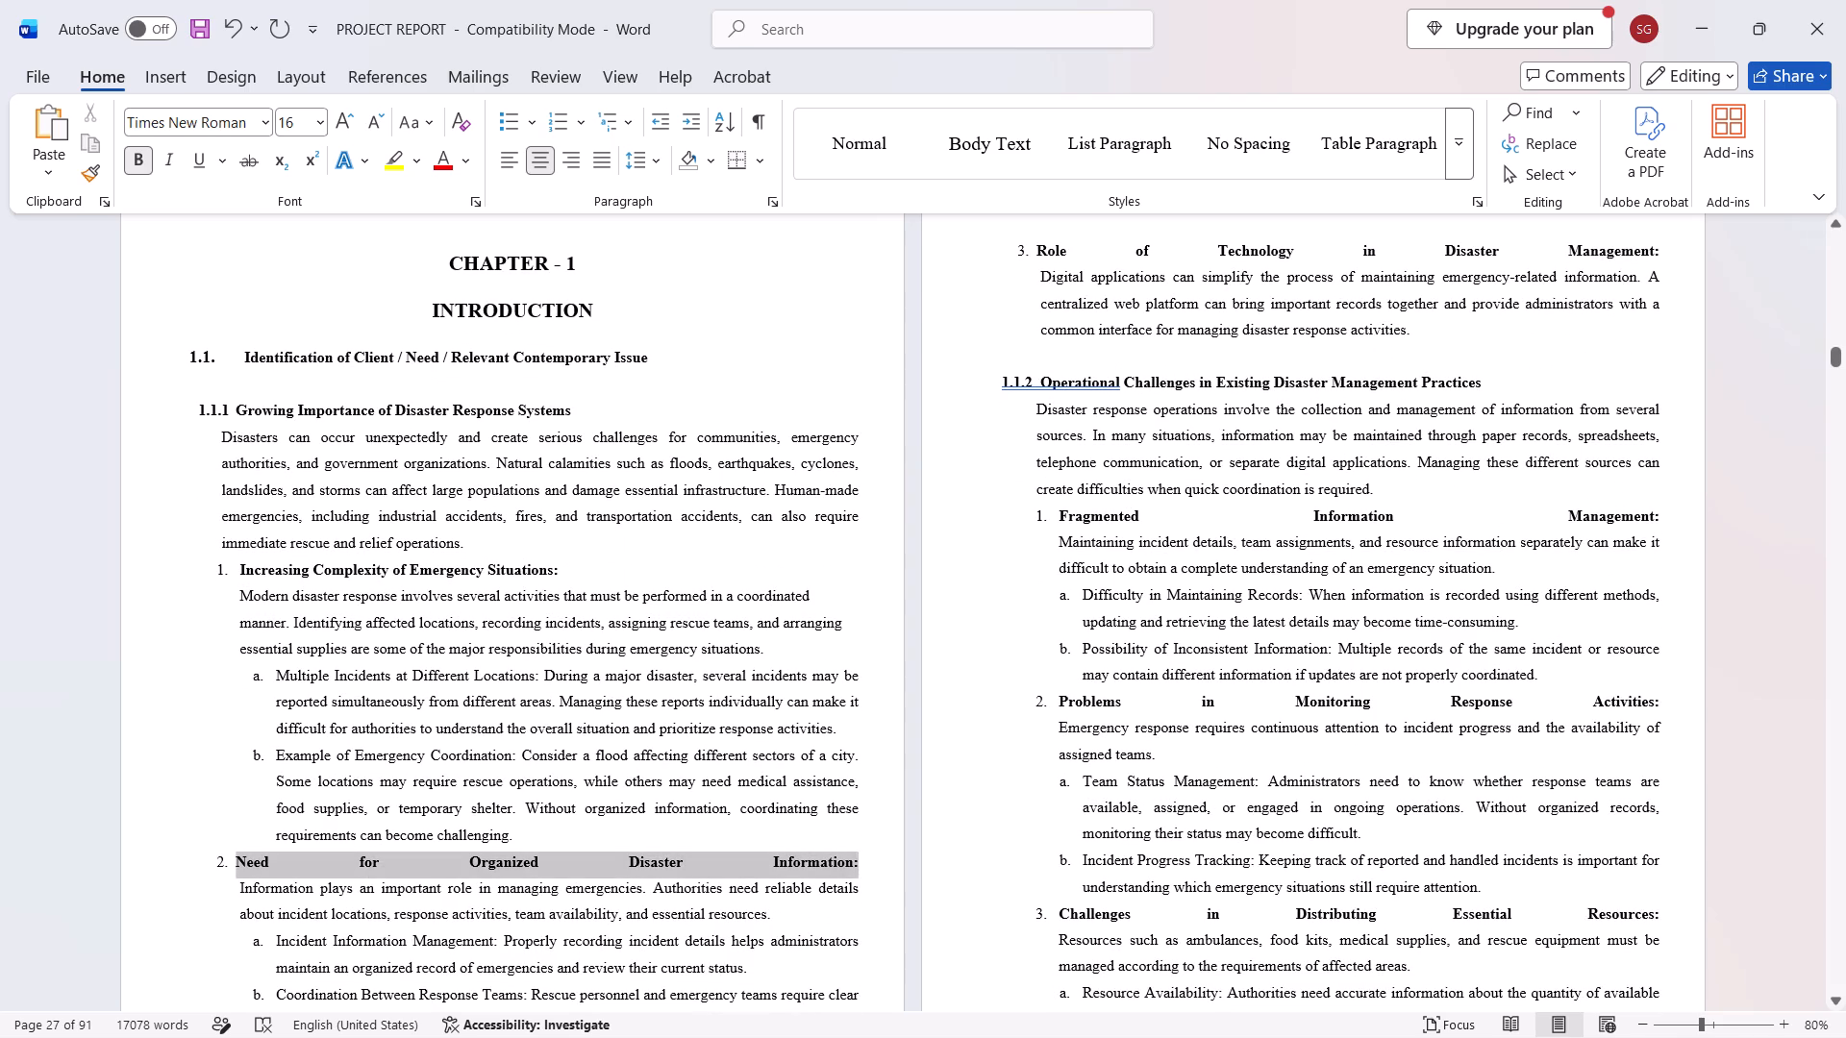
pyautogui.moveTo(212, 860); pyautogui.dragTo(207, 860)
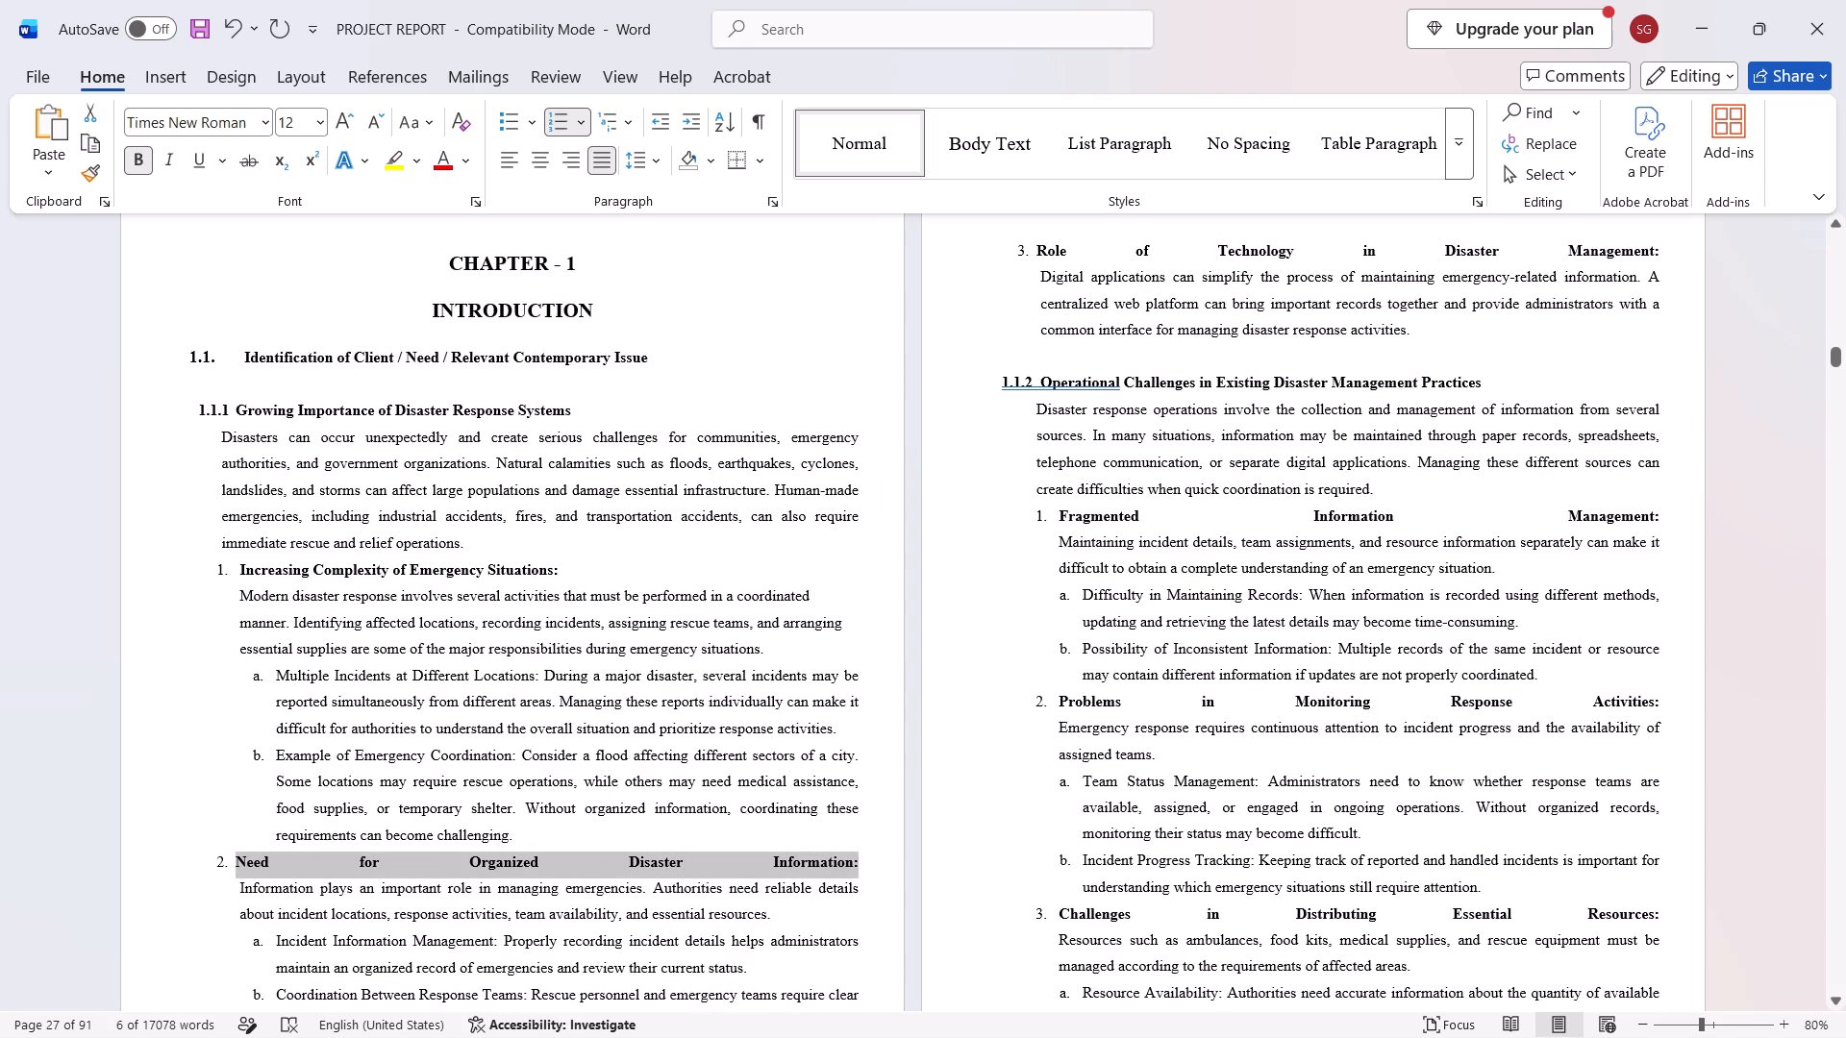
pyautogui.hotkey('ctrl', 'l')
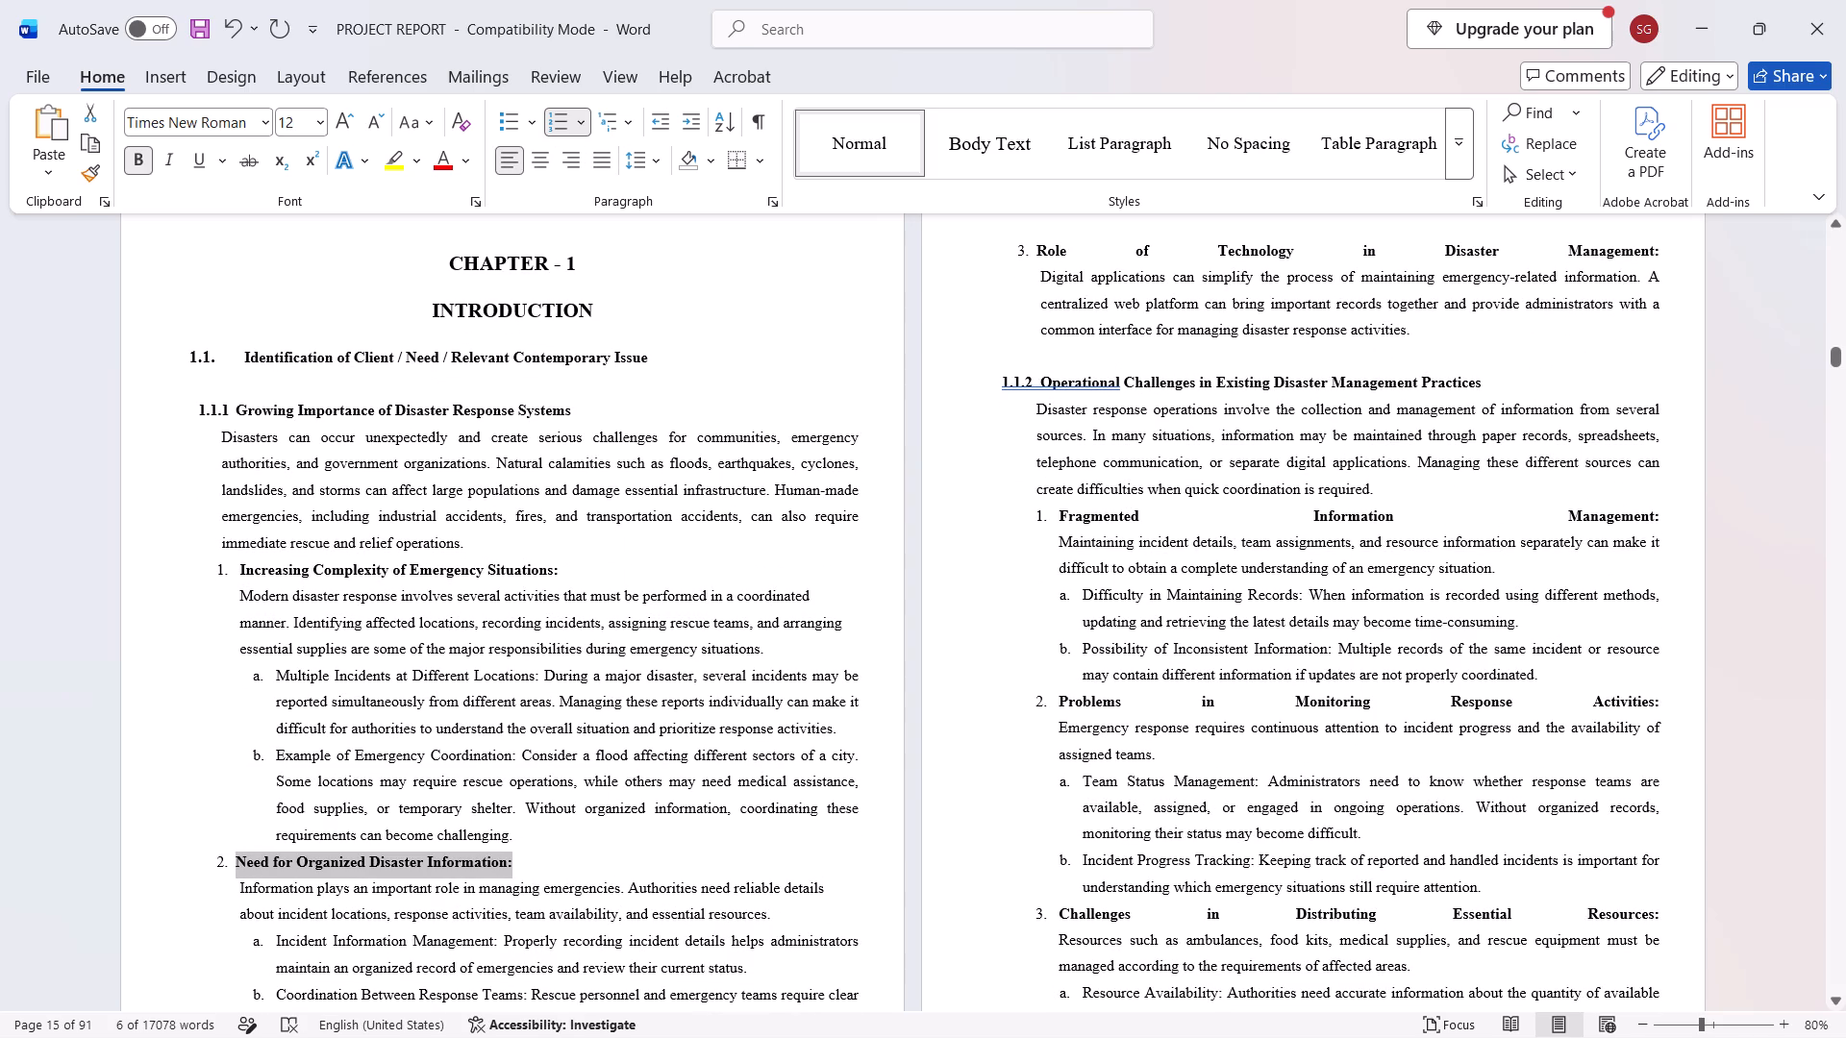
# Left-align the stretched numbered heading "Role of Technology in Disaster Management:" in section 1.1.1.
pyautogui.click(517, 828)
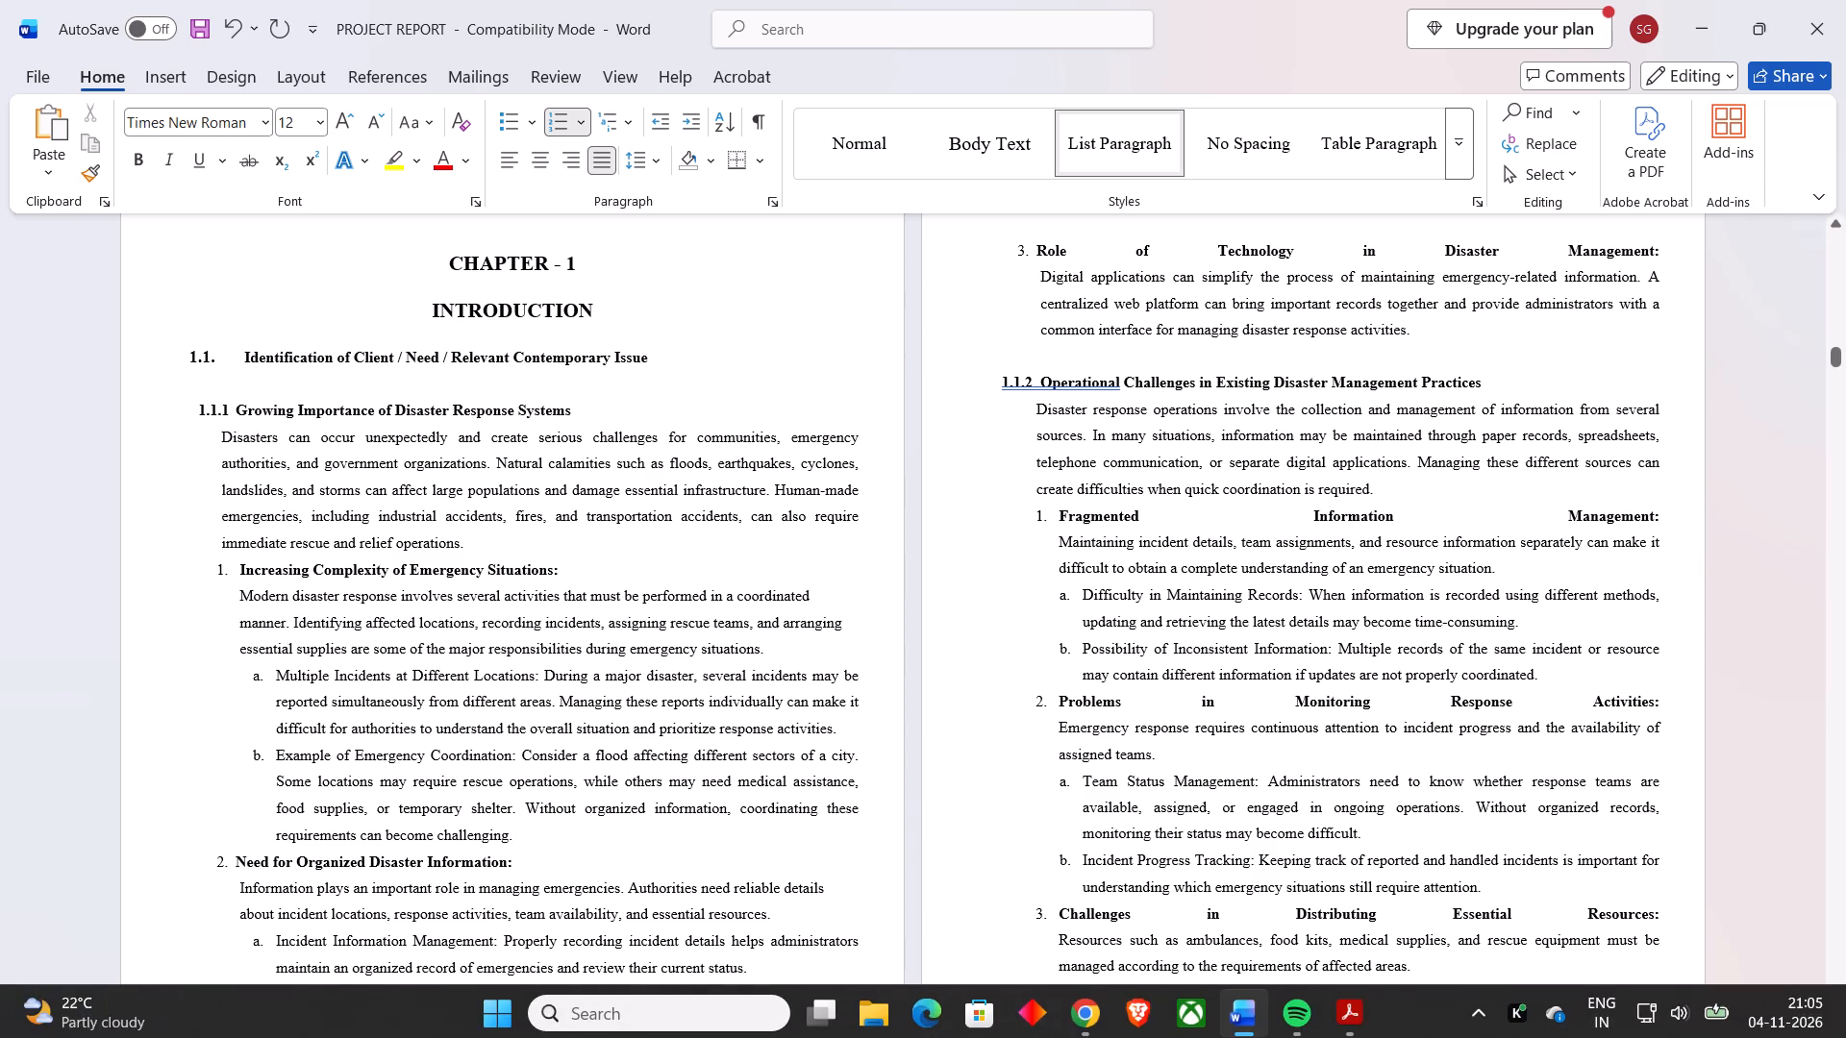
pyautogui.scroll(-4, 540, 727)
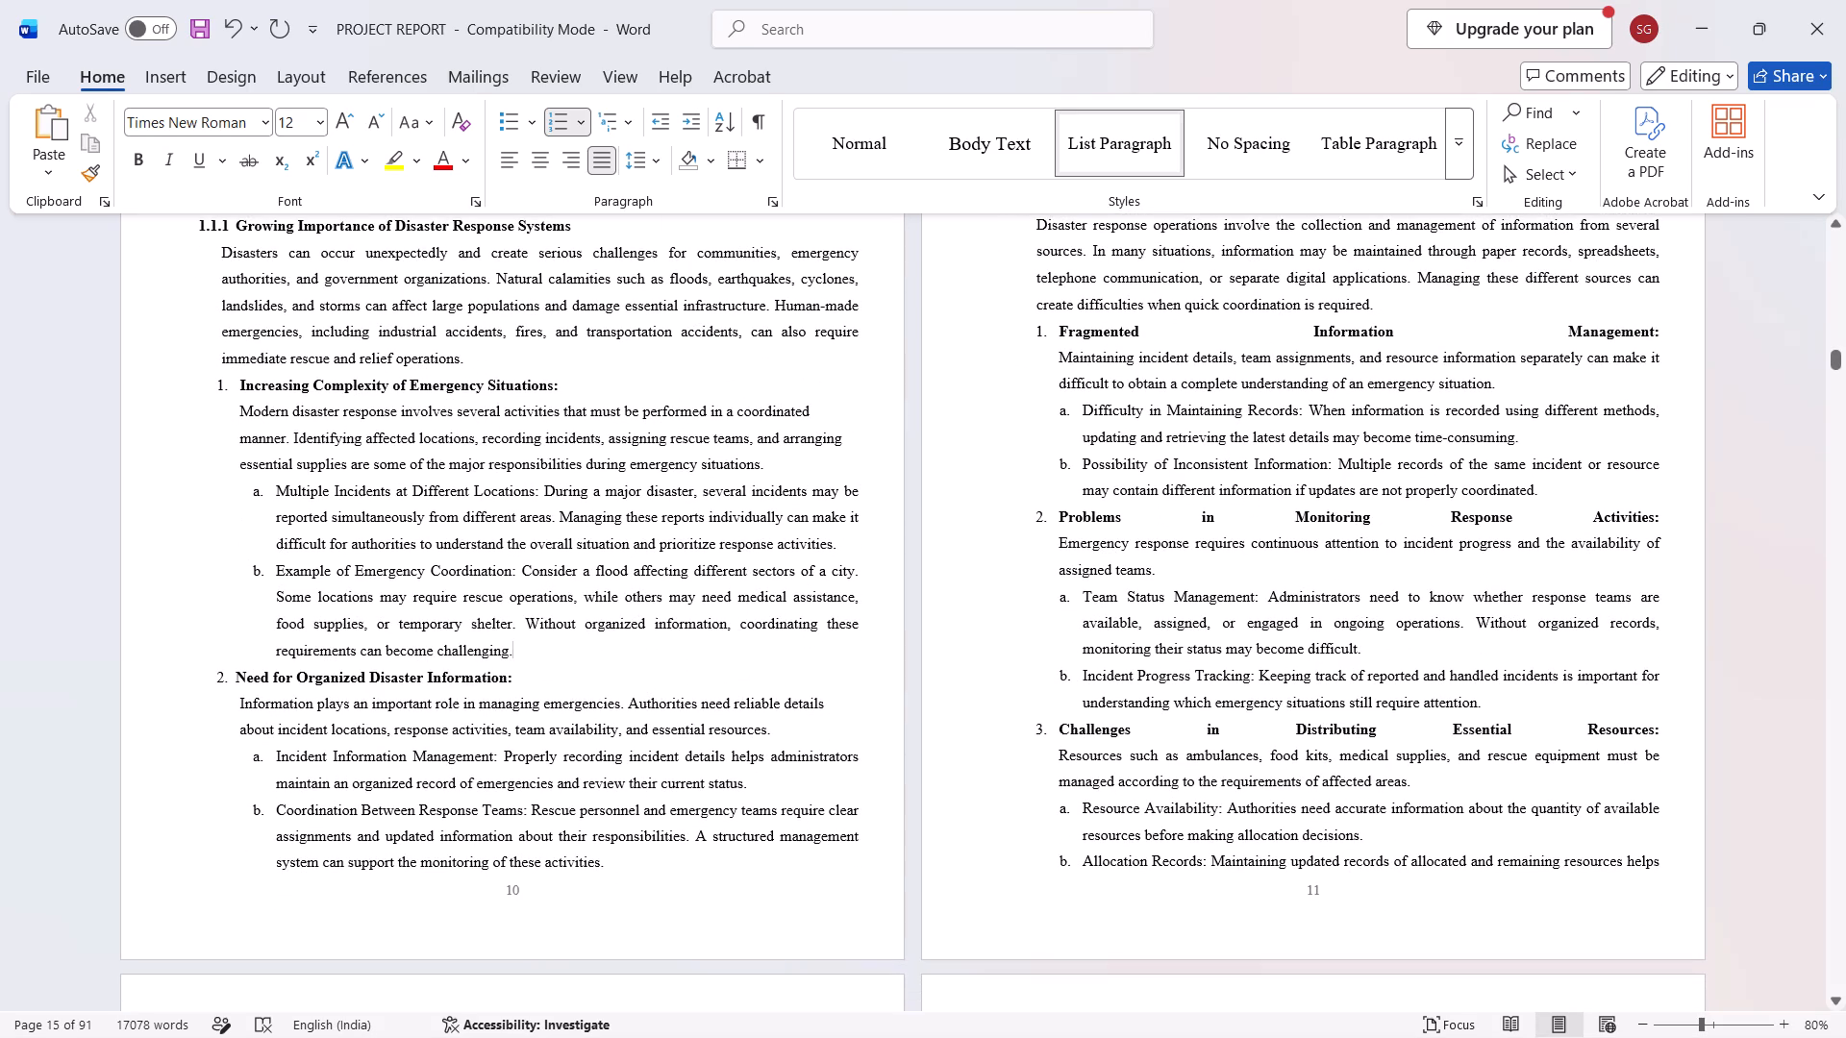
pyautogui.scroll(4, 924, 472)
pyautogui.scroll(1, 1113, 458)
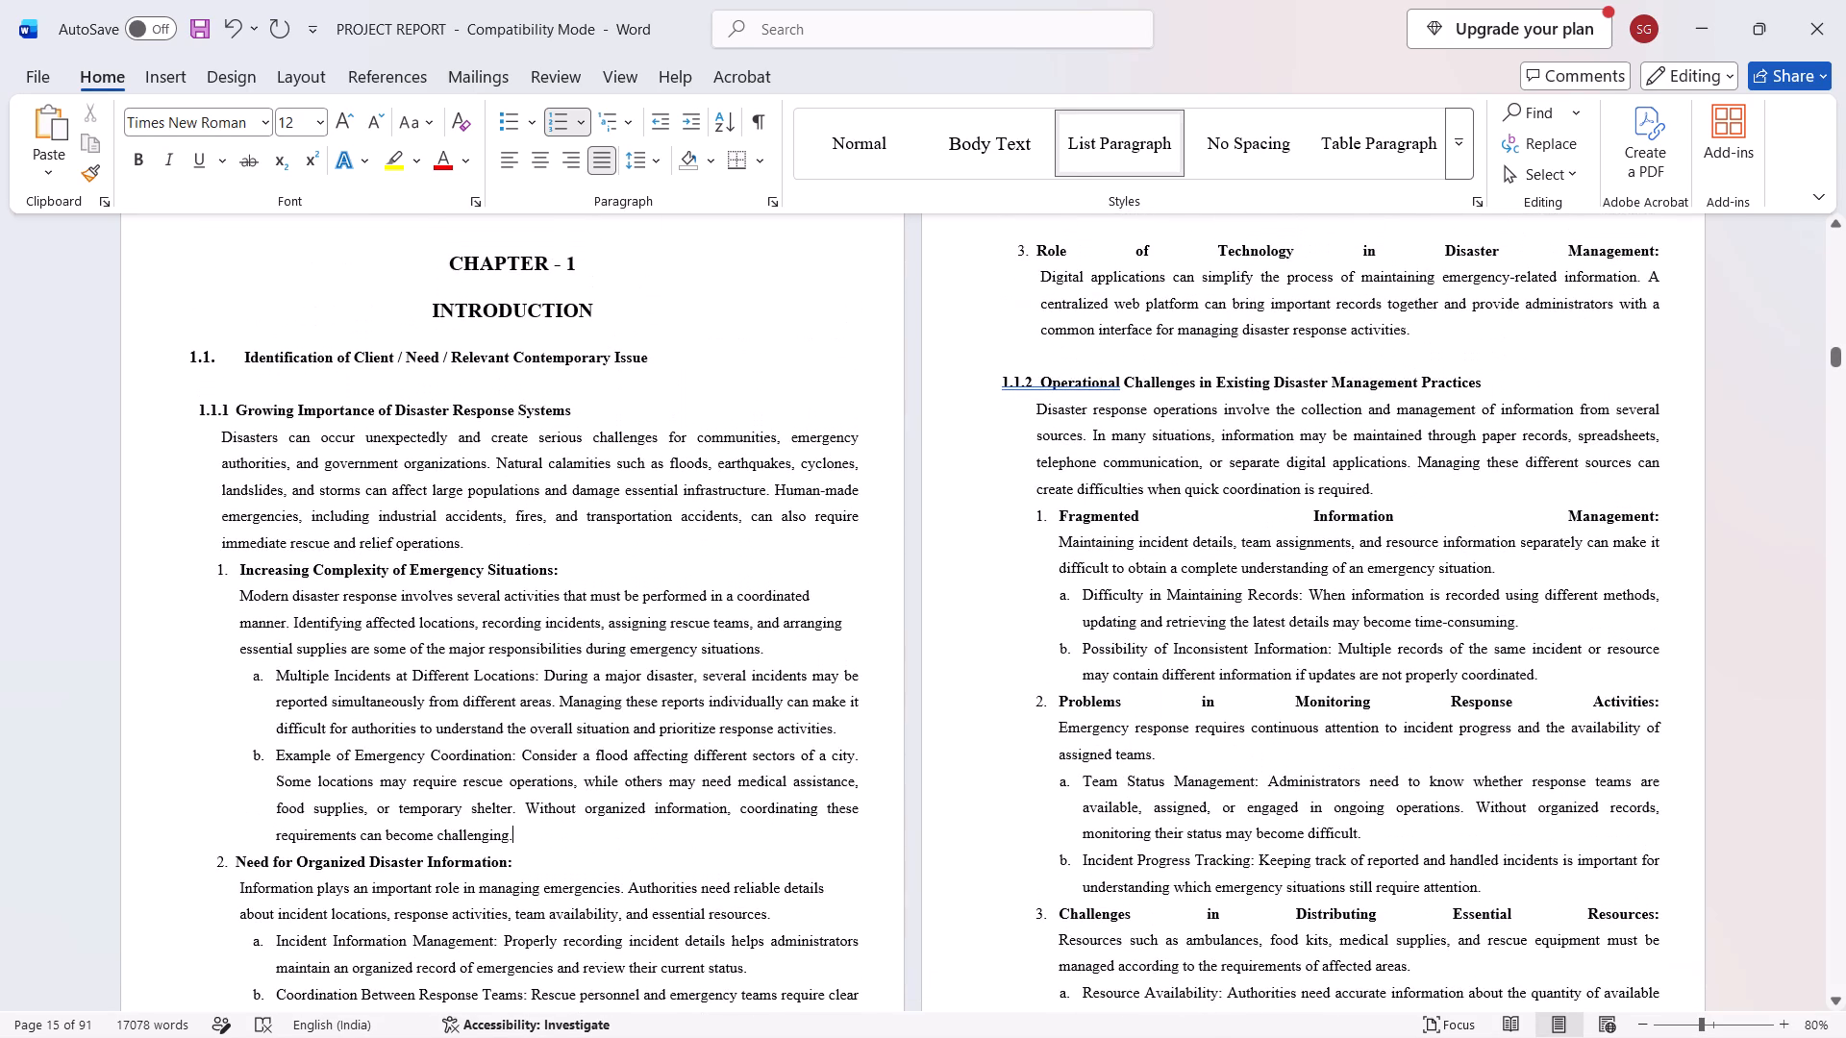
pyautogui.scroll(1, 1113, 457)
pyautogui.moveTo(1655, 341); pyautogui.dragTo(1060, 338)
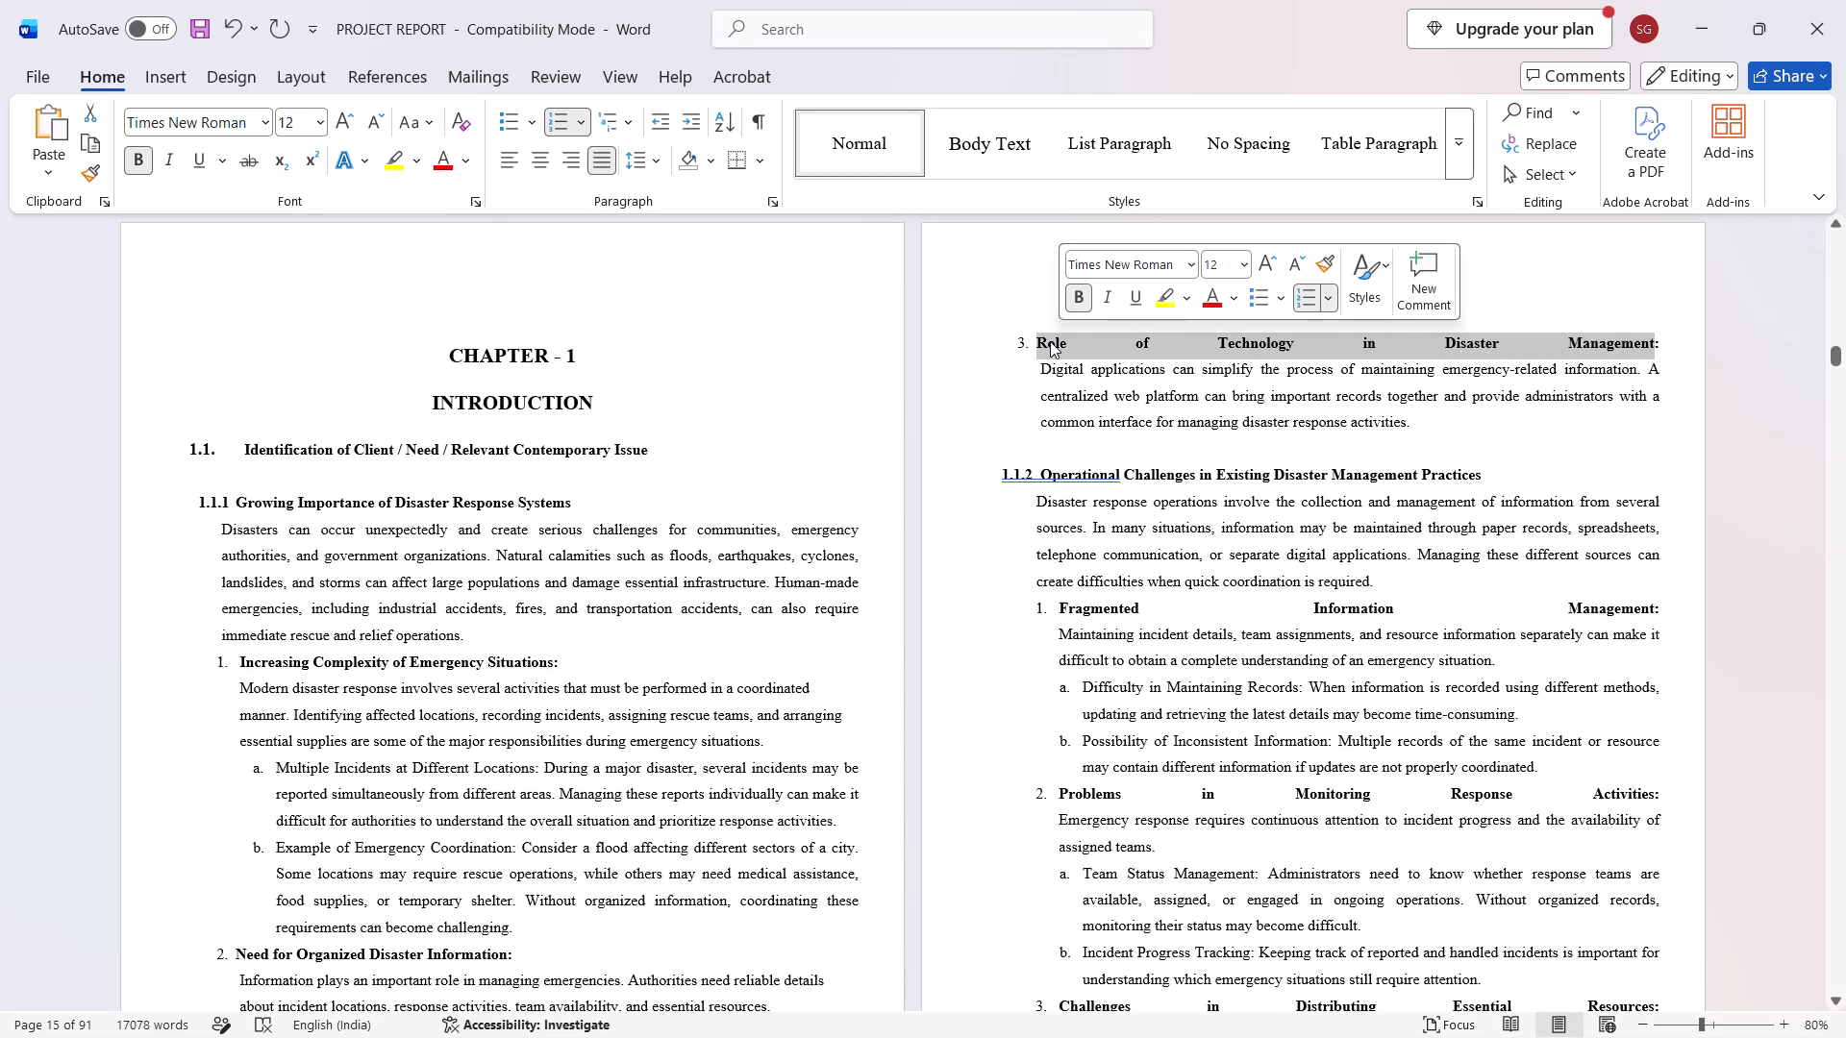
pyautogui.hotkey('ctrl', 'l')
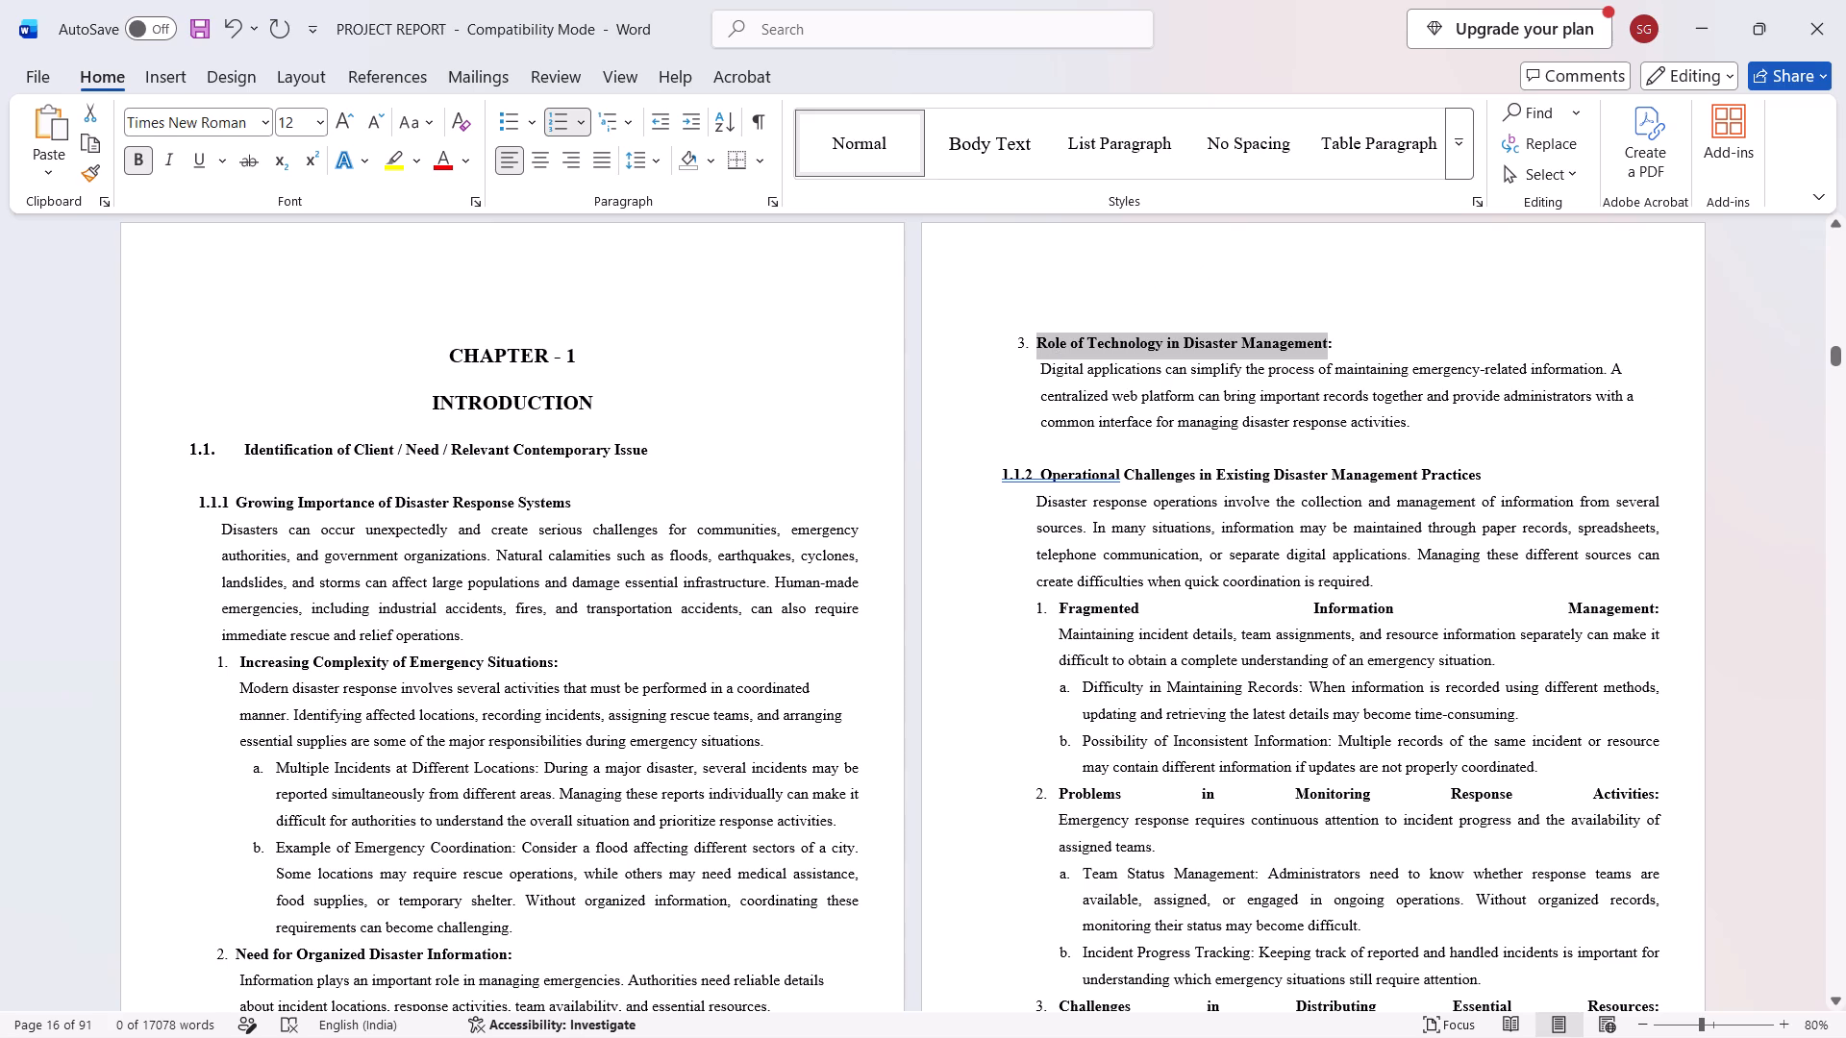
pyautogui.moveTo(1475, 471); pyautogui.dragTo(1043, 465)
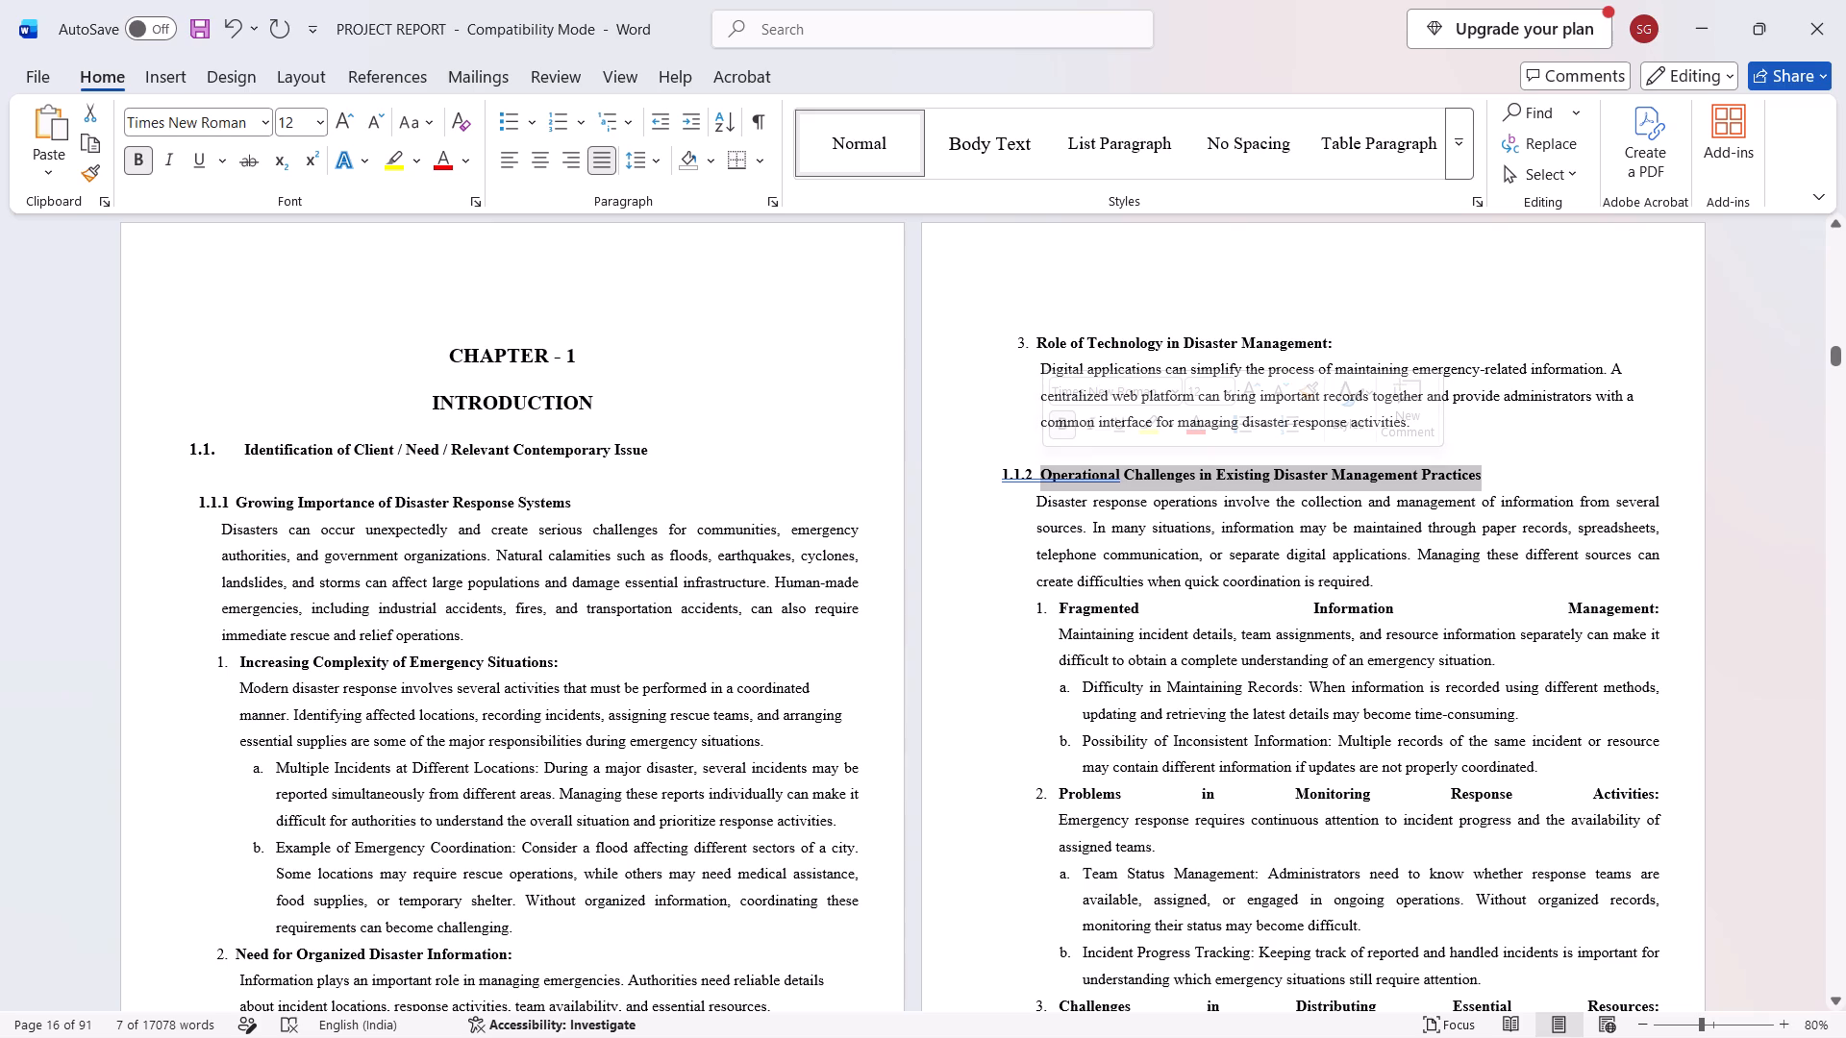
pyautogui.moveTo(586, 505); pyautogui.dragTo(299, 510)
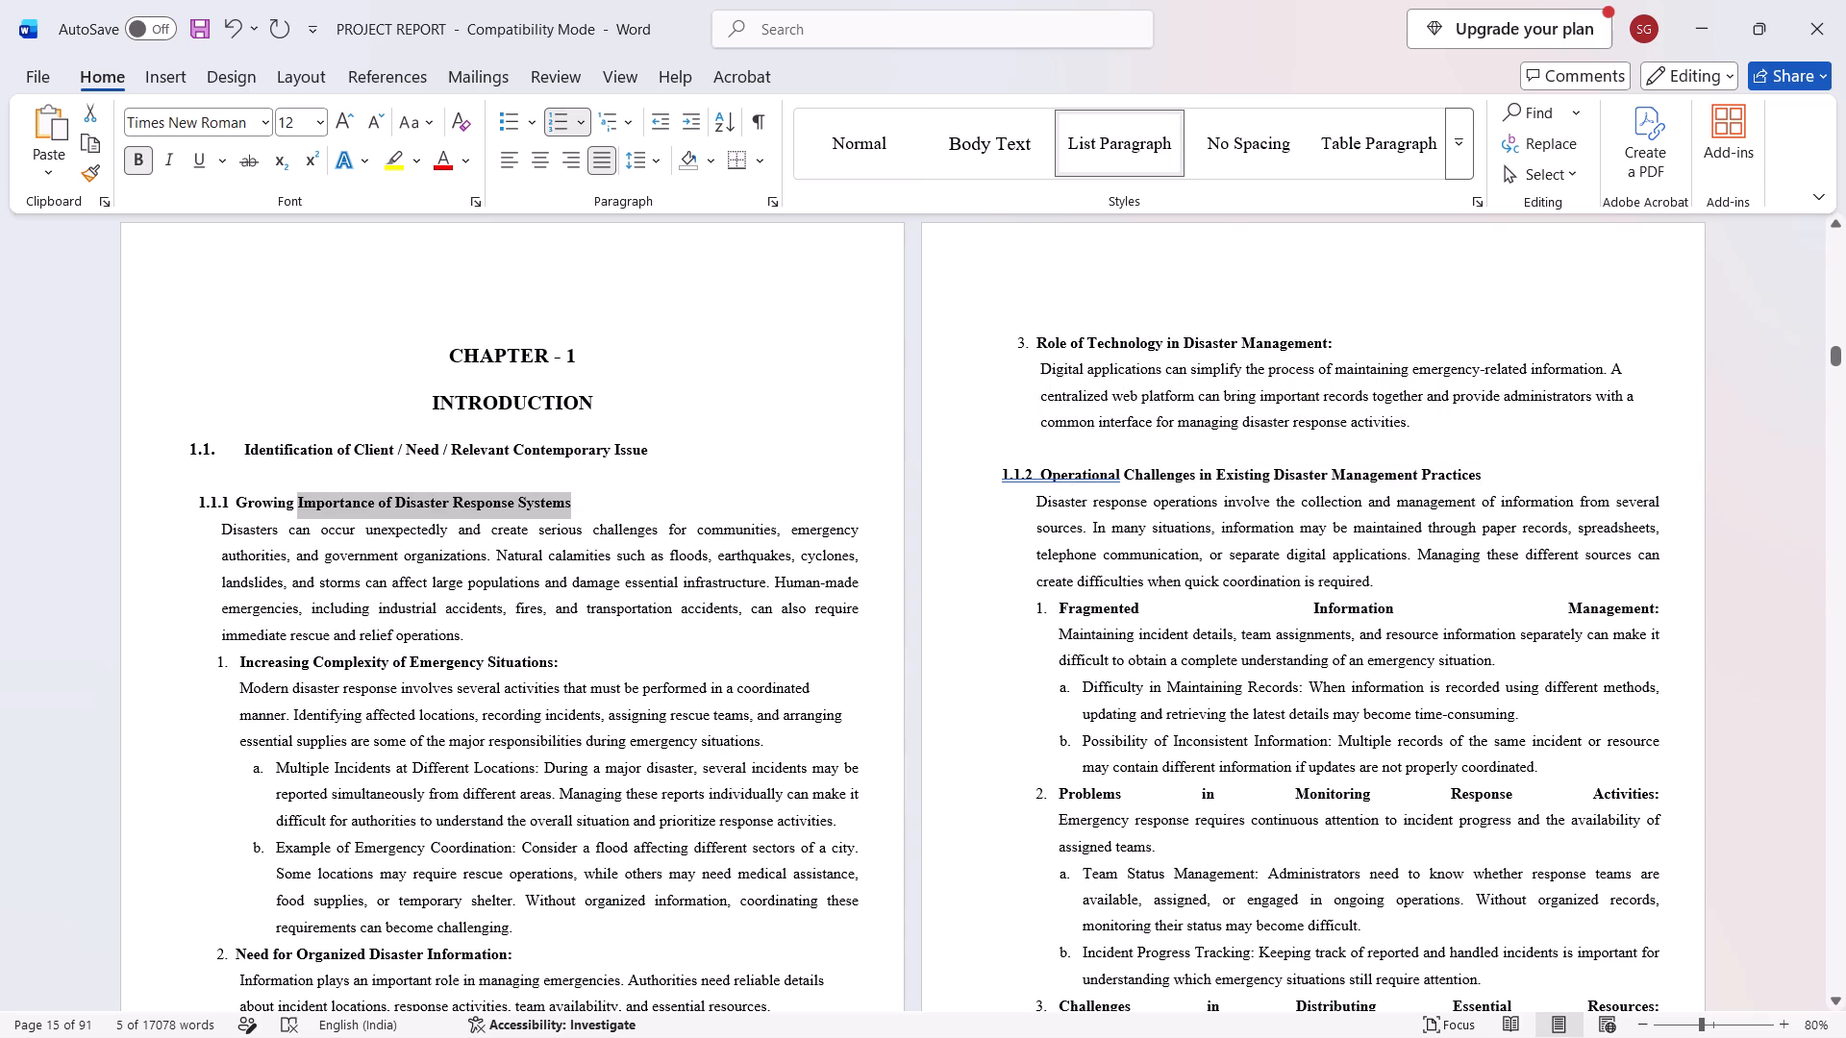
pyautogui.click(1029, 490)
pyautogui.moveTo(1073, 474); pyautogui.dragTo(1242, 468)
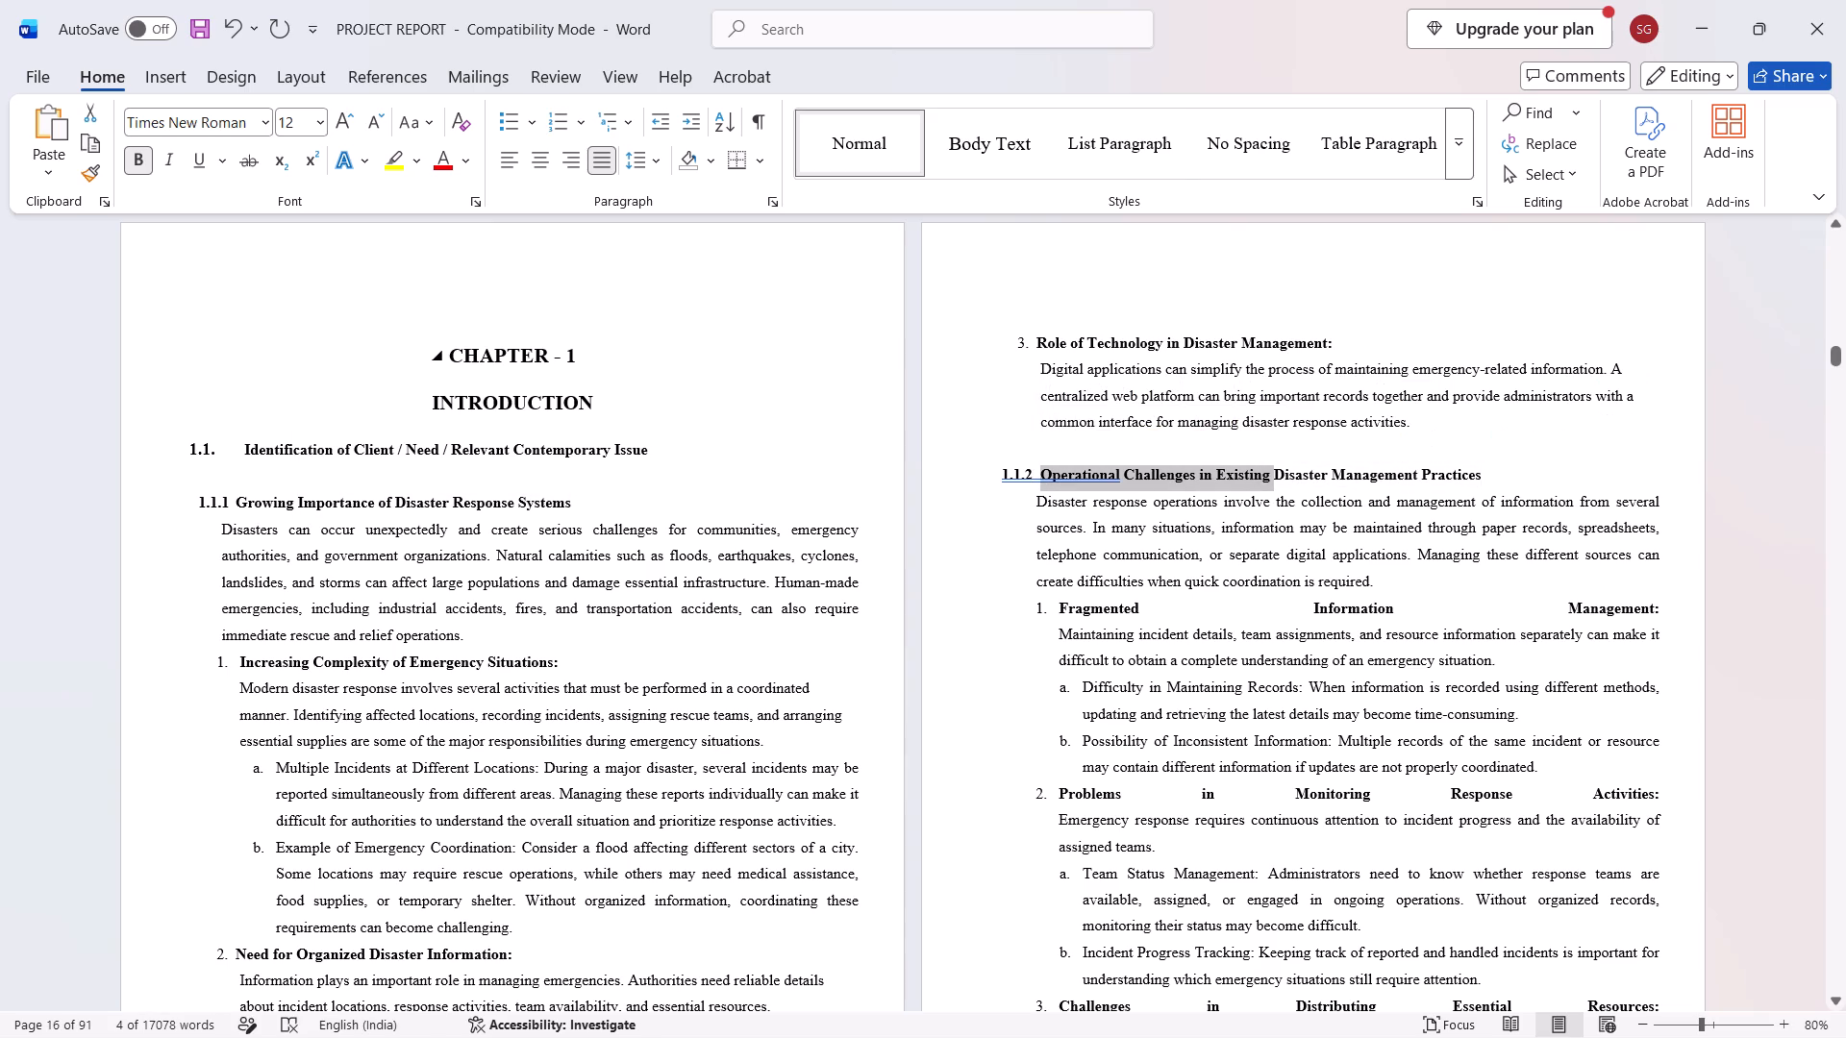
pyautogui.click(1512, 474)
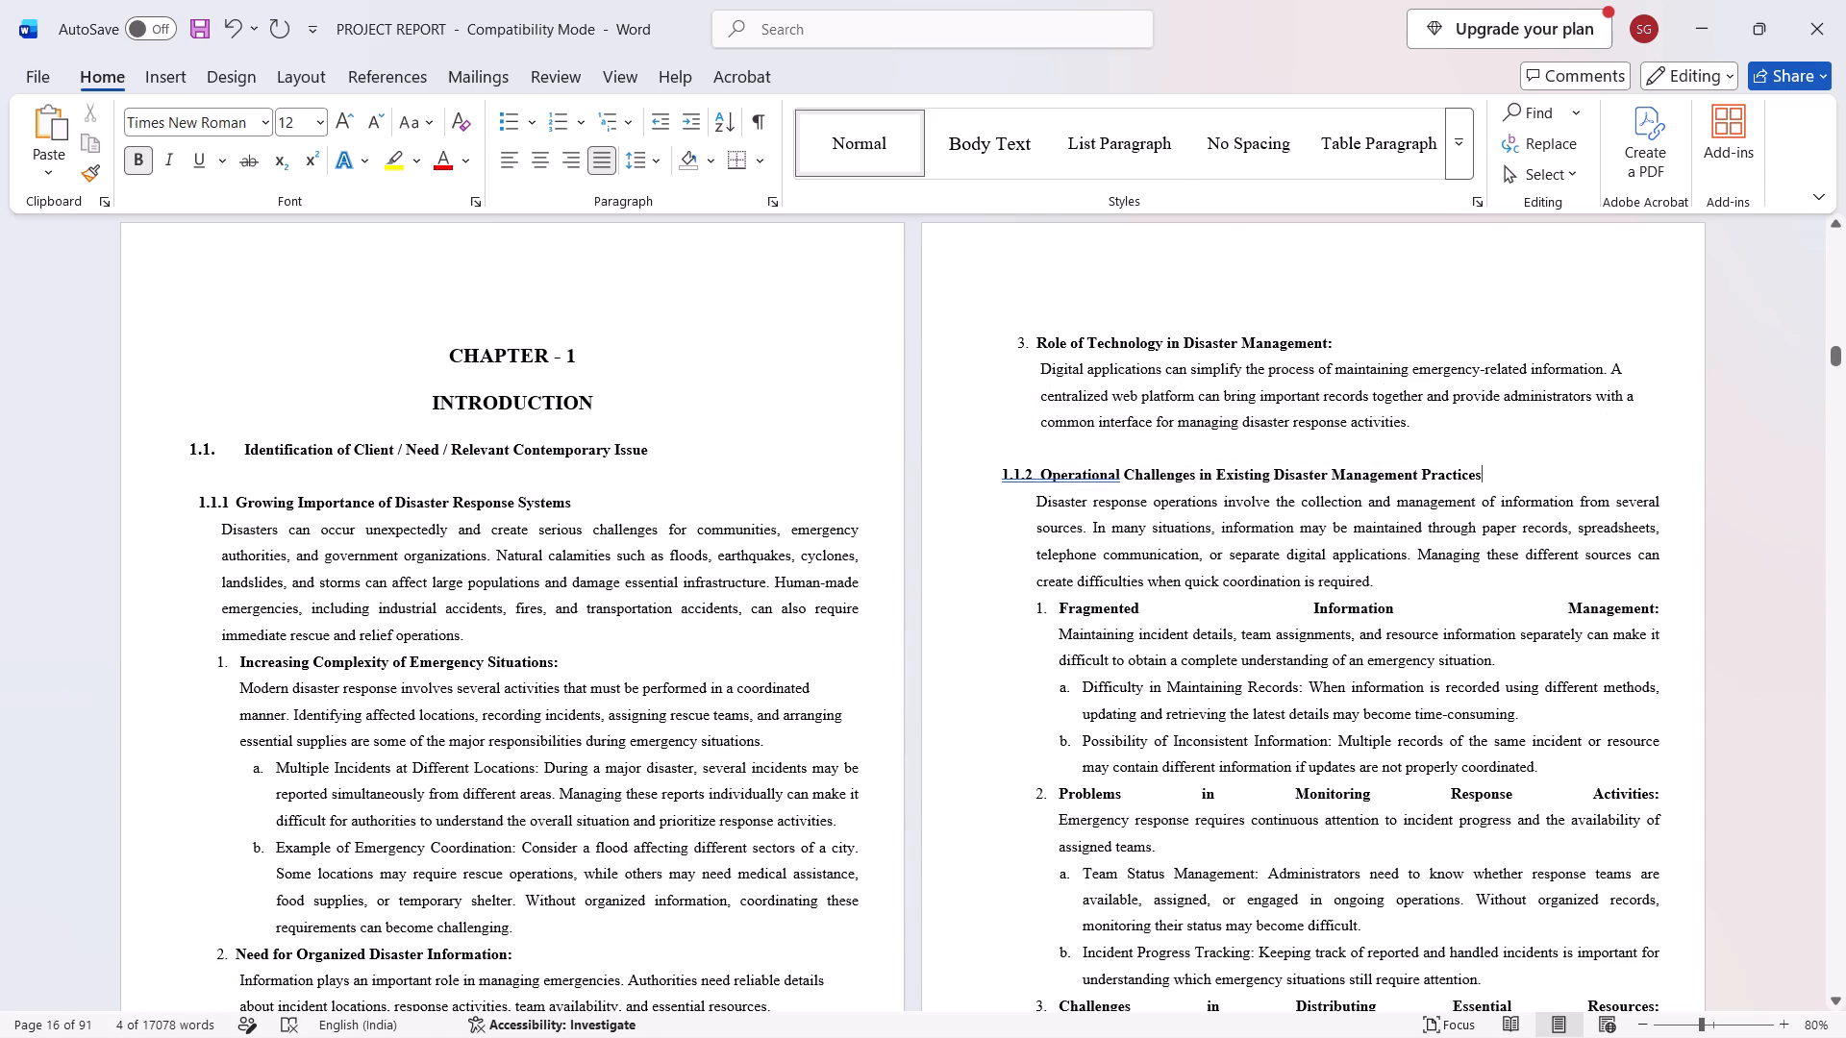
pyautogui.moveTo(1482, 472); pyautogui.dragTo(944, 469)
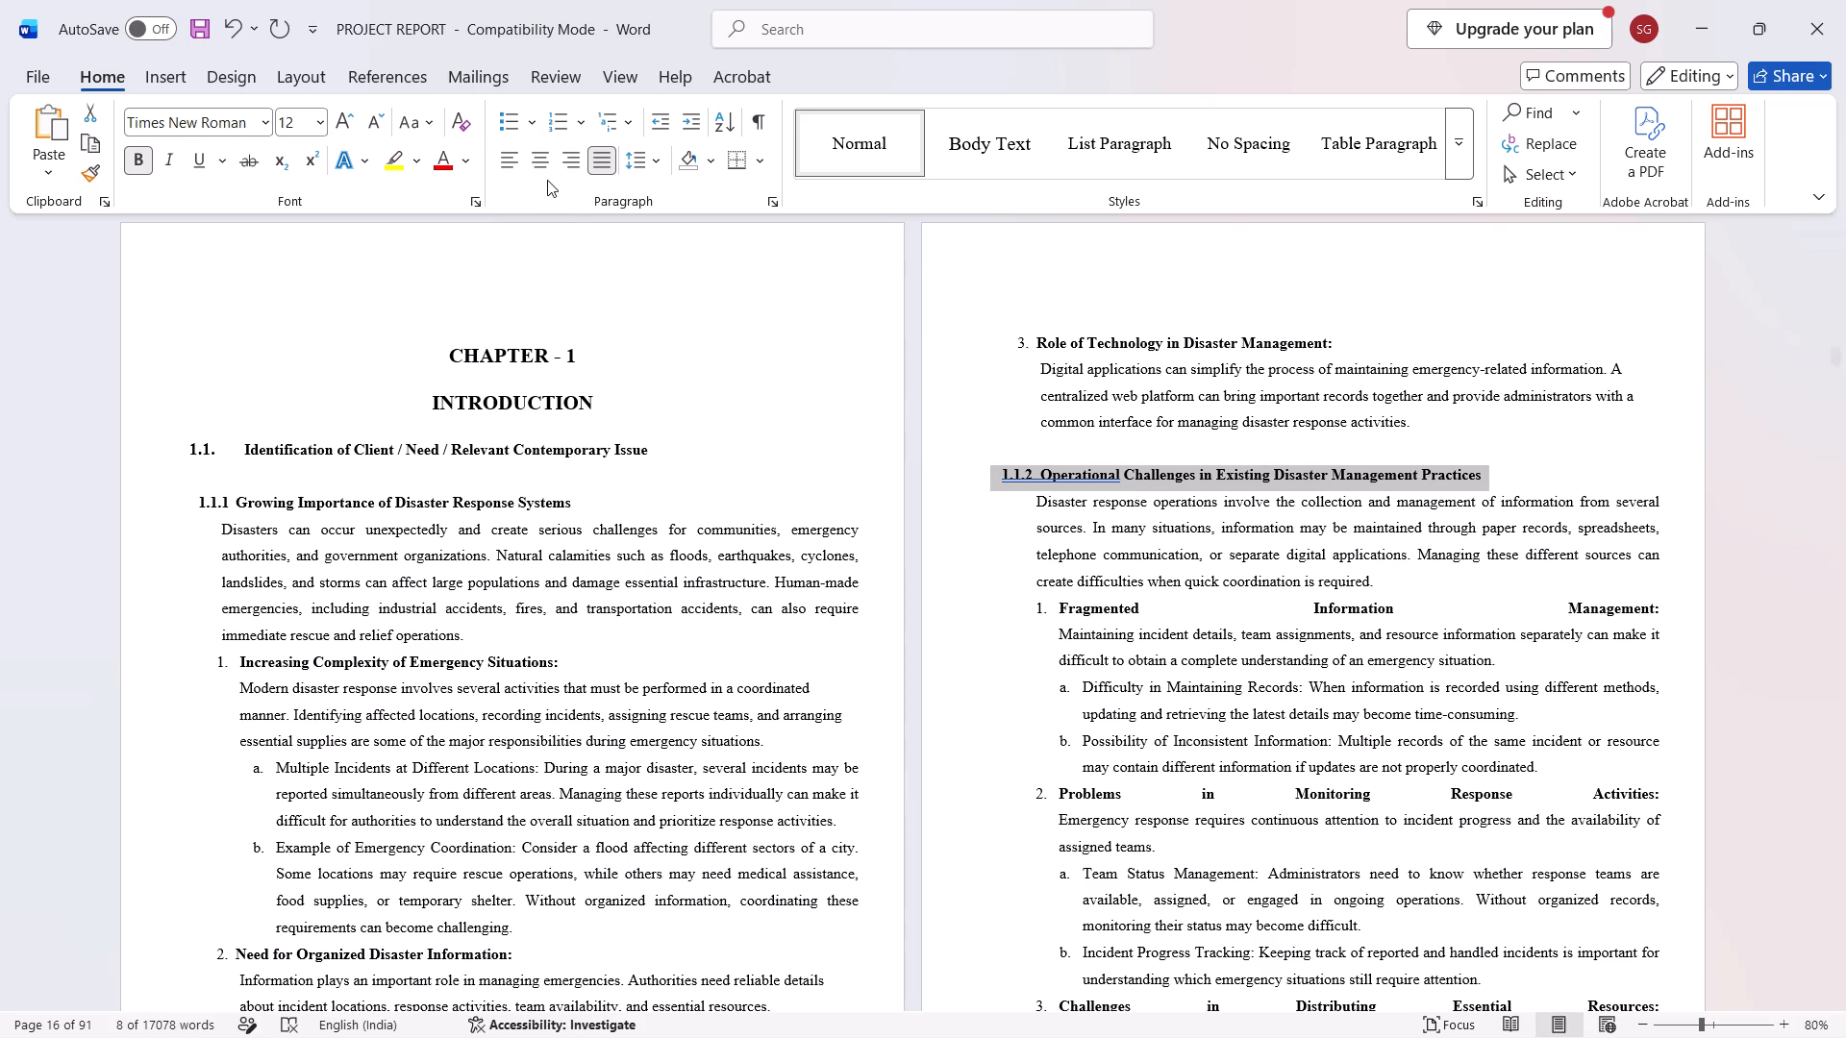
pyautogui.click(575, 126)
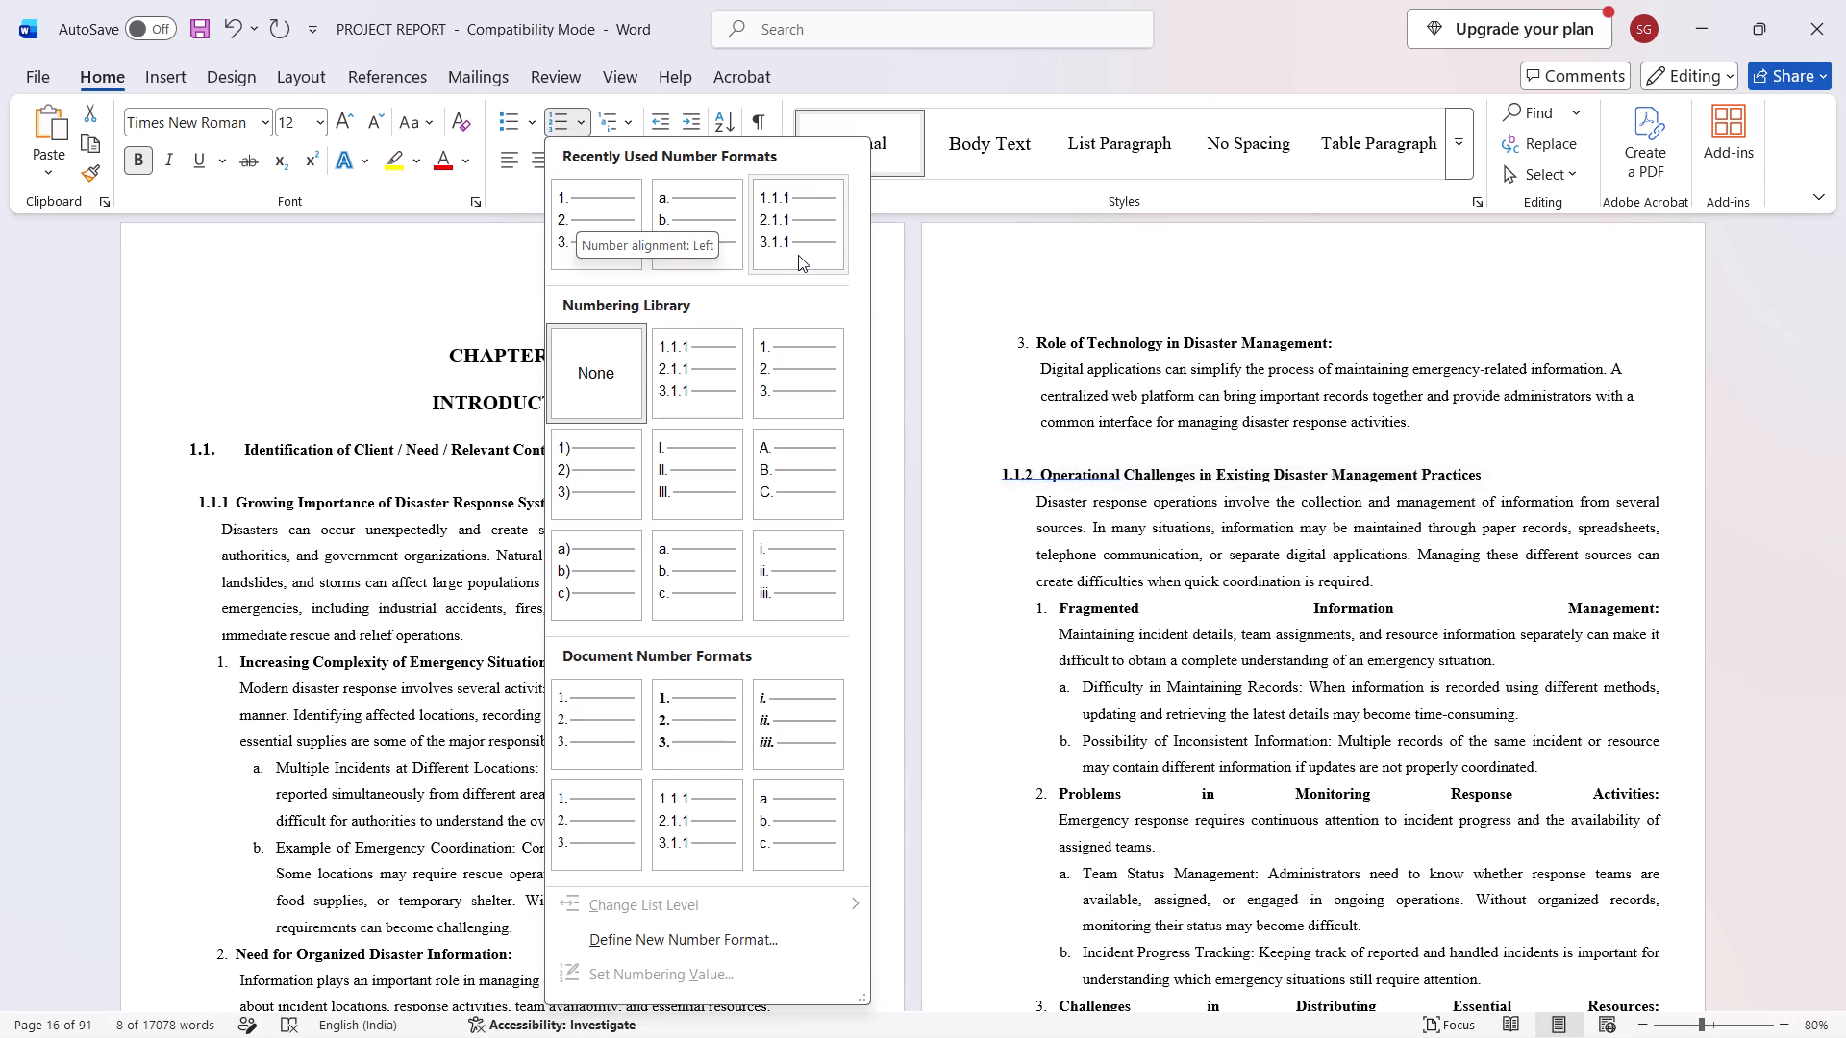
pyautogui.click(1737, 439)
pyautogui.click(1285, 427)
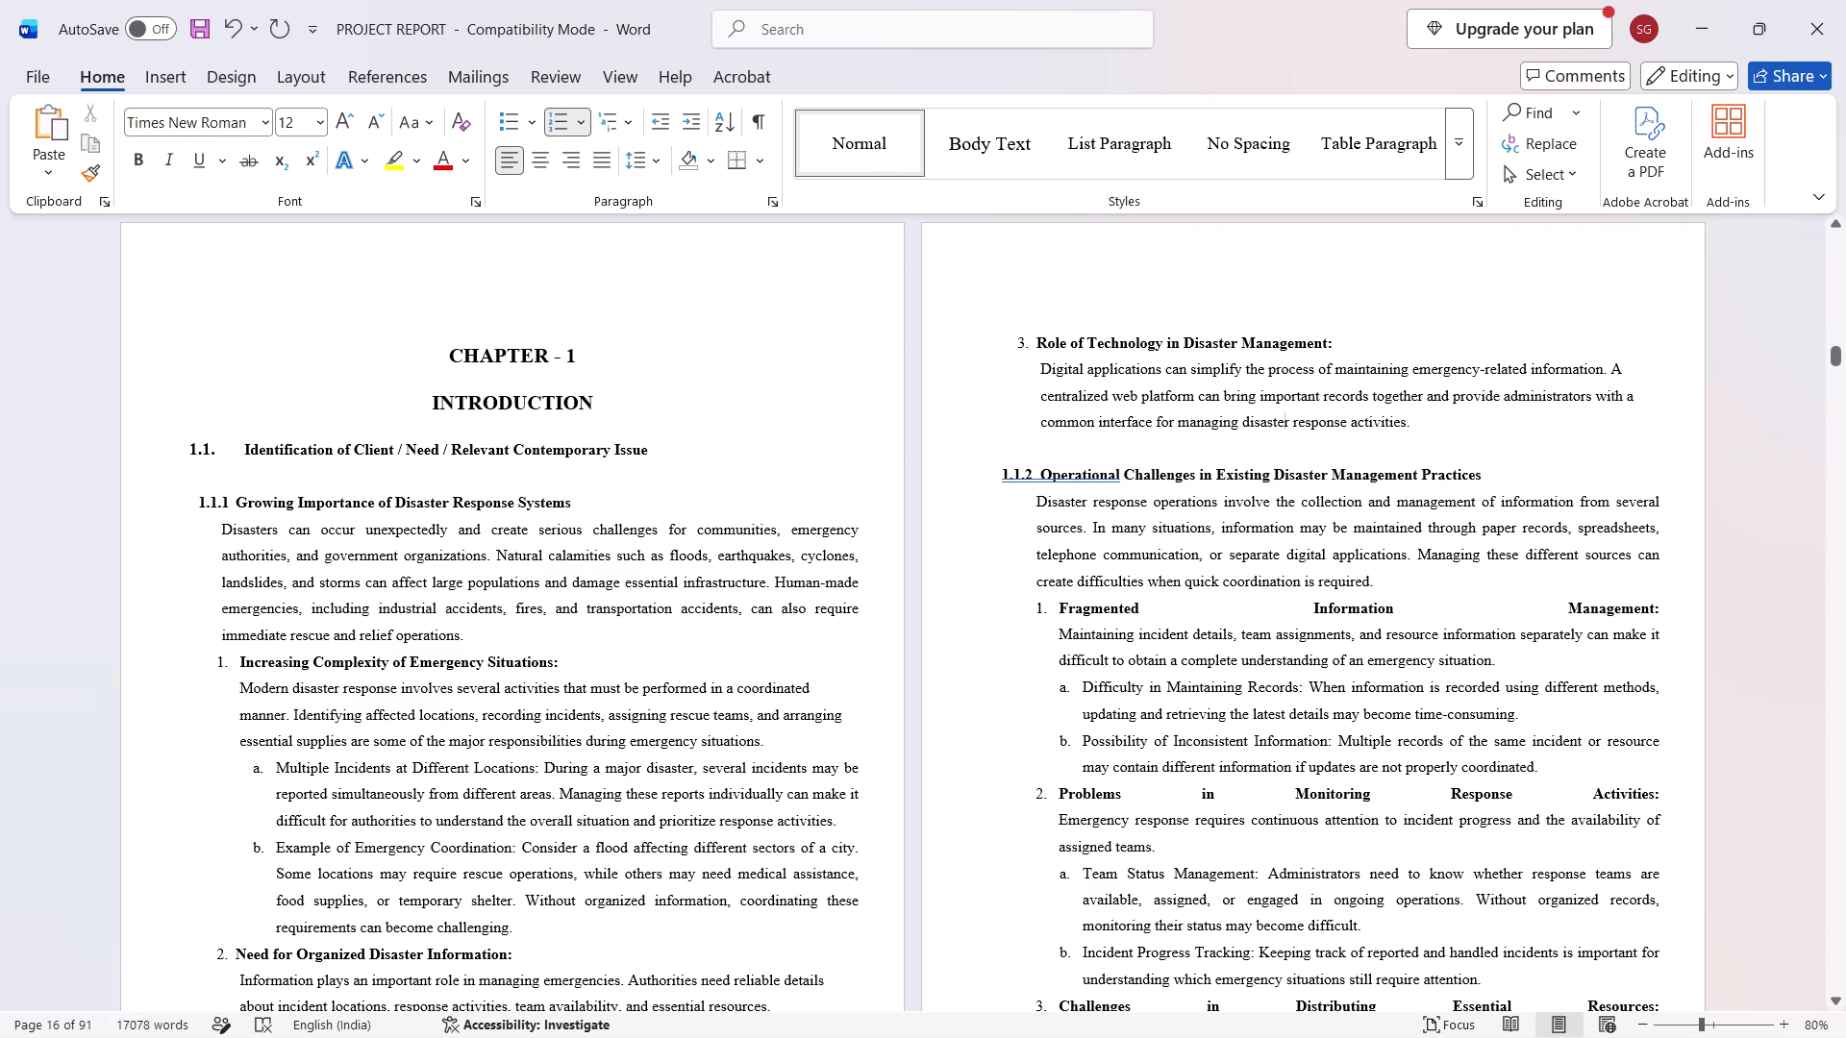
# Left-align the stretched numbered headings "Fragmented Information Management:" and "Problems in Monitoring Response Activities:" in section 1.1.2.
pyautogui.moveTo(1655, 605); pyautogui.dragTo(947, 592)
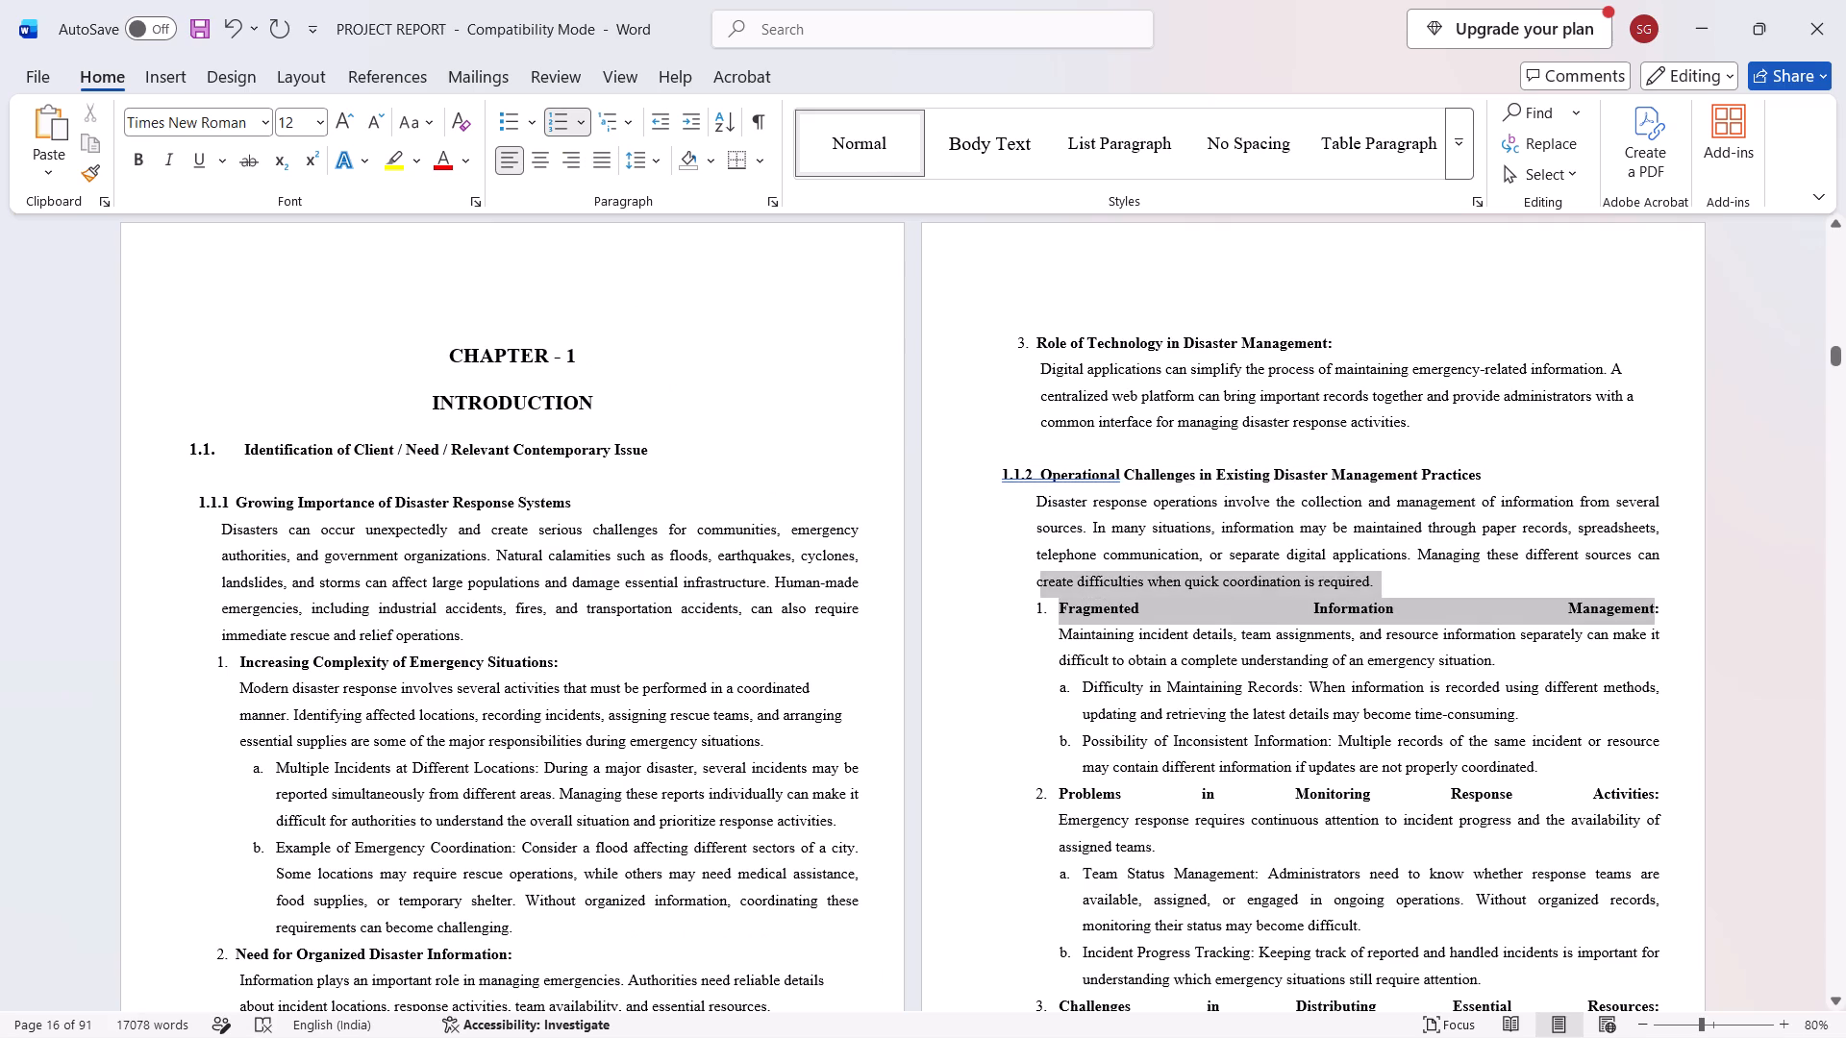
pyautogui.moveTo(947, 592); pyautogui.dragTo(945, 603)
pyautogui.hotkey('ctrl', 'l')
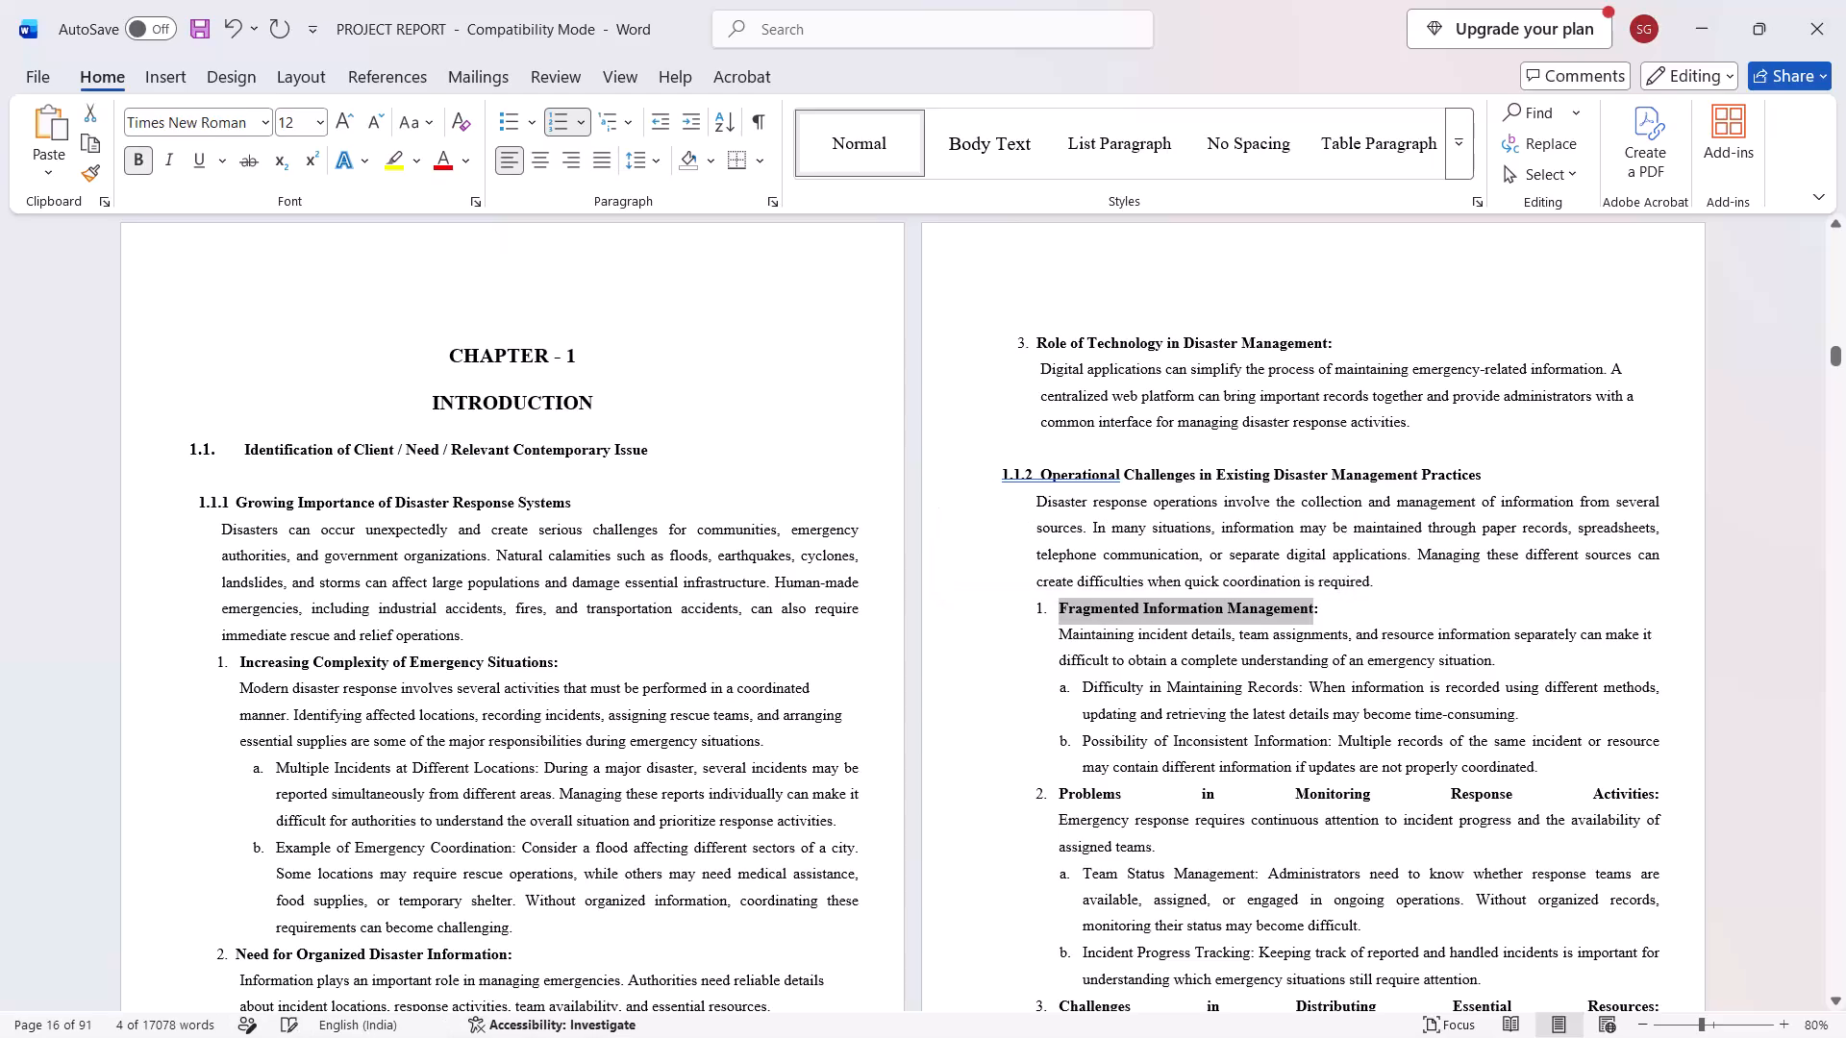
pyautogui.scroll(-2, 960, 657)
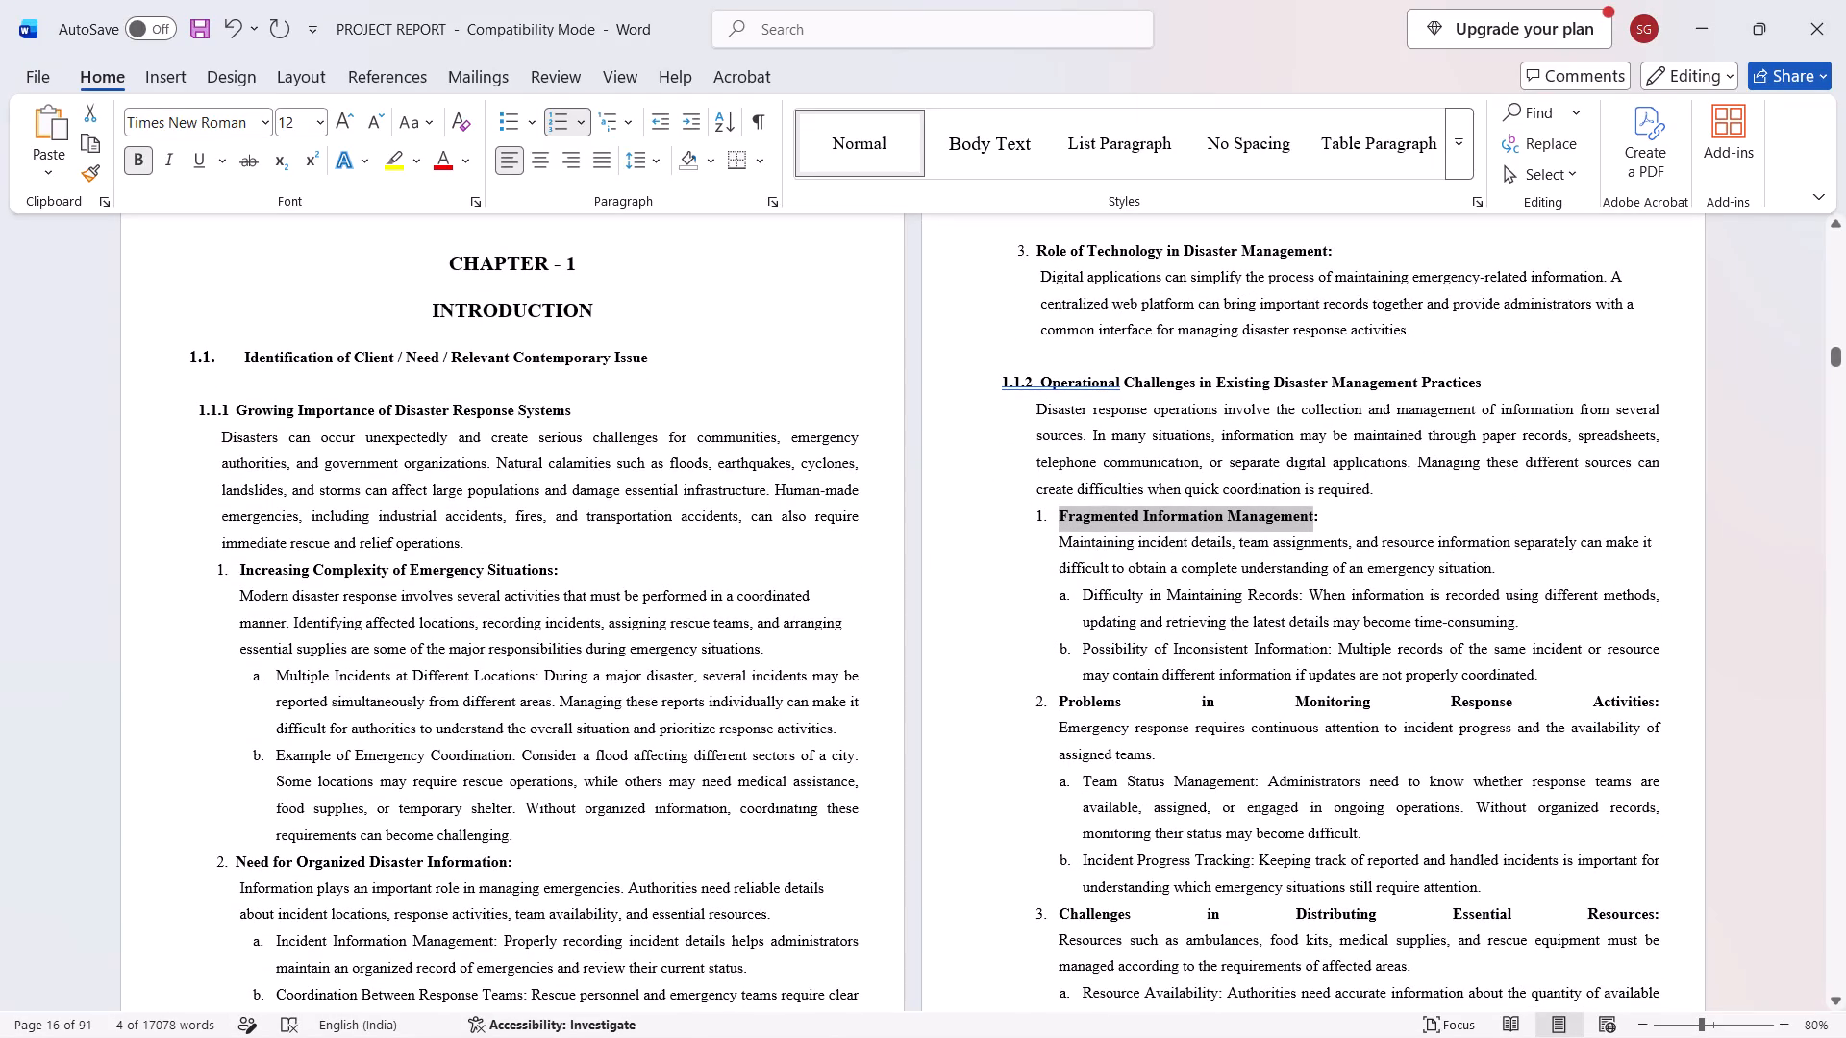
pyautogui.moveTo(1658, 702); pyautogui.dragTo(1032, 709)
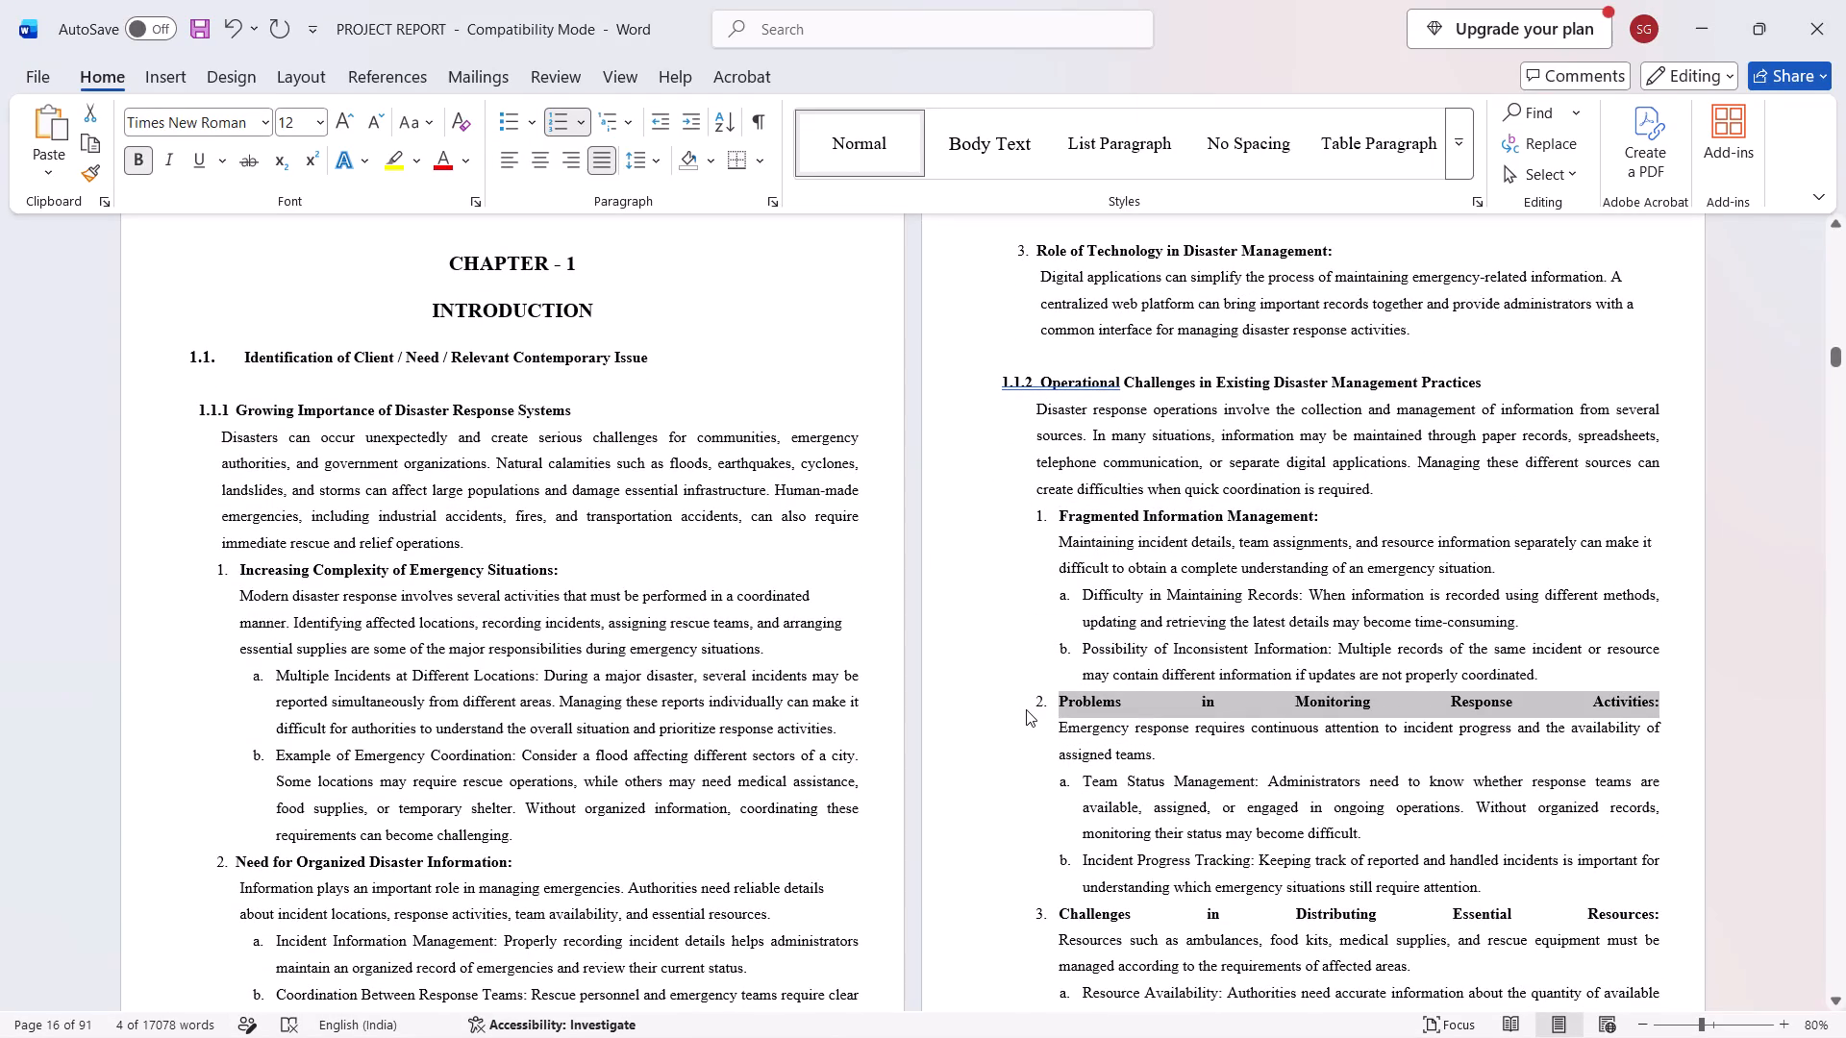
pyautogui.hotkey('ctrl', 'l')
# Left-align the stretched numbered heading "Challenges in Distributing Essential Resources:" in section 1.1.2.
pyautogui.scroll(-1, 1030, 710)
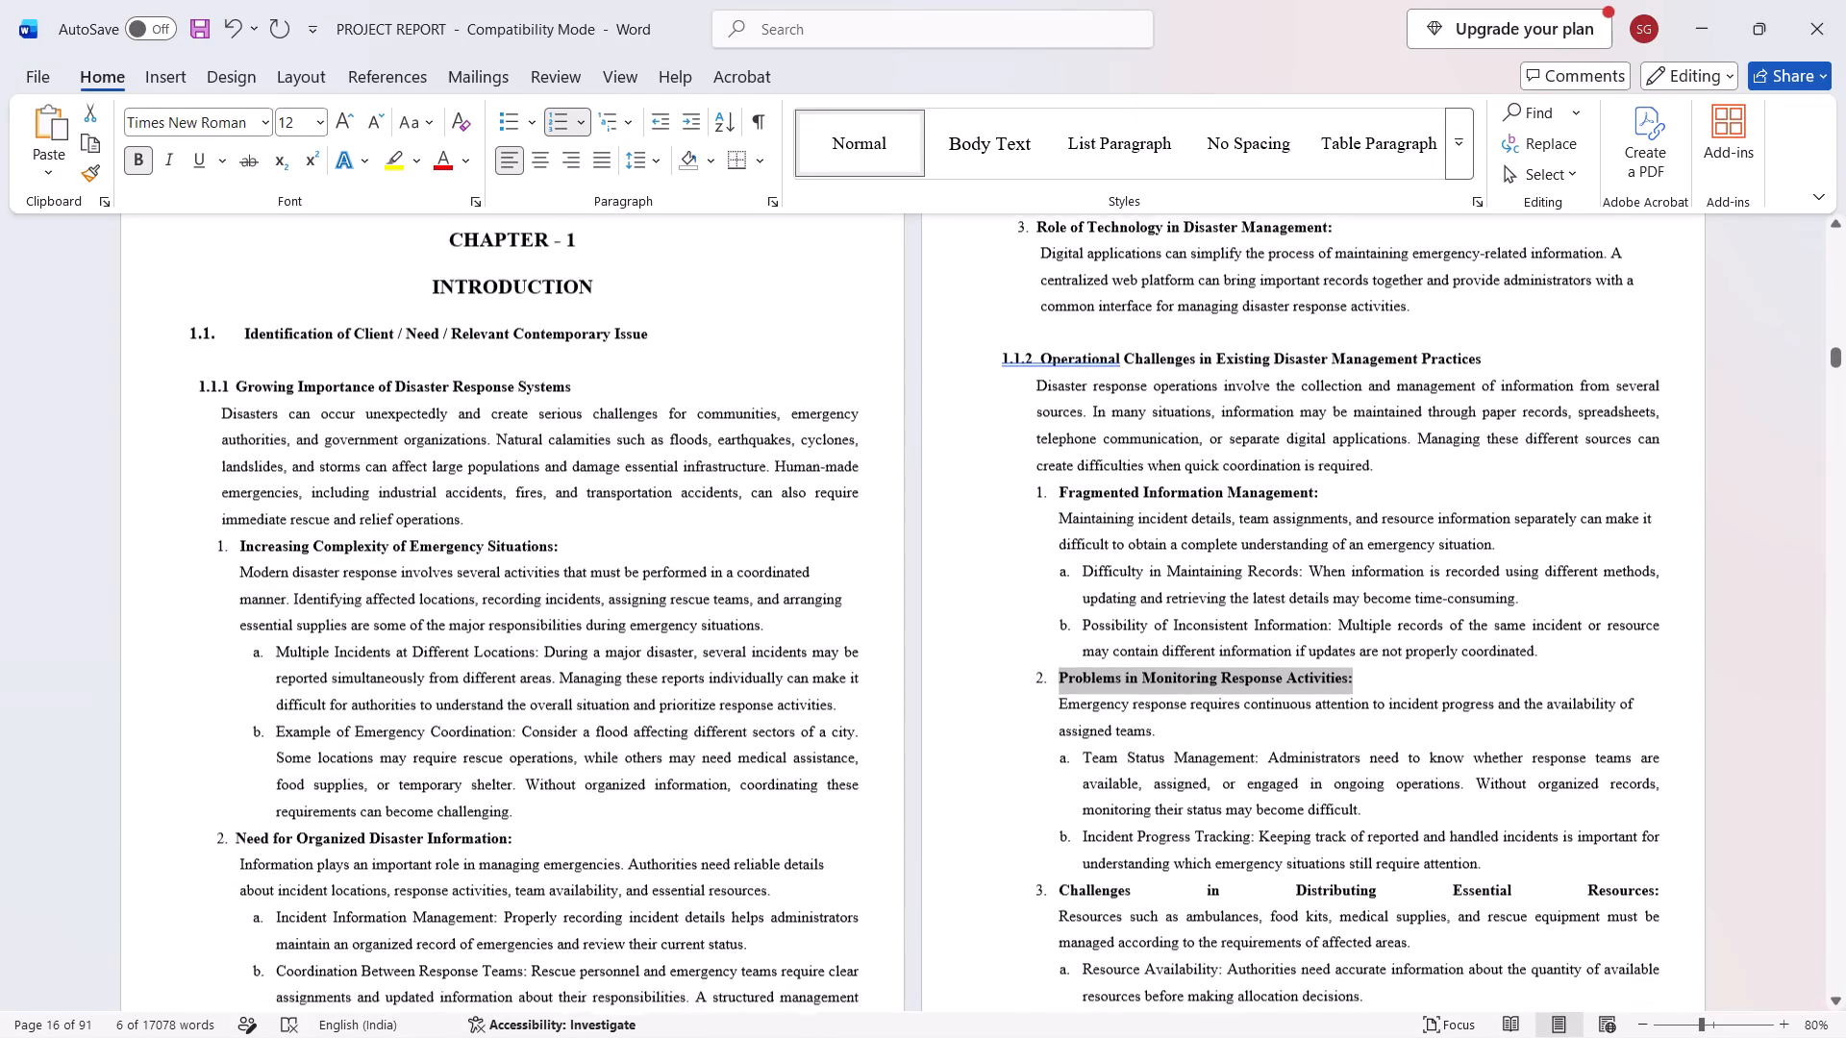
pyautogui.scroll(-2, 1035, 719)
pyautogui.click(1190, 764)
pyautogui.click(1193, 769)
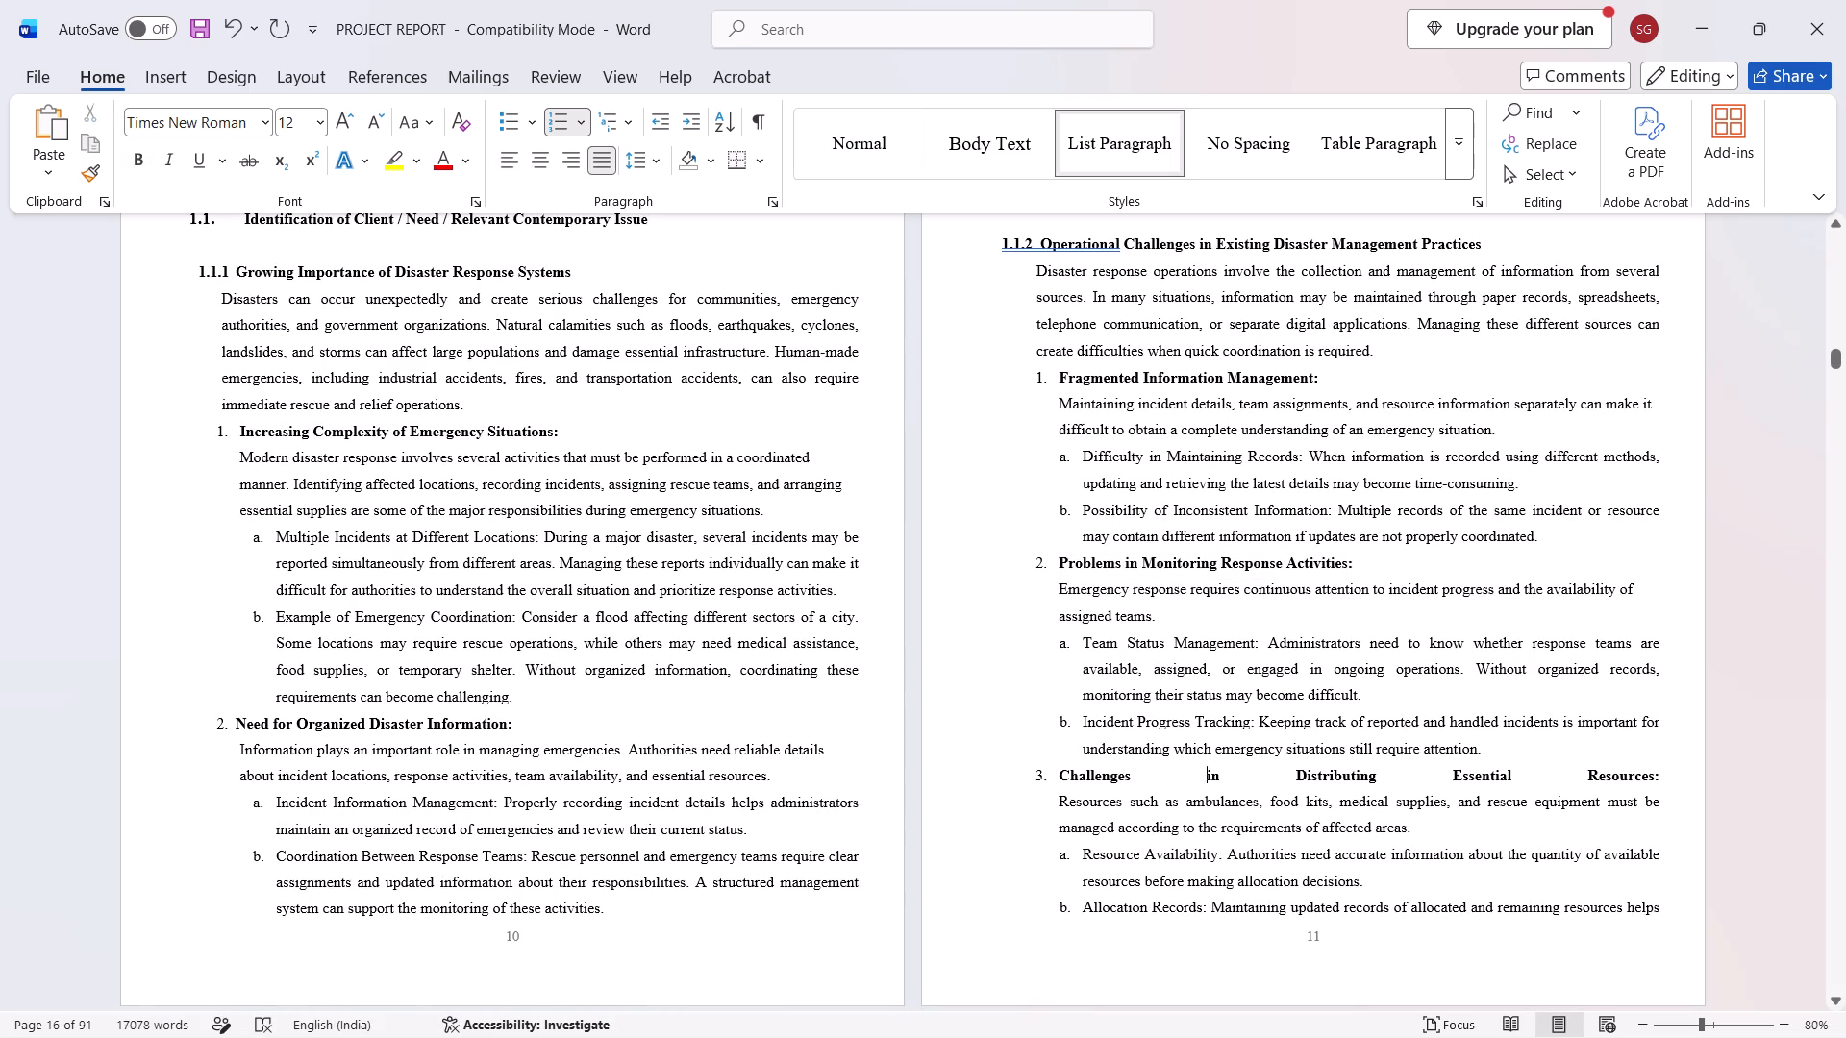
pyautogui.doubleClick(1193, 774)
pyautogui.tripleClick(1193, 774)
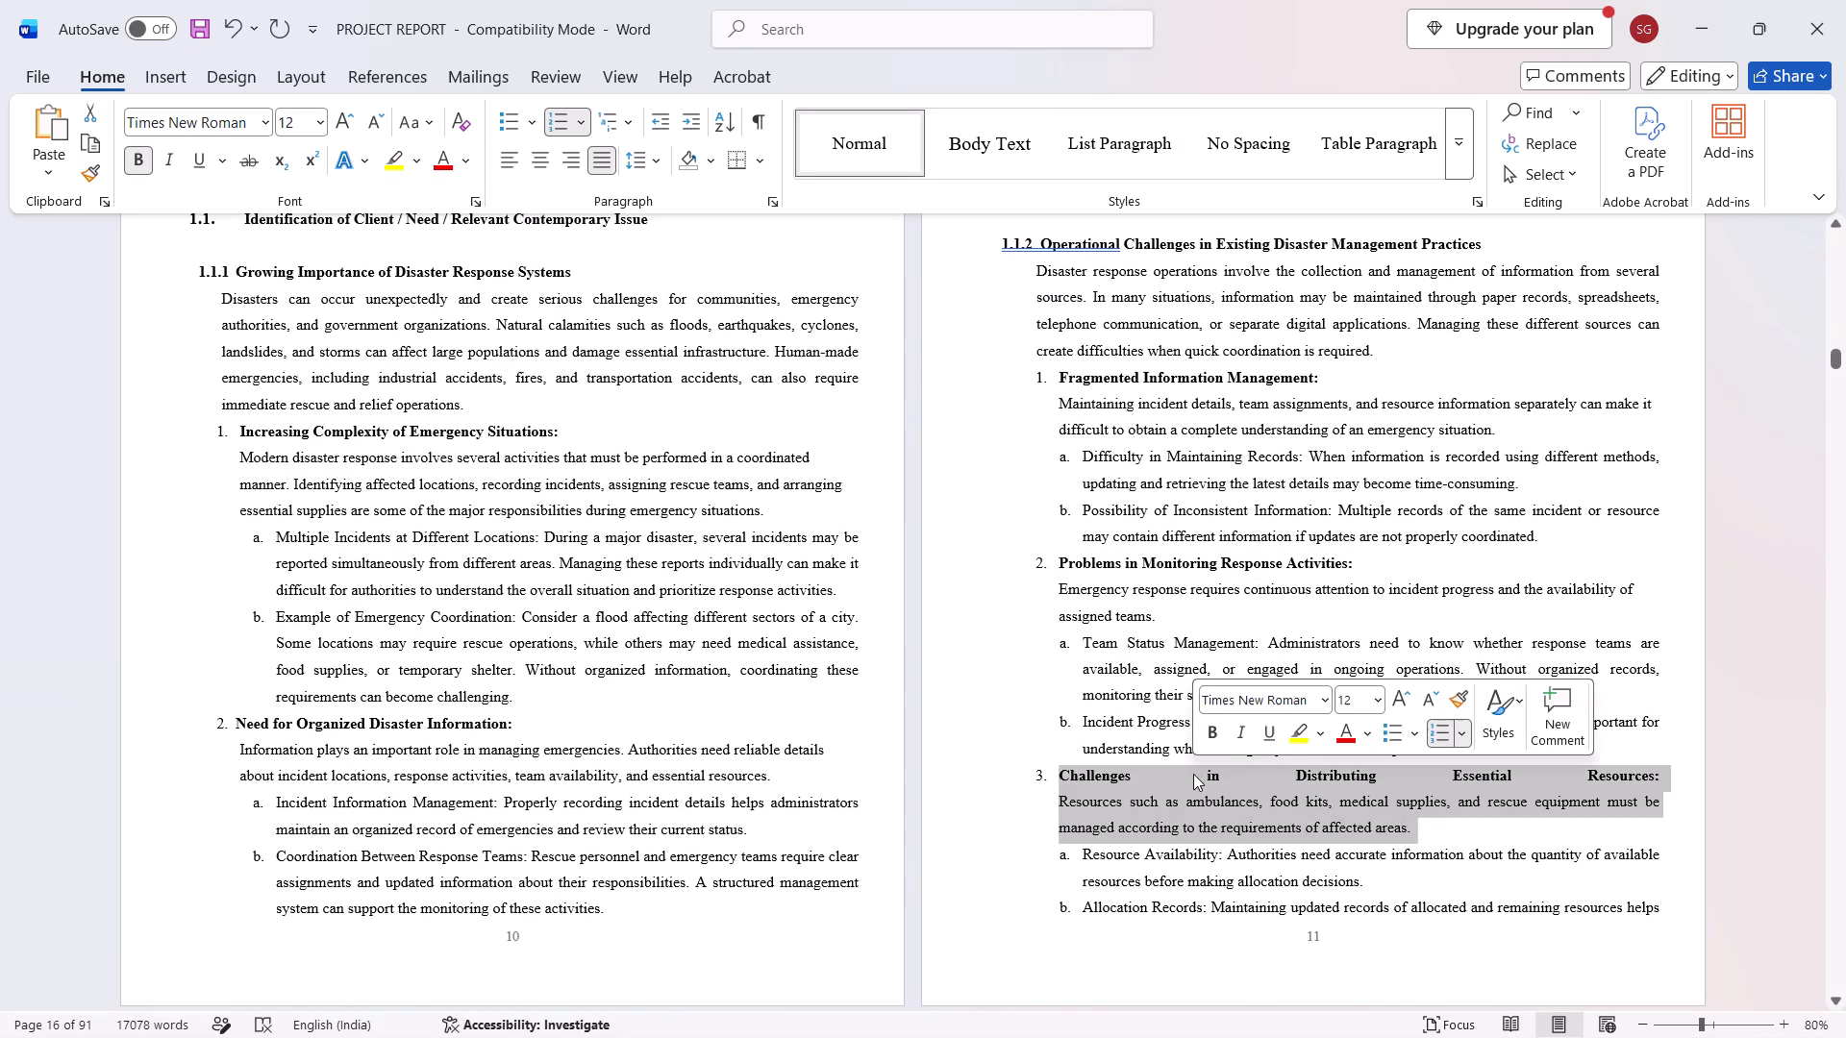
pyautogui.click(1193, 774)
pyautogui.moveTo(1679, 771); pyautogui.dragTo(1628, 771)
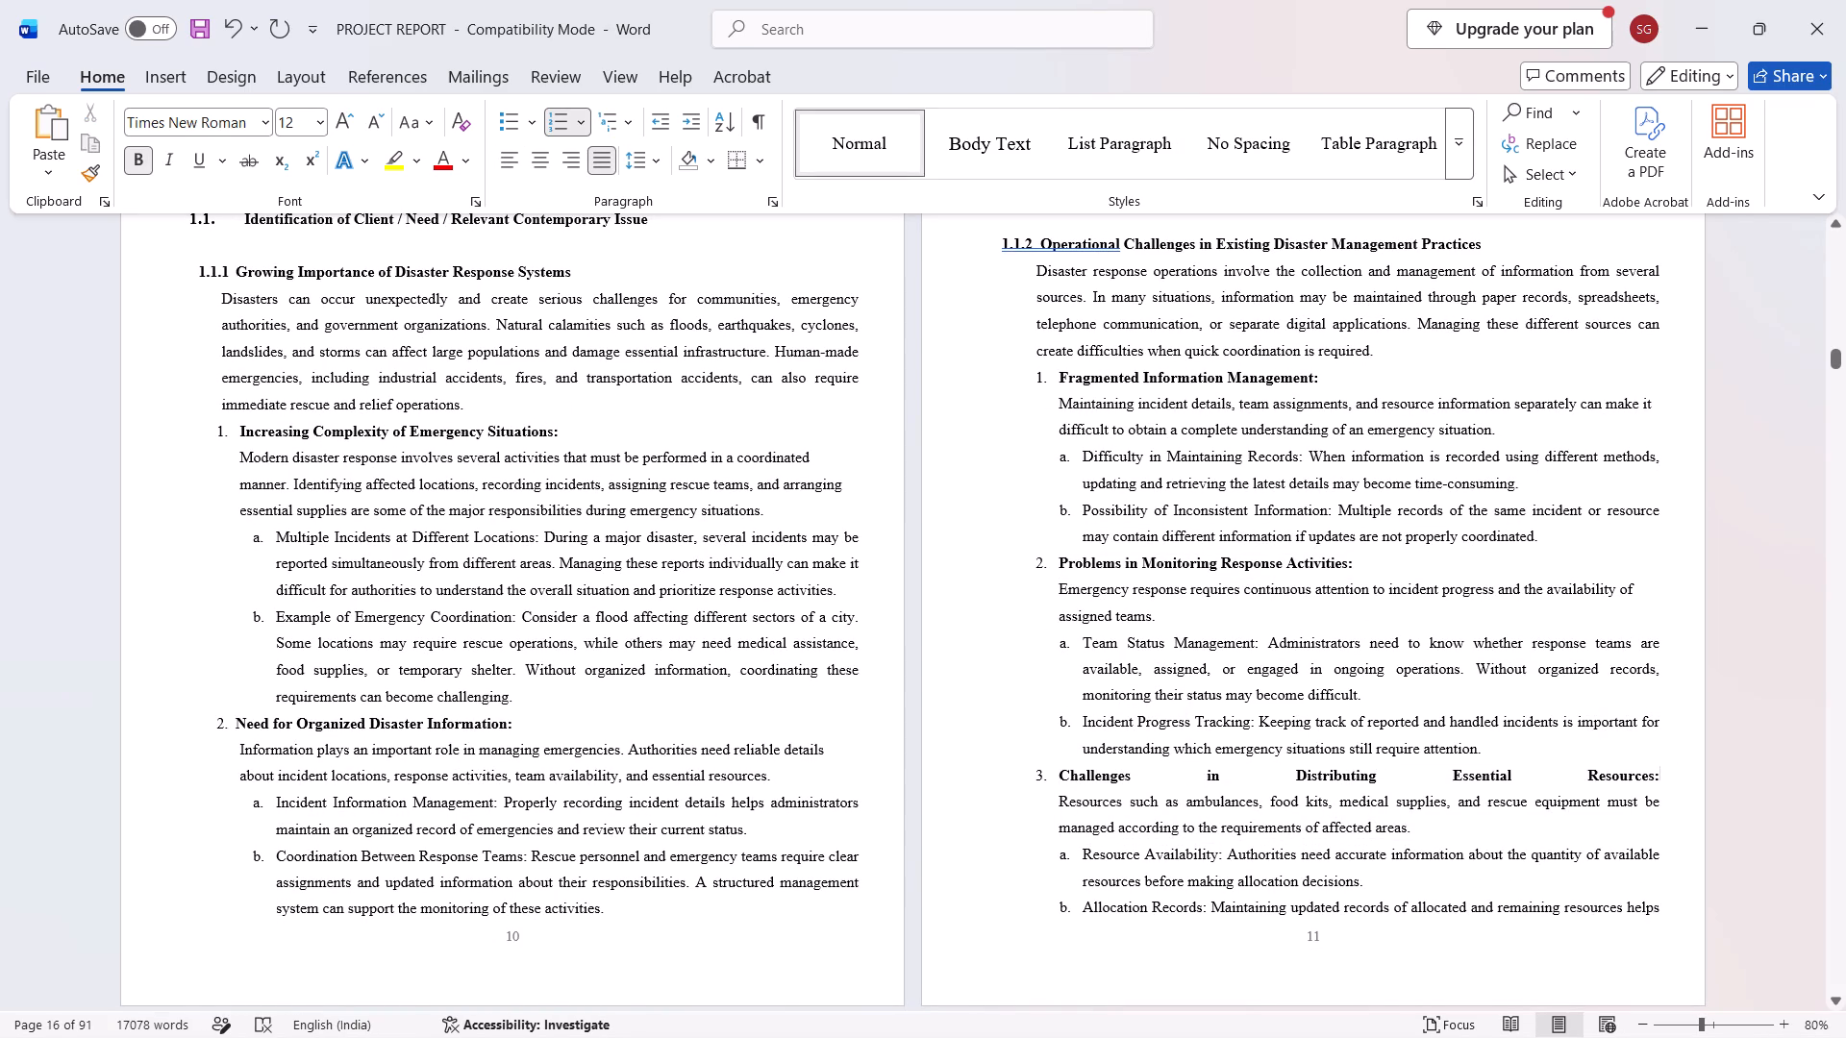
pyautogui.moveTo(1628, 771); pyautogui.dragTo(1051, 781)
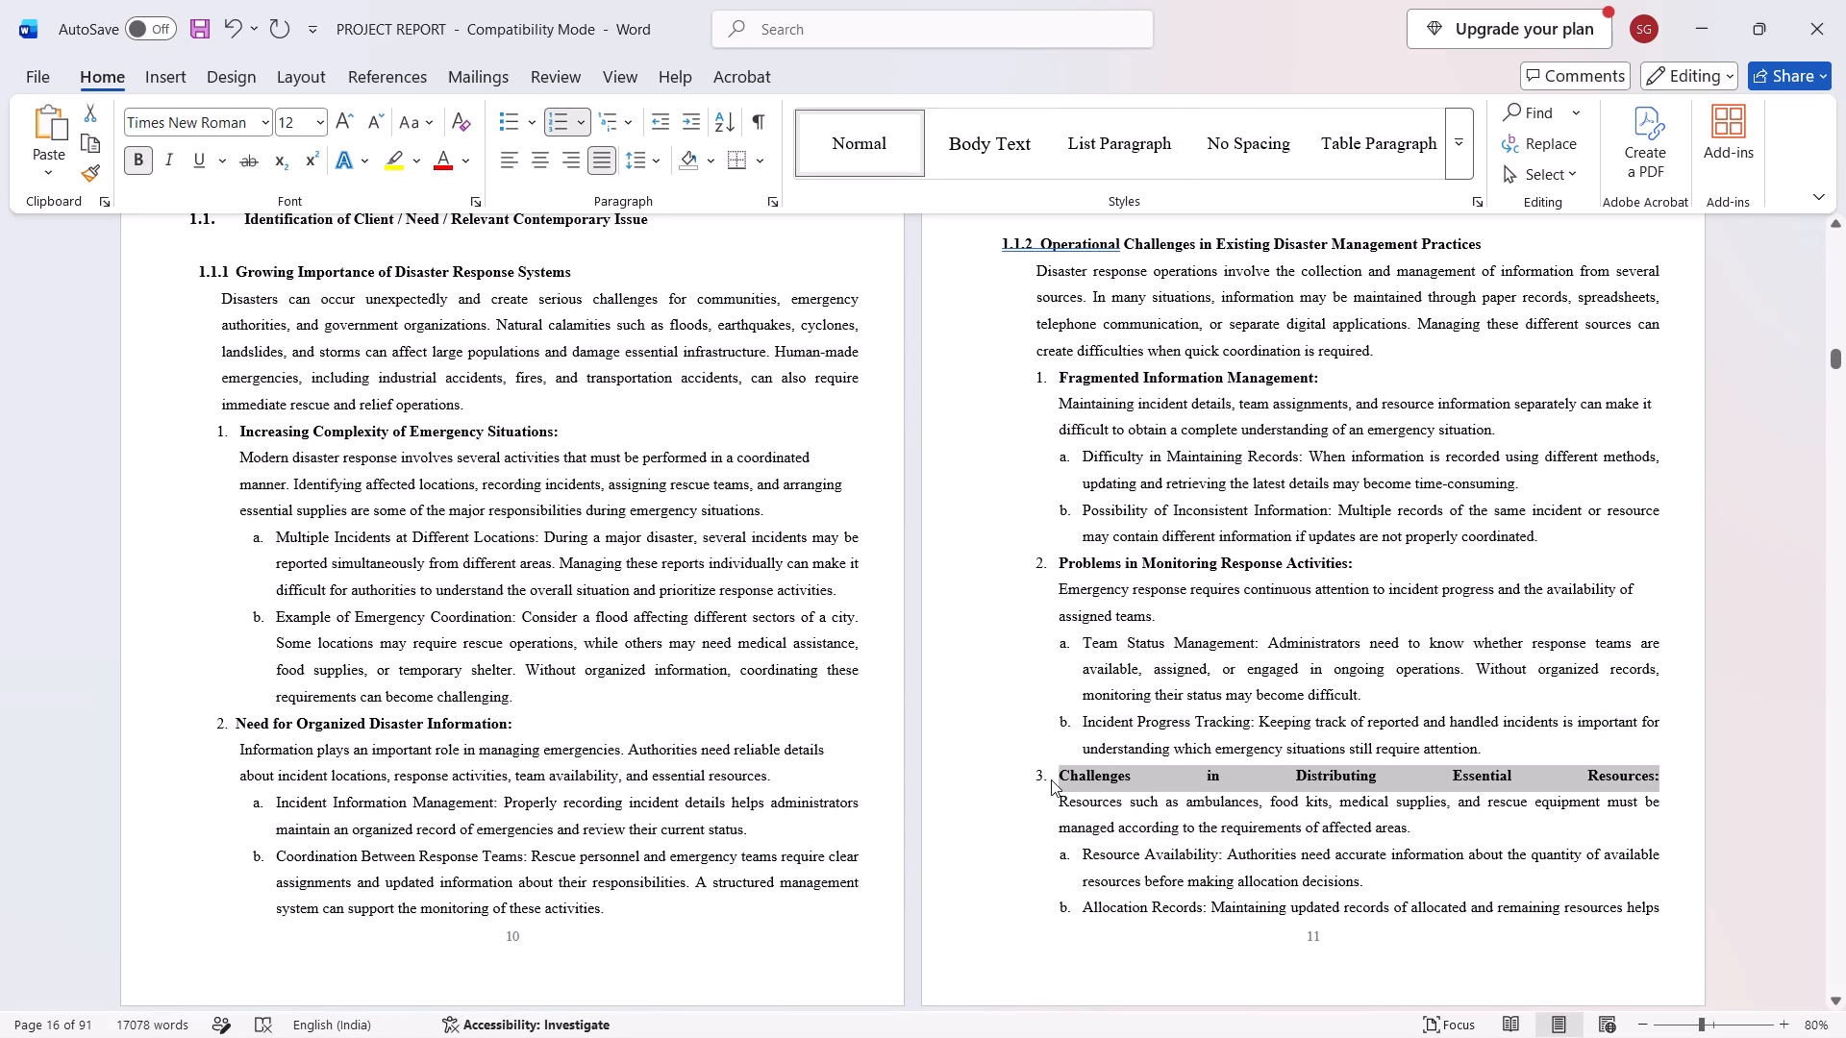
pyautogui.hotkey('ctrl', 'l')
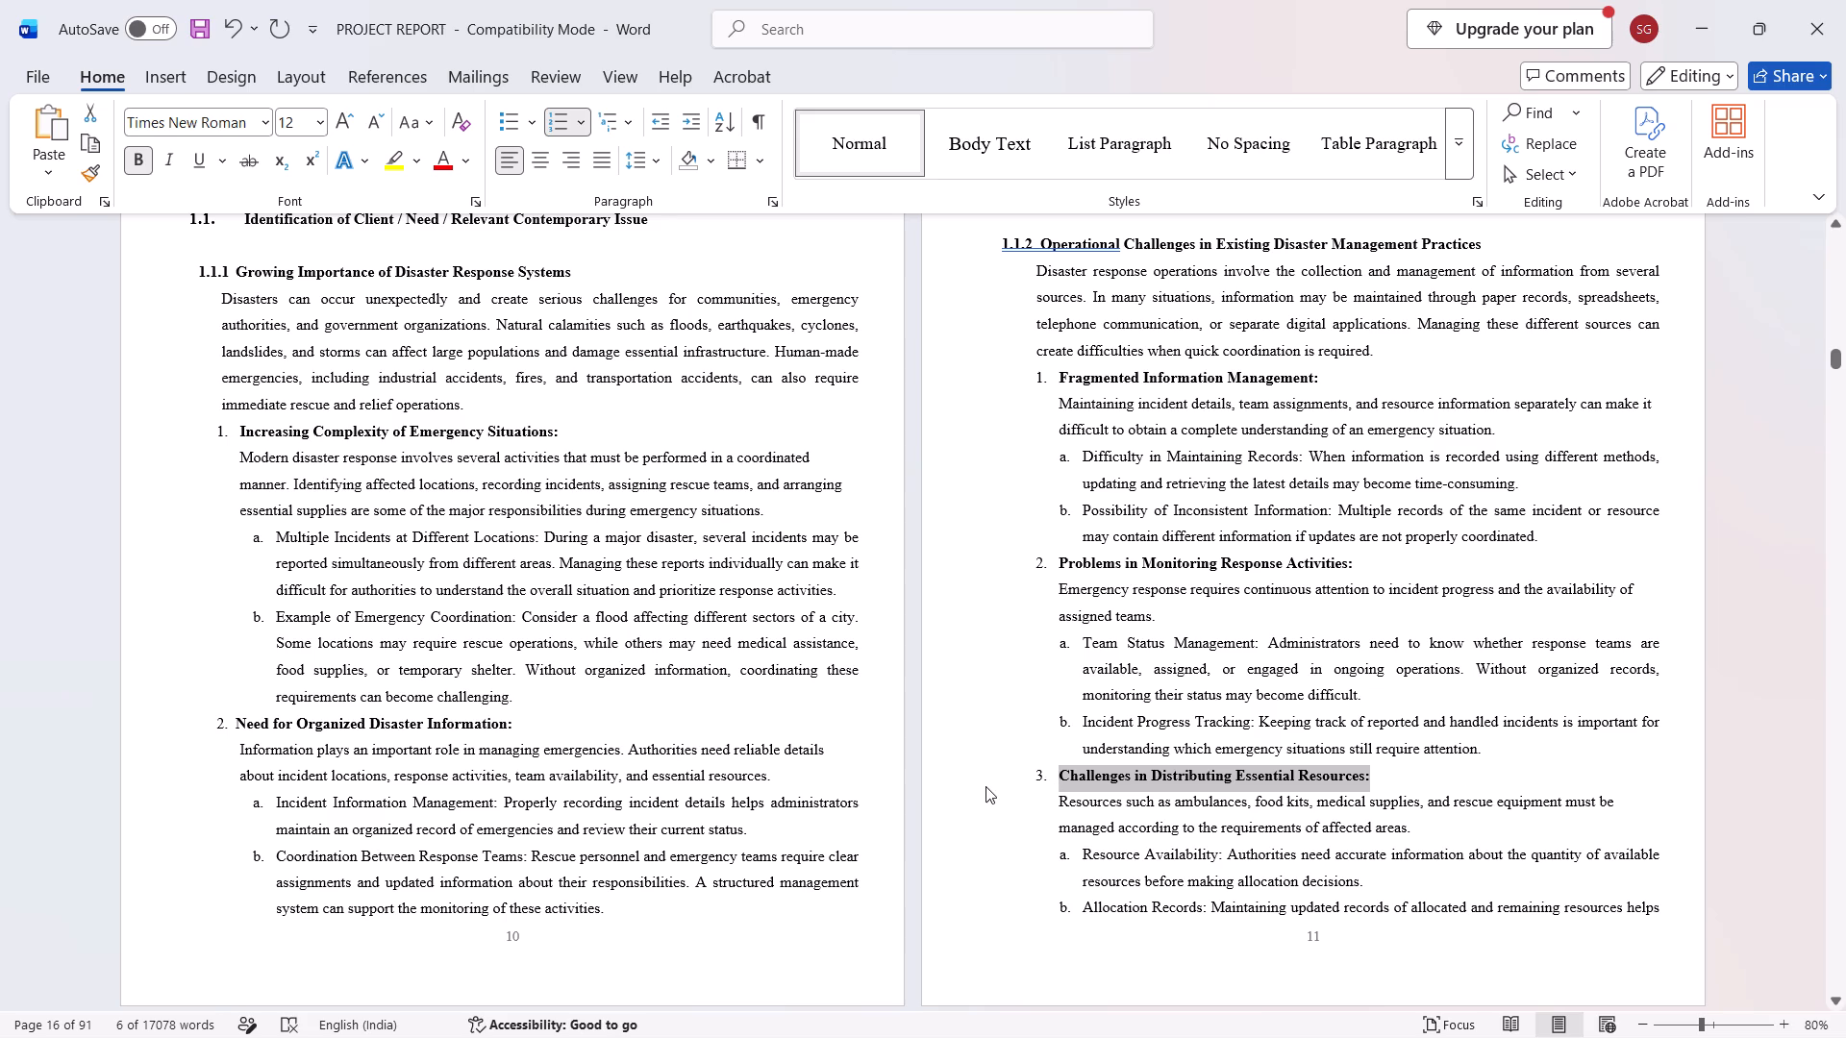
# Examine the headings and body text of sections 1.1.1 and 1.1.2 and the start of 1.1.3 for consistent alignment.
pyautogui.scroll(1, 1110, 620)
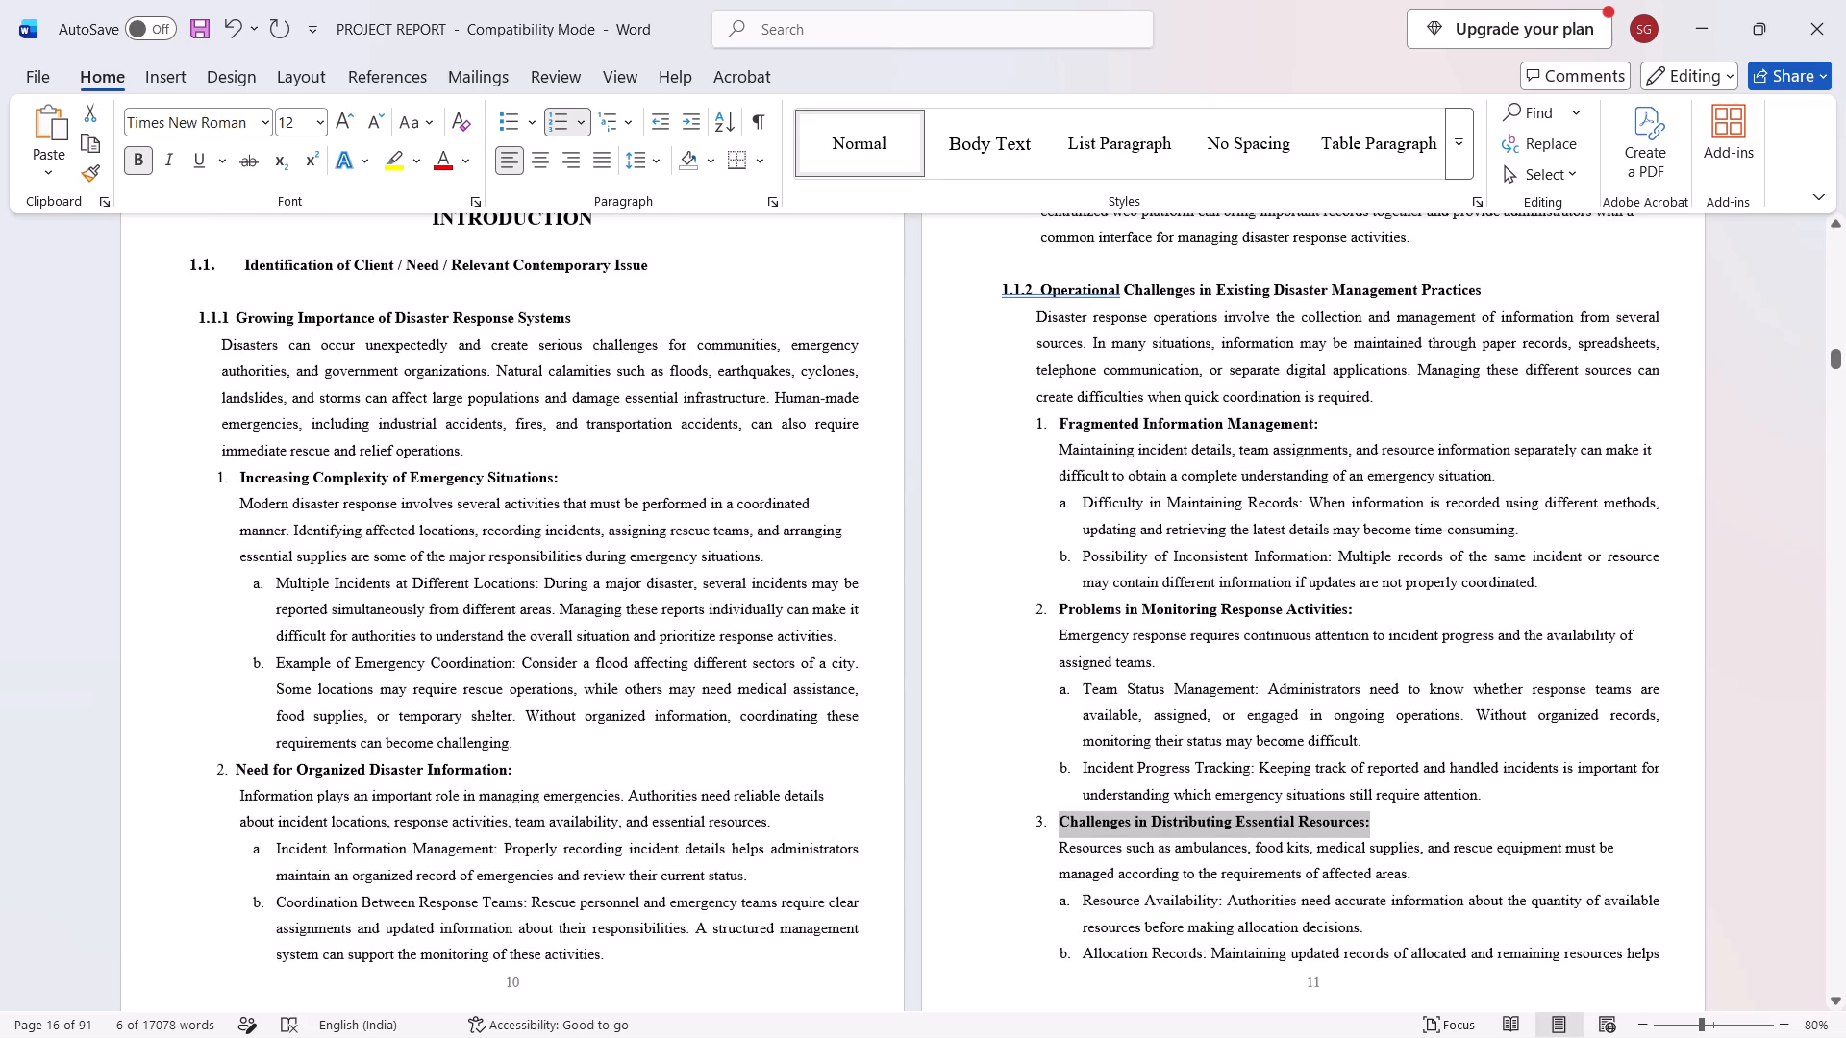
pyautogui.scroll(-3, 1154, 597)
pyautogui.click(1493, 672)
pyautogui.scroll(-3, 1300, 644)
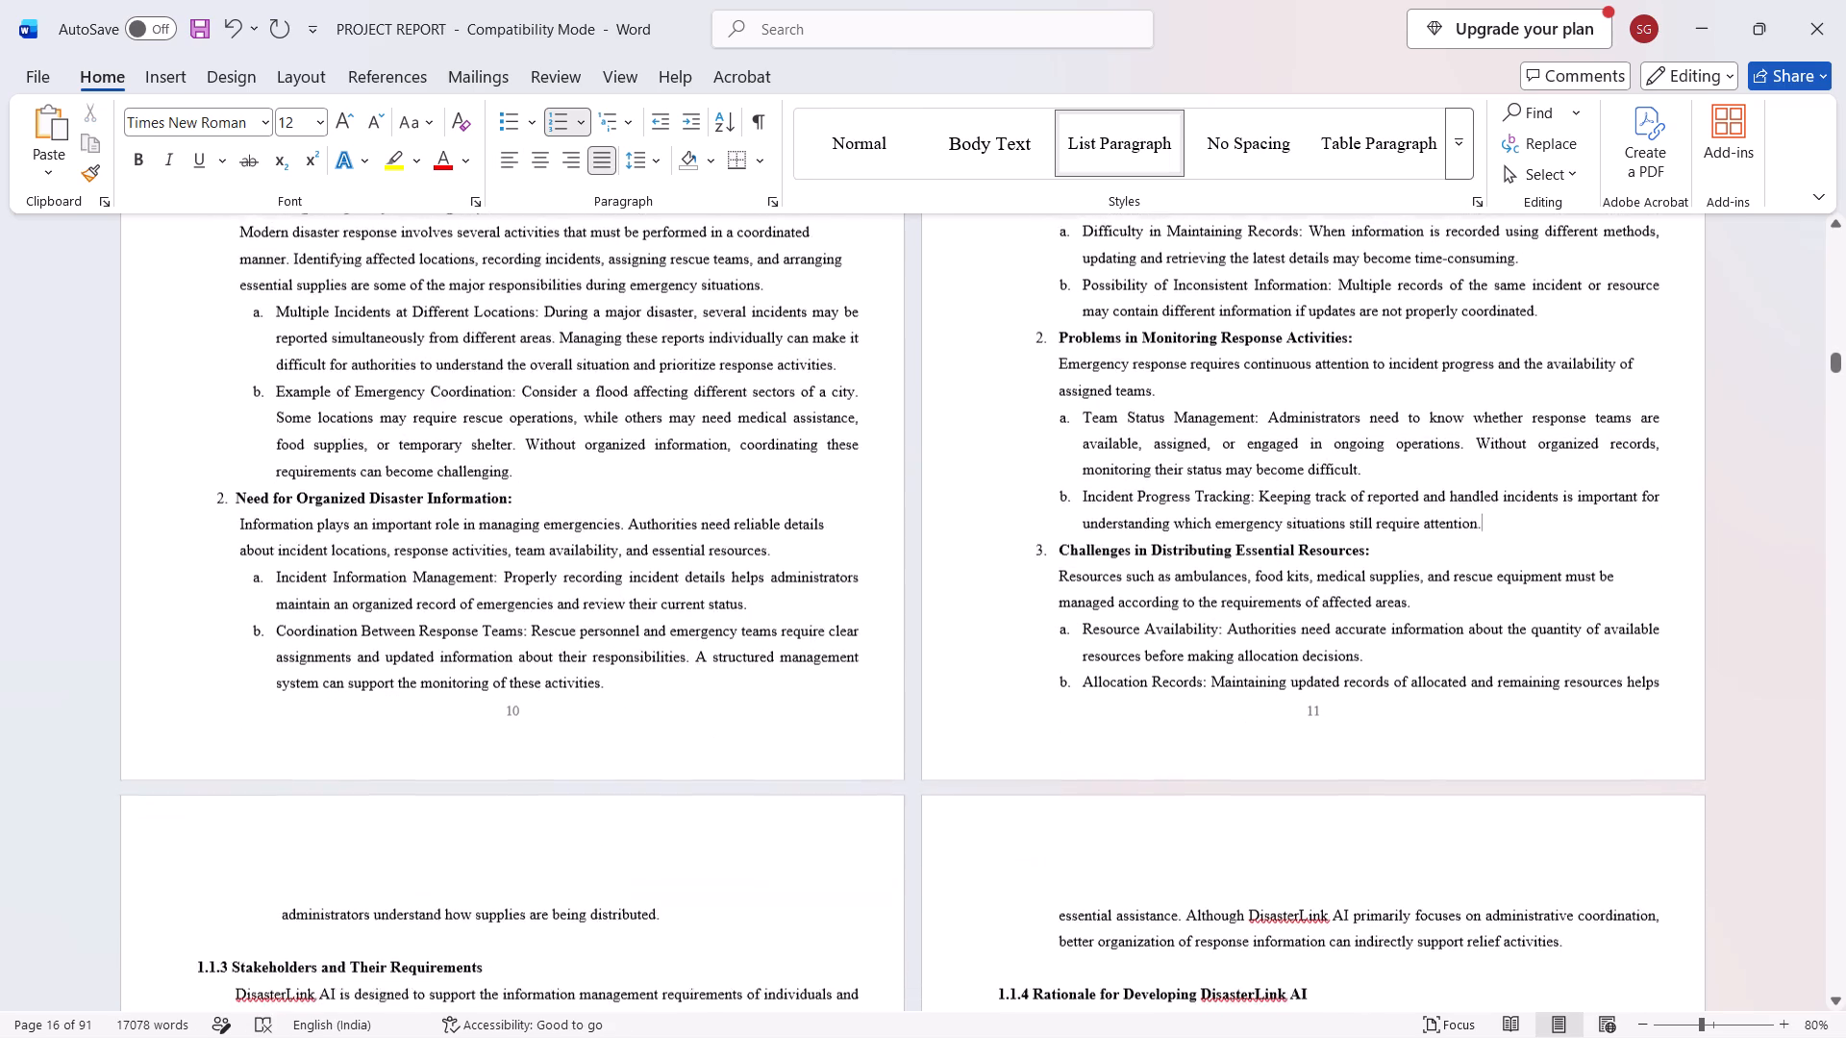
pyautogui.scroll(-5, 980, 585)
pyautogui.scroll(-1, 494, 695)
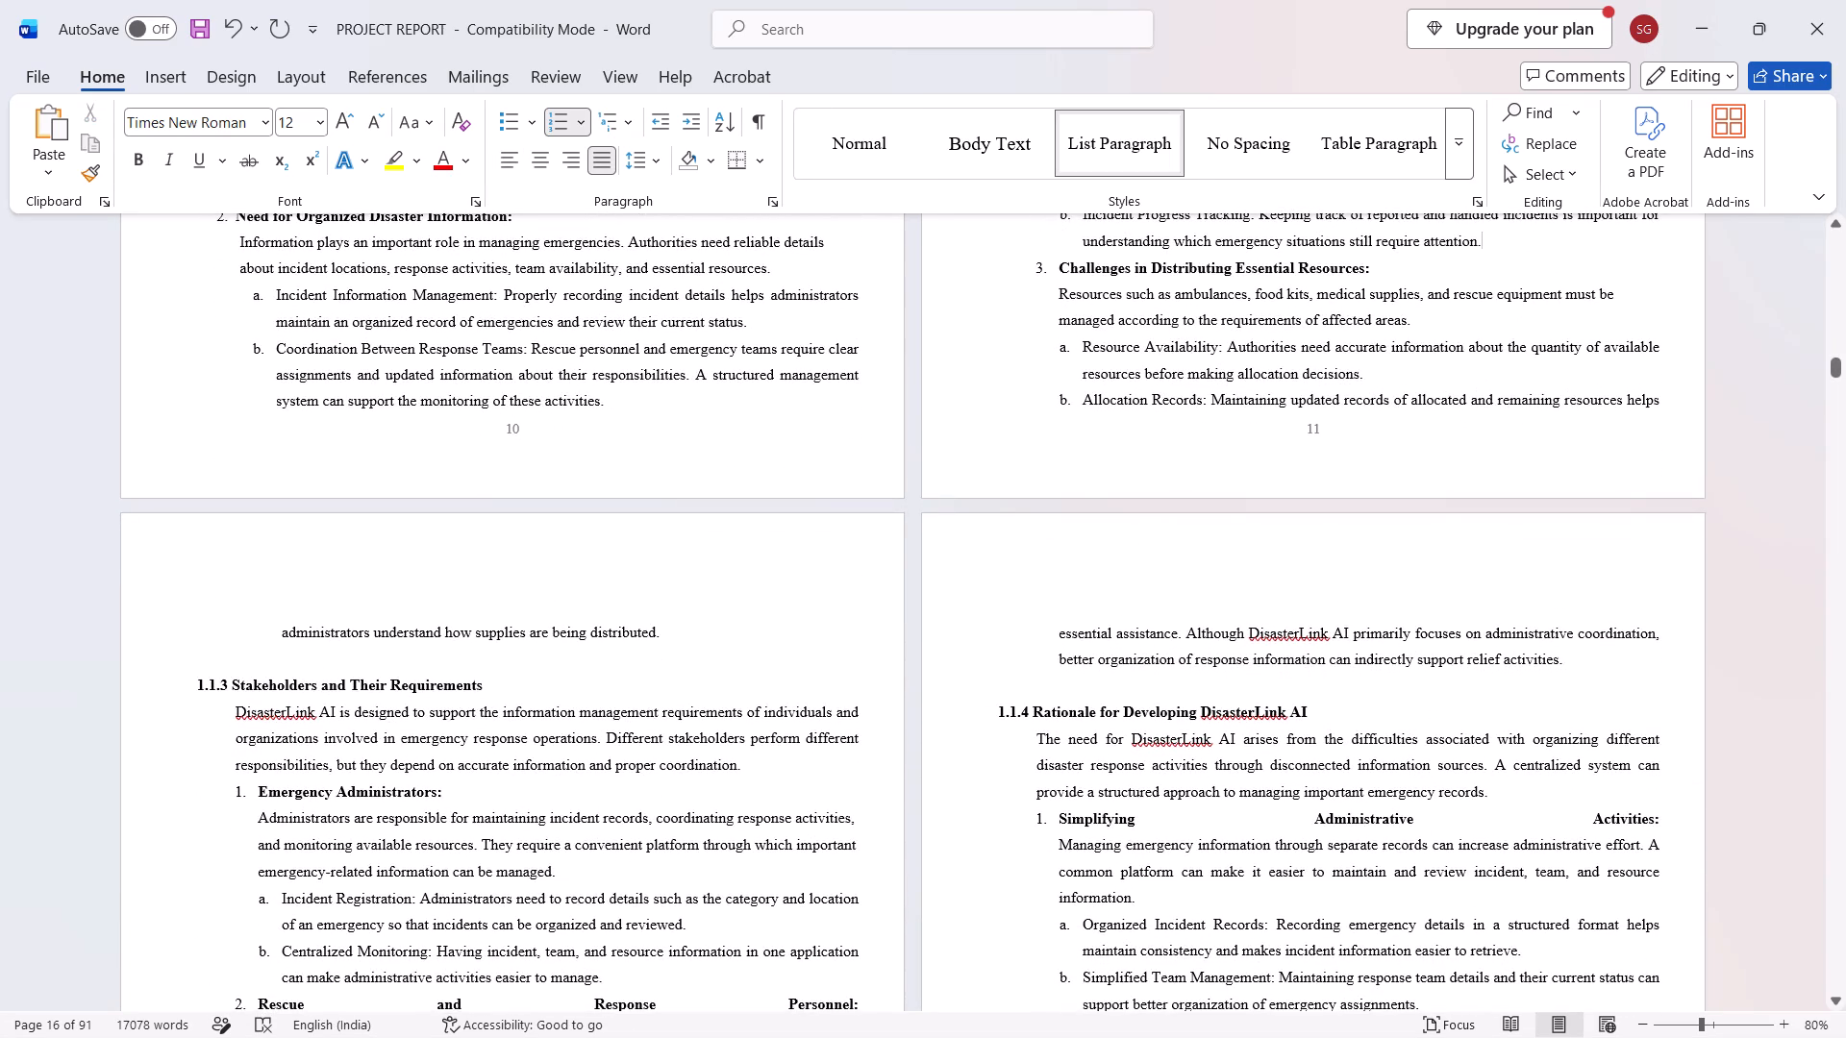
pyautogui.scroll(3, 488, 657)
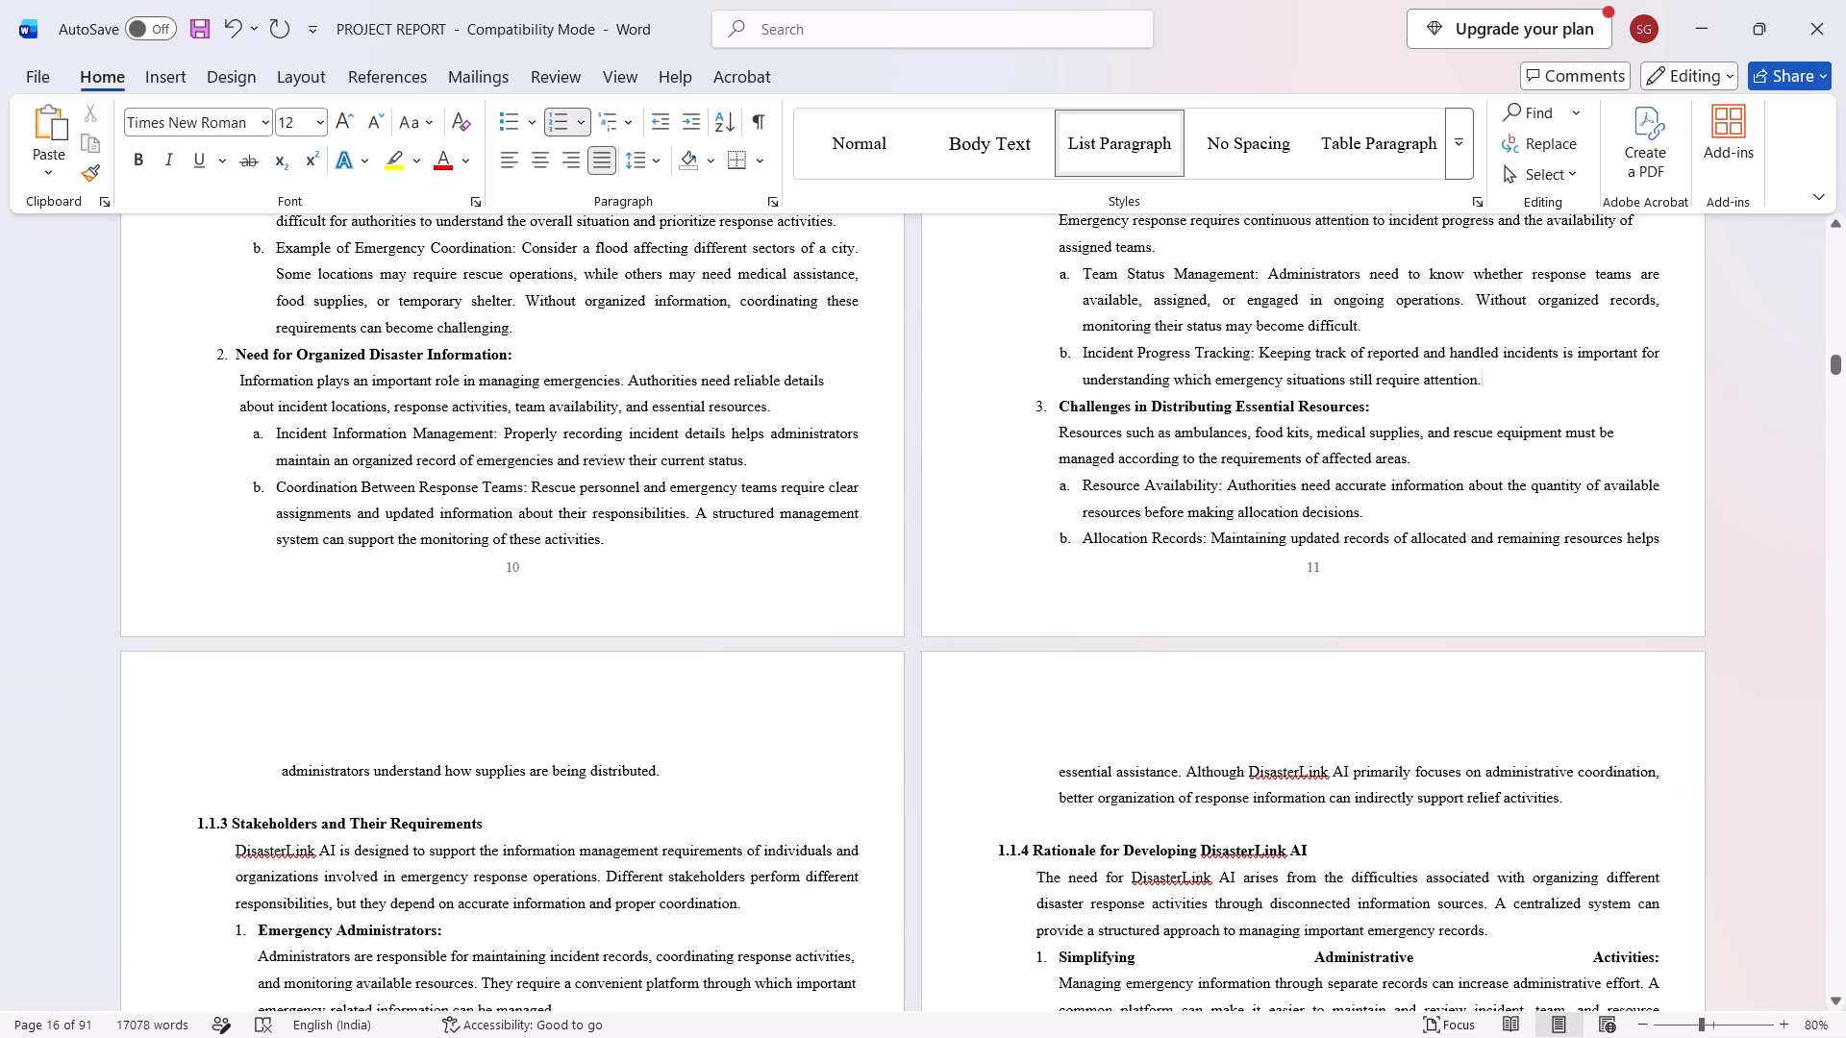
pyautogui.scroll(-2, 484, 772)
pyautogui.scroll(11, 487, 760)
pyautogui.scroll(-3, 479, 647)
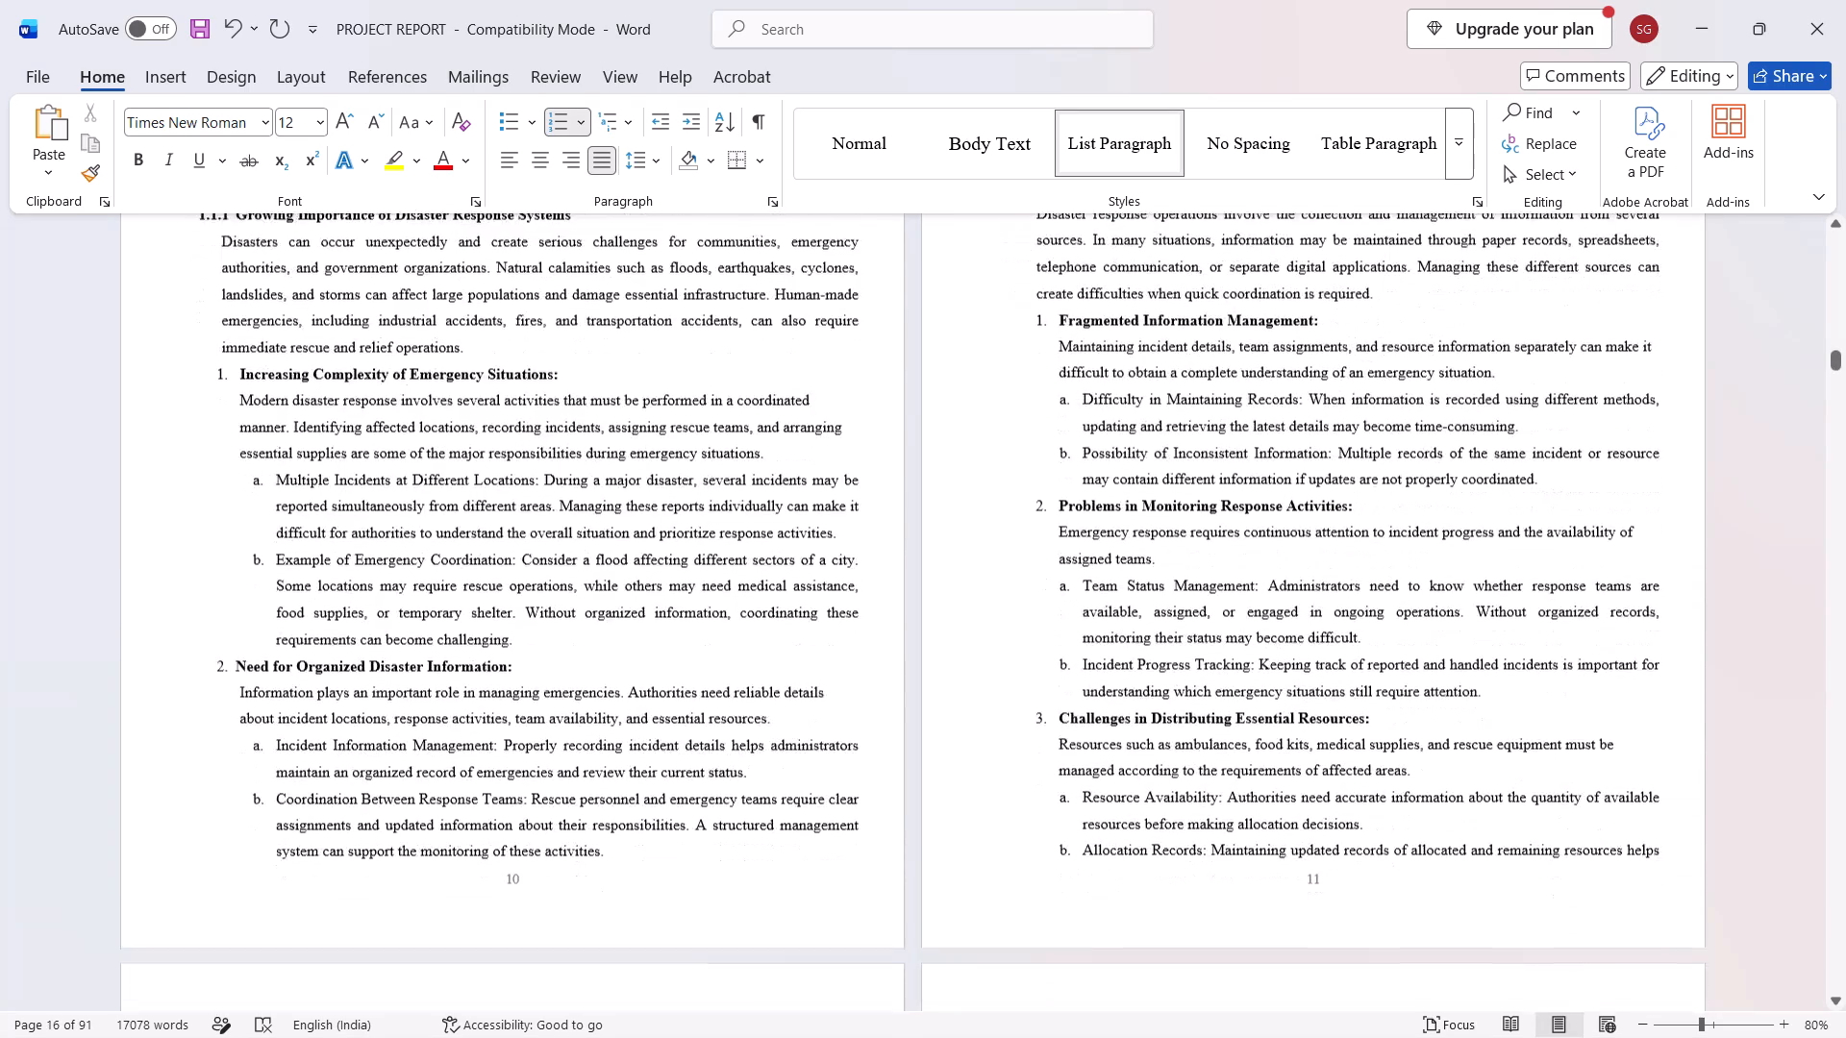
pyautogui.scroll(-4, 461, 680)
pyautogui.scroll(-4, 437, 861)
pyautogui.scroll(6, 583, 828)
pyautogui.scroll(-2, 540, 794)
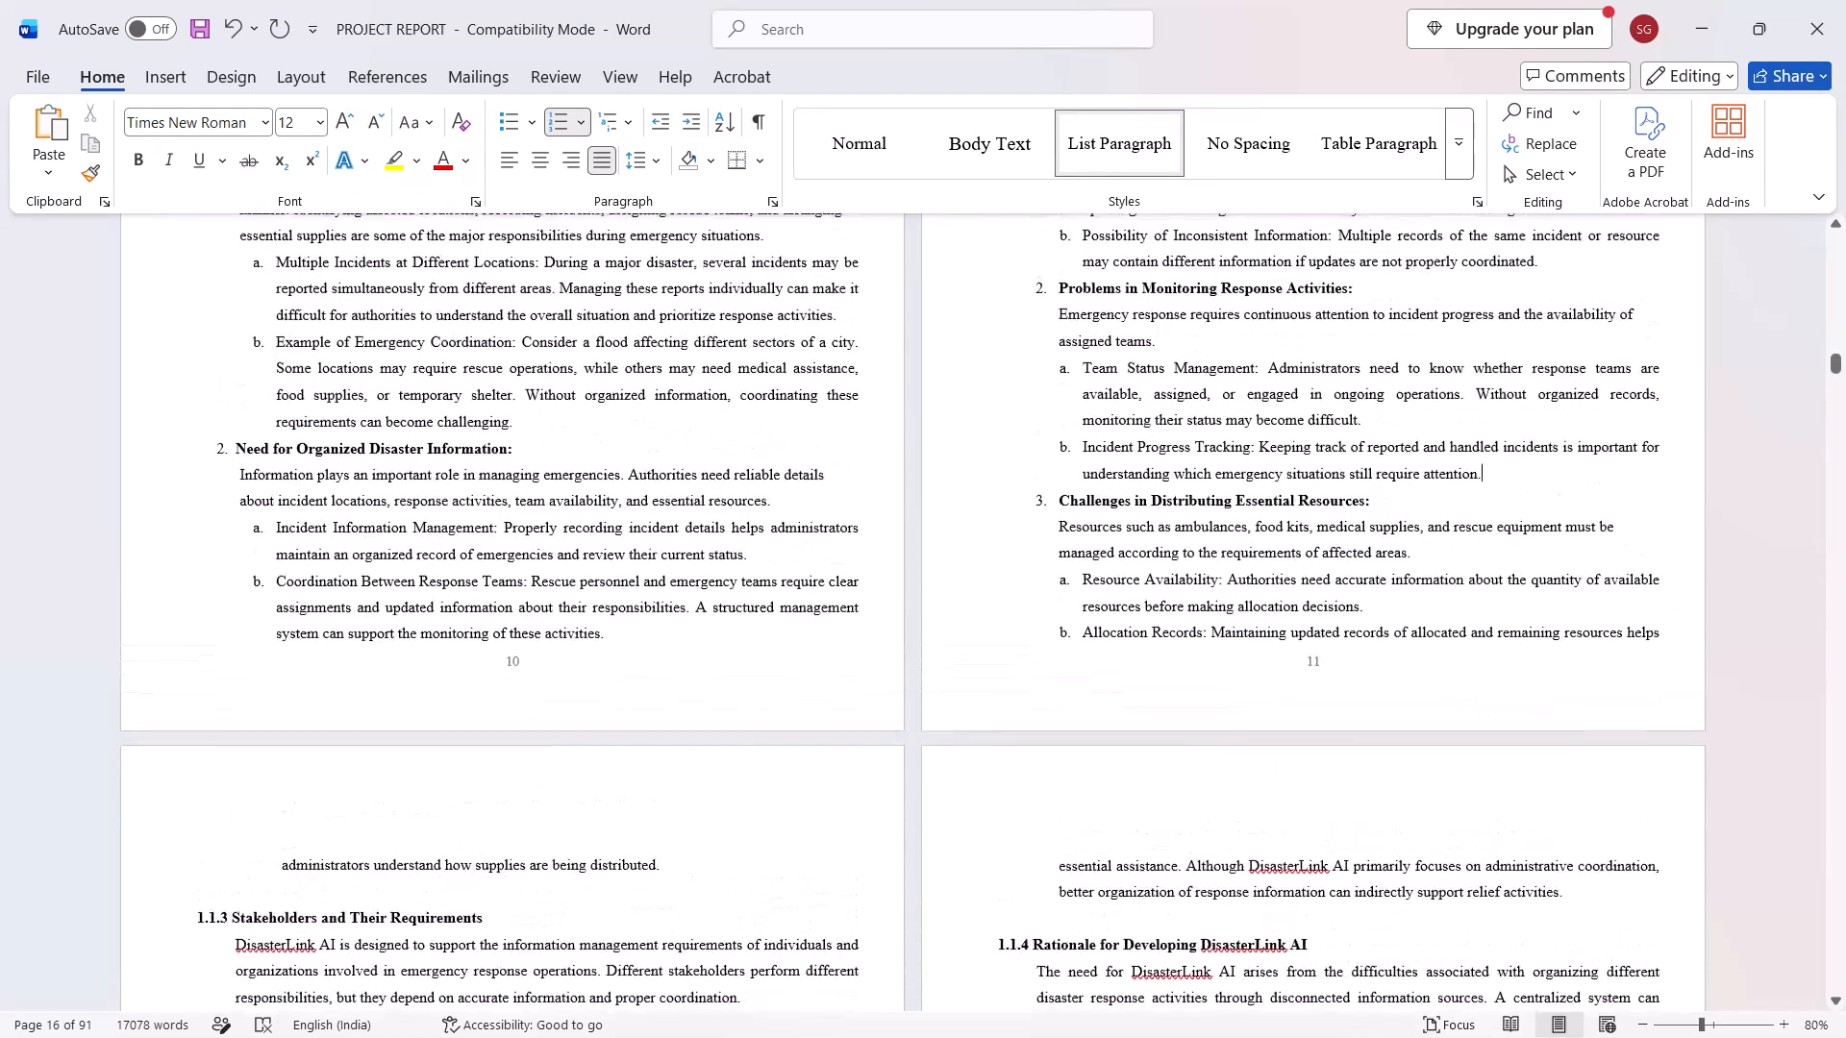
pyautogui.scroll(1, 536, 795)
pyautogui.scroll(-1, 536, 795)
pyautogui.scroll(11, 536, 795)
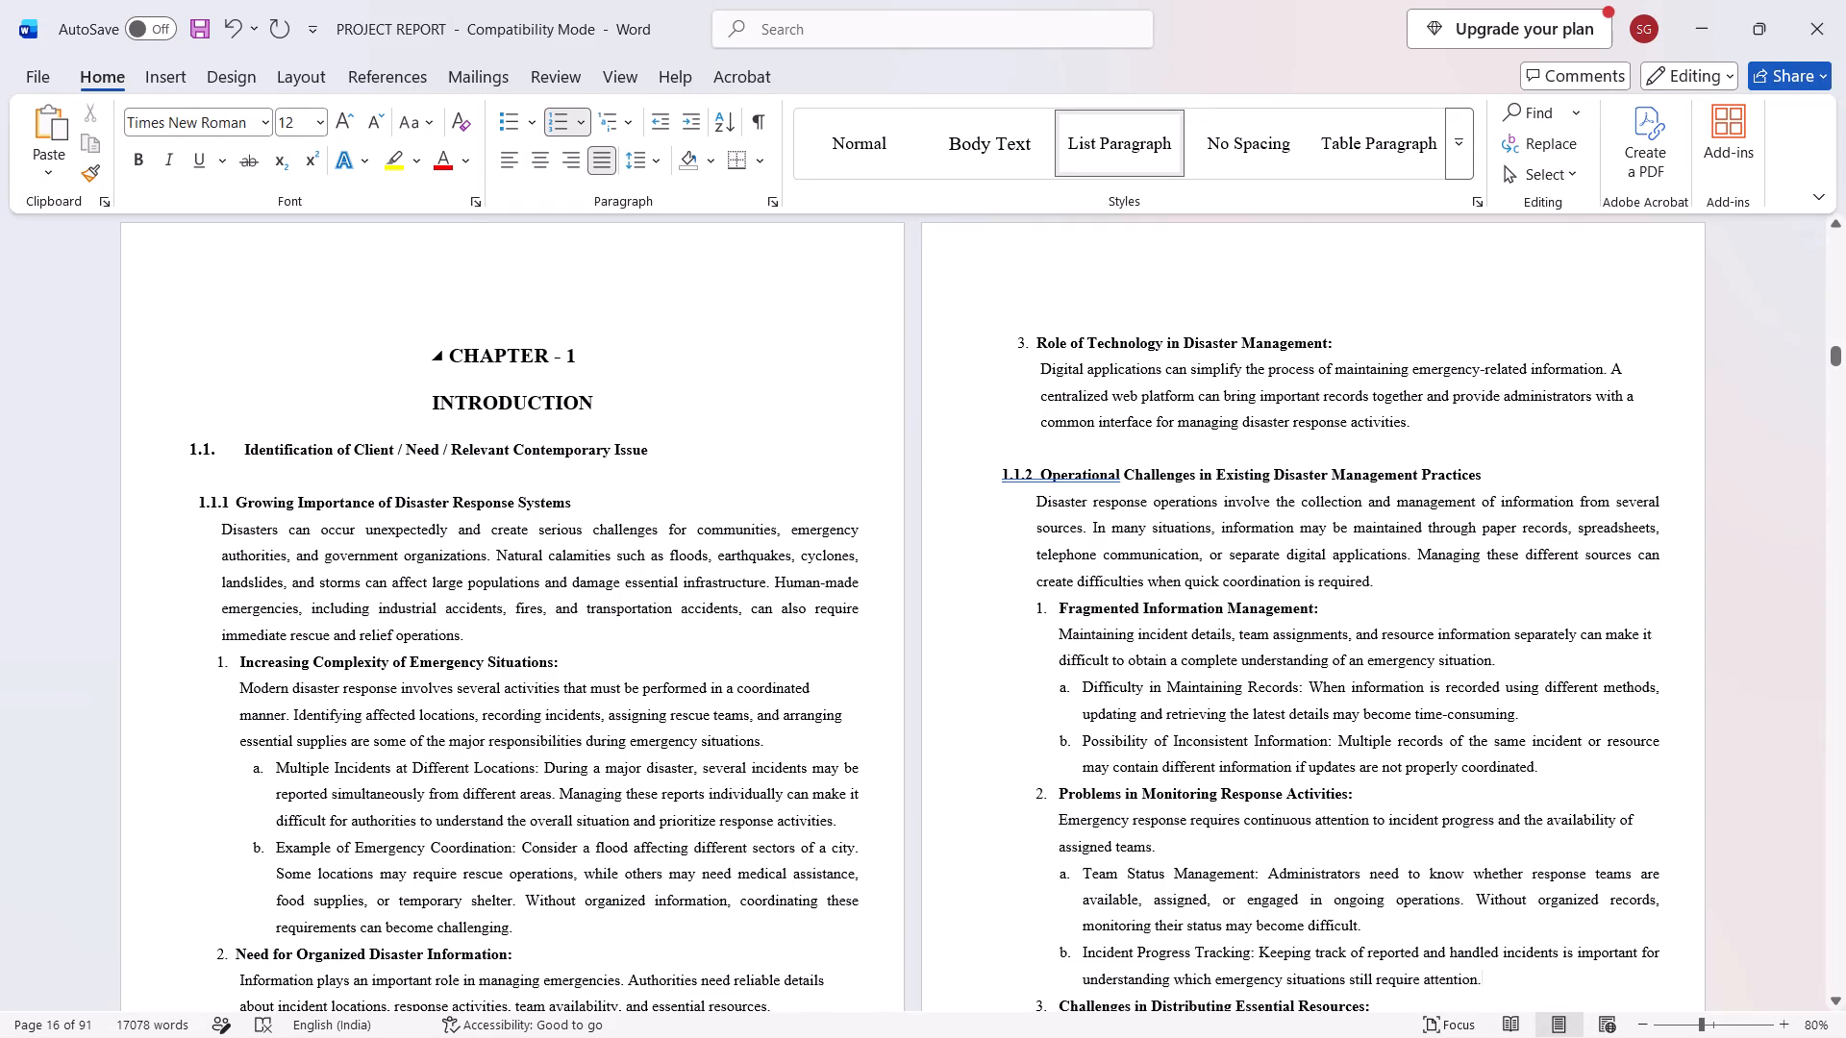
pyautogui.moveTo(659, 447); pyautogui.dragTo(465, 452)
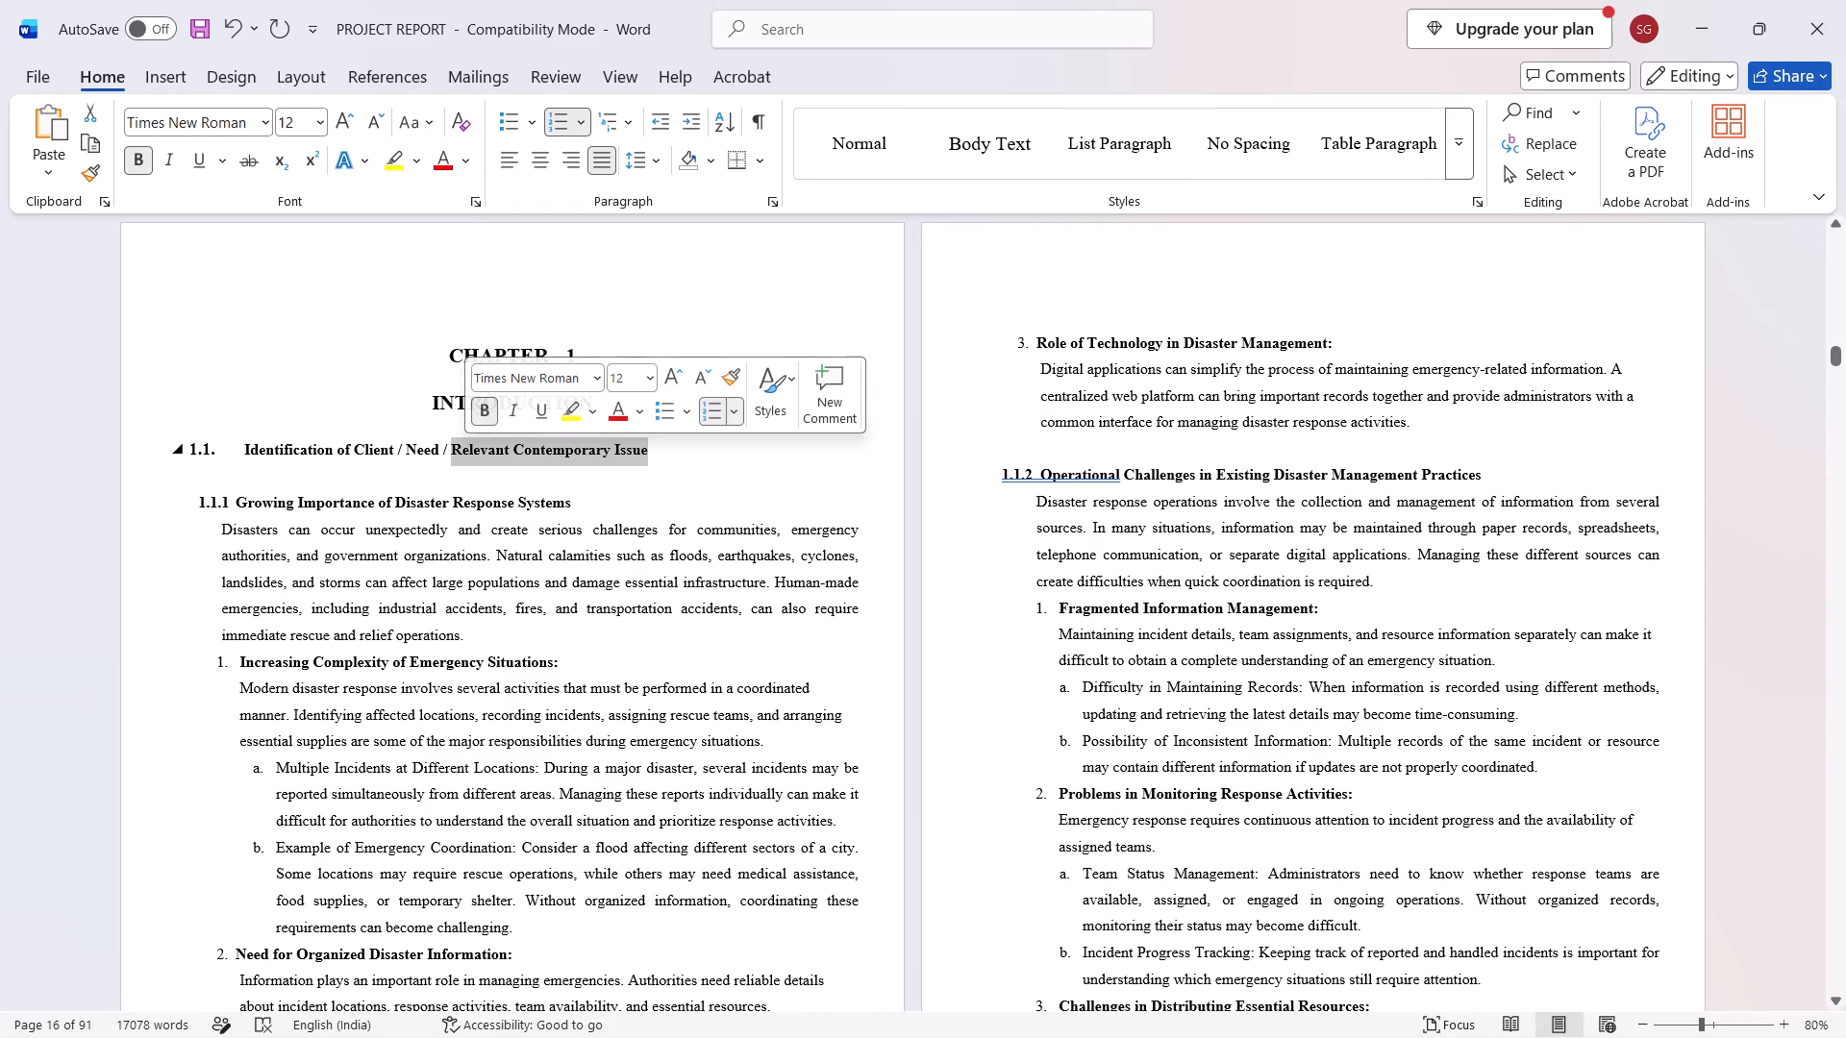
pyautogui.click(678, 480)
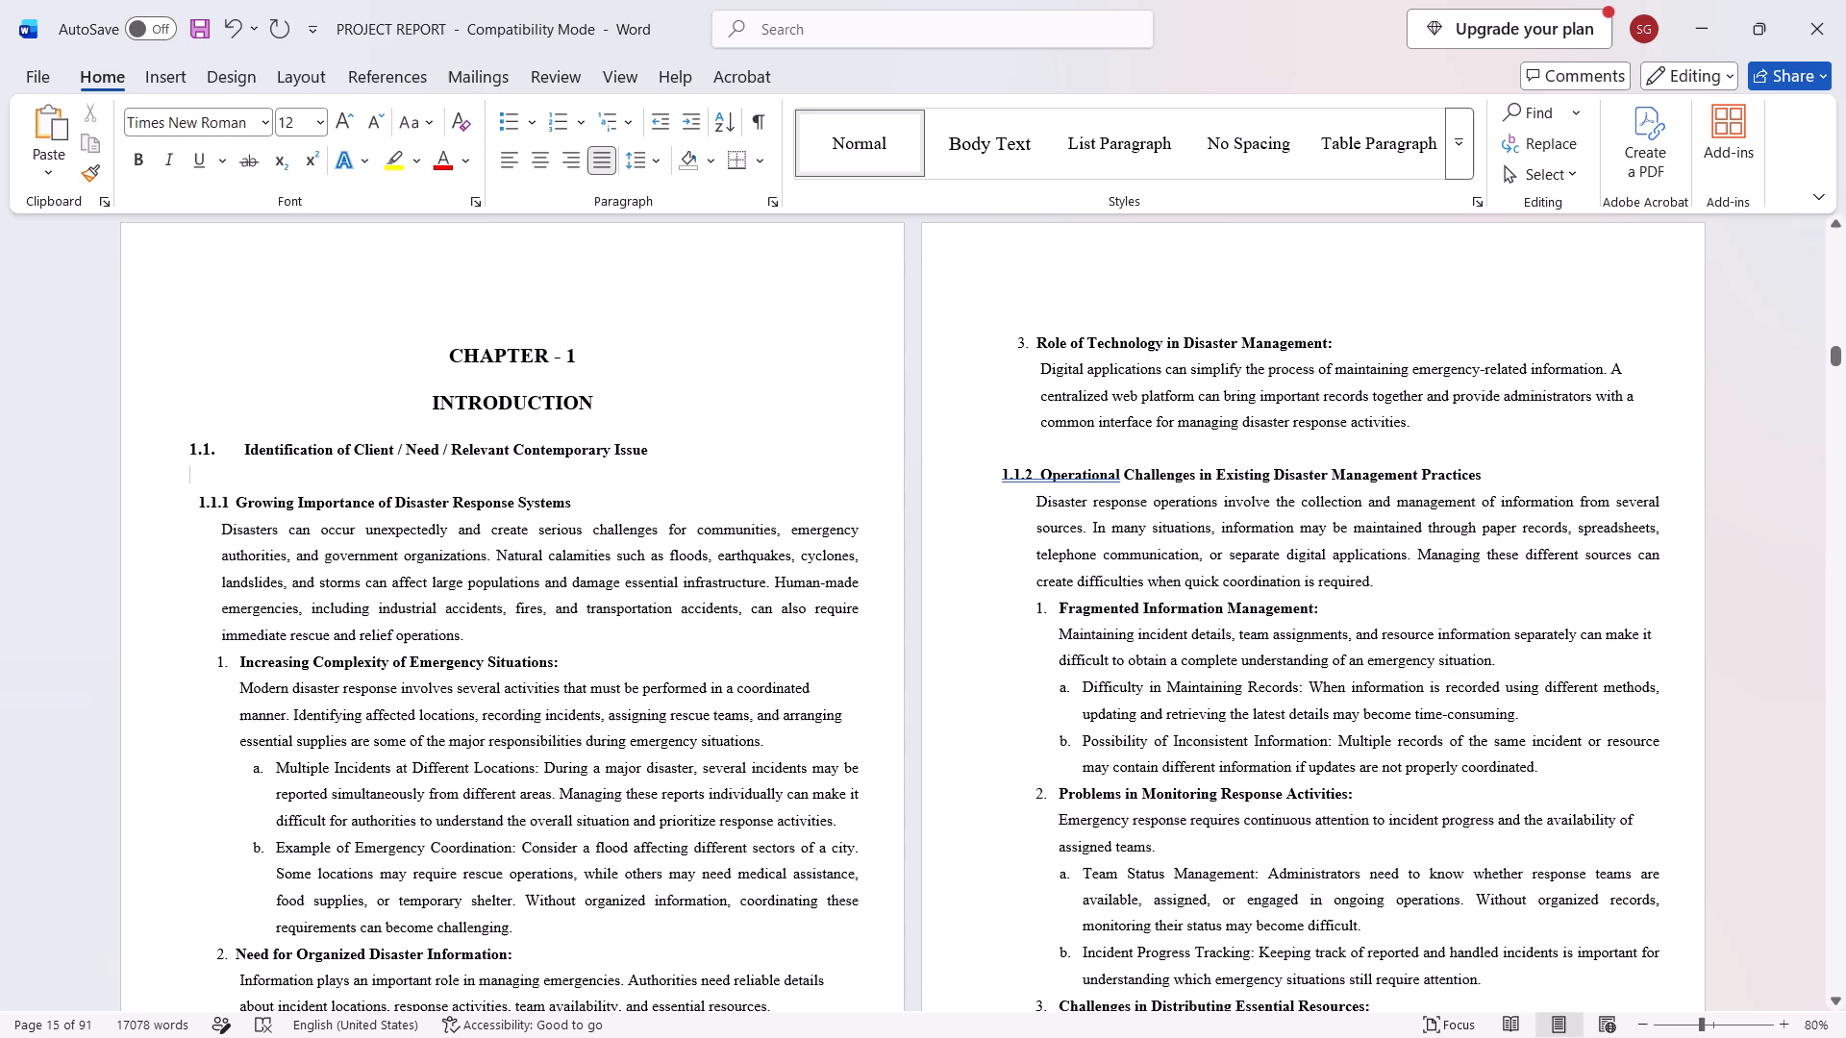
# Left-align the stretched numbered heading "Rescue and Response Personnel:" in section 1.1.3.
pyautogui.scroll(-3, 865, 516)
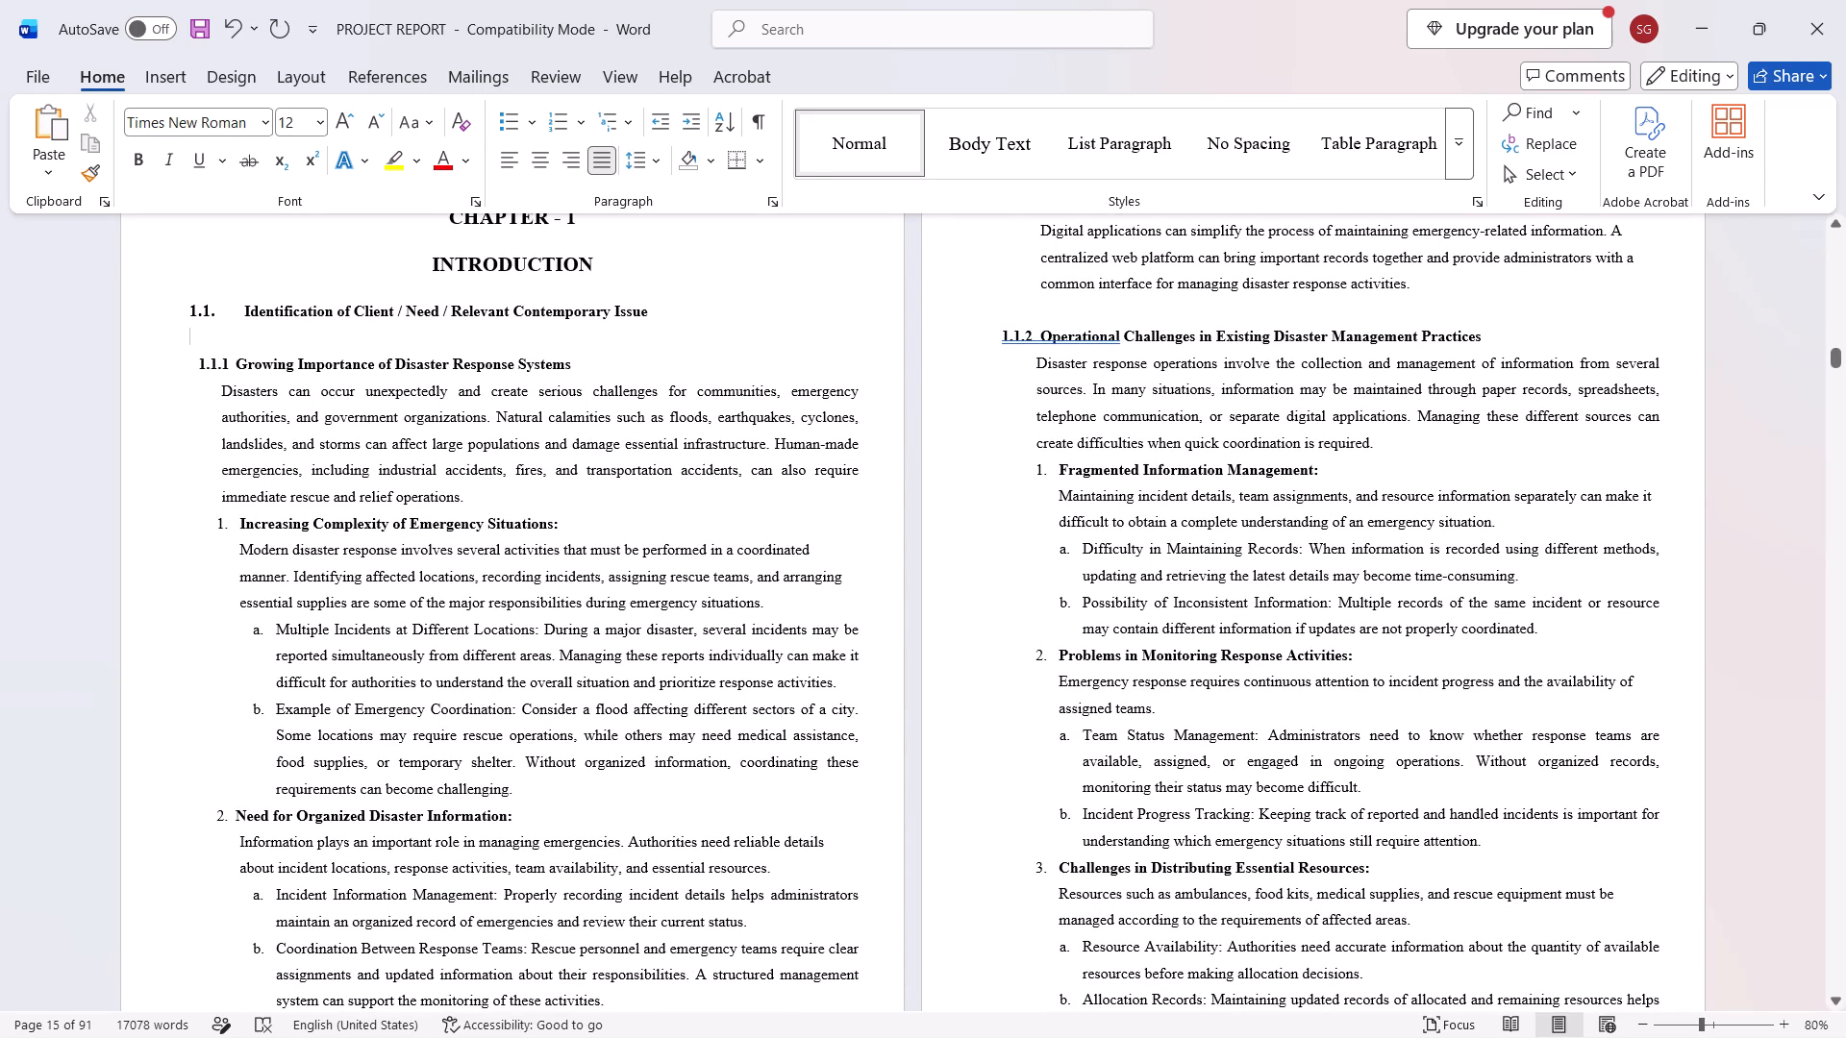
pyautogui.scroll(-6, 1382, 442)
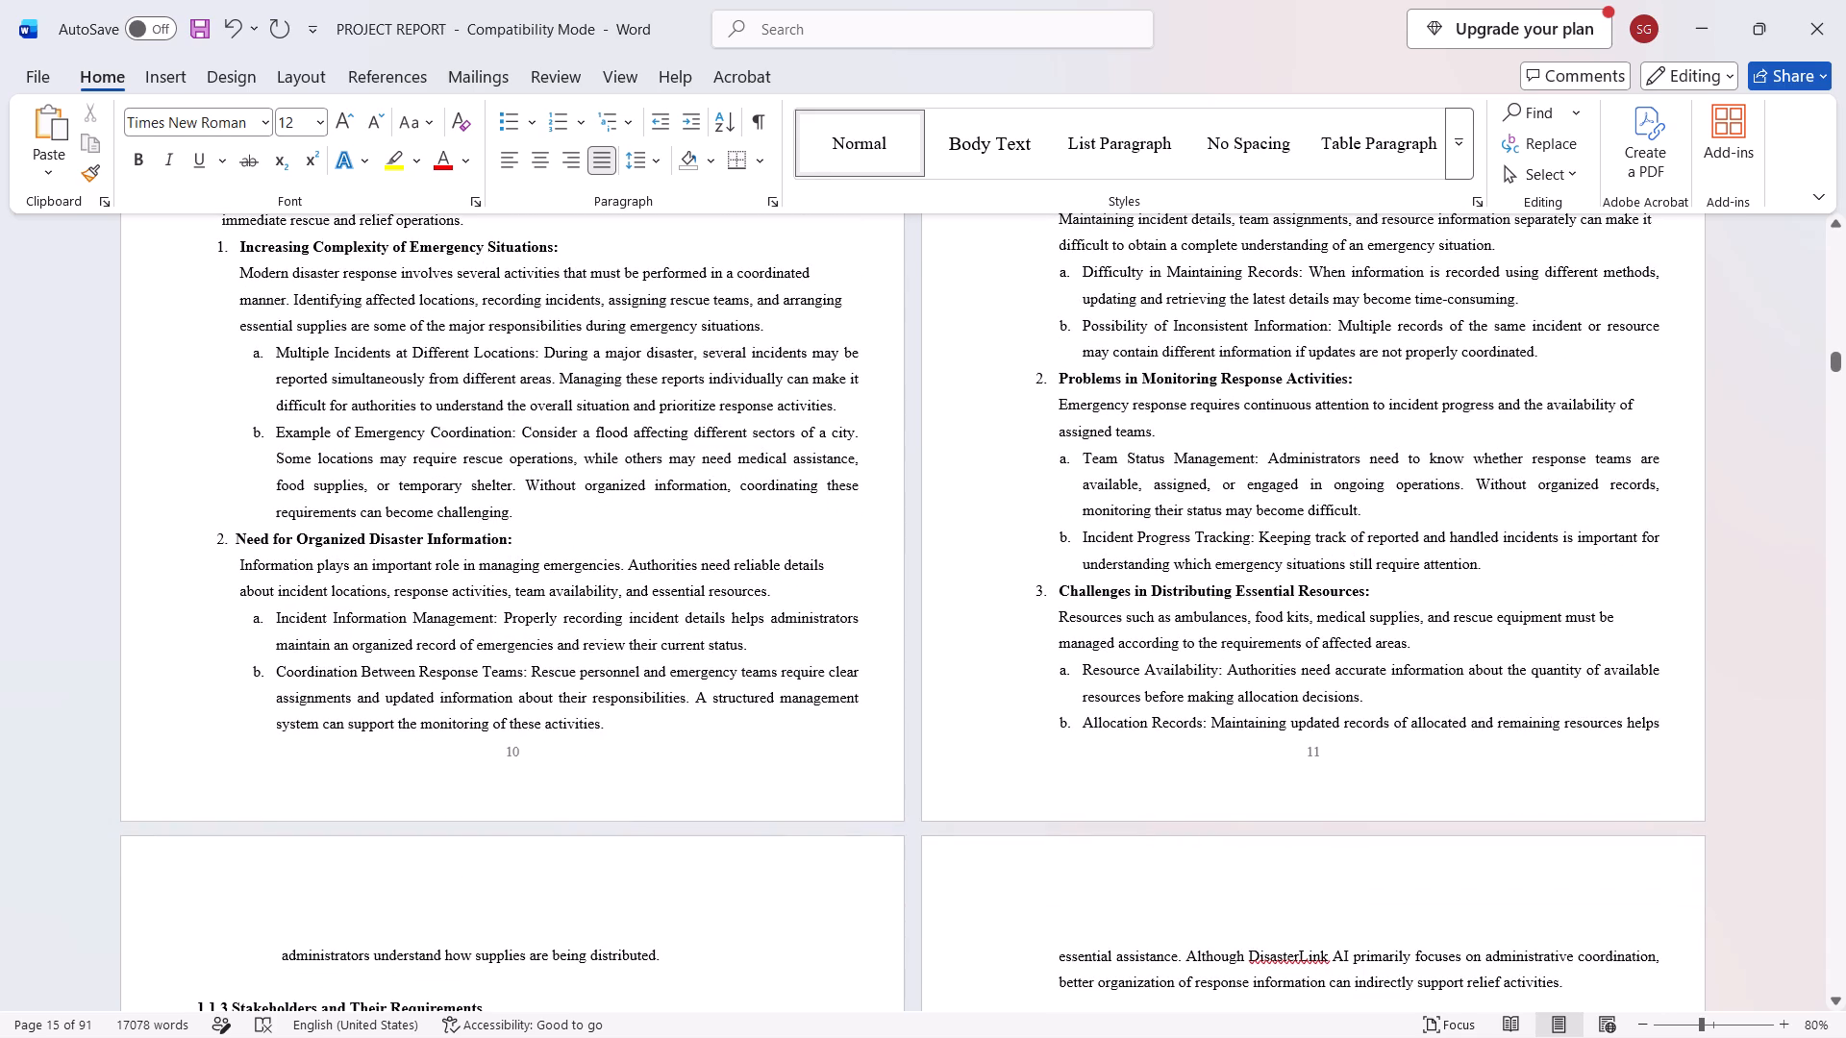
pyautogui.scroll(-6, 1164, 479)
pyautogui.scroll(-1, 590, 631)
pyautogui.scroll(-7, 404, 725)
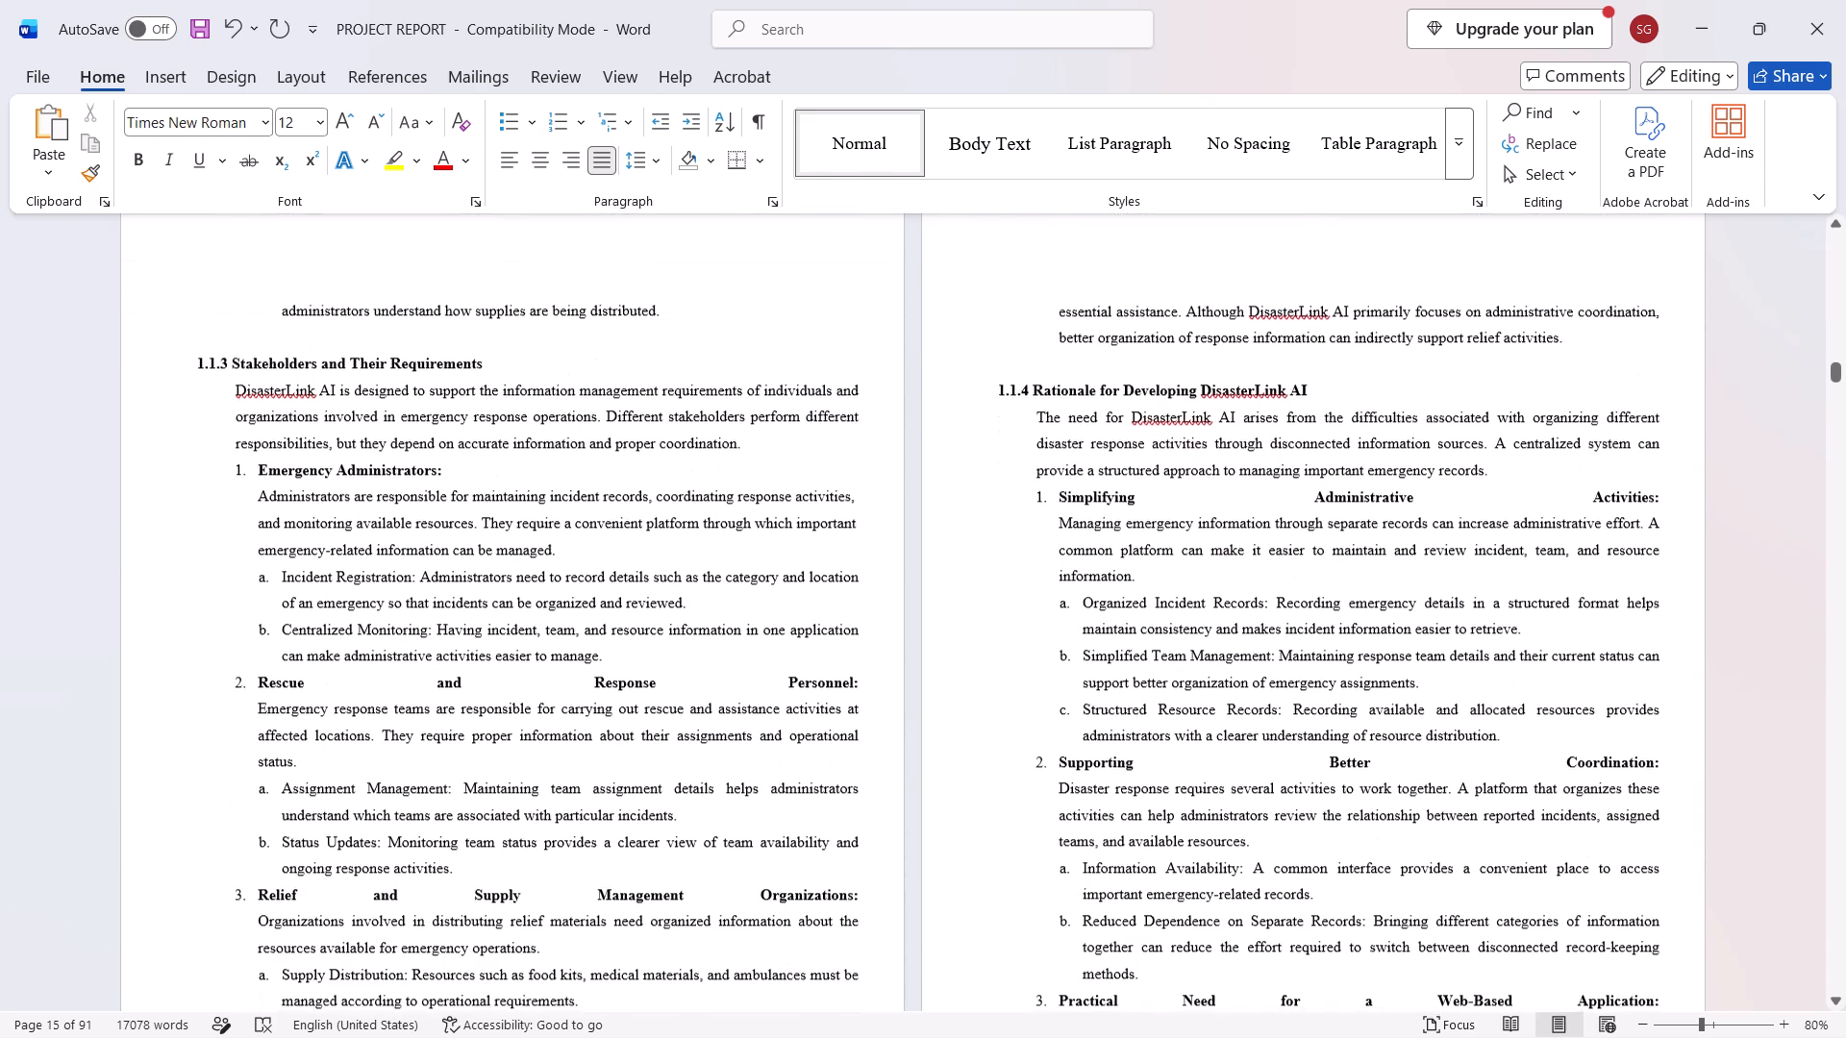
pyautogui.moveTo(865, 680); pyautogui.dragTo(303, 732)
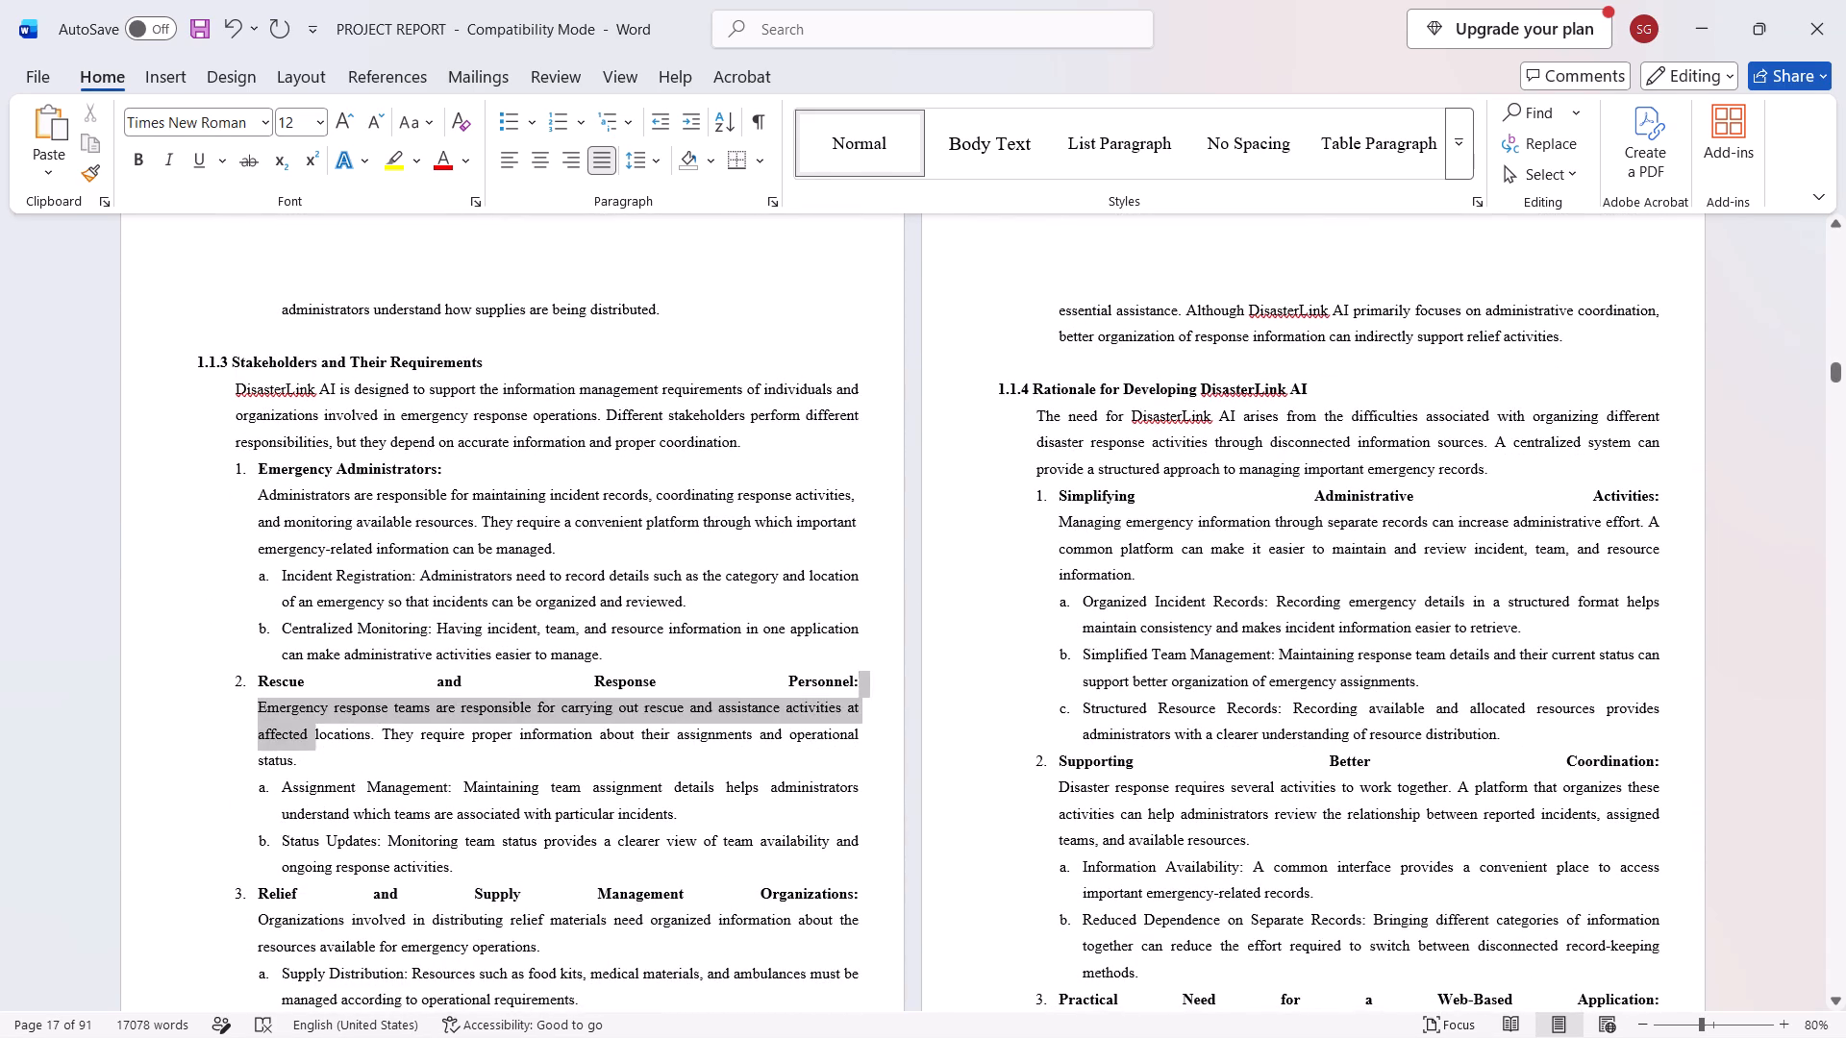
pyautogui.moveTo(303, 732); pyautogui.dragTo(257, 693)
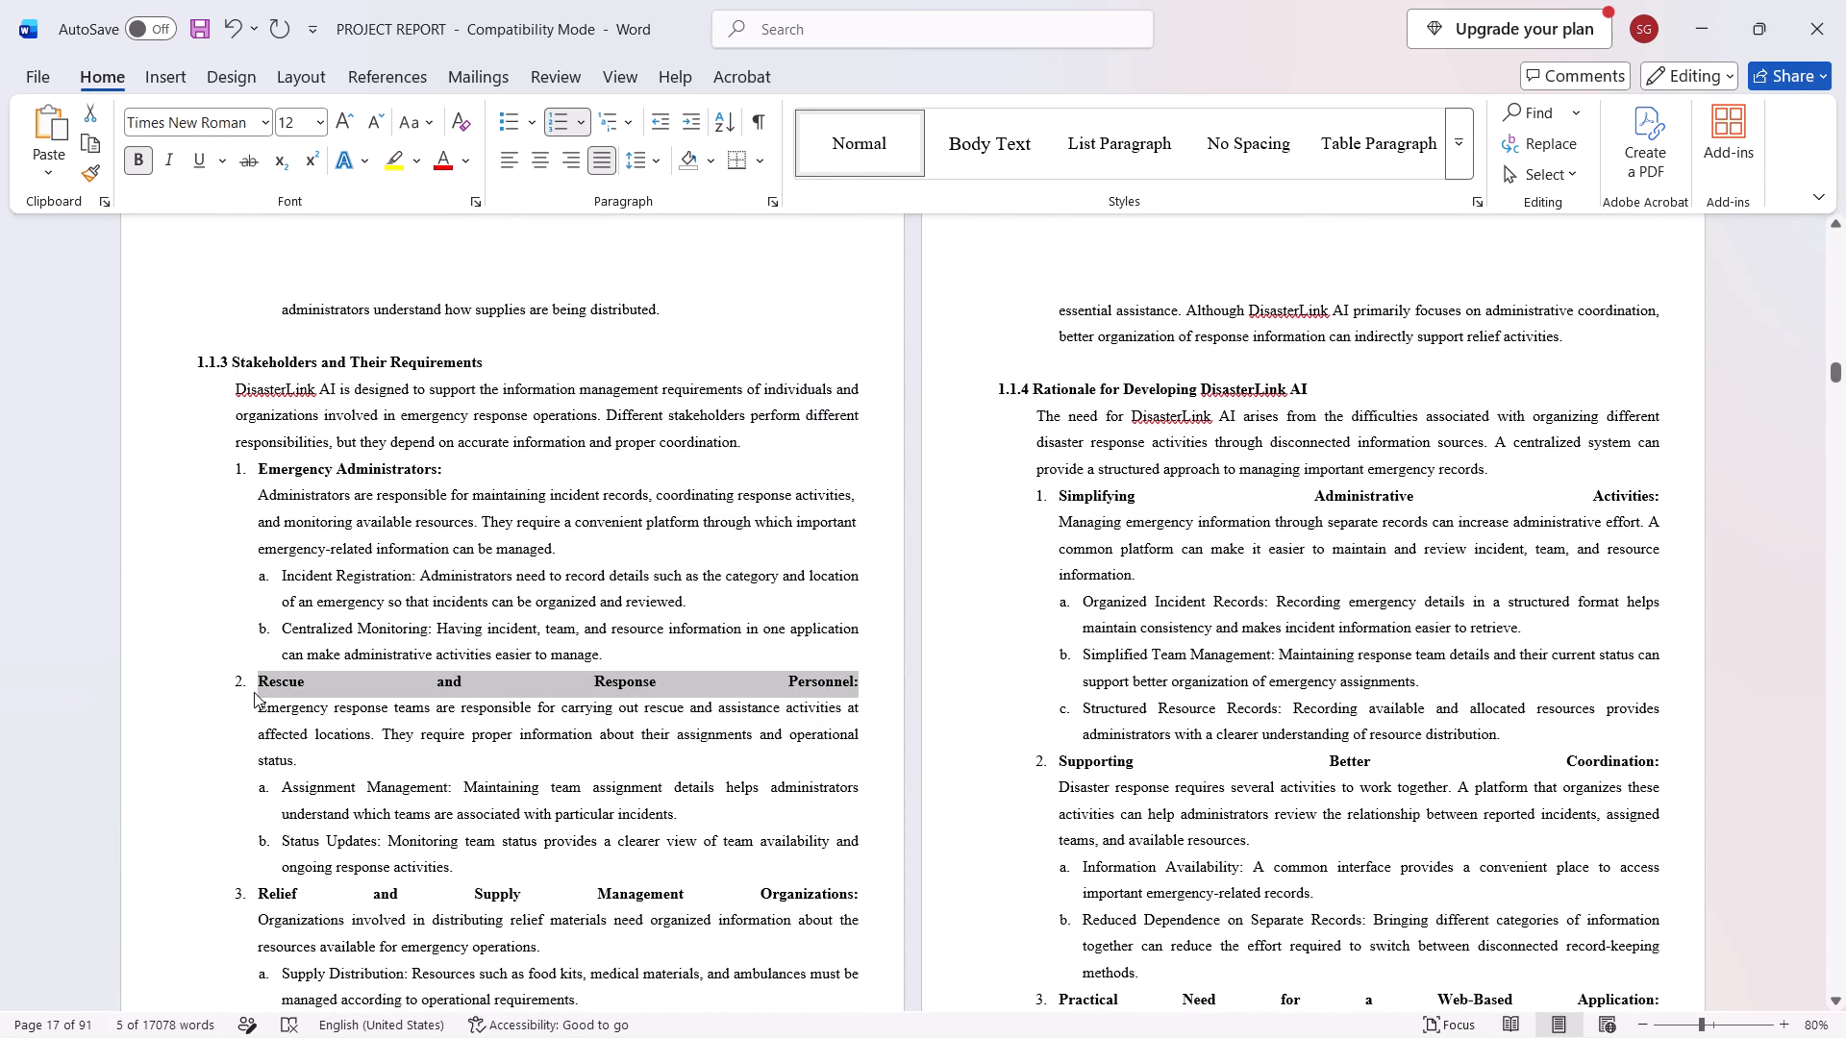
pyautogui.hotkey('ctrl', 'l')
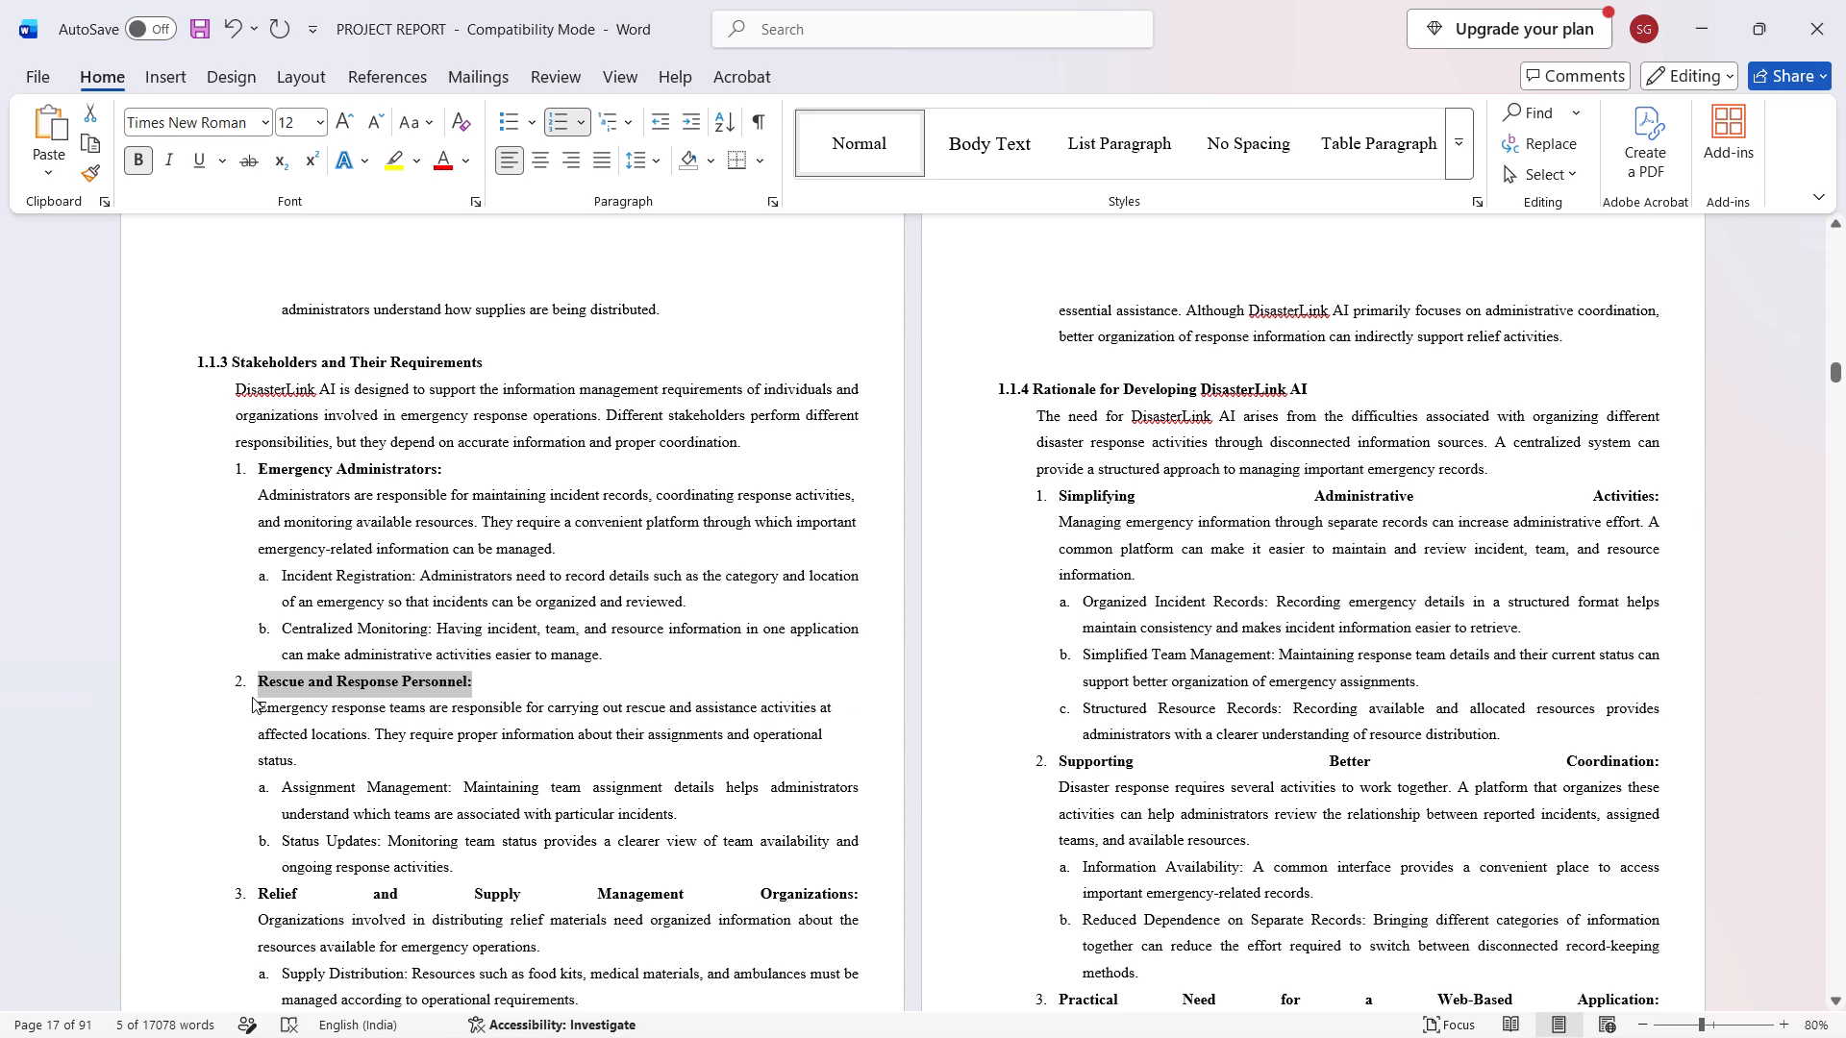
# Left-align the stretched numbered headings "Relief and Supply Management Organizations:" and "Affected Communities:" in section 1.1.3.
pyautogui.moveTo(867, 892); pyautogui.dragTo(645, 886)
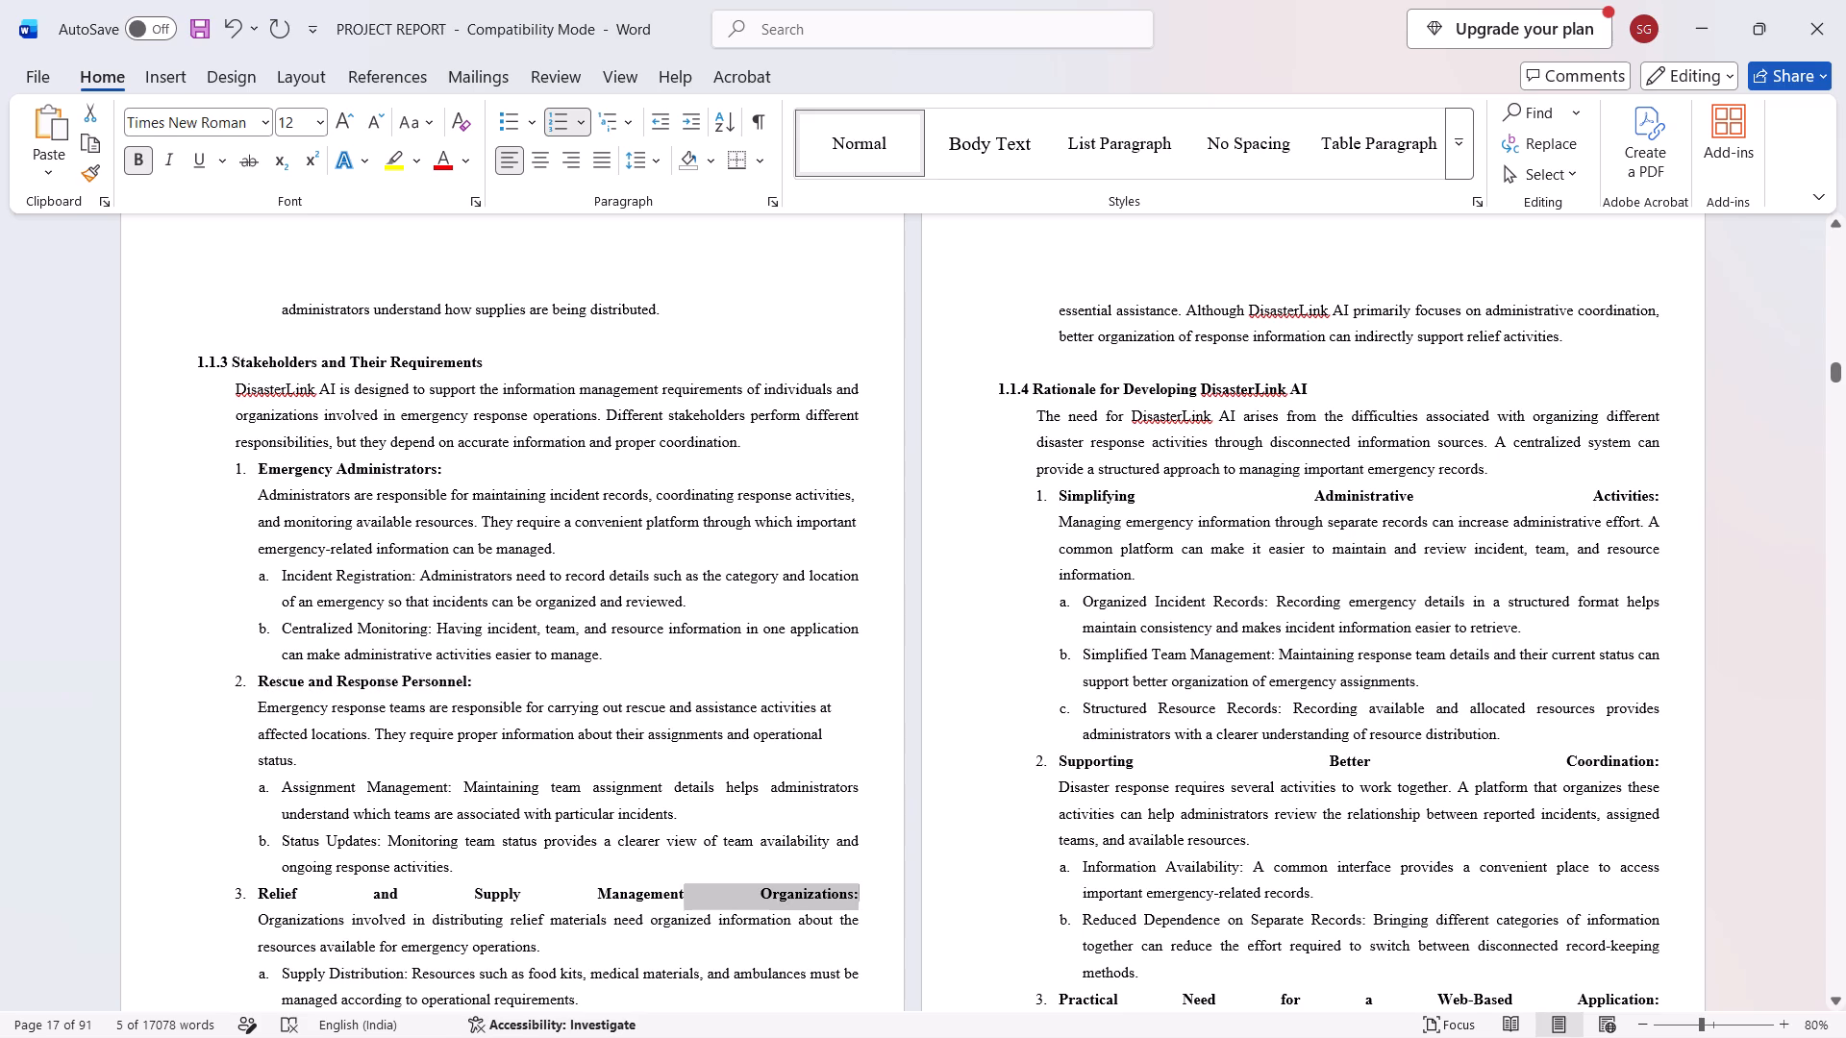
pyautogui.moveTo(645, 886); pyautogui.dragTo(247, 890)
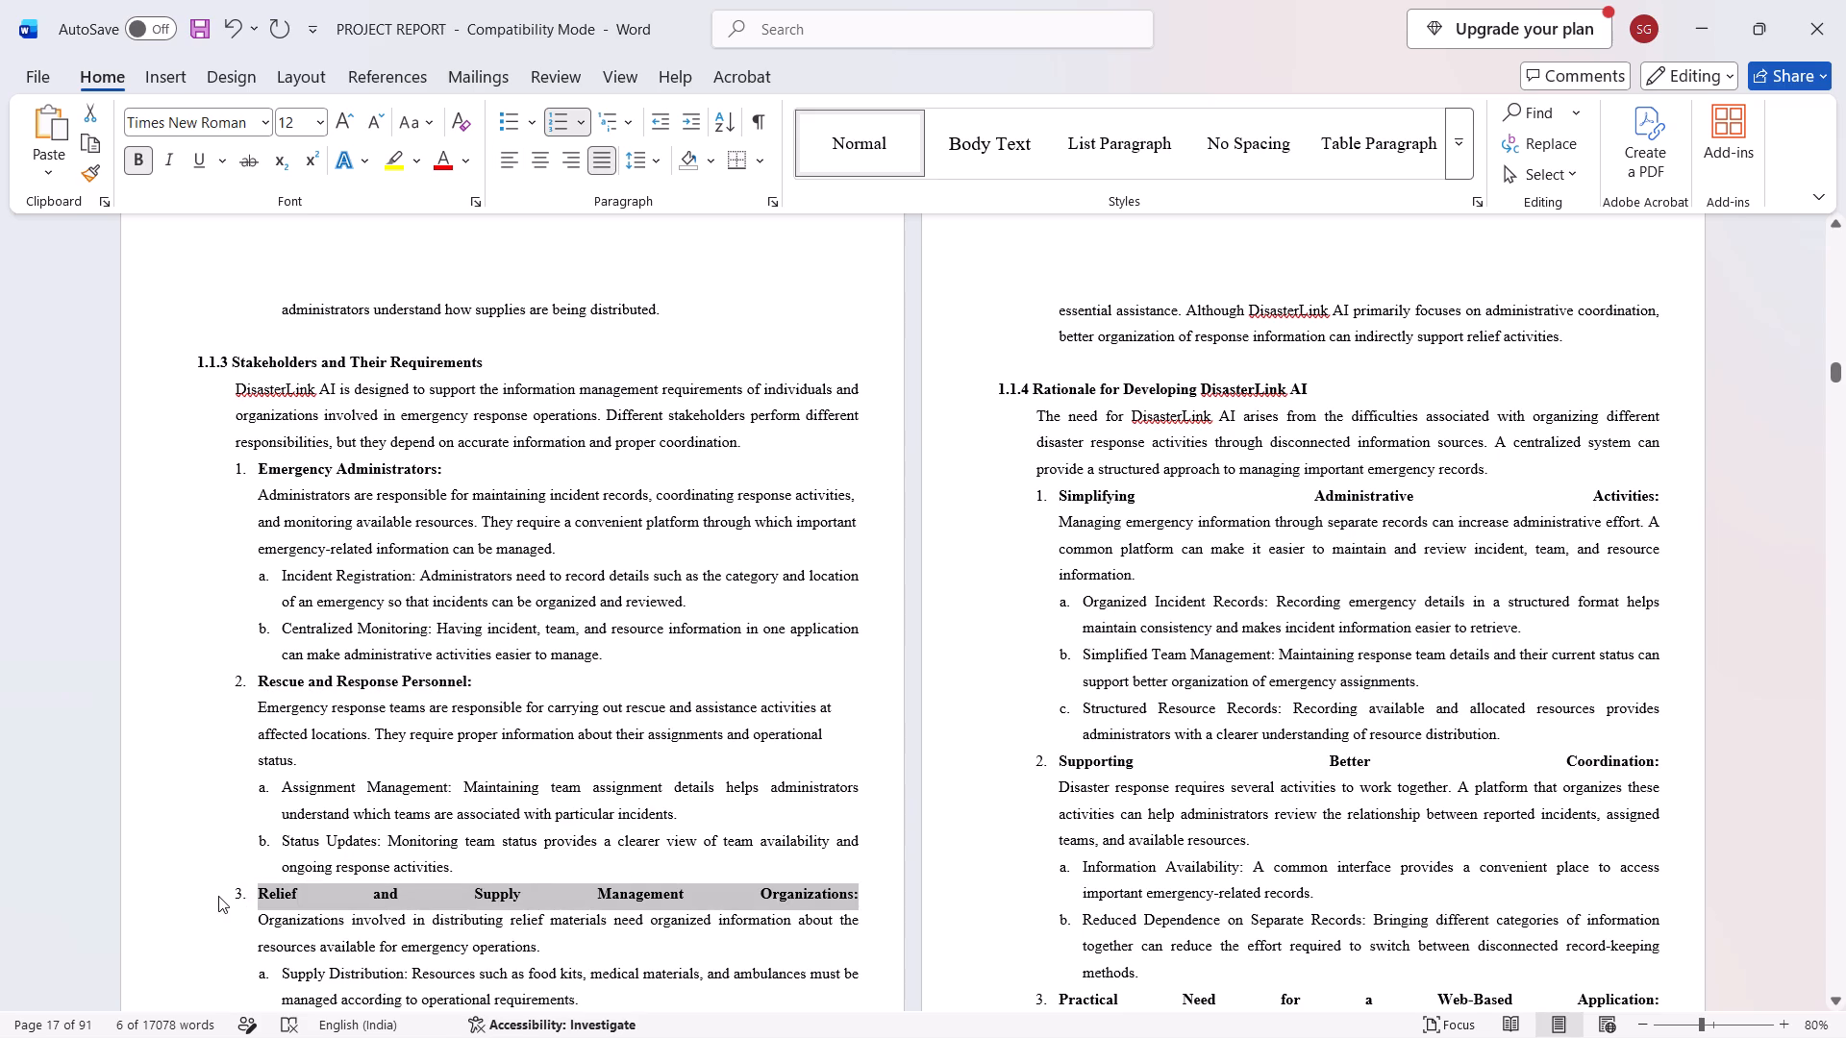
pyautogui.hotkey('ctrl', 'l')
pyautogui.scroll(-4, 305, 897)
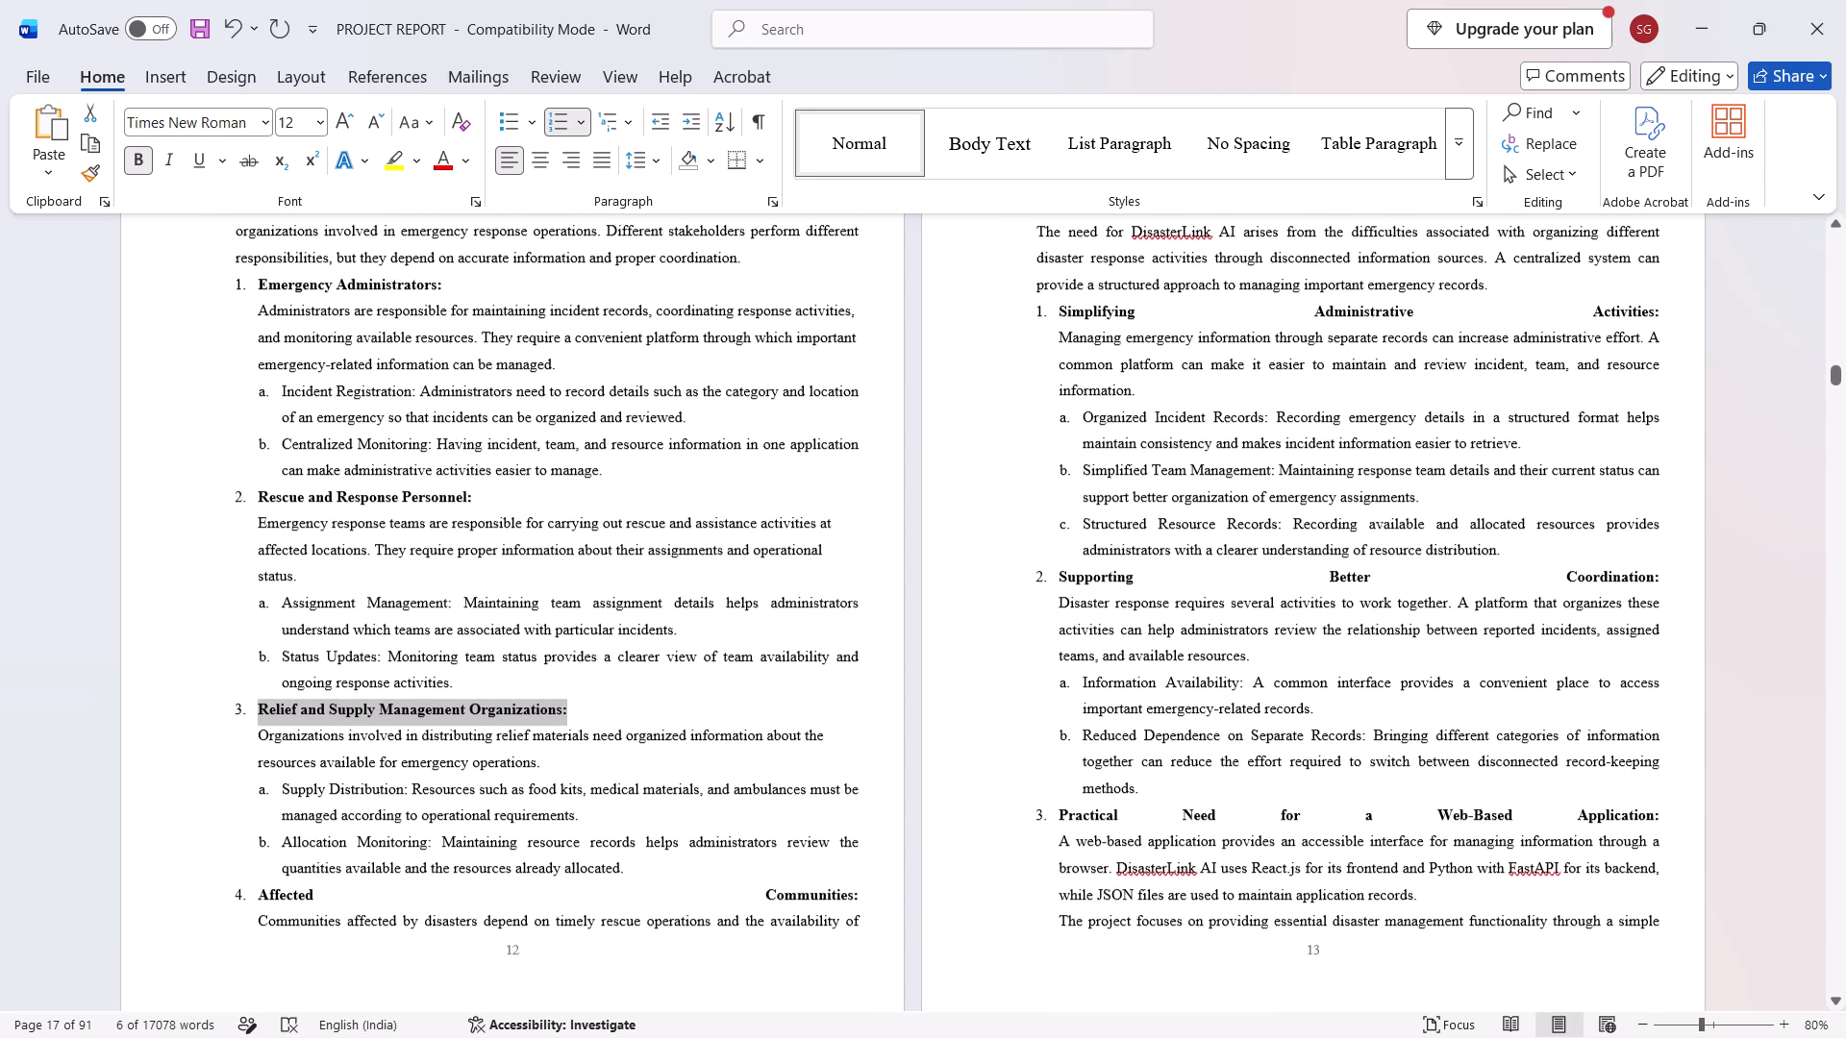
pyautogui.scroll(-1, 601, 735)
pyautogui.scroll(-1, 800, 811)
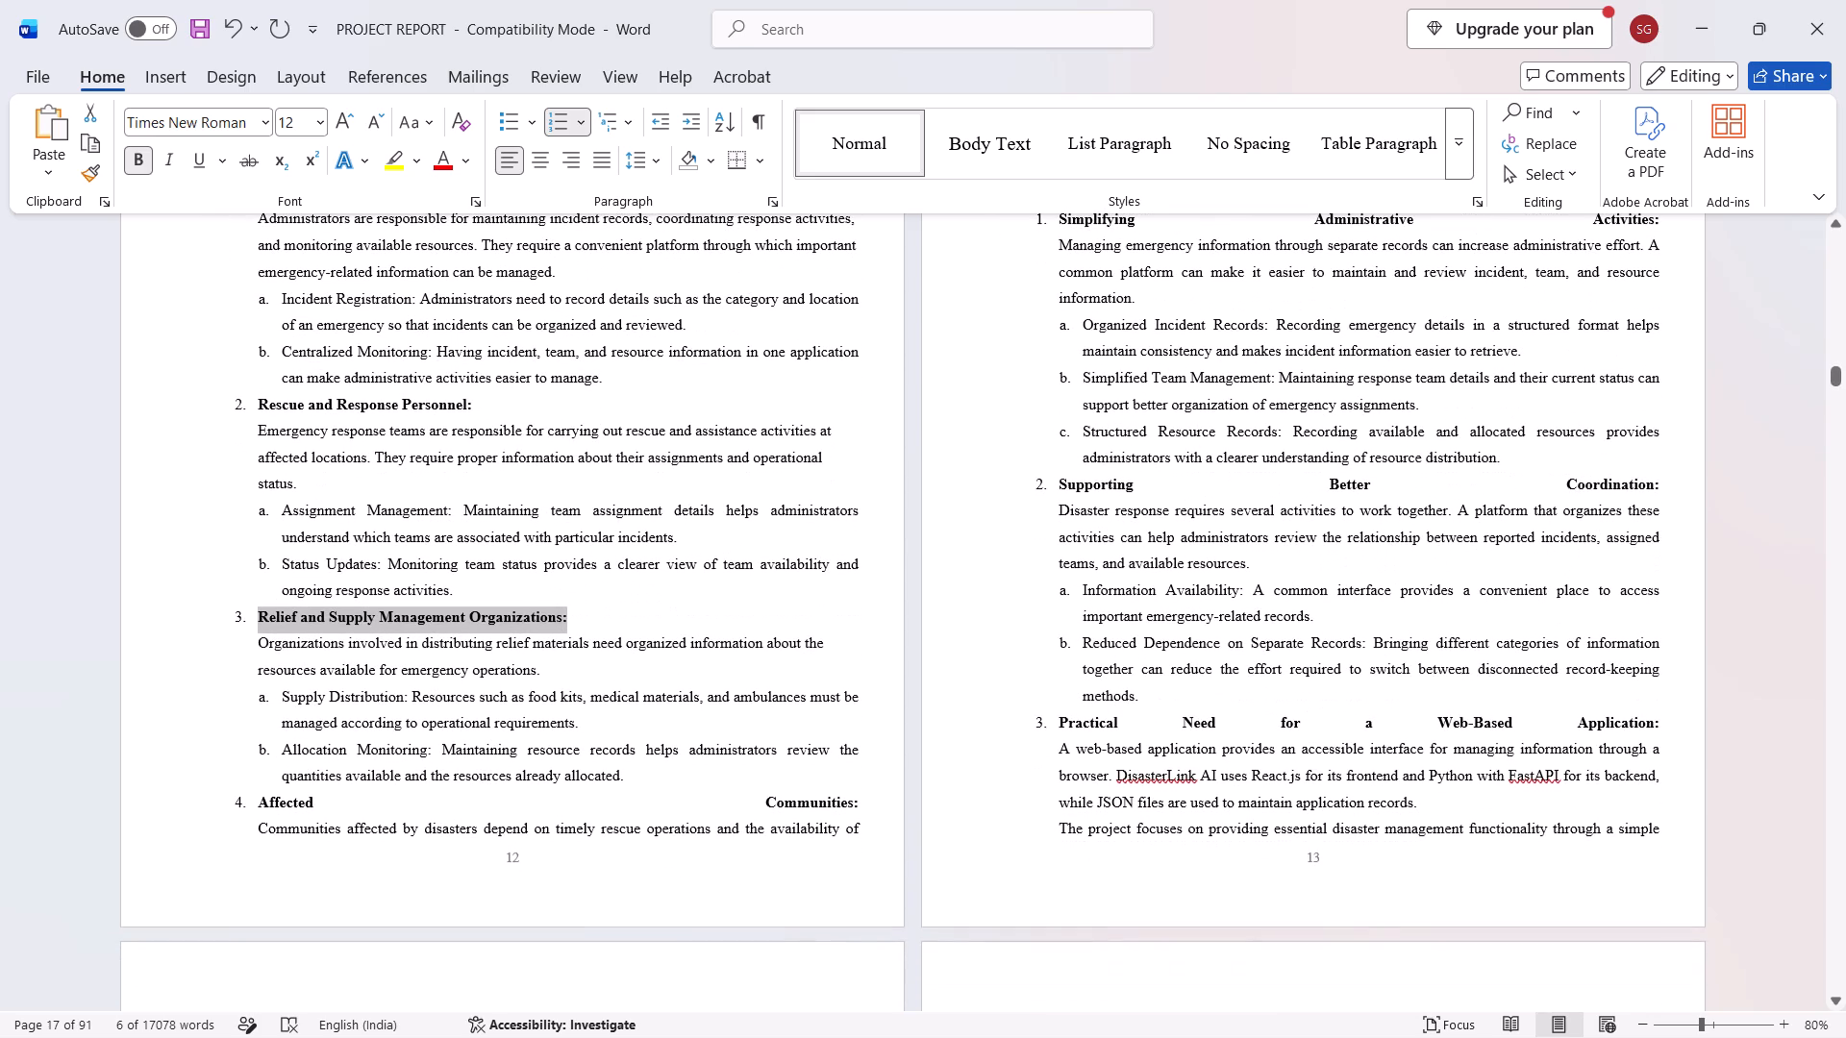
pyautogui.moveTo(867, 797); pyautogui.dragTo(290, 803)
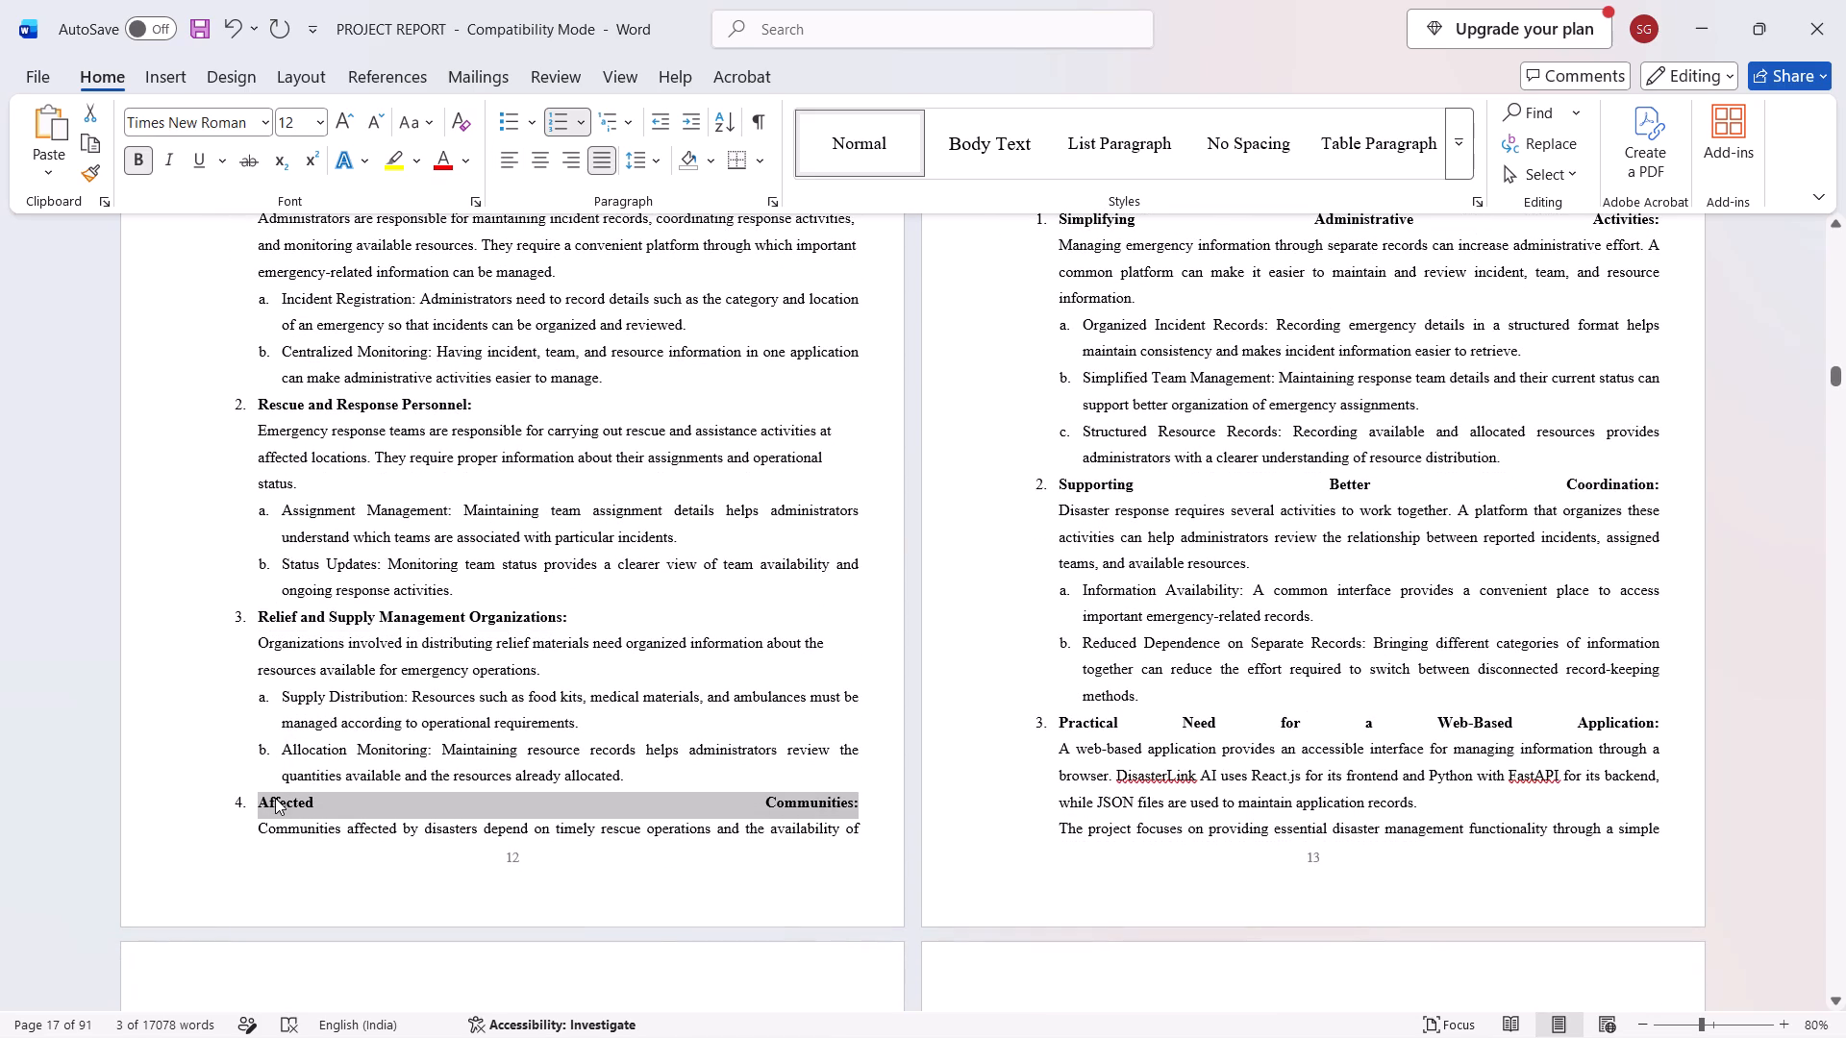
pyautogui.hotkey('ctrl', 'l')
# Left-align the stretched numbered headings "Simplifying Administrative Activities:" and "Supporting Better Coordination:" in section 1.1.4.
pyautogui.scroll(3, 632, 692)
pyautogui.scroll(-1, 632, 692)
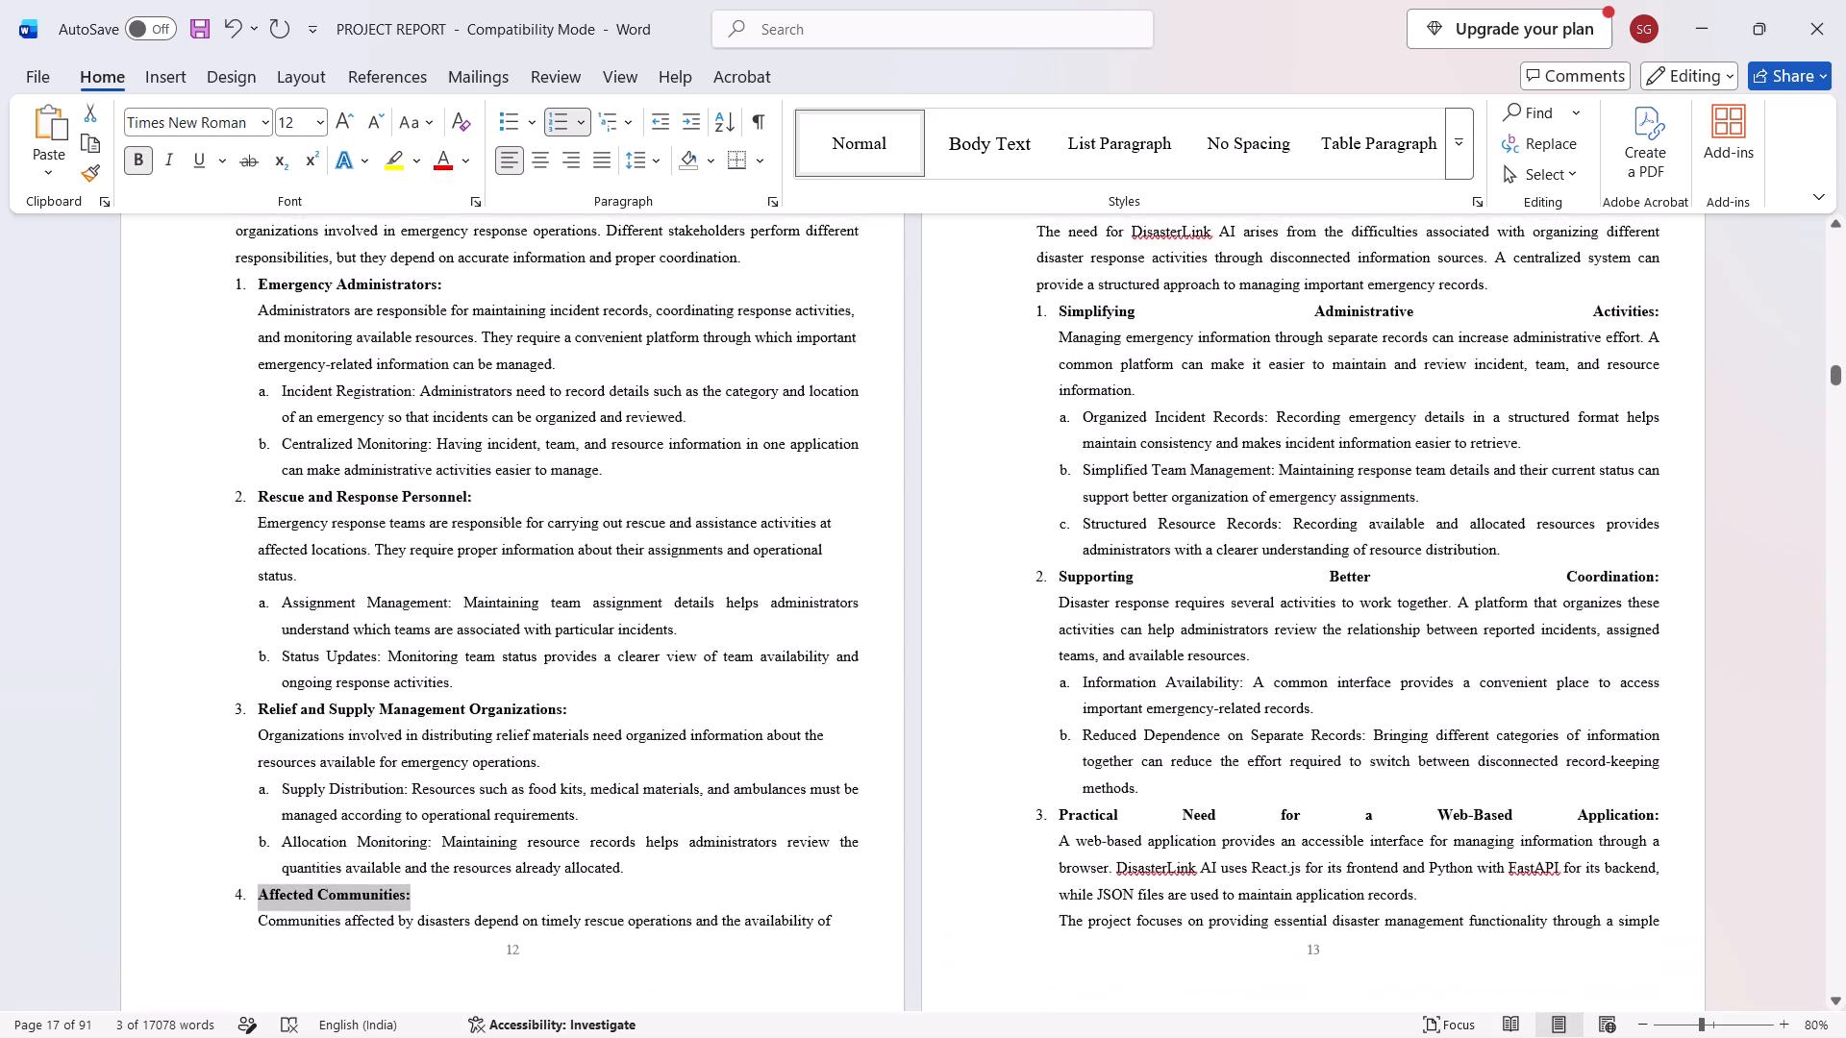
pyautogui.scroll(5, 815, 626)
pyautogui.scroll(-2, 1136, 501)
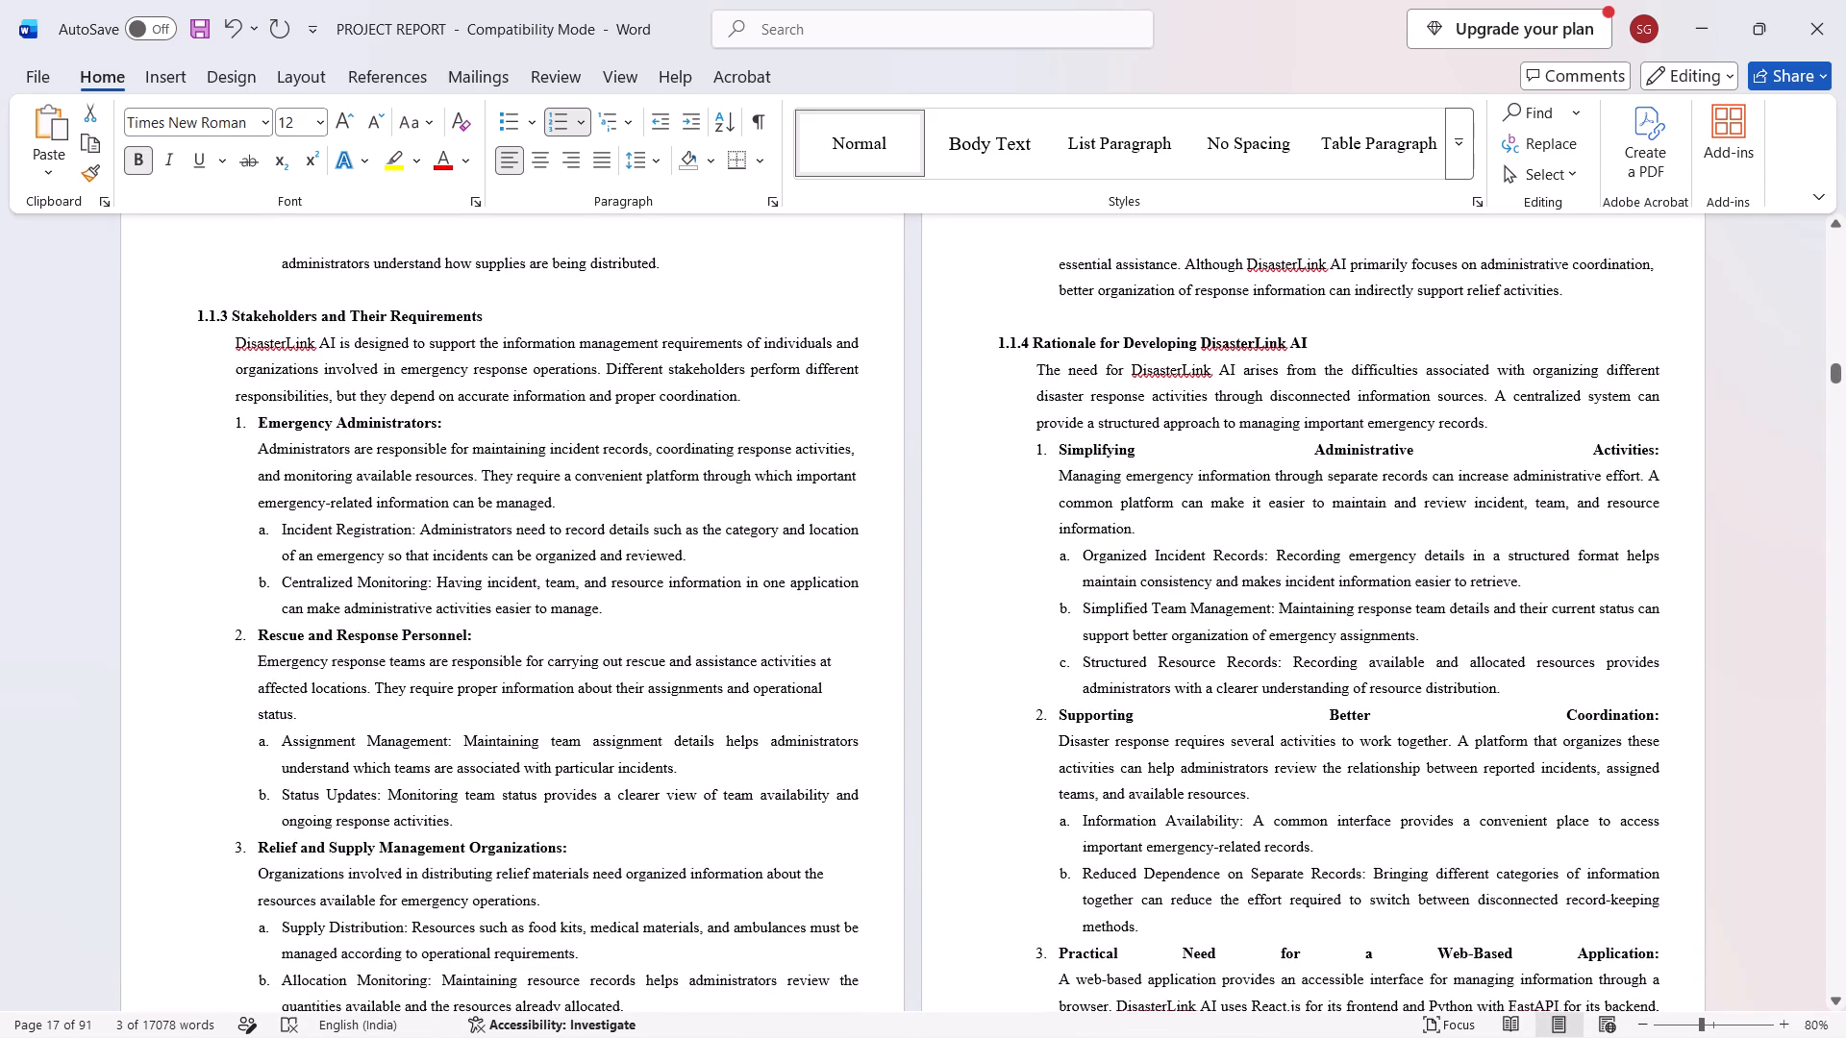
pyautogui.moveTo(1663, 448); pyautogui.dragTo(1113, 460)
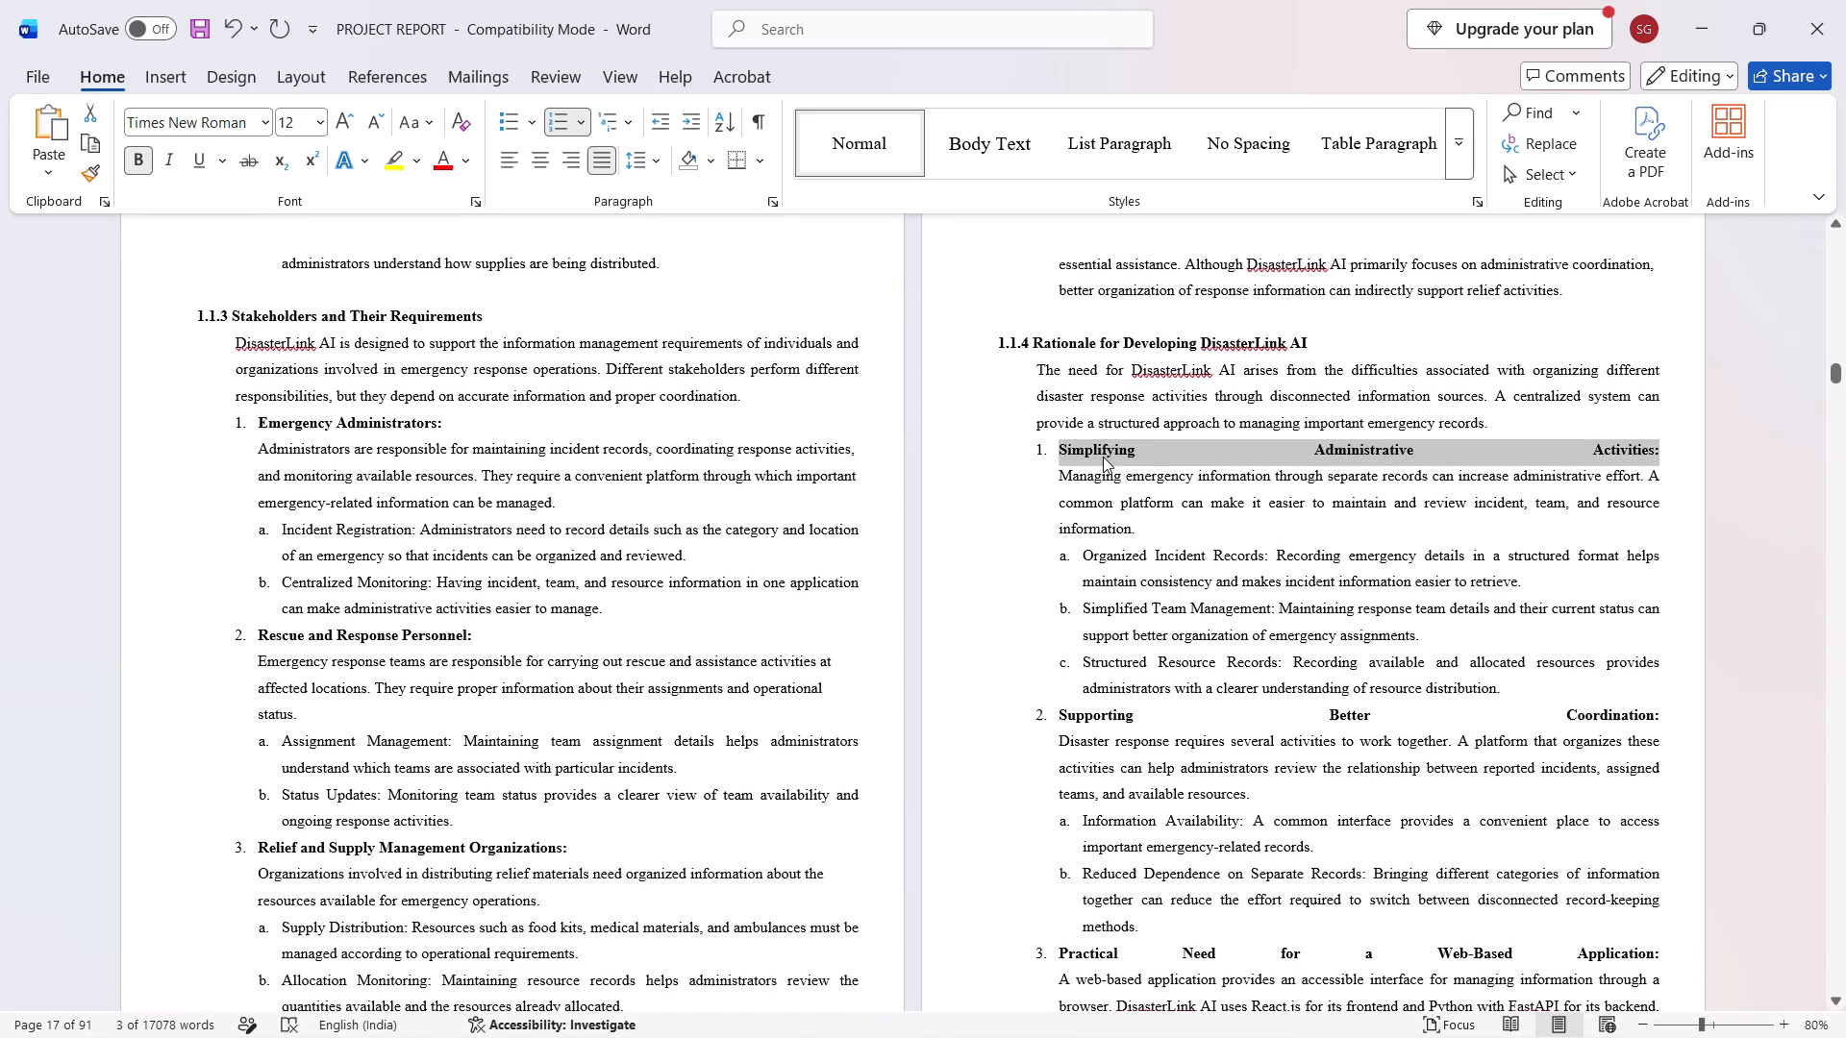
pyautogui.hotkey('ctrl', 'l')
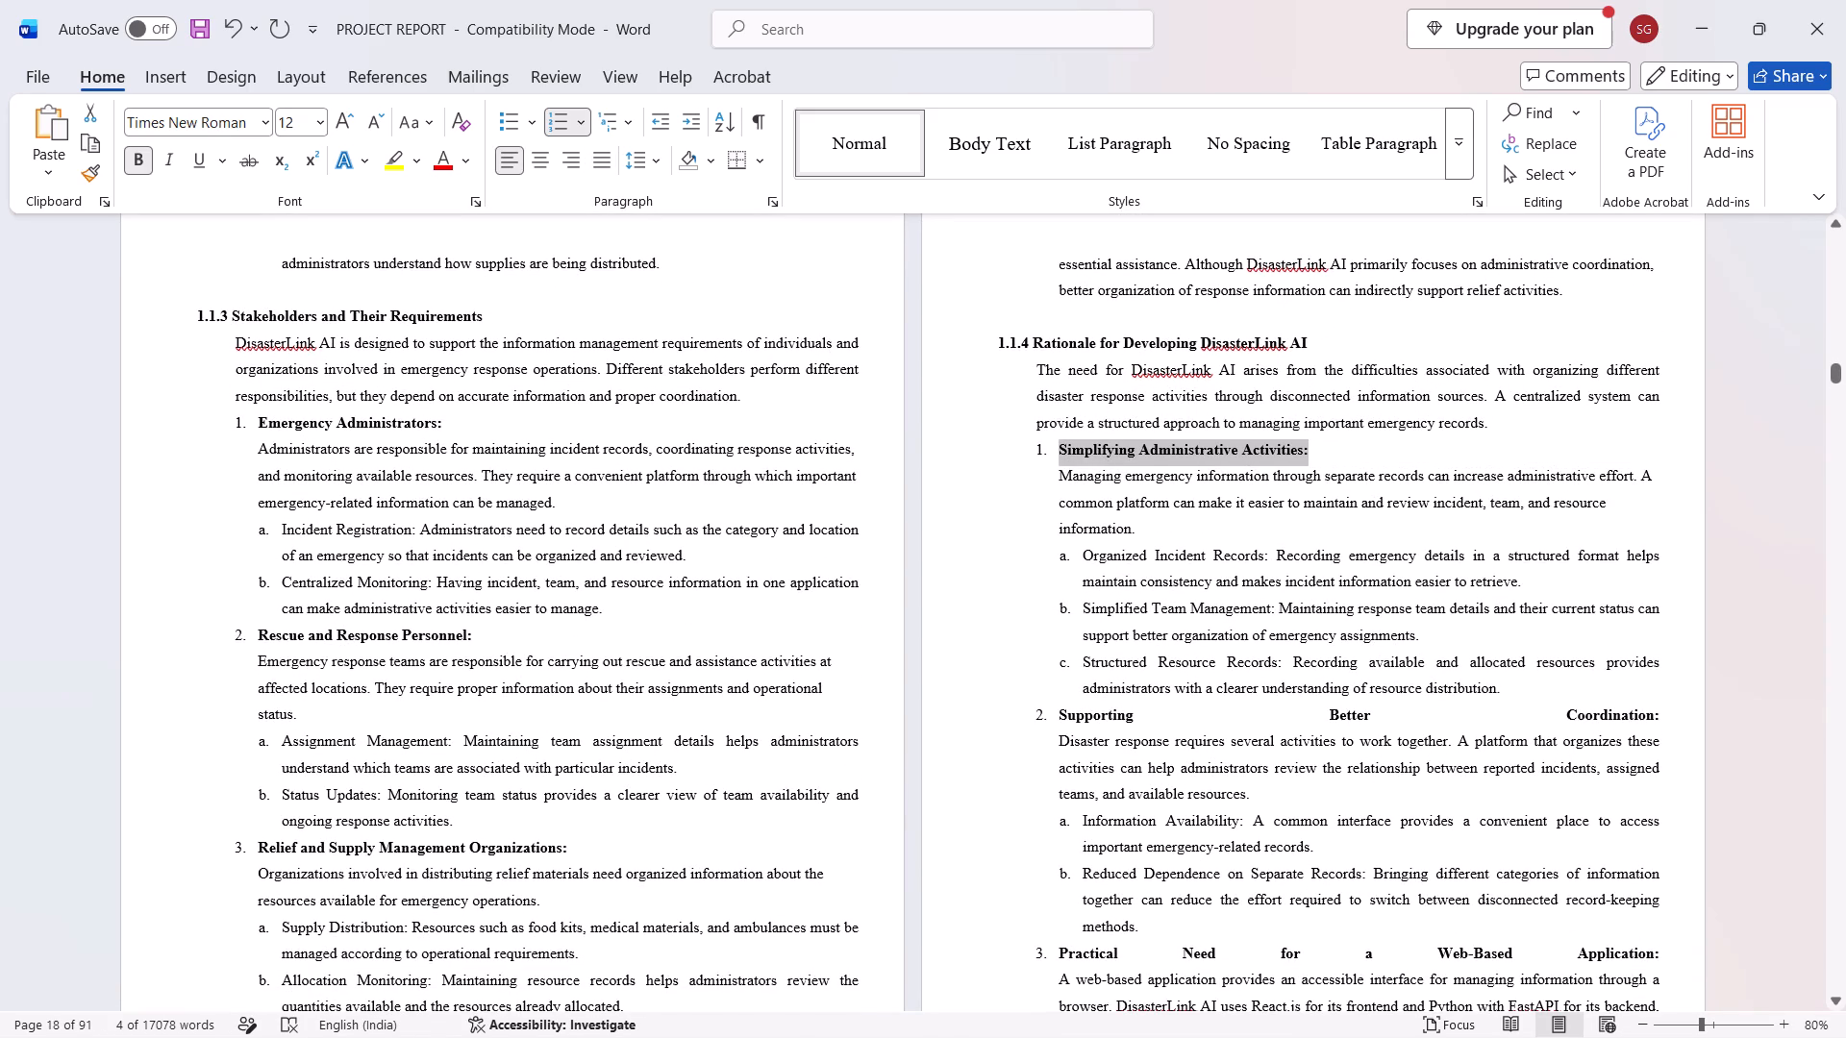
pyautogui.moveTo(1658, 716); pyautogui.dragTo(1123, 708)
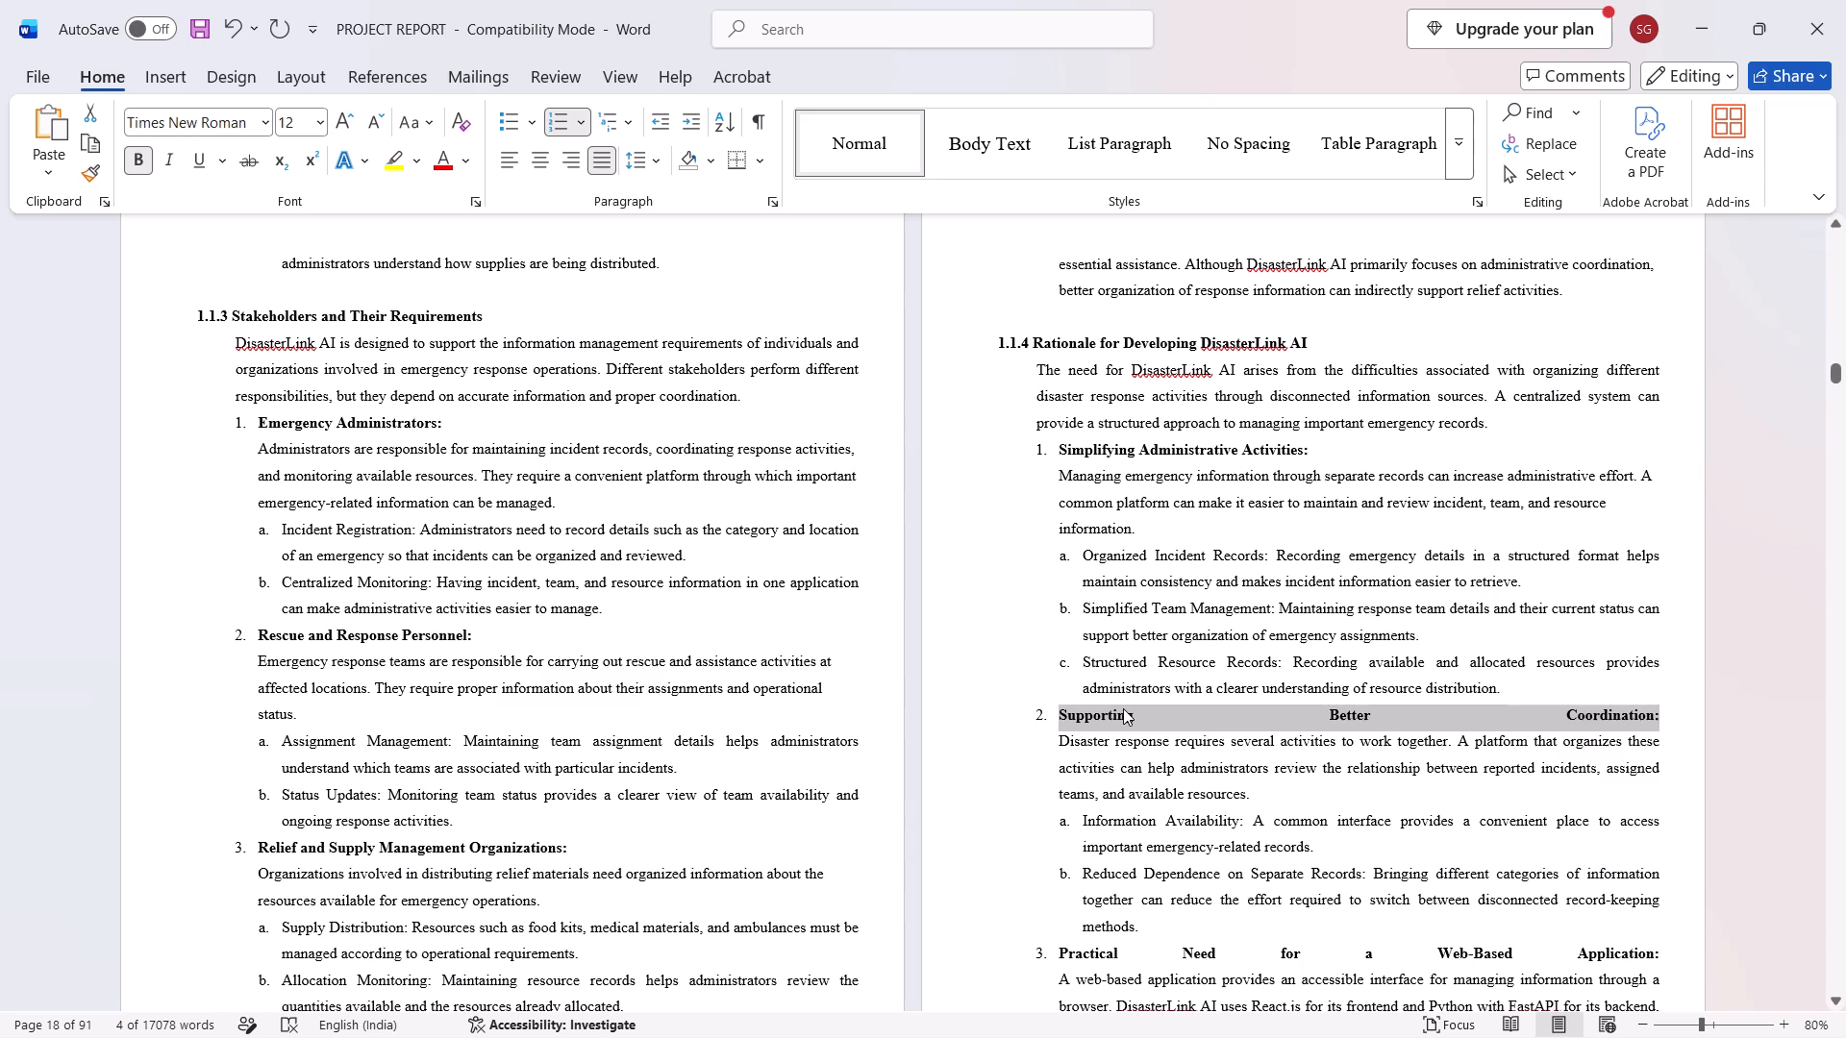
pyautogui.hotkey('ctrl', 'l')
pyautogui.hotkey('ctrl', 'l')
# Left-align the stretched numbered headings "Practical Need for a Web-Based Application:" and "Validation Through Practical Requirements:" in section 1.1.4.
pyautogui.scroll(-3, 1185, 764)
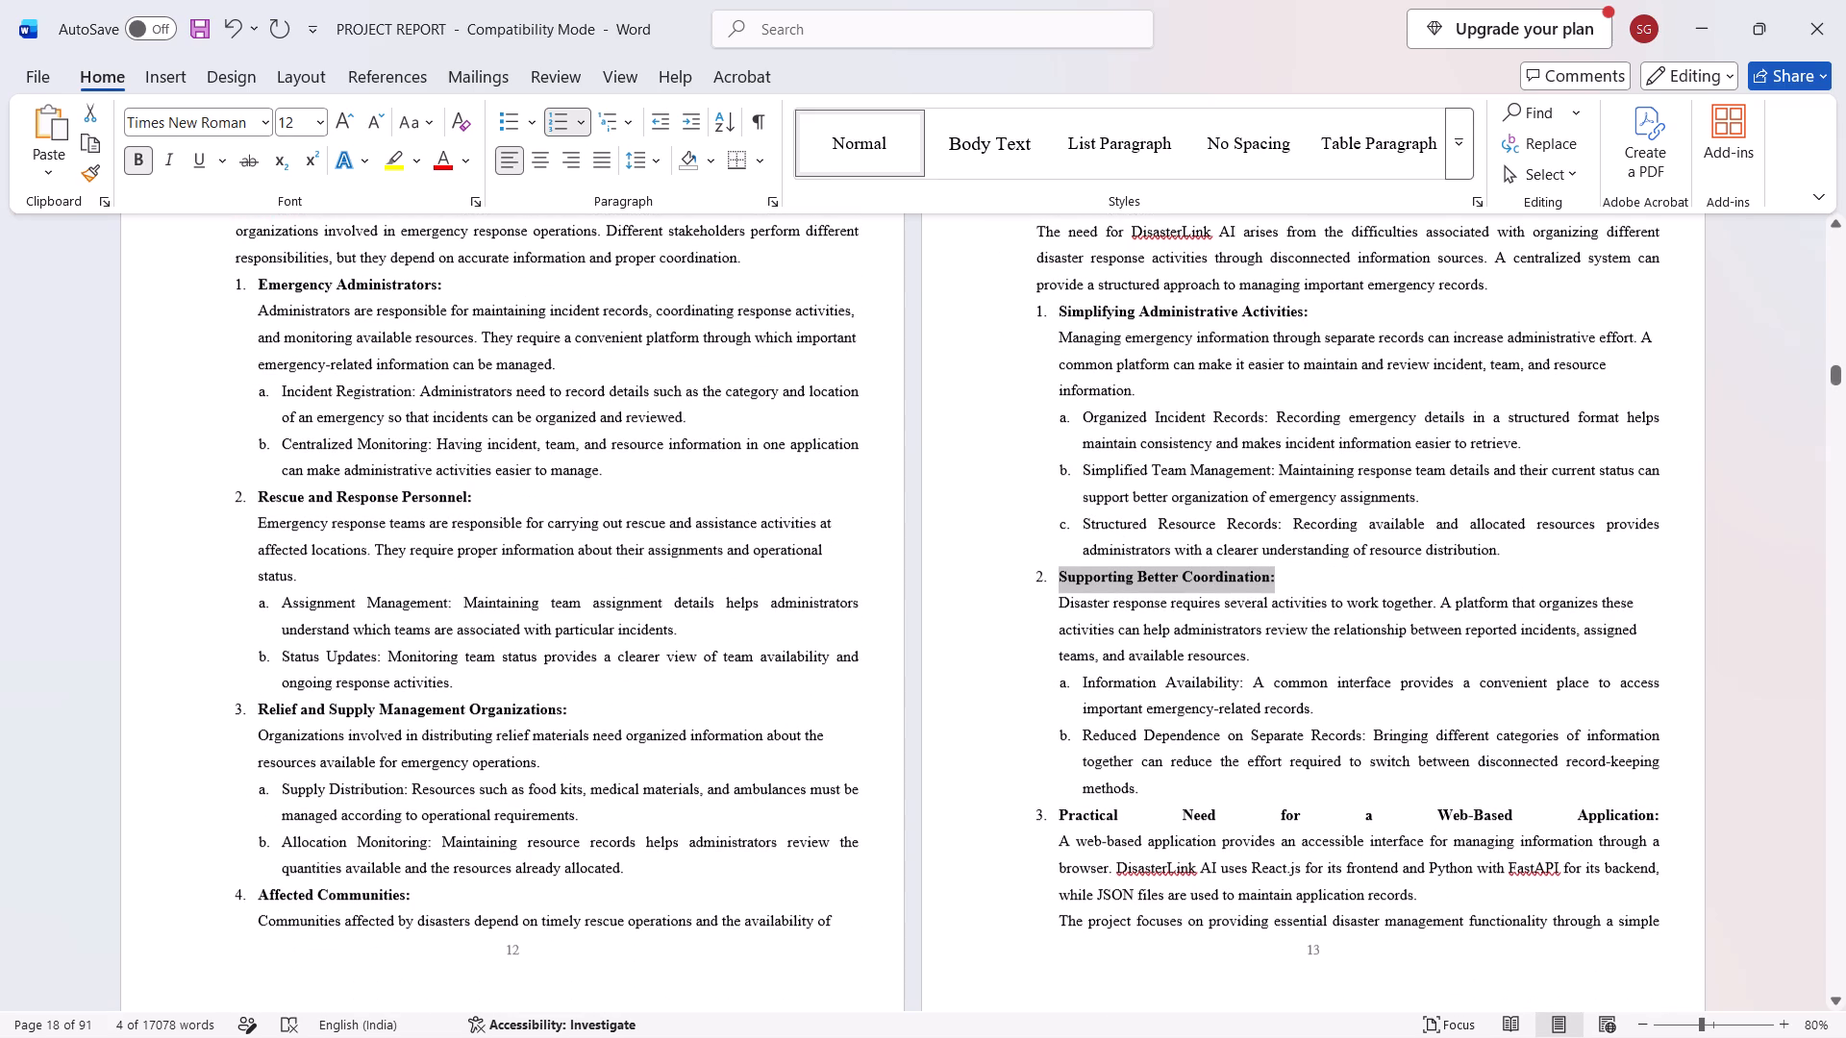
pyautogui.moveTo(1661, 814); pyautogui.dragTo(1068, 813)
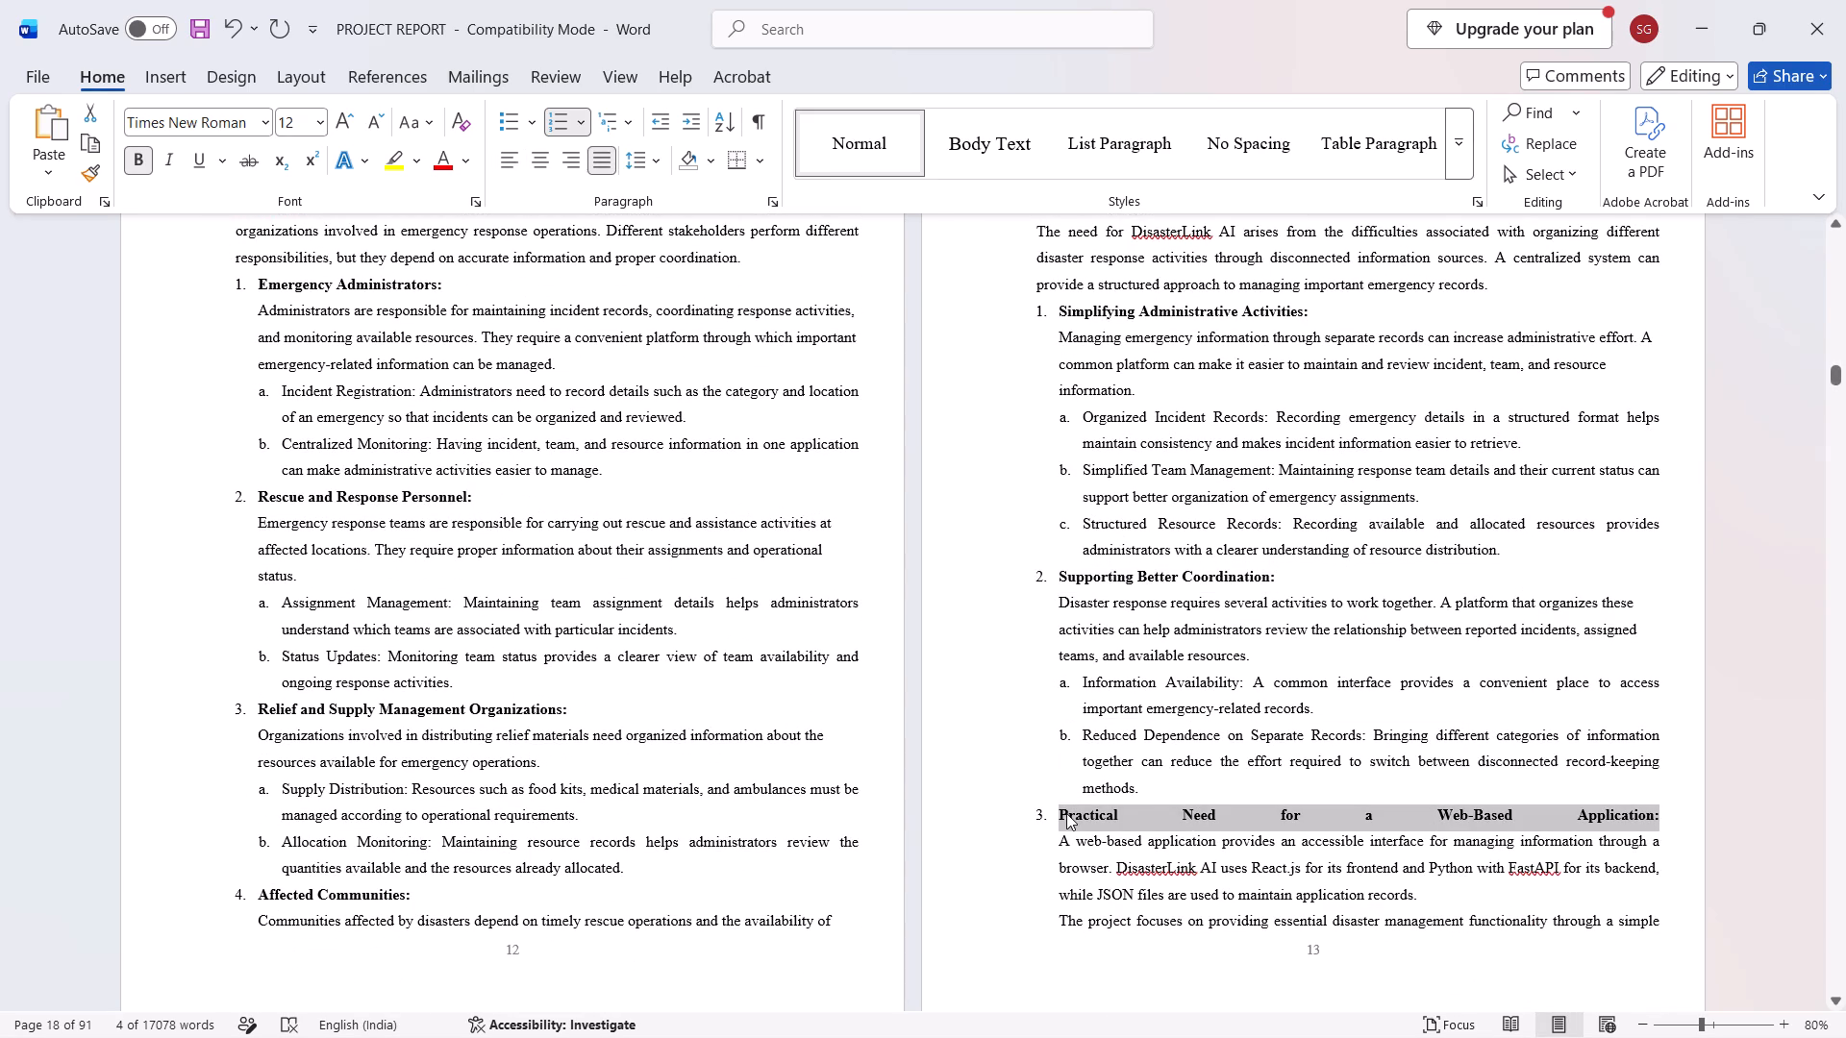
pyautogui.hotkey('ctrl', 'l')
pyautogui.scroll(-10, 1137, 855)
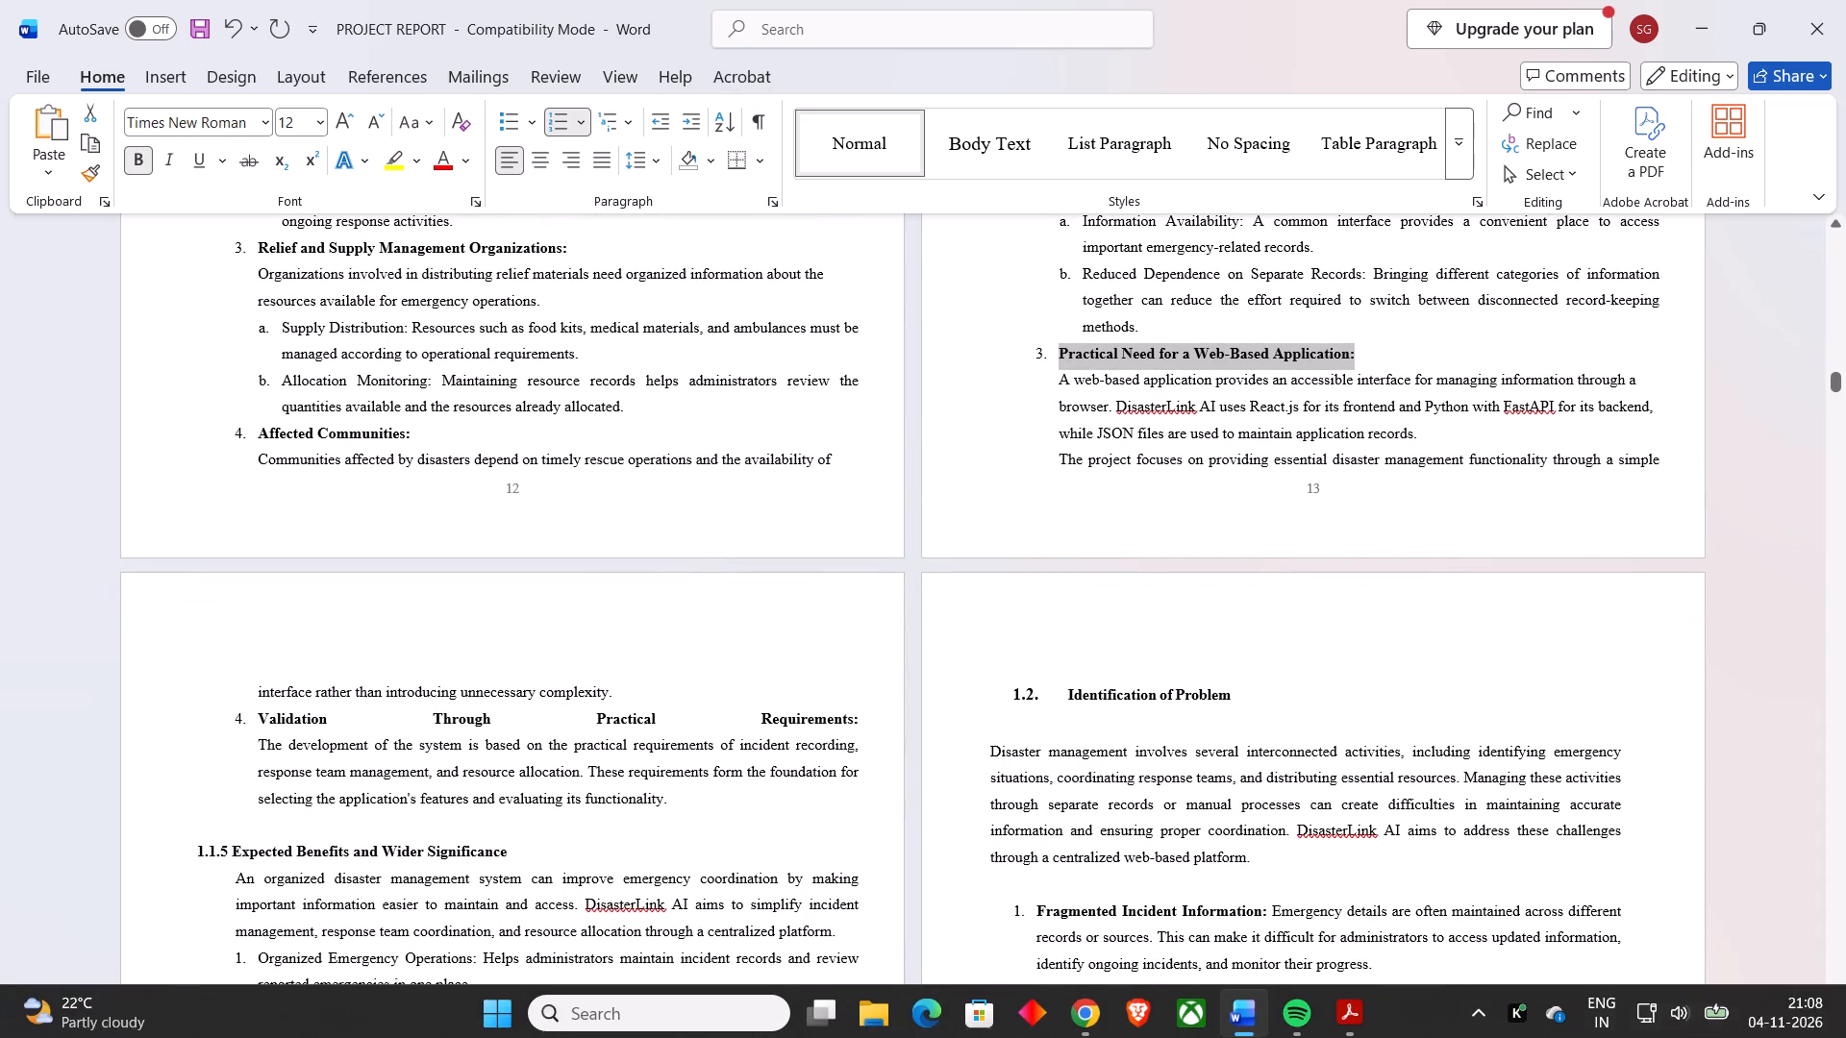
pyautogui.moveTo(866, 720); pyautogui.dragTo(303, 697)
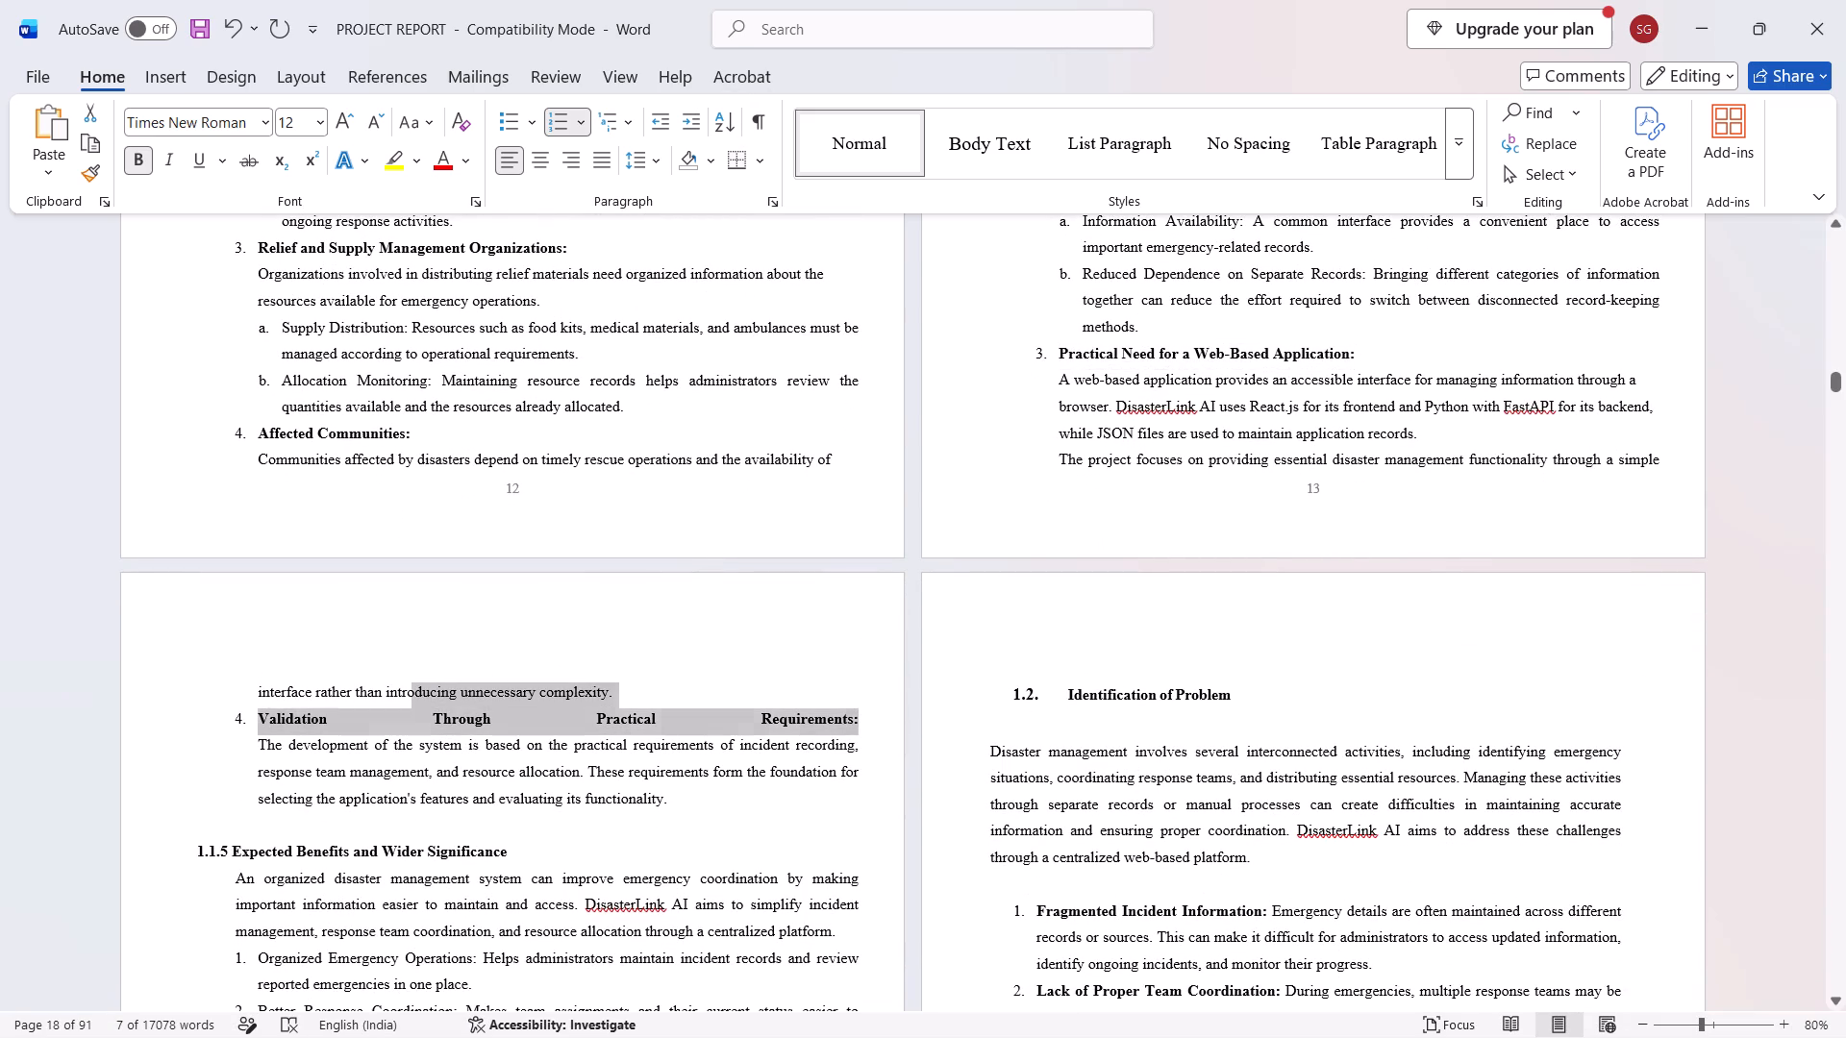
pyautogui.moveTo(303, 697); pyautogui.dragTo(245, 718)
pyautogui.hotkey('ctrl', 'l')
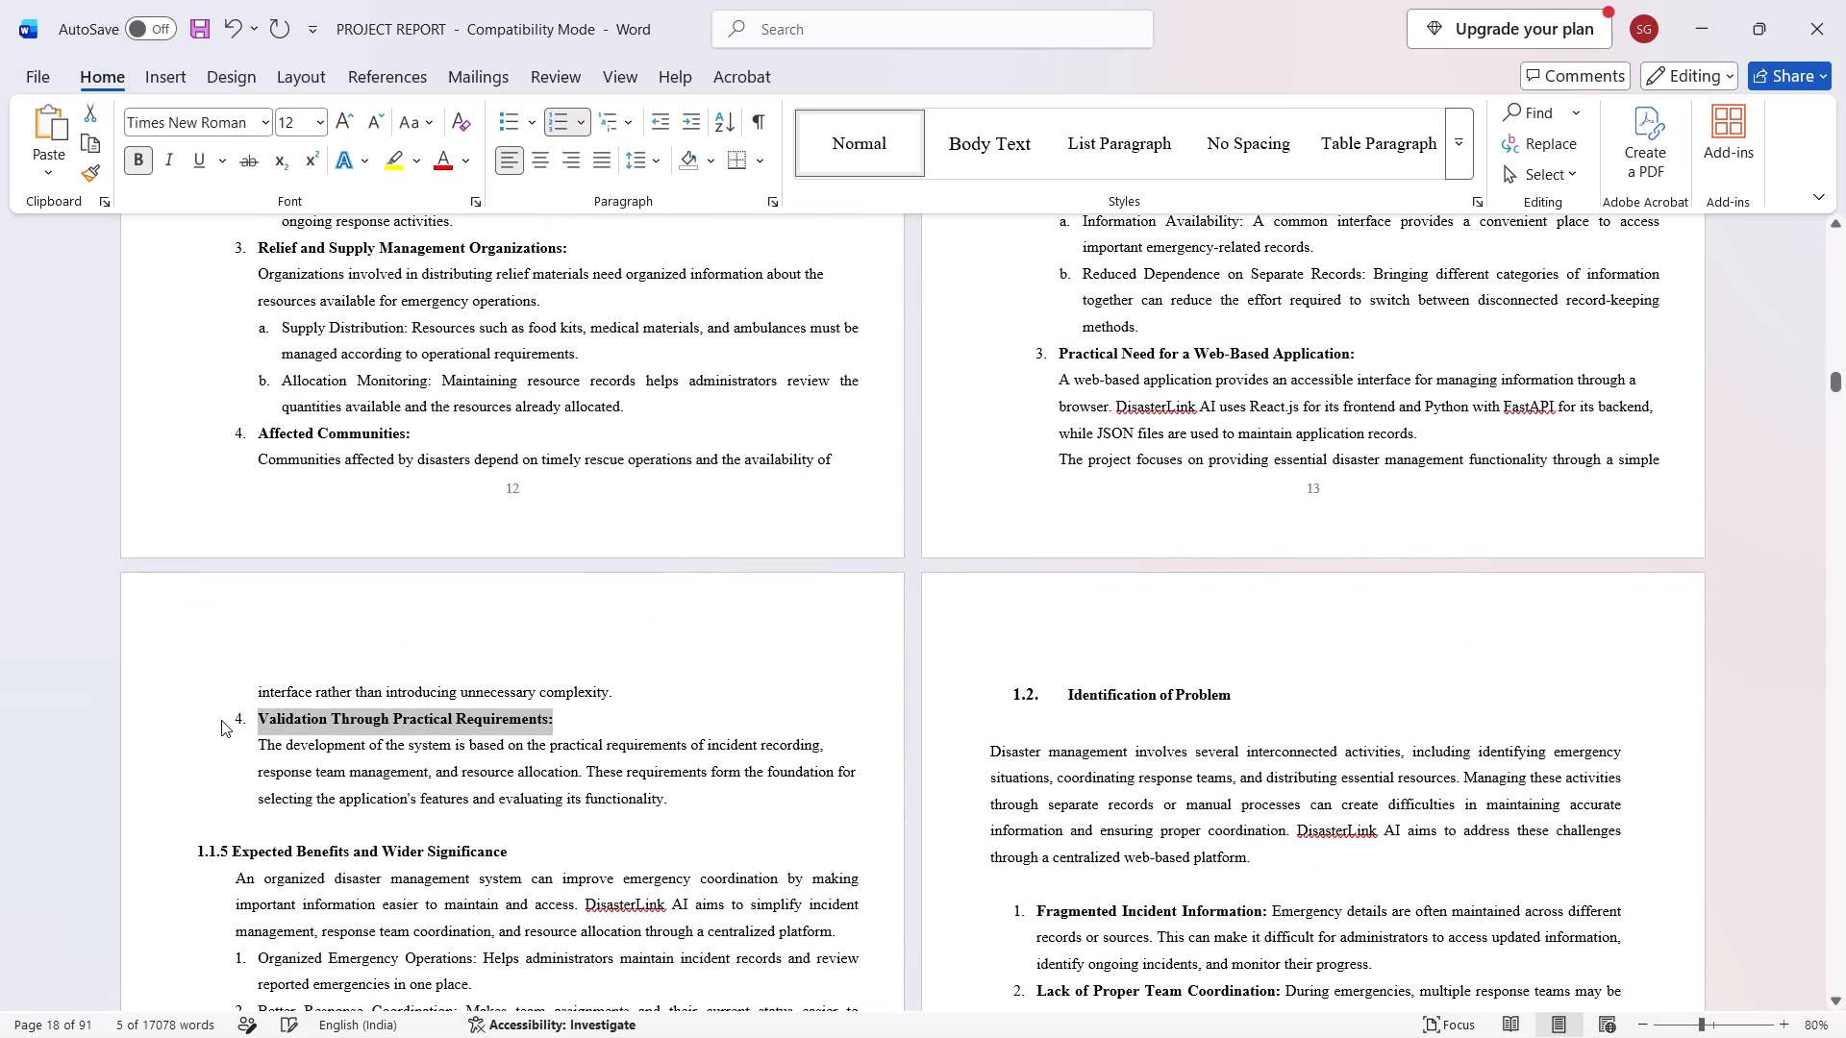
# Examine the headings, spacing and body text from section 1.1.1 through section 1.2 for consistent formatting.
pyautogui.scroll(-2, 169, 696)
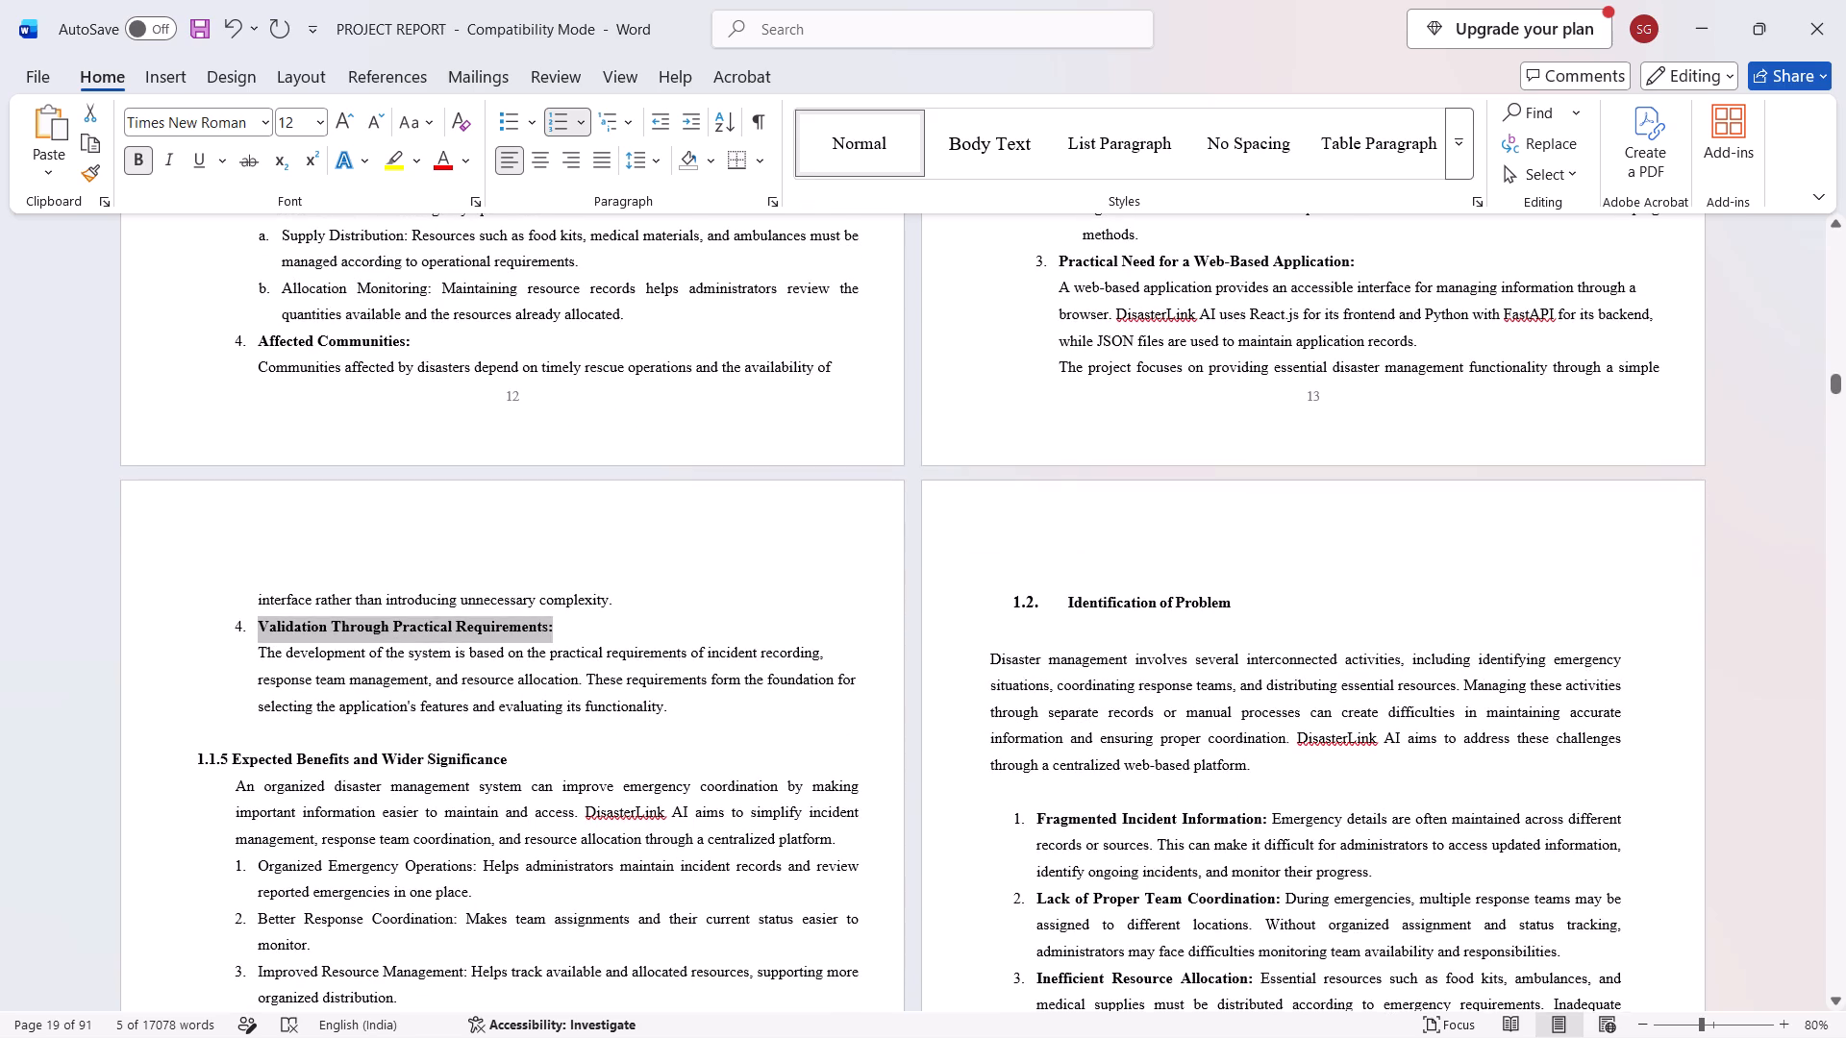
pyautogui.scroll(-10, 480, 757)
pyautogui.scroll(2, 849, 697)
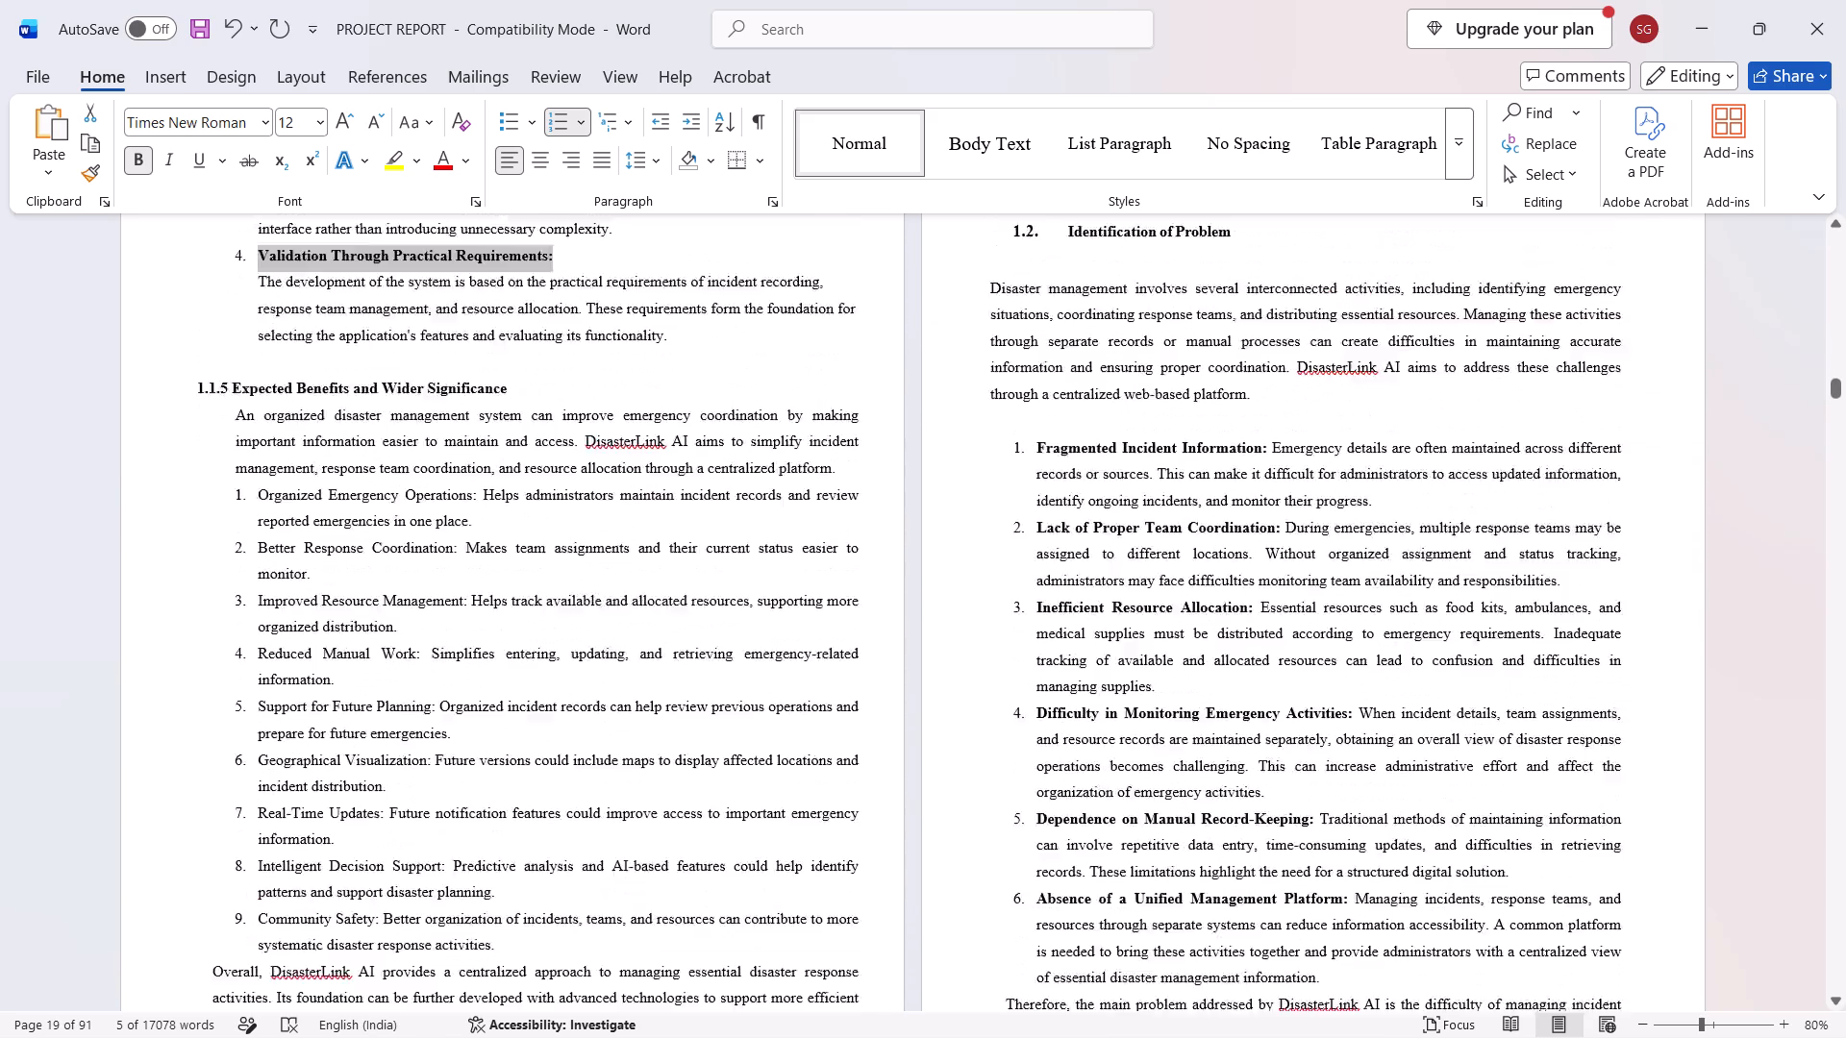
pyautogui.scroll(4, 882, 686)
pyautogui.click(1088, 446)
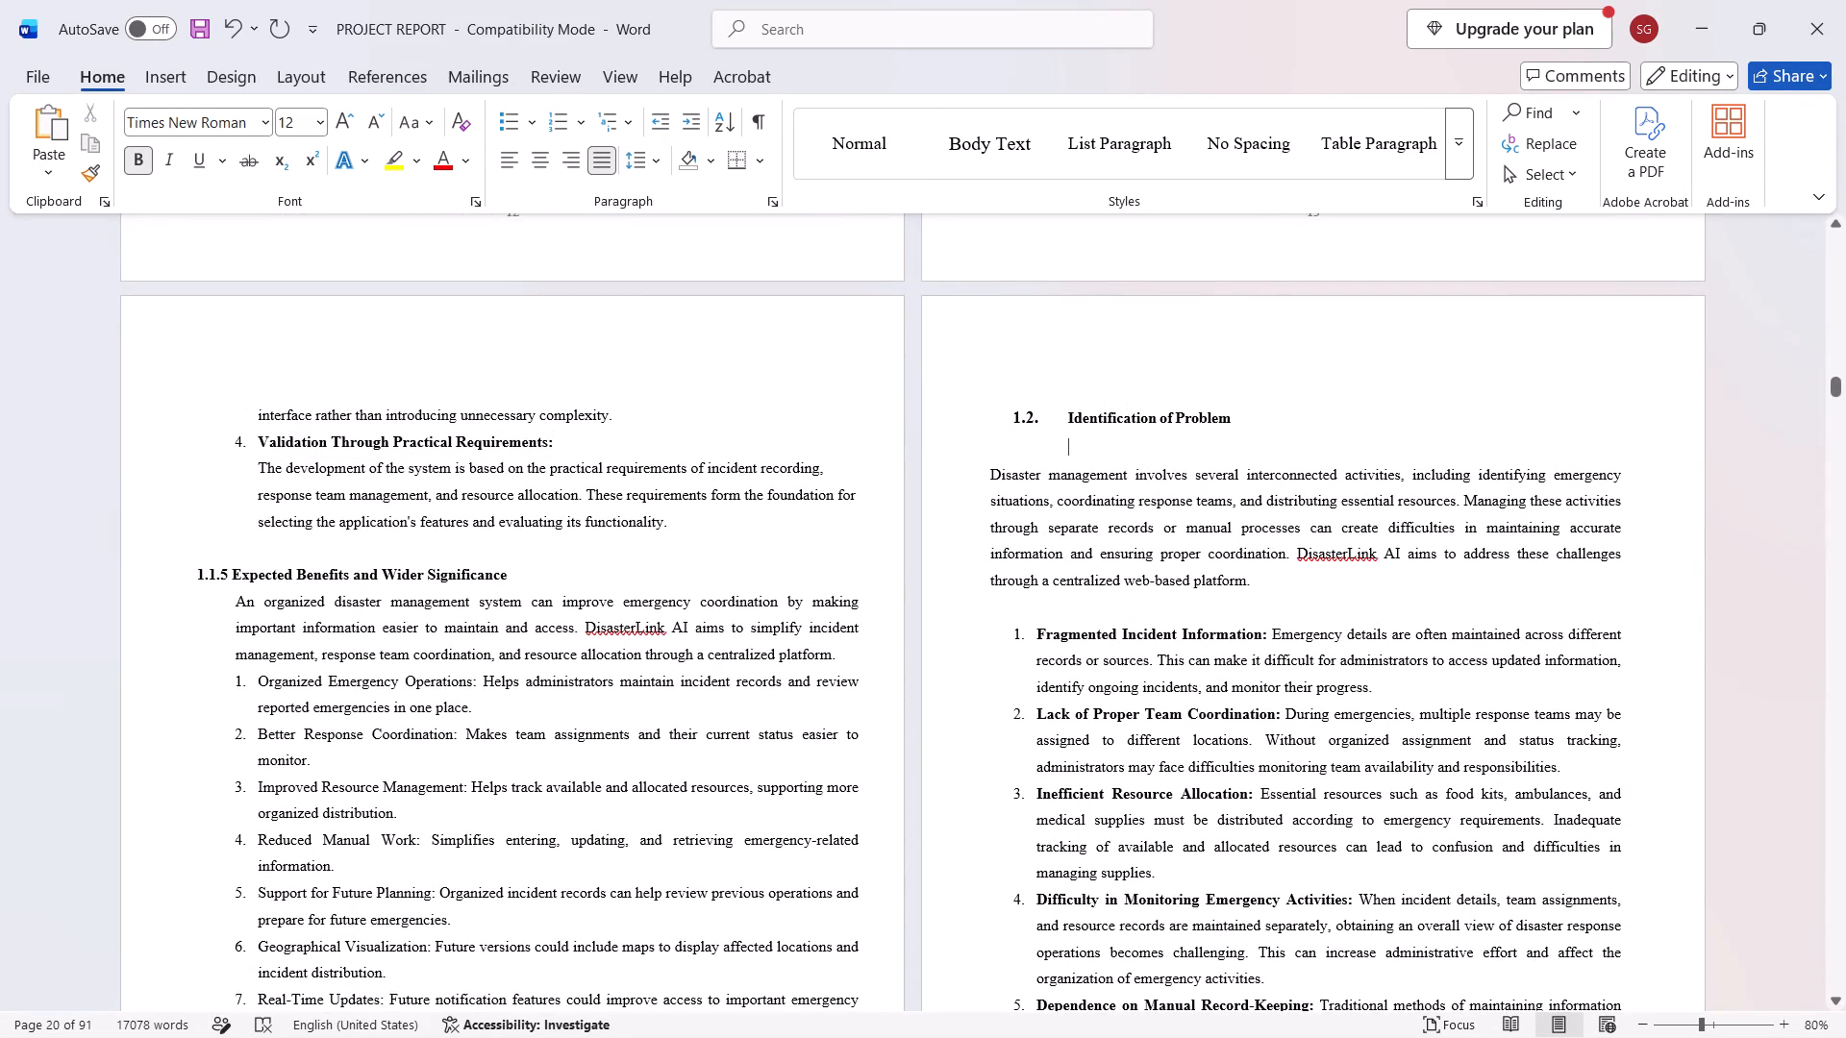
pyautogui.scroll(5, 954, 451)
pyautogui.scroll(1, 861, 475)
pyautogui.scroll(-1, 861, 475)
pyautogui.scroll(2, 851, 476)
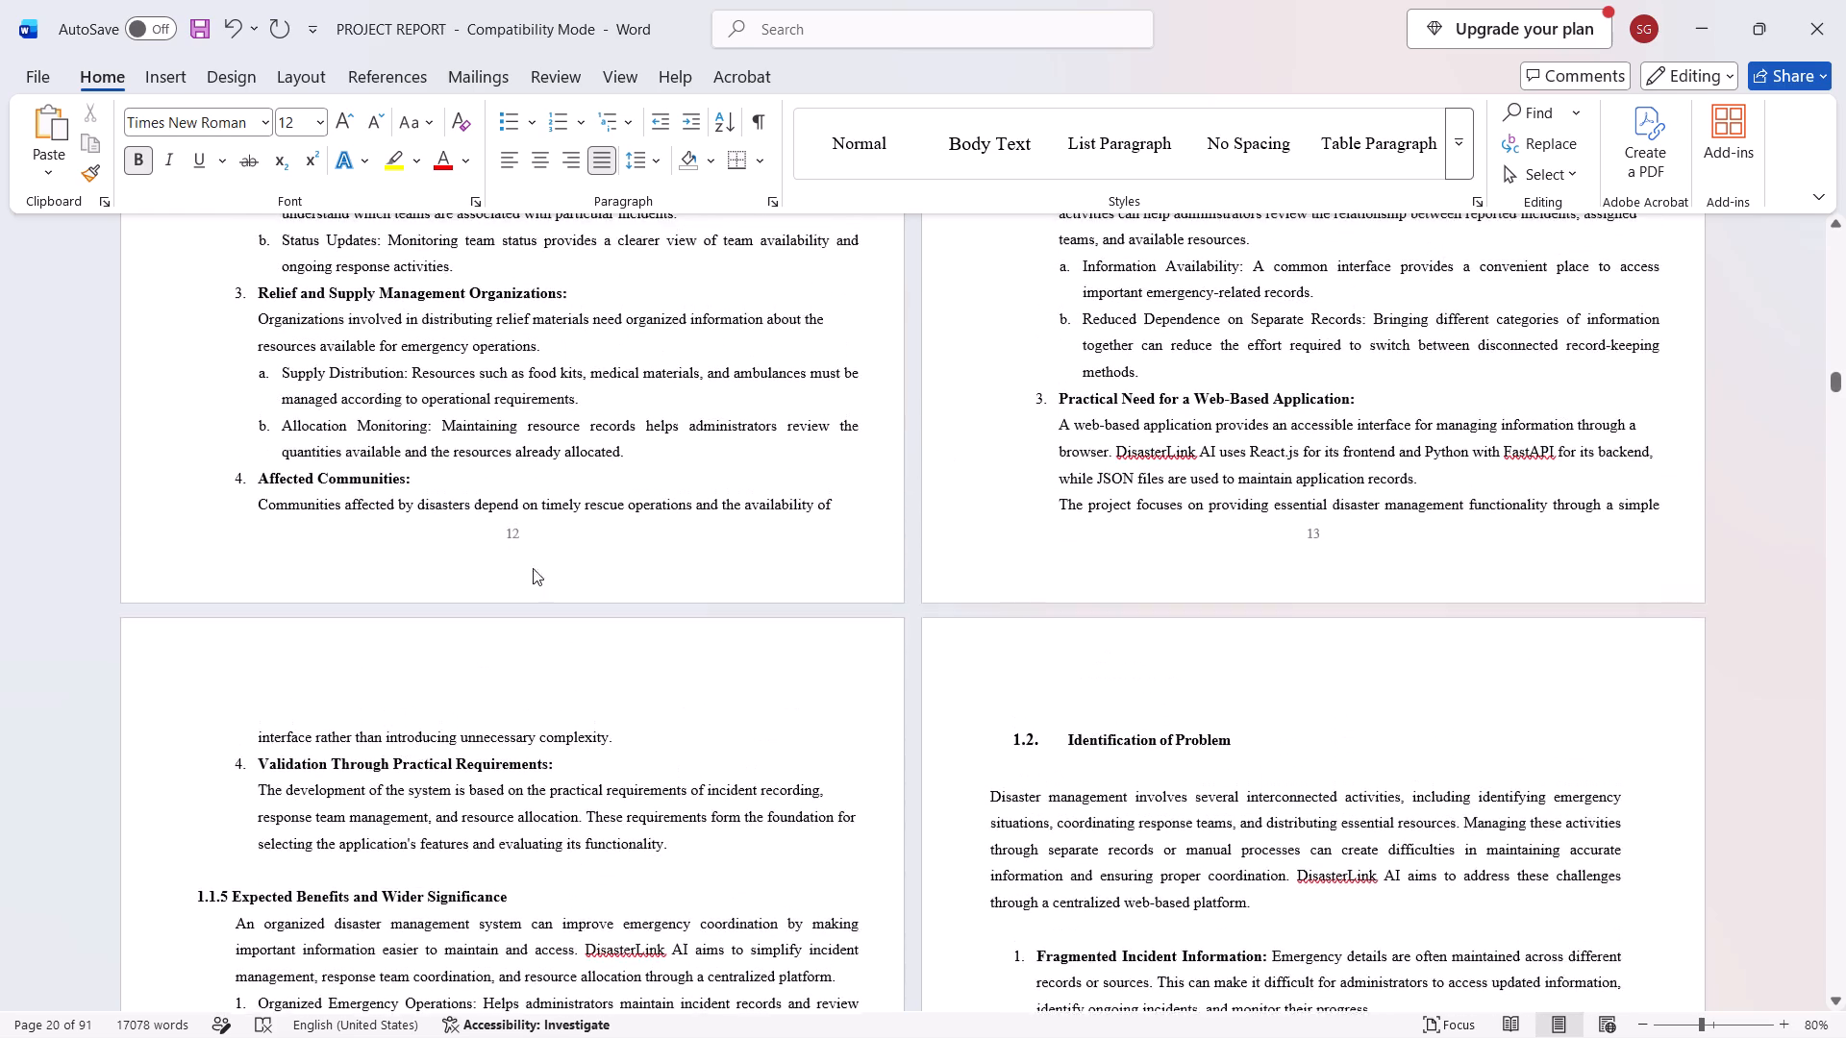
pyautogui.scroll(-1, 394, 569)
pyautogui.scroll(7, 387, 569)
pyautogui.scroll(17, 396, 550)
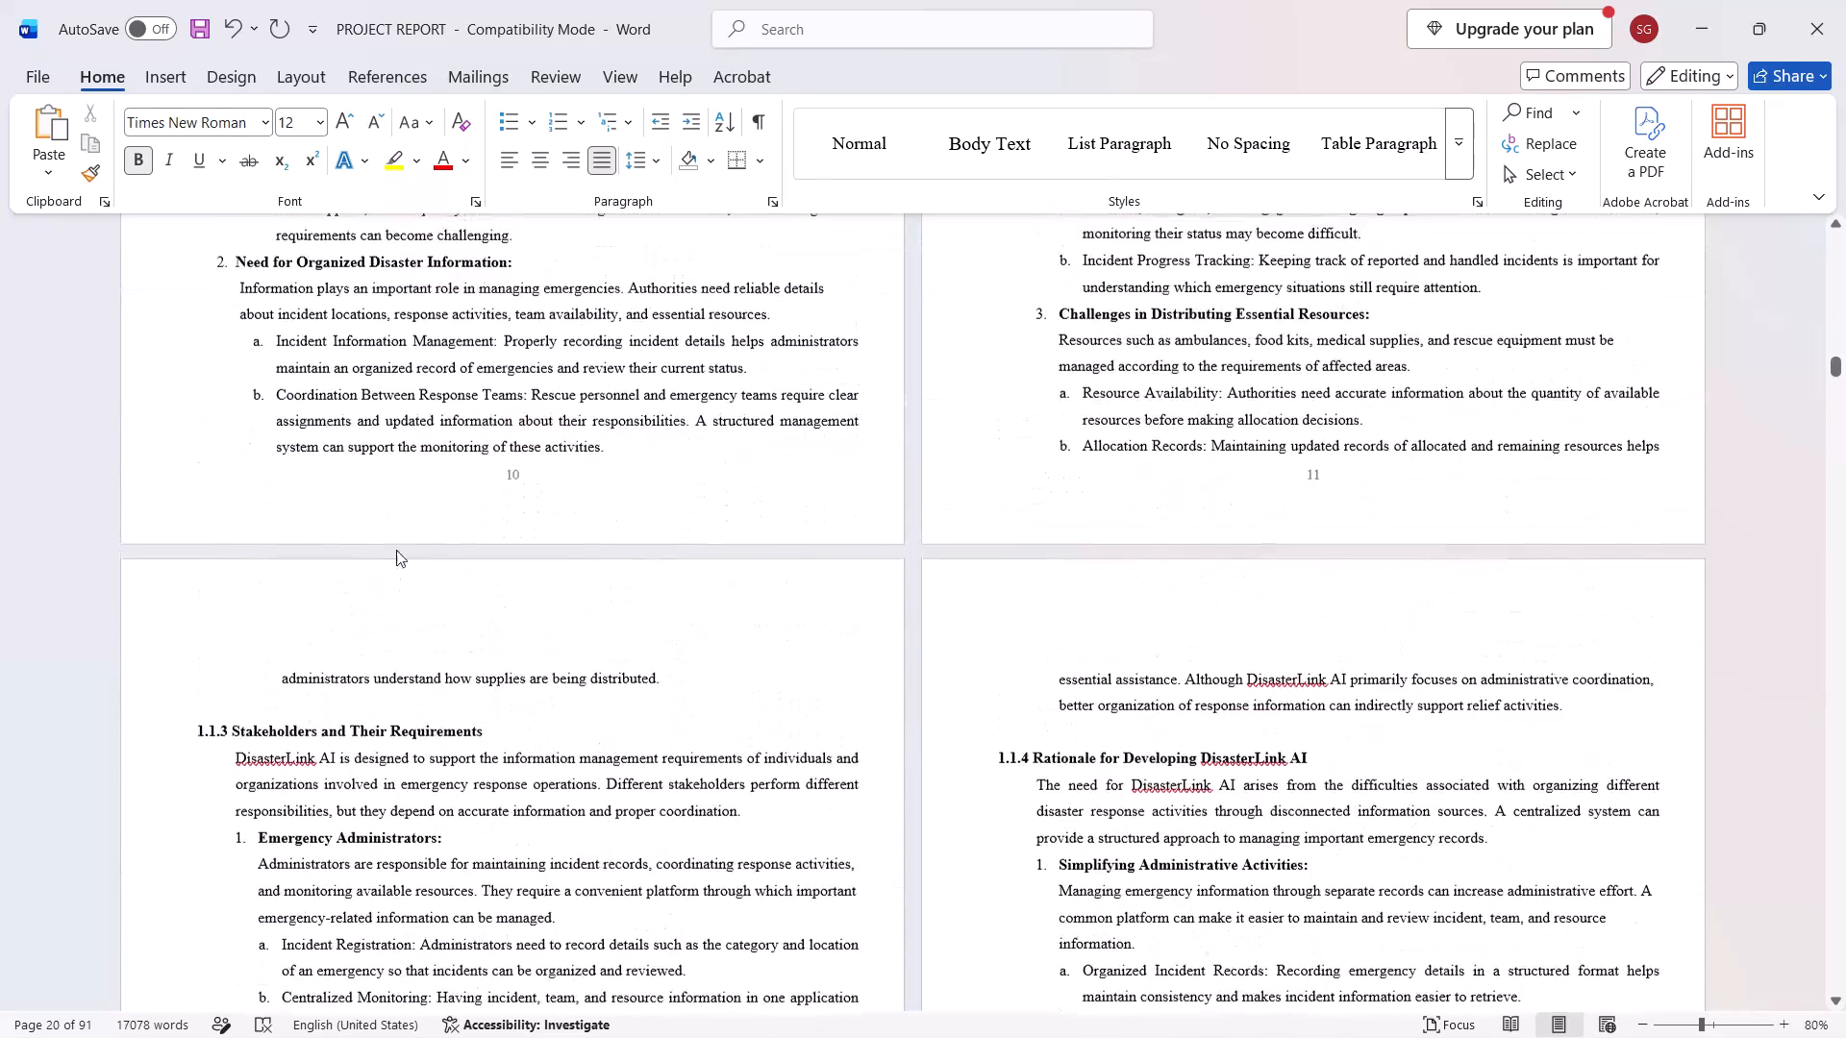
pyautogui.scroll(11, 396, 550)
pyautogui.scroll(-1, 396, 550)
pyautogui.scroll(9, 396, 550)
pyautogui.scroll(-2, 396, 550)
pyautogui.scroll(1, 396, 550)
pyautogui.scroll(-1, 396, 550)
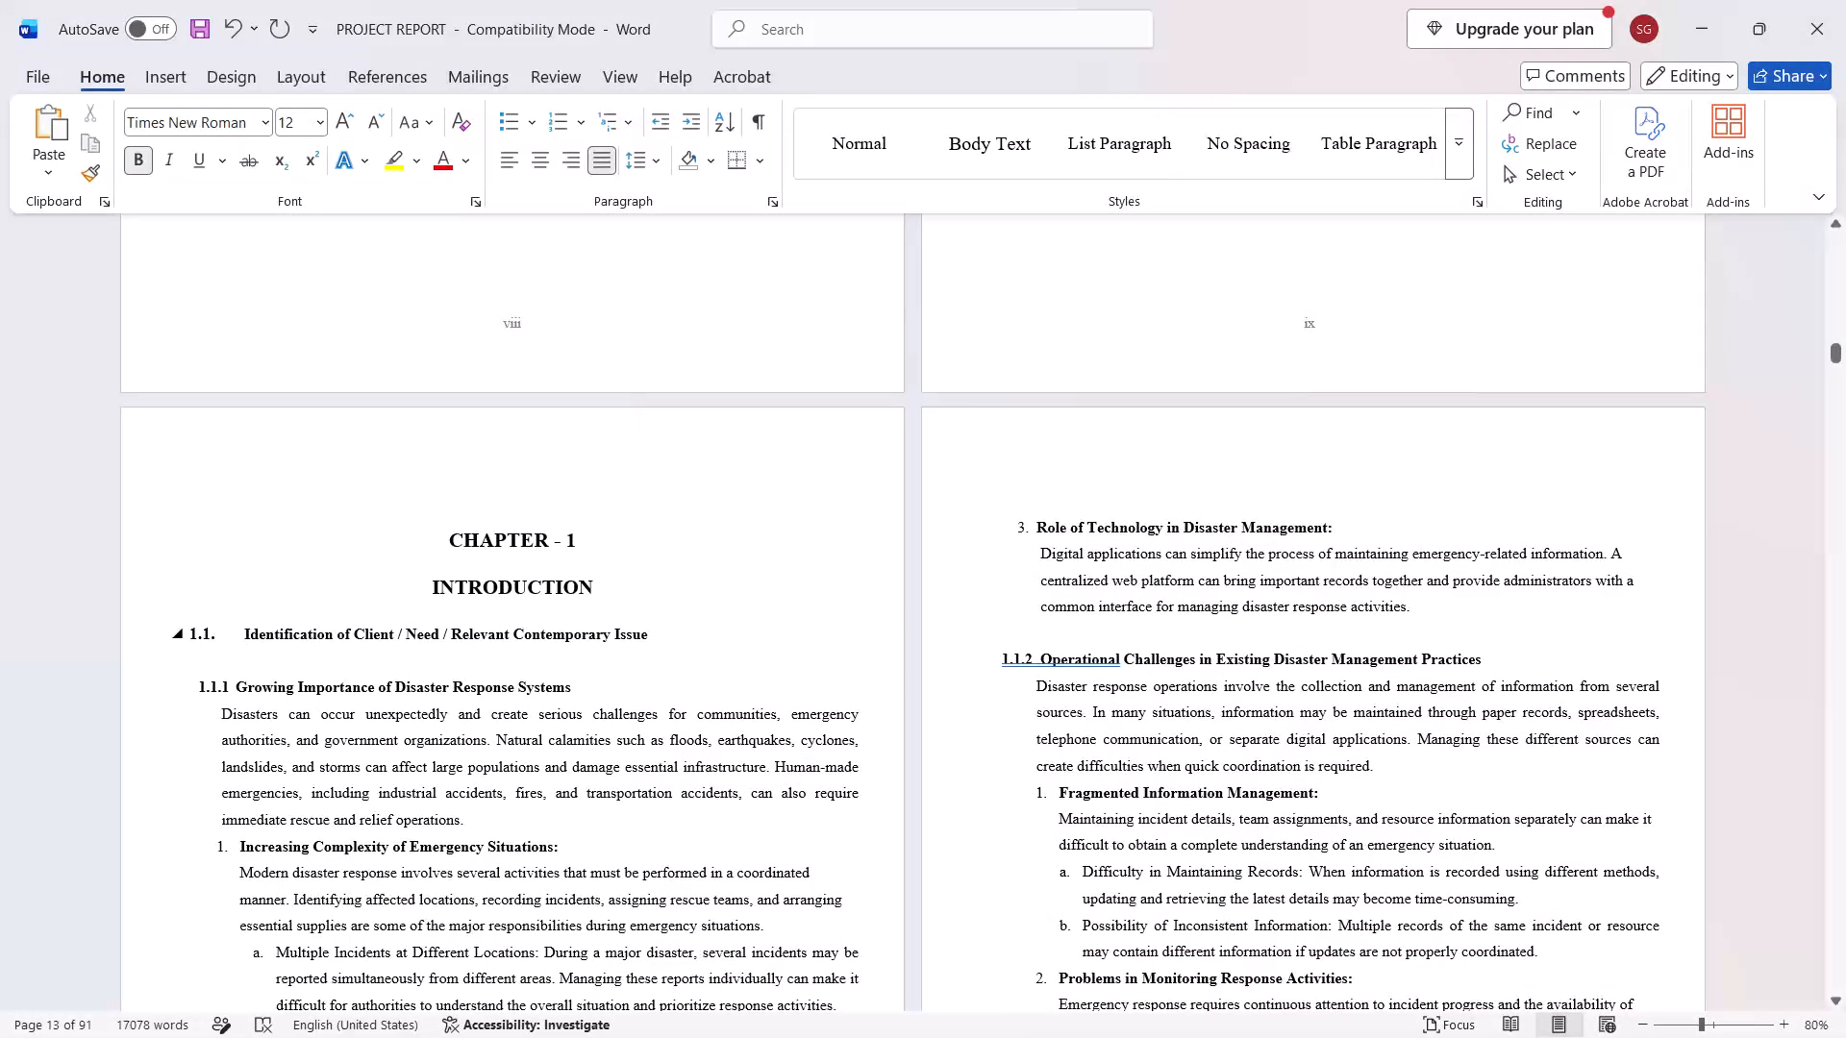
pyautogui.scroll(1, 214, 642)
pyautogui.scroll(-15, 214, 642)
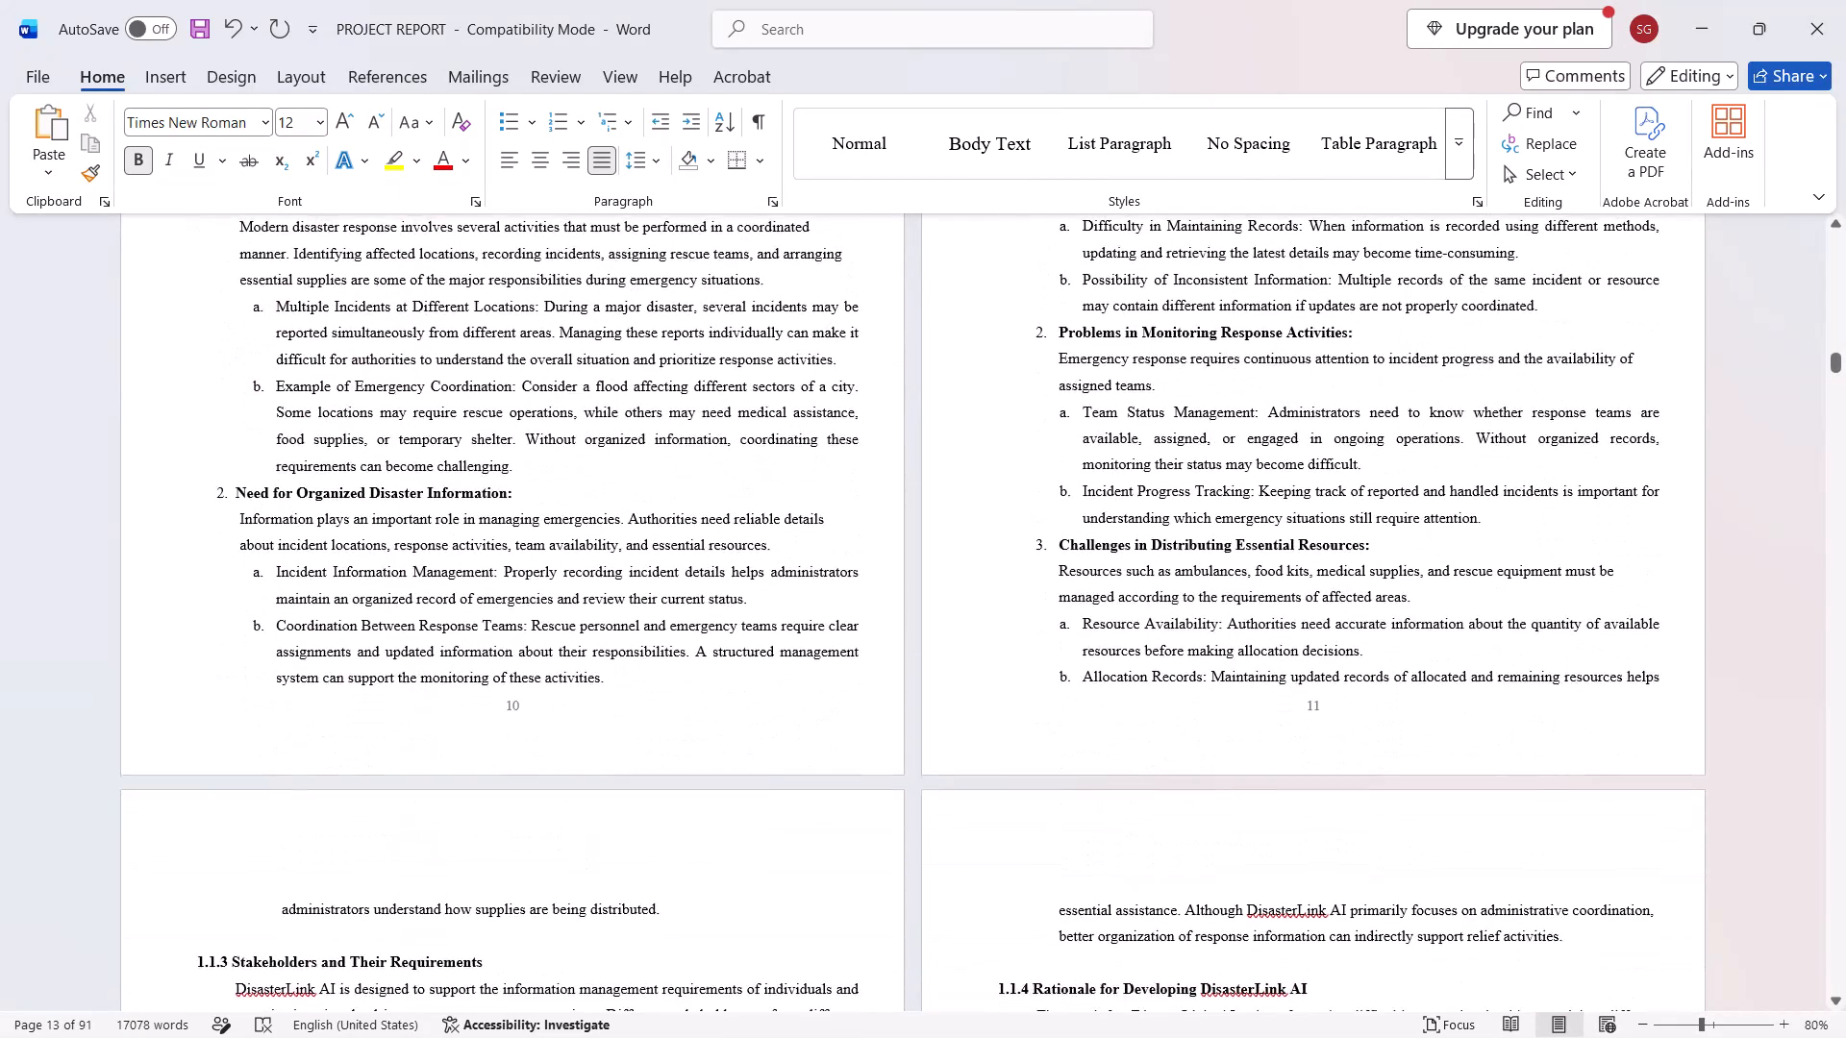
pyautogui.scroll(-18, 231, 639)
pyautogui.scroll(1, 1047, 482)
pyautogui.scroll(-7, 1028, 490)
pyautogui.scroll(1, 979, 521)
pyautogui.scroll(-1, 979, 521)
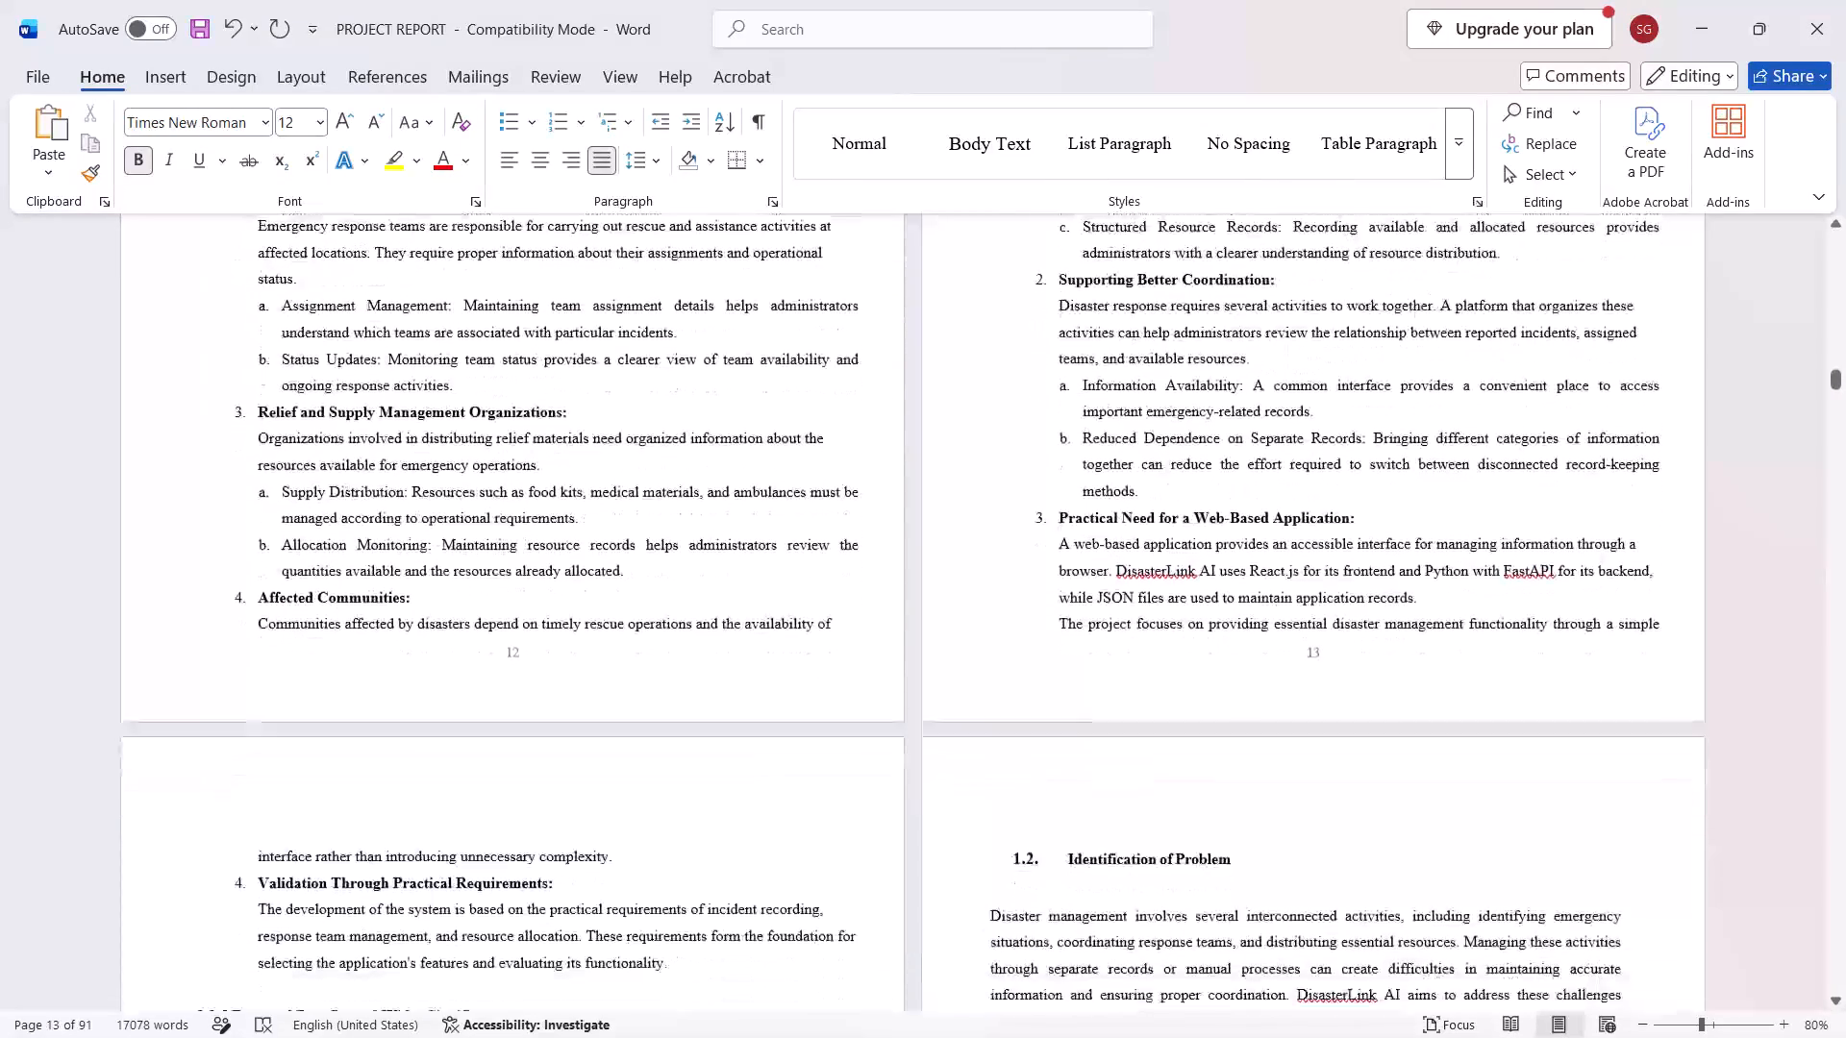
pyautogui.scroll(-5, 990, 747)
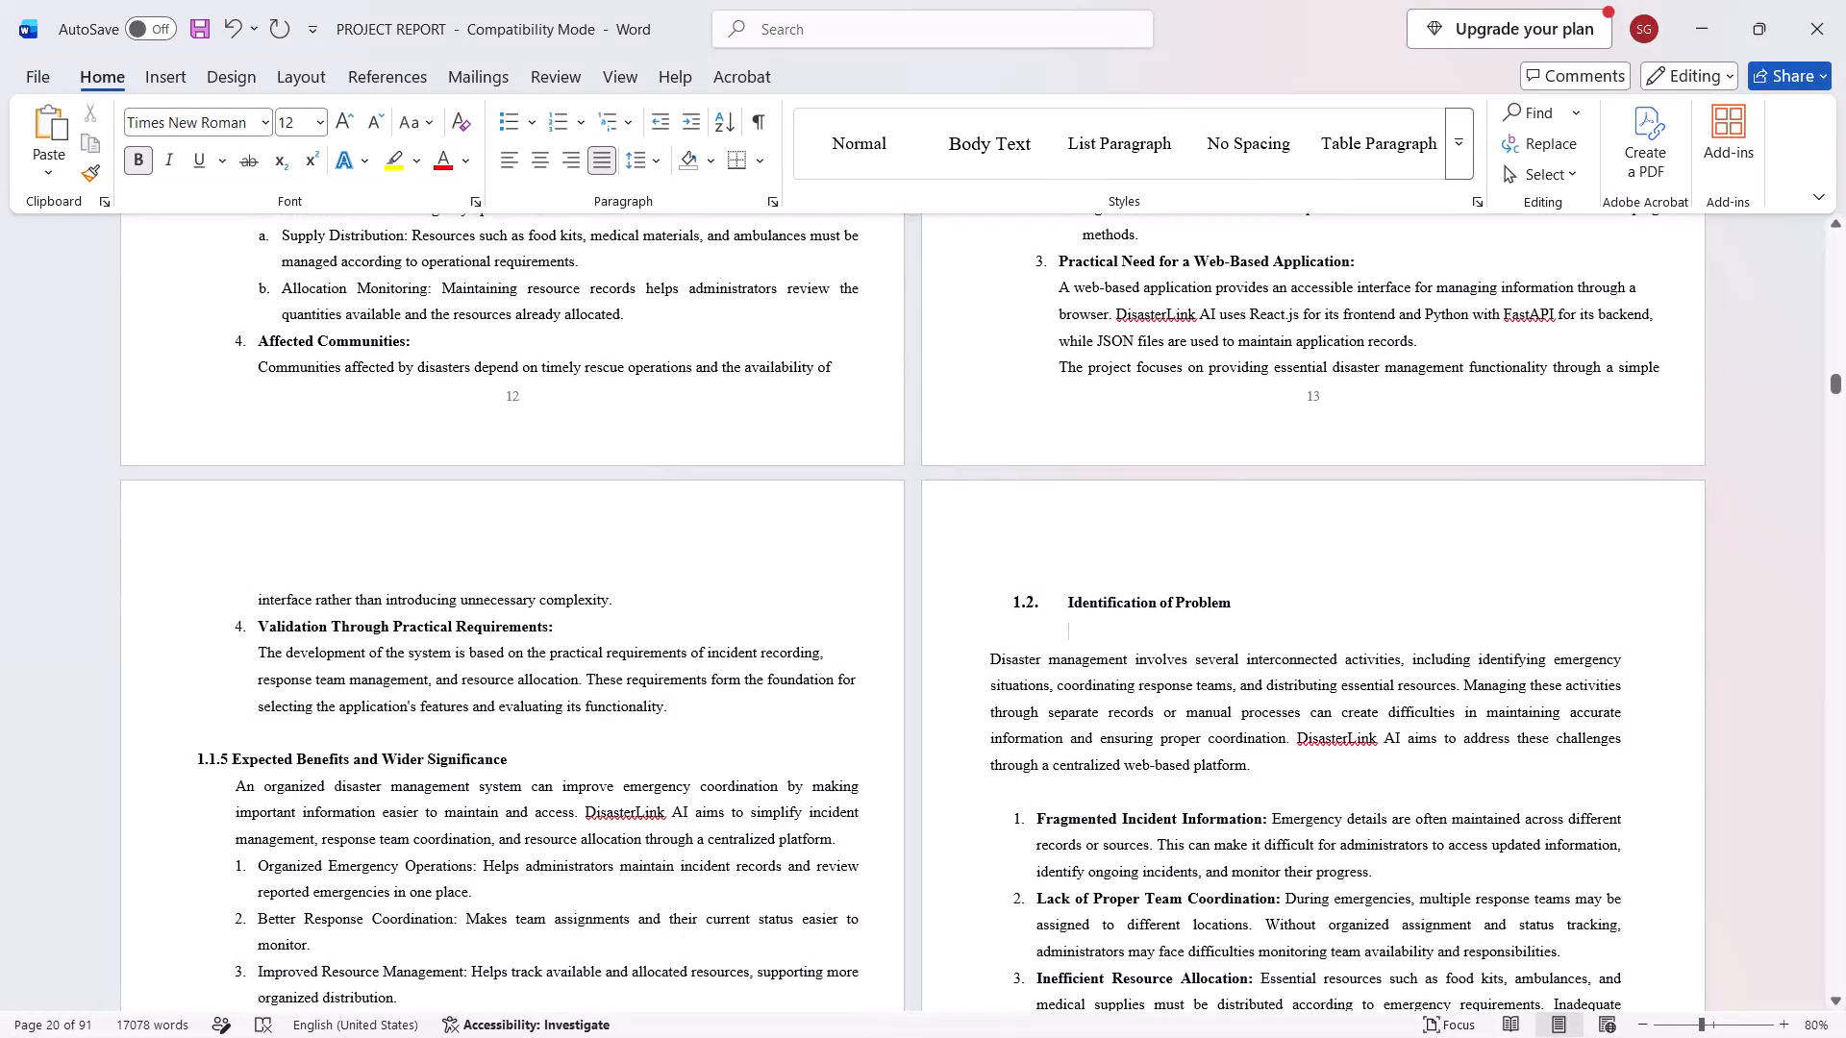
# Remove the blank line below heading 1.2 "Identification of Problem", placing its introductory paragraph on an unnumbered line directly underneath.
pyautogui.click(976, 654)
pyautogui.press('BackSpace')
pyautogui.press('BackSpace')
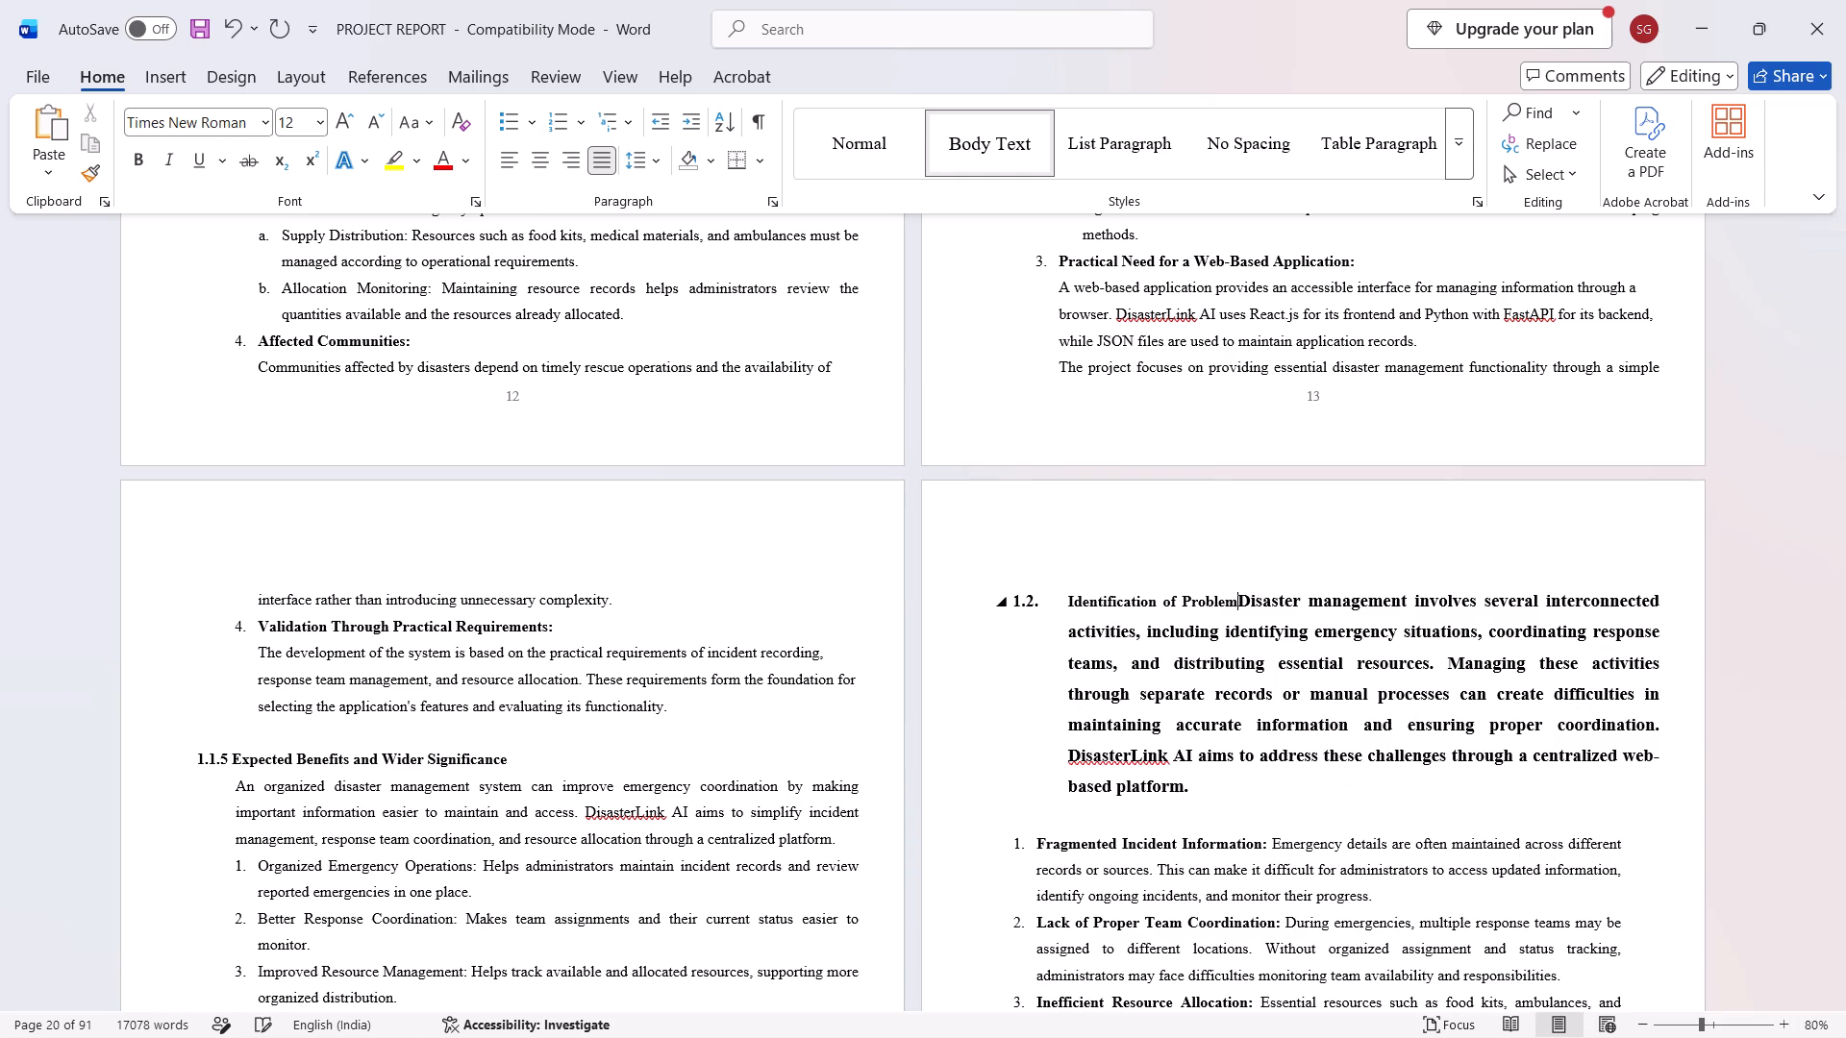
pyautogui.press('Return')
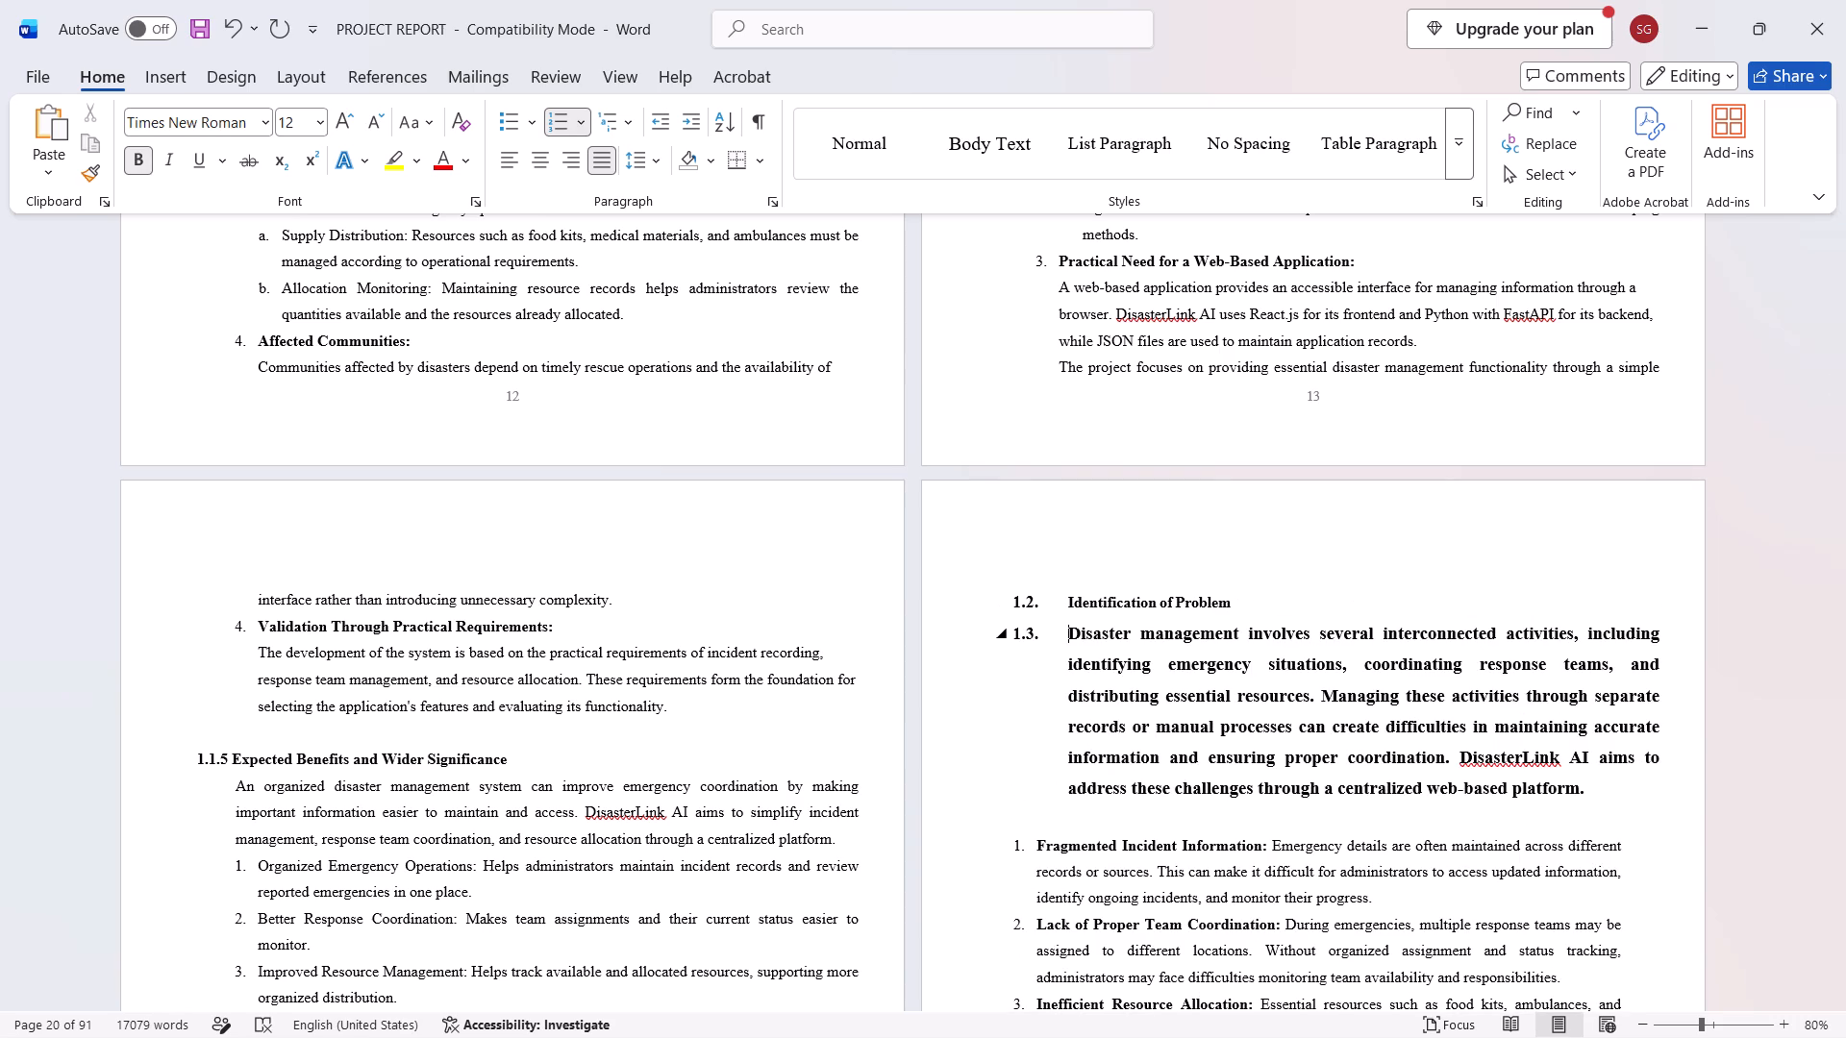
pyautogui.press('BackSpace')
# Remove the bold from the introductory paragraph under heading 1.2 "Identification of Problem" and set its font size to 12.
pyautogui.moveTo(1600, 778); pyautogui.dragTo(1028, 650)
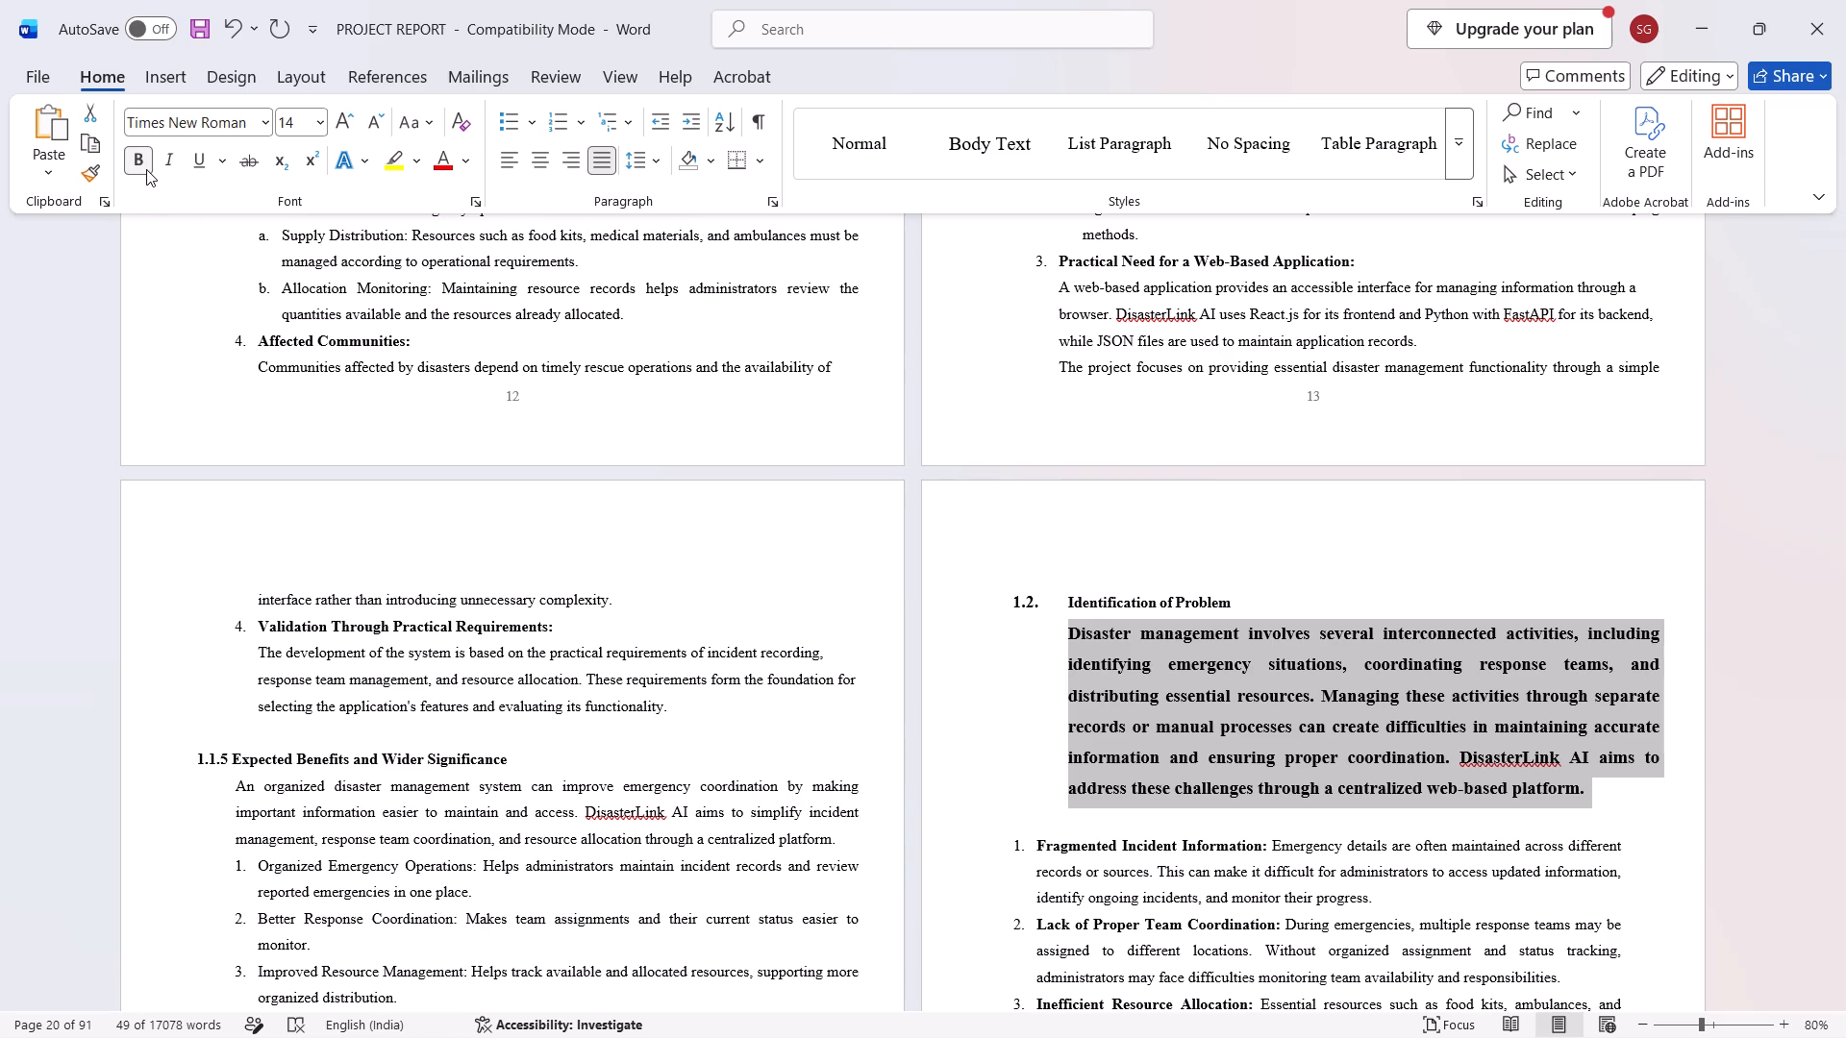
pyautogui.click(144, 166)
pyautogui.click(366, 118)
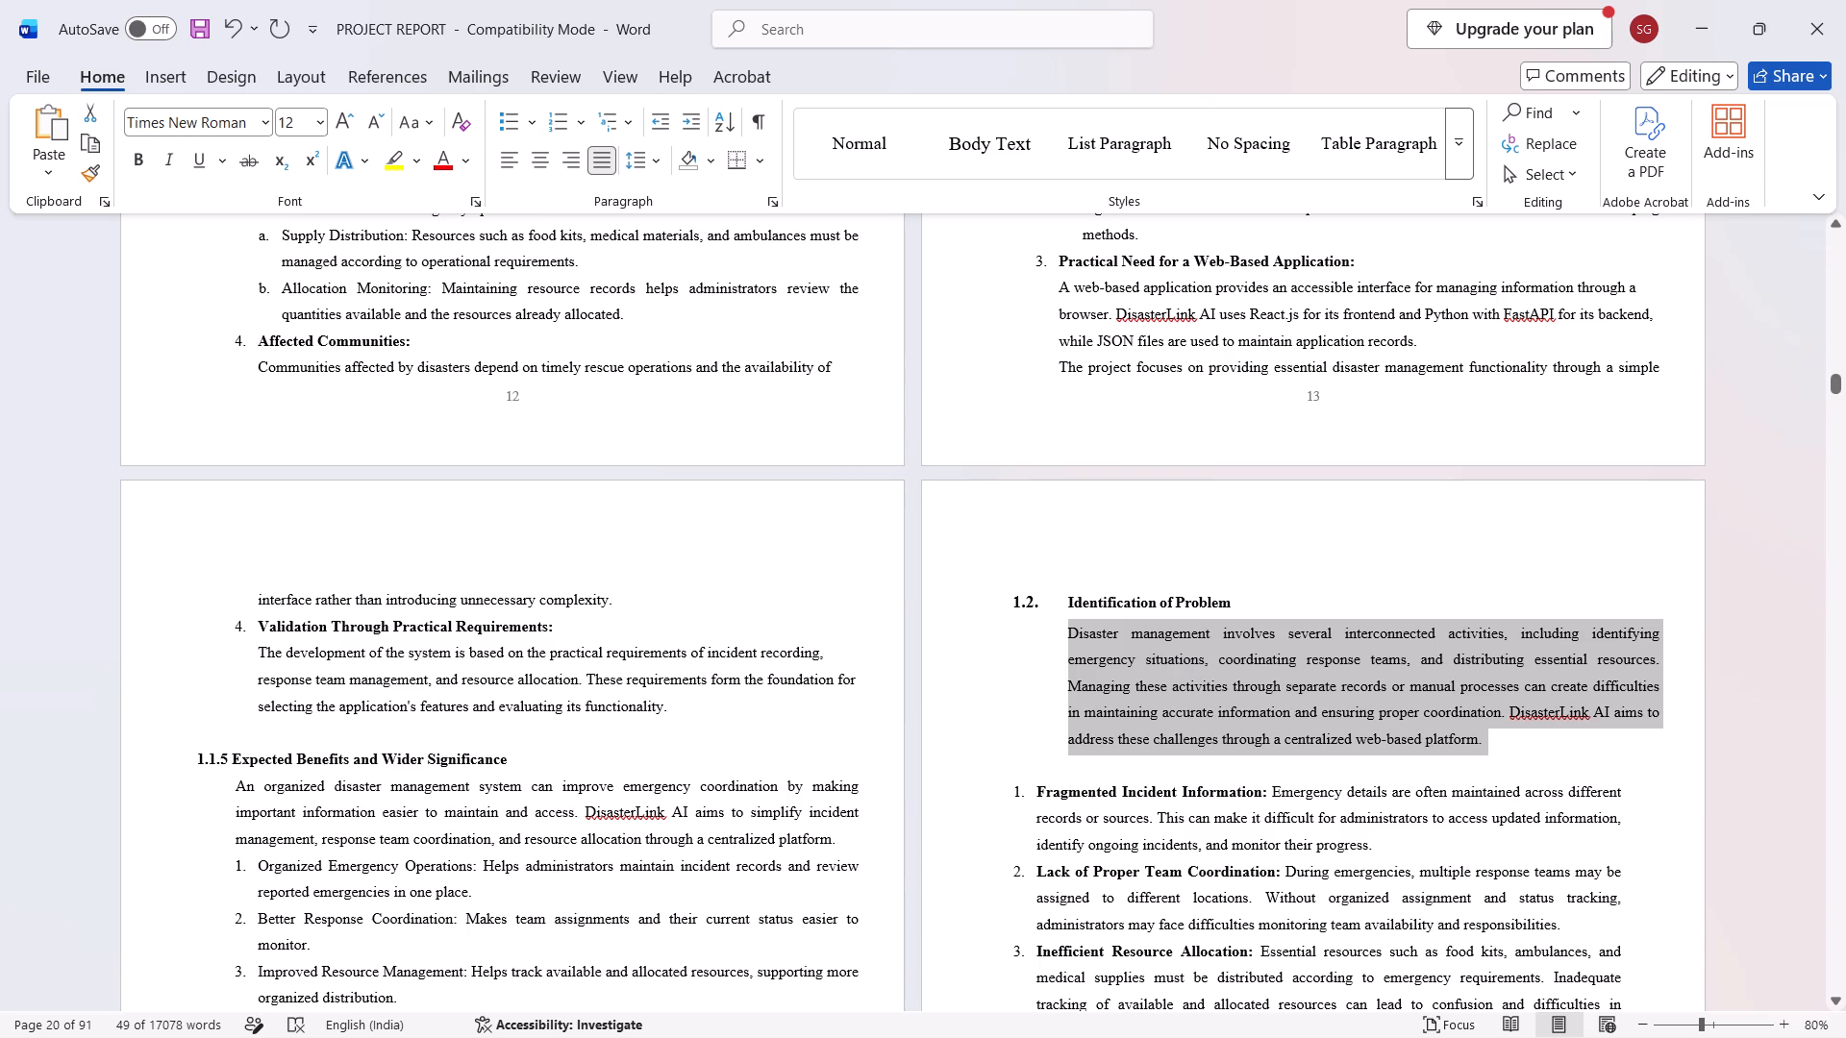
# Examine the layout from section 1.1.5 through section 1.4, including the timeline text, Gantt chart, figure caption and tasks table.
pyautogui.scroll(-6, 1248, 803)
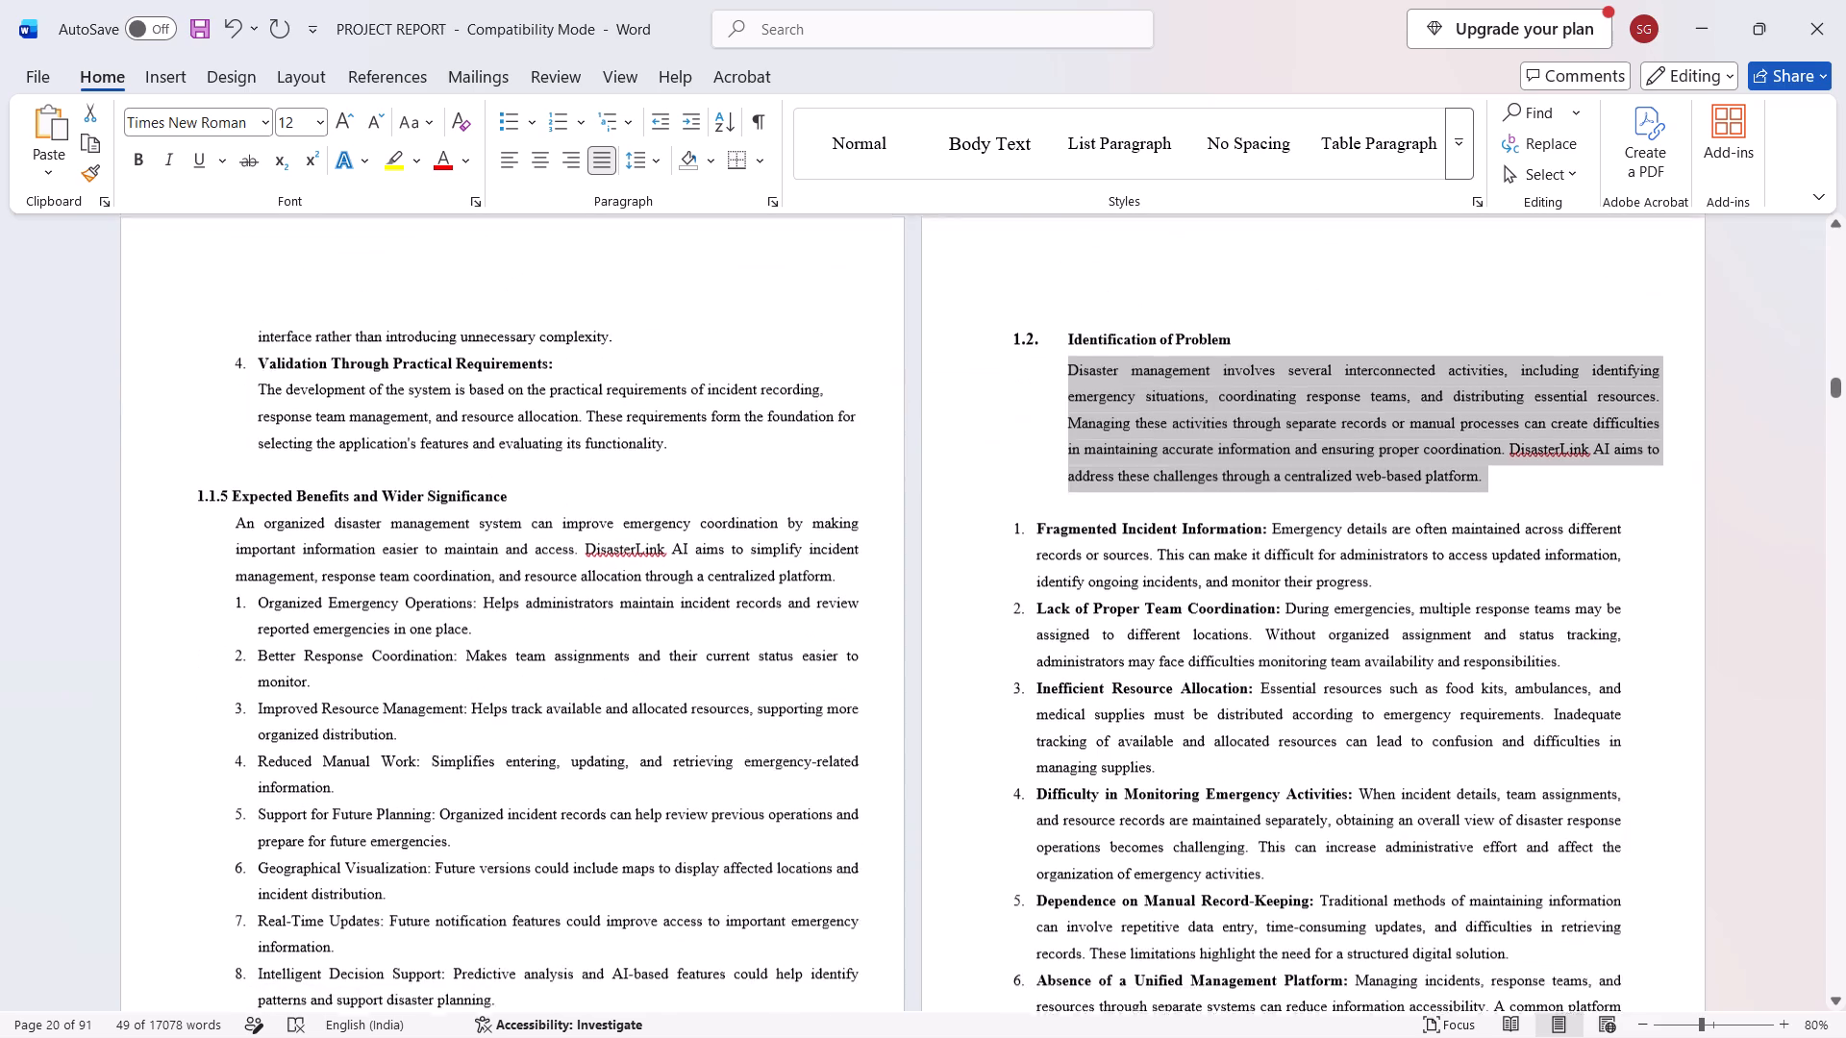
pyautogui.scroll(-3, 1323, 775)
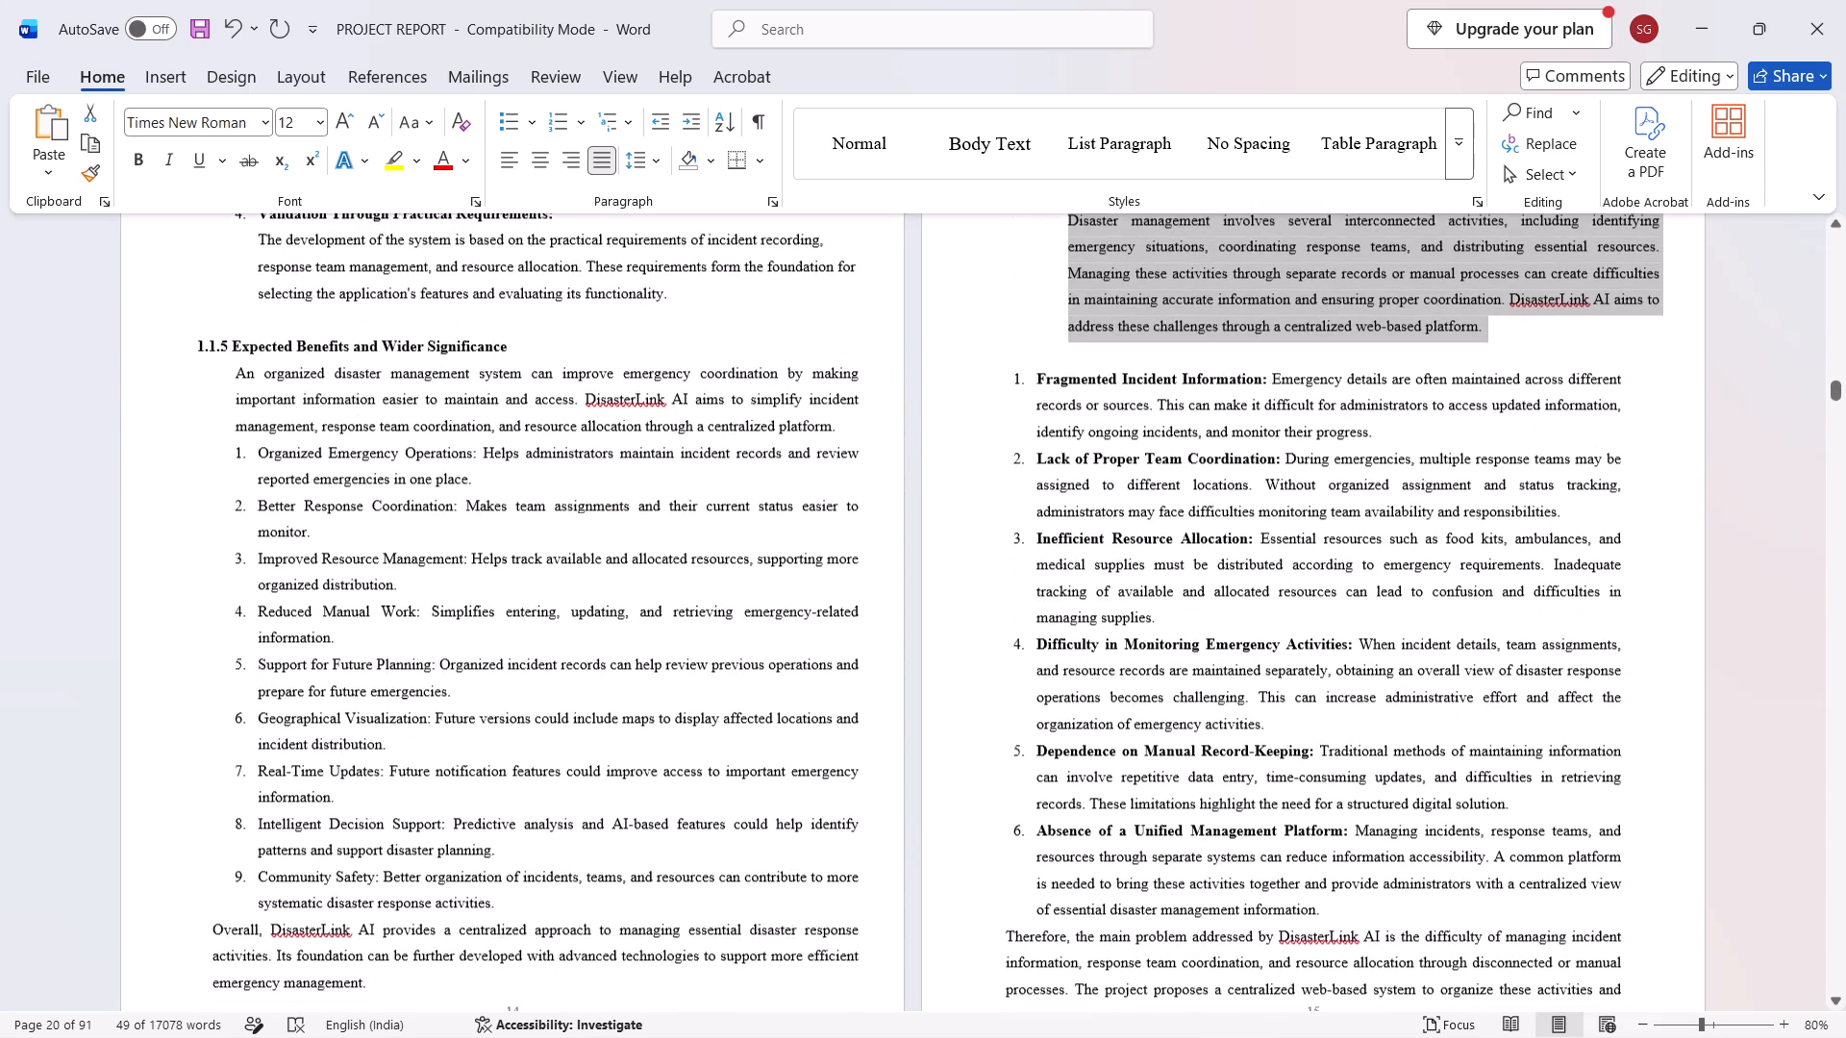
pyautogui.scroll(-3, 1292, 780)
pyautogui.scroll(-2, 1279, 910)
pyautogui.scroll(1, 1253, 915)
pyautogui.scroll(-2, 1225, 915)
pyautogui.scroll(-5, 908, 923)
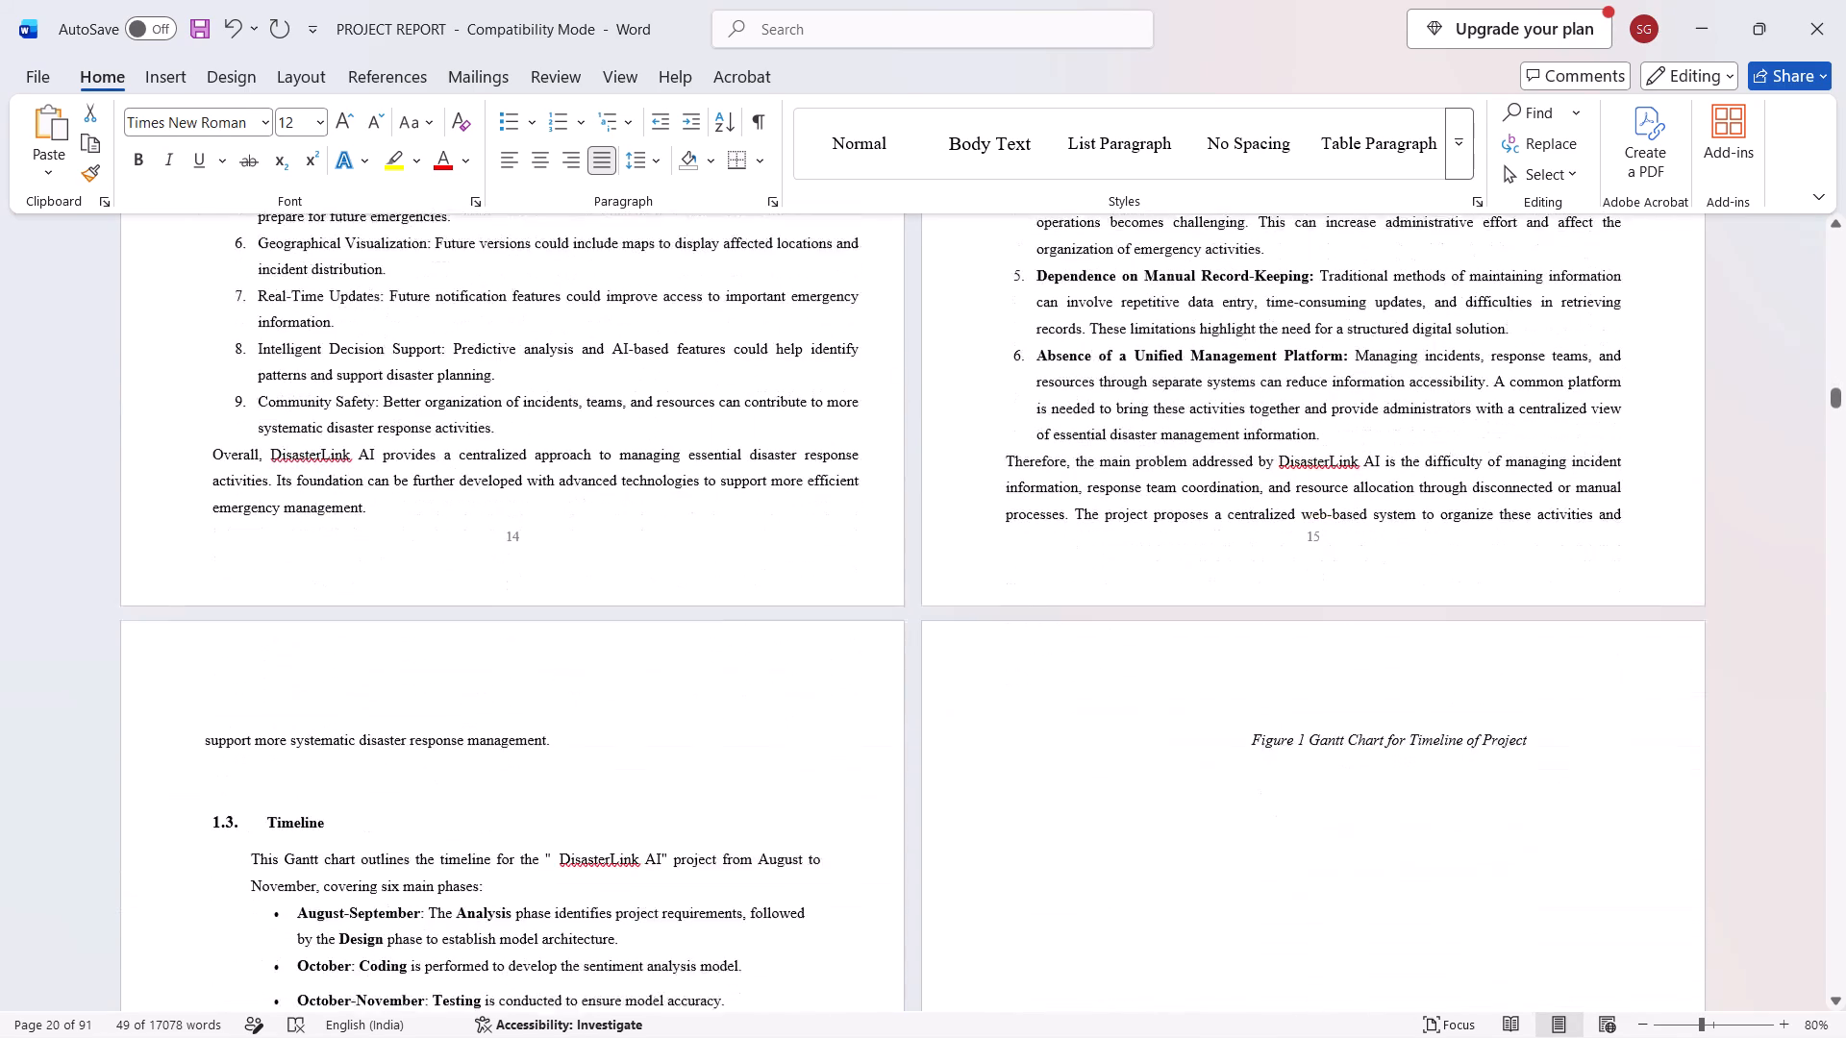
pyautogui.scroll(2, 1027, 754)
pyautogui.scroll(-5, 506, 791)
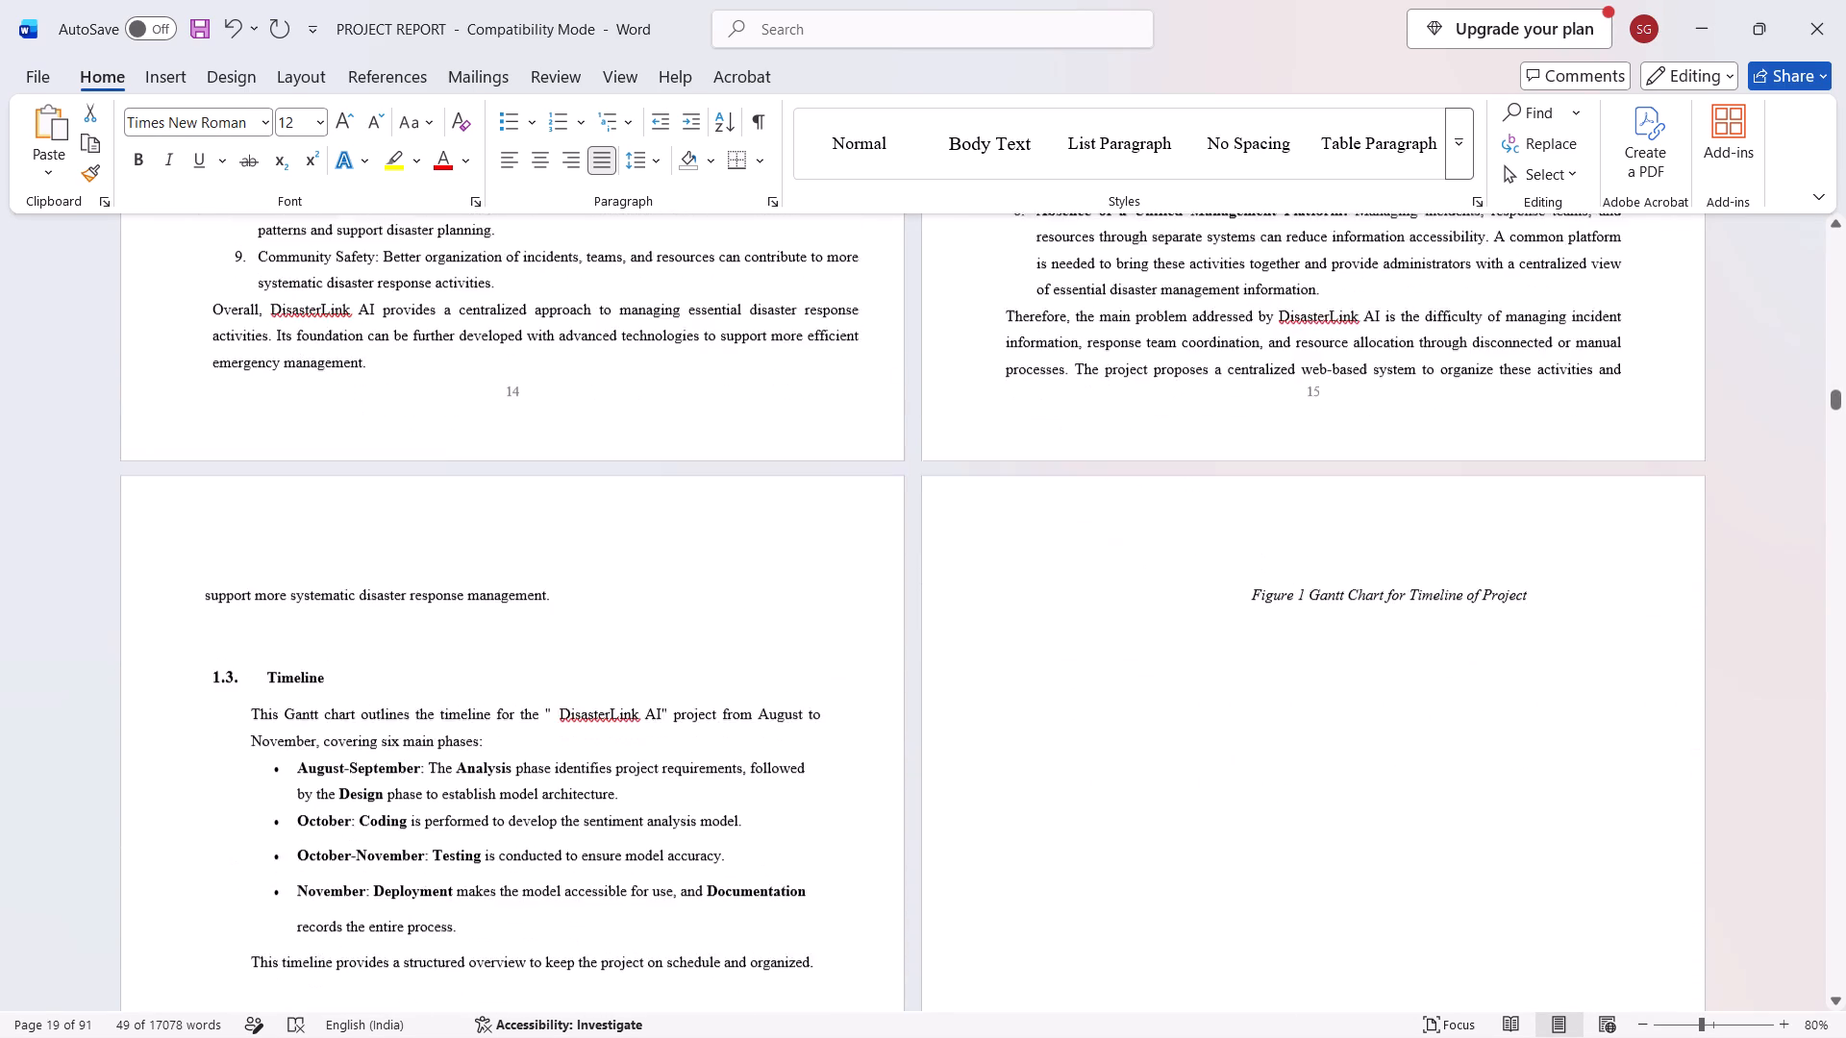
pyautogui.scroll(-19, 910, 728)
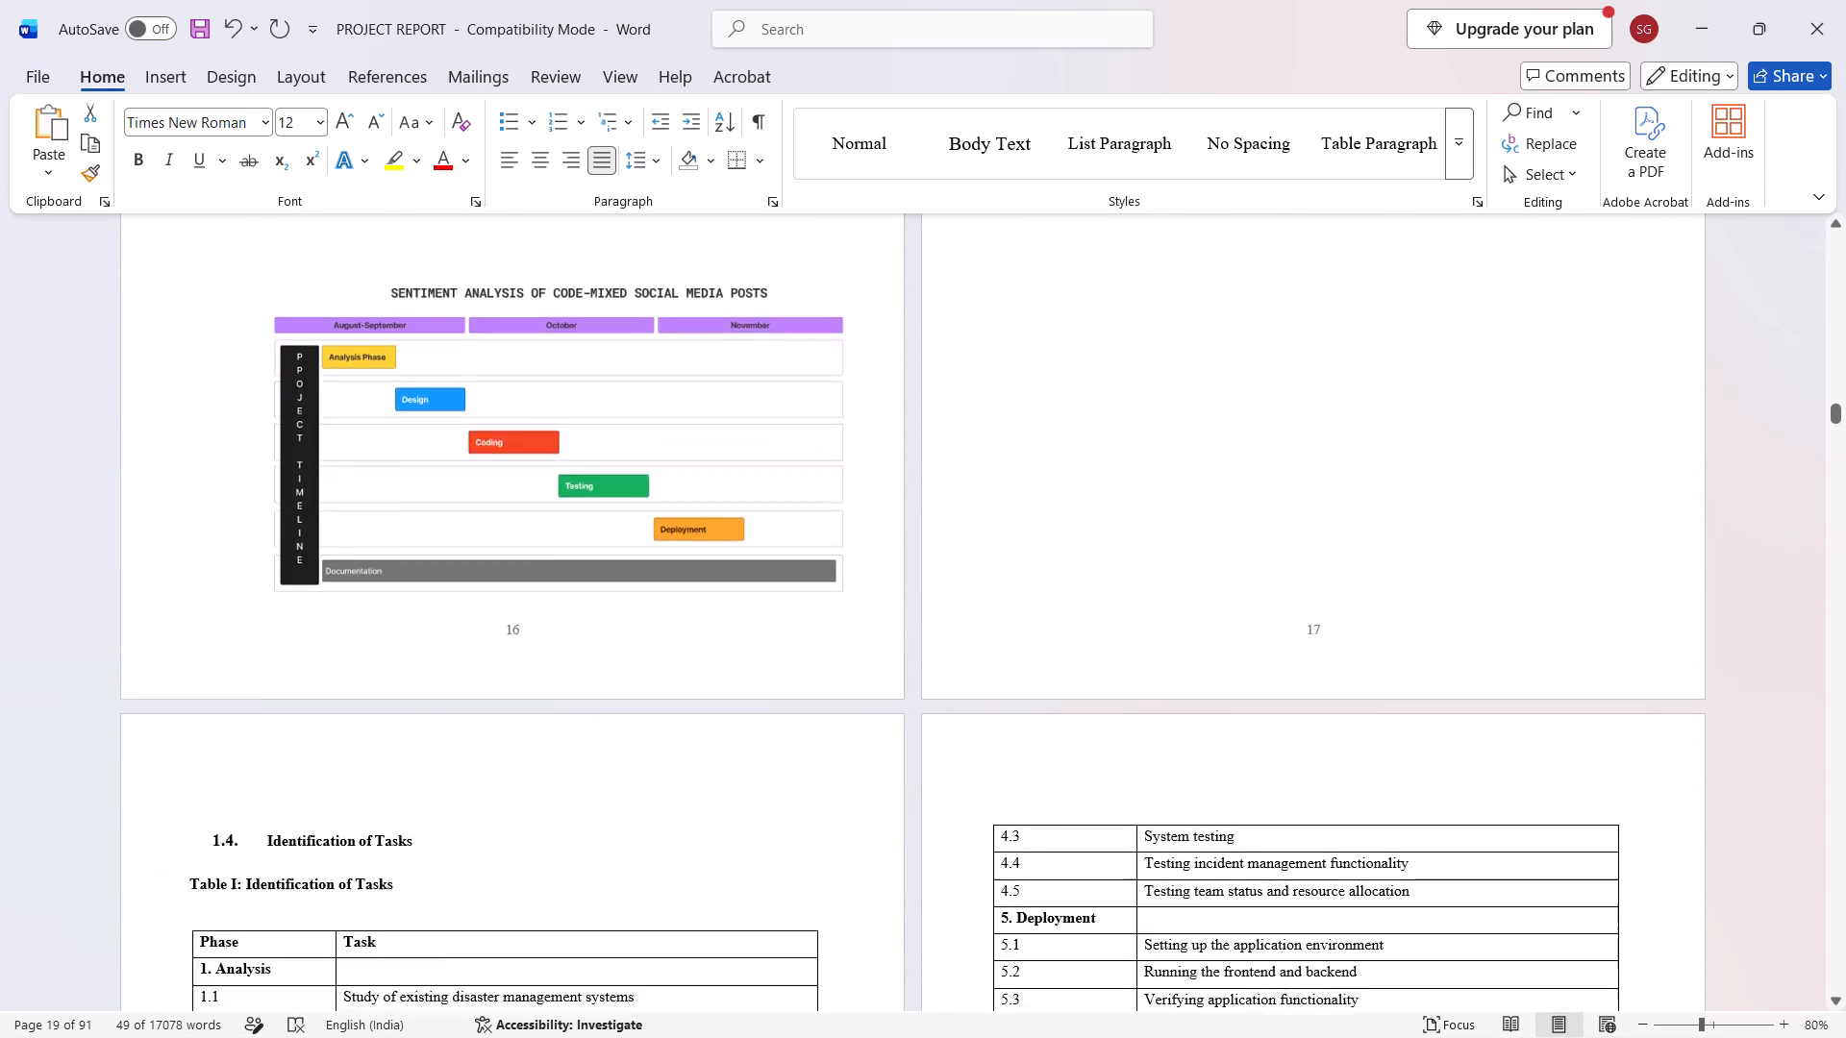
pyautogui.scroll(-2, 908, 747)
pyautogui.scroll(-2, 799, 739)
pyautogui.scroll(1, 797, 739)
pyautogui.scroll(-7, 797, 739)
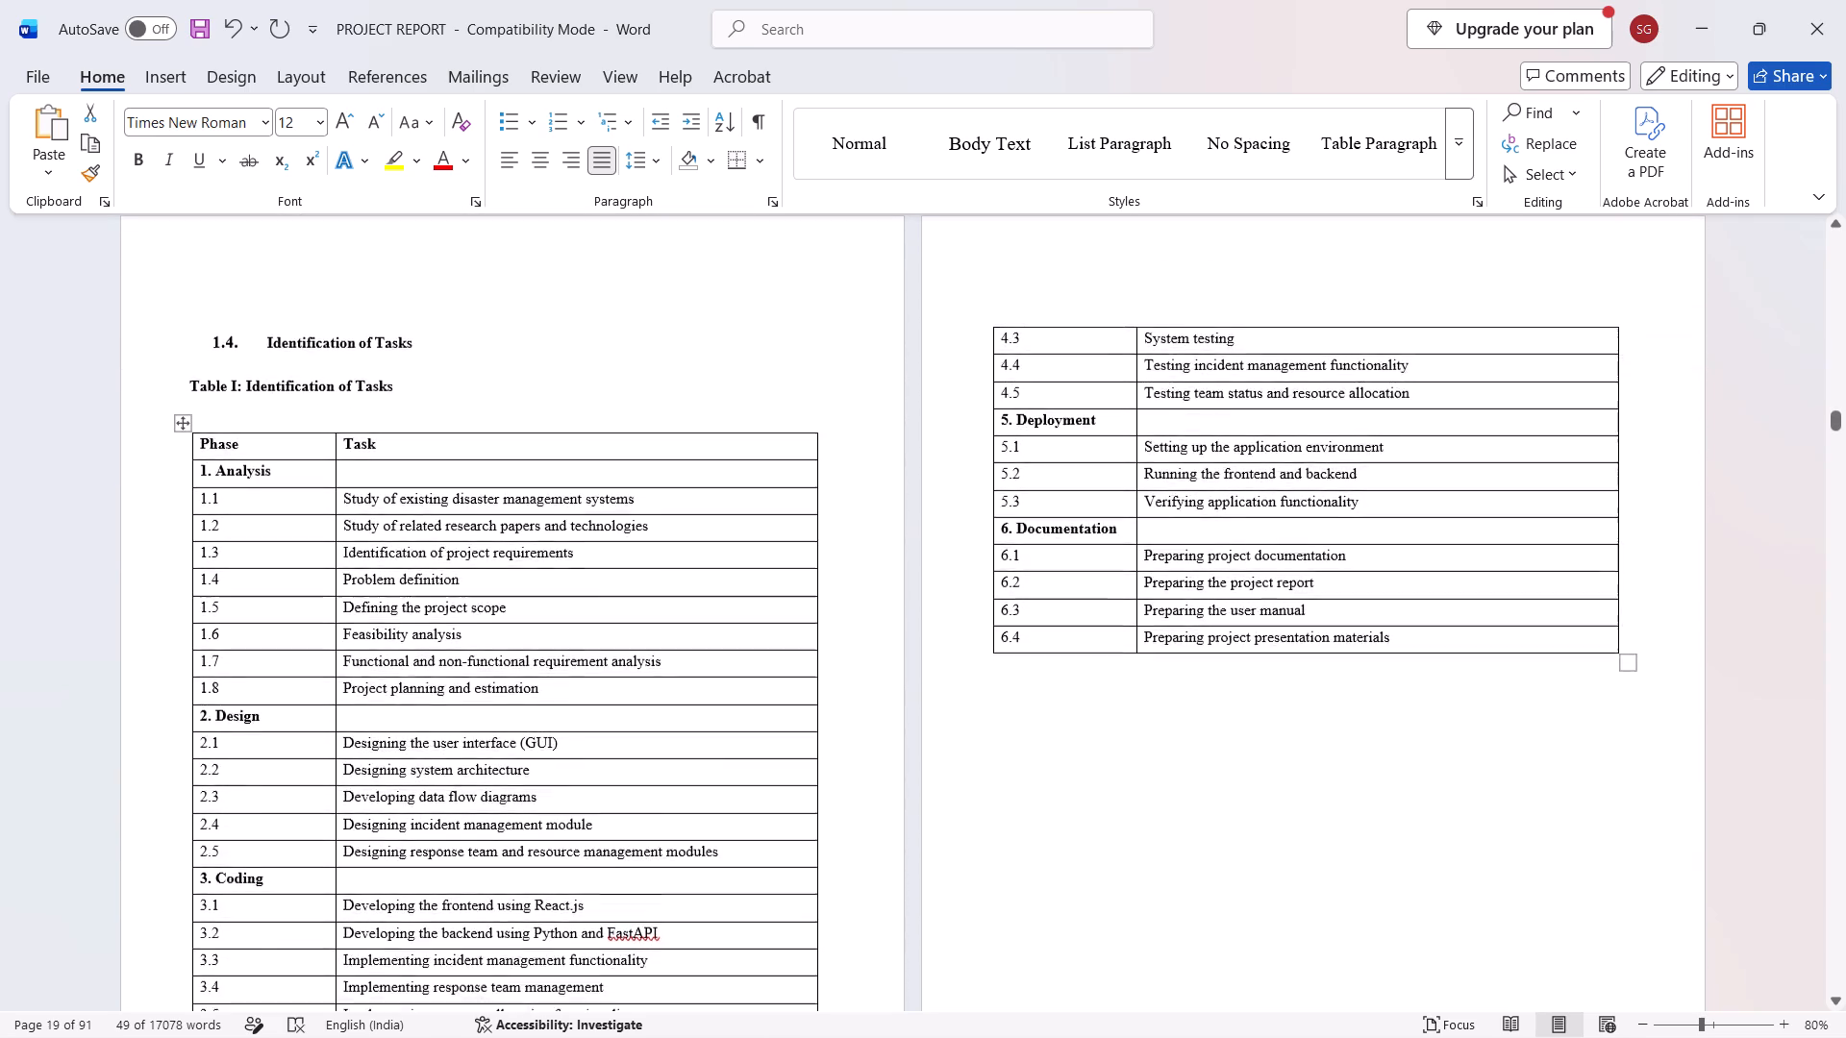
pyautogui.scroll(-8, 792, 740)
pyautogui.scroll(11, 792, 740)
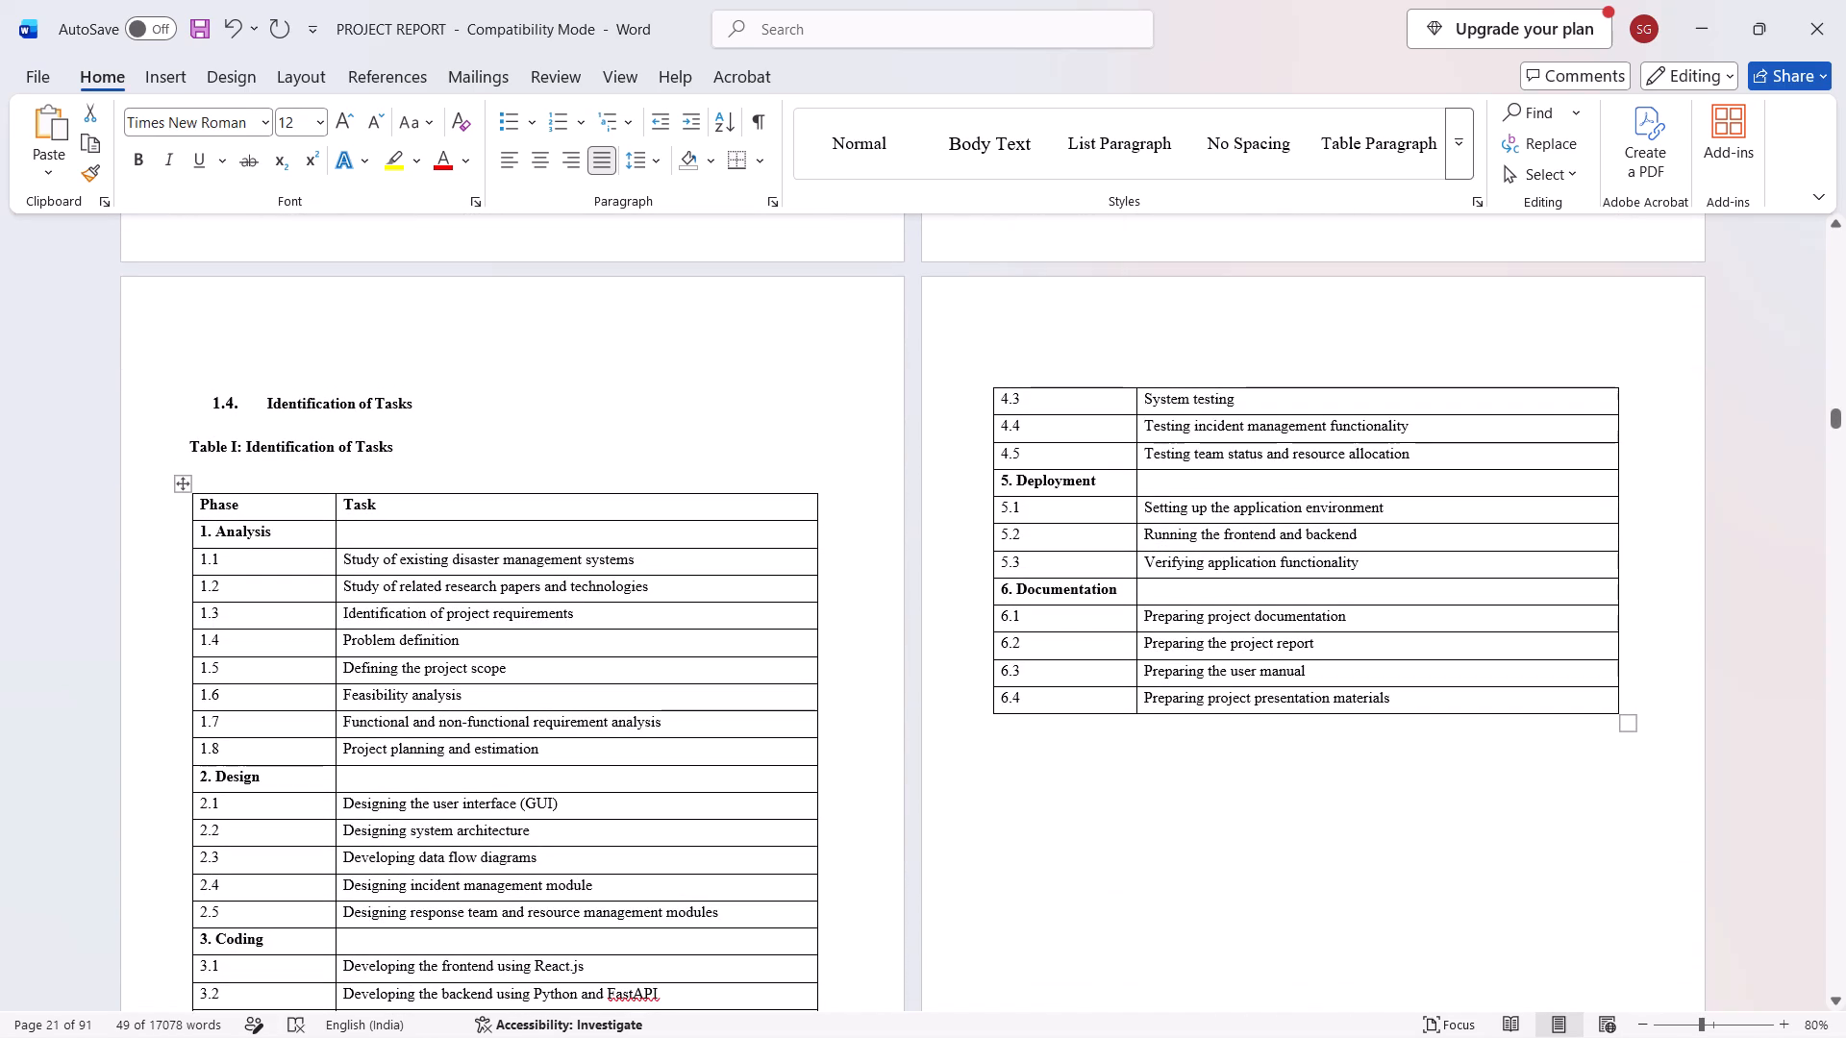
pyautogui.scroll(4, 793, 723)
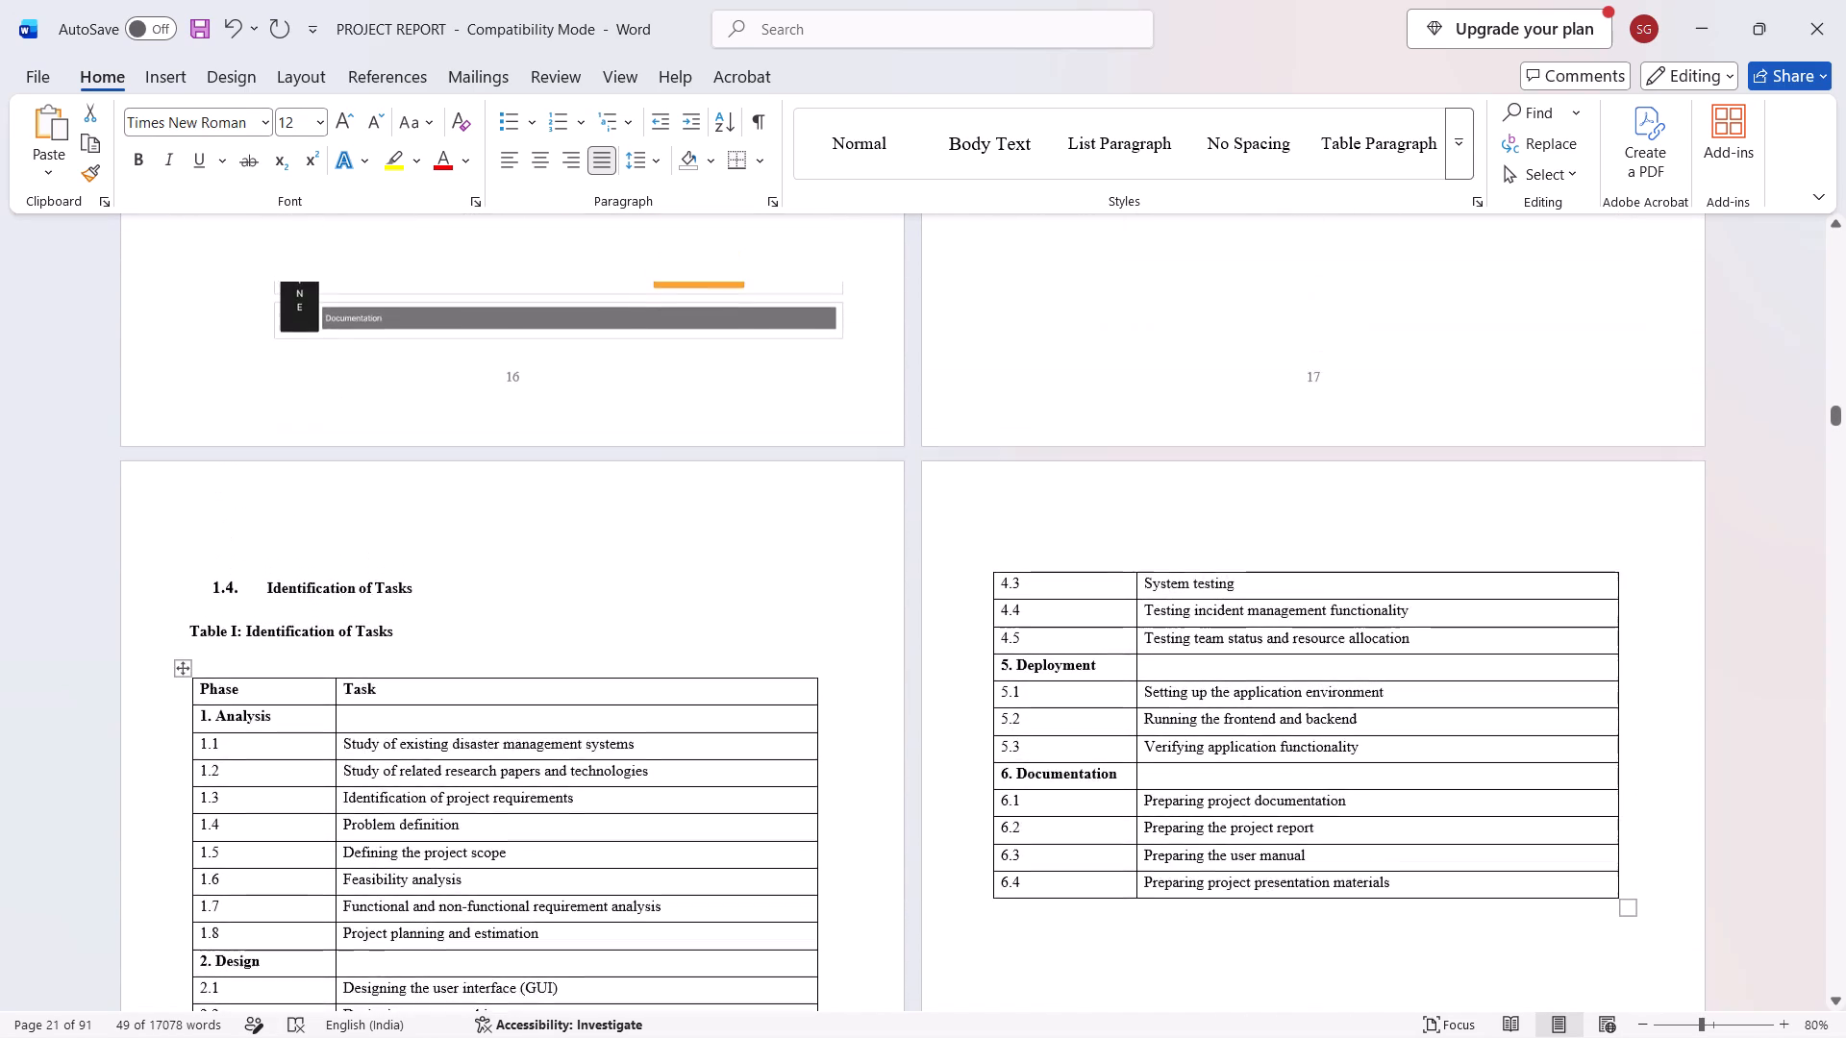
pyautogui.scroll(13, 790, 723)
pyautogui.scroll(-2, 784, 726)
pyautogui.scroll(8, 784, 726)
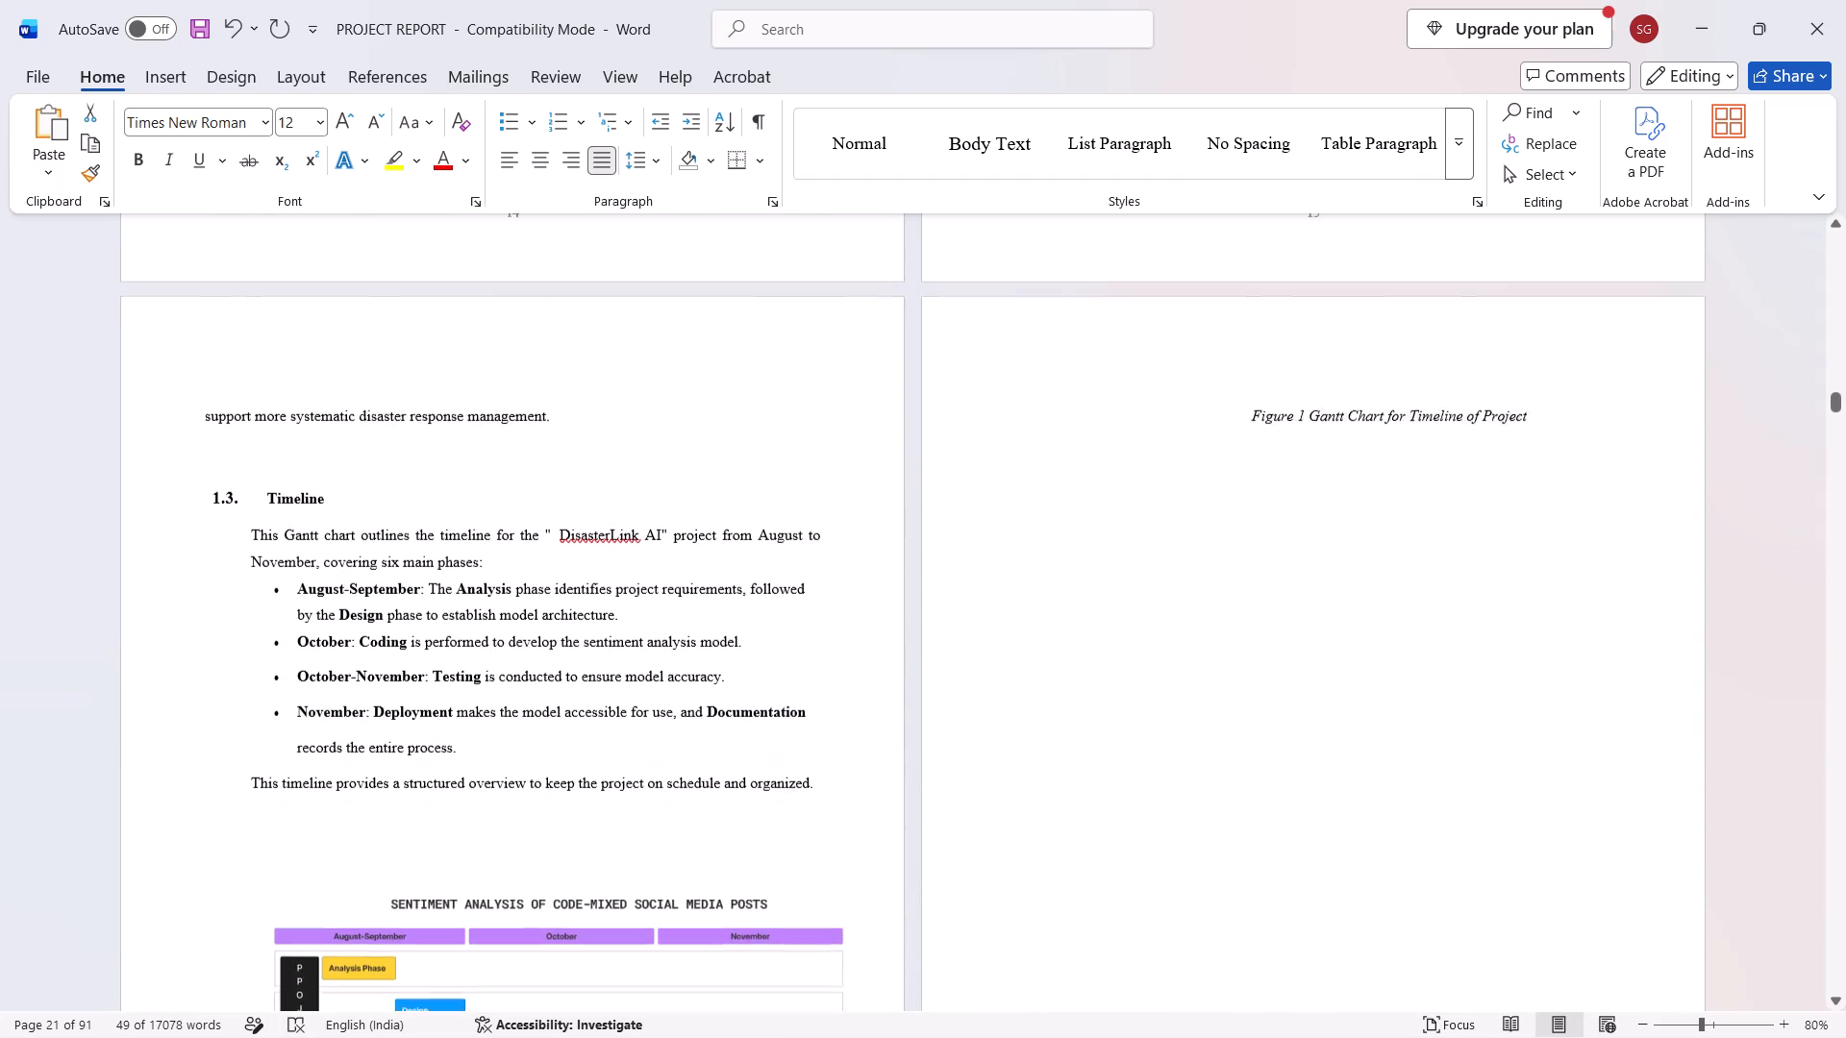
pyautogui.scroll(-8, 918, 745)
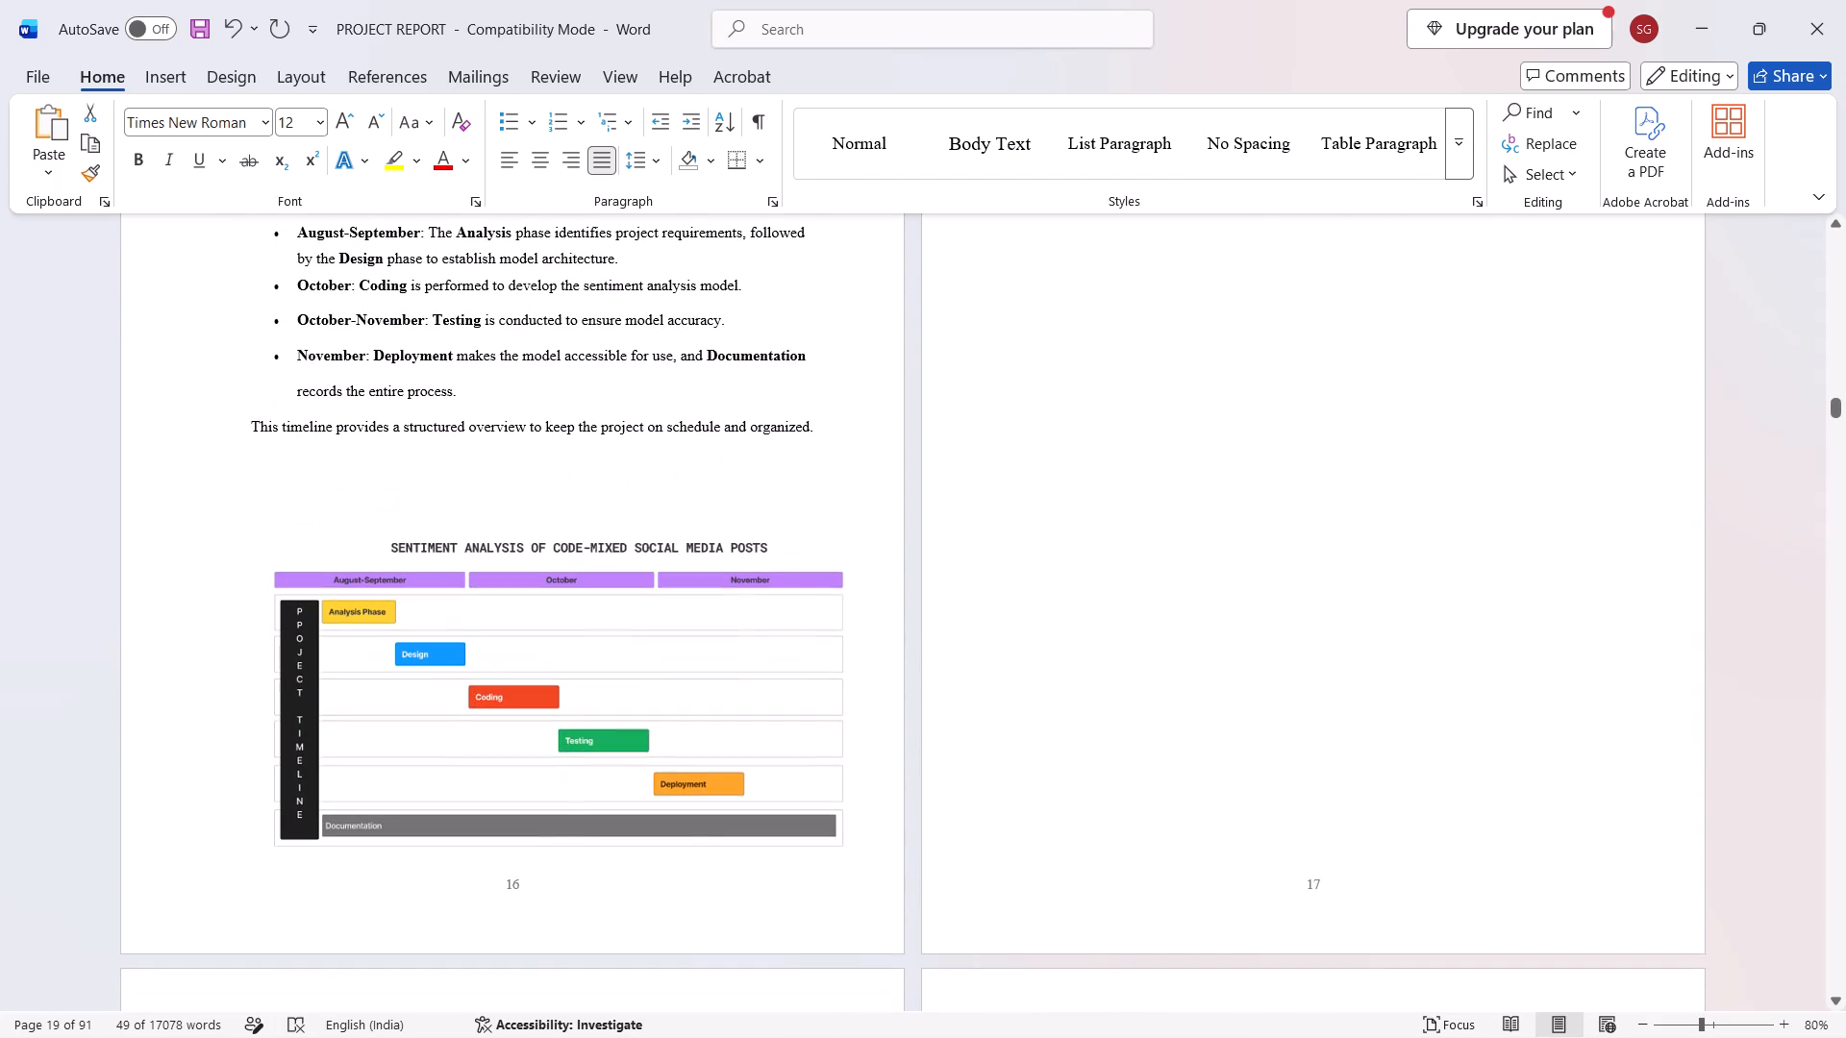
# Copy the caption "Figure 1 Gantt Chart for Timeline of Project" and delete it from the page after the chart.
pyautogui.click(569, 460)
pyautogui.scroll(6, 1335, 561)
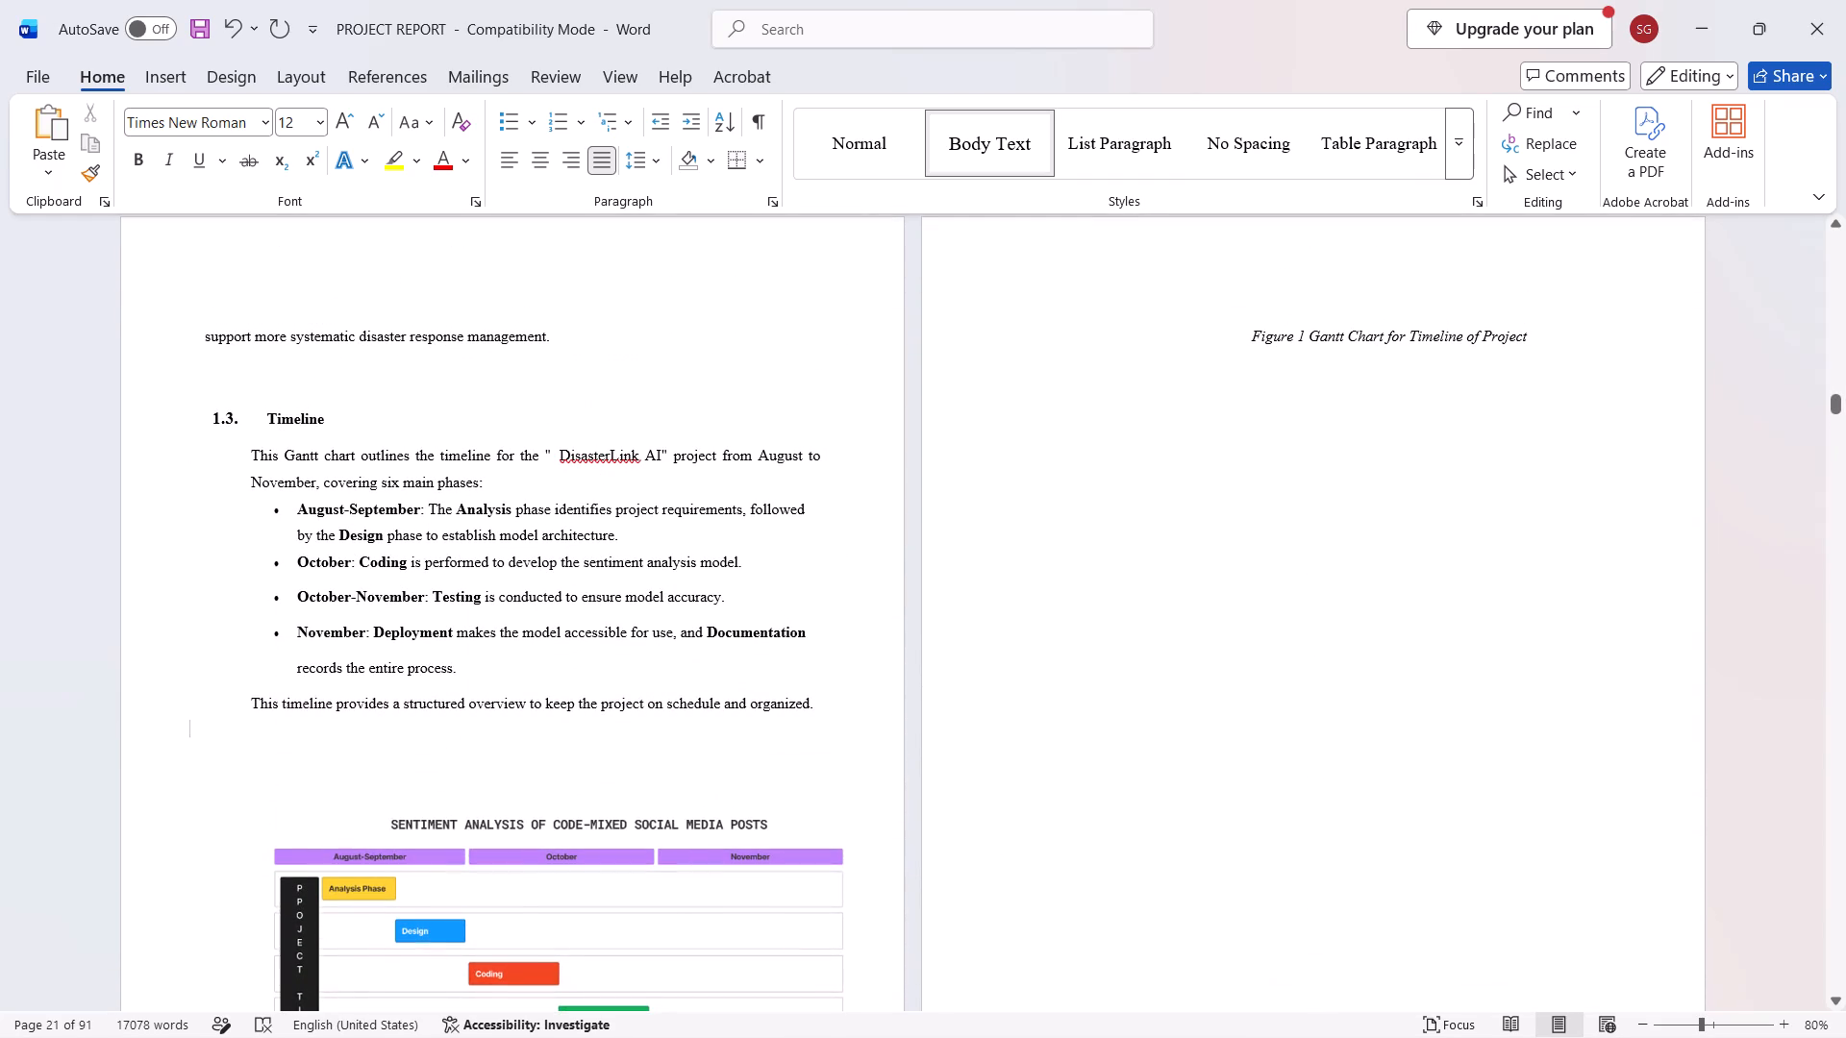
pyautogui.moveTo(1544, 327); pyautogui.dragTo(1262, 359)
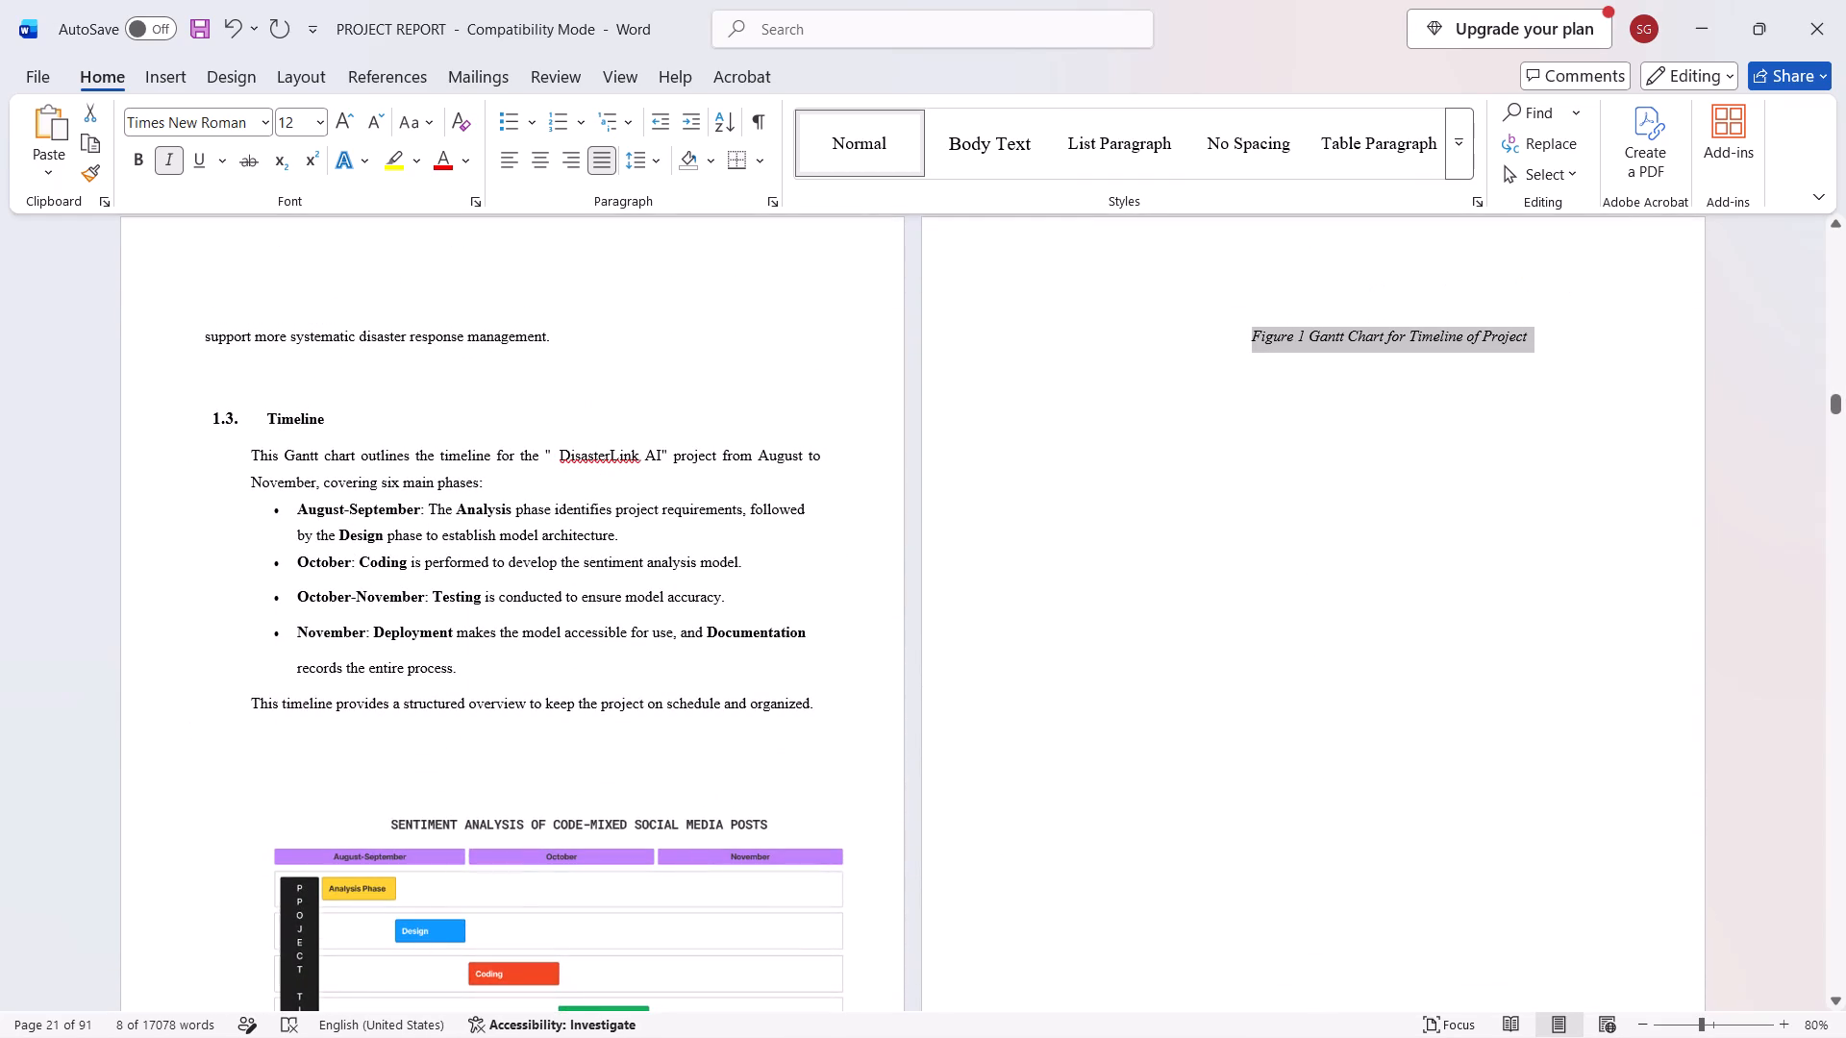
pyautogui.hotkey('ctrl', 'c')
pyautogui.press('BackSpace')
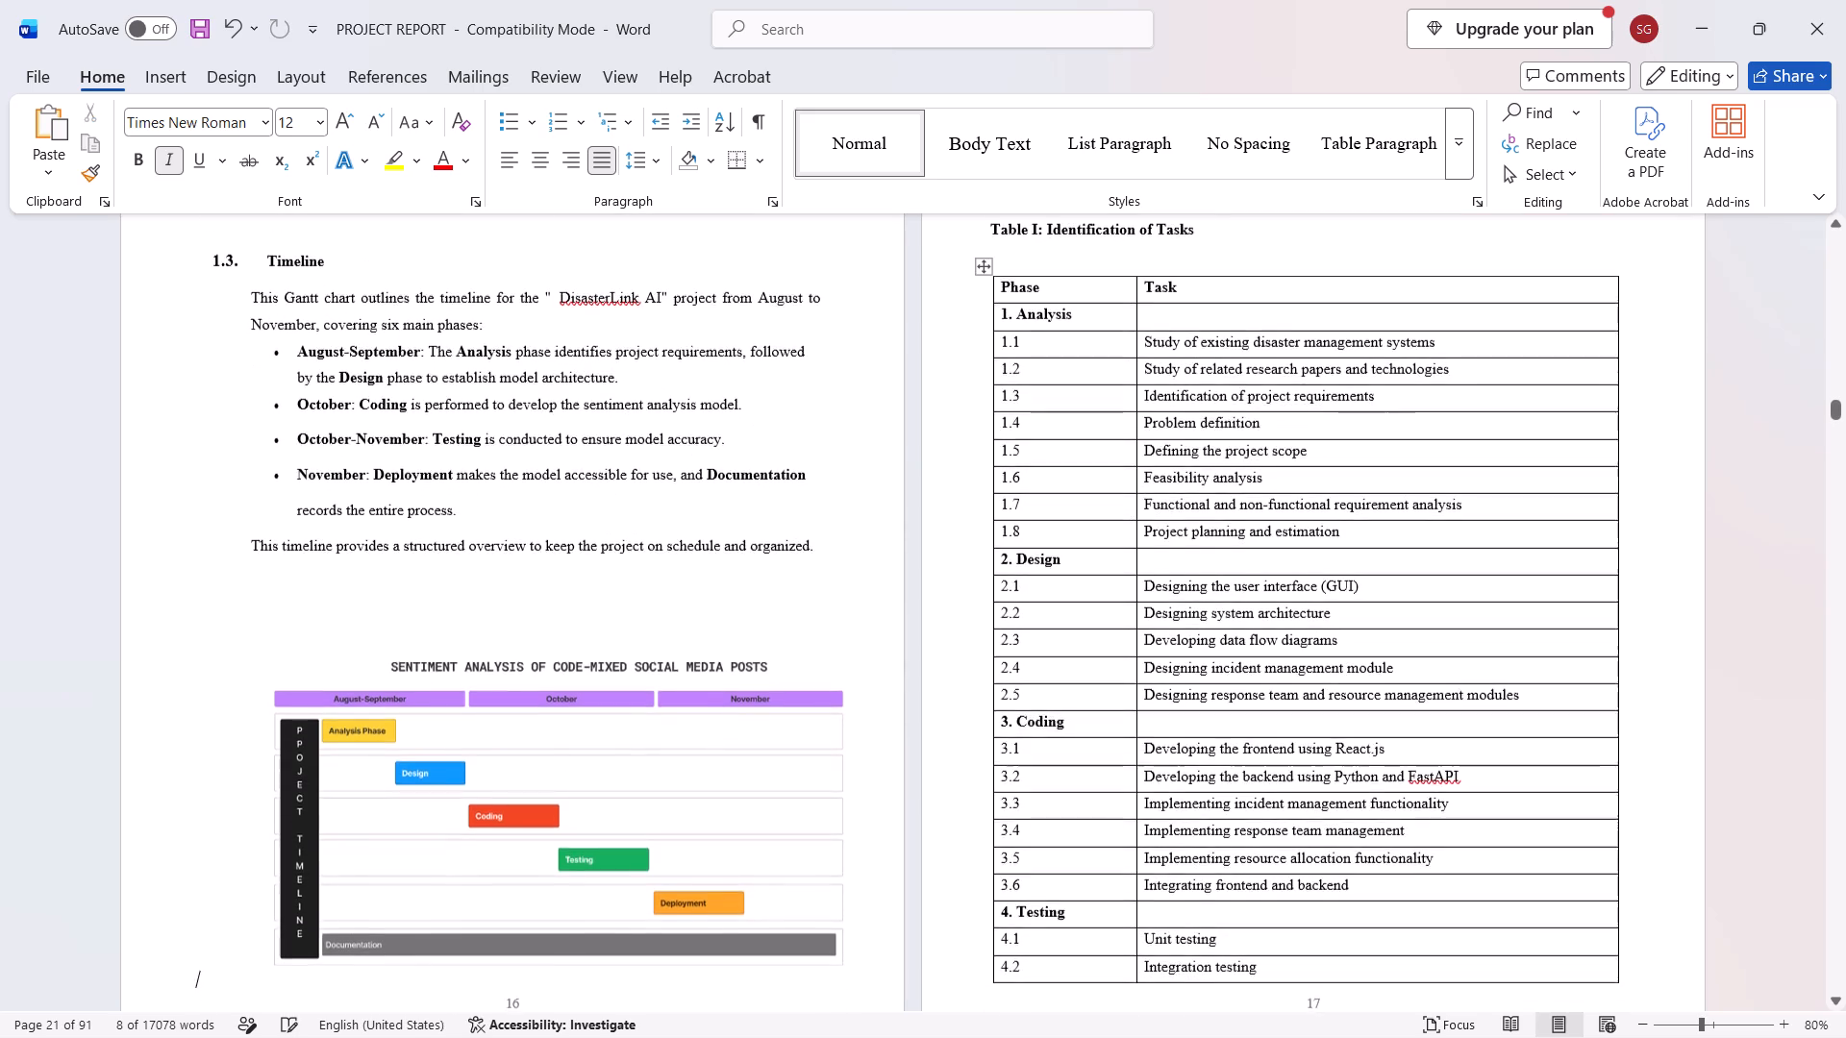
# Move the Gantt chart up and slightly left, closer to the closing paragraph of section 1.3 "Timeline".
pyautogui.moveTo(621, 725); pyautogui.dragTo(542, 692)
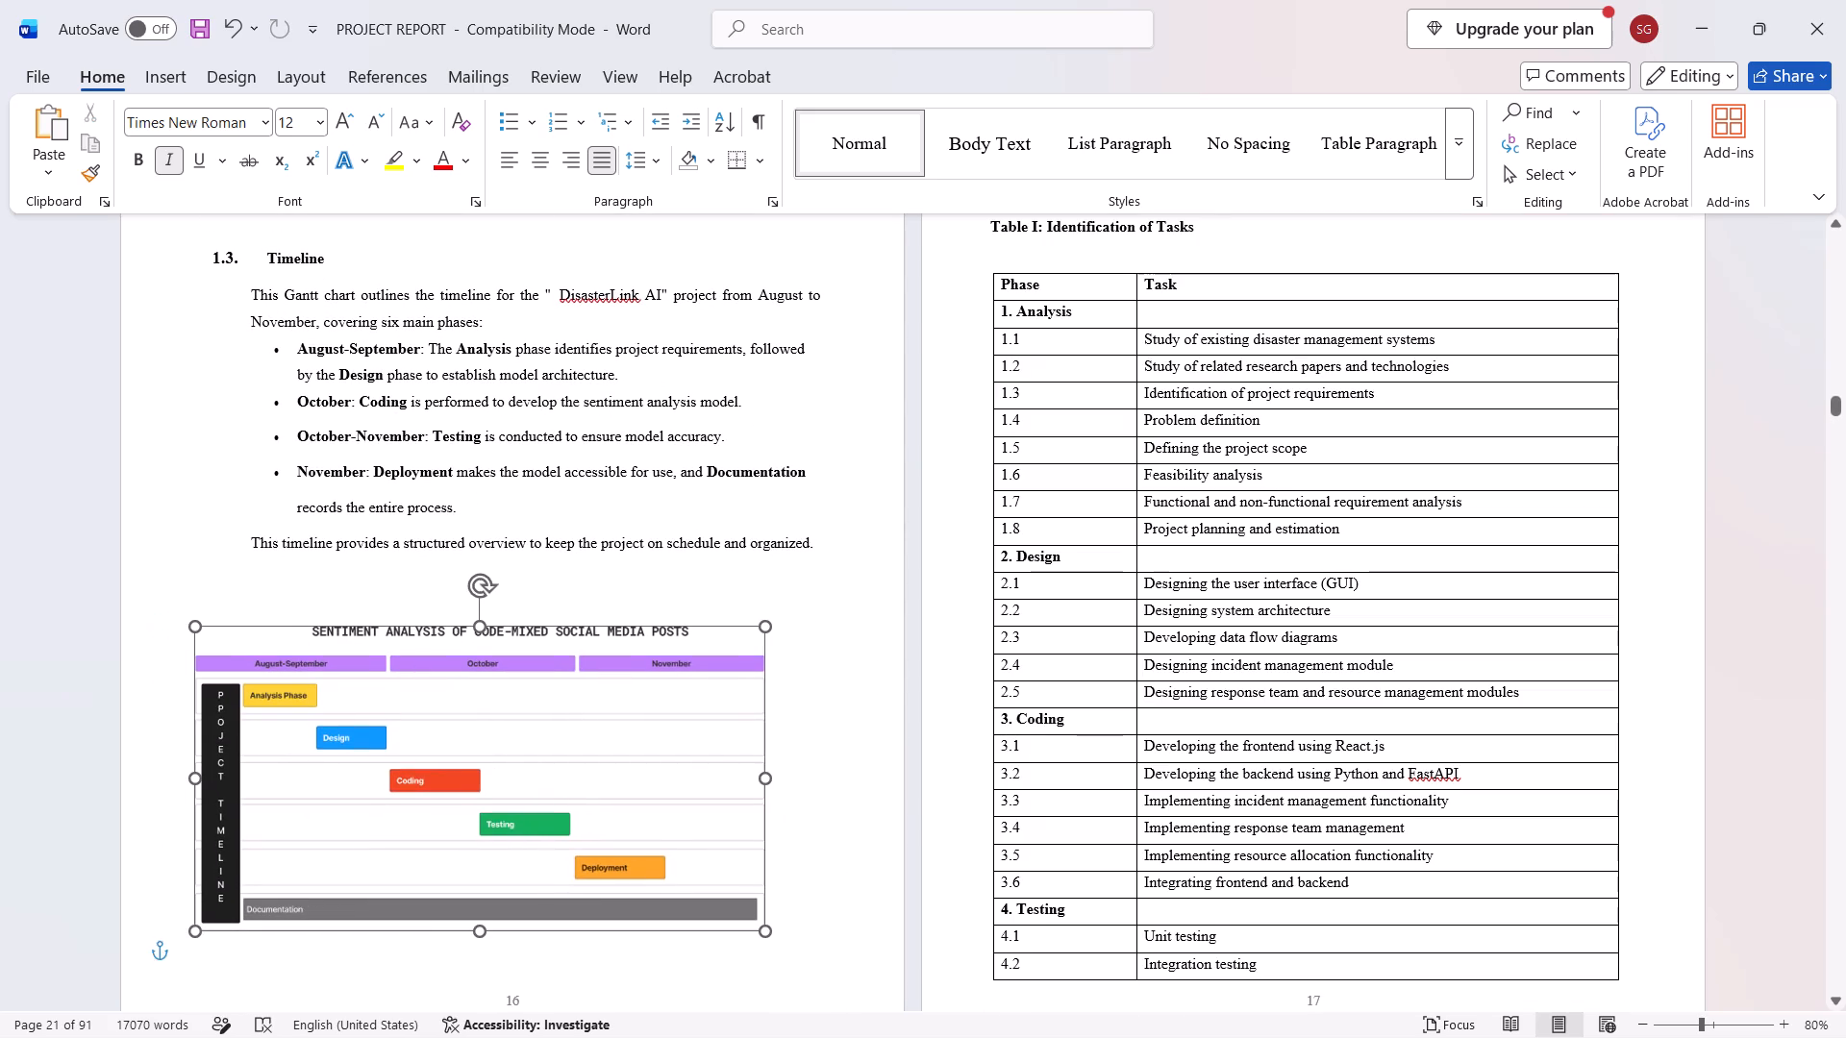
pyautogui.moveTo(542, 692); pyautogui.dragTo(572, 703)
# Paste the copied figure caption between the closing timeline paragraph and the Gantt chart, and delete the blank line below it.
pyautogui.click(560, 619)
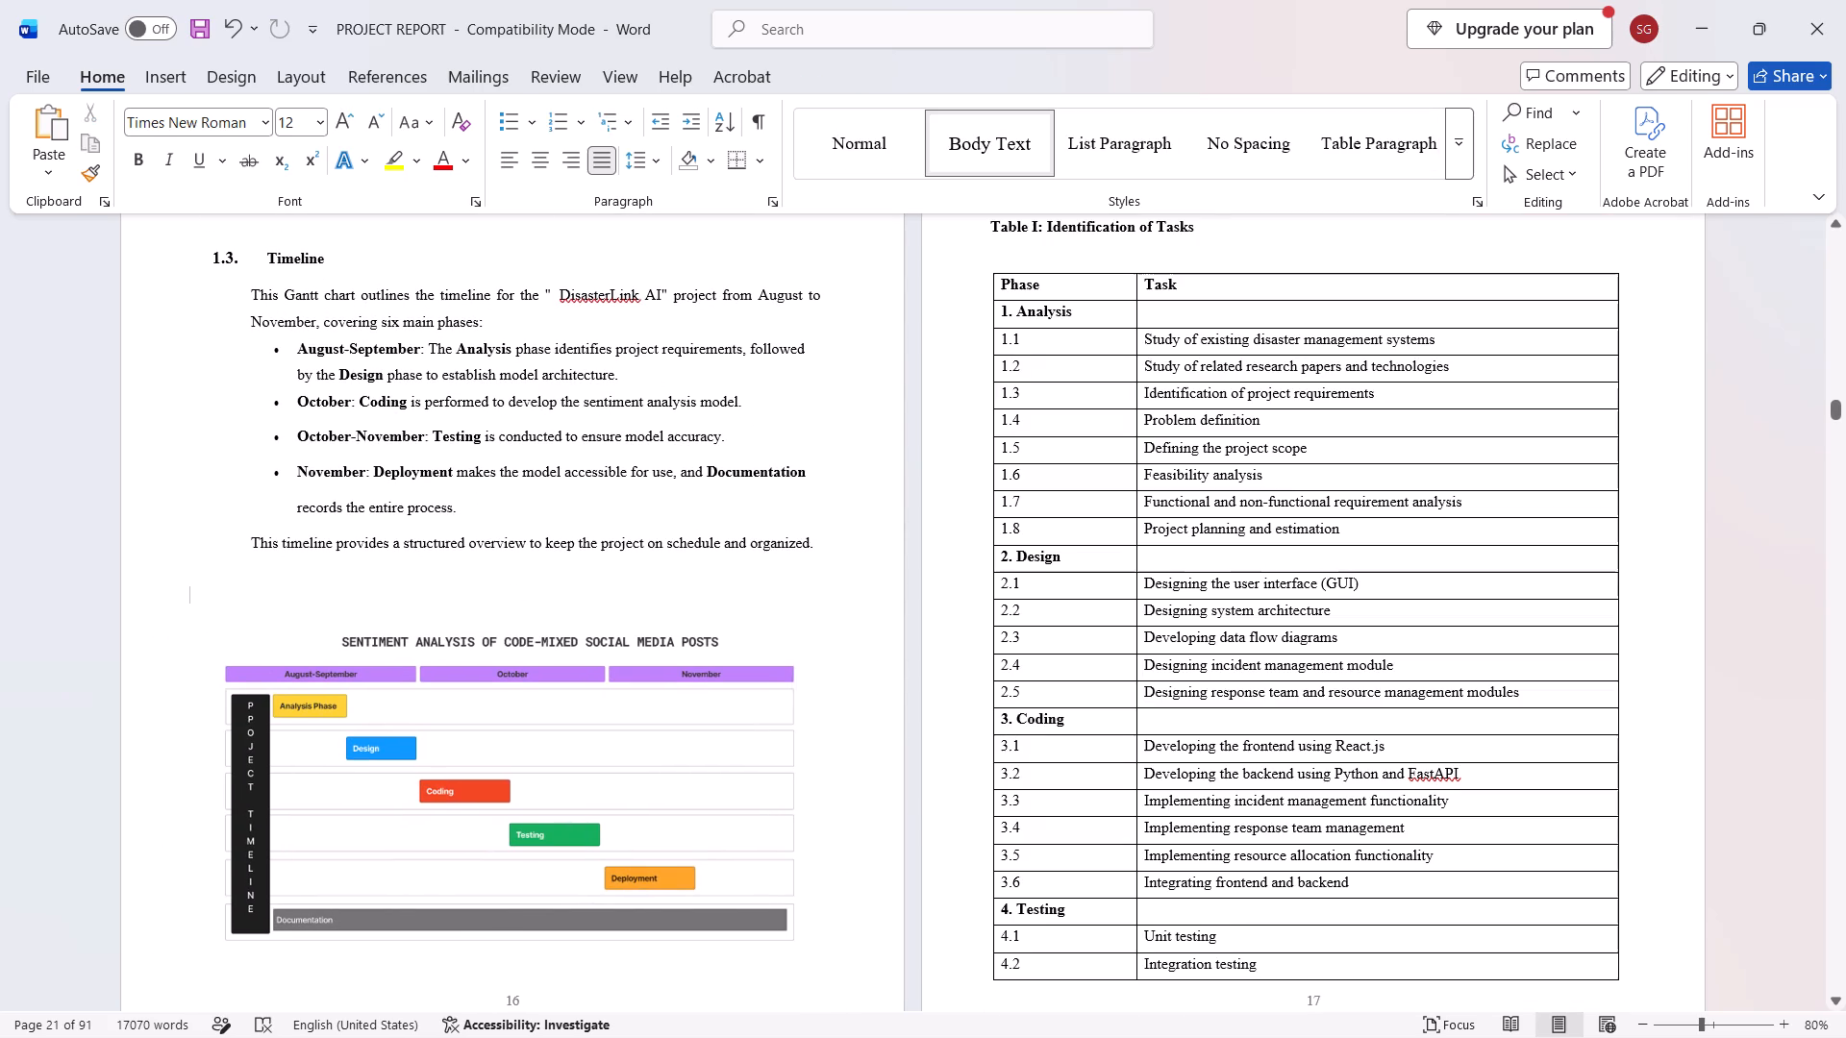
pyautogui.hotkey('ctrl', 'v')
pyautogui.moveTo(751, 602); pyautogui.dragTo(456, 598)
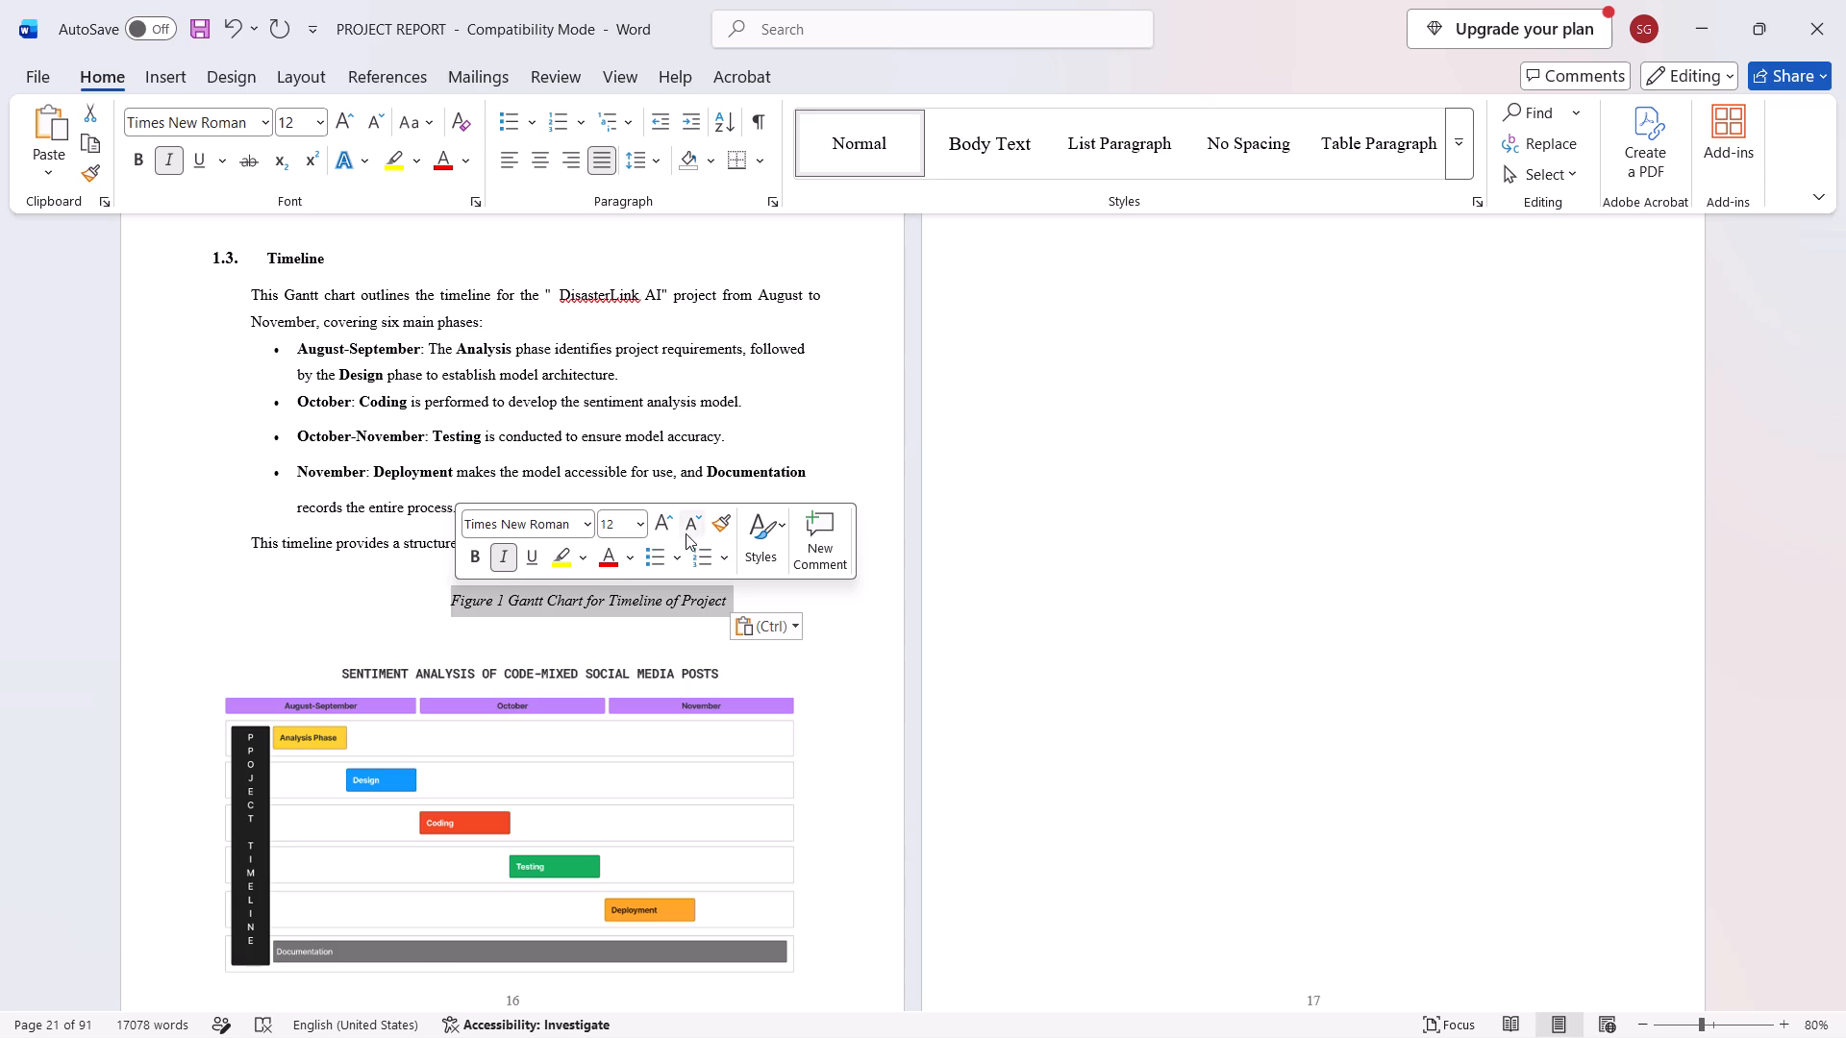
pyautogui.click(458, 620)
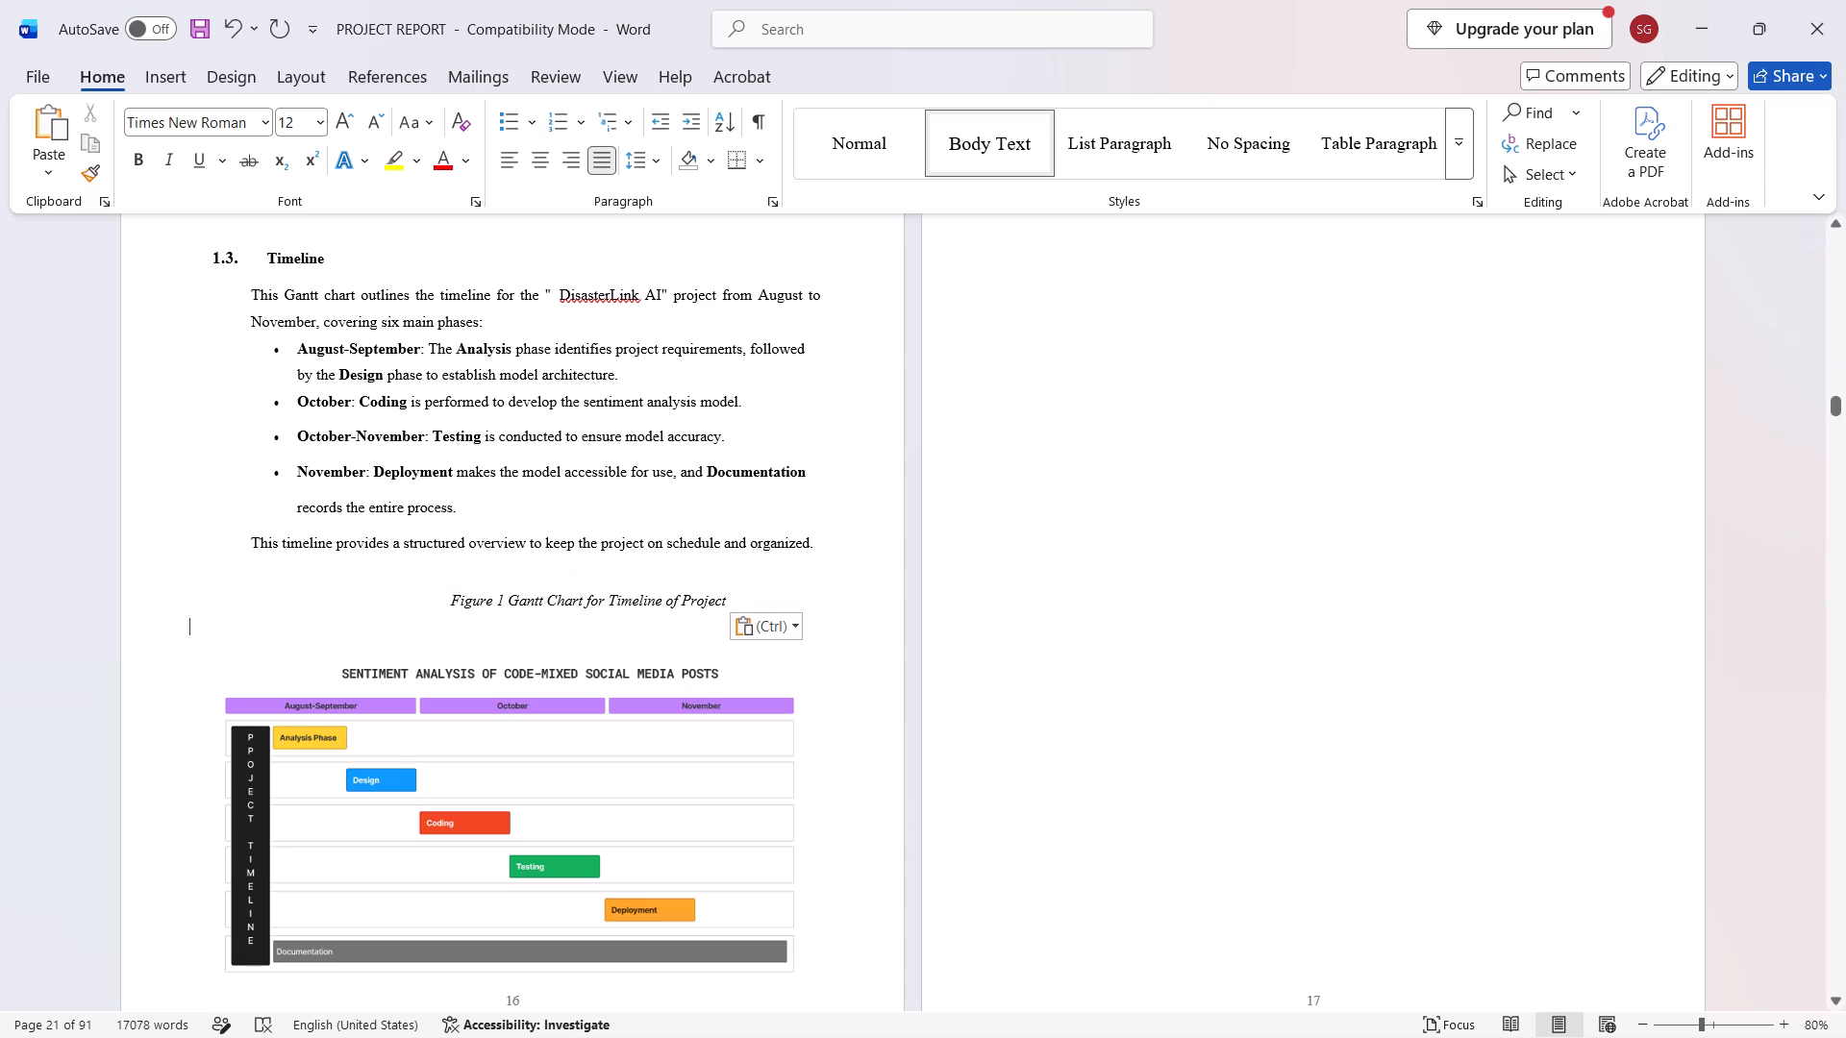
pyautogui.press('BackSpace')
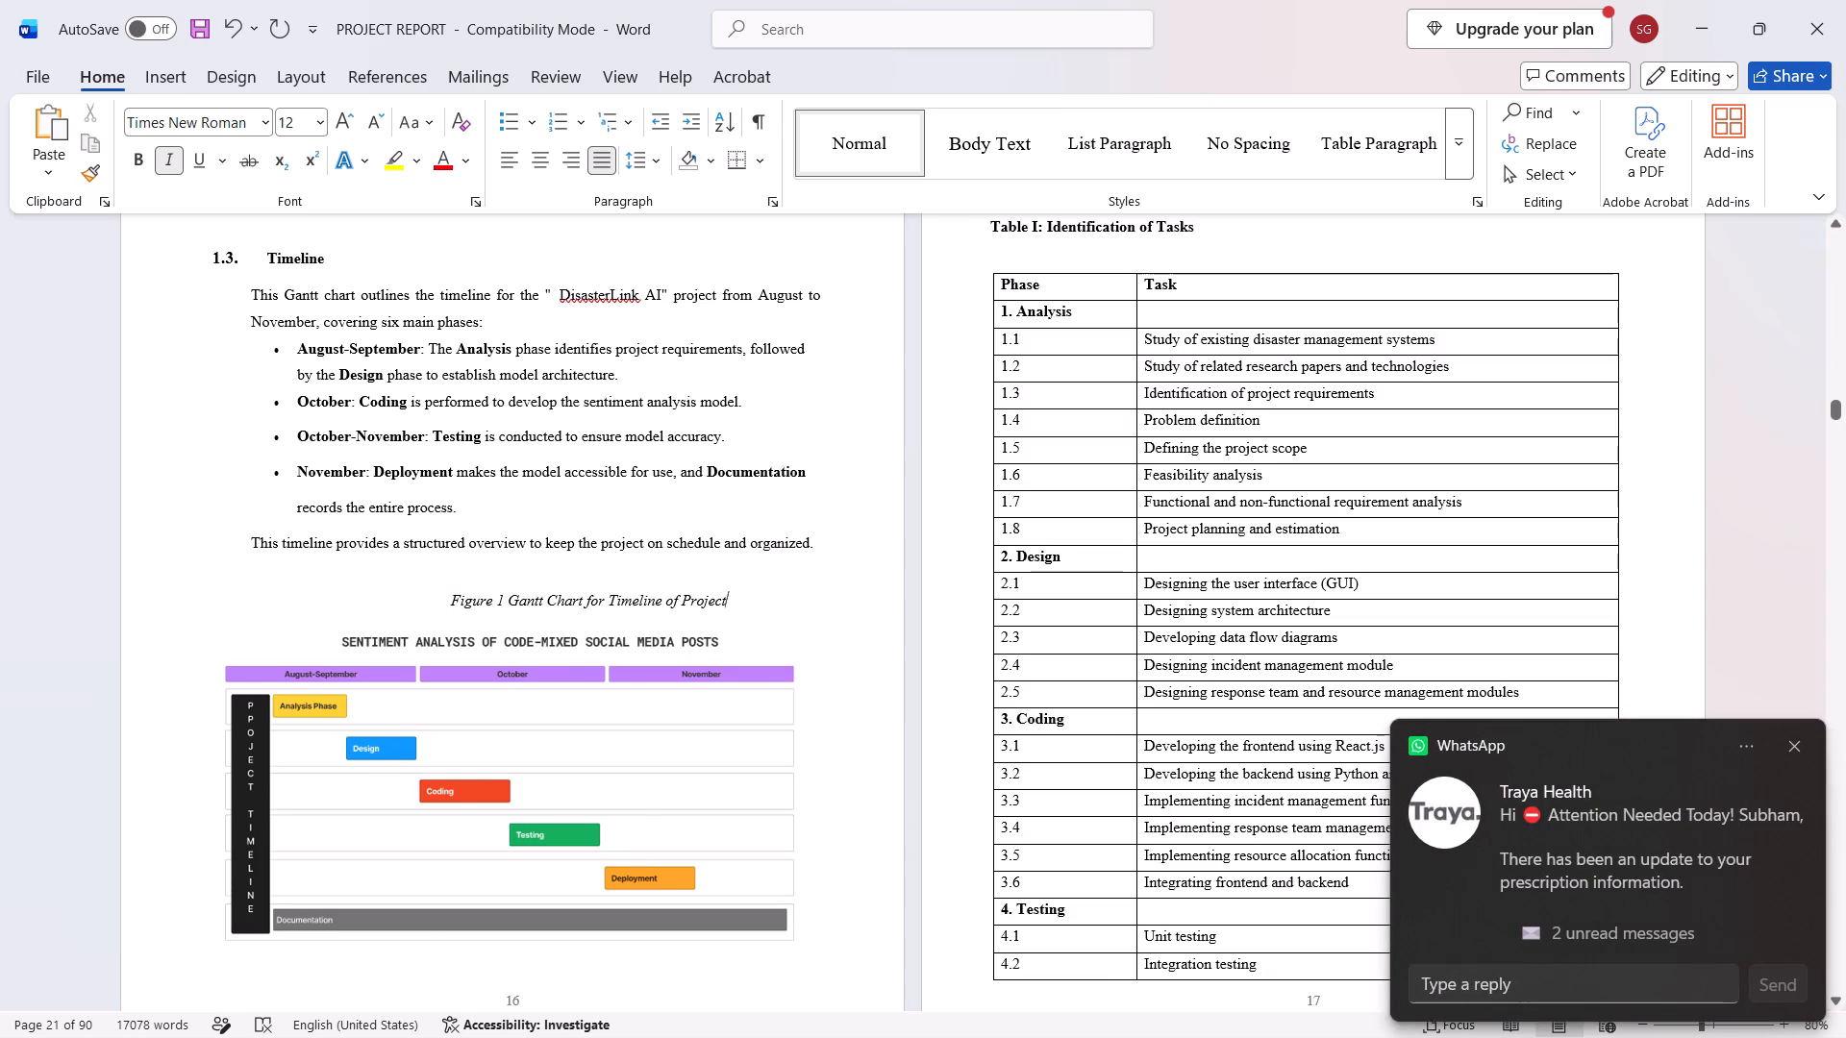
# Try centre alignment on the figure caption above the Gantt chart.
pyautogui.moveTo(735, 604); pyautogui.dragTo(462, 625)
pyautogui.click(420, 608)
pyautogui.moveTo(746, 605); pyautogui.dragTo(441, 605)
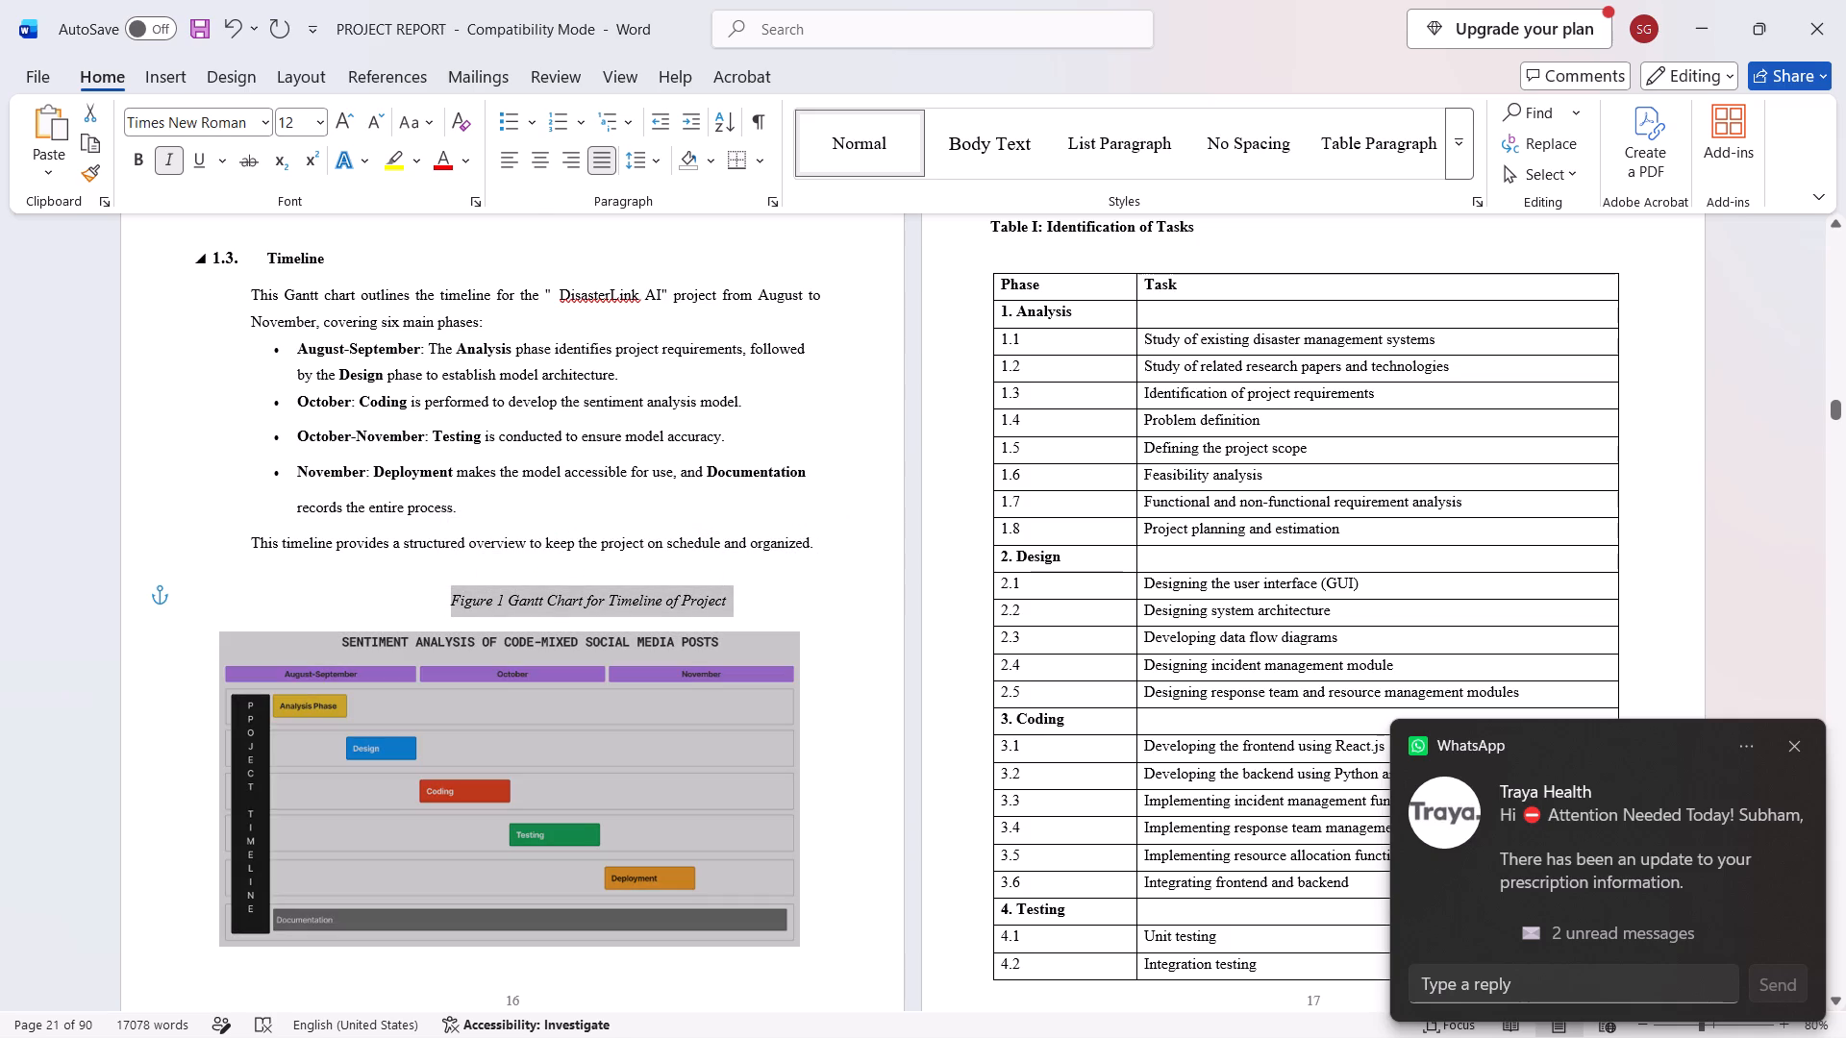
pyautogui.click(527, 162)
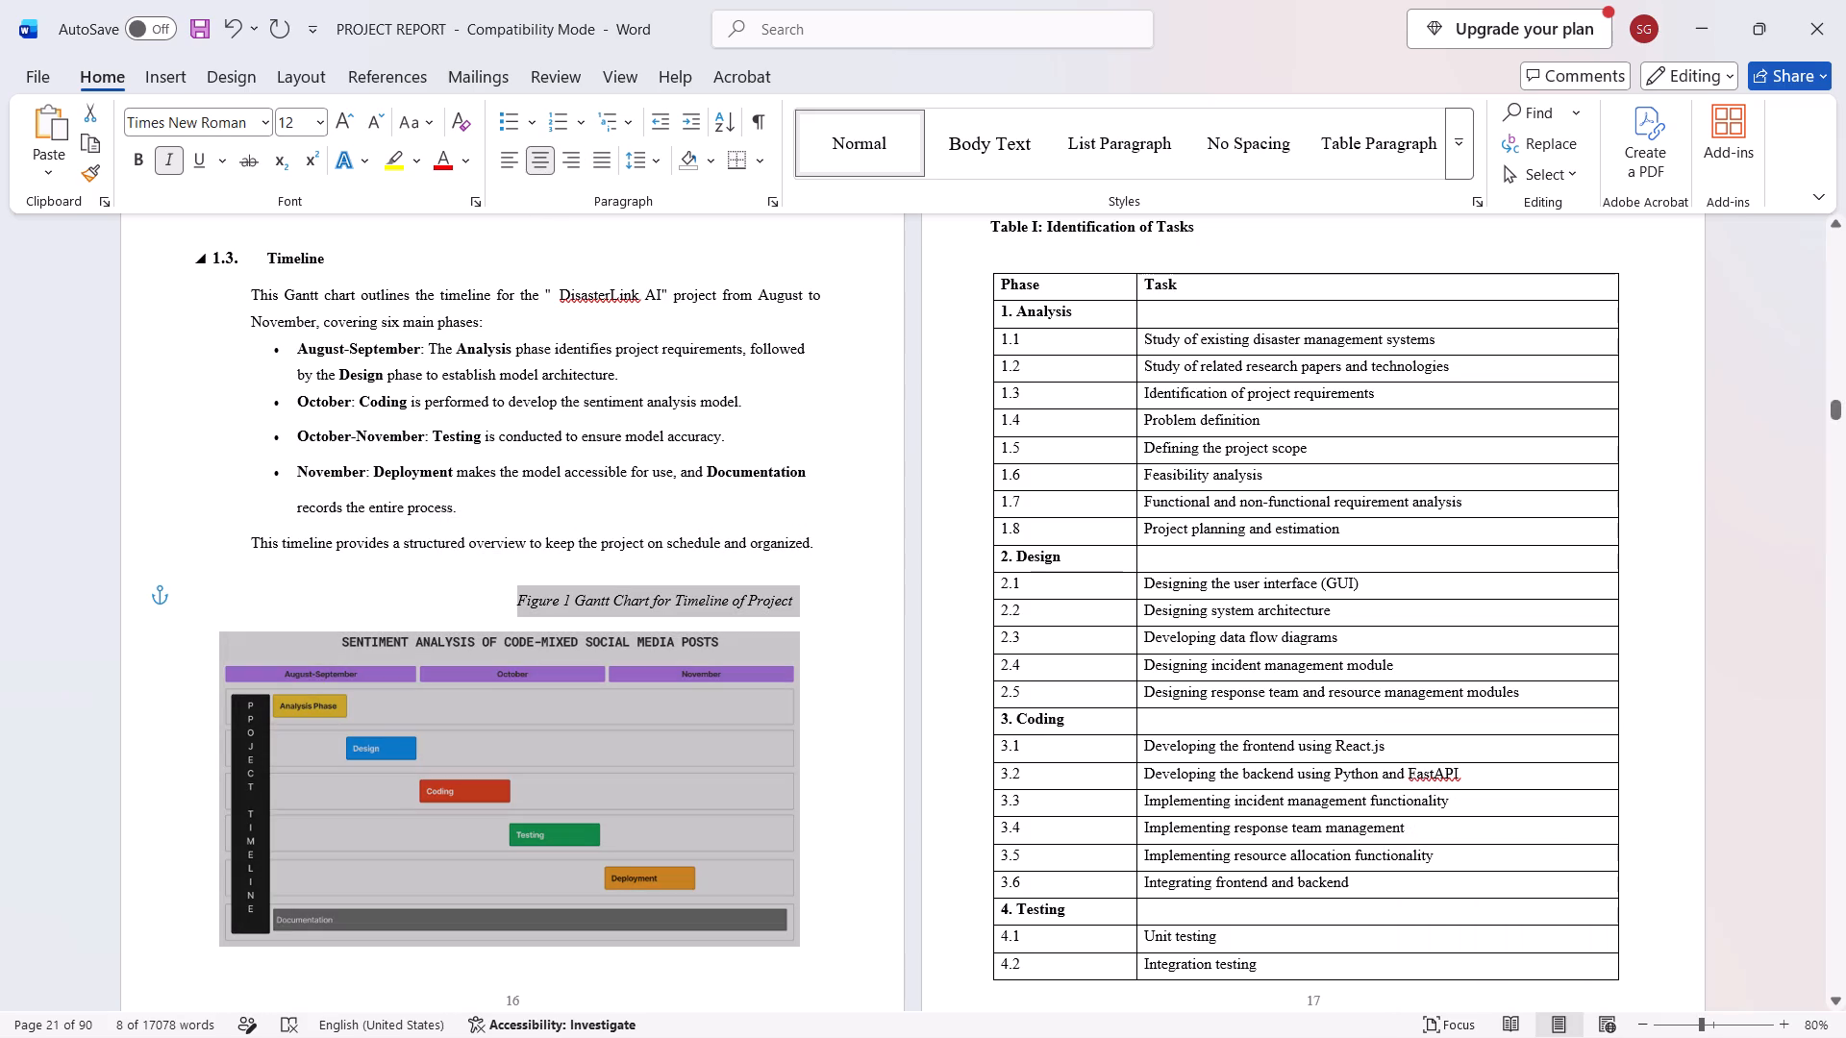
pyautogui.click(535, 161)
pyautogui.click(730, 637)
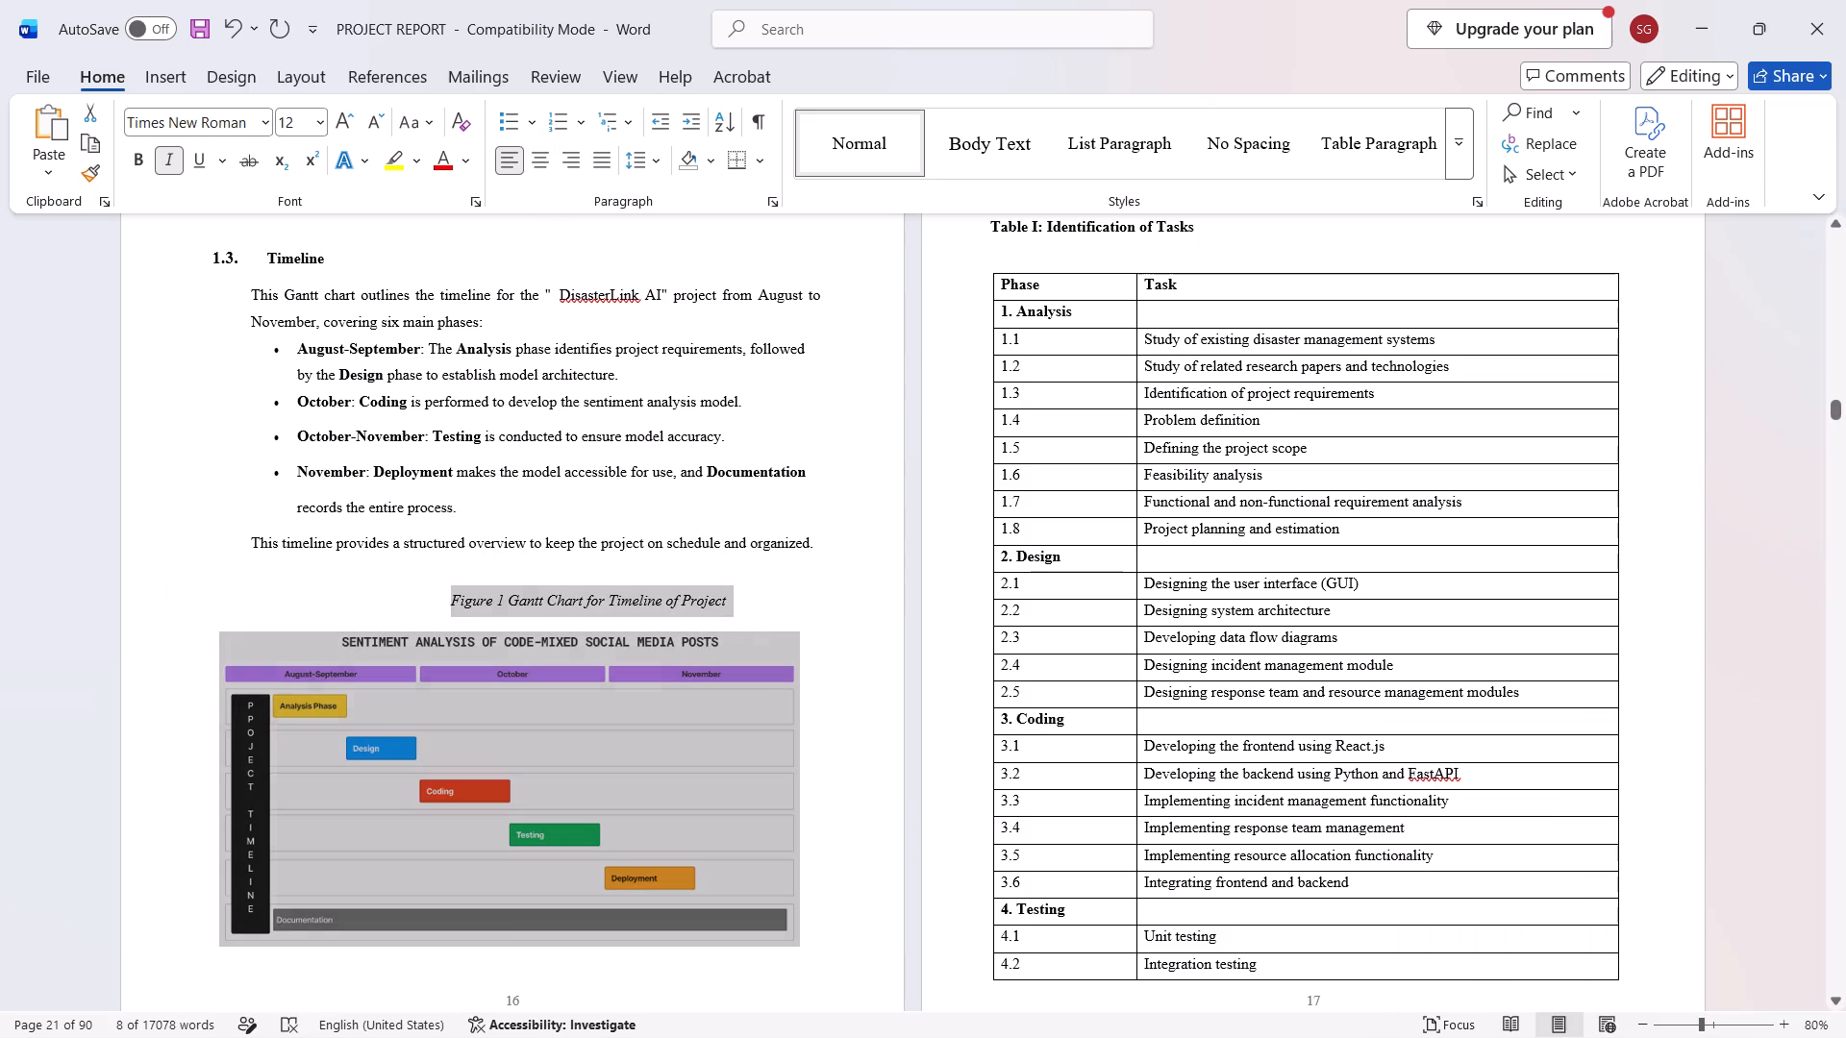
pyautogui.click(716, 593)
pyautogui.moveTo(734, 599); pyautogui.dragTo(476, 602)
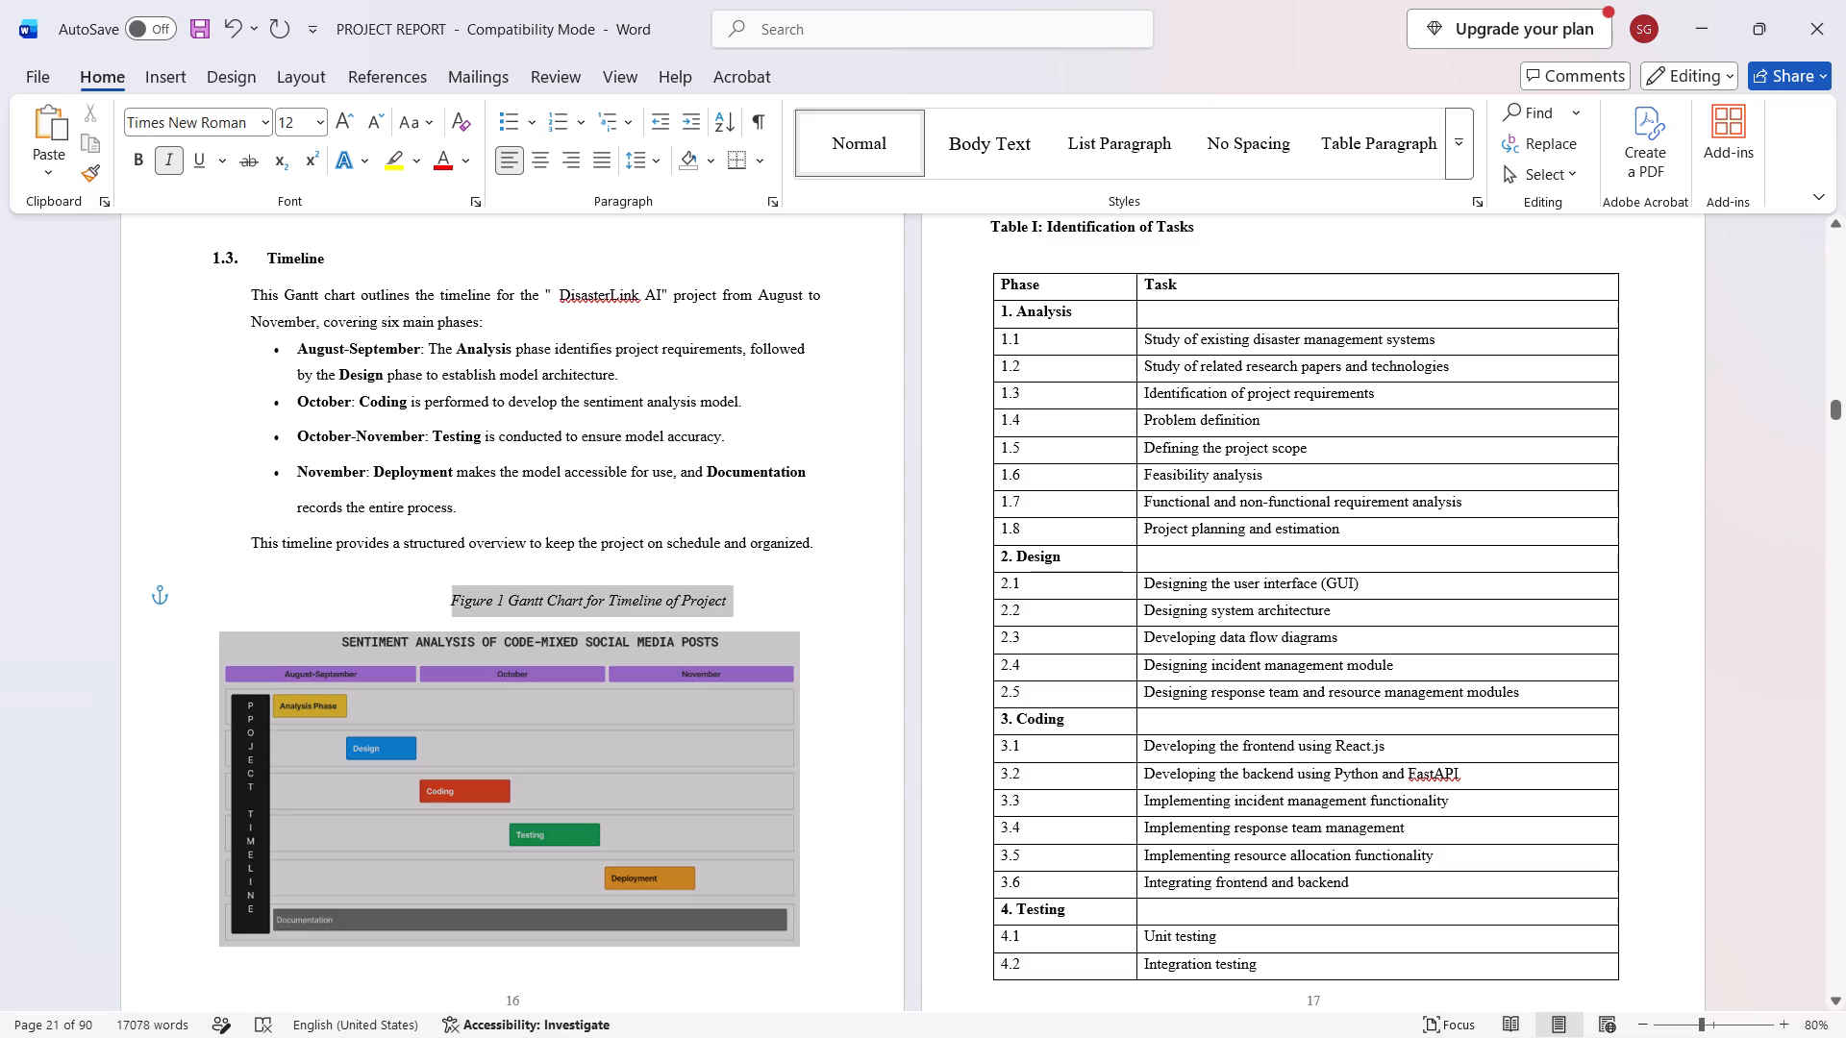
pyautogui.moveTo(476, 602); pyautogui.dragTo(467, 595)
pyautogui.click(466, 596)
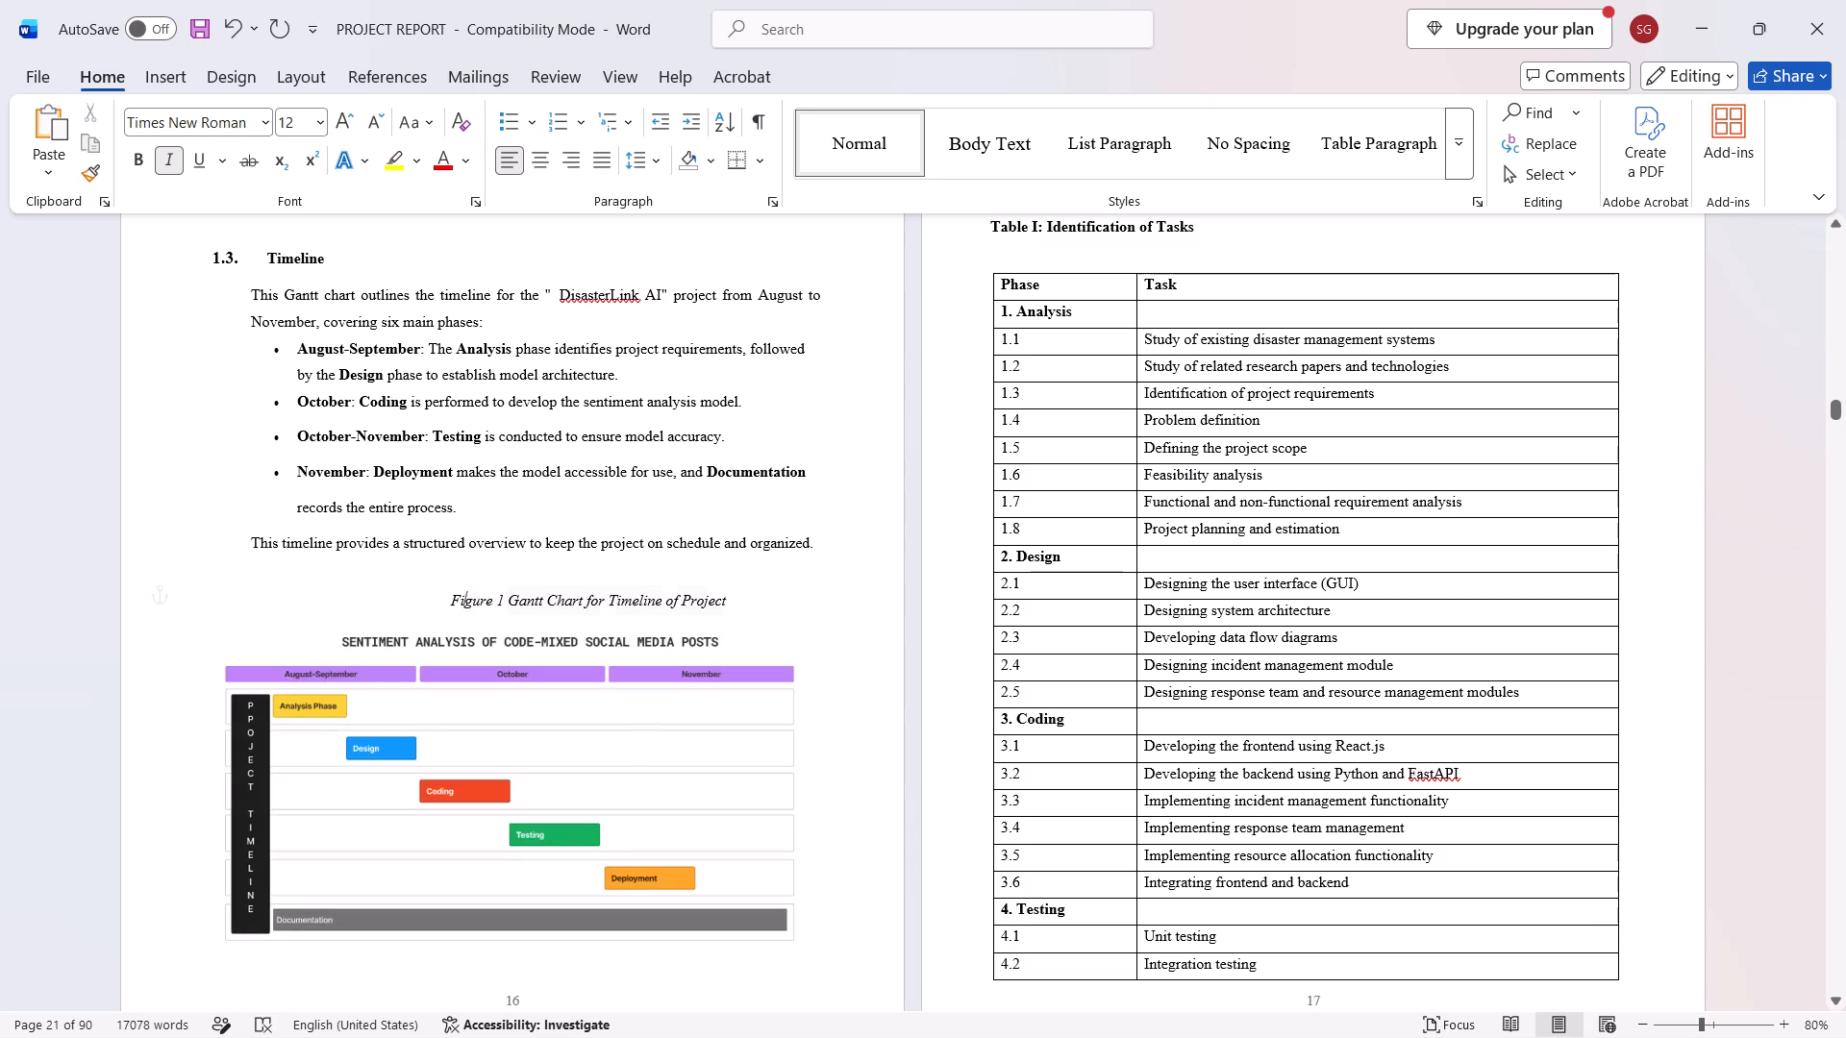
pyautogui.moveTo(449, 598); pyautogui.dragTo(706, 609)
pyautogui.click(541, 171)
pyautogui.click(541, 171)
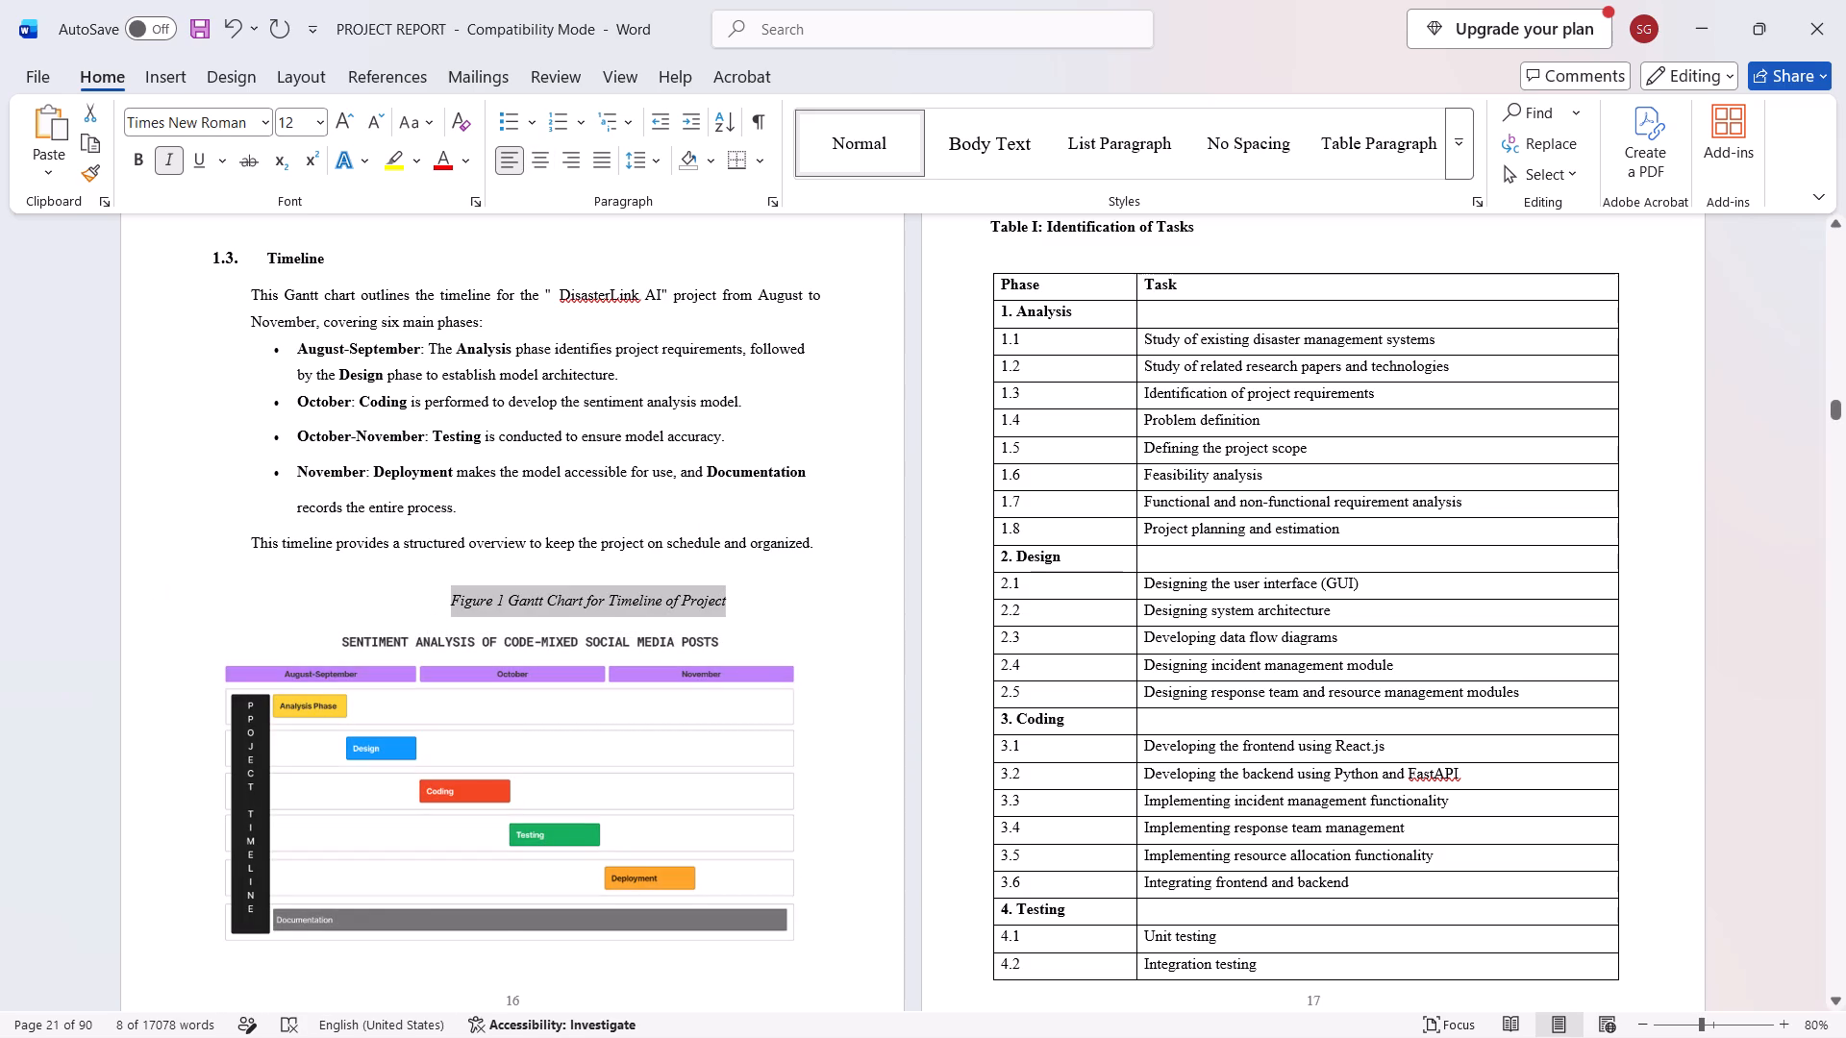
# Fine-tune the Gantt chart's position so it sits directly beneath its caption, roughly centred between the page margins.
pyautogui.click(614, 731)
pyautogui.moveTo(531, 707); pyautogui.dragTo(541, 713)
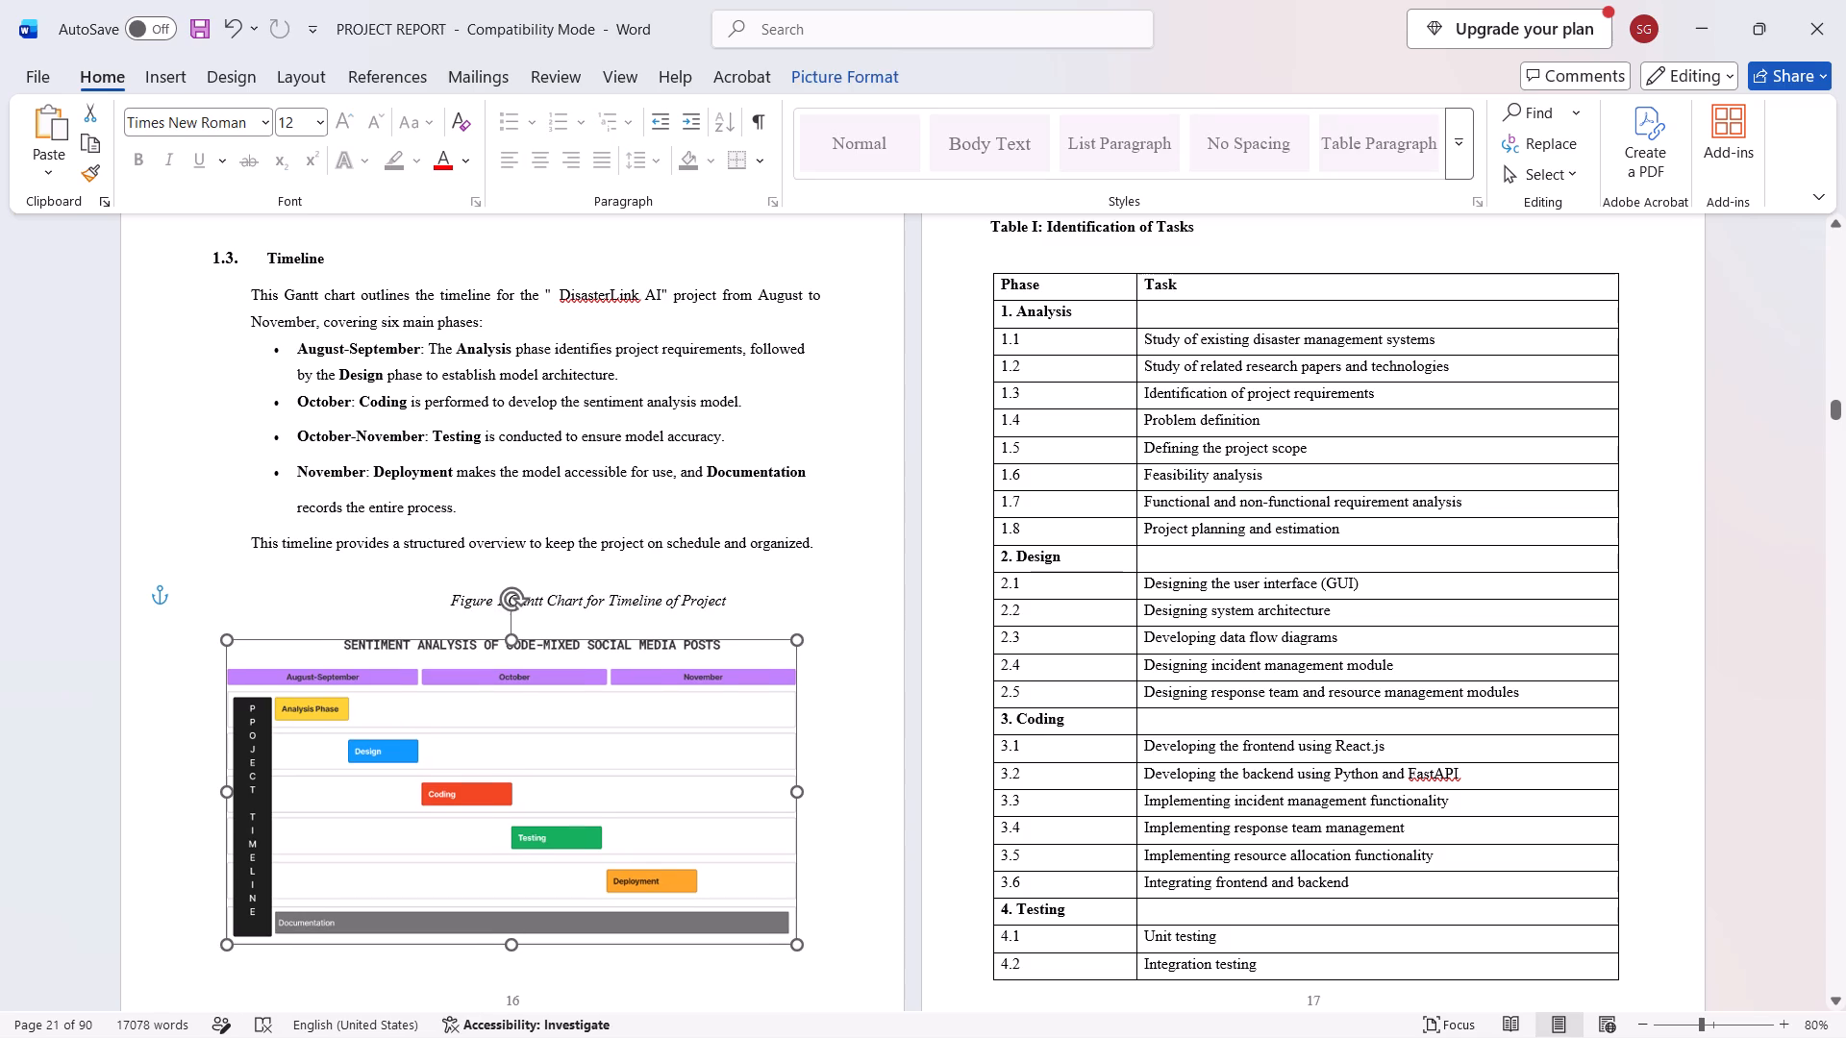
pyautogui.moveTo(541, 713); pyautogui.dragTo(582, 705)
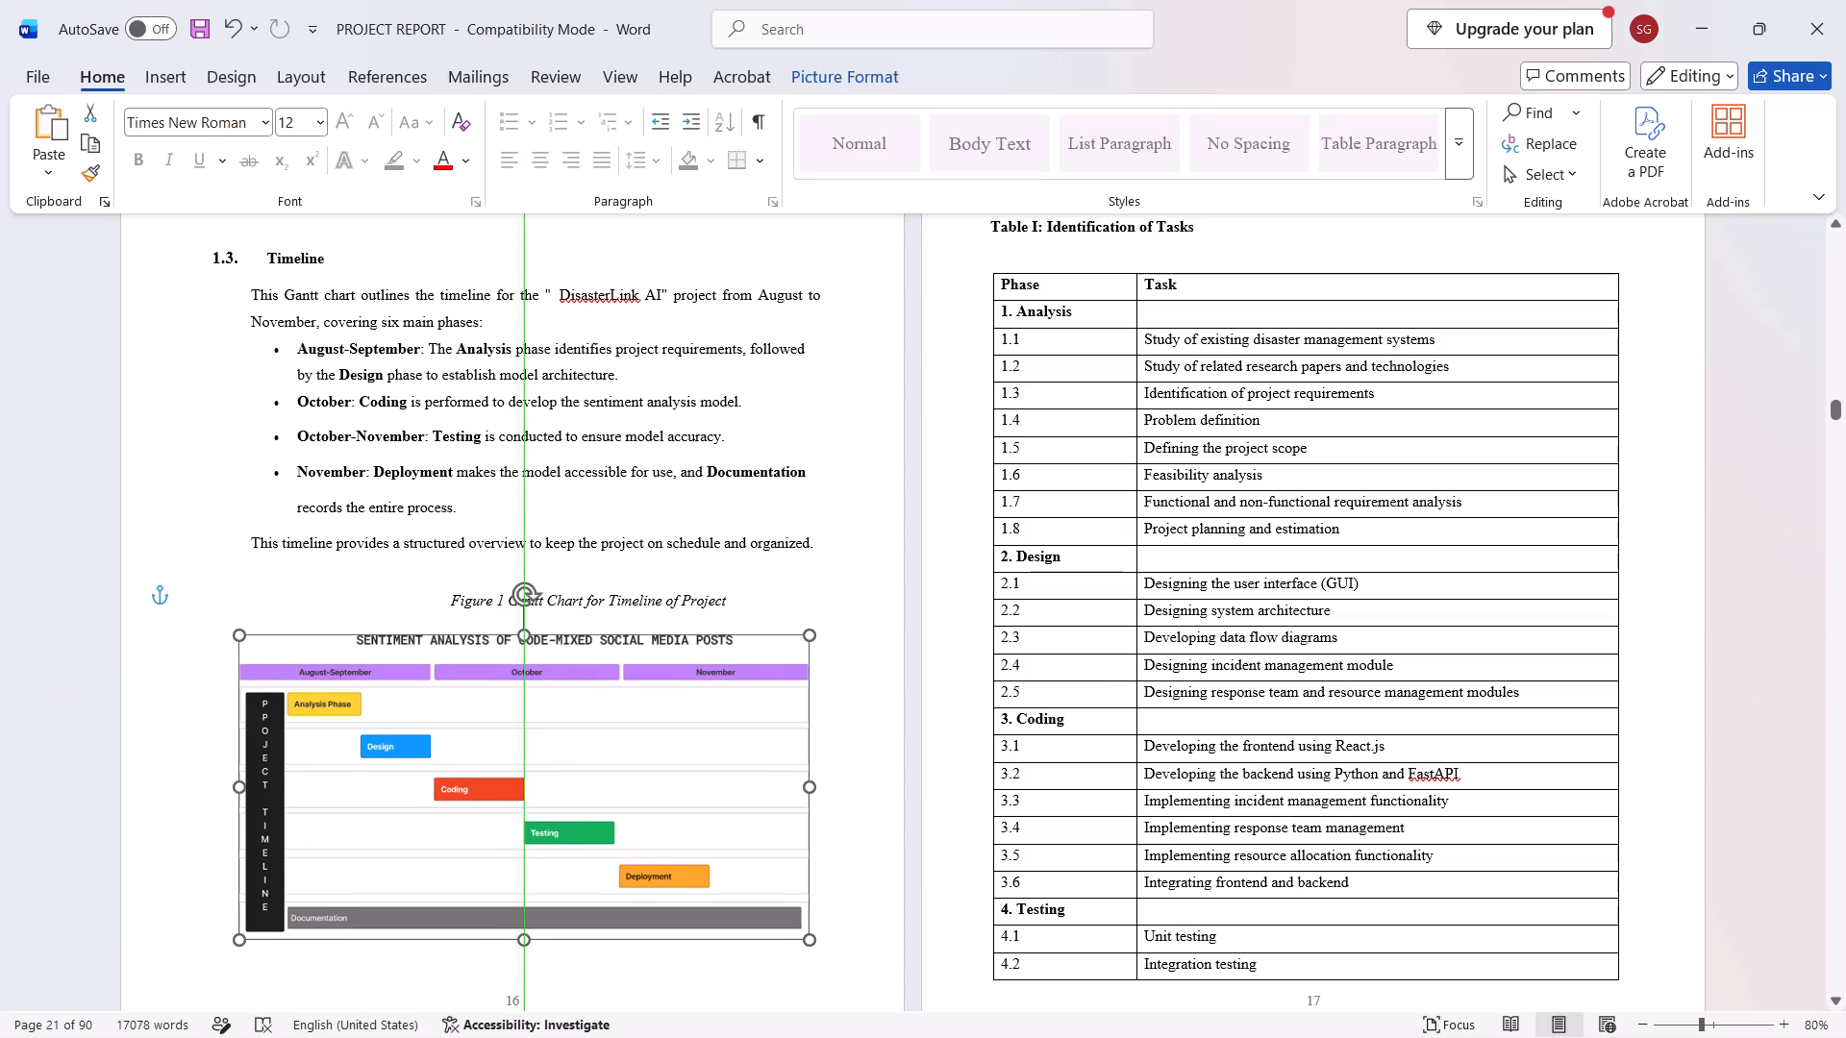
pyautogui.moveTo(582, 705); pyautogui.dragTo(582, 704)
pyautogui.moveTo(530, 689); pyautogui.dragTo(513, 690)
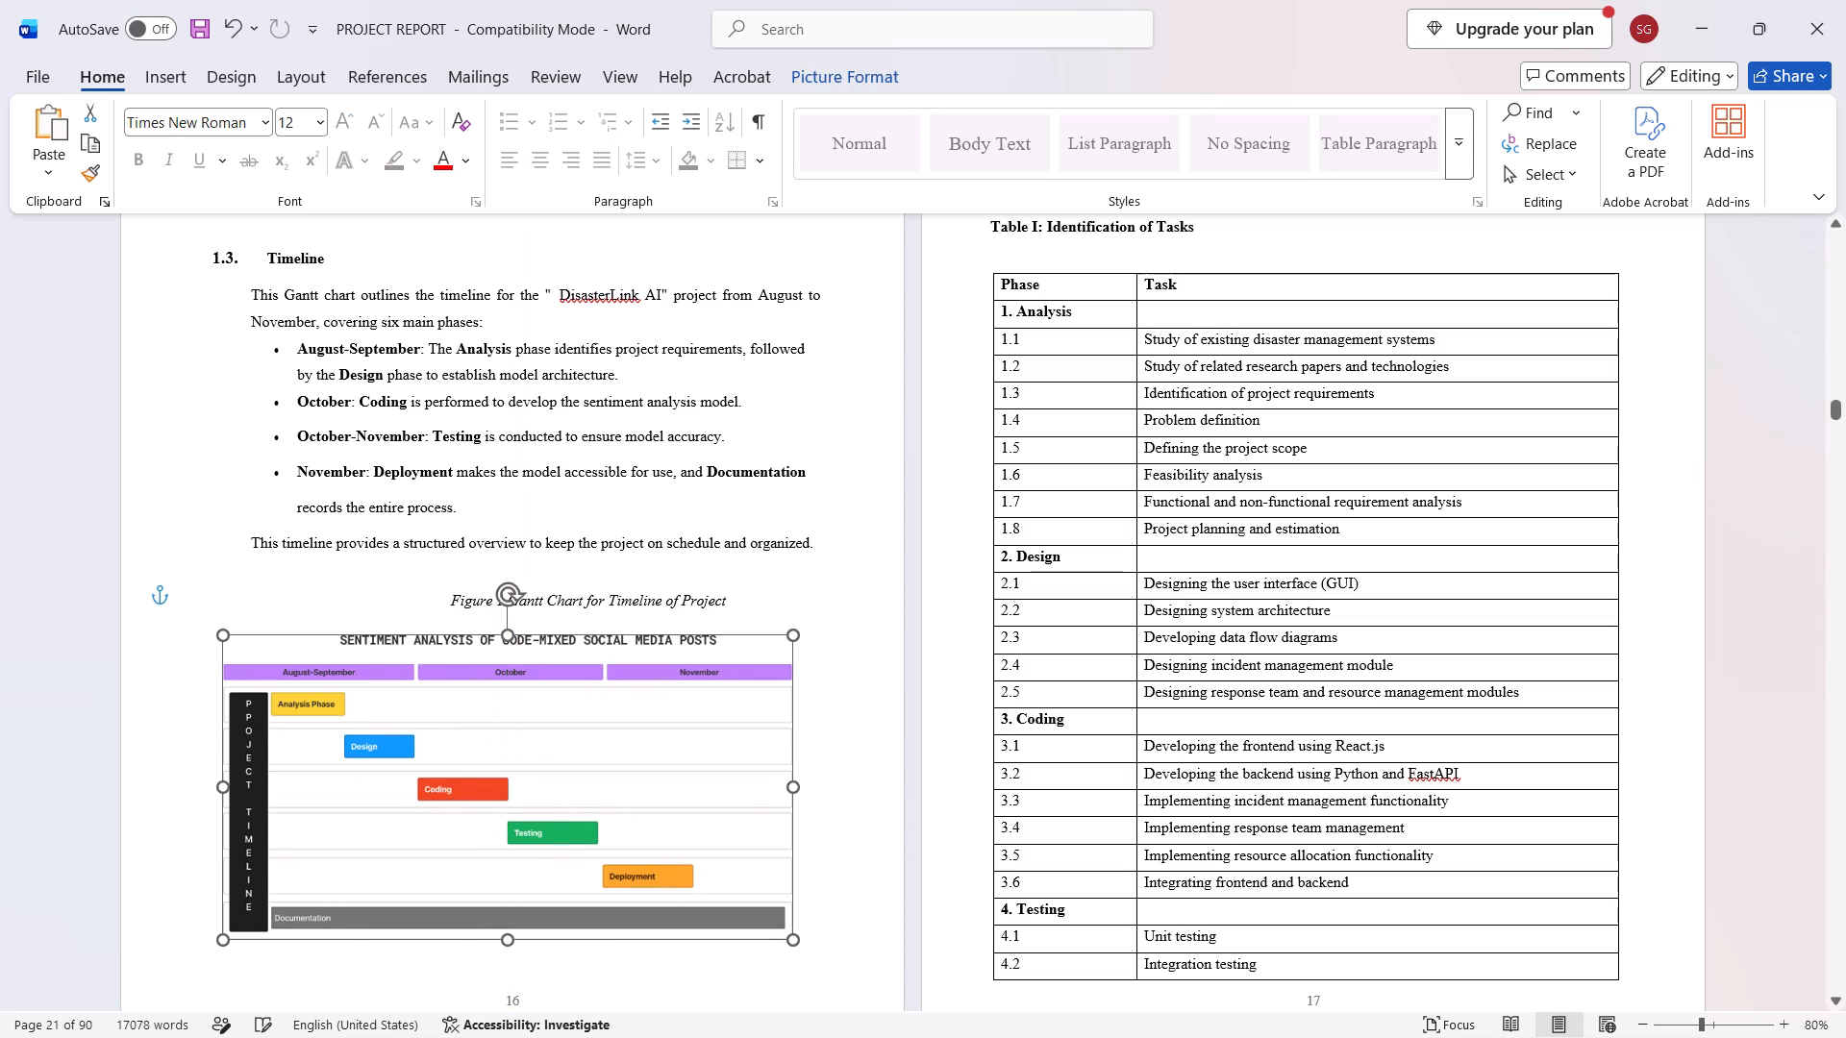
pyautogui.moveTo(513, 690); pyautogui.dragTo(516, 688)
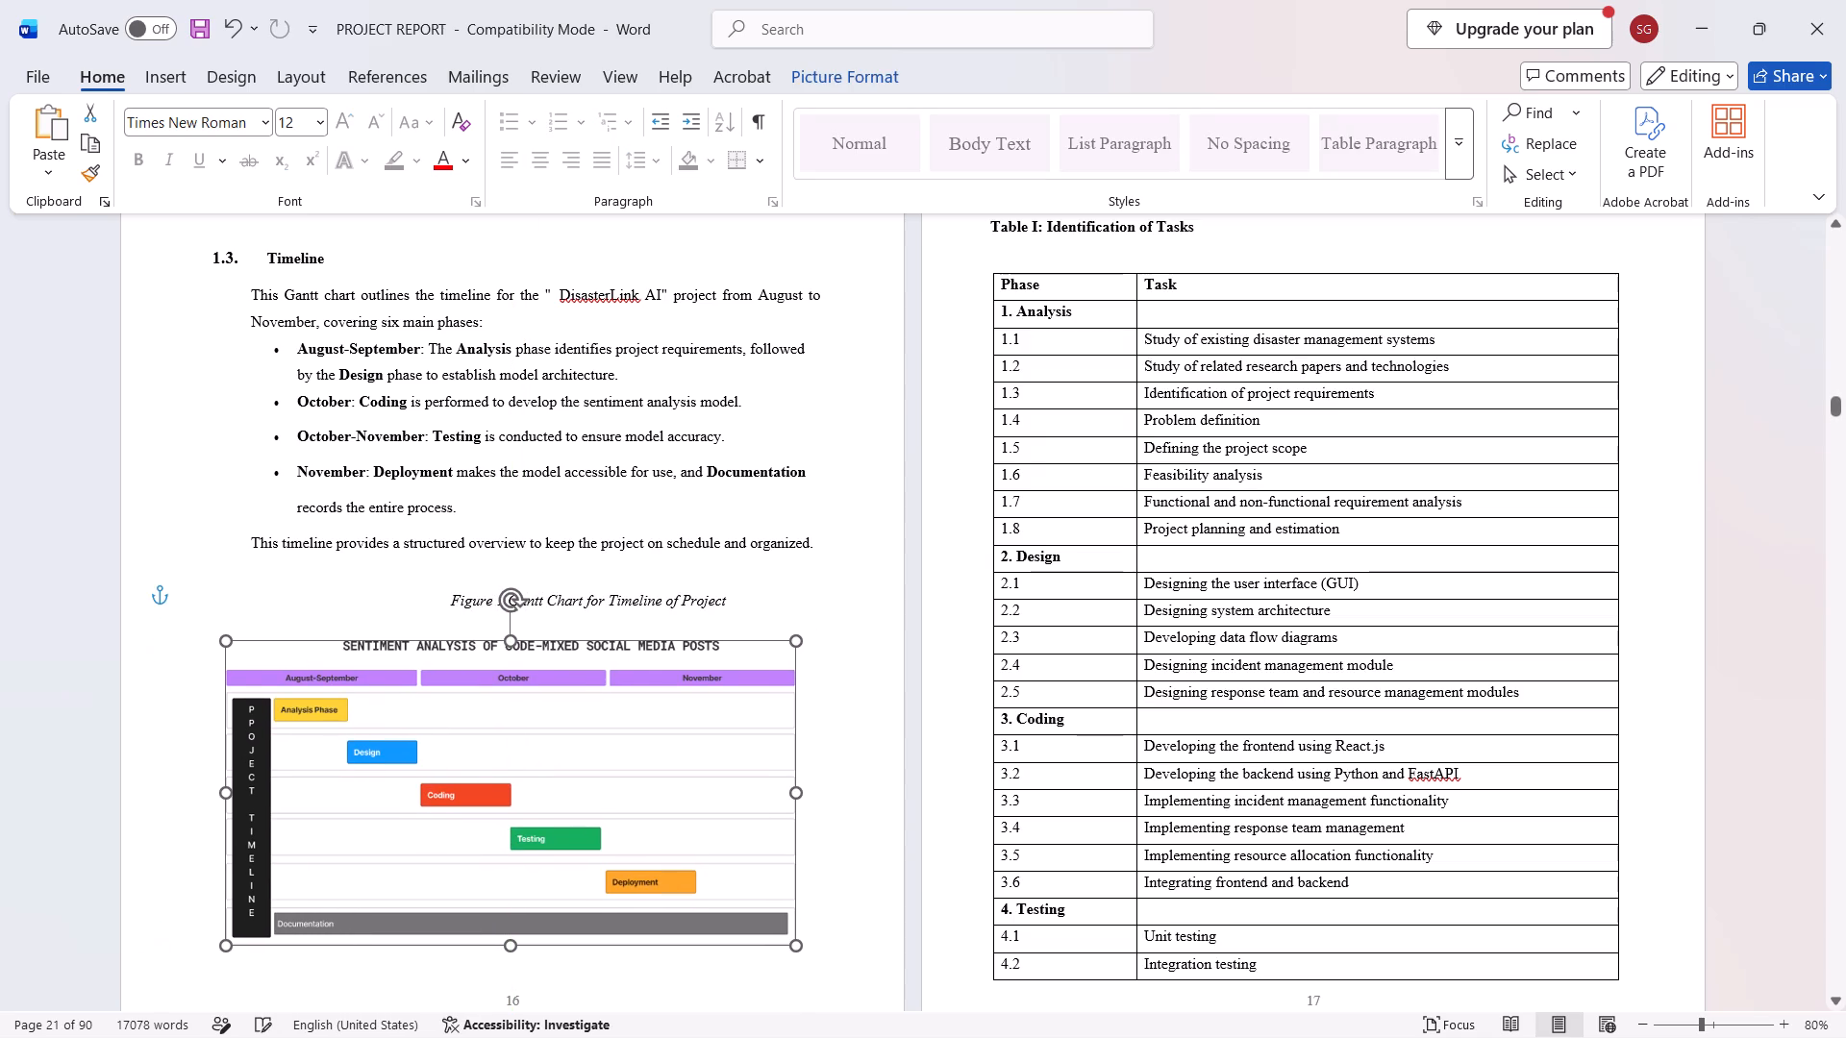
pyautogui.moveTo(516, 688); pyautogui.dragTo(514, 685)
# Replace the space before the caption "Figure 1 Gantt Chart for Timeline of Project" with a smaller indent, centring it above the chart.
pyautogui.click(445, 603)
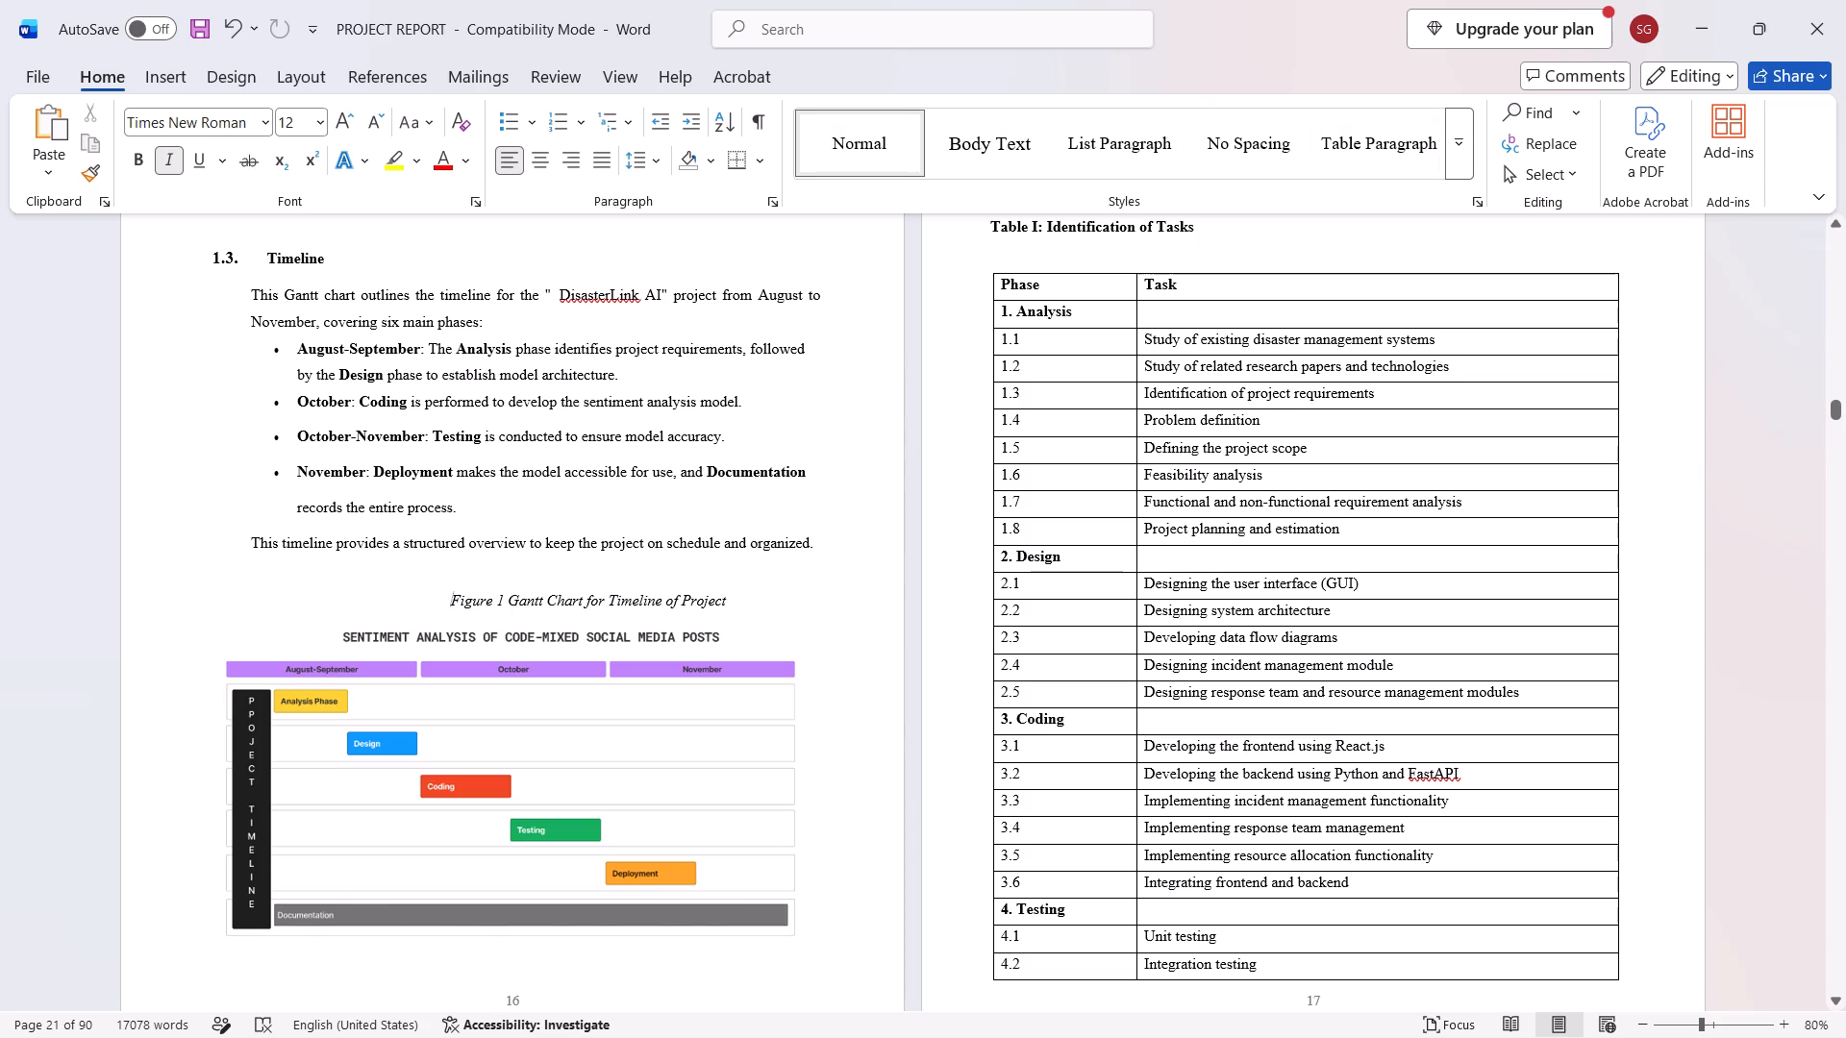
pyautogui.press('BackSpace')
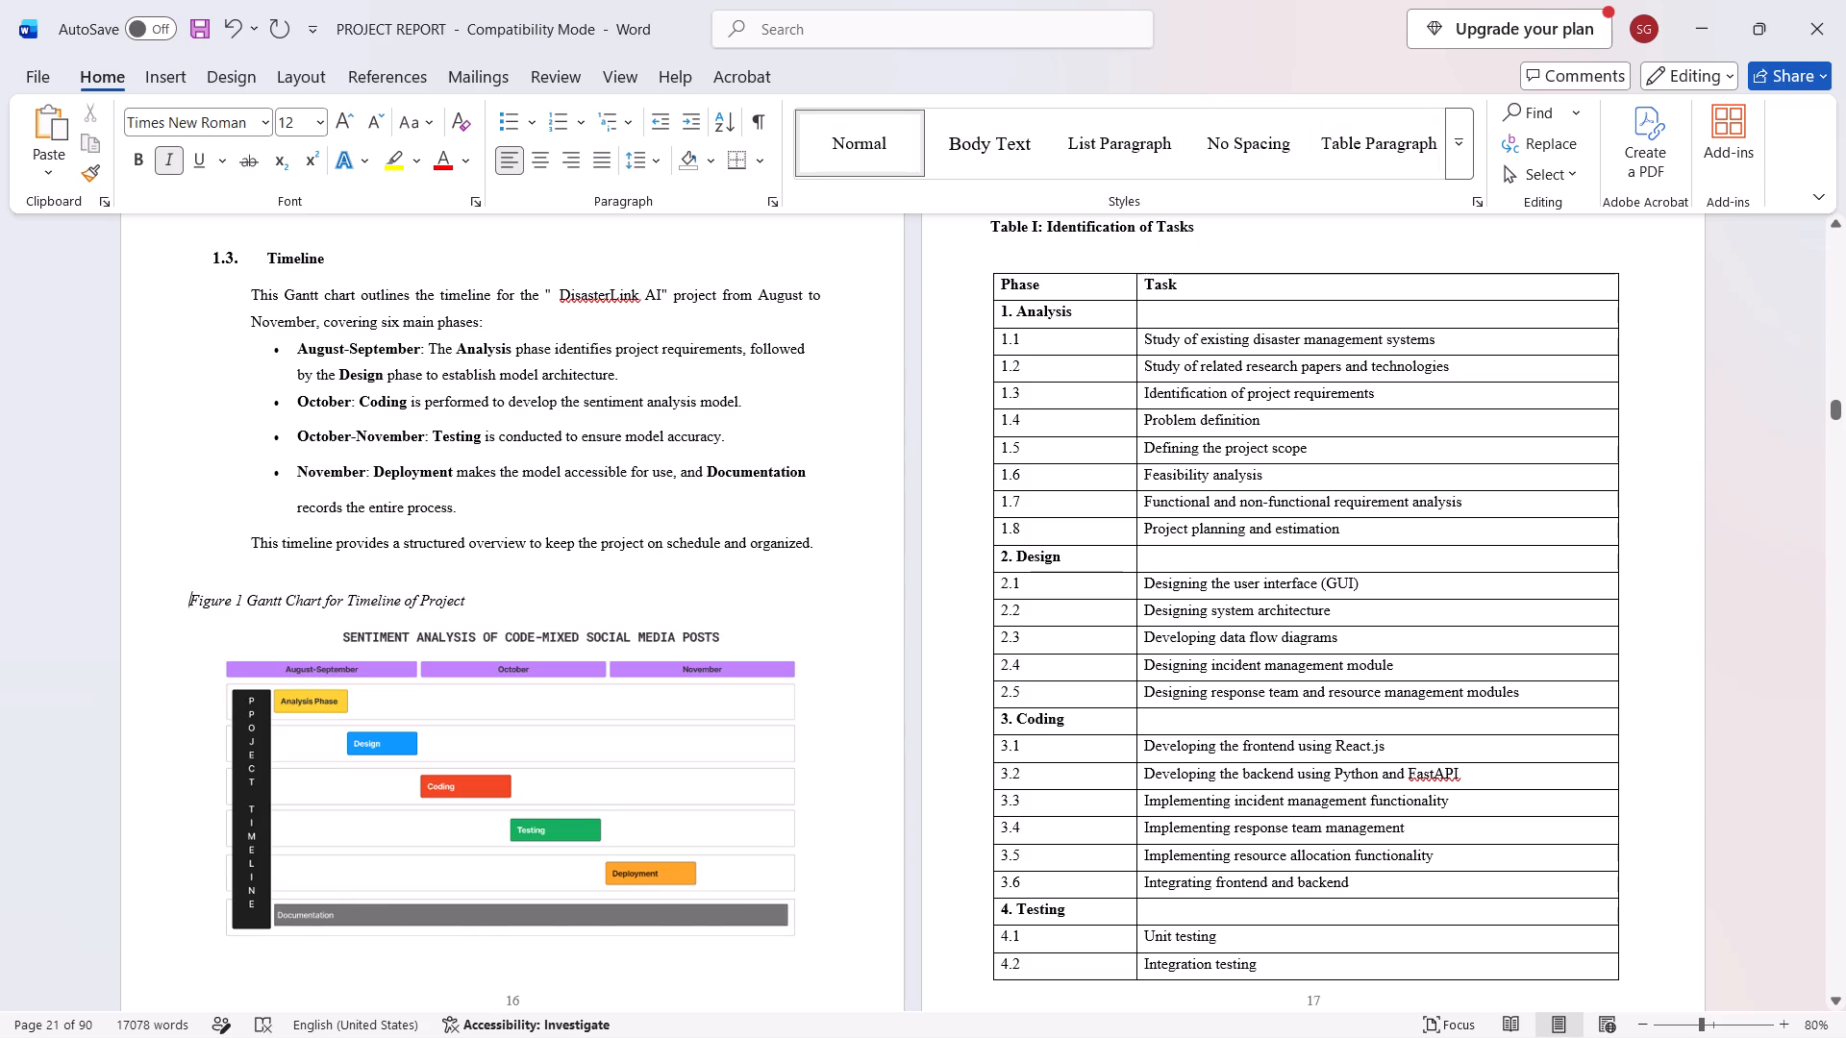
pyautogui.press('space')
pyautogui.press('space')
pyautogui.press('space')
pyautogui.press('space')
pyautogui.press('space')
pyautogui.press('space')
pyautogui.press('space')
pyautogui.press('space')
pyautogui.press('space')
pyautogui.press('space')
pyautogui.press('space')
pyautogui.press('space')
pyautogui.press('space')
pyautogui.press('space')
pyautogui.press('space')
pyautogui.press('space')
pyautogui.press('space')
pyautogui.press('space')
pyautogui.press('space')
pyautogui.press('space')
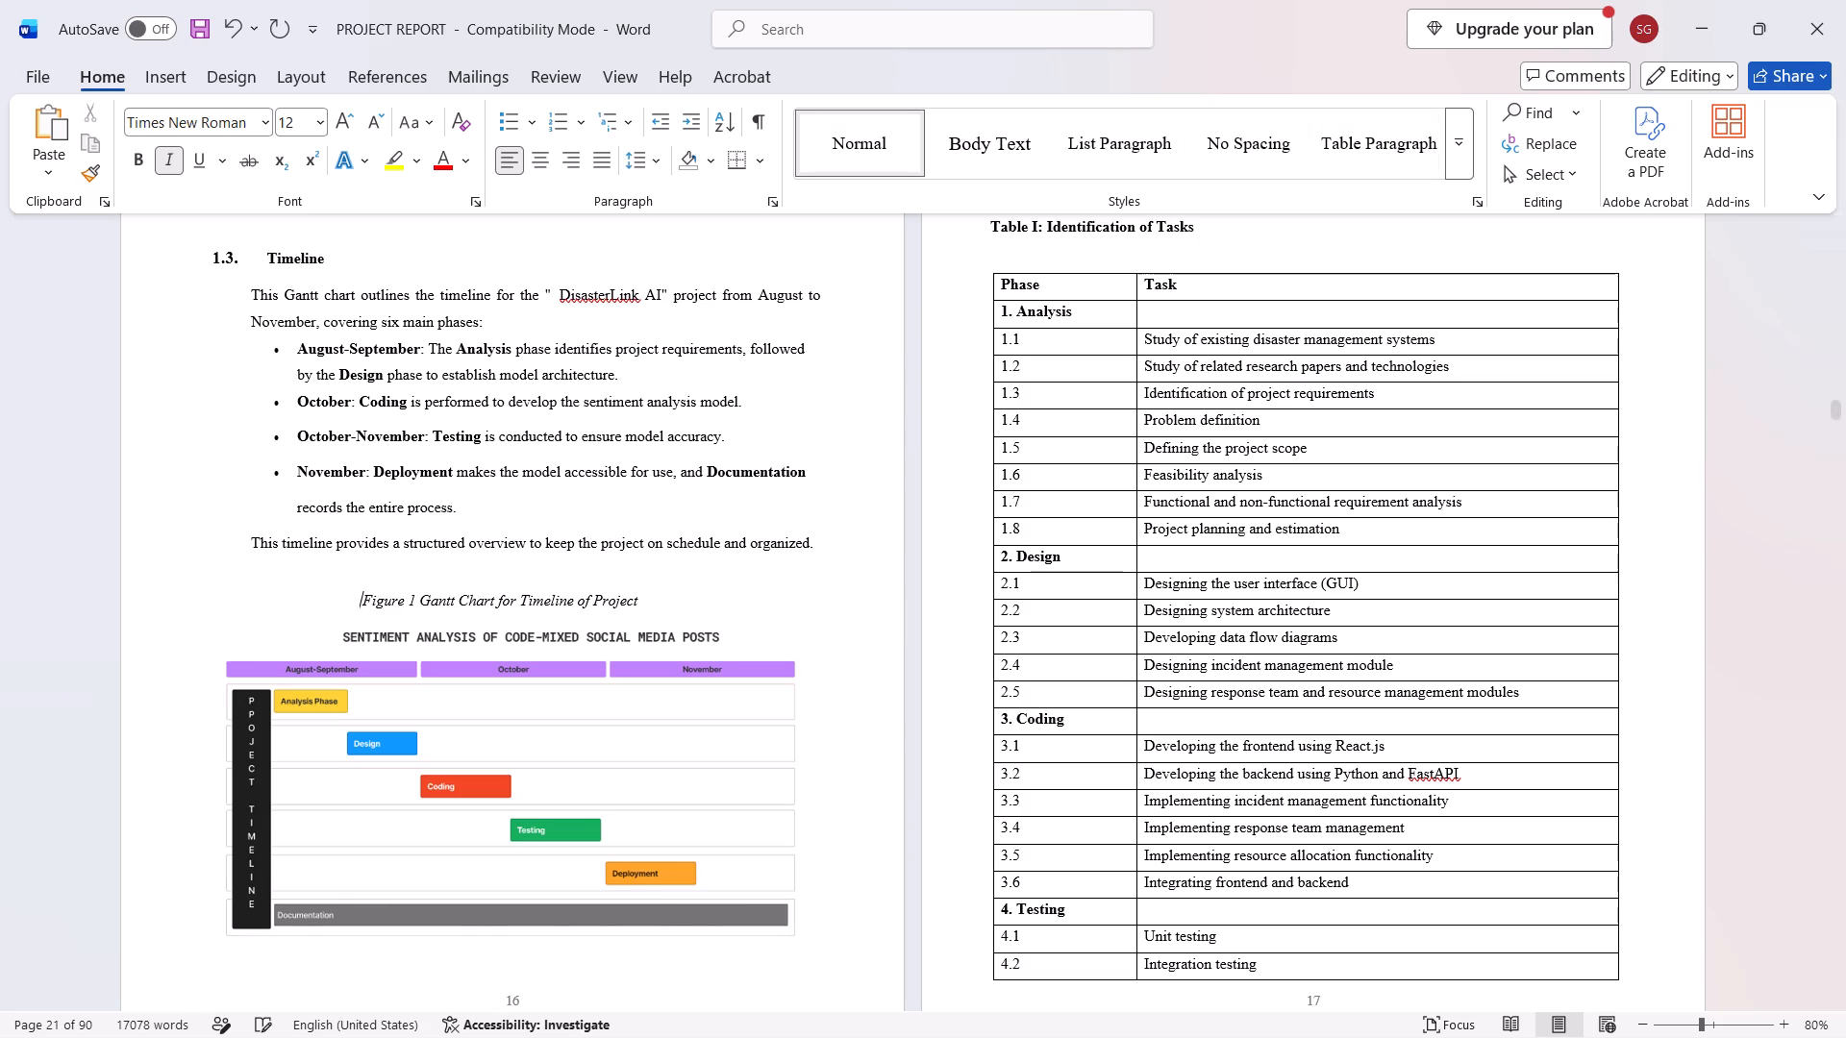
pyautogui.press('space')
pyautogui.press('space')
# Examine the tasks table, section 1.5 "Organization of the Report" and the start of Chapter 2 for layout and formatting consistency.
pyautogui.scroll(-4, 927, 661)
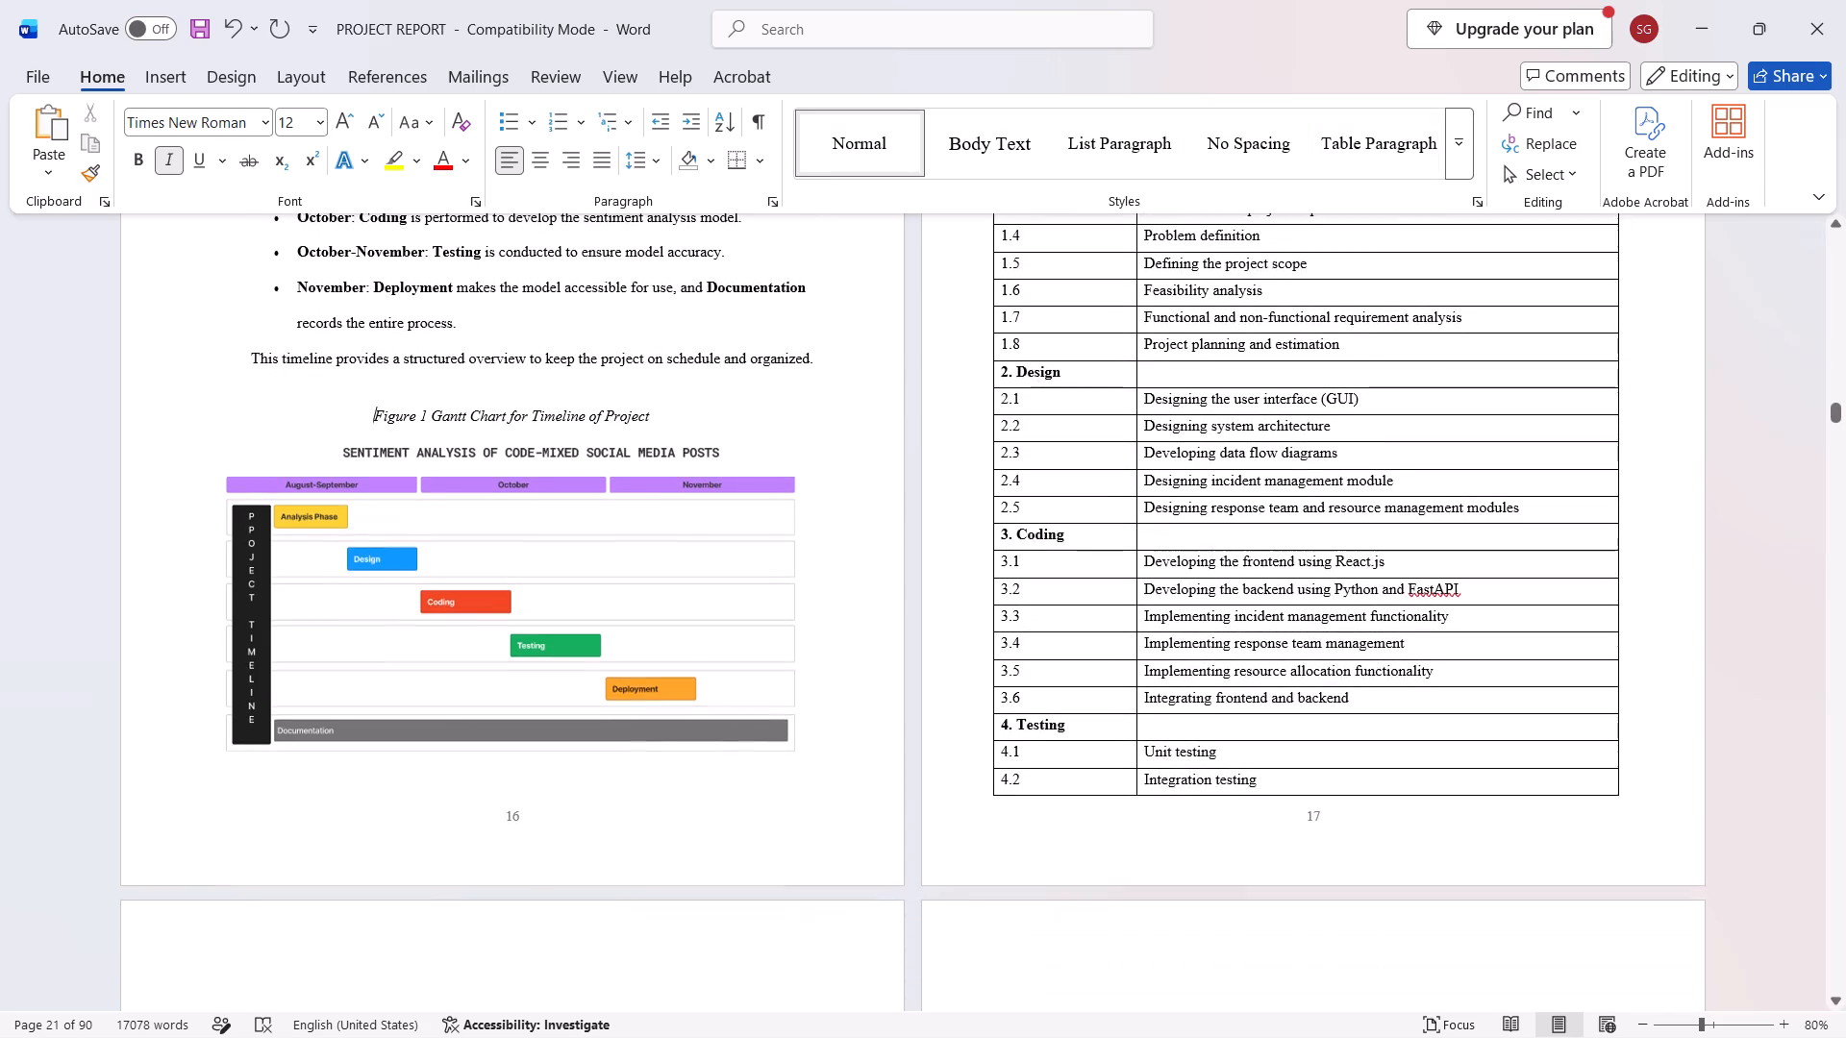
pyautogui.scroll(-9, 953, 671)
pyautogui.scroll(1, 941, 670)
pyautogui.scroll(-2, 941, 670)
pyautogui.scroll(1, 938, 671)
pyautogui.scroll(-6, 938, 671)
pyautogui.scroll(1, 939, 674)
pyautogui.scroll(-4, 939, 674)
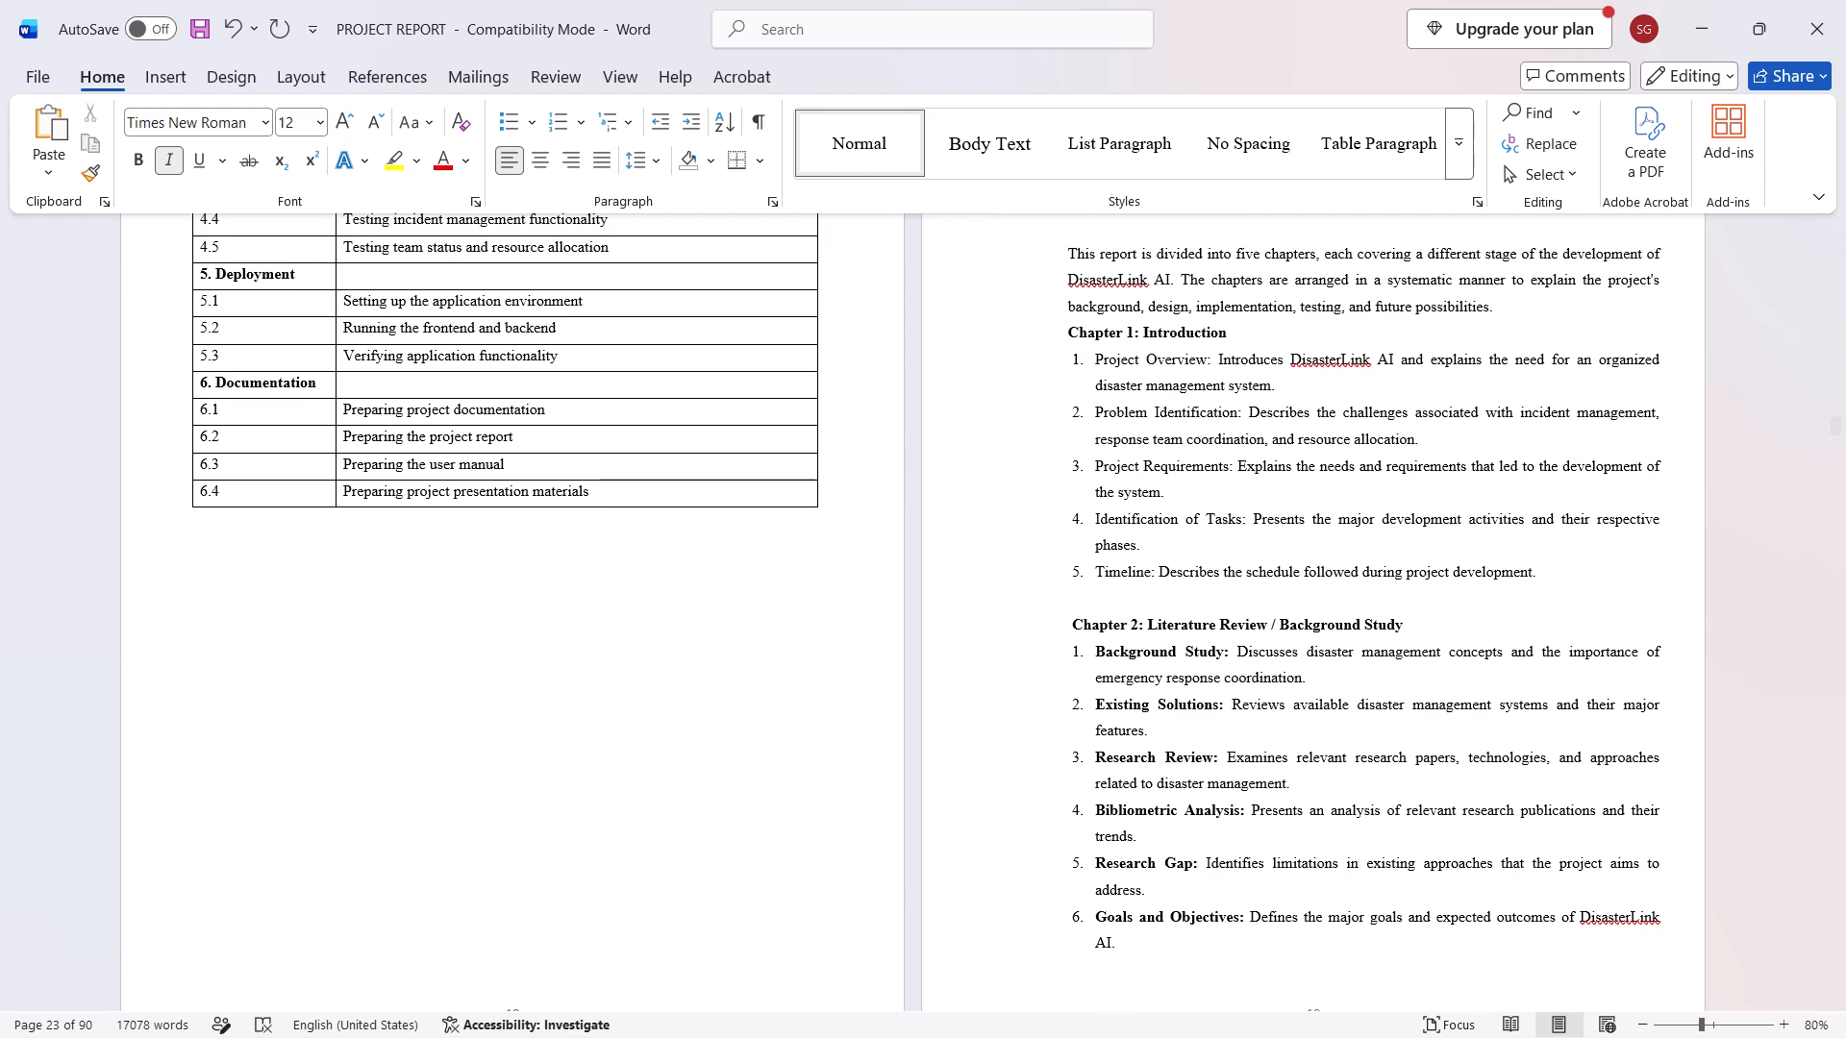
pyautogui.scroll(-3, 883, 698)
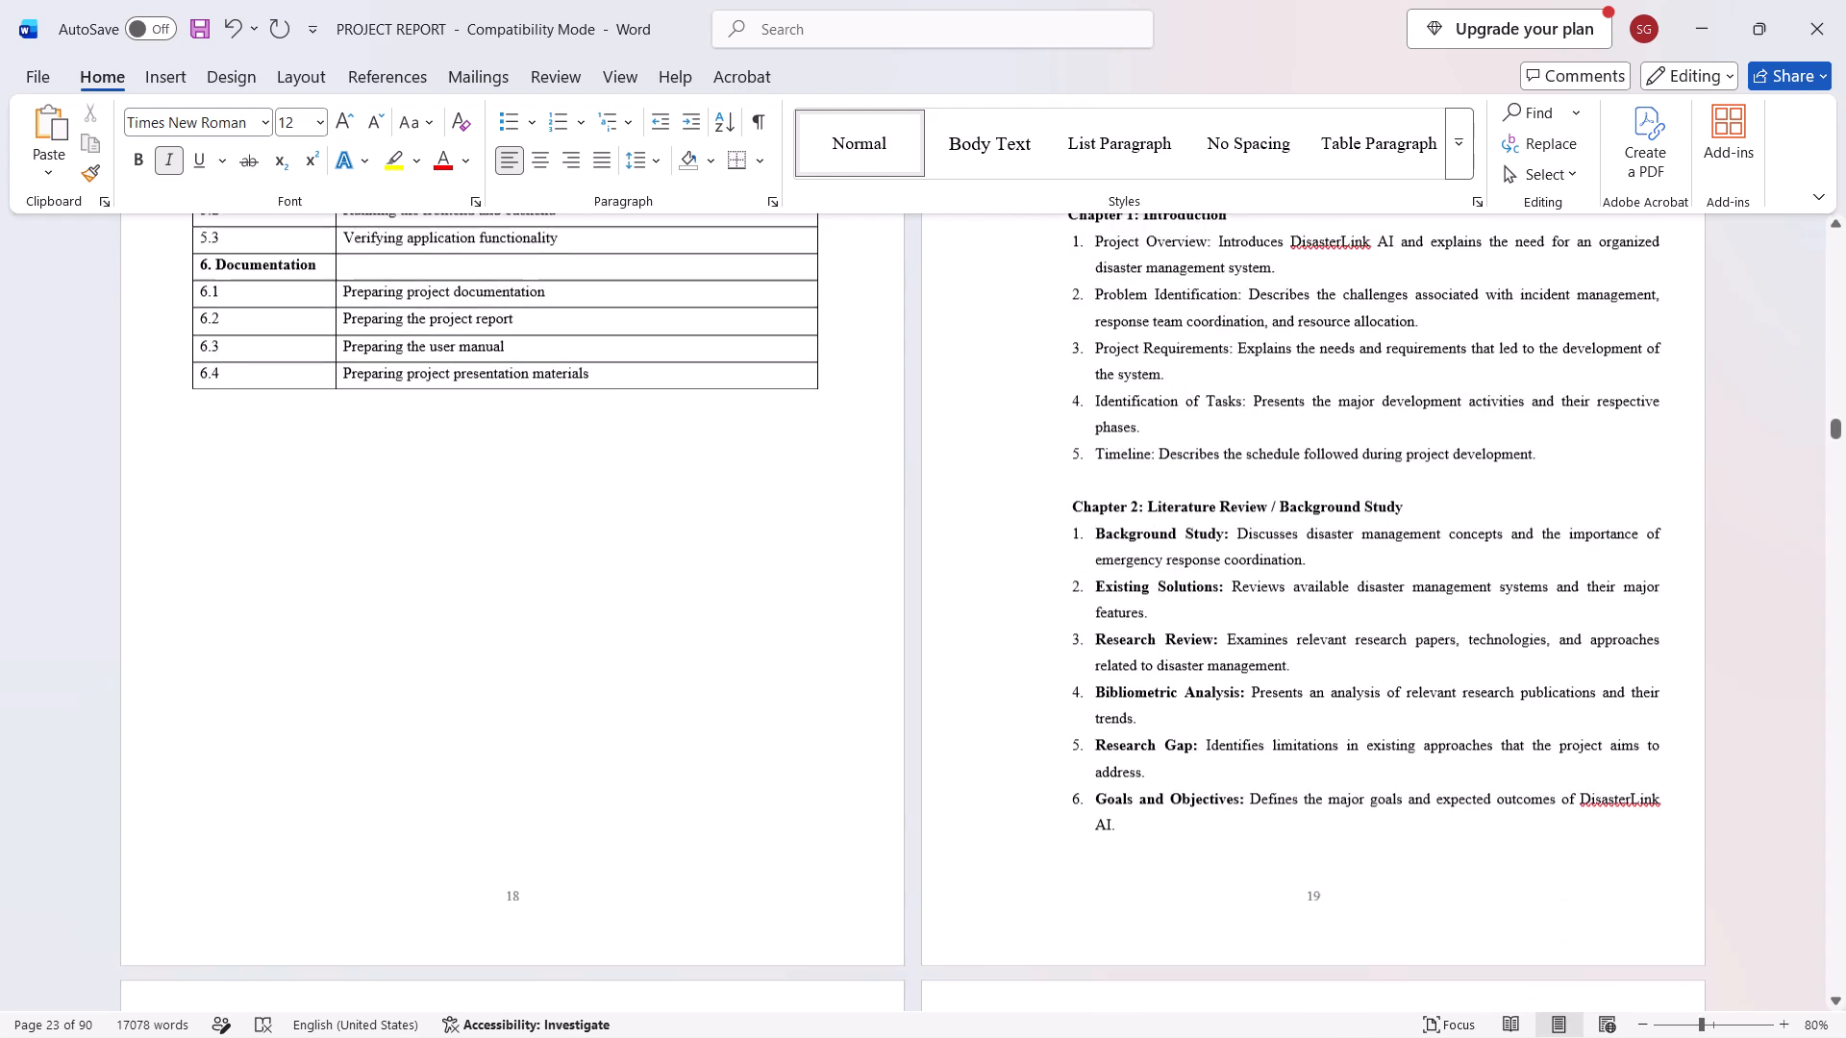
pyautogui.scroll(-6, 991, 666)
pyautogui.scroll(-2, 1002, 589)
pyautogui.scroll(8, 921, 754)
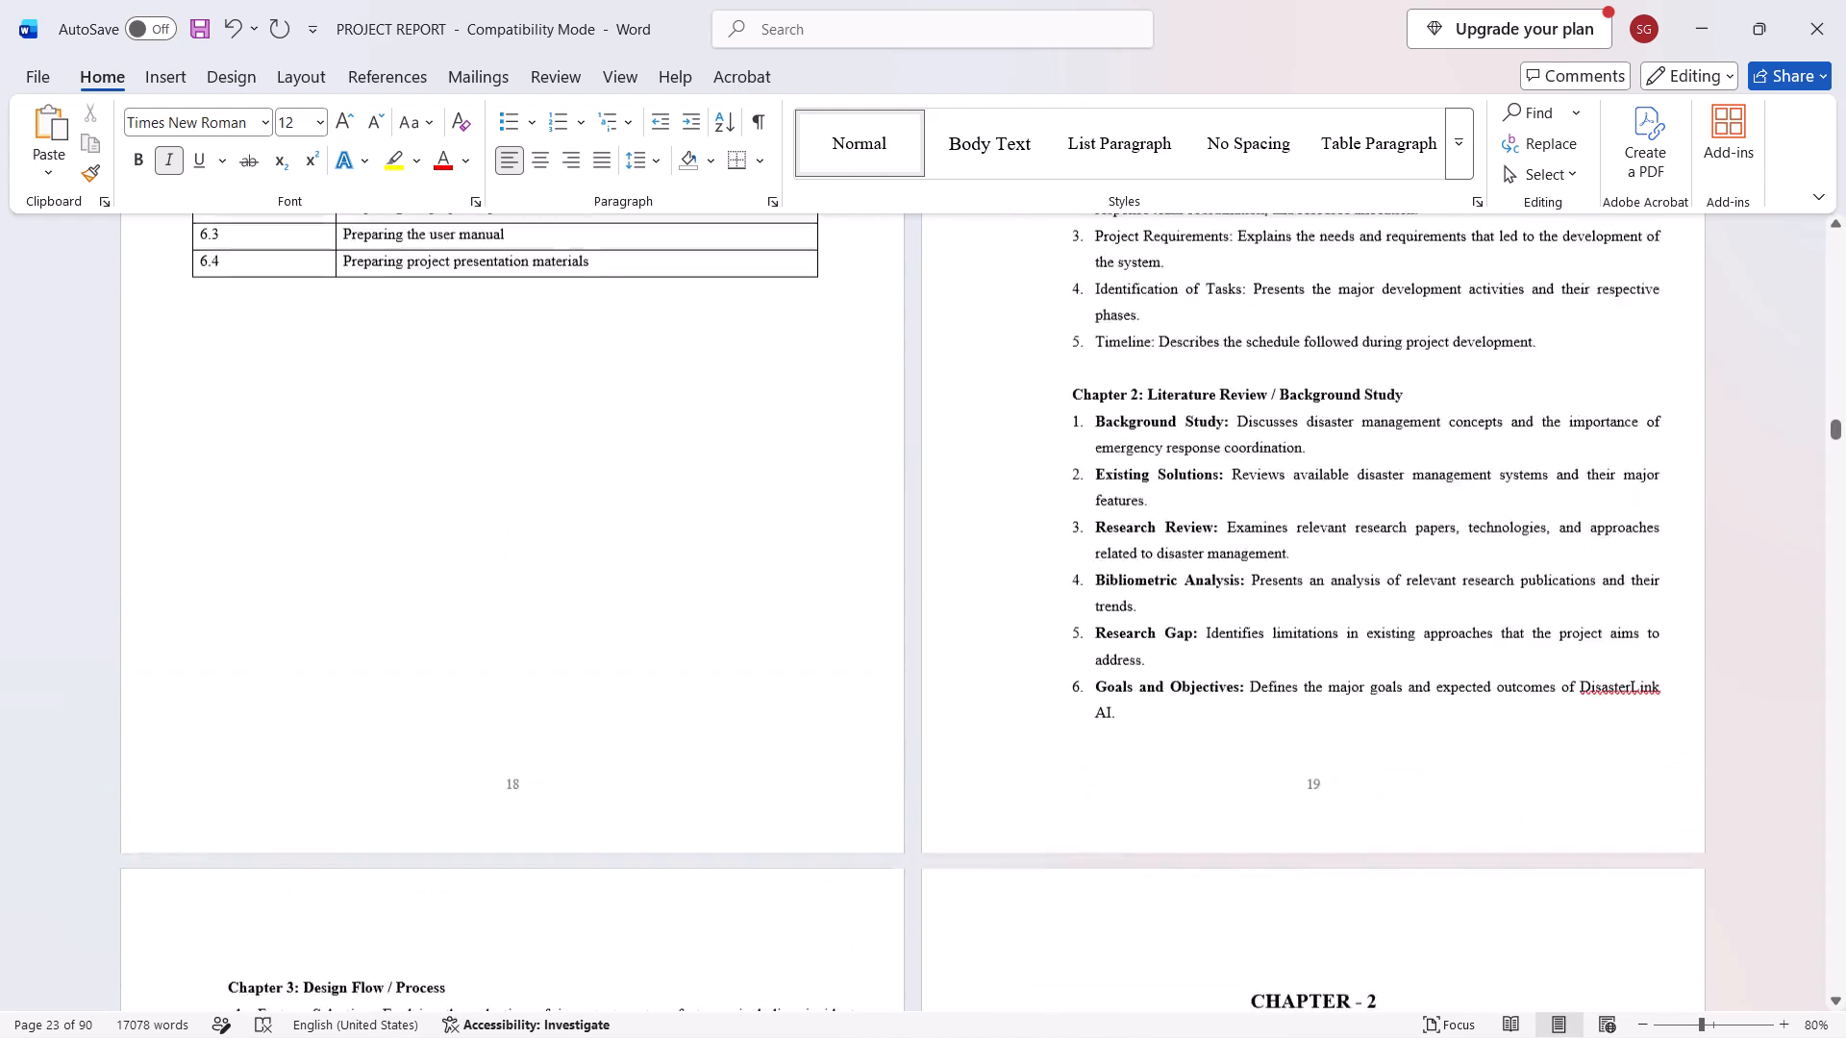
pyautogui.scroll(5, 919, 746)
pyautogui.scroll(-1, 916, 746)
pyautogui.scroll(1, 916, 746)
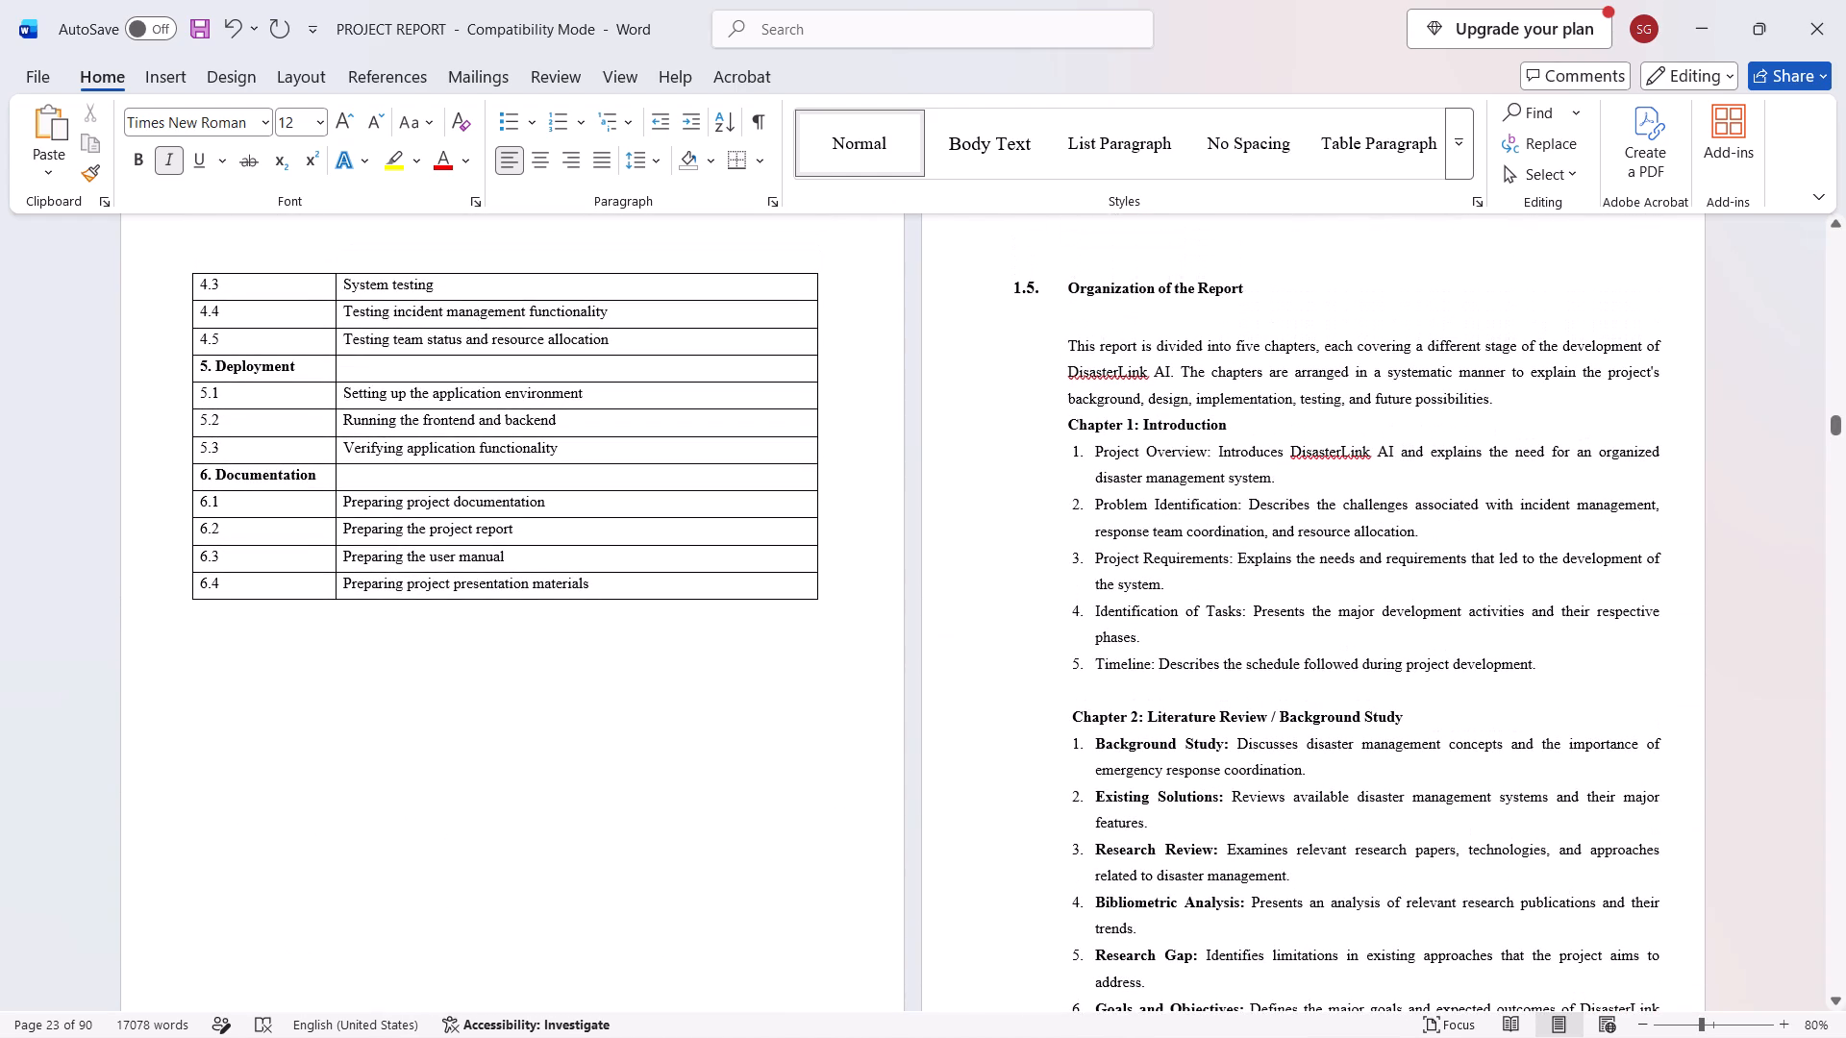
pyautogui.scroll(2, 804, 771)
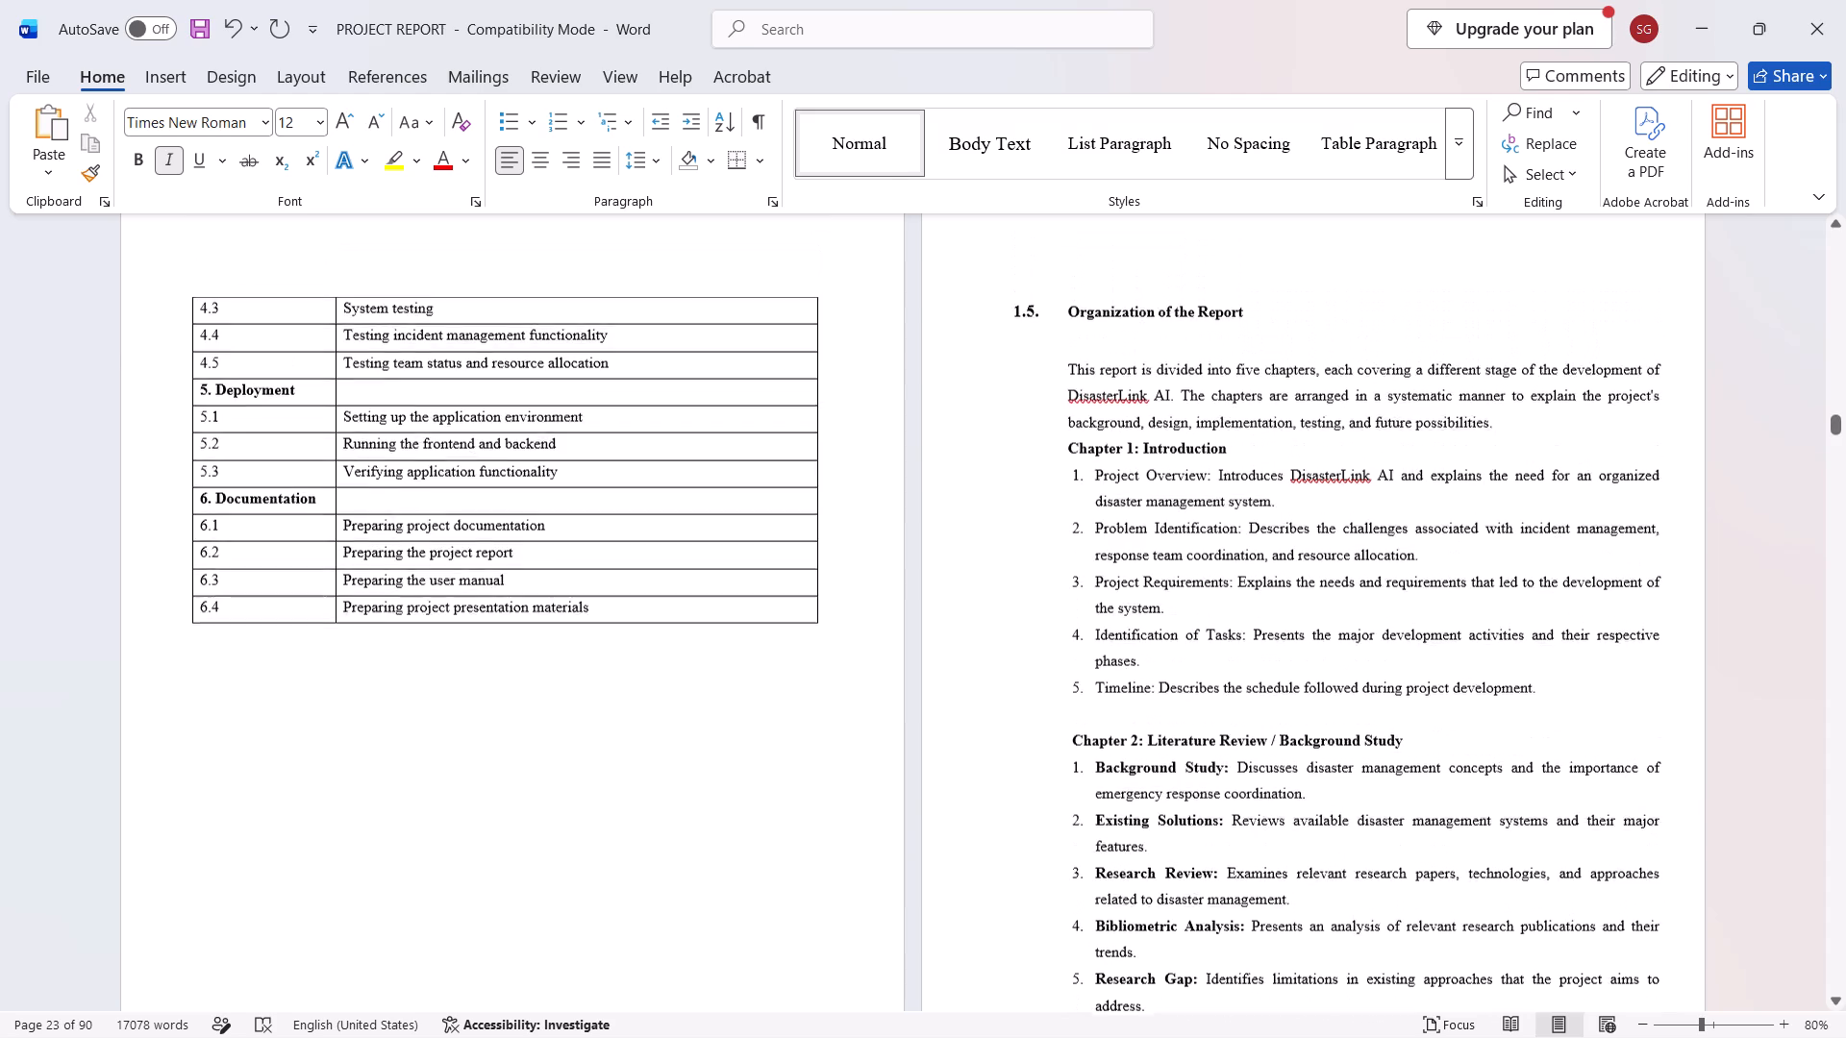
pyautogui.scroll(4, 804, 771)
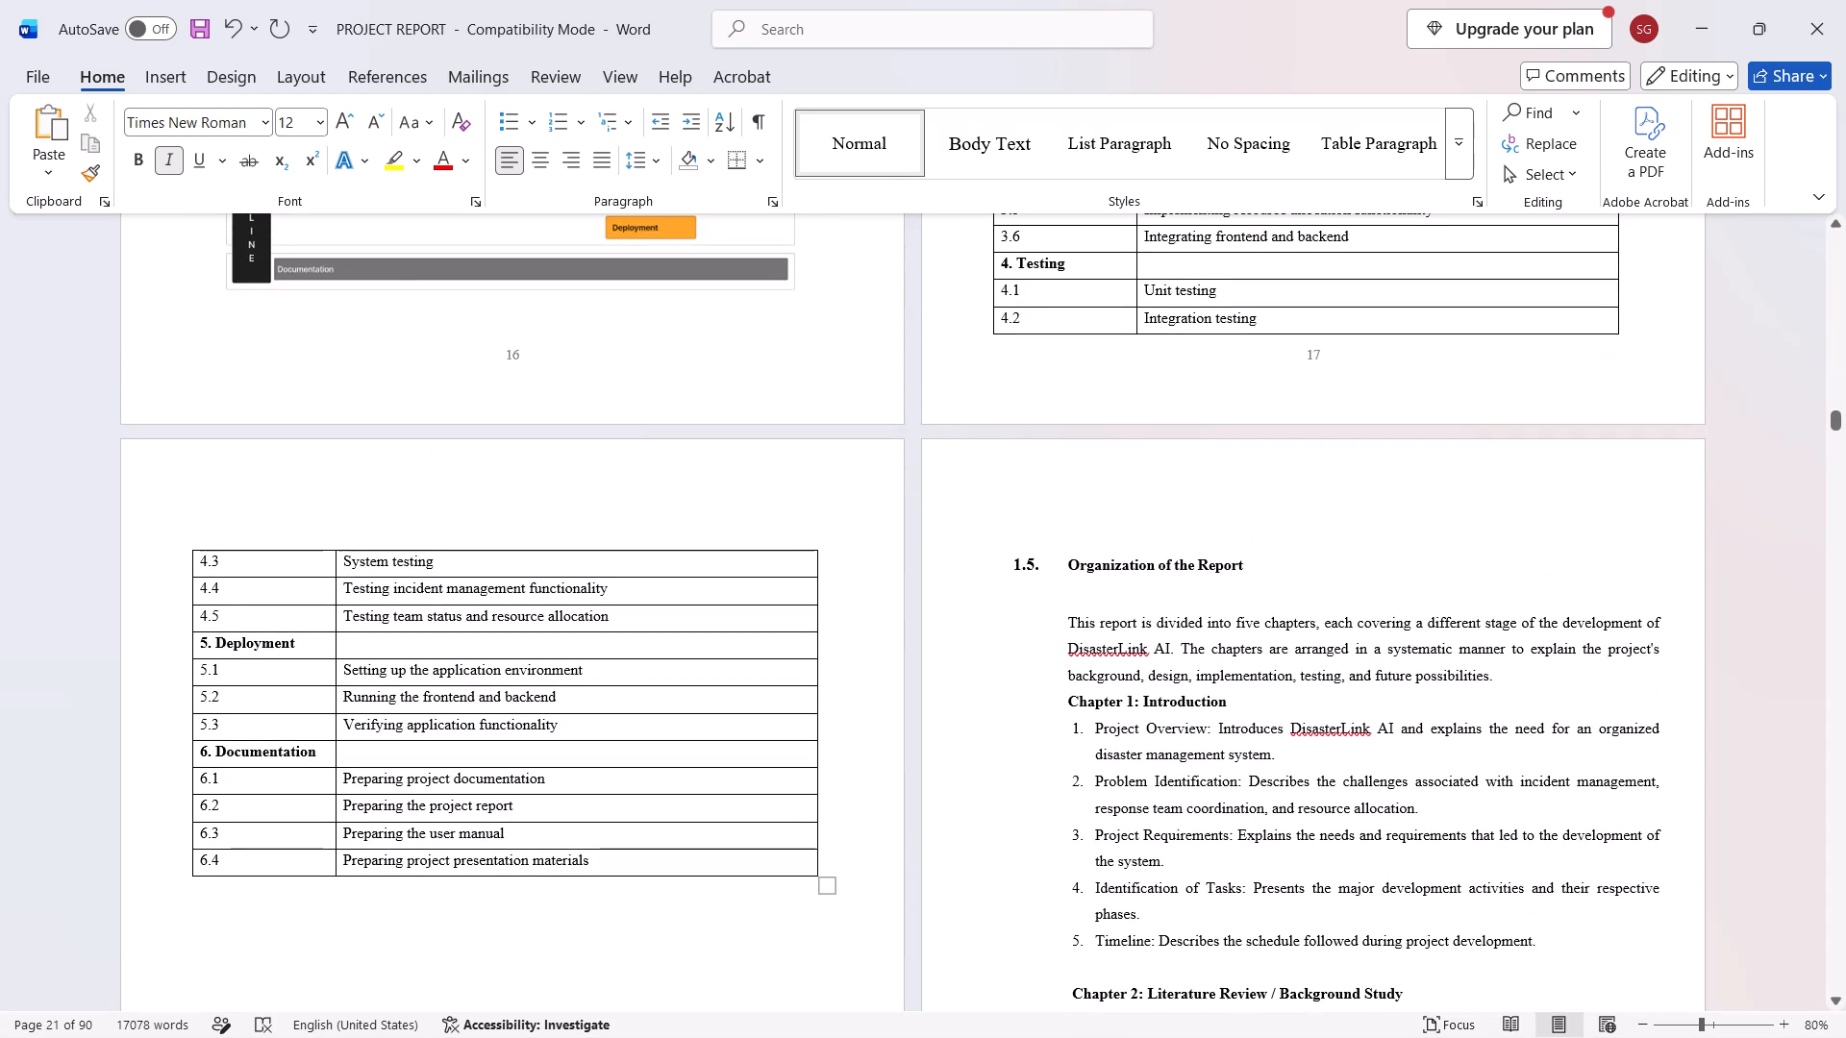
pyautogui.scroll(2, 945, 689)
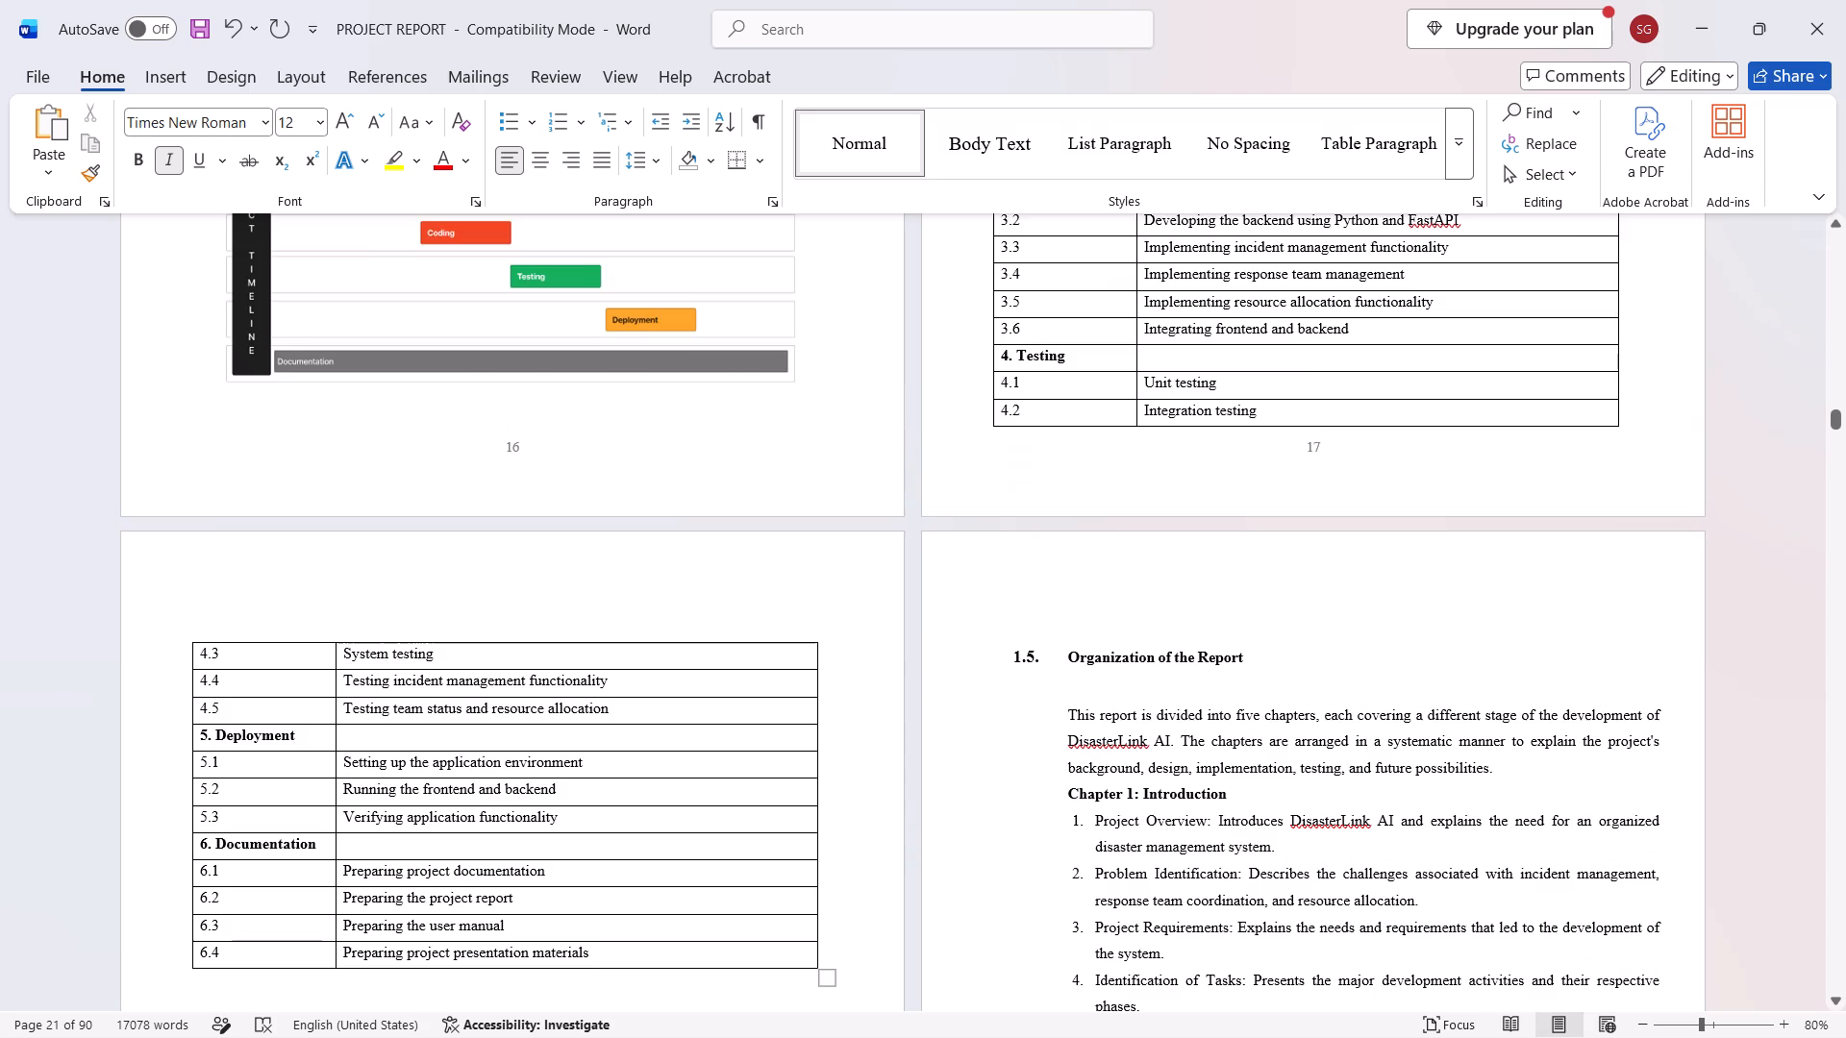
# Remove the bold from the six numbered items under "Chapter 2: Literature Review / Background Study" in section 1.5.
pyautogui.scroll(-6, 942, 775)
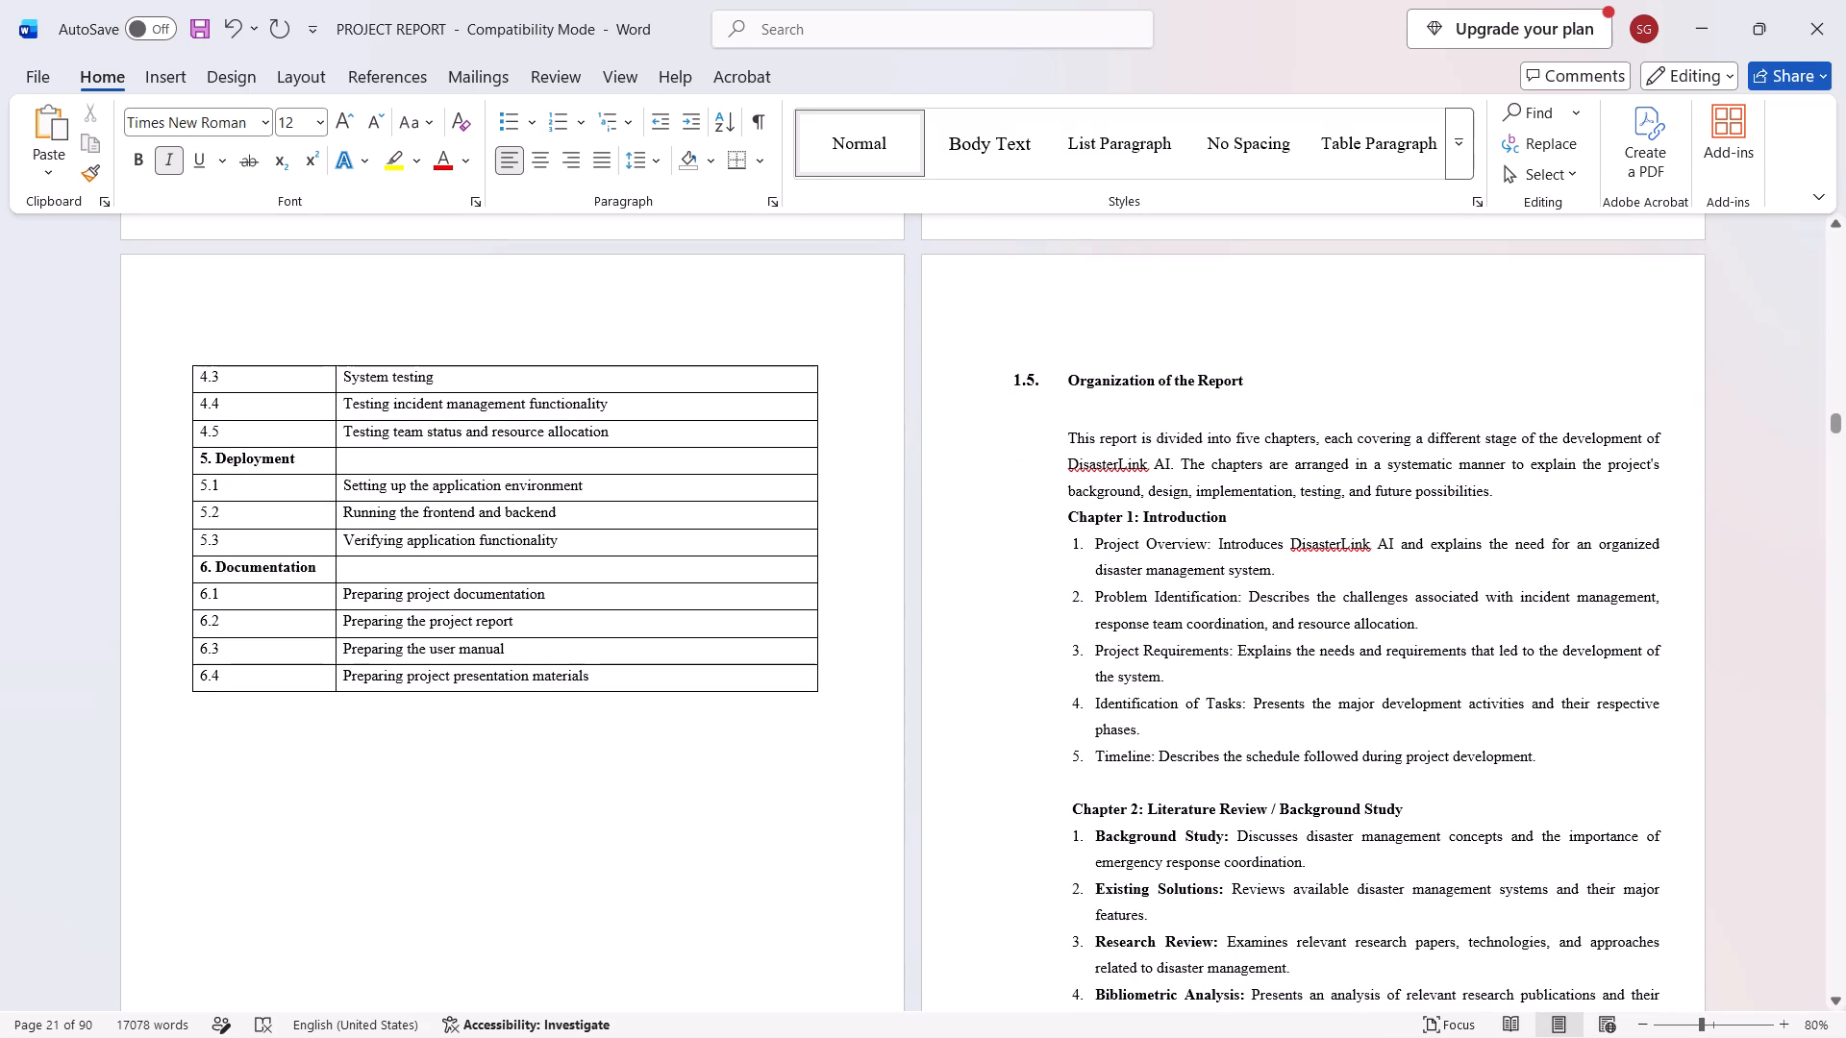
pyautogui.scroll(-3, 1238, 656)
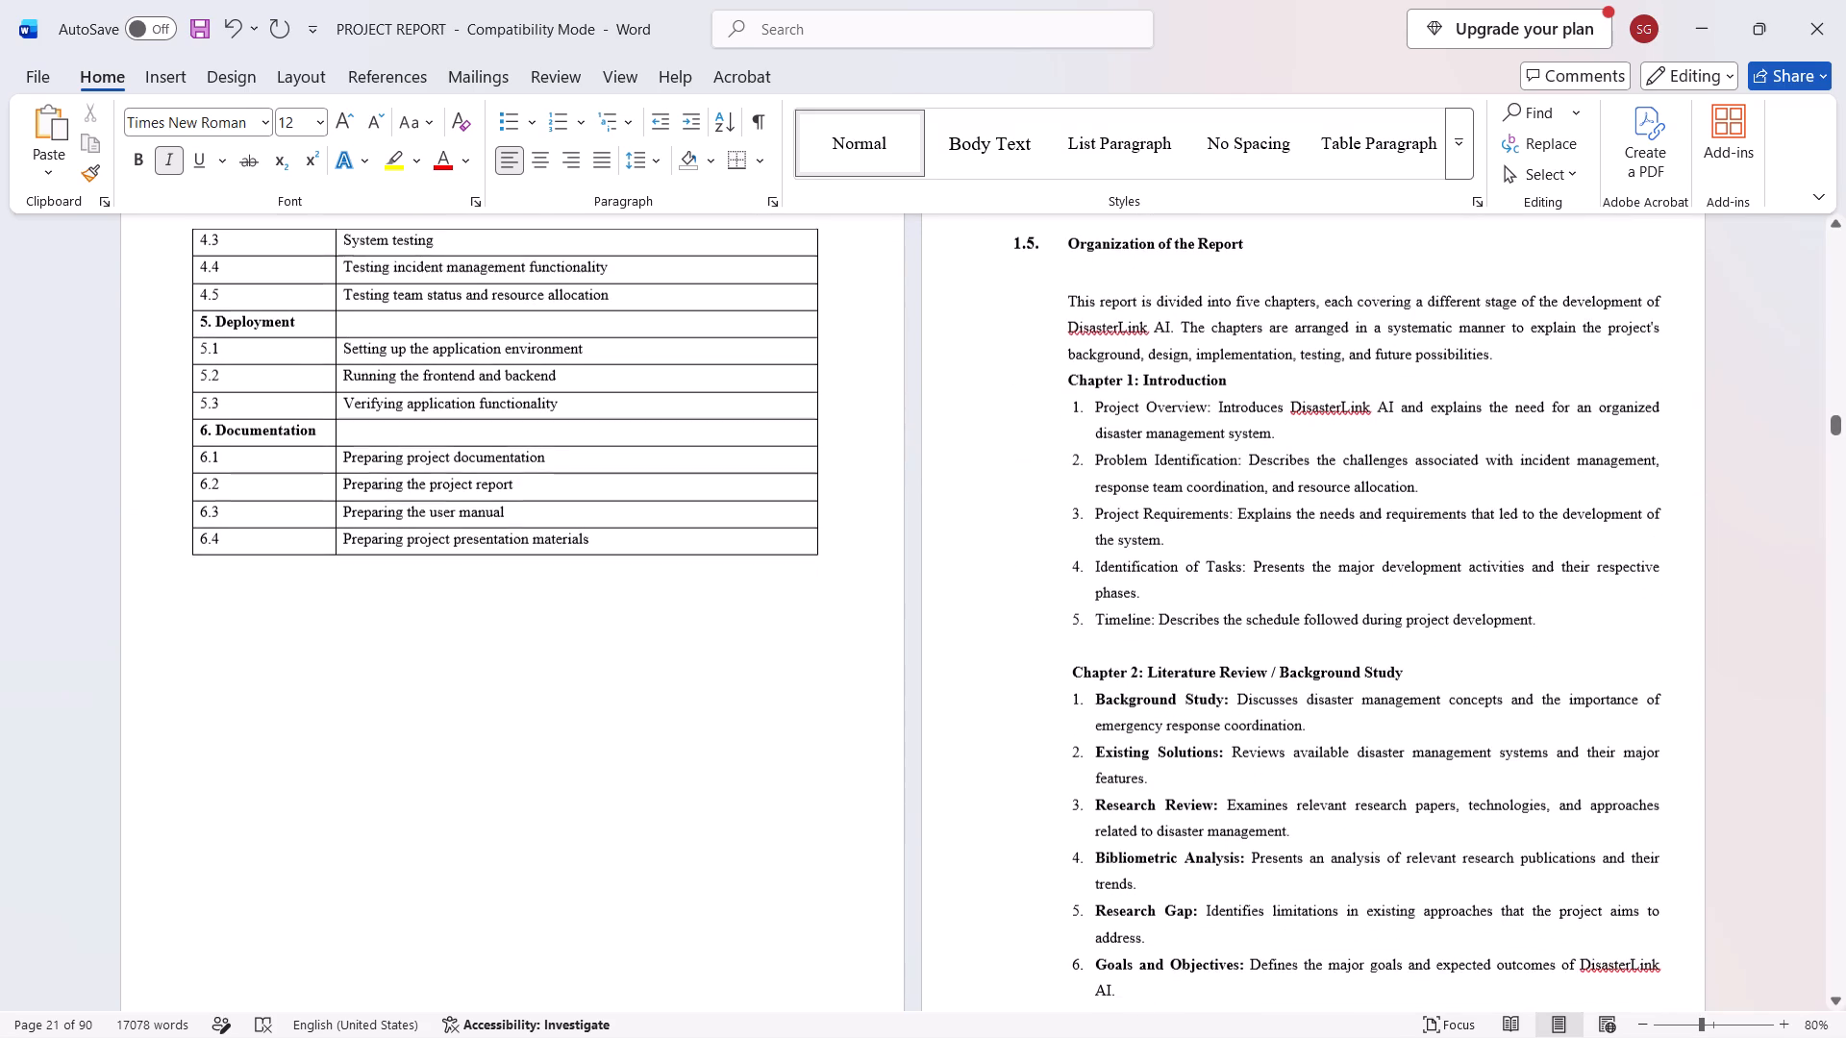
pyautogui.scroll(-9, 1214, 668)
pyautogui.moveTo(1145, 576); pyautogui.dragTo(1060, 313)
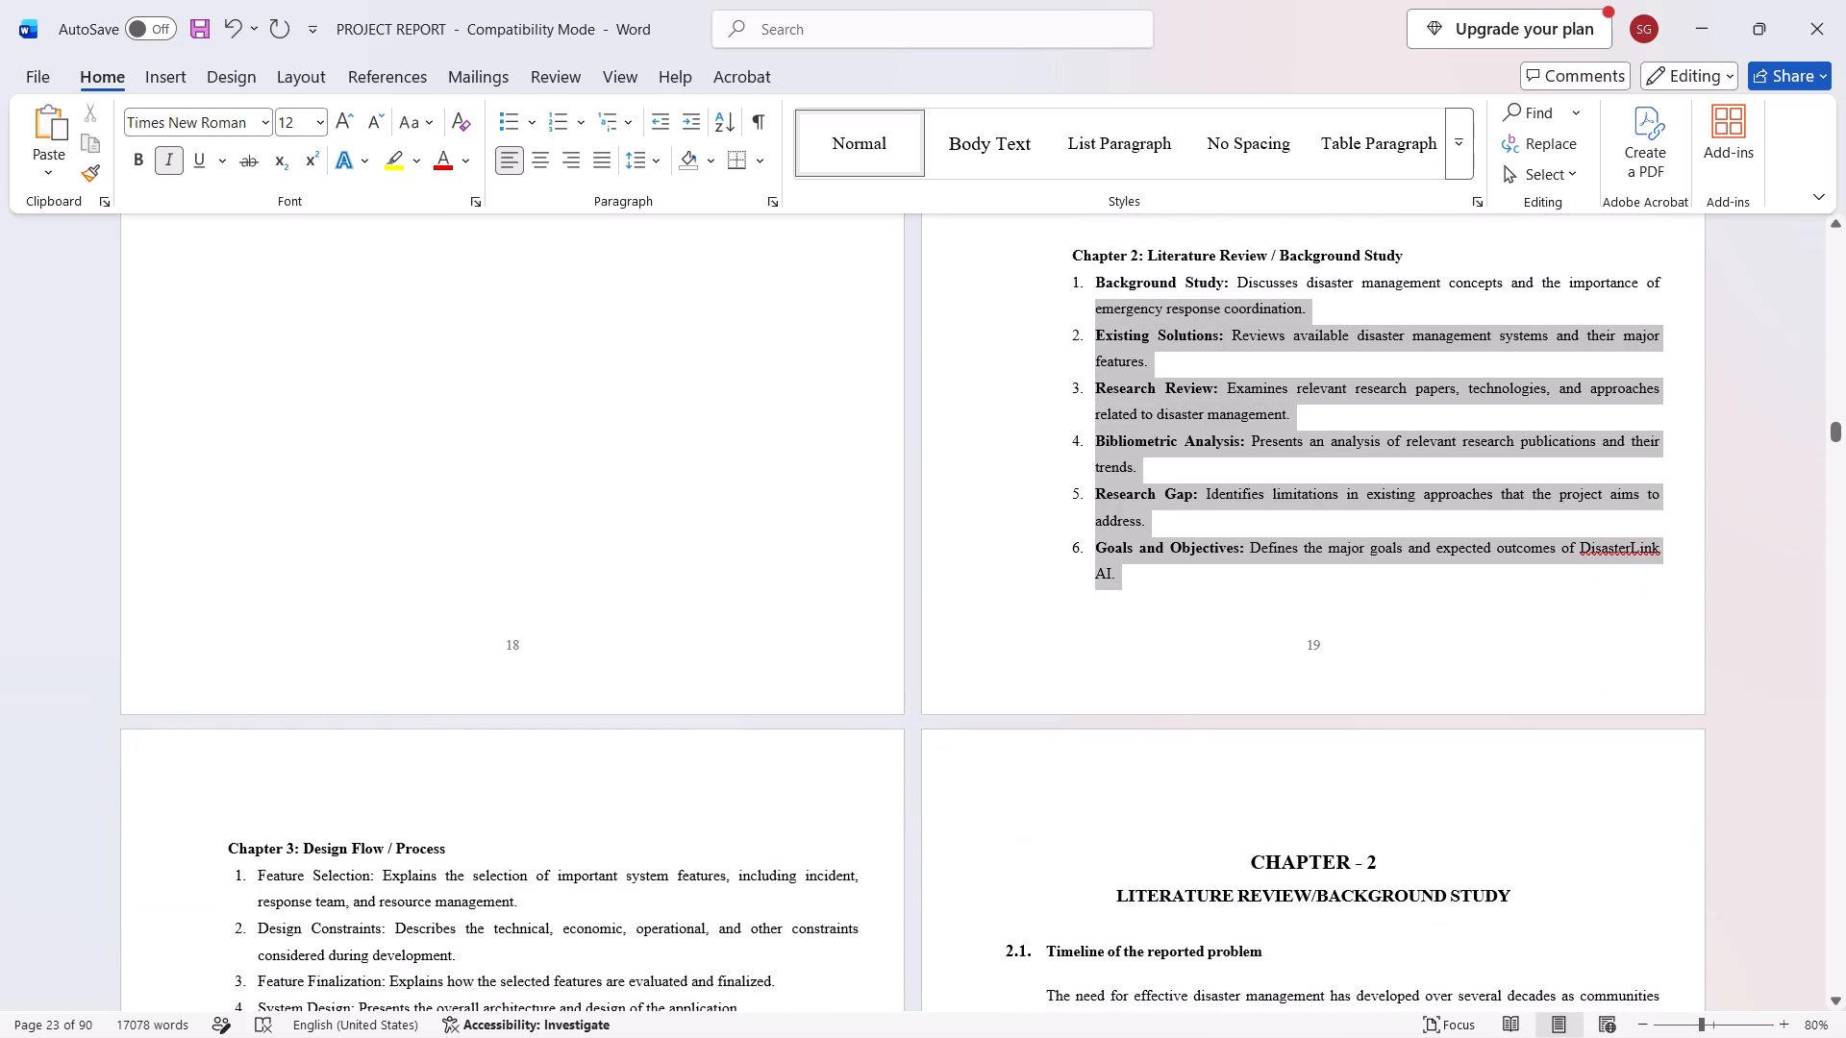
pyautogui.moveTo(1060, 313); pyautogui.dragTo(1073, 279)
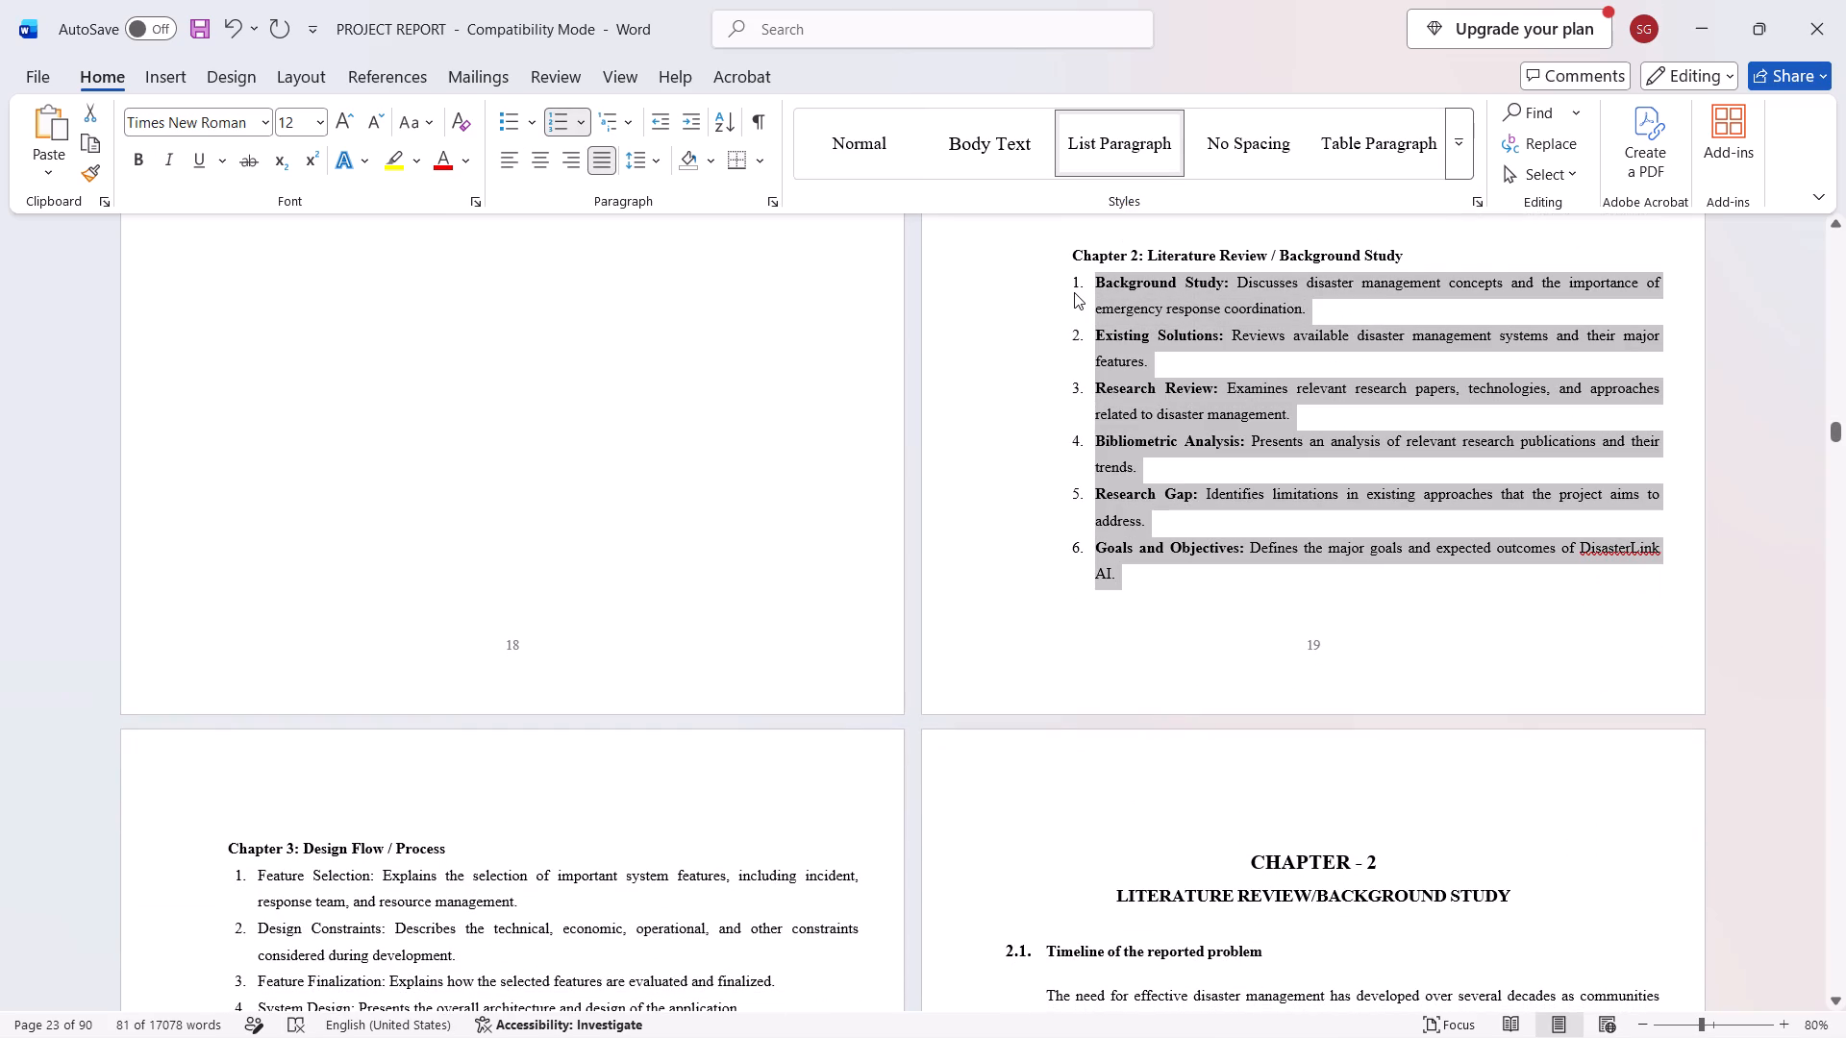
pyautogui.hotkey('ctrl', 'b')
pyautogui.scroll(5, 1065, 594)
pyautogui.scroll(4, 1162, 671)
pyautogui.scroll(-4, 1063, 908)
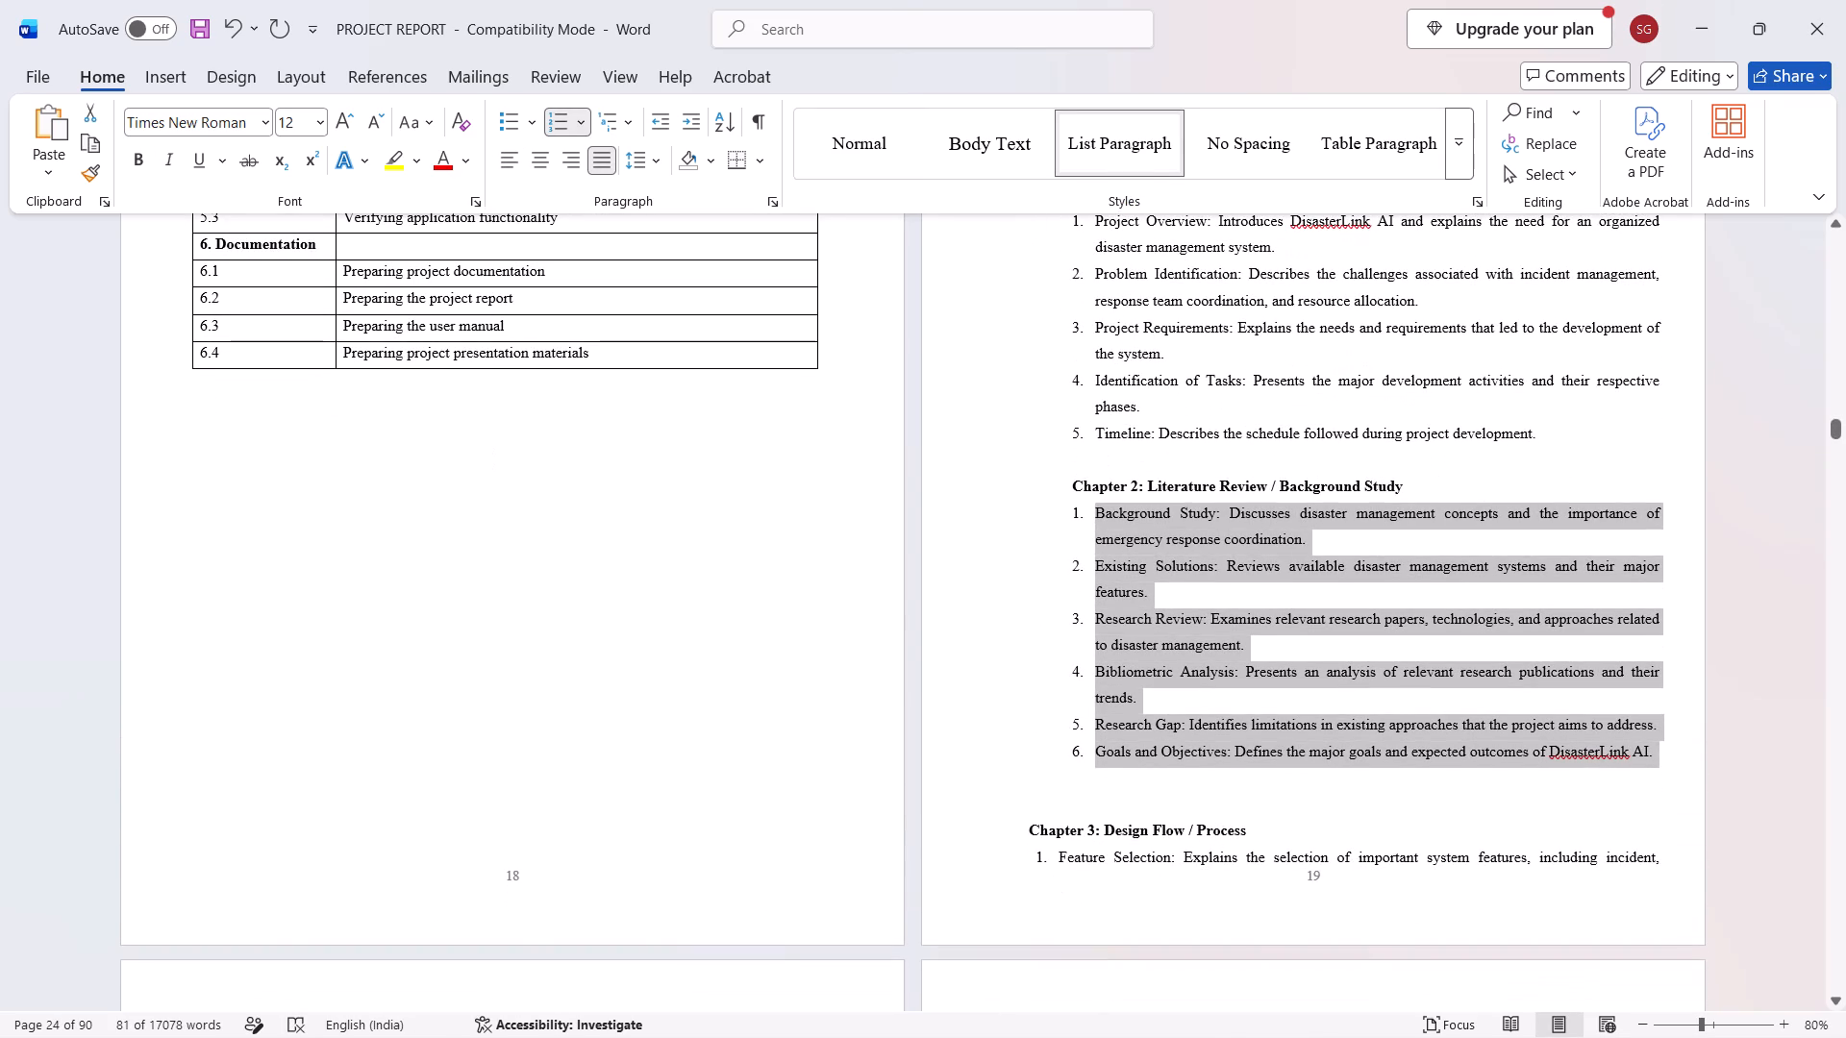
pyautogui.scroll(5, 1044, 766)
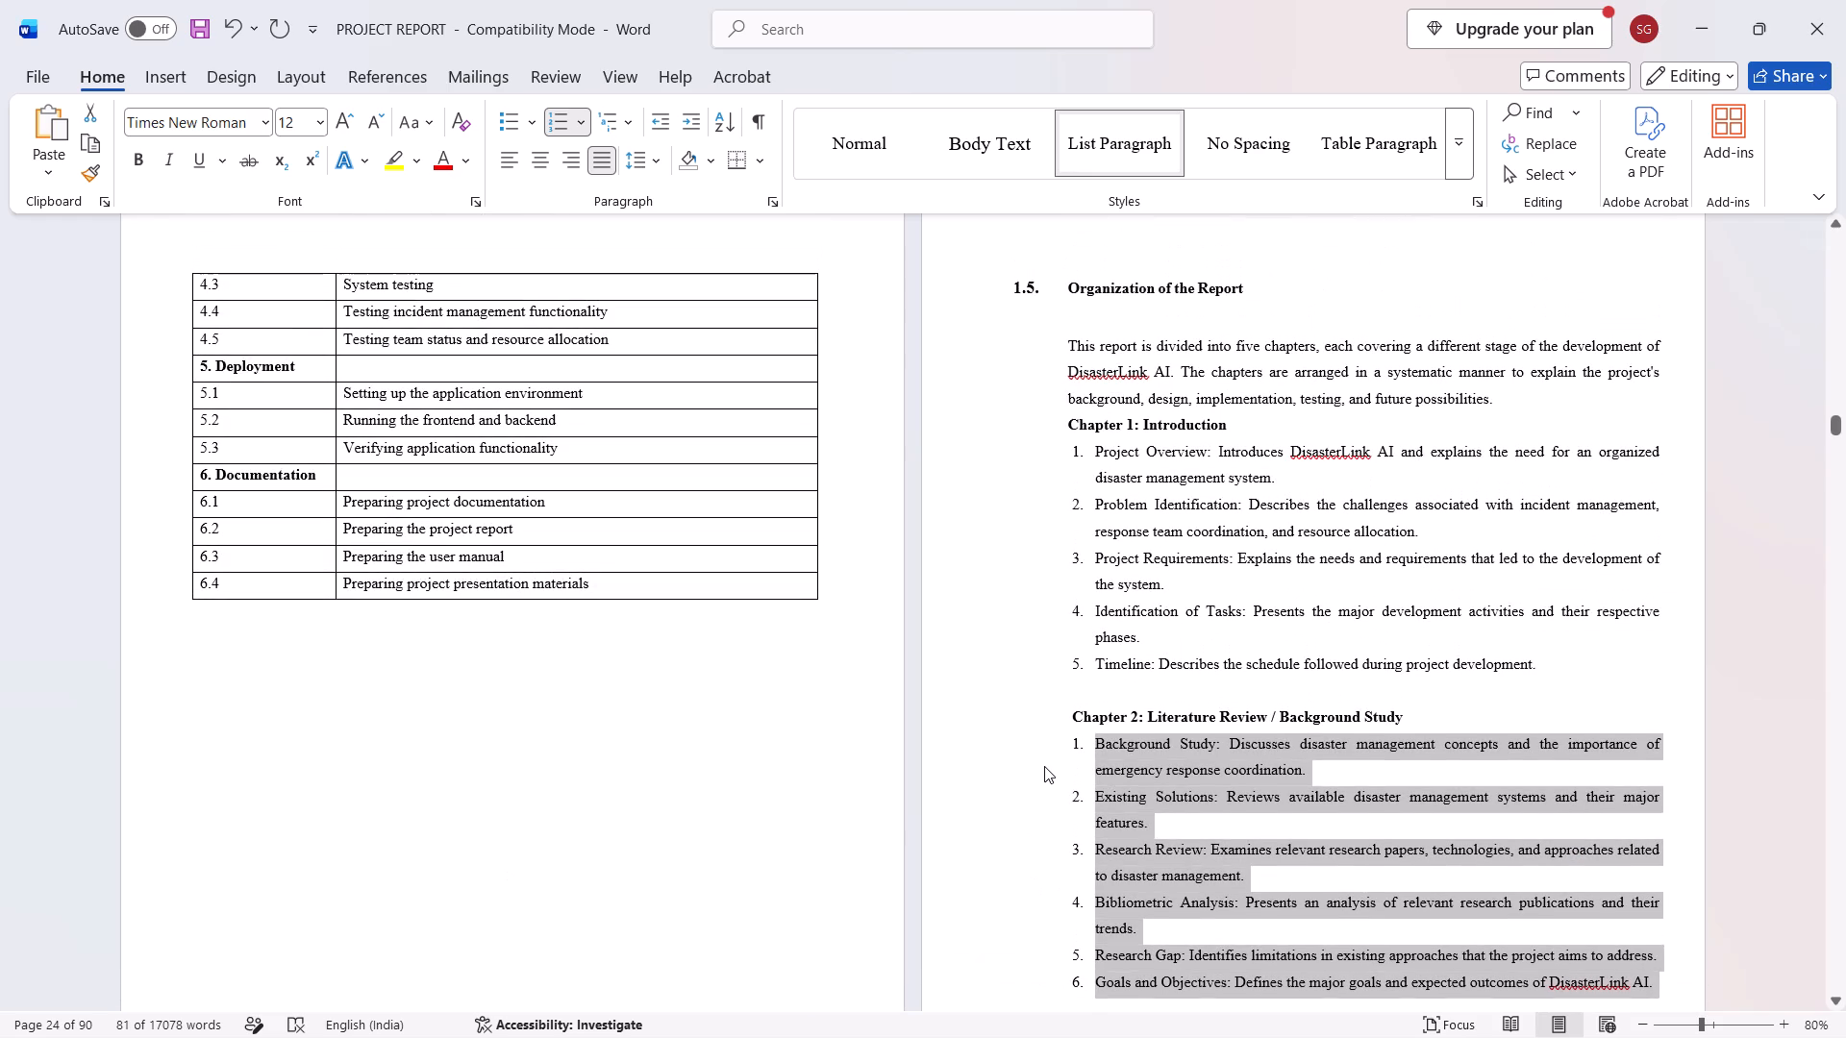
pyautogui.scroll(-3, 1044, 766)
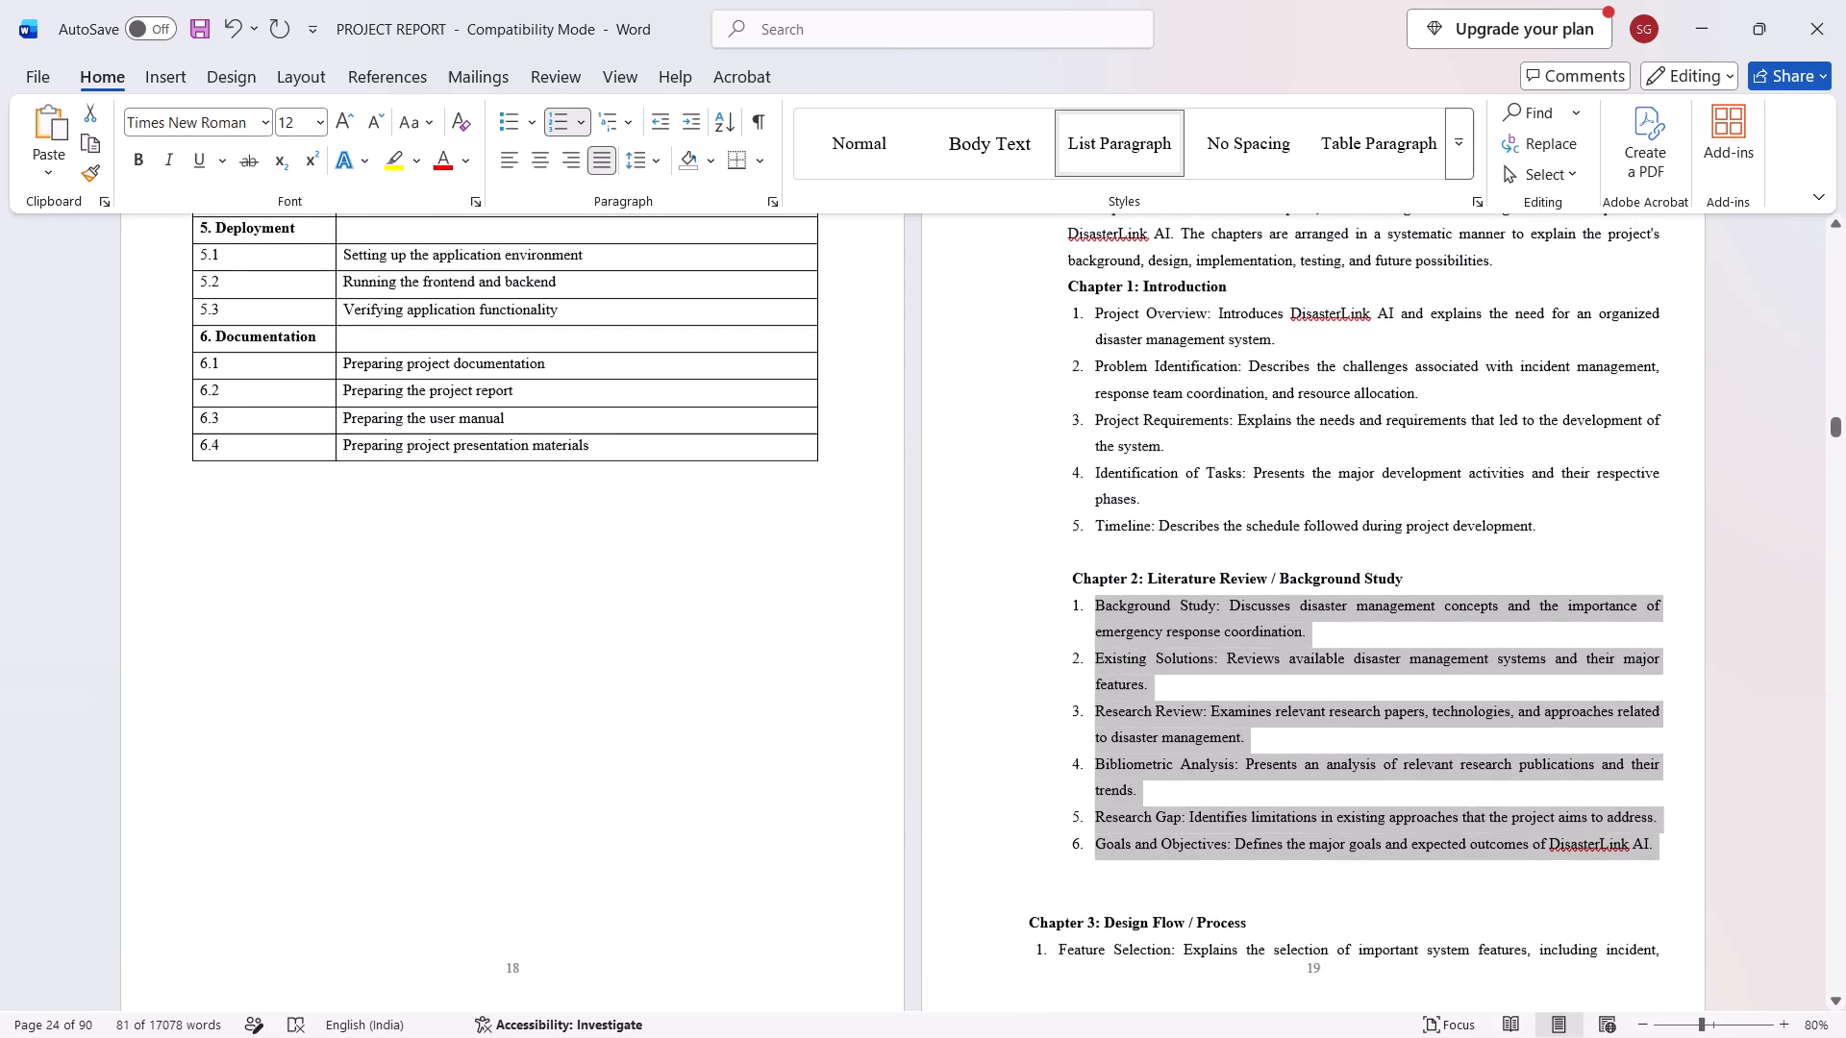
# Remove the extra blank line between the last Chapter 2 item and the "Chapter 3: Design Flow / Process" heading in section 1.5.
pyautogui.click(1054, 890)
pyautogui.click(1090, 877)
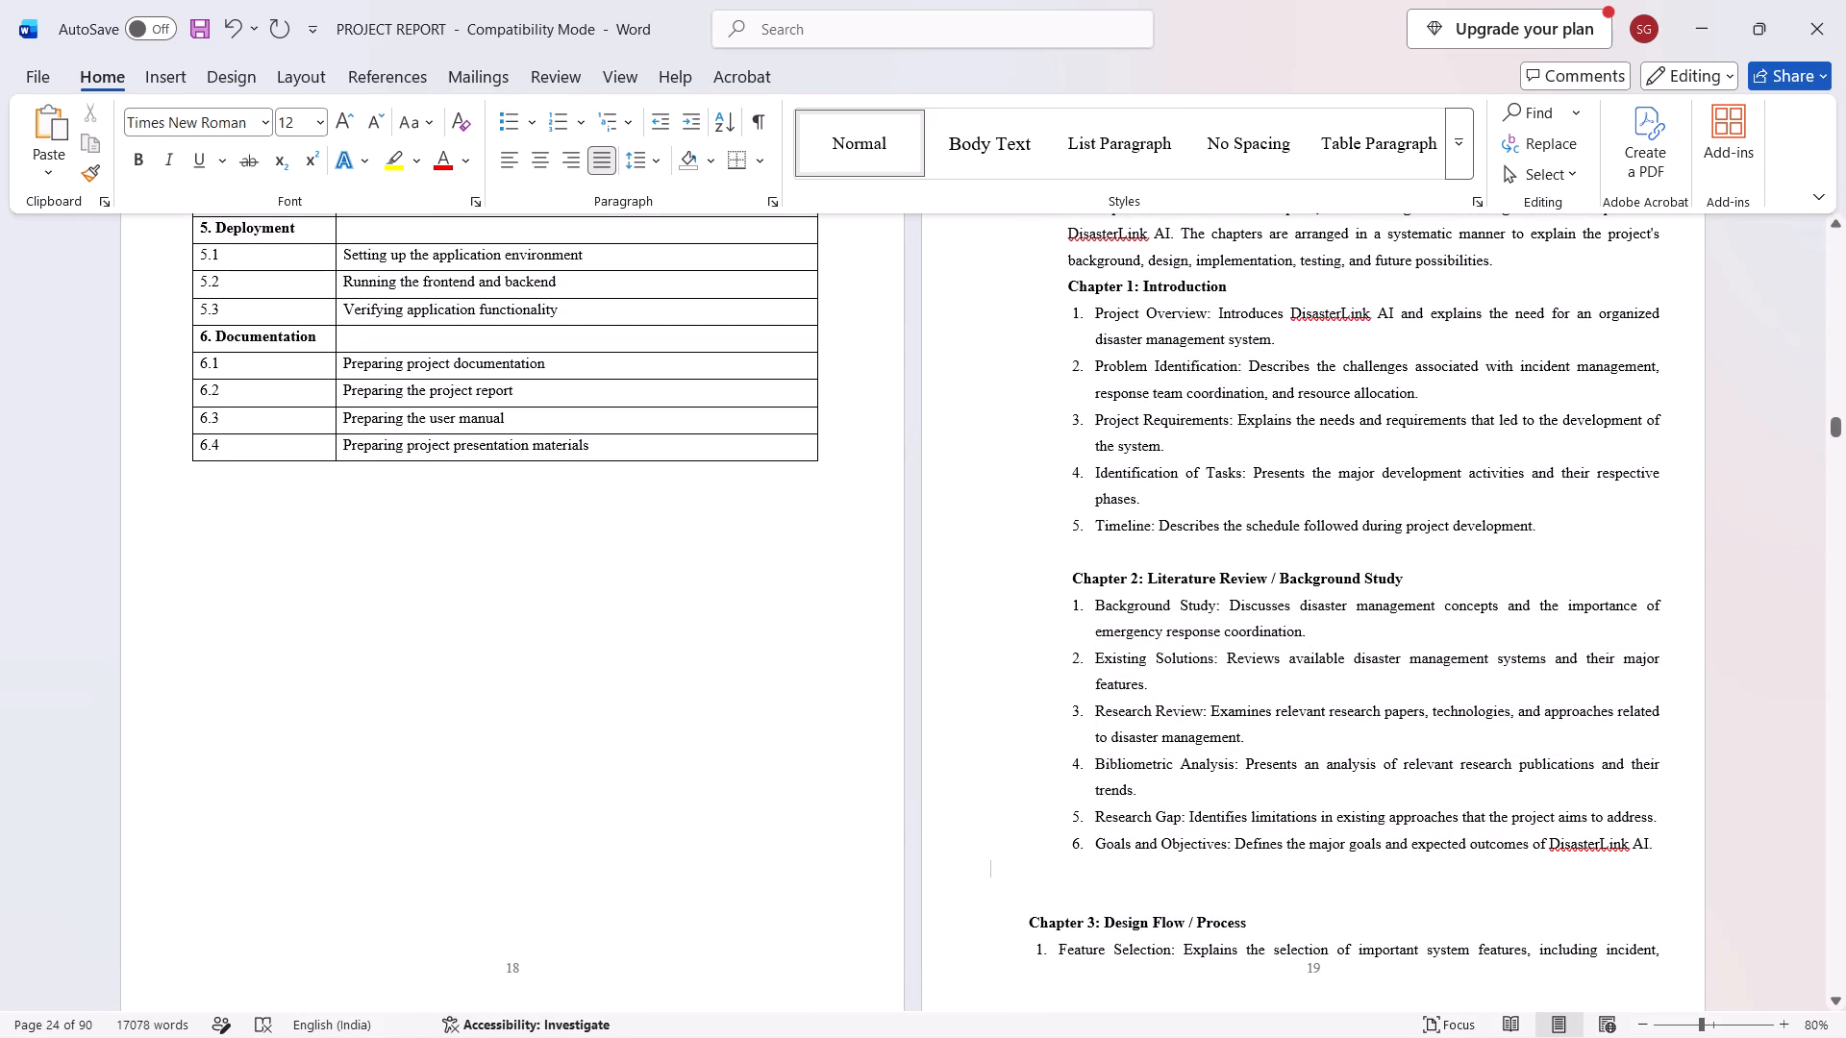
pyautogui.press('BackSpace')
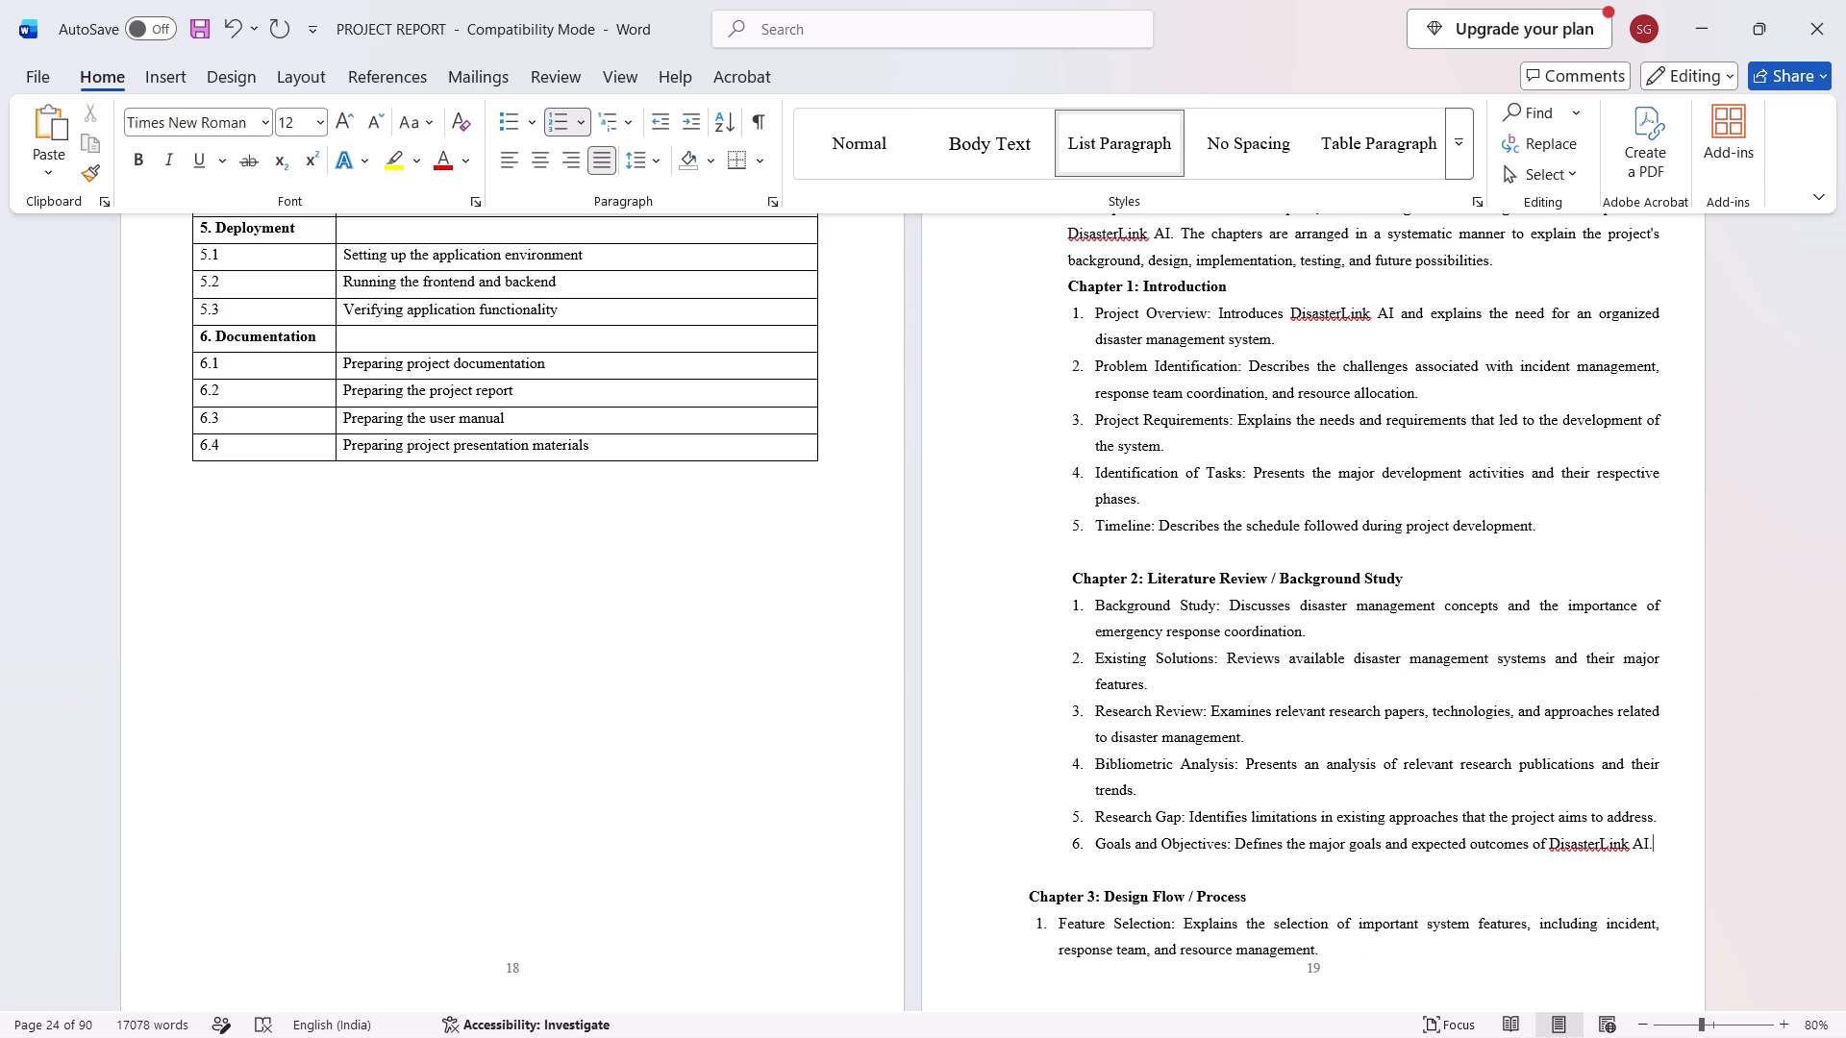
# Indent the "Chapter 3: Design Flow / Process" heading and its numbered list to line up with the Chapter 2 heading and list.
pyautogui.click(1015, 893)
pyautogui.press('Tab')
pyautogui.press('Tab')
pyautogui.press('Tab')
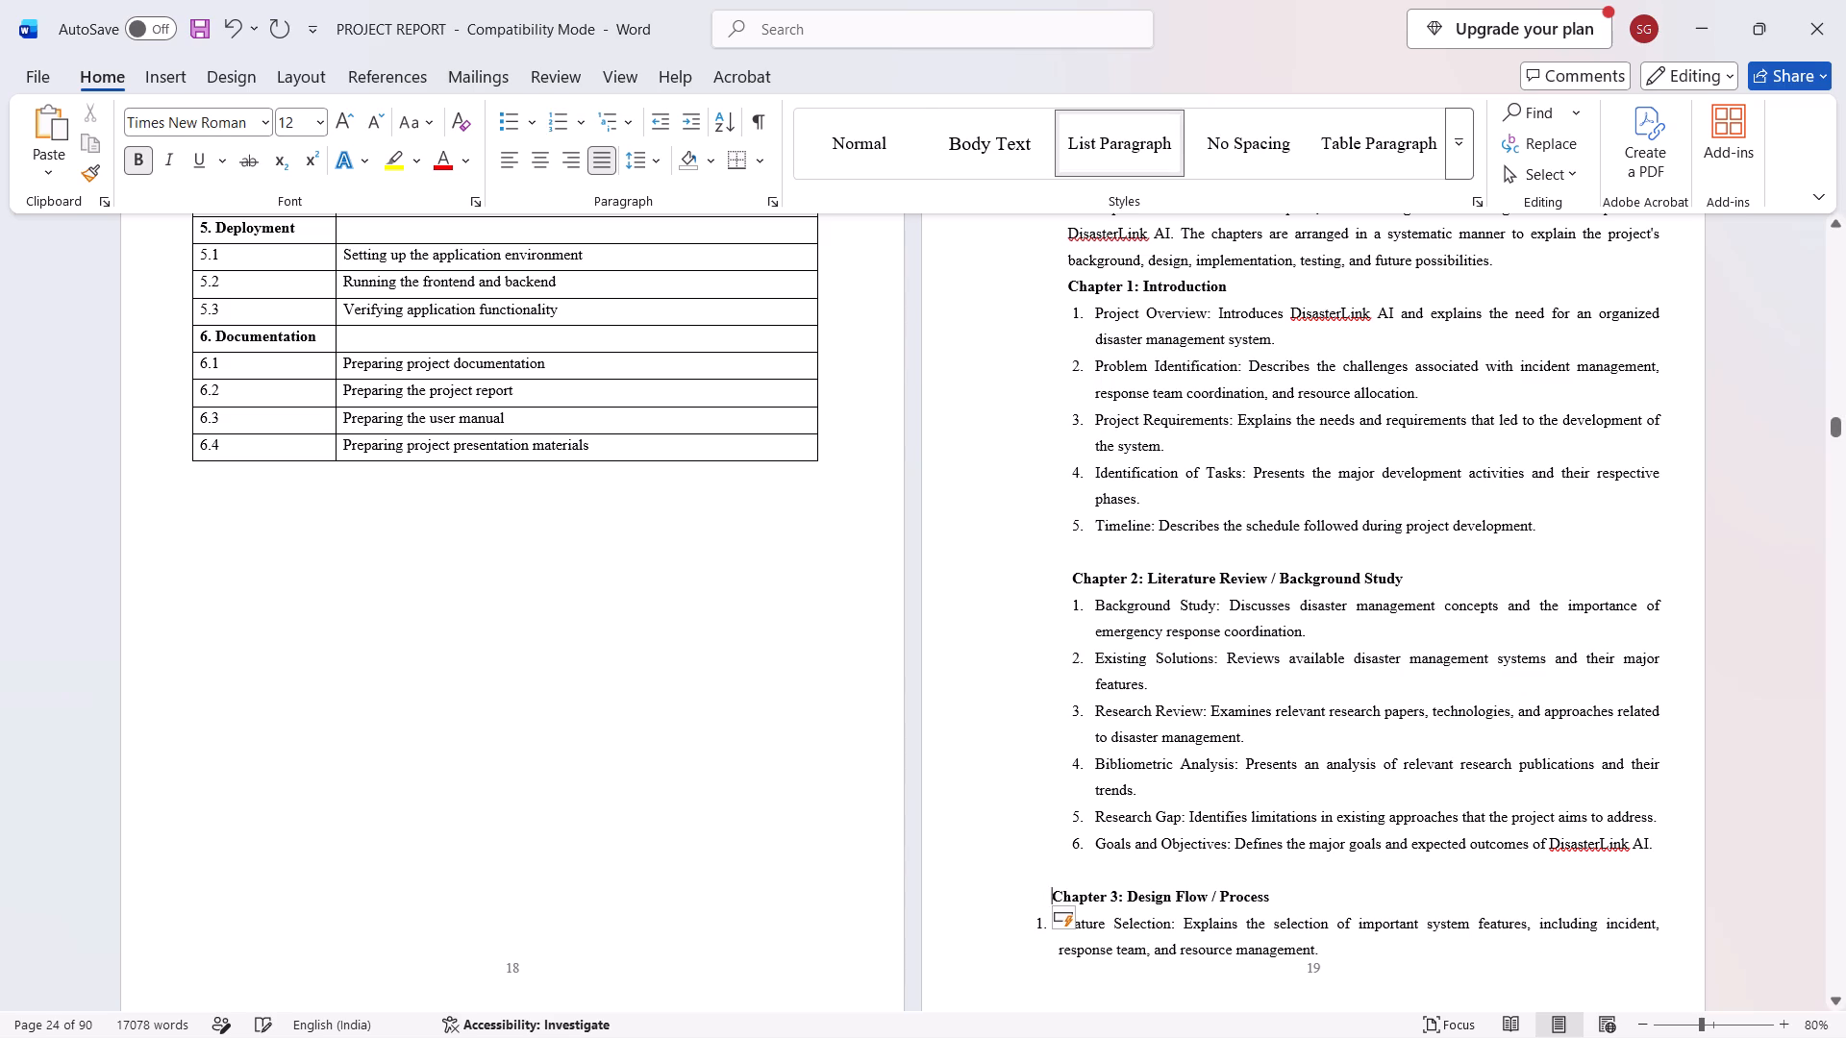
pyautogui.press('Tab')
pyautogui.press('Tab')
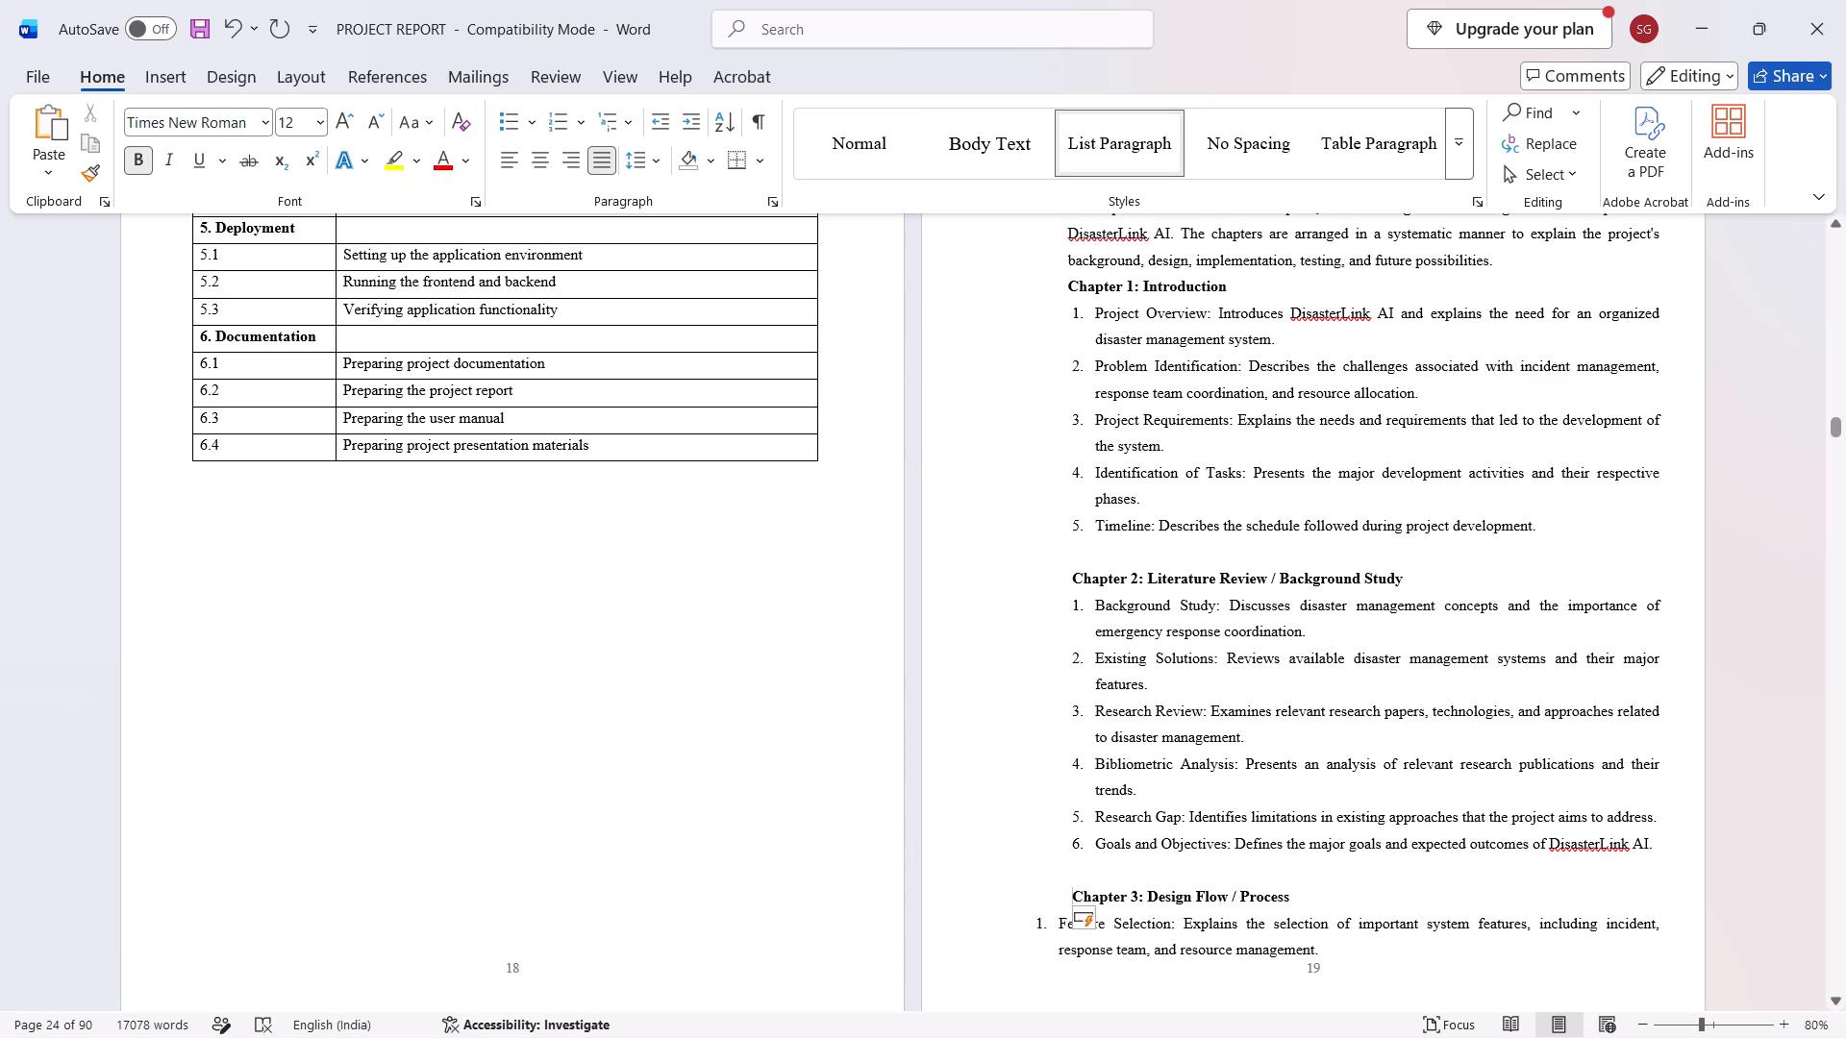
pyautogui.click(1034, 930)
pyautogui.press('Tab')
pyautogui.press('Tab')
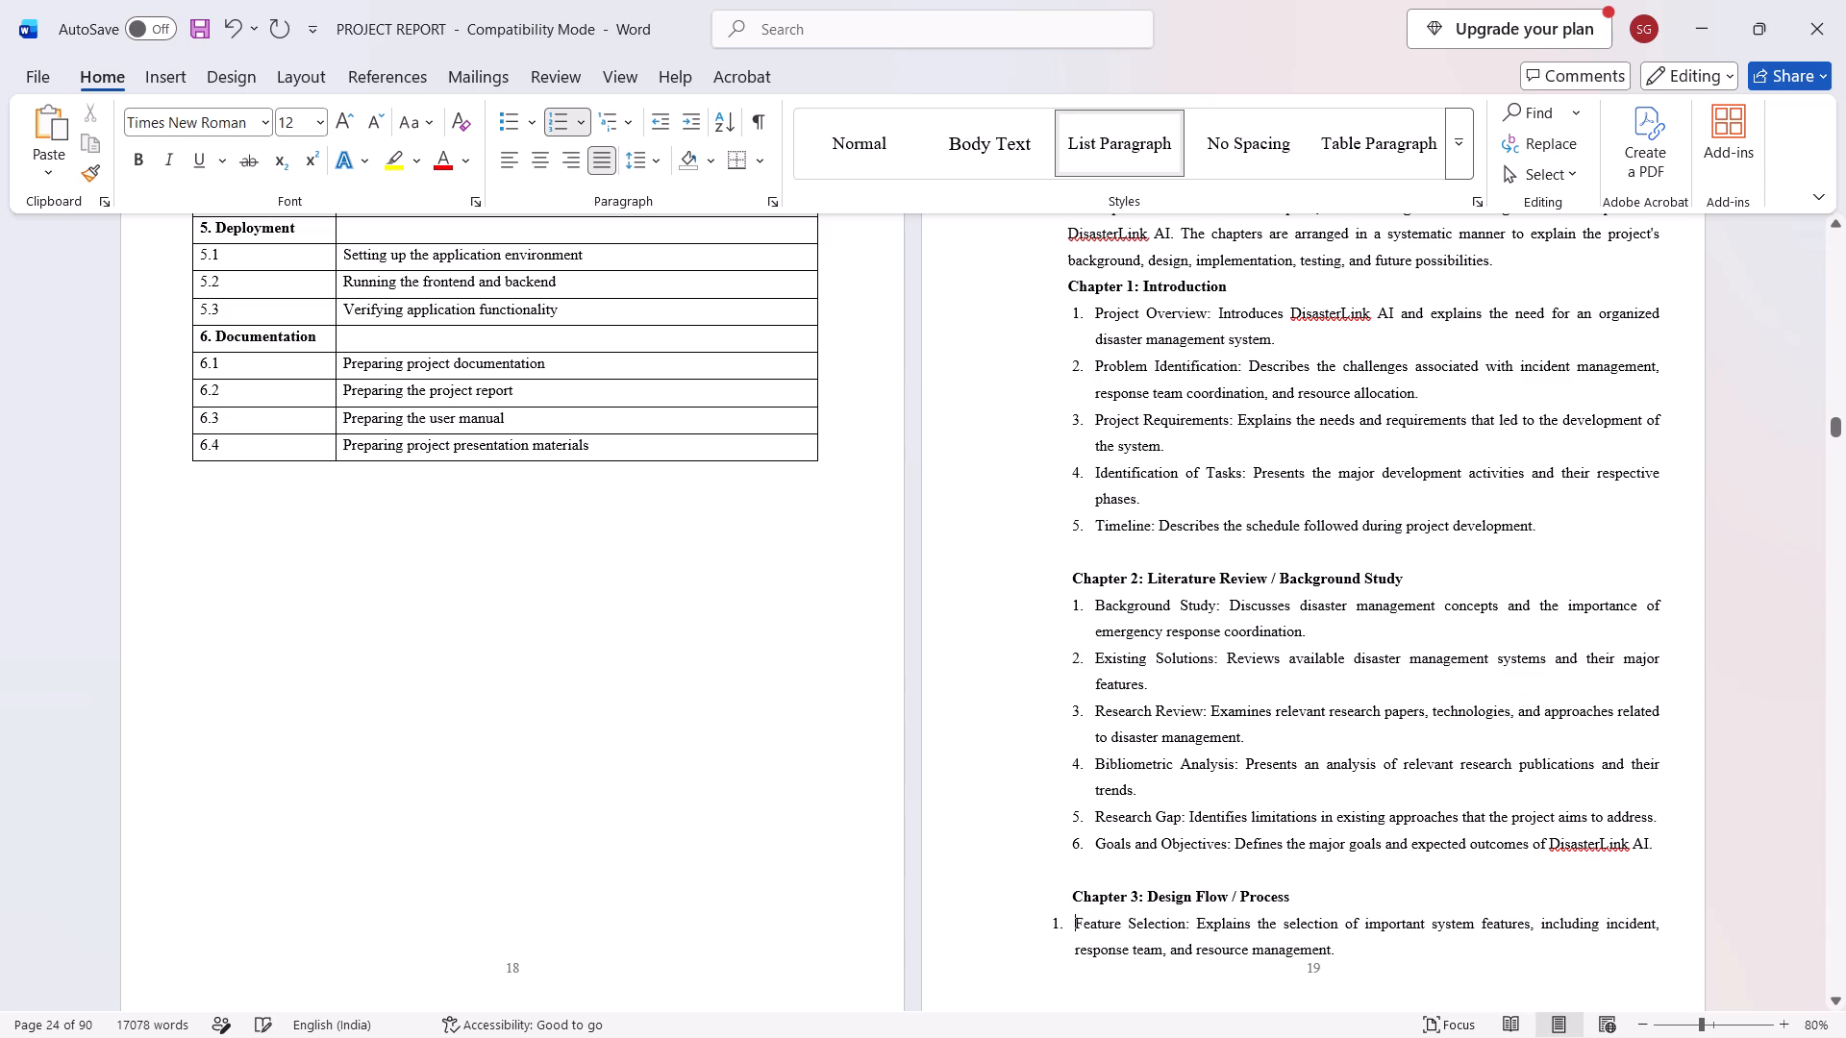
pyautogui.press('Tab')
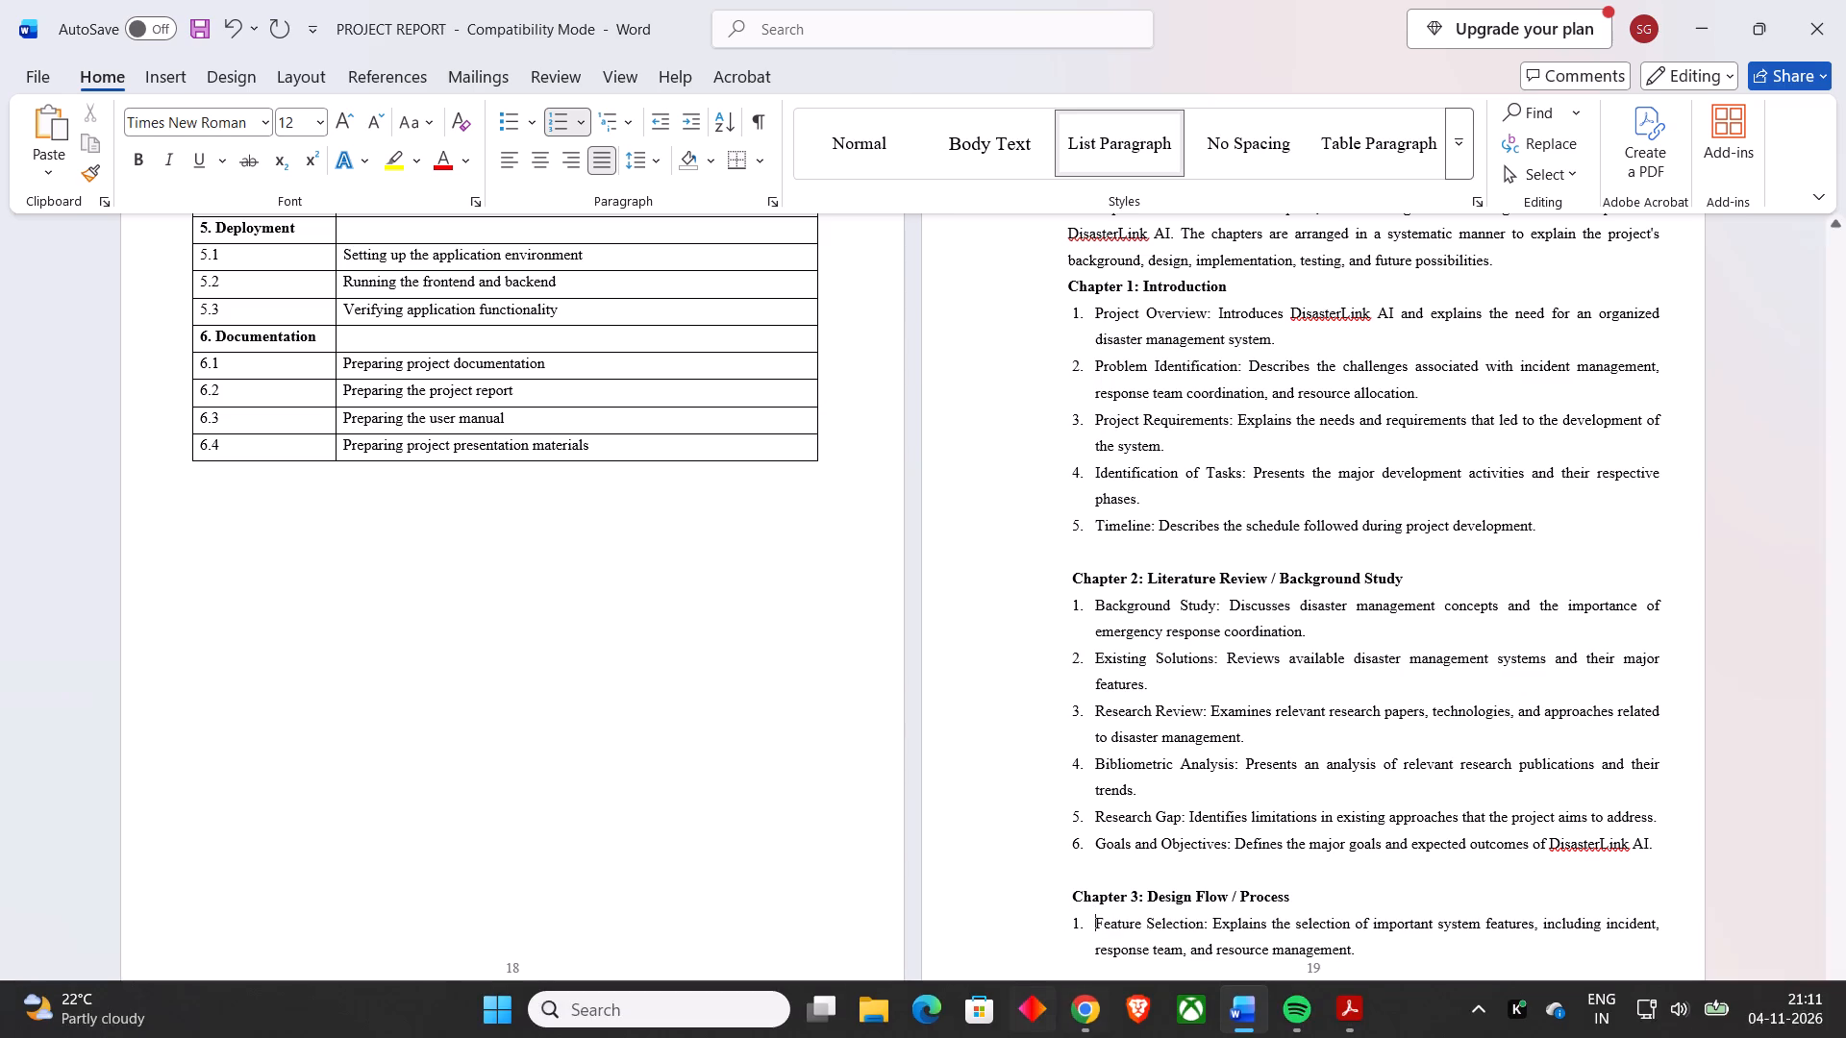
# Examine the page layout from section 1.3 through the tasks table and section 1.5 to the start of Chapter 2.
pyautogui.scroll(-11, 1155, 849)
pyautogui.scroll(4, 977, 826)
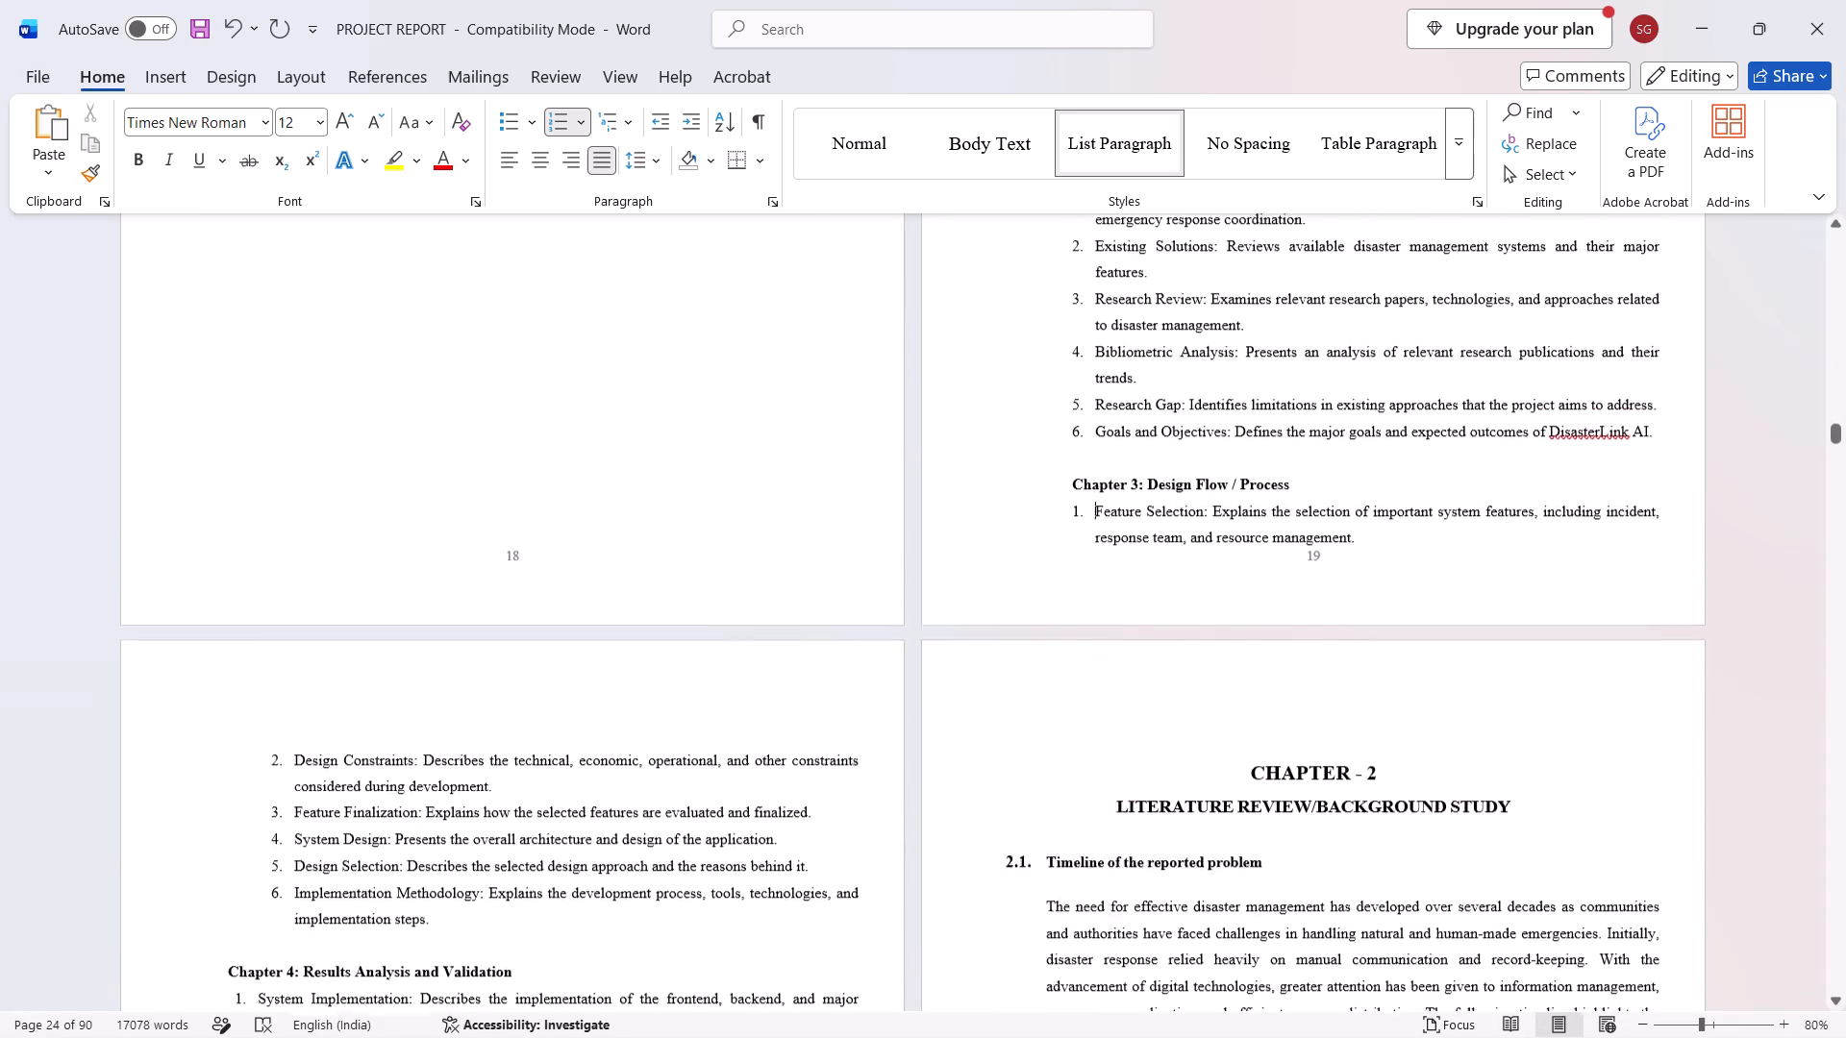
pyautogui.scroll(9, 978, 826)
pyautogui.scroll(-1, 999, 811)
pyautogui.scroll(8, 999, 811)
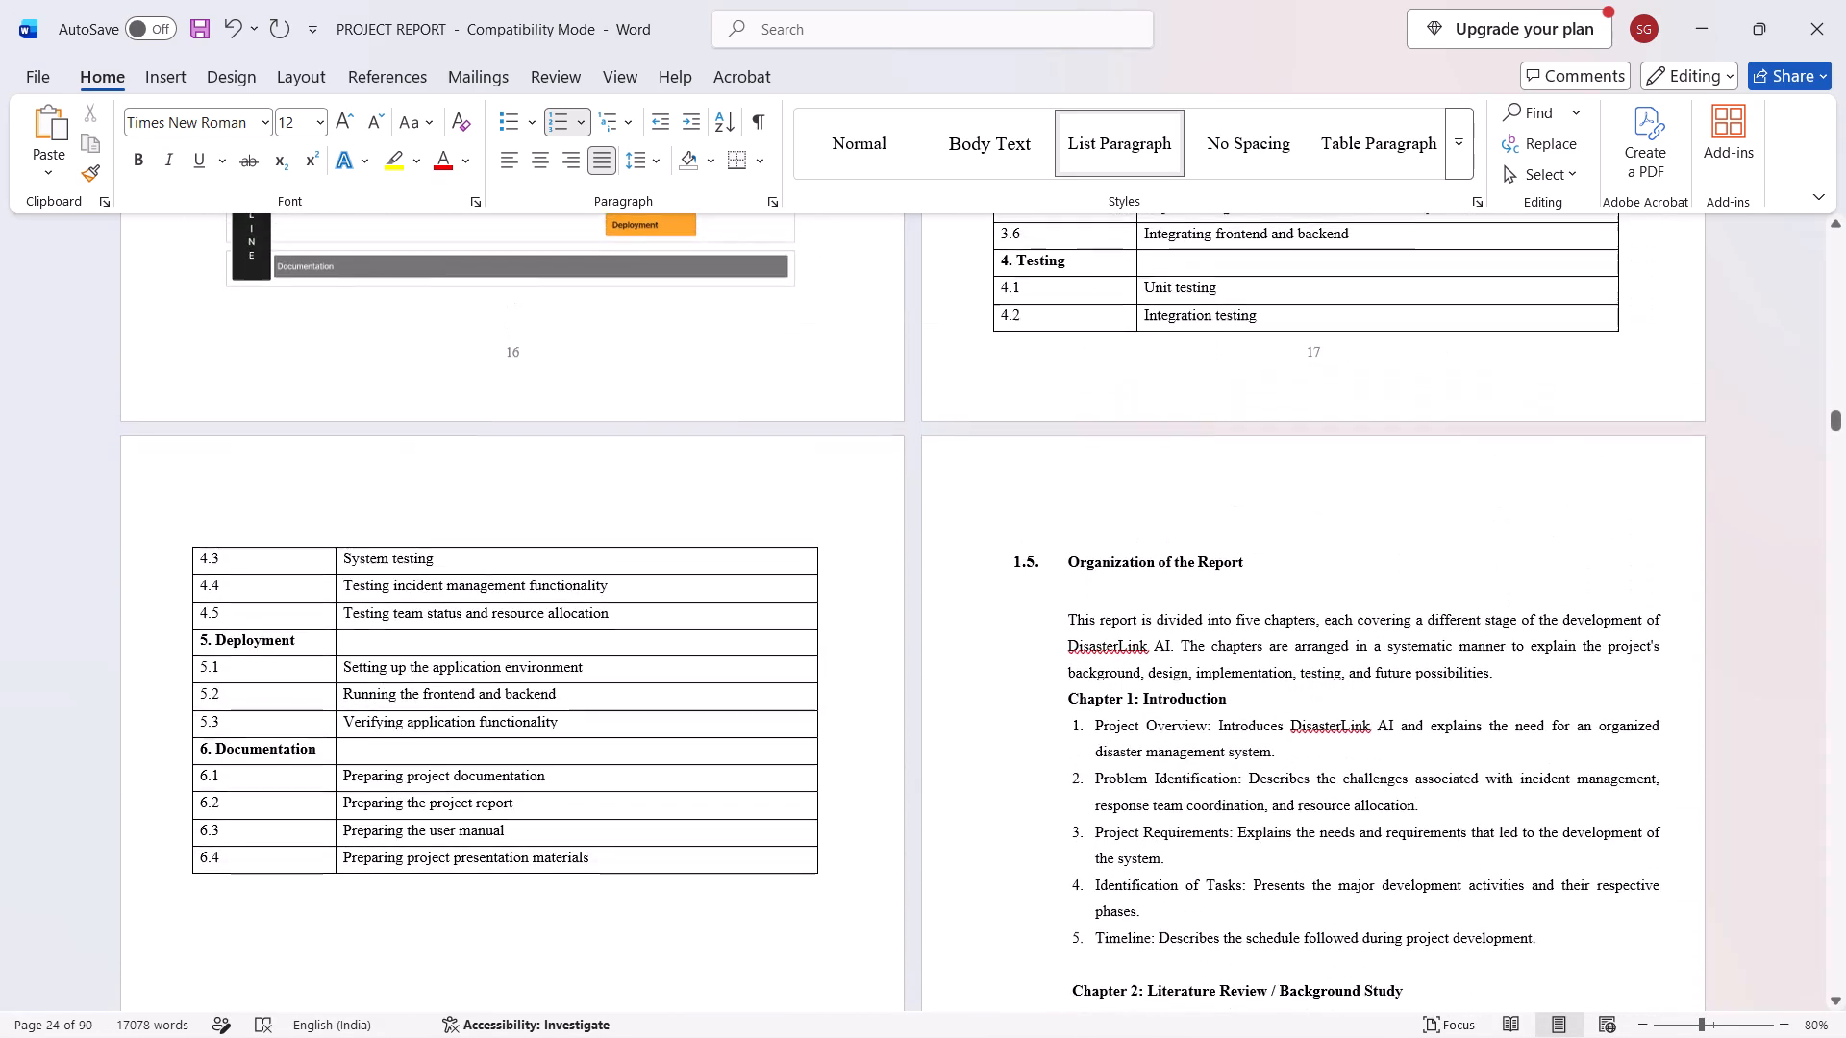
pyautogui.click(987, 537)
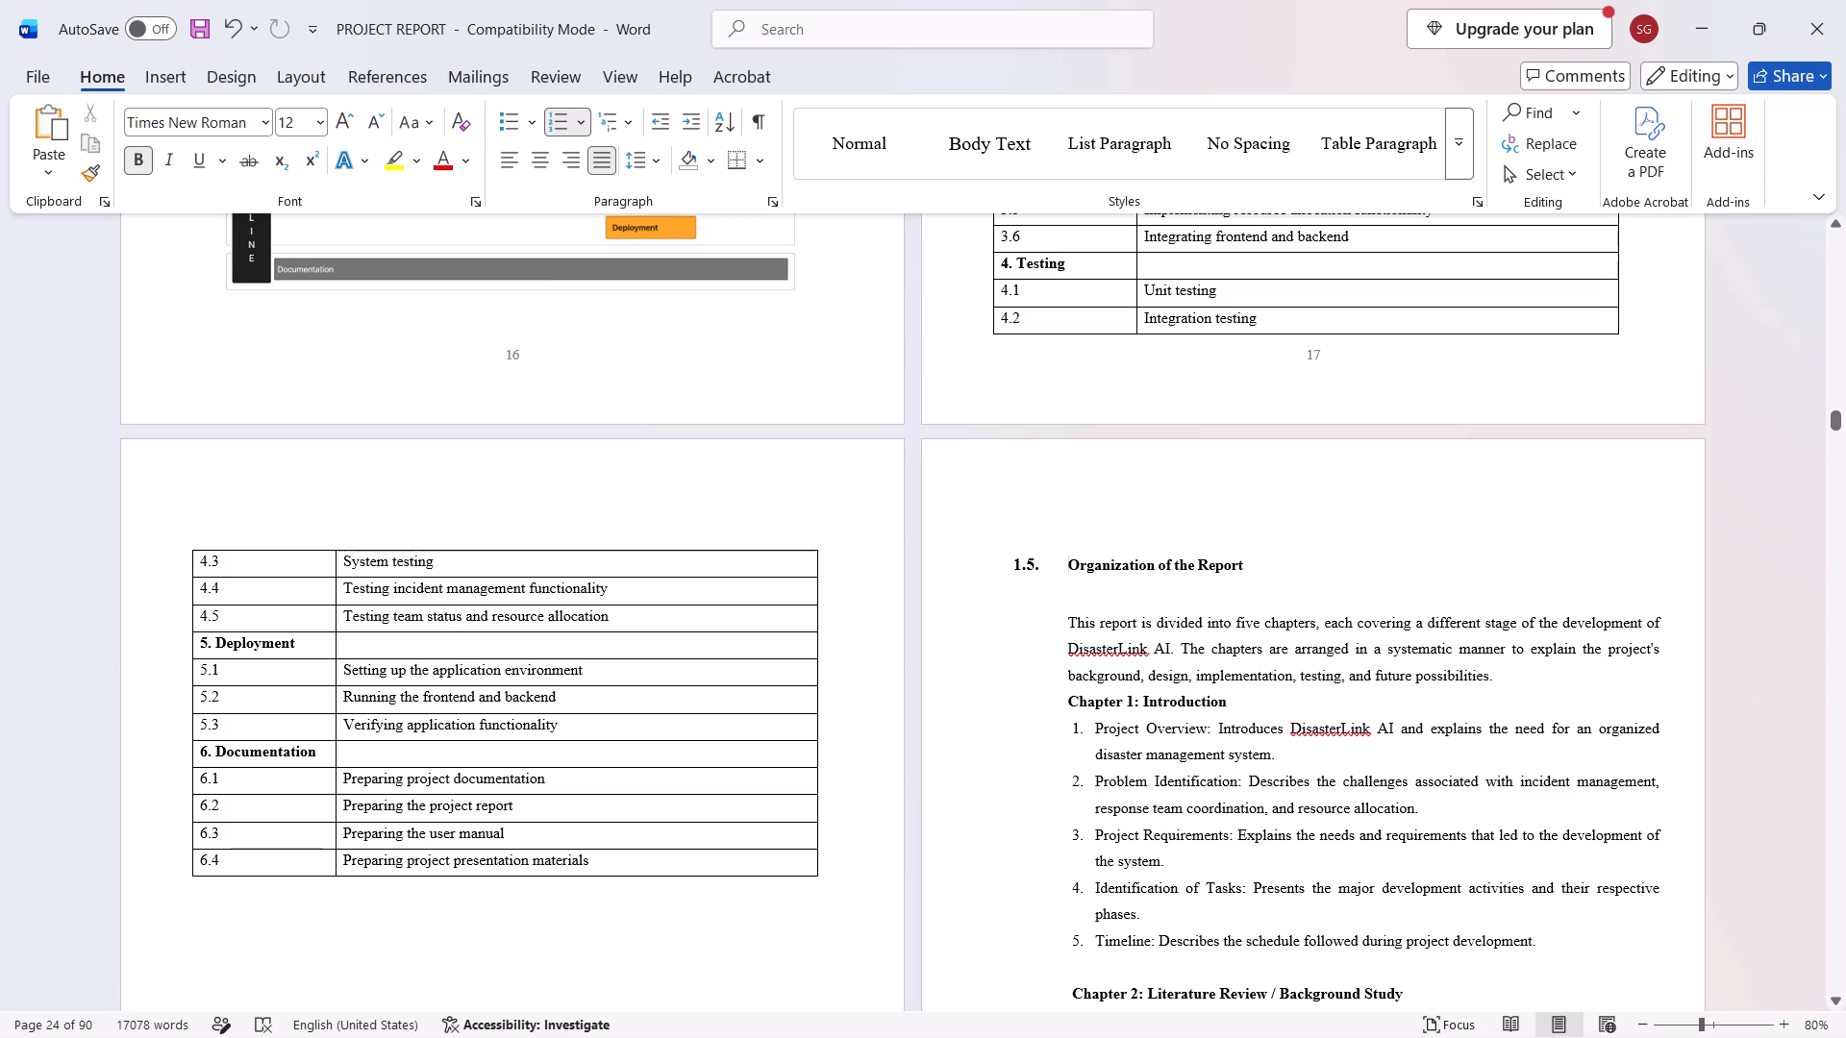
pyautogui.click(1069, 508)
pyautogui.scroll(-1, 1117, 622)
pyautogui.scroll(1, 1117, 622)
pyautogui.scroll(-2, 1117, 622)
pyautogui.scroll(1, 1099, 623)
pyautogui.scroll(-1, 1099, 623)
pyautogui.scroll(4, 1099, 623)
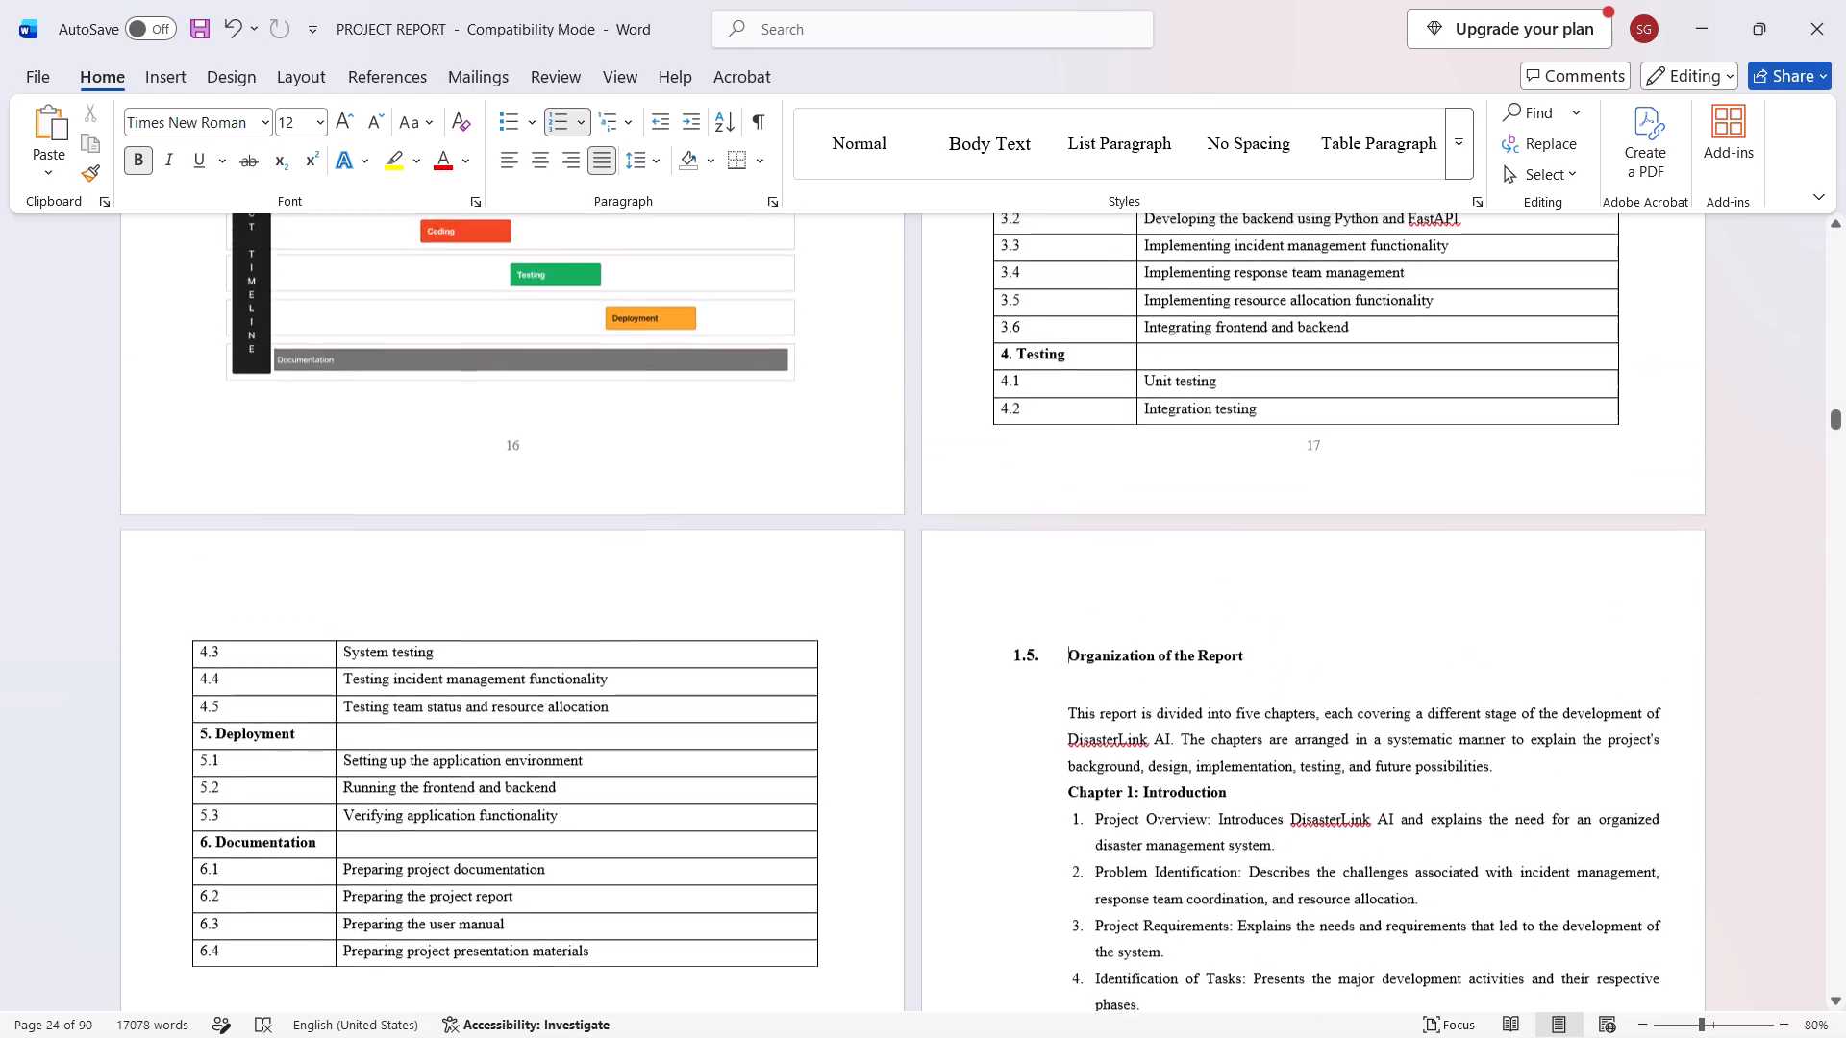
pyautogui.scroll(15, 1173, 607)
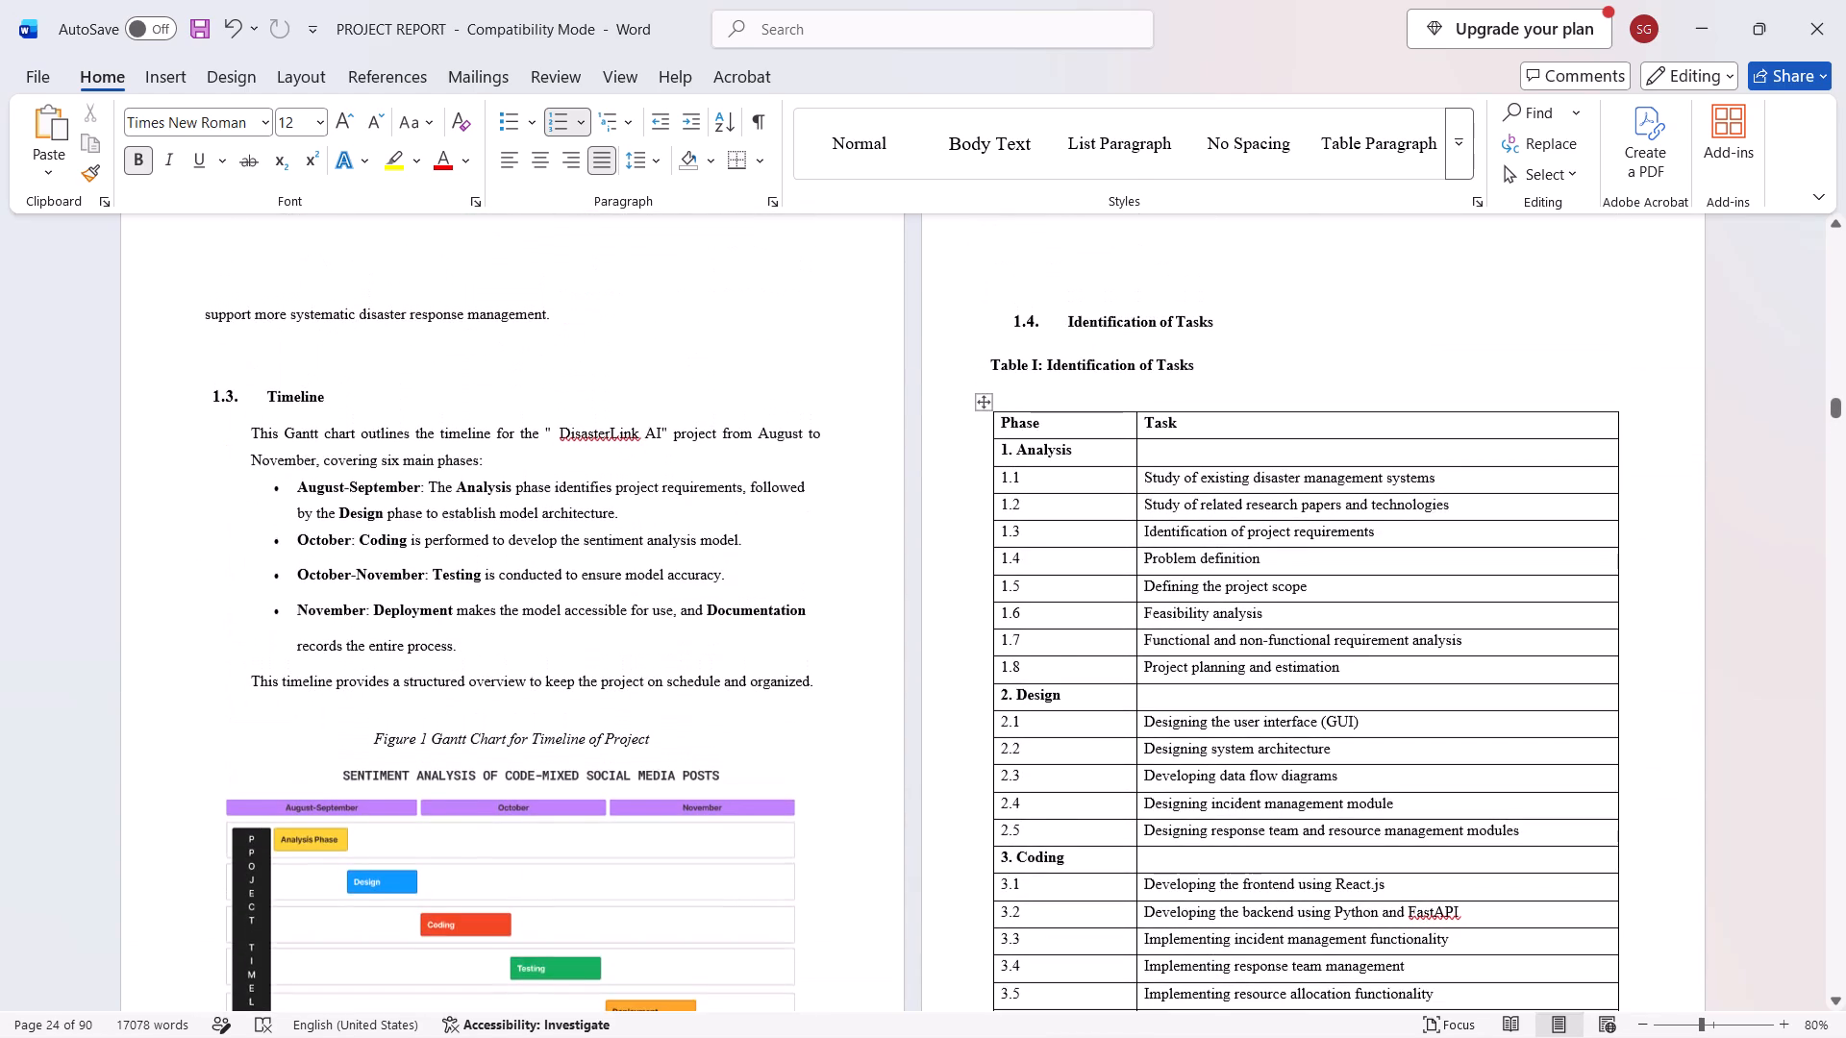
pyautogui.scroll(-1, 1185, 593)
pyautogui.scroll(1, 1185, 593)
pyautogui.scroll(-1, 1185, 593)
pyautogui.scroll(1, 1185, 593)
pyautogui.scroll(-13, 1185, 593)
pyautogui.scroll(-1, 770, 861)
pyautogui.scroll(1, 770, 861)
pyautogui.scroll(-2, 770, 861)
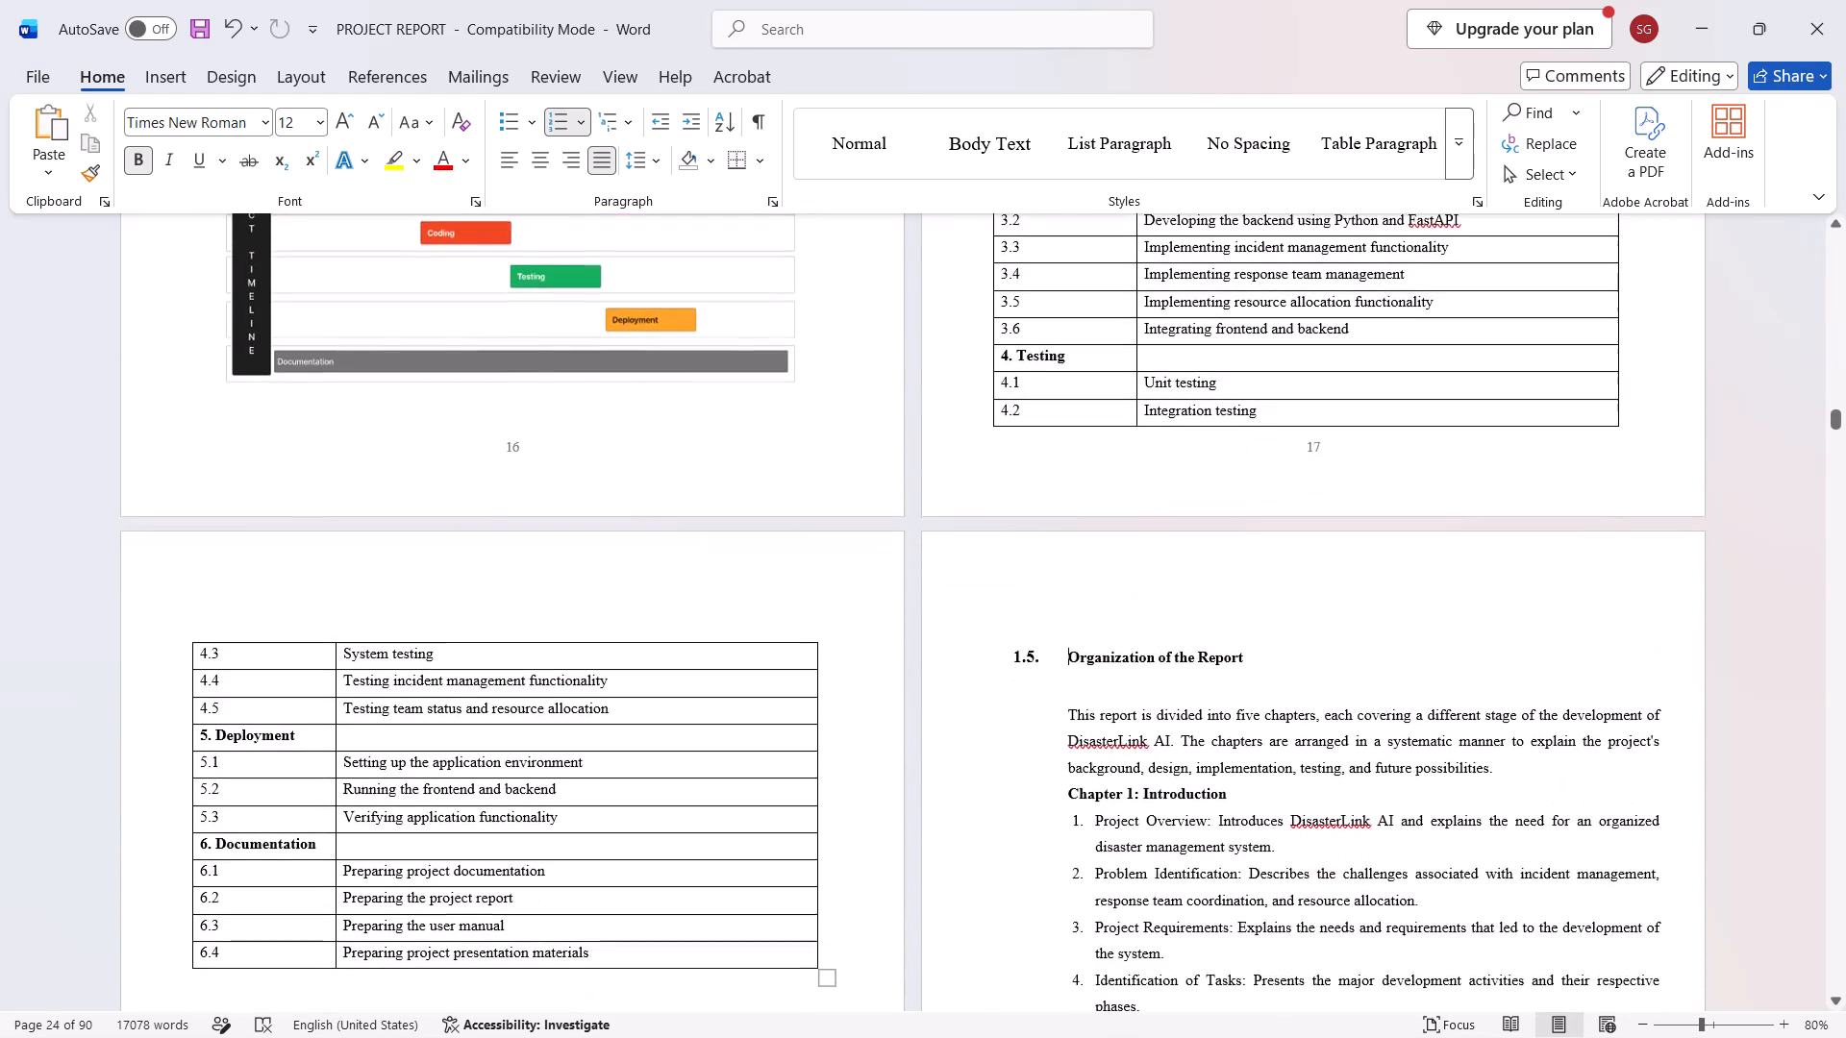
pyautogui.scroll(-2, 710, 880)
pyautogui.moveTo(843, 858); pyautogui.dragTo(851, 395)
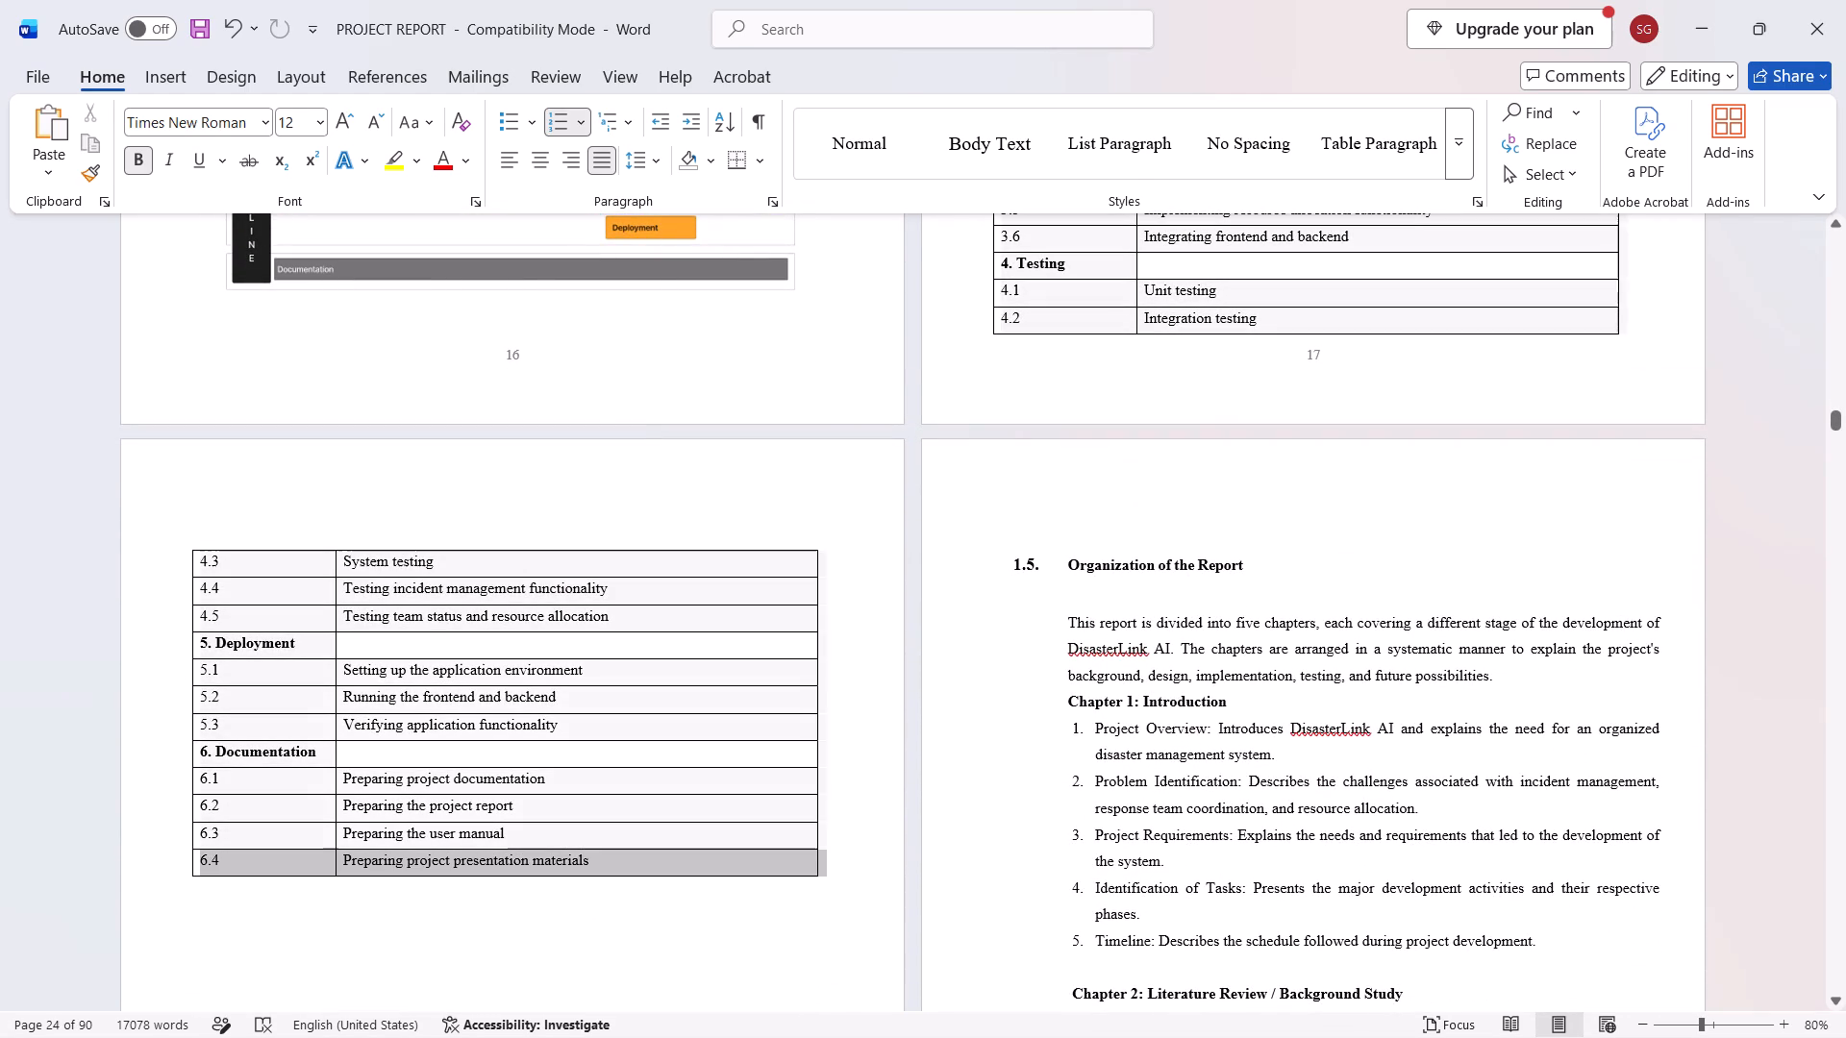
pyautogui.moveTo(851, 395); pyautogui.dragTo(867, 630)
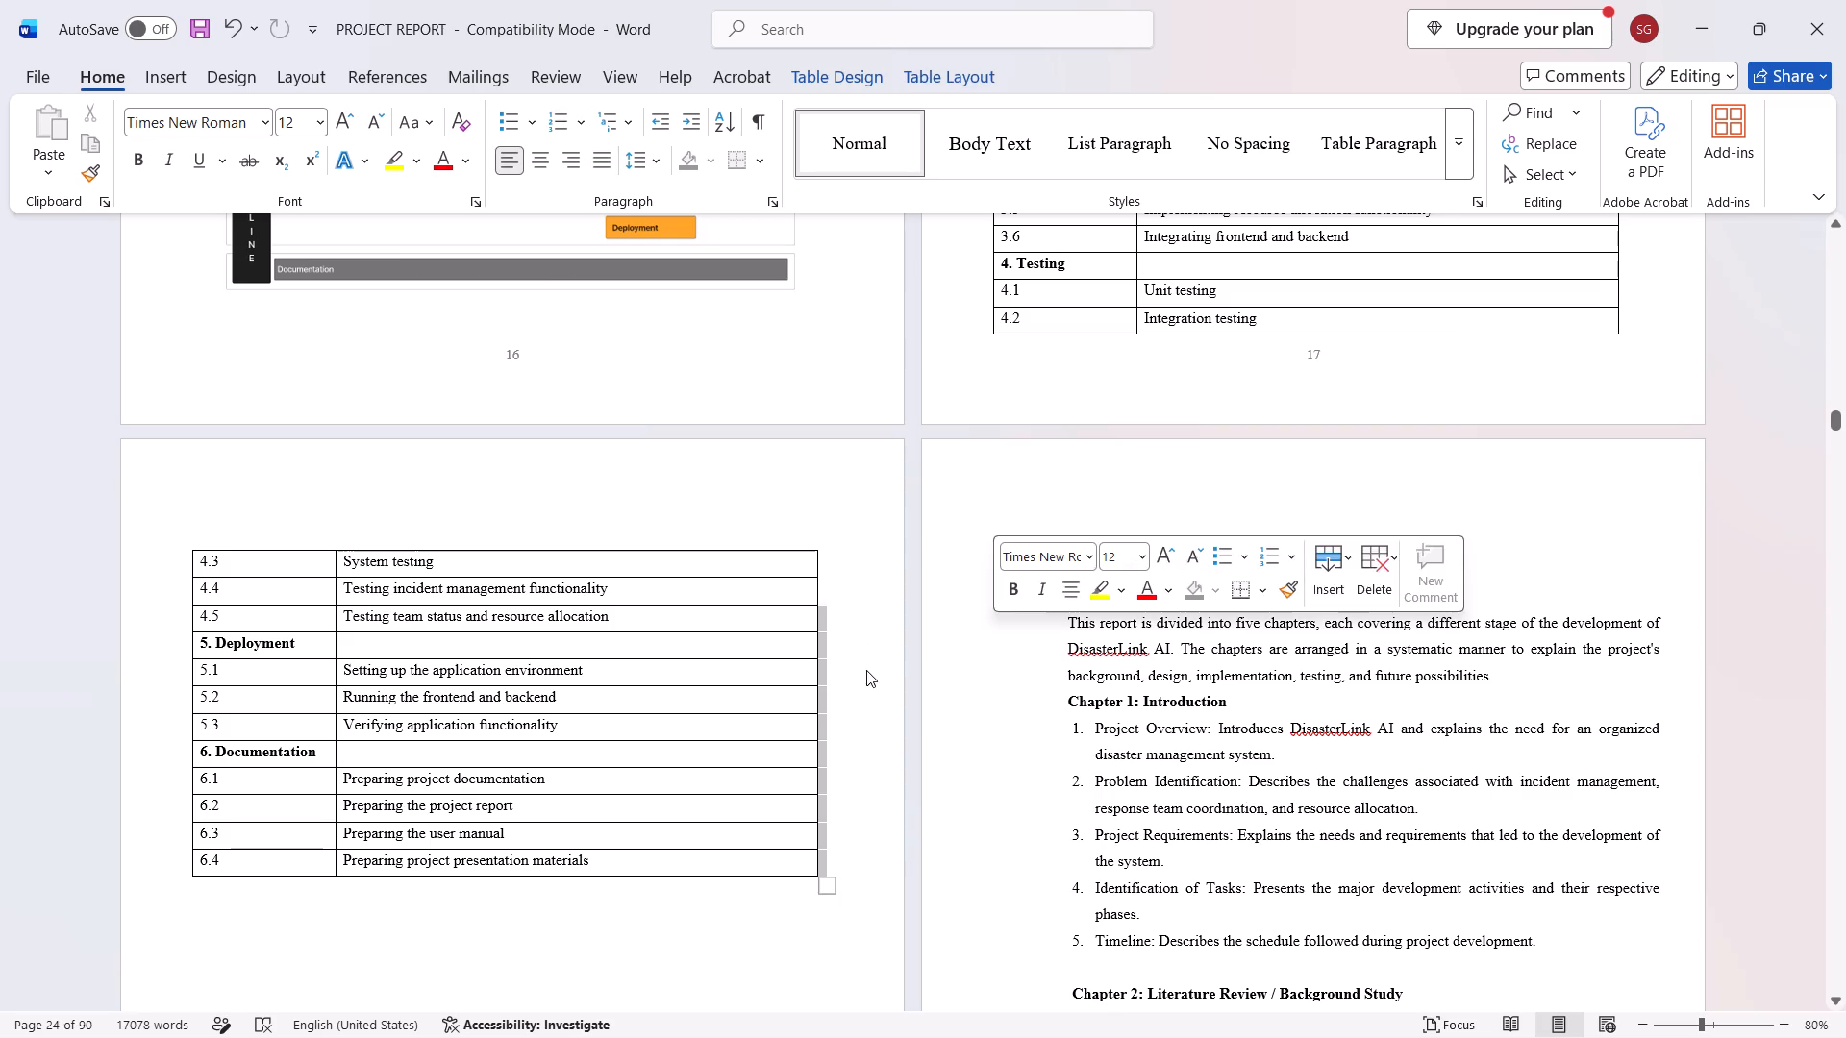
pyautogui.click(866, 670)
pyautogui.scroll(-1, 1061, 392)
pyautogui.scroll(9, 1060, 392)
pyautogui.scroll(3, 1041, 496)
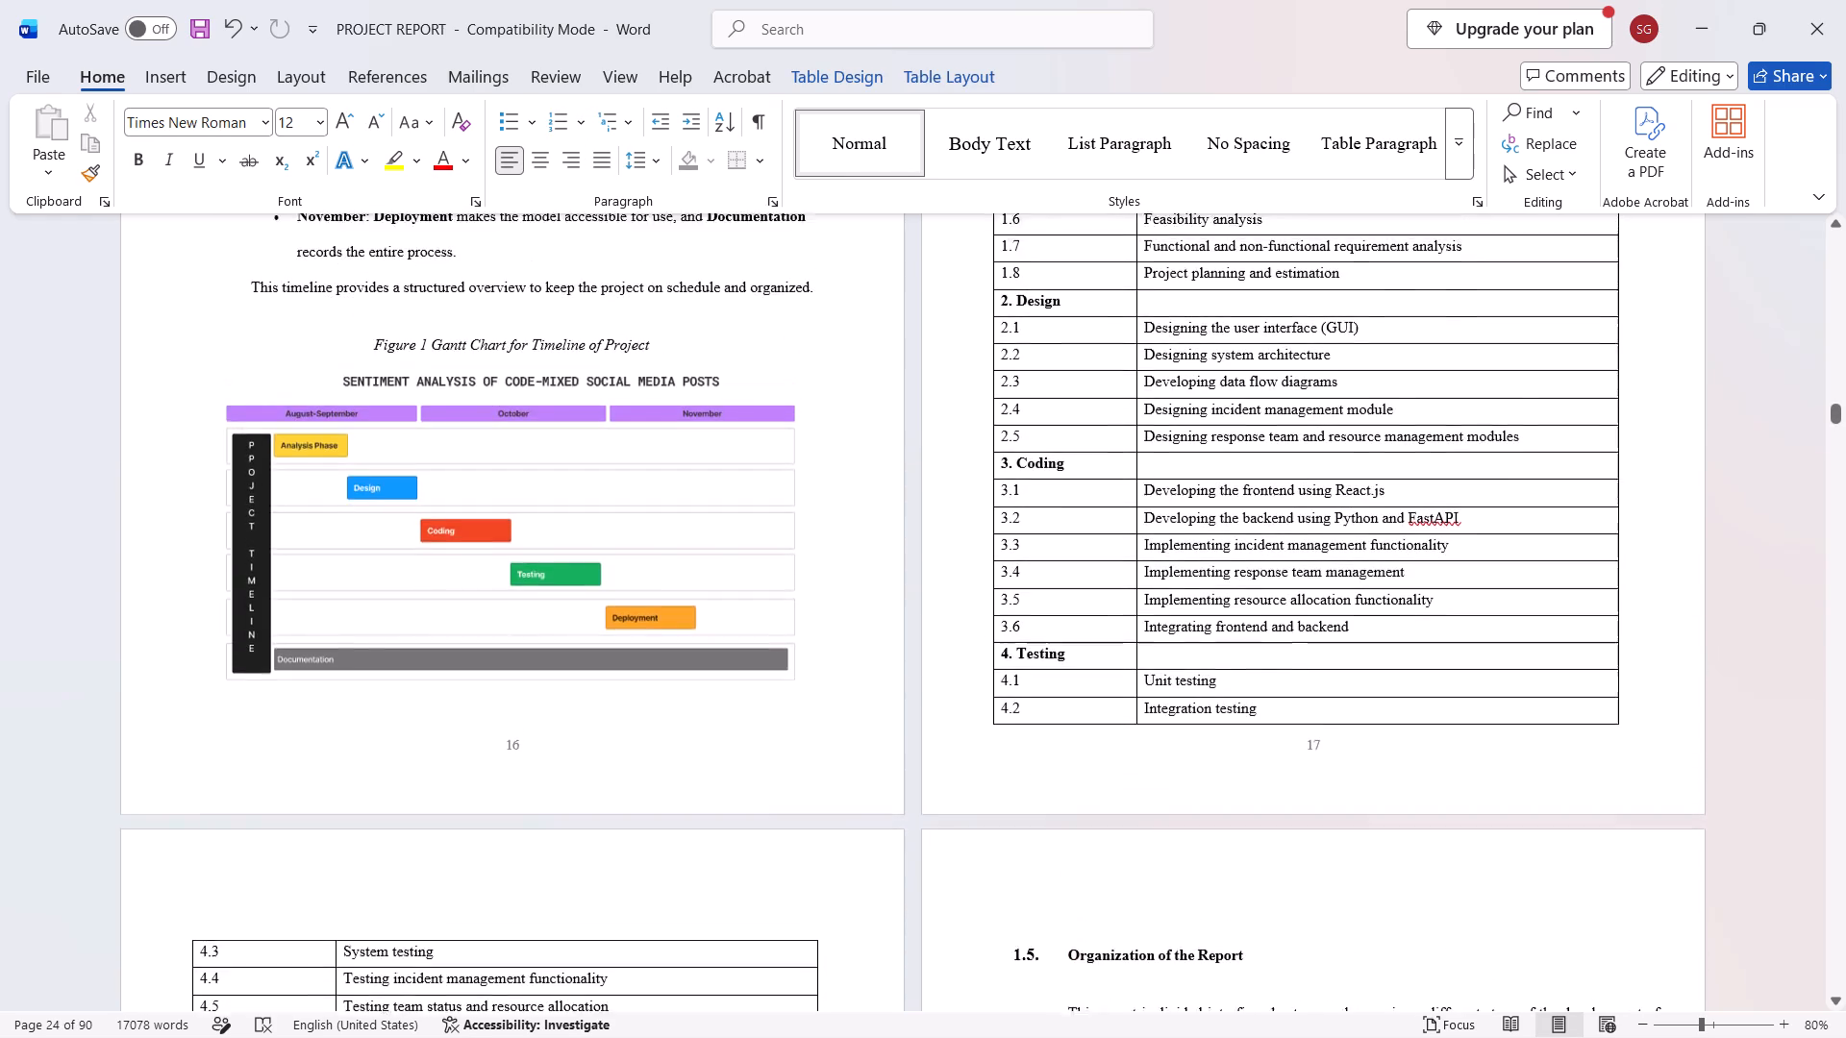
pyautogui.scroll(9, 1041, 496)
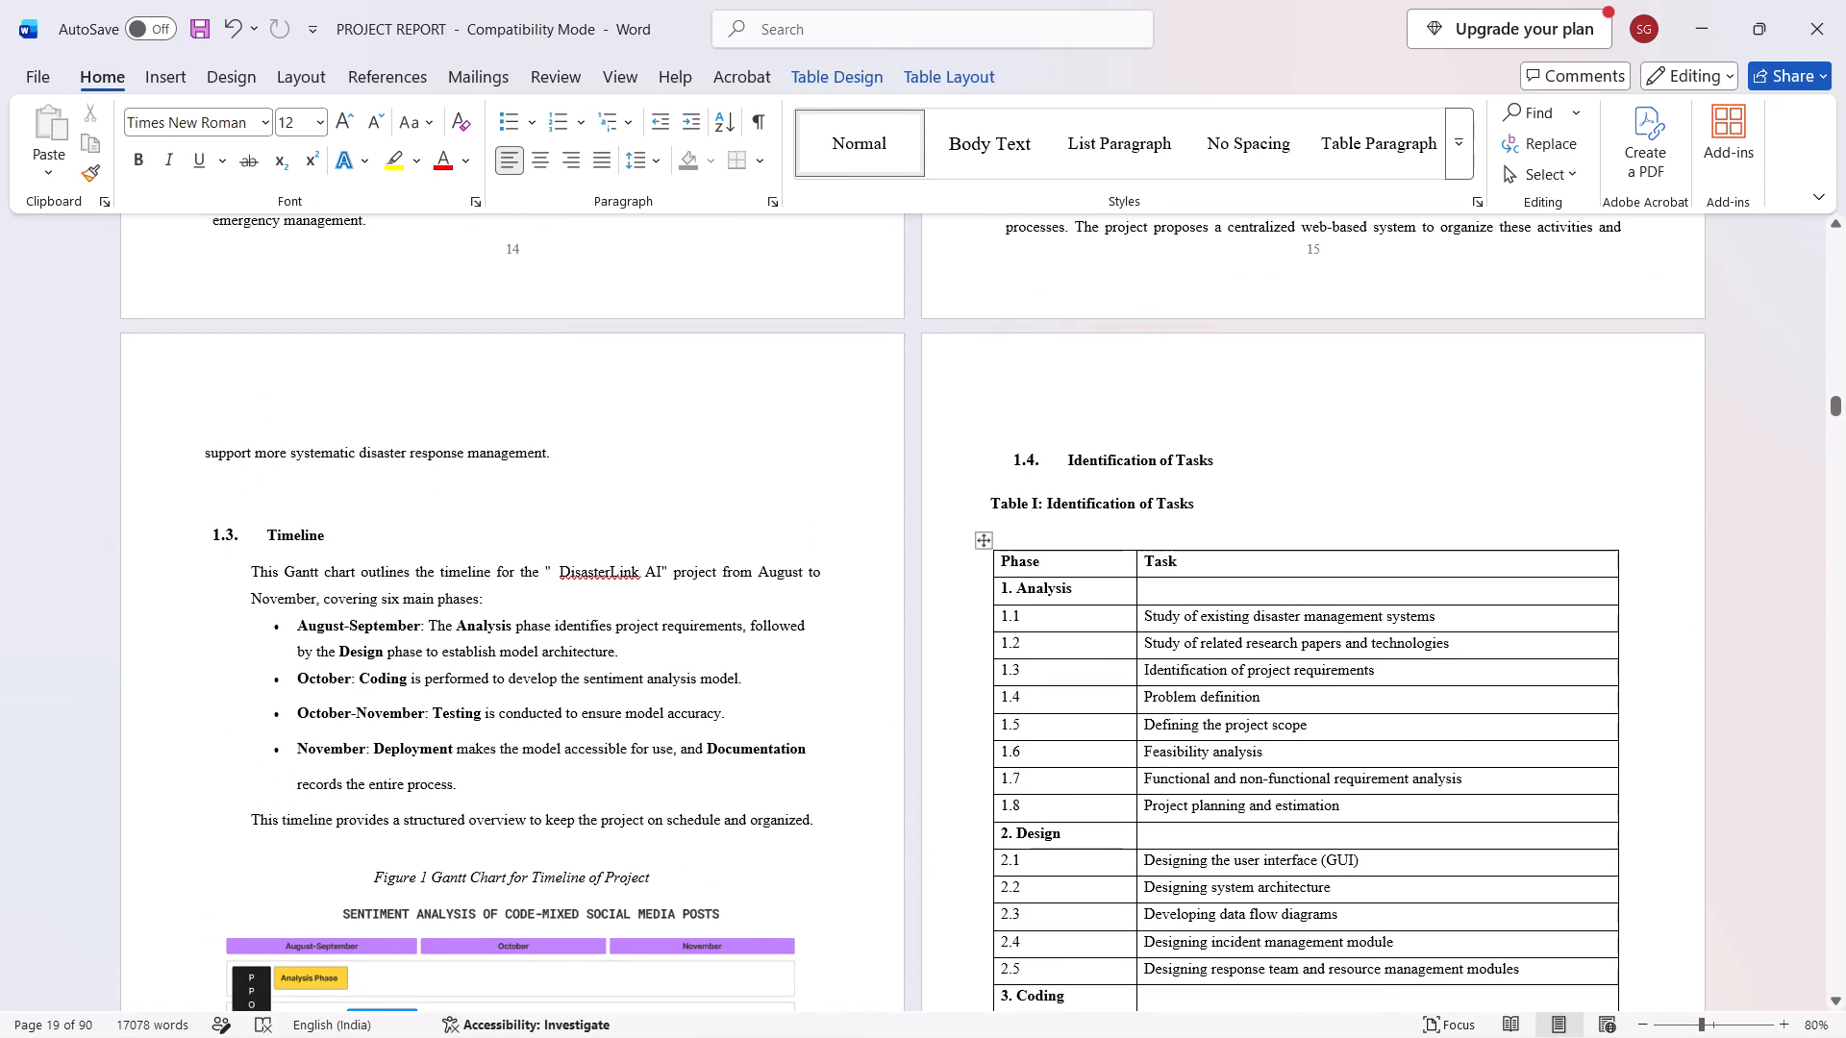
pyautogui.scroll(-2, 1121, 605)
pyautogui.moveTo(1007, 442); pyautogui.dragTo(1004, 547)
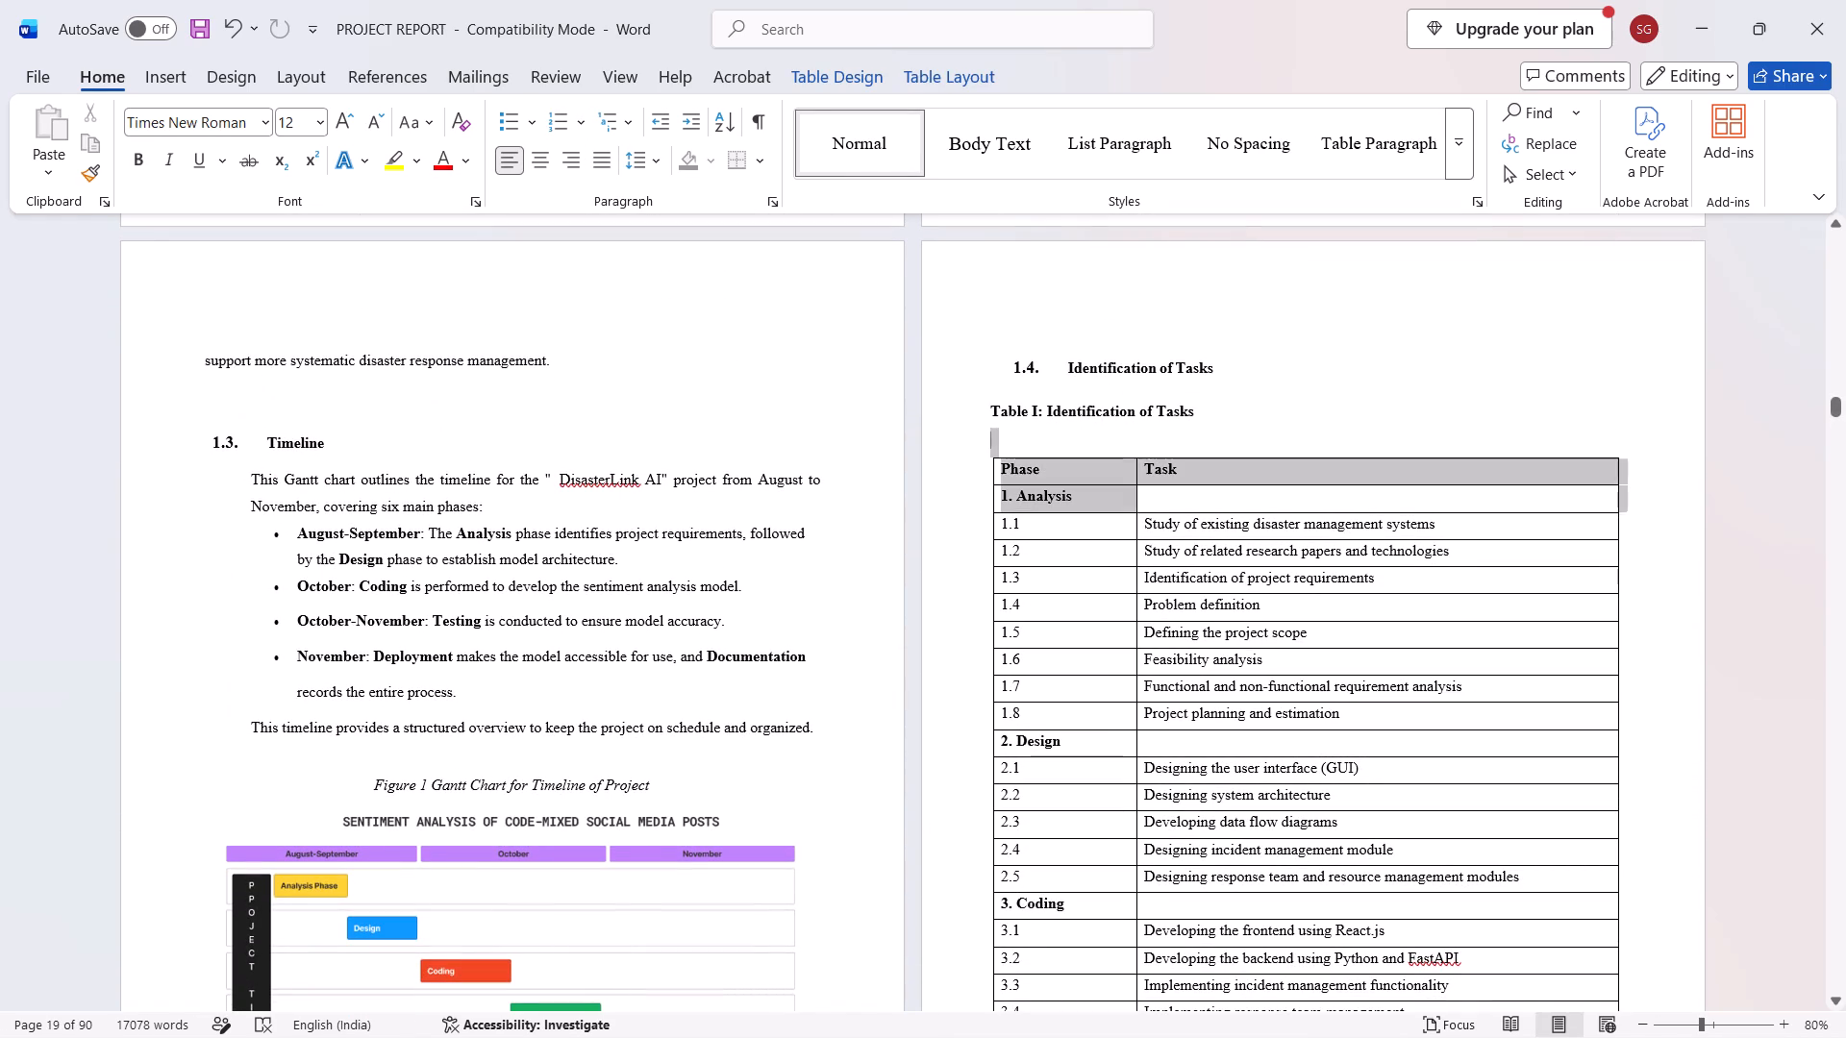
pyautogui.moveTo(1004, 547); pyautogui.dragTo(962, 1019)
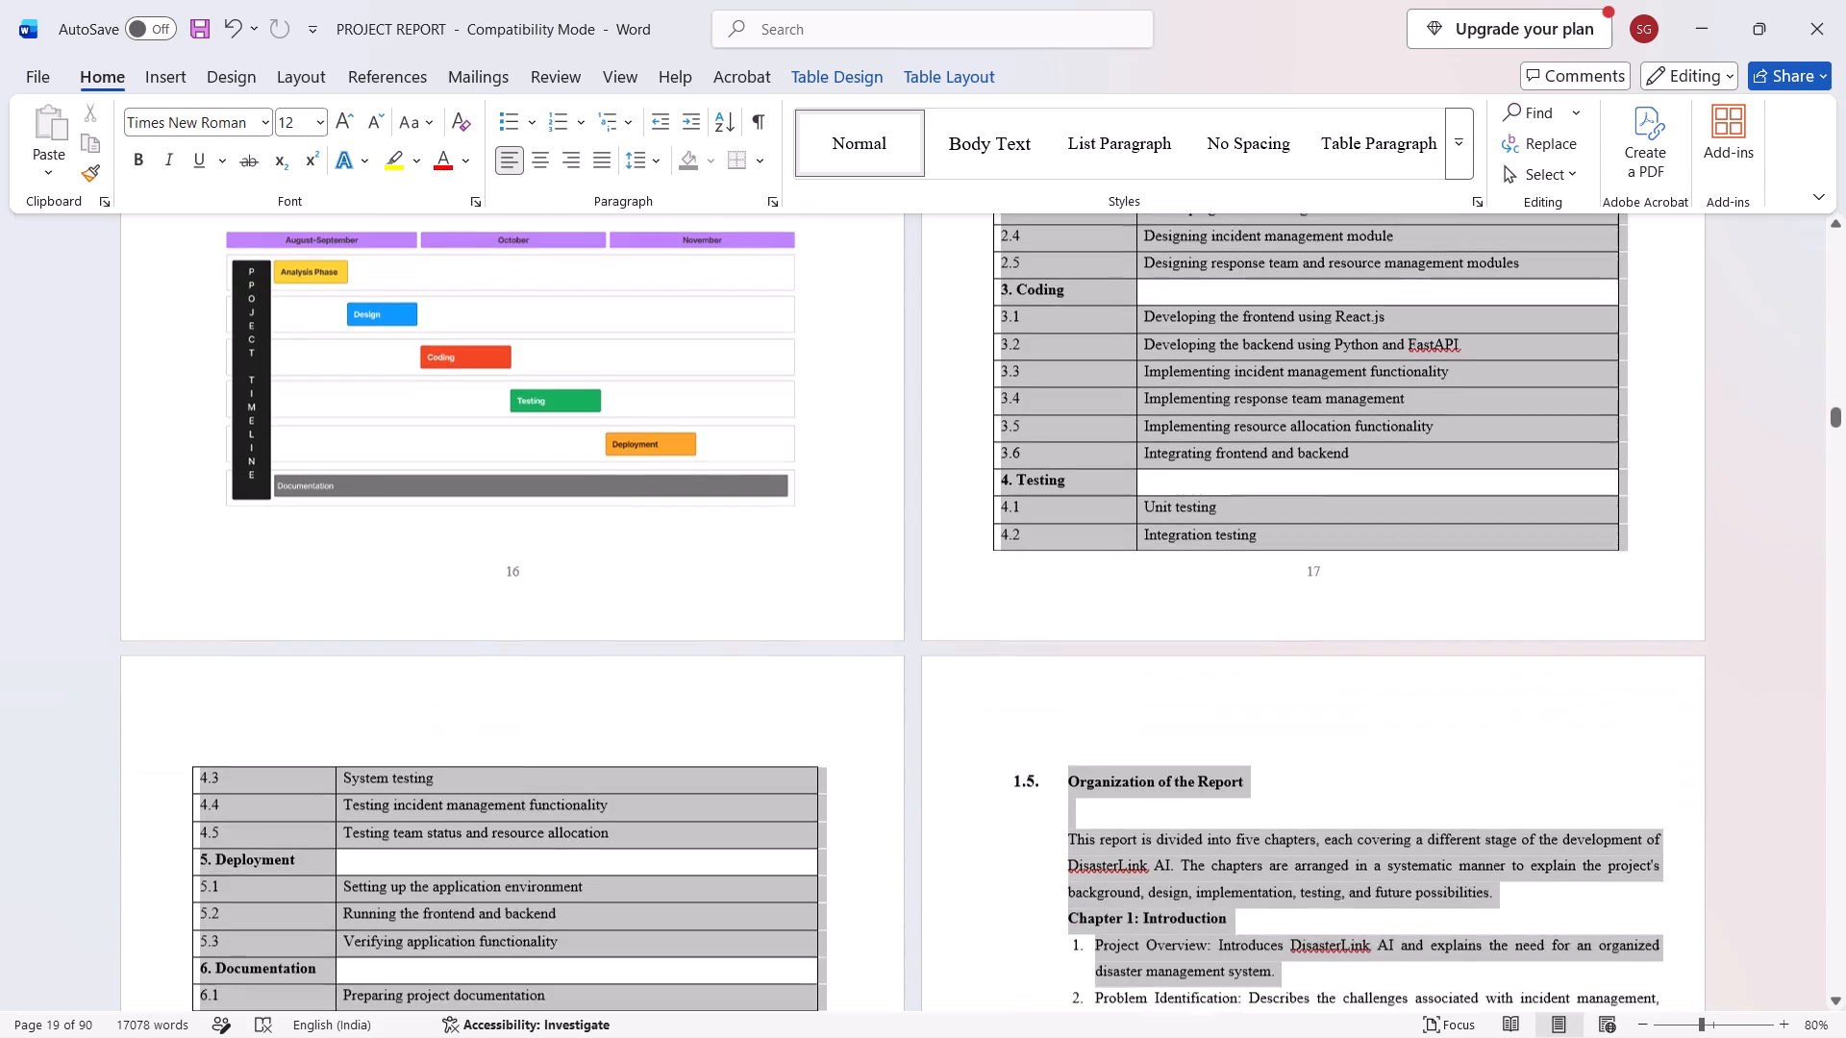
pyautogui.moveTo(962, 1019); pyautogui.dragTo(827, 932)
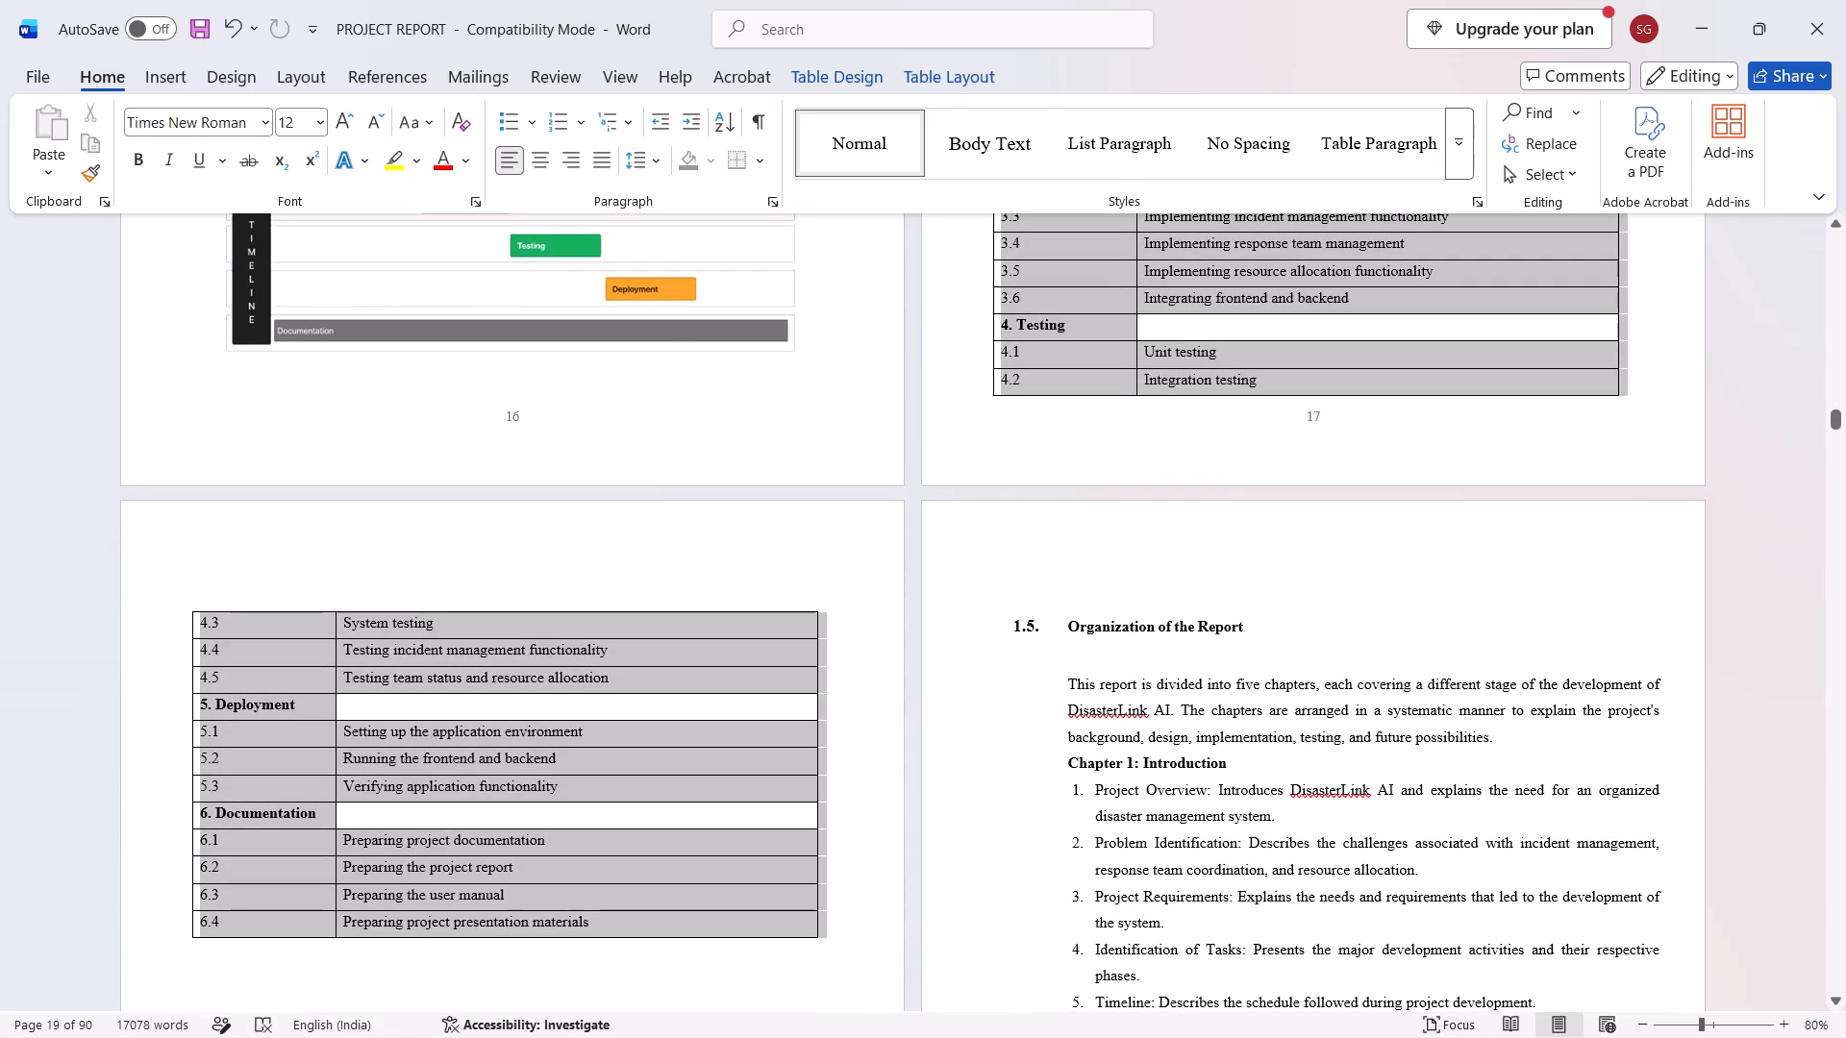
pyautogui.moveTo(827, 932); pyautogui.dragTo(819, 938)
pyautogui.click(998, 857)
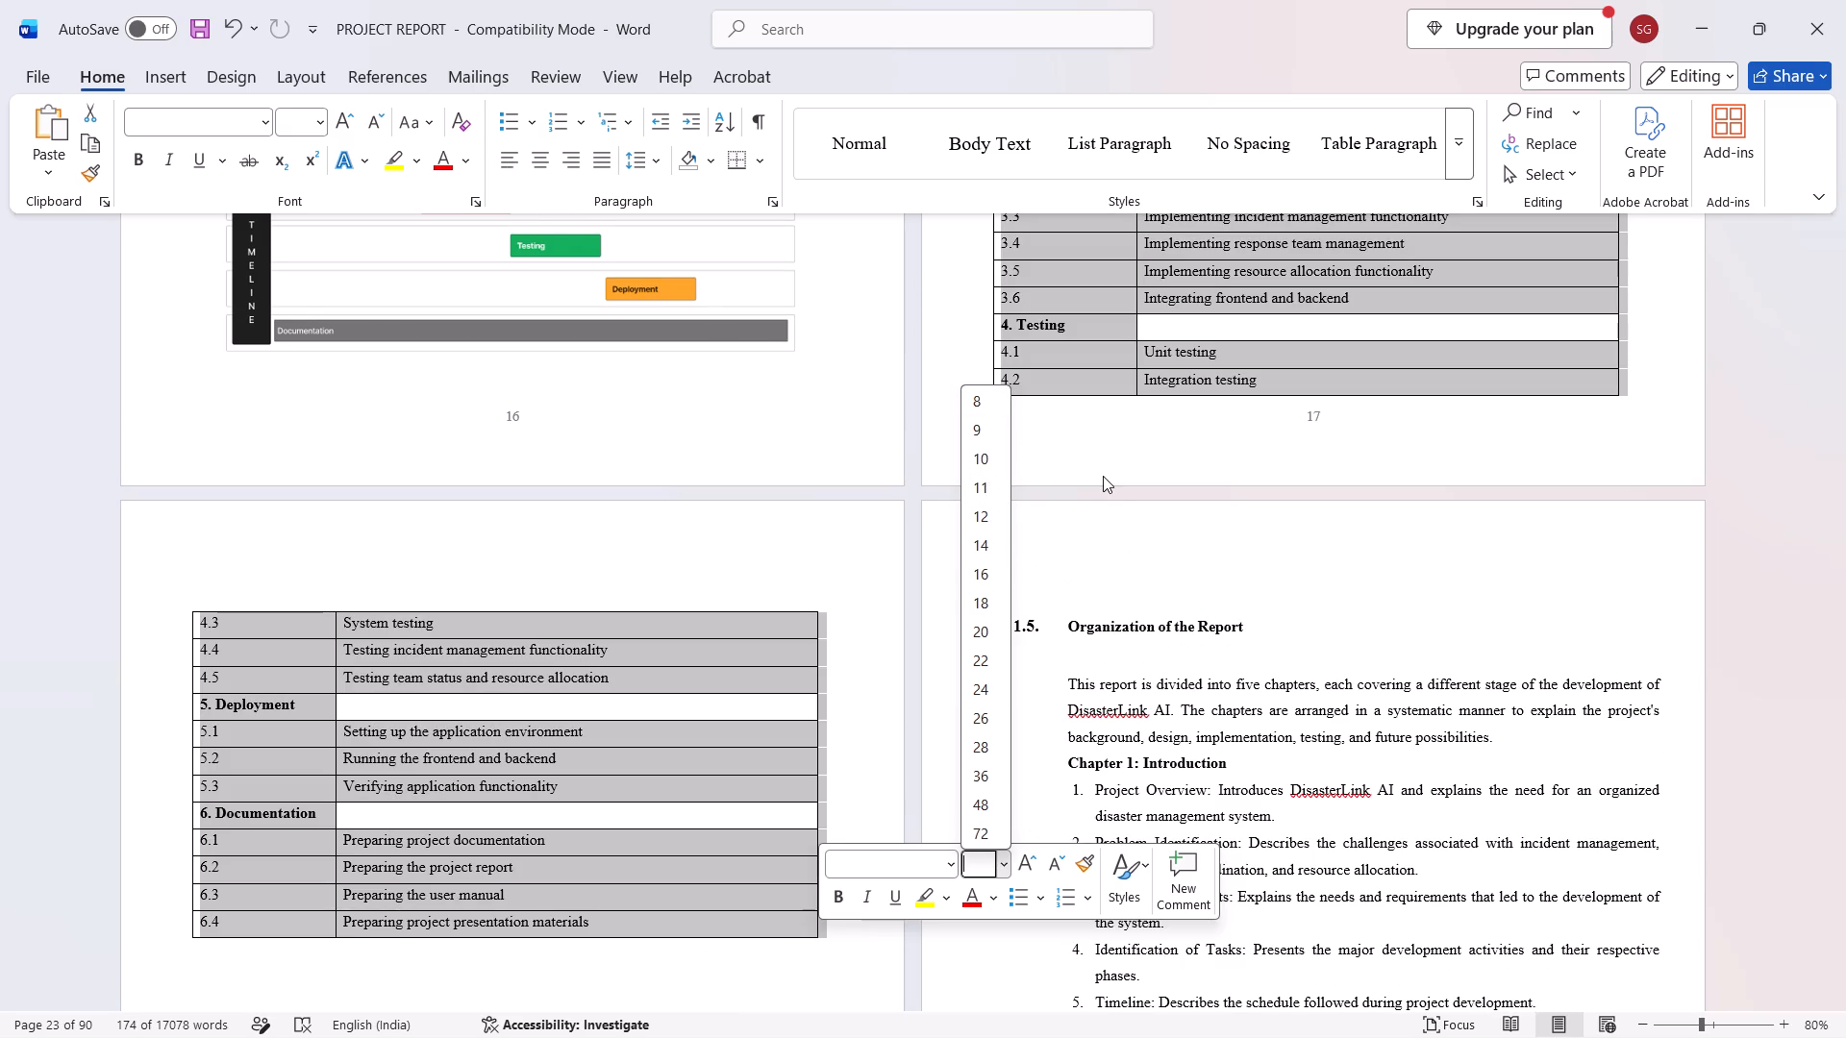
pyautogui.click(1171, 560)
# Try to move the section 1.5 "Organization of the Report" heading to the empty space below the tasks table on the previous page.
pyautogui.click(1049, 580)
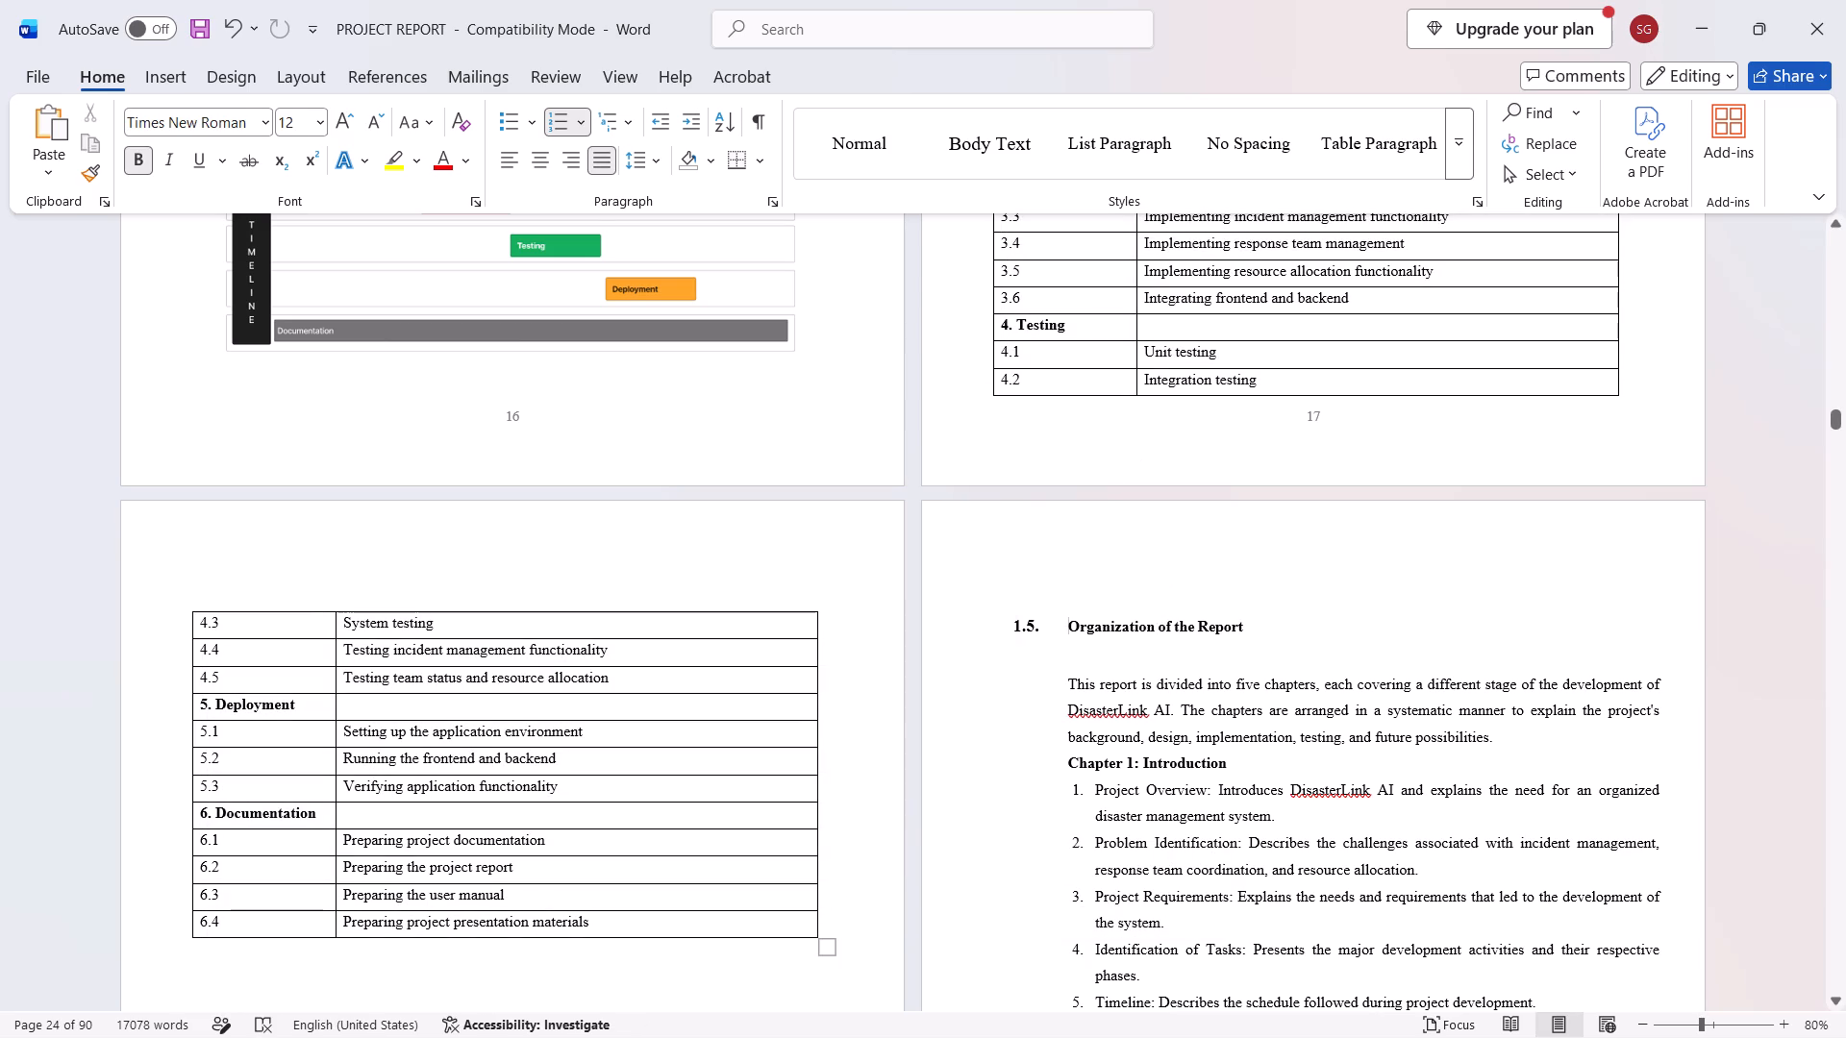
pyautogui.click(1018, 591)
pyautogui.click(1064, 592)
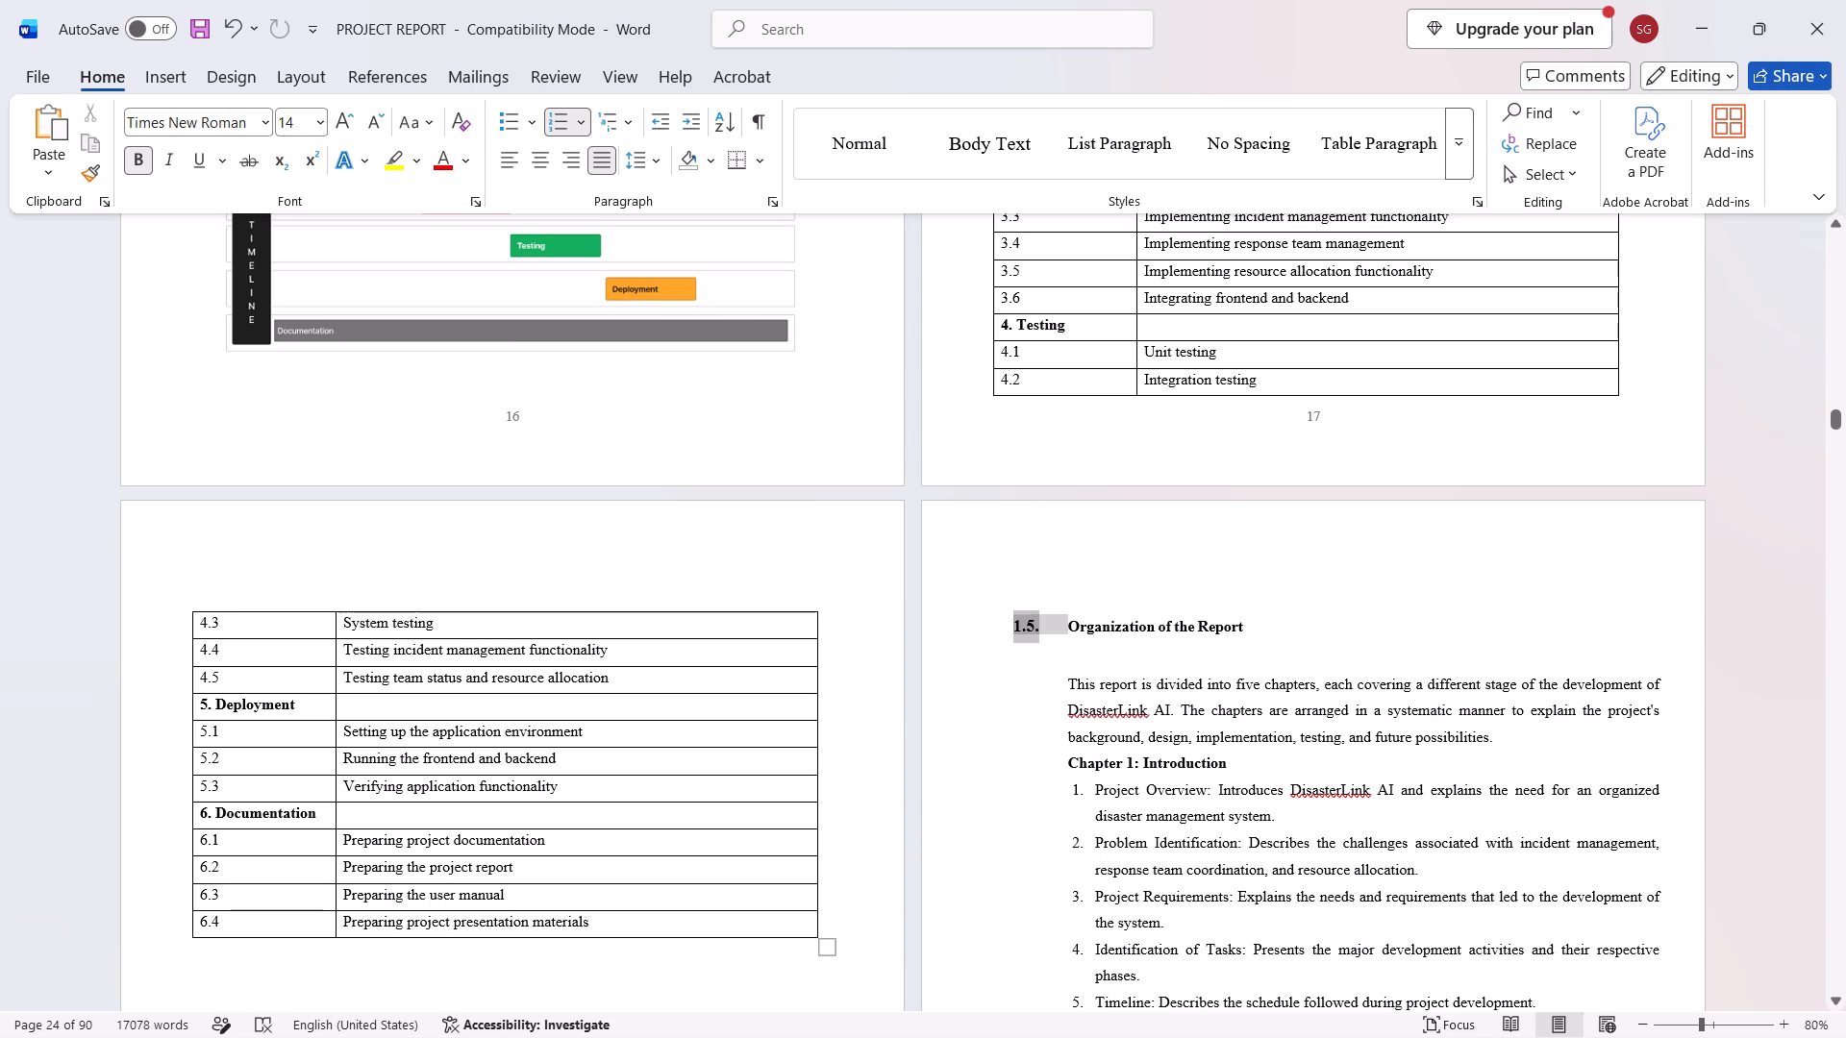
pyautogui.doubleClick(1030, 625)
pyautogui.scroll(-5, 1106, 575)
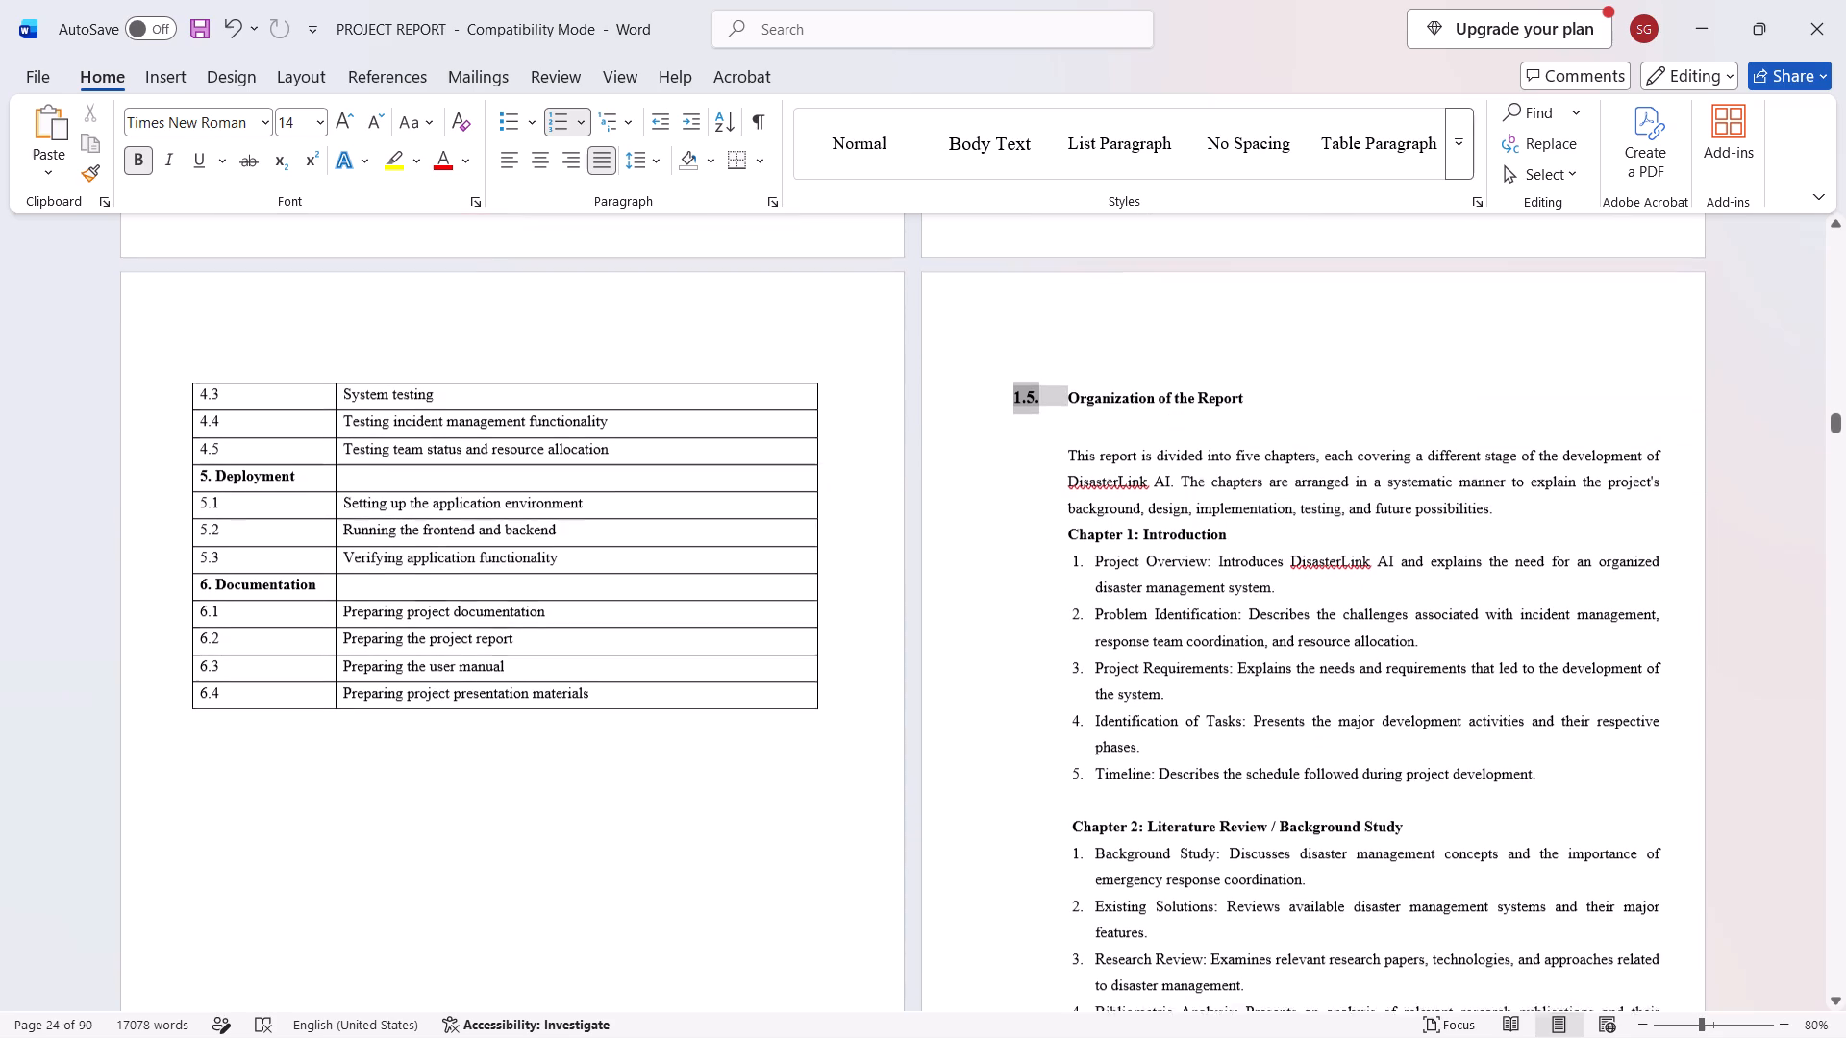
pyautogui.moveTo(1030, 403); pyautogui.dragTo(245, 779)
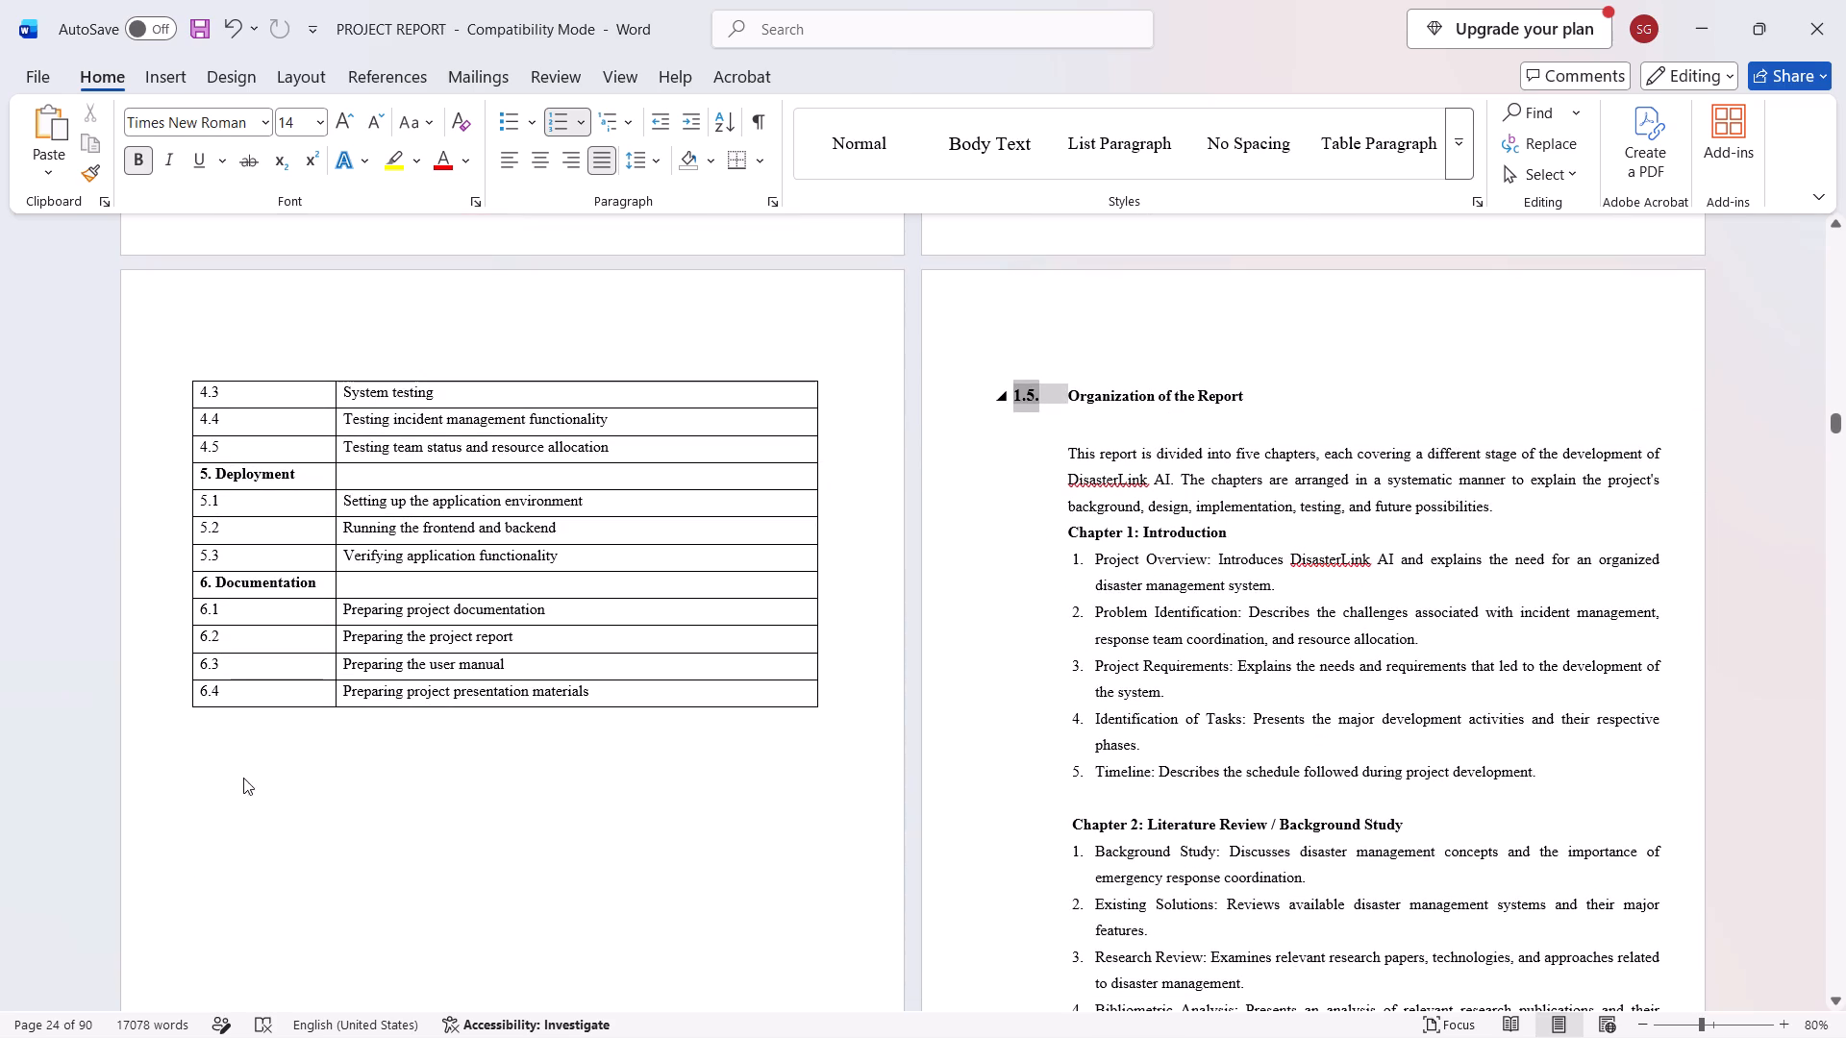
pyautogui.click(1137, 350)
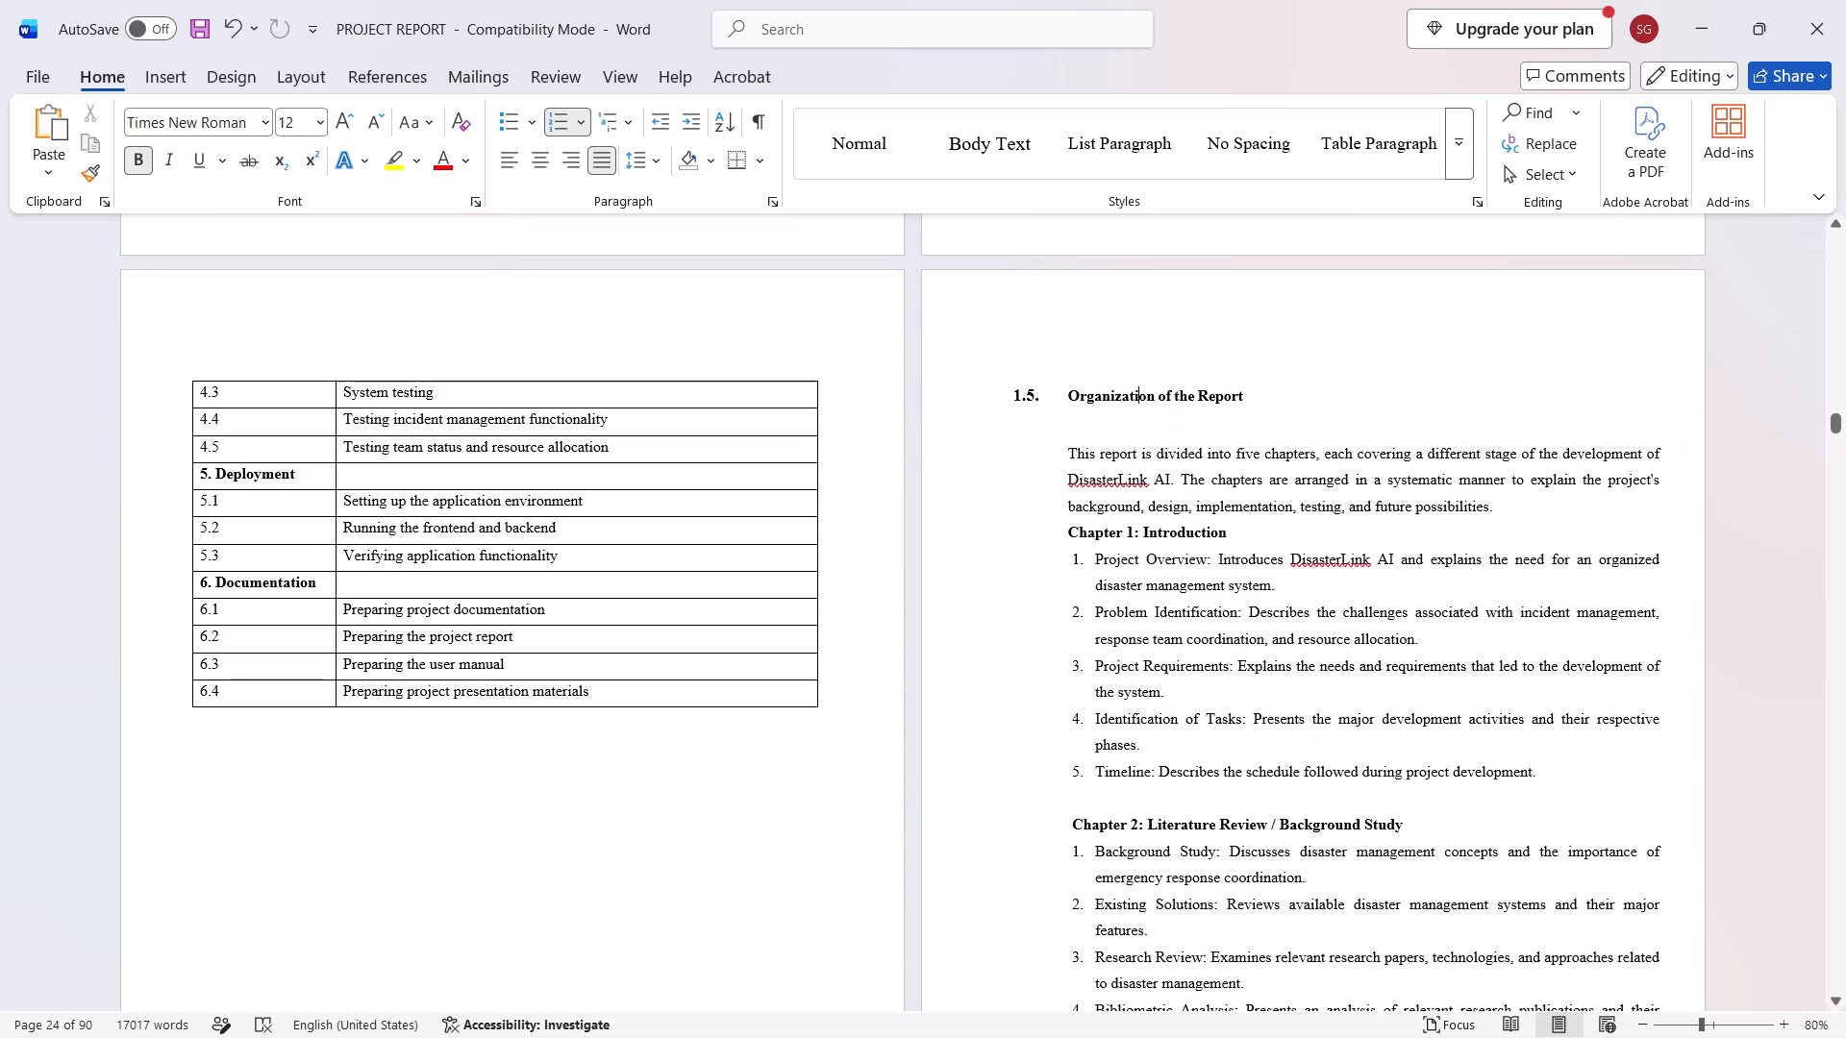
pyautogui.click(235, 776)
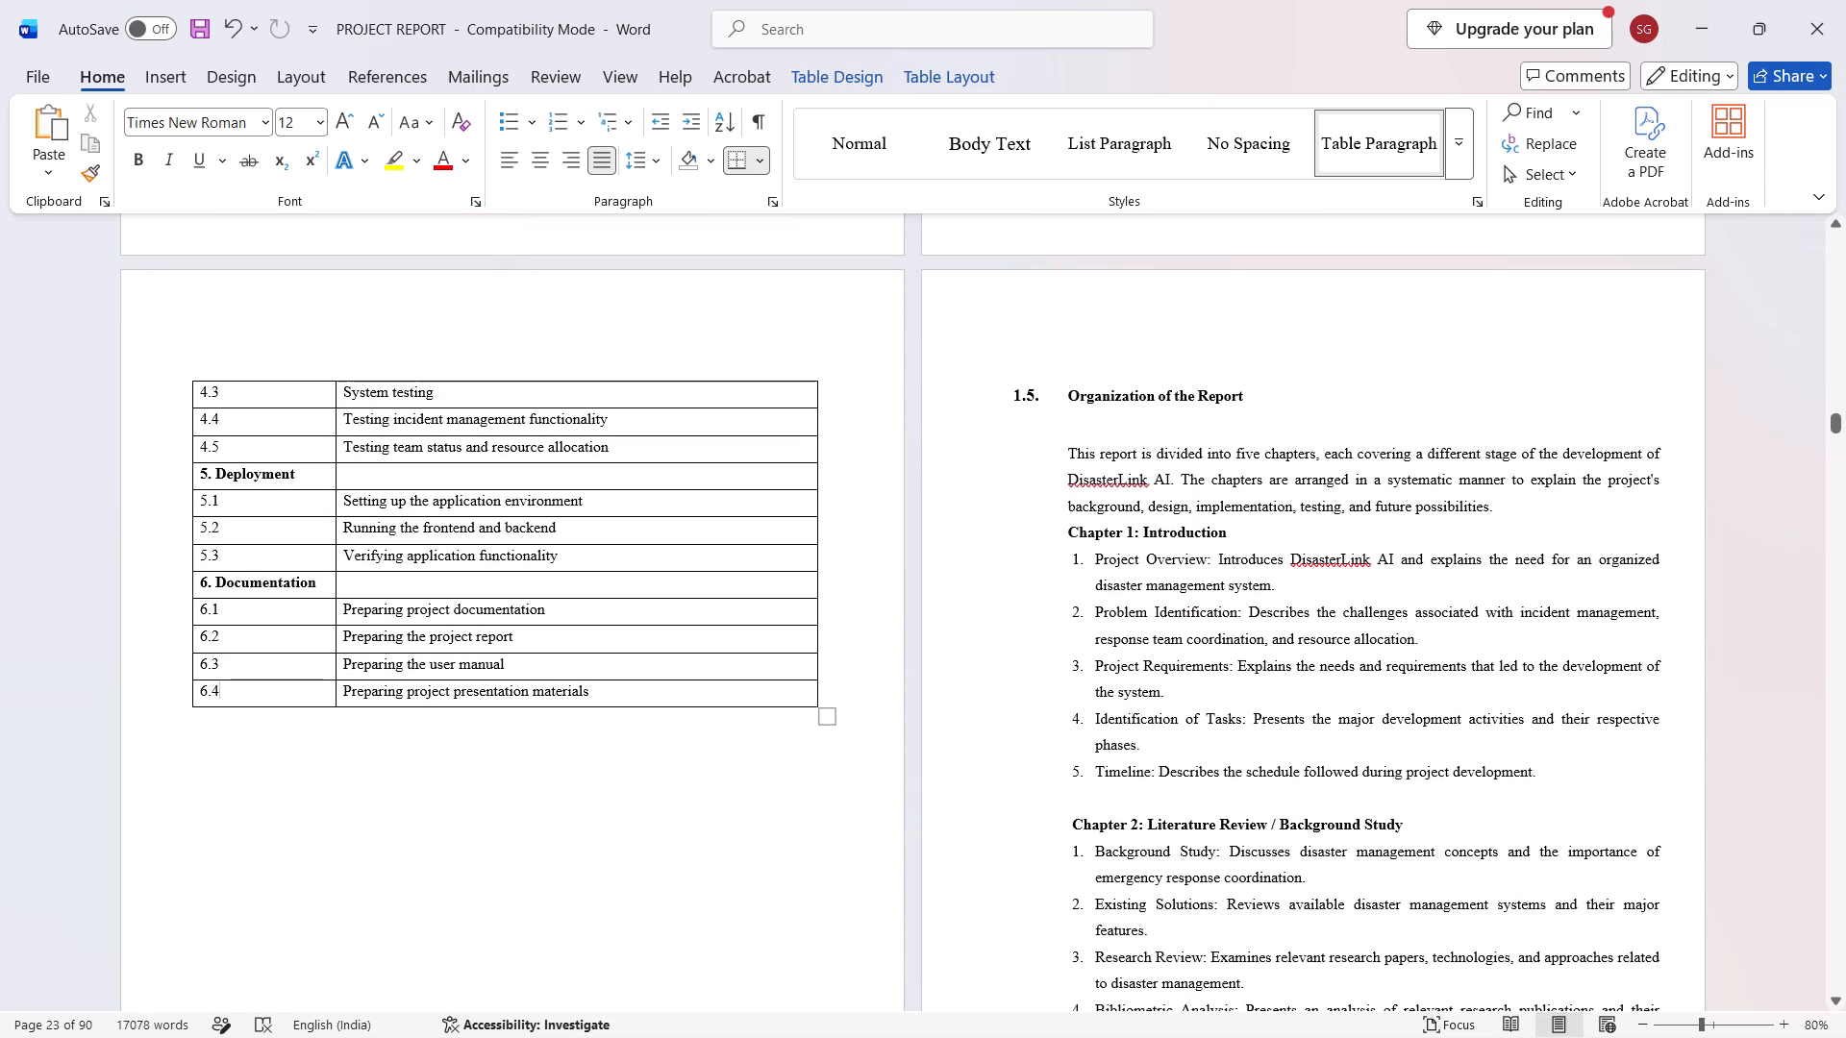
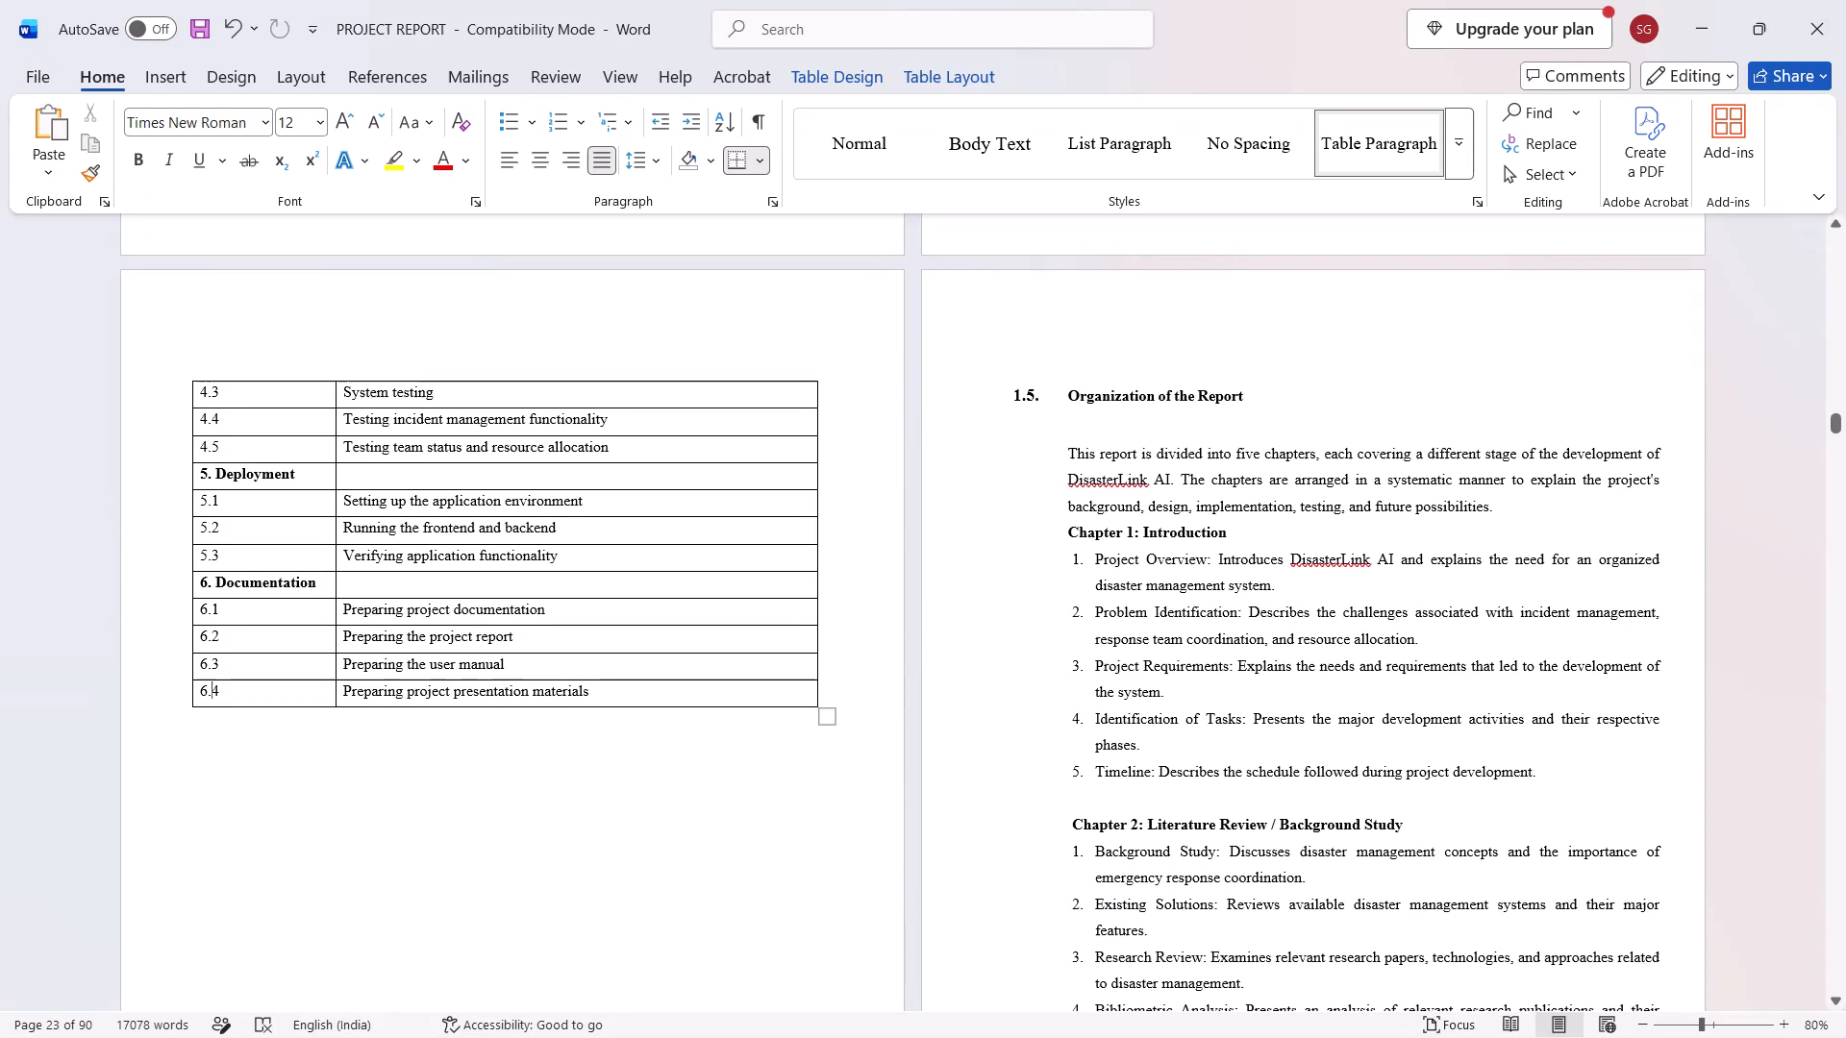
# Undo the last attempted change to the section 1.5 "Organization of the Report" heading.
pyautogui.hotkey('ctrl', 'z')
# Examine the list indents and page layout from the end of the tasks table through section 1.5 to the start of Chapter 2.
pyautogui.scroll(4, 1275, 674)
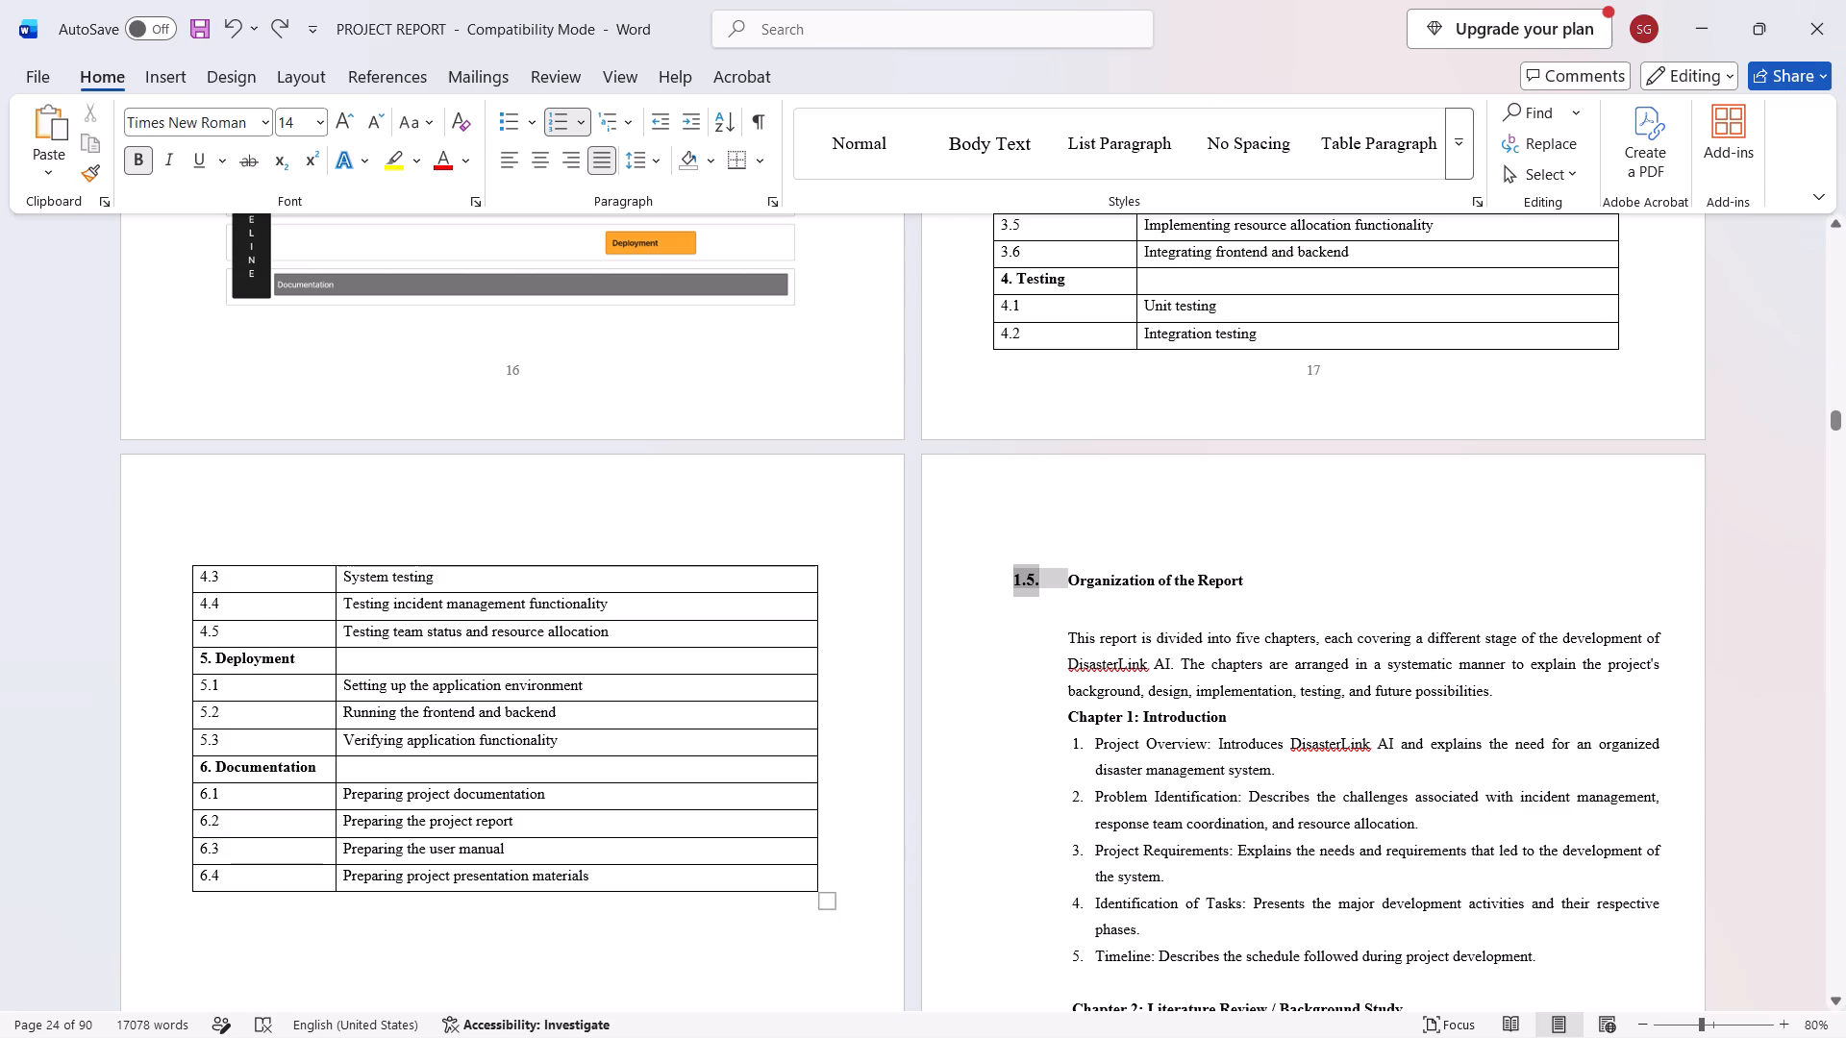
pyautogui.scroll(-4, 1030, 502)
pyautogui.scroll(1, 1030, 502)
pyautogui.scroll(-3, 1030, 500)
pyautogui.scroll(2, 1030, 500)
pyautogui.scroll(-1, 1030, 500)
pyautogui.scroll(2, 1030, 500)
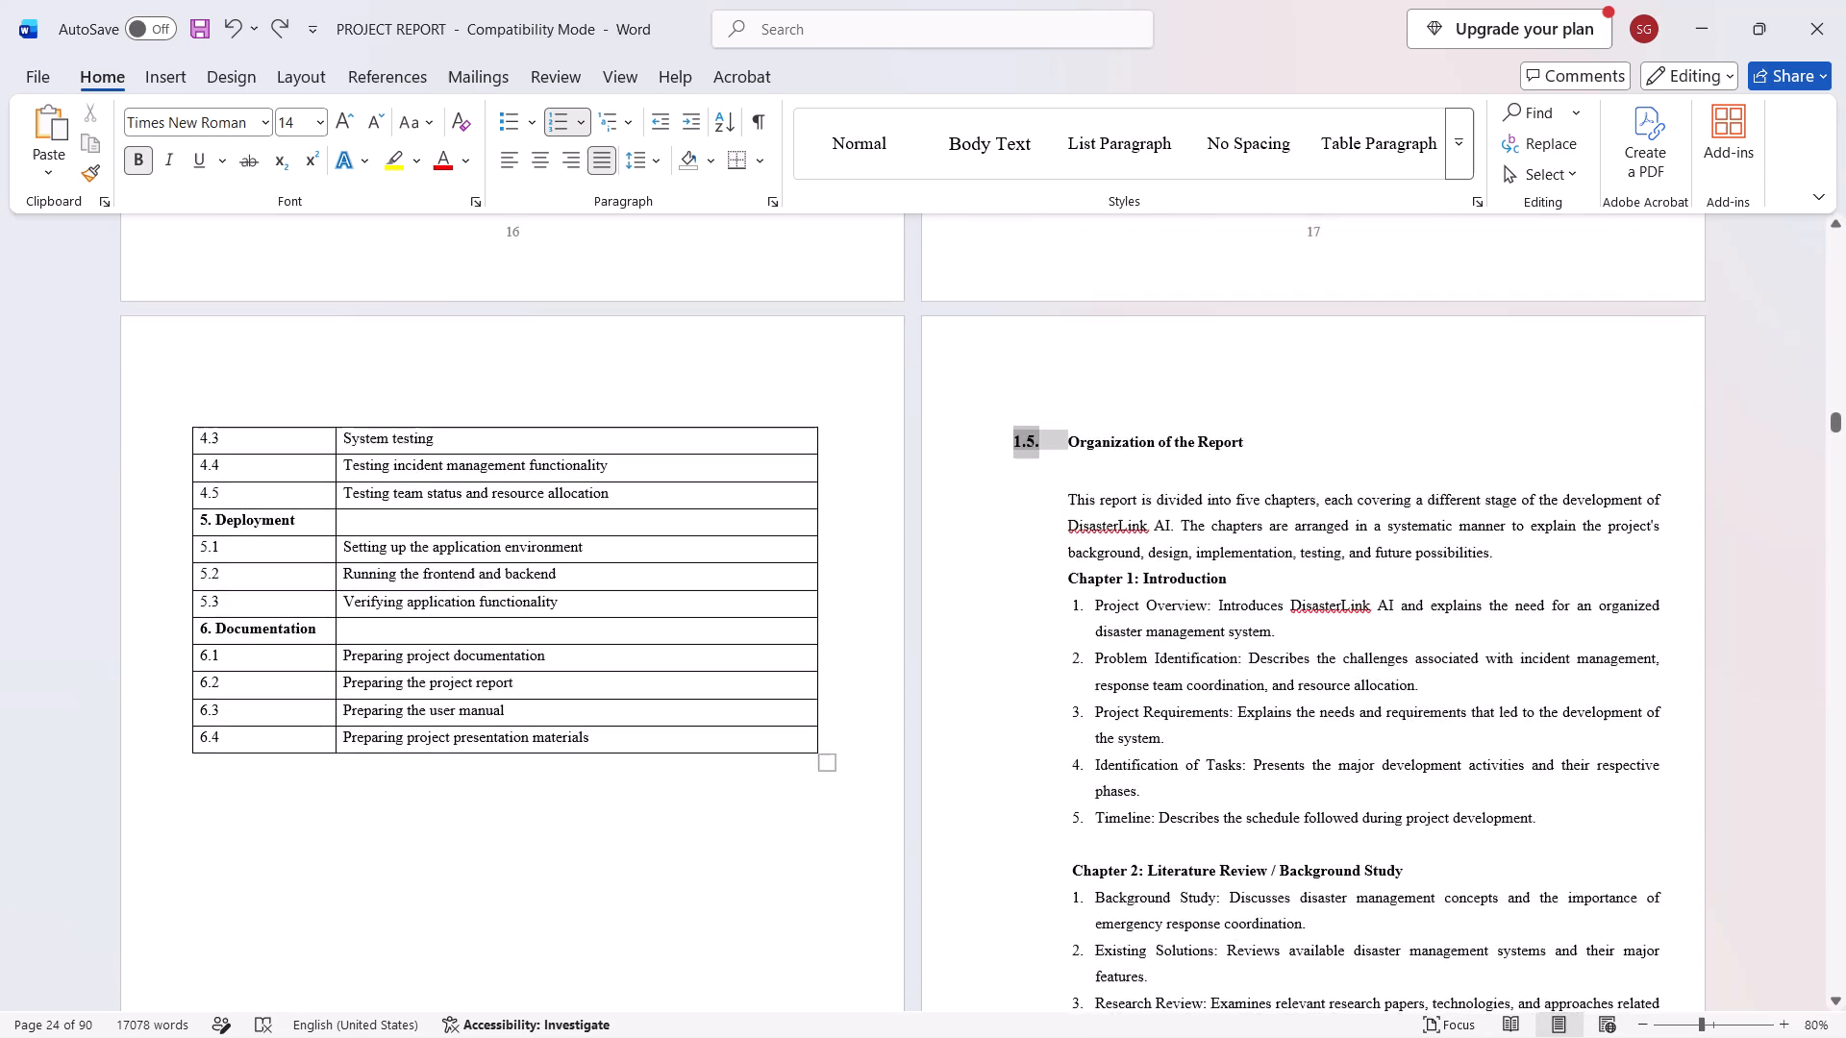
pyautogui.scroll(-12, 1030, 500)
pyautogui.scroll(1, 1034, 508)
pyautogui.scroll(-5, 1034, 508)
pyautogui.scroll(1, 1034, 519)
pyautogui.scroll(-1, 1034, 519)
pyautogui.scroll(1, 1034, 519)
pyautogui.scroll(-1, 1034, 519)
pyautogui.scroll(2, 1034, 519)
pyautogui.scroll(-13, 1036, 529)
pyautogui.scroll(1, 1070, 556)
pyautogui.scroll(-6, 1069, 559)
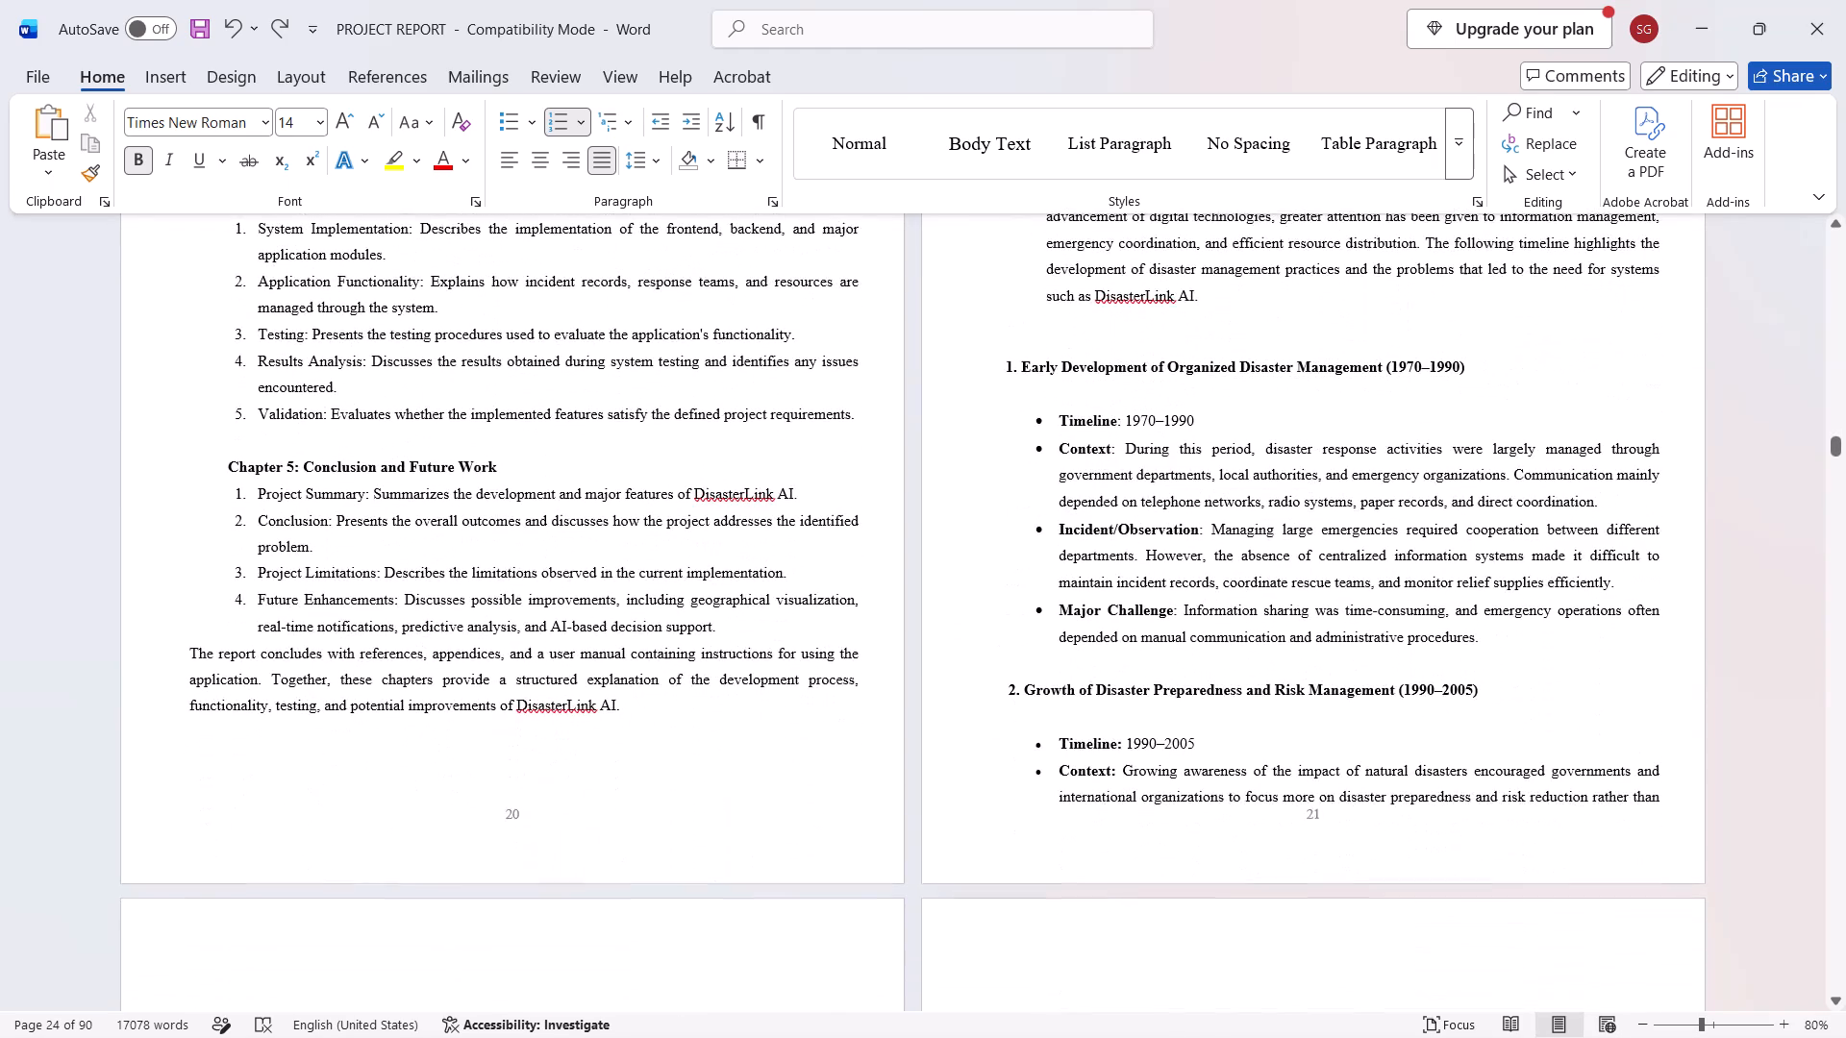
# Indent the numbered list under "Chapter 4: Results Analysis and Validation" to line up with the Chapter 3 list items above it.
pyautogui.scroll(6, 836, 573)
pyautogui.scroll(3, 448, 779)
pyautogui.scroll(4, 293, 756)
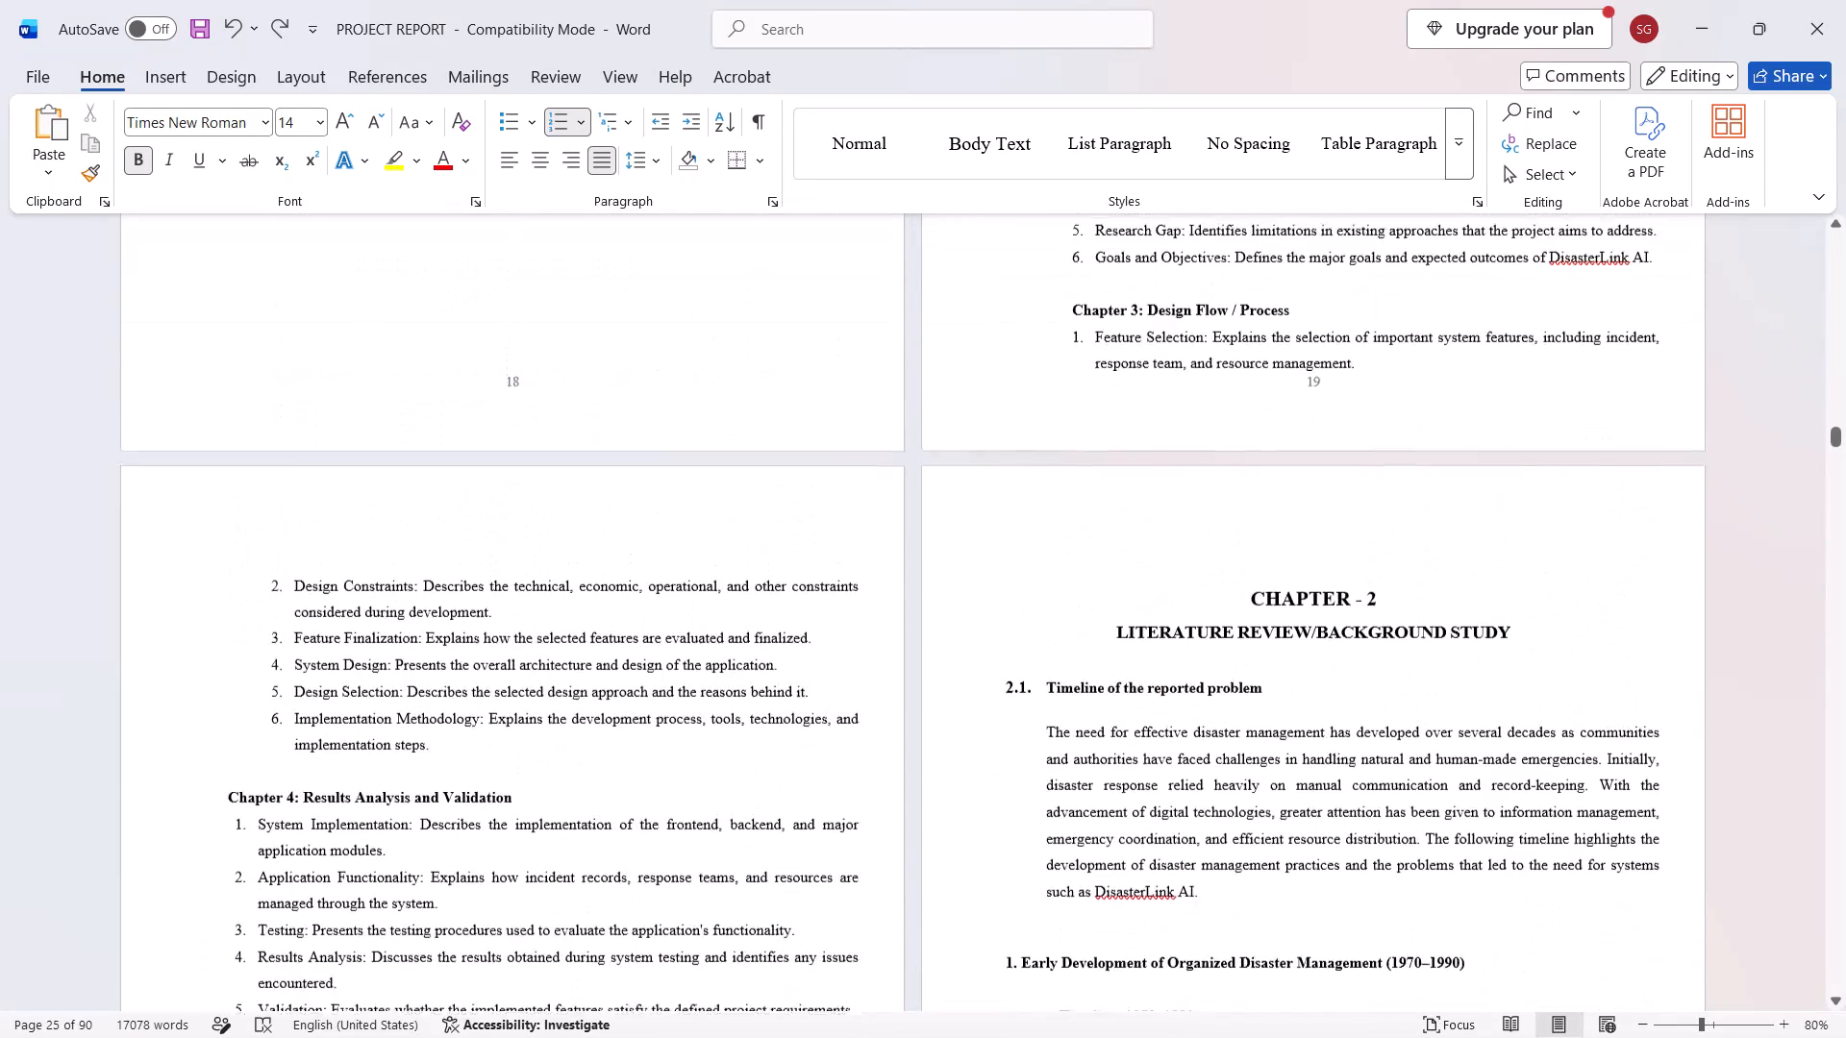
pyautogui.scroll(-4, 276, 781)
pyautogui.click(240, 643)
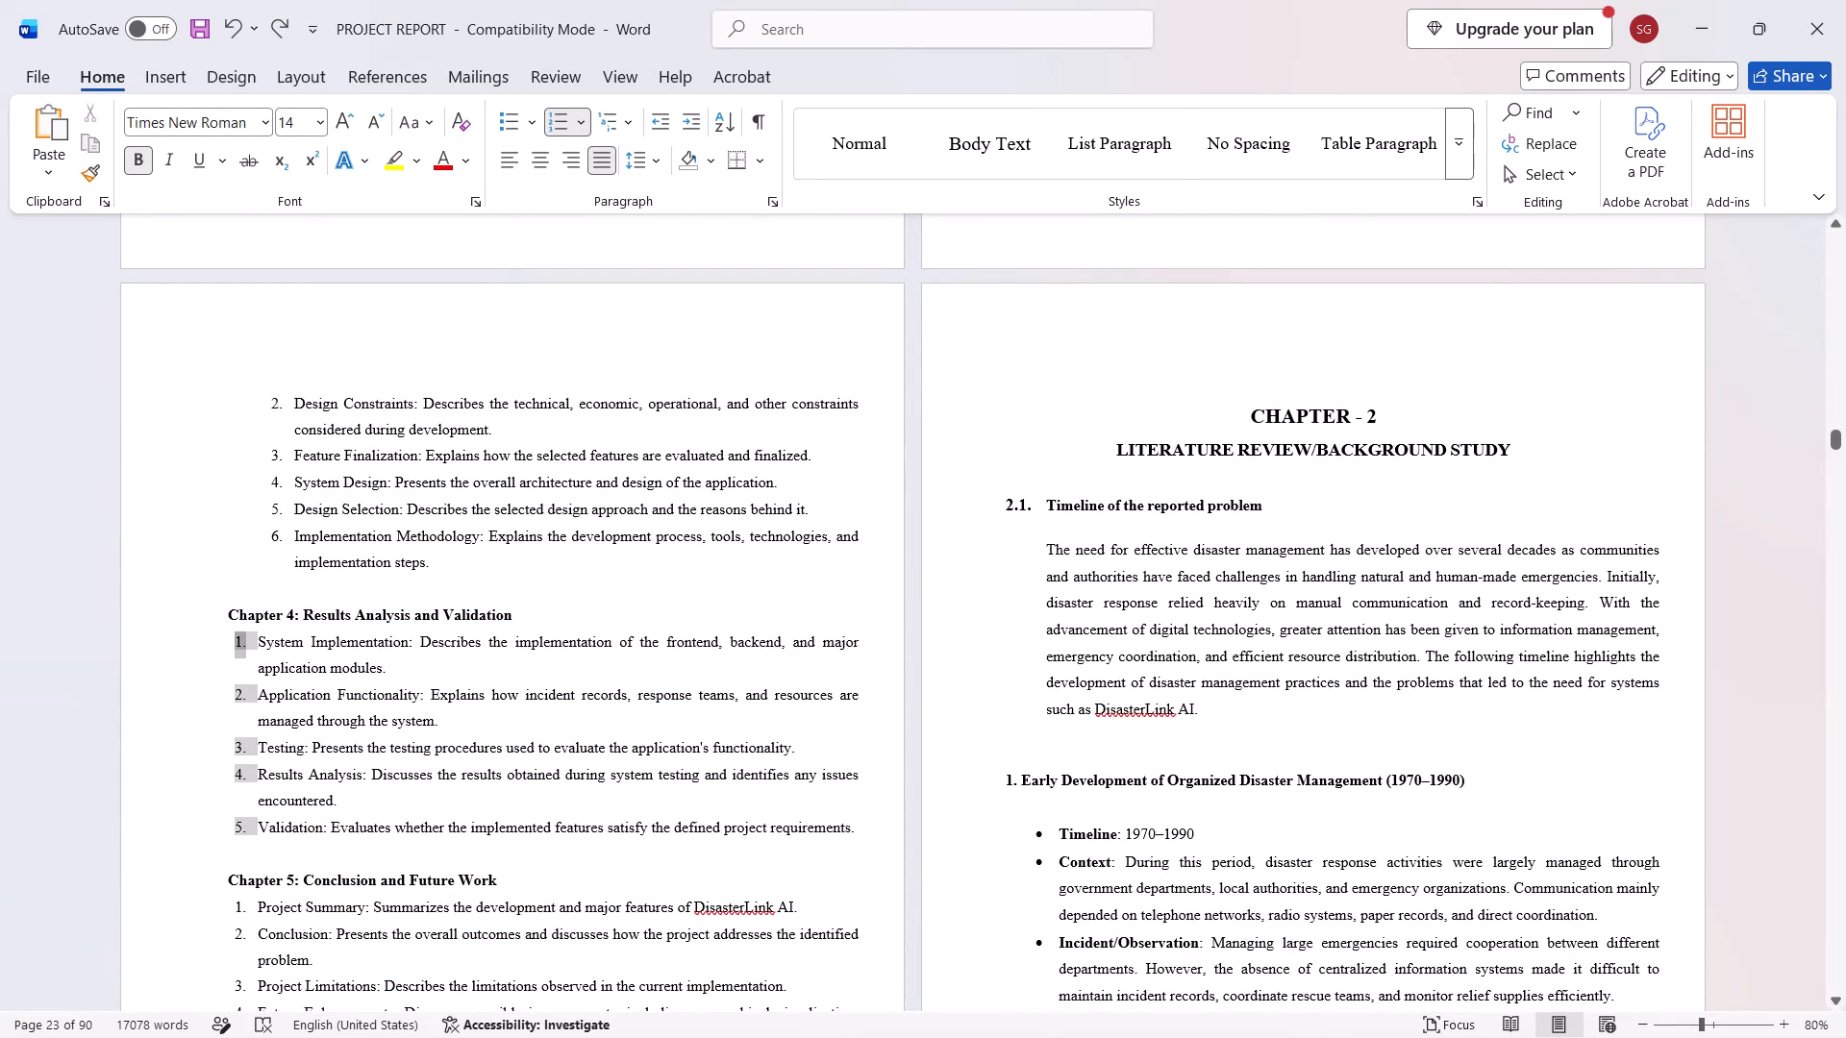
pyautogui.moveTo(238, 643); pyautogui.dragTo(272, 638)
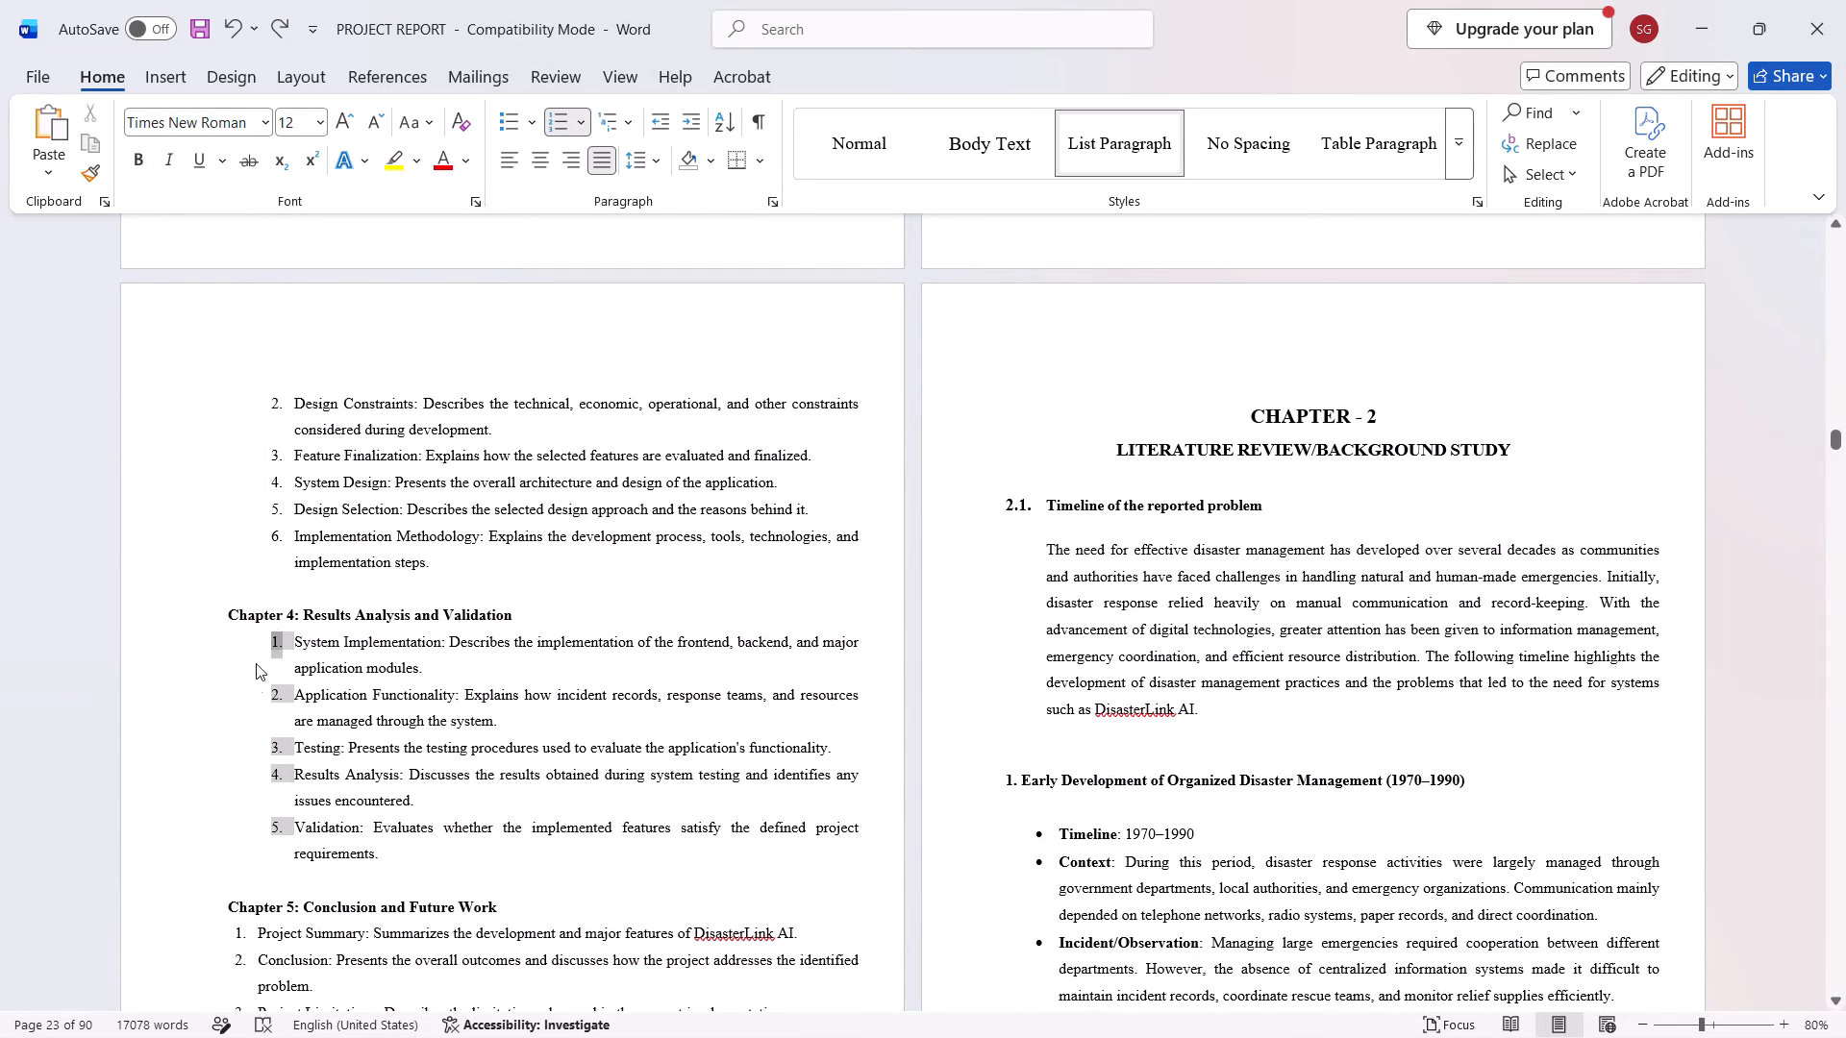
# Indent the numbered list under "Chapter 5: Conclusion and Future Work" to line up with the Chapter 4 list.
pyautogui.scroll(-4, 244, 705)
pyautogui.click(237, 746)
pyautogui.moveTo(237, 746); pyautogui.dragTo(266, 747)
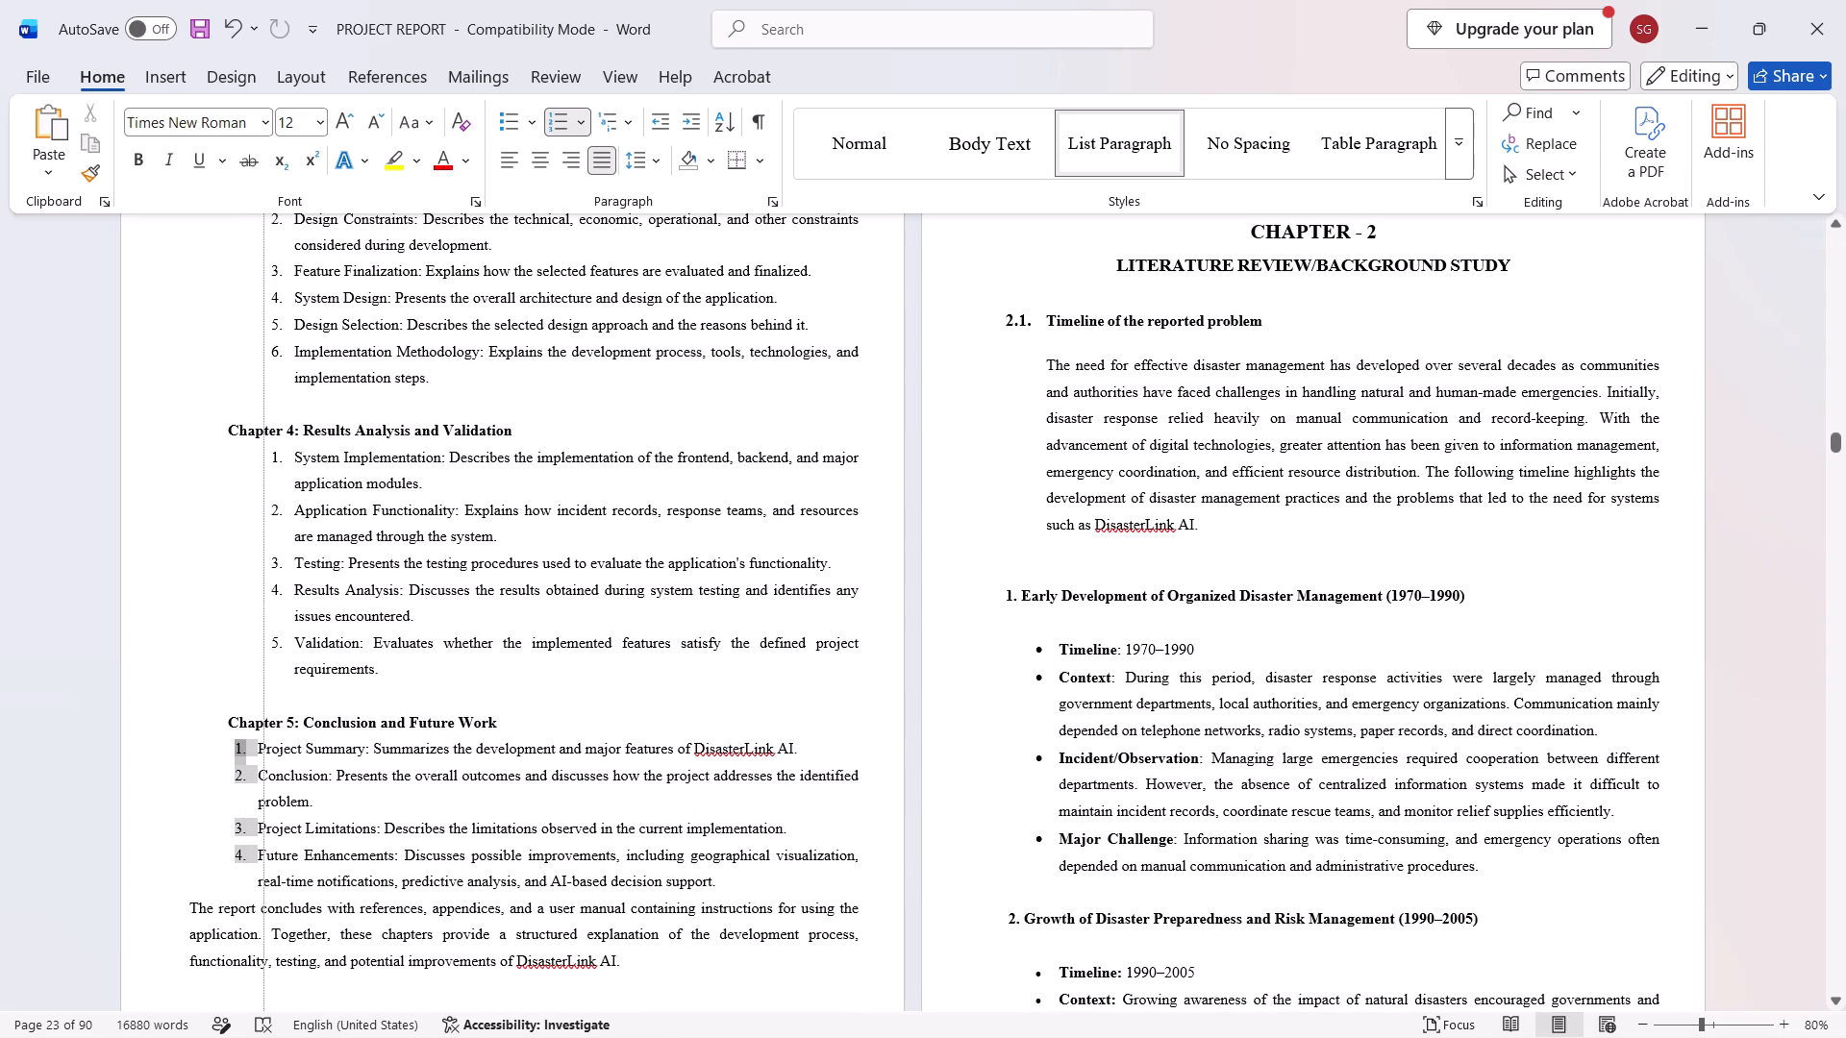
pyautogui.moveTo(266, 747); pyautogui.dragTo(271, 747)
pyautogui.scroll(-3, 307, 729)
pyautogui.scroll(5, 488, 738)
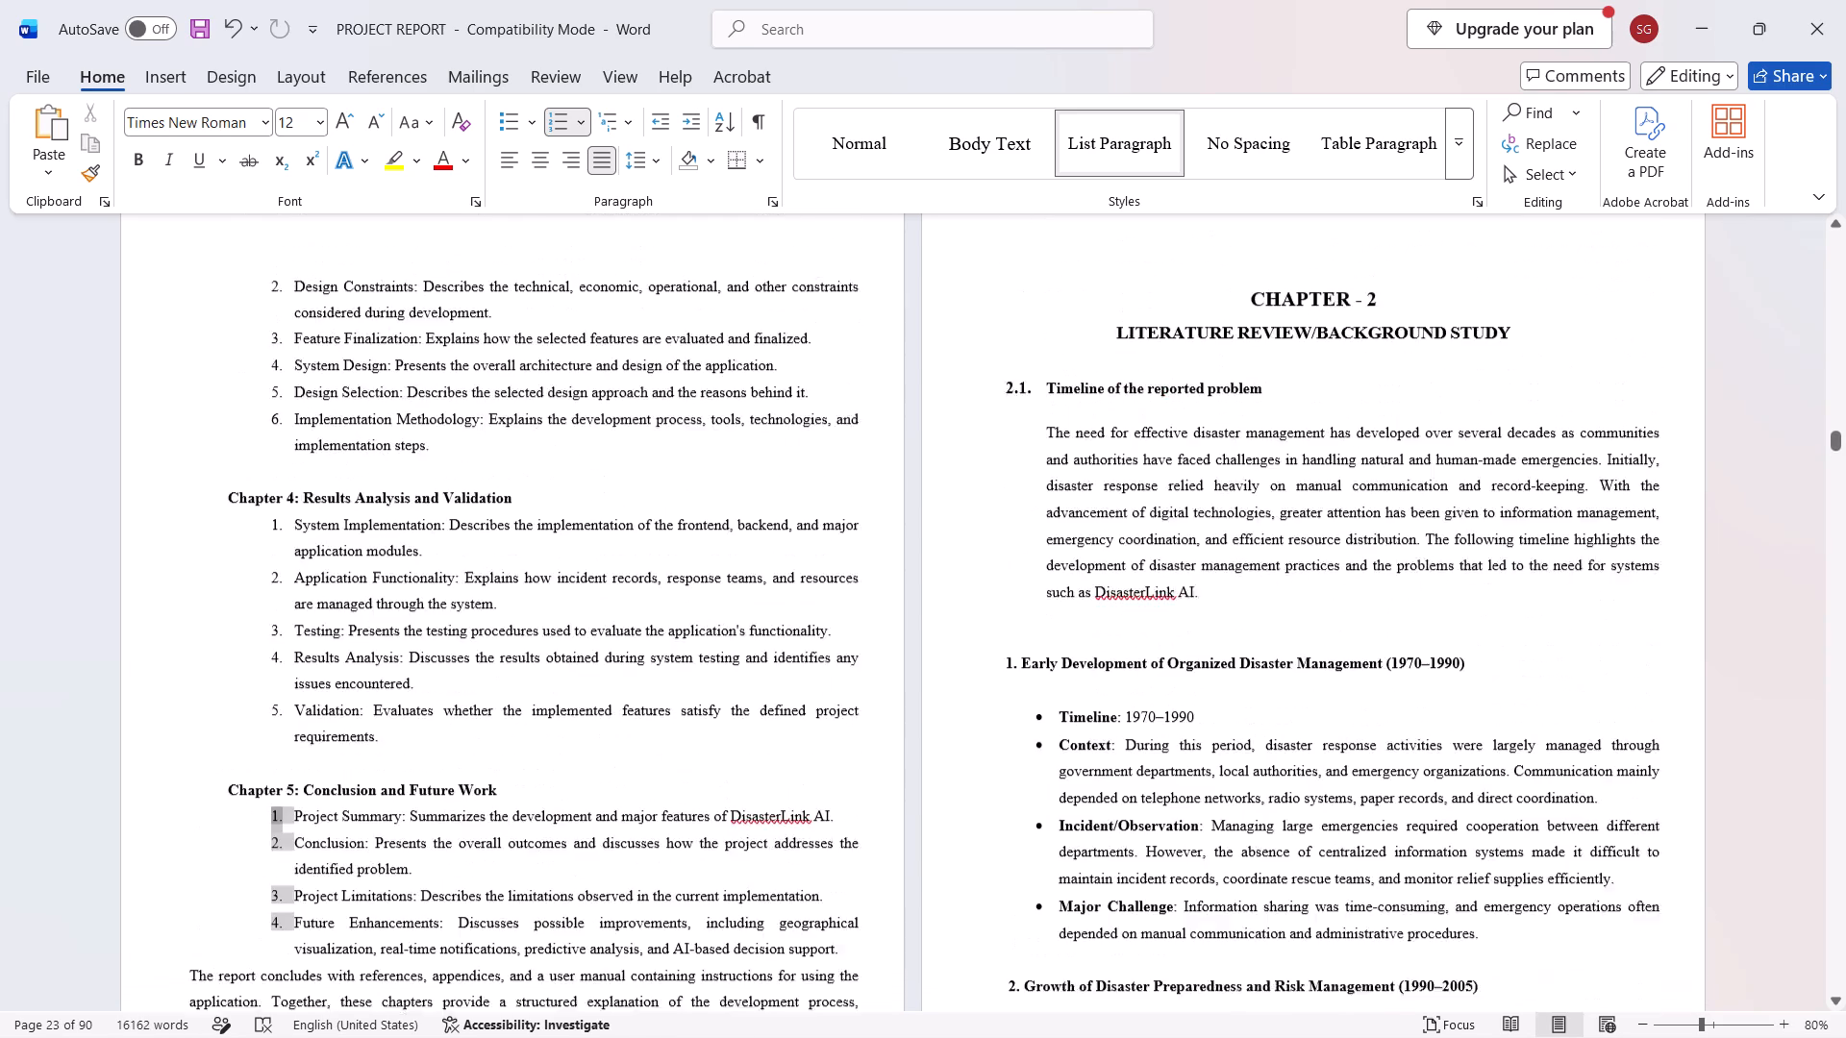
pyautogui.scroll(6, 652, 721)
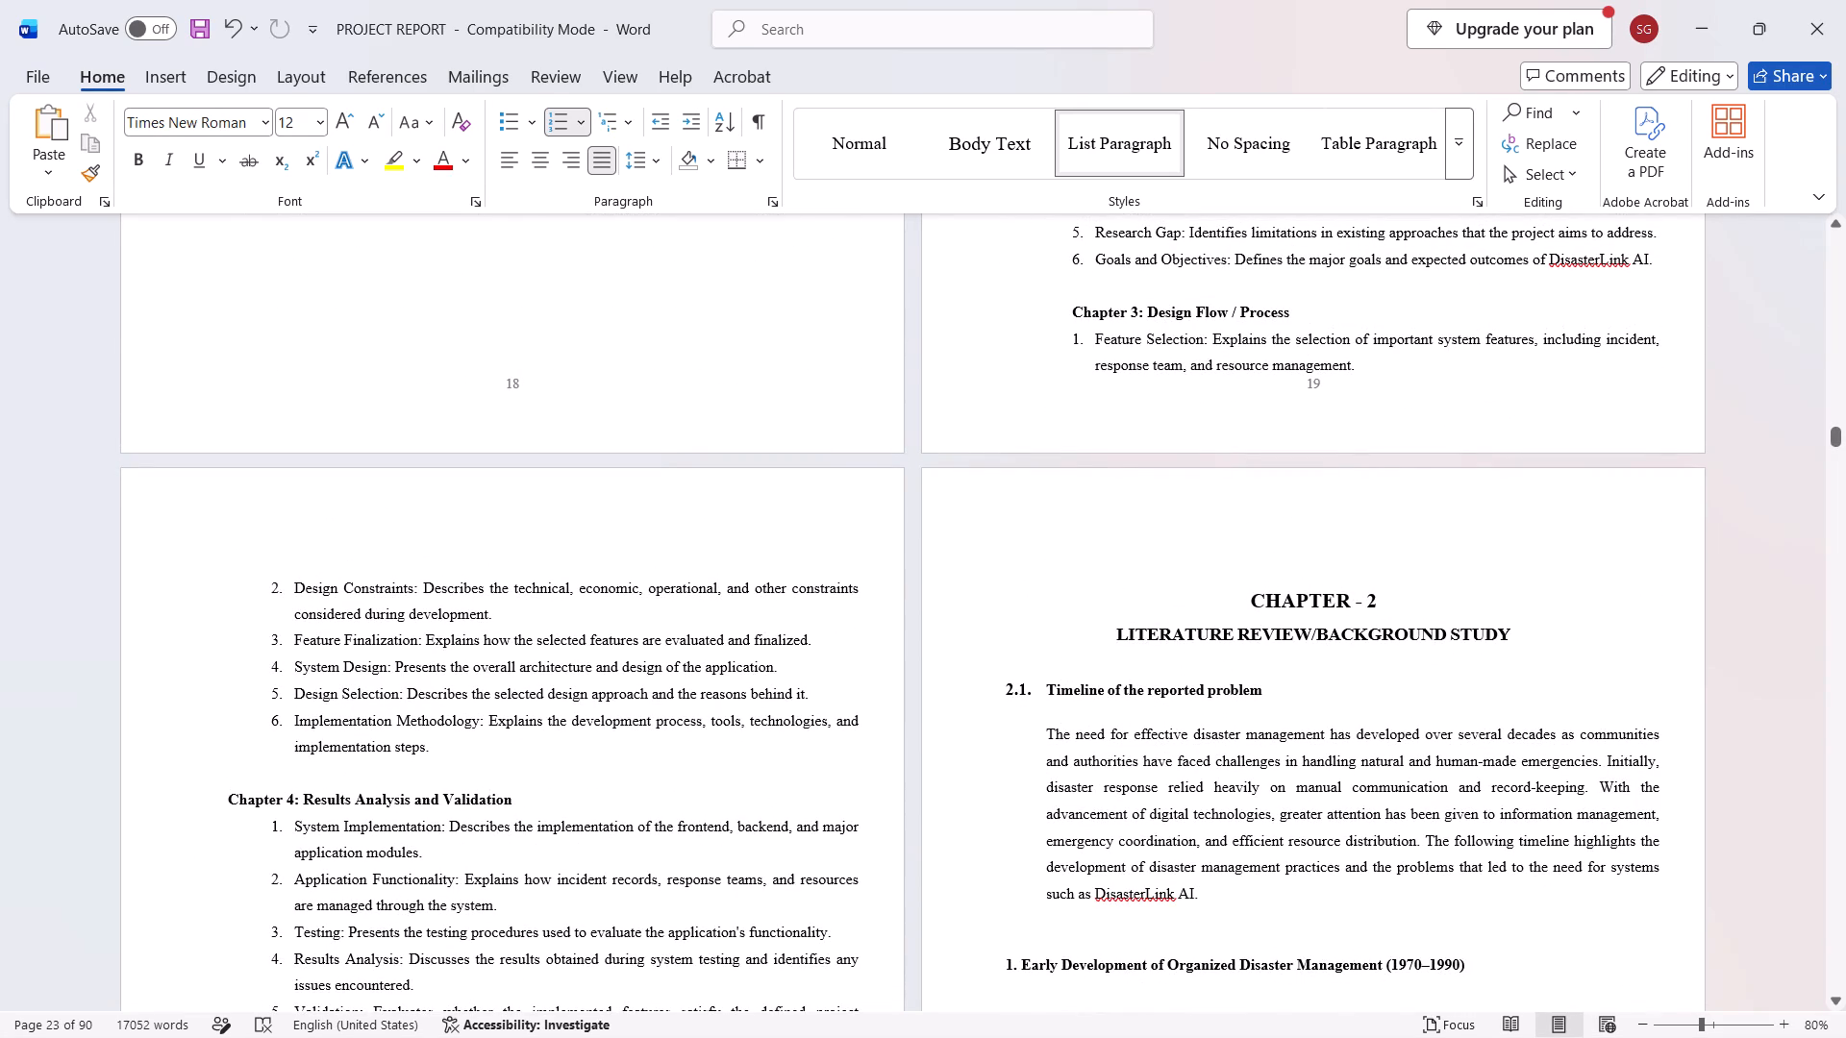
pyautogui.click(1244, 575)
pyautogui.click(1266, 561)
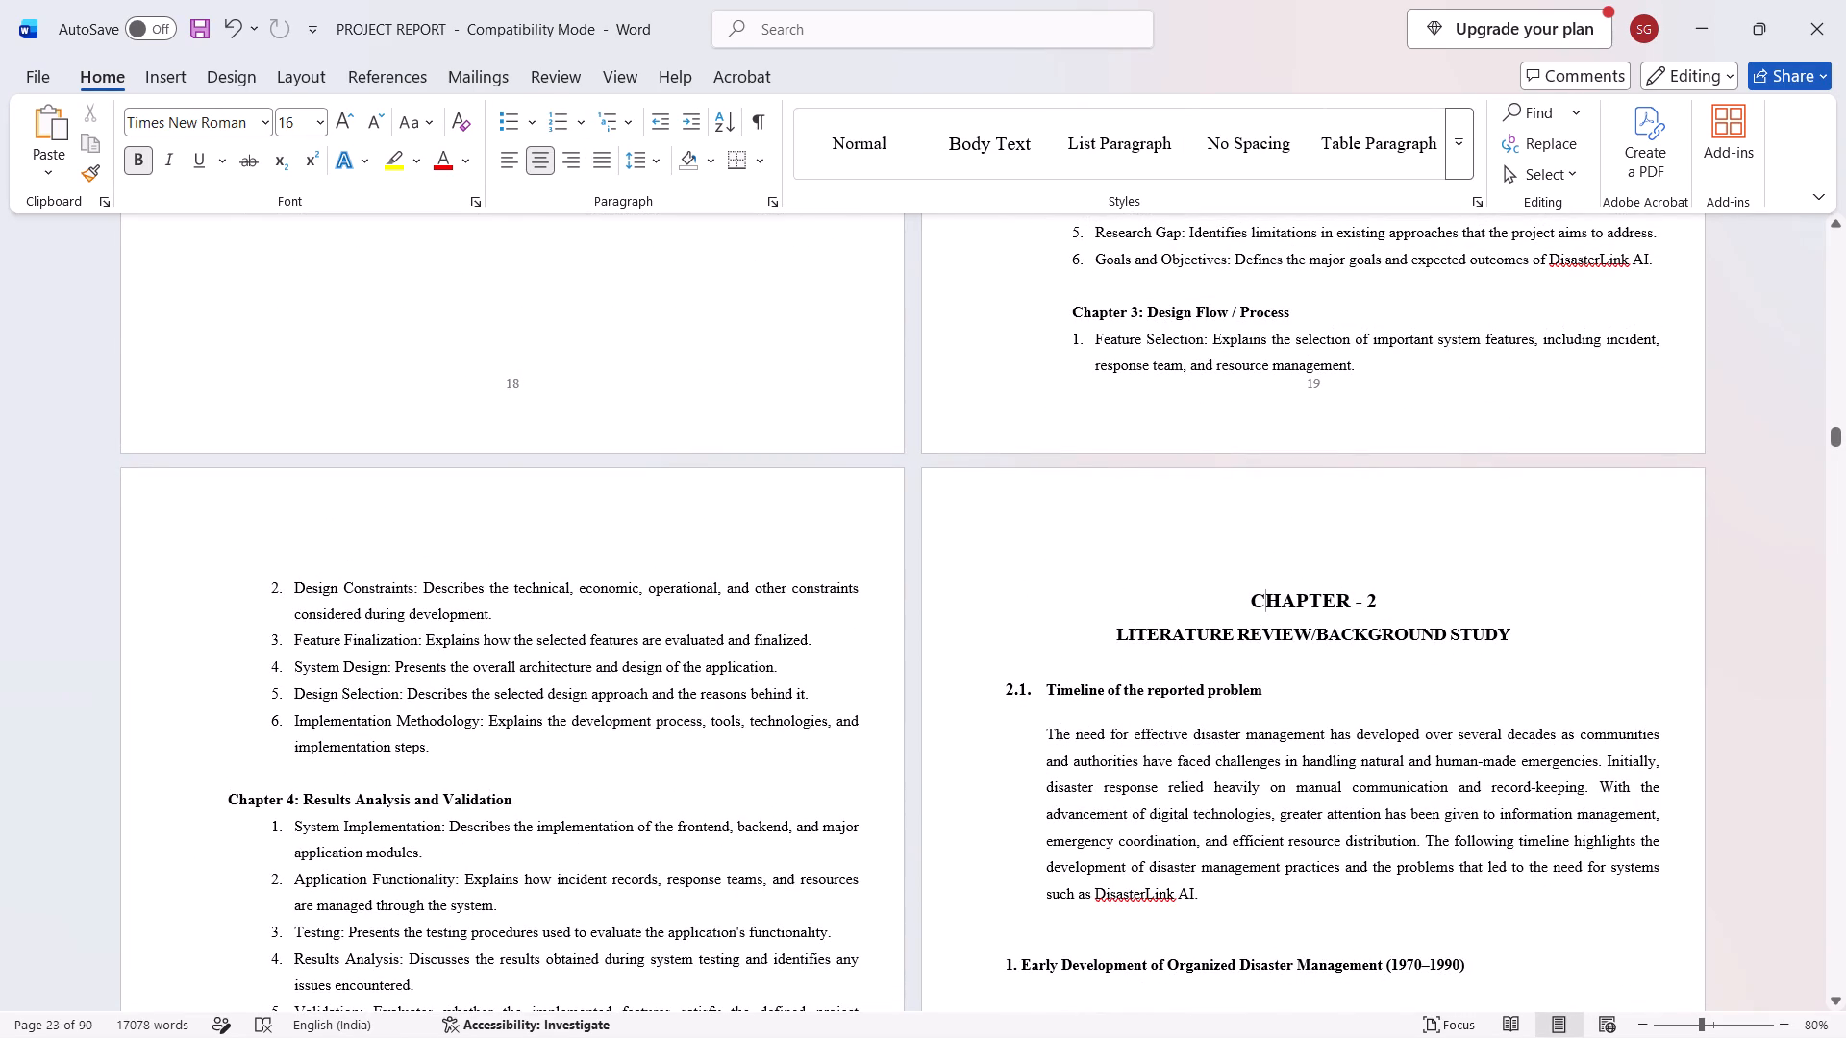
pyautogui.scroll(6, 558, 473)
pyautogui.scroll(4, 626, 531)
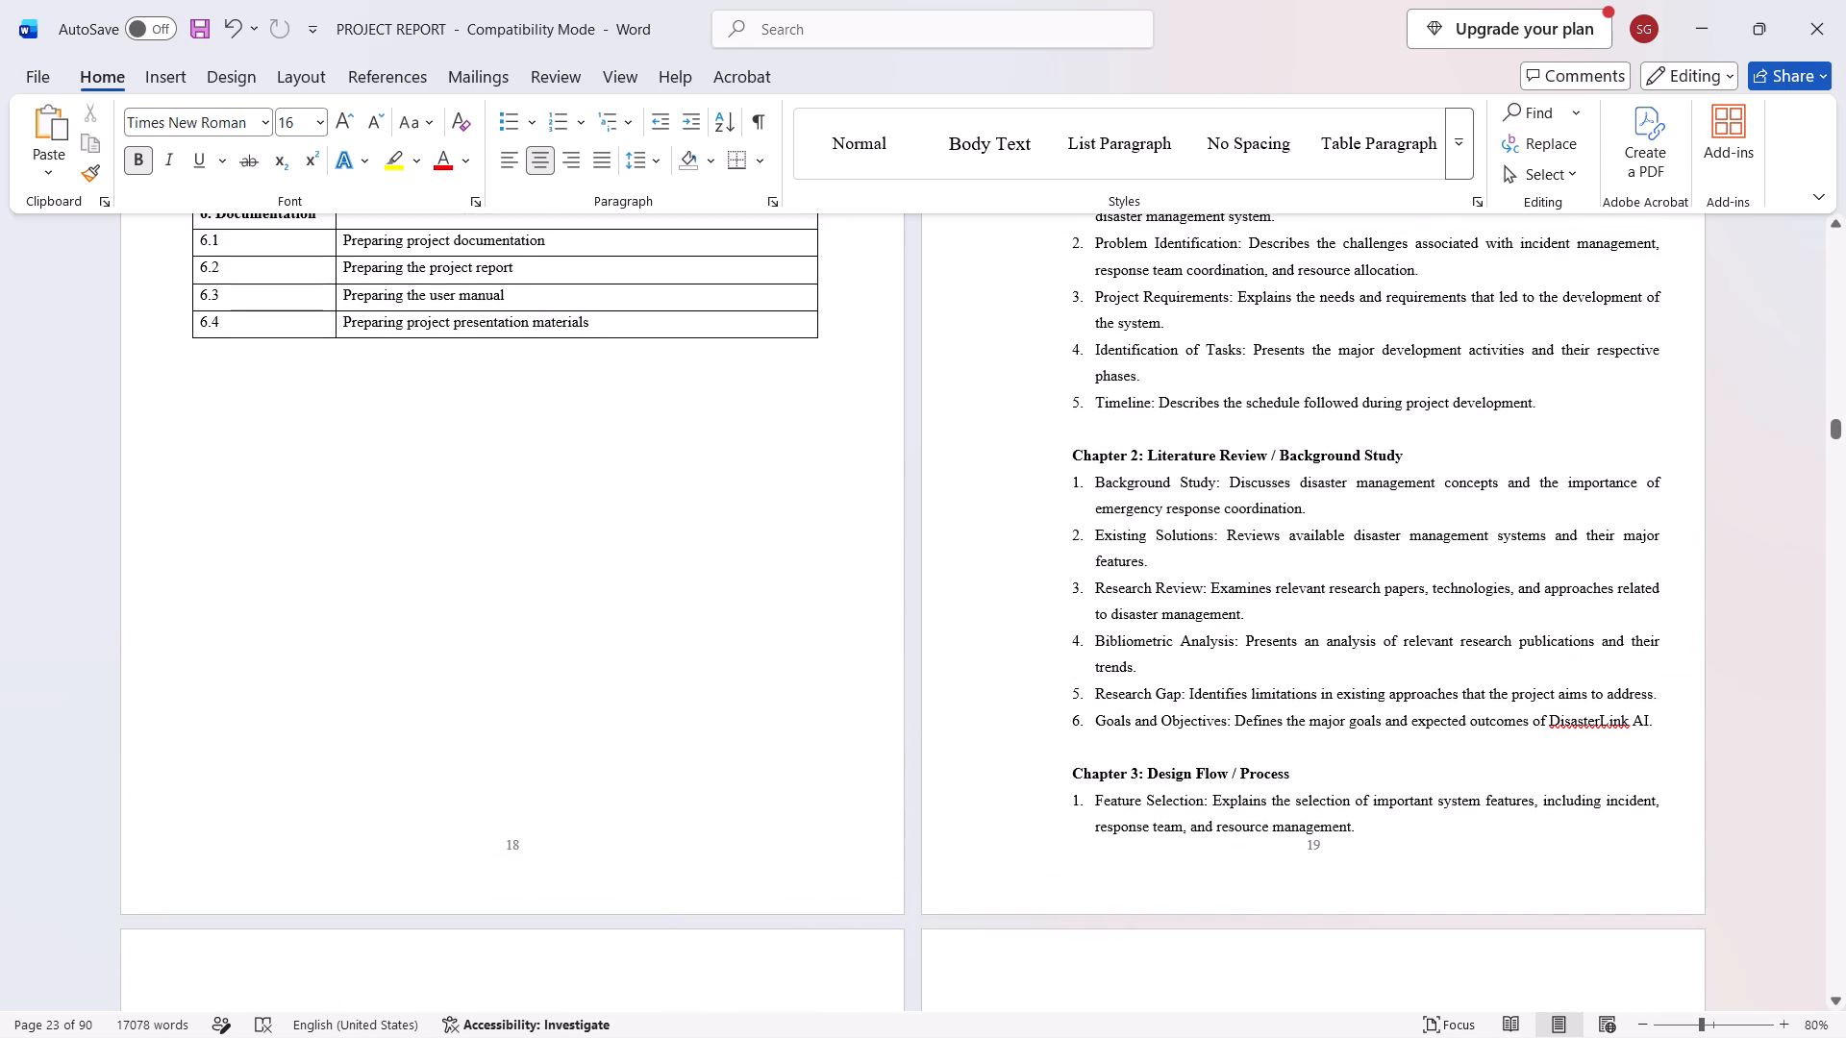
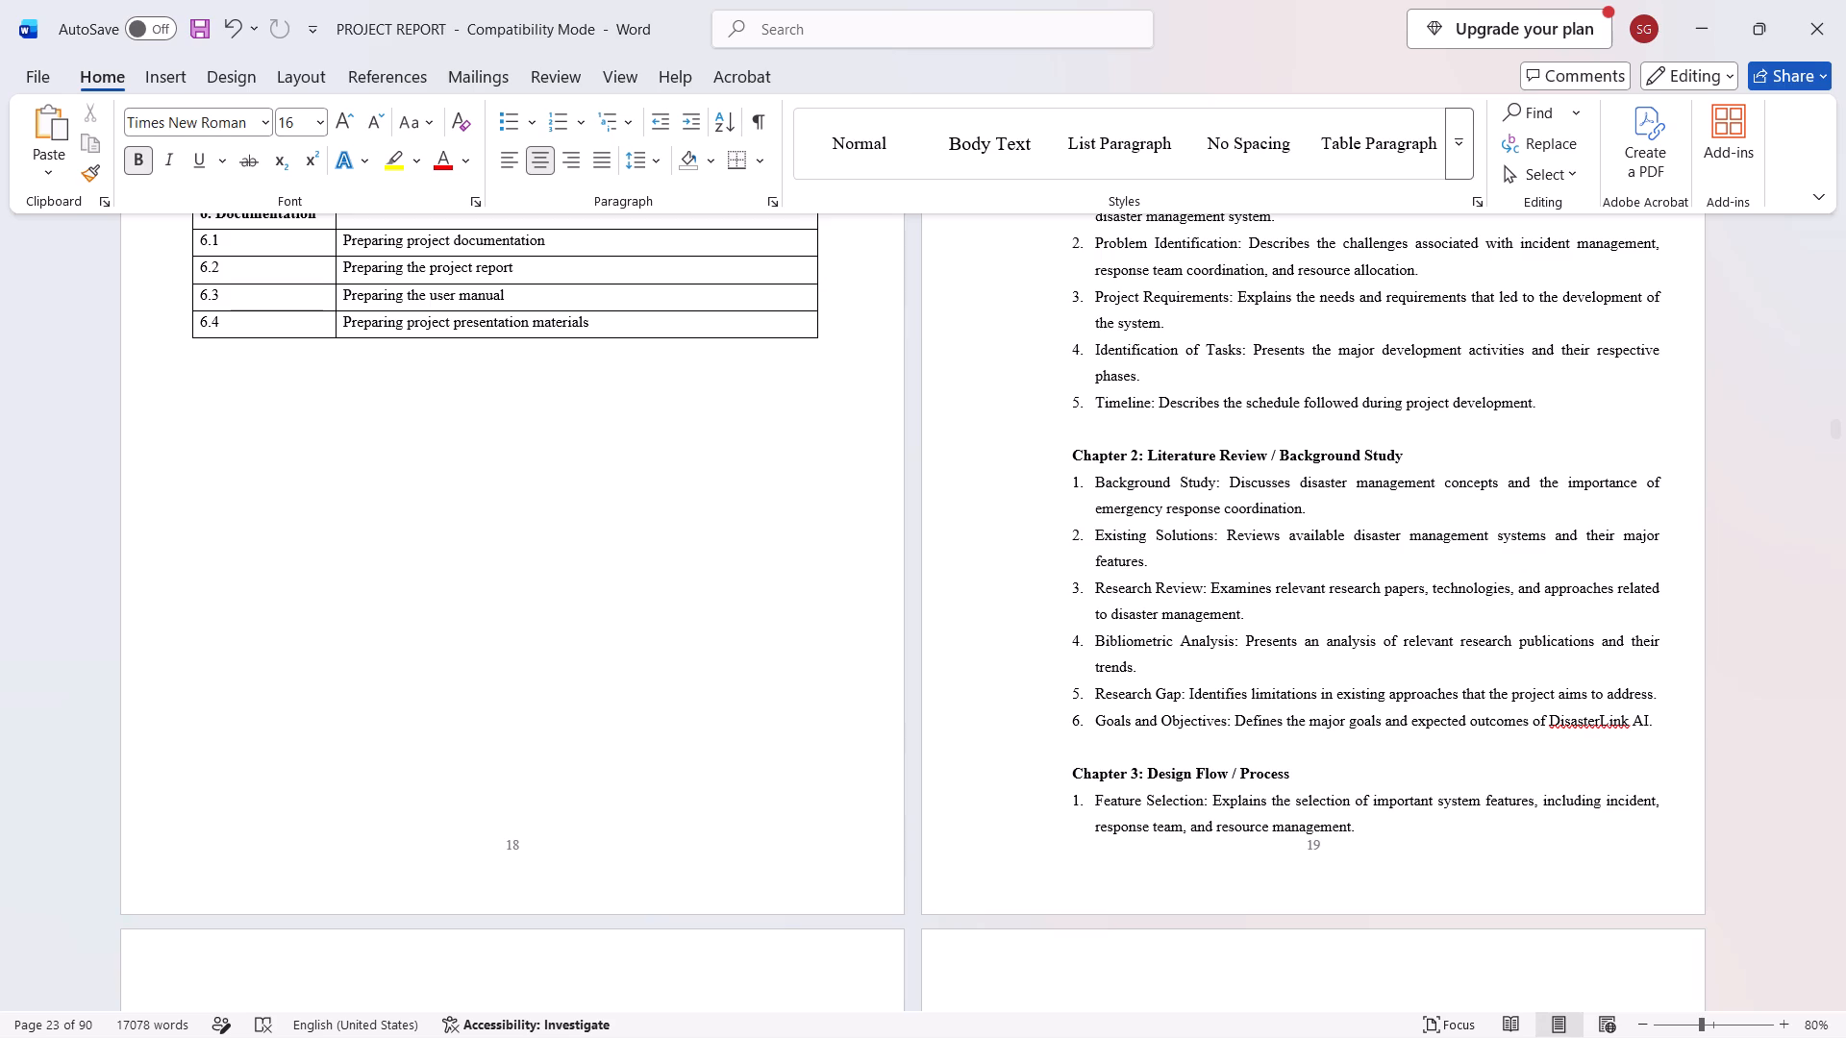
# Examine the page layout from section 1.3 "Timeline" through the tasks table and section 1.5 to the start of Chapter 2.
pyautogui.scroll(5, 462, 806)
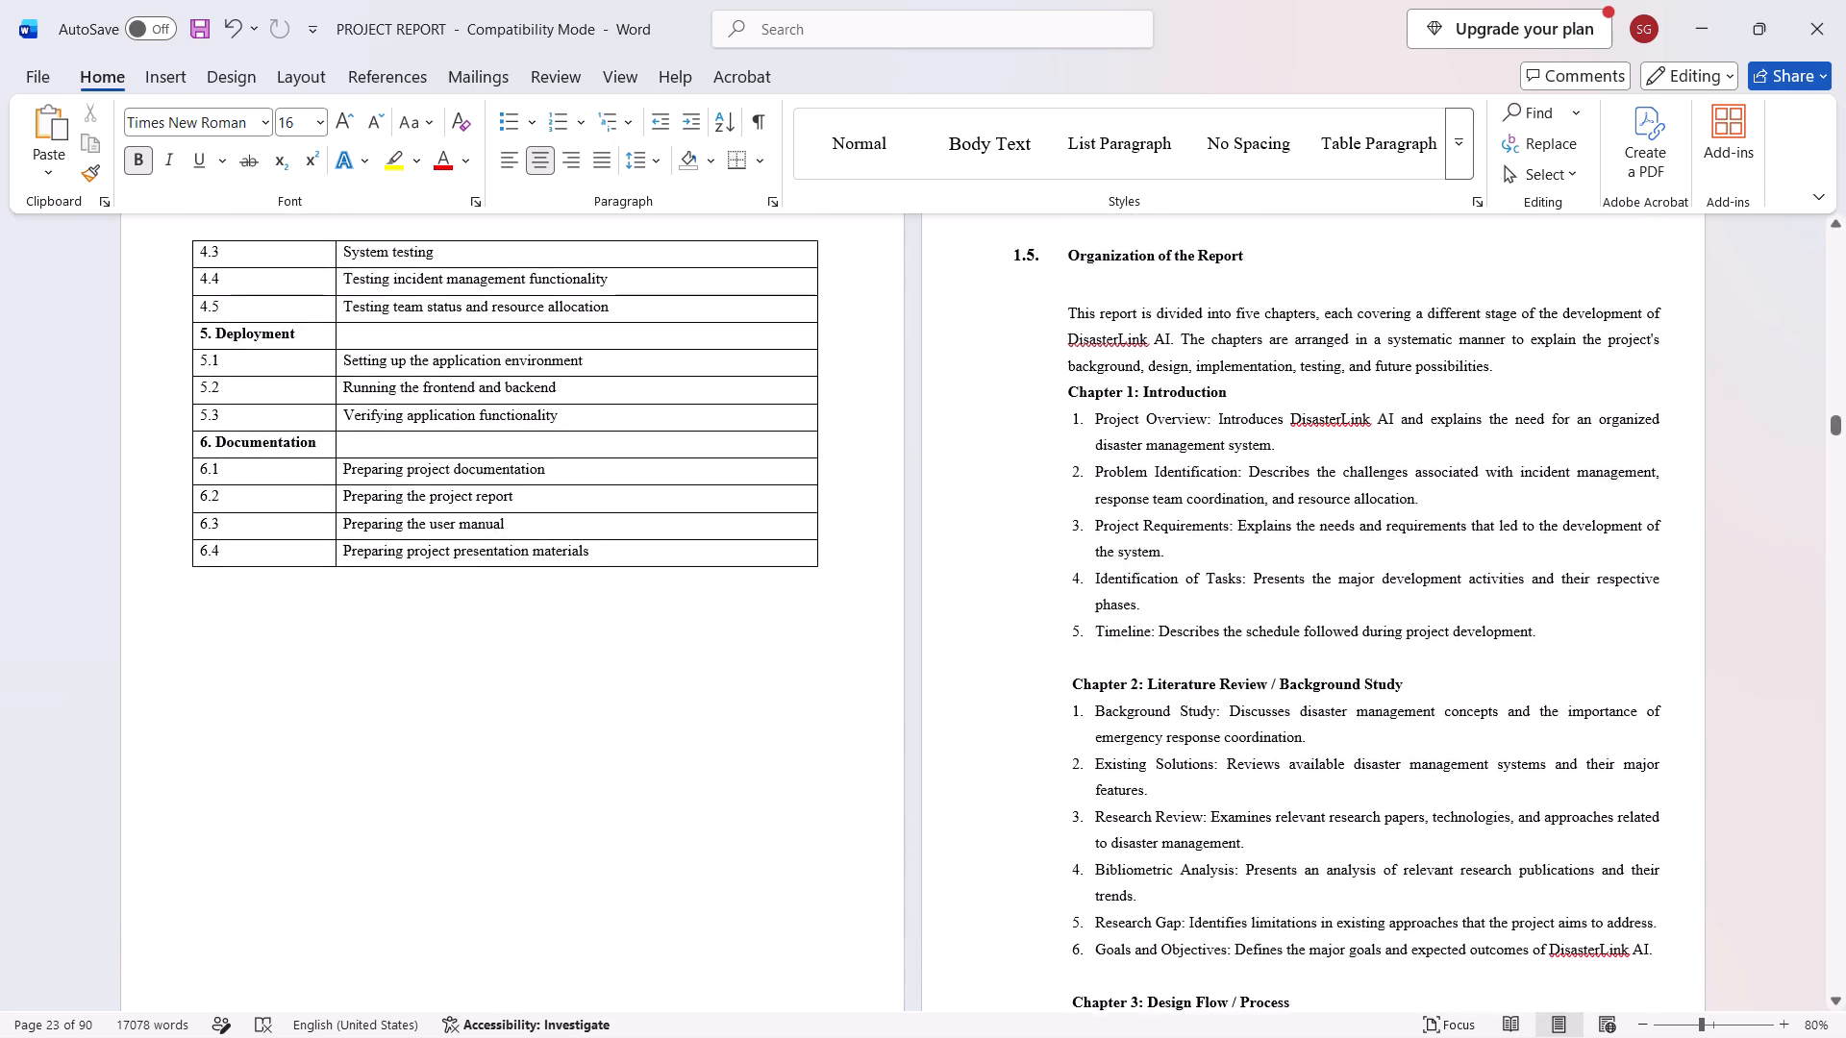
pyautogui.scroll(12, 647, 501)
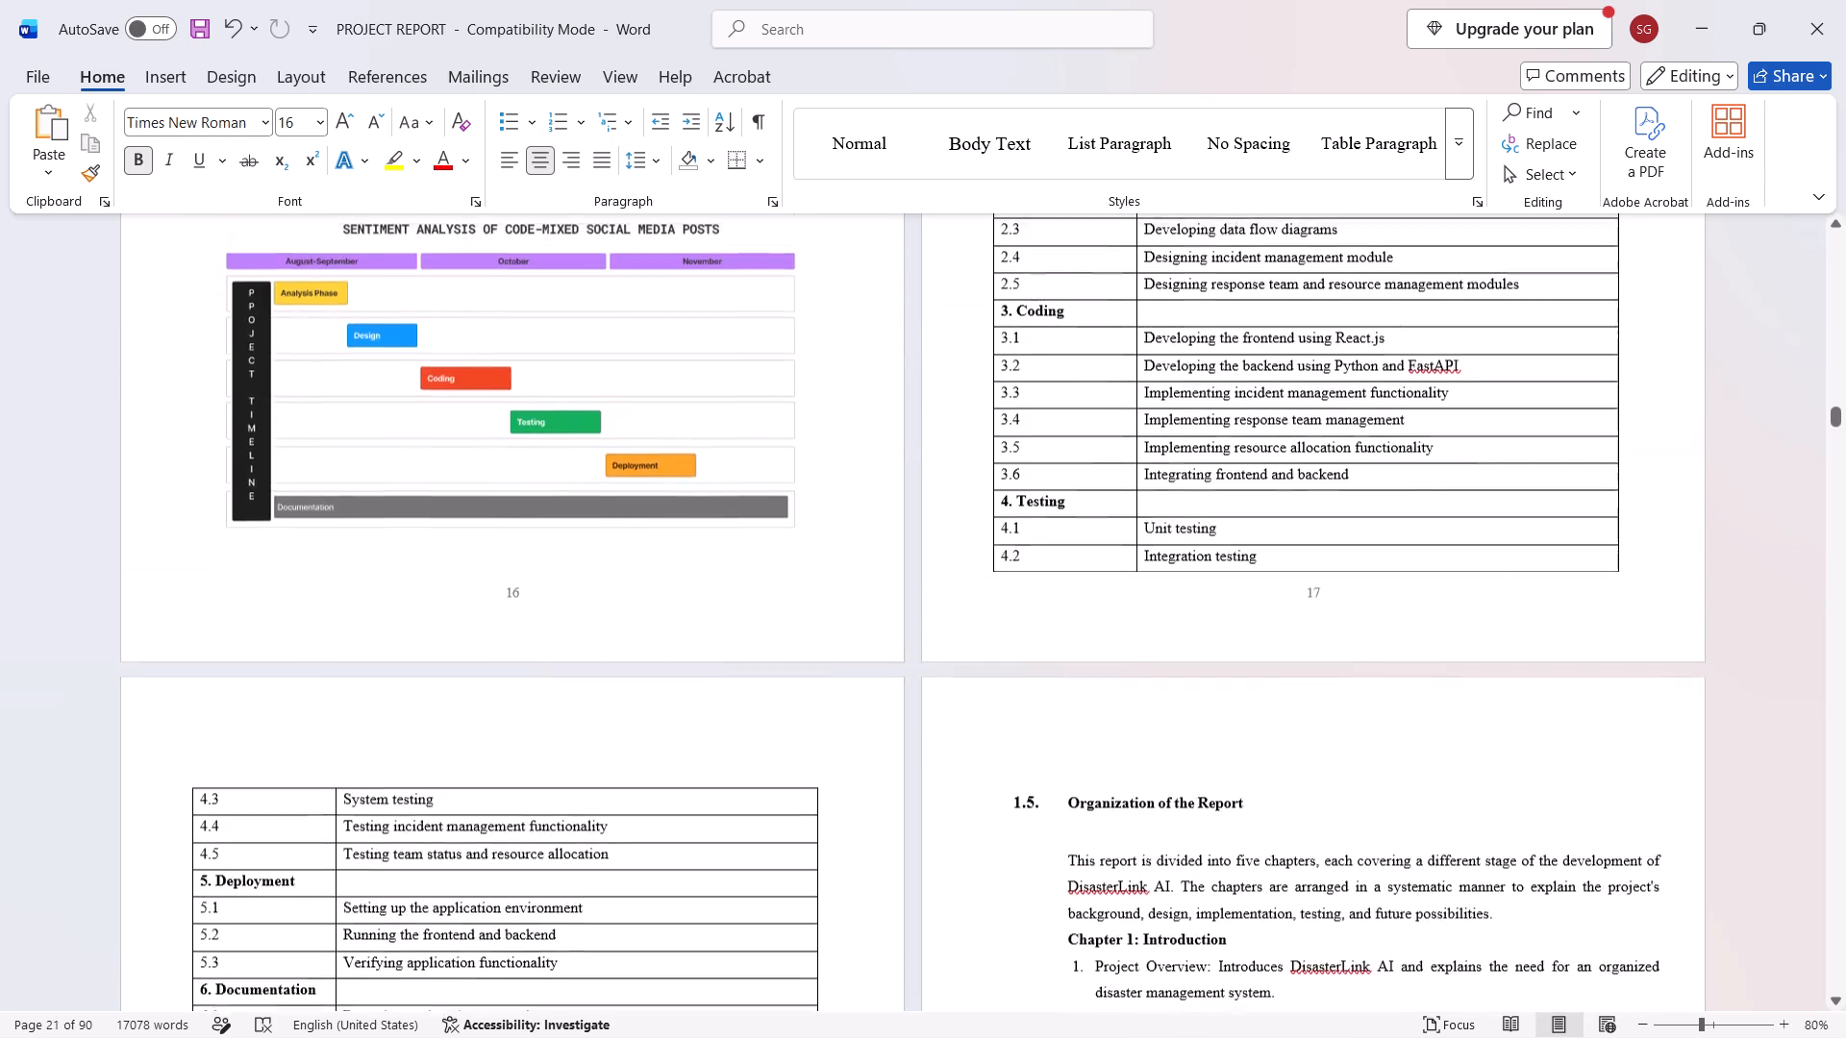
pyautogui.scroll(-1, 638, 506)
pyautogui.scroll(13, 638, 506)
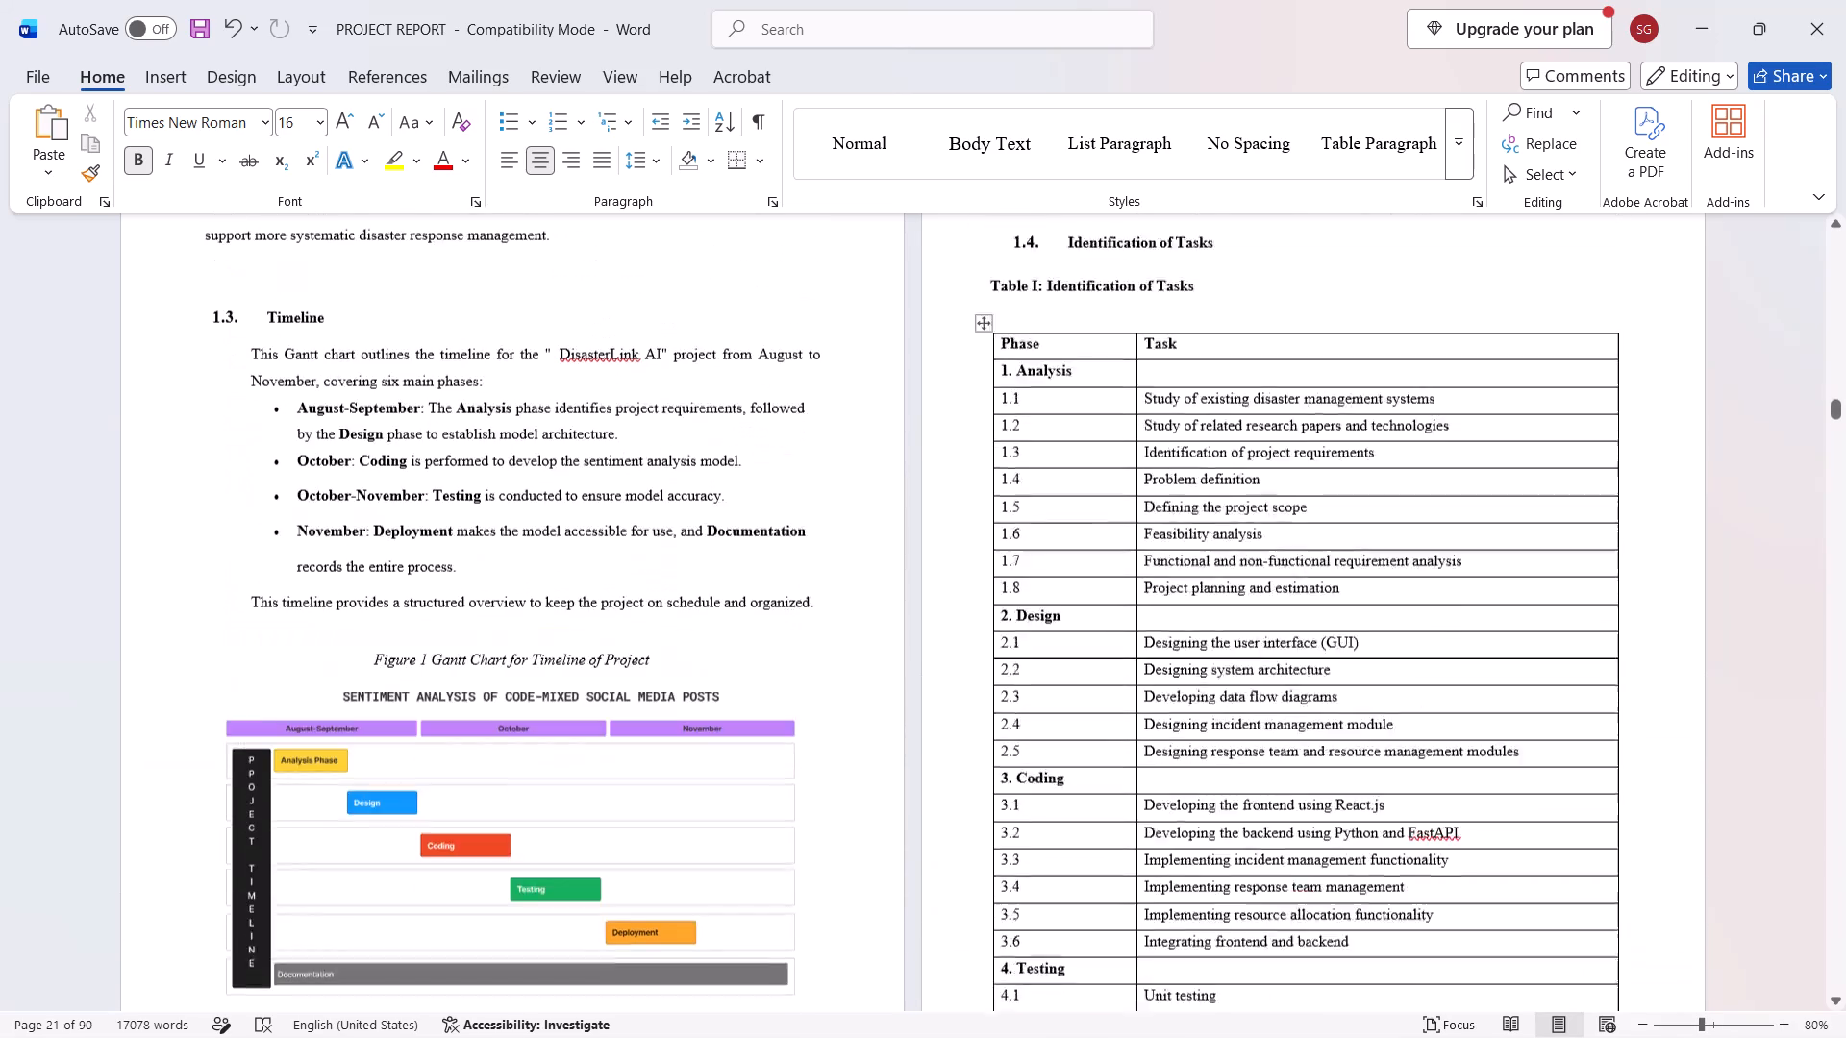
pyautogui.scroll(-8, 979, 464)
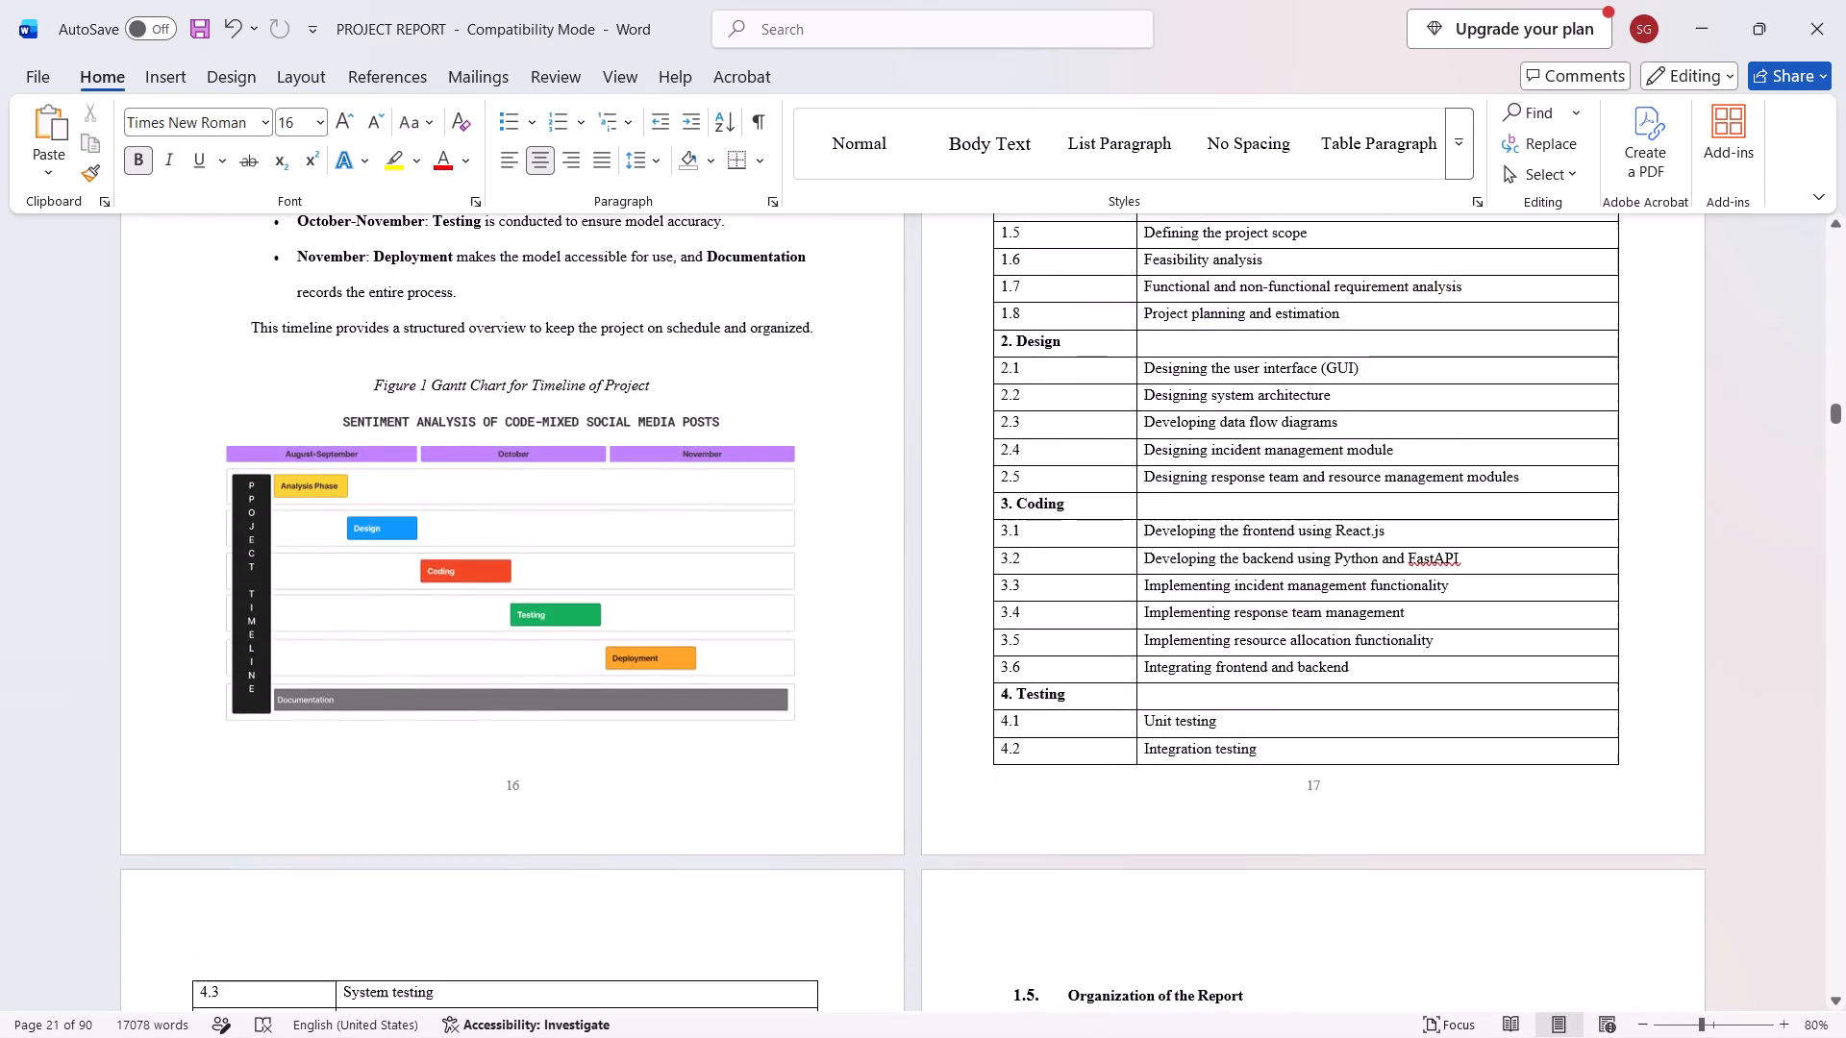
pyautogui.scroll(-6, 930, 457)
pyautogui.scroll(1, 924, 489)
pyautogui.scroll(-4, 921, 500)
pyautogui.scroll(1, 921, 500)
pyautogui.scroll(-12, 886, 583)
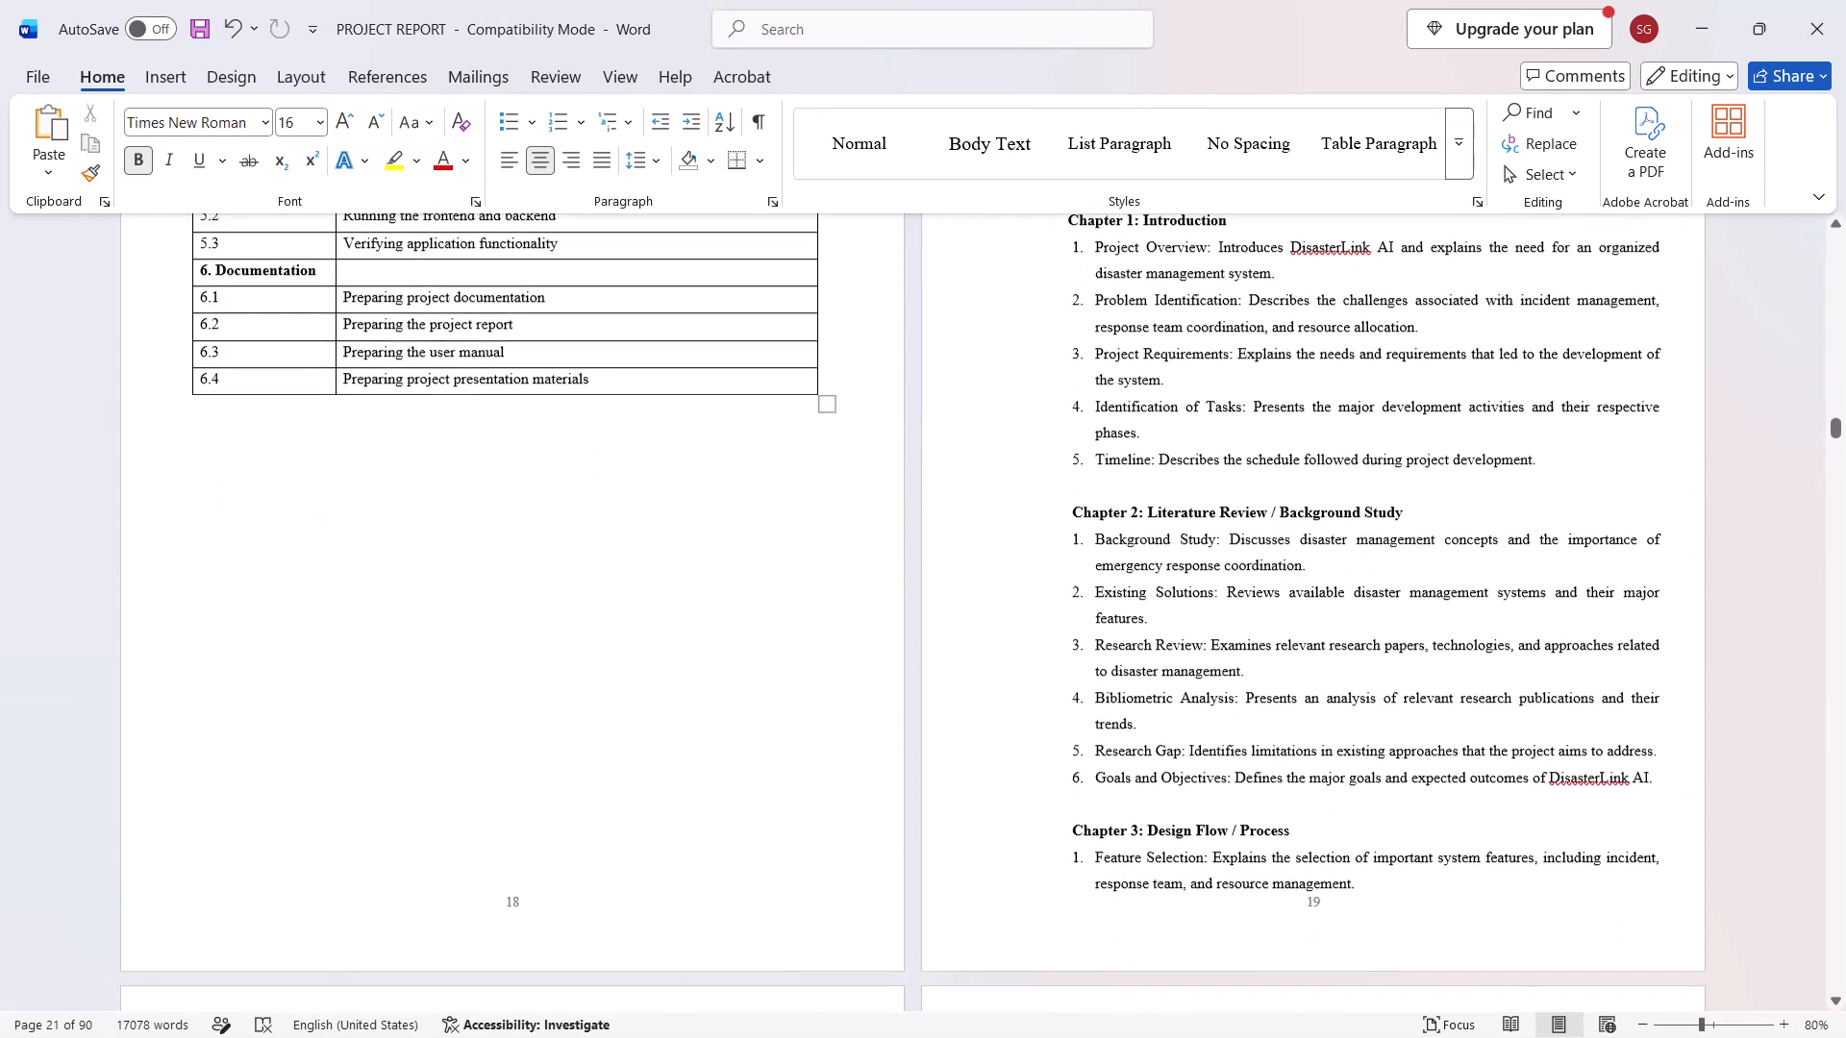
pyautogui.scroll(5, 1163, 531)
pyautogui.scroll(-19, 1139, 502)
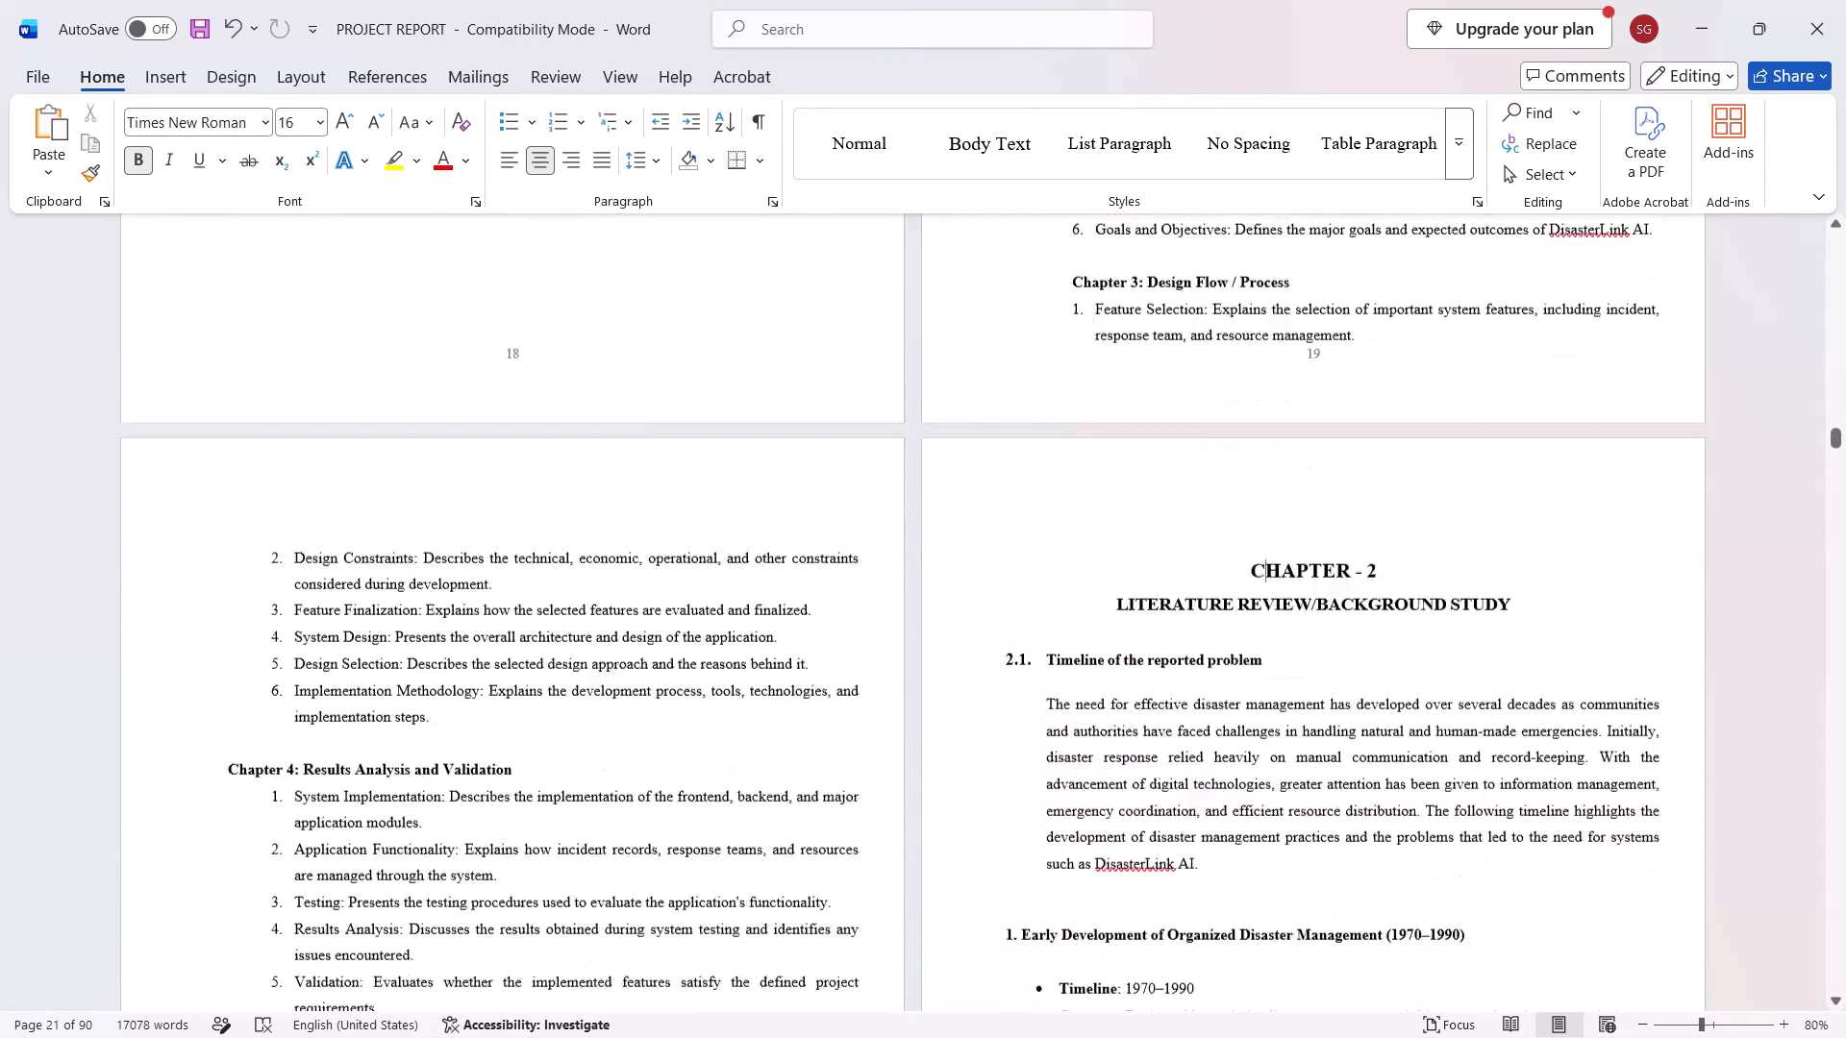
pyautogui.scroll(1, 1010, 454)
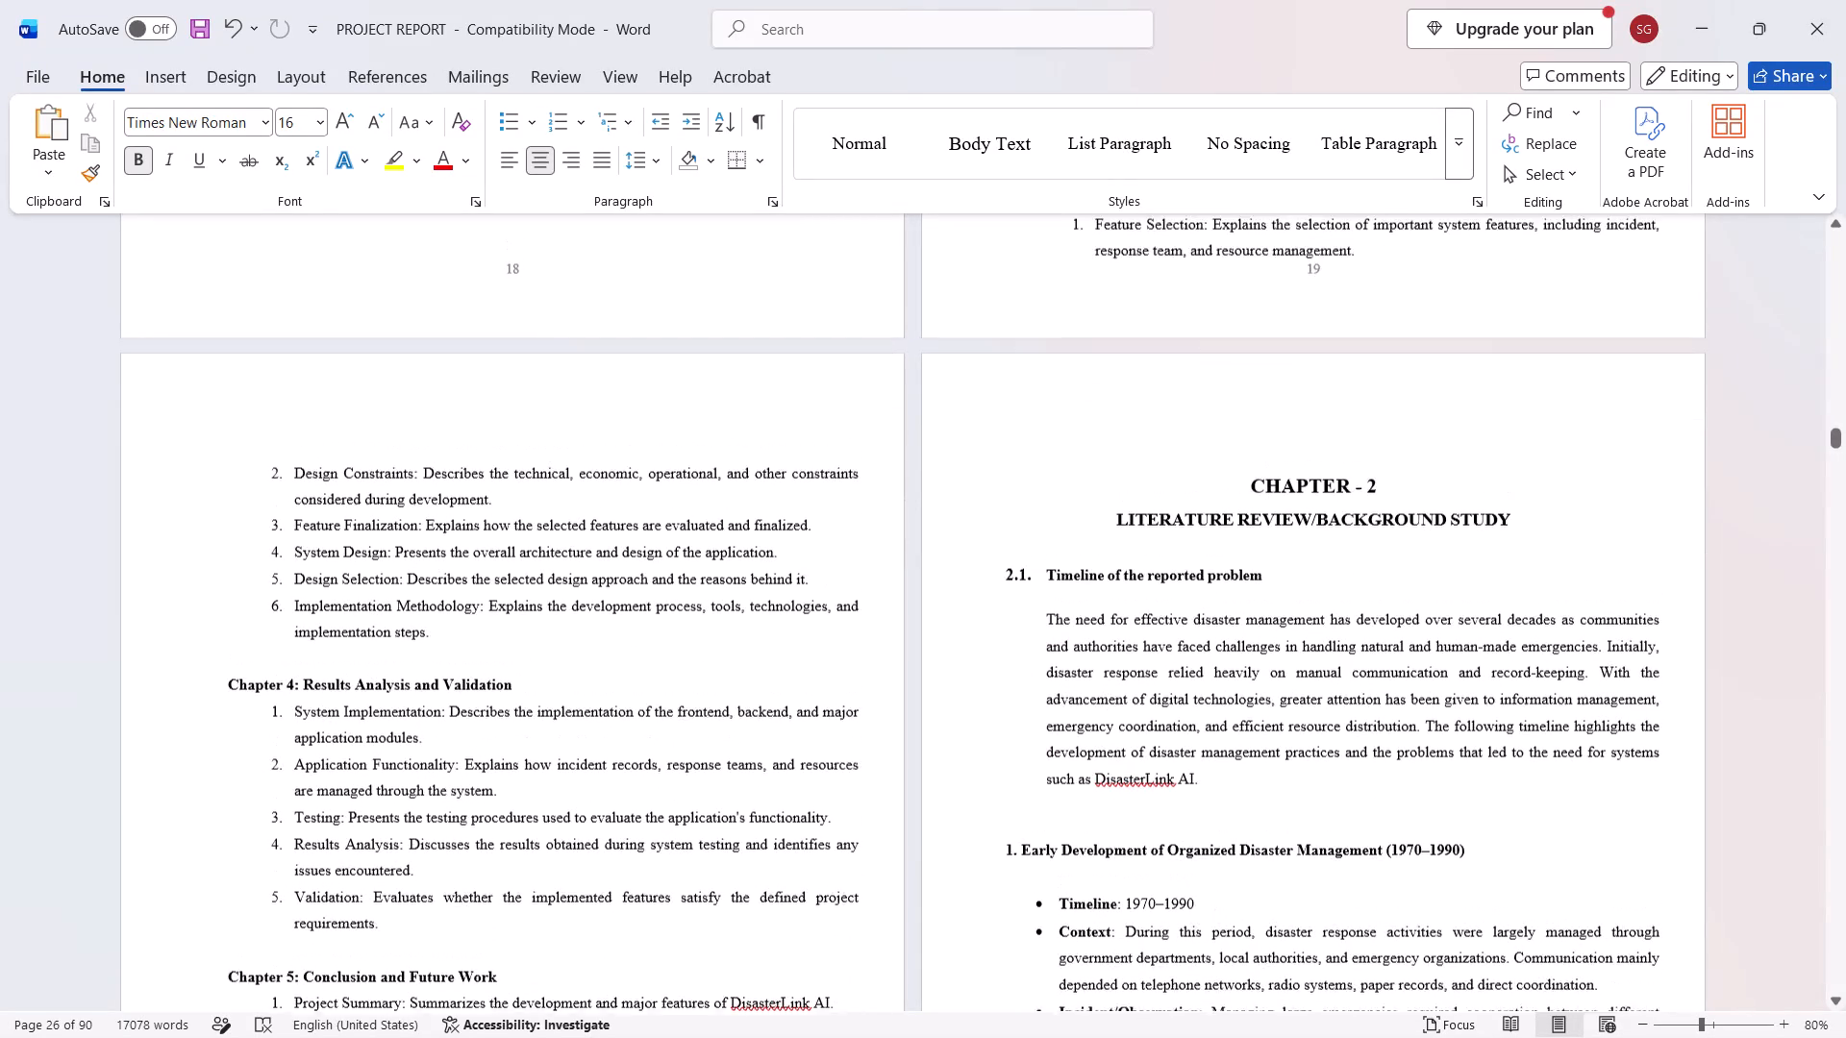
pyautogui.scroll(3, 1006, 454)
pyautogui.scroll(4, 796, 445)
pyautogui.scroll(-1, 795, 443)
pyautogui.scroll(13, 795, 443)
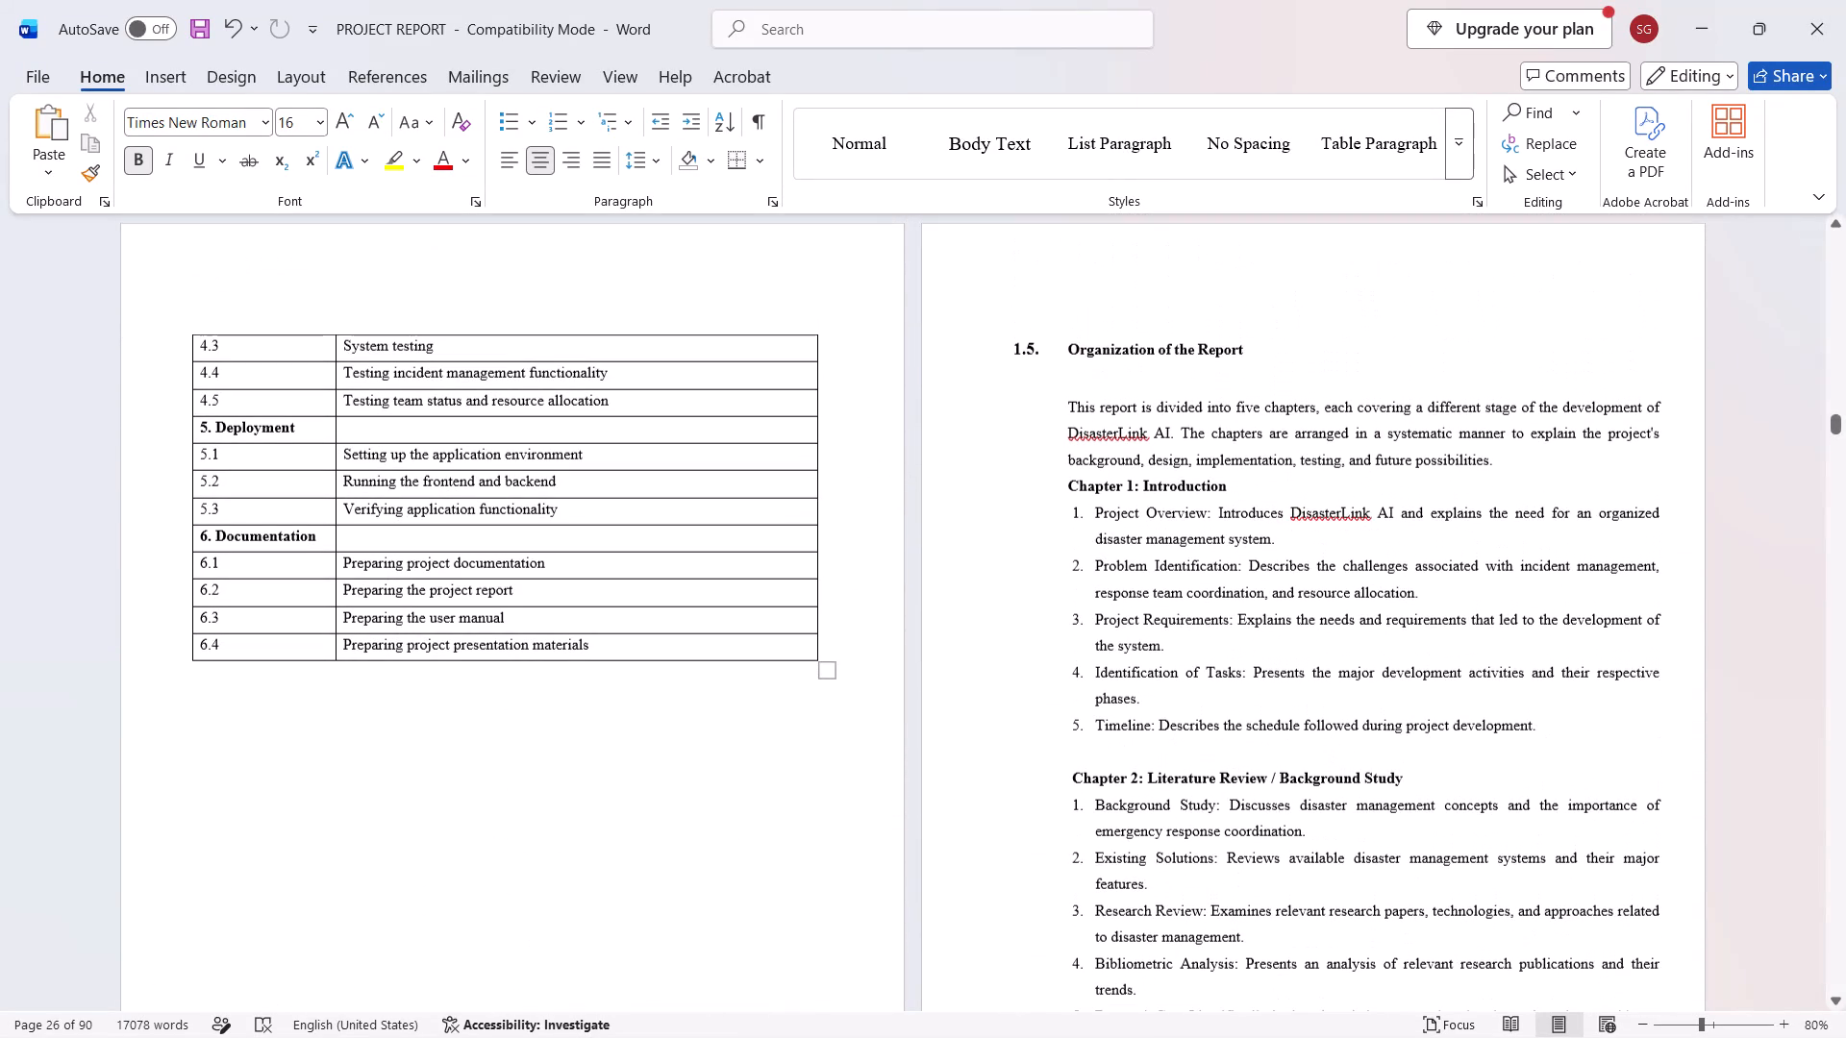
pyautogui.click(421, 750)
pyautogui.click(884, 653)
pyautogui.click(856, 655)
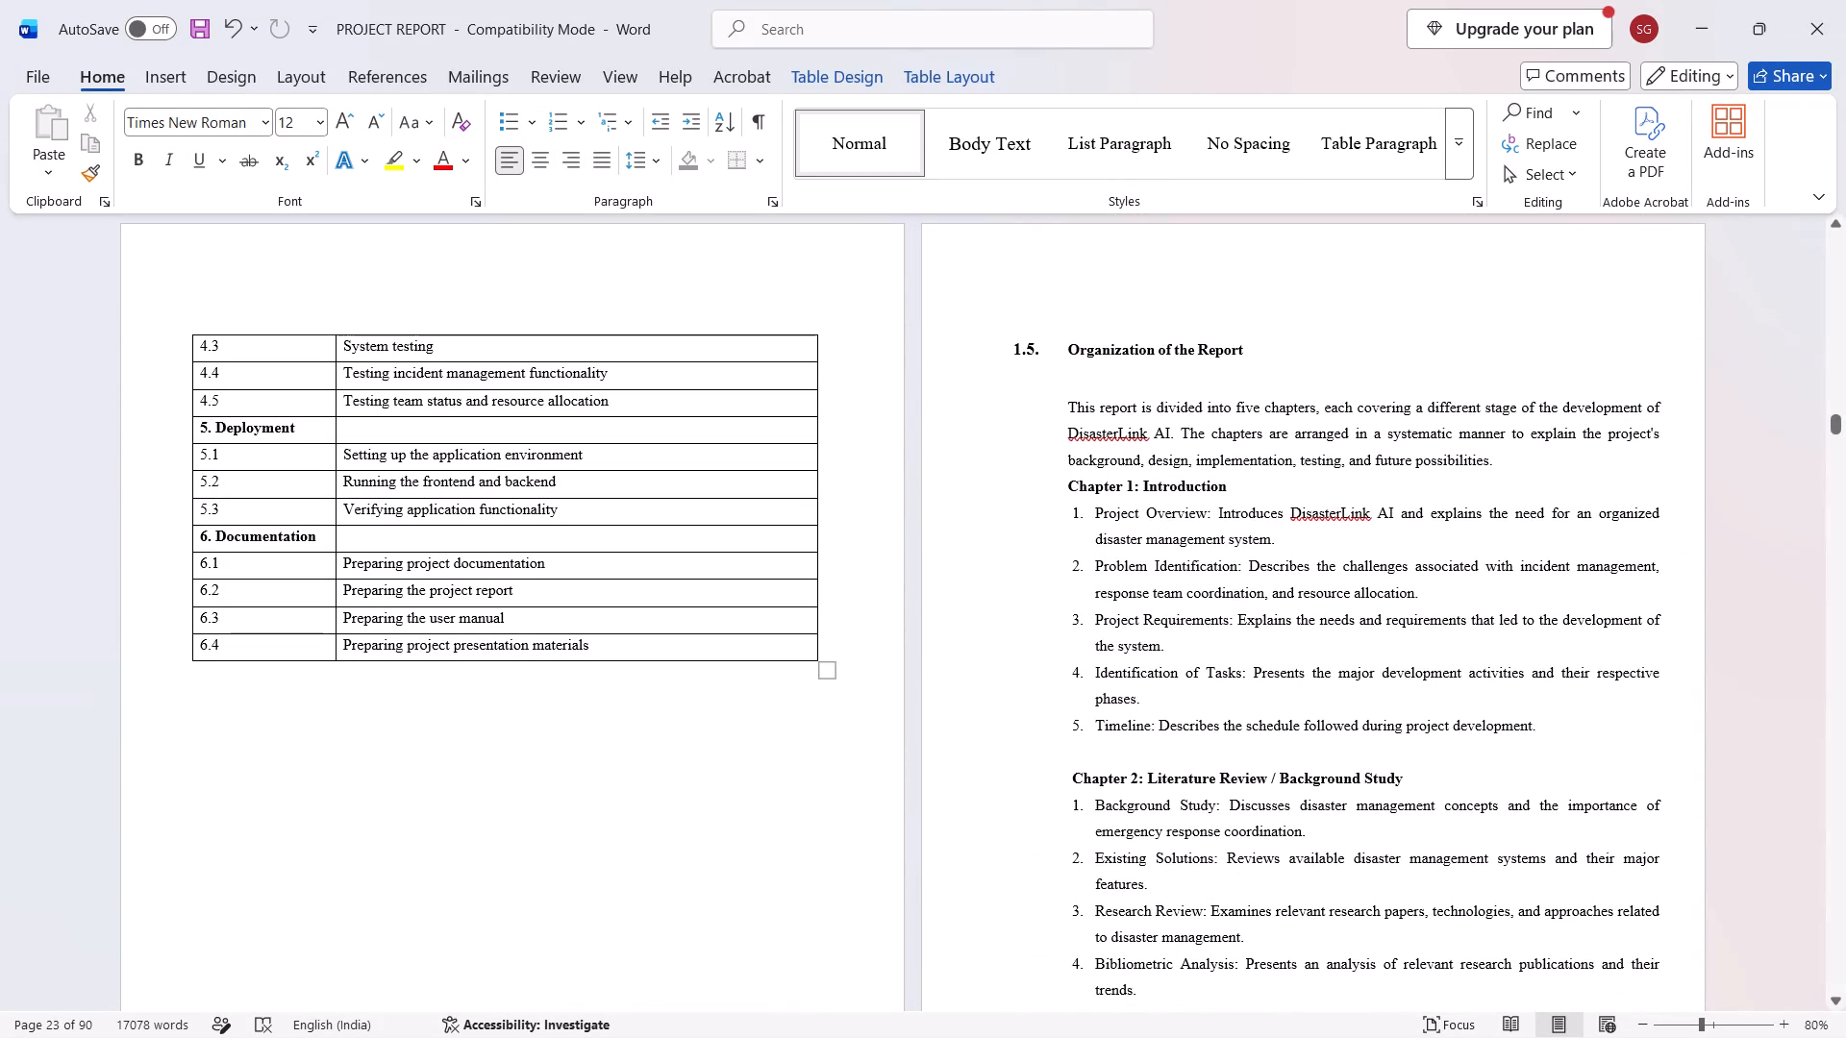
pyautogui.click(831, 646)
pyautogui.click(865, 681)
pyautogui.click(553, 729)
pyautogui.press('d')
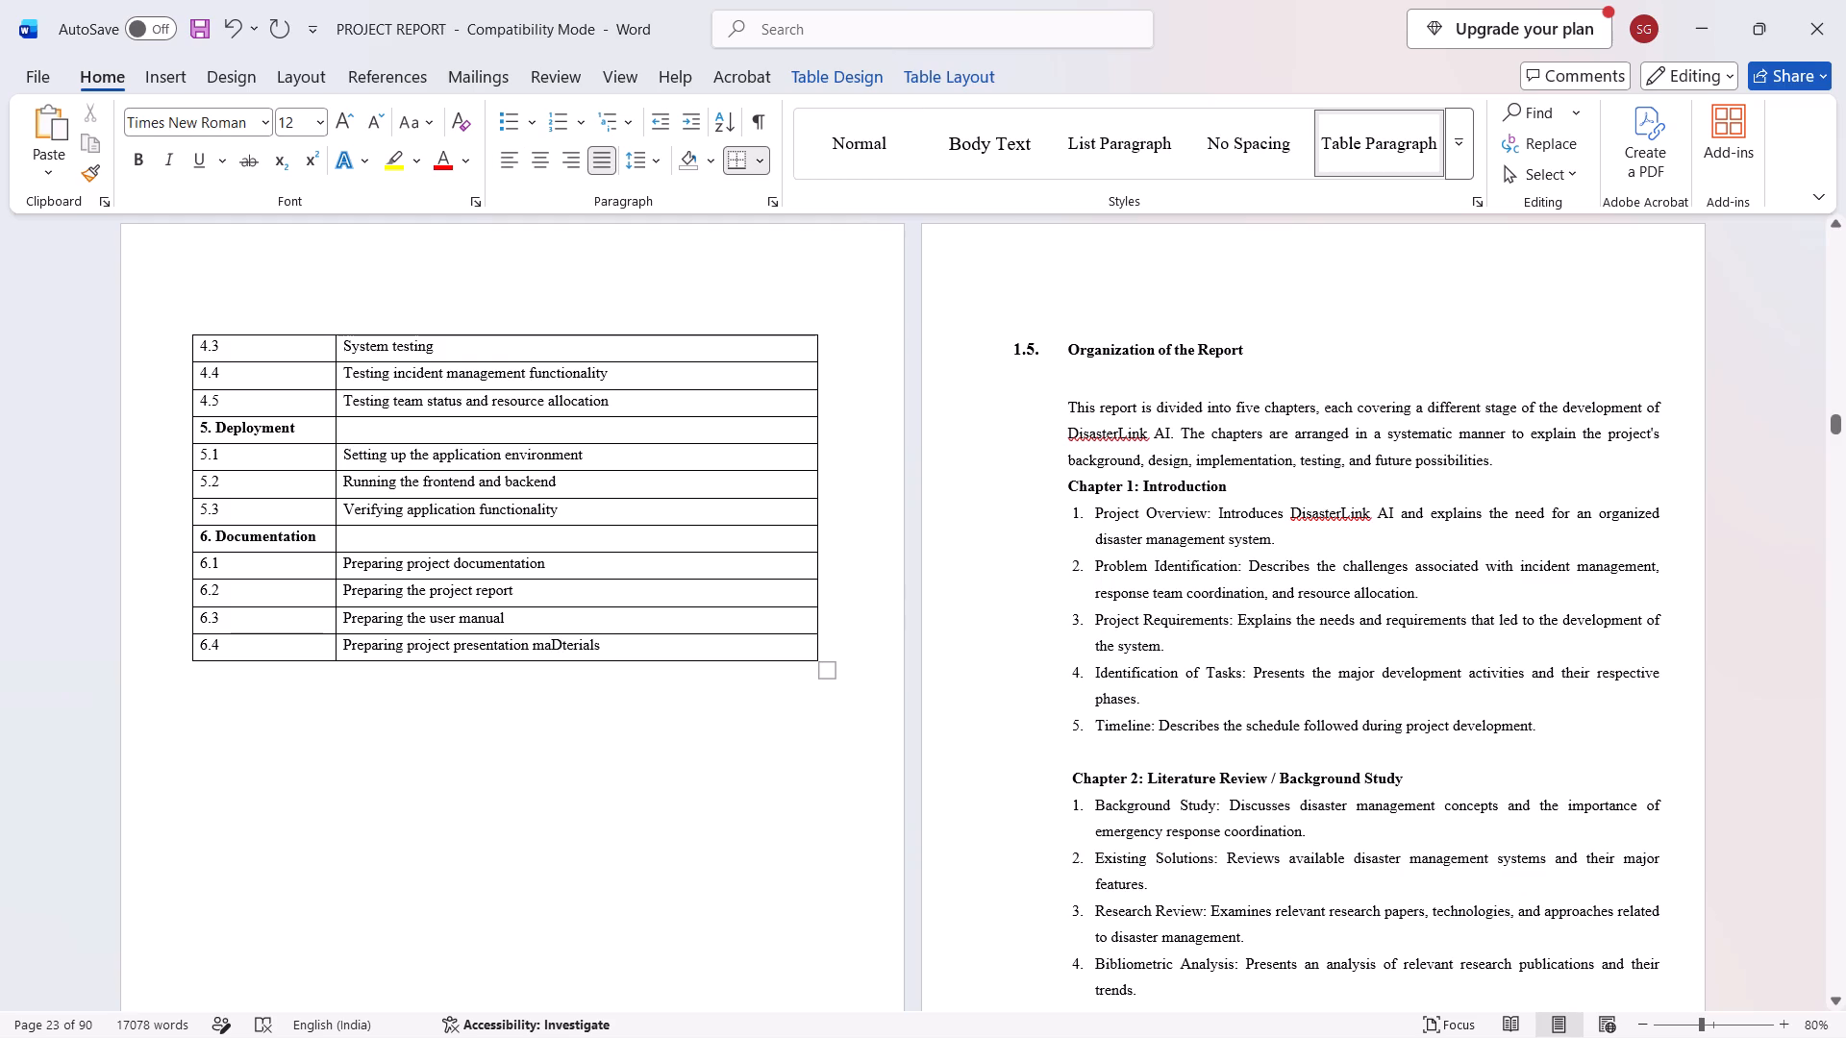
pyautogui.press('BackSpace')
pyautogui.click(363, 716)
# Add three blank lines below the last row of the tasks table.
pyautogui.click(846, 648)
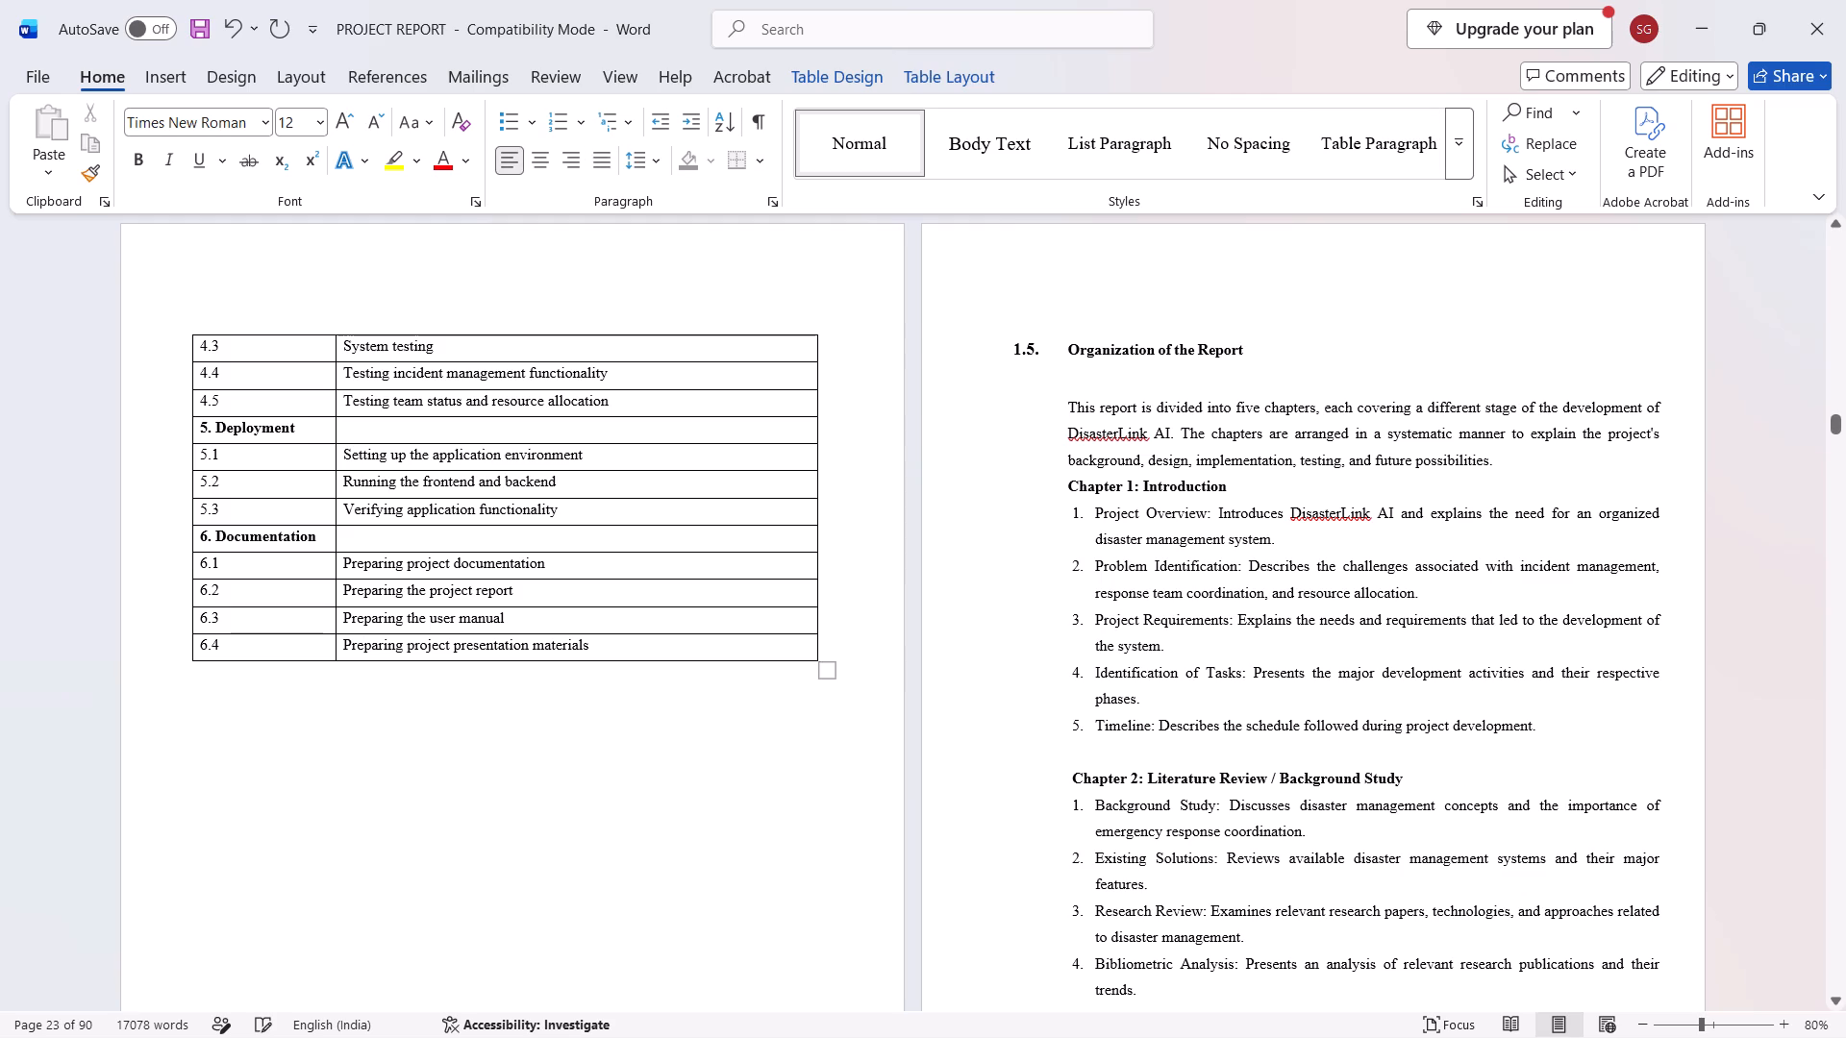
pyautogui.press('d')
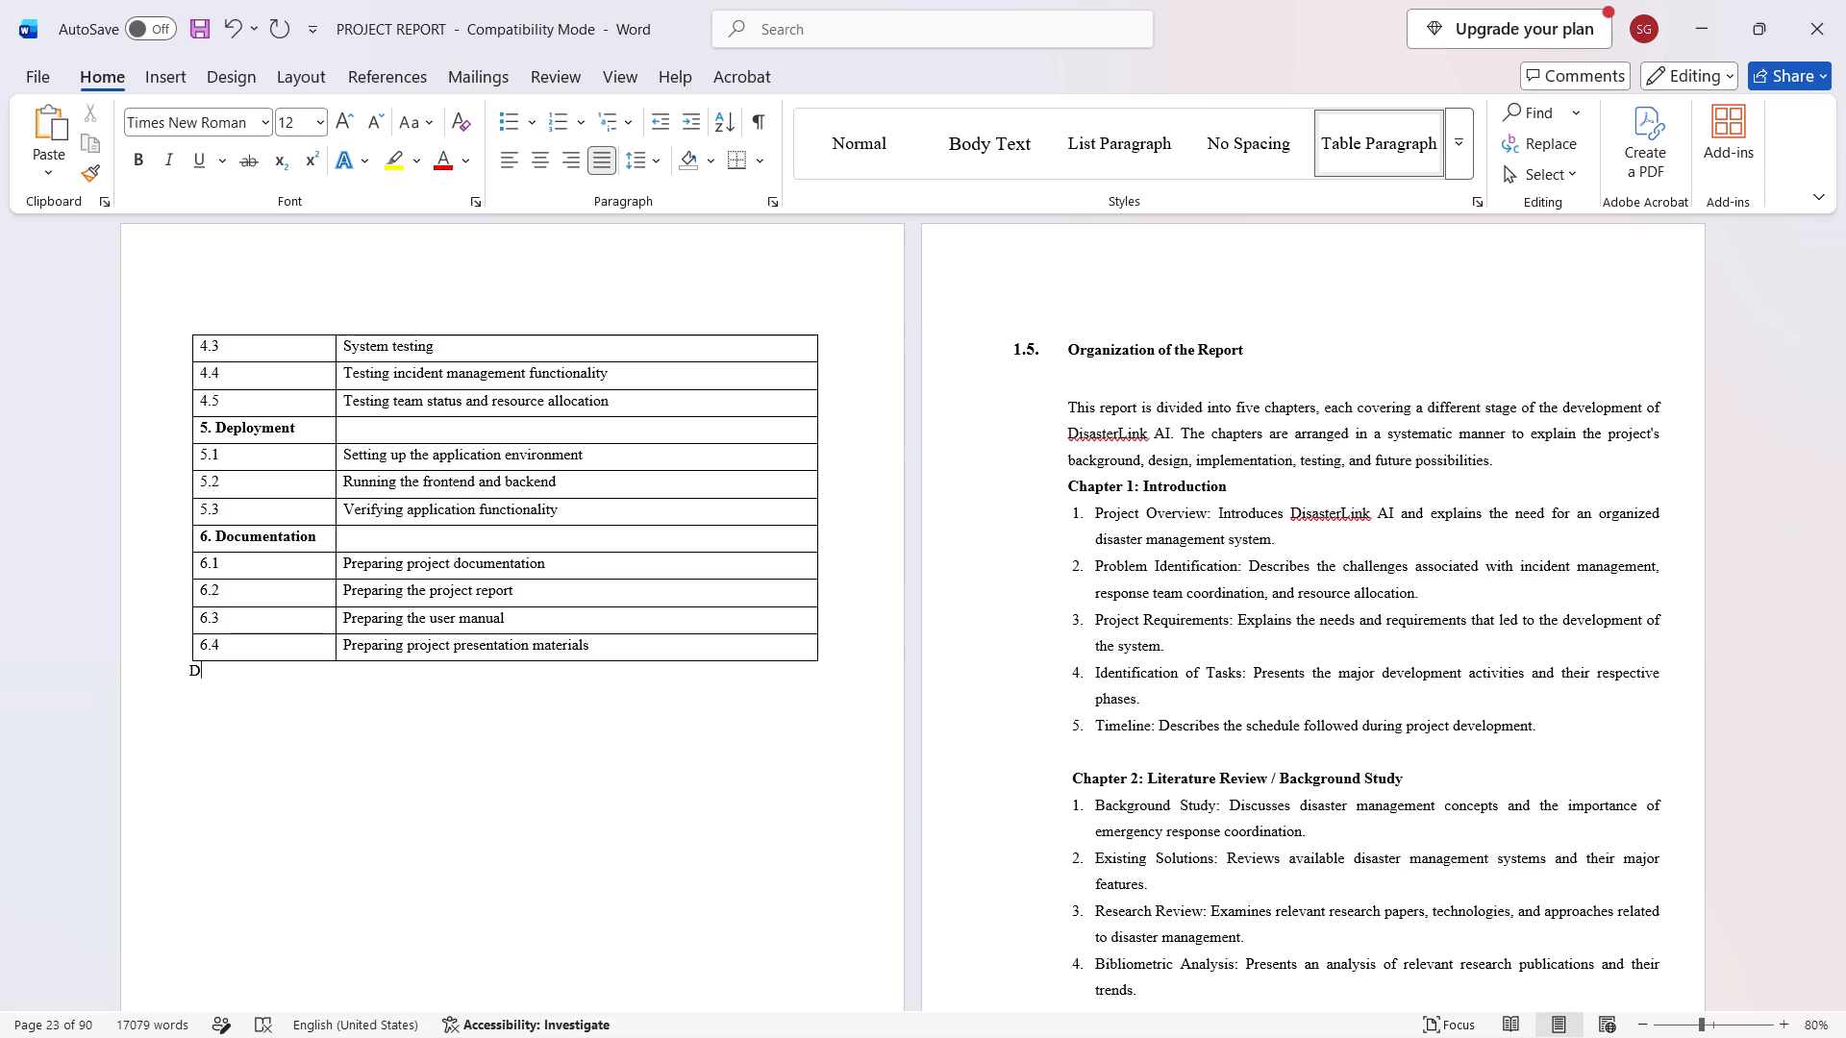
pyautogui.press('Return')
pyautogui.press('Return')
pyautogui.press('Return')
pyautogui.click(206, 680)
pyautogui.press('BackSpace')
pyautogui.click(212, 718)
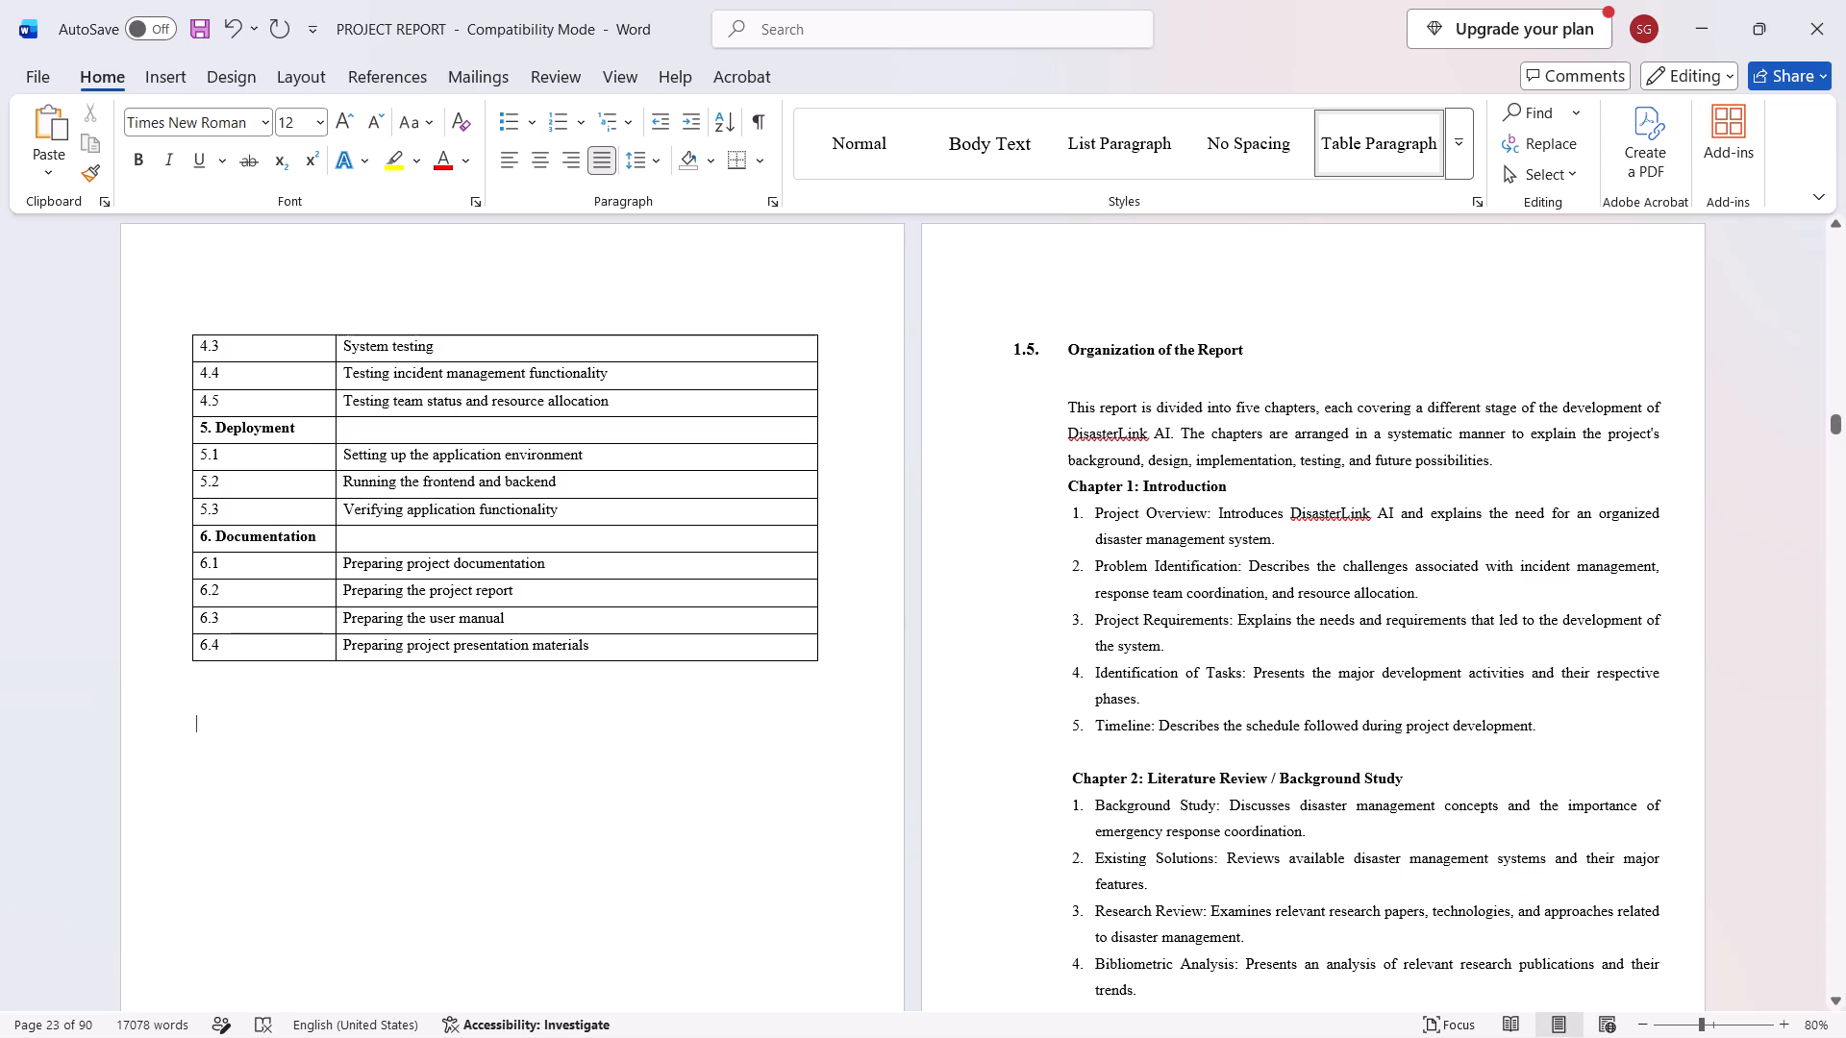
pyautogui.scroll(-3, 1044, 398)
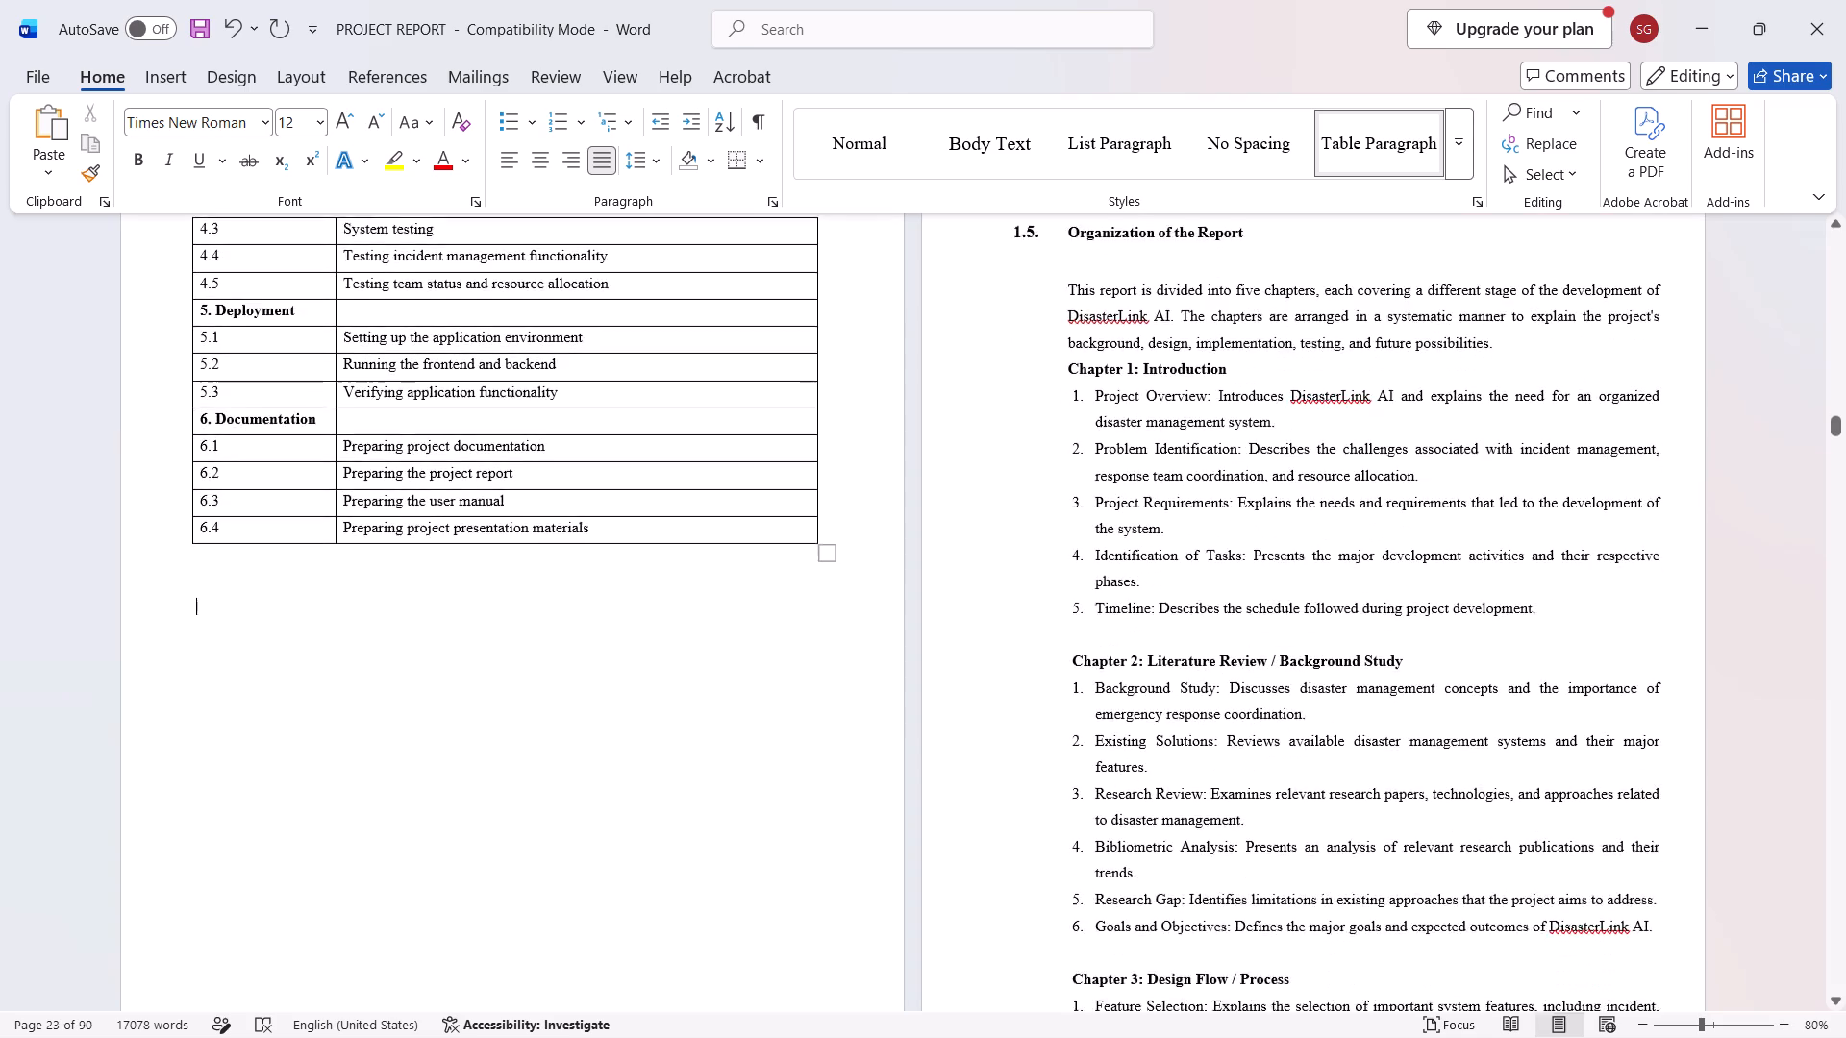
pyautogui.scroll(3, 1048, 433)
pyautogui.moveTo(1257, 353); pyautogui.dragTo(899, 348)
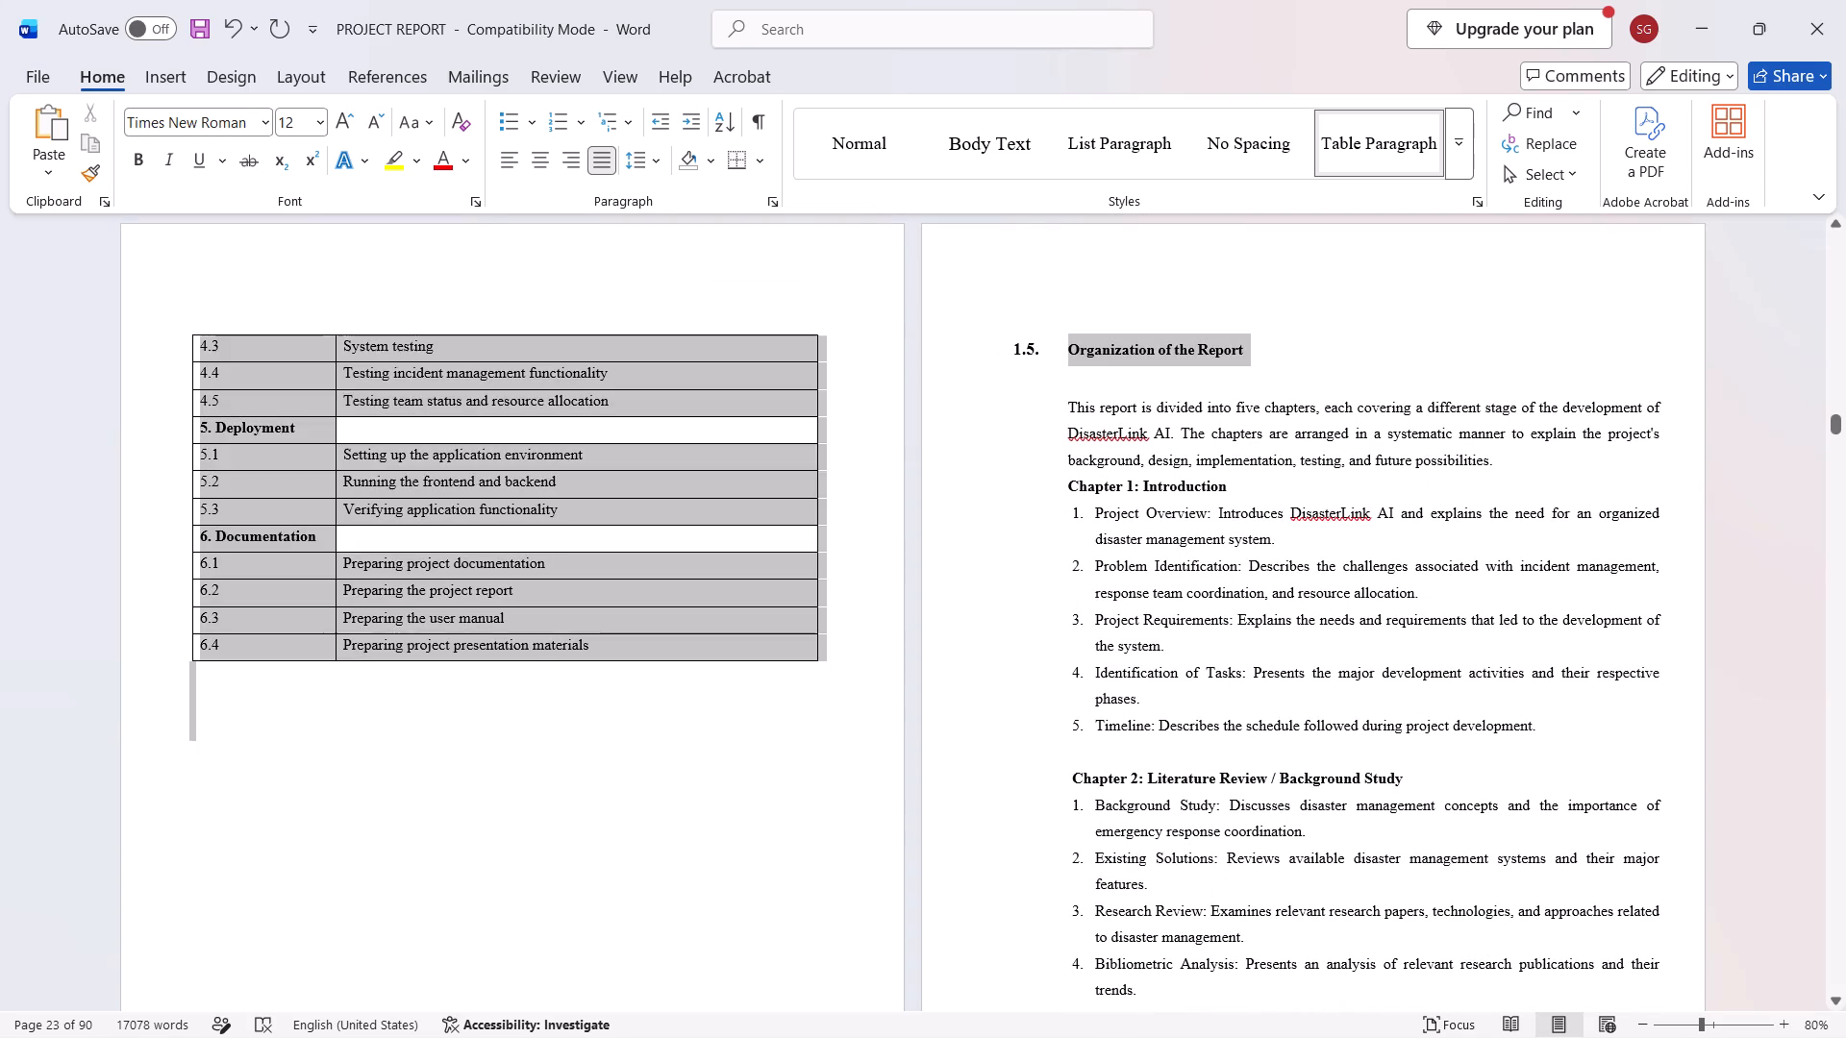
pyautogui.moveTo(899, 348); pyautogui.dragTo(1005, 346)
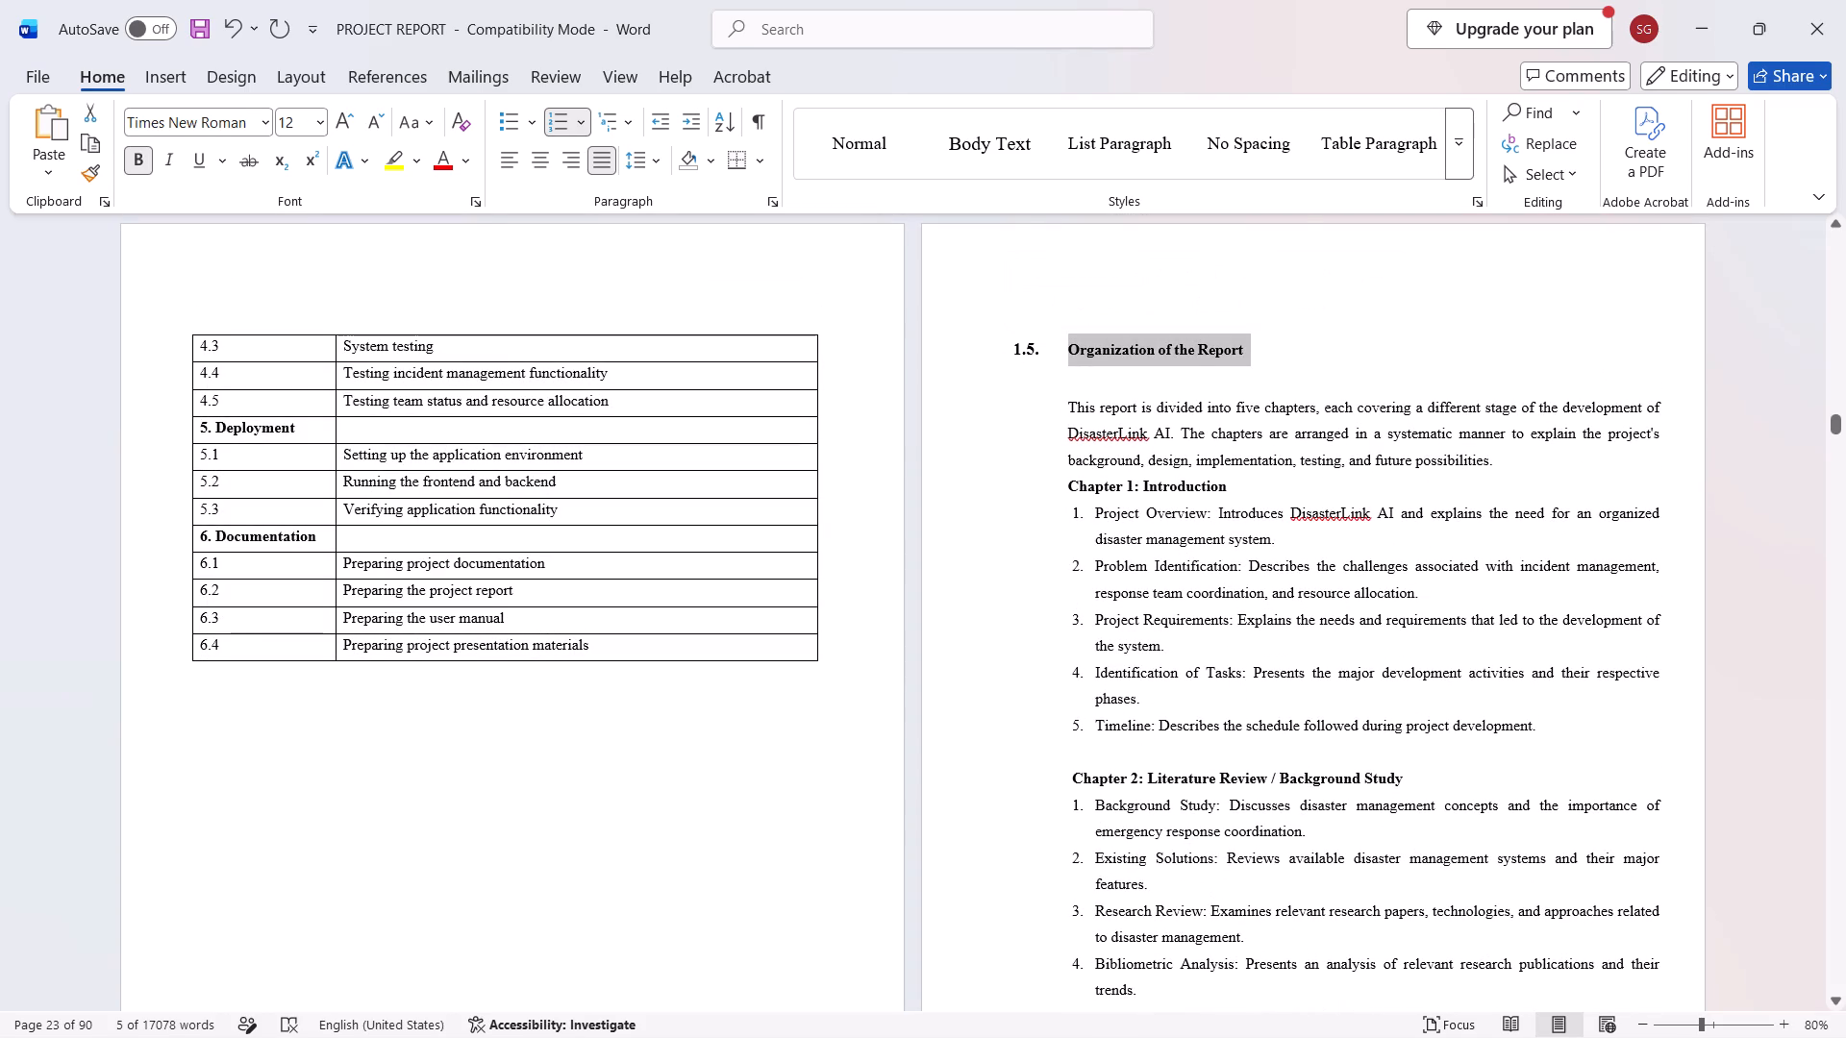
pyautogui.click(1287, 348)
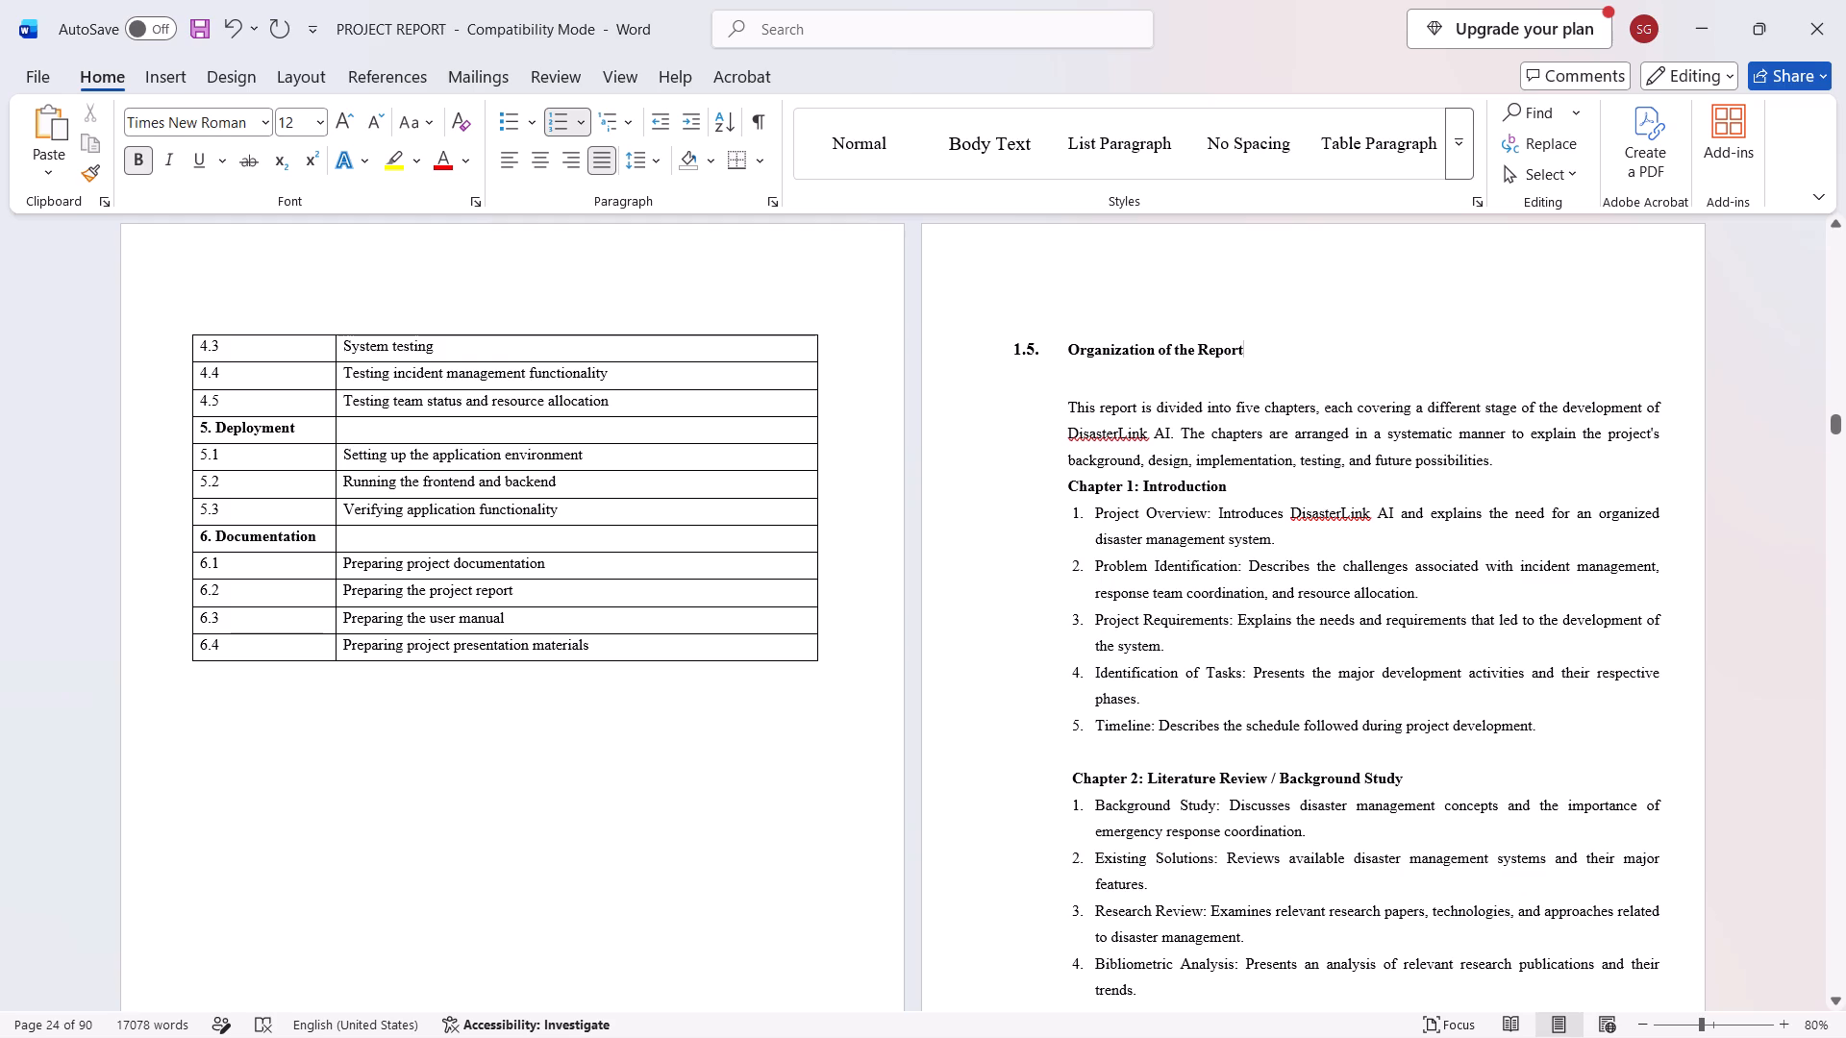
# Enter the section number "1.5." on the blank line below the tasks table.
pyautogui.click(200, 726)
pyautogui.press('1')
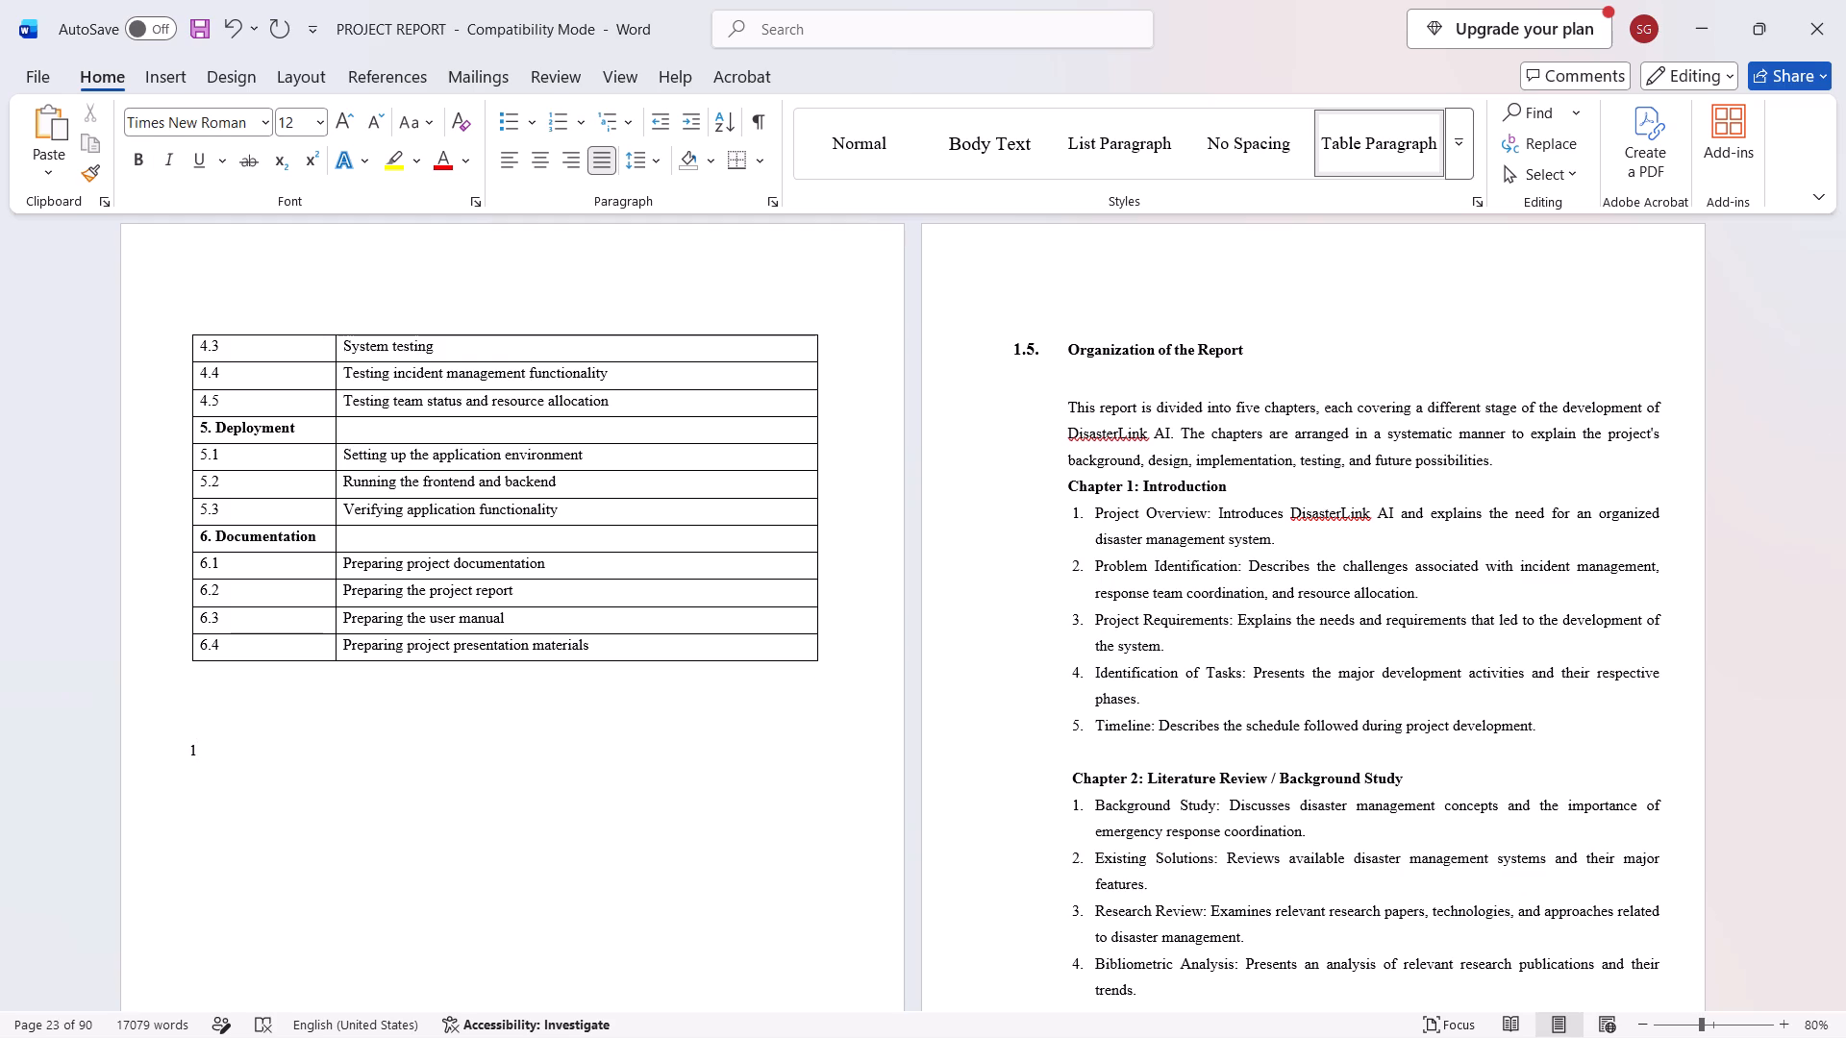
pyautogui.press('.')
pyautogui.press('5')
pyautogui.press('.')
pyautogui.press('space')
# Examine the heading numbering and layout of sections 1.3 "Timeline", 1.4 "Identification of Tasks" and 1.5 "Organization of the Report".
pyautogui.scroll(-5, 289, 827)
pyautogui.scroll(1, 292, 1037)
pyautogui.scroll(-1, 292, 1037)
pyautogui.scroll(1, 287, 1037)
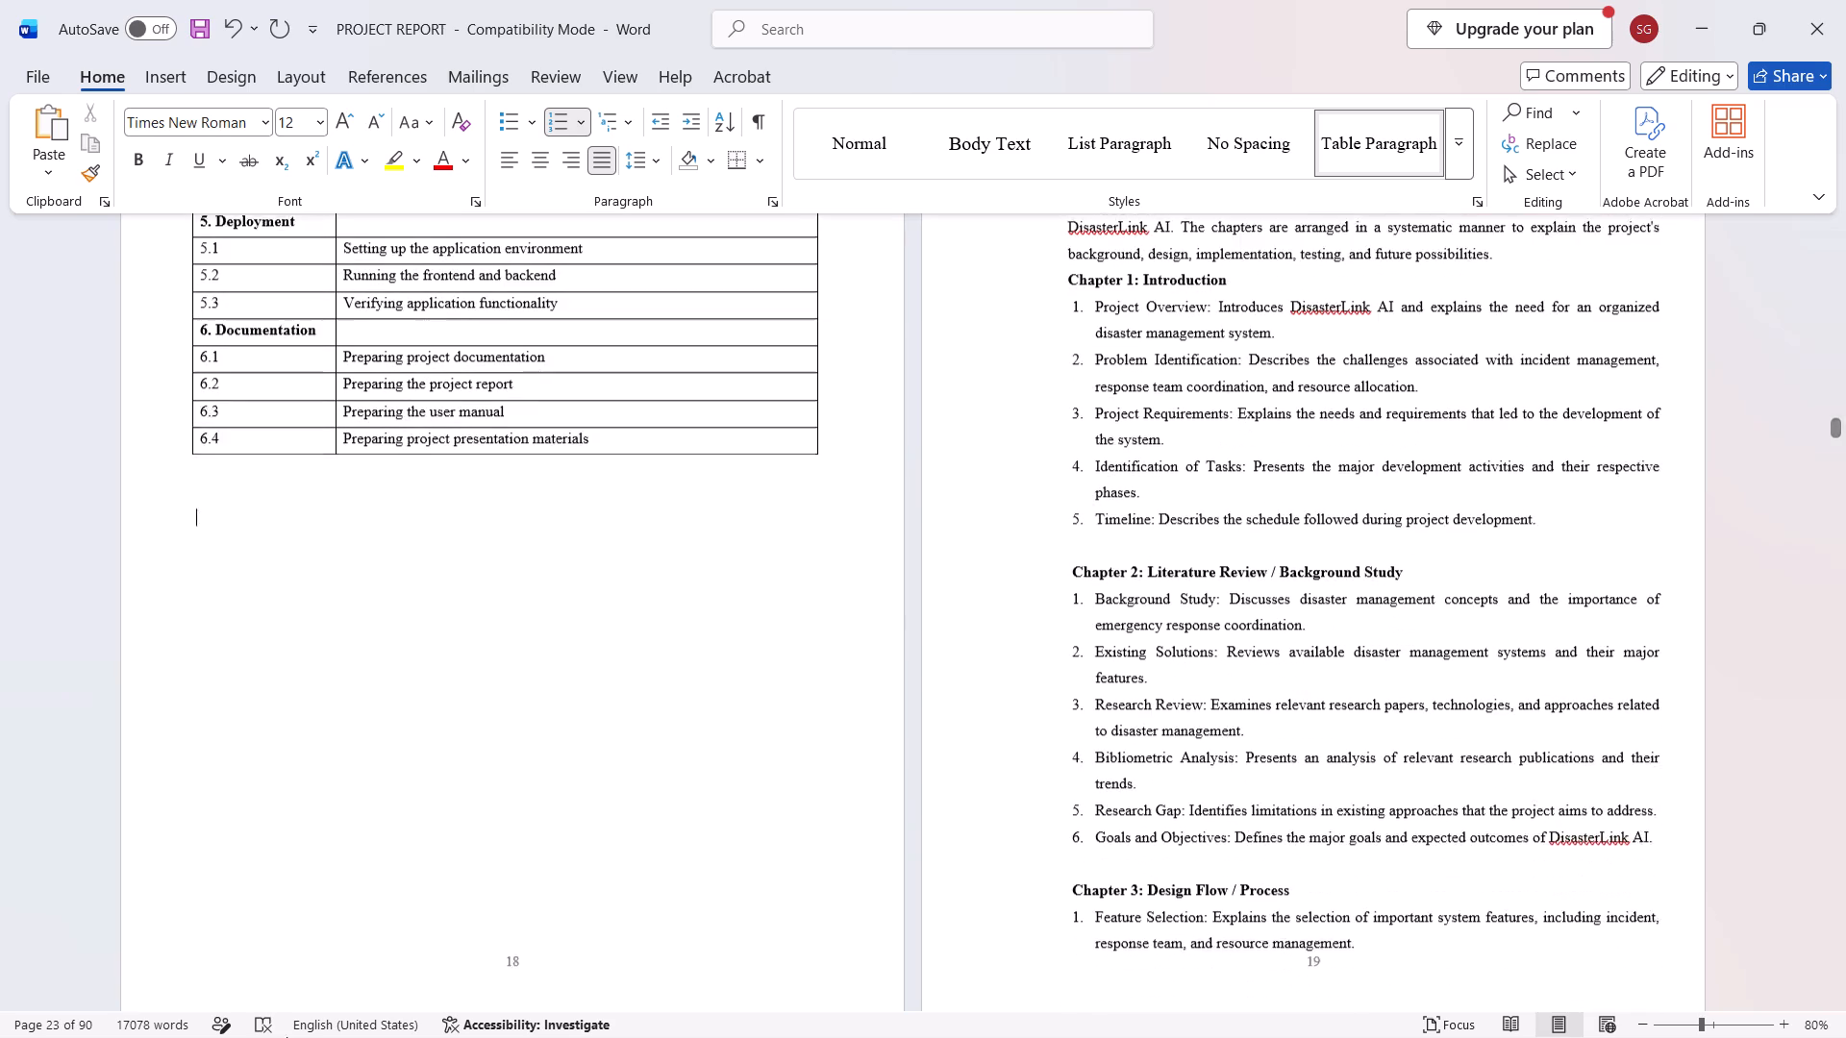
pyautogui.scroll(-1, 287, 1037)
pyautogui.scroll(6, 287, 1037)
pyautogui.scroll(16, 568, 511)
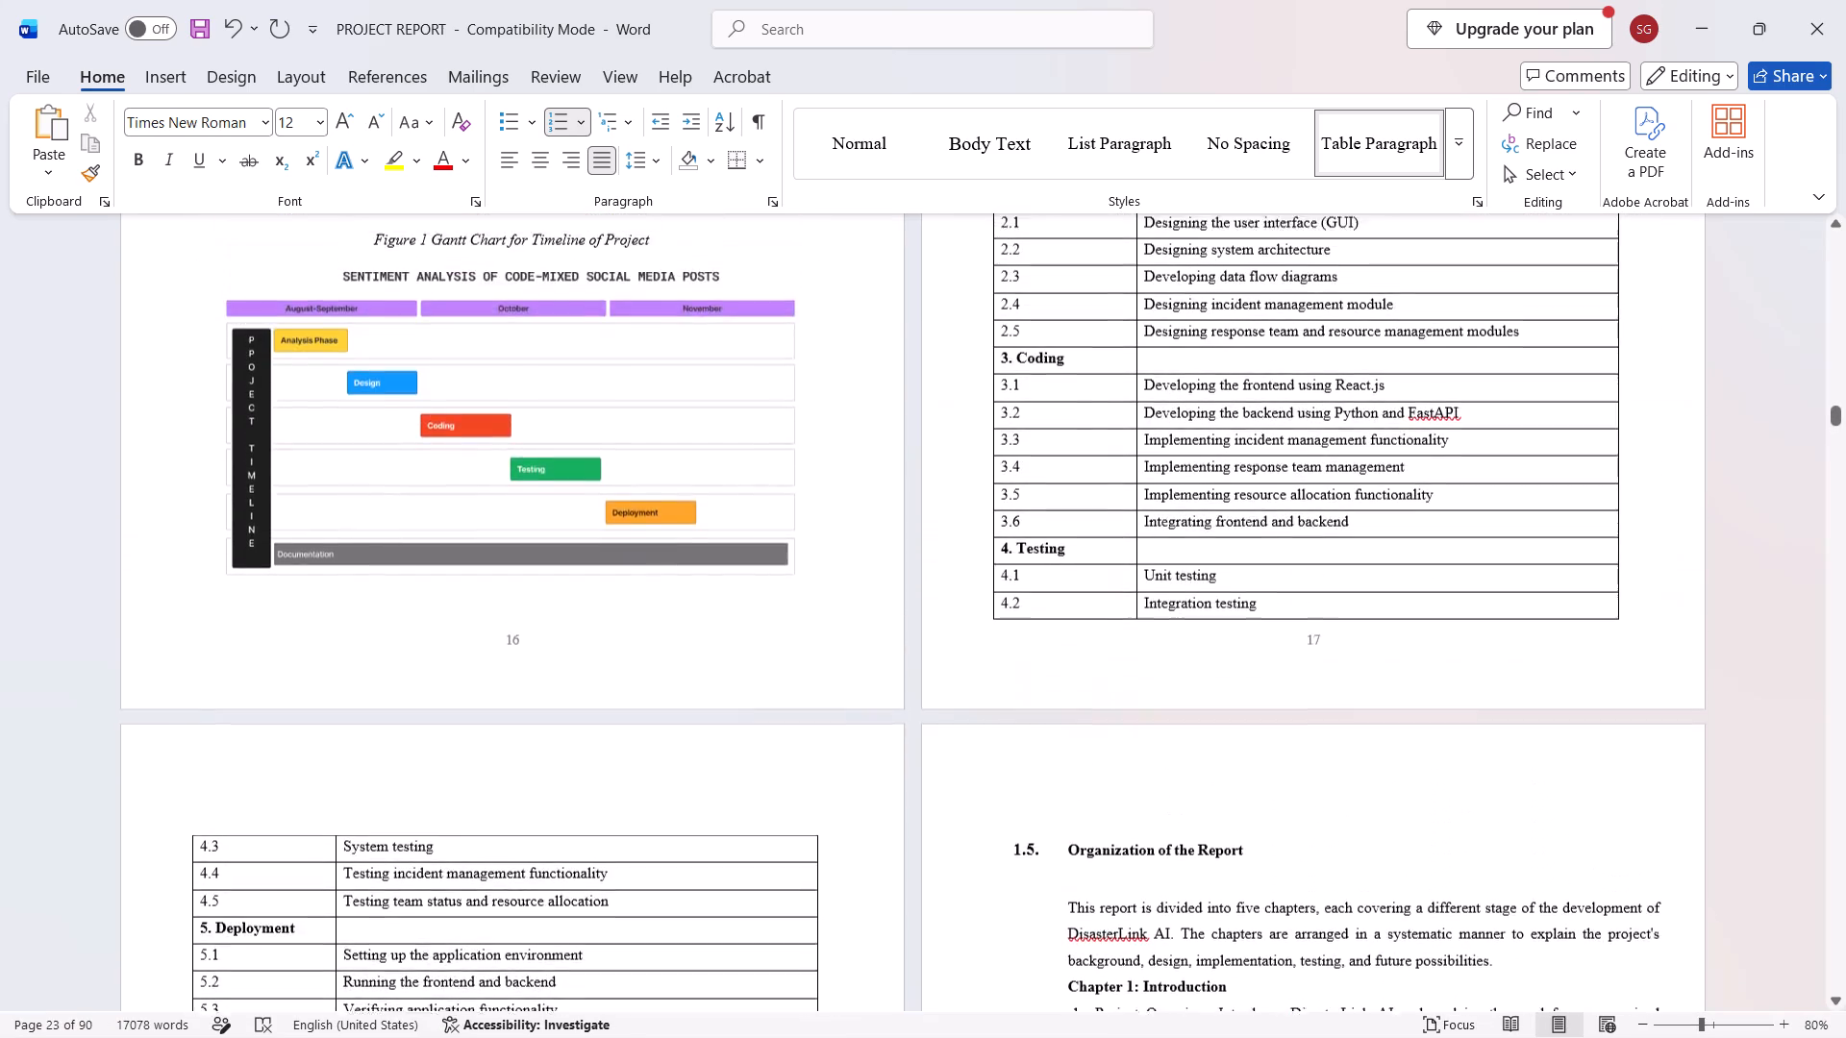
pyautogui.scroll(10, 575, 589)
pyautogui.scroll(-1, 564, 594)
pyautogui.scroll(2, 563, 596)
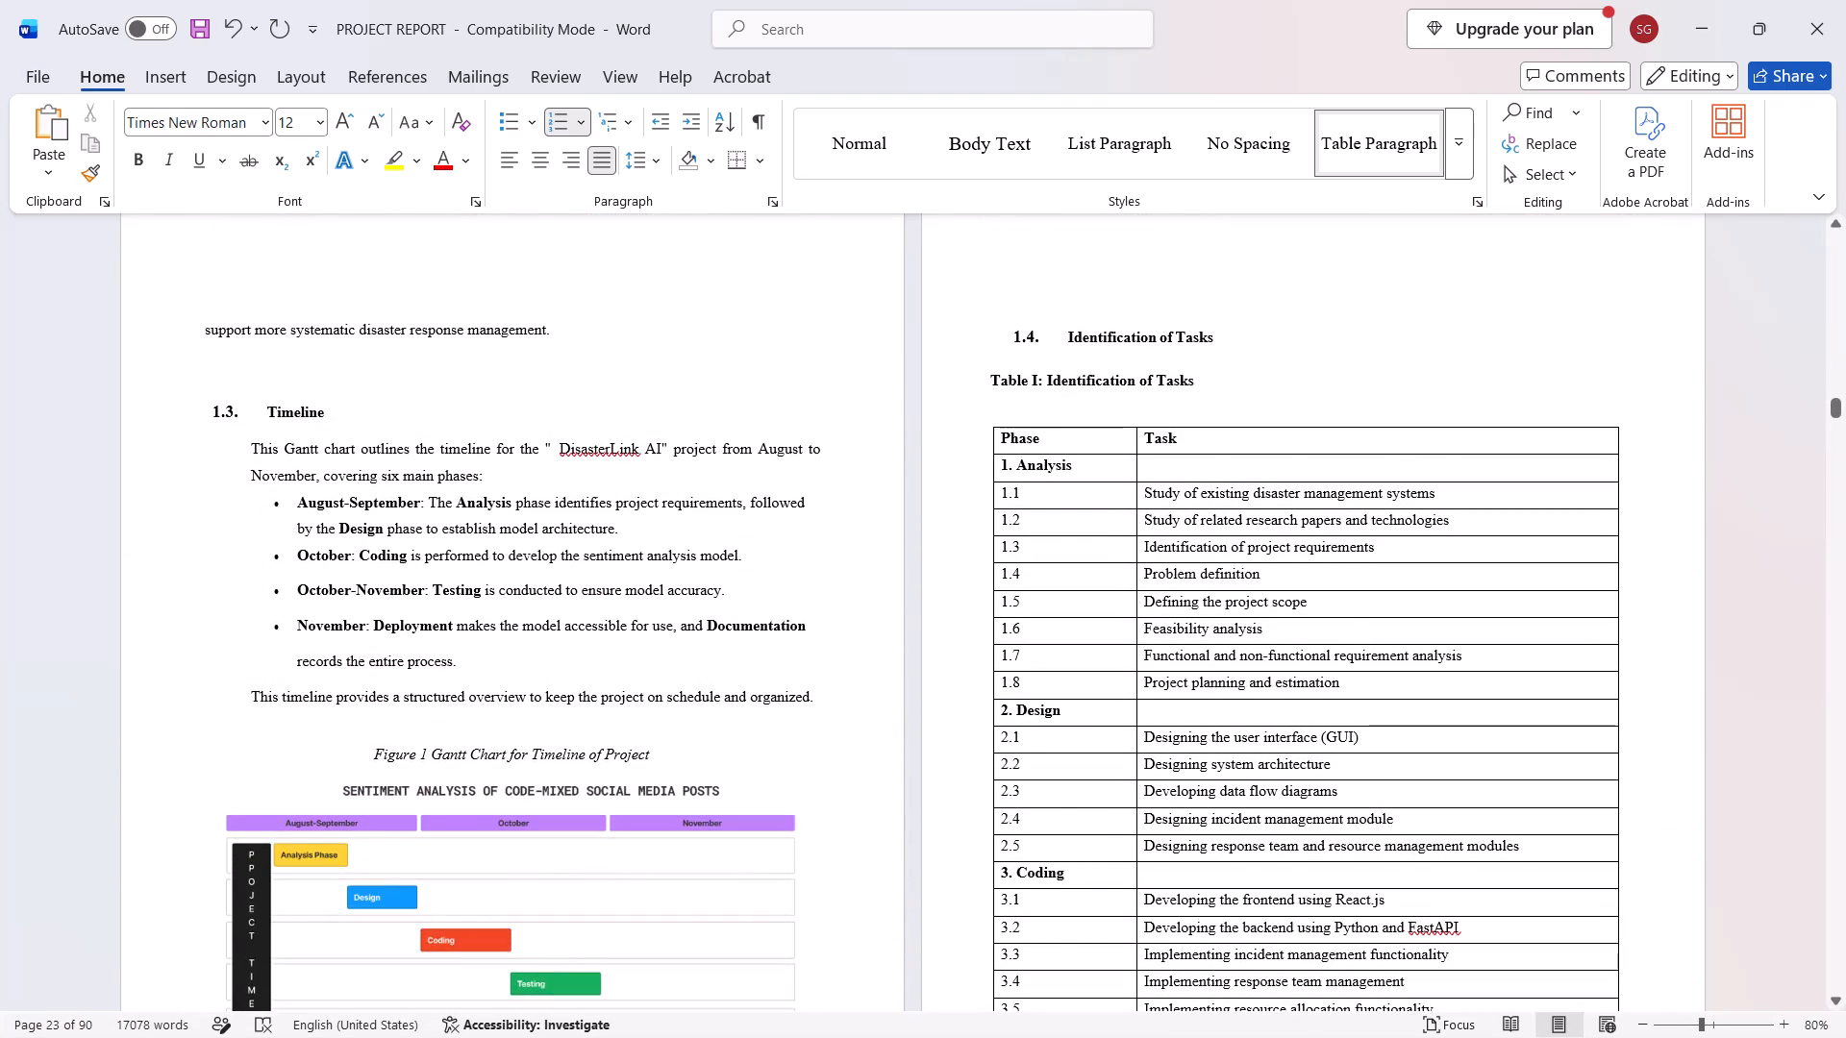
pyautogui.scroll(-12, 530, 612)
pyautogui.scroll(1, 502, 590)
pyautogui.scroll(-1, 501, 590)
pyautogui.scroll(1, 497, 597)
pyautogui.scroll(-7, 497, 597)
pyautogui.scroll(1, 487, 612)
pyautogui.scroll(-5, 487, 612)
# Undo the automatic list formatting of "1.5." below the tasks table and follow the number with a plain space.
pyautogui.hotkey('ctrl', 'z')
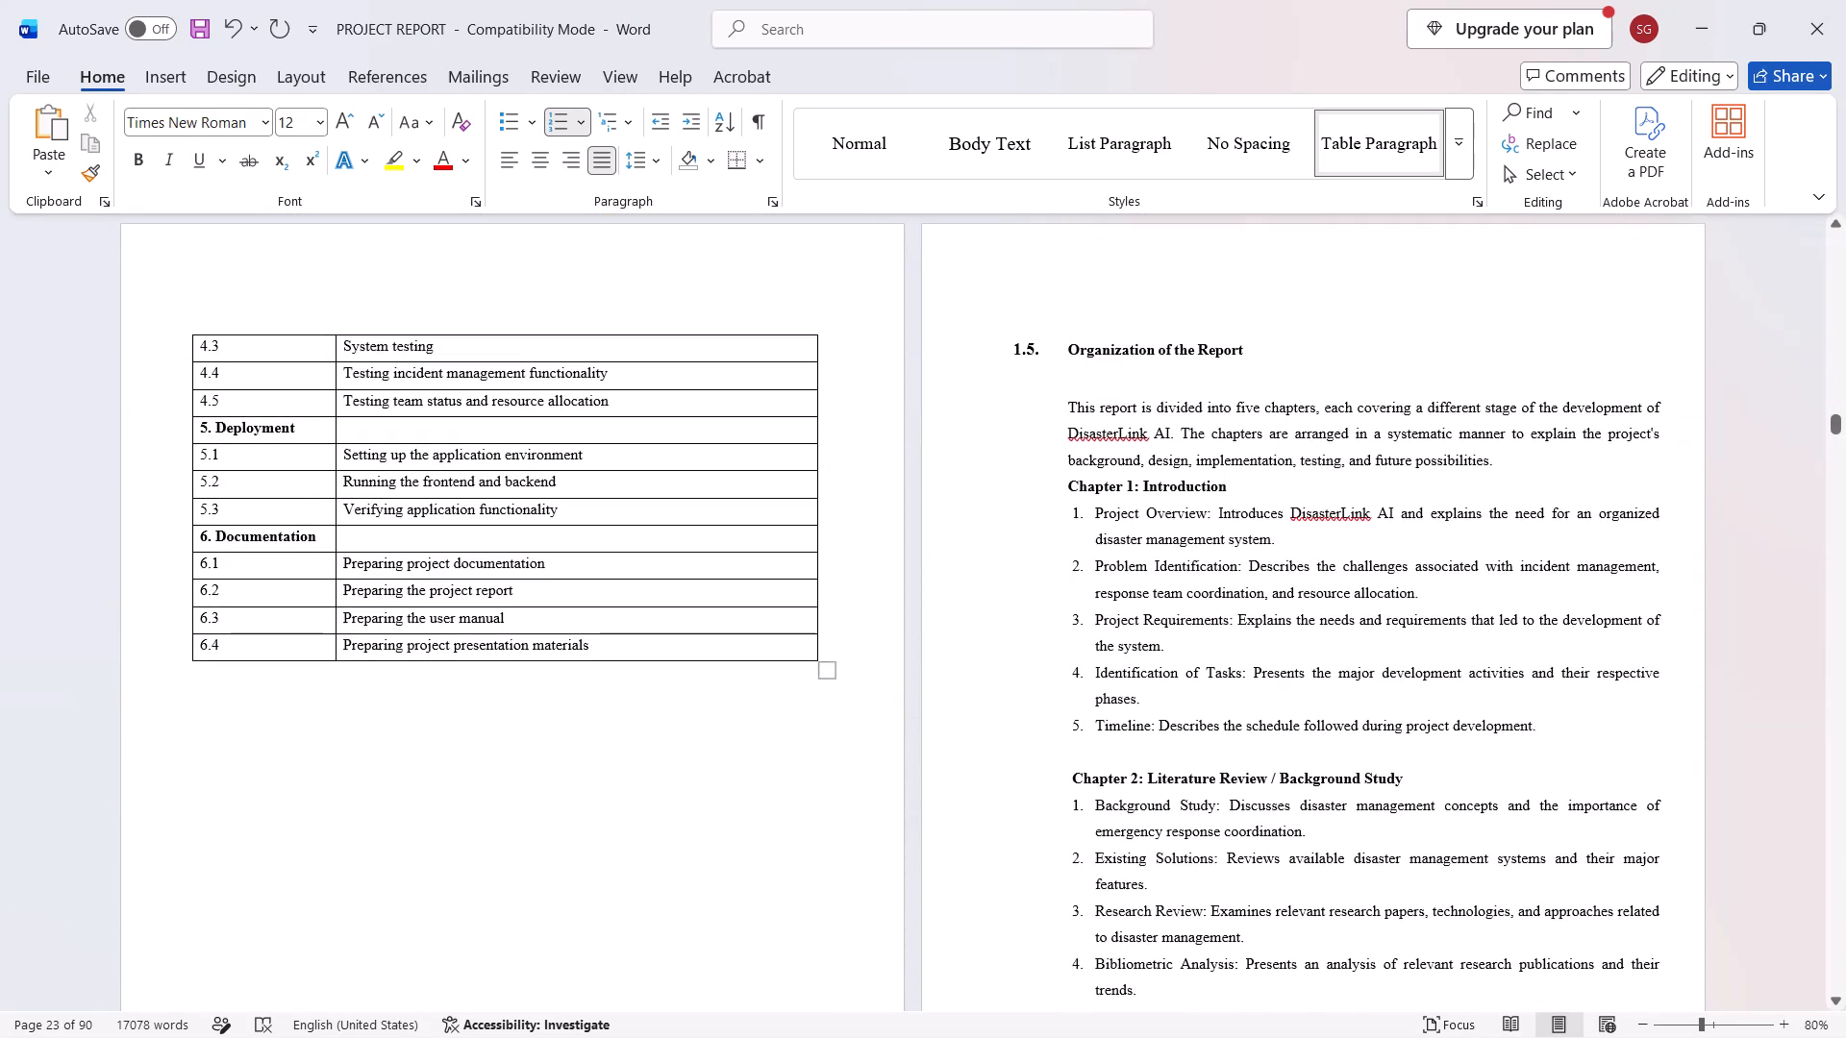
pyautogui.press('space')
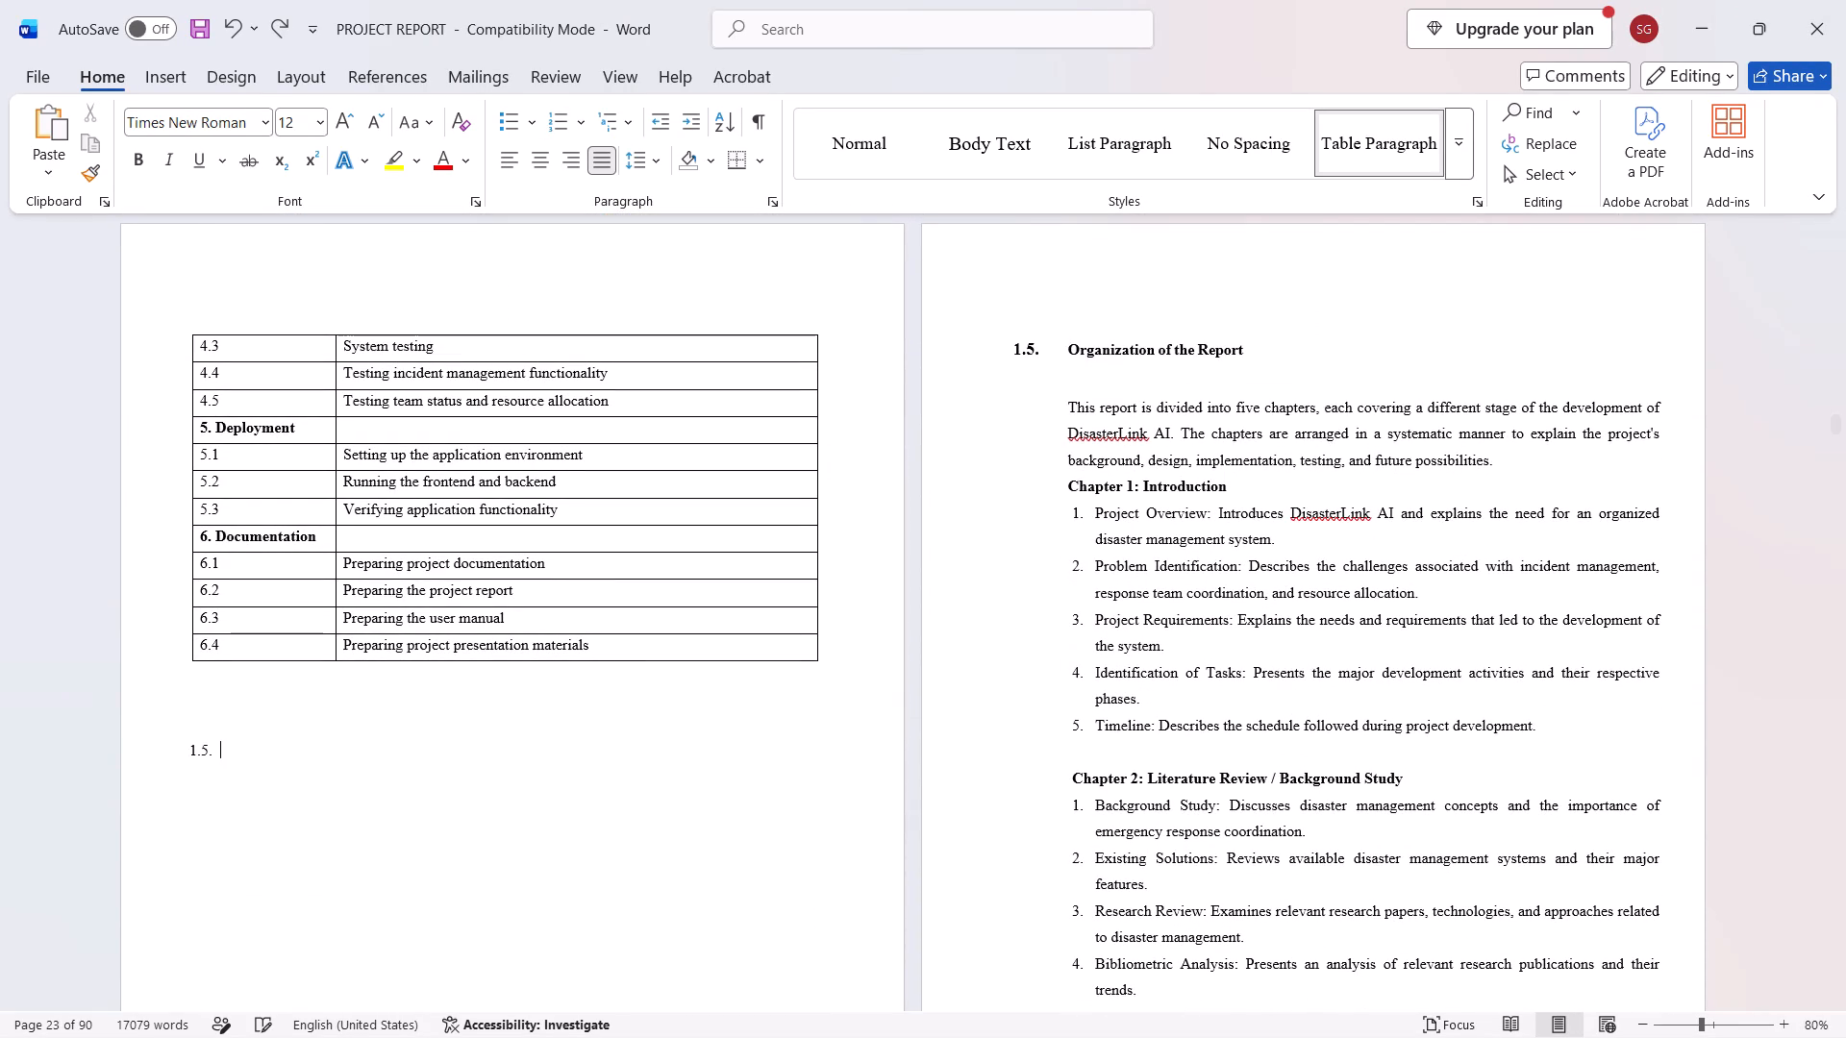
pyautogui.click(215, 752)
# Copy the heading text "Organization of the Report" to follow "1.5." below the tasks table, continuing the existing list numbering.
pyautogui.moveTo(1255, 354); pyautogui.dragTo(1198, 353)
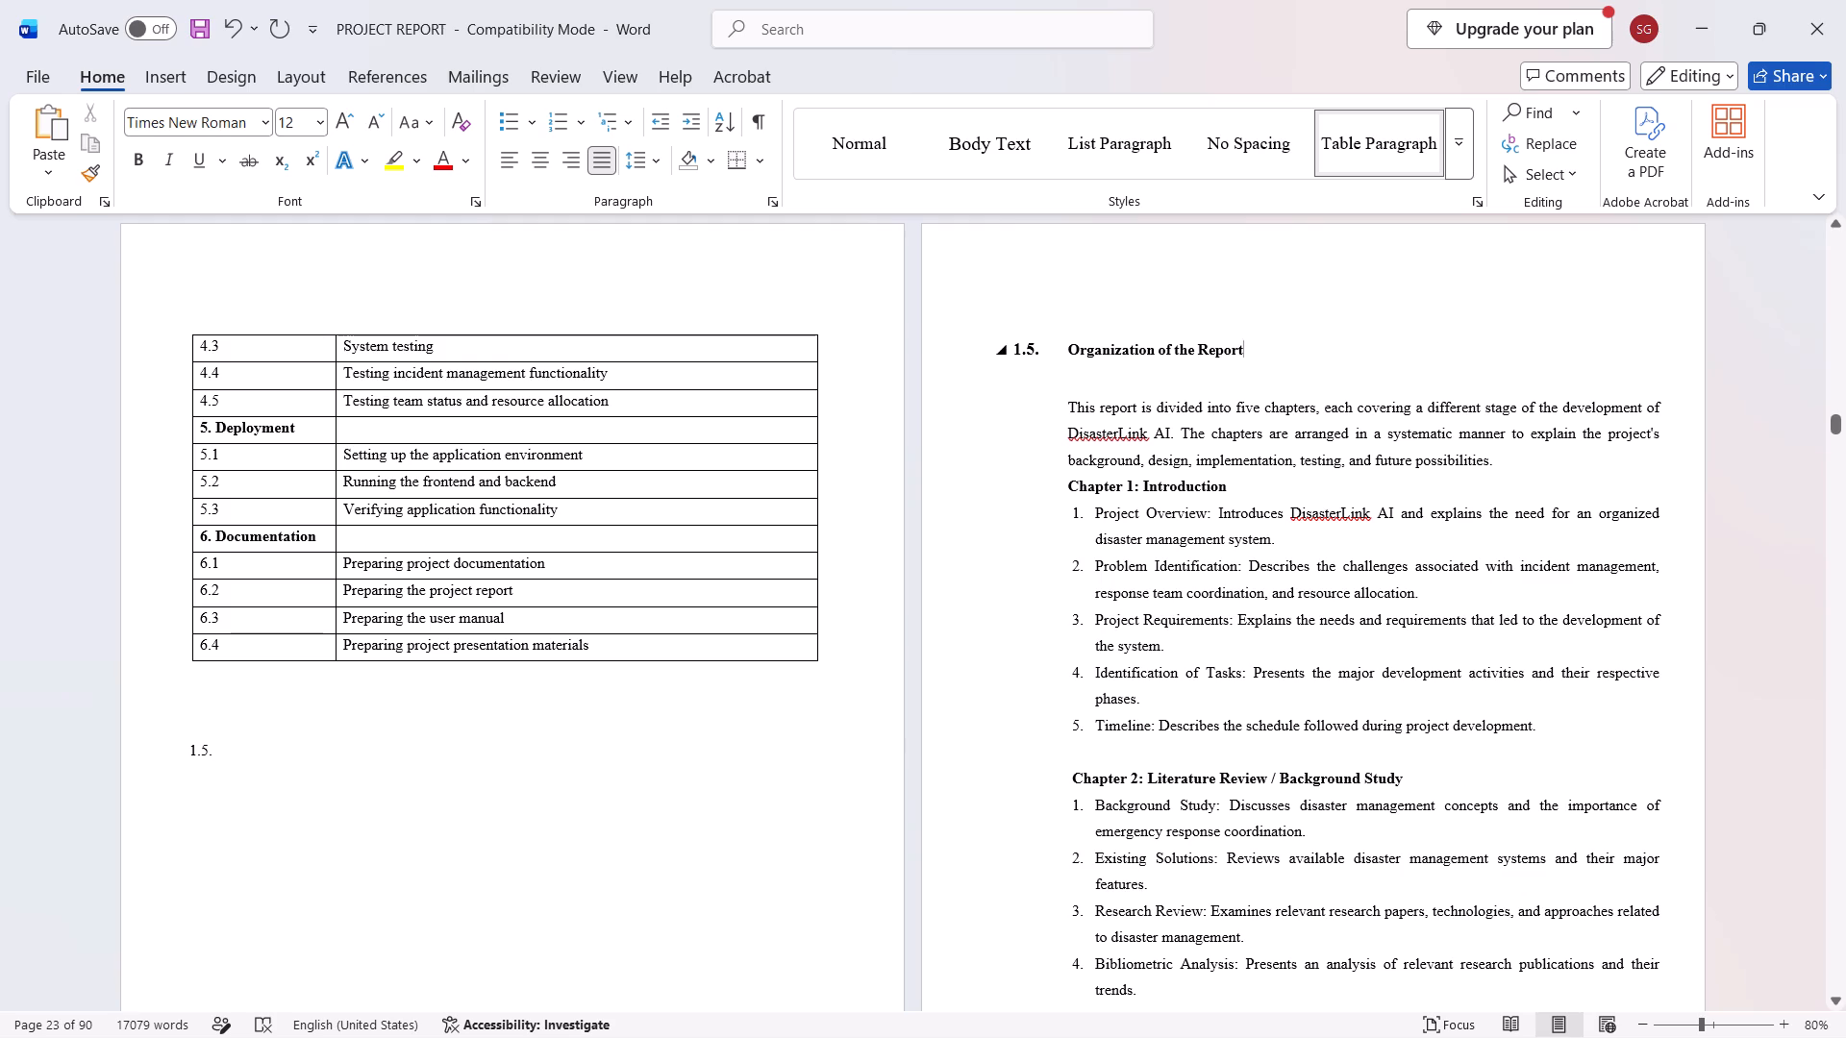
pyautogui.moveTo(1198, 353); pyautogui.dragTo(1089, 348)
pyautogui.hotkey('ctrl', 'c')
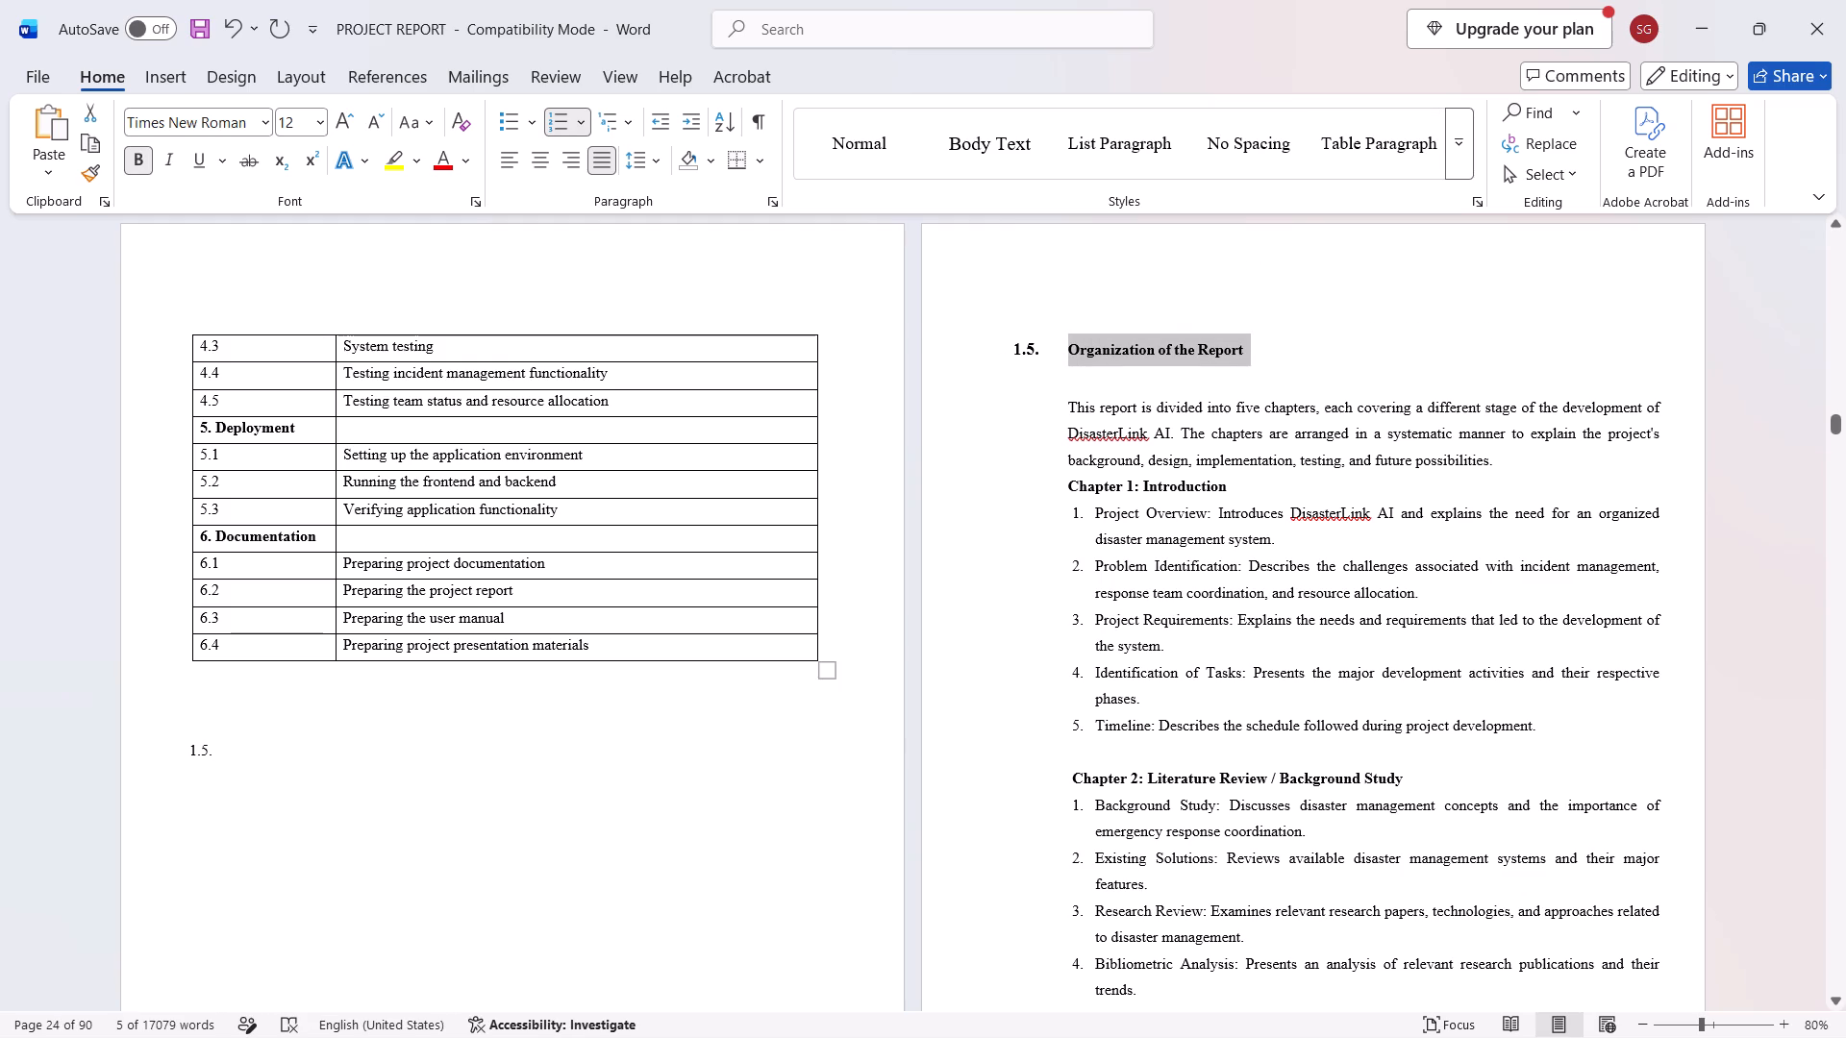
pyautogui.click(309, 764)
pyautogui.hotkey('ctrl', 'v')
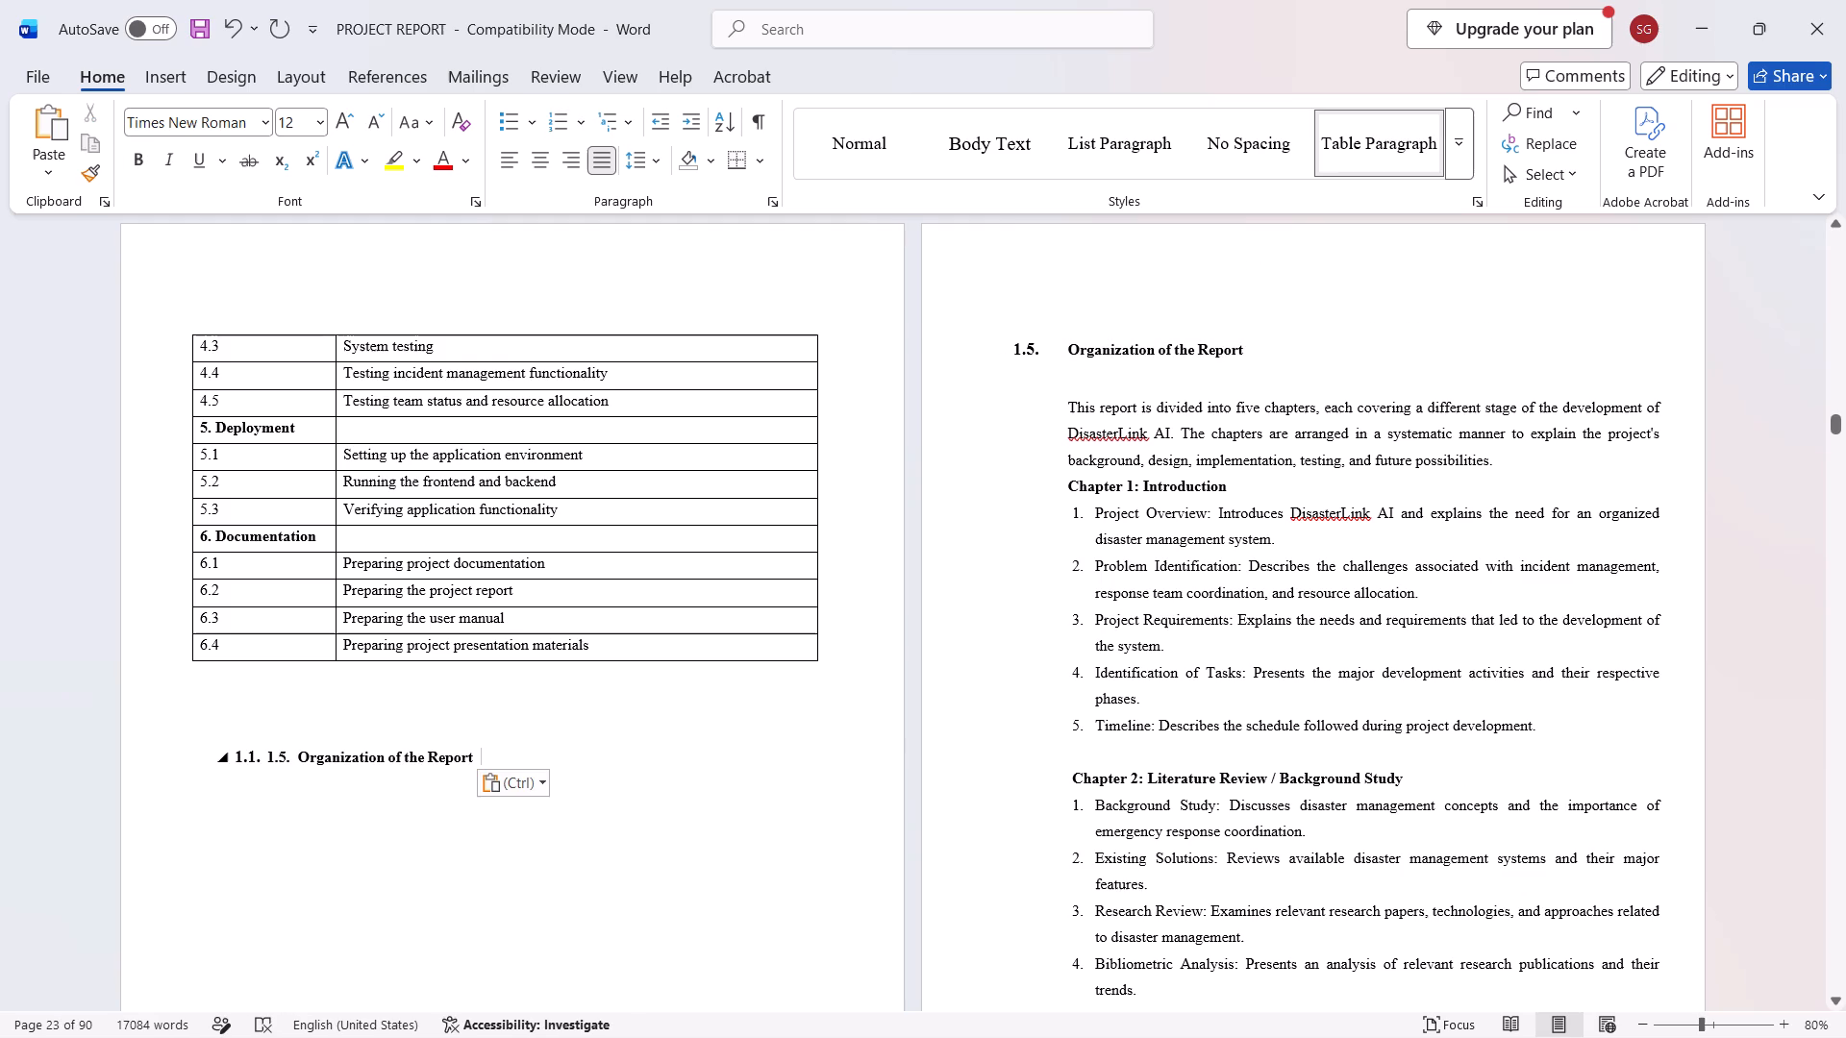
pyautogui.click(535, 786)
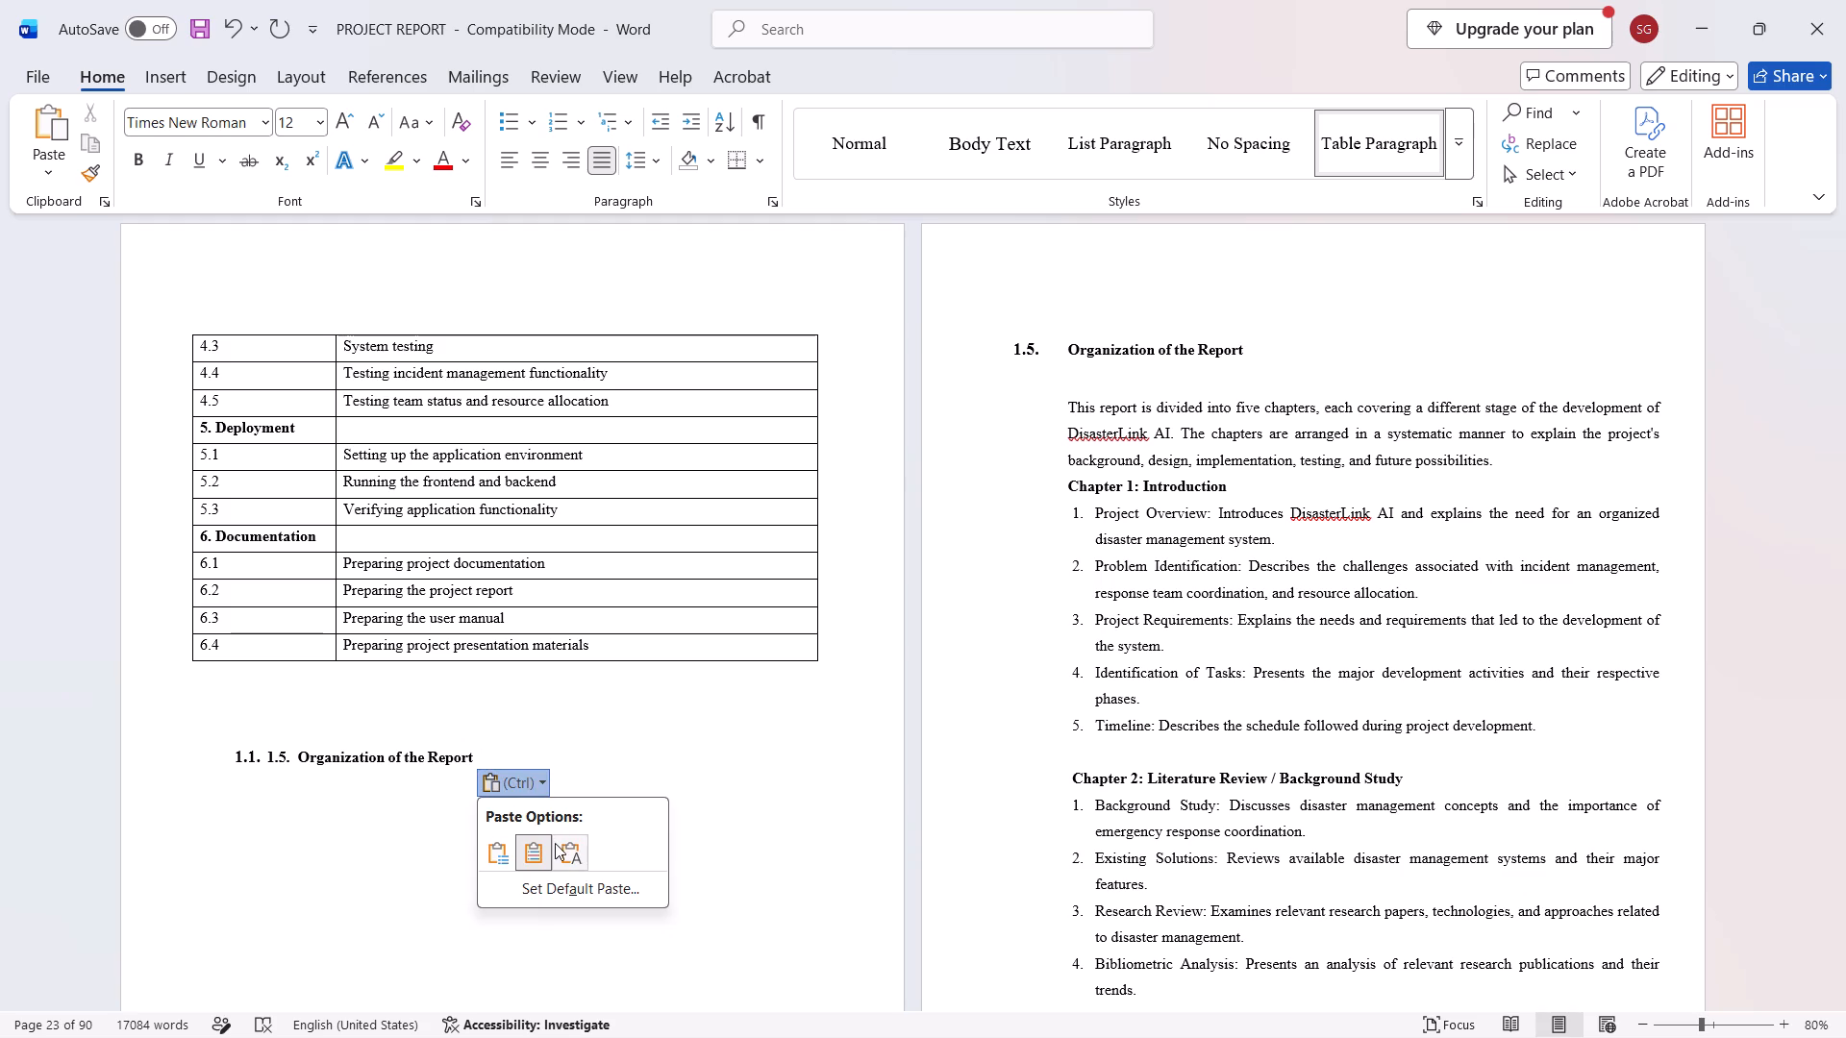
pyautogui.click(491, 856)
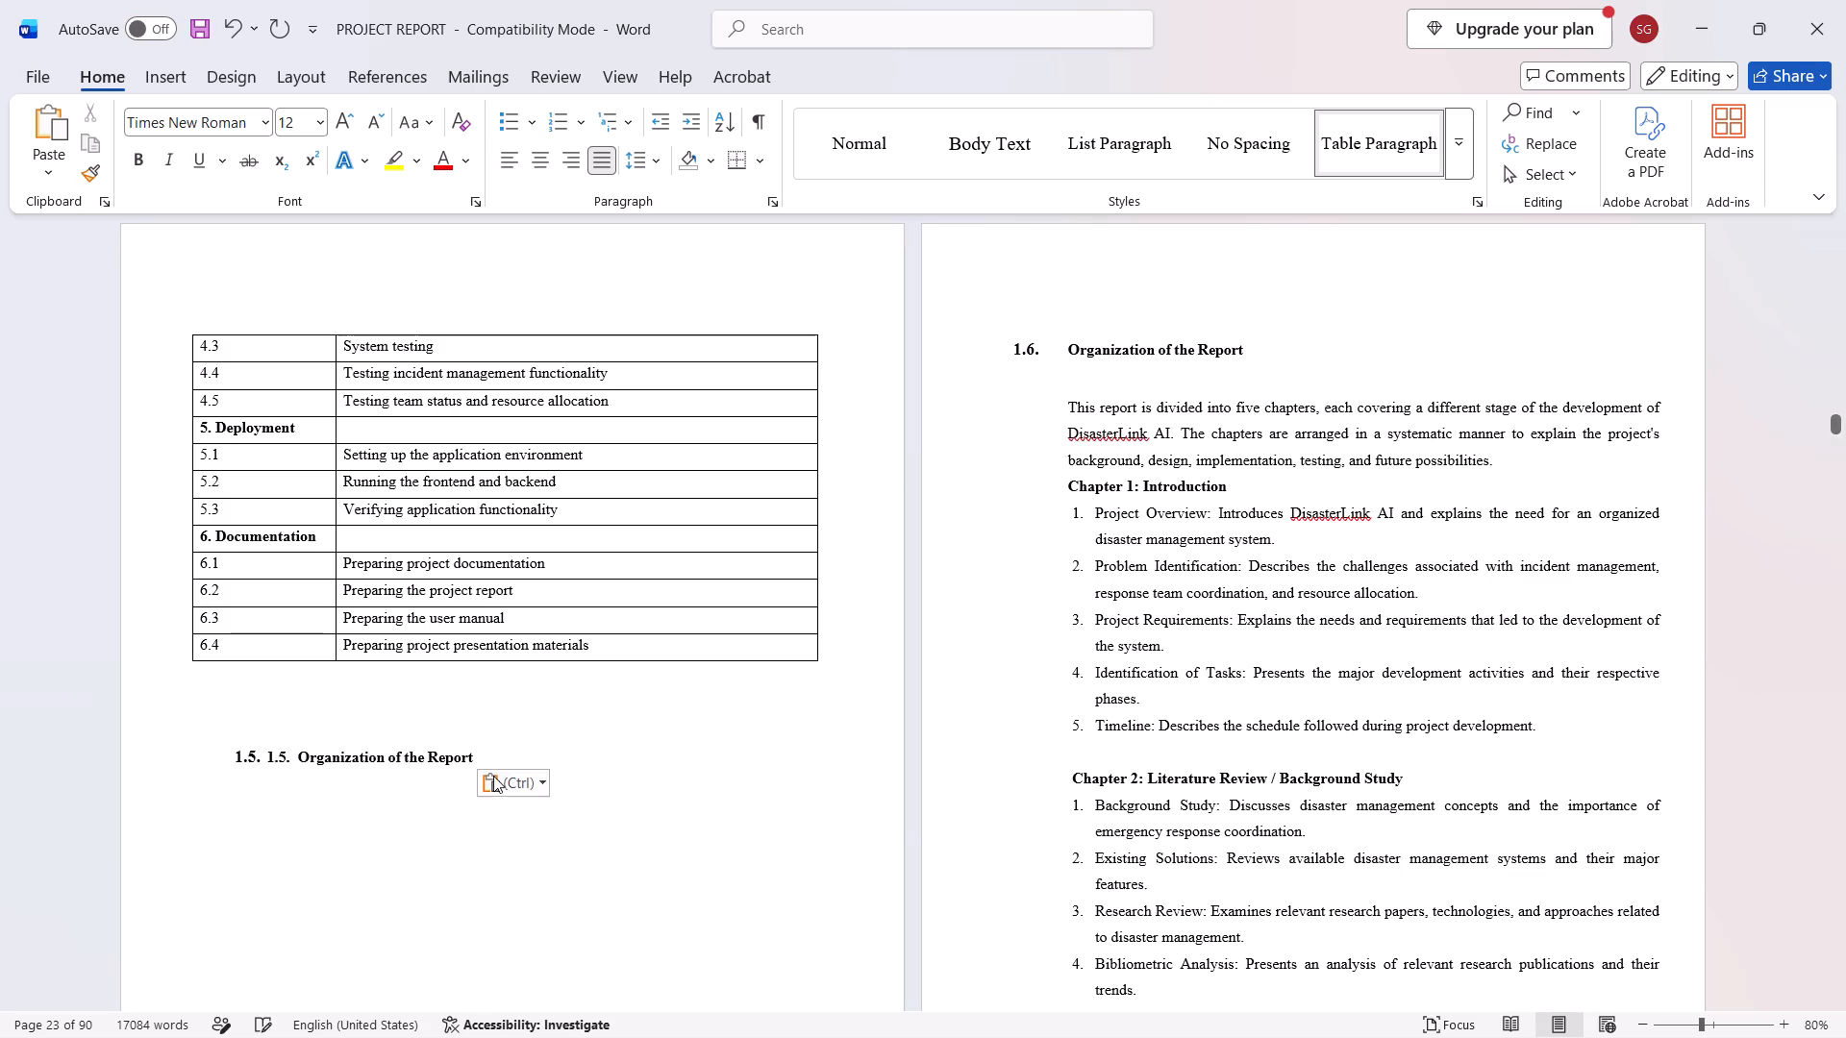
# Delete the manually entered "1.5." from the new heading, keeping only the automatic list number.
pyautogui.click(294, 758)
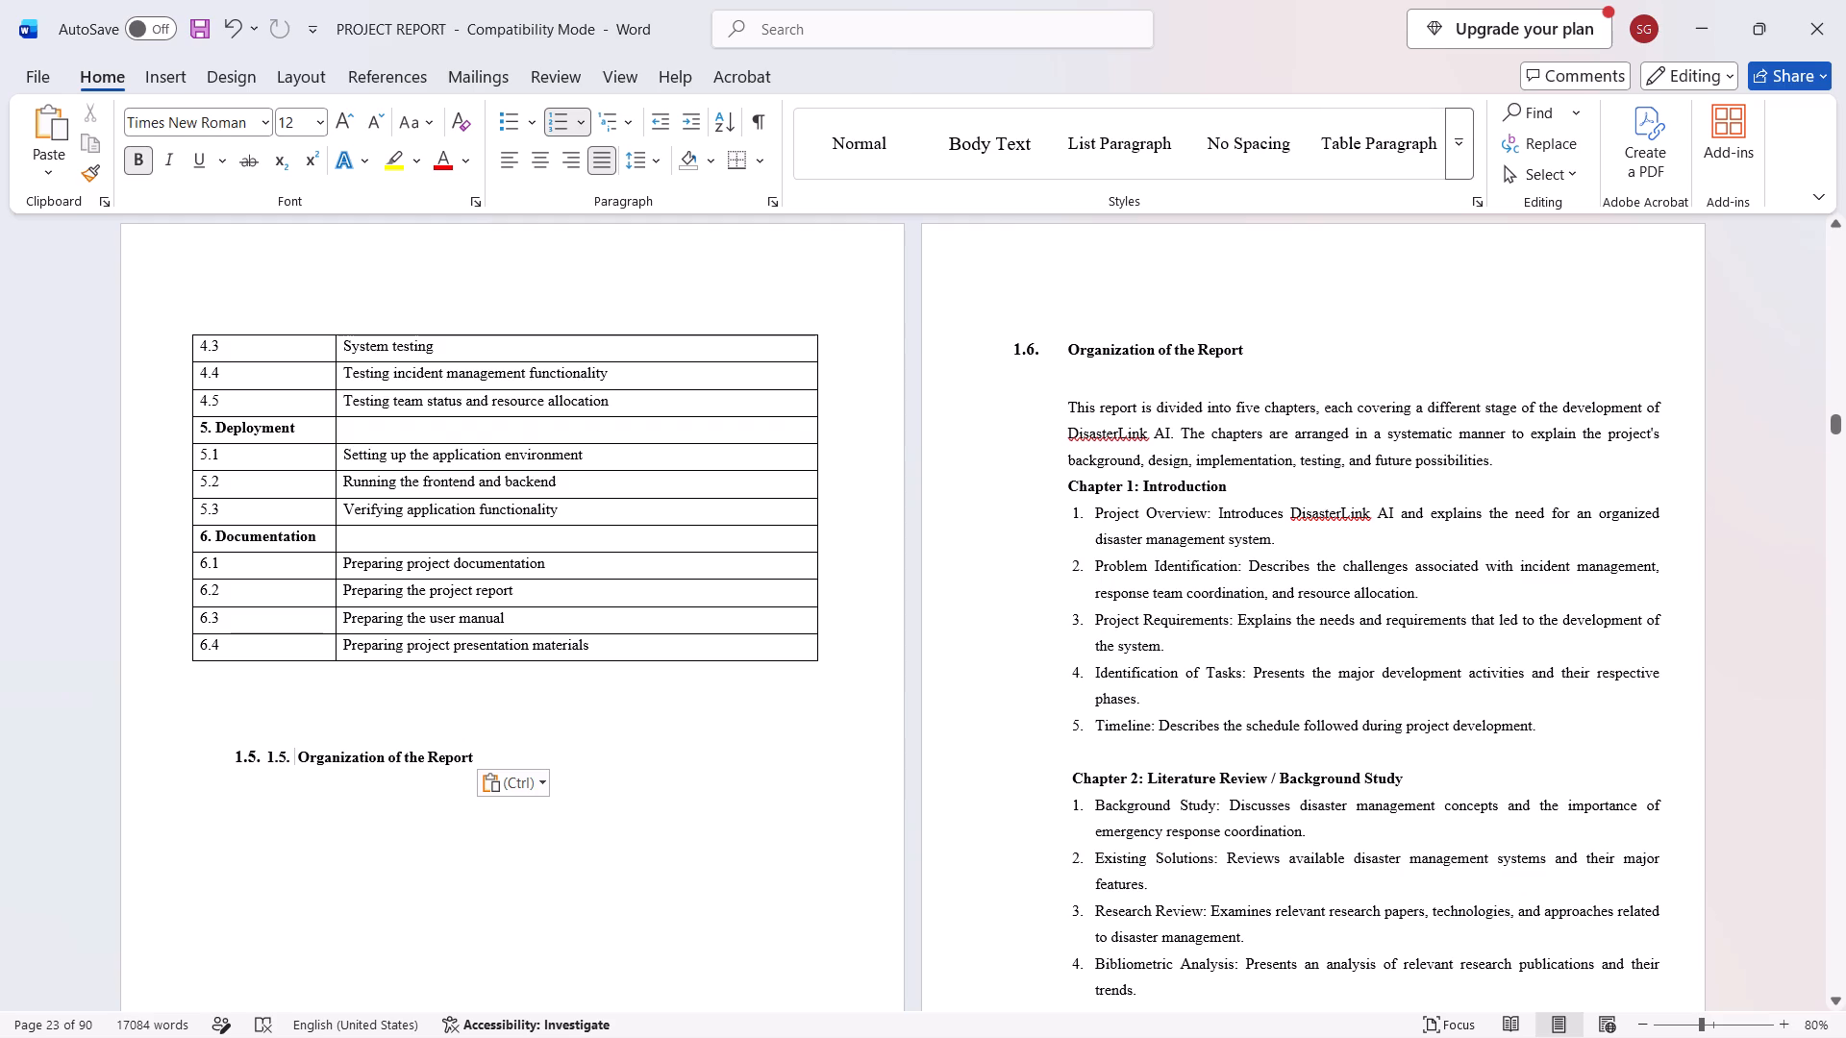
pyautogui.press('Right')
pyautogui.press('BackSpace')
pyautogui.press('BackSpace')
pyautogui.press('BackSpace')
pyautogui.press('BackSpace')
pyautogui.press('BackSpace')
pyautogui.press('BackSpace')
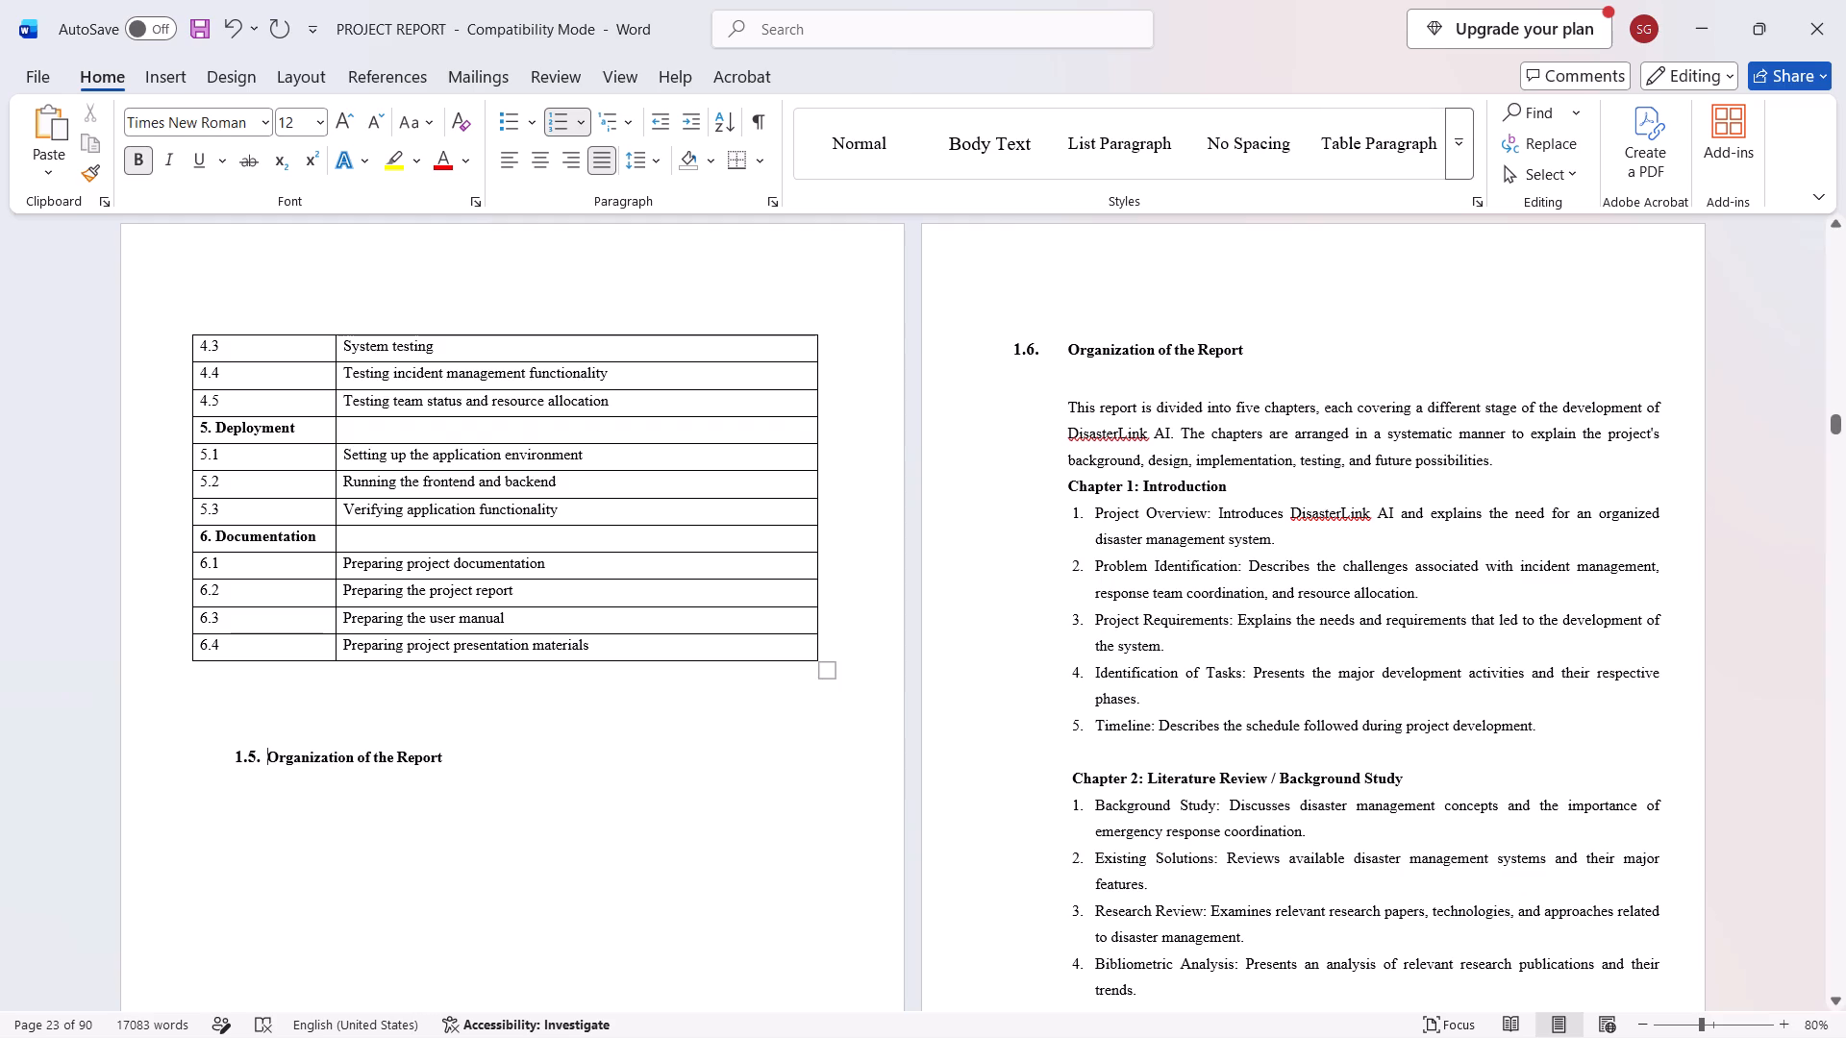
# Shift the list number of the new 1.5 heading farther left, widening its gap from "Organization of the Report".
pyautogui.moveTo(451, 761); pyautogui.dragTo(304, 766)
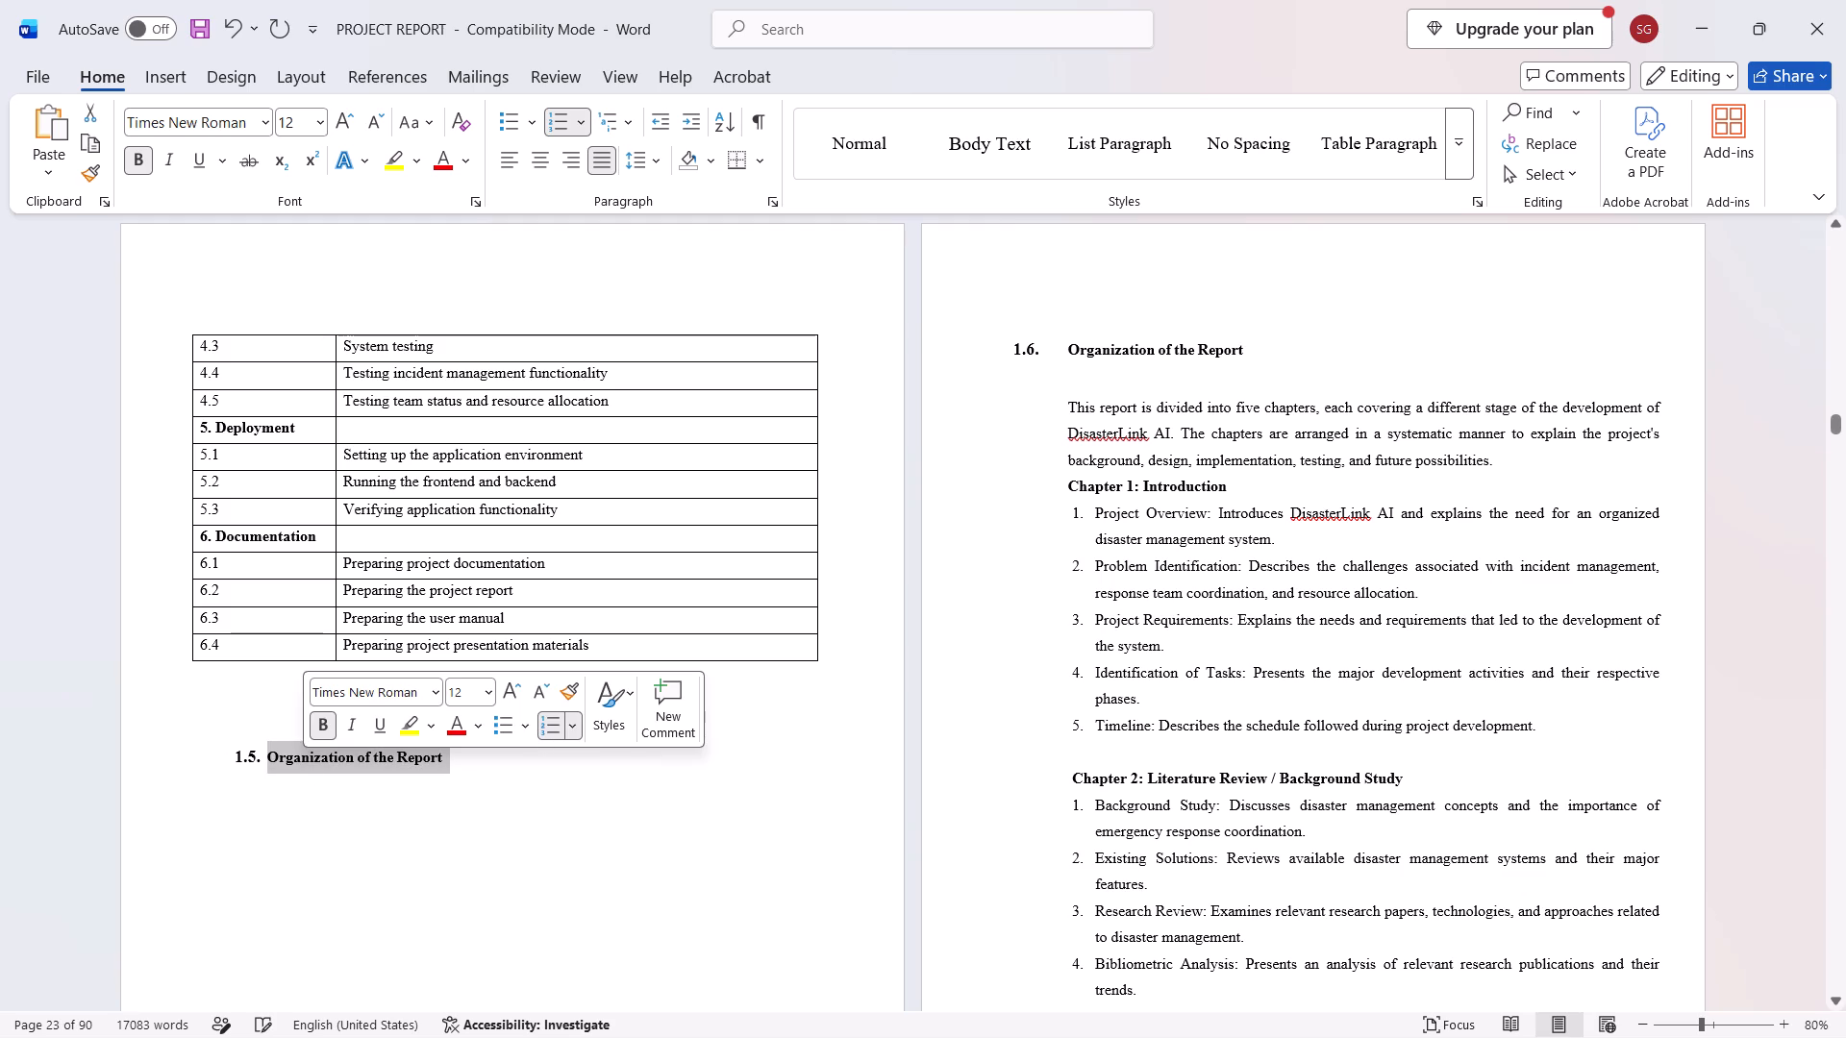
pyautogui.moveTo(1217, 350); pyautogui.dragTo(1143, 350)
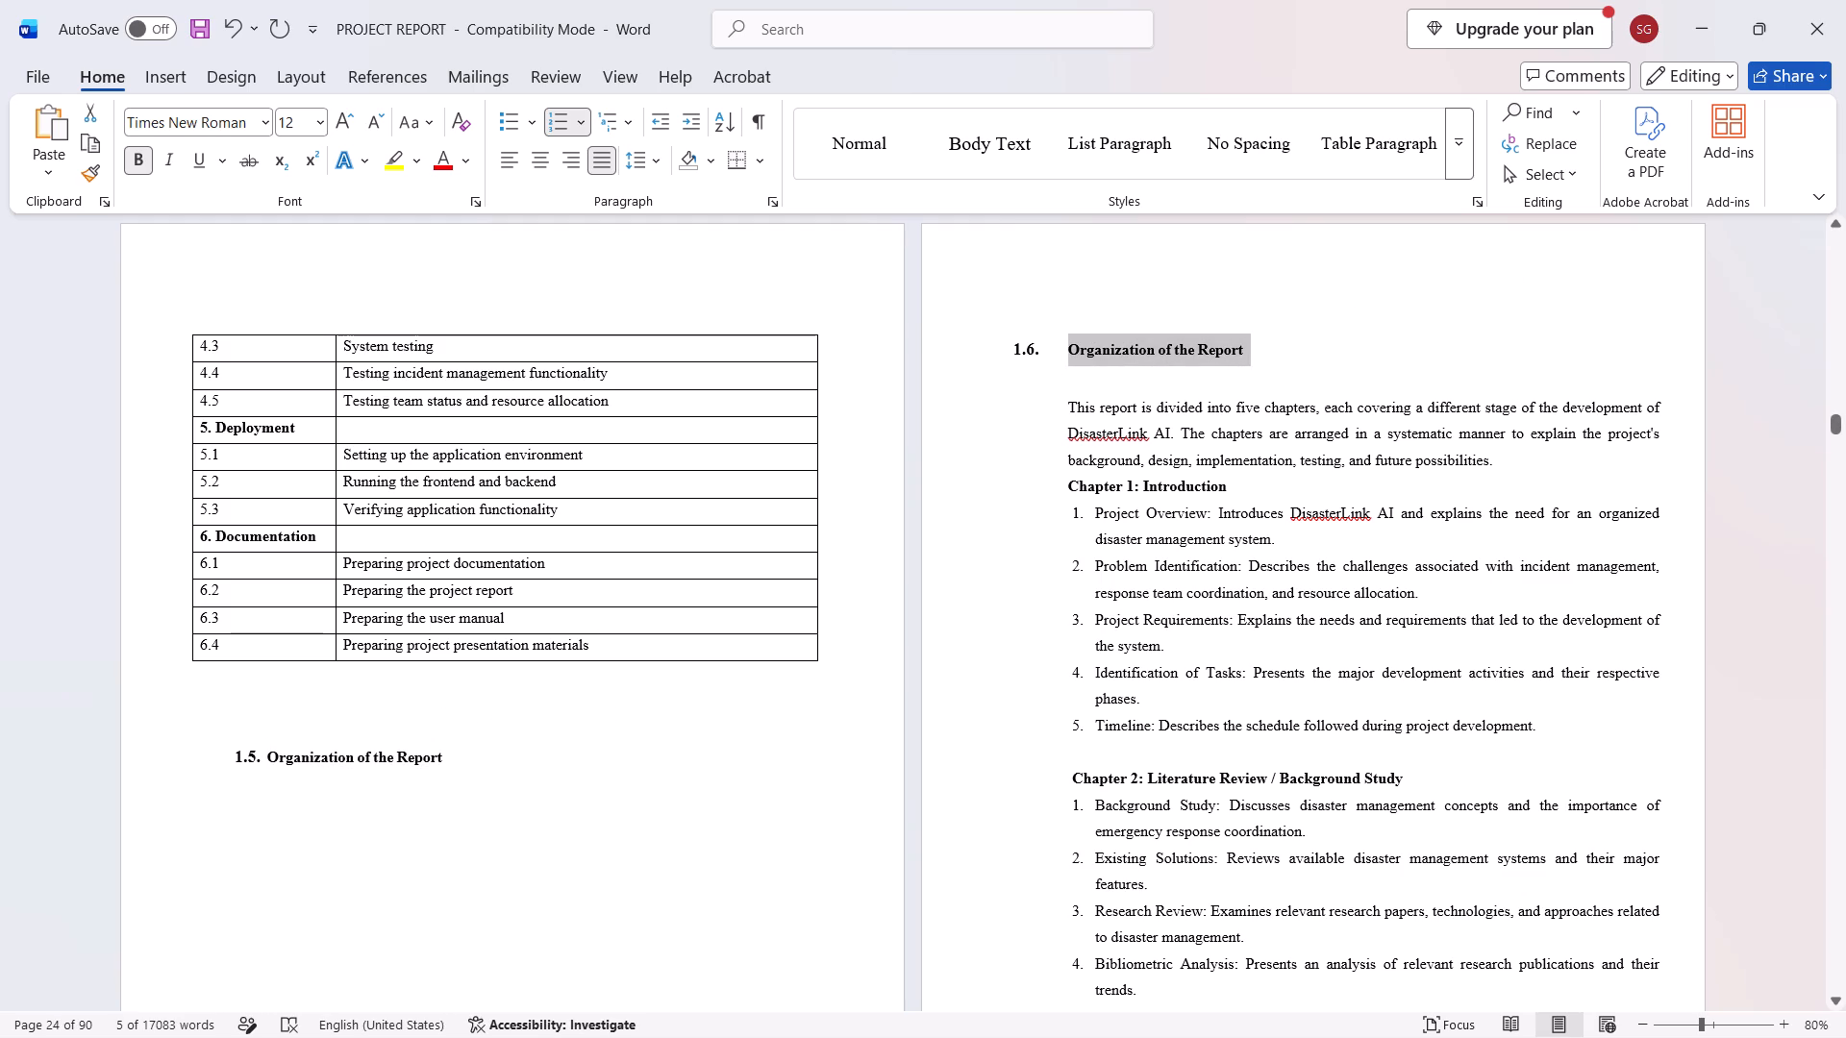
pyautogui.scroll(13, 177, 791)
pyautogui.scroll(-1, 207, 726)
pyautogui.scroll(7, 209, 726)
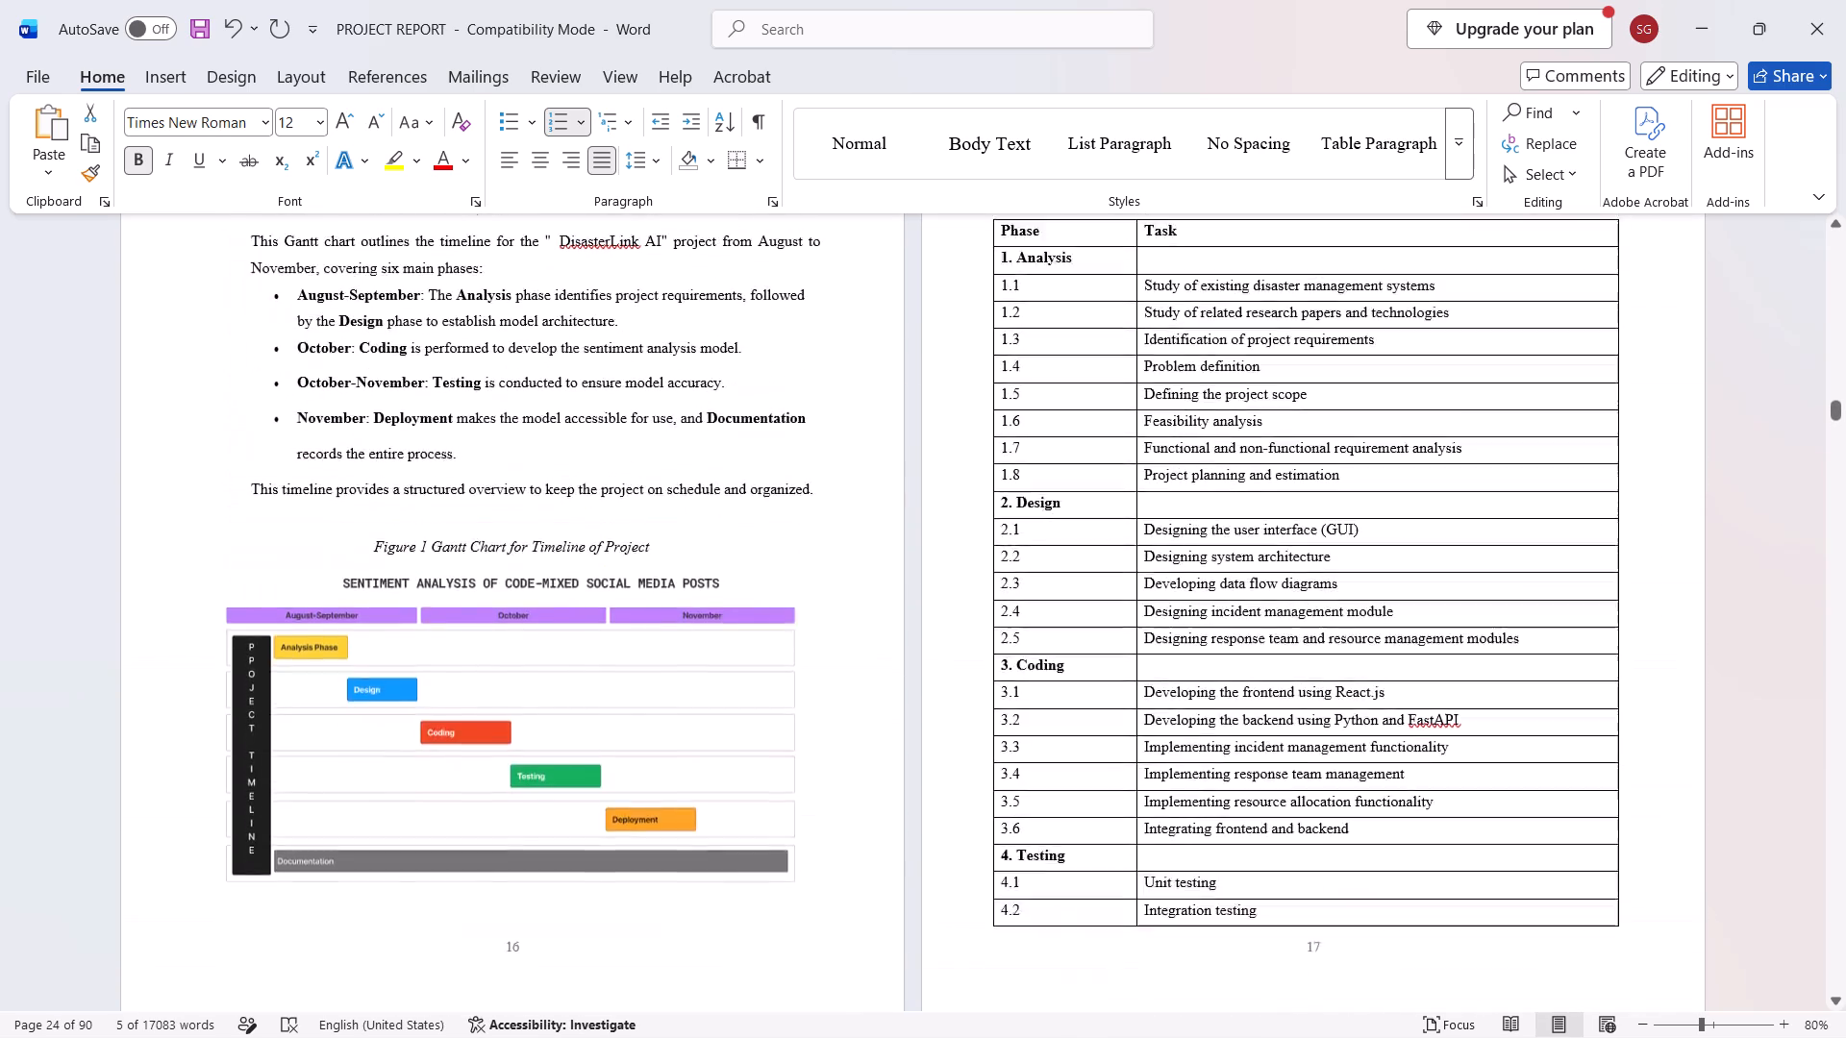
pyautogui.scroll(3, 215, 676)
pyautogui.scroll(-4, 212, 413)
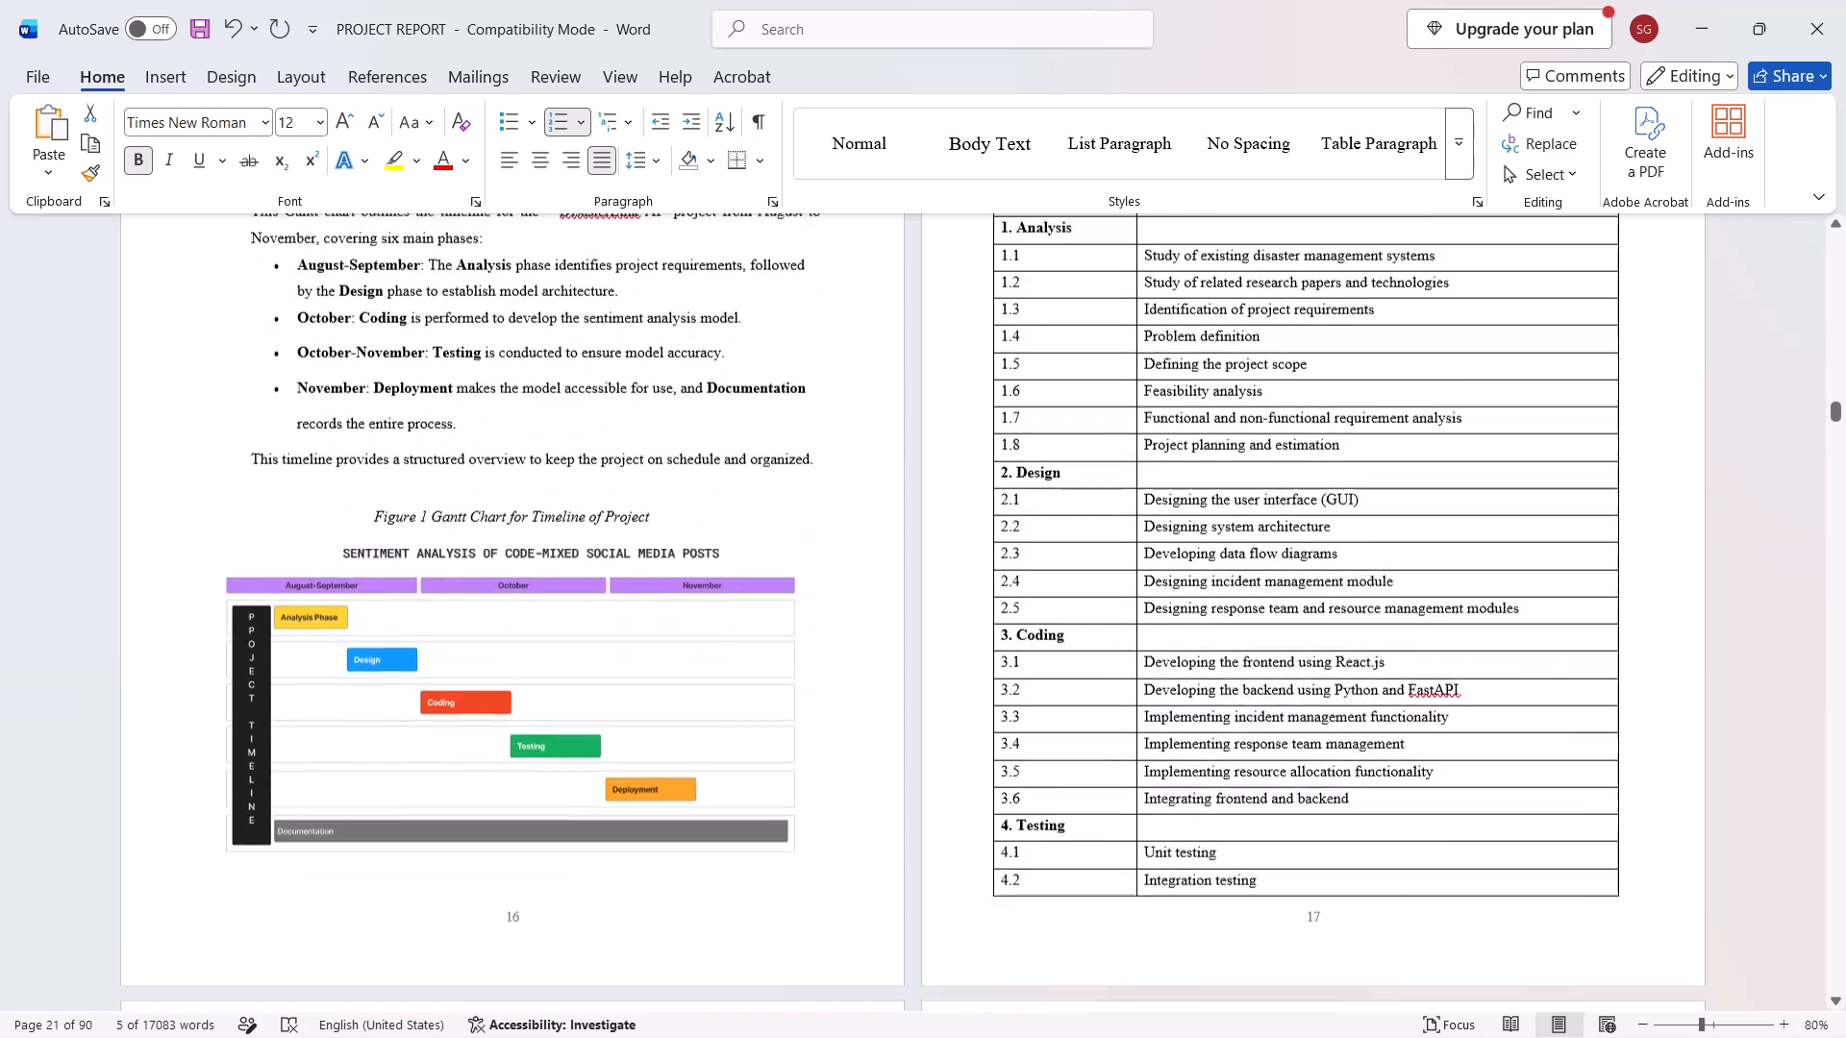
pyautogui.scroll(-15, 212, 413)
pyautogui.scroll(-8, 212, 420)
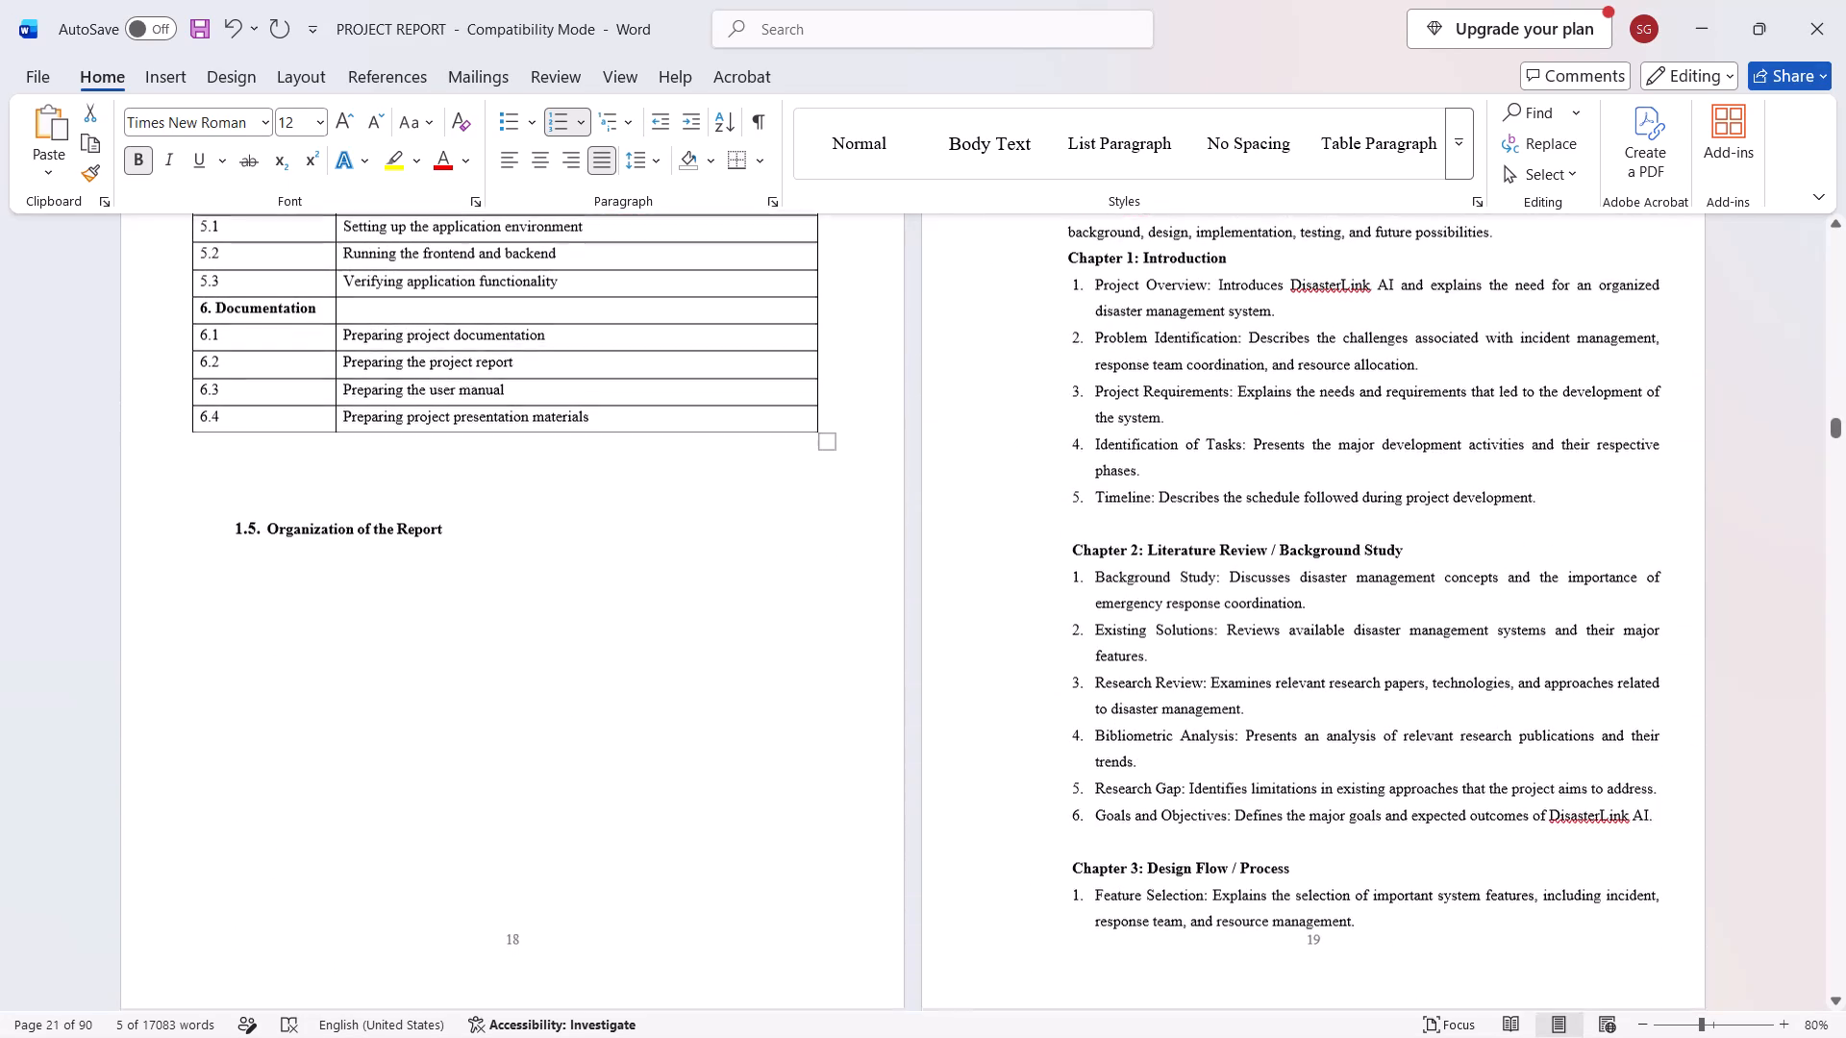
pyautogui.scroll(-2, 212, 421)
pyautogui.click(212, 422)
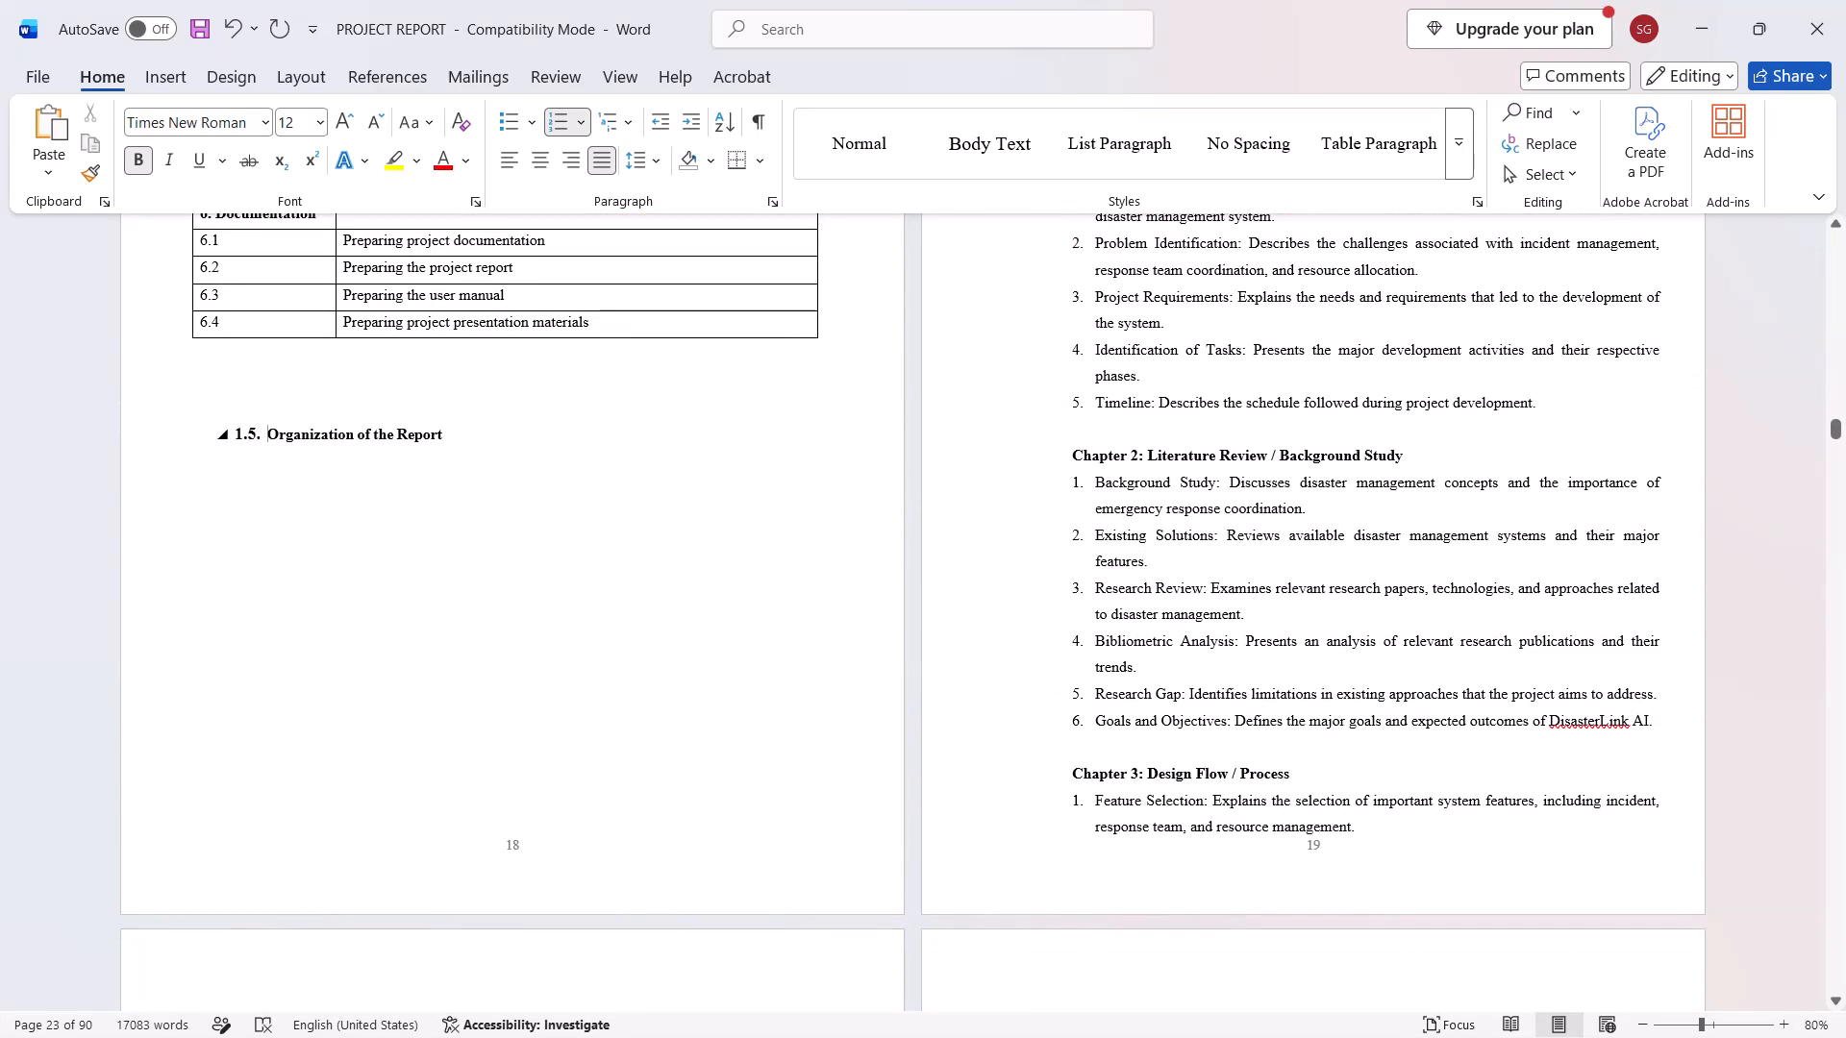
pyautogui.click(253, 432)
pyautogui.moveTo(242, 436); pyautogui.dragTo(221, 437)
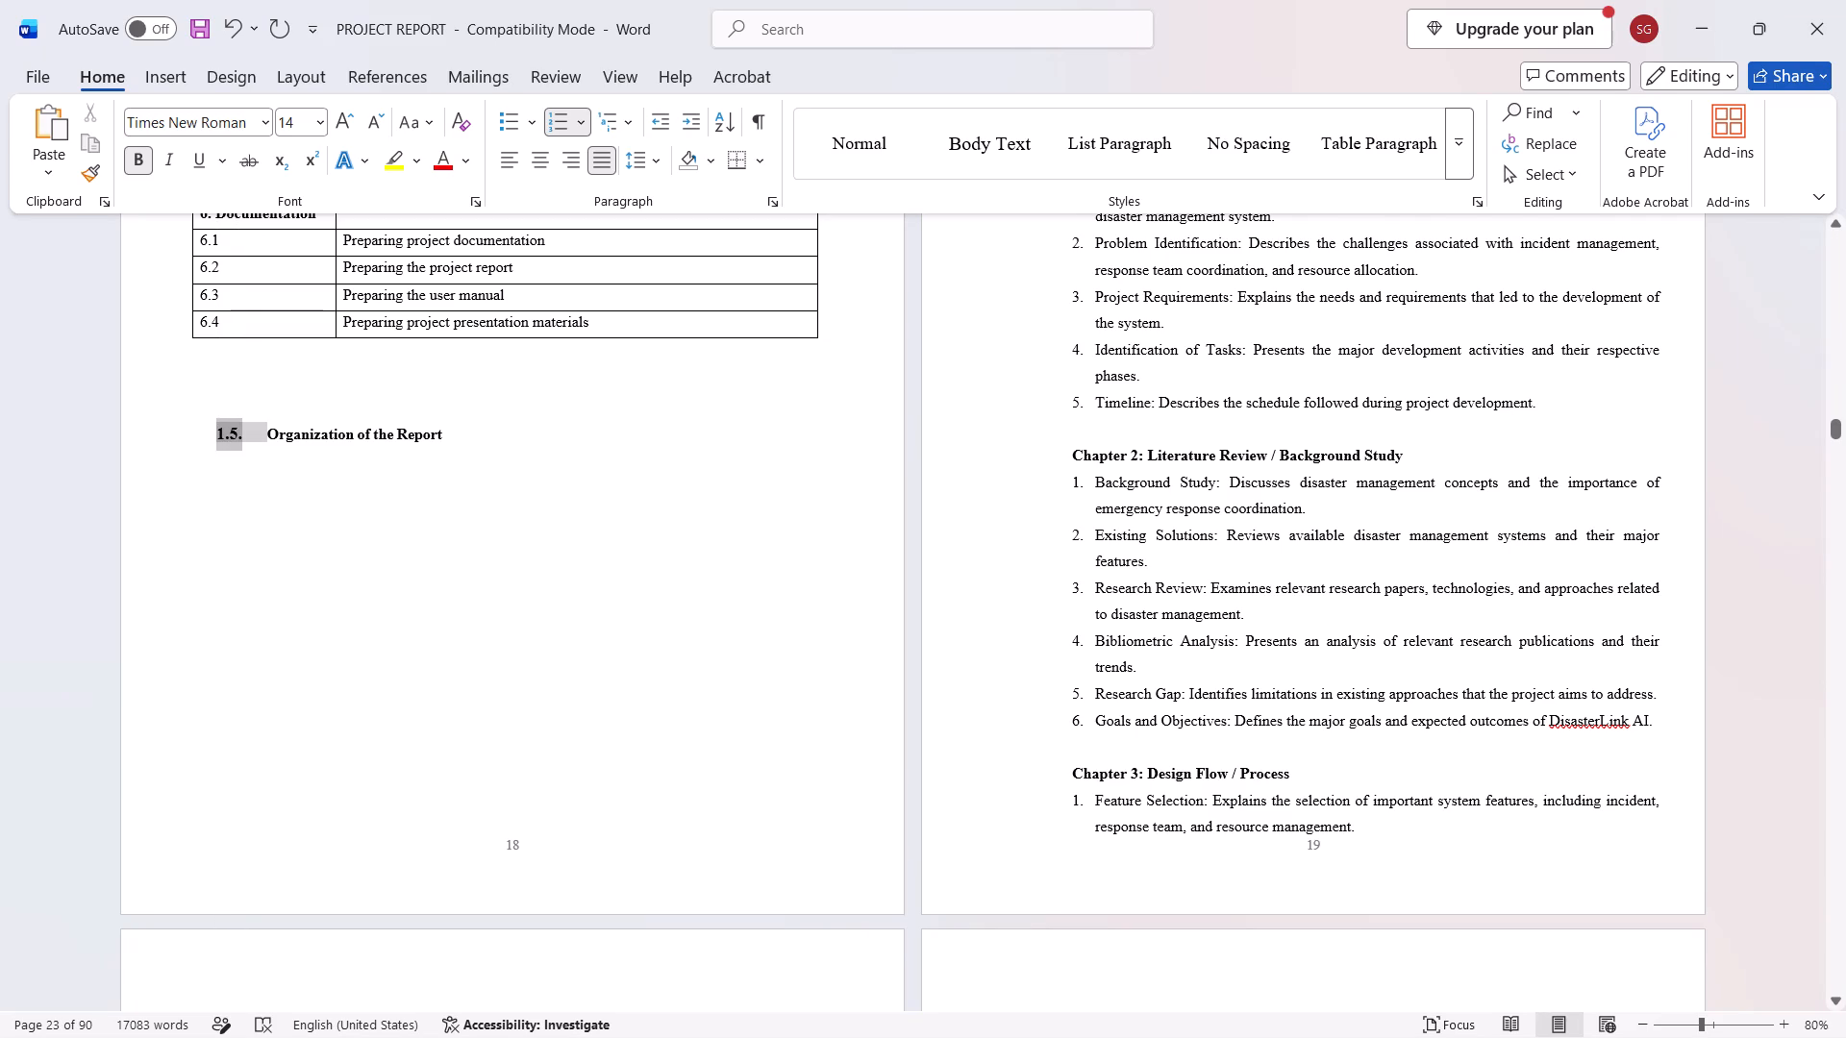
pyautogui.scroll(3, 280, 497)
pyautogui.scroll(-2, 282, 507)
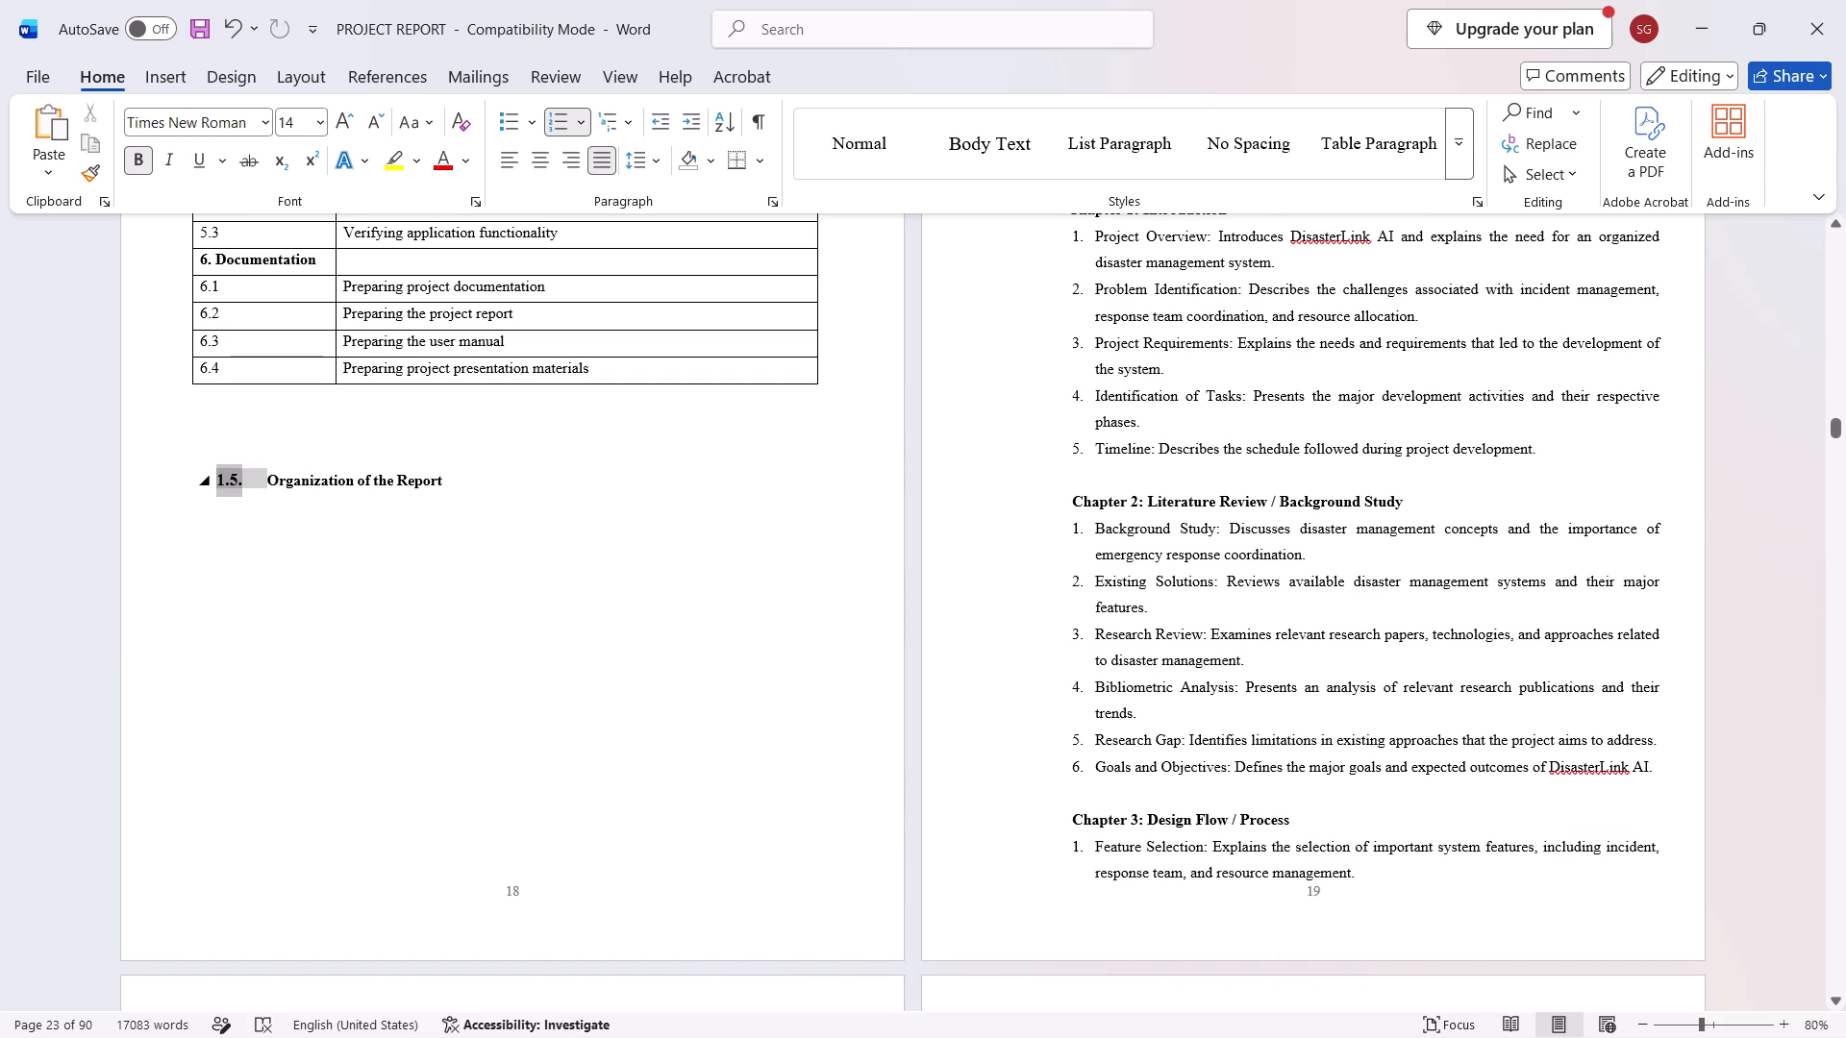
pyautogui.click(262, 483)
# Compare the number position and spacing of the new 1.5 heading with headings 1.3 "Timeline" and 1.4 "Identification of Tasks".
pyautogui.scroll(7, 412, 507)
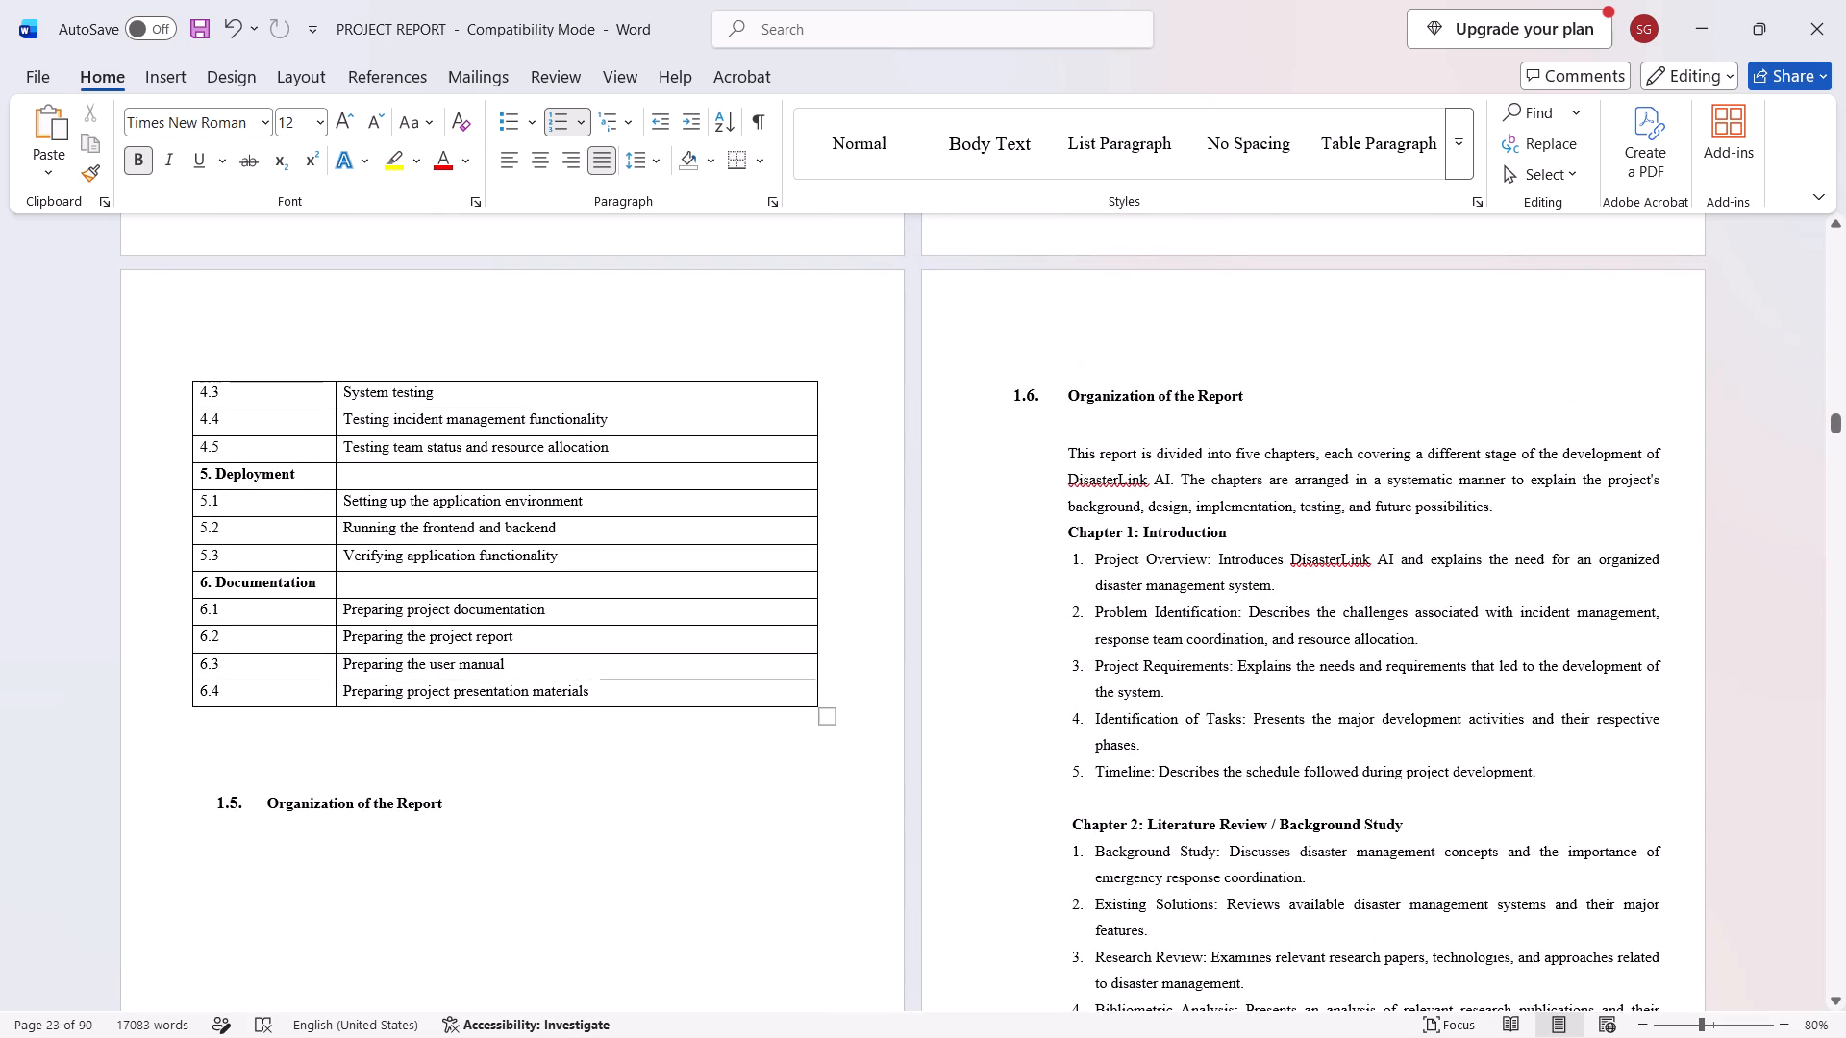
pyautogui.scroll(1, 212, 786)
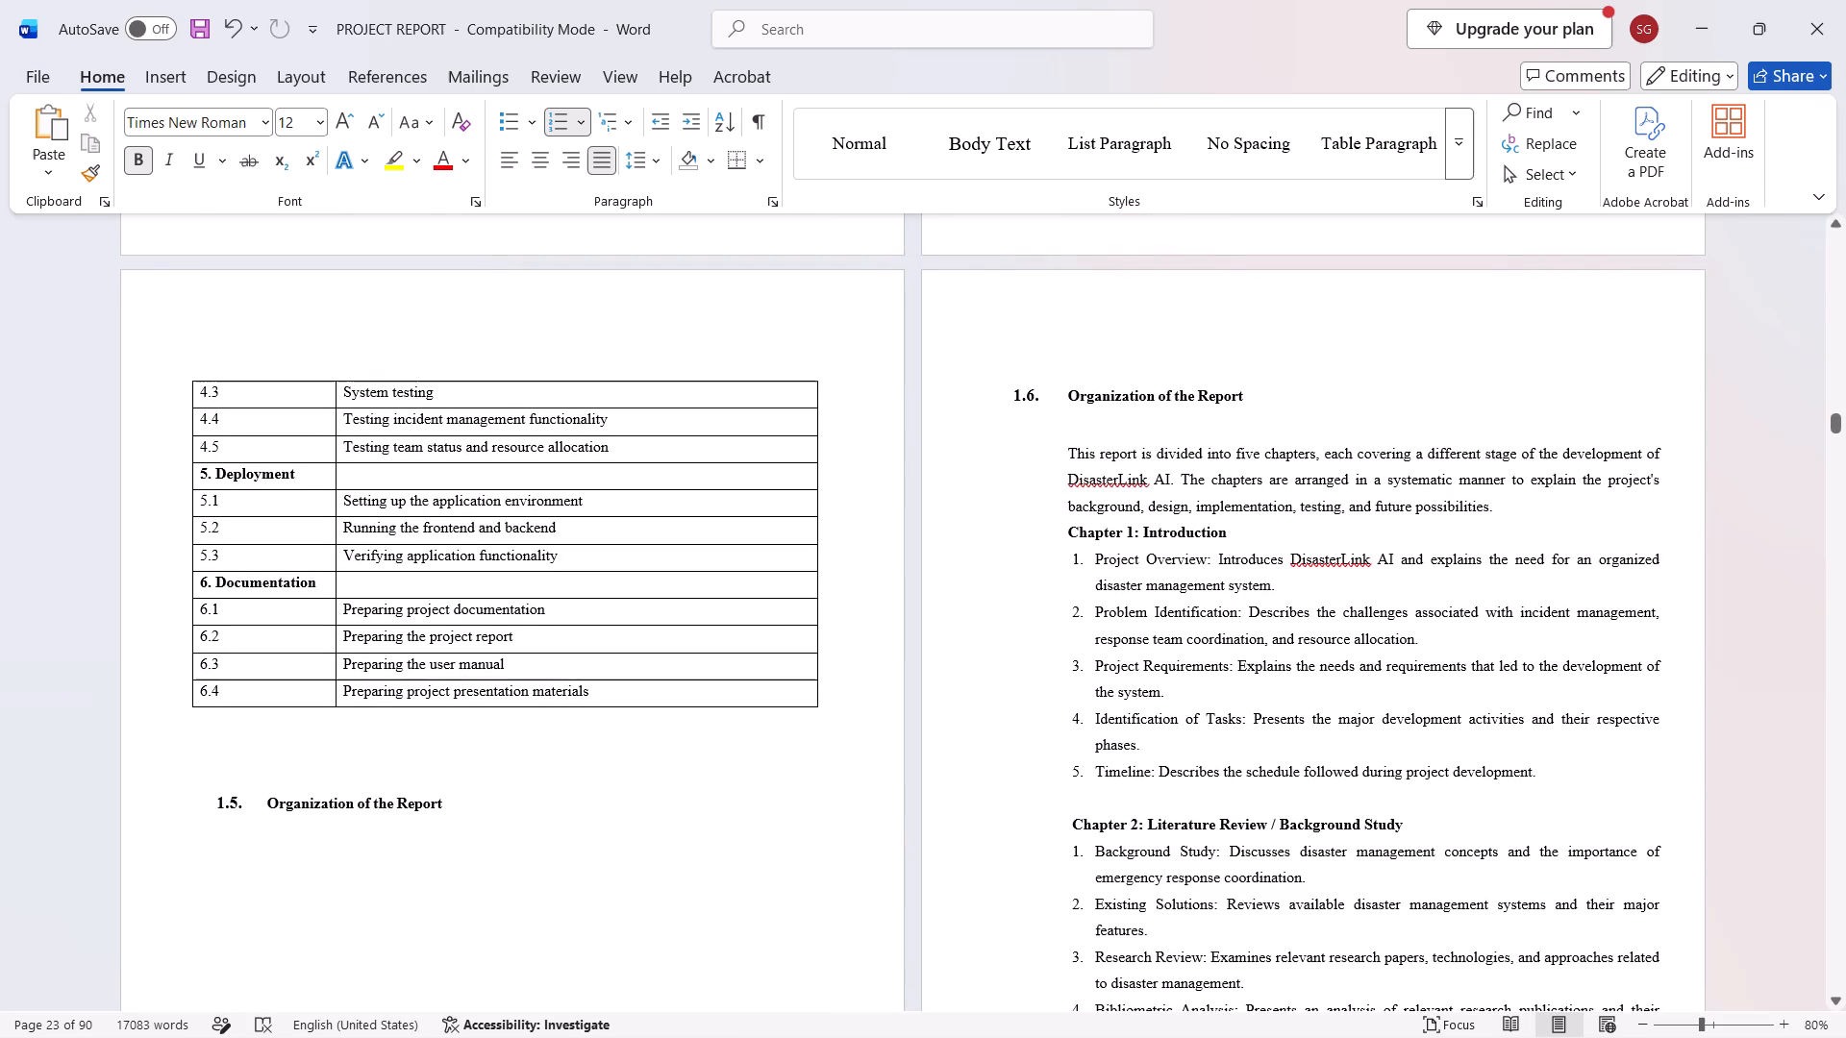
pyautogui.scroll(5, 212, 786)
pyautogui.scroll(-4, 215, 798)
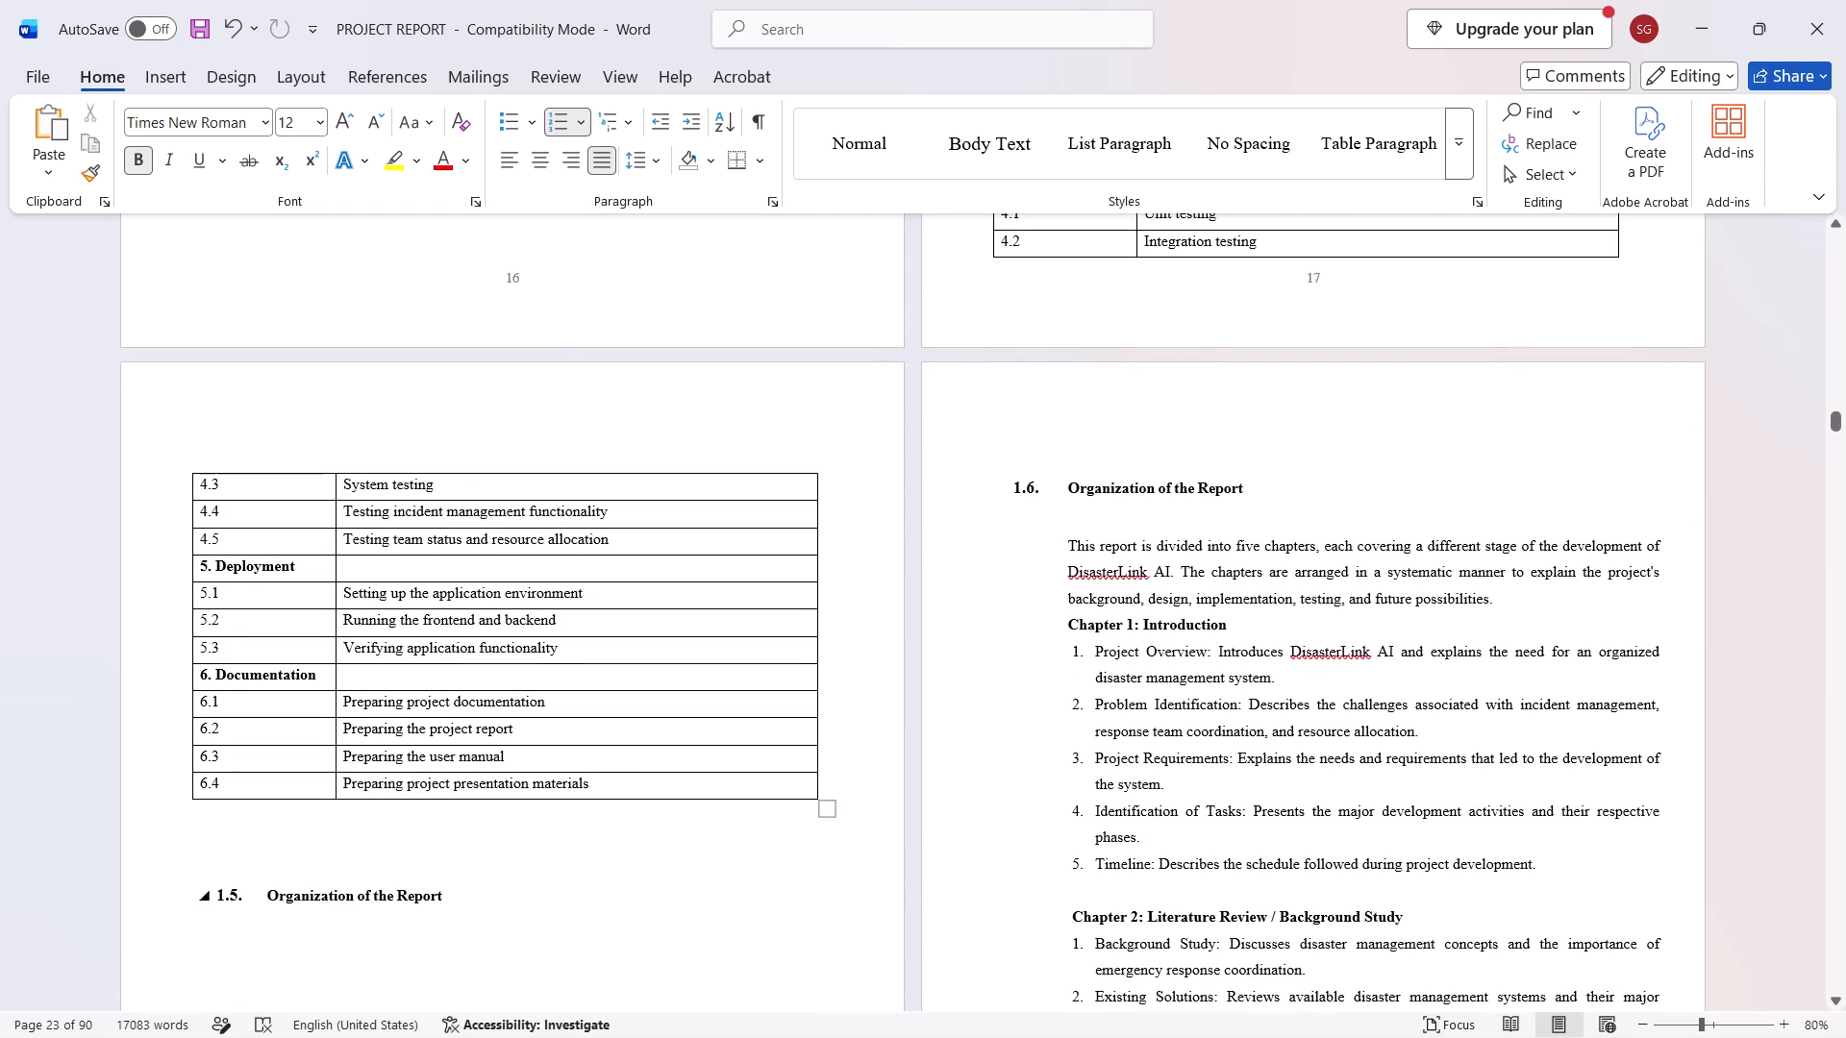
pyautogui.scroll(-1, 212, 889)
pyautogui.scroll(4, 212, 889)
pyautogui.scroll(-1, 211, 889)
pyautogui.scroll(5, 211, 889)
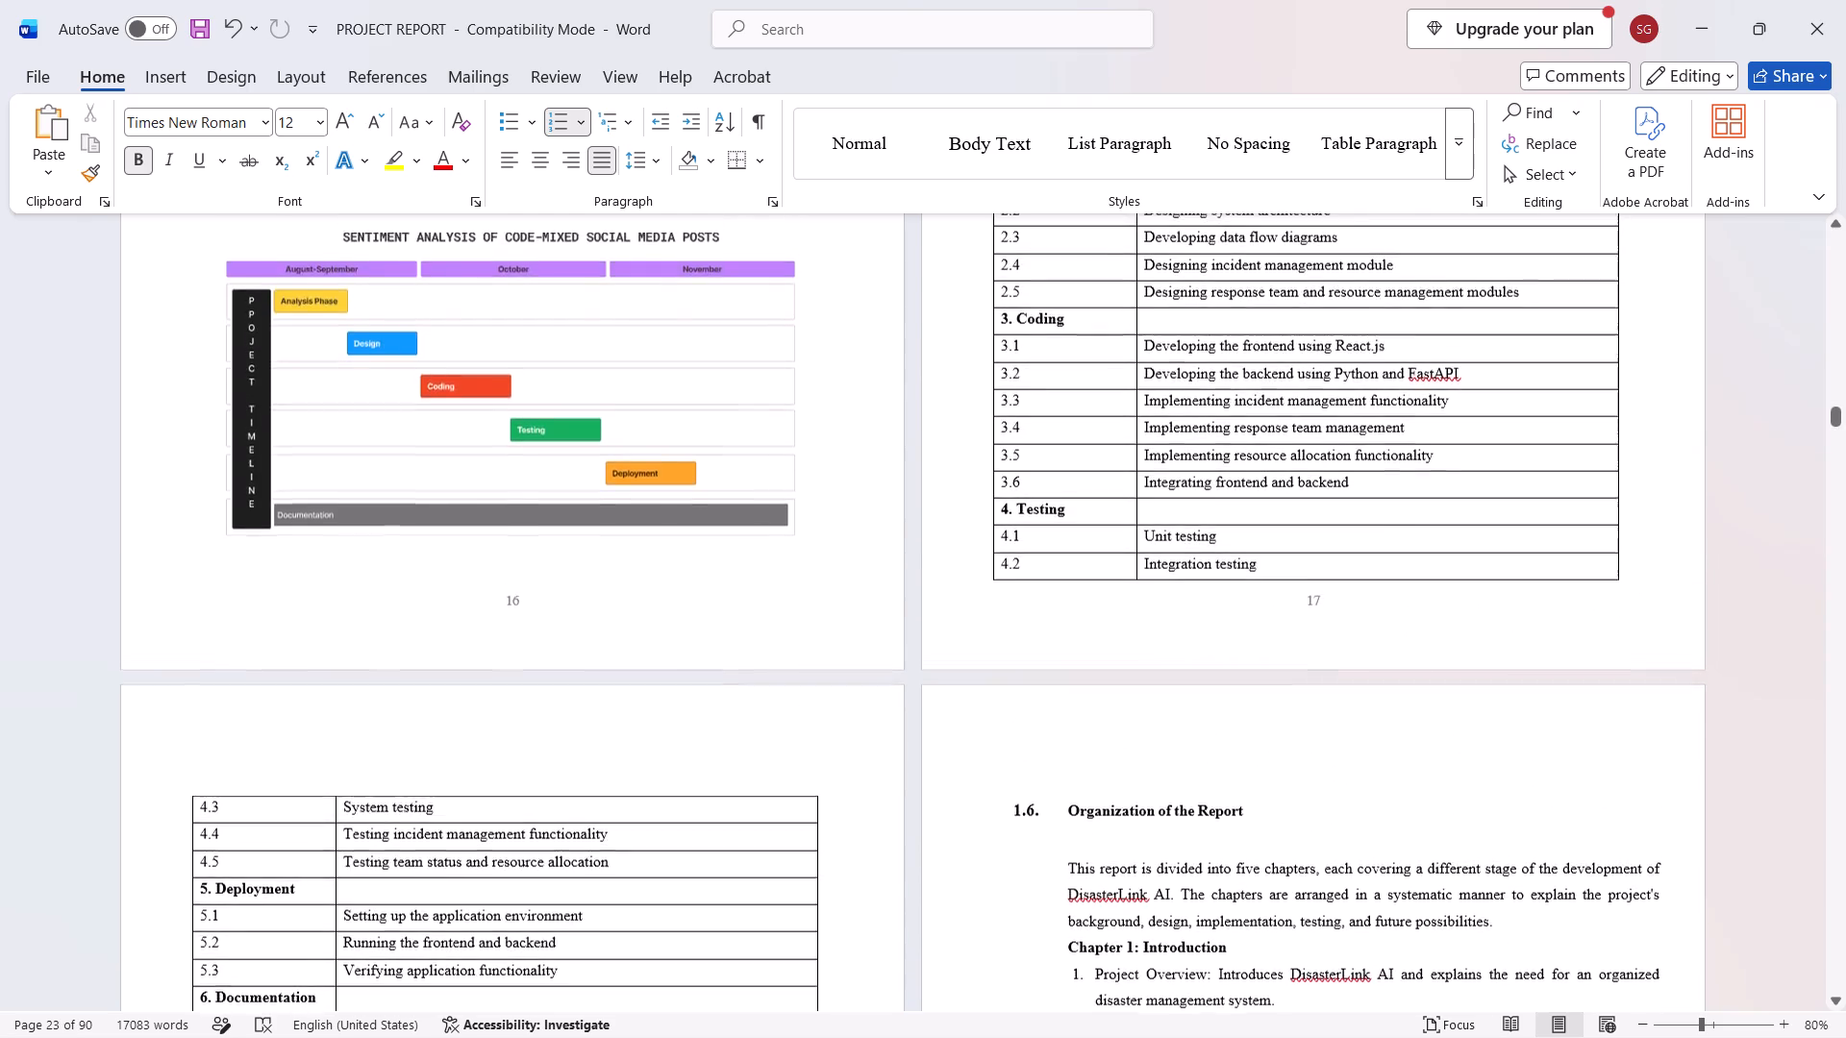
pyautogui.scroll(16, 211, 889)
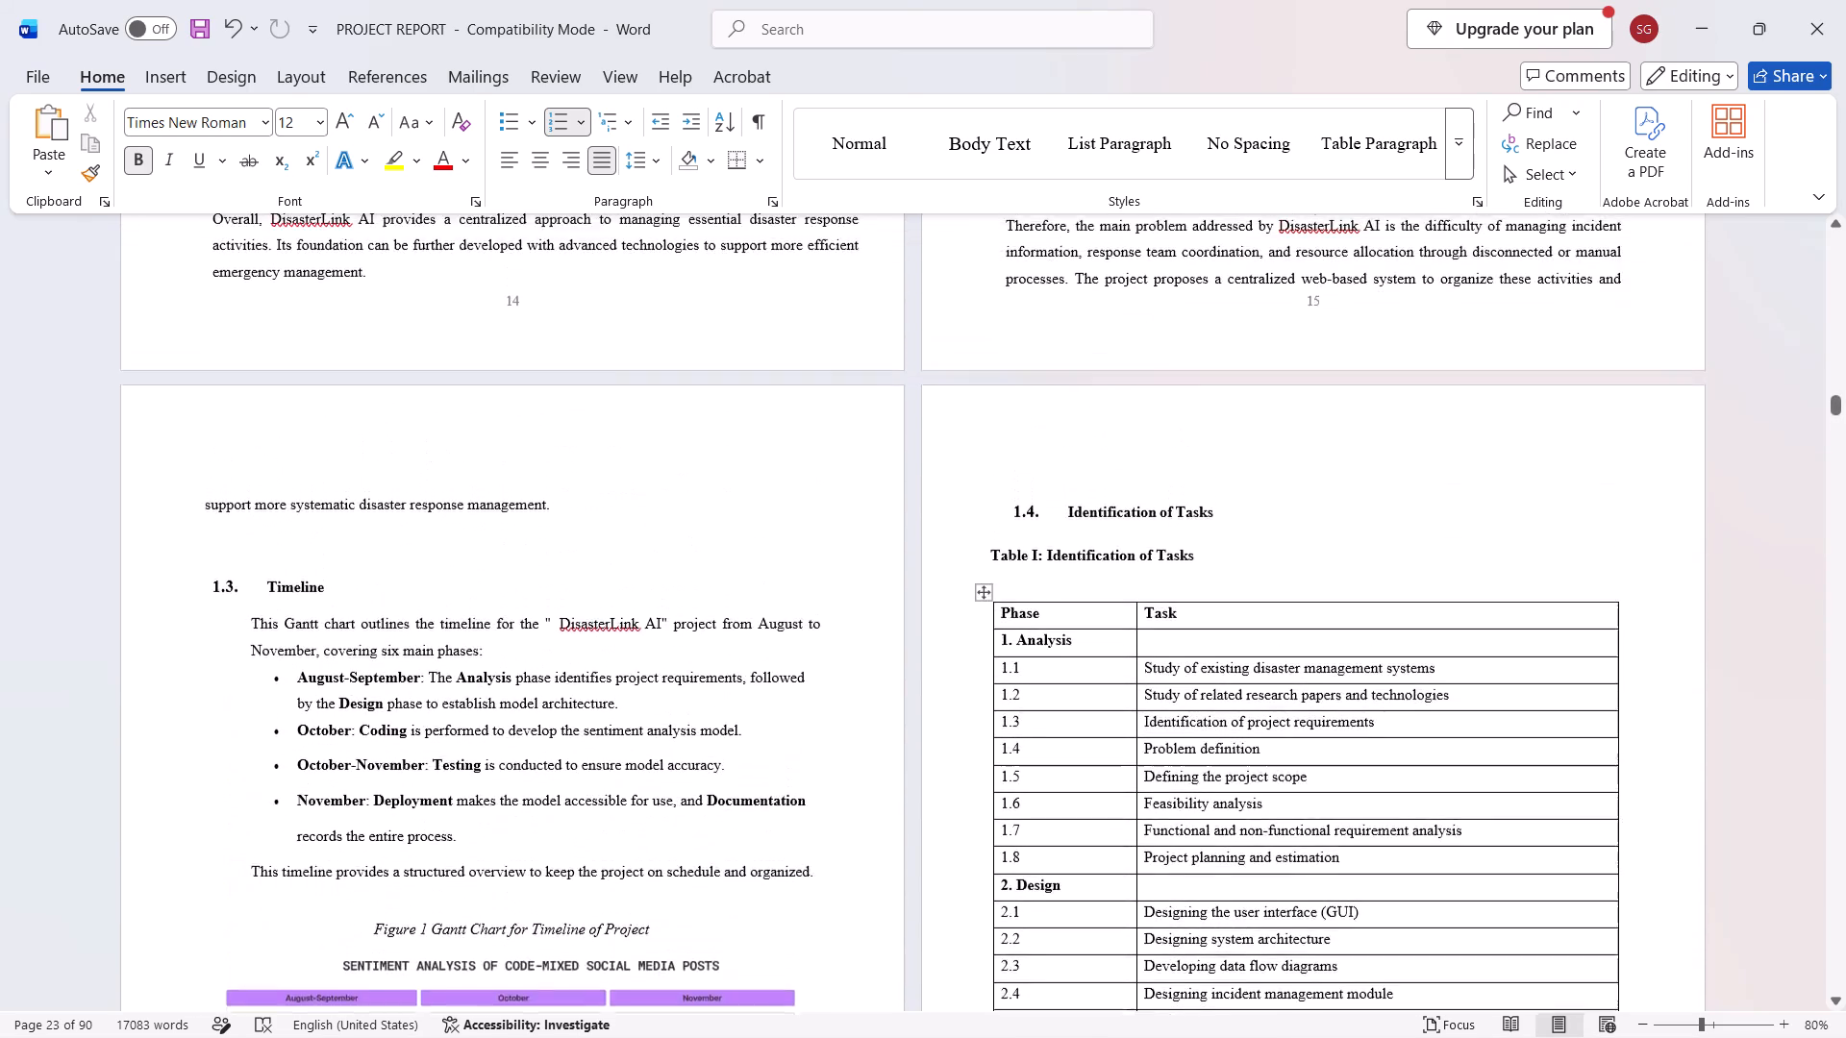
pyautogui.scroll(-1, 212, 887)
pyautogui.scroll(7, 212, 887)
pyautogui.scroll(-4, 212, 887)
pyautogui.scroll(1, 212, 887)
pyautogui.scroll(-4, 212, 887)
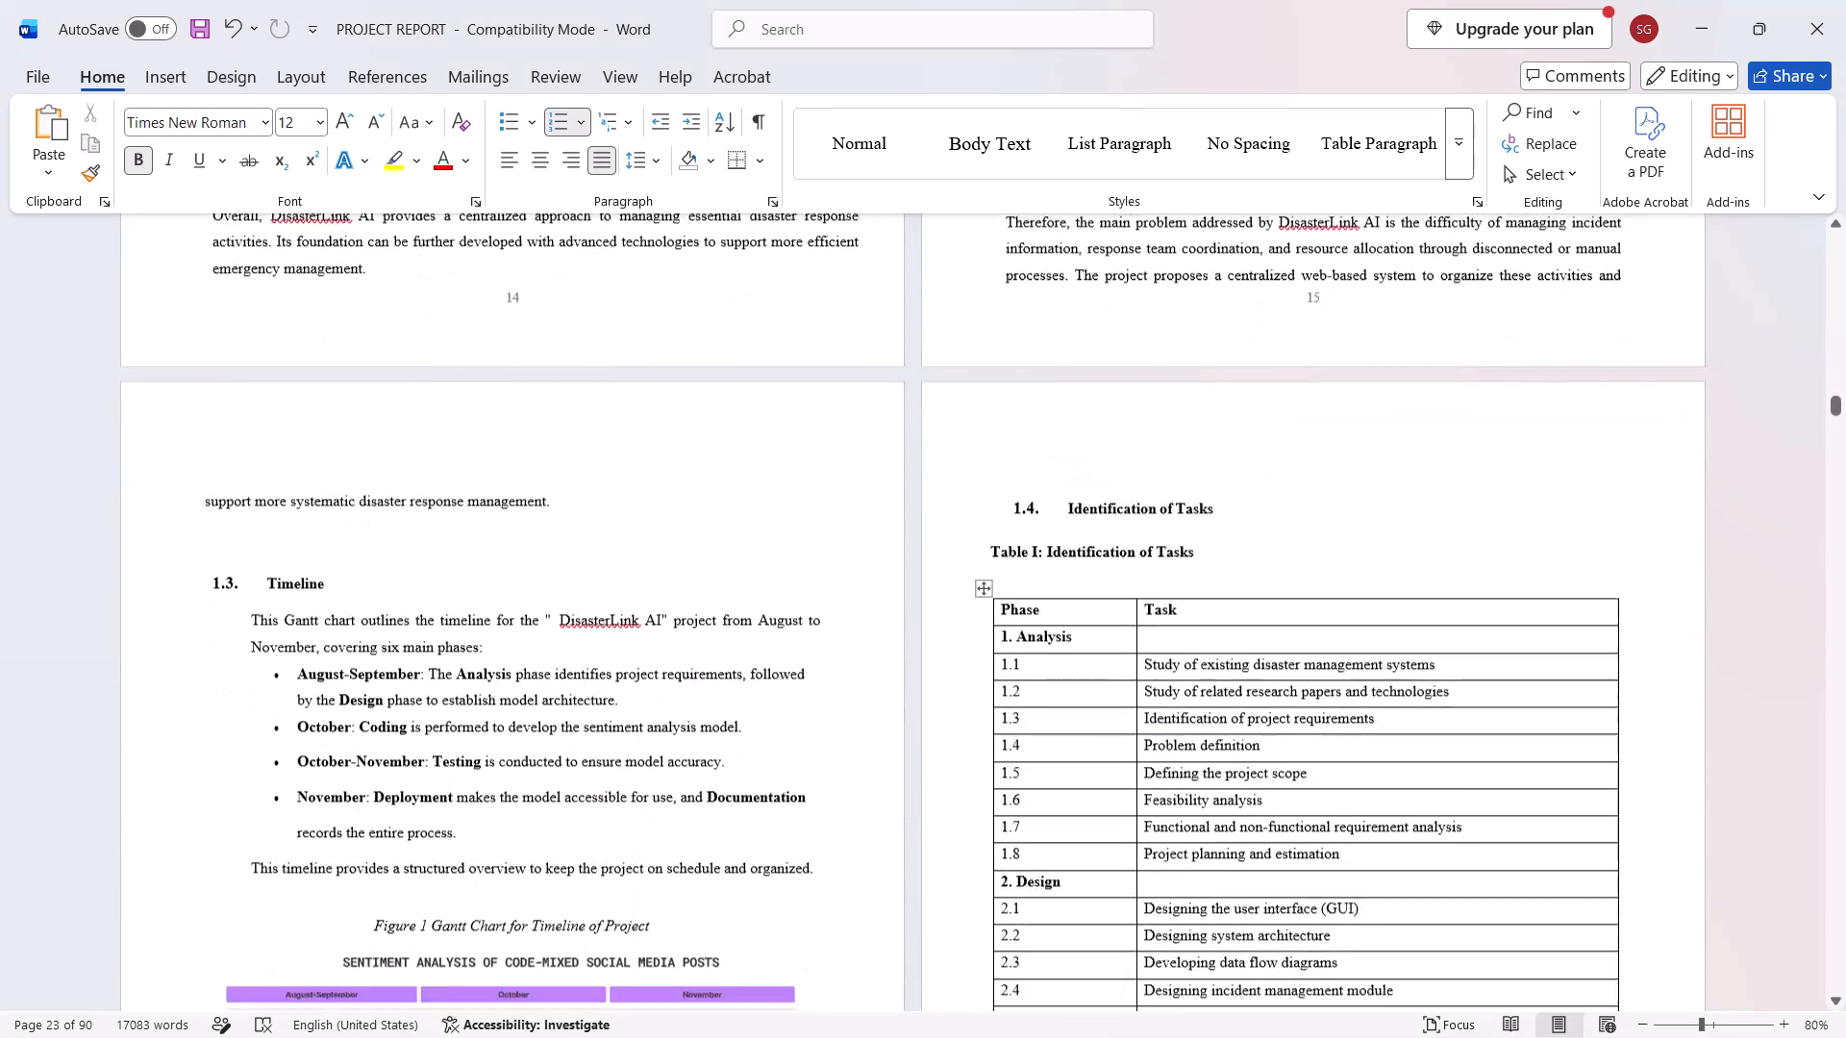
pyautogui.scroll(-17, 211, 887)
pyautogui.scroll(1, 208, 890)
pyautogui.scroll(-6, 208, 890)
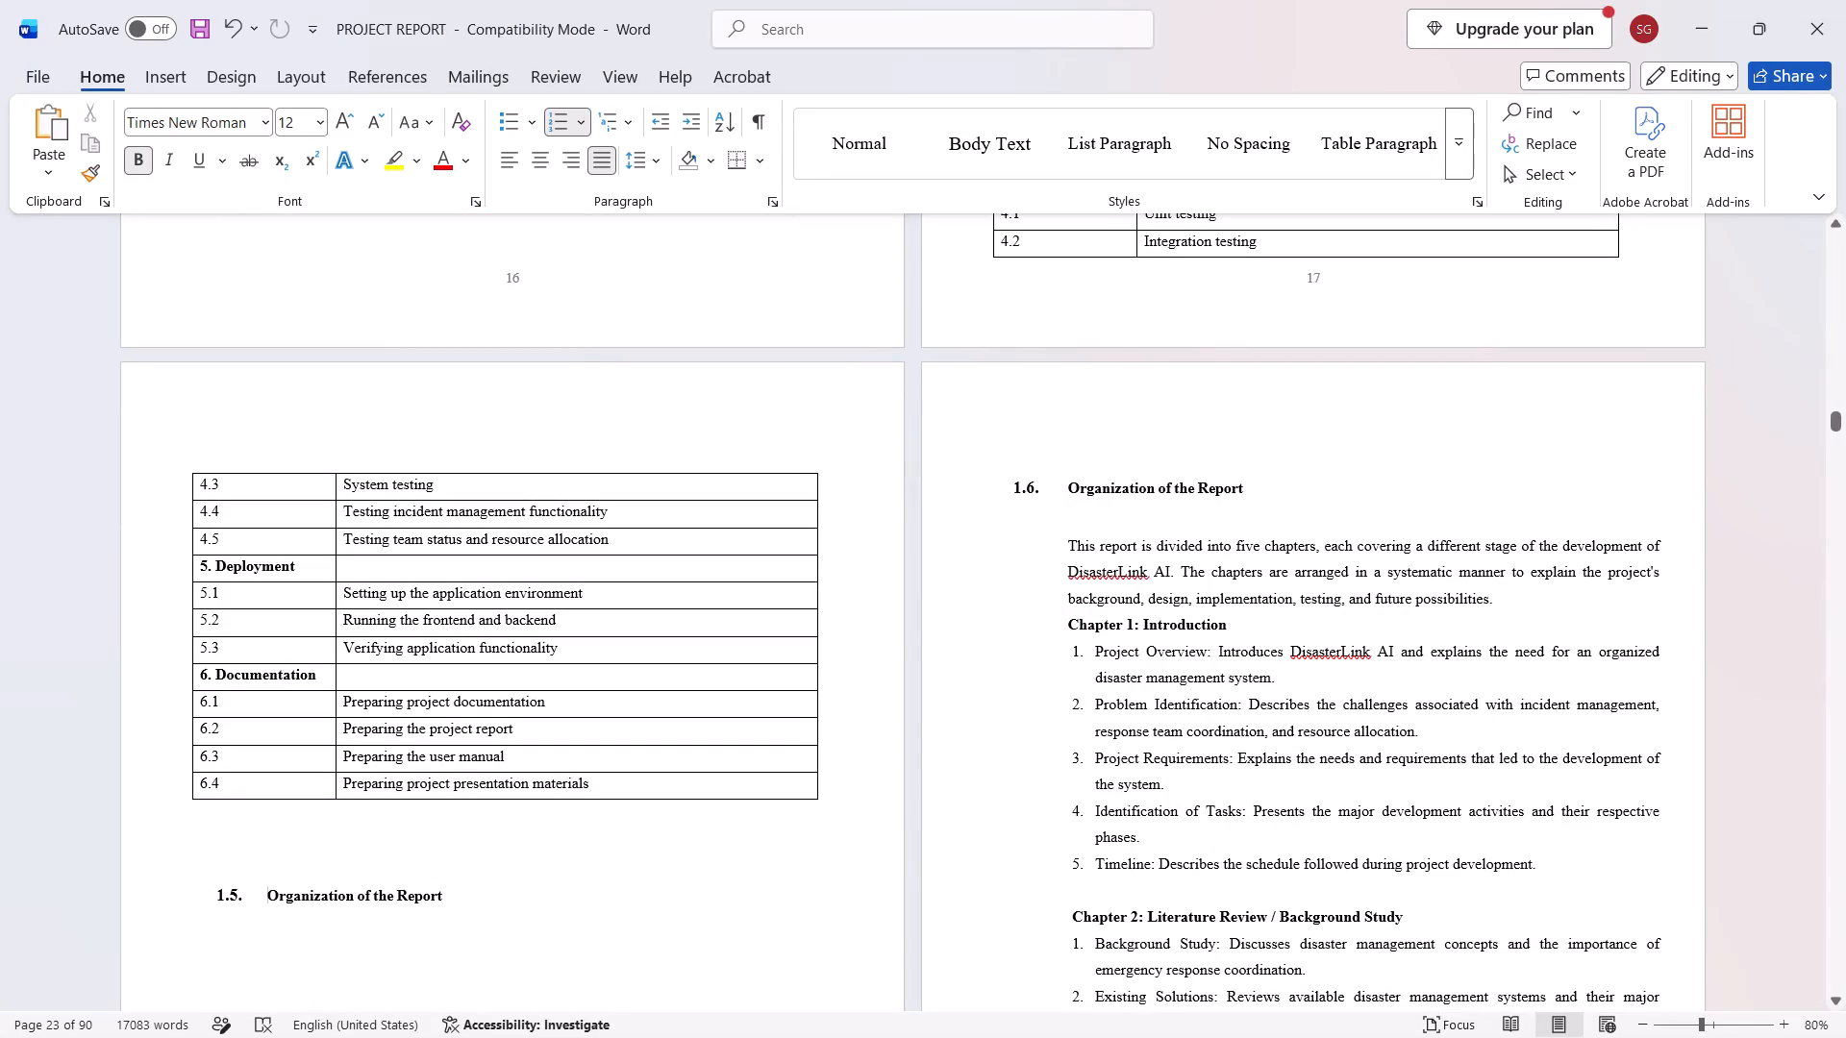
pyautogui.click(267, 897)
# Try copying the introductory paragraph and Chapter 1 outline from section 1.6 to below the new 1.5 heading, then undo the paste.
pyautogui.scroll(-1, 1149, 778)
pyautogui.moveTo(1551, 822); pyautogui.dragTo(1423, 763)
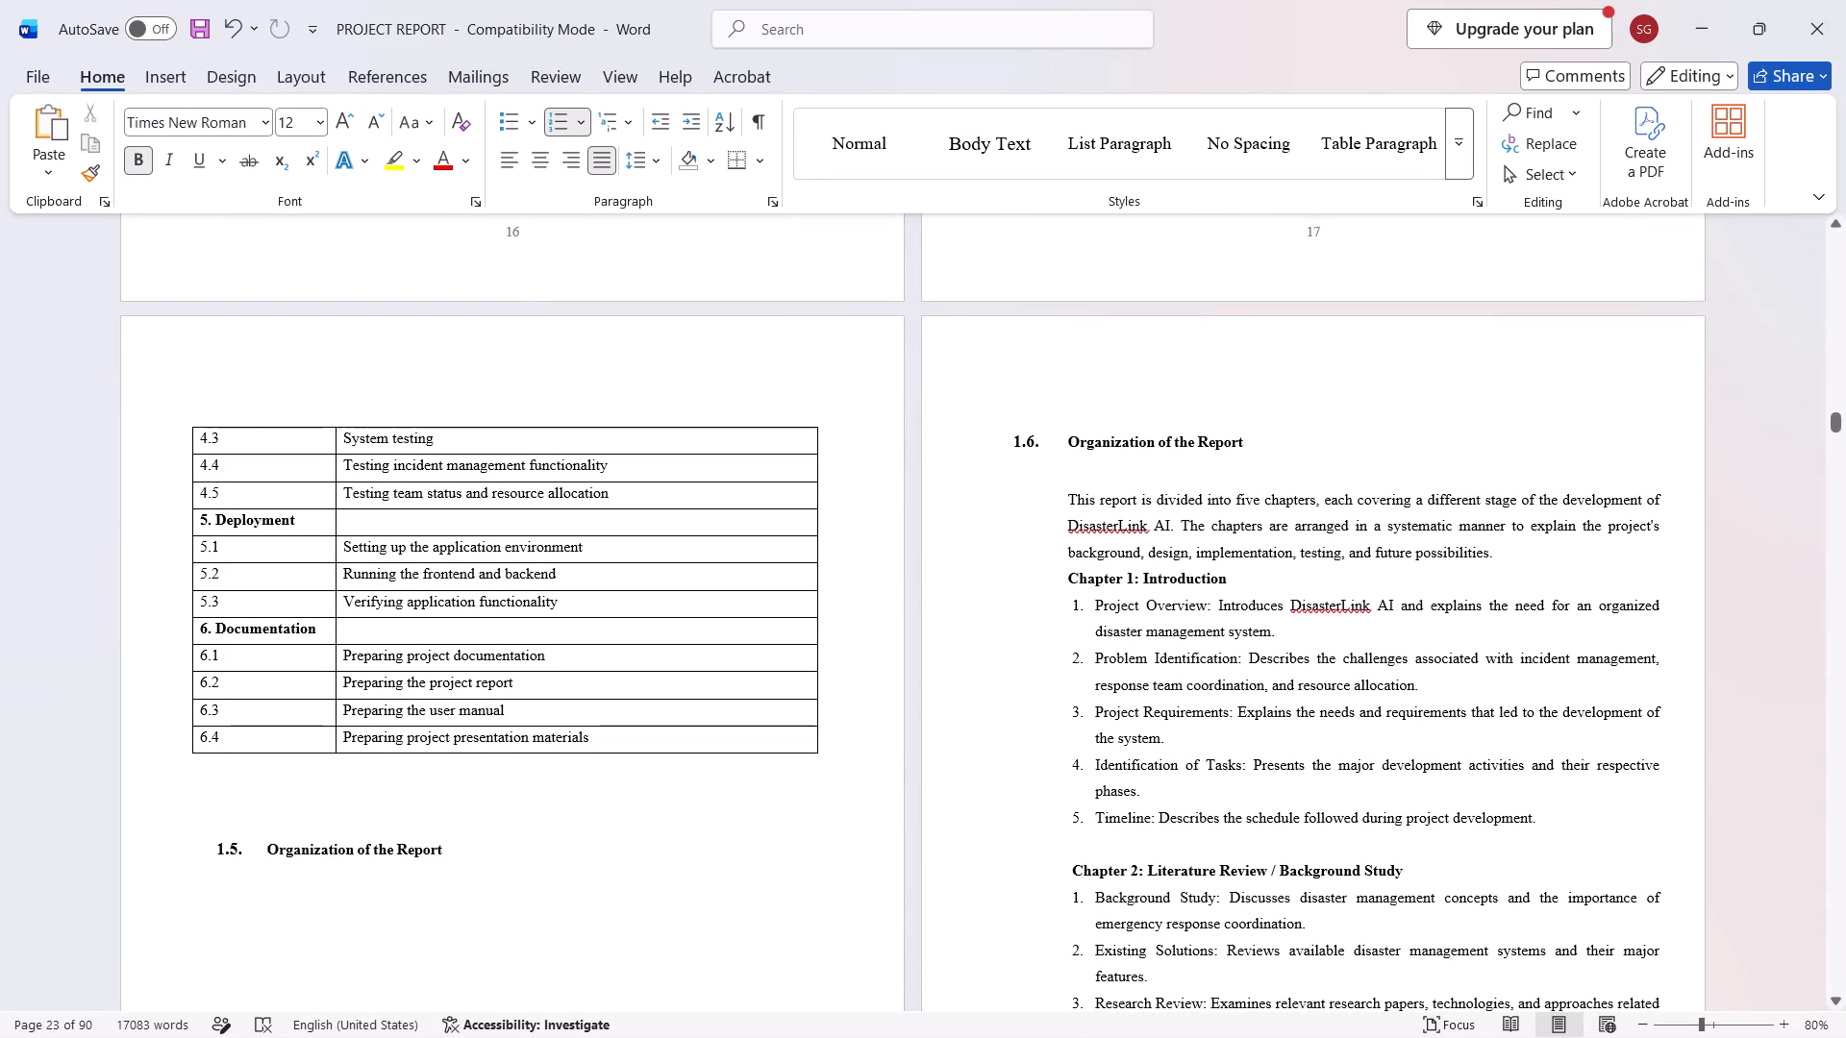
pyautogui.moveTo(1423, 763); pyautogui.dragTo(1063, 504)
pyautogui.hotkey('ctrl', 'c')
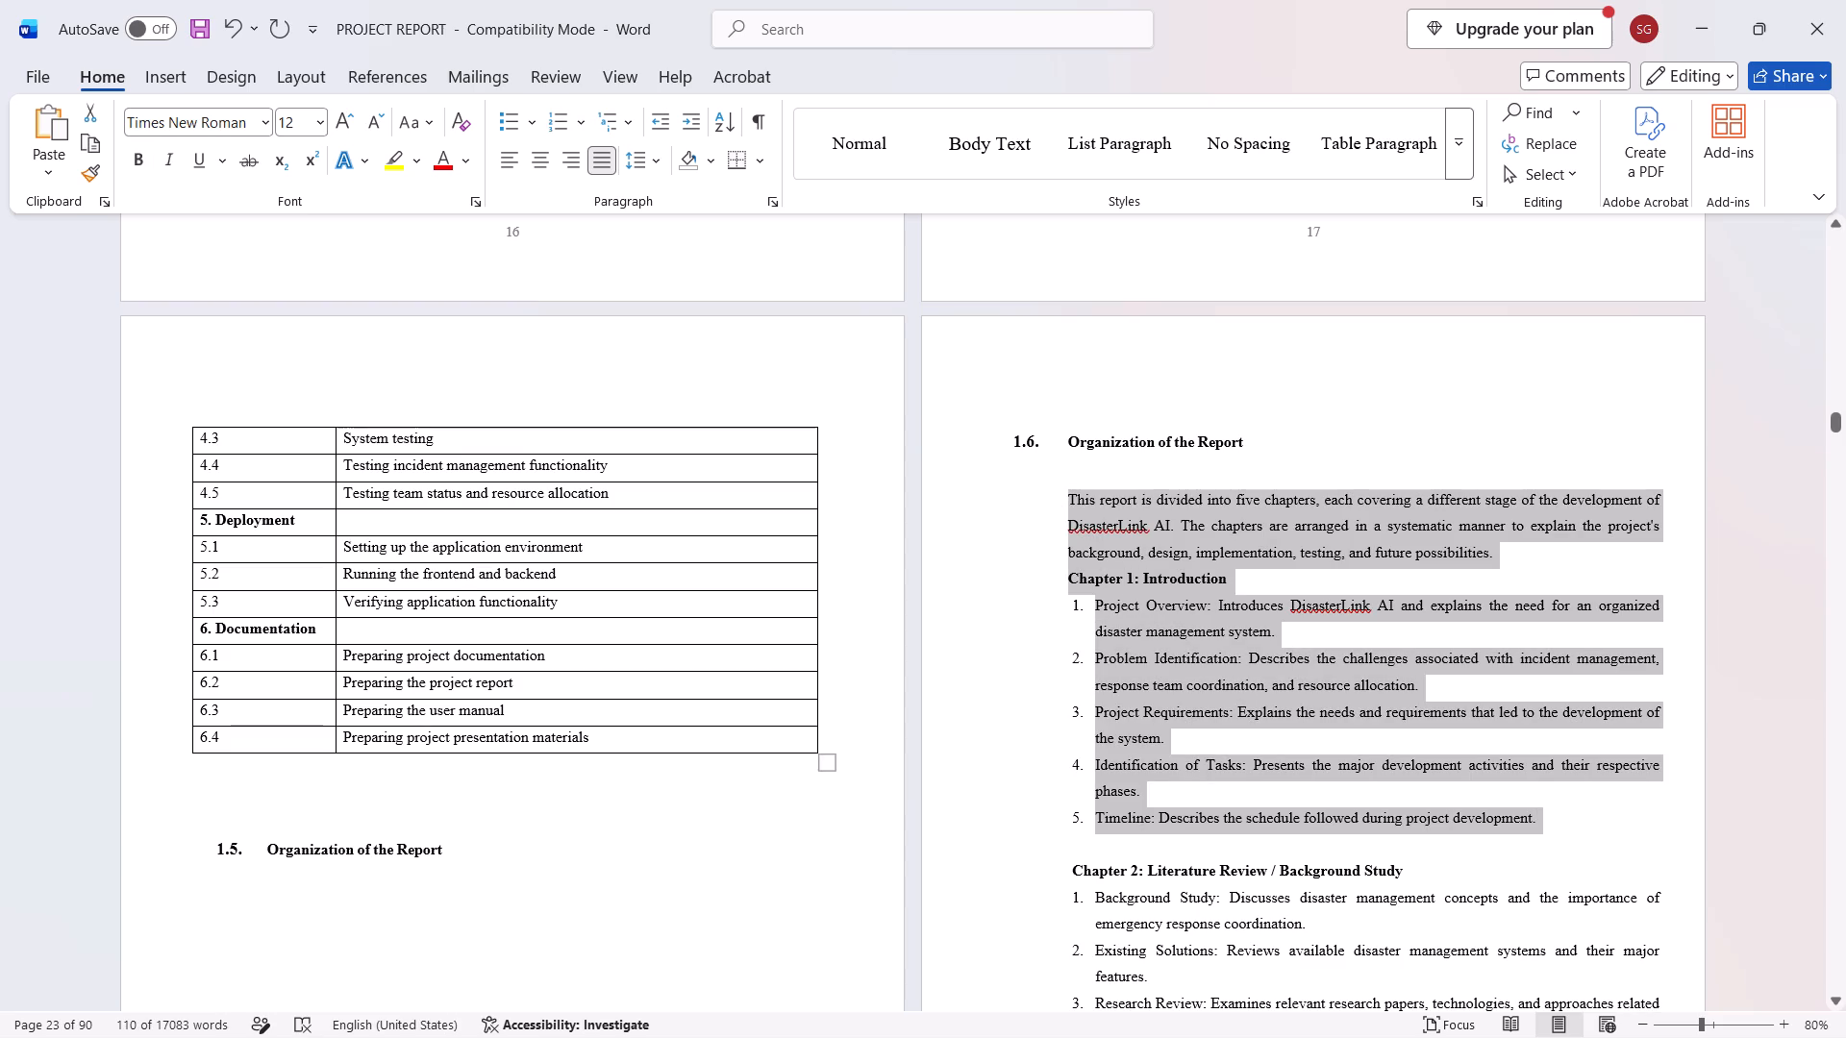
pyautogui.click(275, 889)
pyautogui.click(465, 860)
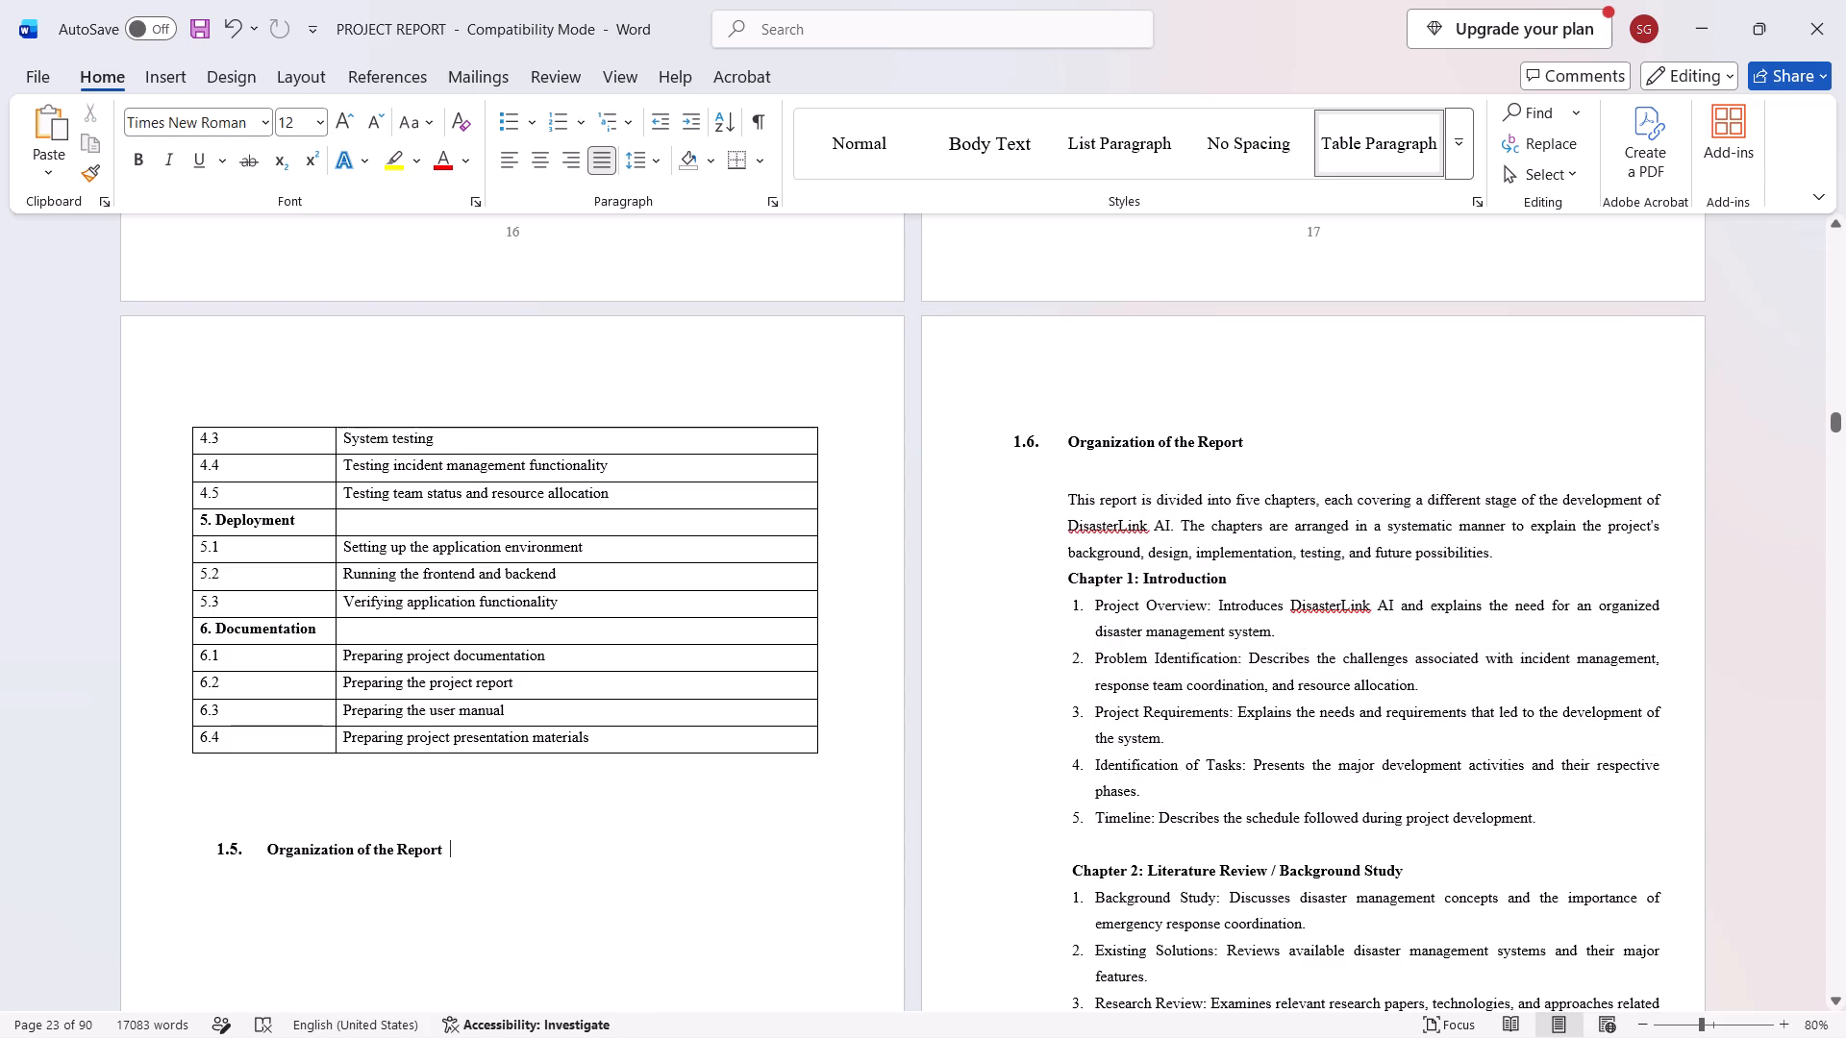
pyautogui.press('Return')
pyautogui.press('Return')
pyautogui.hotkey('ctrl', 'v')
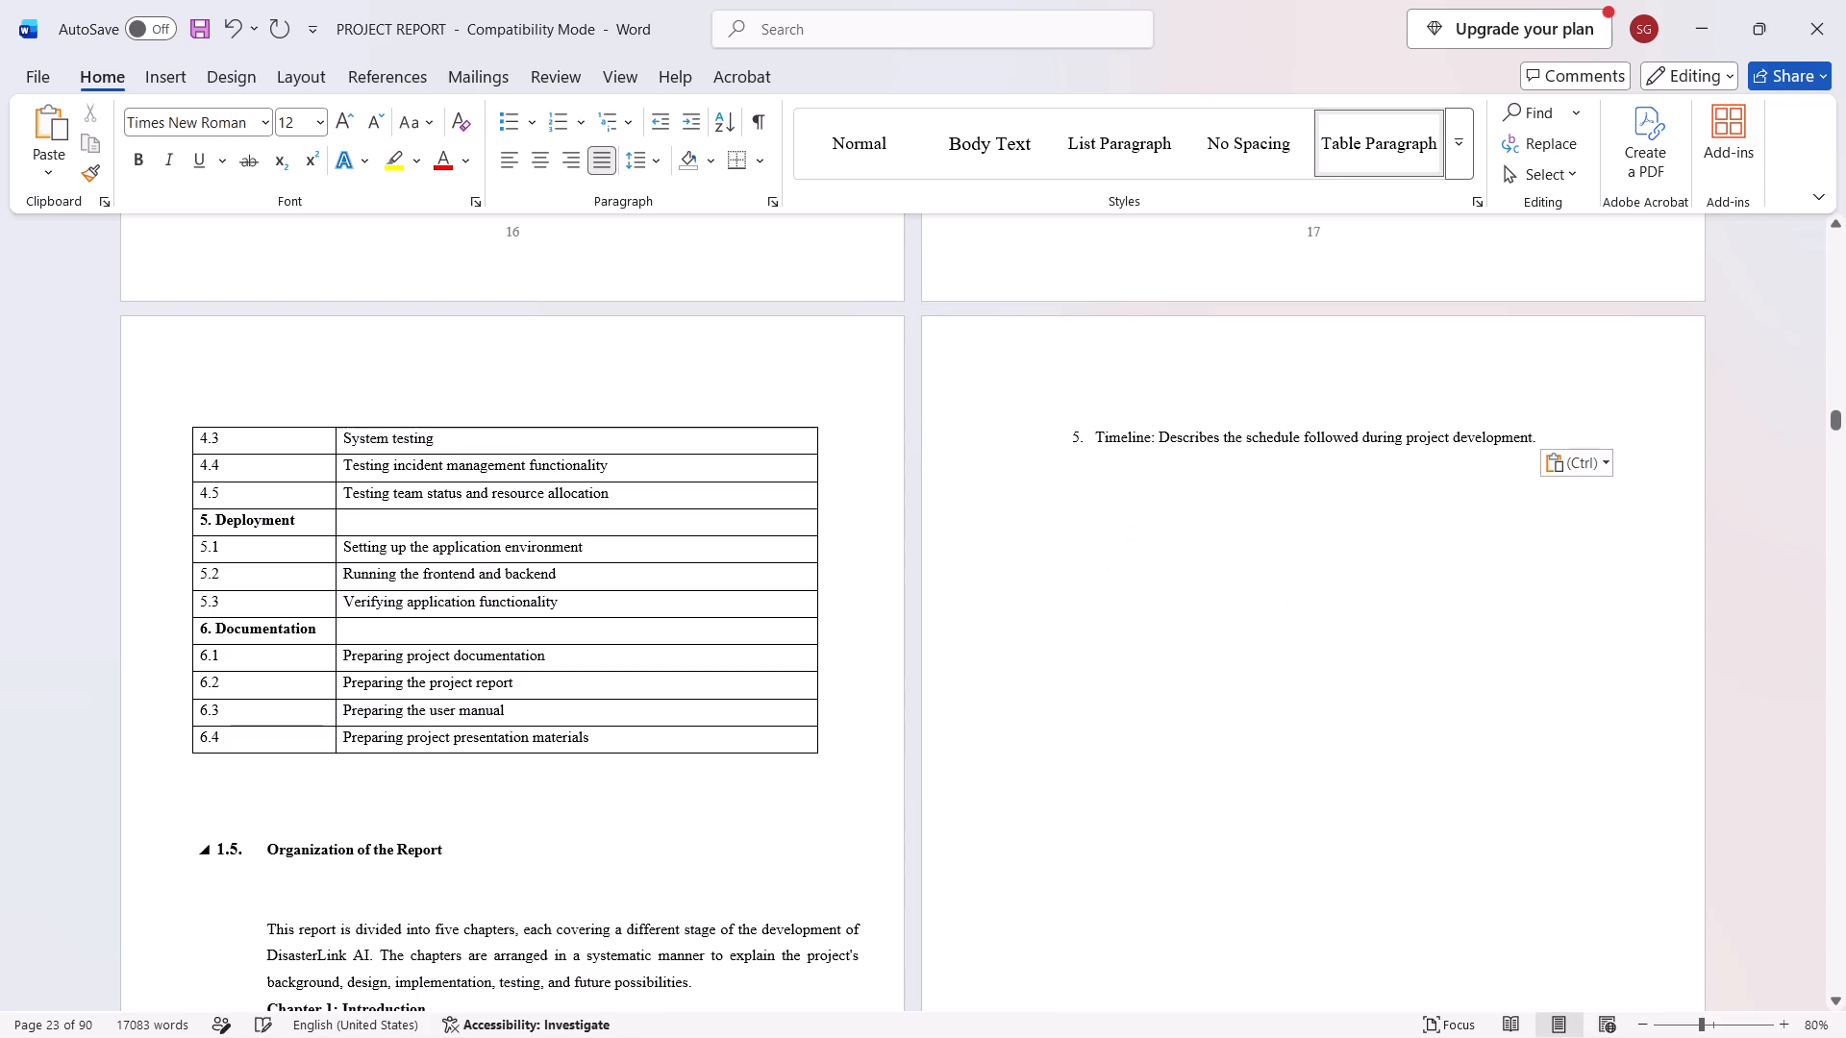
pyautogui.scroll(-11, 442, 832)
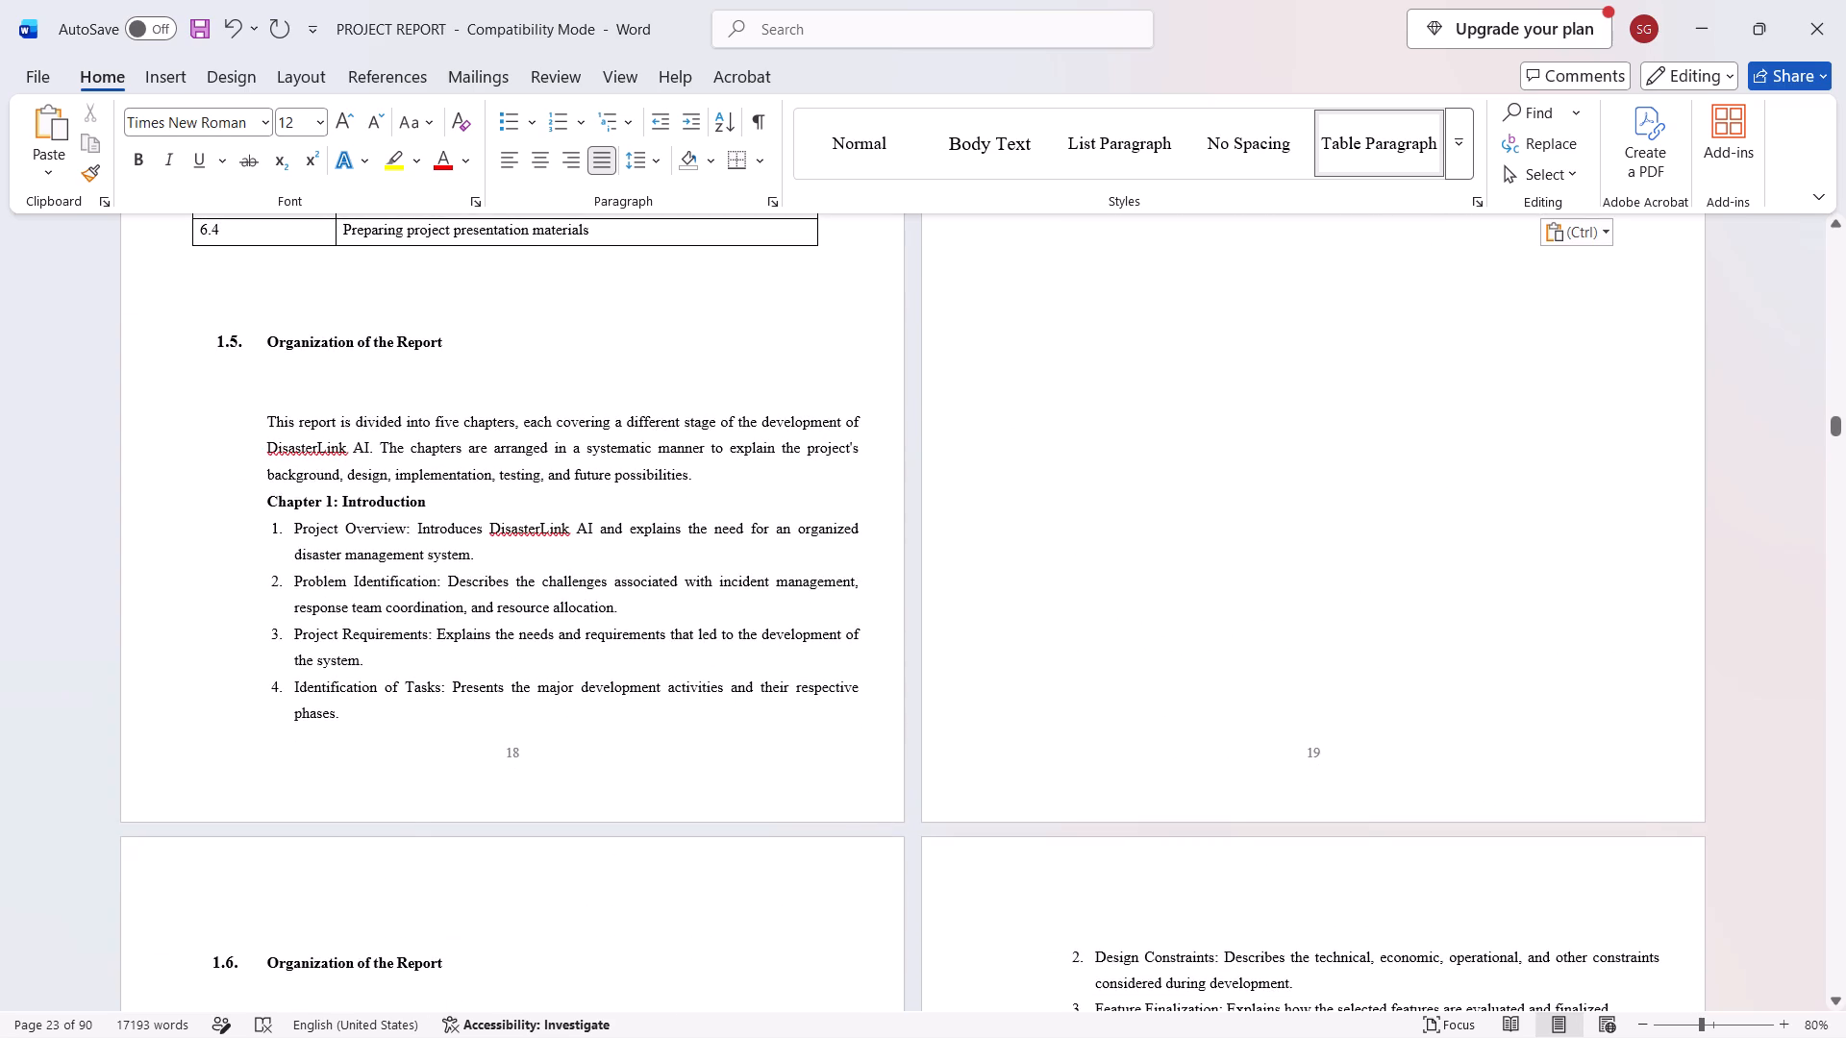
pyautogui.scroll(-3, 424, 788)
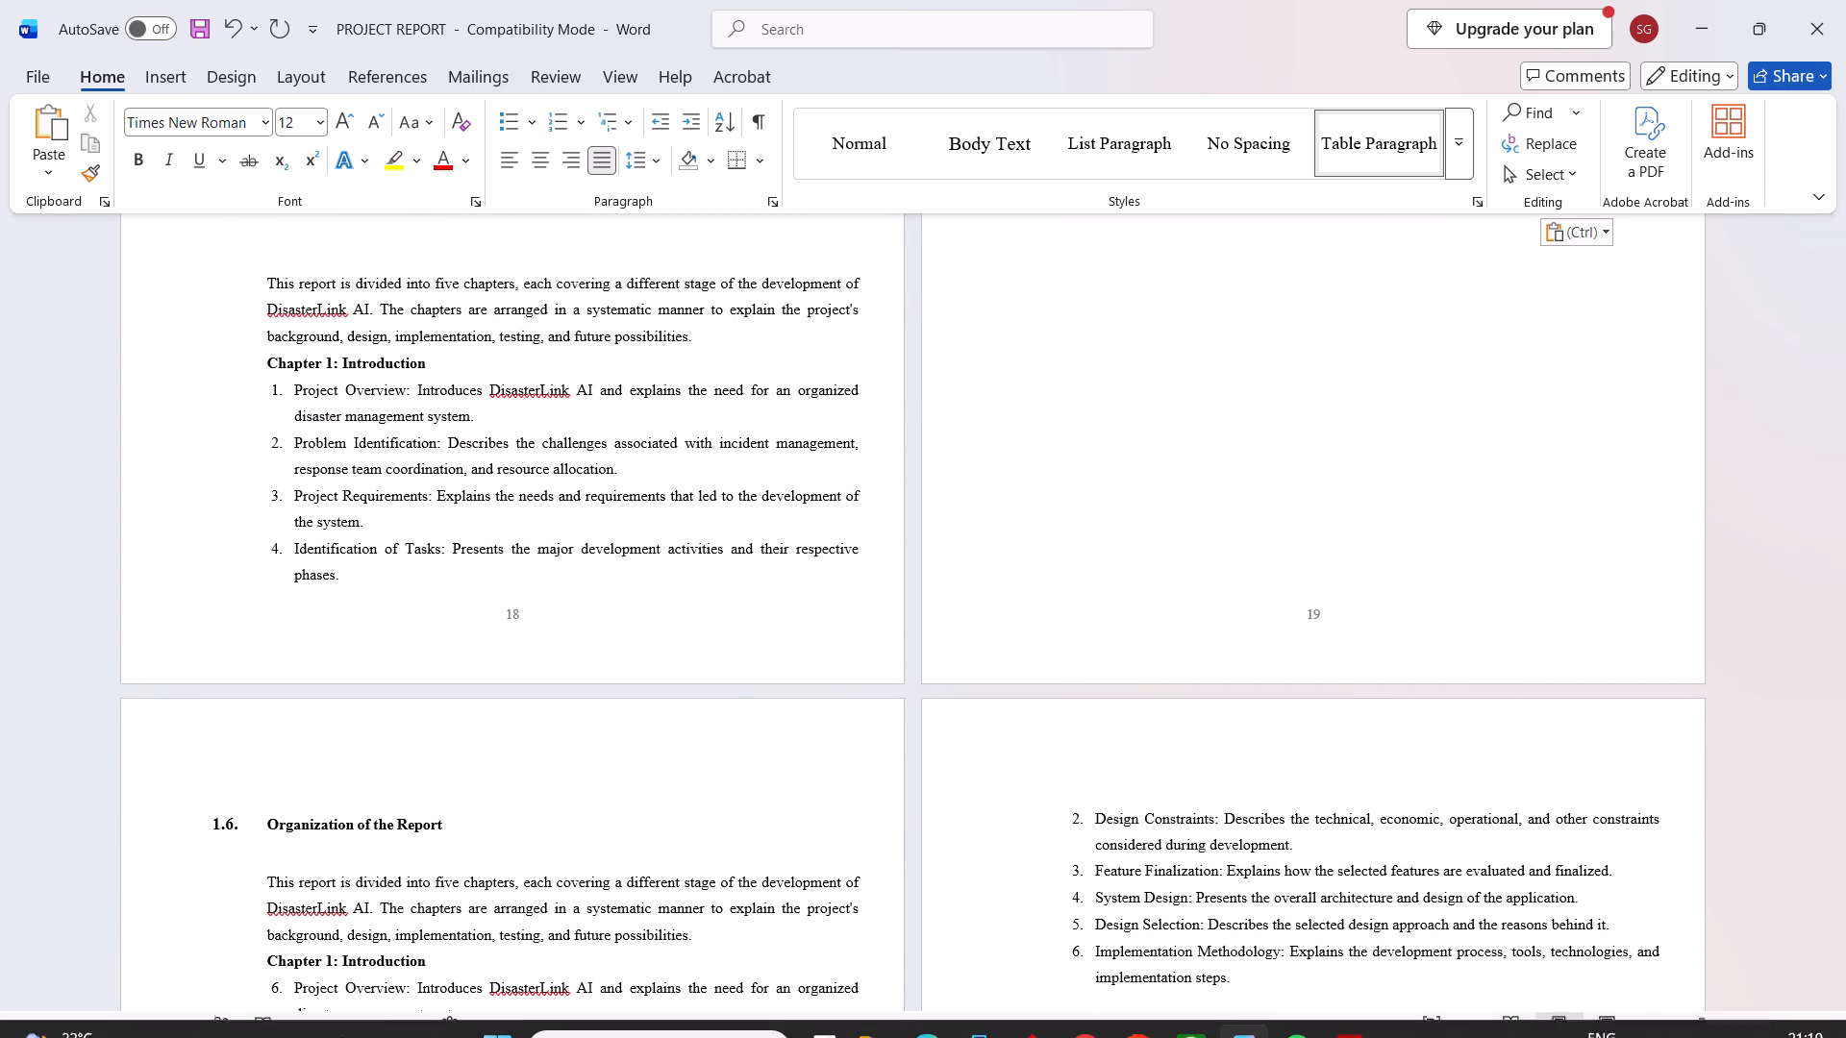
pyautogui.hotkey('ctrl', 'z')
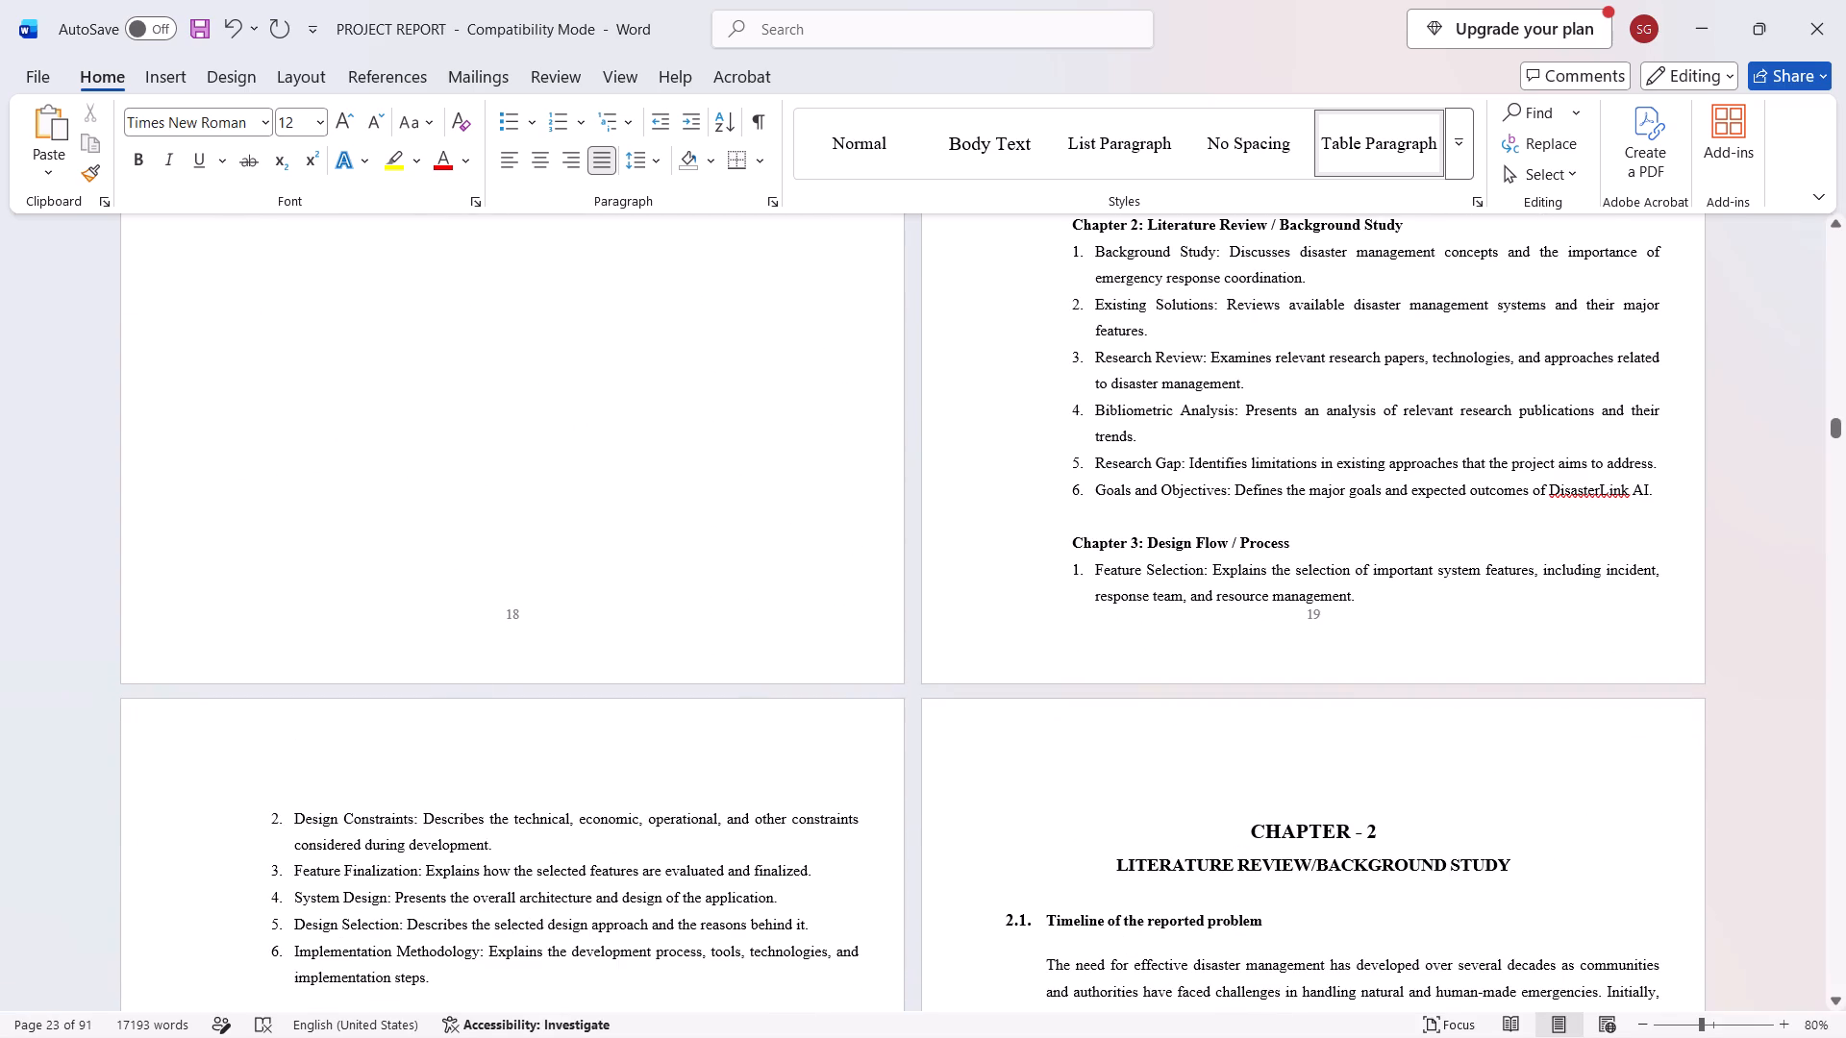
# Copy section 1.6's whole body text, from the introductory paragraph through the closing paragraph, below the 1.5 heading, keeping source formatting.
pyautogui.scroll(-7, 996, 616)
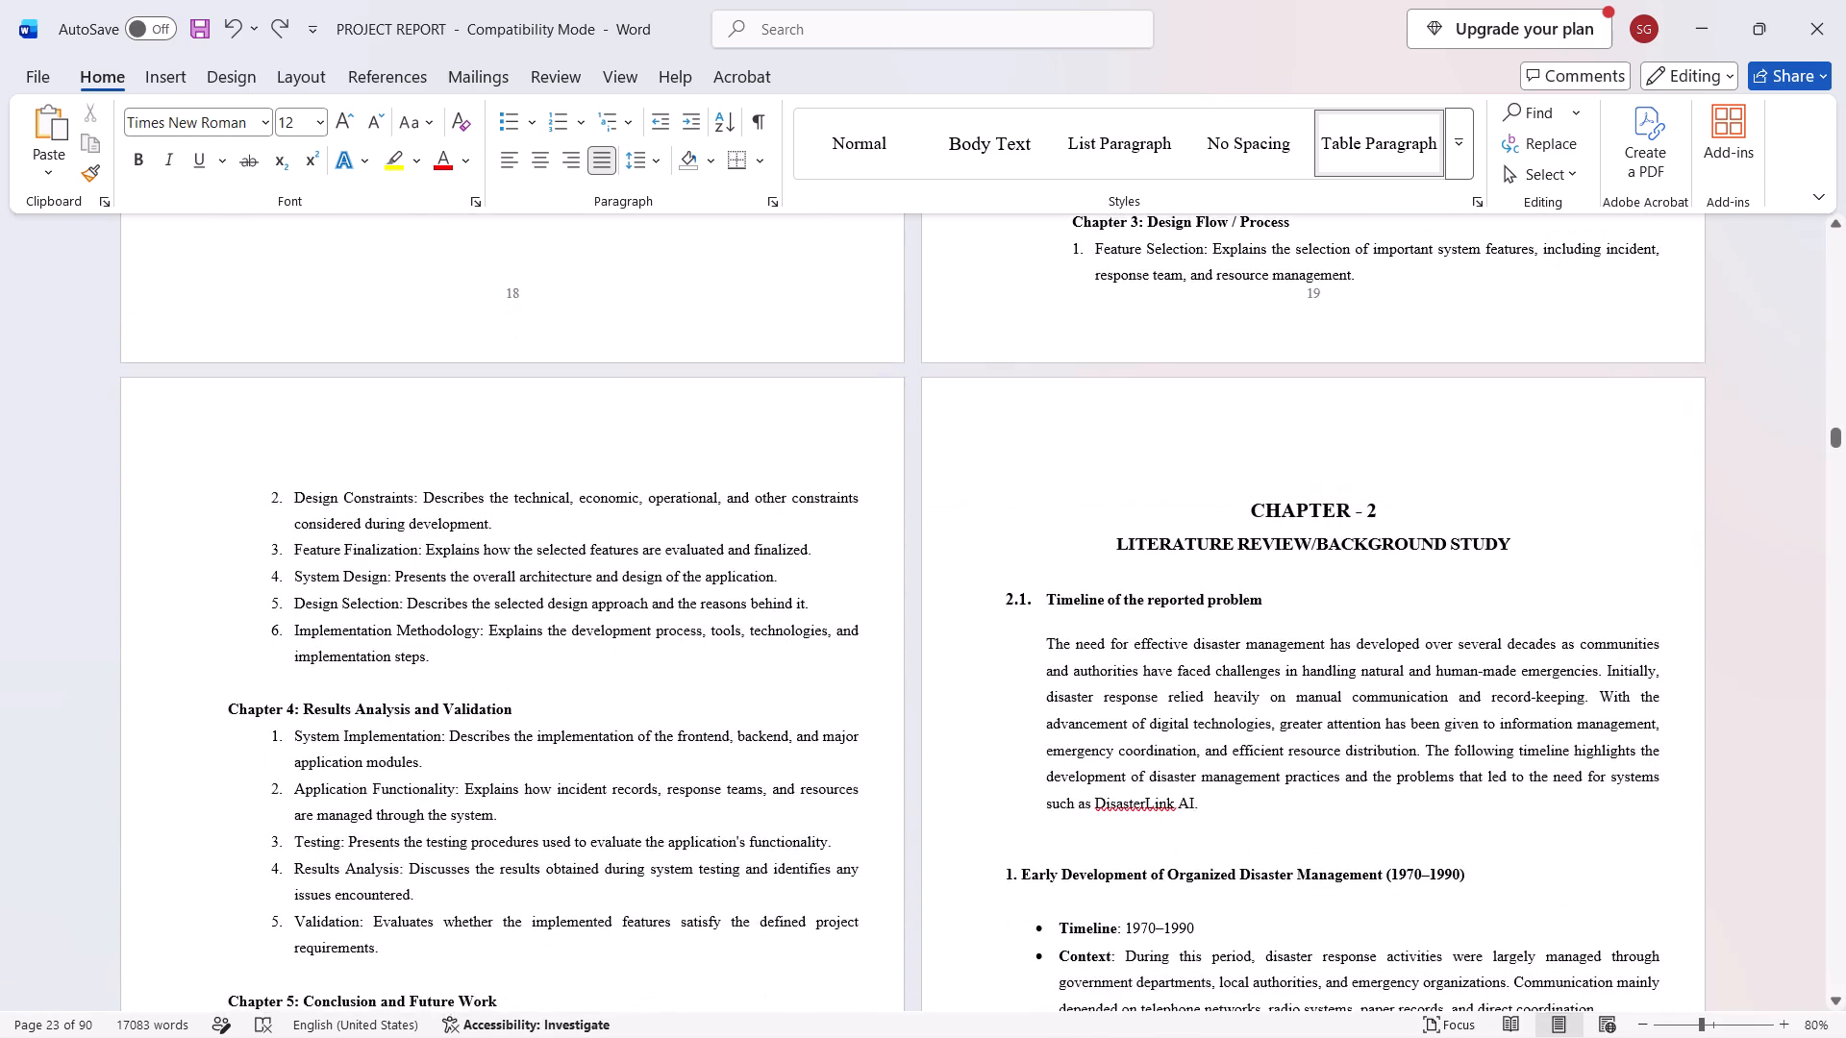
pyautogui.scroll(-9, 746, 613)
pyautogui.scroll(-2, 576, 666)
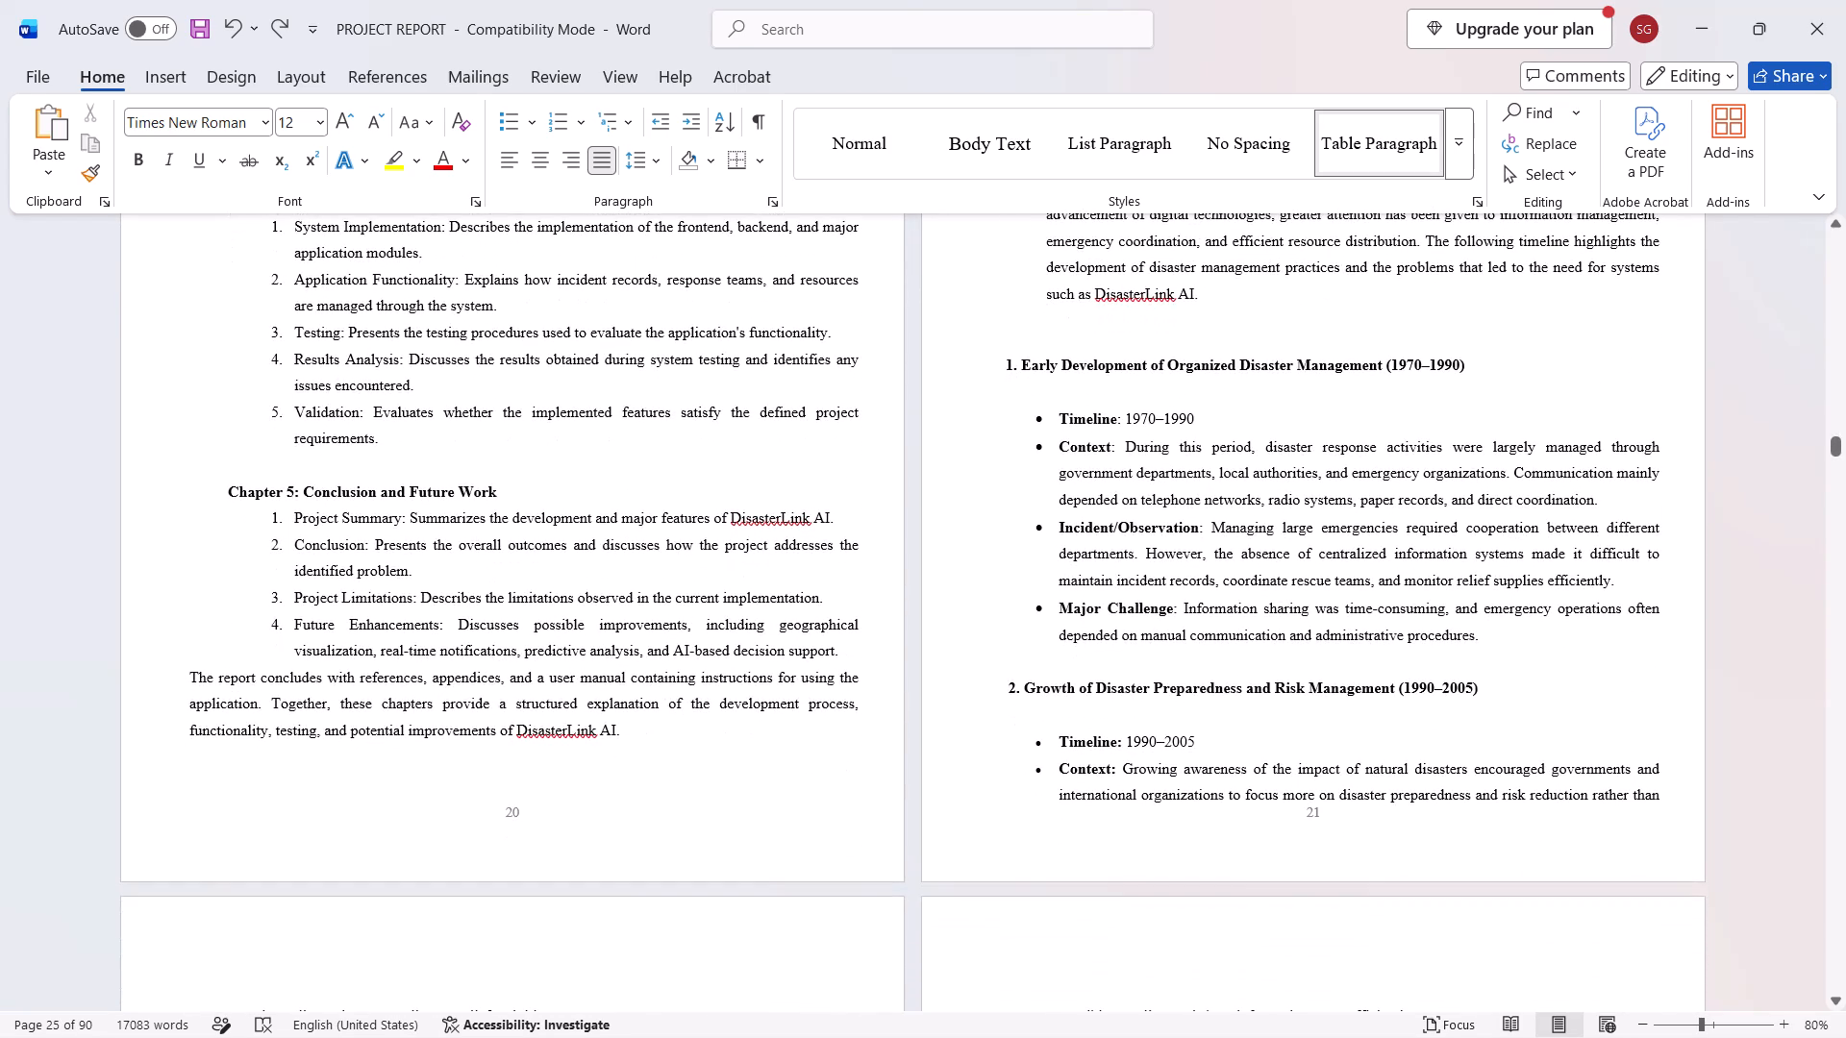
pyautogui.moveTo(621, 729); pyautogui.dragTo(1024, 298)
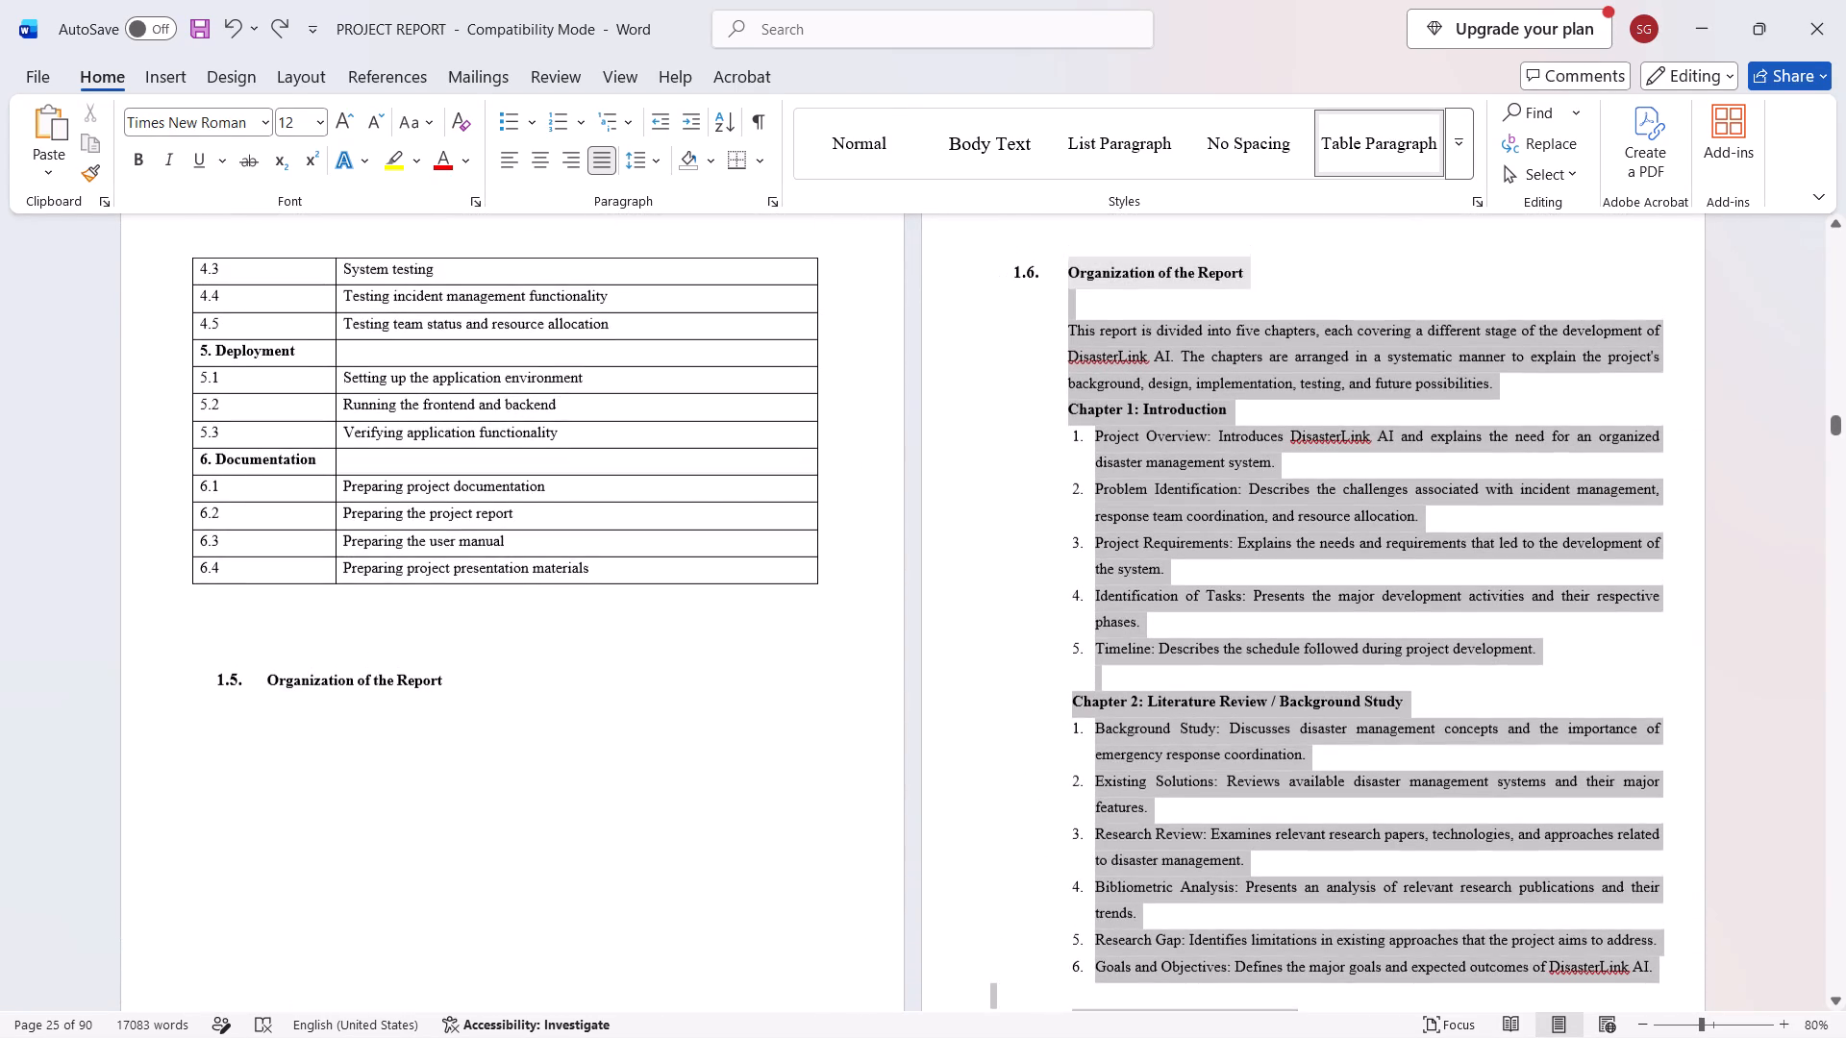
pyautogui.moveTo(1024, 298); pyautogui.dragTo(1059, 337)
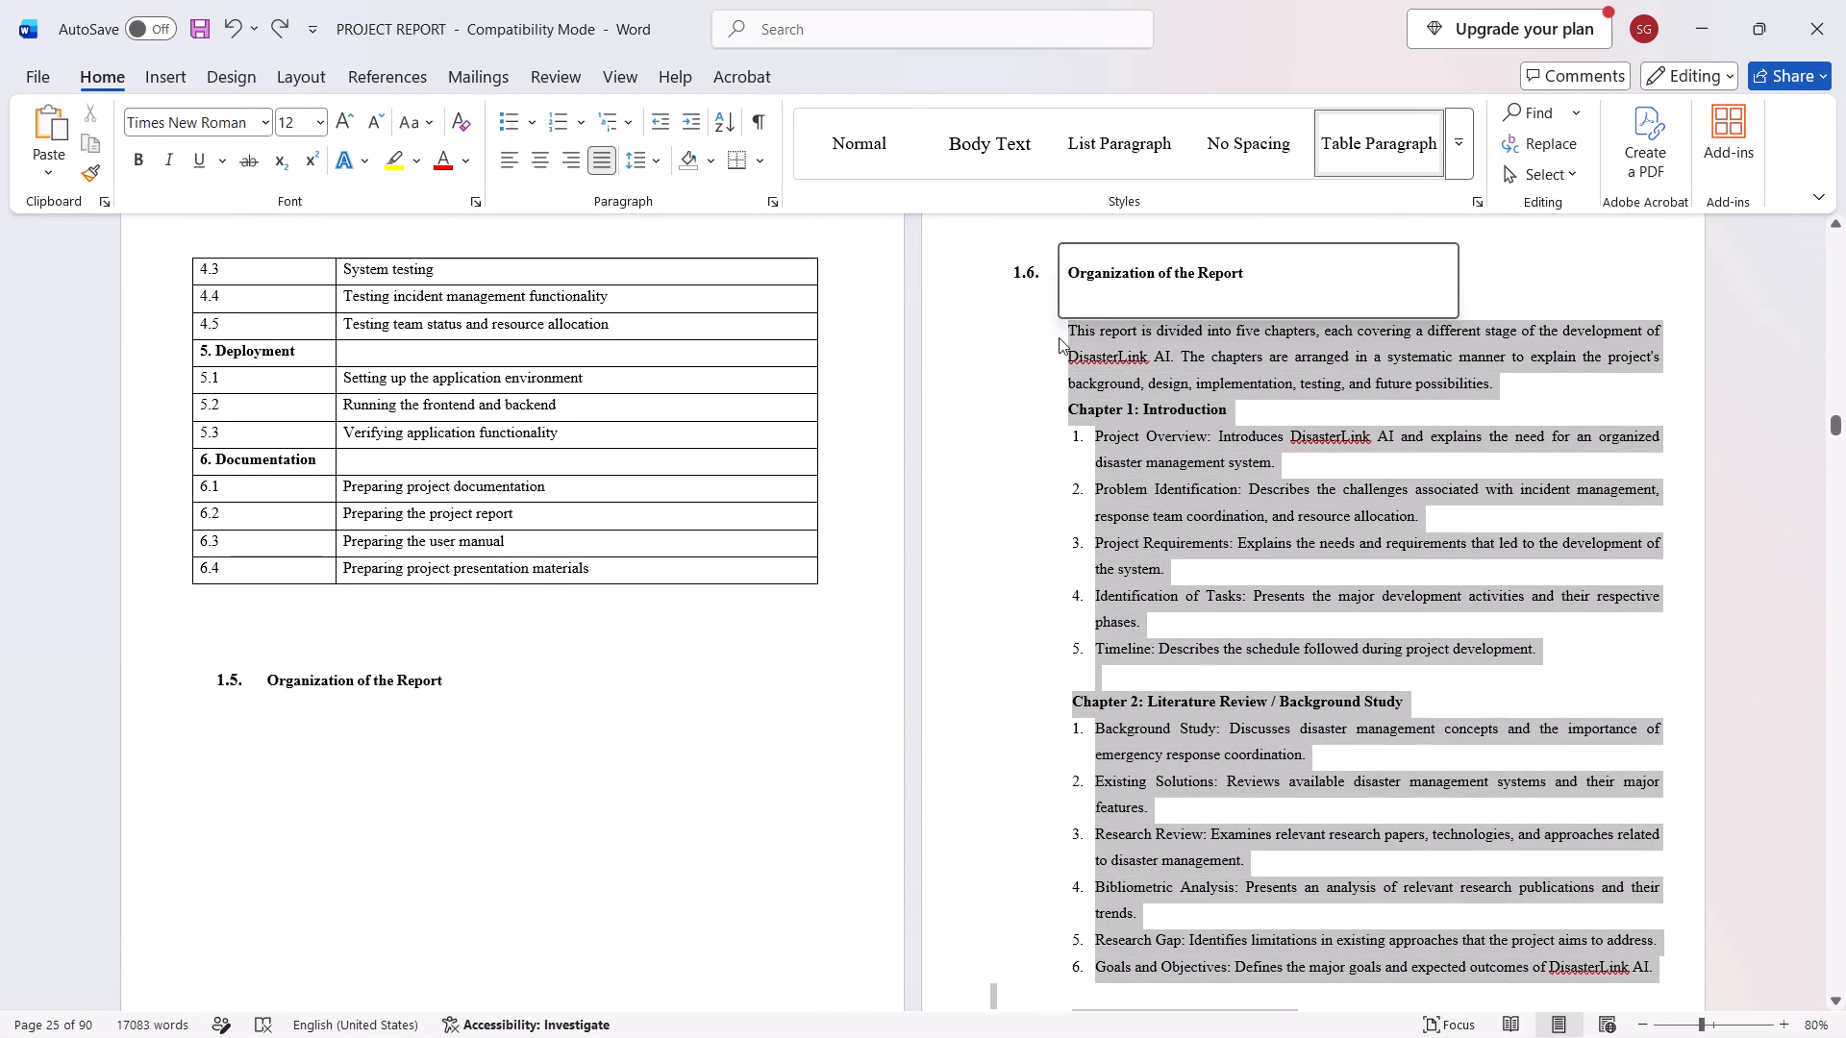
pyautogui.hotkey('ctrl', 'c')
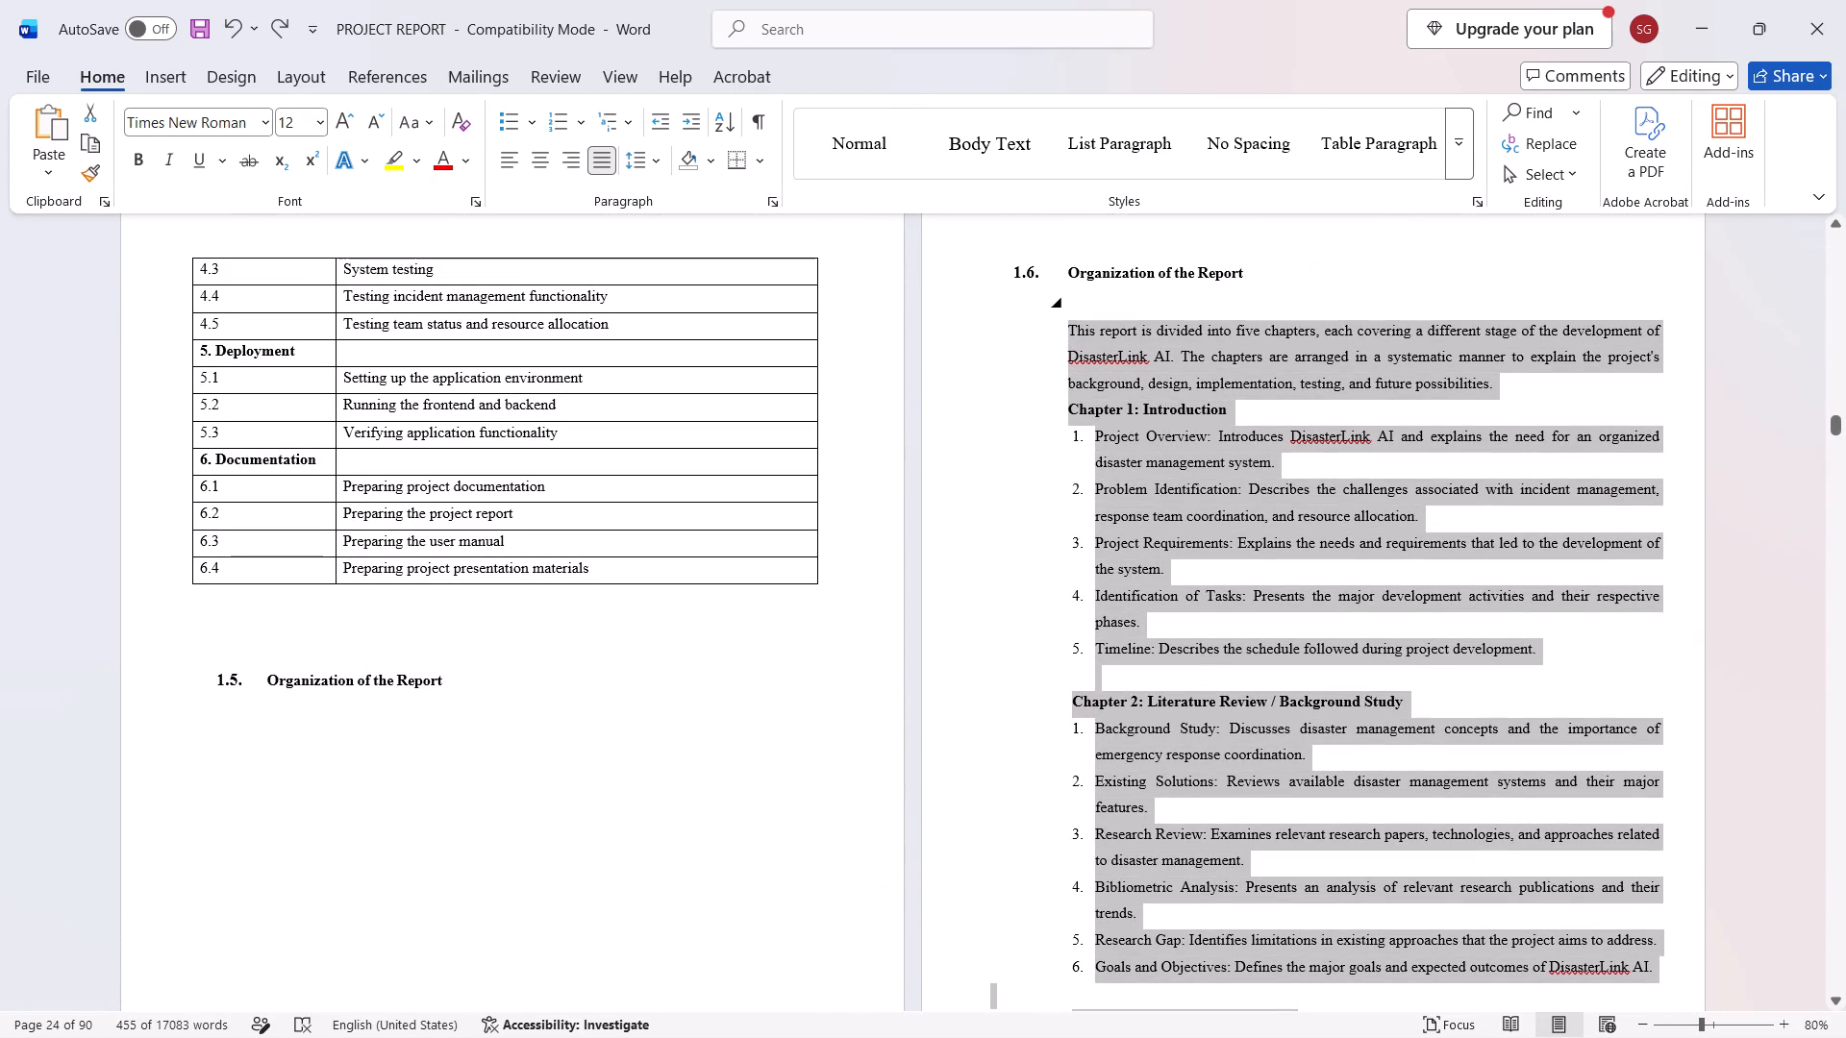
pyautogui.click(255, 735)
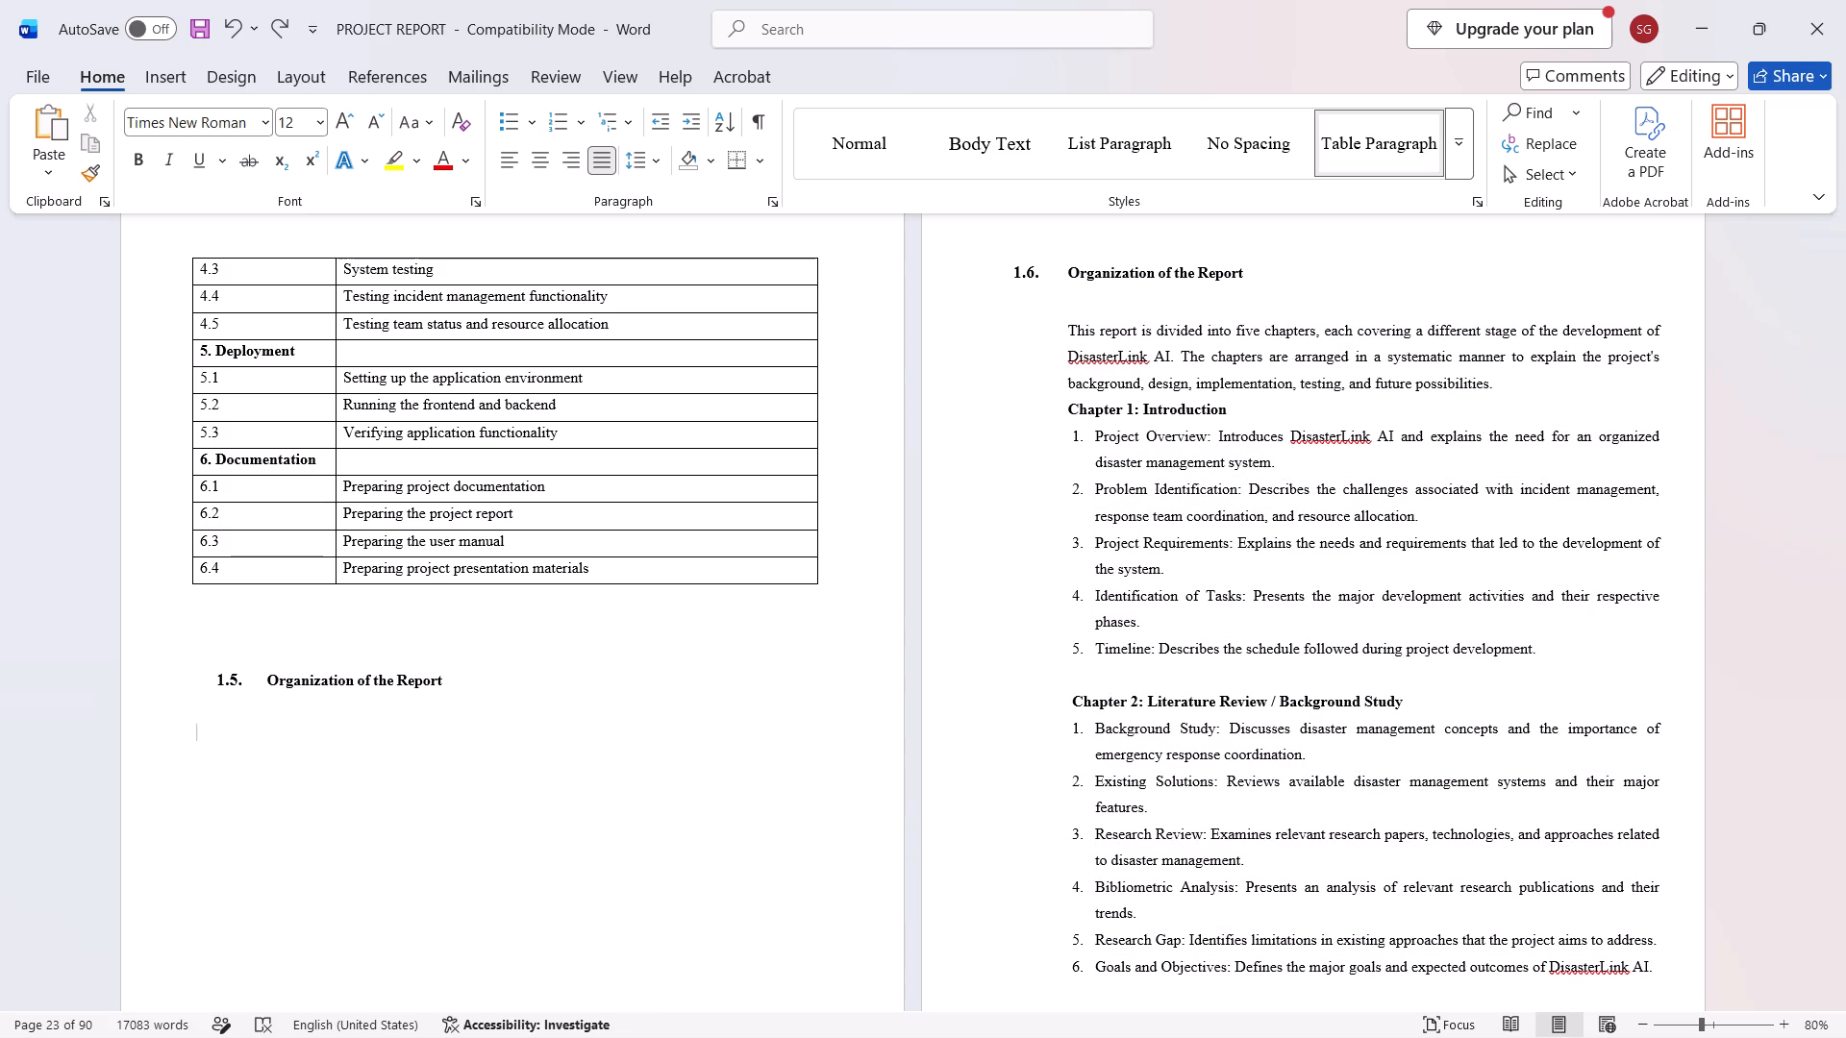
pyautogui.press('BackSpace')
pyautogui.press('Return')
pyautogui.hotkey('ctrl', 'v')
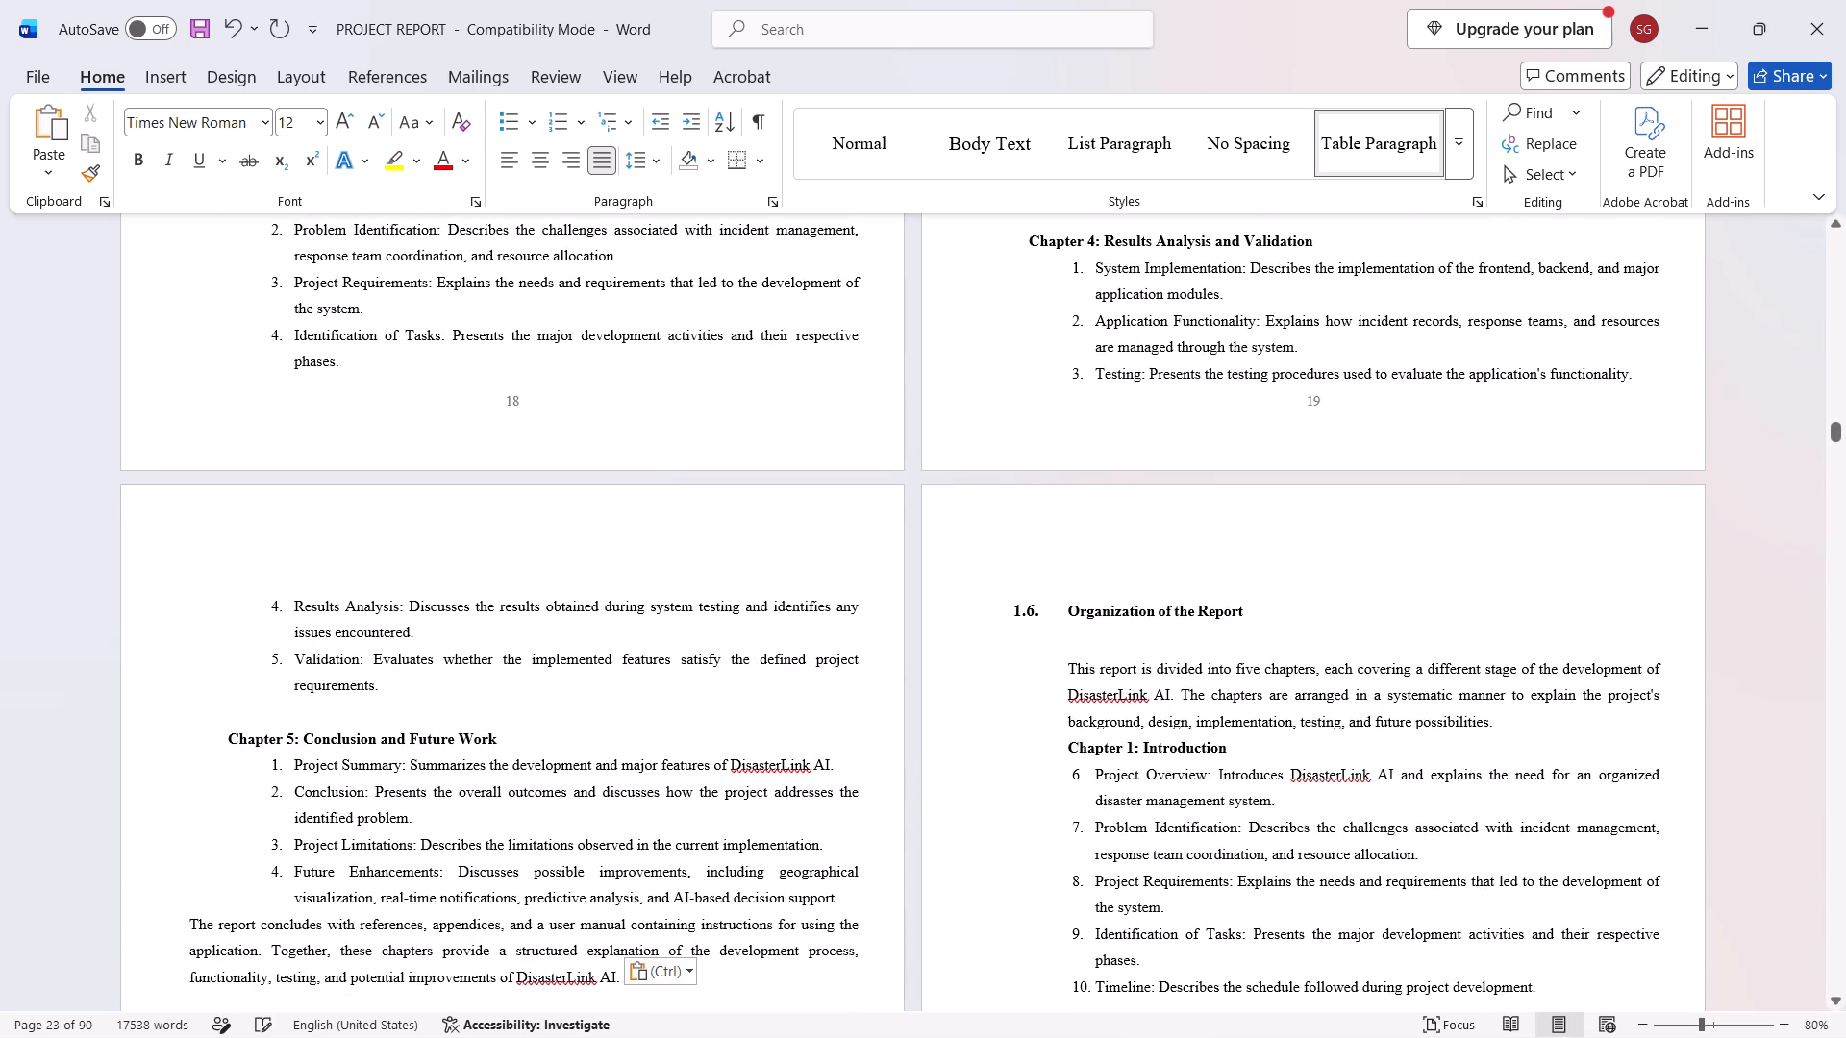
pyautogui.scroll(-5, 234, 901)
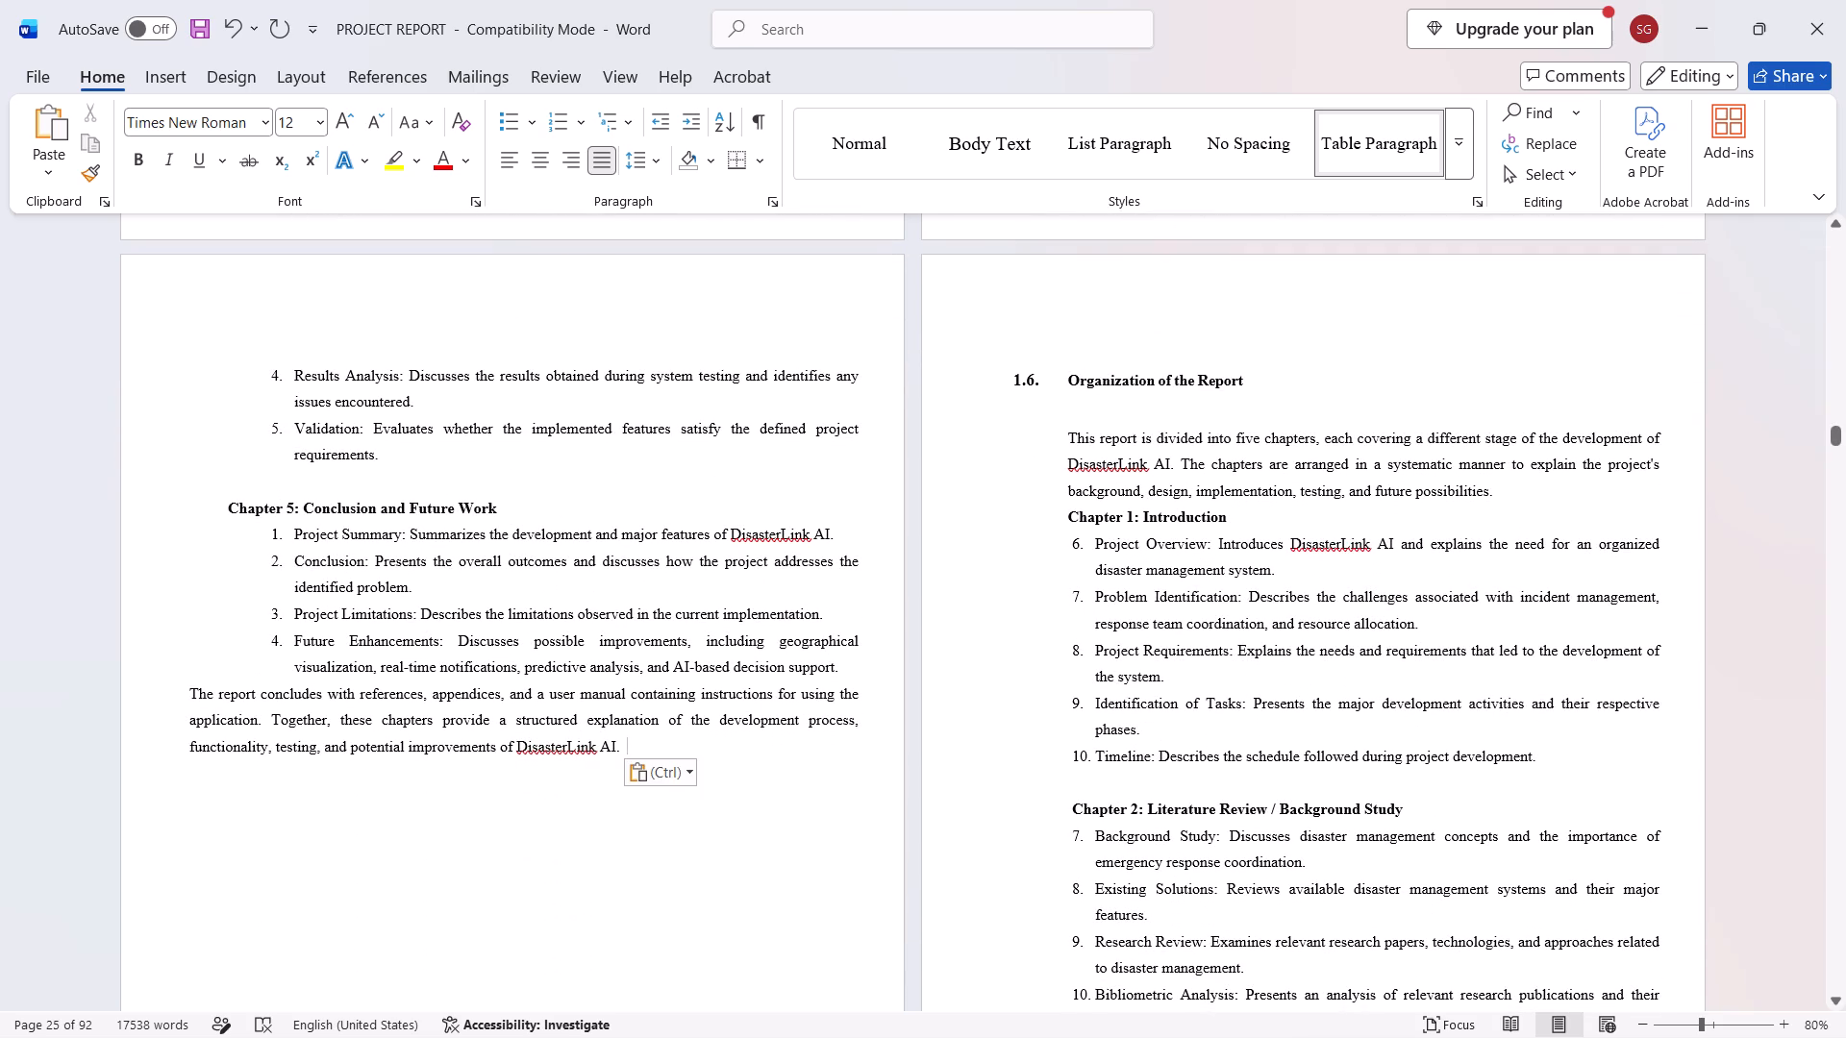
pyautogui.click(691, 774)
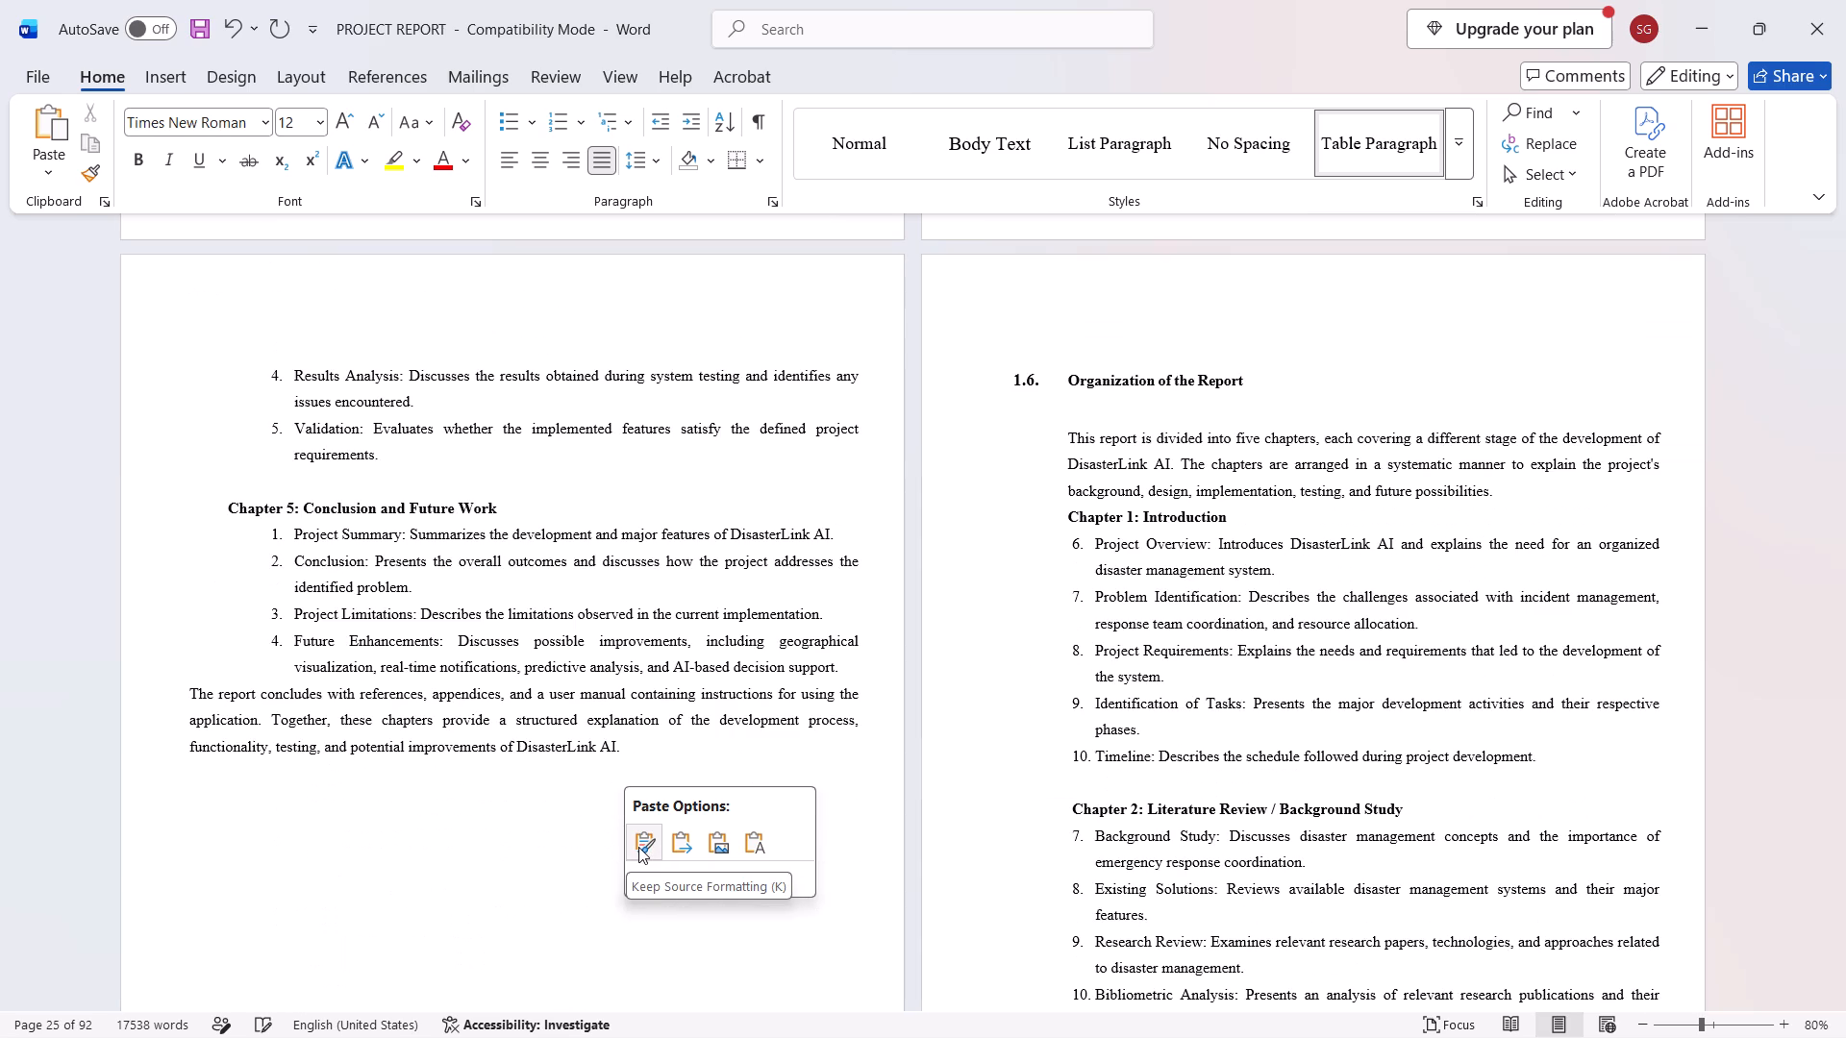
pyautogui.click(638, 847)
# Remove the extra blank line between the 1.5 "Organization of the Report" heading and its introductory paragraph.
pyautogui.scroll(5, 225, 639)
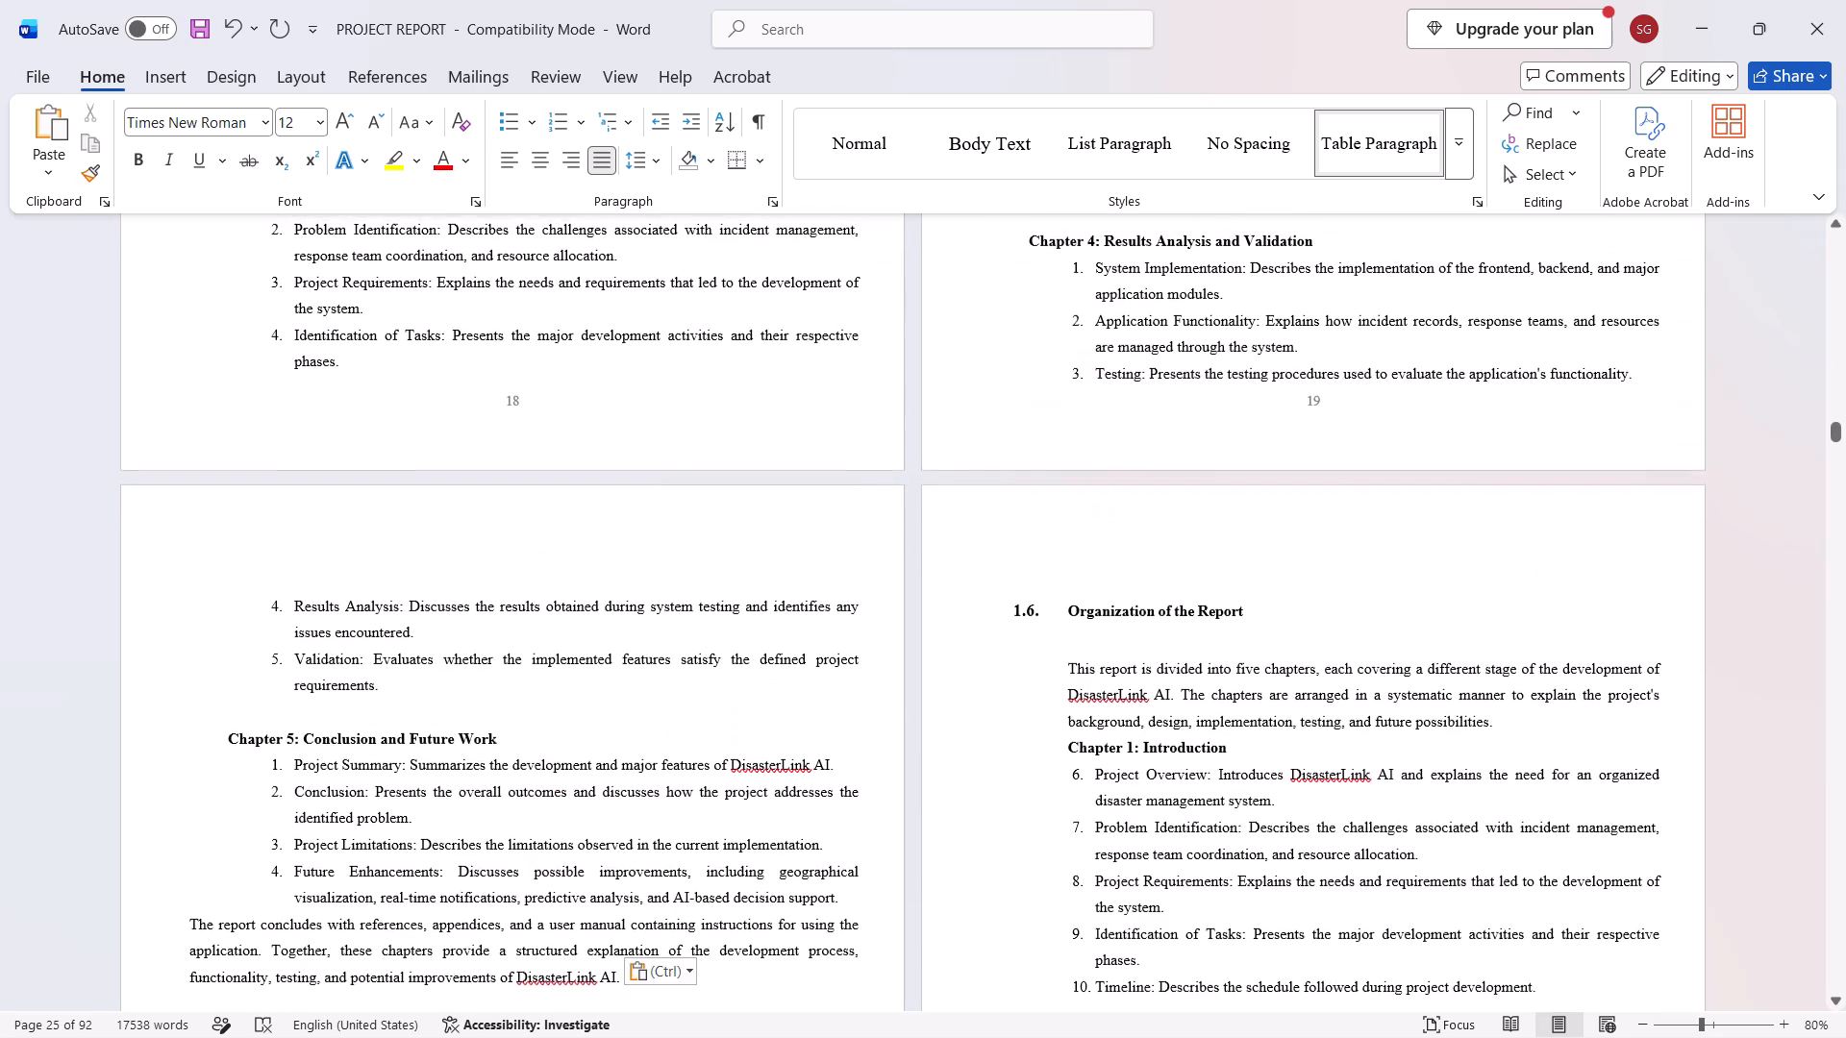
pyautogui.scroll(5, 223, 630)
pyautogui.scroll(-1, 224, 630)
pyautogui.scroll(9, 224, 630)
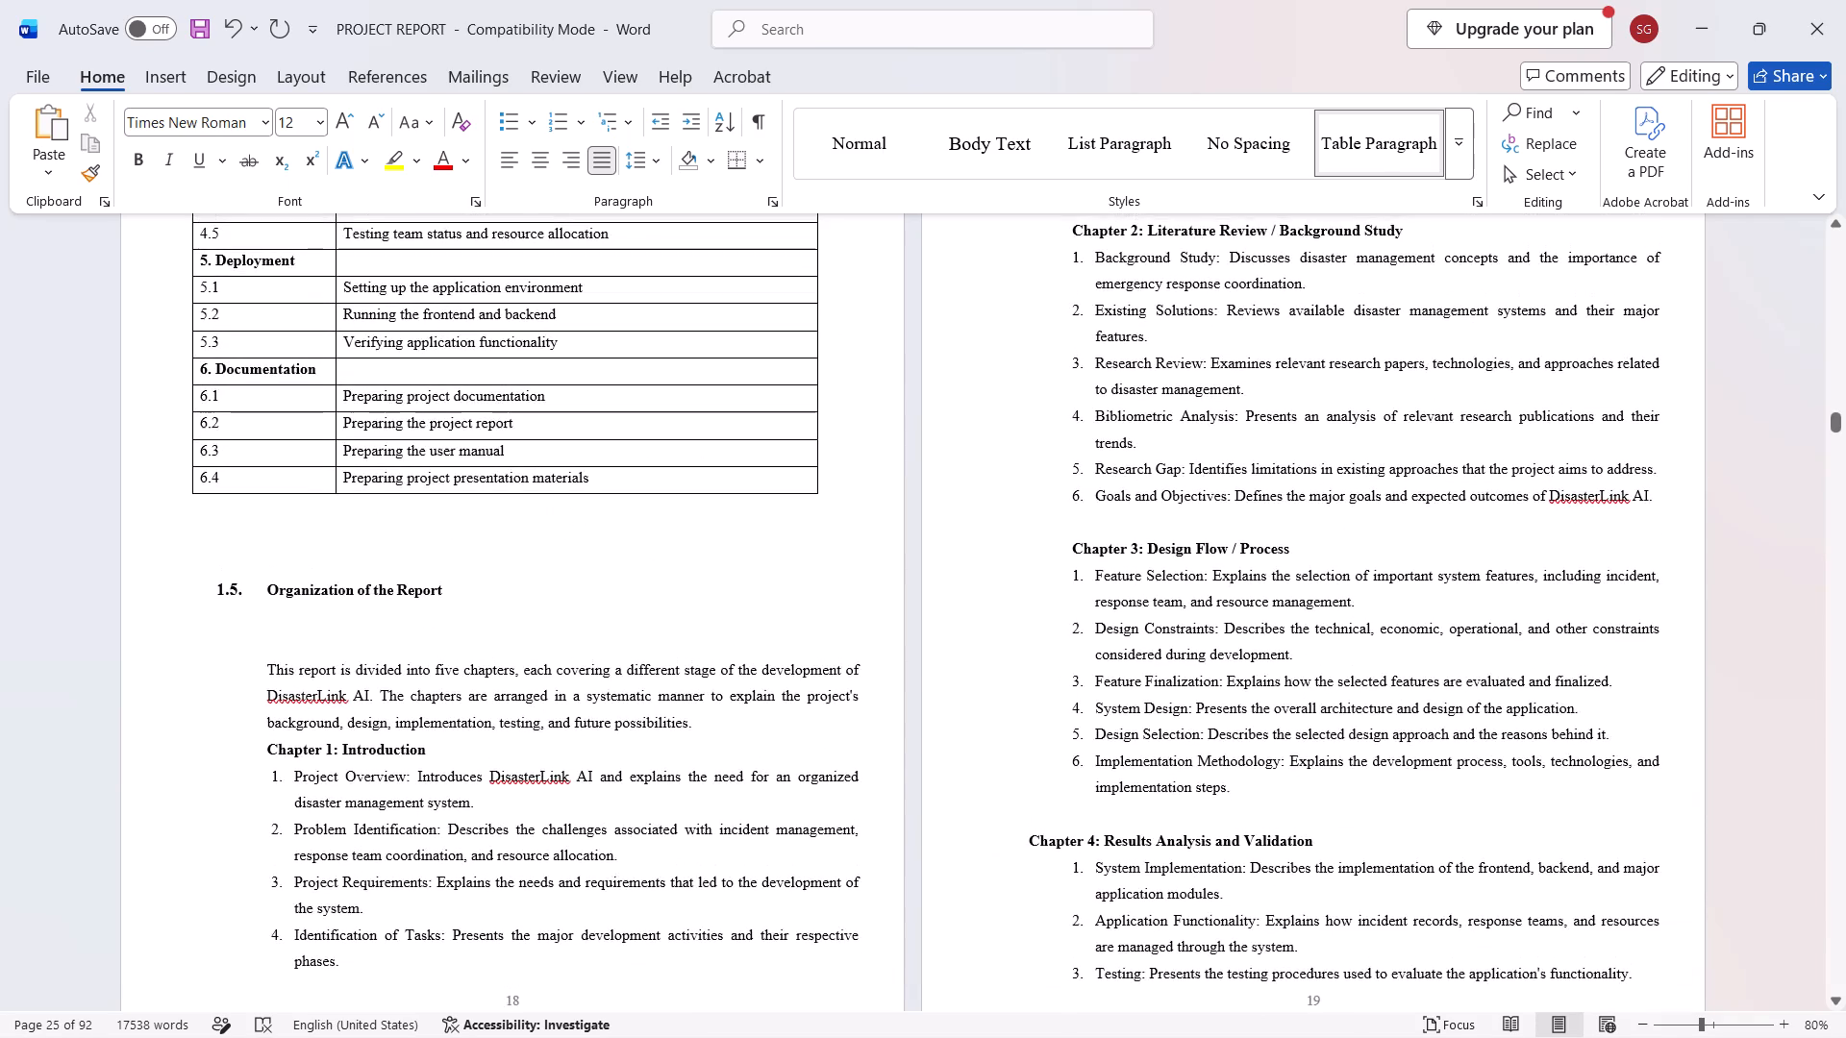
pyautogui.click(365, 674)
pyautogui.click(366, 644)
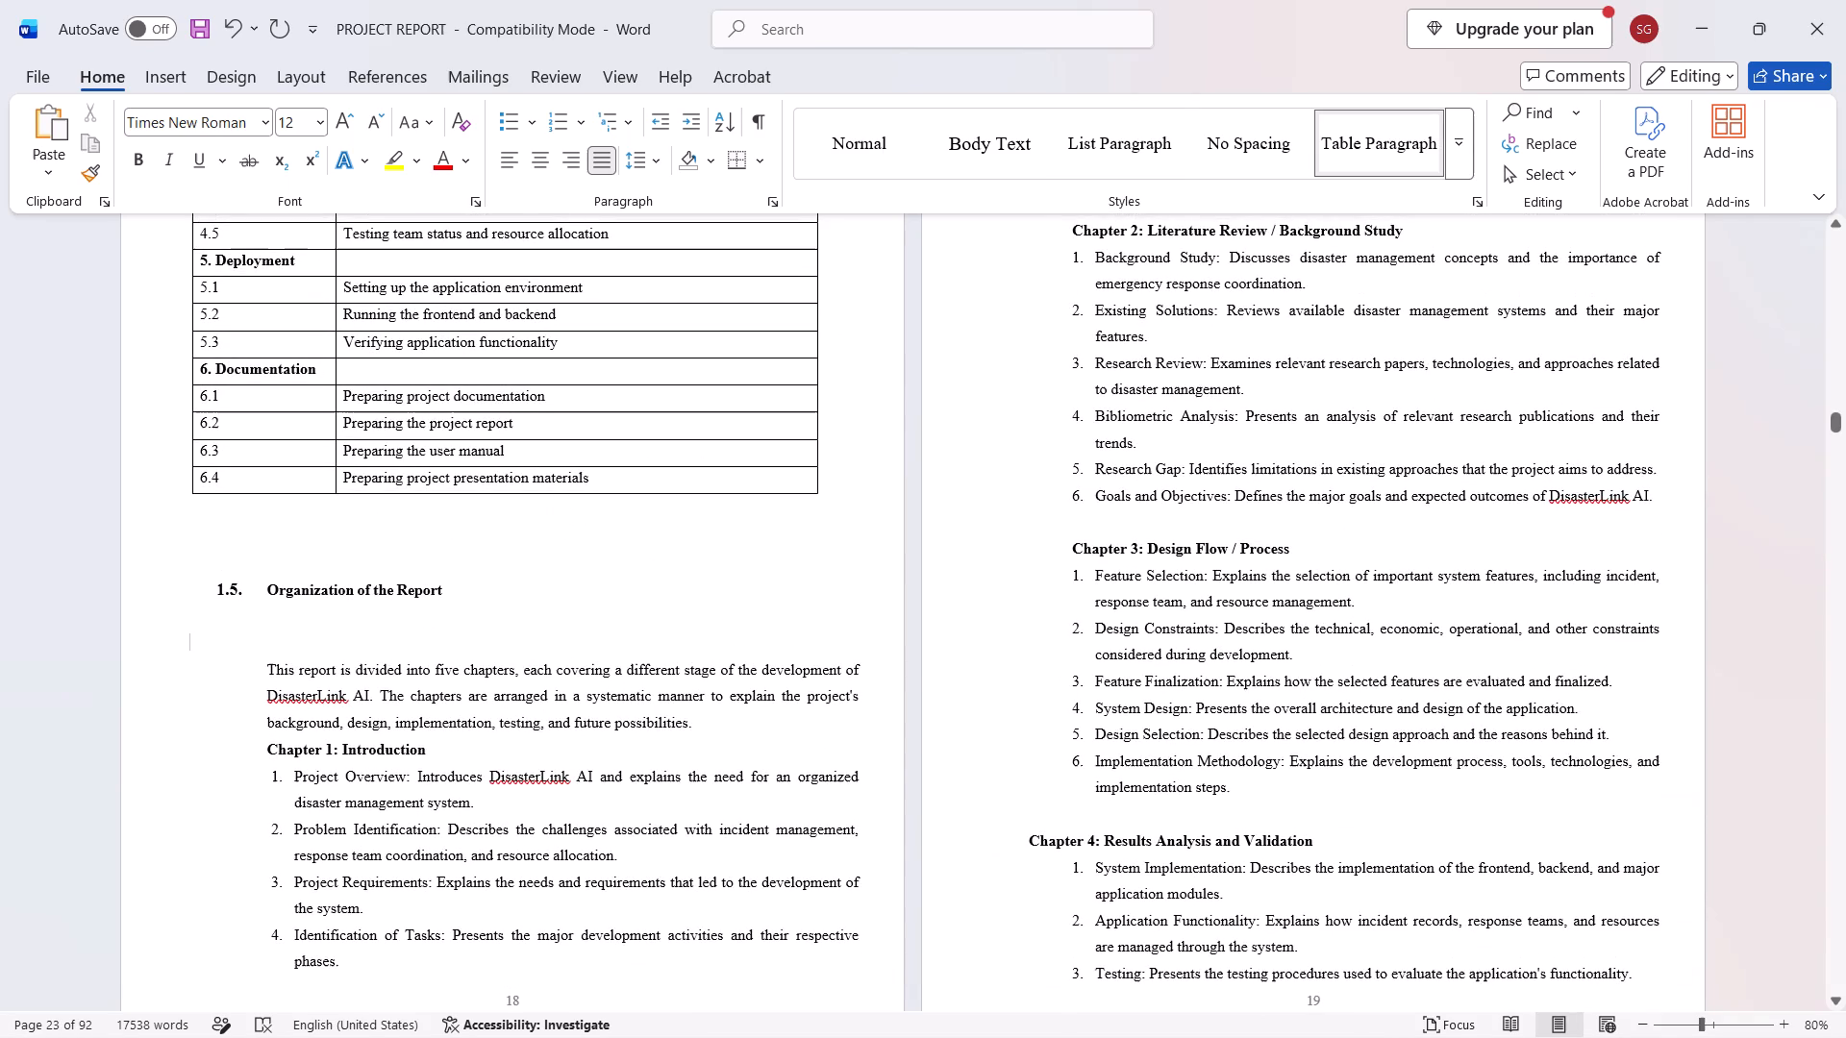
pyautogui.press('BackSpace')
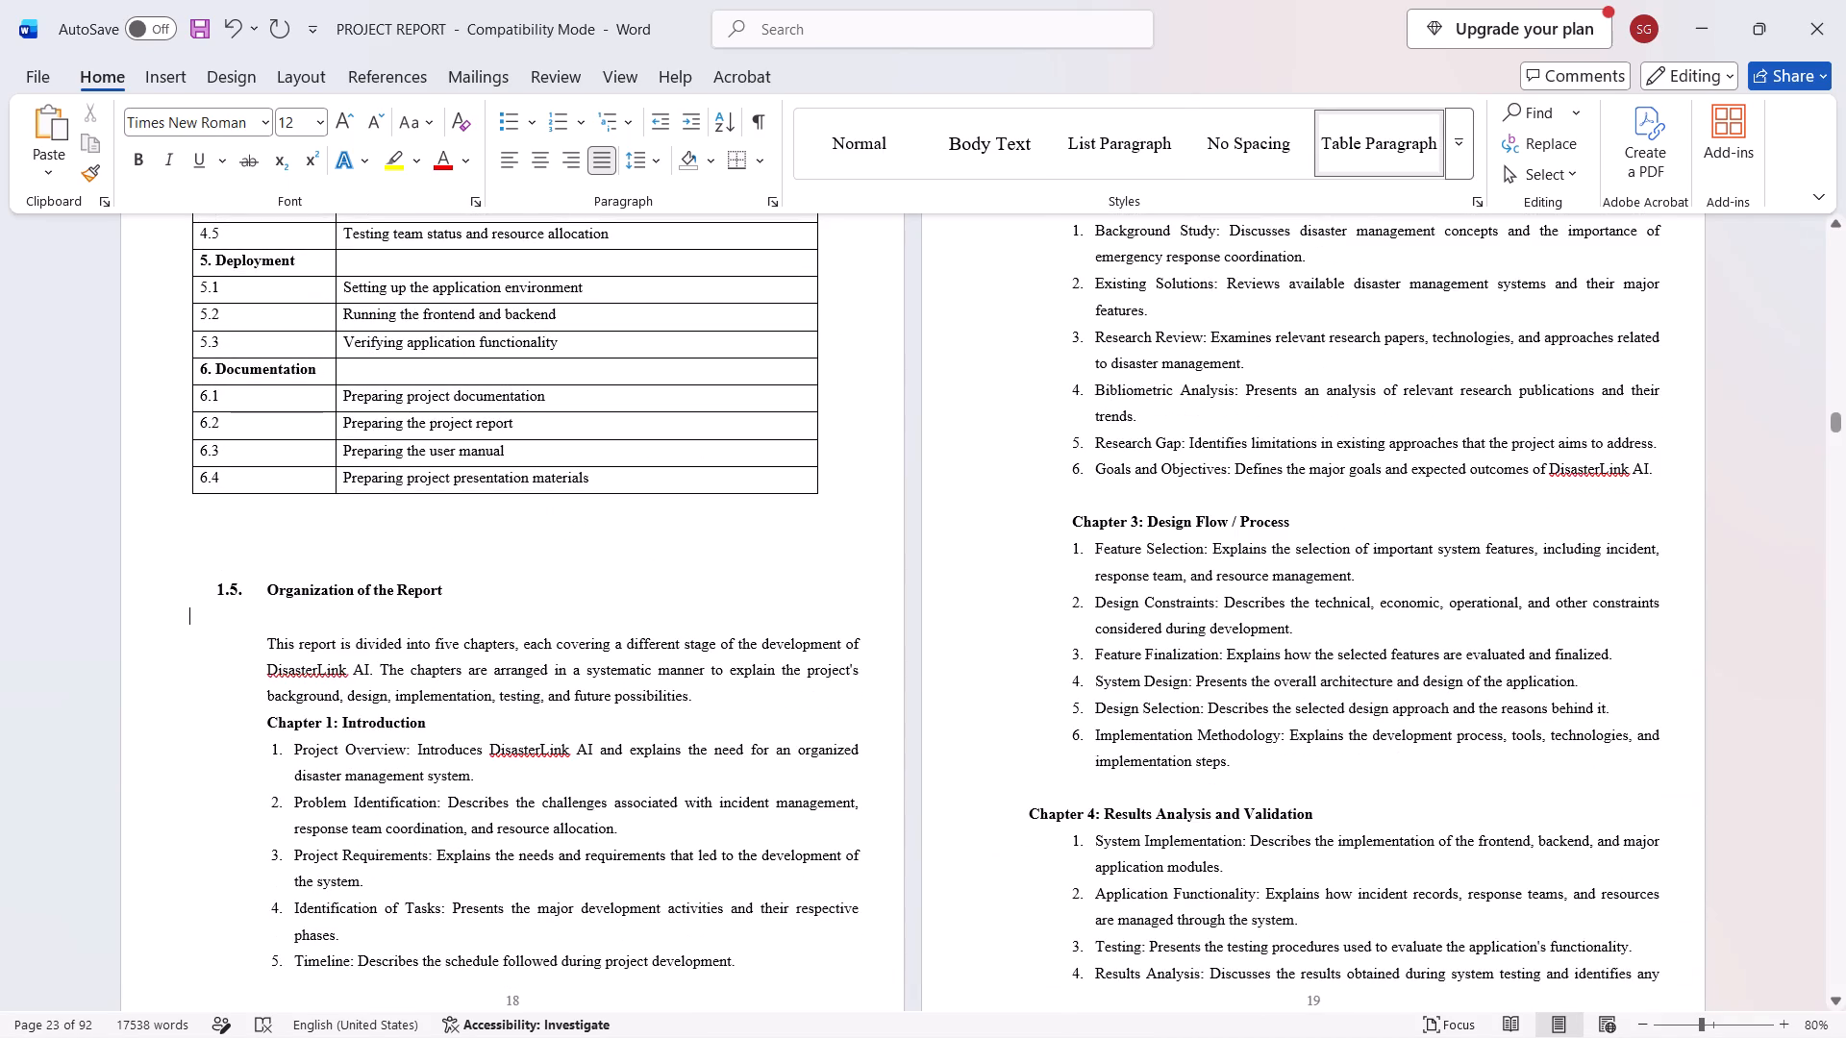
# Delete the original section 1.6 "Organization of the Report", including its heading, all chapter outlines and the closing paragraph.
pyautogui.scroll(-3, 446, 575)
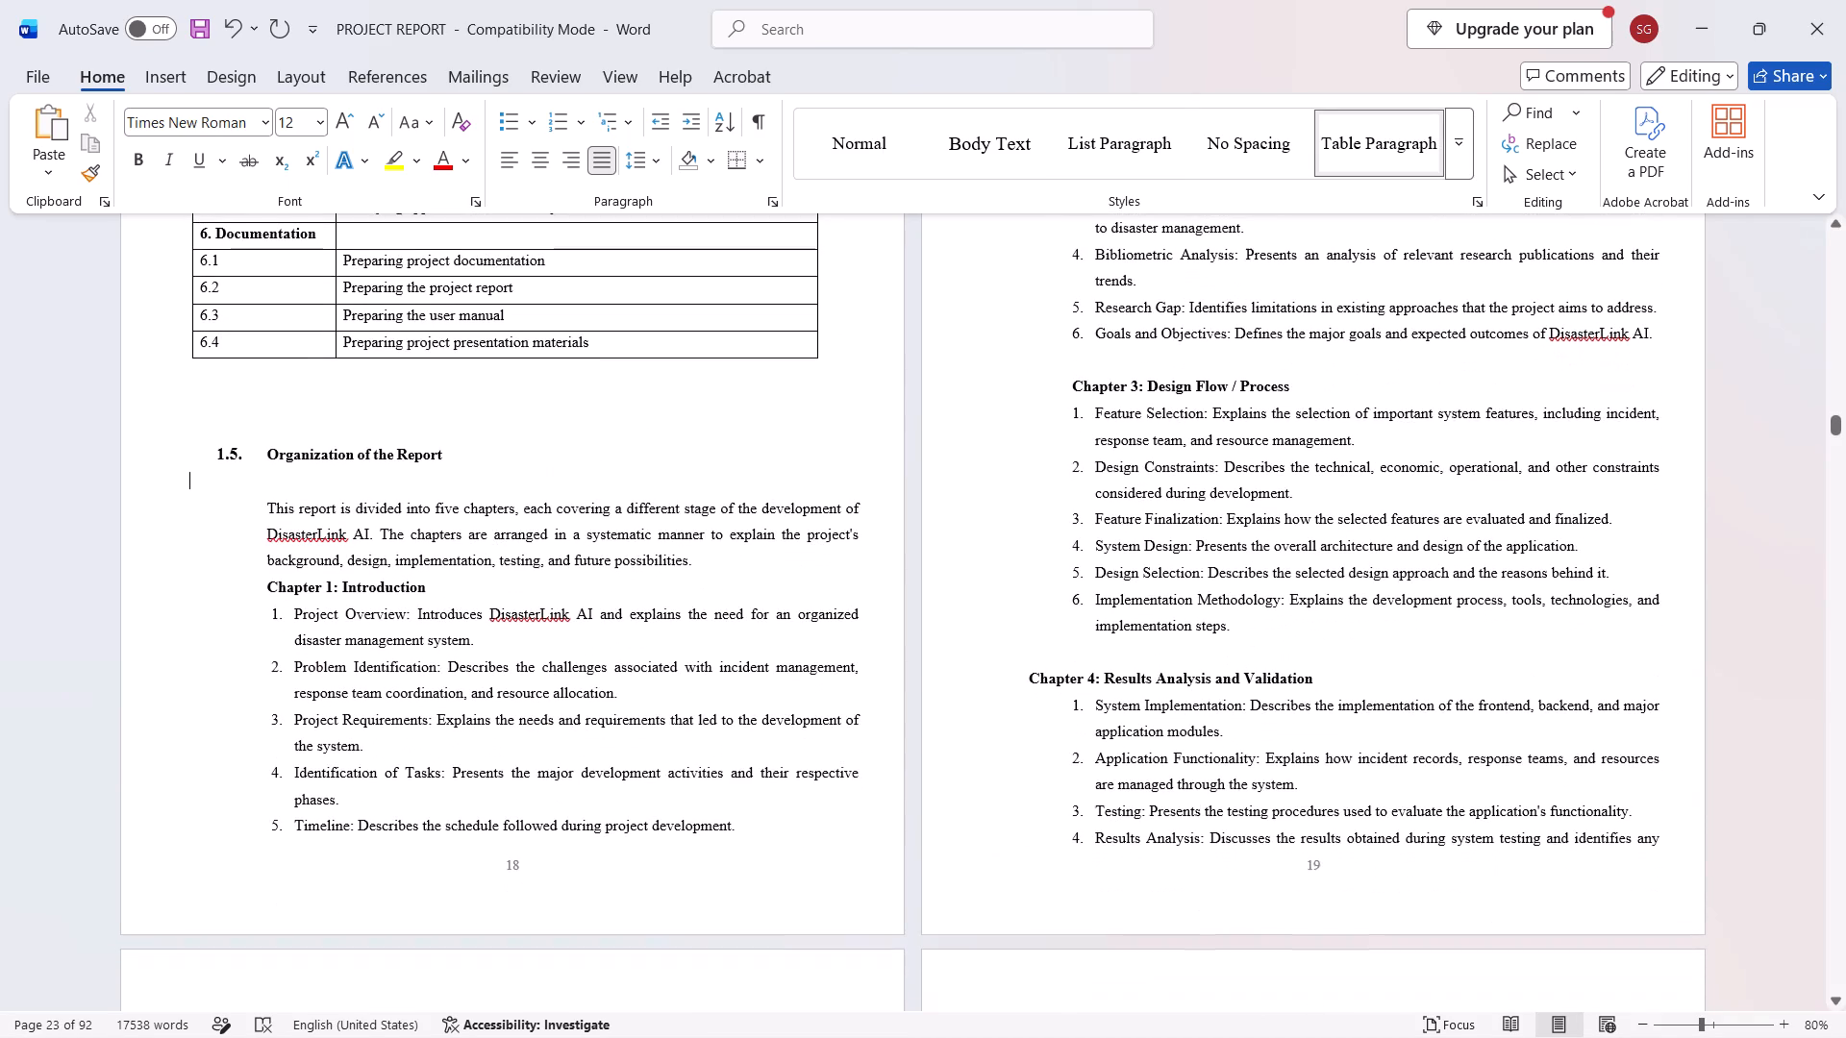
pyautogui.scroll(3, 1074, 611)
pyautogui.scroll(-11, 1072, 609)
pyautogui.scroll(1, 1040, 615)
pyautogui.scroll(-2, 1040, 618)
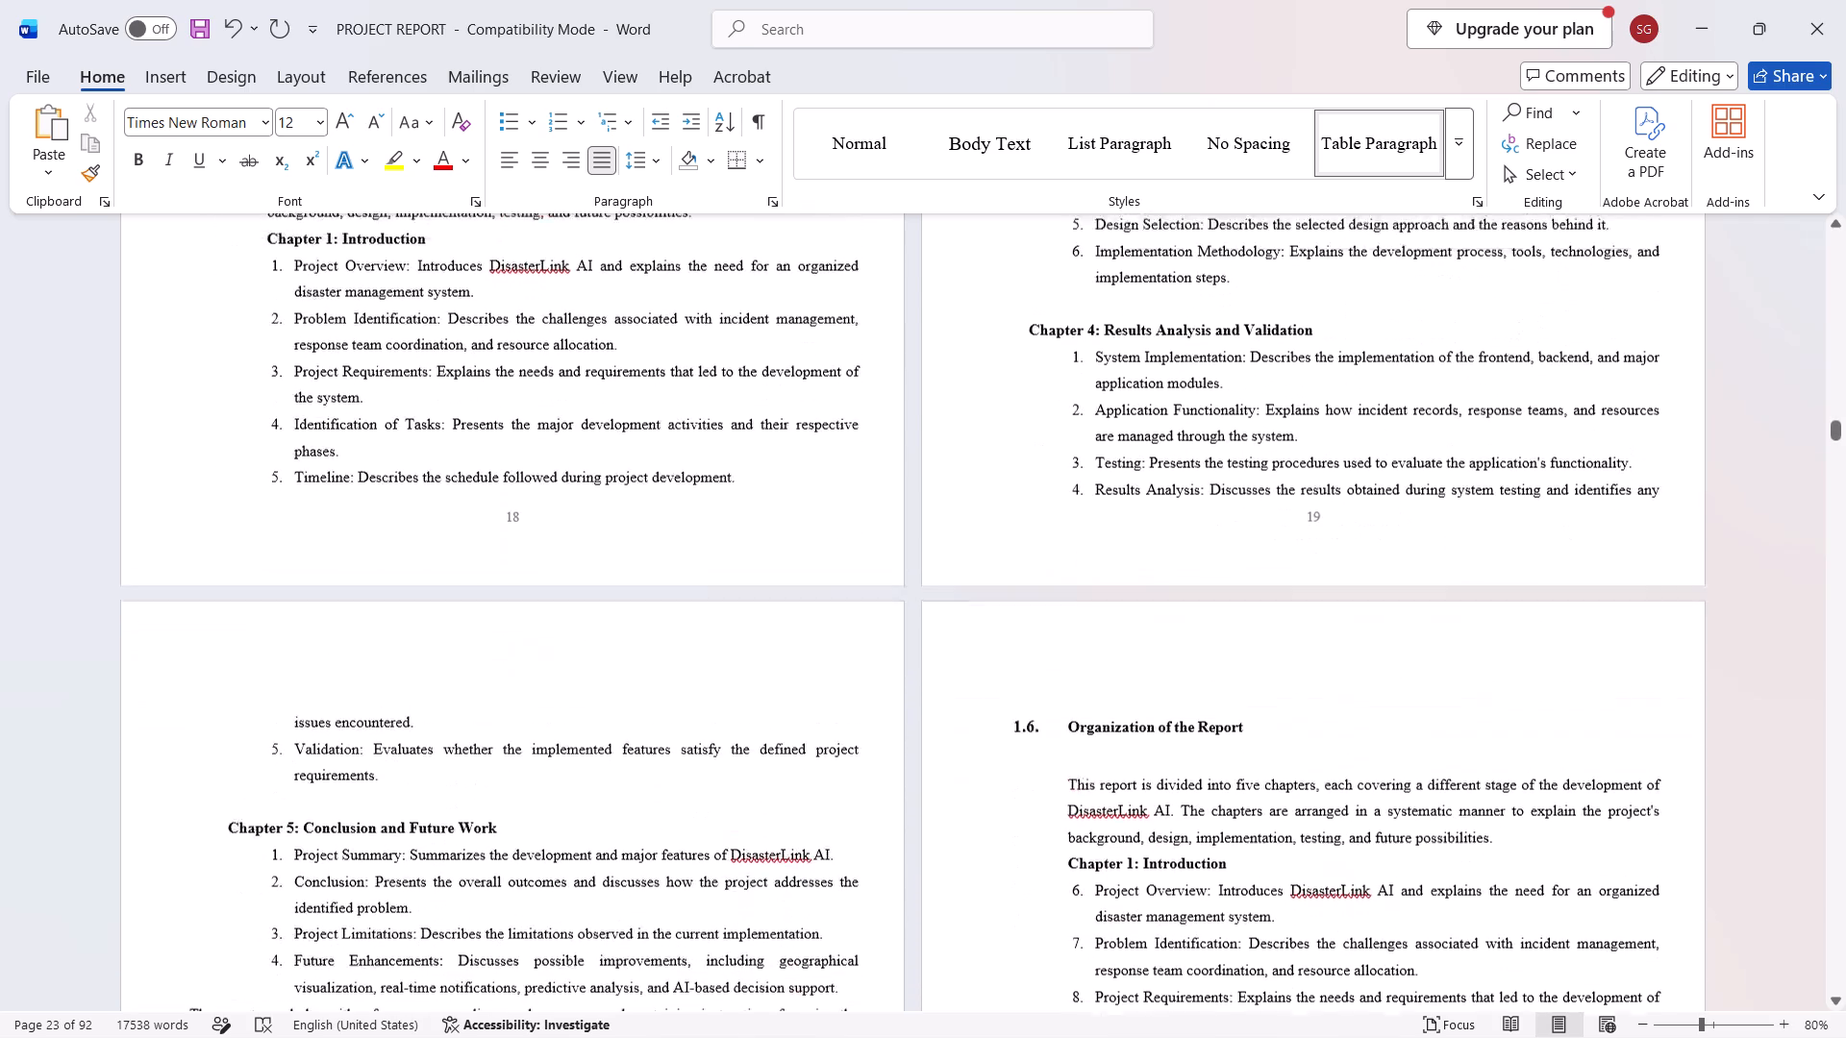
pyautogui.scroll(-1, 1038, 620)
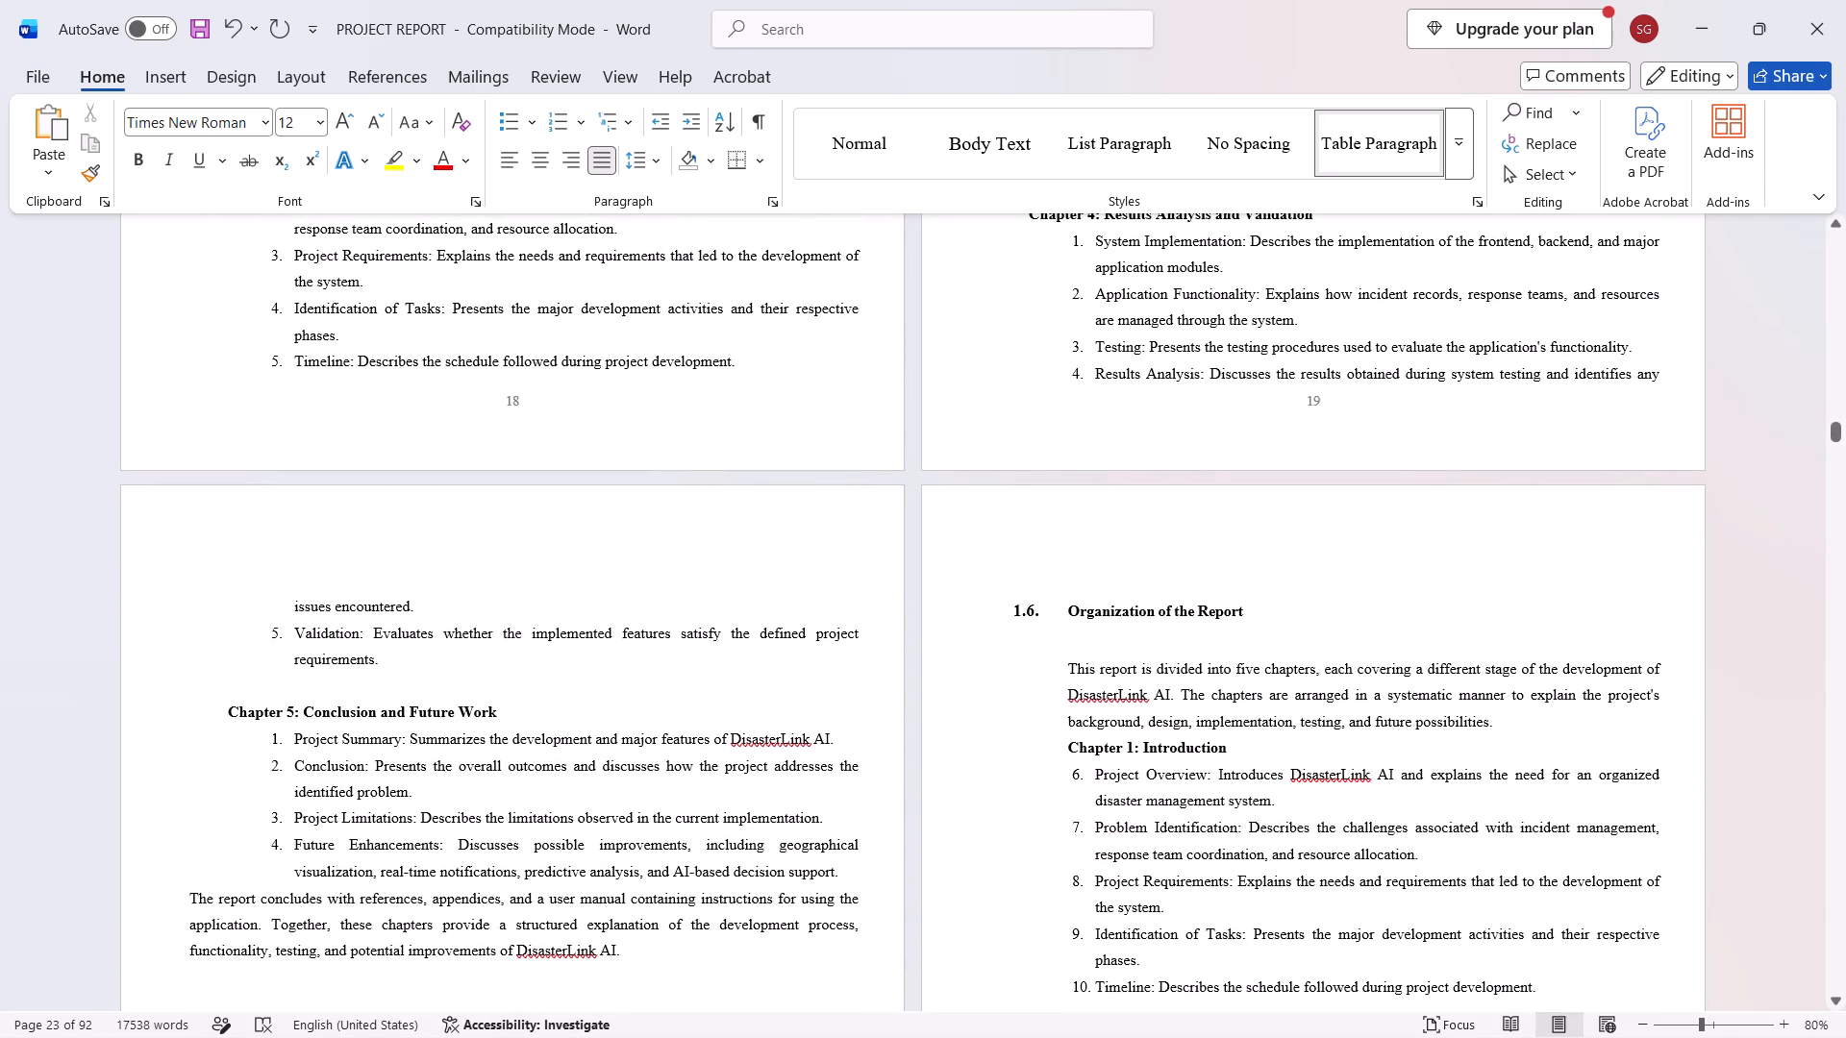
pyautogui.moveTo(1009, 574); pyautogui.dragTo(1232, 1037)
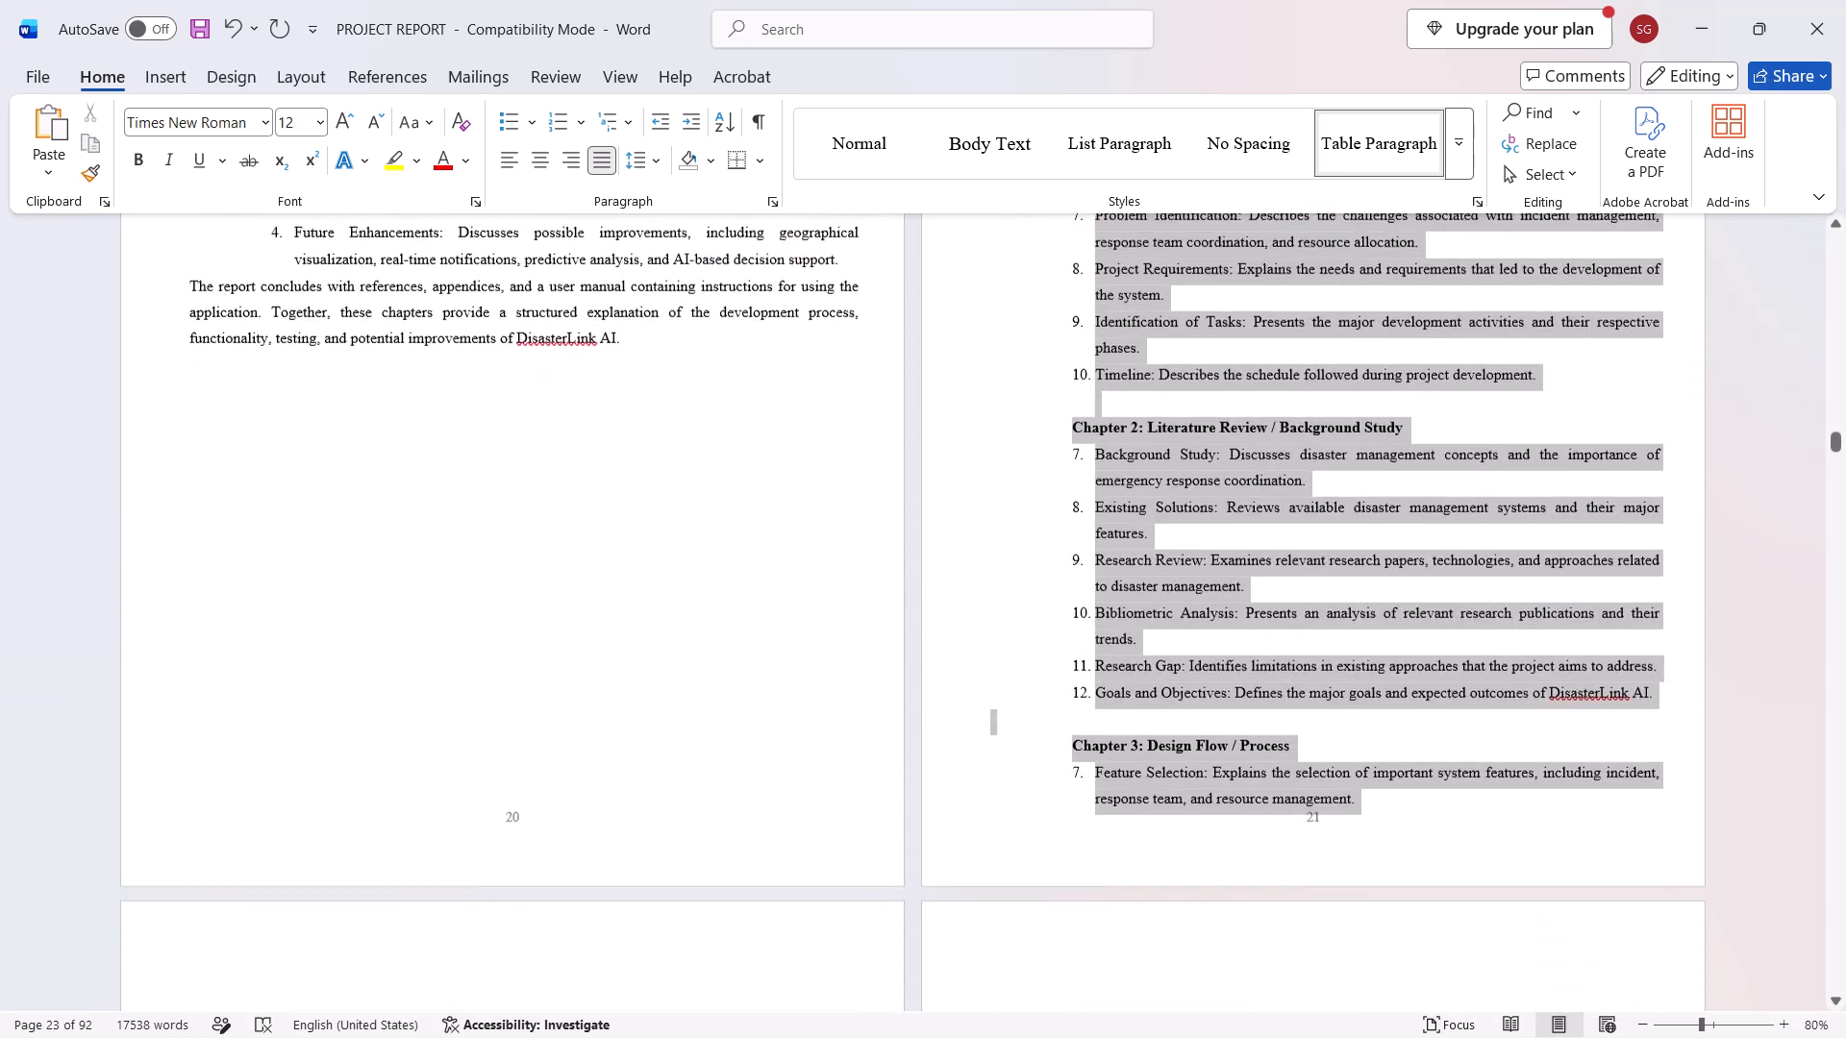
pyautogui.moveTo(1232, 1037); pyautogui.dragTo(684, 1037)
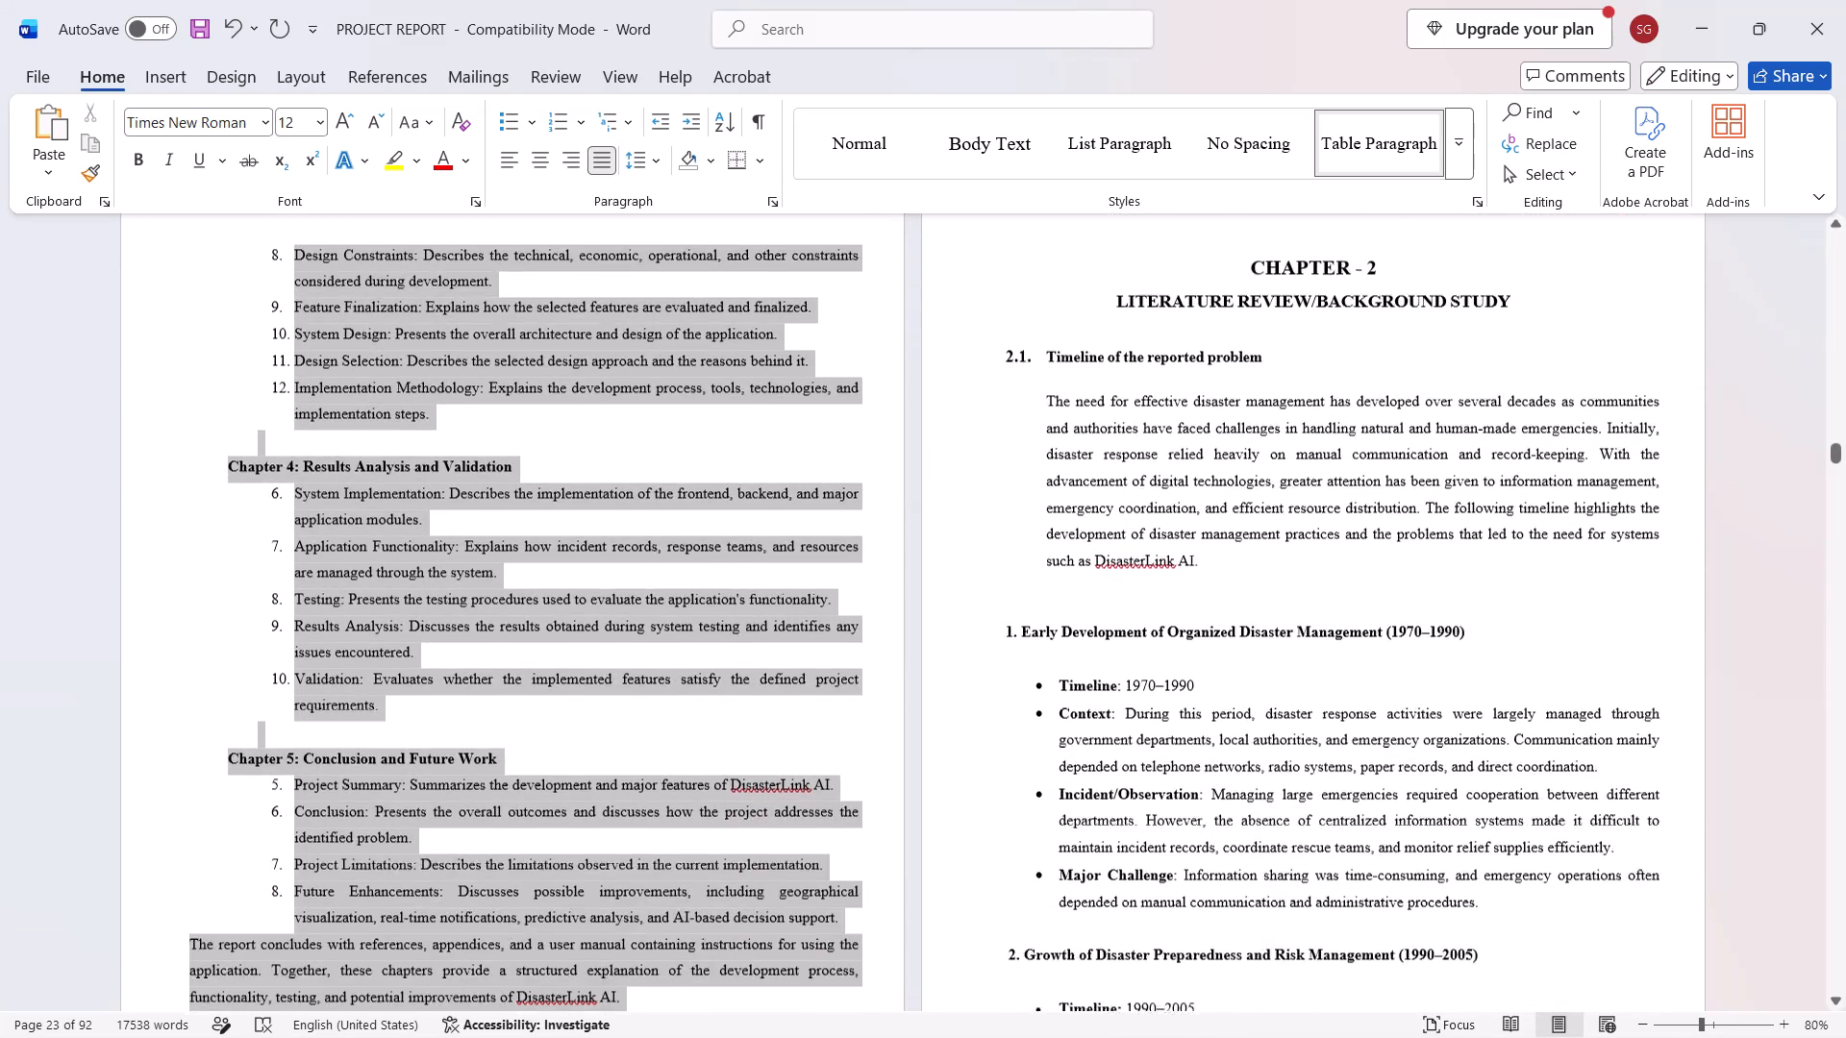
pyautogui.moveTo(684, 1037); pyautogui.dragTo(621, 849)
pyautogui.scroll(4, 873, 617)
pyautogui.scroll(-1, 871, 612)
pyautogui.scroll(6, 871, 612)
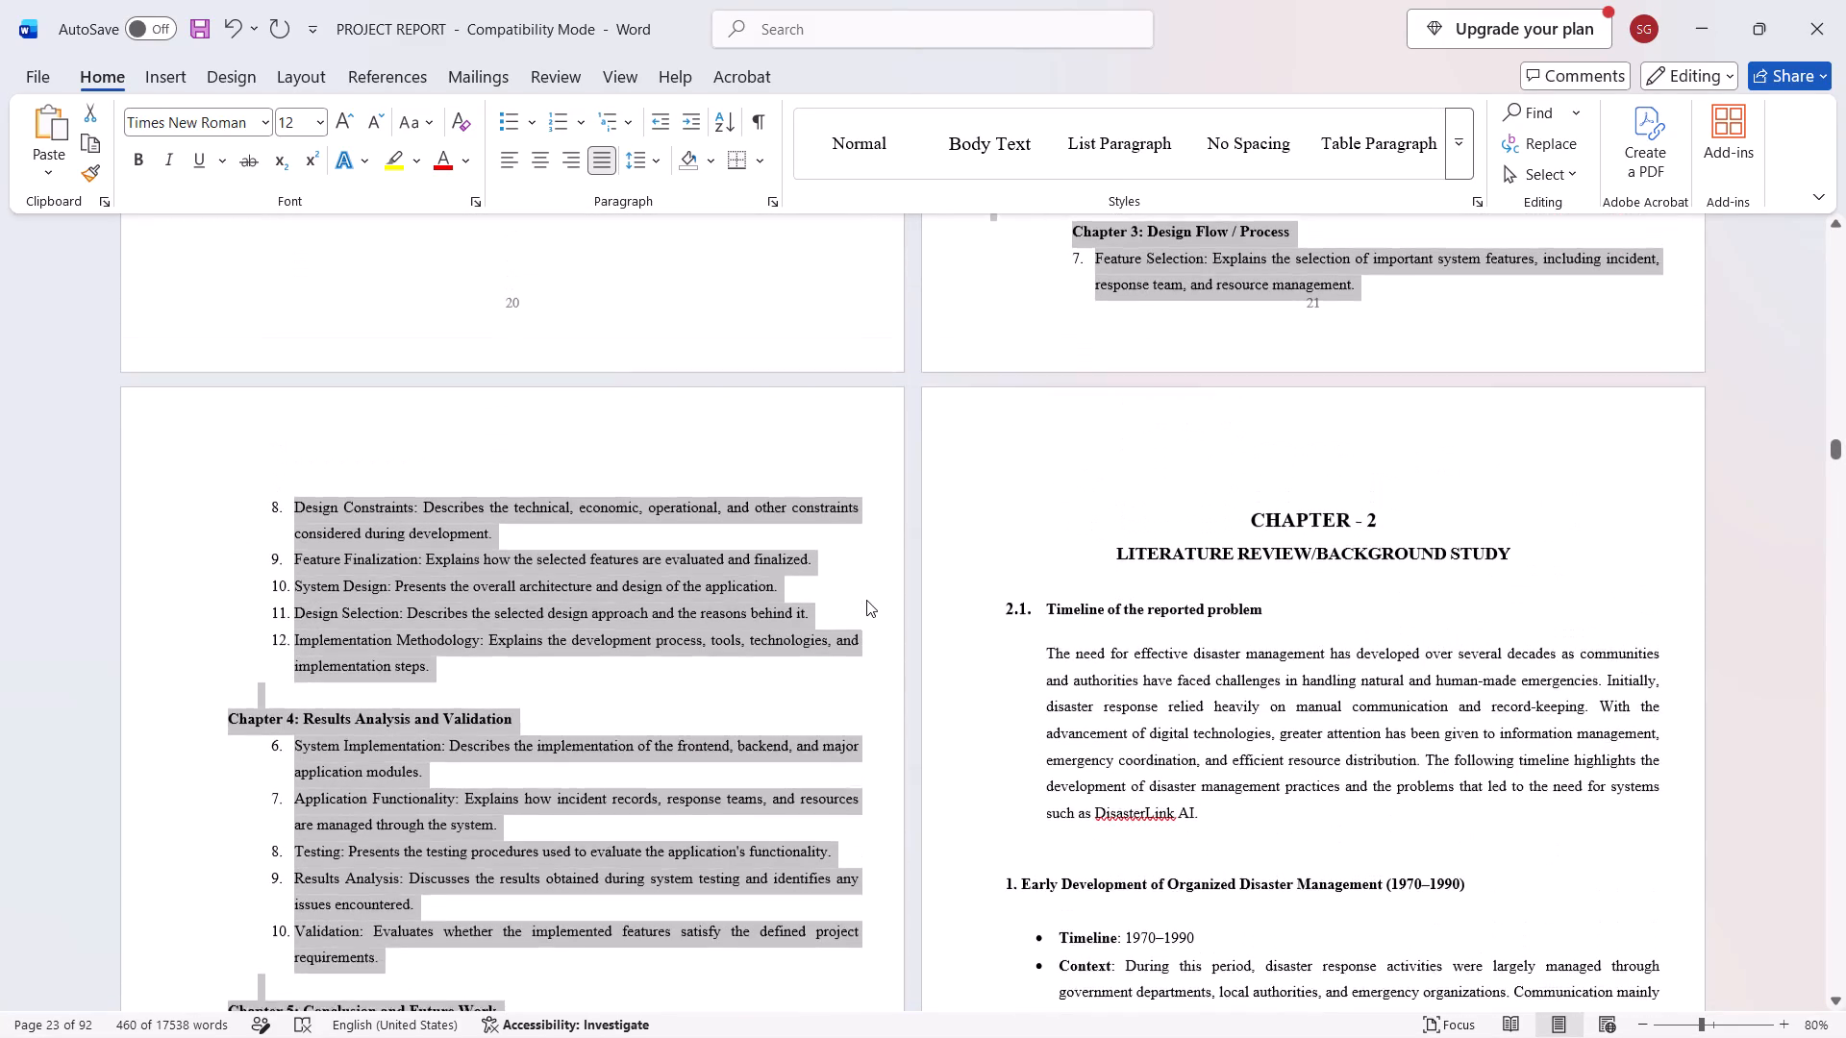
pyautogui.press('BackSpace')
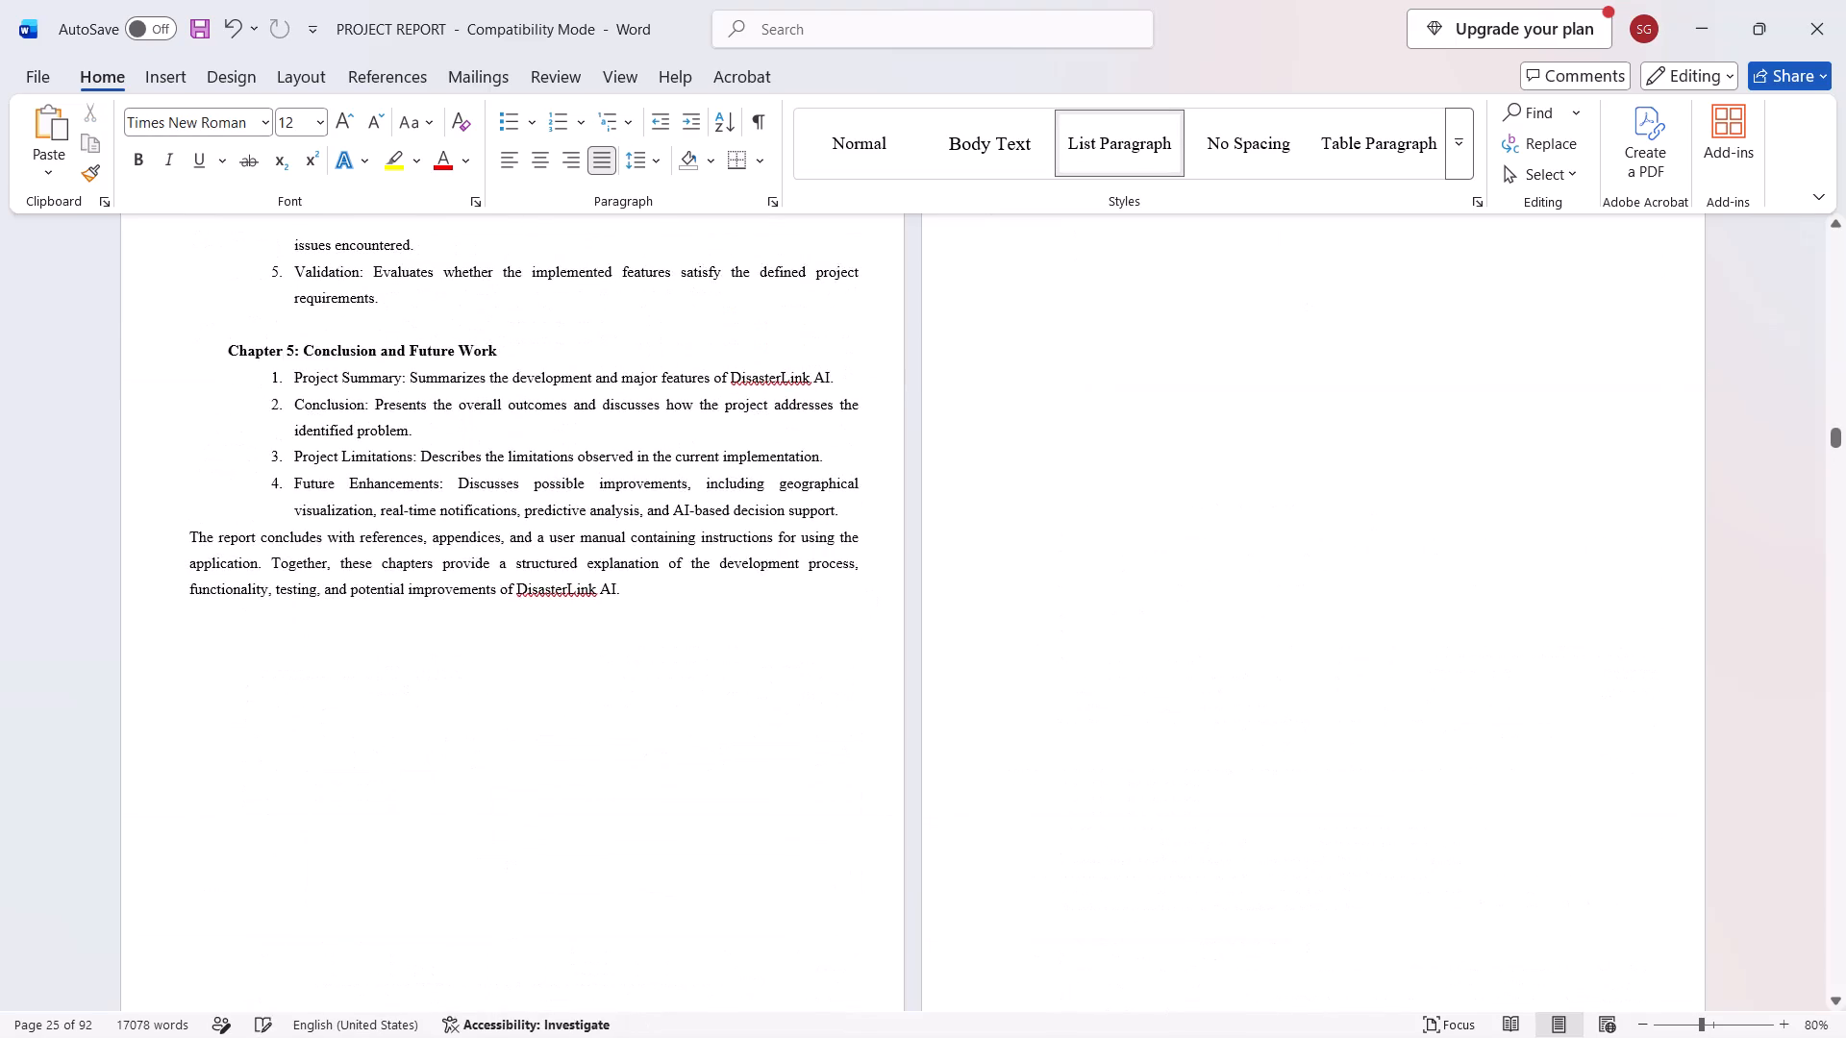
# Examine the pages between the end of section 1.5 and the start of Chapter 2 for leftover content and page layout.
pyautogui.scroll(5, 863, 595)
pyautogui.scroll(-8, 874, 797)
pyautogui.scroll(2, 927, 1034)
pyautogui.scroll(-6, 535, 1037)
pyautogui.scroll(4, 1006, 932)
pyautogui.scroll(-1, 972, 795)
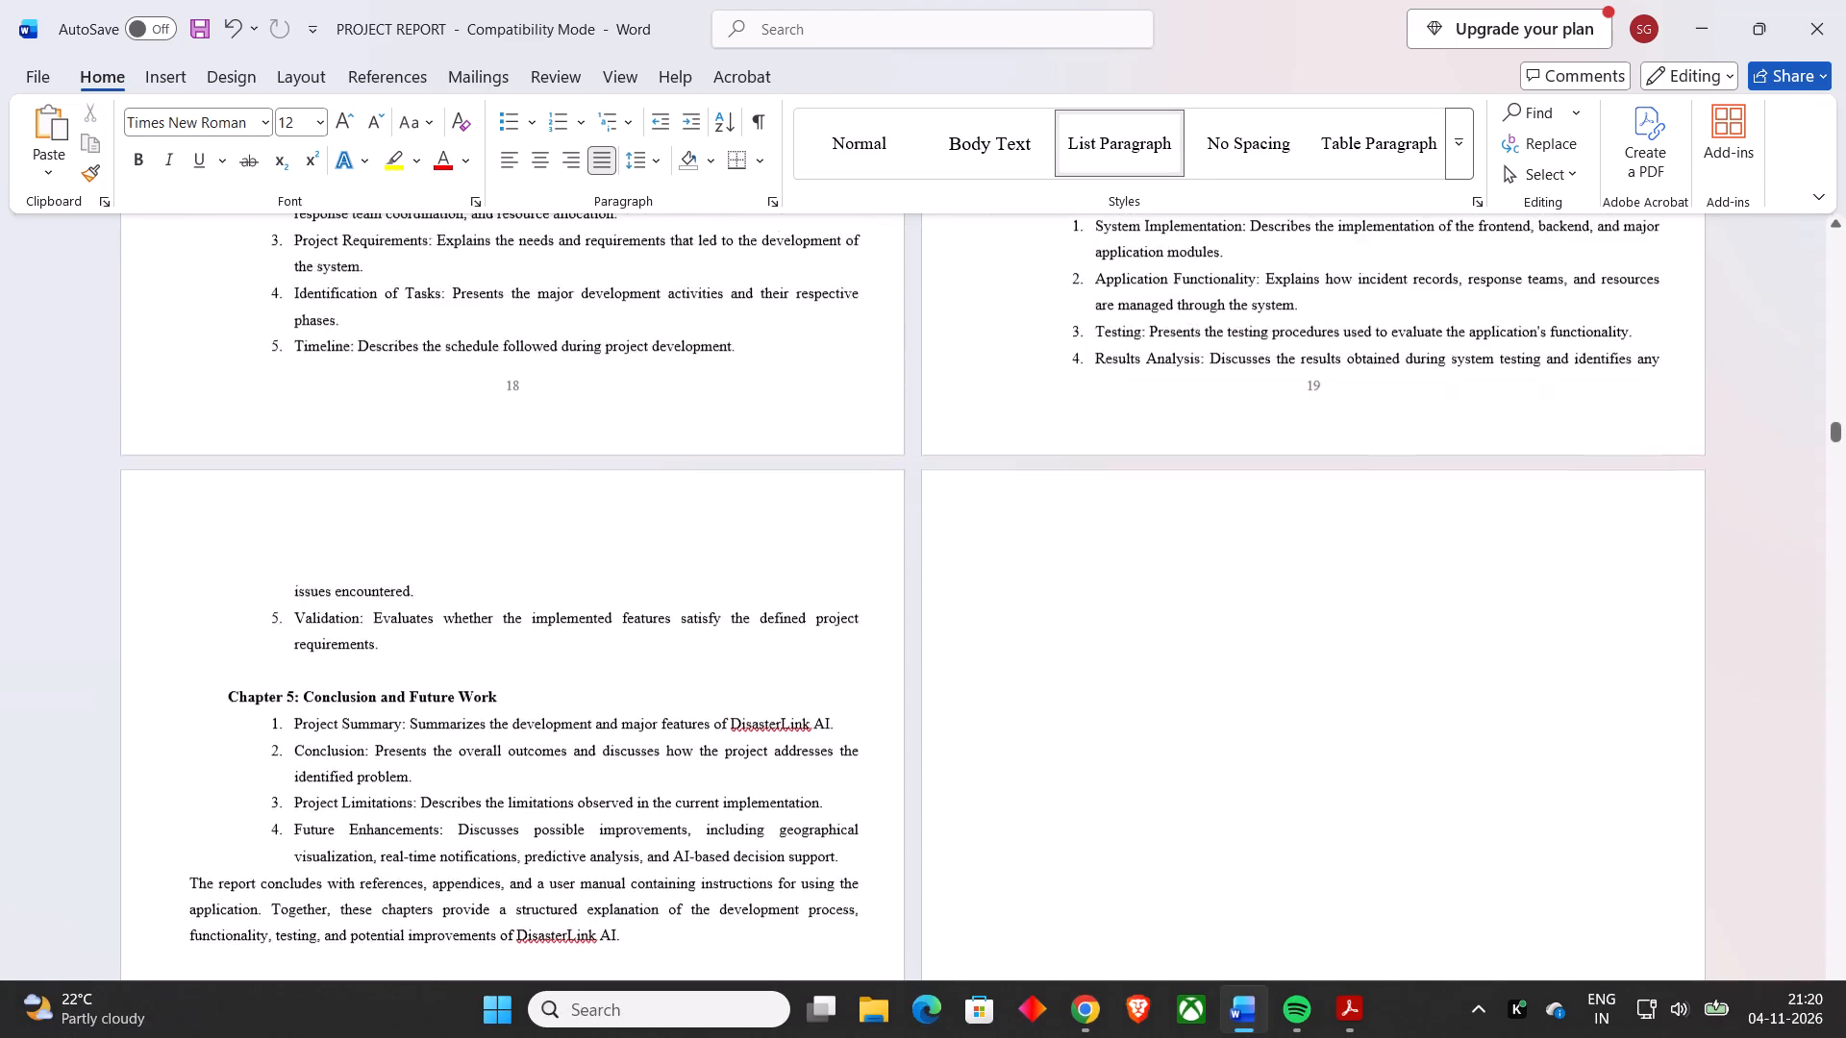
pyautogui.scroll(-4, 960, 793)
pyautogui.scroll(1, 902, 772)
pyautogui.scroll(-10, 898, 773)
pyautogui.scroll(1, 630, 746)
pyautogui.scroll(-3, 626, 746)
pyautogui.scroll(-4, 509, 772)
pyautogui.scroll(2, 1361, 636)
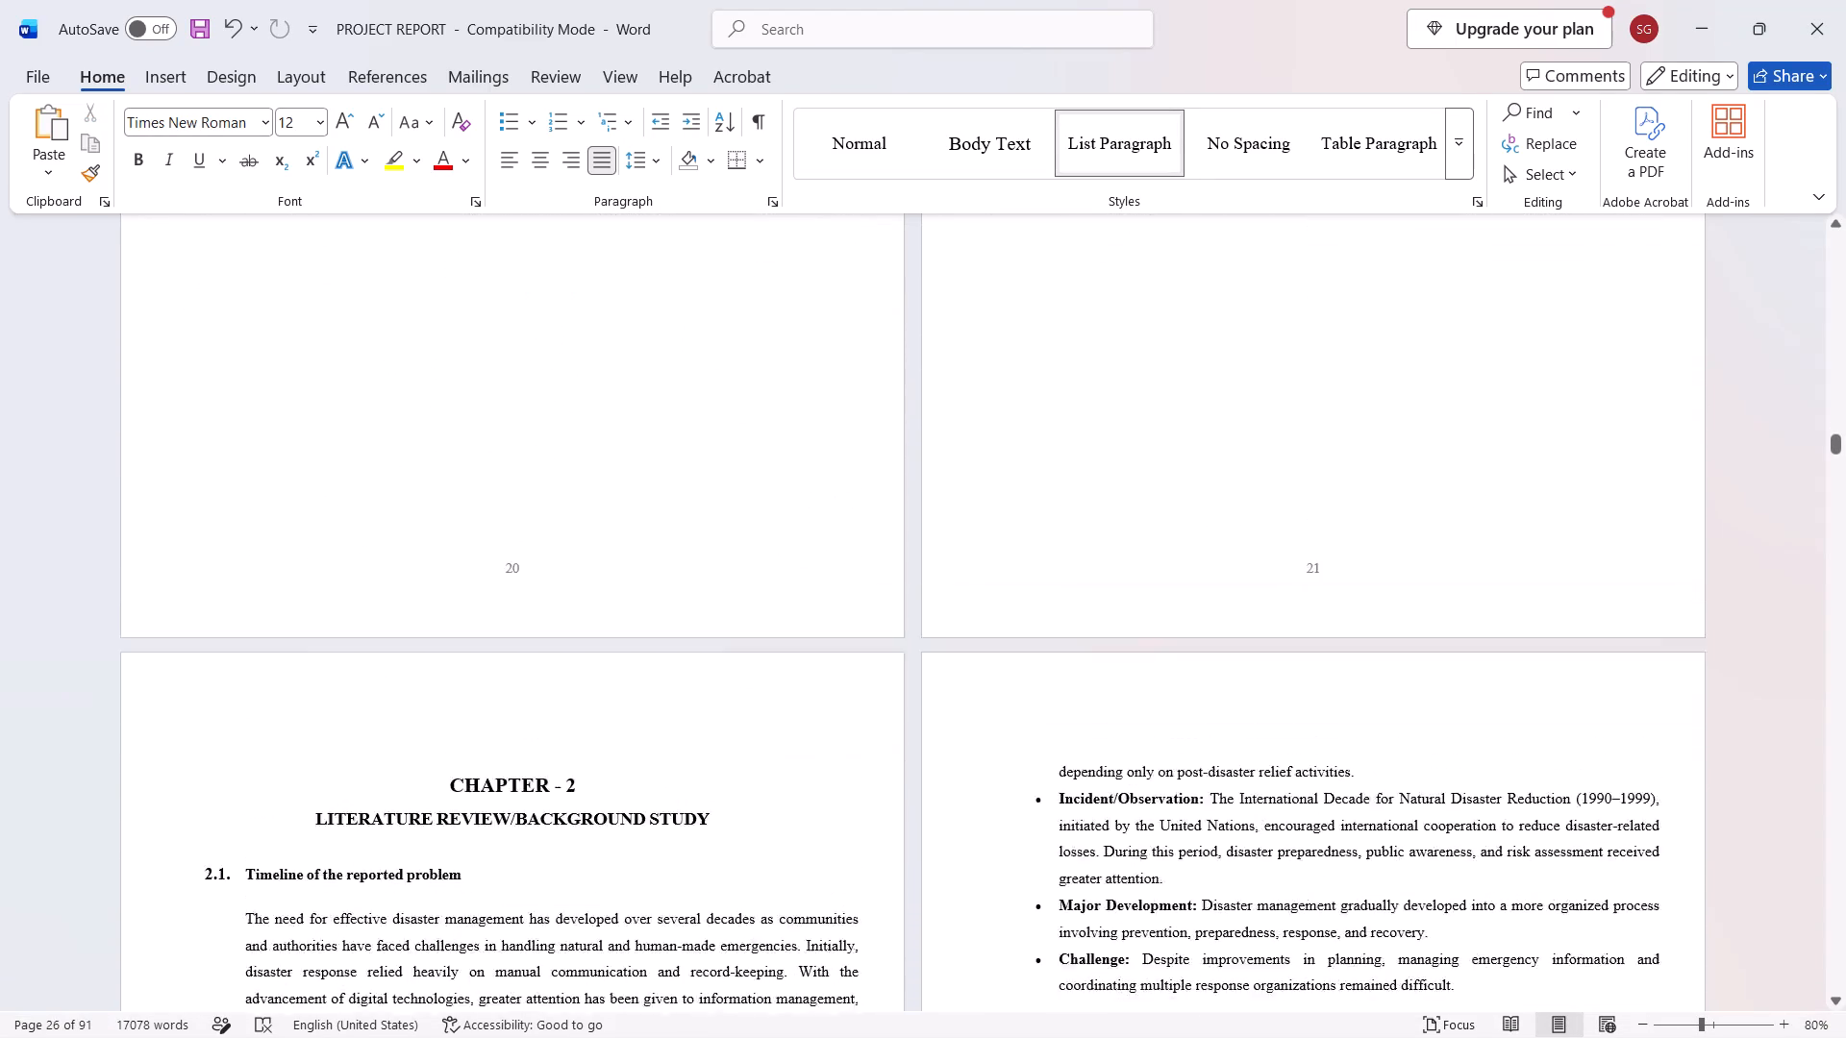
pyautogui.scroll(2, 1365, 636)
pyautogui.moveTo(1489, 628); pyautogui.dragTo(1017, 1028)
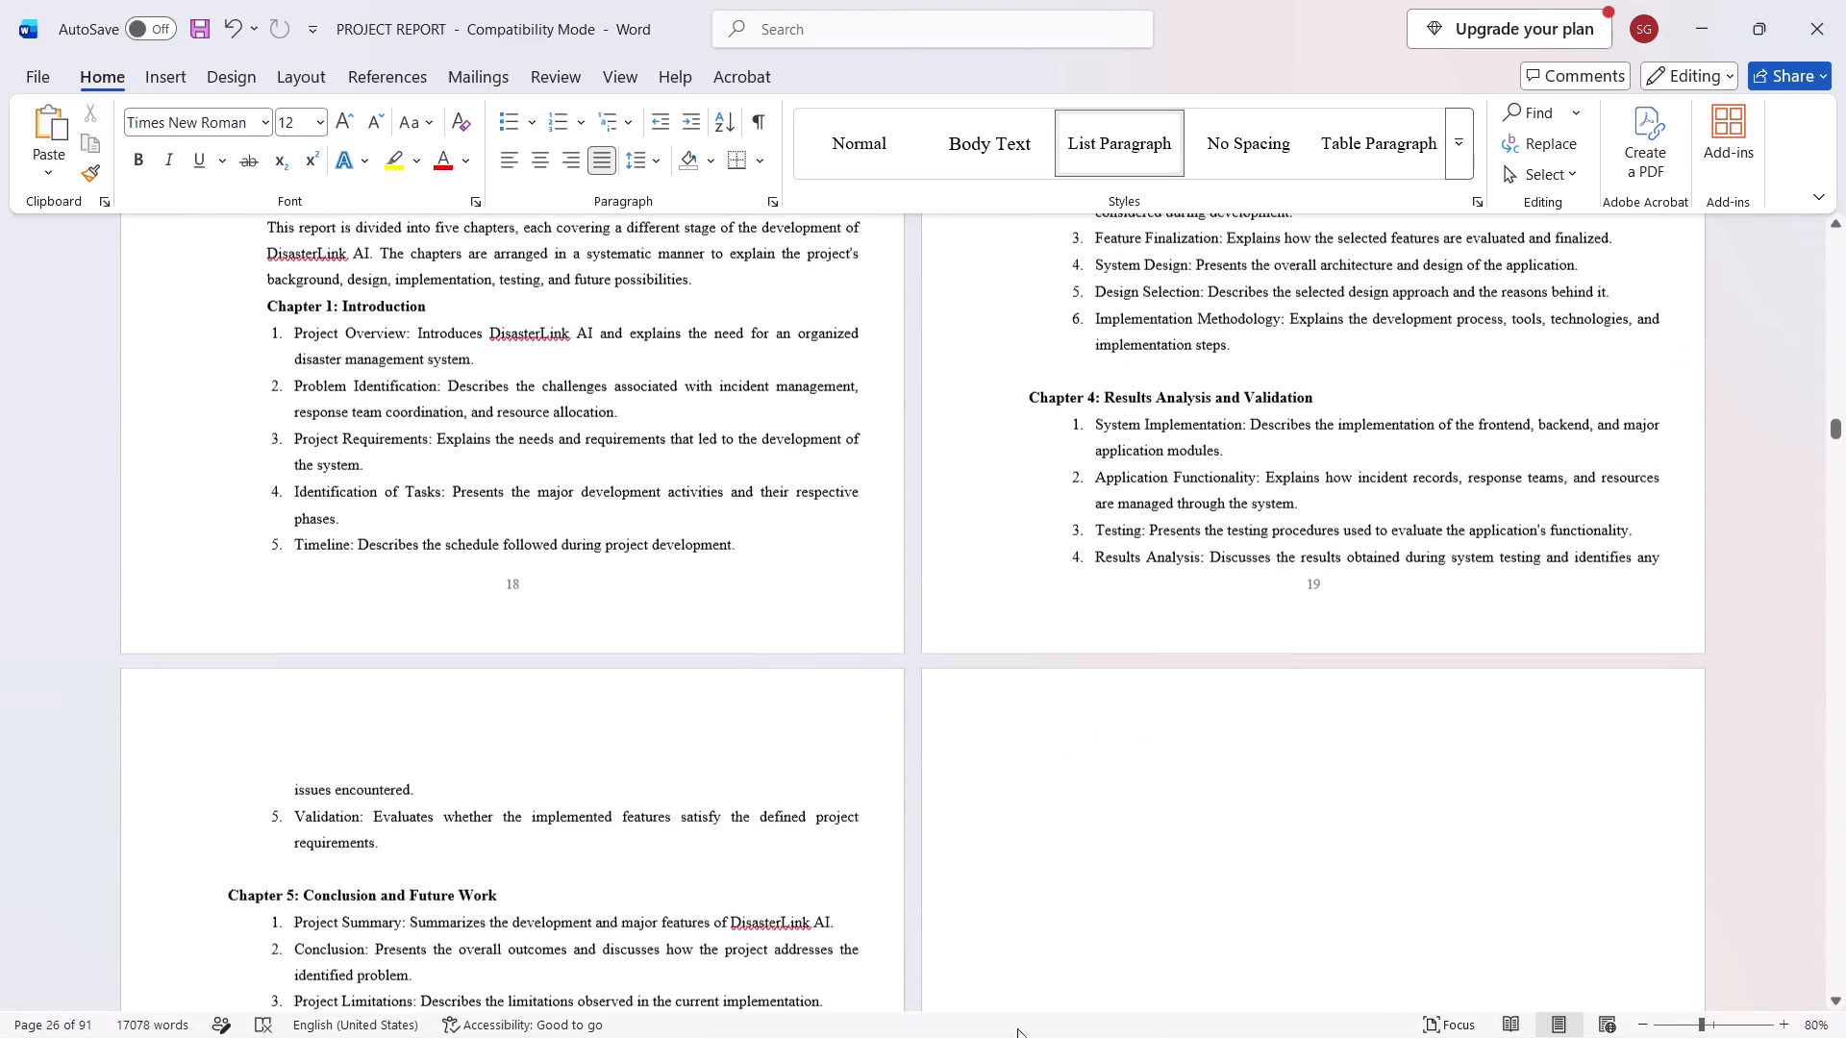
pyautogui.moveTo(1017, 1028); pyautogui.dragTo(945, 616)
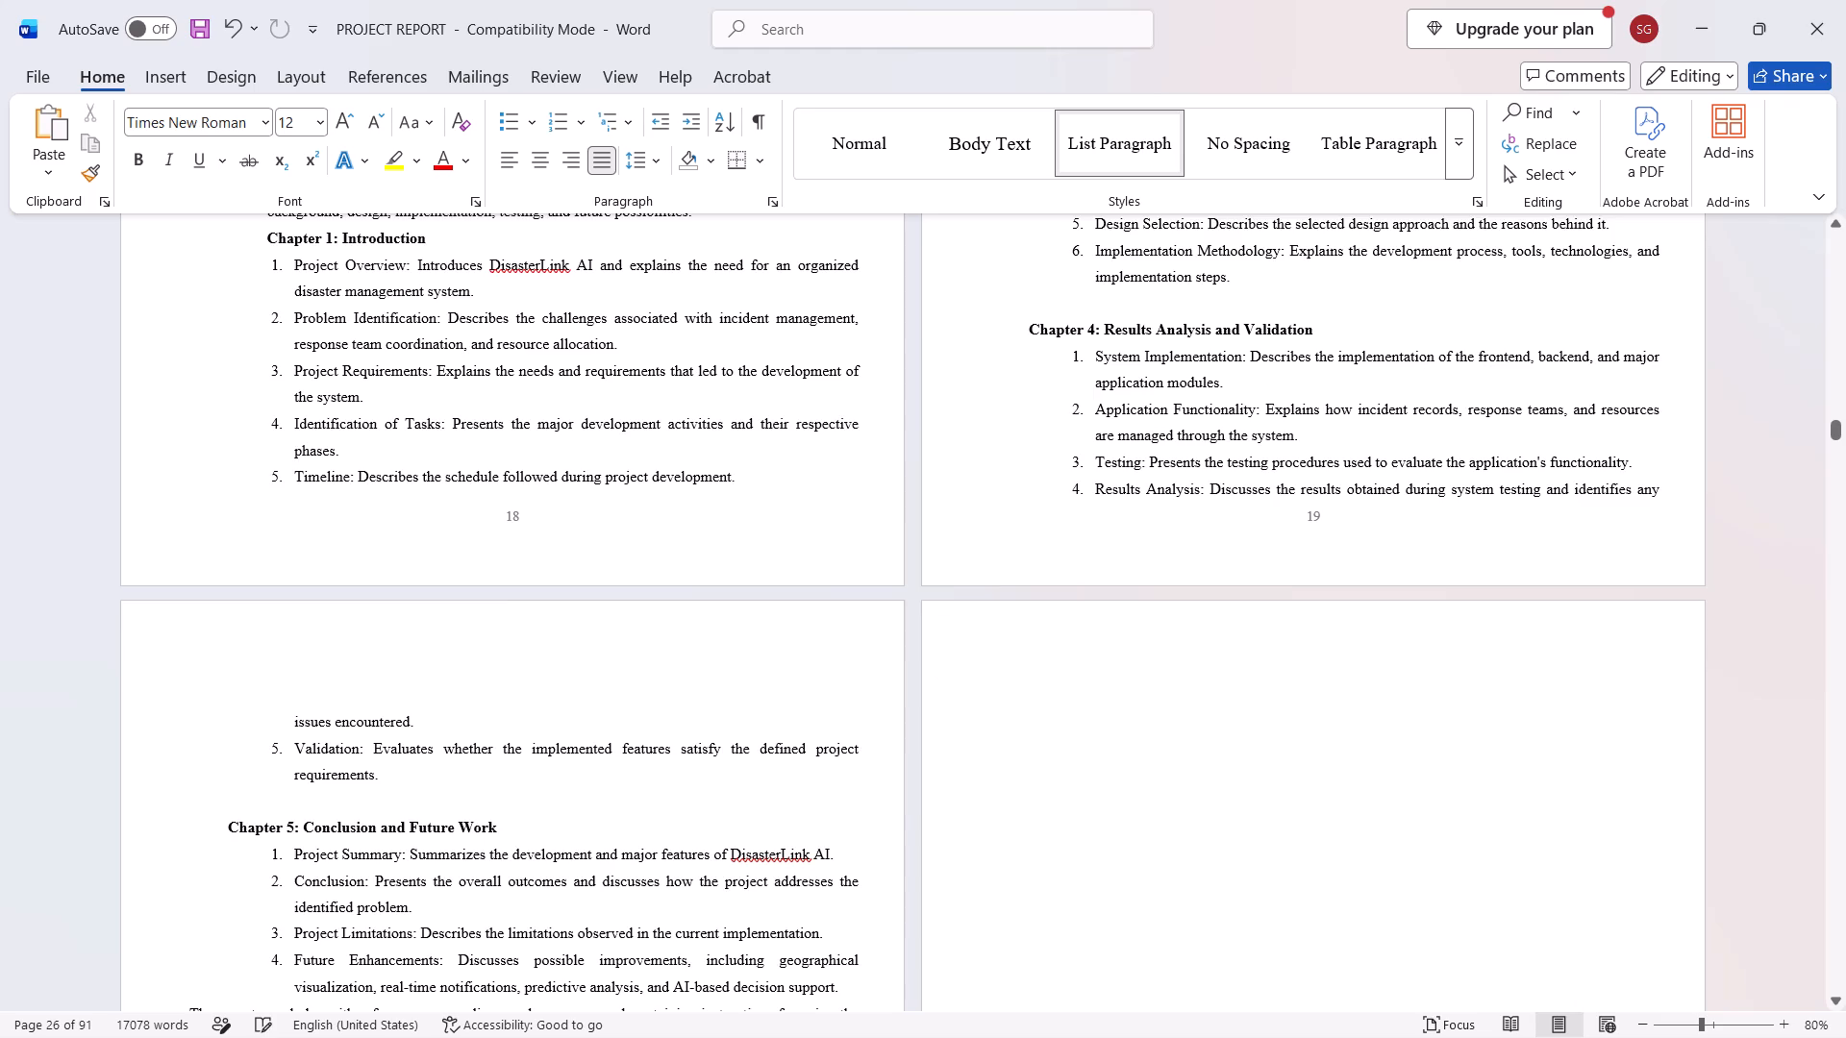
# Review the layout of sections 1.3 "Timeline", 1.4 "Identification of Tasks" and 1.5 "Organization of the Report" up to the Chapter 2 opening.
pyautogui.scroll(19, 985, 618)
pyautogui.scroll(-1, 952, 615)
pyautogui.scroll(4, 952, 615)
pyautogui.scroll(-1, 936, 621)
pyautogui.scroll(3, 936, 621)
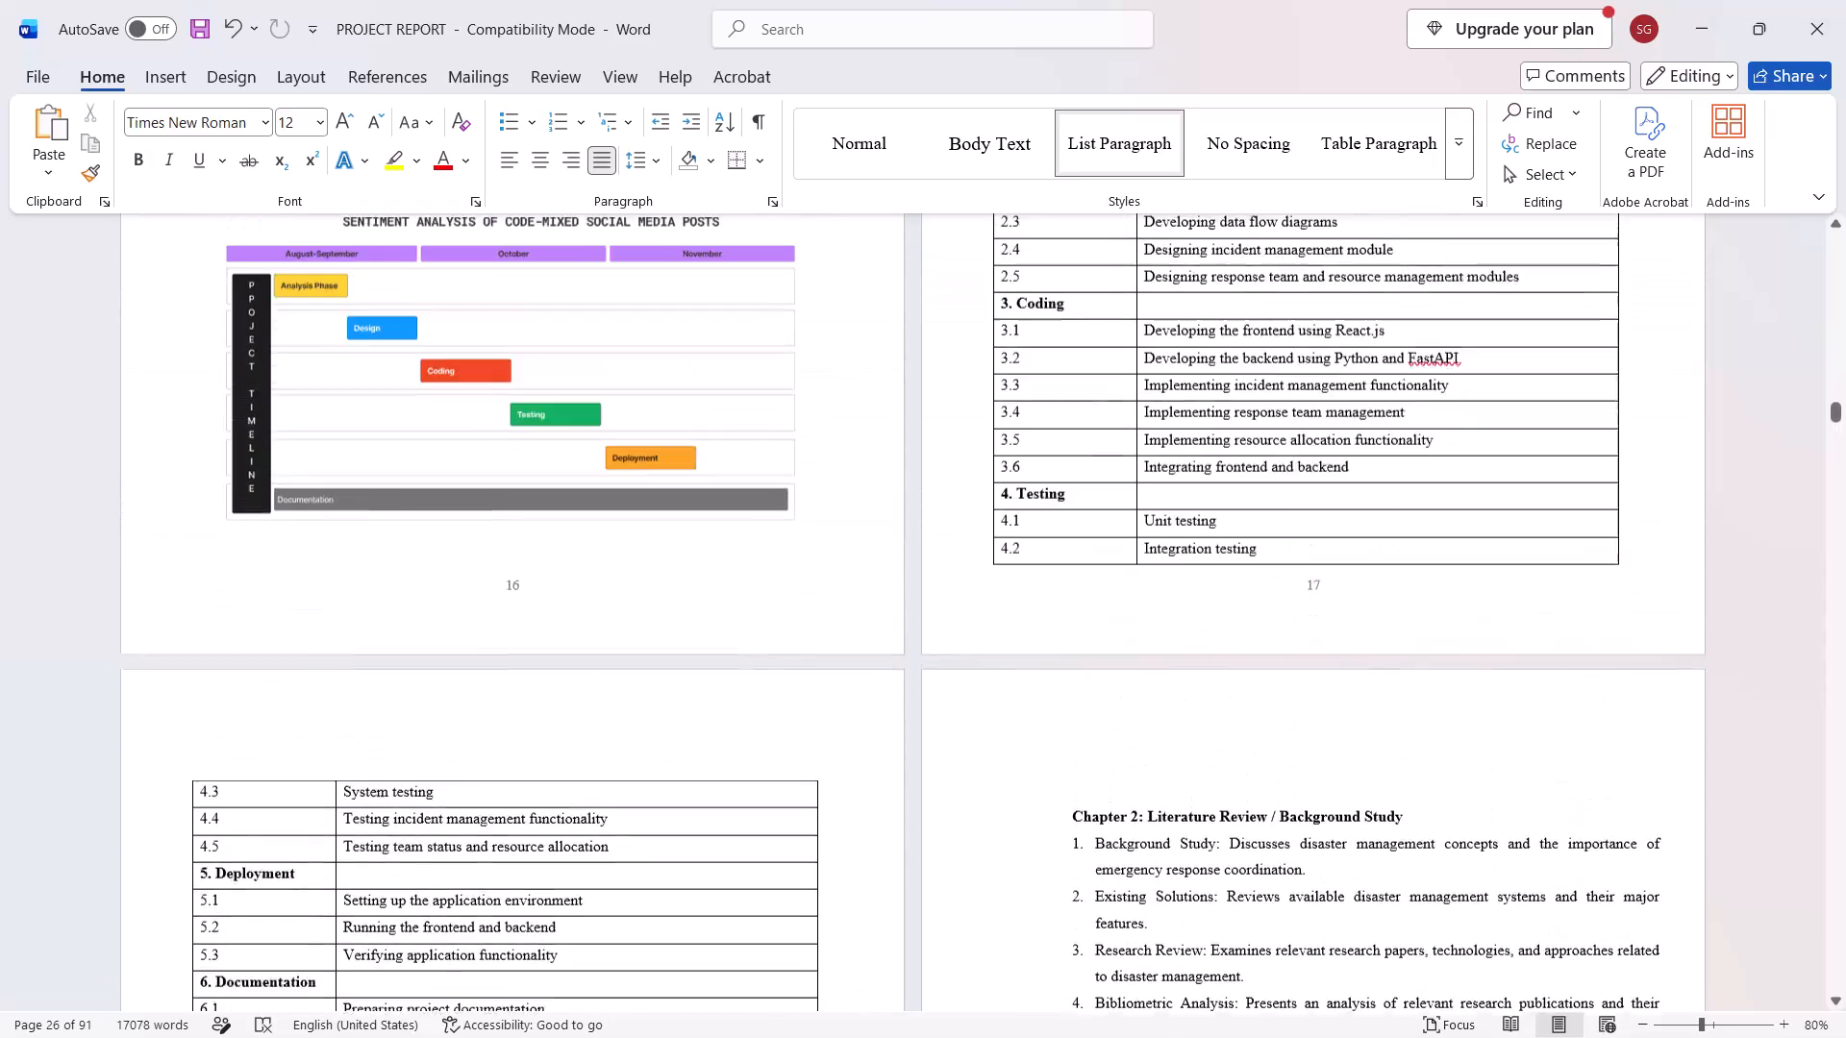
pyautogui.scroll(10, 935, 621)
pyautogui.scroll(-1, 935, 621)
pyautogui.scroll(10, 935, 621)
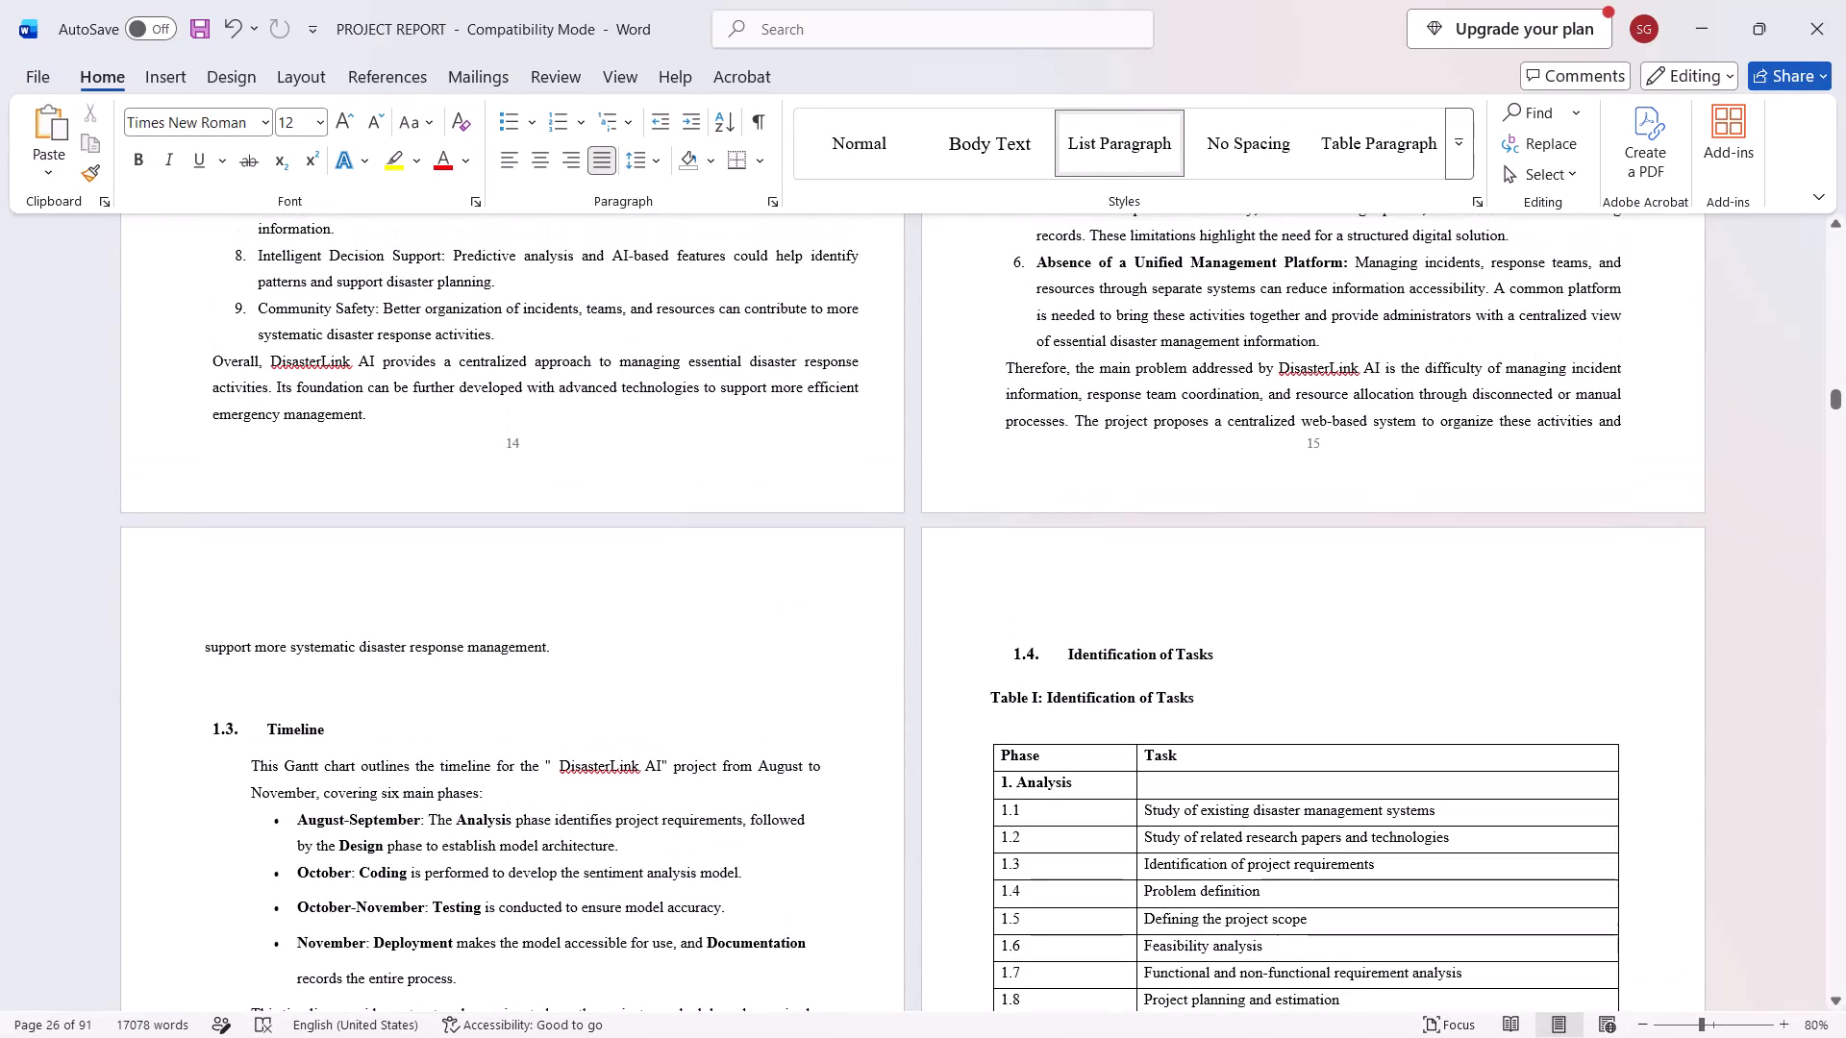
pyautogui.scroll(-6, 935, 621)
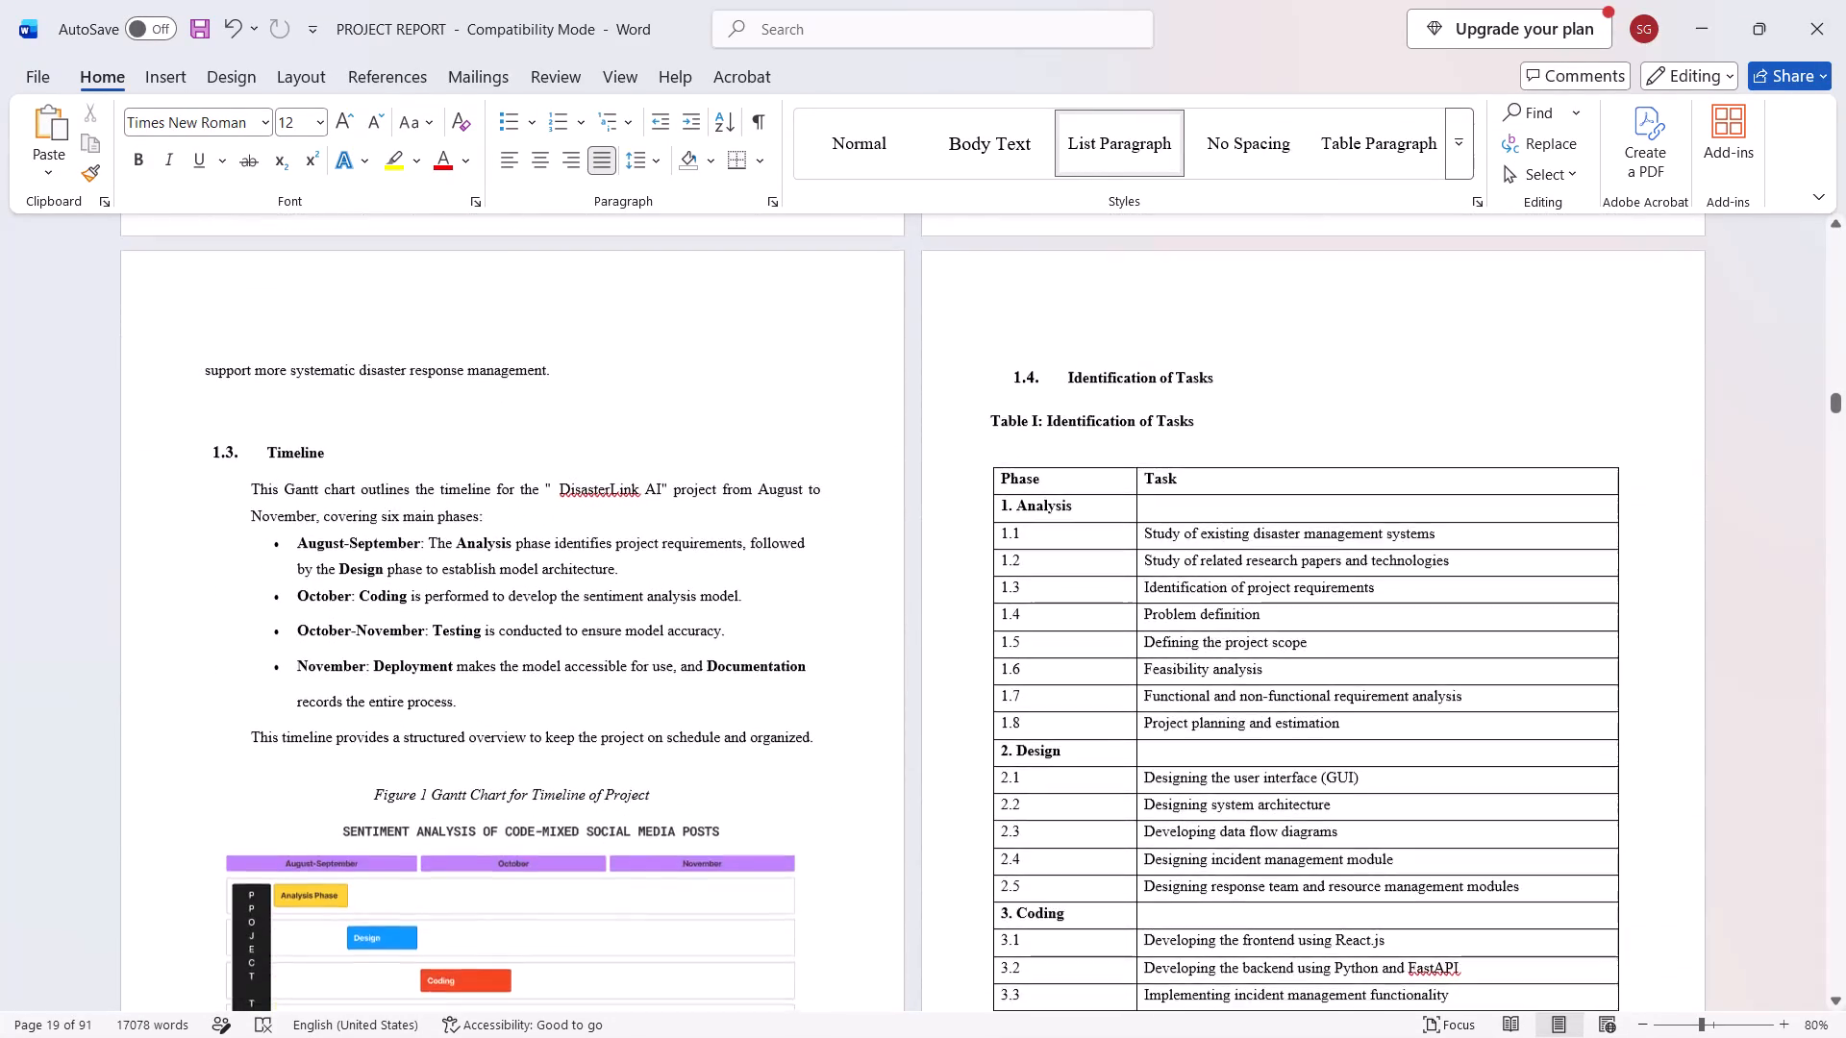
pyautogui.scroll(-3, 943, 673)
pyautogui.scroll(1, 943, 673)
pyautogui.scroll(-15, 943, 673)
pyautogui.scroll(-4, 967, 477)
pyautogui.scroll(1, 933, 507)
pyautogui.scroll(-2, 925, 494)
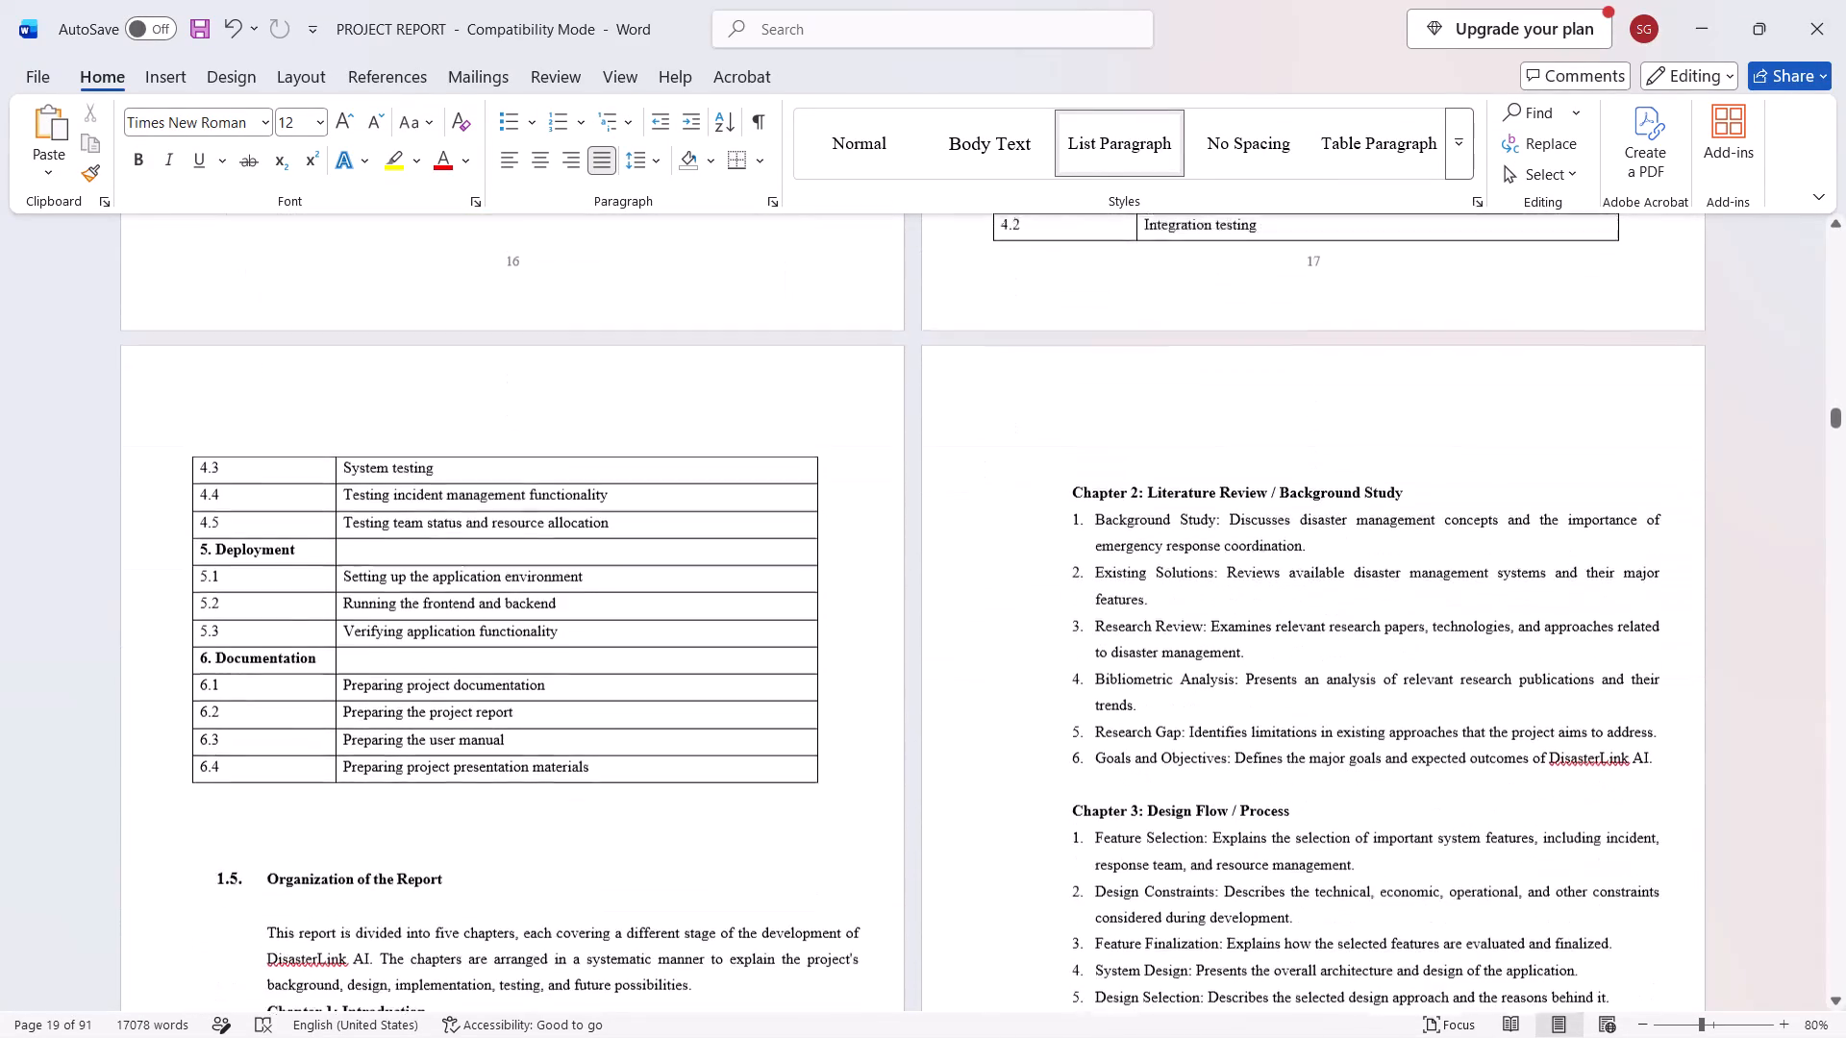
pyautogui.scroll(-5, 924, 492)
pyautogui.scroll(-5, 948, 598)
pyautogui.scroll(1, 943, 634)
pyautogui.scroll(-14, 940, 637)
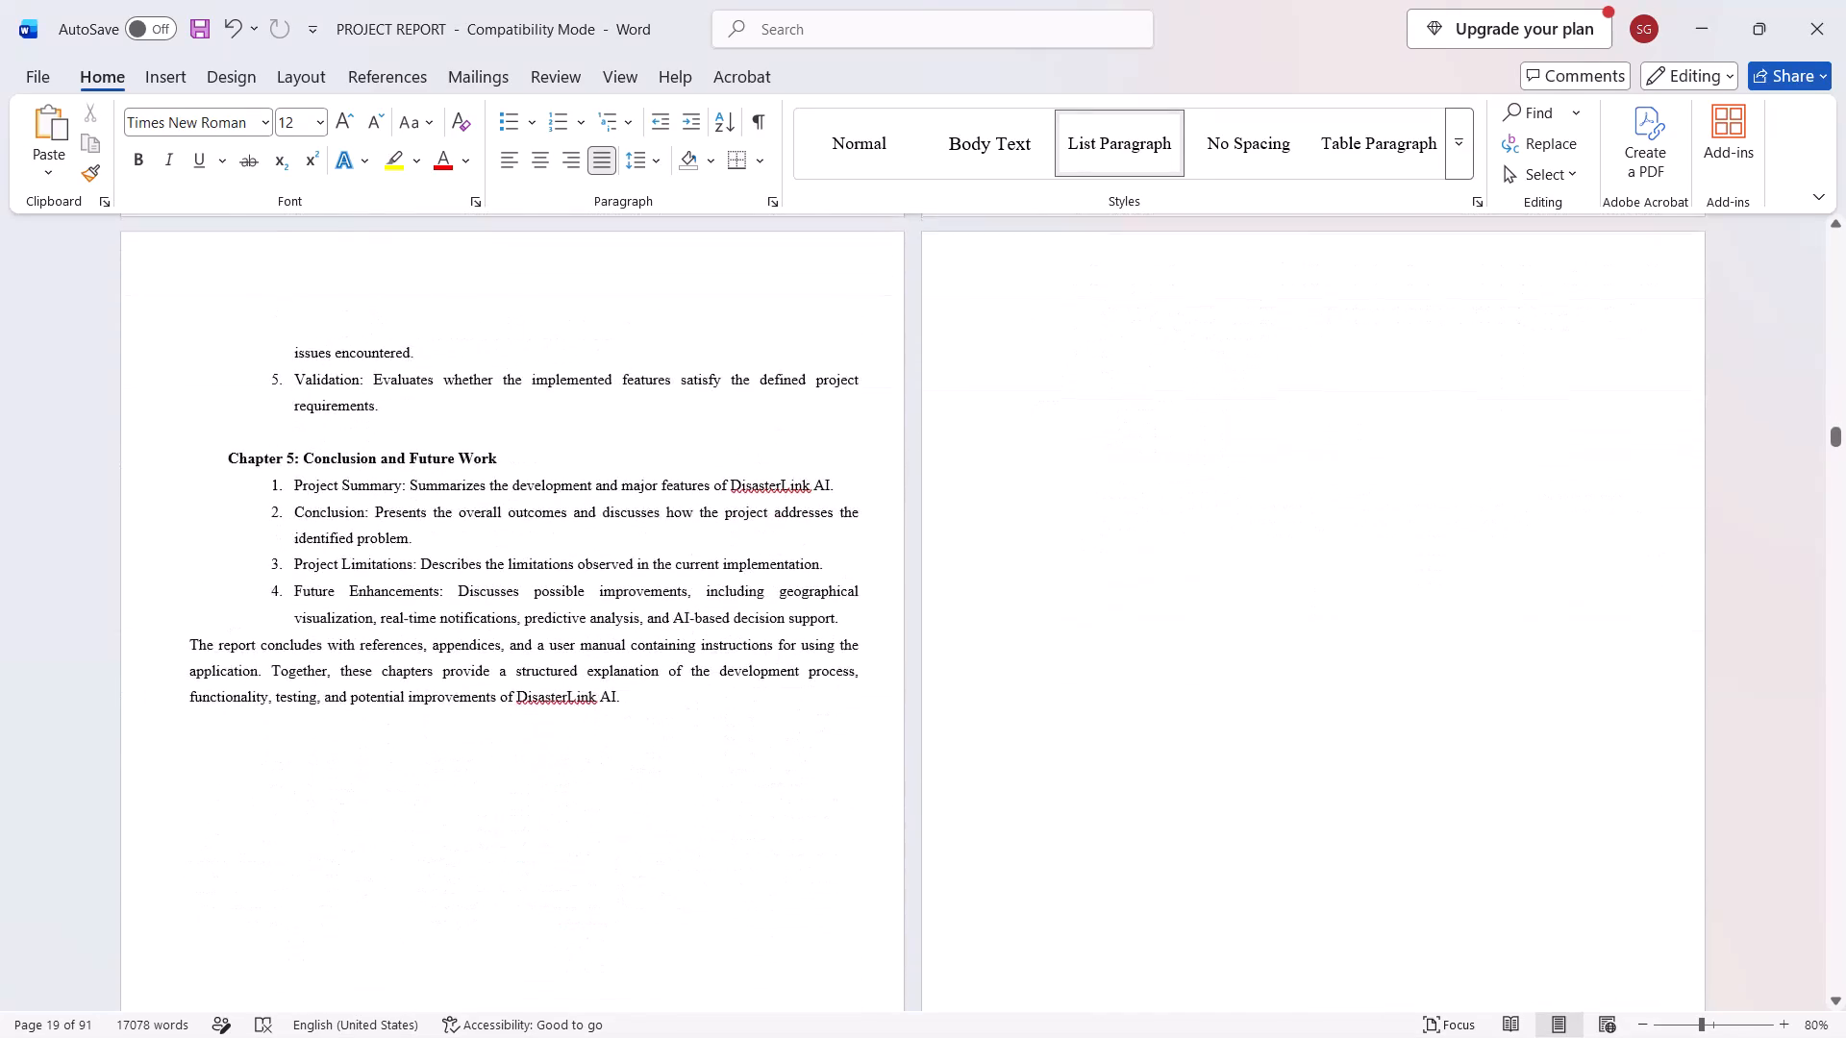
pyautogui.scroll(-6, 936, 665)
pyautogui.scroll(1, 906, 704)
pyautogui.scroll(-5, 906, 704)
pyautogui.scroll(1, 896, 717)
pyautogui.scroll(-8, 896, 717)
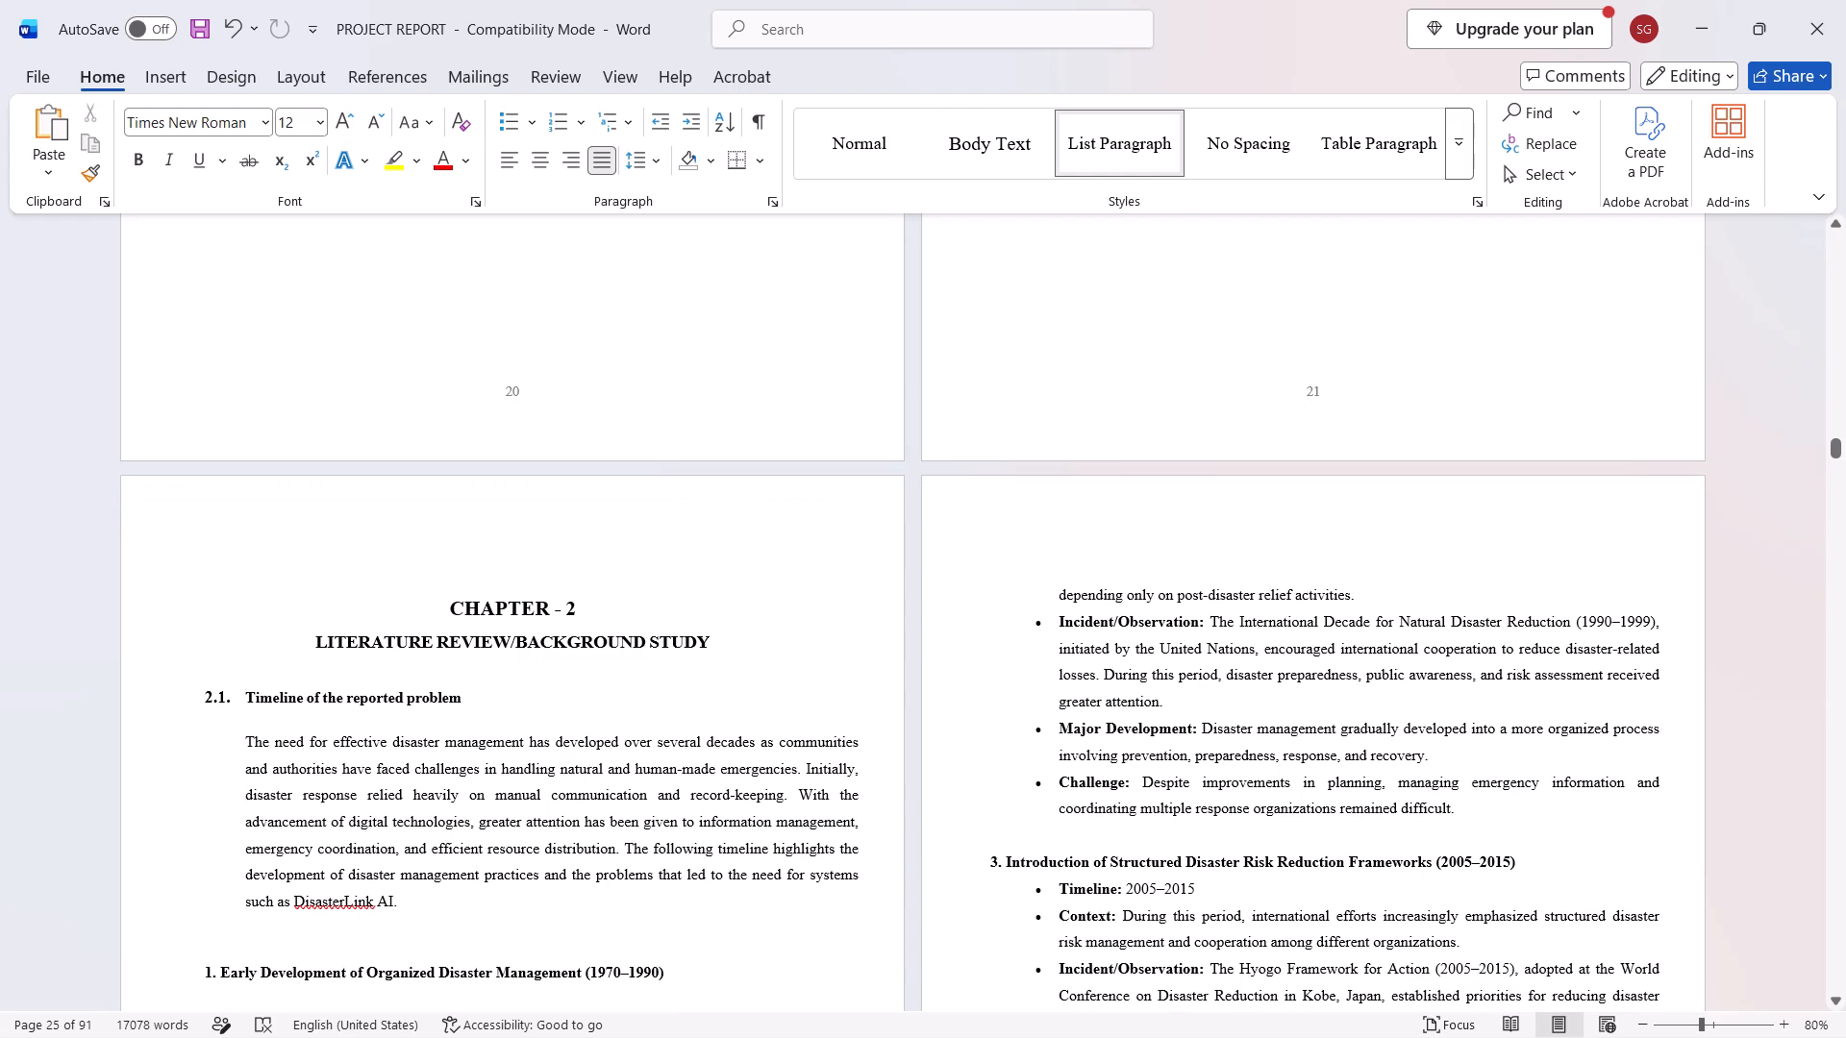
# Remove the blank line below the heading "1. Early Development of Organized Disaster Management (1970–1990)" in section 2.1.
pyautogui.scroll(-4, 957, 728)
pyautogui.scroll(-1, 411, 826)
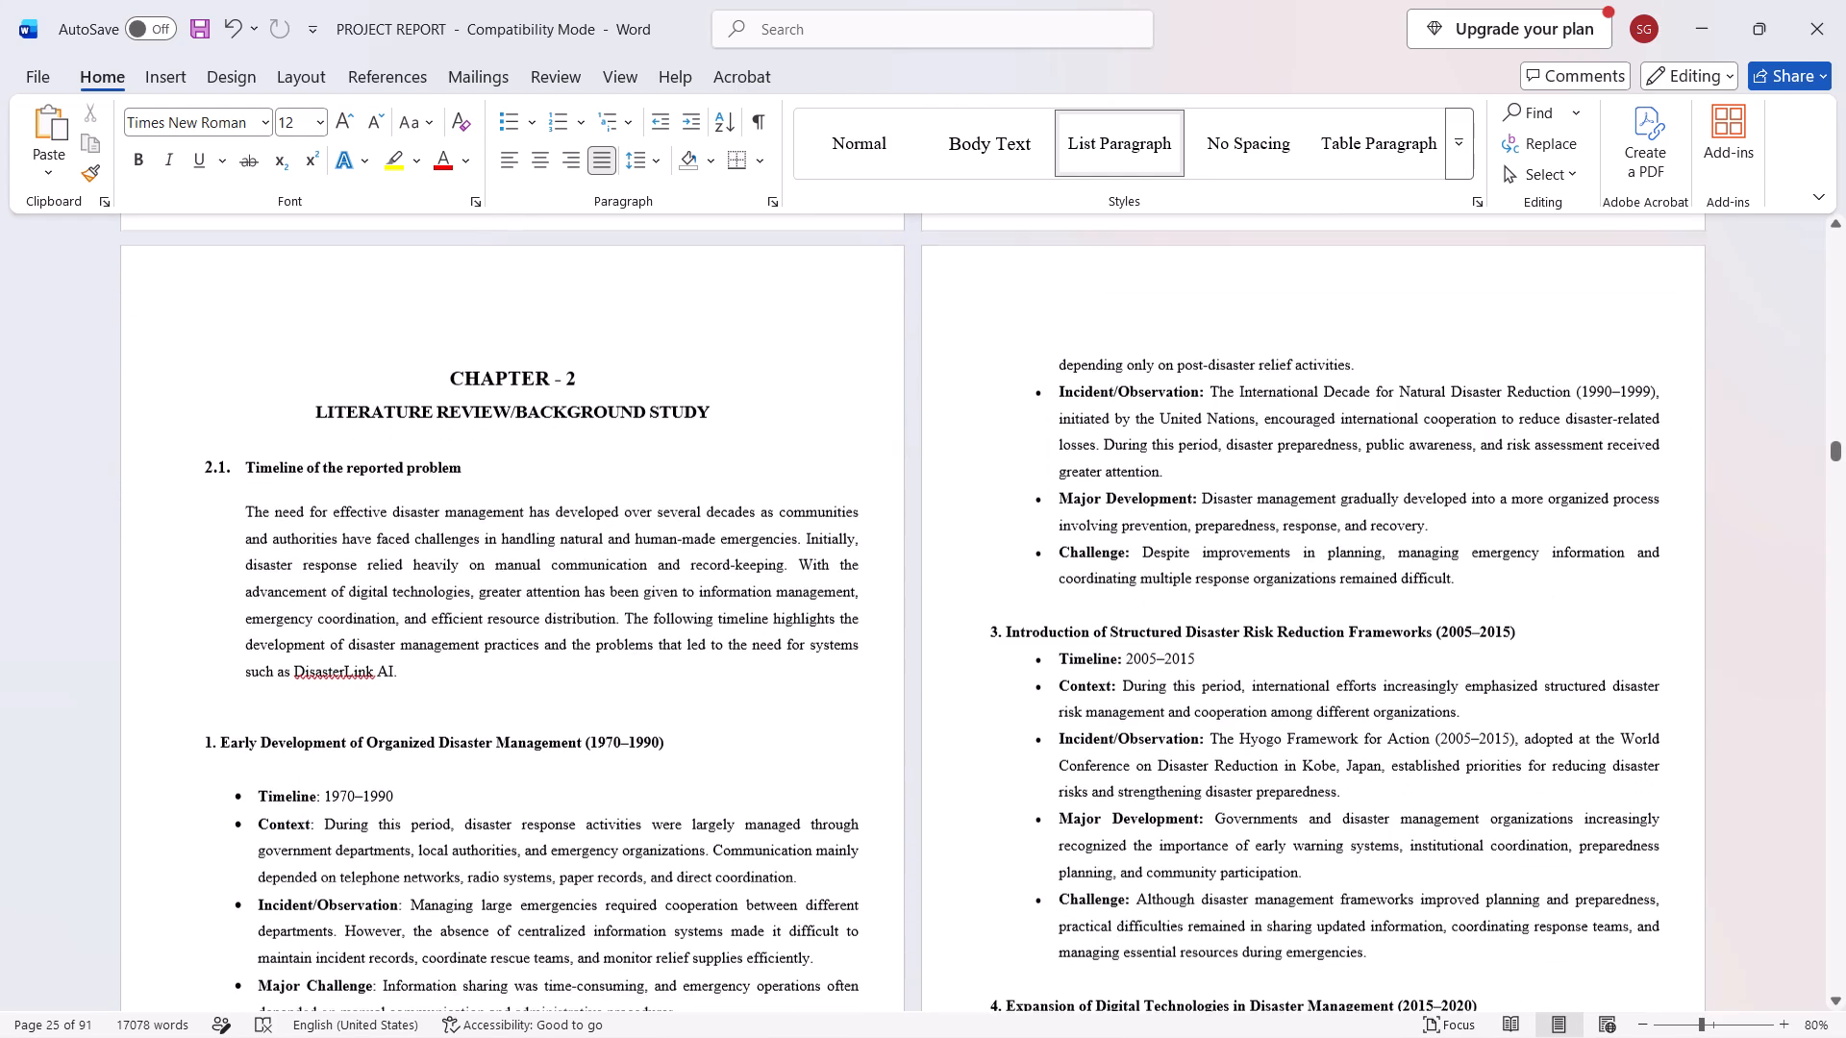
pyautogui.scroll(-2, 1143, 697)
pyautogui.scroll(-1, 771, 642)
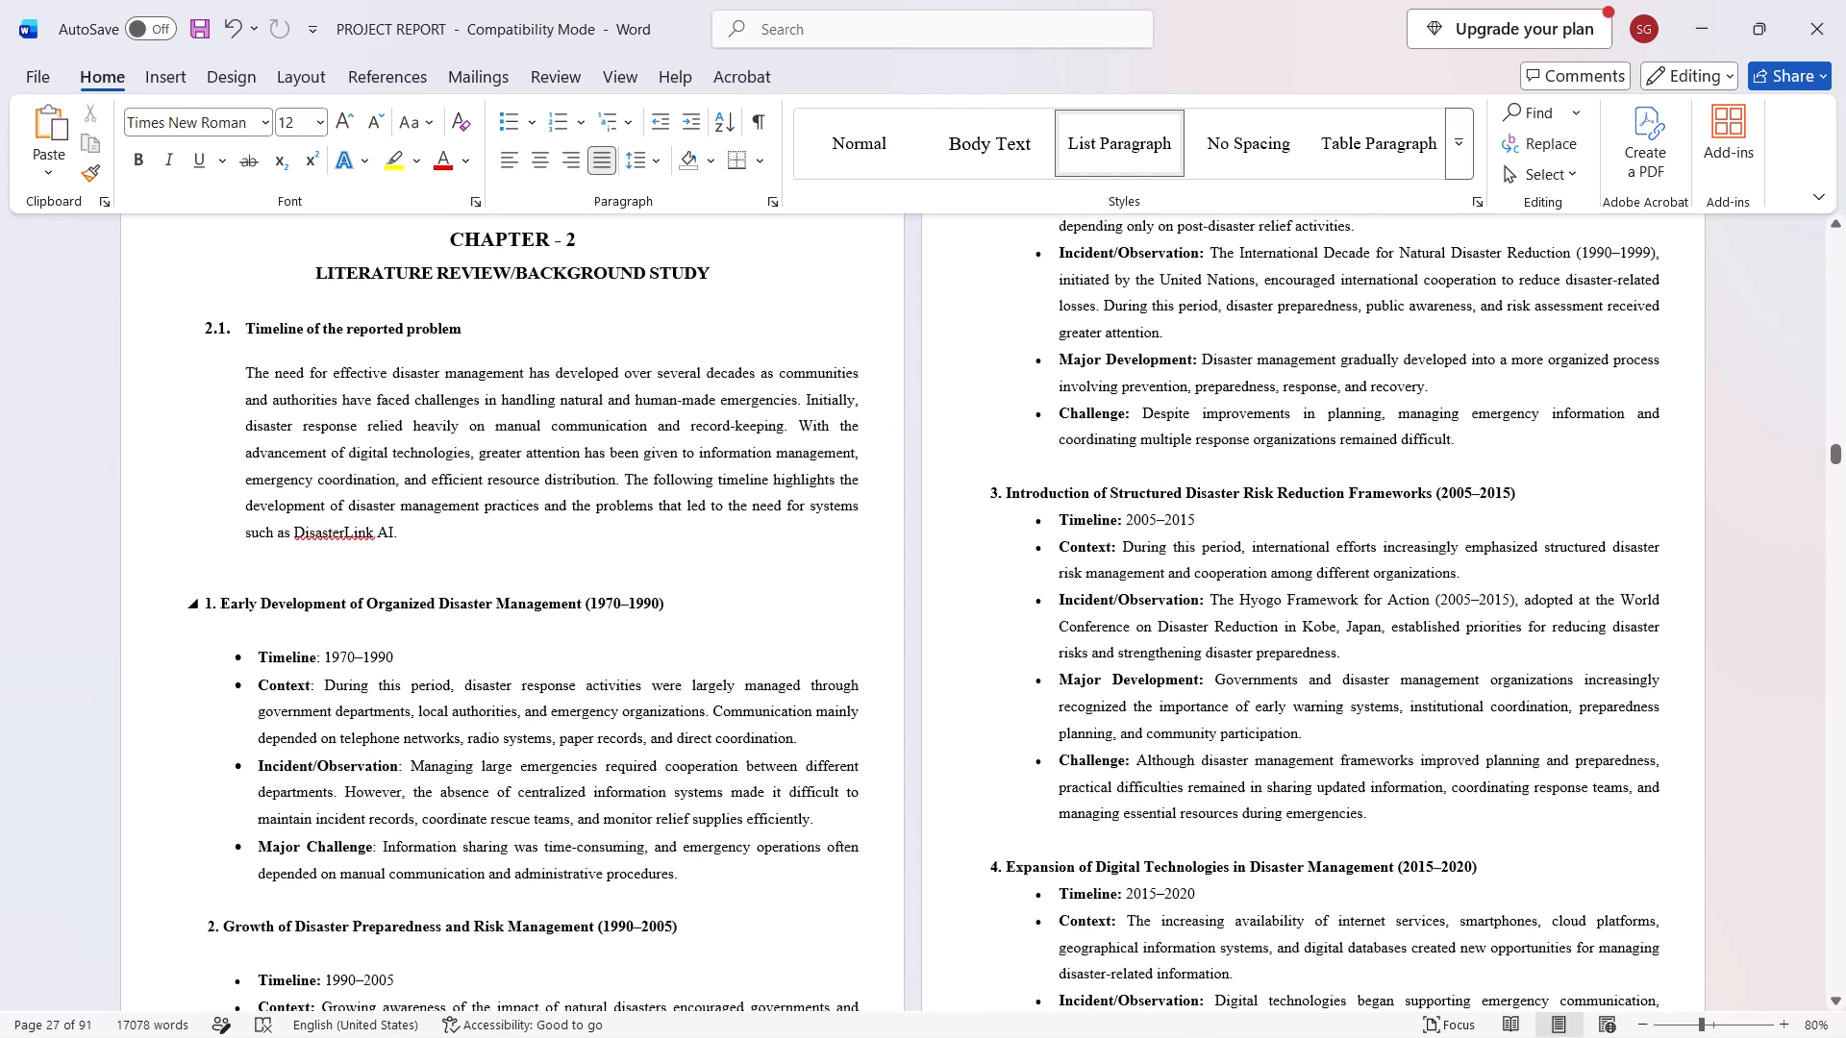
pyautogui.click(280, 619)
pyautogui.click(283, 633)
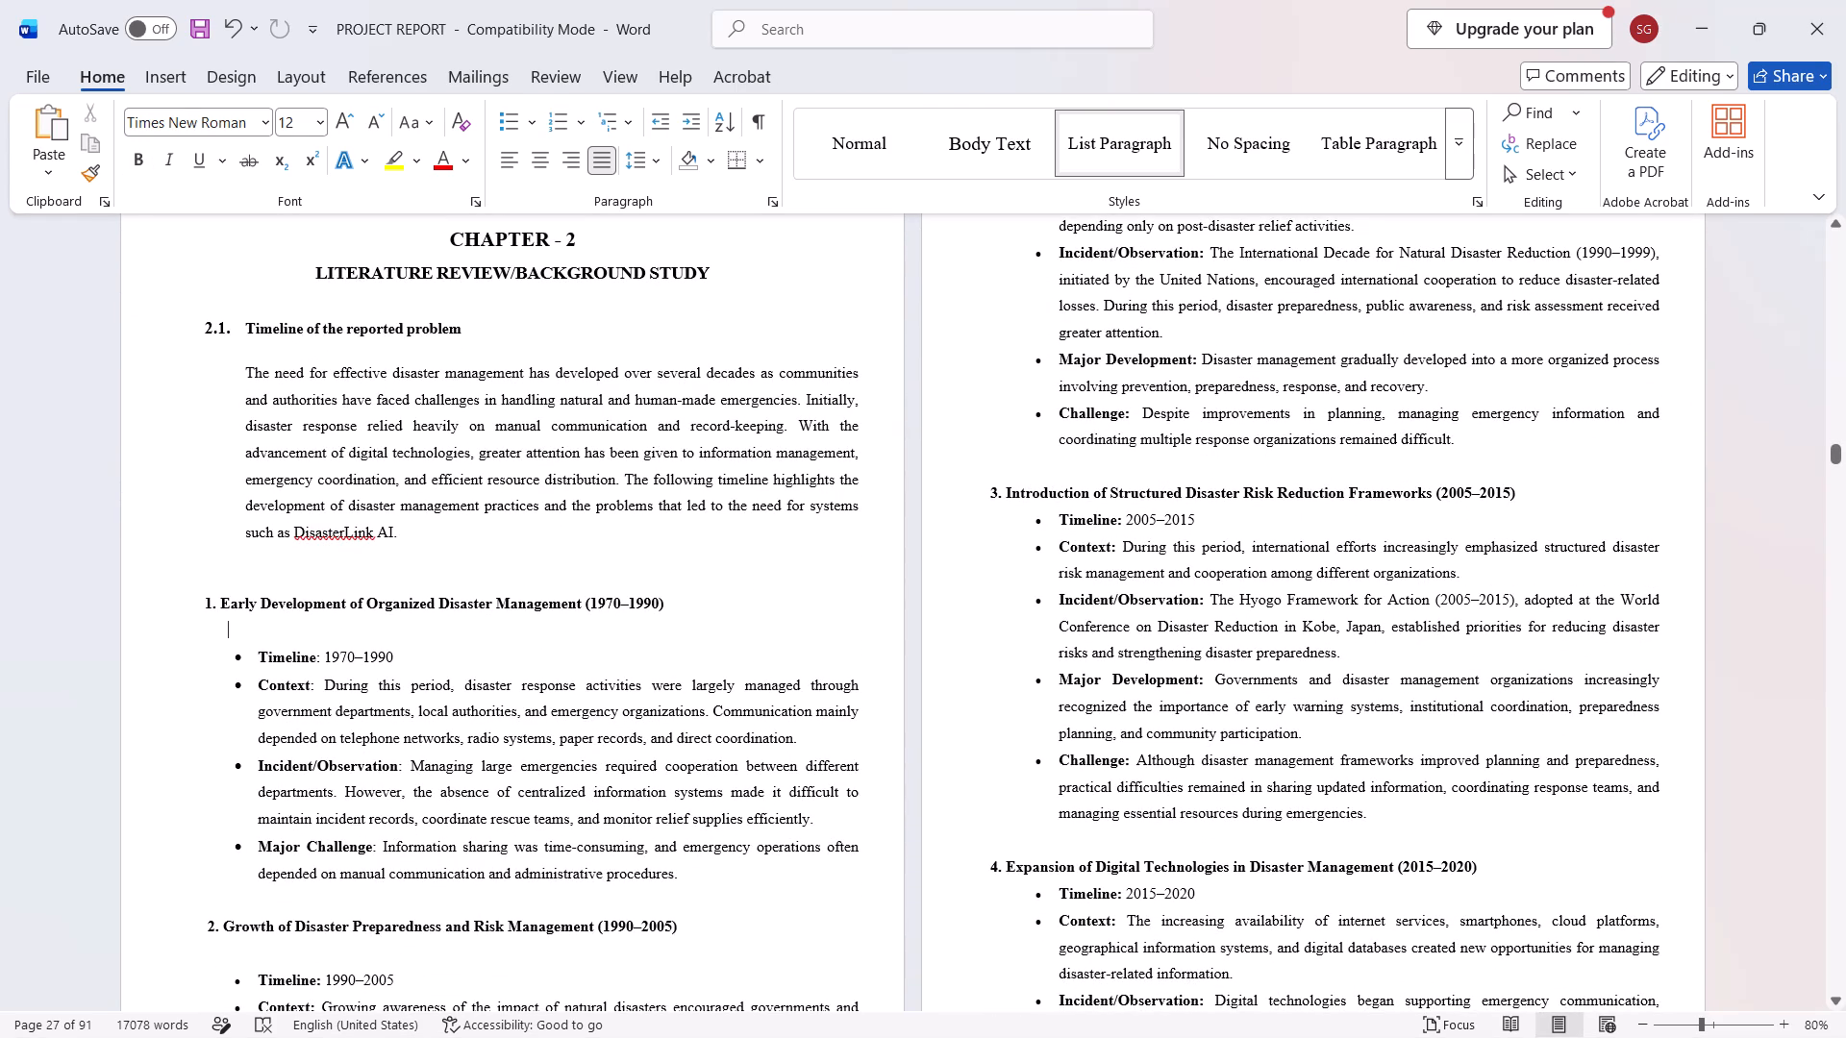
pyautogui.press('BackSpace')
pyautogui.press('BackSpace')
# Remove the blank line below the heading "2. Growth of Disaster Preparedness and Risk Management (1990–2005)".
pyautogui.scroll(-4, 753, 684)
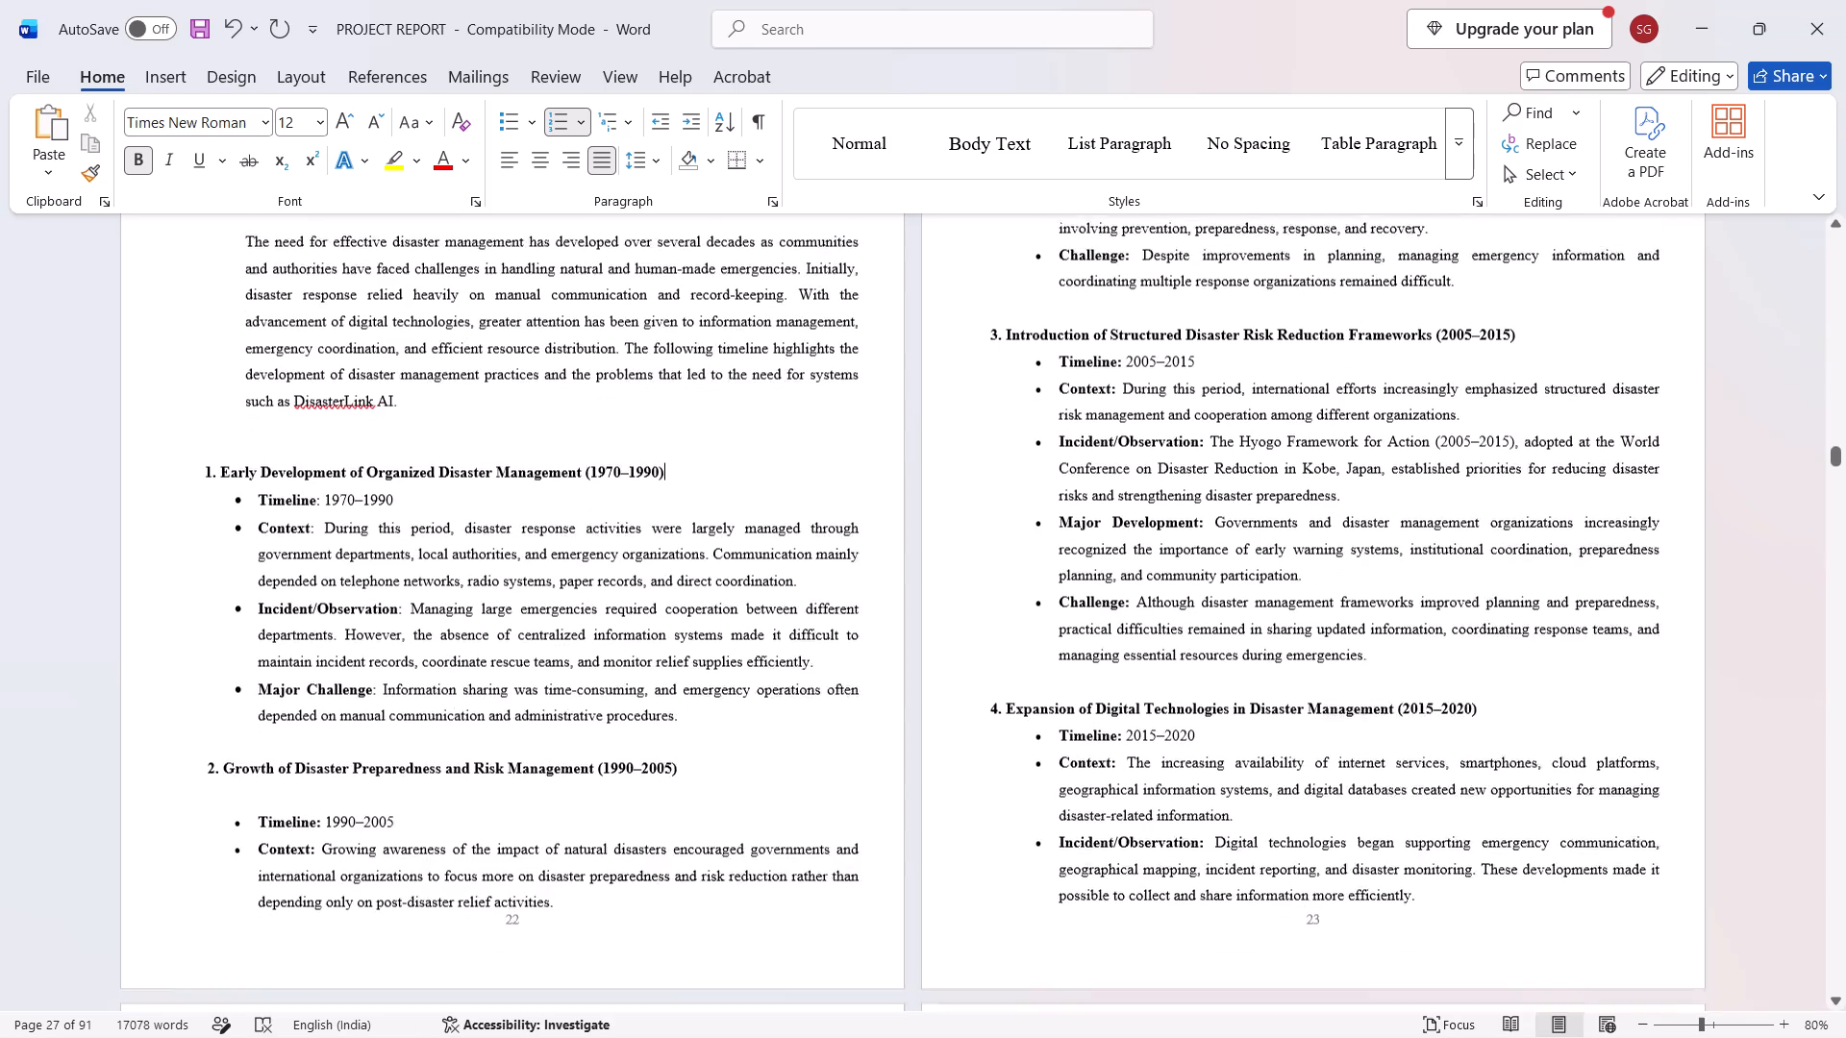
pyautogui.click(295, 742)
pyautogui.press('BackSpace')
pyautogui.press('BackSpace')
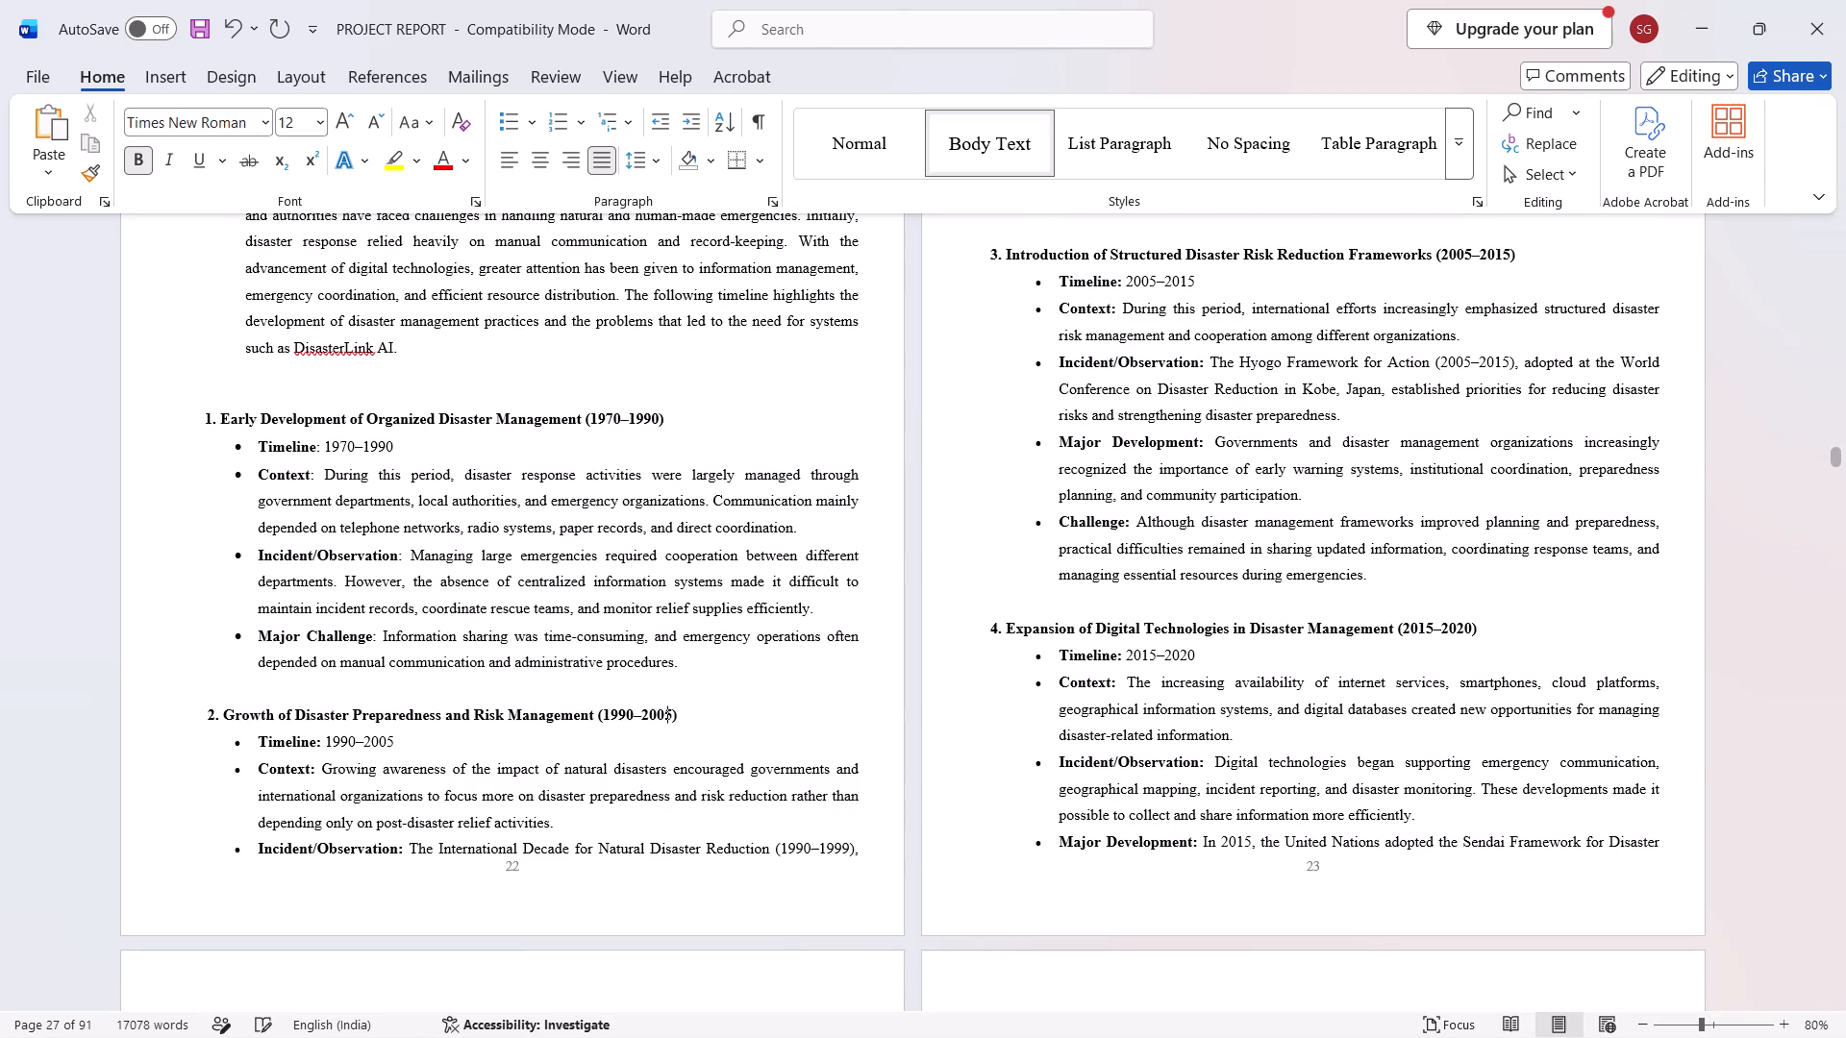
pyautogui.scroll(4, 602, 664)
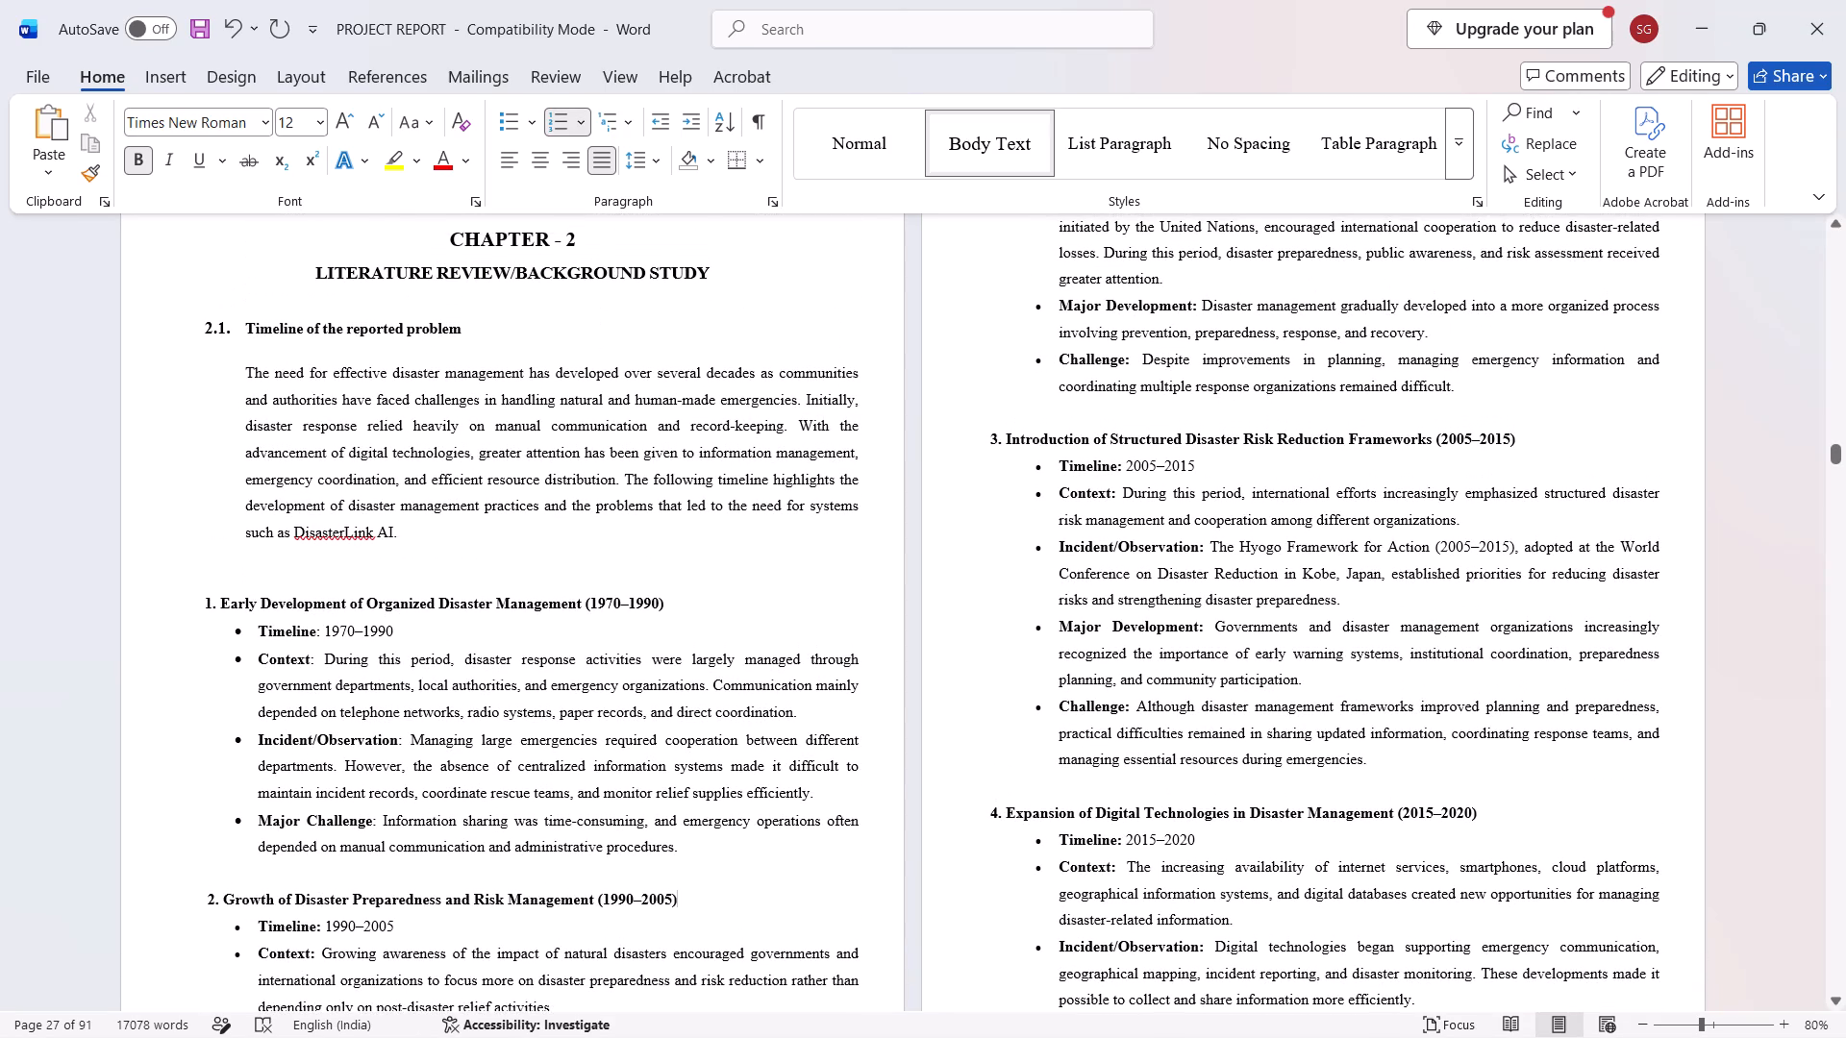
# Insert a blank line before the 2.2 "Existing solutions" heading to move it onto the next page.
pyautogui.scroll(-14, 604, 659)
pyautogui.scroll(-2, 516, 679)
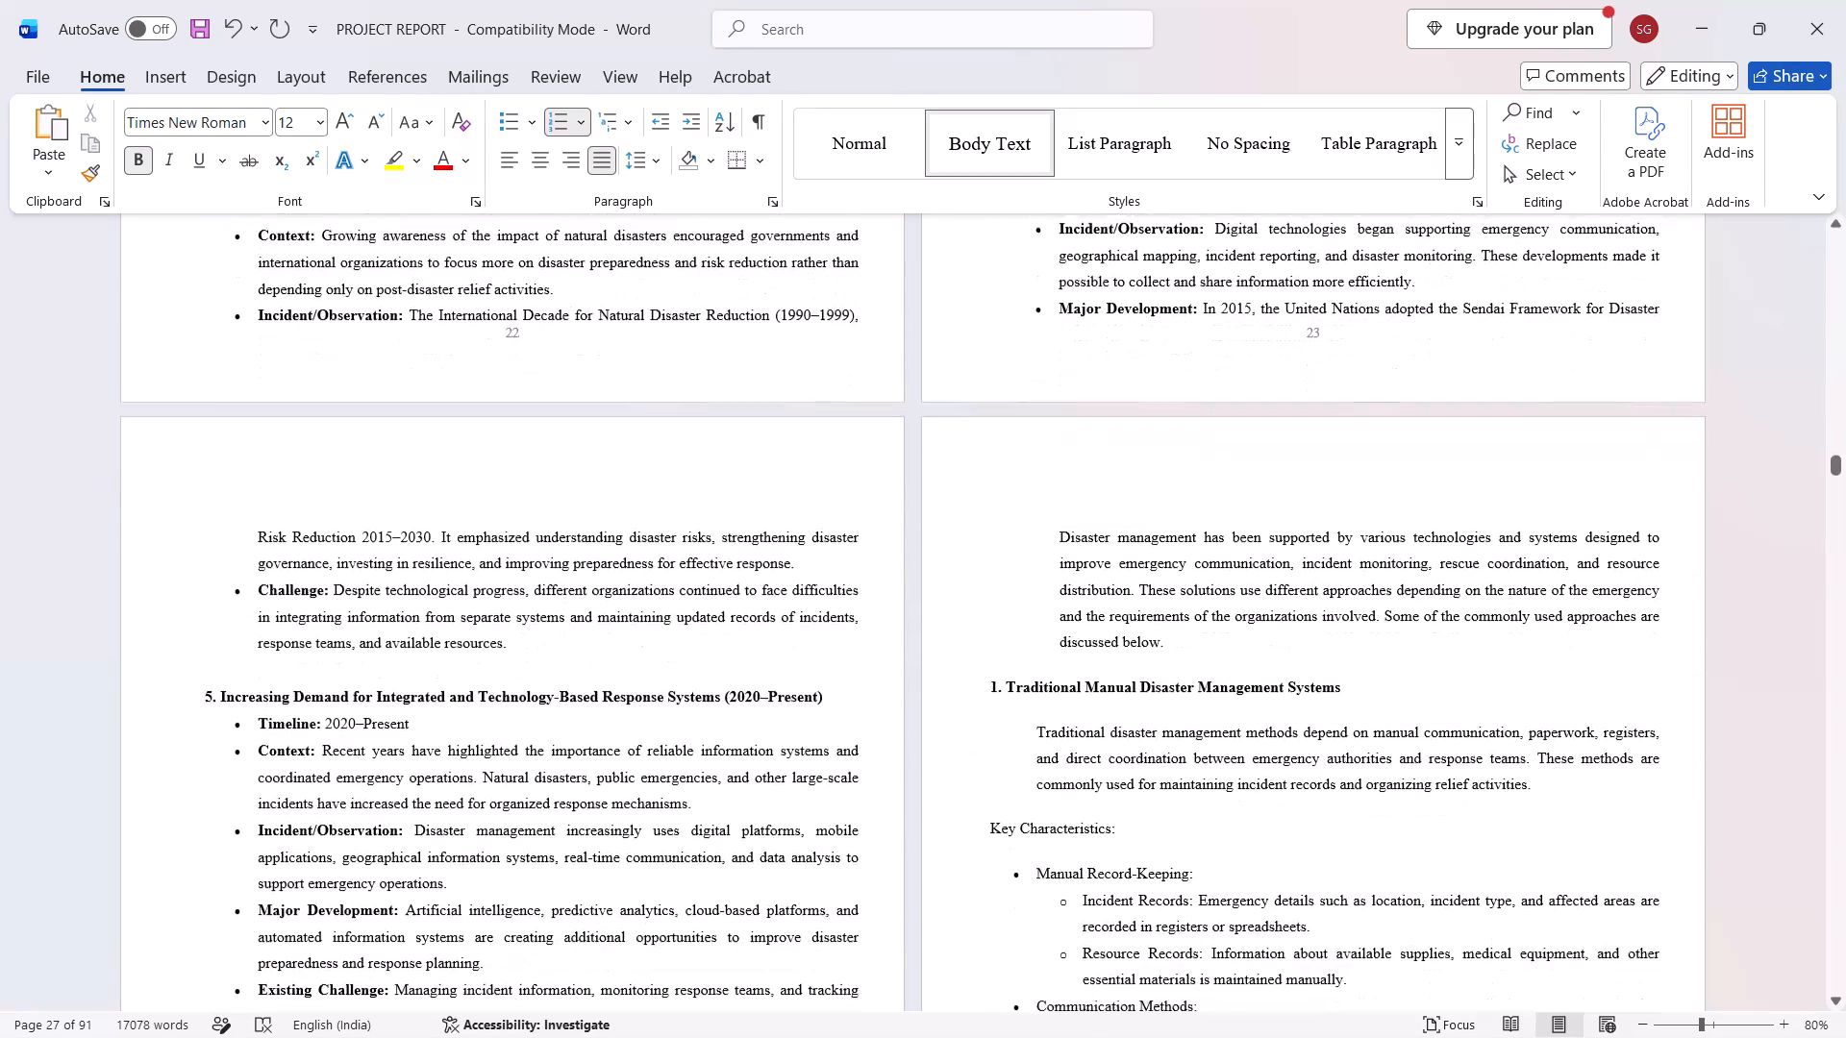
pyautogui.scroll(-4, 449, 687)
pyautogui.scroll(-5, 970, 563)
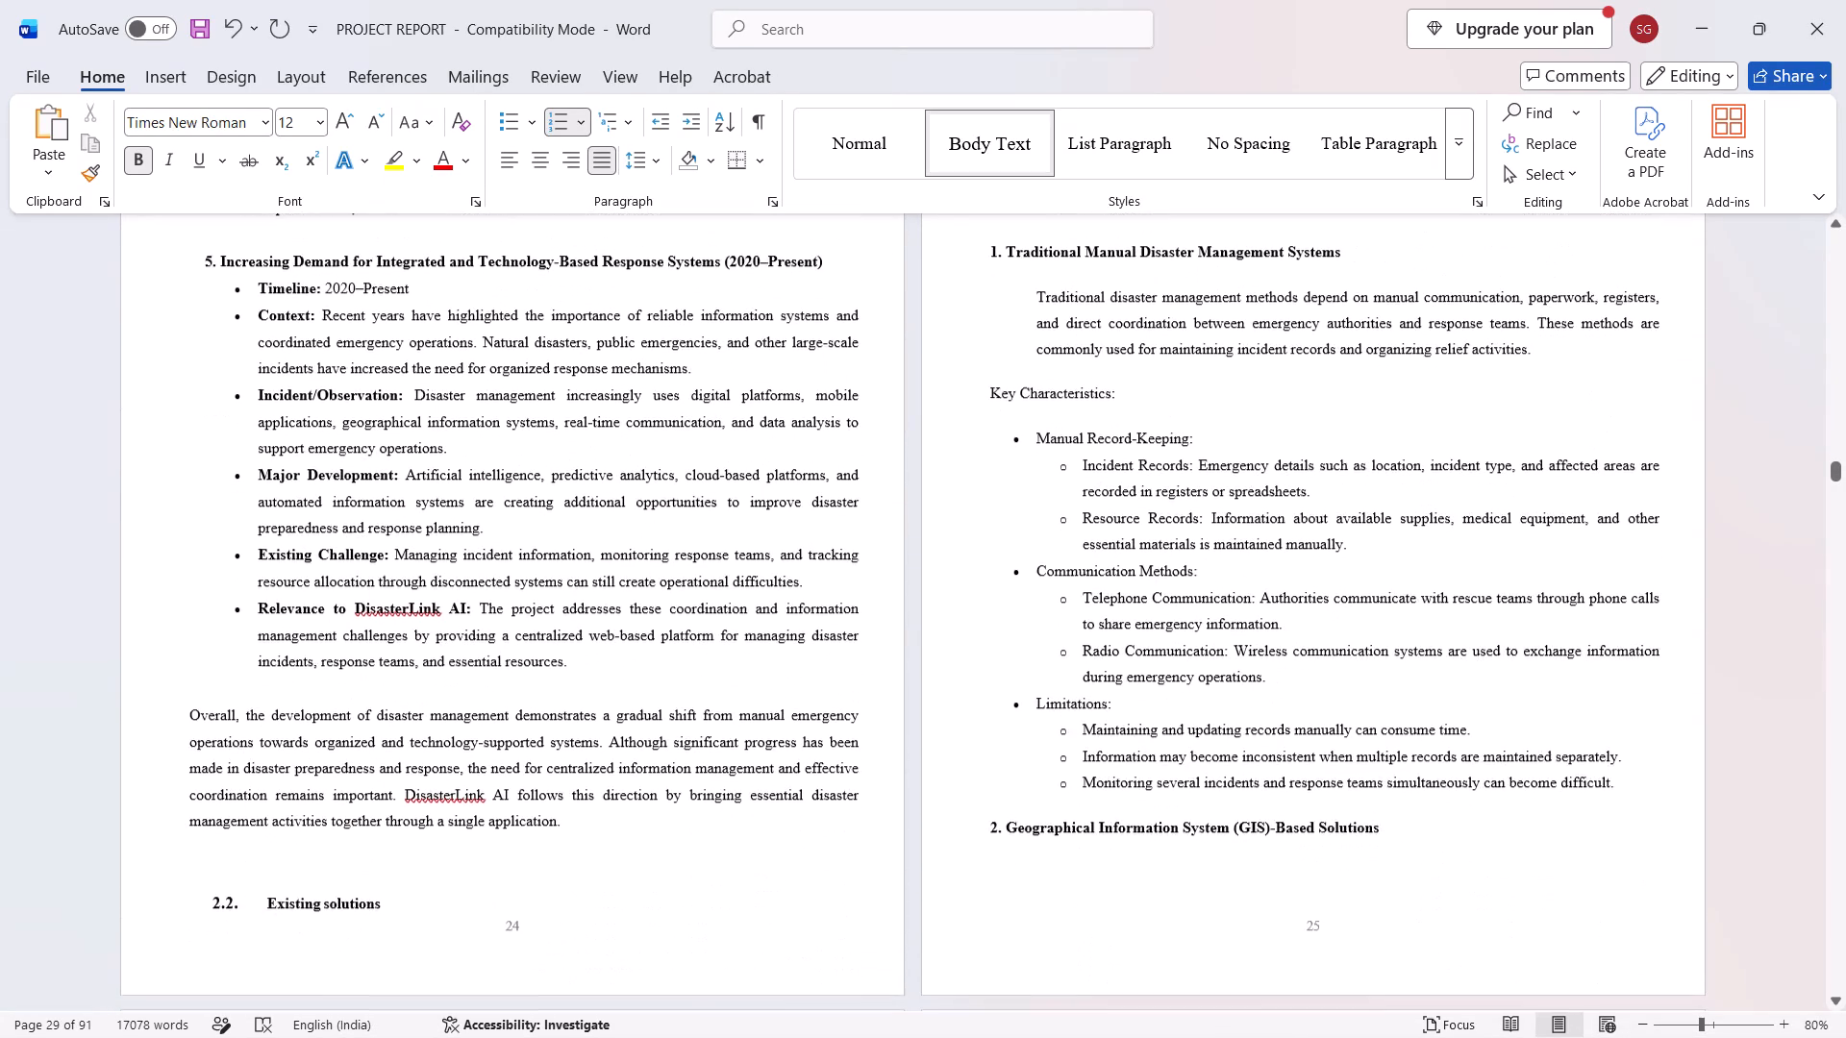
pyautogui.scroll(-6, 970, 563)
pyautogui.click(335, 596)
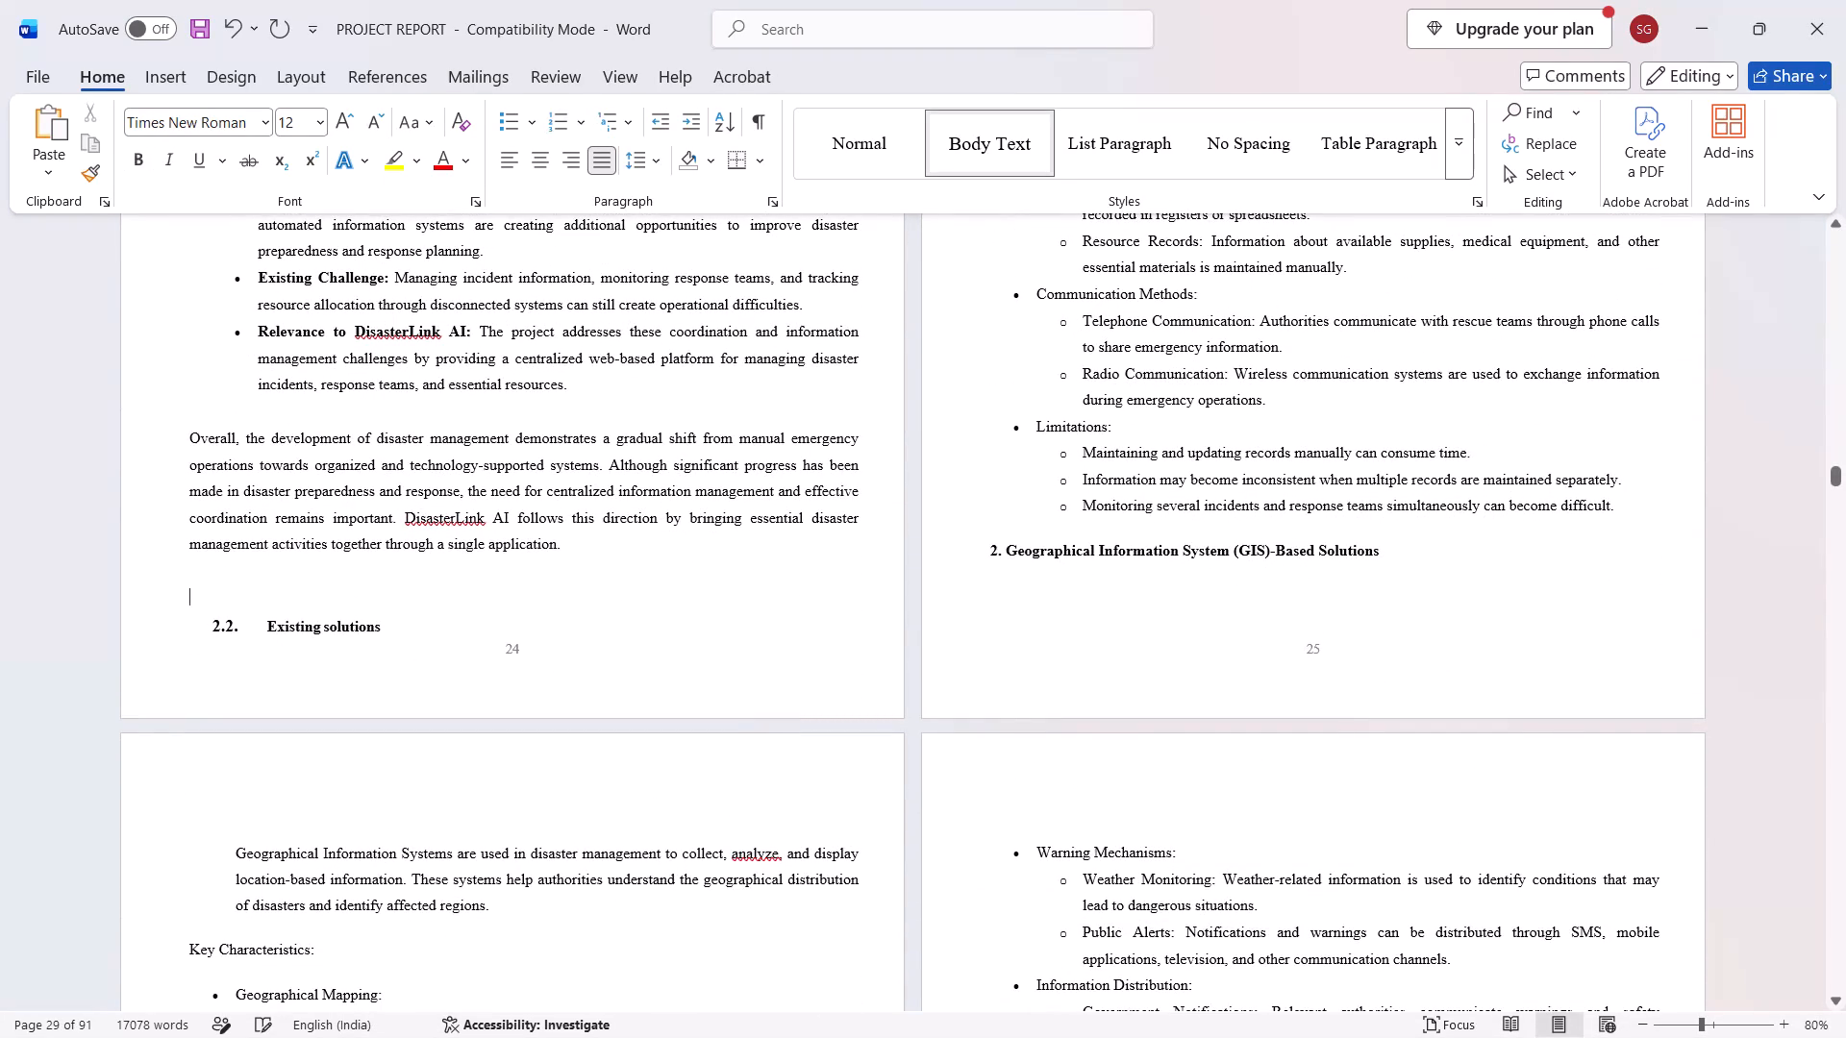
pyautogui.press('Return')
# Insert an unbulleted blank line before the "2. Geographical Information System (GIS)-Based Solutions" heading to move it onto the next page.
pyautogui.scroll(-4, 670, 539)
pyautogui.scroll(9, 762, 552)
pyautogui.scroll(3, 842, 560)
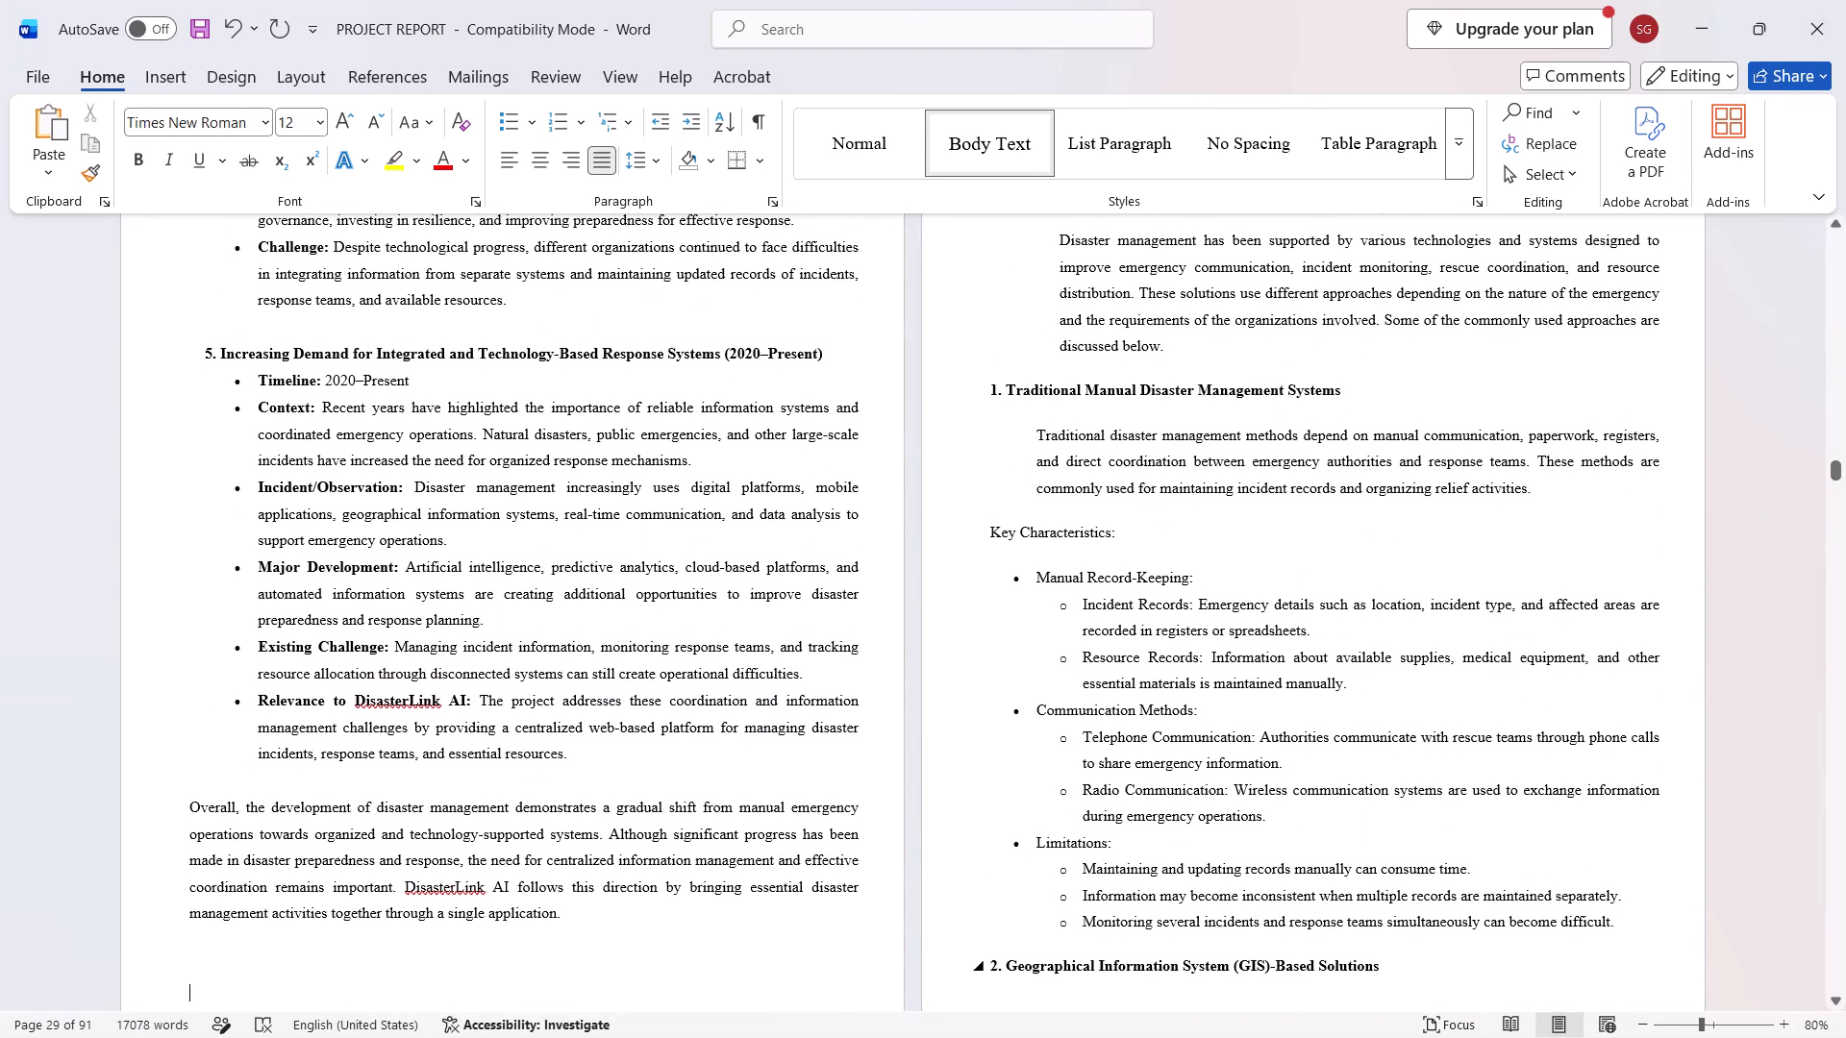
pyautogui.click(1628, 939)
pyautogui.press('Return')
pyautogui.press('BackSpace')
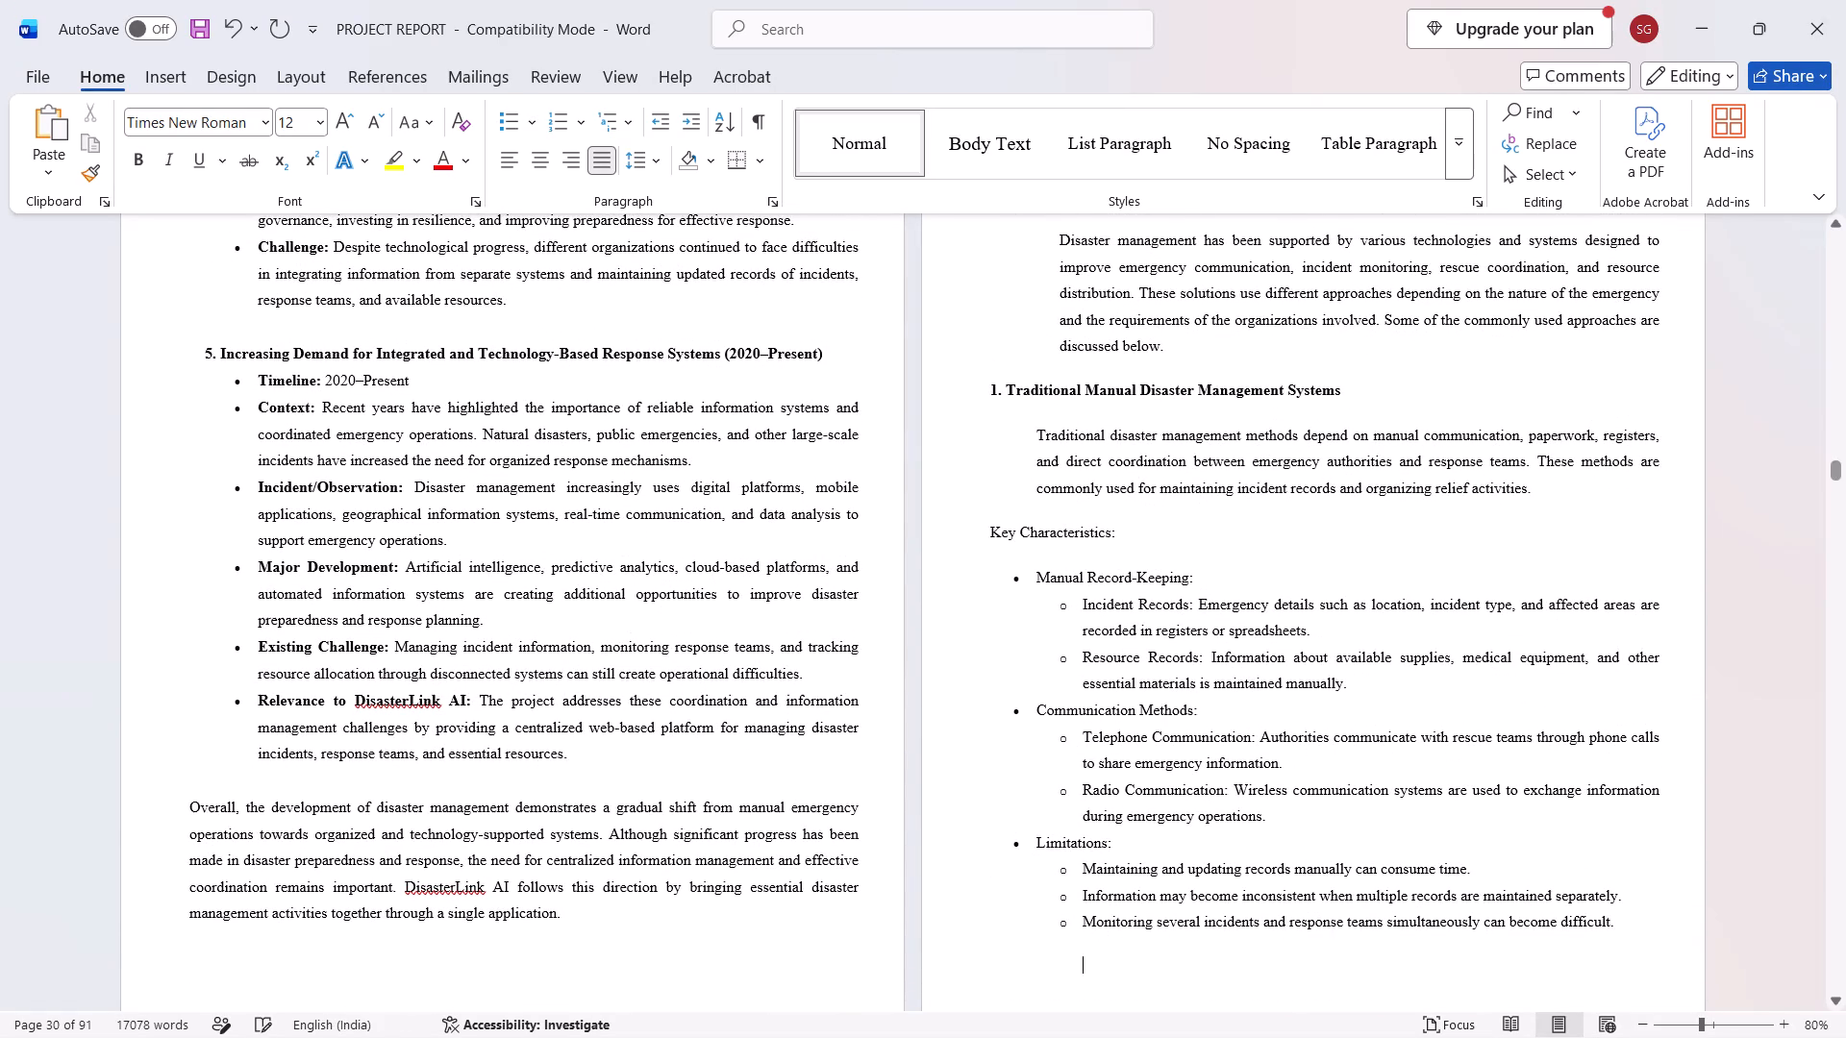
pyautogui.scroll(-7, 1461, 850)
pyautogui.scroll(-5, 1016, 703)
pyautogui.scroll(-2, 490, 664)
pyautogui.scroll(1, 472, 662)
pyautogui.scroll(-7, 470, 662)
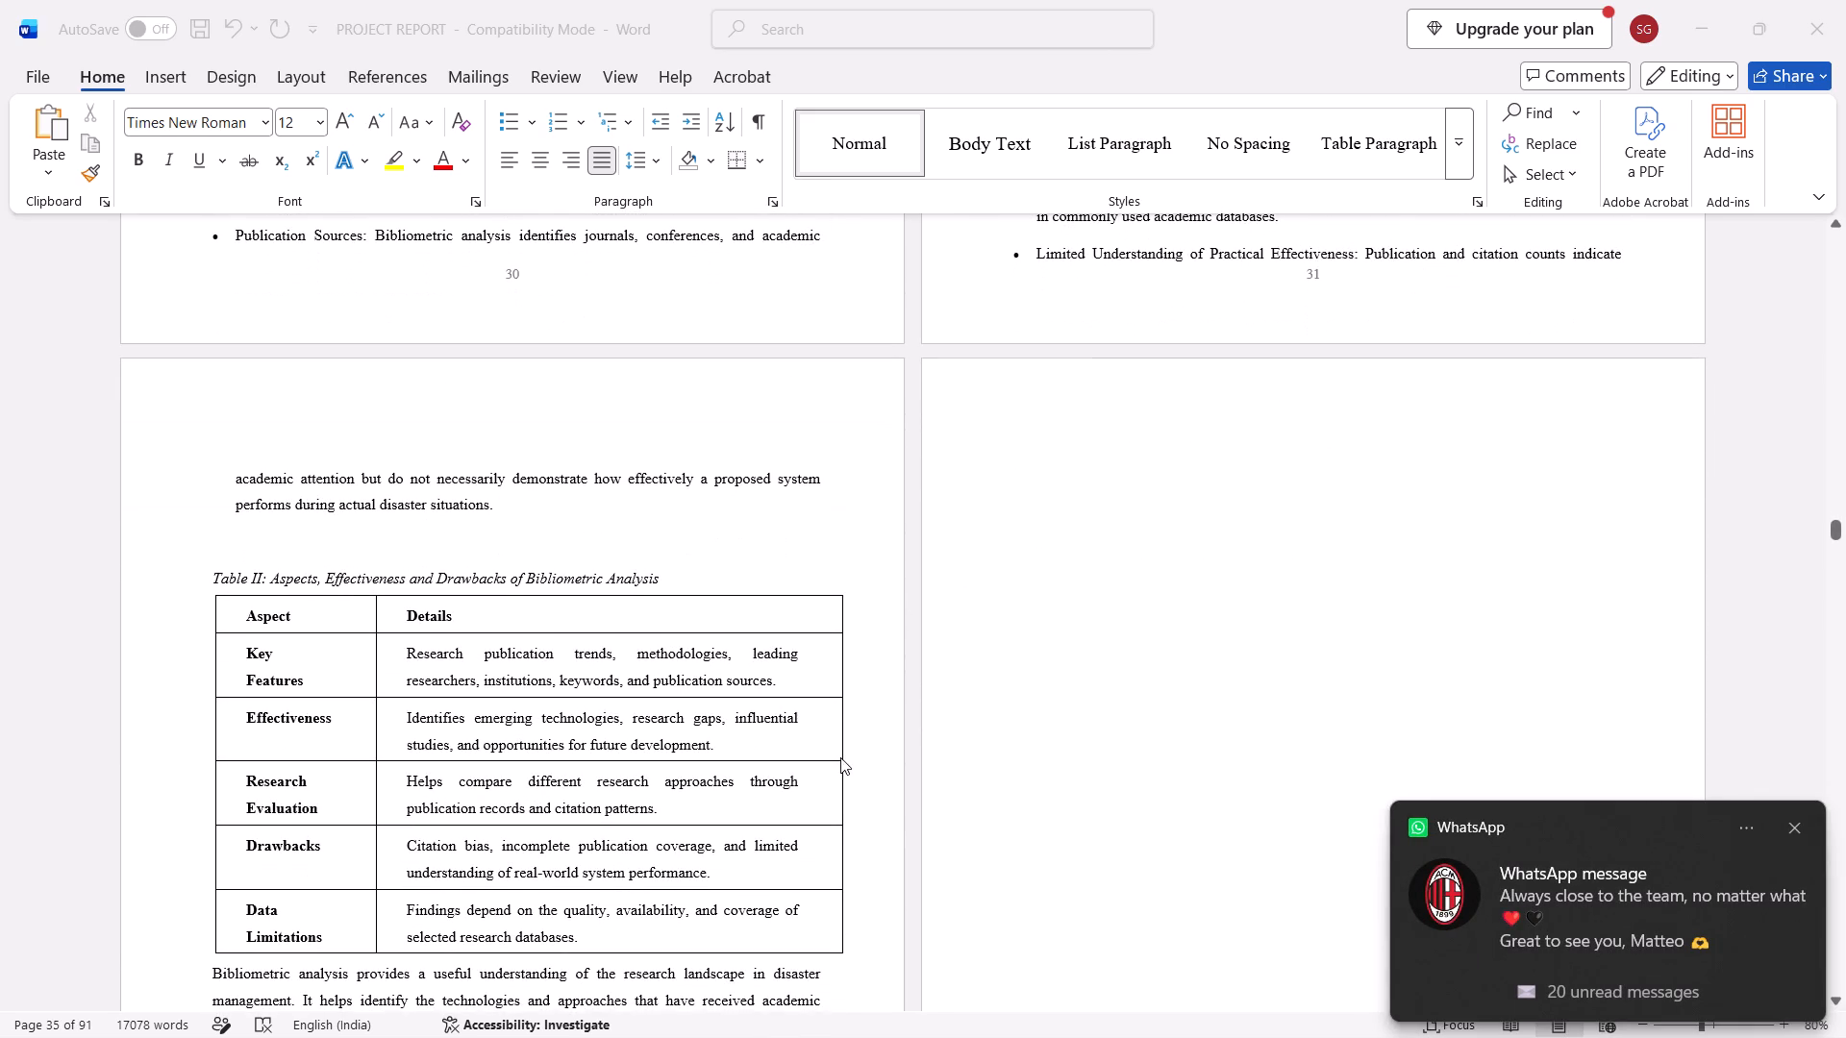
# Review the page layout of section 2.3 Bibliometric analysis, from Table I through Table II to the start of 2.4 Review Summary.
pyautogui.scroll(-1, 795, 761)
pyautogui.scroll(5, 574, 733)
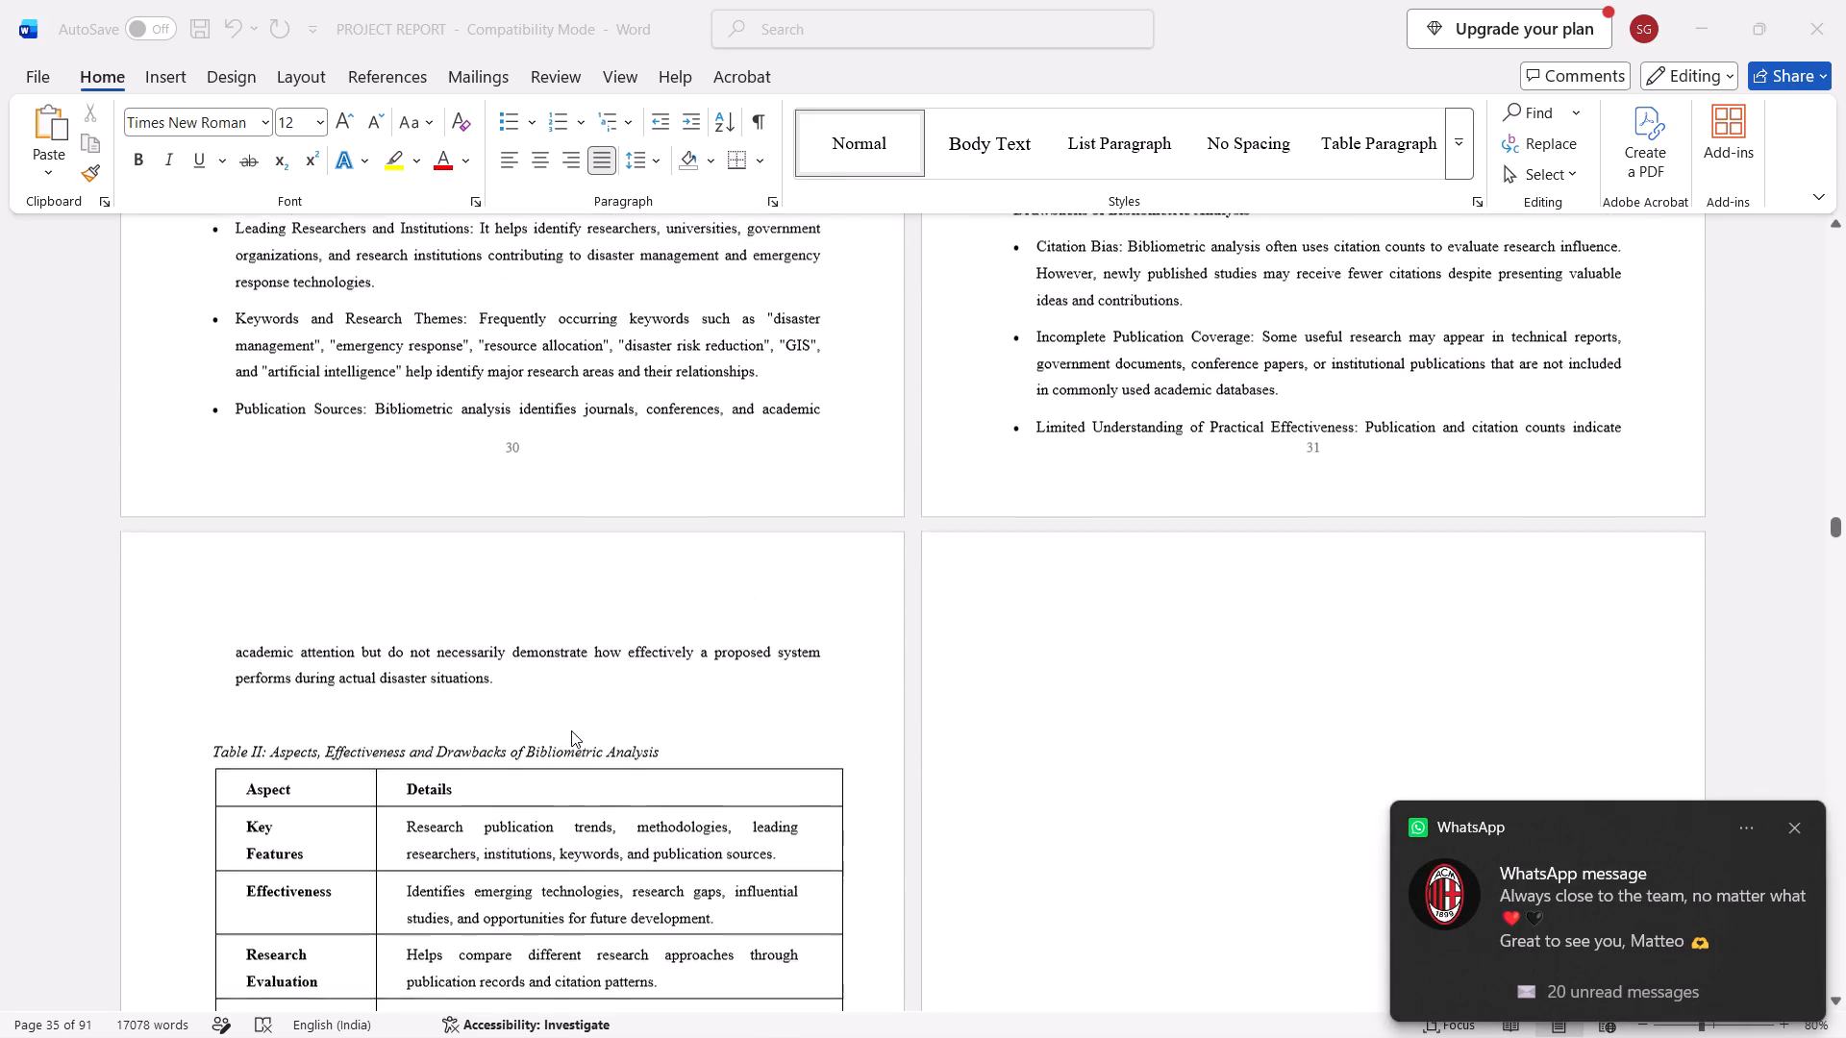
pyautogui.scroll(16, 568, 707)
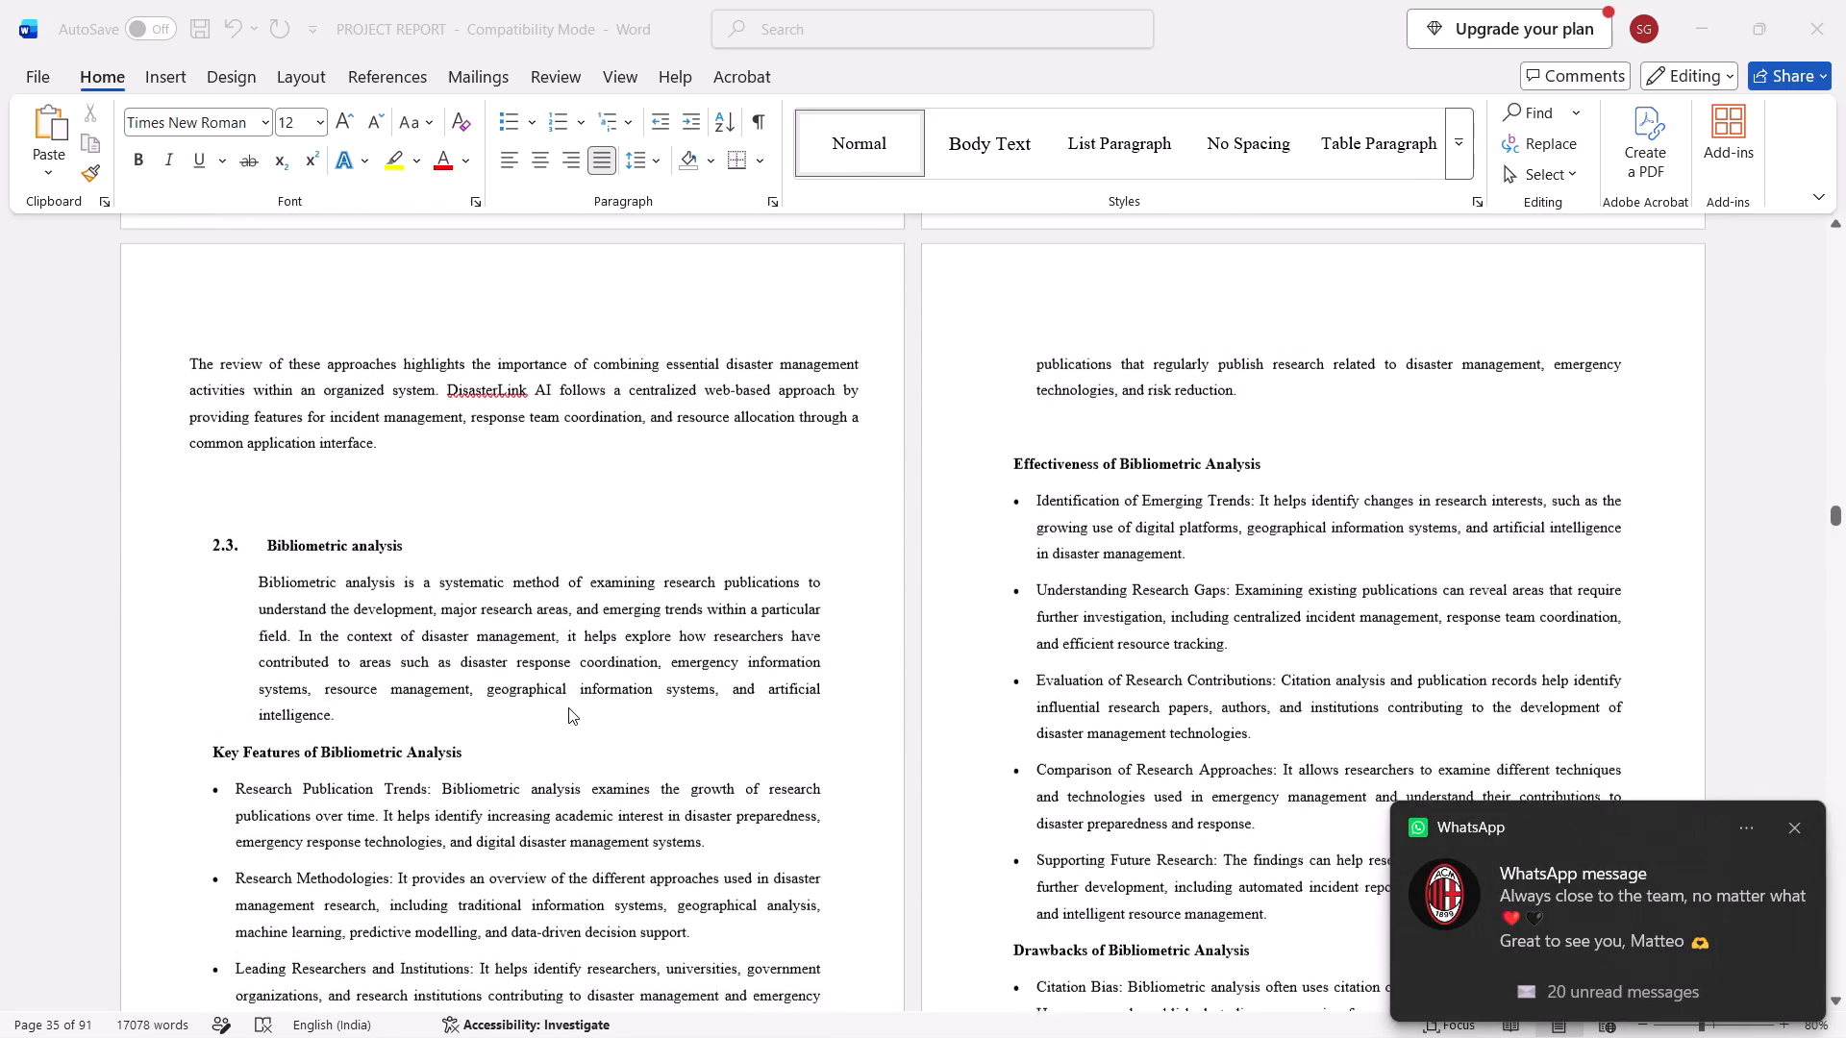
pyautogui.scroll(8, 568, 707)
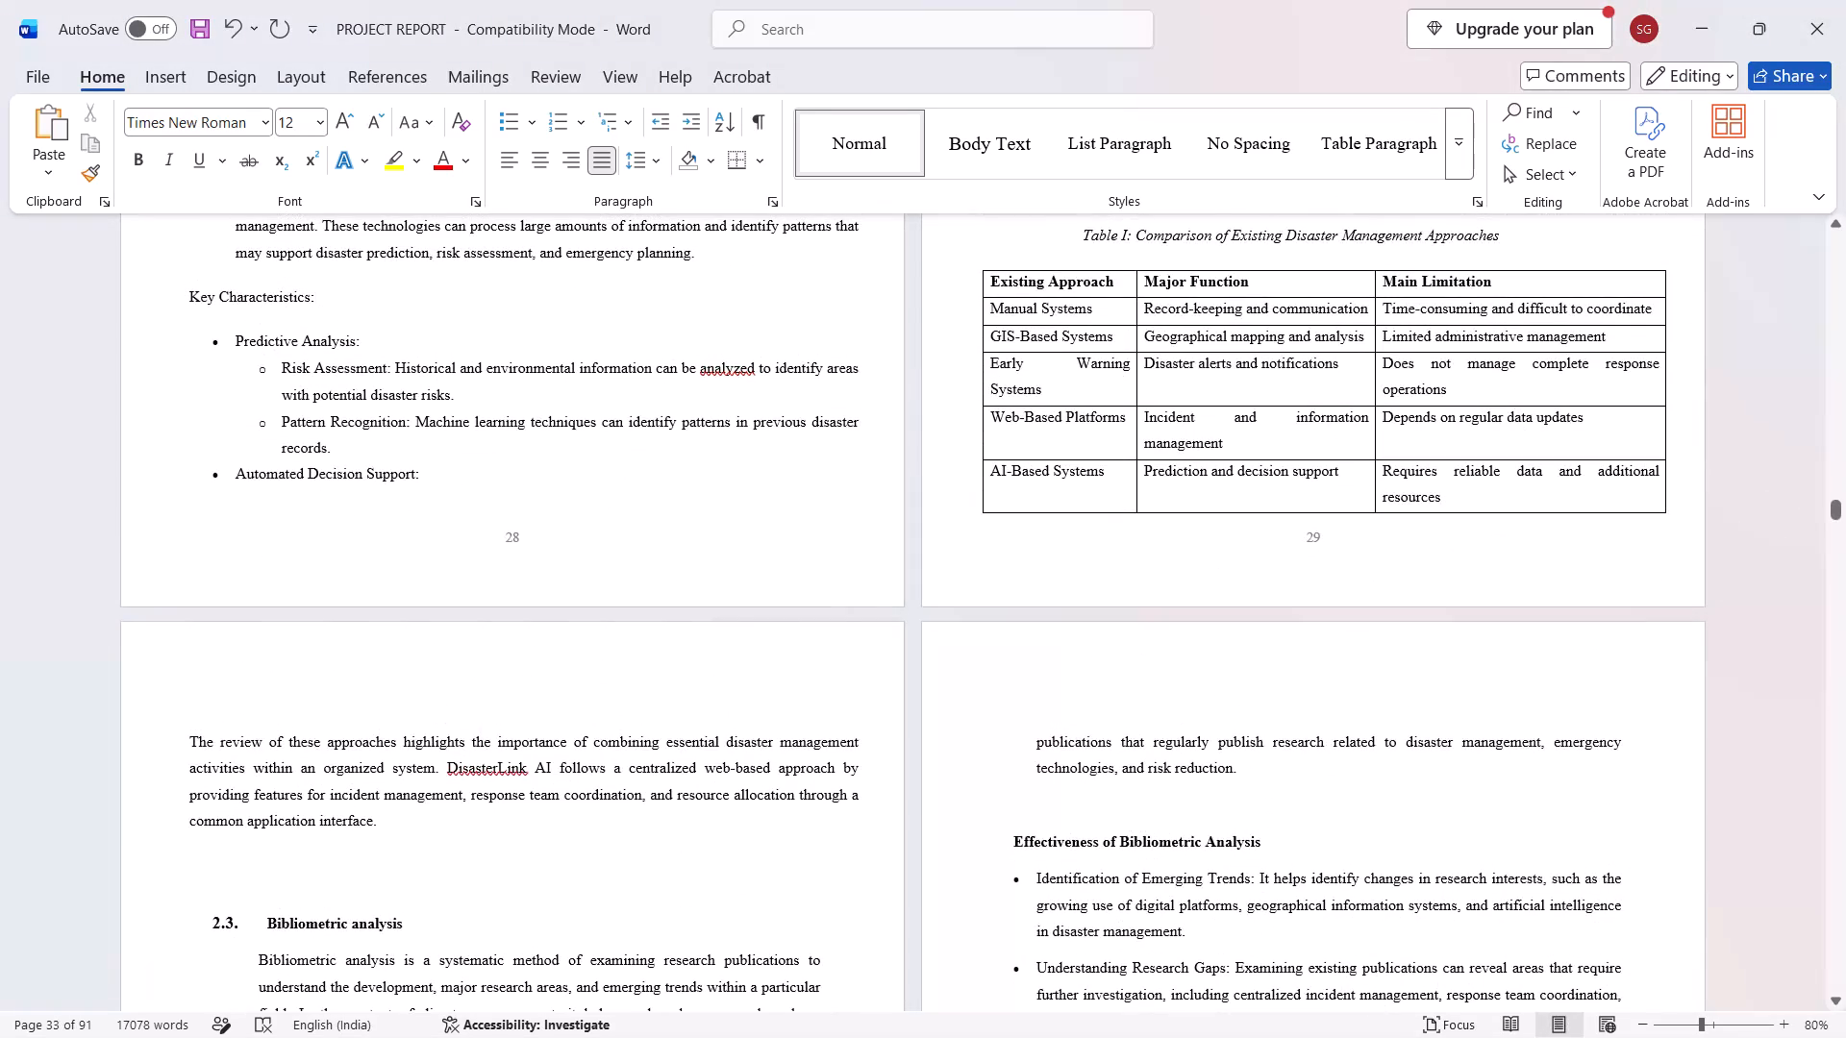
pyautogui.scroll(-14, 566, 712)
pyautogui.scroll(-7, 543, 750)
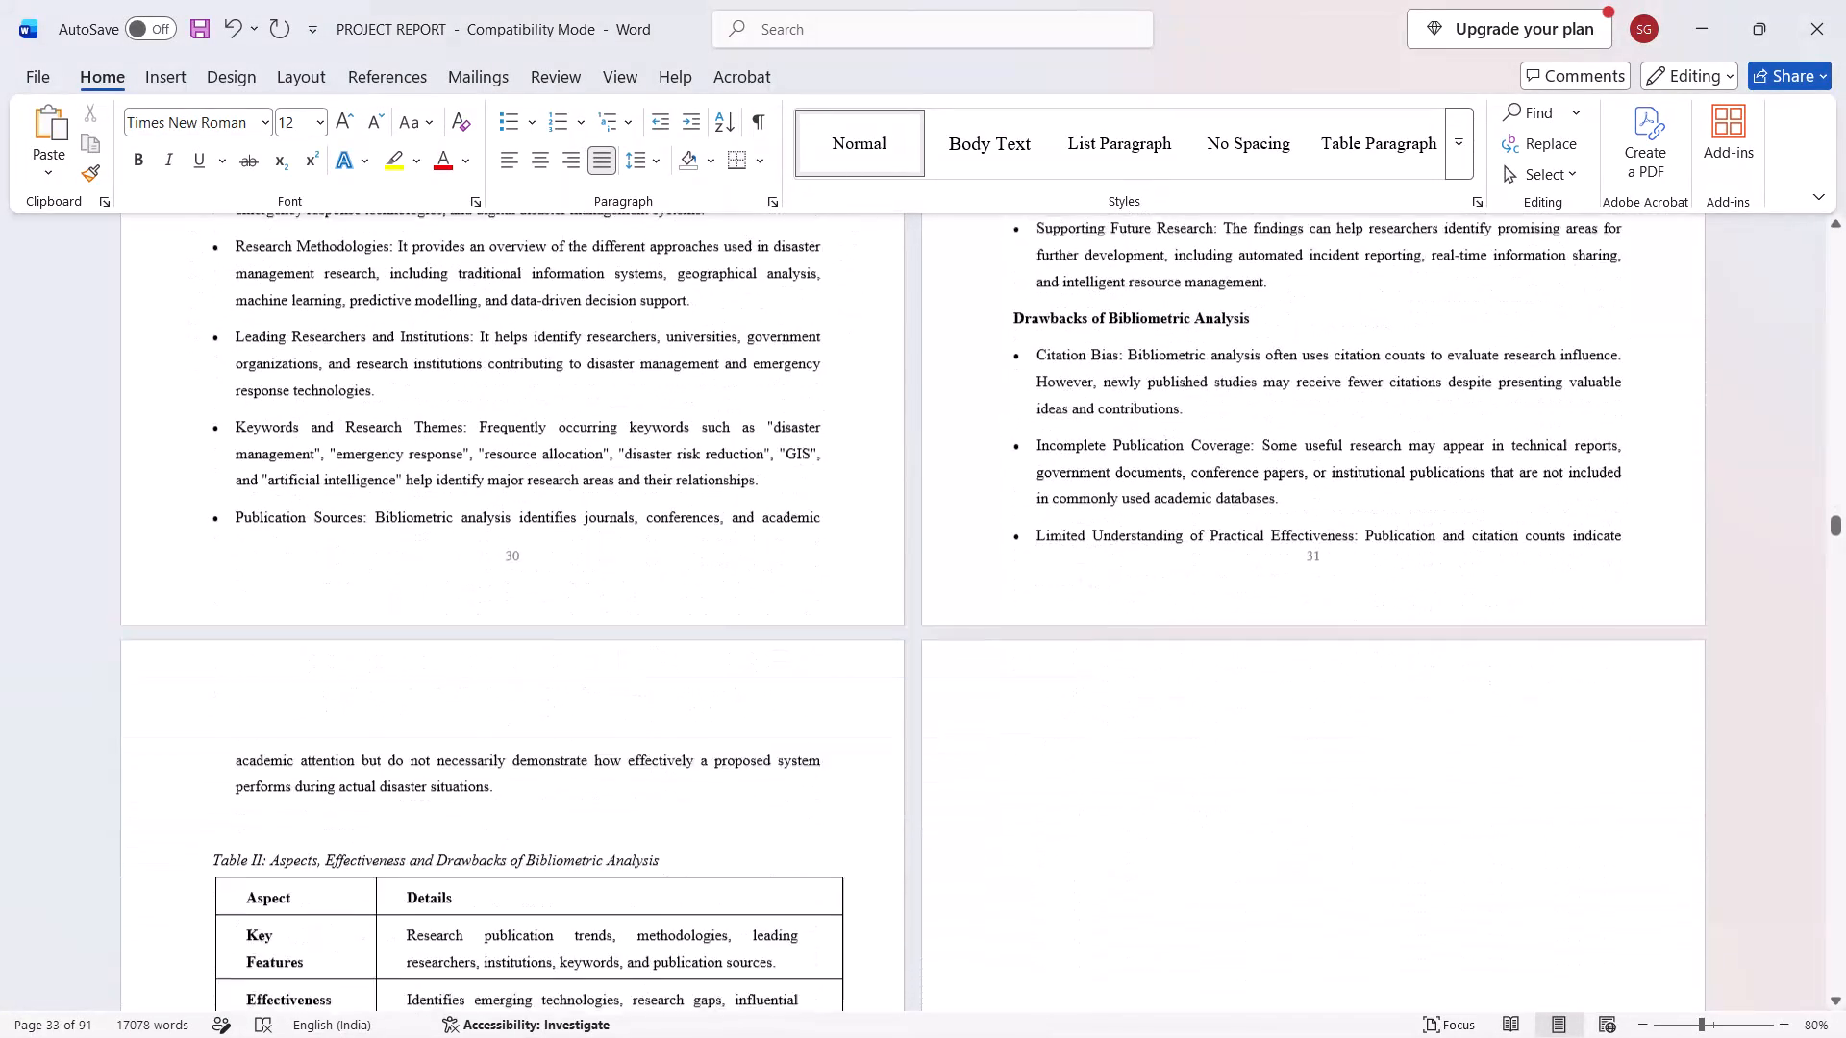
pyautogui.scroll(-4, 543, 747)
pyautogui.scroll(1, 543, 746)
pyautogui.scroll(-12, 543, 746)
pyautogui.scroll(1, 541, 734)
pyautogui.scroll(-10, 541, 735)
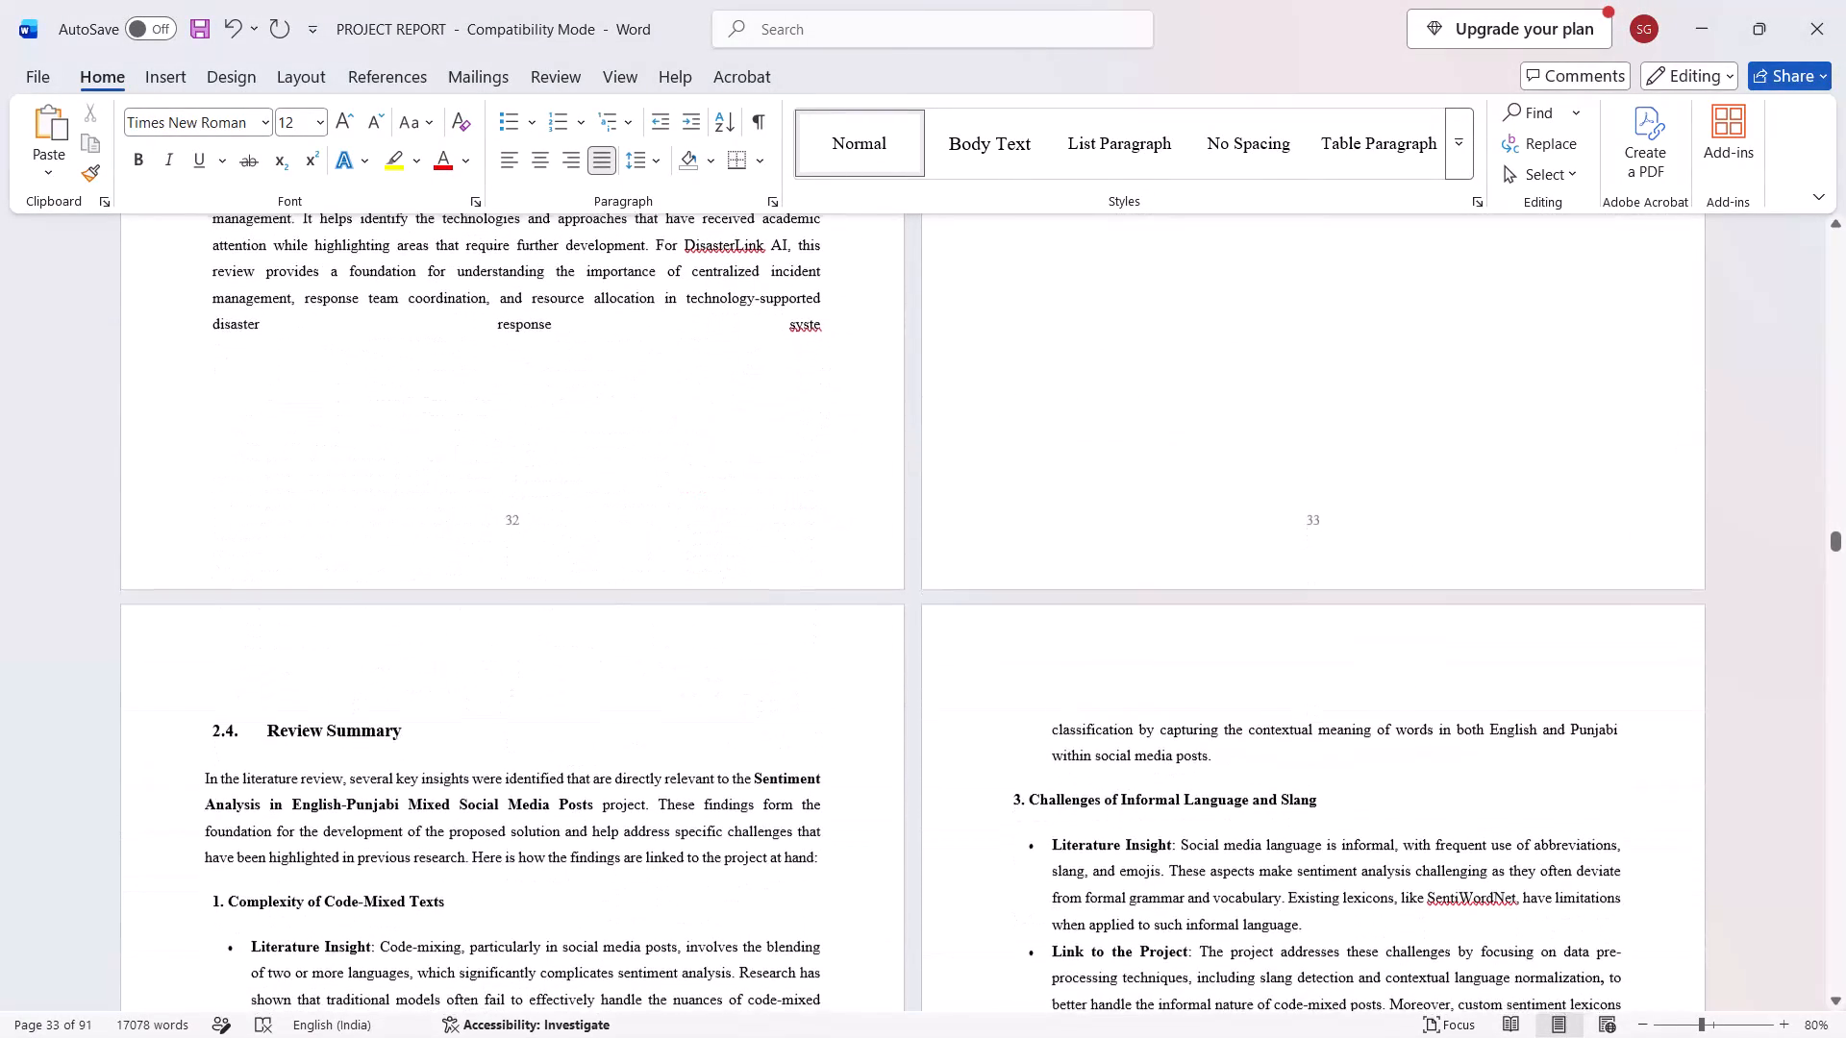
# Switch to the ChatGPT conversation in Chrome and copy the expanded "2.3 Bibliometric Analysis" draft.
pyautogui.hotkey('alt', 'Tab')
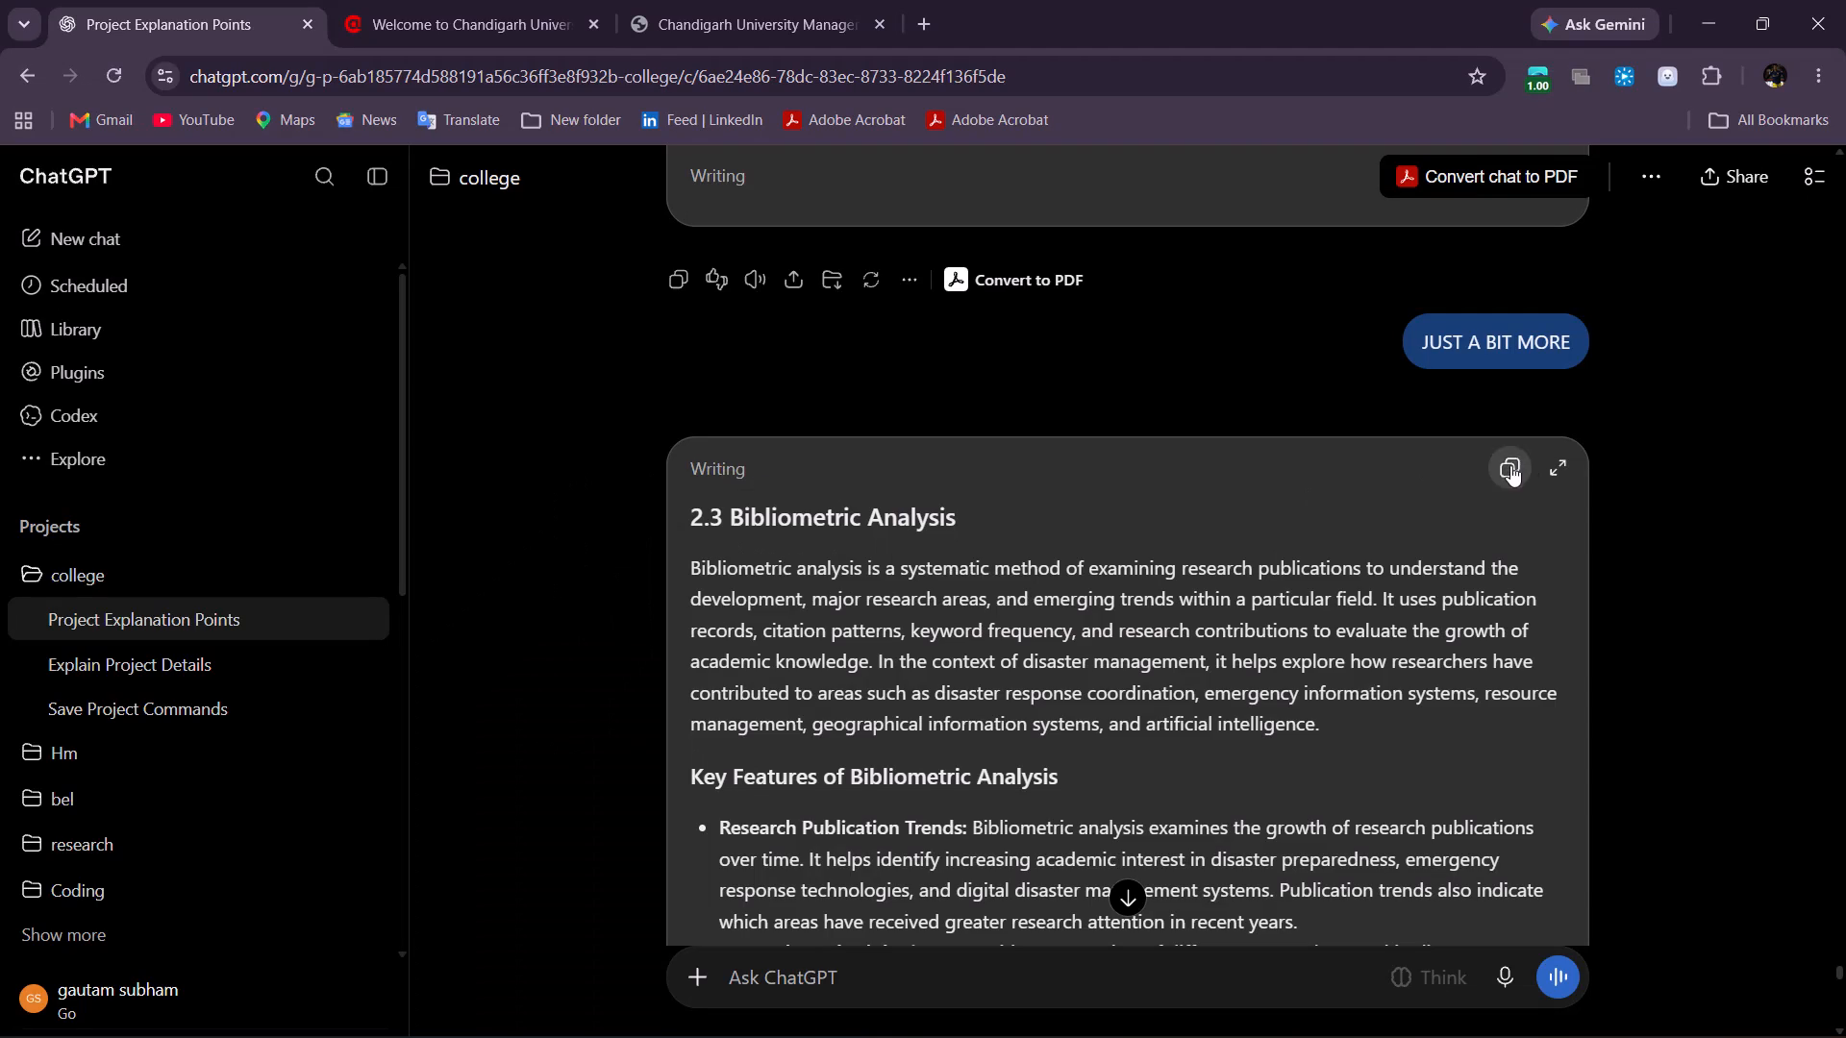
pyautogui.click(1508, 465)
pyautogui.scroll(-4, 830, 562)
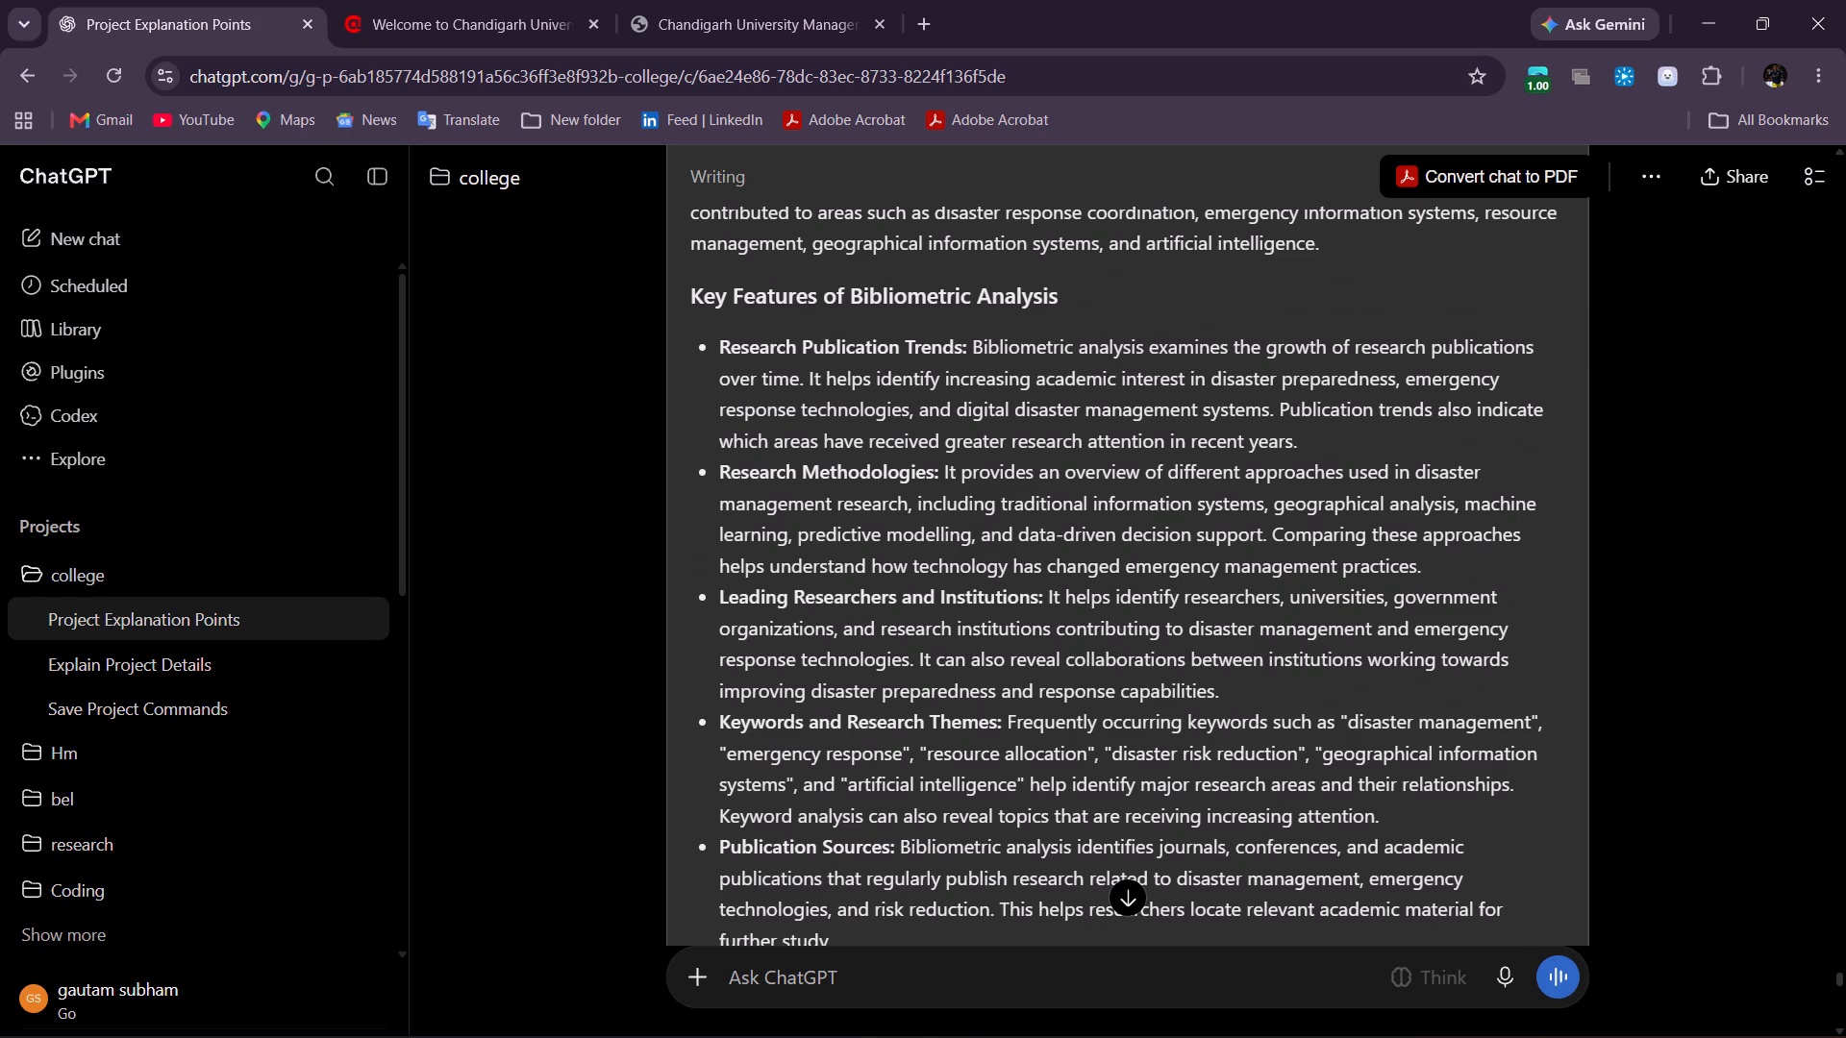
pyautogui.scroll(-2, 760, 501)
pyautogui.scroll(6, 888, 510)
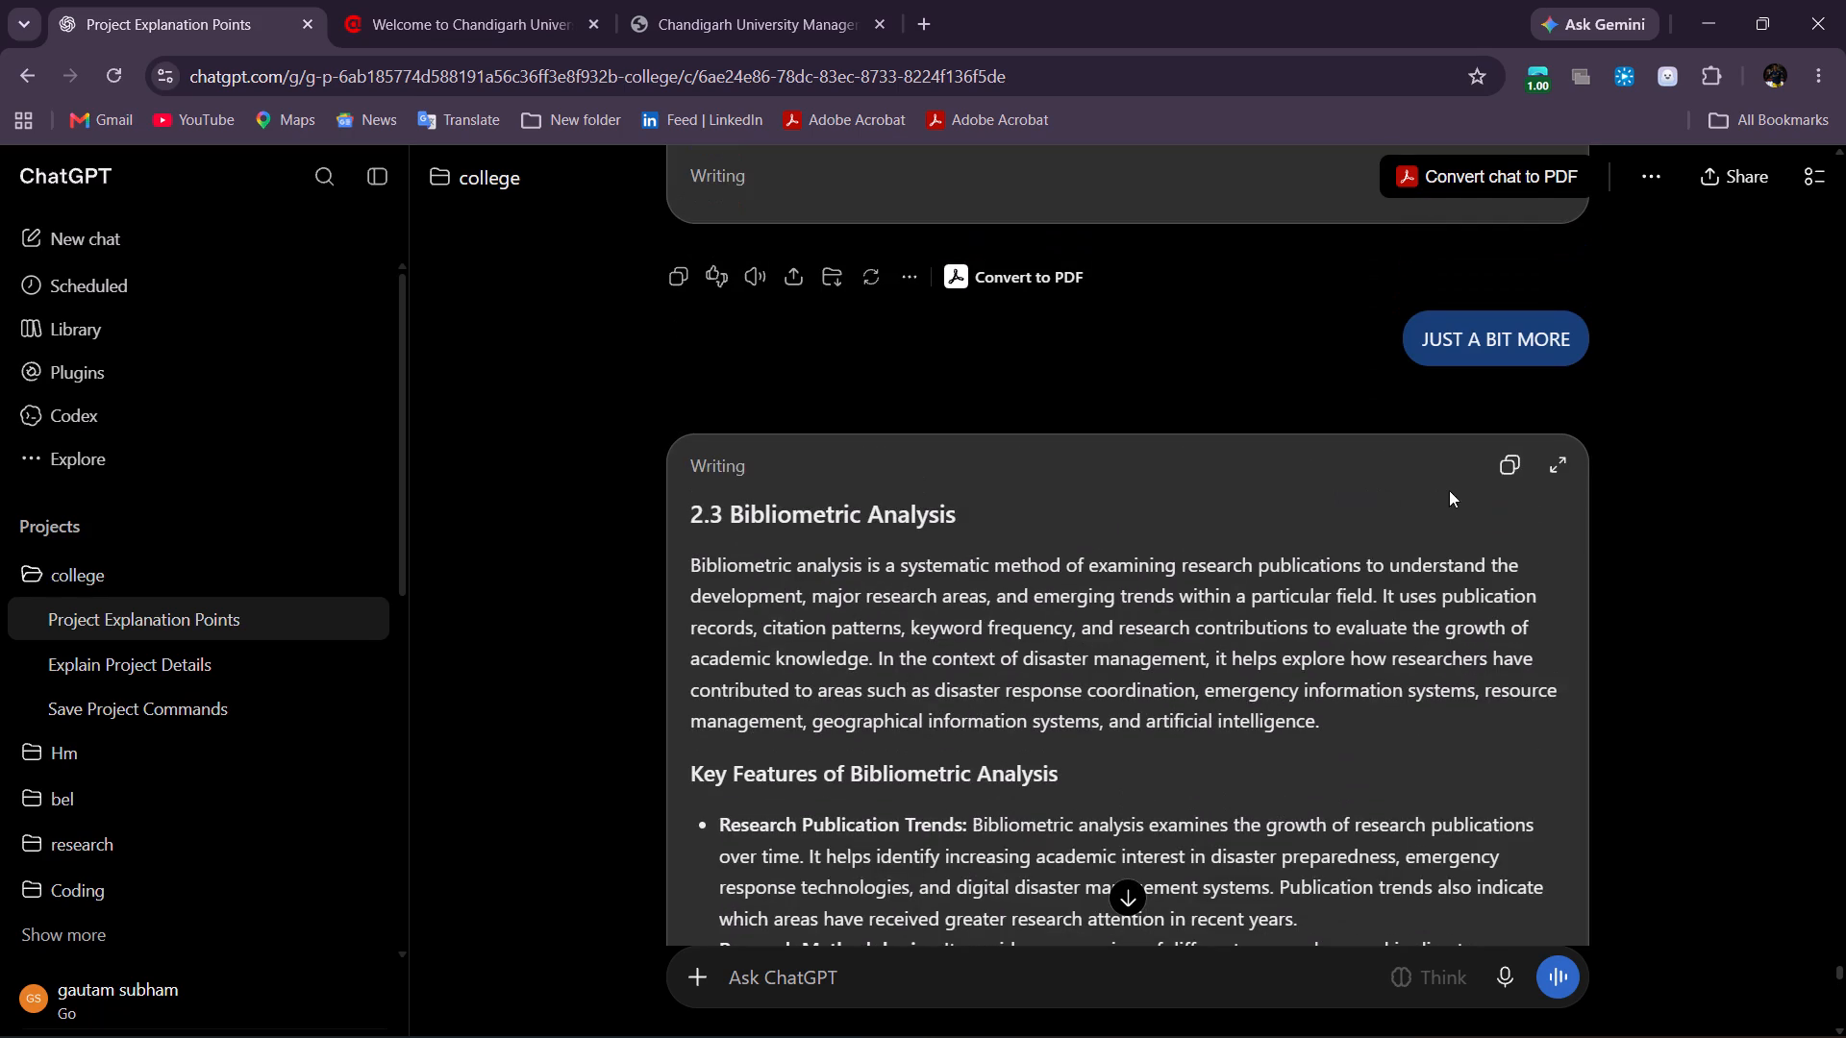
pyautogui.click(1500, 470)
# Read through the expanded Bibliometric Analysis draft, examining its key features, effectiveness and drawbacks sections.
pyautogui.scroll(-6, 1587, 504)
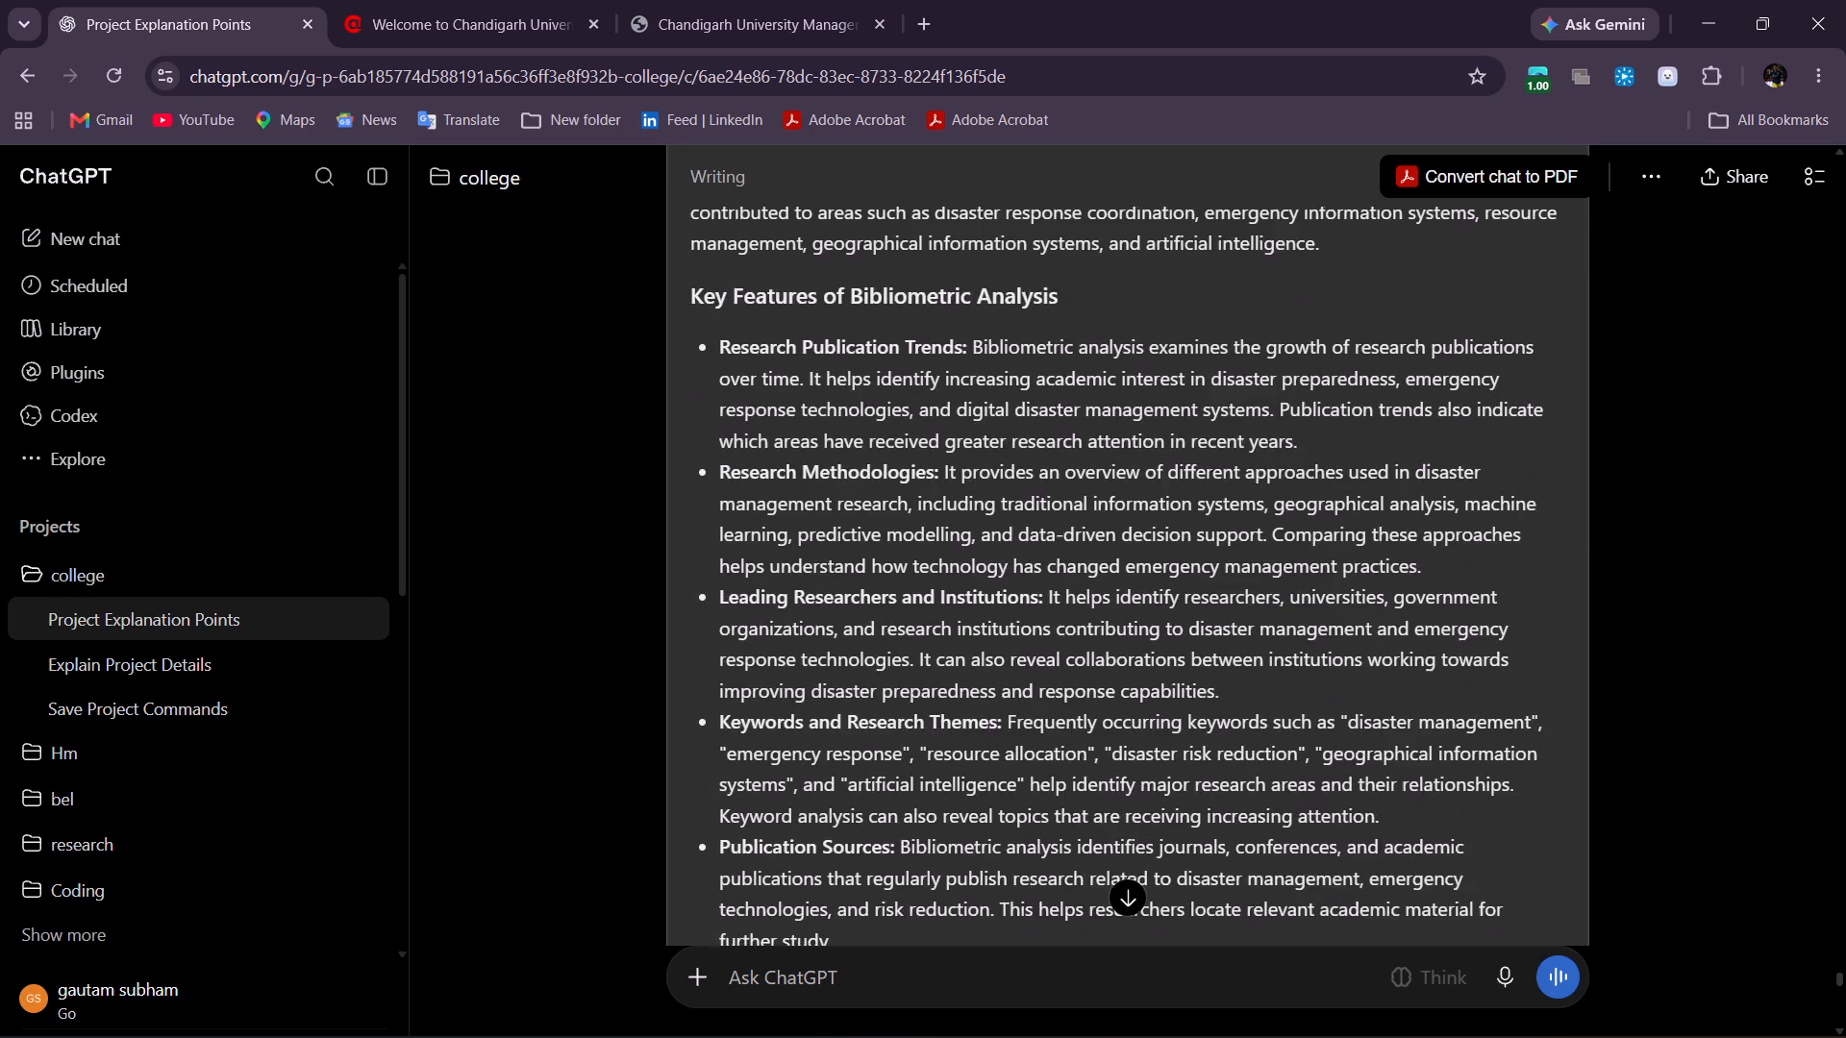
pyautogui.scroll(-4, 1546, 535)
pyautogui.scroll(-1, 1142, 563)
pyautogui.scroll(1, 1135, 565)
pyautogui.scroll(-4, 1133, 566)
pyautogui.scroll(4, 1004, 560)
pyautogui.scroll(-3, 994, 562)
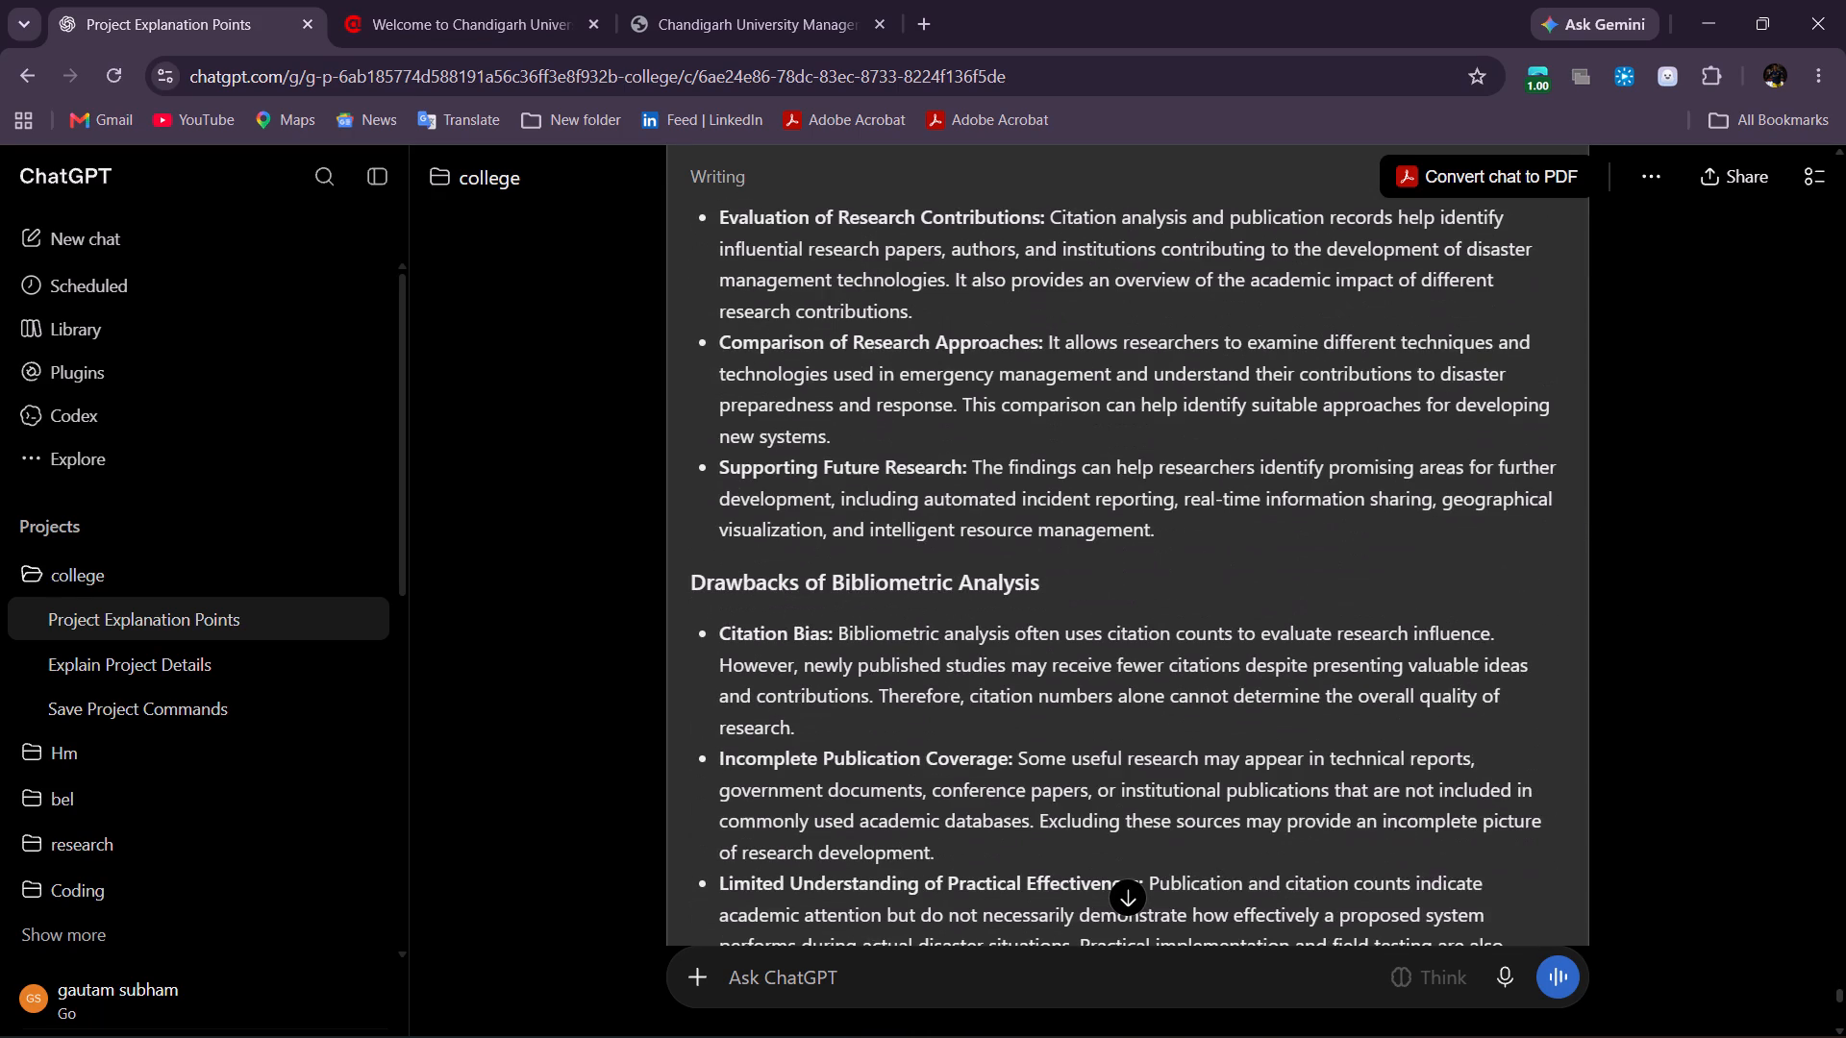
# Switch back to the Word report and examine section 2.3 "Bibliometric analysis", from its introduction through its bullet lists to Table II.
pyautogui.hotkey('alt', 'Tab')
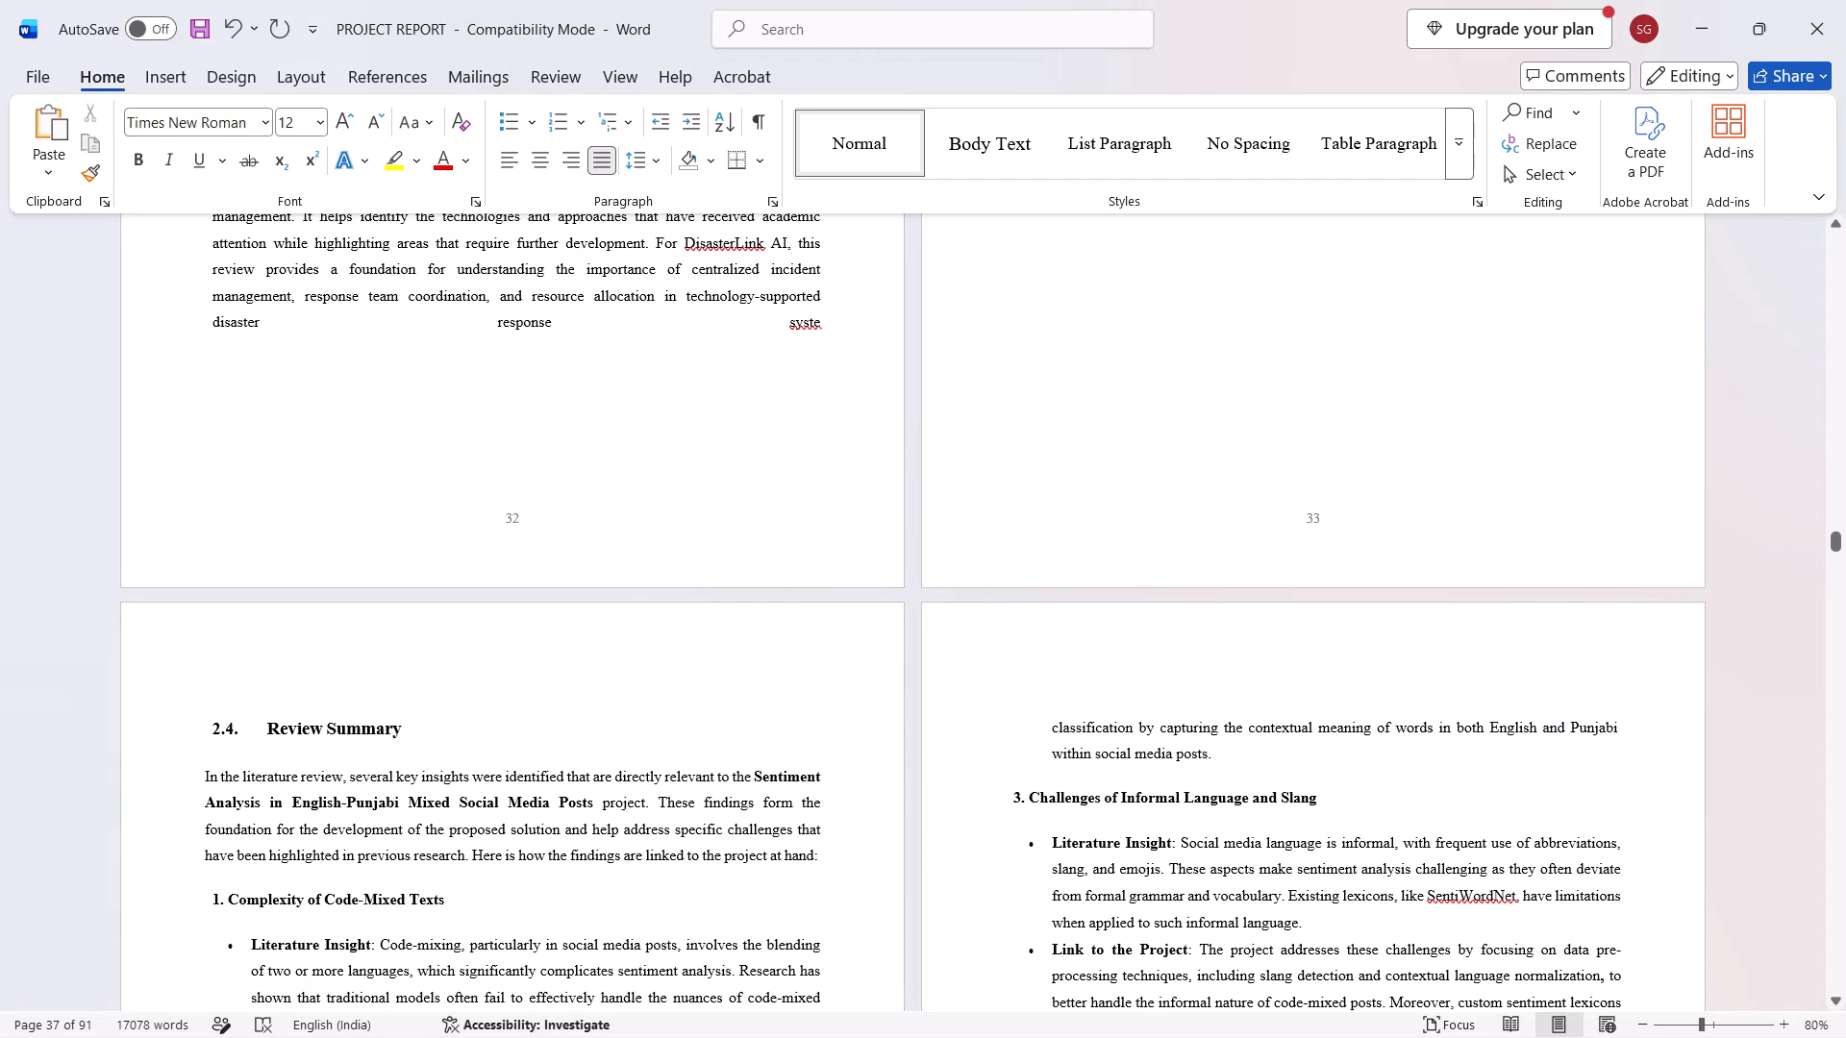
pyautogui.scroll(14, 675, 645)
pyautogui.scroll(-1, 661, 649)
pyautogui.scroll(5, 661, 649)
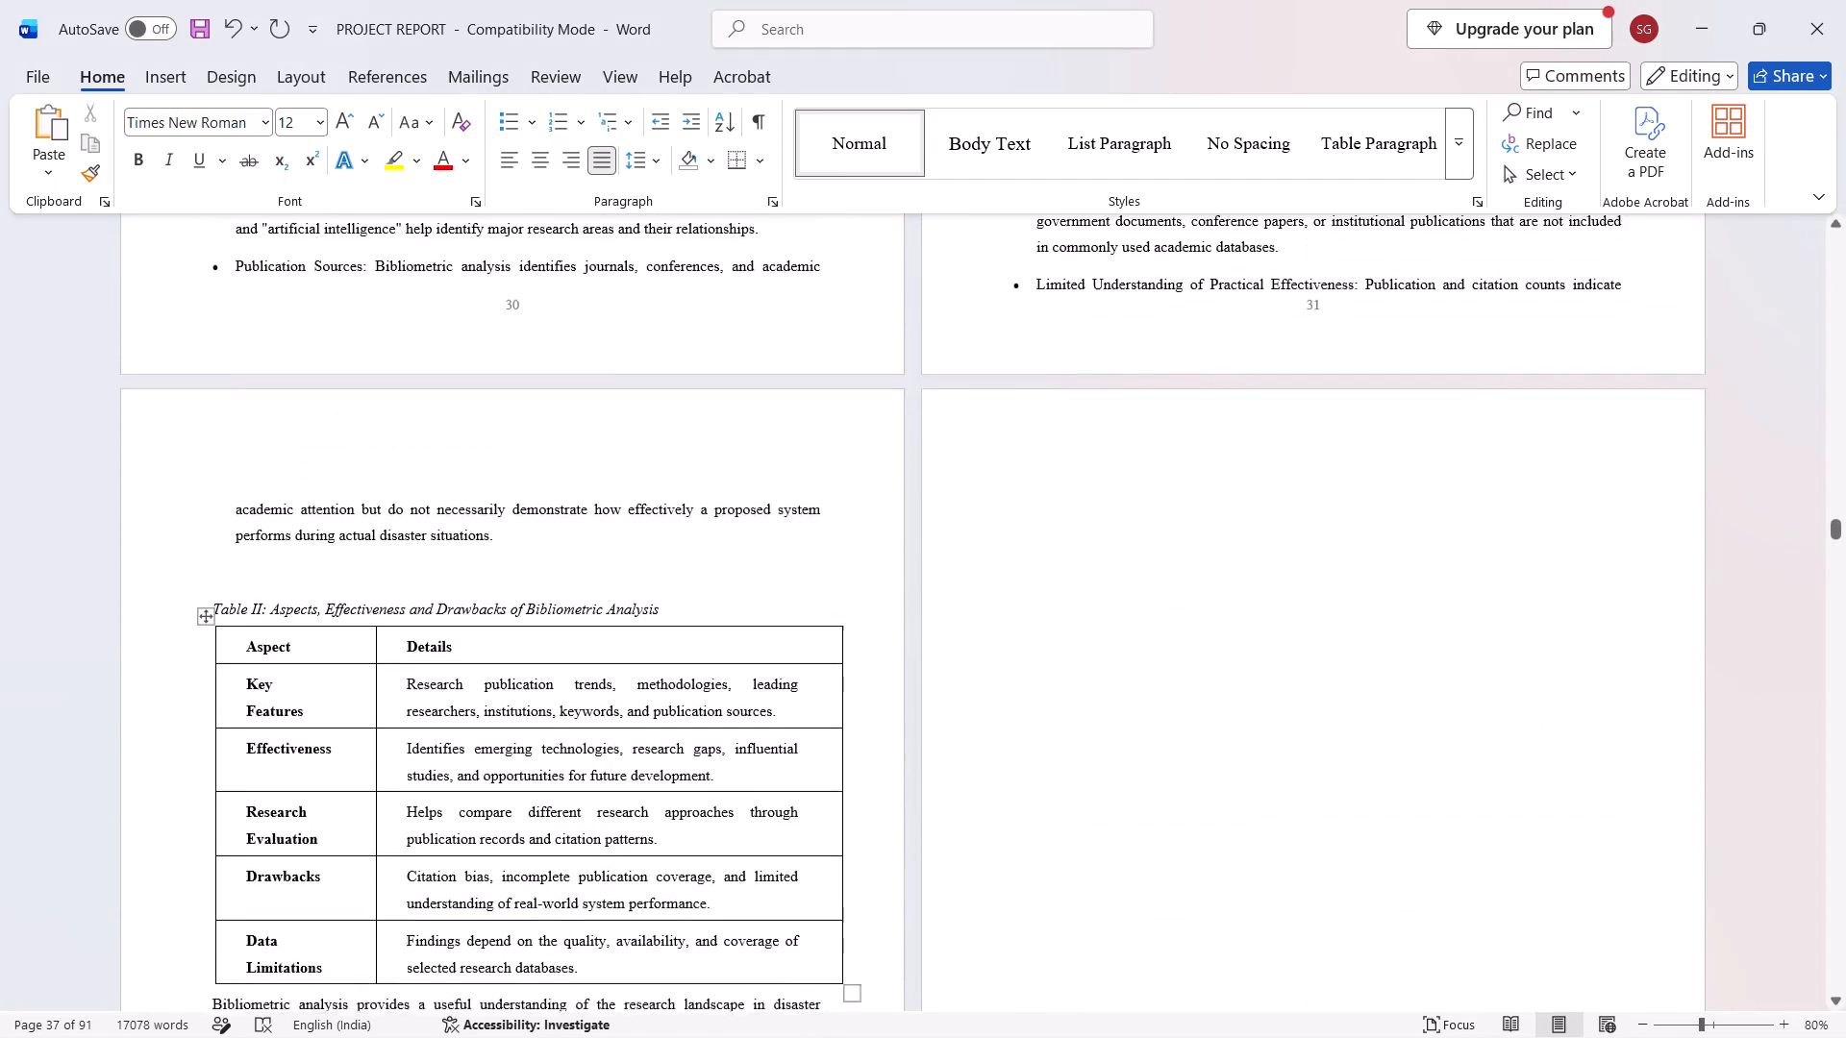
pyautogui.scroll(7, 660, 650)
pyautogui.scroll(-5, 661, 672)
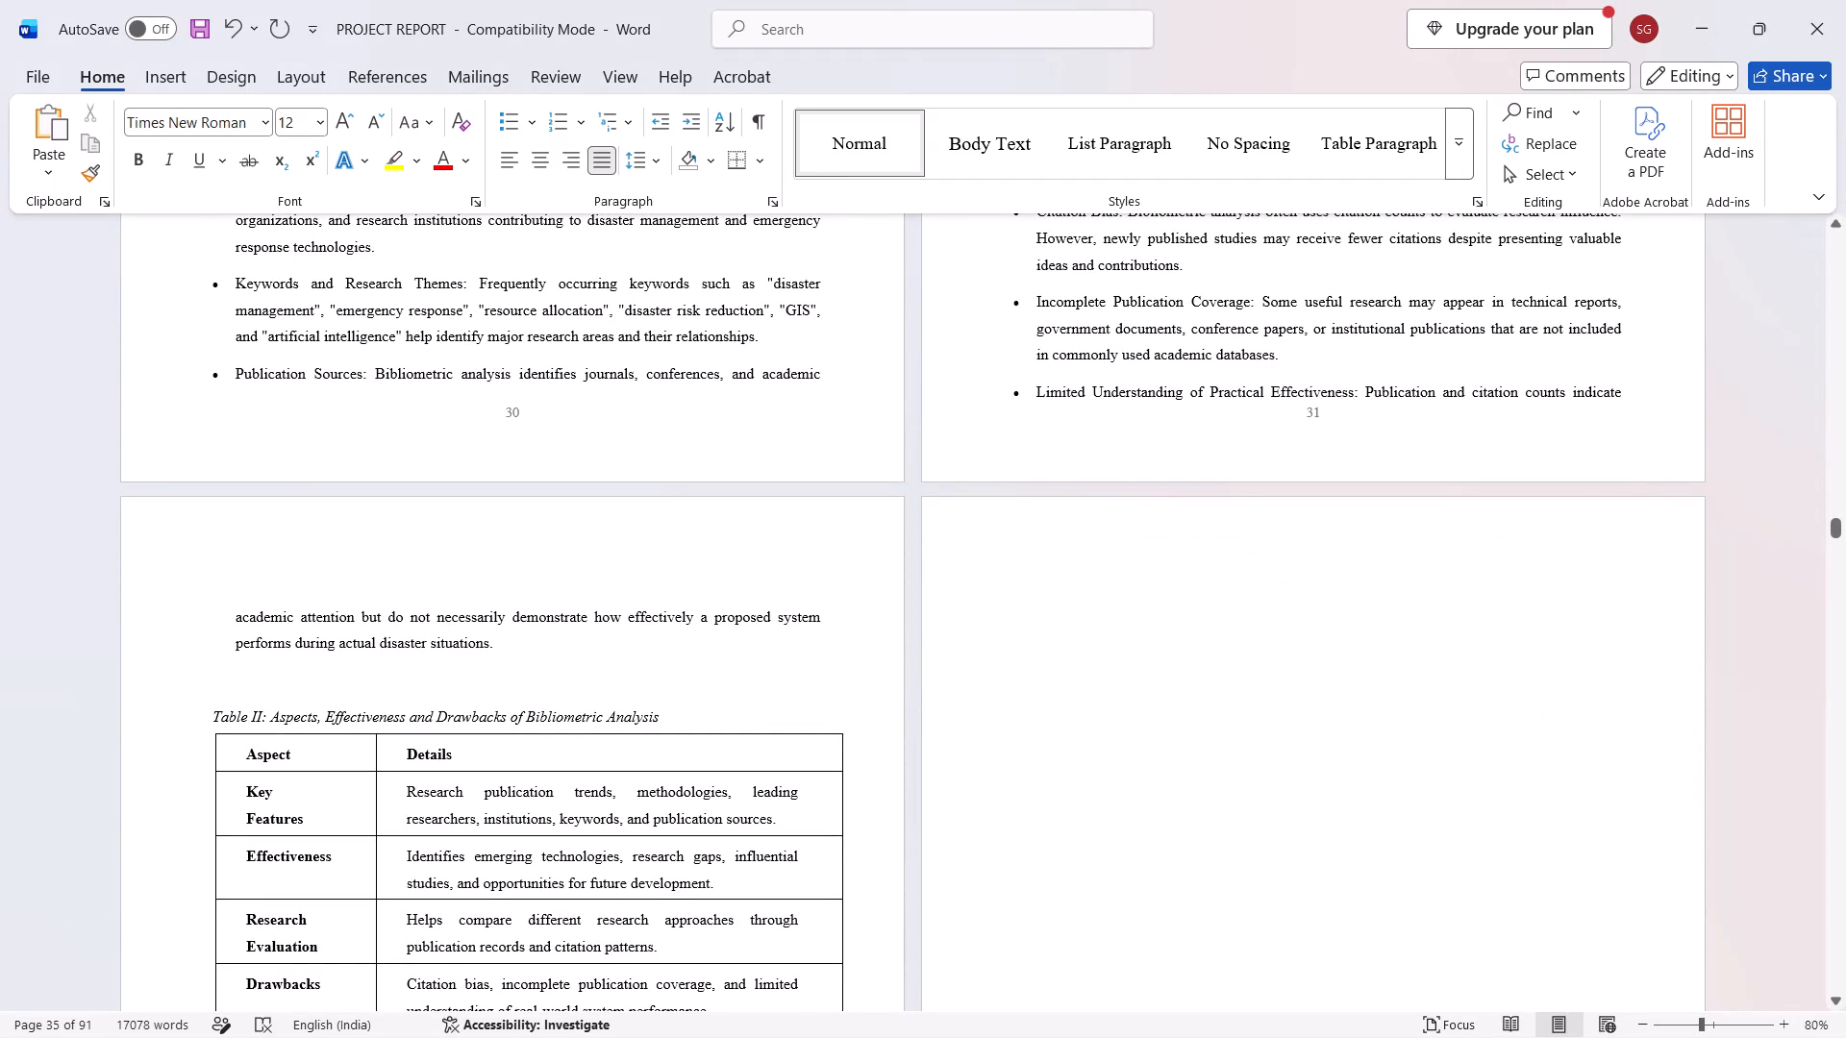
pyautogui.scroll(5, 828, 611)
pyautogui.scroll(-1, 836, 611)
pyautogui.scroll(11, 836, 611)
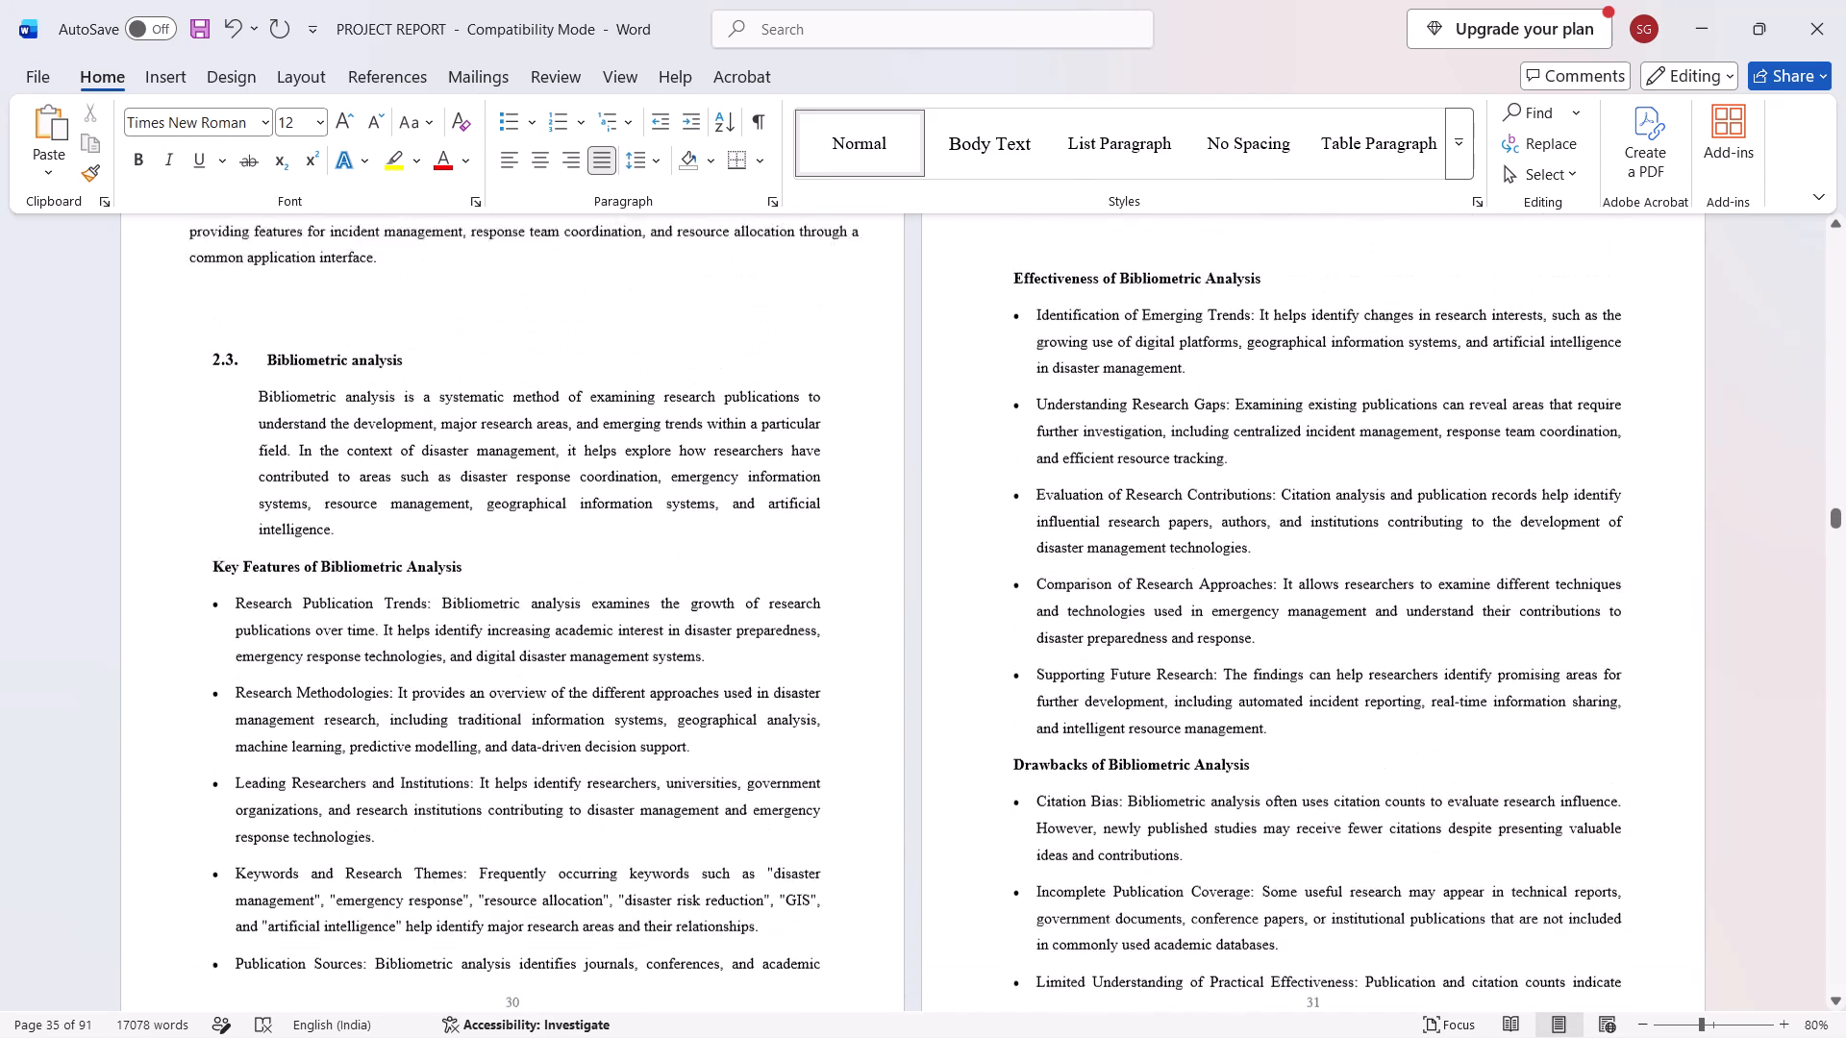
pyautogui.scroll(2, 823, 622)
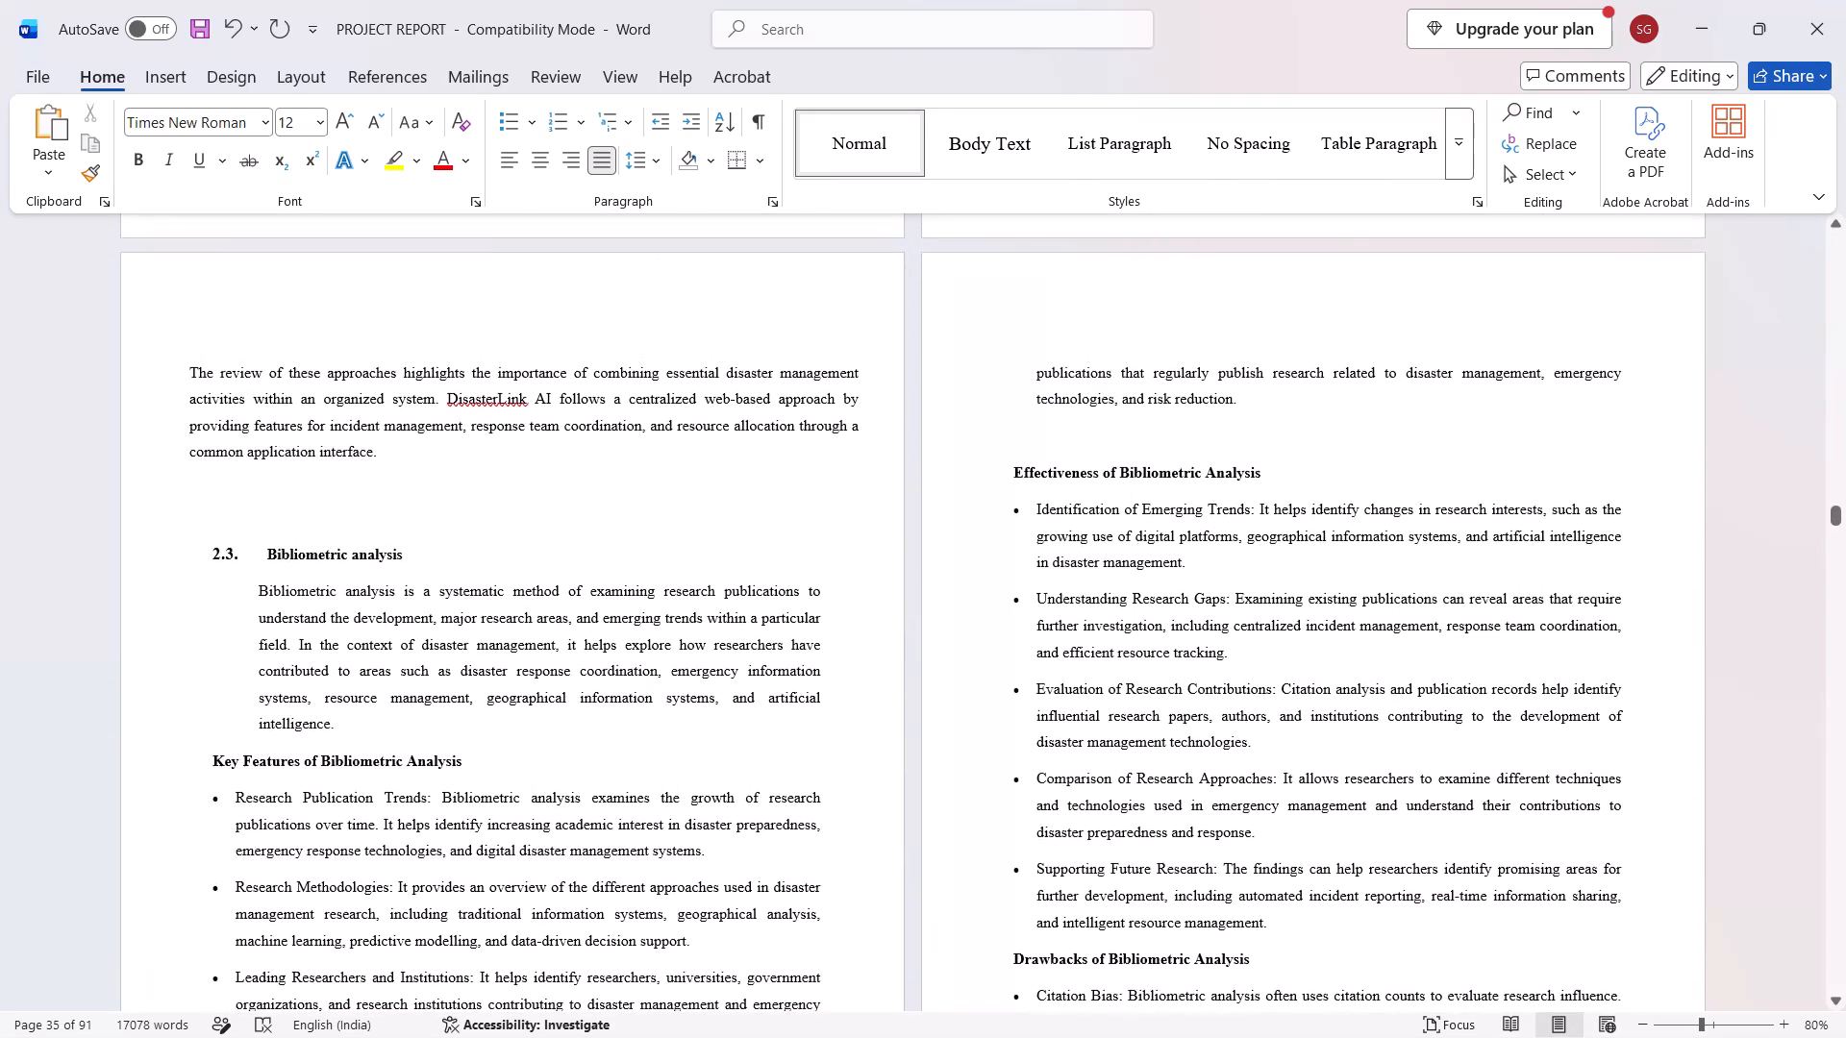
pyautogui.scroll(-2, 690, 620)
pyautogui.scroll(-3, 1022, 568)
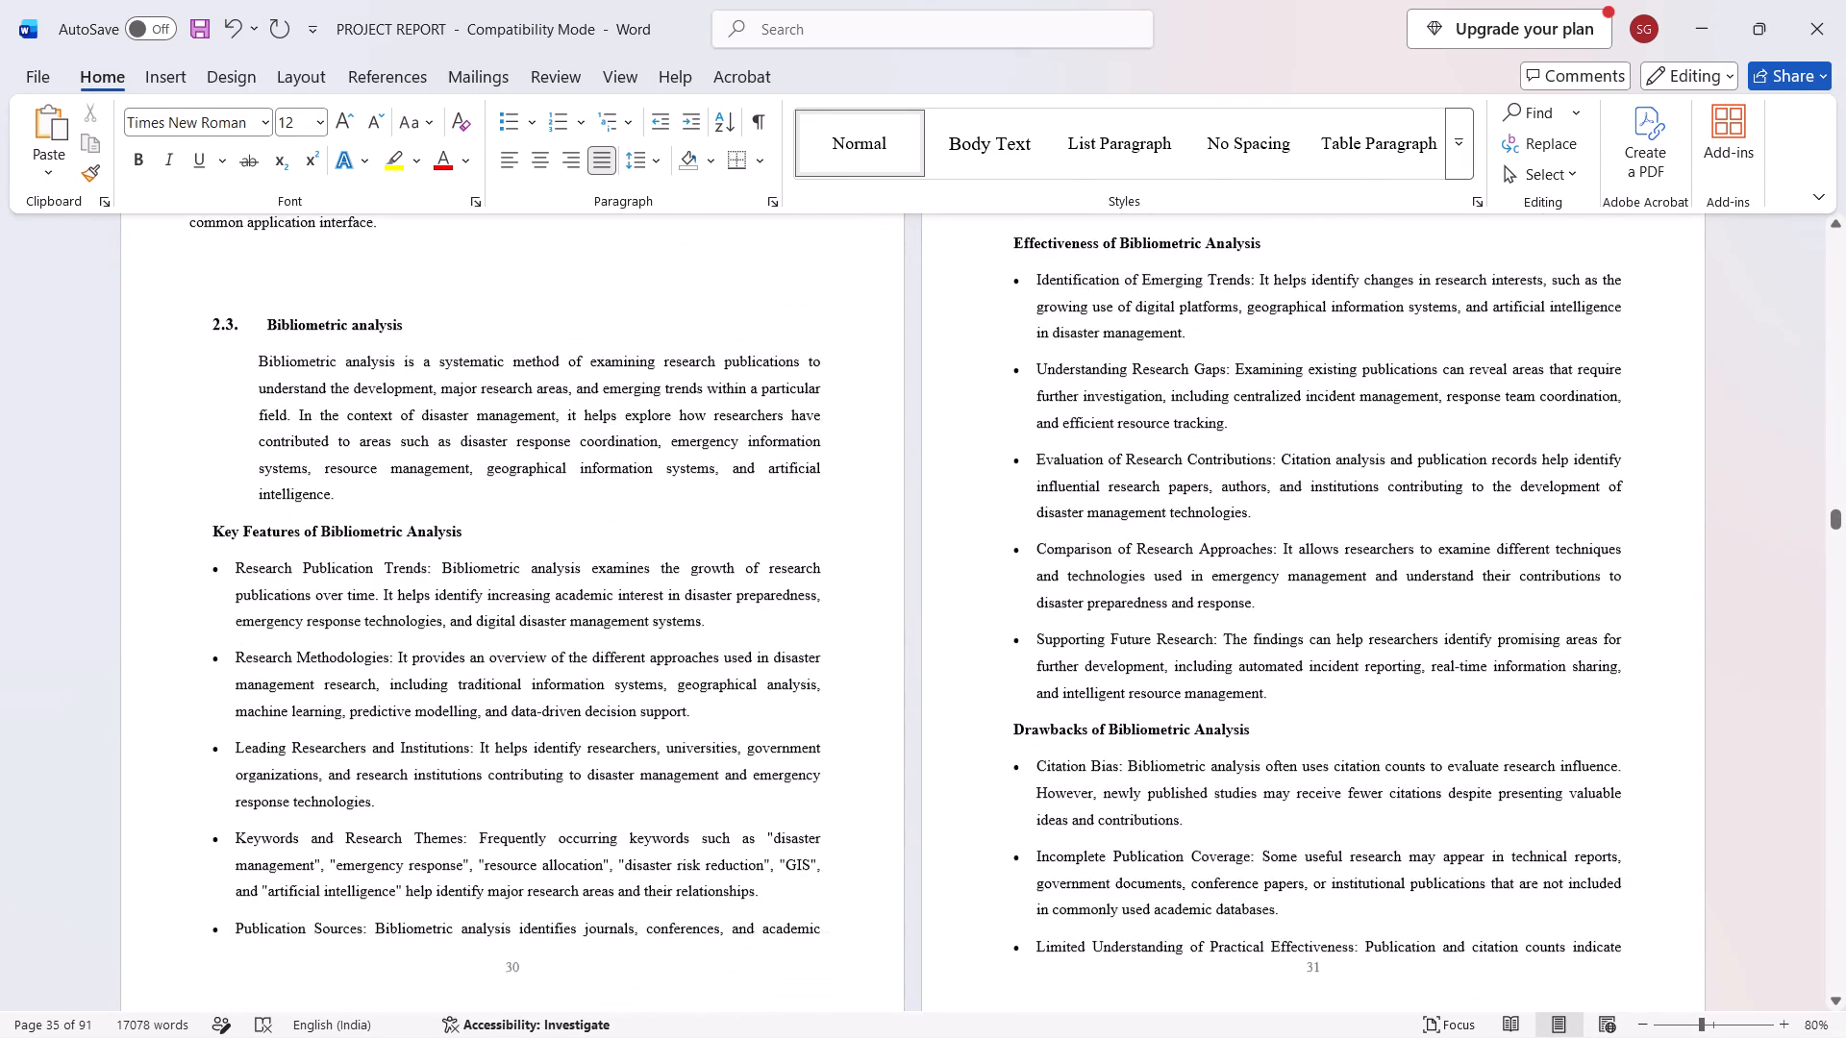
pyautogui.scroll(-1, 1023, 580)
# Compare the effectiveness and drawbacks bullets of ChatGPT's expanded Bibliometric Analysis draft with section 2.3 of the Word report, down to Table II.
pyautogui.hotkey('alt', 'Tab')
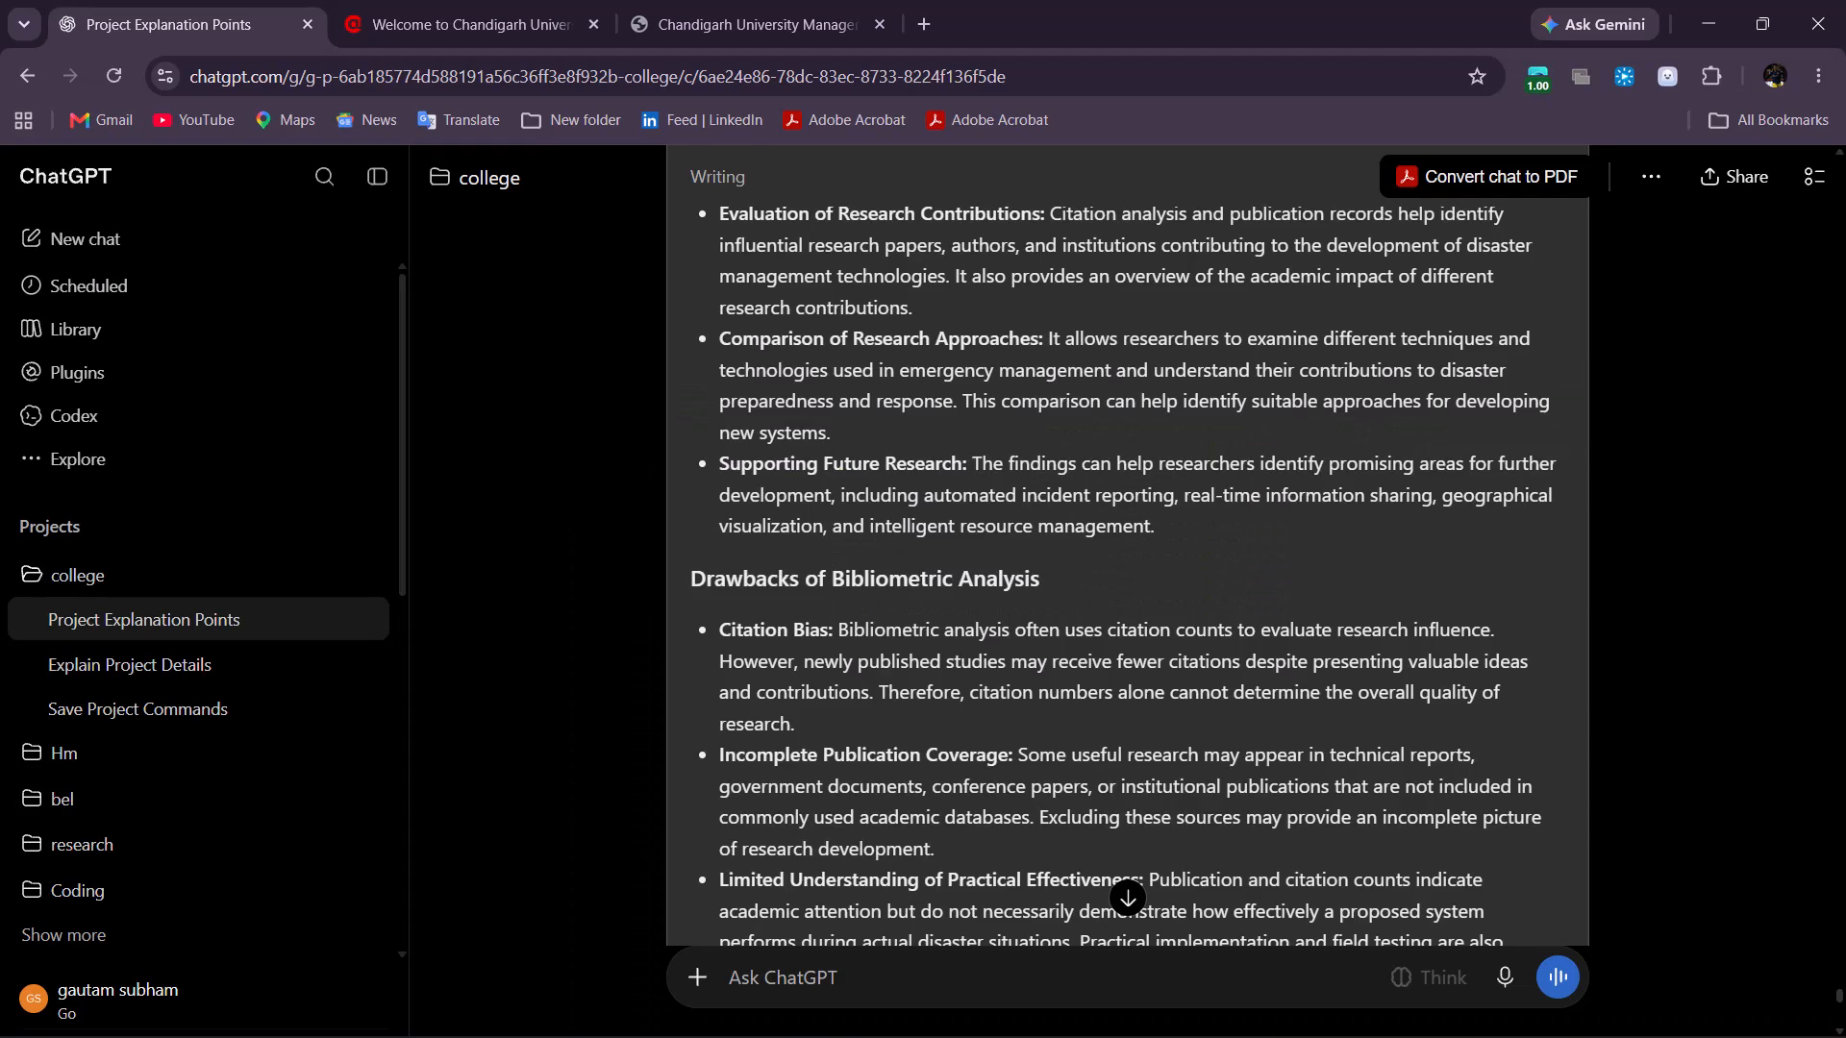
pyautogui.scroll(-5, 964, 638)
pyautogui.scroll(3, 950, 643)
pyautogui.click(930, 621)
pyautogui.hotkey('alt', 'Tab')
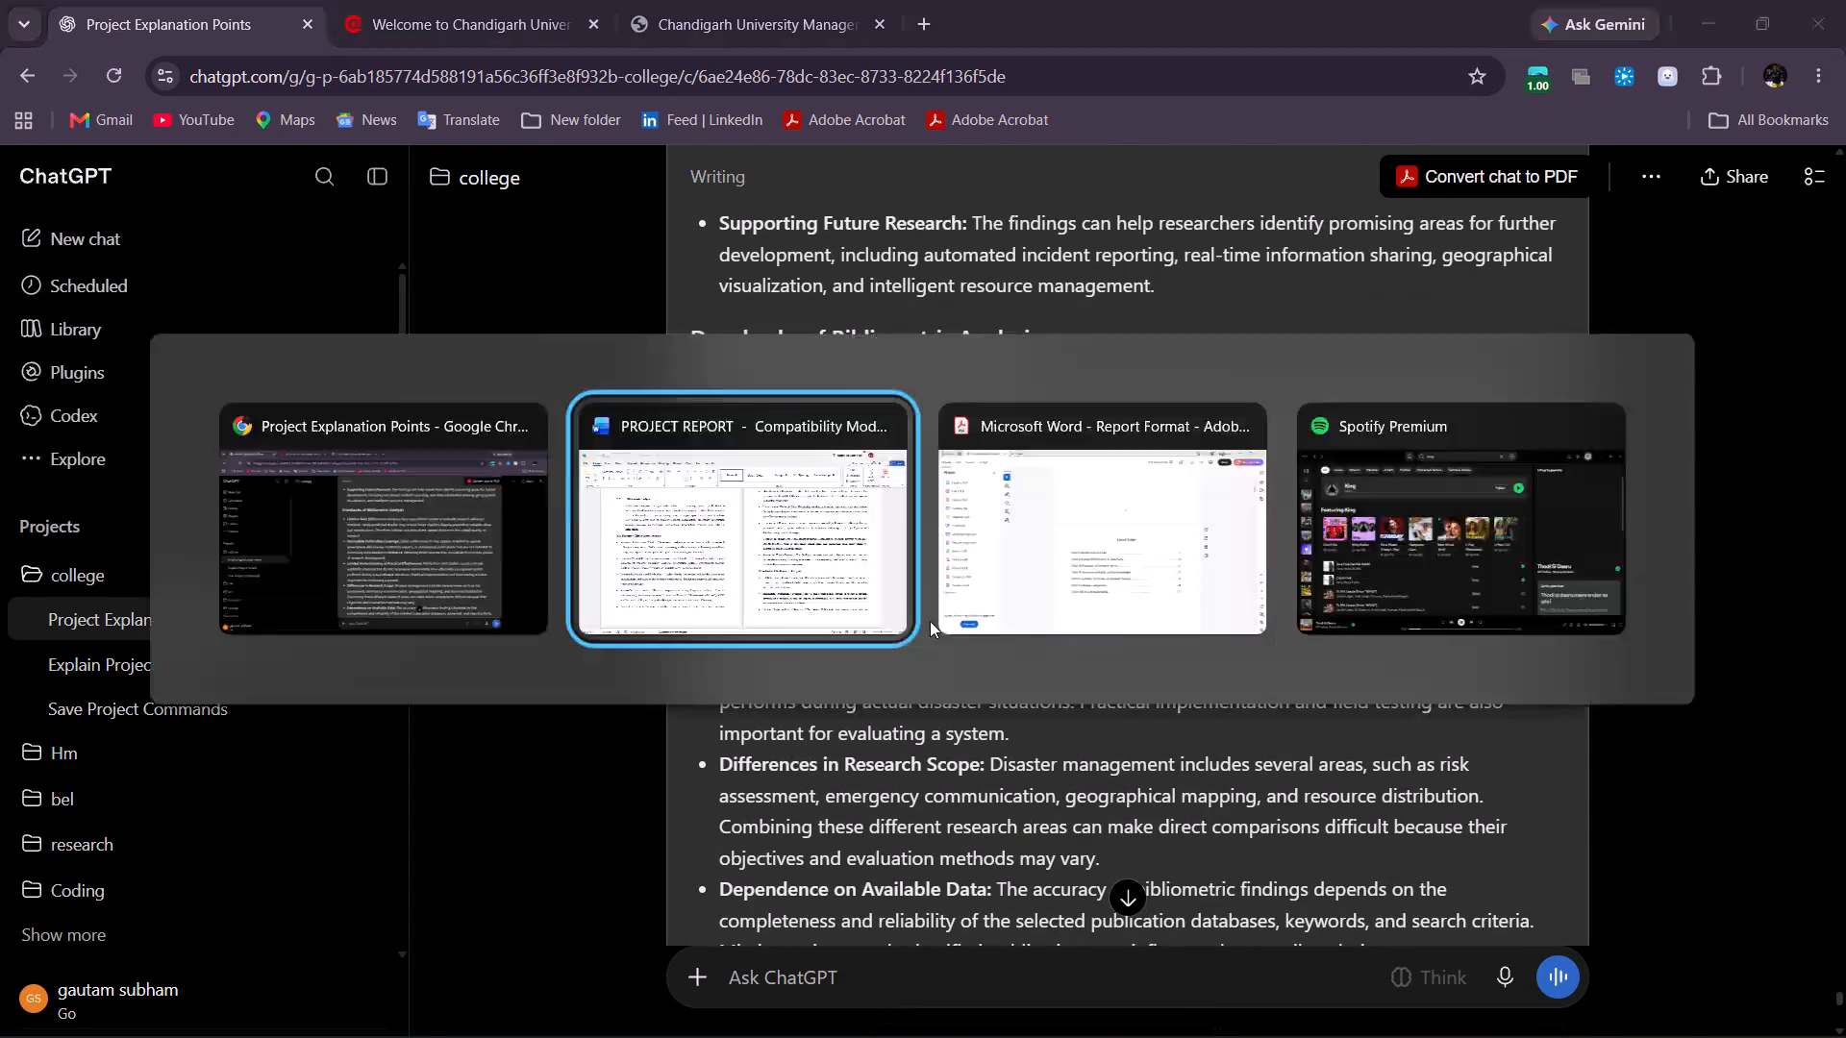
pyautogui.scroll(-1, 930, 621)
pyautogui.scroll(-5, 1040, 660)
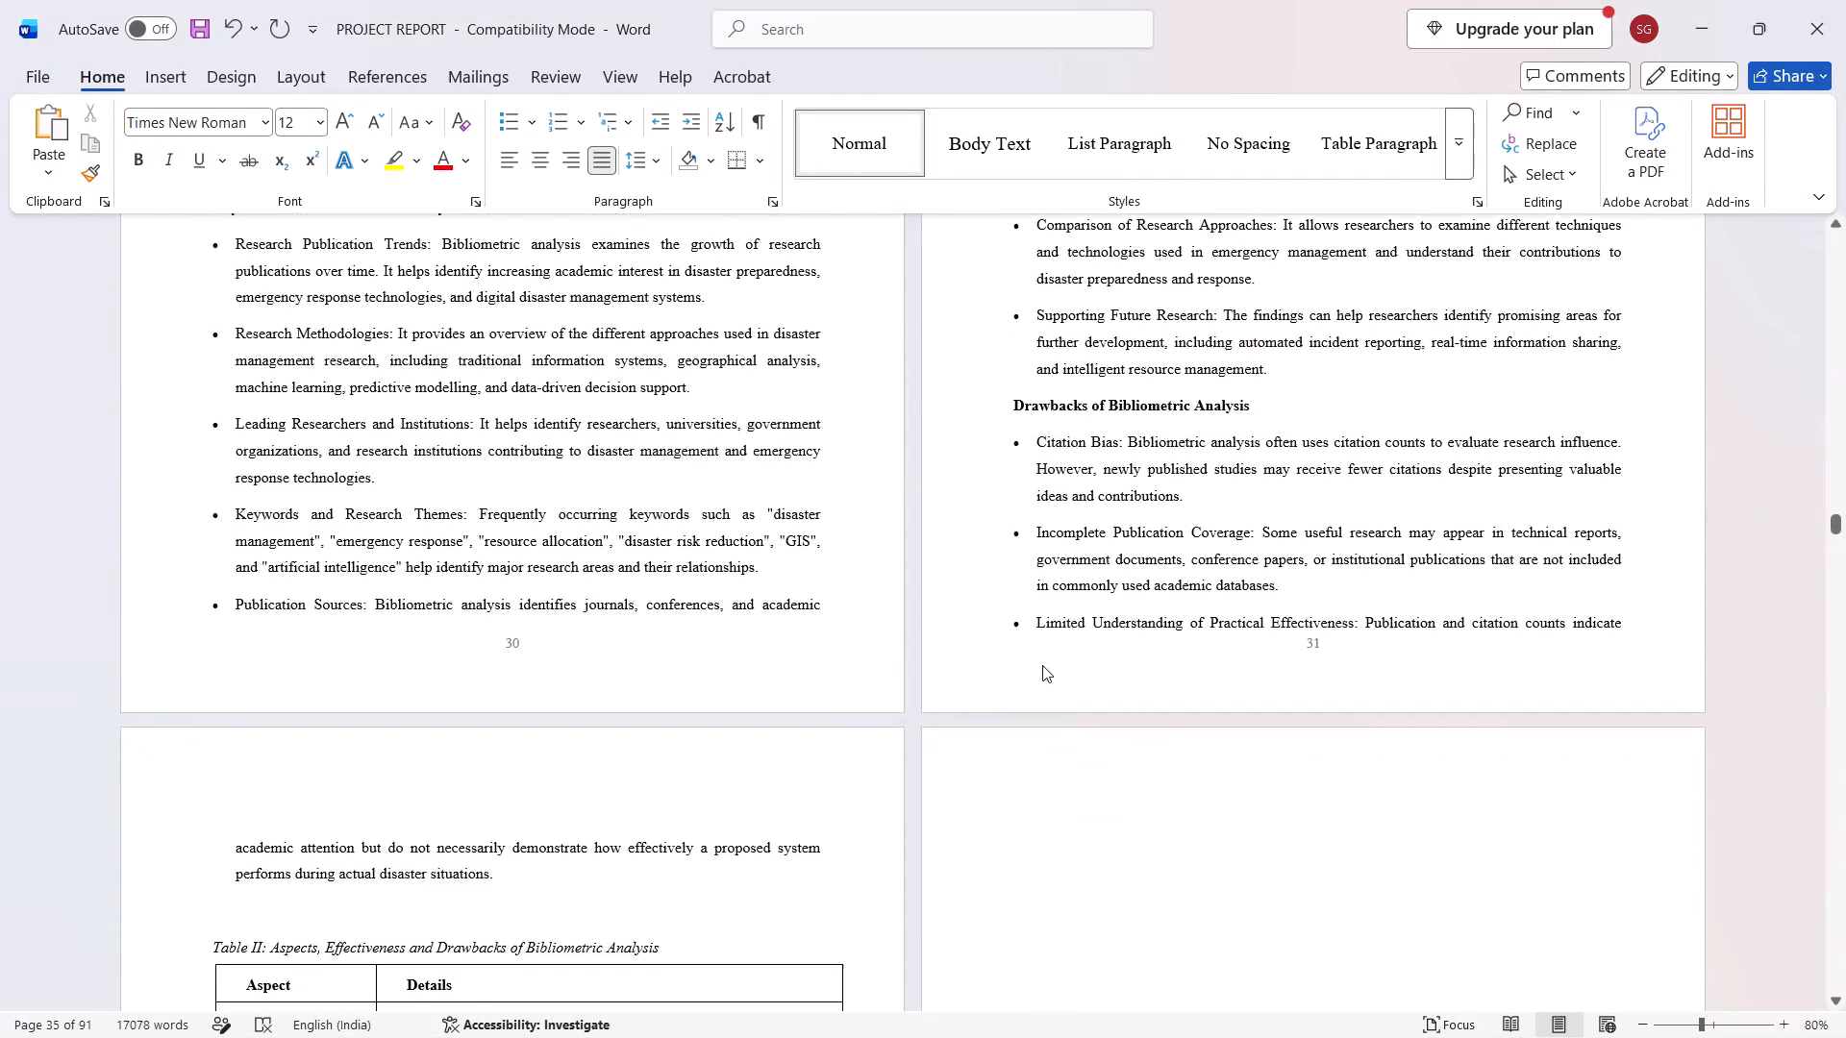
pyautogui.hotkey('alt', 'Tab')
pyautogui.hotkey('alt', 'Tab')
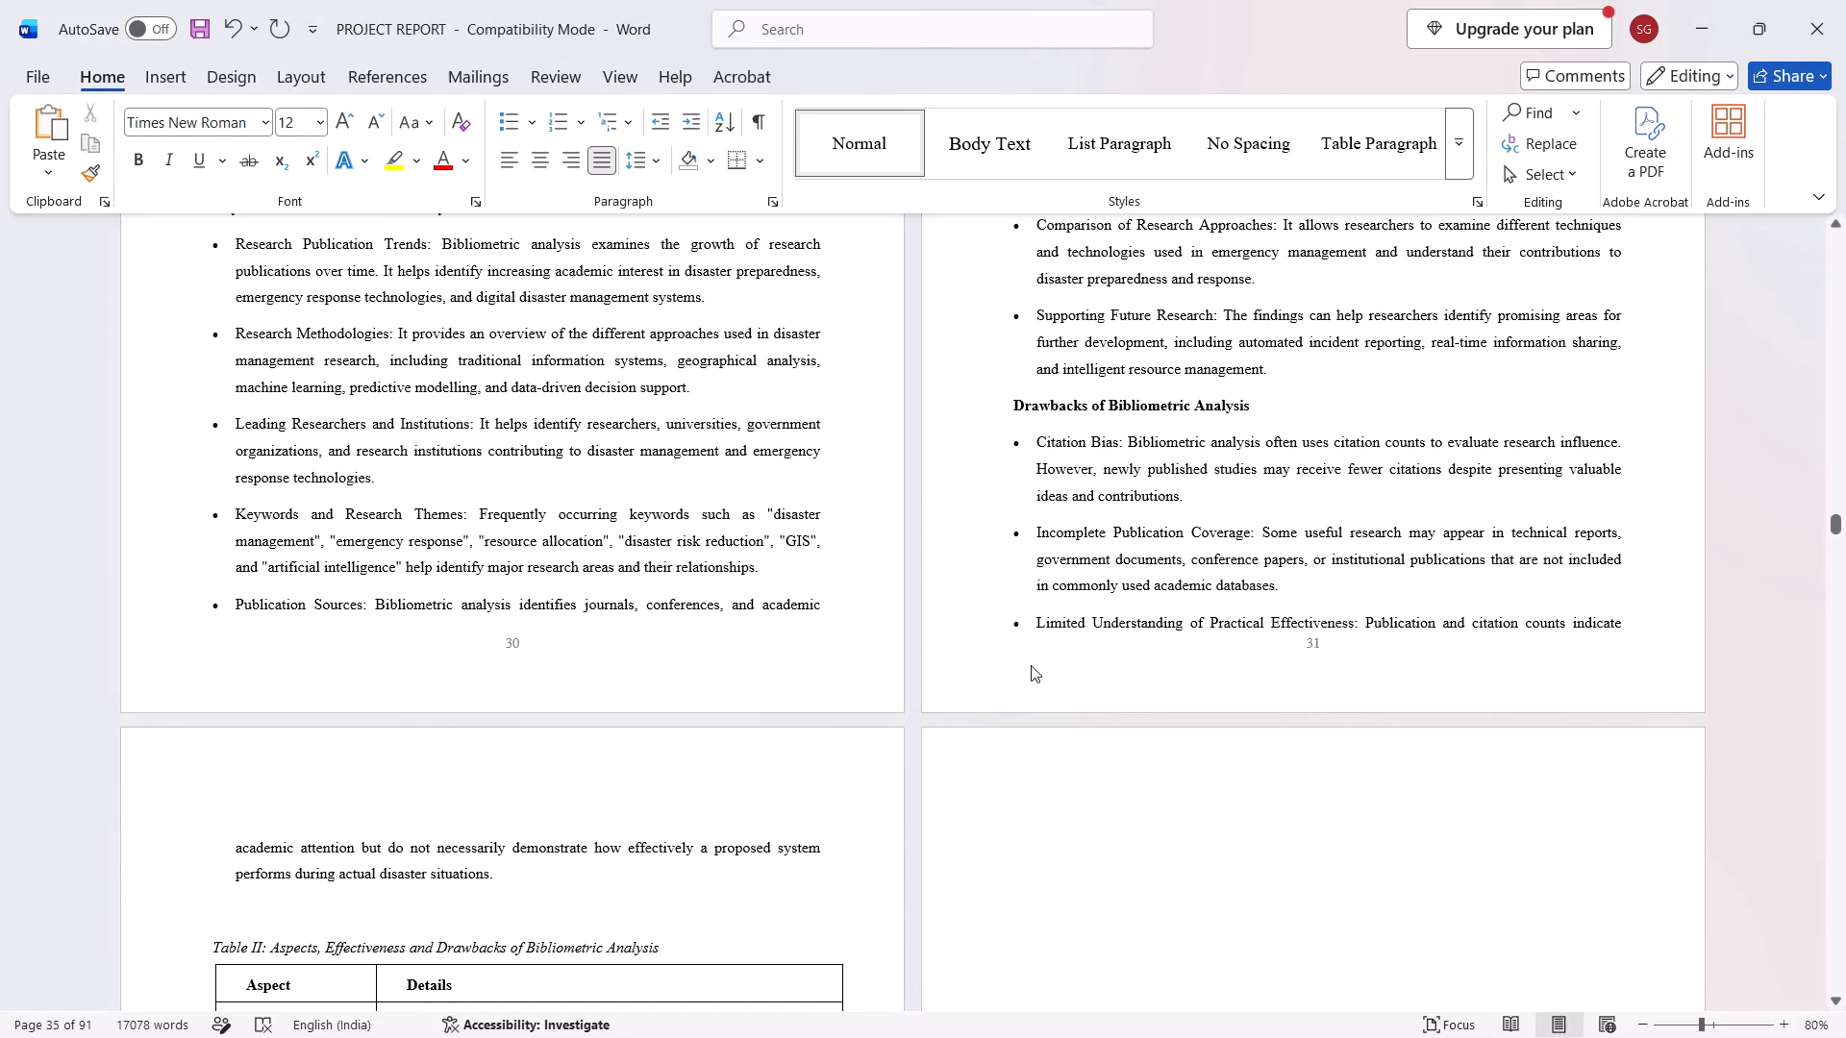
pyautogui.scroll(-5, 1031, 665)
pyautogui.scroll(3, 1014, 667)
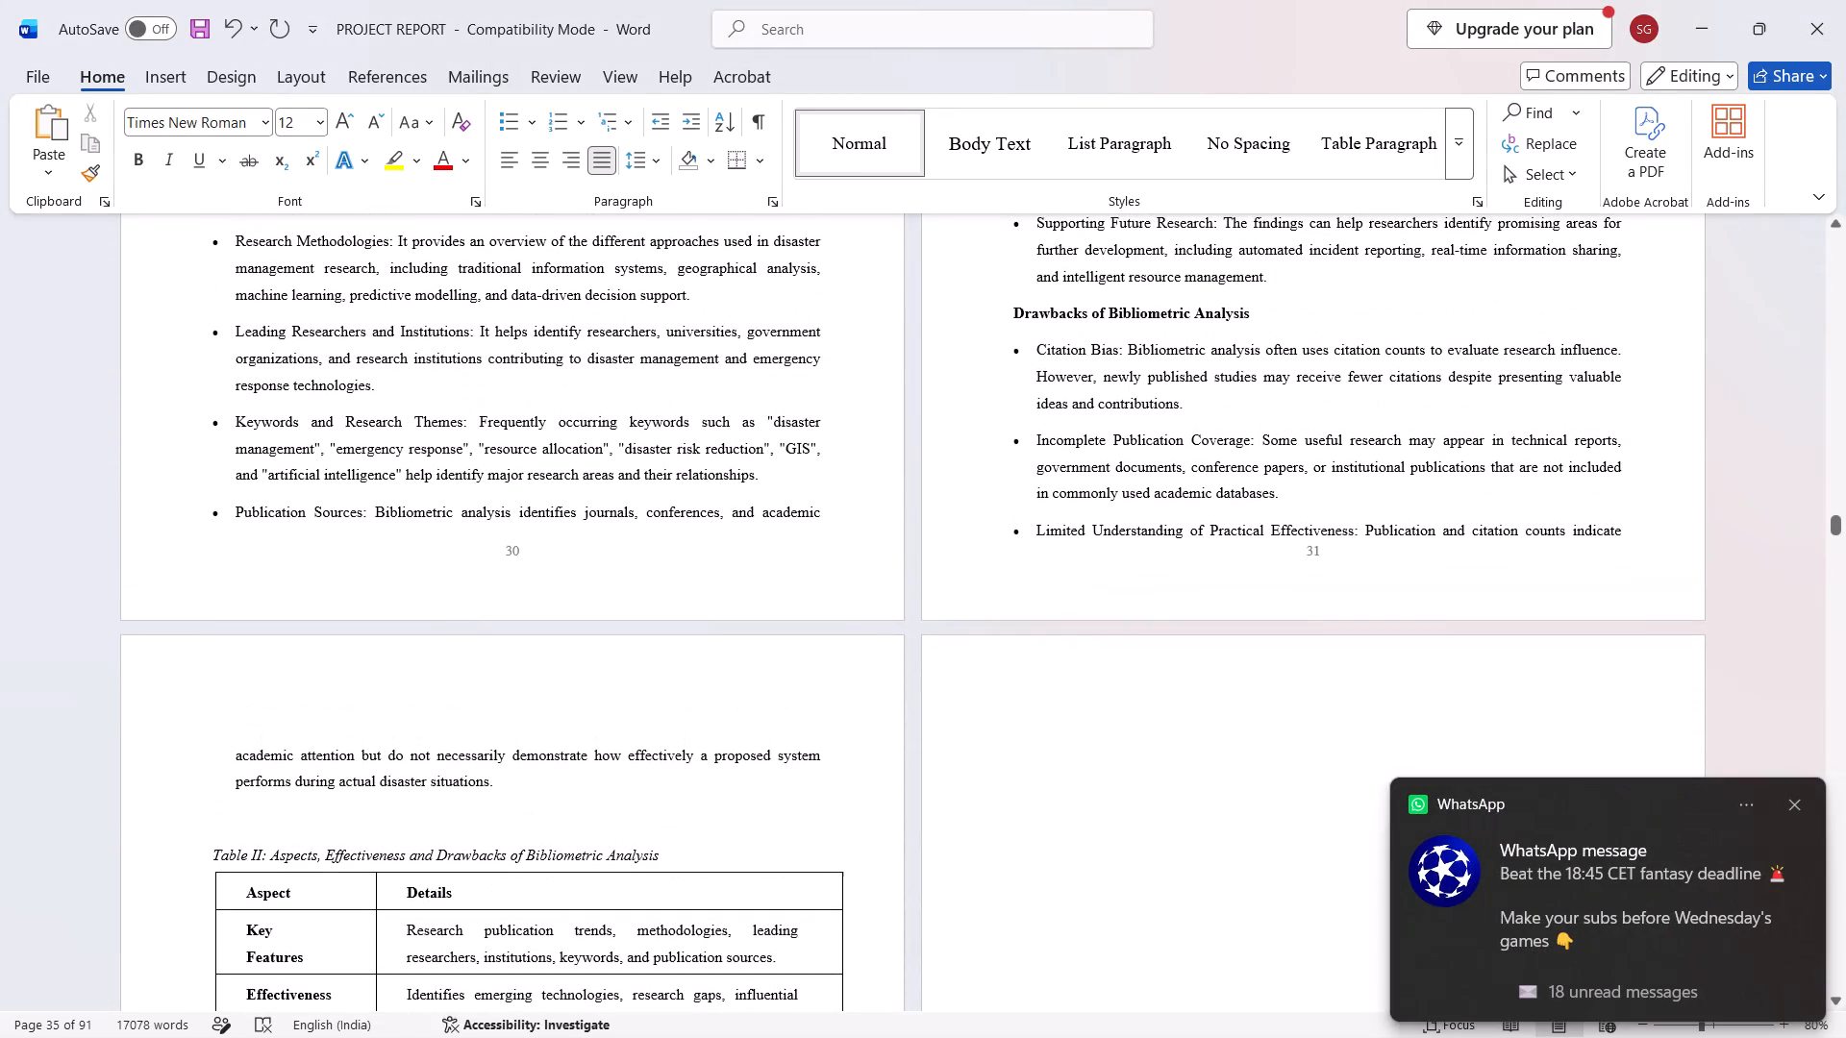
pyautogui.scroll(-8, 1014, 667)
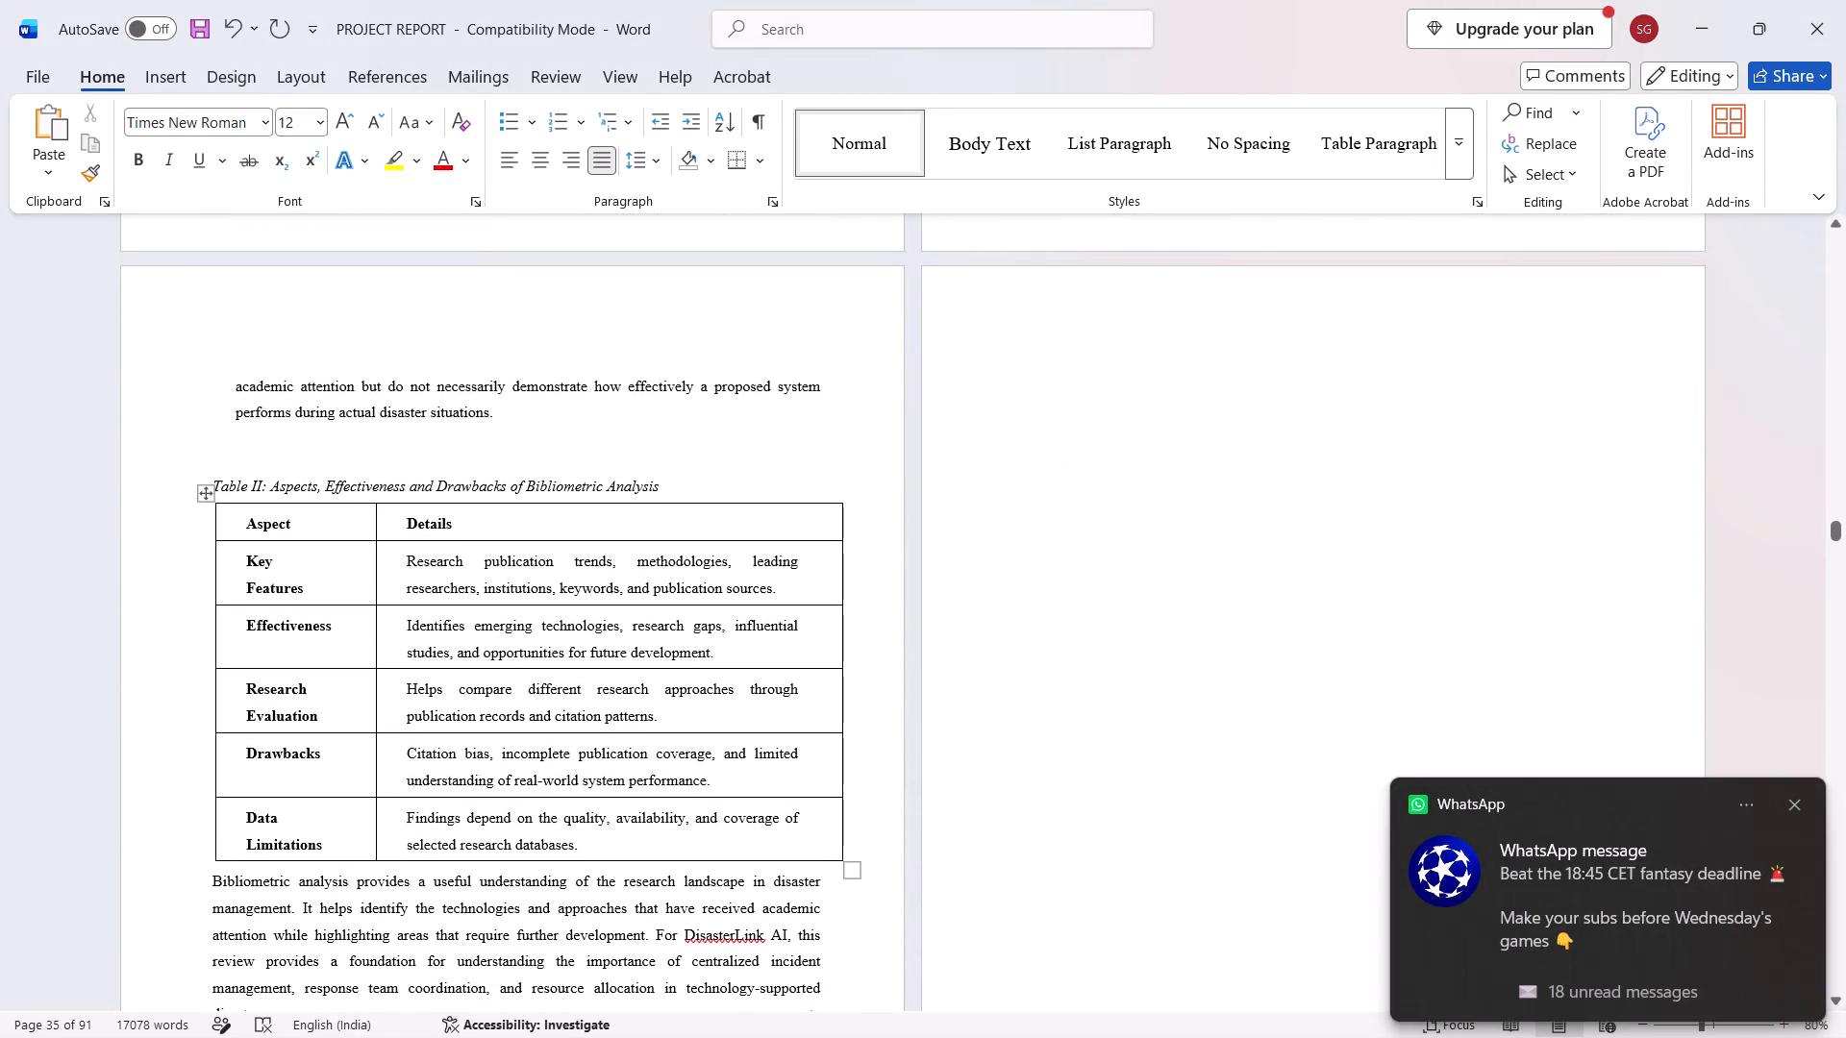
# Compare ChatGPT's Table 2.2 and its last drawbacks bullets with Table II and the drawbacks list in the Word report.
pyautogui.hotkey('alt', 'Tab')
pyautogui.scroll(-5, 863, 579)
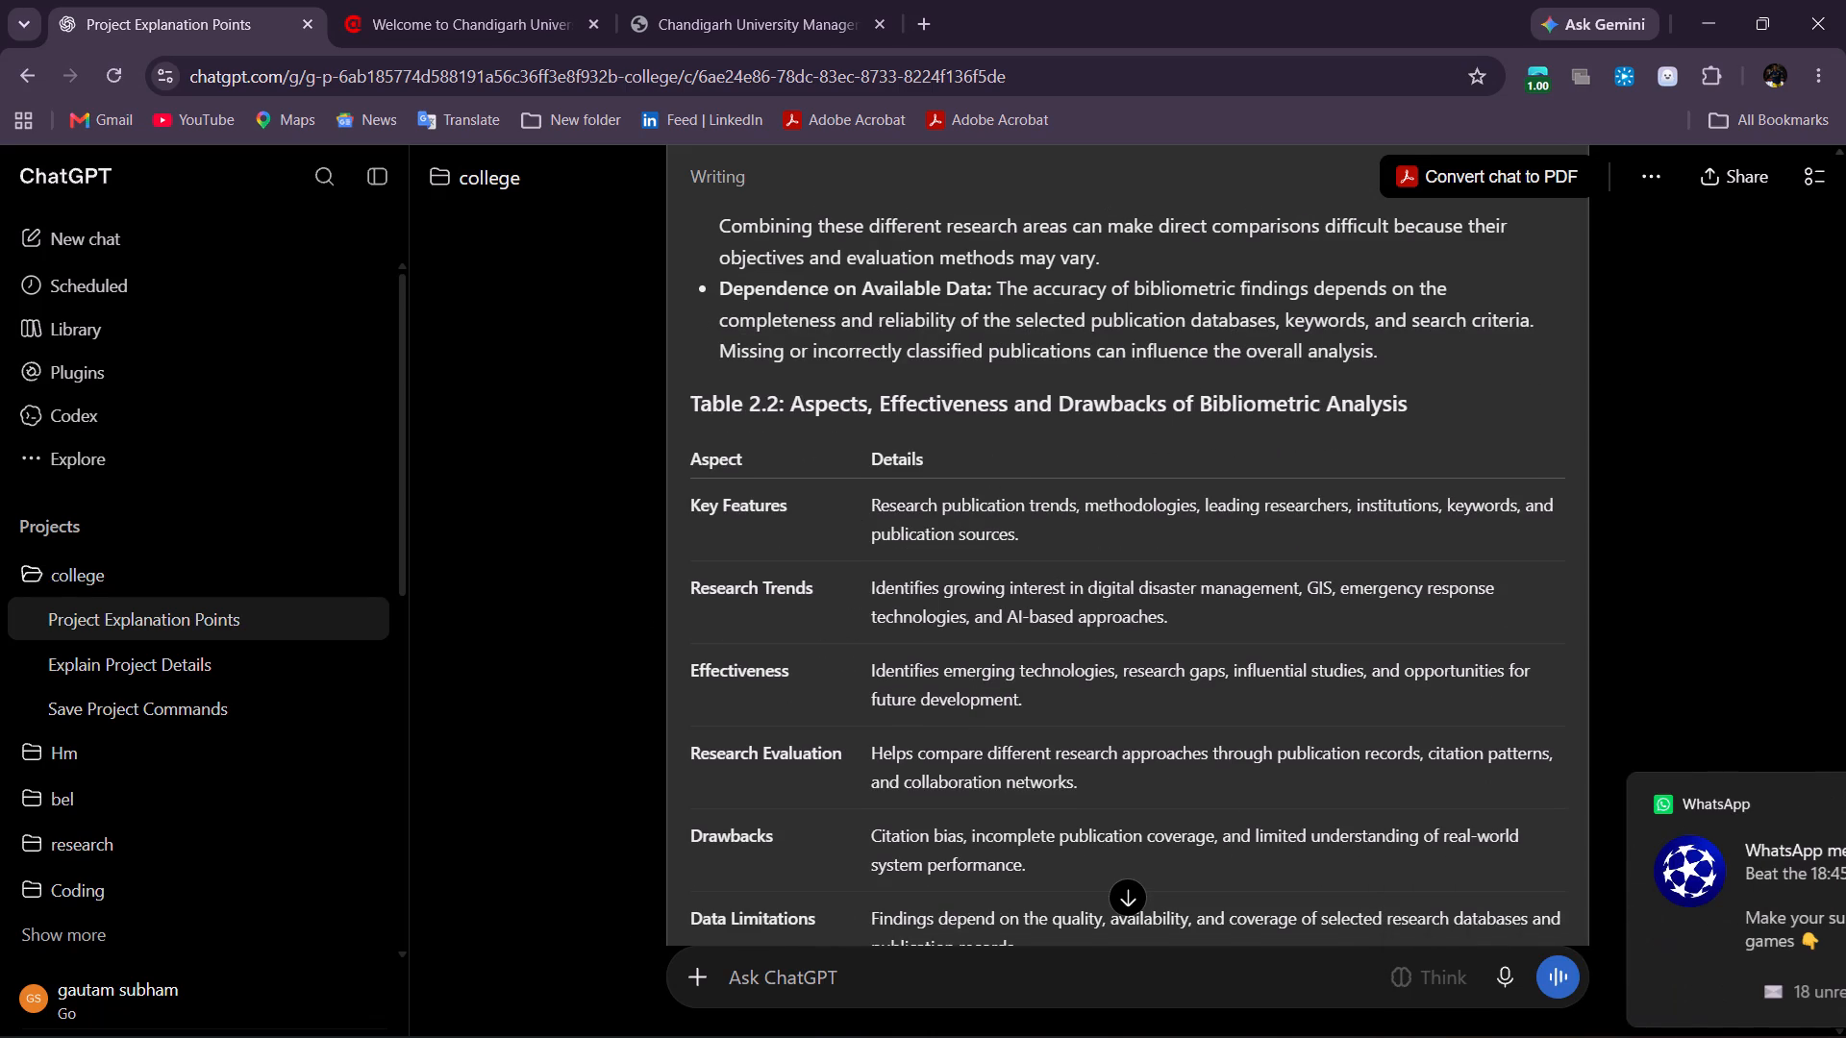
pyautogui.scroll(3, 1171, 570)
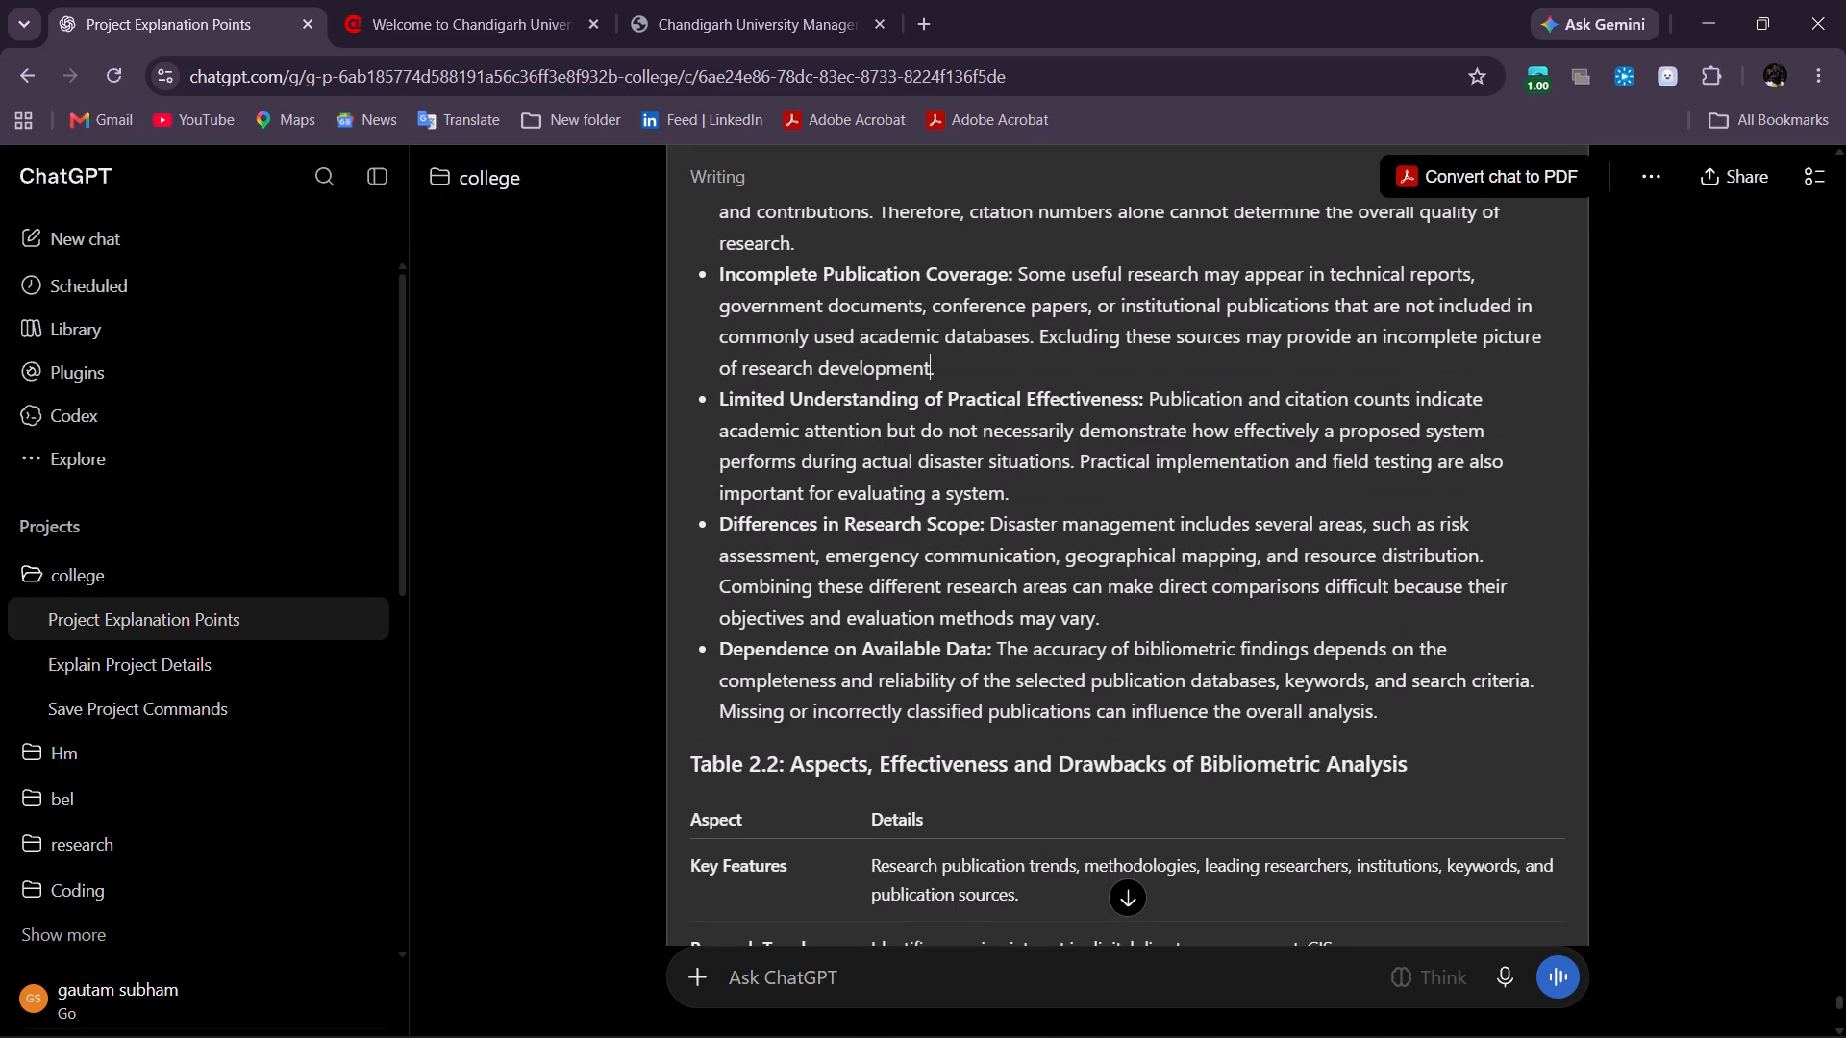
pyautogui.hotkey('alt', 'Tab')
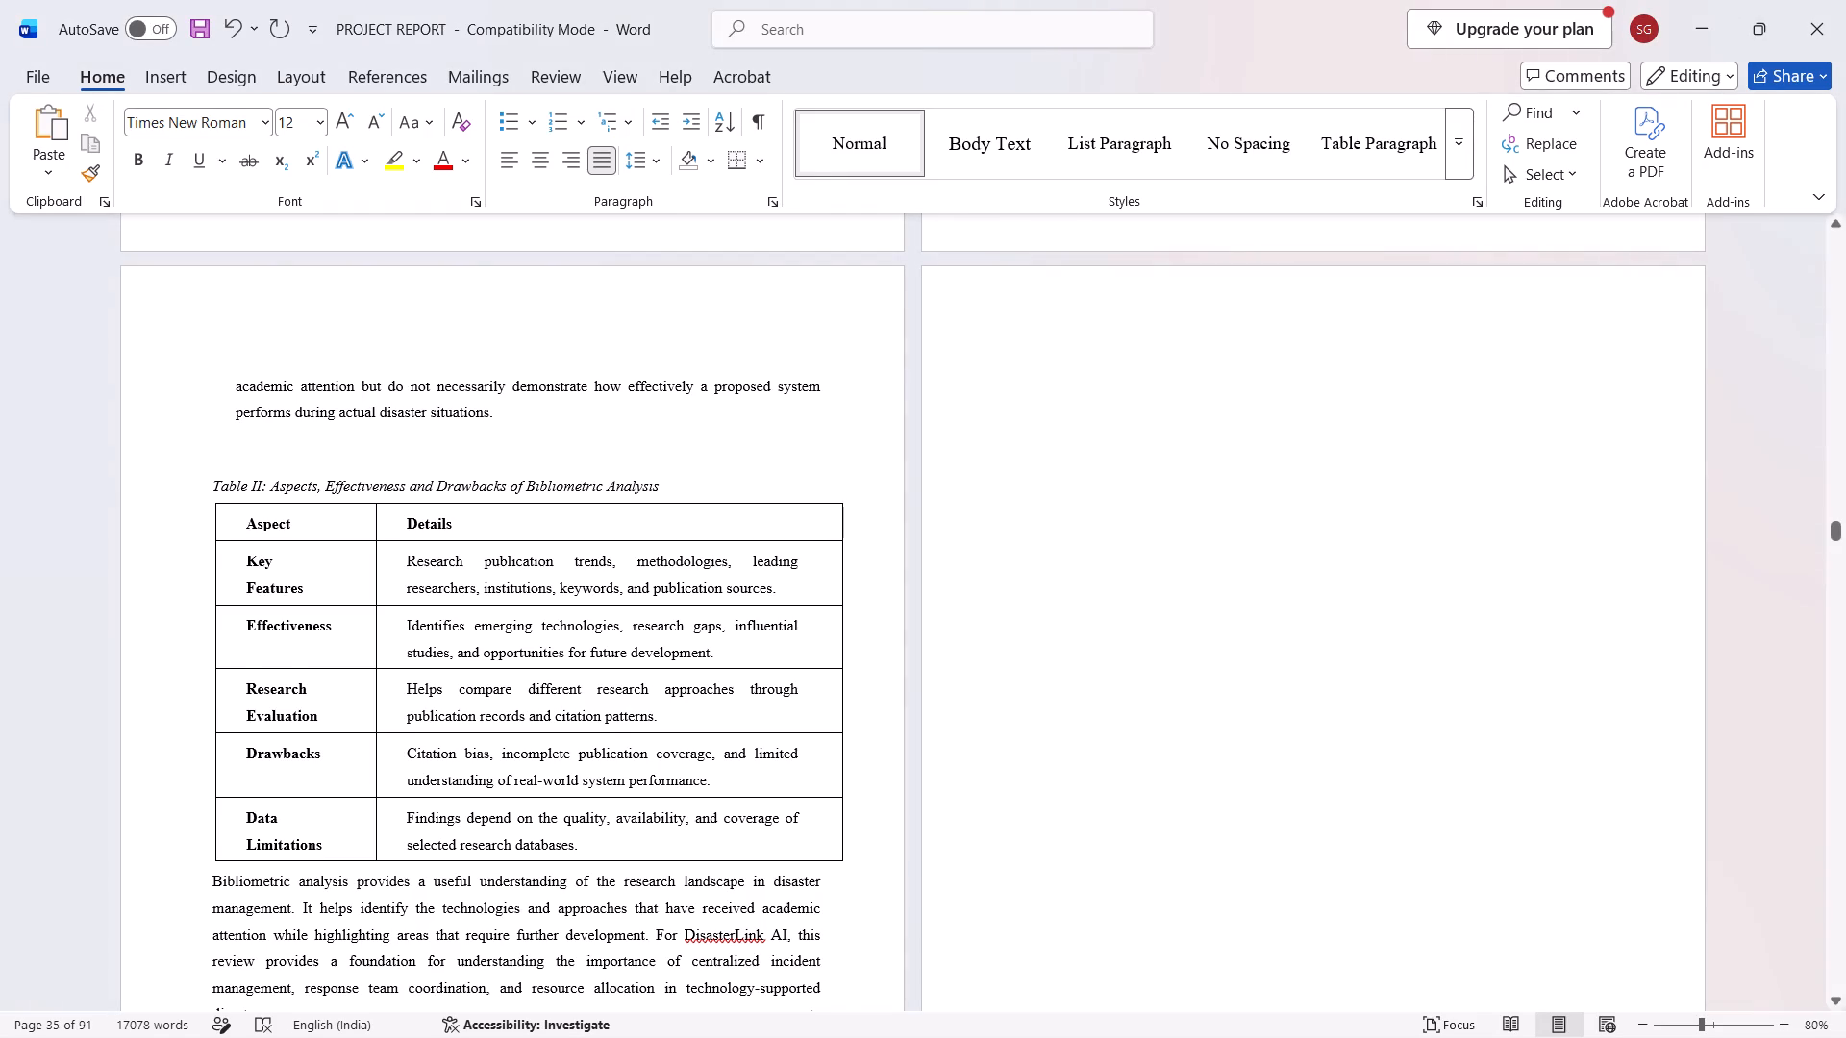
pyautogui.scroll(12, 805, 704)
pyautogui.hotkey('alt', 'Tab')
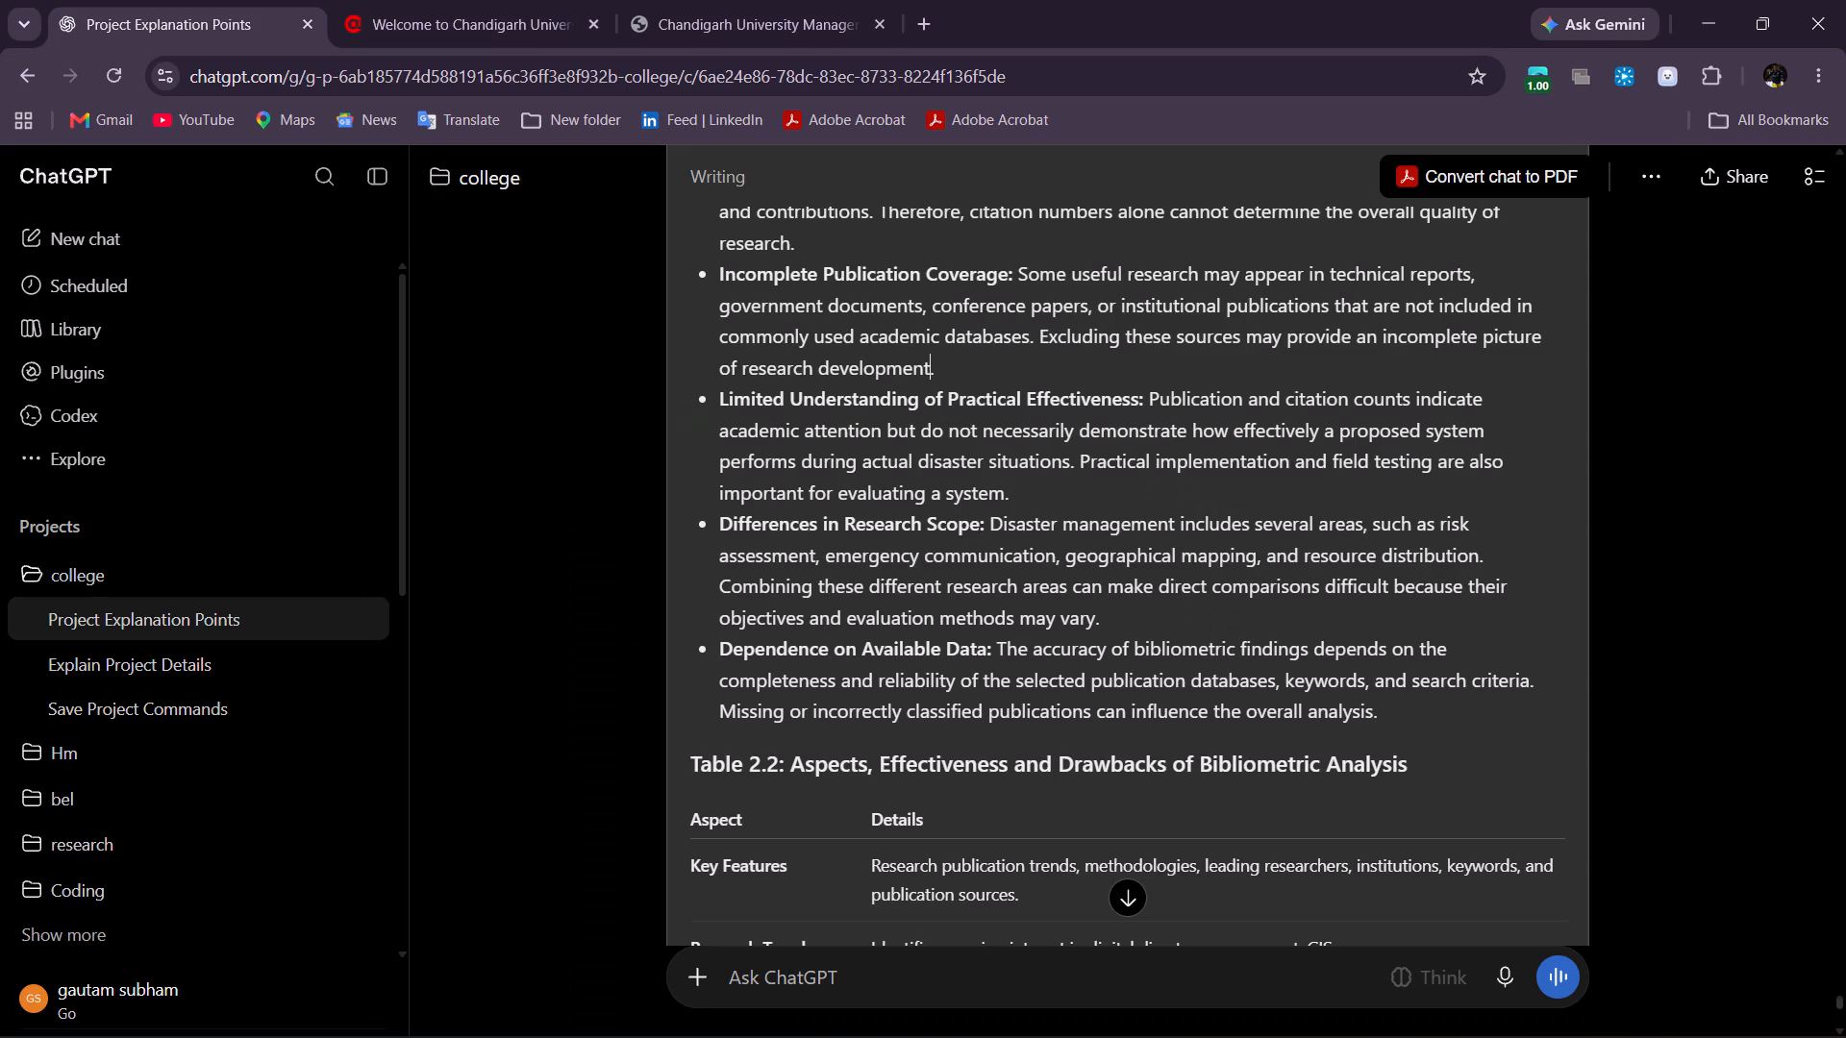
pyautogui.scroll(2, 1047, 619)
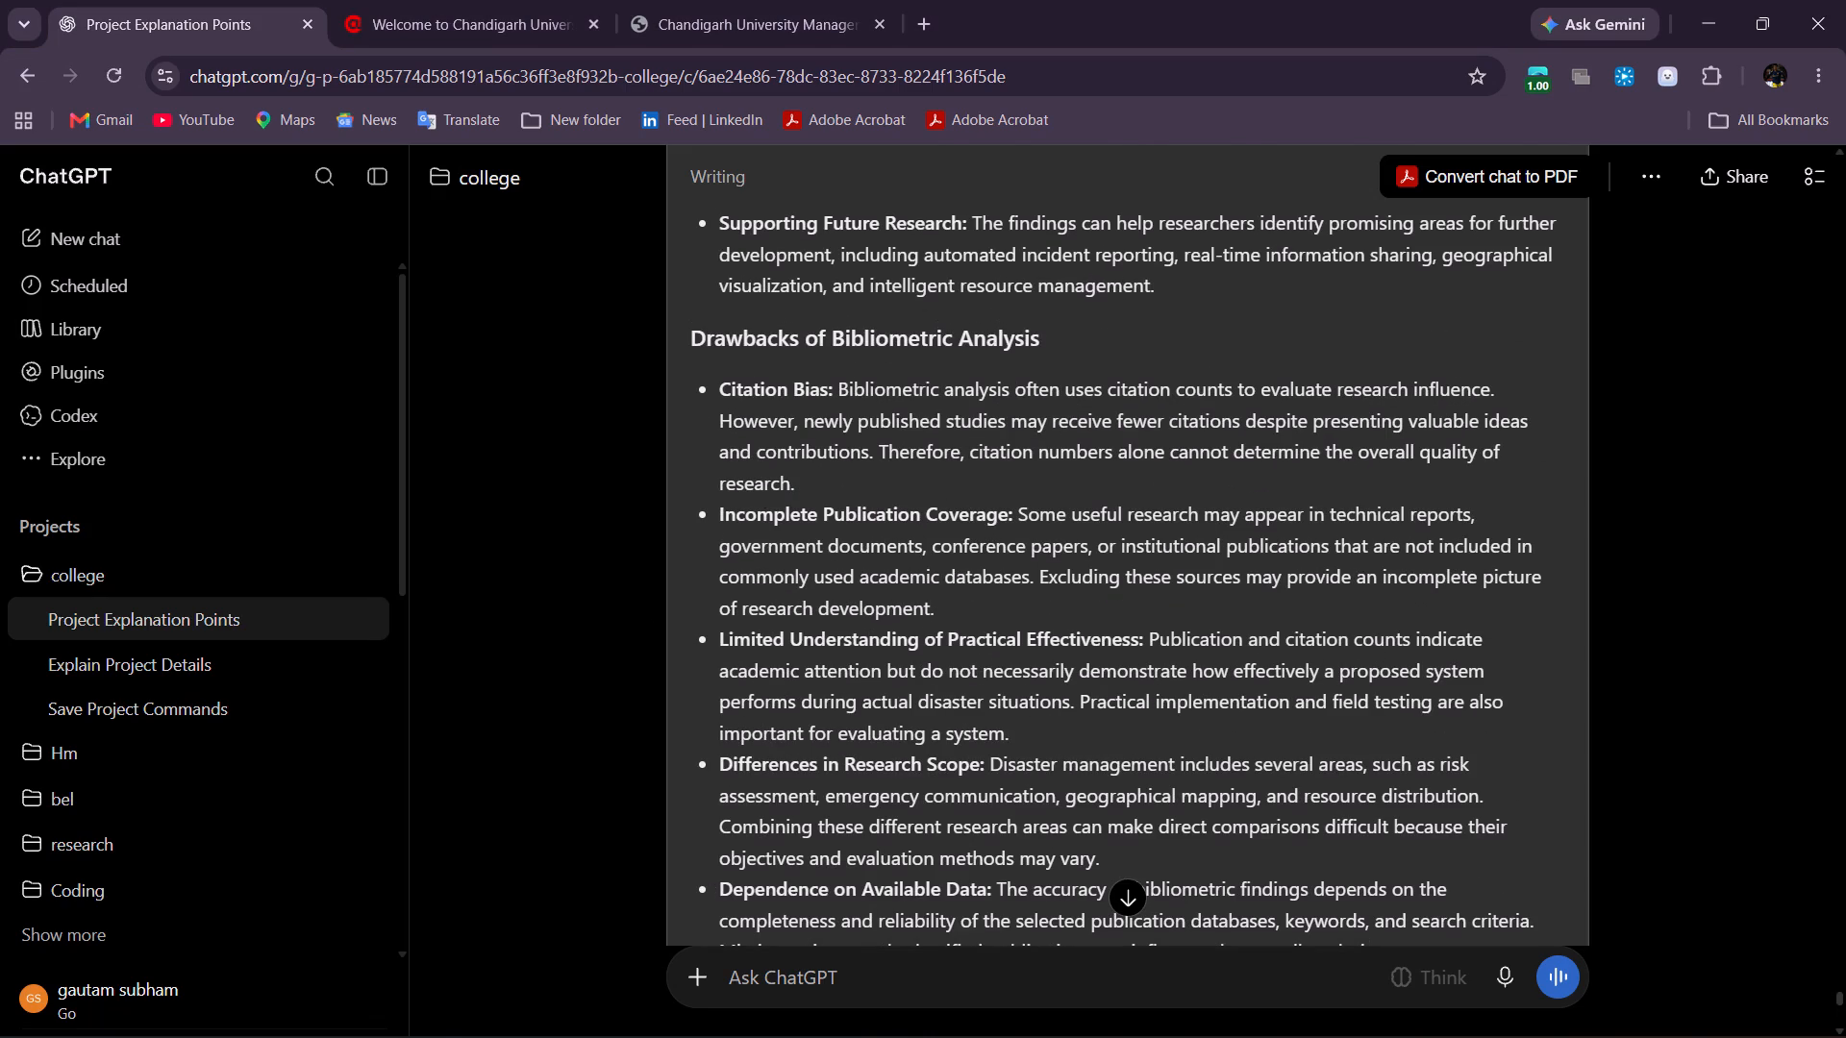
pyautogui.hotkey('alt', 'Tab')
pyautogui.scroll(-2, 1030, 713)
# Copy the "Differences in Research Scope" and "Dependence on Available Data" bullets from the ChatGPT draft into the end of the report's drawbacks list.
pyautogui.hotkey('alt', 'Tab')
pyautogui.scroll(-3, 828, 669)
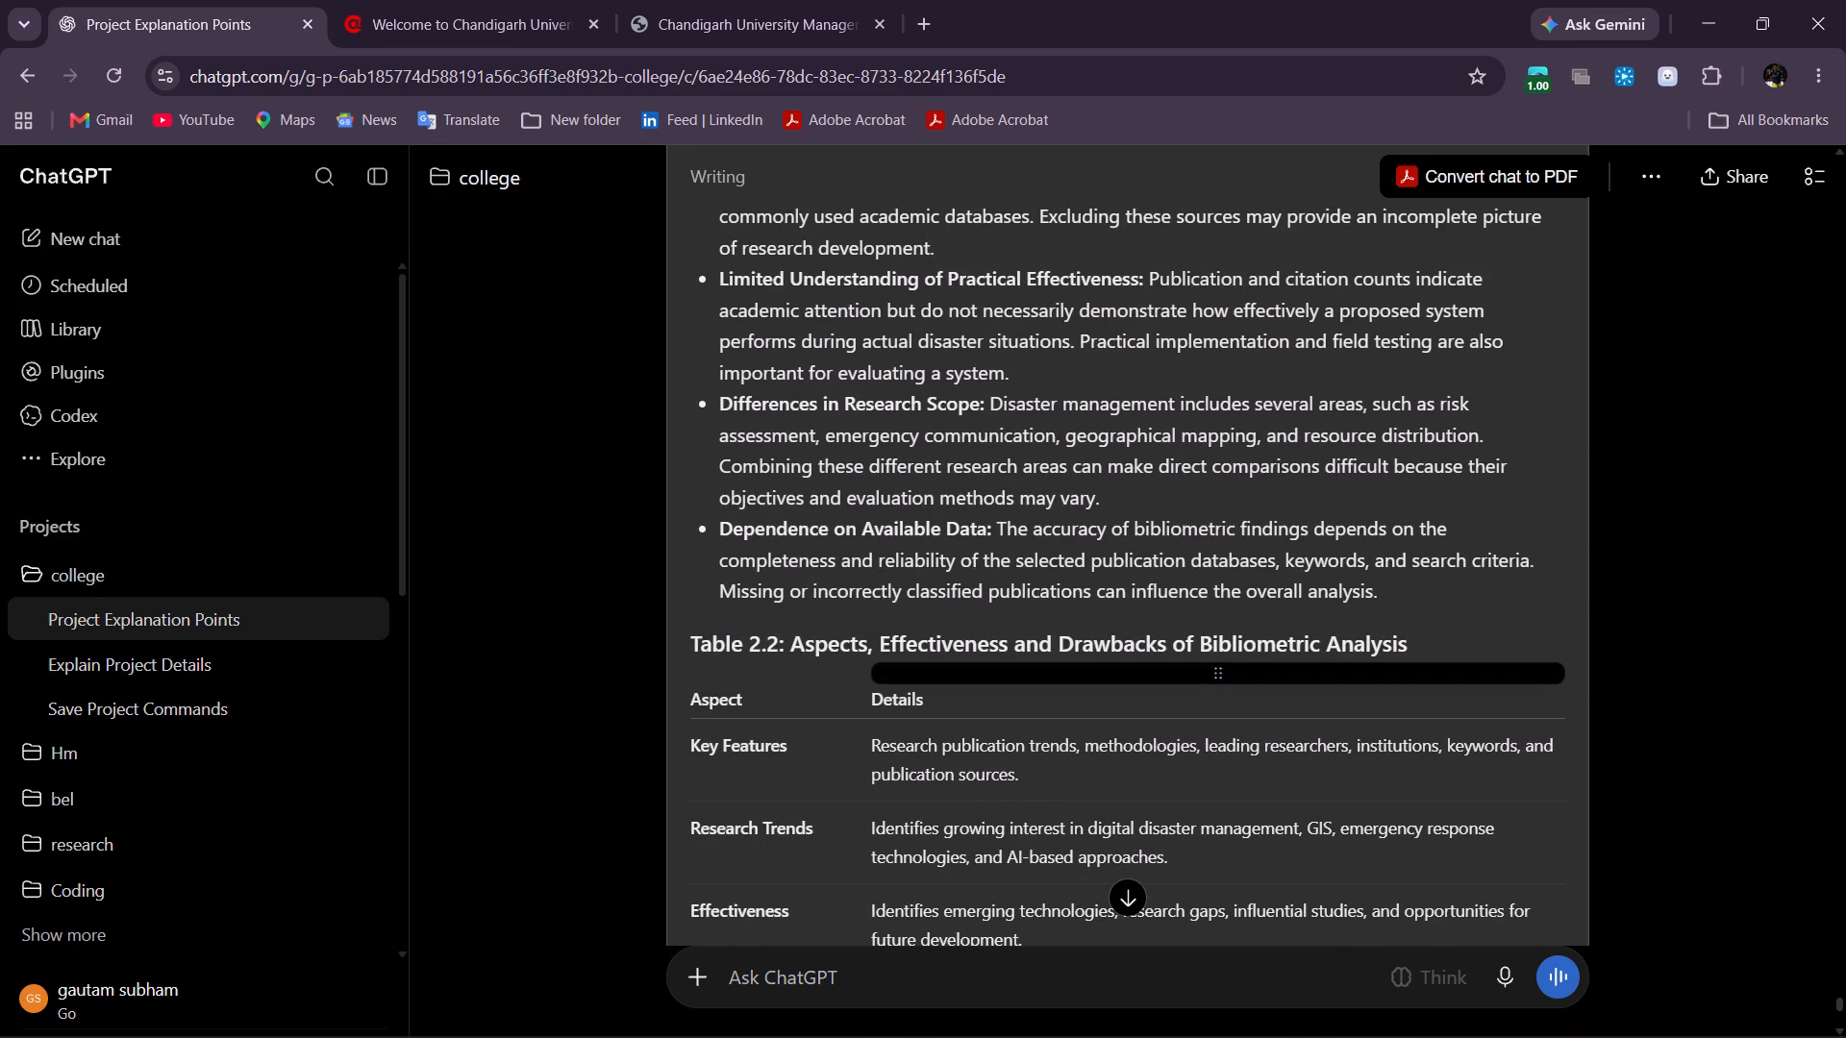
pyautogui.moveTo(1387, 598); pyautogui.dragTo(705, 400)
pyautogui.hotkey('ctrl', 'c')
pyautogui.hotkey('alt', 'Tab')
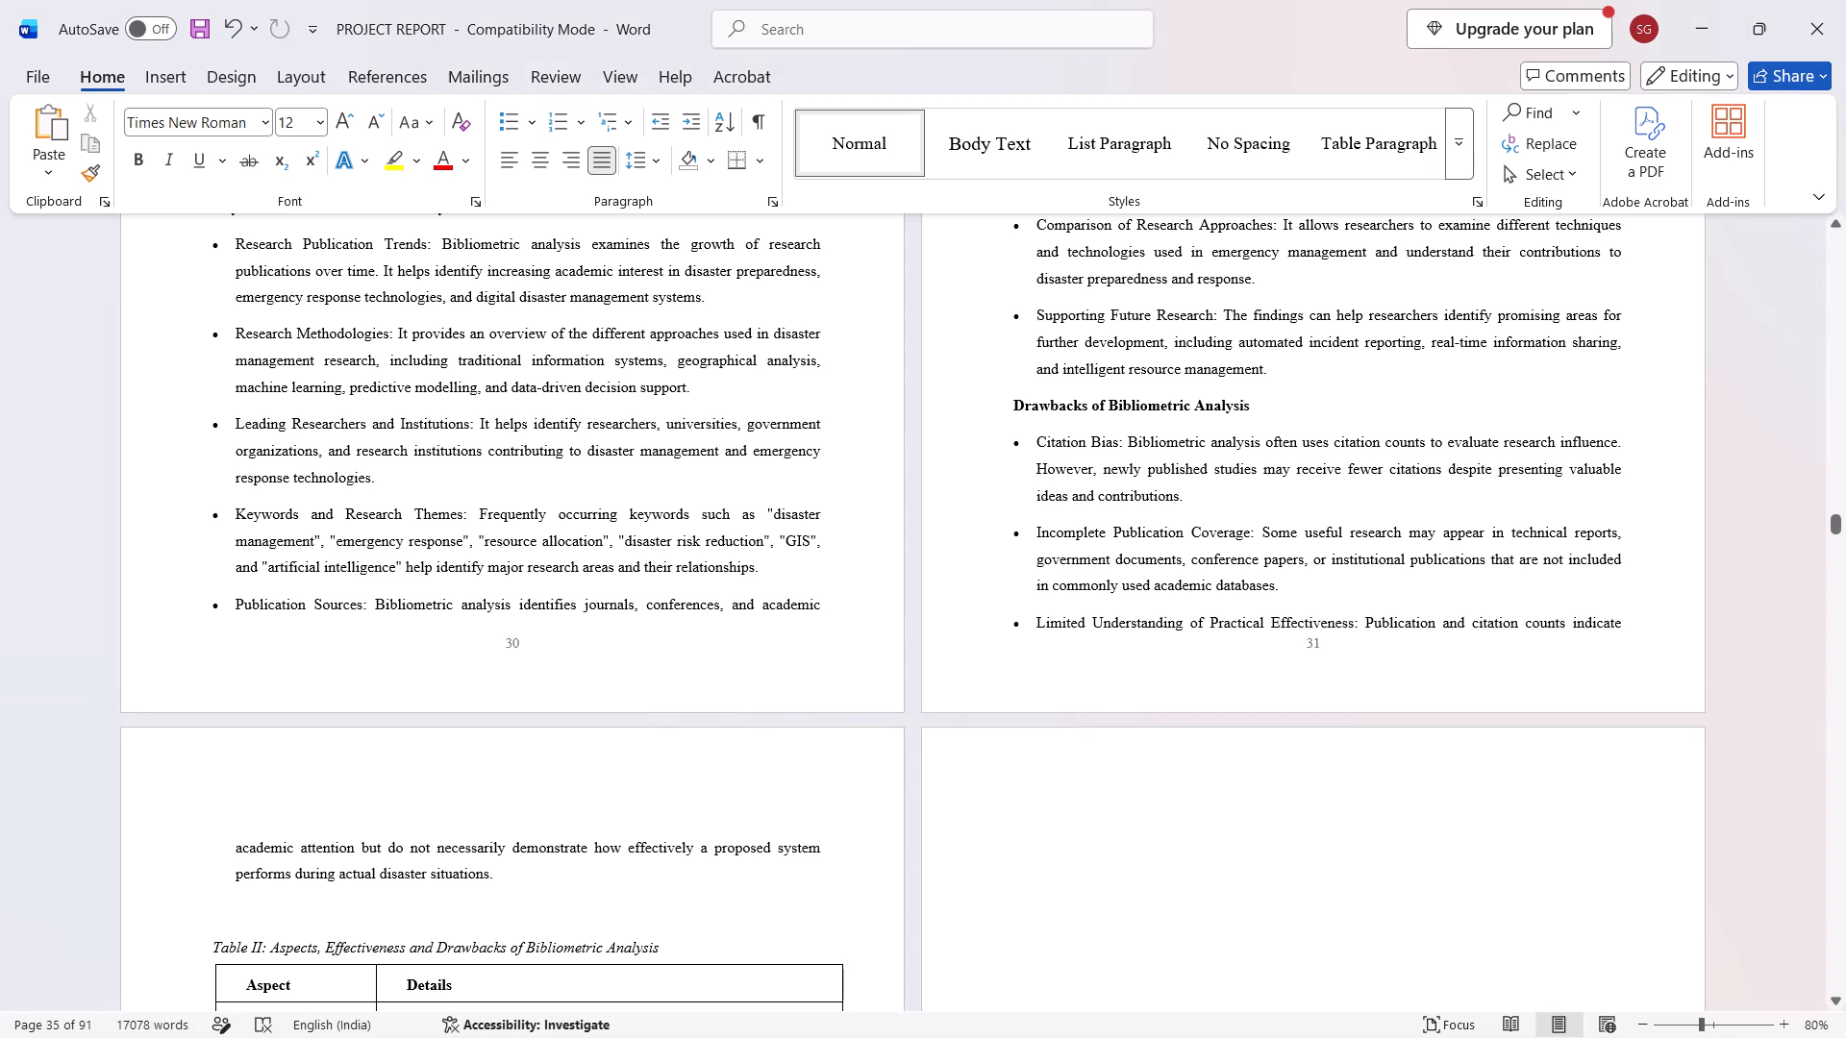
pyautogui.click(610, 876)
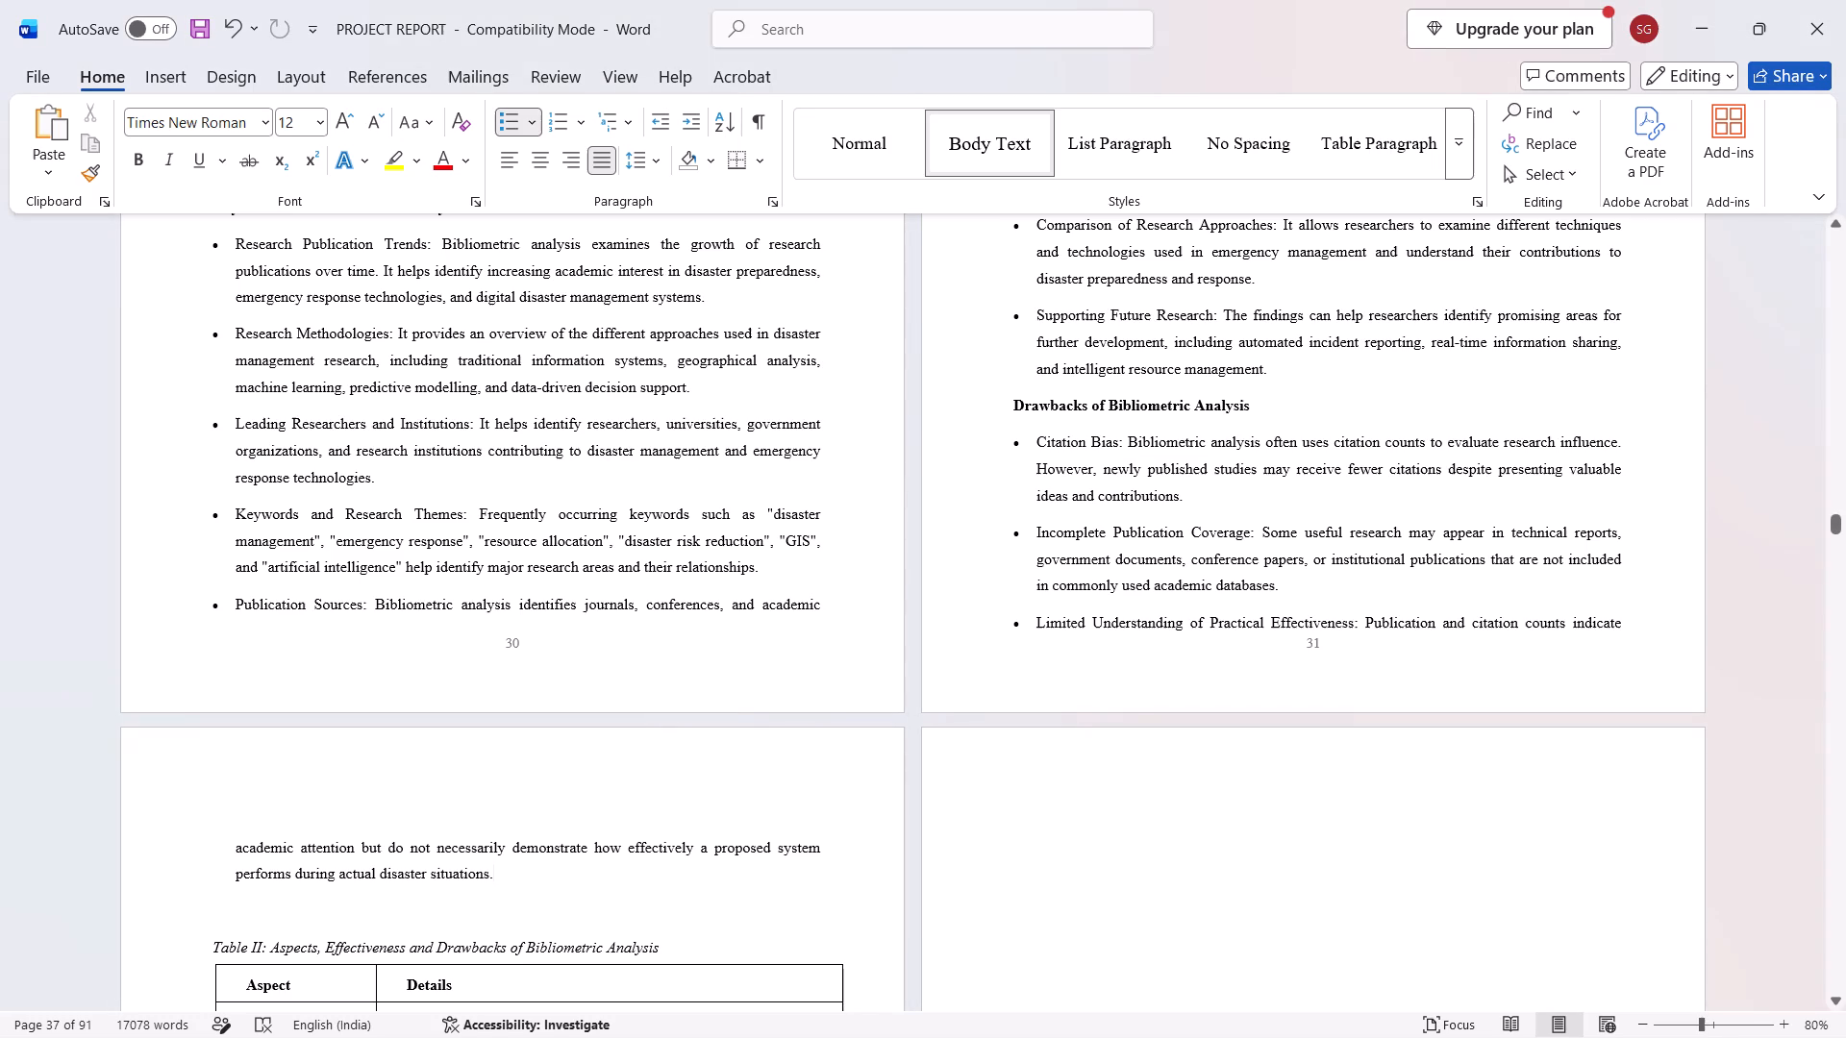
pyautogui.press('Return')
pyautogui.hotkey('ctrl', 'v')
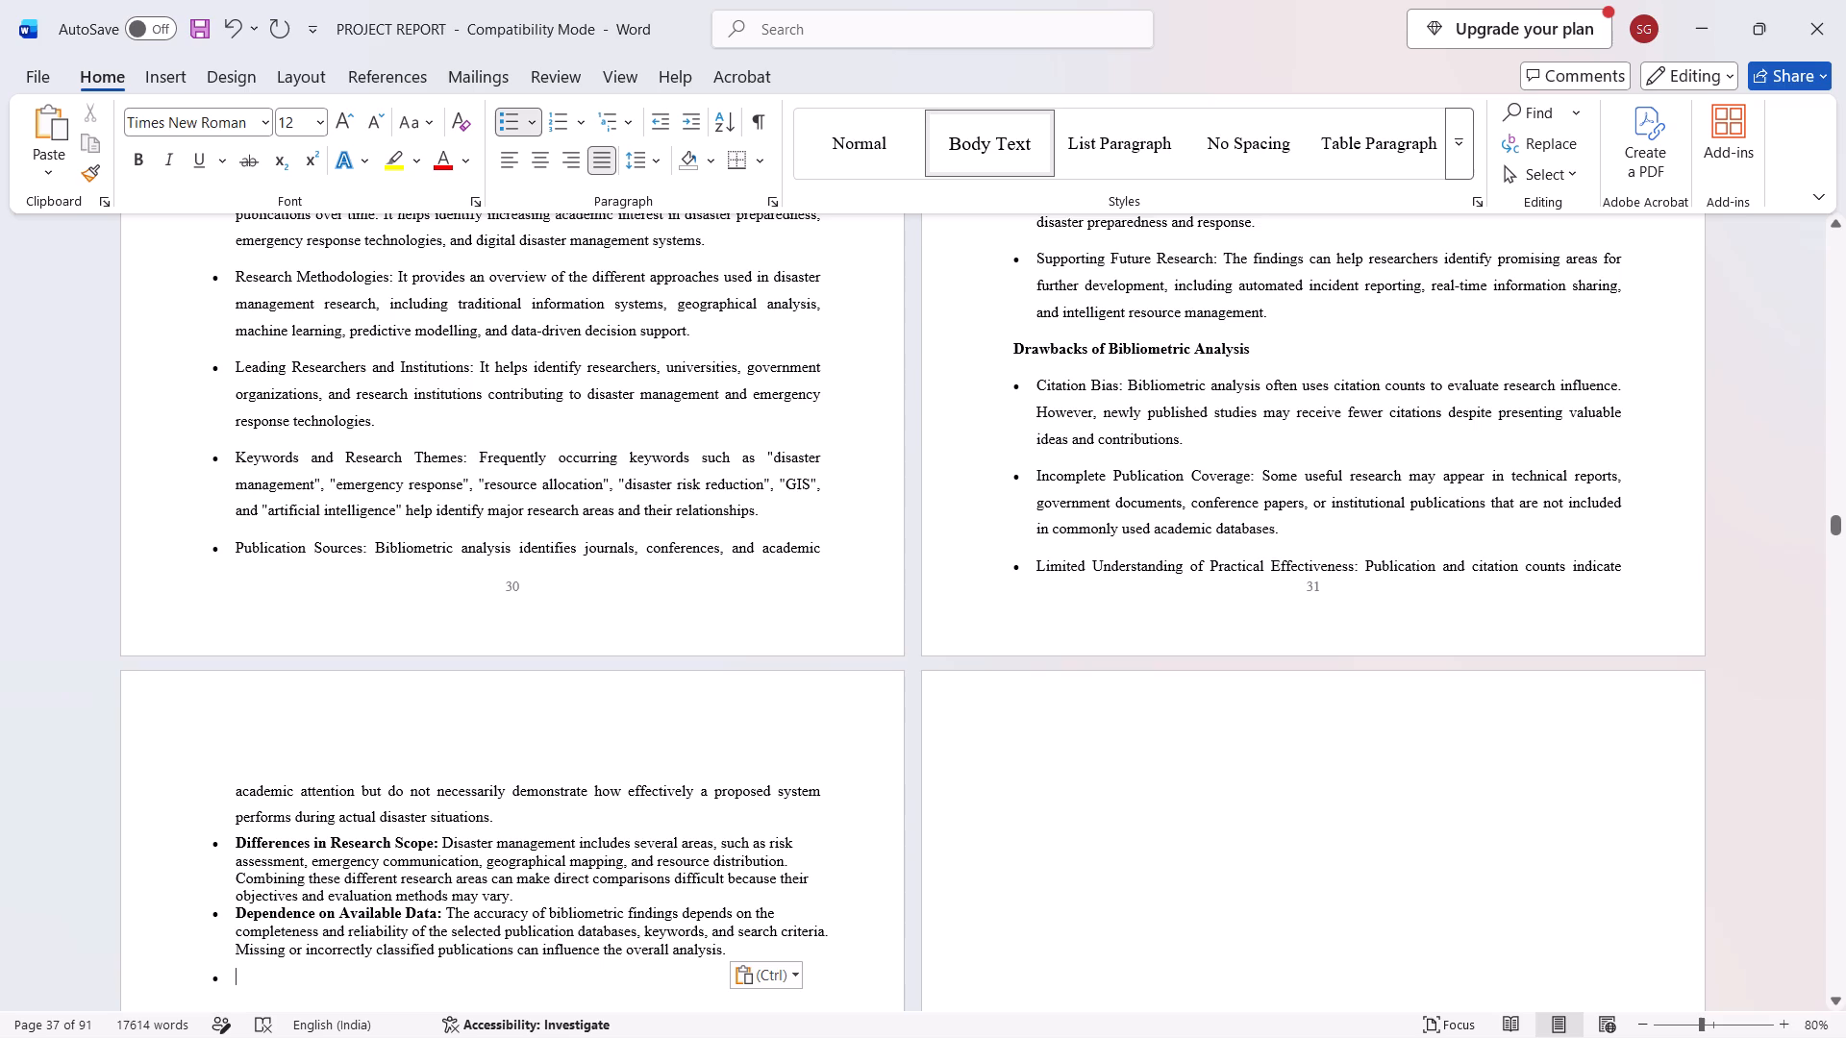
# Remove bold from the two pasted drawback bullets and set their line spacing to 1.5.
pyautogui.moveTo(743, 955); pyautogui.dragTo(234, 846)
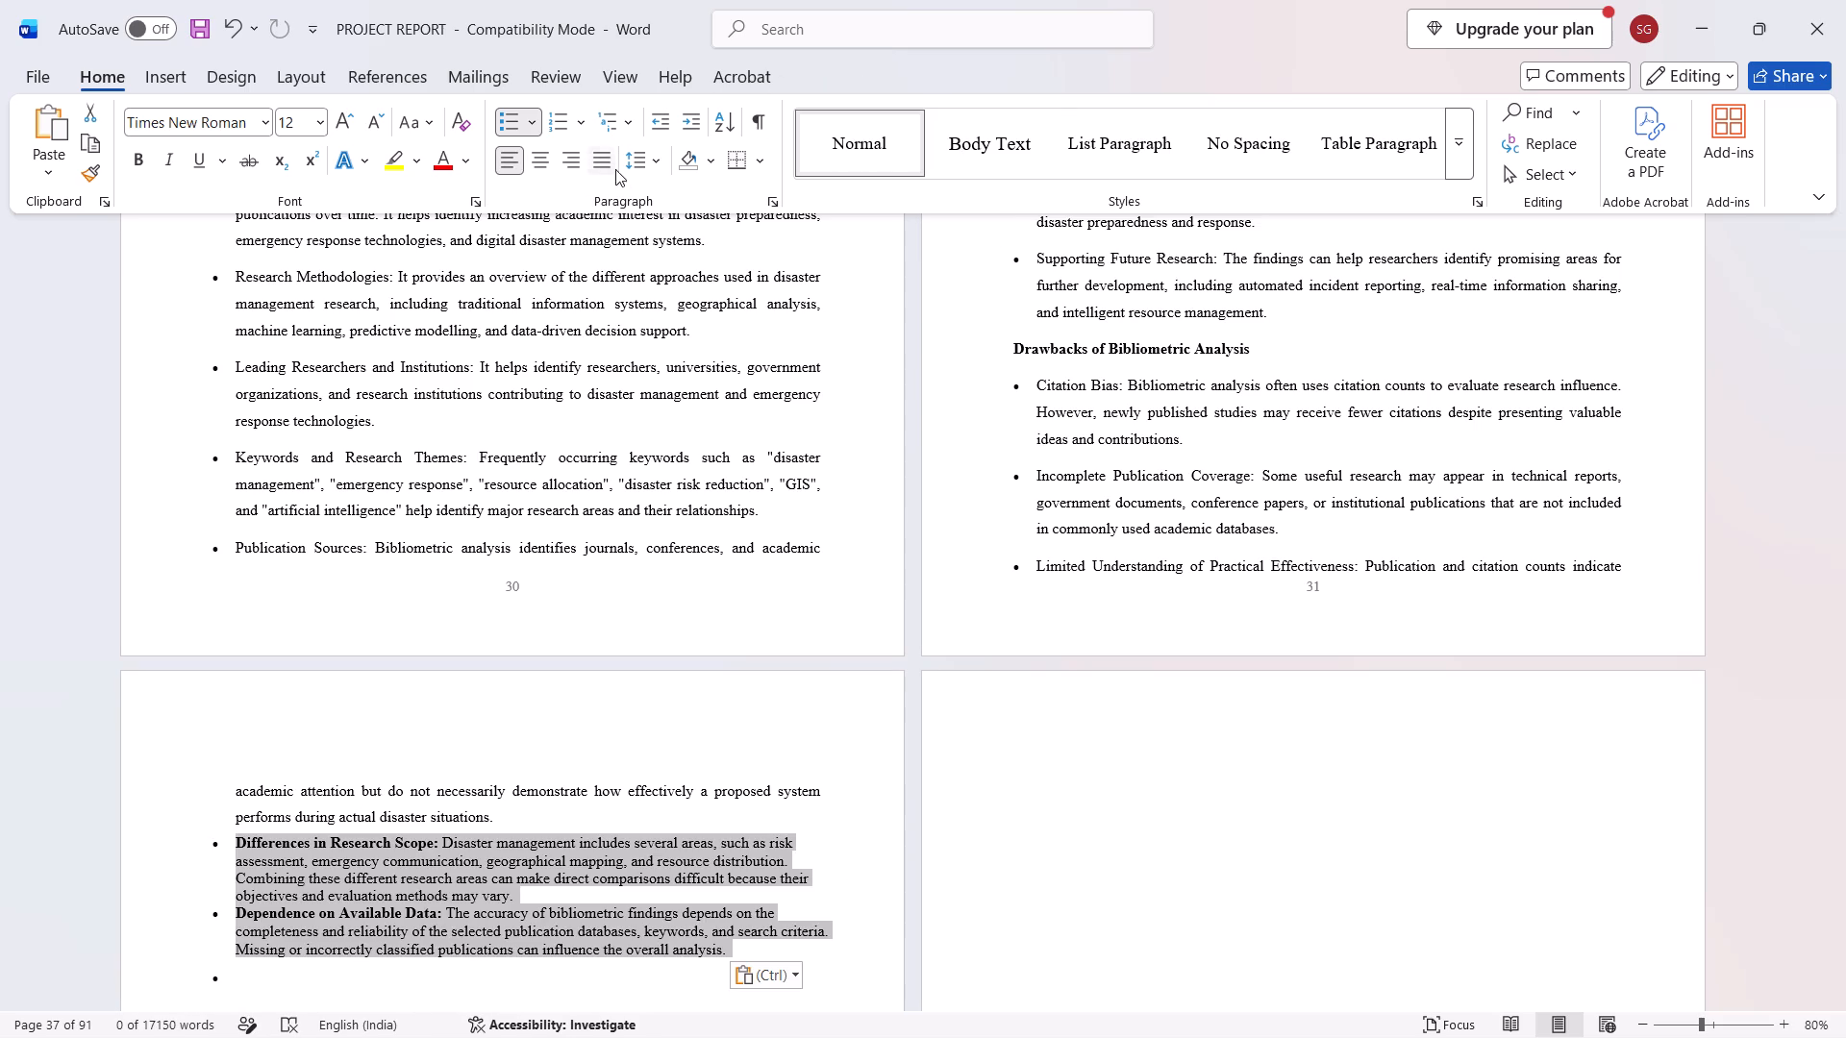
pyautogui.doubleClick(147, 163)
pyautogui.click(147, 163)
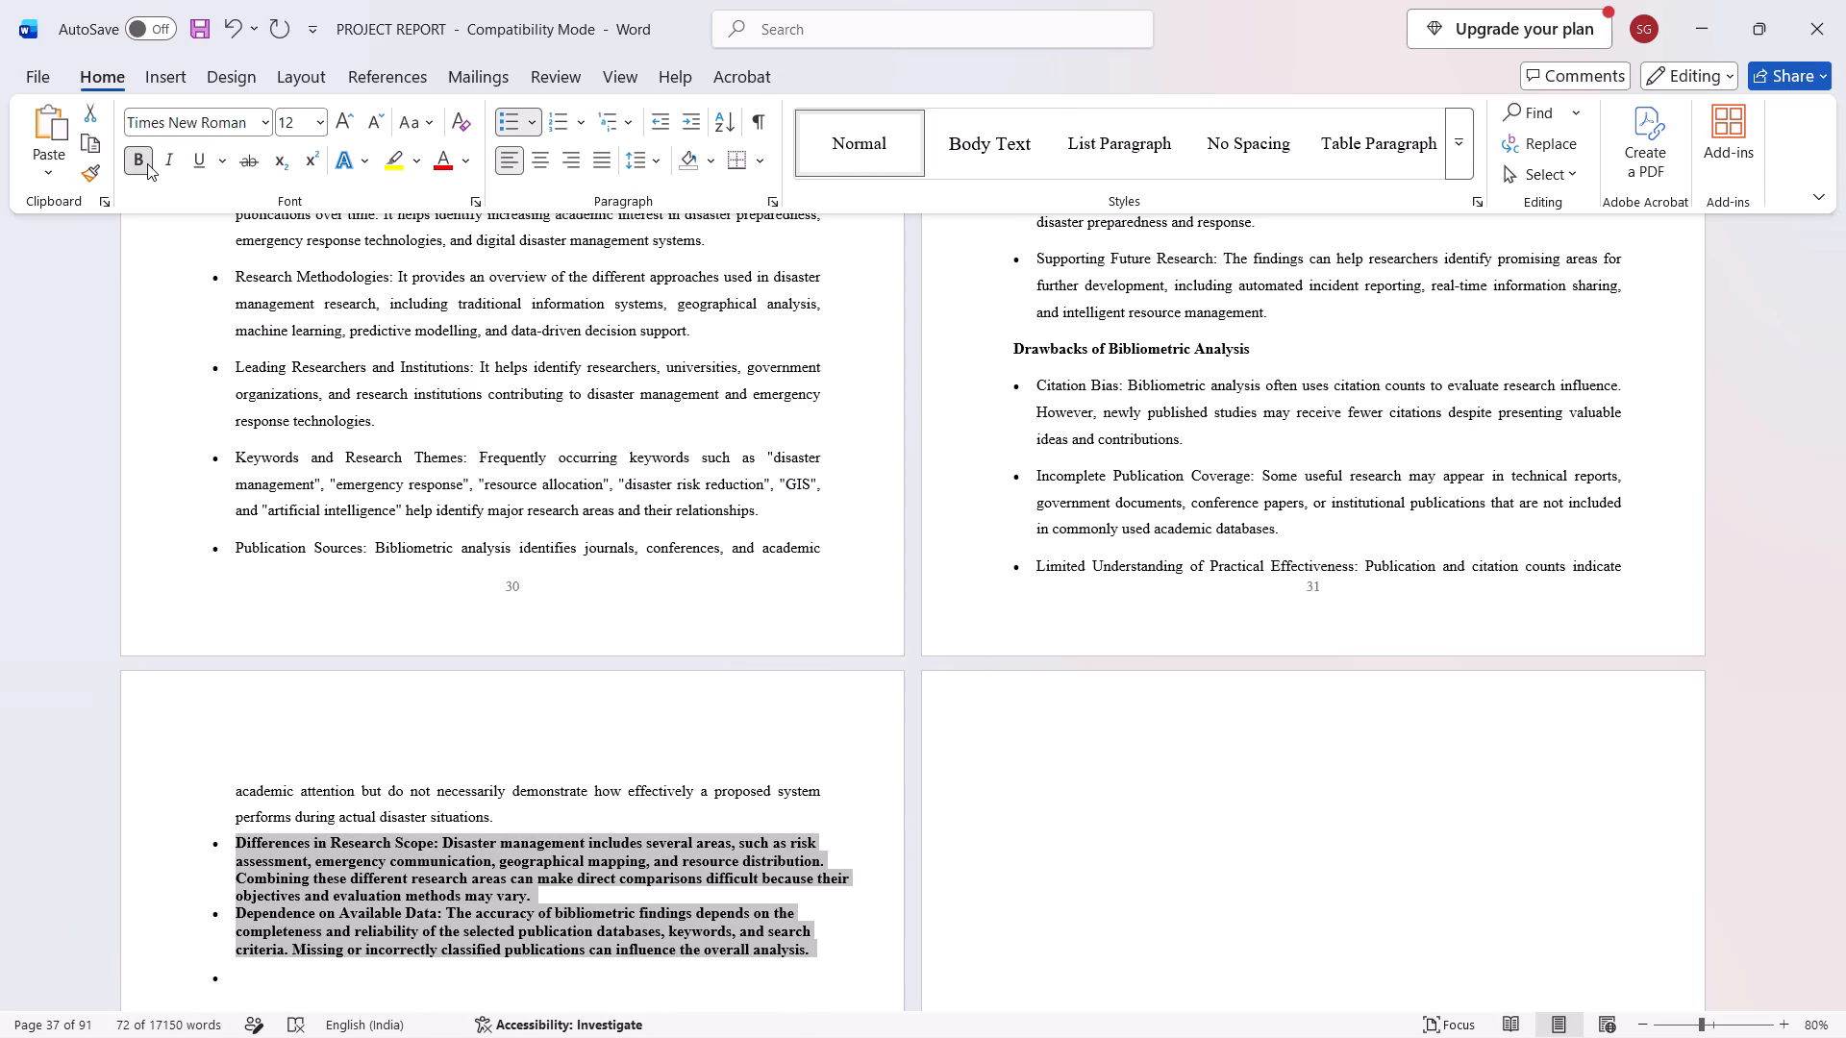
pyautogui.click(664, 160)
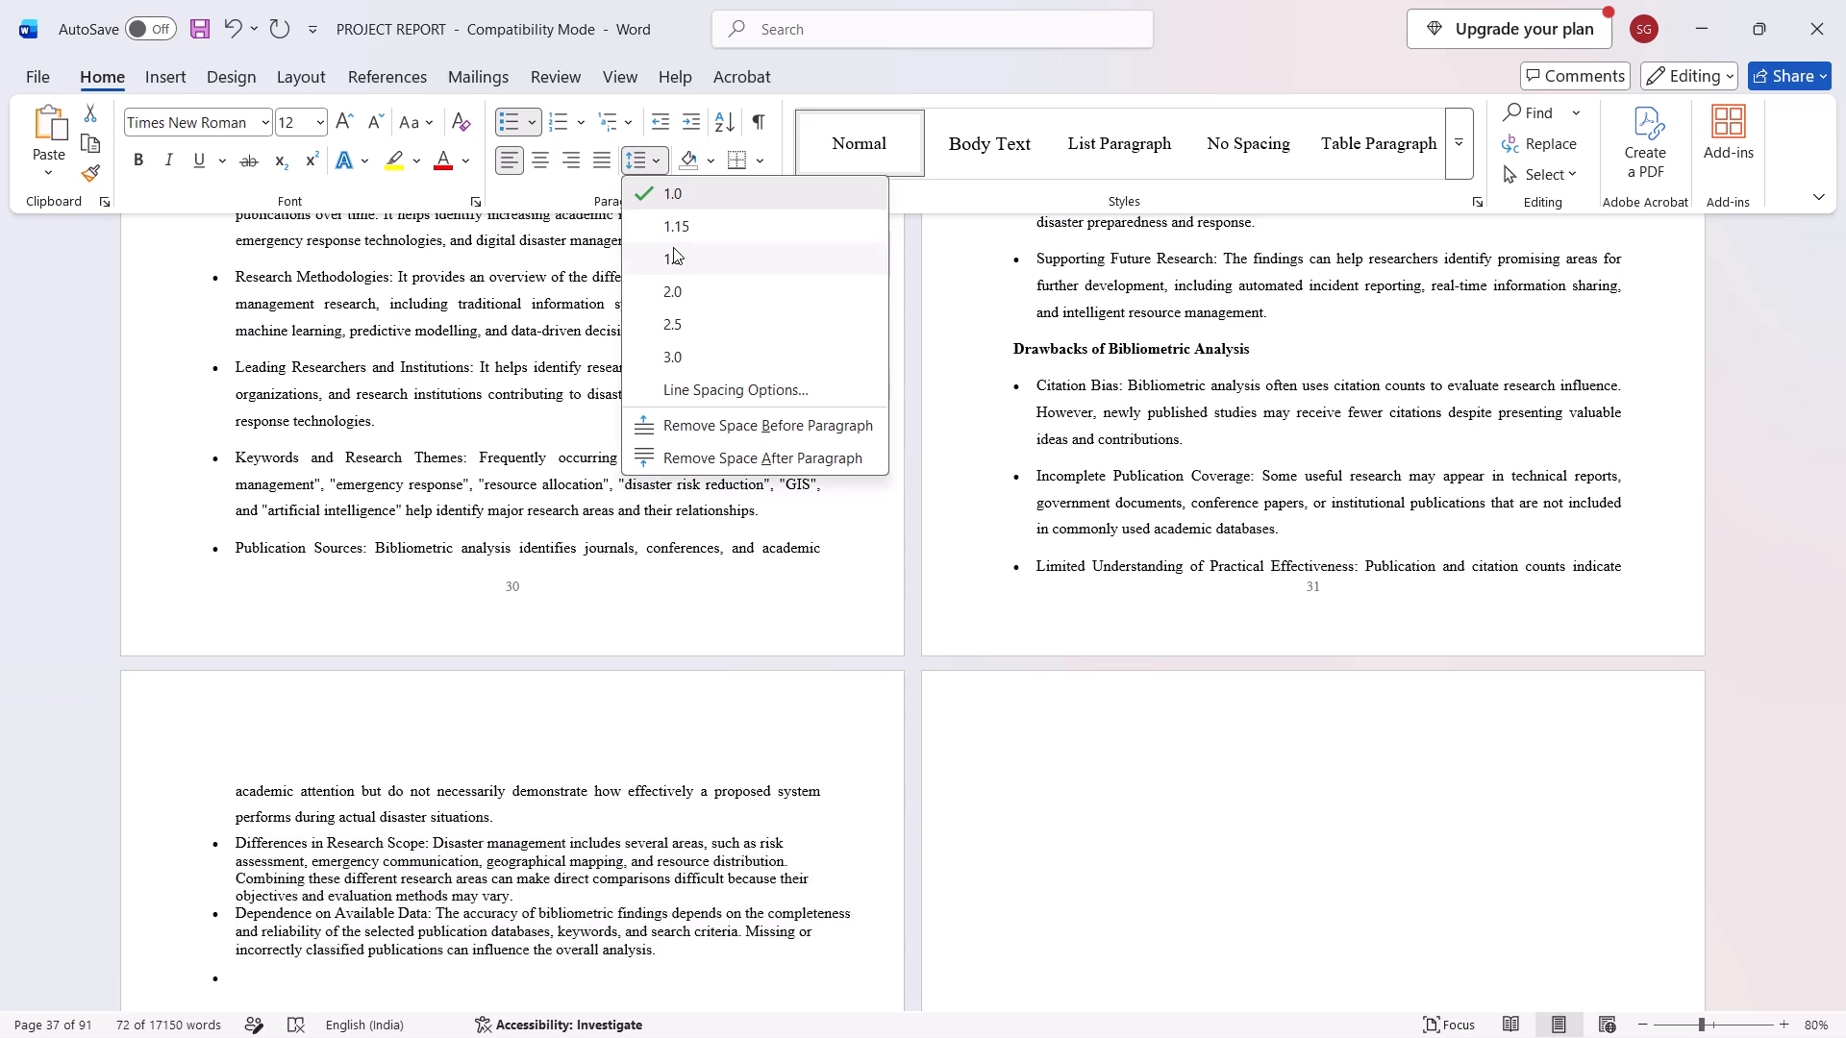
pyautogui.click(673, 249)
pyautogui.scroll(-4, 669, 682)
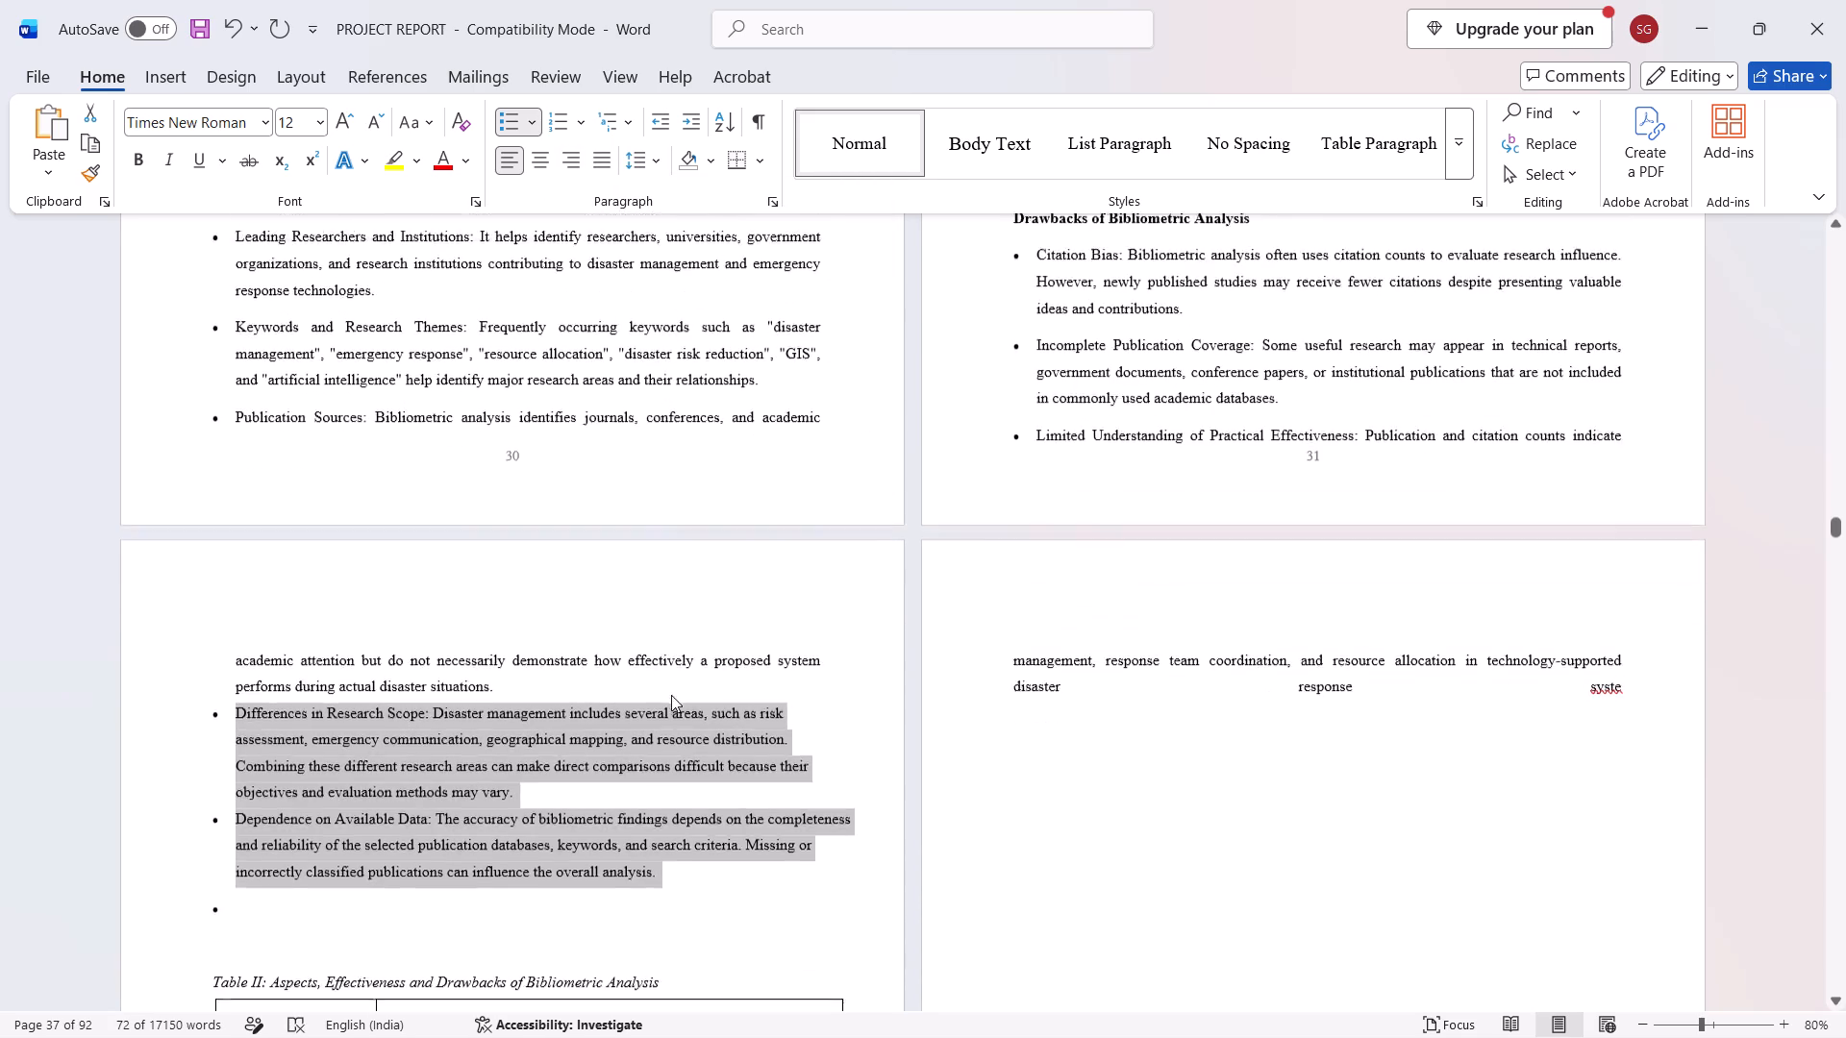
# Examine the report from the pasted drawback bullets through Table II and the blank pages into section 2.4 "Review Summary".
pyautogui.click(631, 696)
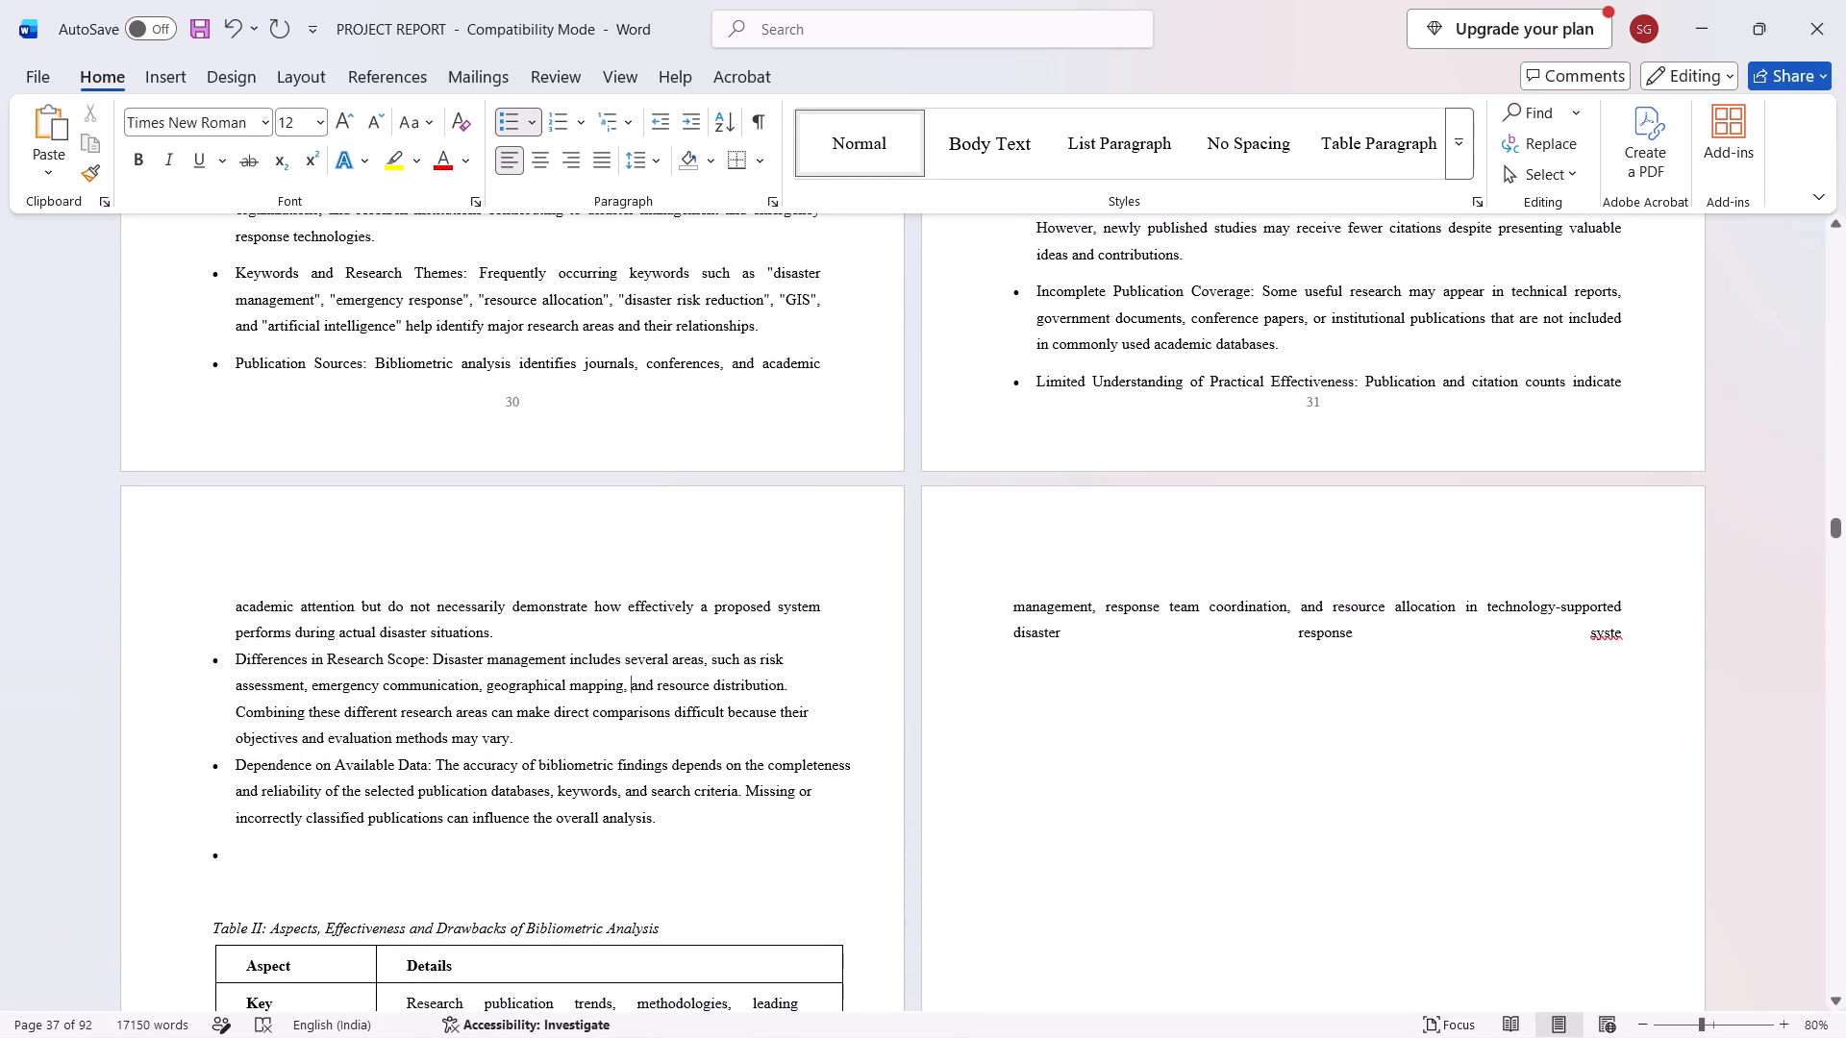
pyautogui.click(255, 859)
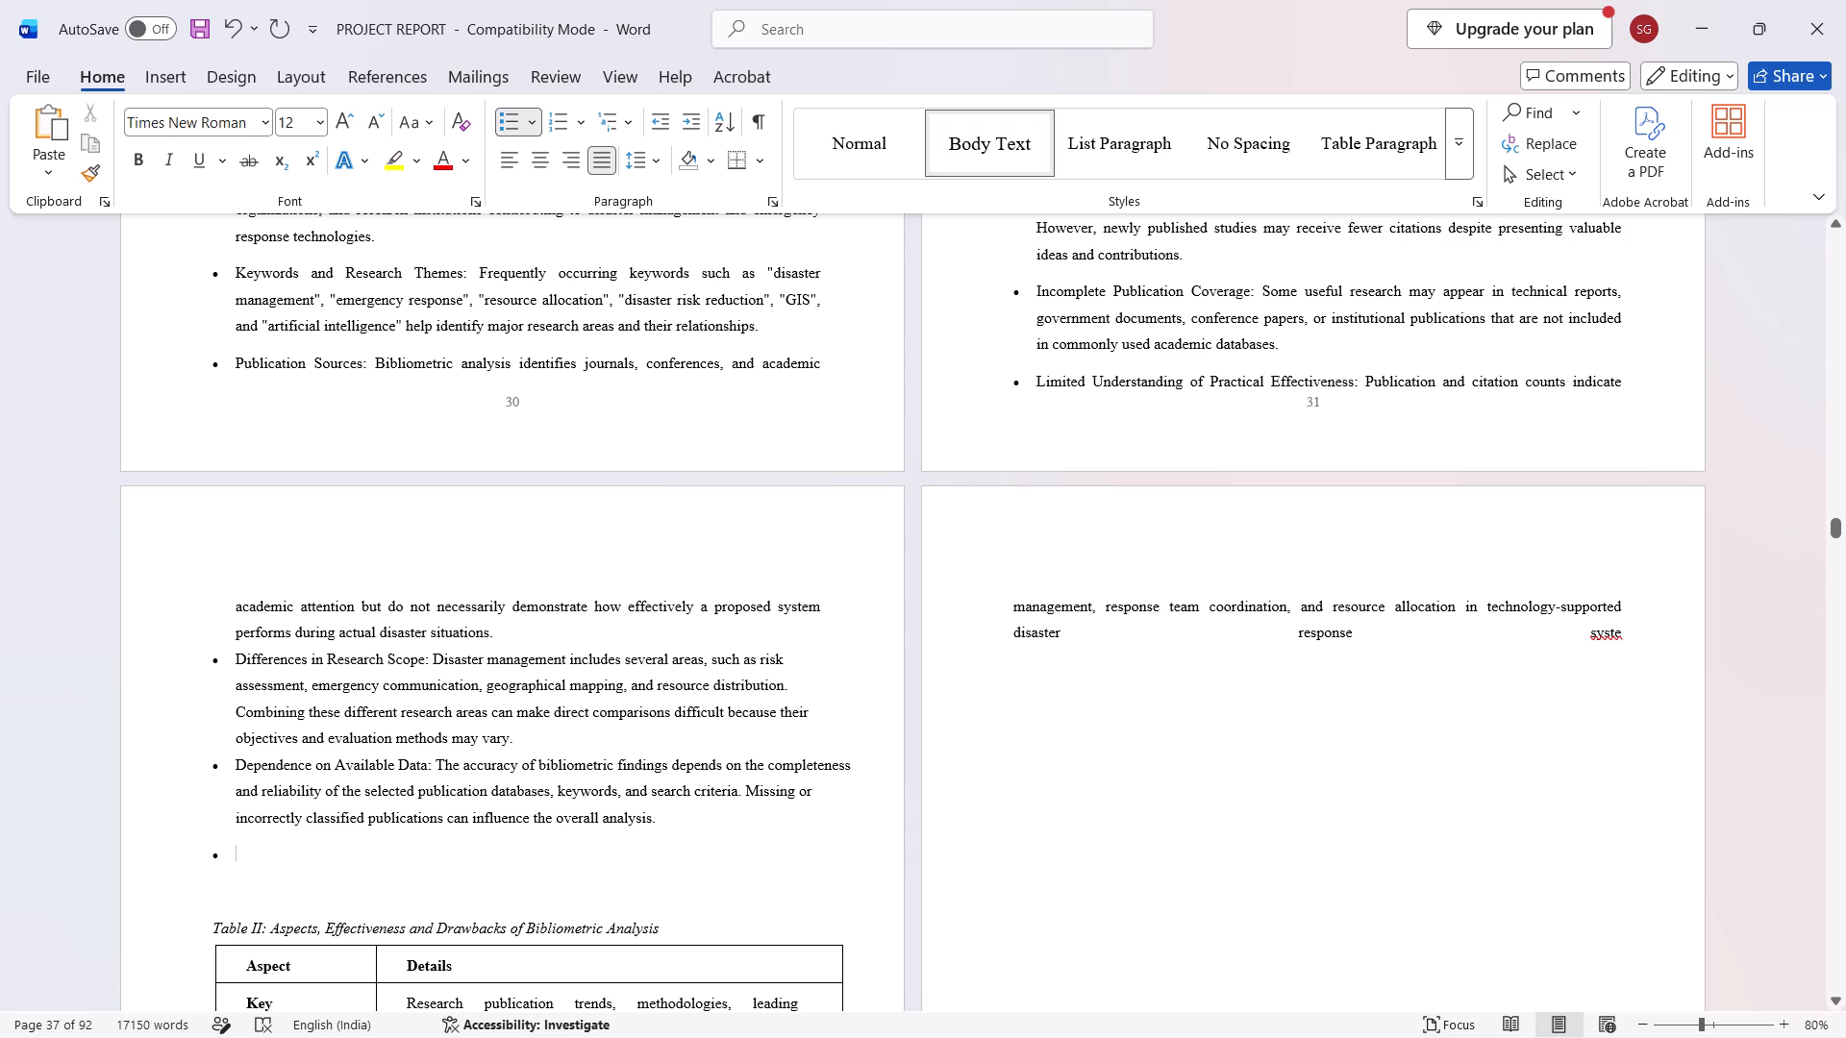
pyautogui.scroll(-5, 267, 802)
pyautogui.scroll(-2, 427, 757)
pyautogui.scroll(1, 436, 761)
pyautogui.scroll(-10, 436, 759)
pyautogui.scroll(1, 617, 1037)
pyautogui.scroll(-1, 652, 1037)
pyautogui.scroll(1, 666, 1037)
pyautogui.scroll(-2, 679, 1037)
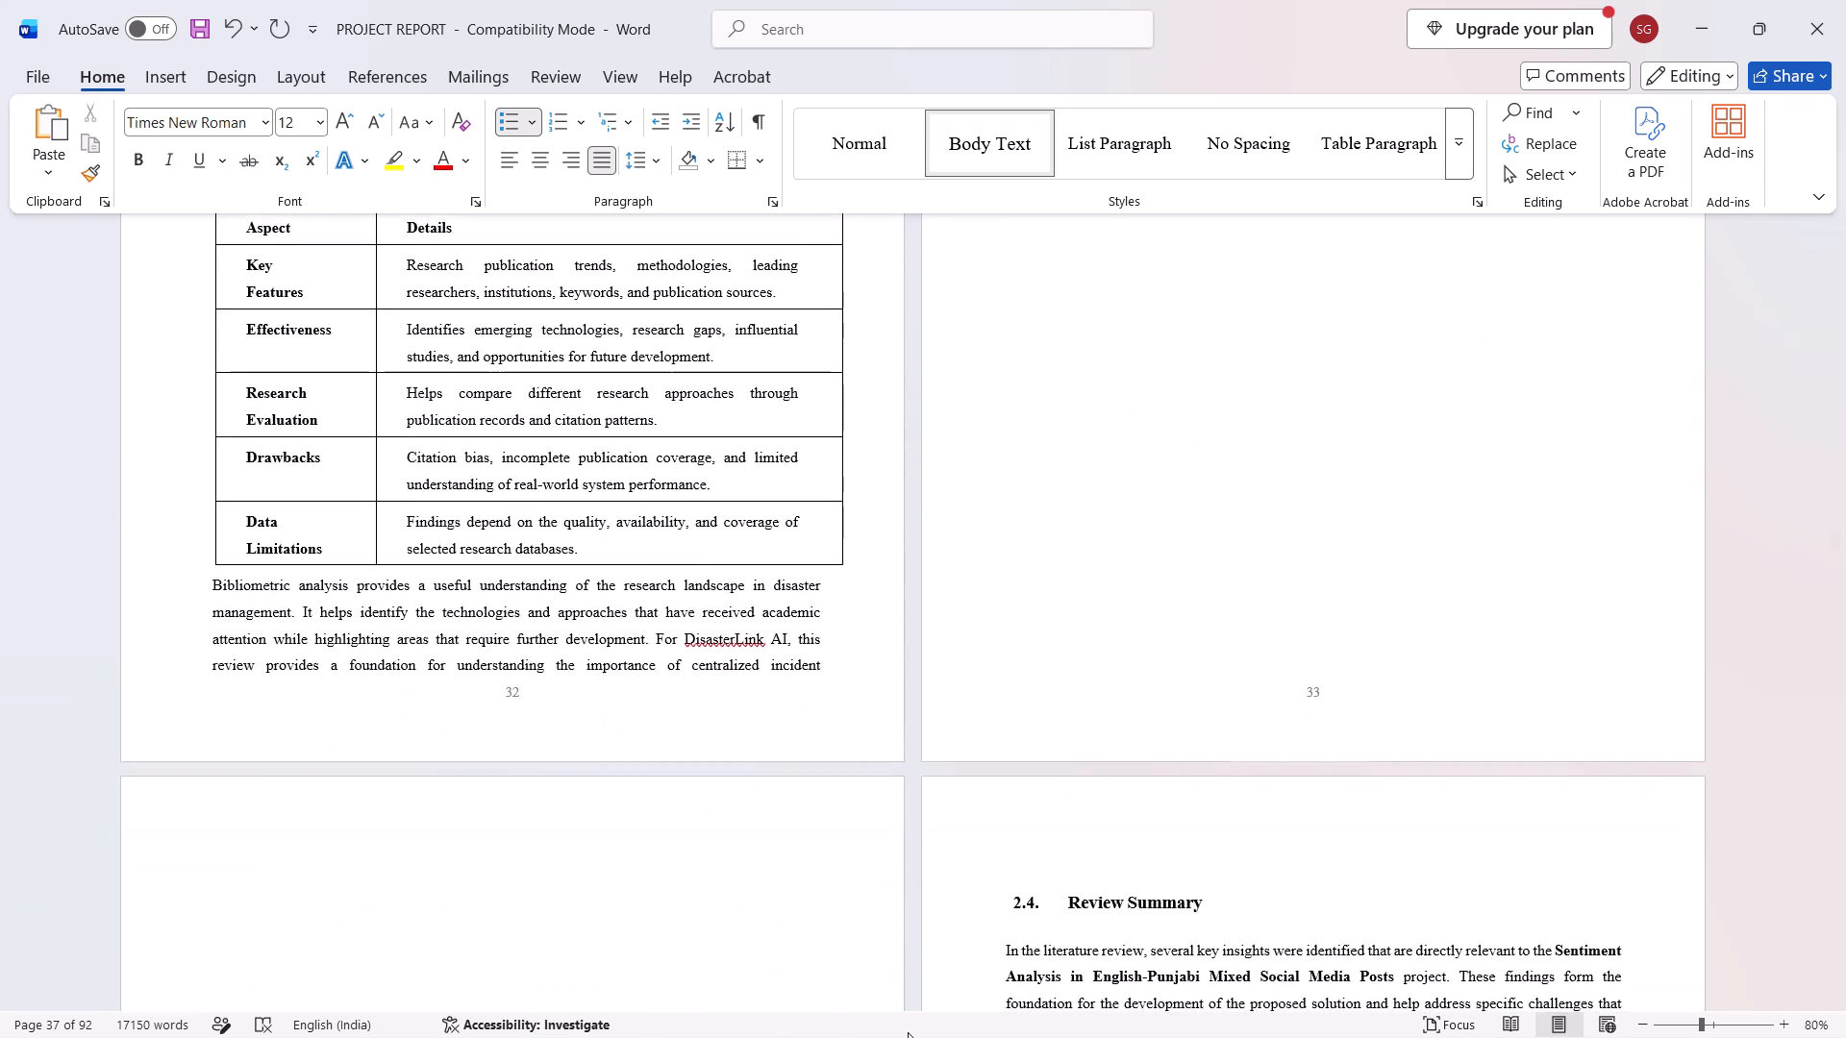
pyautogui.scroll(-6, 908, 1032)
pyautogui.scroll(-14, 718, 946)
pyautogui.scroll(1, 893, 733)
pyautogui.scroll(-1, 895, 701)
pyautogui.scroll(1, 895, 705)
pyautogui.scroll(-14, 895, 708)
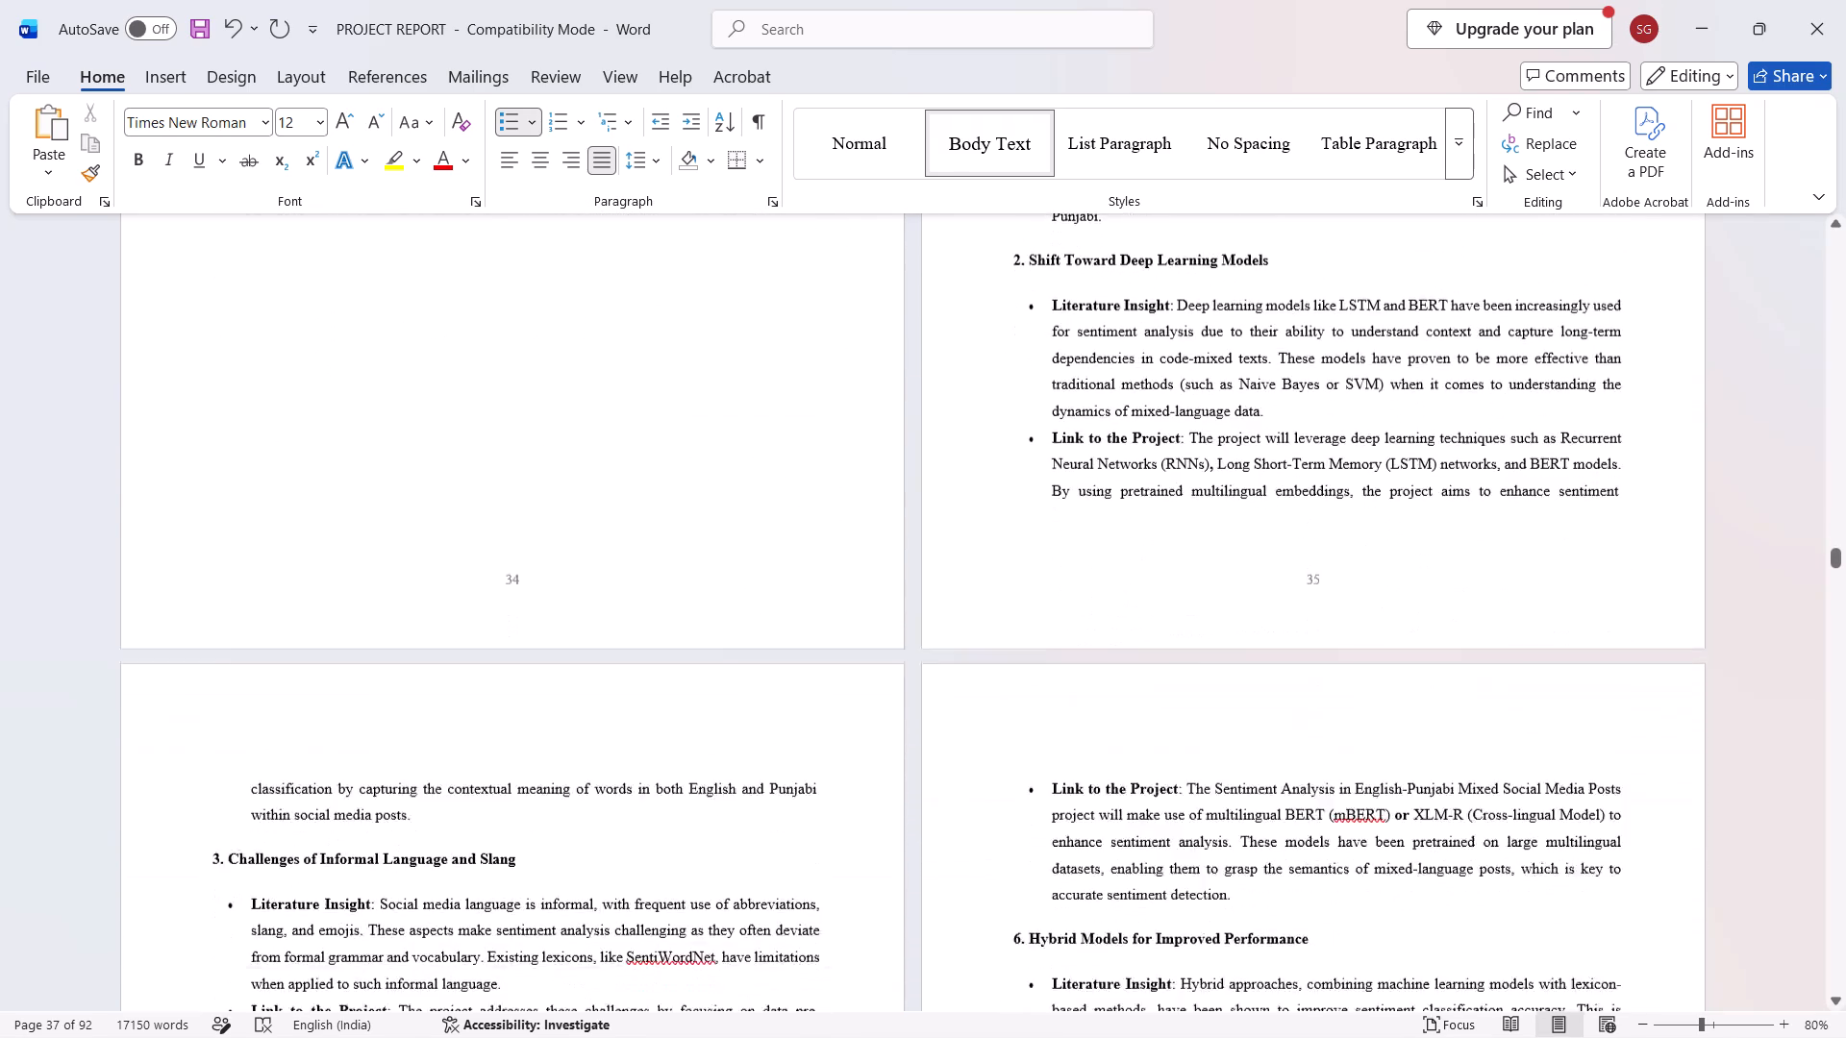
pyautogui.scroll(-2, 887, 716)
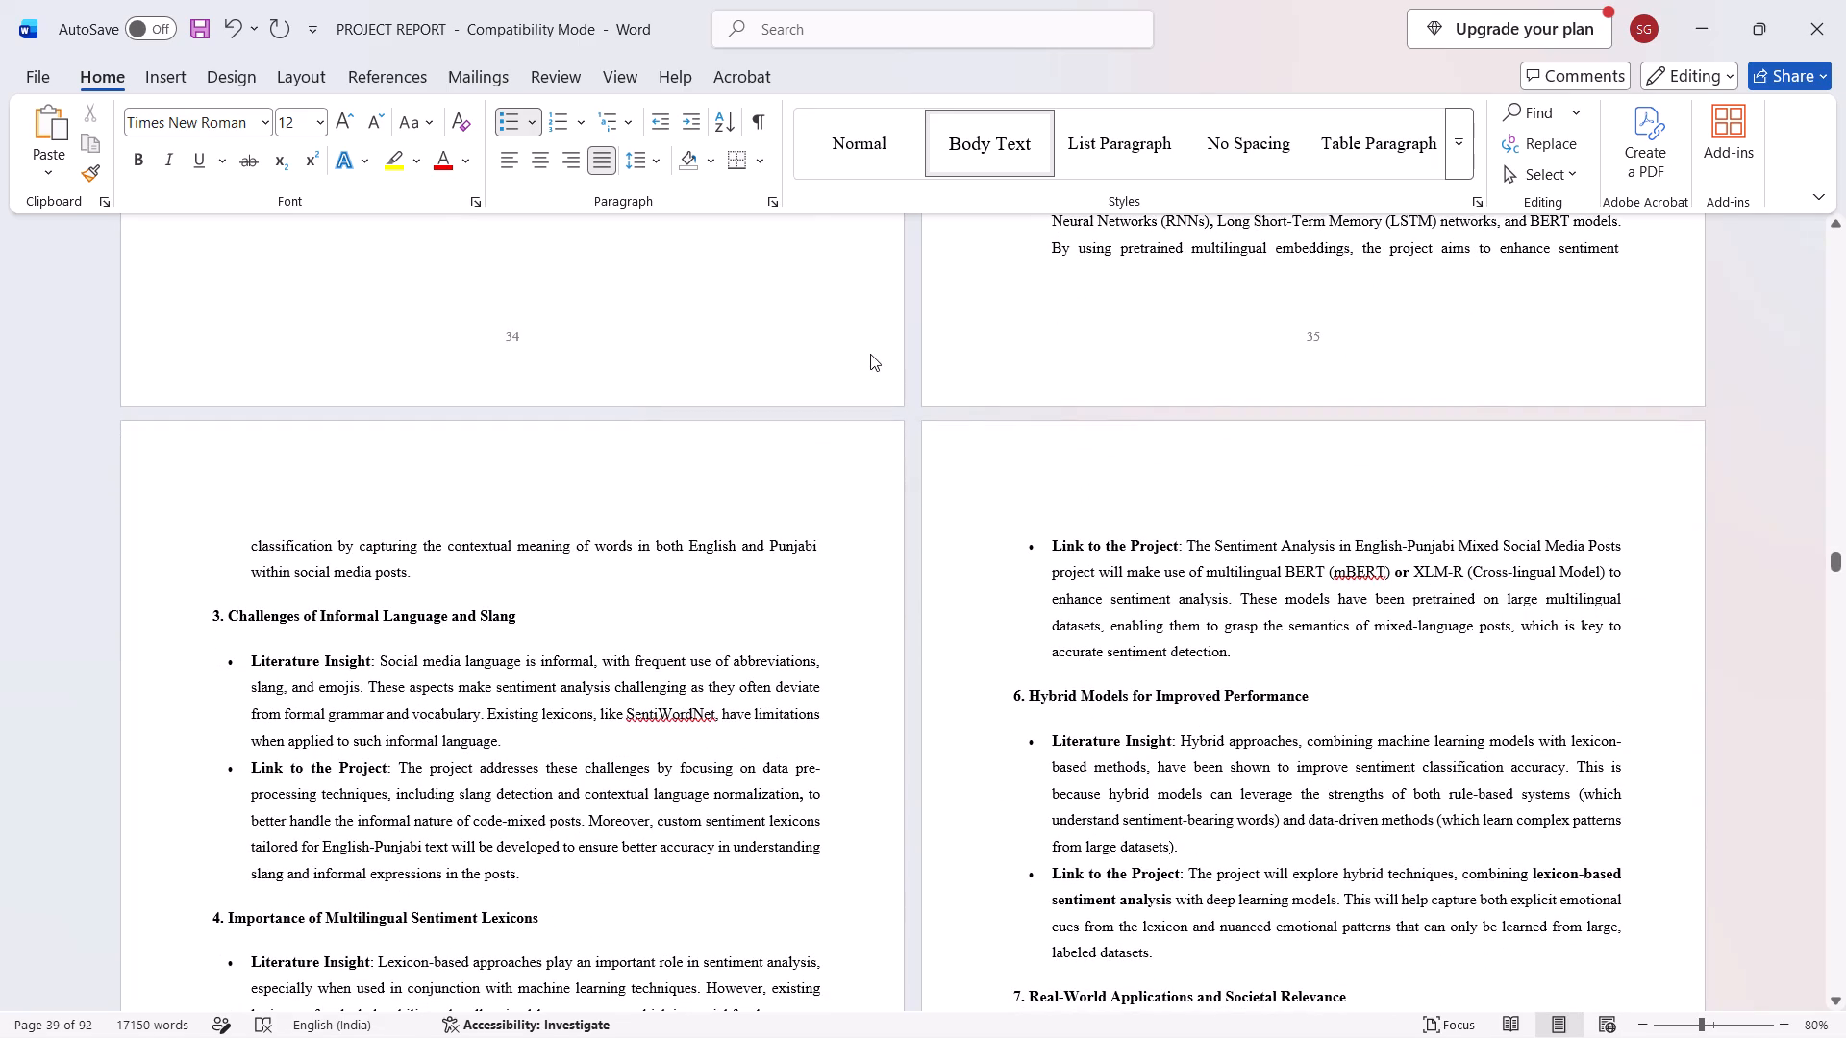
pyautogui.scroll(4, 870, 354)
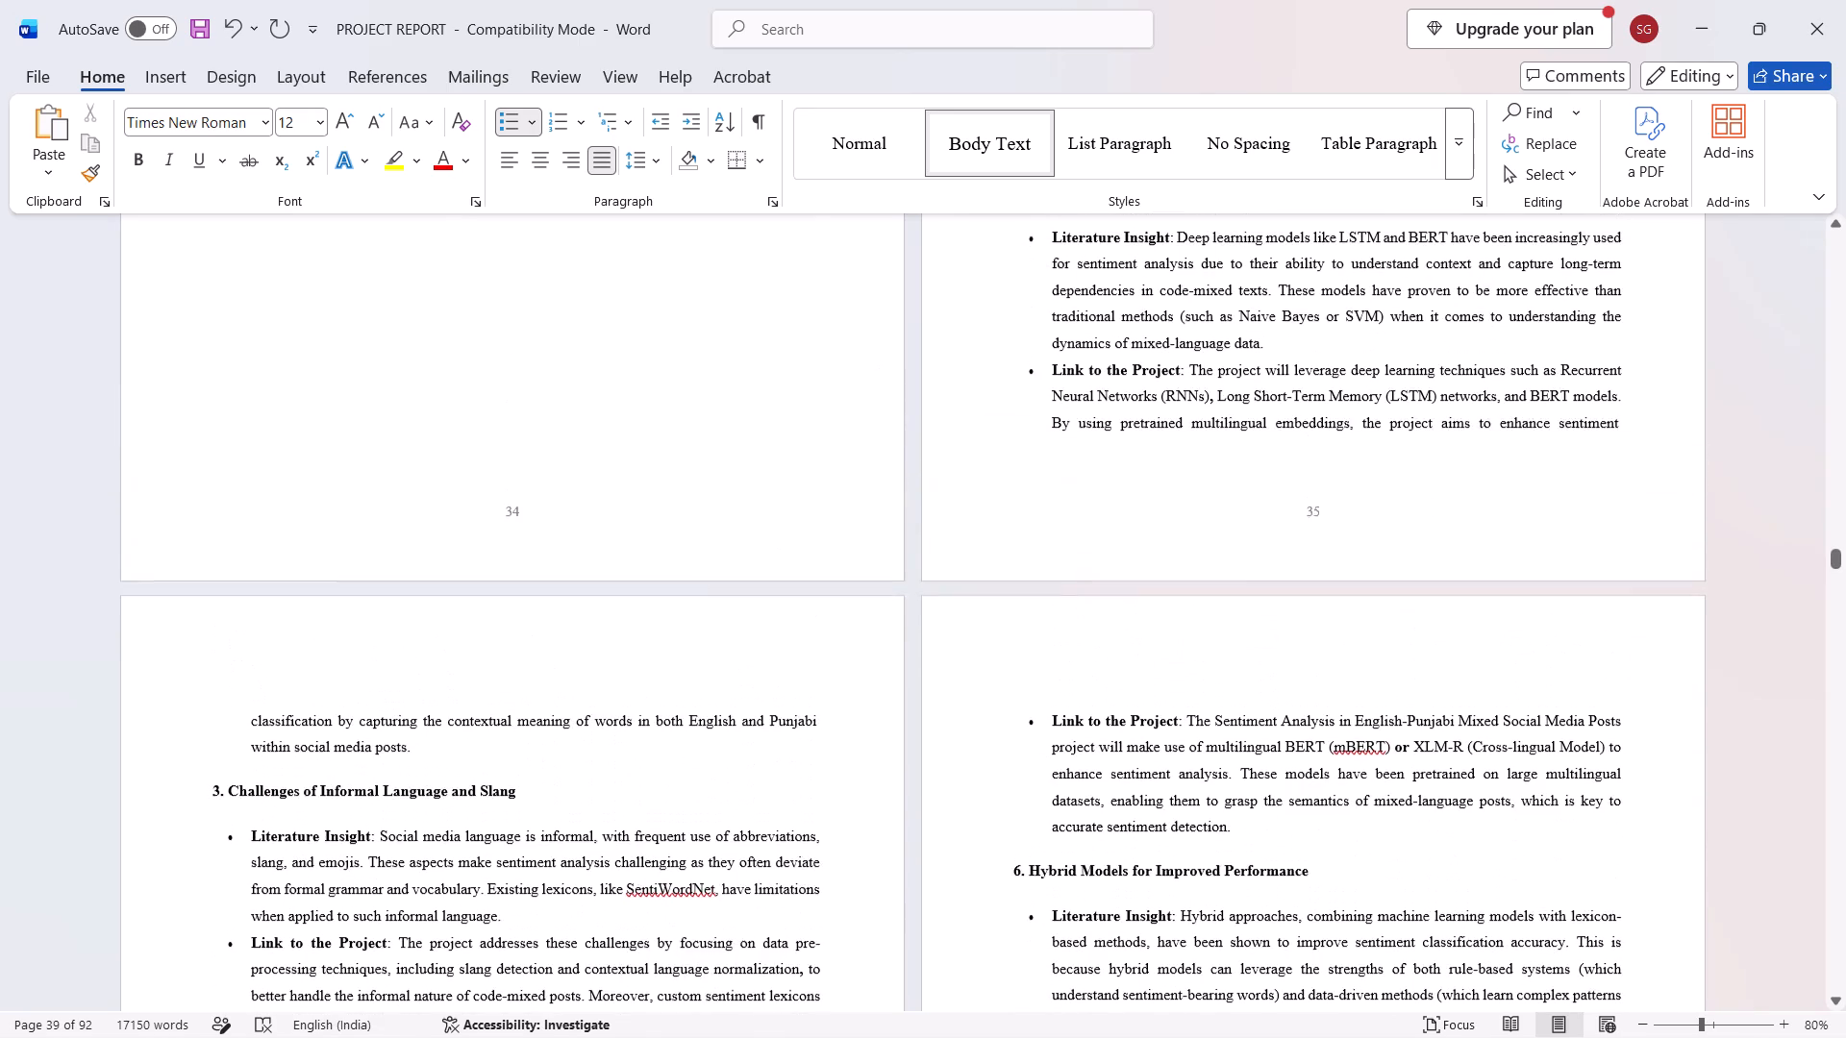
pyautogui.scroll(5, 640, 556)
pyautogui.scroll(10, 1099, 591)
pyautogui.scroll(-1, 1095, 602)
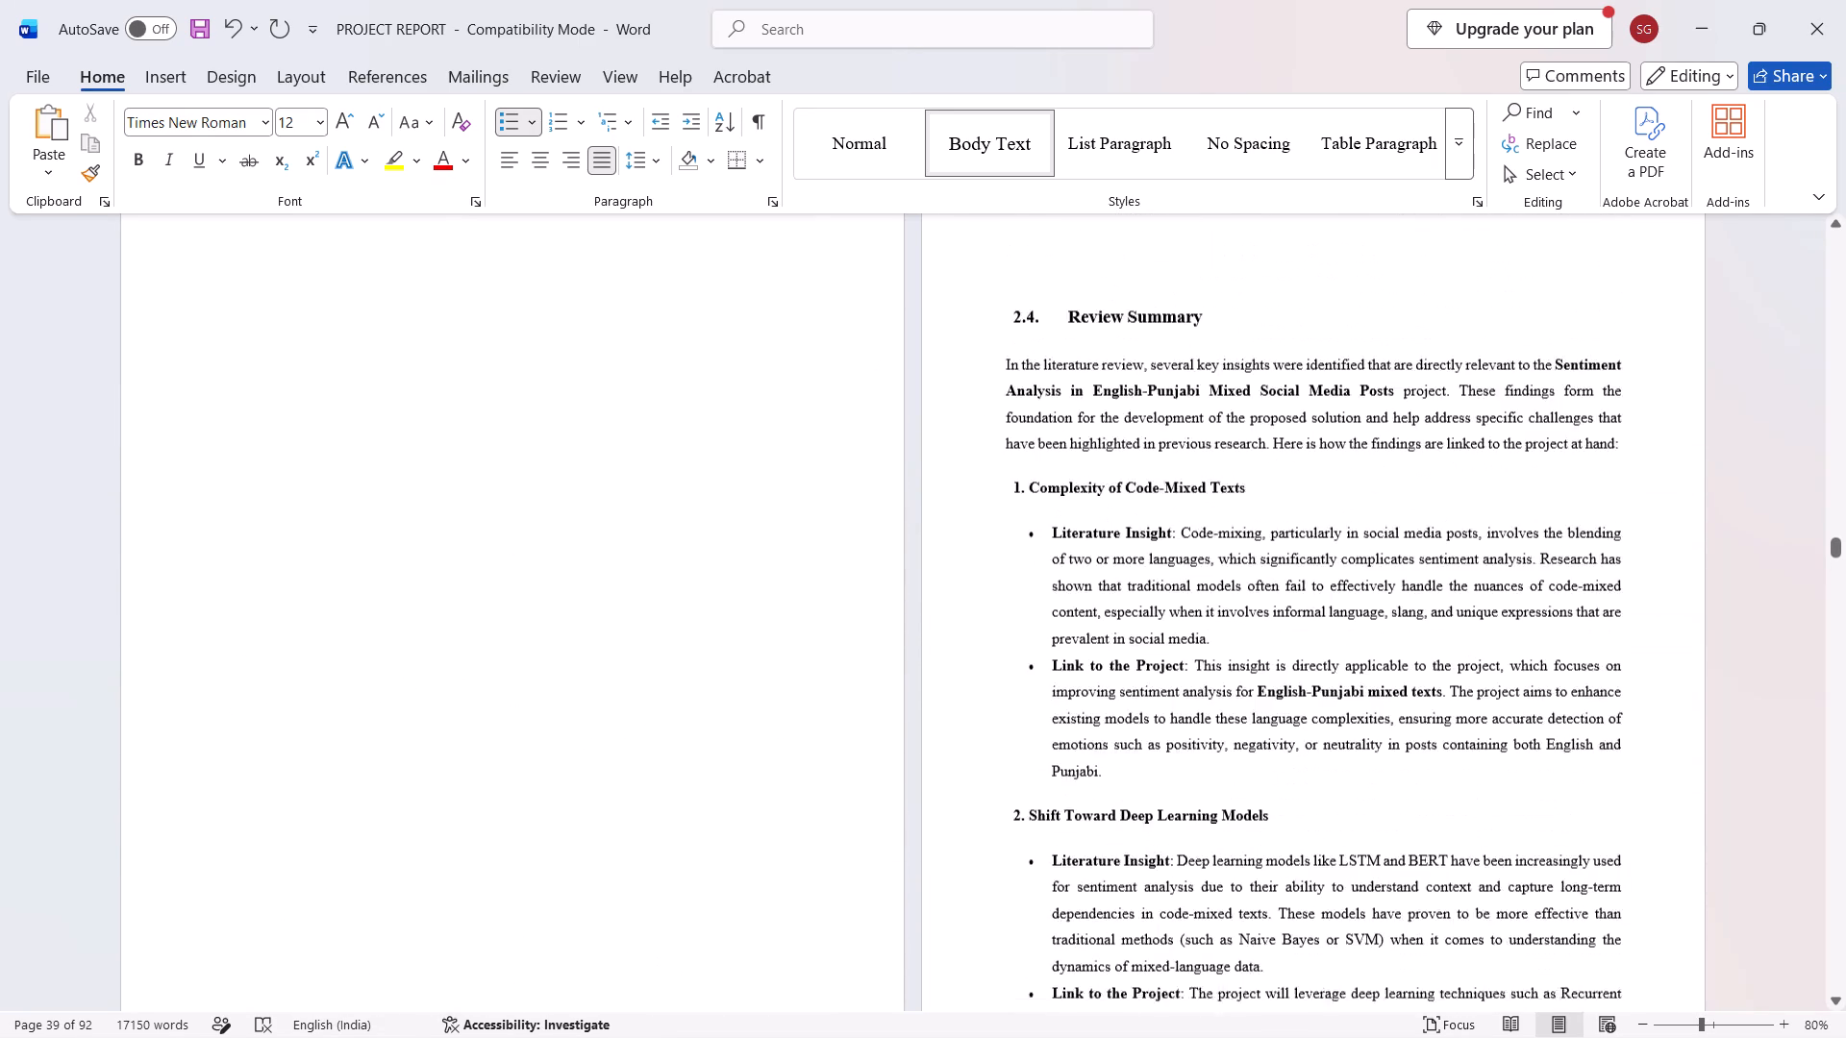
pyautogui.scroll(12, 1095, 600)
pyautogui.scroll(-1, 1093, 594)
pyautogui.scroll(12, 1093, 594)
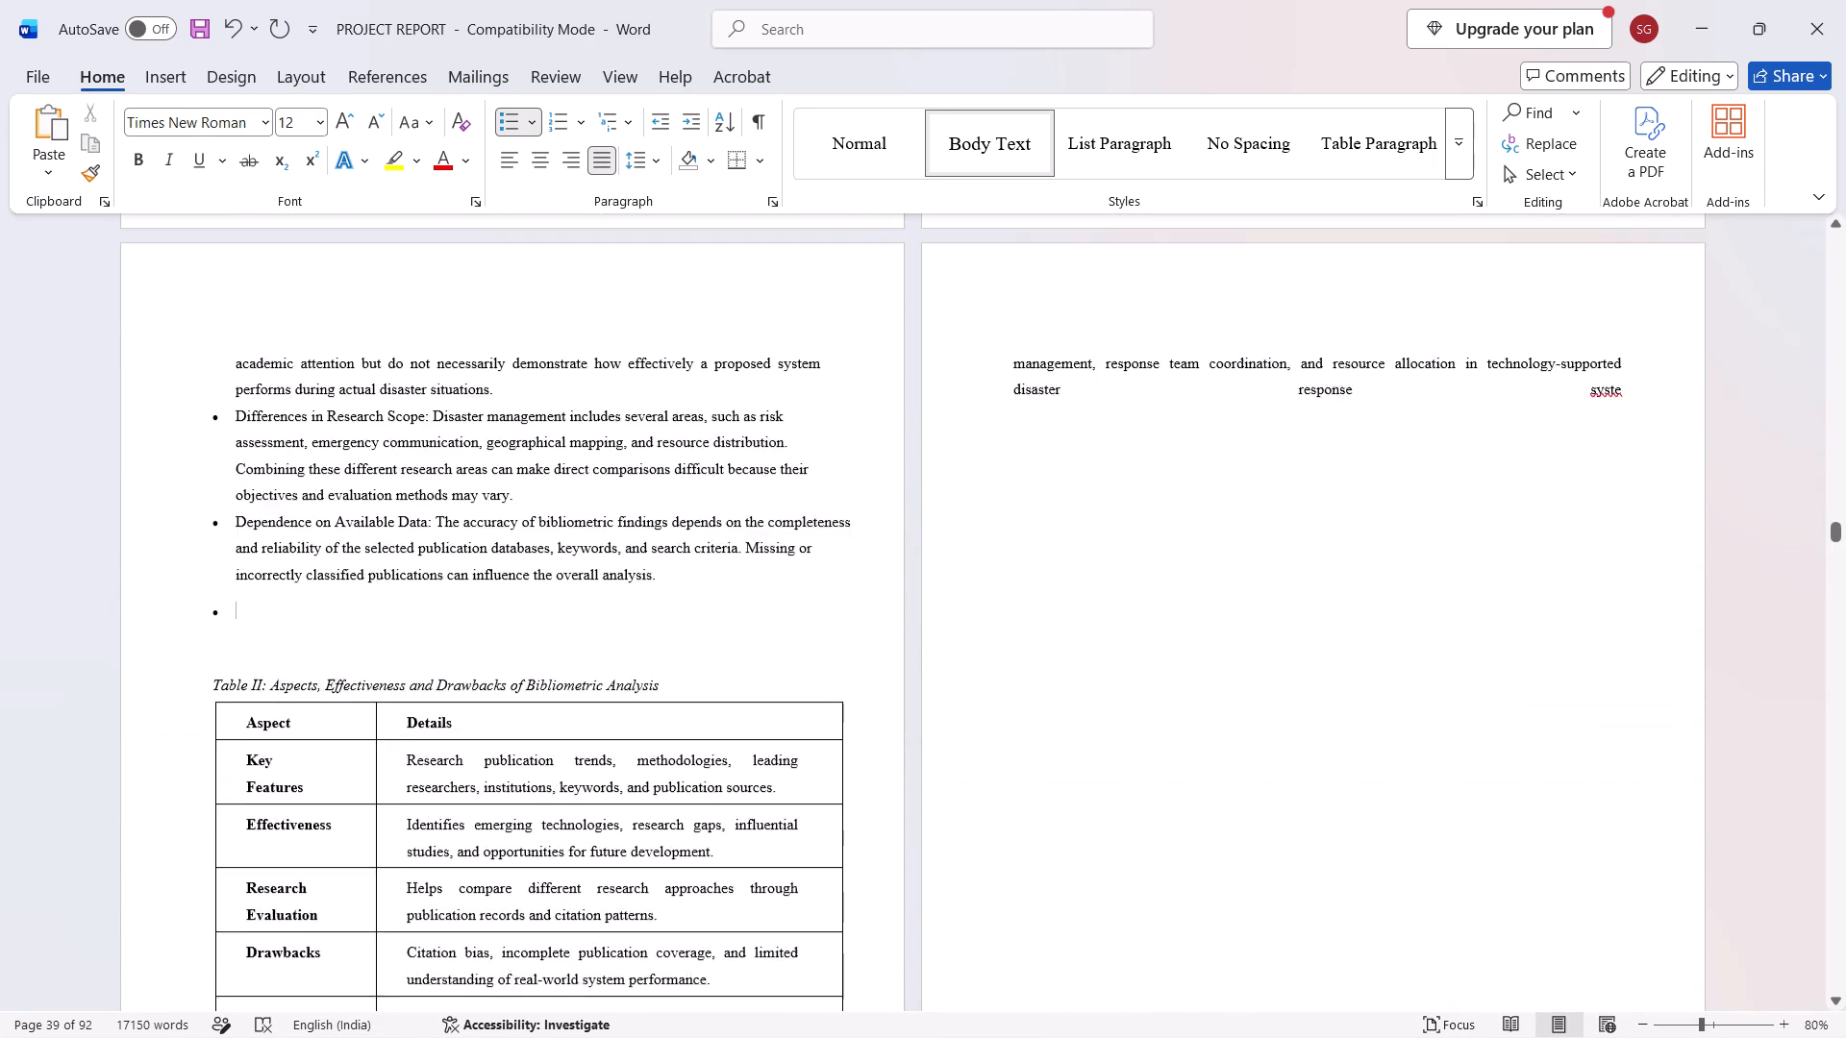
# Delete the overflow lines of the closing bibliometric analysis paragraph and the blank pages before section 2.4 "Review Summary".
pyautogui.scroll(2, 1258, 554)
pyautogui.moveTo(1667, 507); pyautogui.dragTo(932, 478)
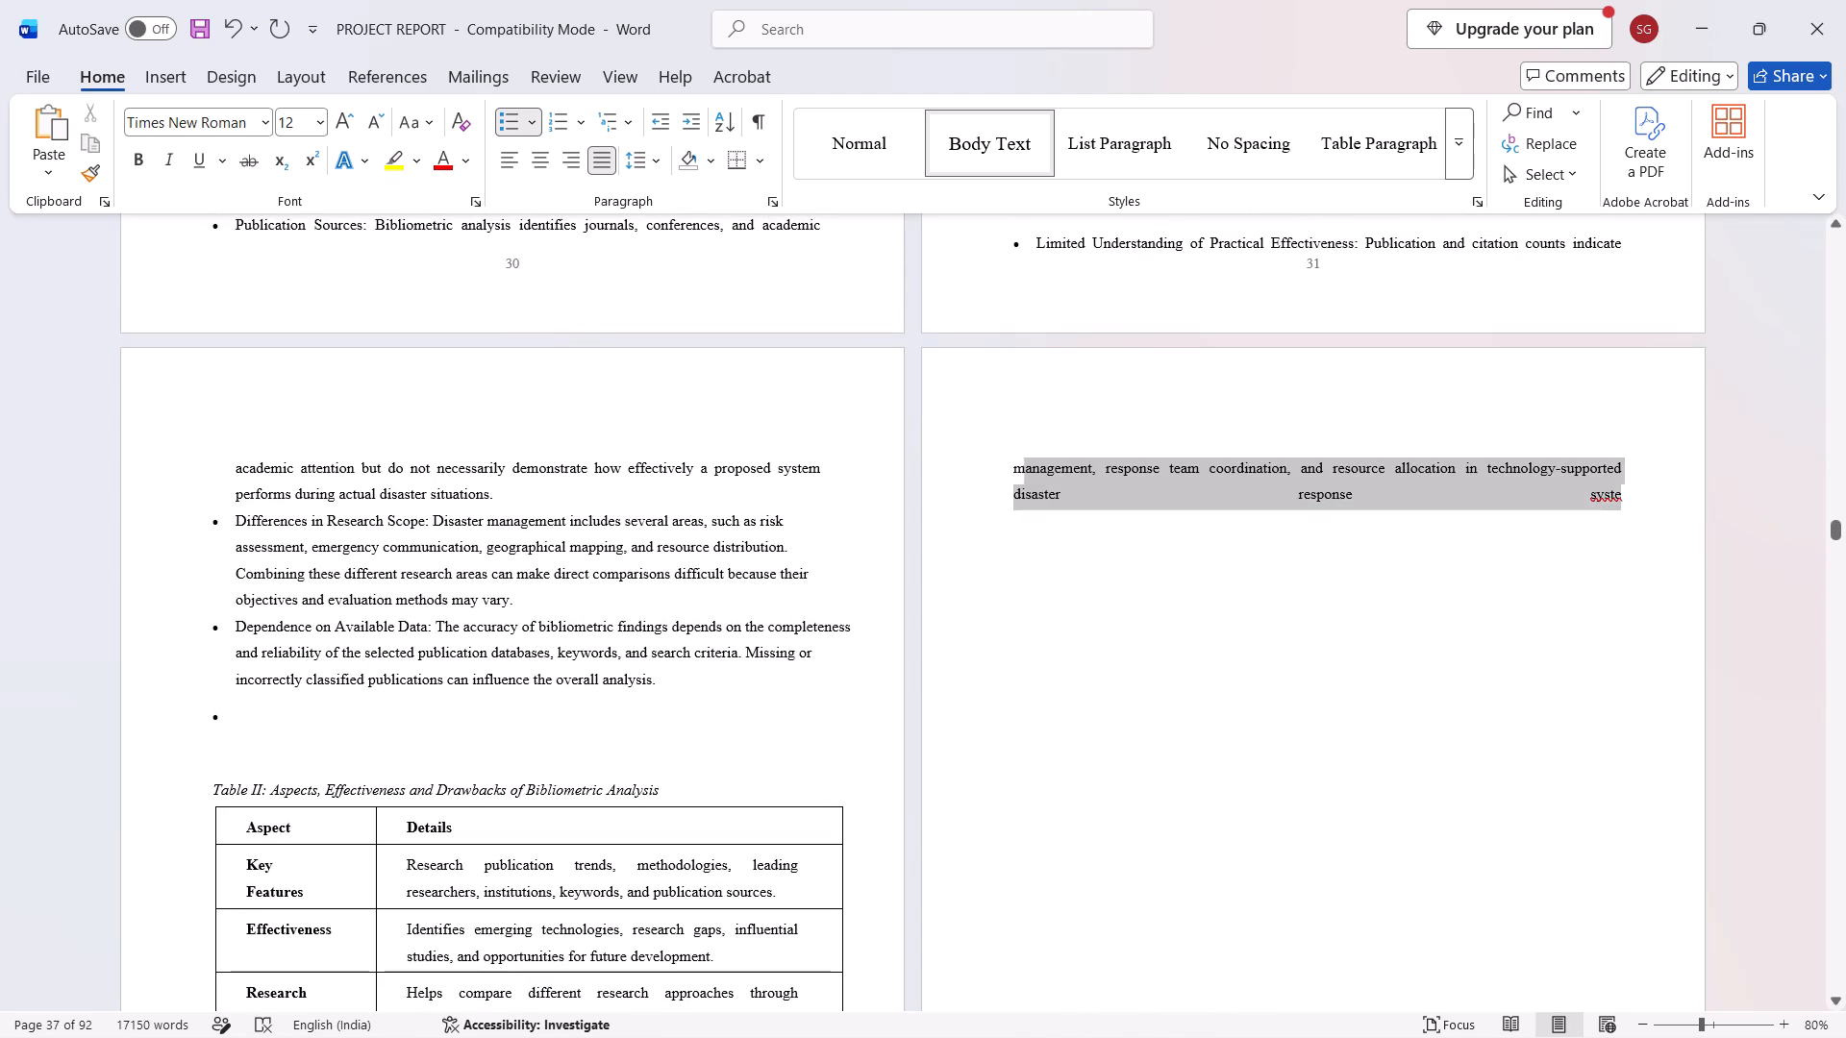
pyautogui.moveTo(932, 478); pyautogui.dragTo(910, 478)
pyautogui.click(1129, 565)
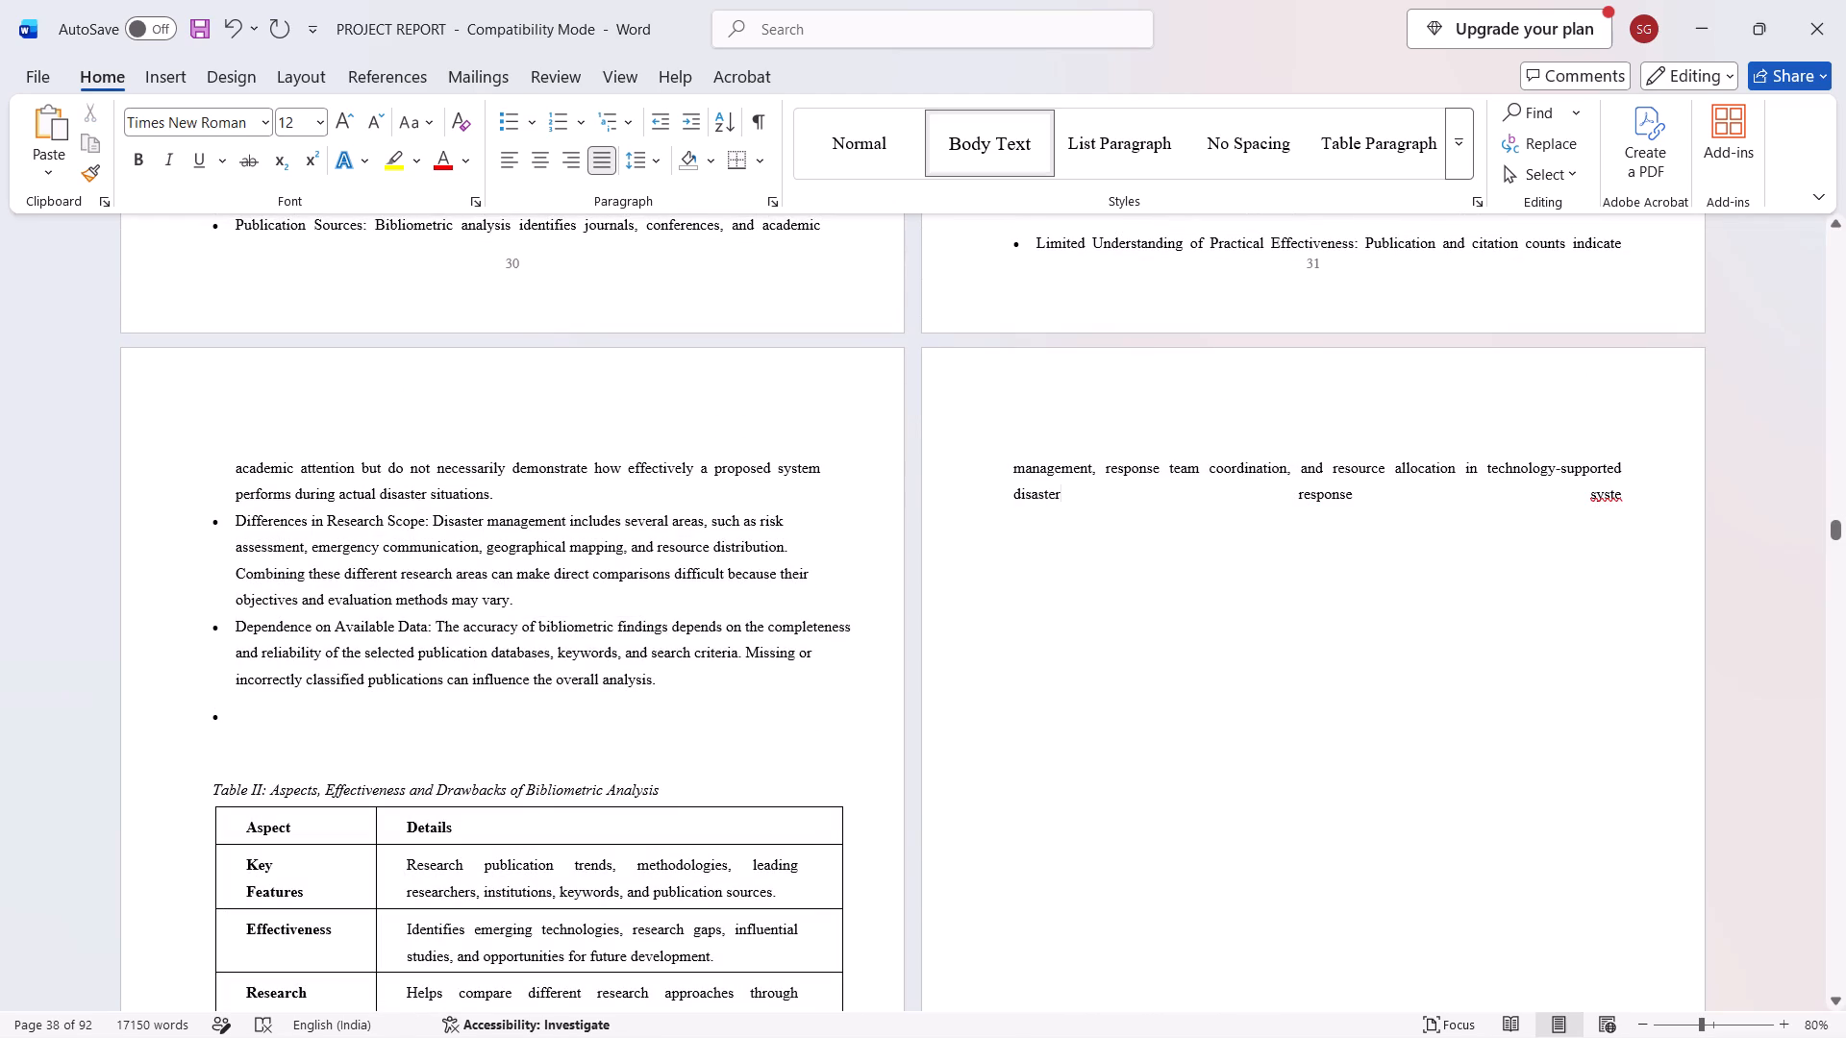
pyautogui.moveTo(1625, 493); pyautogui.dragTo(1030, 482)
pyautogui.press('BackSpace')
pyautogui.scroll(-12, 1123, 531)
pyautogui.press('BackSpace')
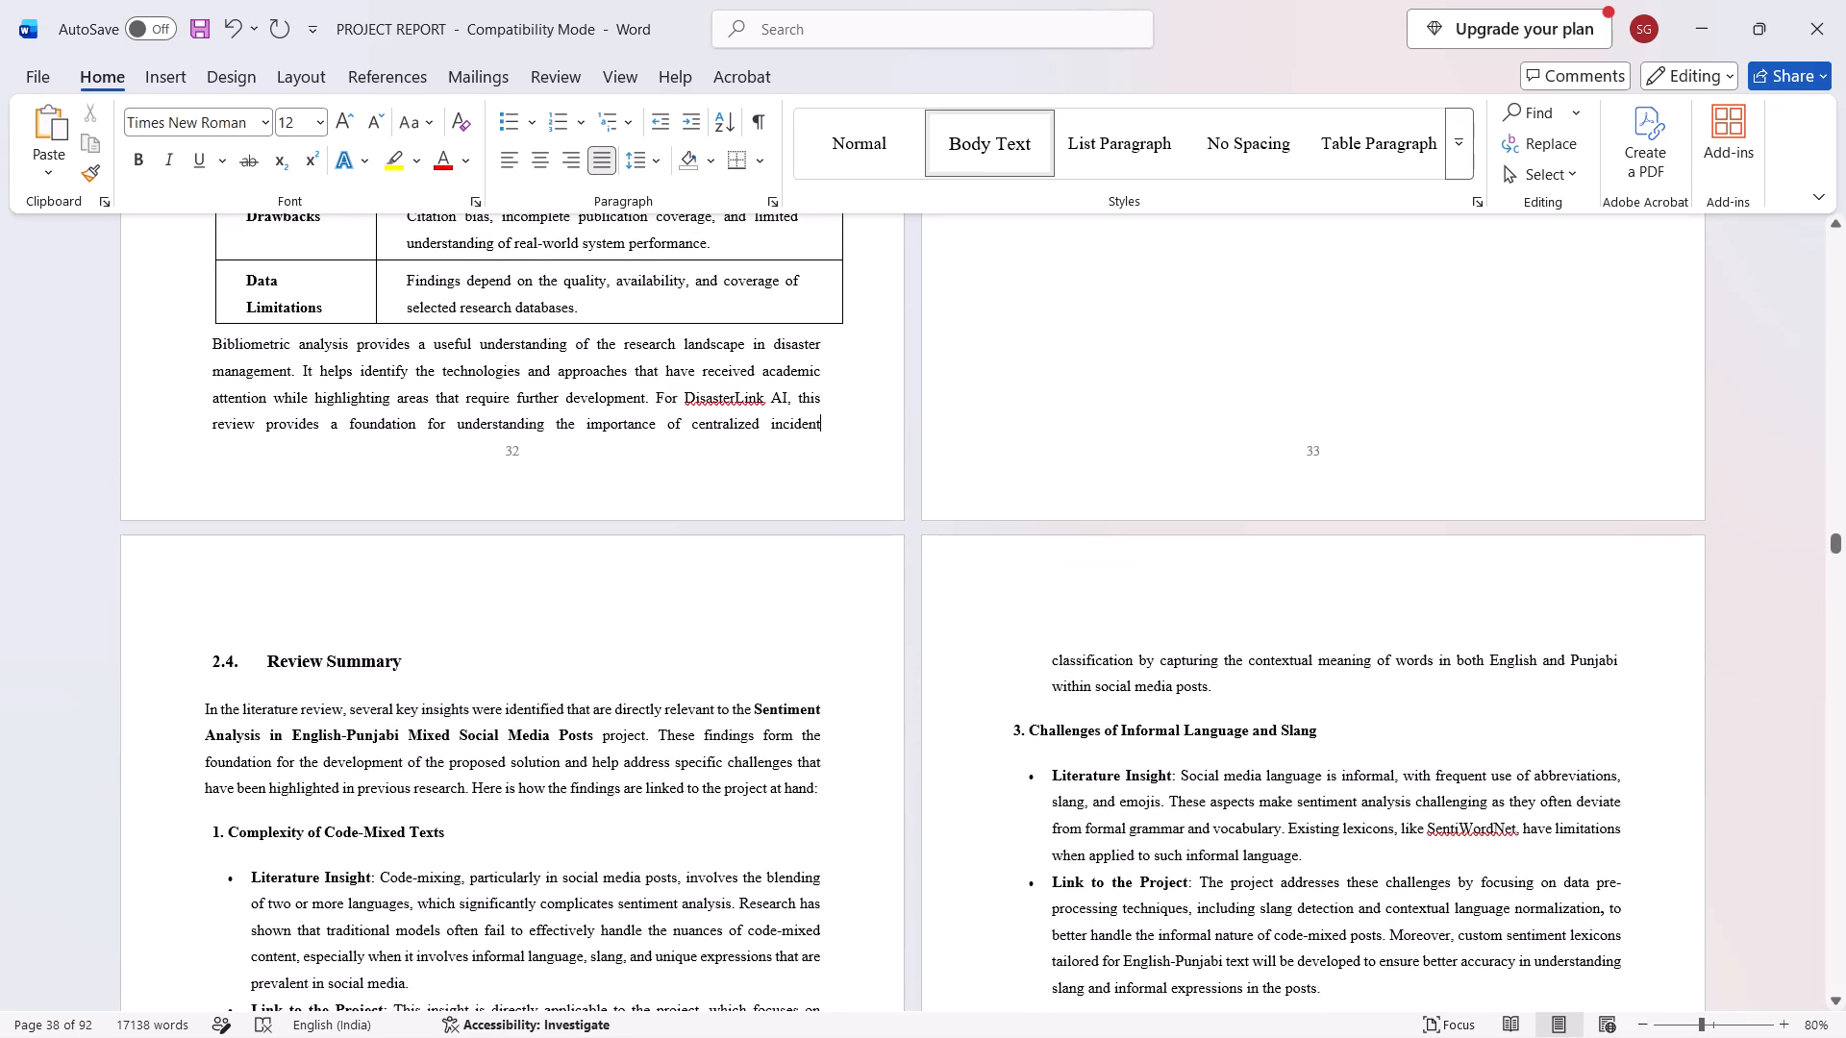
pyautogui.moveTo(1509, 411); pyautogui.dragTo(1071, 323)
pyautogui.press('BackSpace')
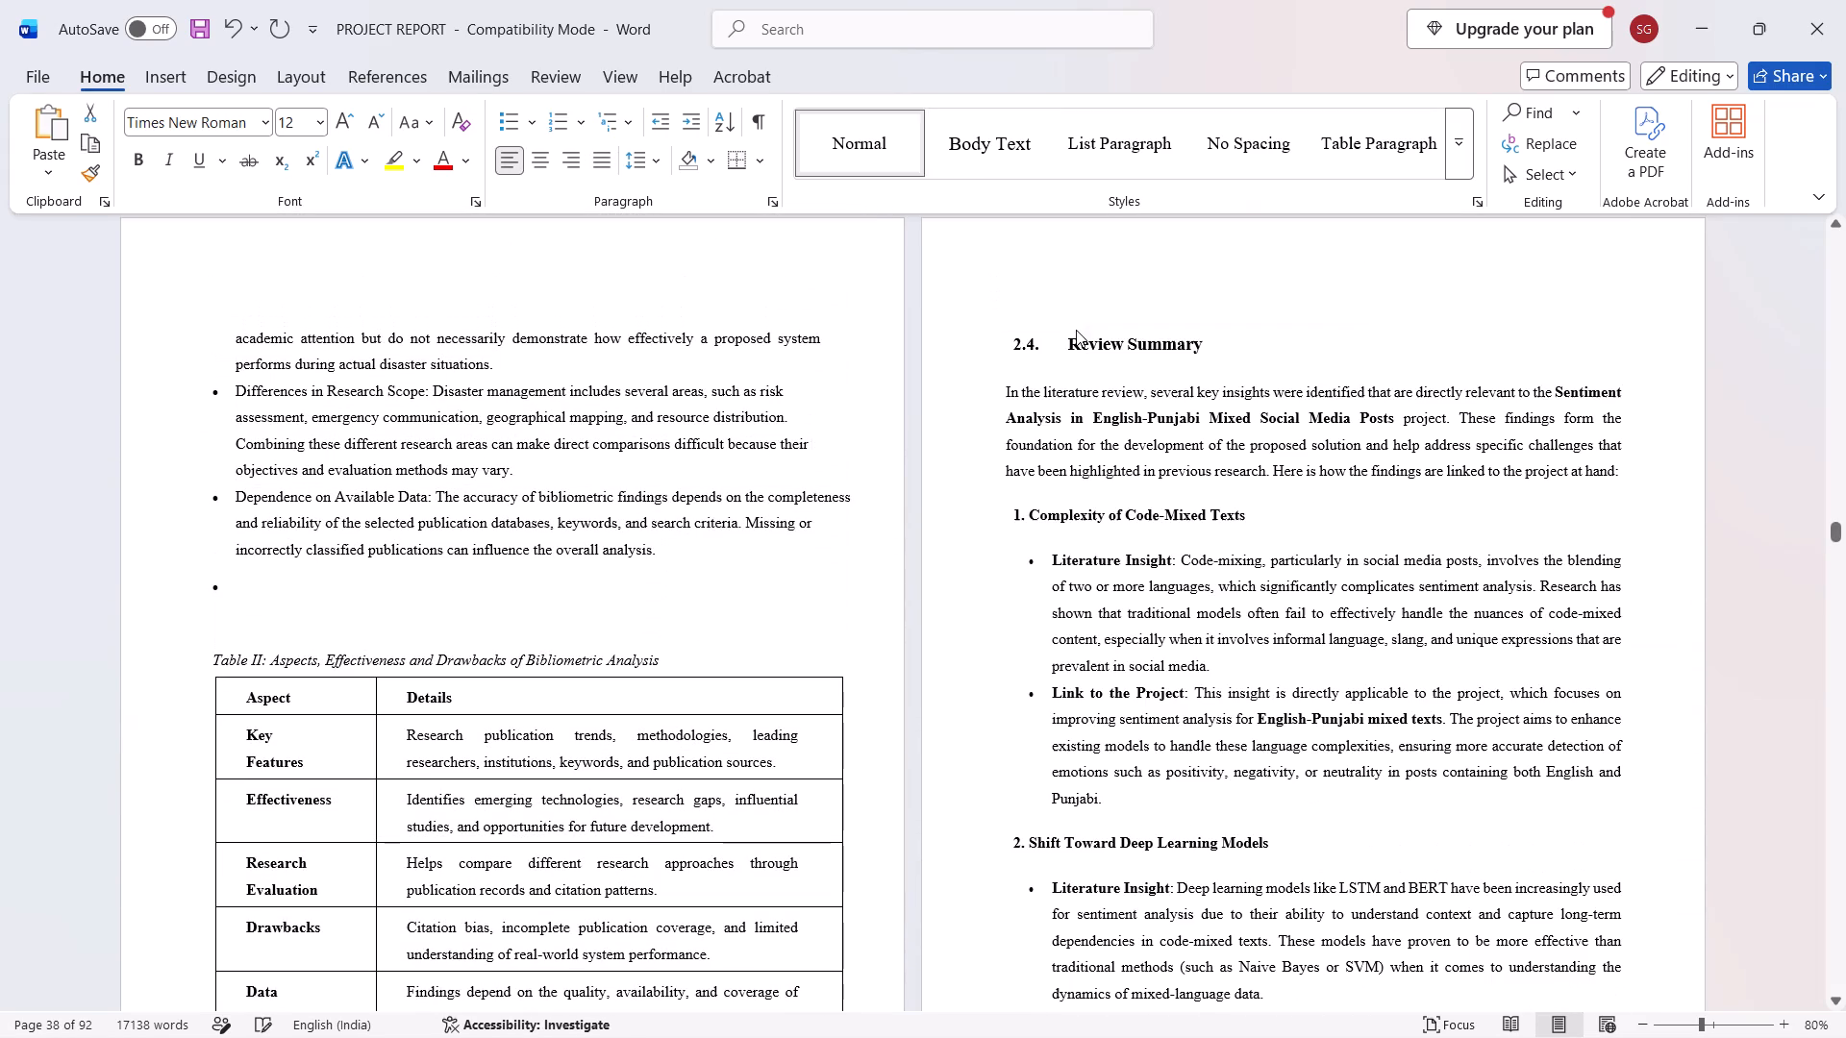
pyautogui.scroll(-4, 869, 486)
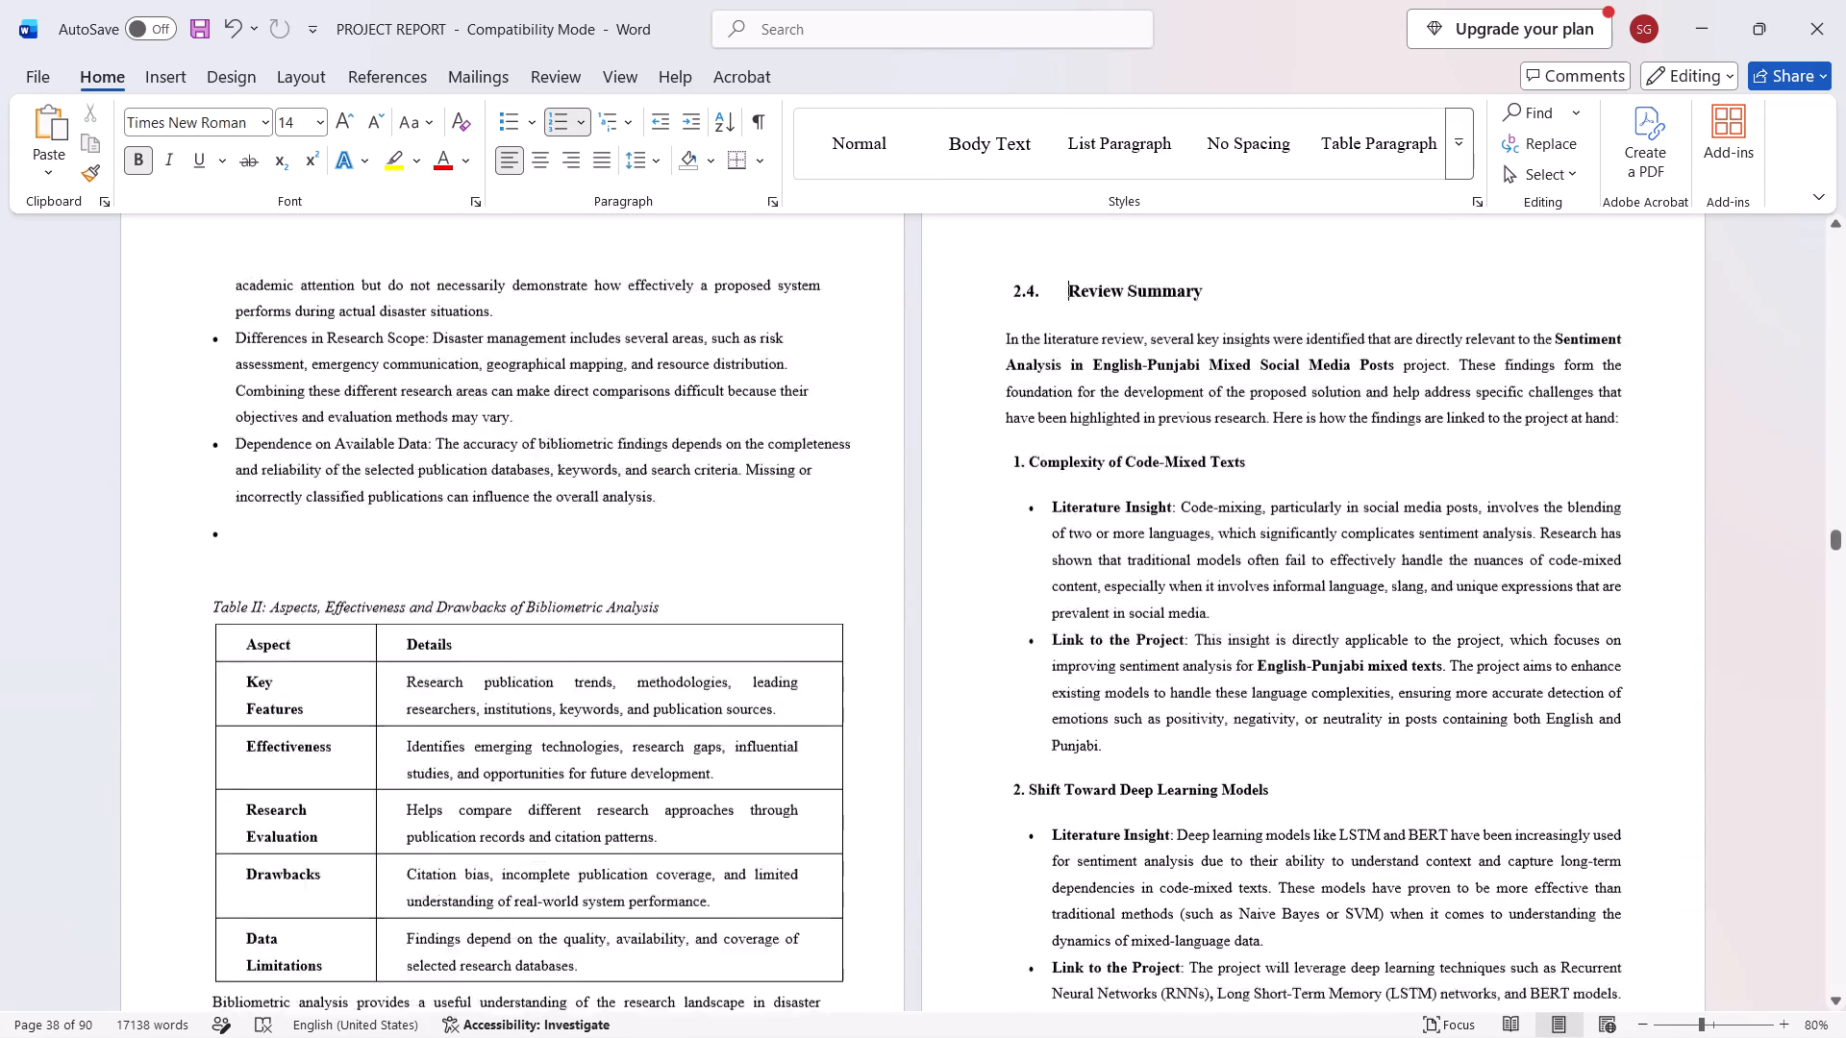
pyautogui.scroll(-2, 822, 490)
pyautogui.hotkey('alt', 'Tab')
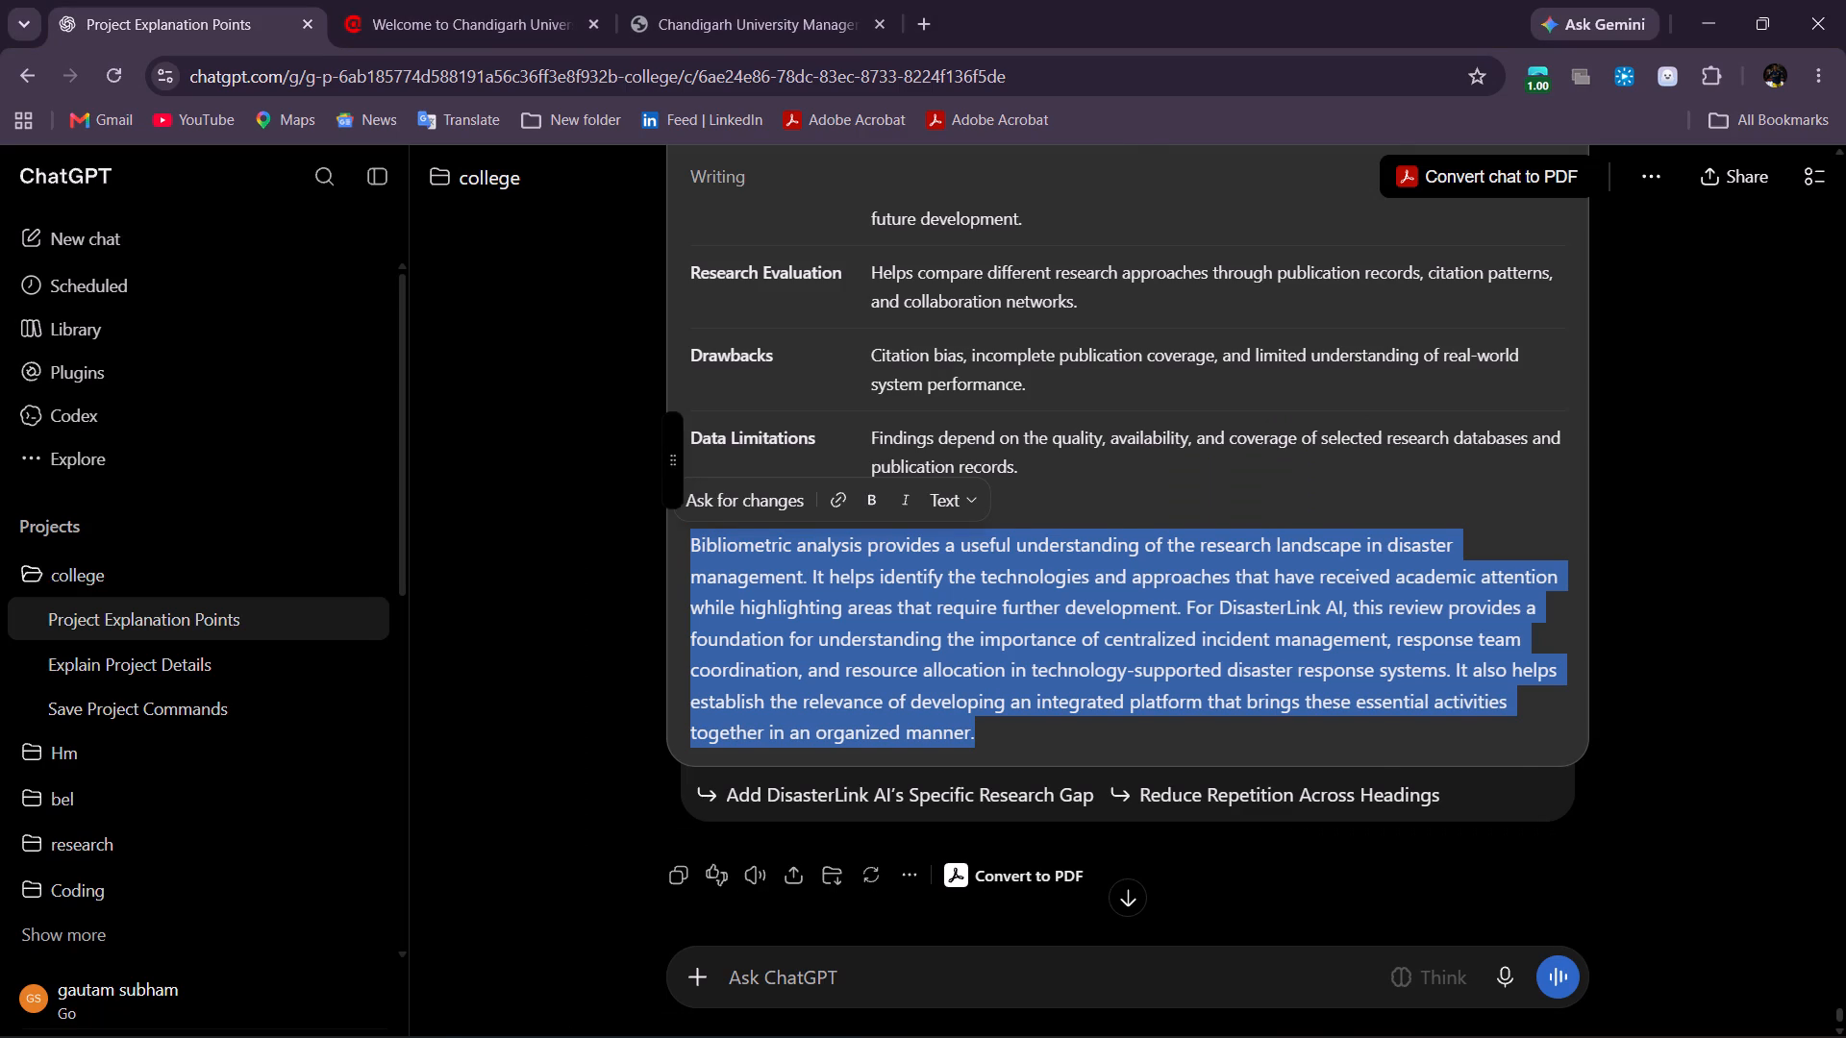
pyautogui.hotkey('alt', 'Tab')
# Review the report backwards from section 2.3 through sections 2.2 and 2.1 to the end of Chapter 1.
pyautogui.scroll(11, 1184, 610)
pyautogui.scroll(-1, 1184, 613)
pyautogui.scroll(6, 1184, 613)
pyautogui.scroll(-1, 1176, 612)
pyautogui.scroll(1, 1176, 612)
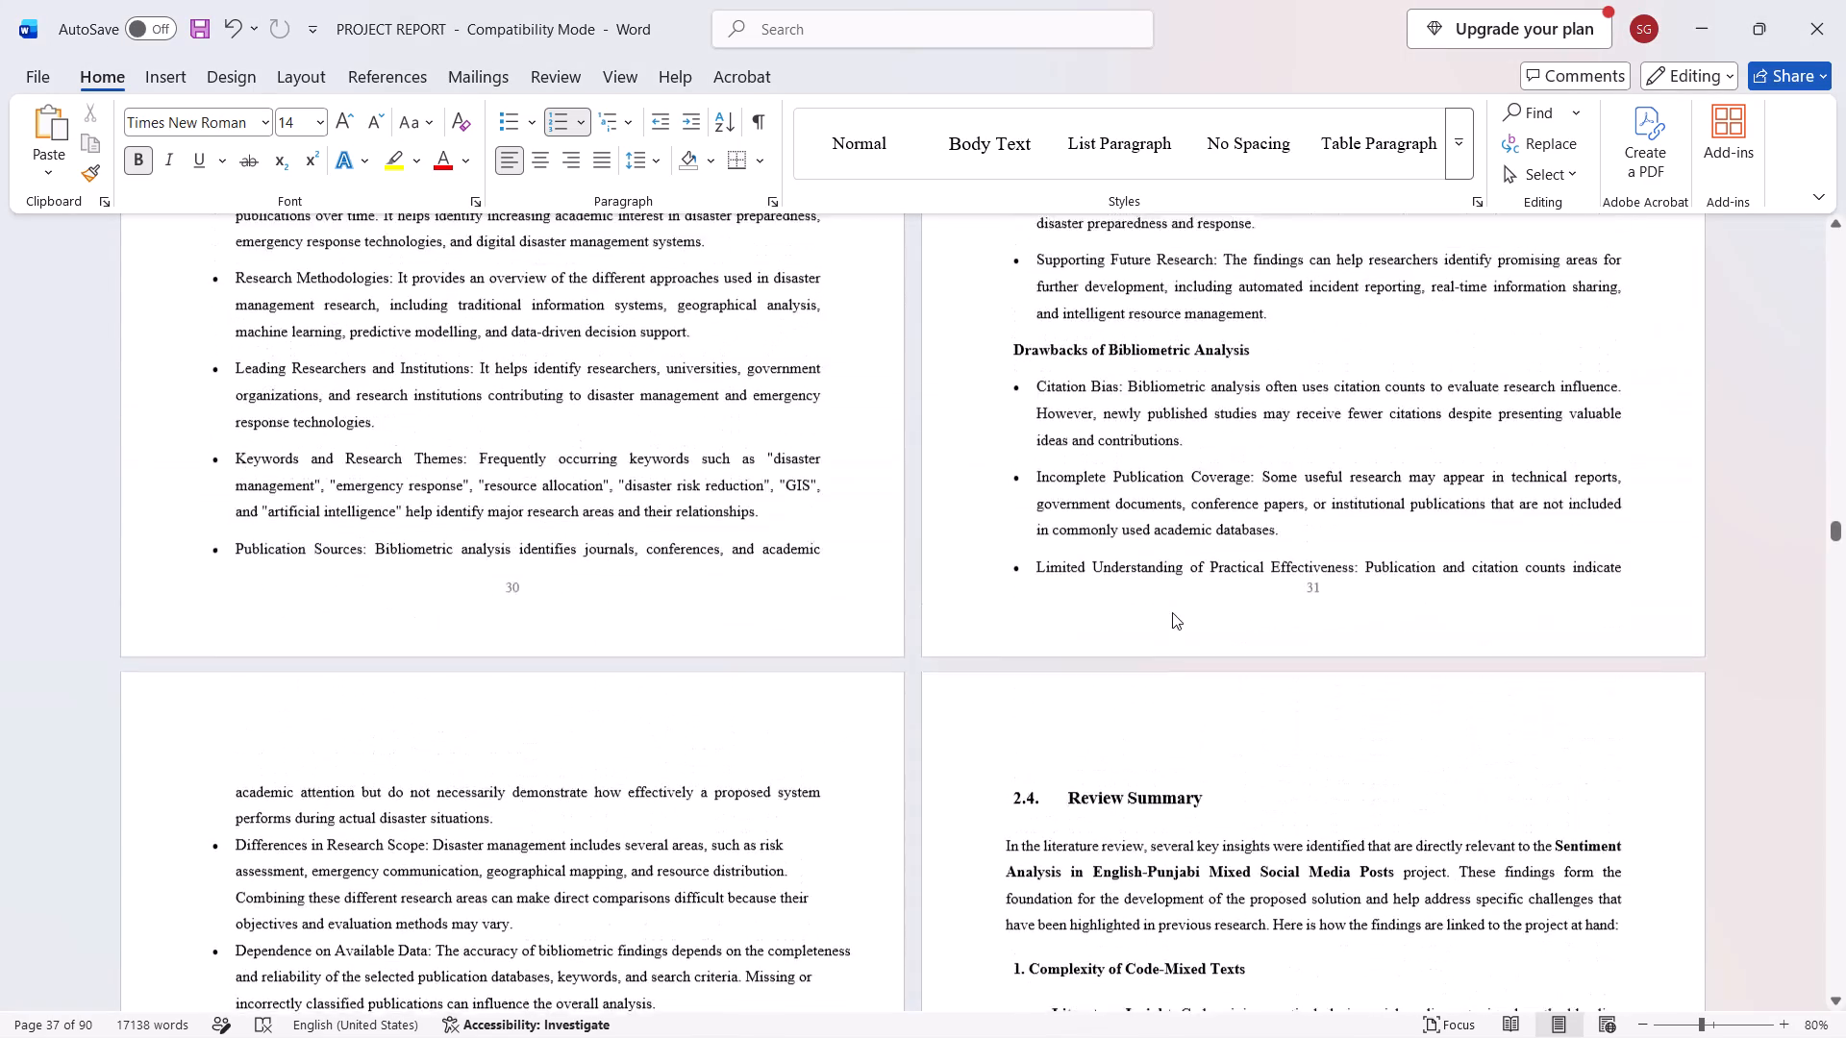
pyautogui.scroll(1, 1171, 612)
pyautogui.scroll(-1, 1171, 612)
pyautogui.scroll(14, 1171, 612)
pyautogui.scroll(-1, 1157, 612)
pyautogui.scroll(9, 1157, 612)
pyautogui.scroll(-1, 1143, 616)
pyautogui.scroll(3, 1143, 616)
pyautogui.scroll(-1, 1143, 616)
pyautogui.scroll(9, 1143, 616)
pyautogui.scroll(-1, 1128, 616)
pyautogui.scroll(20, 1128, 616)
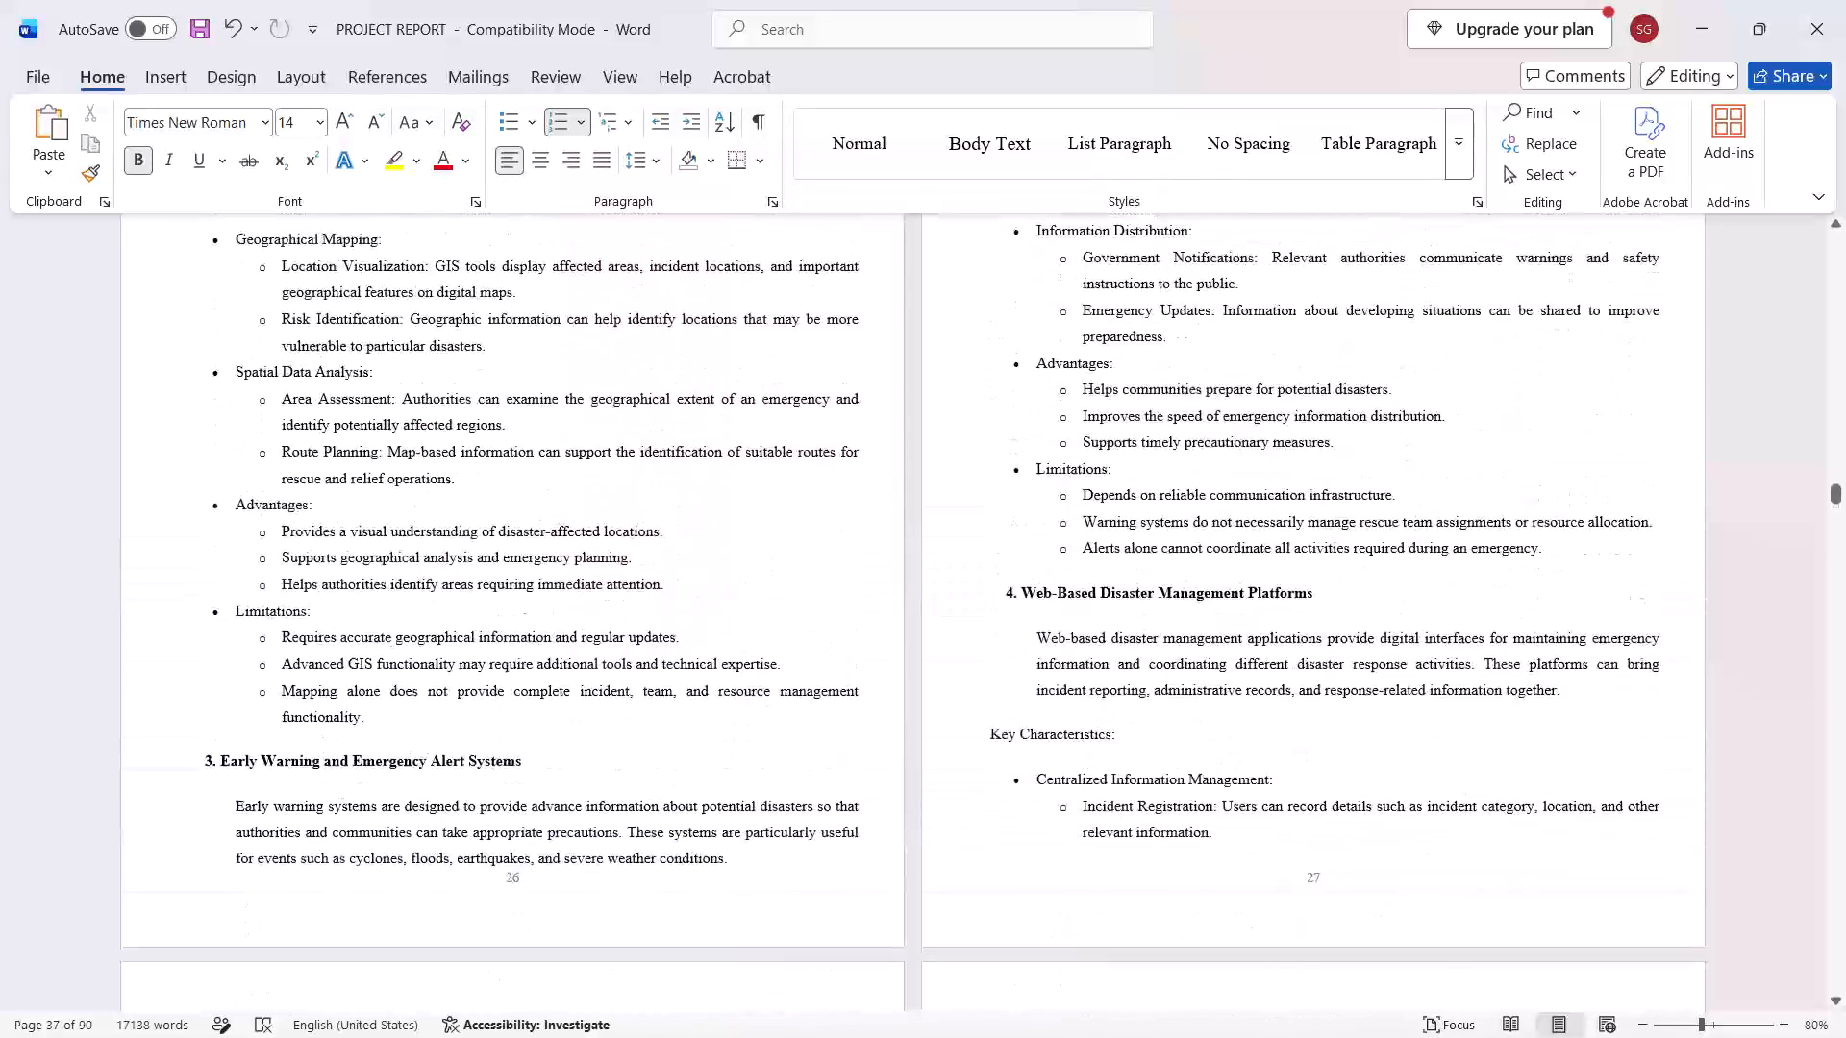
pyautogui.scroll(18, 1110, 618)
pyautogui.scroll(-1, 1110, 617)
pyautogui.scroll(11, 1110, 617)
pyautogui.scroll(-1, 1110, 617)
pyautogui.scroll(4, 1110, 617)
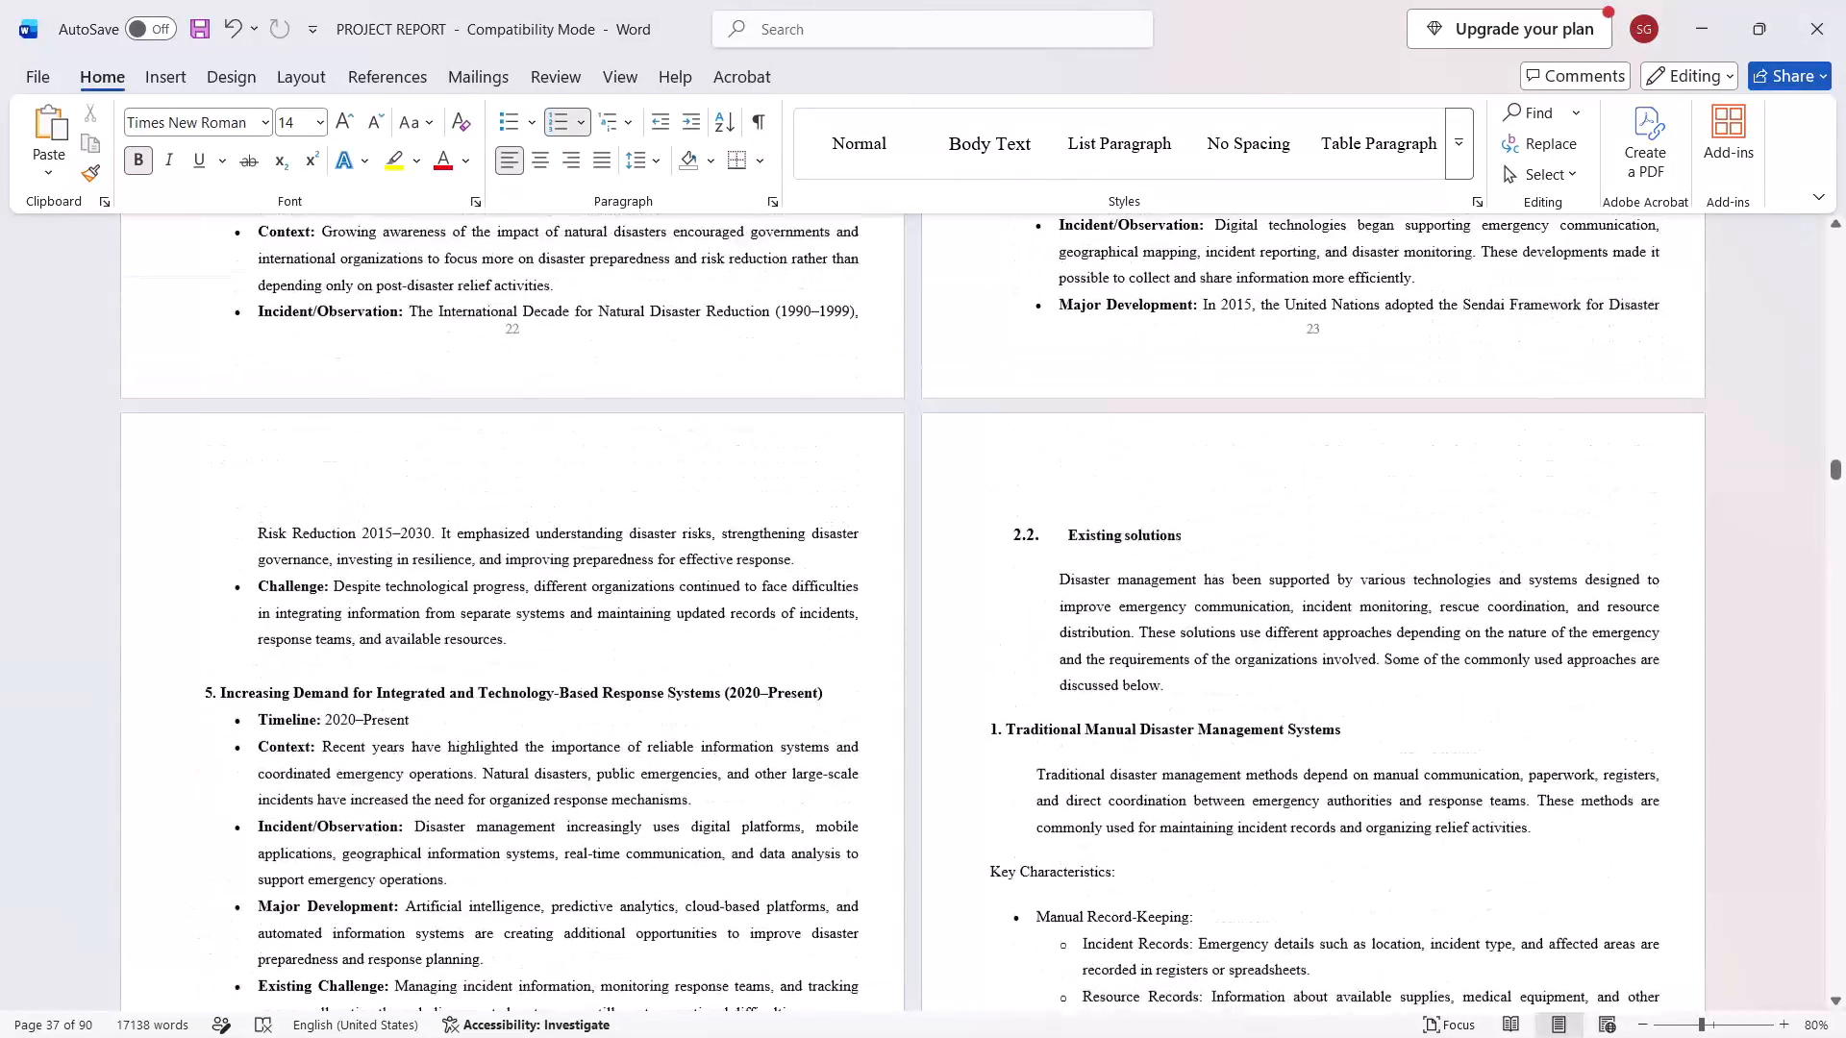
pyautogui.scroll(3, 1096, 618)
pyautogui.scroll(-1, 1094, 618)
pyautogui.scroll(11, 1094, 618)
pyautogui.scroll(-1, 1082, 618)
pyautogui.scroll(7, 1082, 618)
pyautogui.scroll(-1, 1082, 618)
pyautogui.scroll(14, 1080, 618)
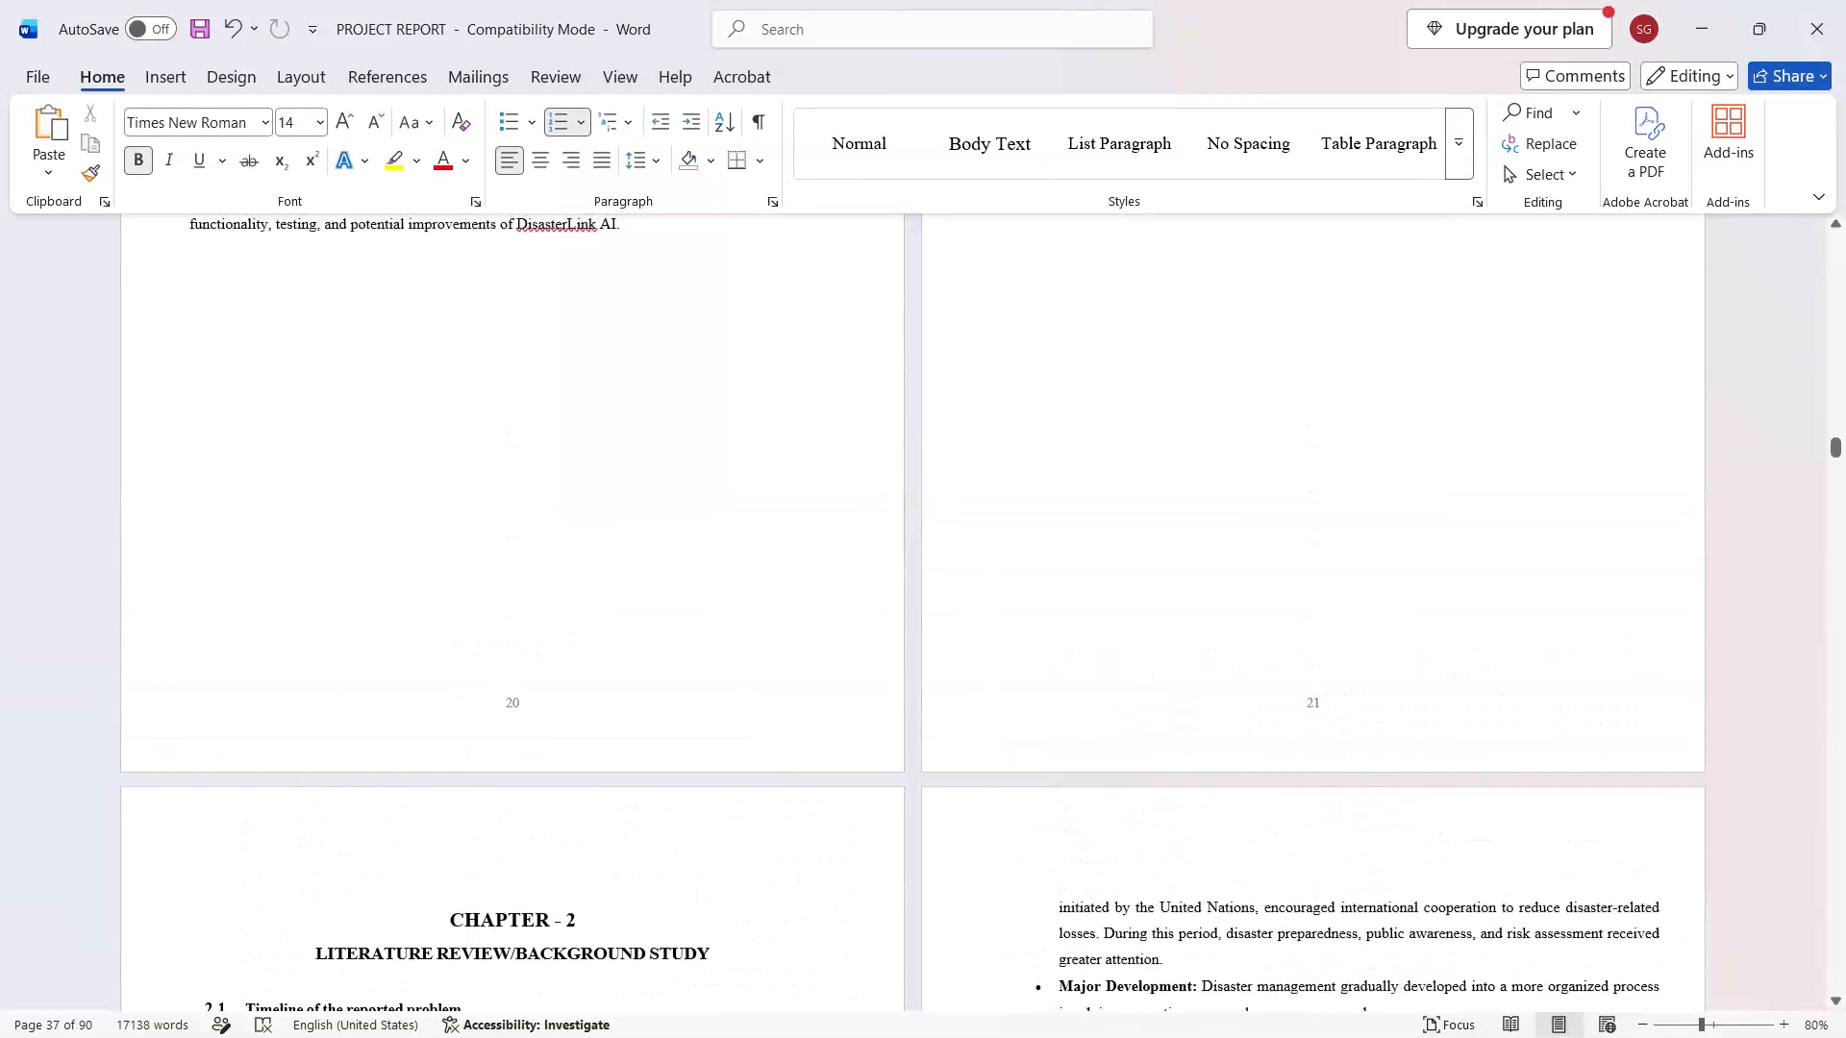
# Examine the end of Chapter 1 and the blank page before the Chapter 2 heading.
pyautogui.scroll(4, 1060, 626)
pyautogui.moveTo(1535, 823); pyautogui.dragTo(935, 204)
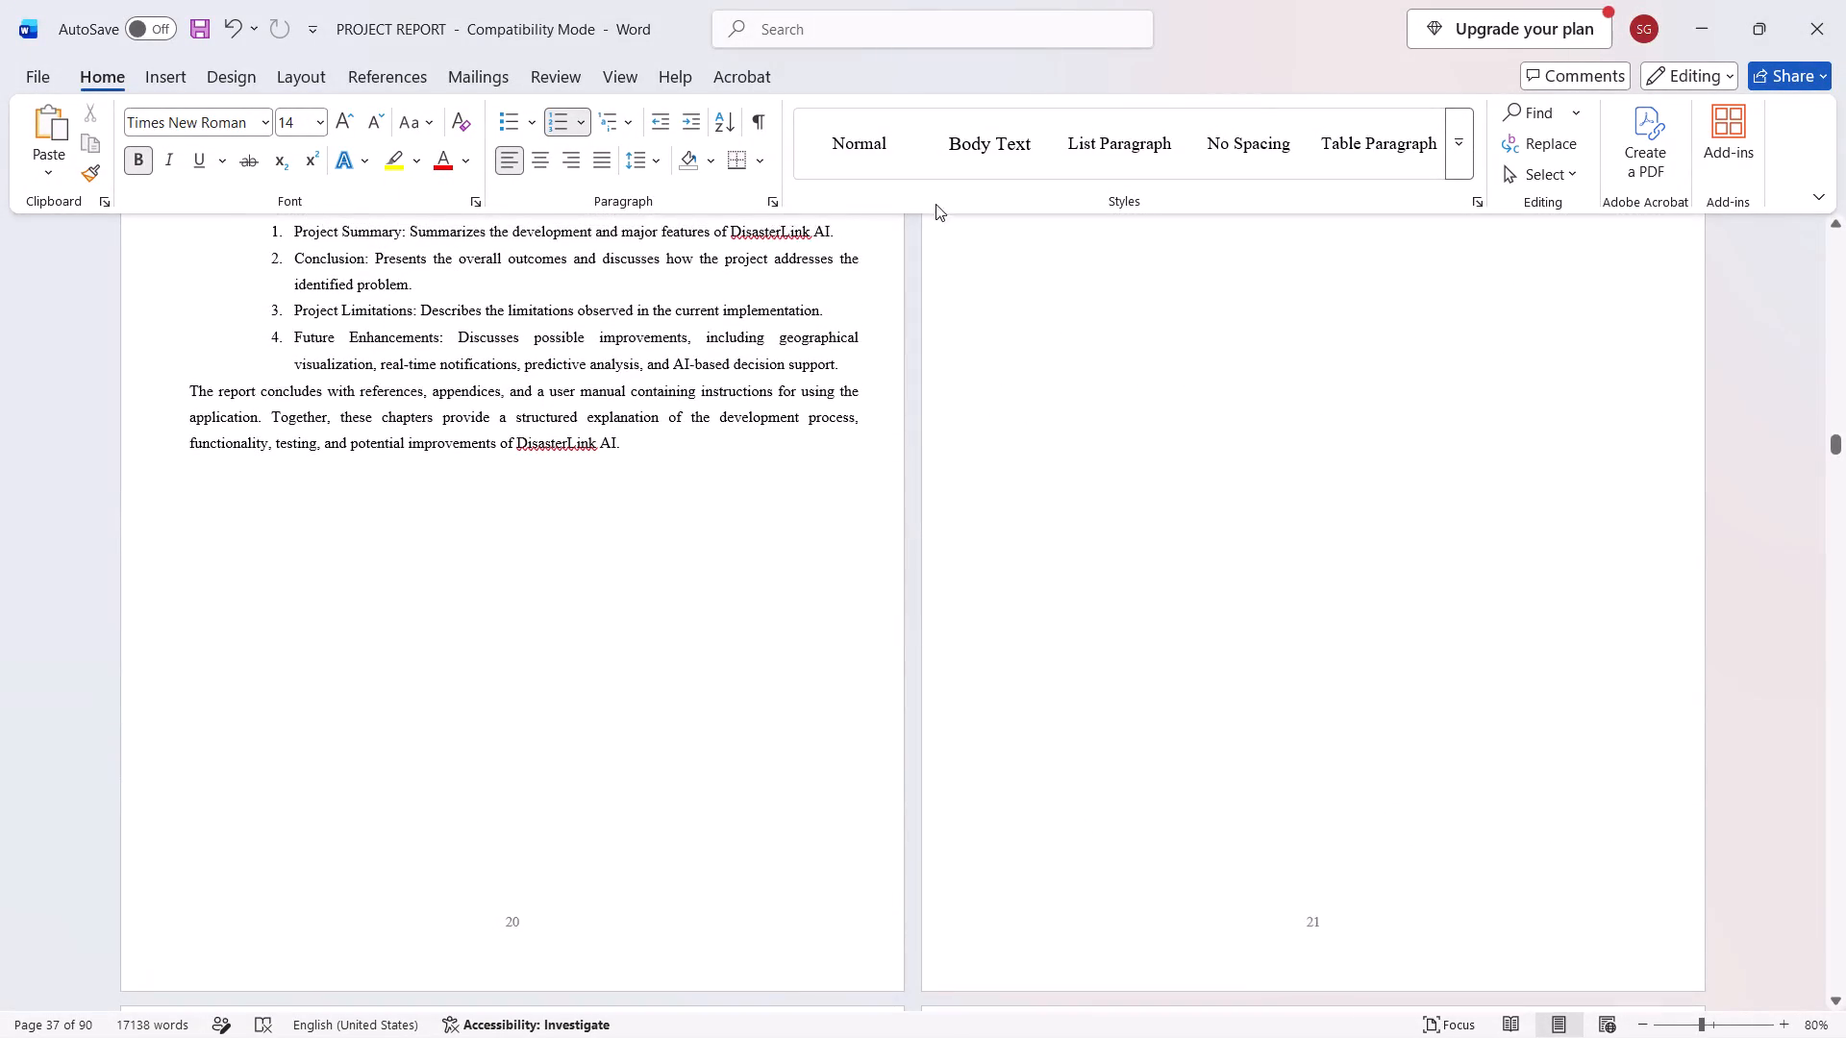
pyautogui.moveTo(935, 204); pyautogui.dragTo(958, 548)
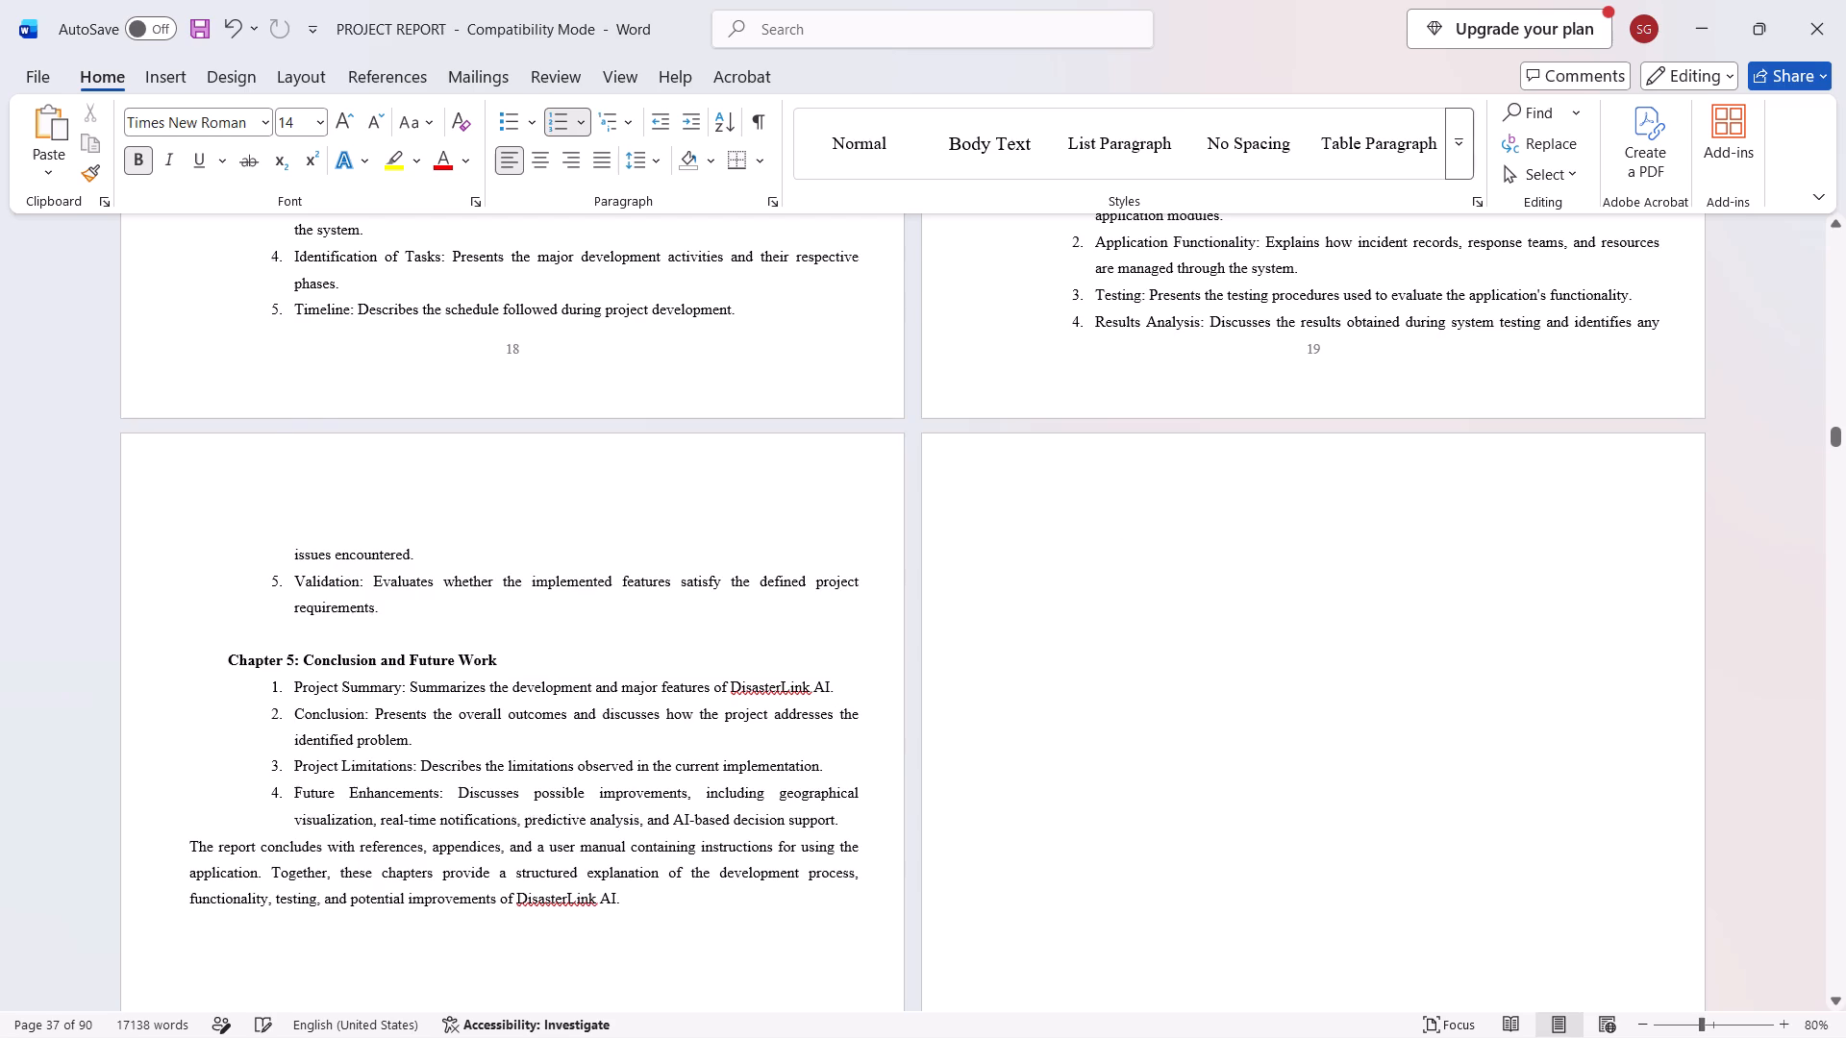
pyautogui.scroll(-12, 1375, 618)
pyautogui.scroll(1, 1357, 622)
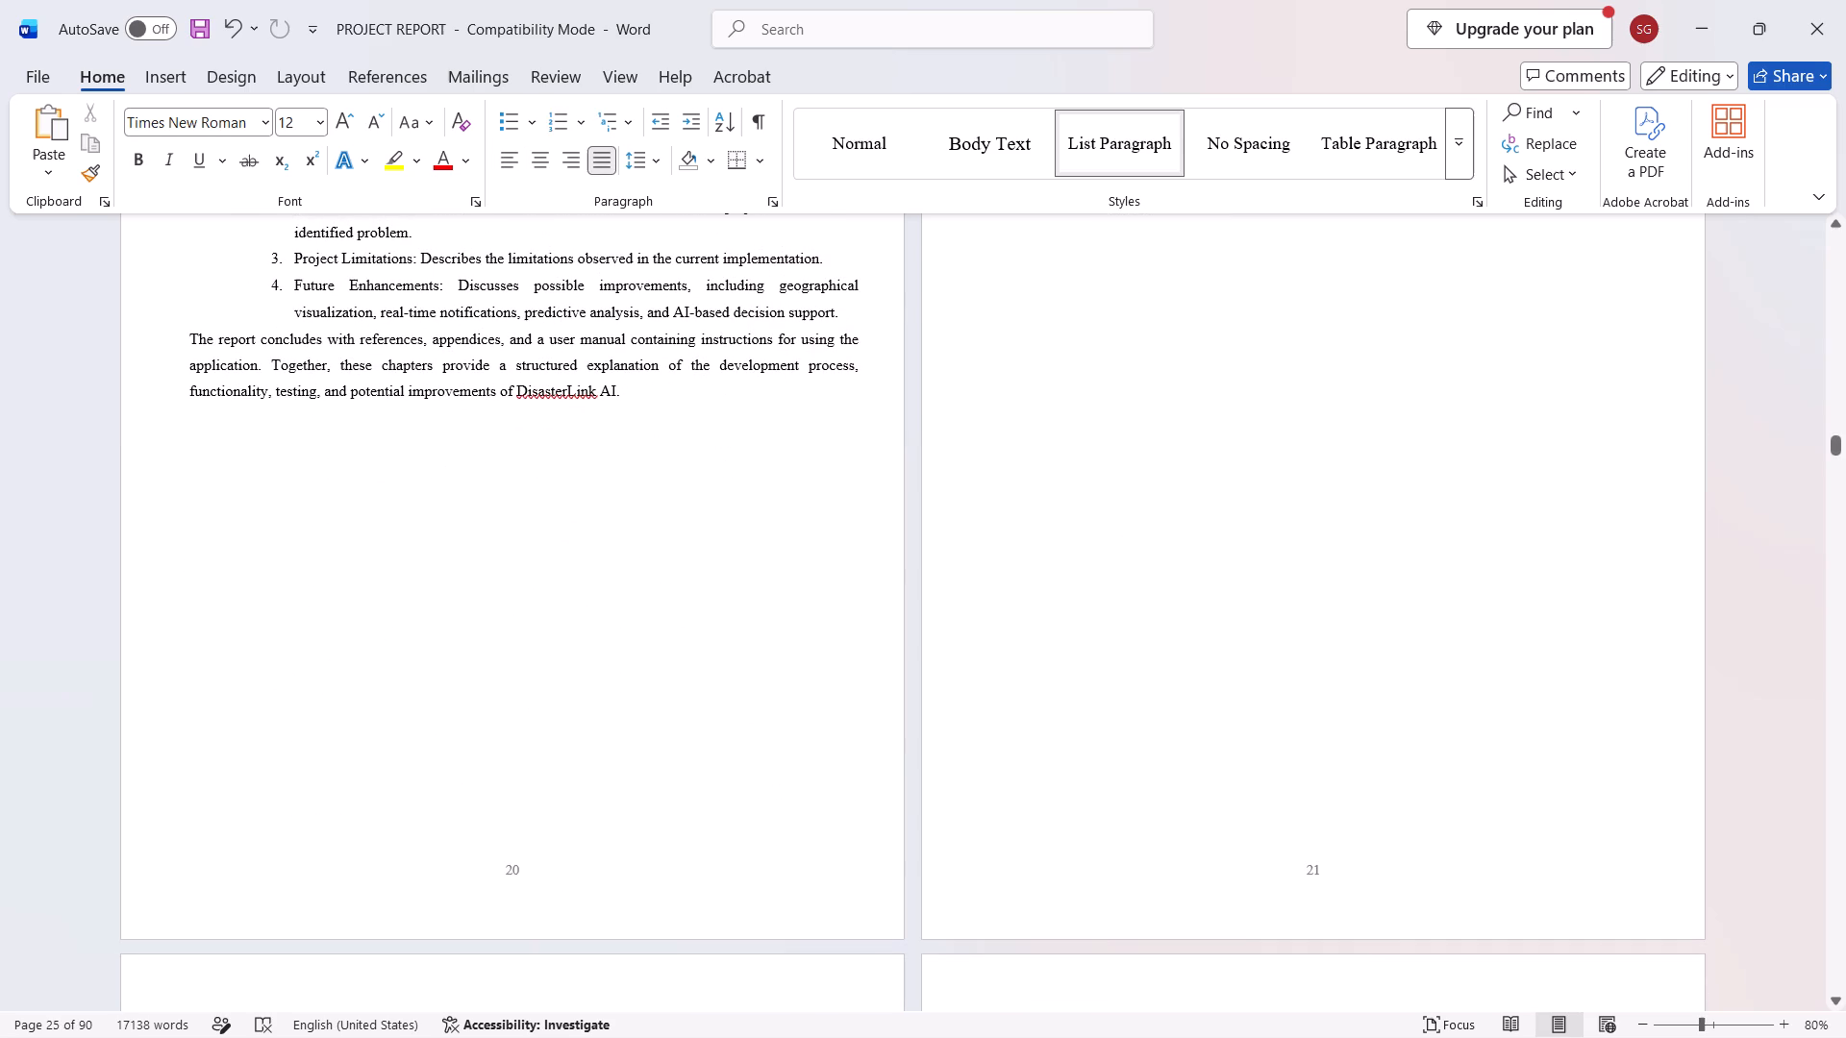
pyautogui.scroll(-4, 1192, 727)
pyautogui.moveTo(760, 633); pyautogui.dragTo(125, 374)
pyautogui.scroll(4, 123, 374)
pyautogui.click(1754, 730)
pyautogui.scroll(-3, 1845, 801)
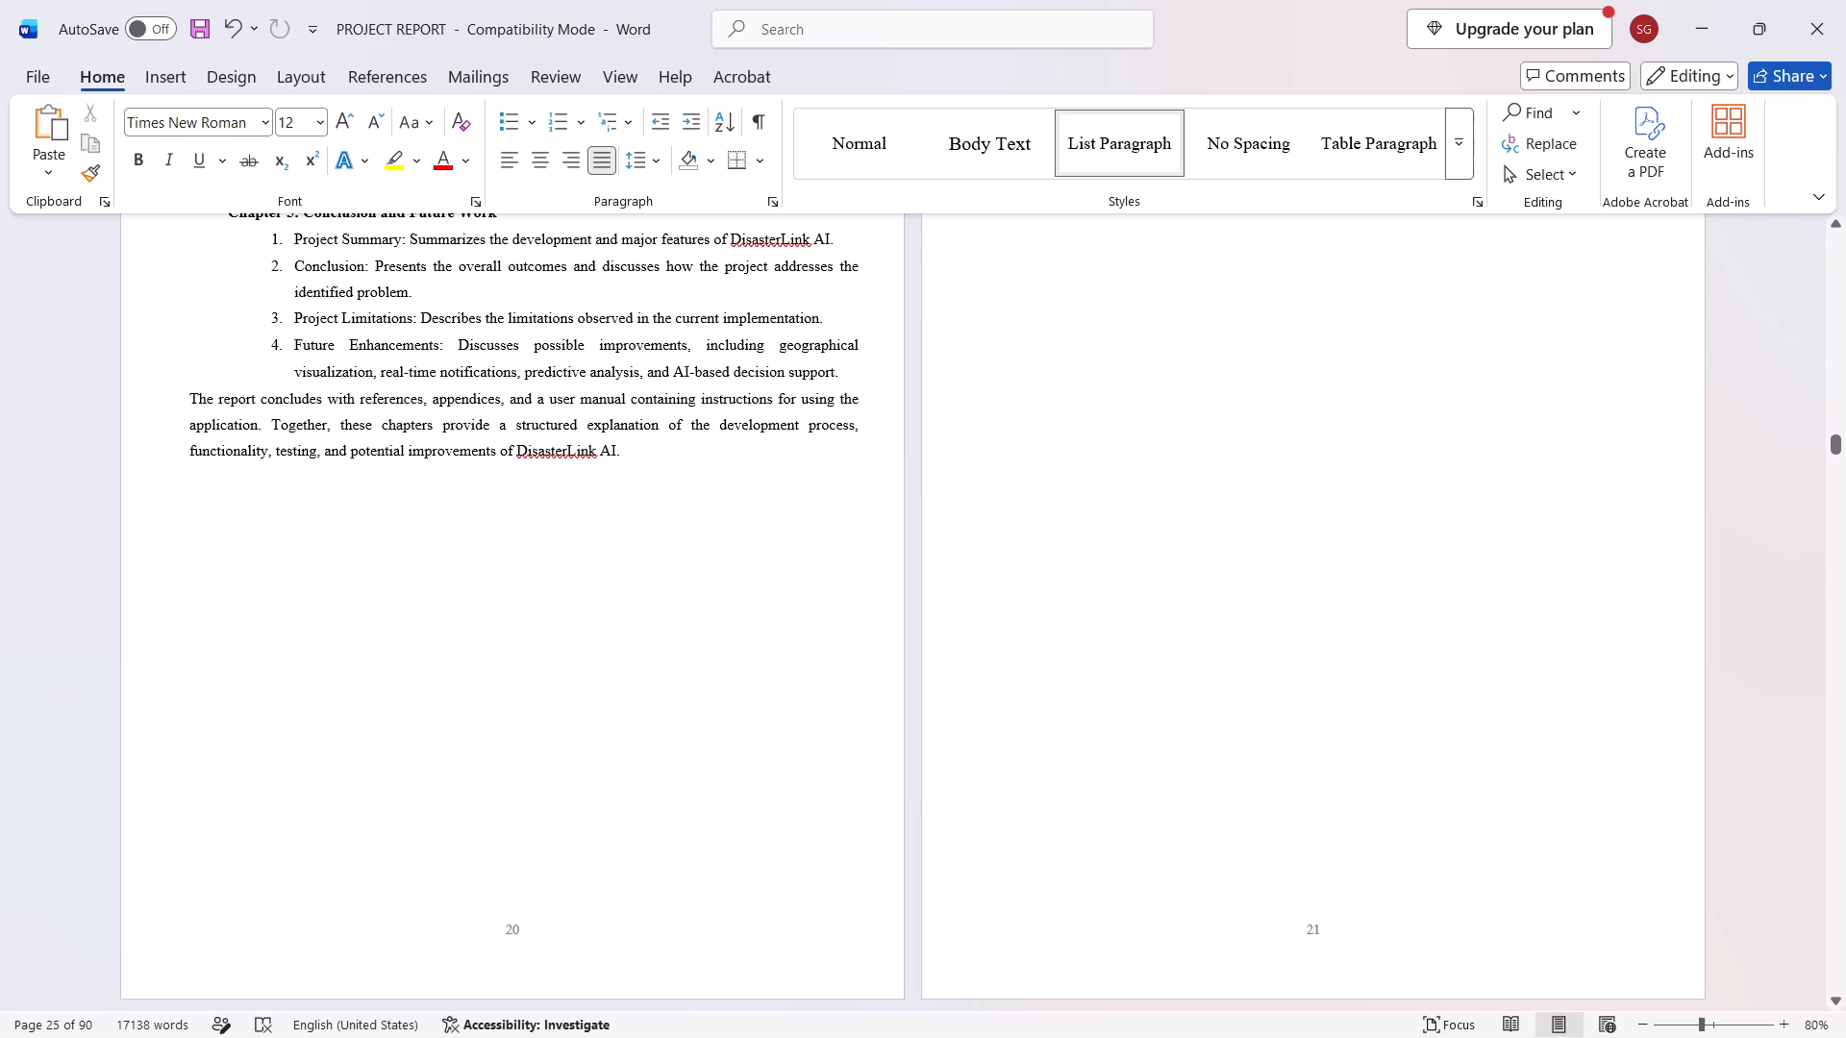
pyautogui.moveTo(1600, 912); pyautogui.dragTo(1444, 700)
pyautogui.moveTo(1444, 700); pyautogui.dragTo(1309, 592)
pyautogui.click(1352, 660)
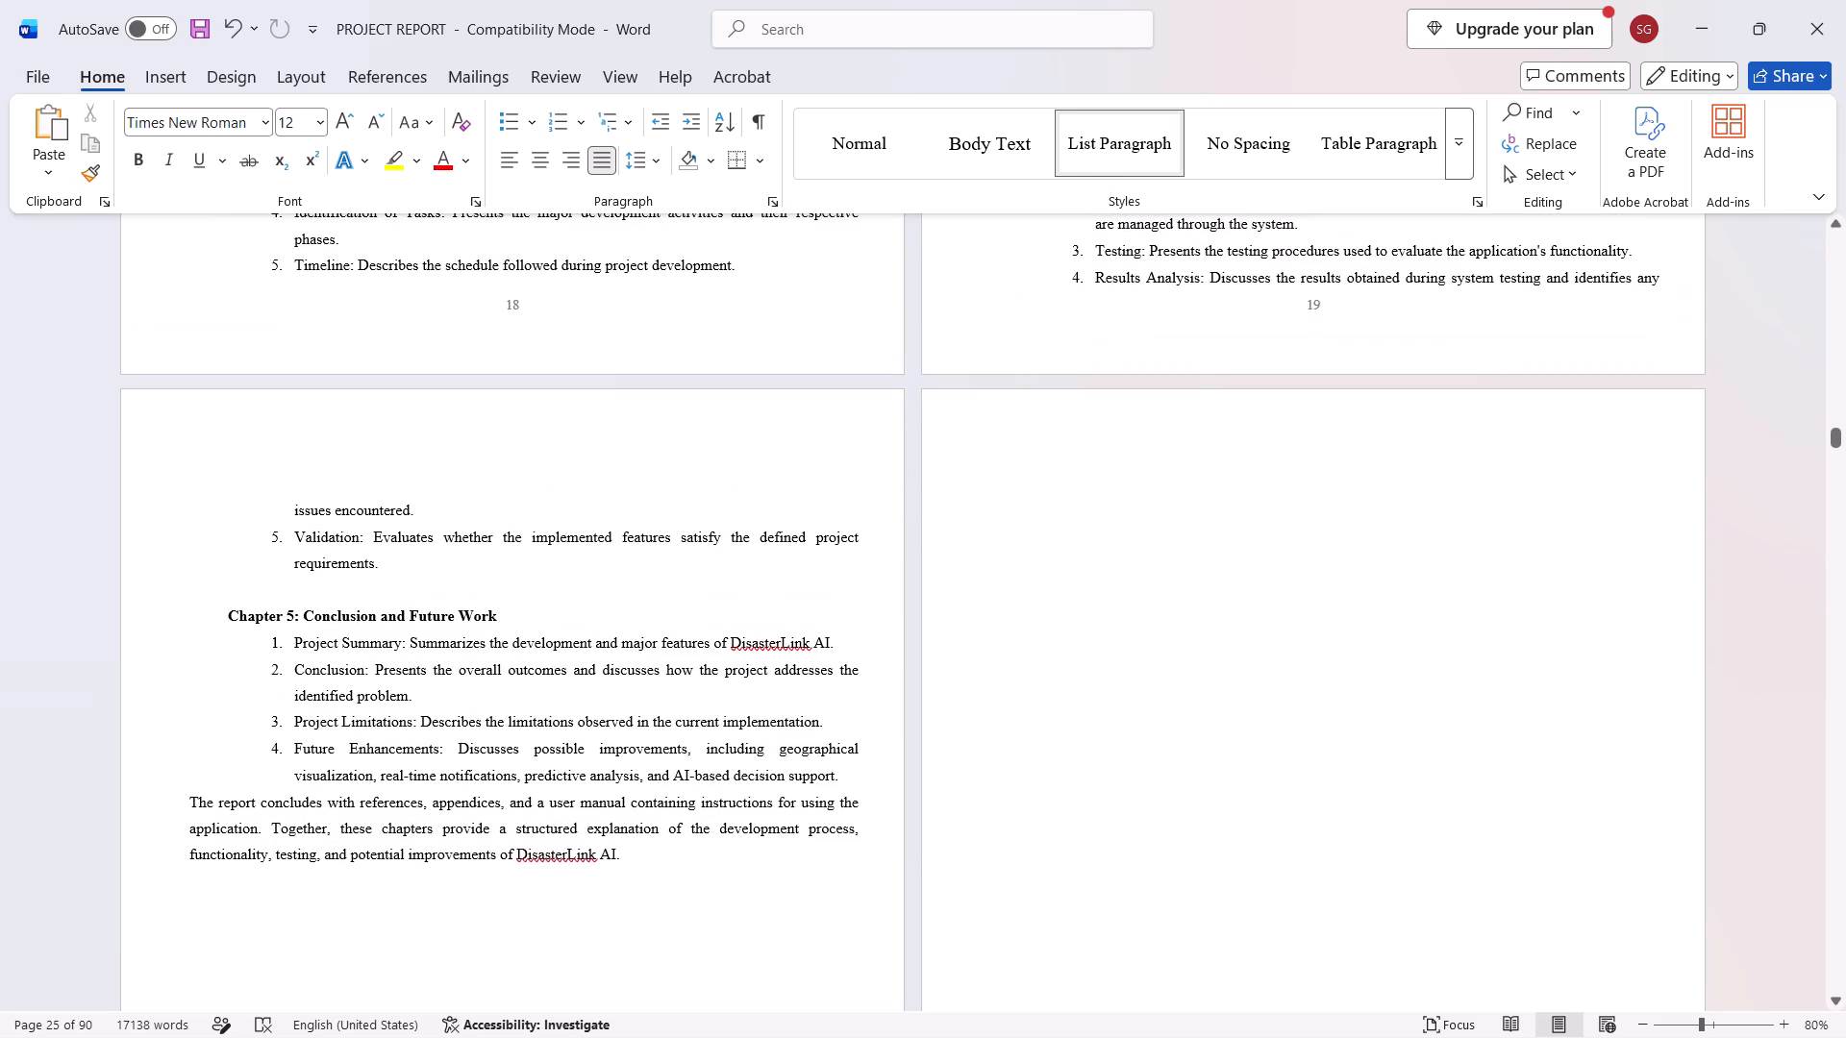
pyautogui.click(1278, 683)
pyautogui.scroll(-7, 1257, 658)
pyautogui.scroll(1, 1253, 648)
pyautogui.scroll(-3, 1253, 648)
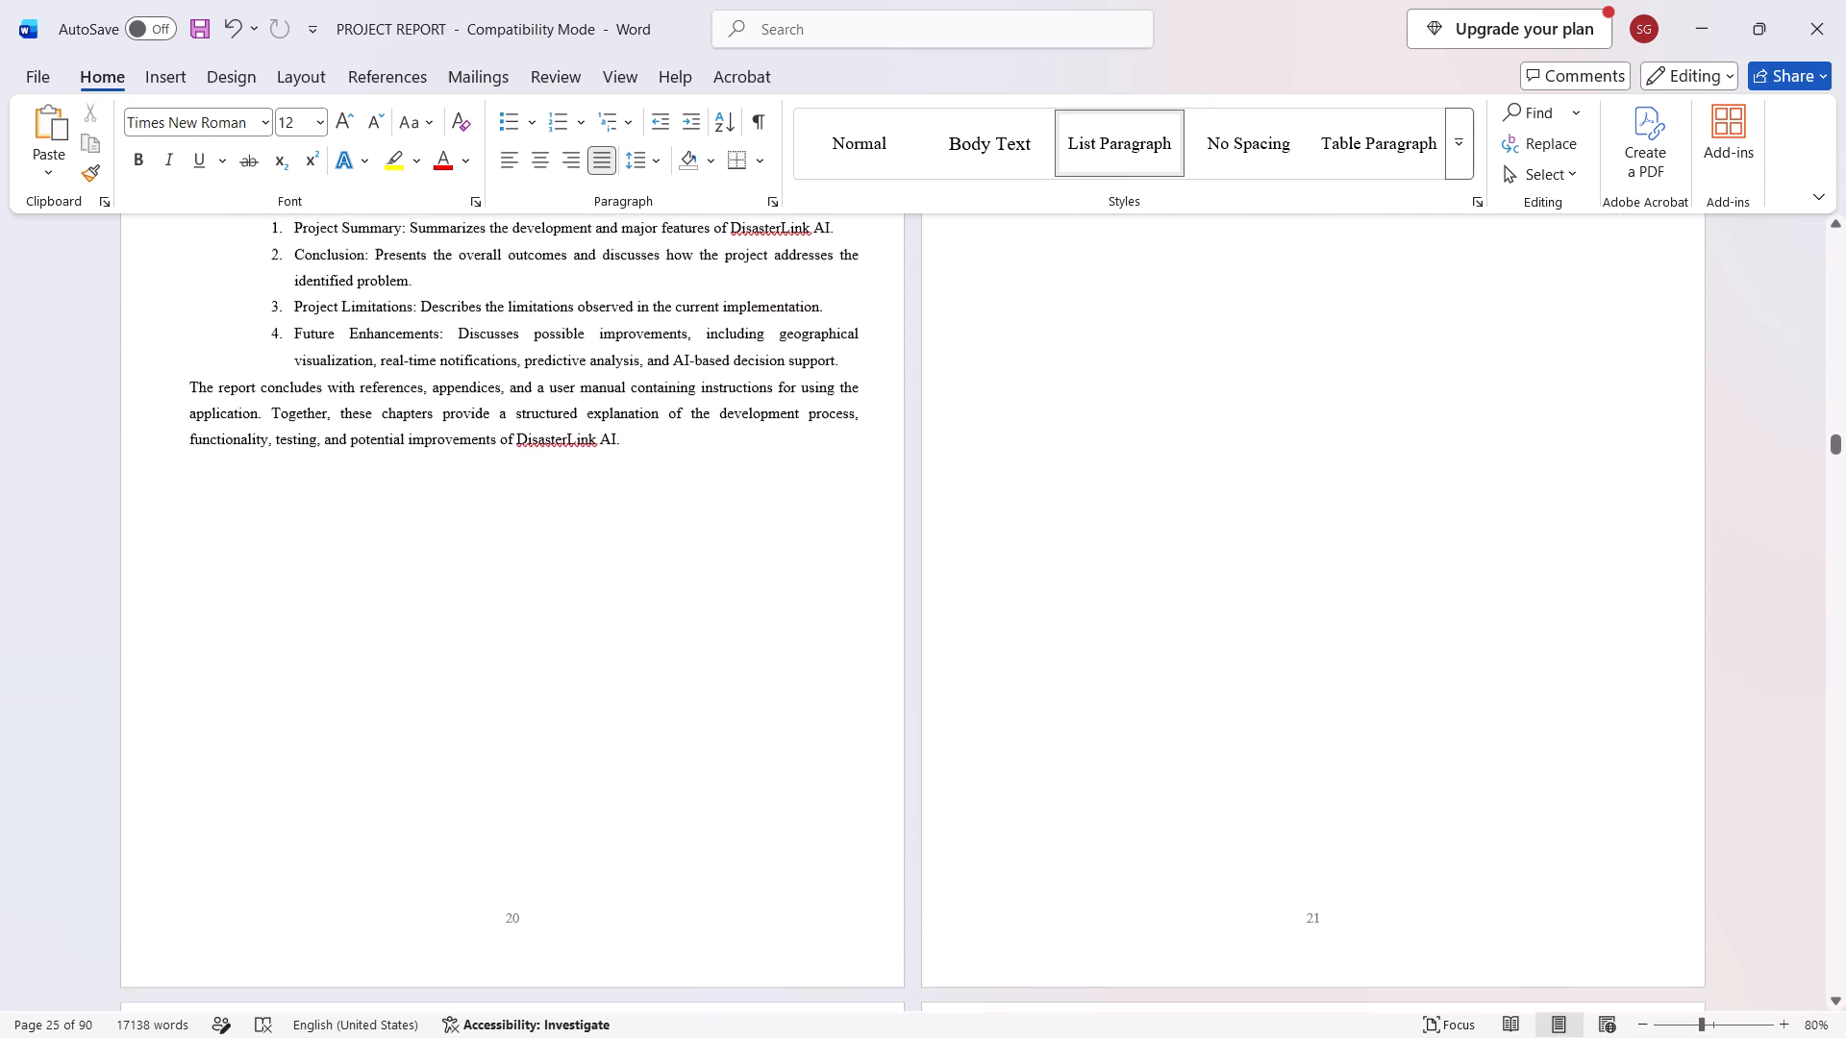
pyautogui.click(1240, 644)
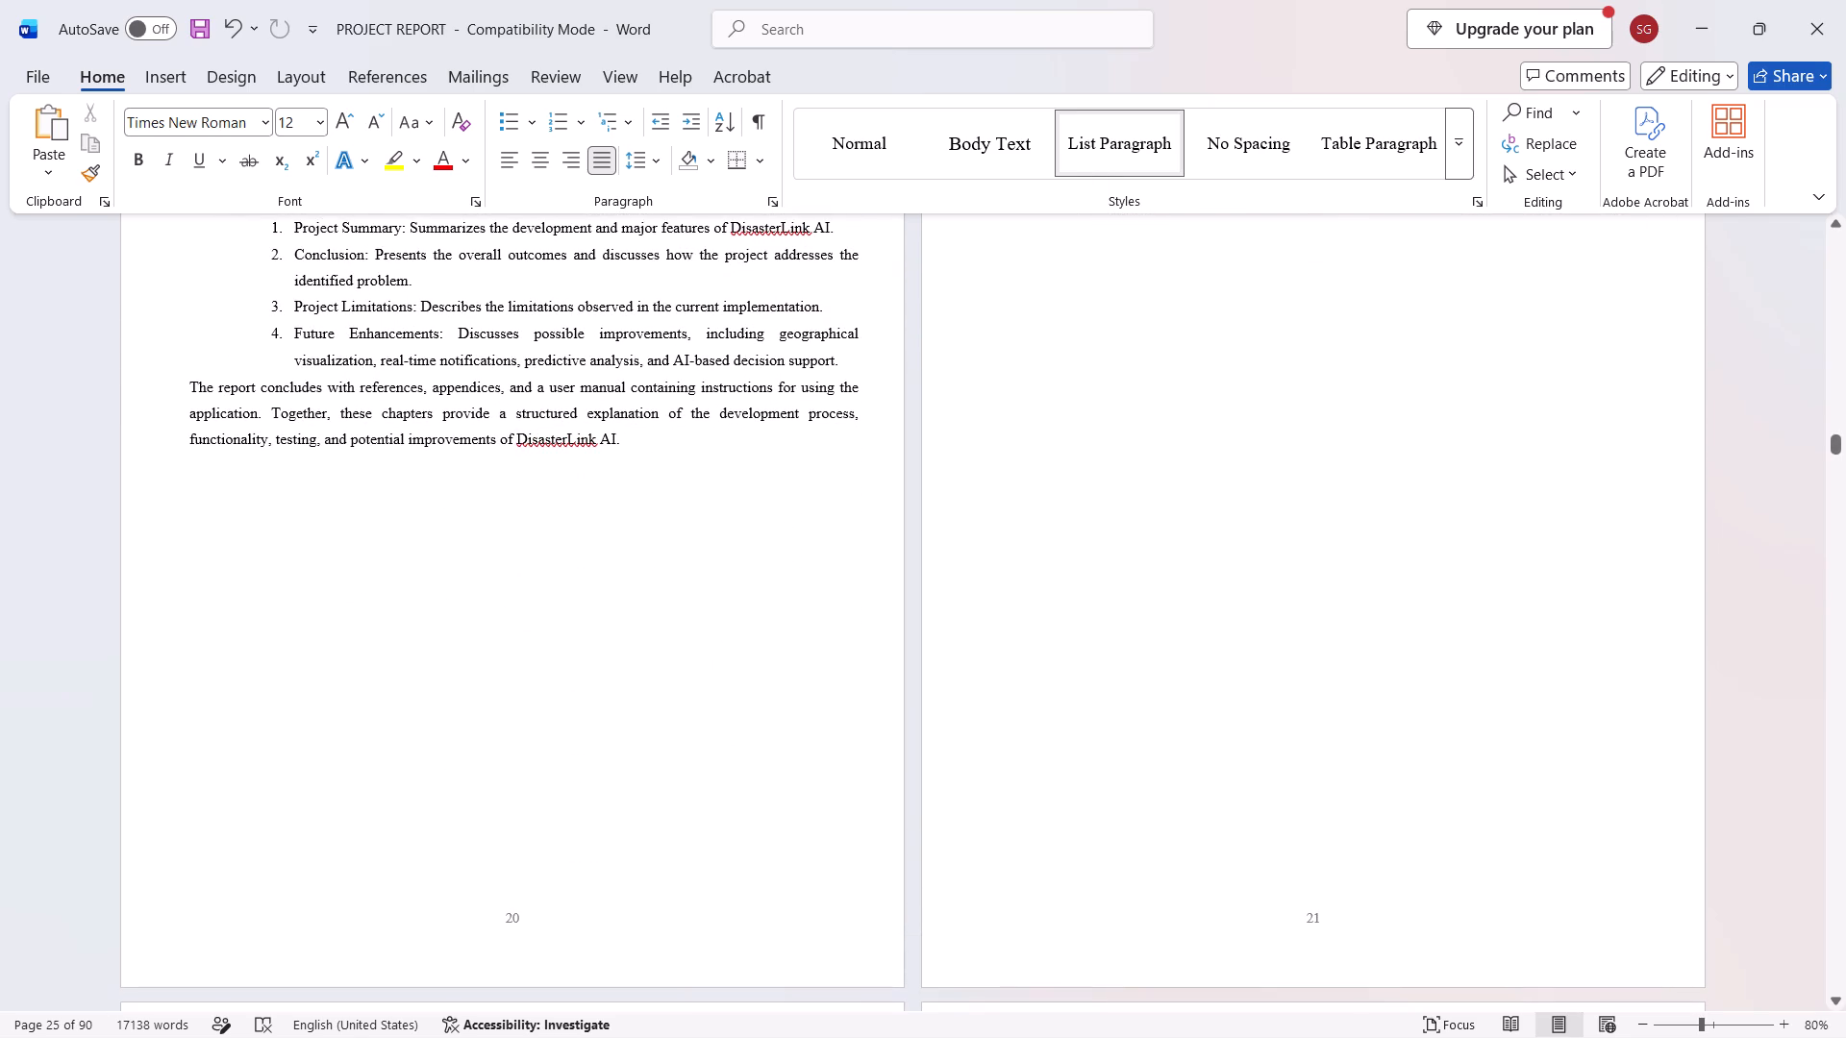
pyautogui.click(1475, 785)
# Review the report from section 1.5 "Organization of the Report" through section 2.1 to the start of section 2.2 "Existing solutions".
pyautogui.scroll(7, 906, 702)
pyautogui.scroll(20, 814, 711)
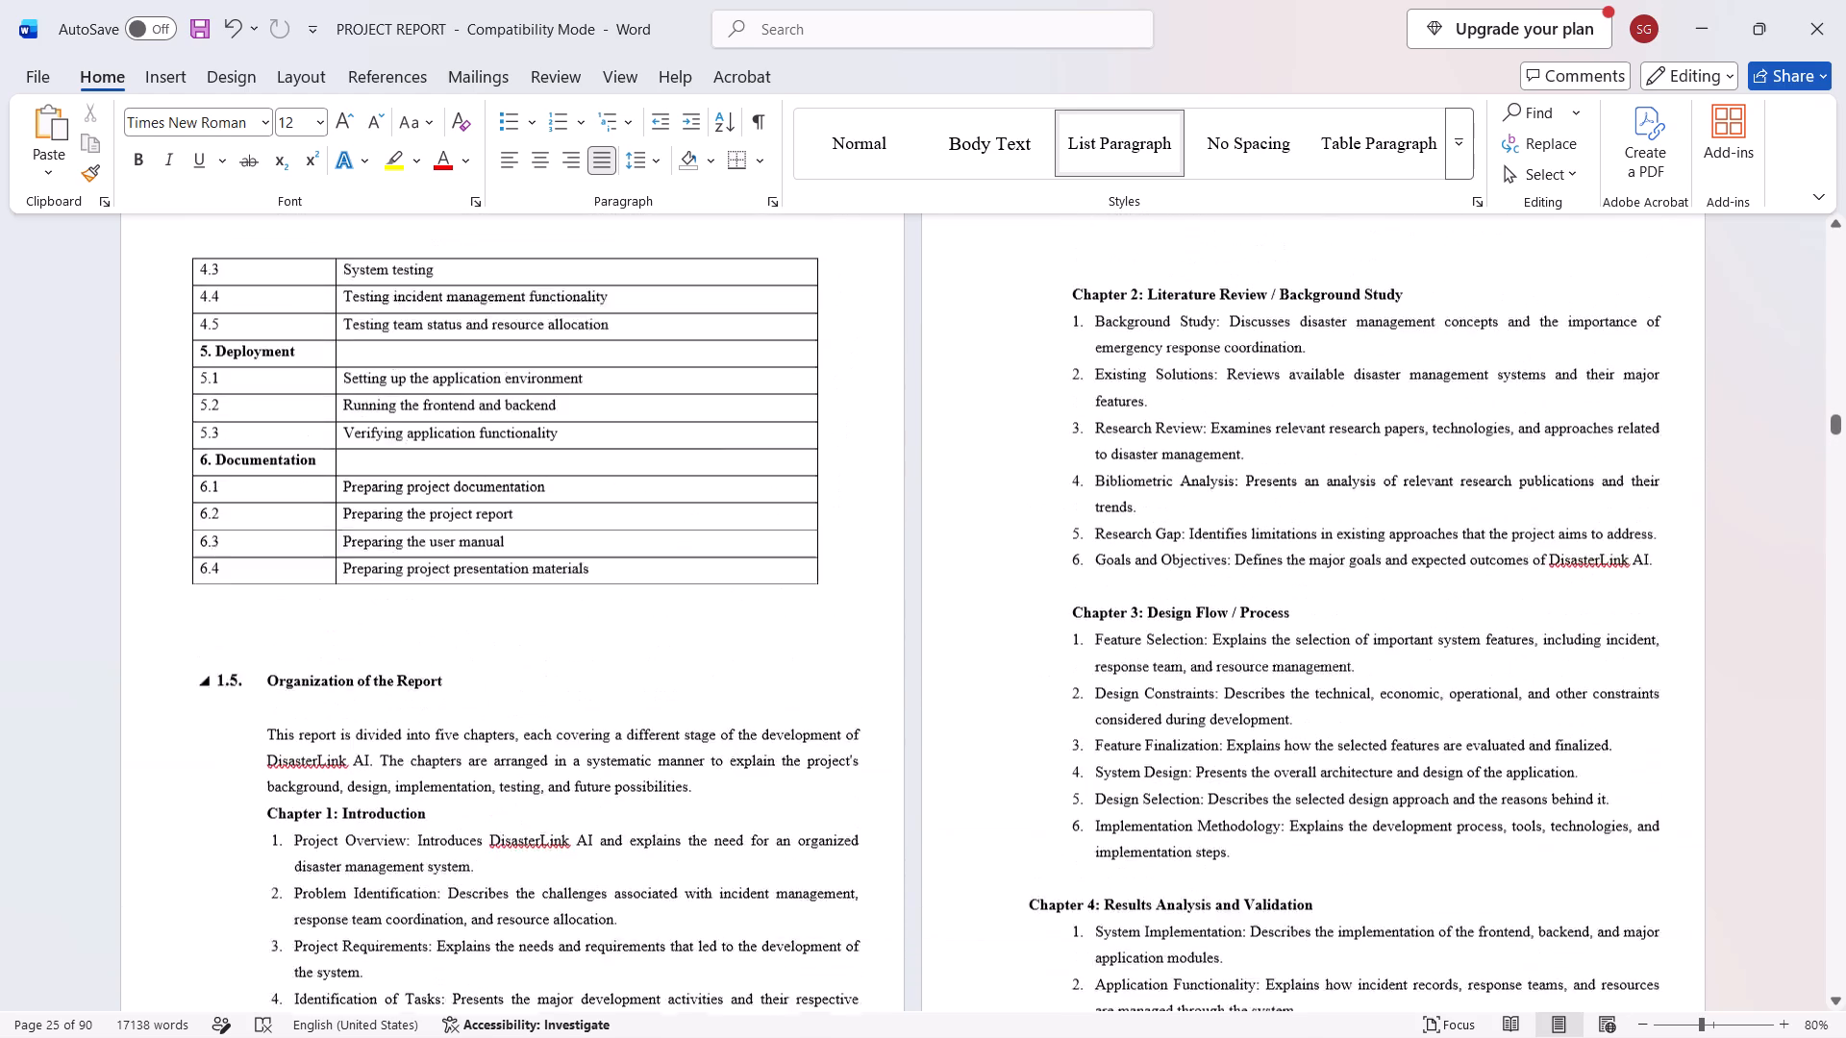
pyautogui.scroll(3, 686, 716)
pyautogui.scroll(-5, 677, 711)
pyautogui.scroll(2, 670, 680)
pyautogui.scroll(-1, 670, 680)
pyautogui.scroll(1, 670, 680)
pyautogui.scroll(-10, 670, 680)
pyautogui.scroll(1, 674, 677)
pyautogui.scroll(-2, 674, 677)
pyautogui.scroll(1, 683, 666)
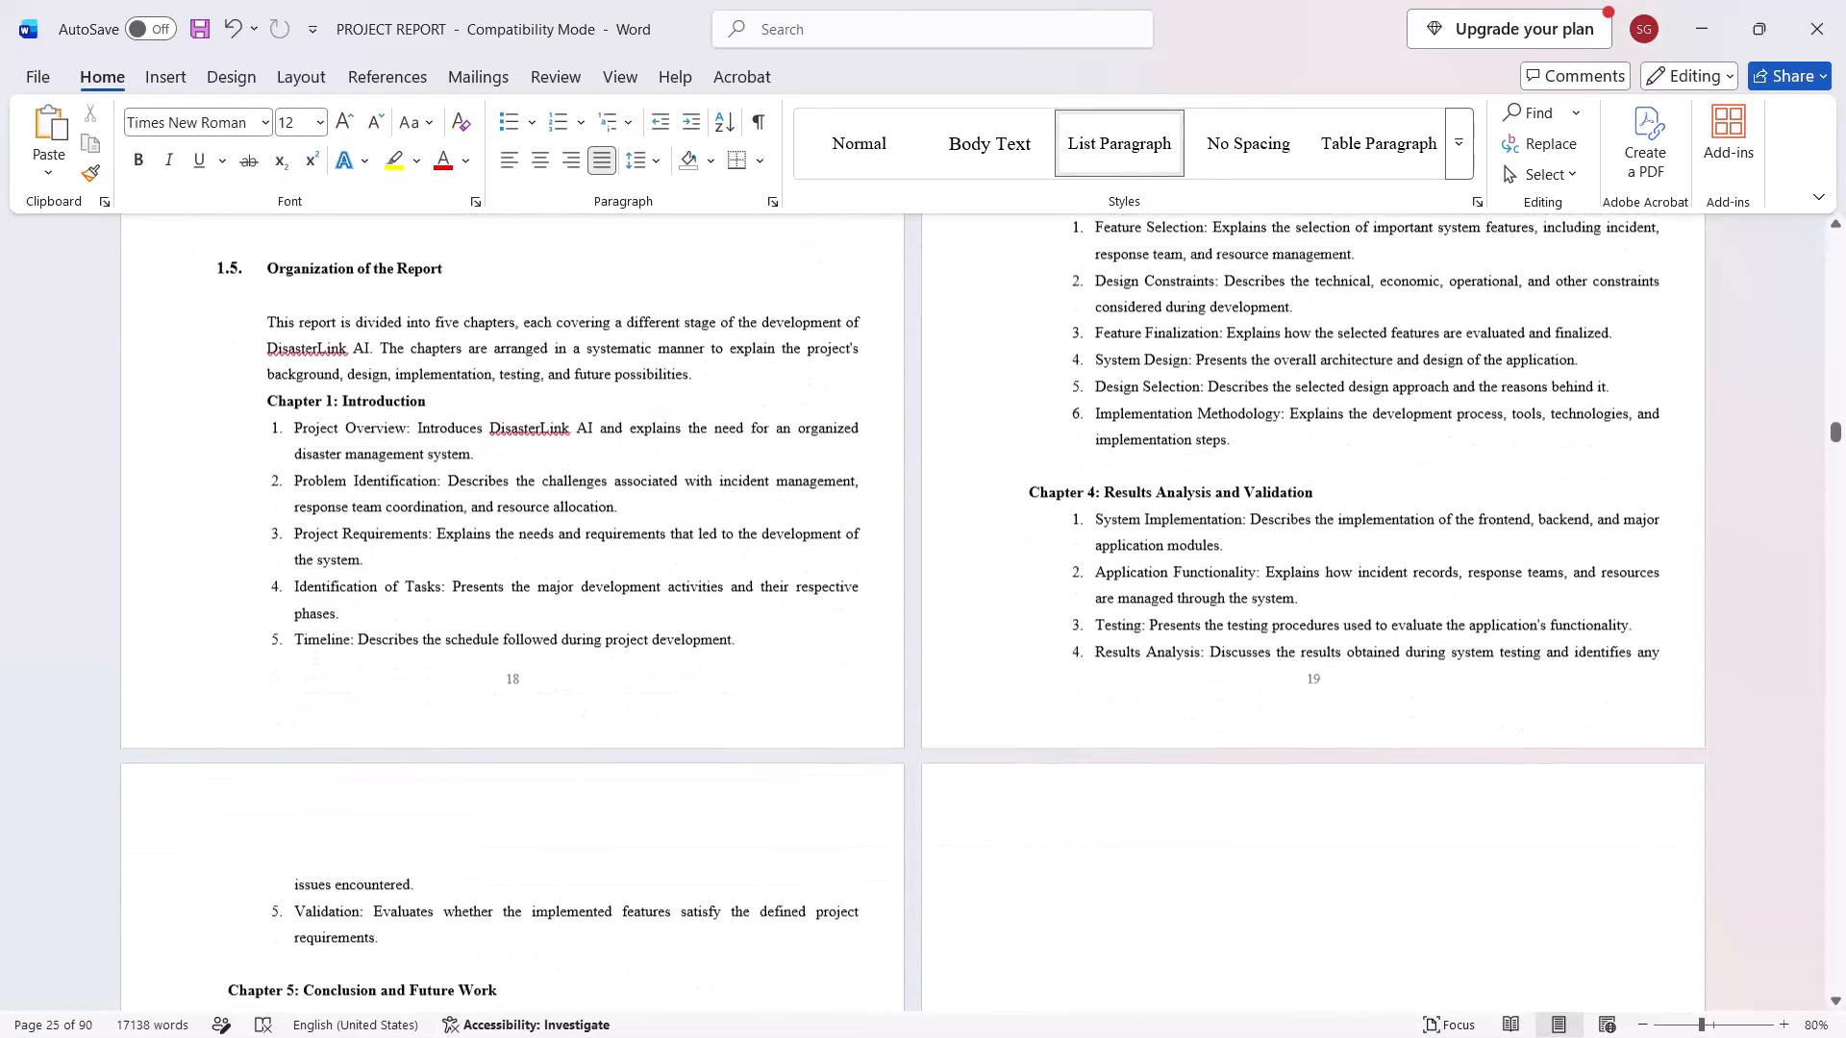
pyautogui.scroll(-1, 695, 673)
pyautogui.scroll(1, 695, 690)
pyautogui.scroll(-20, 695, 690)
pyautogui.scroll(-11, 695, 690)
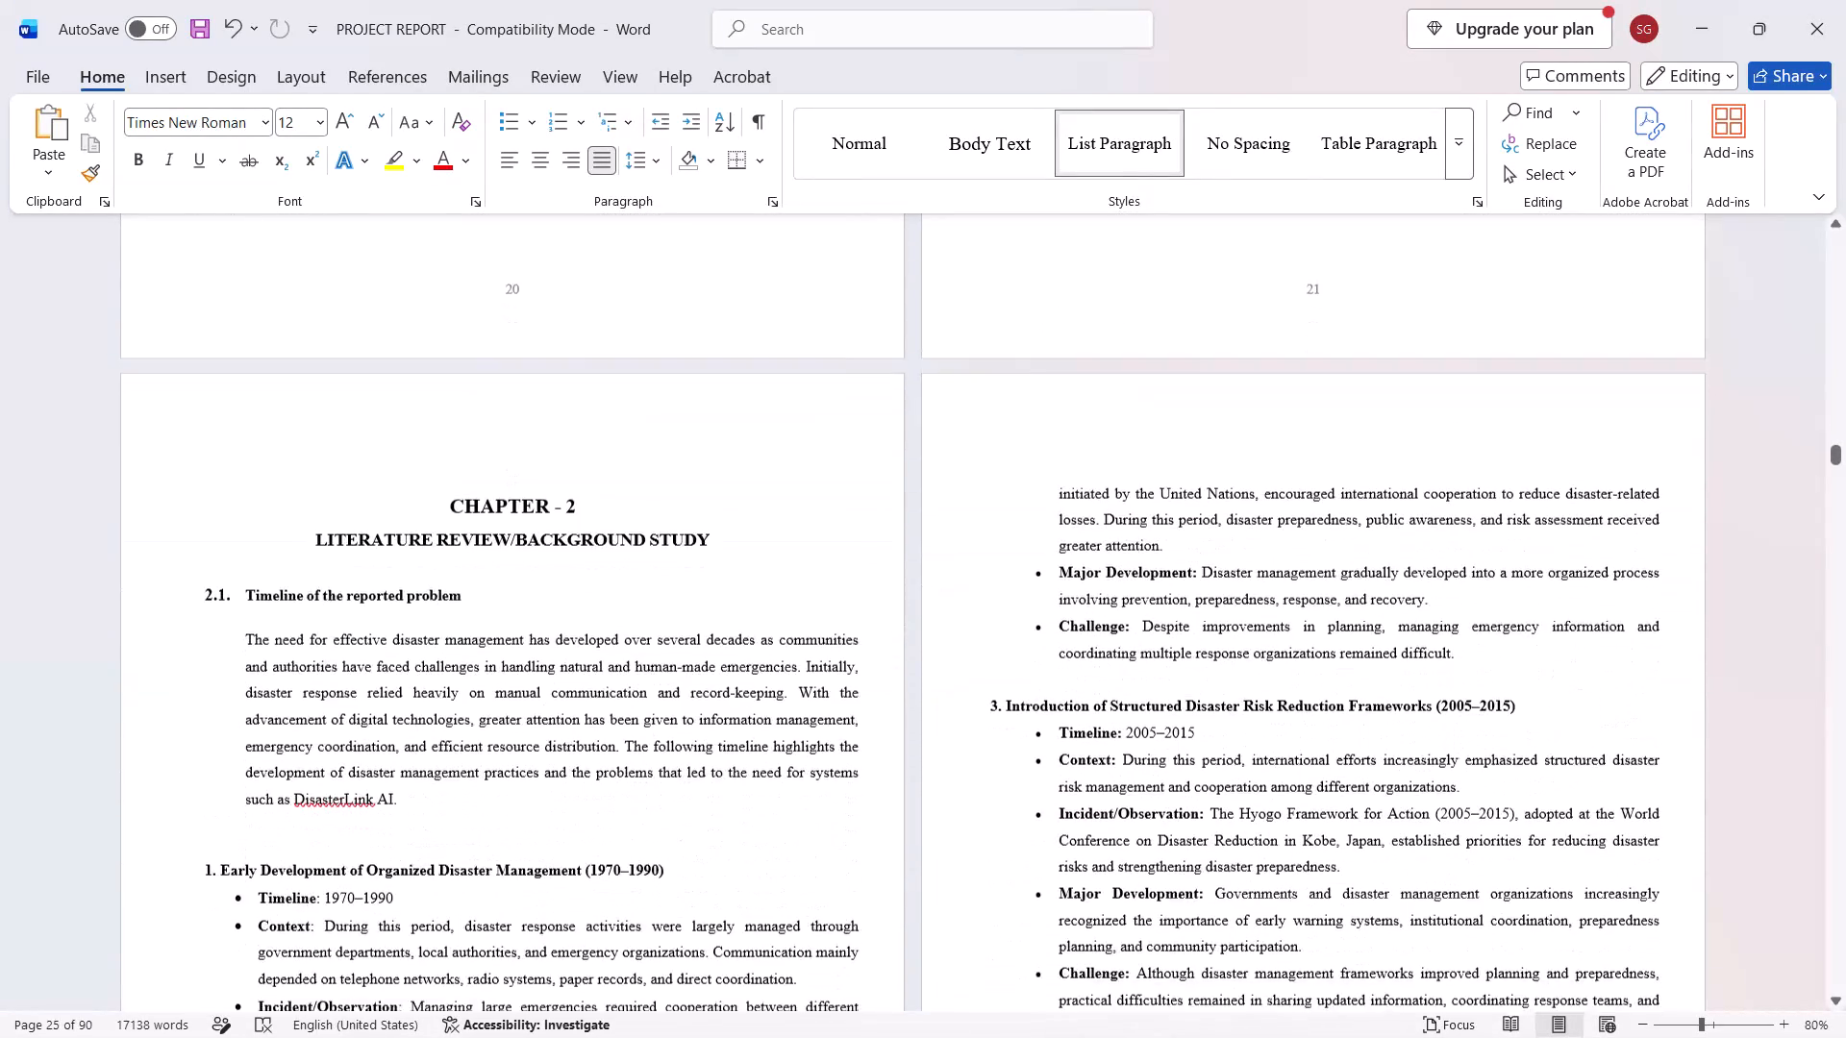
pyautogui.scroll(-6, 764, 634)
pyautogui.scroll(1, 767, 642)
pyautogui.scroll(-4, 767, 642)
pyautogui.scroll(1, 774, 673)
pyautogui.scroll(-10, 774, 673)
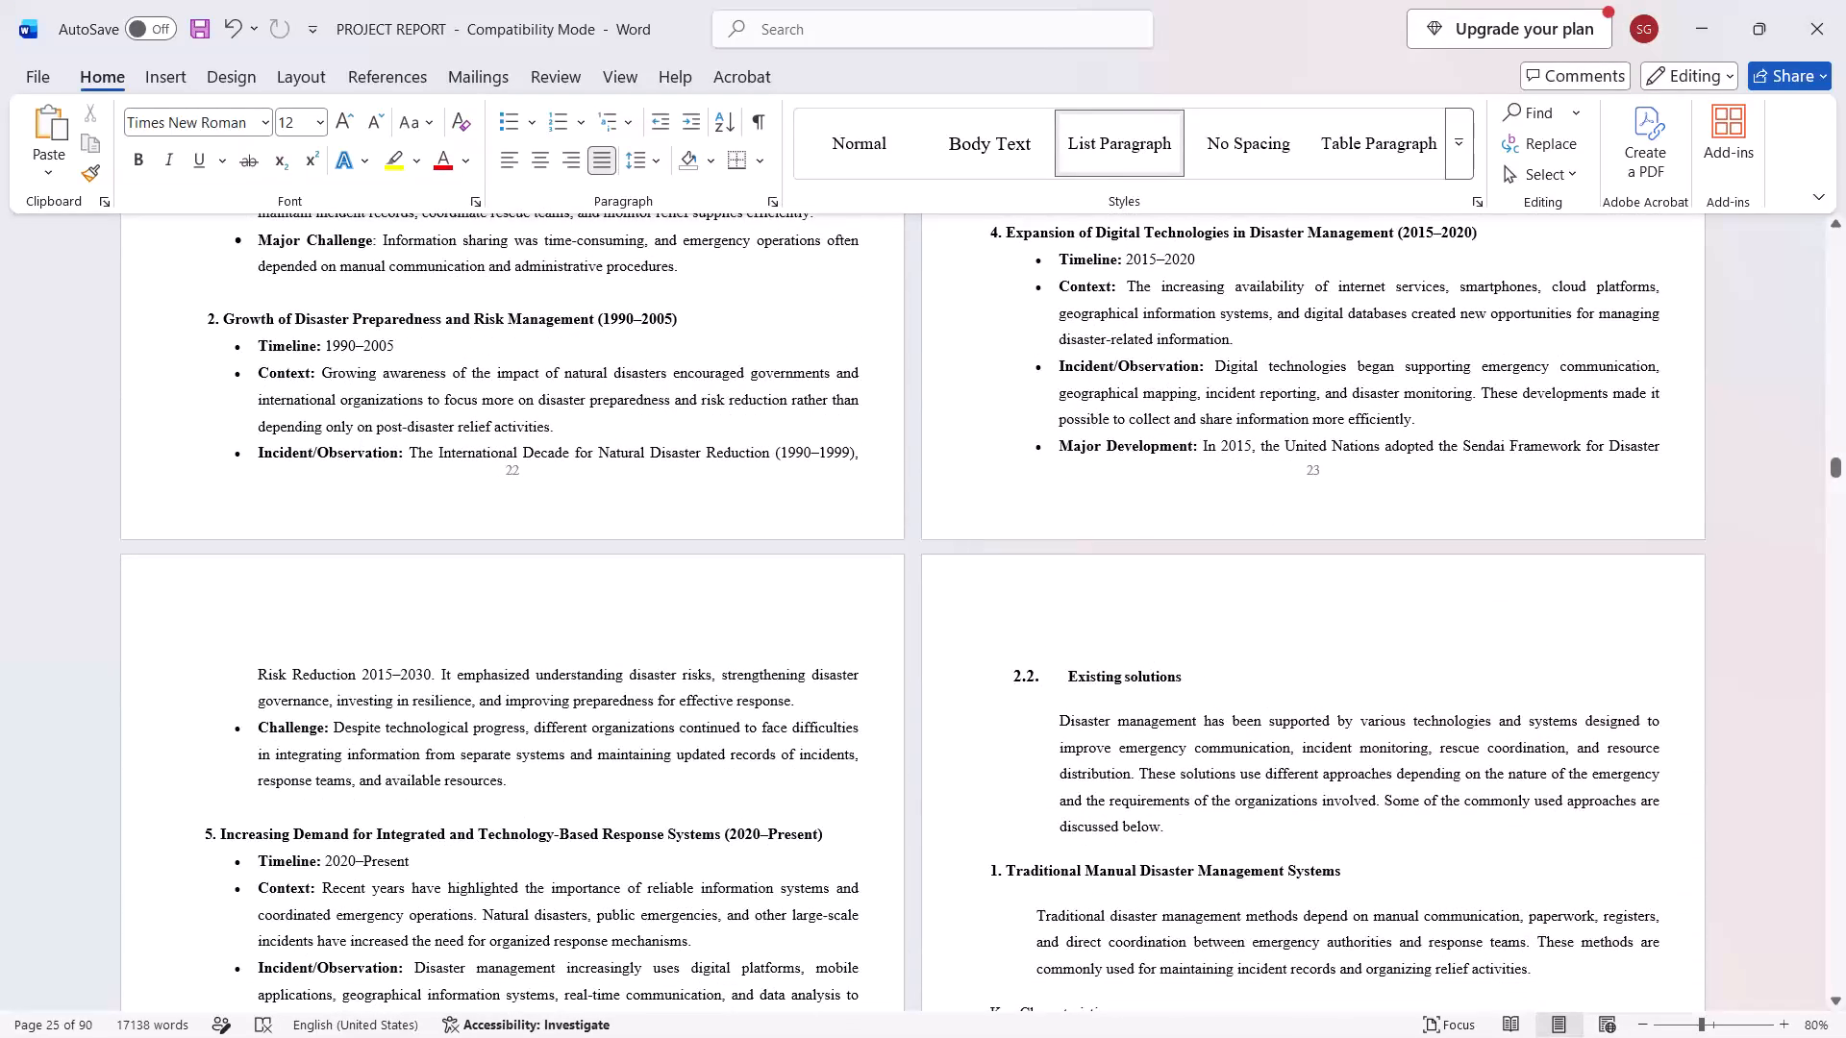
pyautogui.scroll(-8, 791, 639)
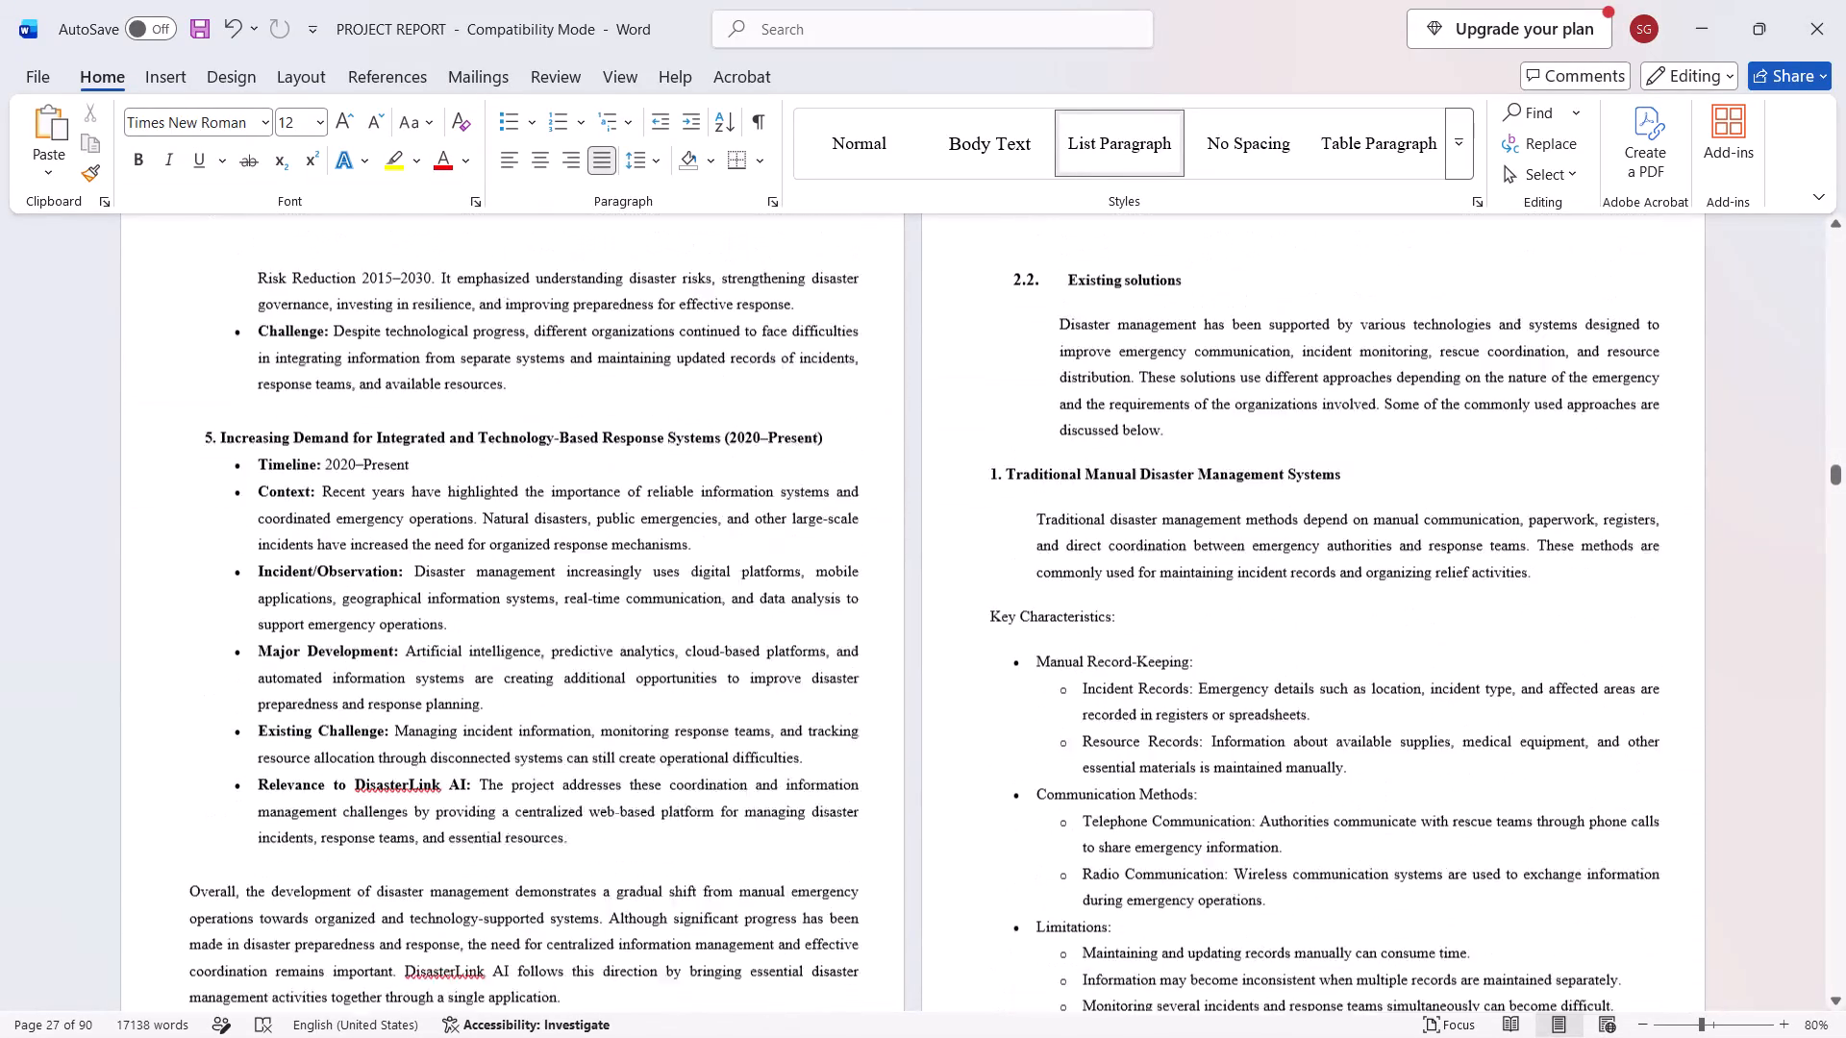
# Indent the "Key Characteristics:" line under "4. Web-Based Disaster Management Platforms" to align with the paragraph above it.
pyautogui.scroll(-20, 796, 632)
pyautogui.scroll(-5, 796, 632)
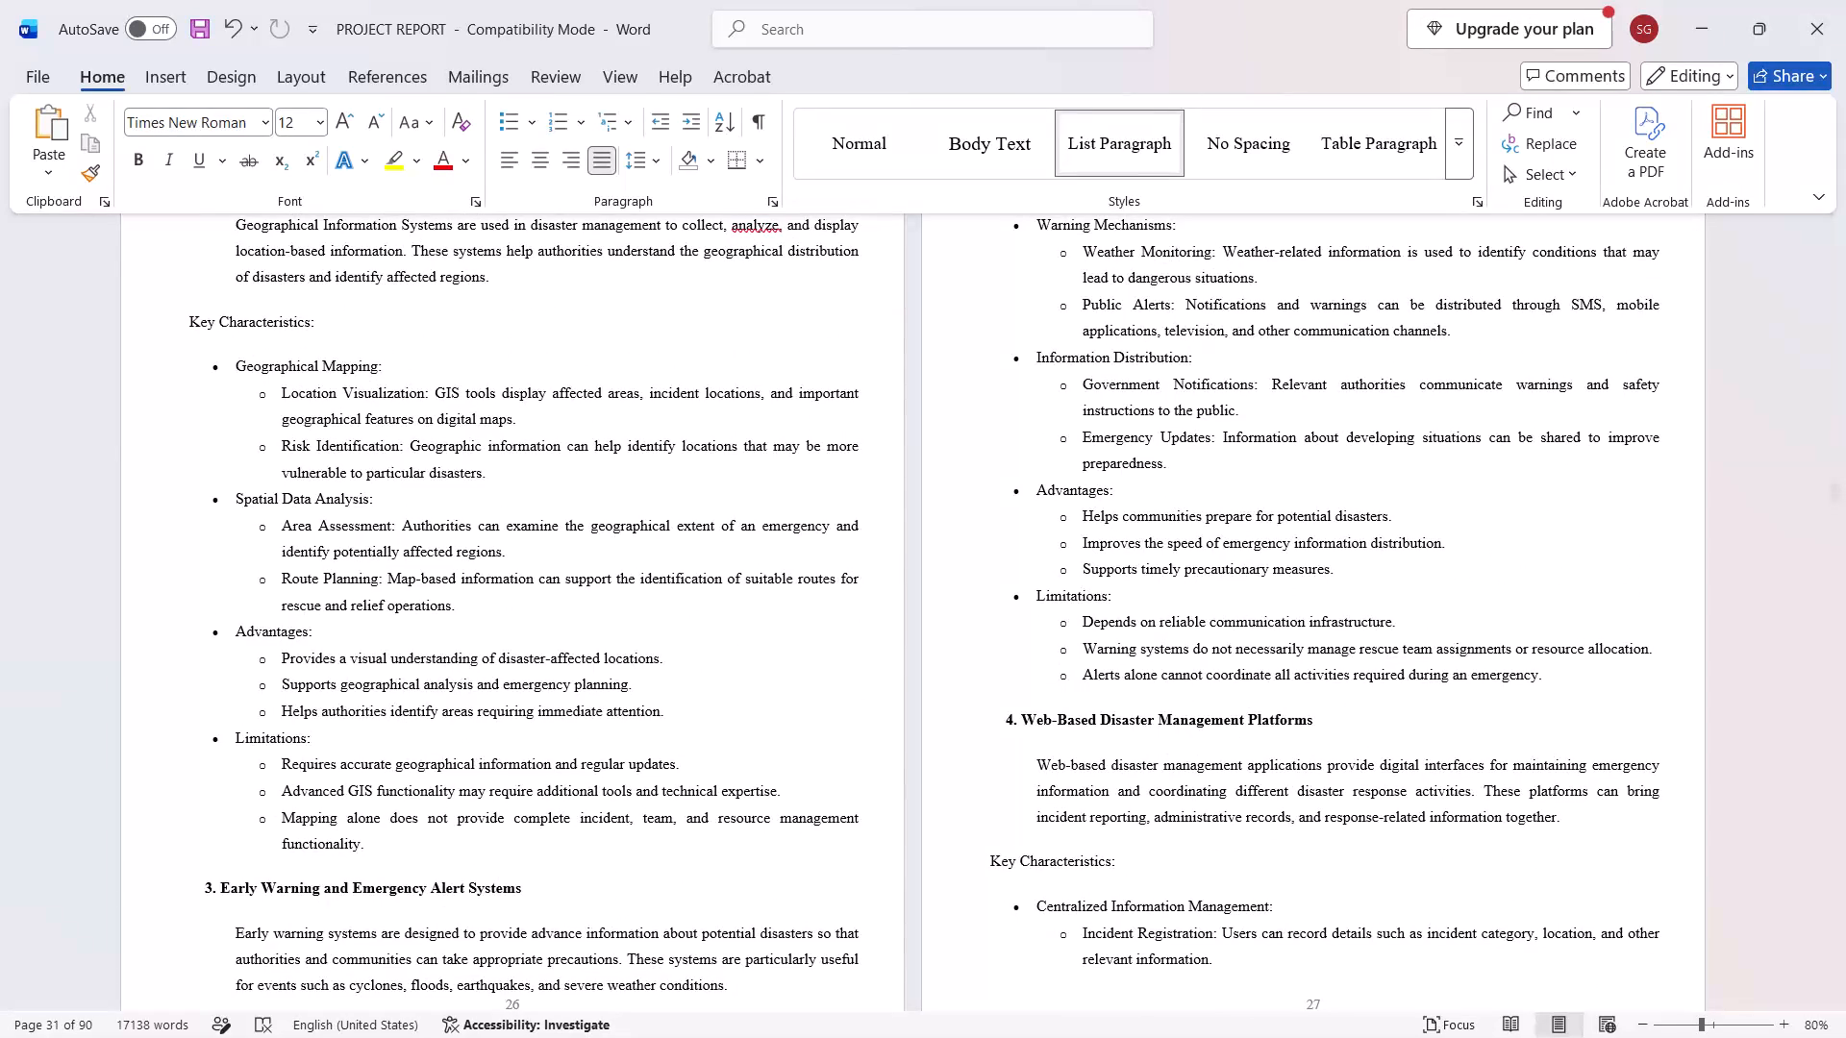
pyautogui.scroll(-4, 803, 634)
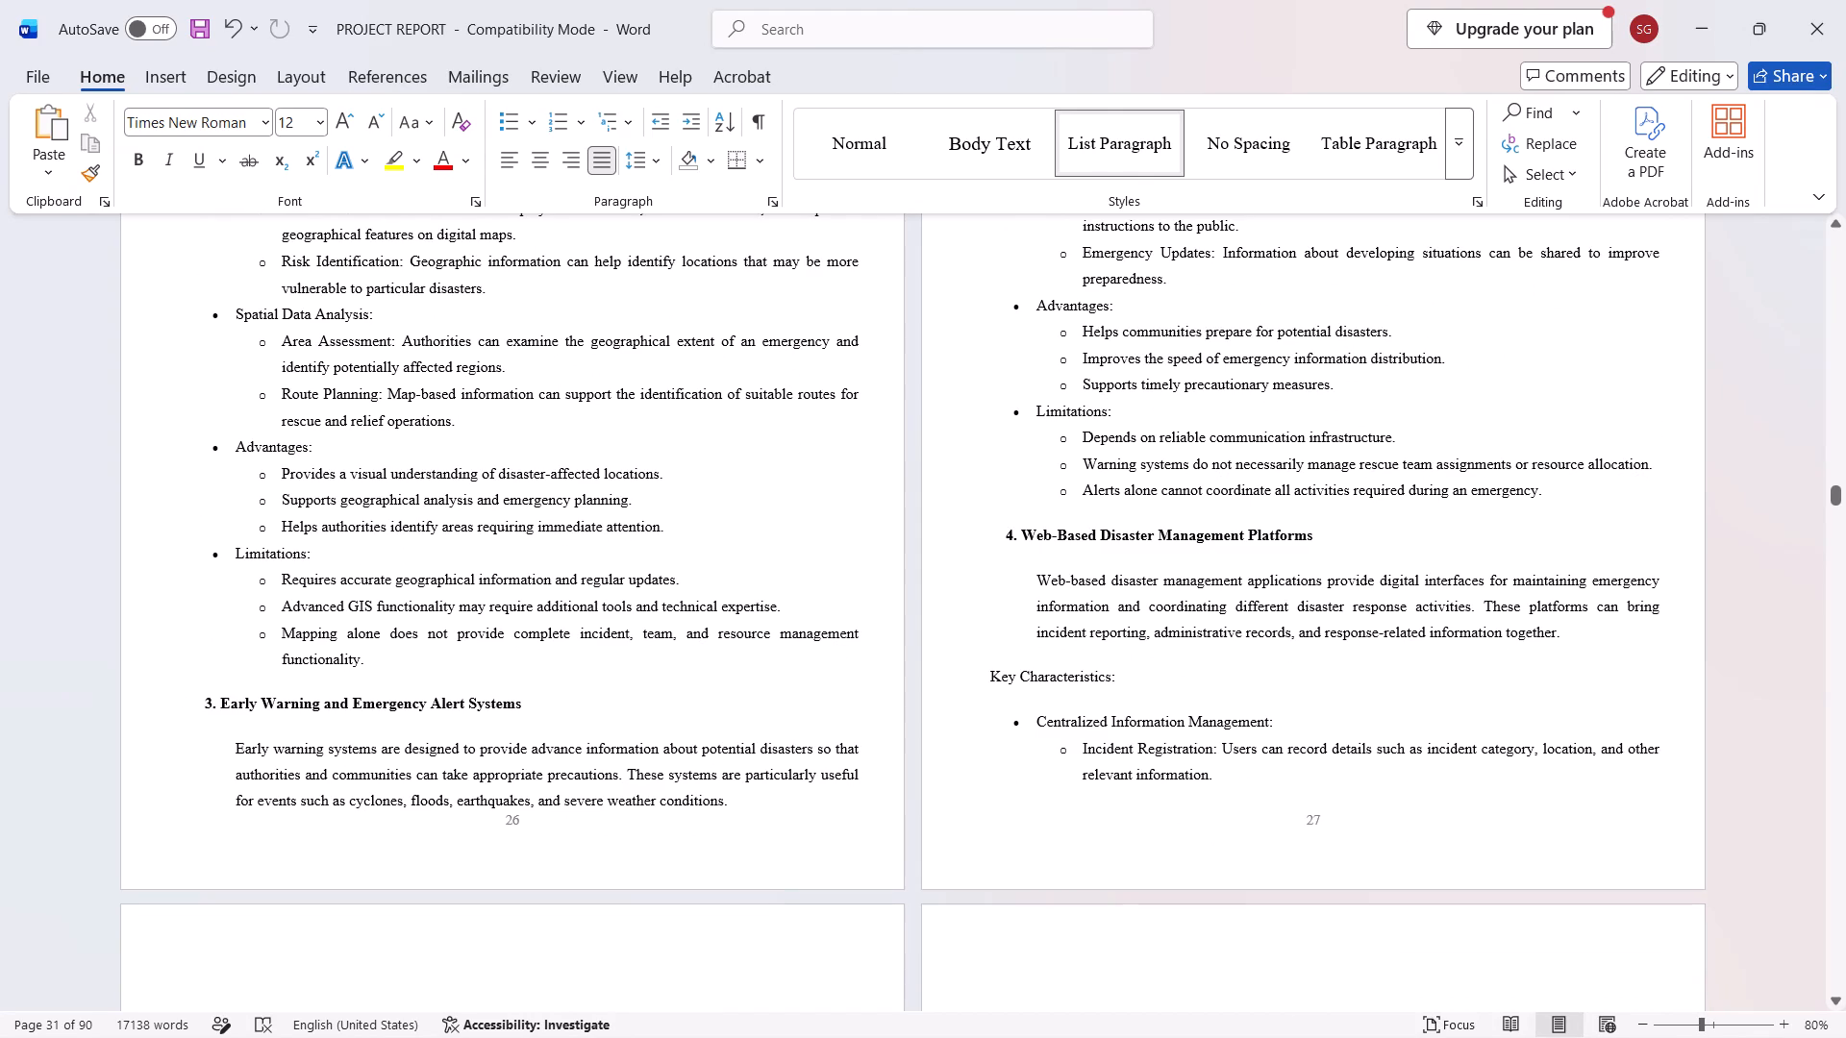
pyautogui.click(987, 678)
pyautogui.press('space')
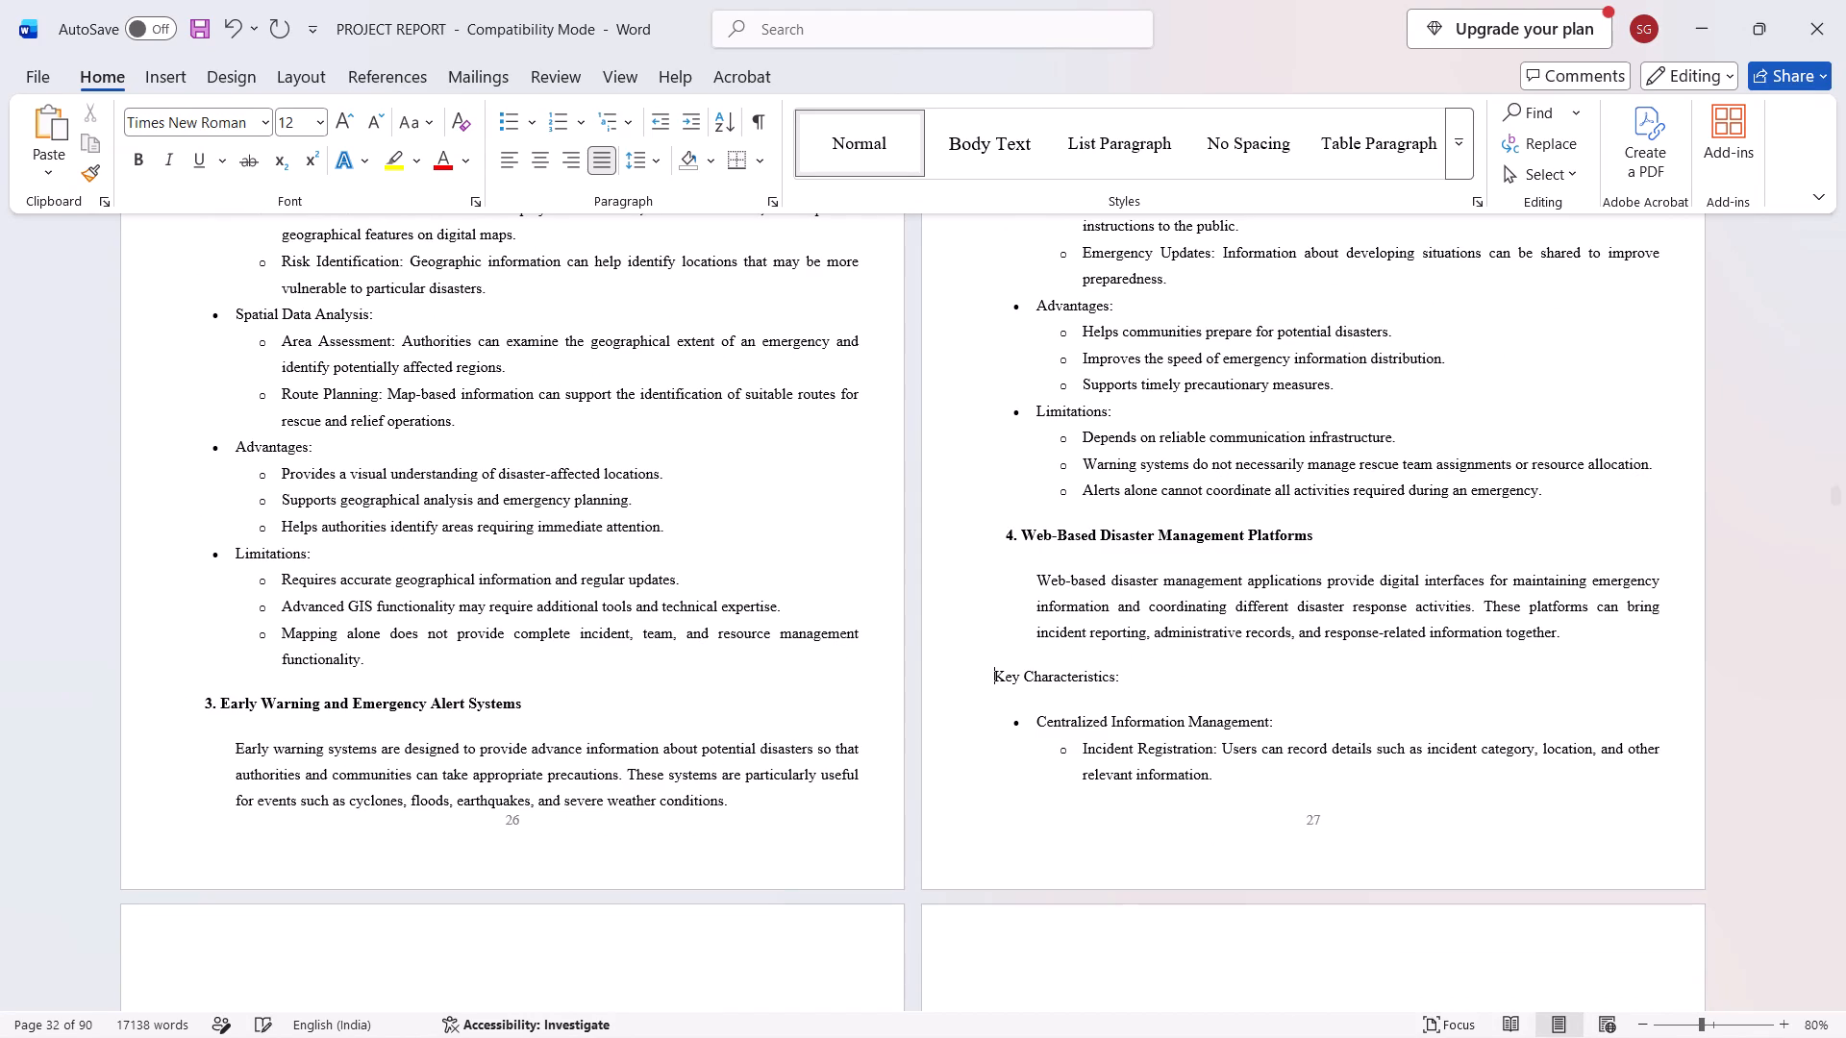
pyautogui.press('space')
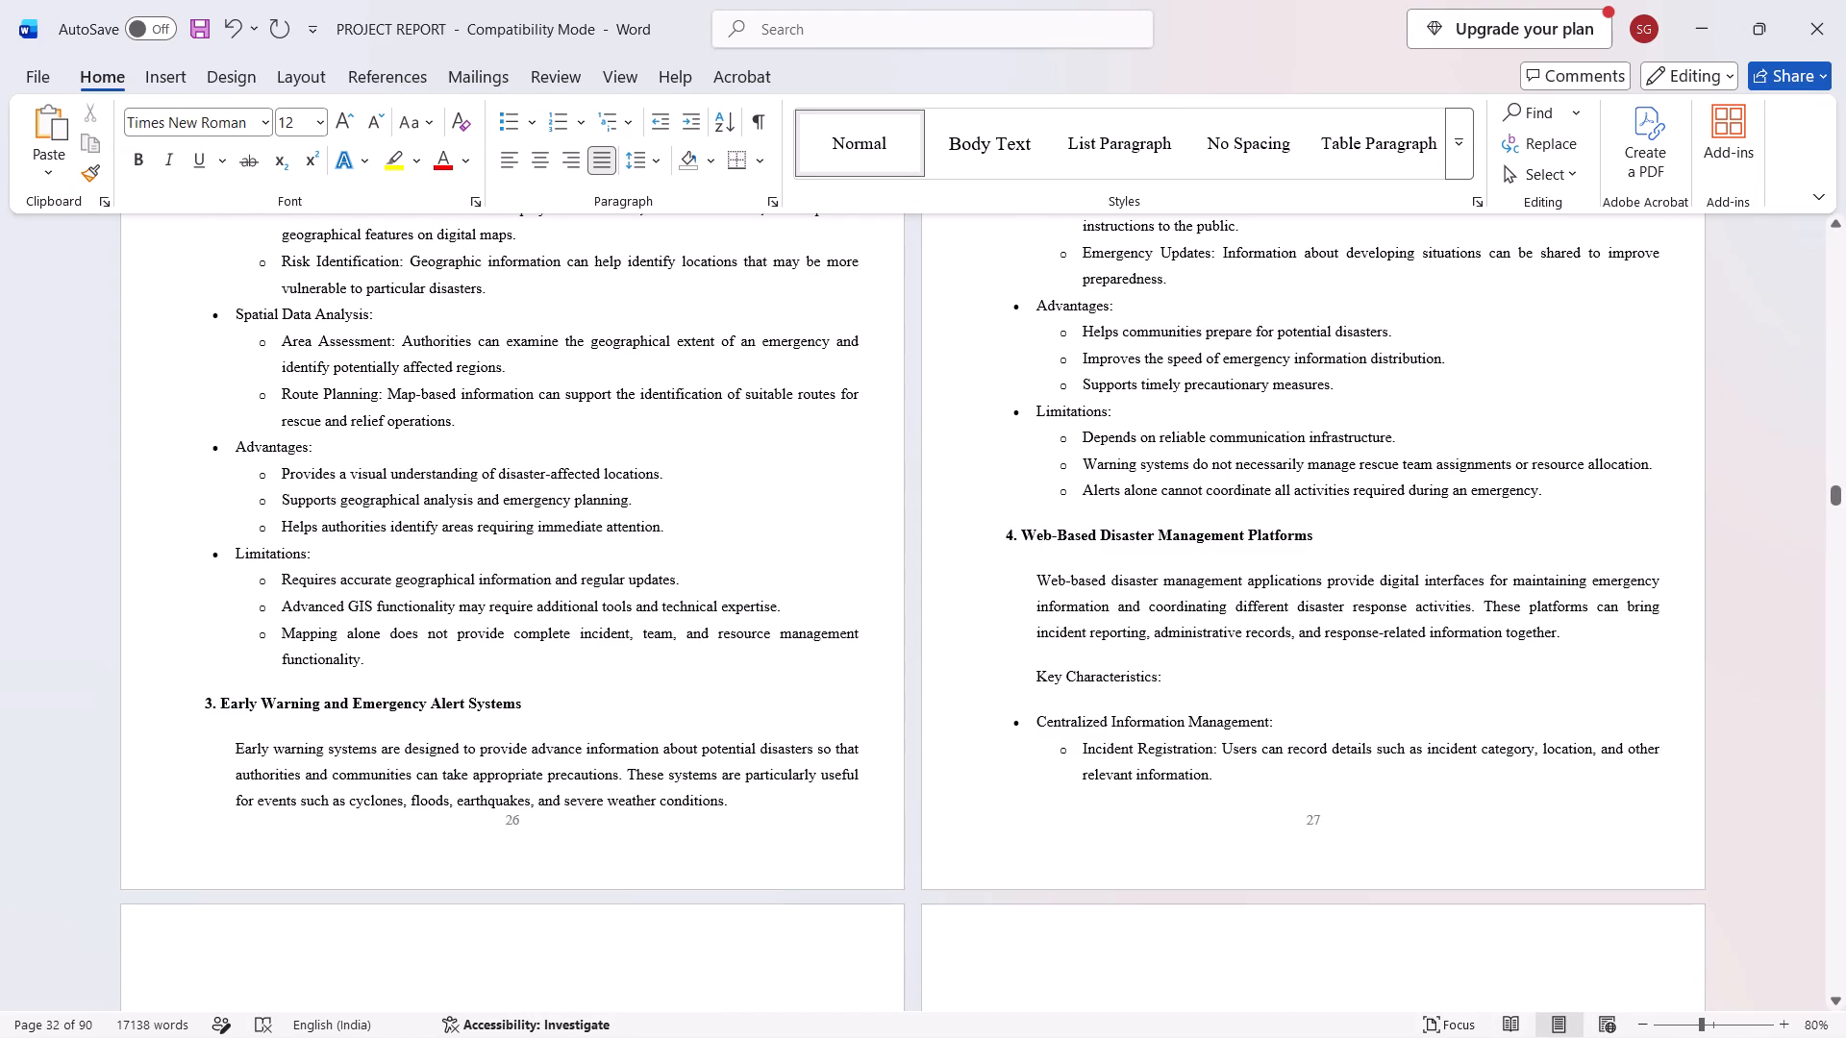
# Slightly reduce the indent of the bulleted list beginning with "Centralized Information Management:" under "4. Web-Based Disaster Management Platforms".
pyautogui.scroll(-5, 1012, 728)
pyautogui.scroll(3, 997, 578)
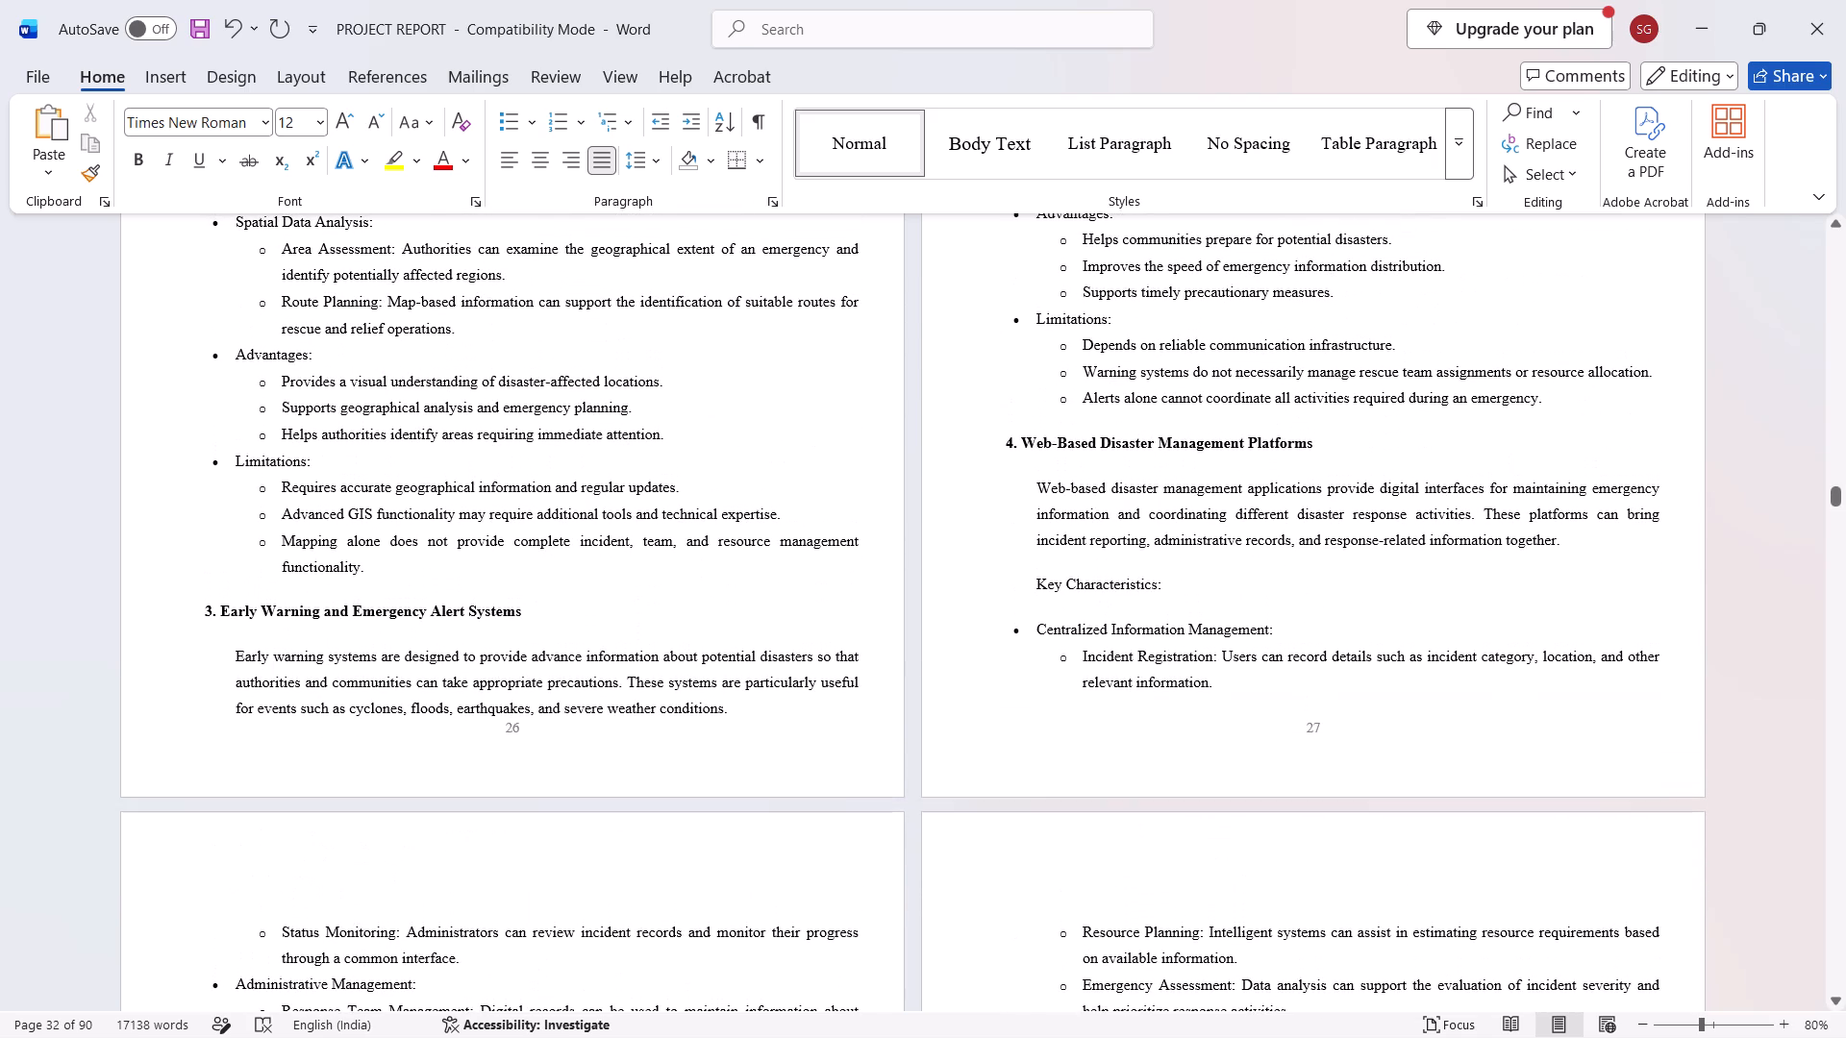
pyautogui.click(1015, 625)
pyautogui.moveTo(1015, 630); pyautogui.dragTo(1022, 644)
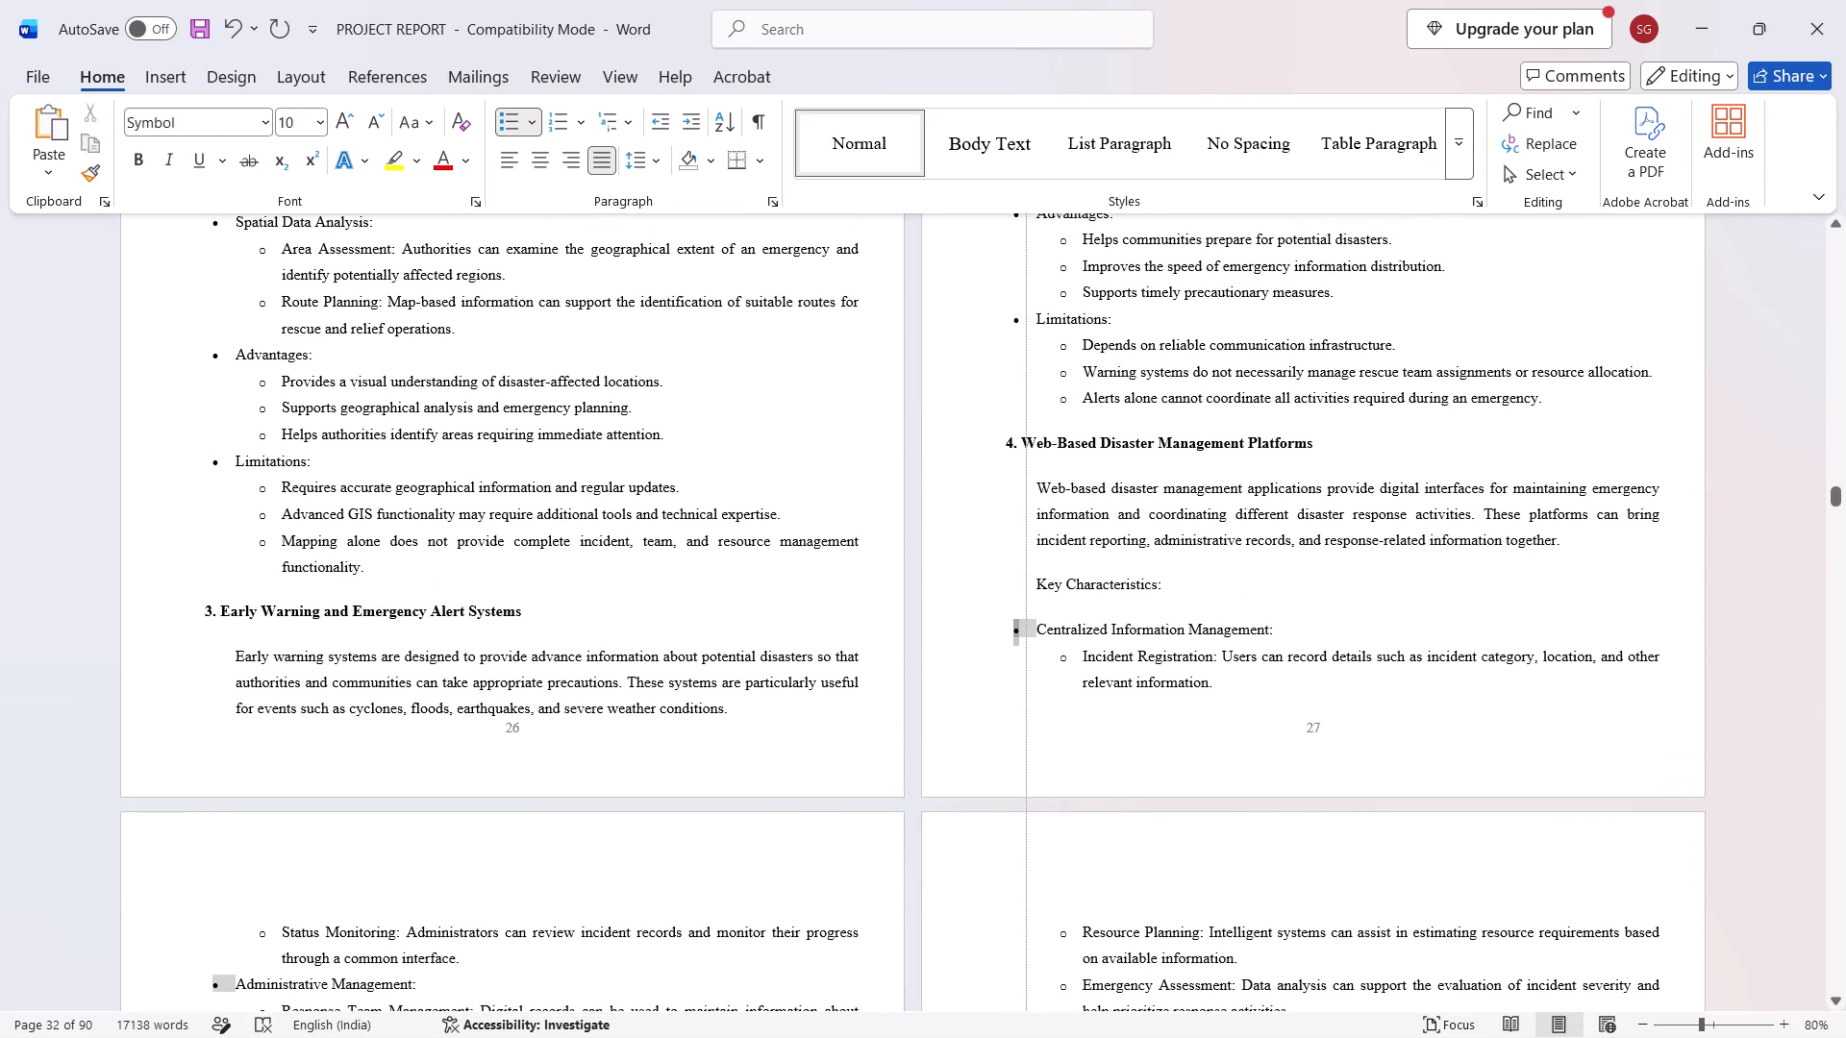
pyautogui.moveTo(1022, 644); pyautogui.dragTo(1012, 654)
pyautogui.click(1067, 700)
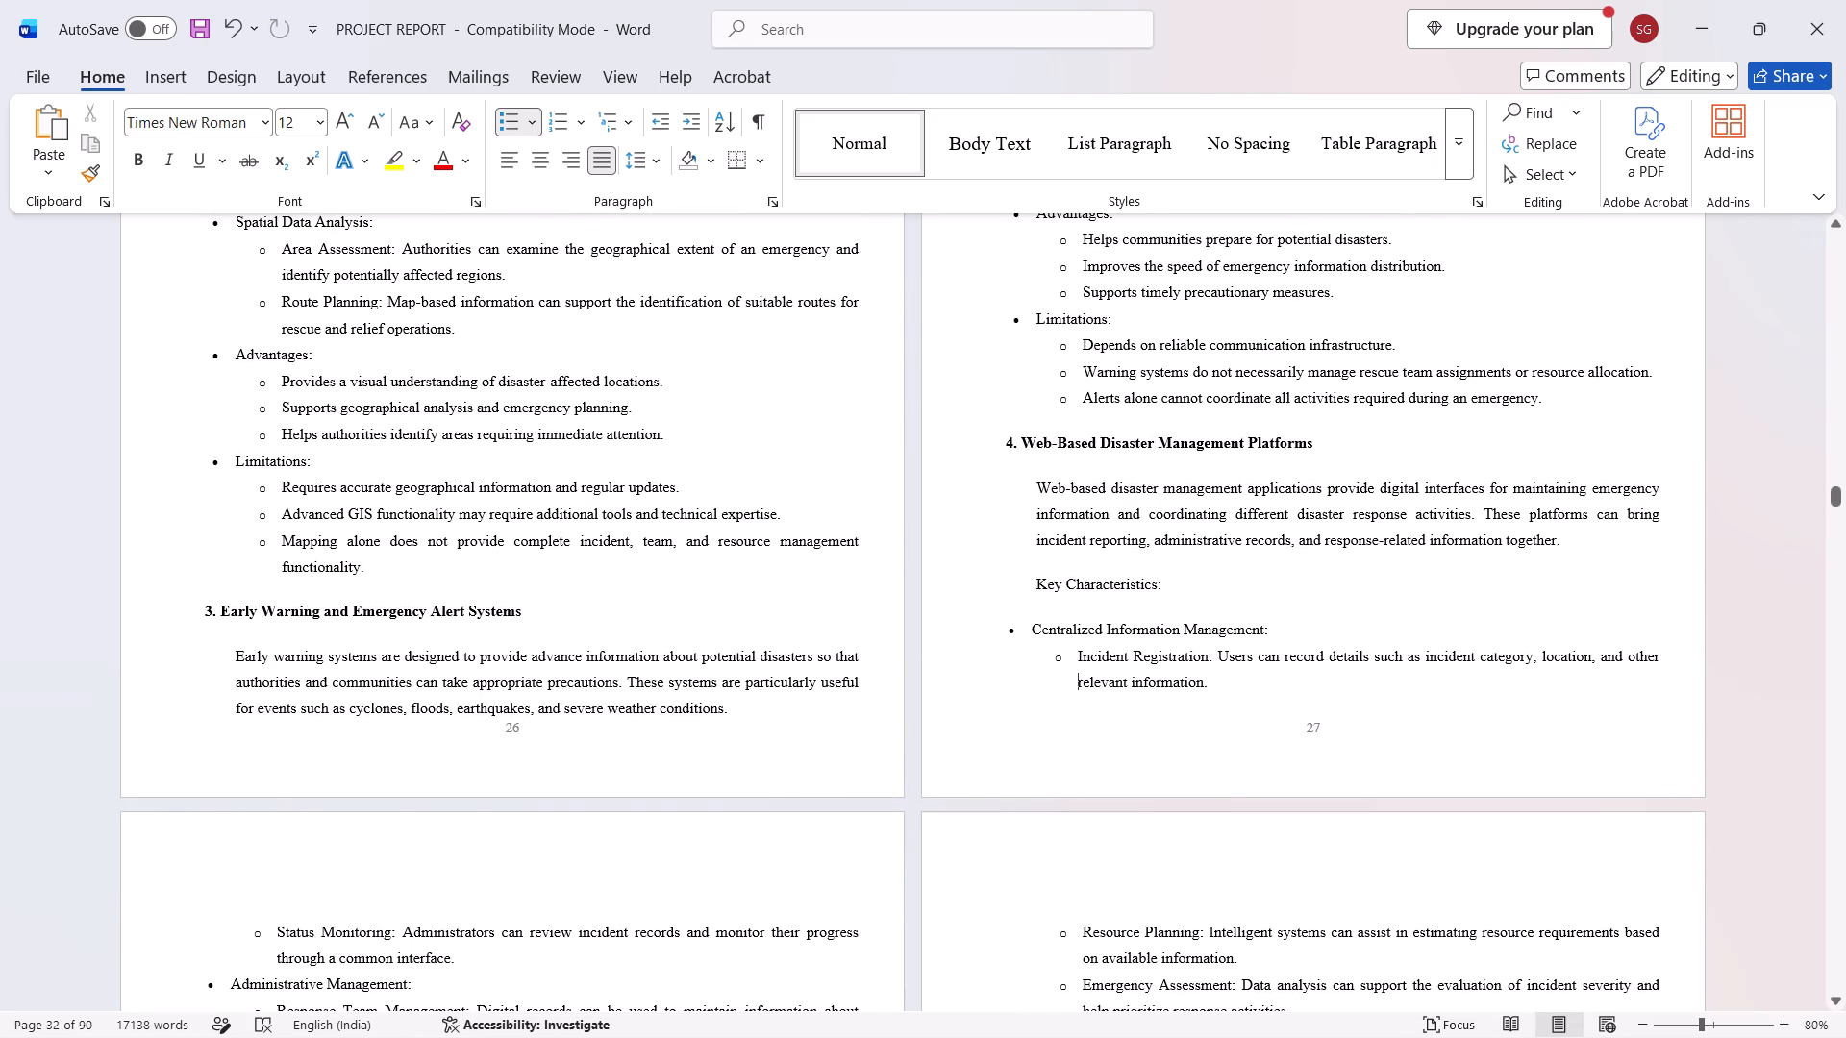
# Review the rest of section 2.2, going back from its later pages to the timeline entries in section 2.1.
pyautogui.scroll(-6, 1057, 700)
pyautogui.scroll(-3, 847, 680)
pyautogui.scroll(-1, 673, 705)
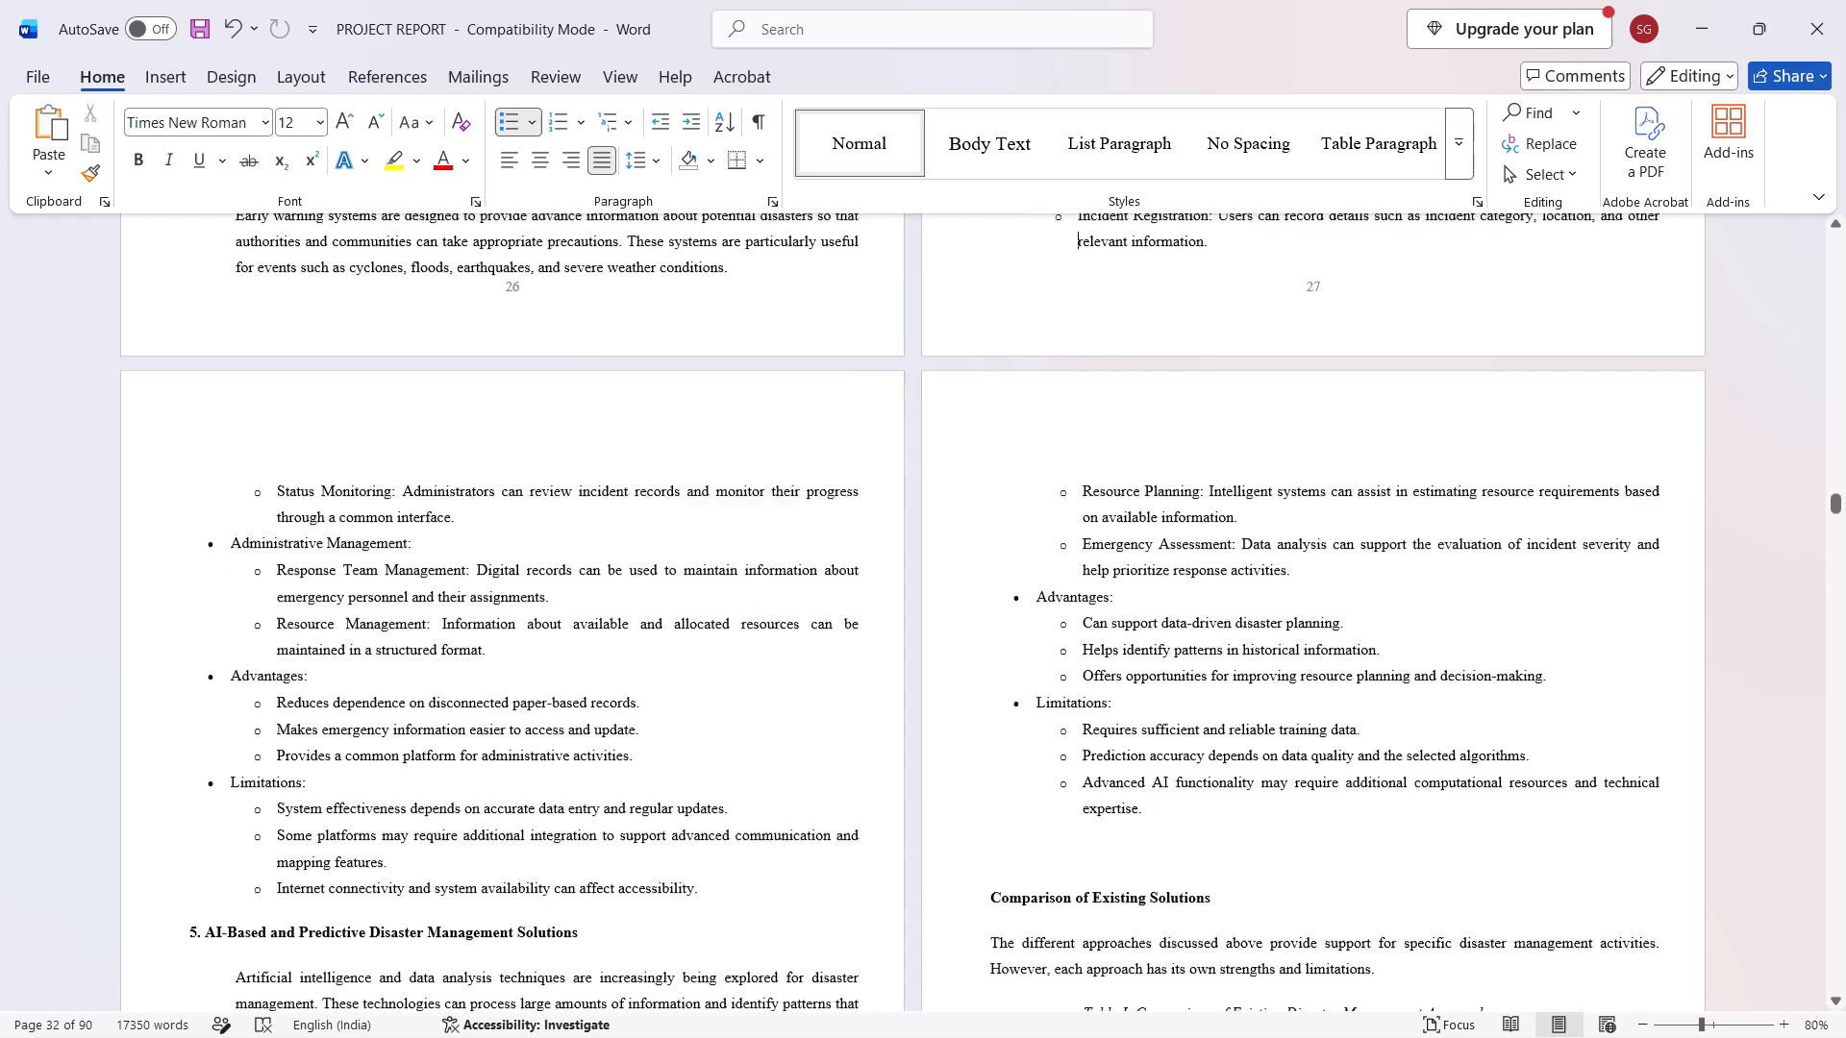
pyautogui.scroll(-9, 667, 708)
pyautogui.scroll(5, 801, 715)
pyautogui.scroll(19, 963, 723)
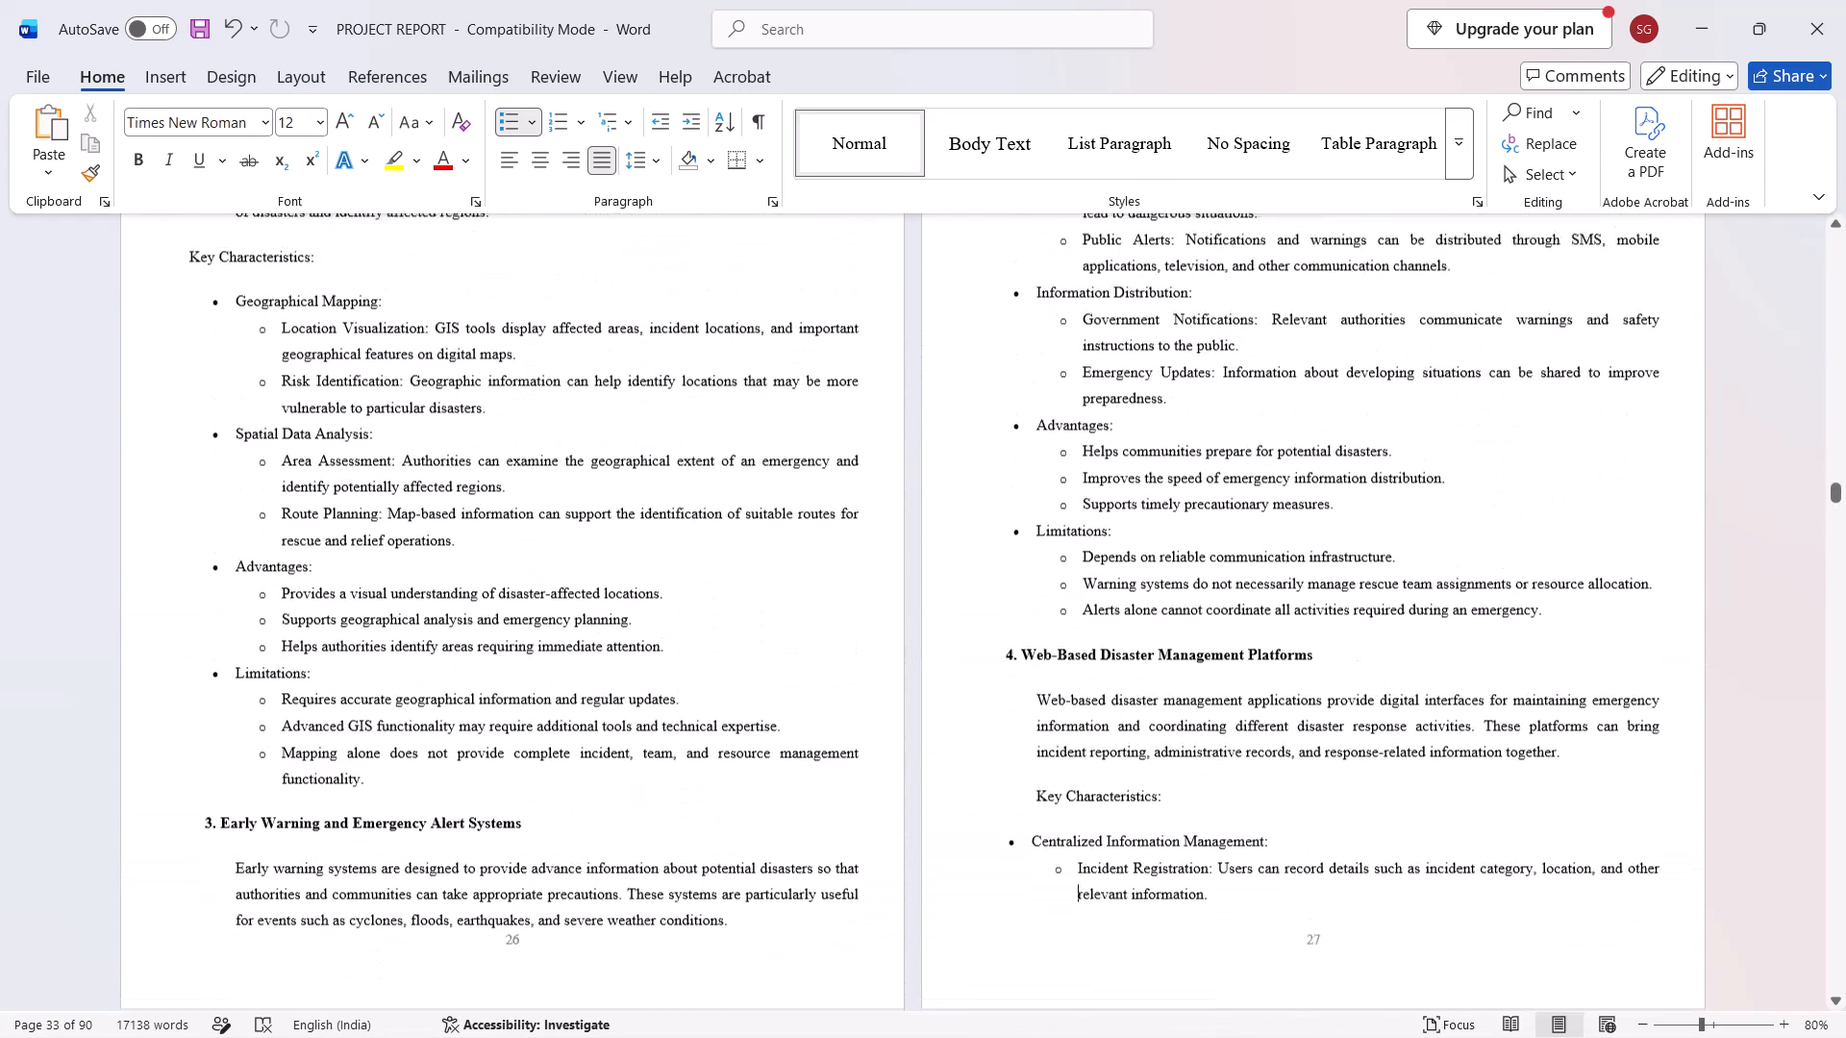
pyautogui.scroll(17, 931, 727)
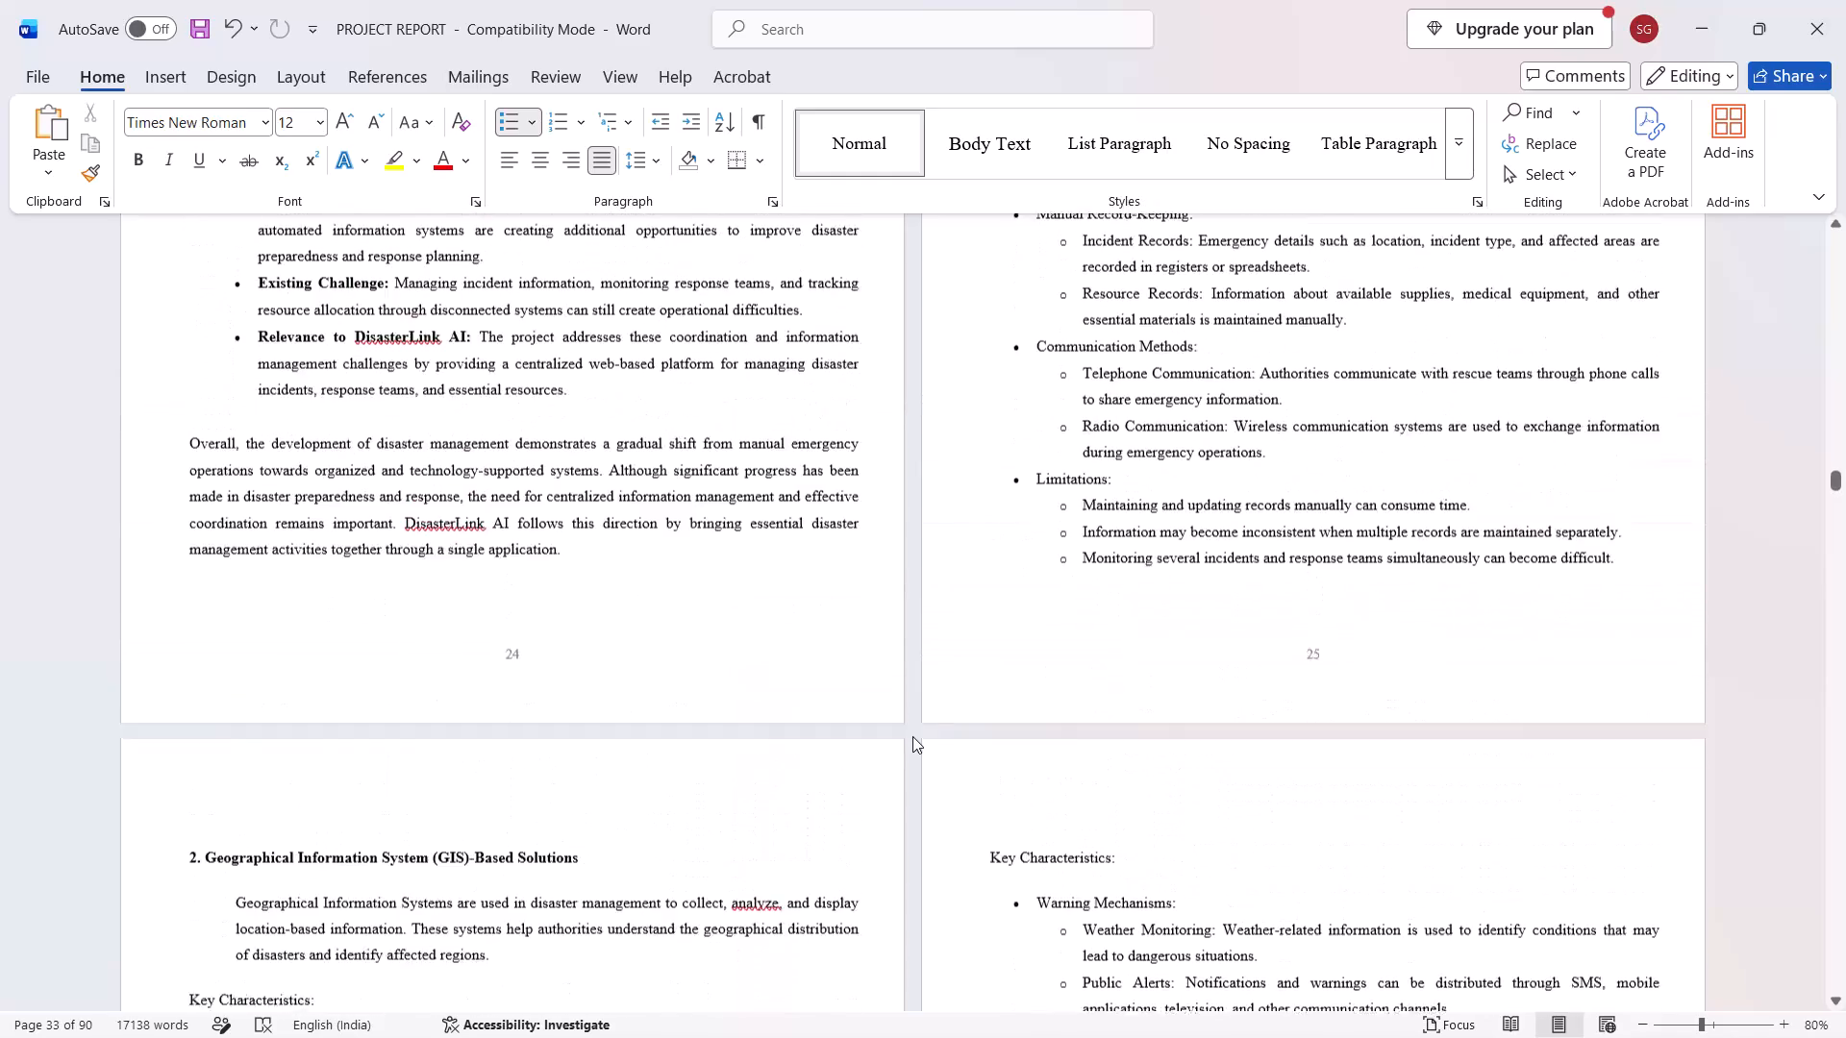
pyautogui.scroll(11, 912, 736)
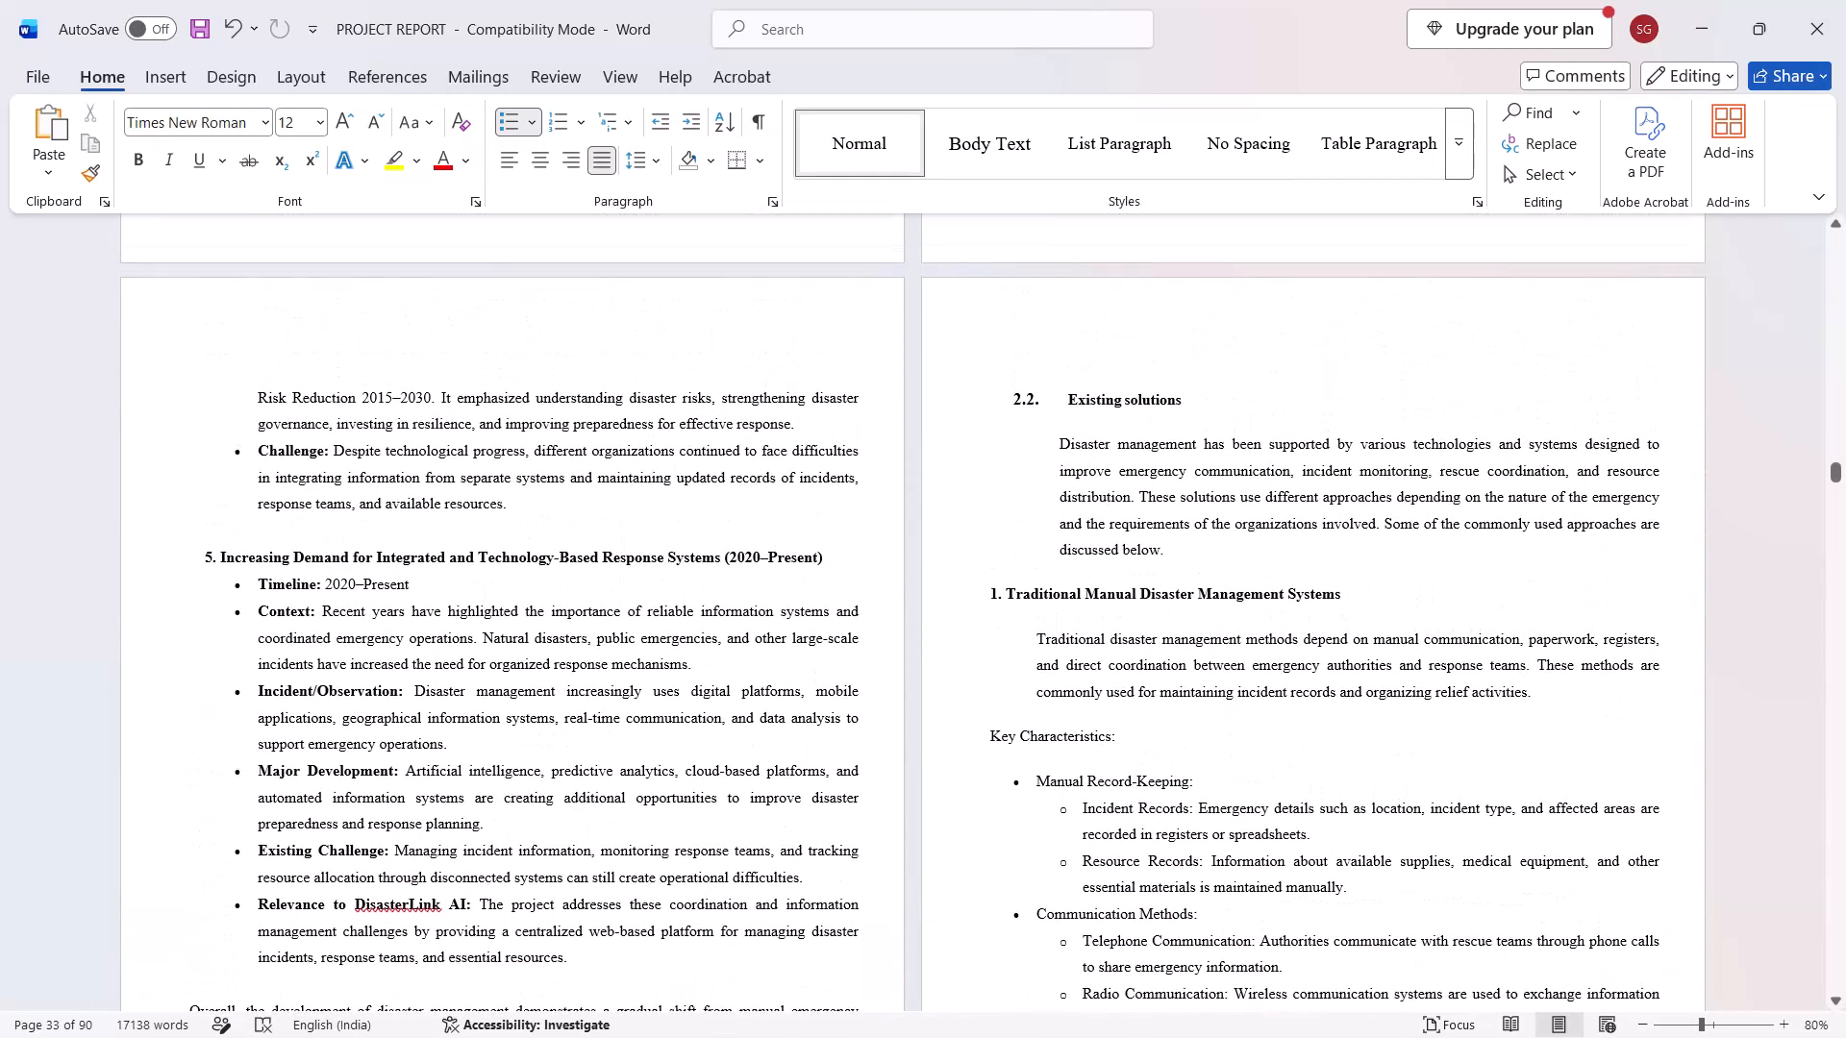
pyautogui.scroll(-5, 903, 770)
pyautogui.scroll(8, 910, 786)
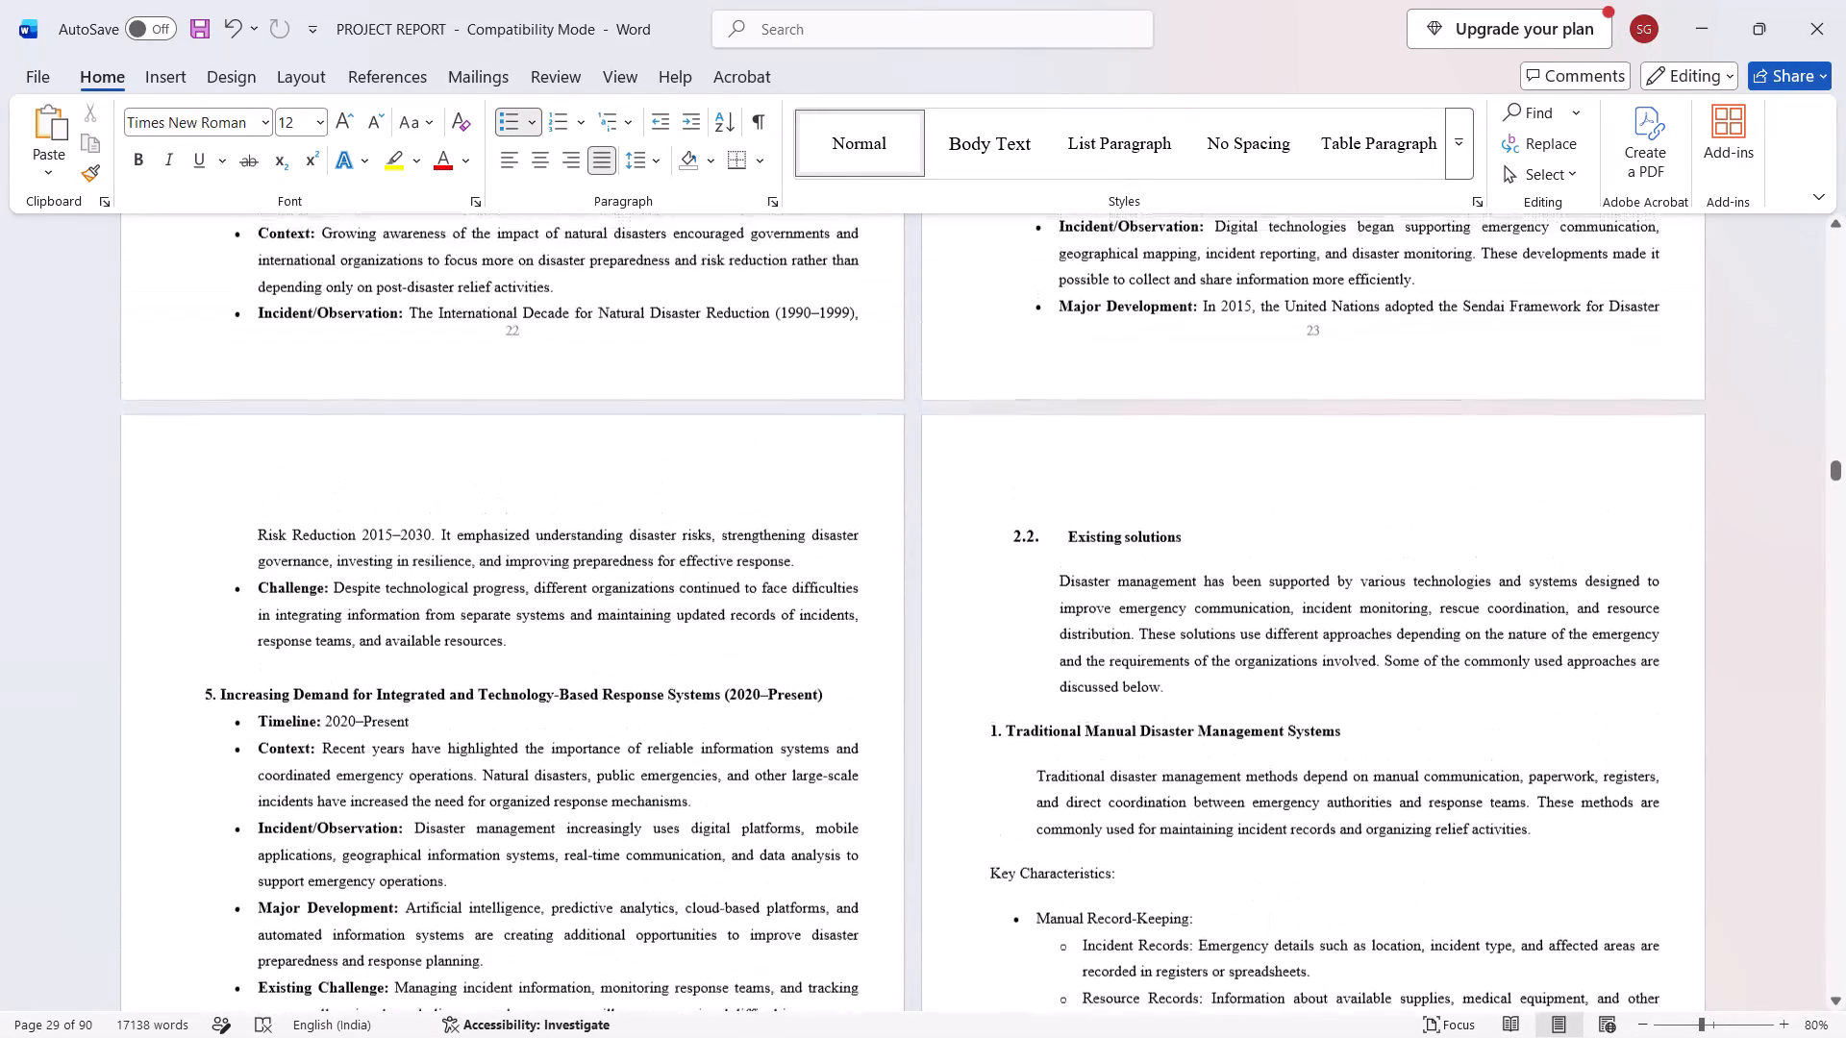
pyautogui.scroll(3, 908, 787)
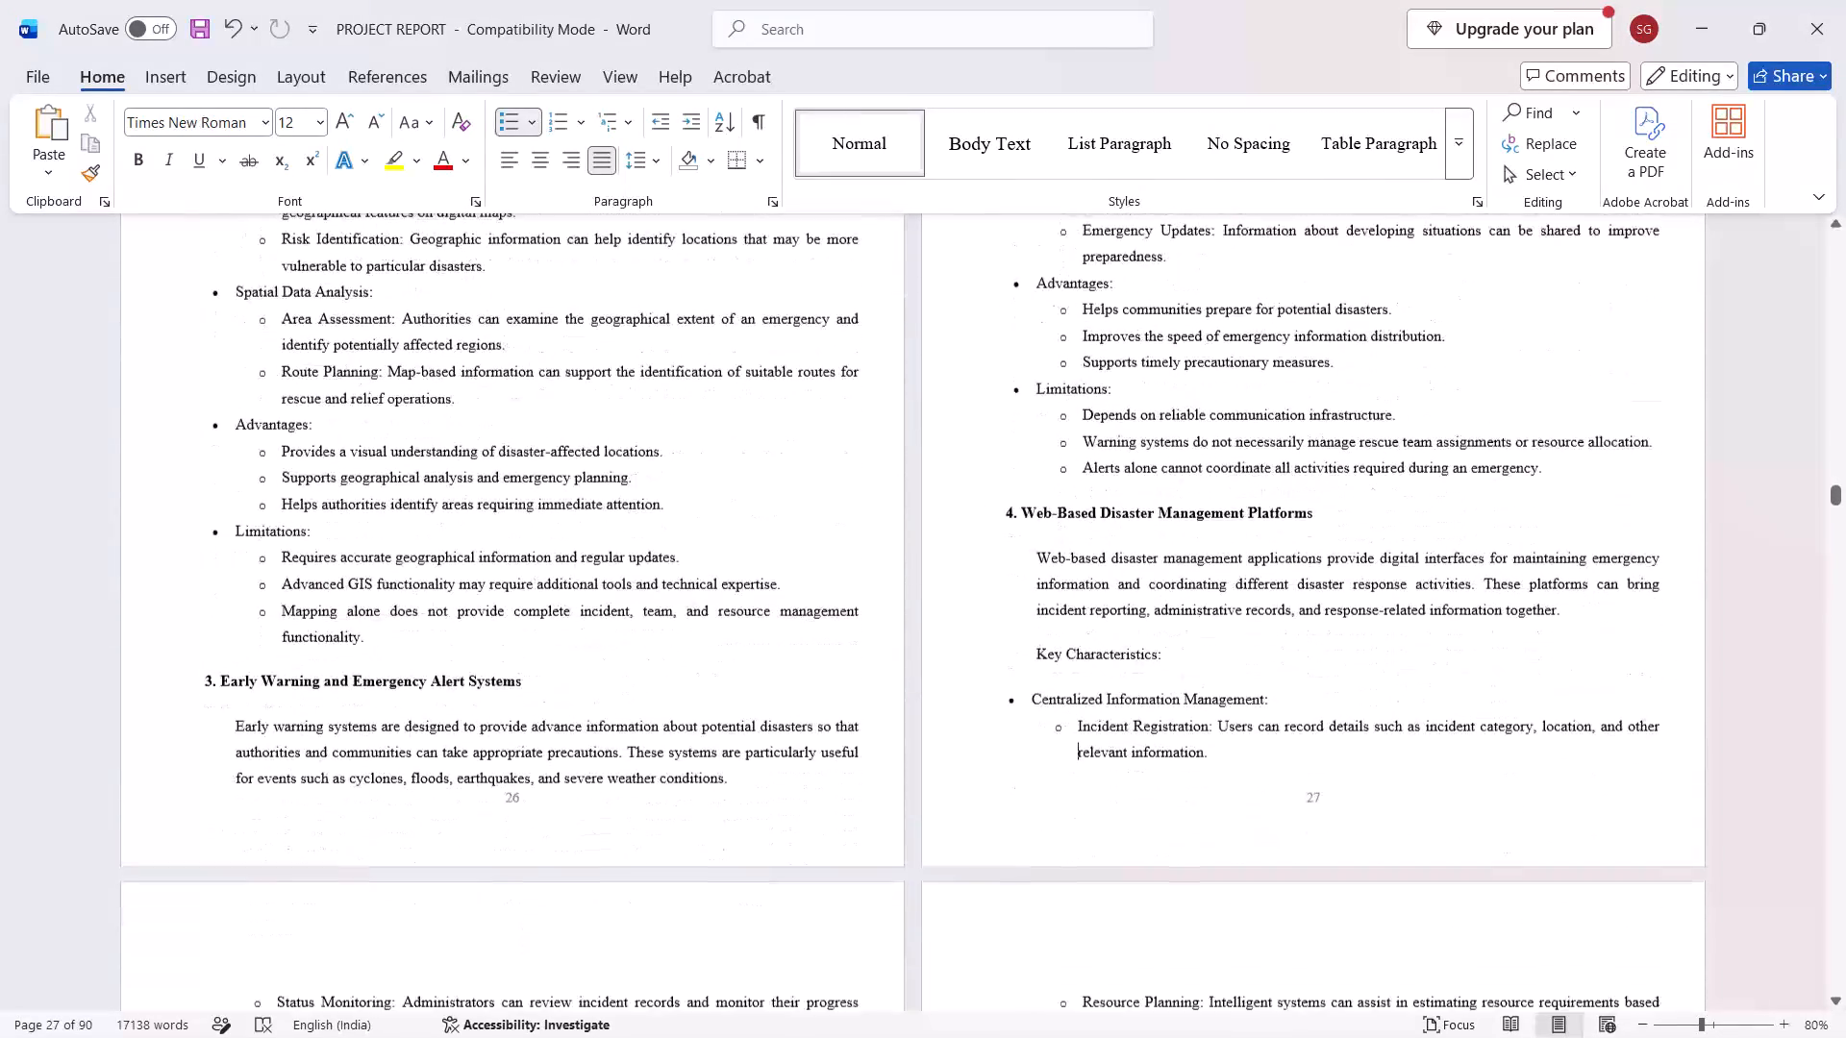
pyautogui.scroll(-19, 1028, 683)
pyautogui.scroll(-2, 951, 745)
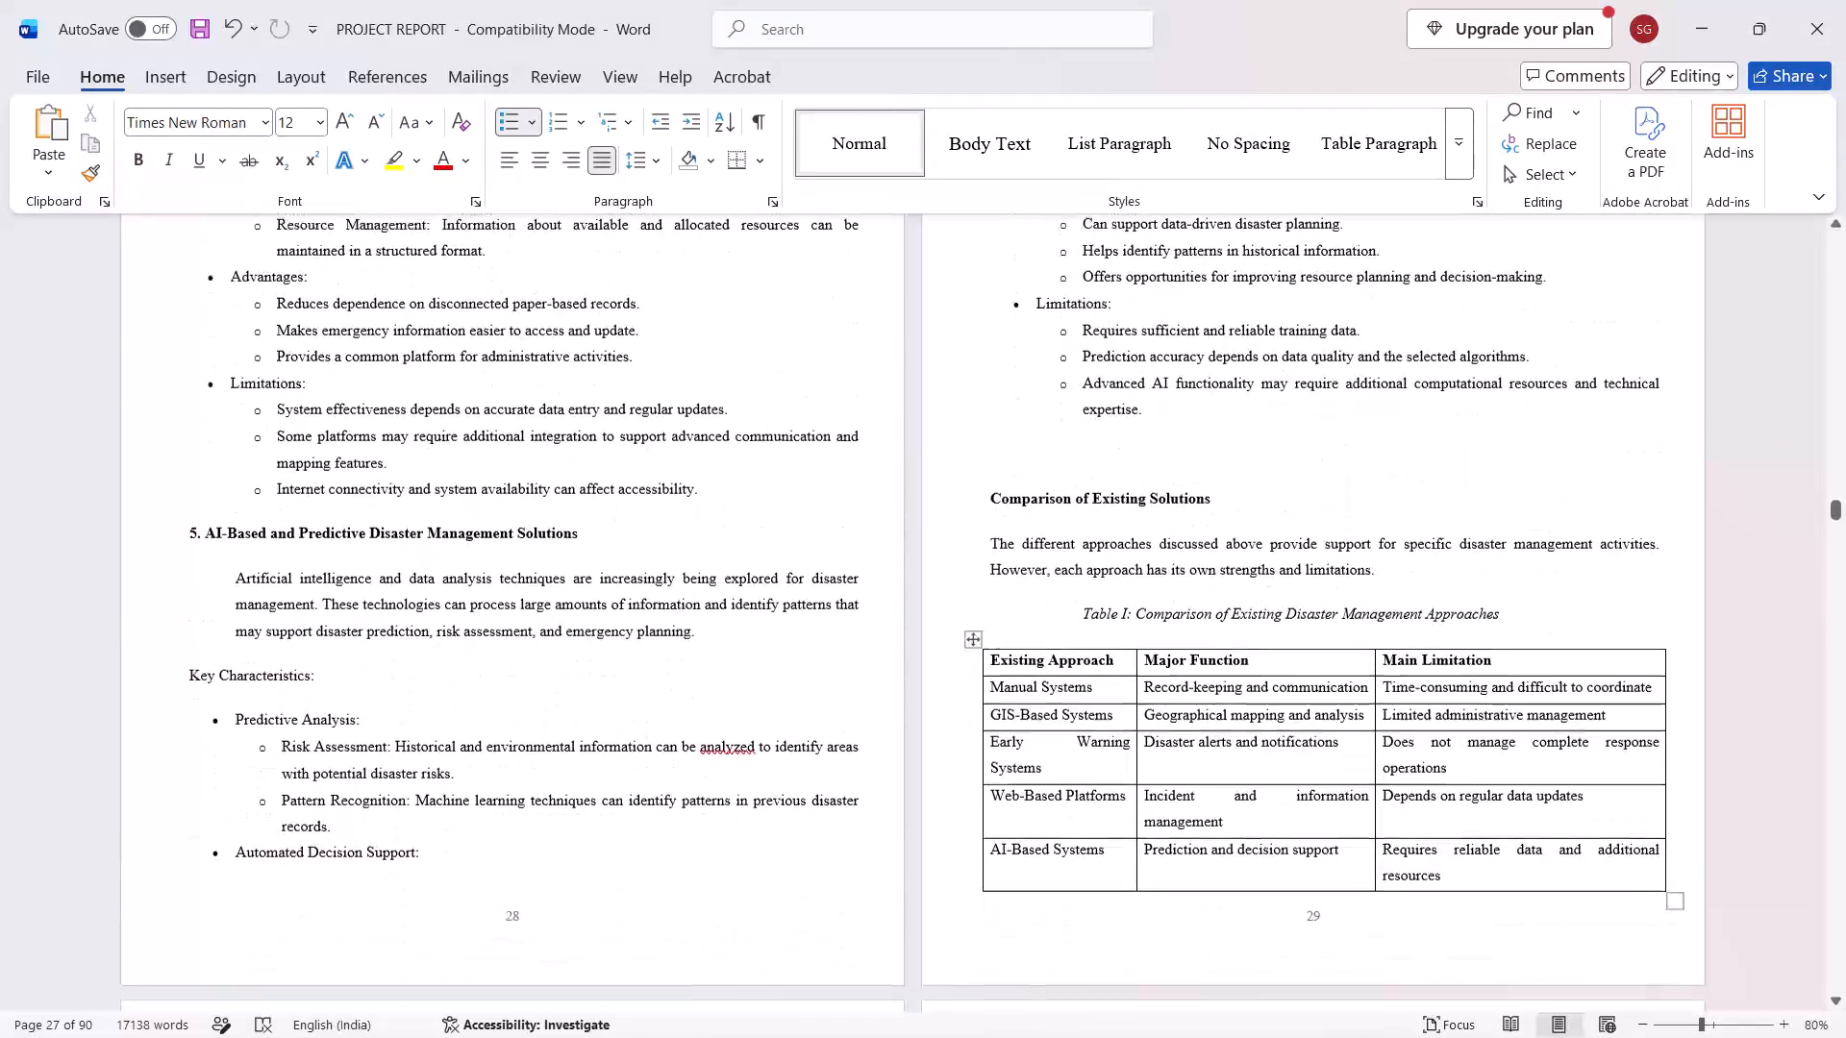
pyautogui.scroll(-3, 950, 745)
pyautogui.scroll(1, 948, 722)
pyautogui.scroll(-12, 948, 722)
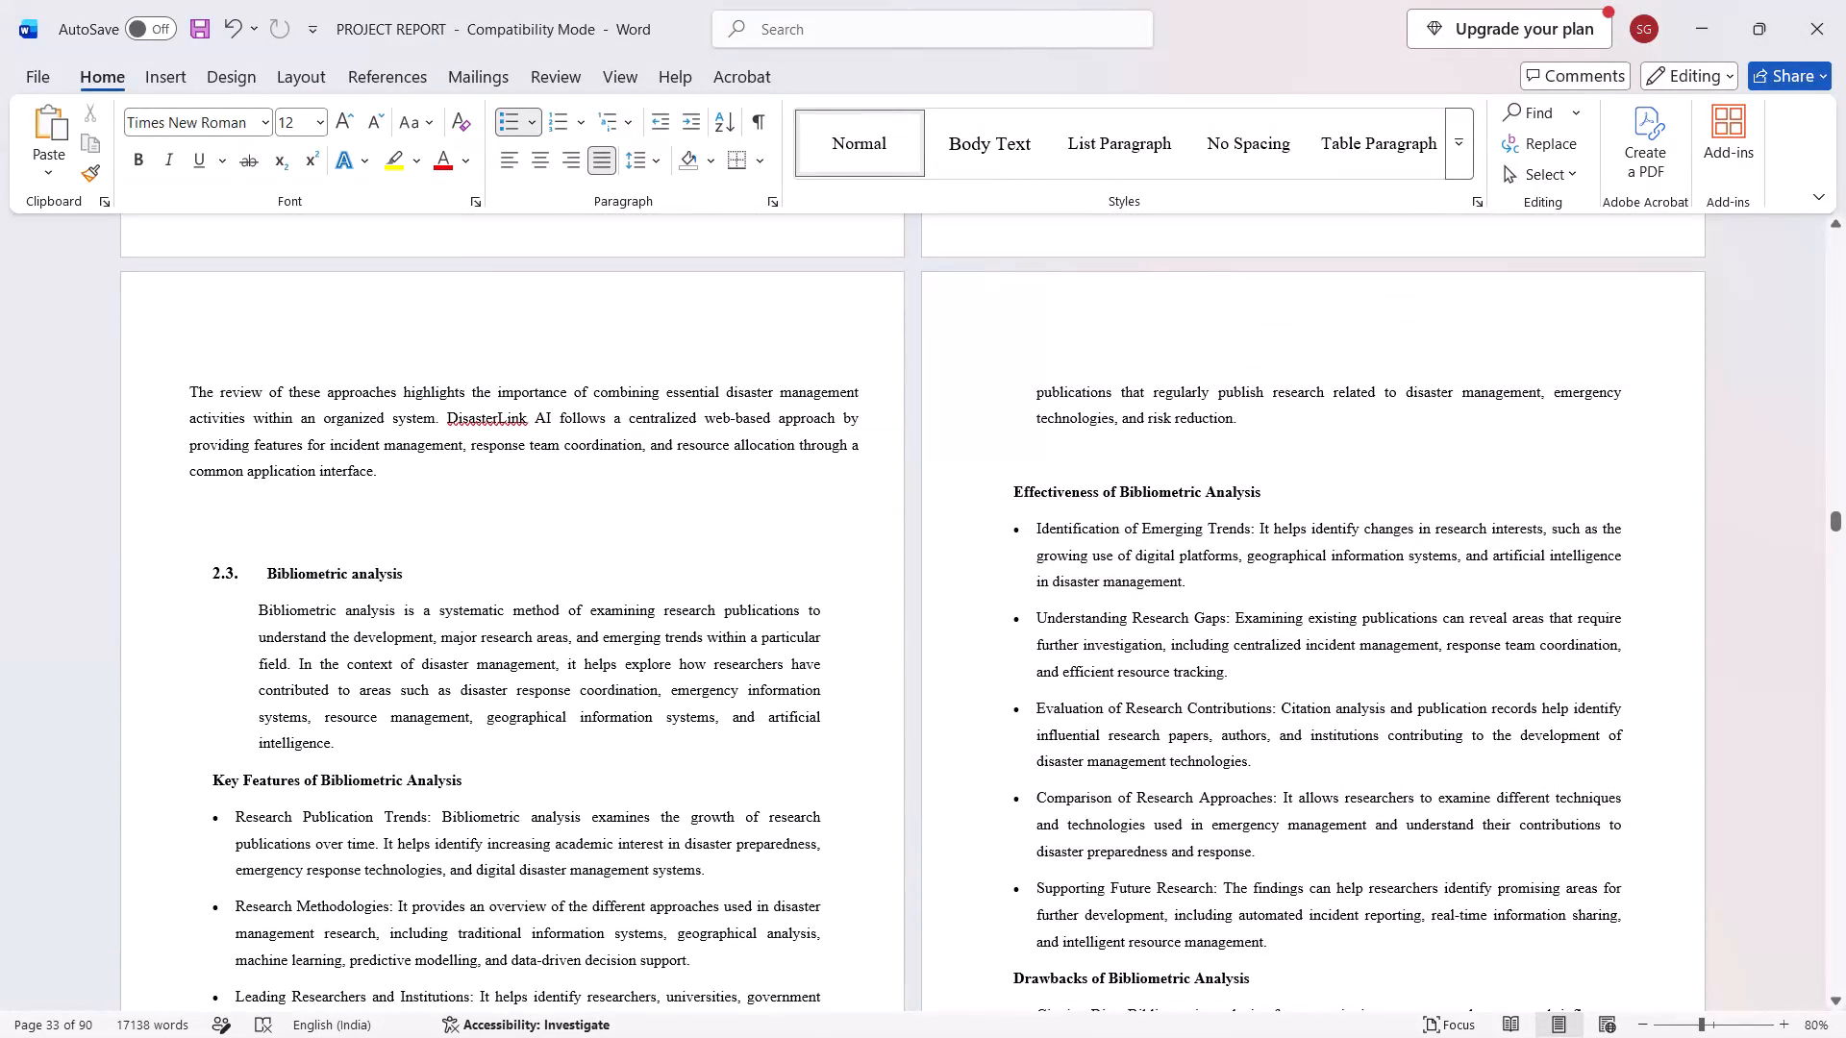
pyautogui.scroll(7, 441, 563)
pyautogui.scroll(3, 673, 605)
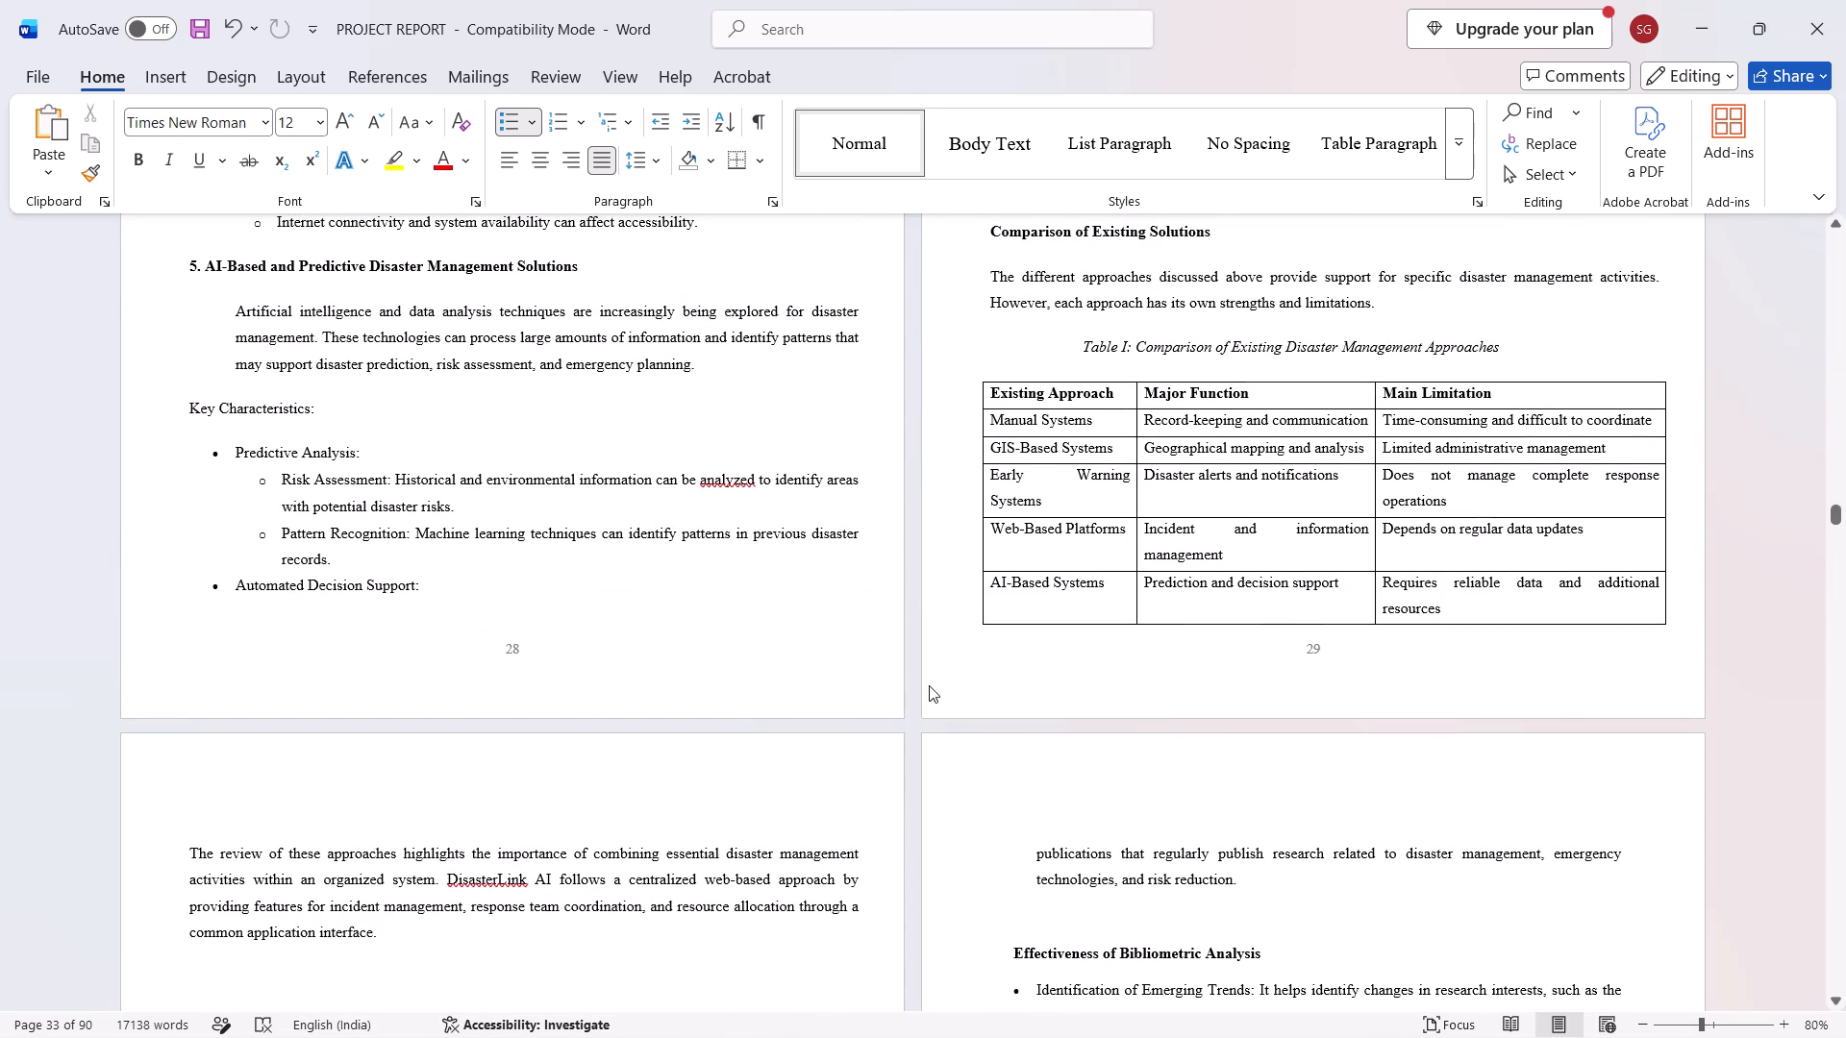
pyautogui.scroll(-3, 646, 771)
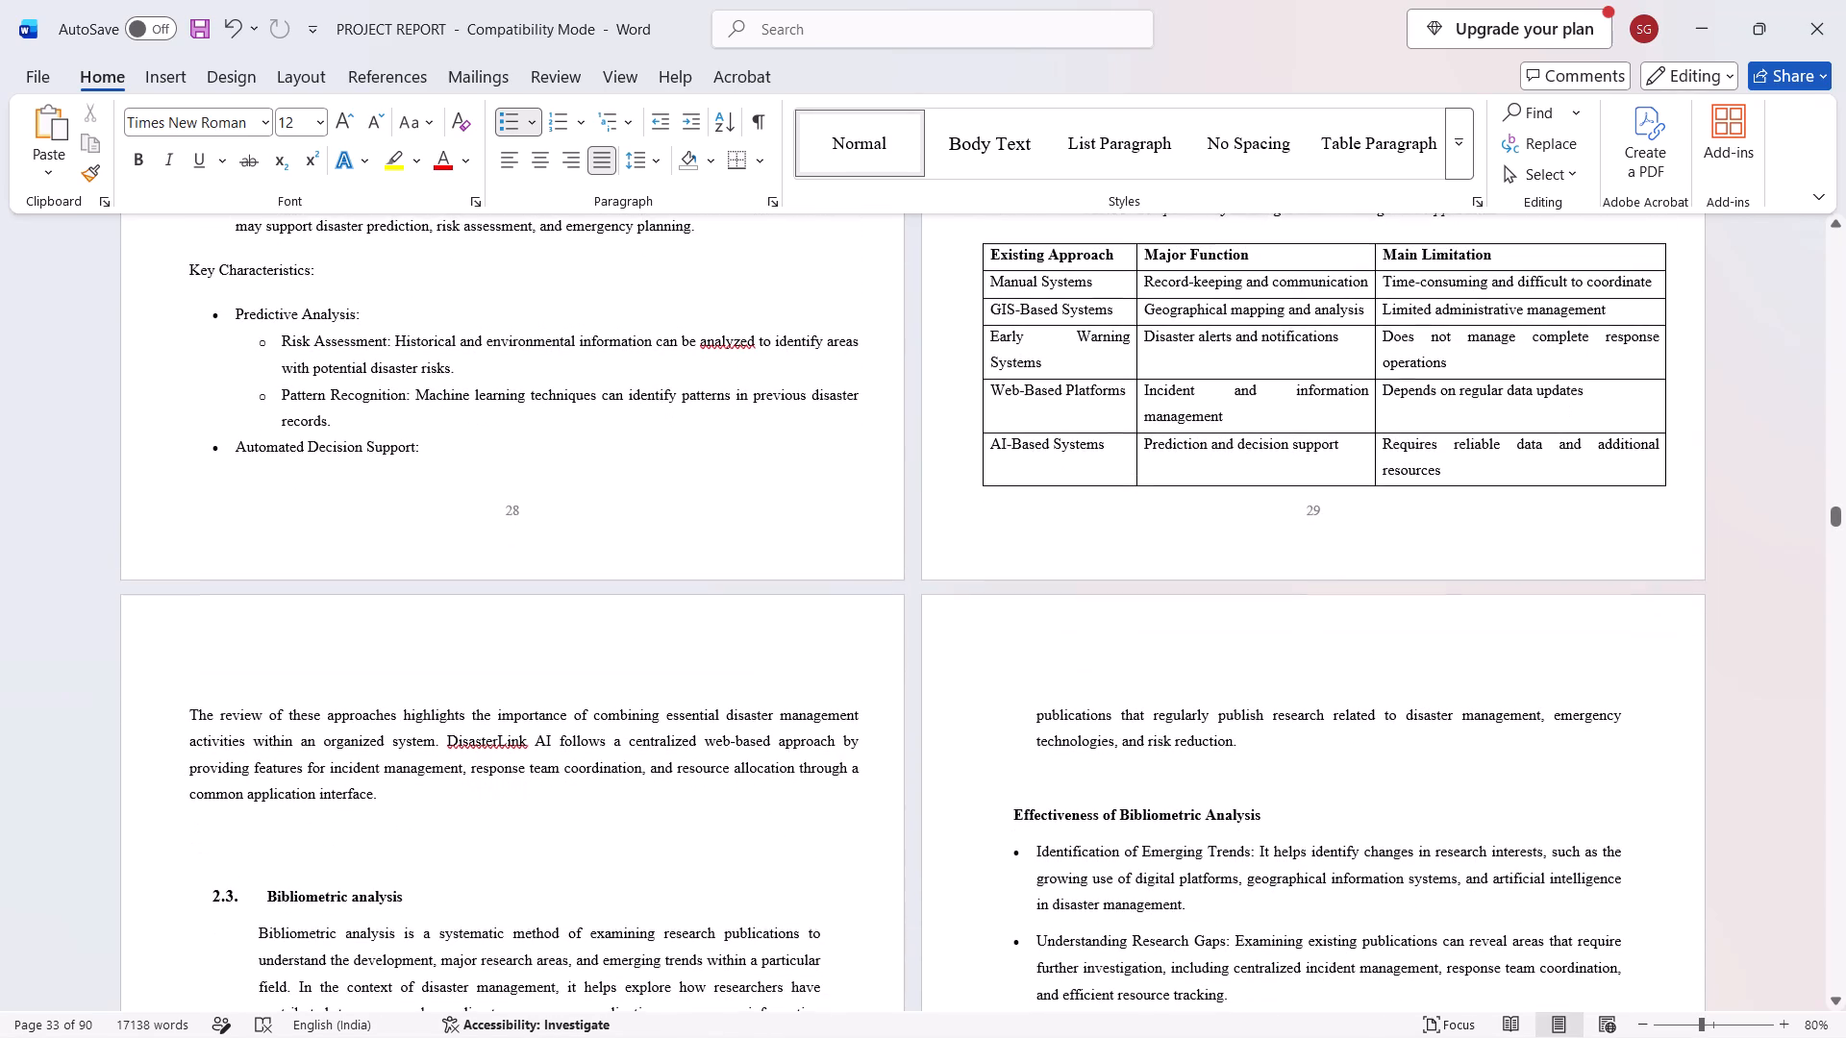
# Remove the extra blank line above the heading "2.3. Bibliometric analysis".
pyautogui.moveTo(226, 839); pyautogui.dragTo(215, 841)
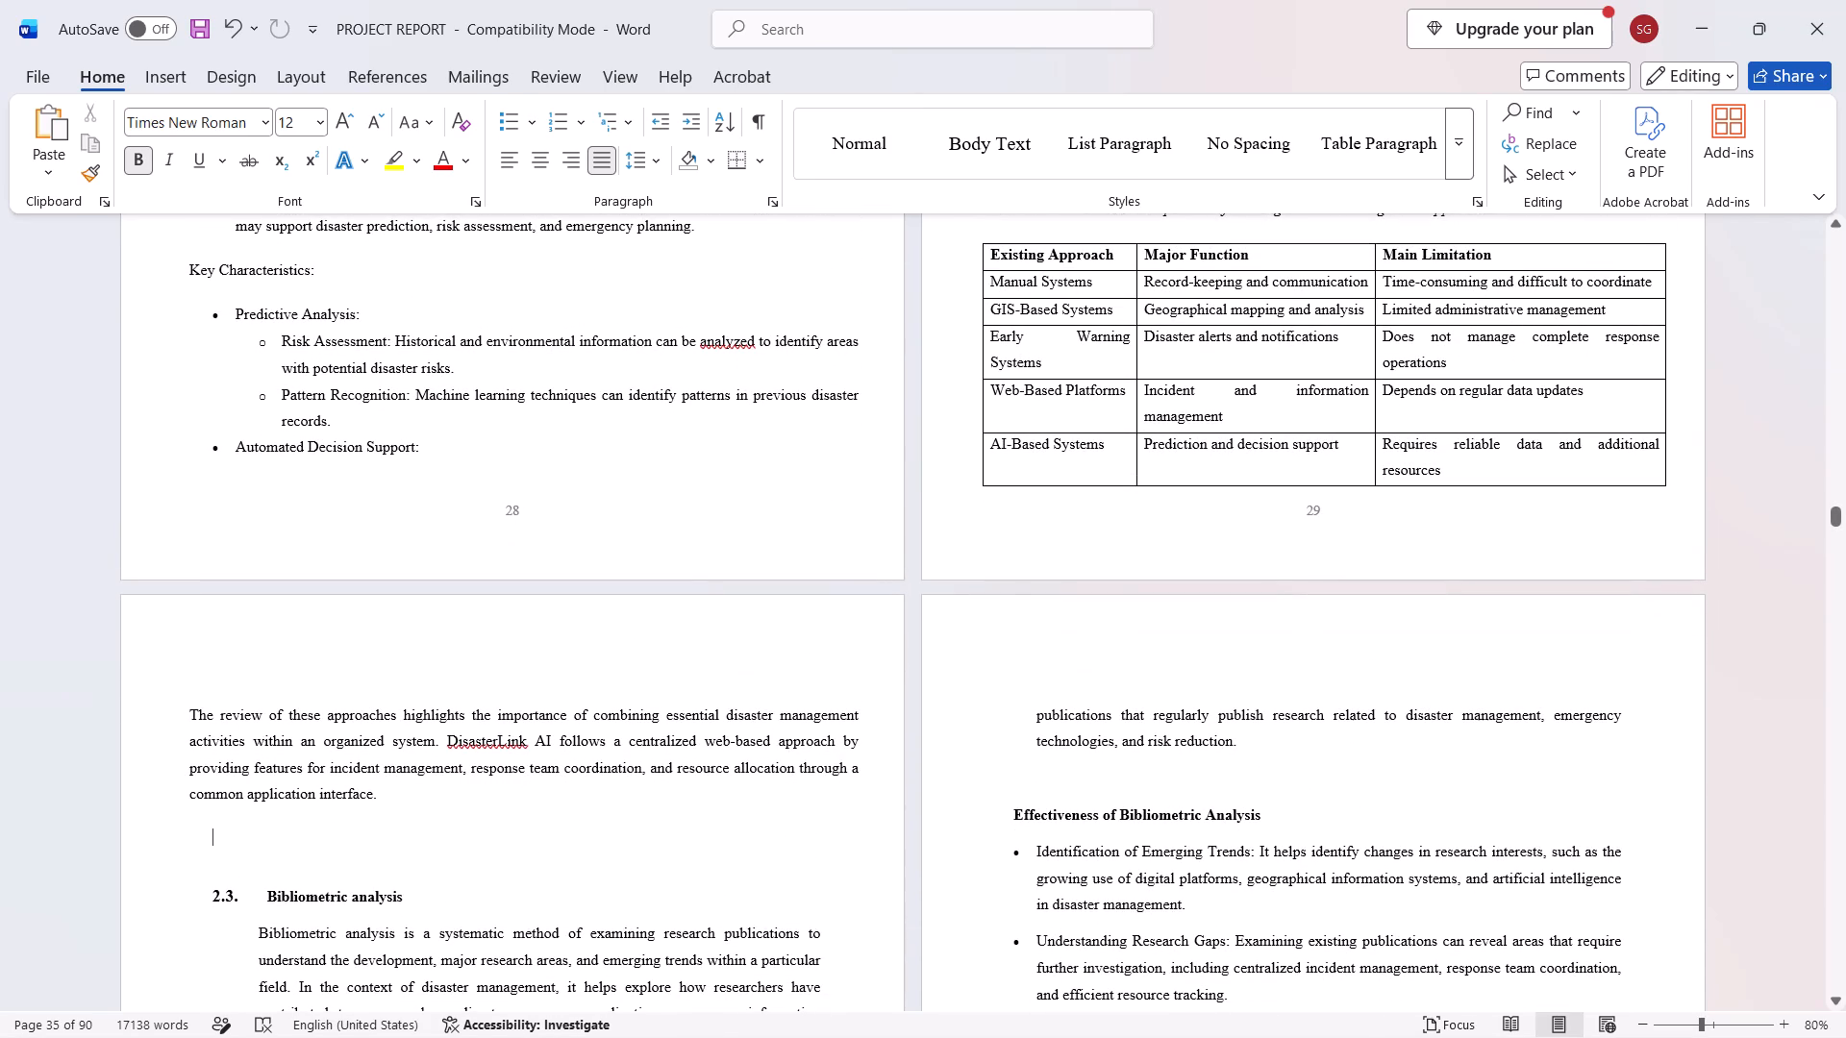
pyautogui.press('BackSpace')
pyautogui.press('BackSpace')
pyautogui.press('BackSpace')
# Remove the extra blank line between the "Publication Sources" bullet and the heading "Effectiveness of Bibliometric Analysis".
pyautogui.scroll(-6, 511, 850)
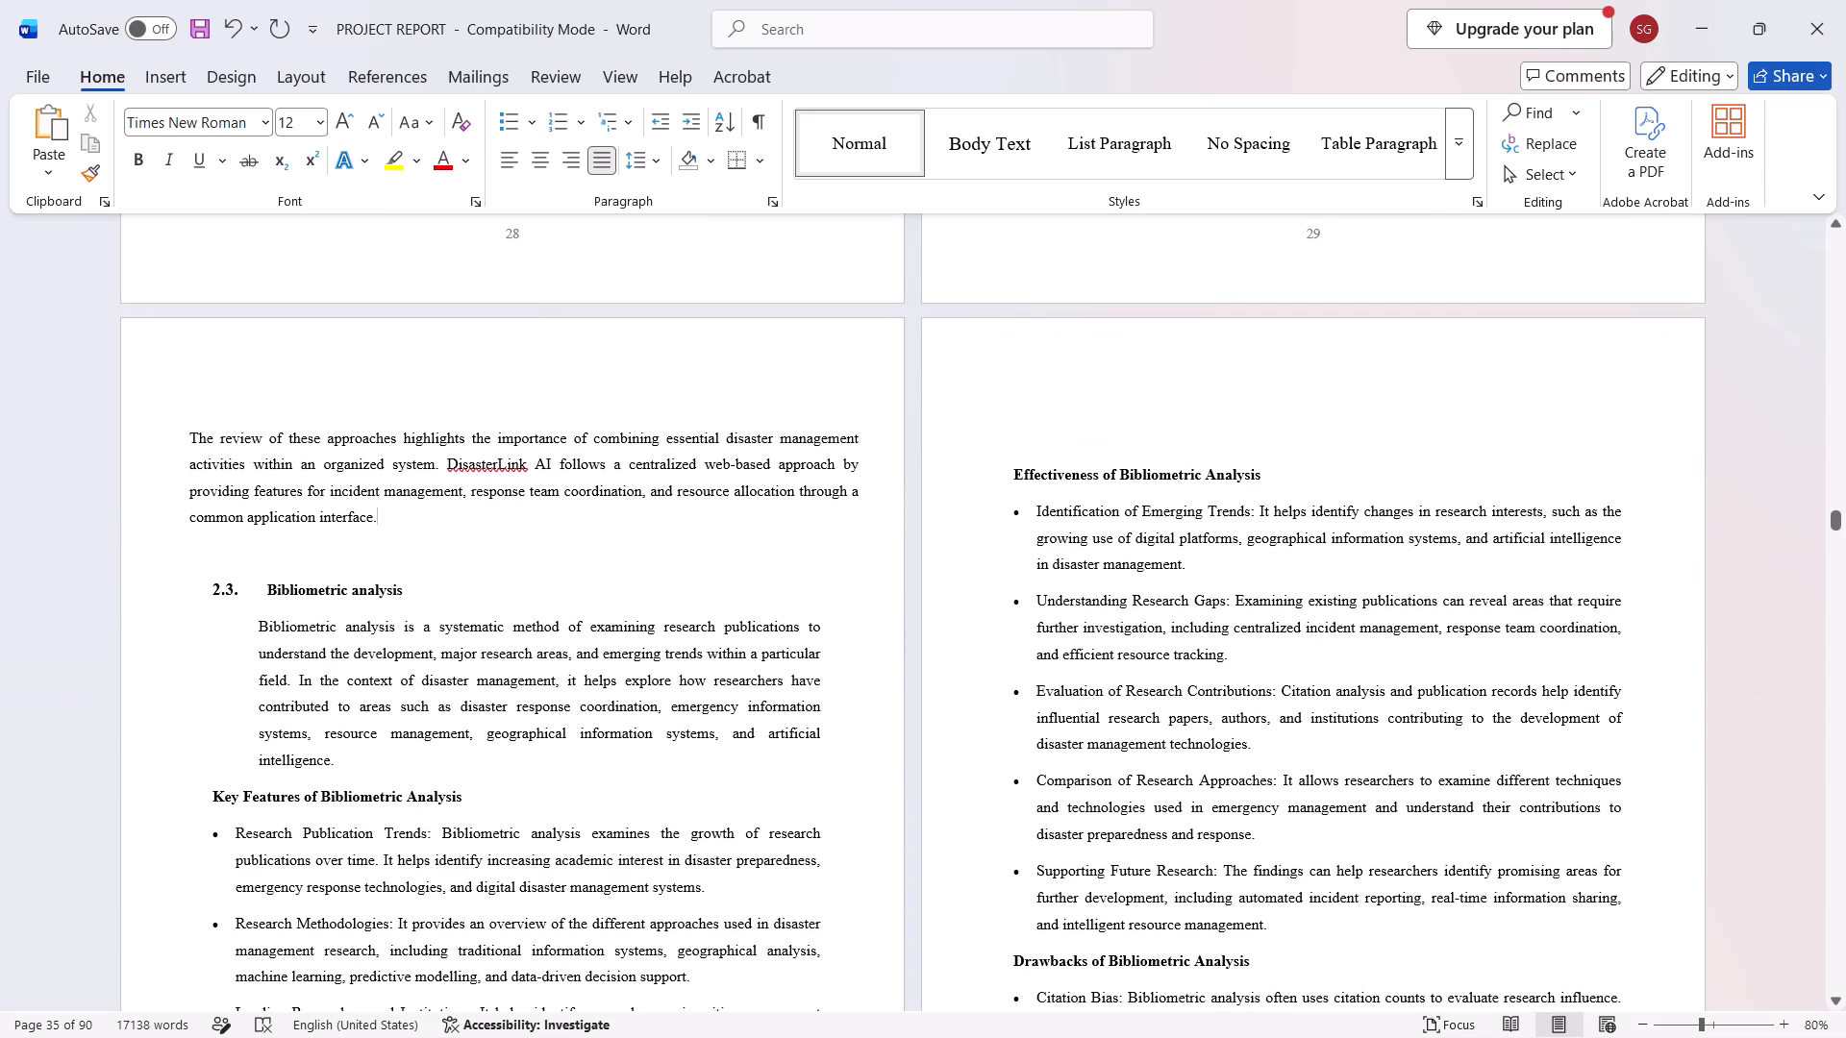
pyautogui.click(995, 429)
pyautogui.press('BackSpace')
pyautogui.press('BackSpace')
pyautogui.press('BackSpace')
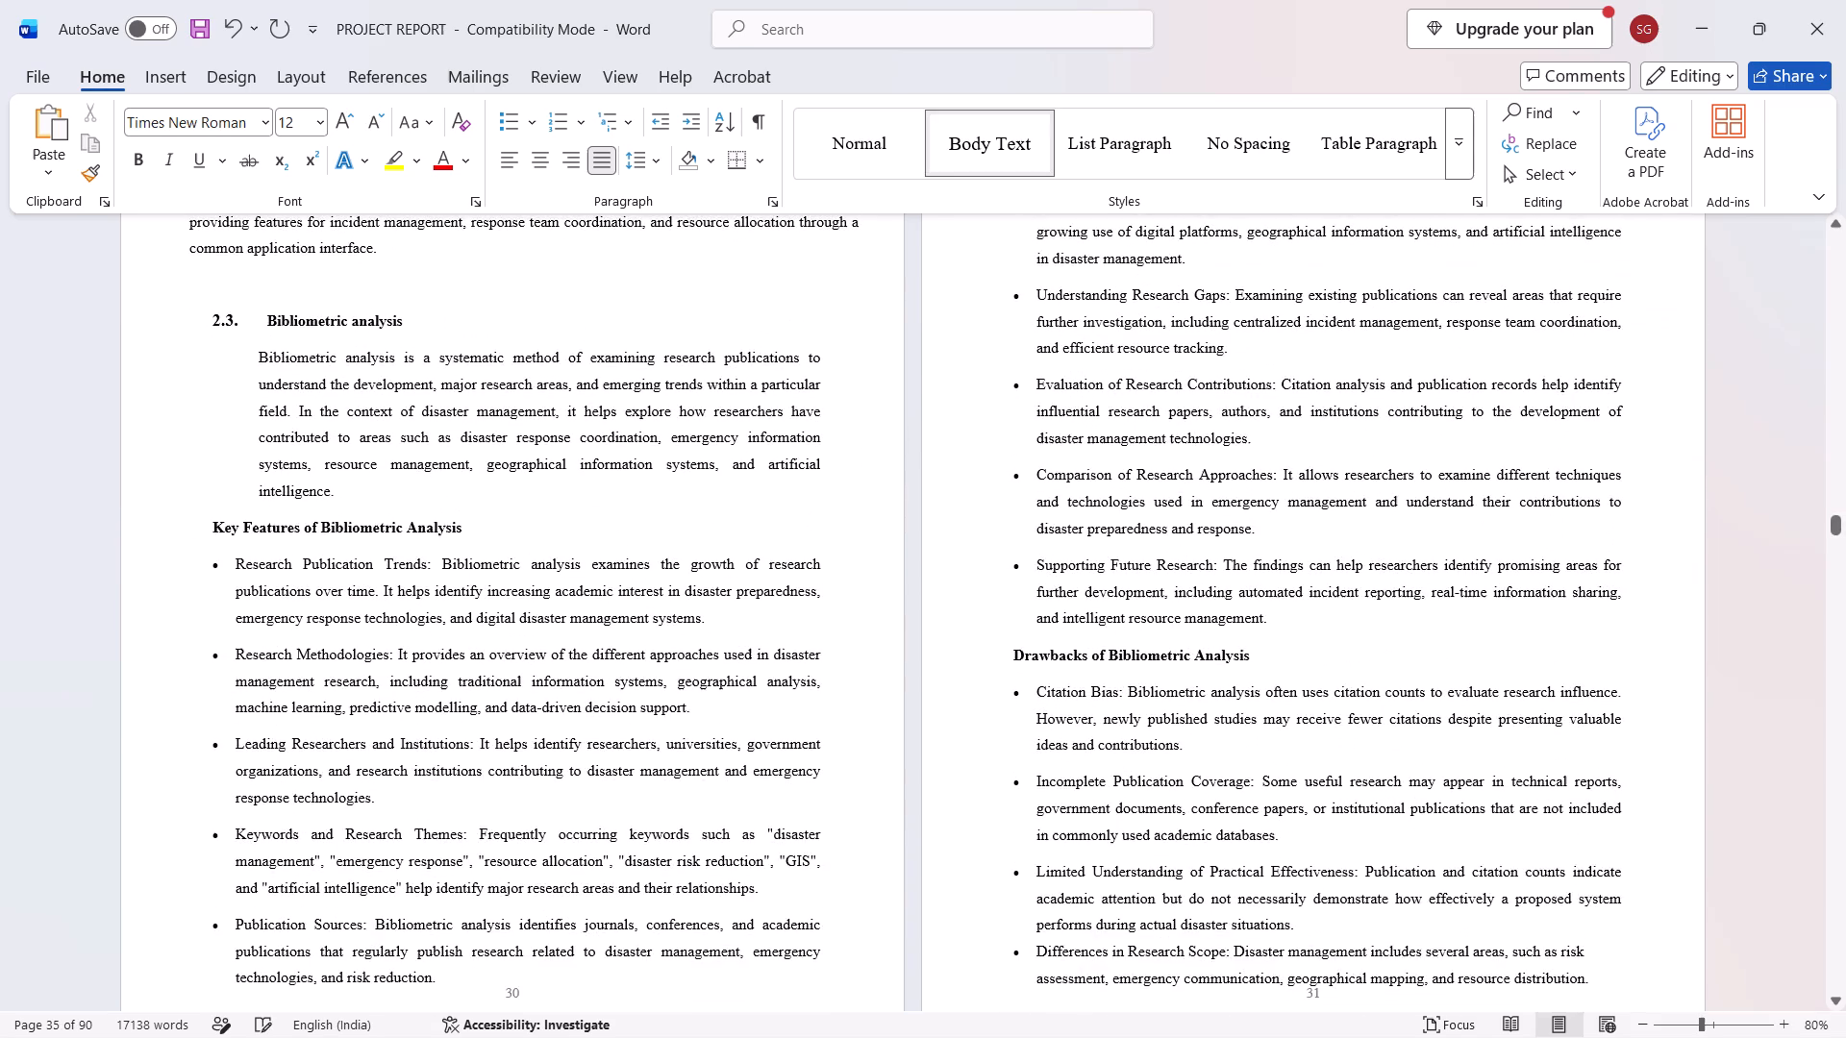
# Justify the bullets under "Drawbacks of Bibliometric Analysis", from "Citation Bias" through "Differences in Research Scope".
pyautogui.scroll(-5, 1053, 528)
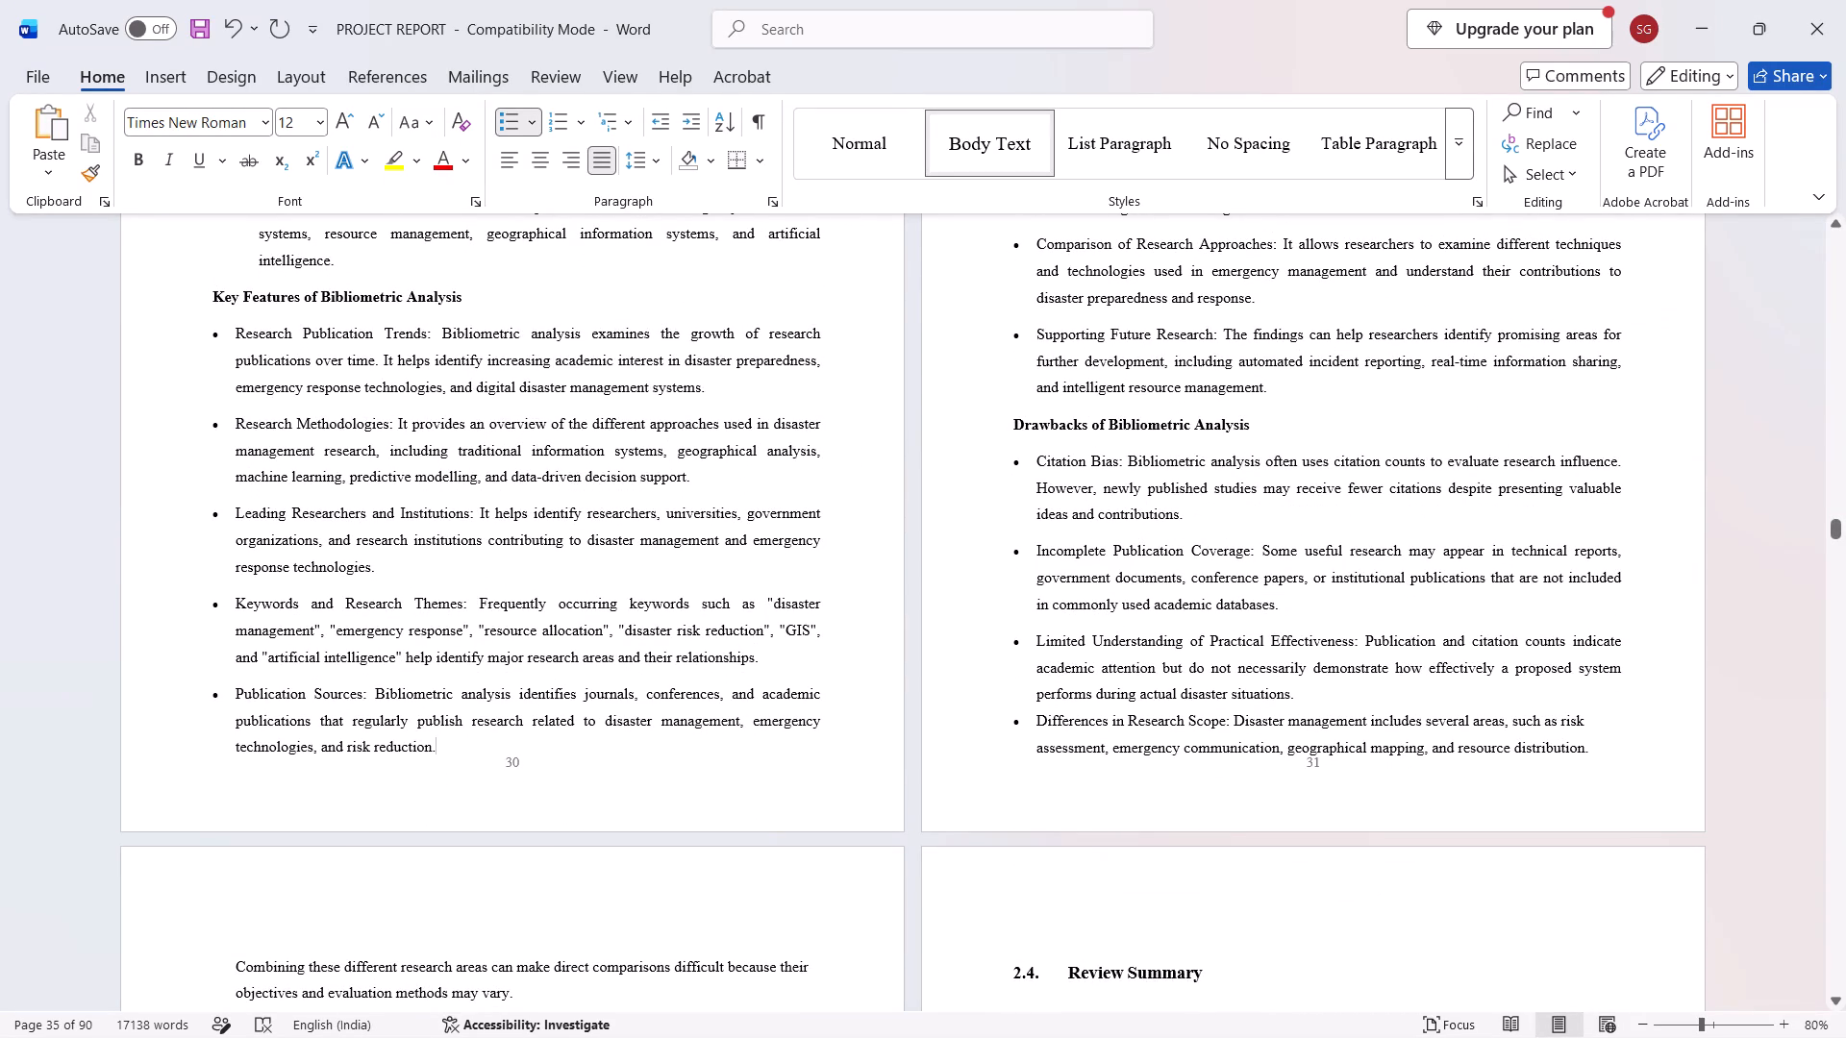
pyautogui.moveTo(1465, 700); pyautogui.dragTo(1079, 598)
pyautogui.click(1559, 728)
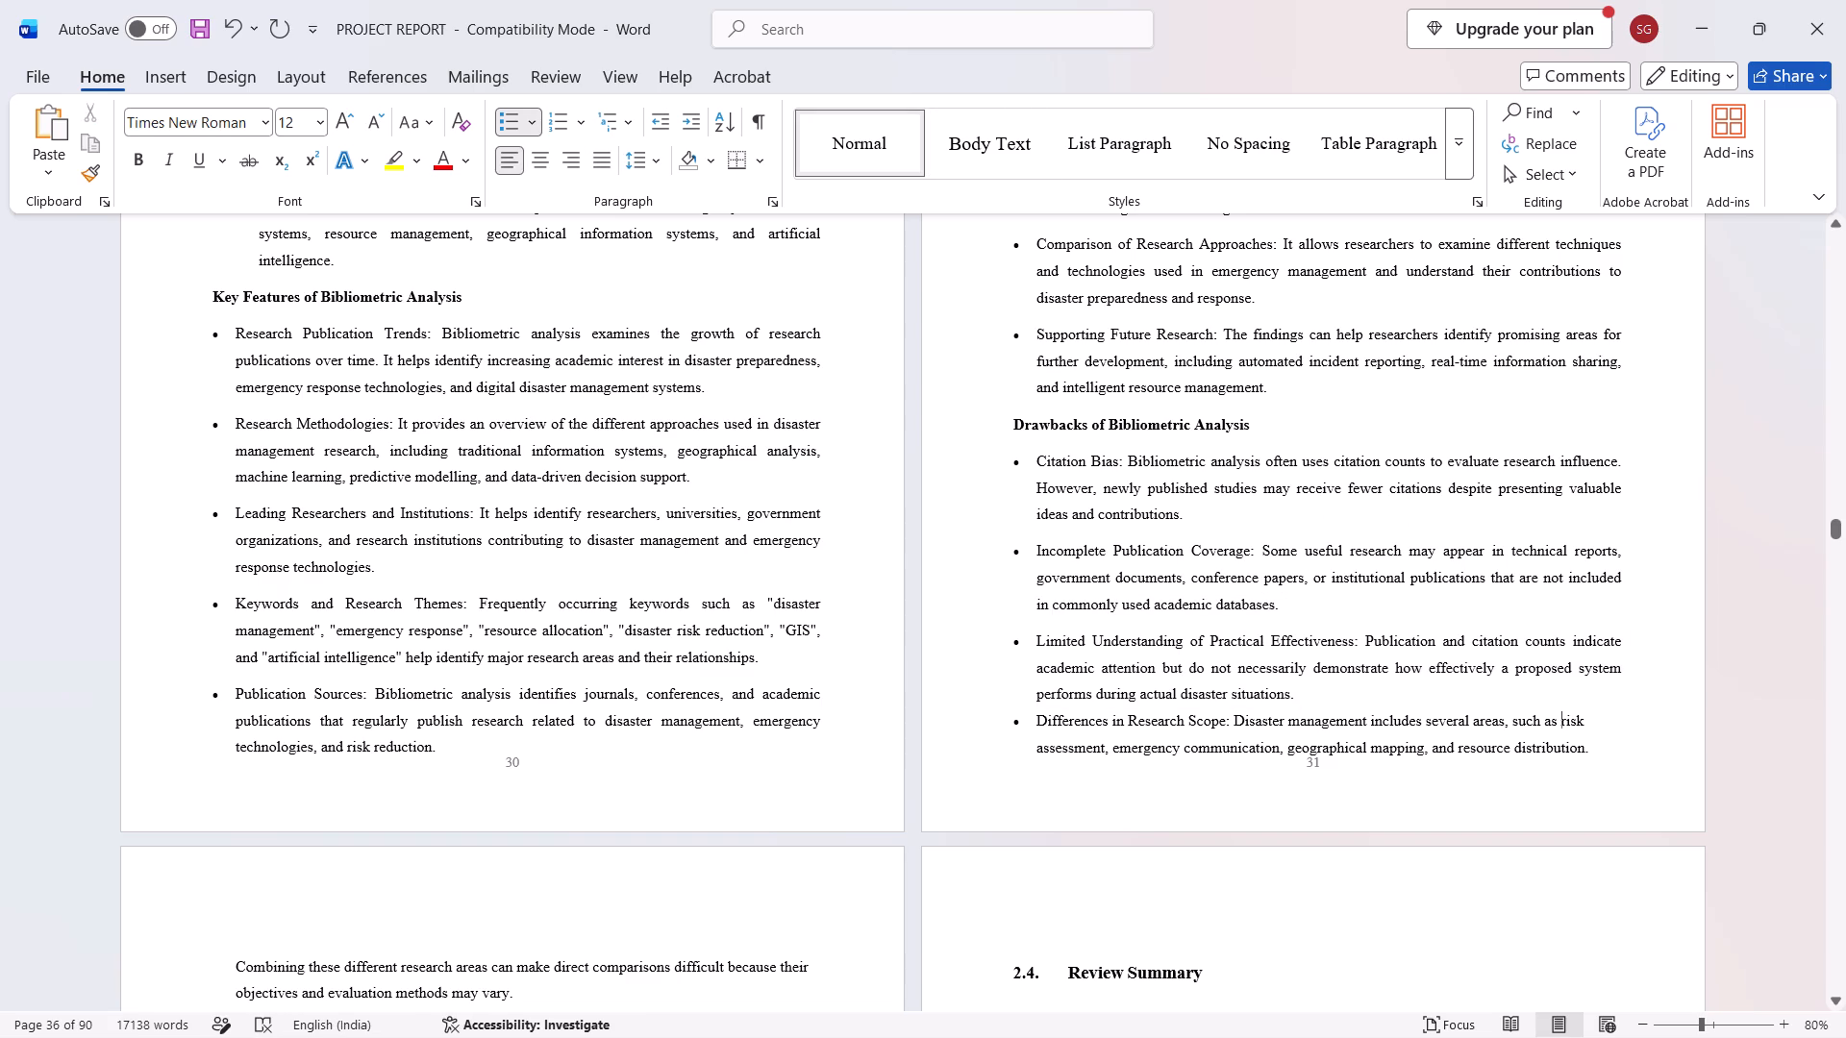
pyautogui.moveTo(1628, 747); pyautogui.dragTo(1016, 462)
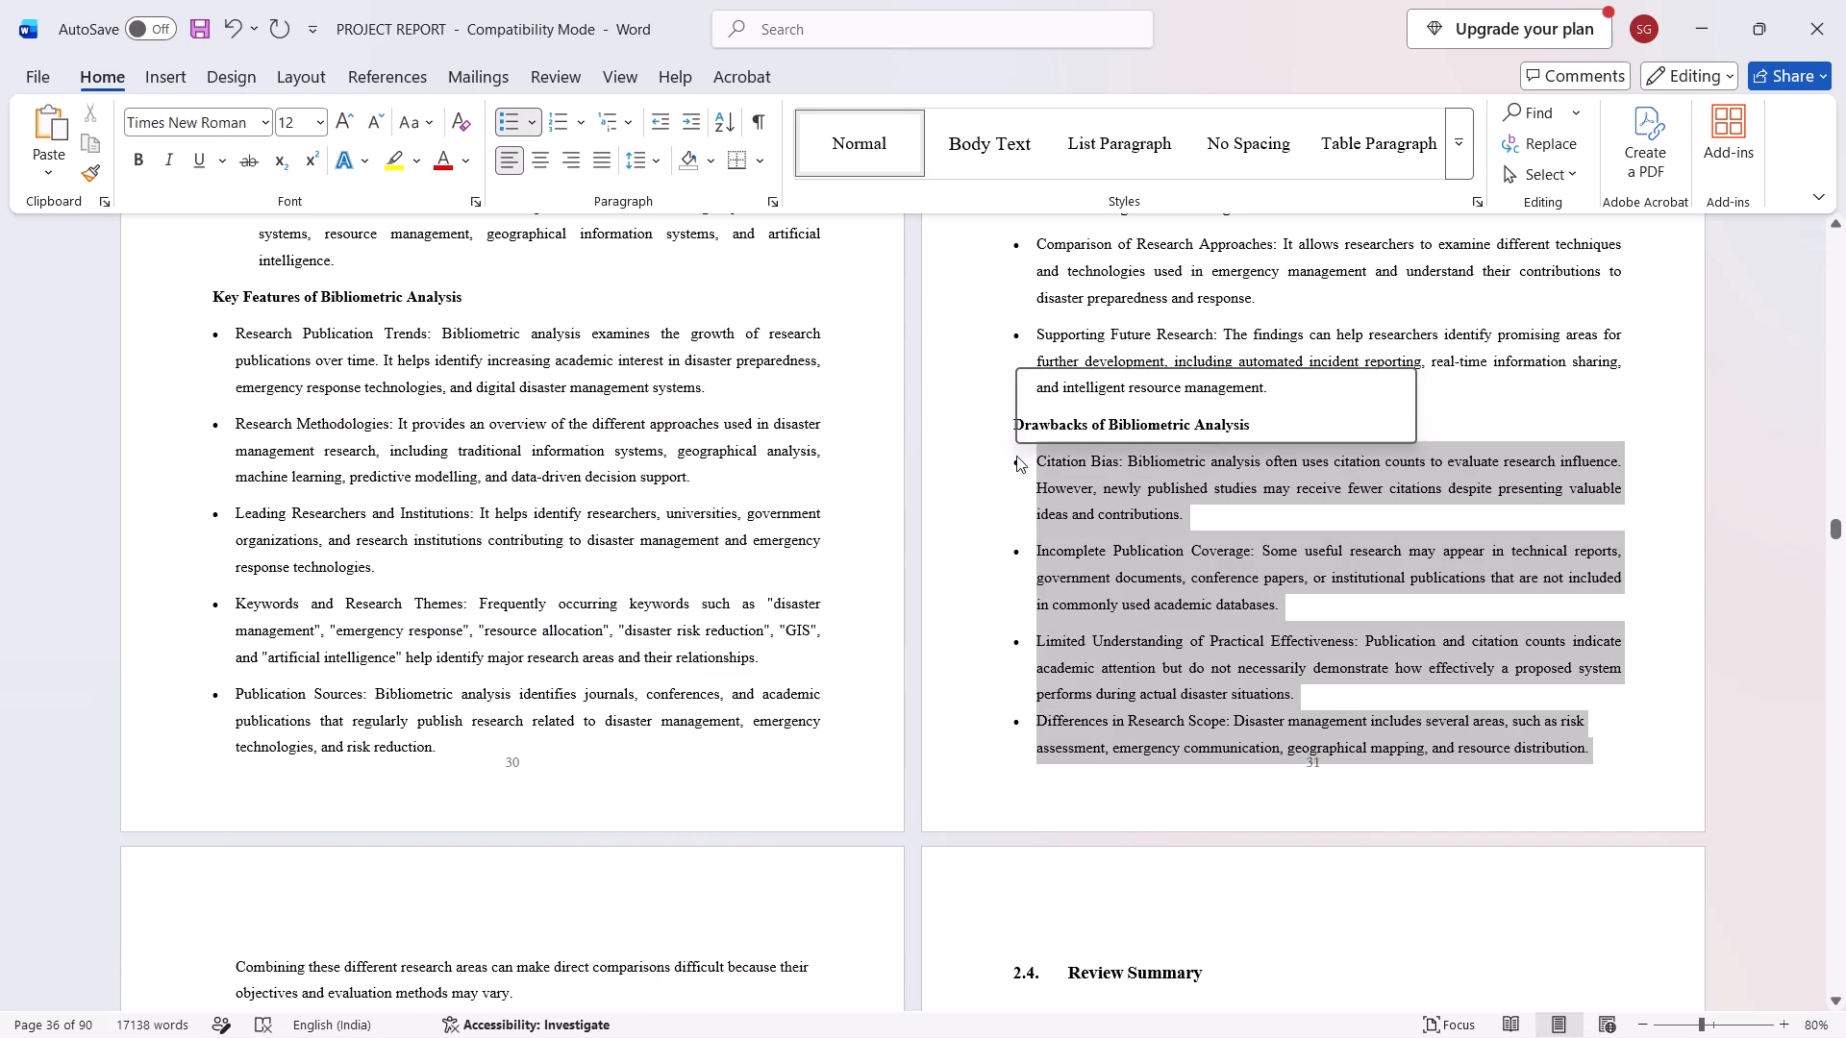
pyautogui.click(594, 162)
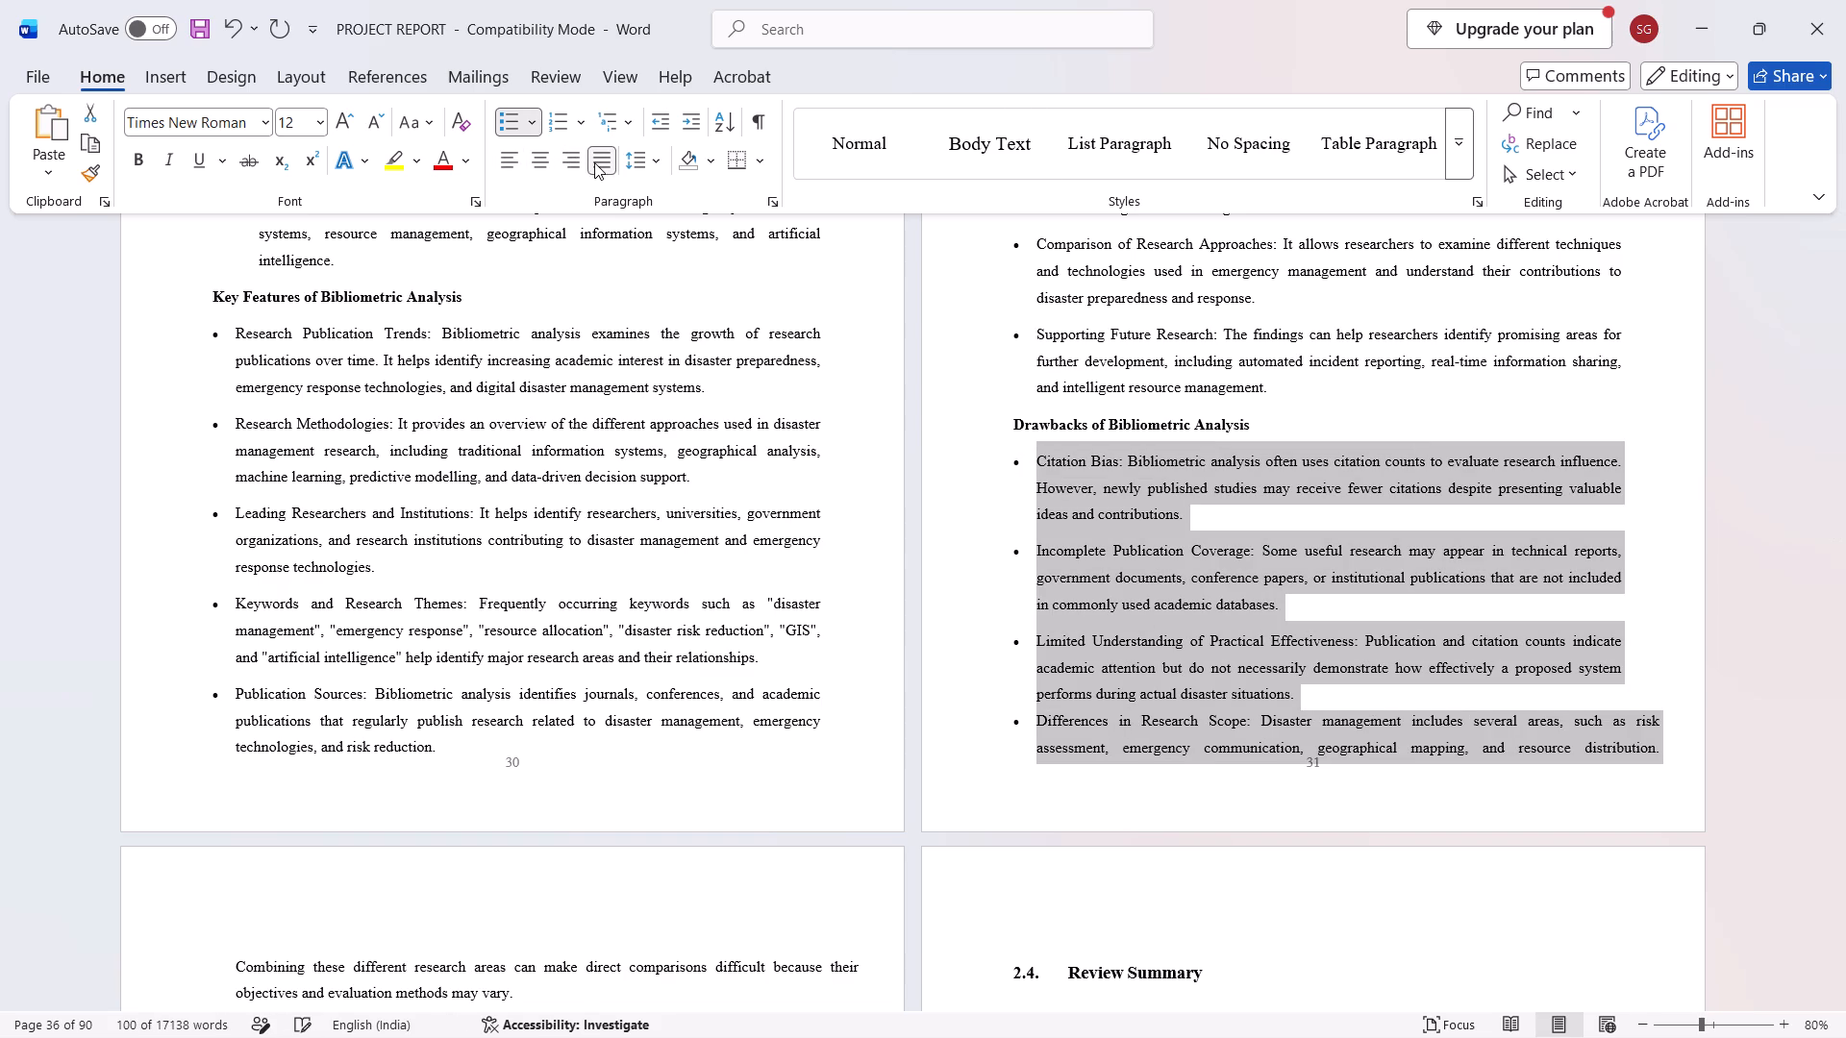
pyautogui.click(1649, 594)
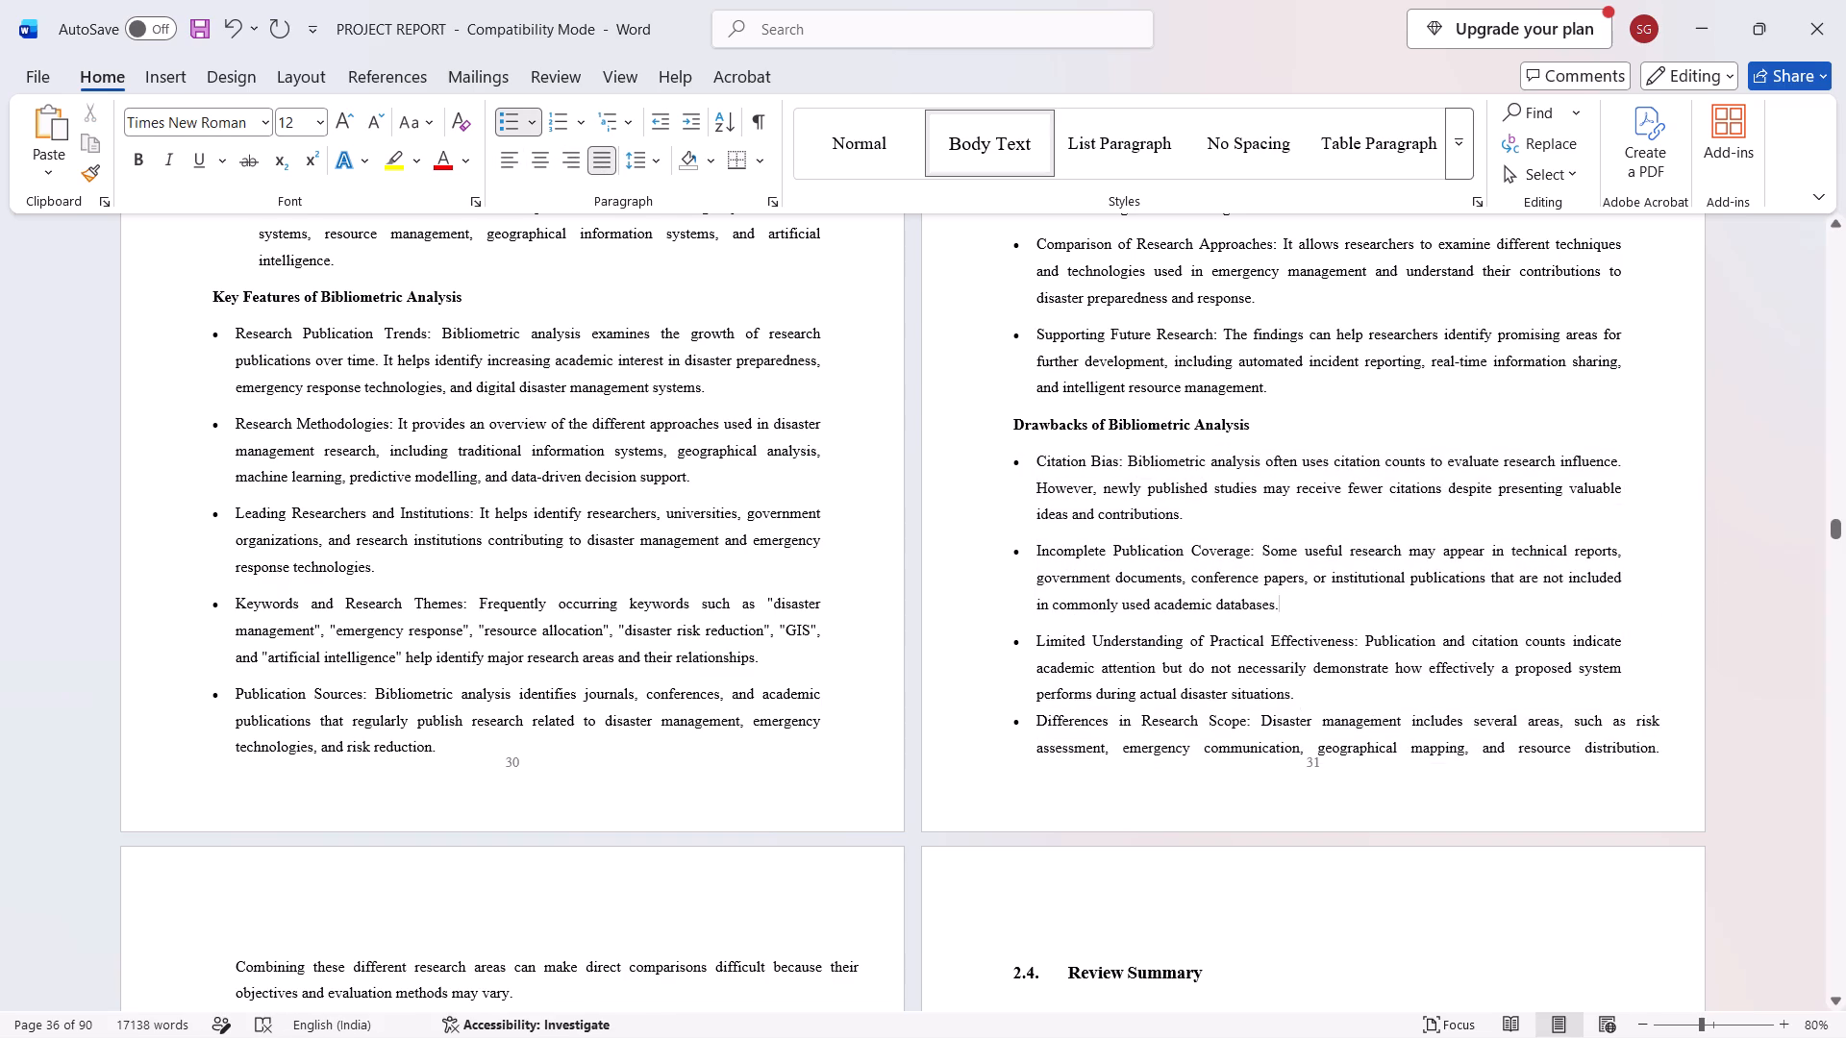
# Review the alignment of headings and lists from section 2.3 back through the comparison table, AI-based solutions and web-based platforms of section 2.2.
pyautogui.scroll(9, 1705, 661)
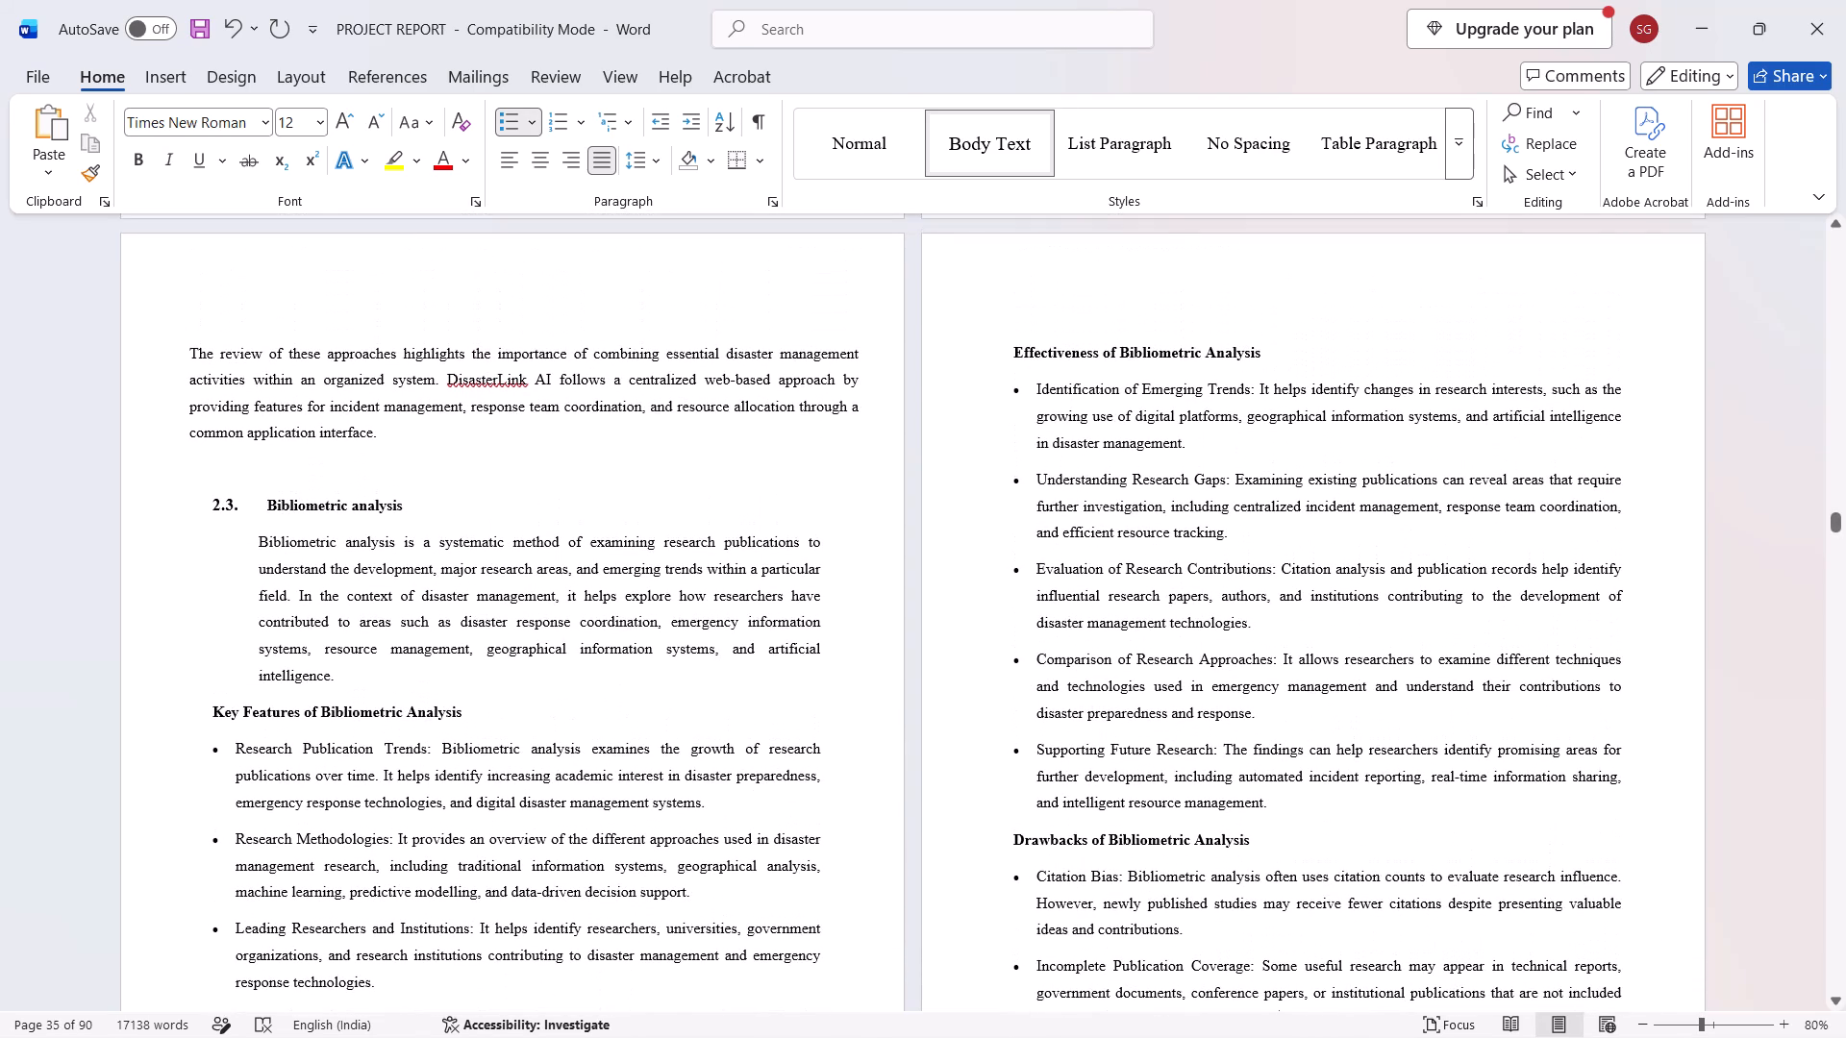
pyautogui.scroll(5, 1549, 781)
pyautogui.scroll(-1, 1545, 784)
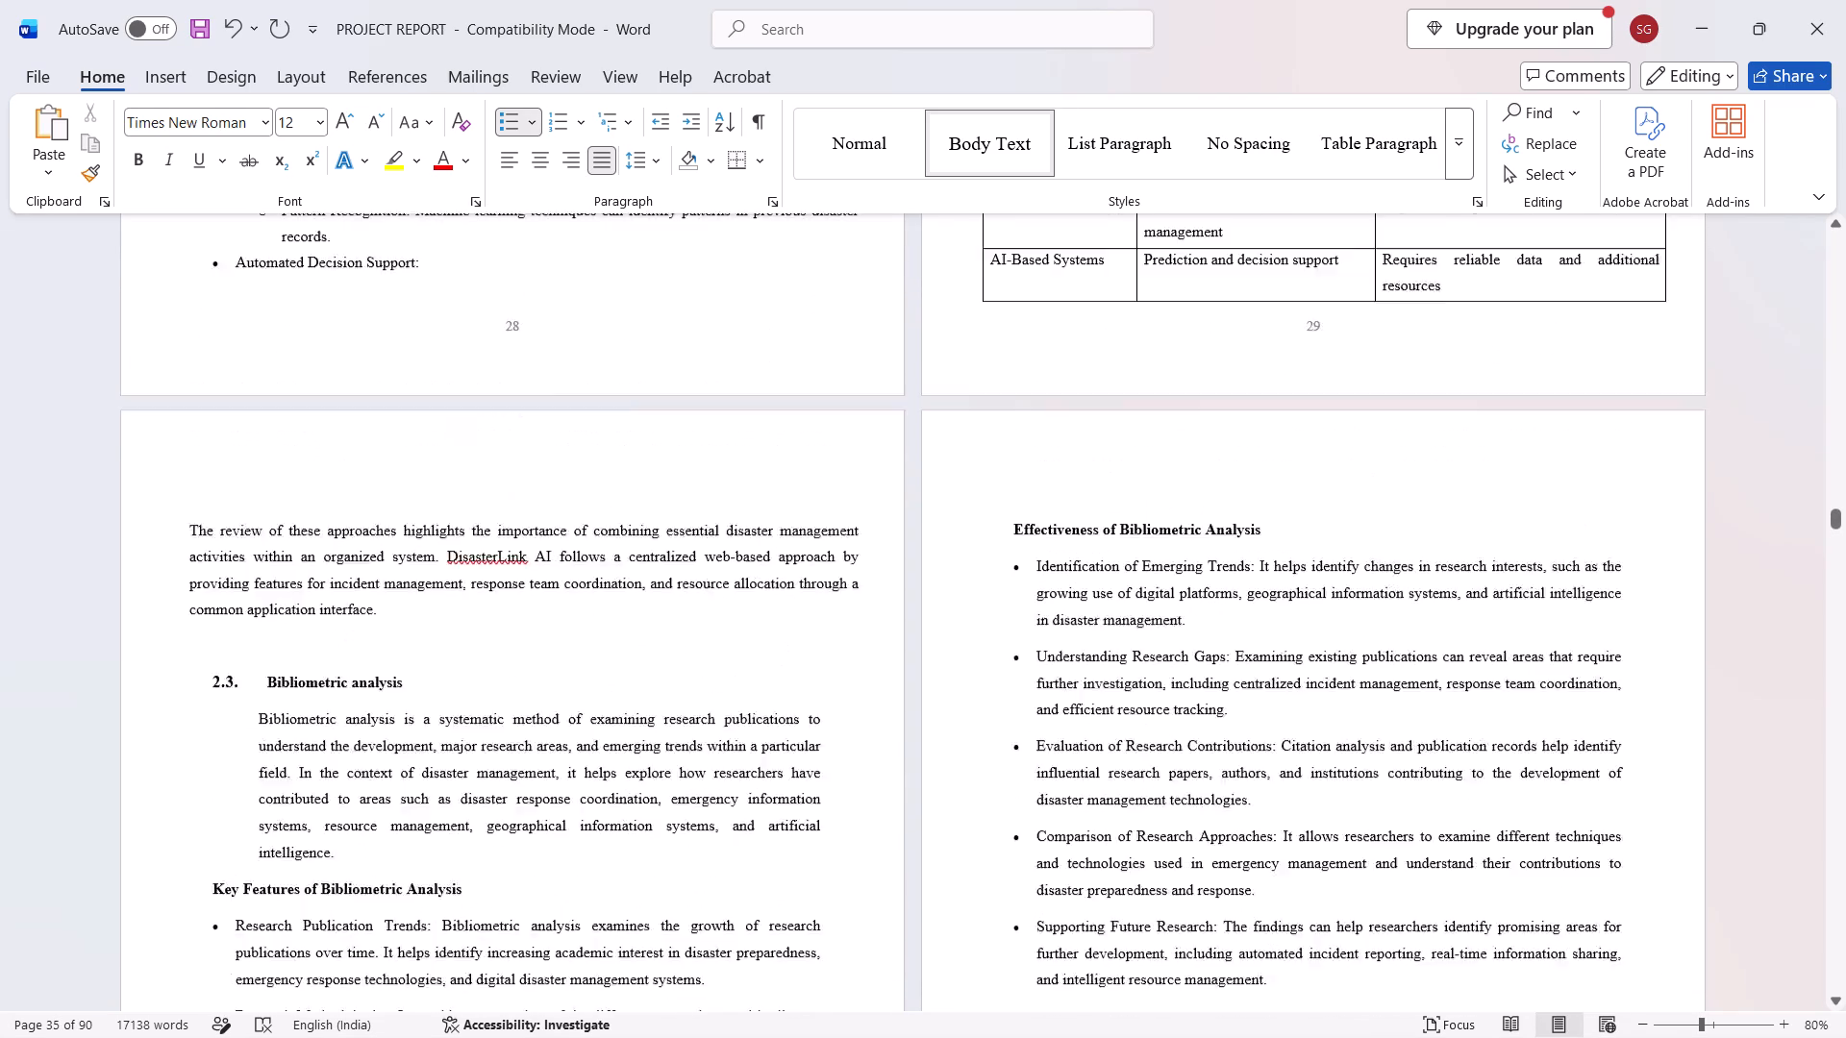
pyautogui.scroll(8, 1545, 784)
pyautogui.scroll(3, 1223, 772)
pyautogui.scroll(-1, 1181, 769)
pyautogui.scroll(2, 1181, 769)
pyautogui.scroll(4, 985, 729)
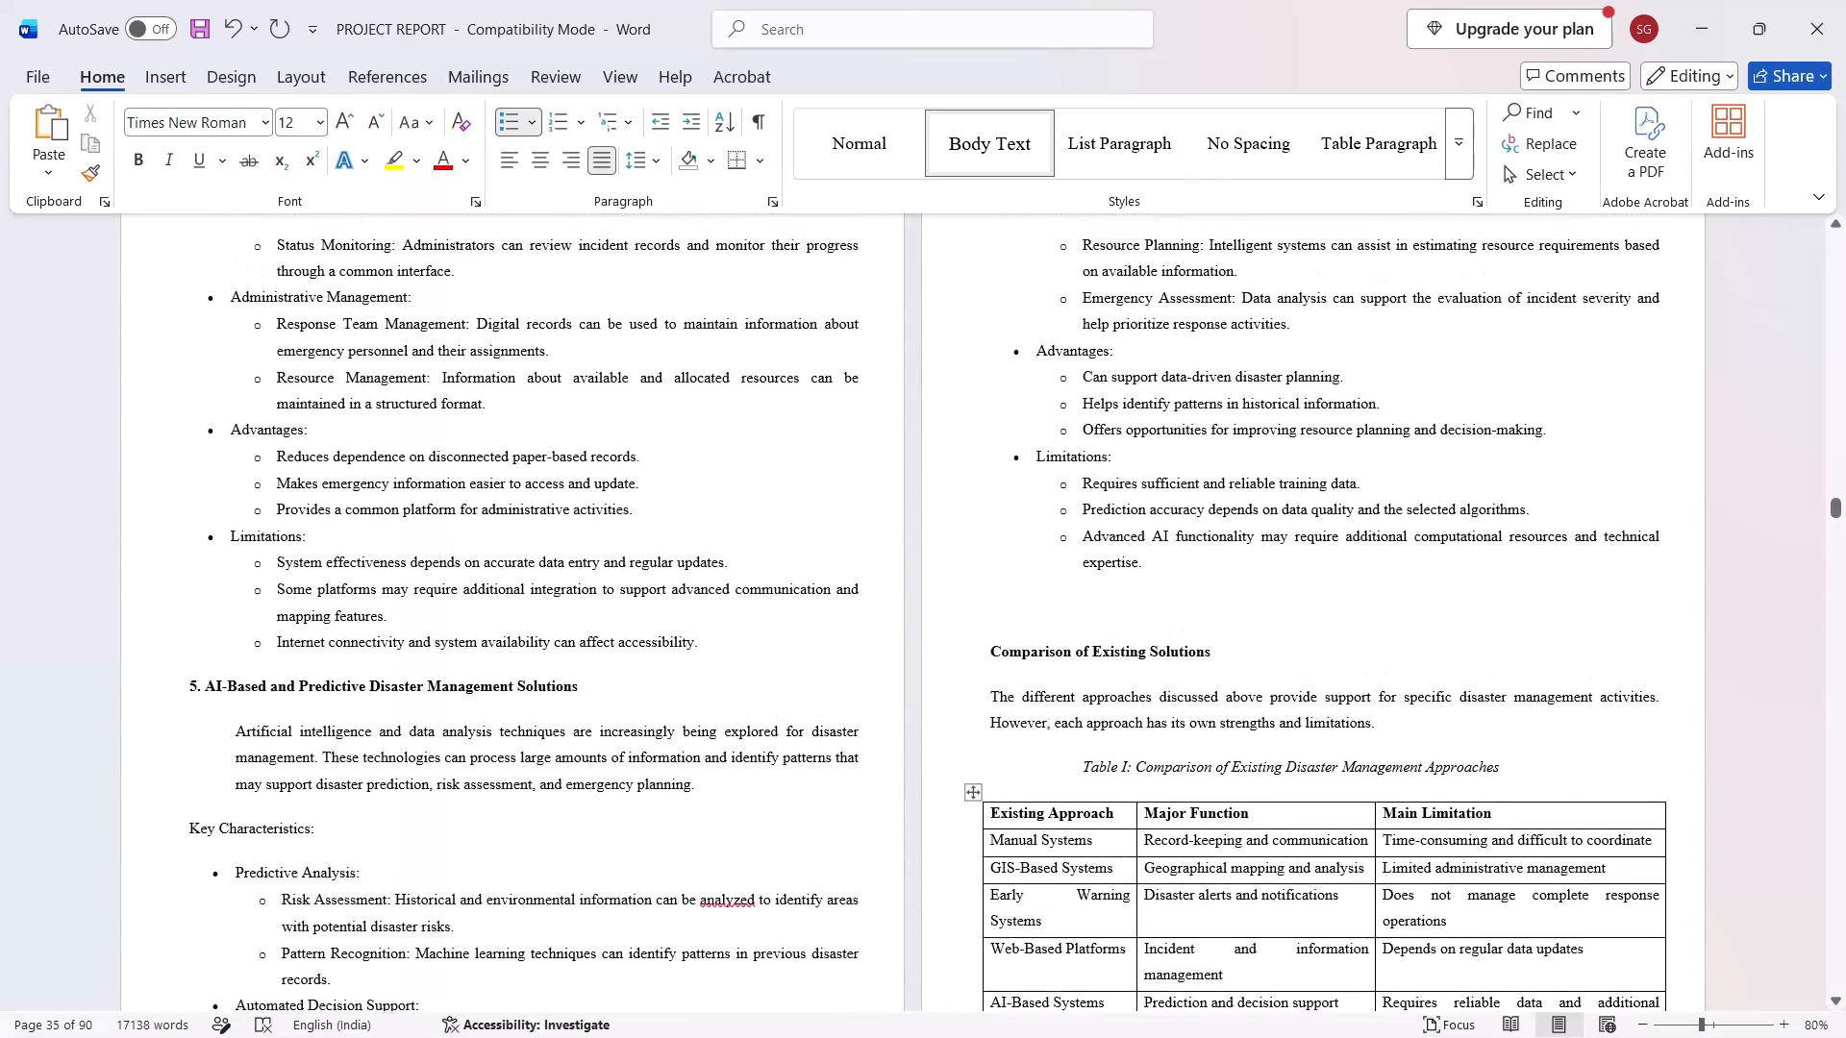
pyautogui.scroll(4, 985, 727)
pyautogui.scroll(-1, 985, 727)
pyautogui.scroll(1, 985, 727)
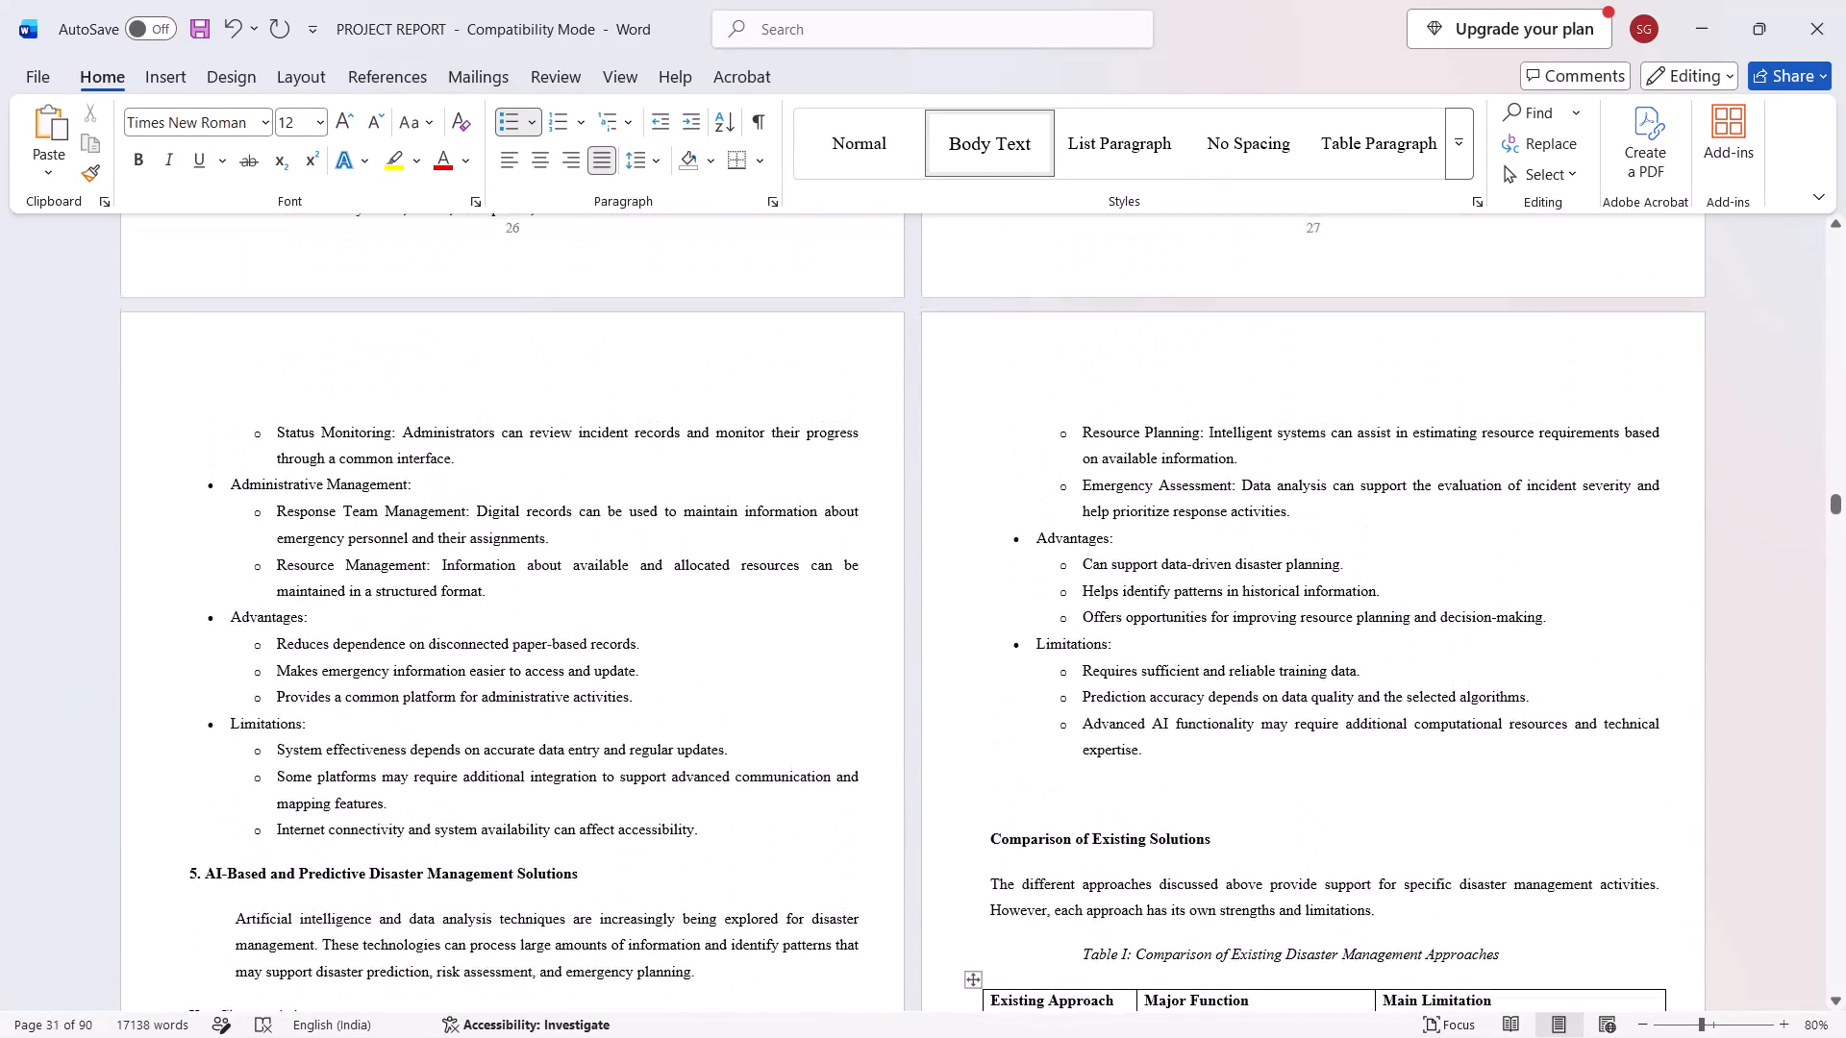
pyautogui.scroll(-6, 987, 724)
pyautogui.scroll(-2, 1118, 547)
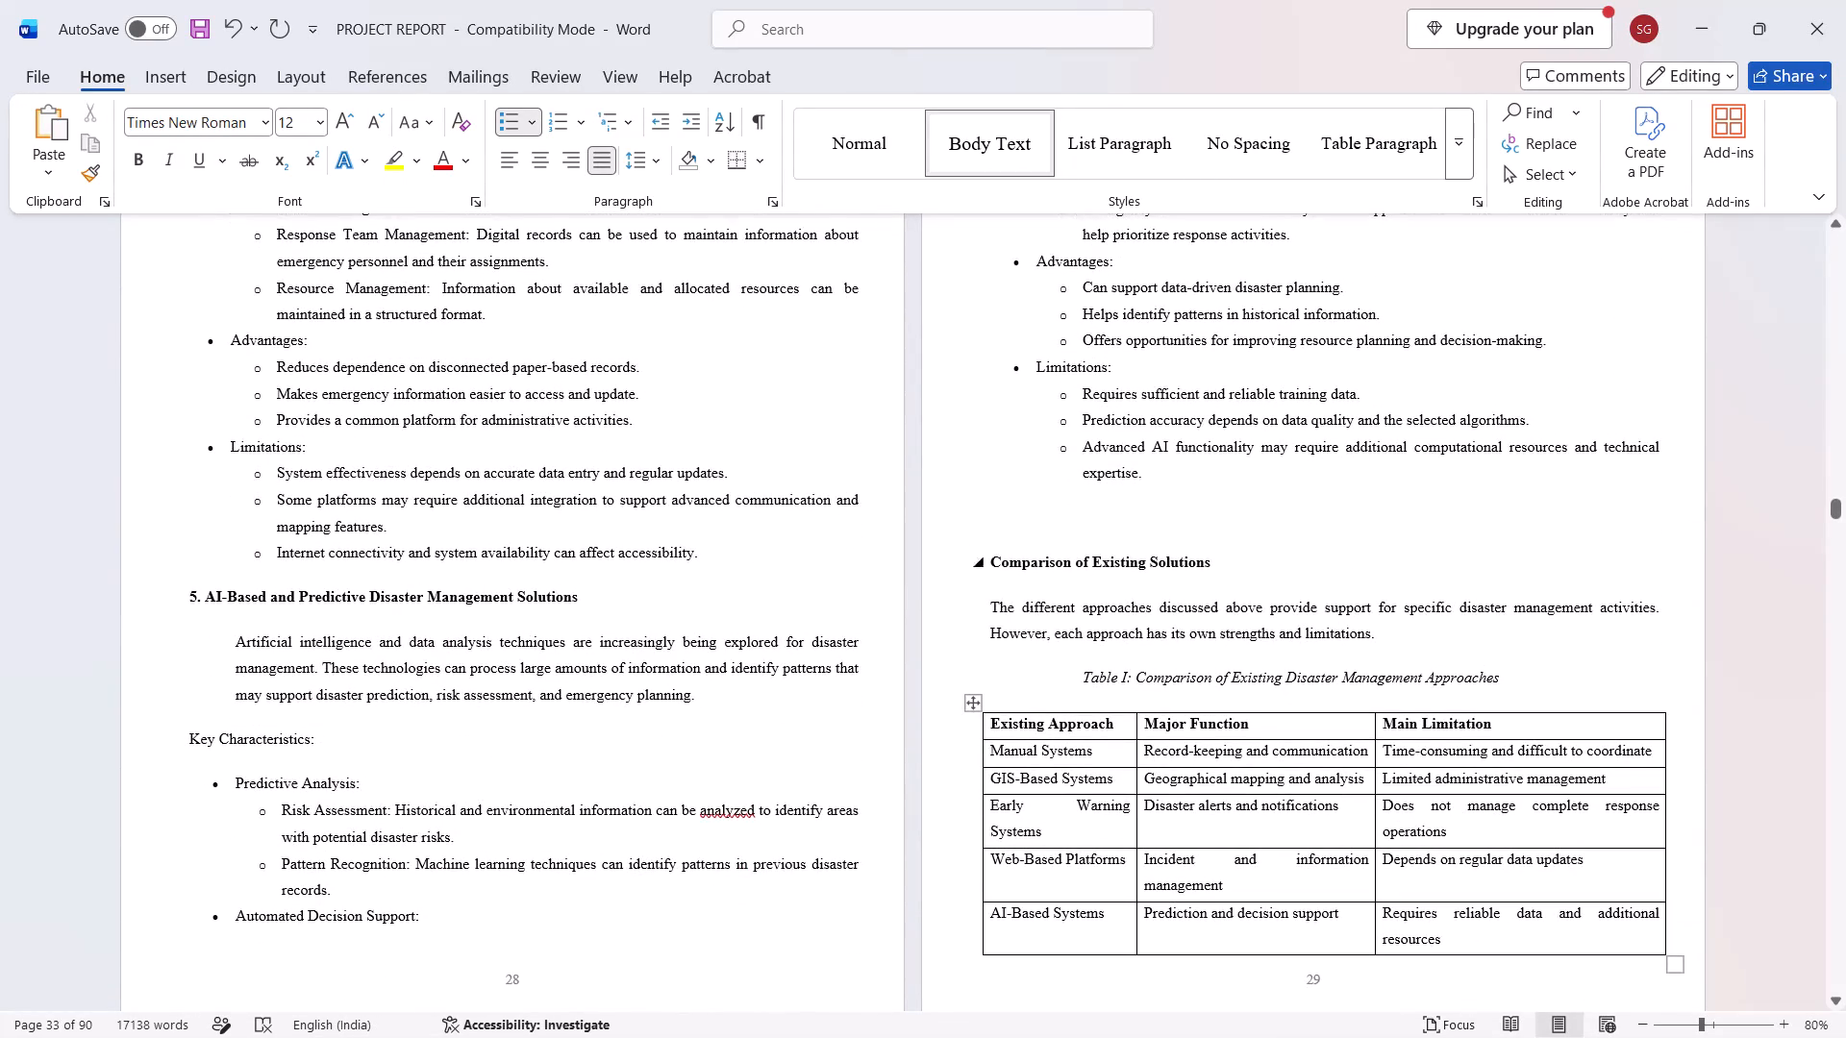
pyautogui.scroll(-6, 1115, 547)
pyautogui.scroll(3, 289, 528)
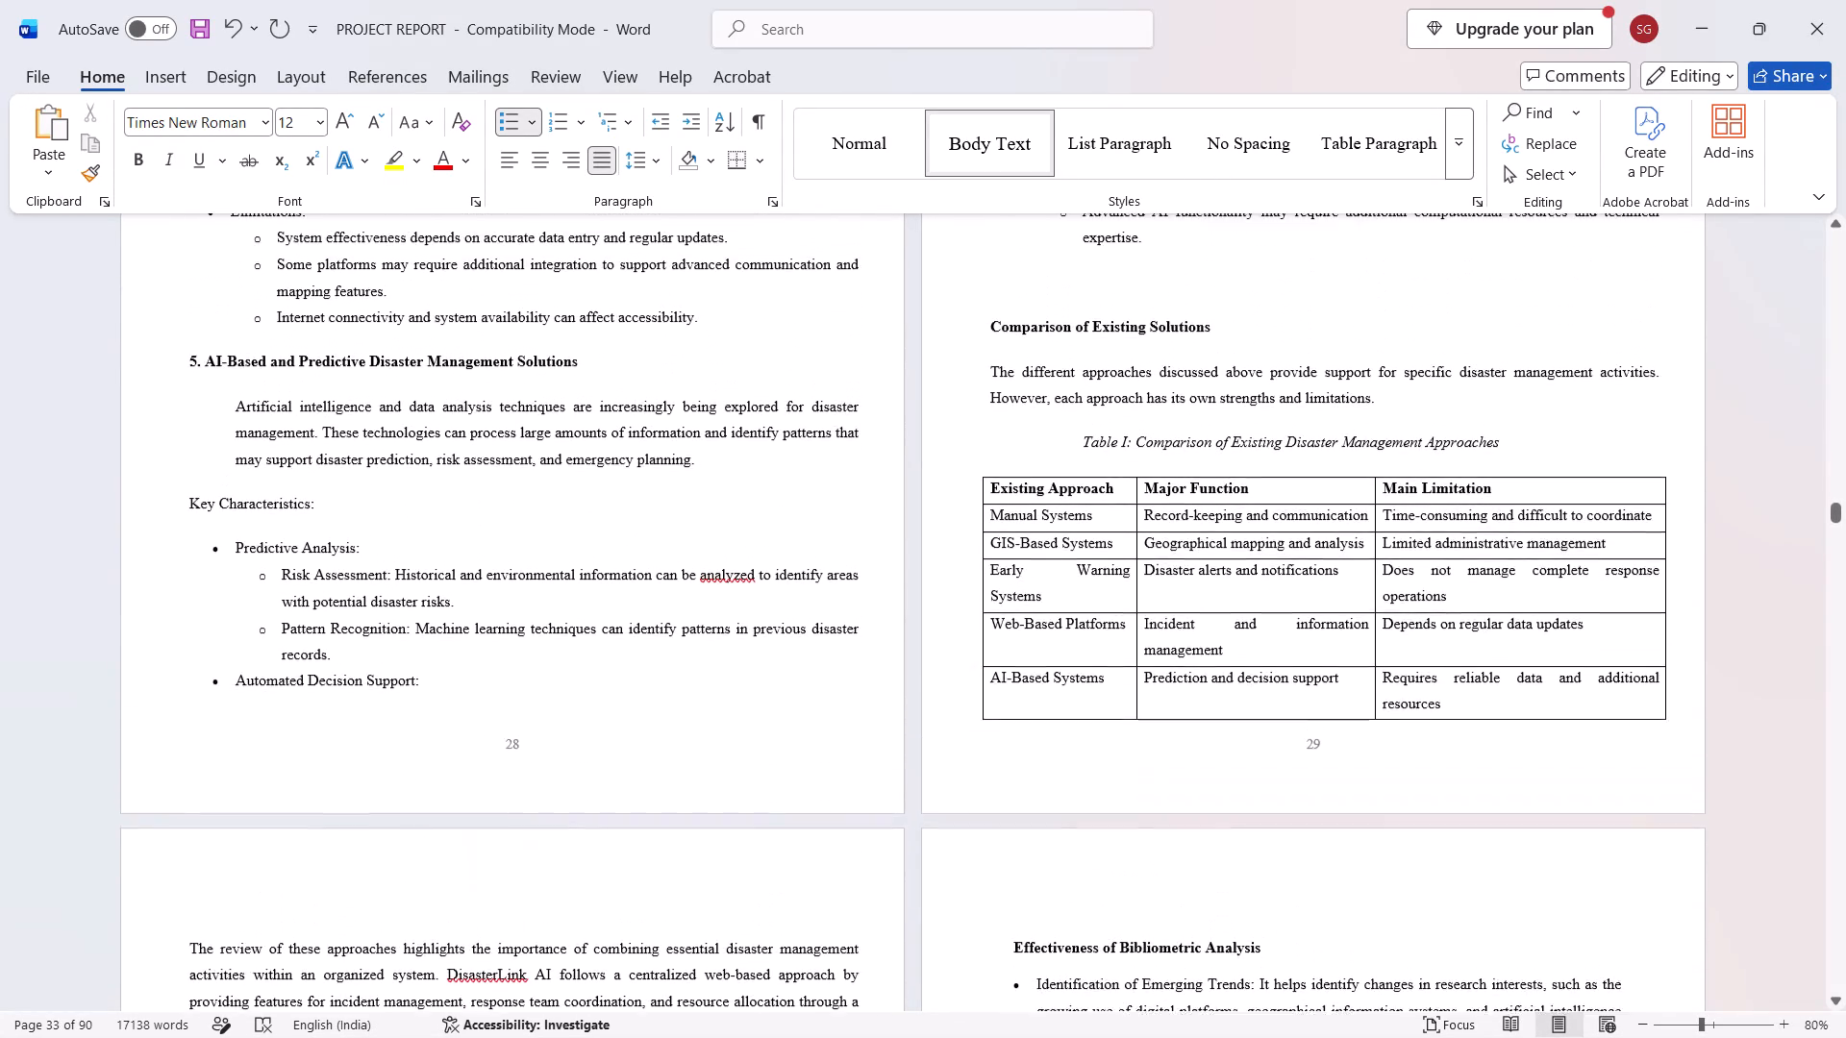
pyautogui.scroll(5, 289, 528)
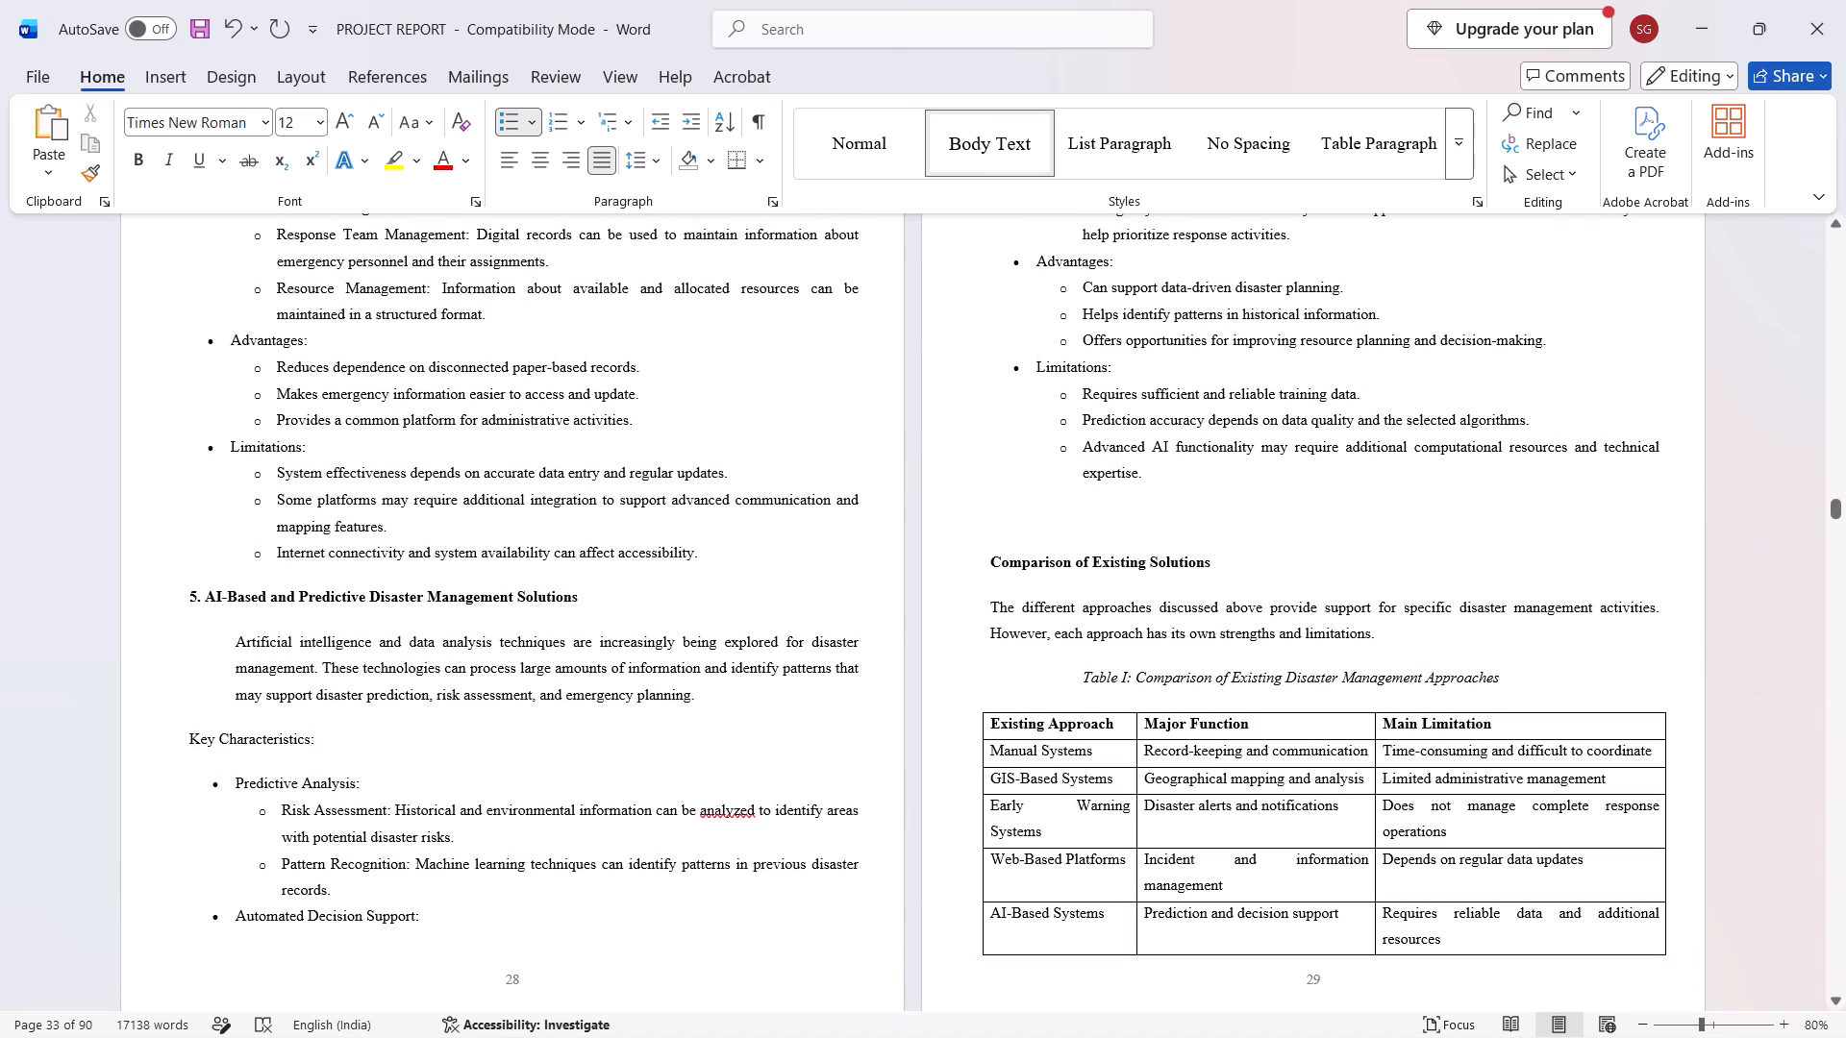
pyautogui.scroll(2, 879, 557)
pyautogui.scroll(-2, 879, 557)
pyautogui.scroll(2, 879, 557)
pyautogui.scroll(-1, 879, 557)
pyautogui.scroll(3, 879, 557)
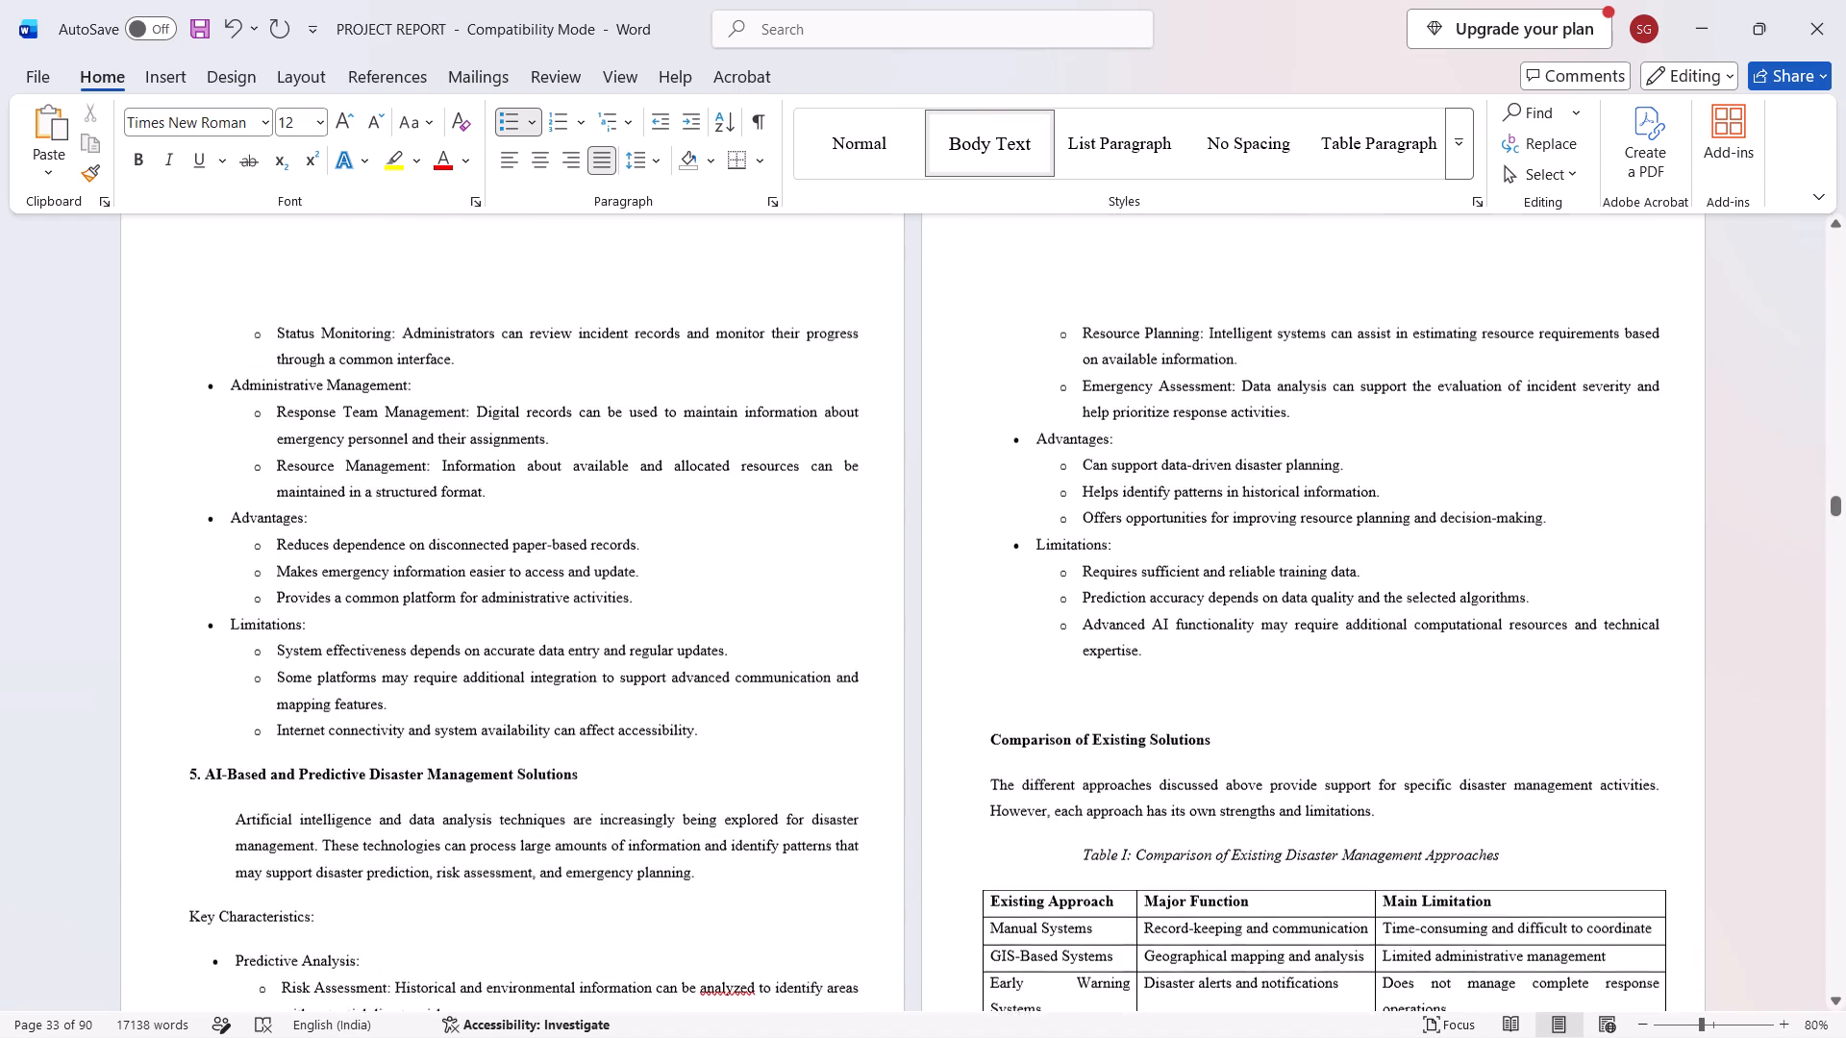
pyautogui.scroll(7, 877, 550)
pyautogui.scroll(4, 952, 515)
pyautogui.scroll(-3, 1021, 521)
pyautogui.scroll(1, 980, 535)
pyautogui.scroll(-1, 965, 537)
pyautogui.scroll(1, 362, 697)
pyautogui.scroll(-4, 360, 700)
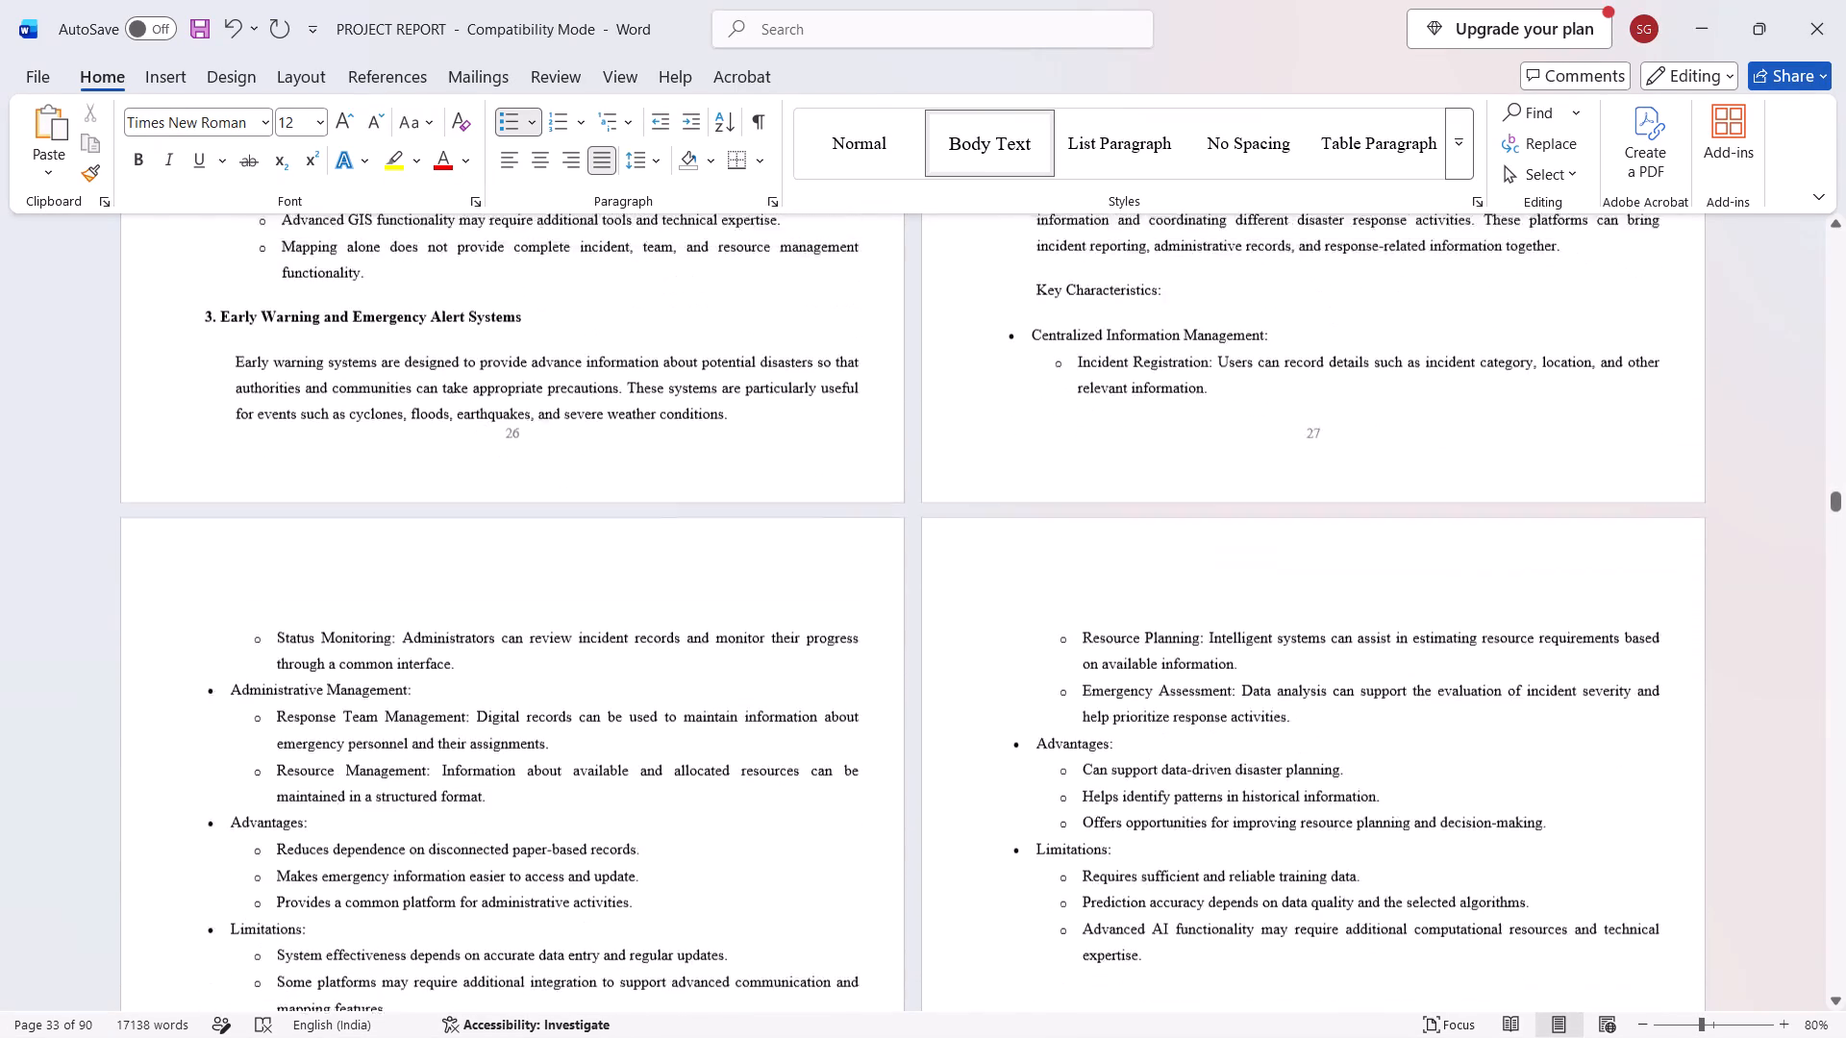
# Indent the "Key Characteristics:" line under "5. AI-Based and Predictive Disaster Management Solutions" with spaces to line up with the paragraph above.
pyautogui.scroll(-3, 295, 739)
pyautogui.scroll(-5, 197, 909)
pyautogui.click(178, 778)
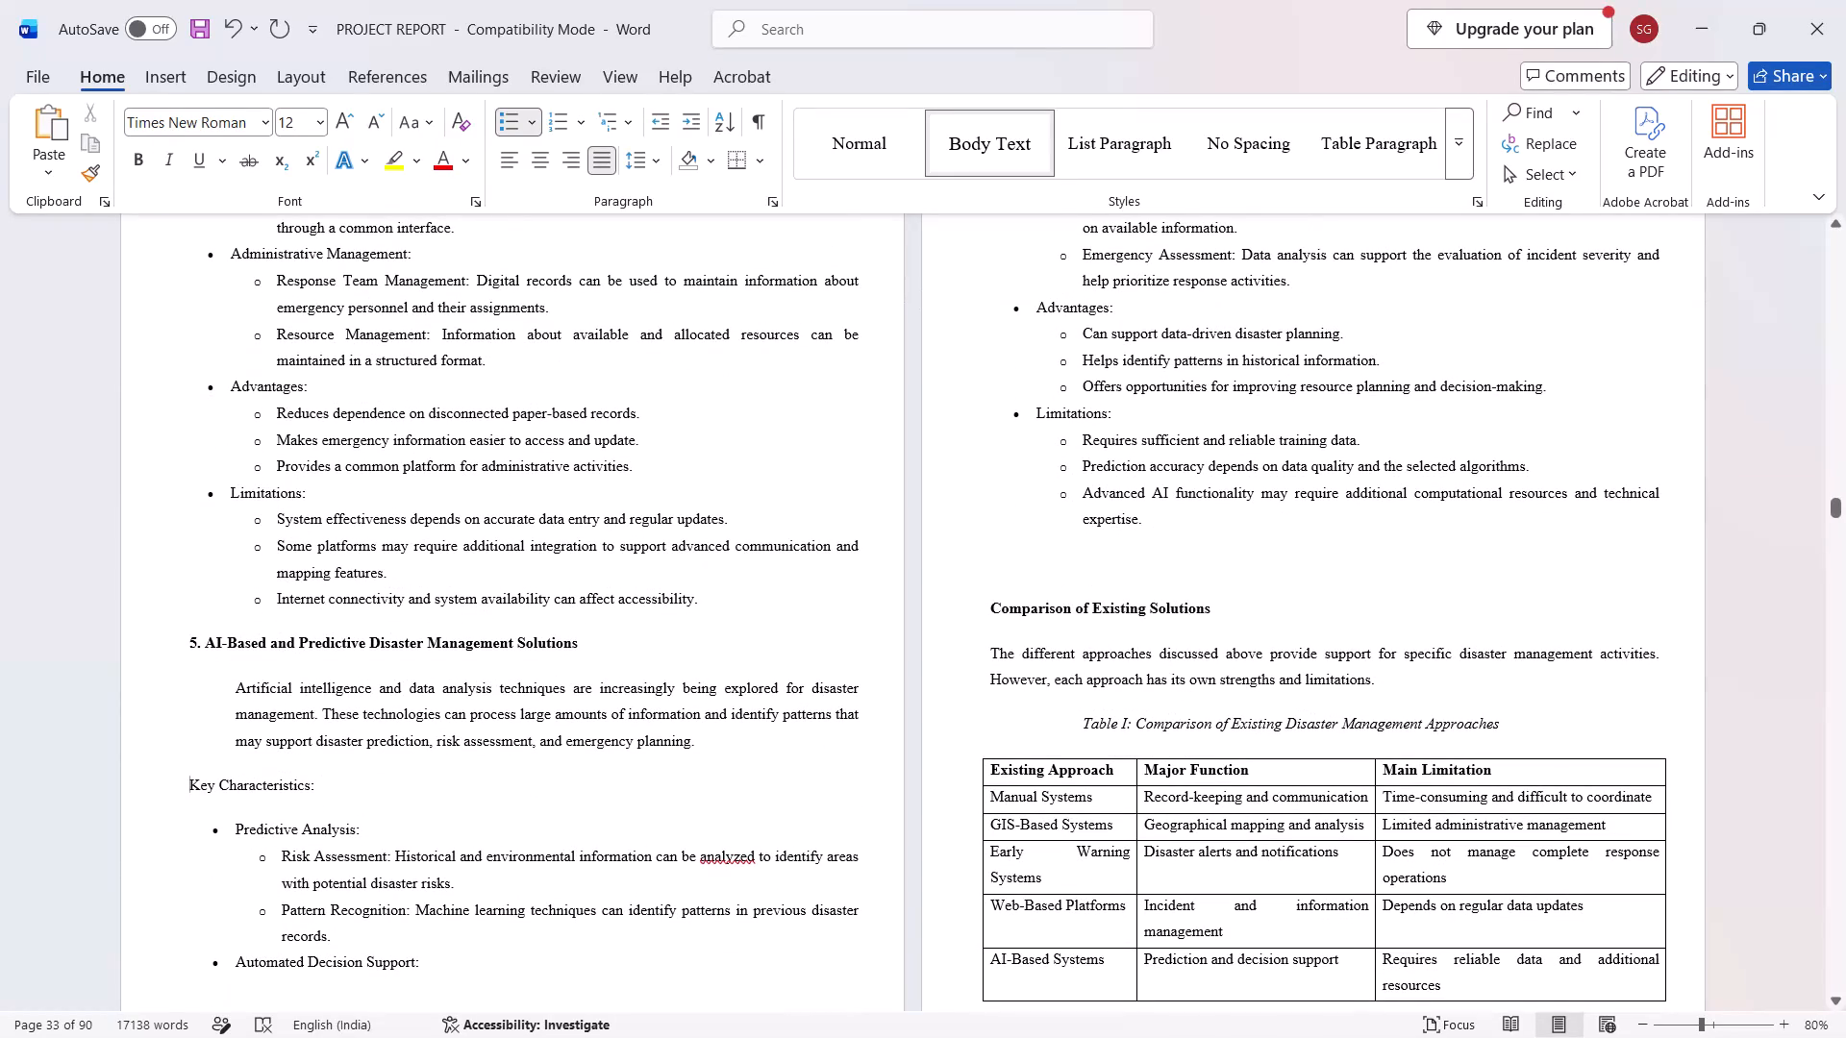
pyautogui.press('space')
pyautogui.press('space')
pyautogui.press('space')
pyautogui.press('space')
pyautogui.press('space')
pyautogui.press('space')
pyautogui.press('space')
pyautogui.press('space')
pyautogui.press('space')
pyautogui.press('space')
pyautogui.press('space')
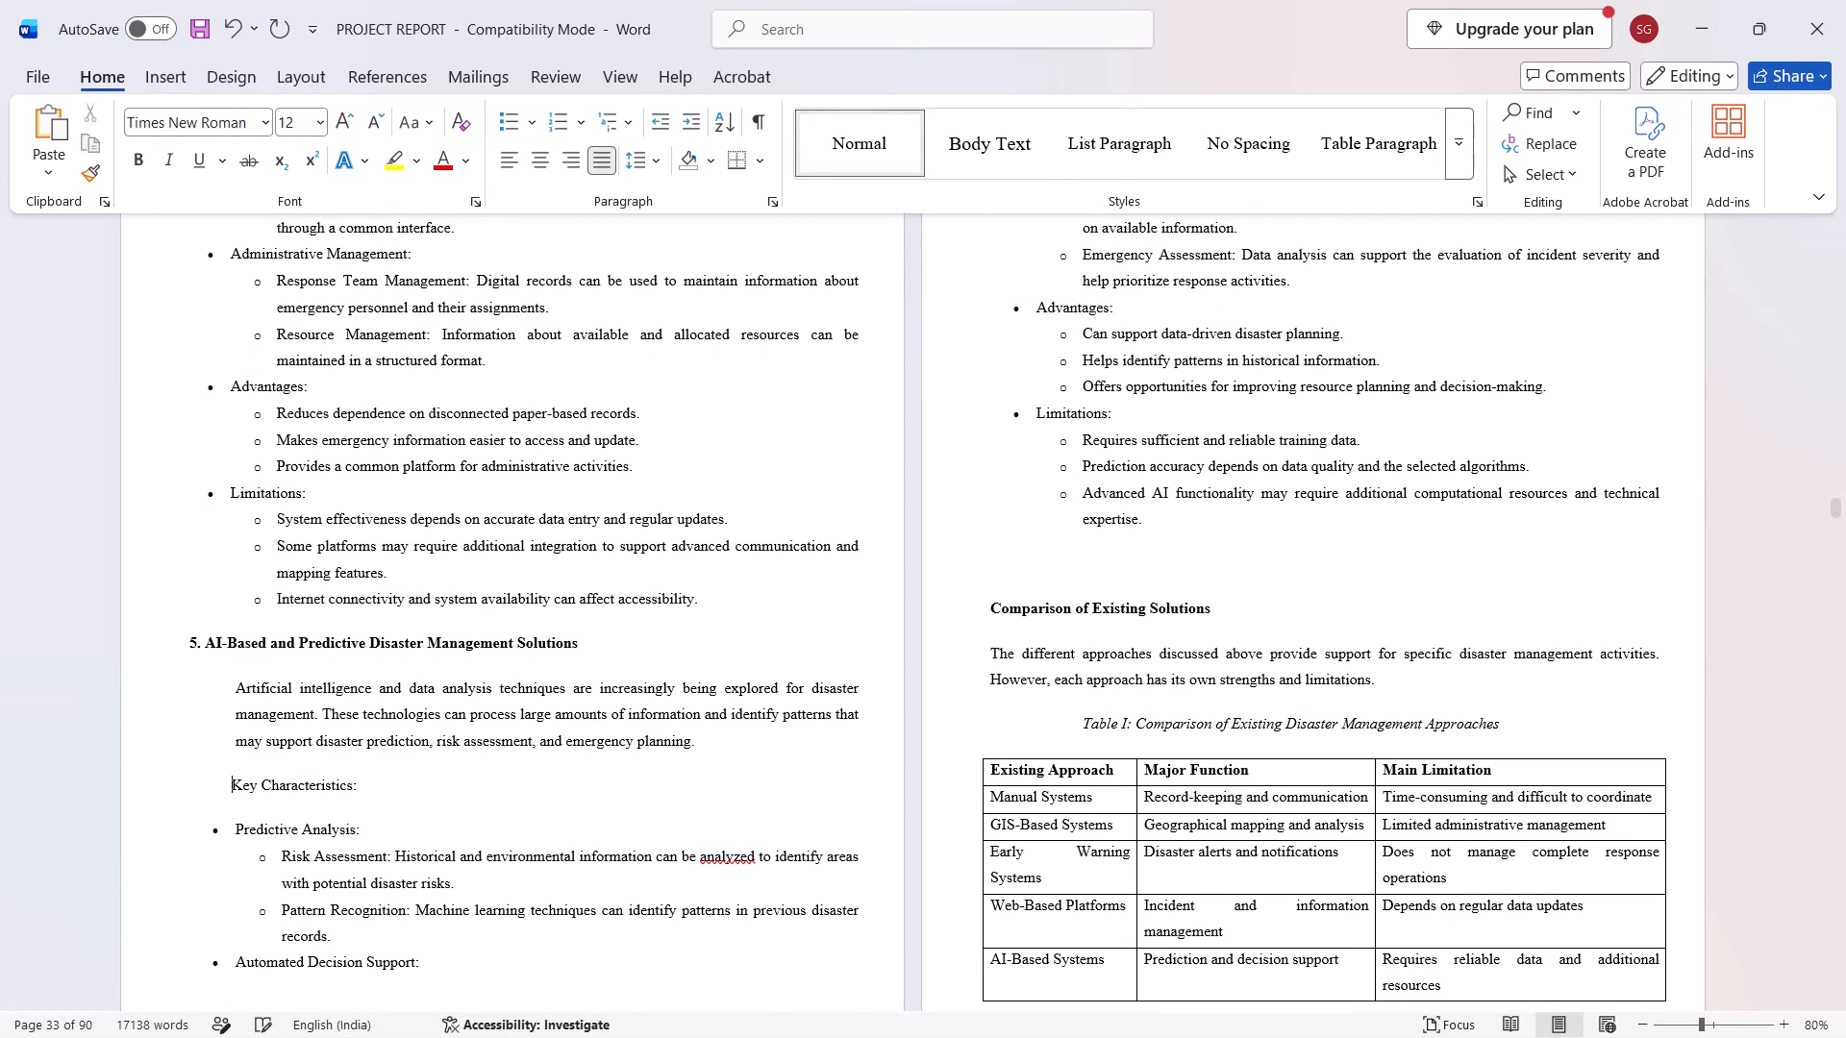
pyautogui.press('space')
# Review the layout from the web-based platforms in section 2.2 through section 2.3 to Table II and its closing paragraph.
pyautogui.scroll(6, 843, 669)
pyautogui.scroll(4, 1160, 583)
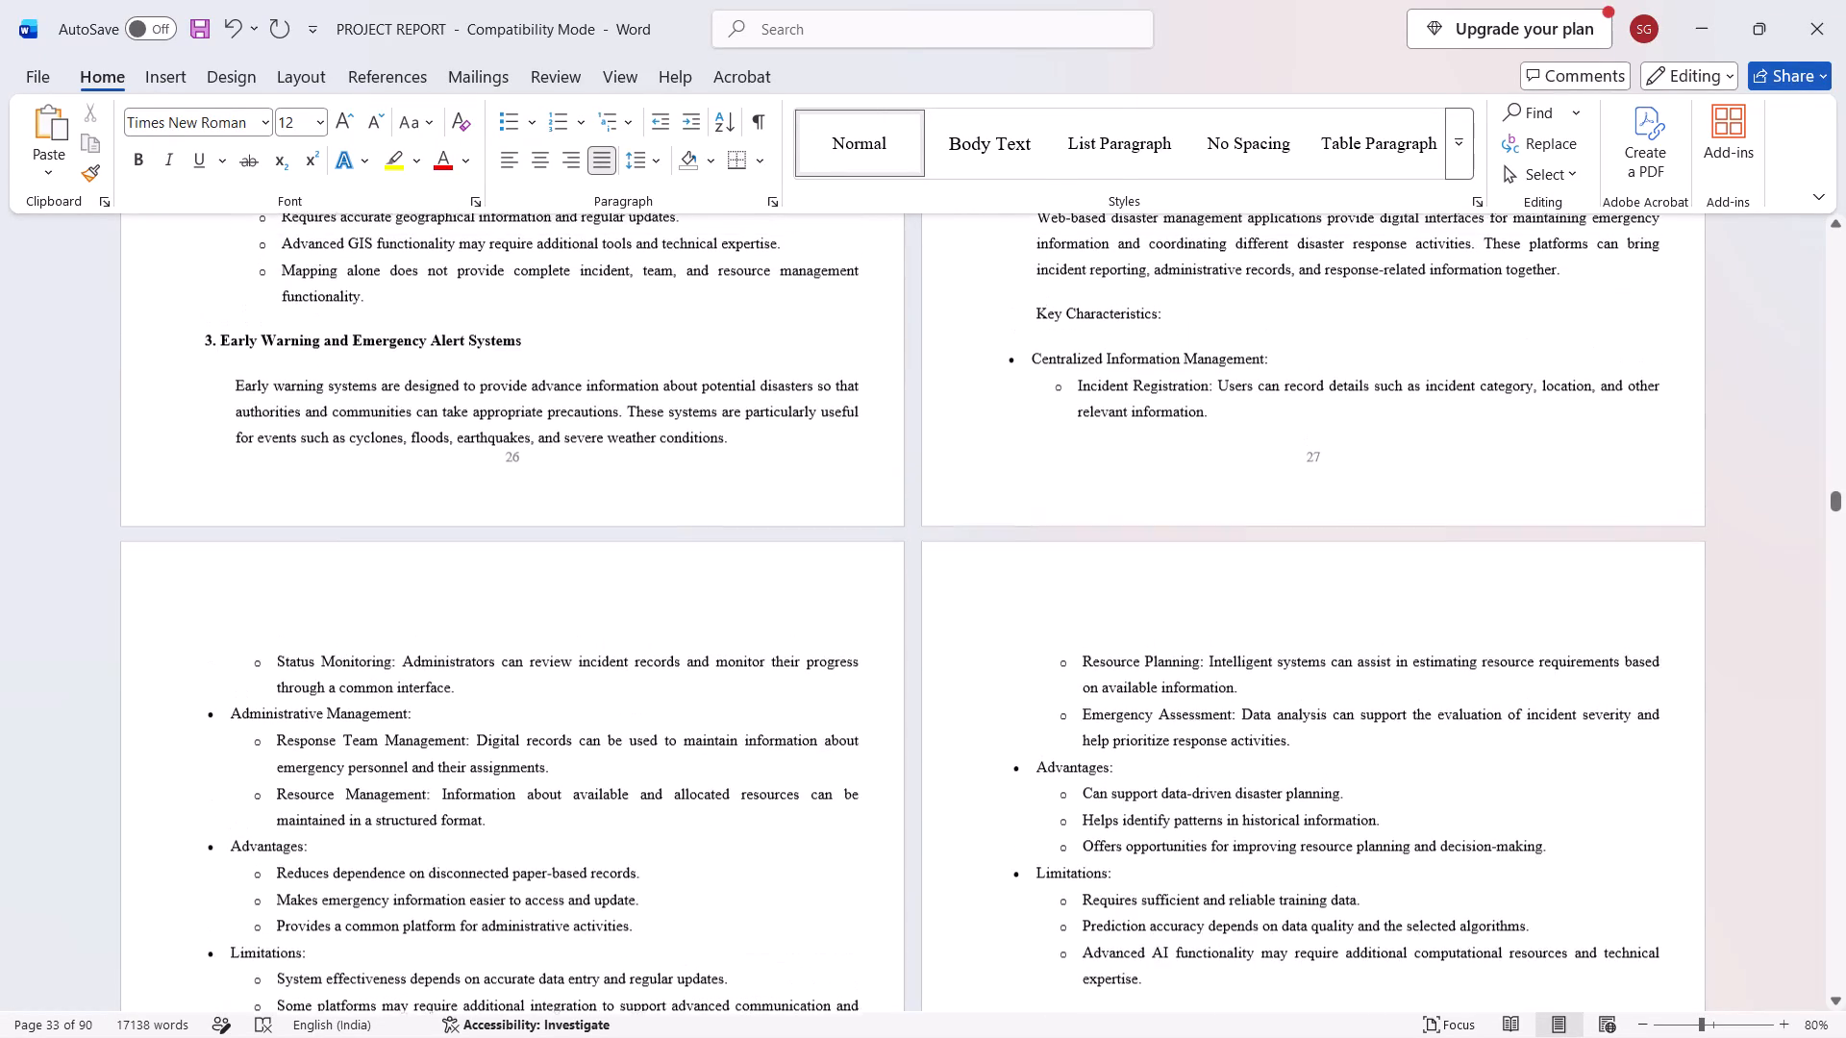
pyautogui.scroll(4, 1171, 579)
pyautogui.scroll(-10, 444, 639)
pyautogui.scroll(-5, 300, 693)
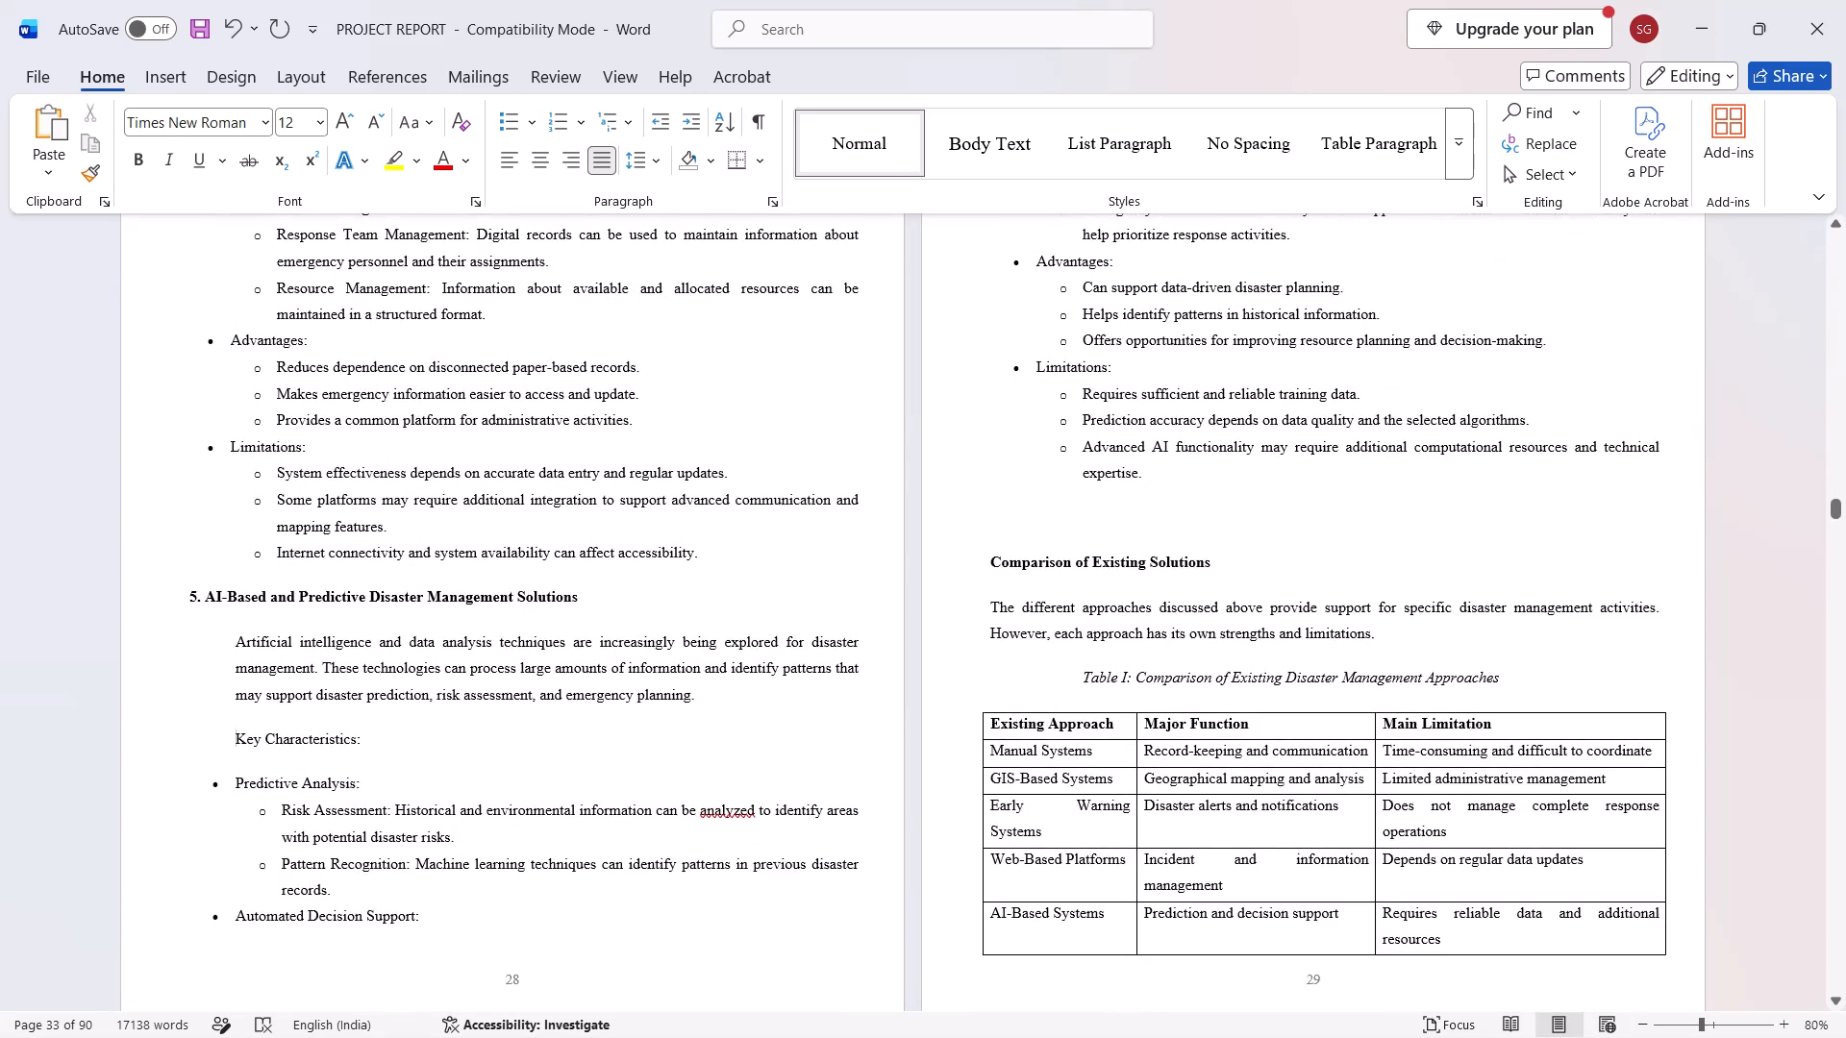
pyautogui.scroll(-6, 420, 791)
pyautogui.scroll(-3, 910, 686)
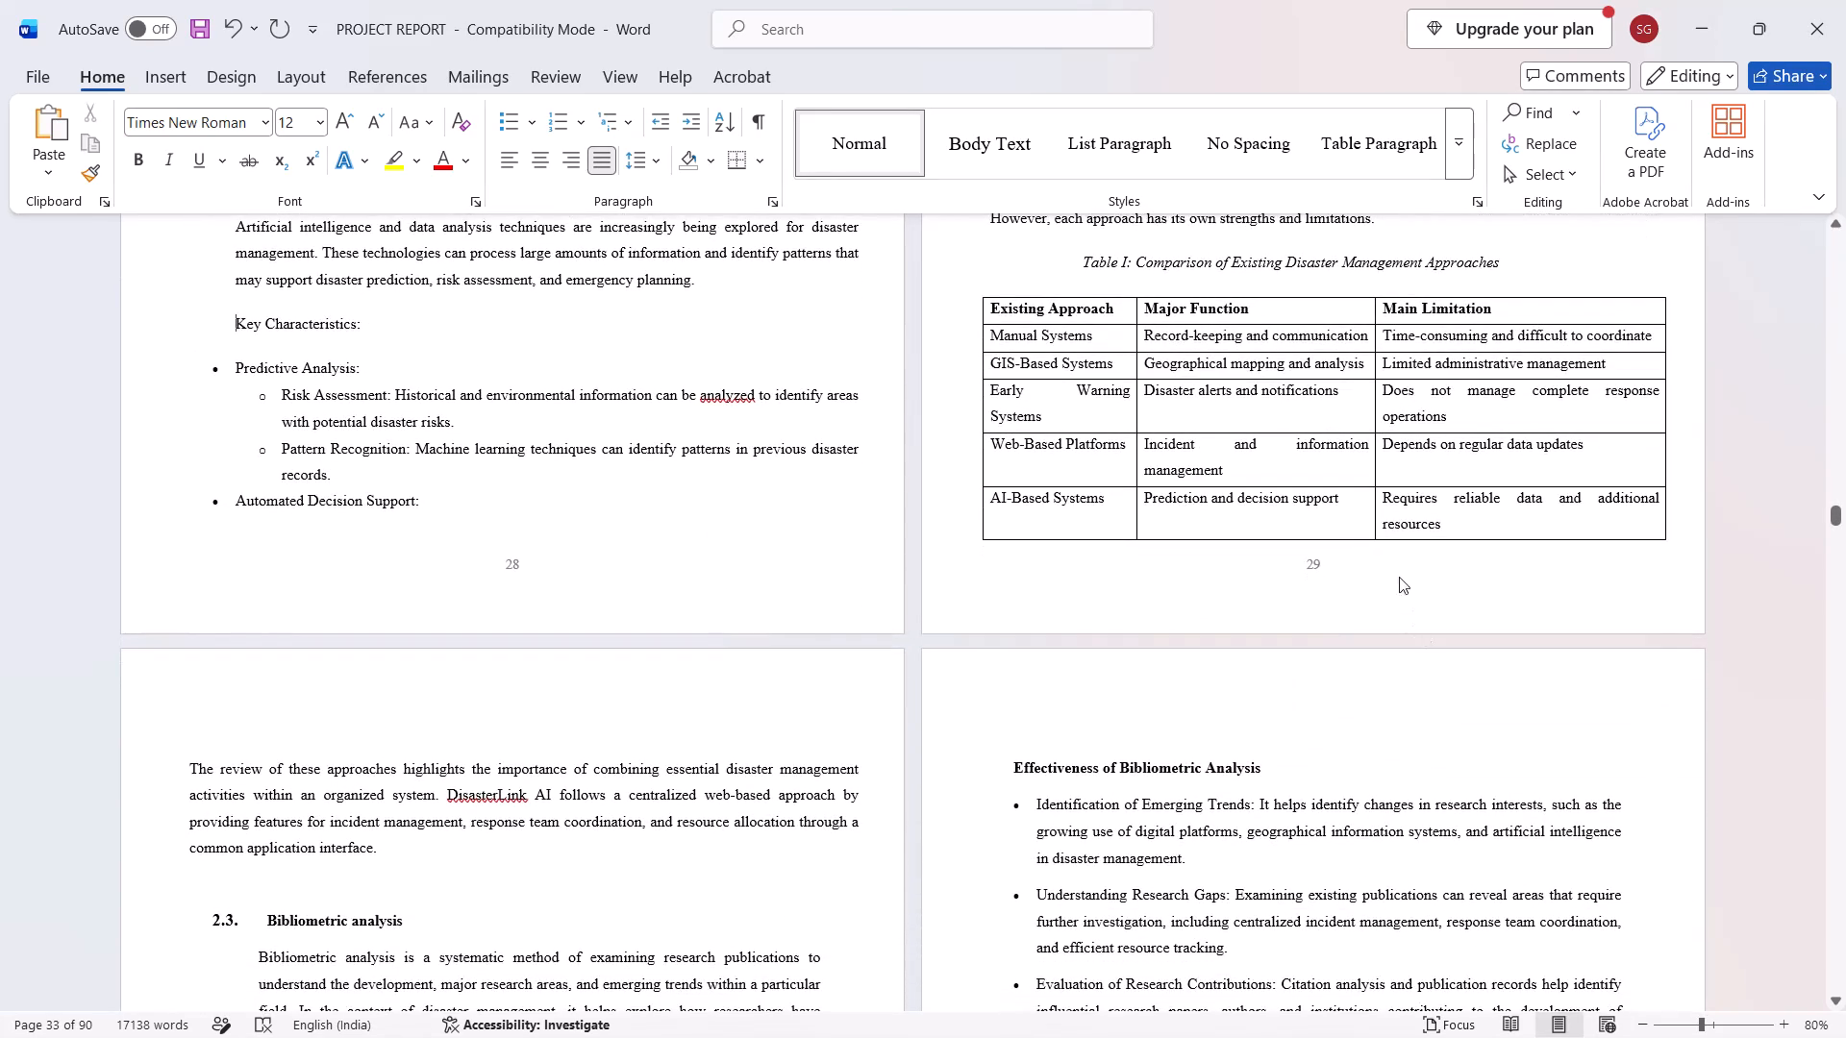
pyautogui.scroll(-11, 1377, 581)
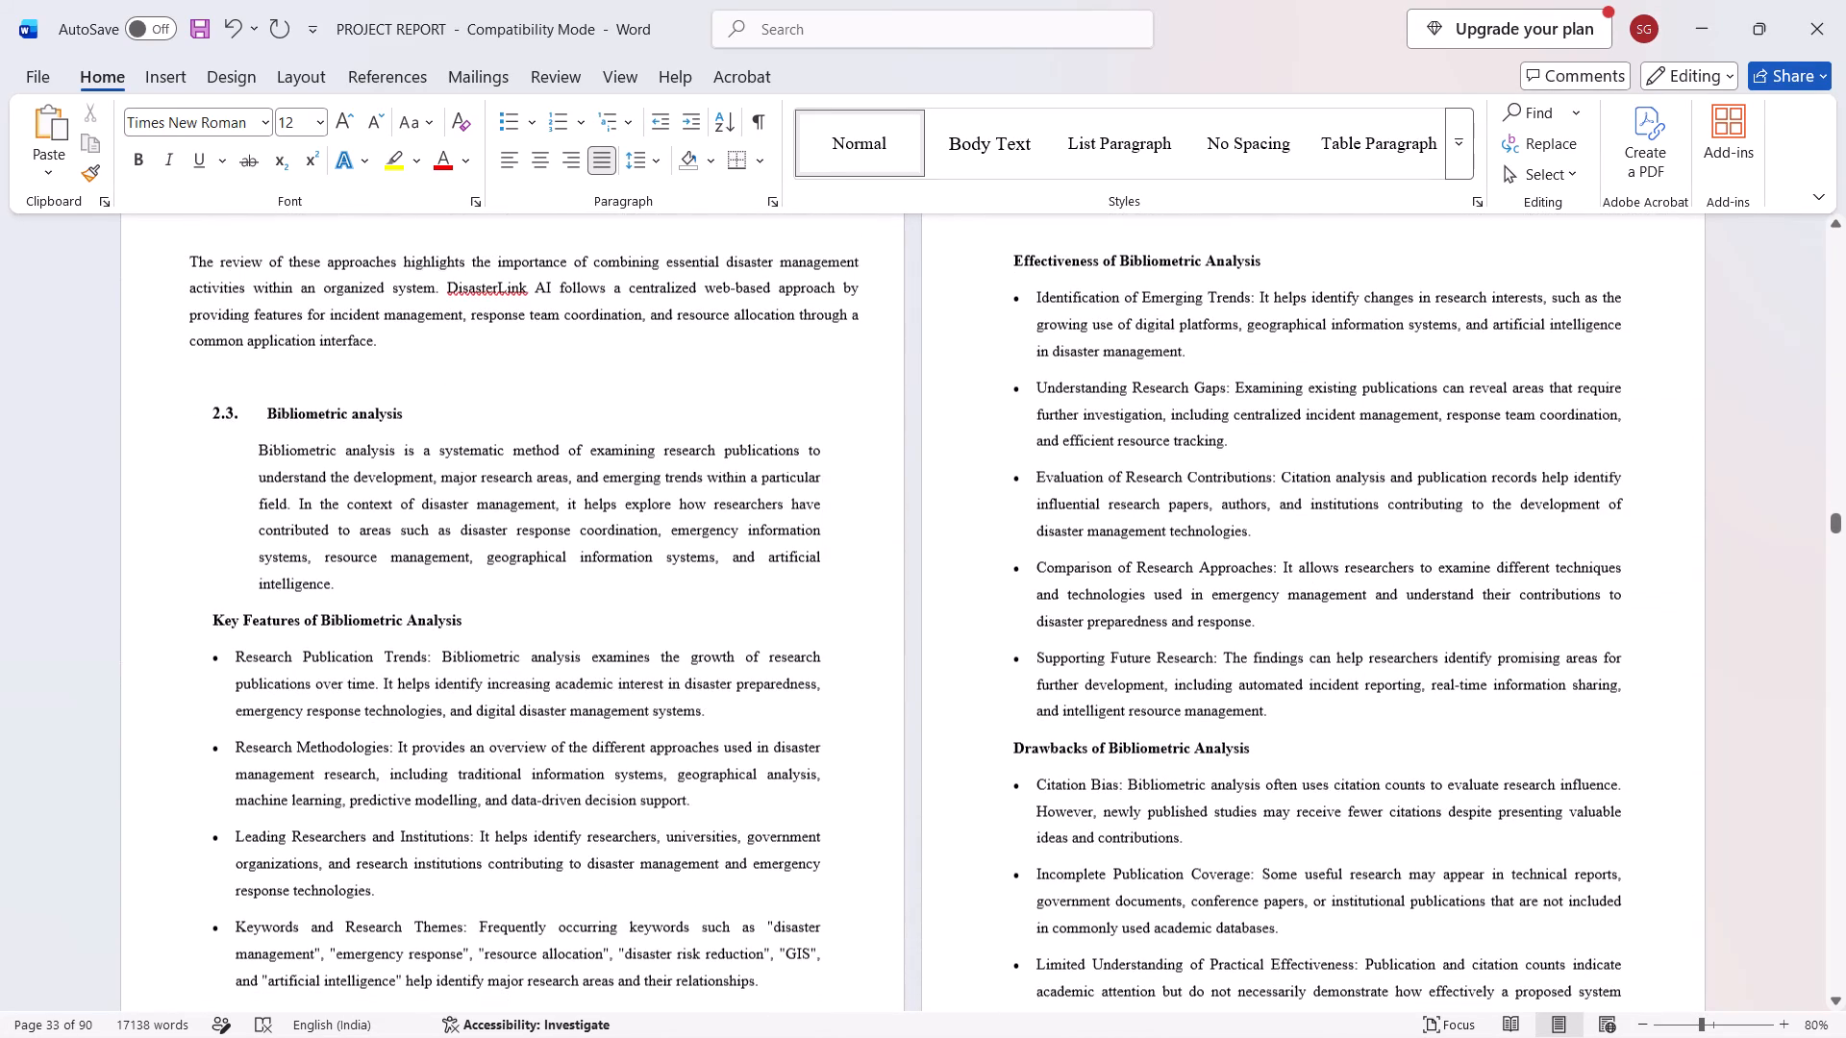
pyautogui.scroll(-8, 1336, 605)
pyautogui.scroll(1, 1334, 605)
pyautogui.scroll(-1, 1334, 605)
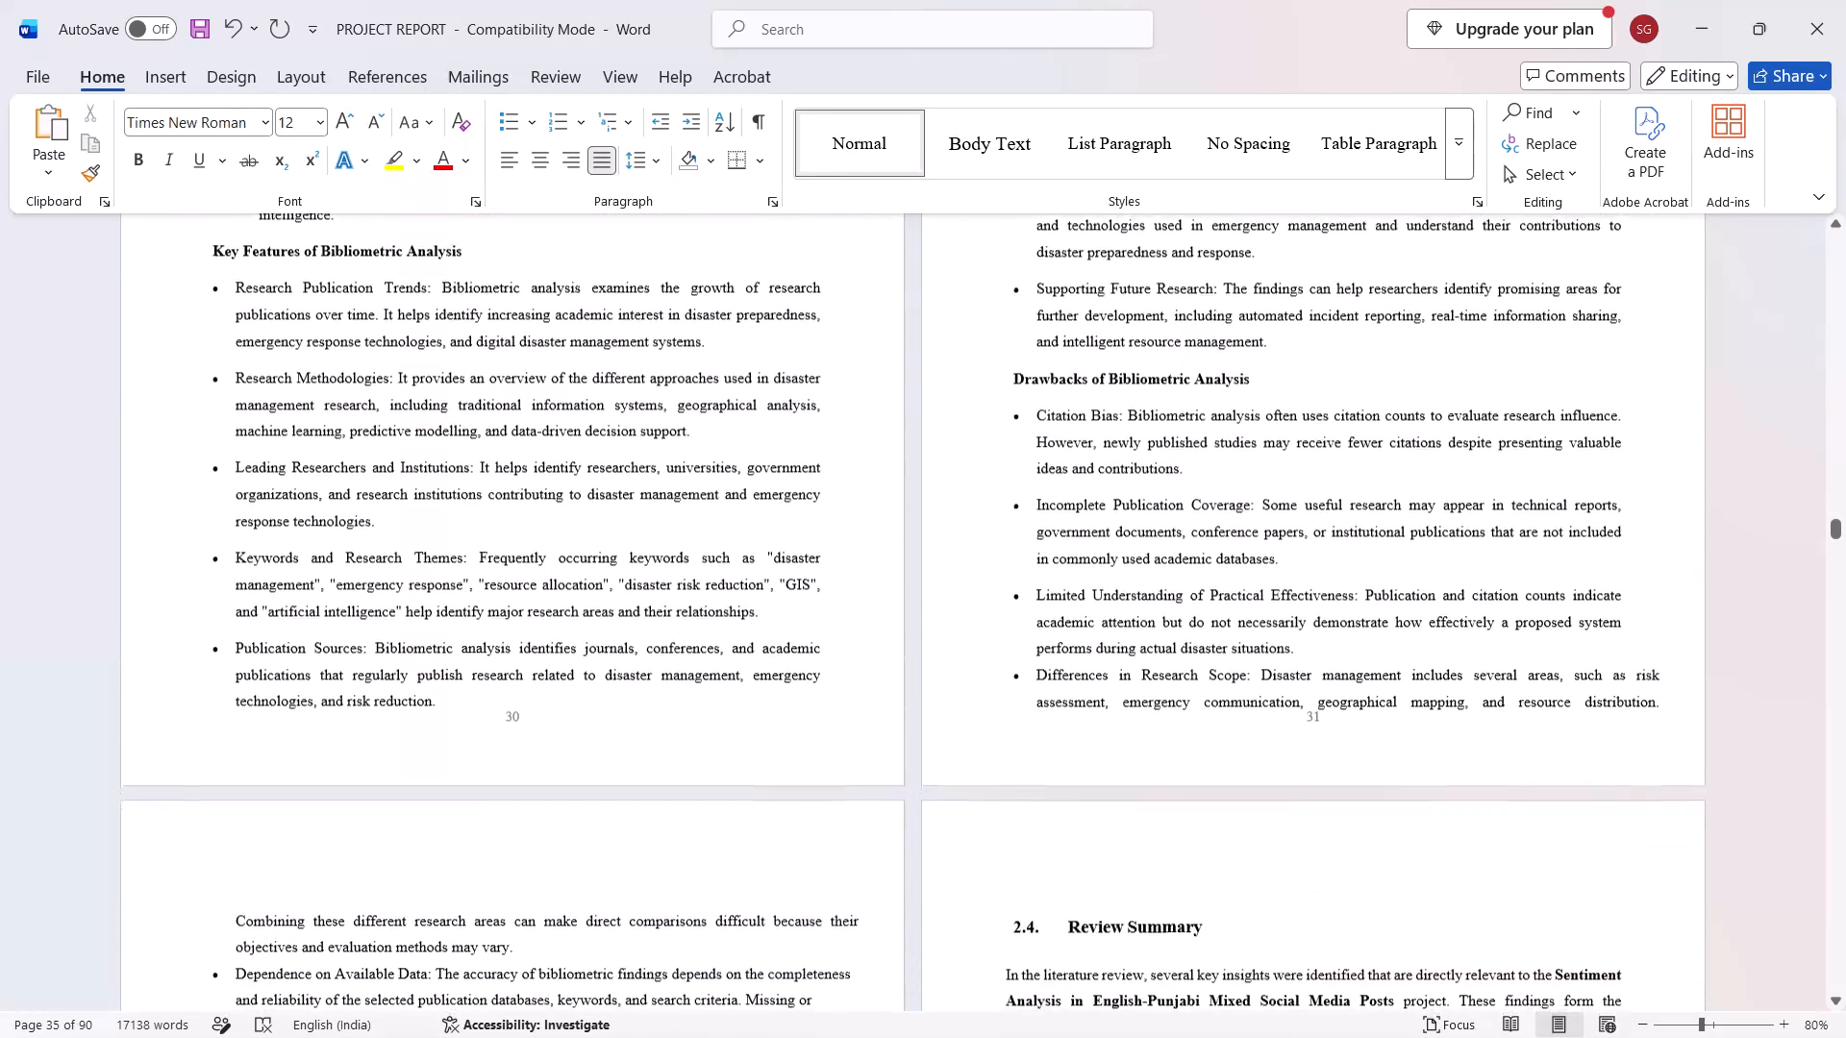
pyautogui.scroll(-9, 1334, 605)
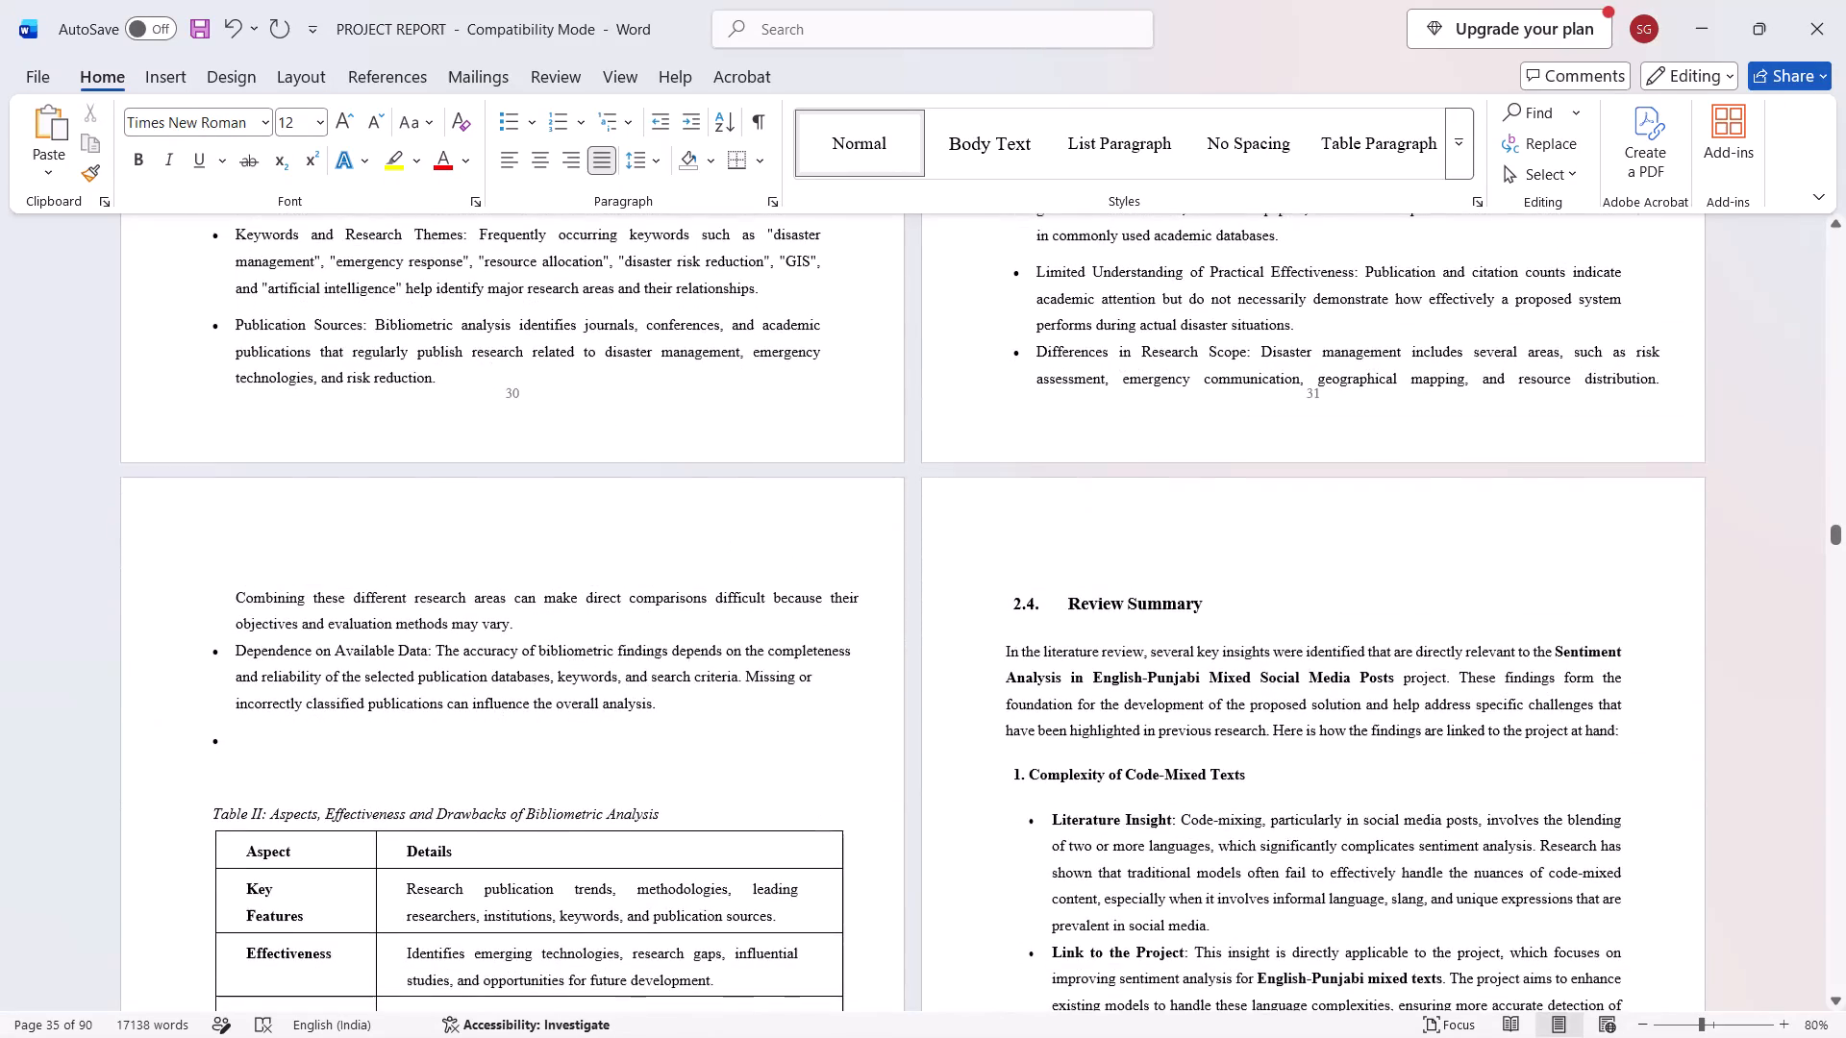
pyautogui.scroll(-3, 1334, 605)
pyautogui.scroll(-6, 252, 598)
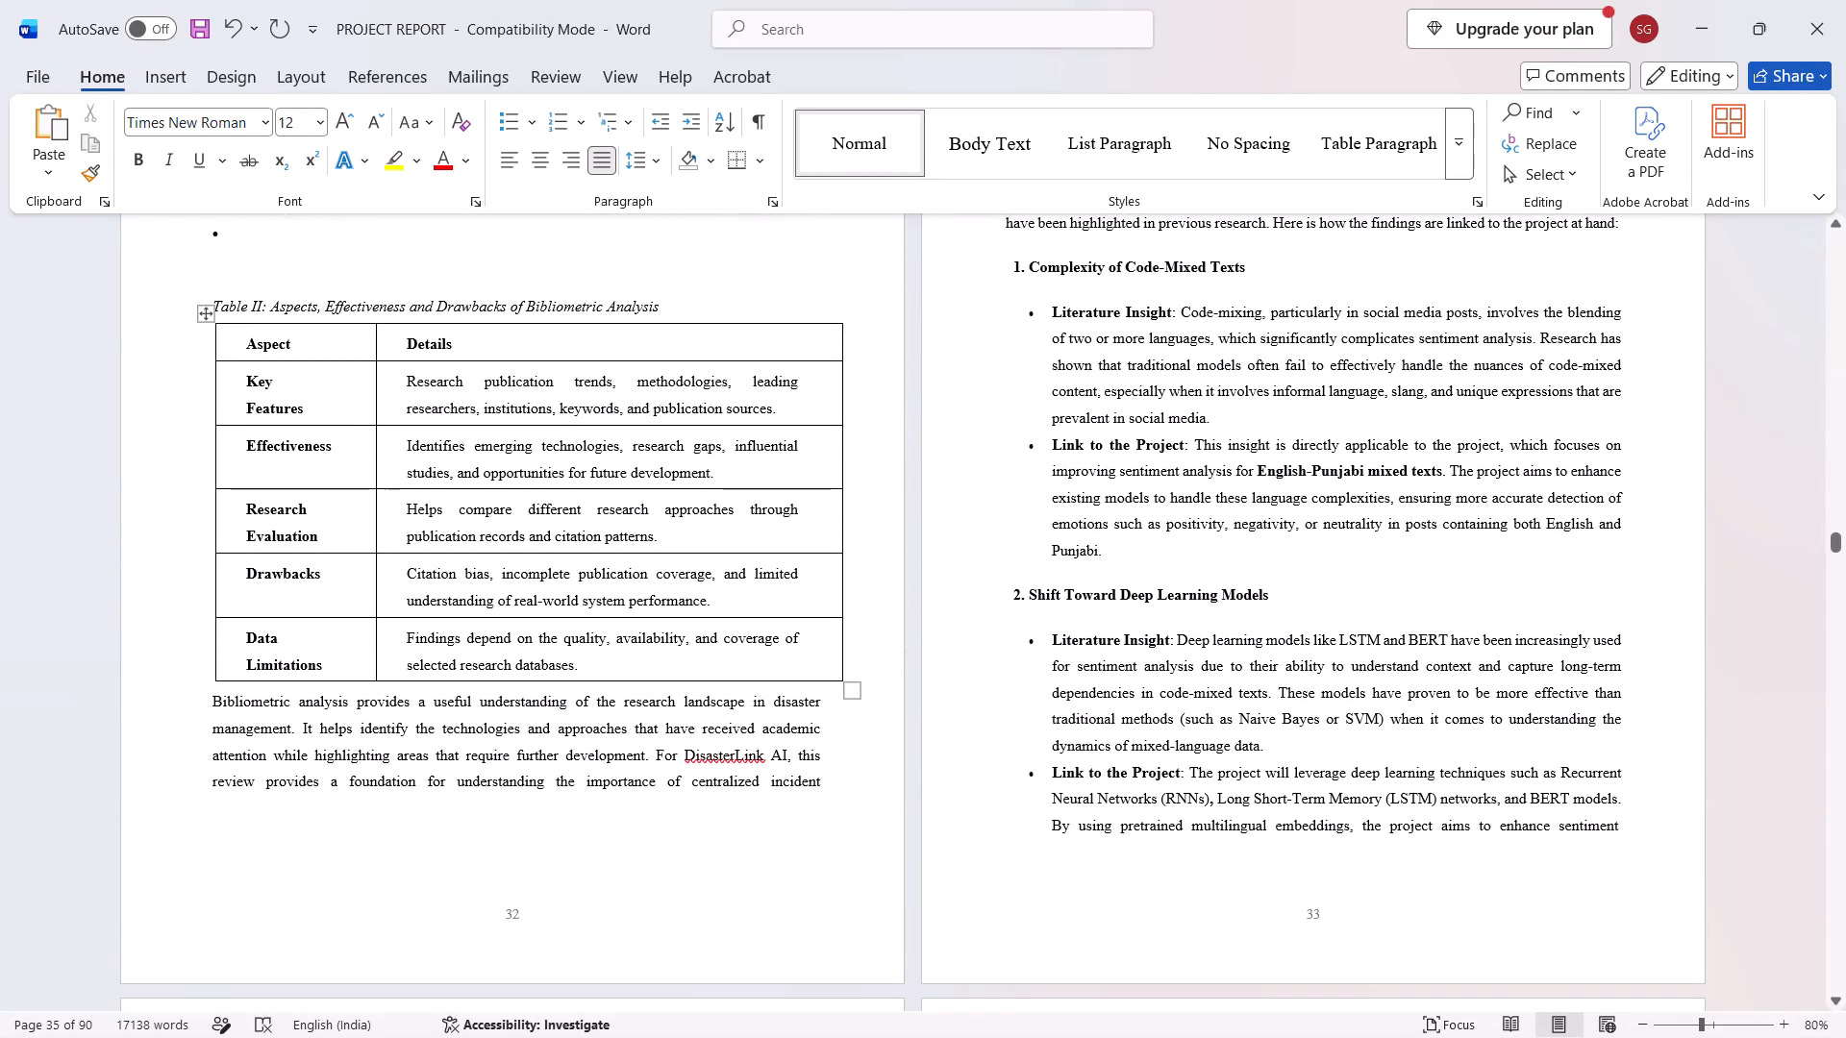
# Add a run of filler "J" letters after "centralized incident" at the end of the paragraph below Table II.
pyautogui.click(690, 830)
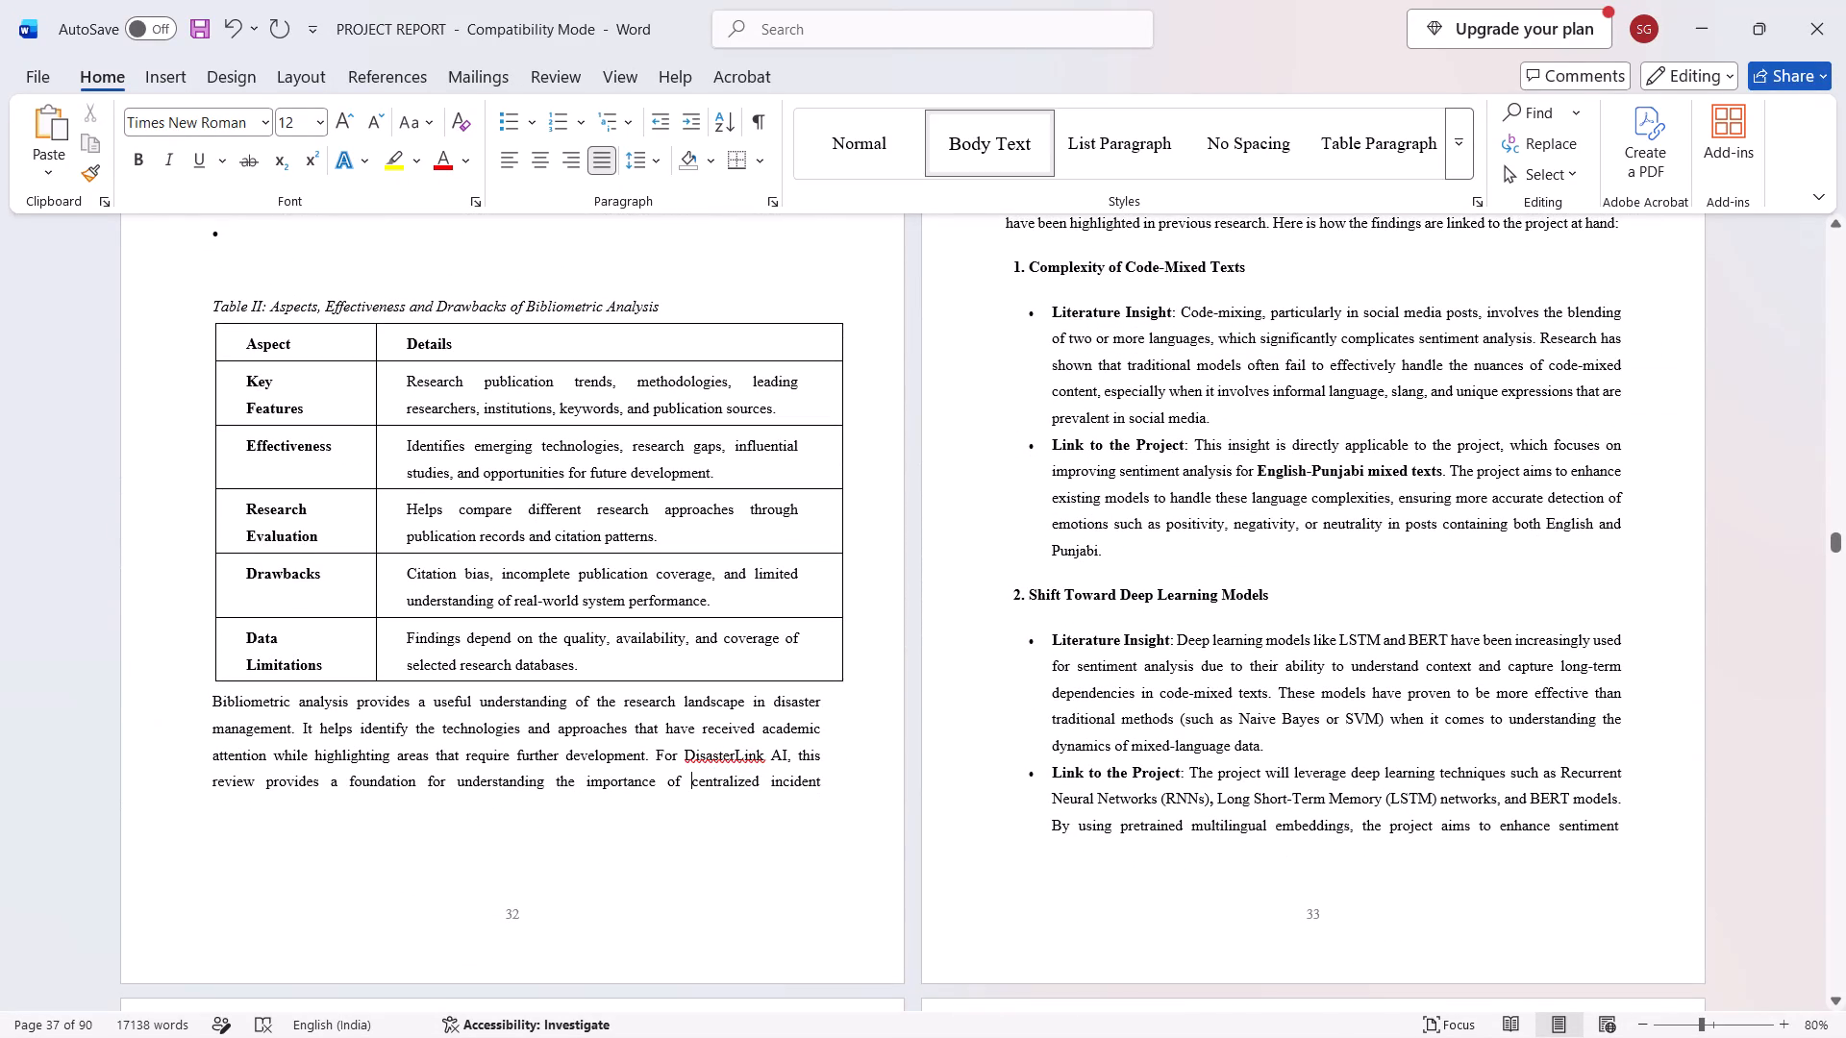
pyautogui.click(837, 789)
pyautogui.press('j')
pyautogui.press('j')
pyautogui.press('j')
pyautogui.press('j')
pyautogui.press('j')
pyautogui.press('j')
pyautogui.press('j')
pyautogui.press('j')
pyautogui.press('j')
pyautogui.press('j')
pyautogui.press('j')
pyautogui.press('j')
pyautogui.press('j')
pyautogui.press('j')
pyautogui.press('j')
pyautogui.press('j')
pyautogui.press('j')
pyautogui.press('j')
pyautogui.press('j')
pyautogui.press('j')
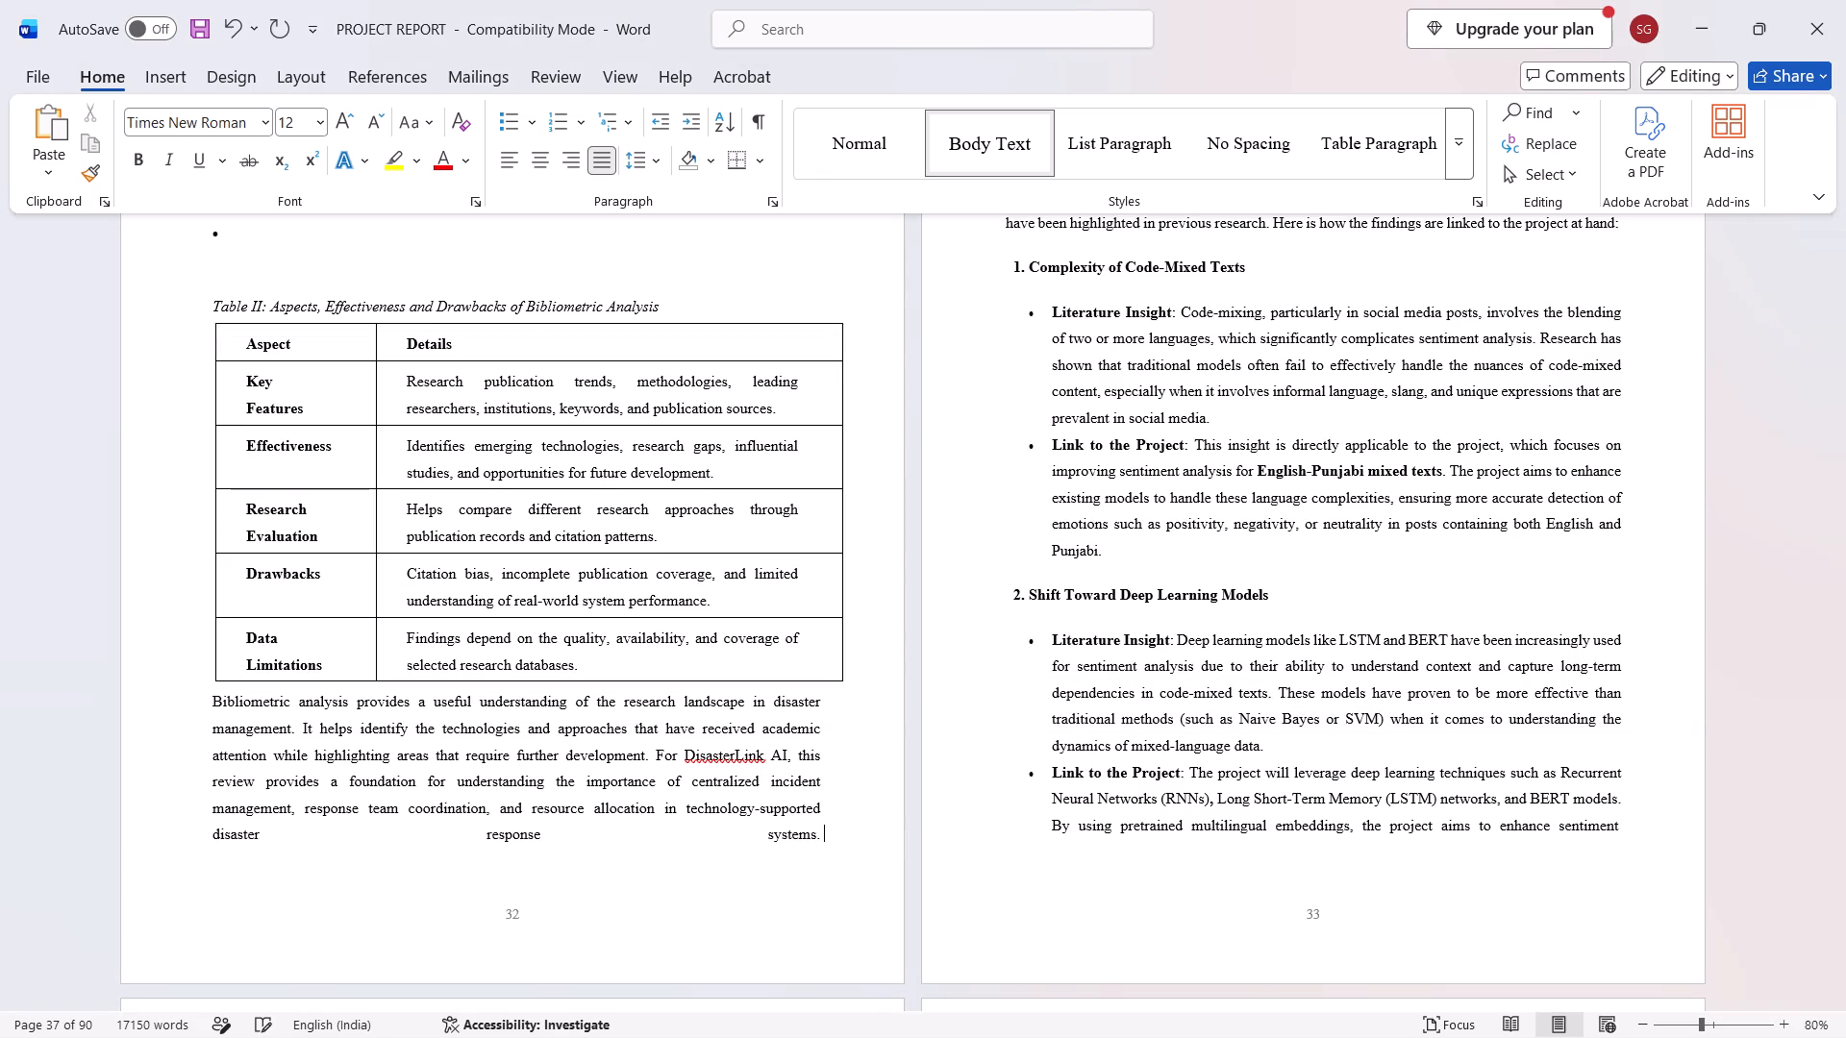
pyautogui.hotkey('ctrl', 'v')
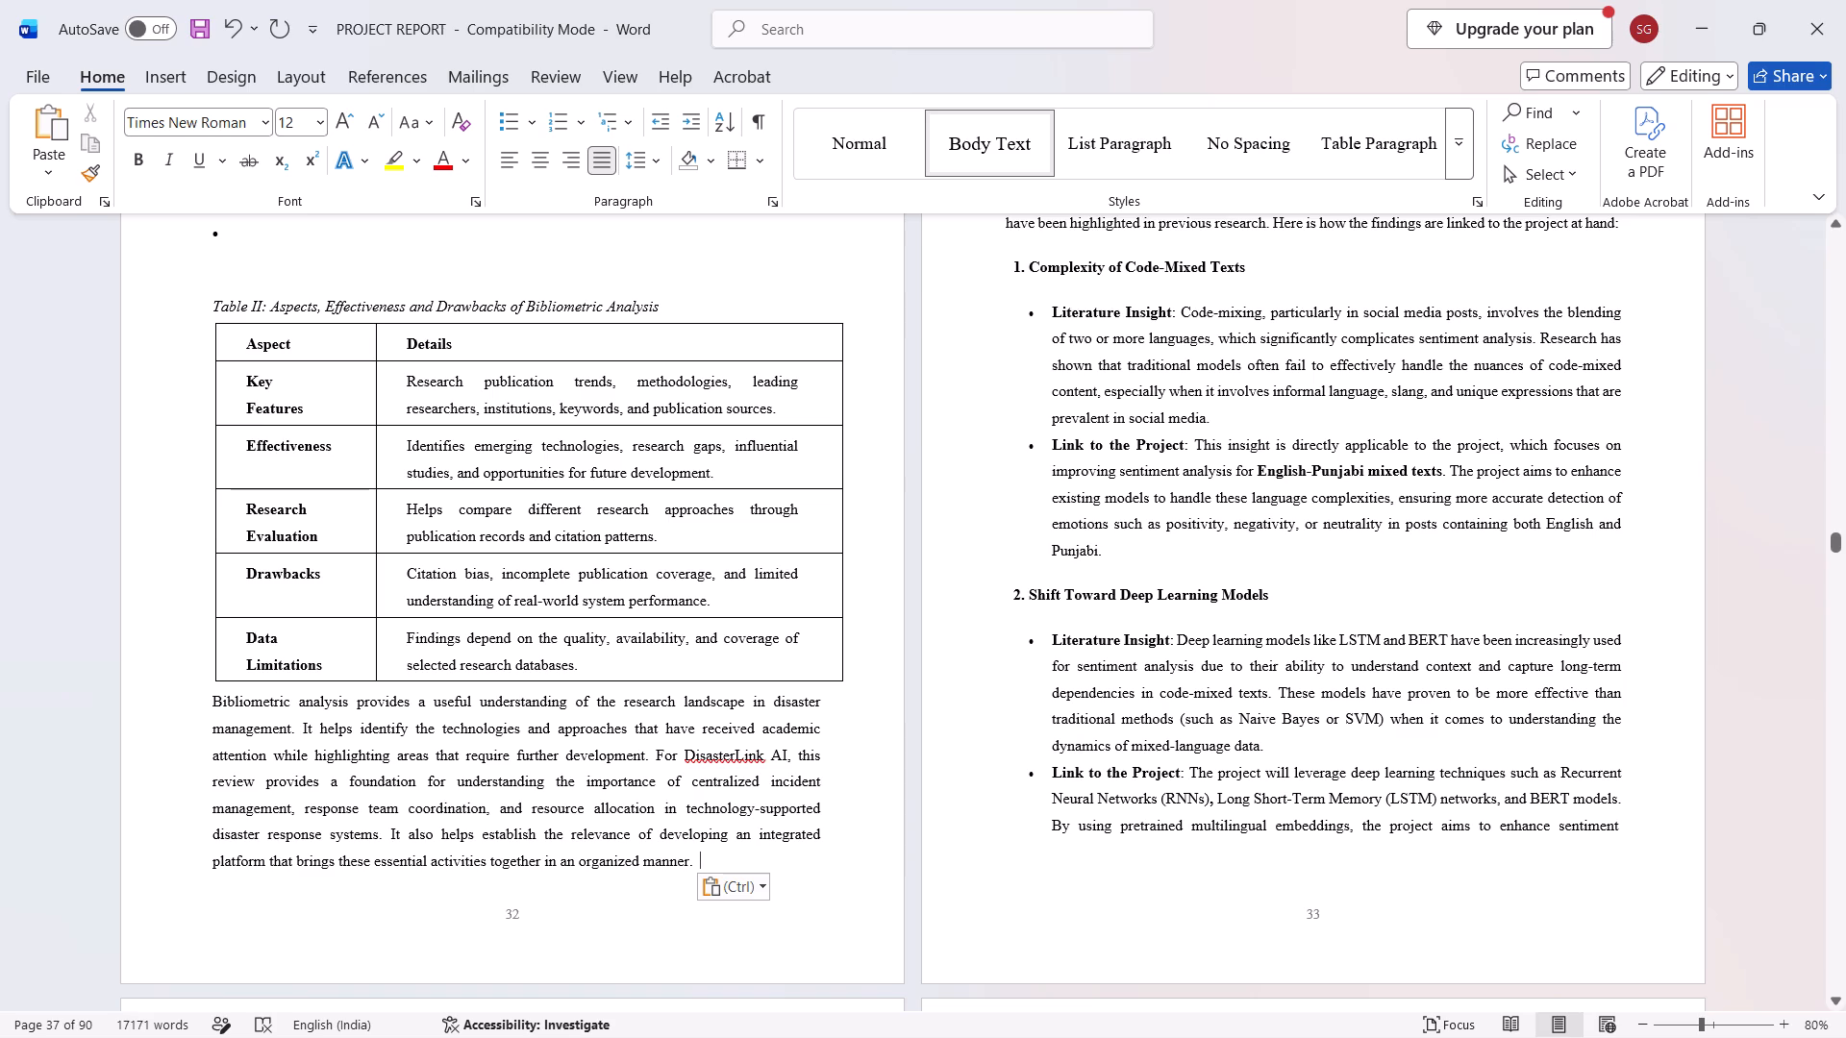
# Delete the empty bullet line between the "Dependence on Available Data" bullet and the Table II caption.
pyautogui.scroll(4, 786, 836)
pyautogui.click(333, 443)
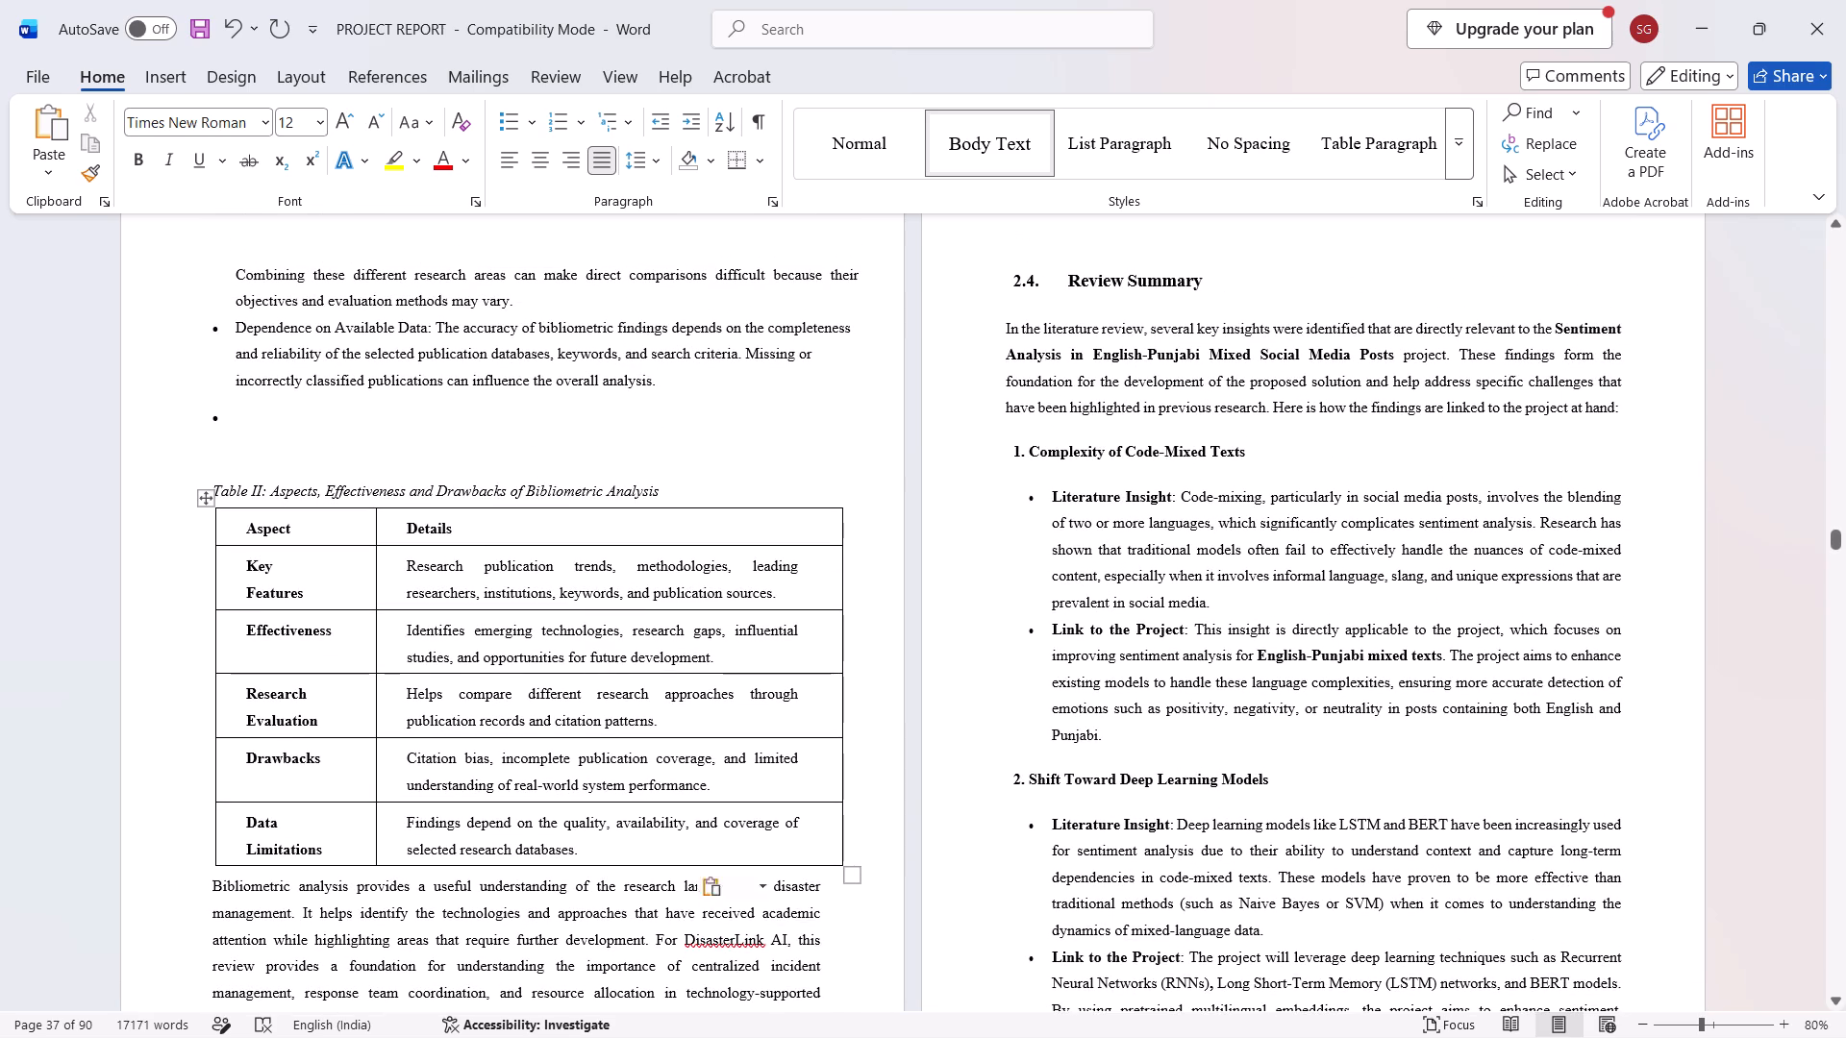
pyautogui.click(320, 424)
pyautogui.press('BackSpace')
pyautogui.press('BackSpace')
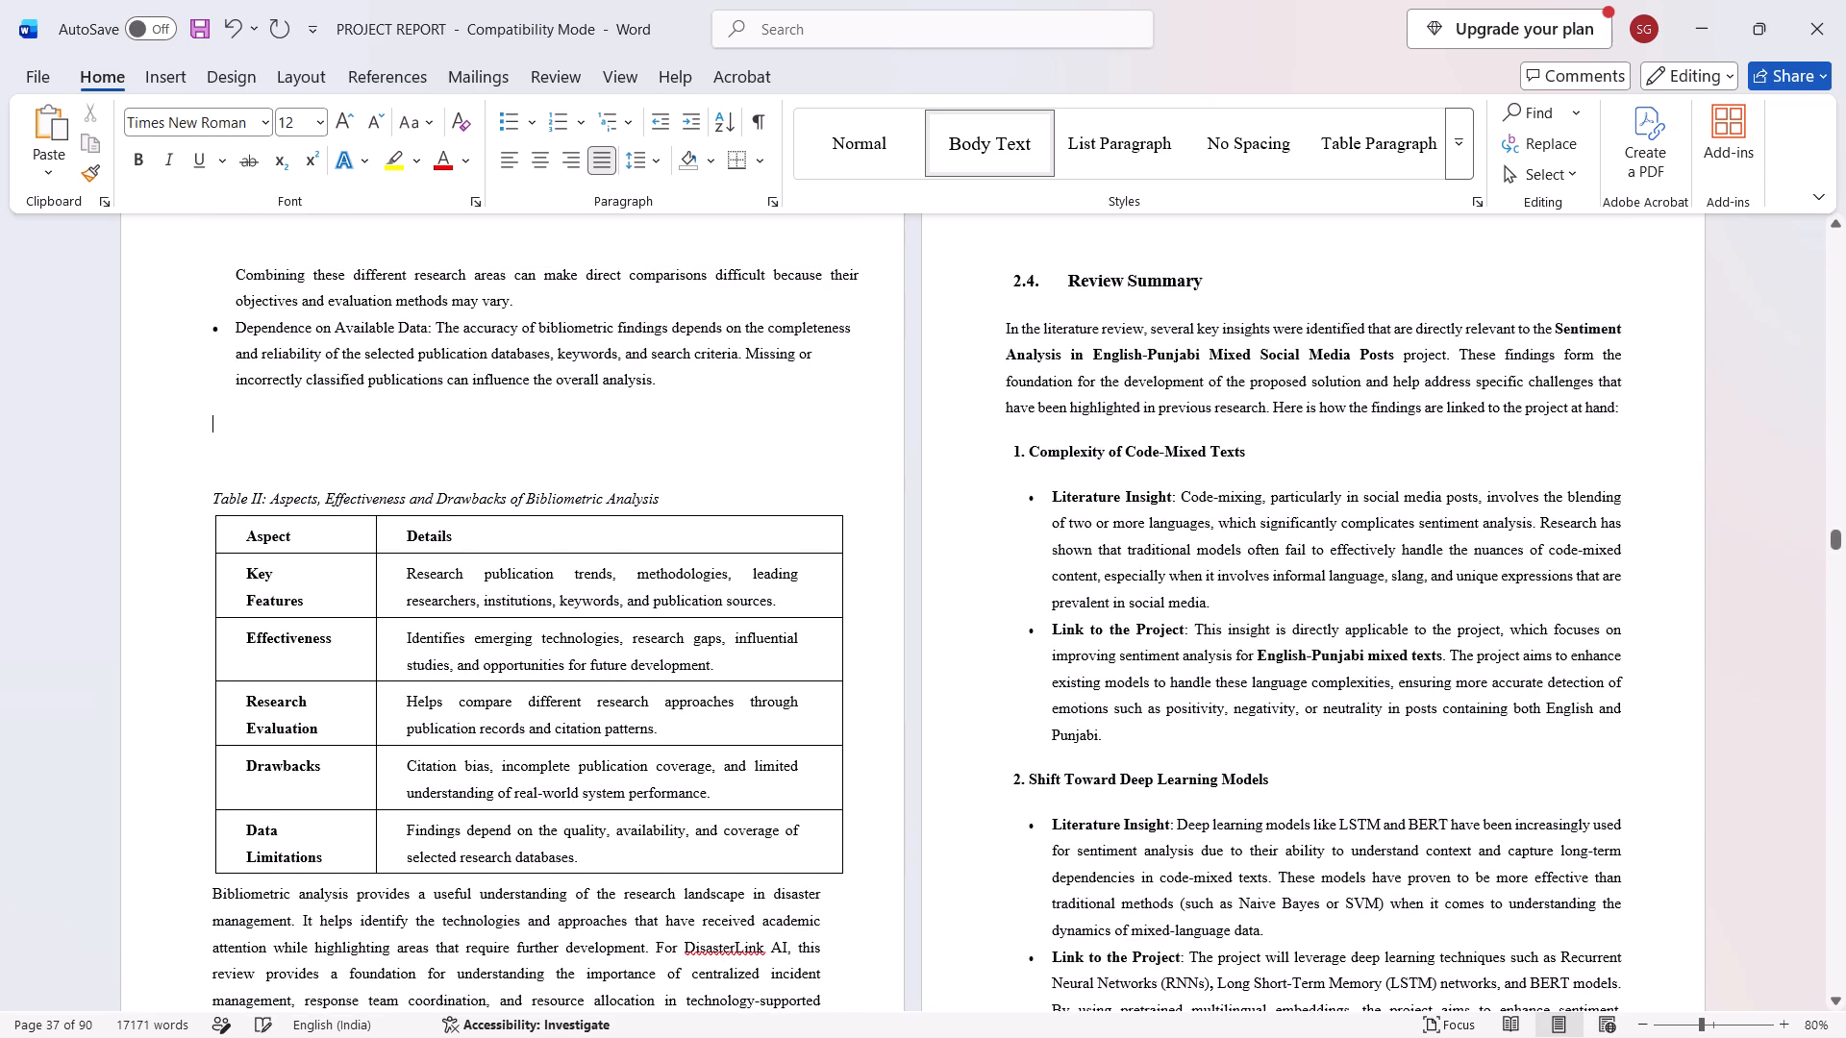
pyautogui.press('BackSpace')
pyautogui.press('BackSpace')
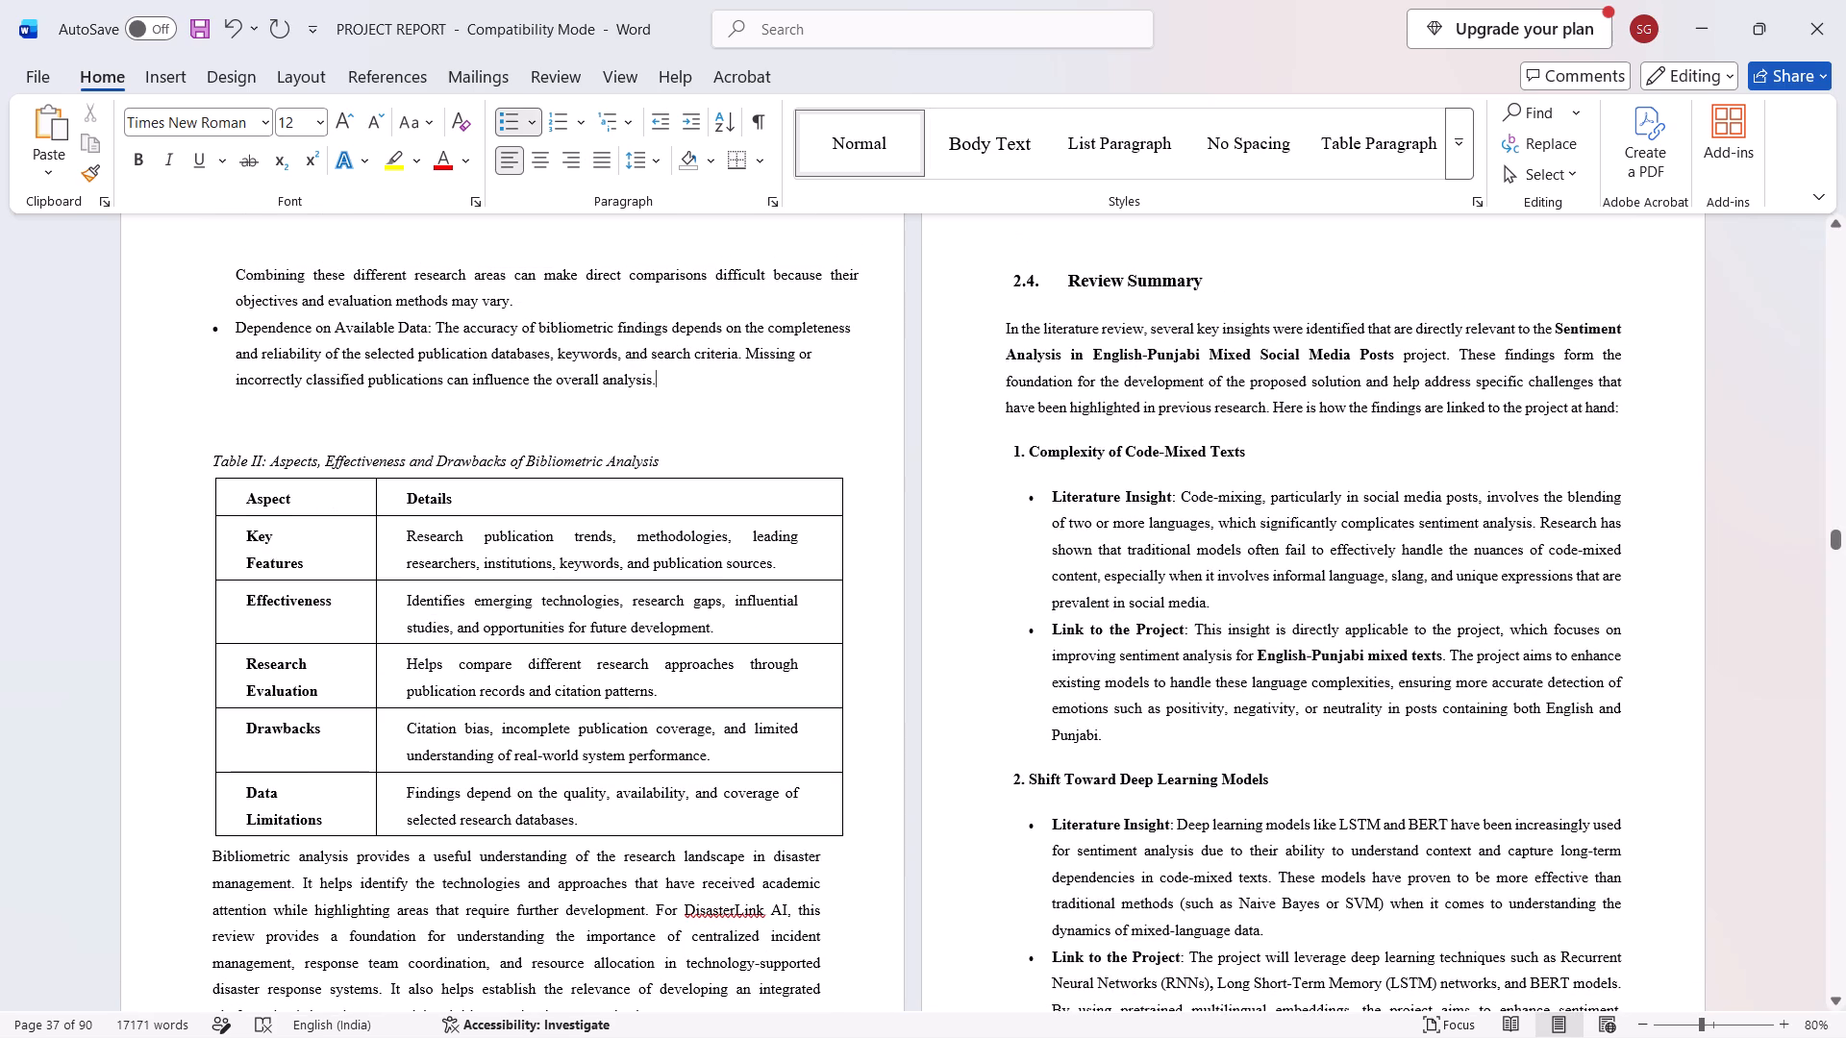
# Centre the caption "Table II: Aspects, Effectiveness and Drawbacks of Bibliometric Analysis" above its table.
pyautogui.moveTo(210, 450); pyautogui.dragTo(663, 458)
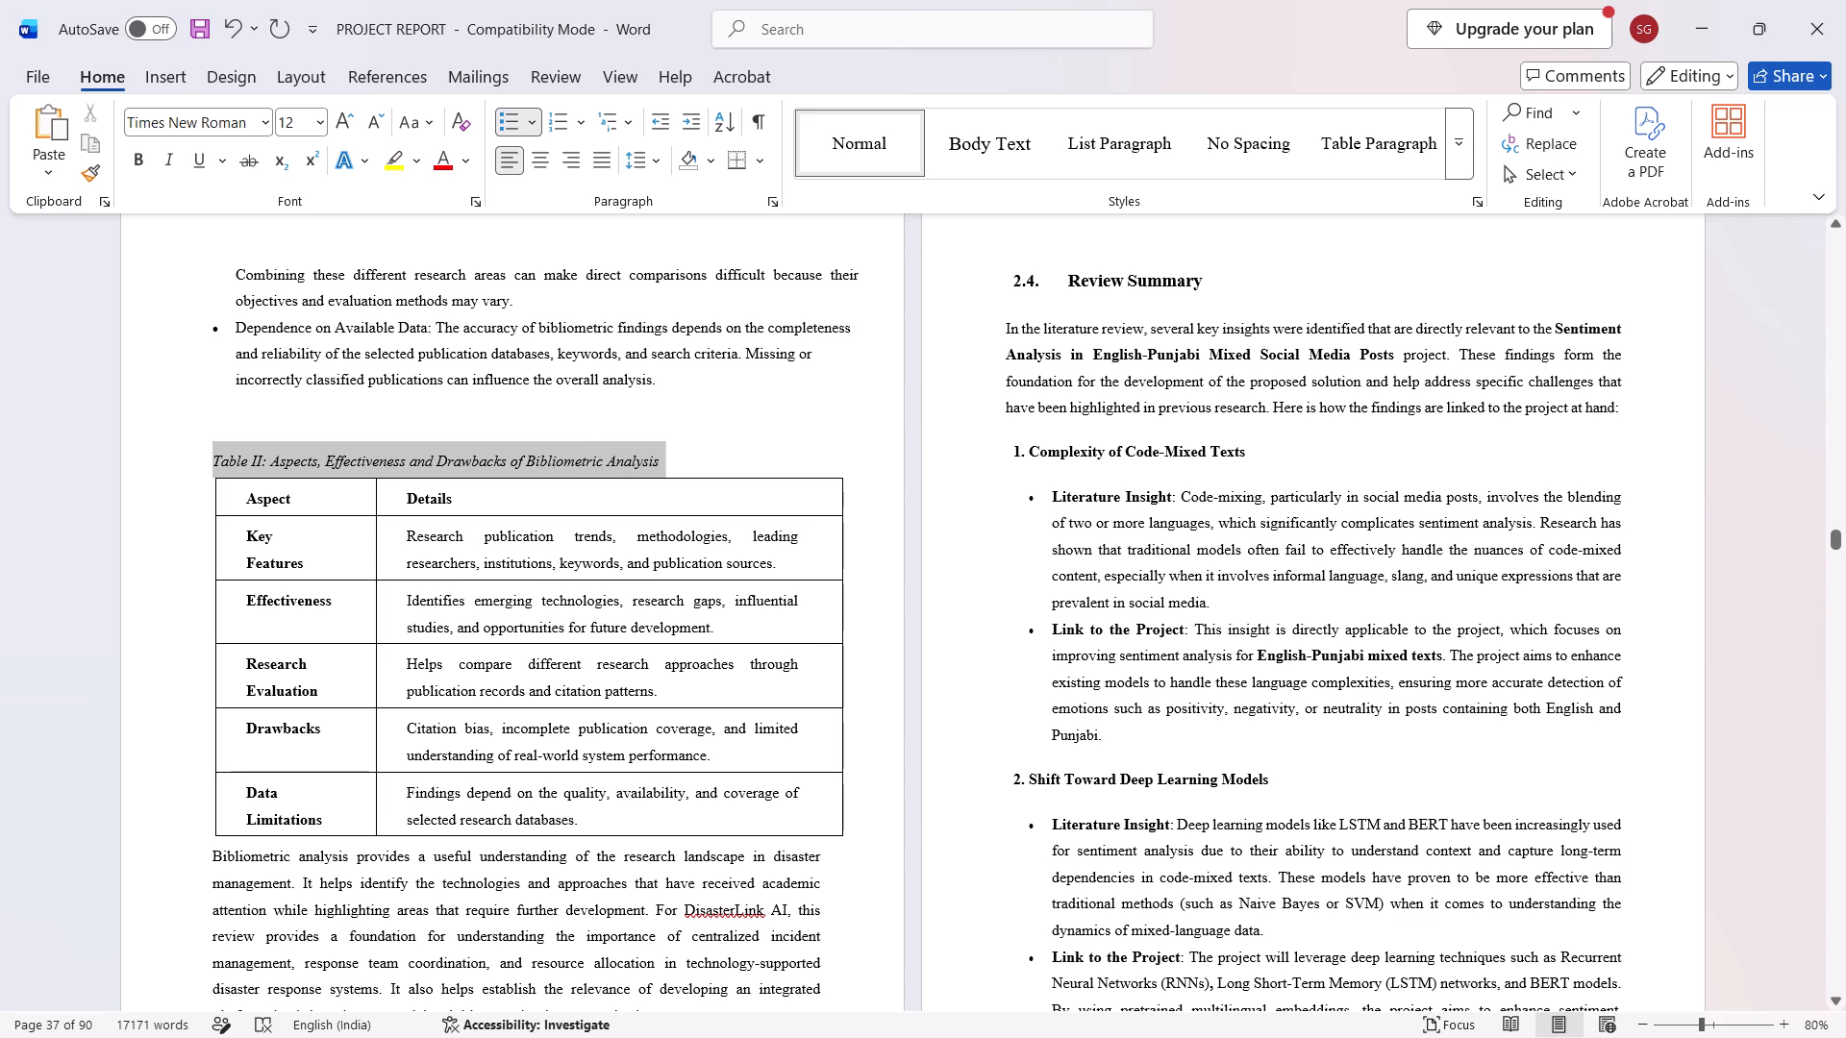
pyautogui.moveTo(663, 458); pyautogui.dragTo(661, 469)
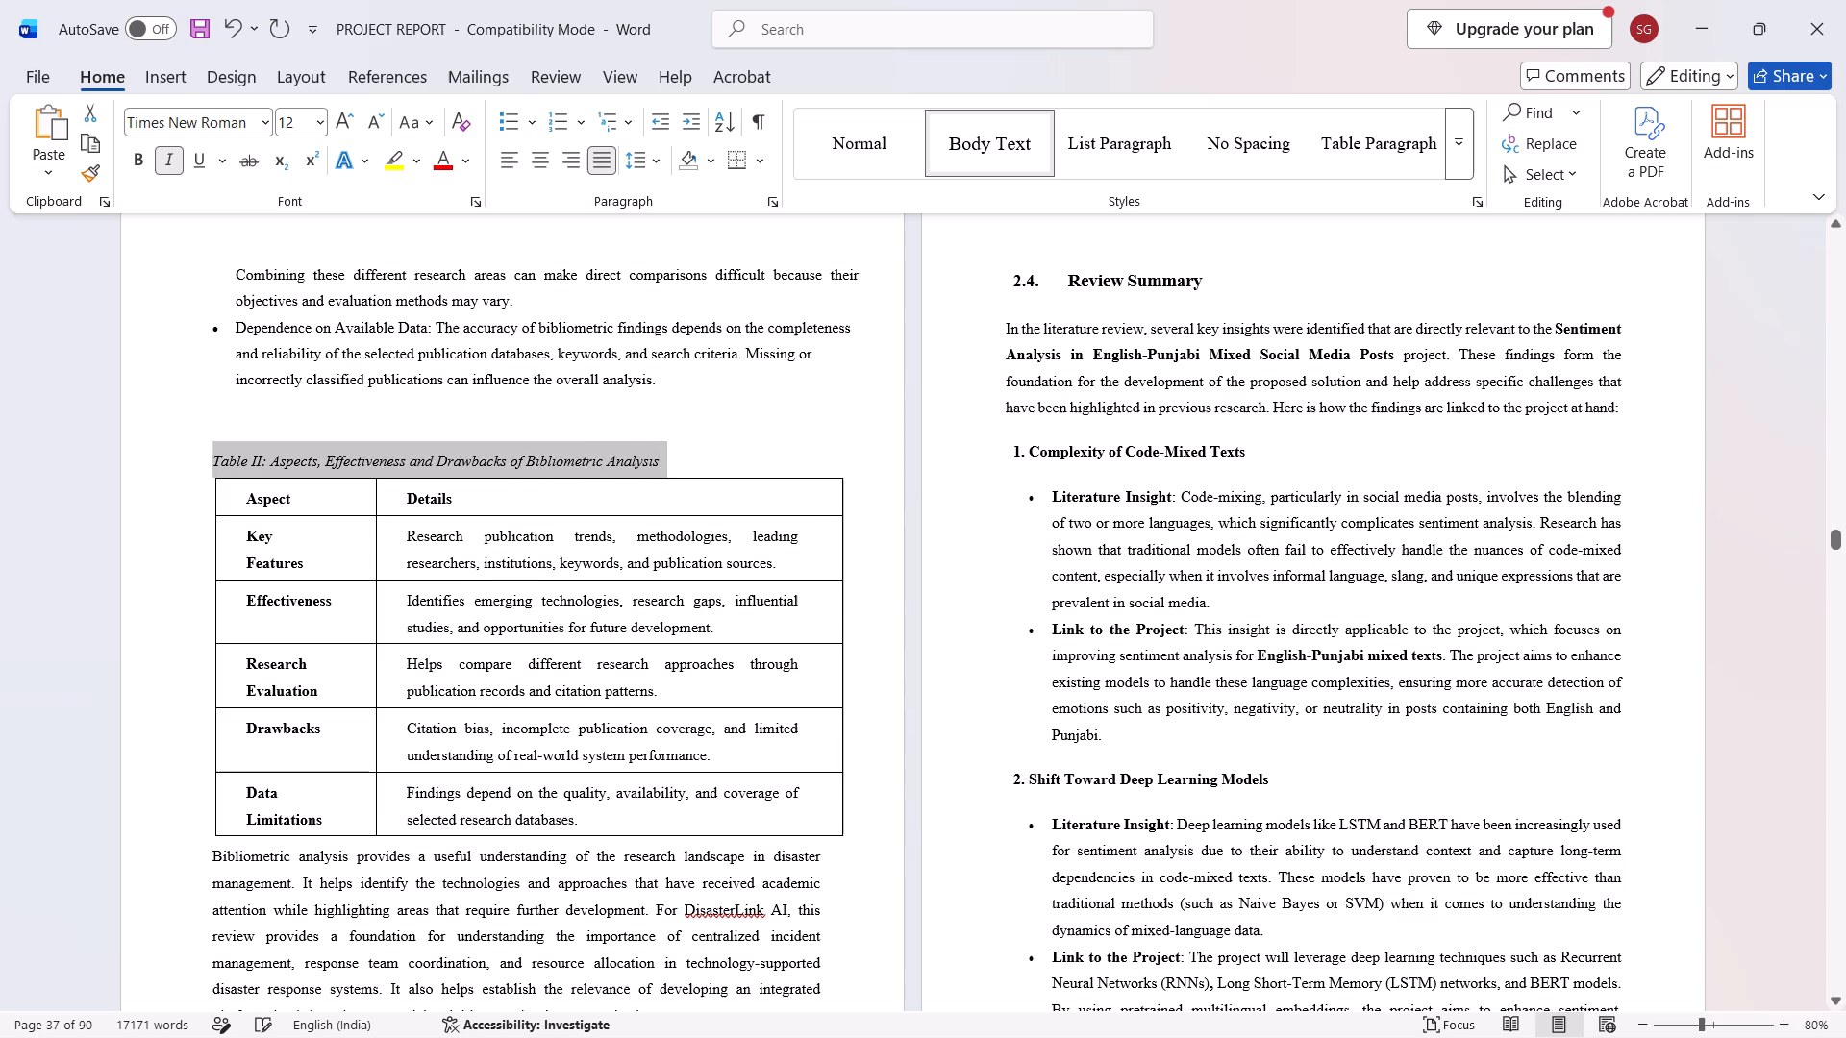
pyautogui.click(536, 163)
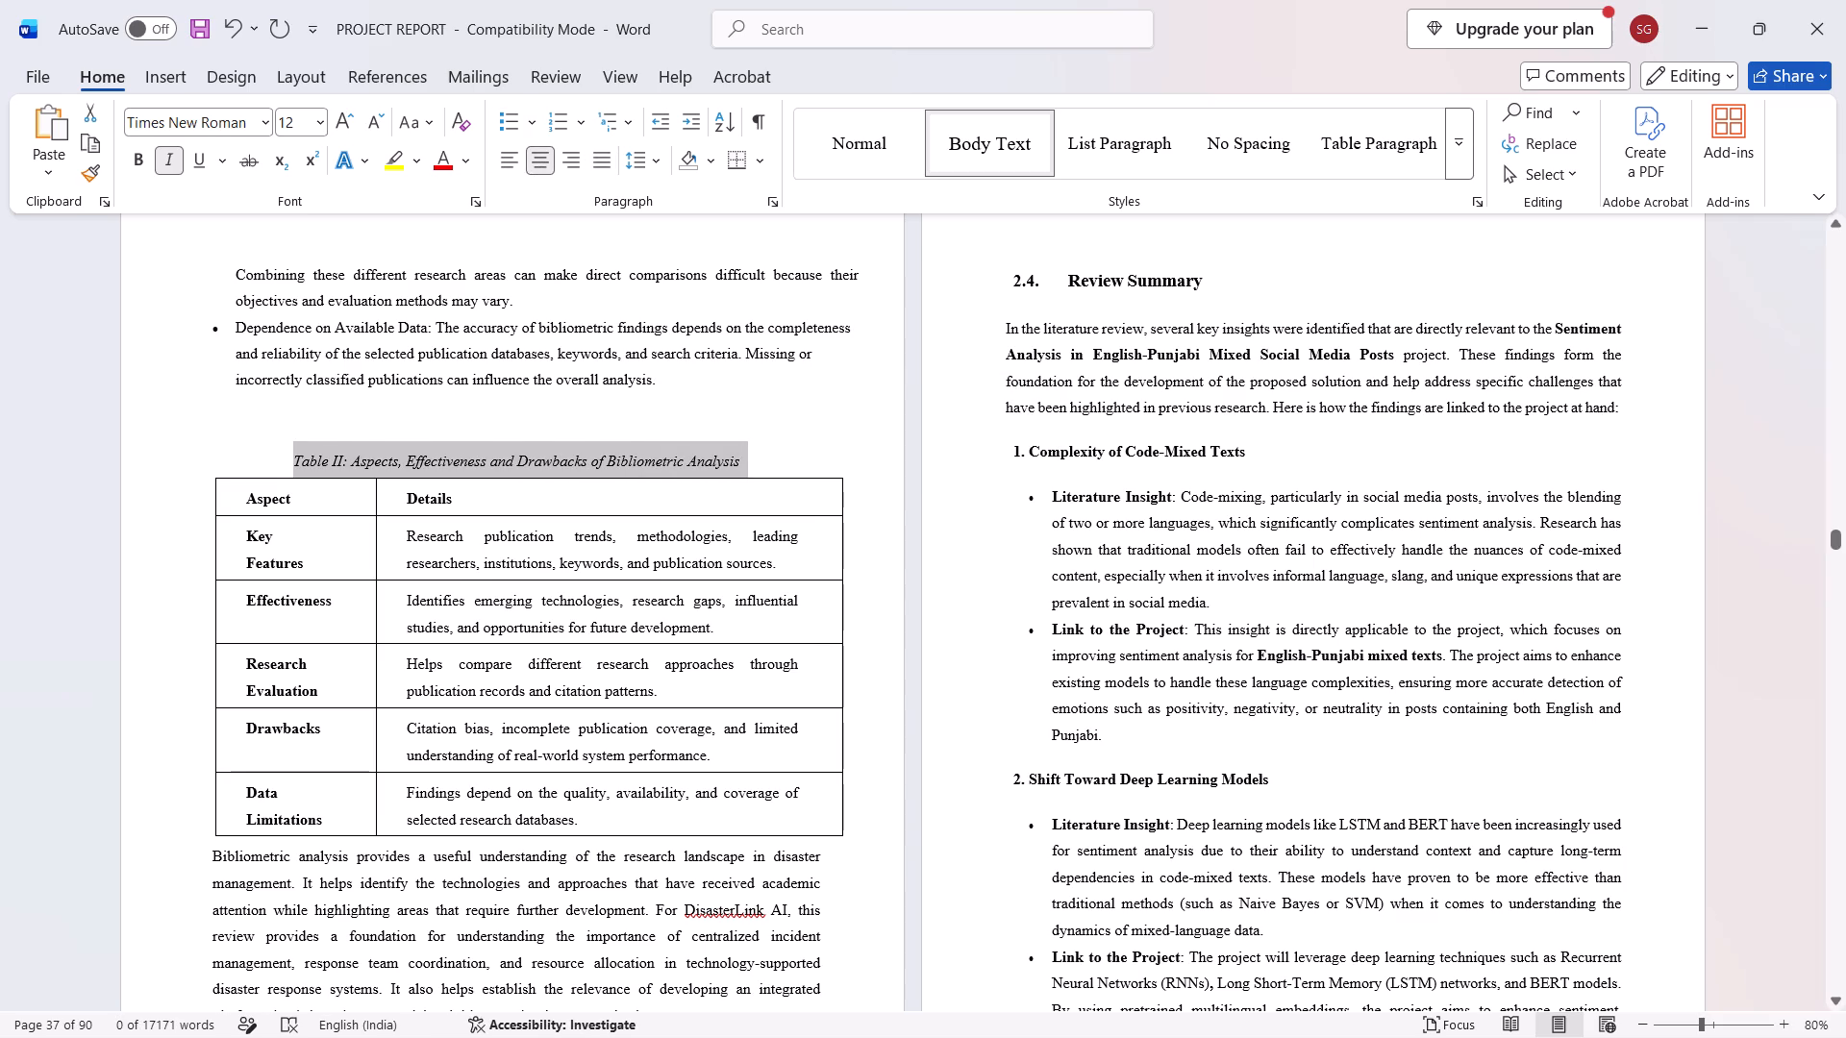
pyautogui.click(763, 415)
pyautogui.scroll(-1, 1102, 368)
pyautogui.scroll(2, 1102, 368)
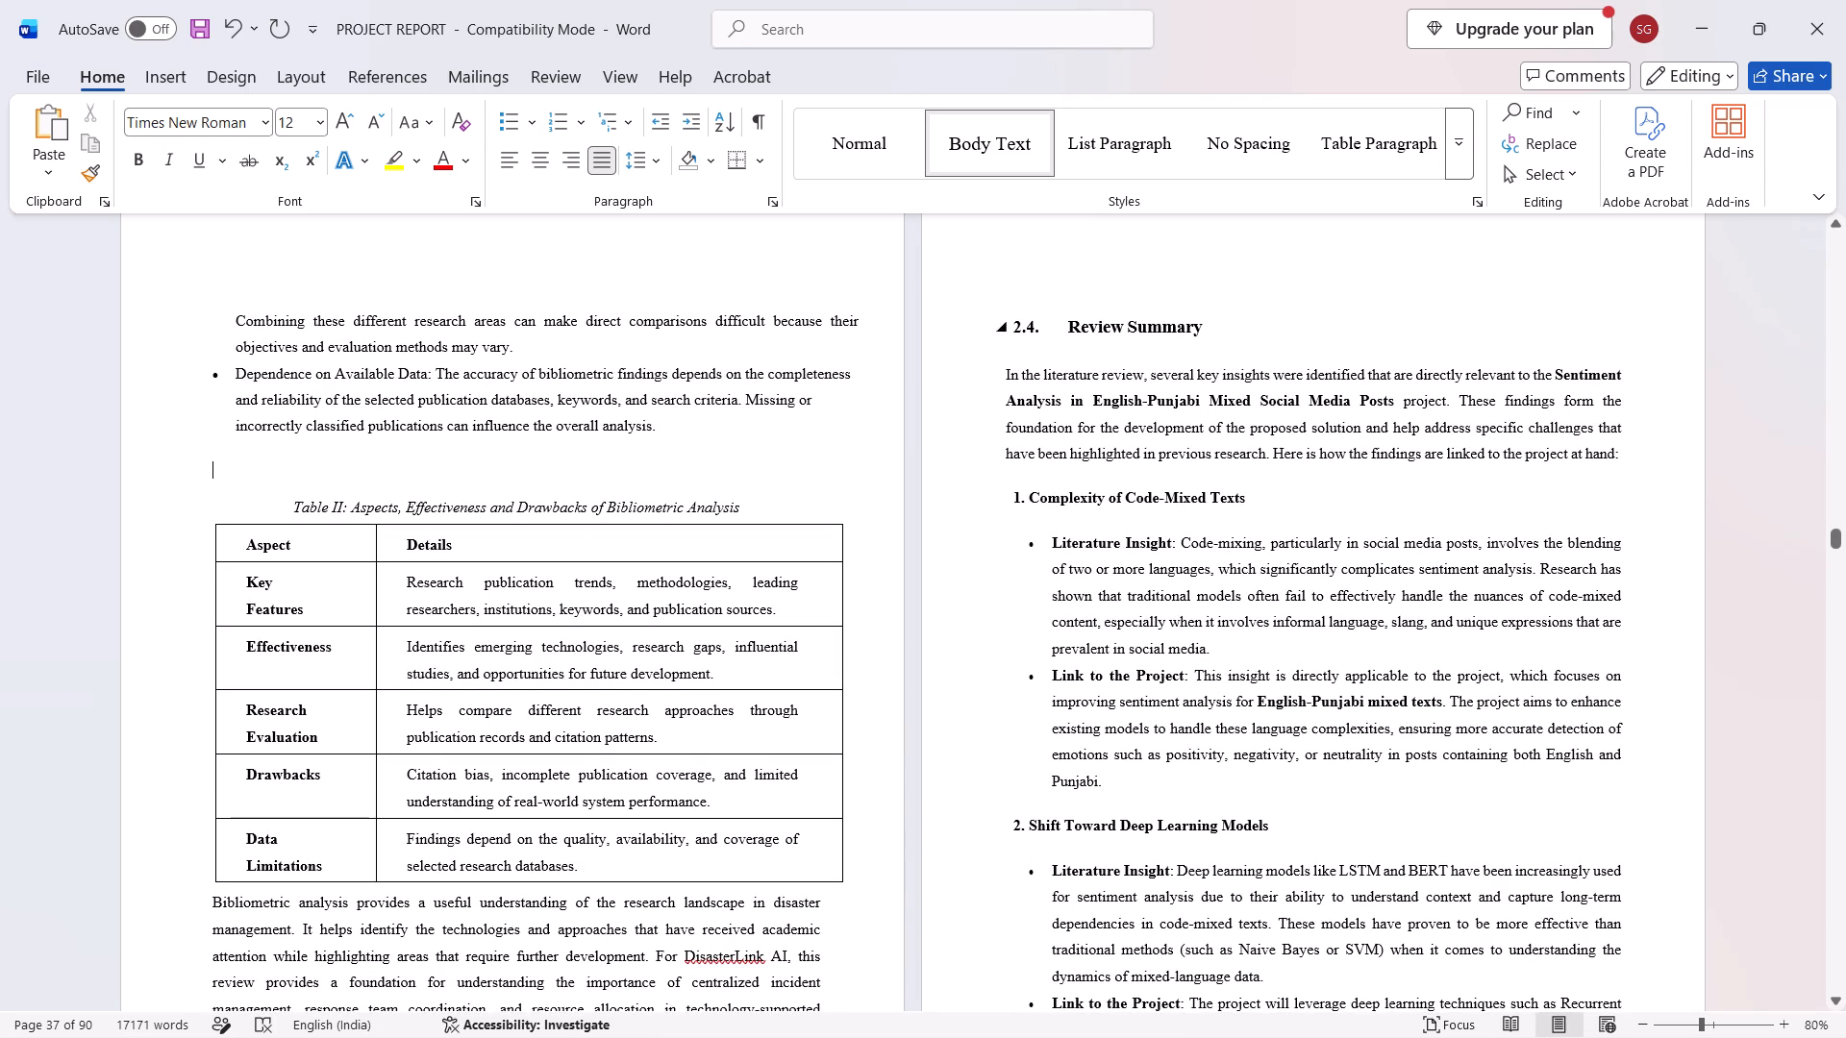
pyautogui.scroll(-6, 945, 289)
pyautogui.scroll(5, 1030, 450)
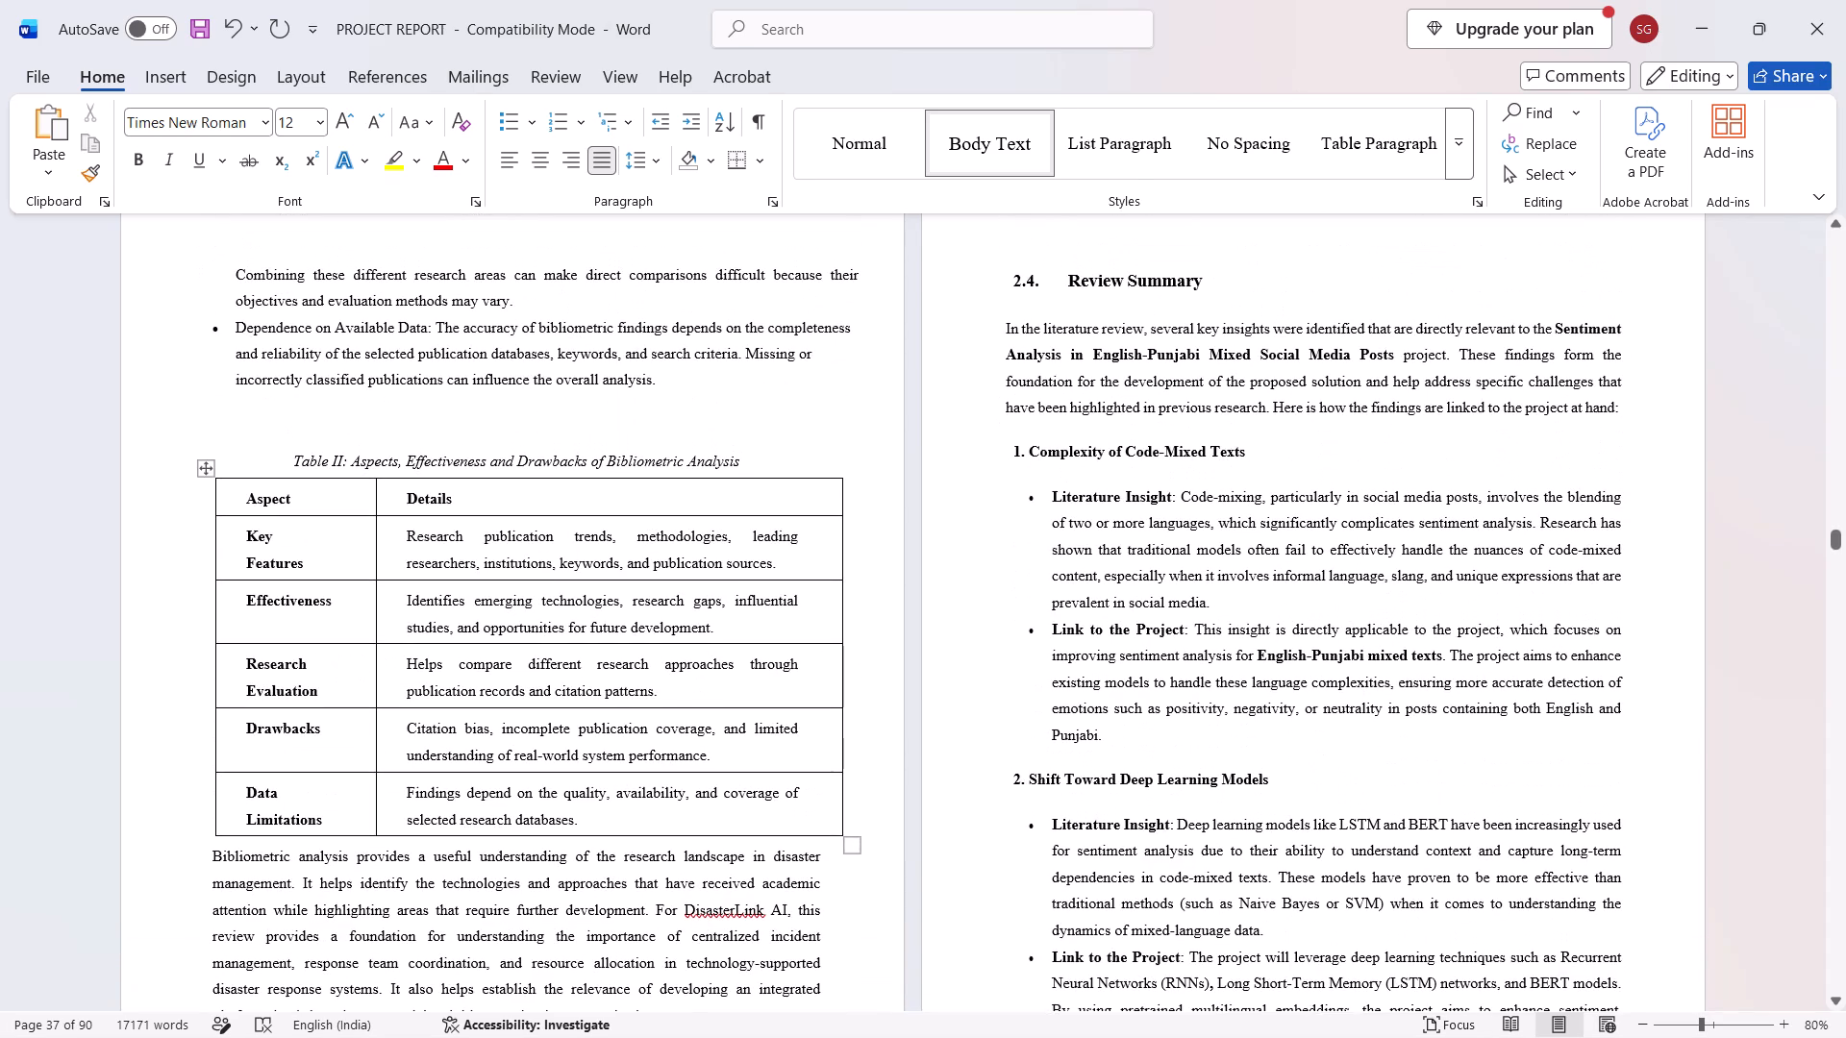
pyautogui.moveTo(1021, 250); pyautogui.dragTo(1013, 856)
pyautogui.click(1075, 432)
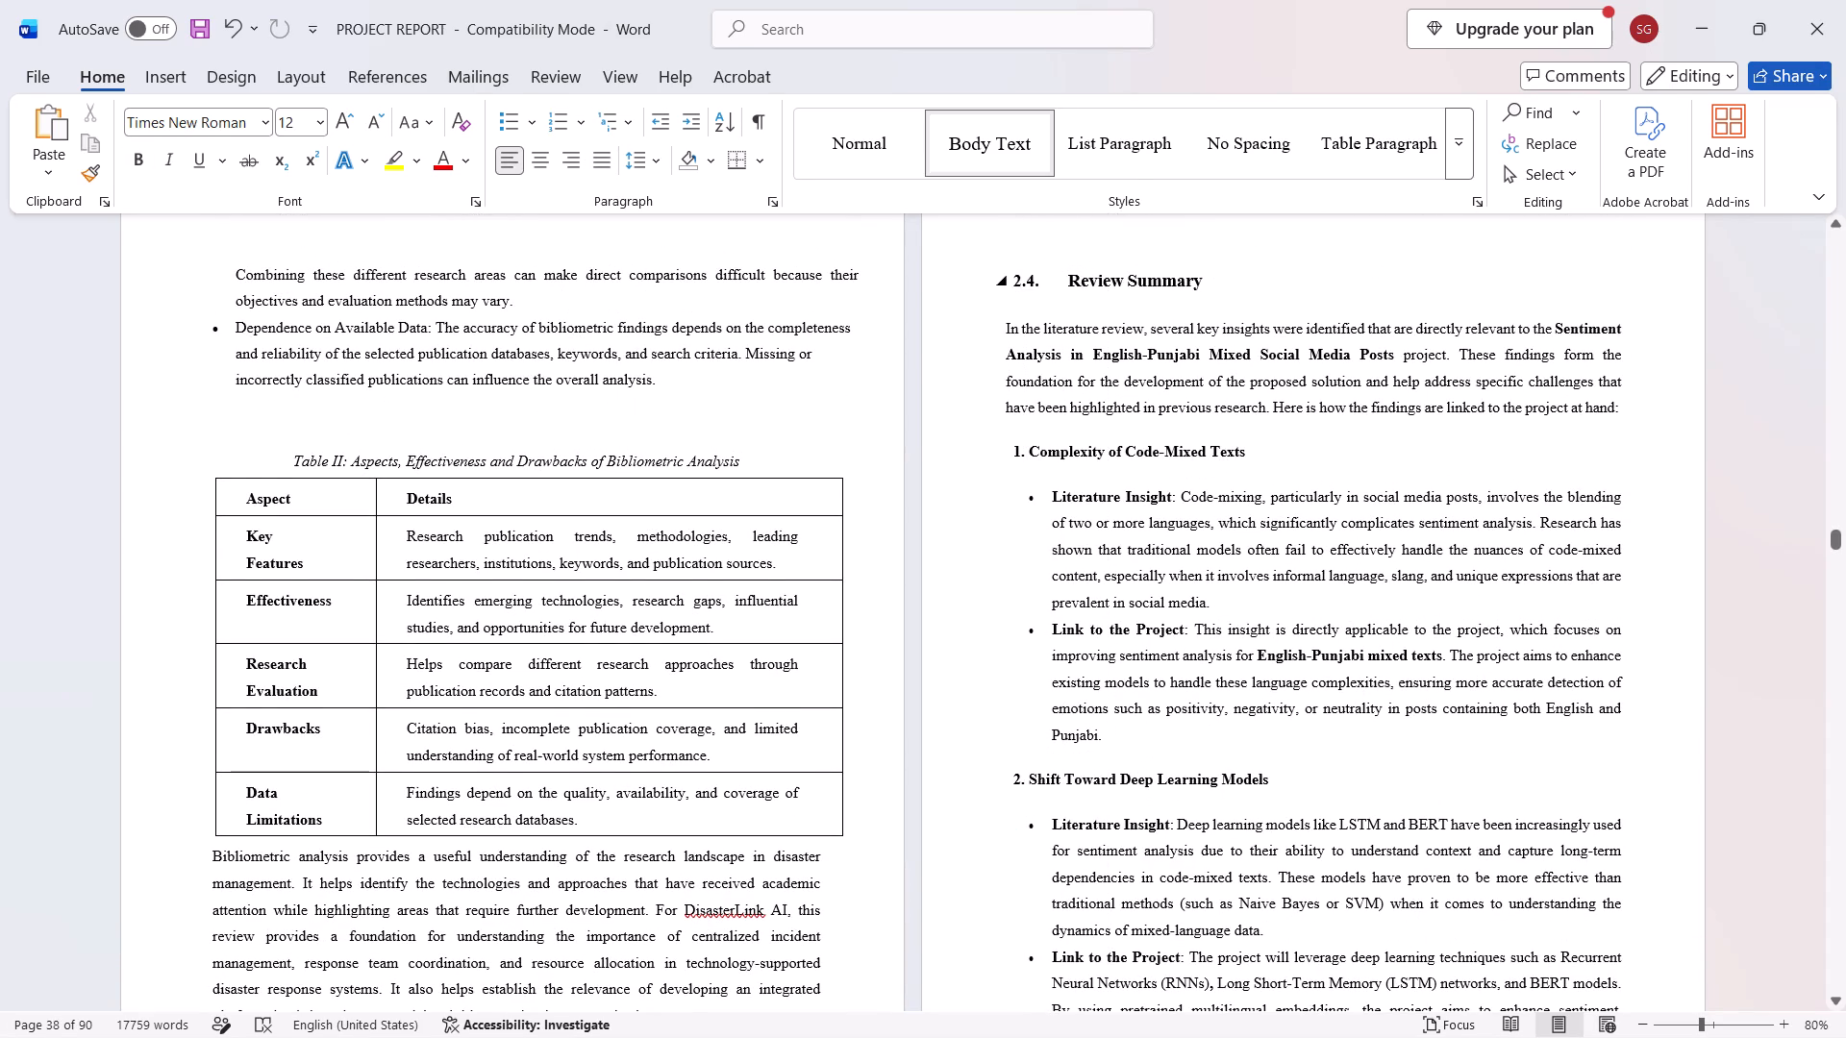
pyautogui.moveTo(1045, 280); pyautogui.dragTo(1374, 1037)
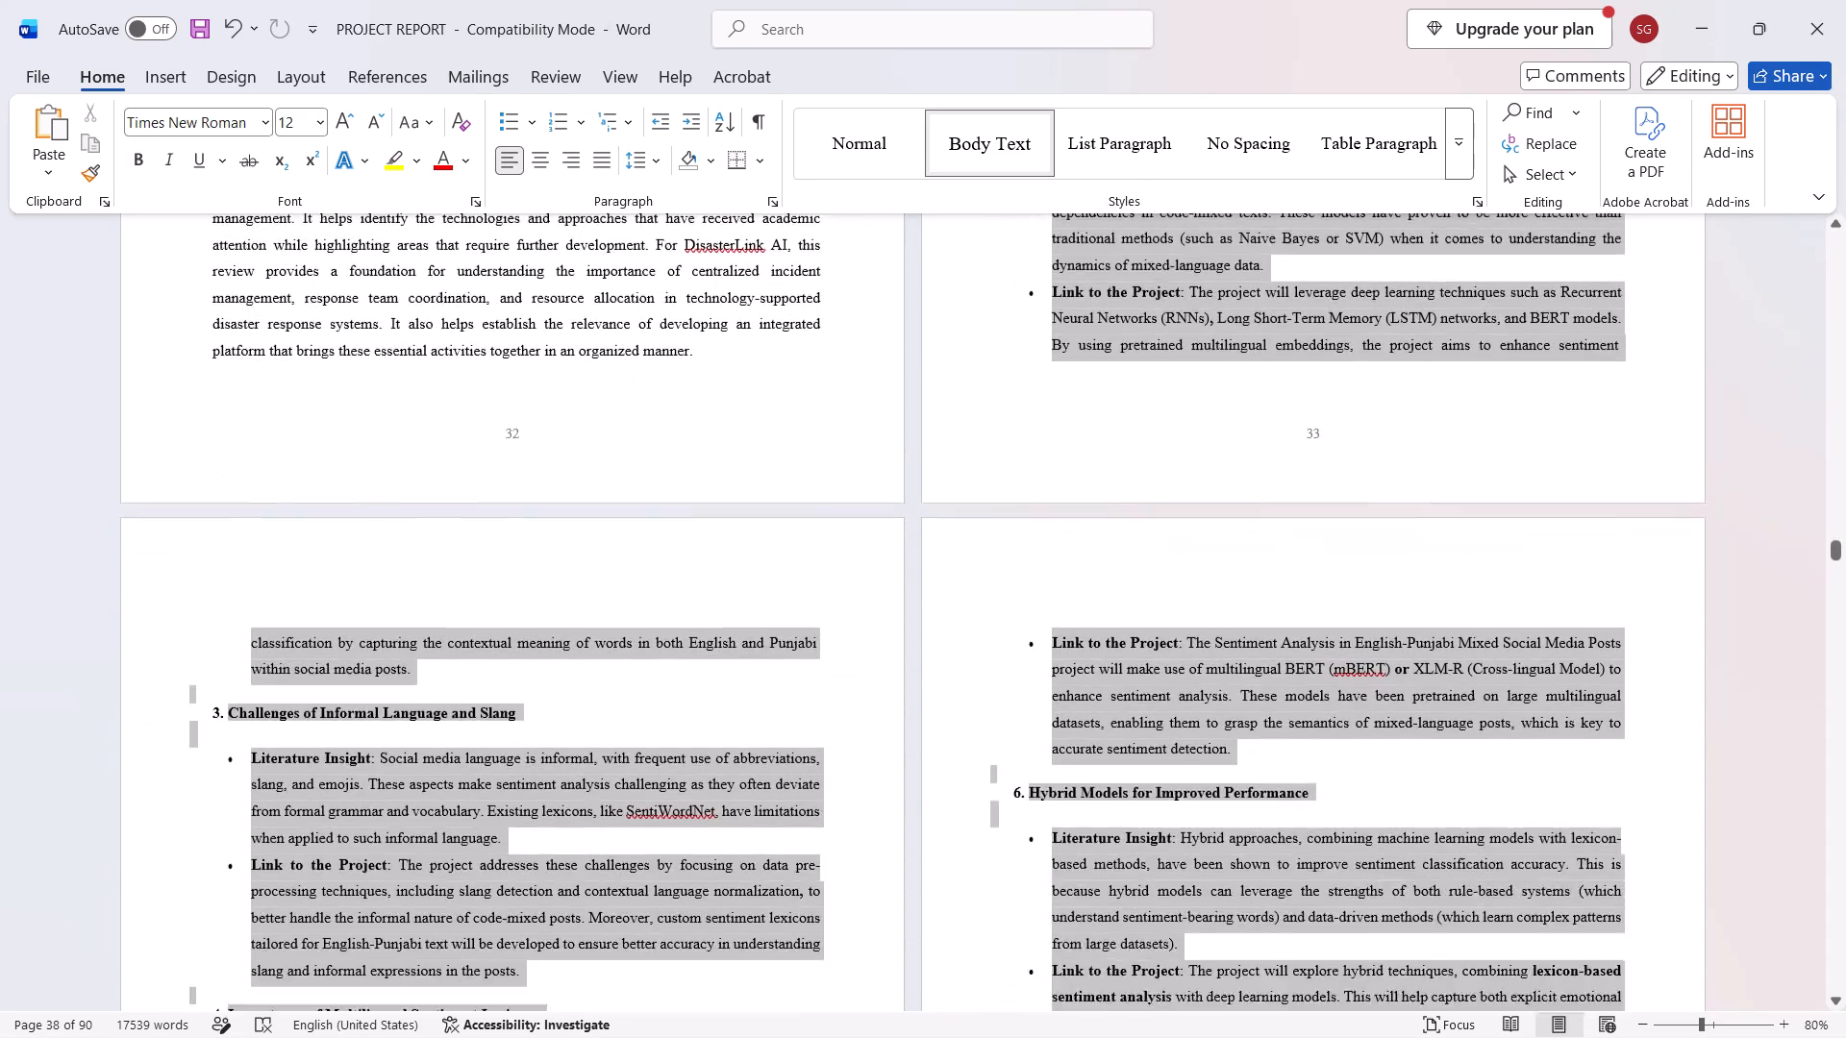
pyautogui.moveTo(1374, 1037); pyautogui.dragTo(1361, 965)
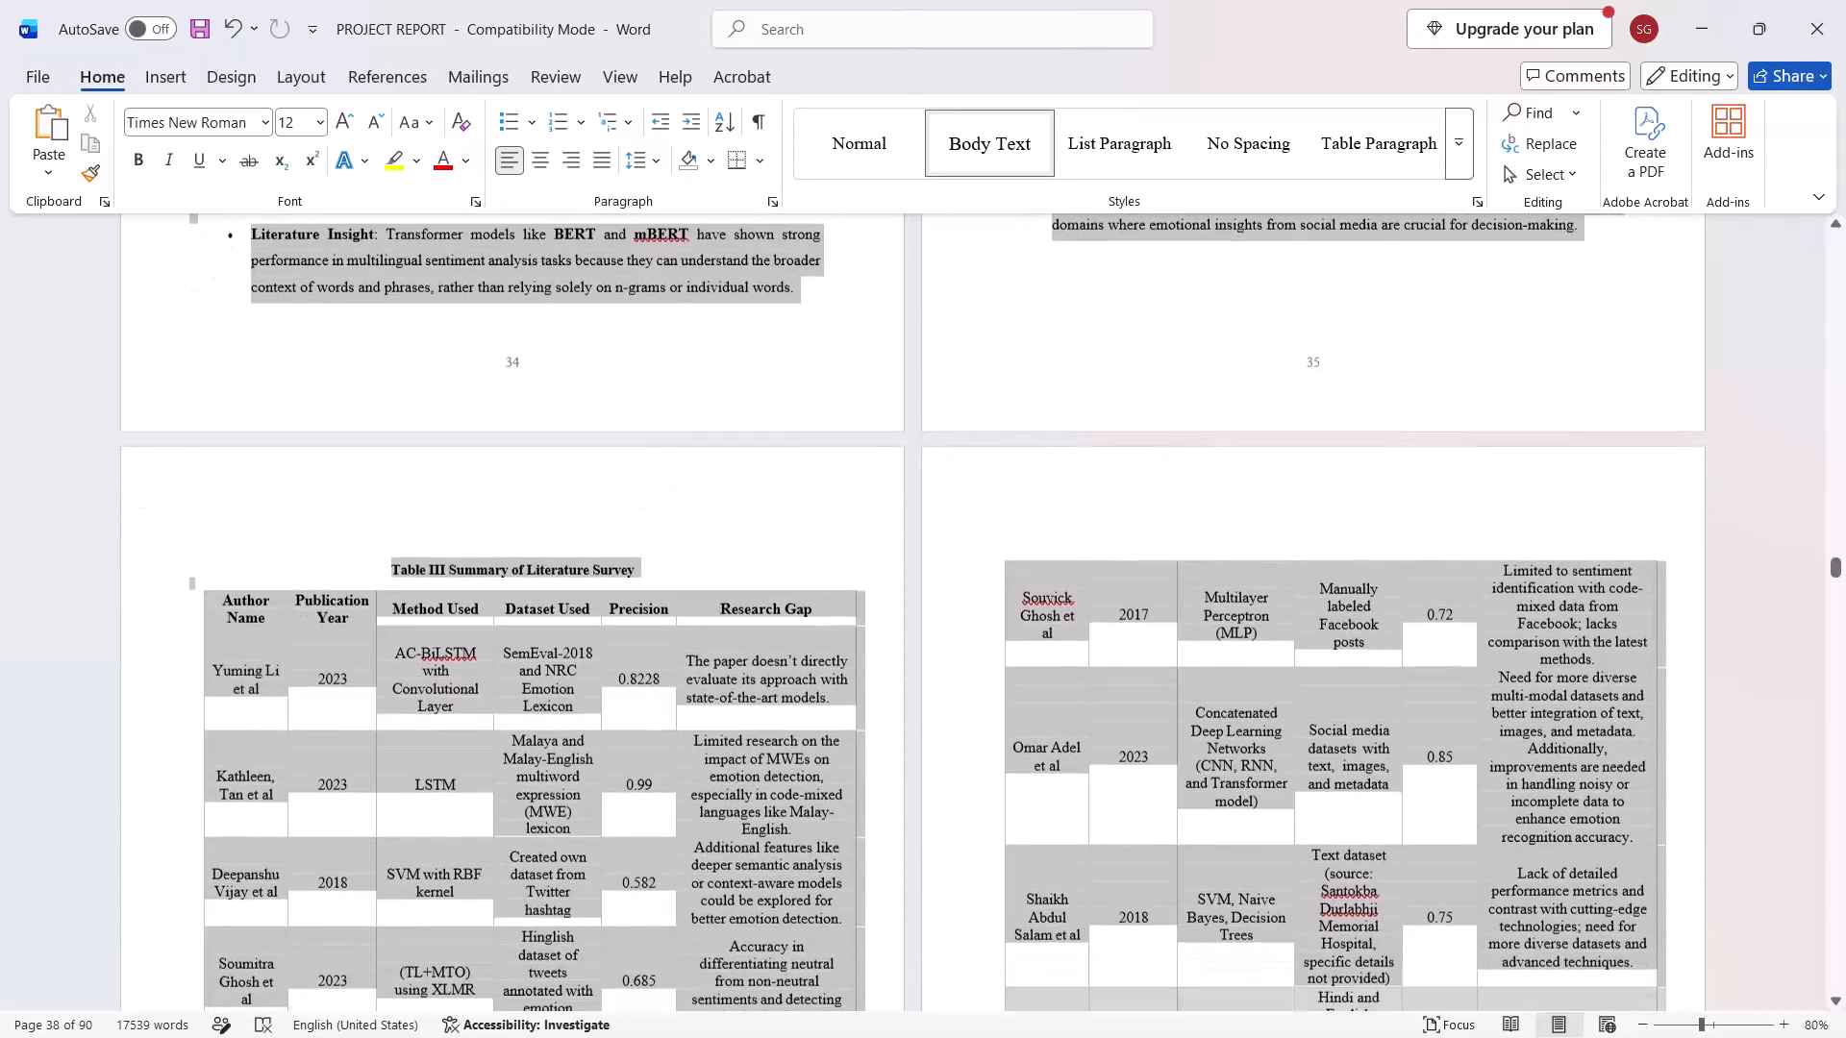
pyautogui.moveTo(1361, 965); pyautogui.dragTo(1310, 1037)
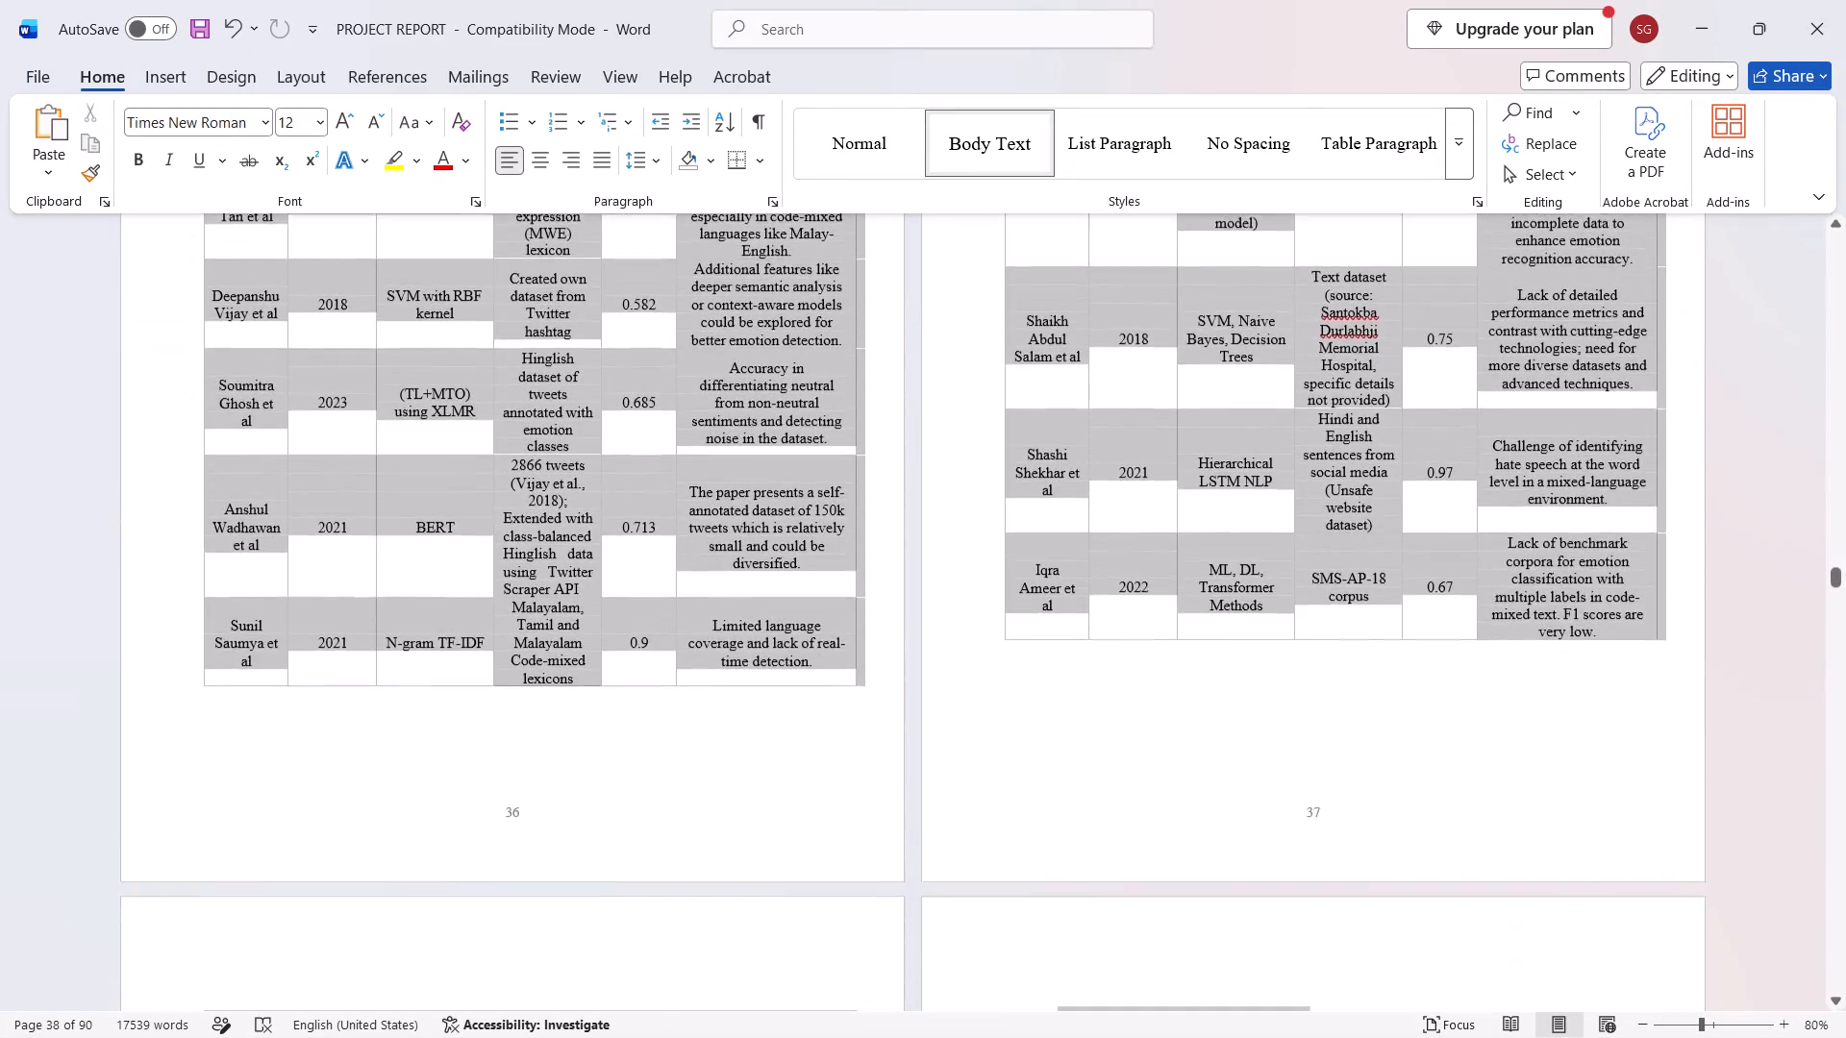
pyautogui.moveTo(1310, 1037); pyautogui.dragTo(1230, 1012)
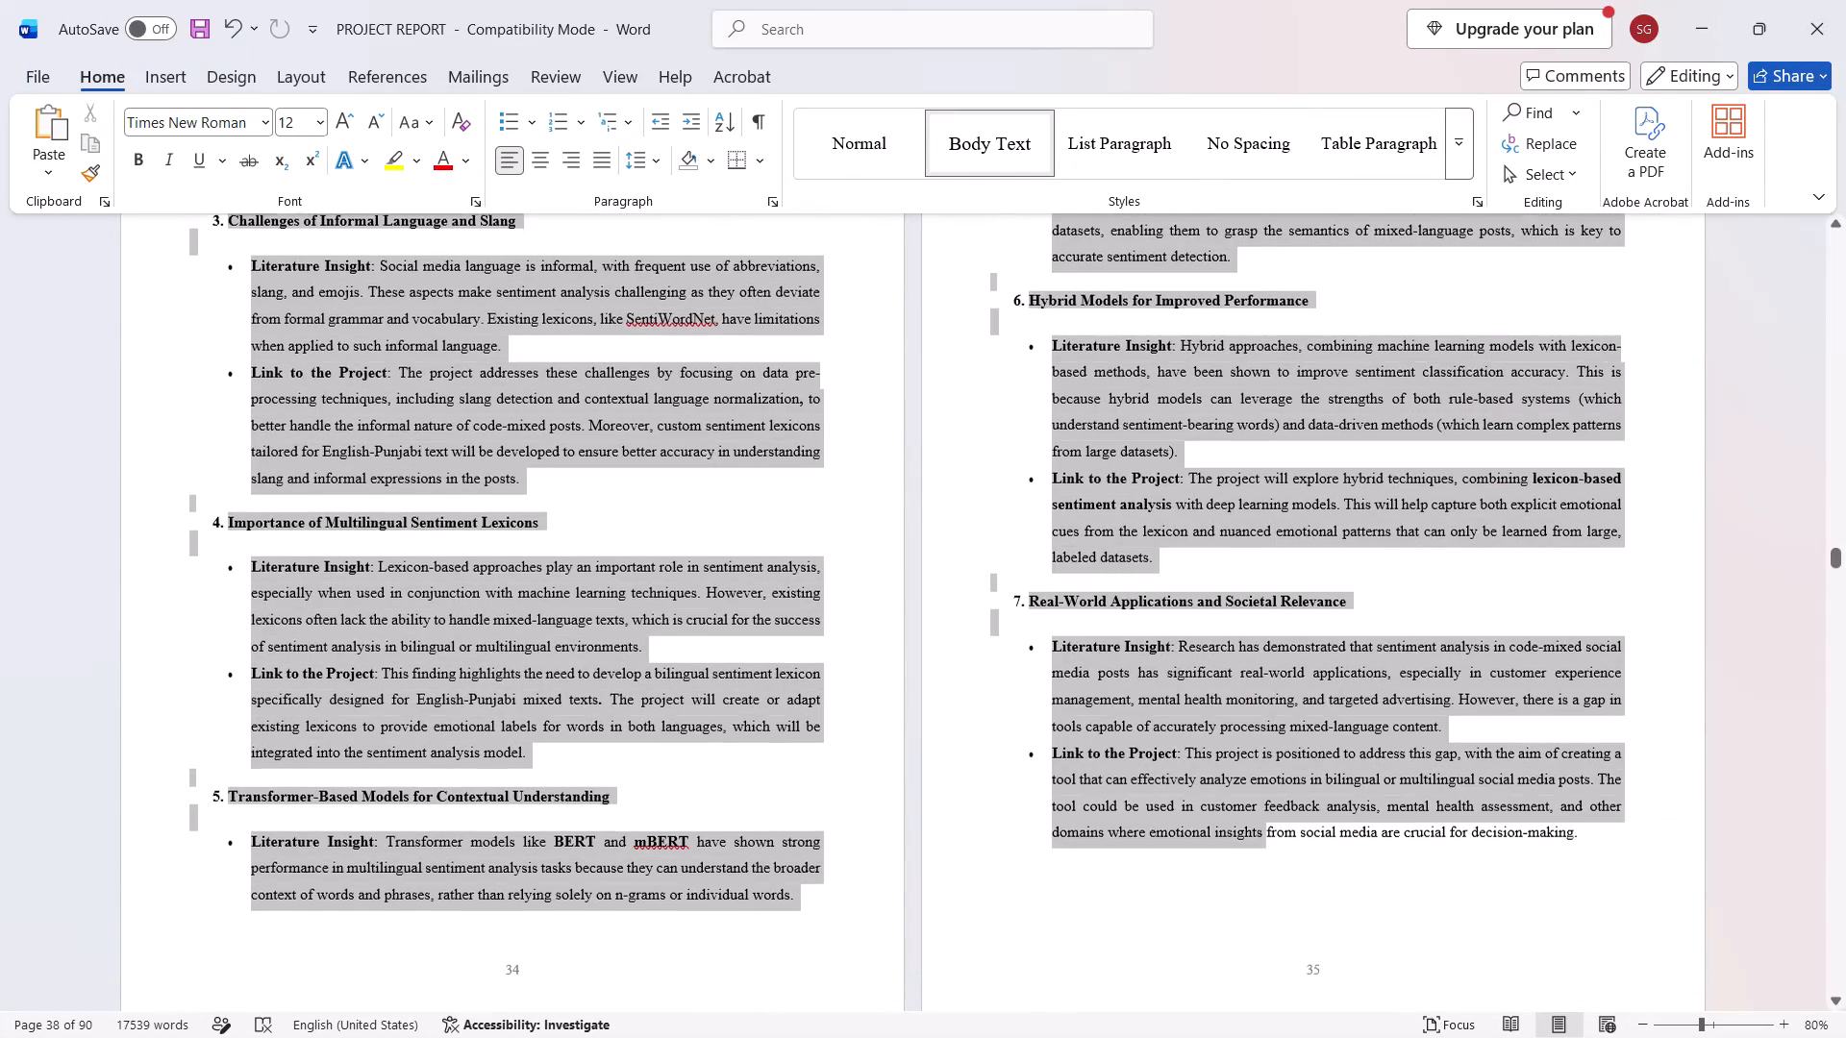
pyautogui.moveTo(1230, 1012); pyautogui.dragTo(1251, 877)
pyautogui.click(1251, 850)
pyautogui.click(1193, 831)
# Look through the rest of section 2.4, covering the literature survey in Table III, Tables IV and V, and Figures 2 to 4.
pyautogui.scroll(-3, 1183, 793)
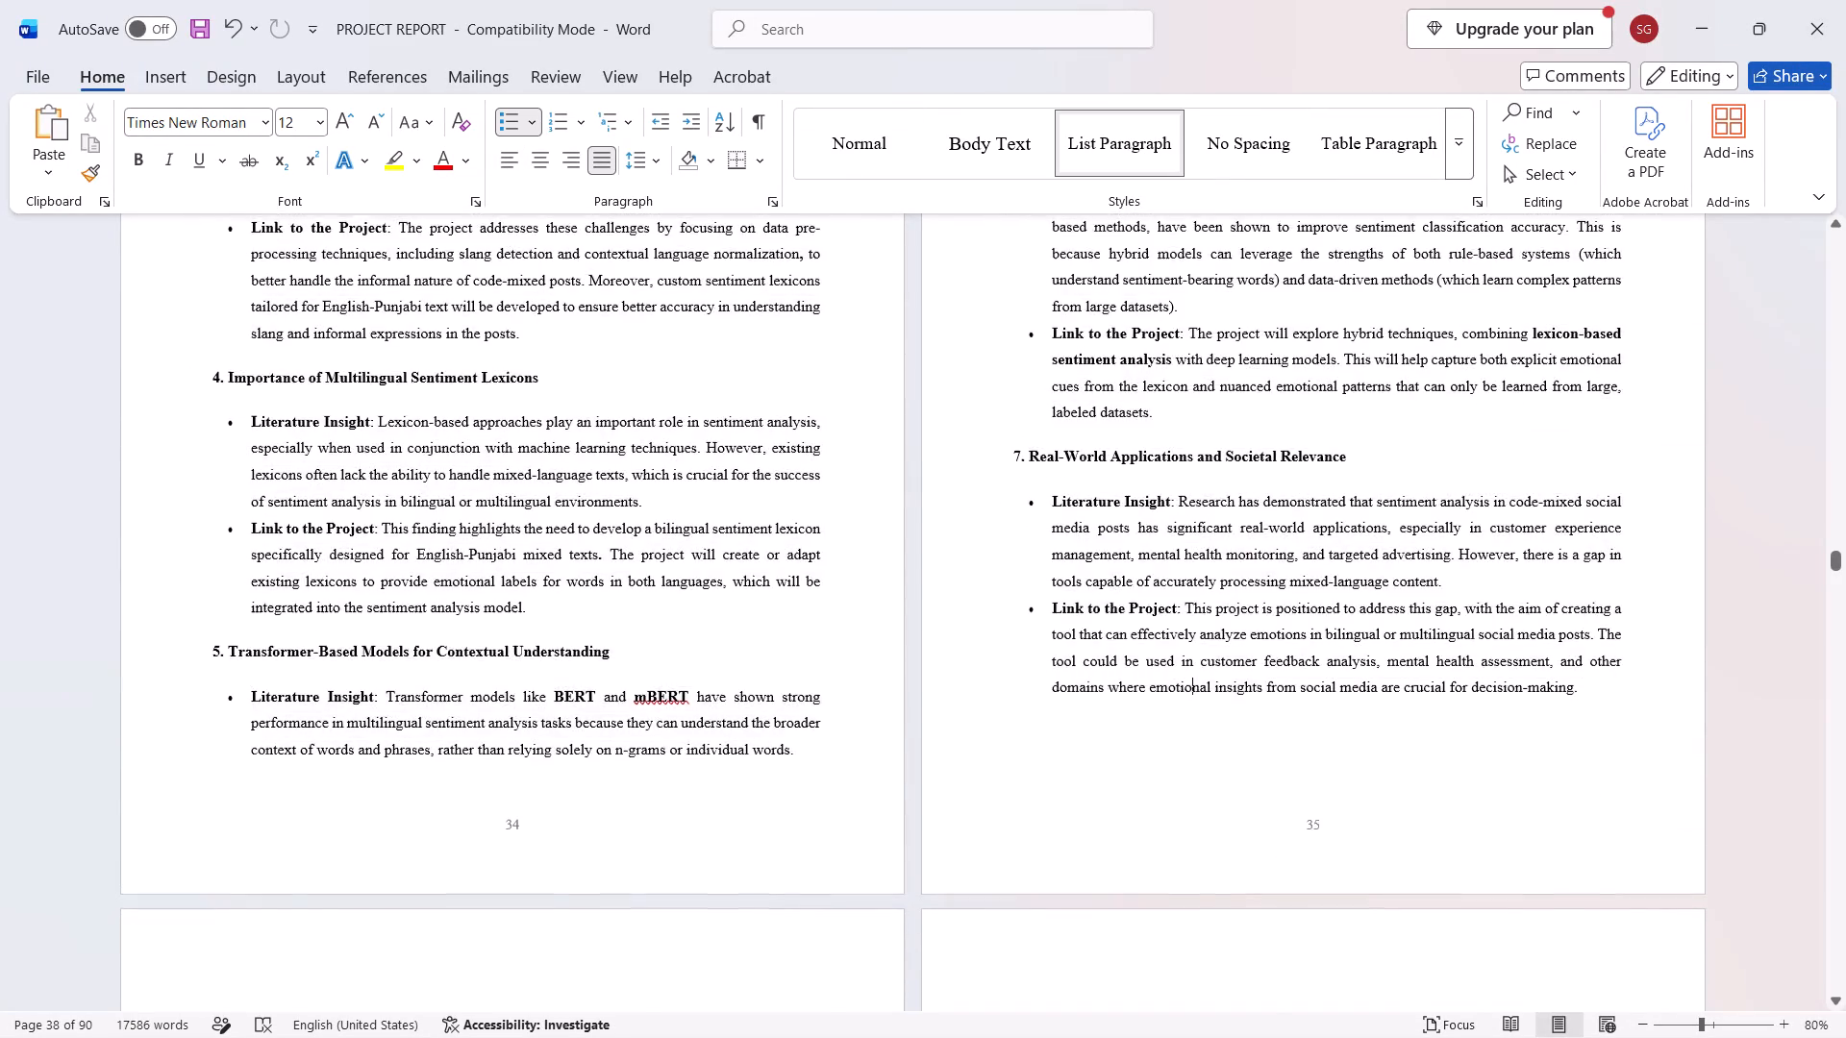
pyautogui.scroll(-3, 1183, 793)
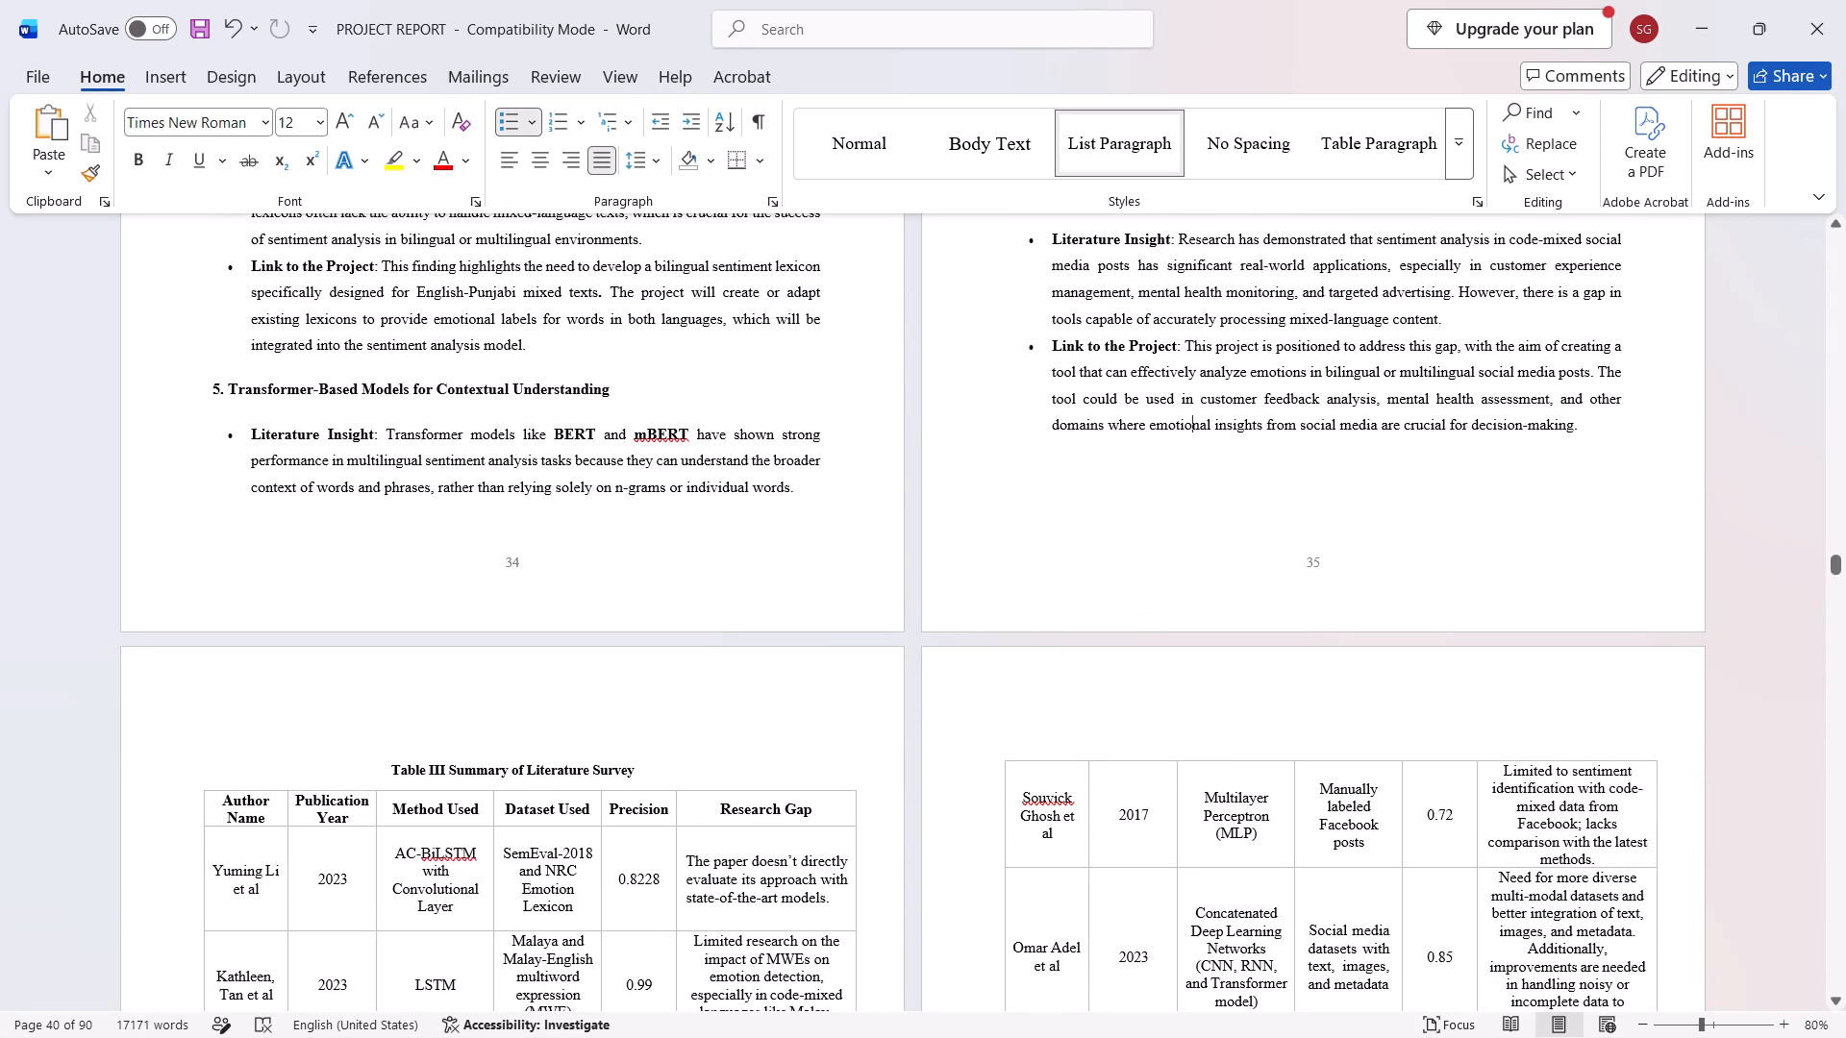
pyautogui.scroll(-13, 1073, 707)
pyautogui.scroll(1, 1067, 718)
pyautogui.scroll(-1, 1067, 718)
pyautogui.scroll(1, 1067, 718)
pyautogui.scroll(-4, 1067, 718)
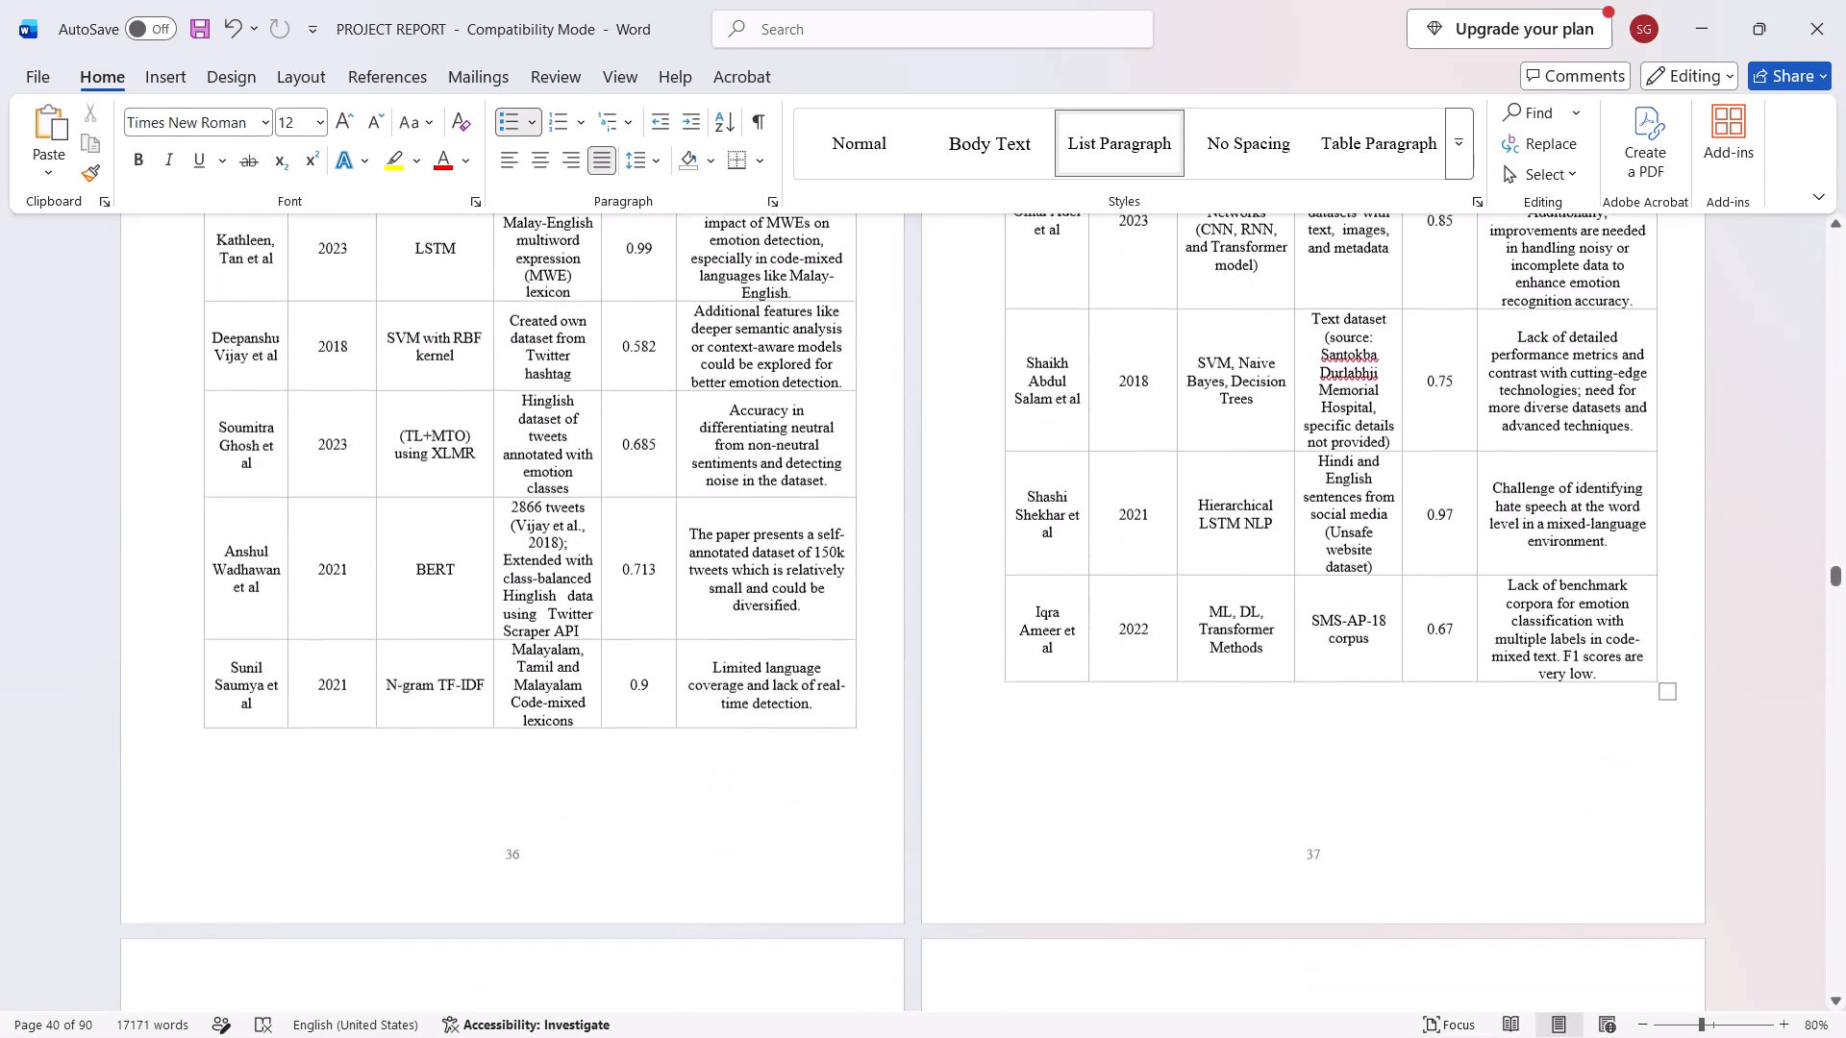
pyautogui.scroll(-2, 1067, 718)
pyautogui.scroll(1, 1067, 718)
pyautogui.scroll(-13, 1067, 718)
pyautogui.scroll(1, 1069, 712)
pyautogui.scroll(-5, 1069, 712)
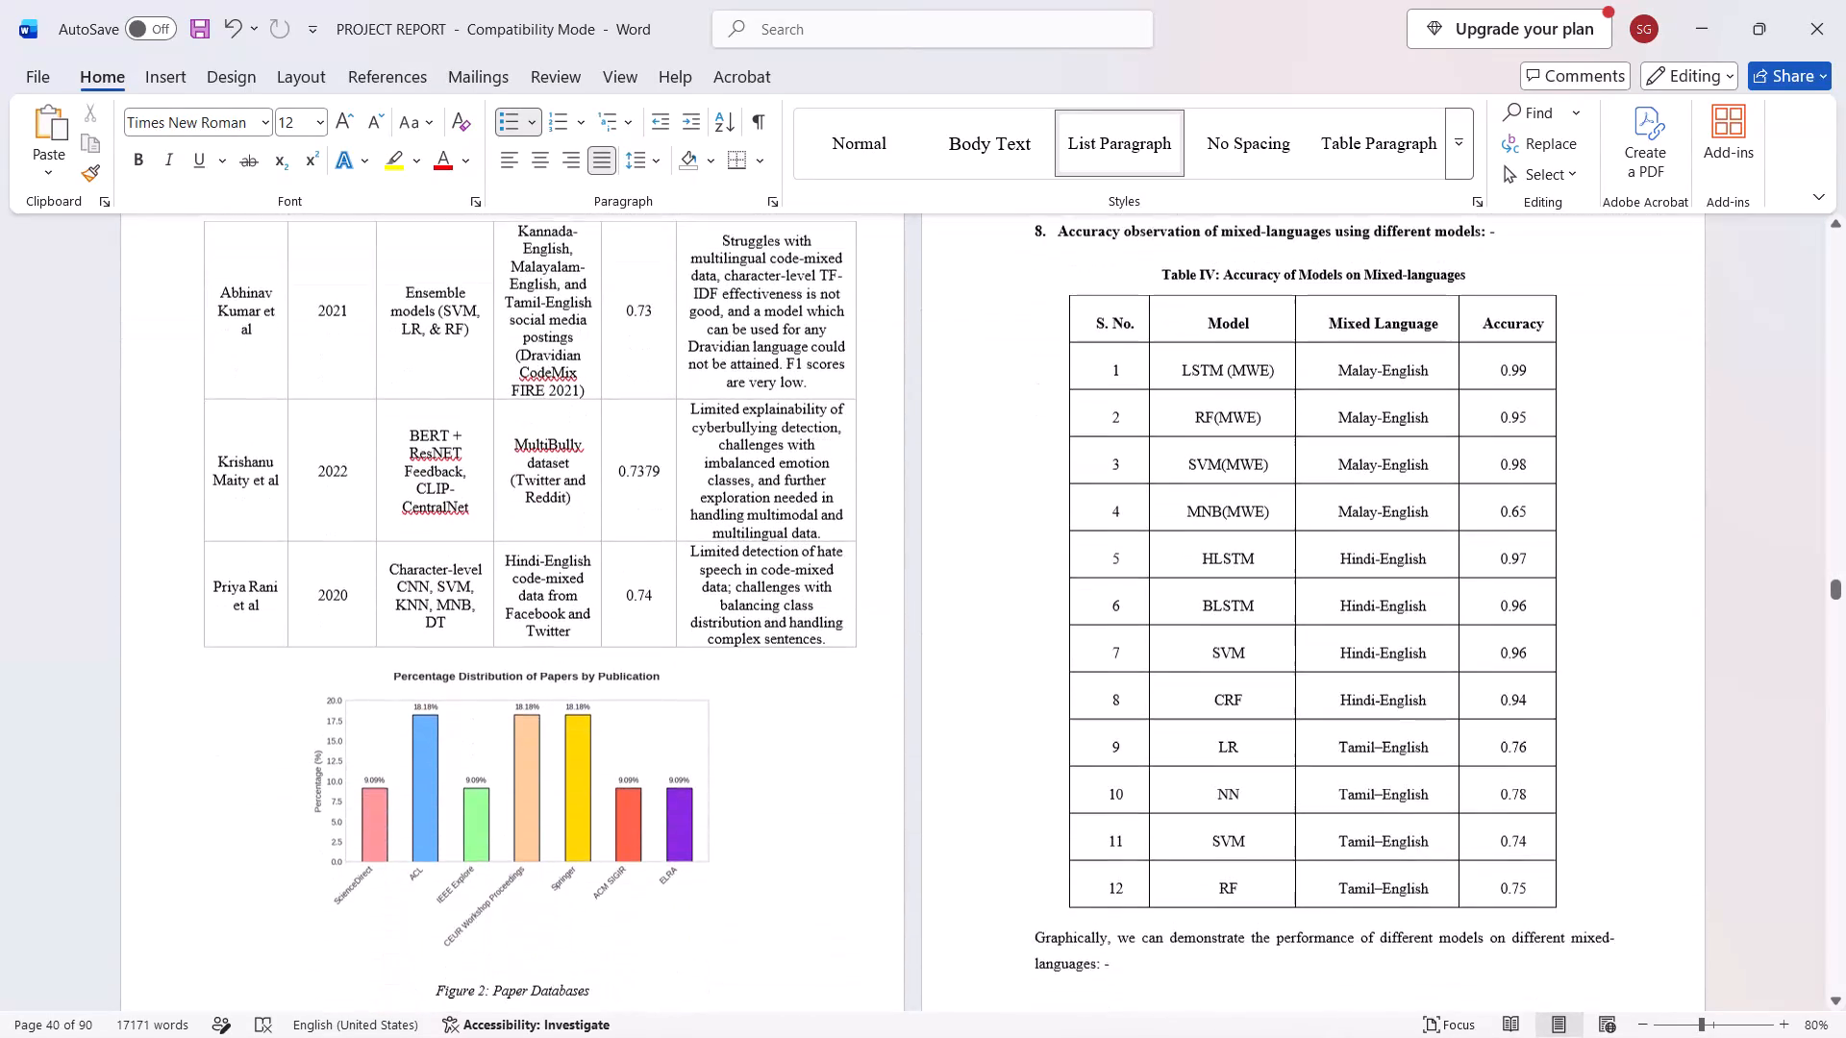
pyautogui.scroll(-20, 1069, 712)
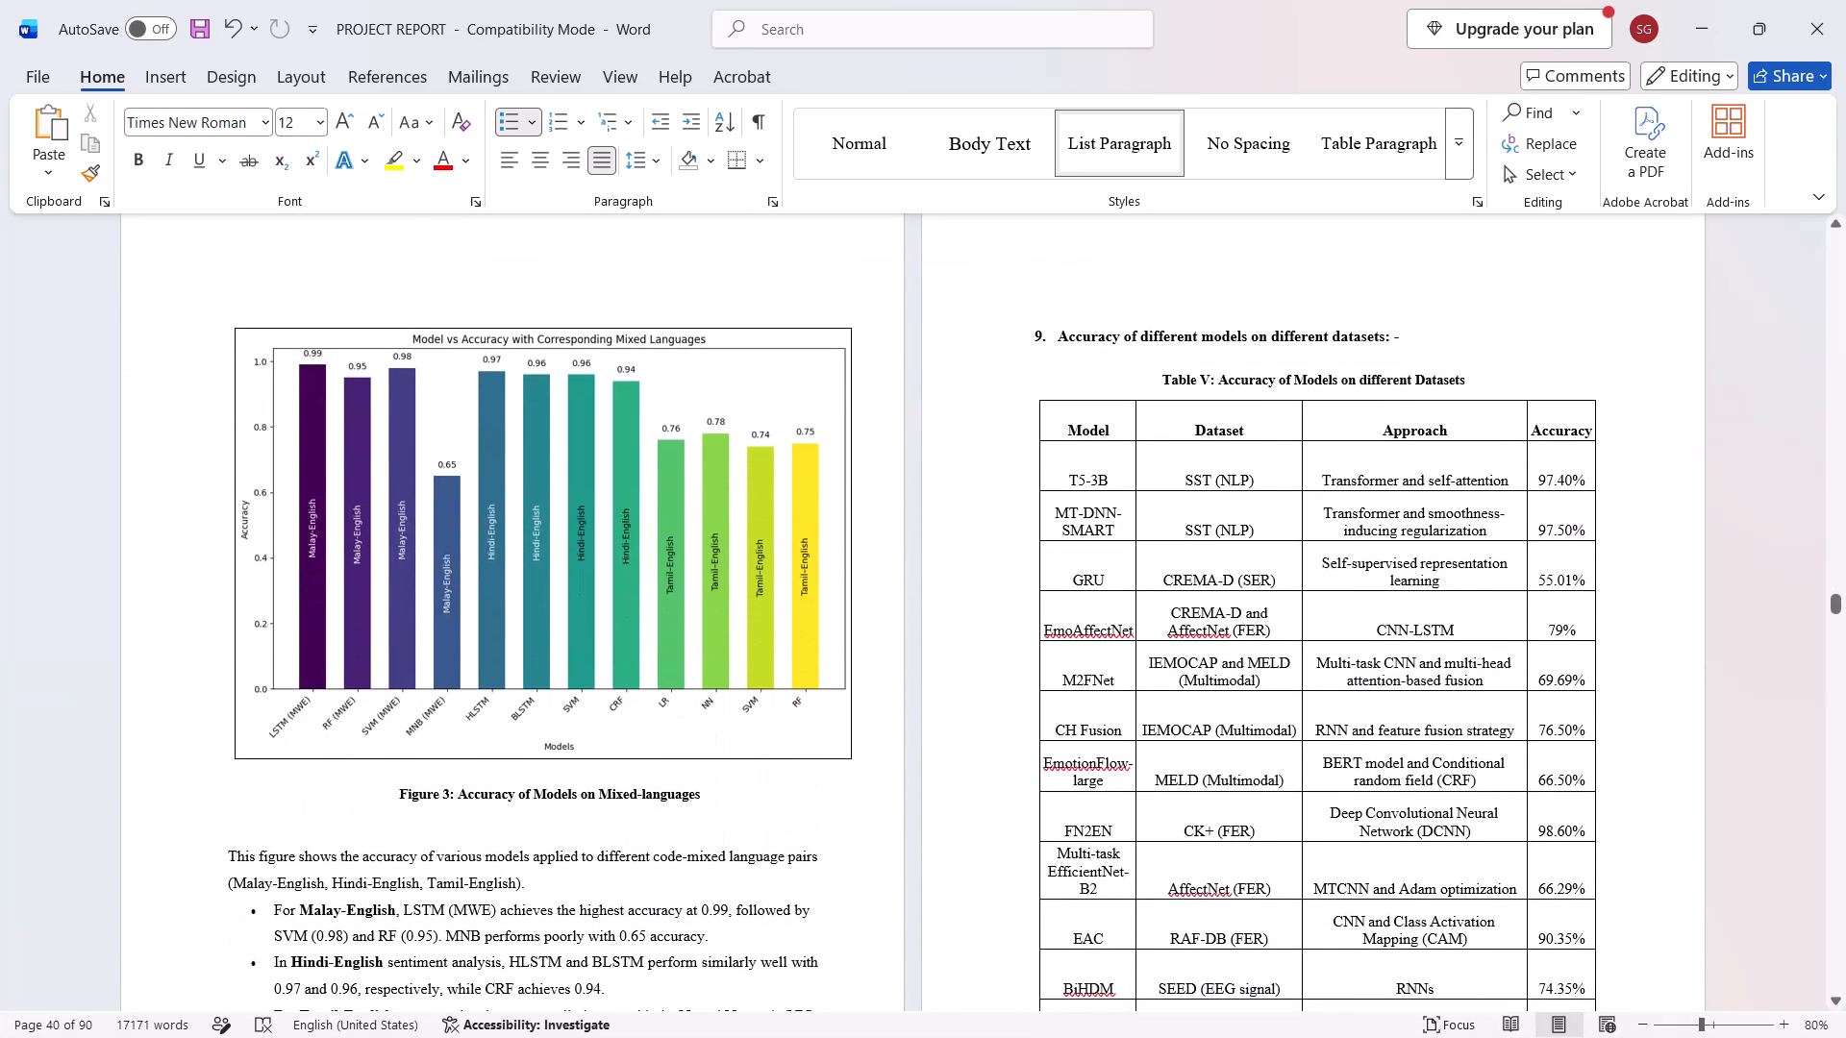
pyautogui.scroll(-7, 1264, 678)
pyautogui.scroll(-6, 1200, 734)
pyautogui.scroll(-3, 1038, 713)
pyautogui.scroll(-4, 940, 731)
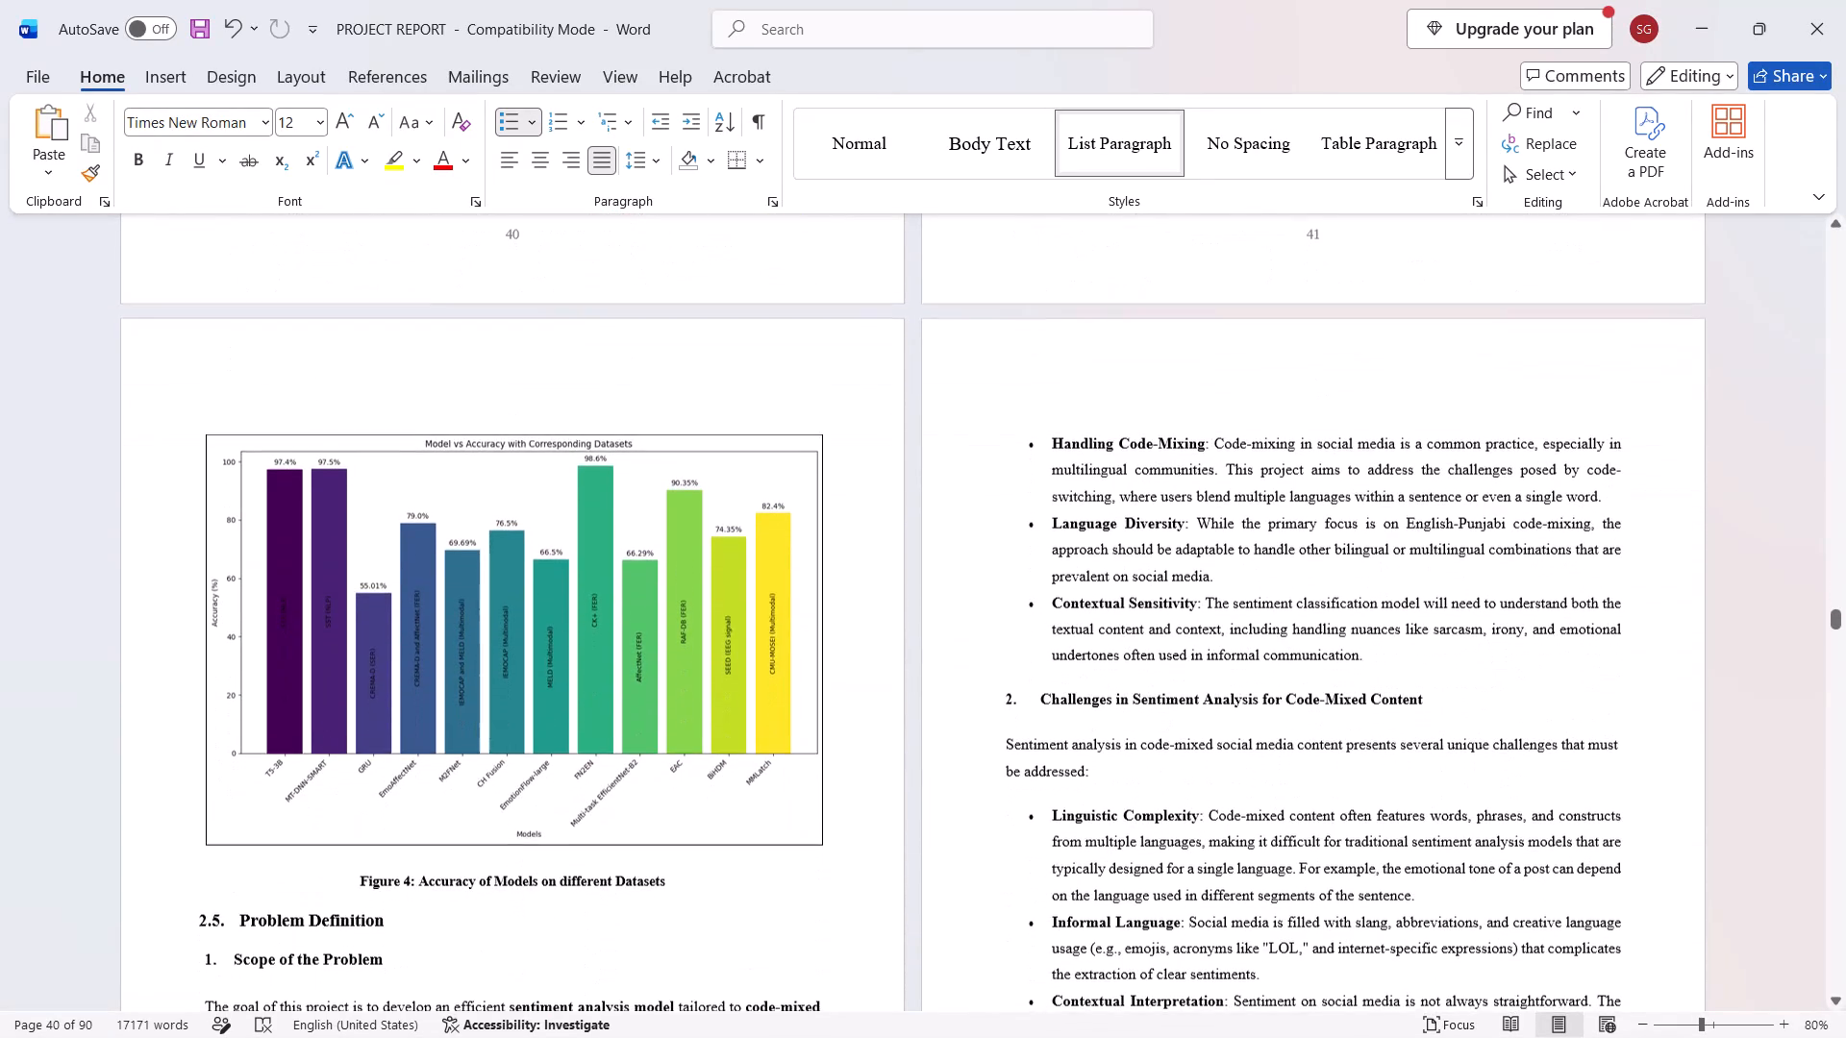
# Read through section 2.5, Problem Definition, from the scope and challenges to the expected outcomes and the project objectives.
pyautogui.scroll(-11, 1512, 706)
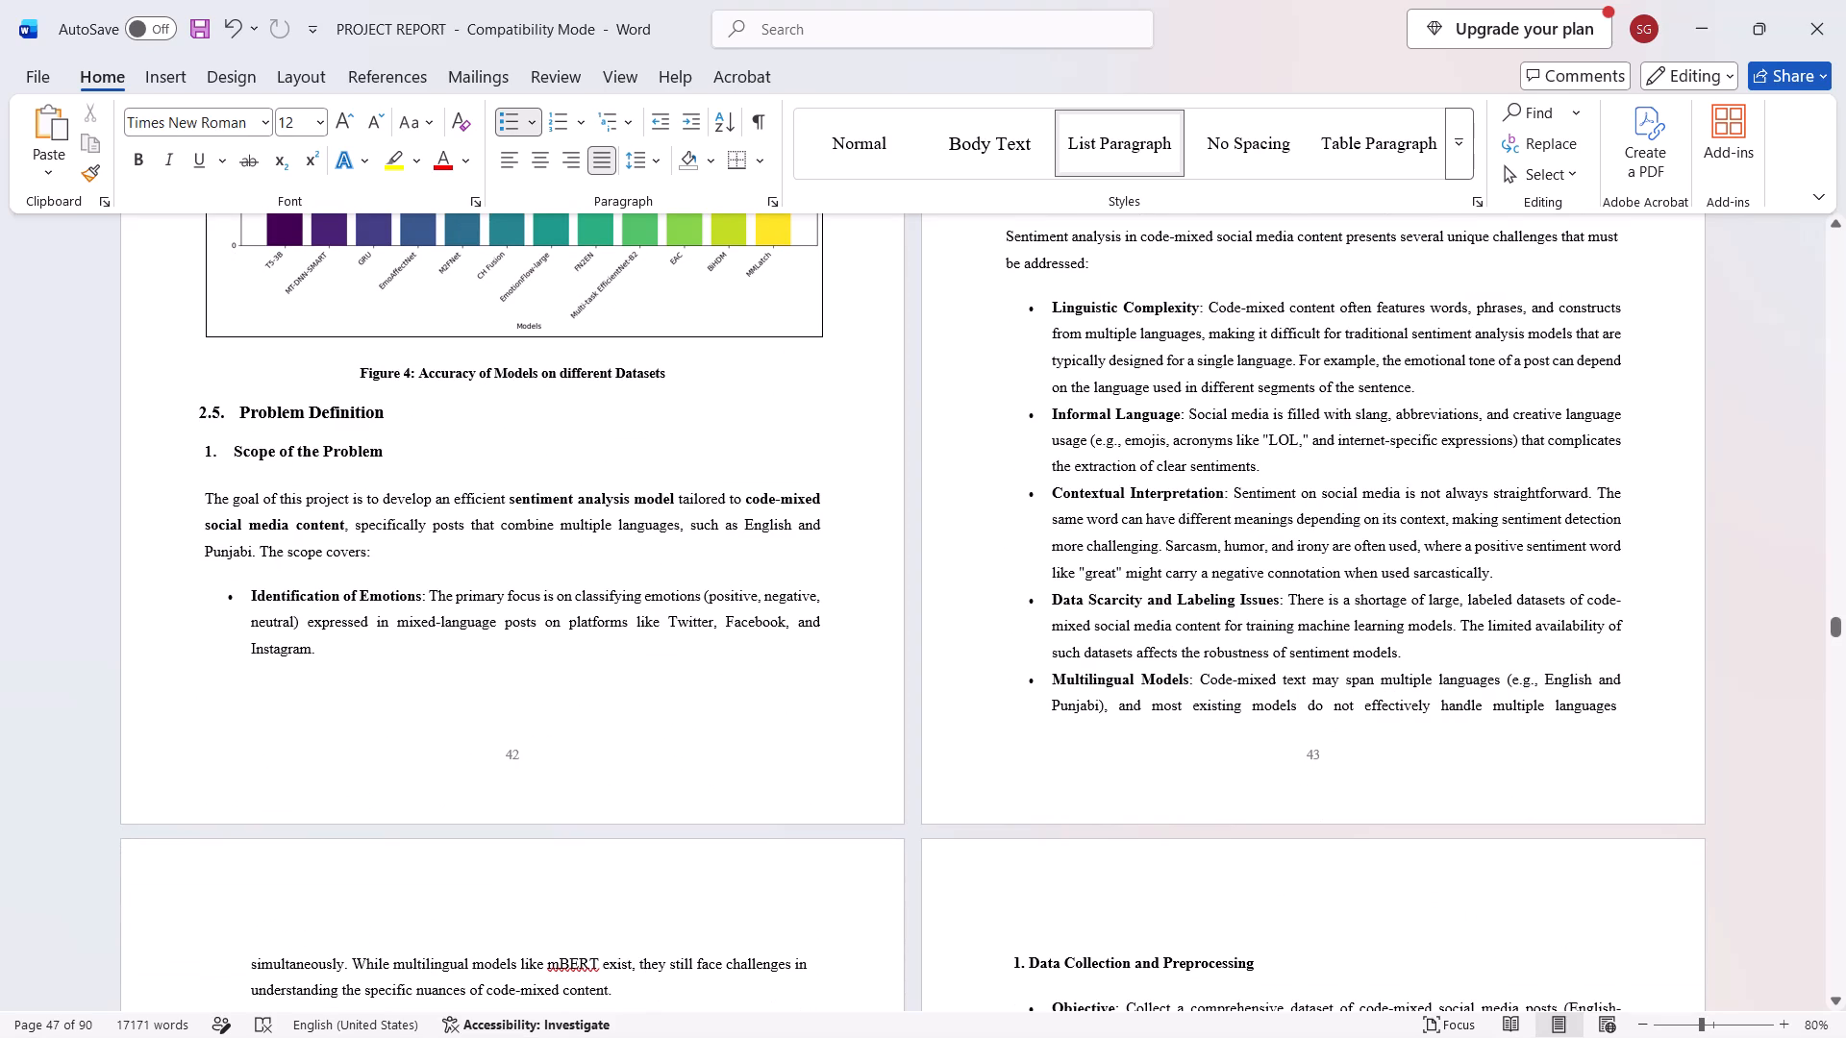
pyautogui.scroll(-5, 1346, 611)
pyautogui.scroll(1, 1270, 620)
pyautogui.scroll(-6, 1270, 620)
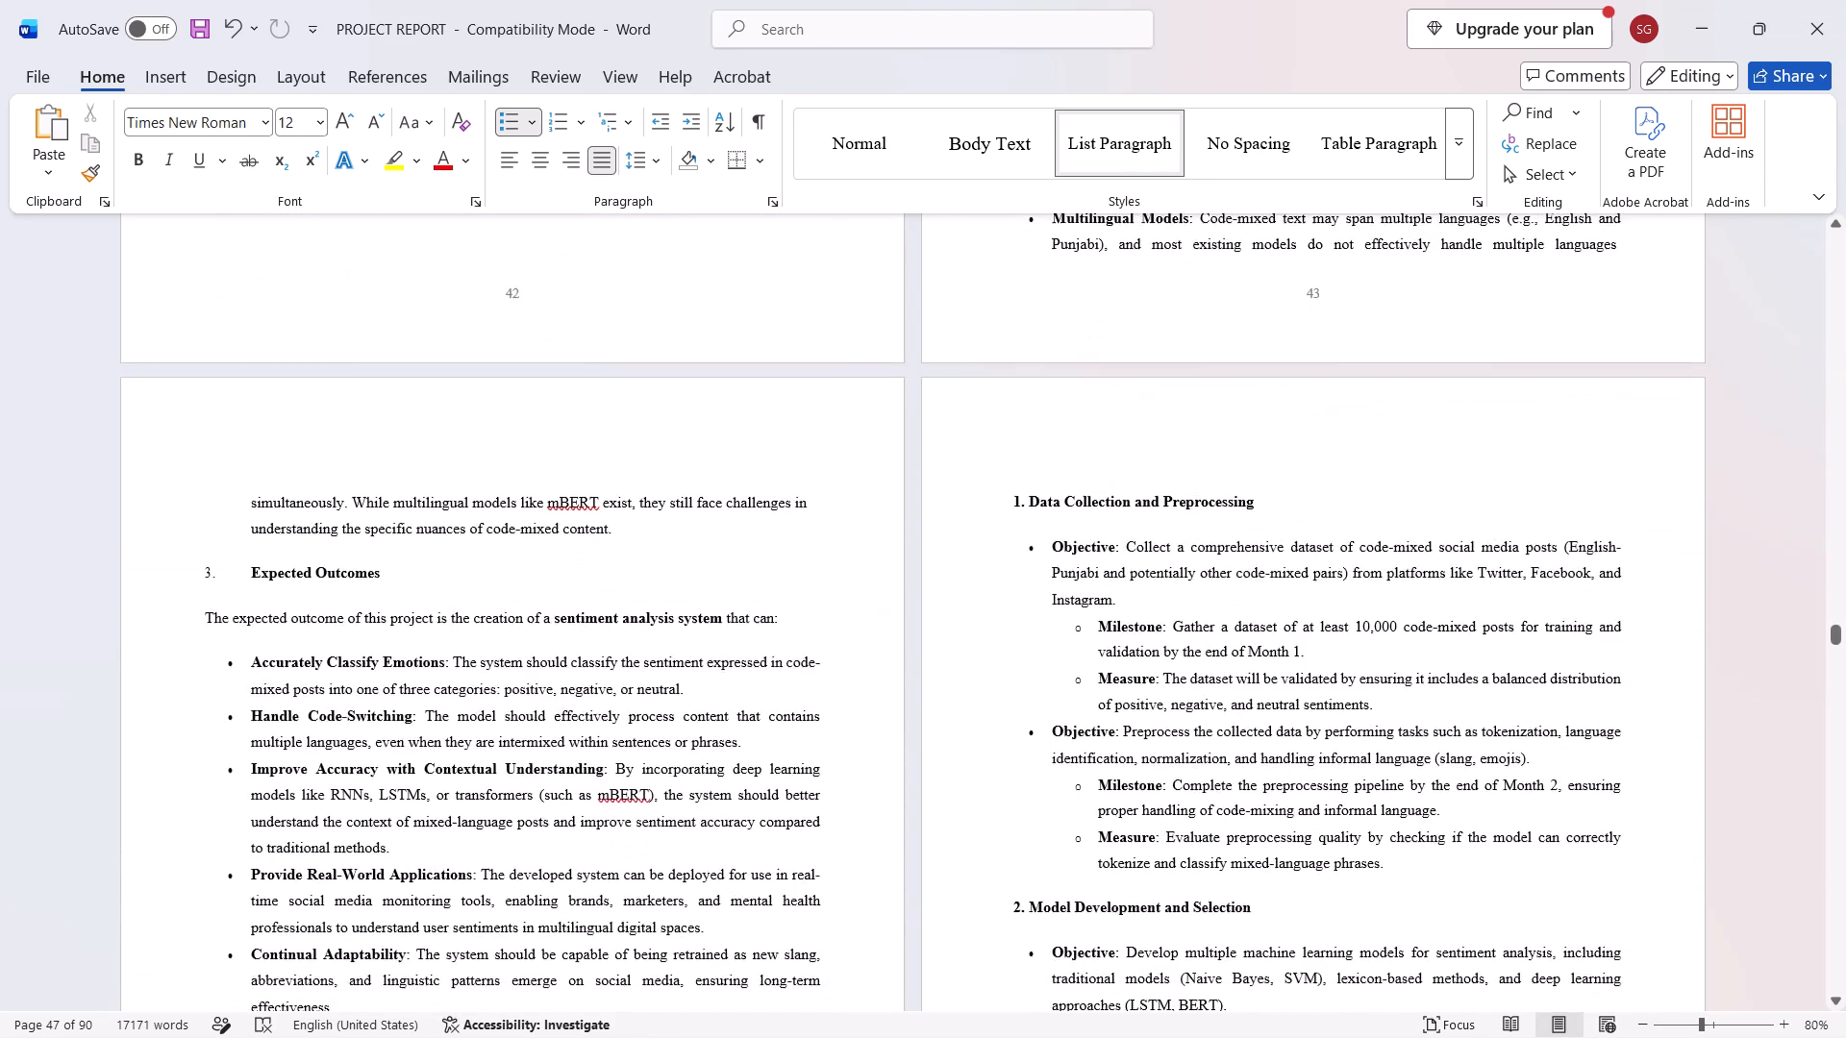
pyautogui.scroll(-6, 1201, 597)
pyautogui.scroll(1, 1201, 598)
pyautogui.scroll(-1, 1845, 664)
pyautogui.scroll(1, 1845, 666)
pyautogui.scroll(1, 1738, 674)
# Return to section 2.2 and check the font formatting of its heading "Existing solutions".
pyautogui.middleClick(1738, 674)
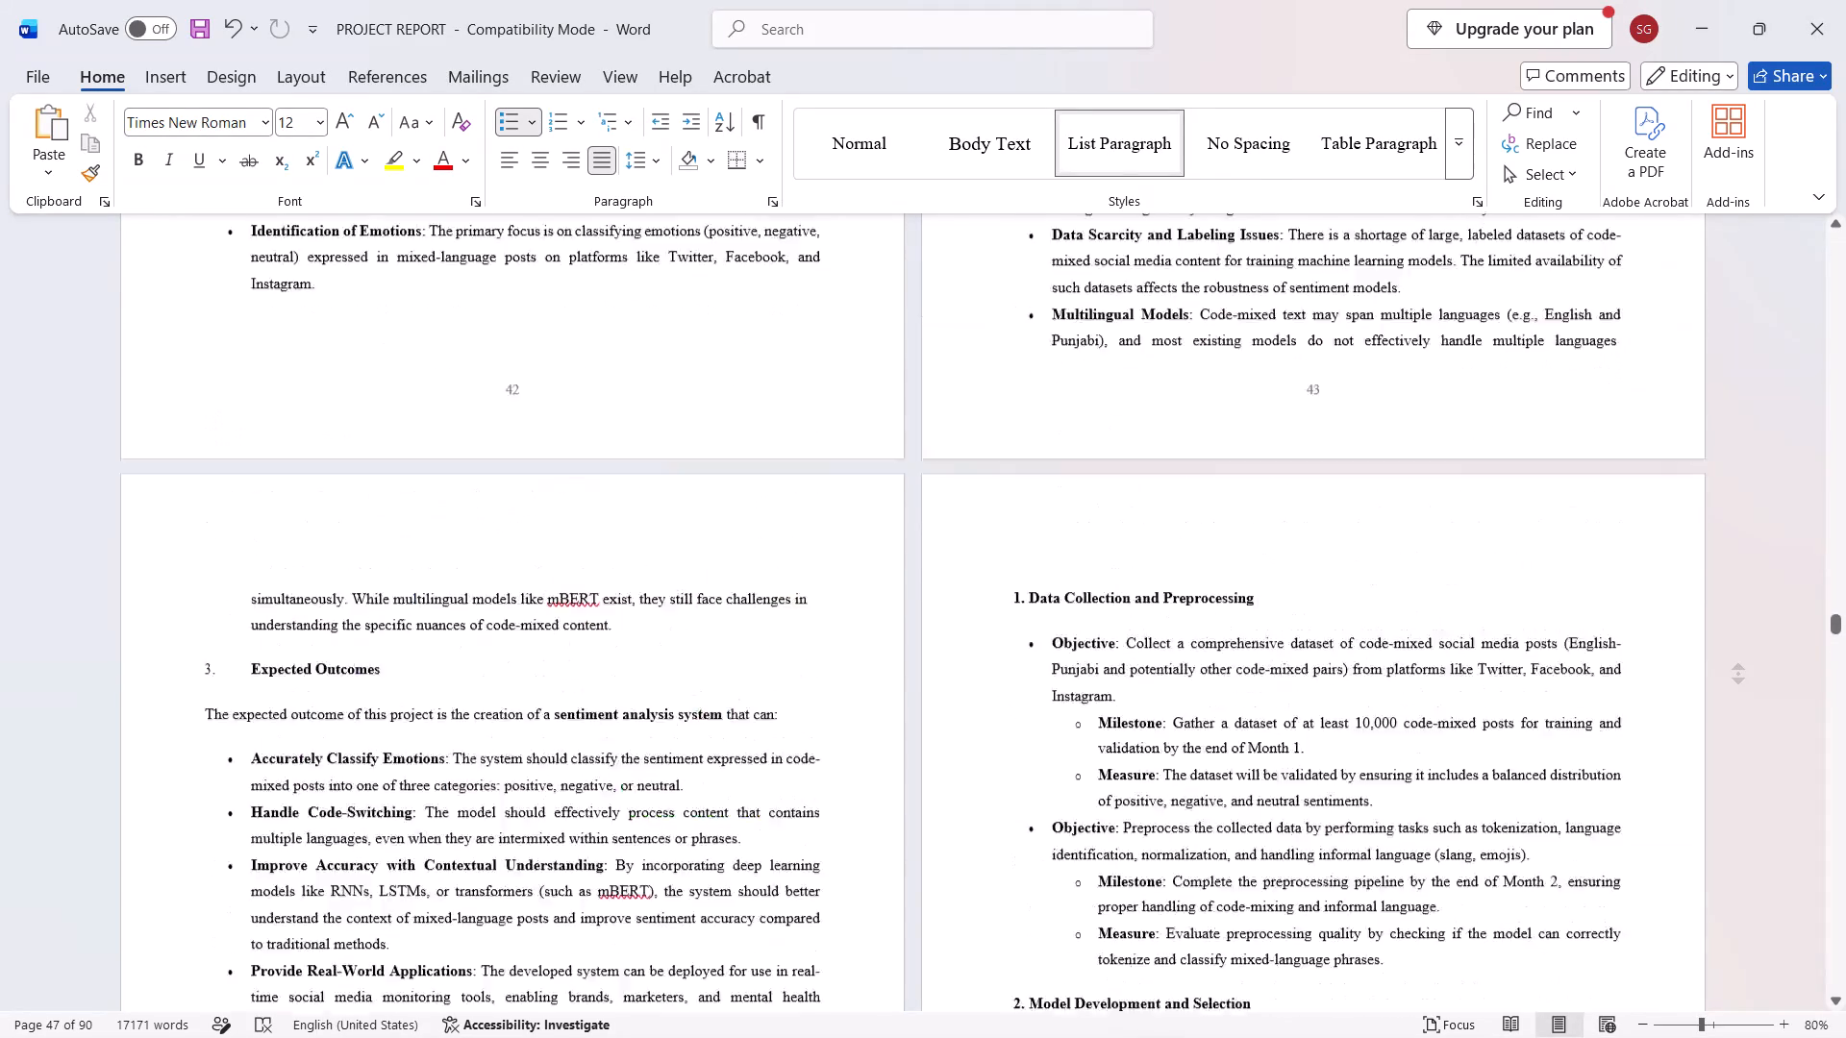
pyautogui.middleClick(1777, 439)
pyautogui.scroll(1, 1777, 439)
pyautogui.scroll(-10, 1728, 508)
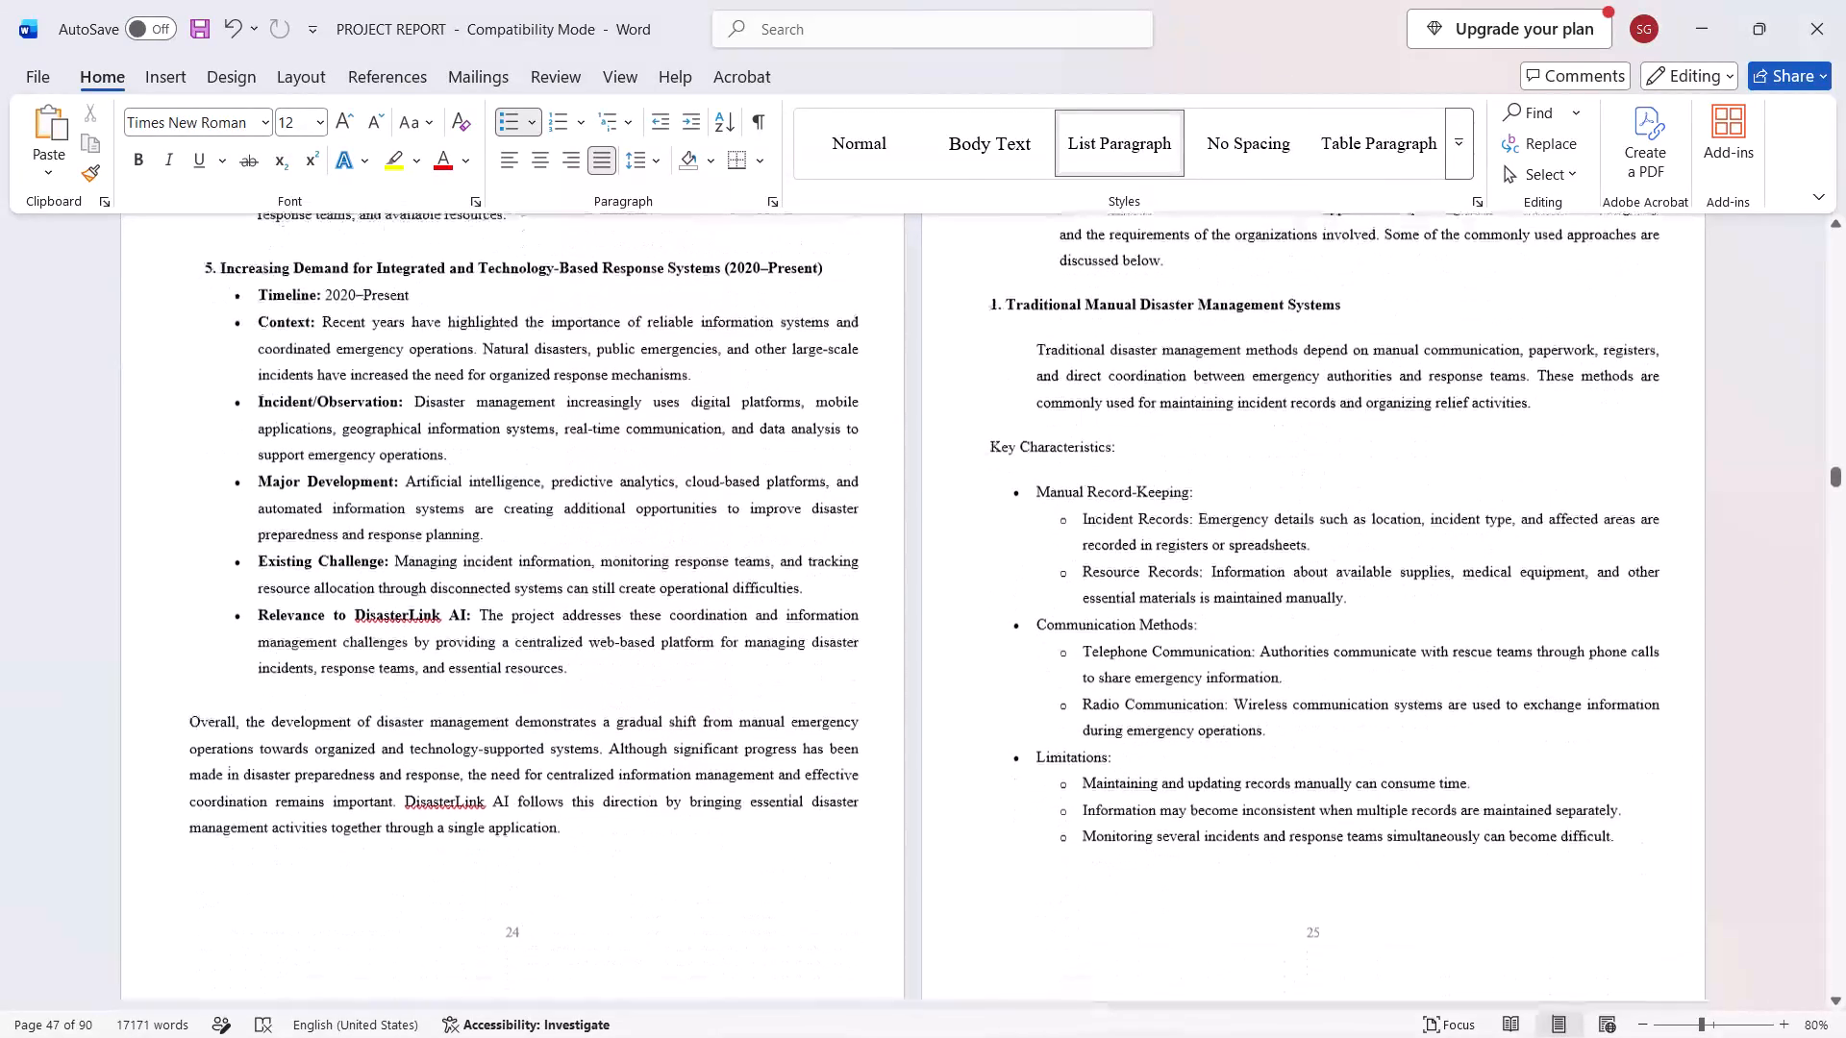
pyautogui.scroll(-1, 1321, 586)
pyautogui.scroll(1, 1304, 586)
pyautogui.scroll(-3, 1290, 586)
pyautogui.scroll(5, 1087, 542)
pyautogui.scroll(4, 972, 483)
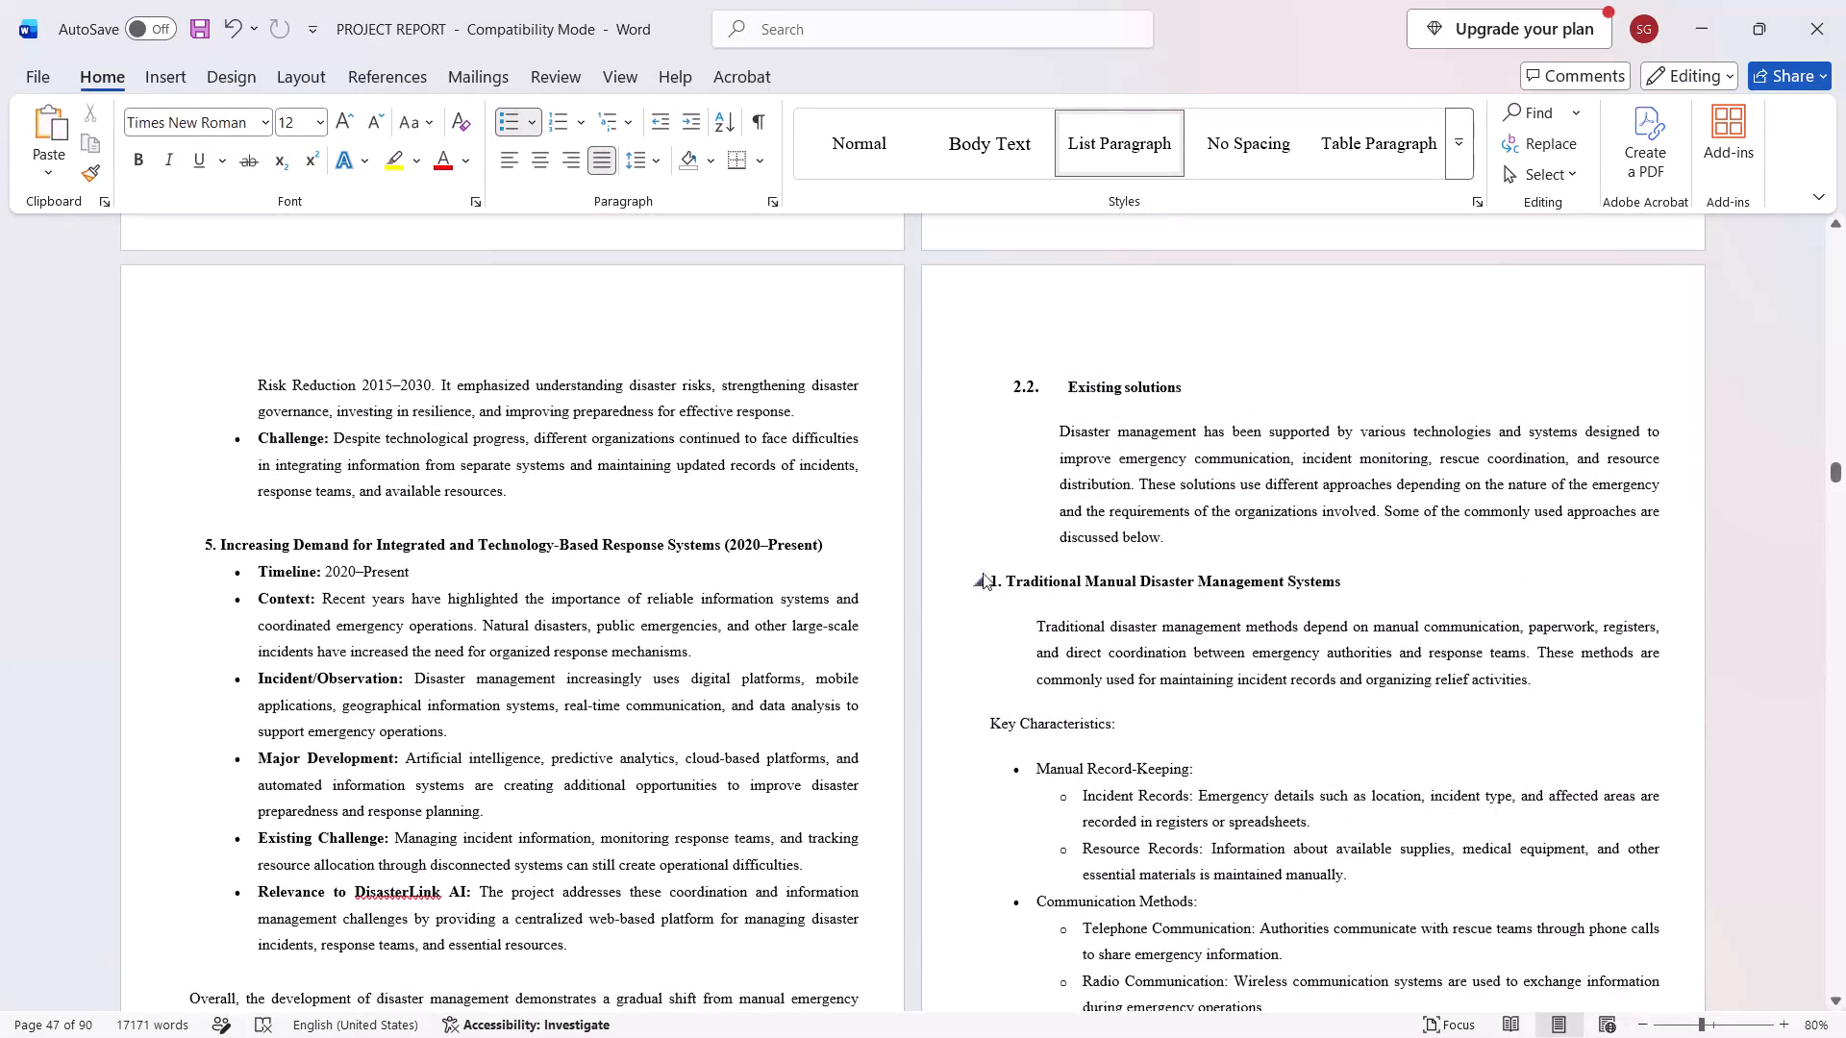
pyautogui.scroll(-1, 1001, 590)
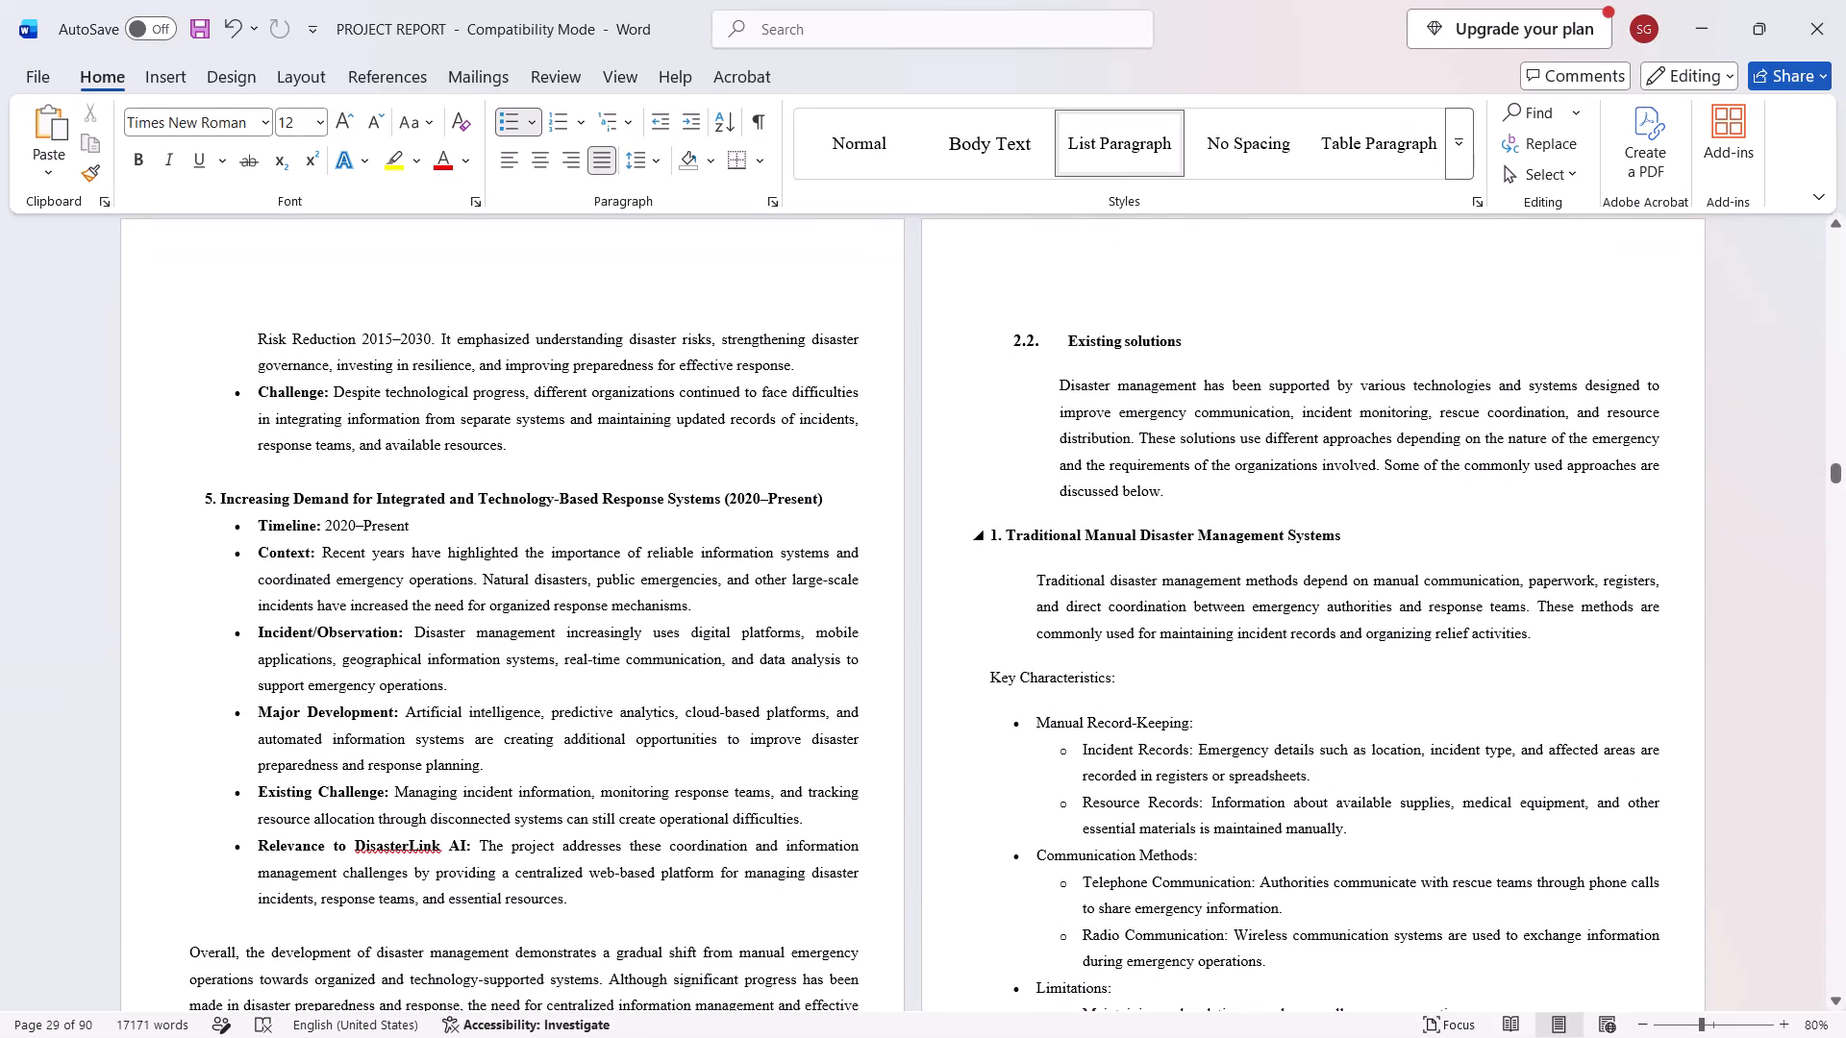
pyautogui.scroll(-5, 995, 535)
pyautogui.scroll(5, 995, 534)
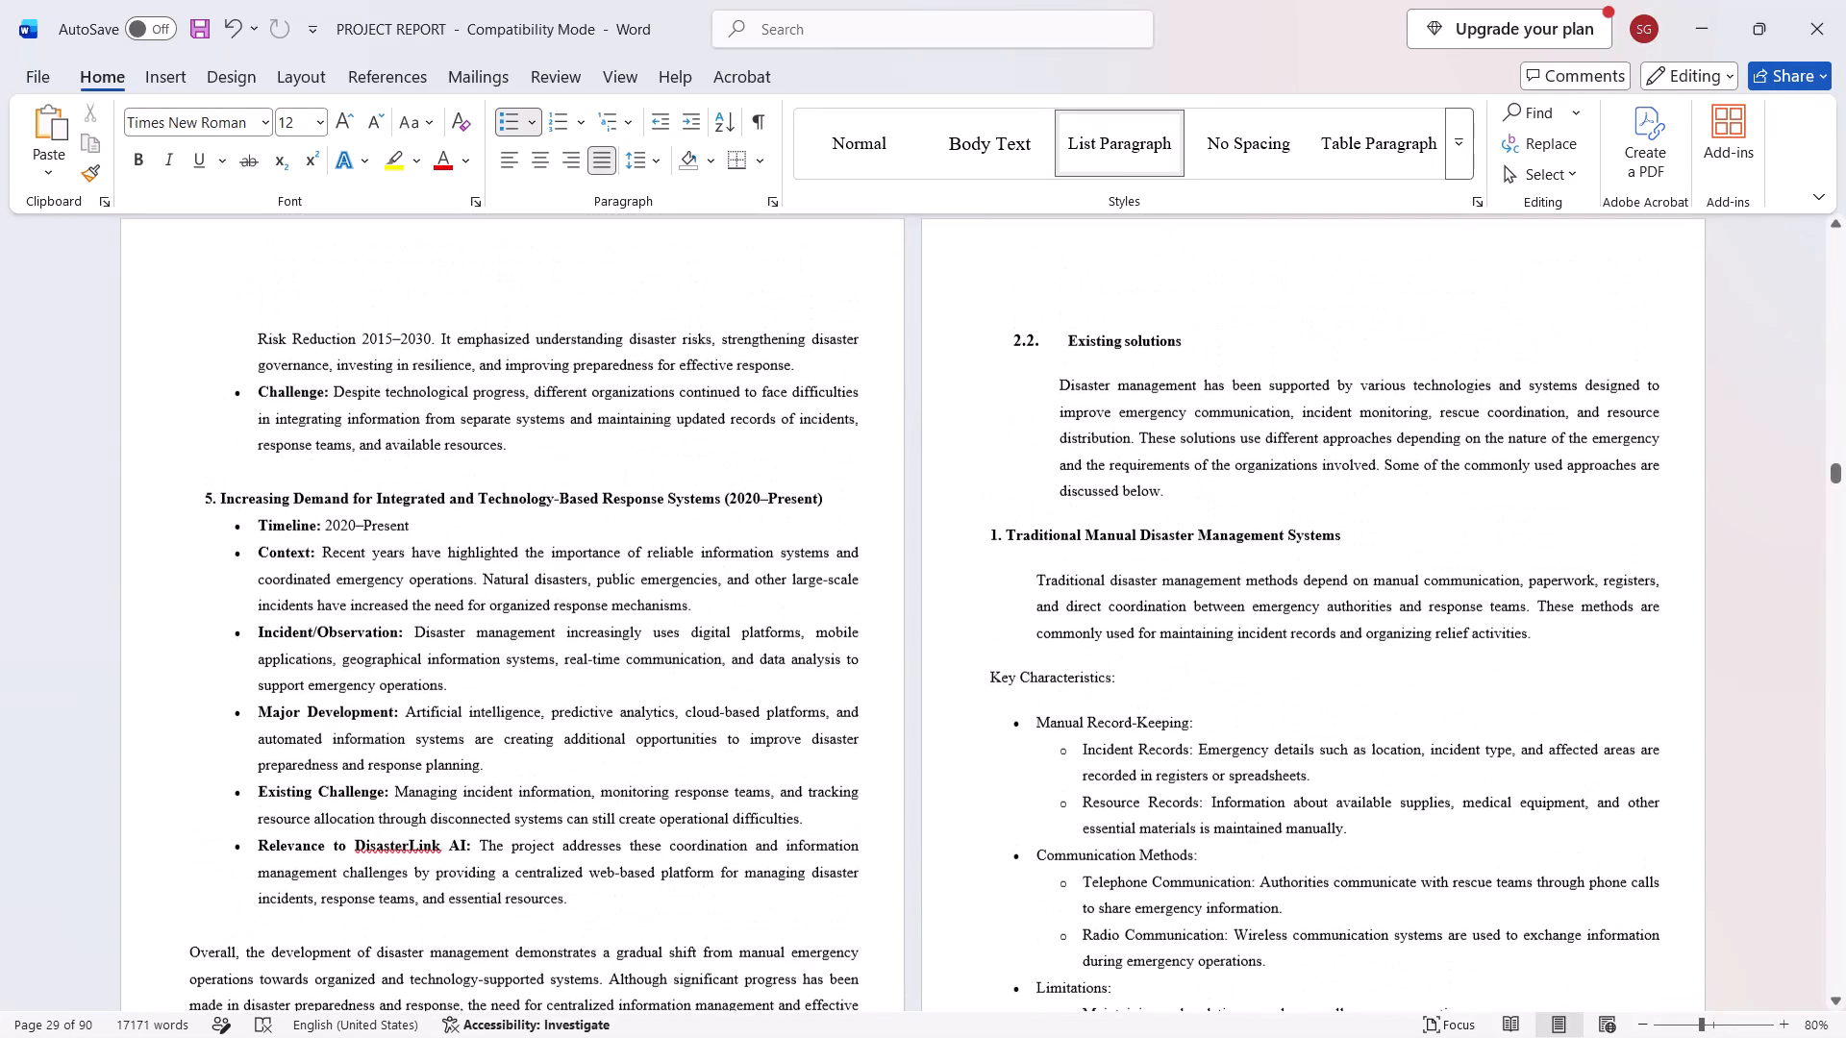
pyautogui.moveTo(1197, 337); pyautogui.dragTo(988, 345)
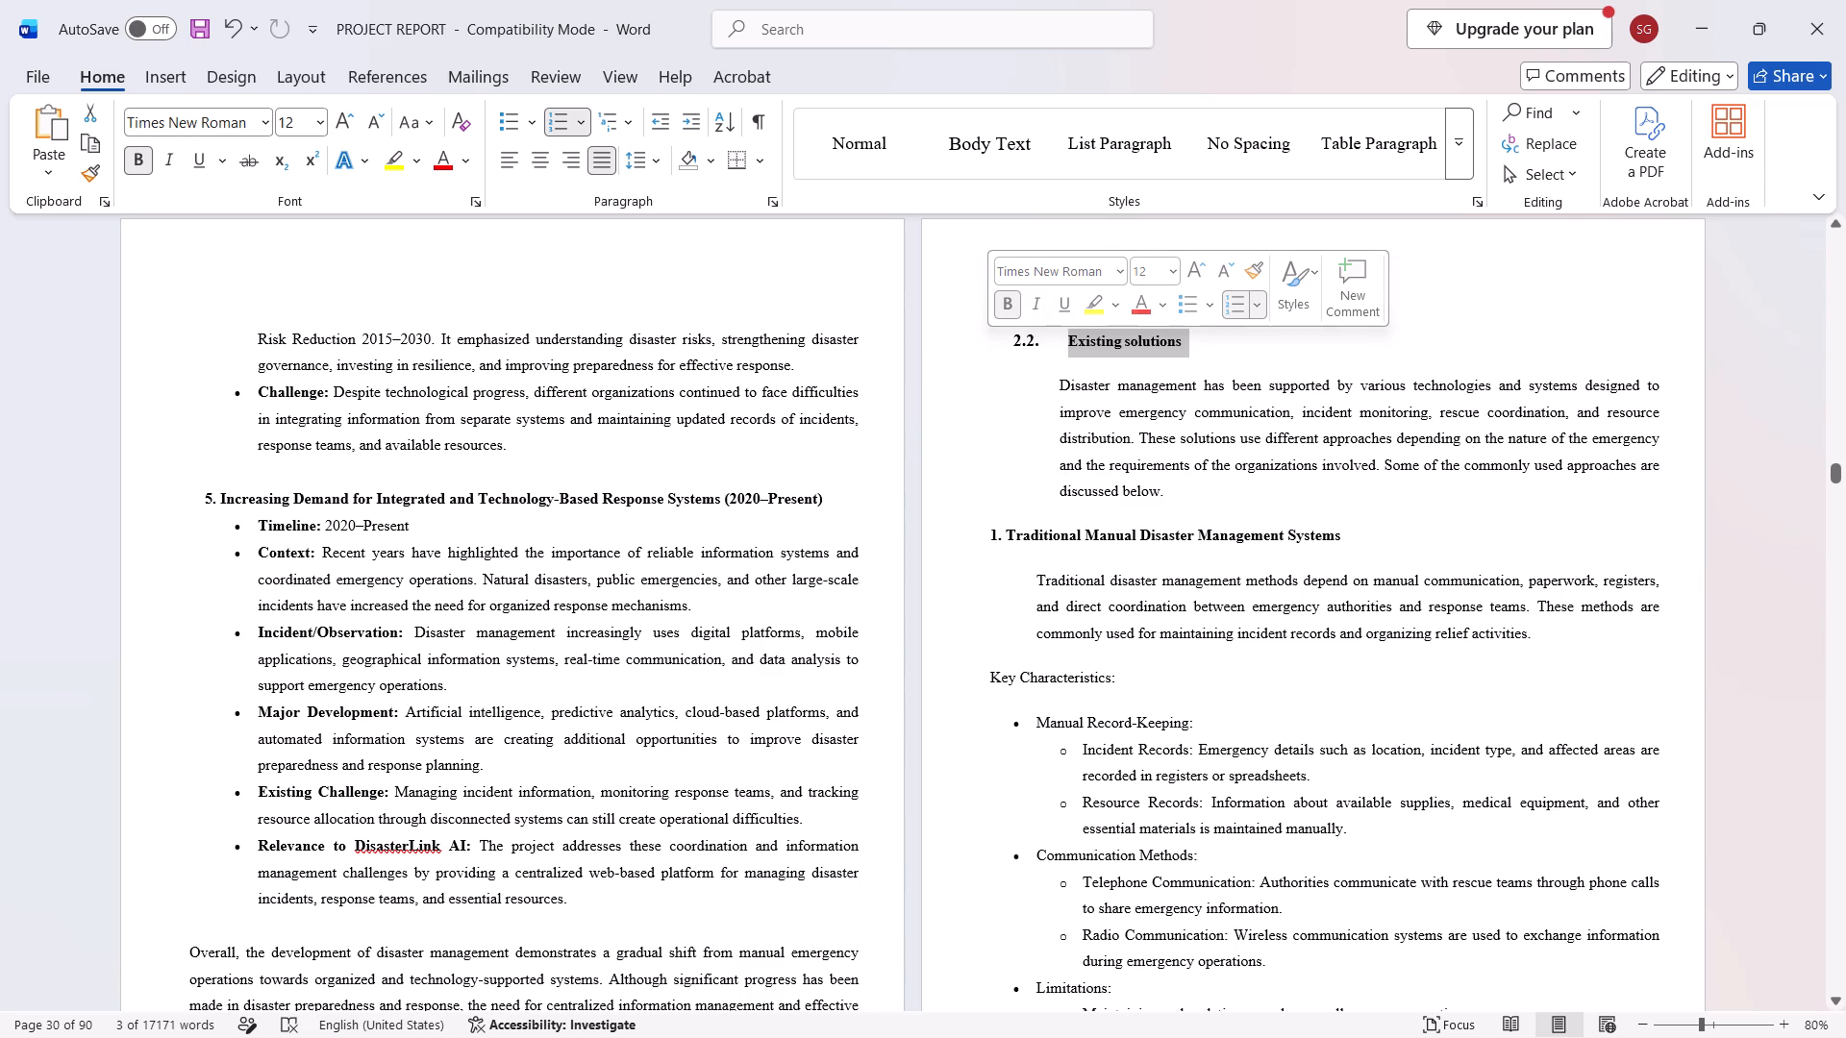
# Review the layout of section 2.1's disaster management timeline, from the Chapter 2 title to the section 2.2 heading.
pyautogui.scroll(4, 1309, 398)
pyautogui.scroll(-1, 1309, 398)
pyautogui.scroll(1, 1309, 398)
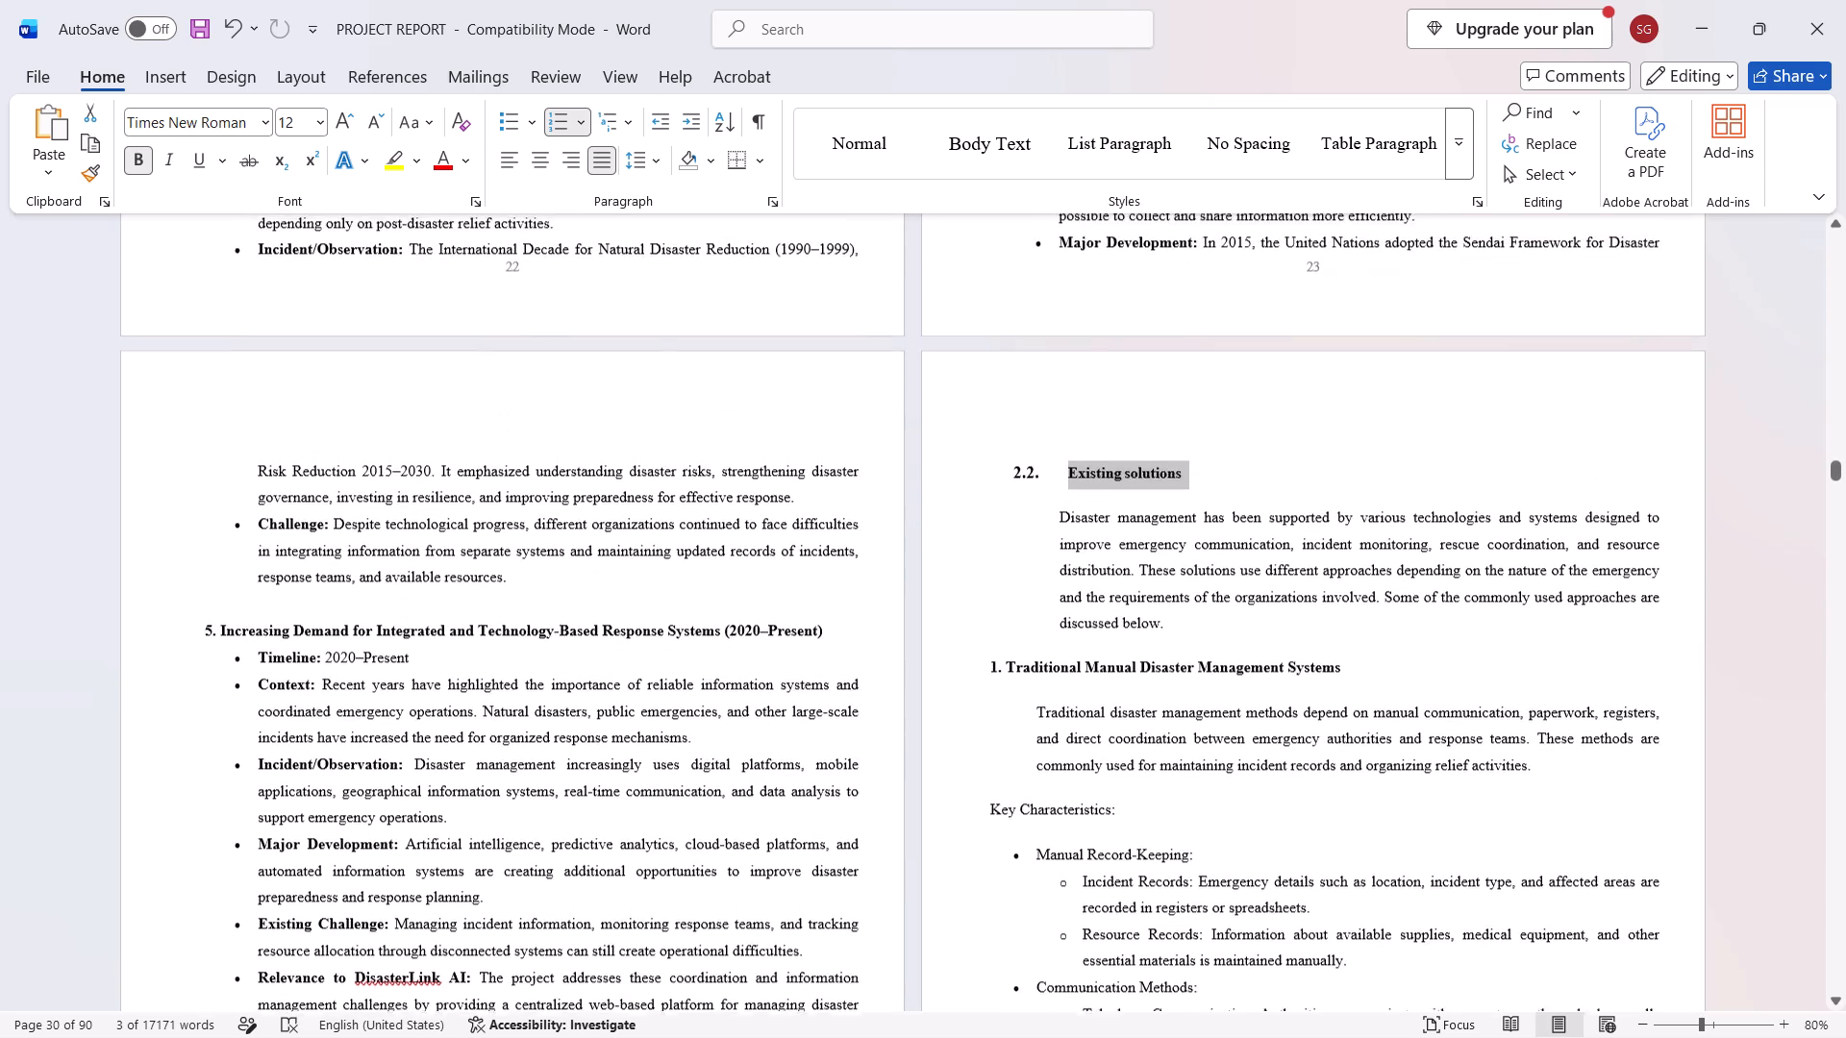
pyautogui.scroll(1, 1309, 398)
pyautogui.scroll(-2, 1309, 398)
pyautogui.scroll(10, 1309, 398)
pyautogui.scroll(10, 1244, 449)
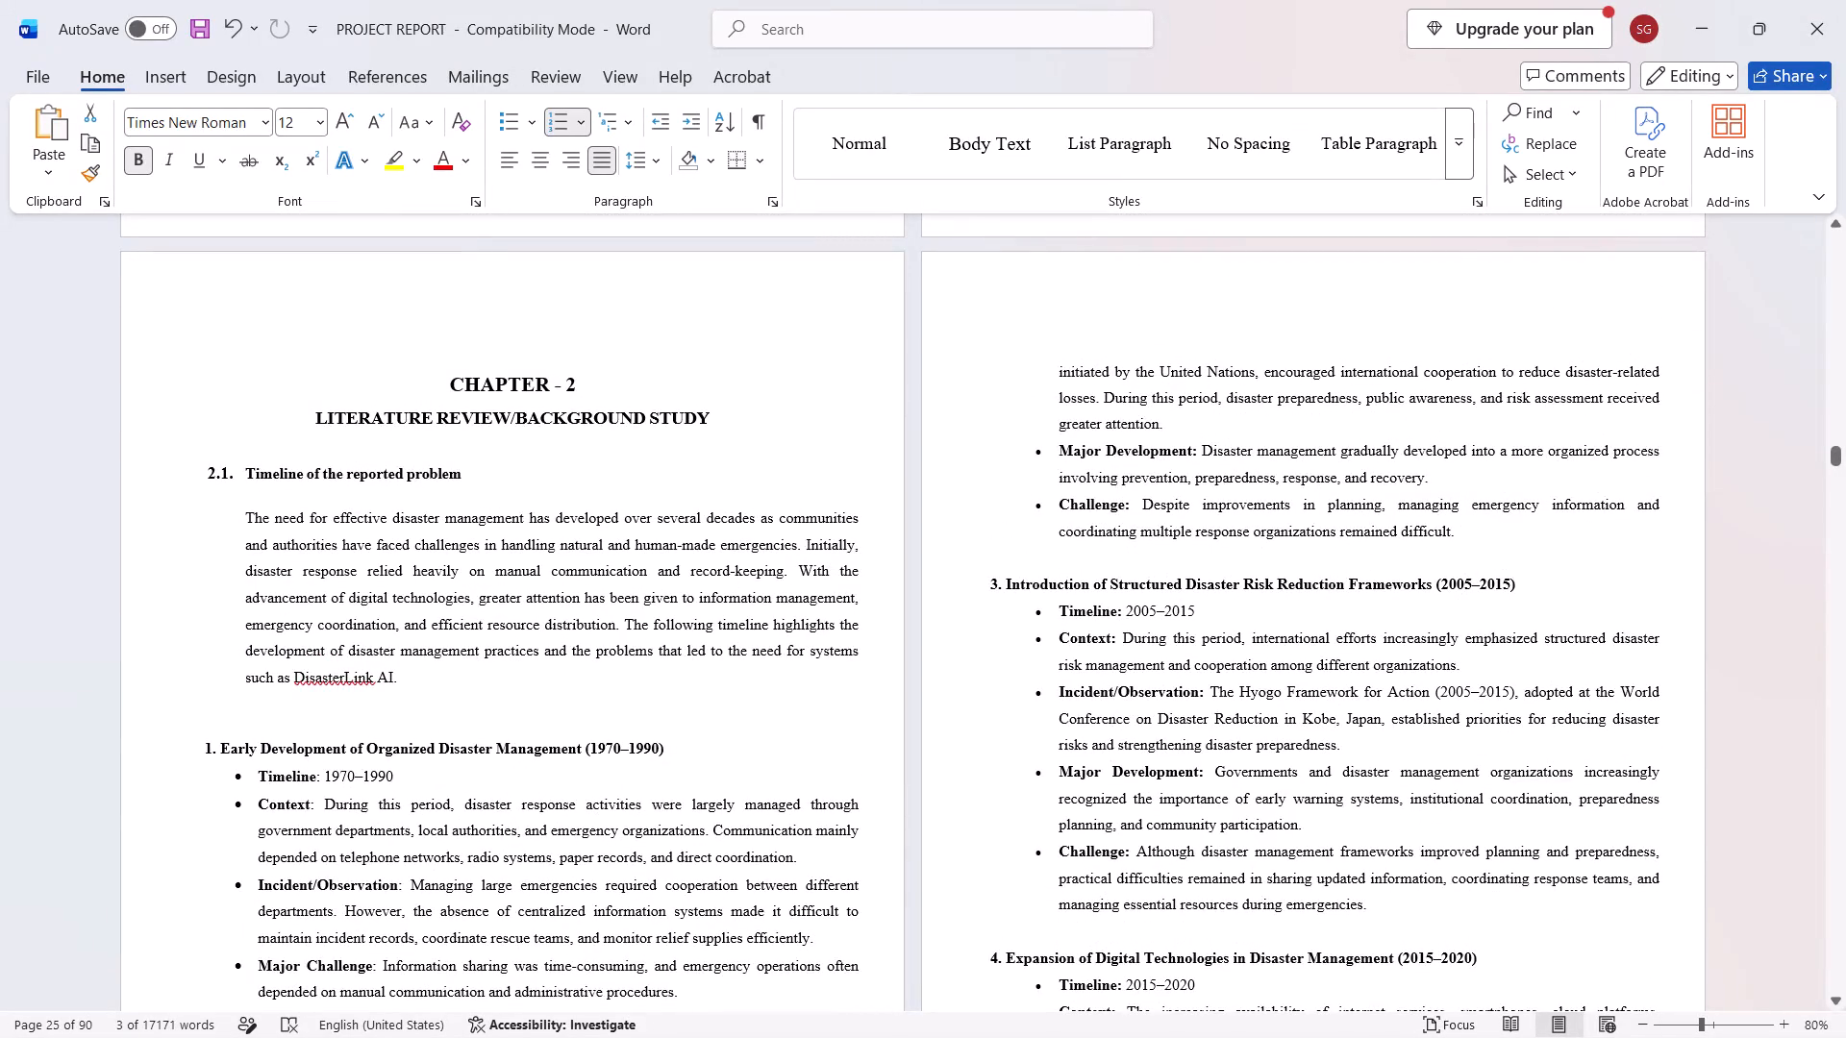
pyautogui.scroll(-3, 1101, 602)
pyautogui.scroll(-7, 1018, 603)
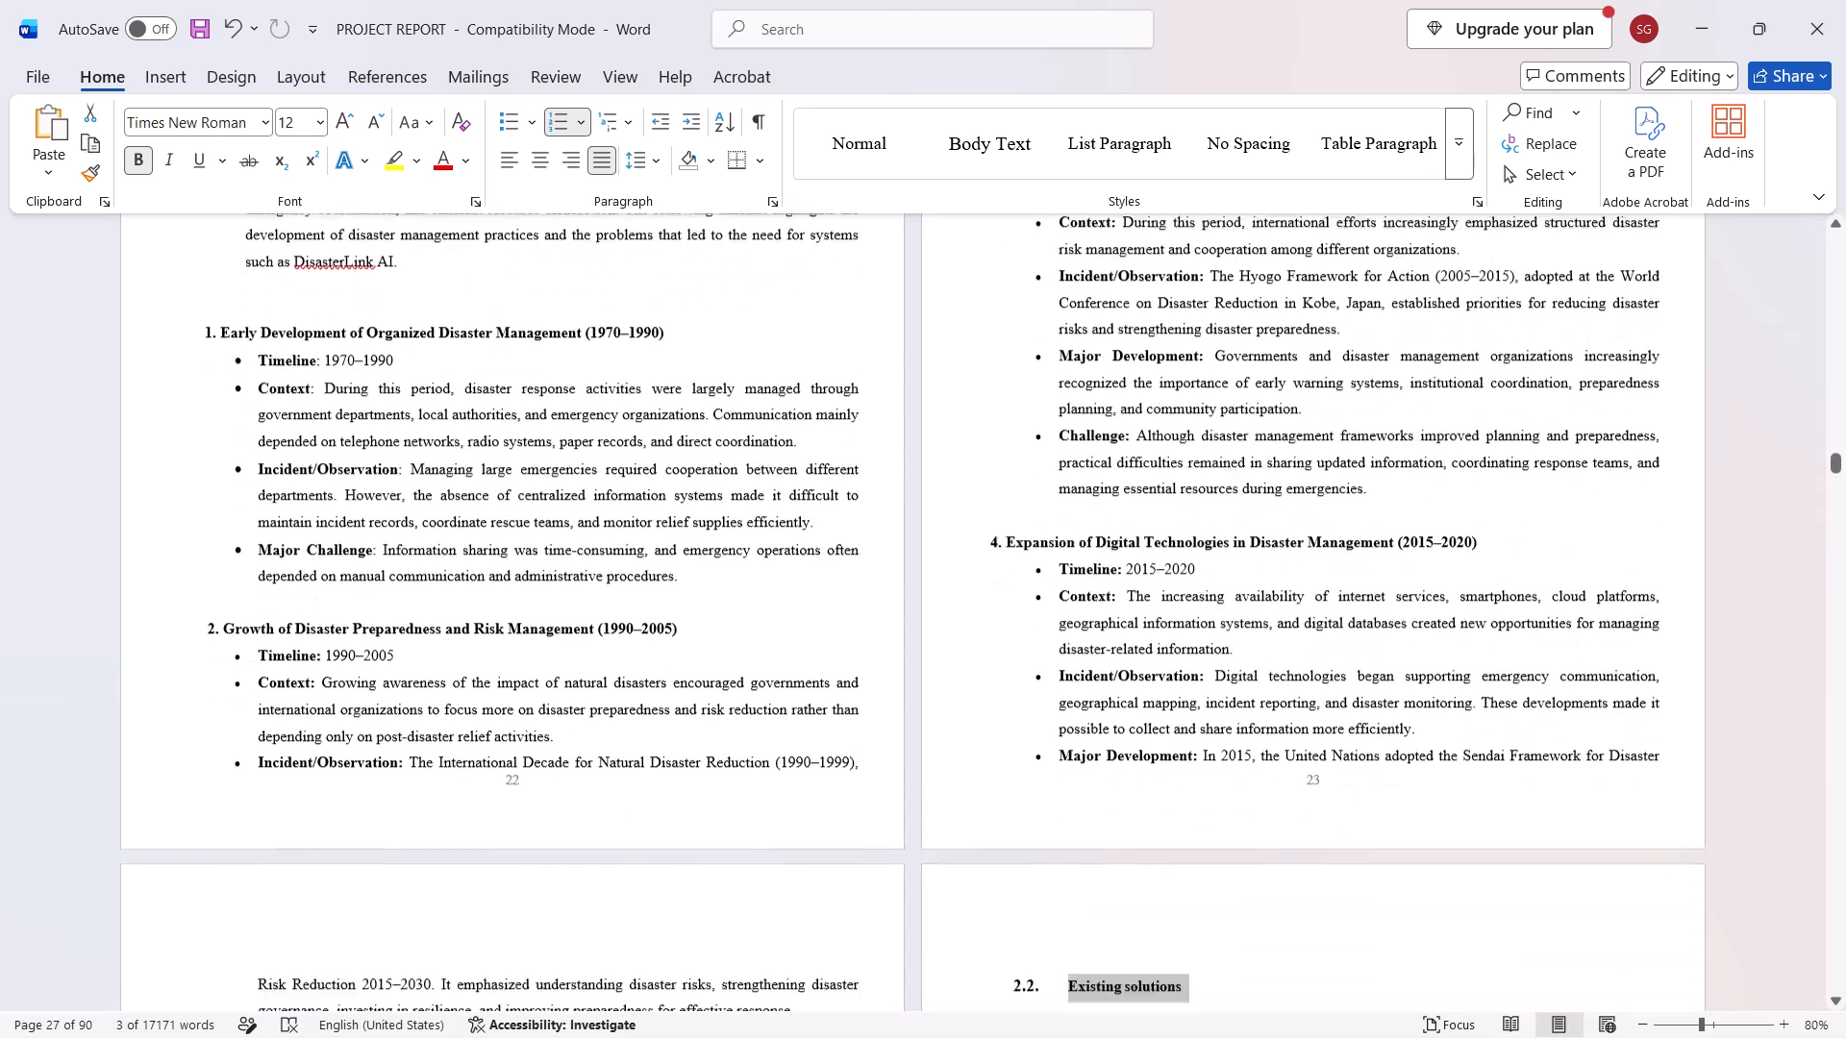
pyautogui.scroll(-5, 1043, 569)
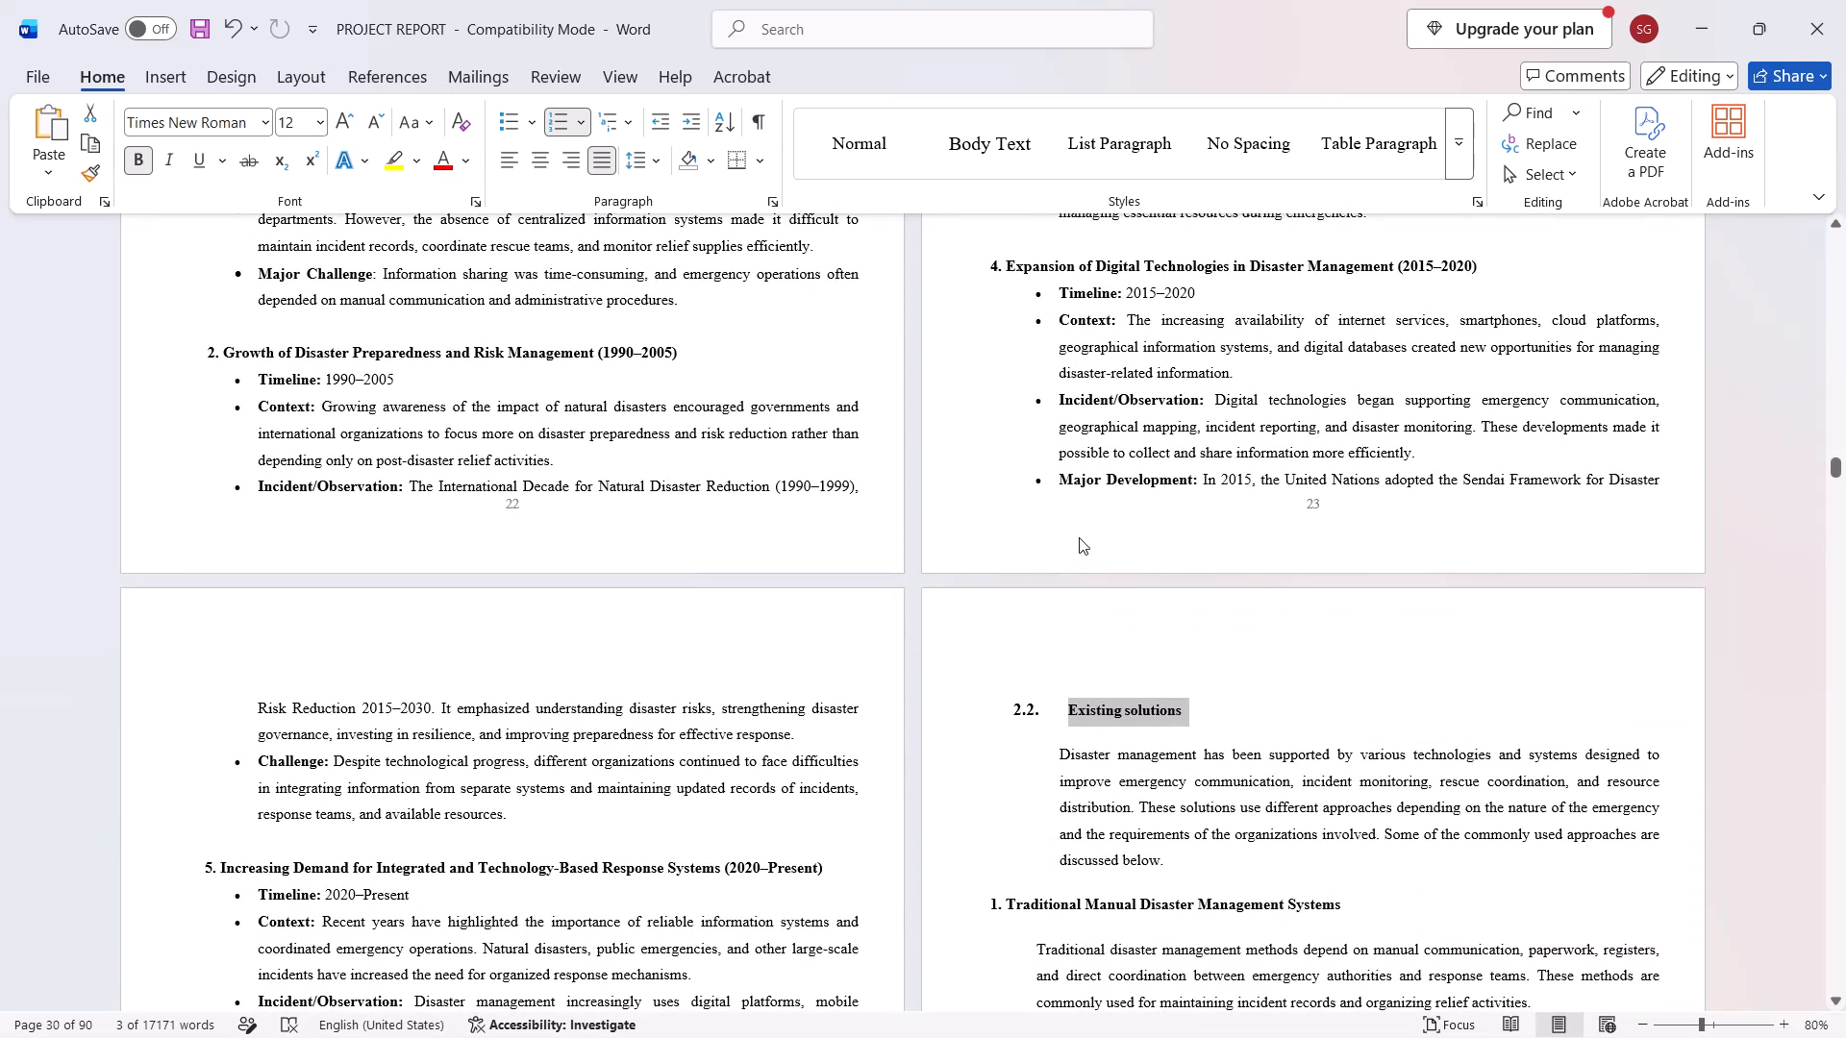
pyautogui.scroll(4, 1127, 527)
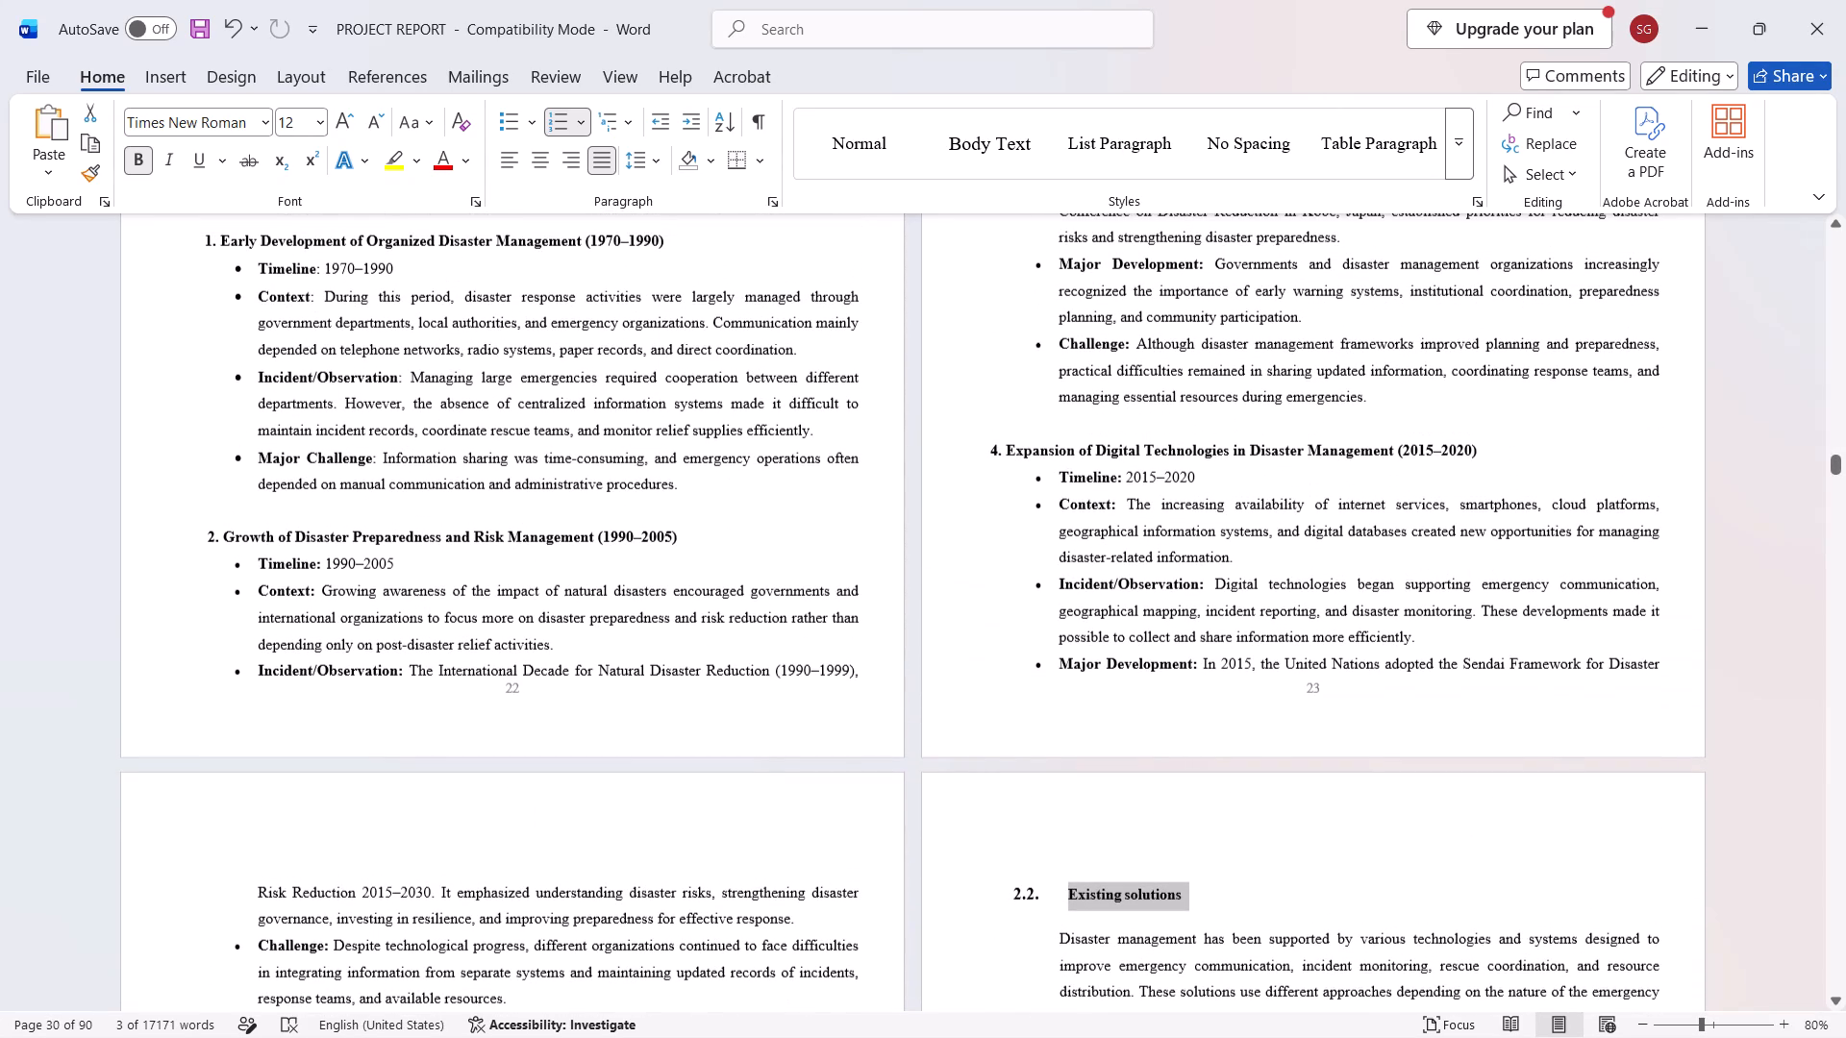
pyautogui.scroll(-2, 913, 466)
pyautogui.scroll(1, 916, 471)
pyautogui.scroll(-6, 916, 471)
pyautogui.click(1260, 538)
# Review the layout of sections 2.2 and 2.3, including the blank line above the Table II caption and the paragraph below that table.
pyautogui.scroll(-5, 1260, 538)
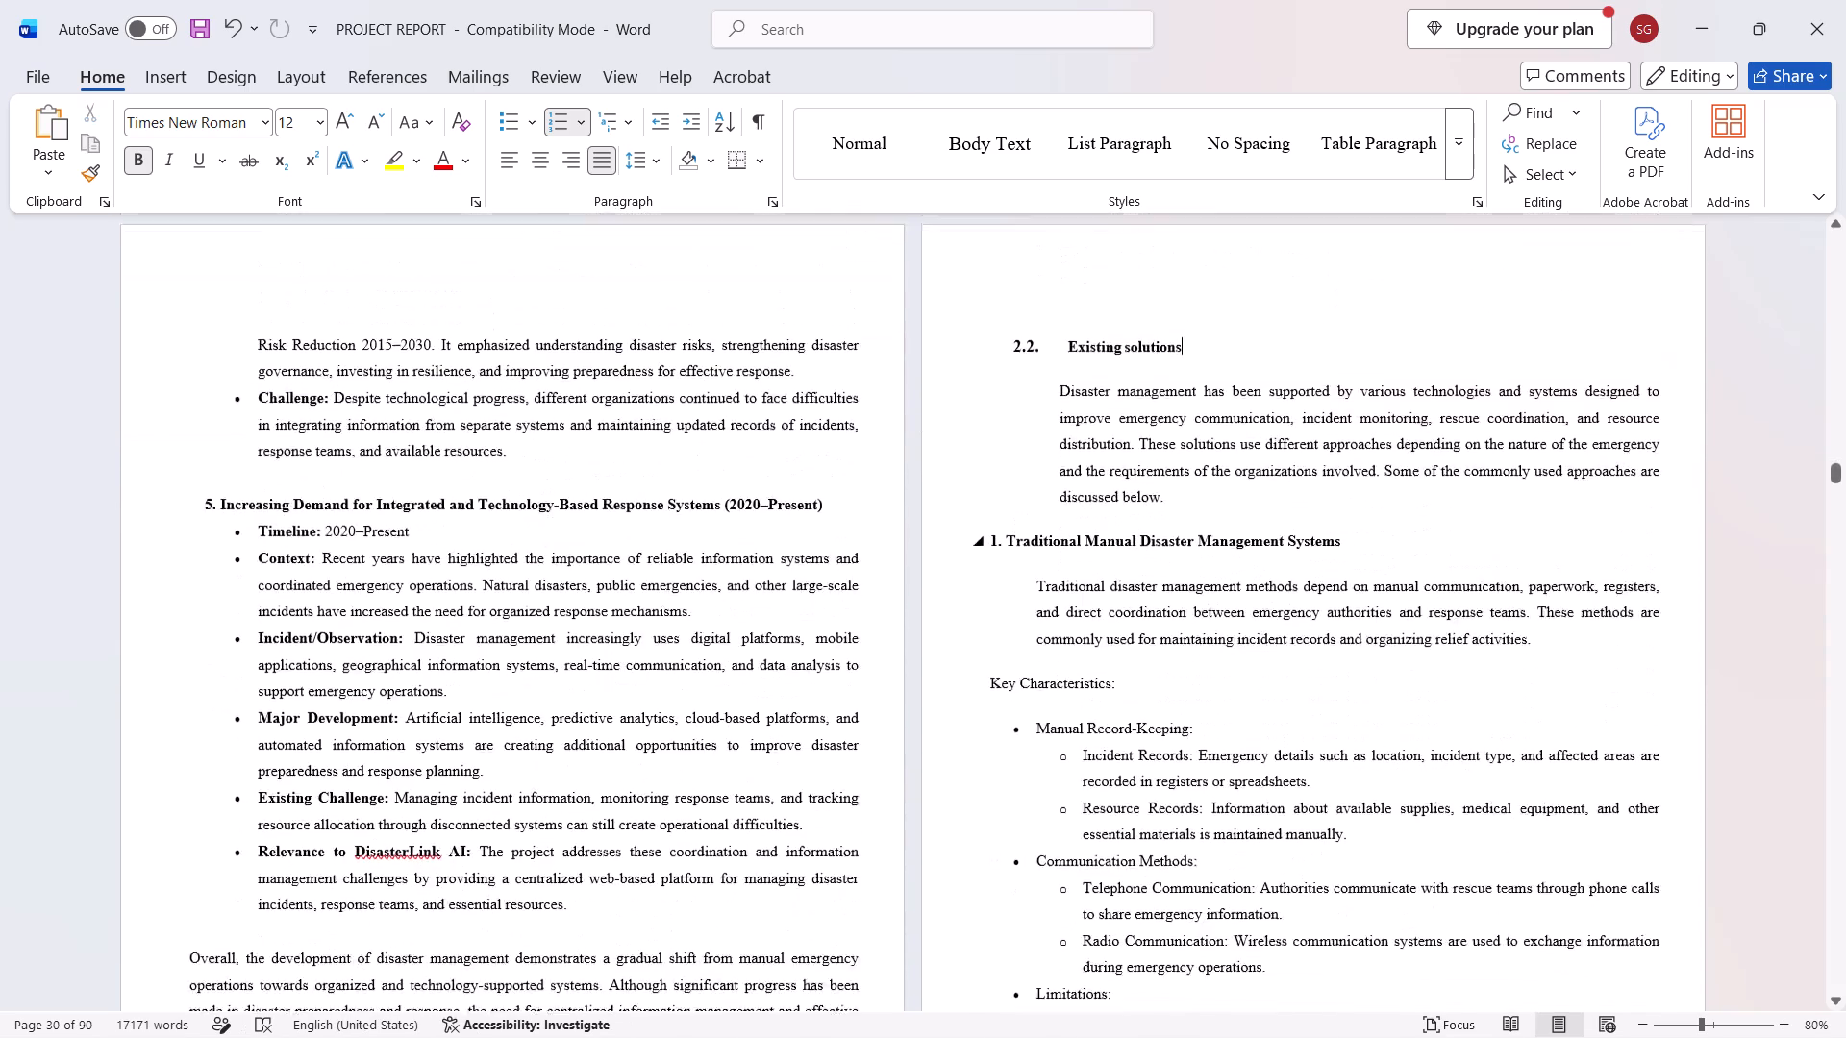
pyautogui.scroll(-11, 1260, 540)
pyautogui.scroll(1, 1249, 555)
pyautogui.scroll(-8, 1249, 555)
pyautogui.scroll(1, 1249, 557)
pyautogui.scroll(-10, 1249, 559)
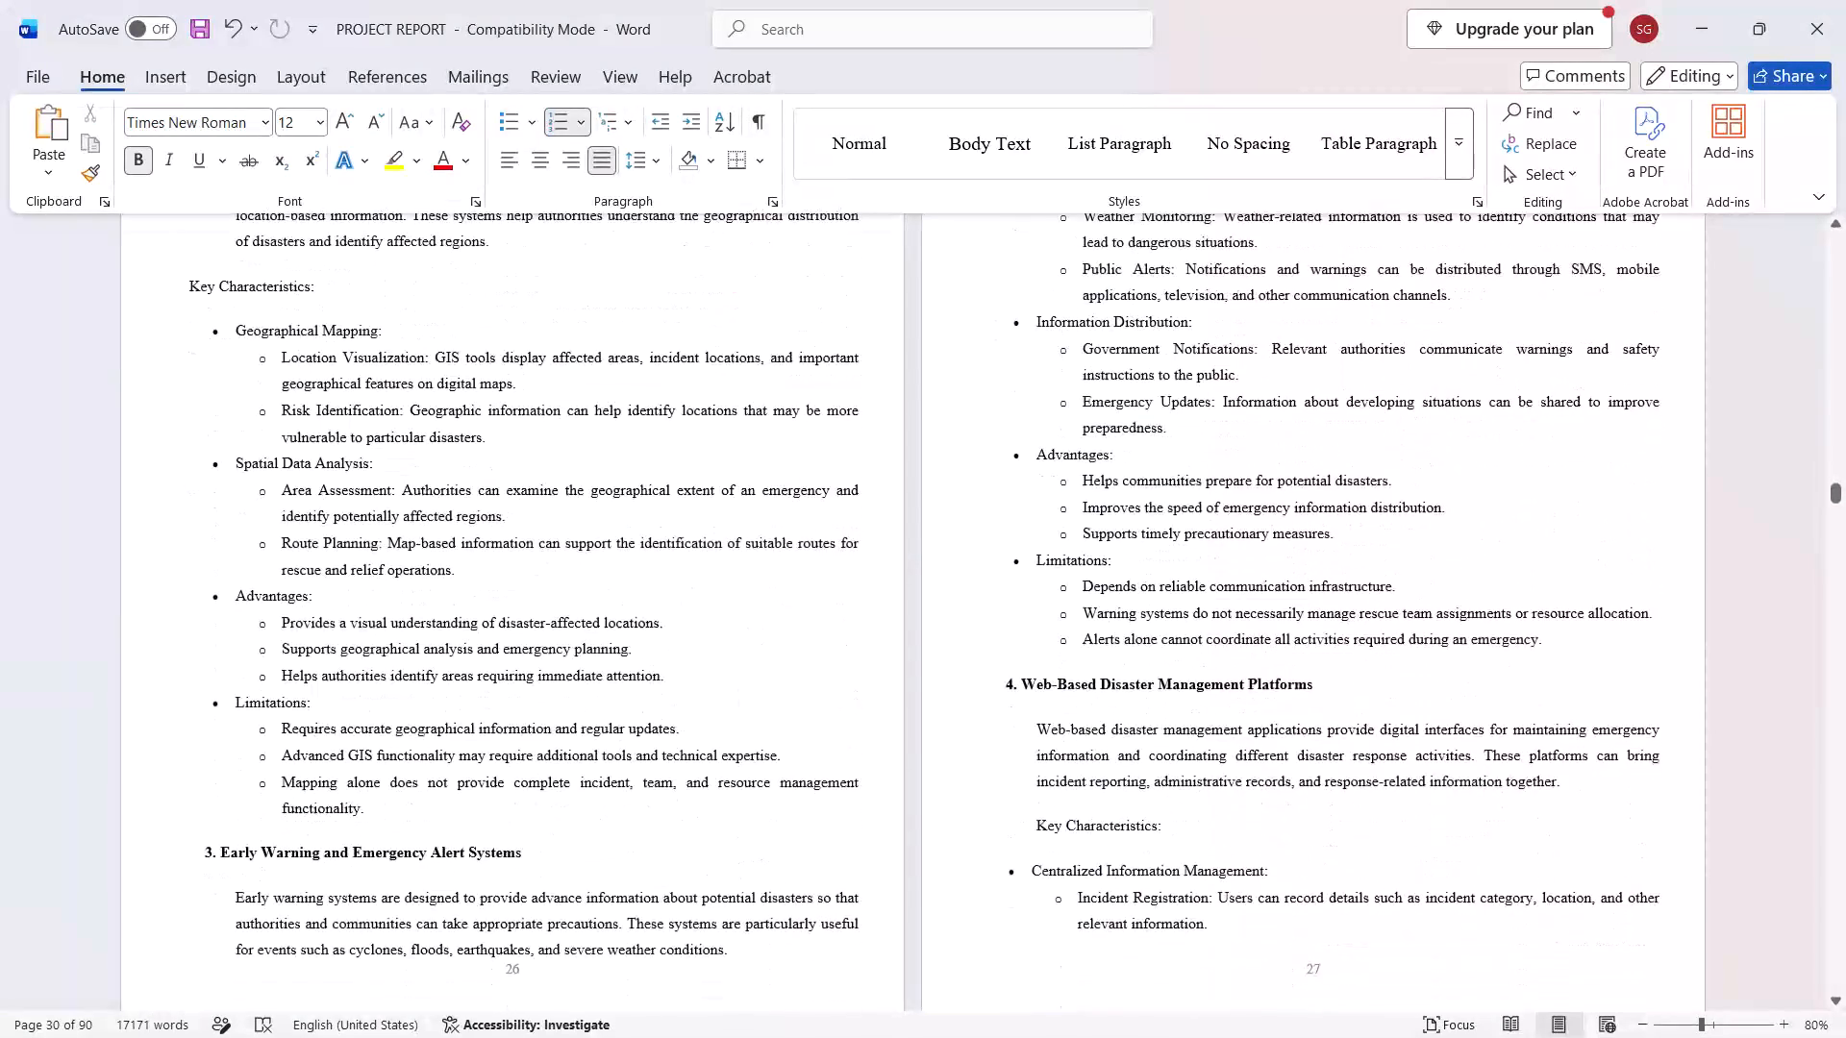
pyautogui.scroll(-12, 1249, 562)
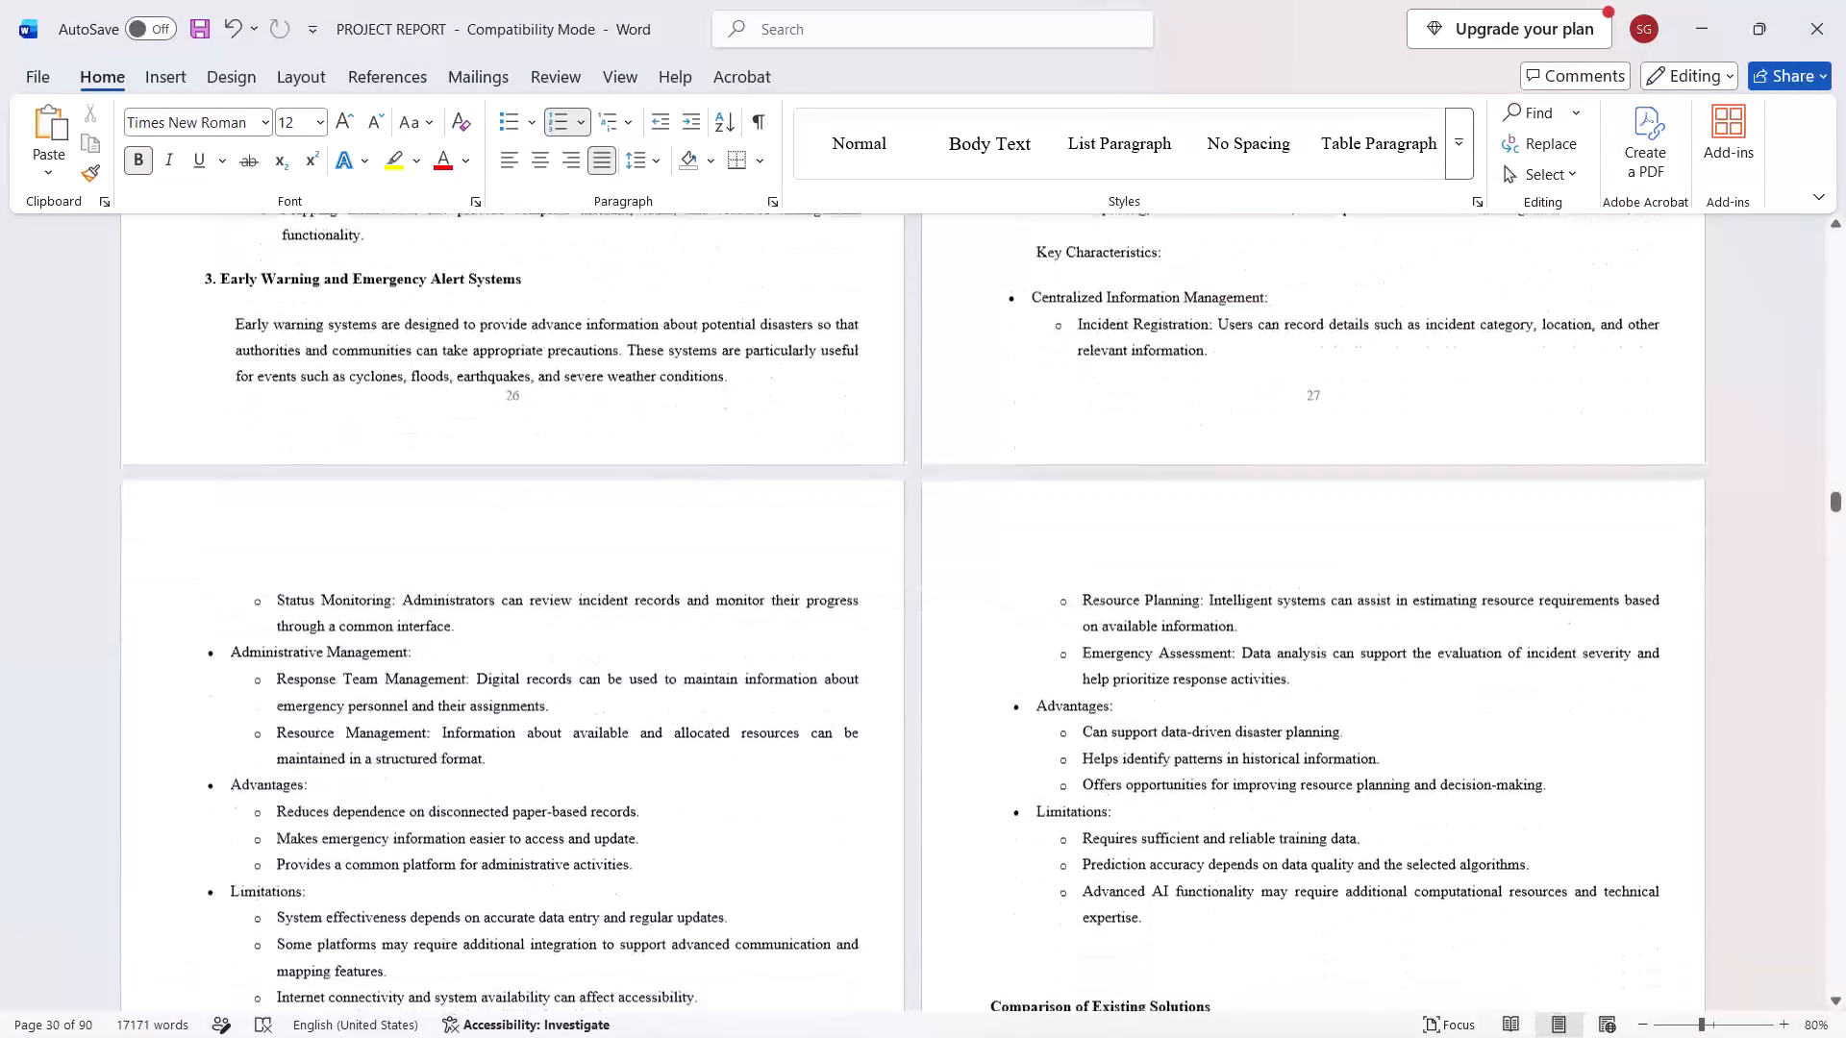
pyautogui.scroll(-8, 1249, 562)
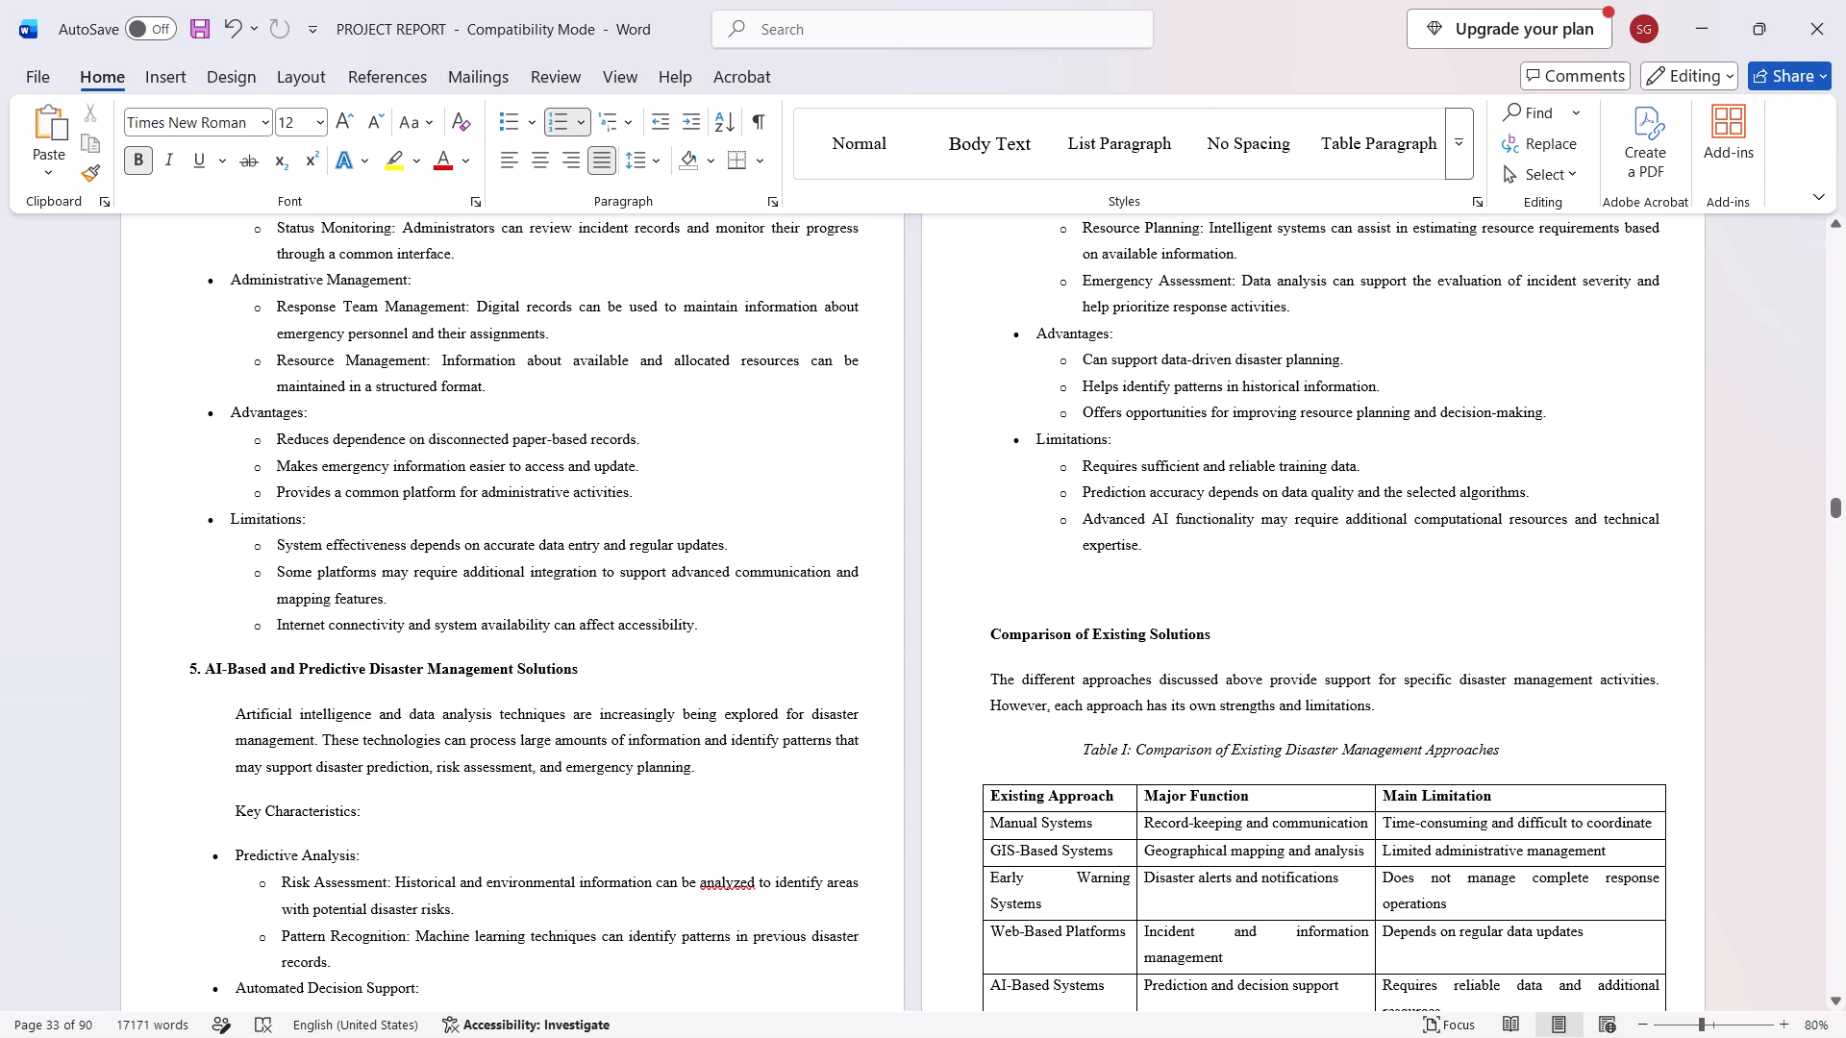
pyautogui.scroll(-2, 1246, 531)
pyautogui.scroll(1, 1253, 531)
pyautogui.scroll(-2, 1253, 531)
pyautogui.scroll(1, 1255, 525)
pyautogui.scroll(-12, 1255, 523)
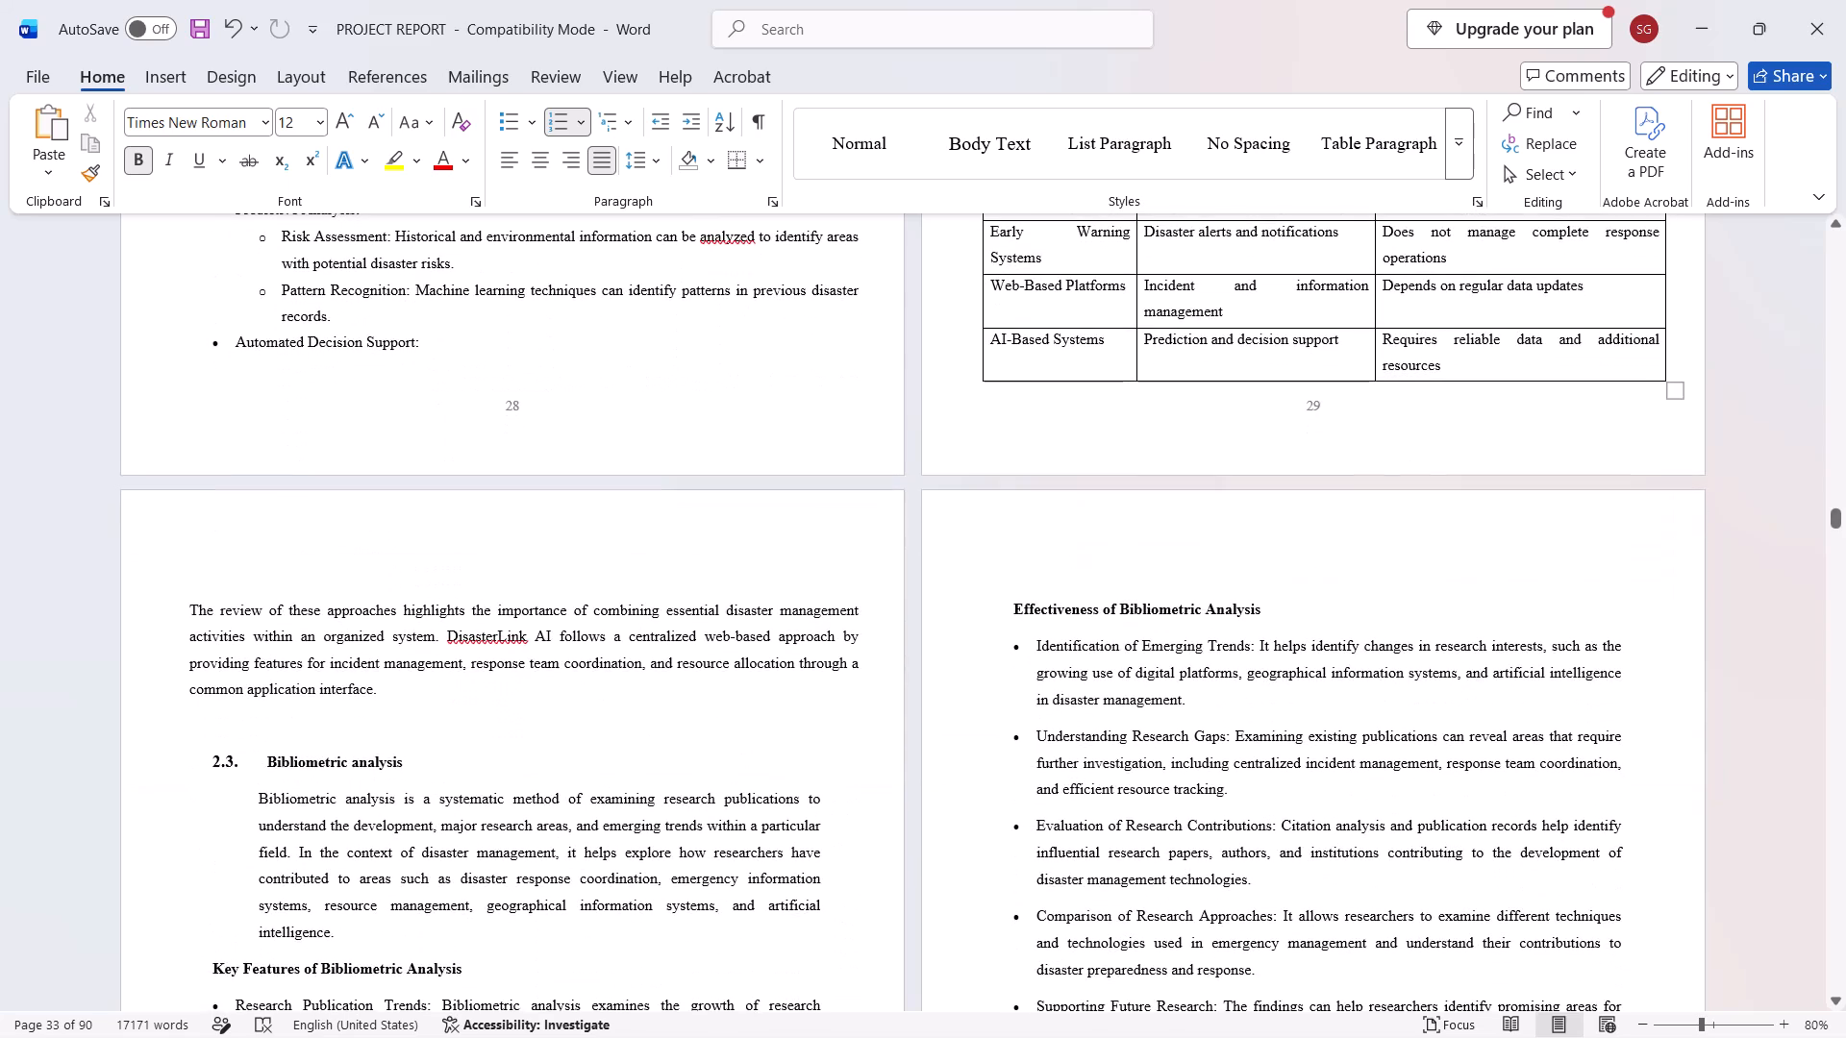
pyautogui.scroll(-4, 497, 598)
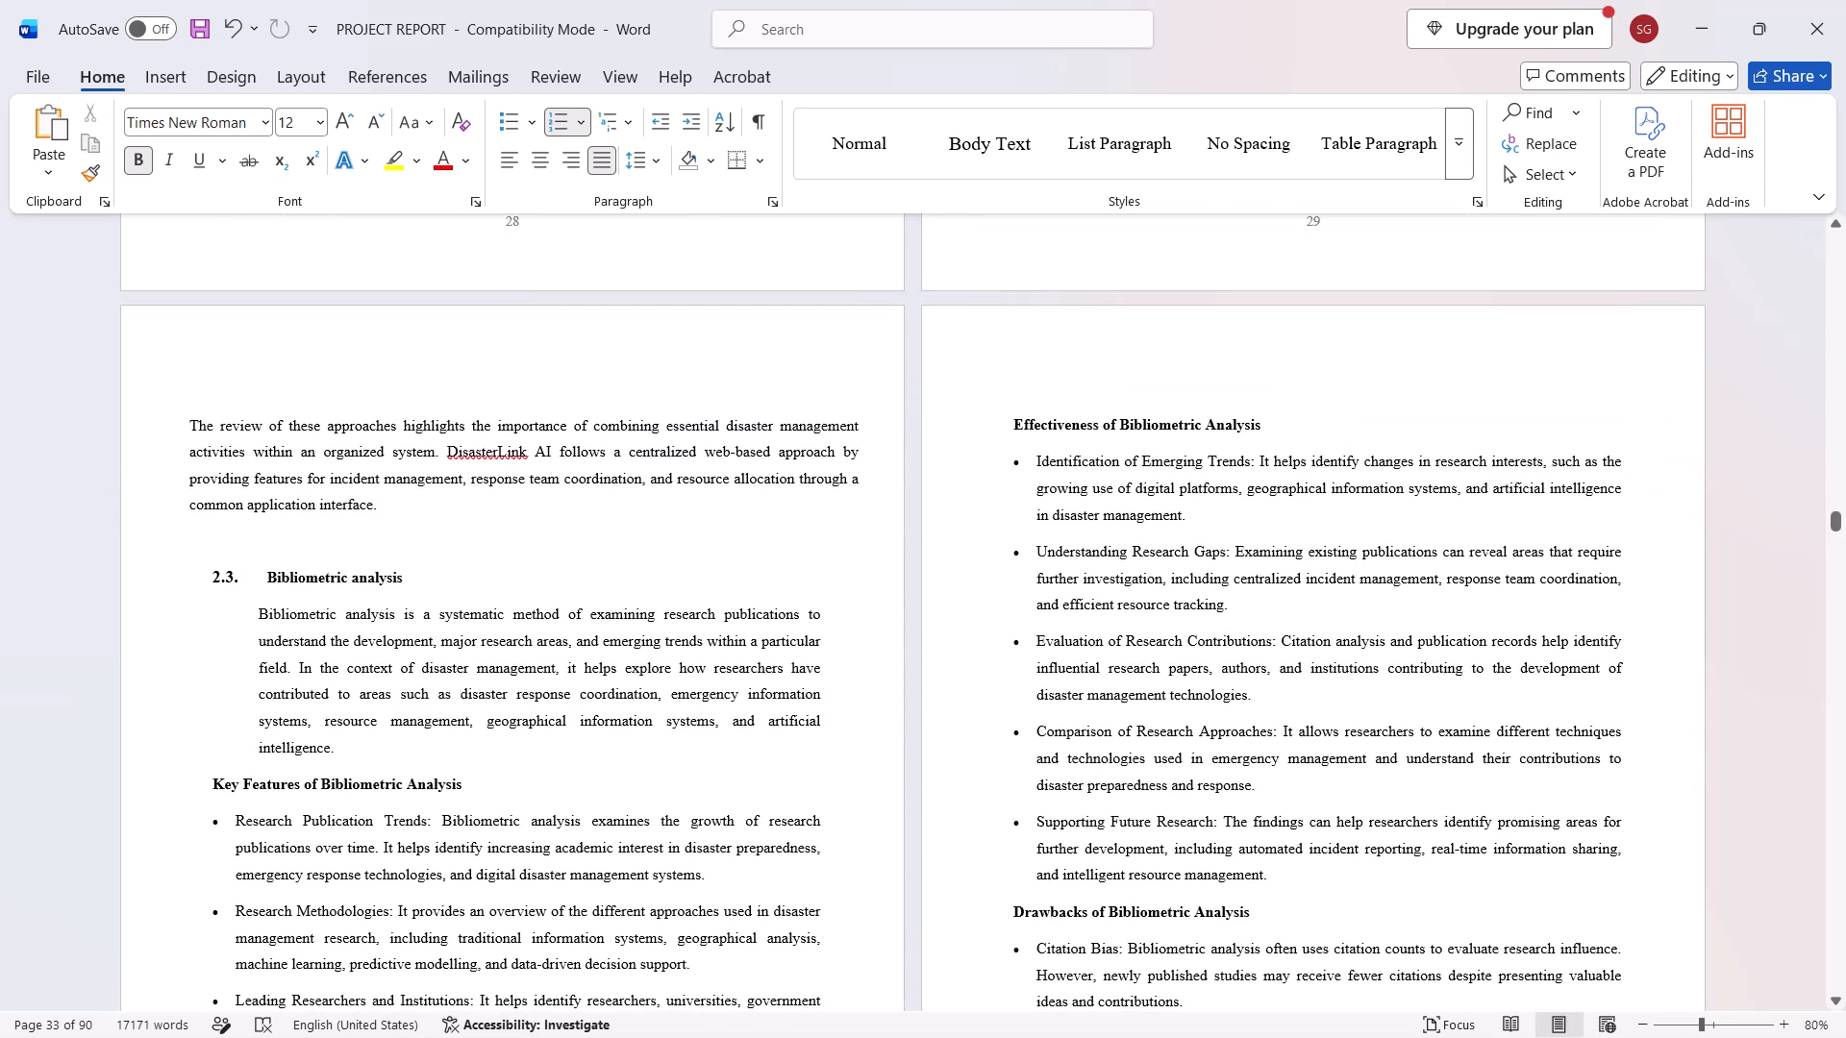
pyautogui.scroll(-6, 370, 556)
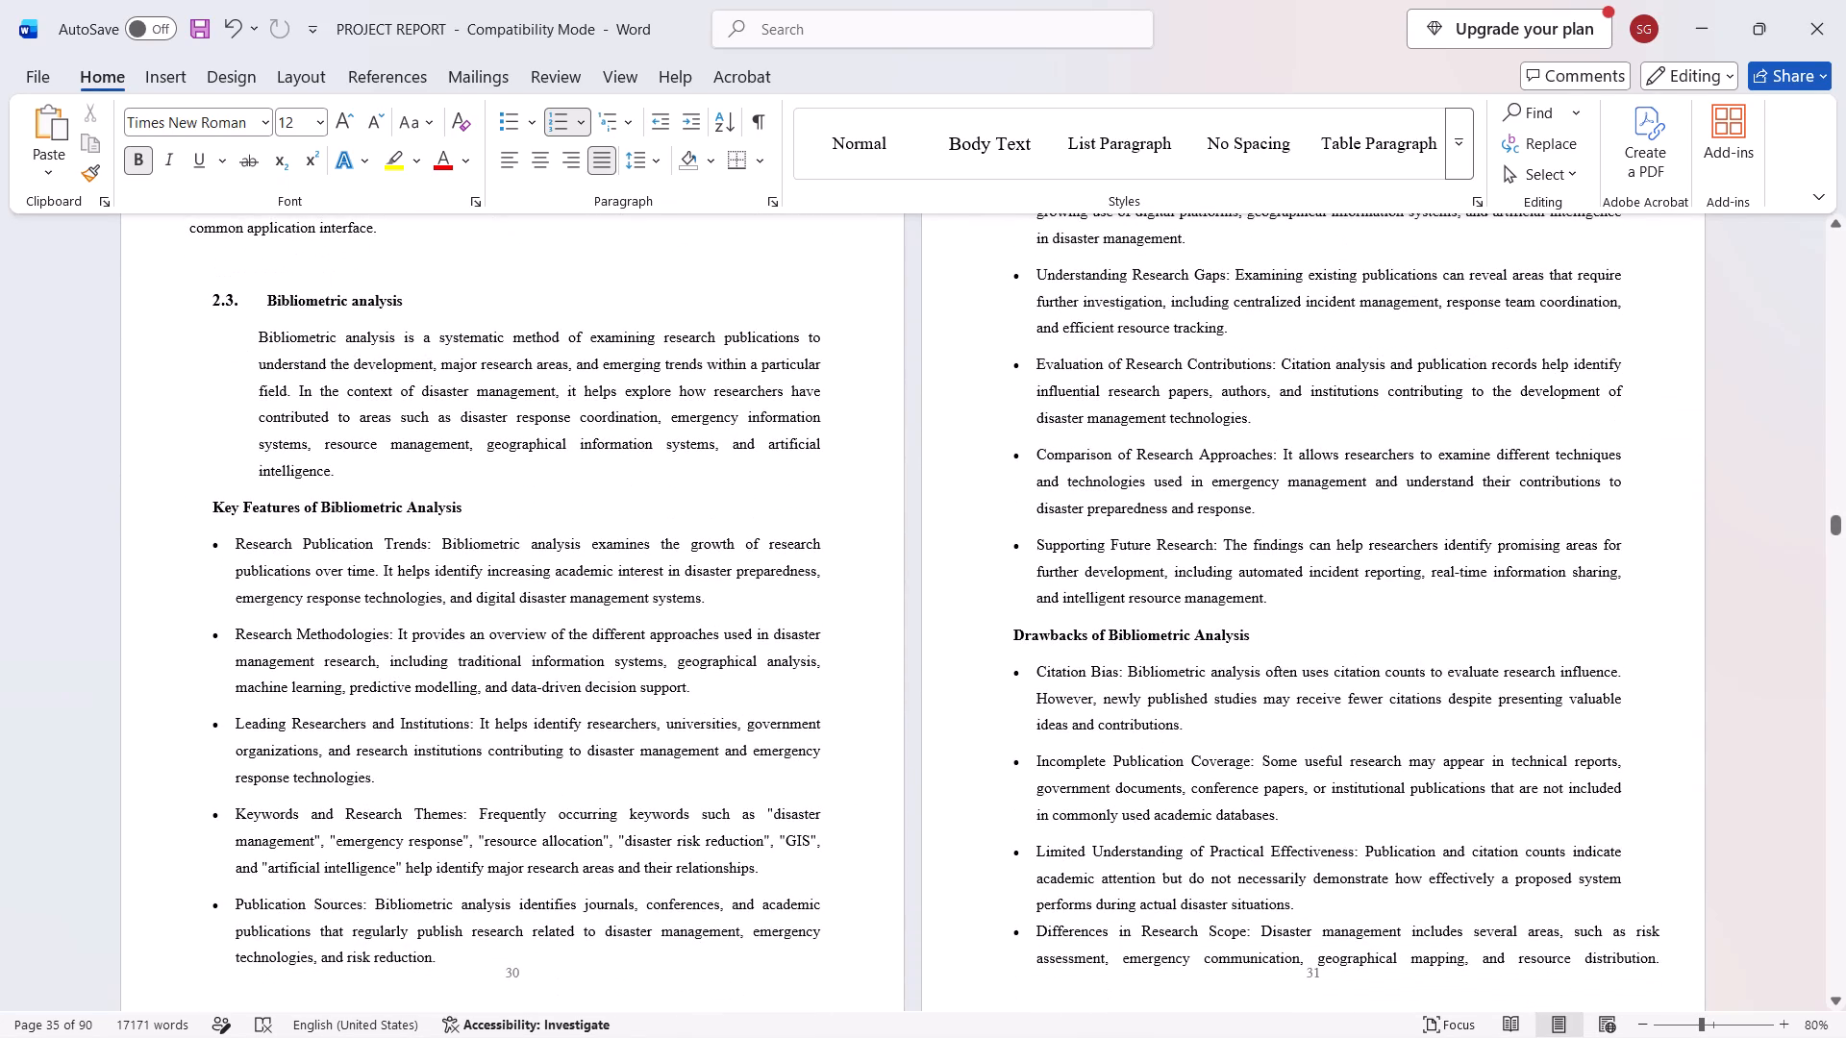
pyautogui.scroll(-4, 846, 647)
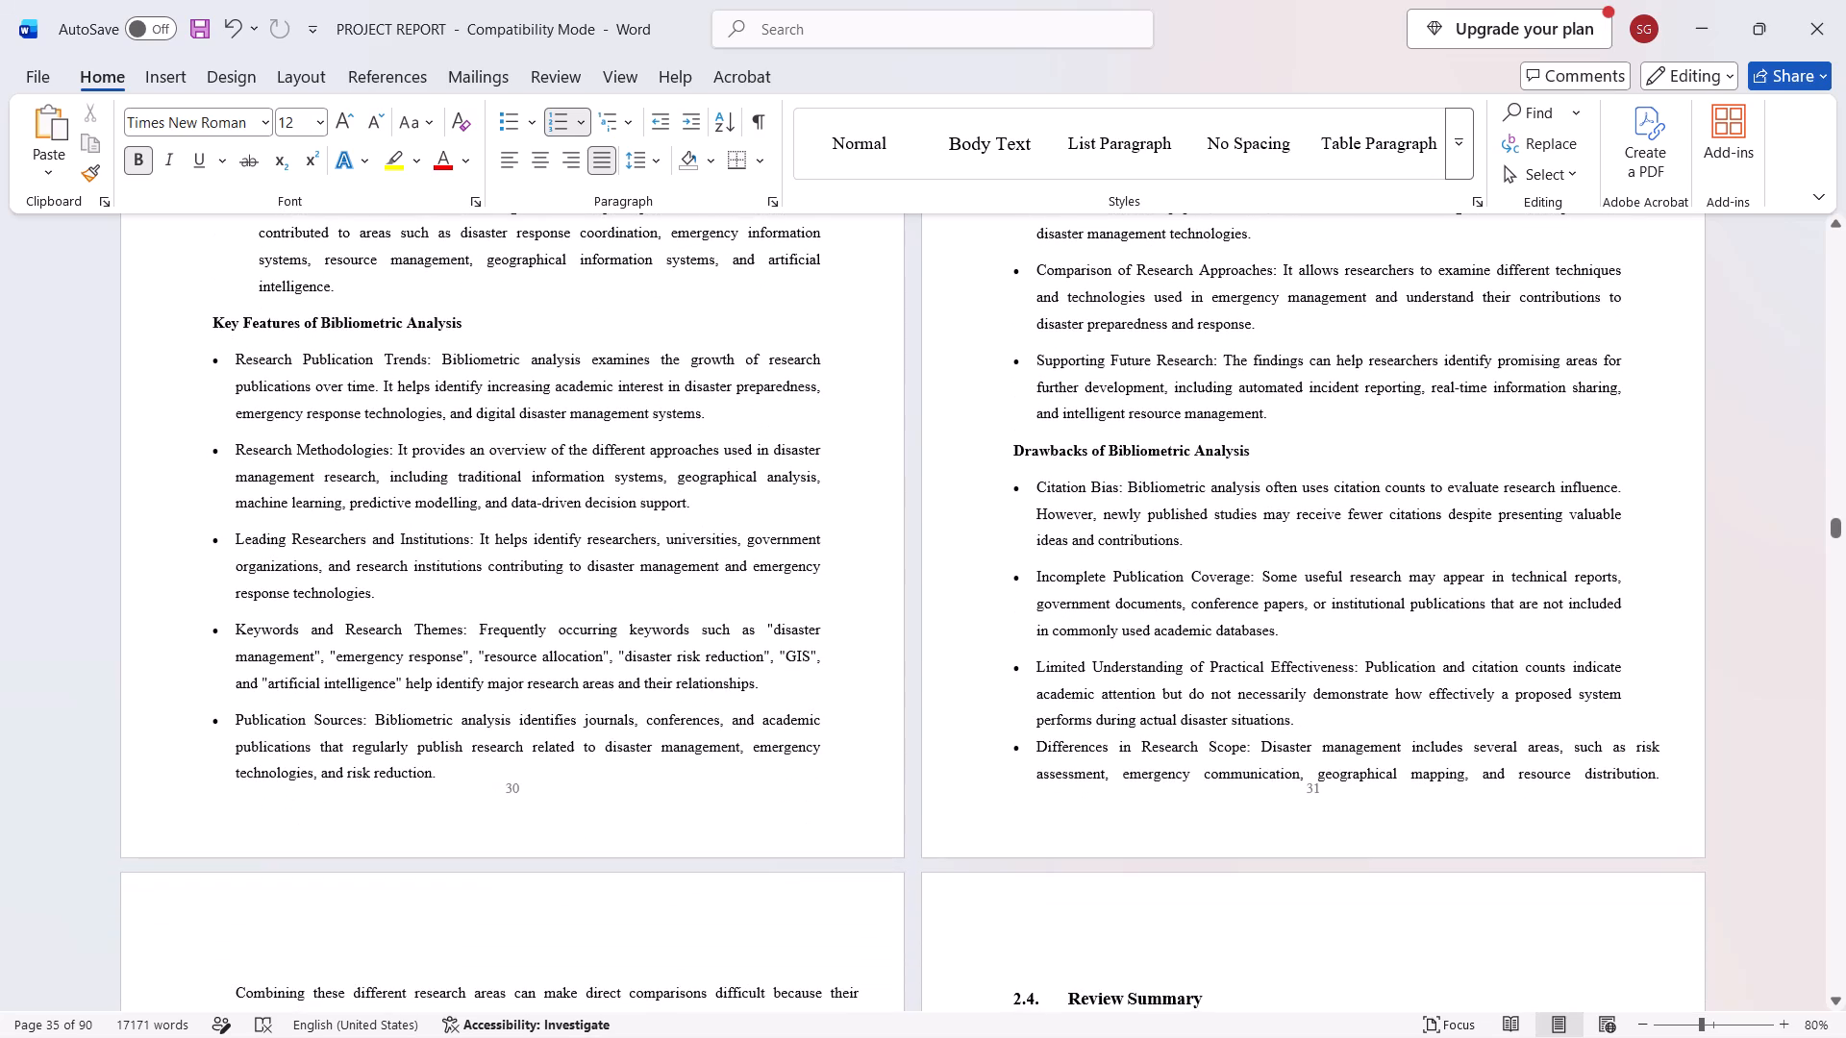
pyautogui.scroll(-5, 650, 692)
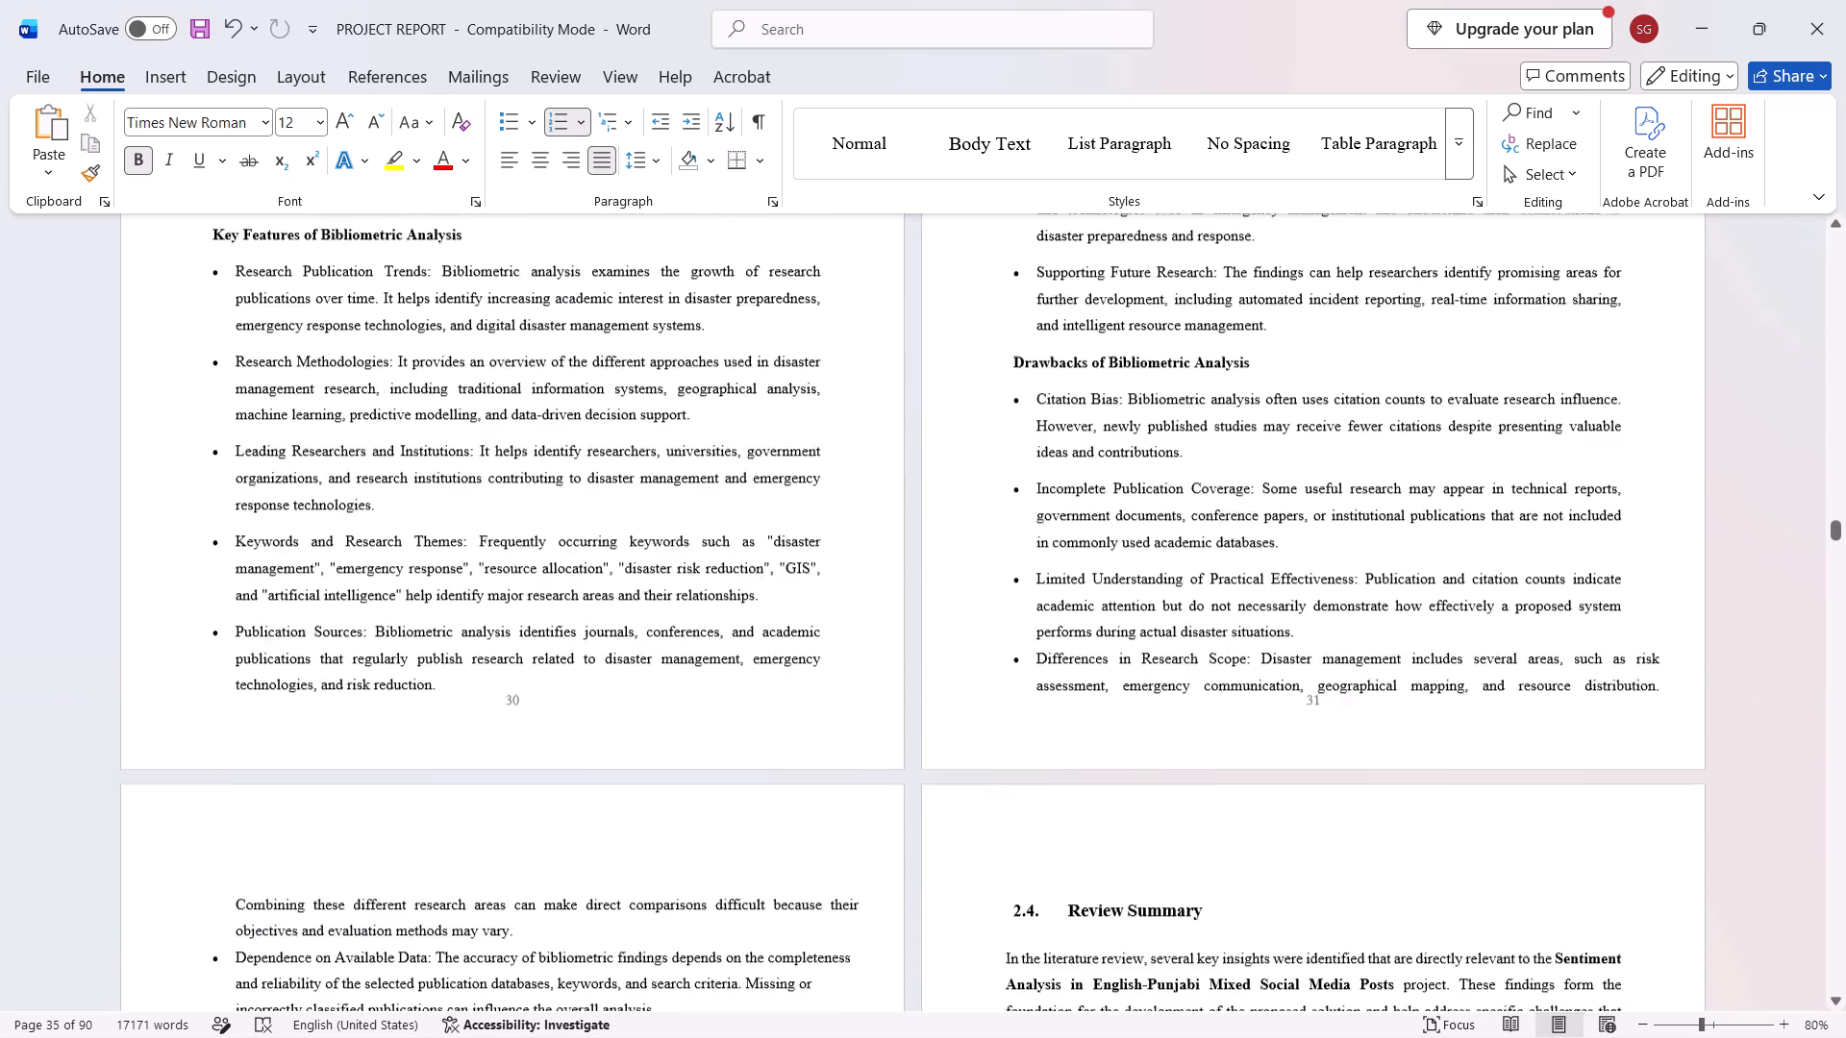
pyautogui.scroll(-5, 631, 679)
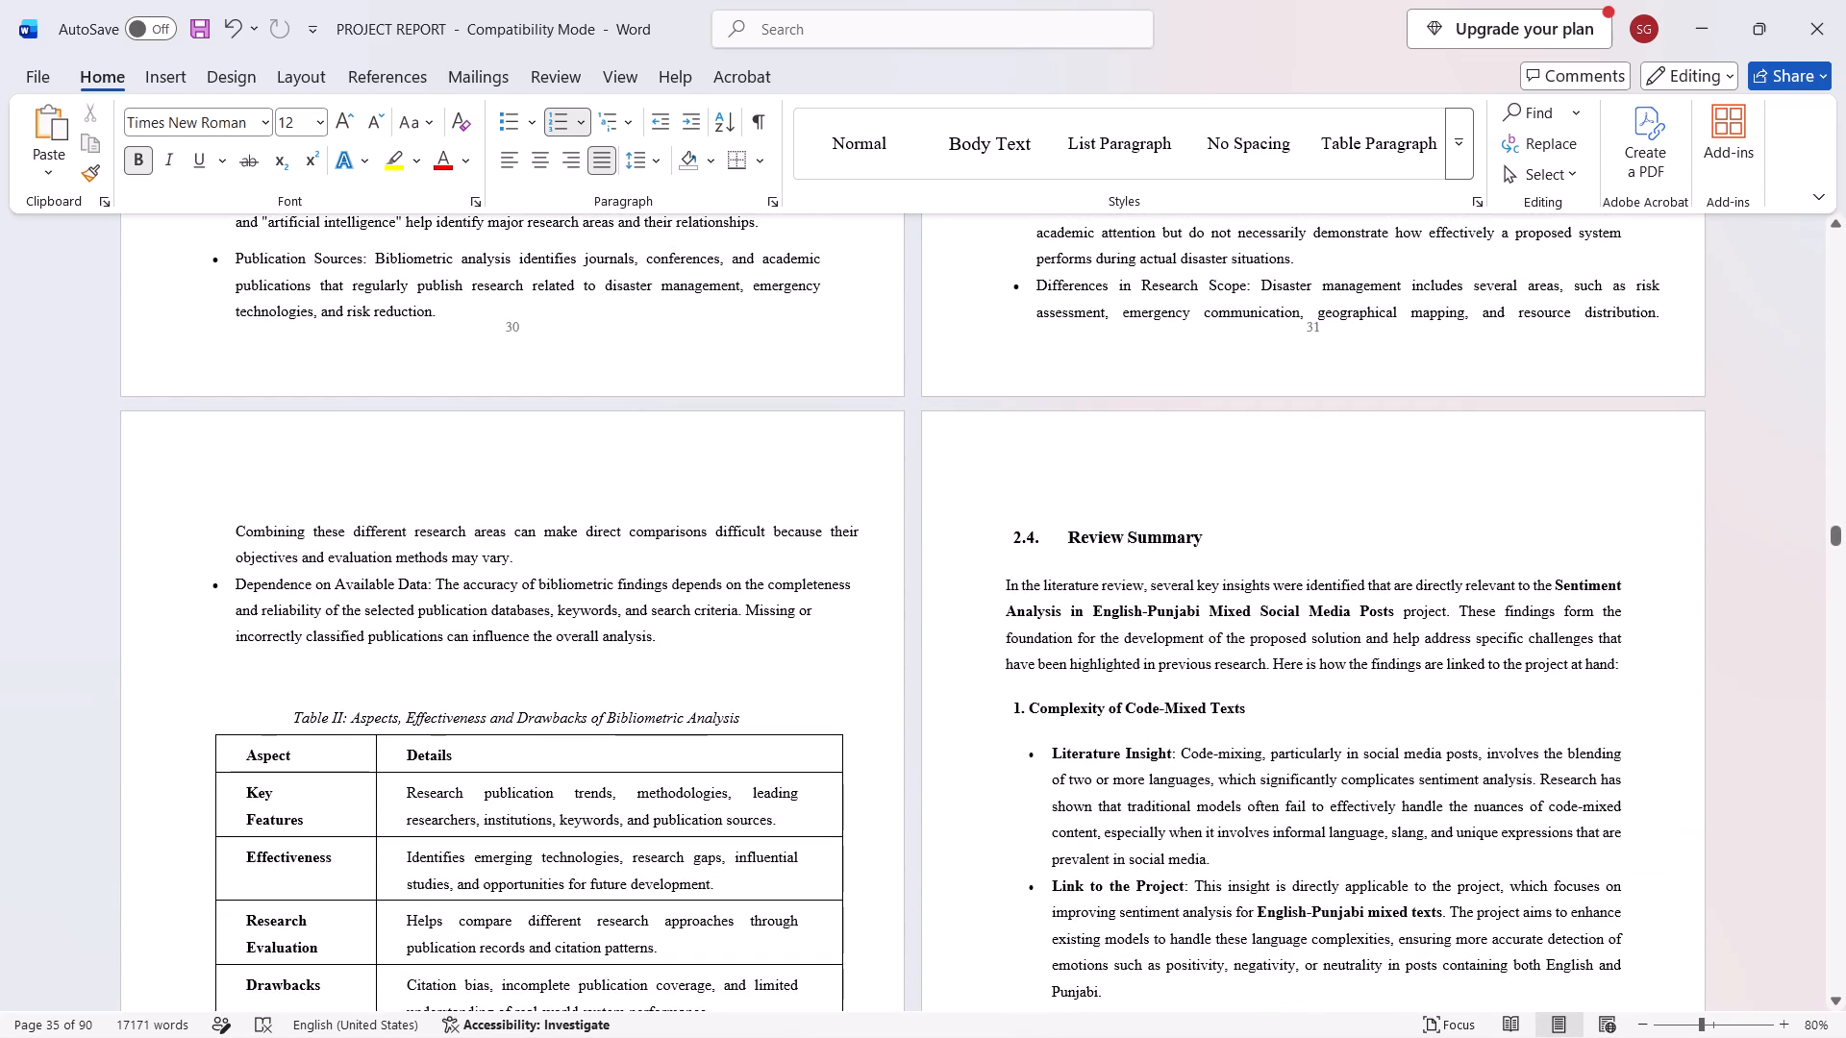
pyautogui.click(279, 655)
pyautogui.click(305, 691)
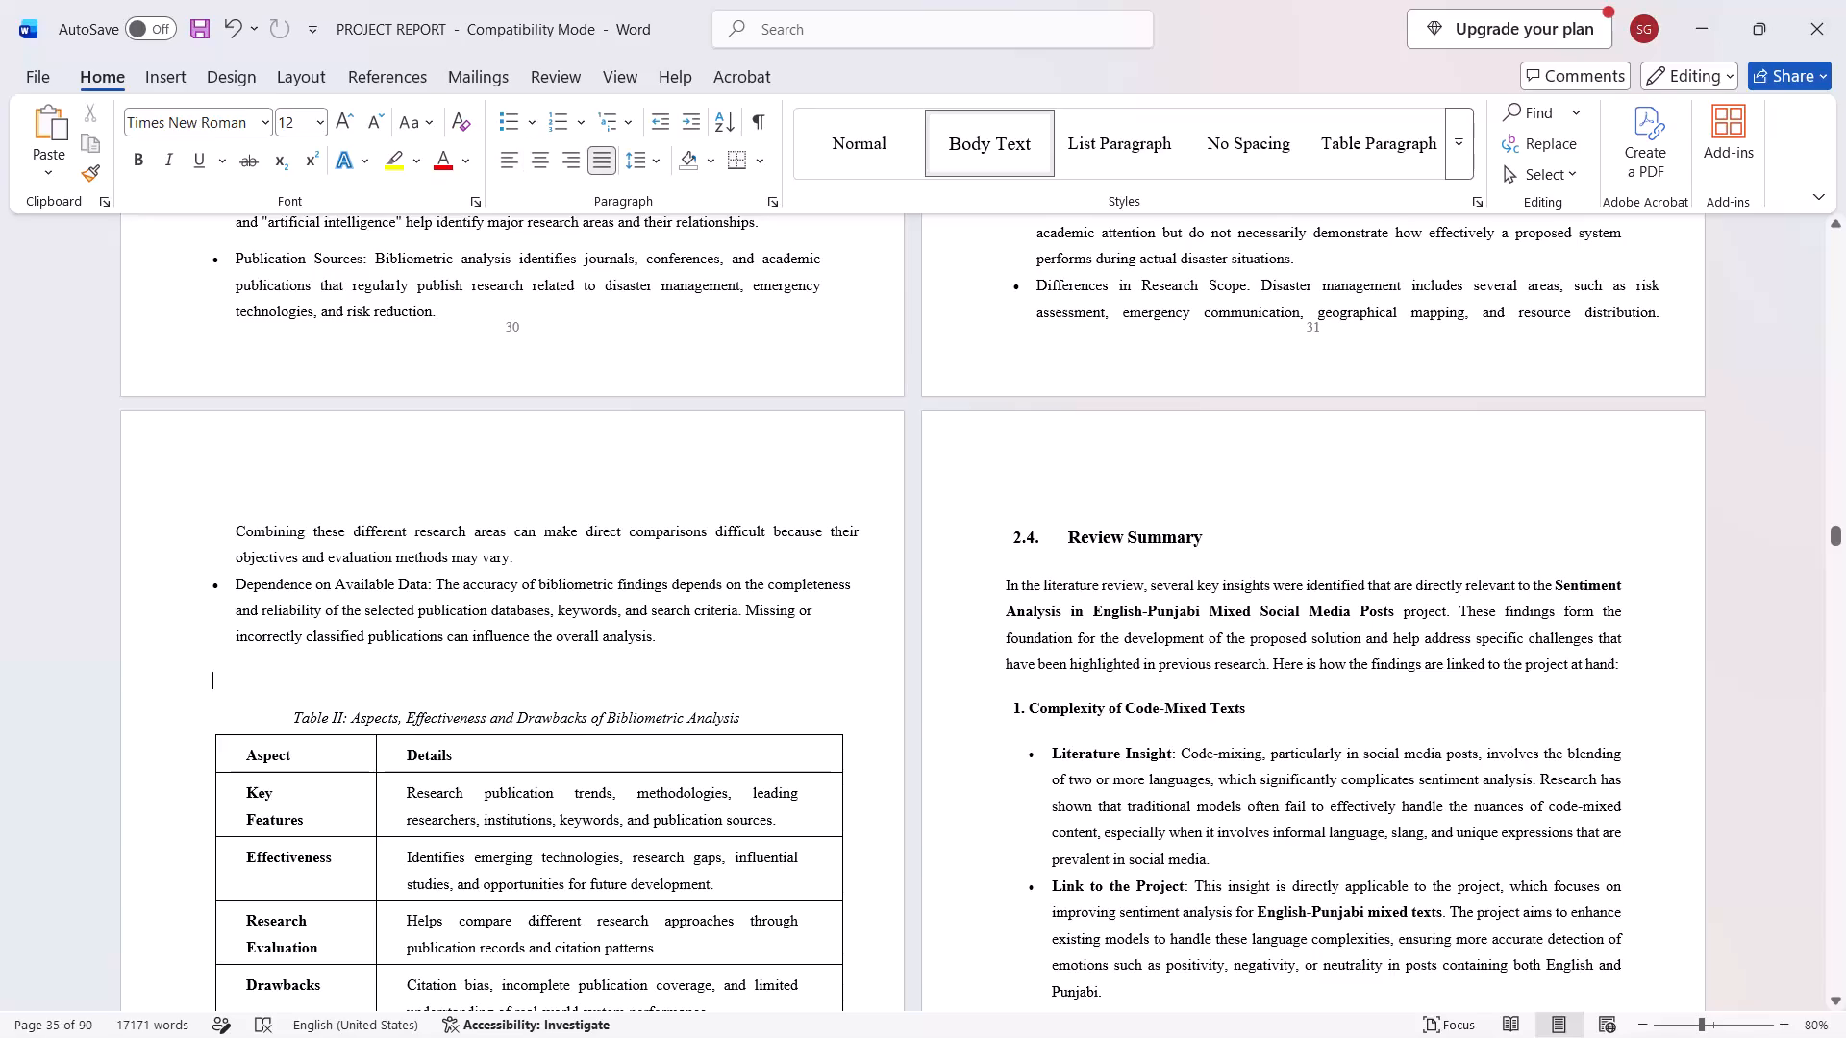
pyautogui.scroll(-10, 276, 680)
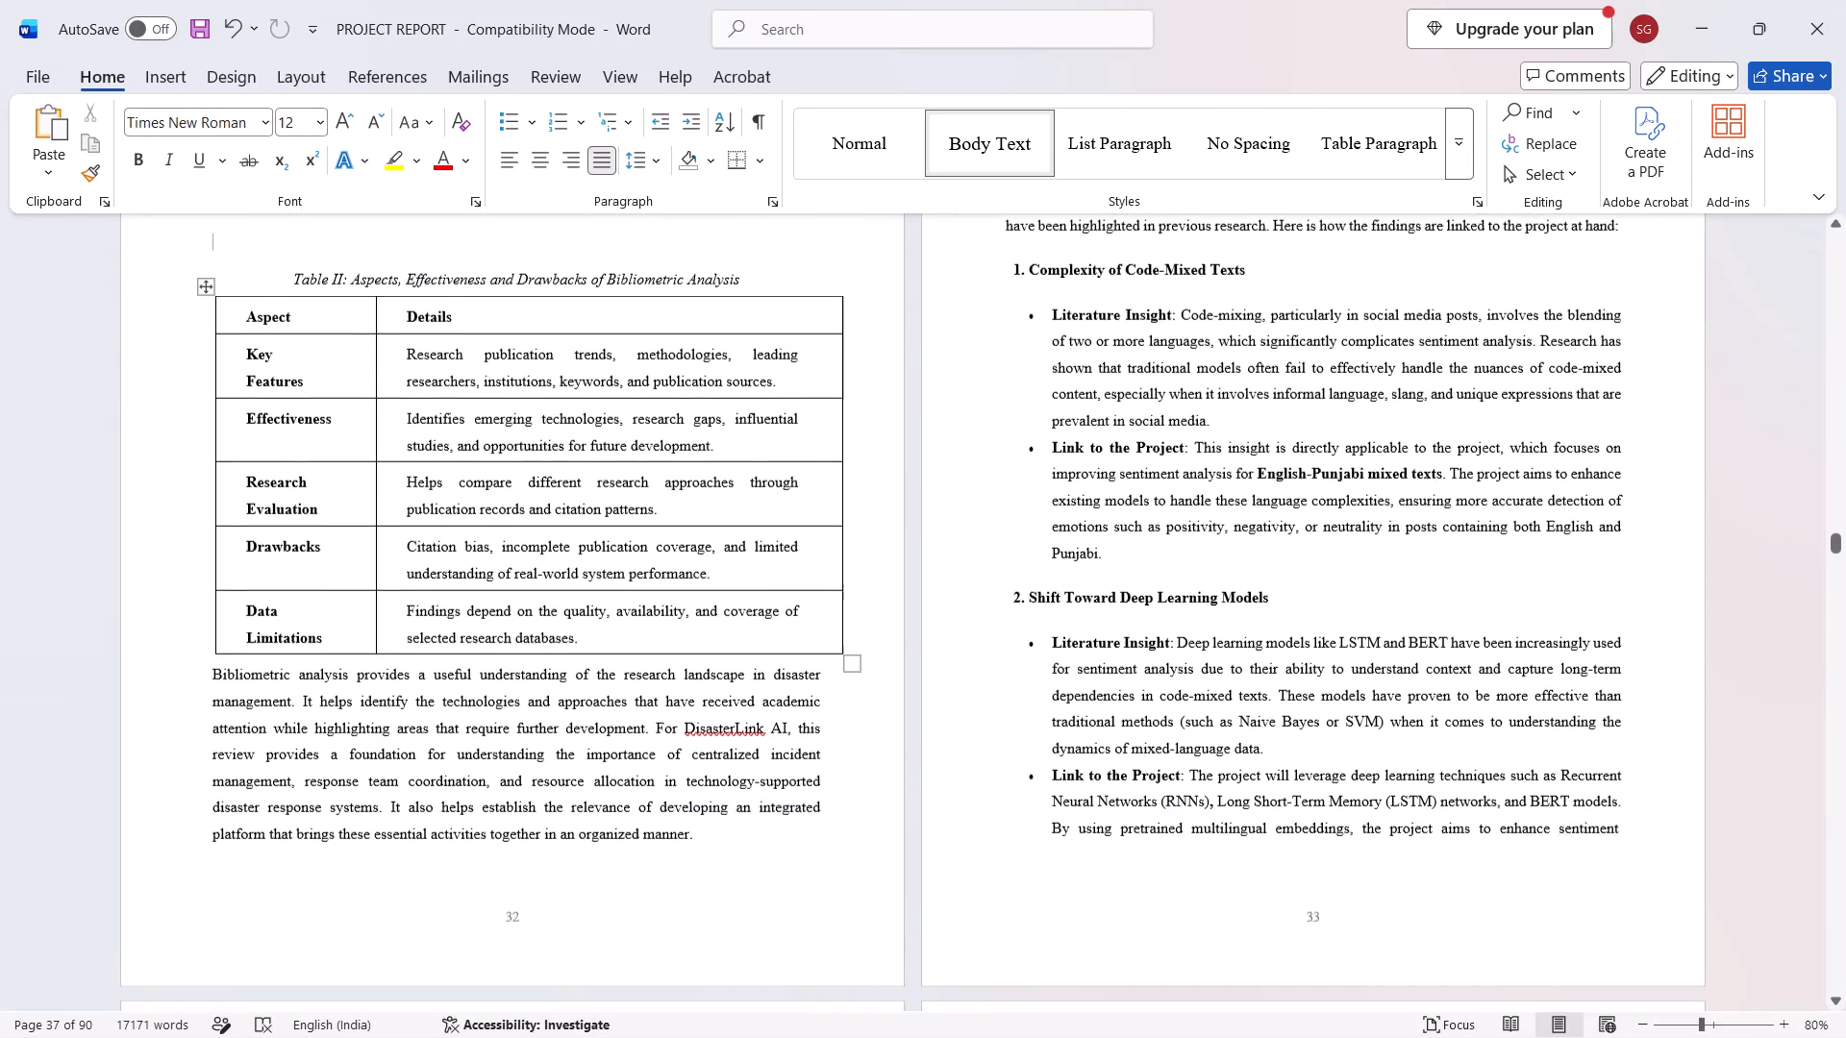
# Delete the blank line between the "Dependence on Available Data" bullet and the Table II caption in section 2.3.
pyautogui.scroll(5, 292, 658)
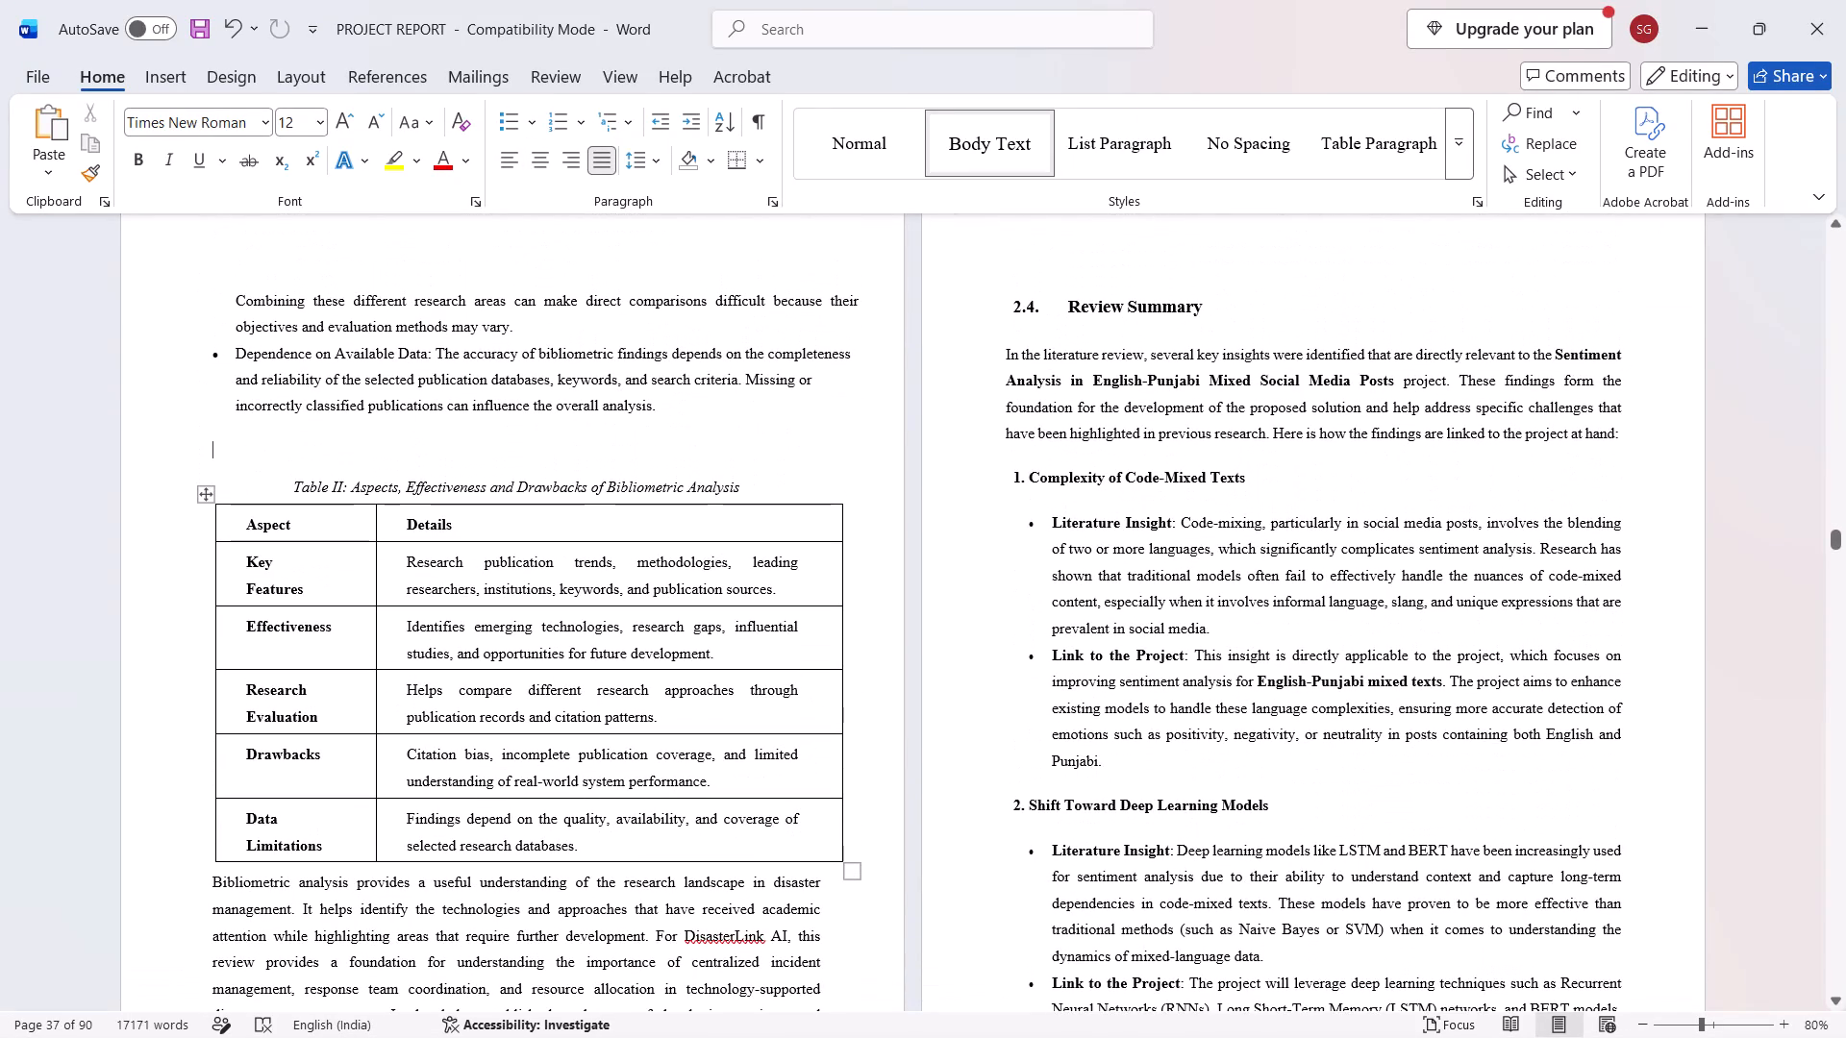
pyautogui.press('BackSpace')
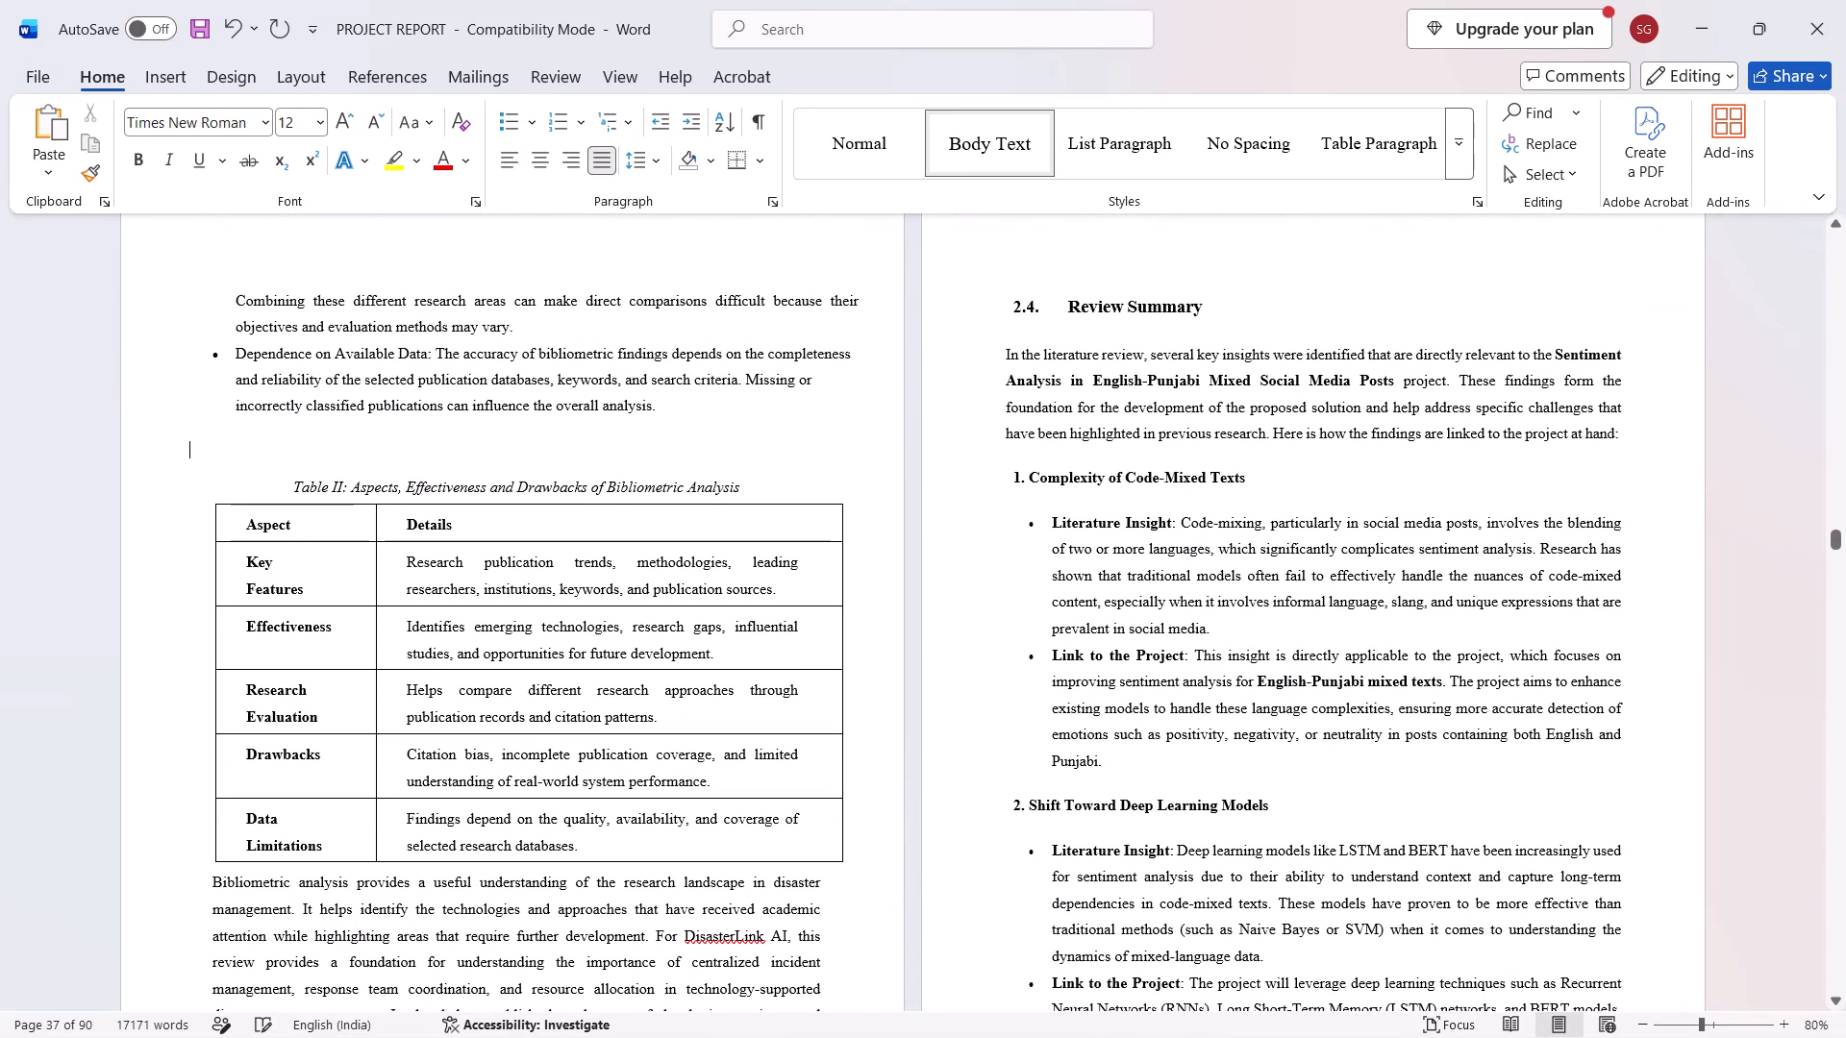
pyautogui.press('BackSpace')
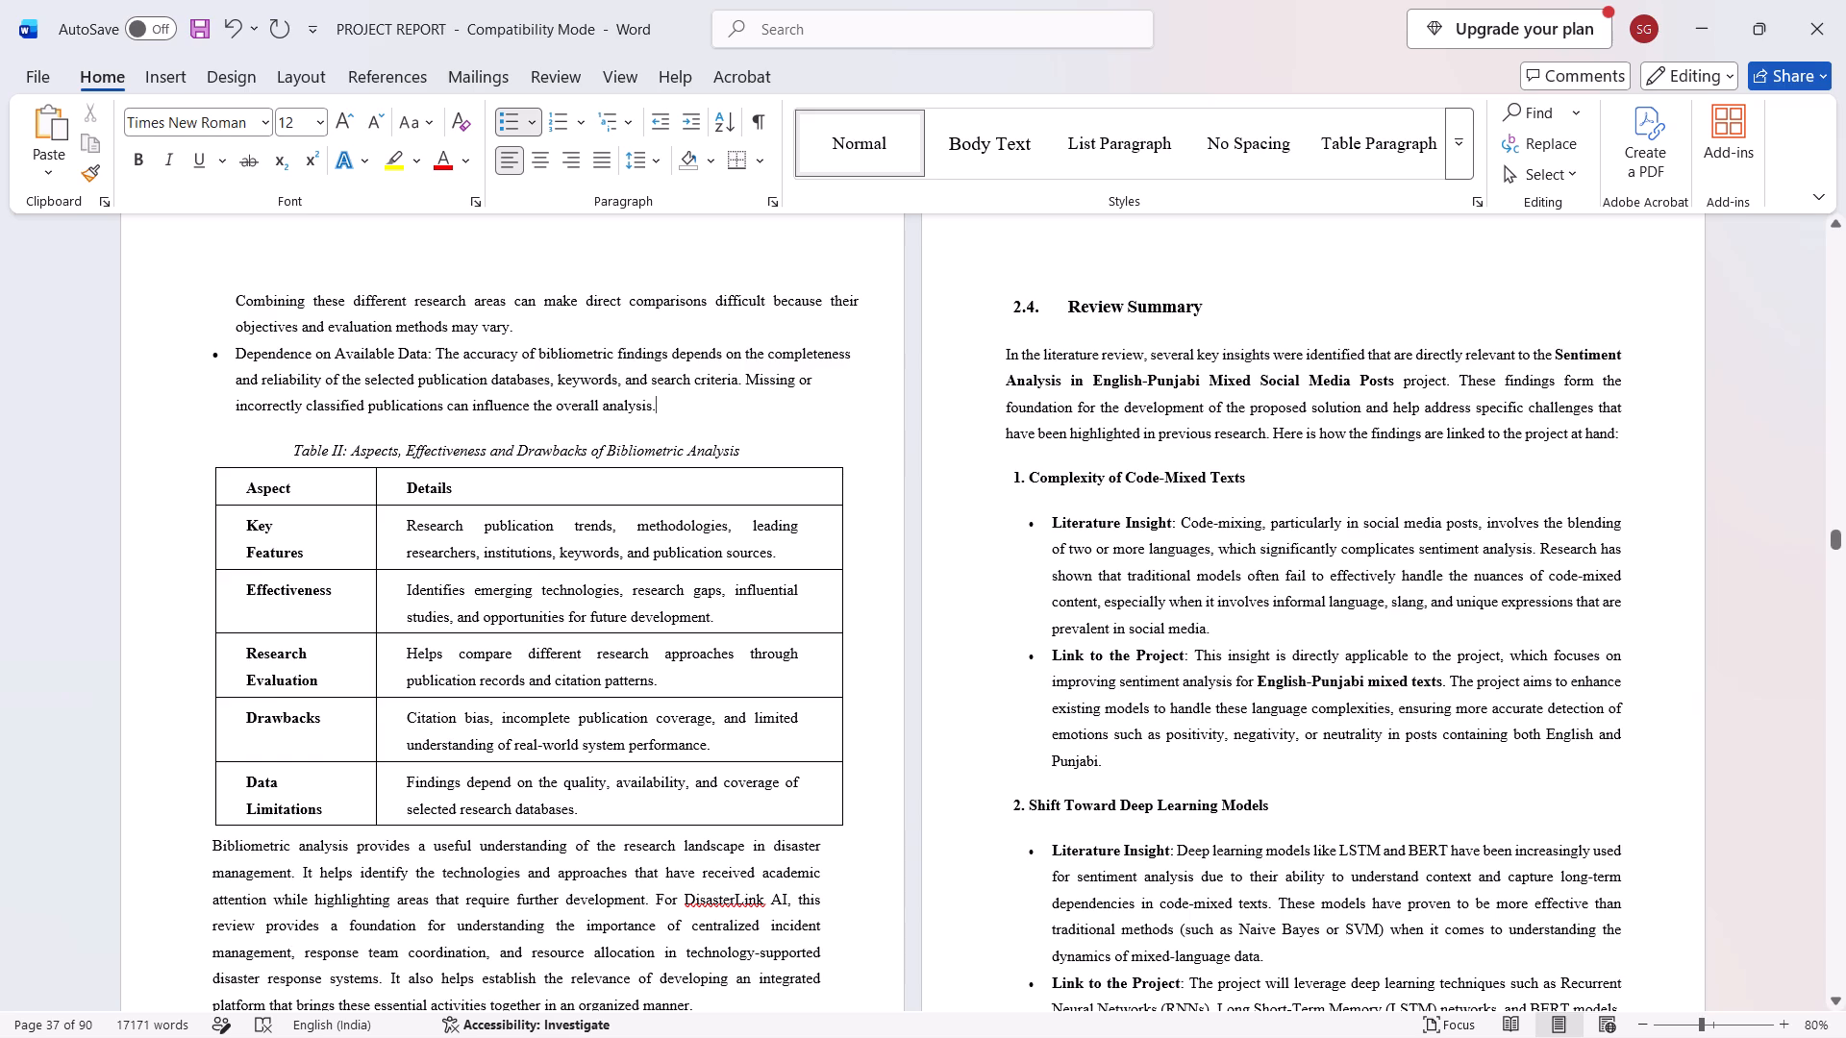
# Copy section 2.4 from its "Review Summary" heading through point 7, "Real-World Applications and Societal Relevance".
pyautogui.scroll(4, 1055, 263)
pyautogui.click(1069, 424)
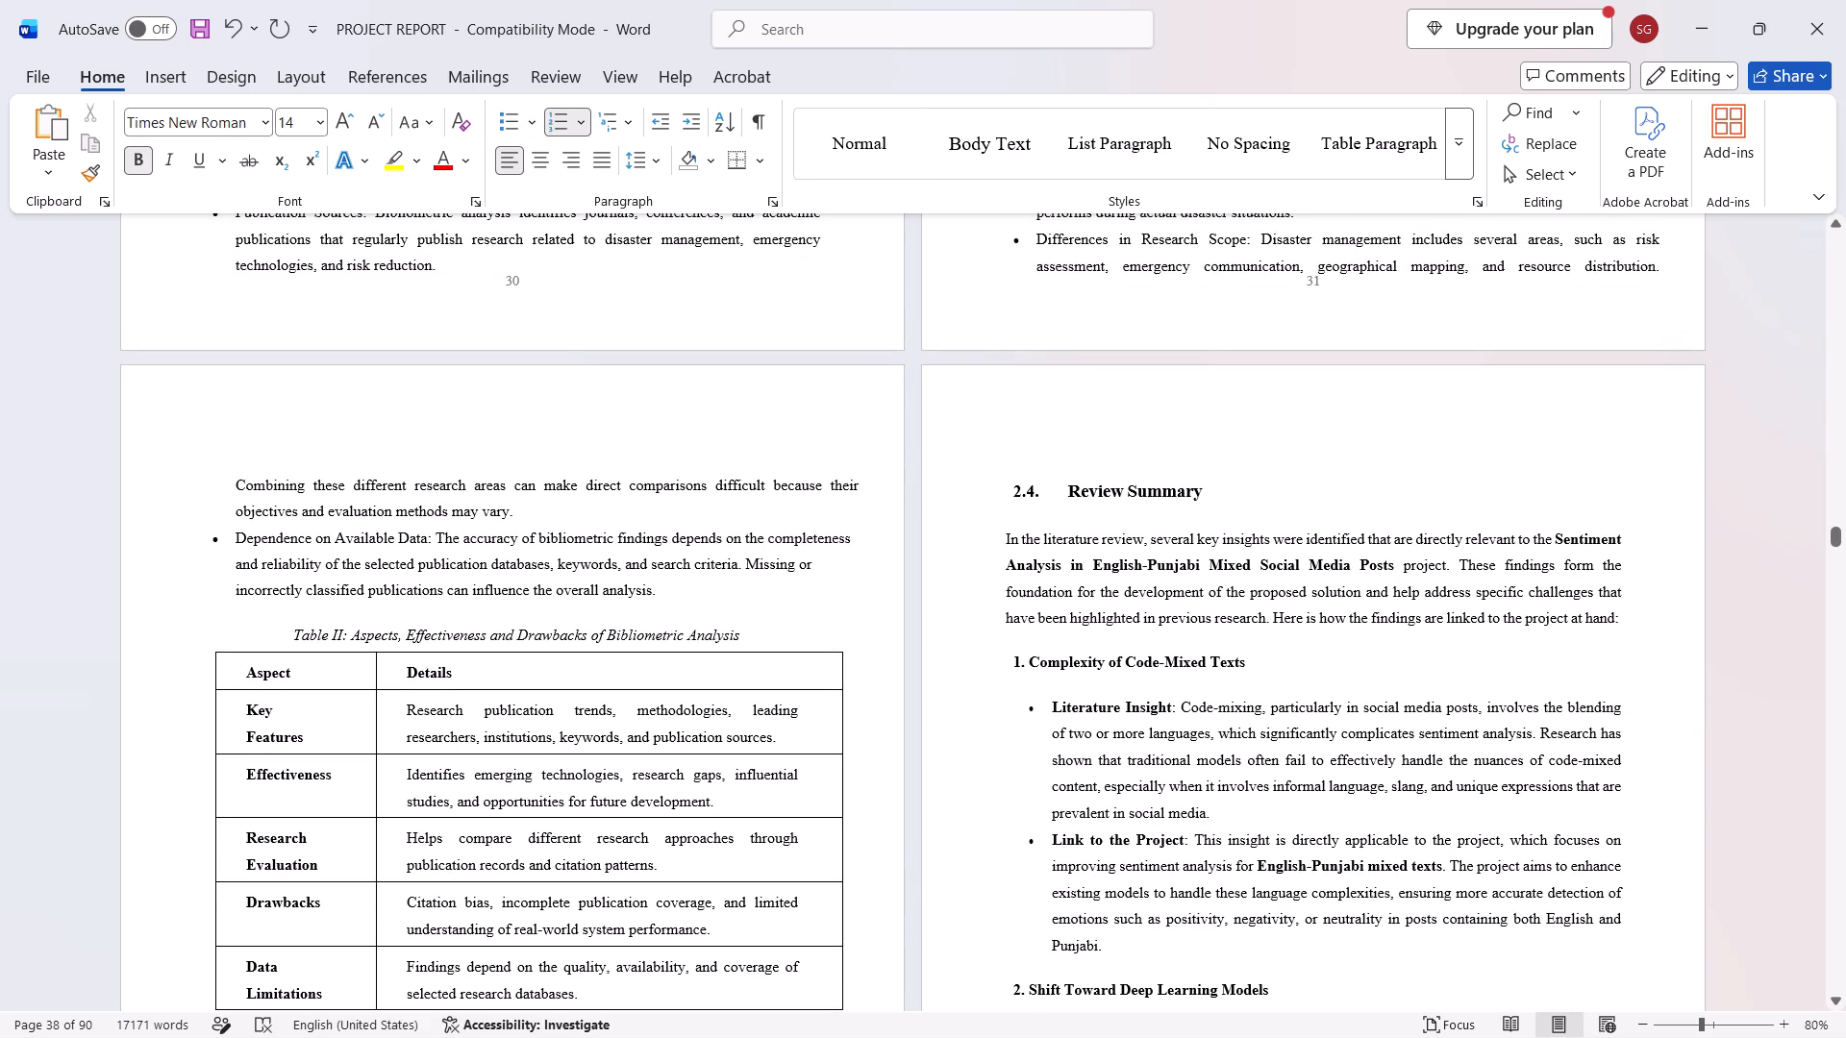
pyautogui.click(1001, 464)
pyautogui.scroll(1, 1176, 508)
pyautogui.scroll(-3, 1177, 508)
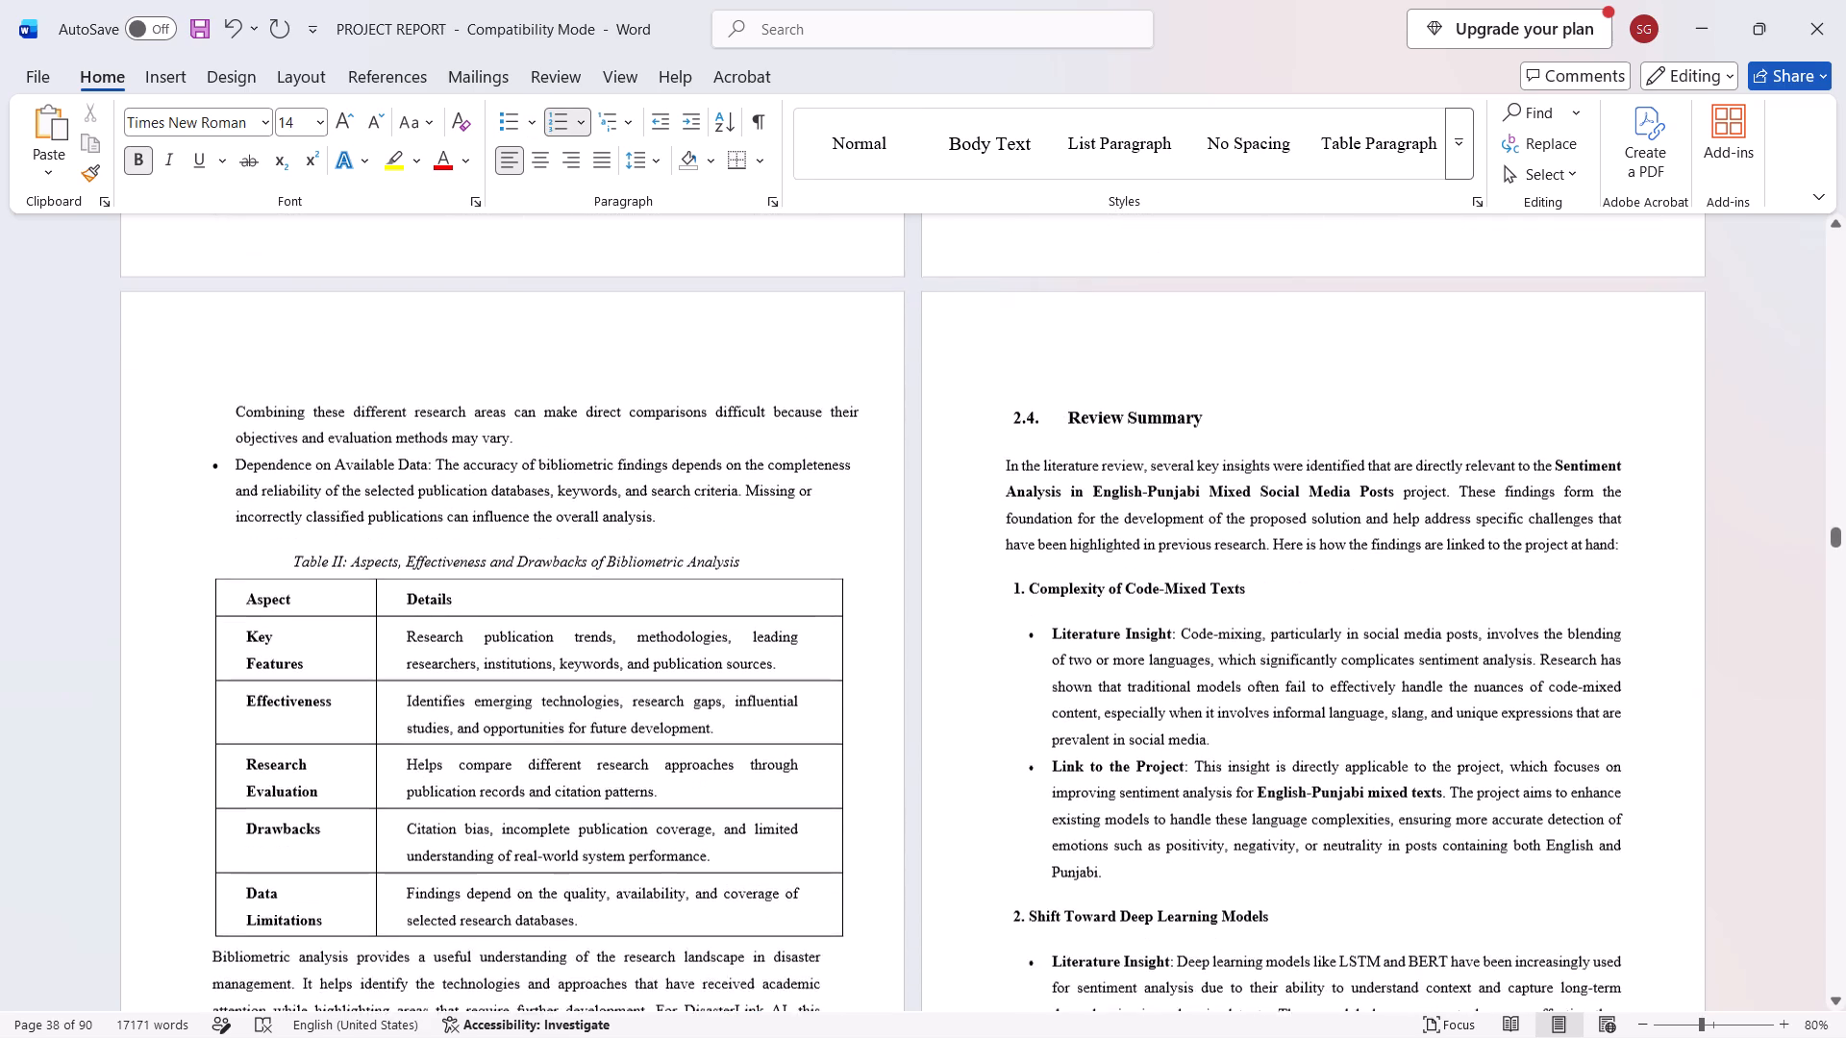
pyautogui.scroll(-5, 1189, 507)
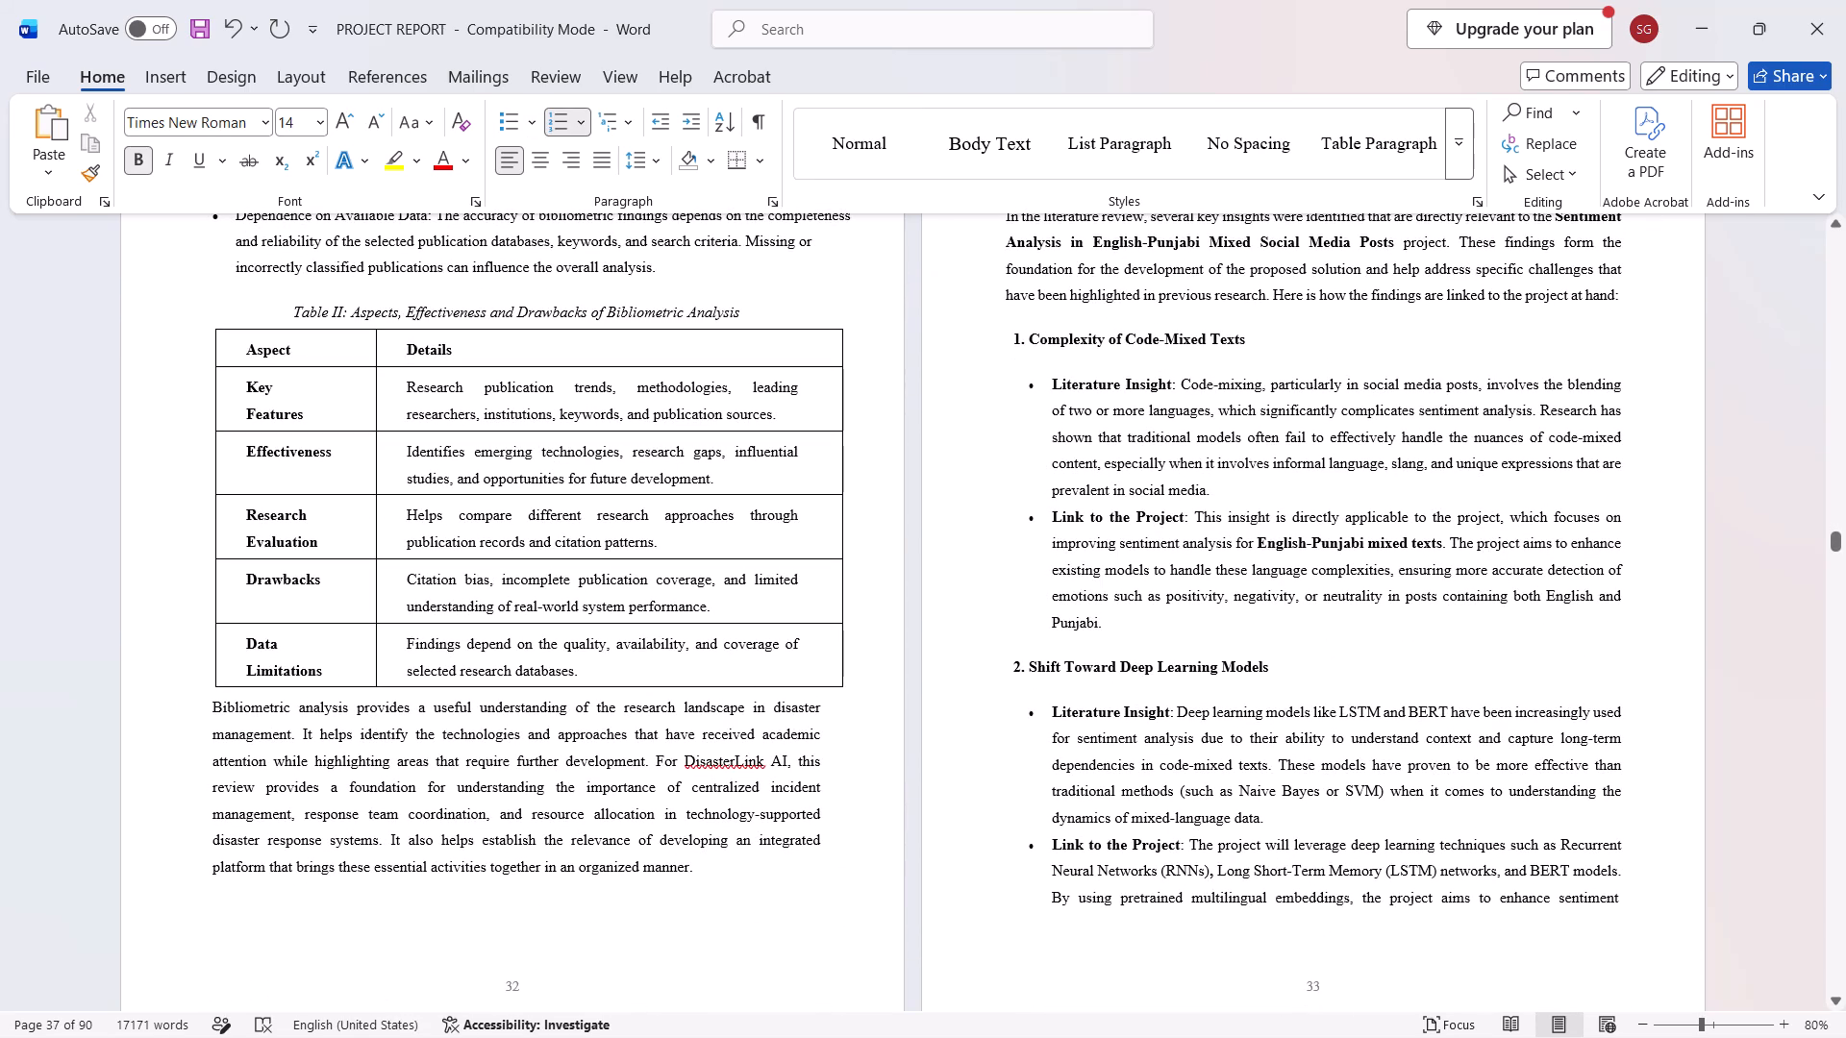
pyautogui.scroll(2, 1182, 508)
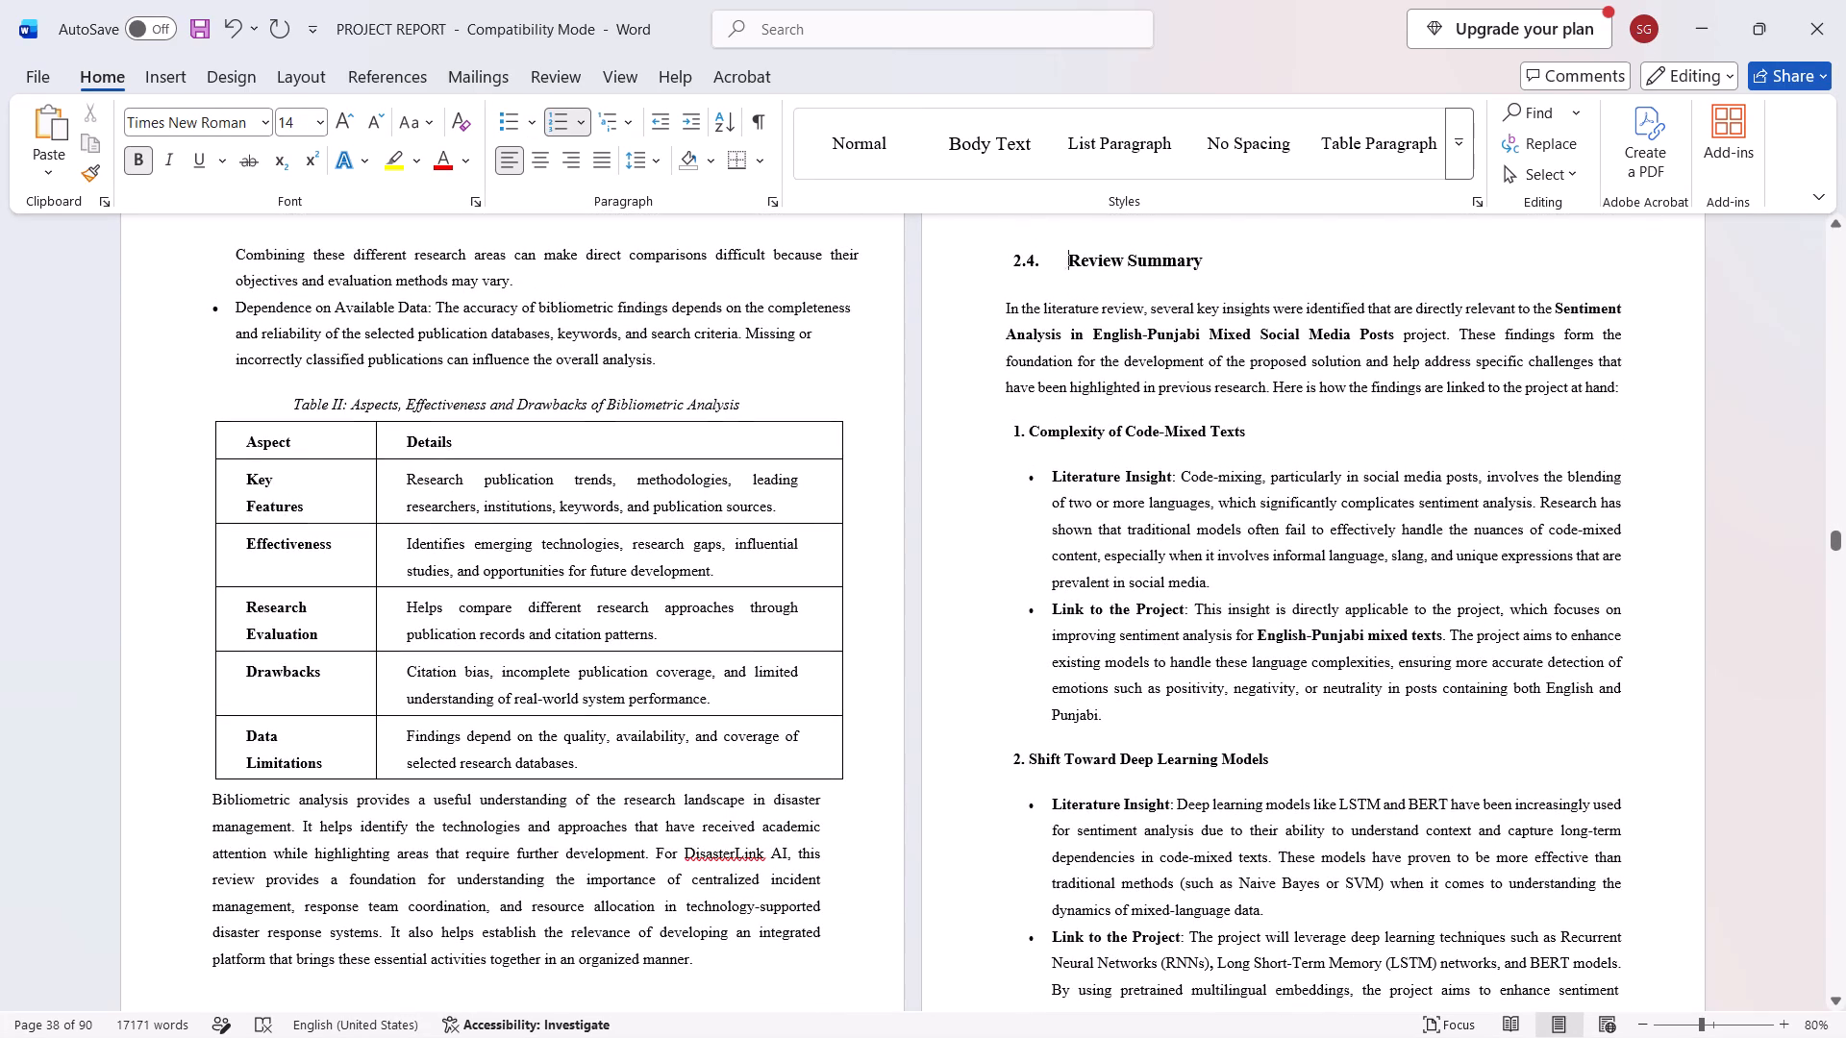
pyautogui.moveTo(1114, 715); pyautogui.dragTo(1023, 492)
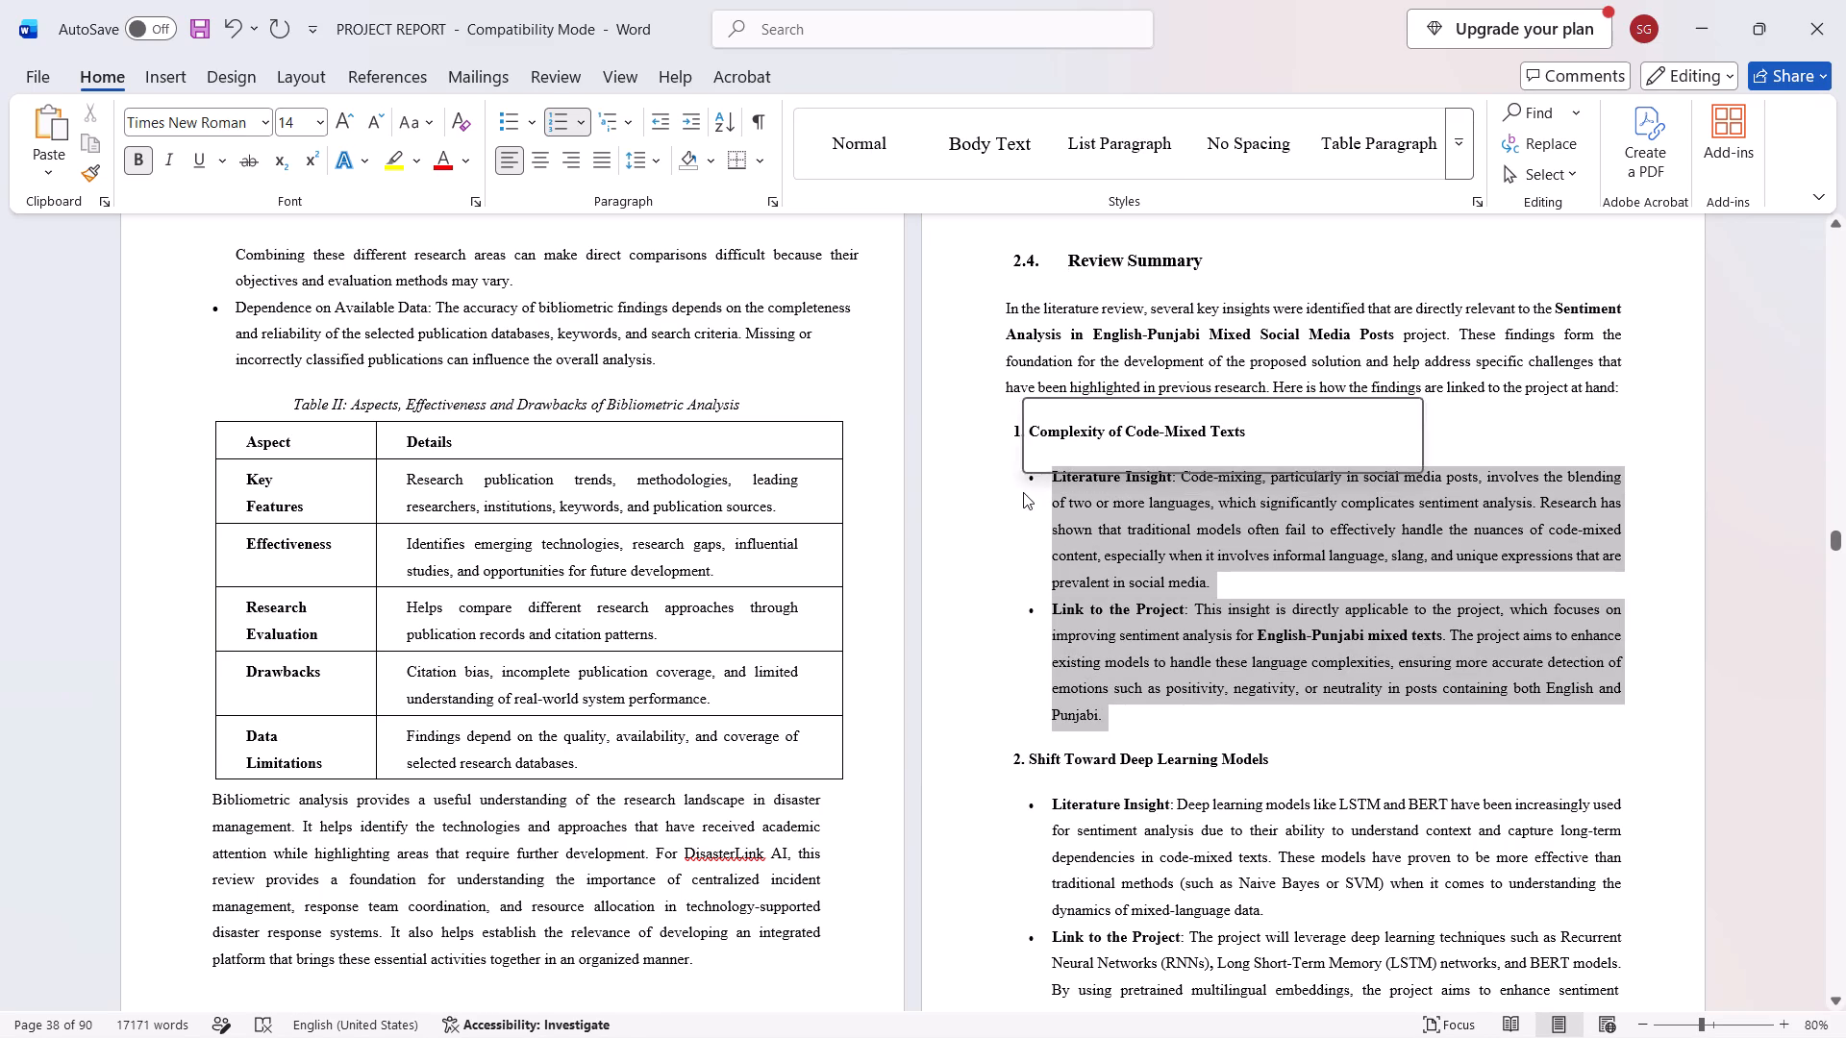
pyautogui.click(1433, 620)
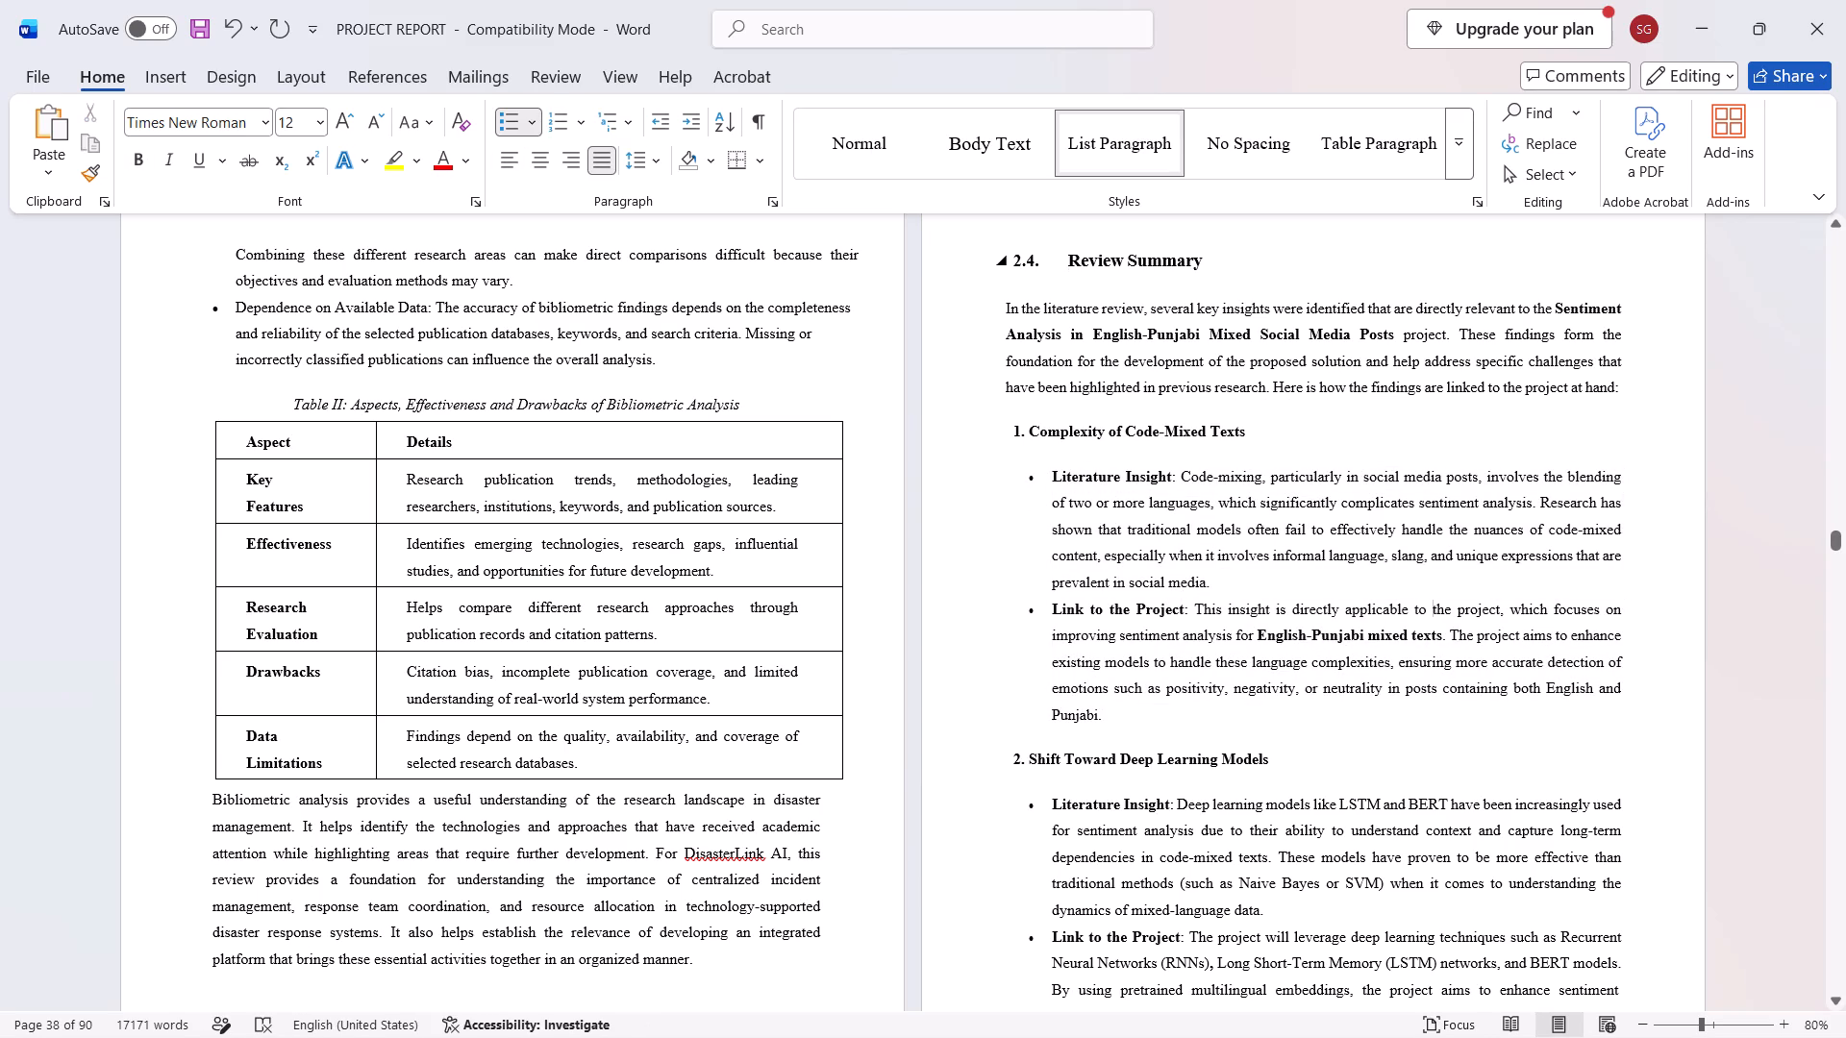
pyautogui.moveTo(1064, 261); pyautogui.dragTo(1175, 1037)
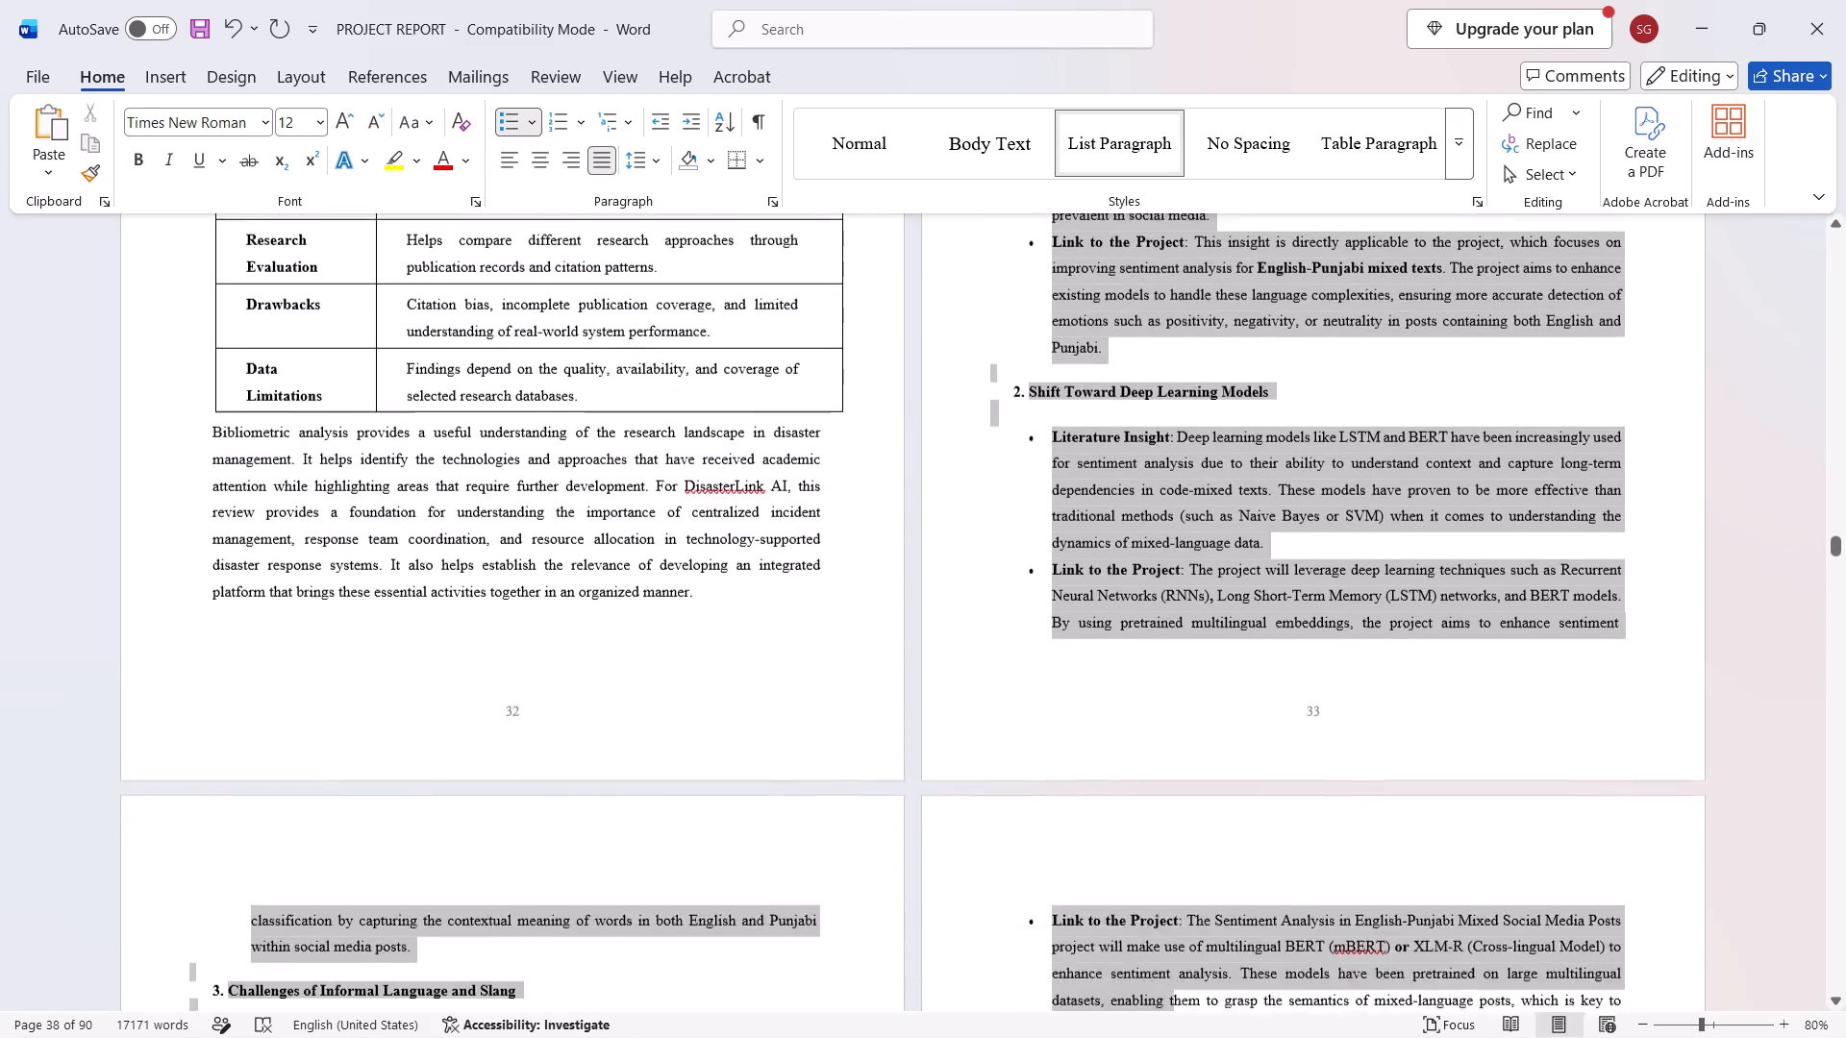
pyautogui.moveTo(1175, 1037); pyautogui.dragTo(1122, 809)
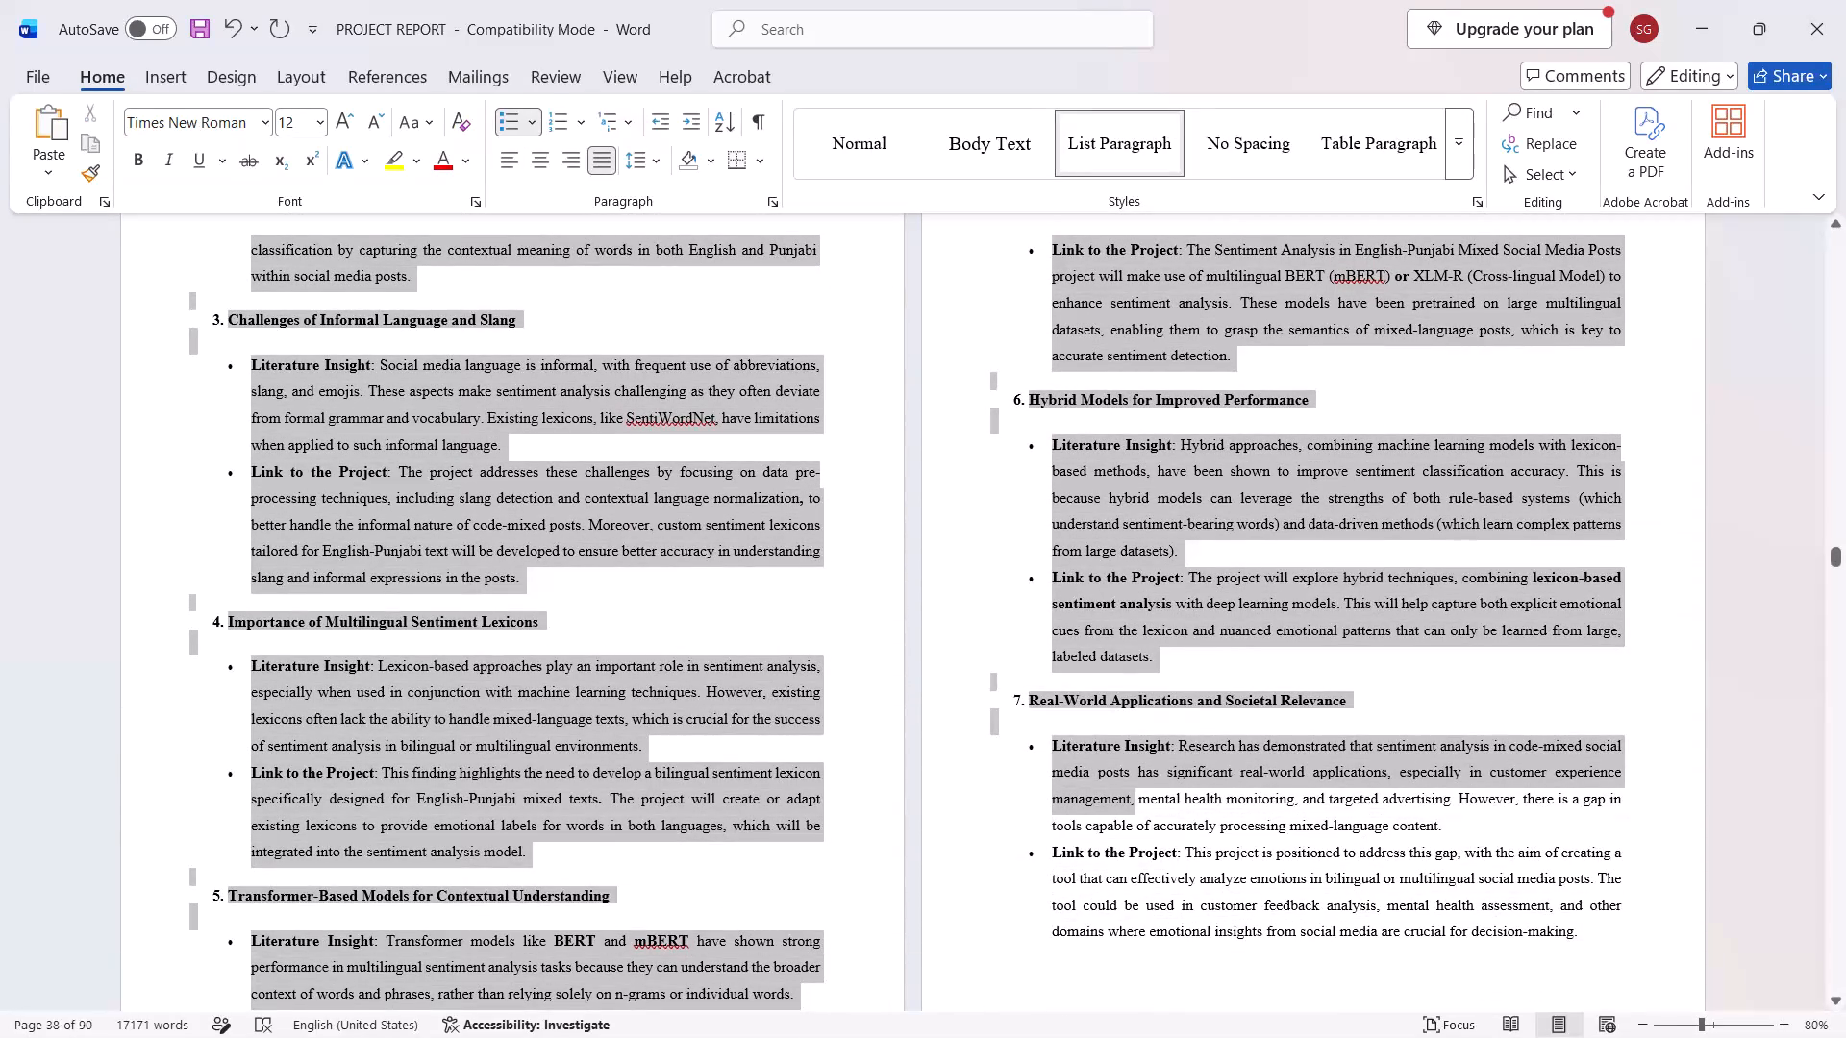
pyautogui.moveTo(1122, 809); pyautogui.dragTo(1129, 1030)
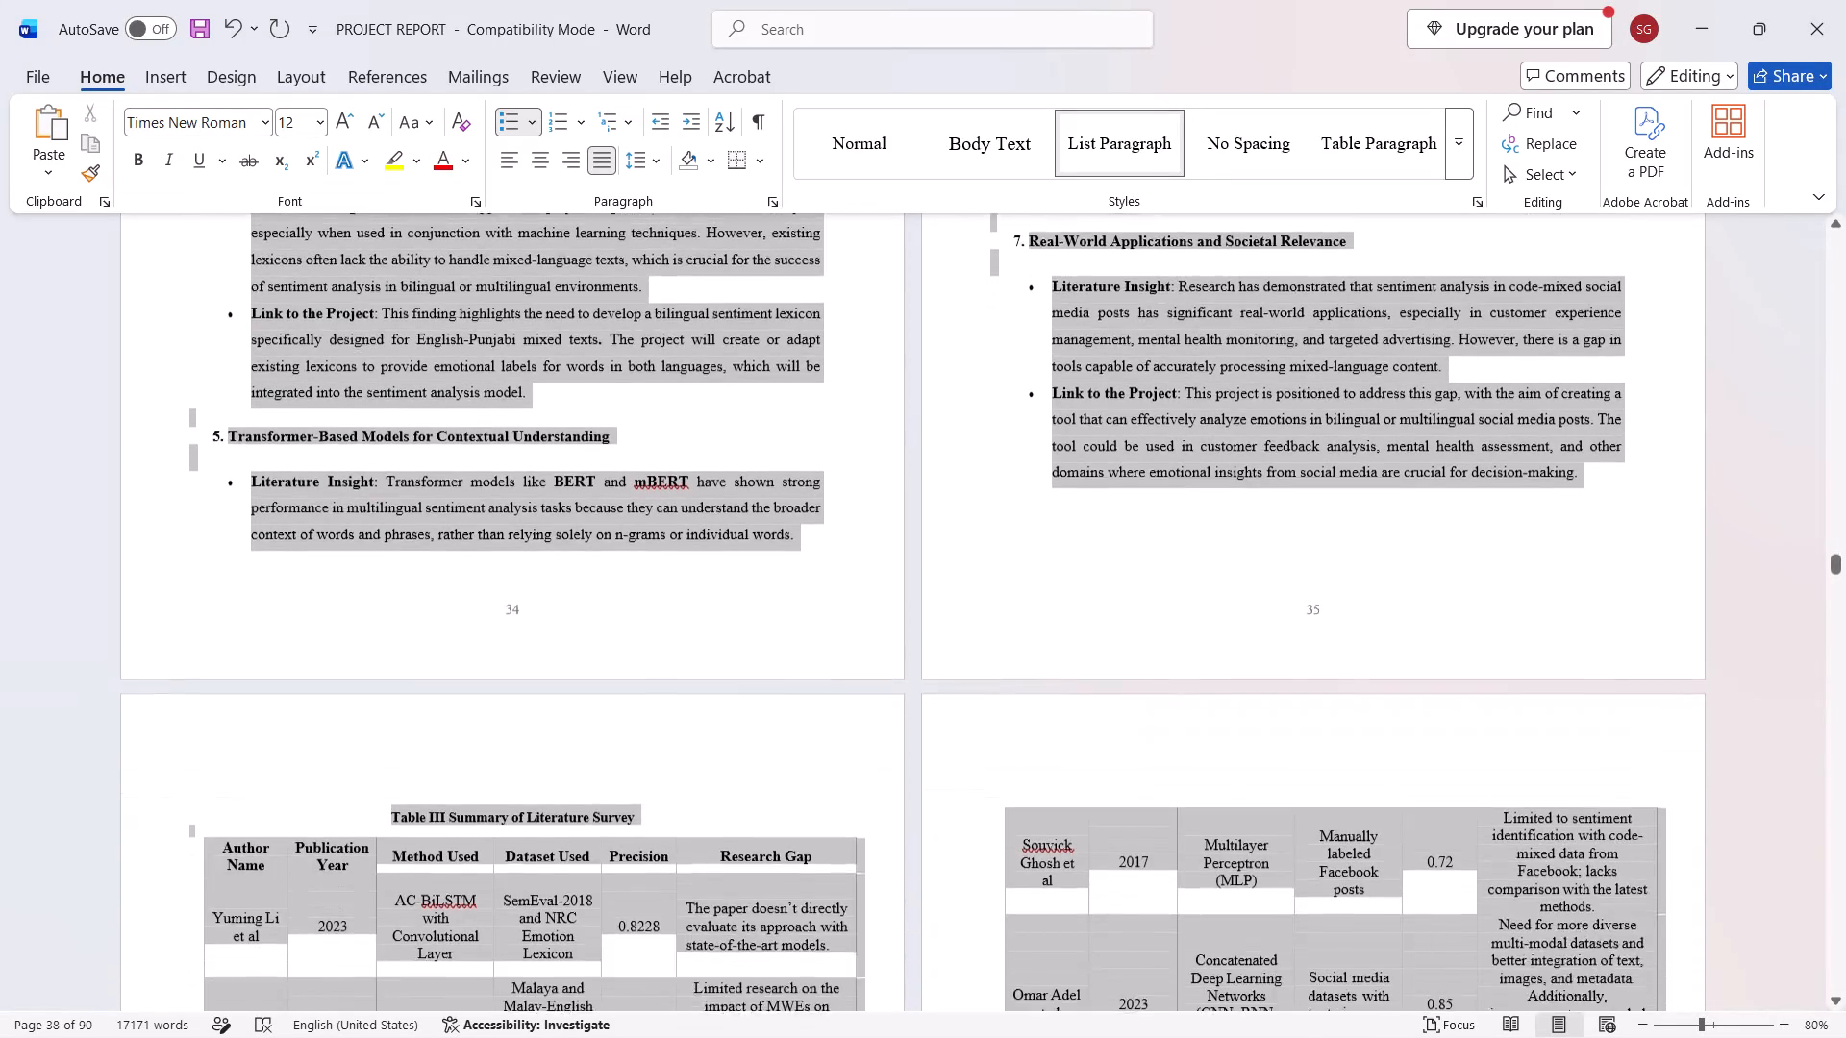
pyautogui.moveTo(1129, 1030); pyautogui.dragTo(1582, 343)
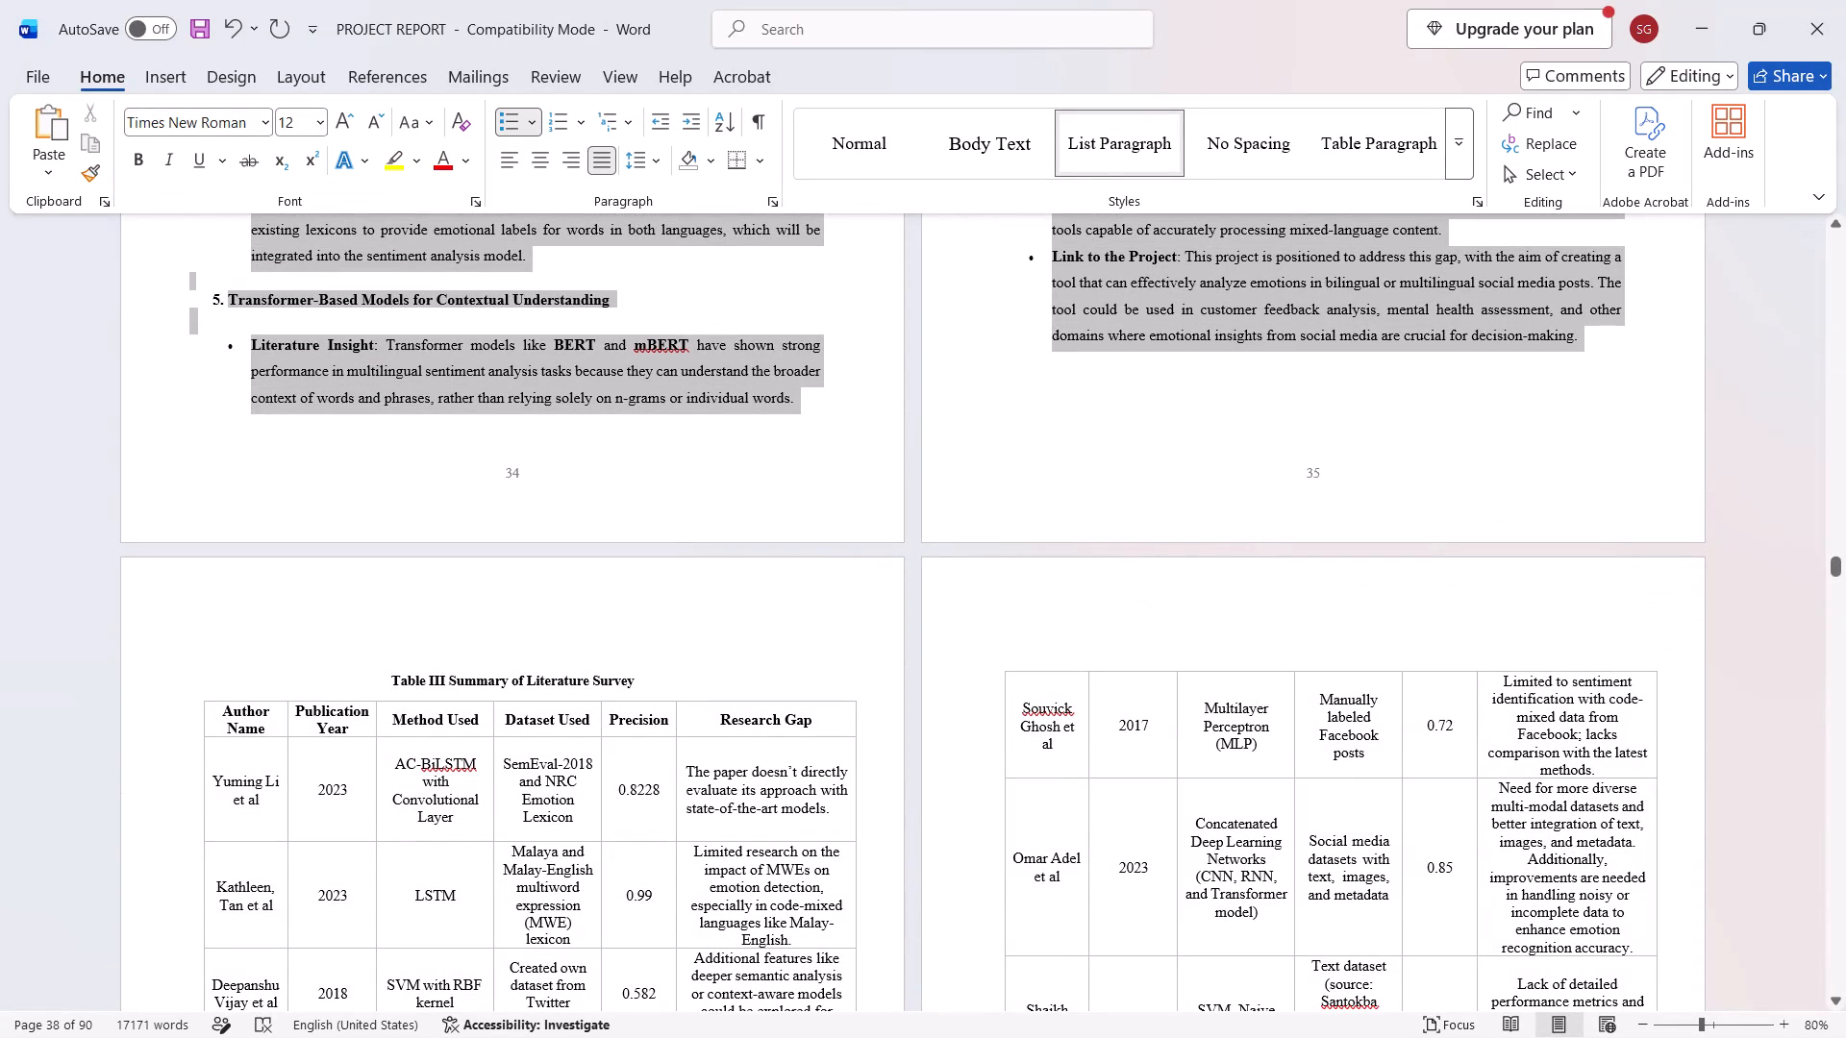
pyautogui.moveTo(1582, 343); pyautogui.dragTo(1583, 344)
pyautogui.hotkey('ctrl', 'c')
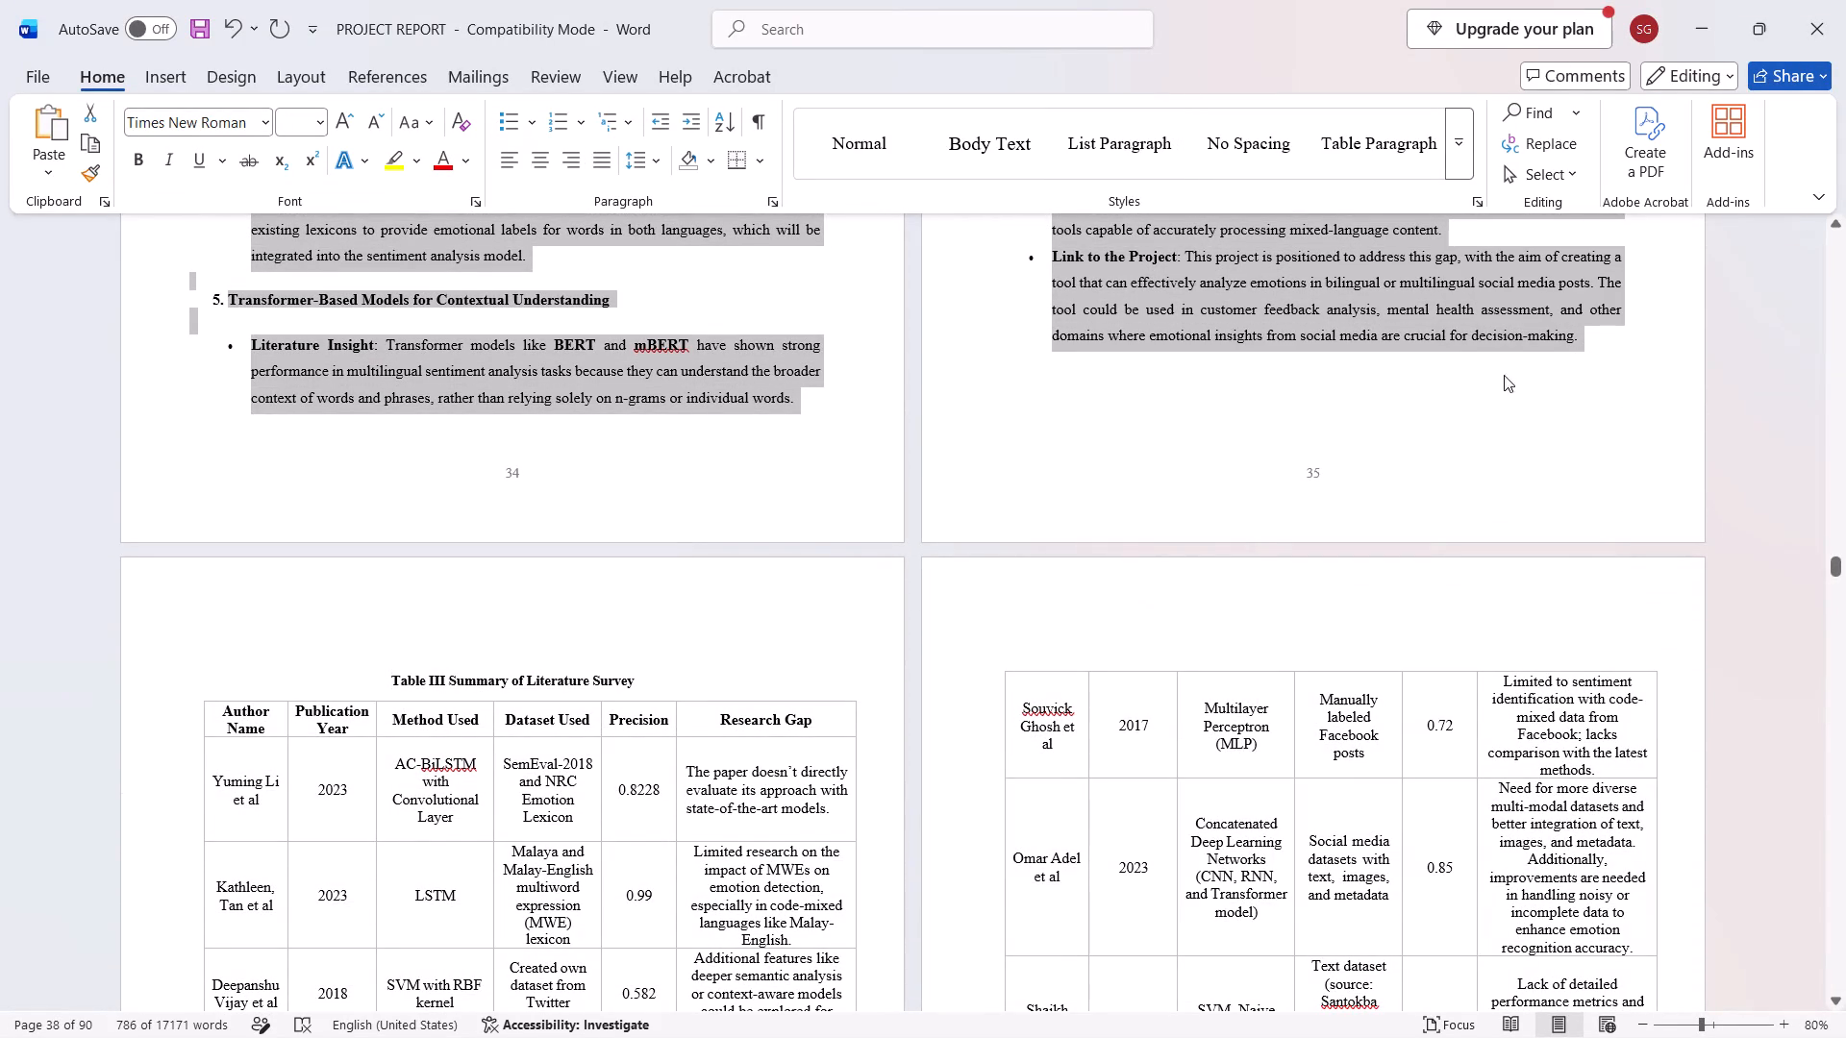
pyautogui.click(941, 537)
pyautogui.scroll(5, 943, 537)
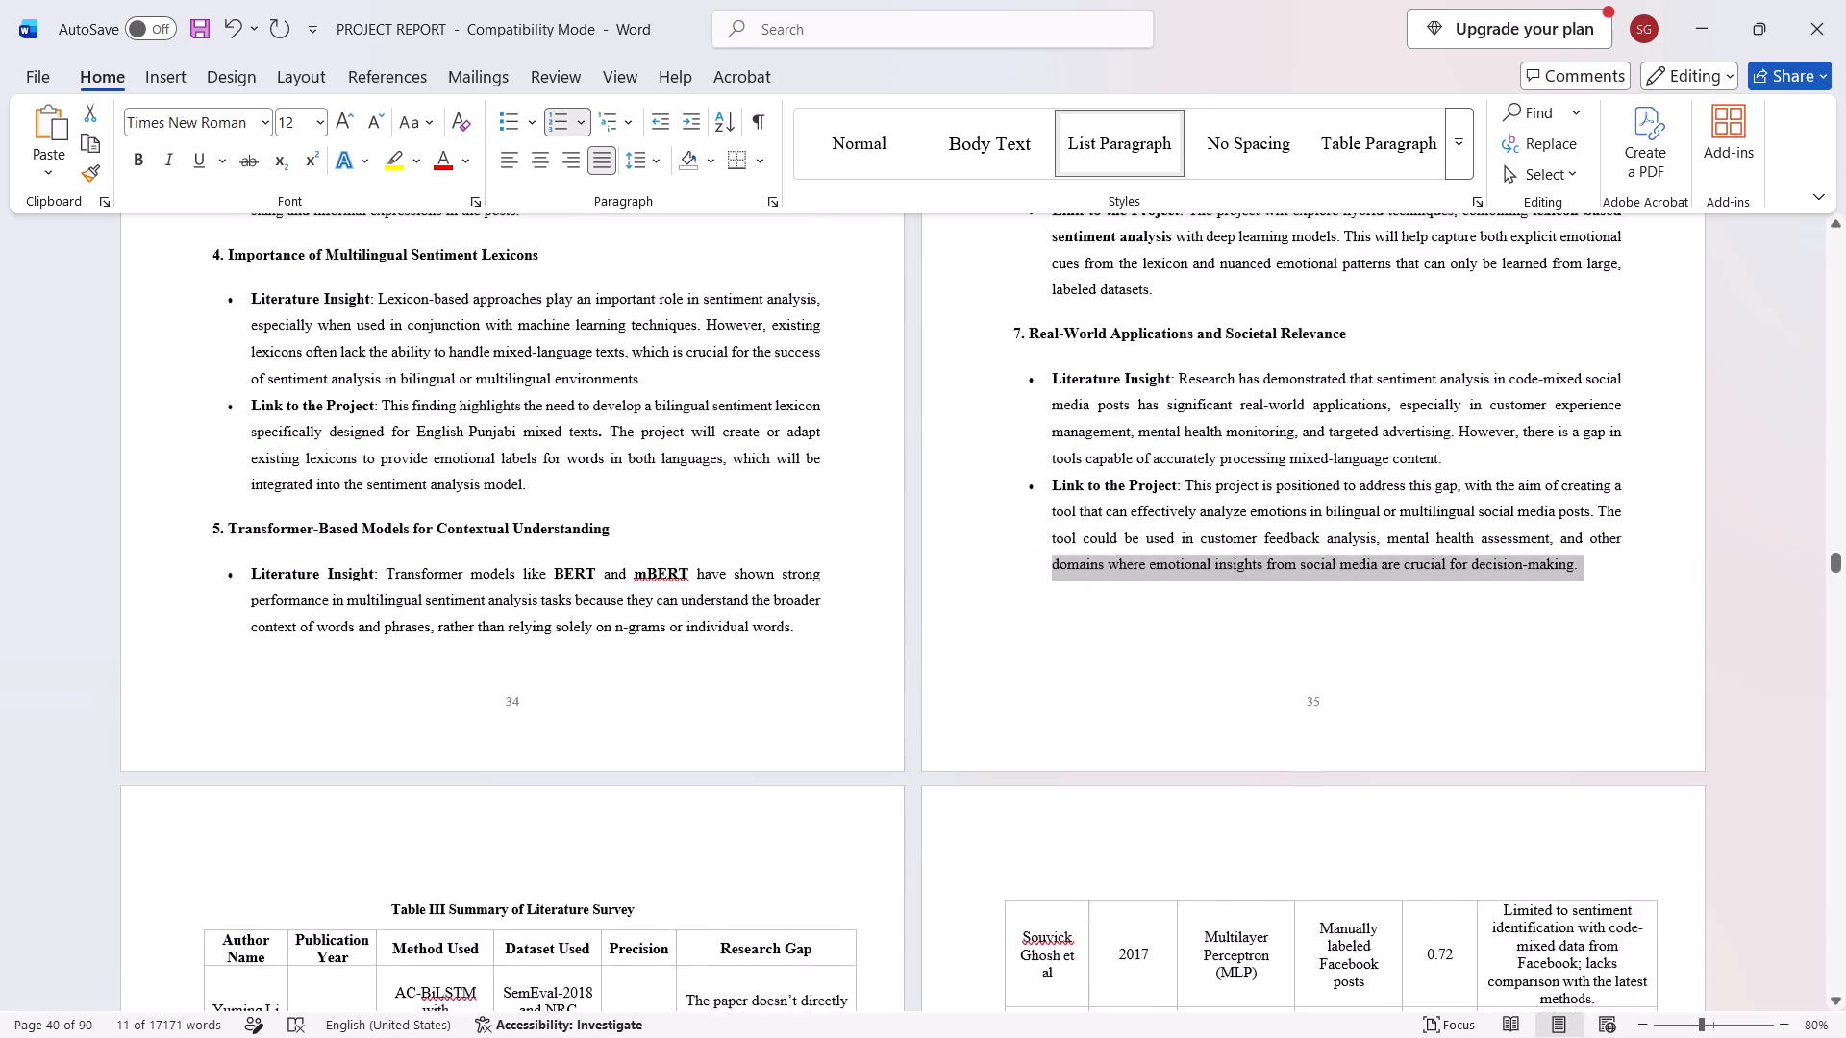
pyautogui.scroll(12, 1009, 470)
pyautogui.scroll(-1, 1041, 462)
pyautogui.scroll(5, 1041, 462)
pyautogui.scroll(-1, 1058, 460)
pyautogui.scroll(4, 1058, 460)
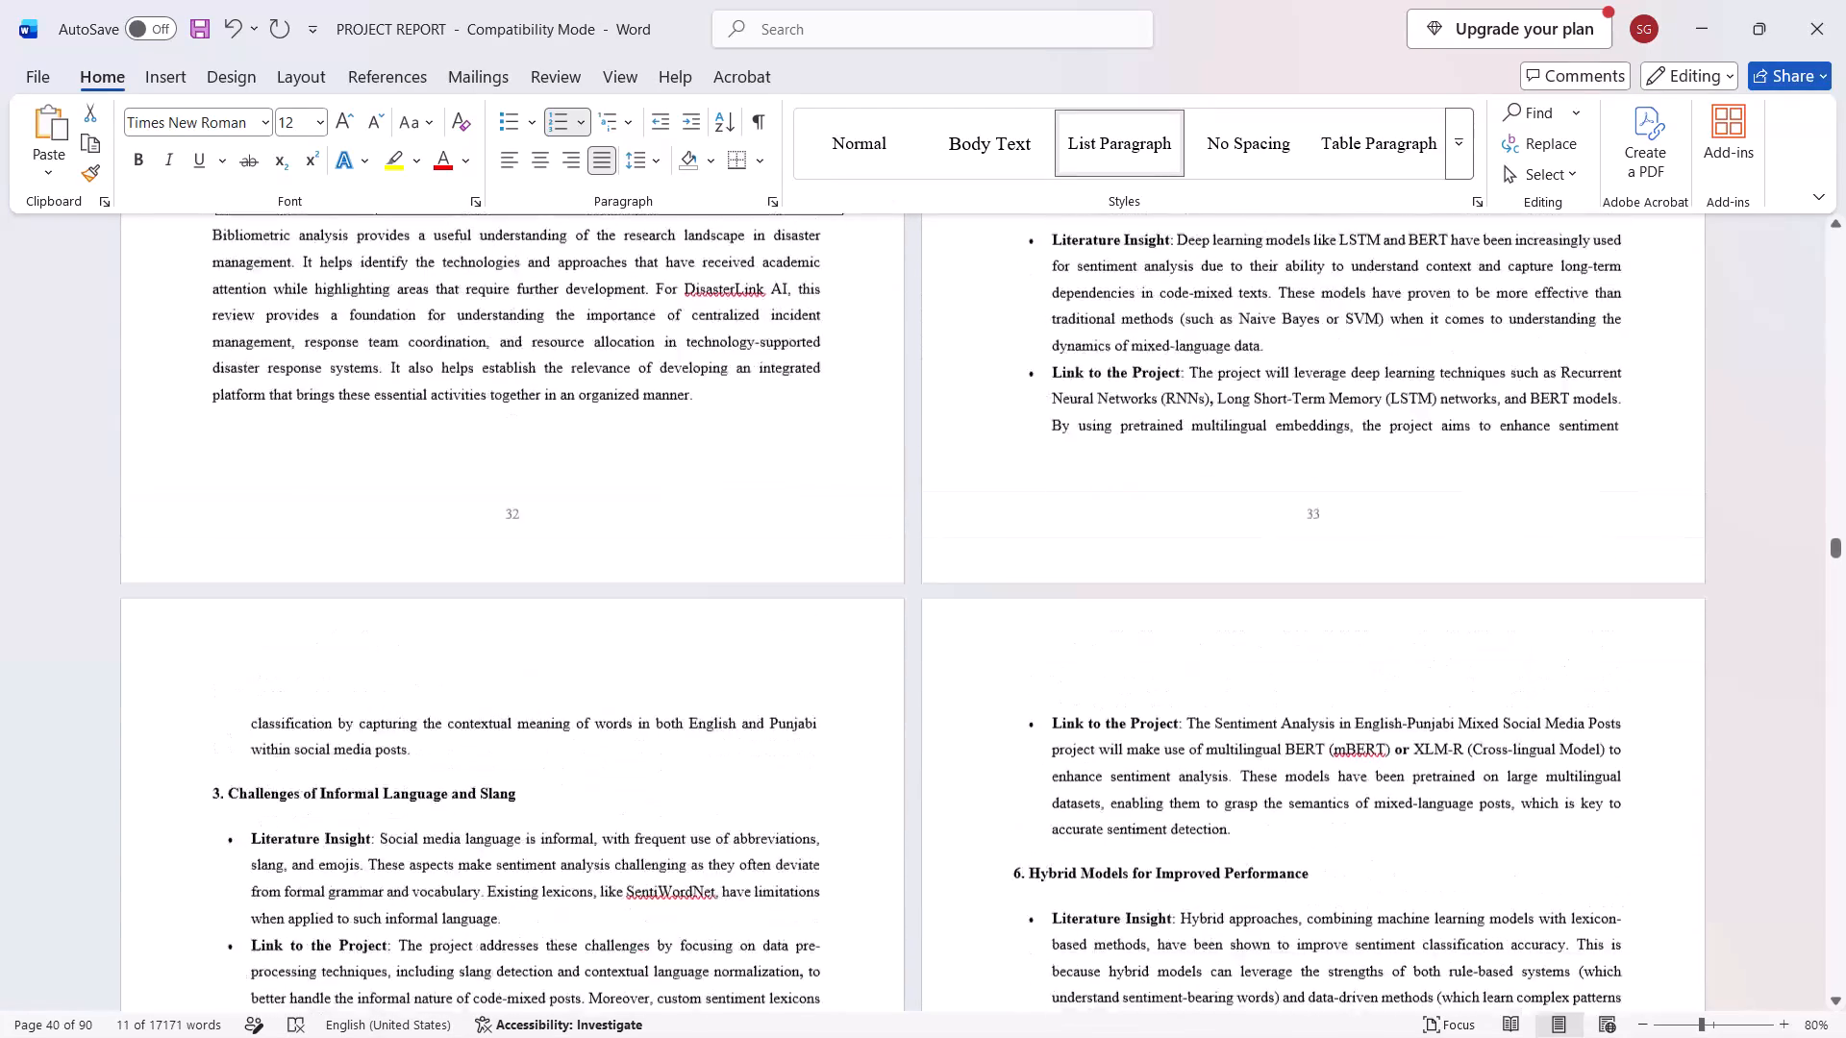
pyautogui.scroll(11, 1061, 460)
pyautogui.scroll(2, 1048, 264)
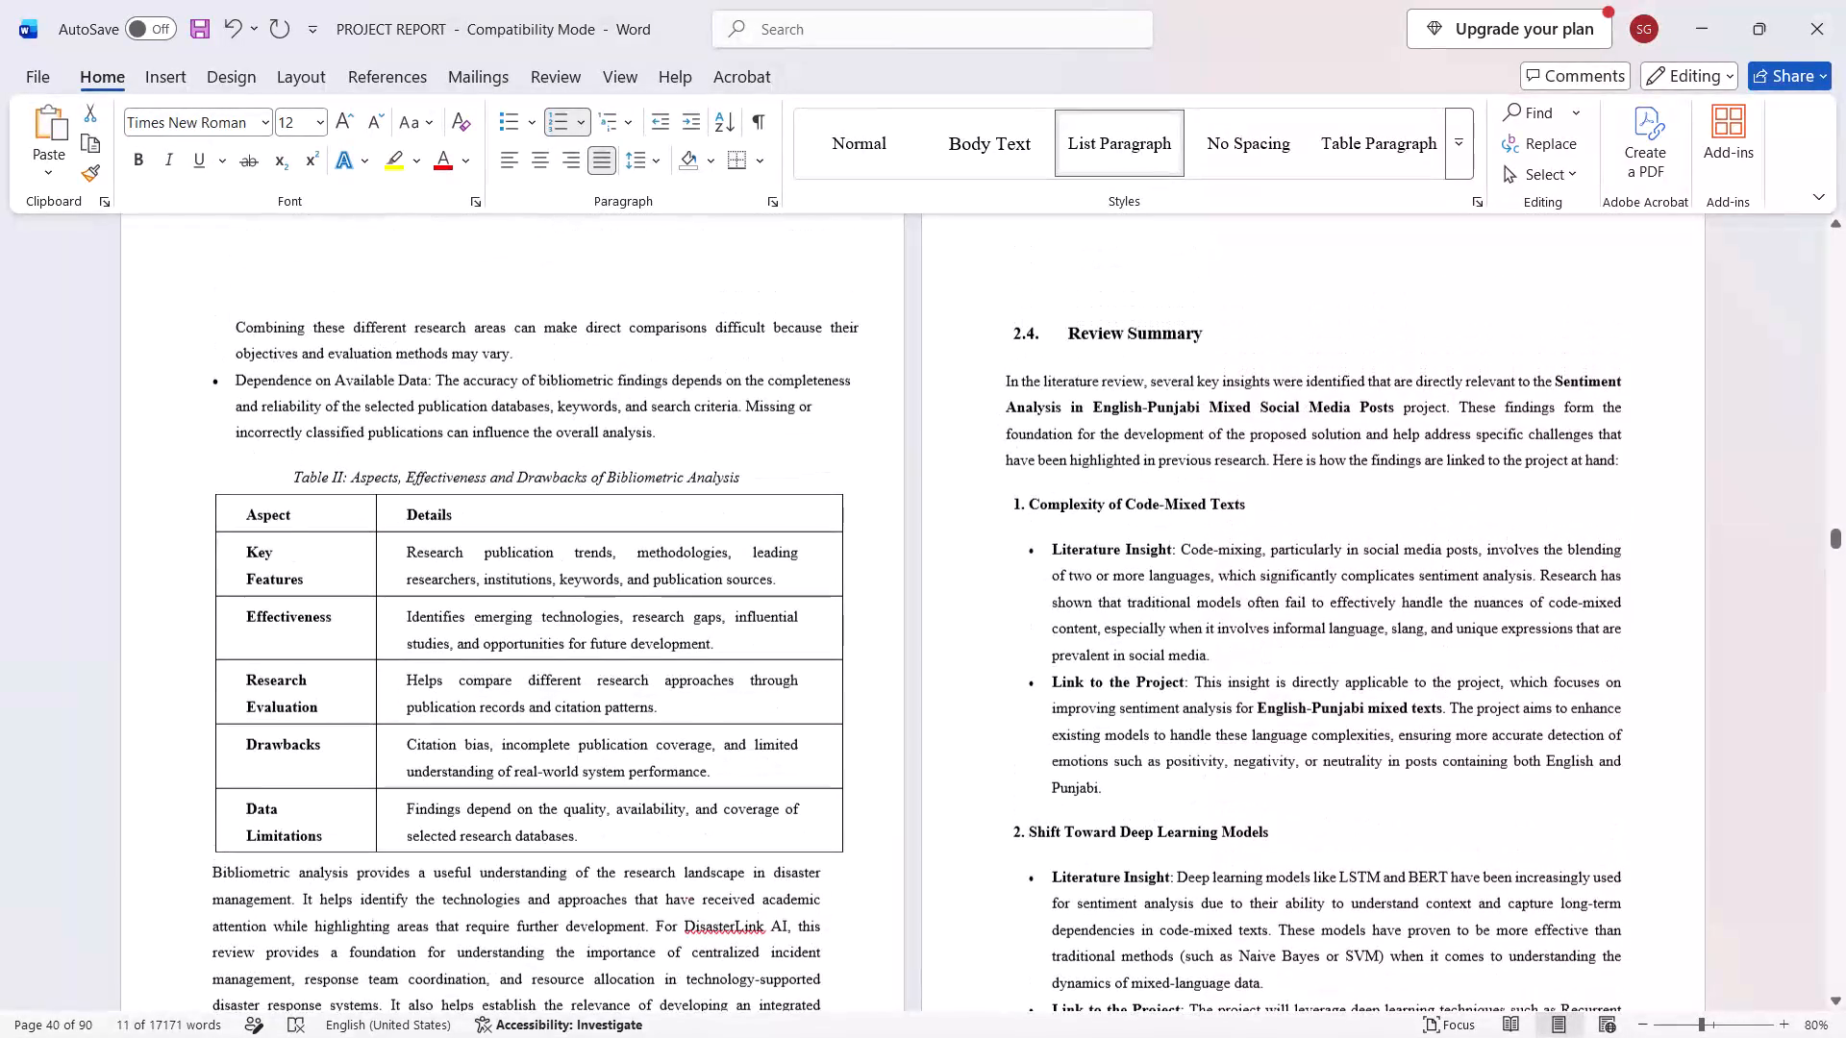
pyautogui.moveTo(1016, 288); pyautogui.dragTo(1198, 793)
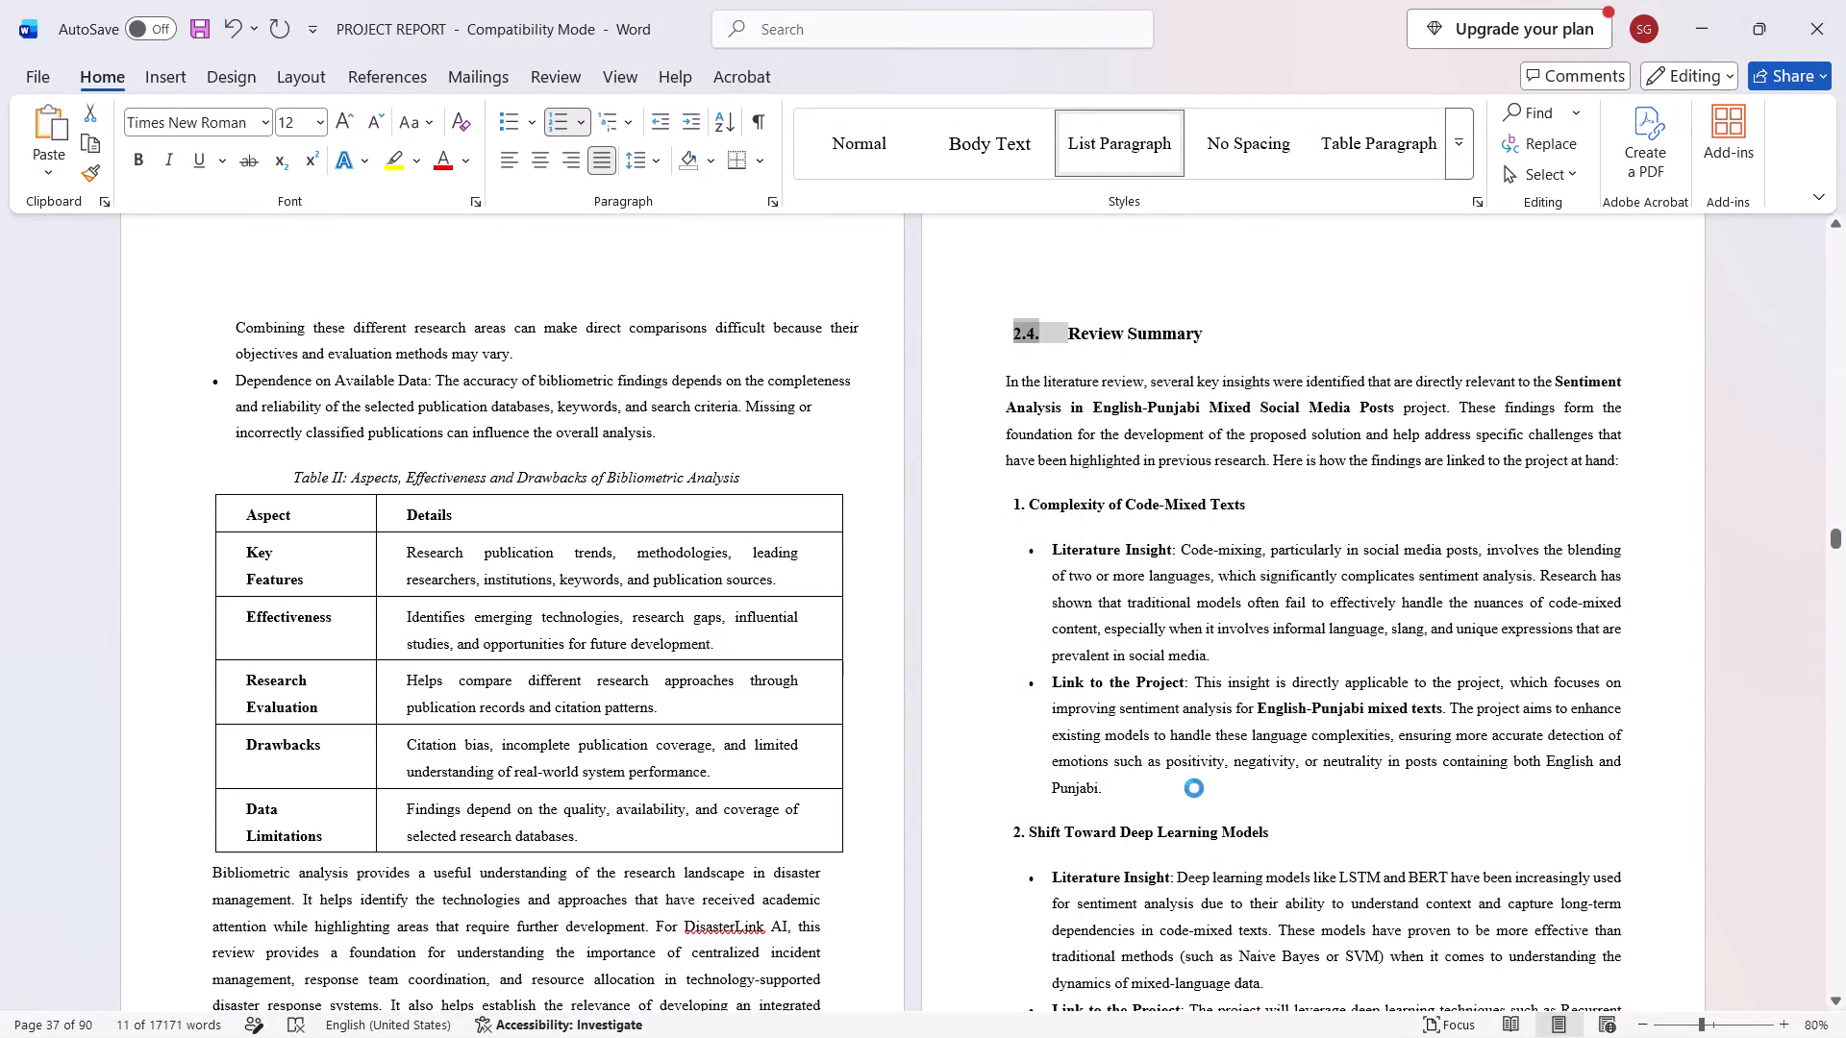
pyautogui.click(1081, 324)
pyautogui.moveTo(1059, 325); pyautogui.dragTo(1173, 681)
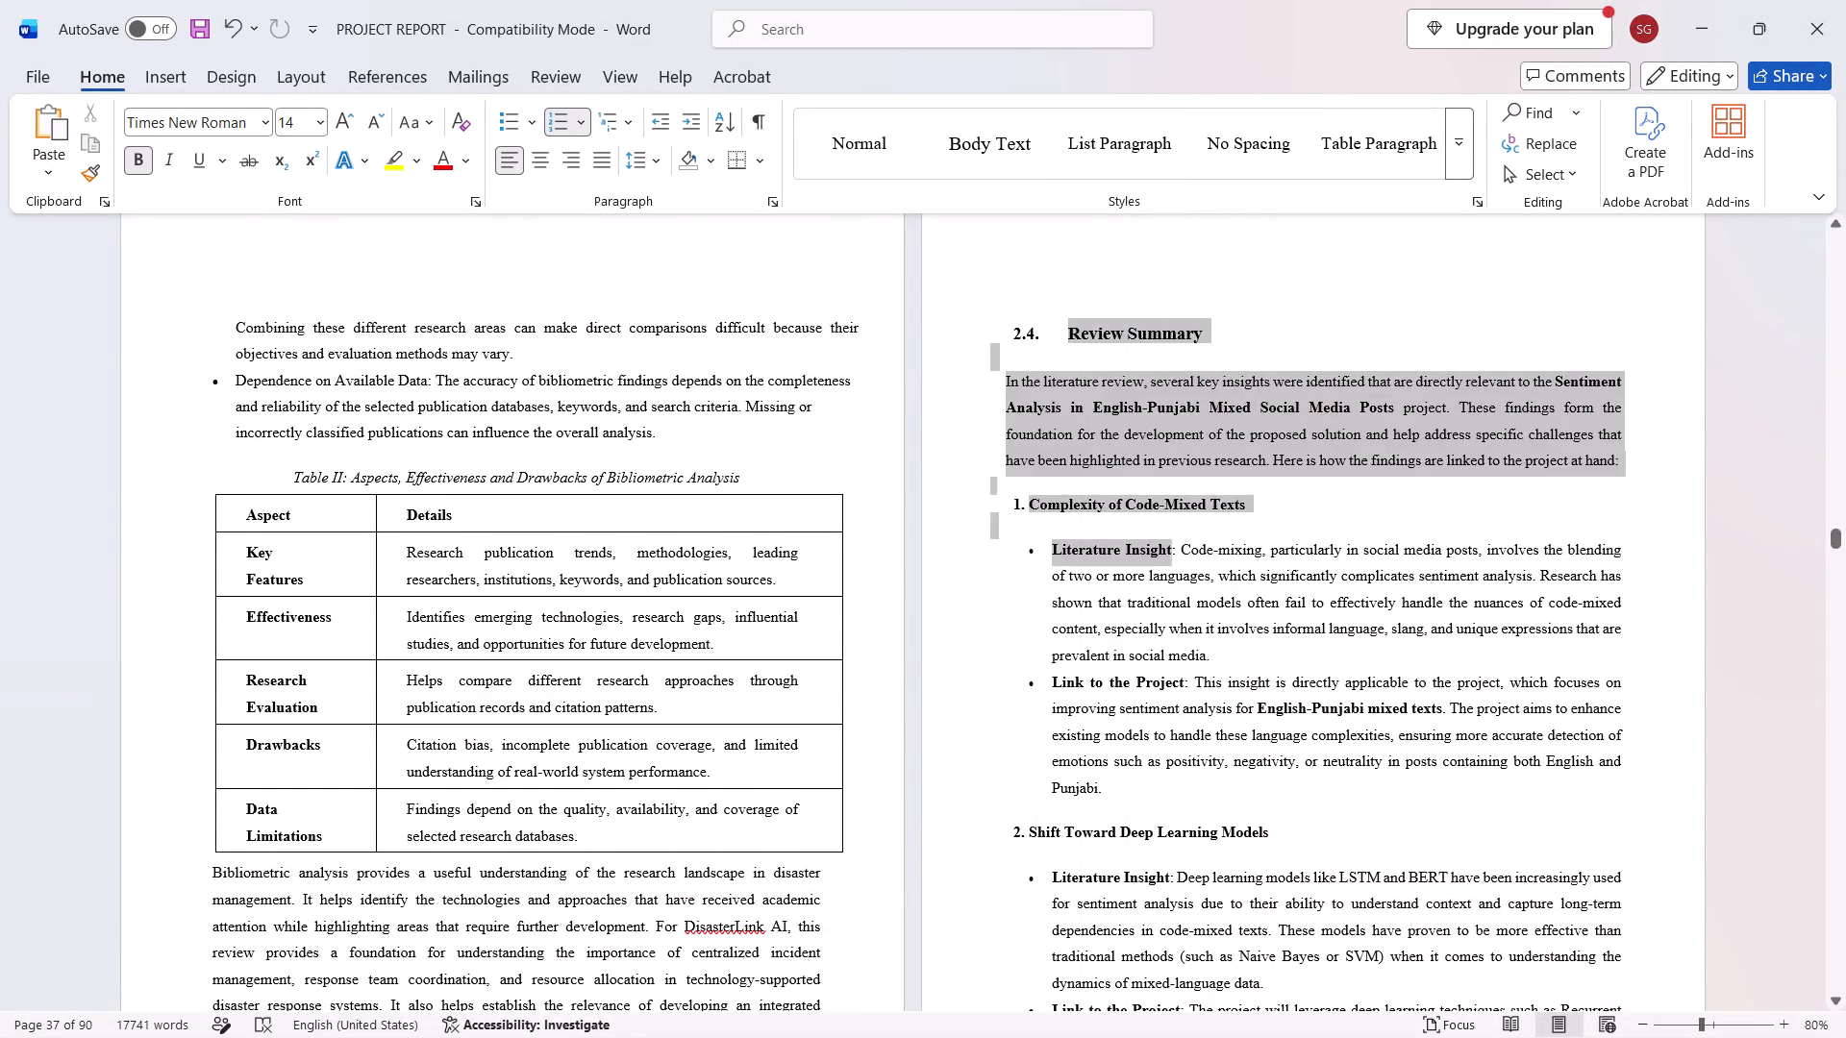
pyautogui.moveTo(1173, 681); pyautogui.dragTo(1031, 1037)
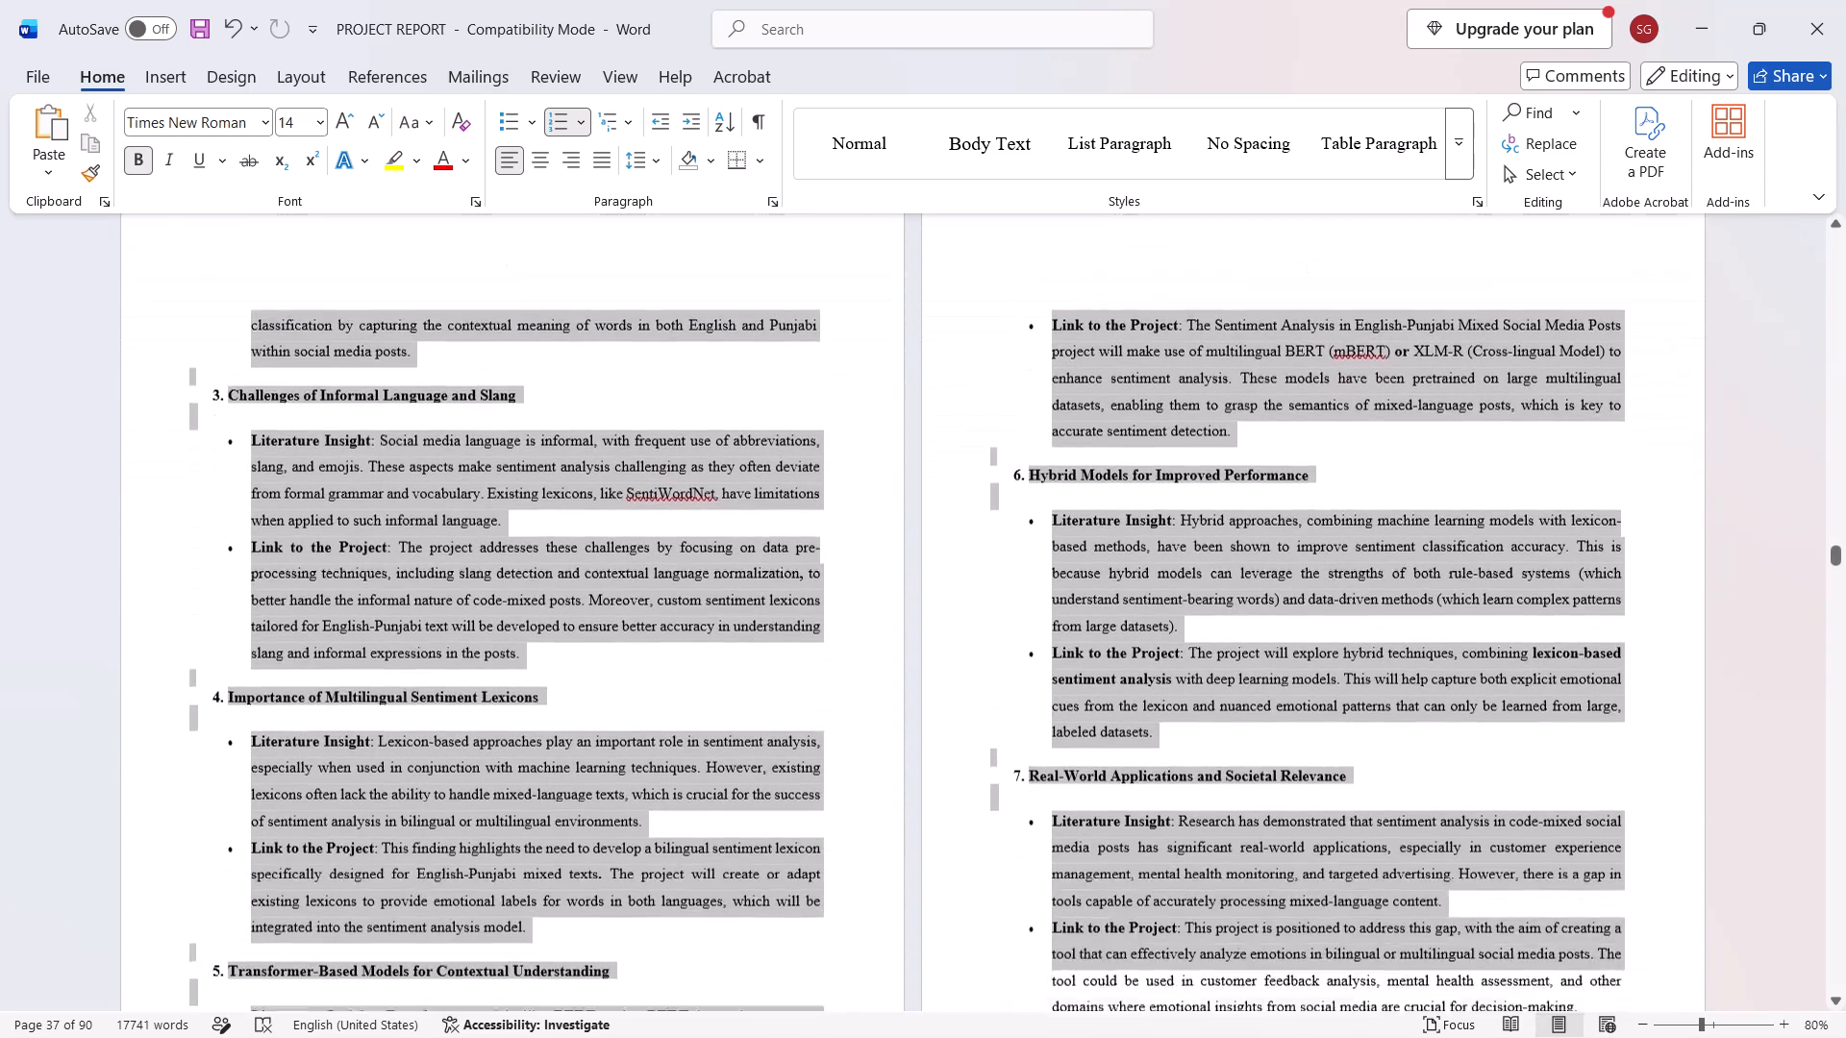
pyautogui.moveTo(1031, 1037); pyautogui.dragTo(1069, 1037)
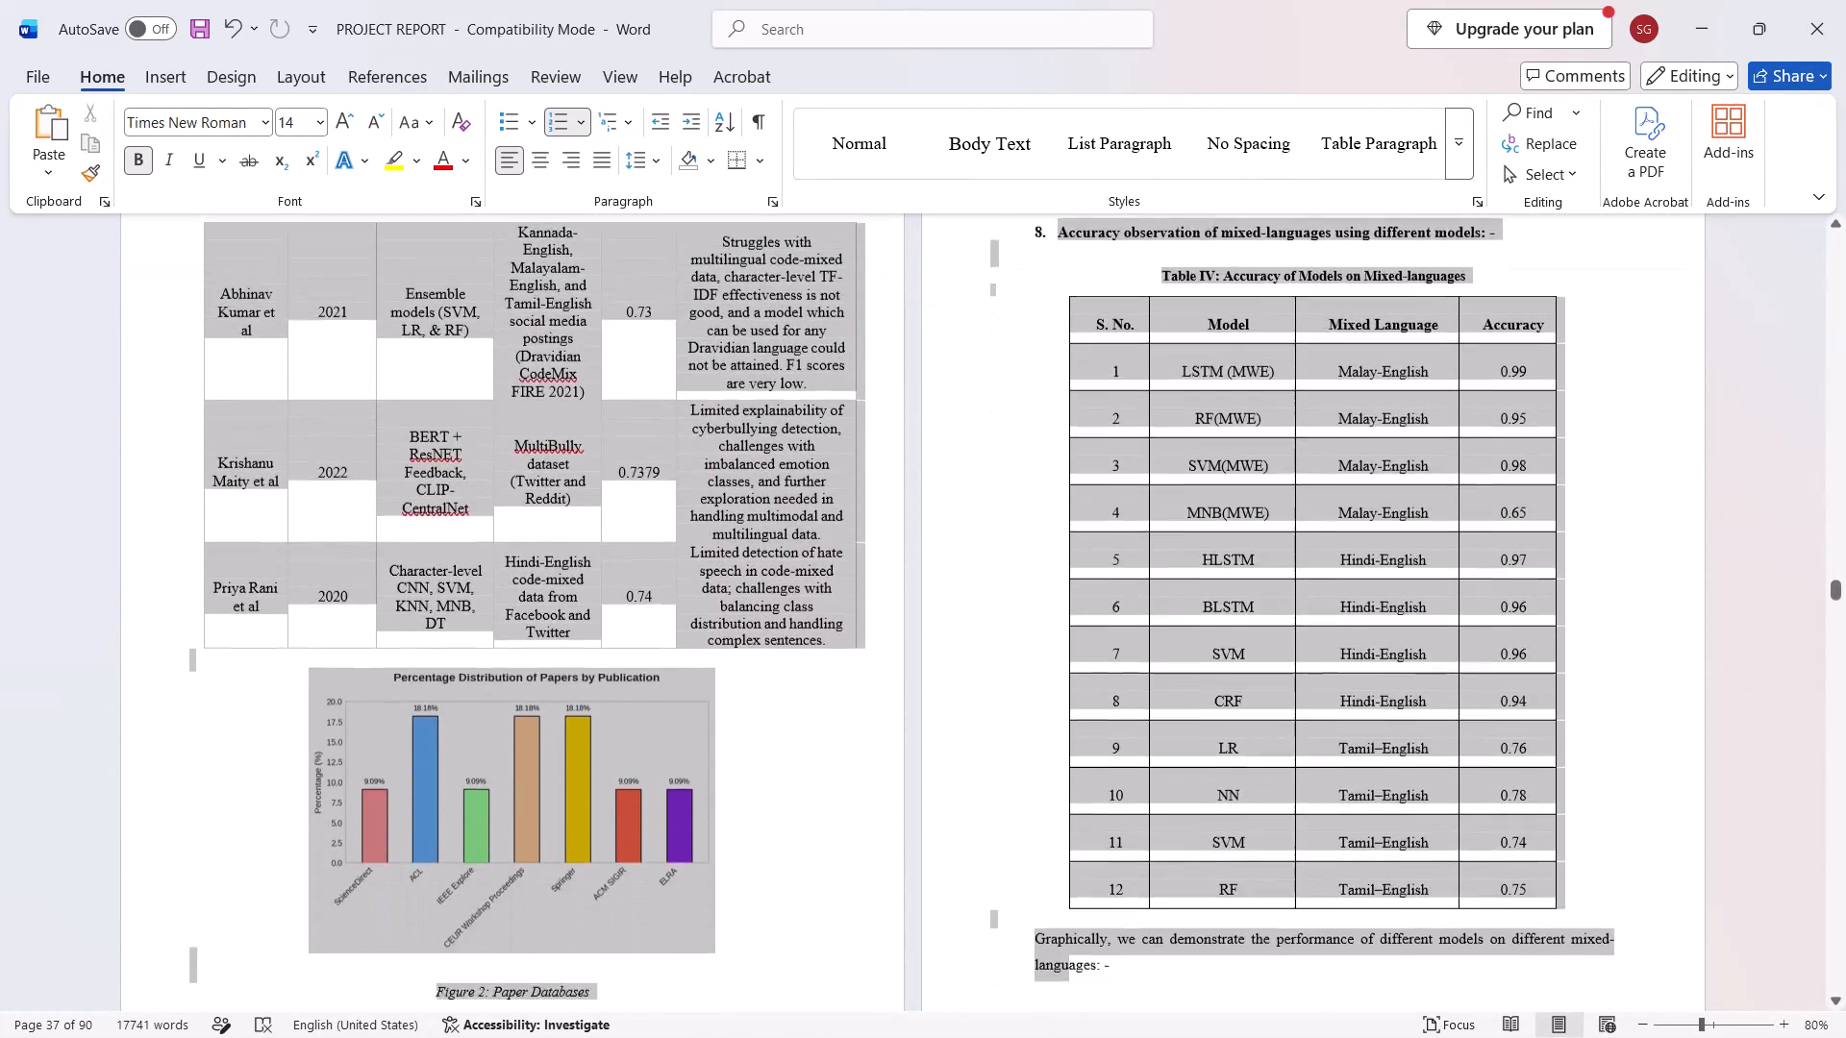
pyautogui.moveTo(1069, 1037); pyautogui.dragTo(1068, 943)
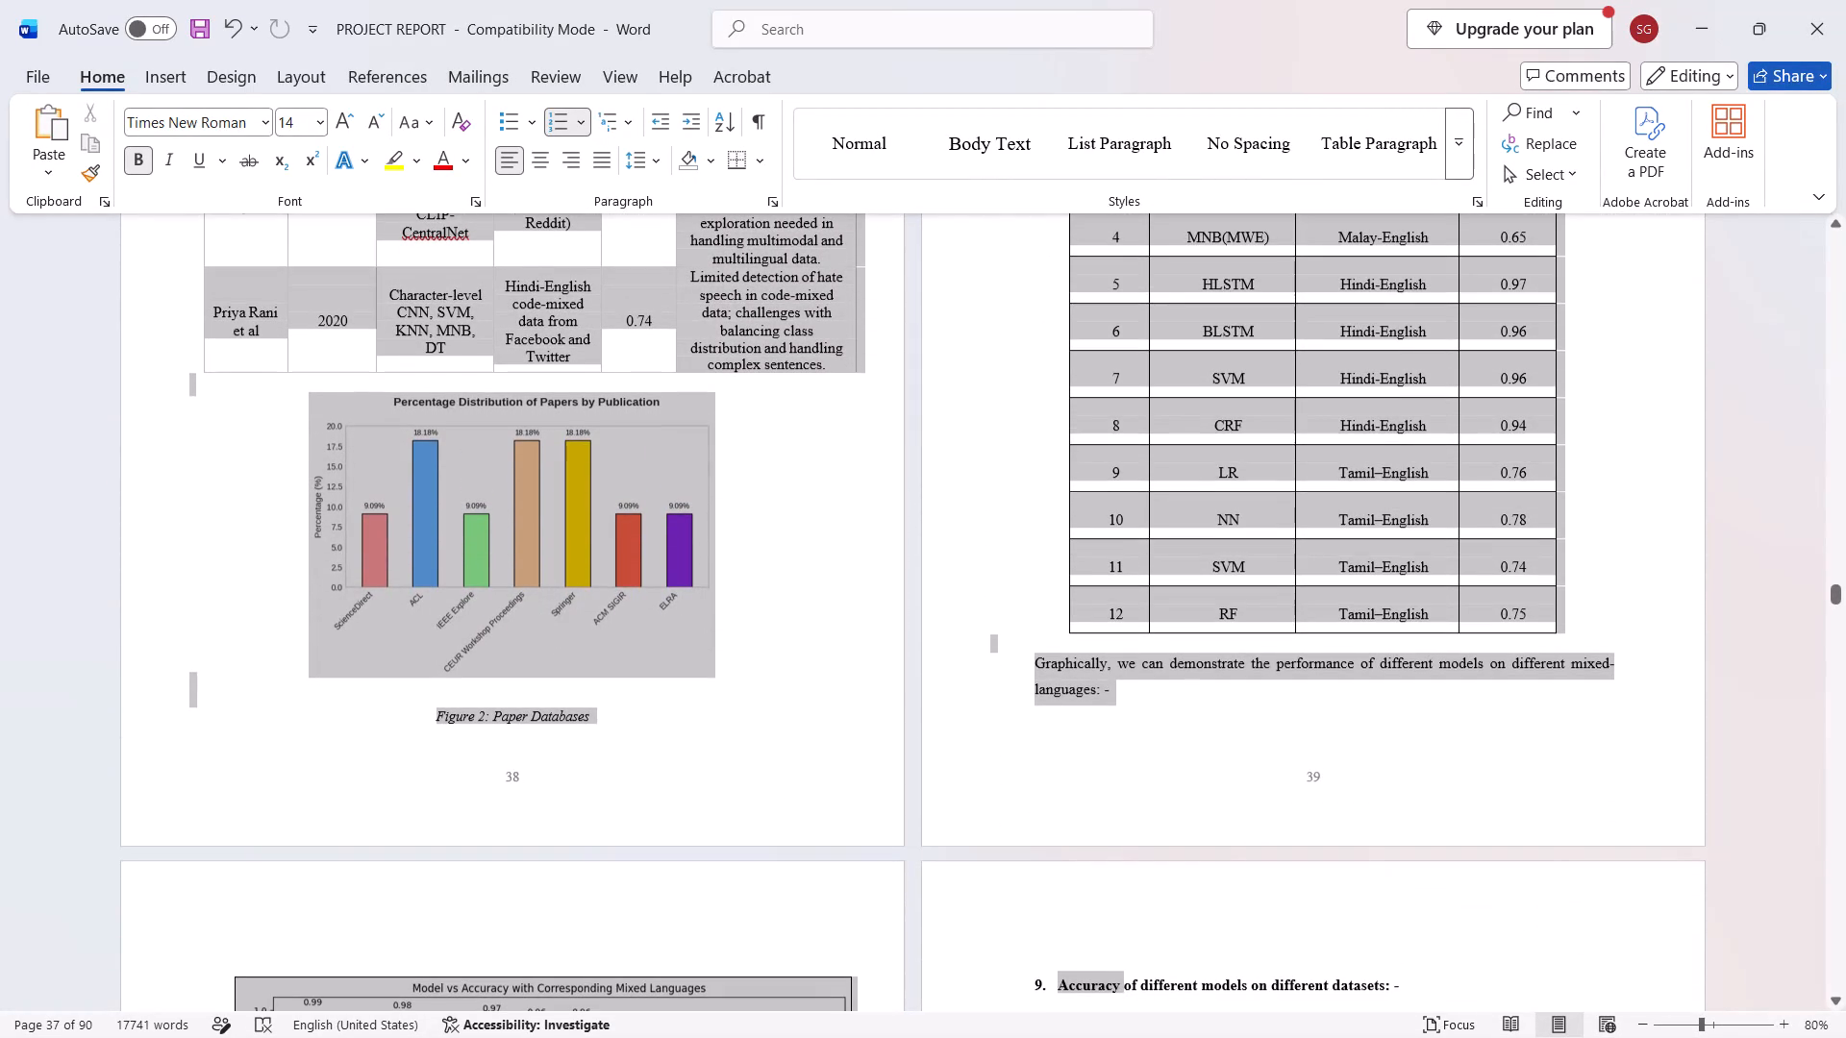
pyautogui.moveTo(1068, 943); pyautogui.dragTo(1090, 1037)
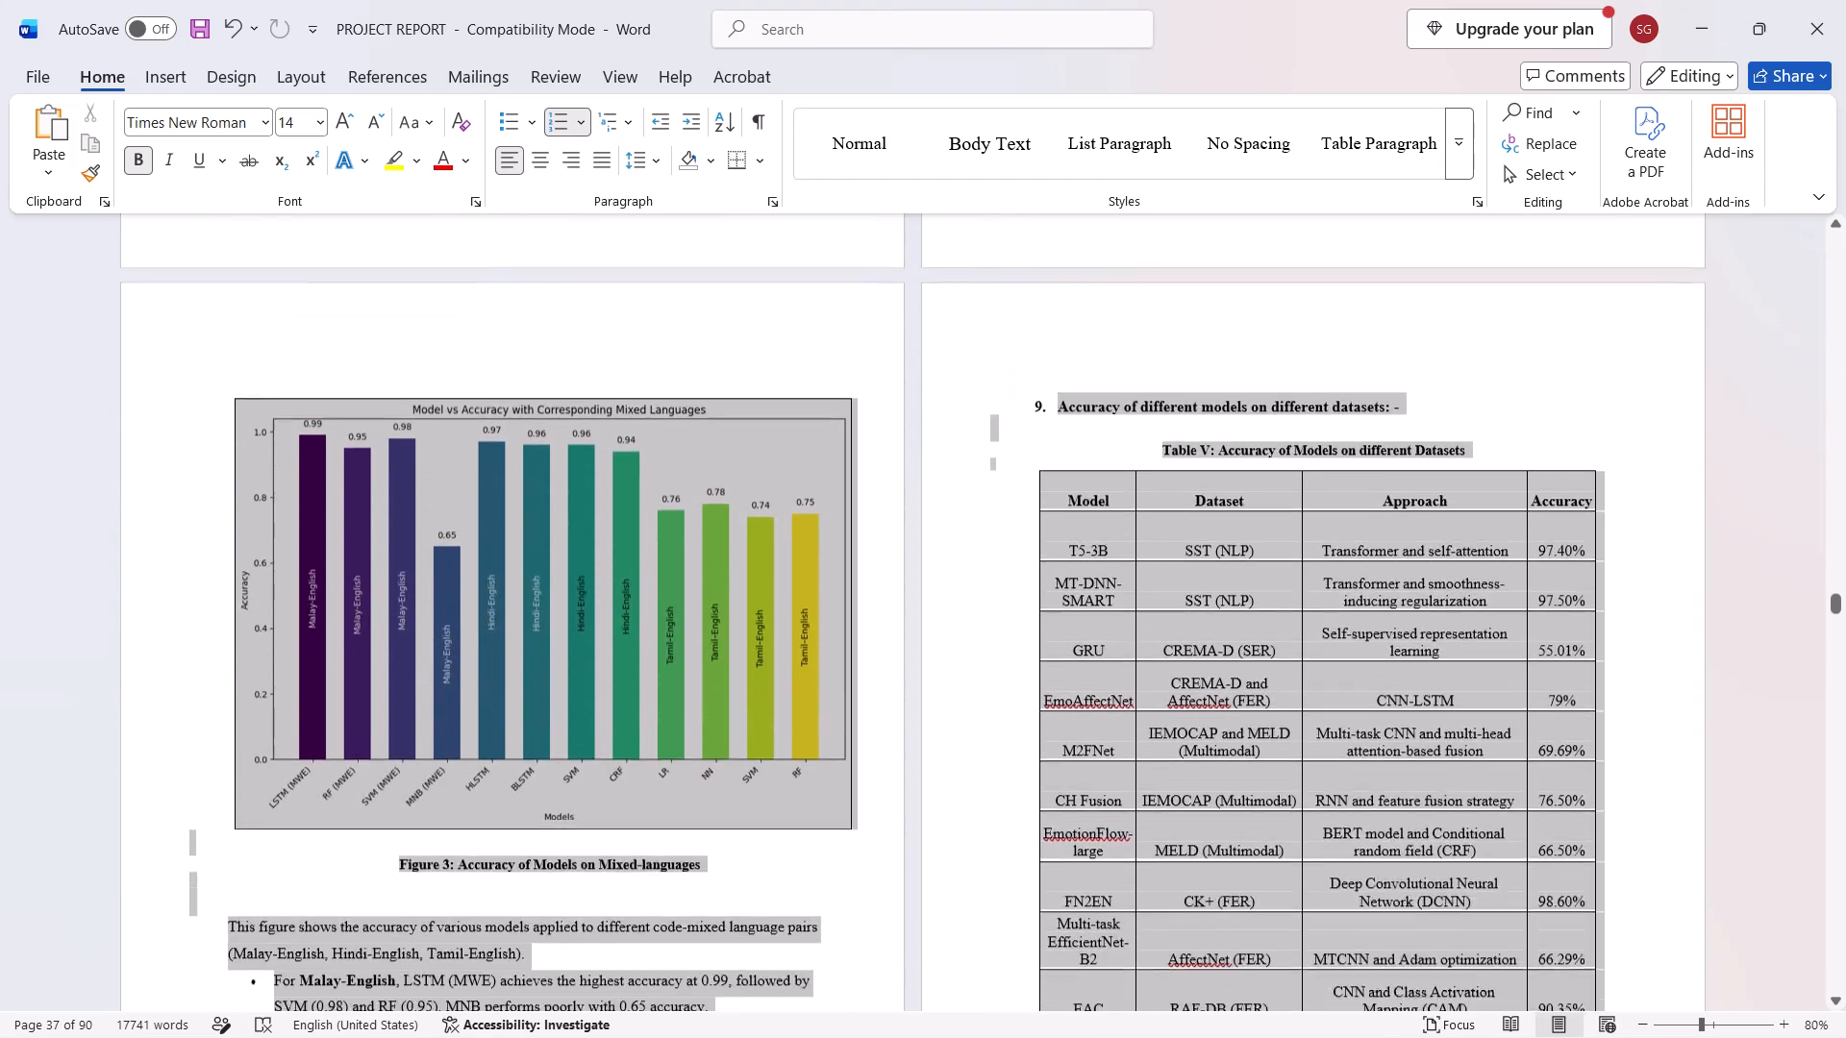
pyautogui.moveTo(1090, 1037); pyautogui.dragTo(1090, 1033)
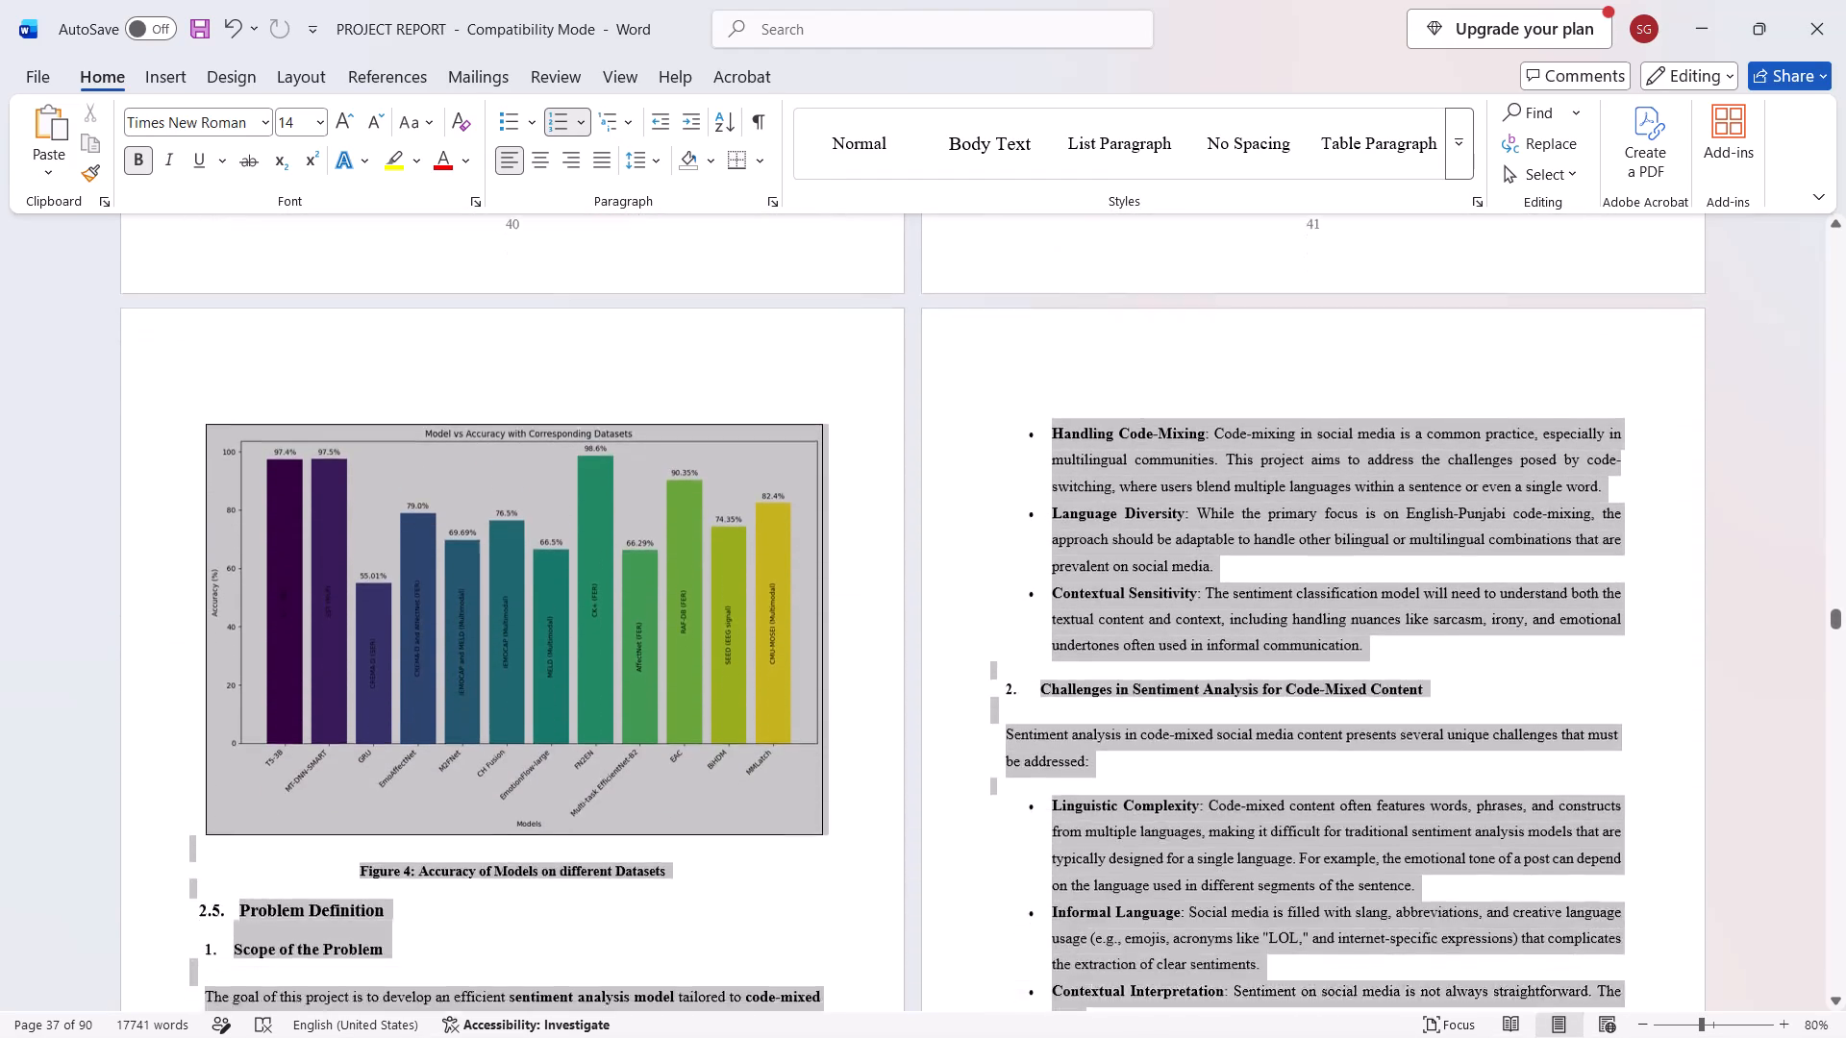
pyautogui.moveTo(1090, 1033); pyautogui.dragTo(1182, 779)
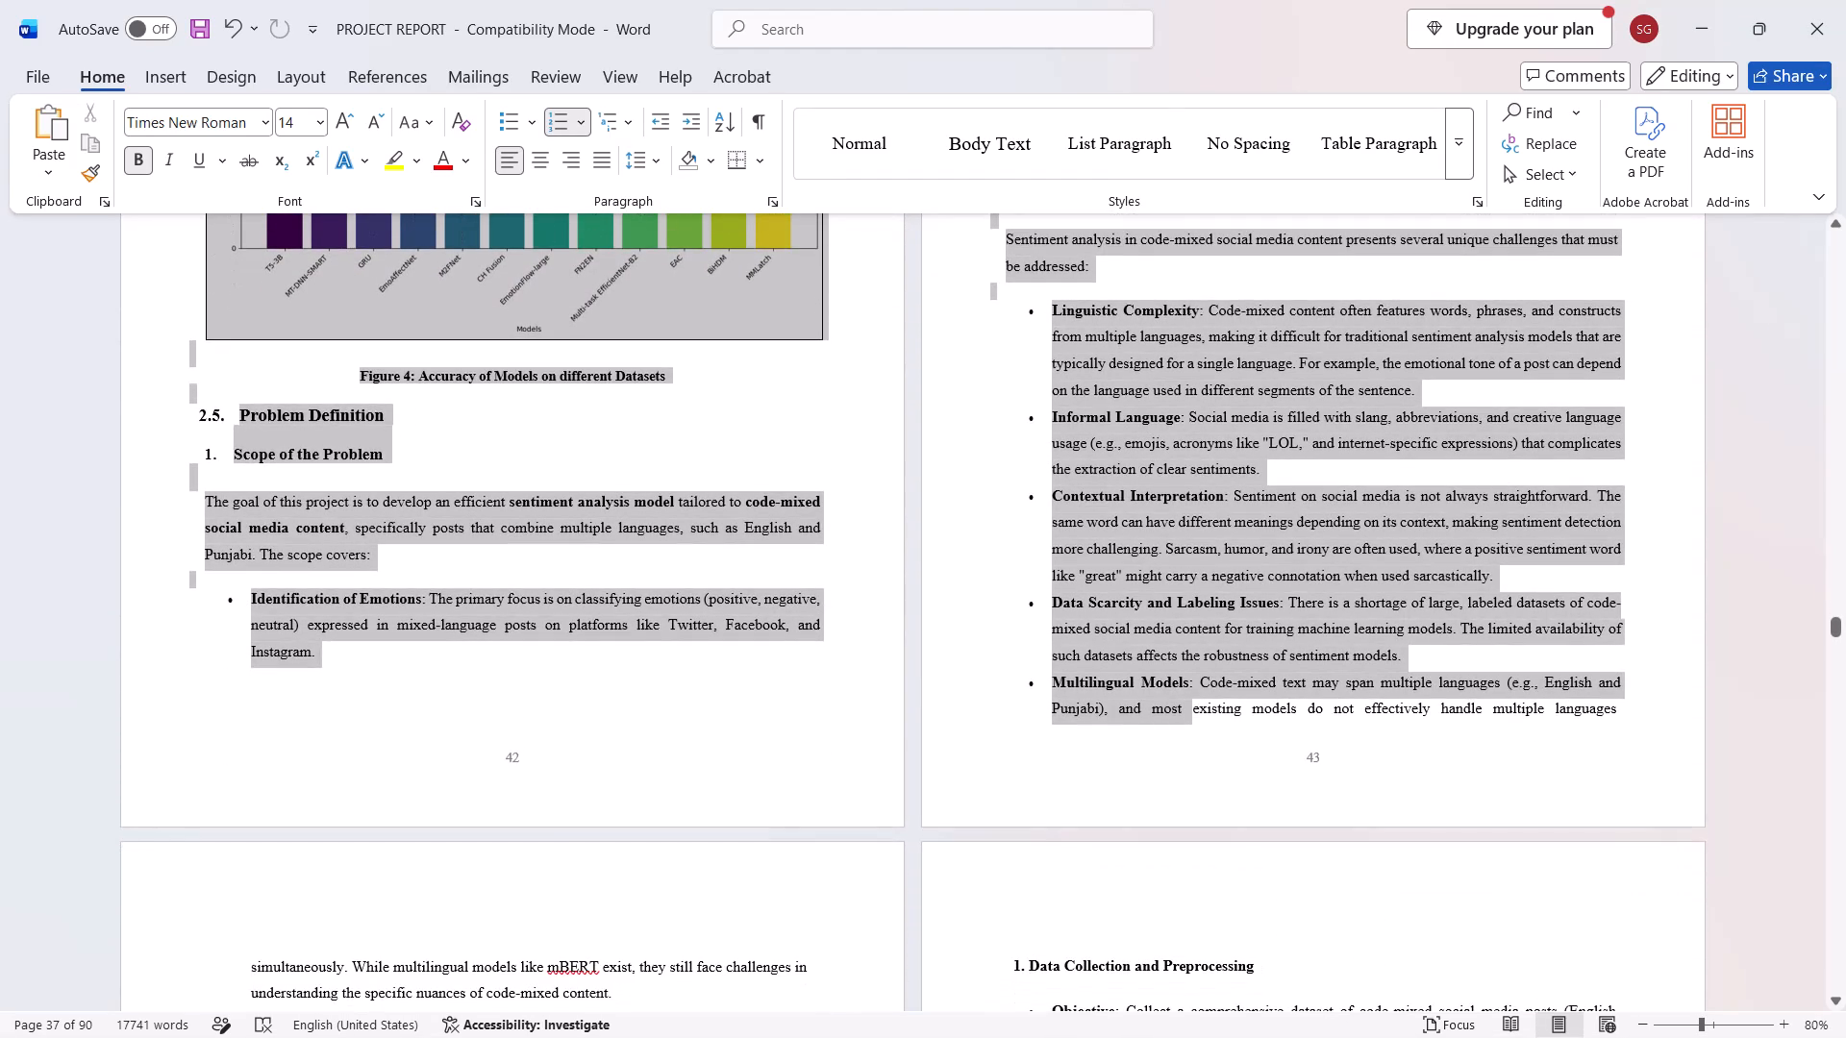
pyautogui.moveTo(1182, 779); pyautogui.dragTo(730, 384)
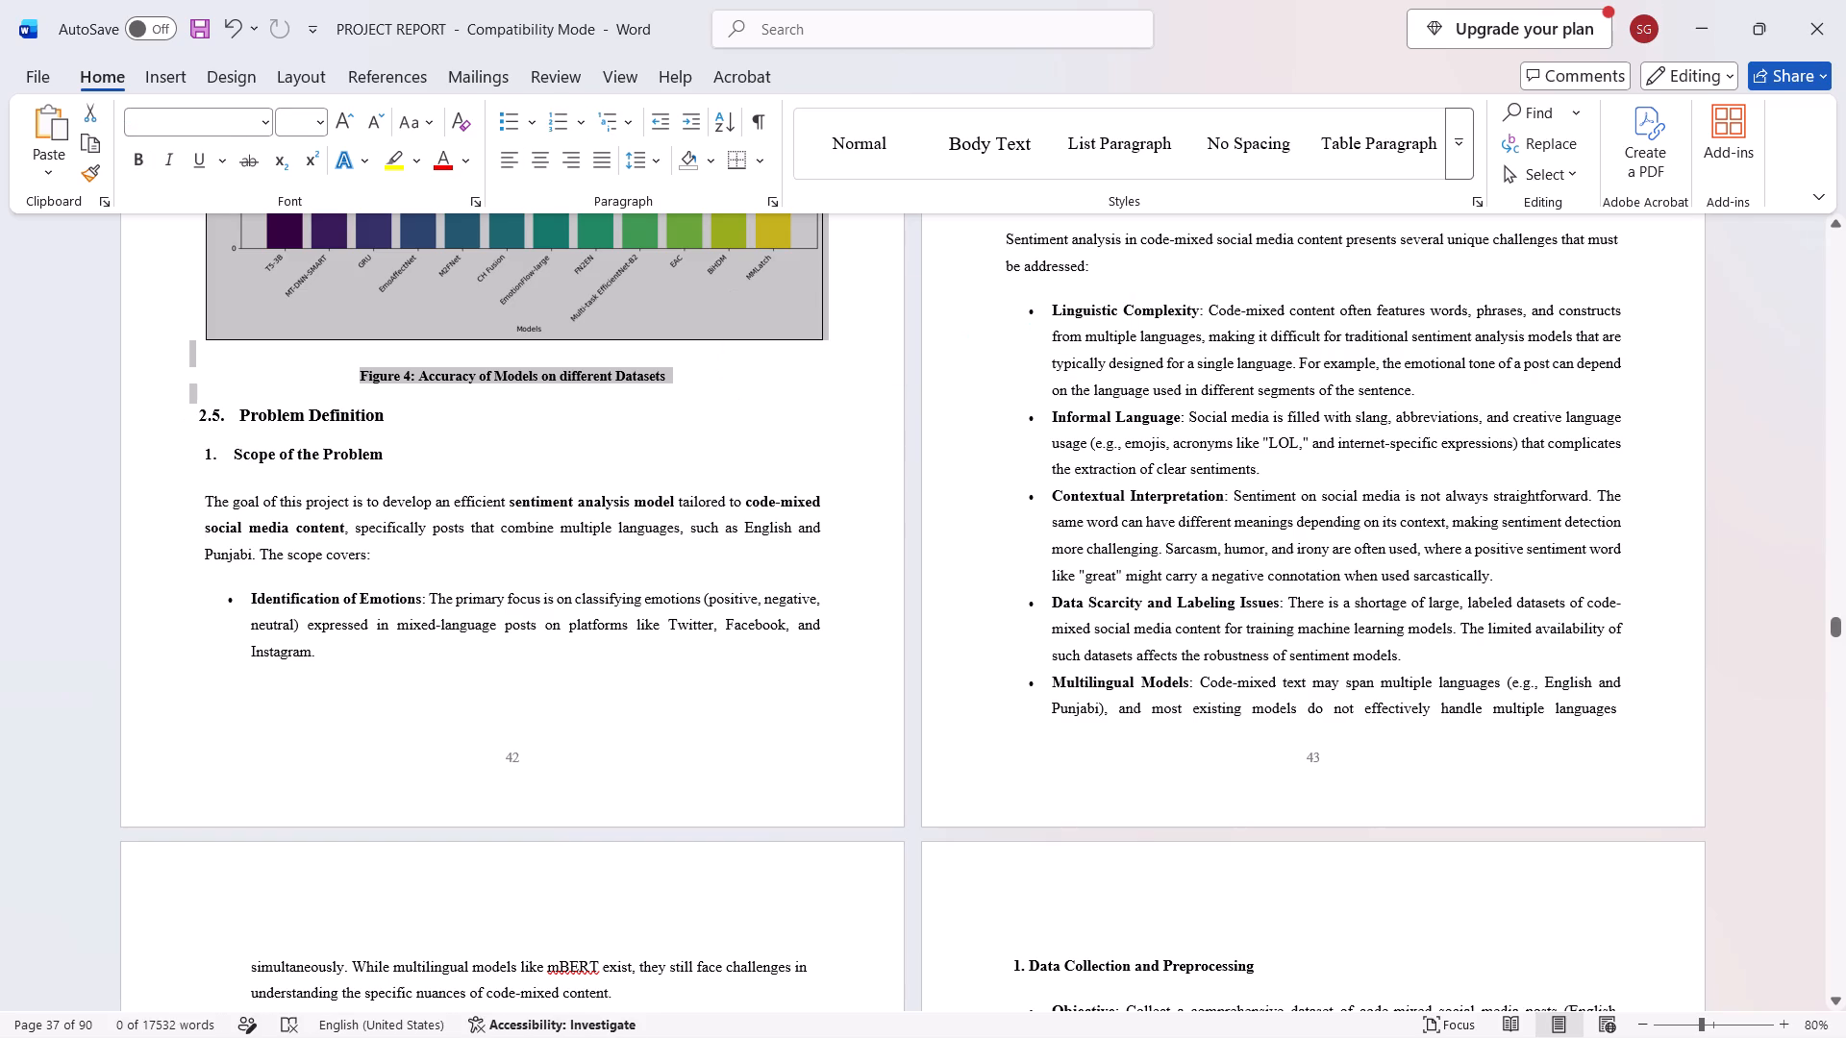
pyautogui.hotkey('ctrl', 'c')
pyautogui.scroll(6, 985, 595)
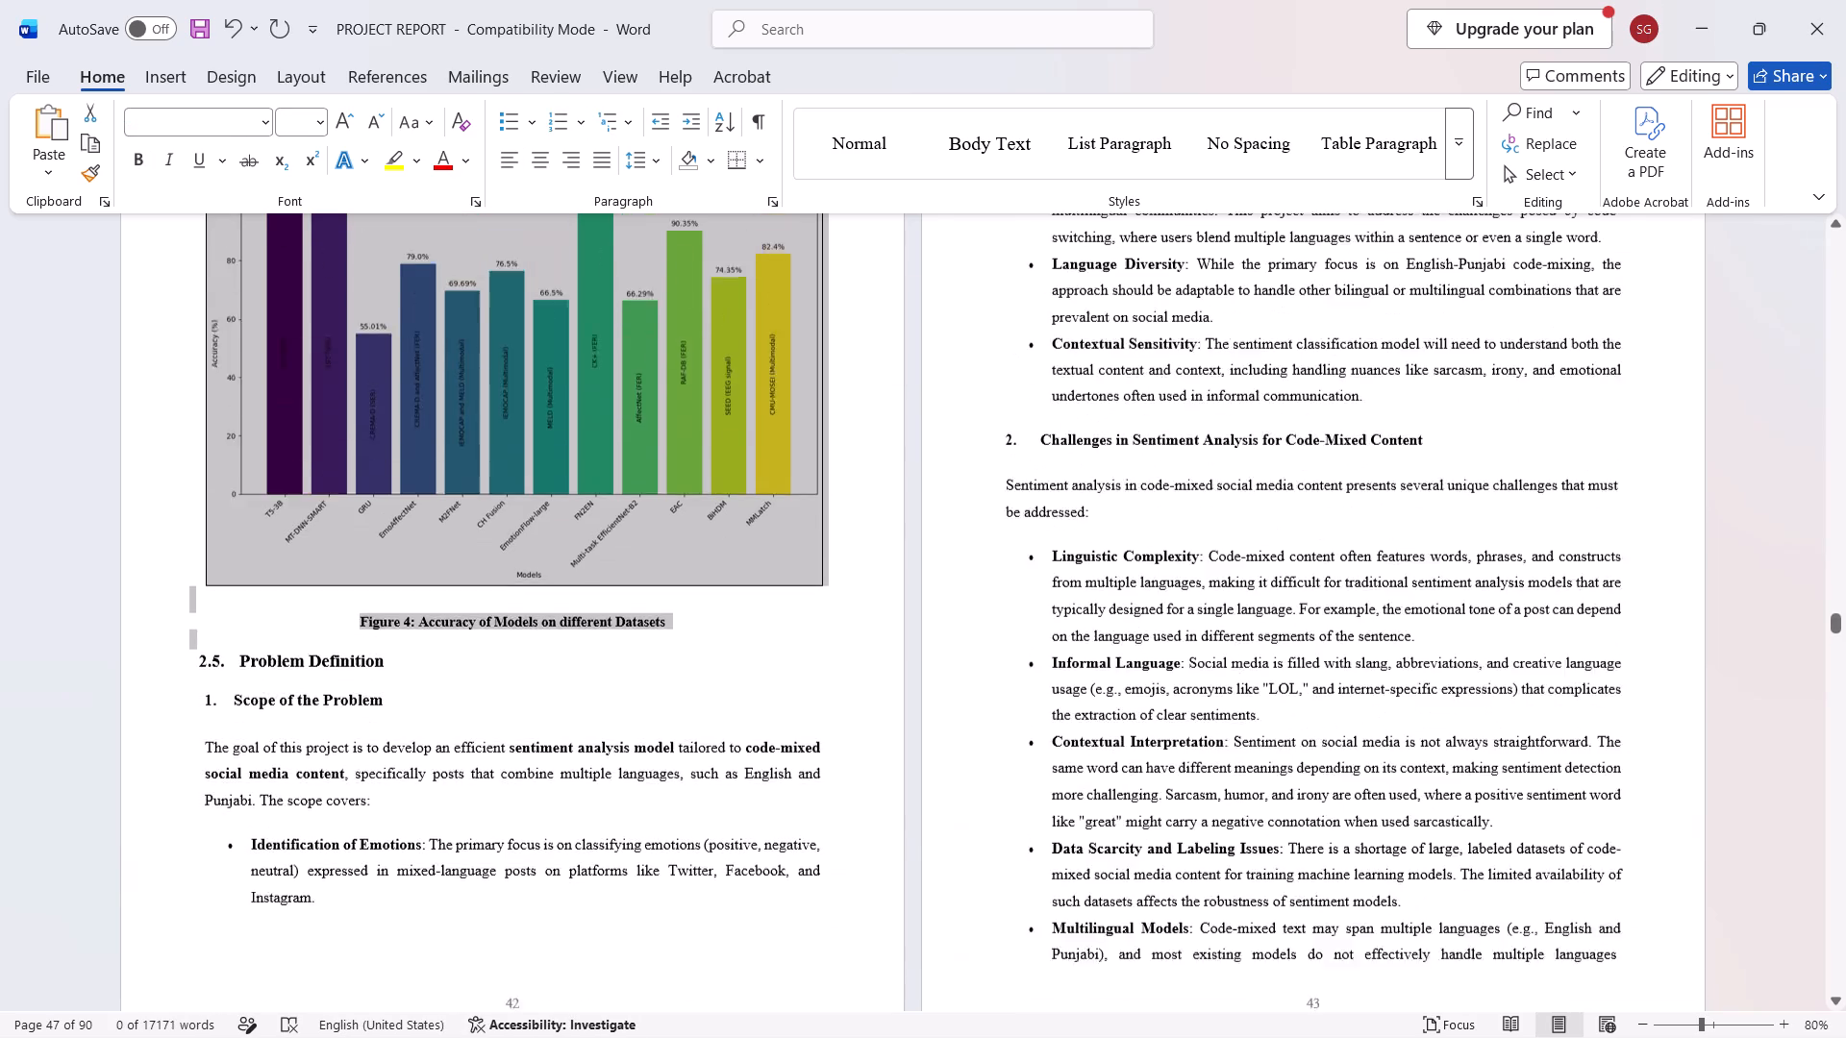
pyautogui.scroll(9, 990, 596)
pyautogui.scroll(-1, 927, 625)
pyautogui.scroll(13, 926, 625)
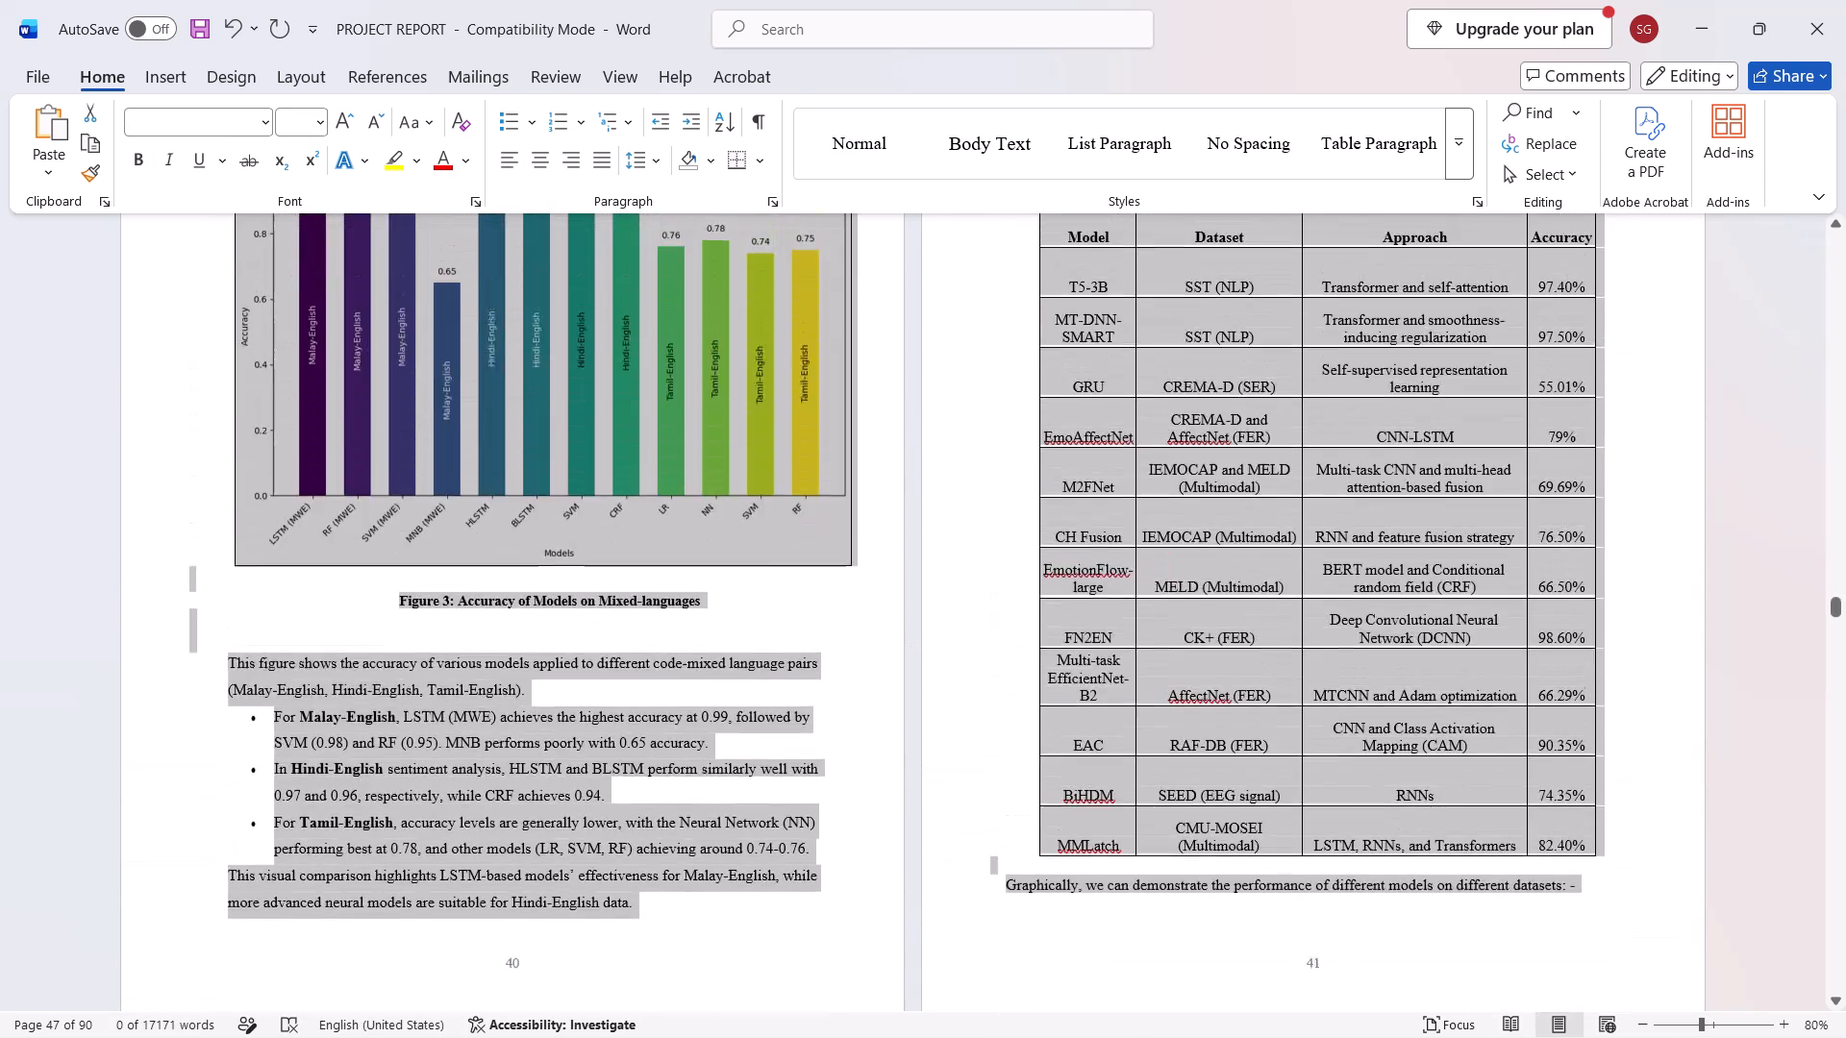
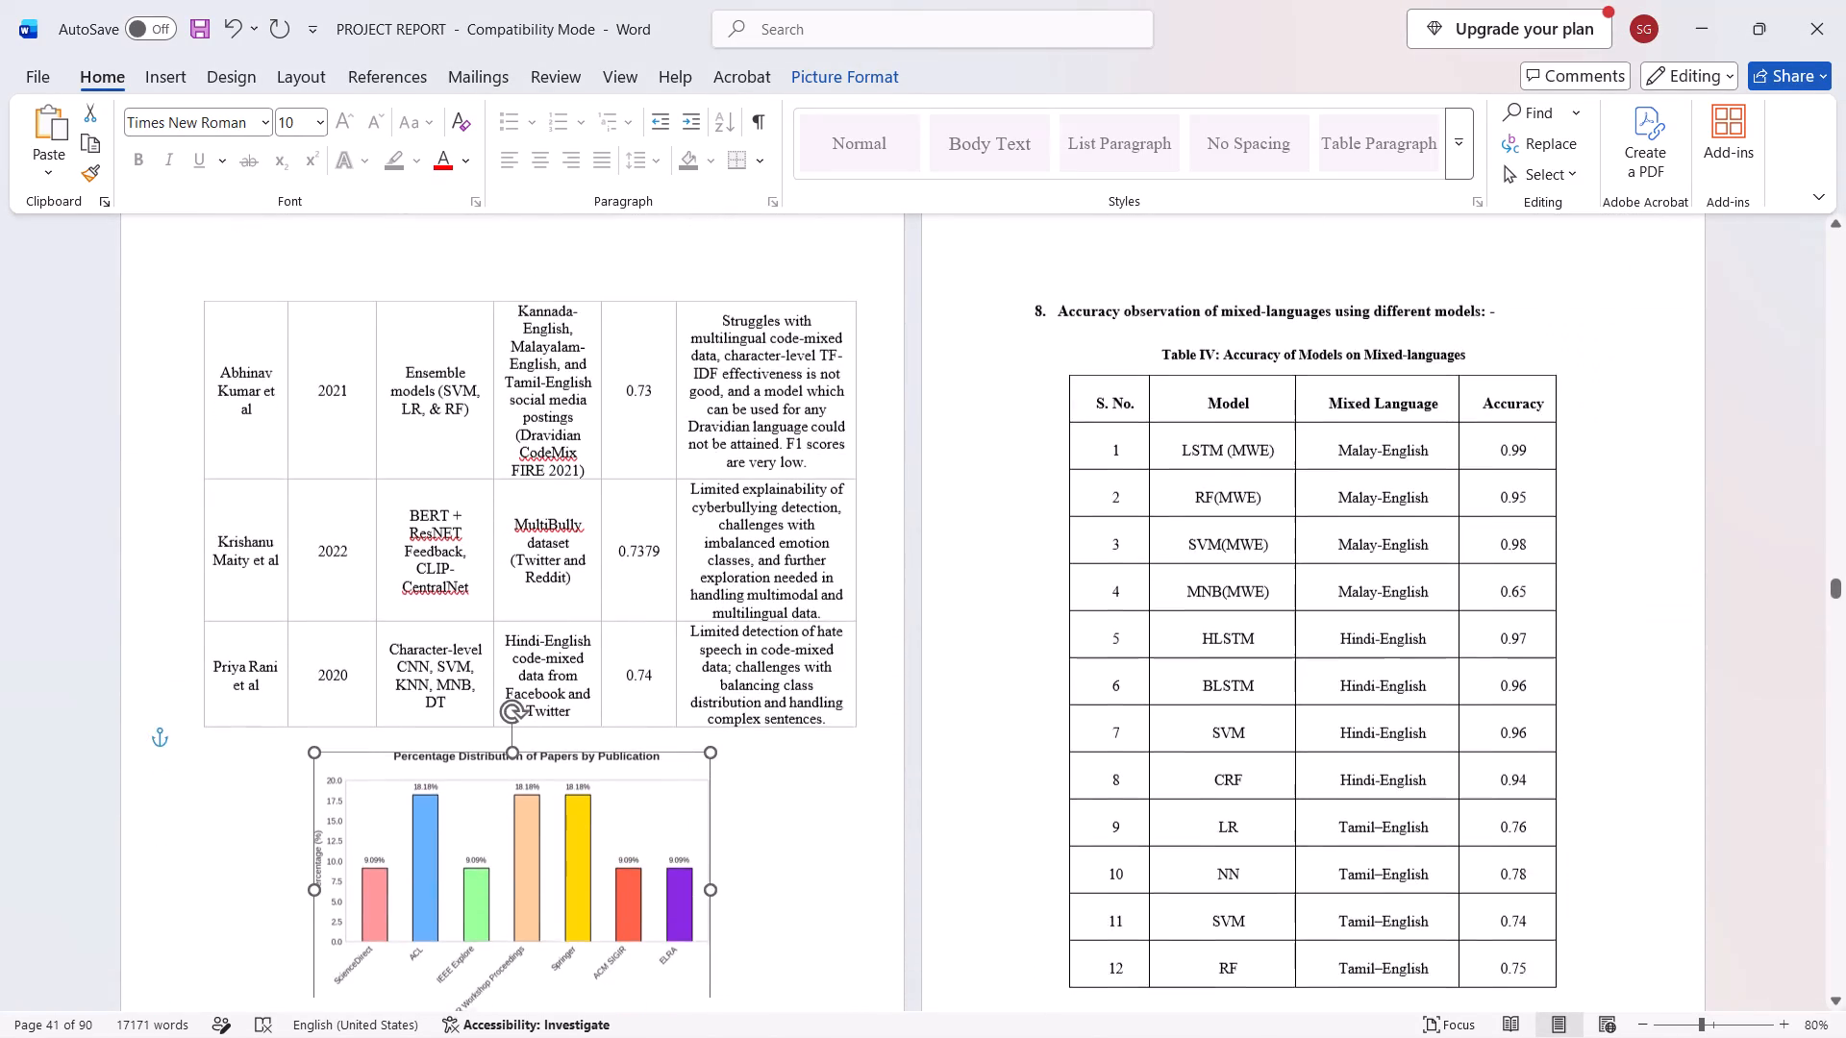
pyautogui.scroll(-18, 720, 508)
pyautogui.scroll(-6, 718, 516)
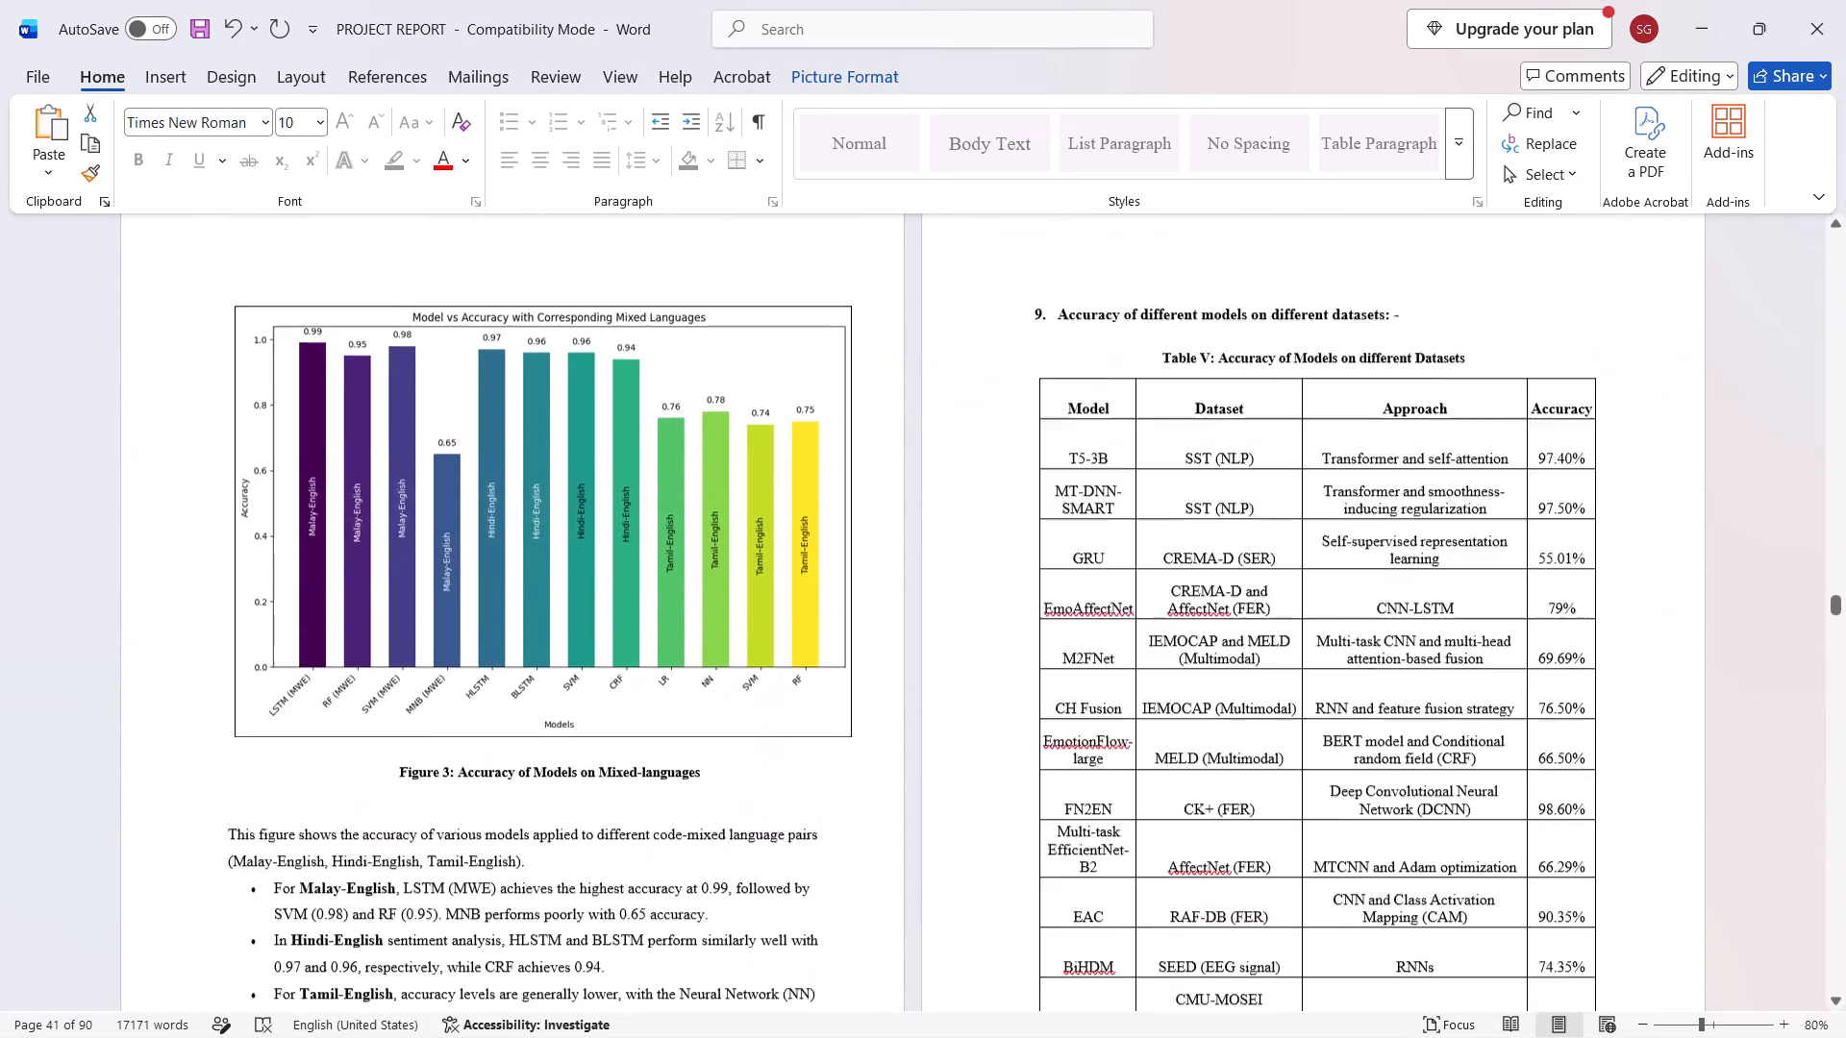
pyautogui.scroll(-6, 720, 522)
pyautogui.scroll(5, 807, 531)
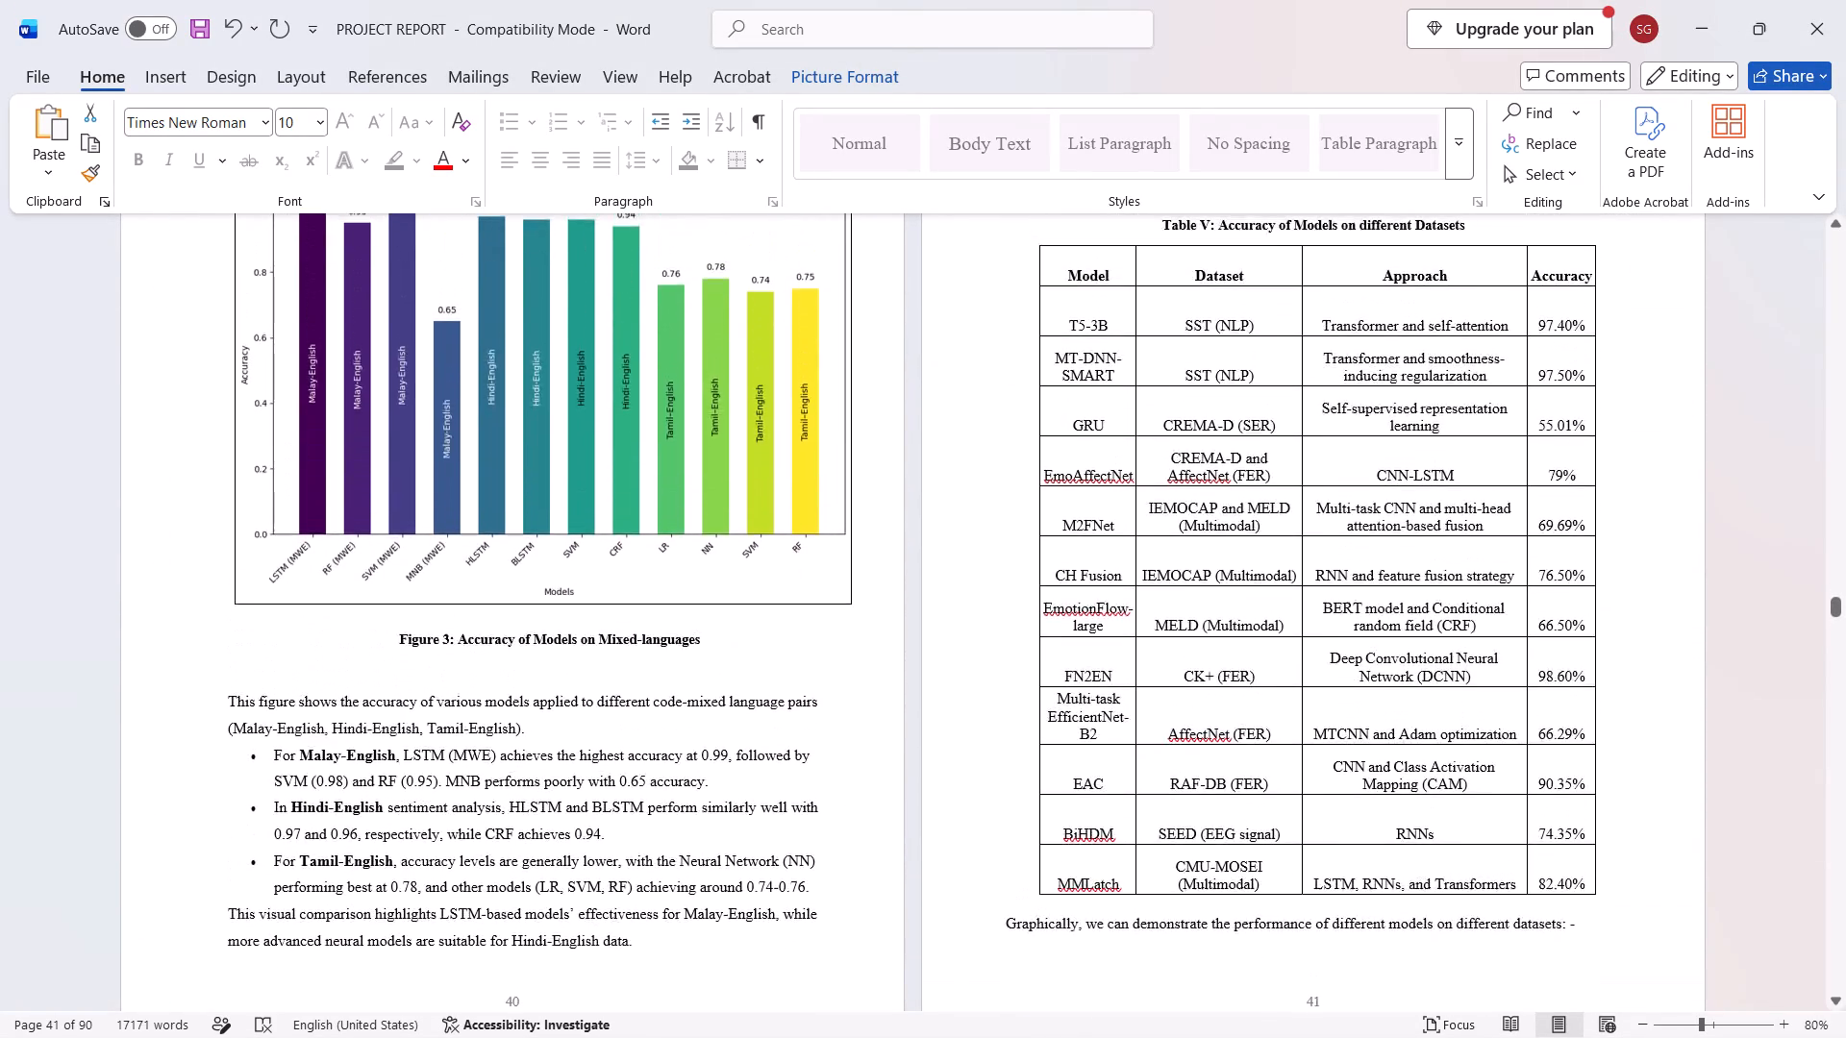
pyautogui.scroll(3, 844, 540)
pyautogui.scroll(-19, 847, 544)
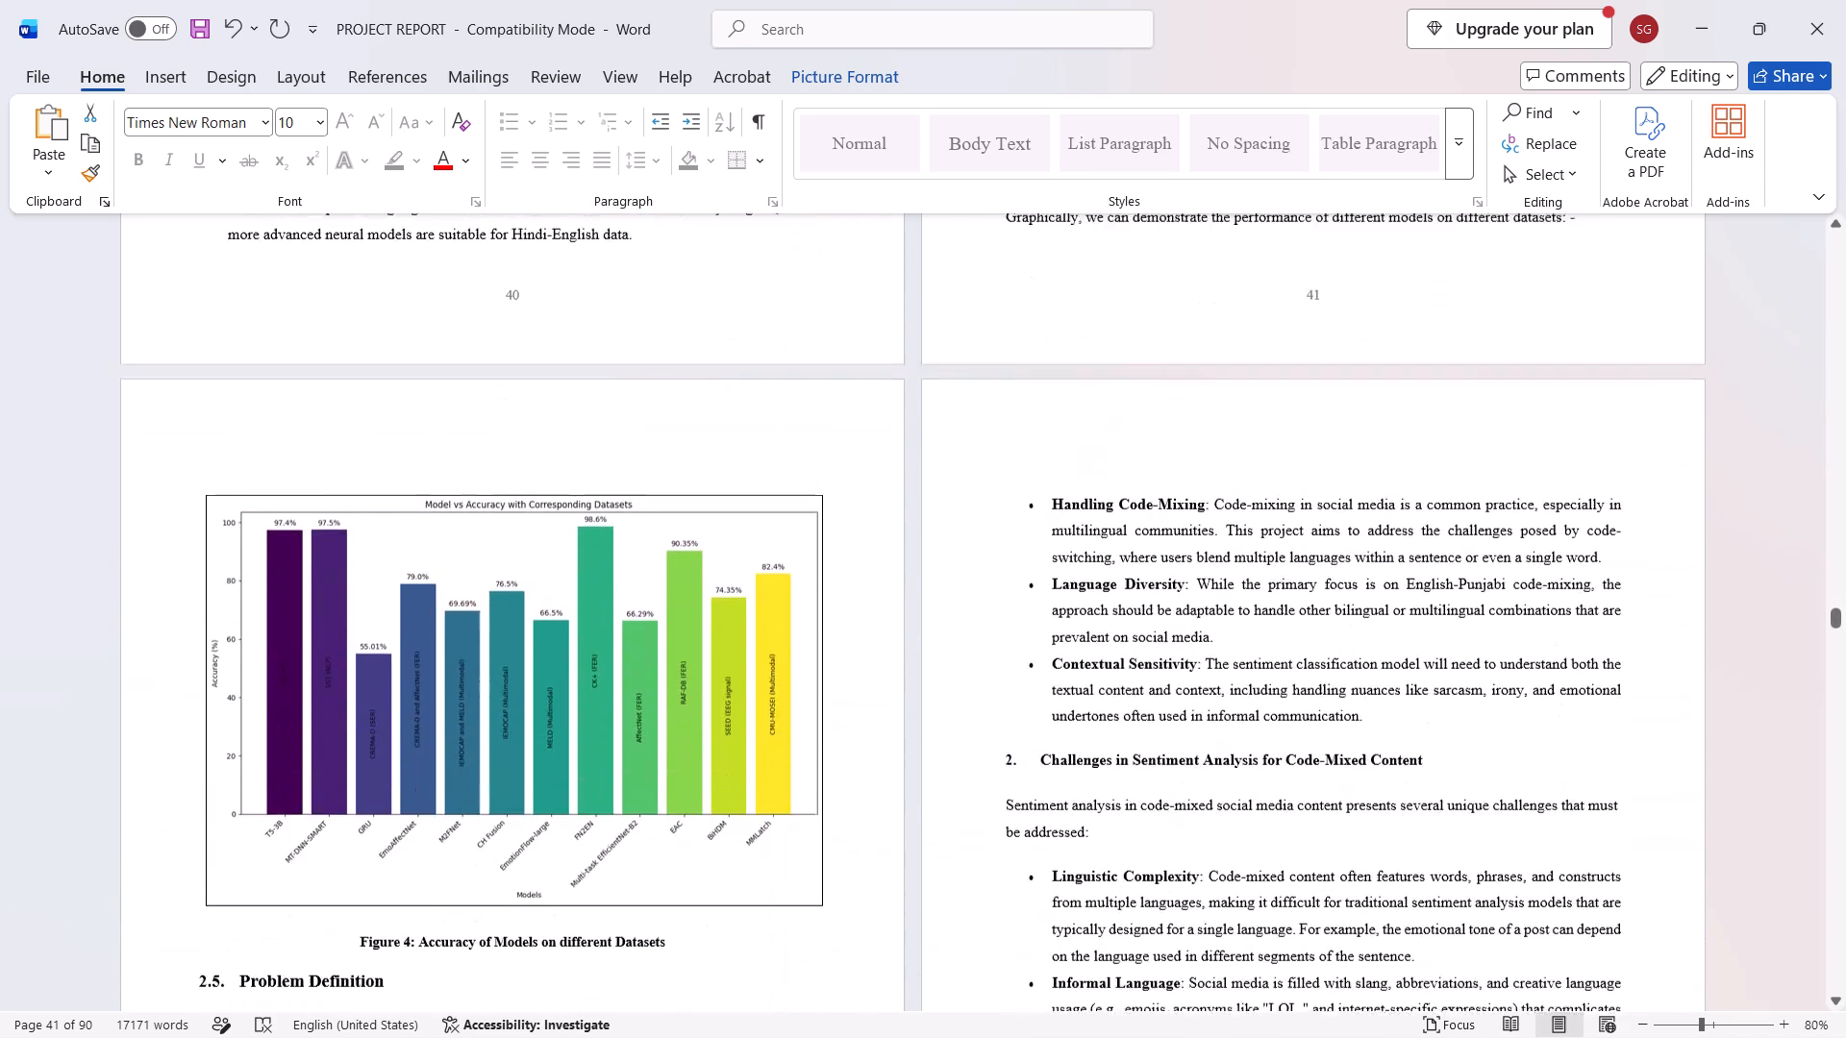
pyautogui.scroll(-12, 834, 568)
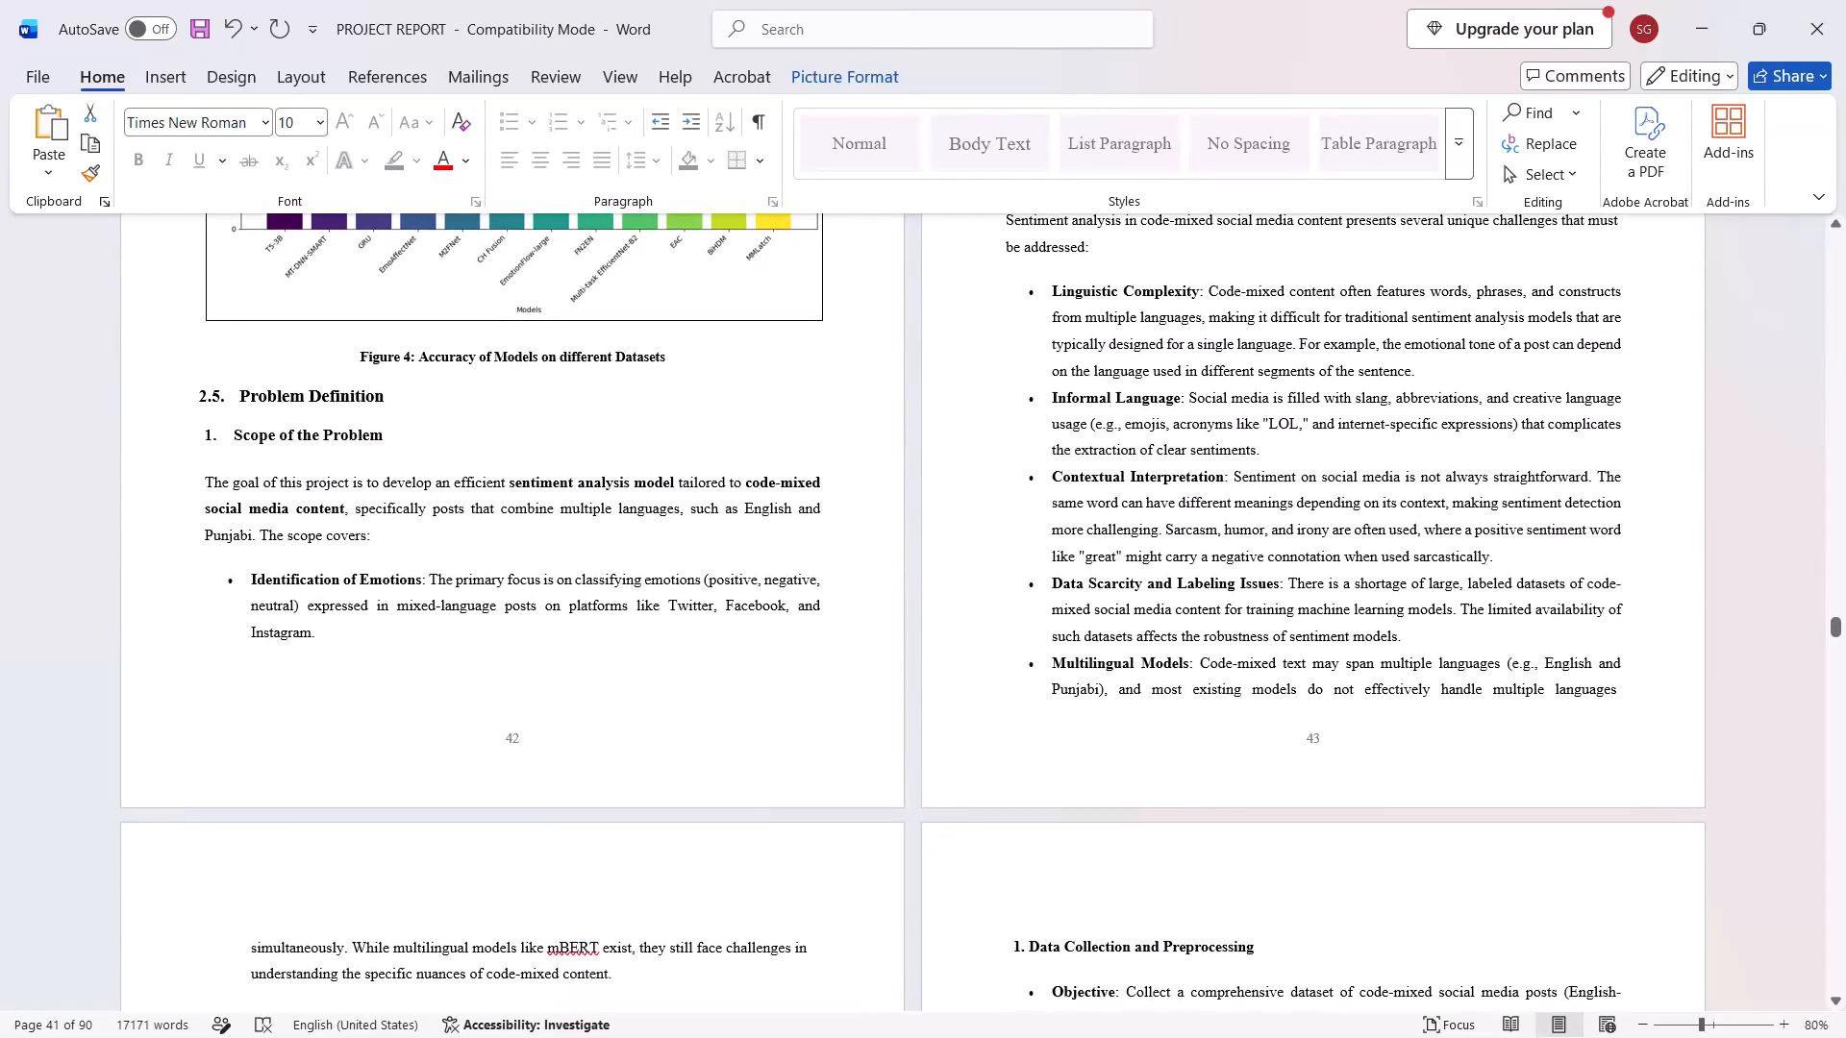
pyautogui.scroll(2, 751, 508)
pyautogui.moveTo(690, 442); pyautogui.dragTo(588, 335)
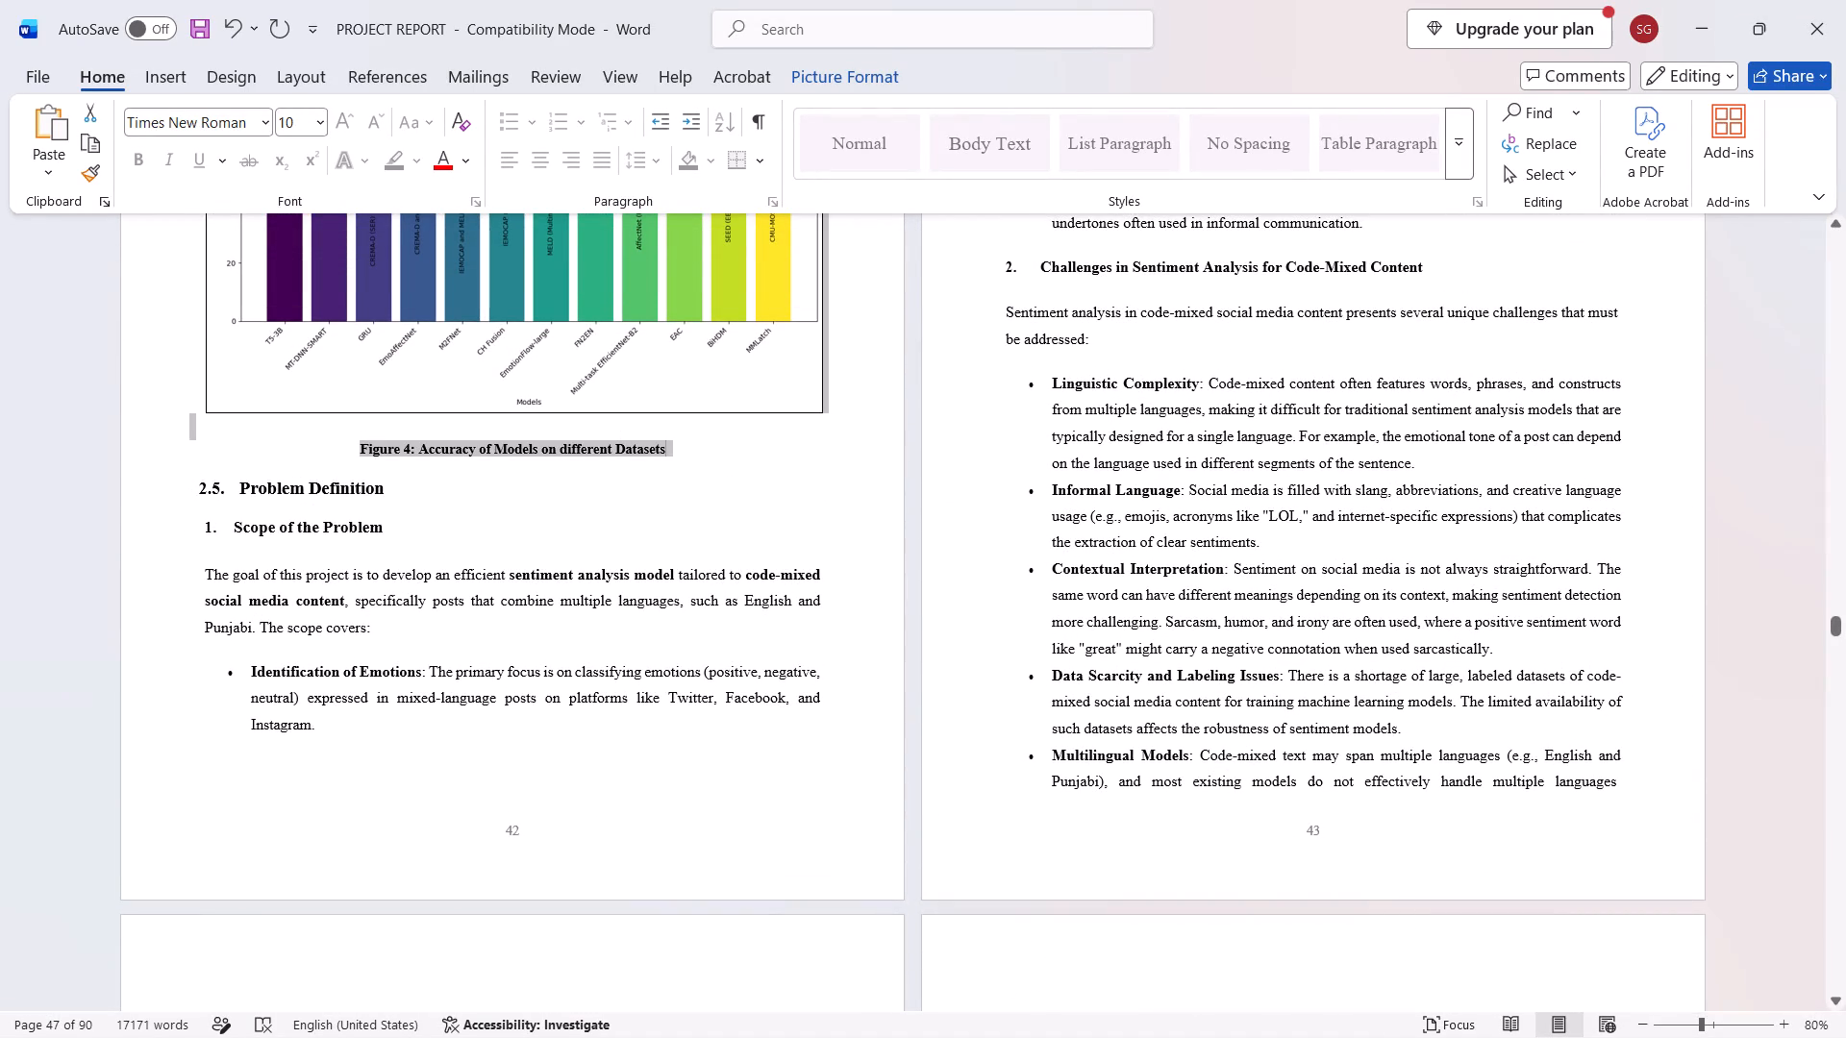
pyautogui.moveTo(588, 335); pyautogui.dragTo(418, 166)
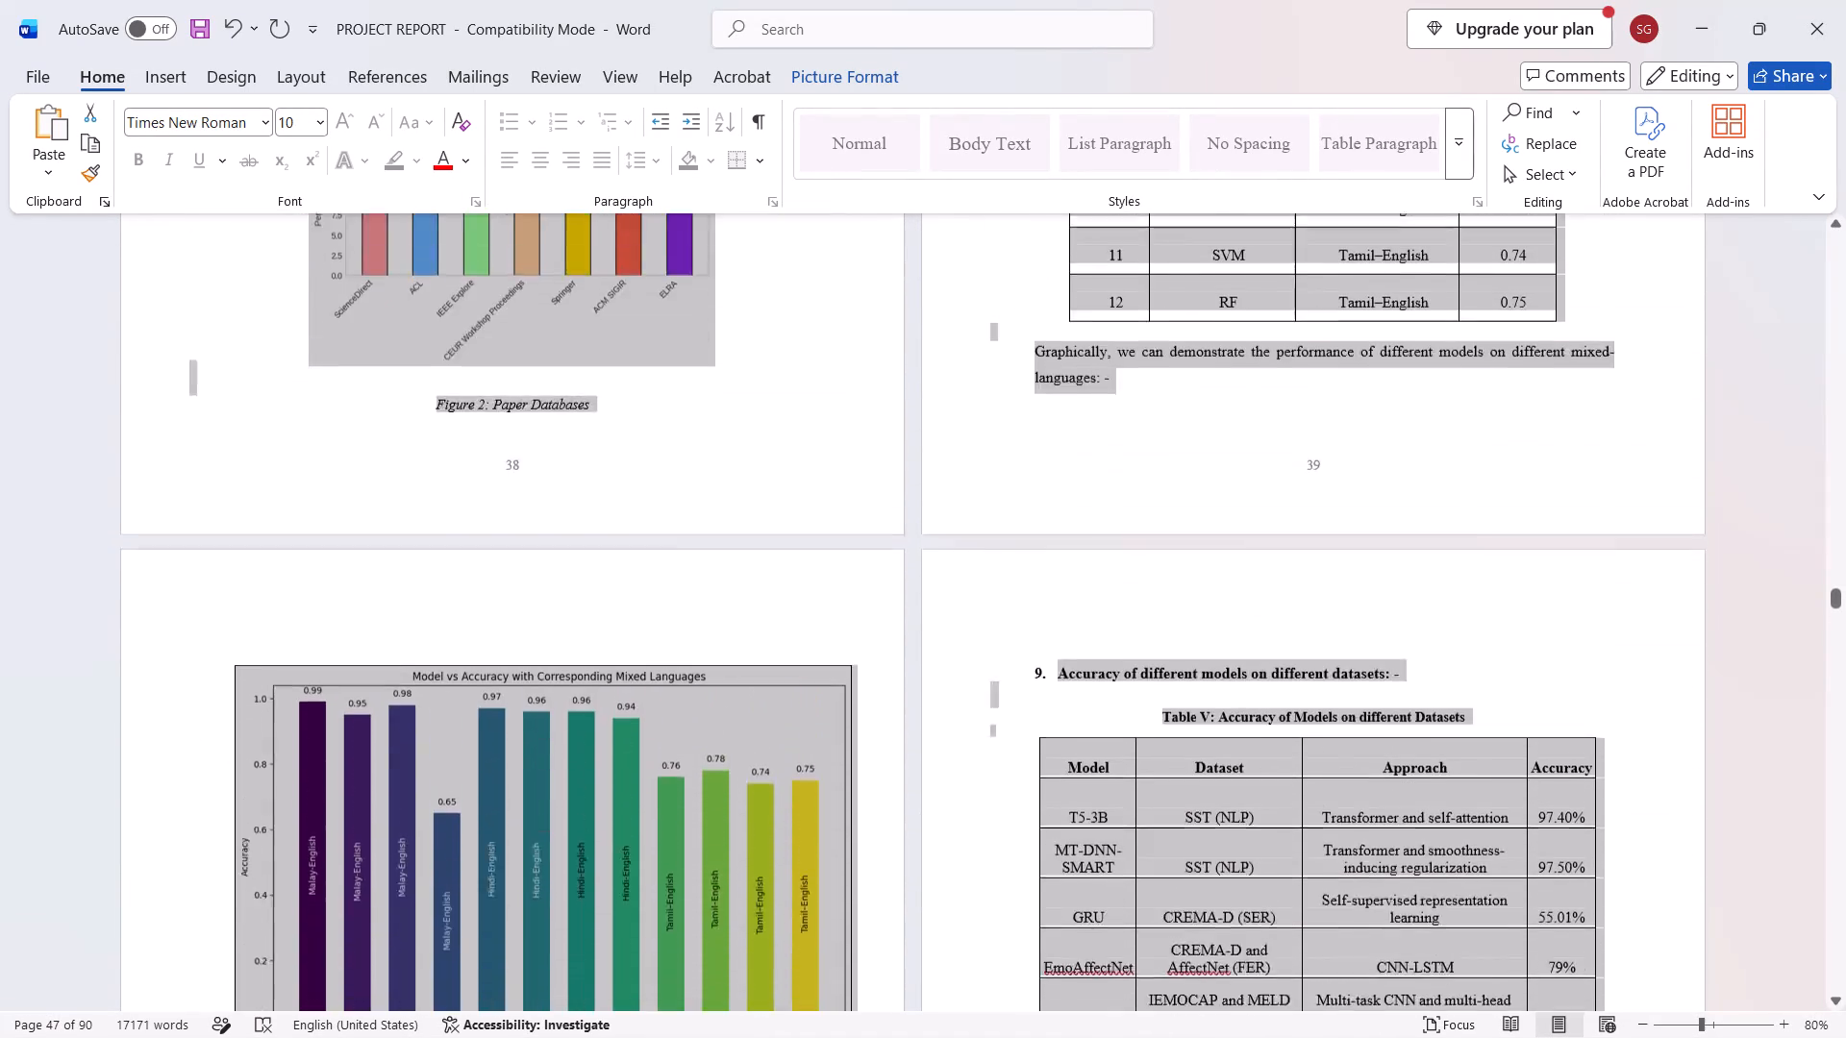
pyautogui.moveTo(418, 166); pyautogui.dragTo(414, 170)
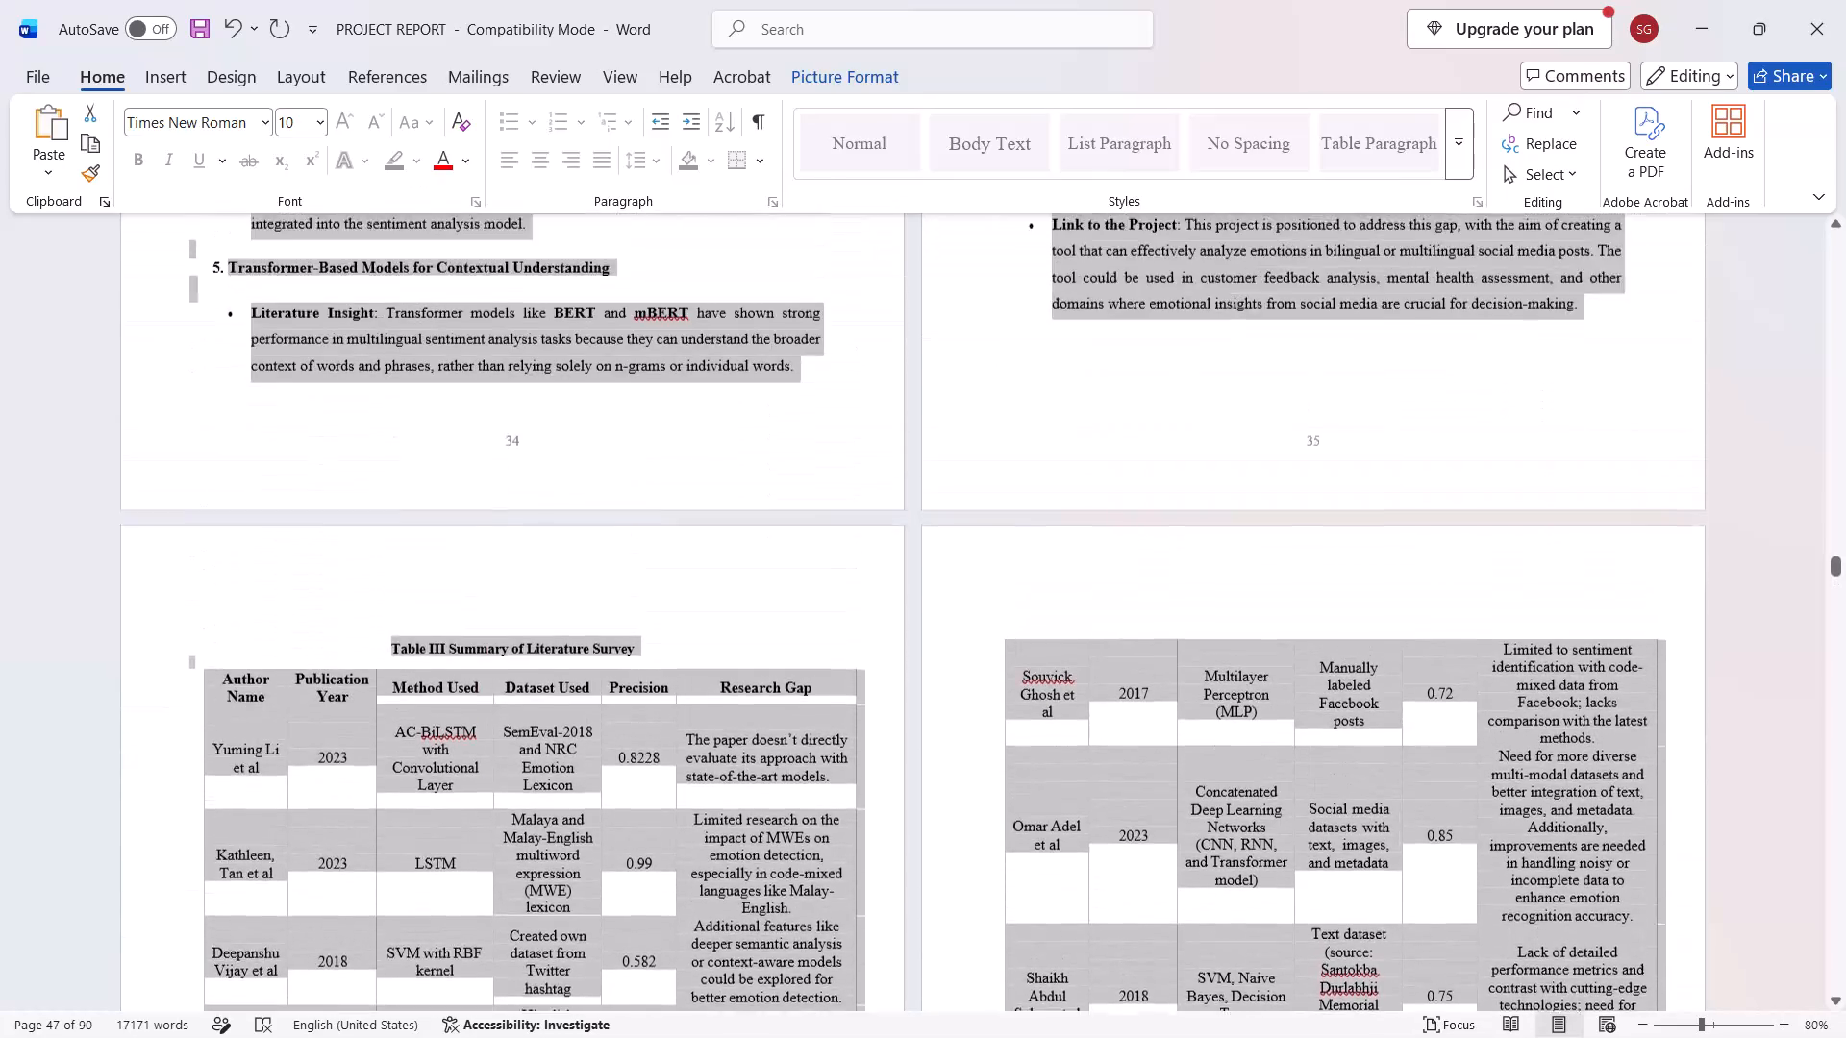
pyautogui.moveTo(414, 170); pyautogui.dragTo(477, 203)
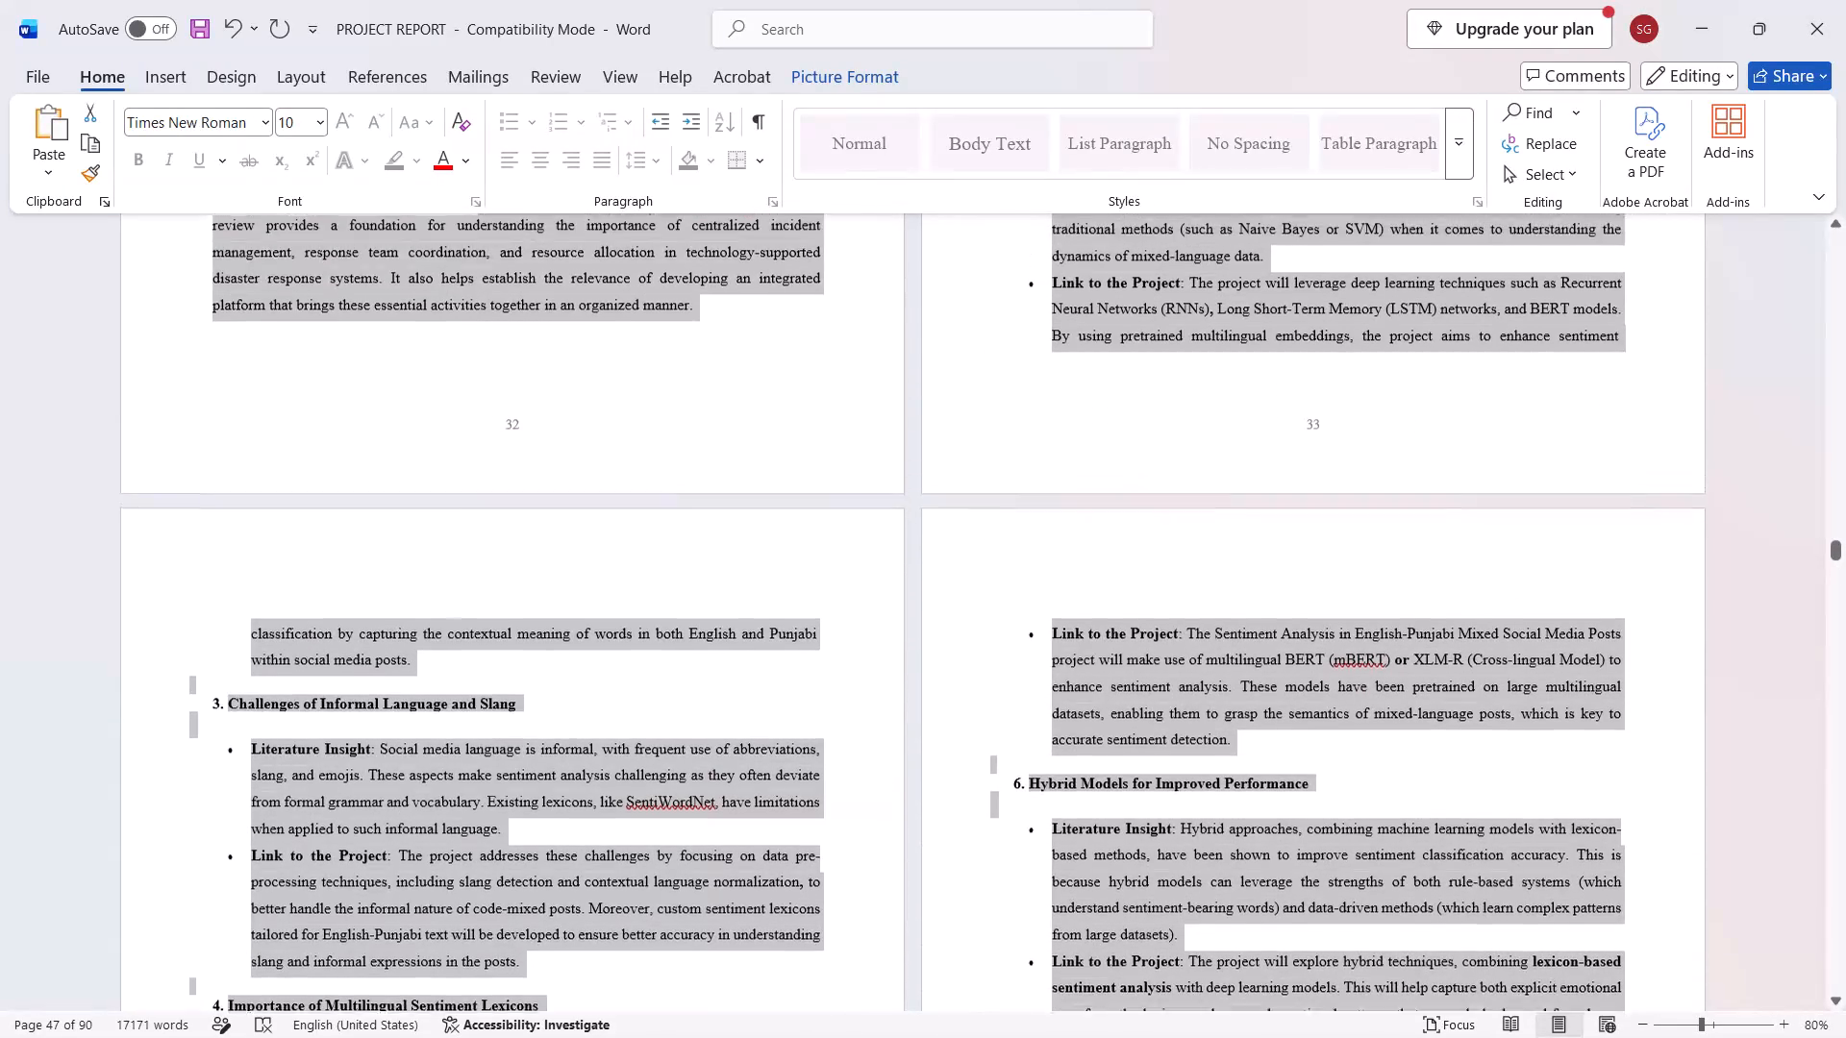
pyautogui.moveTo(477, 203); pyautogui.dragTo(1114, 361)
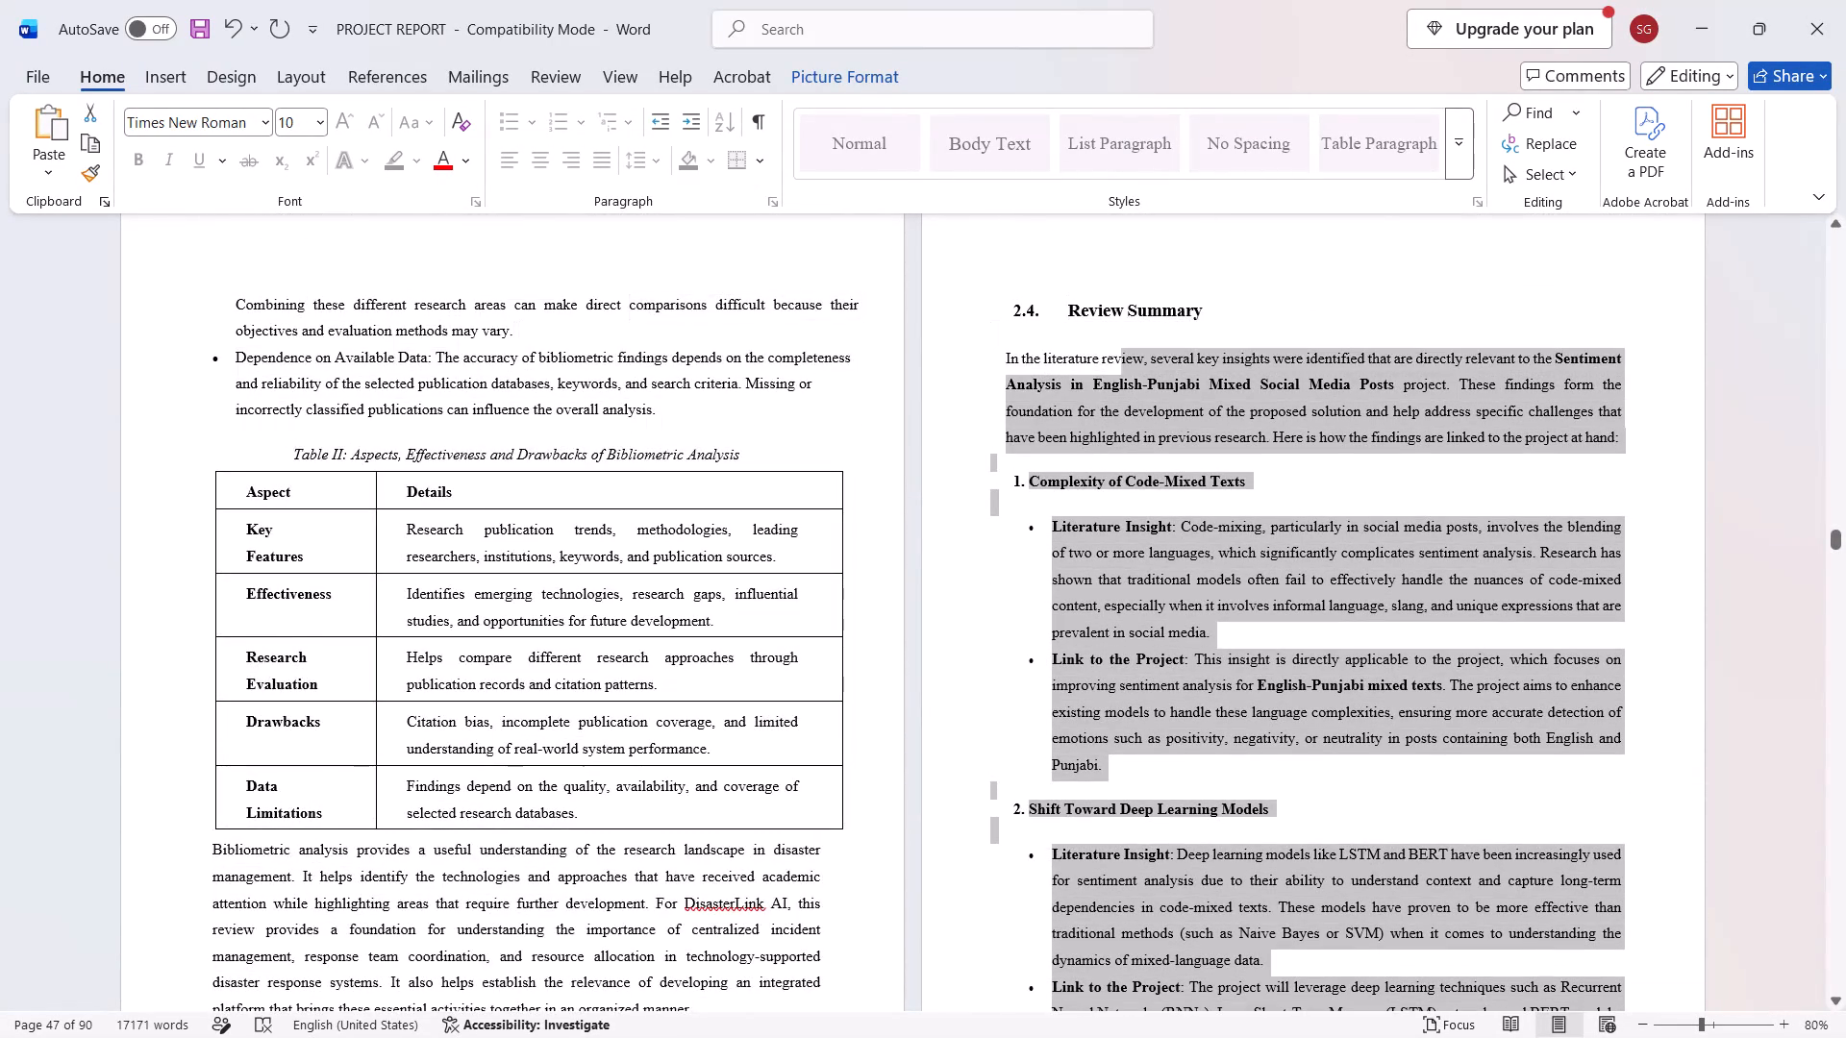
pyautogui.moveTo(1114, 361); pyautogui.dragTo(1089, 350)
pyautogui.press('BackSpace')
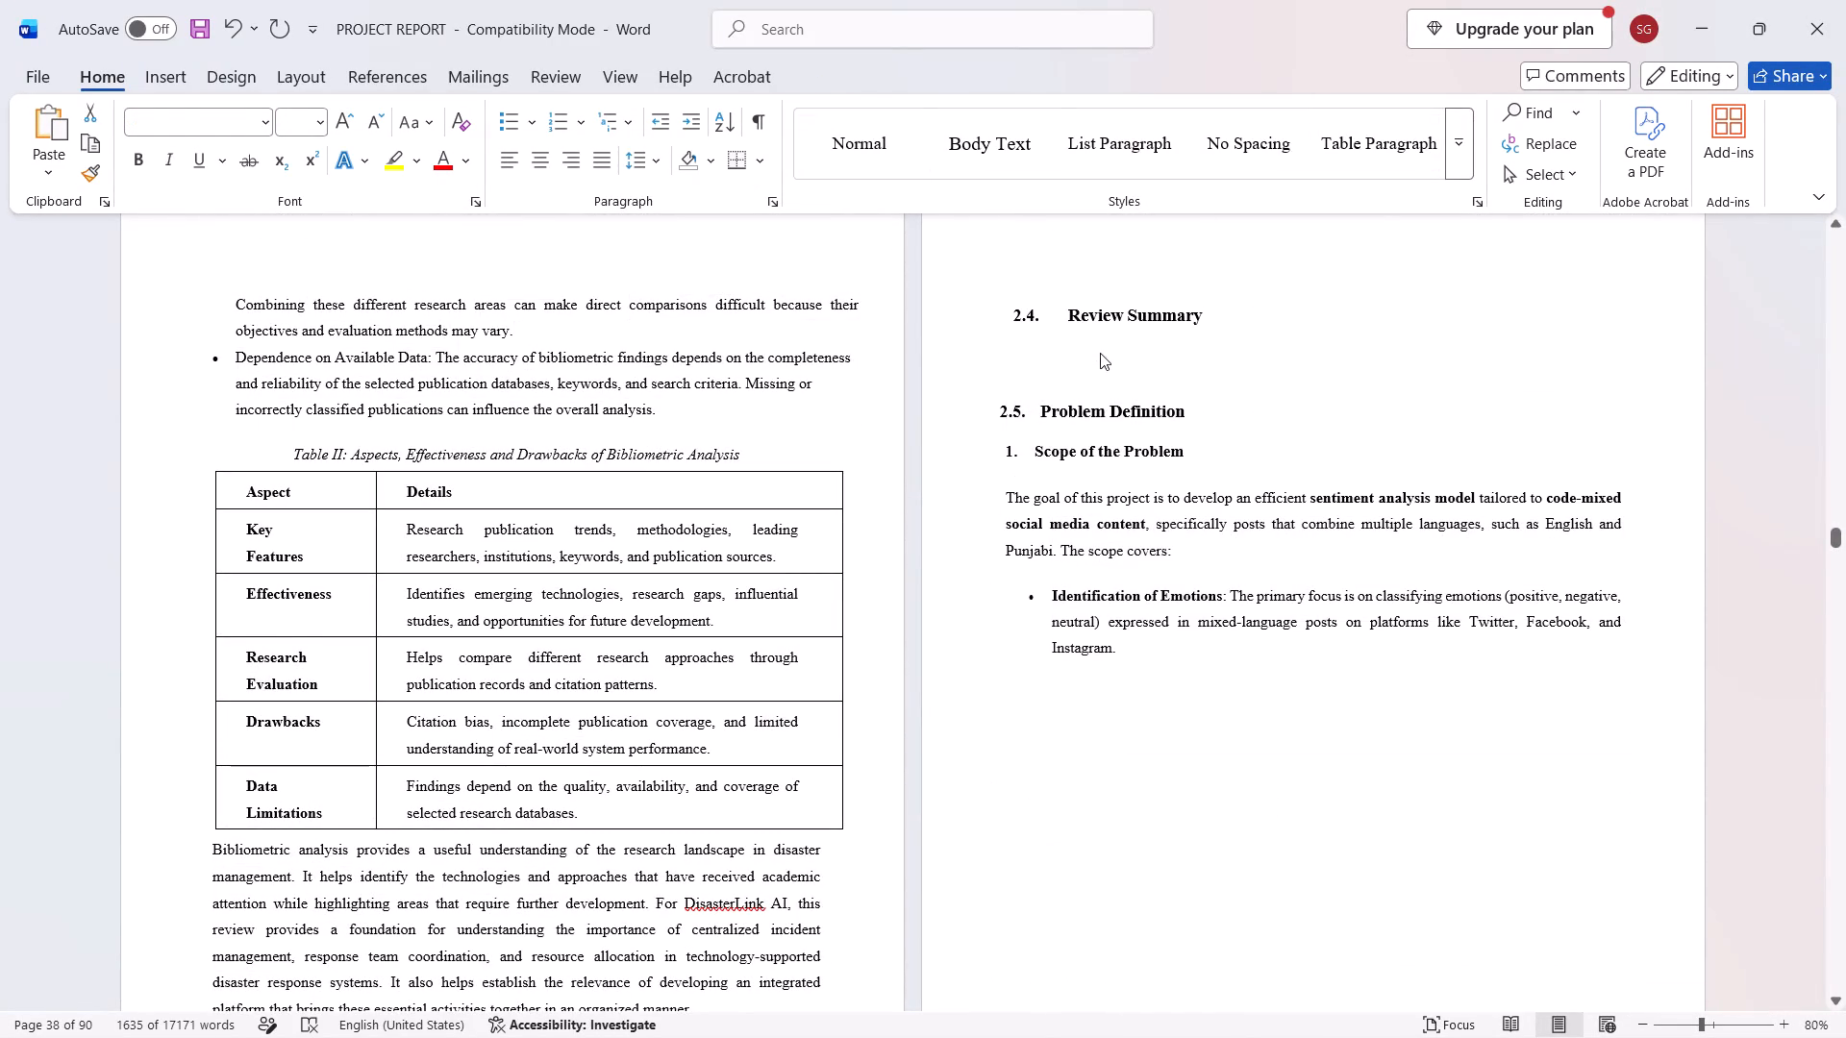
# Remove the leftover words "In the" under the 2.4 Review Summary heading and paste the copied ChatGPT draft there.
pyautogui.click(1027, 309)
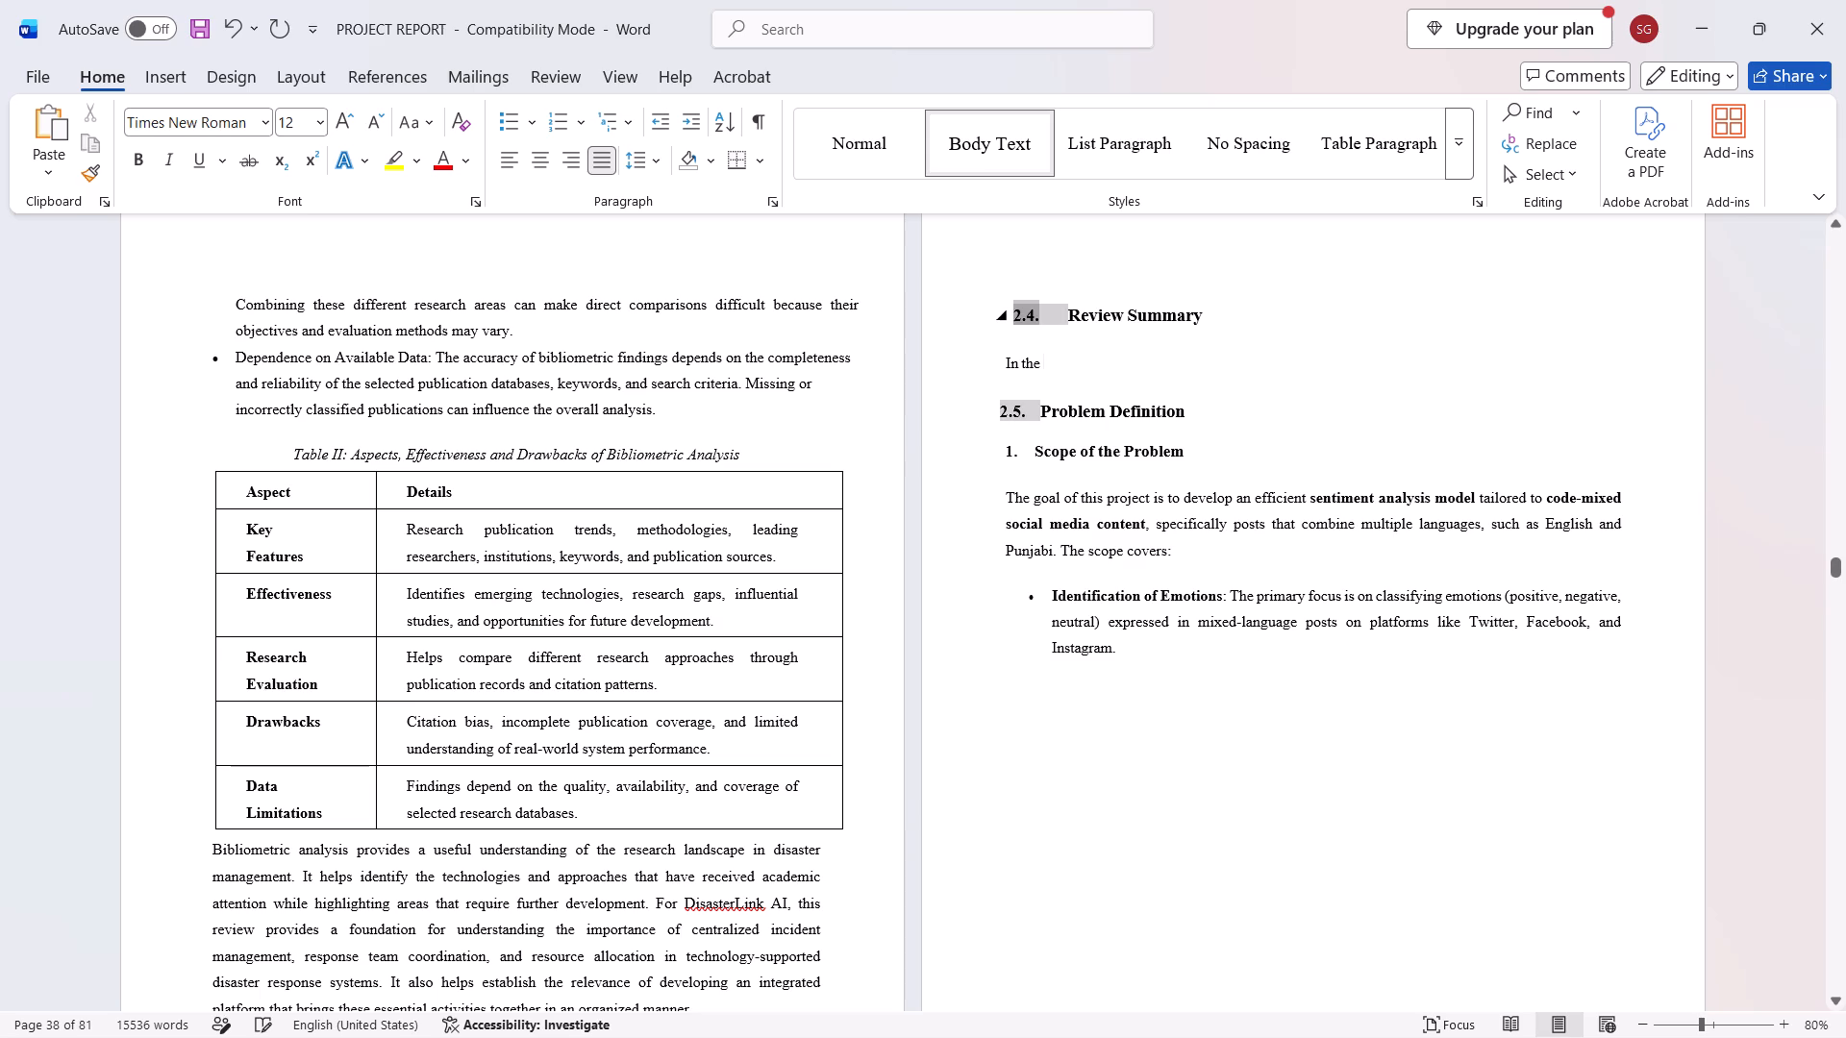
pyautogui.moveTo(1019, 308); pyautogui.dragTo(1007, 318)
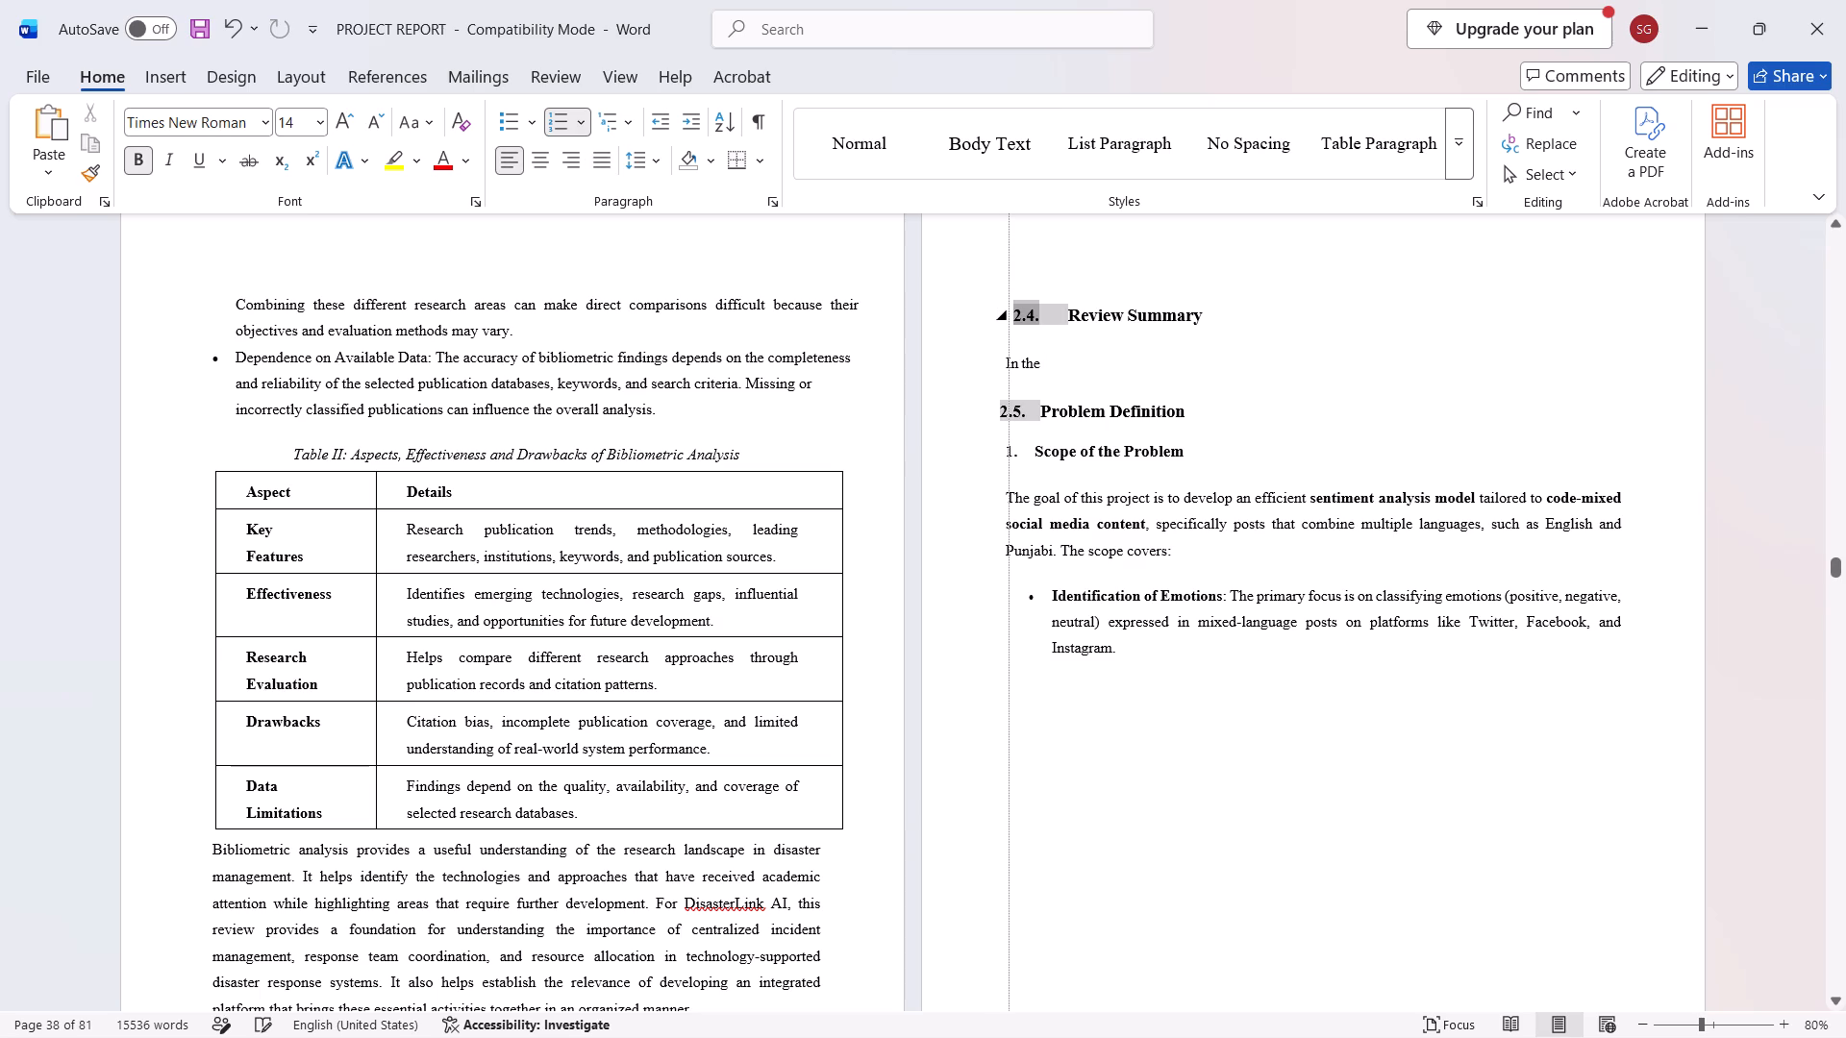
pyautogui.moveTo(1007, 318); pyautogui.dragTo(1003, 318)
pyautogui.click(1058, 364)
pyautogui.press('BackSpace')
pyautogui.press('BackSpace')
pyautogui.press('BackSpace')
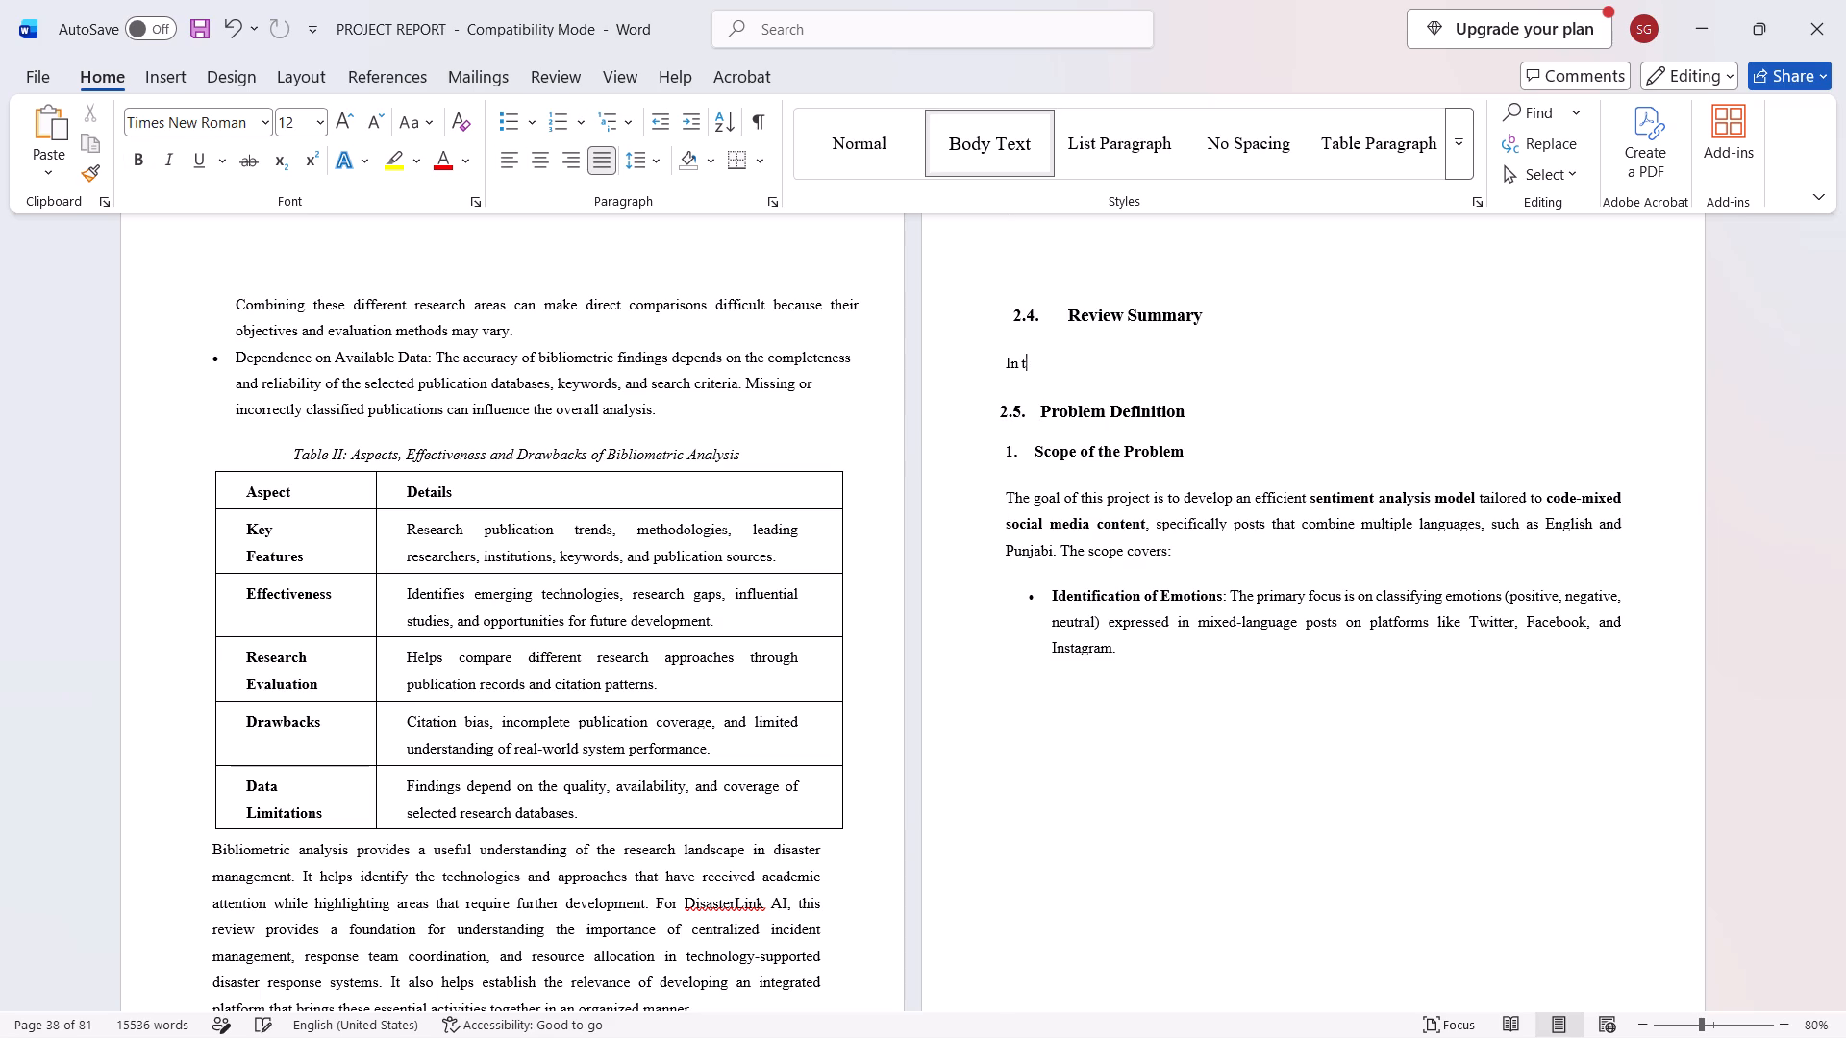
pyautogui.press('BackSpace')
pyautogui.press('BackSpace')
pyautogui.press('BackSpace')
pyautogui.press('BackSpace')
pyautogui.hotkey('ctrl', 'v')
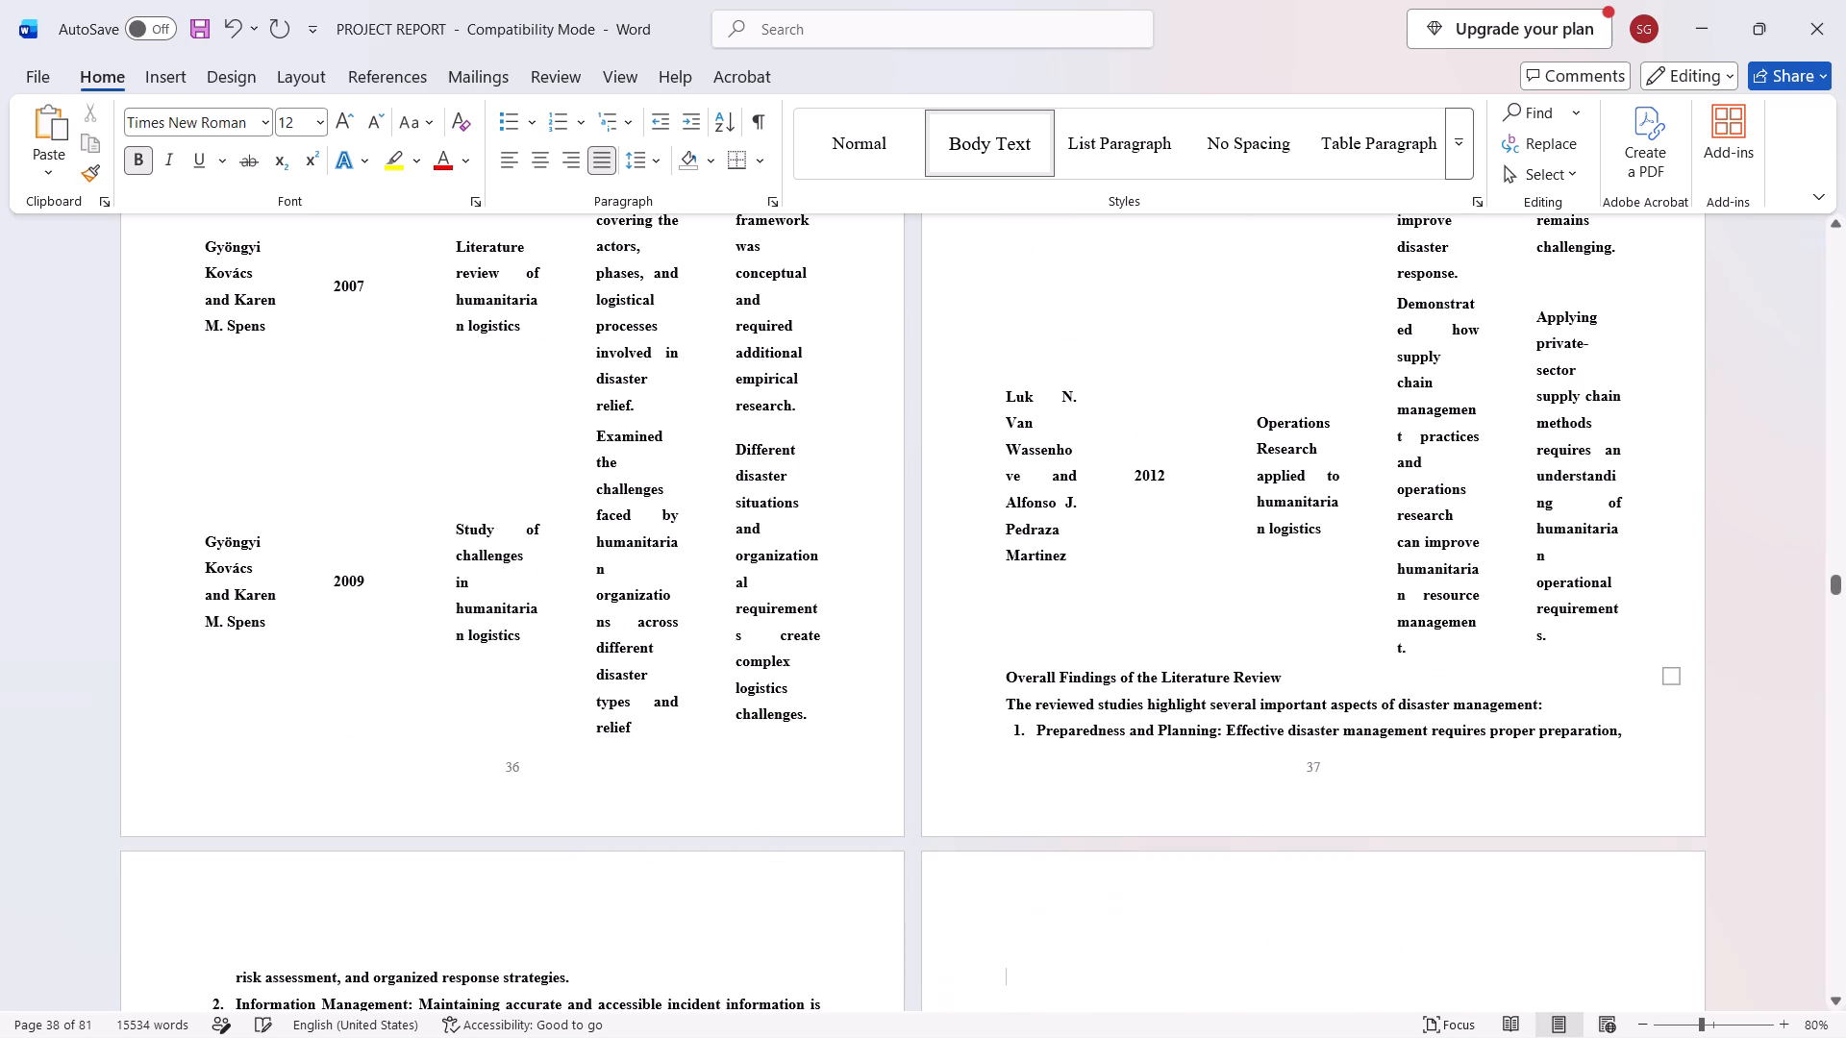
# Review the pasted Review Summary for formatting, table layout and ending, and look at the available paste options.
pyautogui.scroll(-3, 1272, 307)
pyautogui.scroll(8, 1119, 369)
pyautogui.scroll(-1, 1005, 485)
pyautogui.scroll(8, 999, 491)
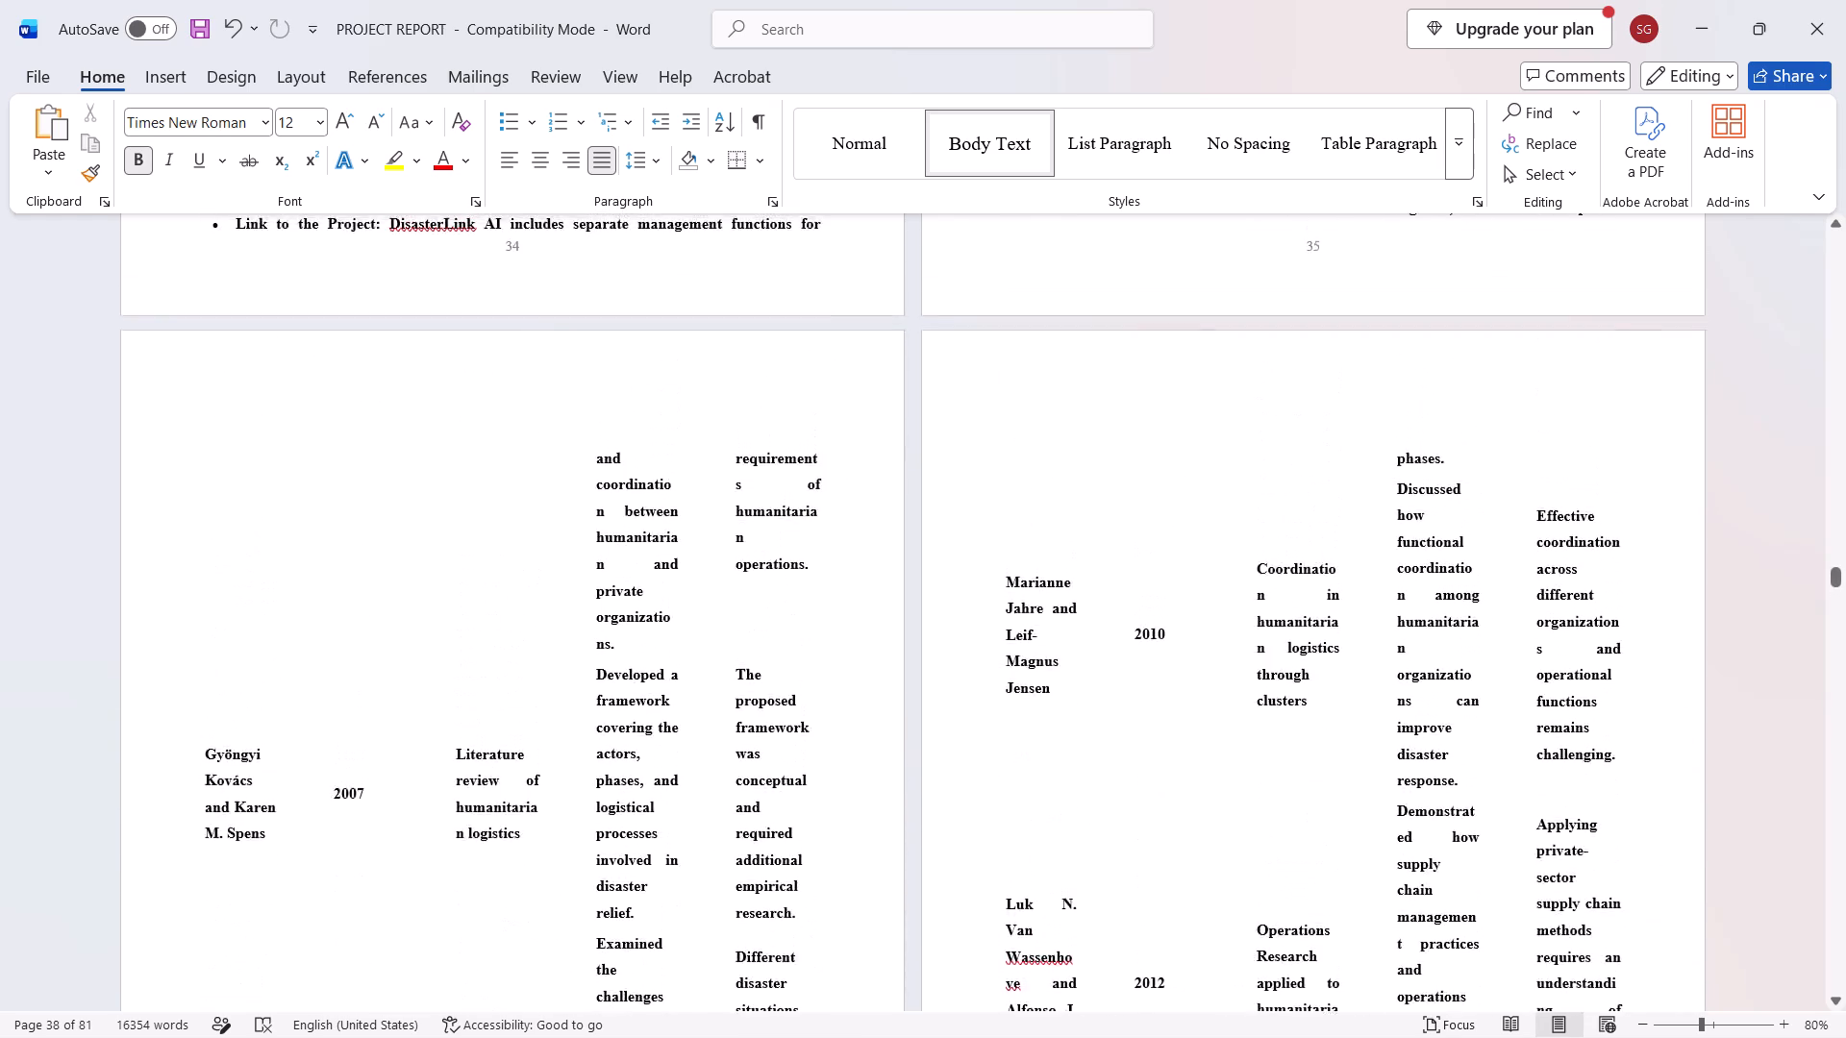
pyautogui.scroll(2, 943, 530)
pyautogui.scroll(-1, 964, 514)
pyautogui.scroll(1, 964, 514)
pyautogui.scroll(-19, 964, 514)
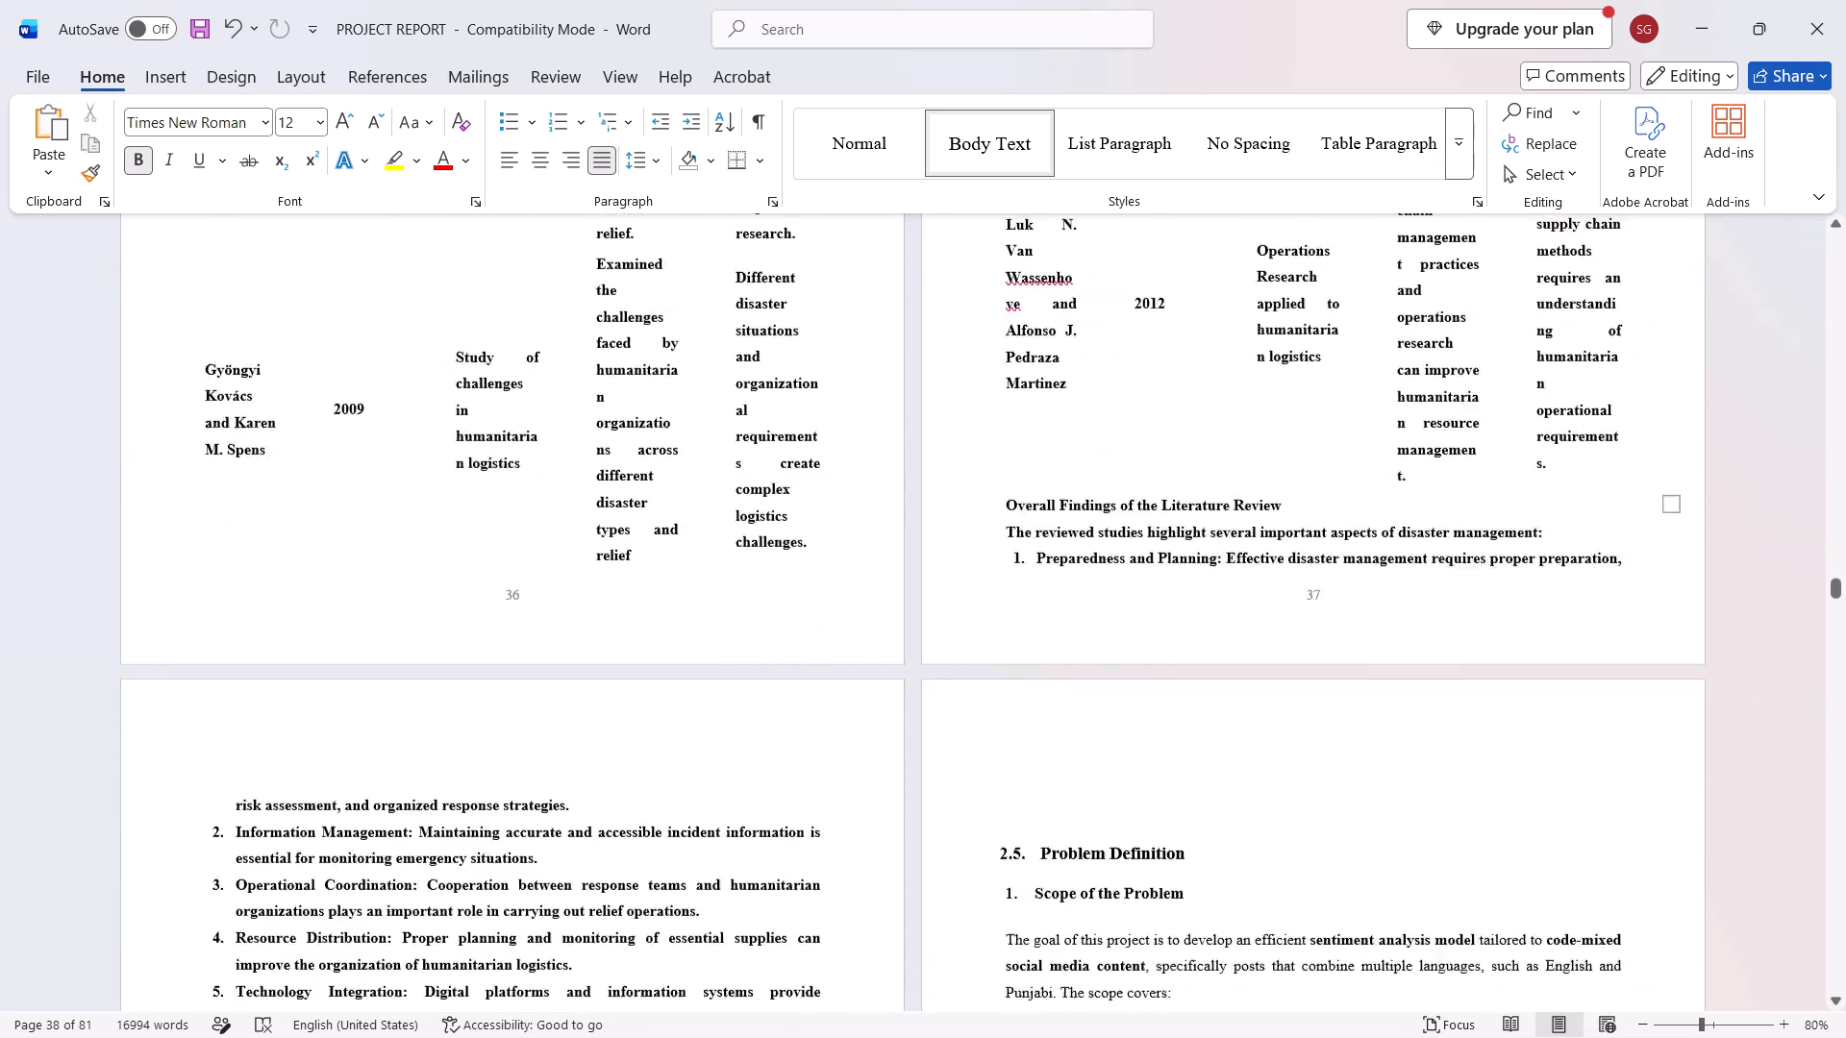
pyautogui.scroll(-4, 941, 478)
pyautogui.scroll(1, 925, 485)
pyautogui.scroll(-16, 906, 490)
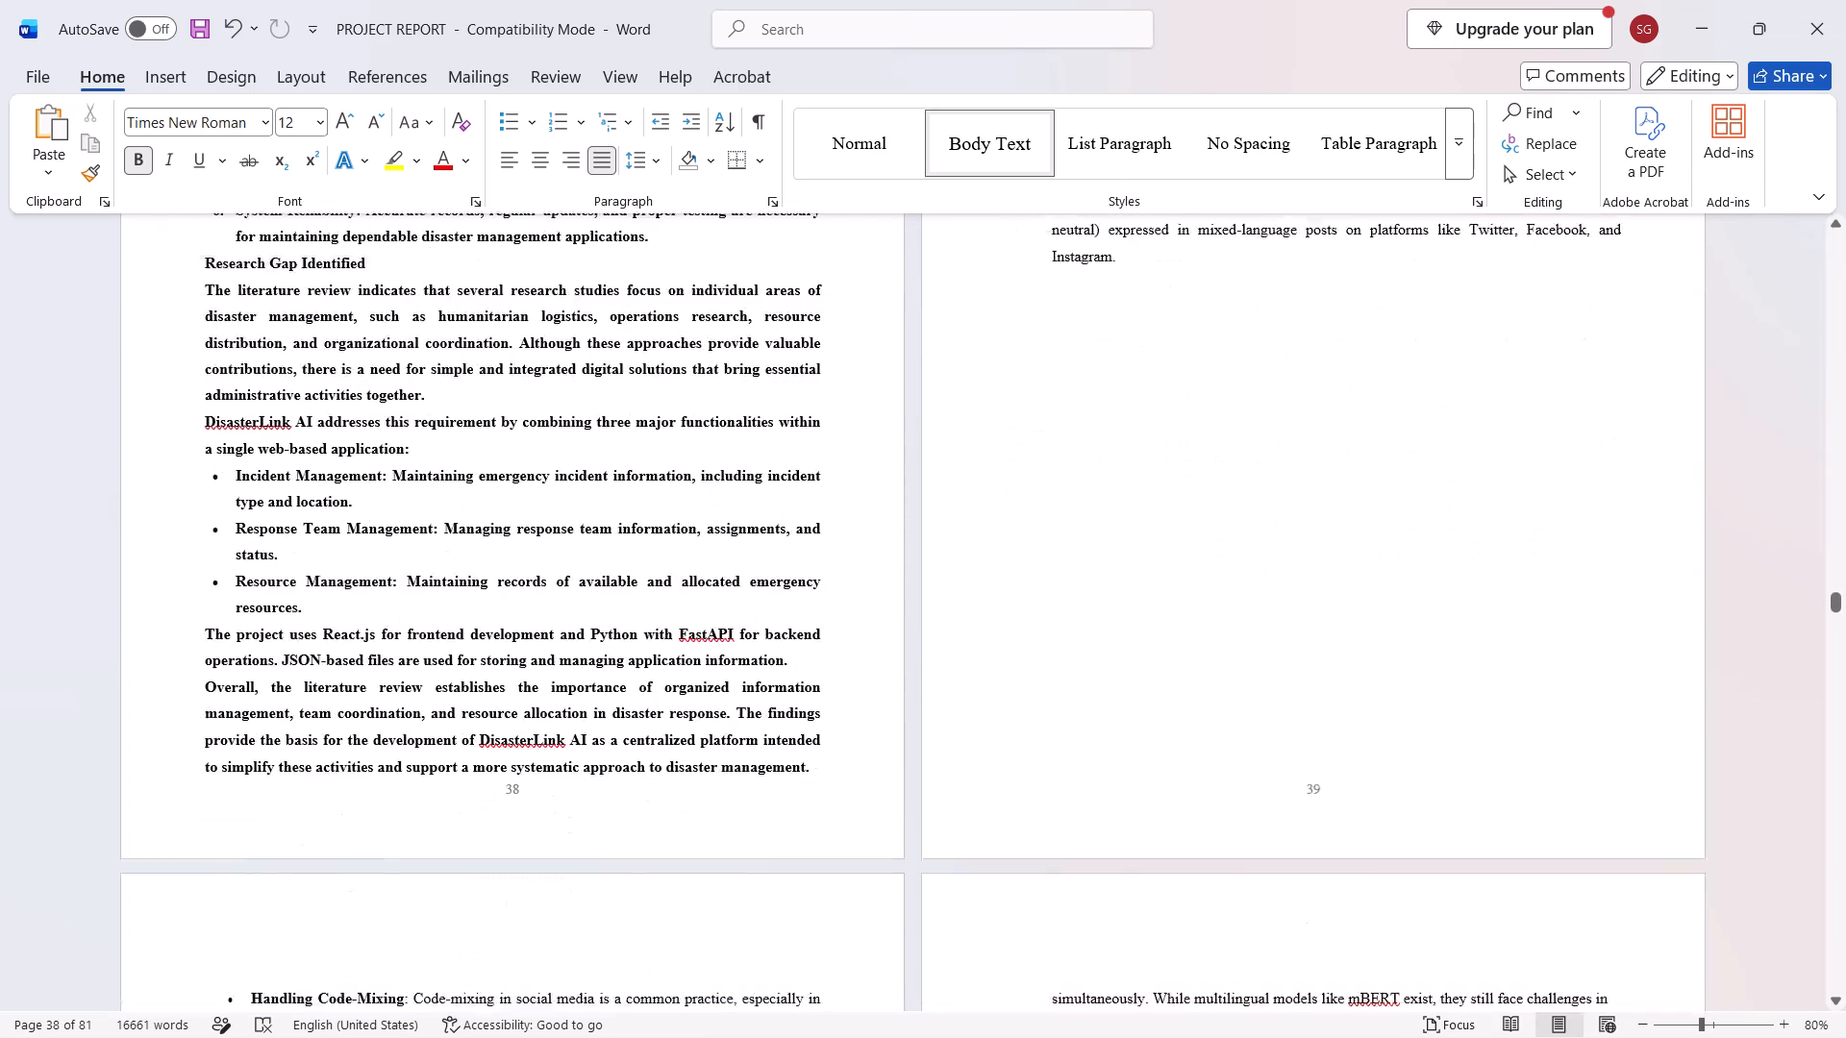
pyautogui.scroll(-7, 868, 500)
pyautogui.scroll(4, 859, 484)
pyautogui.scroll(-1, 861, 480)
pyautogui.scroll(2, 861, 480)
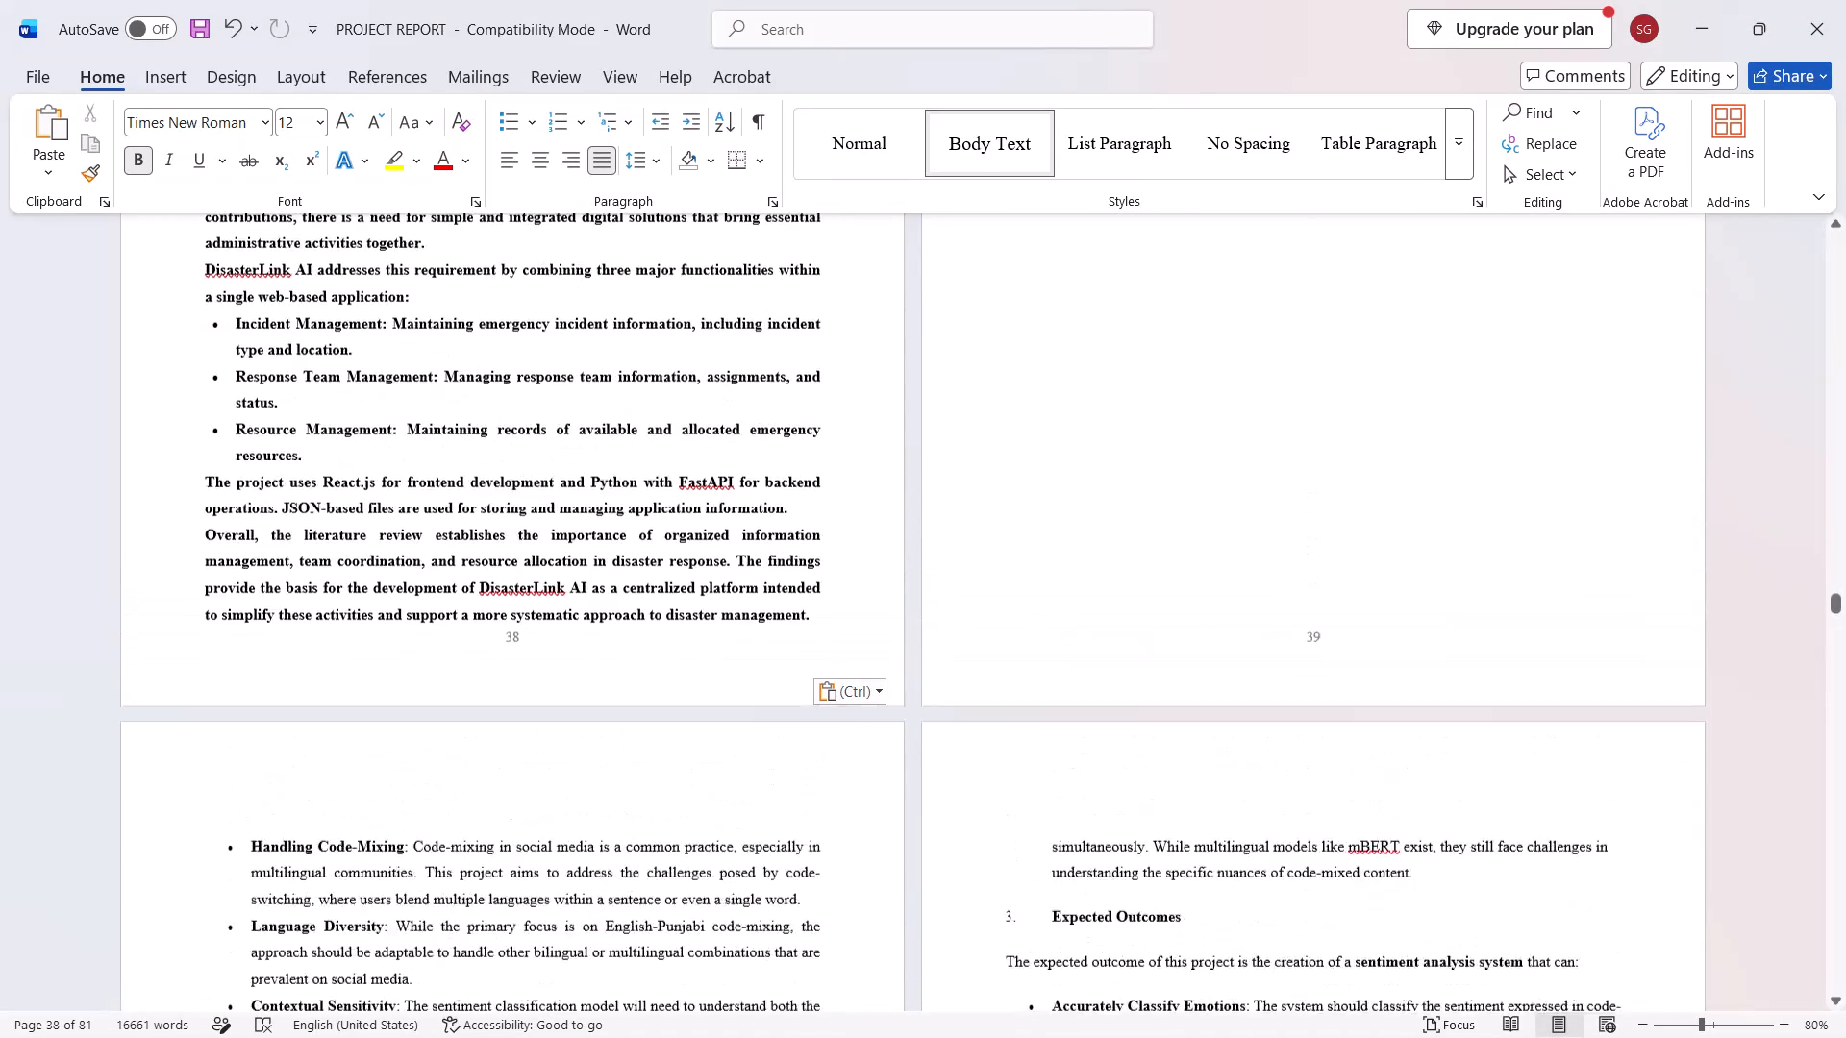
pyautogui.scroll(3, 861, 480)
pyautogui.scroll(-1, 861, 480)
pyautogui.scroll(1, 861, 480)
pyautogui.scroll(-1, 861, 480)
pyautogui.scroll(11, 861, 480)
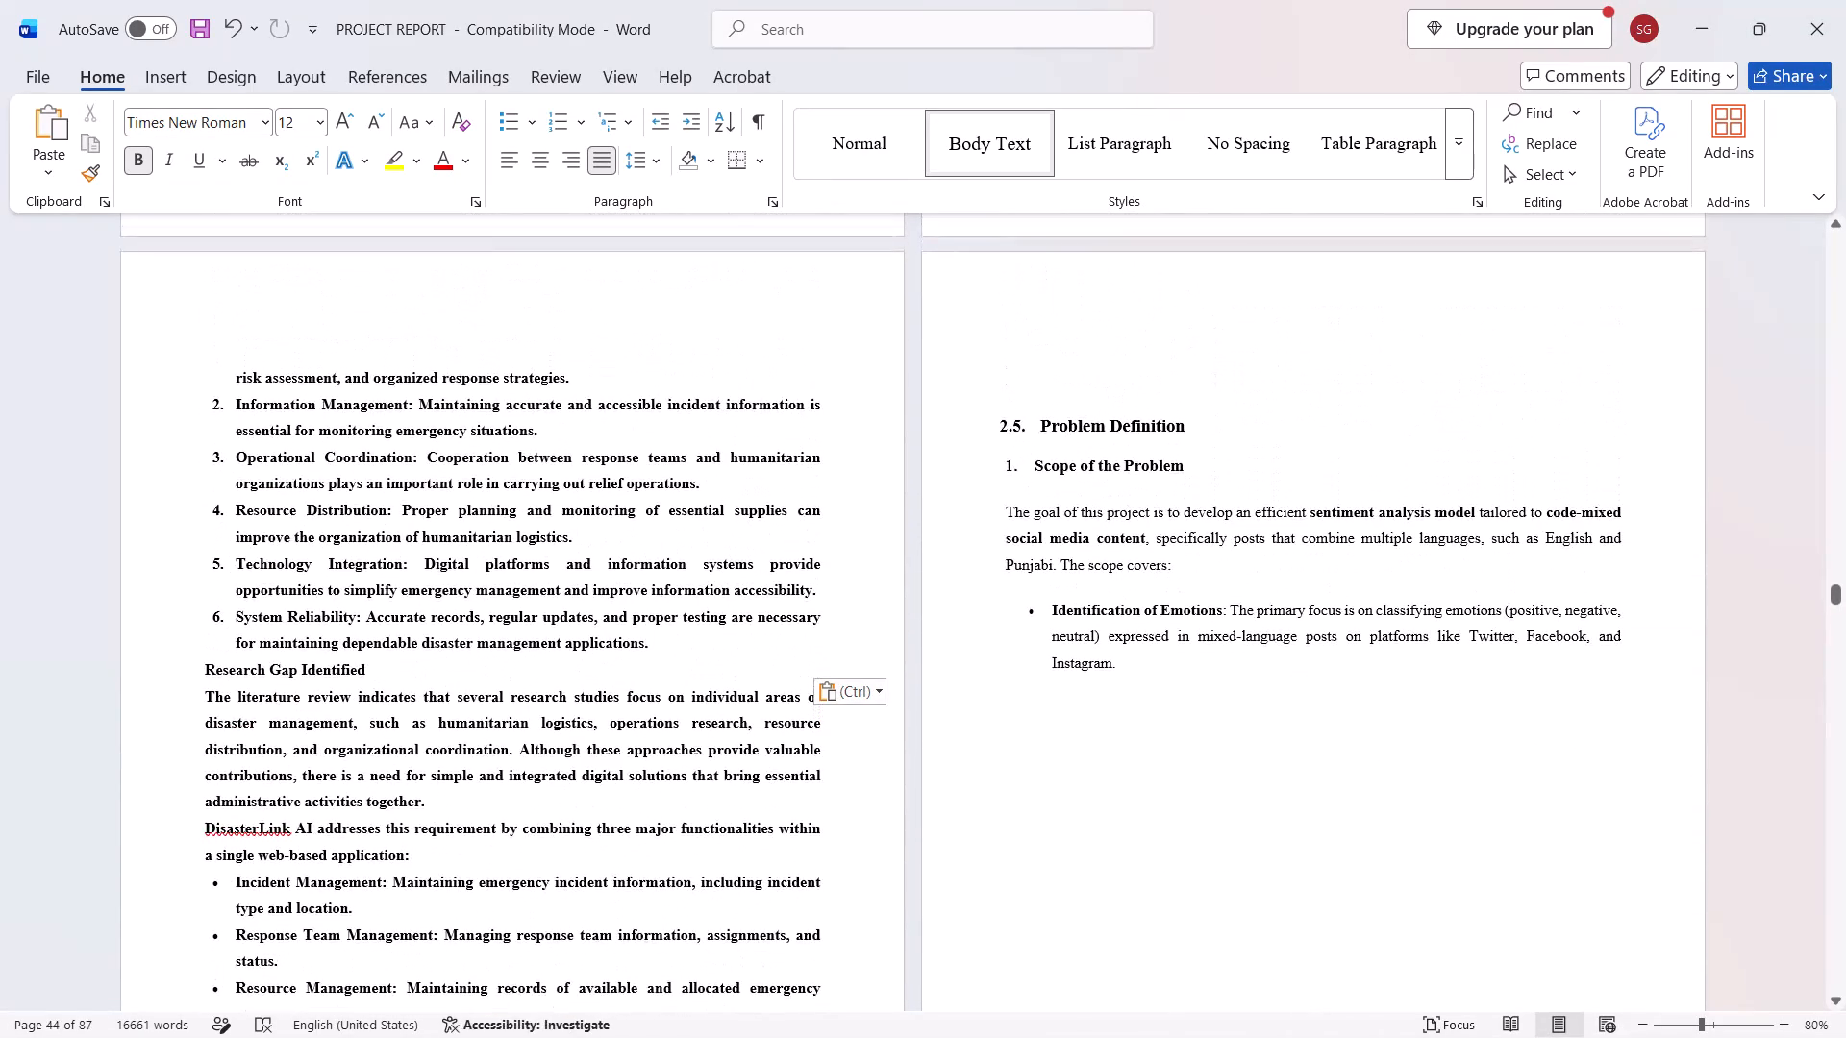
pyautogui.scroll(-14, 969, 482)
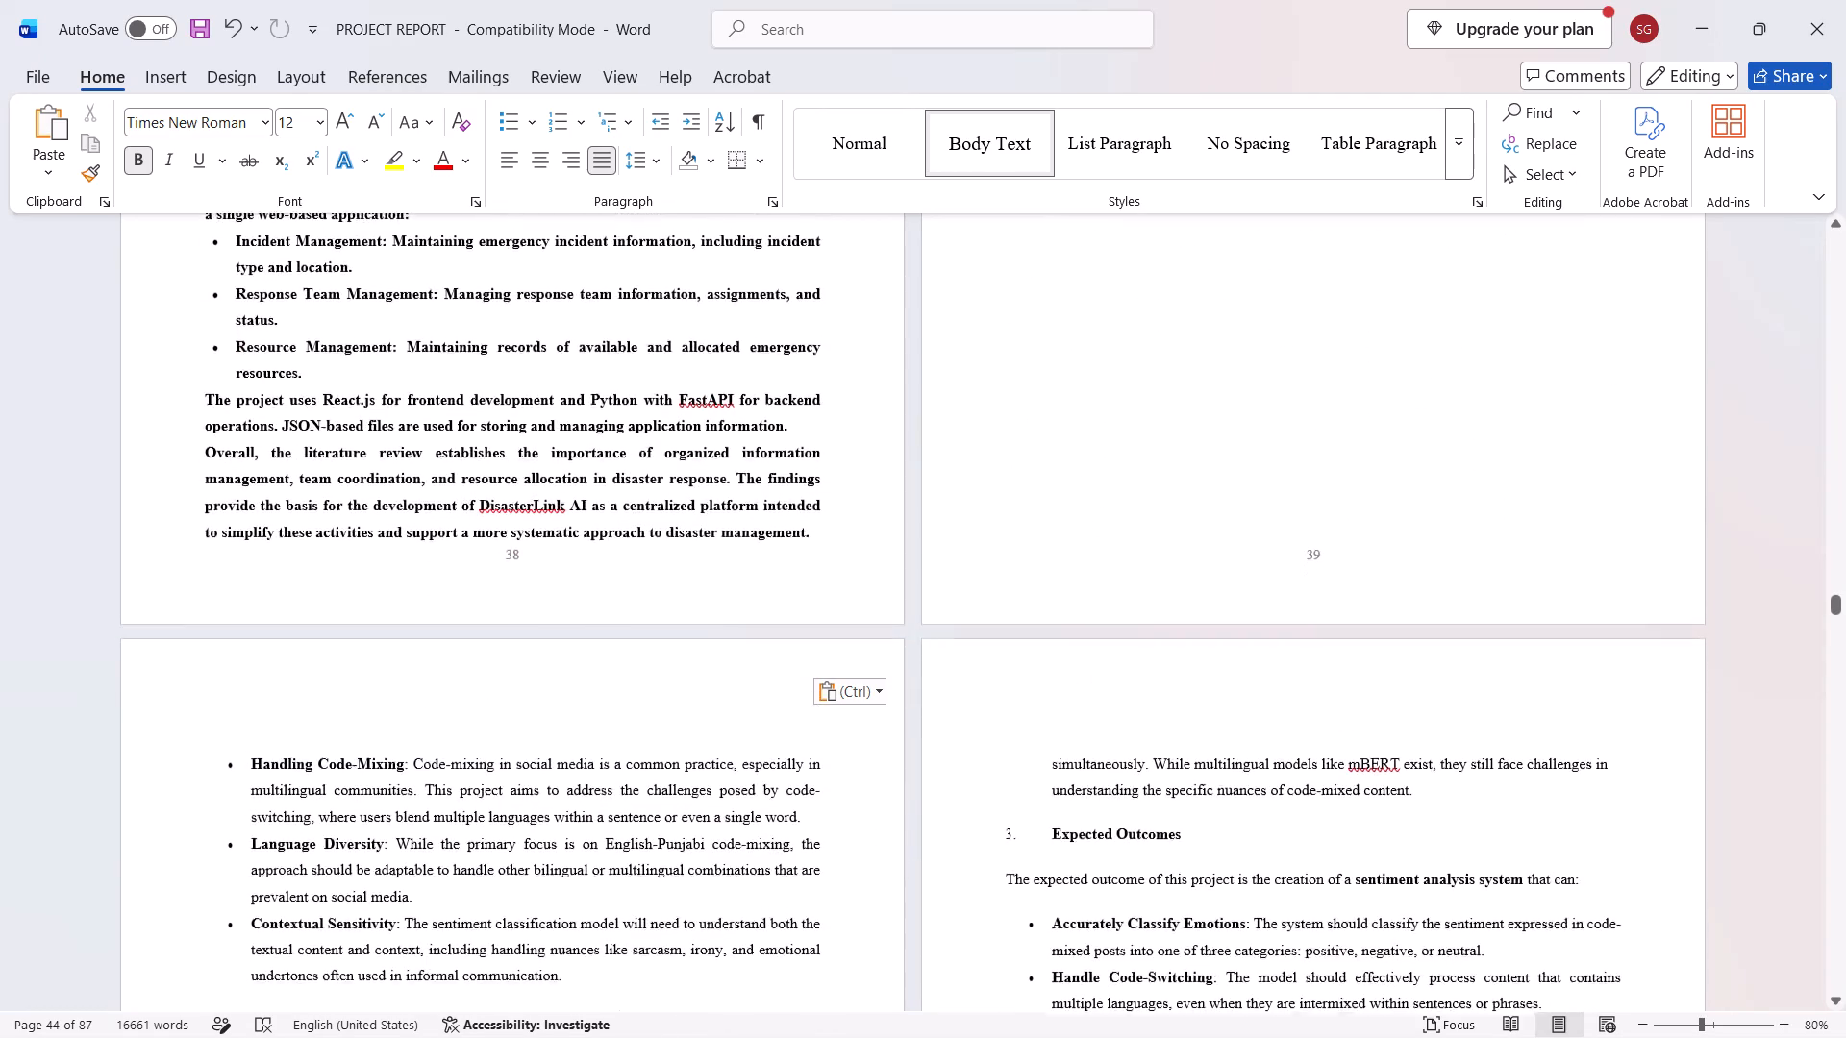
pyautogui.scroll(9, 894, 523)
pyautogui.scroll(-4, 886, 533)
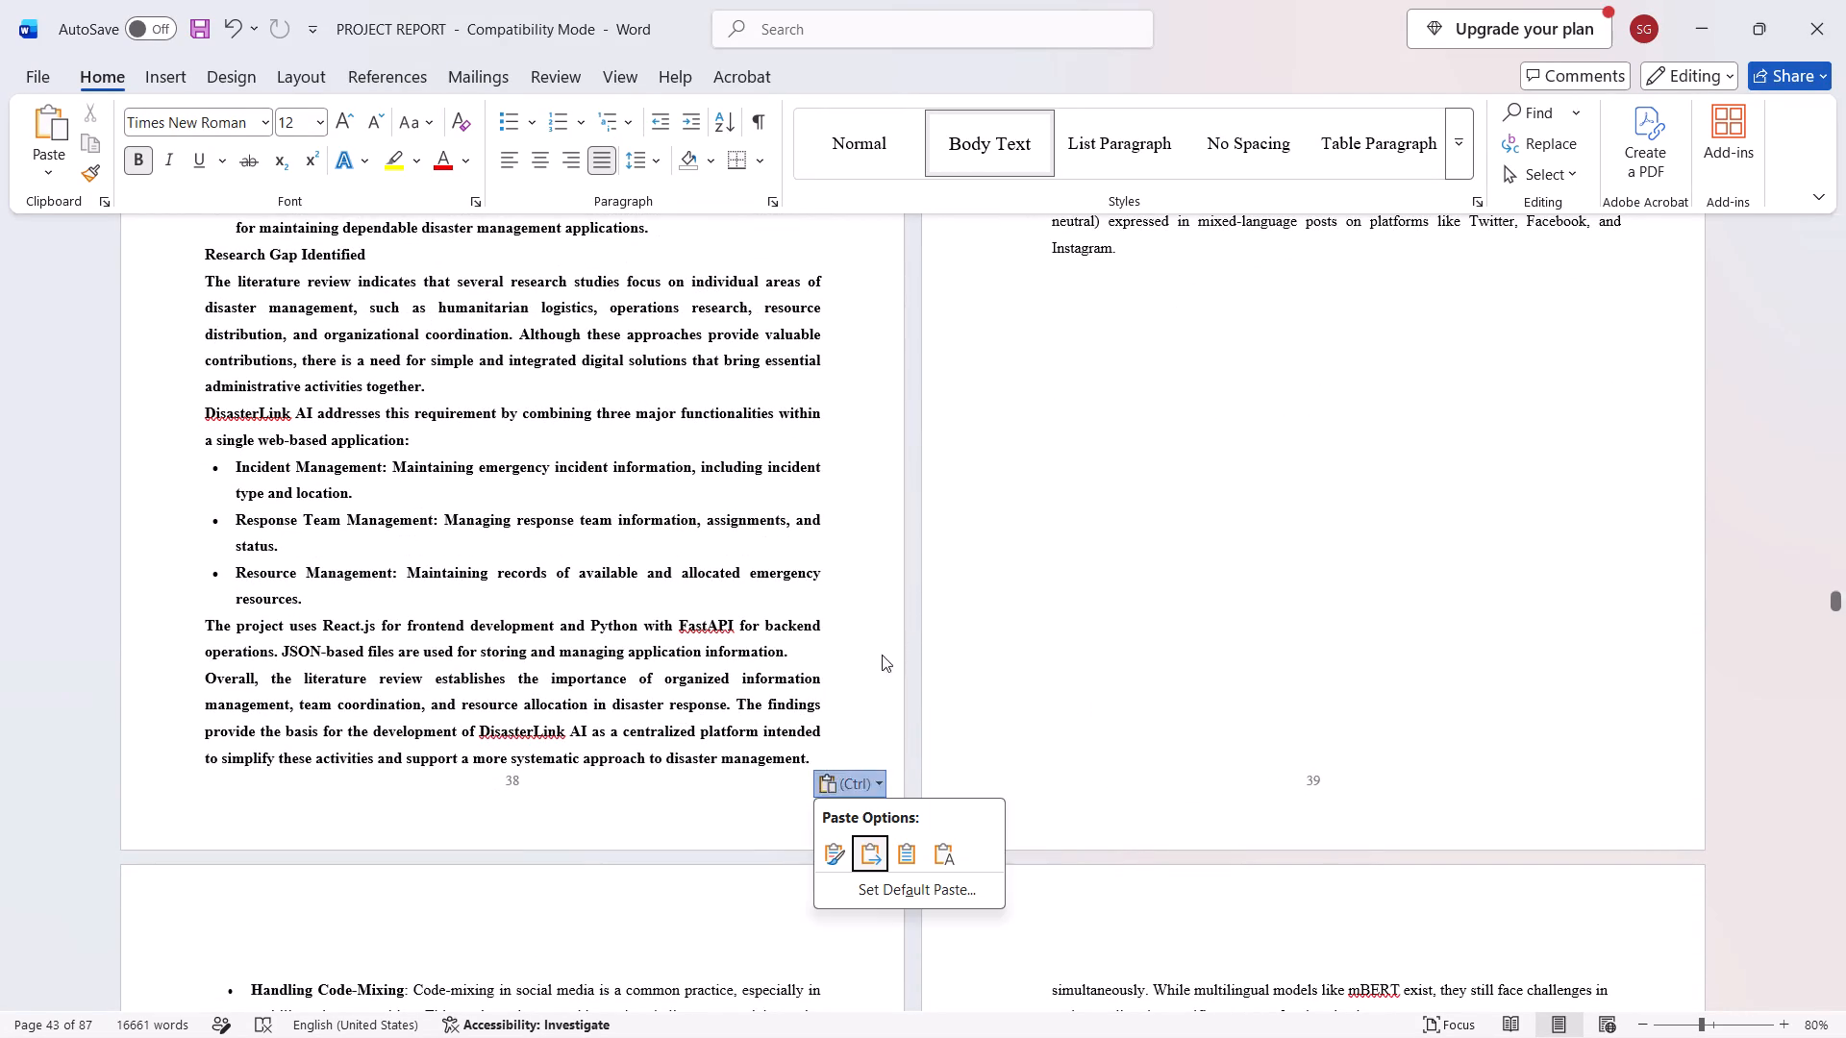
pyautogui.scroll(1, 932, 583)
pyautogui.scroll(-1, 932, 583)
pyautogui.scroll(3, 932, 583)
pyautogui.scroll(-3, 932, 582)
pyautogui.scroll(1, 905, 584)
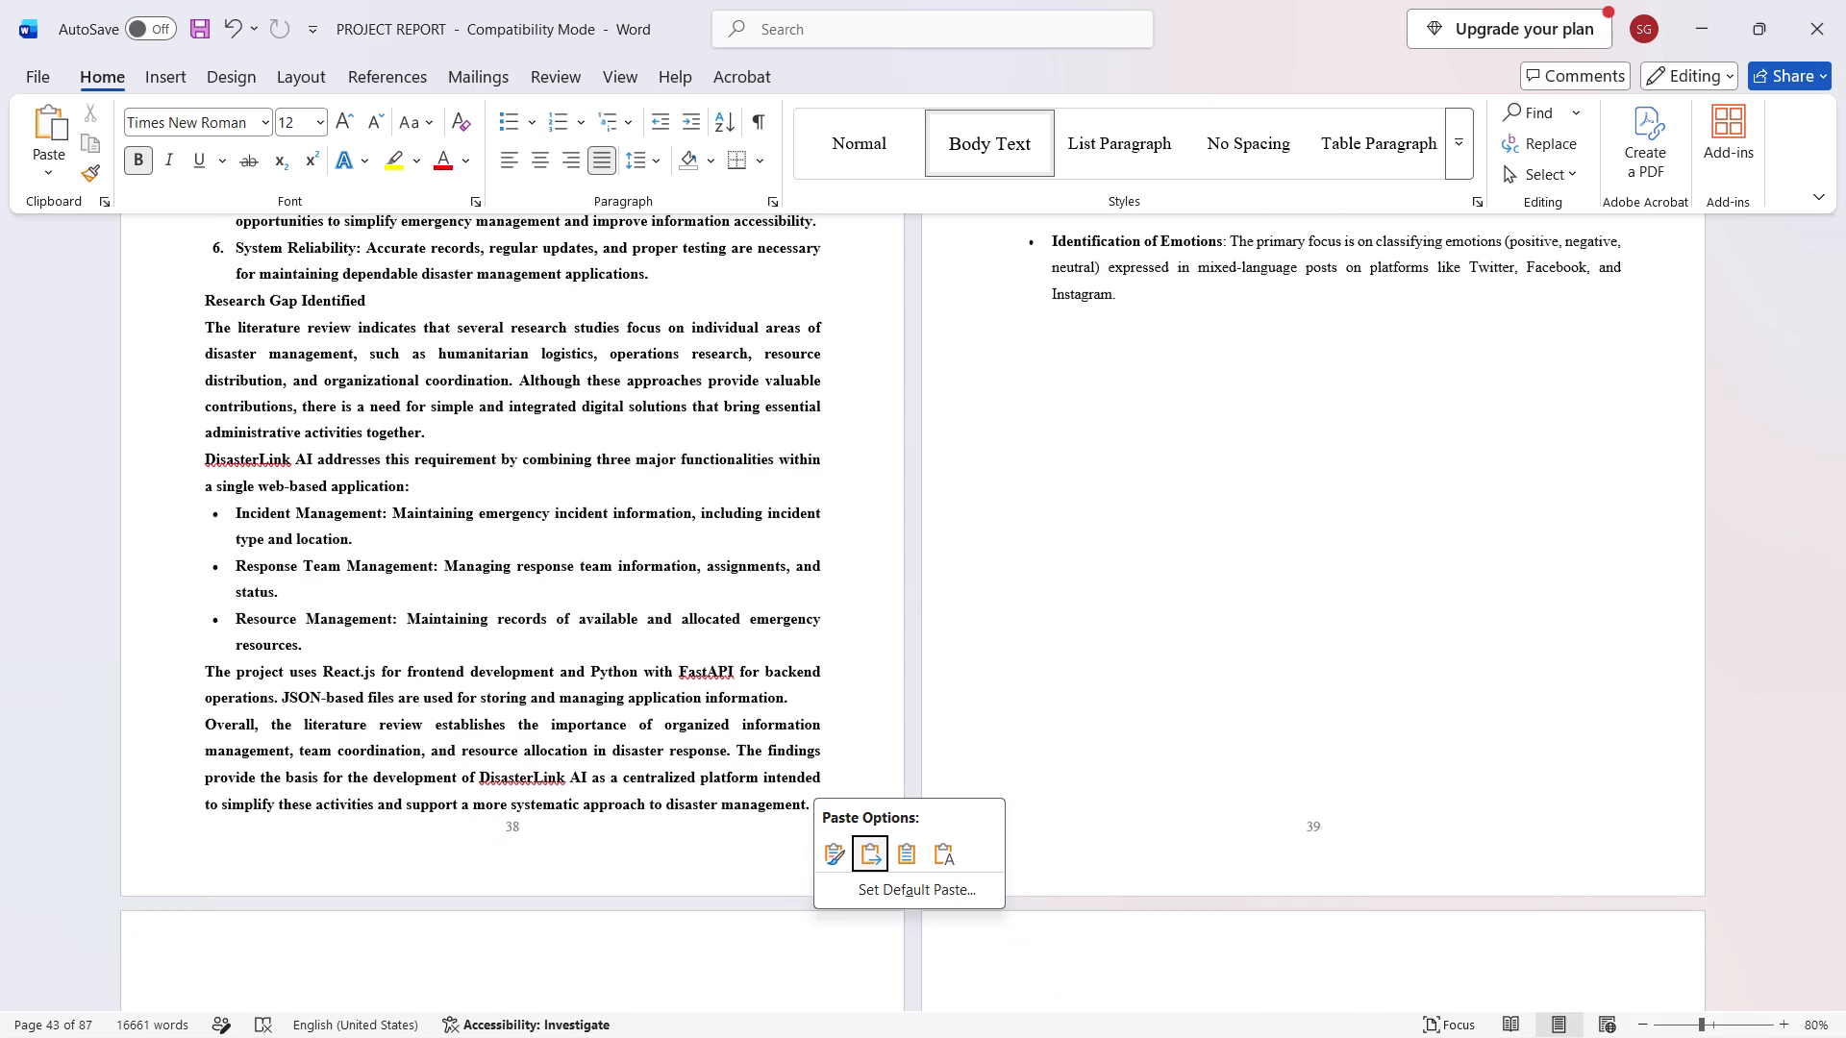
pyautogui.scroll(-3, 900, 584)
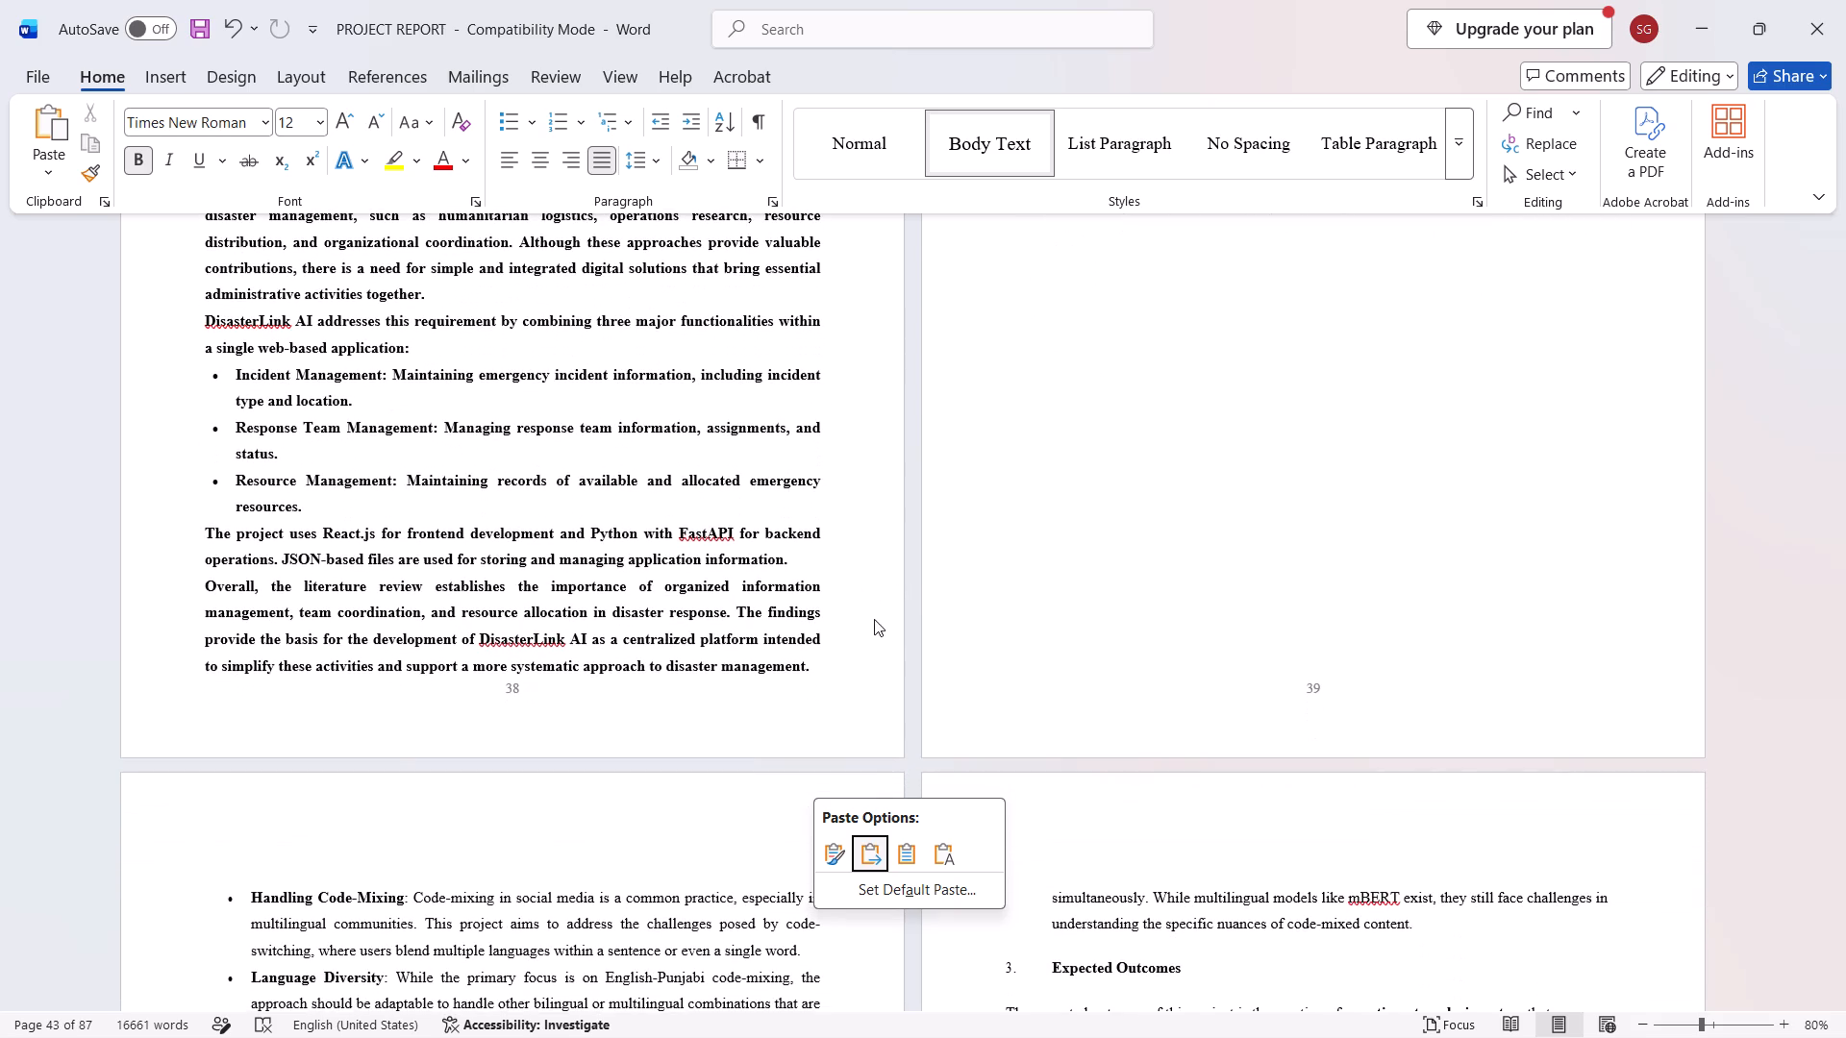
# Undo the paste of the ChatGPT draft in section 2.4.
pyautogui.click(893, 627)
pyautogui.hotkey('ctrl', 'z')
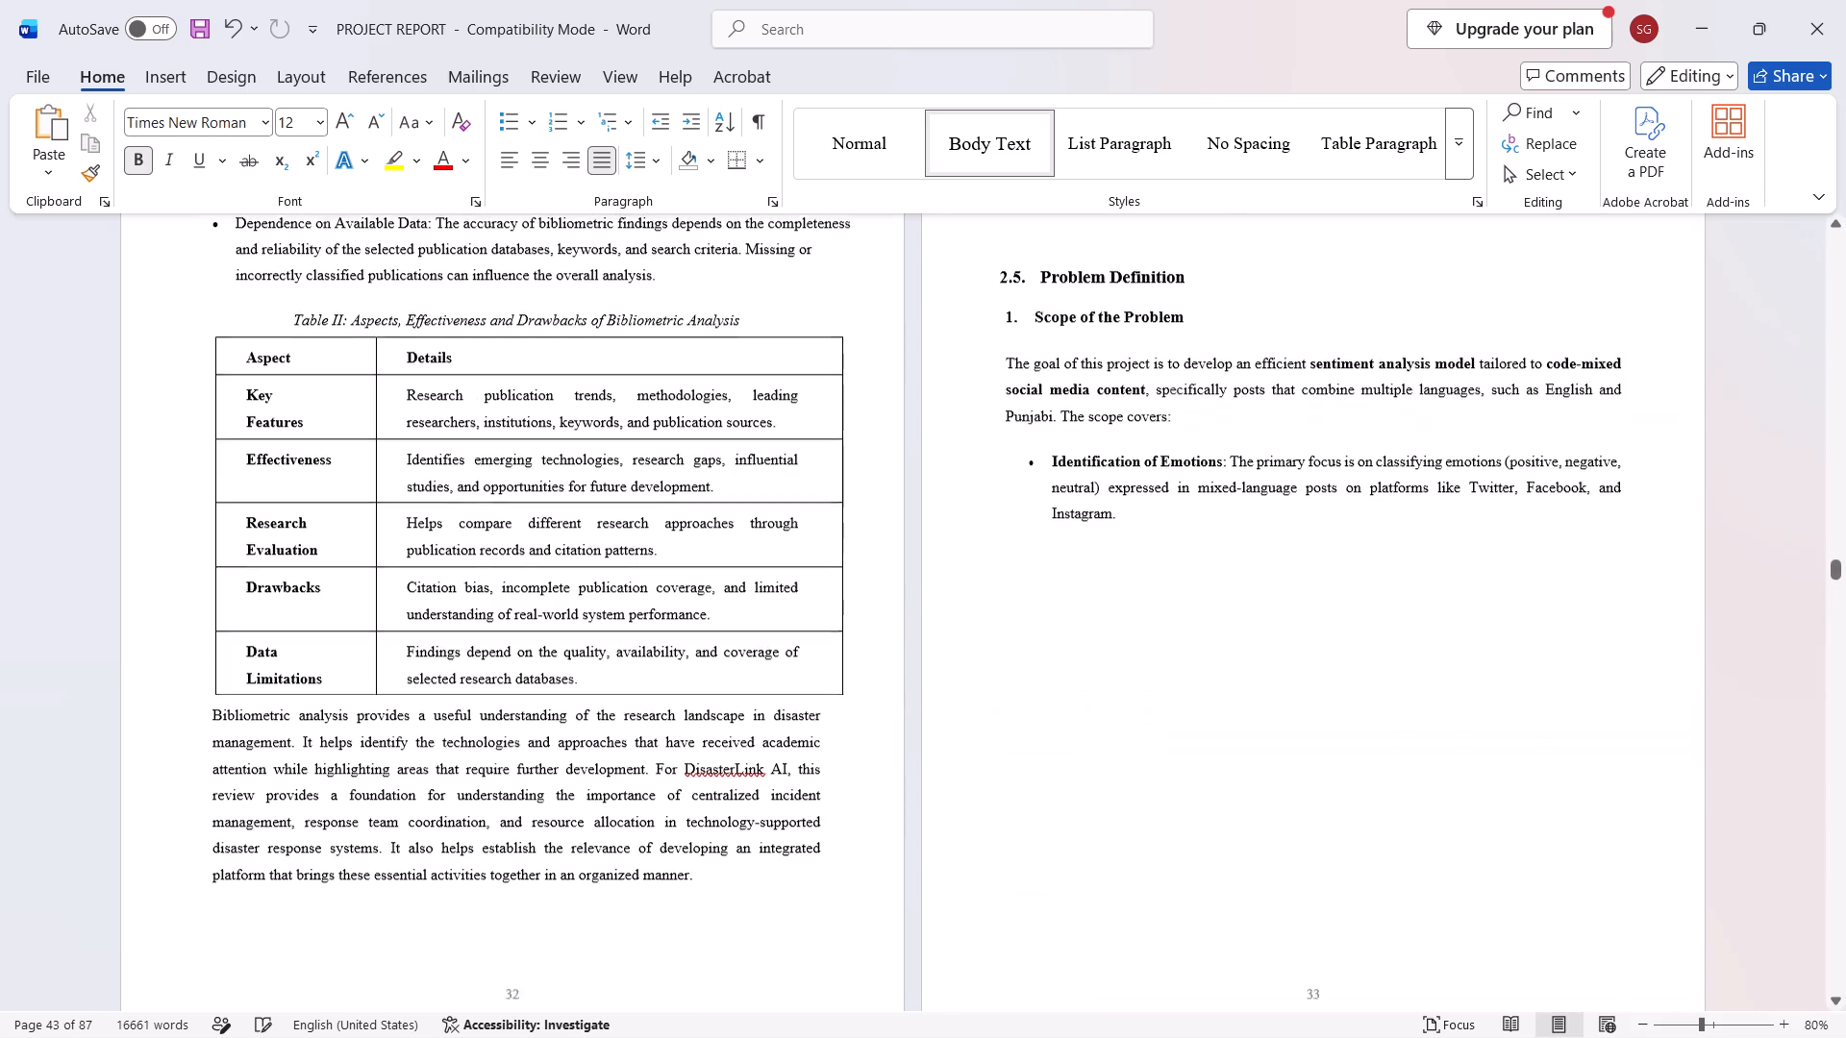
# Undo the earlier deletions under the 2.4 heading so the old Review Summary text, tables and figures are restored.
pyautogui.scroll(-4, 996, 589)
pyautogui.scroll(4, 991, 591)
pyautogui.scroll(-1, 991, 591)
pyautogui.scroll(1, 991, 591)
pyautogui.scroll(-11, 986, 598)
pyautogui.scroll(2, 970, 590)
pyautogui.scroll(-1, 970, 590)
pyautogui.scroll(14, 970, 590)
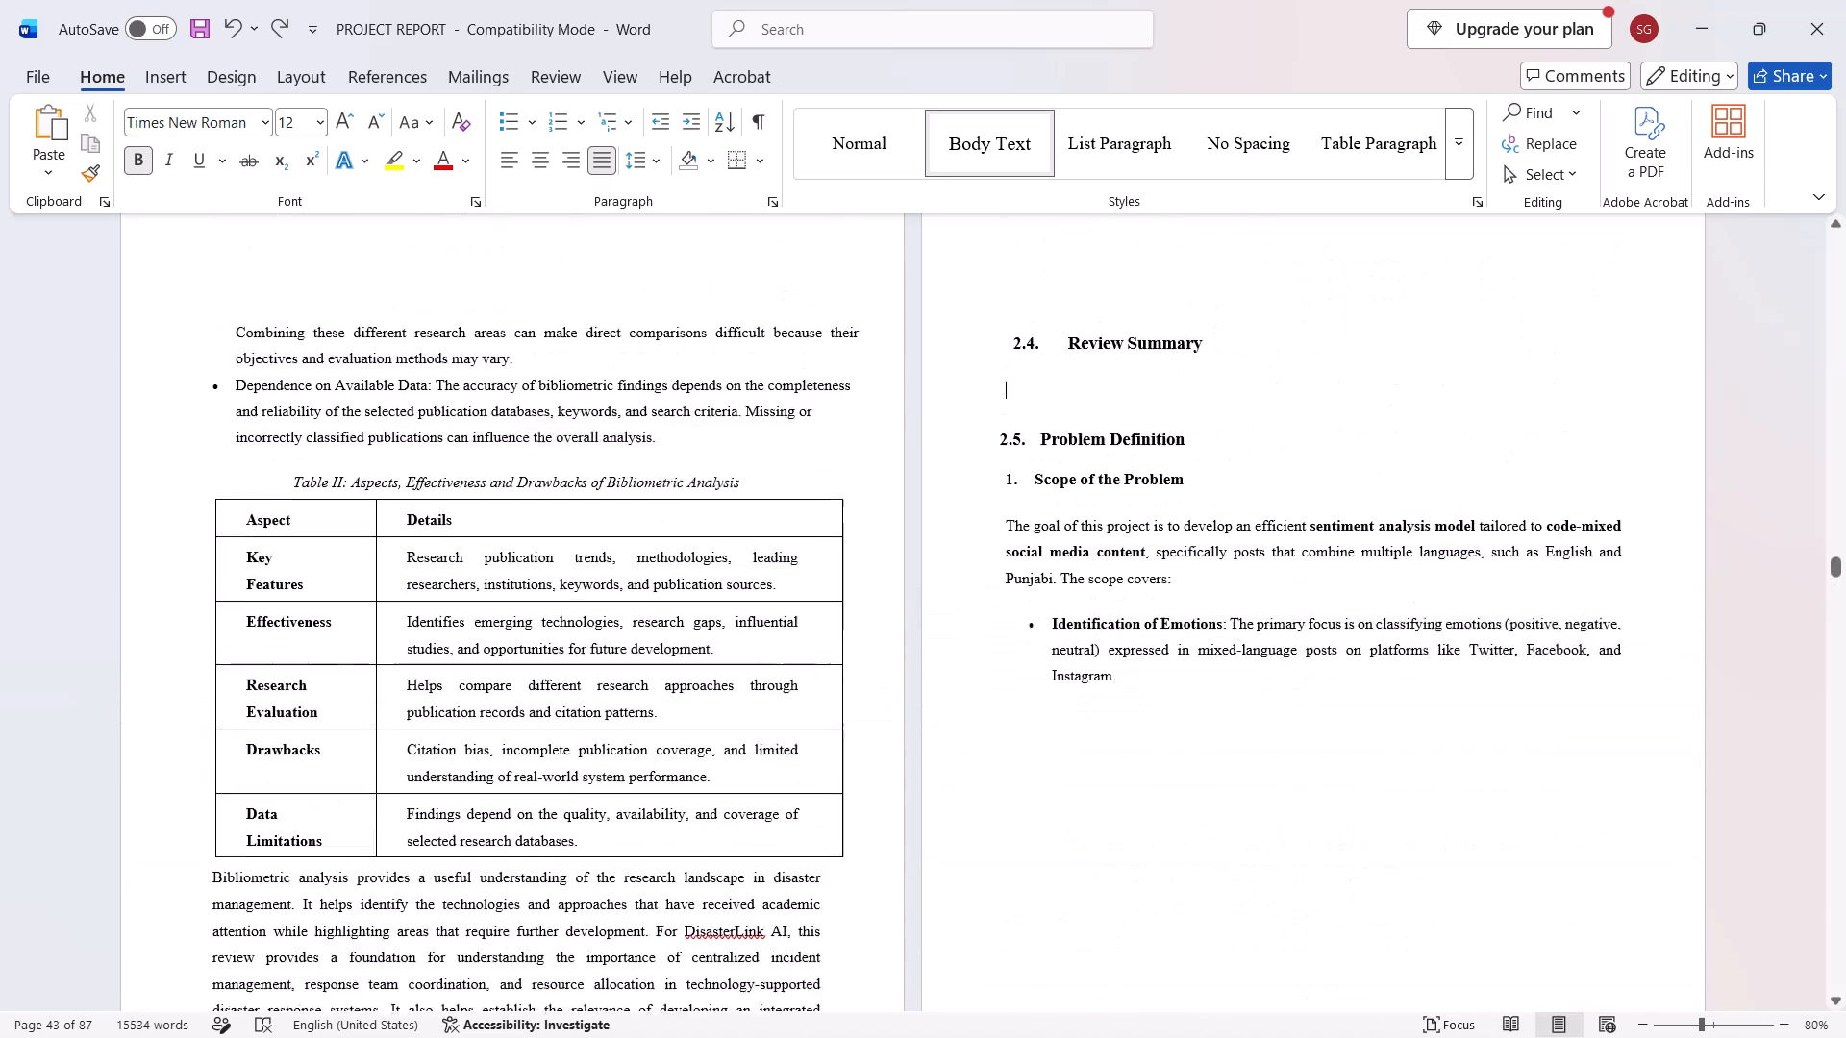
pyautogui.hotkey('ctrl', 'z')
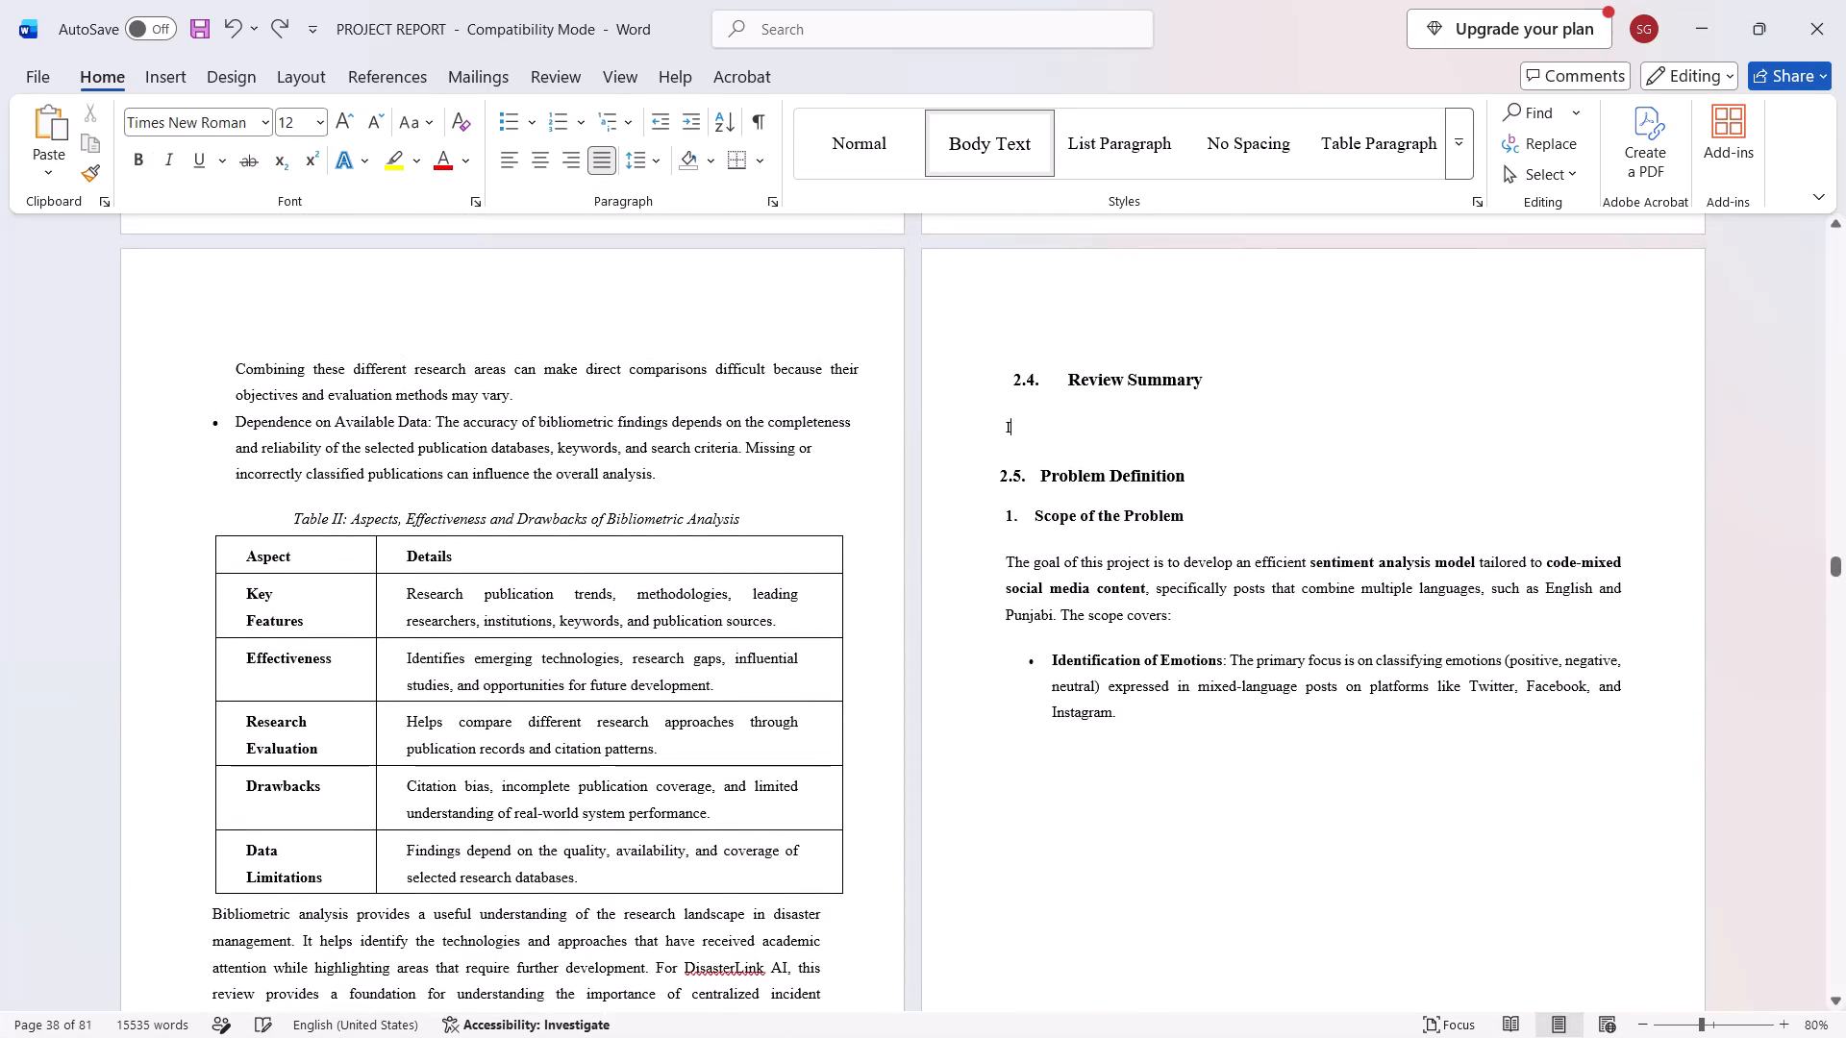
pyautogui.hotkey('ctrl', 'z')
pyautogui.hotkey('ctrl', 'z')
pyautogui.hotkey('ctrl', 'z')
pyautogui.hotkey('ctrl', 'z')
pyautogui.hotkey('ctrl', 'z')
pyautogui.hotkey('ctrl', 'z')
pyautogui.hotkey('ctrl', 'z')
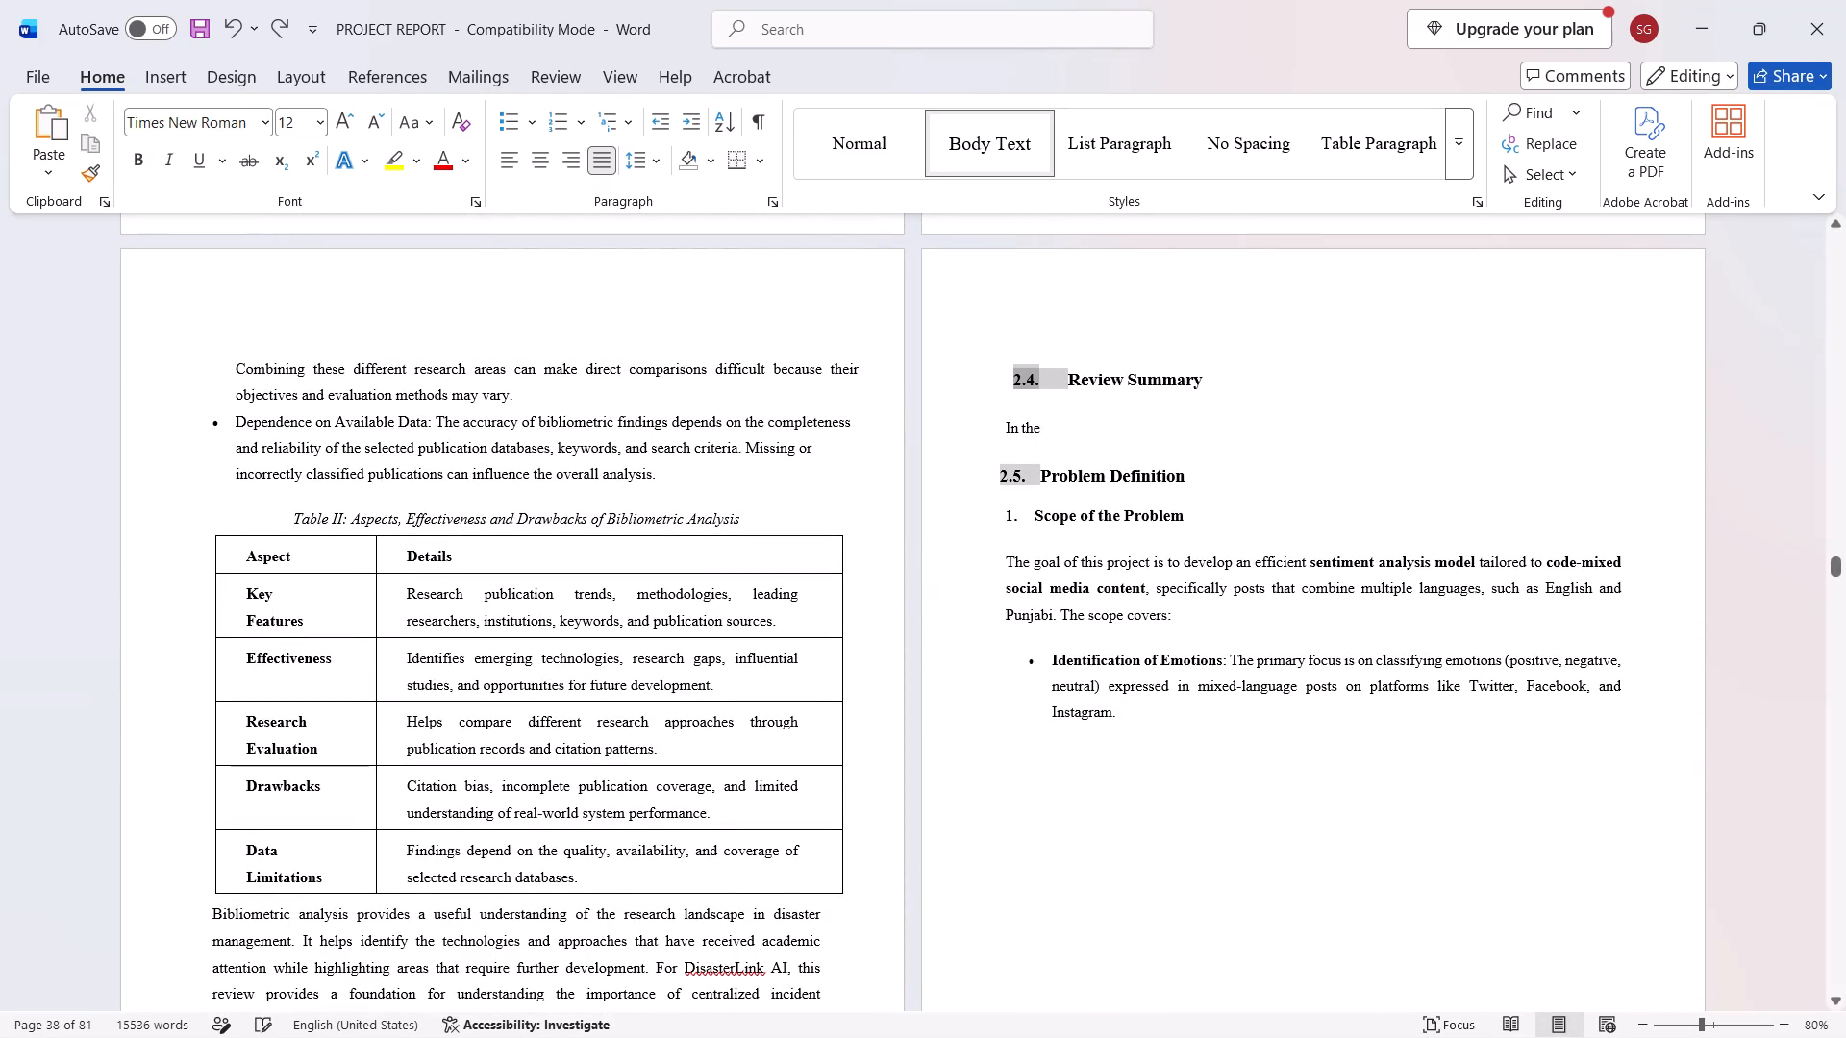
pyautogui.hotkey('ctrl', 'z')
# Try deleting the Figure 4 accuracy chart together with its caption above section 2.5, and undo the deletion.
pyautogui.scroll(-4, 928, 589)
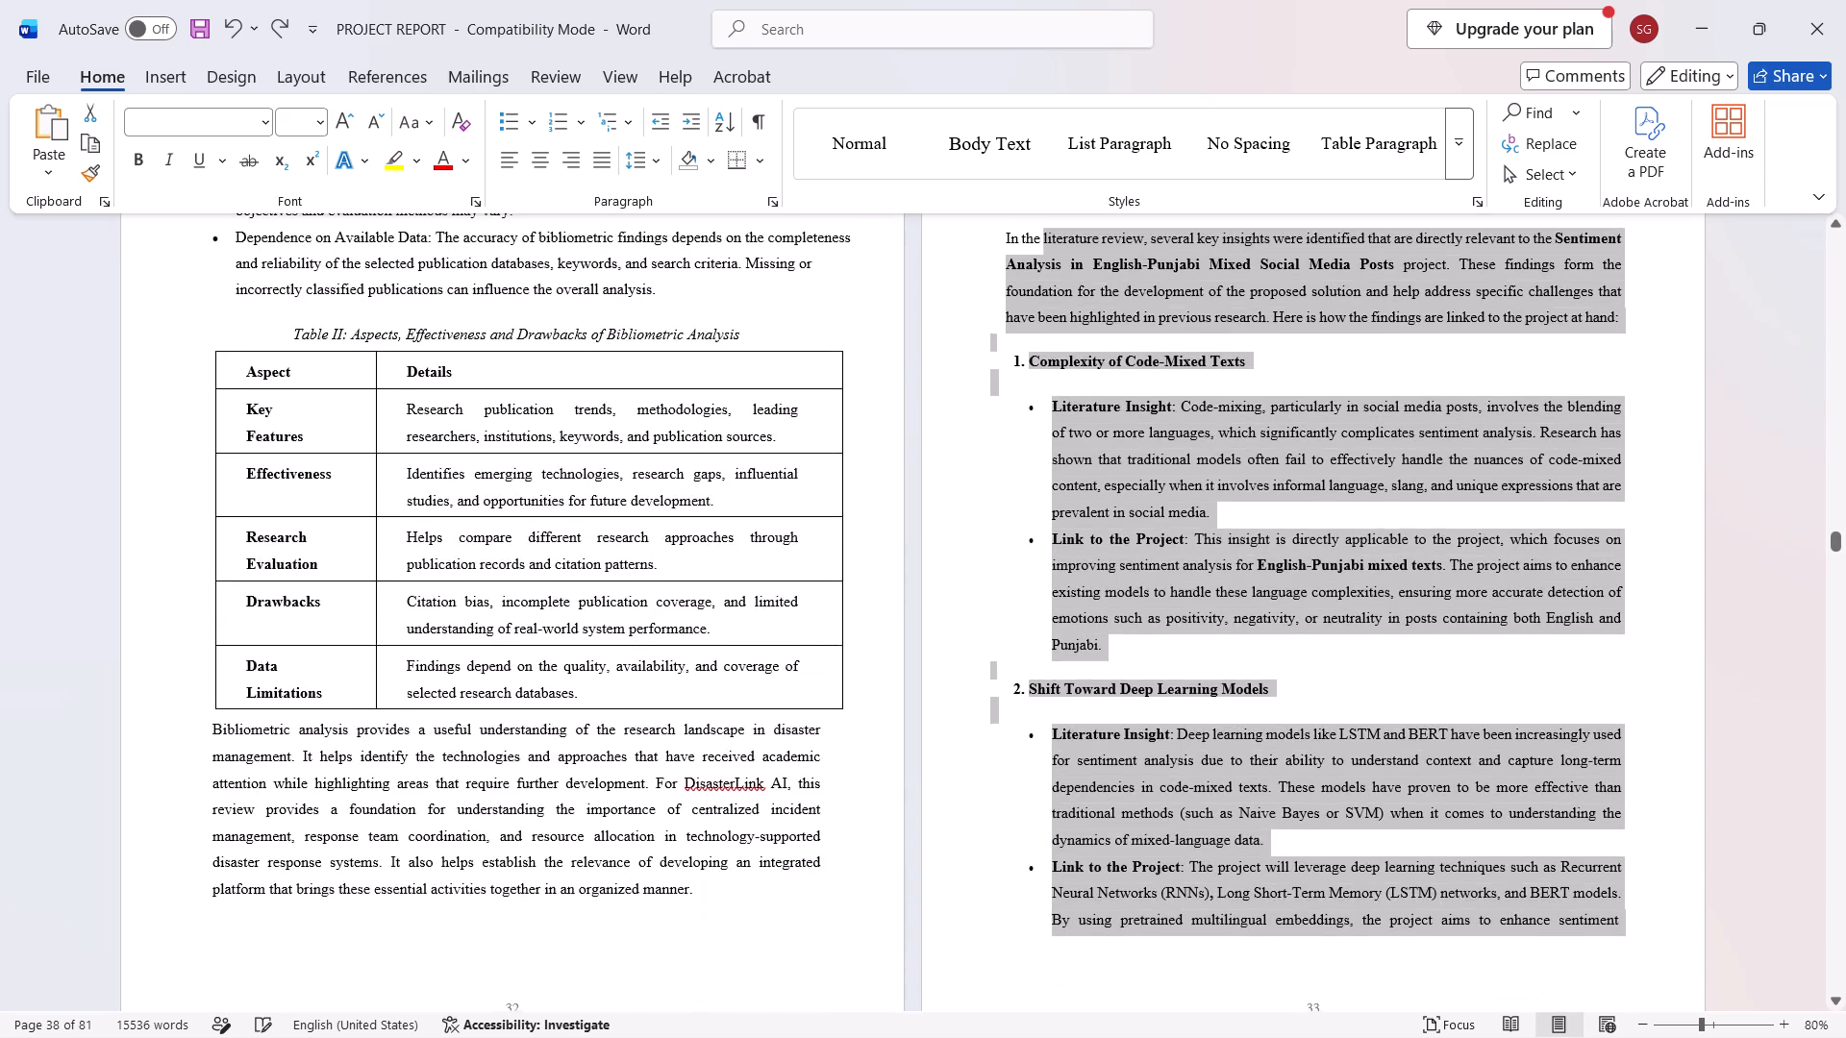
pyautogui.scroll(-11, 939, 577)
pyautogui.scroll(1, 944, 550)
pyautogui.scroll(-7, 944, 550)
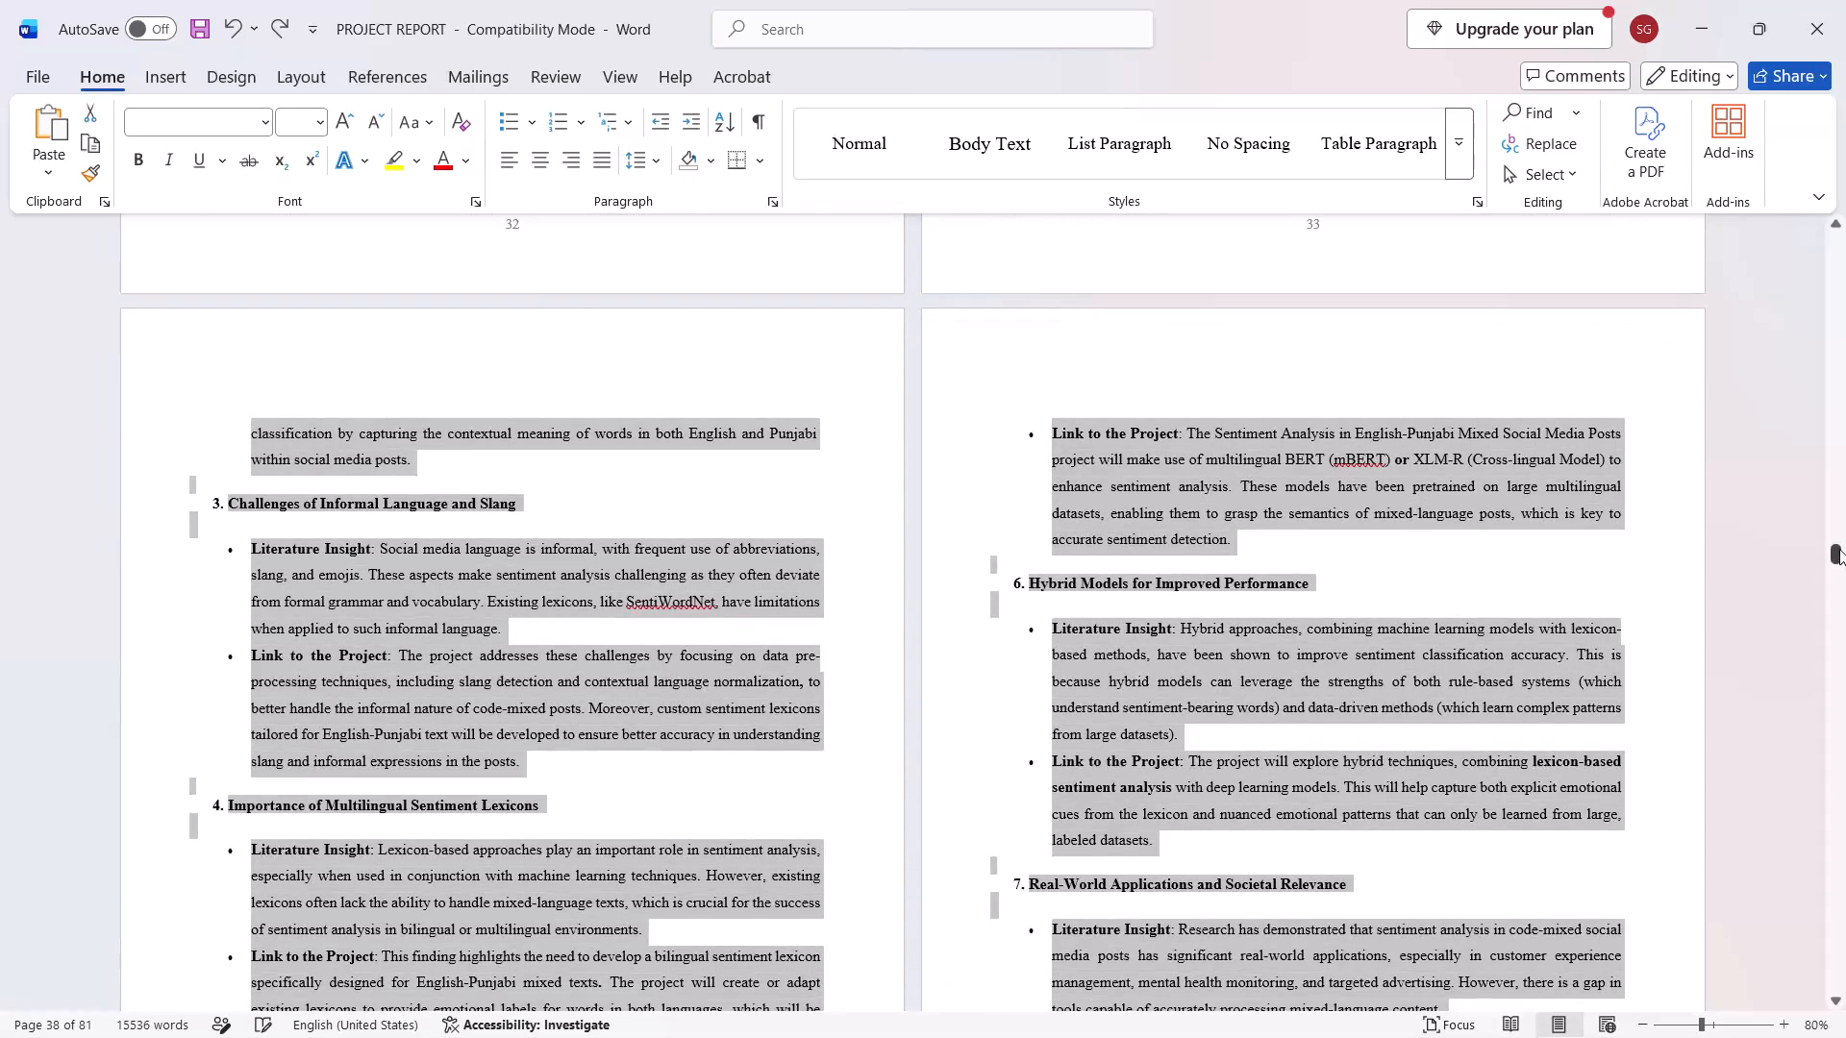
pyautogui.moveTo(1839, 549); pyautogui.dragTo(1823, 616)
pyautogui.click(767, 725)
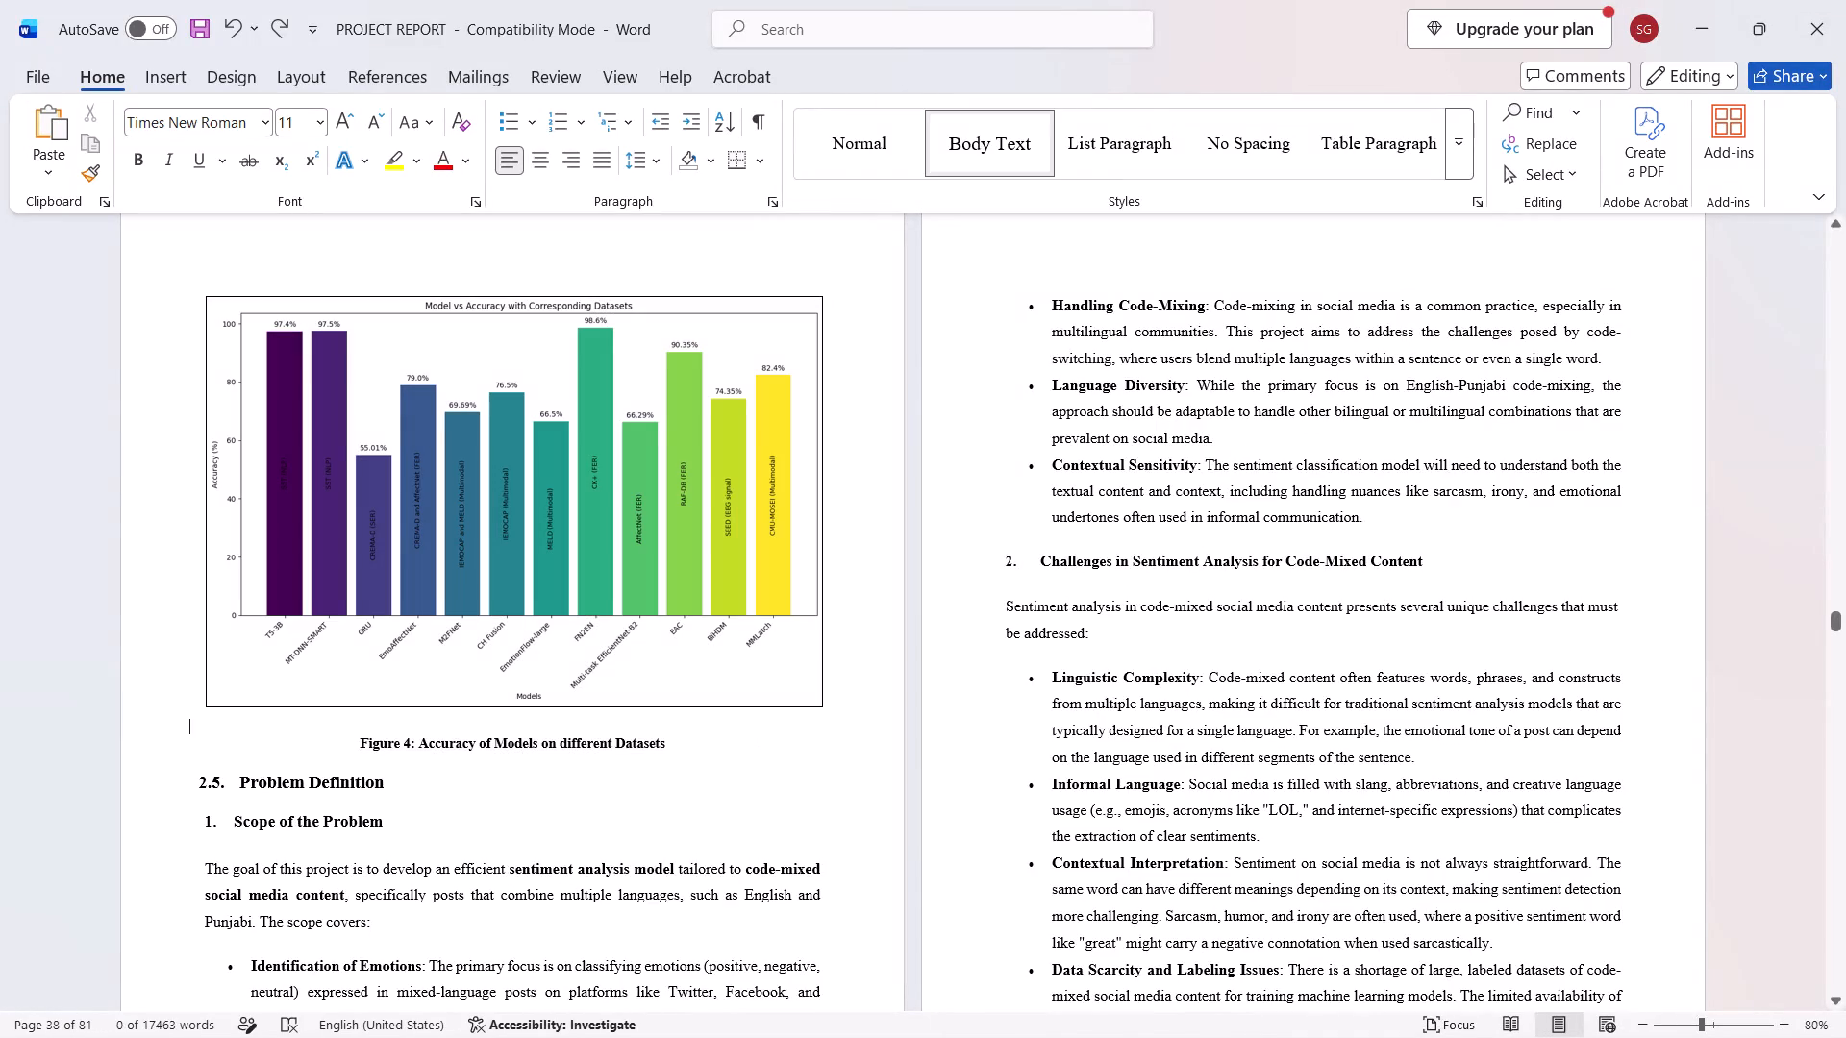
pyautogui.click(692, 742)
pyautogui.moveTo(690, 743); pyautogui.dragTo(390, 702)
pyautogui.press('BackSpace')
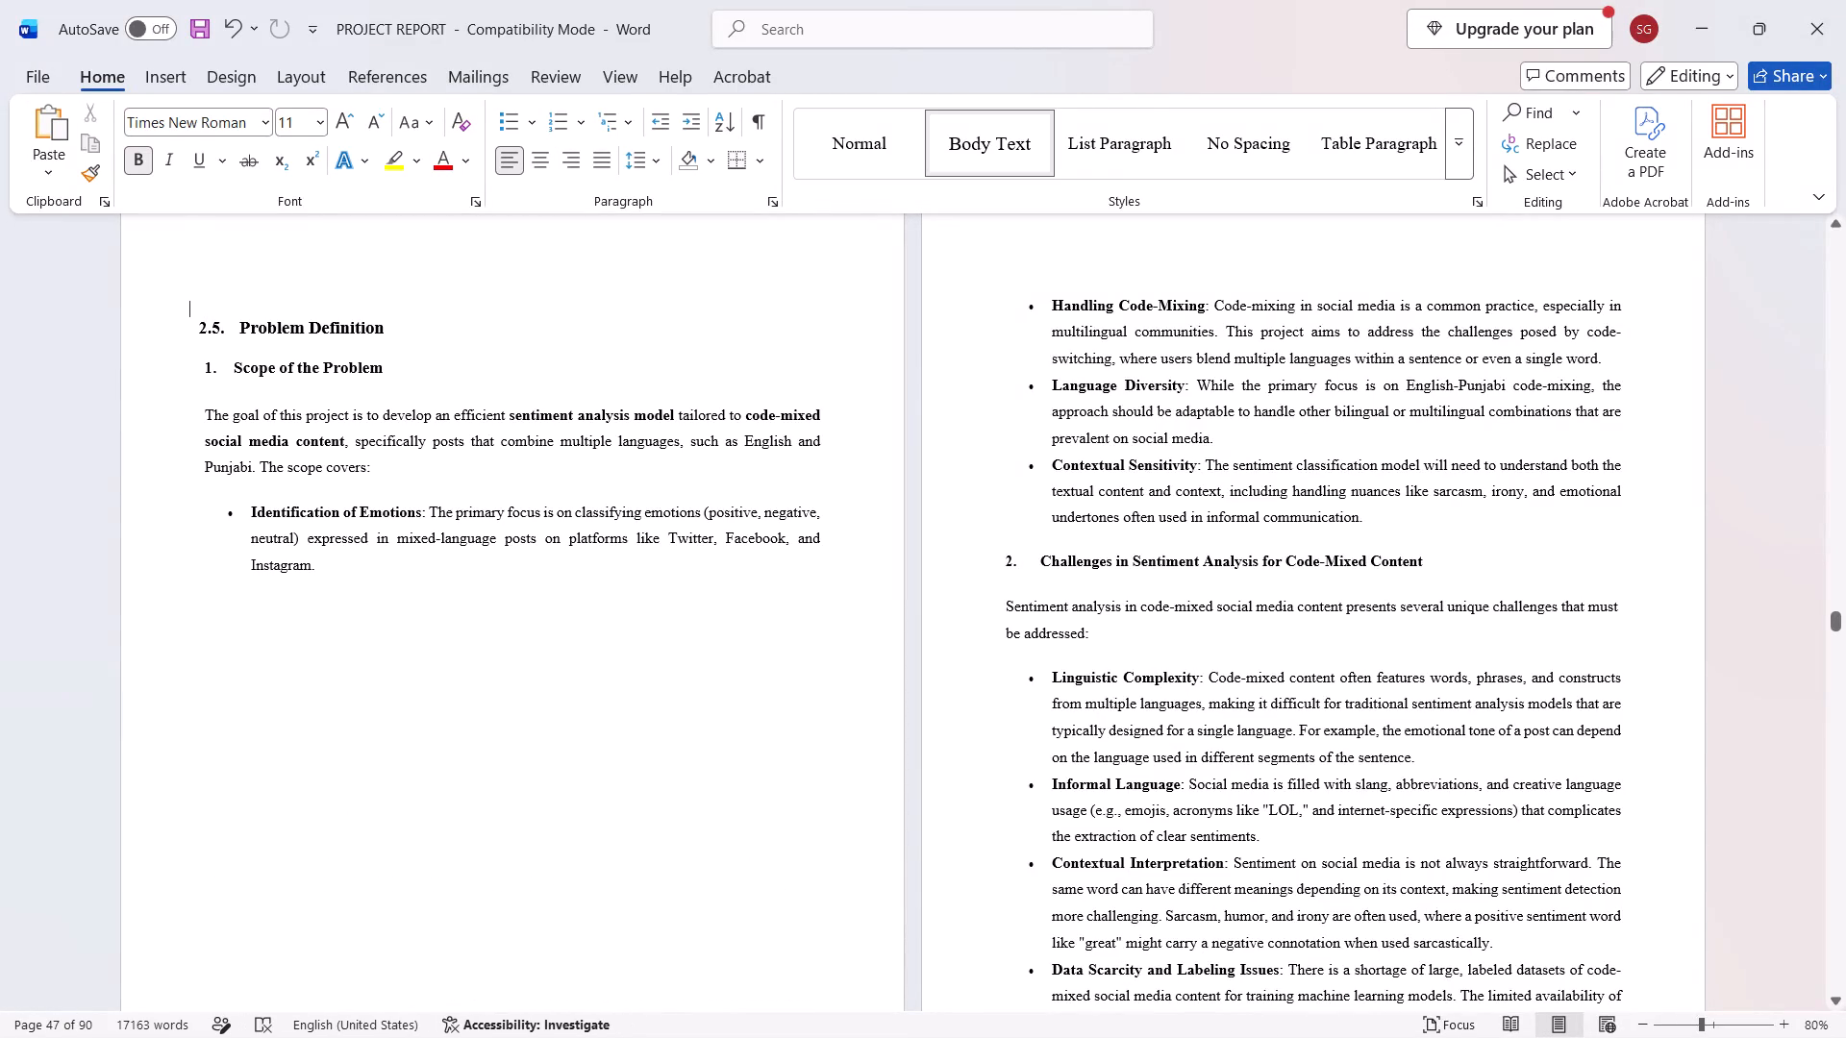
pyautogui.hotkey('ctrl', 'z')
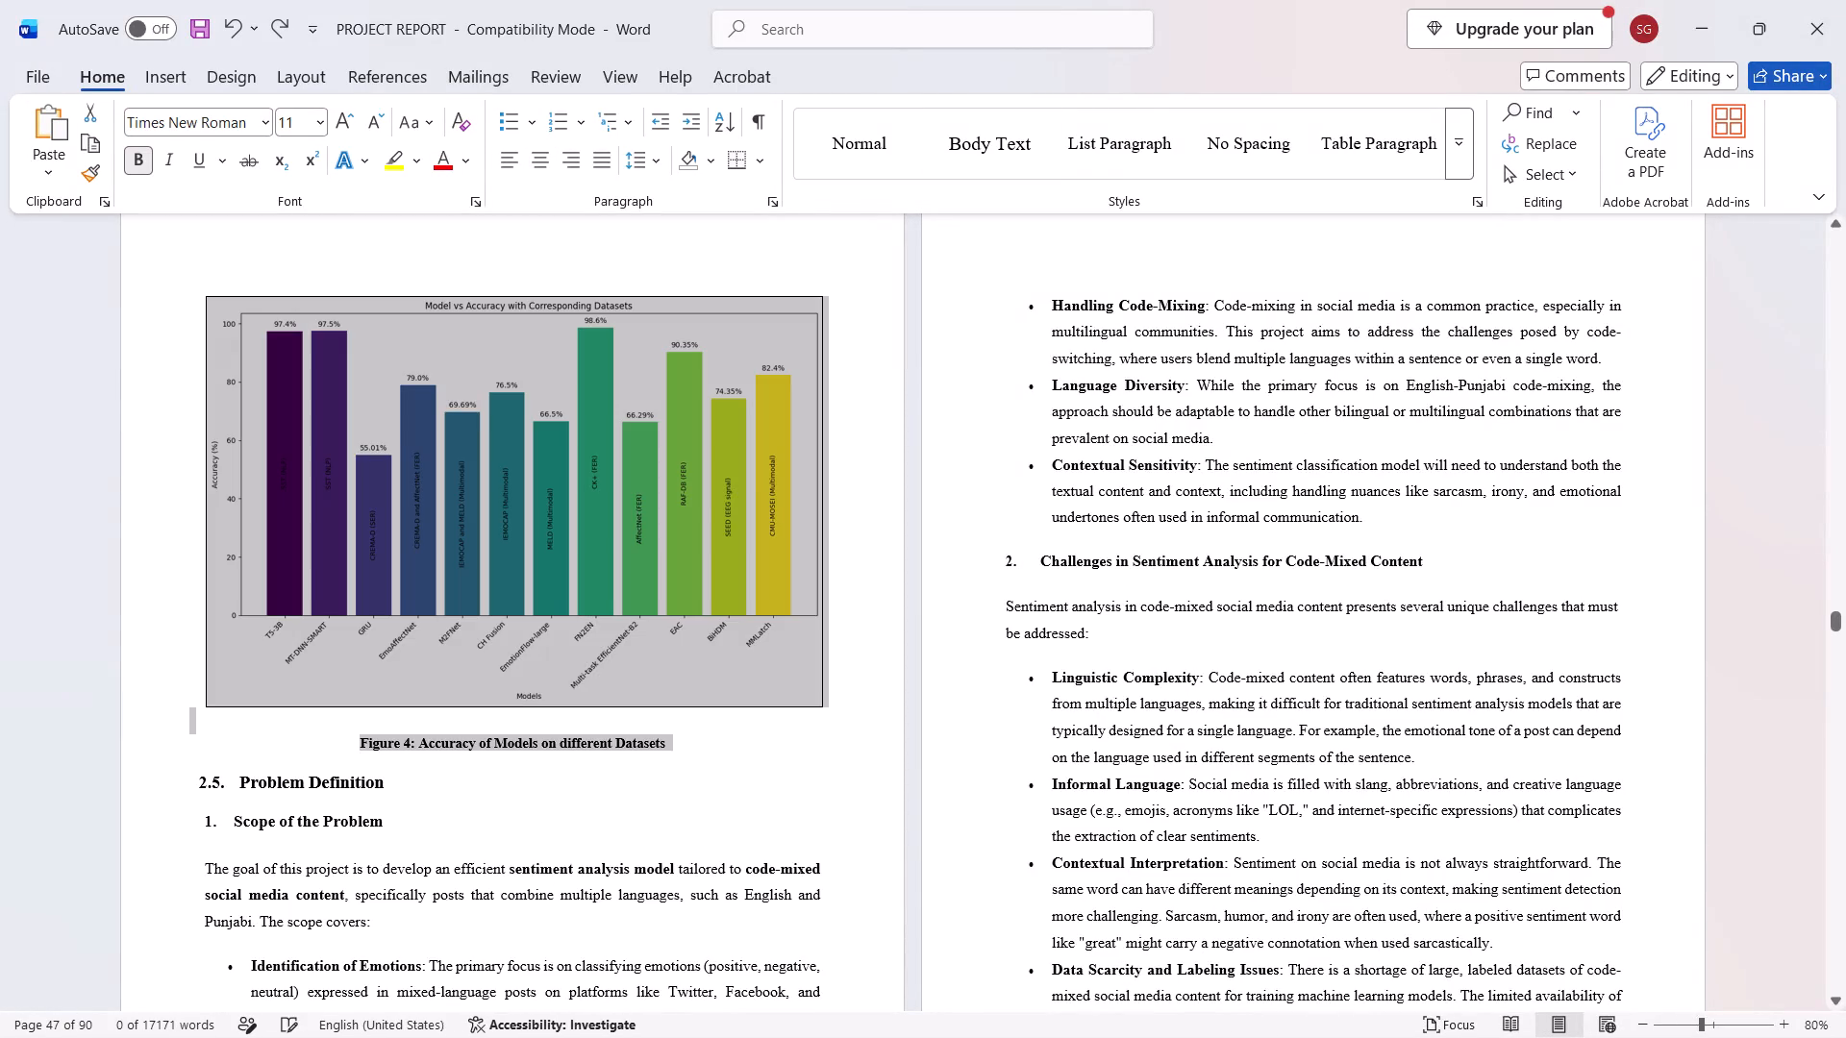
# Delete the "Figure 4: Accuracy of Models on different Datasets" caption and its bar chart above section 2.5.
pyautogui.click(652, 729)
pyautogui.moveTo(686, 736); pyautogui.dragTo(384, 745)
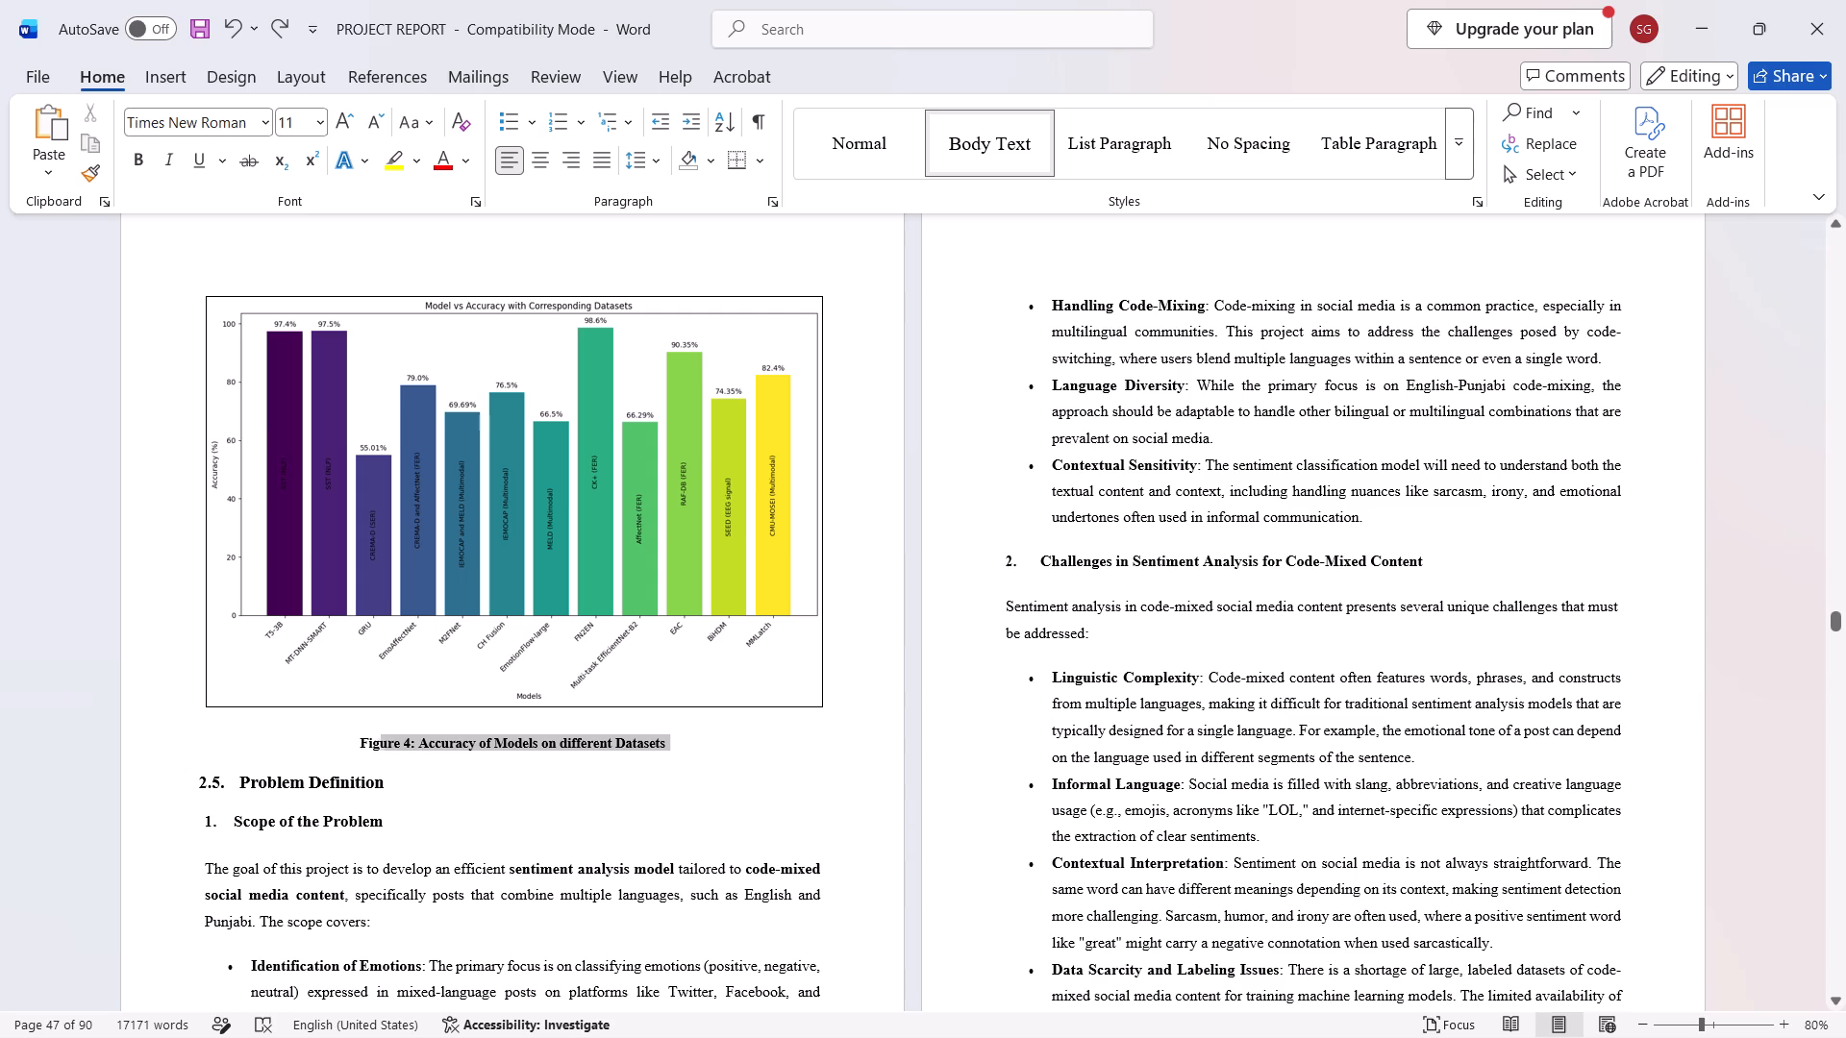
pyautogui.moveTo(384, 745); pyautogui.dragTo(367, 745)
pyautogui.press('BackSpace')
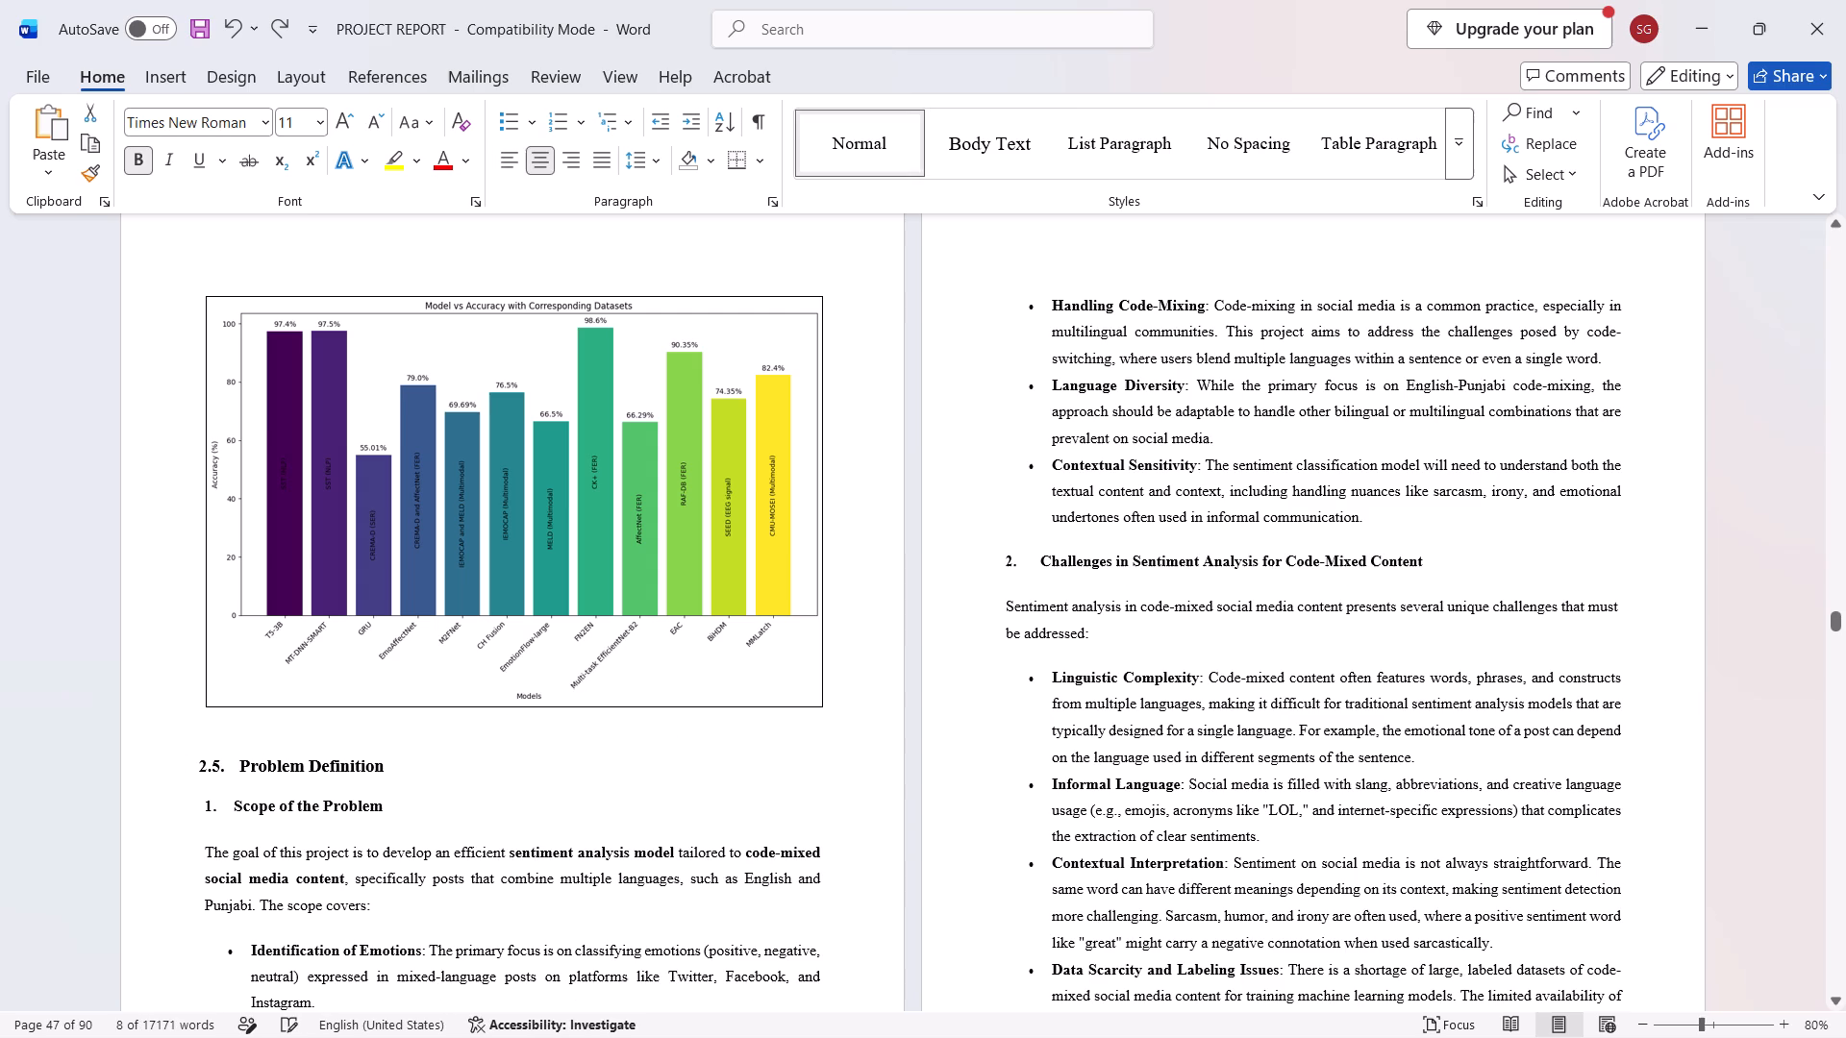
pyautogui.click(587, 586)
pyautogui.press('BackSpace')
# Delete the old section 2.4 content from its closing sentence back through Table V and Figure 3 to the "different mixed-" line.
pyautogui.scroll(4, 619, 570)
pyautogui.scroll(-1, 619, 570)
pyautogui.scroll(4, 619, 570)
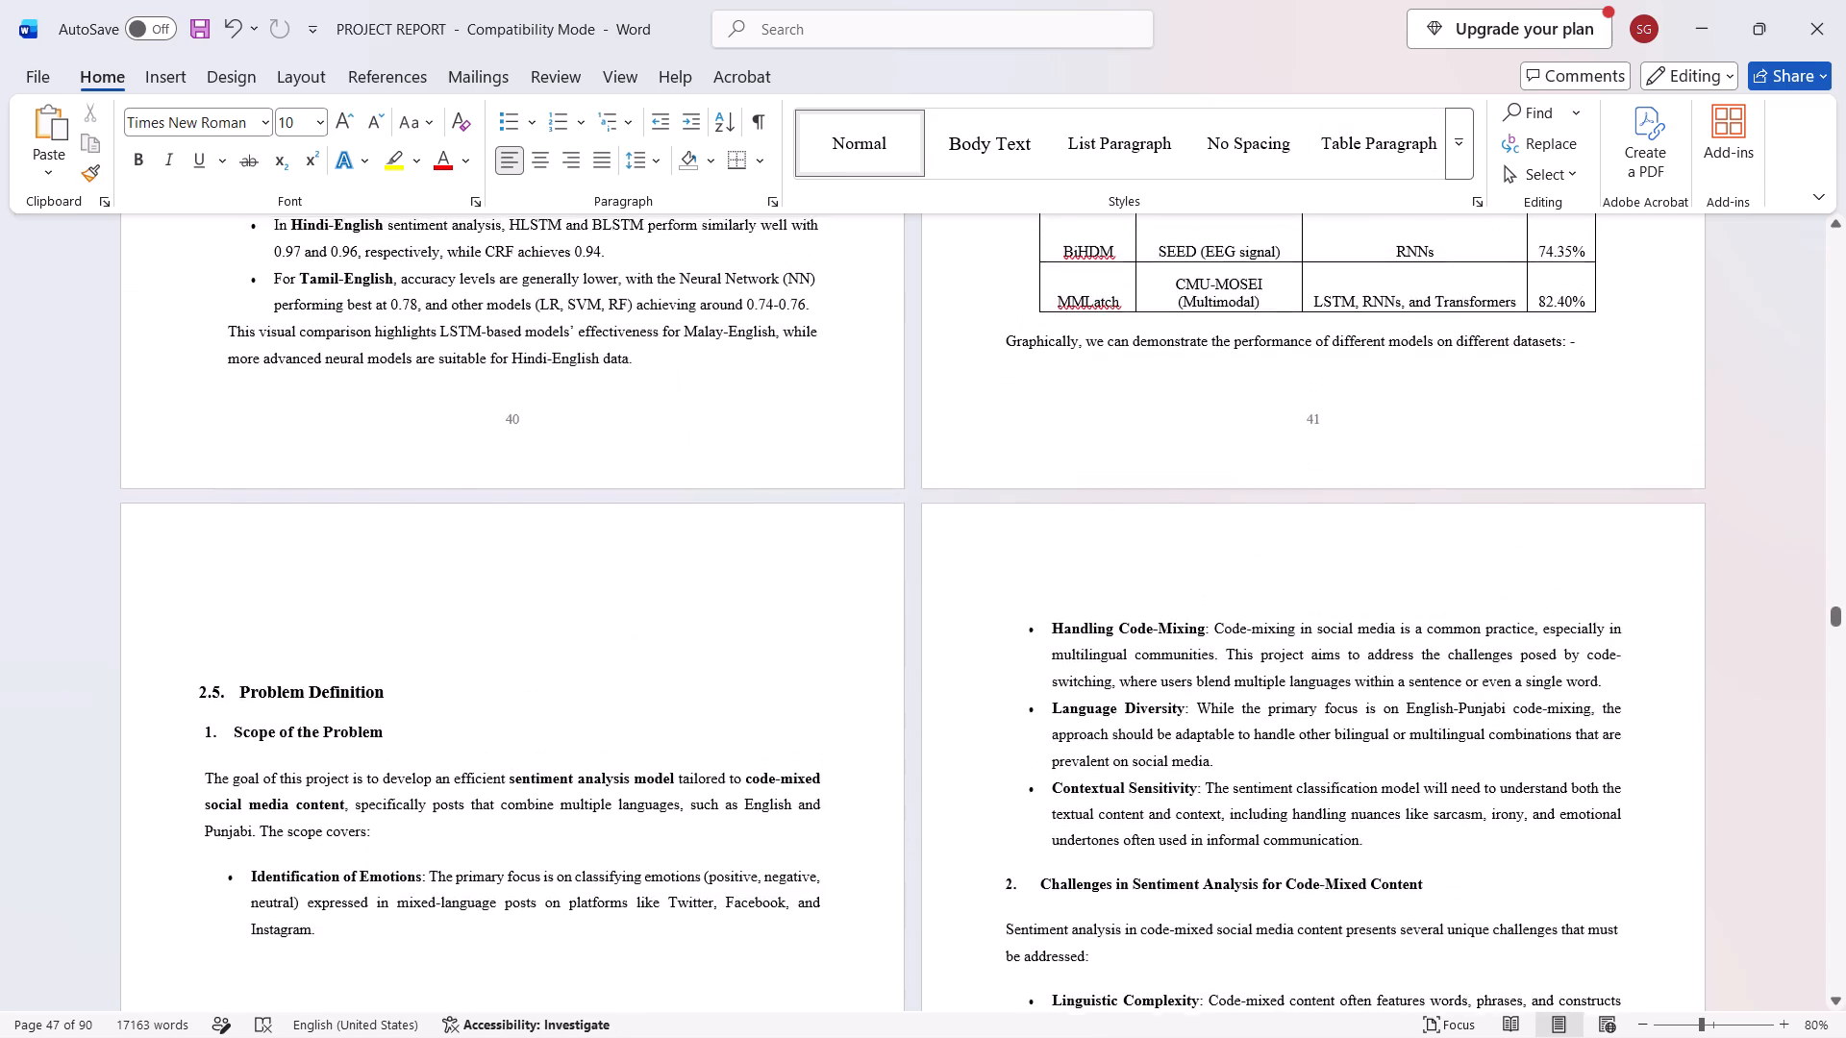
pyautogui.scroll(5, 727, 532)
pyautogui.press('BackSpace')
pyautogui.press('BackSpace')
pyautogui.press('BackSpace')
pyautogui.press('BackSpace')
pyautogui.press('BackSpace')
pyautogui.press('BackSpace')
pyautogui.press('BackSpace')
pyautogui.press('BackSpace')
pyautogui.press('BackSpace')
pyautogui.press('BackSpace')
pyautogui.press('BackSpace')
pyautogui.press('BackSpace')
pyautogui.press('BackSpace')
pyautogui.press('BackSpace')
pyautogui.press('BackSpace')
pyautogui.press('BackSpace')
pyautogui.press('BackSpace')
pyautogui.press('BackSpace')
pyautogui.press('BackSpace')
pyautogui.press('BackSpace')
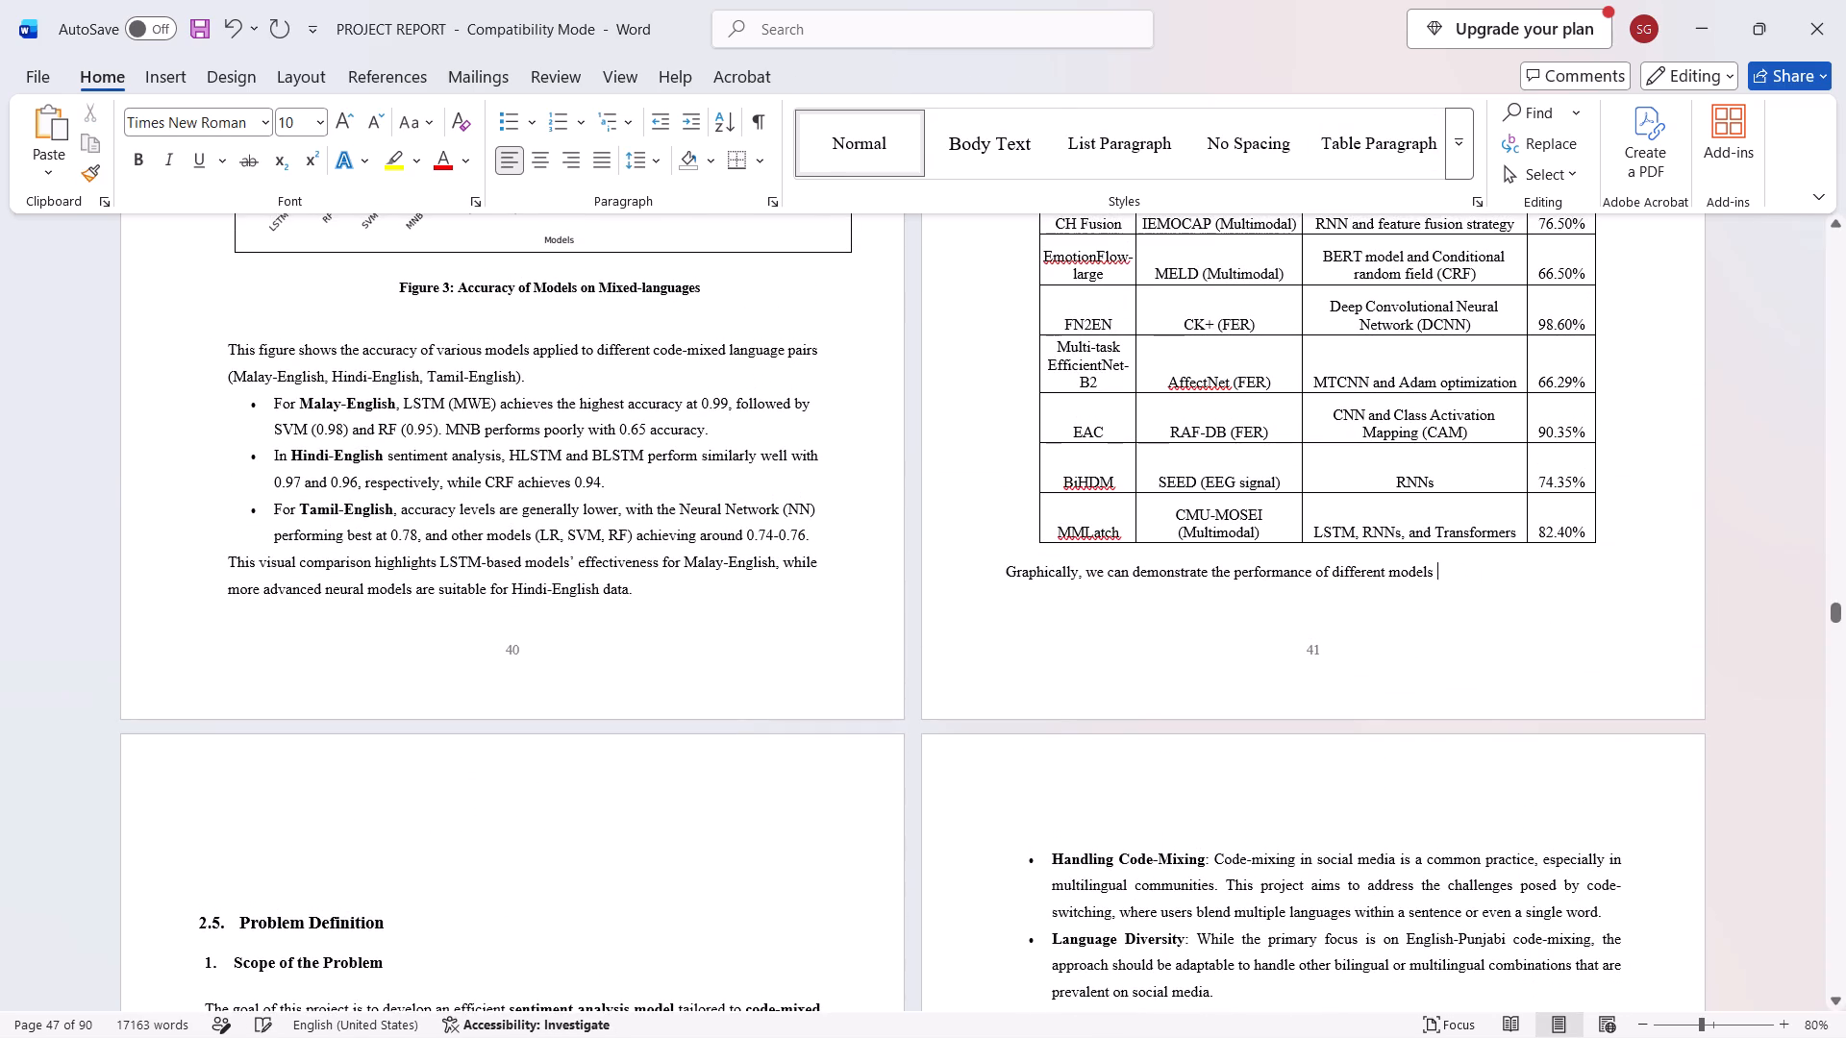
pyautogui.moveTo(1435, 565); pyautogui.dragTo(1053, 196)
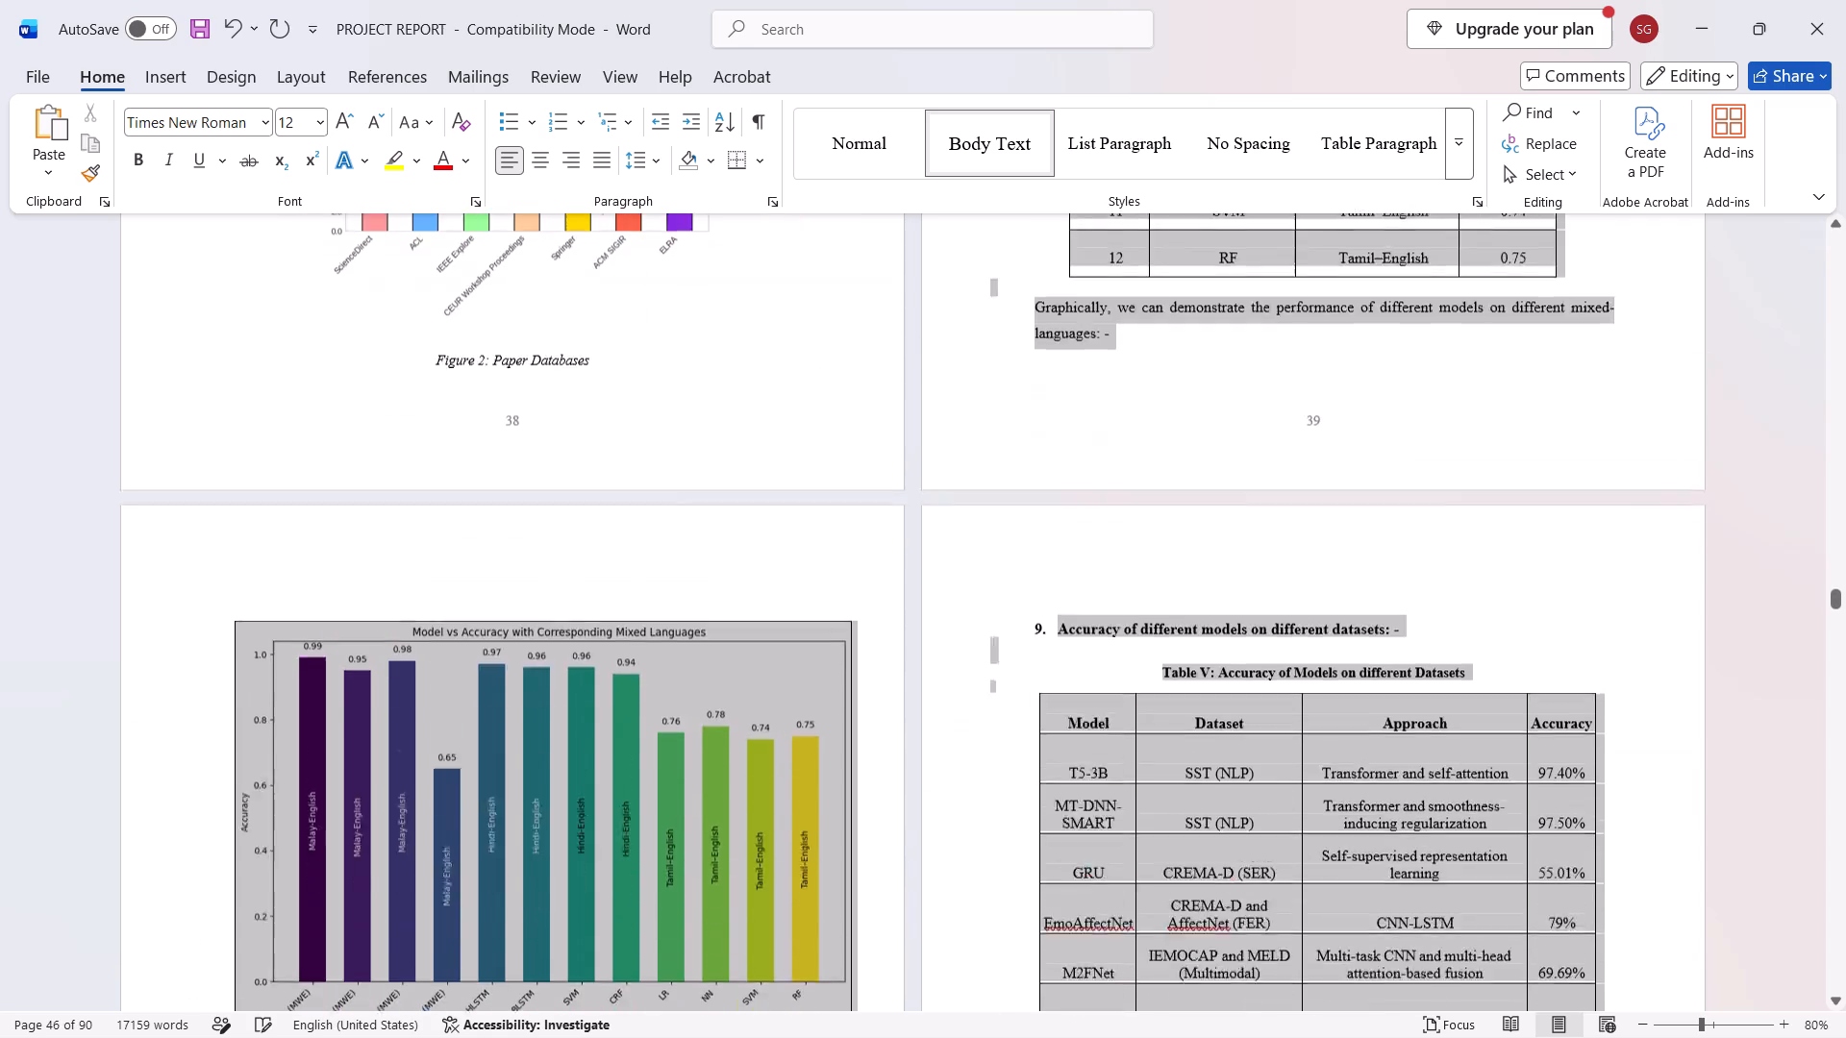
pyautogui.moveTo(1053, 196); pyautogui.dragTo(1001, 460)
pyautogui.press('BackSpace')
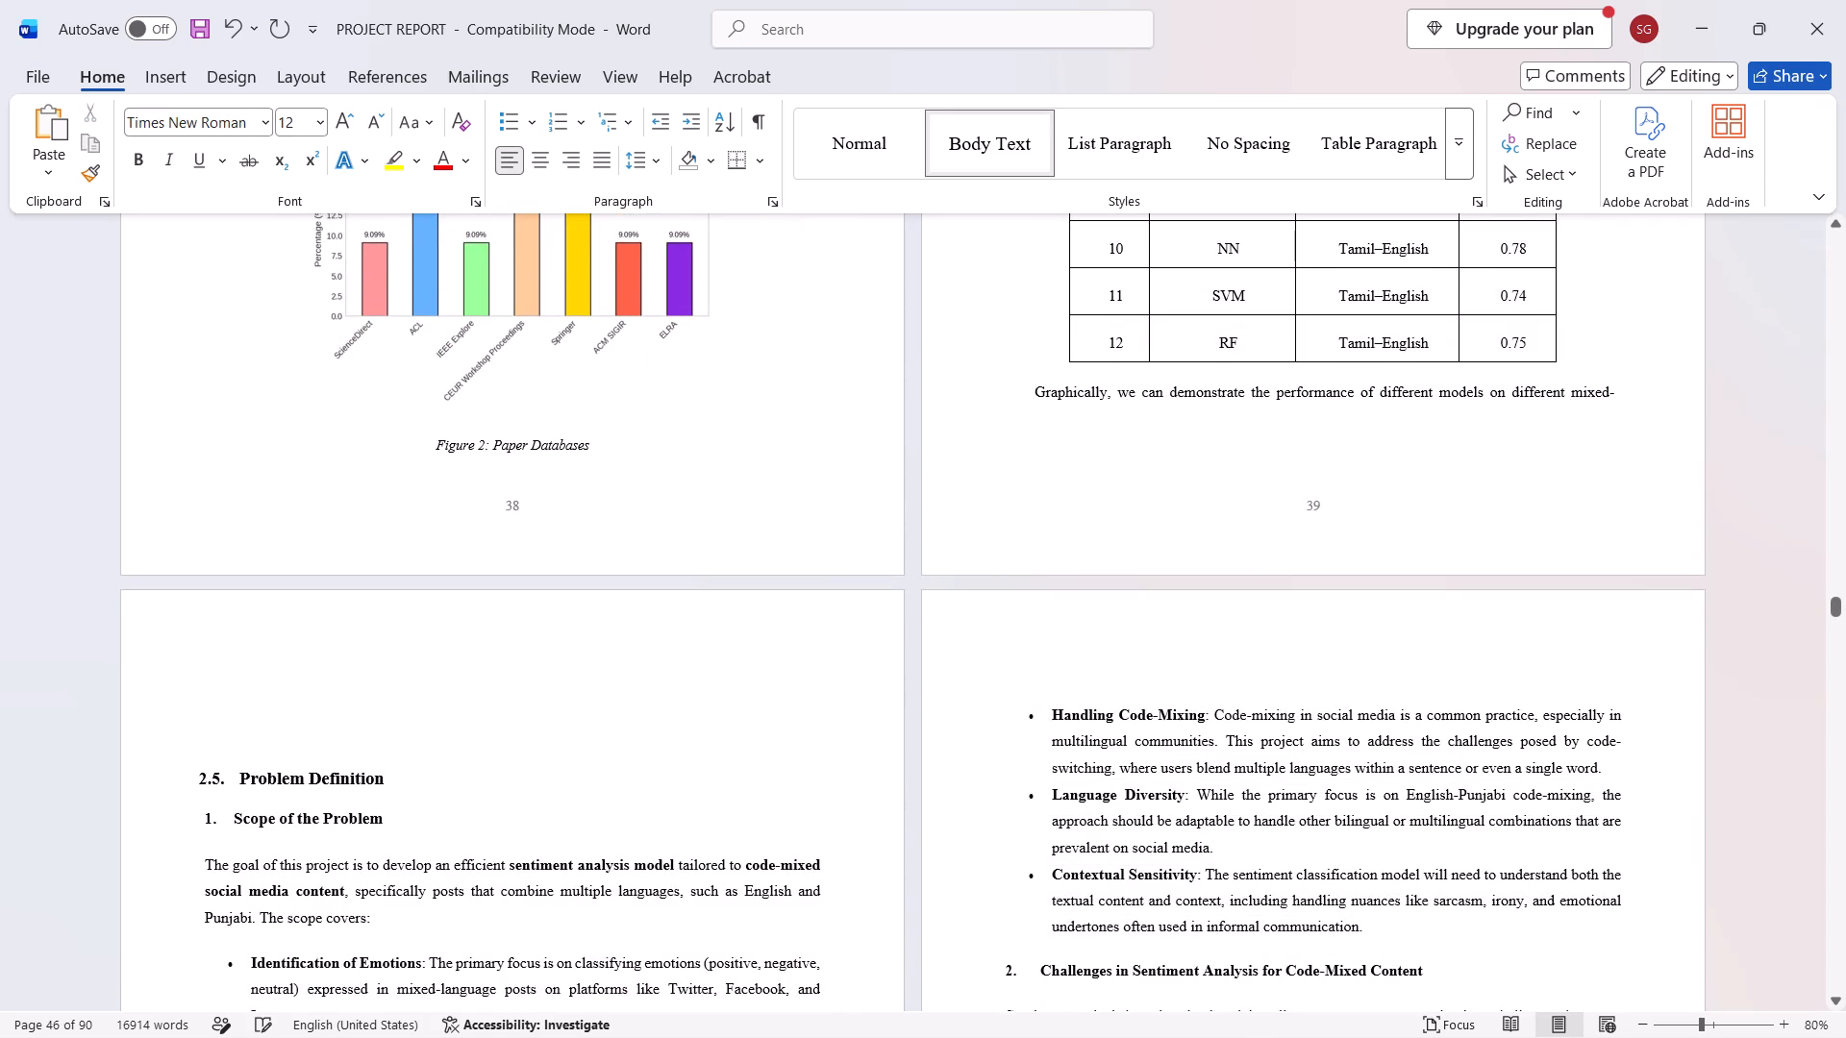
pyautogui.scroll(1, 1004, 459)
pyautogui.scroll(-4, 1004, 465)
pyautogui.scroll(-2, 933, 519)
pyautogui.scroll(1, 933, 519)
pyautogui.scroll(-2, 933, 519)
pyautogui.scroll(1, 933, 520)
pyautogui.scroll(-1, 933, 520)
pyautogui.scroll(5, 933, 520)
pyautogui.scroll(1, 1021, 506)
pyautogui.scroll(1, 1165, 483)
pyautogui.moveTo(400, 728); pyautogui.dragTo(474, 389)
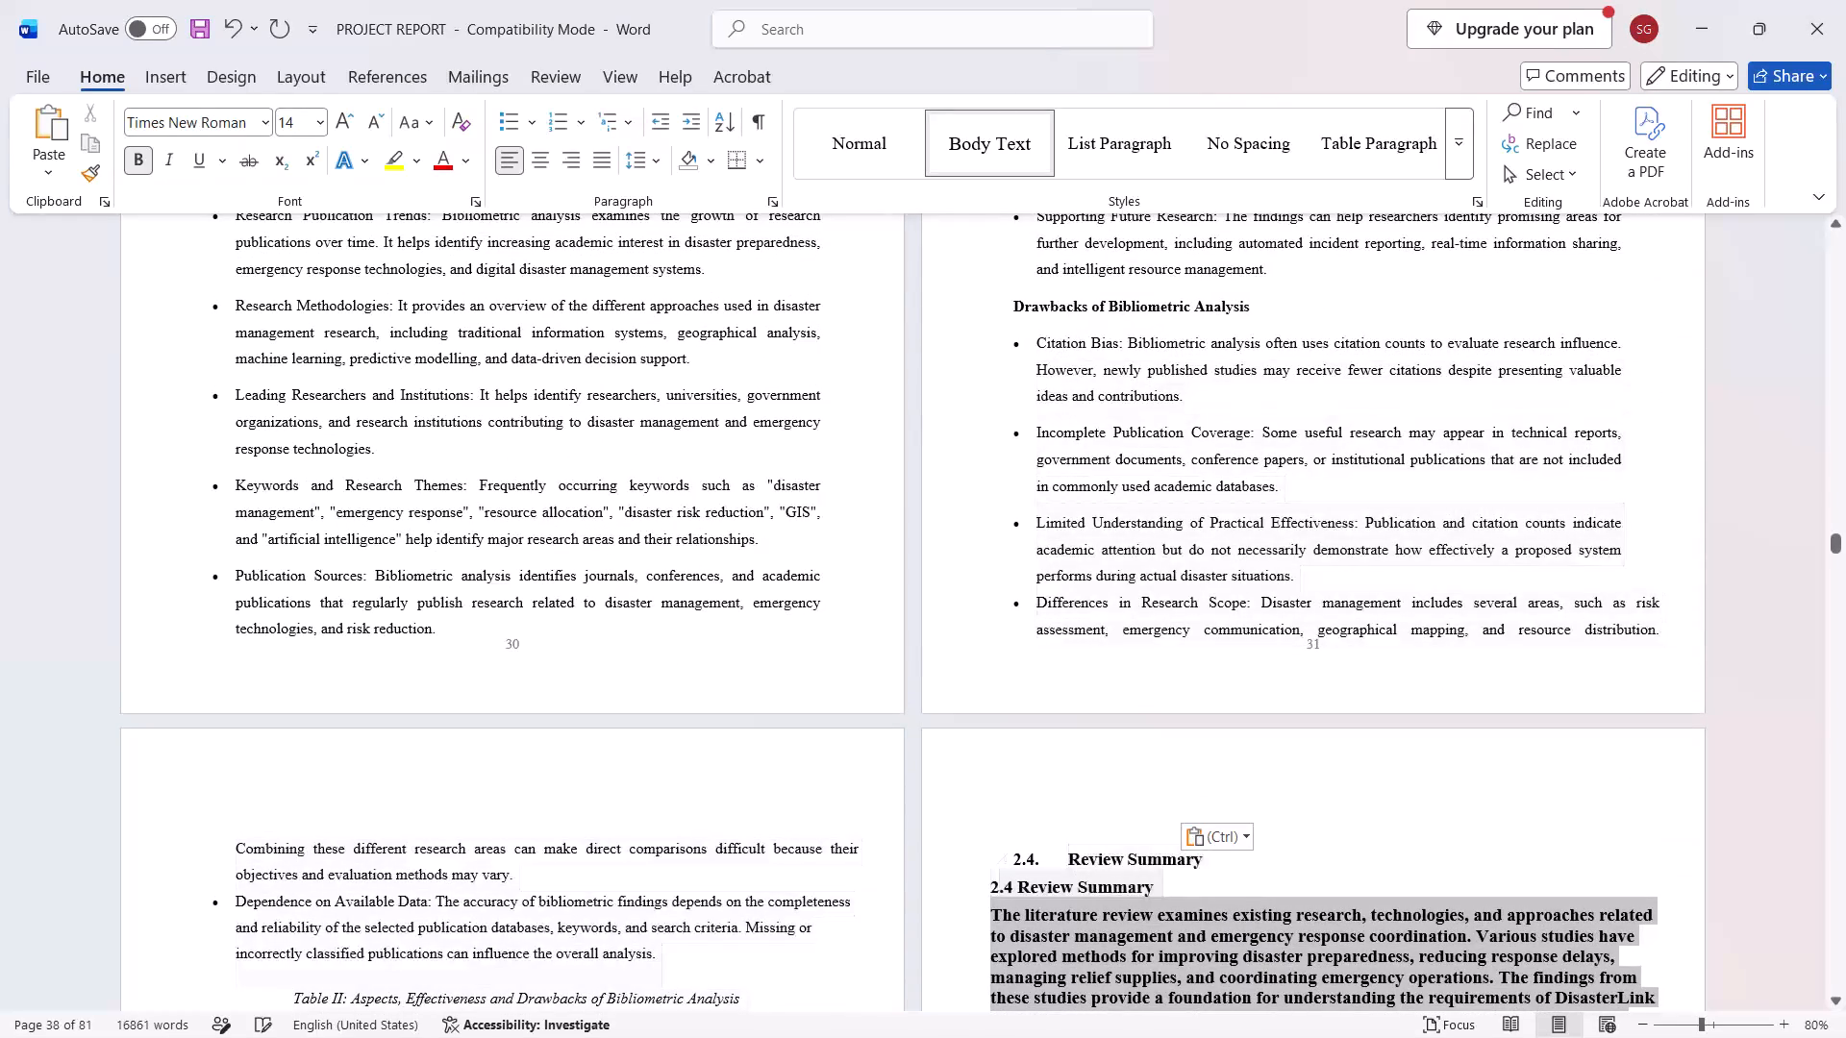
pyautogui.moveTo(992, 902); pyautogui.dragTo(990, 905)
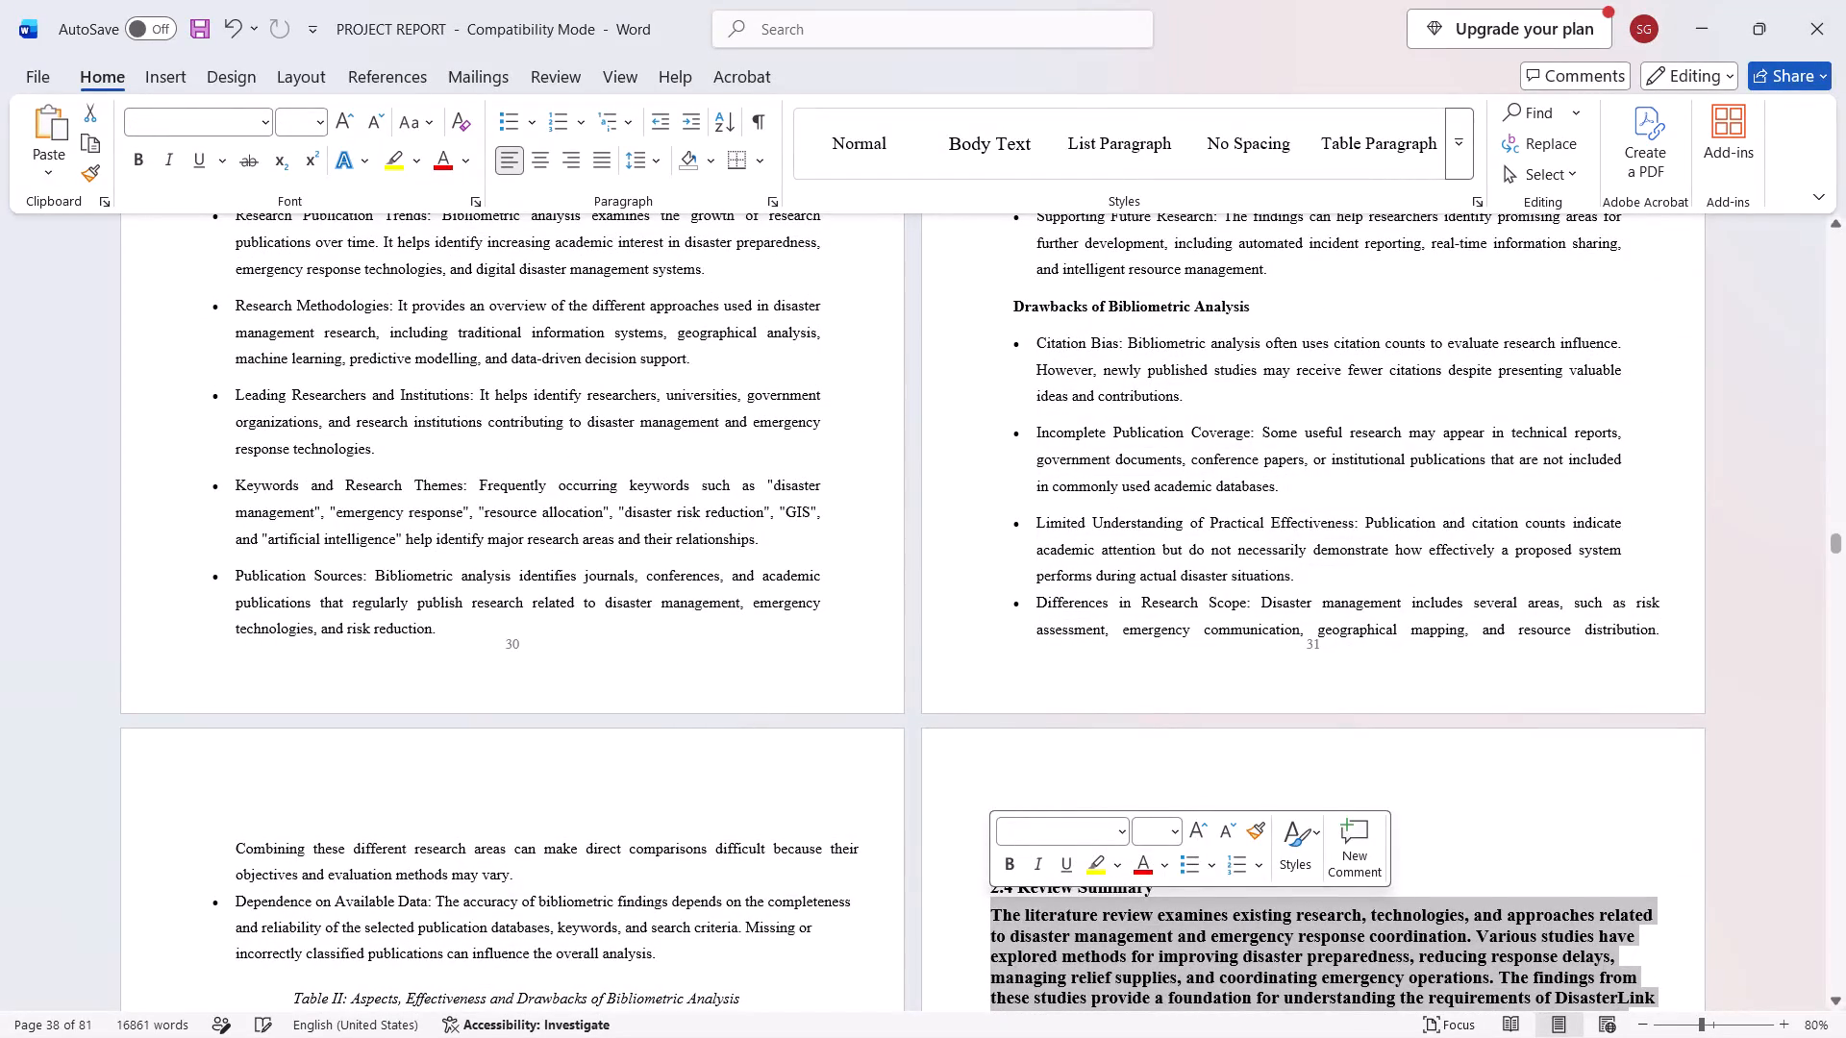
pyautogui.click(136, 165)
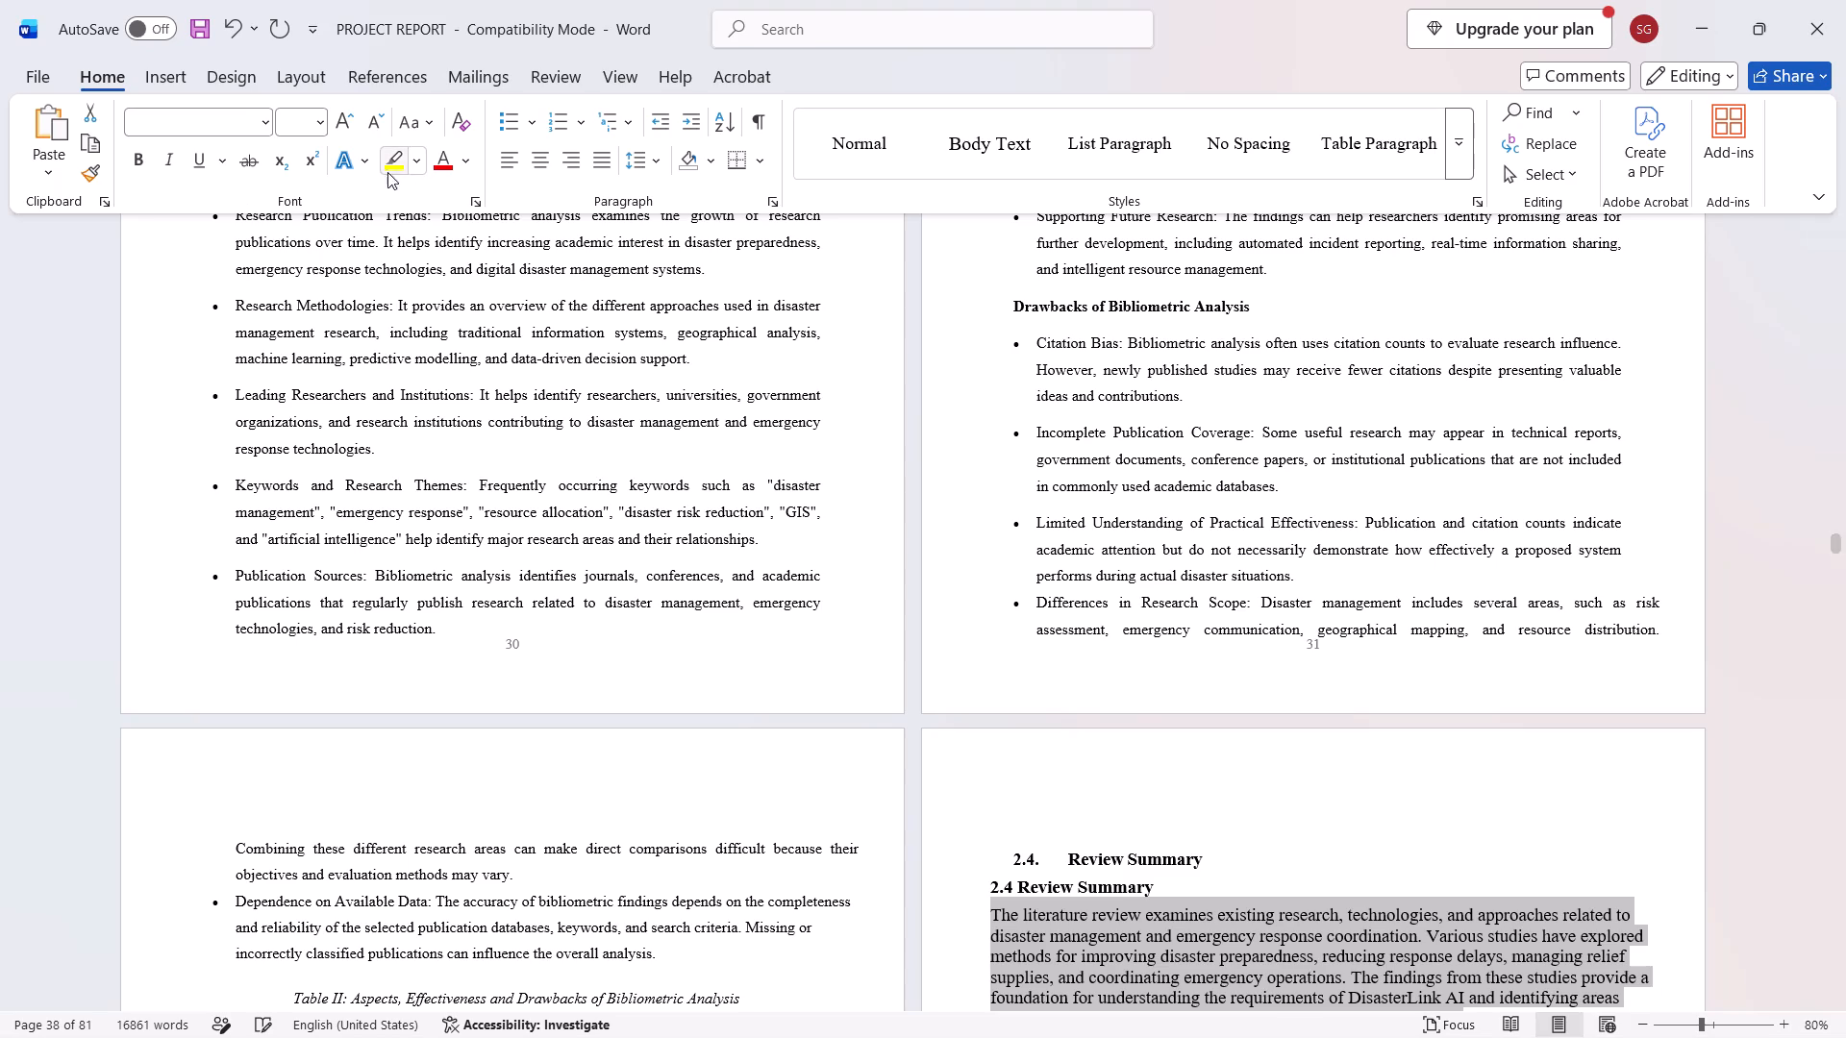
pyautogui.click(322, 124)
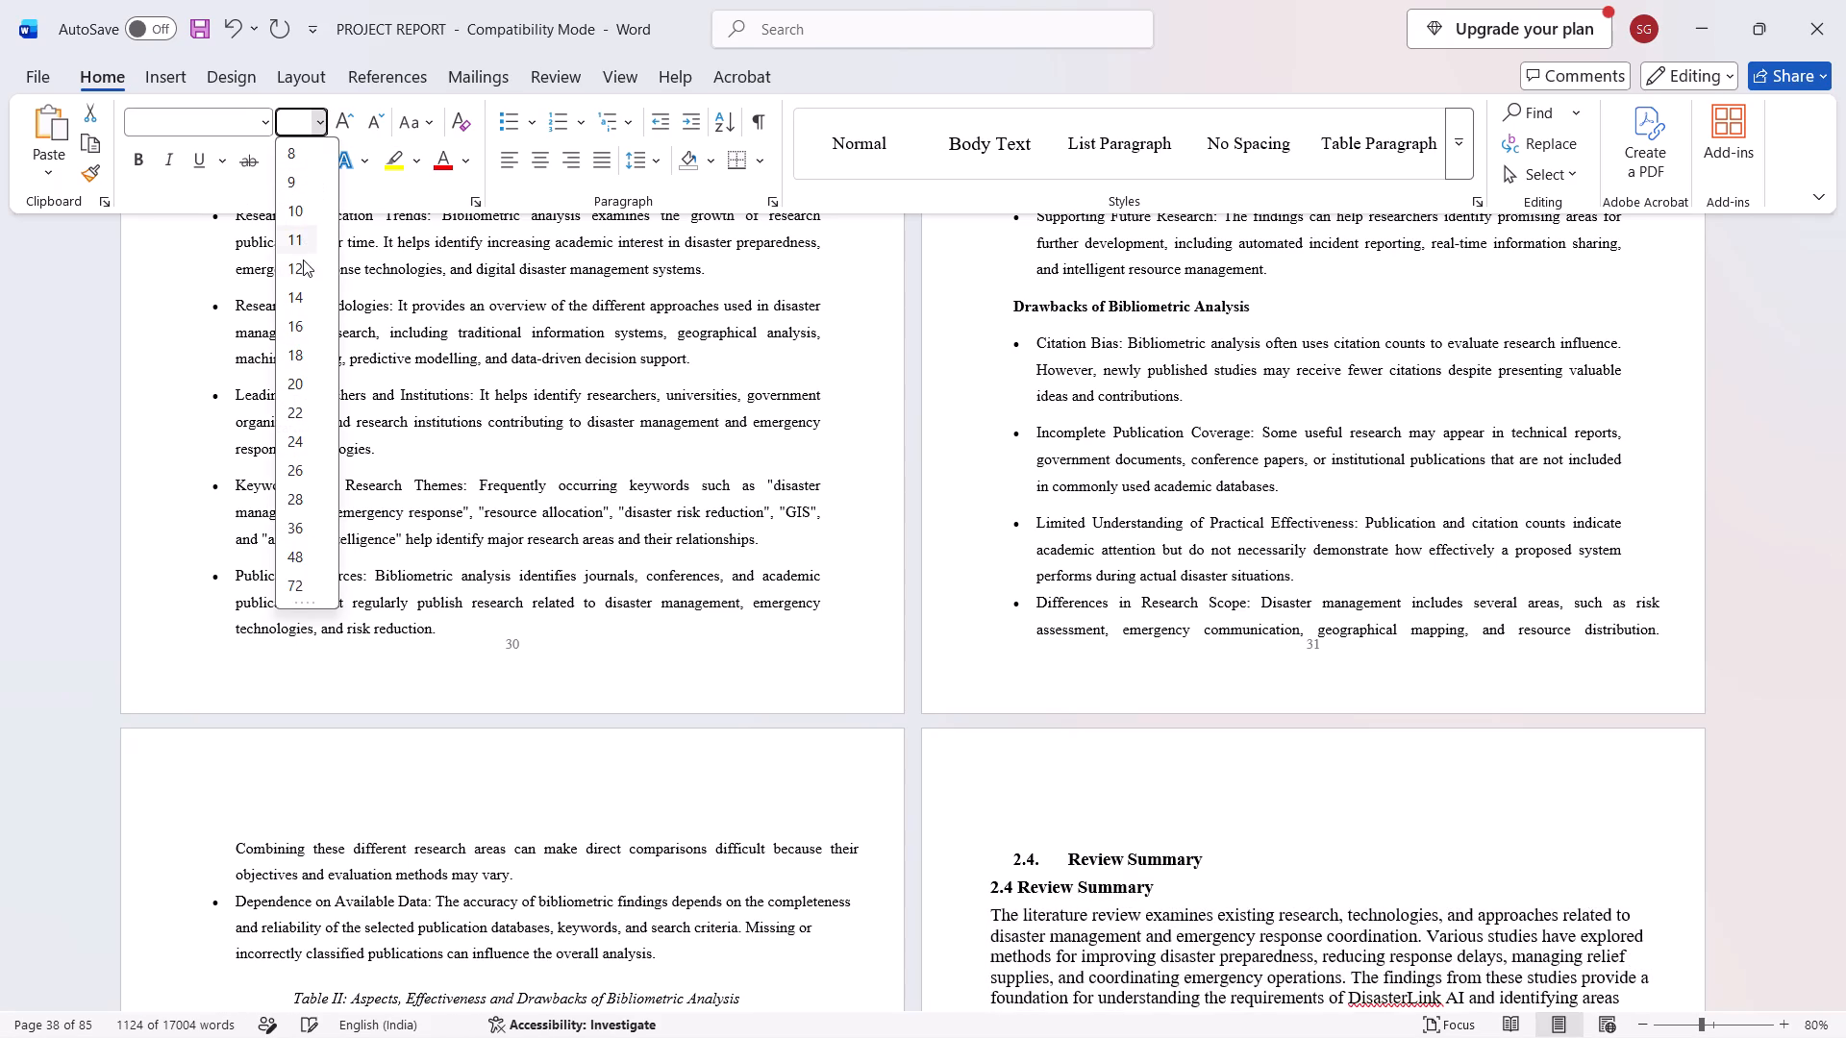
pyautogui.click(301, 266)
# Delete the duplicate "2.4 Review Summary" title line pasted beneath the numbered 2.4 heading.
pyautogui.scroll(-3, 917, 215)
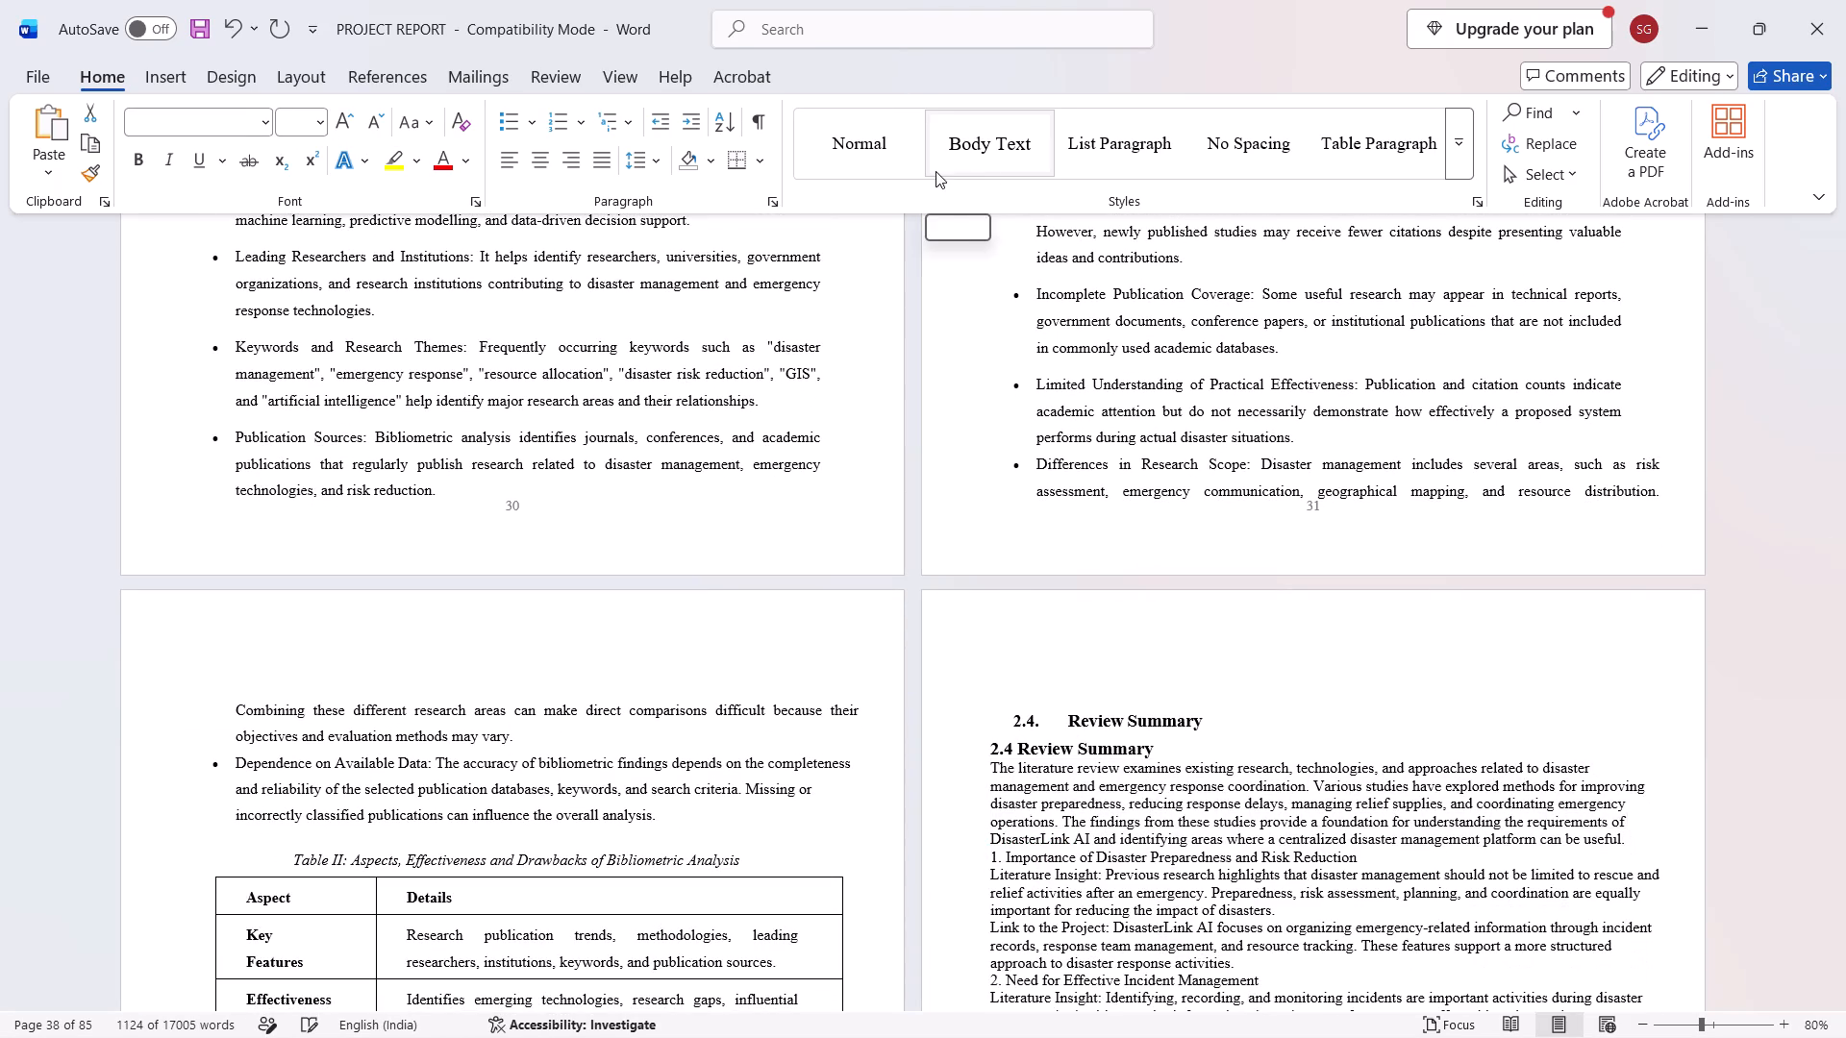
pyautogui.click(1473, 640)
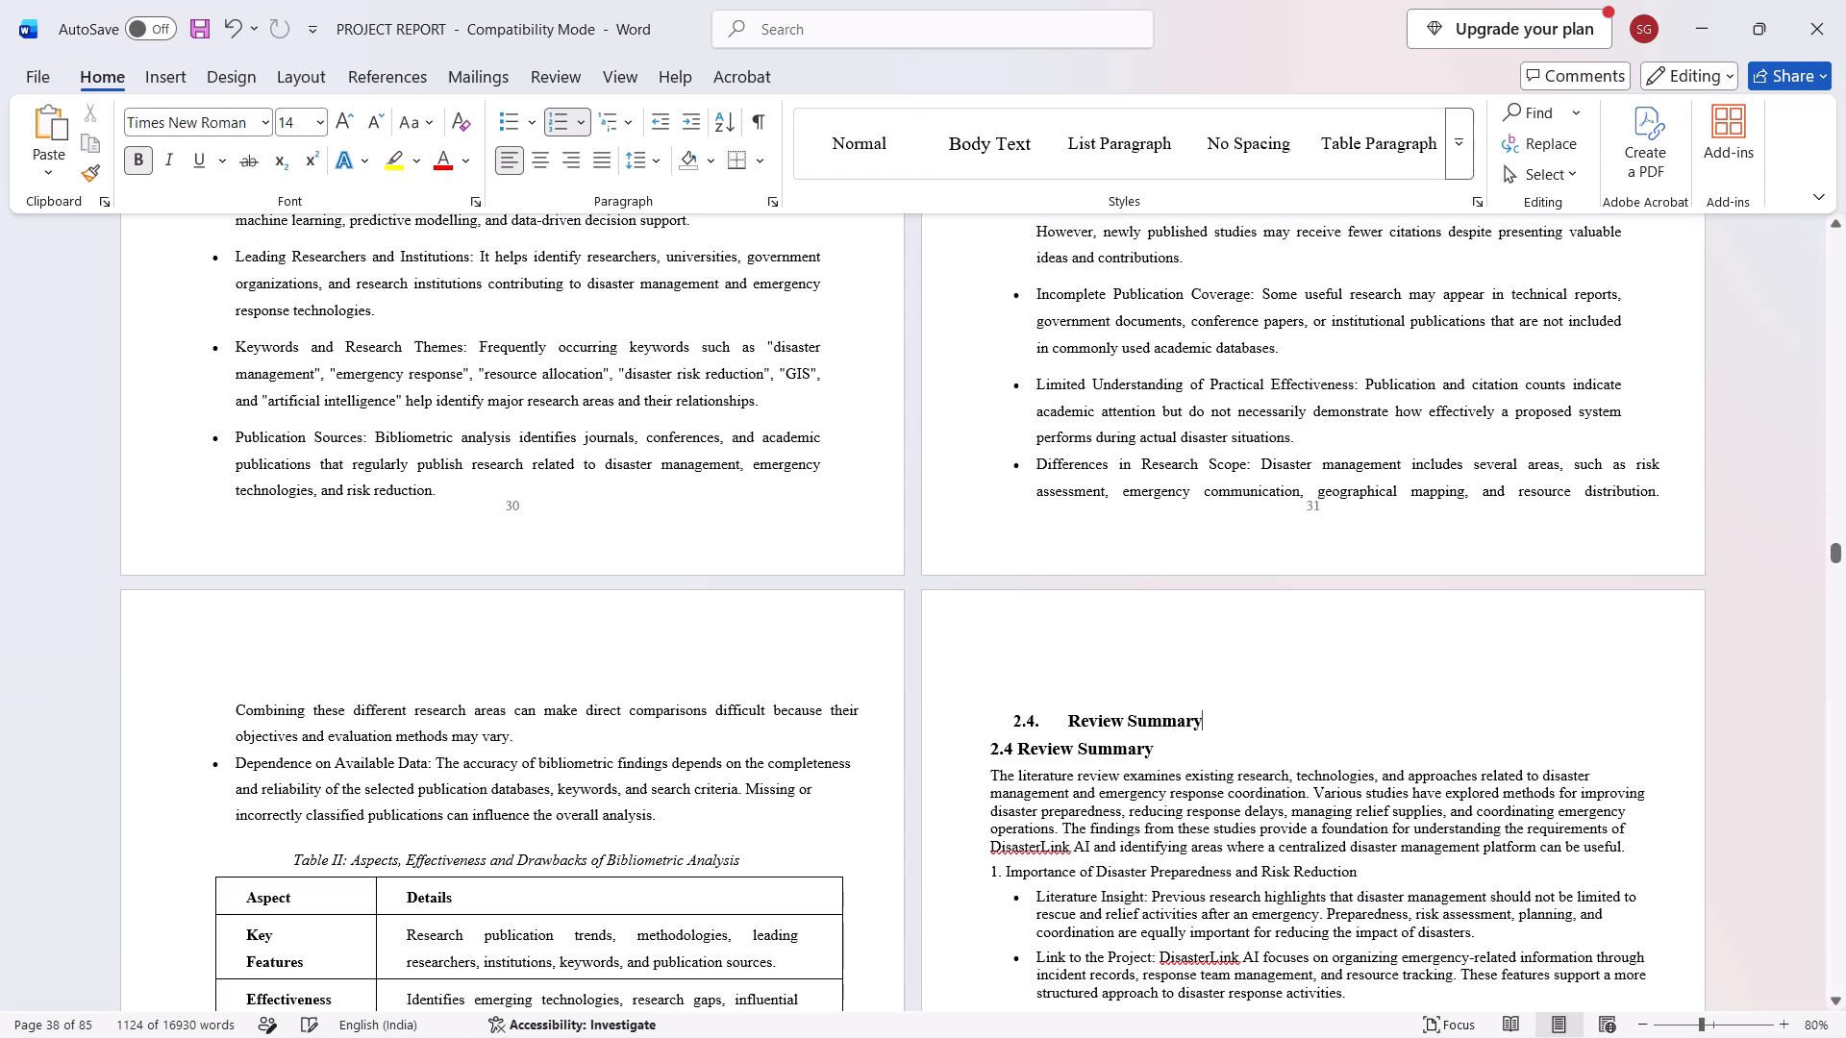
pyautogui.moveTo(1193, 743); pyautogui.dragTo(988, 743)
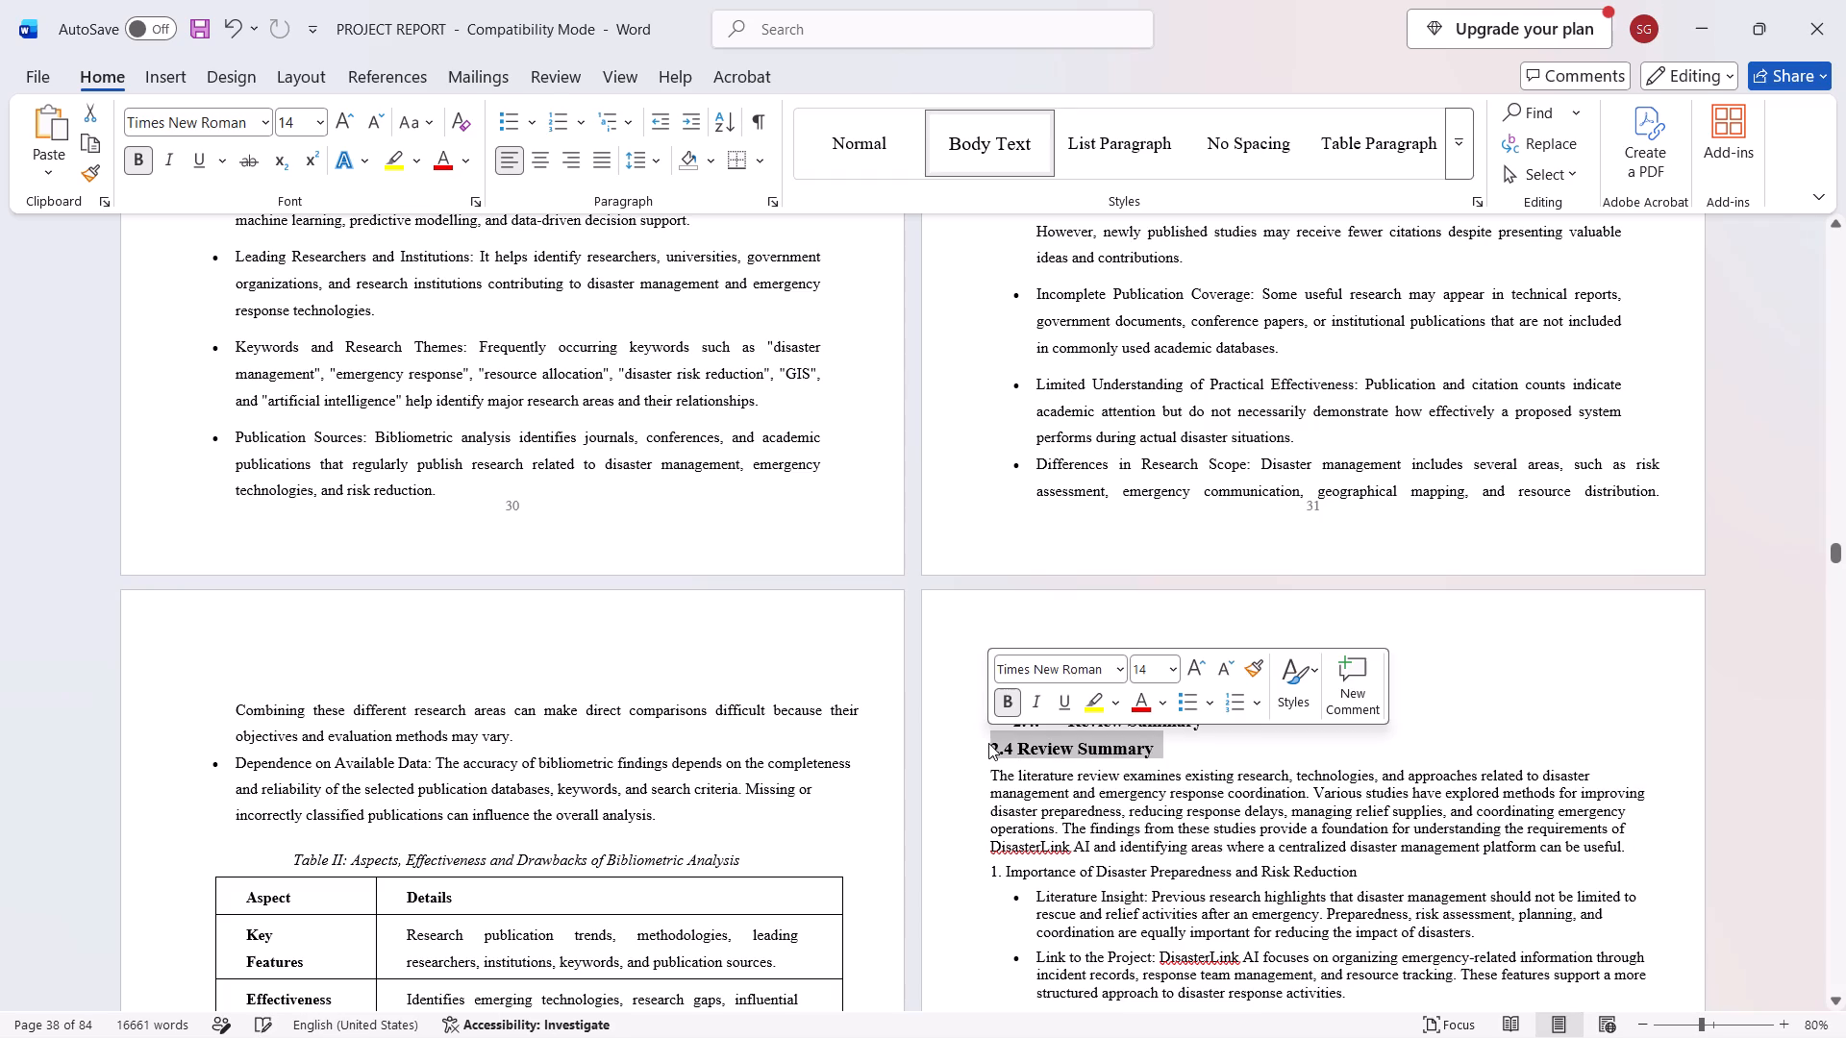
pyautogui.press('BackSpace')
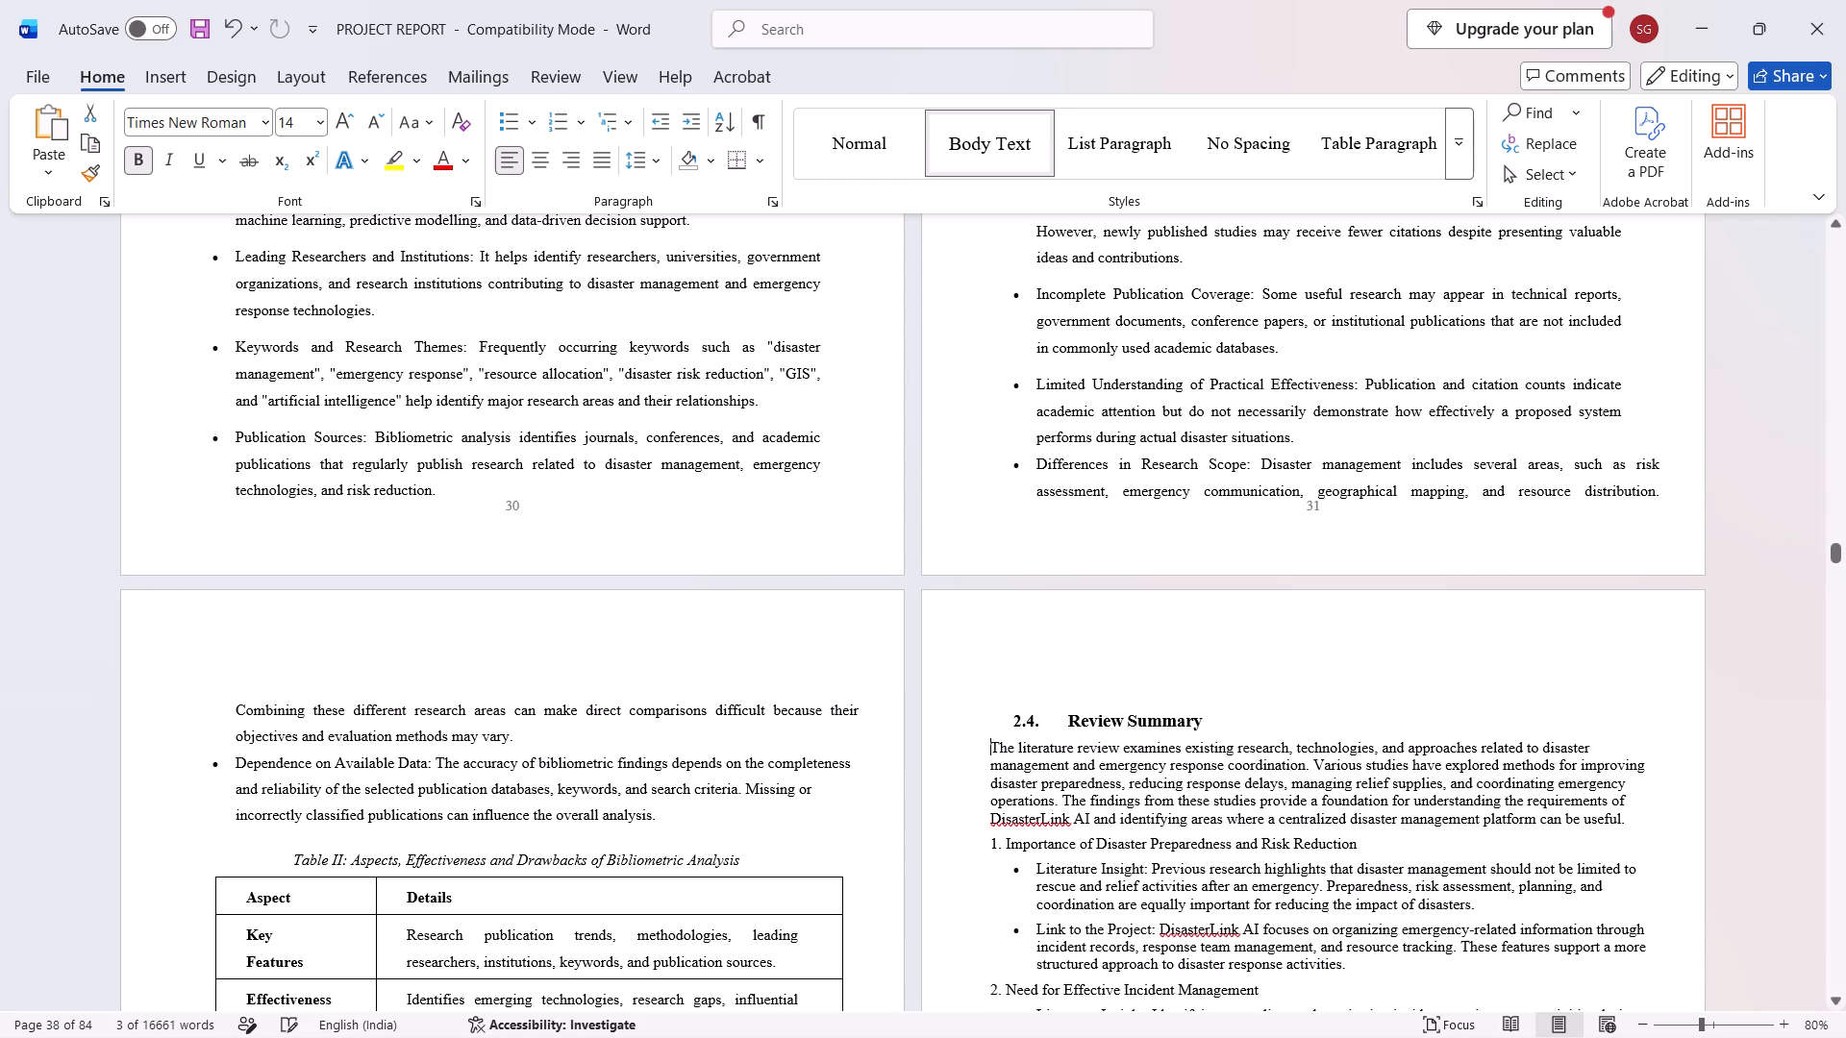
# Join the opening paragraph to the 2.4 heading, split it onto its own line, and clear its list numbering and extra indent.
pyautogui.press('BackSpace')
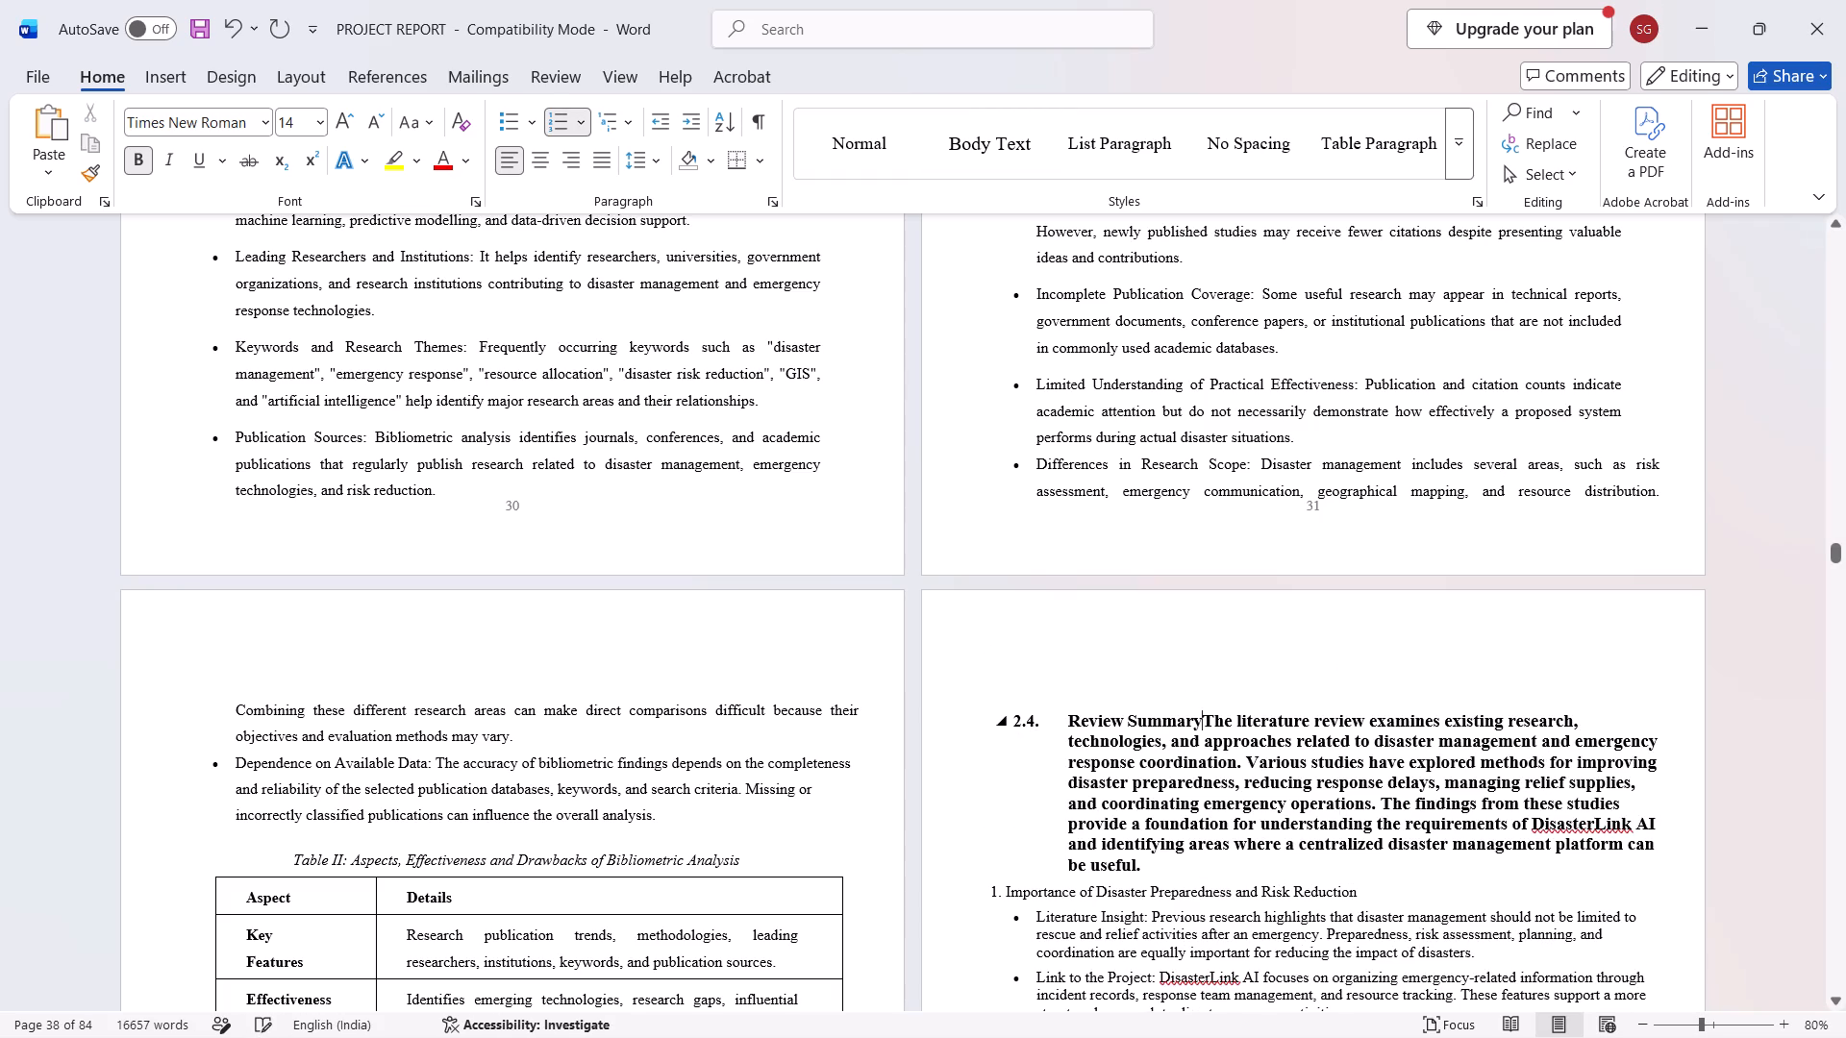
pyautogui.press('Return')
pyautogui.press('BackSpace')
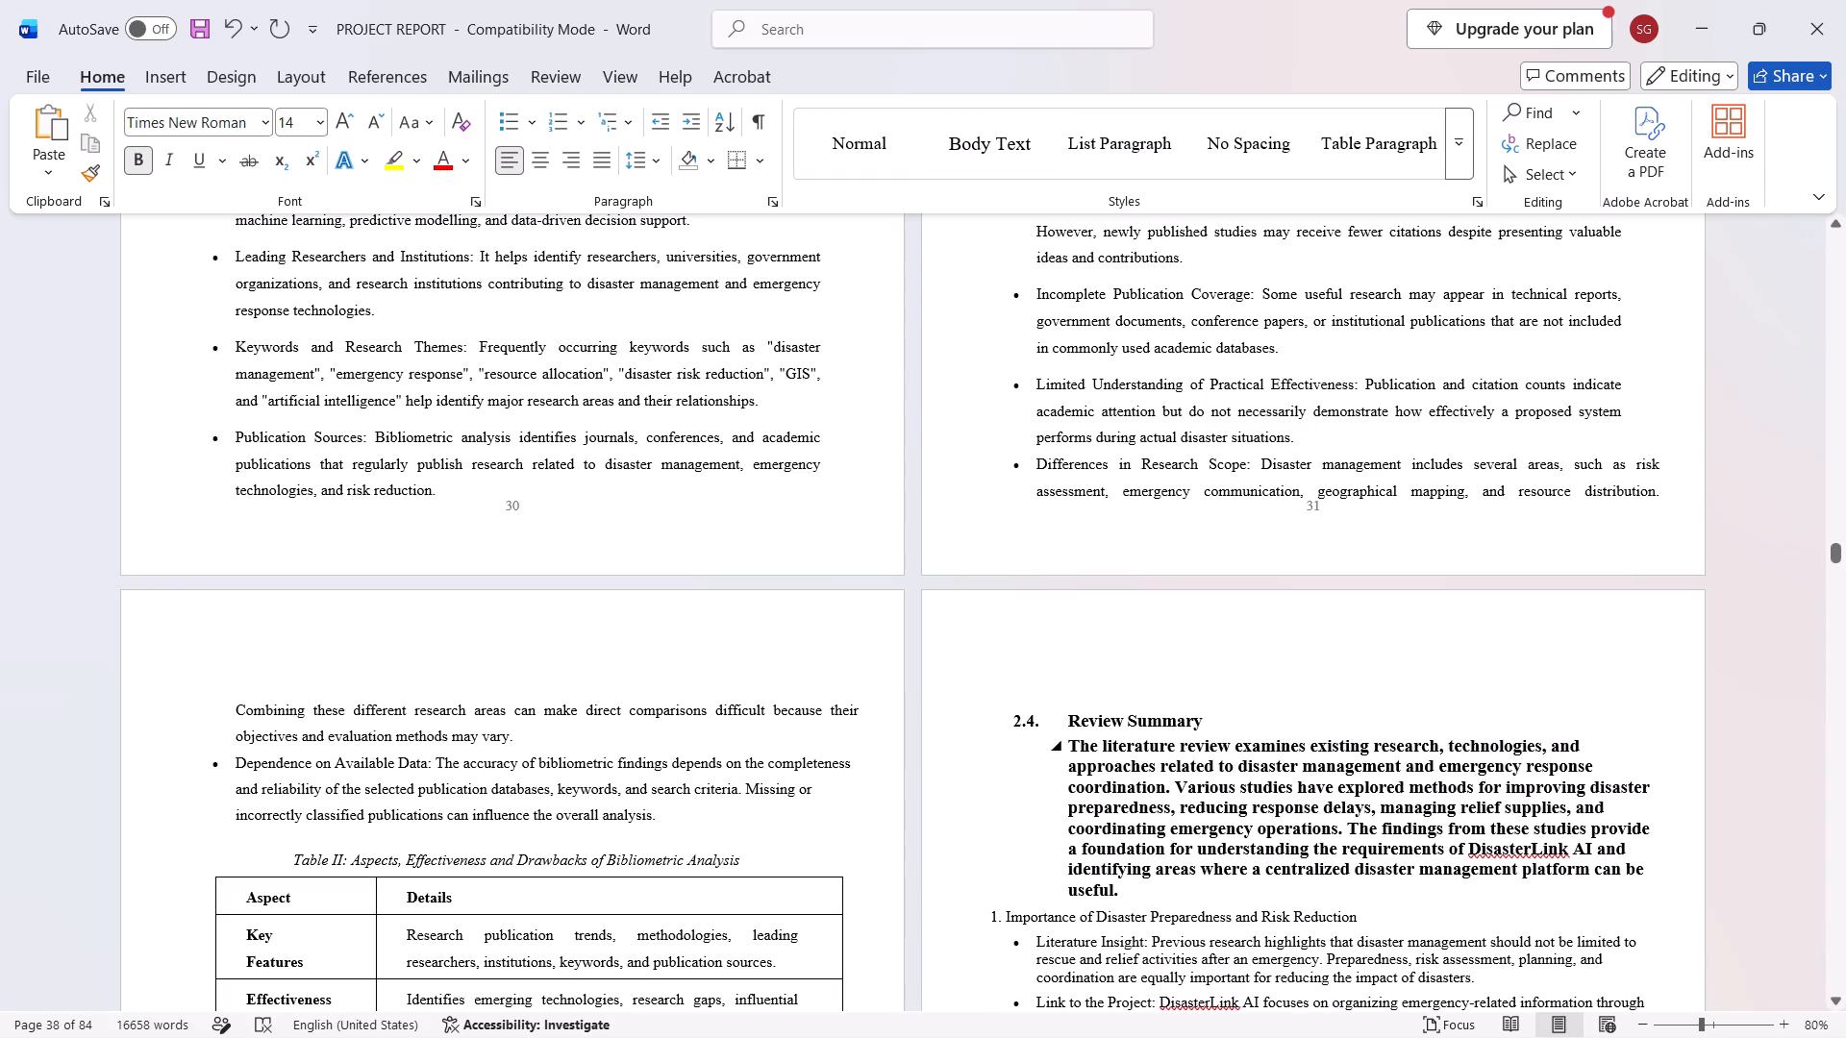
pyautogui.press('BackSpace')
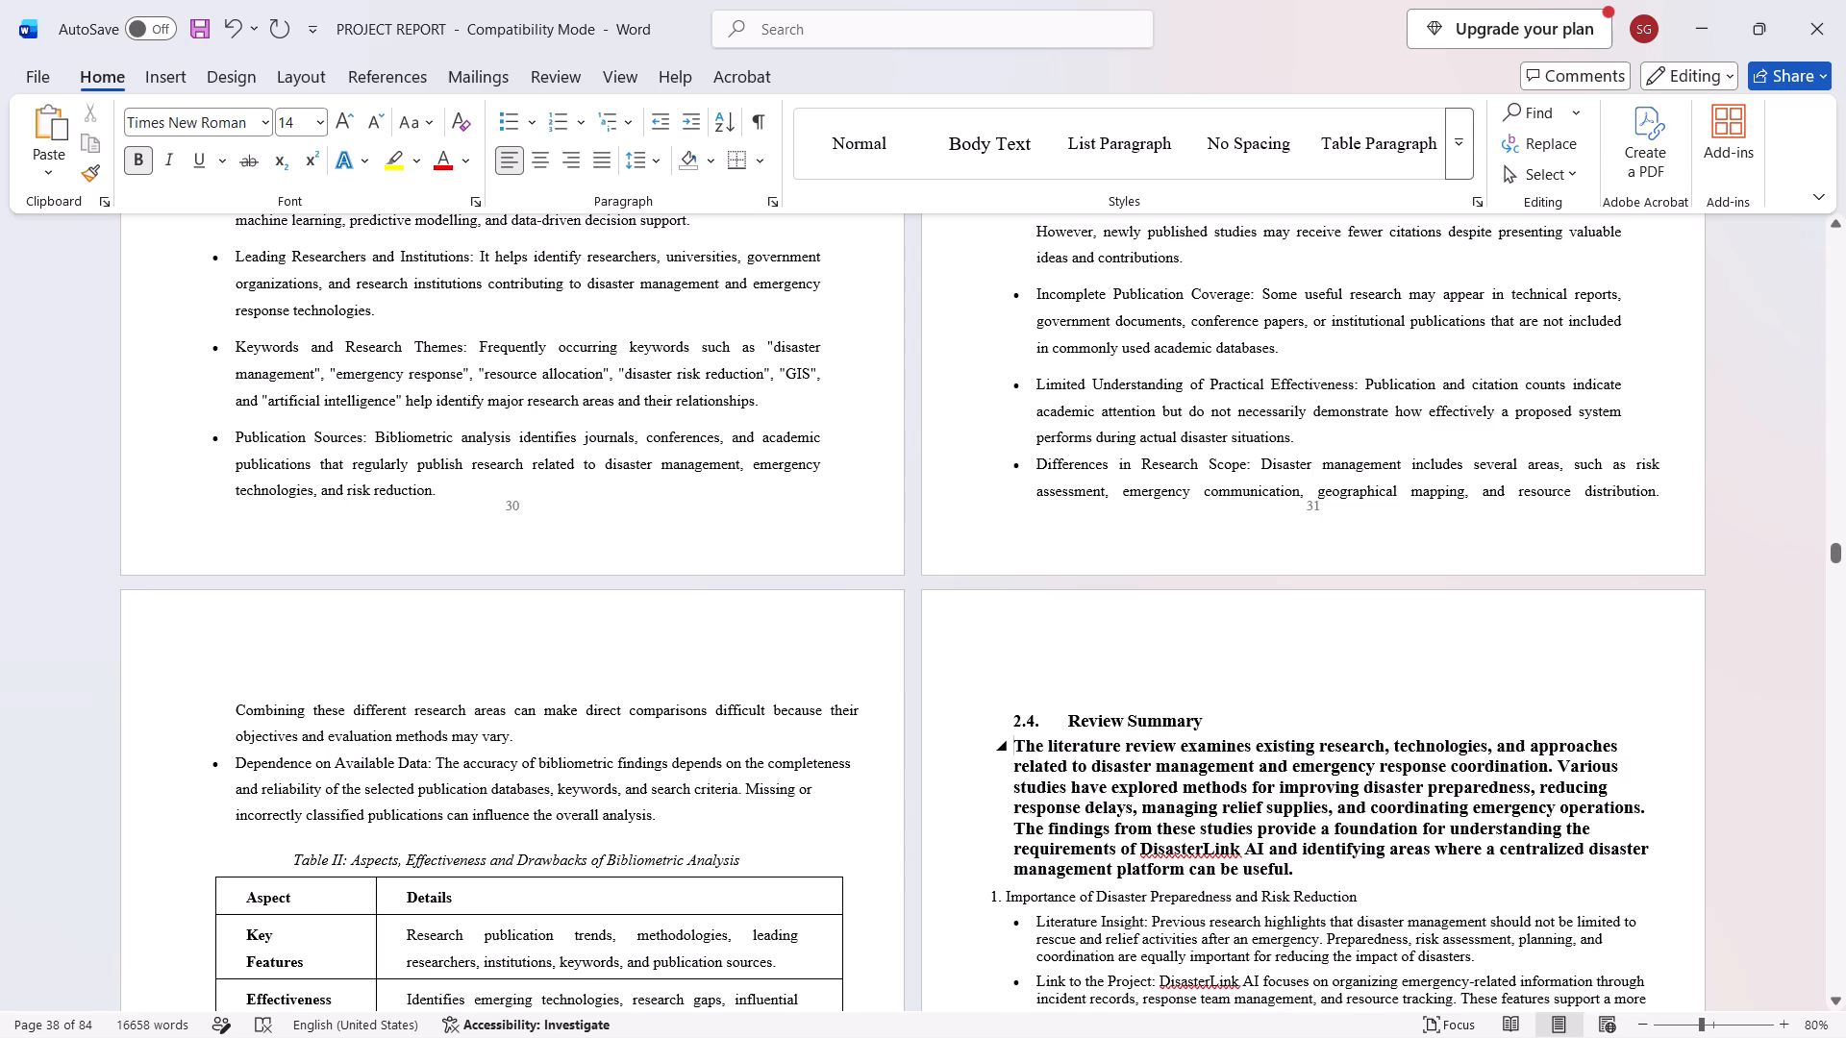
# Remove bold from the opening paragraph under the 2.4 Review Summary heading and reduce its font size to 12.
pyautogui.moveTo(1298, 865); pyautogui.dragTo(1031, 740)
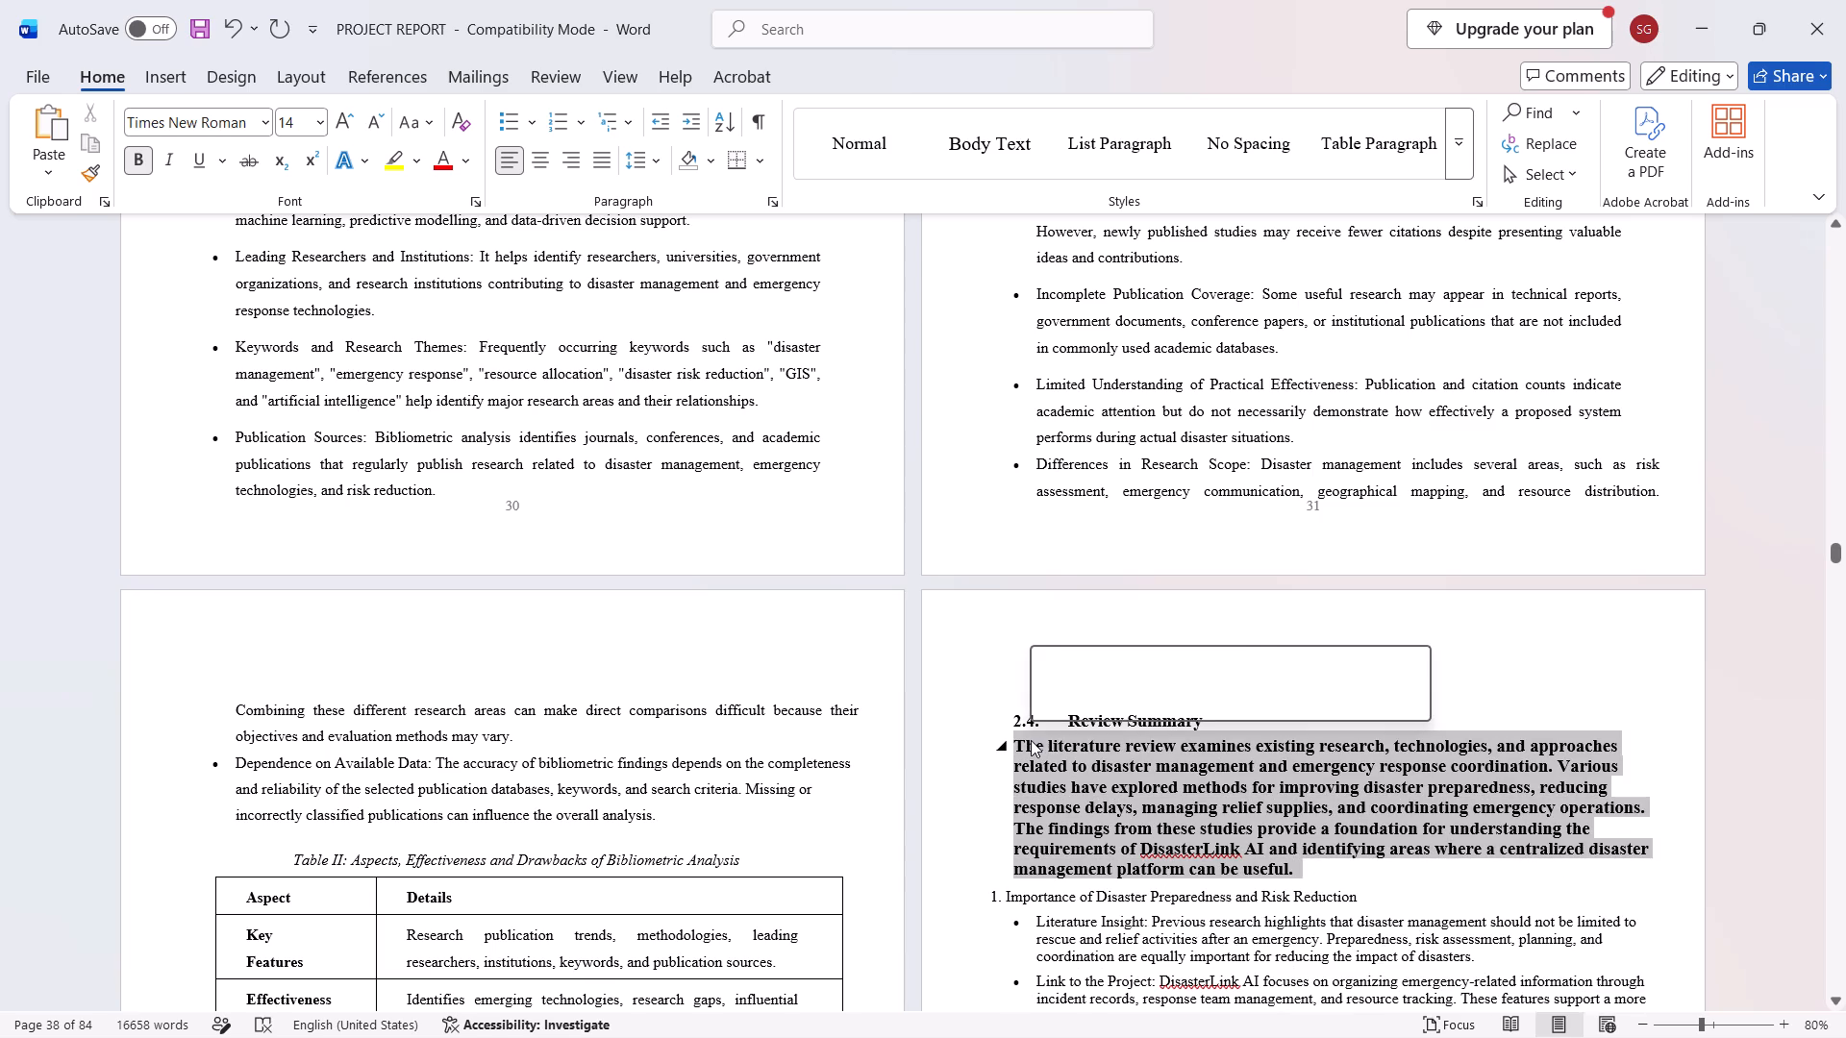
pyautogui.hotkey('ctrl', 'b')
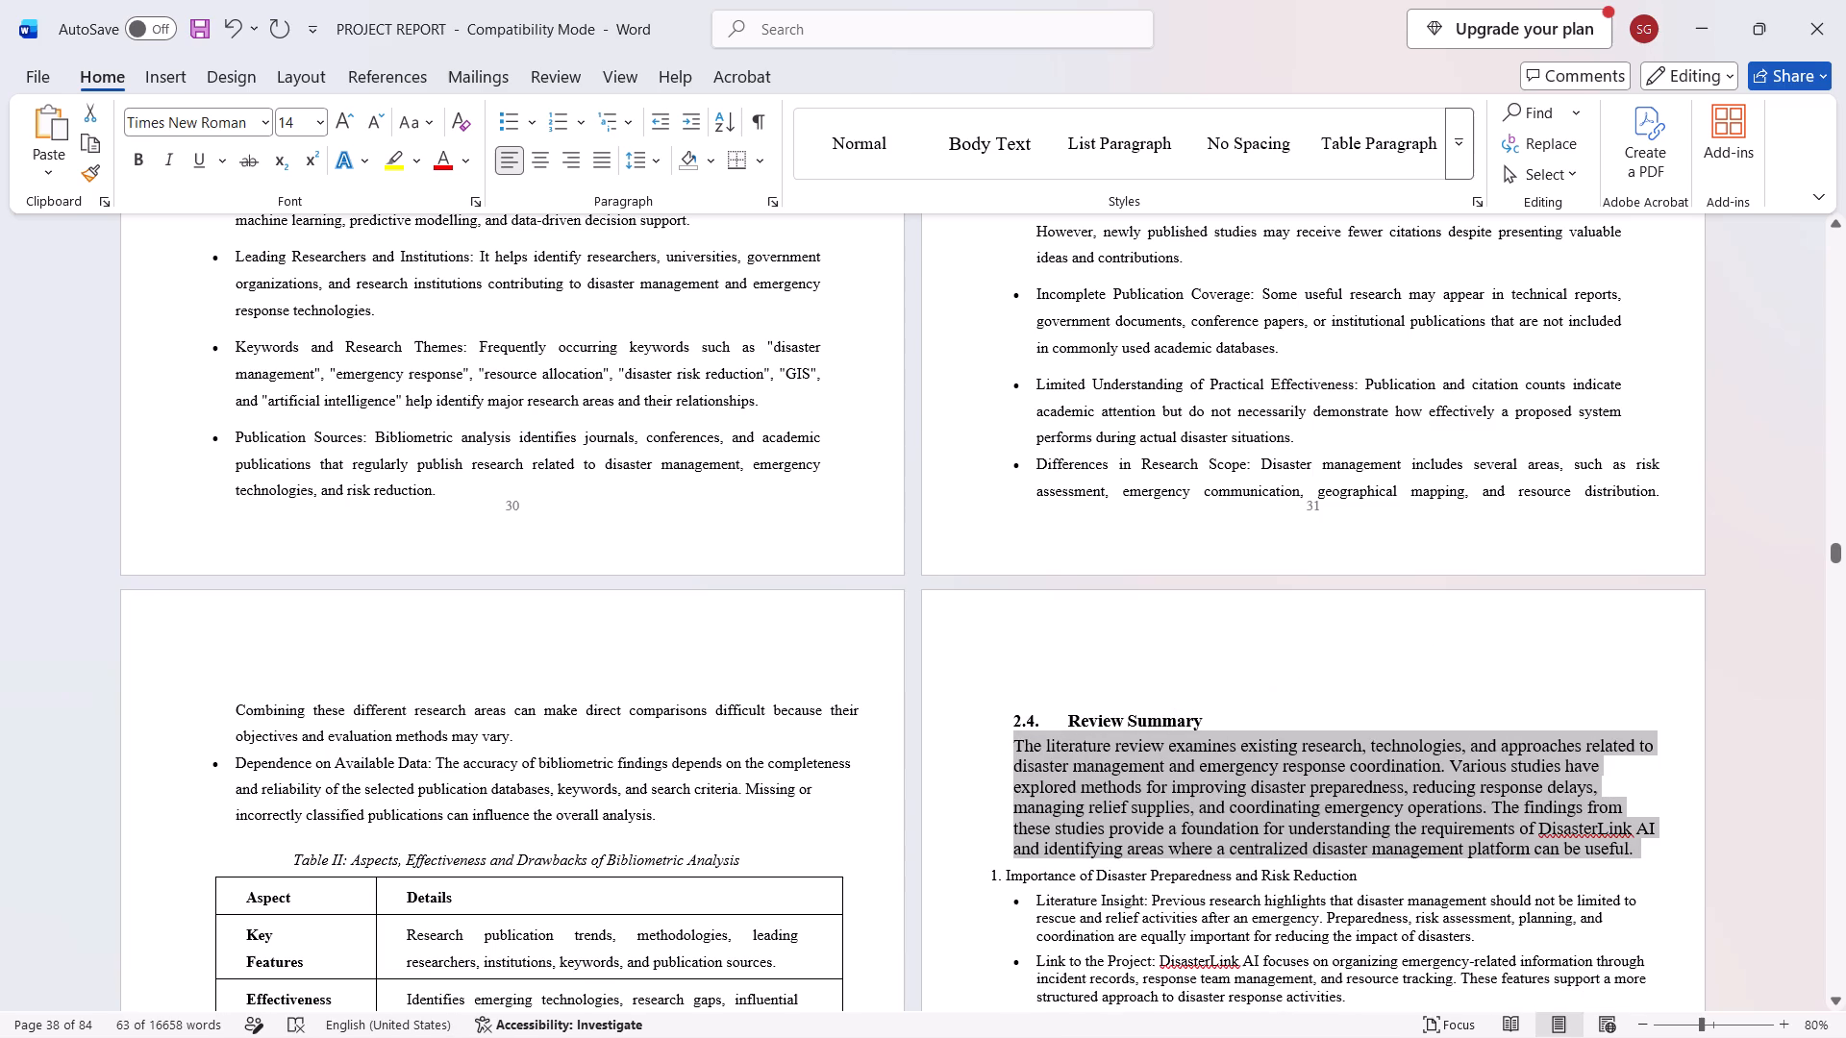
pyautogui.click(369, 120)
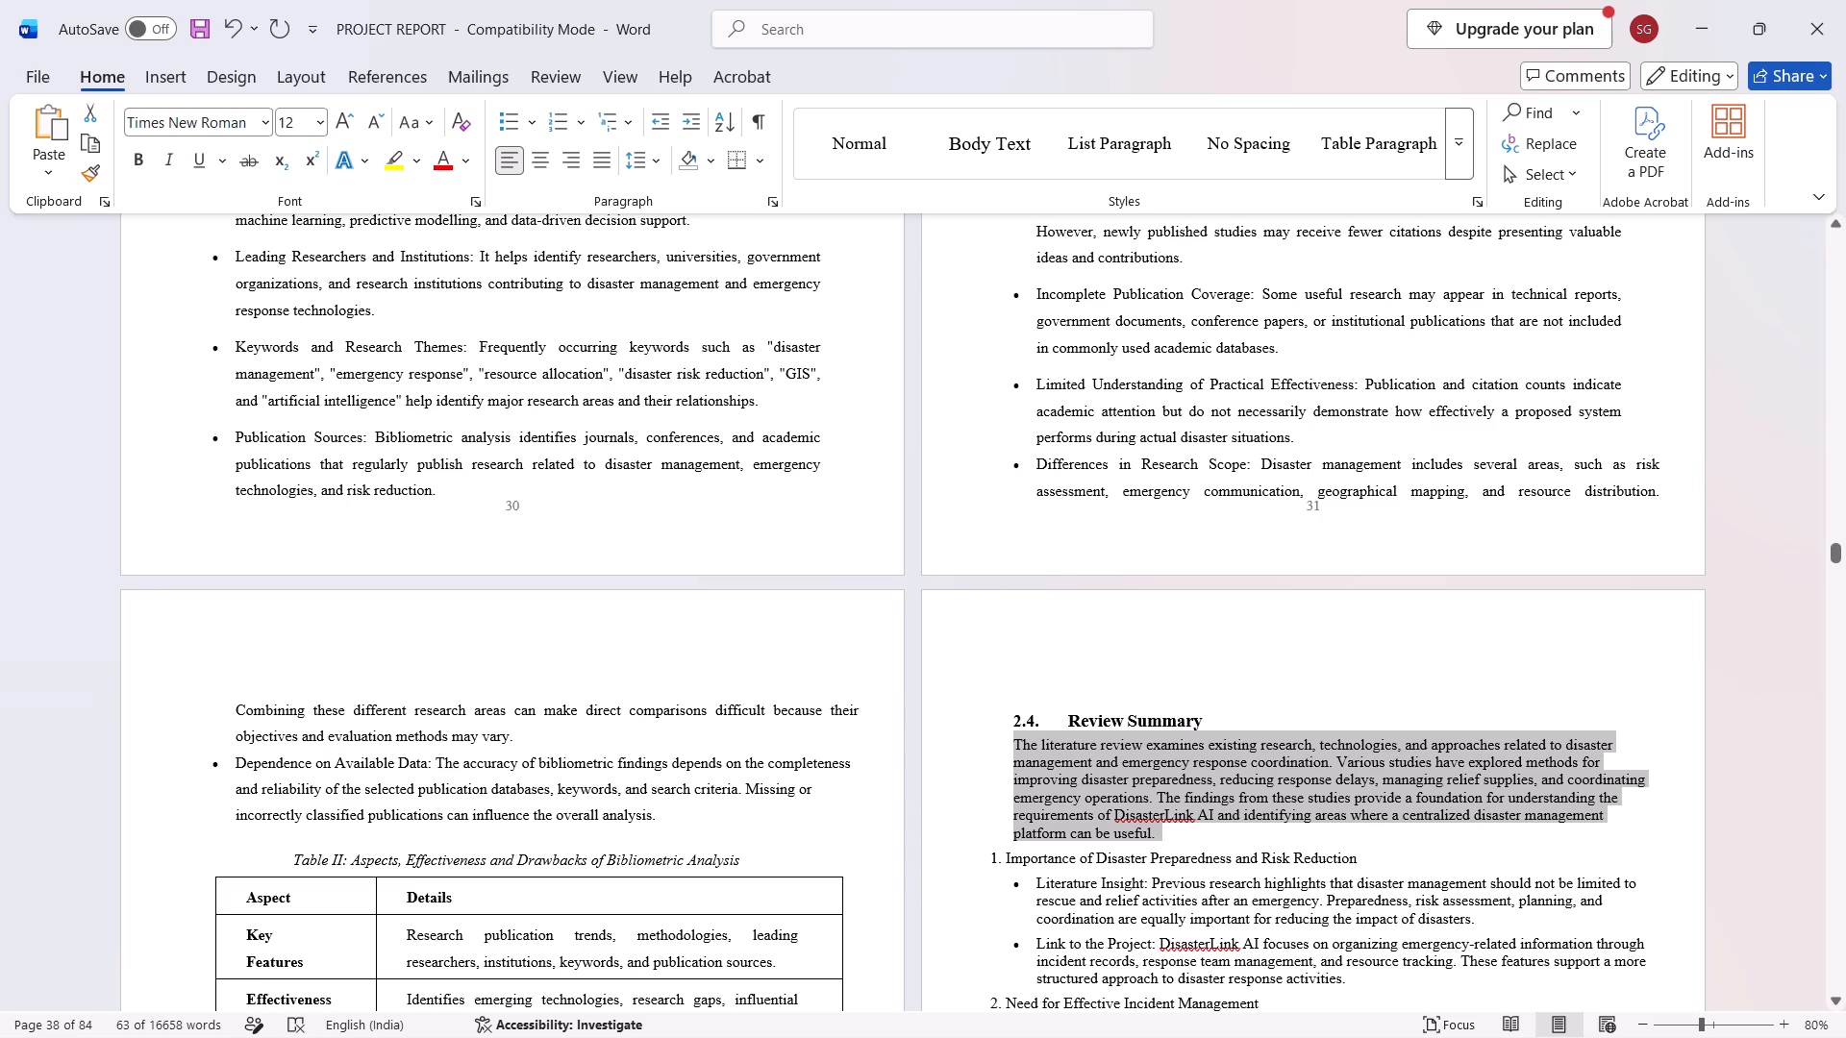
# Justify the Review Summary text from its opening paragraph to just before heading 2.5 and set its line spacing to 1.5.
pyautogui.scroll(3, 1122, 620)
pyautogui.moveTo(1345, 620); pyautogui.dragTo(1185, 432)
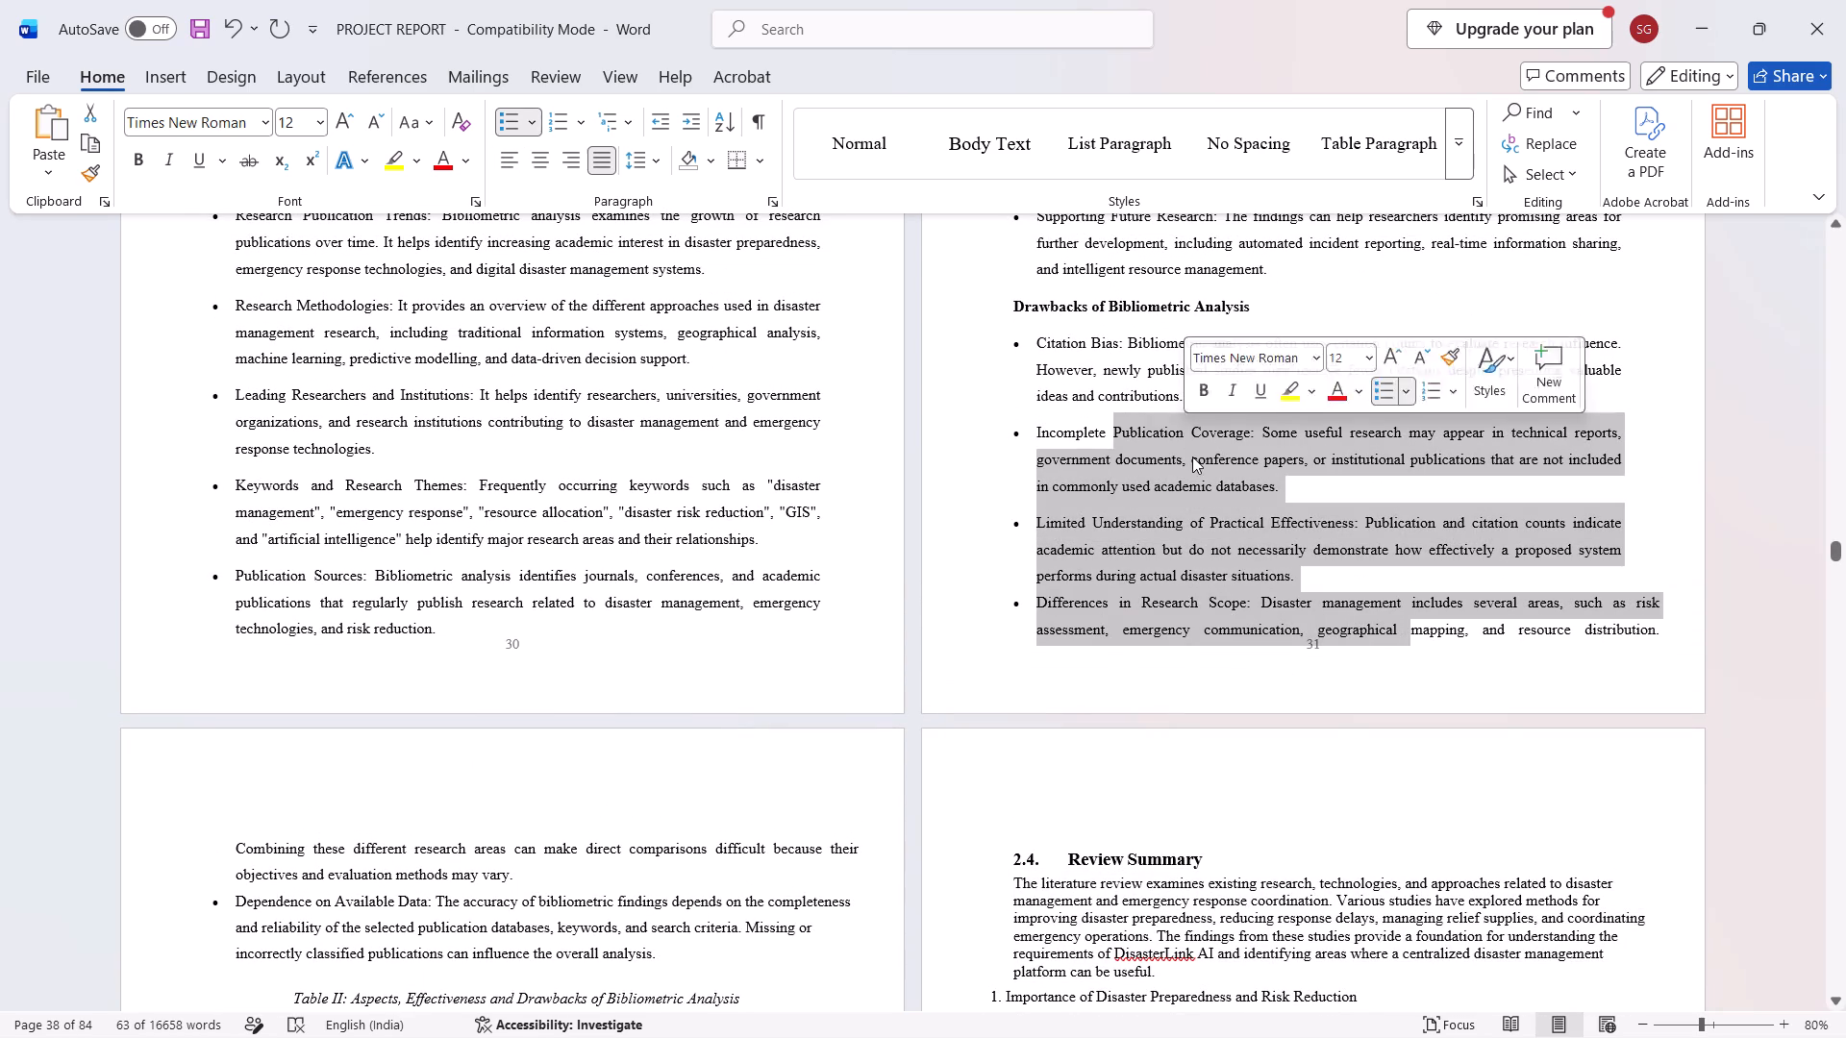
pyautogui.scroll(-3, 1282, 670)
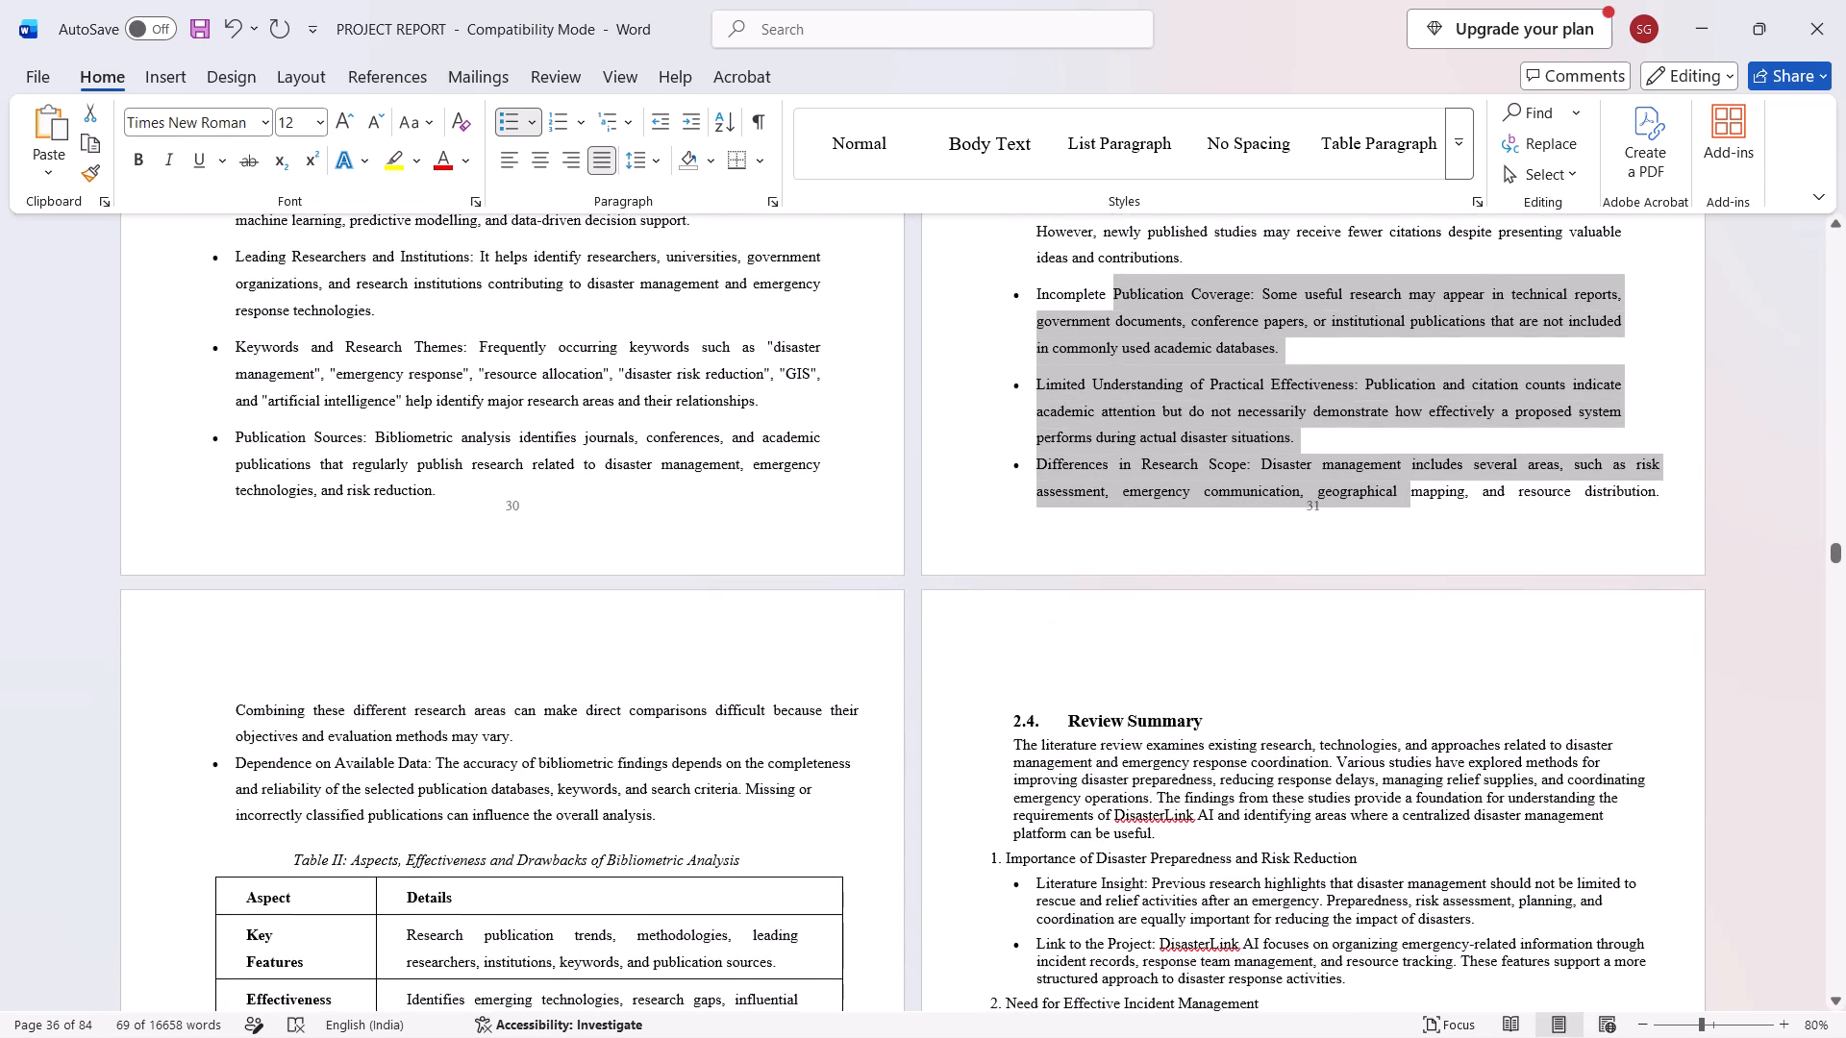
pyautogui.scroll(2, 1244, 626)
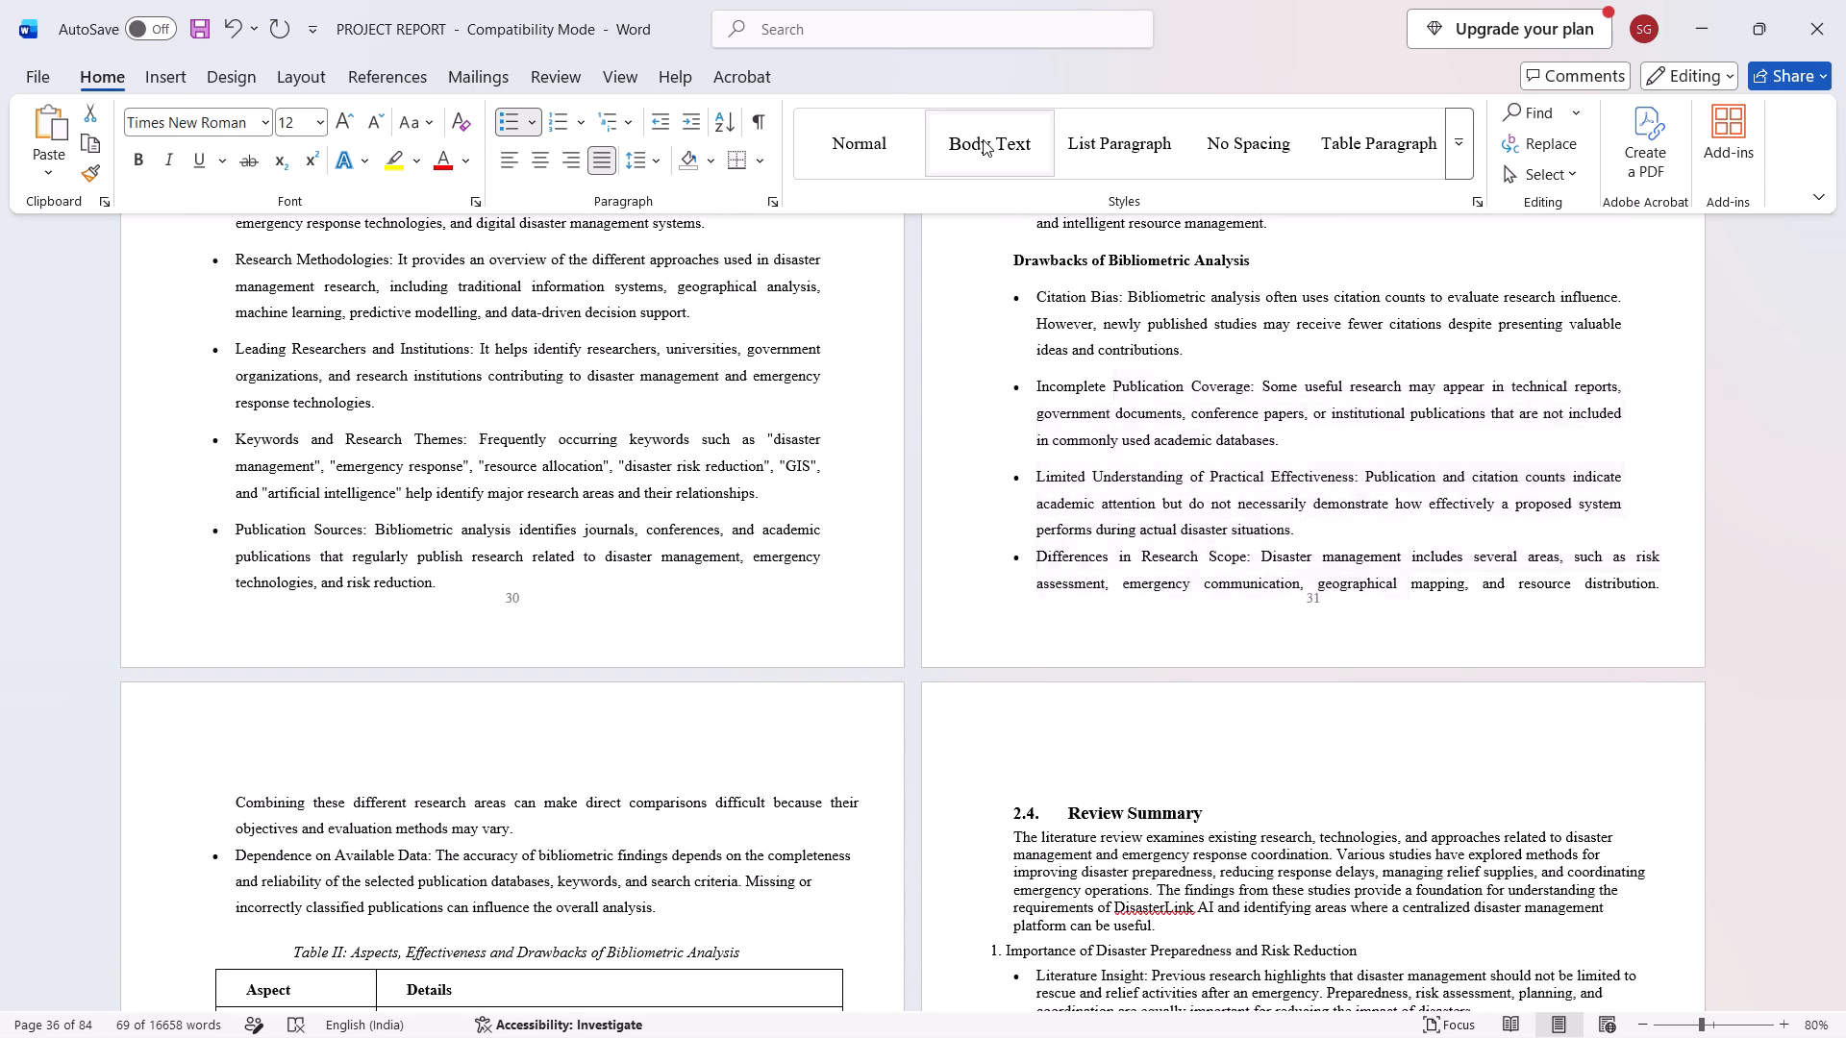
pyautogui.click(1587, 800)
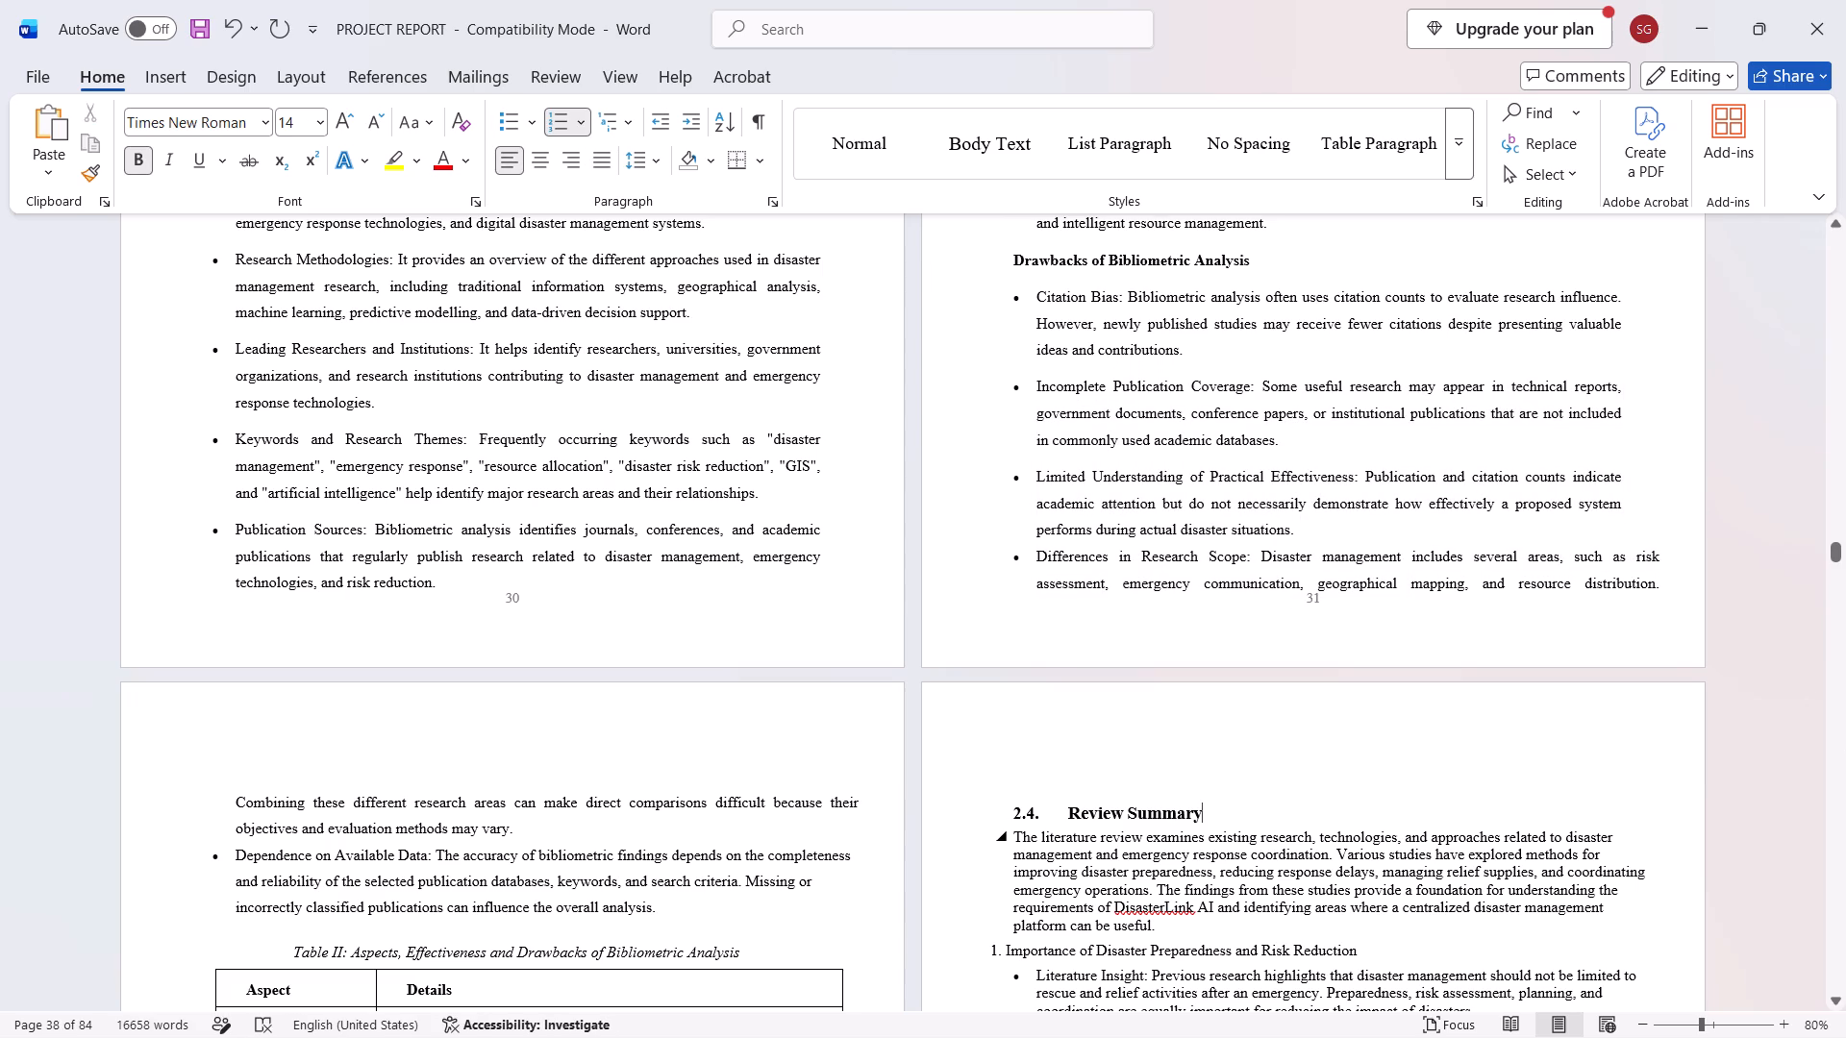
pyautogui.moveTo(1014, 833); pyautogui.dragTo(1224, 1037)
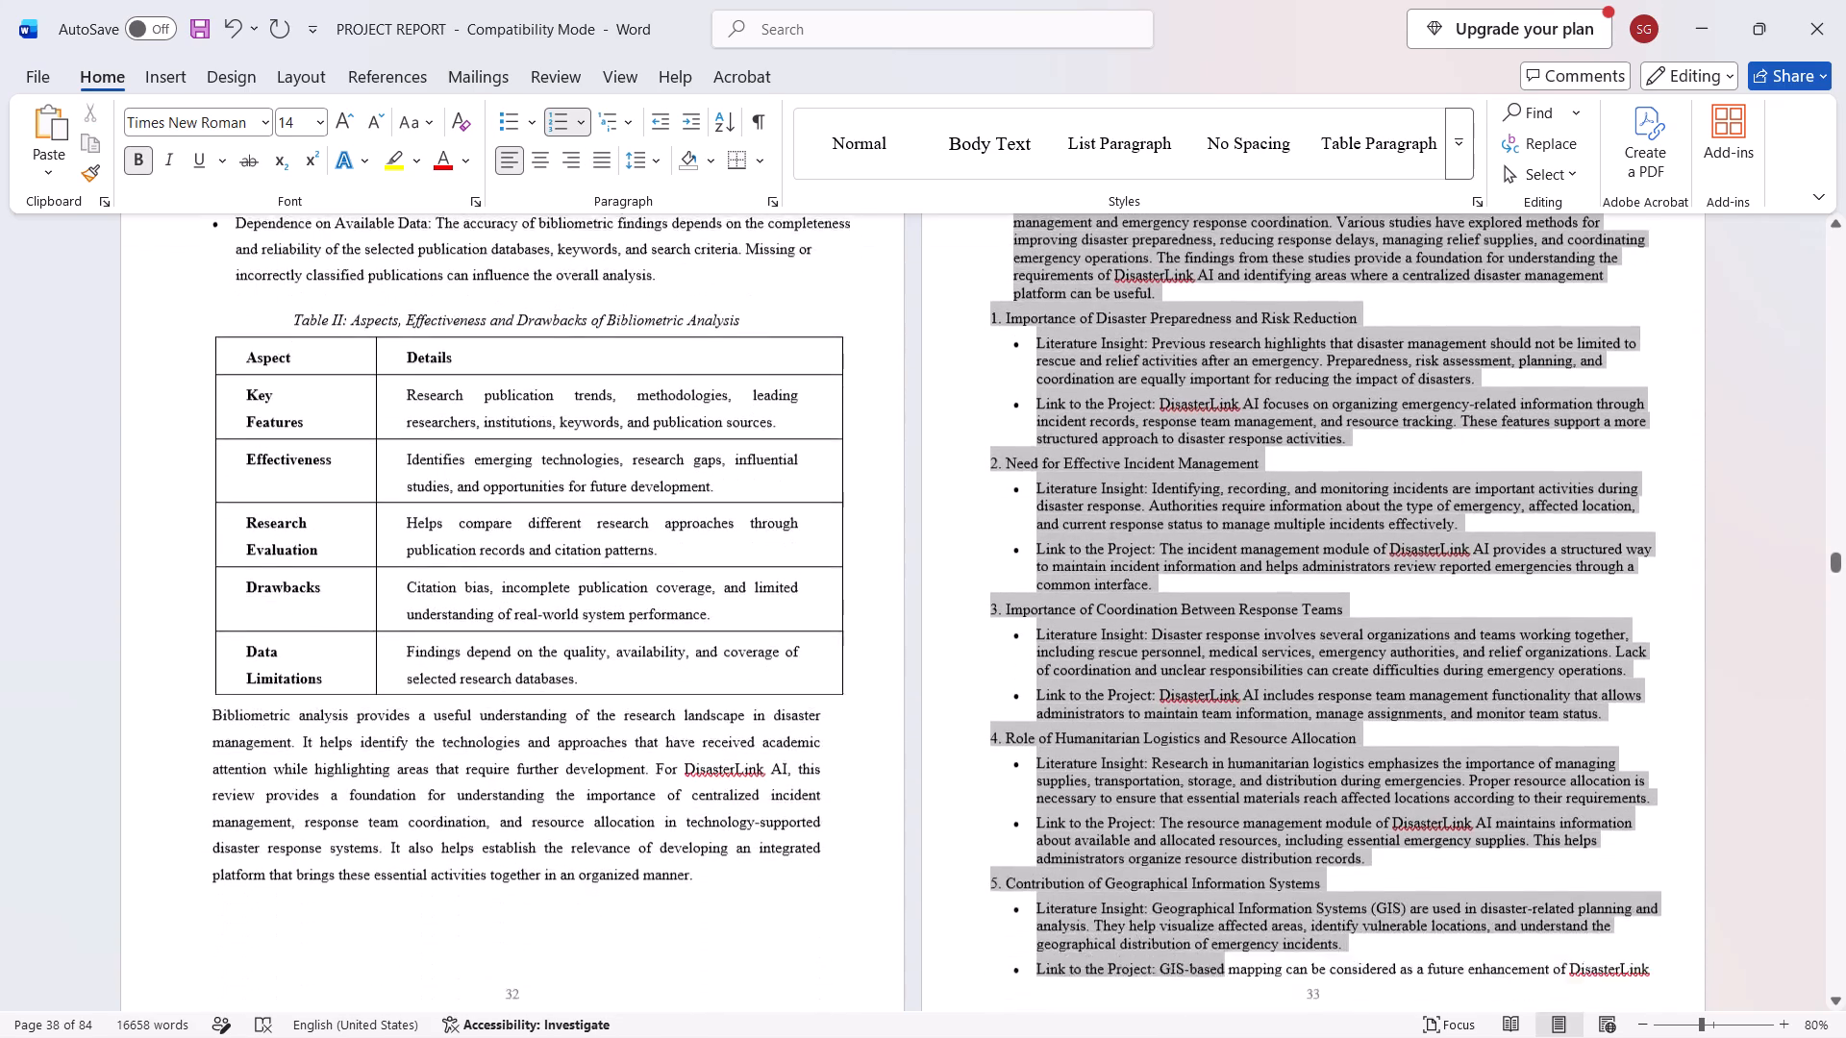
pyautogui.moveTo(1224, 1037); pyautogui.dragTo(1349, 1037)
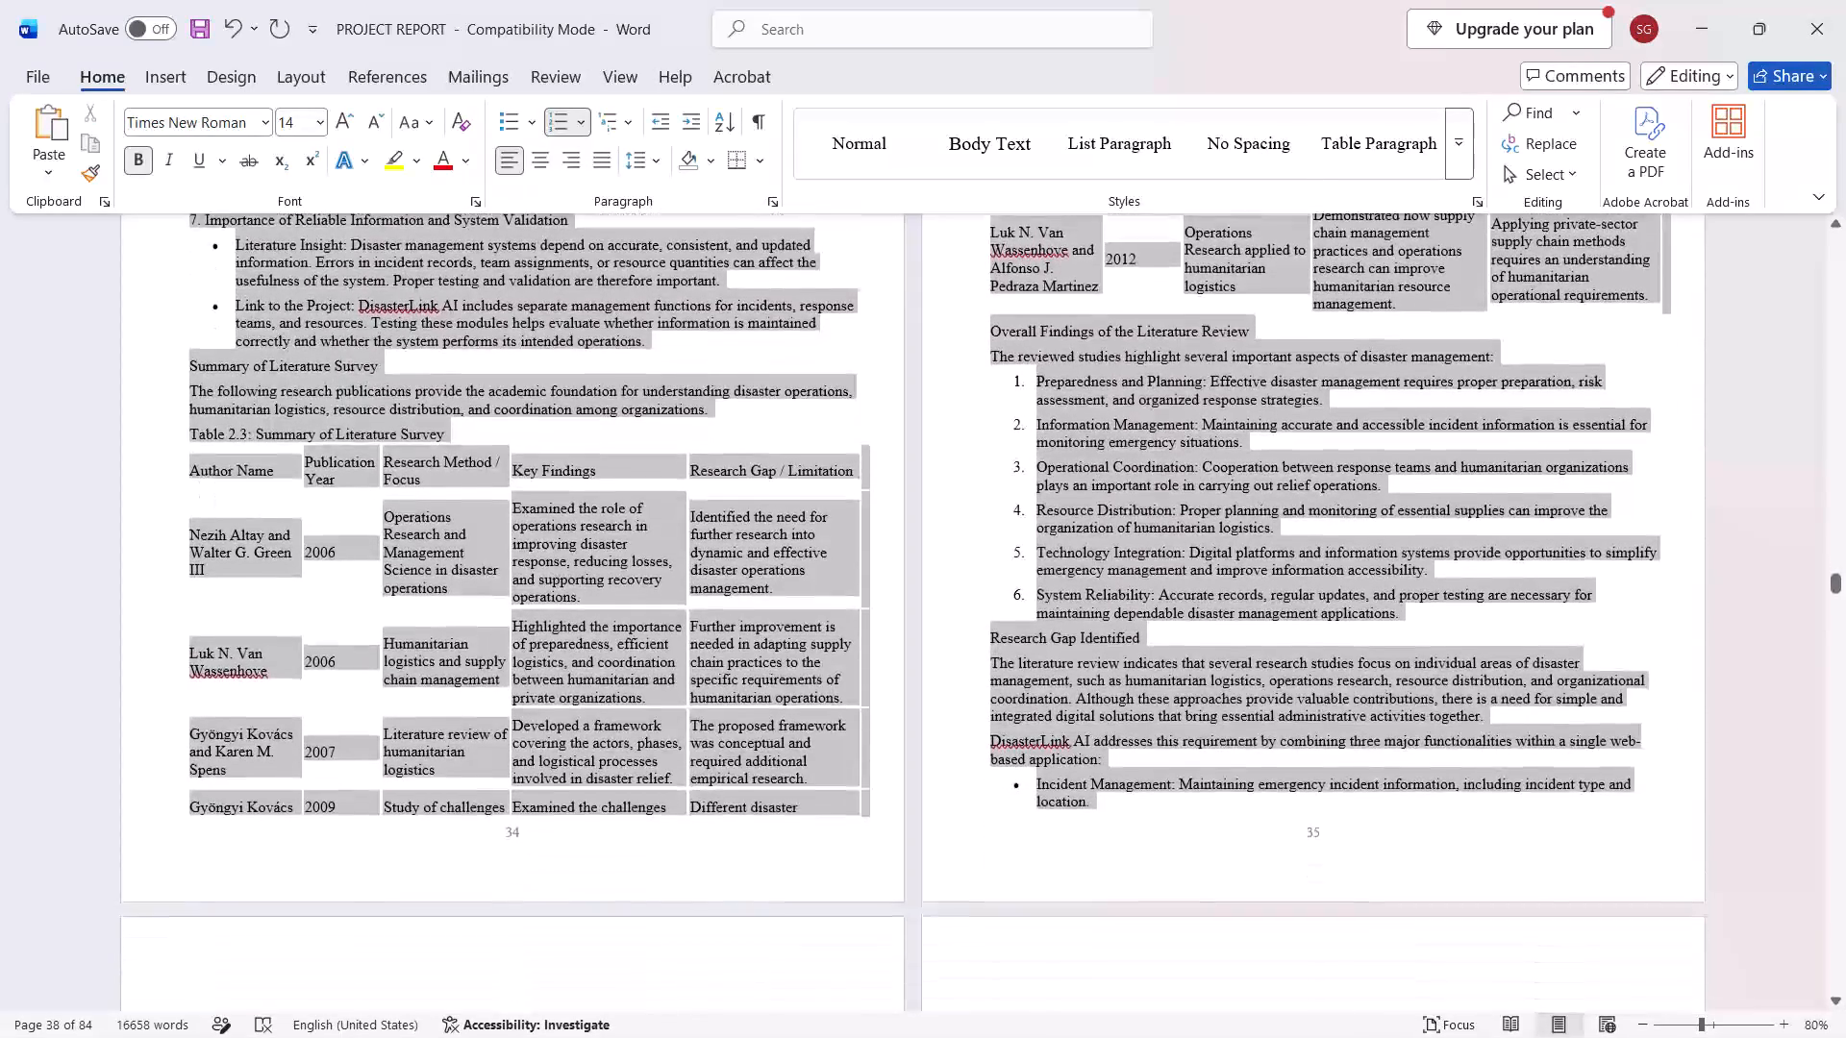
pyautogui.moveTo(1349, 1037); pyautogui.dragTo(972, 369)
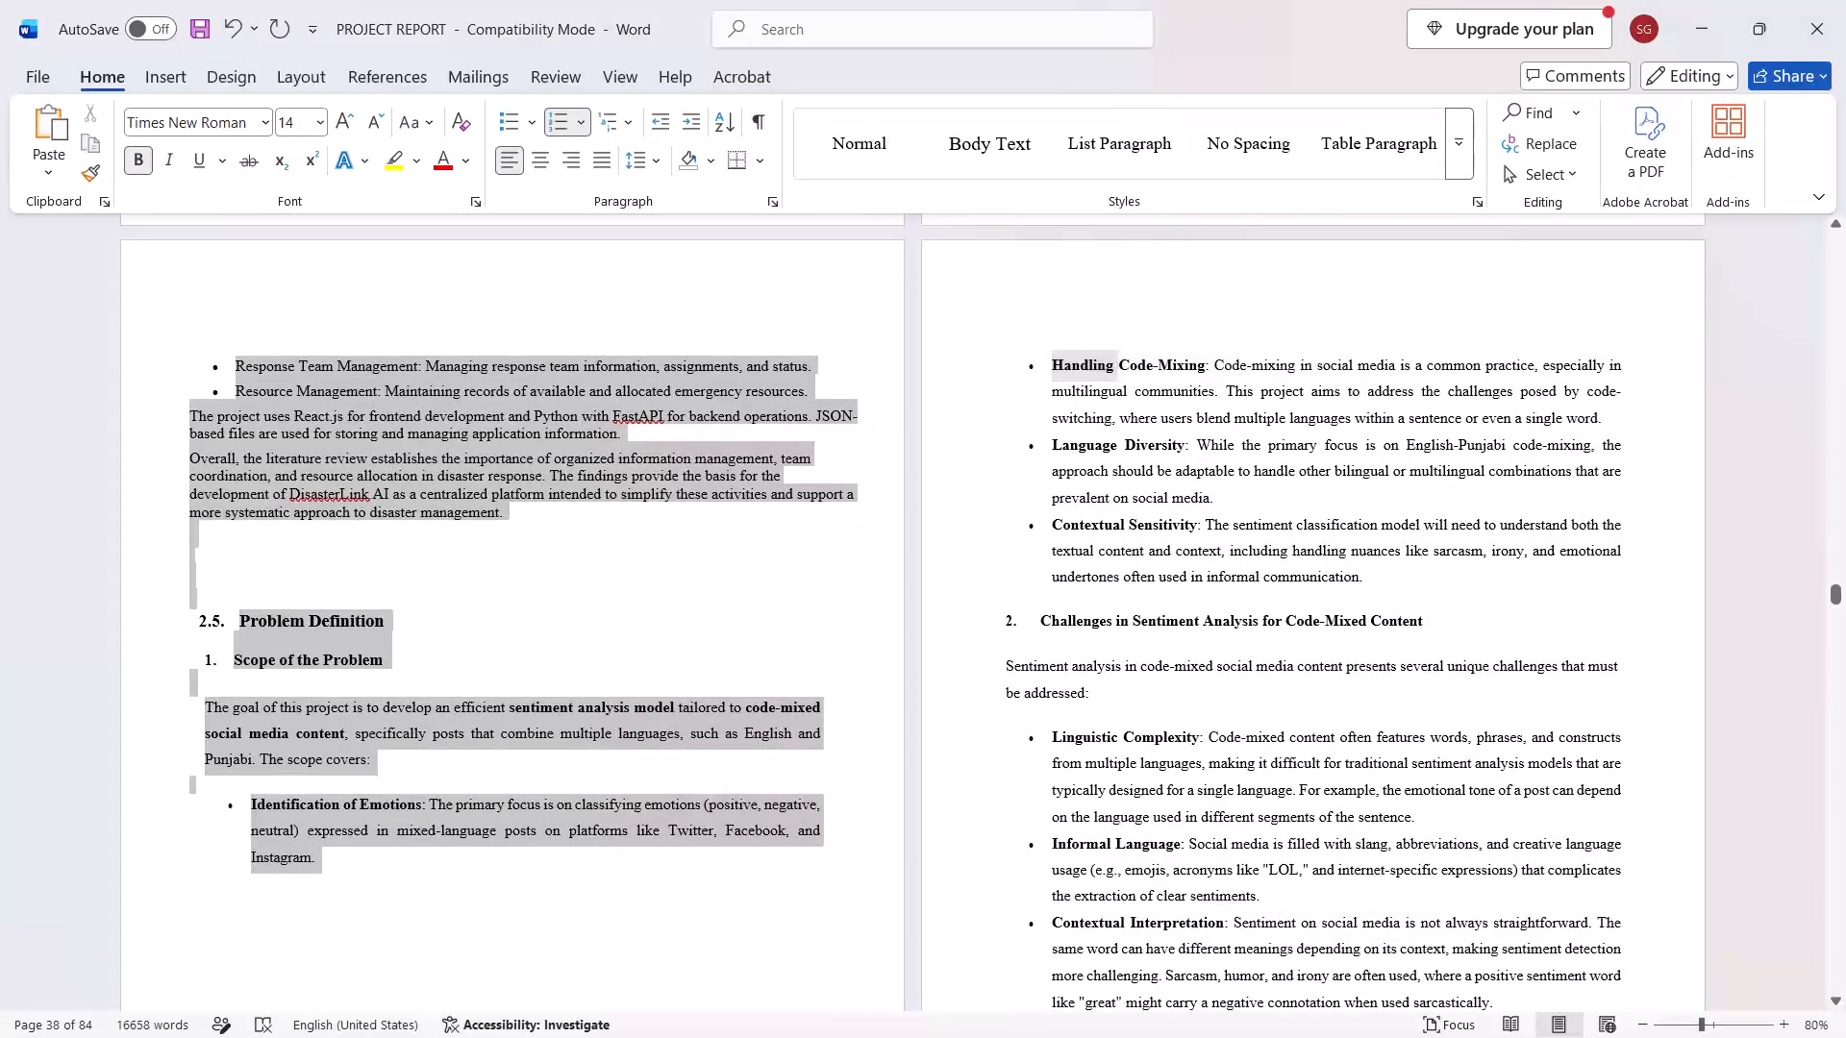
pyautogui.moveTo(972, 369); pyautogui.dragTo(558, 527)
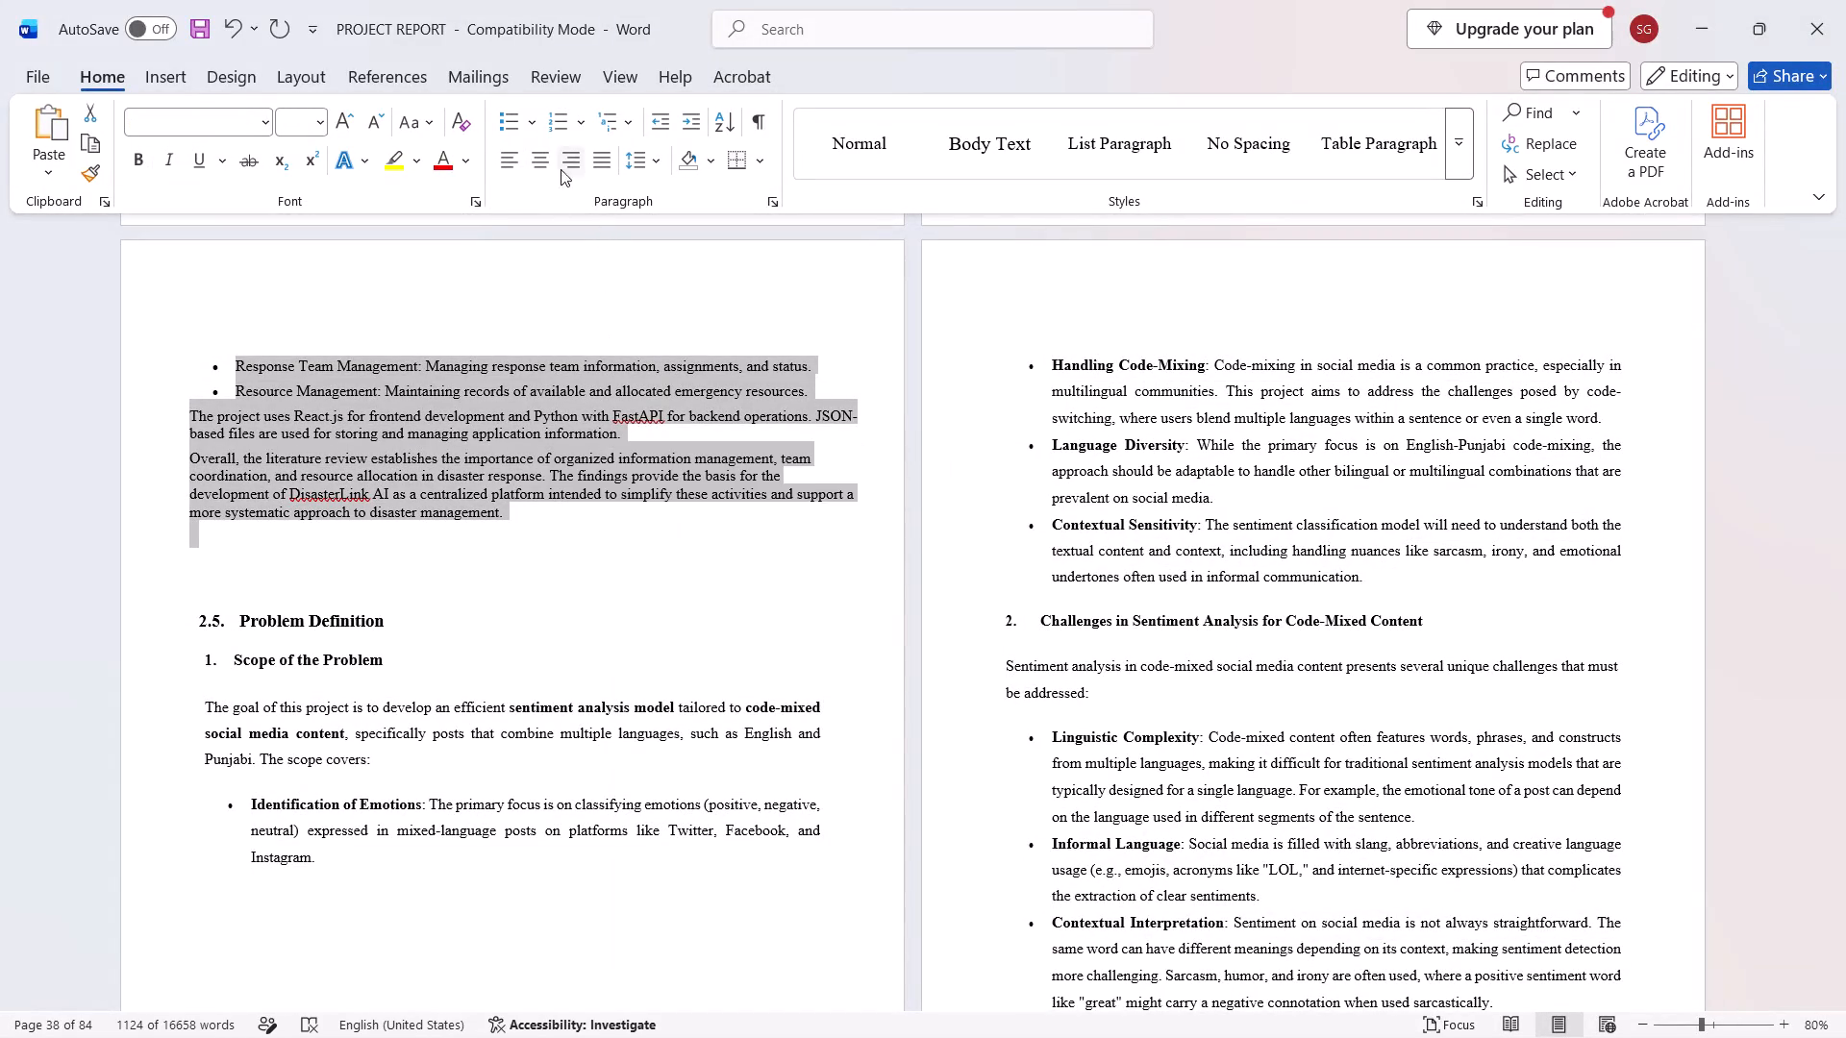
pyautogui.click(598, 157)
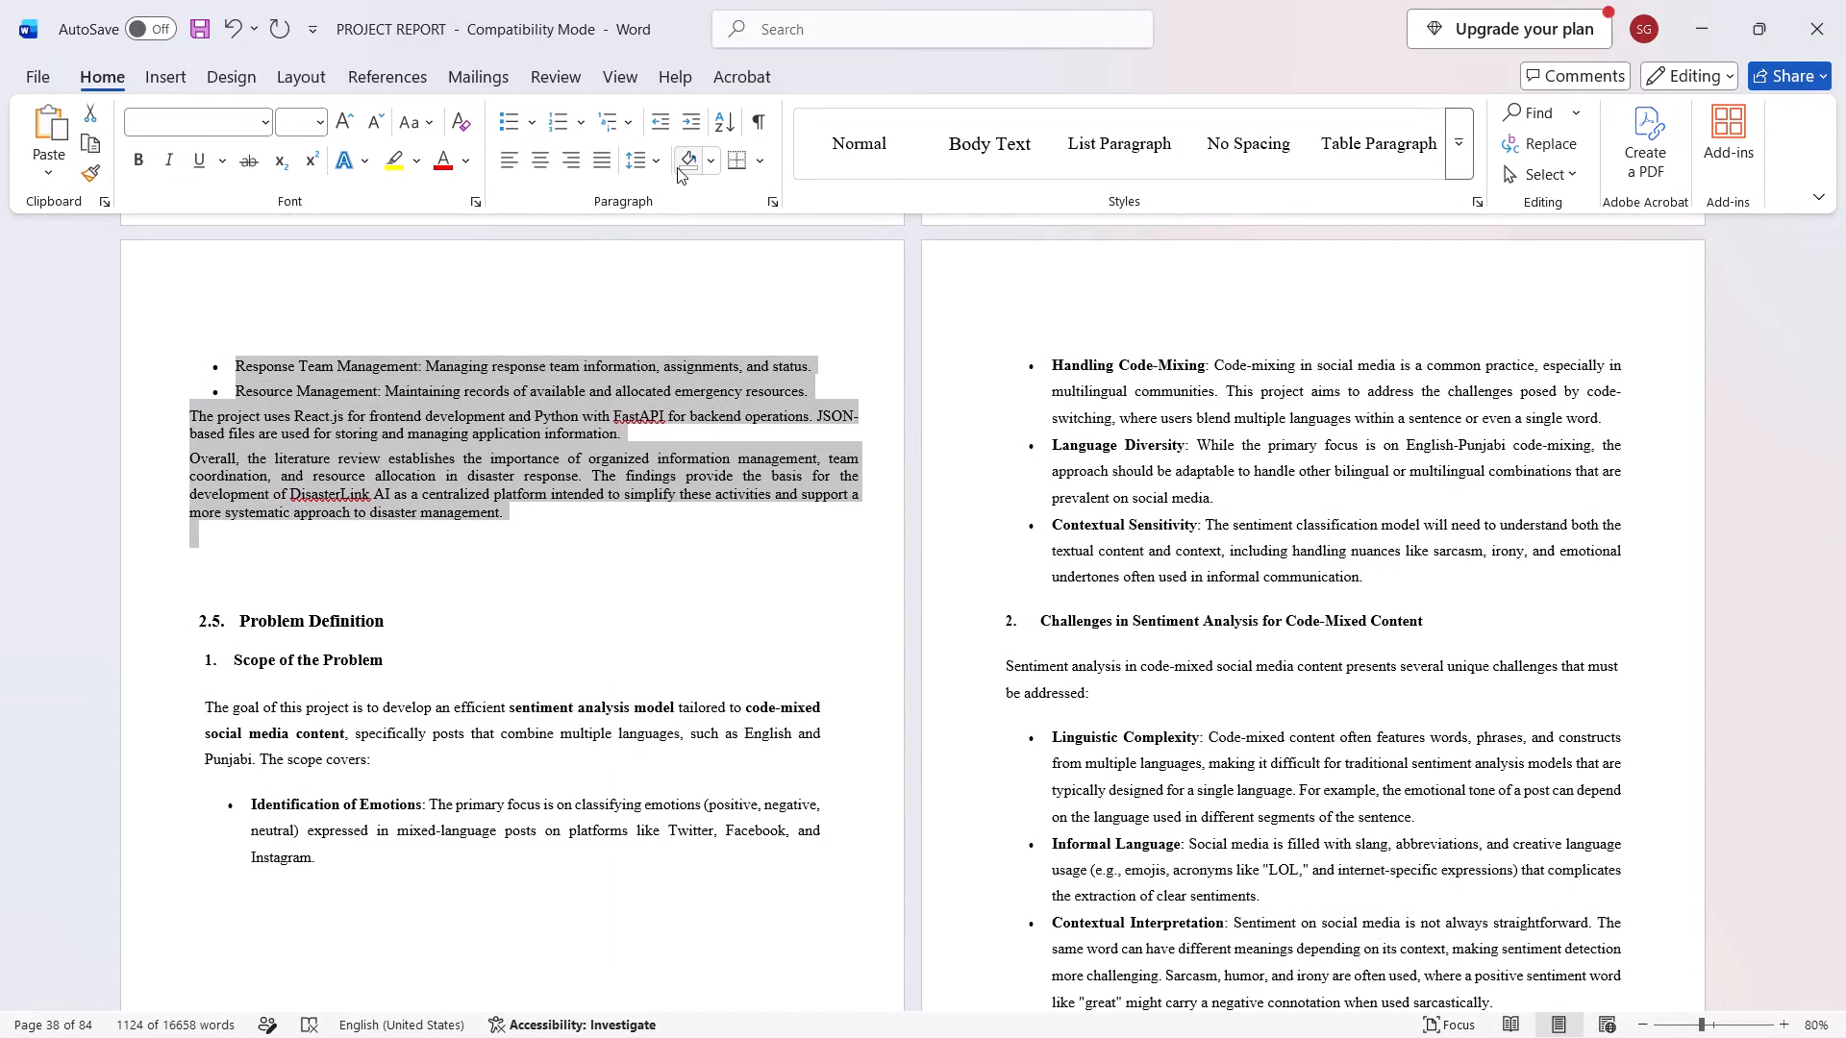
pyautogui.click(659, 167)
pyautogui.click(661, 260)
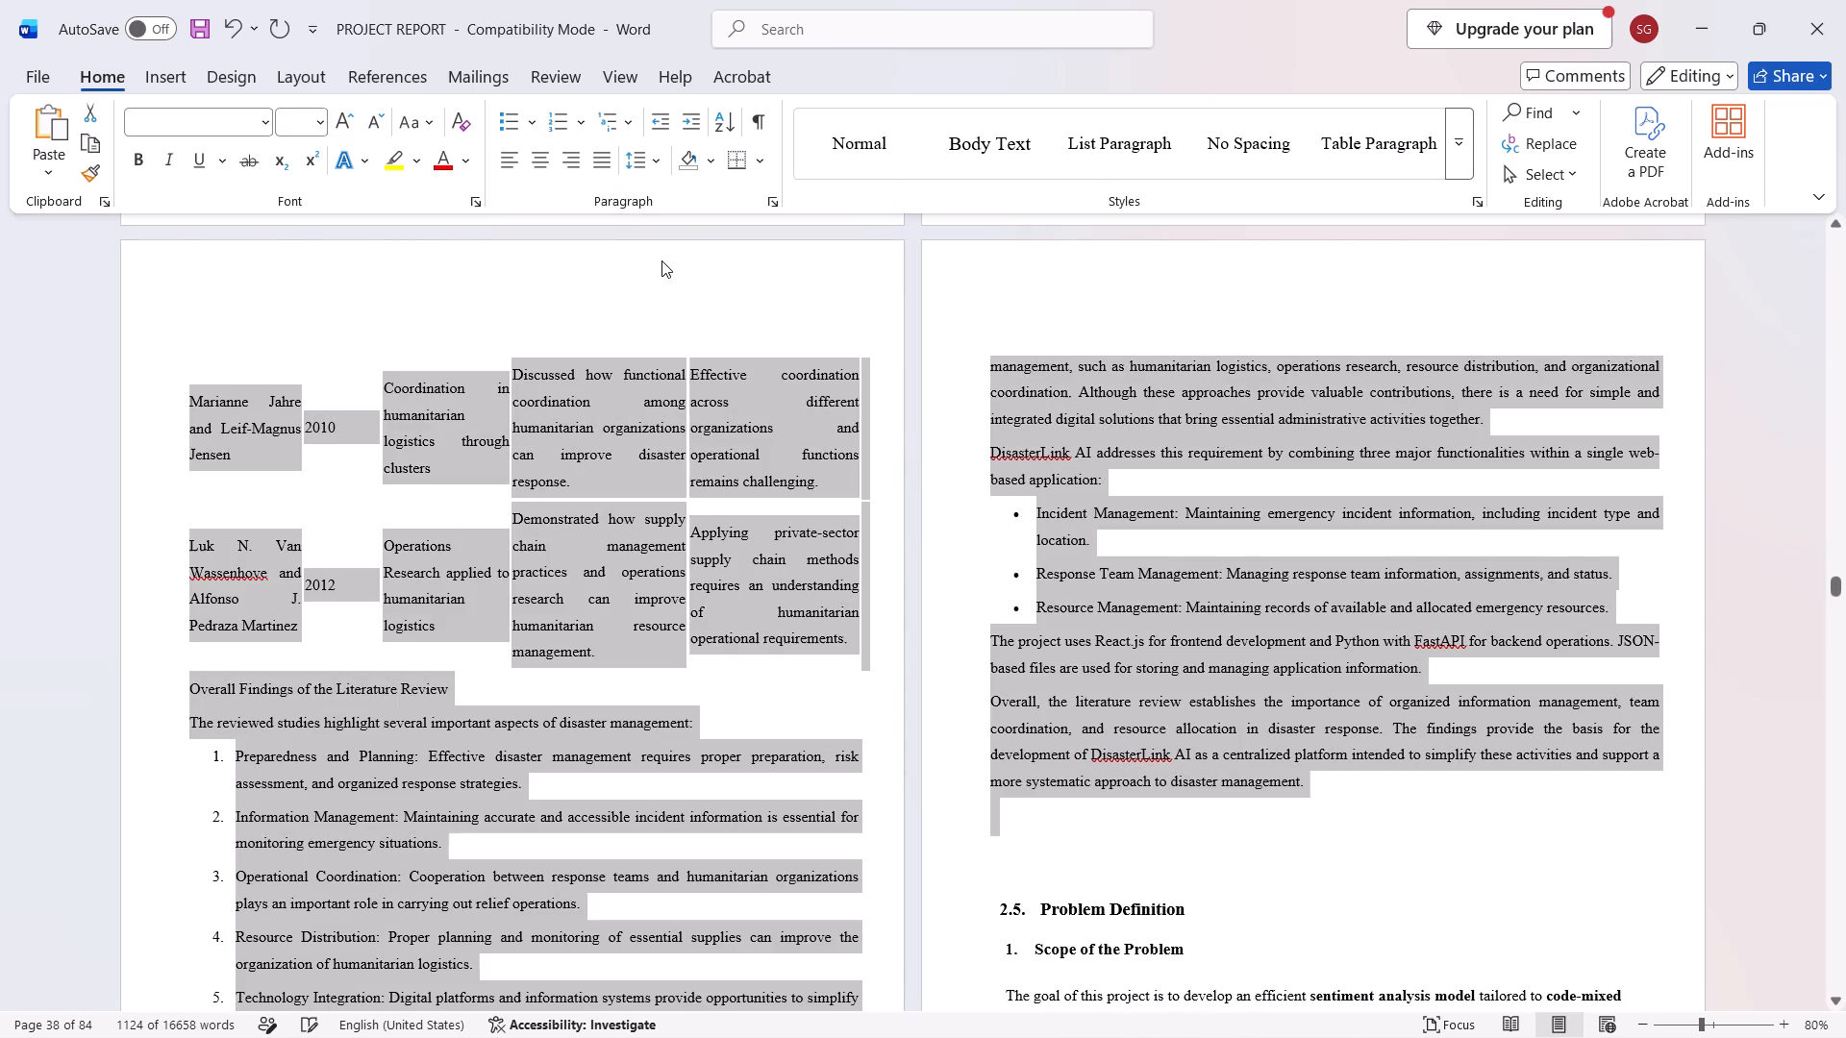
# Look back through the respaced Review Summary, from its closing pages to the 2.4 heading, to check the layout.
pyautogui.scroll(2, 1122, 296)
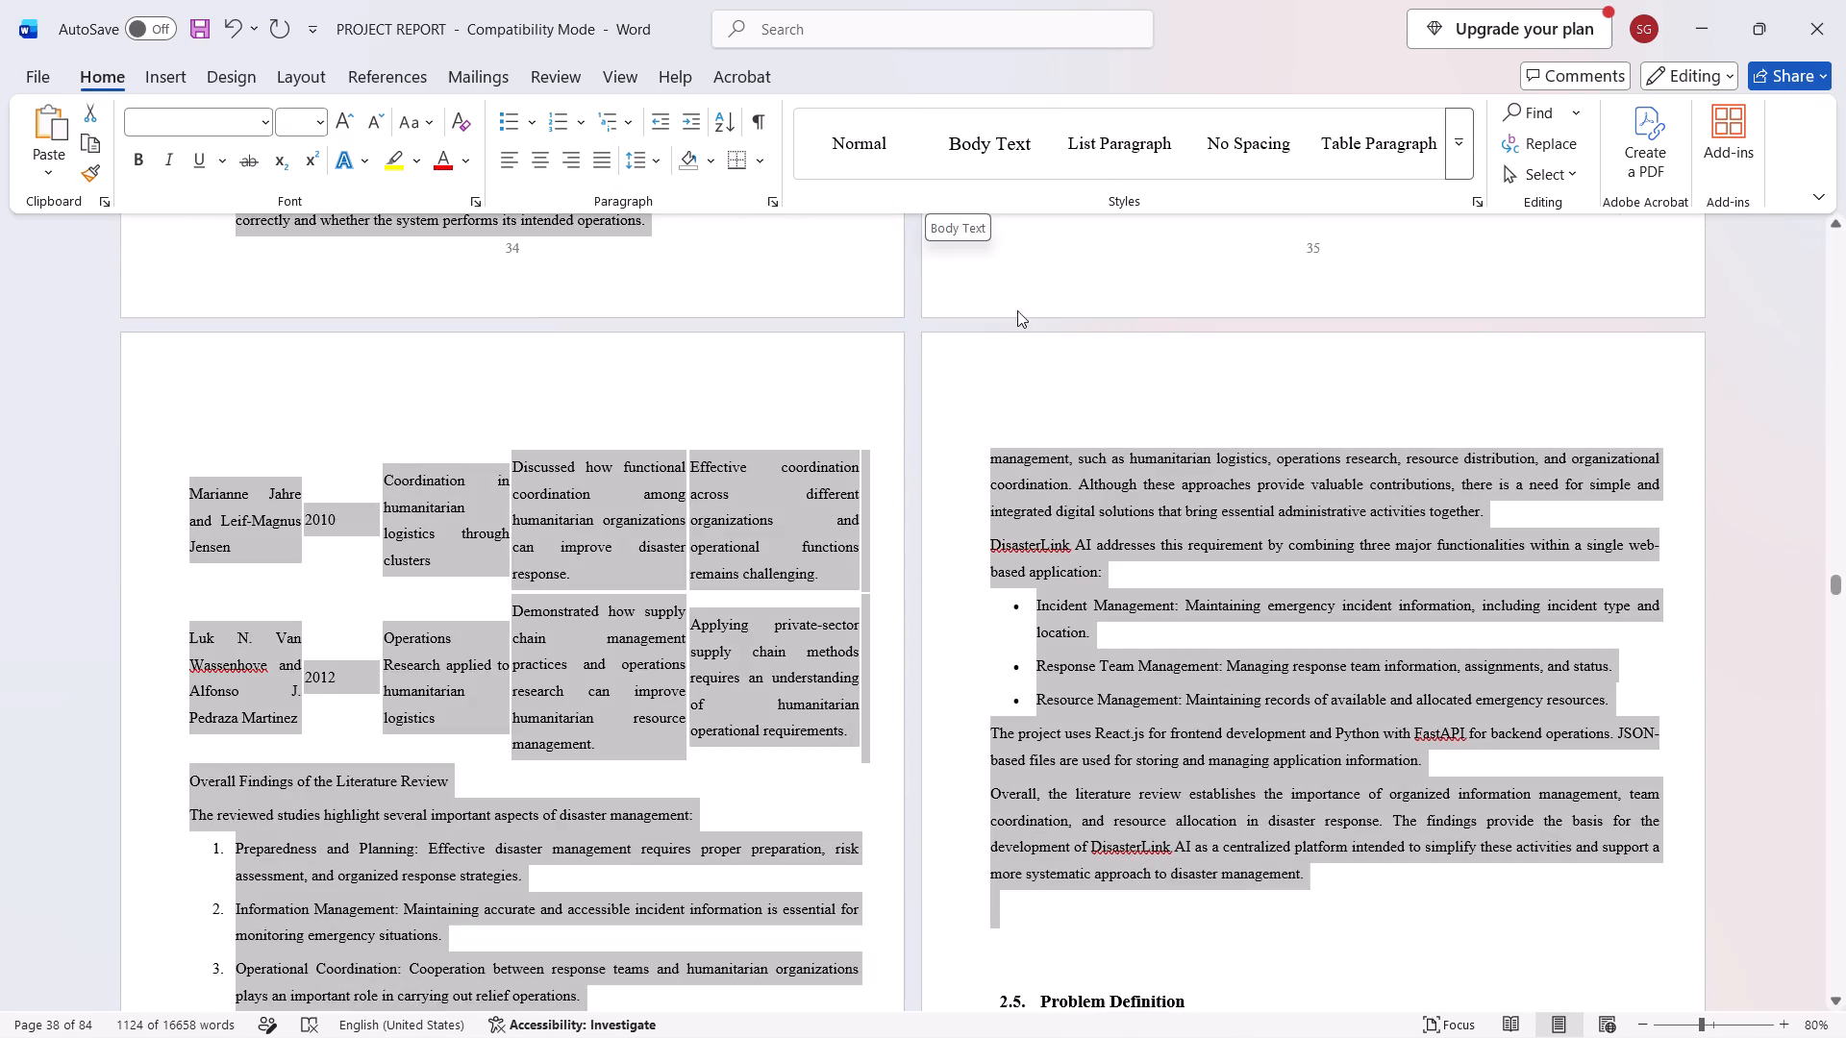
pyautogui.scroll(5, 1227, 435)
pyautogui.scroll(-1, 1229, 437)
pyautogui.scroll(2, 1229, 437)
pyautogui.scroll(10, 1289, 526)
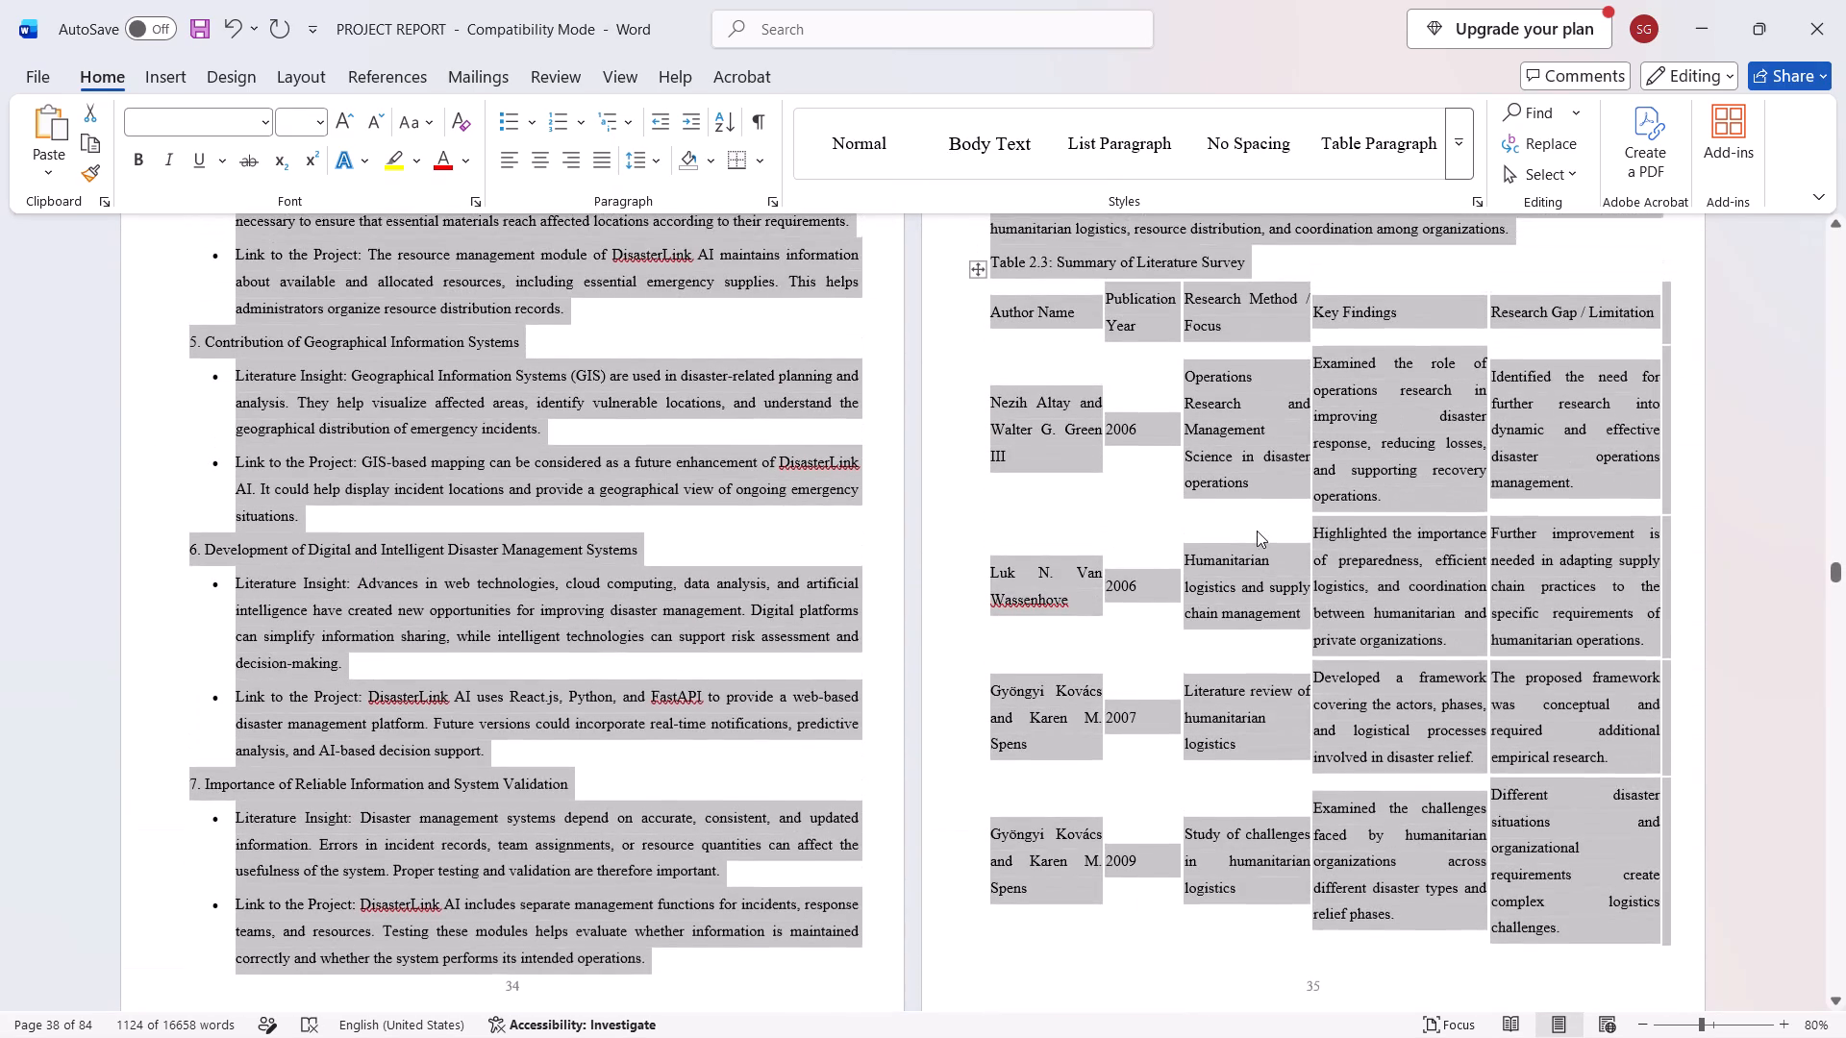
pyautogui.click(1708, 510)
pyautogui.scroll(6, 1057, 452)
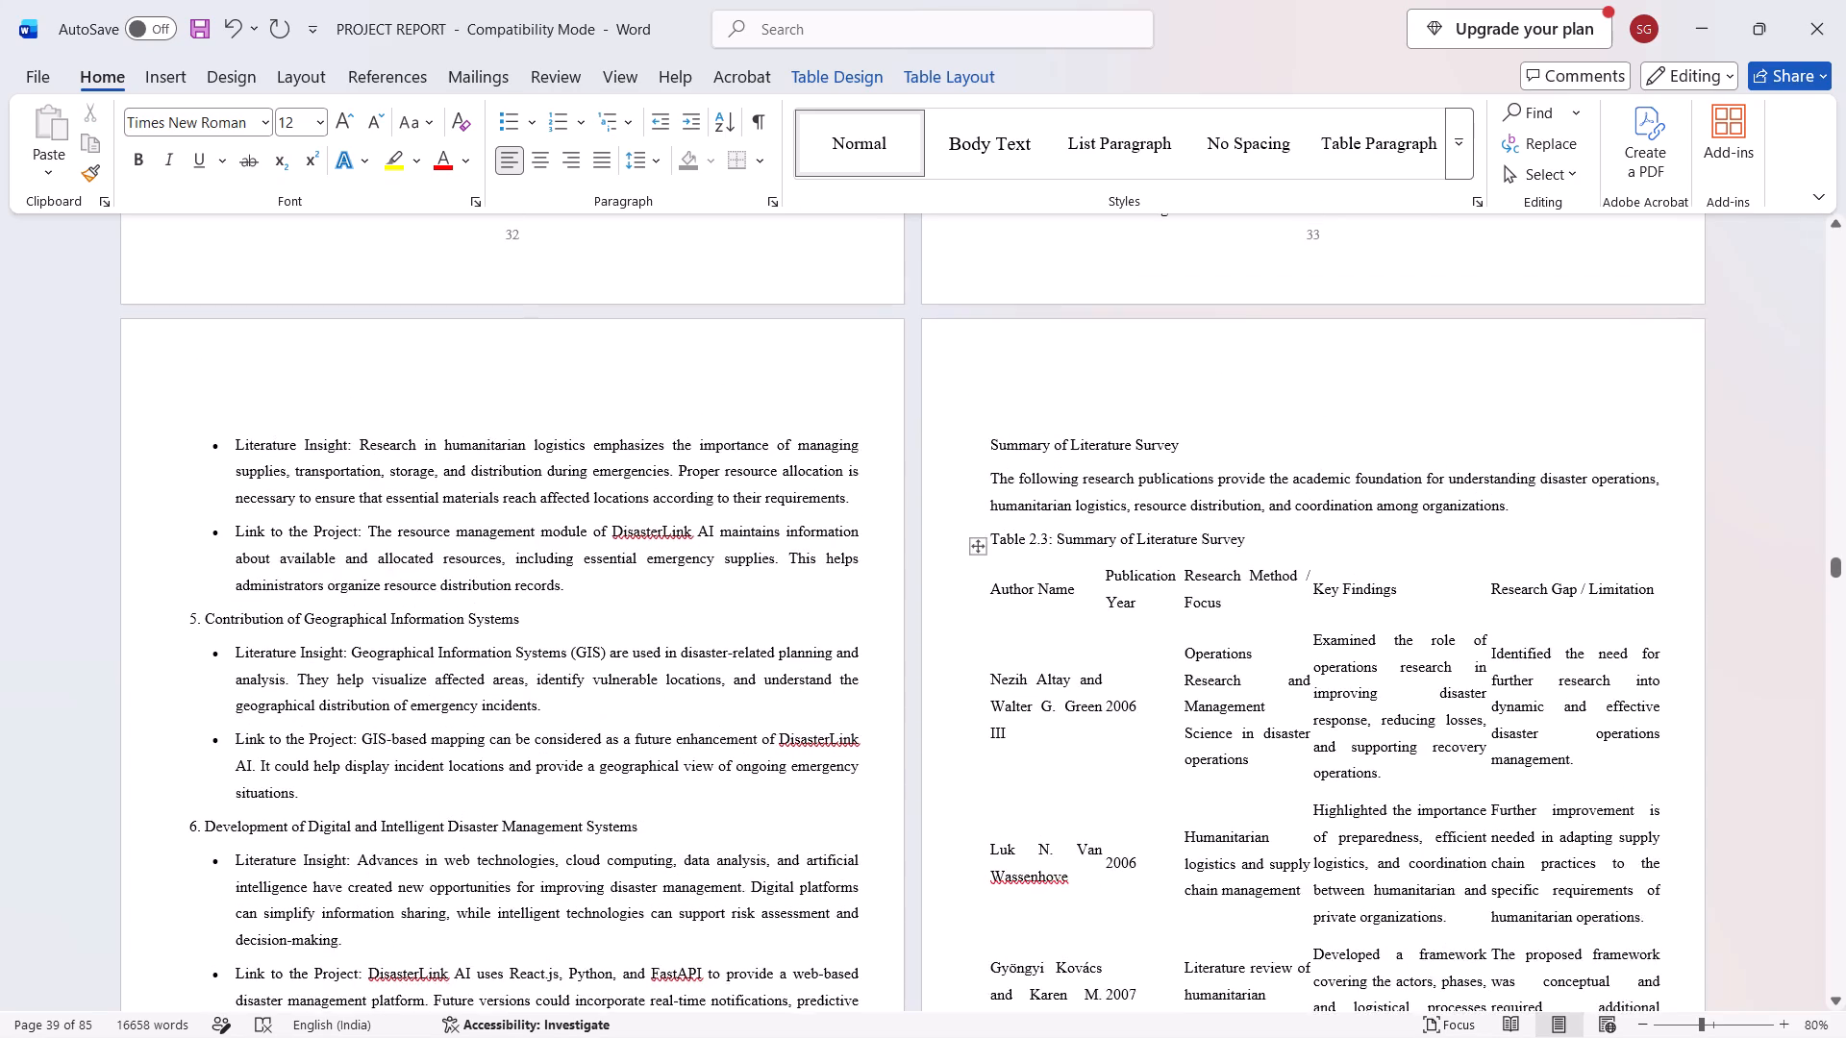
pyautogui.scroll(5, 1052, 452)
pyautogui.scroll(-1, 1052, 452)
pyautogui.scroll(19, 1052, 452)
pyautogui.scroll(-2, 1050, 453)
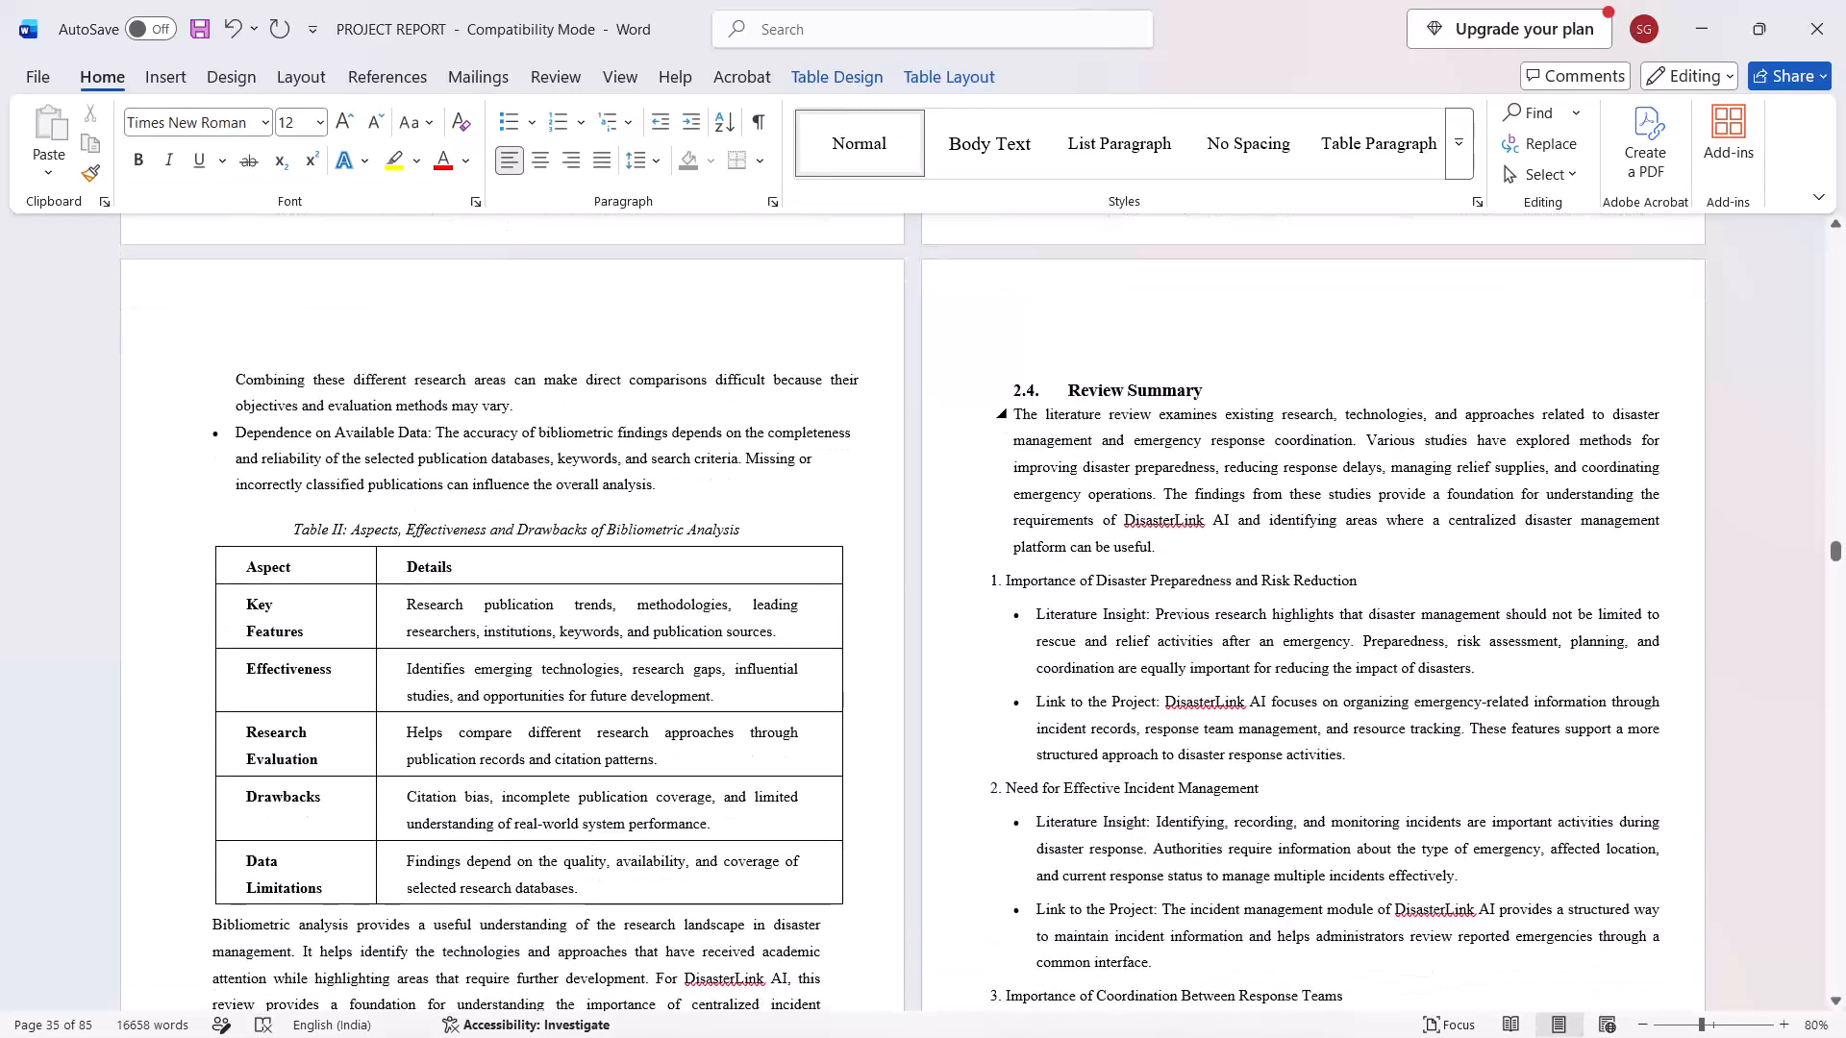
pyautogui.scroll(-2, 1126, 583)
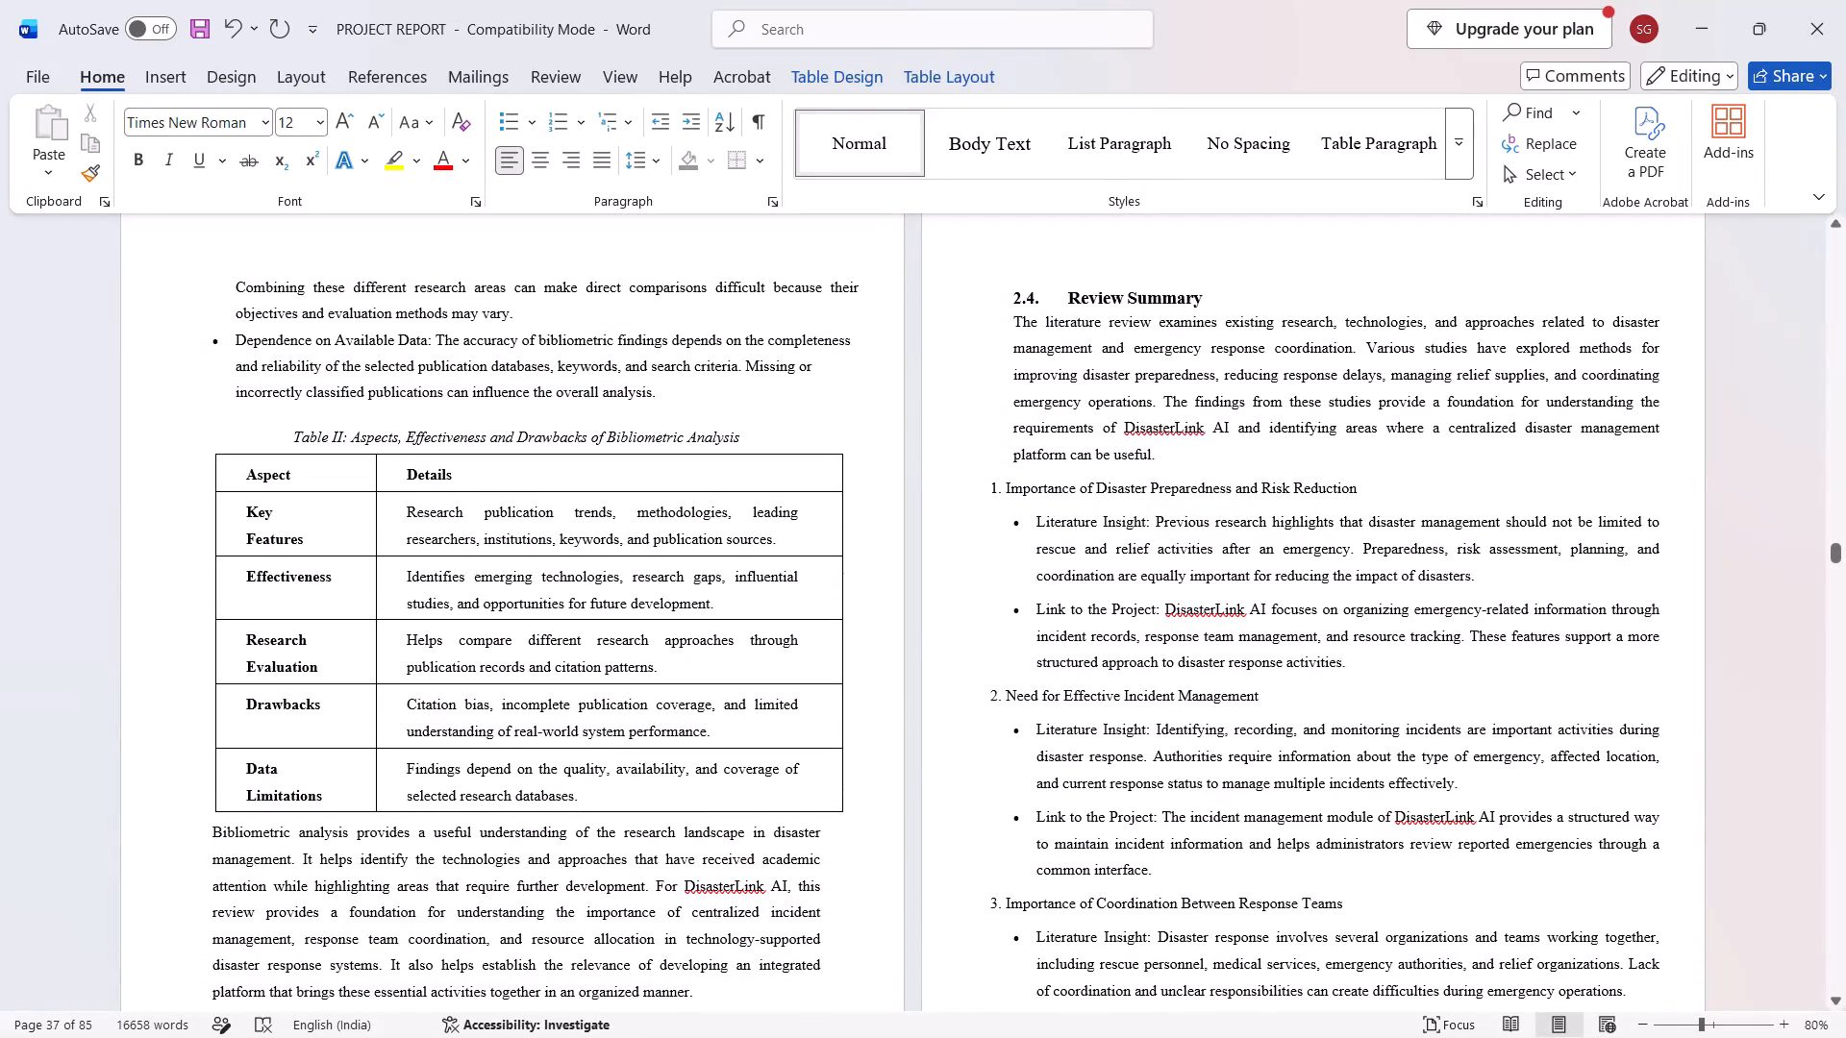
# Align the point 1 heading, "Importance of Disaster Preparedness and Risk Reduction", with the opening paragraph using leading spaces, and indent its bullets one level.
pyautogui.tripleClick(987, 488)
pyautogui.moveTo(990, 488); pyautogui.dragTo(1010, 498)
pyautogui.click(992, 499)
pyautogui.click(992, 490)
pyautogui.click(992, 490)
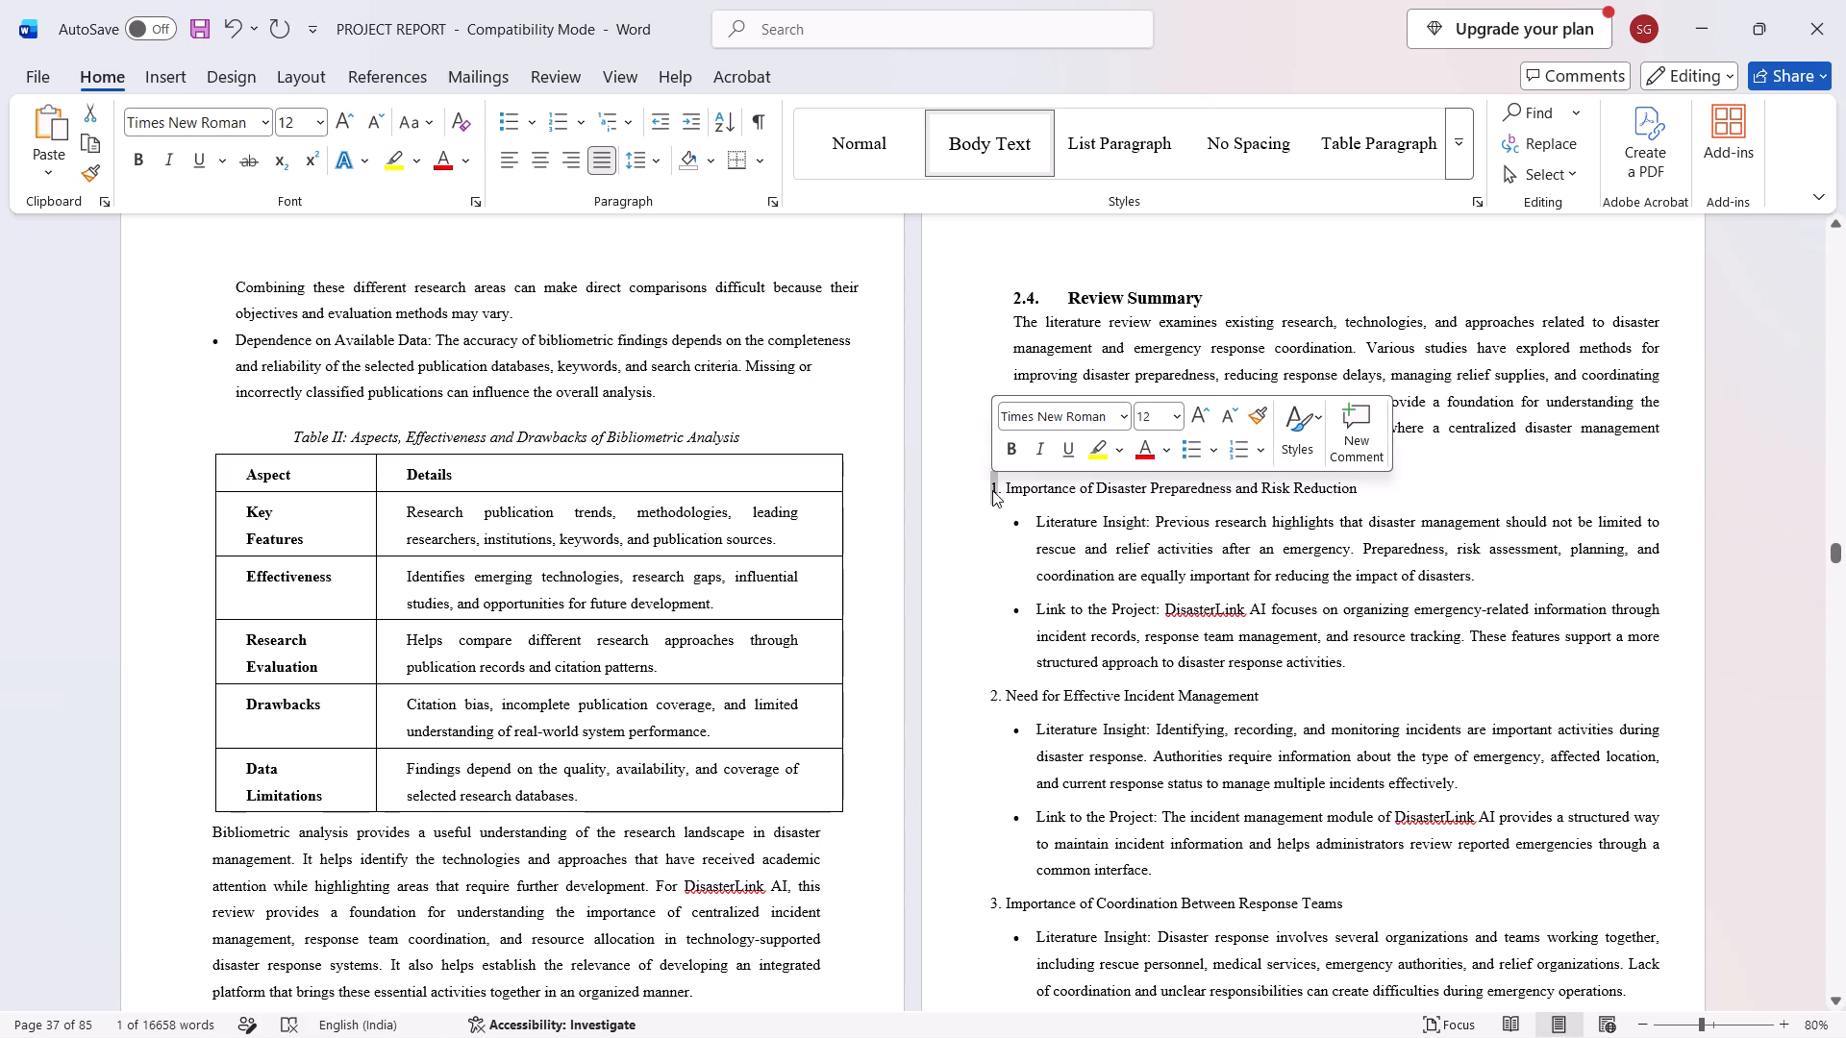
pyautogui.click(992, 490)
pyautogui.press('space')
pyautogui.press('space')
pyautogui.press('space')
pyautogui.press('space')
pyautogui.press('space')
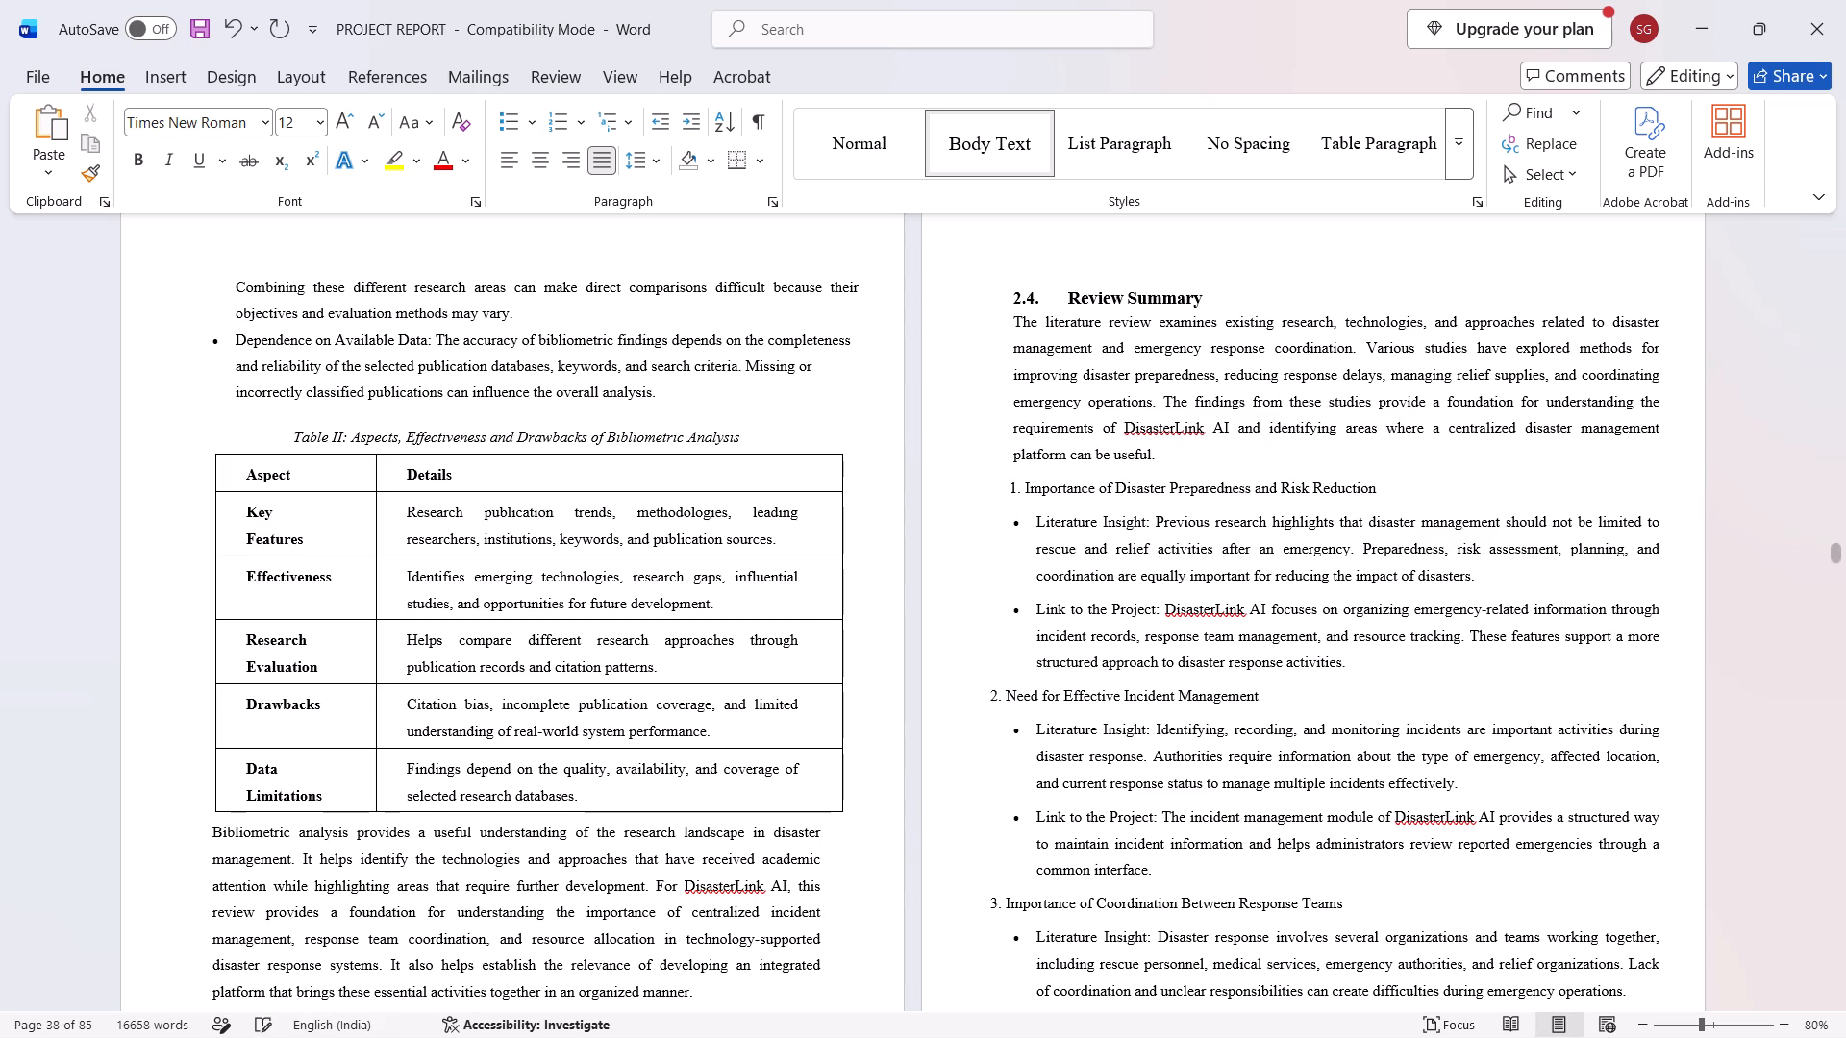
pyautogui.press('space')
pyautogui.click(1002, 511)
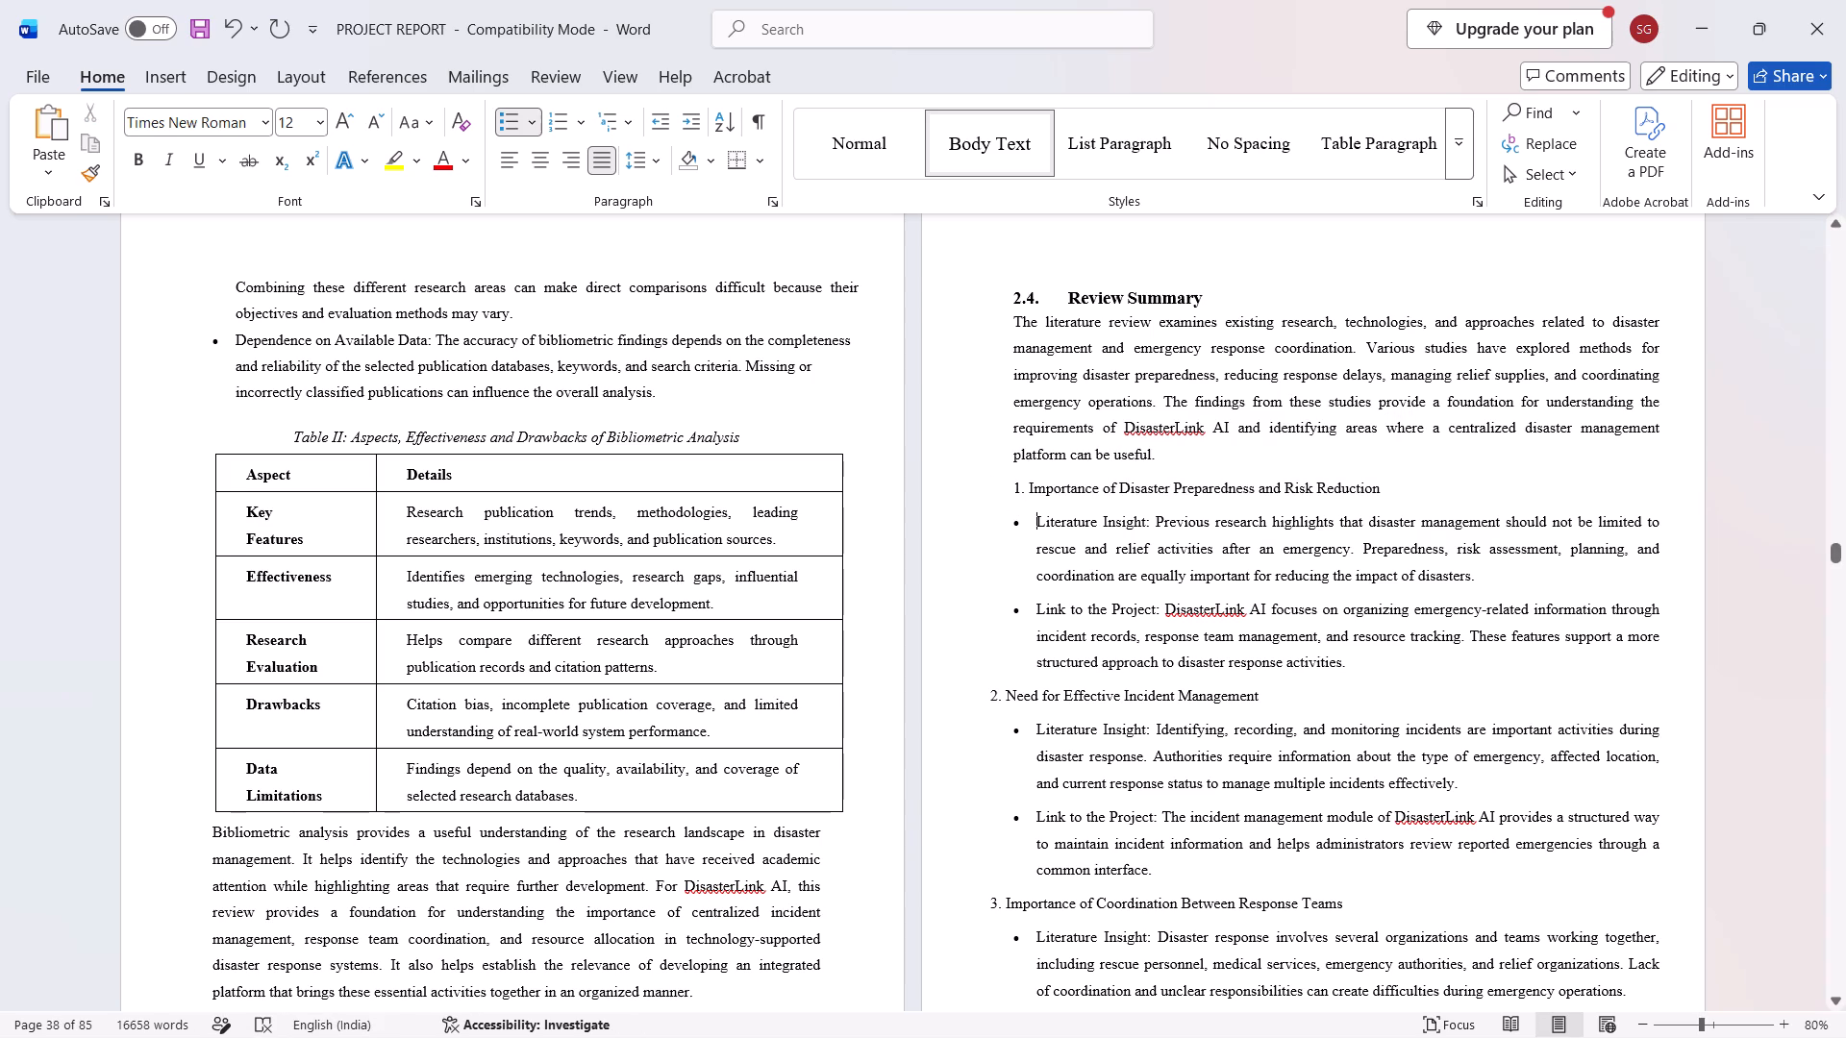
pyautogui.press('Tab')
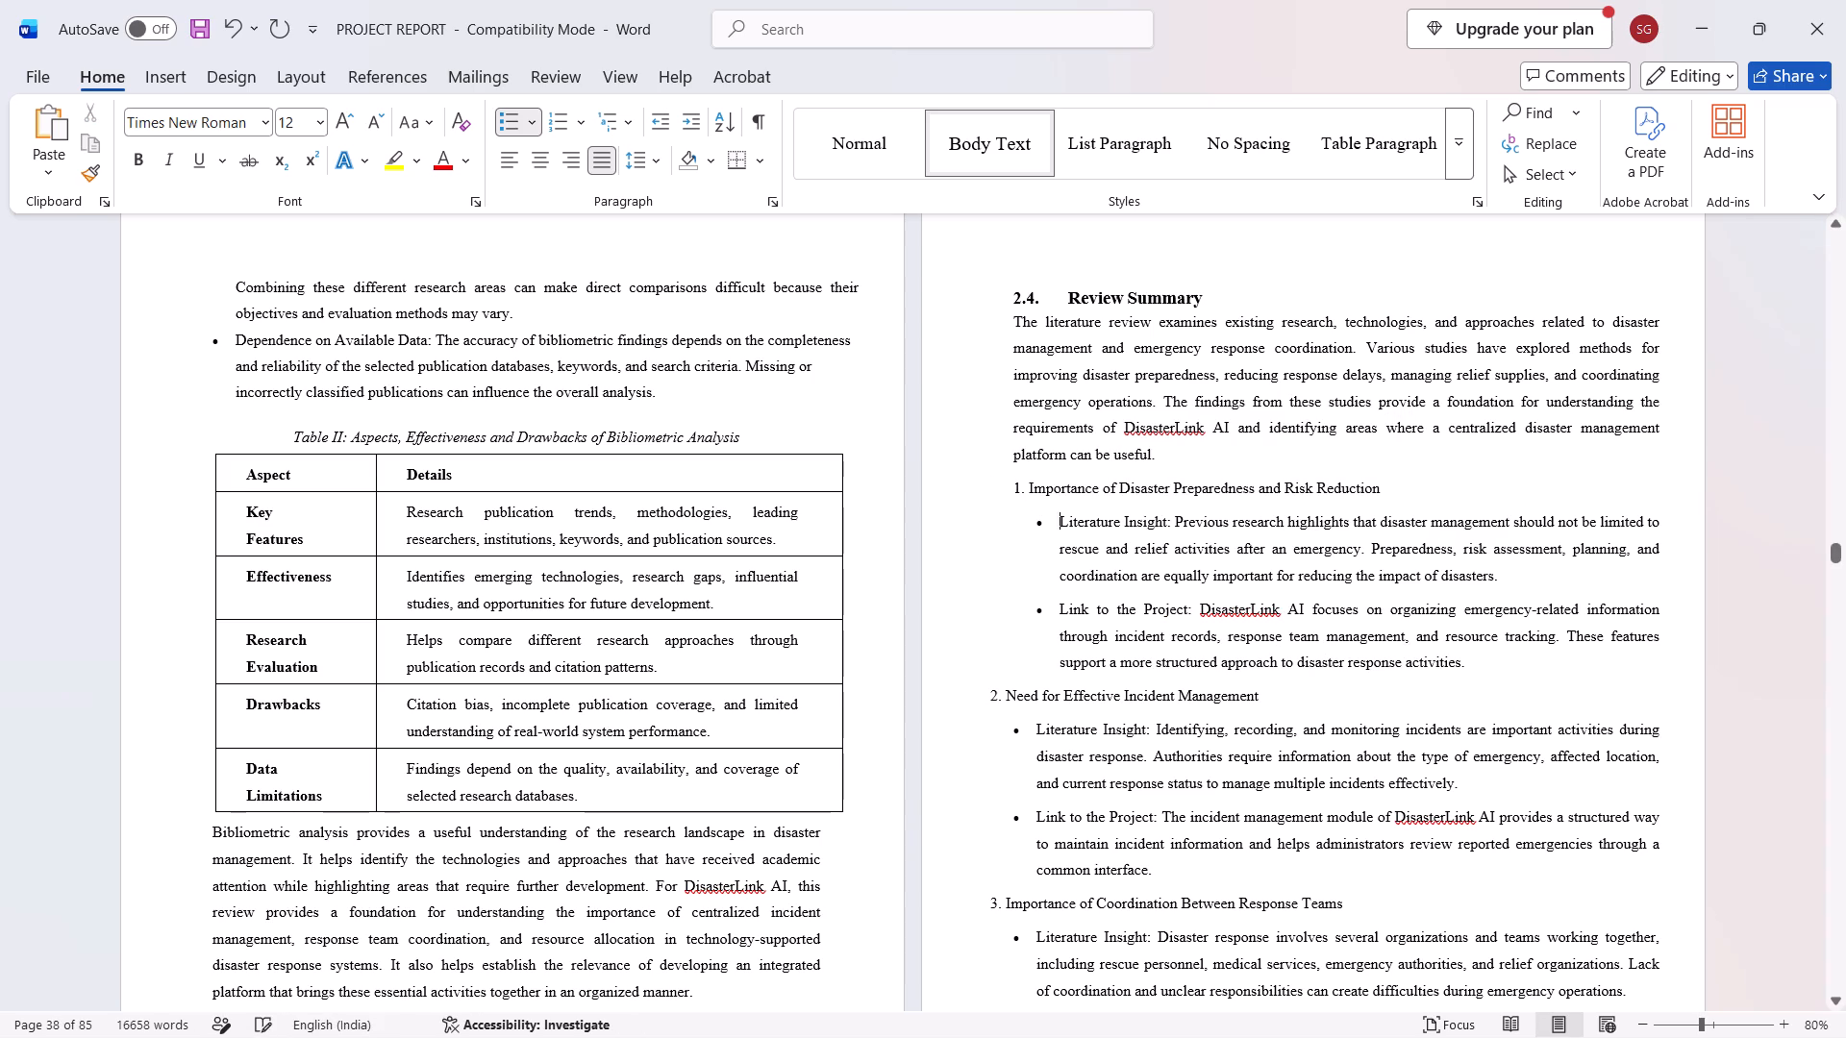
# Indent the headings of point 2, "Need for Effective Incident Management", and point 3, "Importance of Coordination Between Response Teams", and their bullets one level.
pyautogui.click(978, 694)
pyautogui.press('Tab')
pyautogui.click(990, 732)
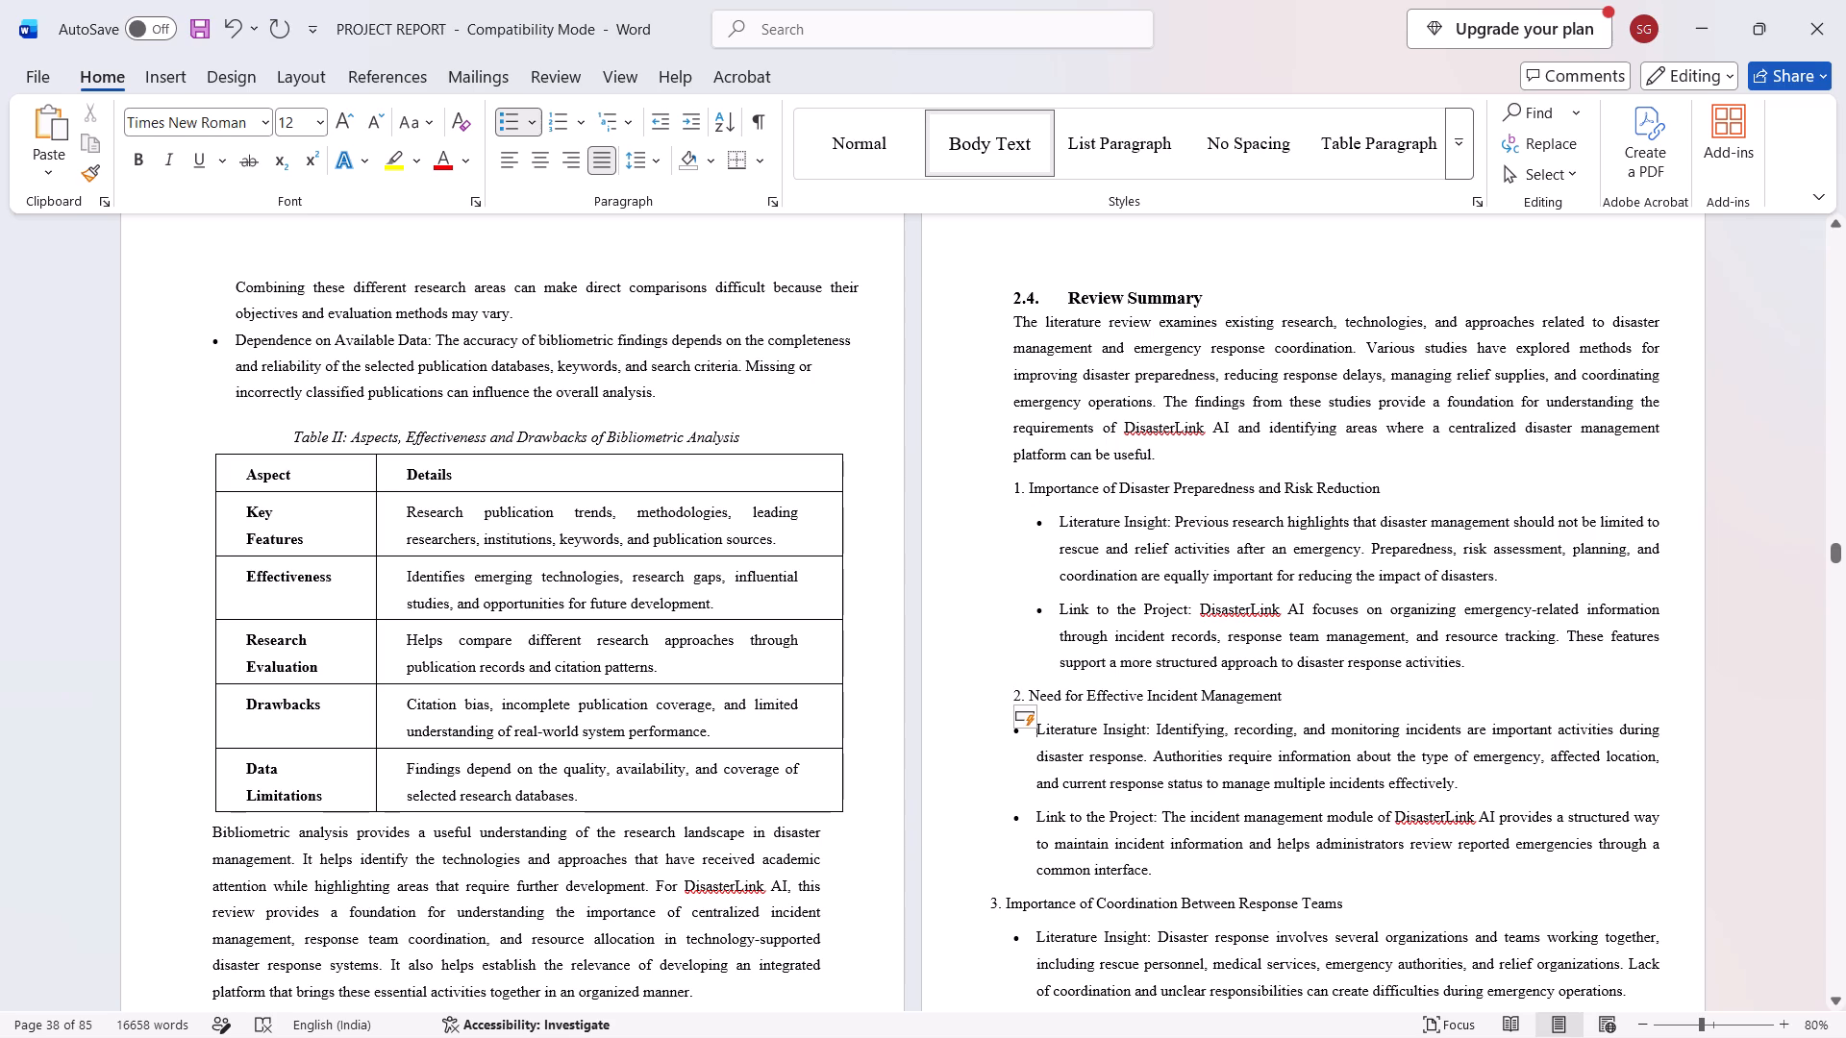
pyautogui.press('Tab')
pyautogui.click(968, 903)
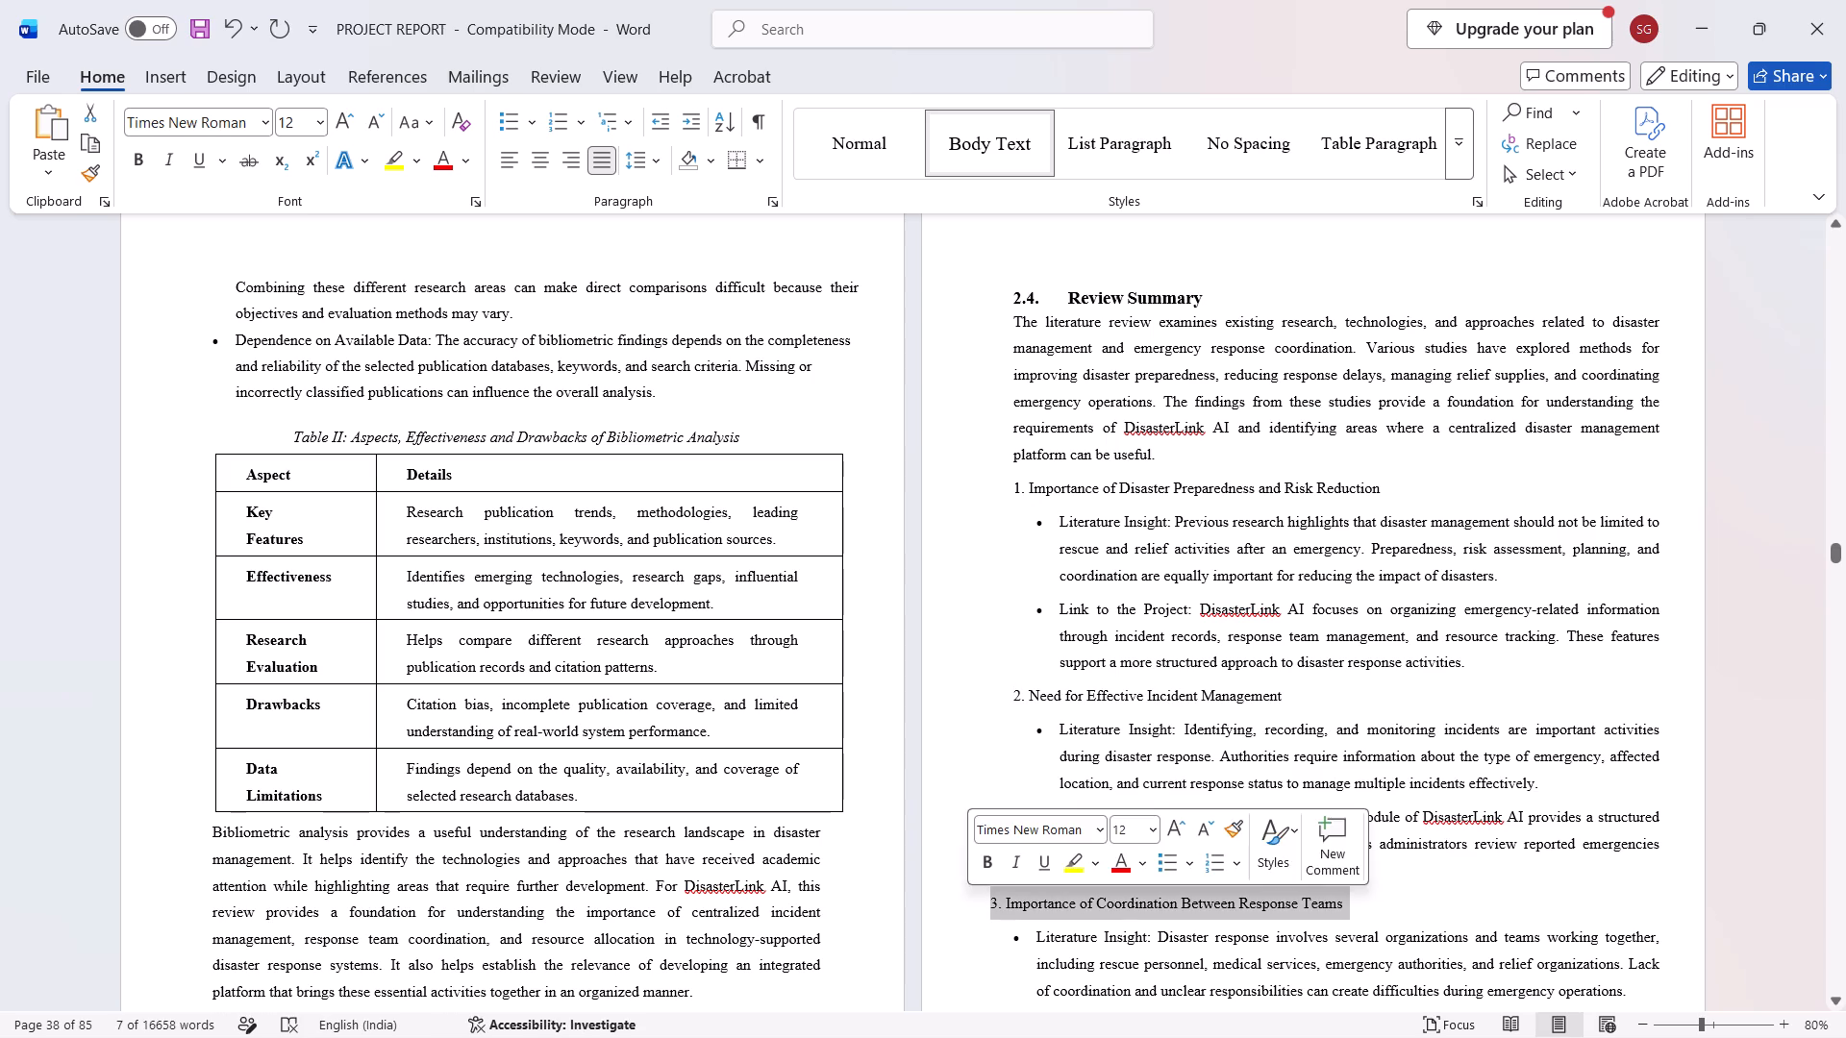
pyautogui.click(970, 899)
pyautogui.press('Tab')
pyautogui.scroll(-2, 986, 901)
pyautogui.click(991, 854)
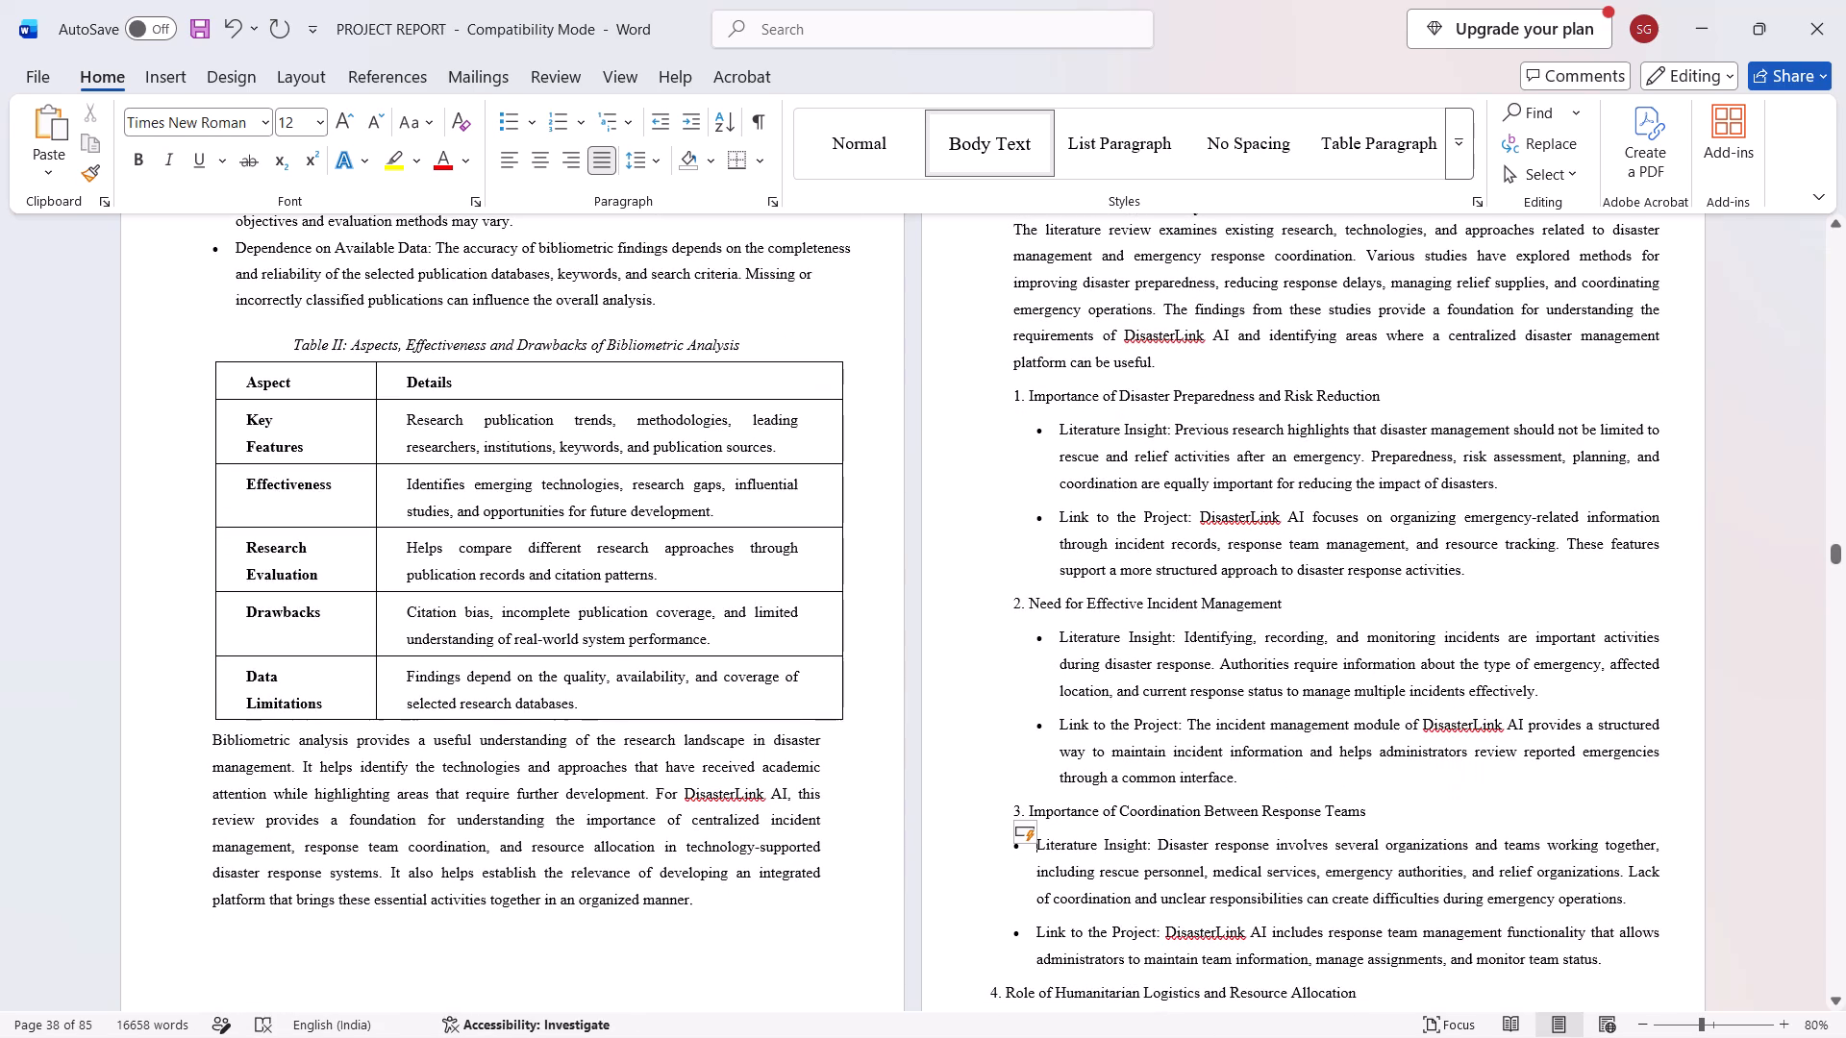
pyautogui.press('Tab')
# Indent the headings of point 4, "Role of Humanitarian Logistics and Resource Allocation", and point 5, "Contribution of Geographical Information Systems", and their bullets one level.
pyautogui.scroll(-5, 991, 854)
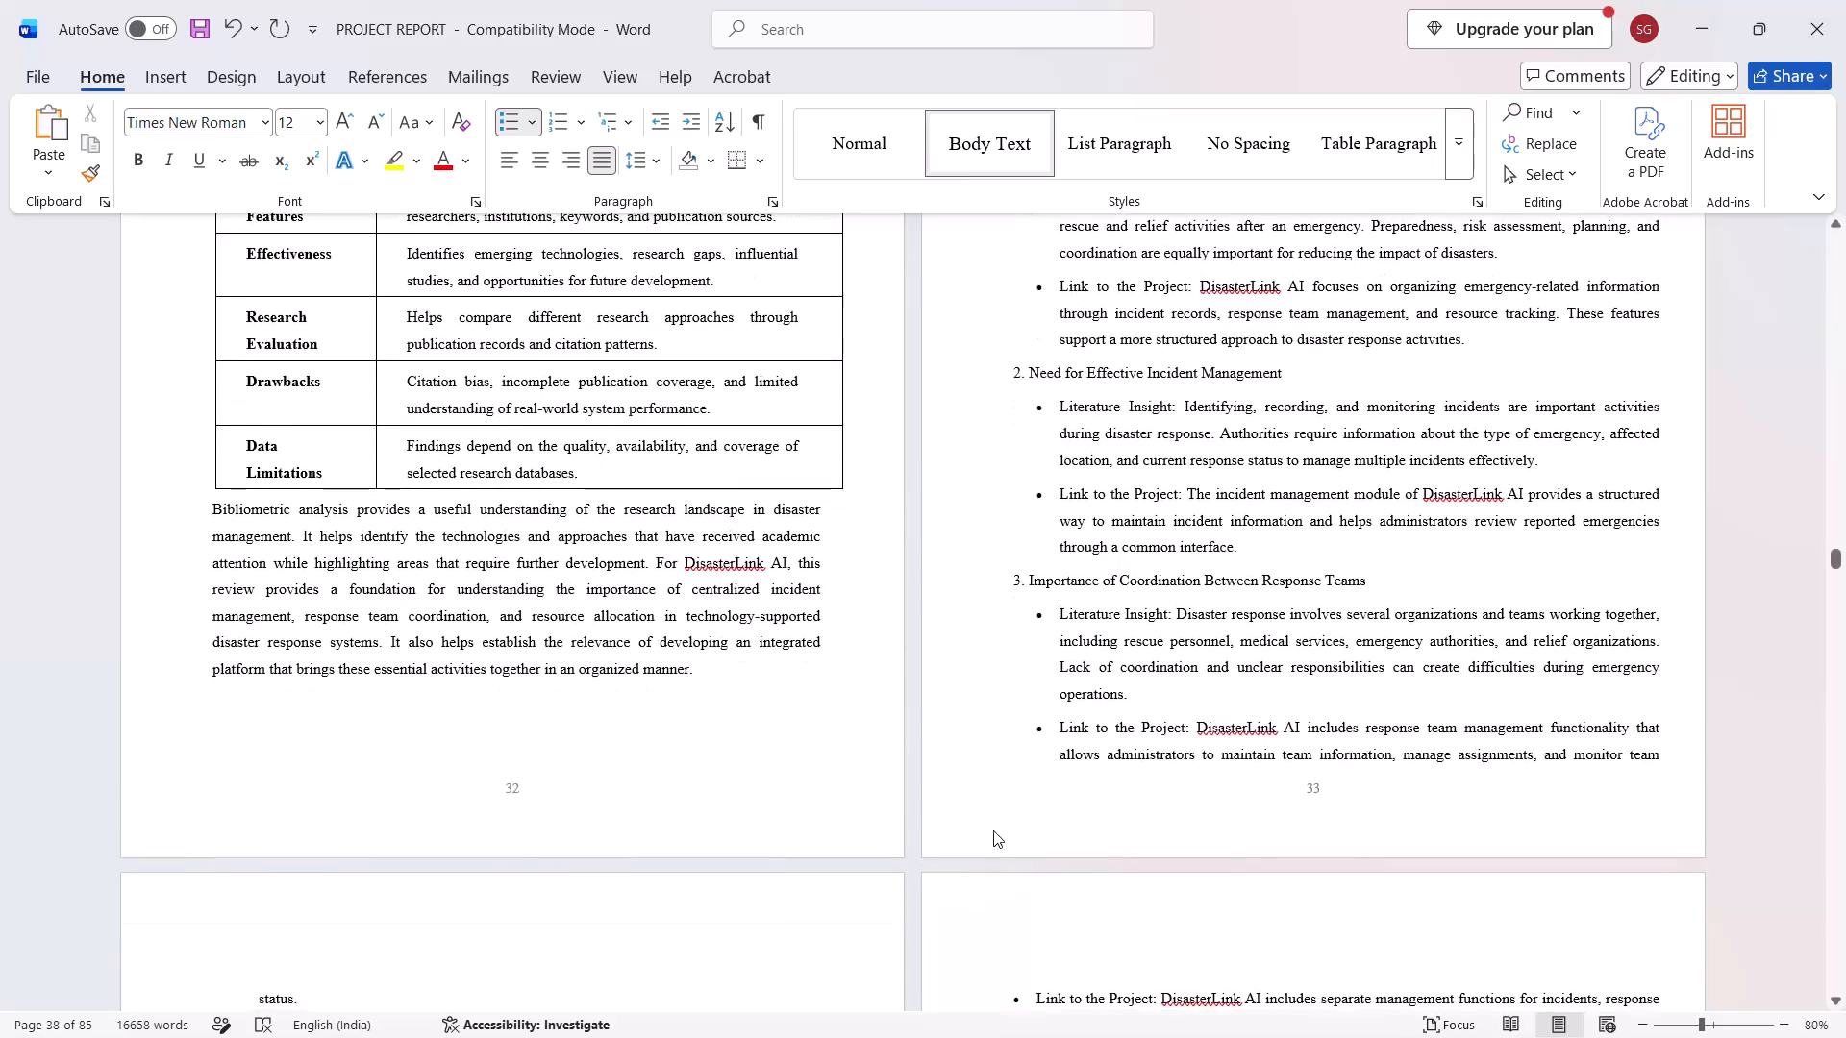
pyautogui.scroll(-3, 986, 824)
pyautogui.scroll(-4, 726, 772)
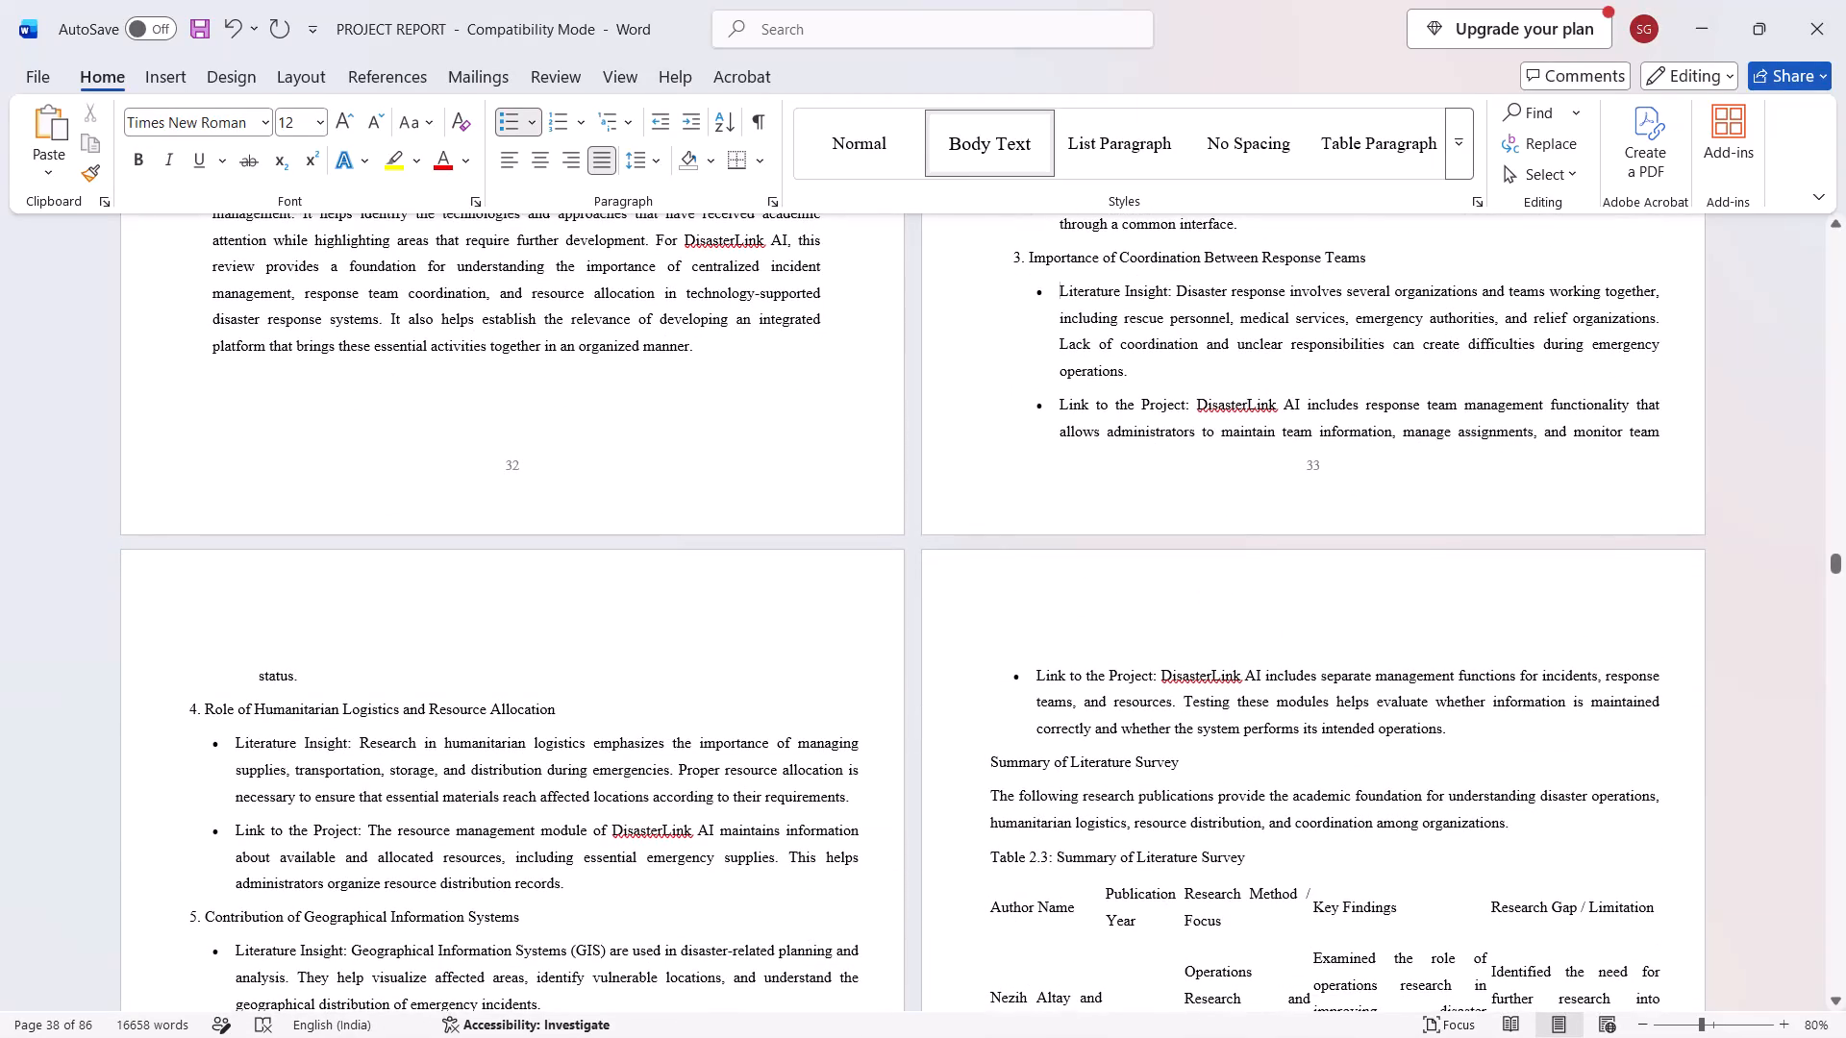
pyautogui.click(187, 710)
pyautogui.press('Tab')
pyautogui.click(197, 741)
pyautogui.press('Tab')
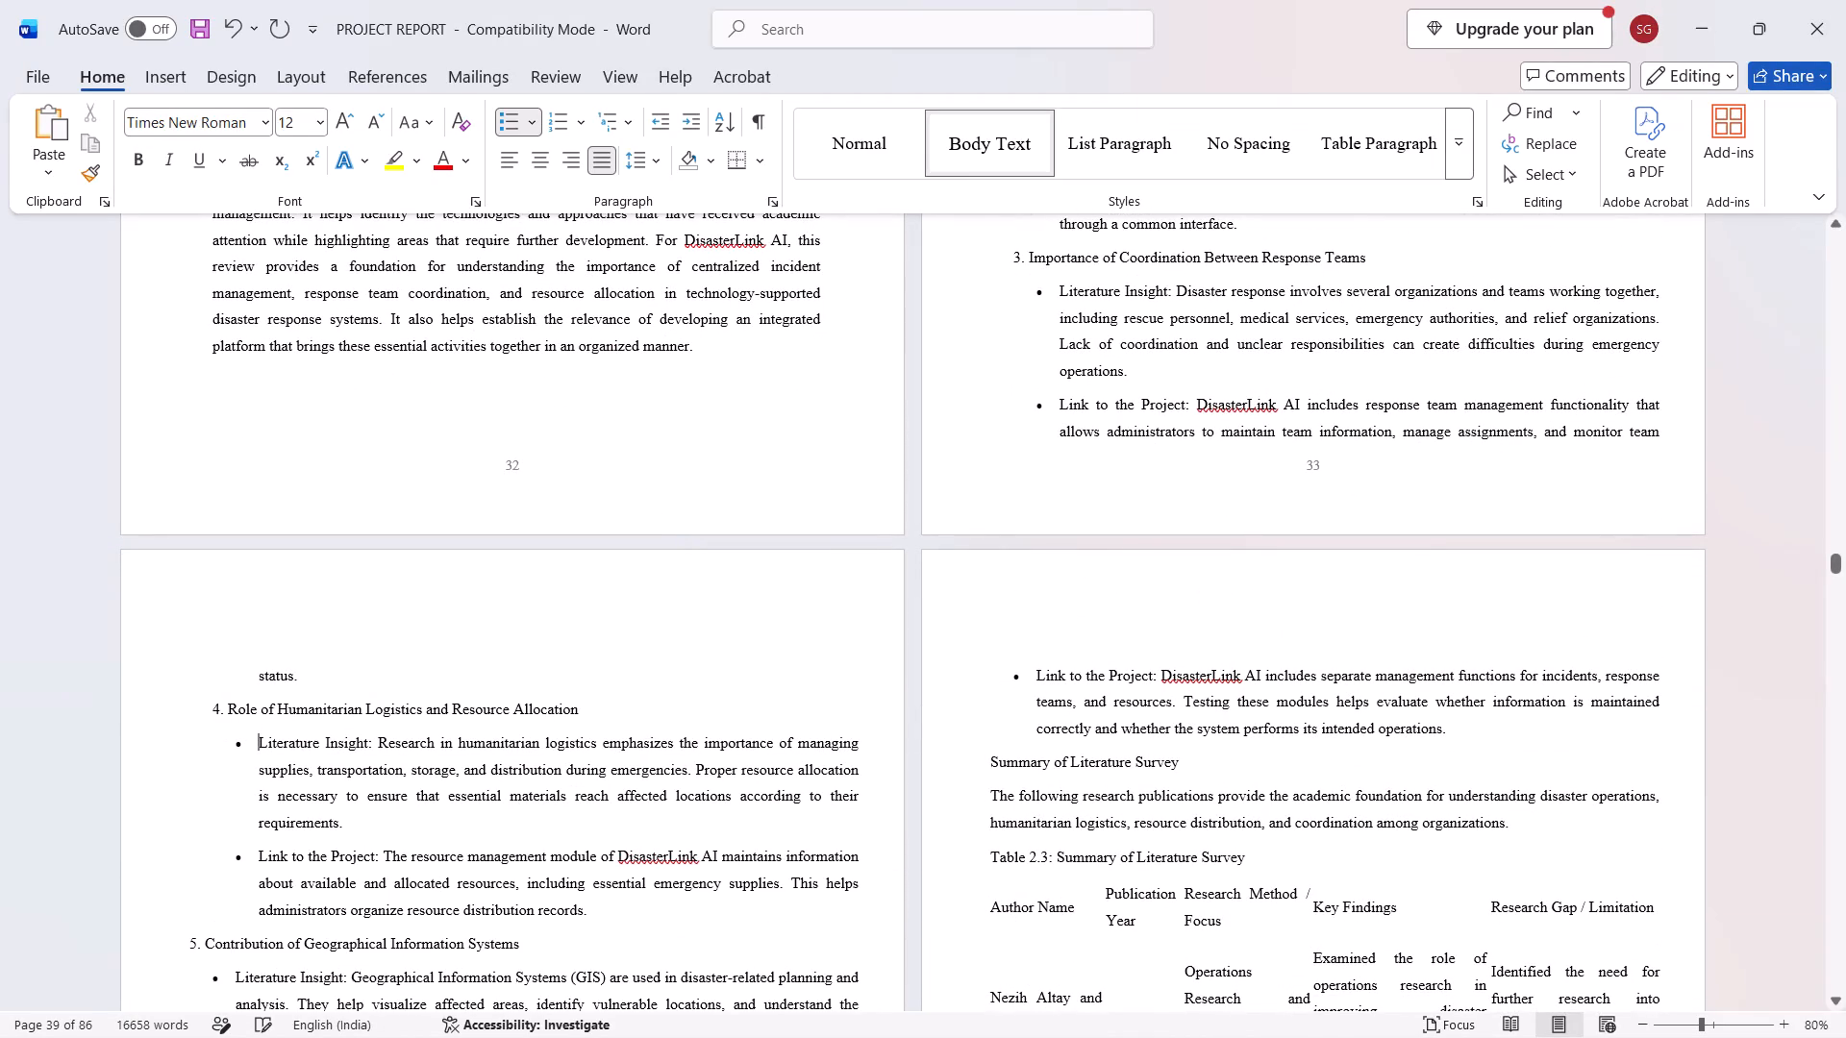
pyautogui.scroll(-5, 230, 874)
pyautogui.click(173, 720)
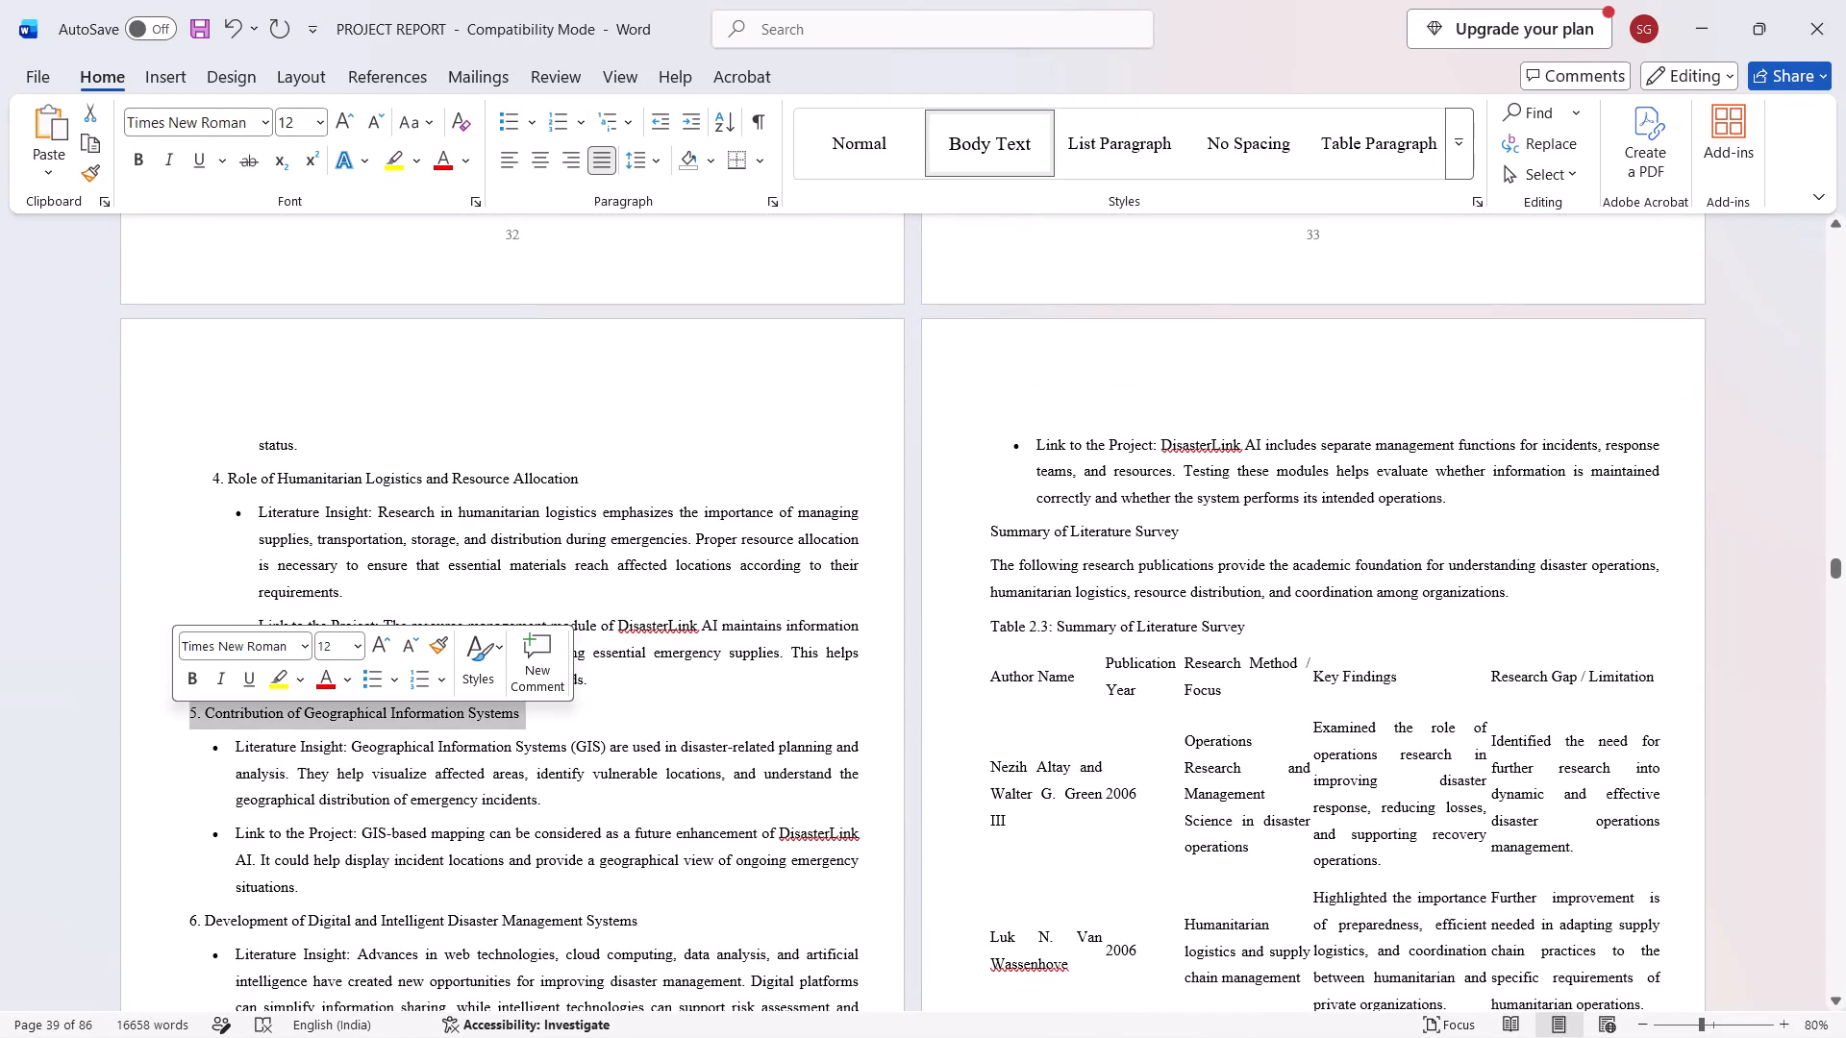
pyautogui.click(179, 716)
pyautogui.press('Tab')
pyautogui.click(198, 755)
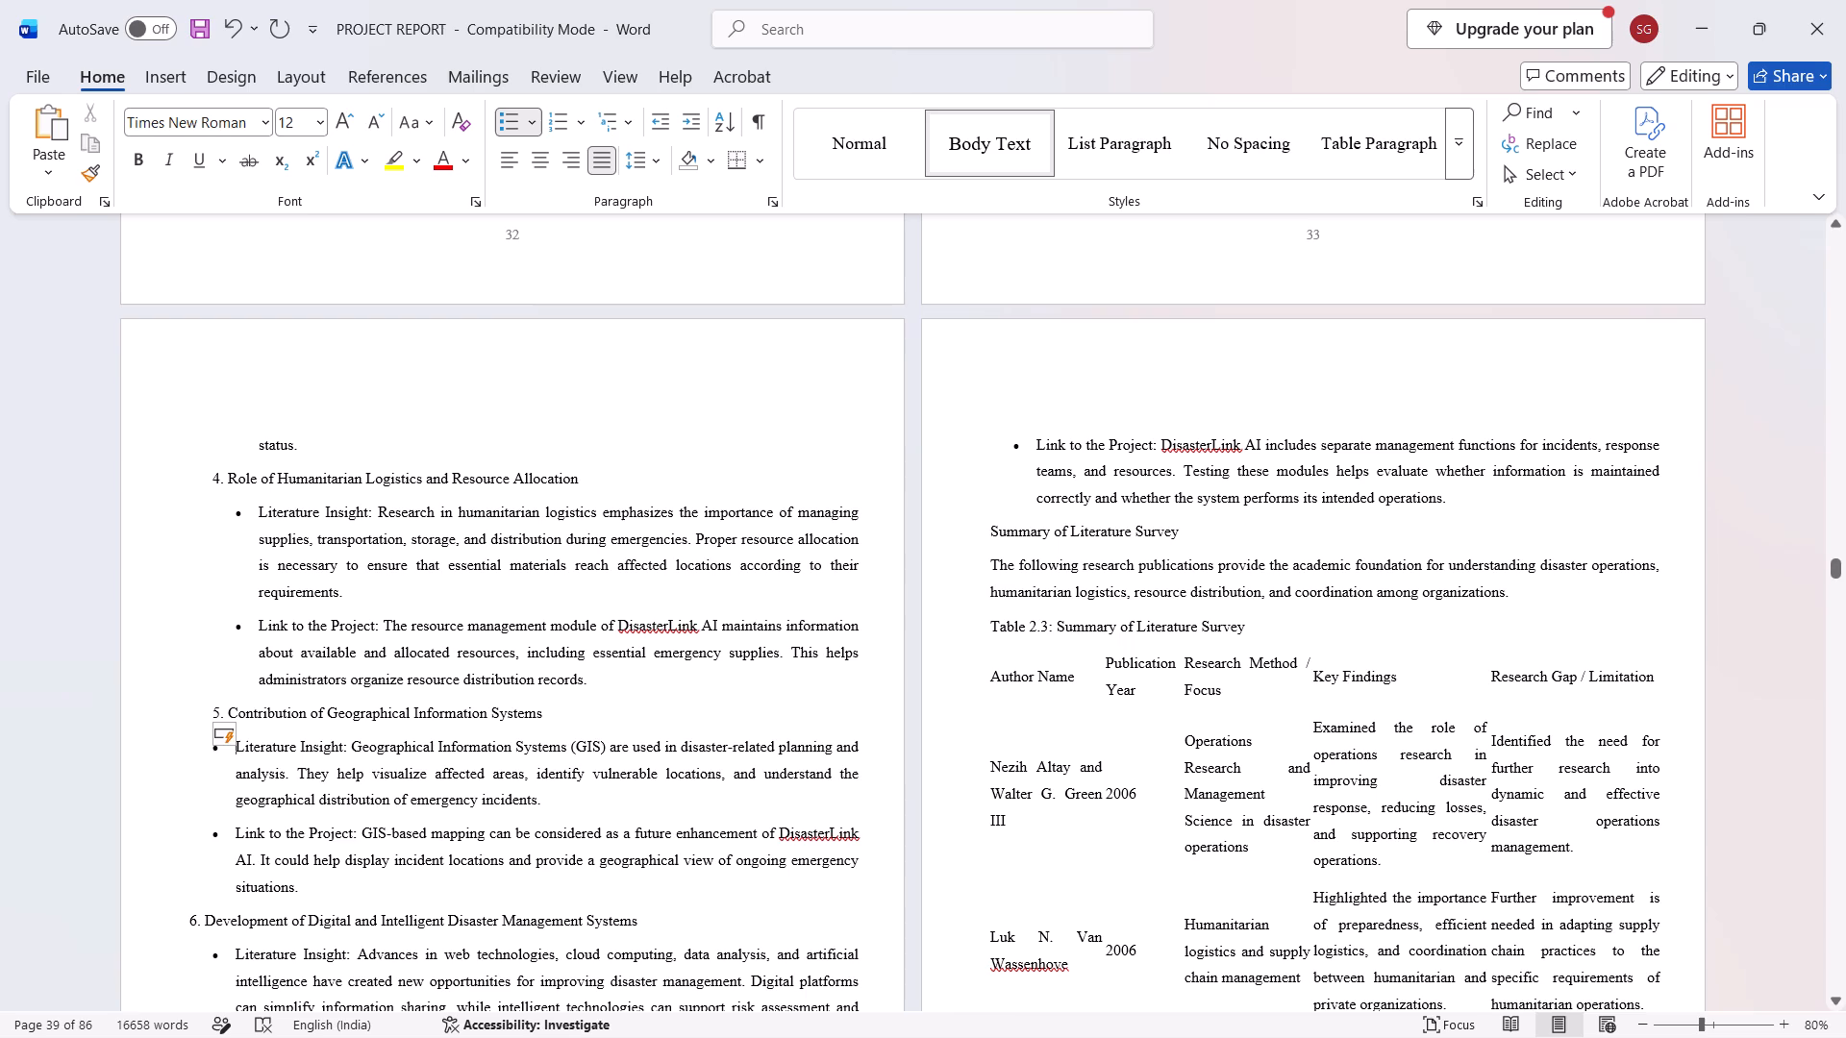
pyautogui.press('Tab')
# Indent the headings of point 6, on digital and intelligent systems, and point 7, on reliable information and validation, with their bullets one level.
pyautogui.scroll(-4, 218, 823)
pyautogui.click(183, 733)
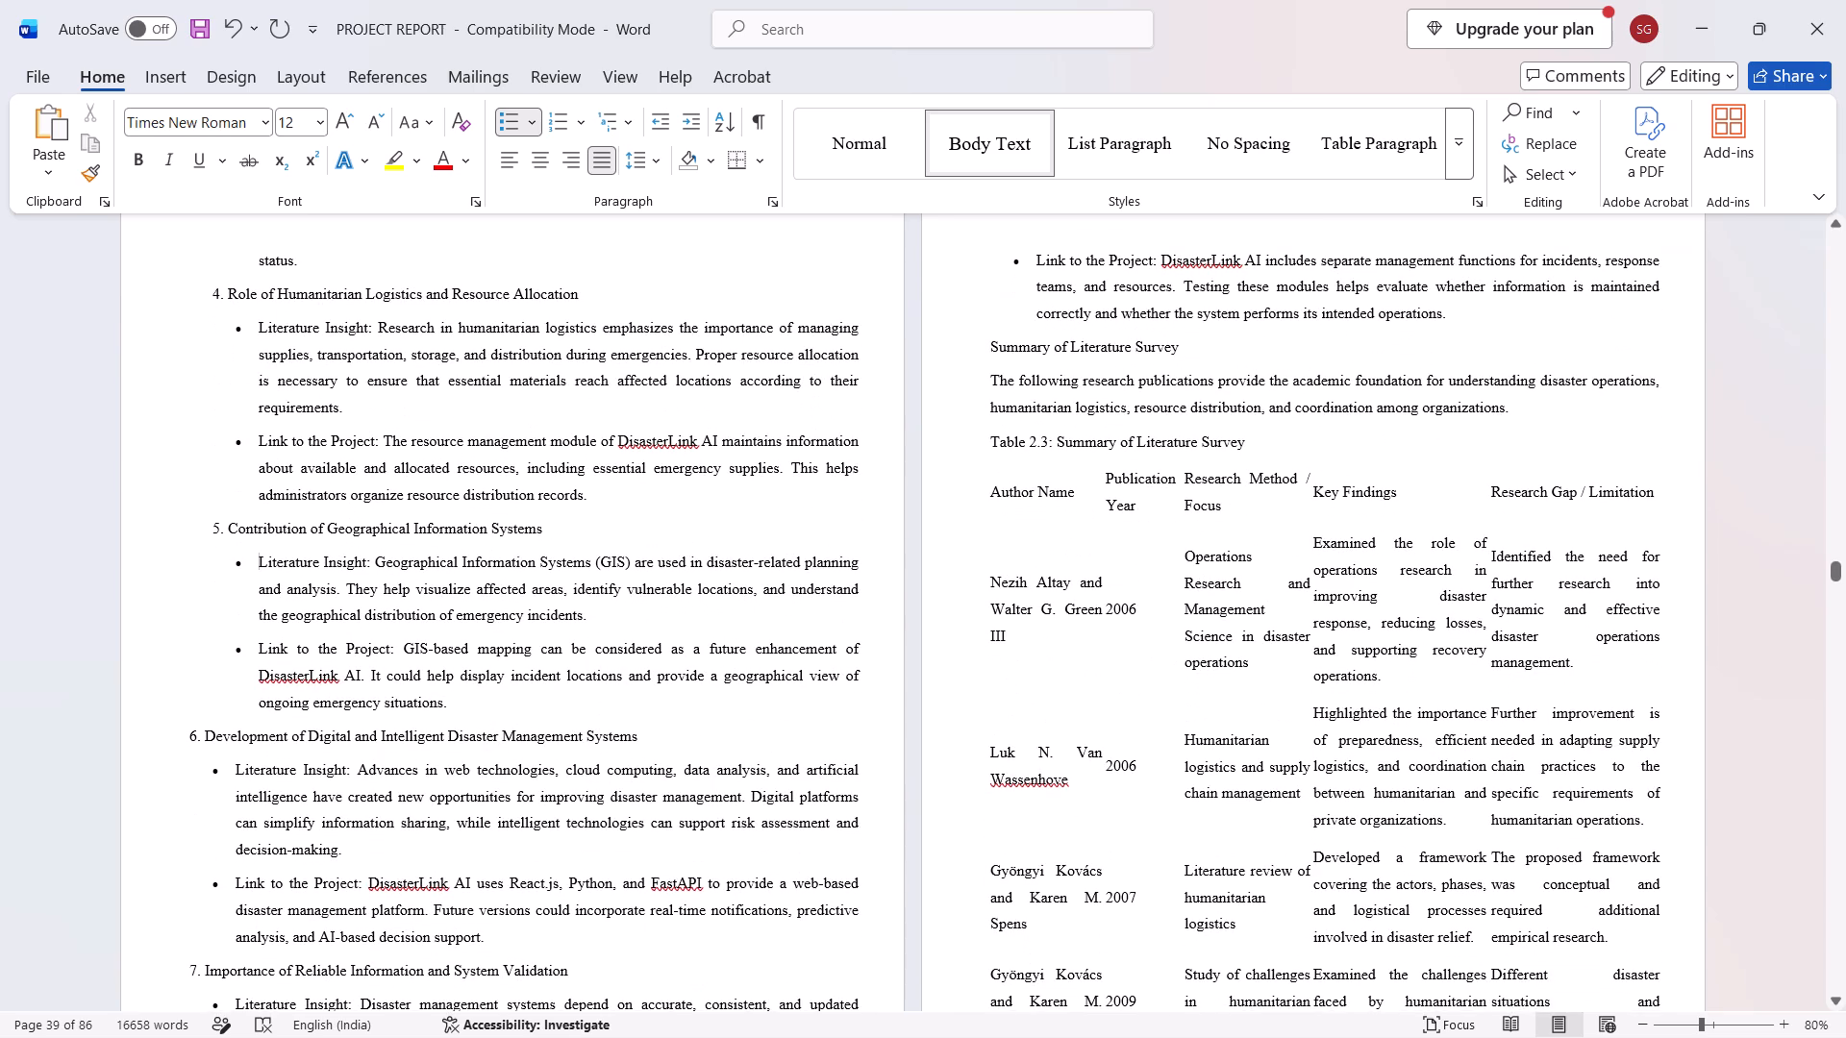
pyautogui.press('Tab')
pyautogui.click(202, 767)
pyautogui.press('Tab')
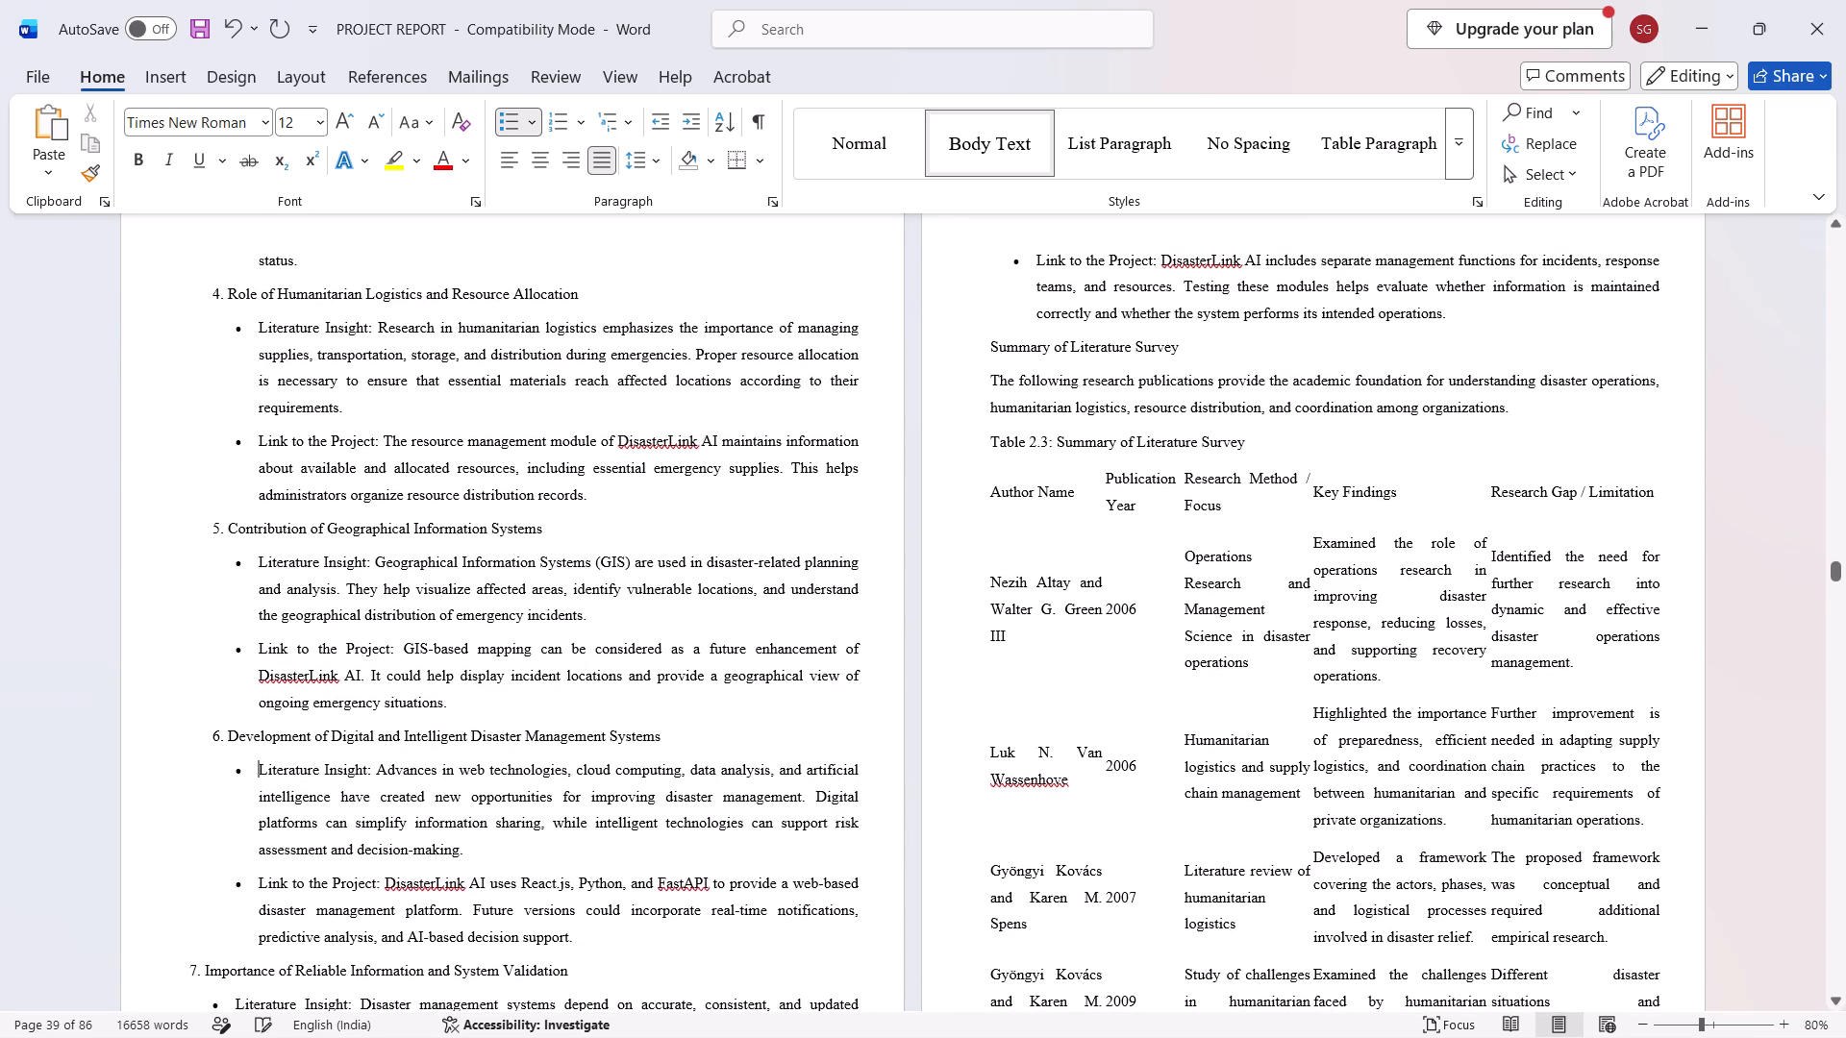
pyautogui.scroll(-3, 232, 829)
pyautogui.click(186, 826)
pyautogui.press('Tab')
pyautogui.click(199, 869)
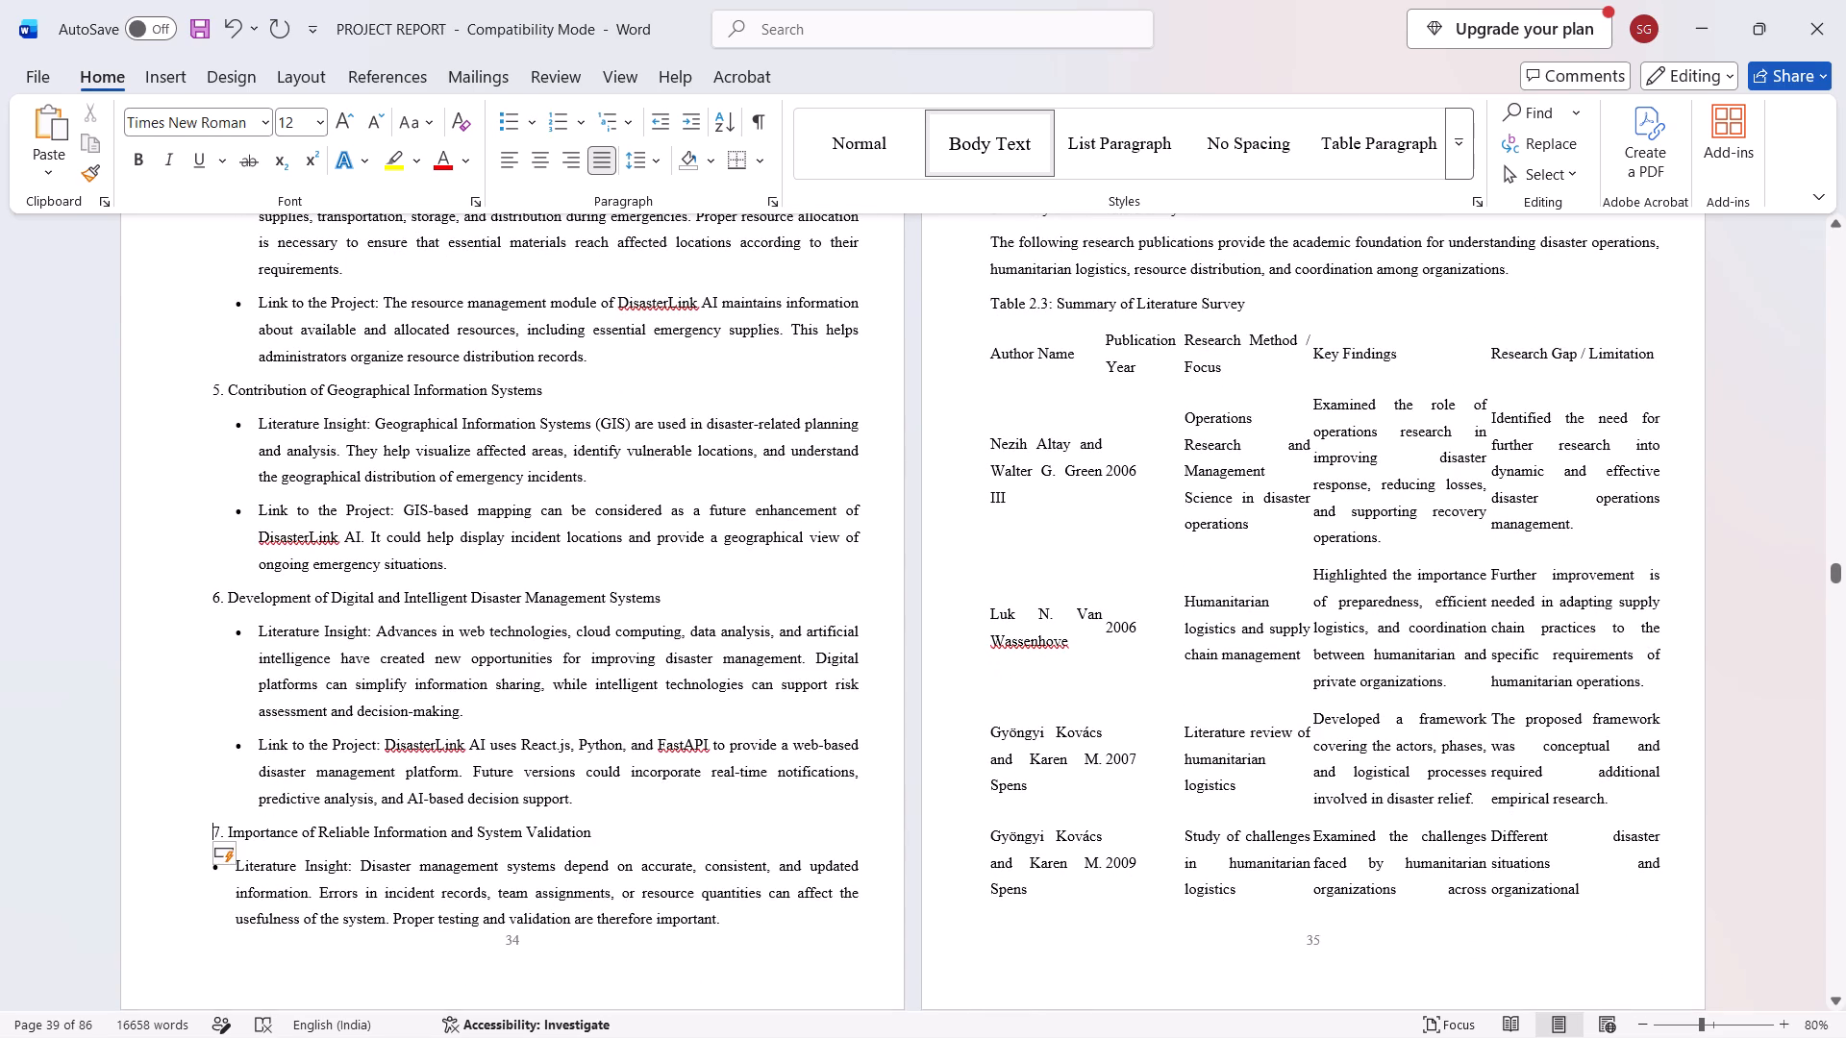
pyautogui.press('Tab')
pyautogui.scroll(-3, 490, 713)
pyautogui.scroll(1, 496, 712)
pyautogui.scroll(-1, 498, 710)
pyautogui.scroll(4, 513, 693)
pyautogui.scroll(2, 1232, 507)
pyautogui.scroll(-1, 1233, 507)
pyautogui.scroll(1, 1233, 507)
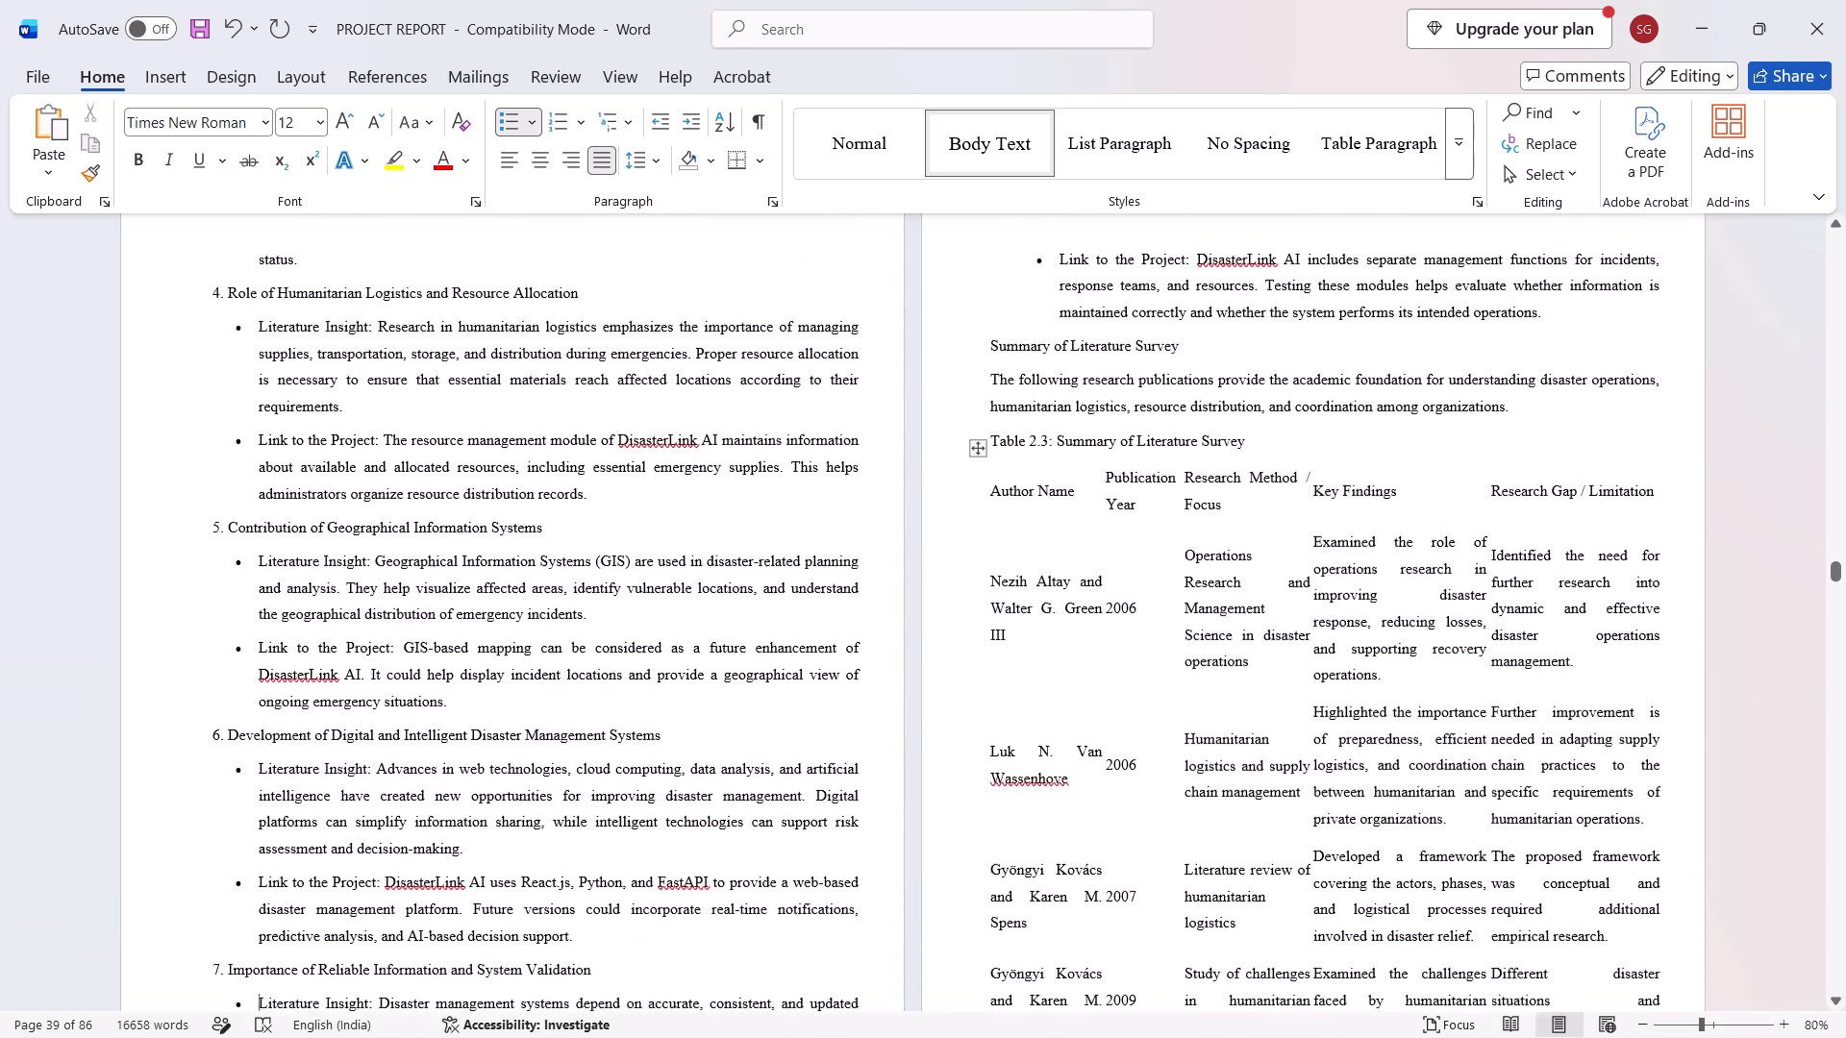
pyautogui.scroll(4, 1073, 487)
pyautogui.moveTo(1207, 531); pyautogui.dragTo(1128, 524)
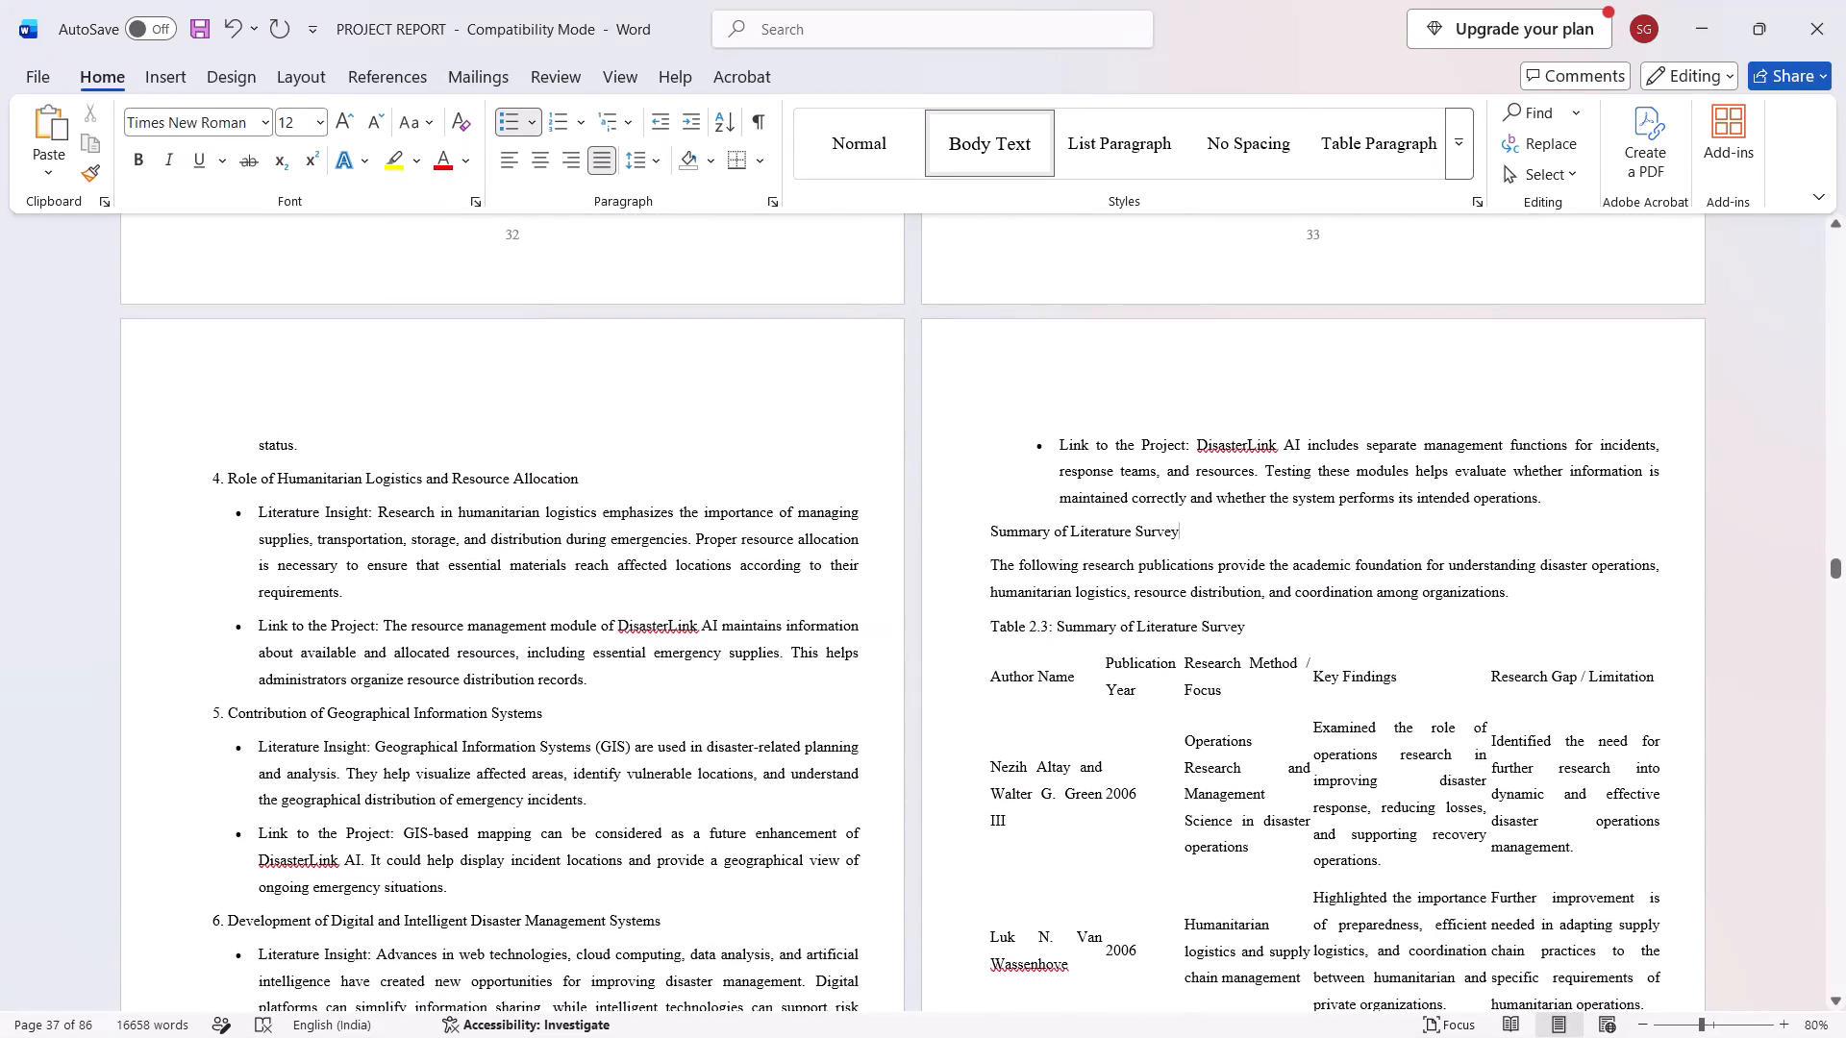
pyautogui.moveTo(1128, 524); pyautogui.dragTo(999, 525)
pyautogui.click(1017, 486)
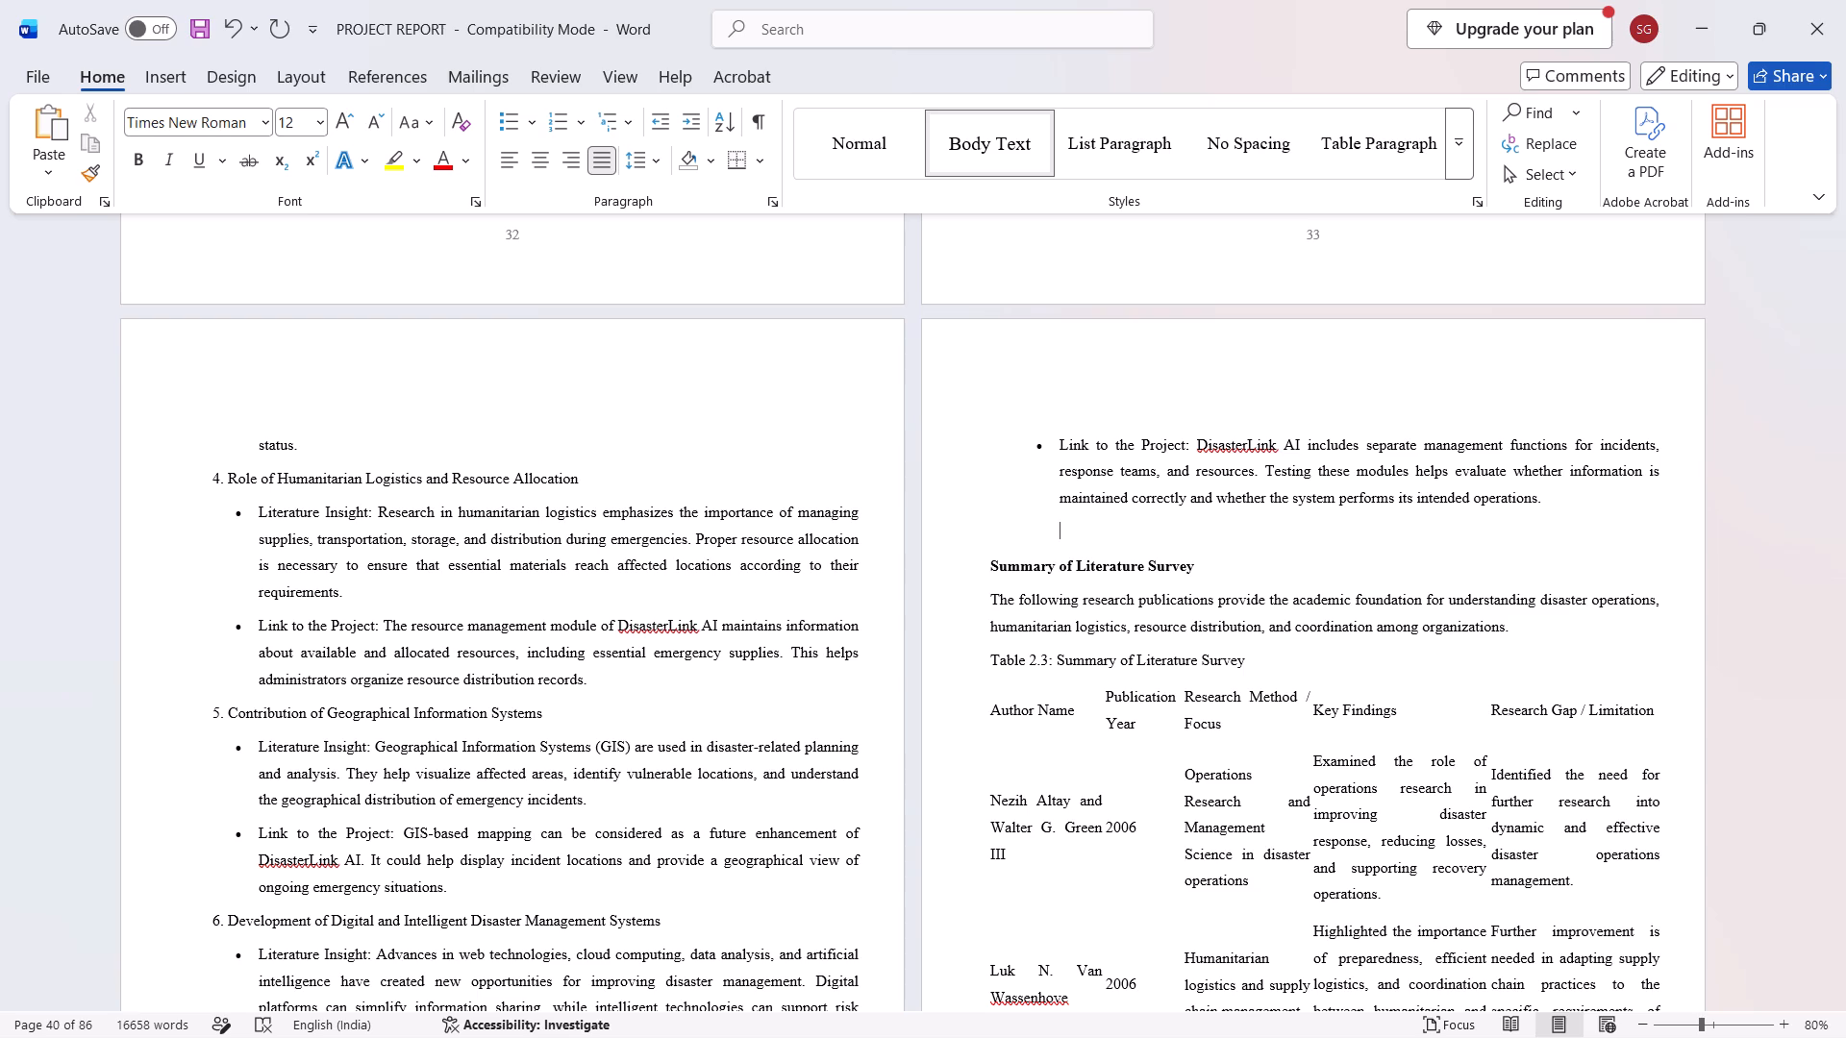
pyautogui.press('BackSpace')
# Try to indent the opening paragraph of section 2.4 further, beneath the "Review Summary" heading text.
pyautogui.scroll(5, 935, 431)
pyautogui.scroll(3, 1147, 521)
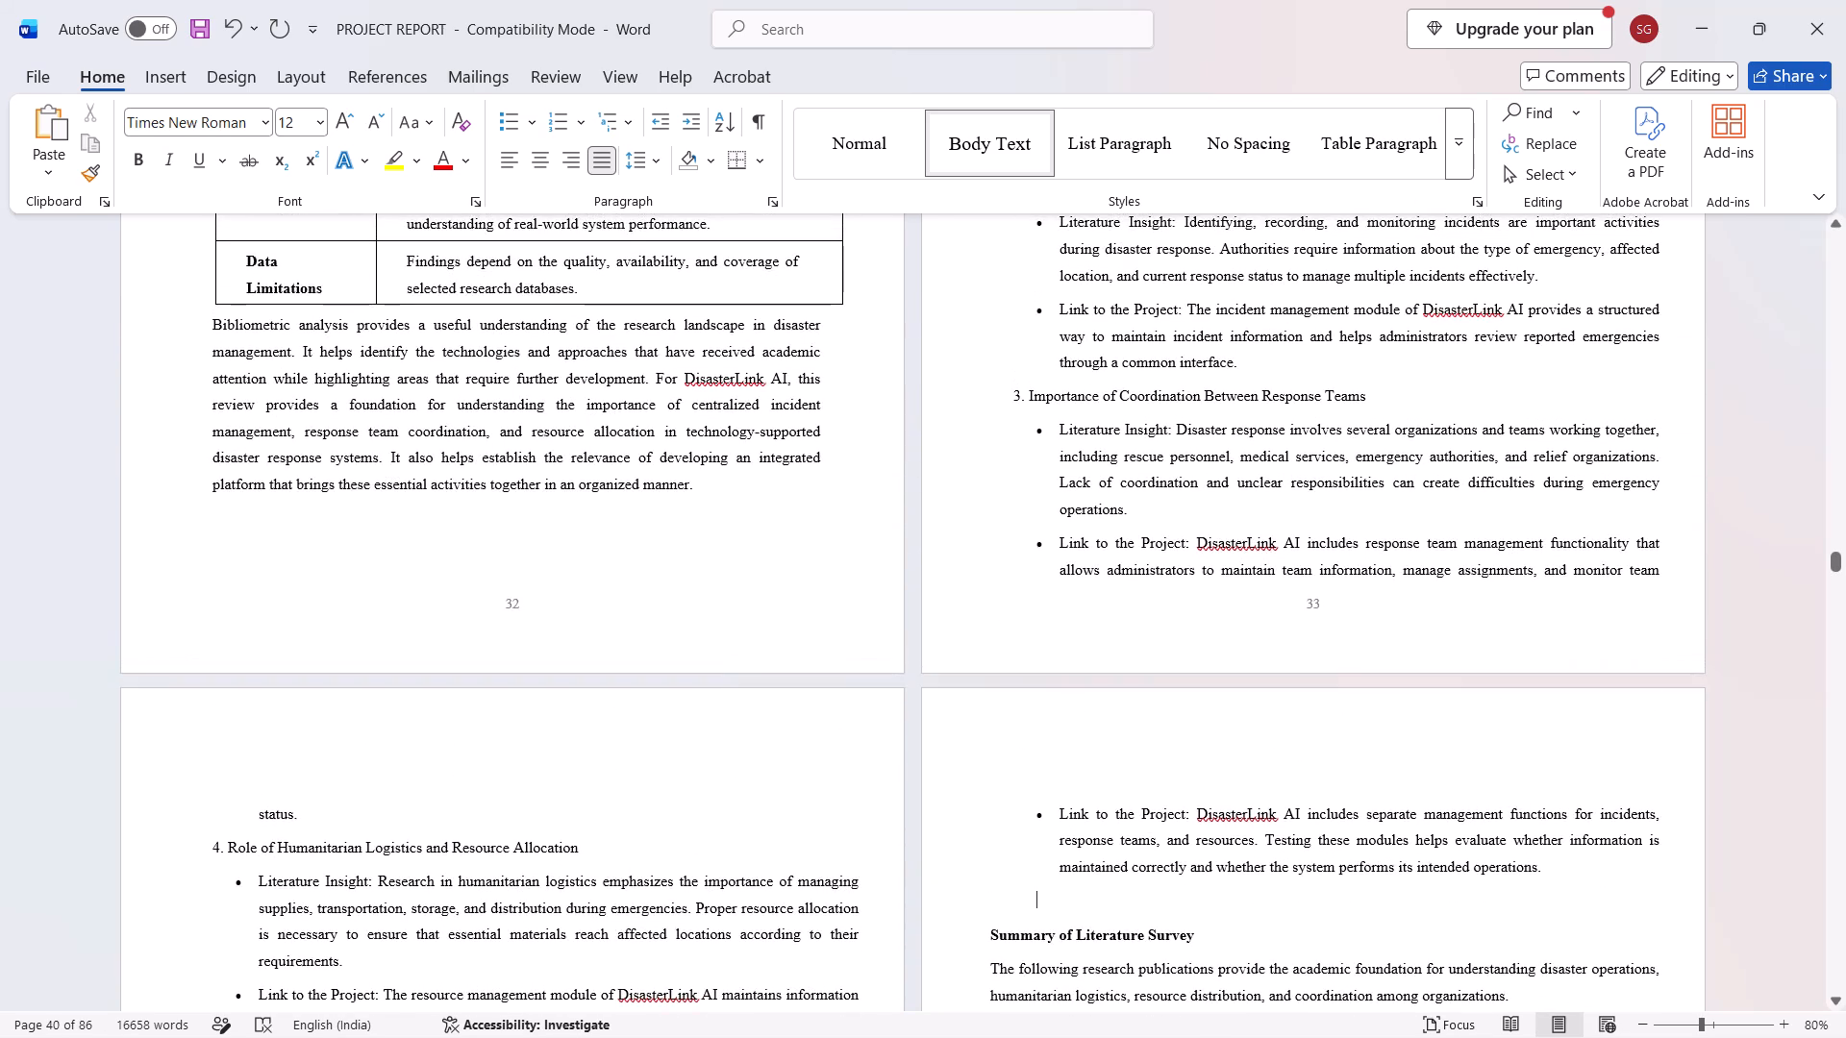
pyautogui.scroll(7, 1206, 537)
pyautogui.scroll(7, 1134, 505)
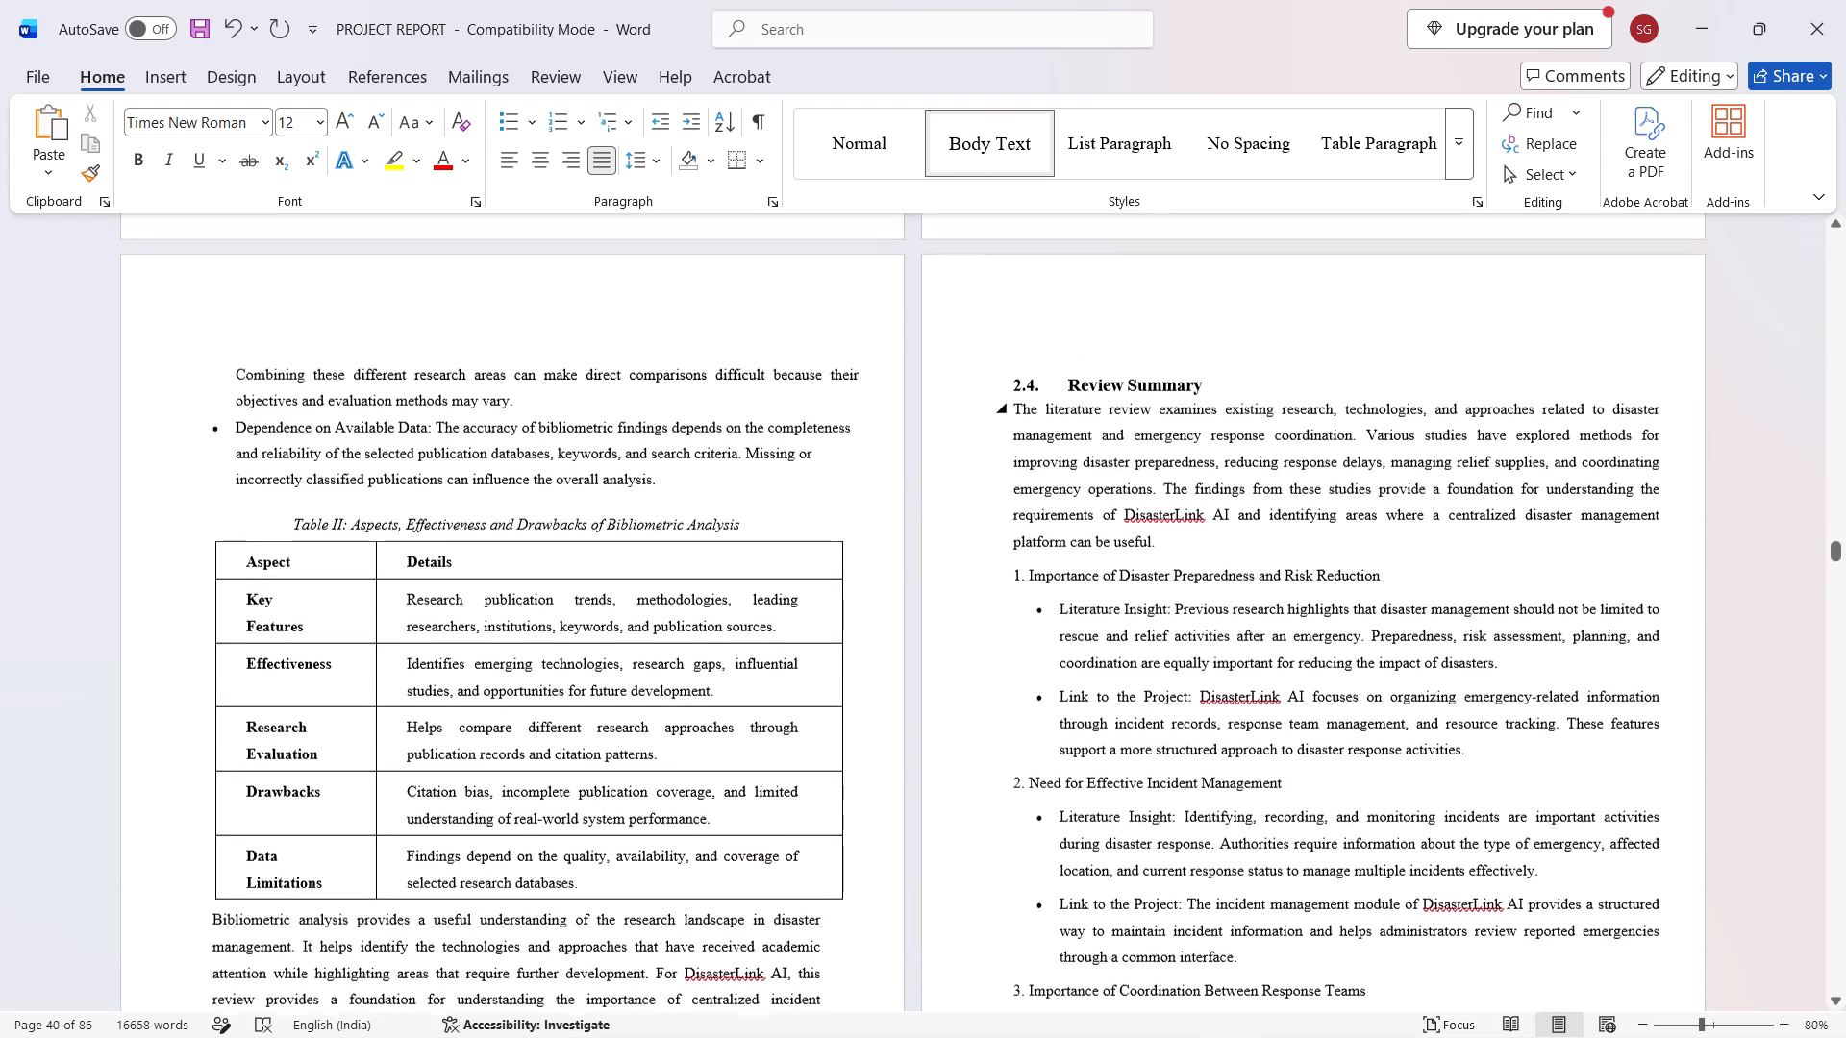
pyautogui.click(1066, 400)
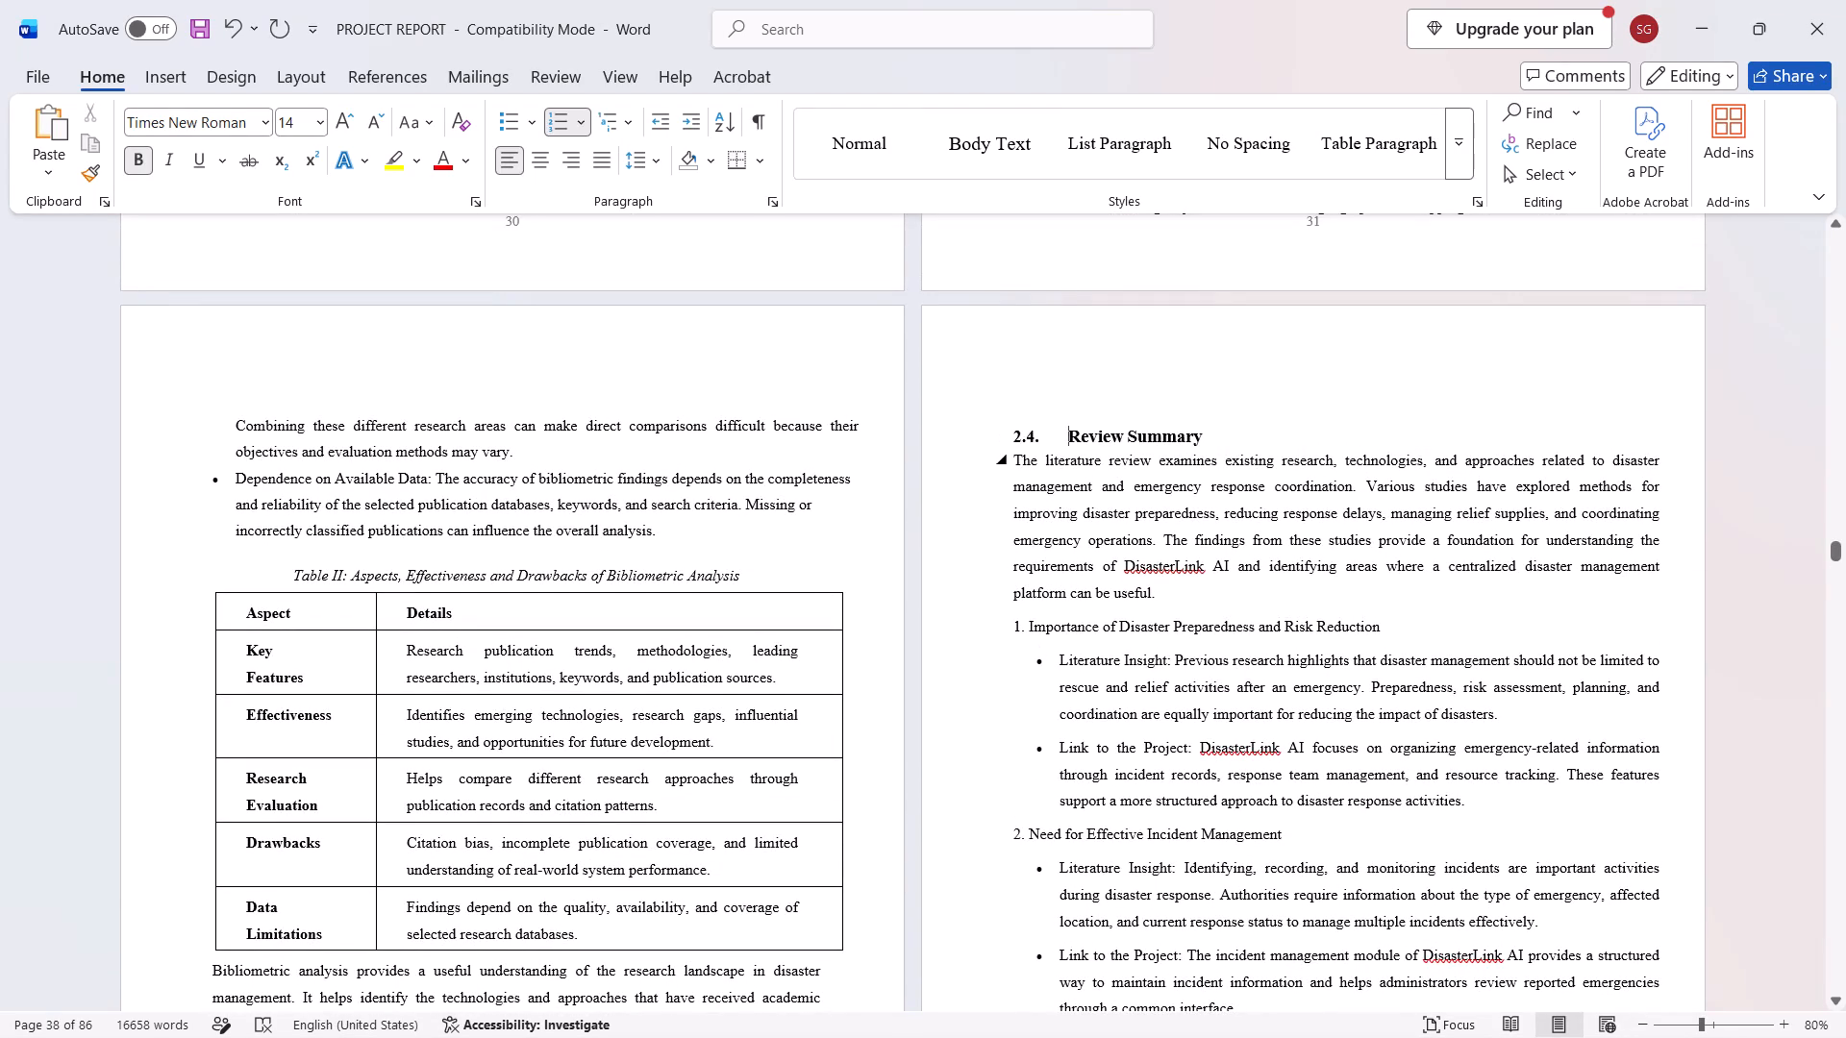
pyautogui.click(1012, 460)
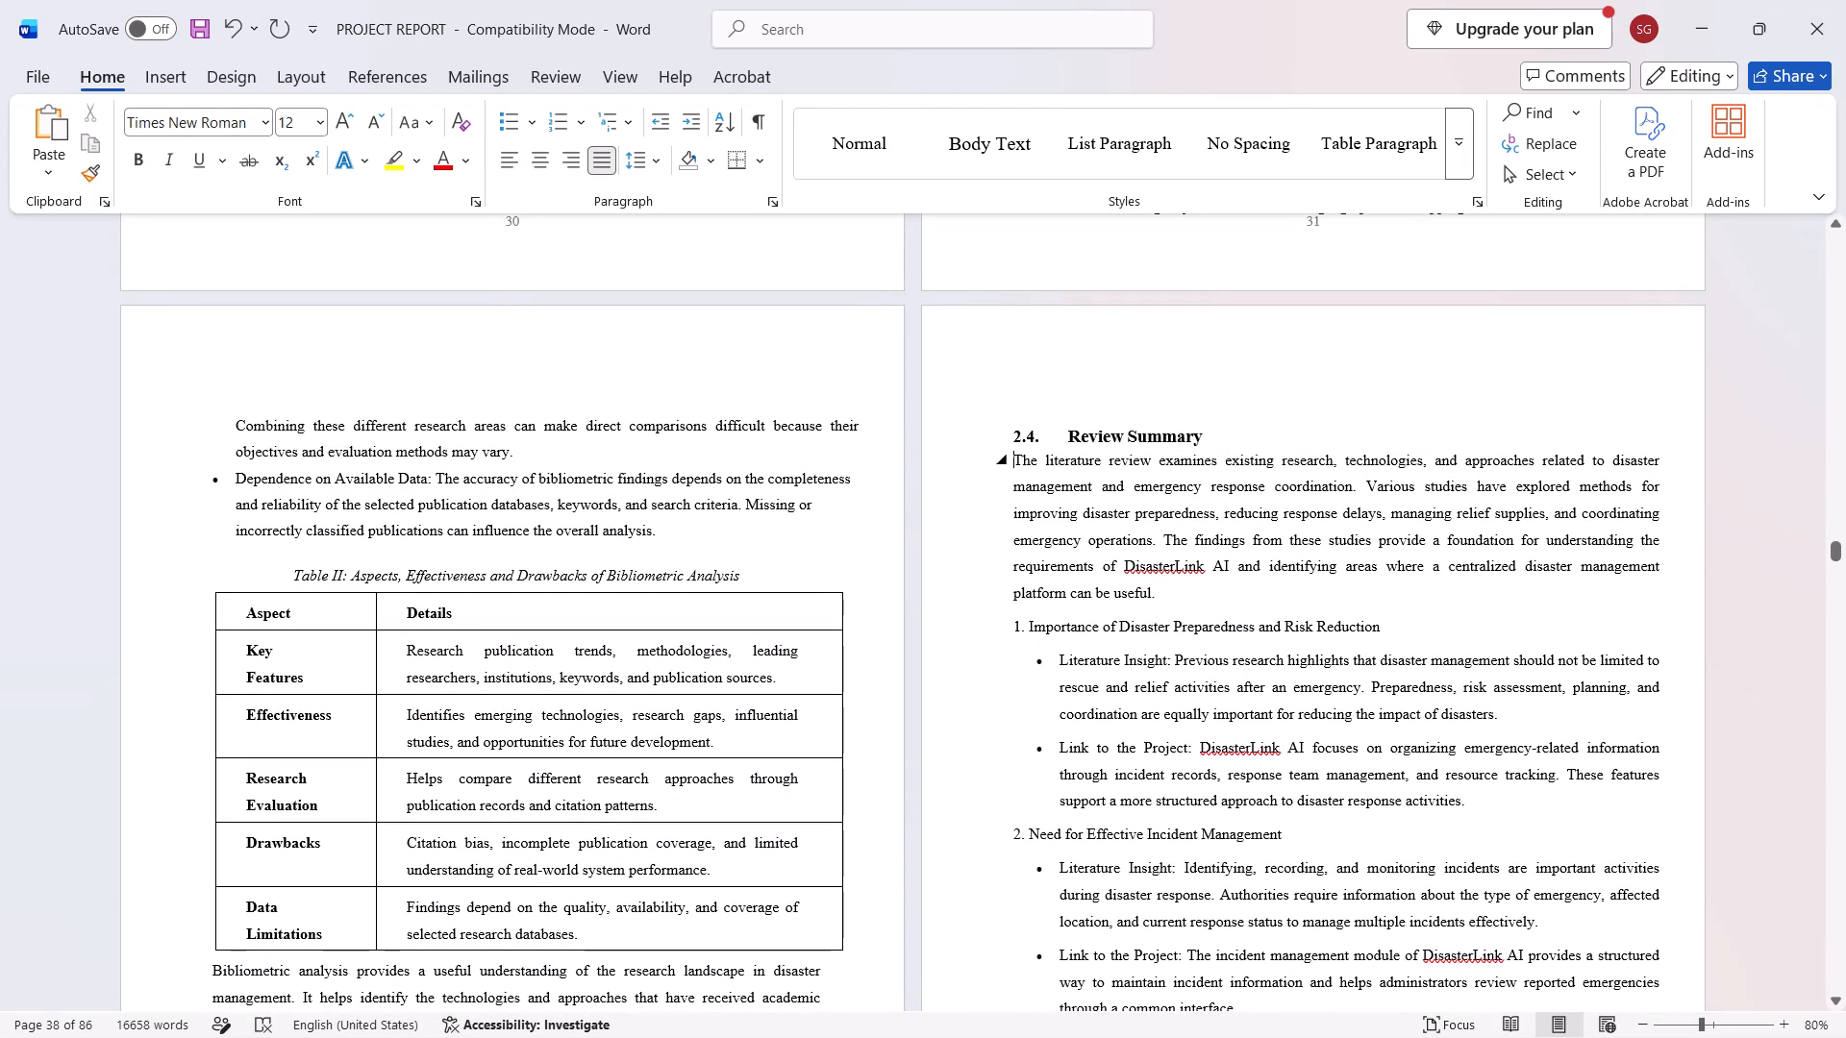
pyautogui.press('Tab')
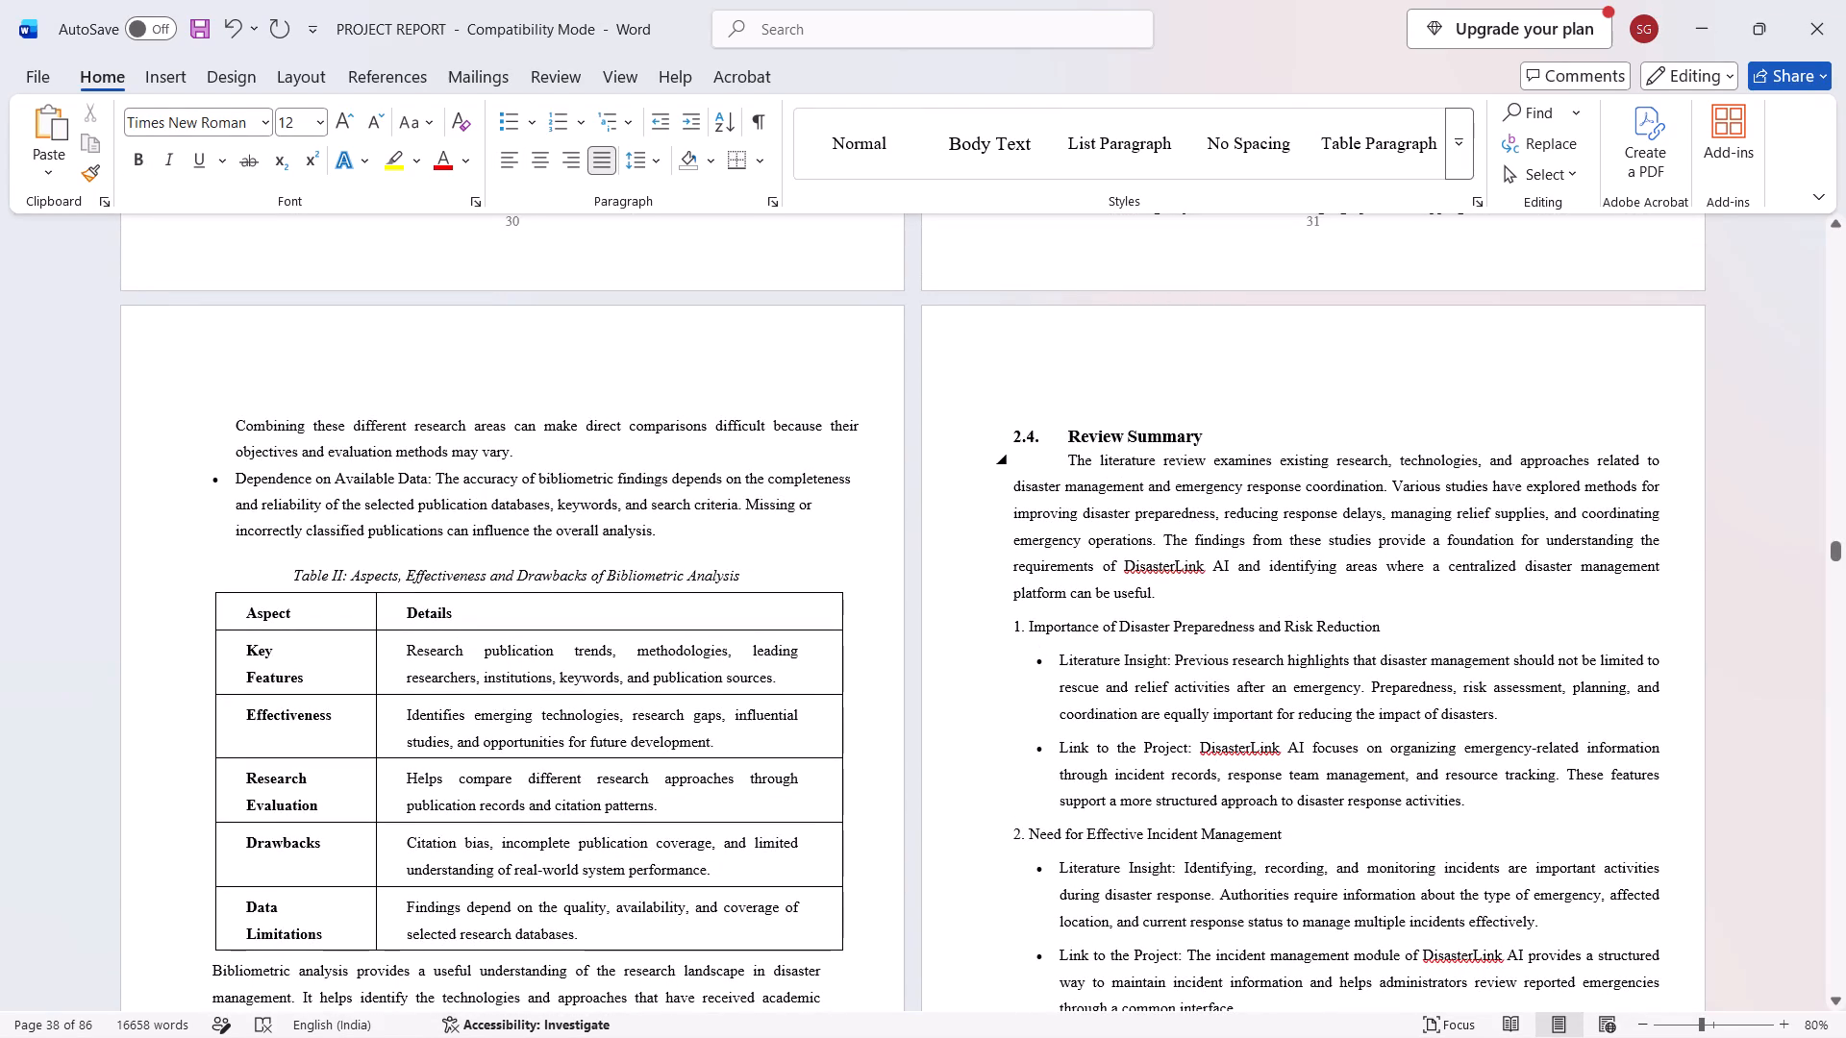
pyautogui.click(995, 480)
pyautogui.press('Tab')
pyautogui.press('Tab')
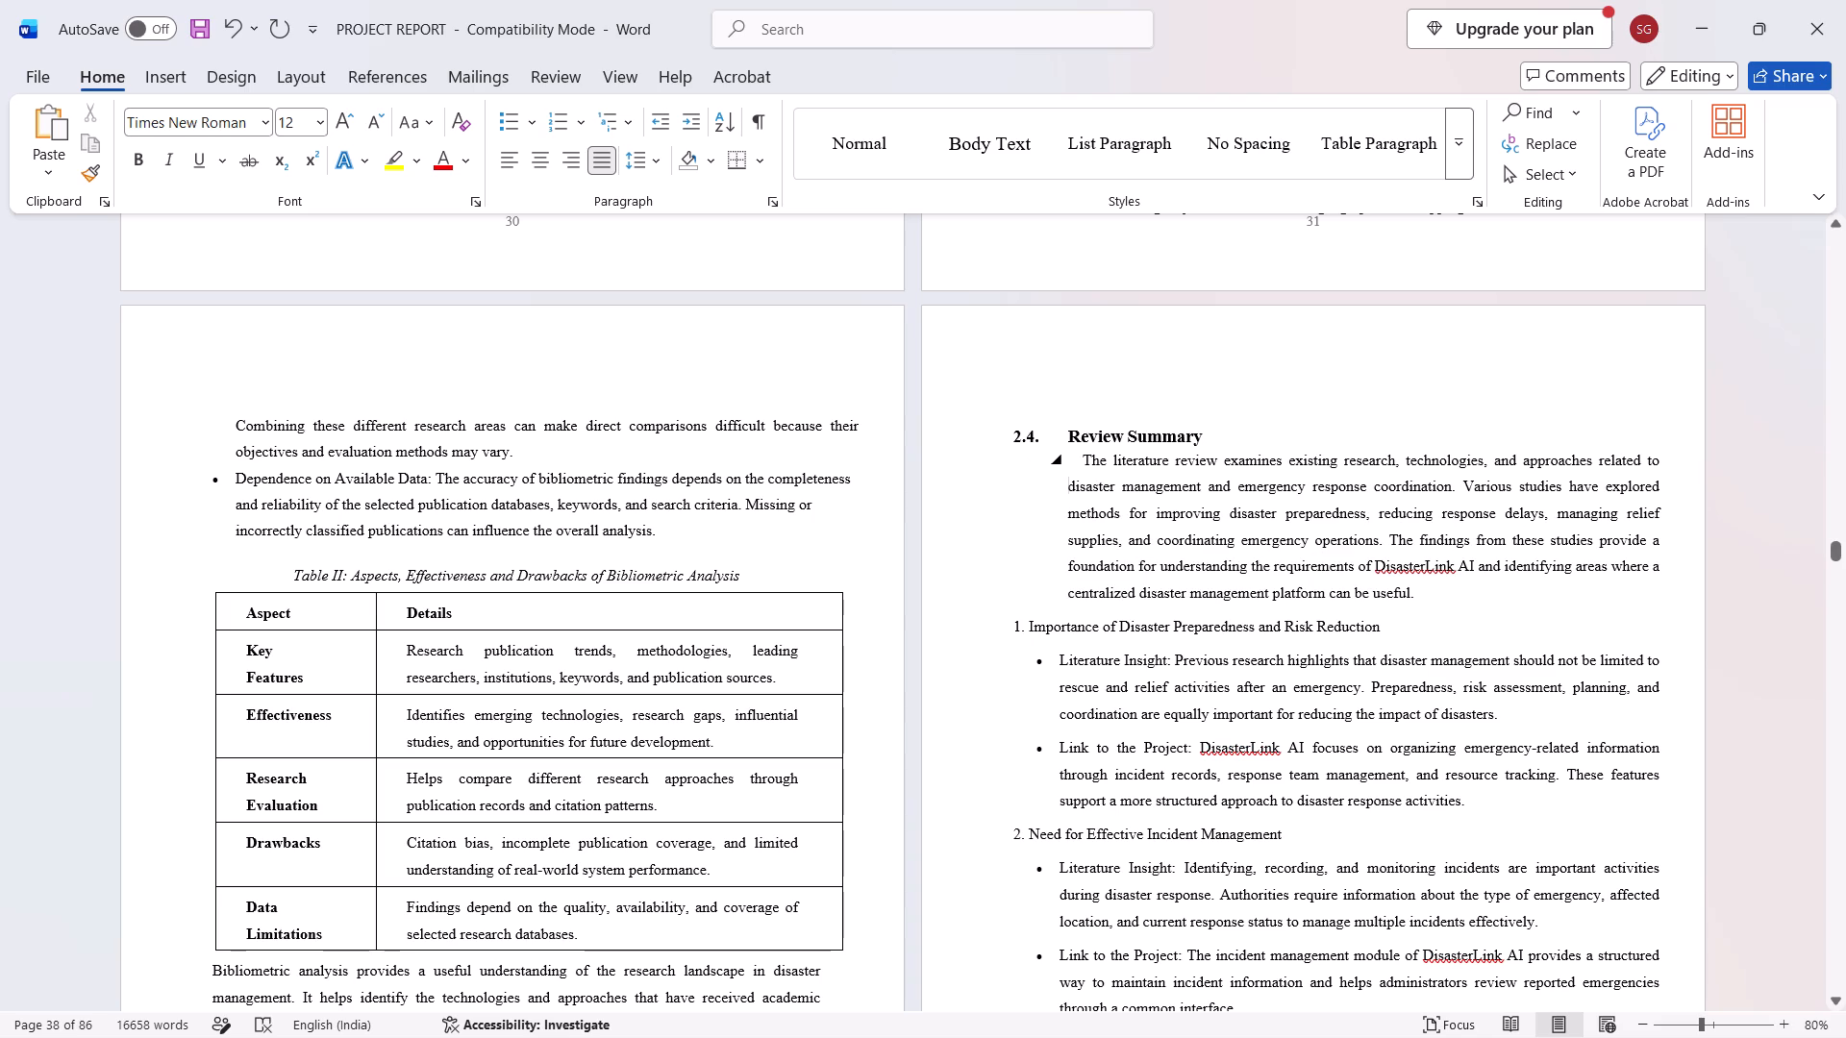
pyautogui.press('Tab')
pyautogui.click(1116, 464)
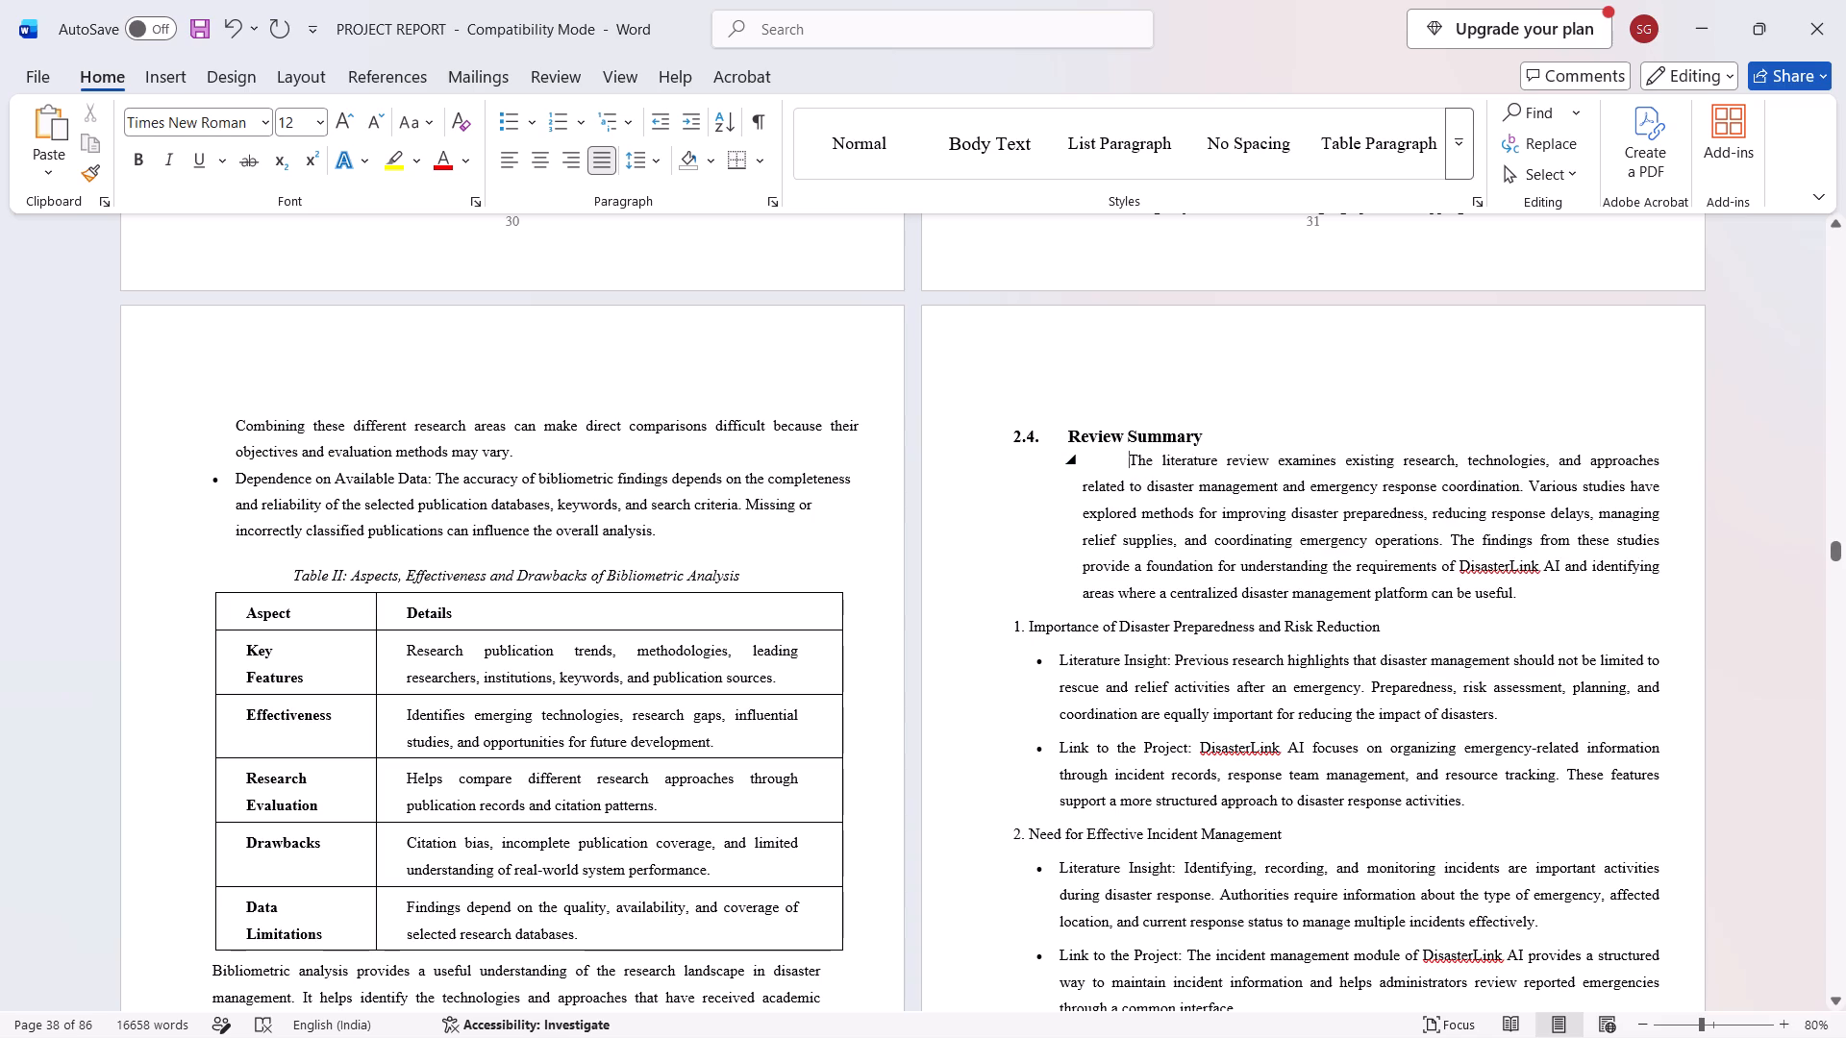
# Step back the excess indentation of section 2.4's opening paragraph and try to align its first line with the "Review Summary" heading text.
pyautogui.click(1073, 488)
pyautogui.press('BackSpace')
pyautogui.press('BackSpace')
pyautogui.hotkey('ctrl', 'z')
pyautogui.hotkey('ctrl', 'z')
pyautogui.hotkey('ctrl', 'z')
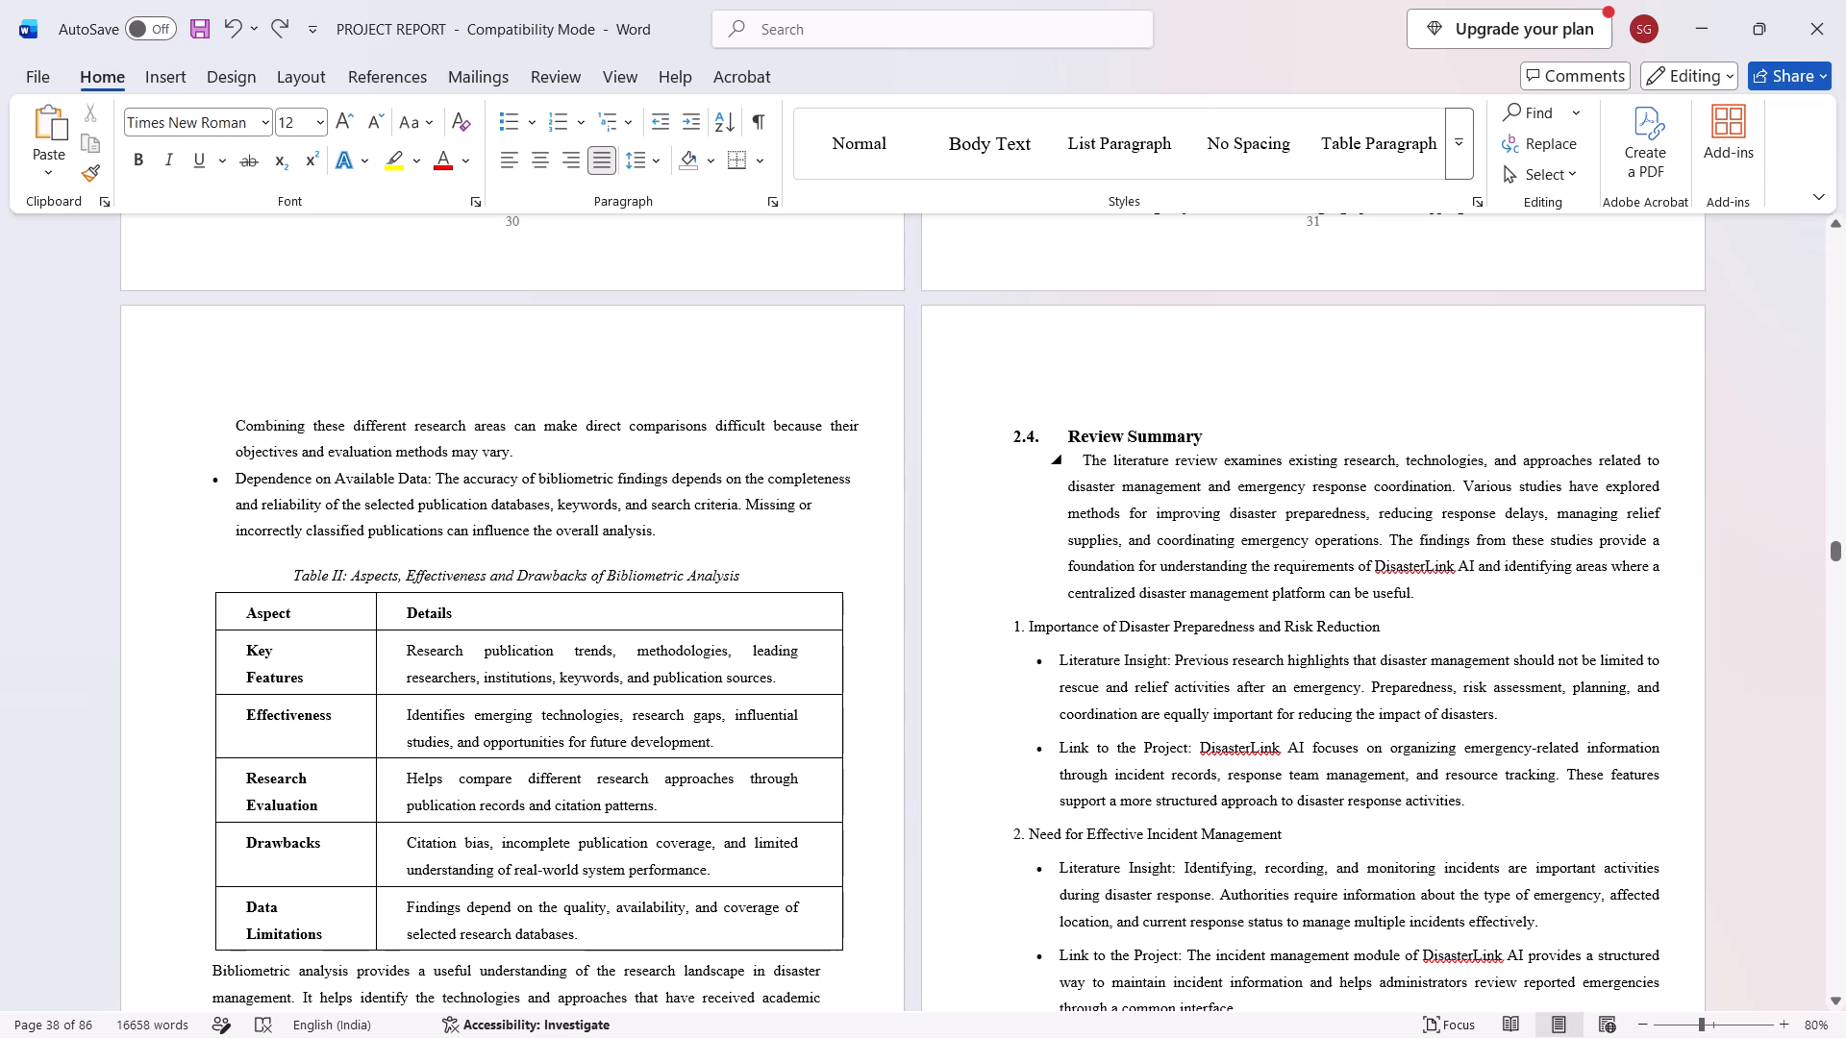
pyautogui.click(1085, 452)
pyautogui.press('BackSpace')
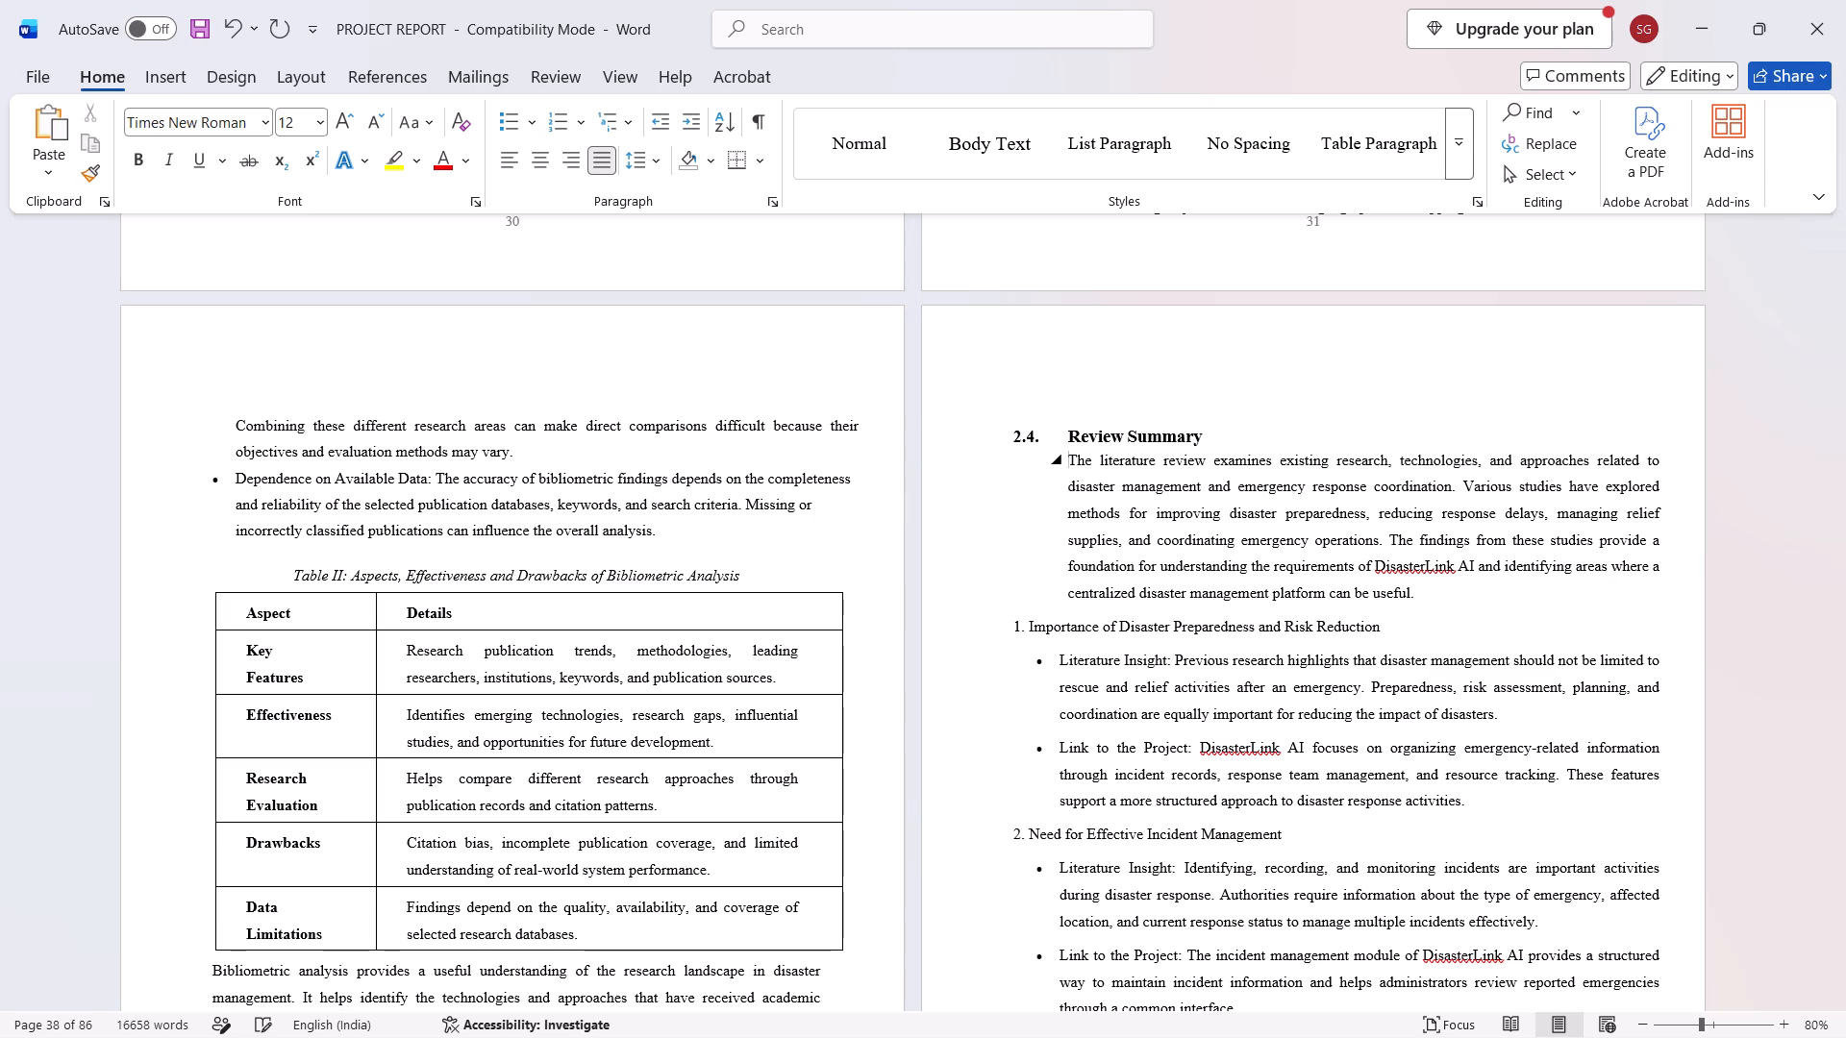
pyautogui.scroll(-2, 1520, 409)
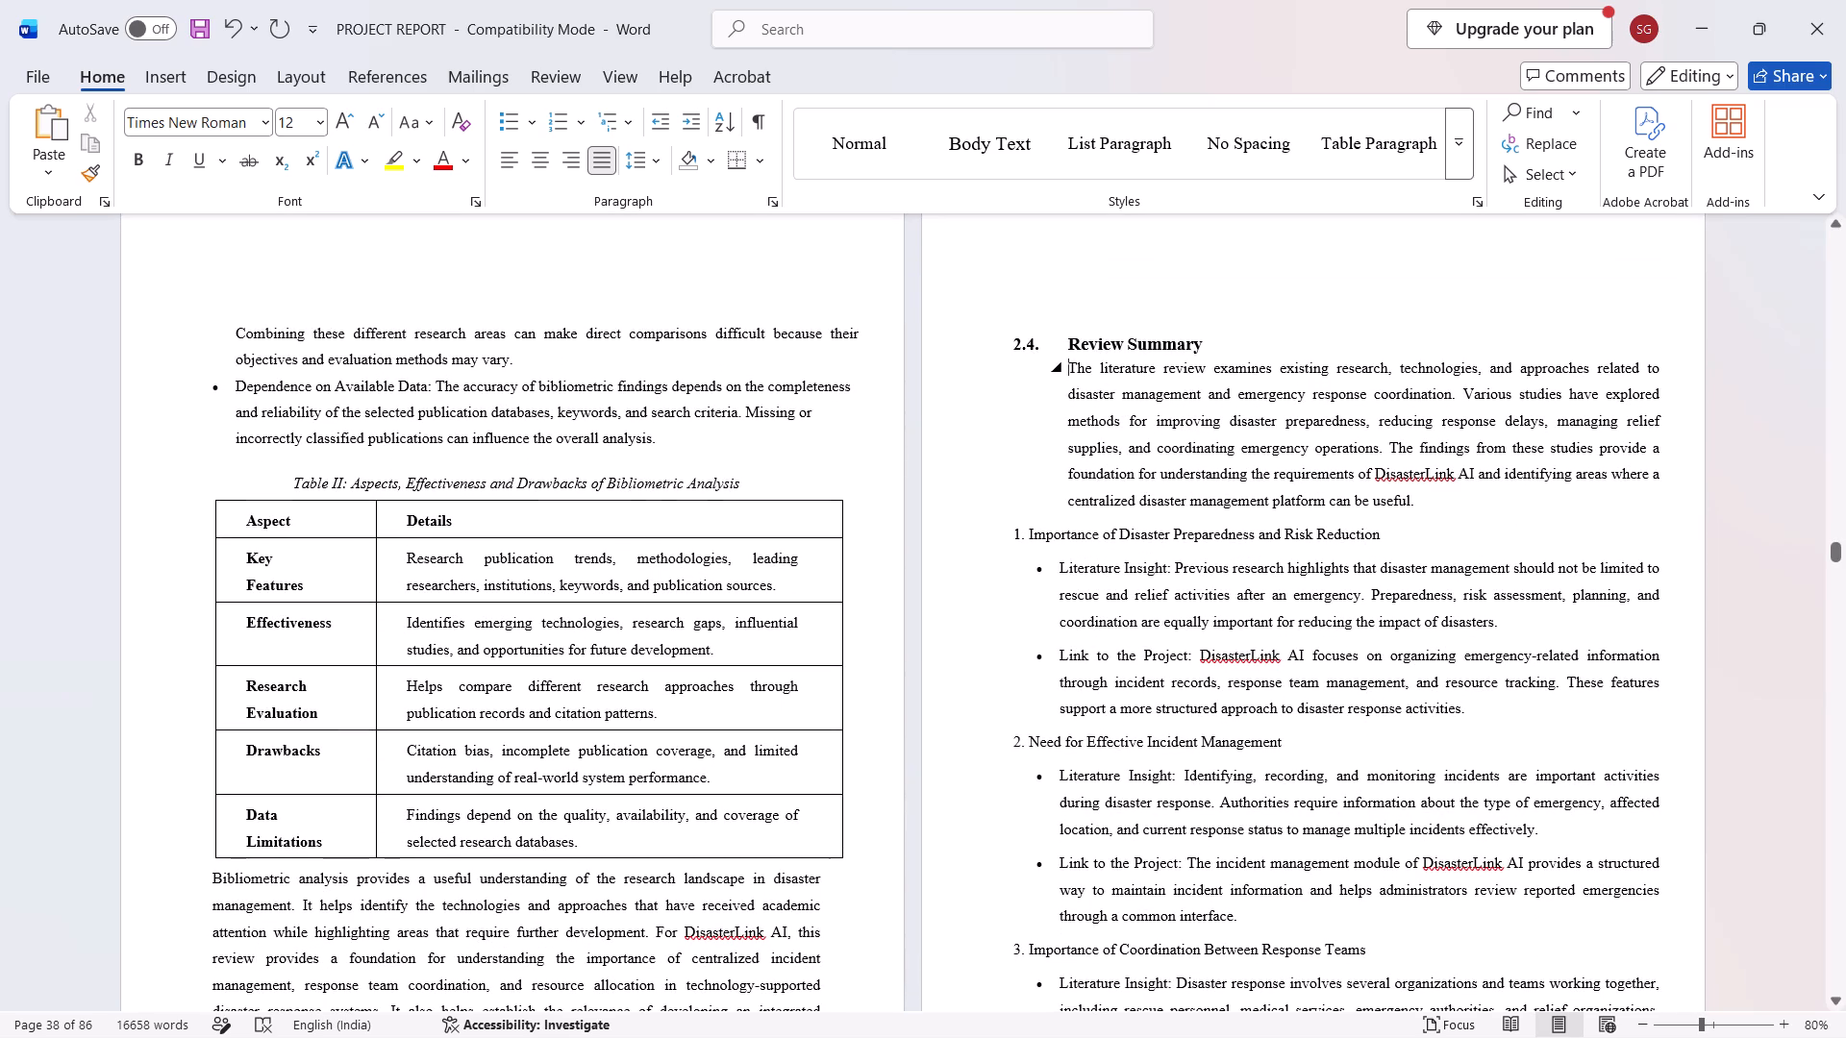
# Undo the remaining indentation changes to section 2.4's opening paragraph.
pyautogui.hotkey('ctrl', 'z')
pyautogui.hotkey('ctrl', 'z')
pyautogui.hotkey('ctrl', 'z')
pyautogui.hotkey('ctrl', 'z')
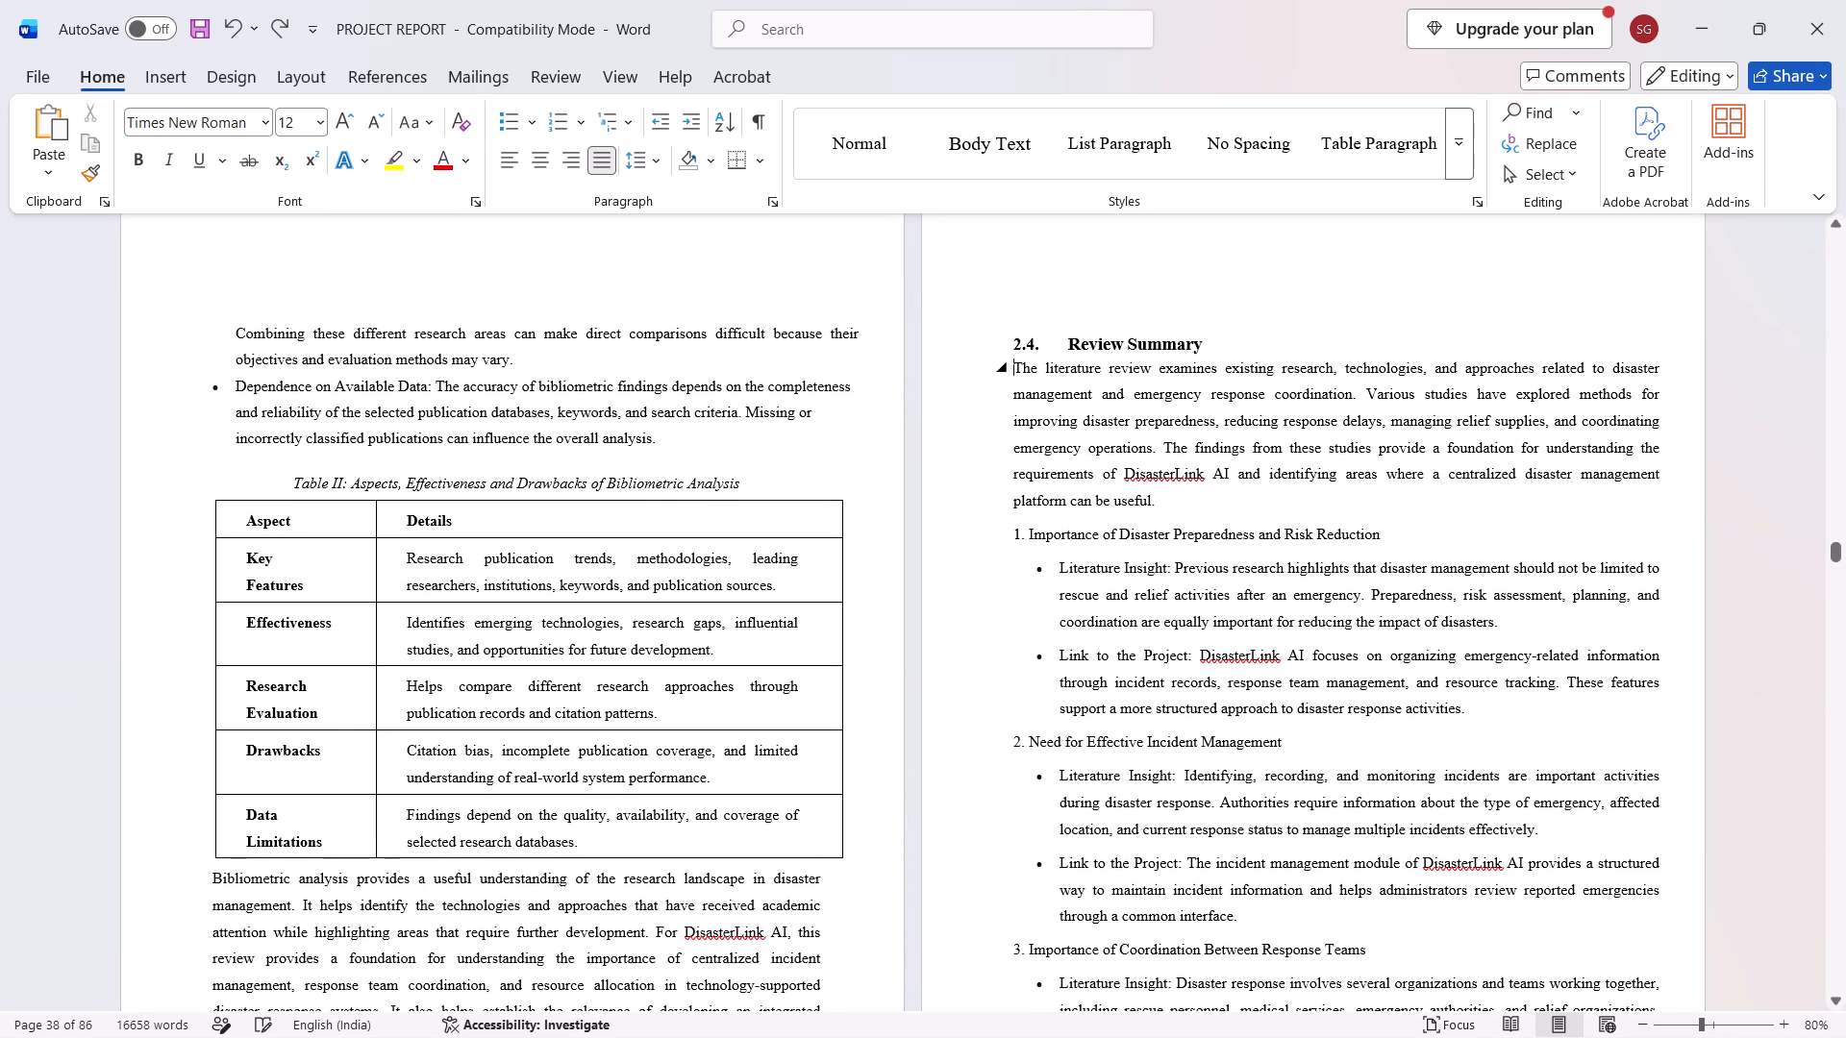
# Apply the bordered grid table style to the entire literature survey table captioned "Table 2.3: Summary of Literature Survey".
pyautogui.scroll(-5, 1715, 373)
pyautogui.scroll(2, 1468, 350)
pyautogui.scroll(-2, 1379, 363)
pyautogui.scroll(1, 1378, 364)
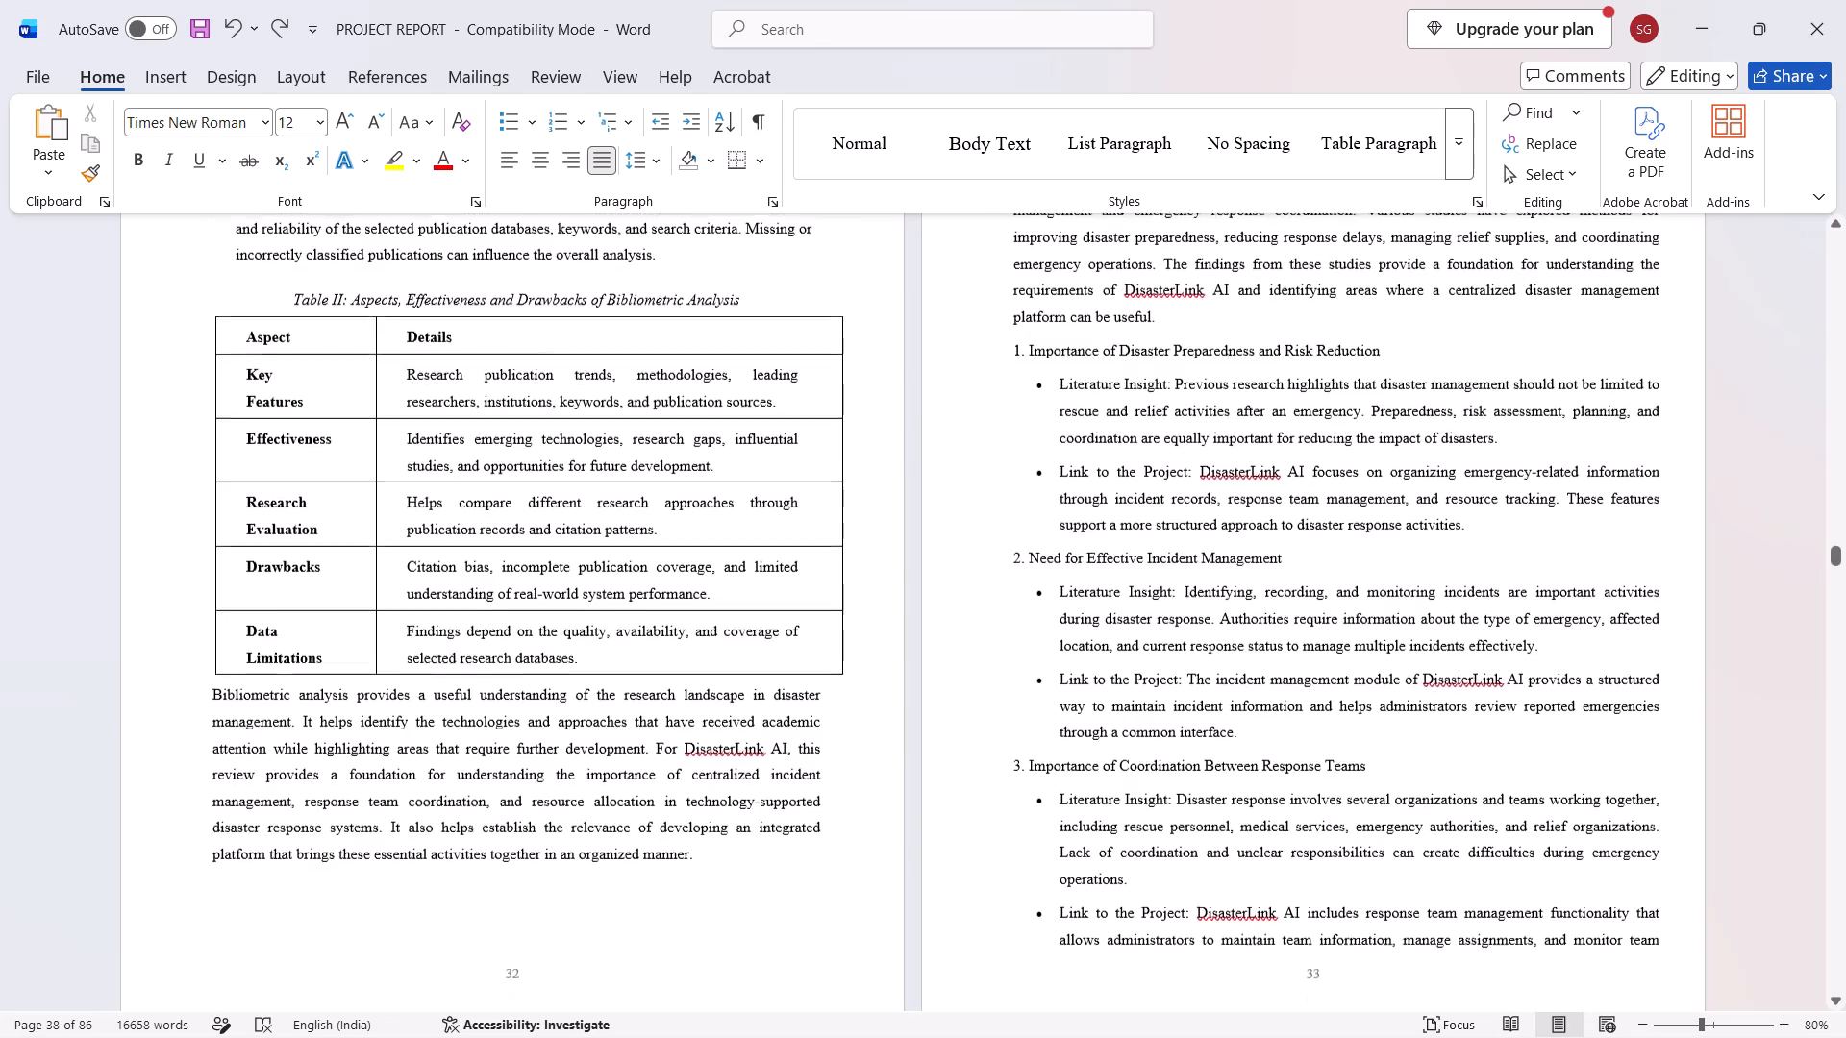
pyautogui.scroll(-8, 1345, 363)
pyautogui.scroll(-5, 1229, 390)
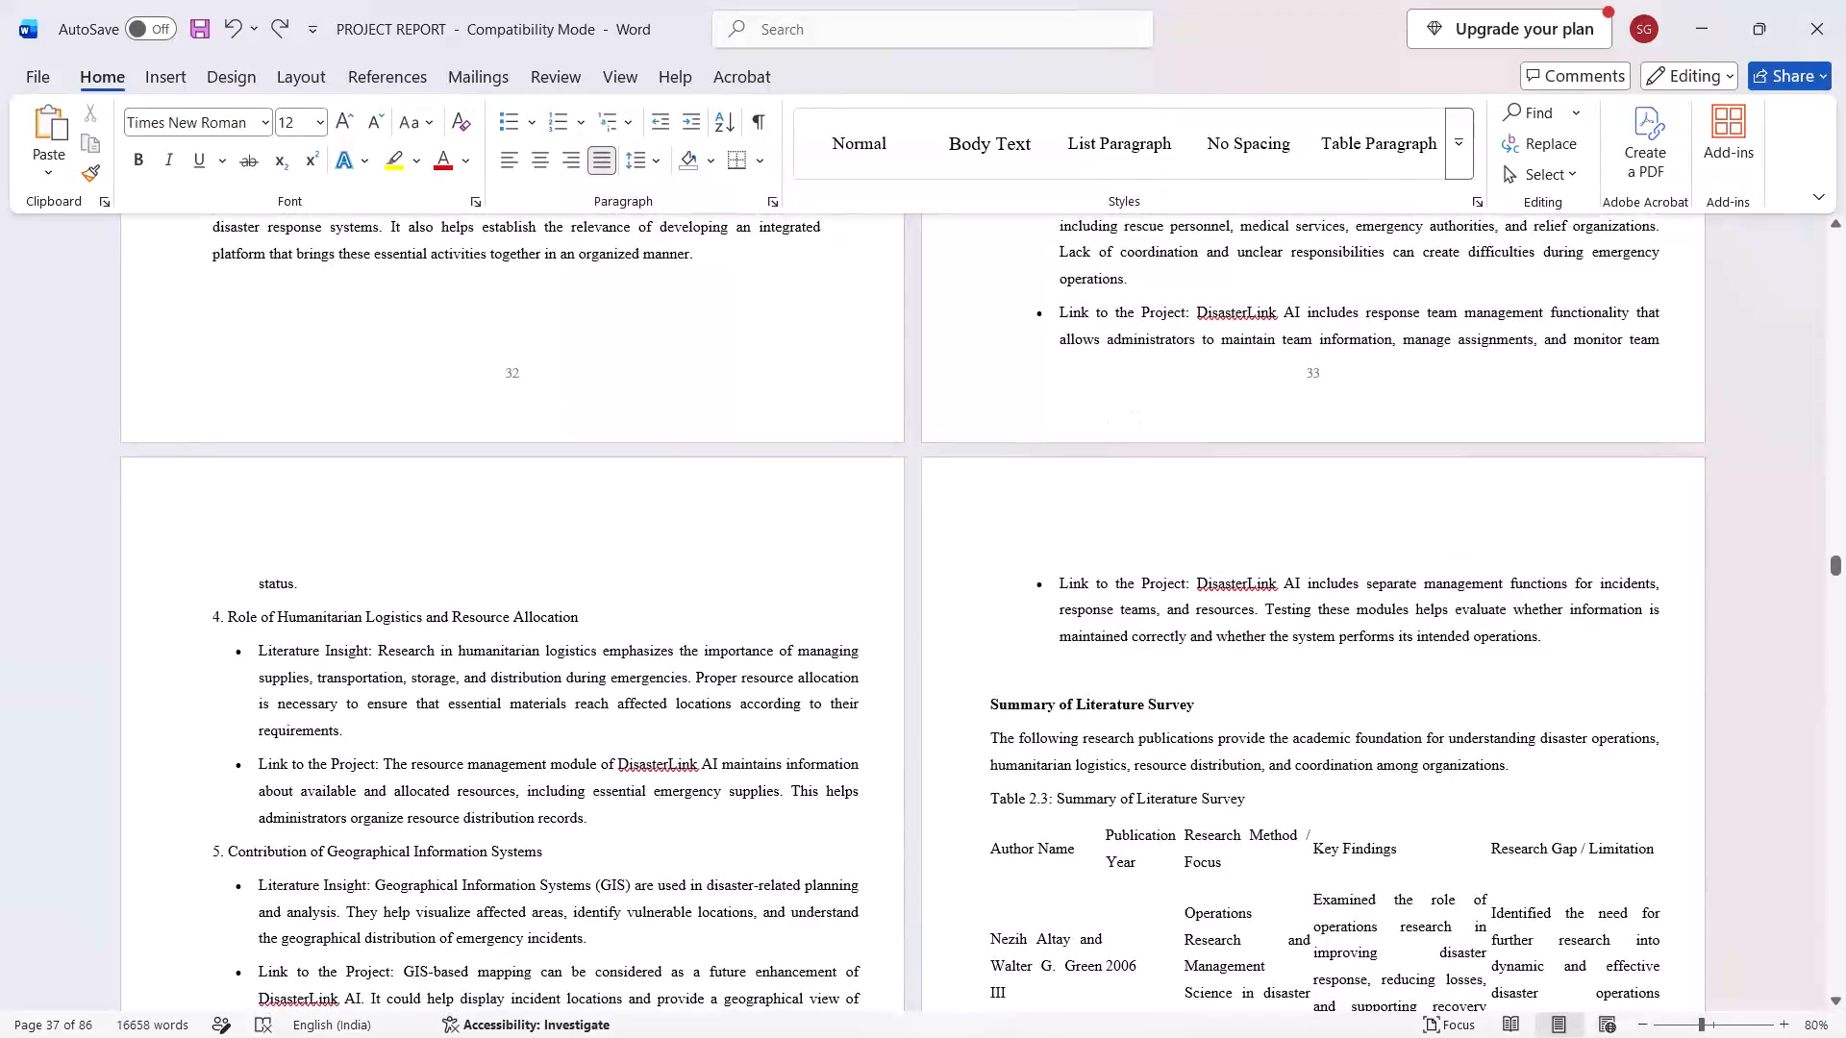
pyautogui.scroll(-6, 321, 582)
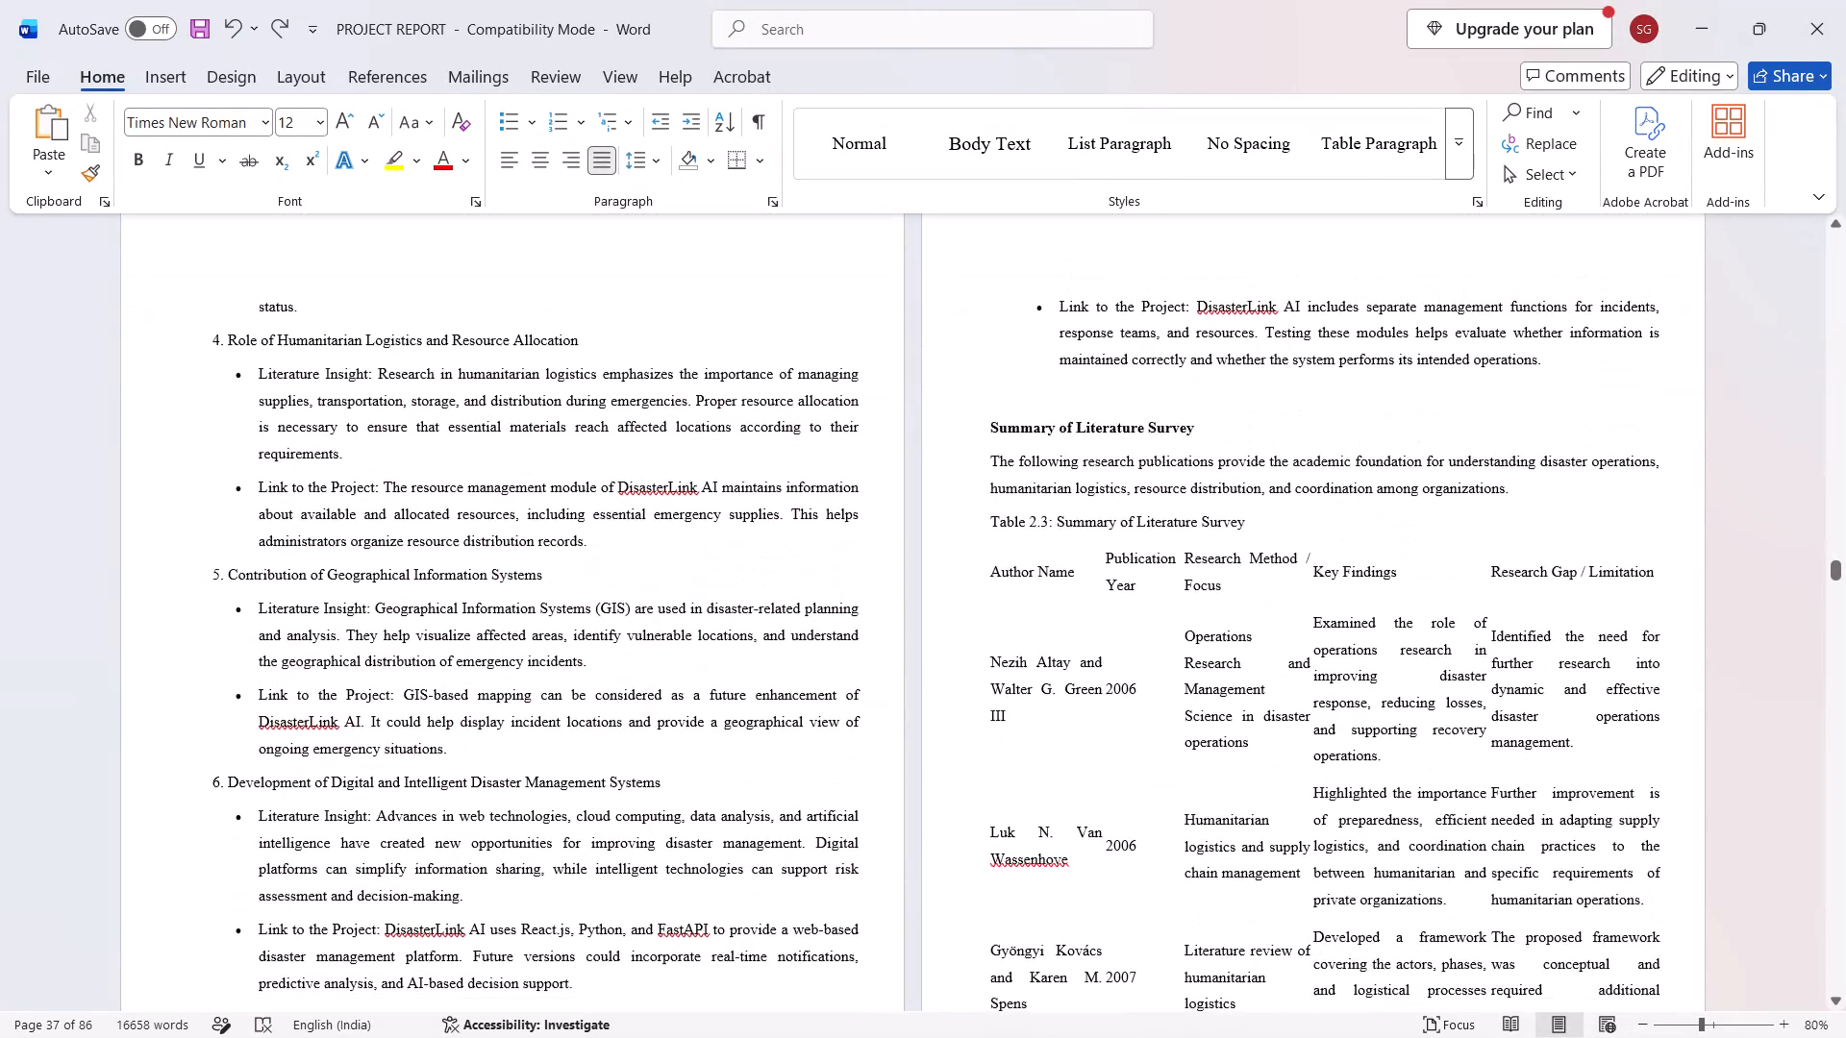
pyautogui.scroll(-1, 277, 547)
pyautogui.scroll(1, 277, 547)
pyautogui.scroll(-7, 277, 547)
pyautogui.scroll(2, 951, 524)
pyautogui.scroll(-4, 981, 462)
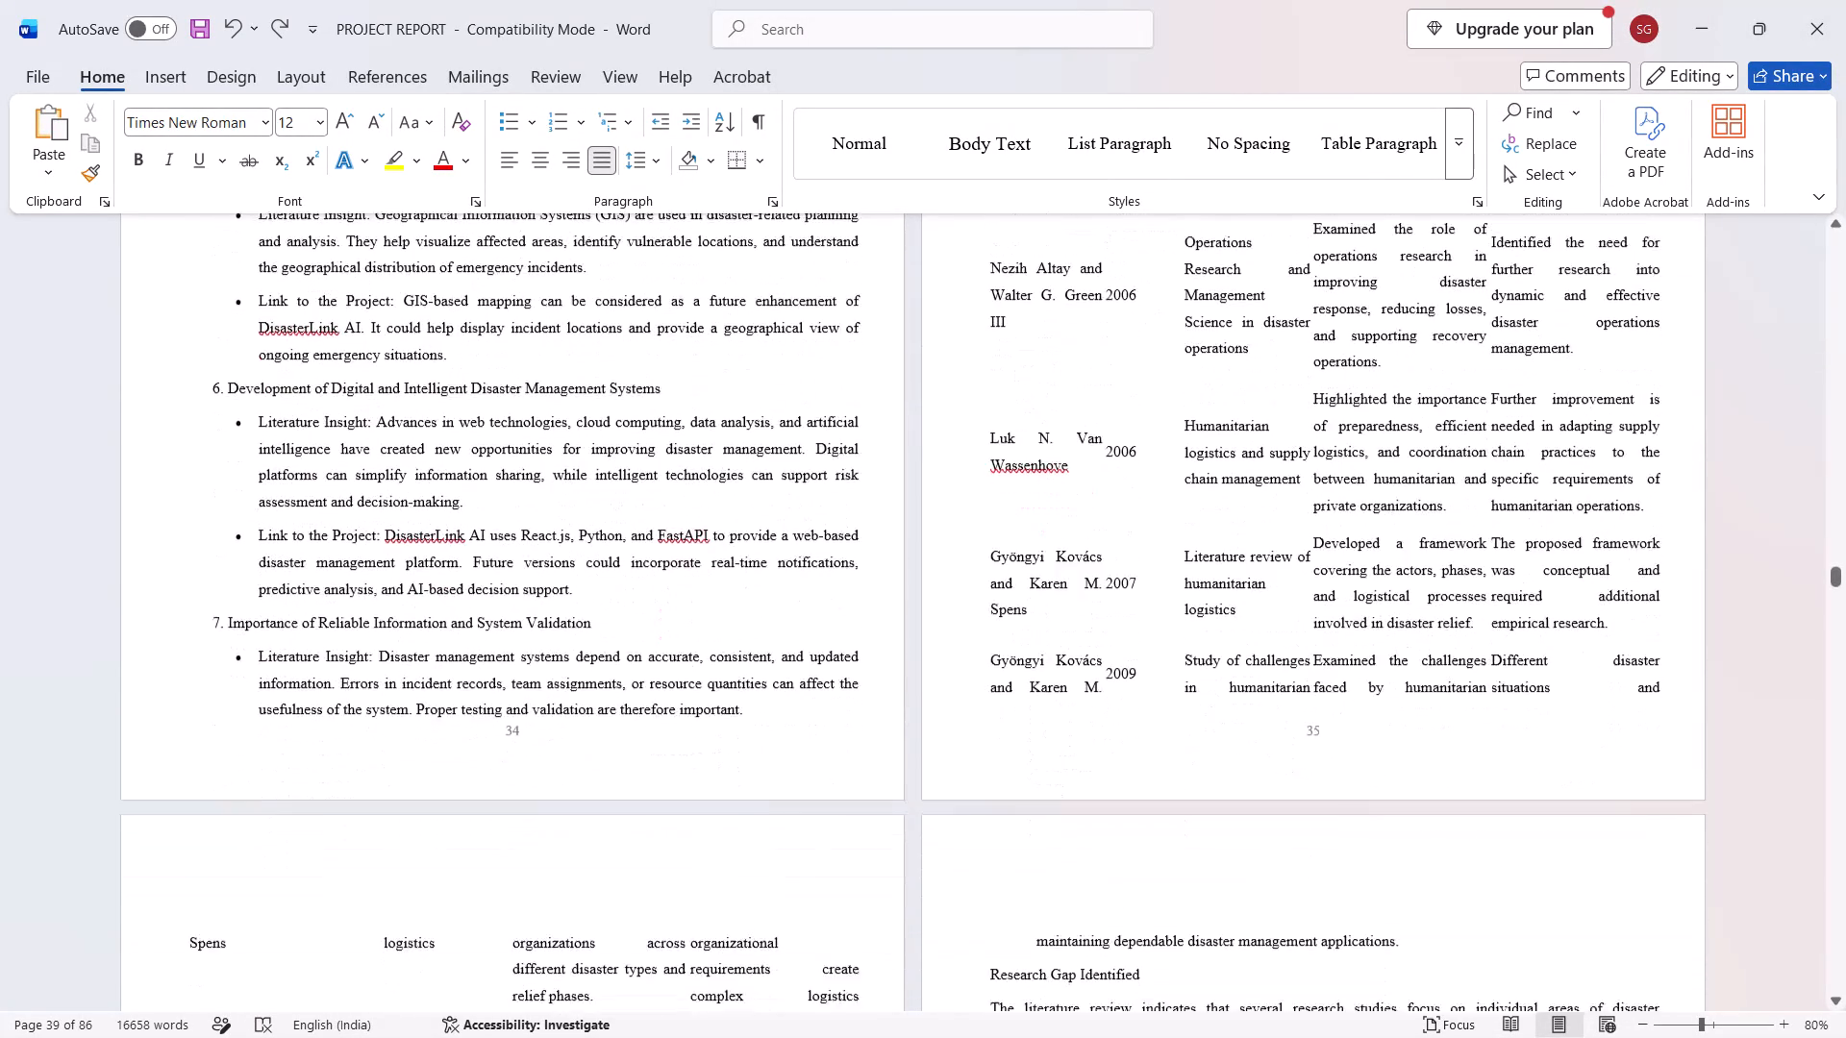
pyautogui.scroll(-5, 980, 475)
pyautogui.scroll(1, 965, 498)
pyautogui.scroll(-8, 929, 507)
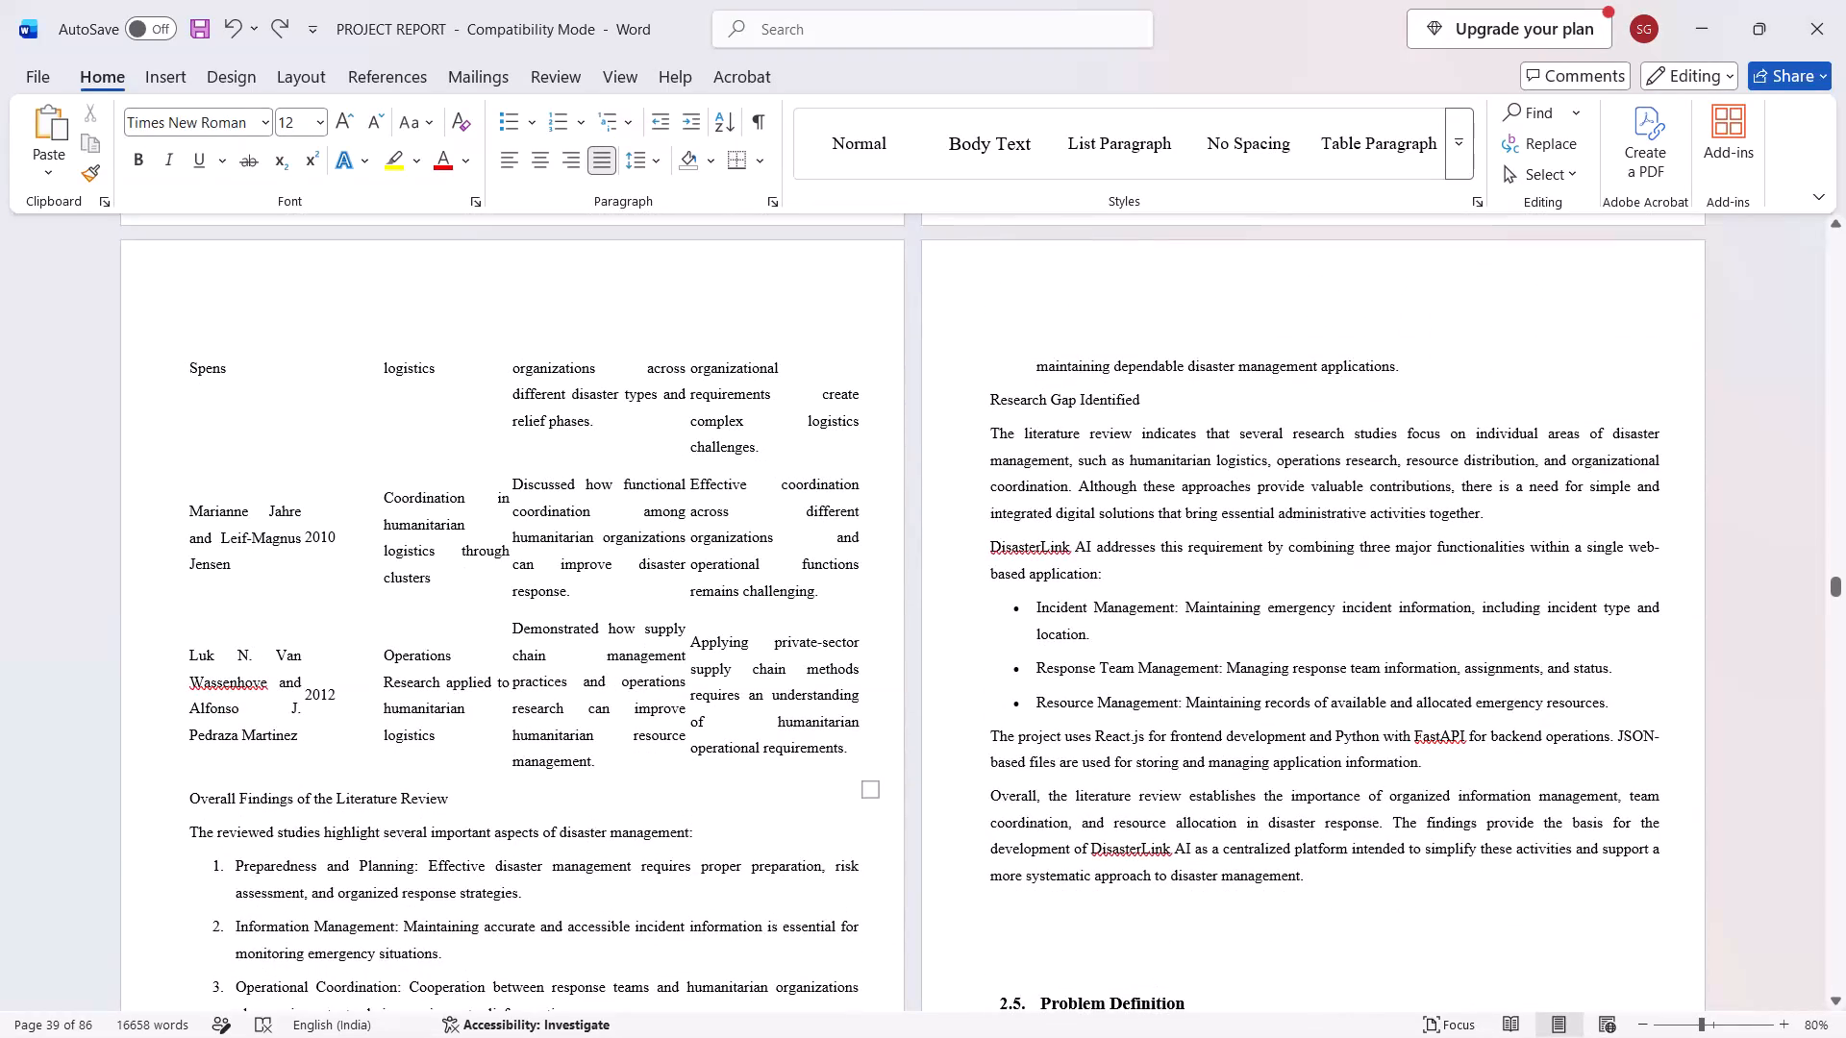
pyautogui.moveTo(883, 766); pyautogui.dragTo(961, 941)
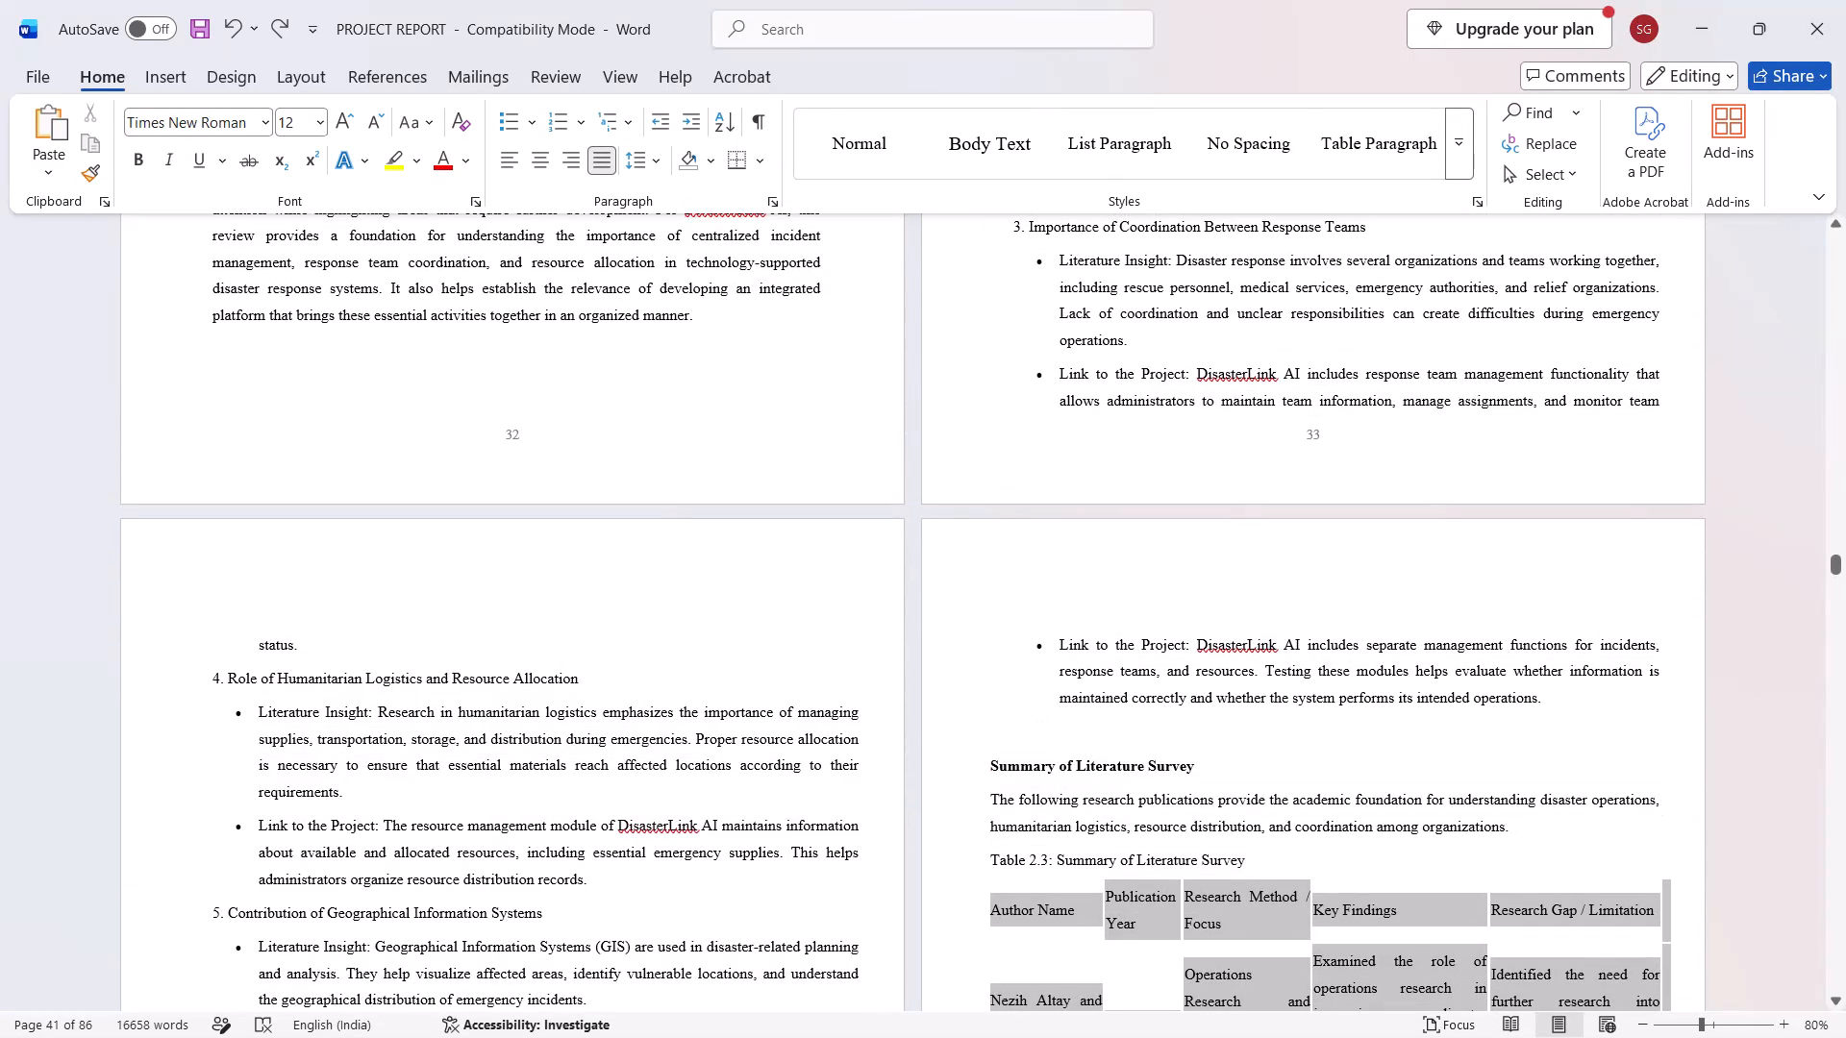
pyautogui.moveTo(961, 941); pyautogui.dragTo(967, 908)
pyautogui.click(815, 78)
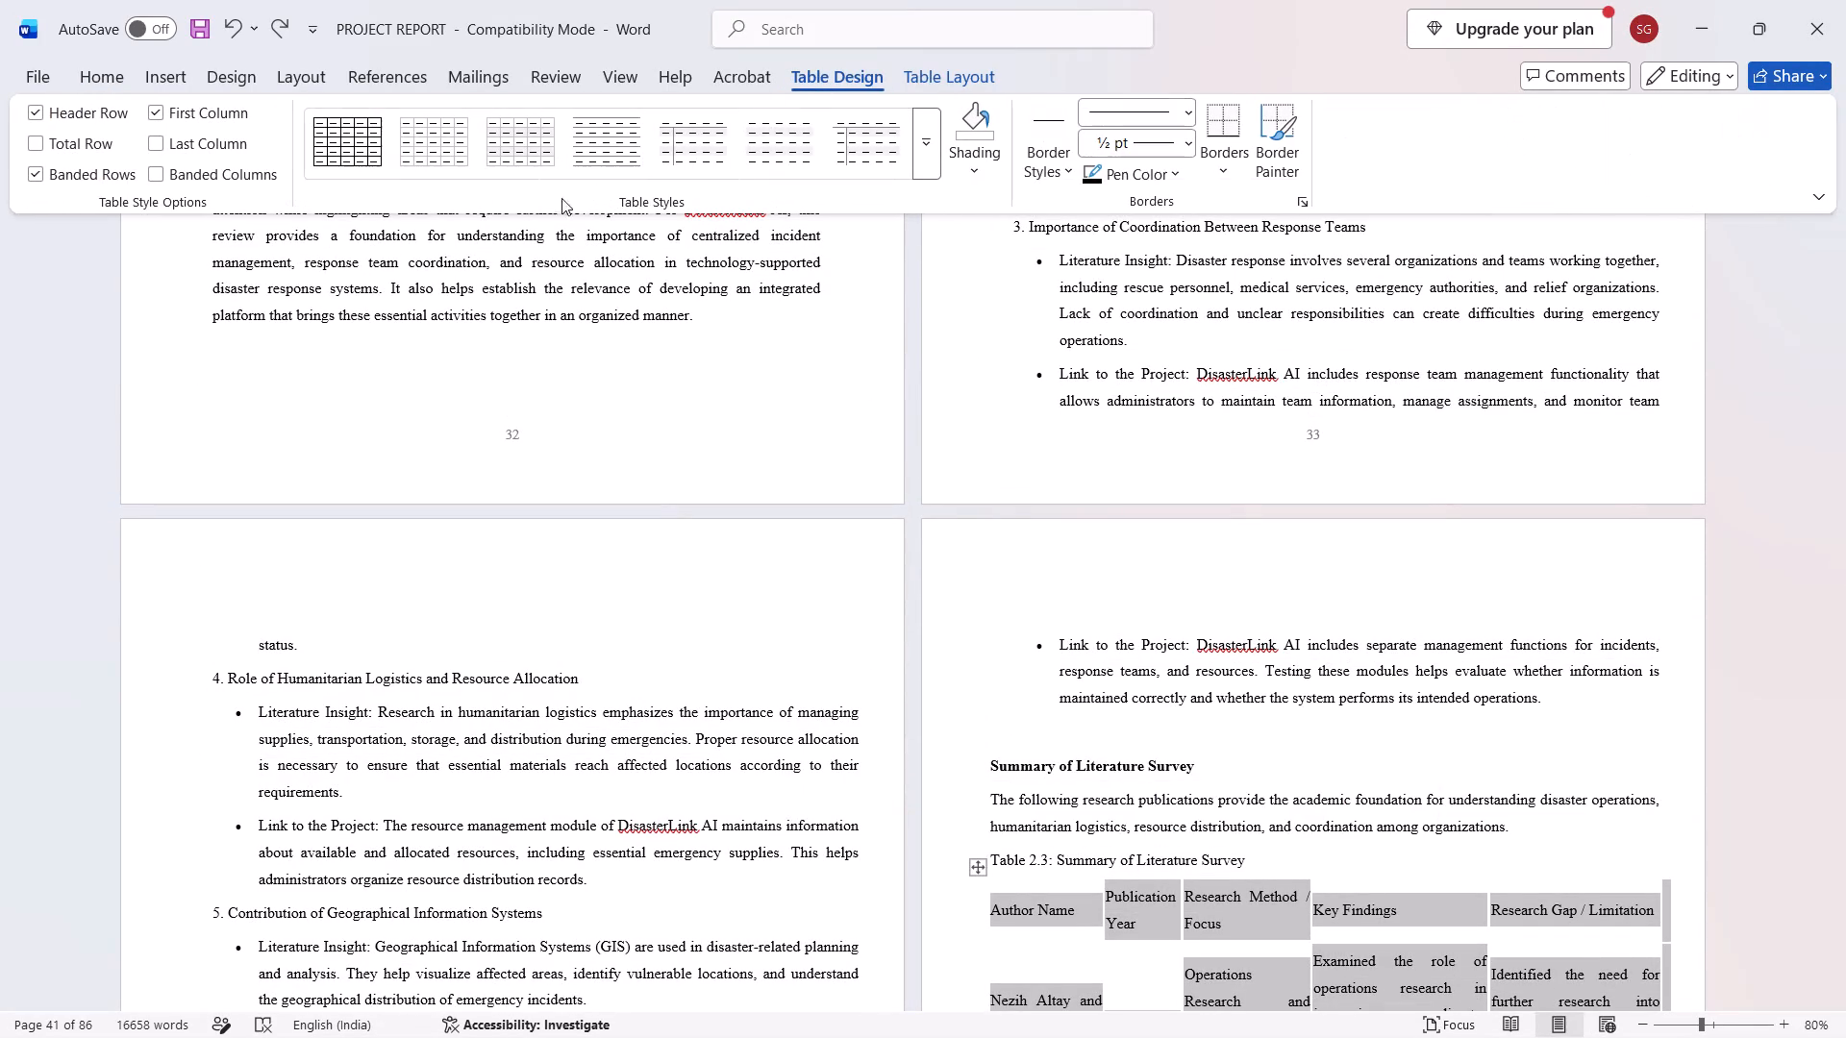
pyautogui.click(360, 142)
pyautogui.scroll(-5, 1395, 412)
pyautogui.click(1736, 420)
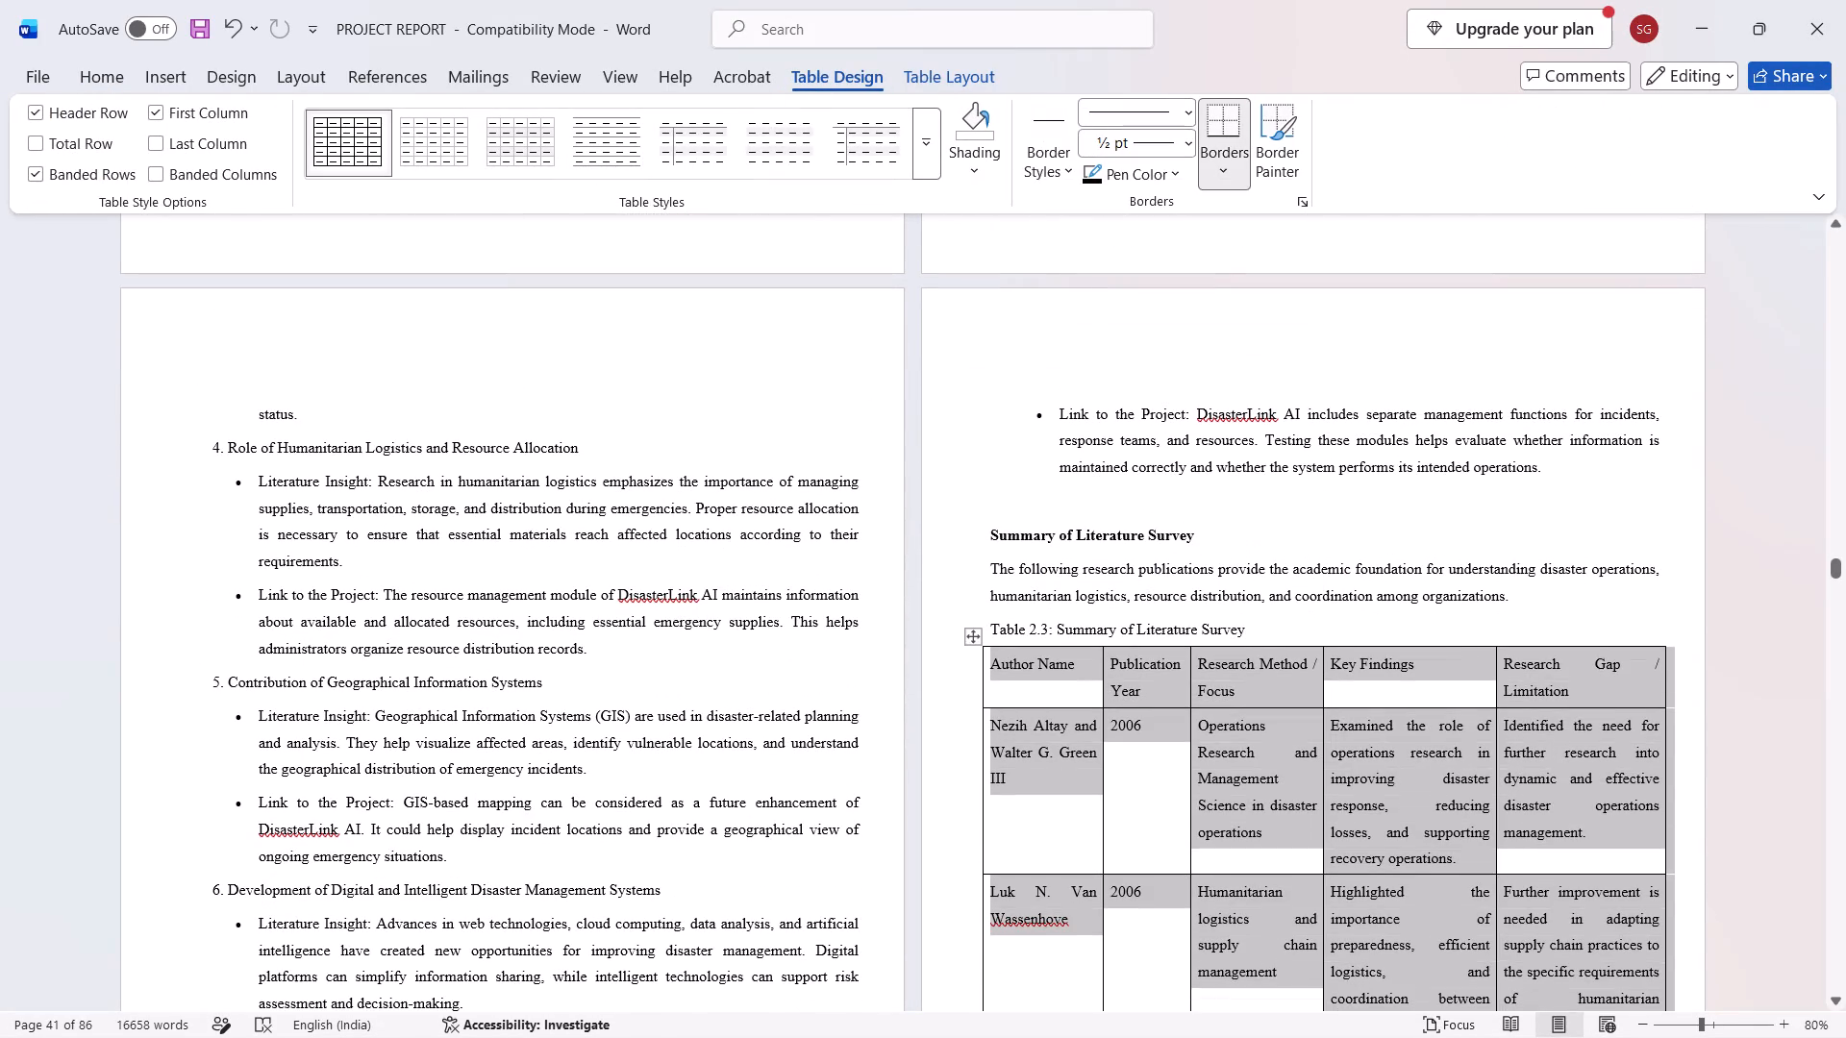
# Review the bordered table, the overall findings and research gap text after it, and the start of section 2.5, Problem Definition.
pyautogui.scroll(-15, 1559, 408)
pyautogui.scroll(-2, 923, 473)
pyautogui.scroll(1, 916, 477)
pyautogui.scroll(-3, 916, 477)
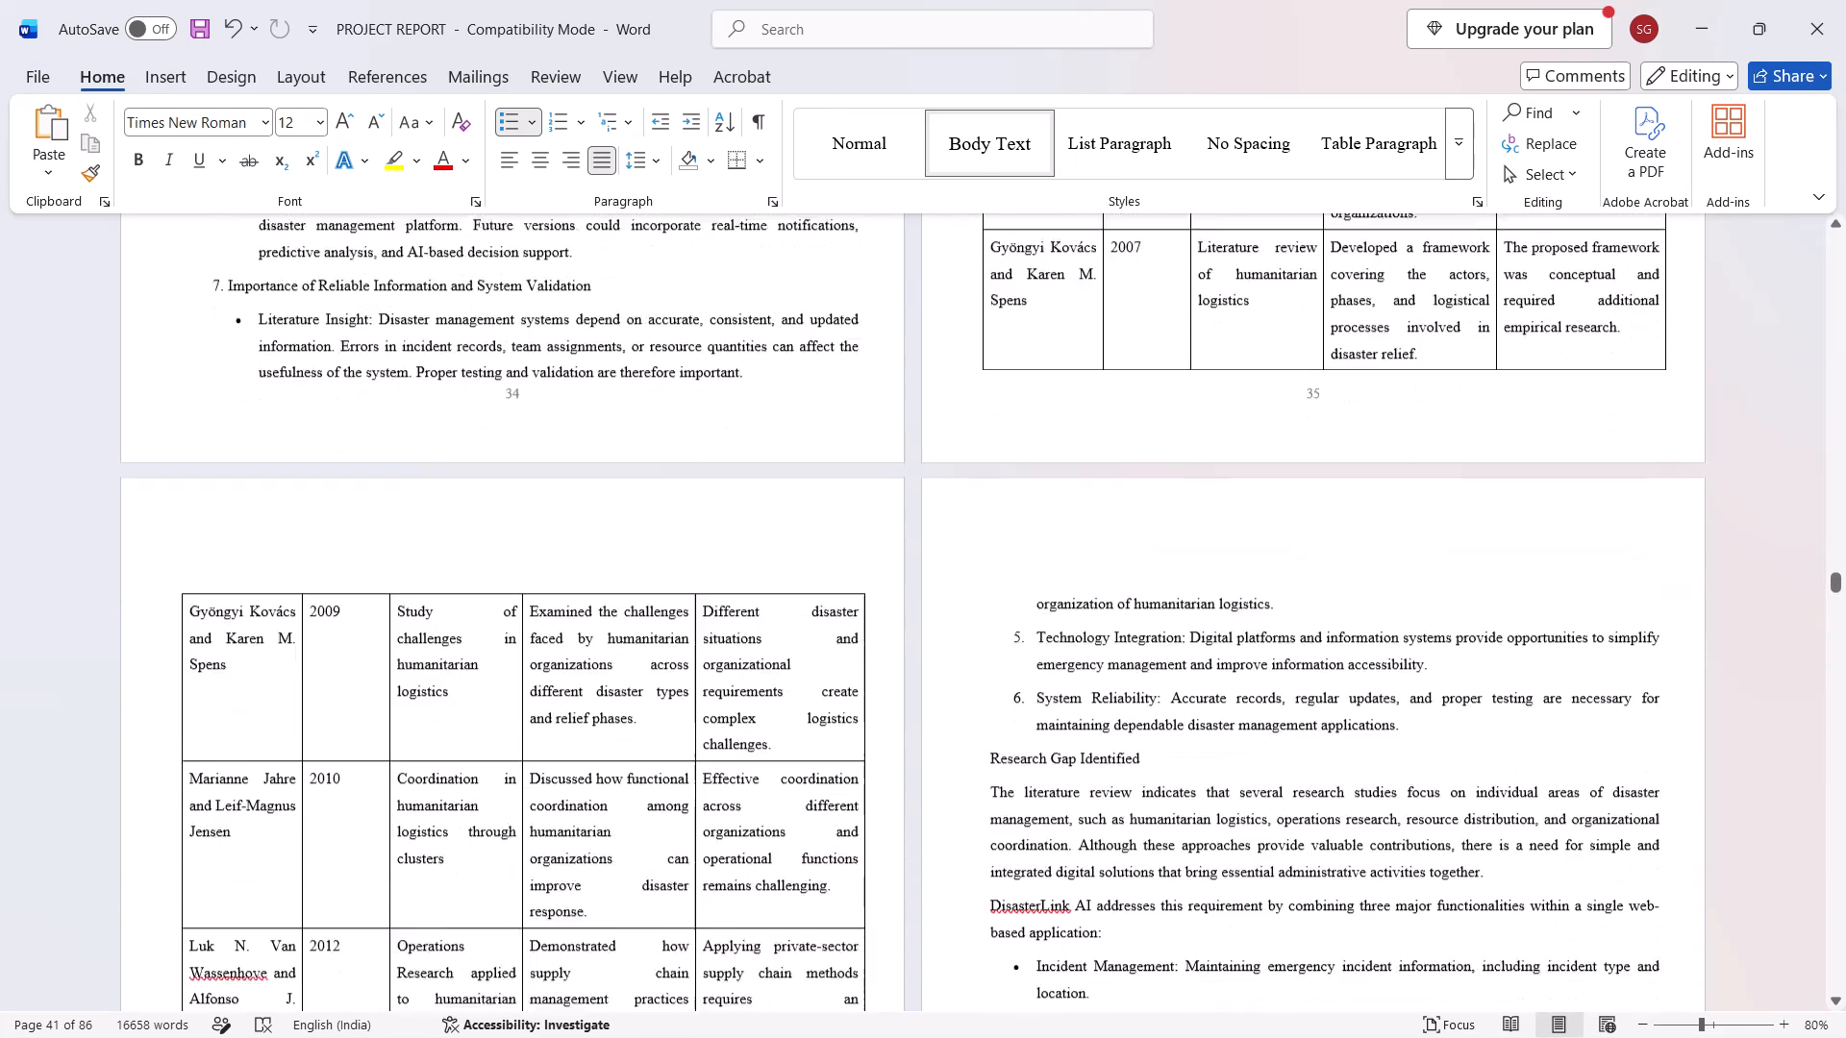
pyautogui.scroll(-6, 847, 480)
pyautogui.scroll(-3, 380, 692)
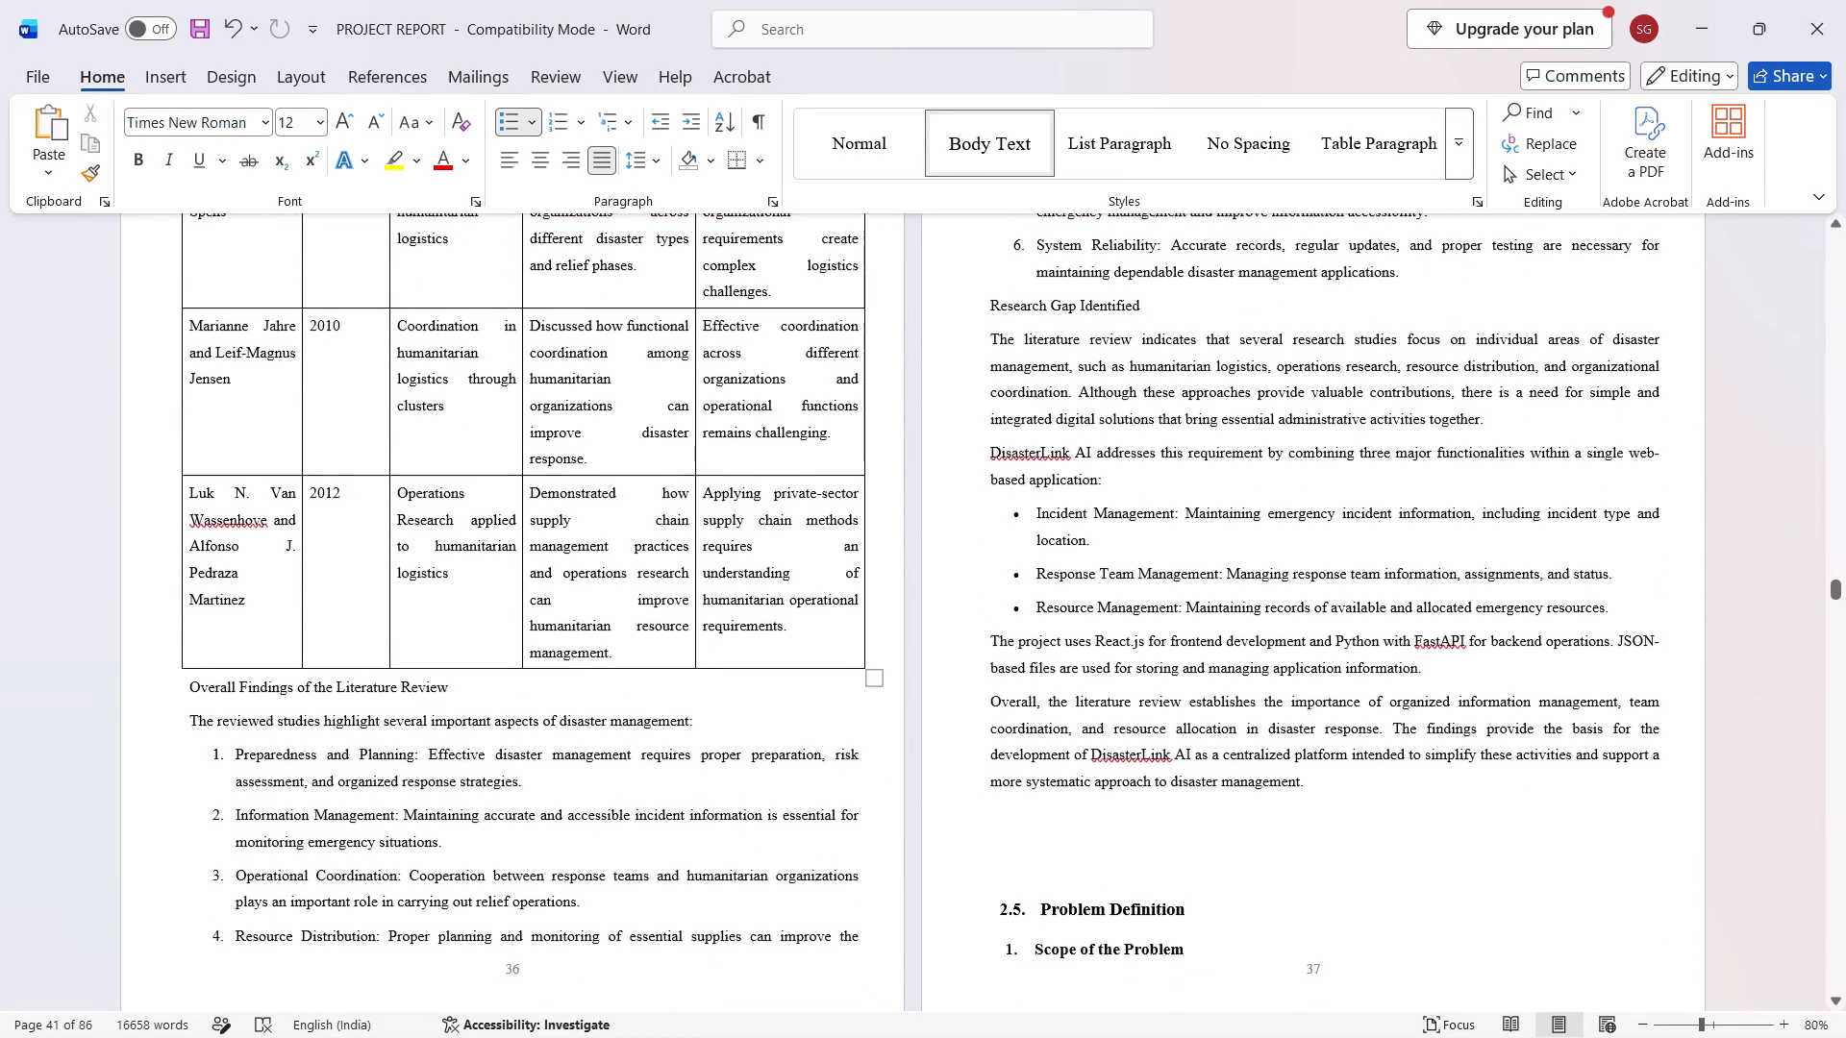
pyautogui.scroll(-3, 963, 644)
pyautogui.scroll(1, 964, 644)
pyautogui.scroll(-17, 966, 644)
pyautogui.scroll(1, 967, 668)
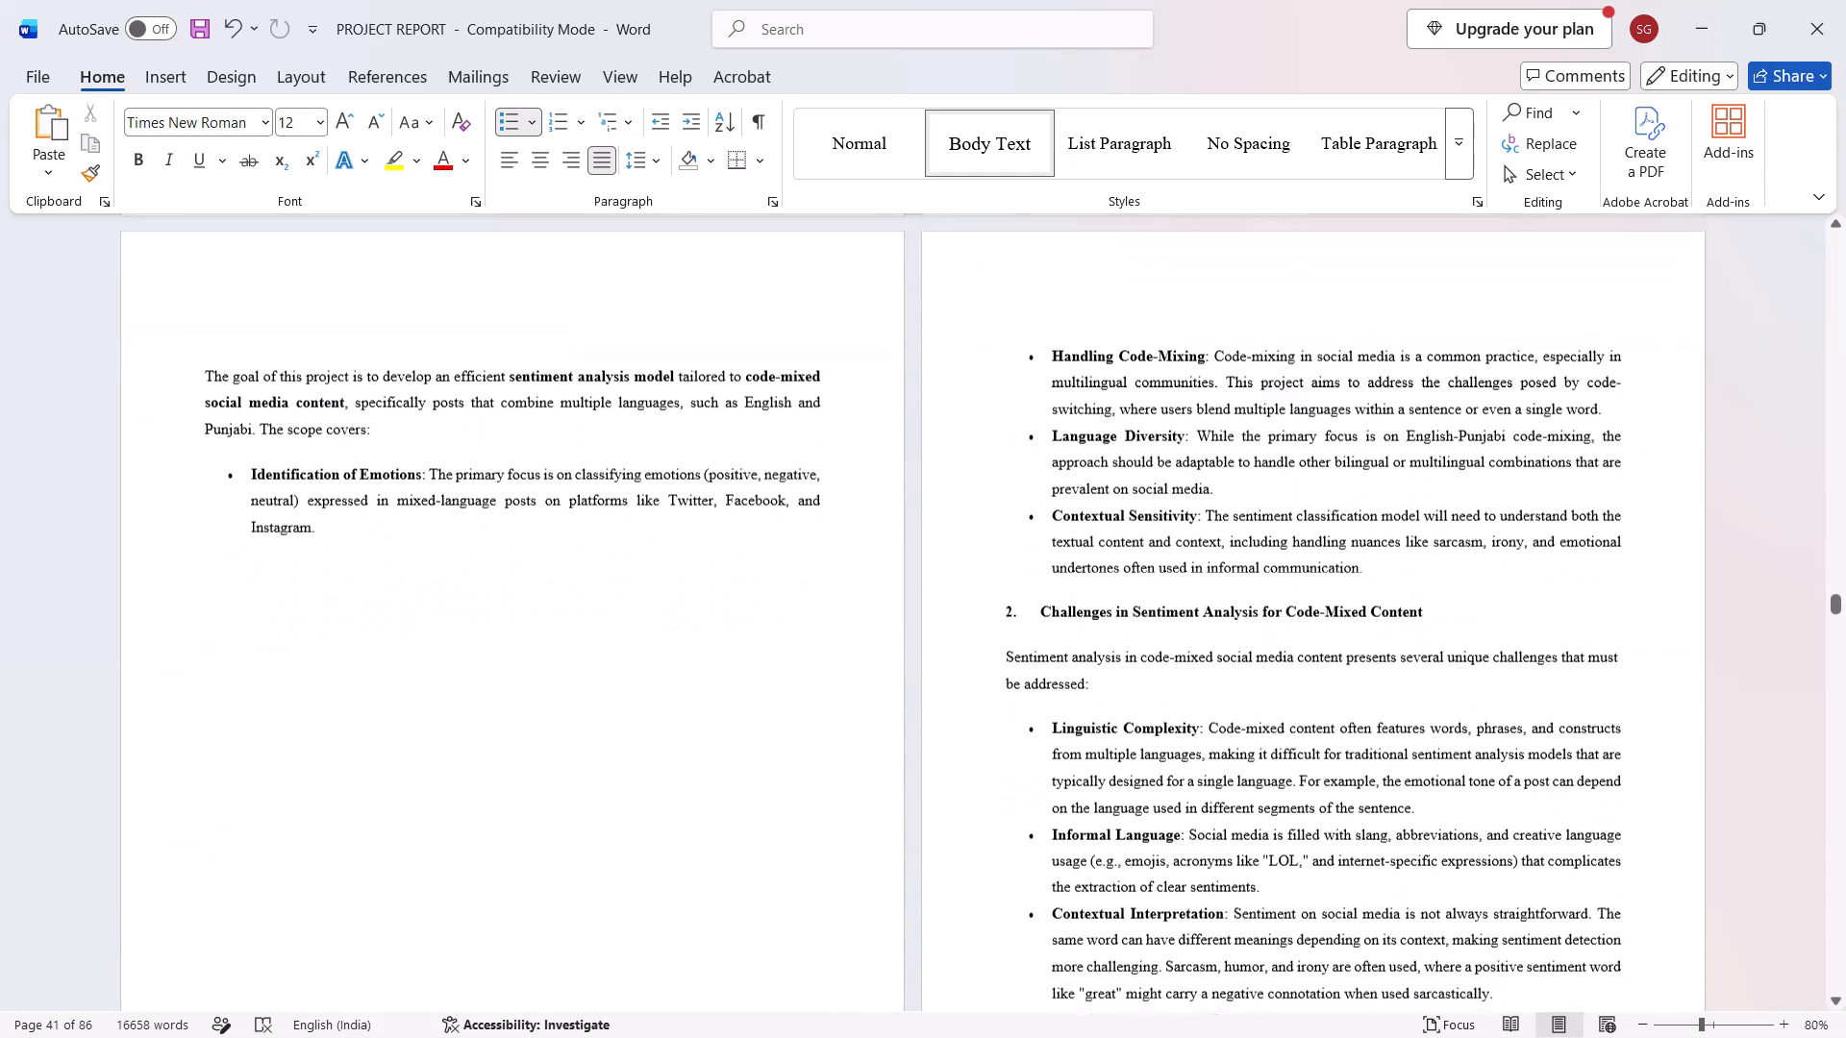
pyautogui.scroll(8, 889, 654)
pyautogui.scroll(-1, 945, 621)
pyautogui.scroll(4, 950, 619)
pyautogui.scroll(5, 1081, 575)
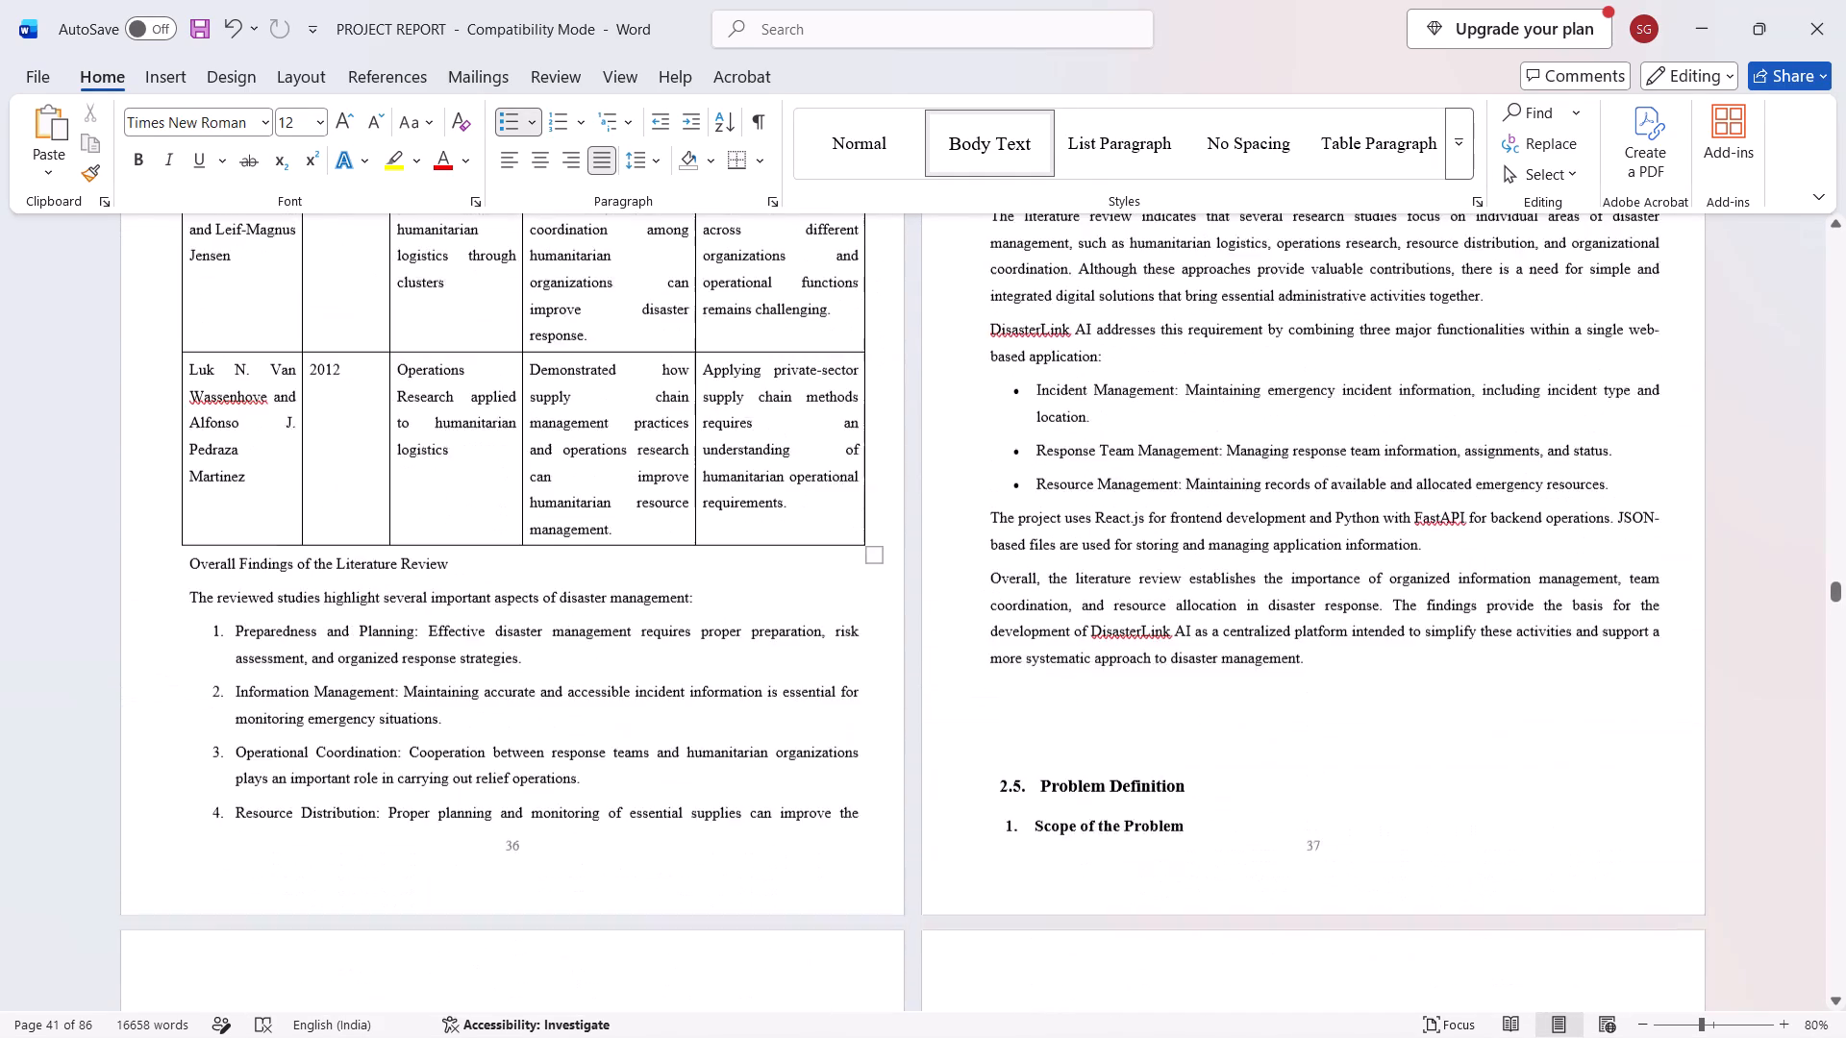
# Insert a blank unnumbered line between the "System Reliability" item and the "Research Gap Identified" heading.
pyautogui.scroll(3, 1081, 582)
pyautogui.scroll(-1, 1068, 590)
pyautogui.scroll(7, 1068, 590)
pyautogui.scroll(-5, 1059, 596)
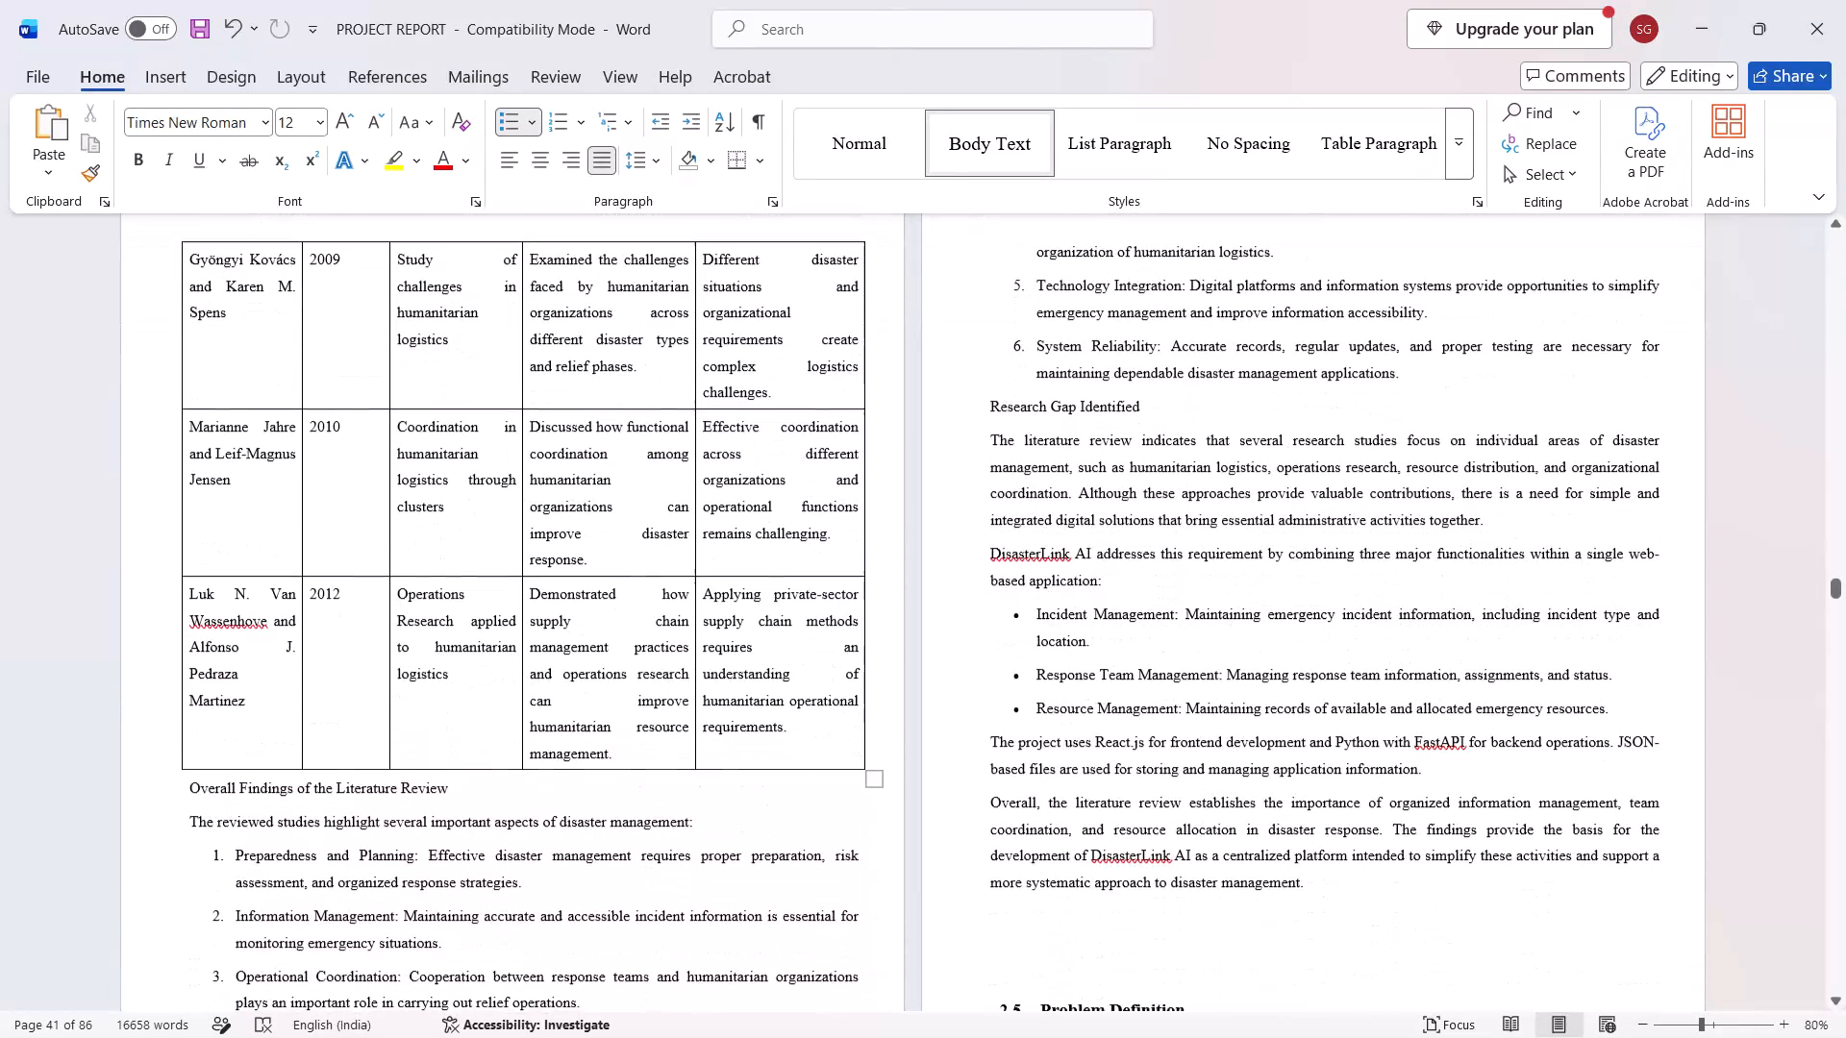
pyautogui.click(1443, 372)
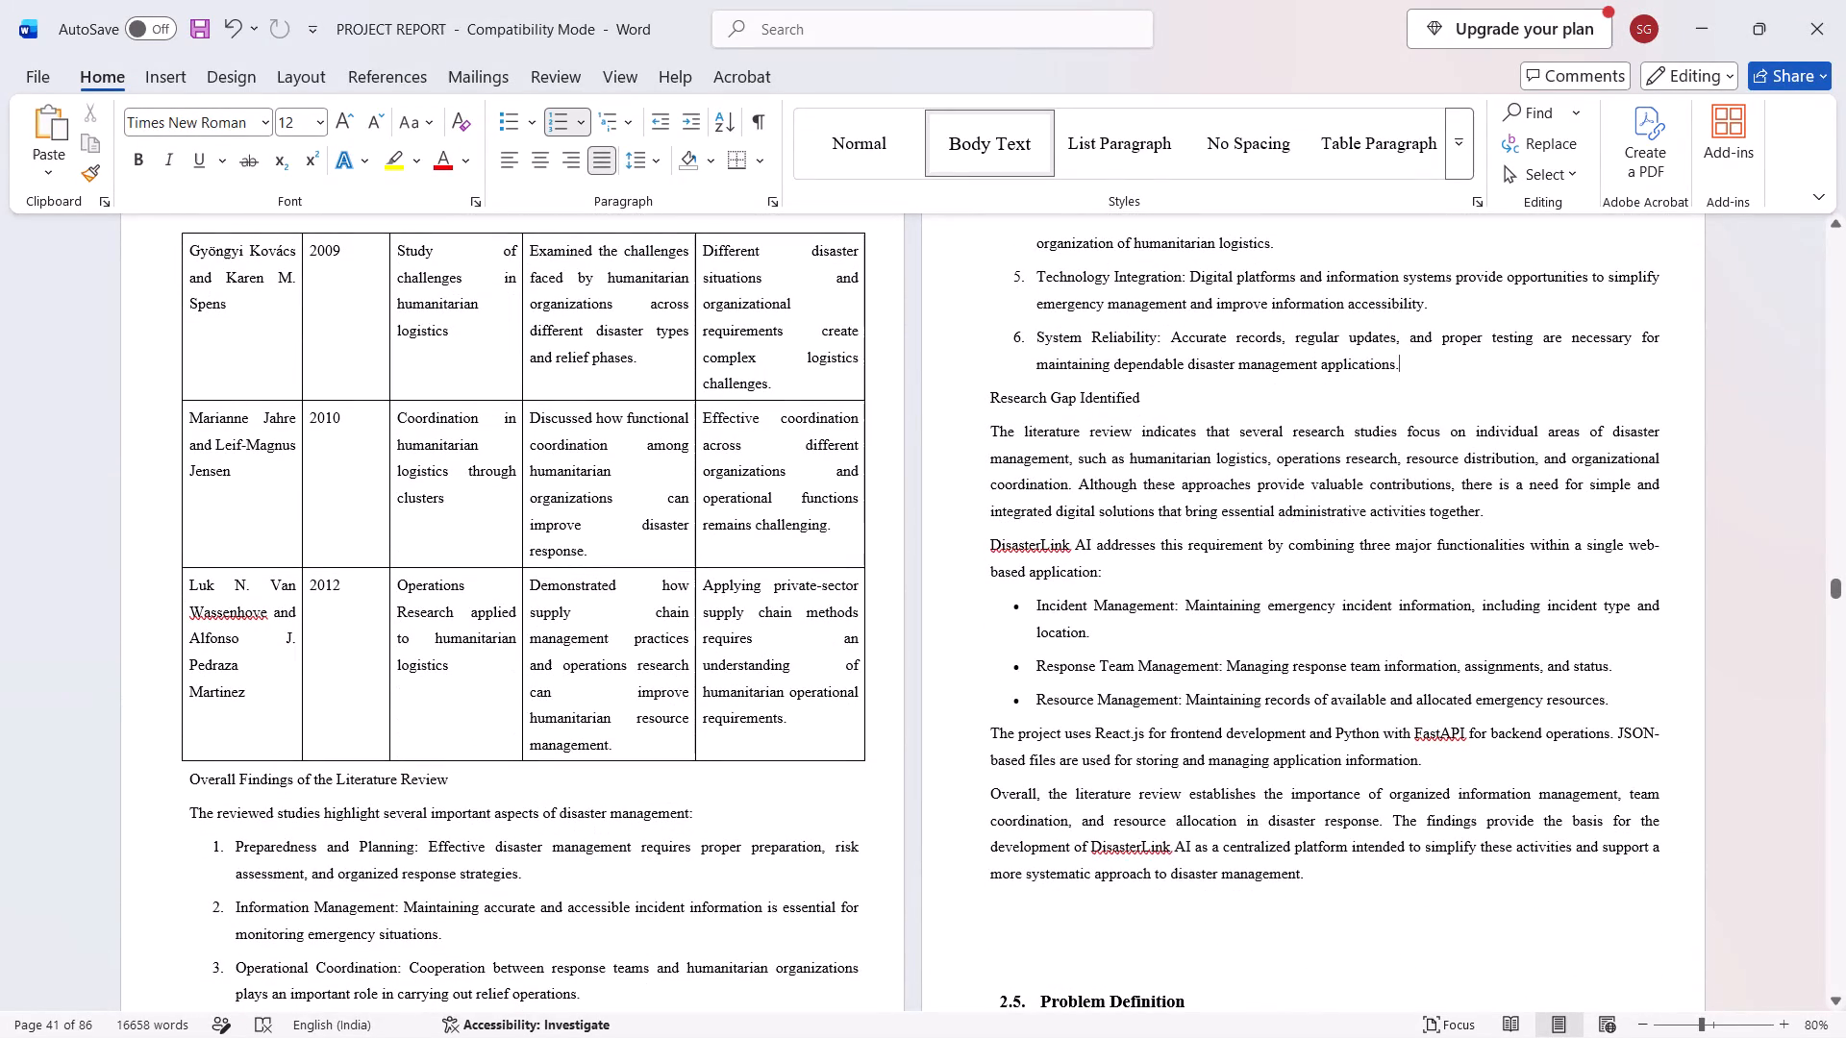
pyautogui.press('Return')
pyautogui.press('BackSpace')
# Check the source text's layout in ChatGPT, and insert a blank line between the literature survey table and "Overall Findings of the Literature Review".
pyautogui.hotkey('alt', 'Tab')
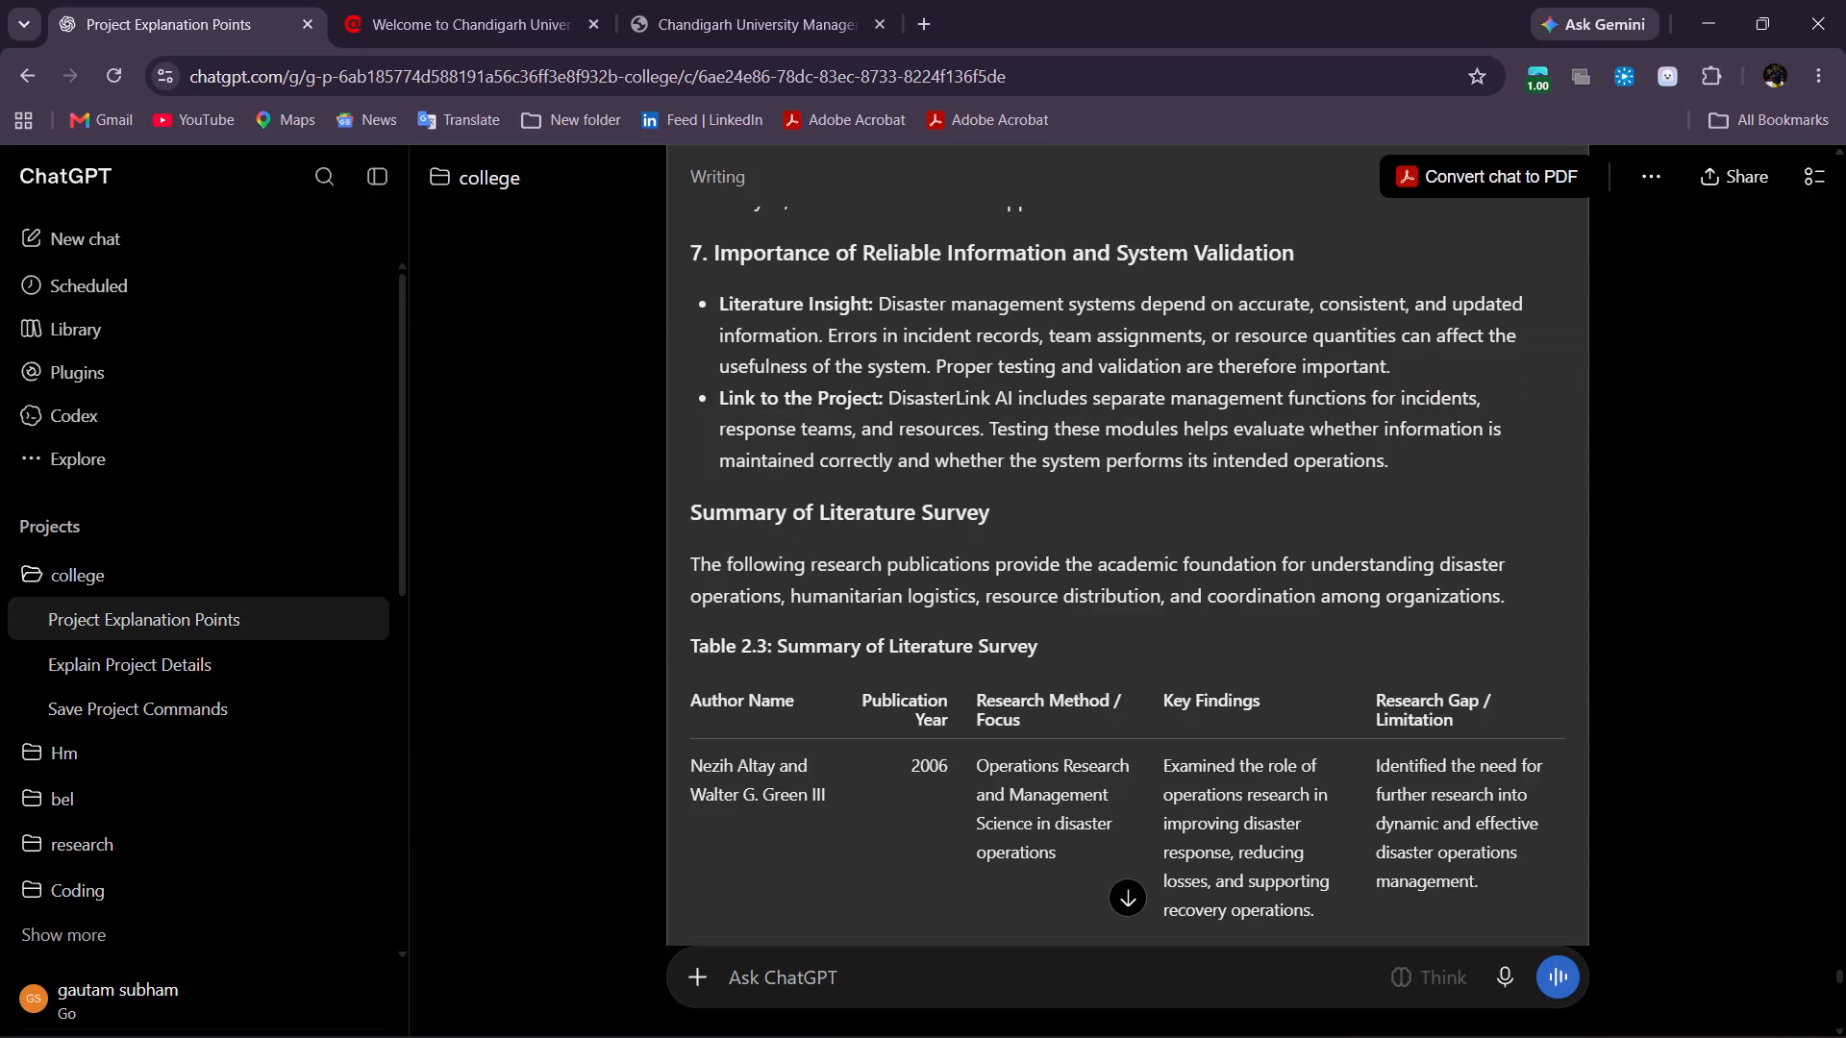
pyautogui.scroll(-6, 1183, 533)
pyautogui.scroll(1, 1203, 538)
pyautogui.scroll(-7, 1203, 538)
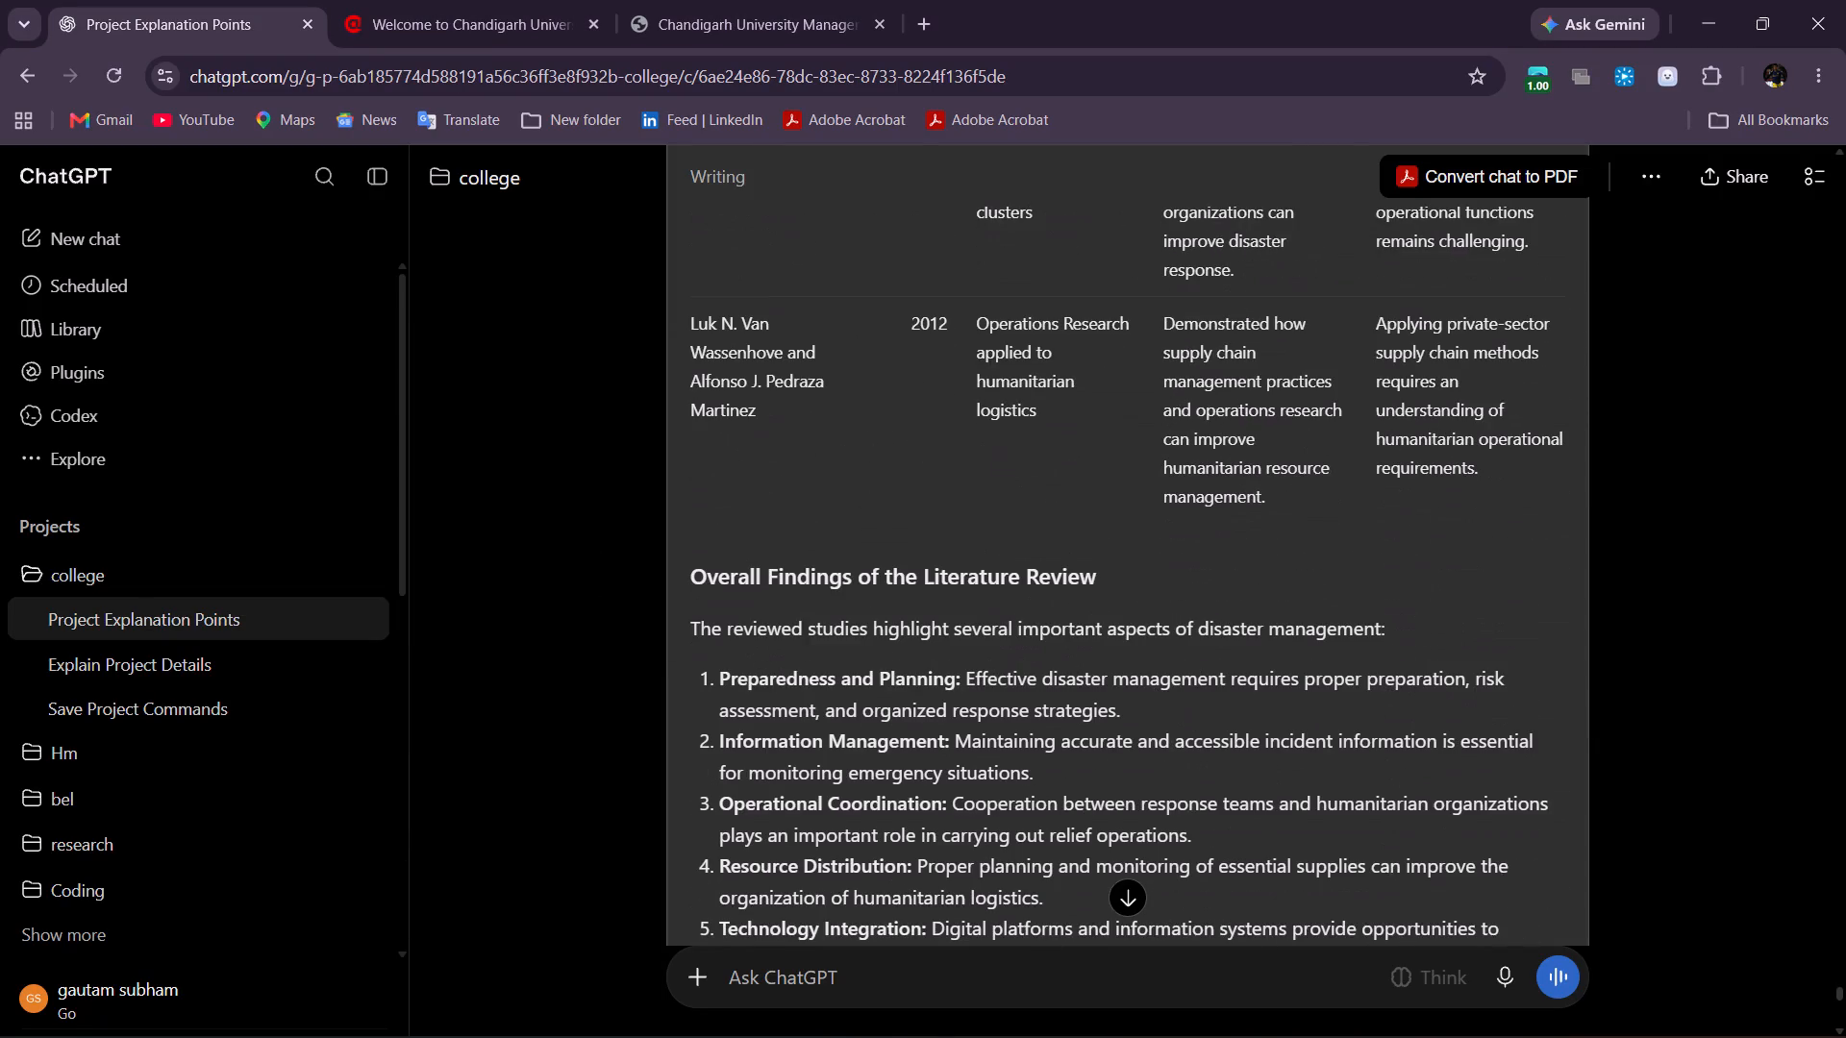
pyautogui.hotkey('alt', 'Tab')
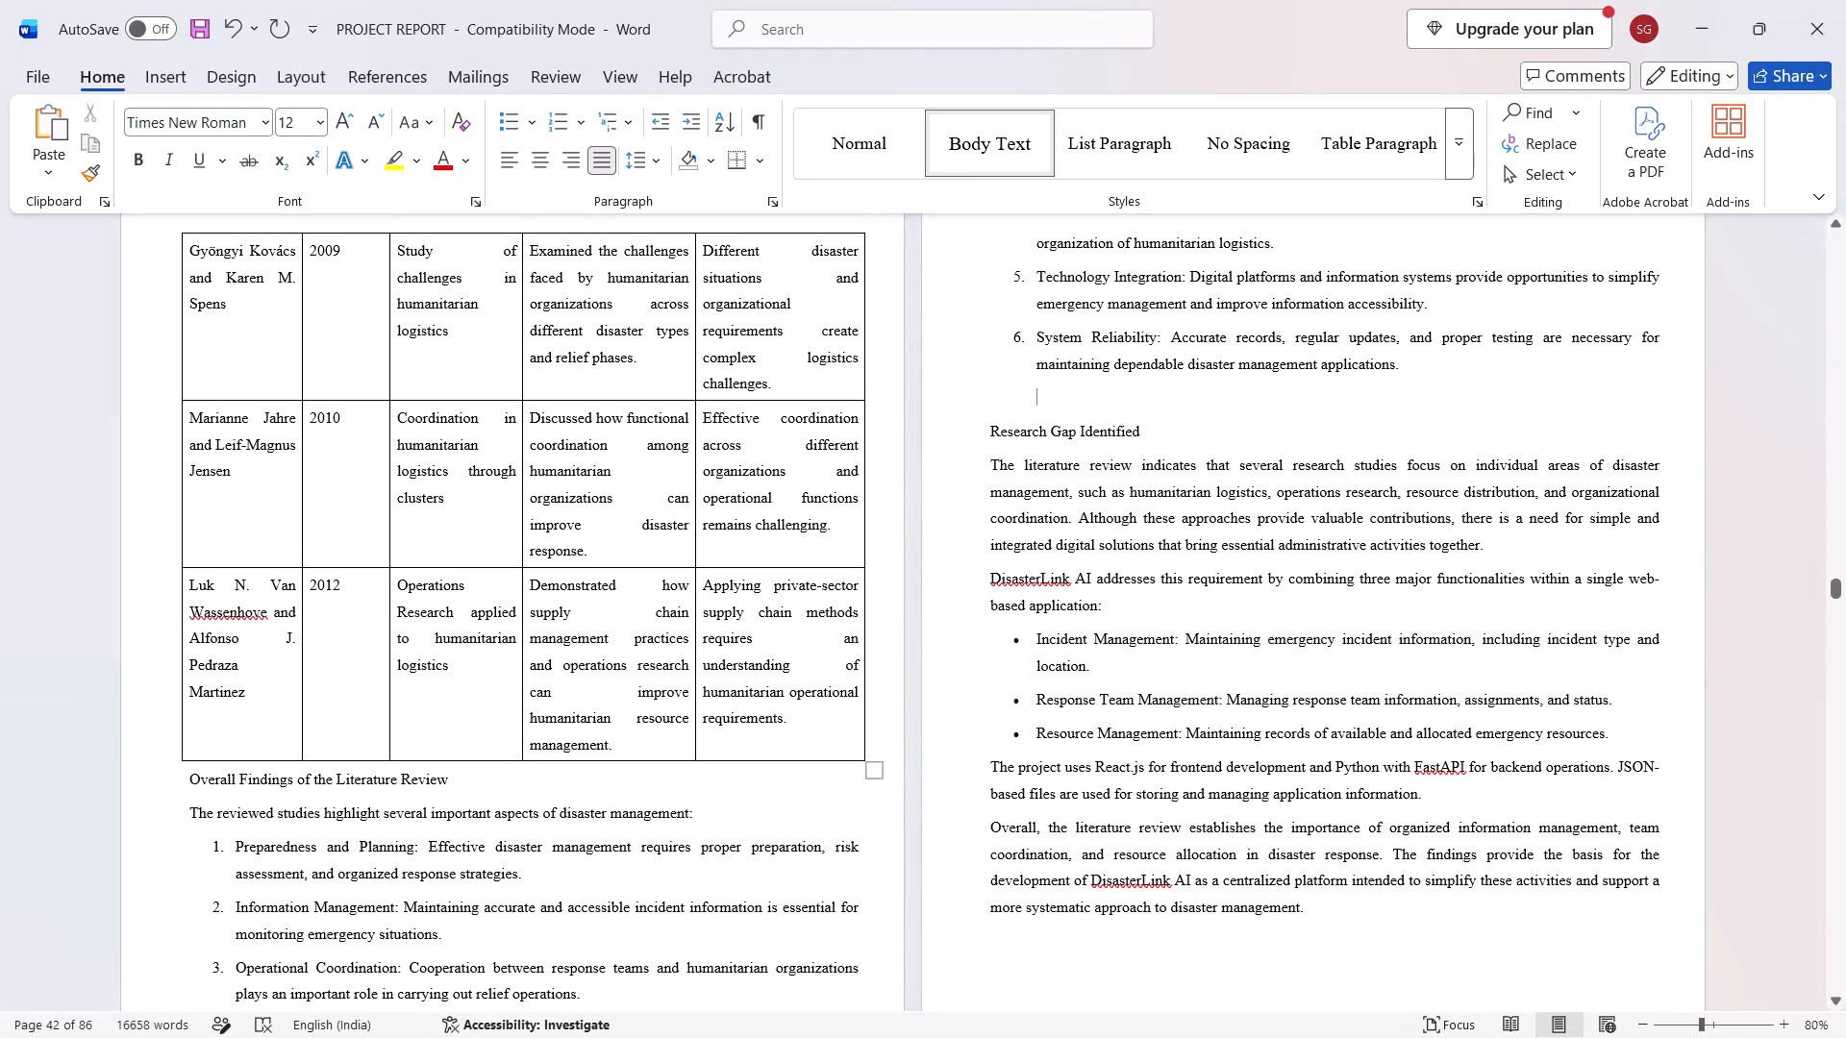
pyautogui.click(184, 781)
pyautogui.press('Return')
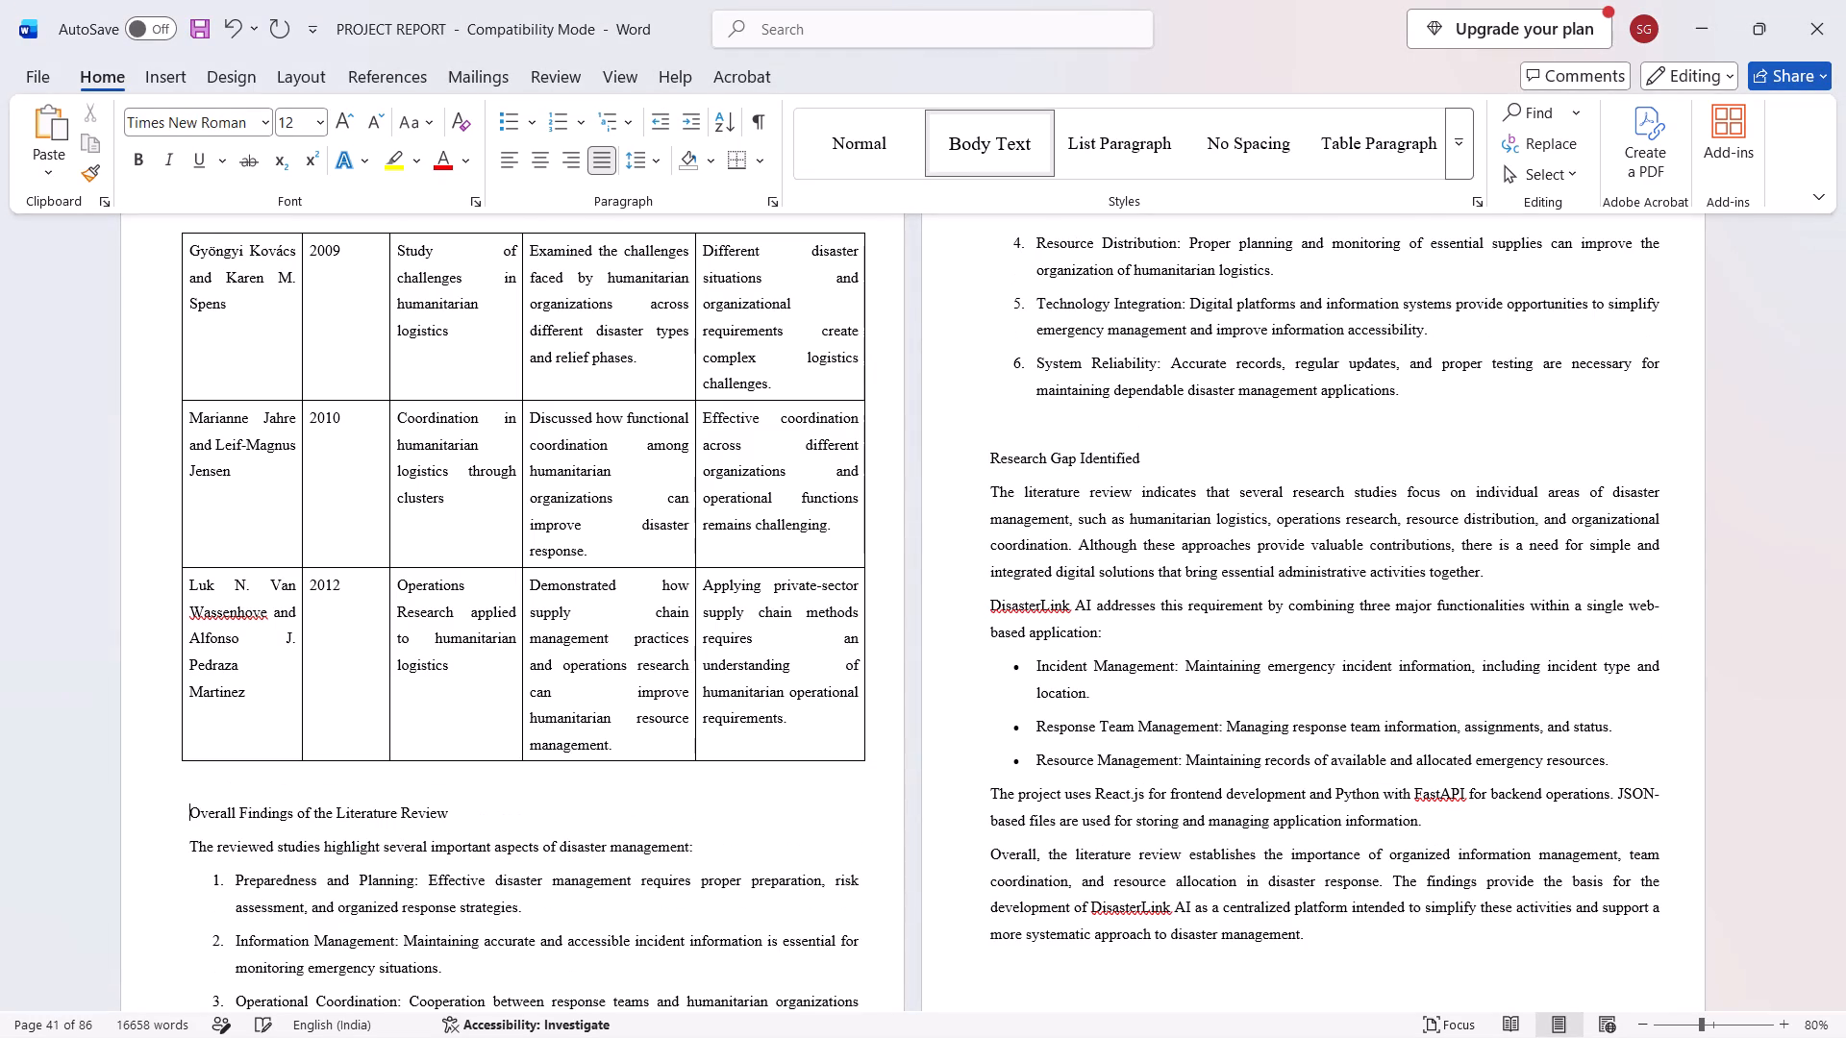
# Make the heading "Overall Findings of the Literature Review" bold.
pyautogui.moveTo(436, 819); pyautogui.dragTo(234, 819)
pyautogui.moveTo(234, 819); pyautogui.dragTo(177, 816)
pyautogui.hotkey('ctrl', 'b')
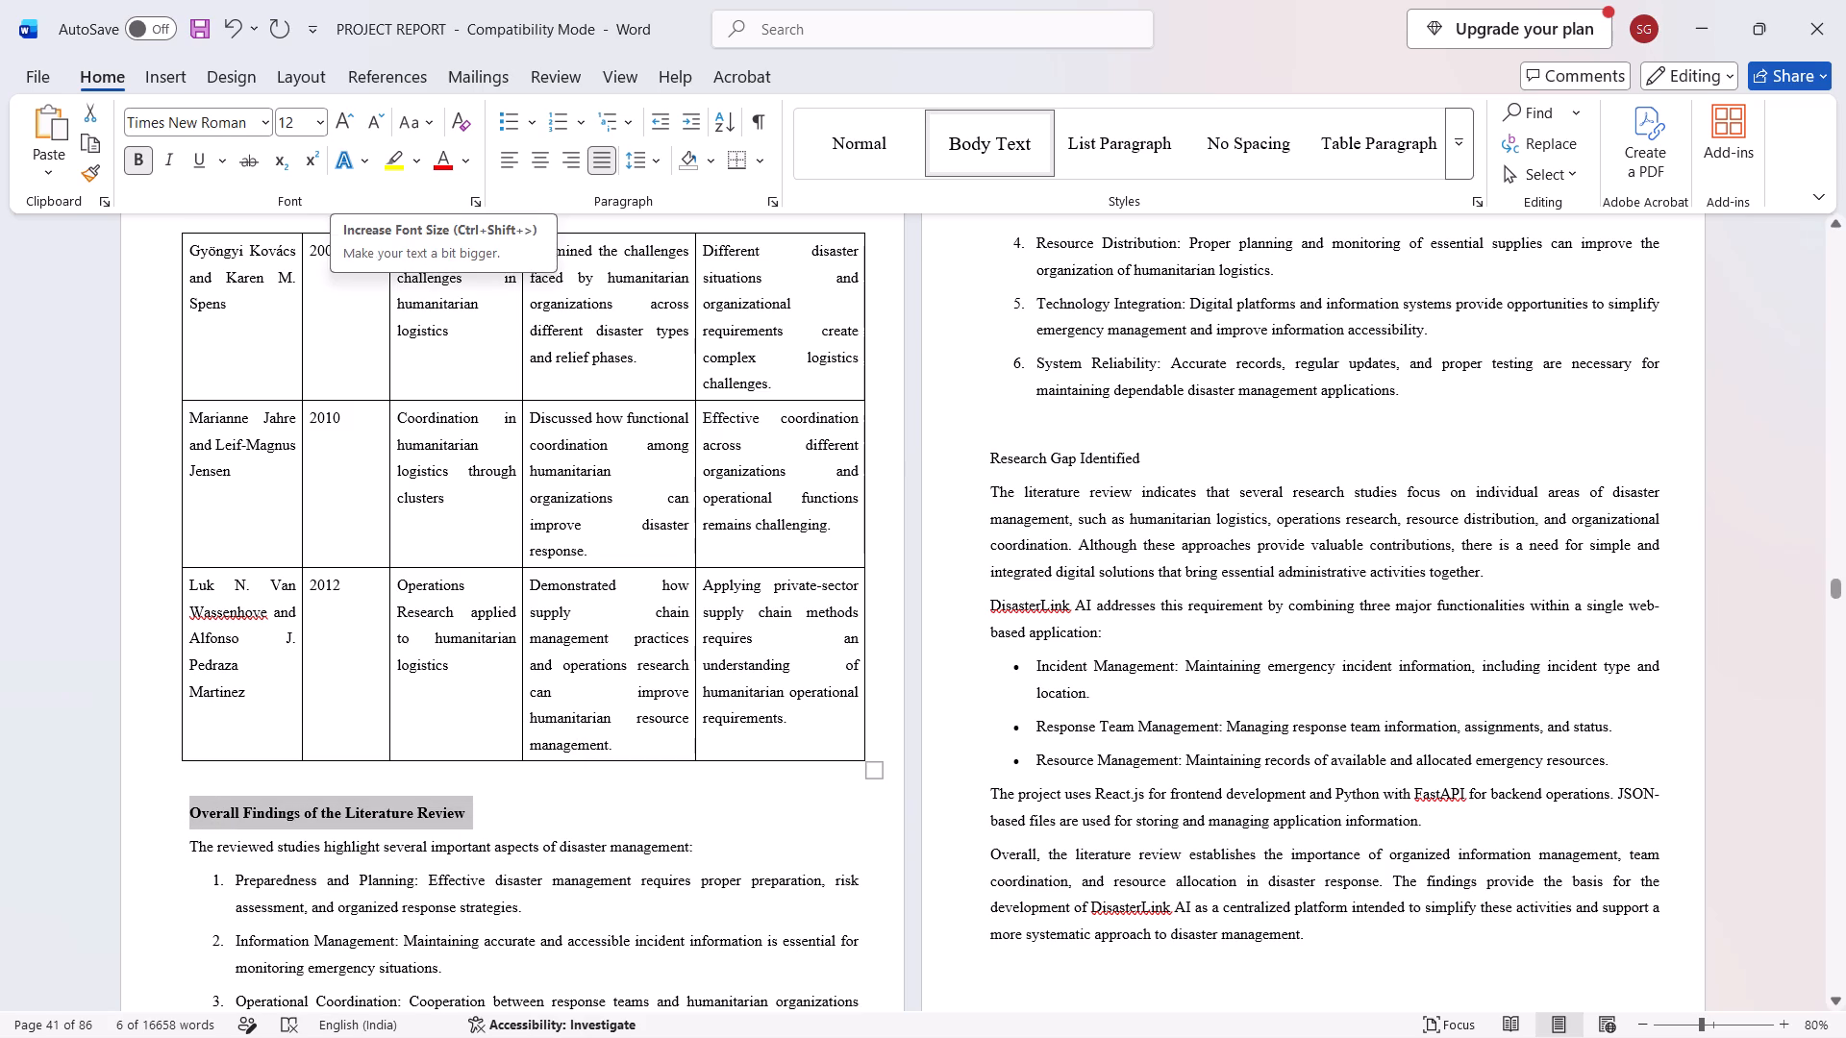
pyautogui.click(511, 803)
# Make the heading "Research Gap Identified" bold.
pyautogui.moveTo(1162, 457); pyautogui.dragTo(1084, 453)
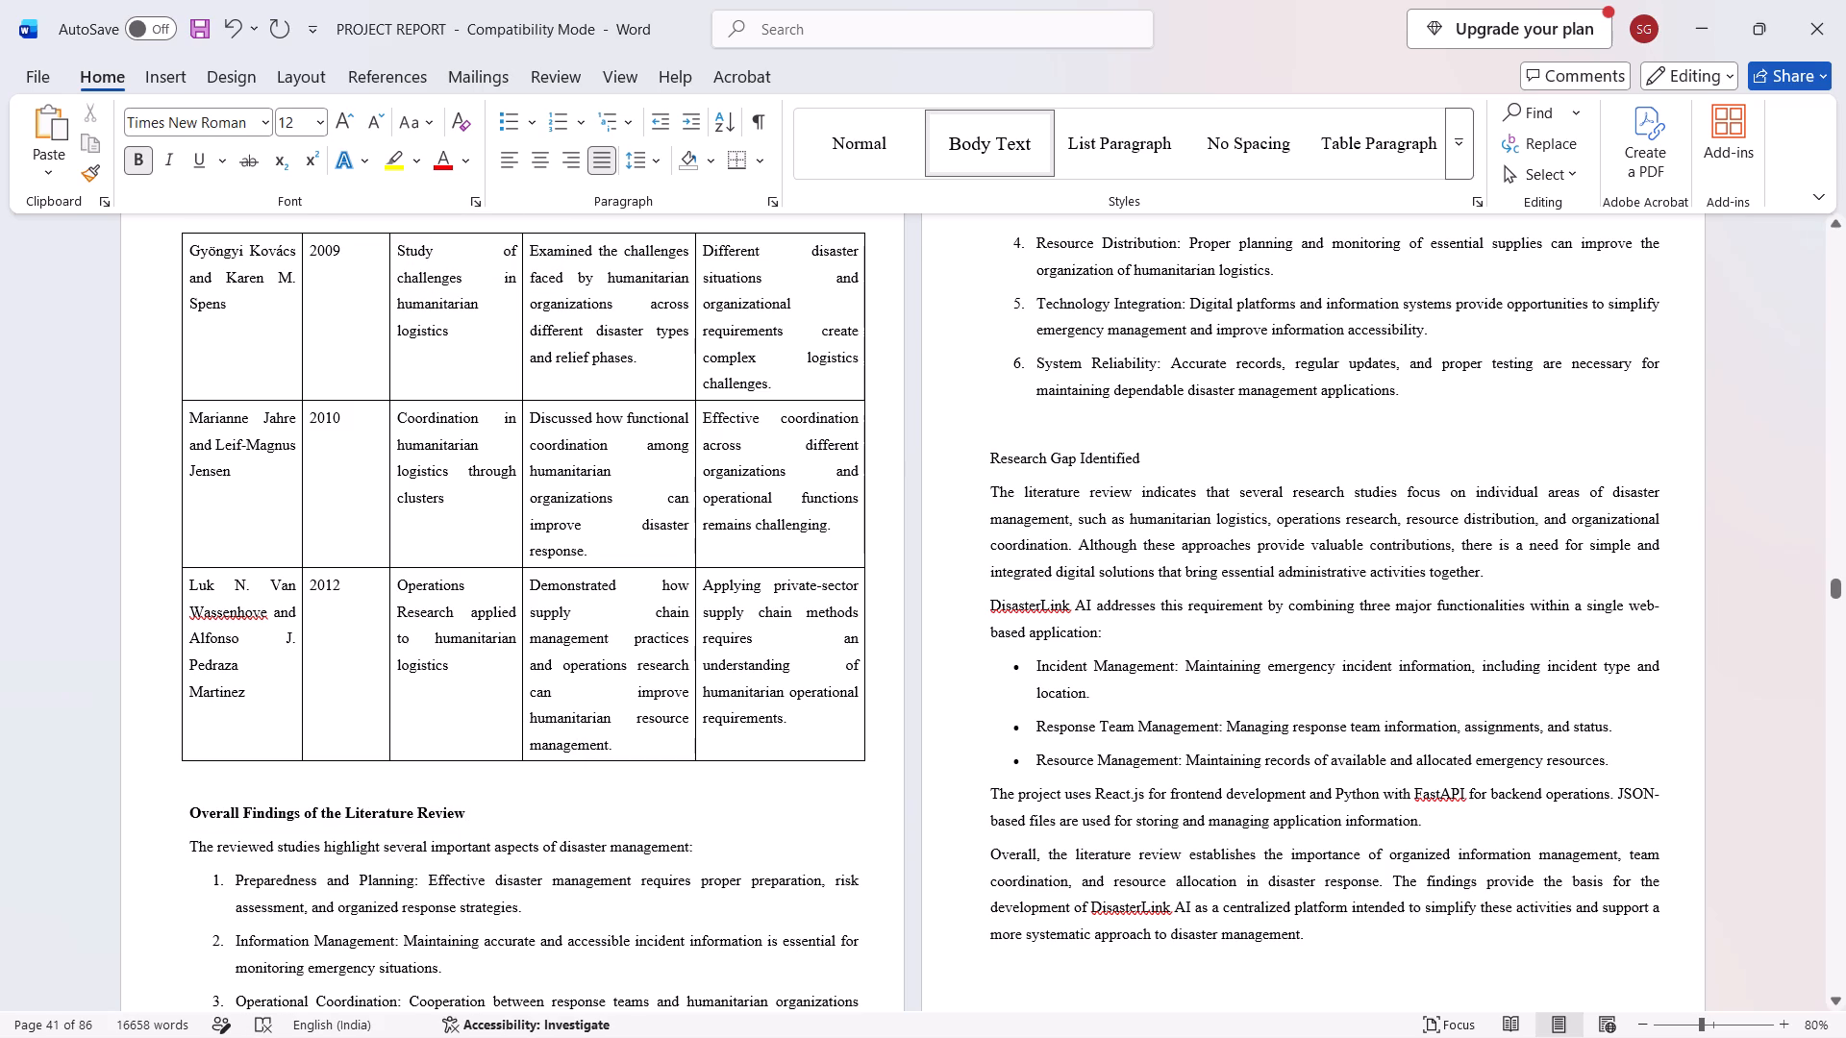
pyautogui.moveTo(1084, 453); pyautogui.dragTo(990, 465)
pyautogui.hotkey('ctrl', 'b')
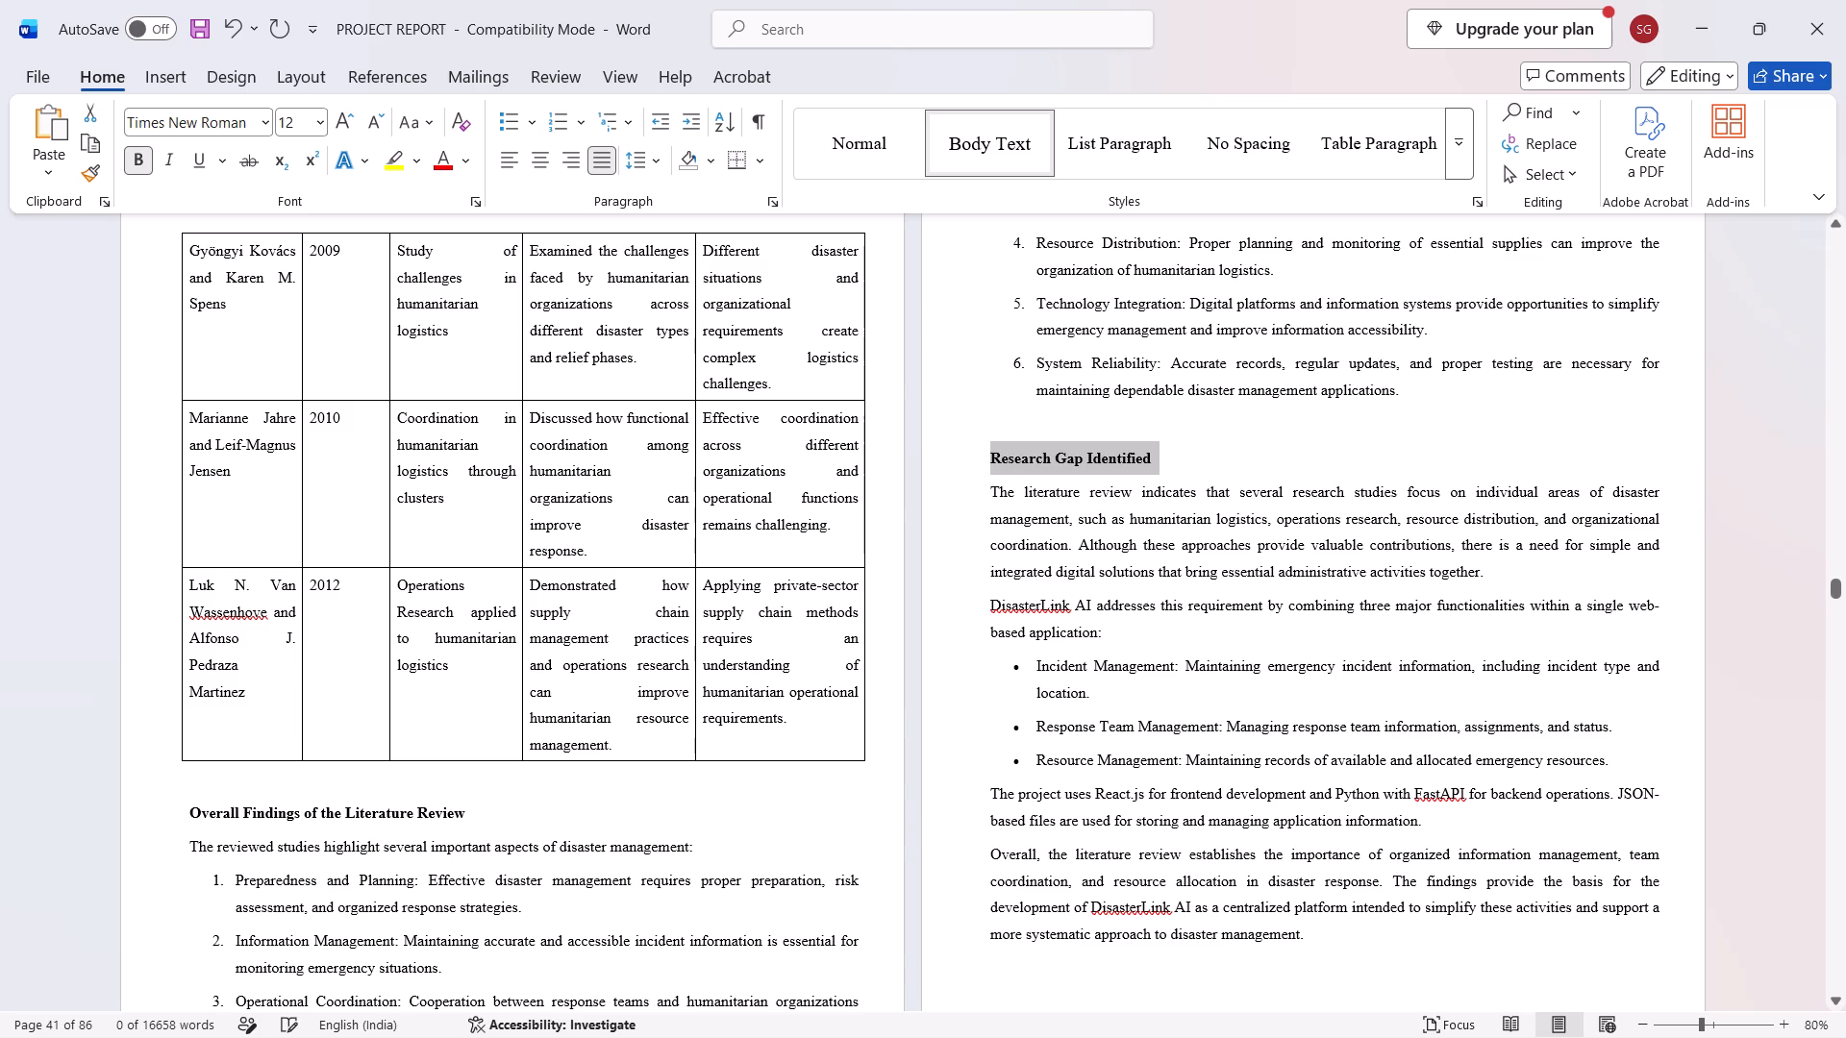
pyautogui.click(1003, 429)
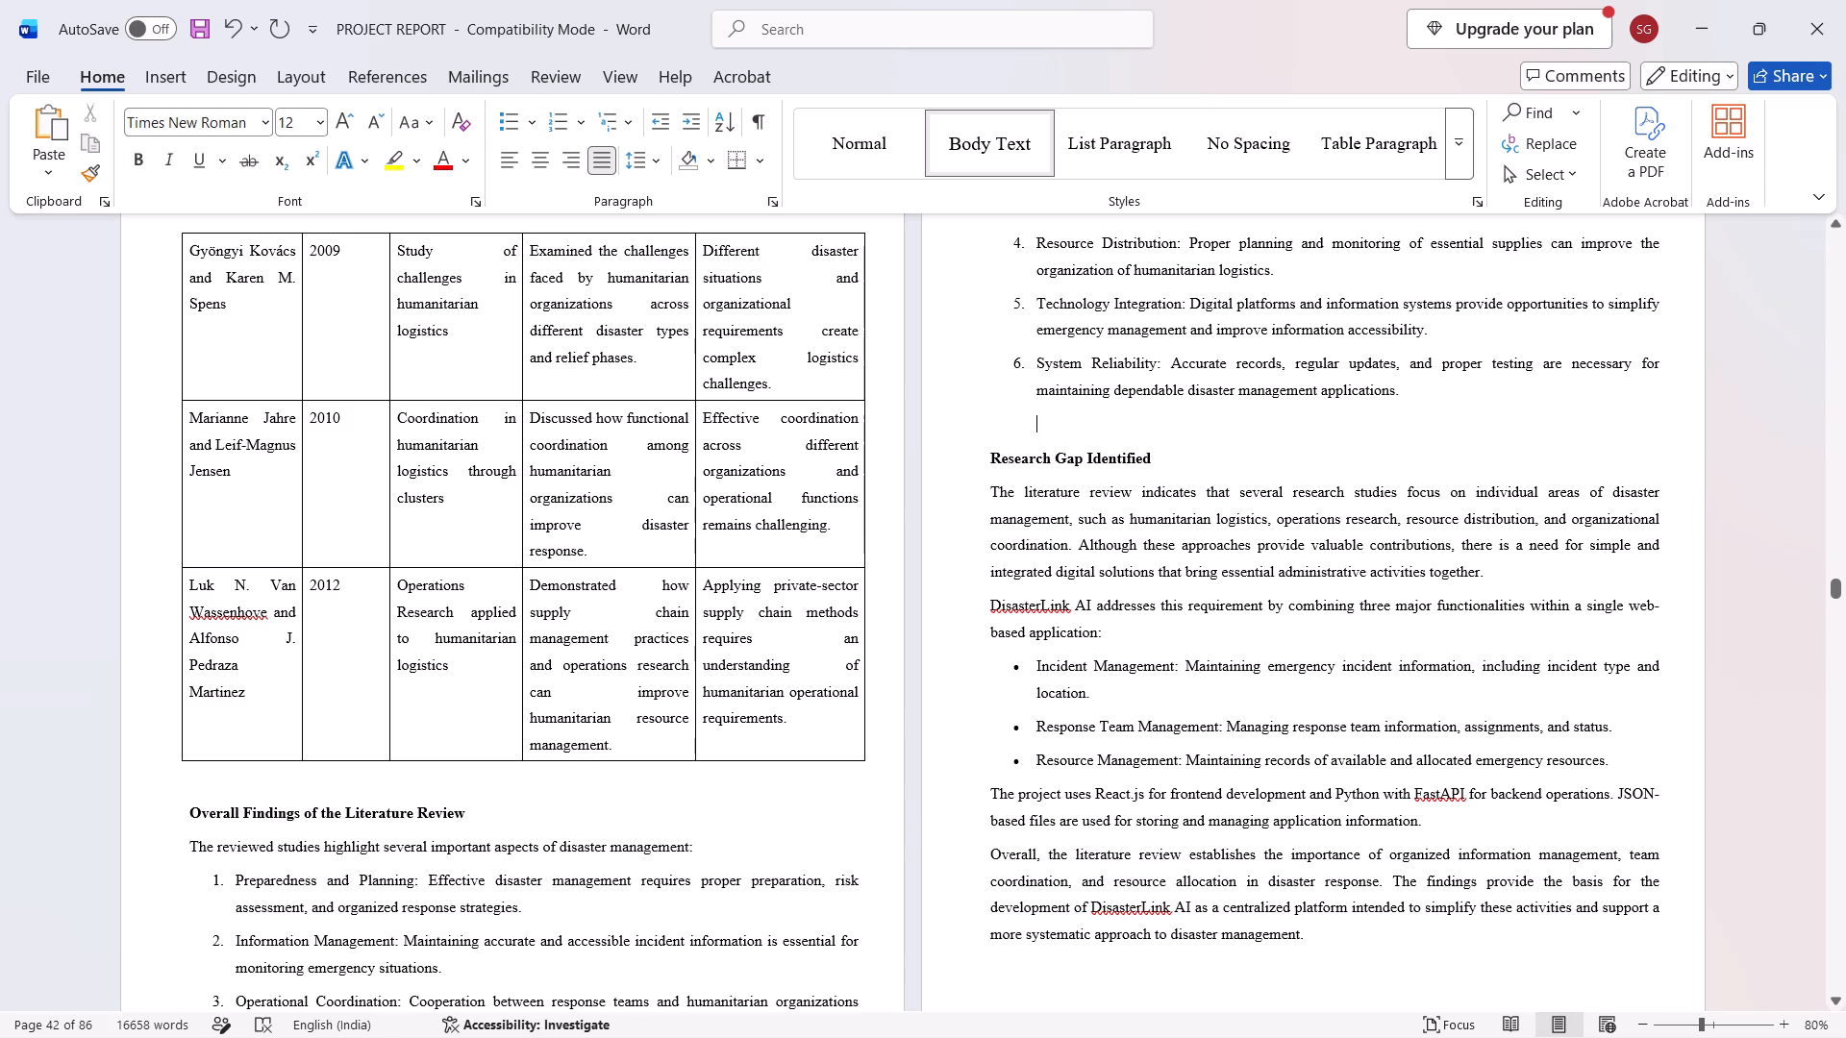
pyautogui.click(1035, 402)
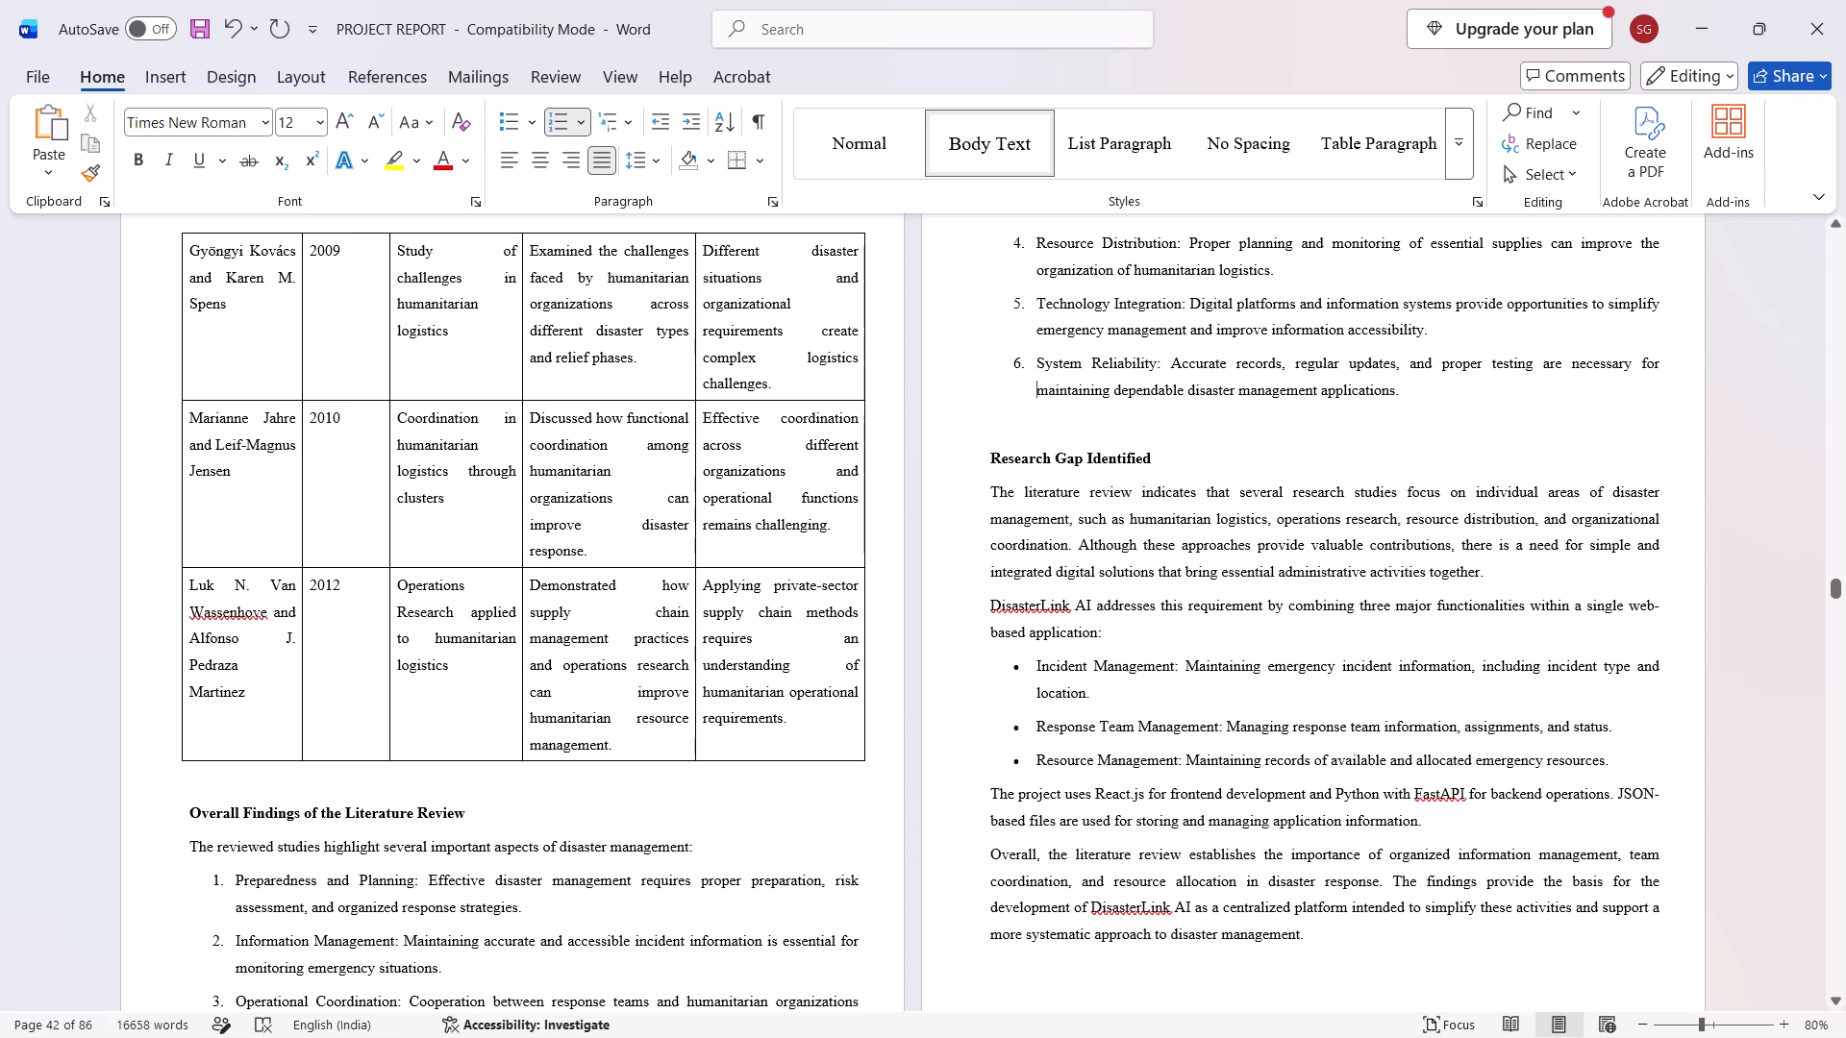
pyautogui.click(1030, 435)
pyautogui.scroll(-3, 1076, 431)
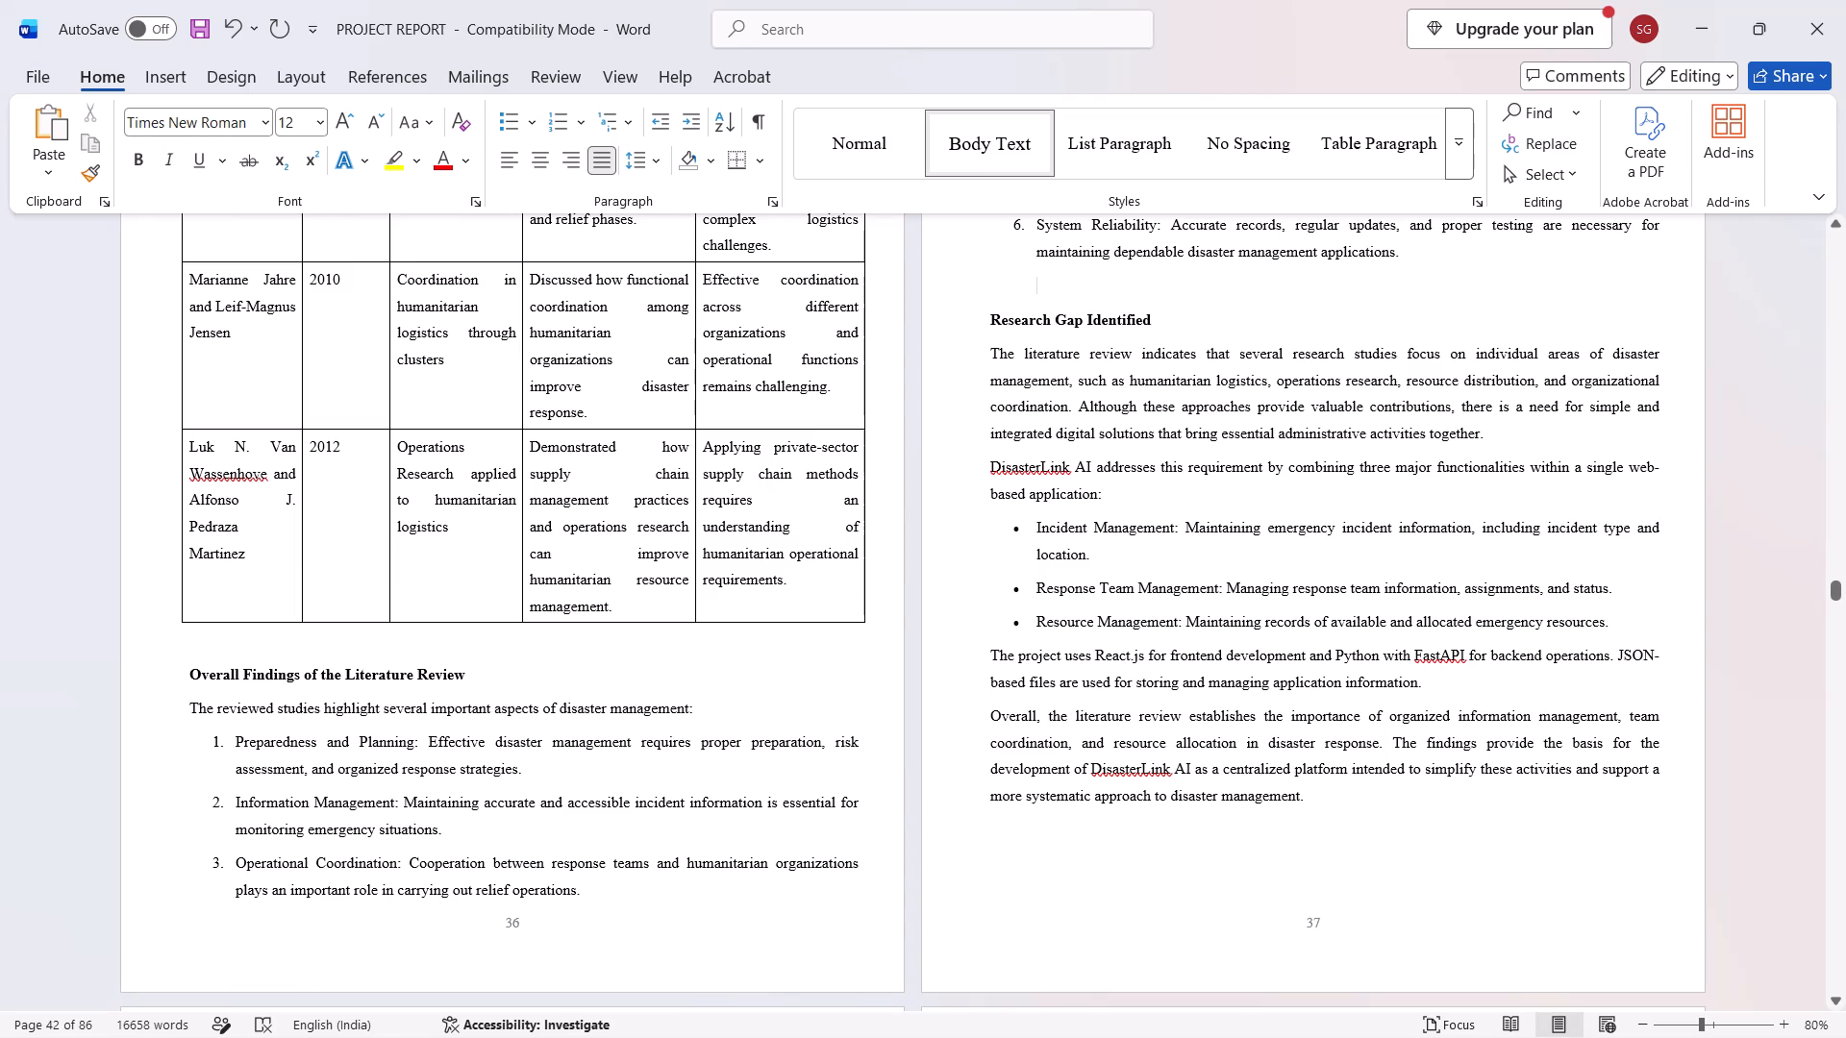
pyautogui.hotkey('alt', 'Tab')
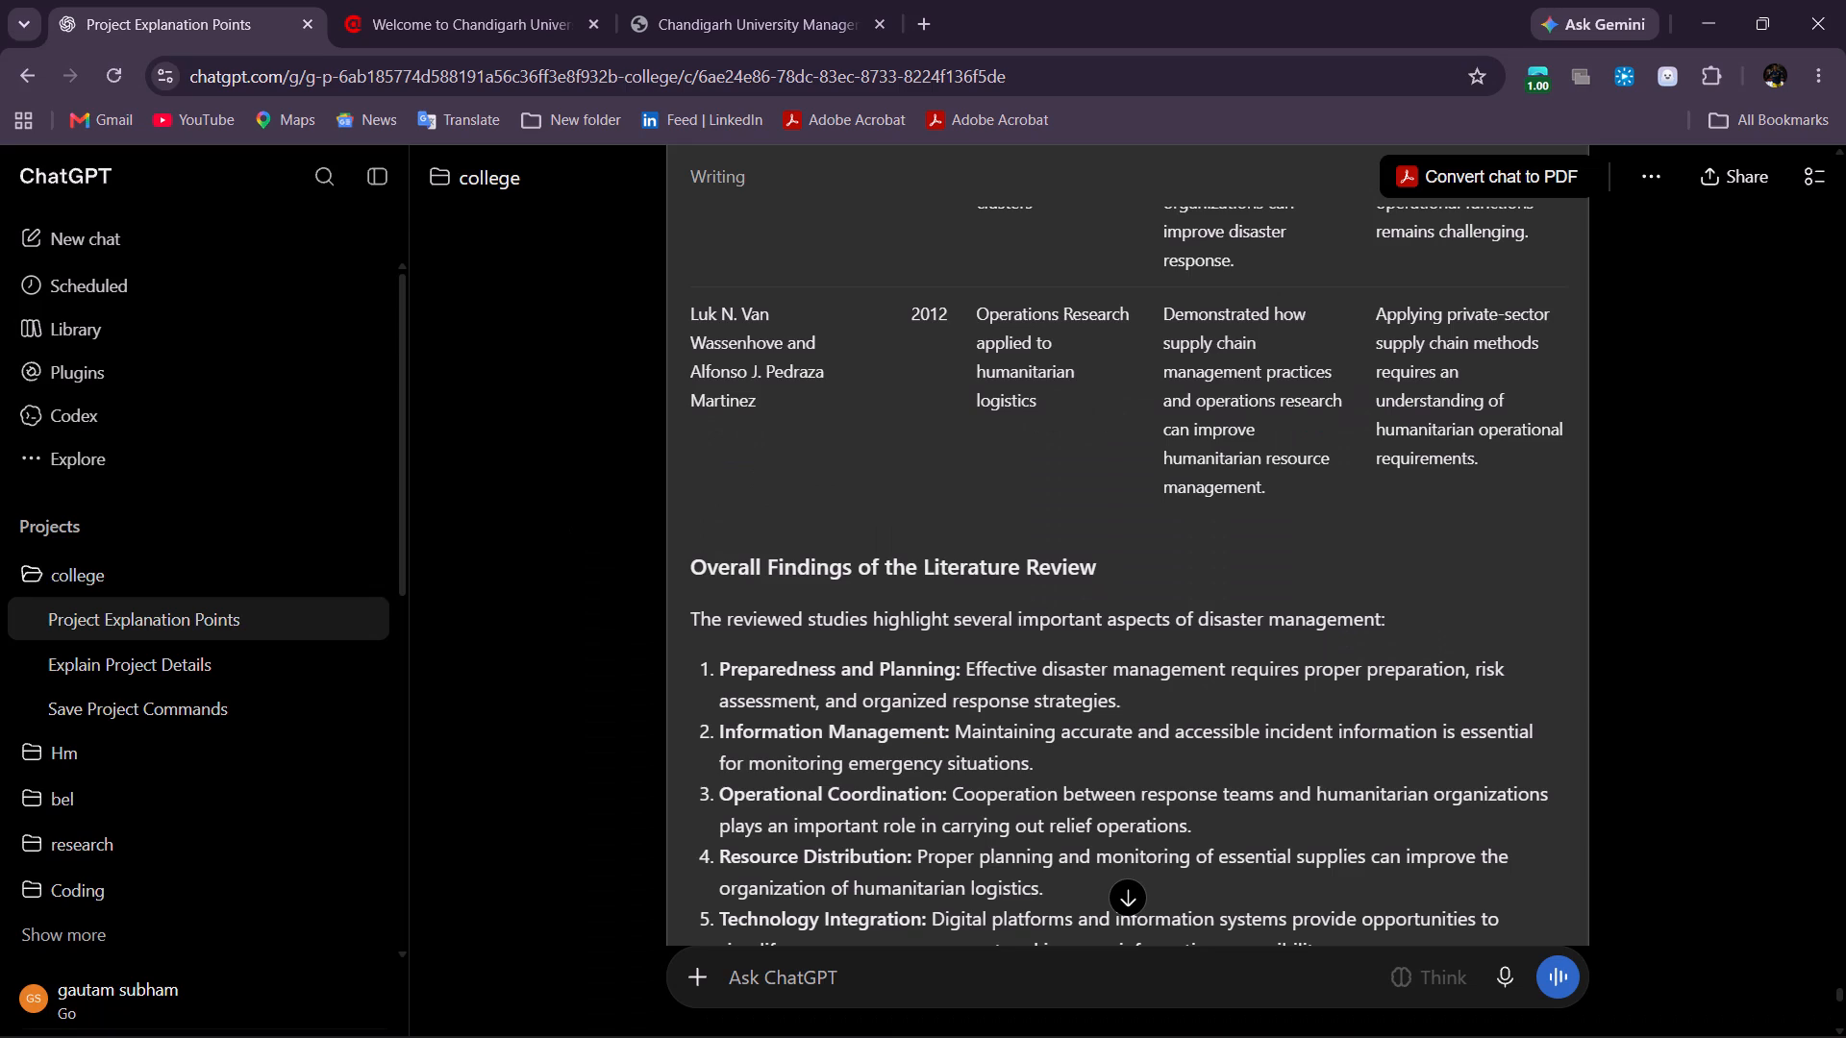
pyautogui.hotkey('alt', 'Tab')
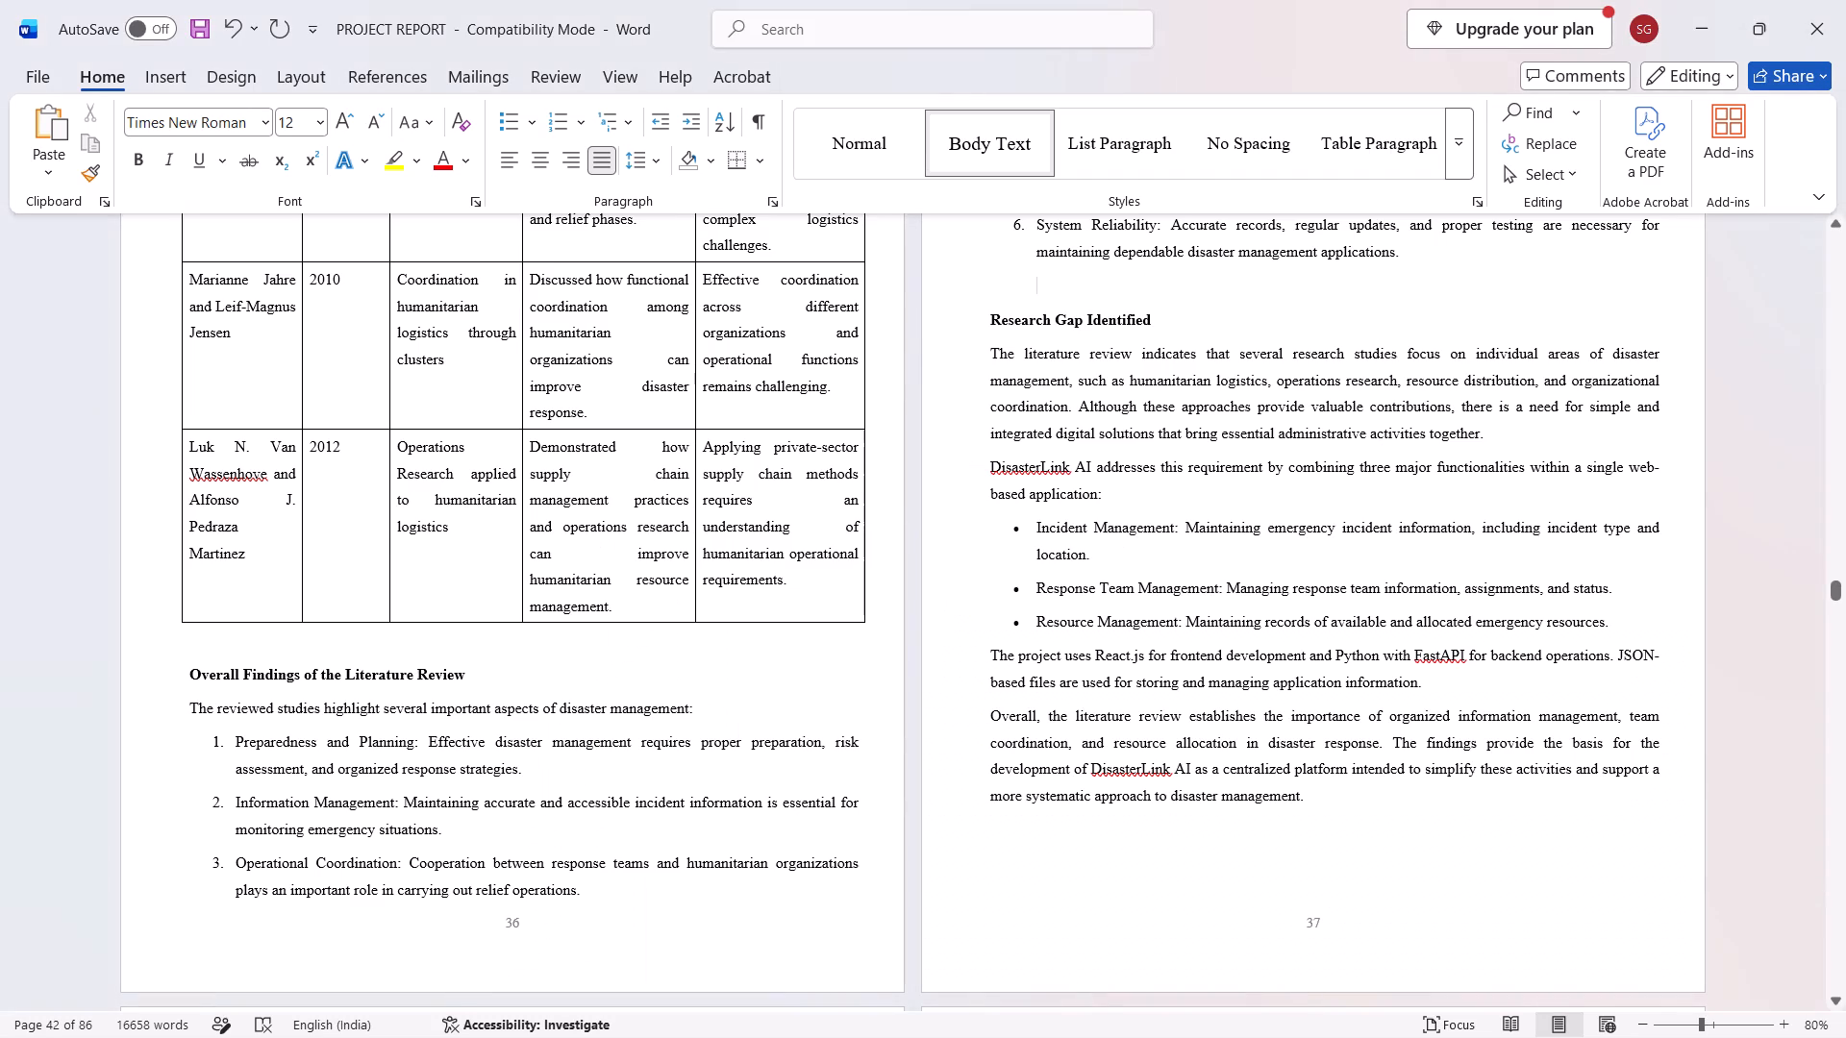
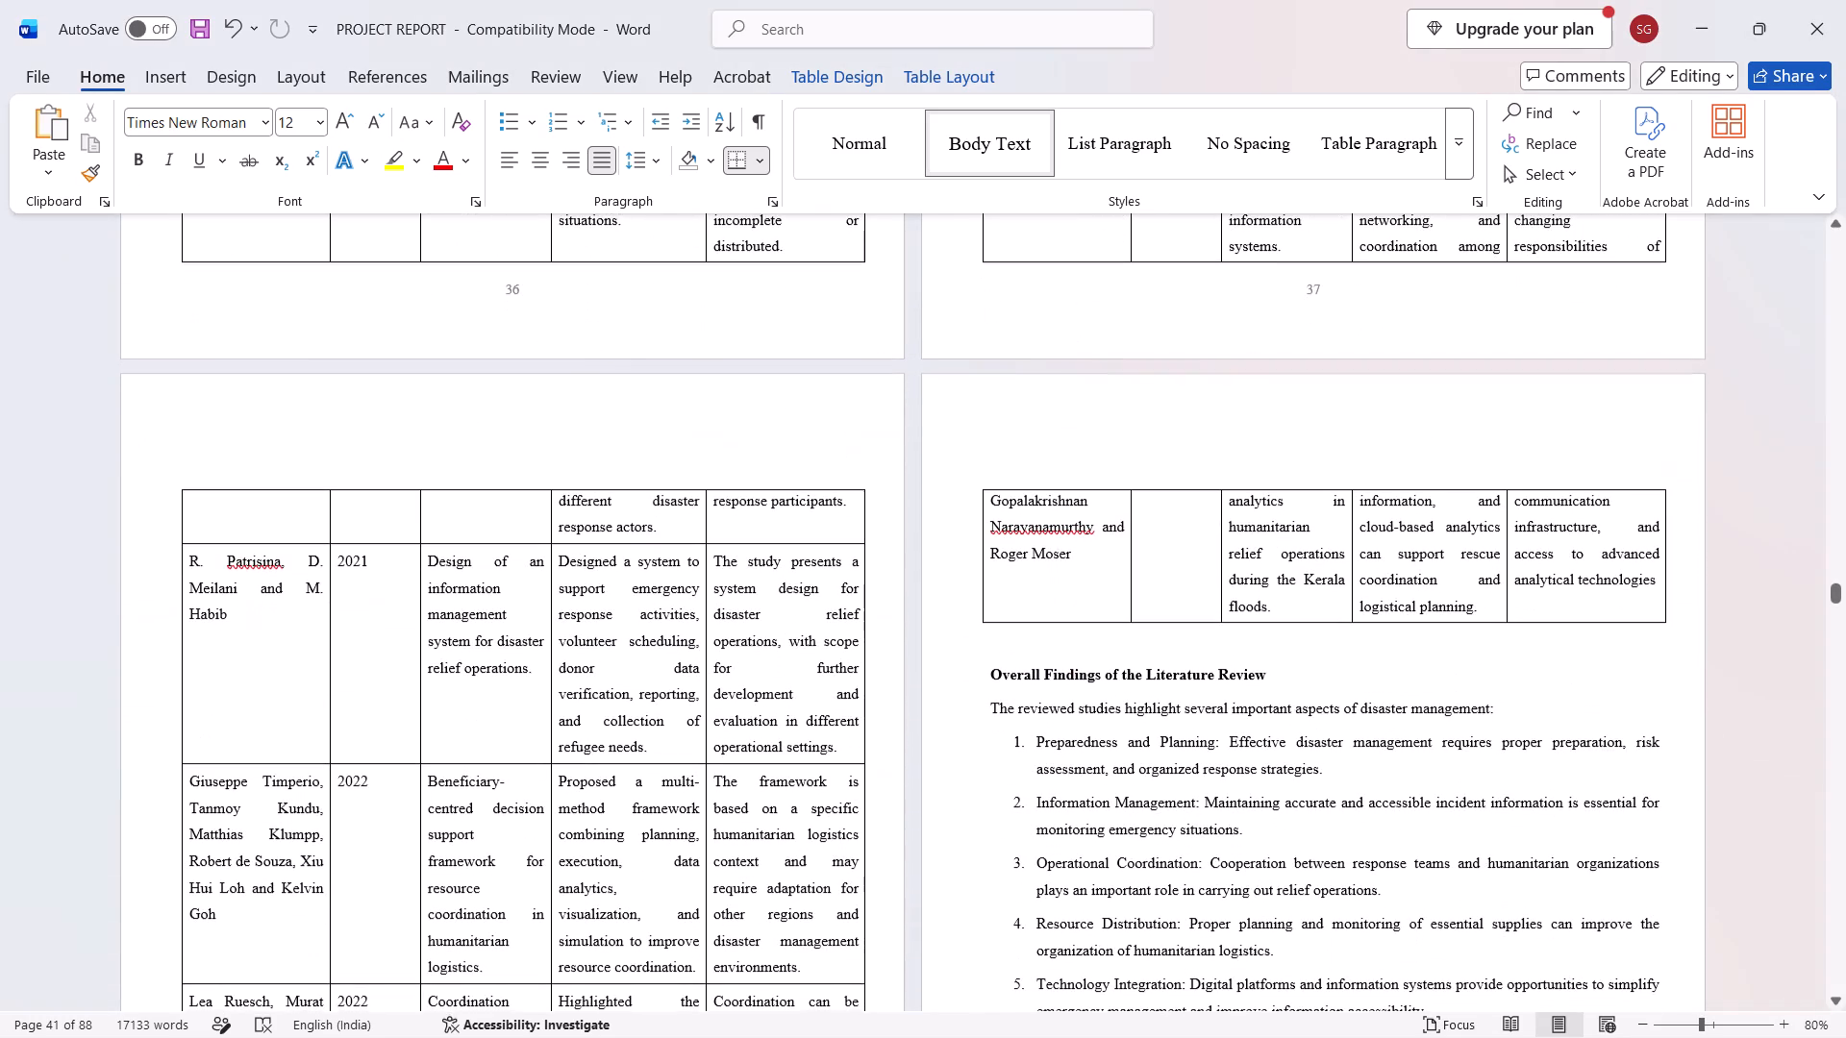
pyautogui.moveTo(1578, 597); pyautogui.dragTo(1054, 101)
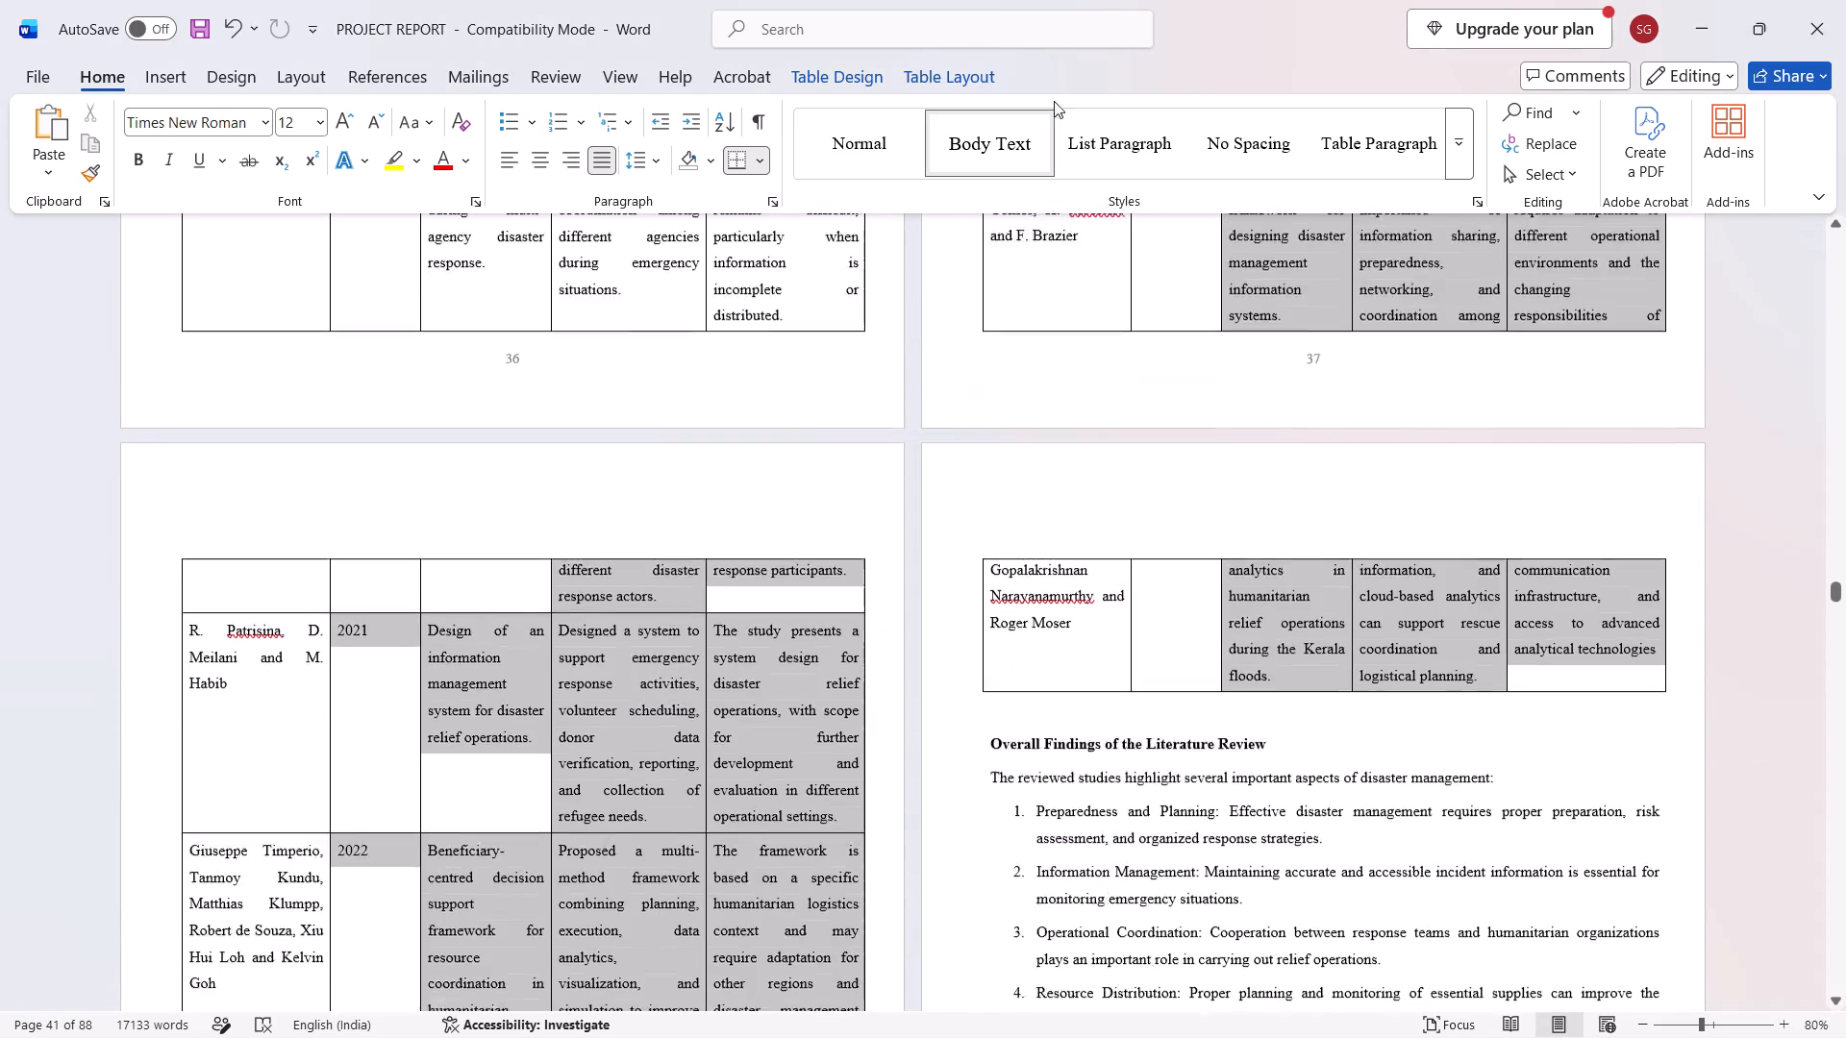
pyautogui.moveTo(1054, 101); pyautogui.dragTo(980, 1021)
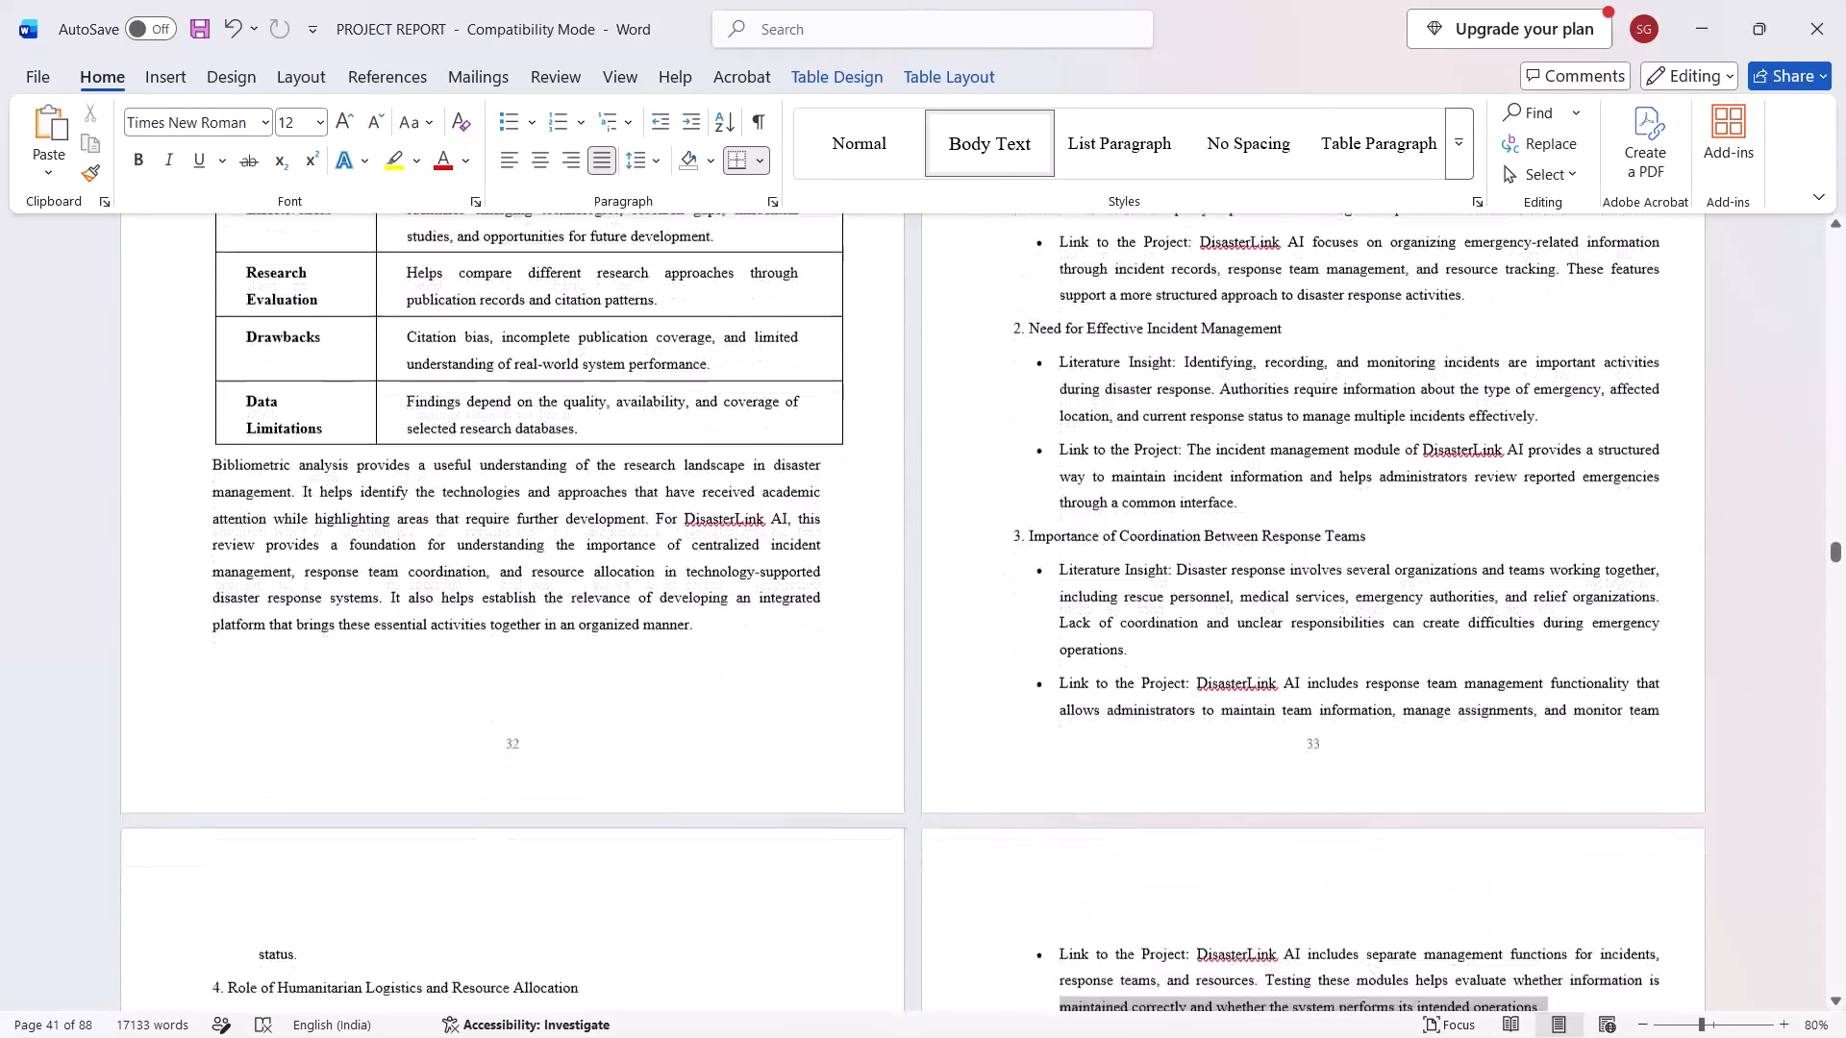
pyautogui.moveTo(980, 1021); pyautogui.dragTo(989, 837)
pyautogui.press('BackSpace')
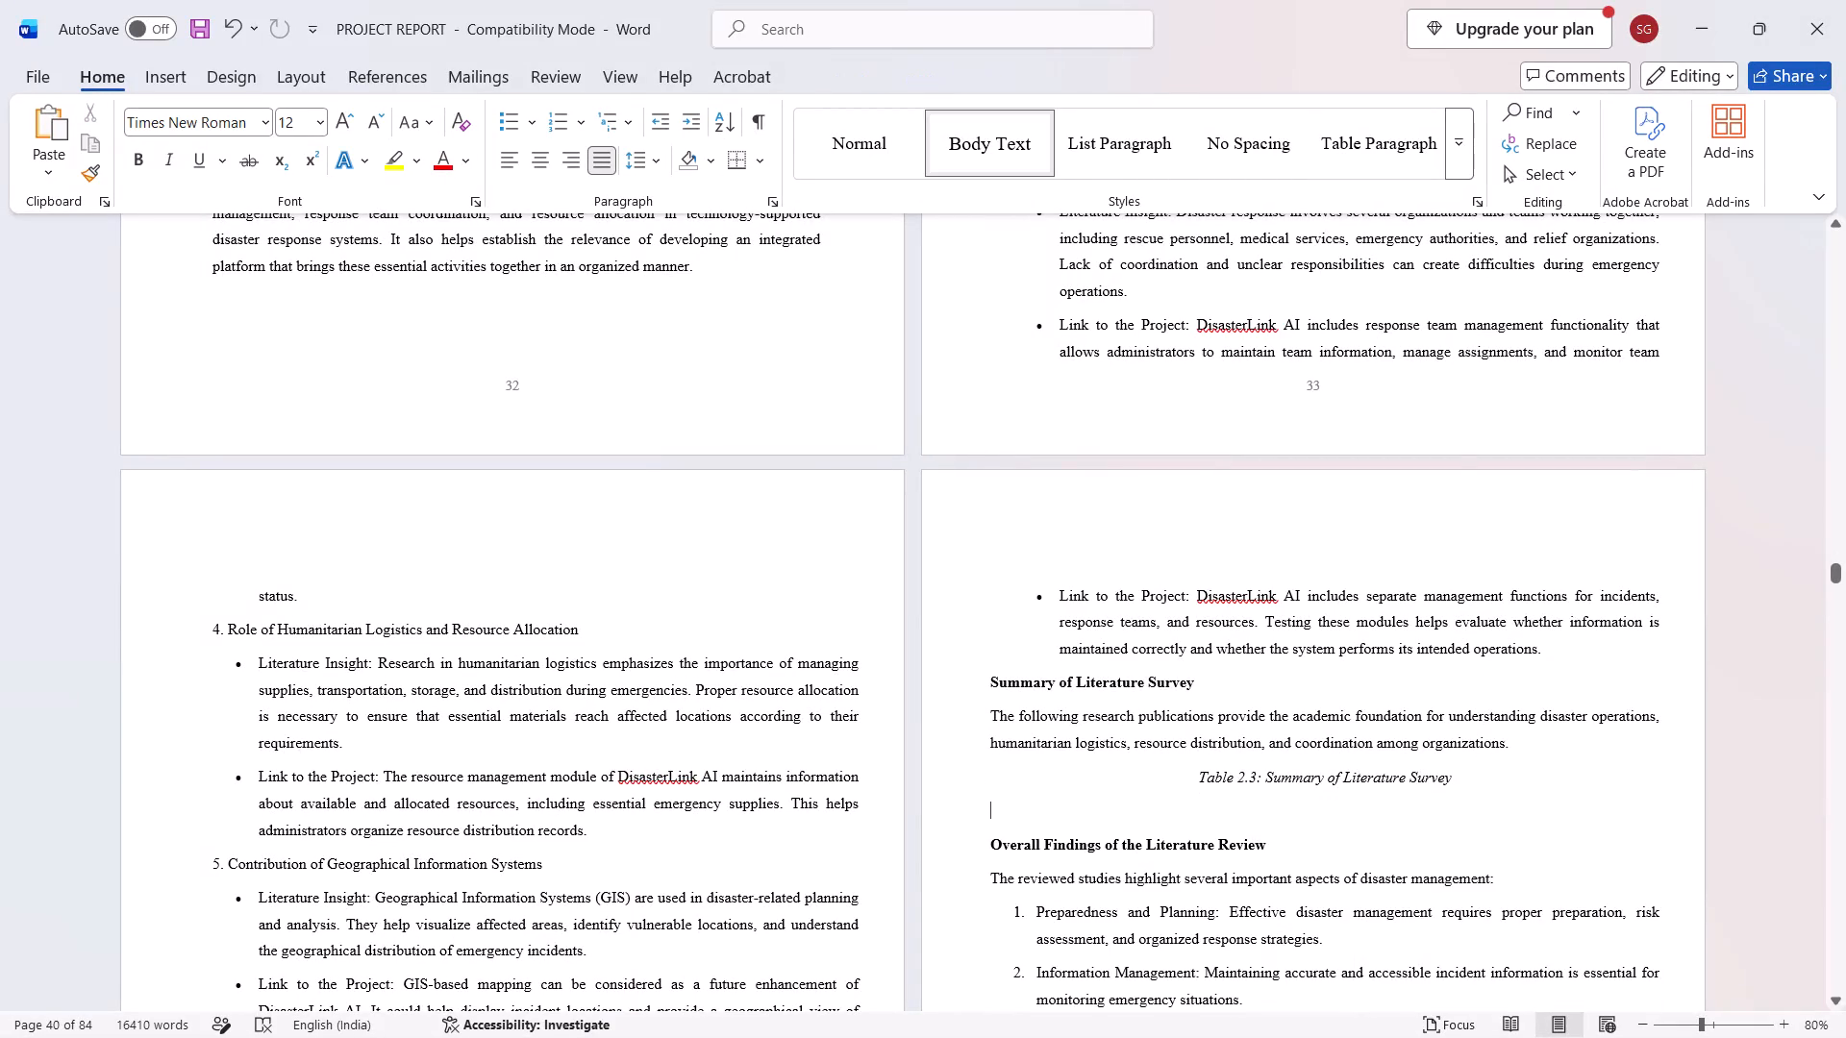
# Paste the copied literature survey table between the Table 2.3 caption and the Overall Findings heading.
pyautogui.hotkey('ctrl', 'v')
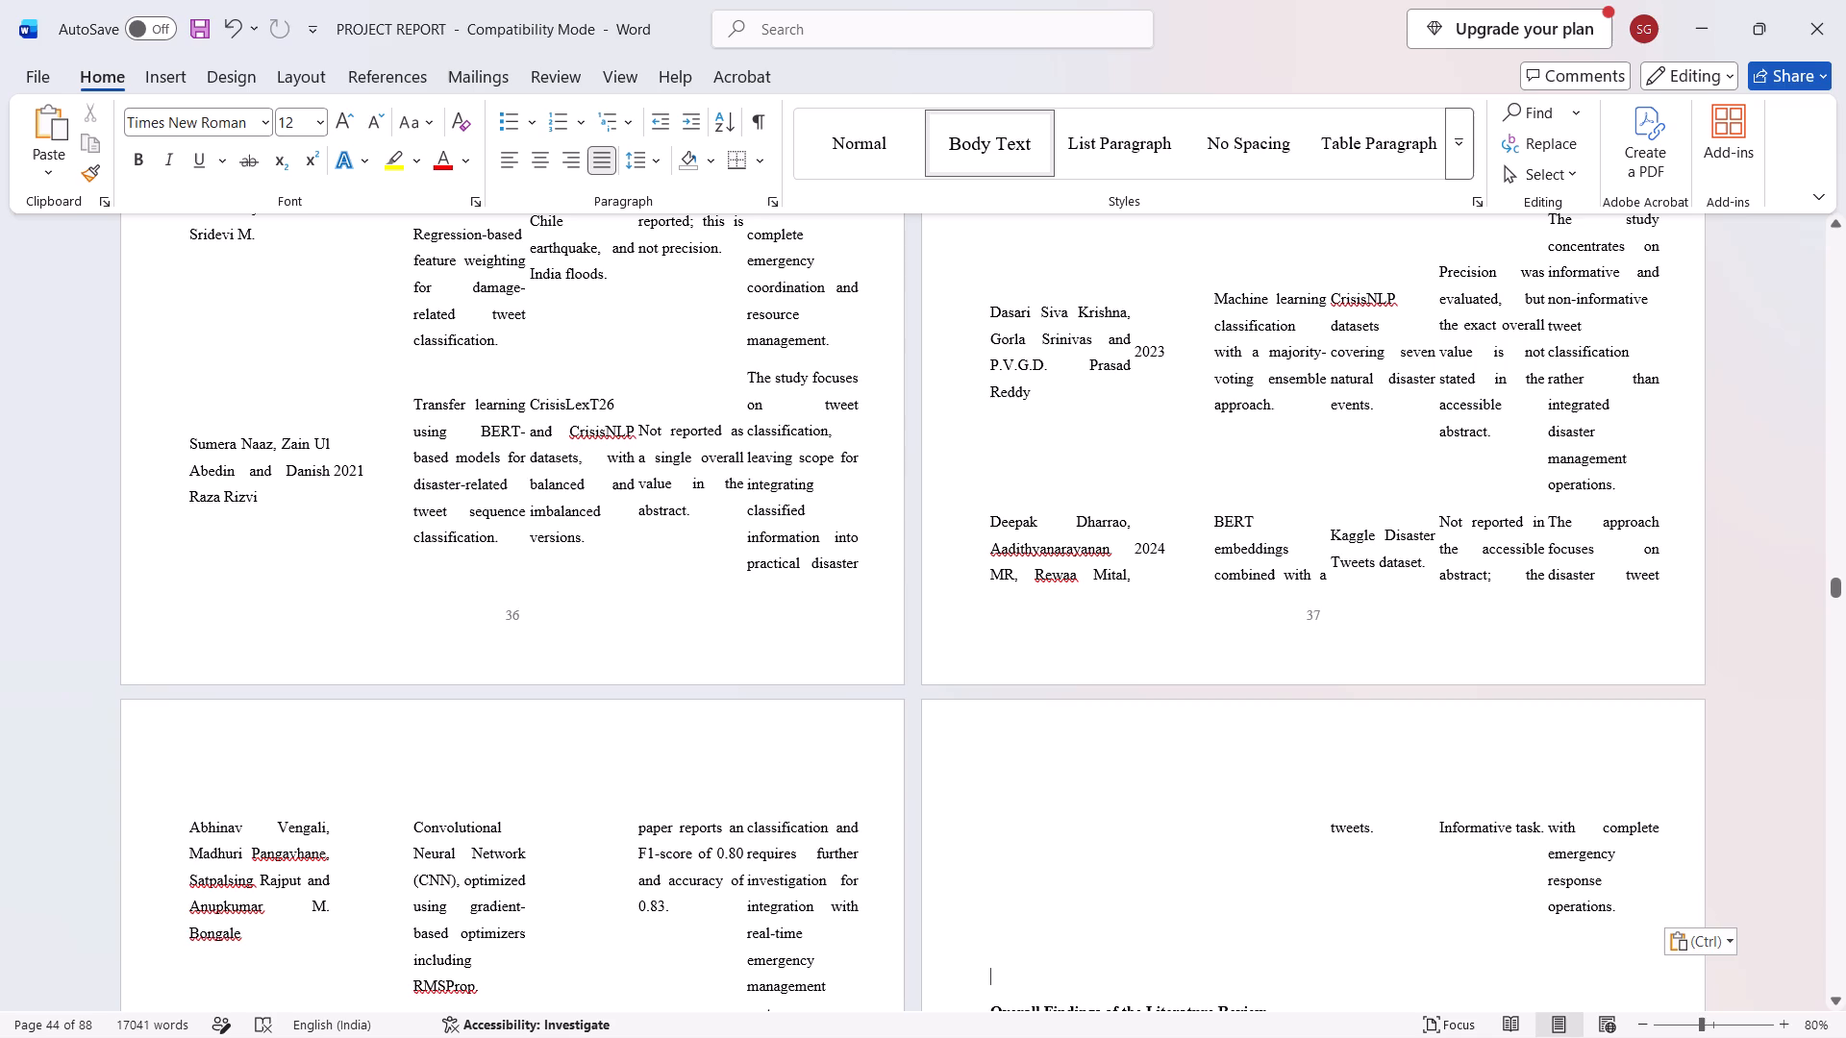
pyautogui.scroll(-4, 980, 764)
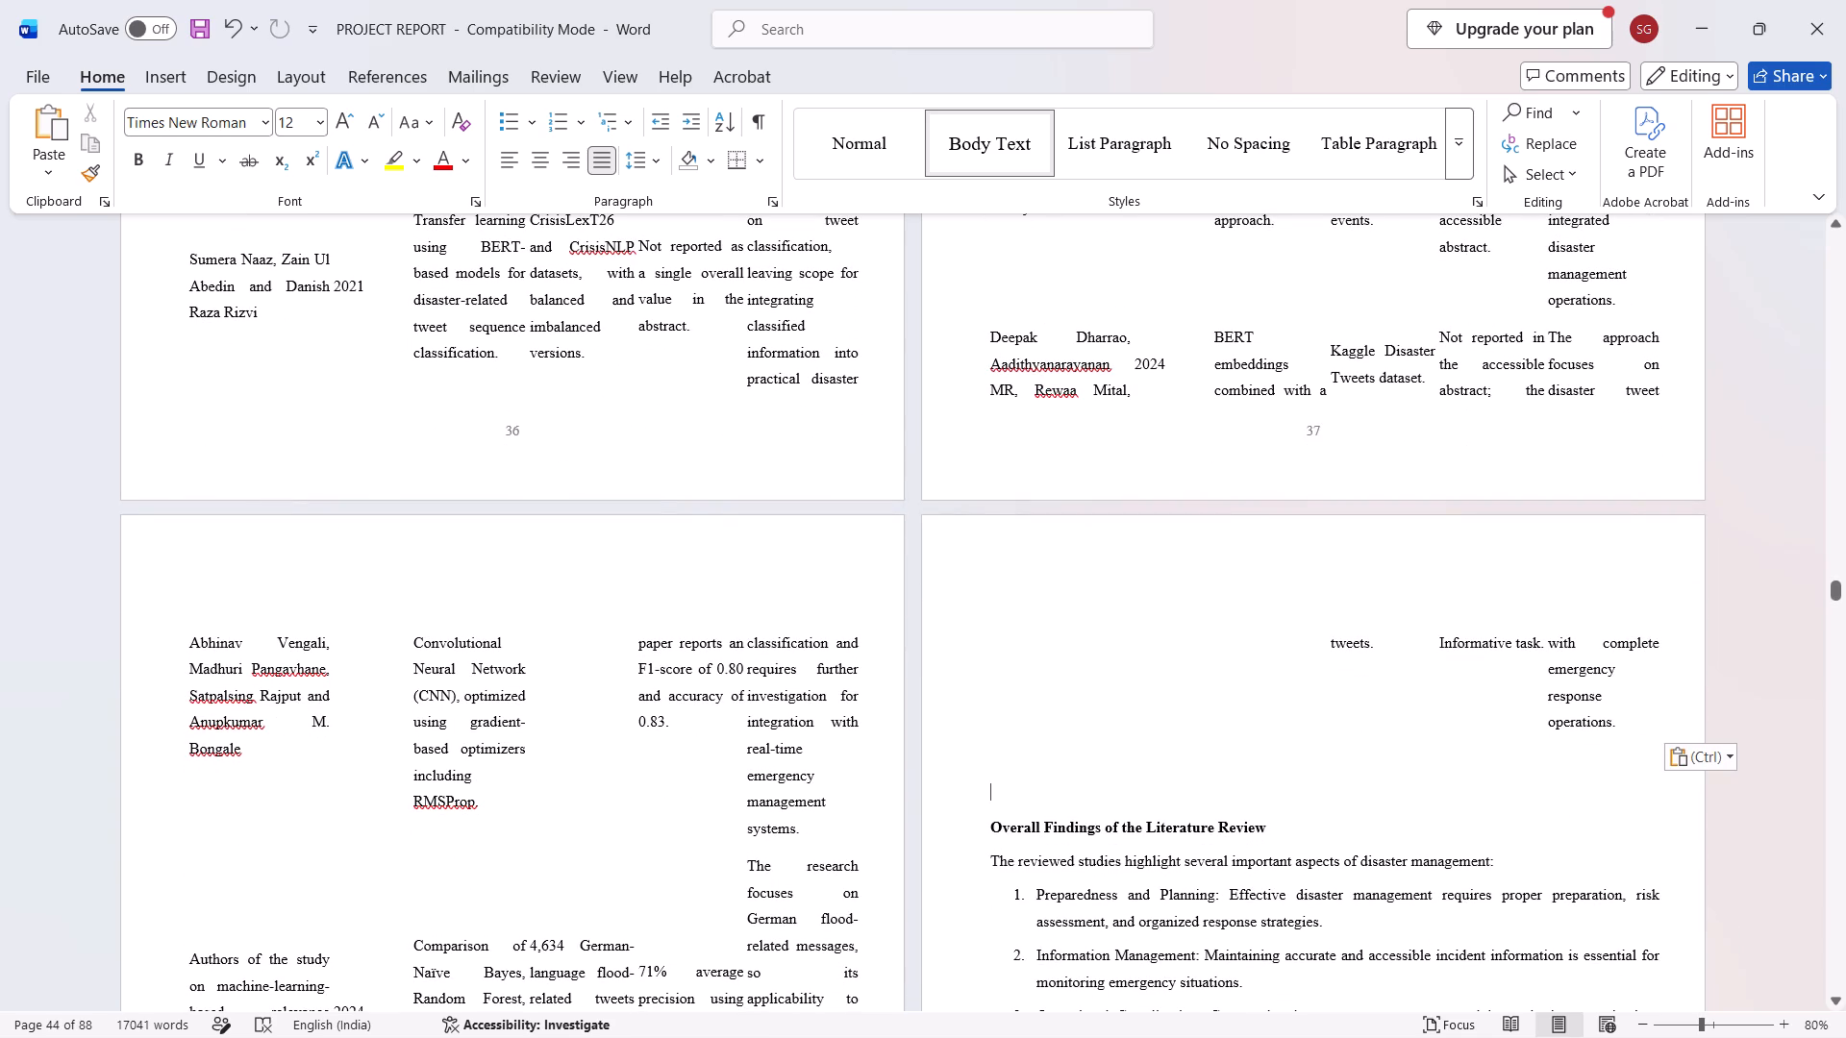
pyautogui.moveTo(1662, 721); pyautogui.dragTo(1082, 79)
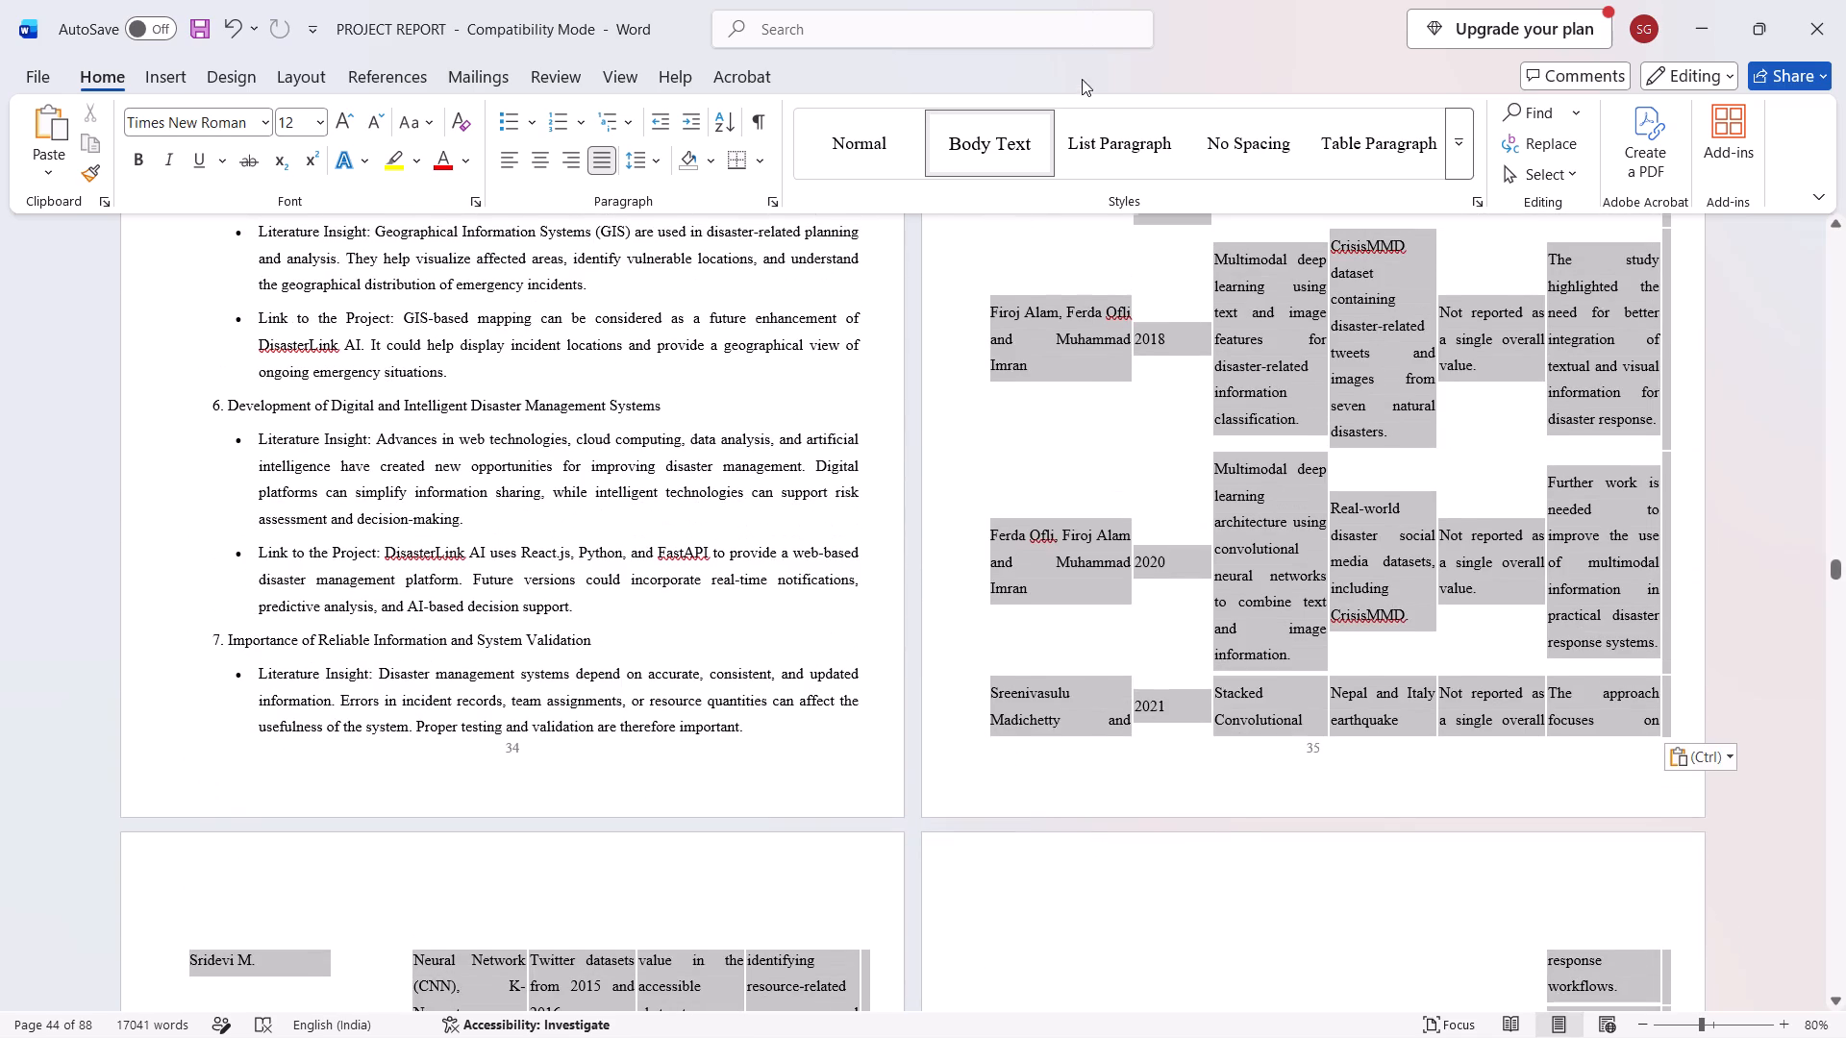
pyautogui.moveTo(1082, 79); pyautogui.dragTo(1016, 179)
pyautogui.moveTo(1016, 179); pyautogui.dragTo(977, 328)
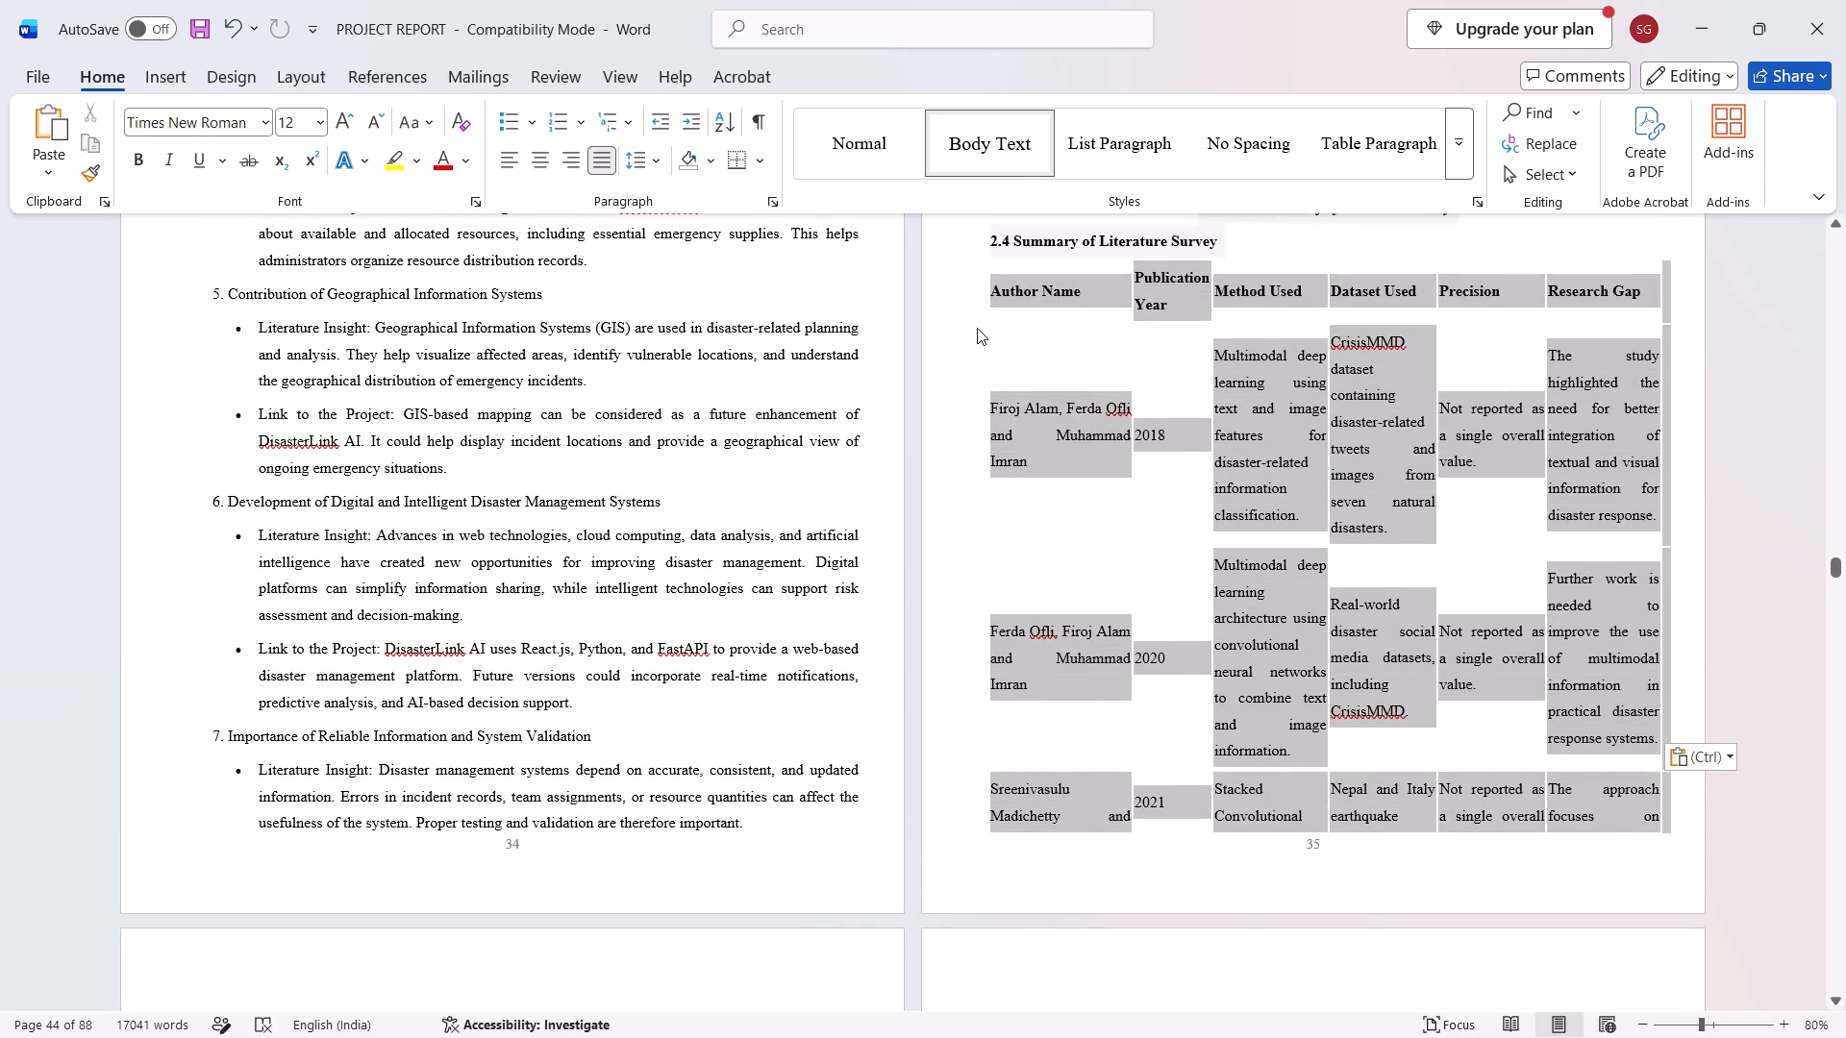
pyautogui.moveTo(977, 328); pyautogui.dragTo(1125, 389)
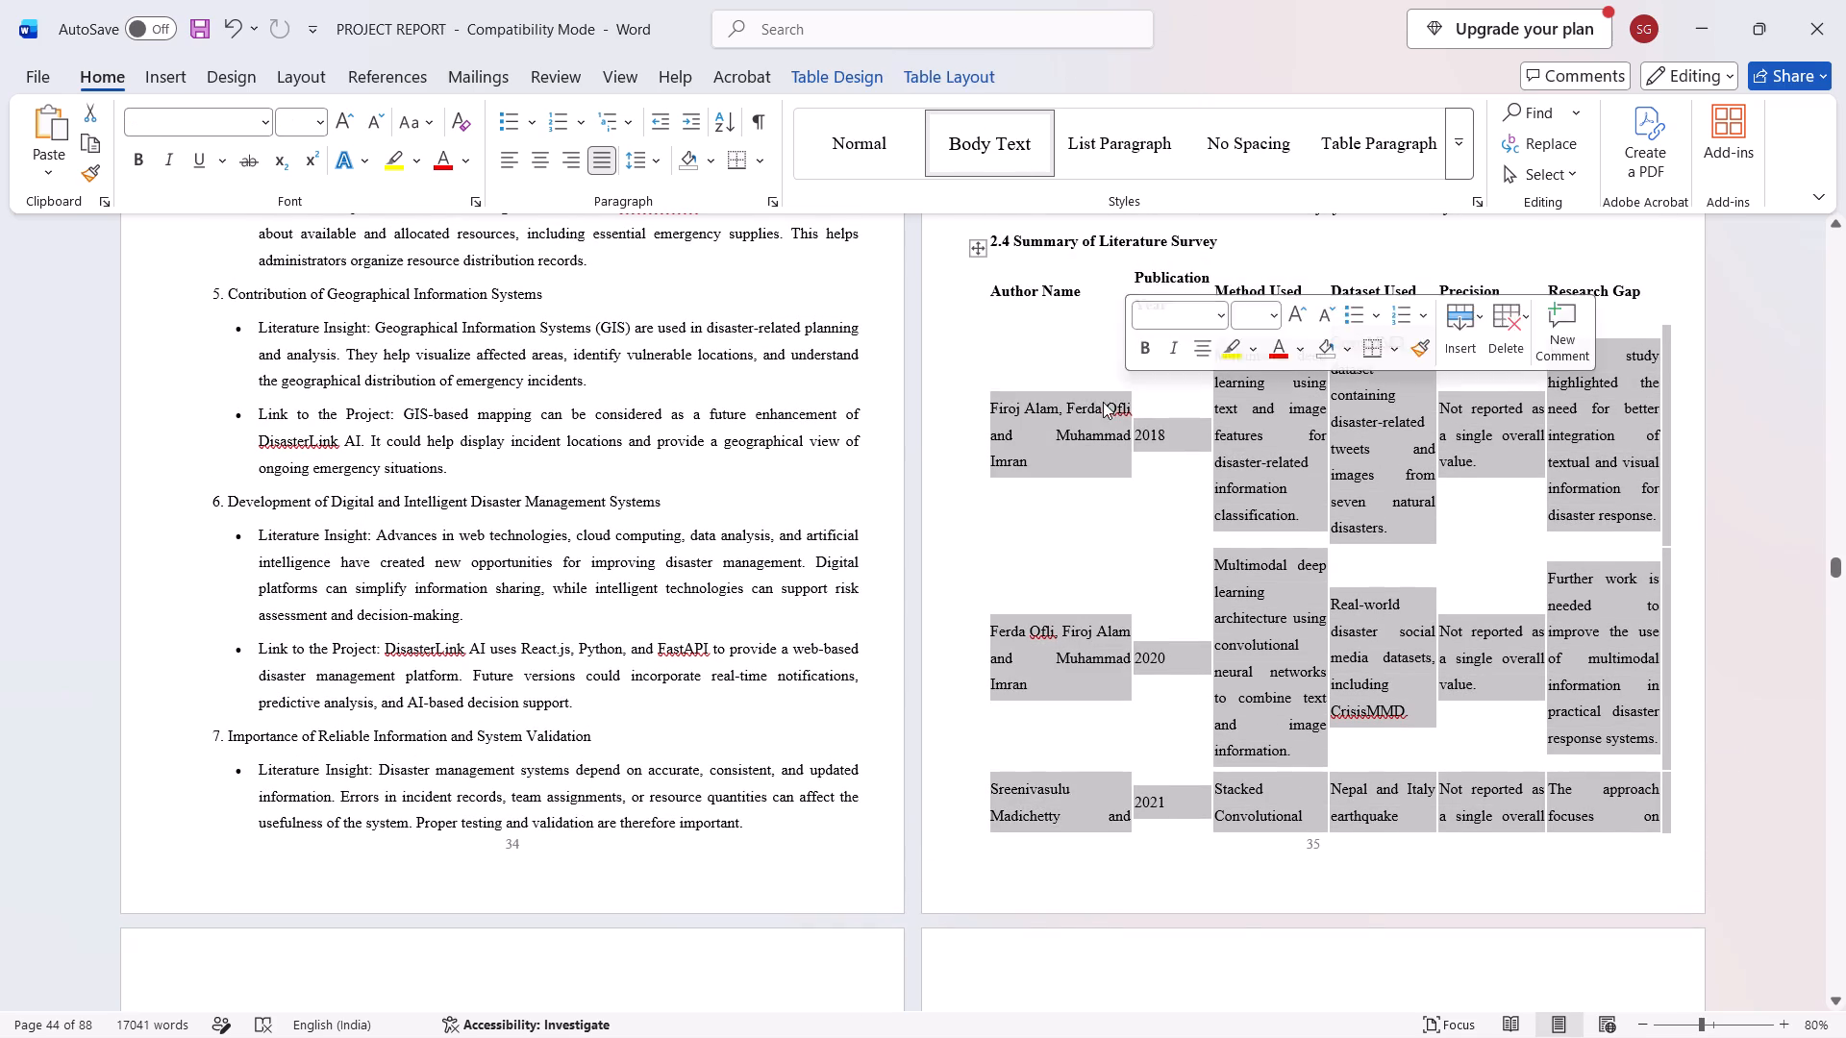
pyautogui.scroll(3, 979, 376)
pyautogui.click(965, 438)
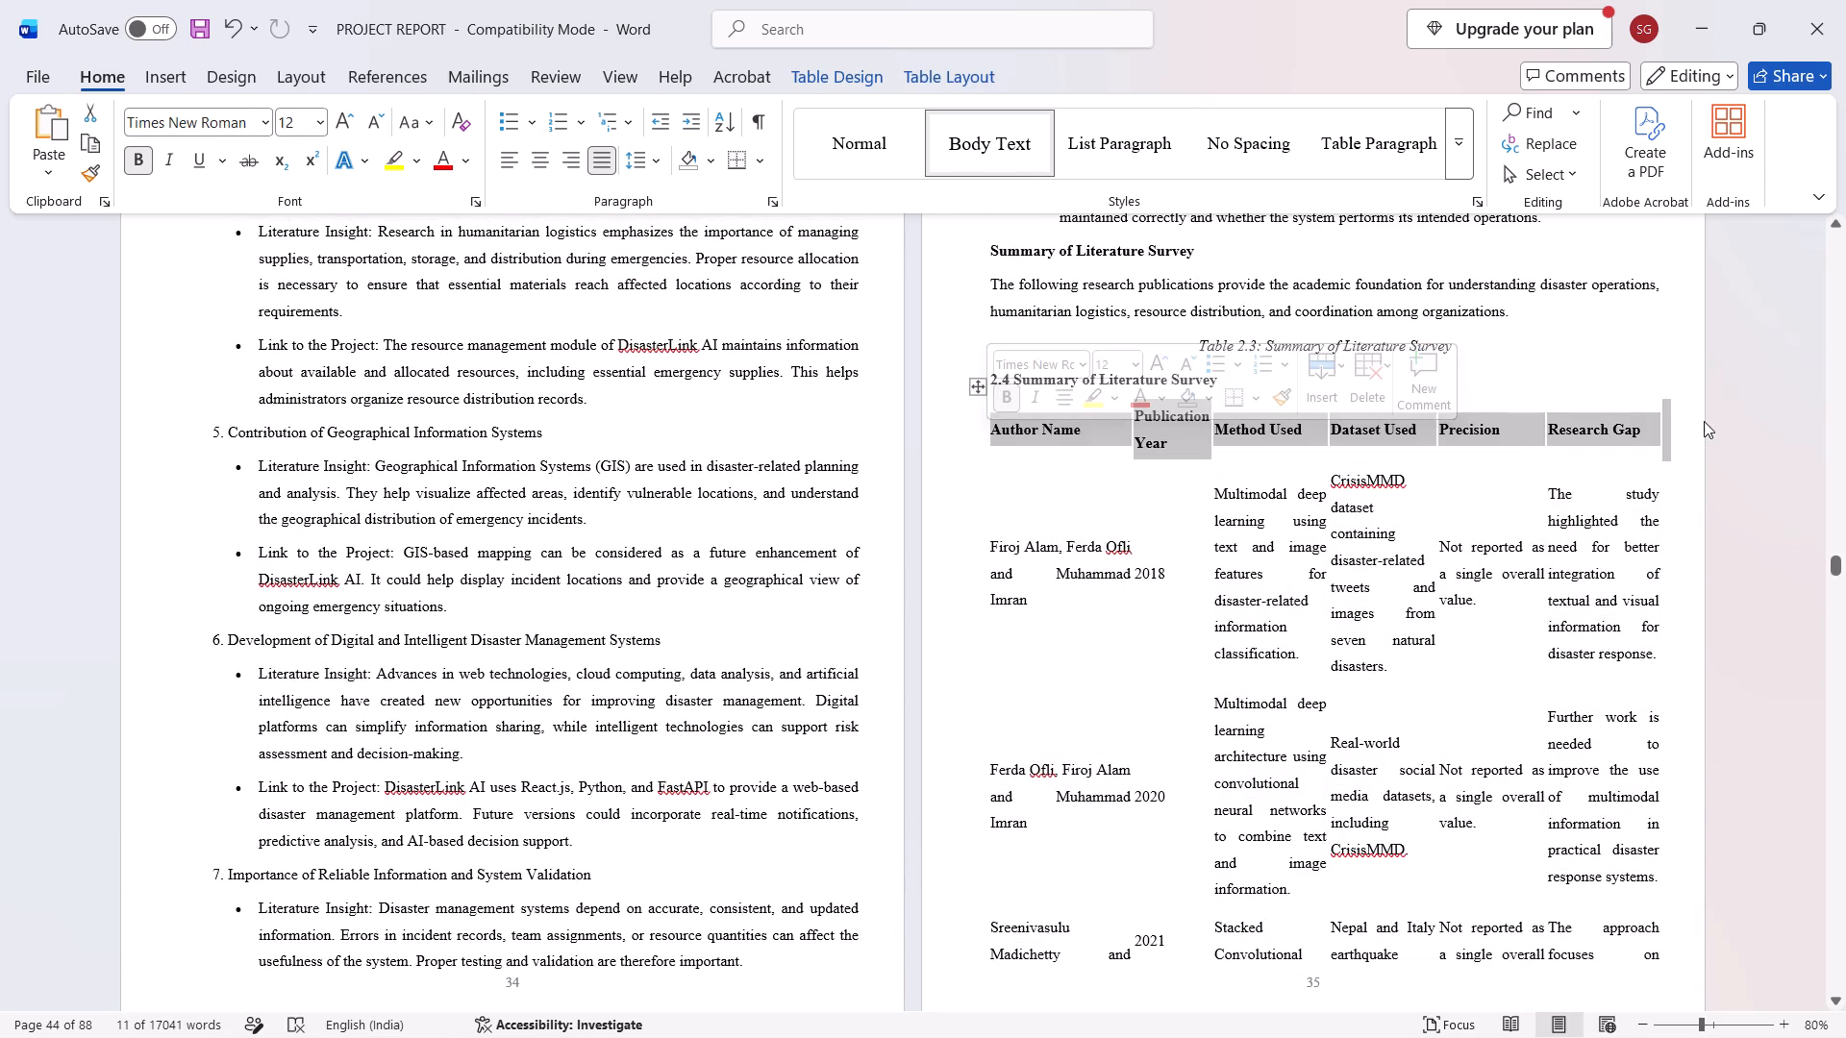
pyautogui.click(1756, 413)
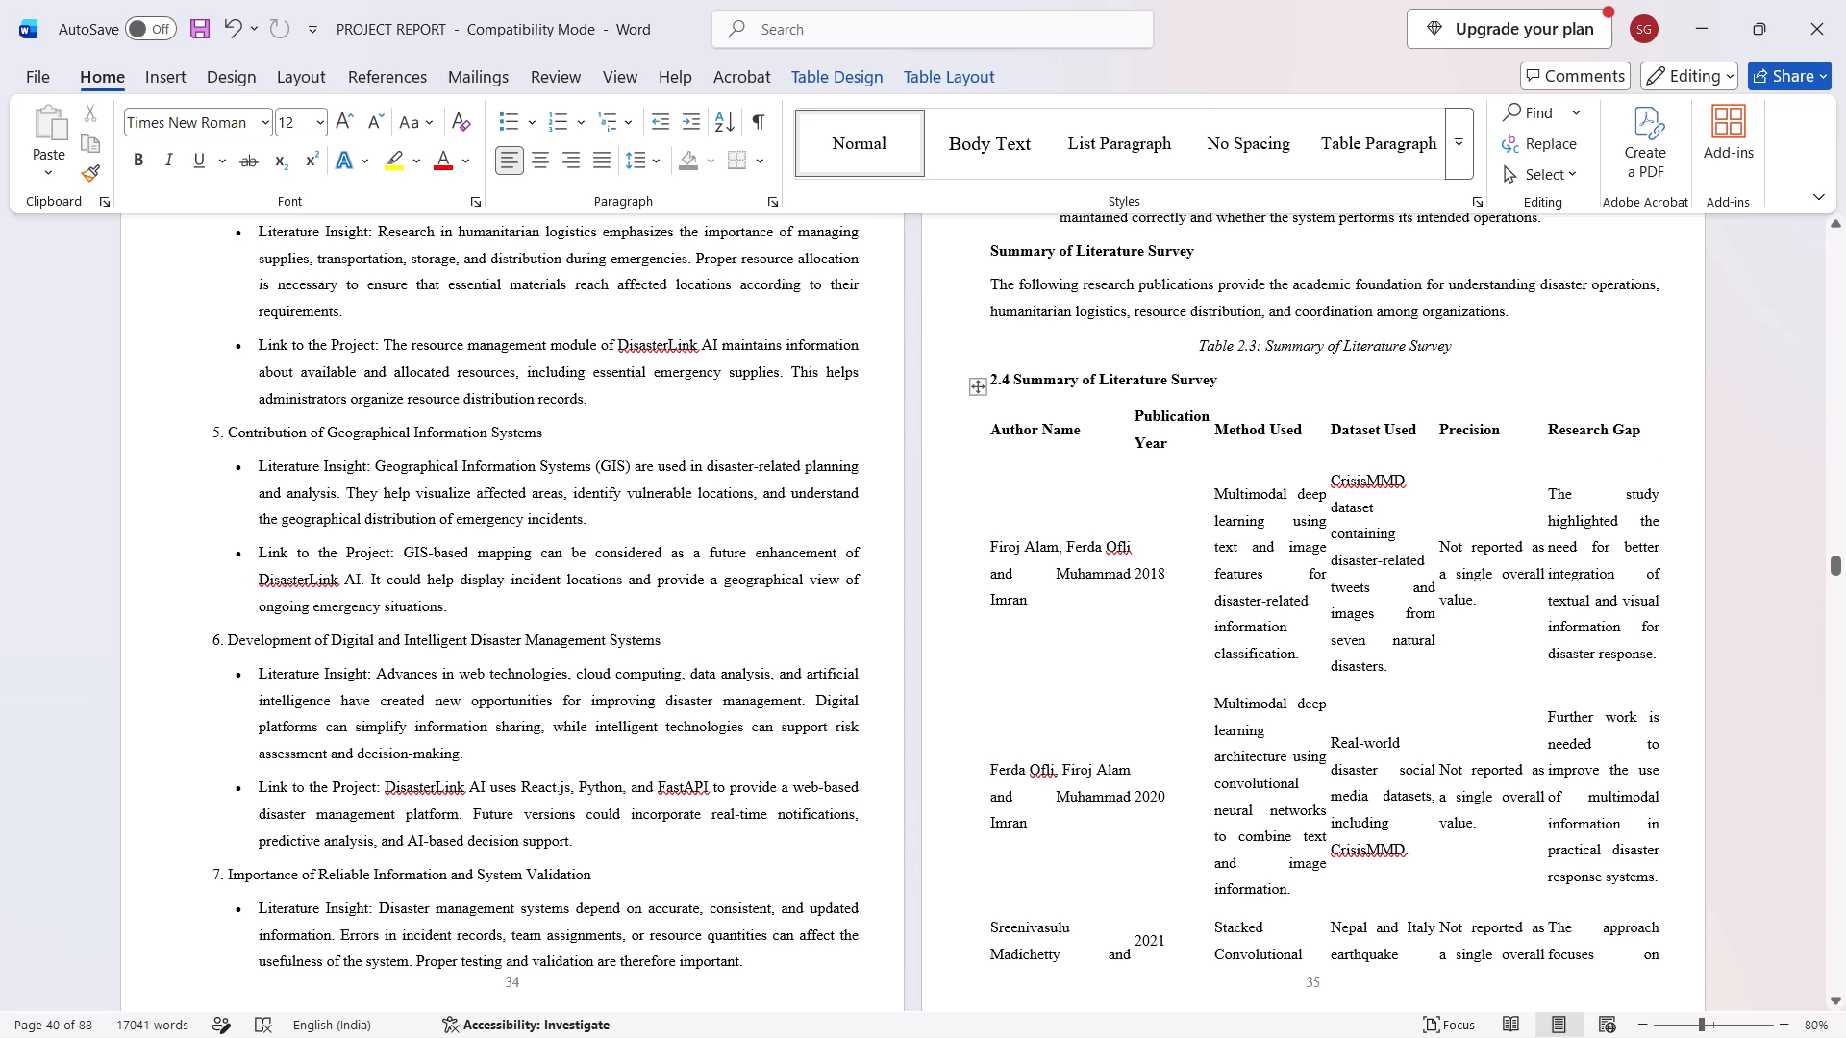
# Examine the pasted literature survey table's layout and the content surrounding it.
pyautogui.scroll(2, 1237, 378)
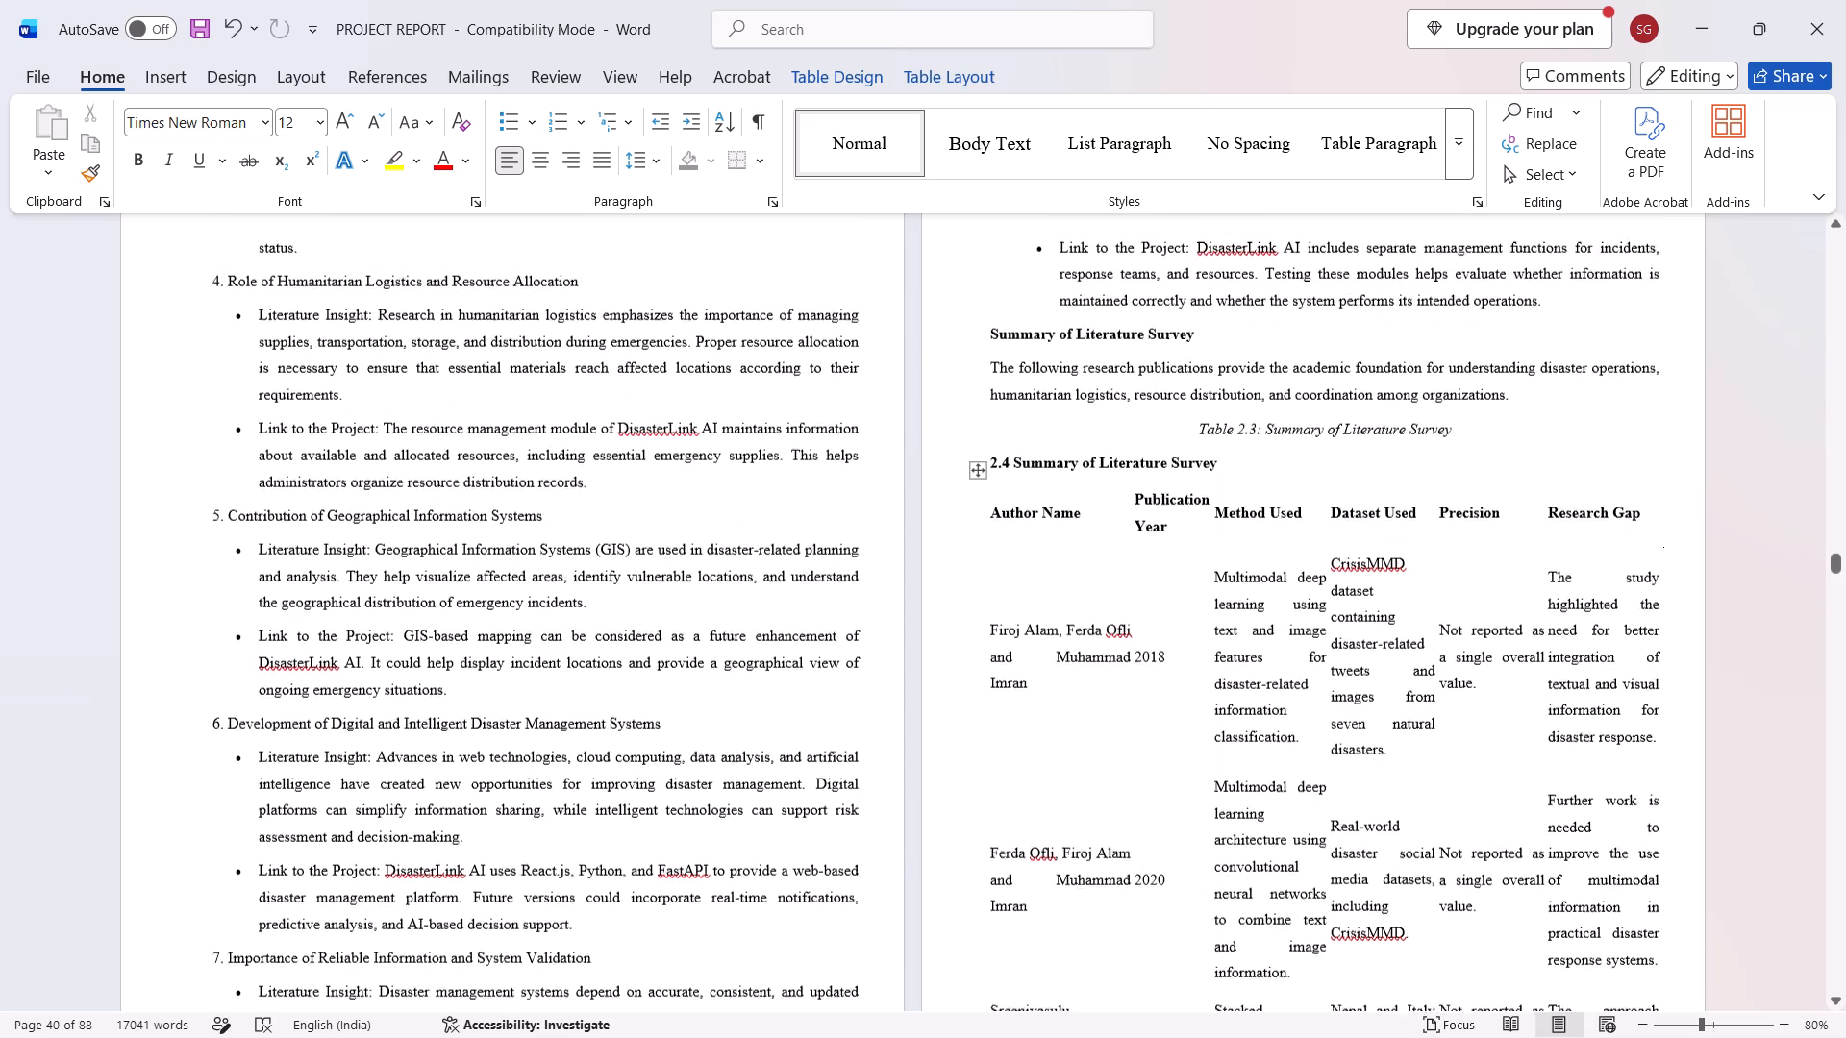
pyautogui.scroll(3, 1238, 378)
pyautogui.scroll(-2, 1240, 378)
pyautogui.scroll(1, 1240, 378)
pyautogui.scroll(-11, 1240, 402)
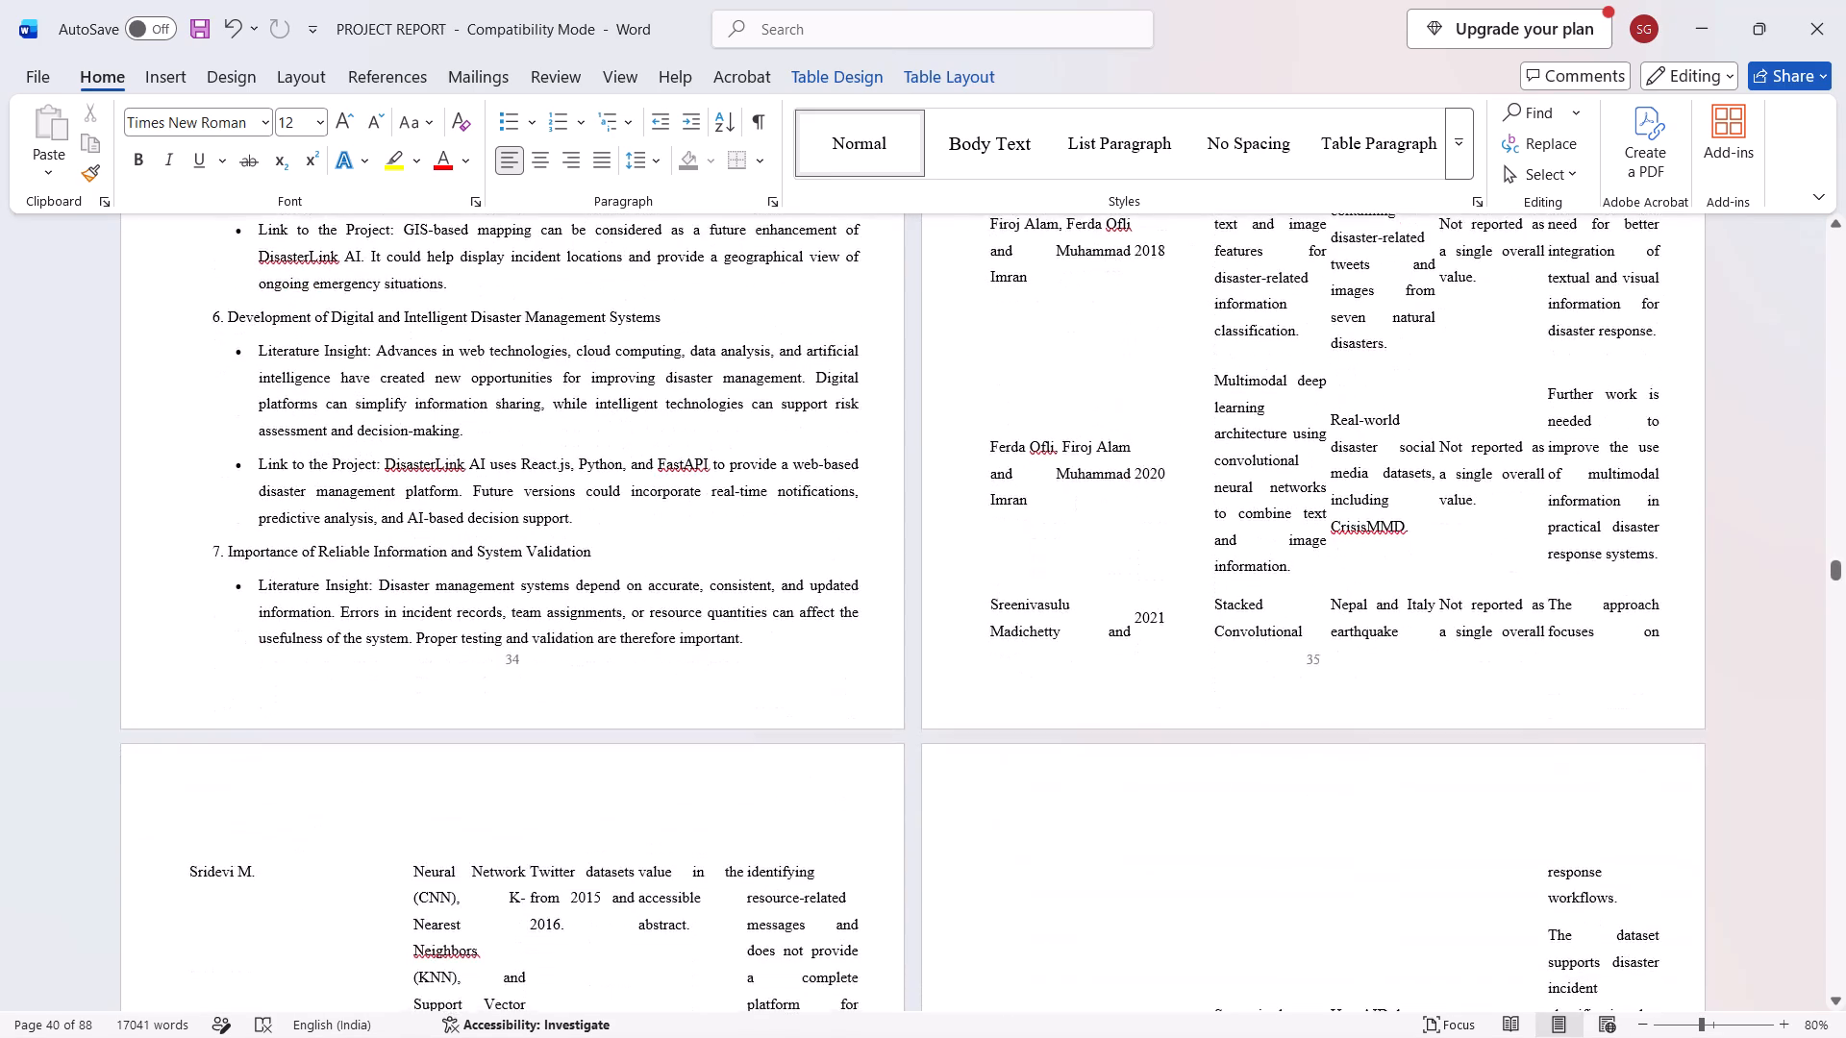
pyautogui.scroll(-2, 1231, 427)
pyautogui.scroll(8, 1231, 427)
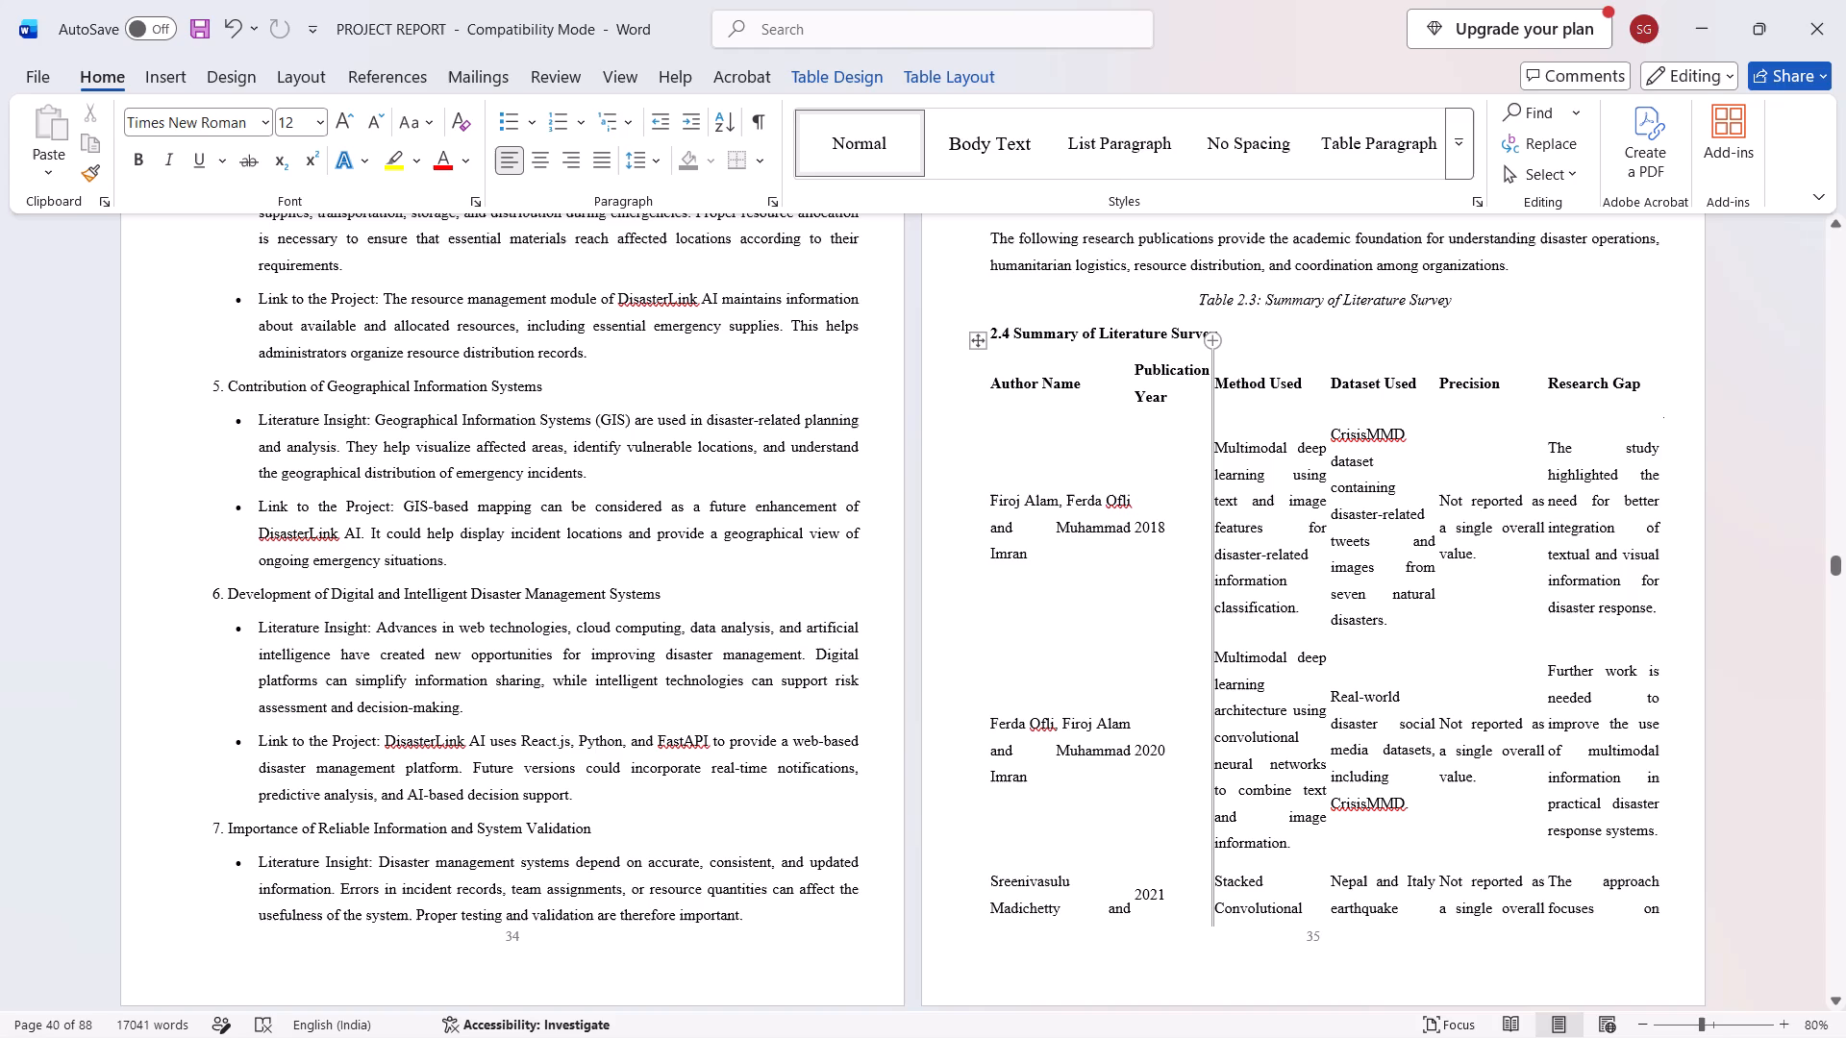
# Delete the duplicate heading "2.4 Summary of Literature Survey" and its empty line above the pasted table.
pyautogui.moveTo(1230, 327); pyautogui.dragTo(1004, 324)
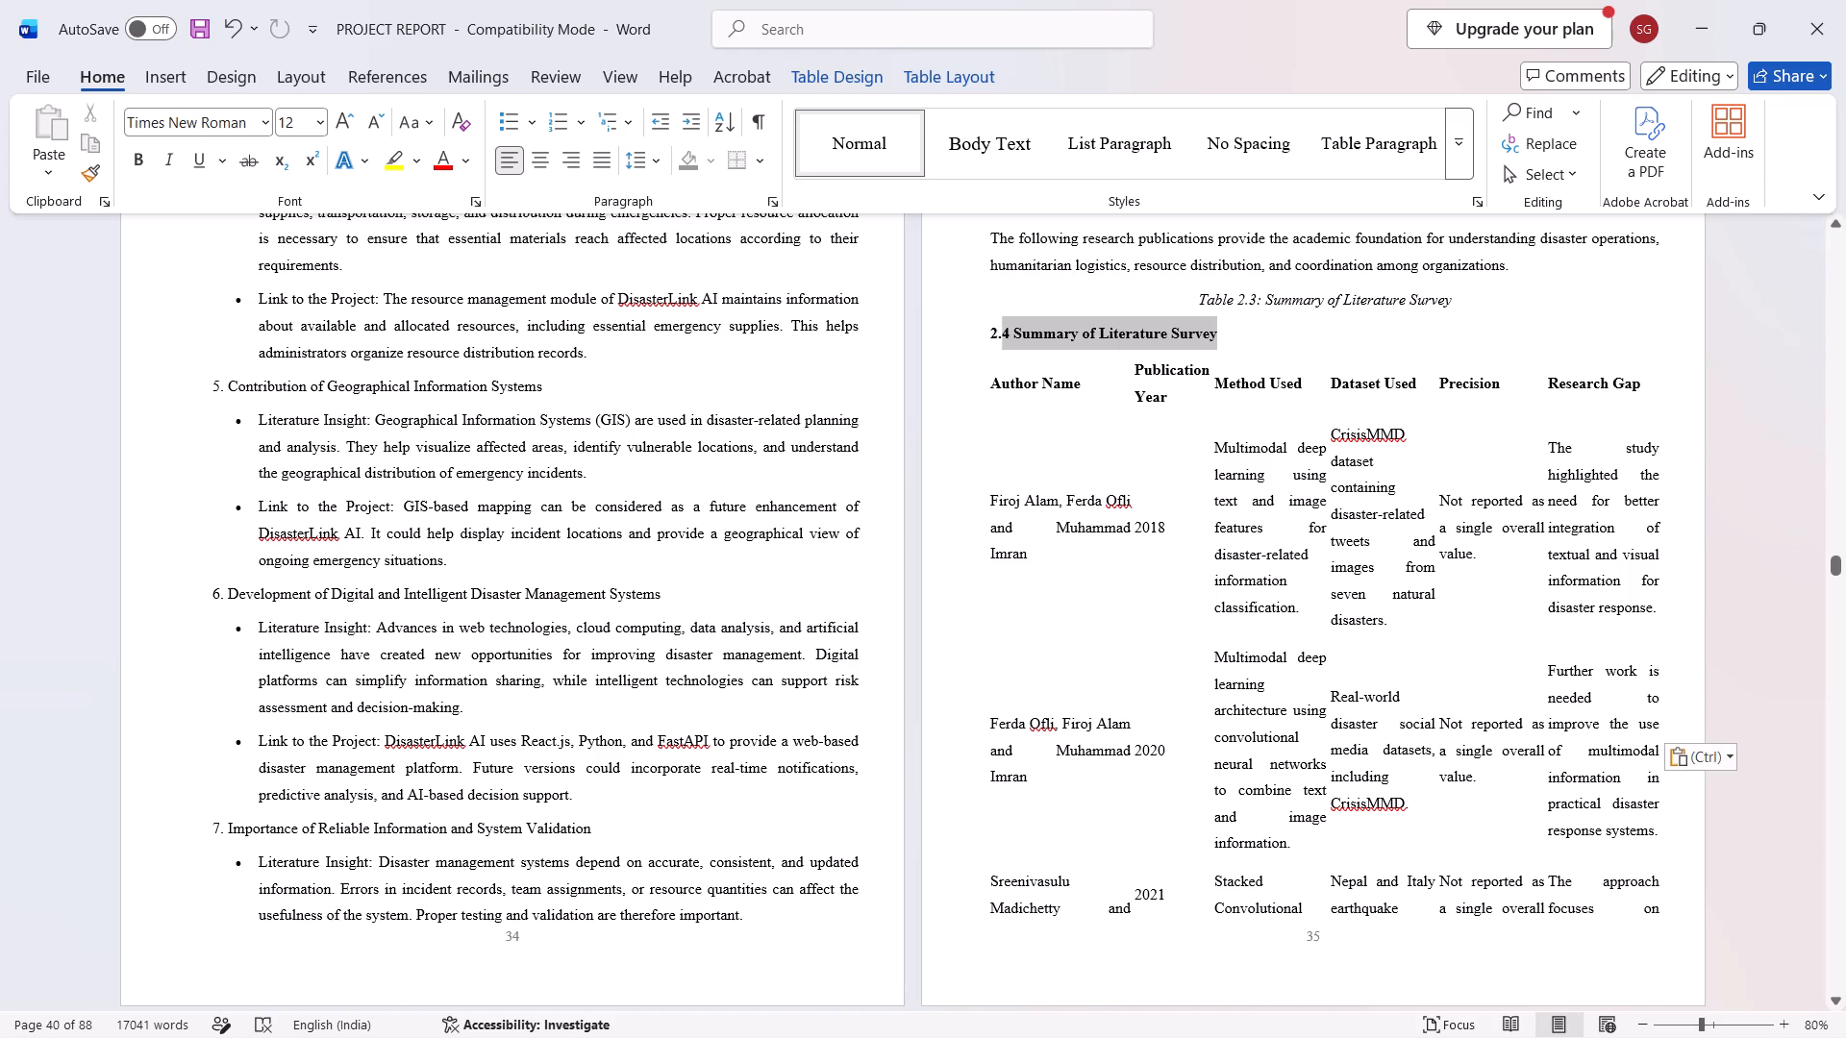
pyautogui.moveTo(1004, 324); pyautogui.dragTo(992, 329)
pyautogui.press('BackSpace')
pyautogui.press('BackSpace')
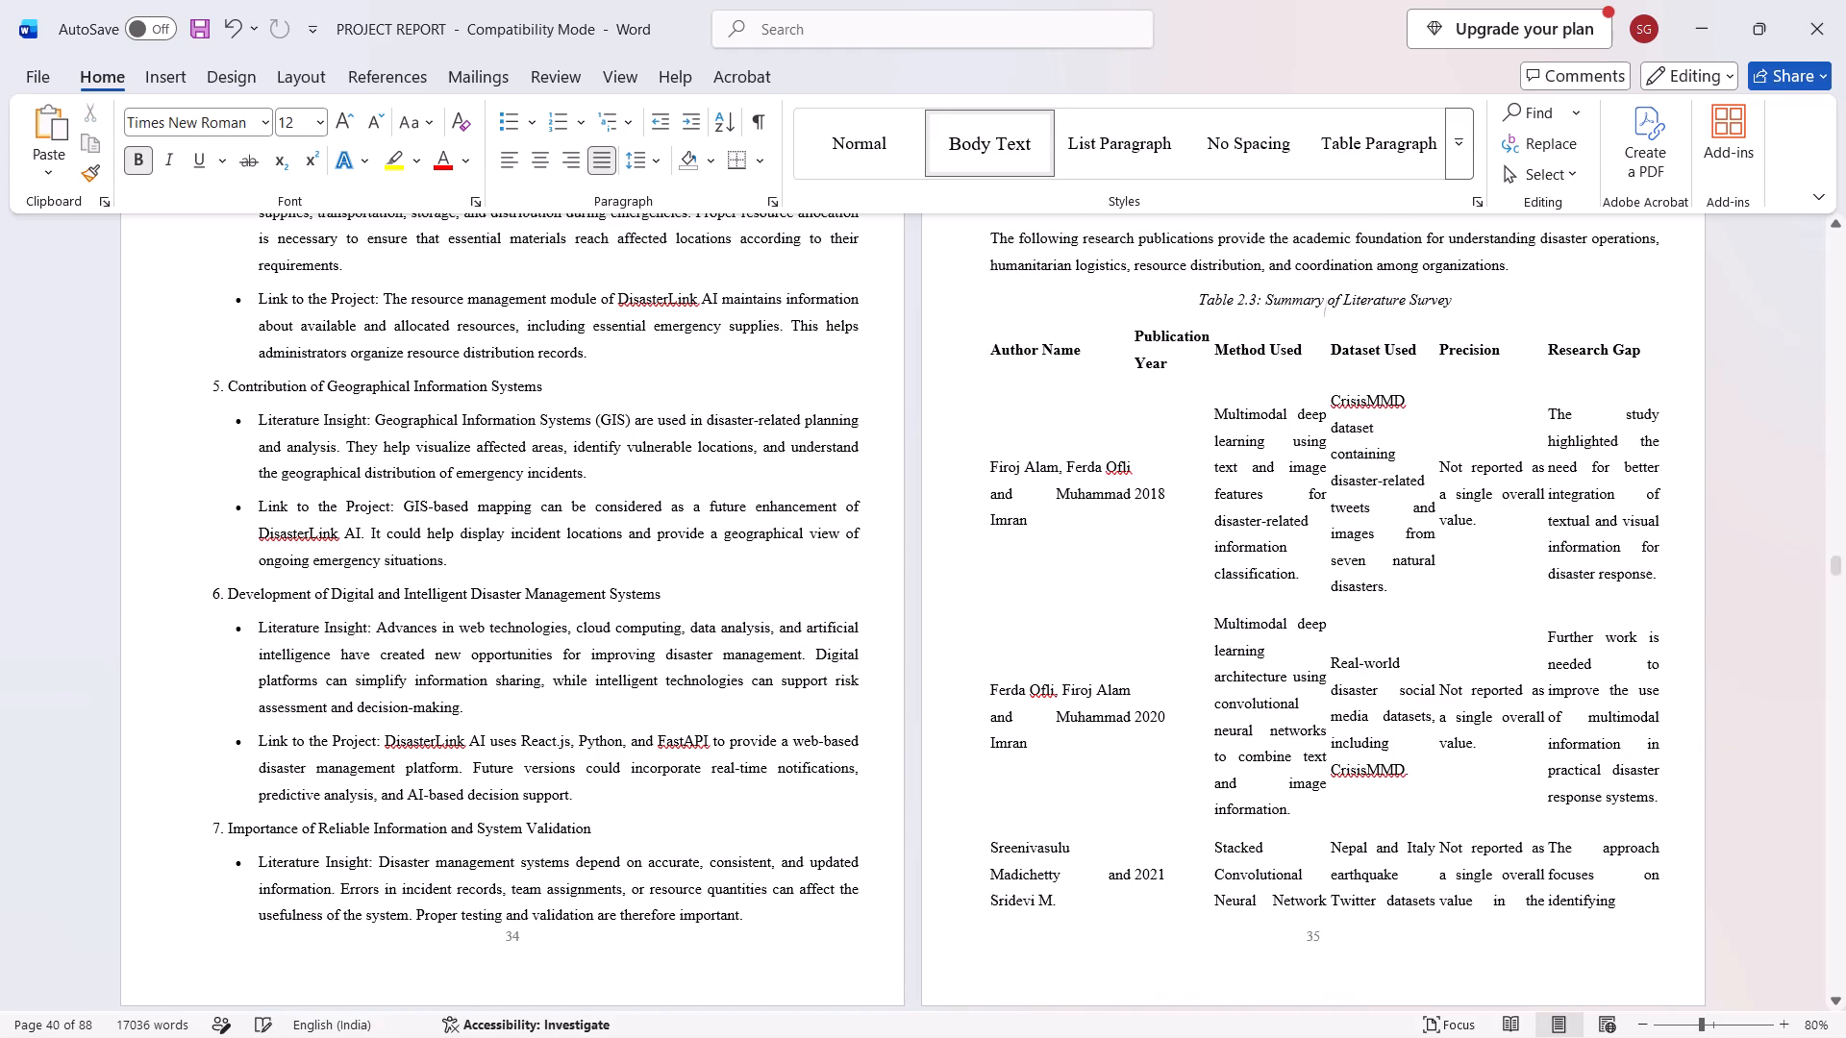
# Select the entire literature survey table under the Table 2.3 caption and apply the Table Grid style with full borders.
pyautogui.click(994, 318)
pyautogui.click(989, 321)
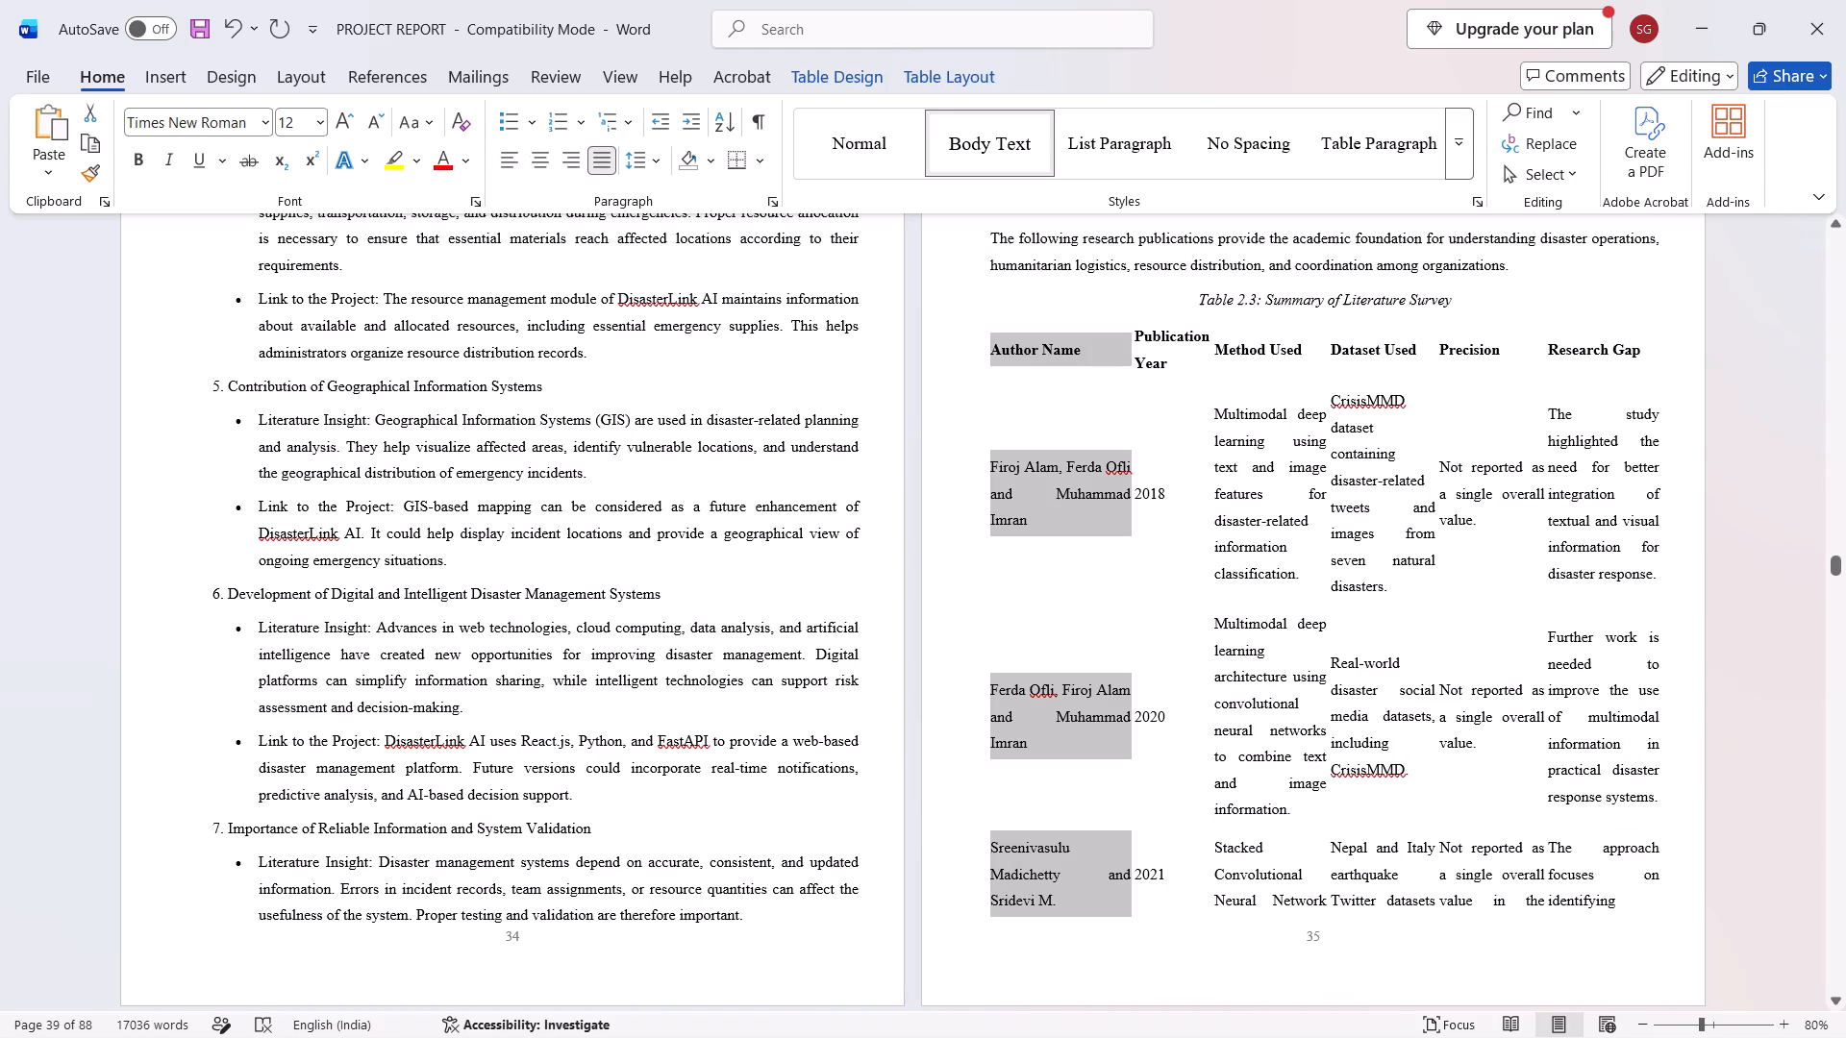
pyautogui.moveTo(989, 321); pyautogui.dragTo(1093, 451)
pyautogui.click(1019, 327)
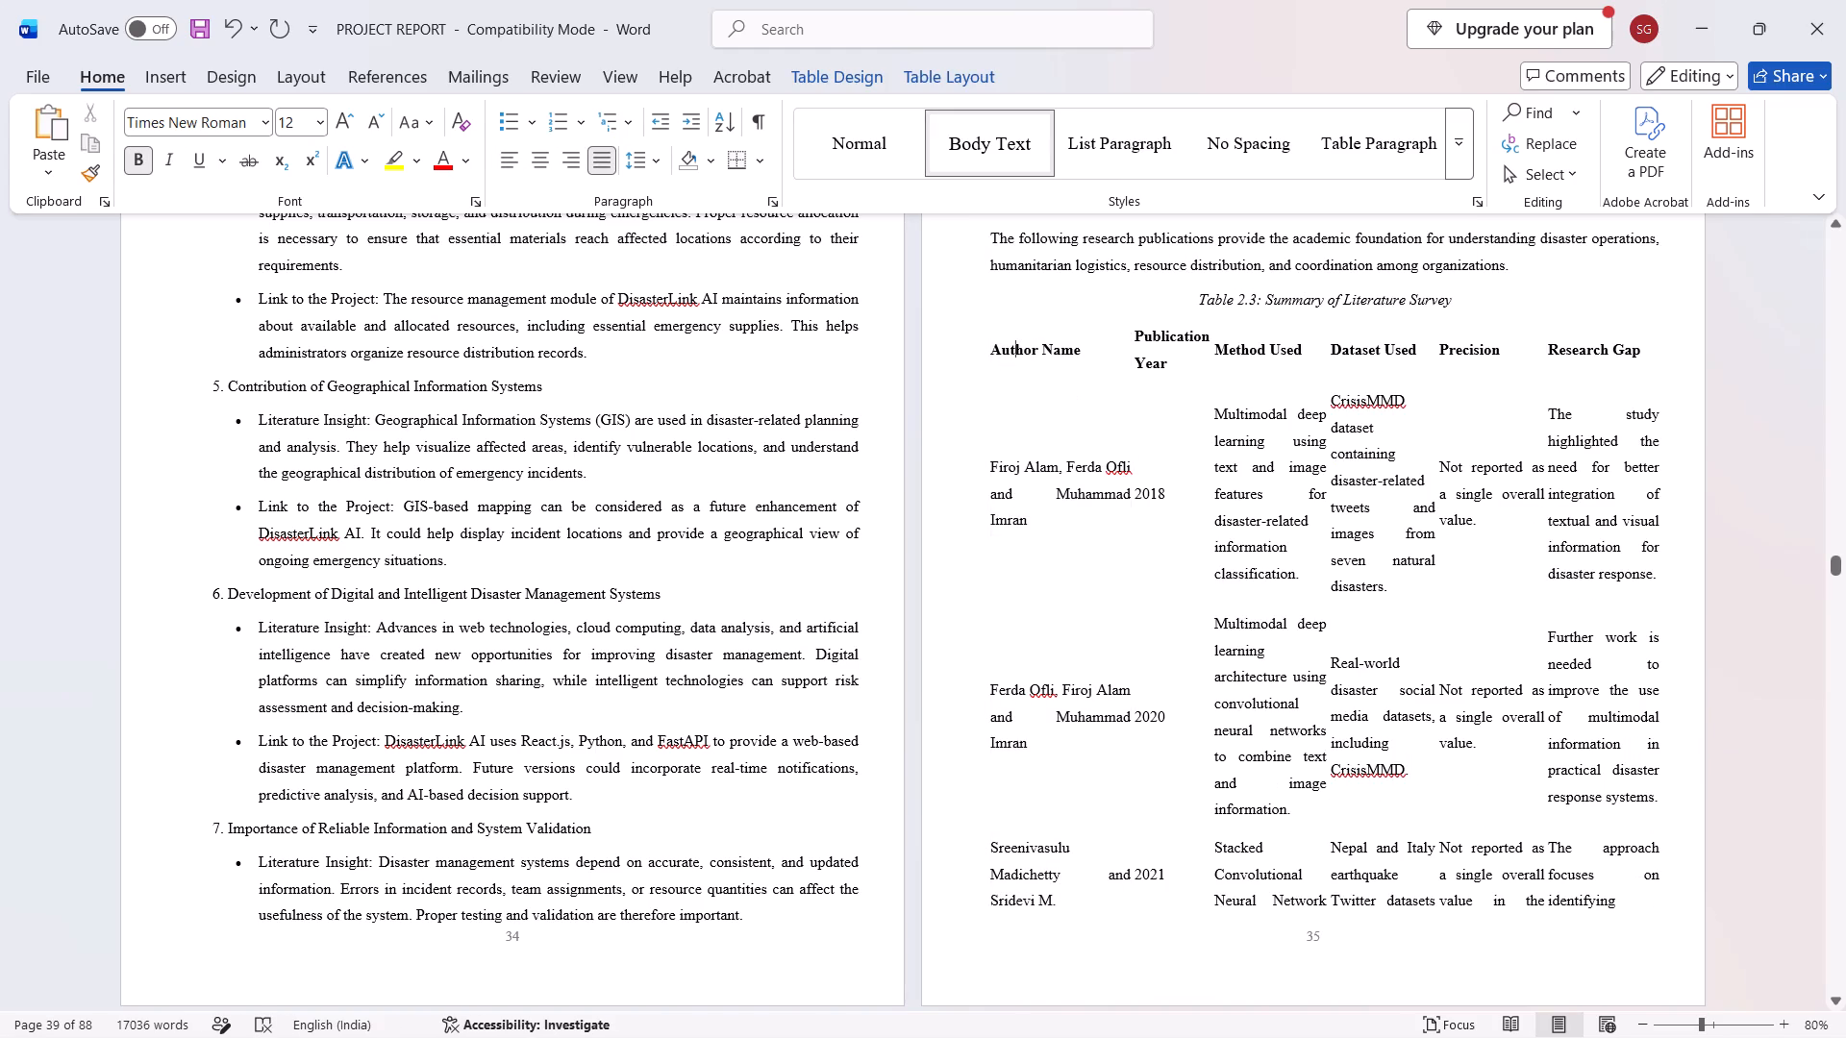
pyautogui.moveTo(989, 313); pyautogui.dragTo(1076, 341)
pyautogui.click(994, 292)
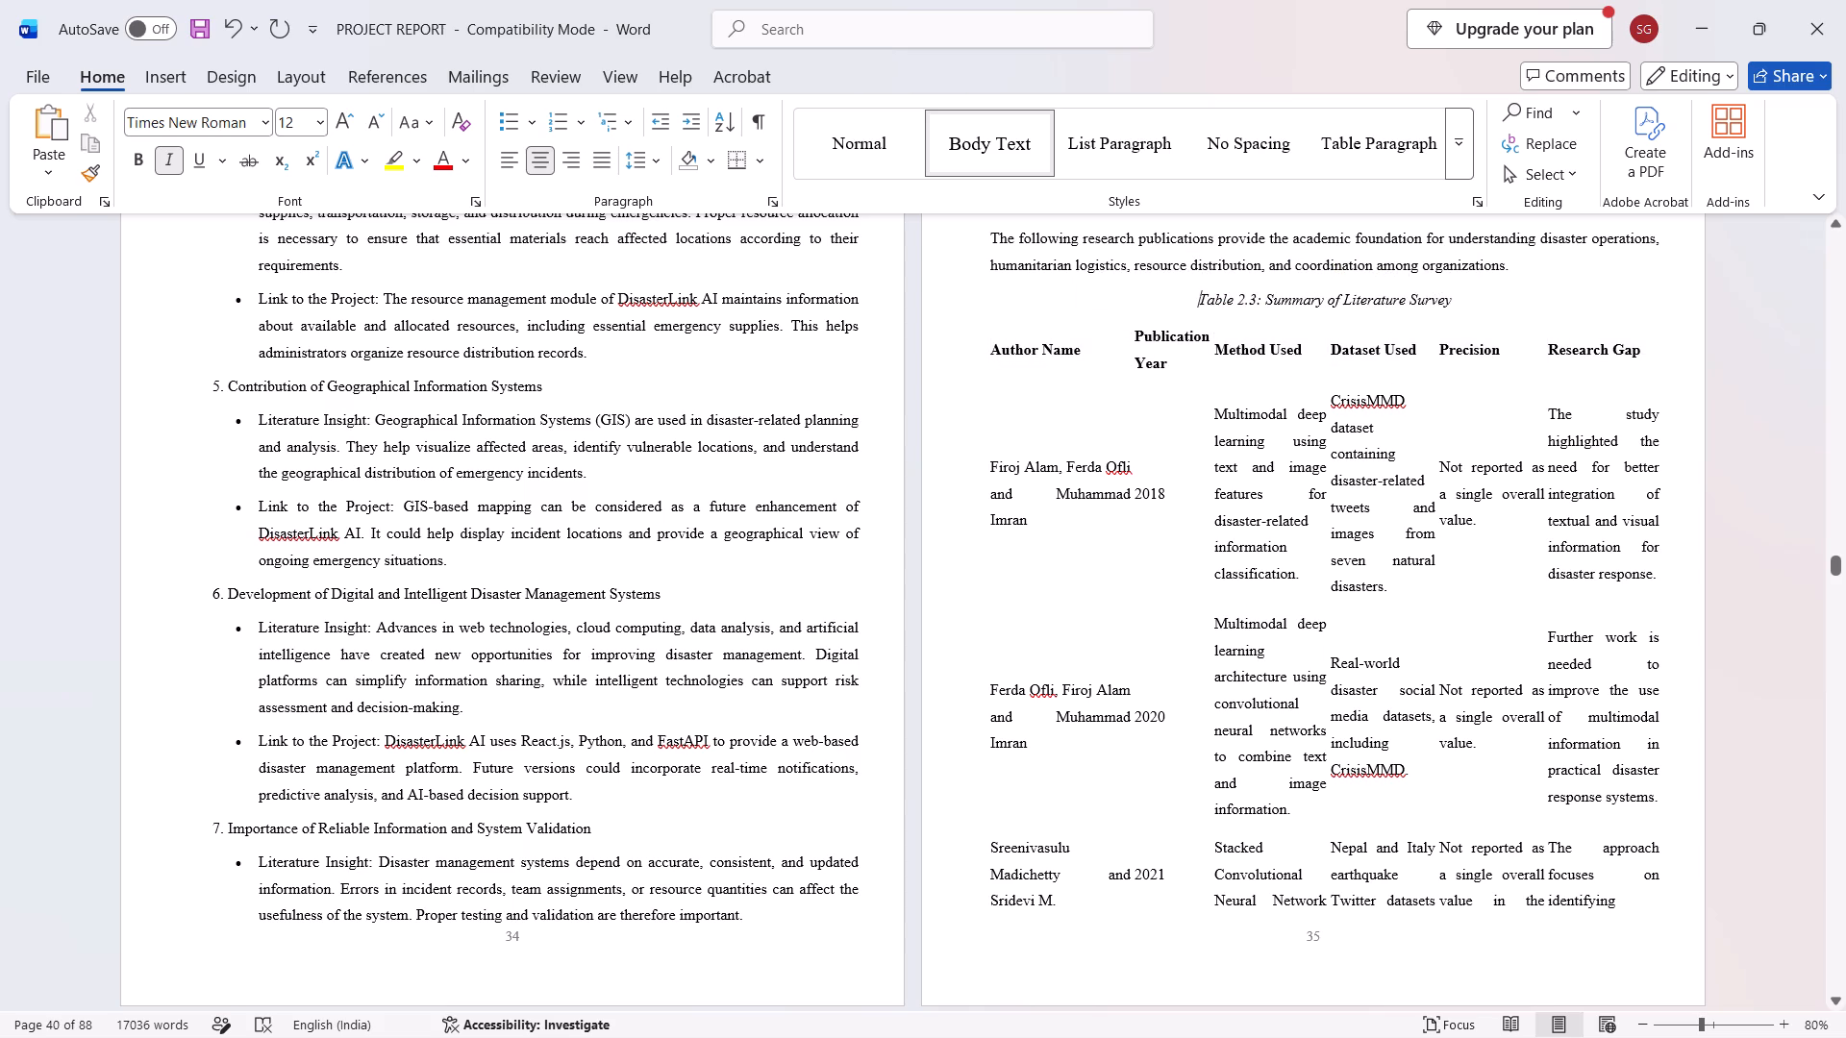
pyautogui.moveTo(987, 345); pyautogui.dragTo(1617, 1037)
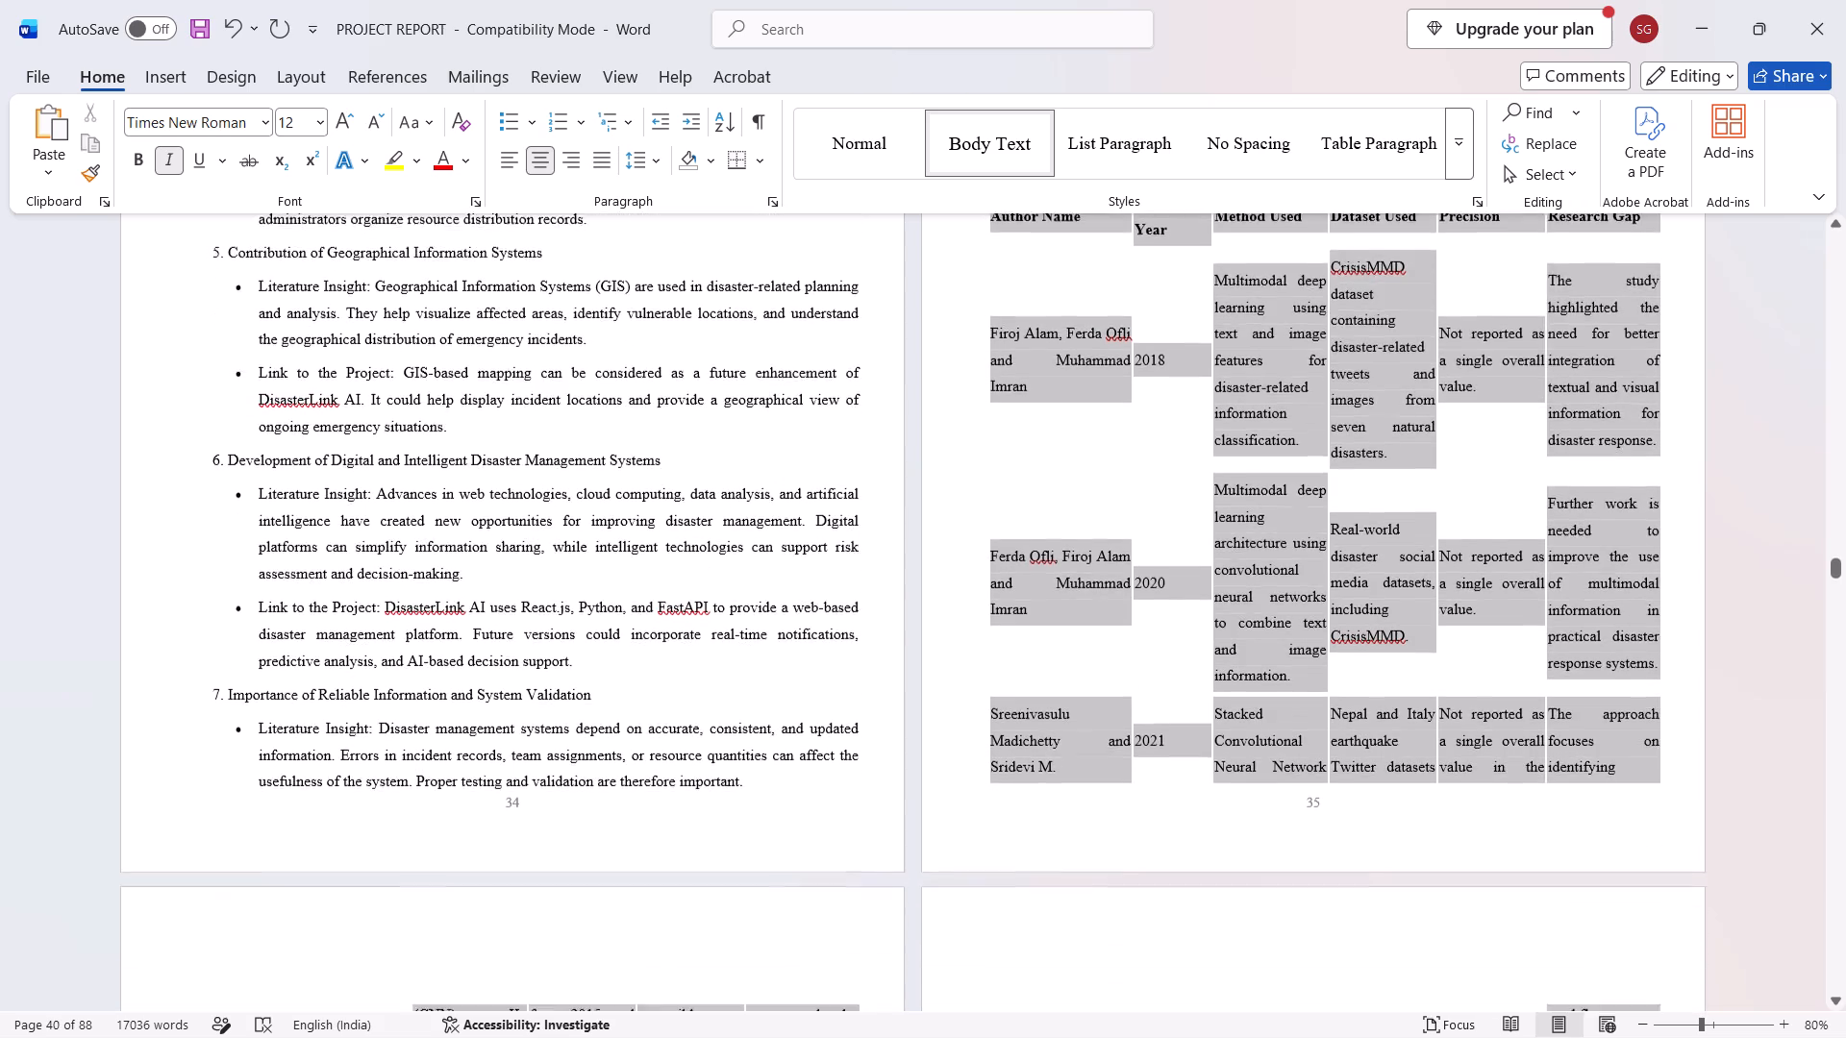
pyautogui.moveTo(1617, 1037); pyautogui.dragTo(1620, 1037)
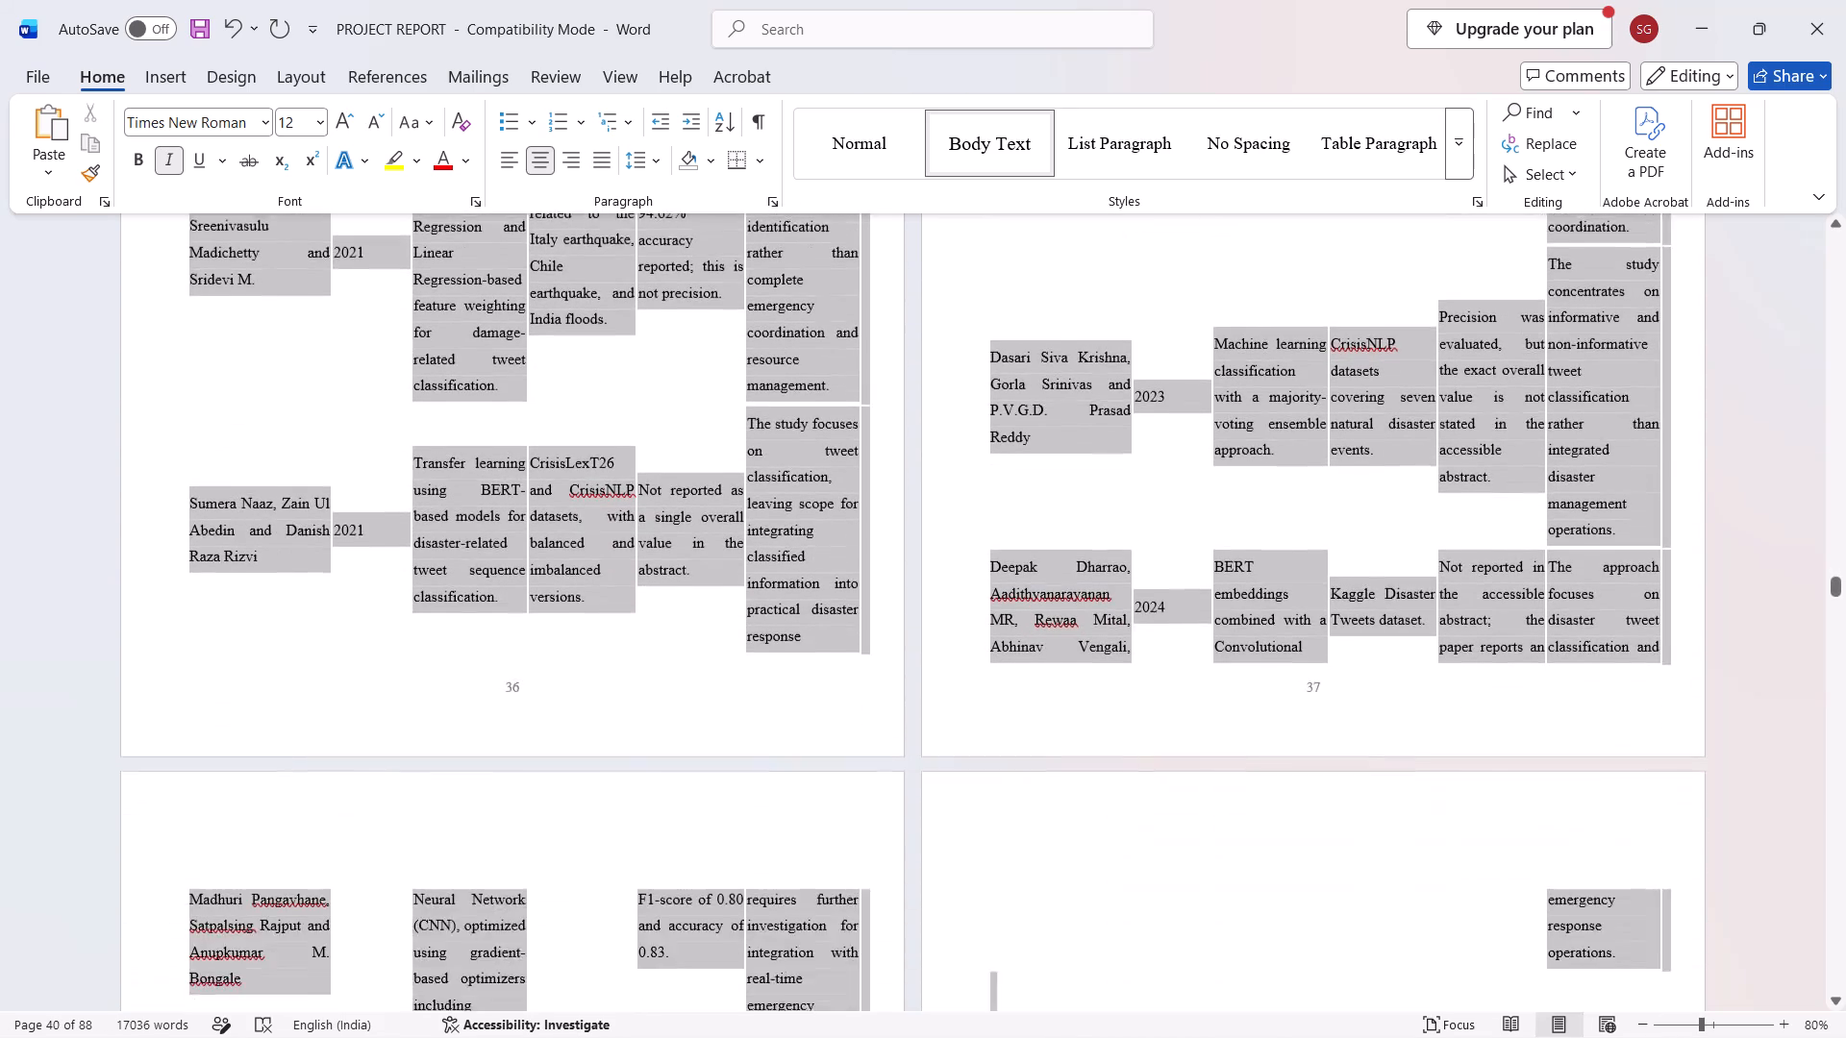
pyautogui.moveTo(1620, 1037); pyautogui.dragTo(1668, 577)
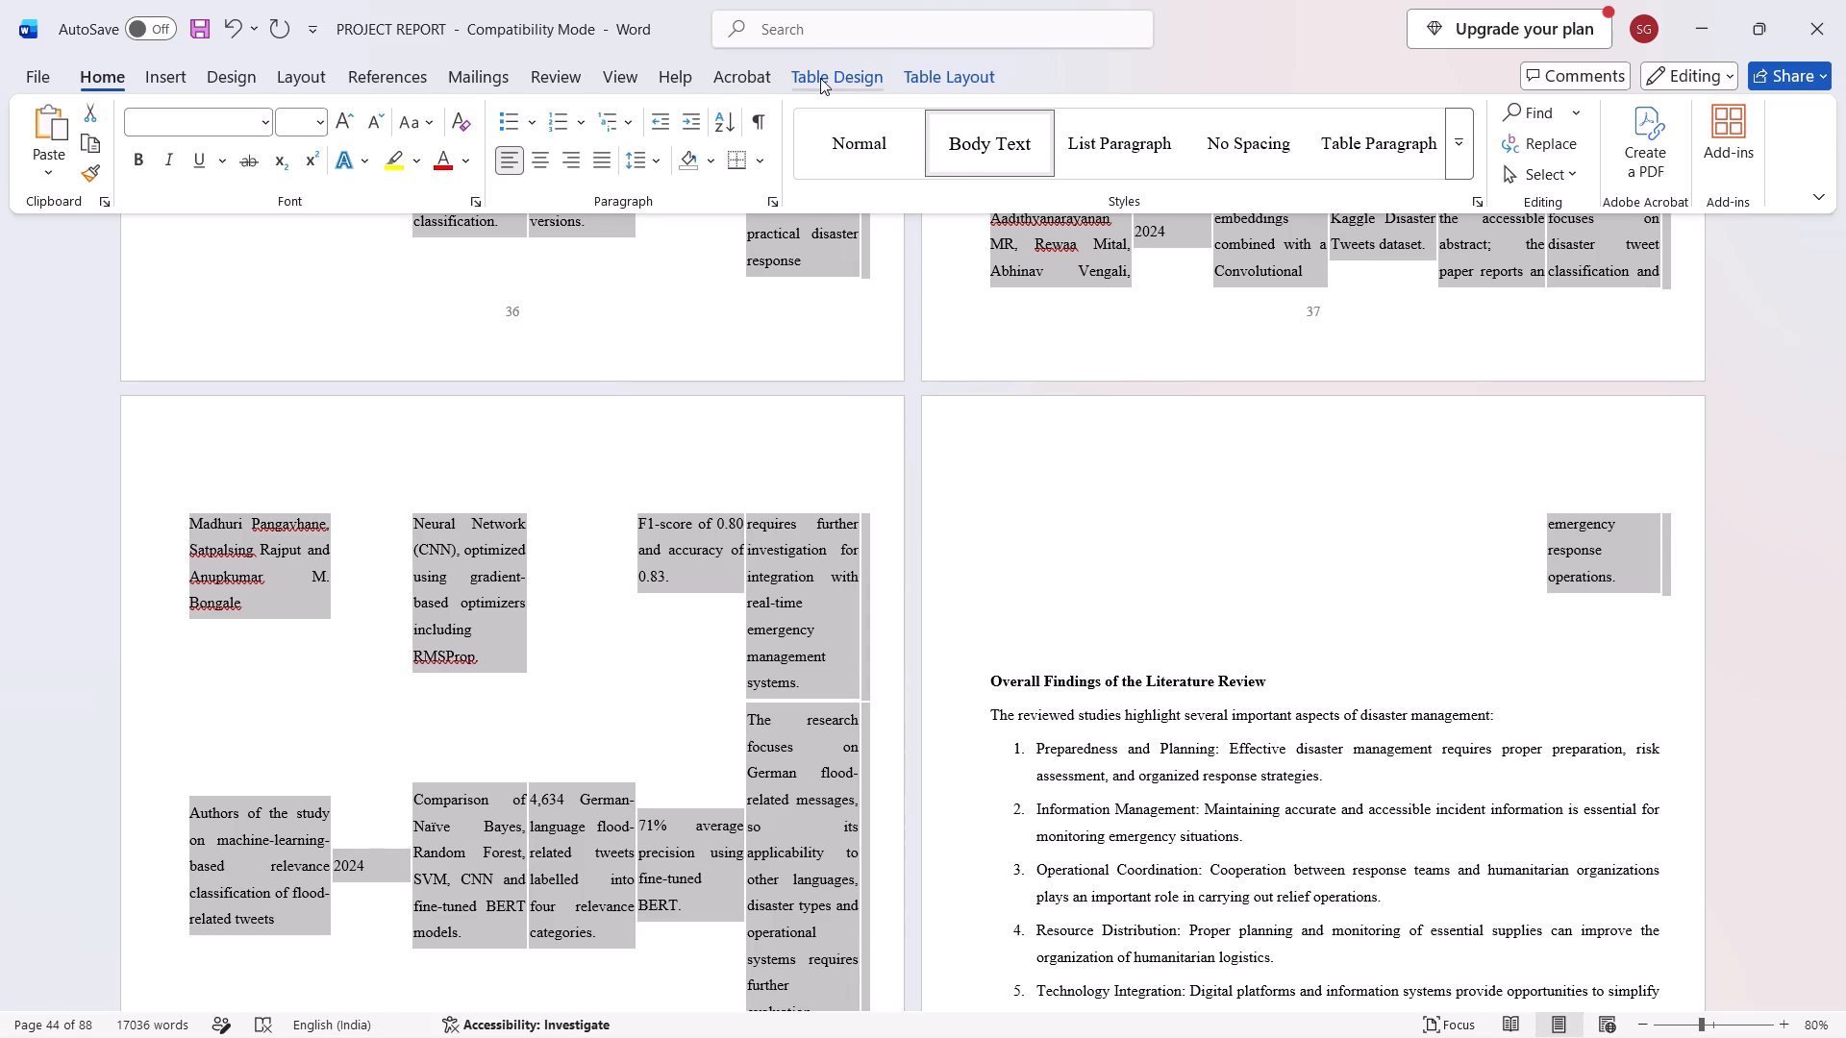
pyautogui.click(827, 73)
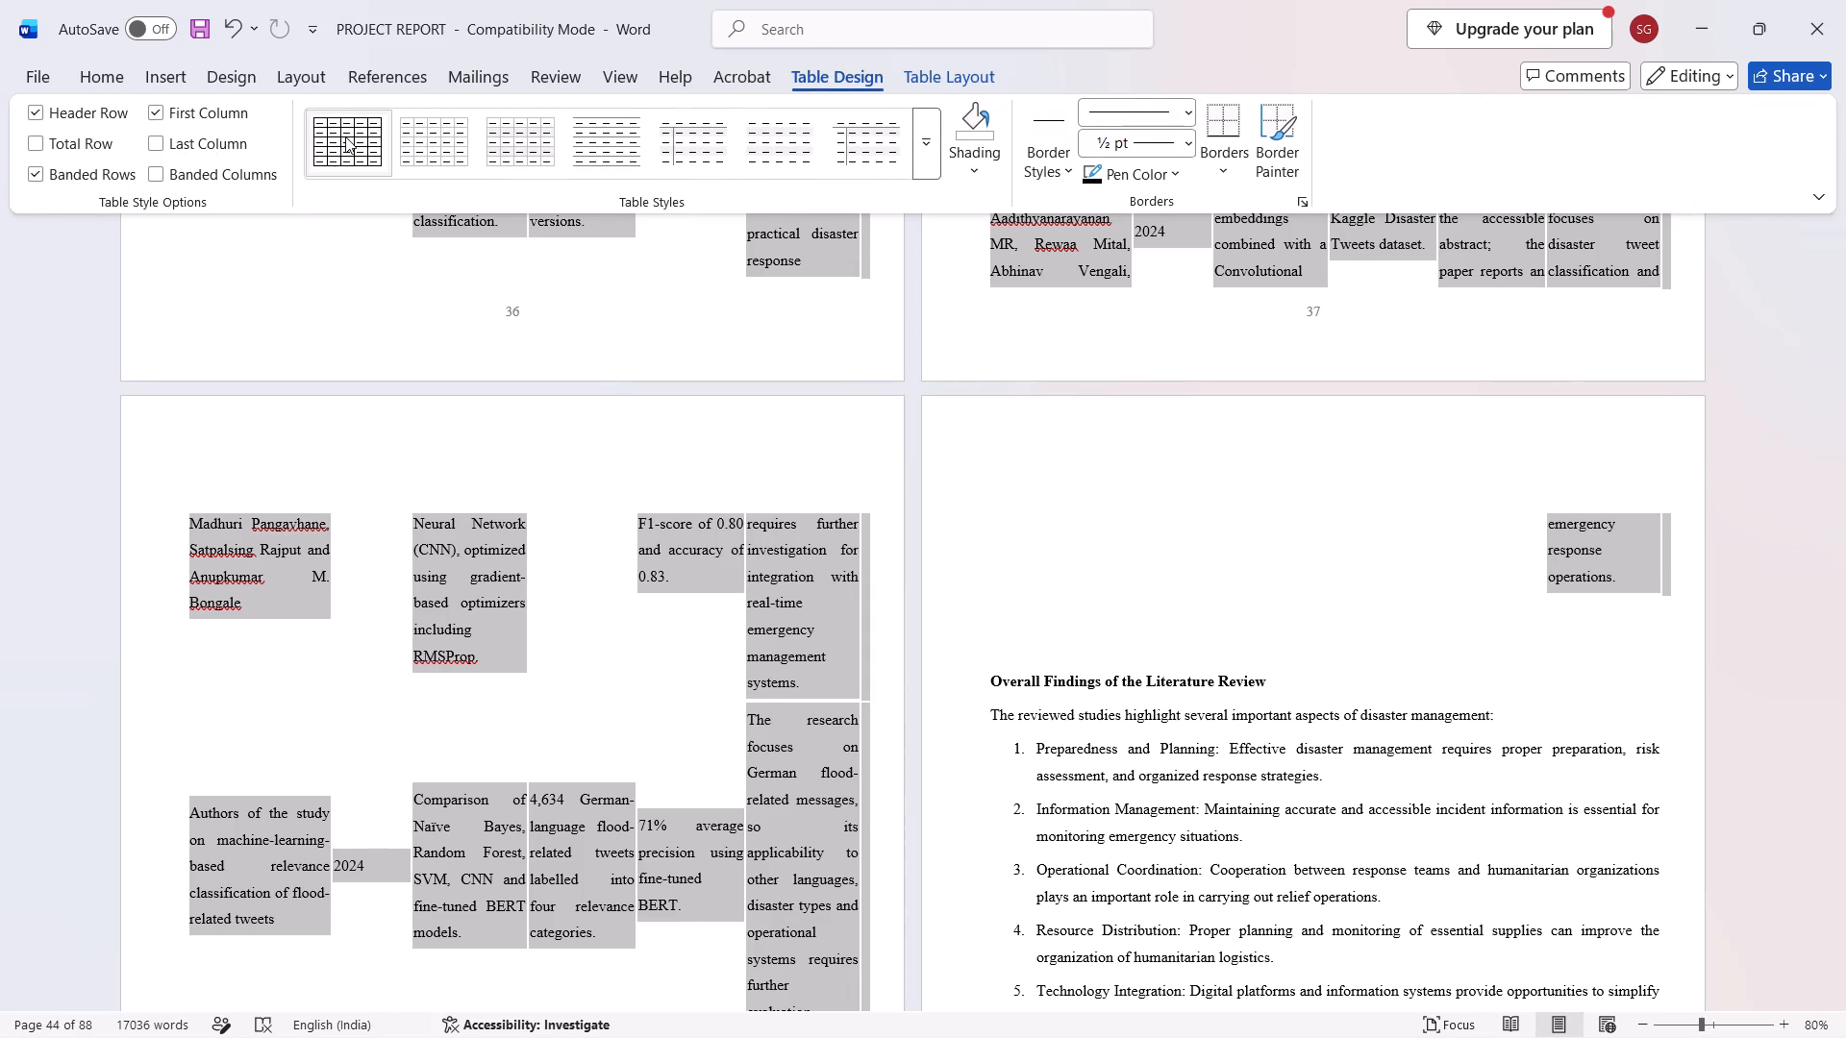
pyautogui.click(345, 136)
pyautogui.click(1110, 432)
pyautogui.scroll(2, 1173, 449)
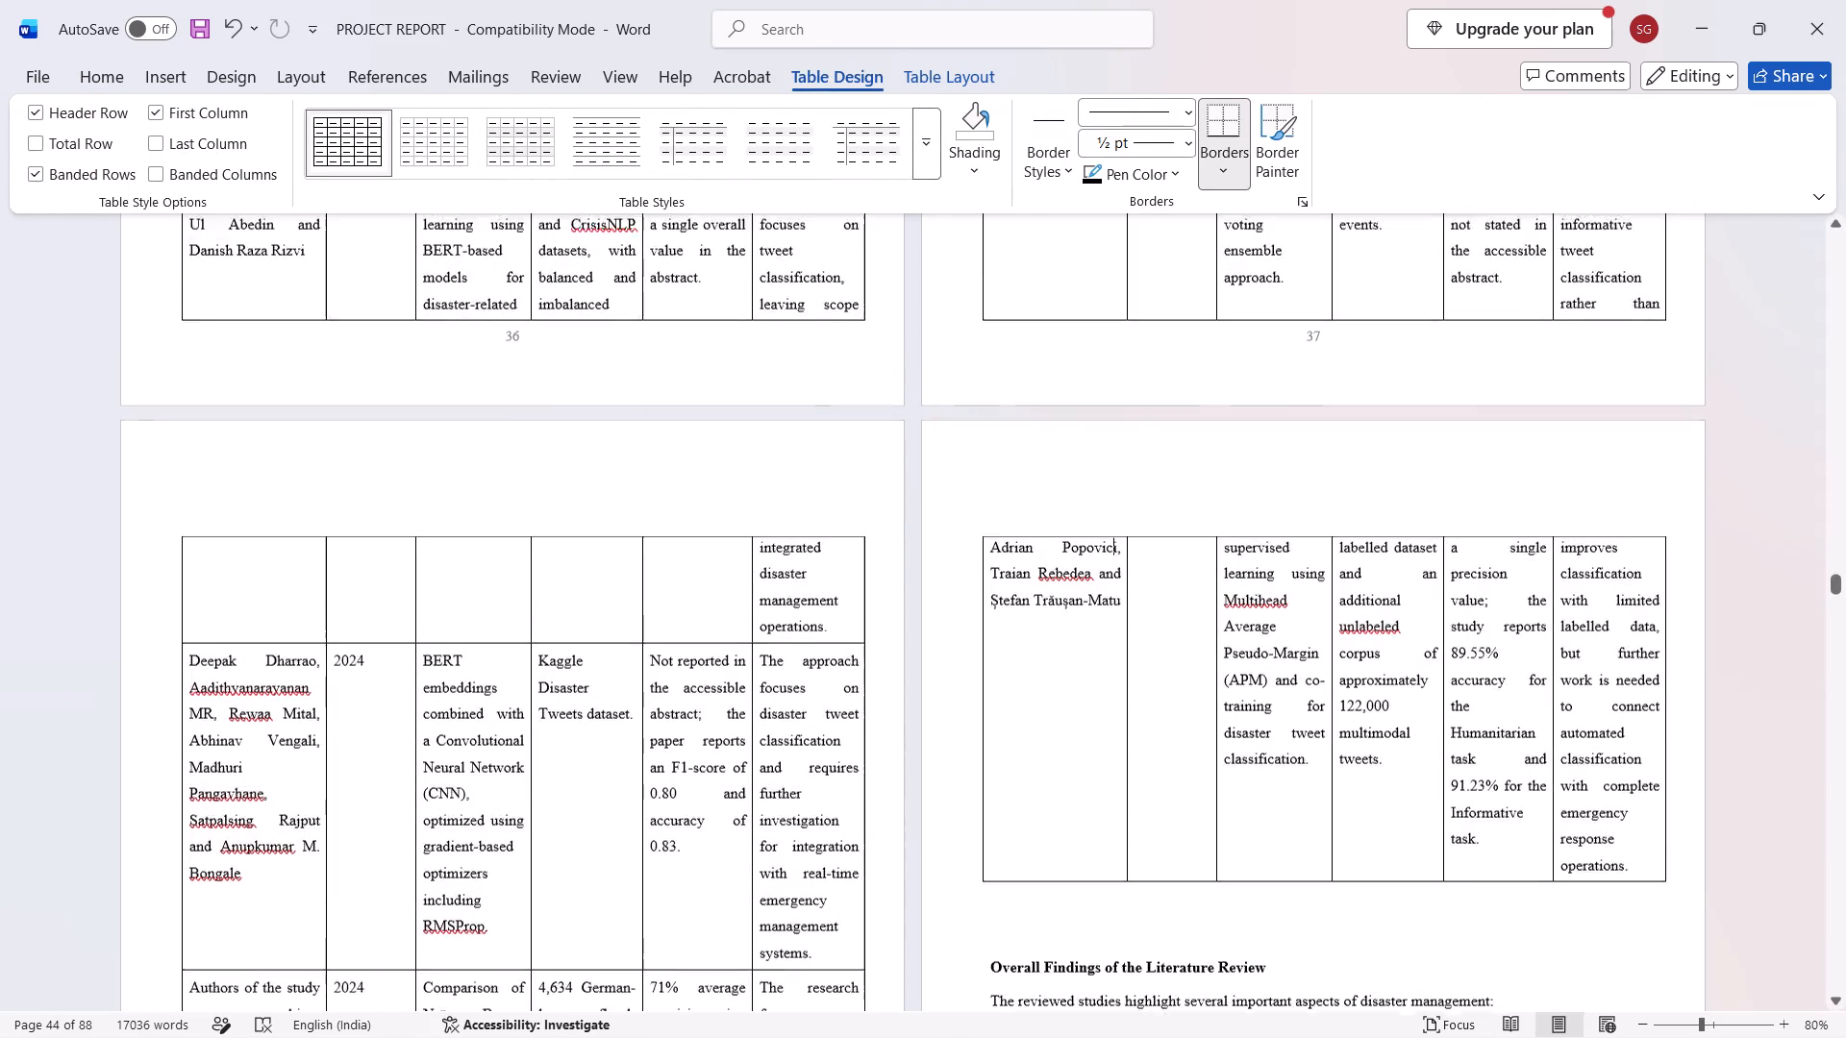
pyautogui.scroll(15, 1173, 449)
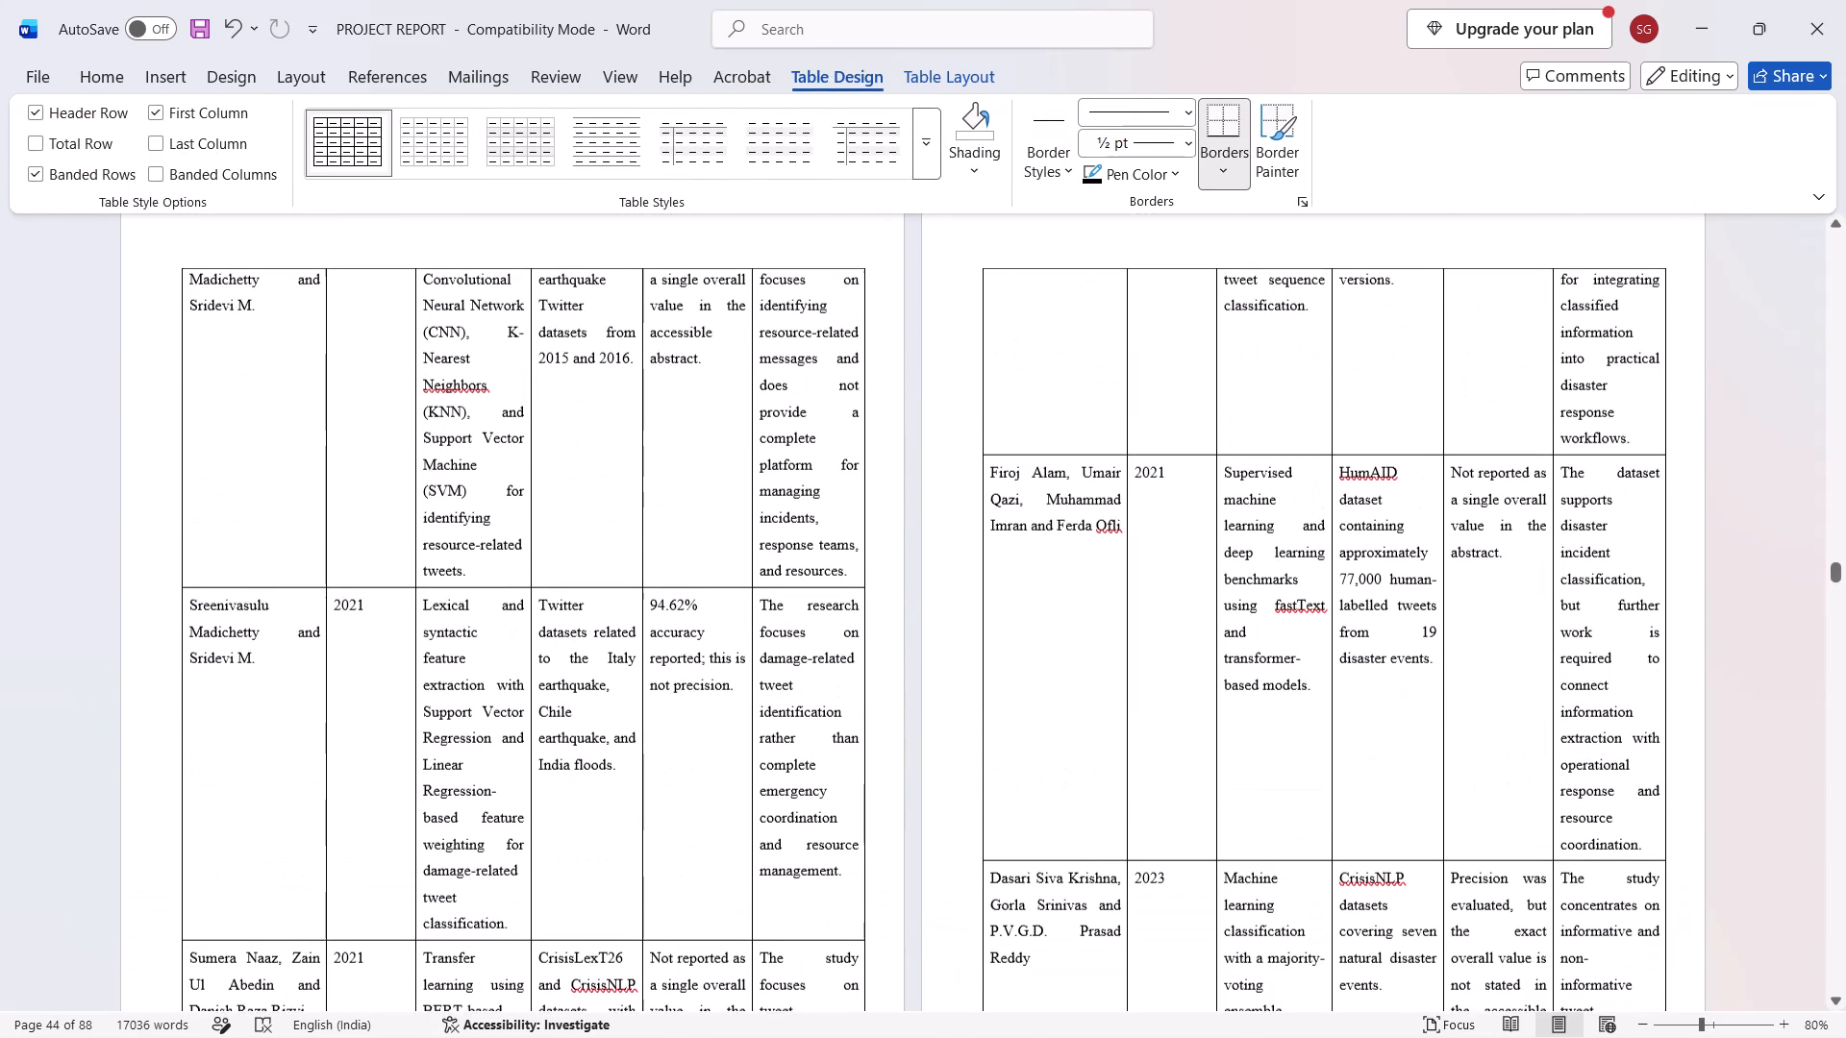
pyautogui.scroll(8, 1189, 459)
pyautogui.scroll(13, 1189, 461)
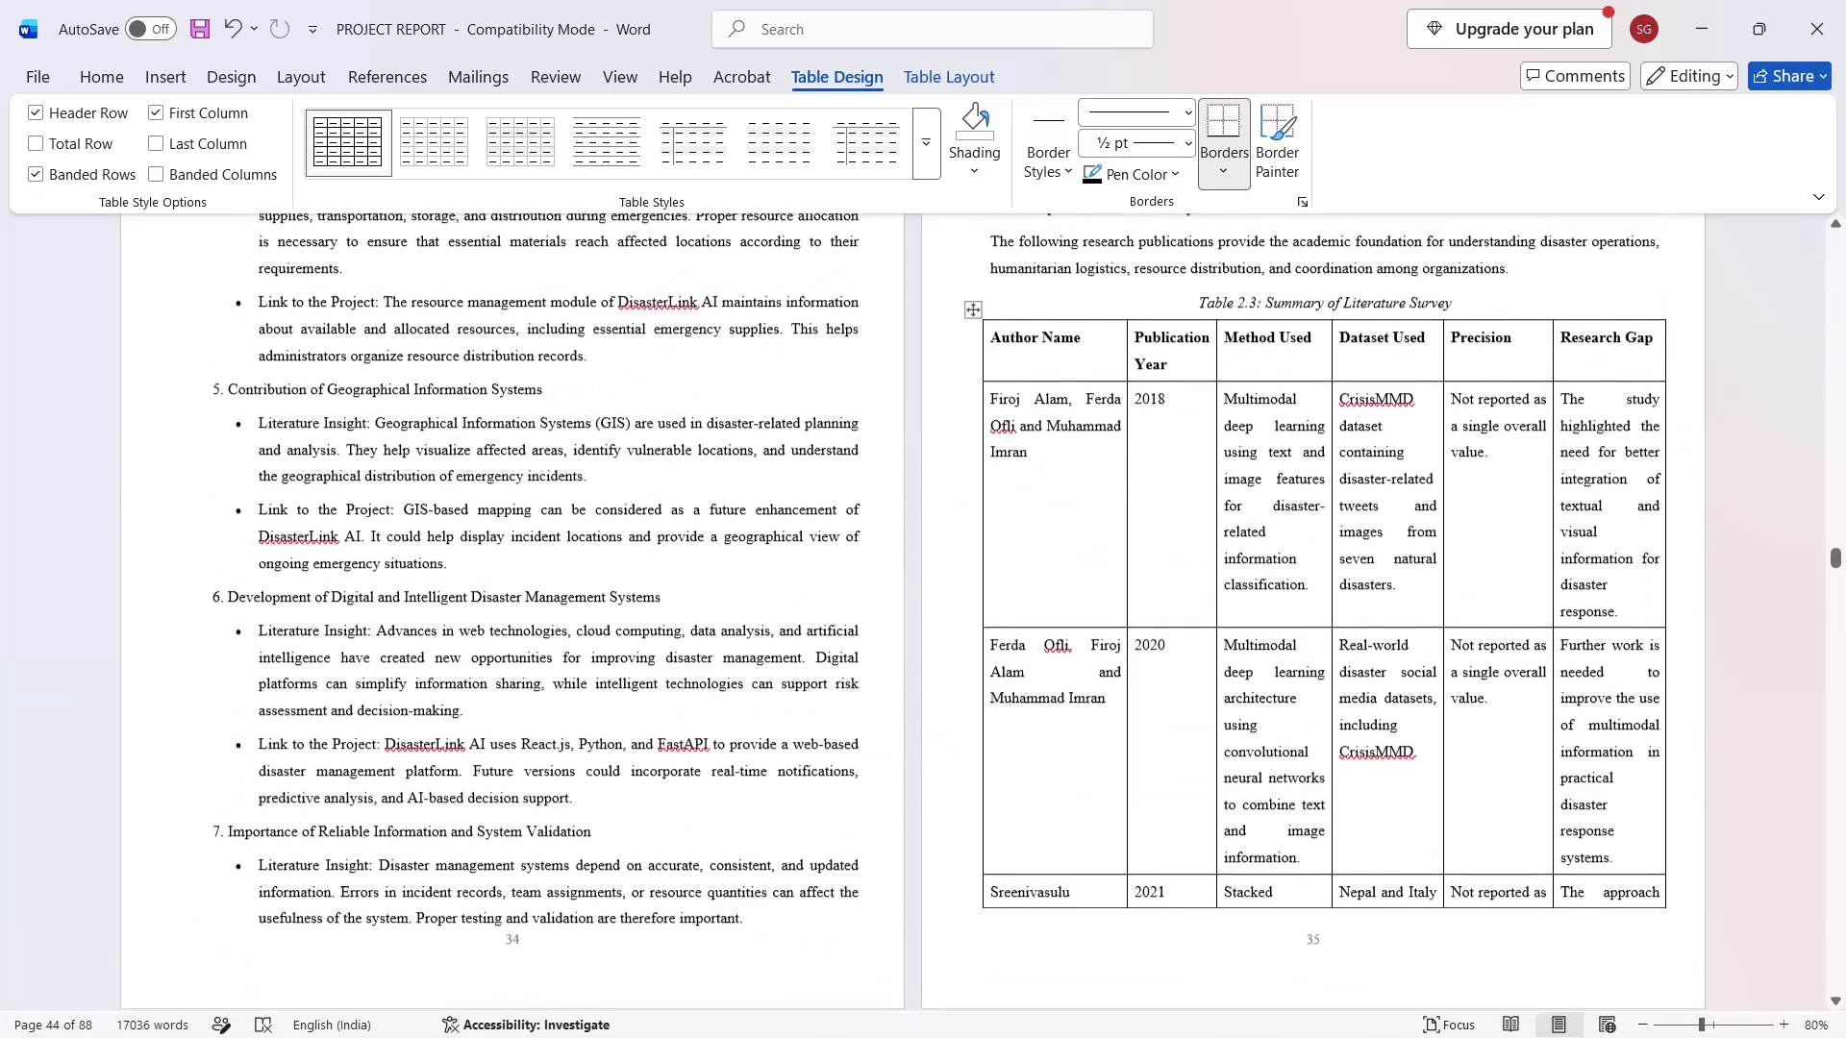
pyautogui.scroll(4, 1179, 469)
pyautogui.scroll(-4, 1236, 654)
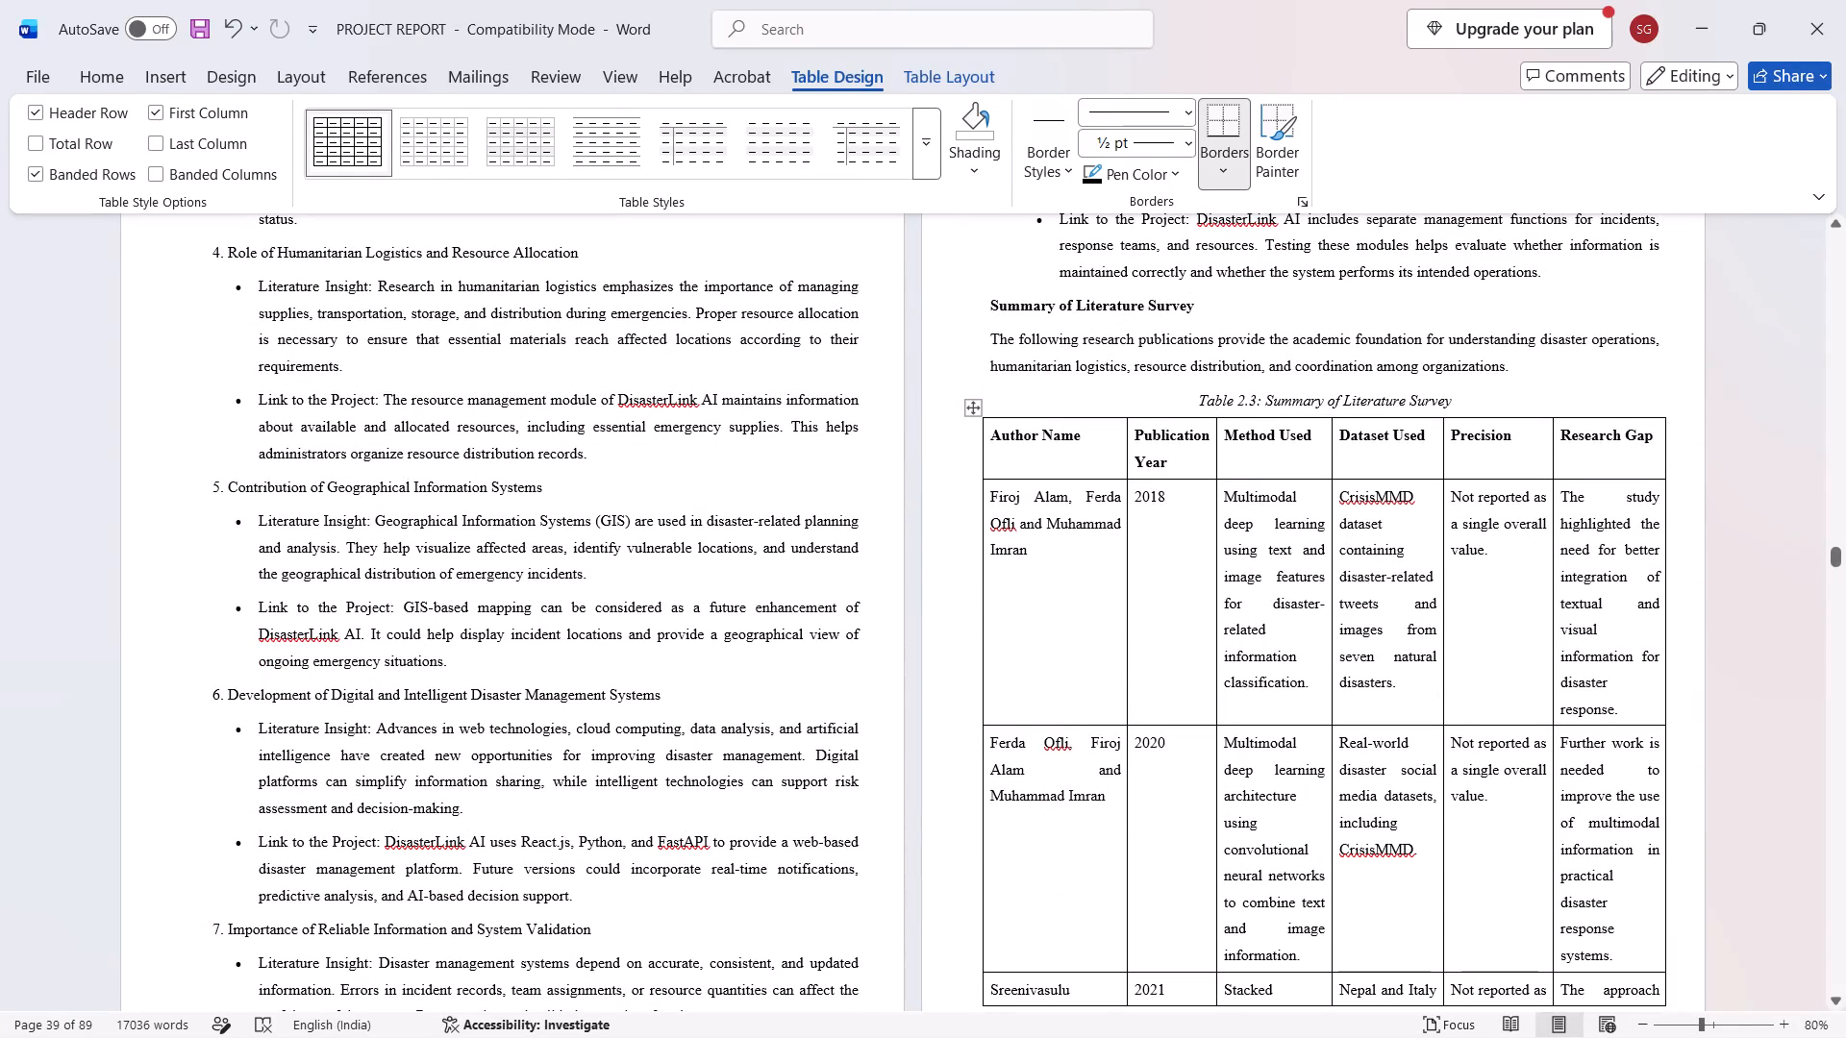
pyautogui.scroll(-3, 1467, 528)
pyautogui.scroll(1, 1466, 549)
pyautogui.scroll(-2, 1464, 552)
pyautogui.scroll(1, 1463, 554)
pyautogui.scroll(-2, 1443, 588)
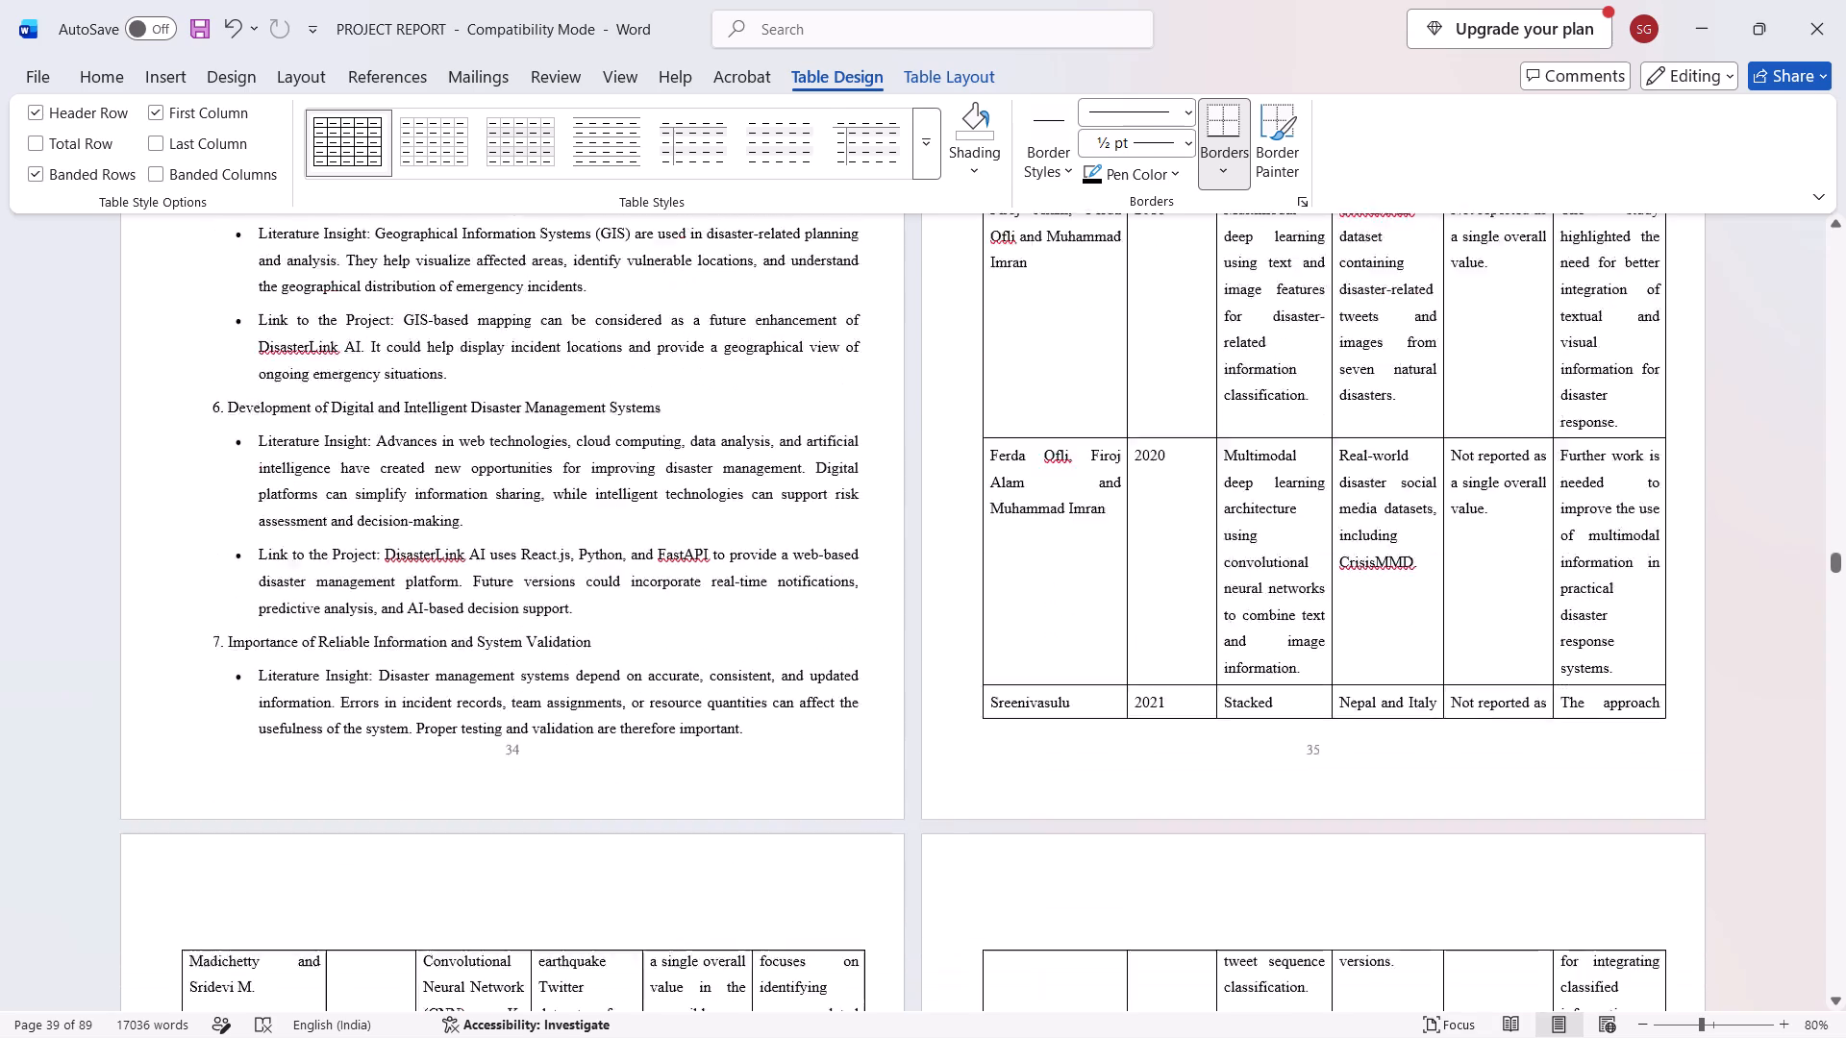
pyautogui.scroll(-5, 1434, 616)
pyautogui.scroll(1, 1434, 605)
pyautogui.scroll(-17, 1434, 605)
pyautogui.scroll(1, 1450, 584)
pyautogui.scroll(-7, 1450, 584)
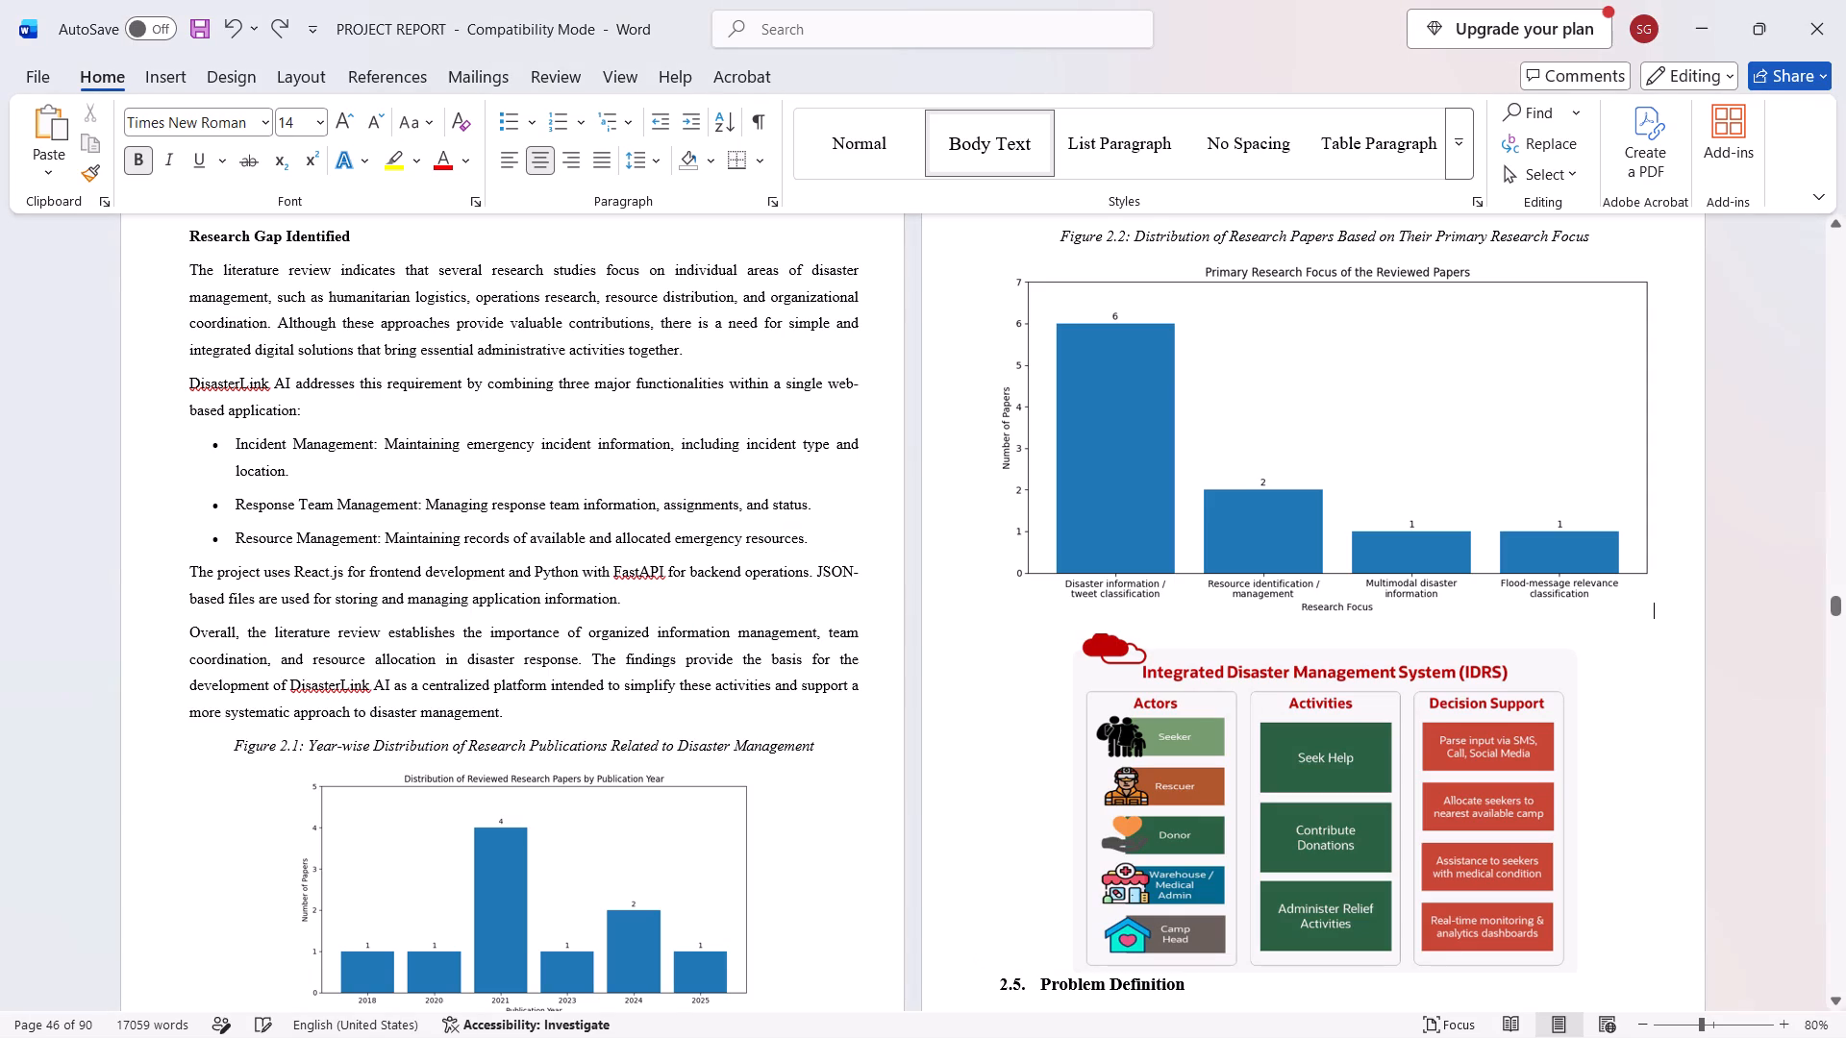
pyautogui.press('Return')
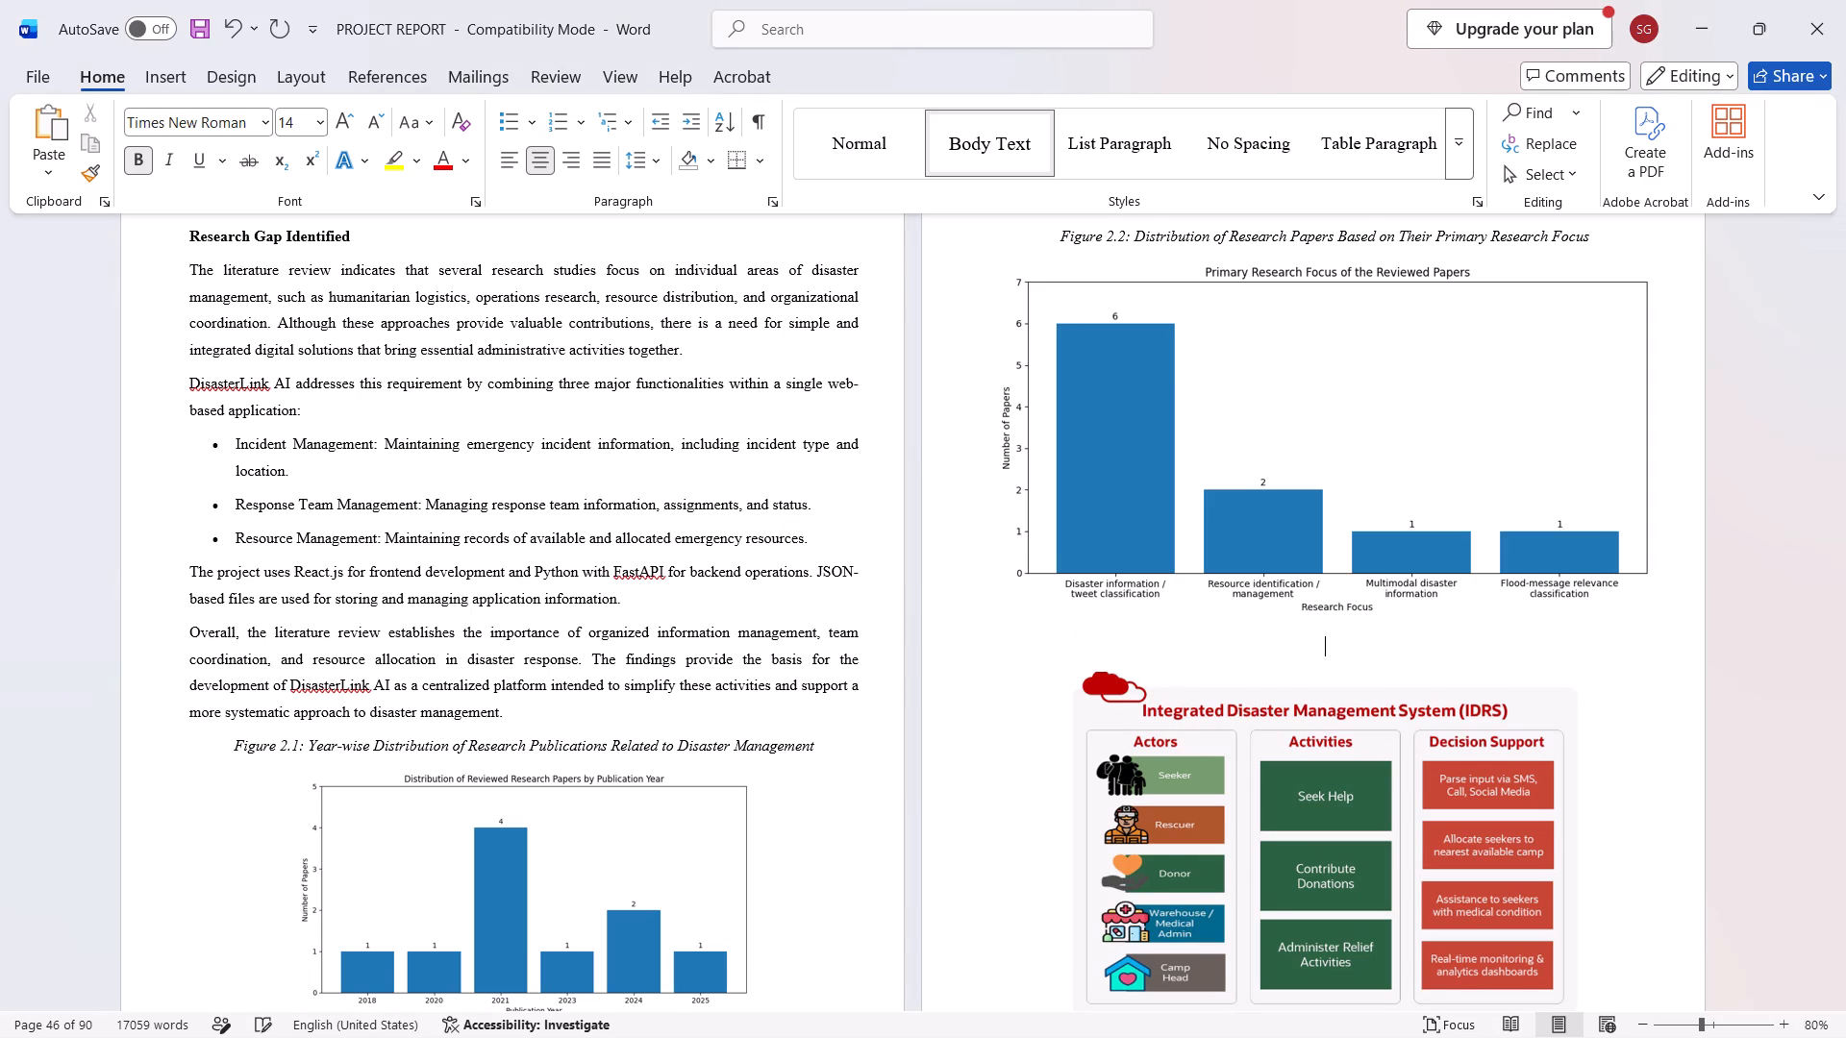
pyautogui.hotkey('ctrl', 'v')
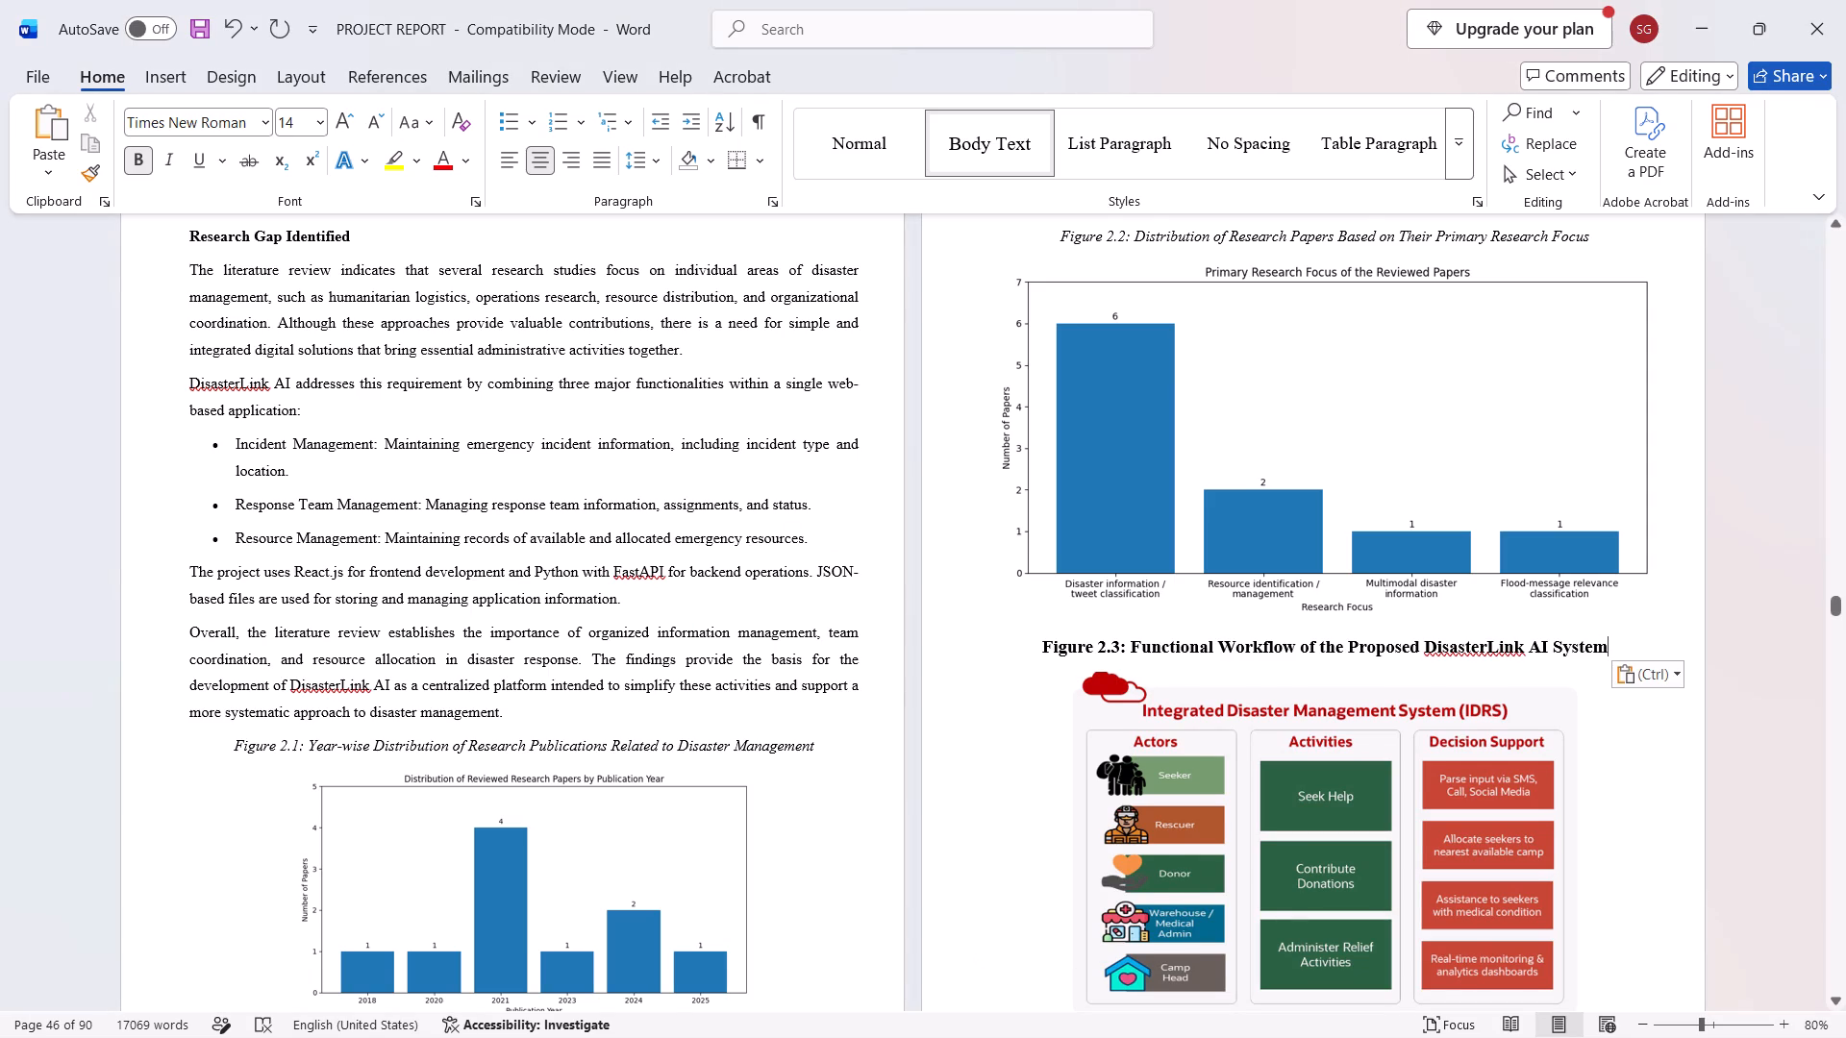
# Format the Figure 2.3 caption as 12 pt italic without bold, matching the Figure 2.2 caption.
pyautogui.moveTo(1611, 651); pyautogui.dragTo(1034, 650)
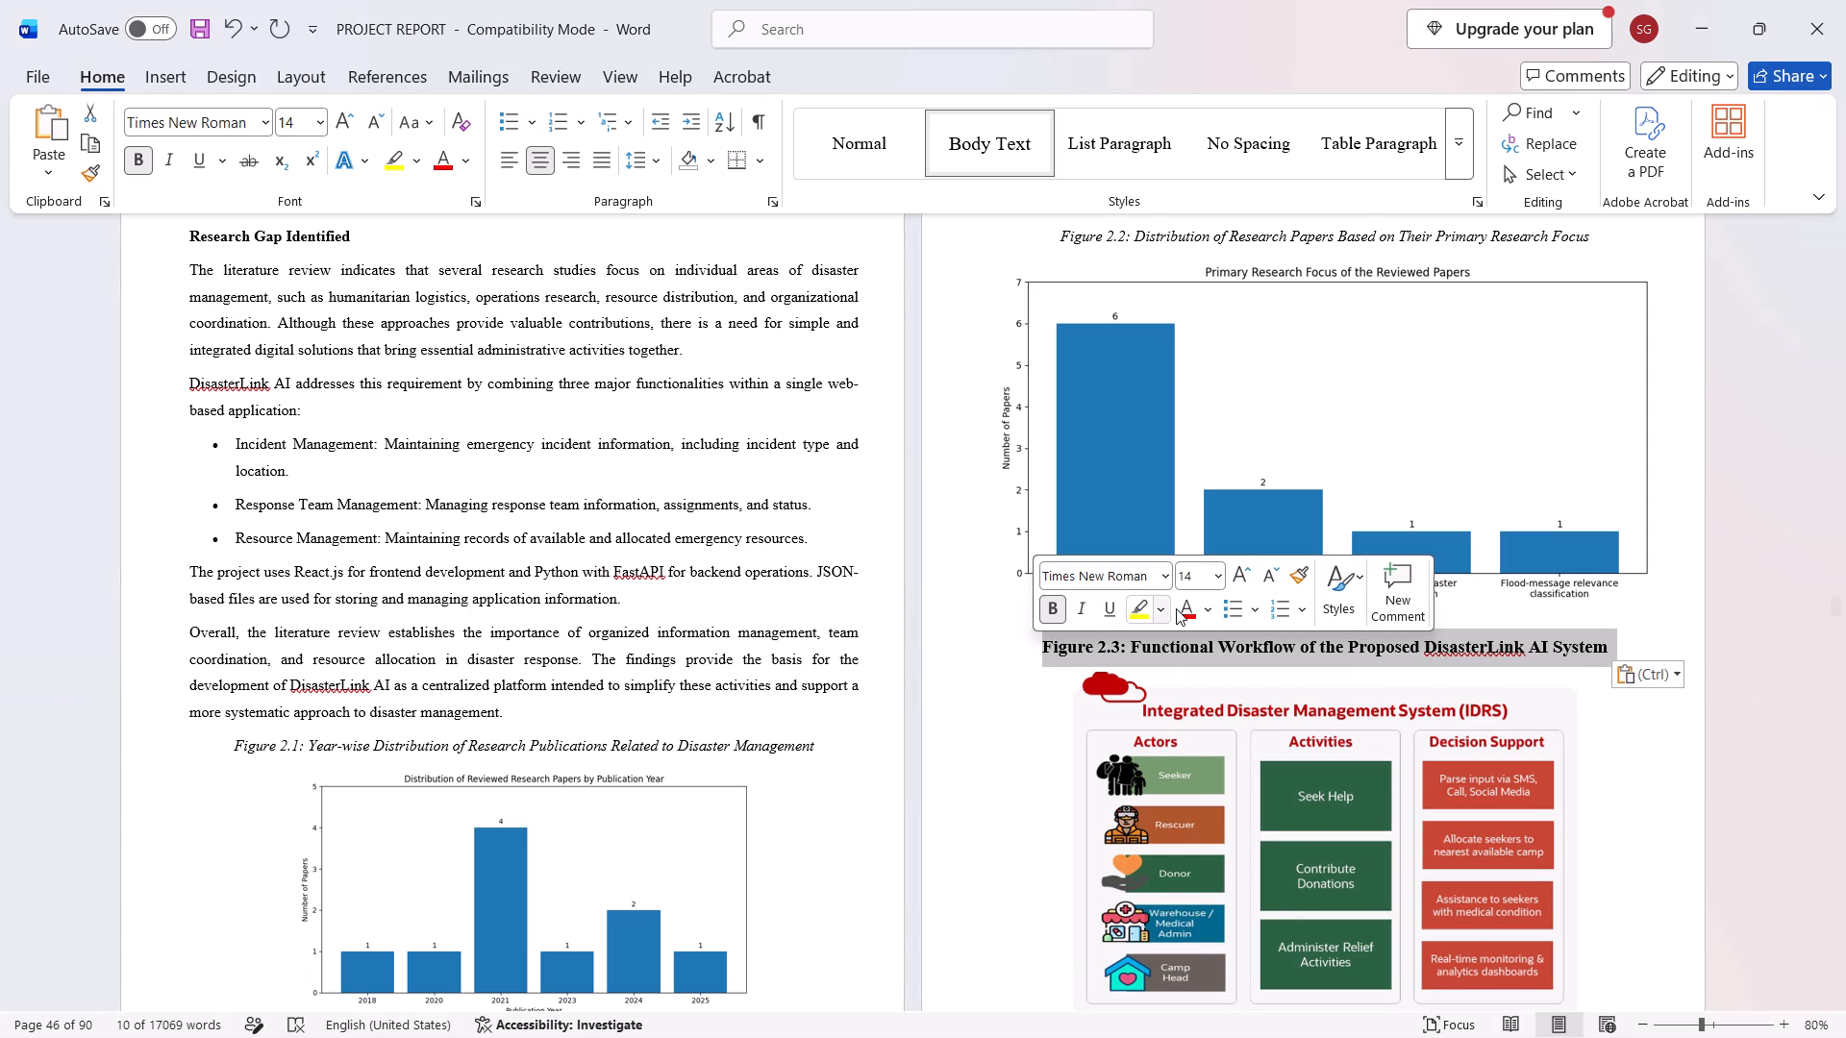
pyautogui.click(1260, 580)
pyautogui.click(1079, 619)
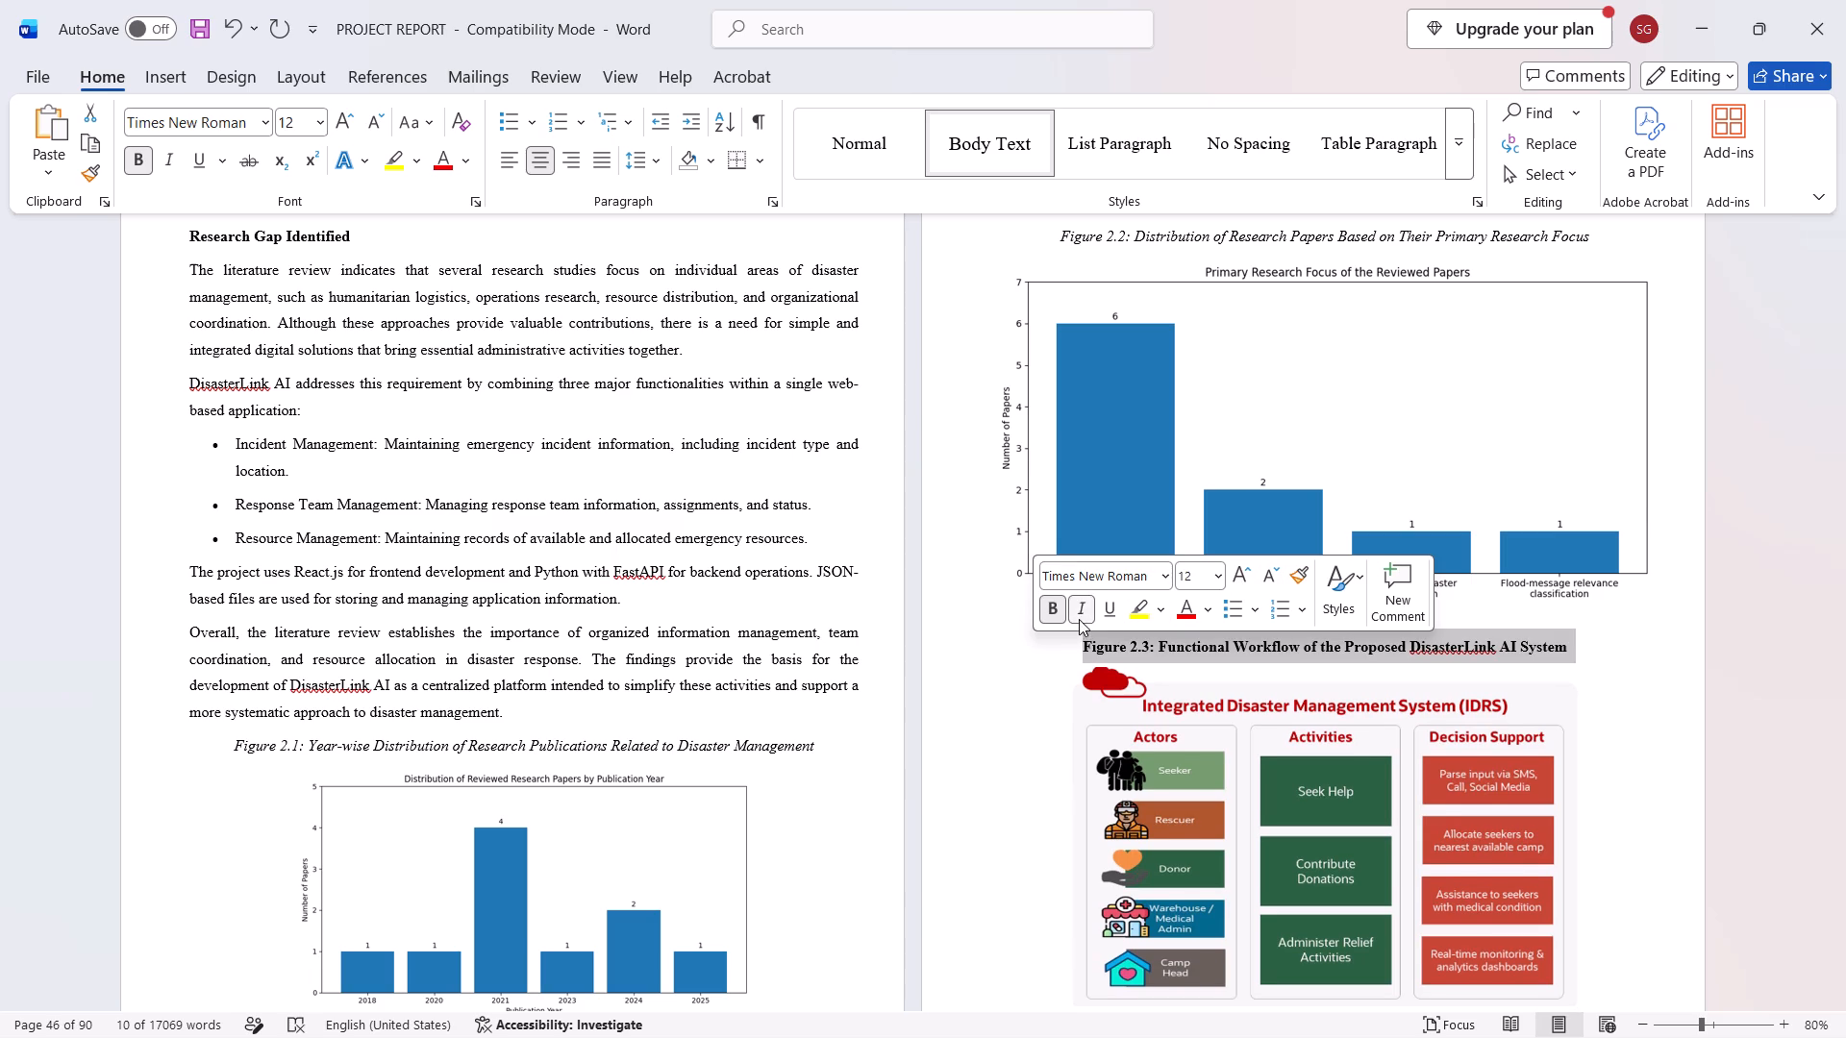
pyautogui.click(1053, 616)
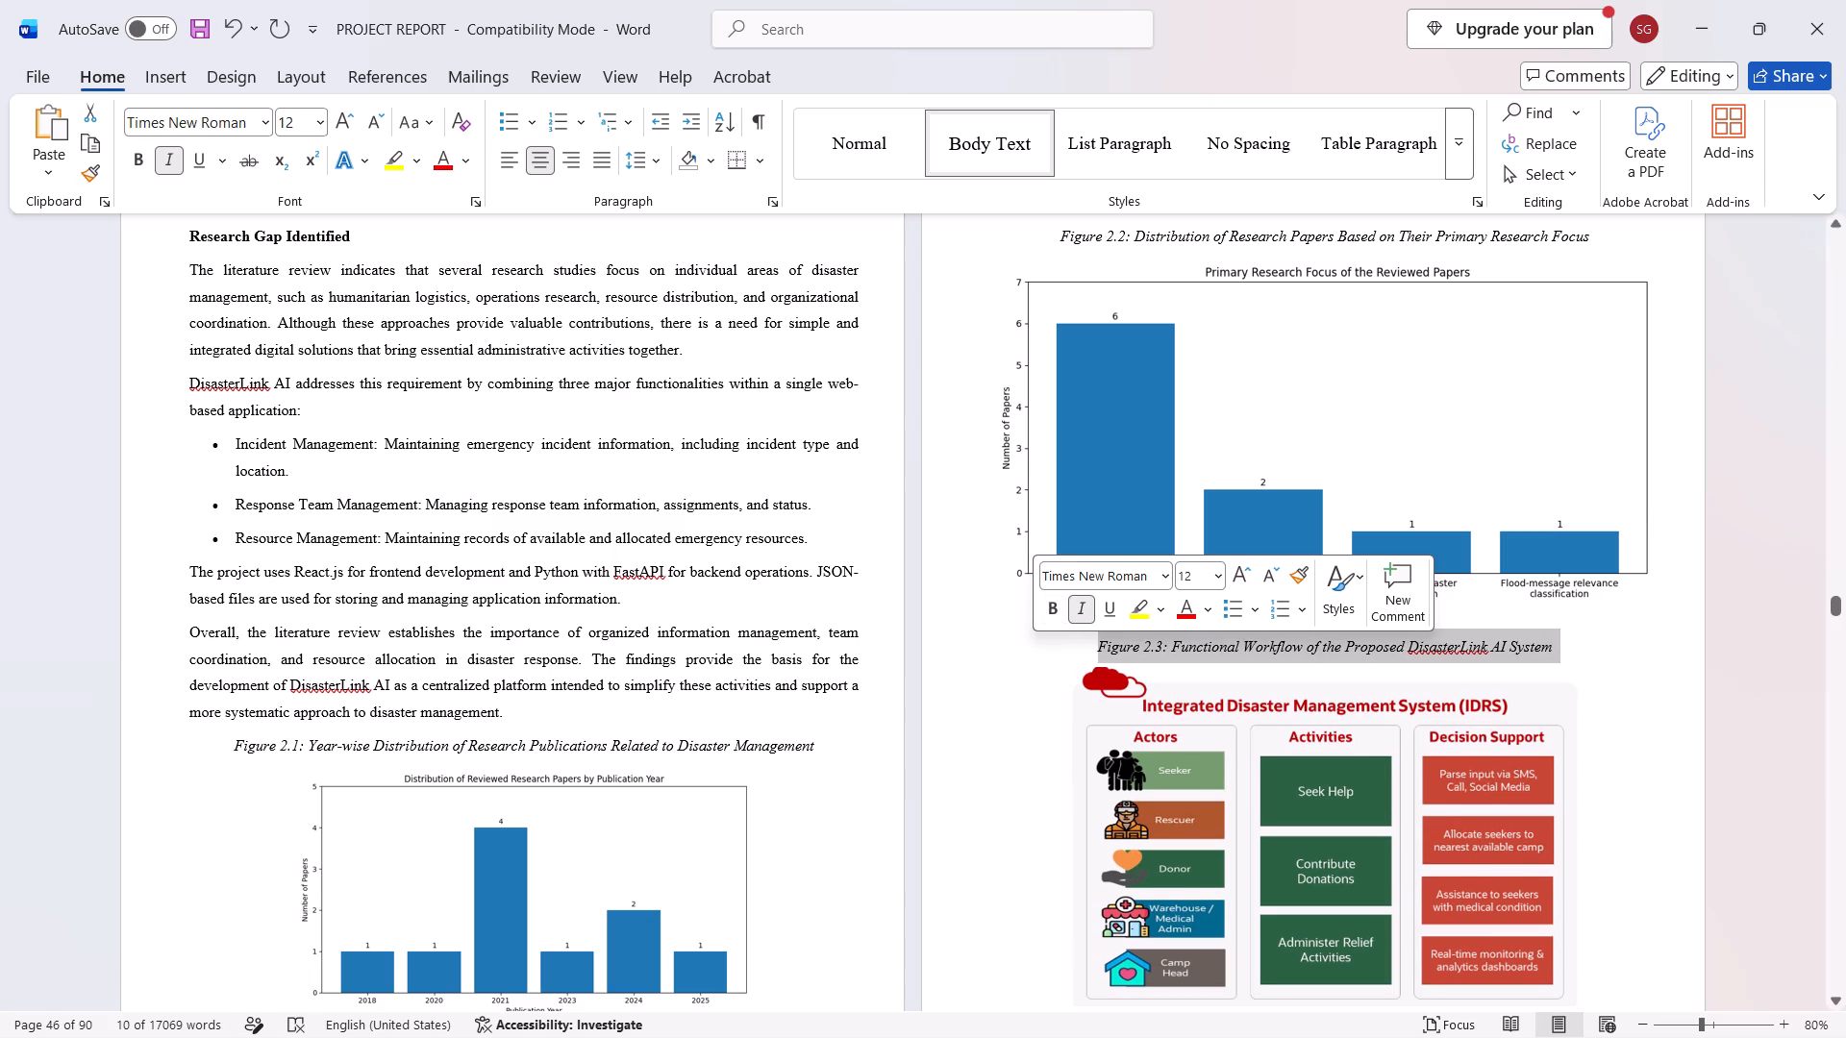
pyautogui.click(1522, 705)
pyautogui.click(1669, 659)
pyautogui.click(1592, 633)
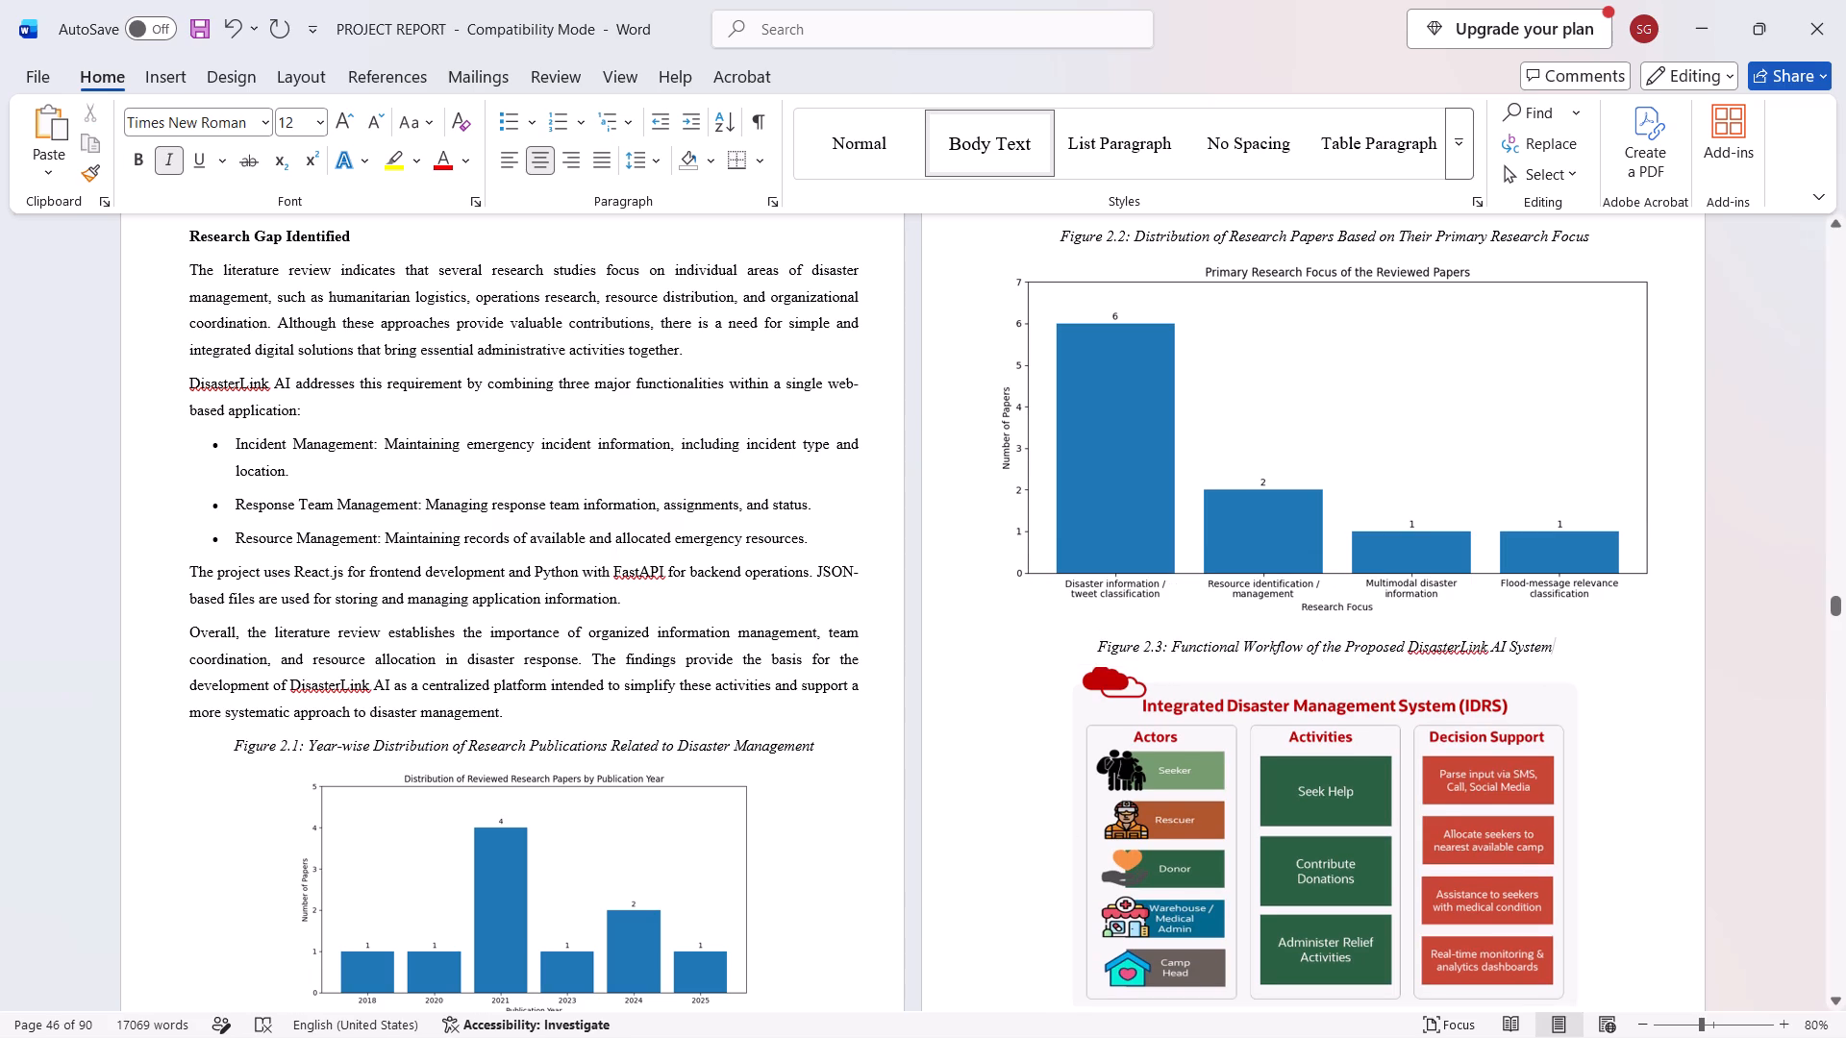
# Enlarge the IDRS picture slightly and proportionally so it fills the rest of the page below its caption.
pyautogui.scroll(-4, 1659, 637)
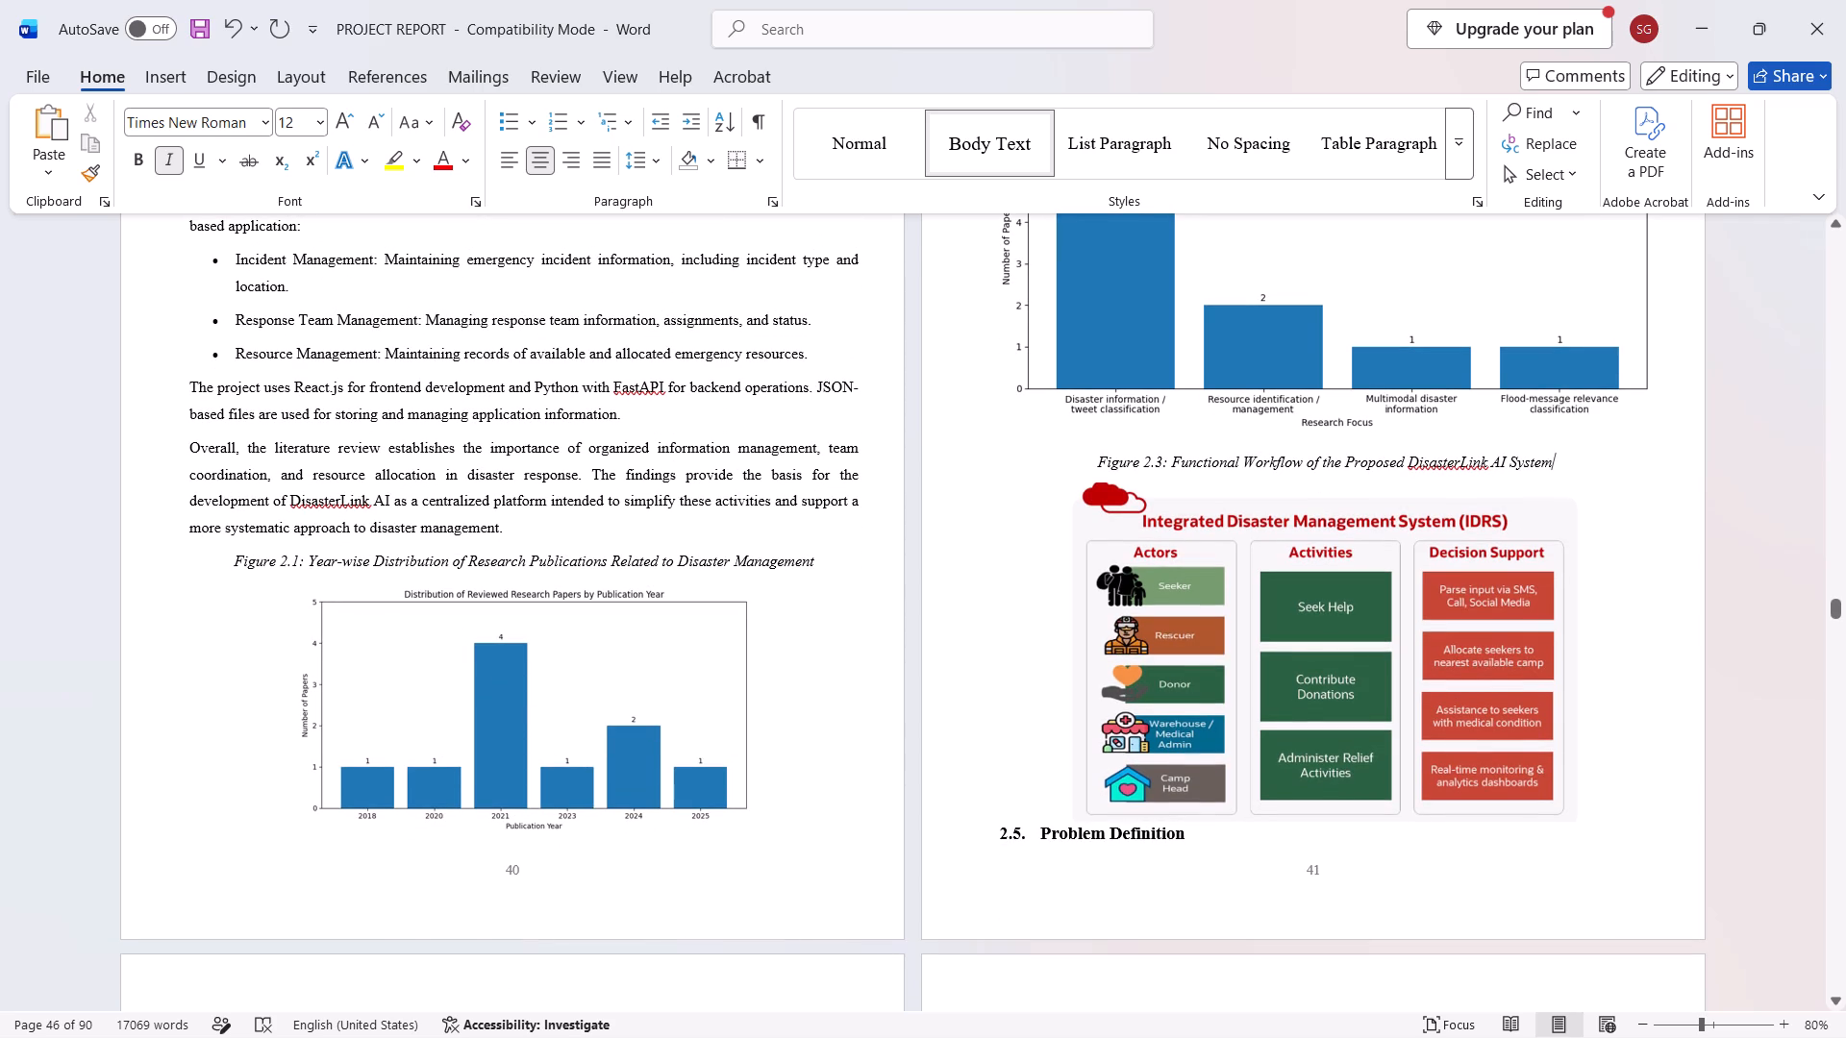
pyautogui.click(1600, 678)
pyautogui.click(1488, 717)
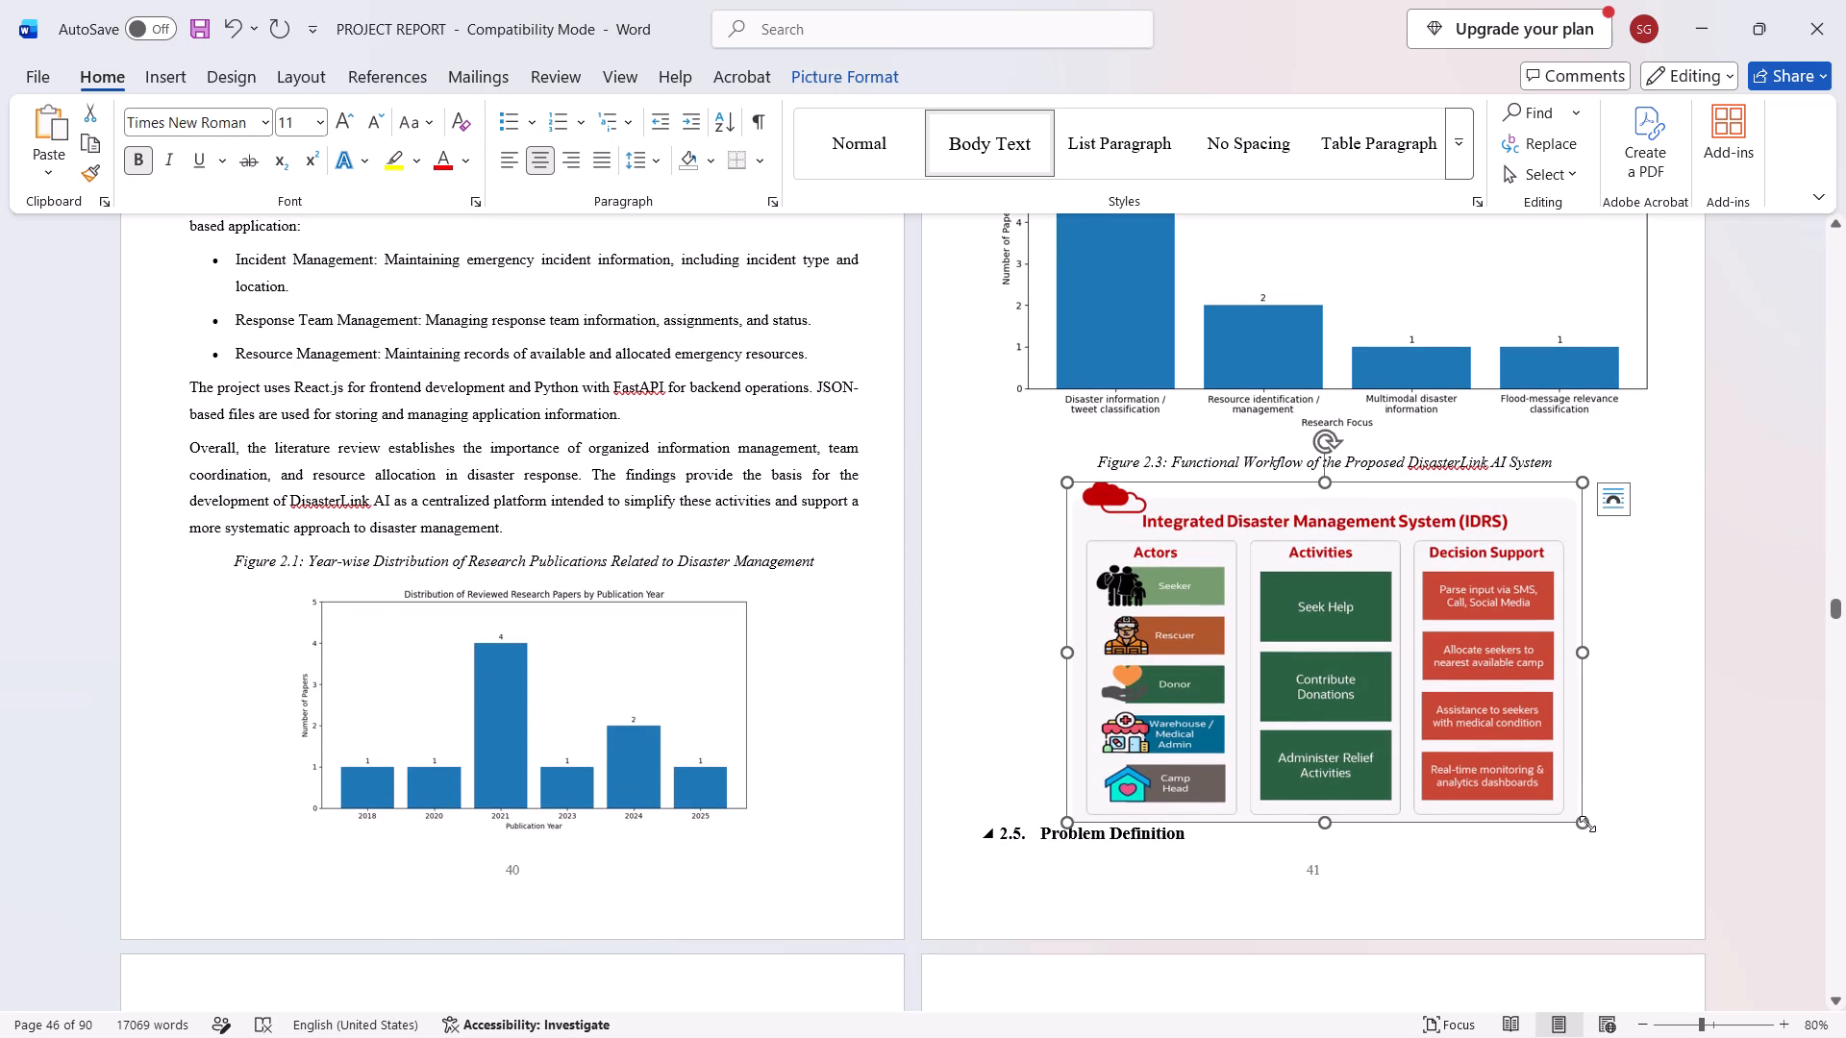
pyautogui.moveTo(1584, 824); pyautogui.dragTo(1618, 831)
pyautogui.click(1709, 760)
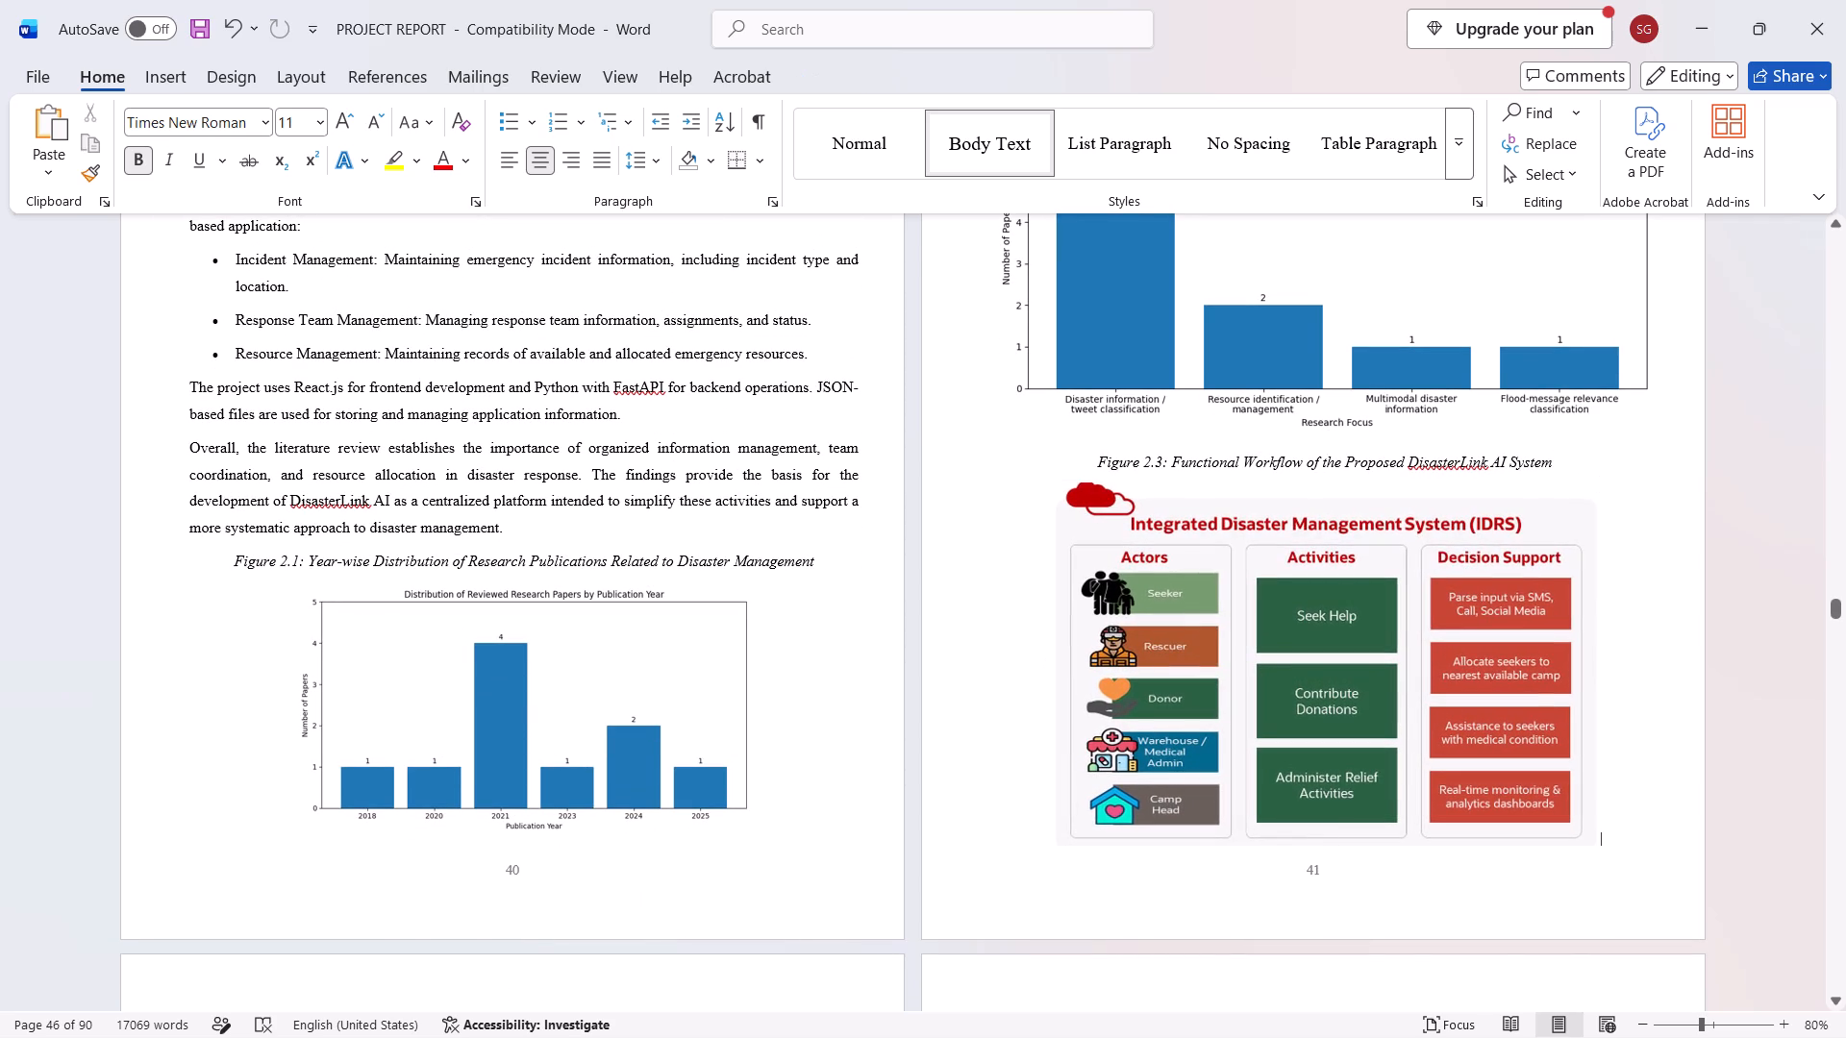
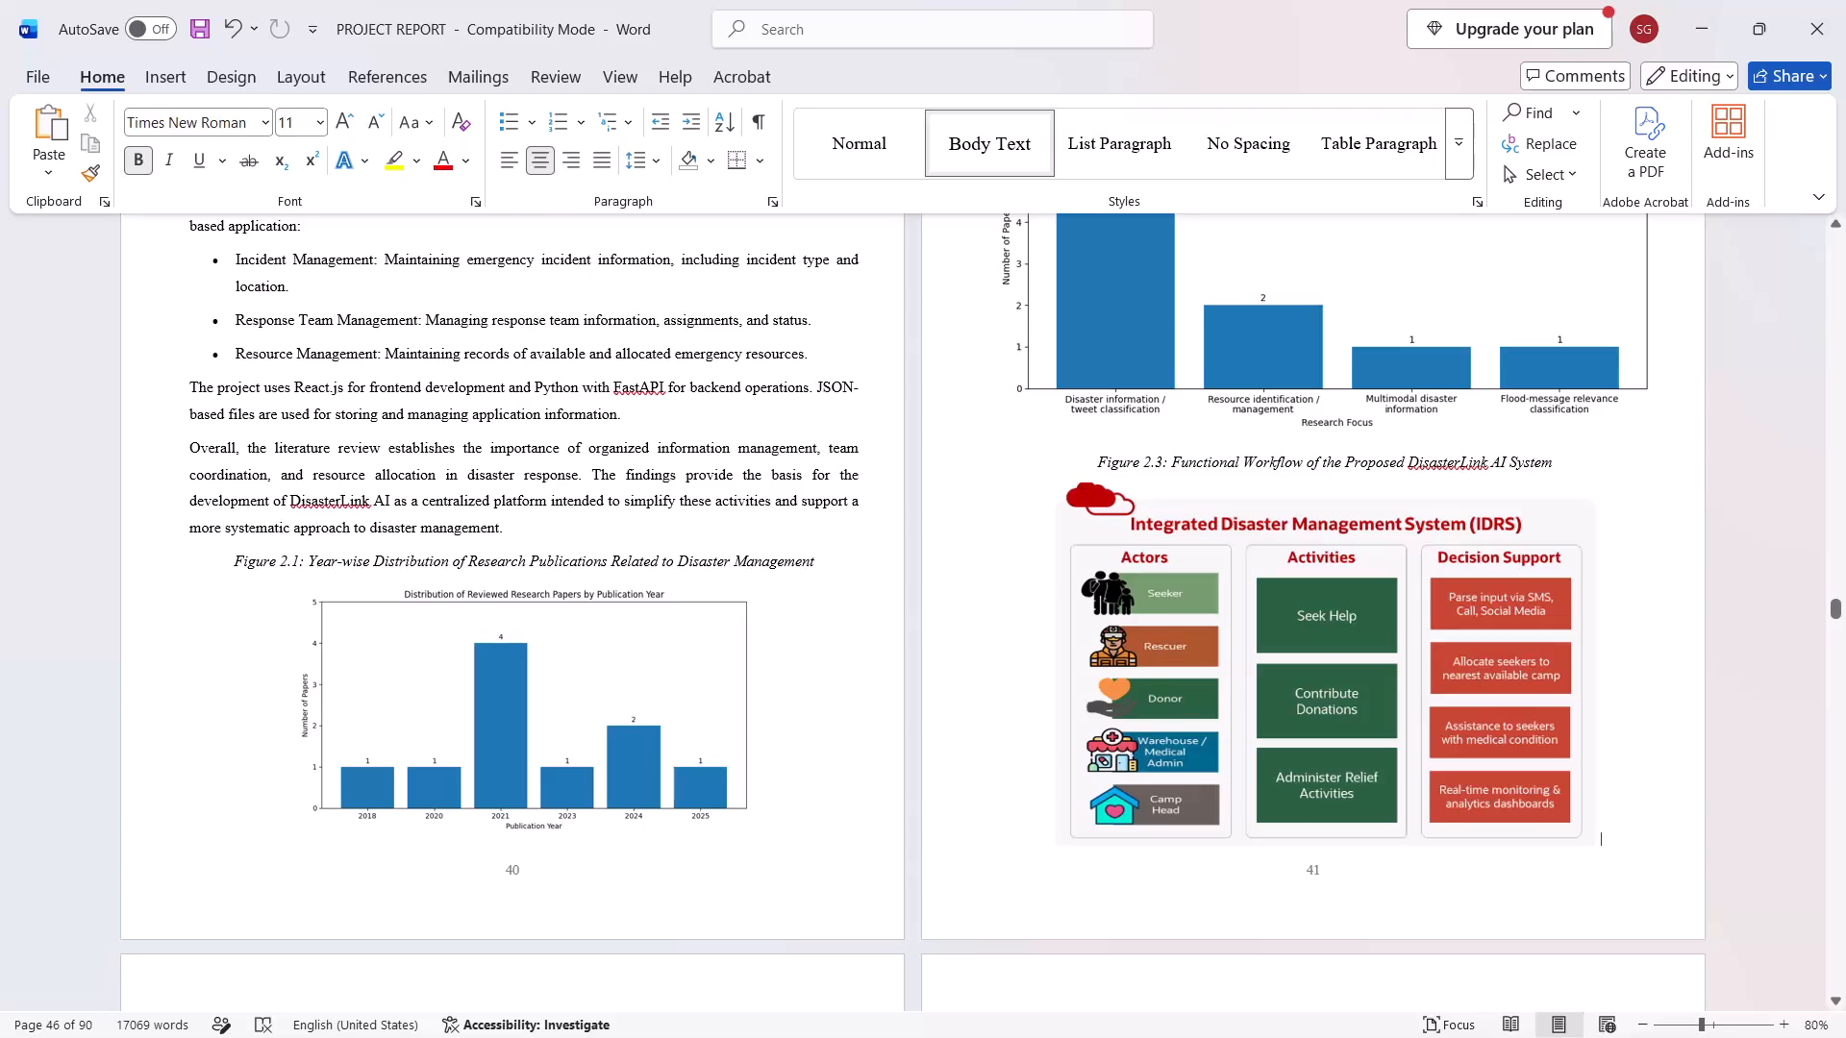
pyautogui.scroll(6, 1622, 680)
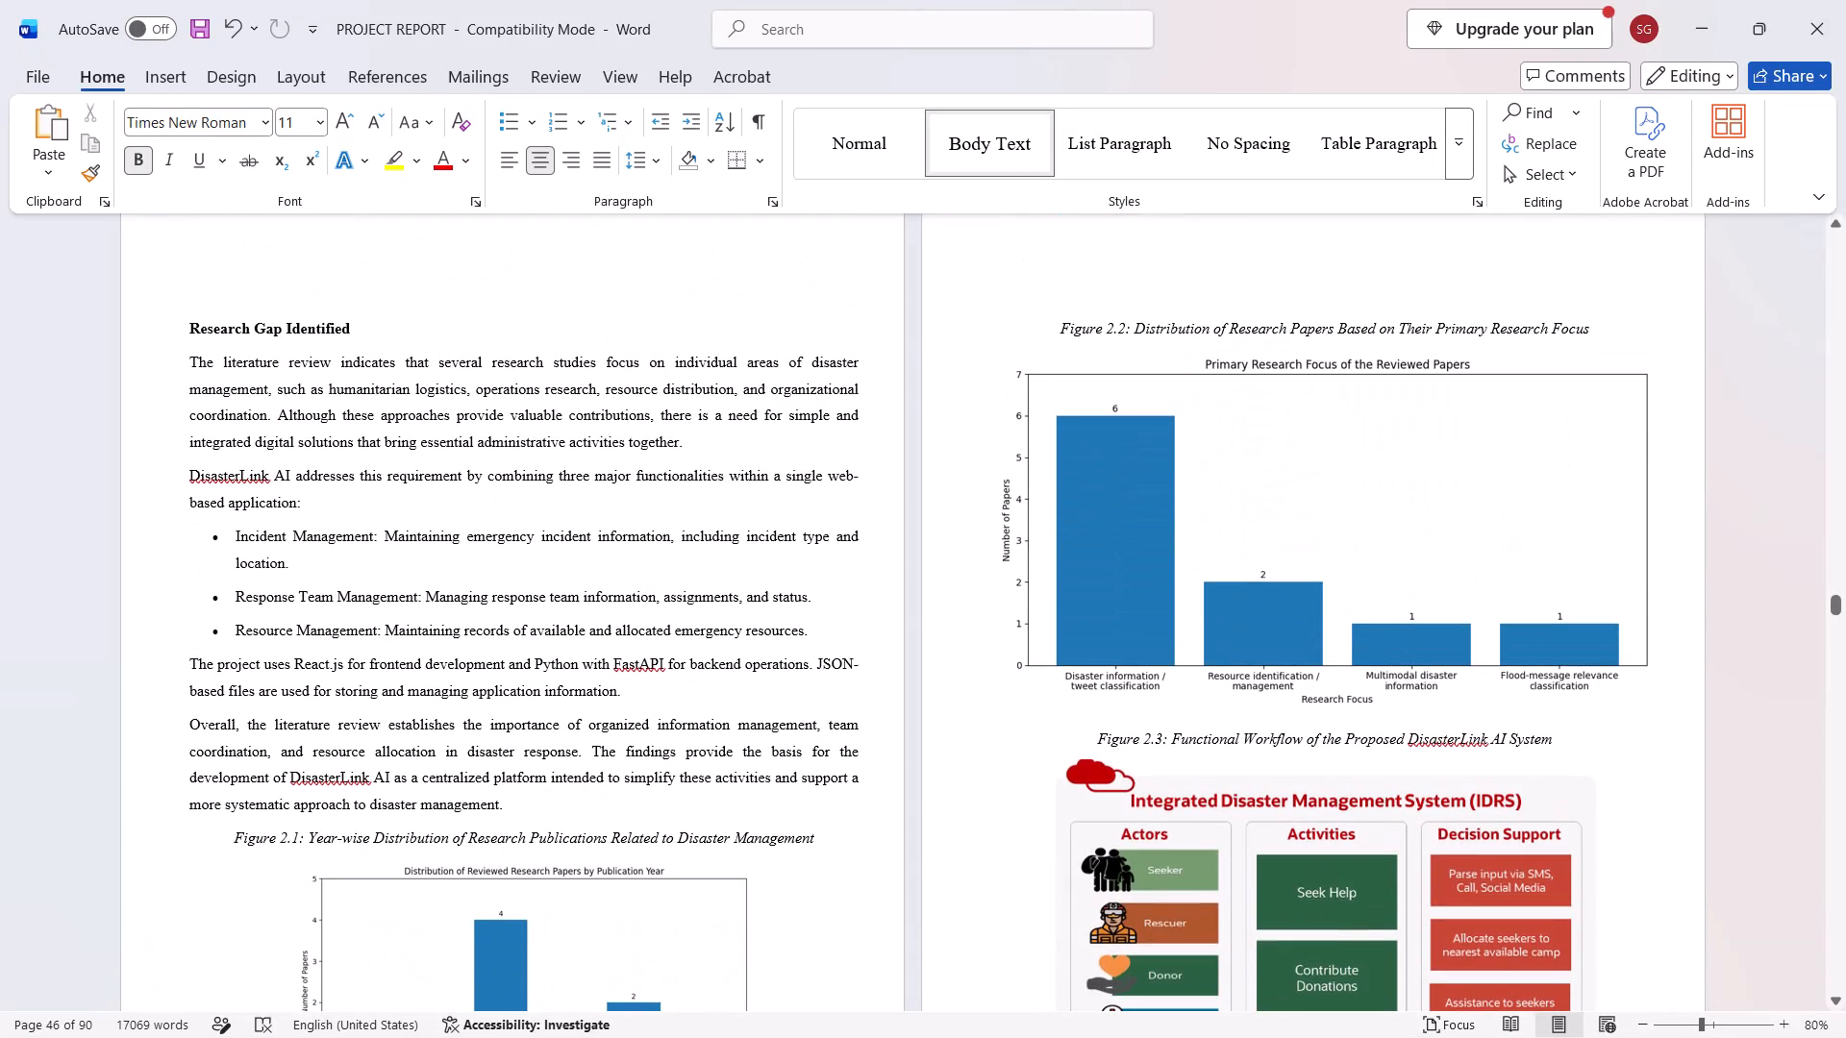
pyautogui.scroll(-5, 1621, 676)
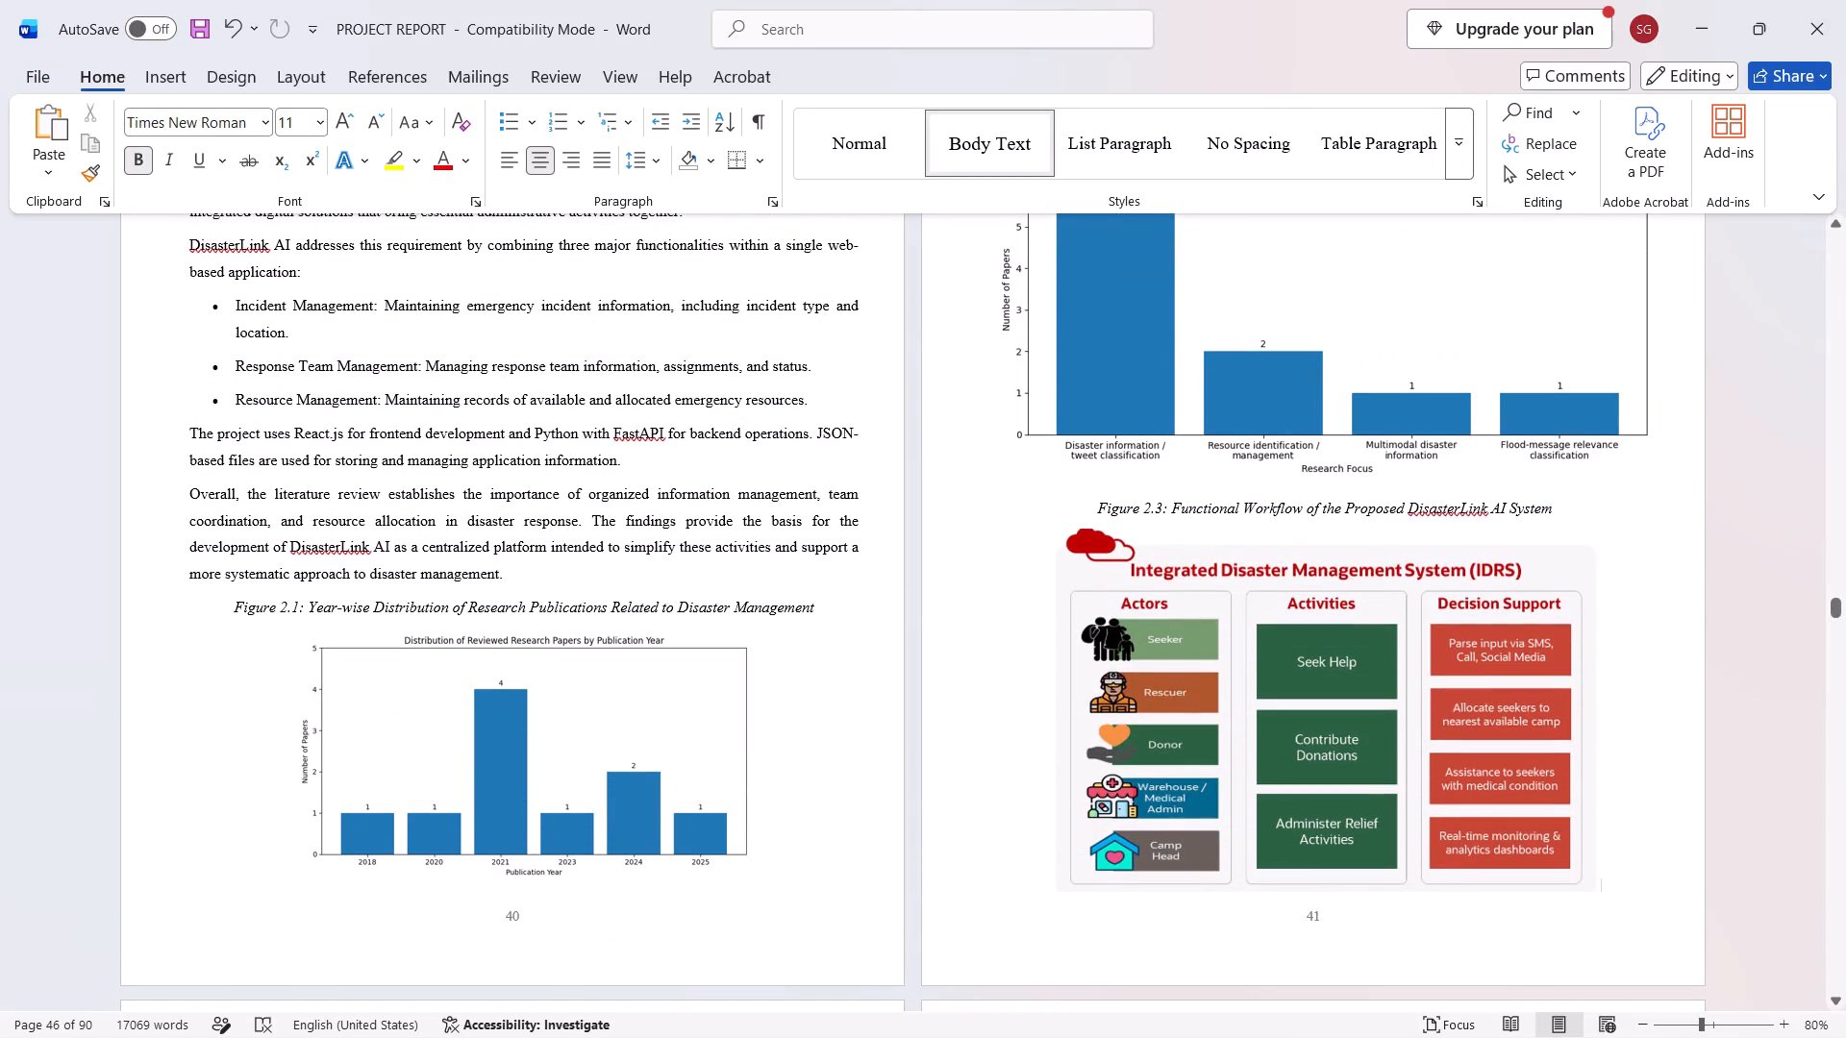
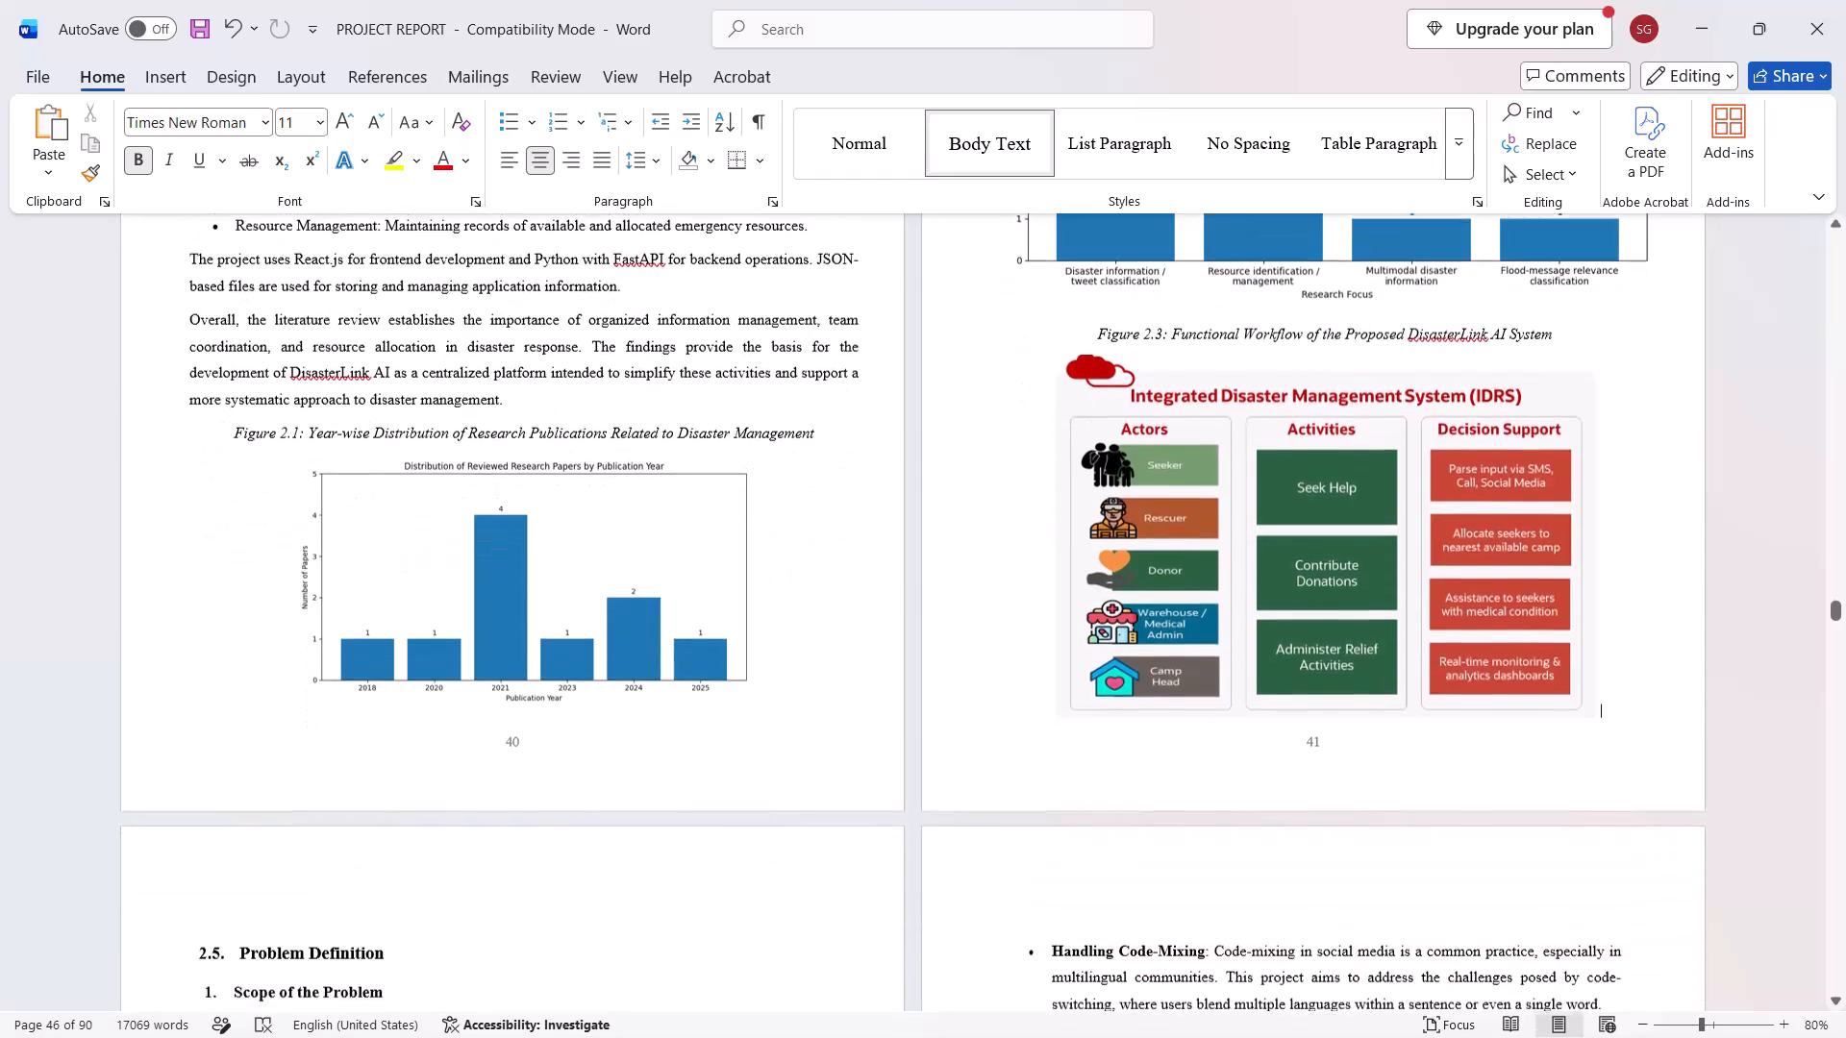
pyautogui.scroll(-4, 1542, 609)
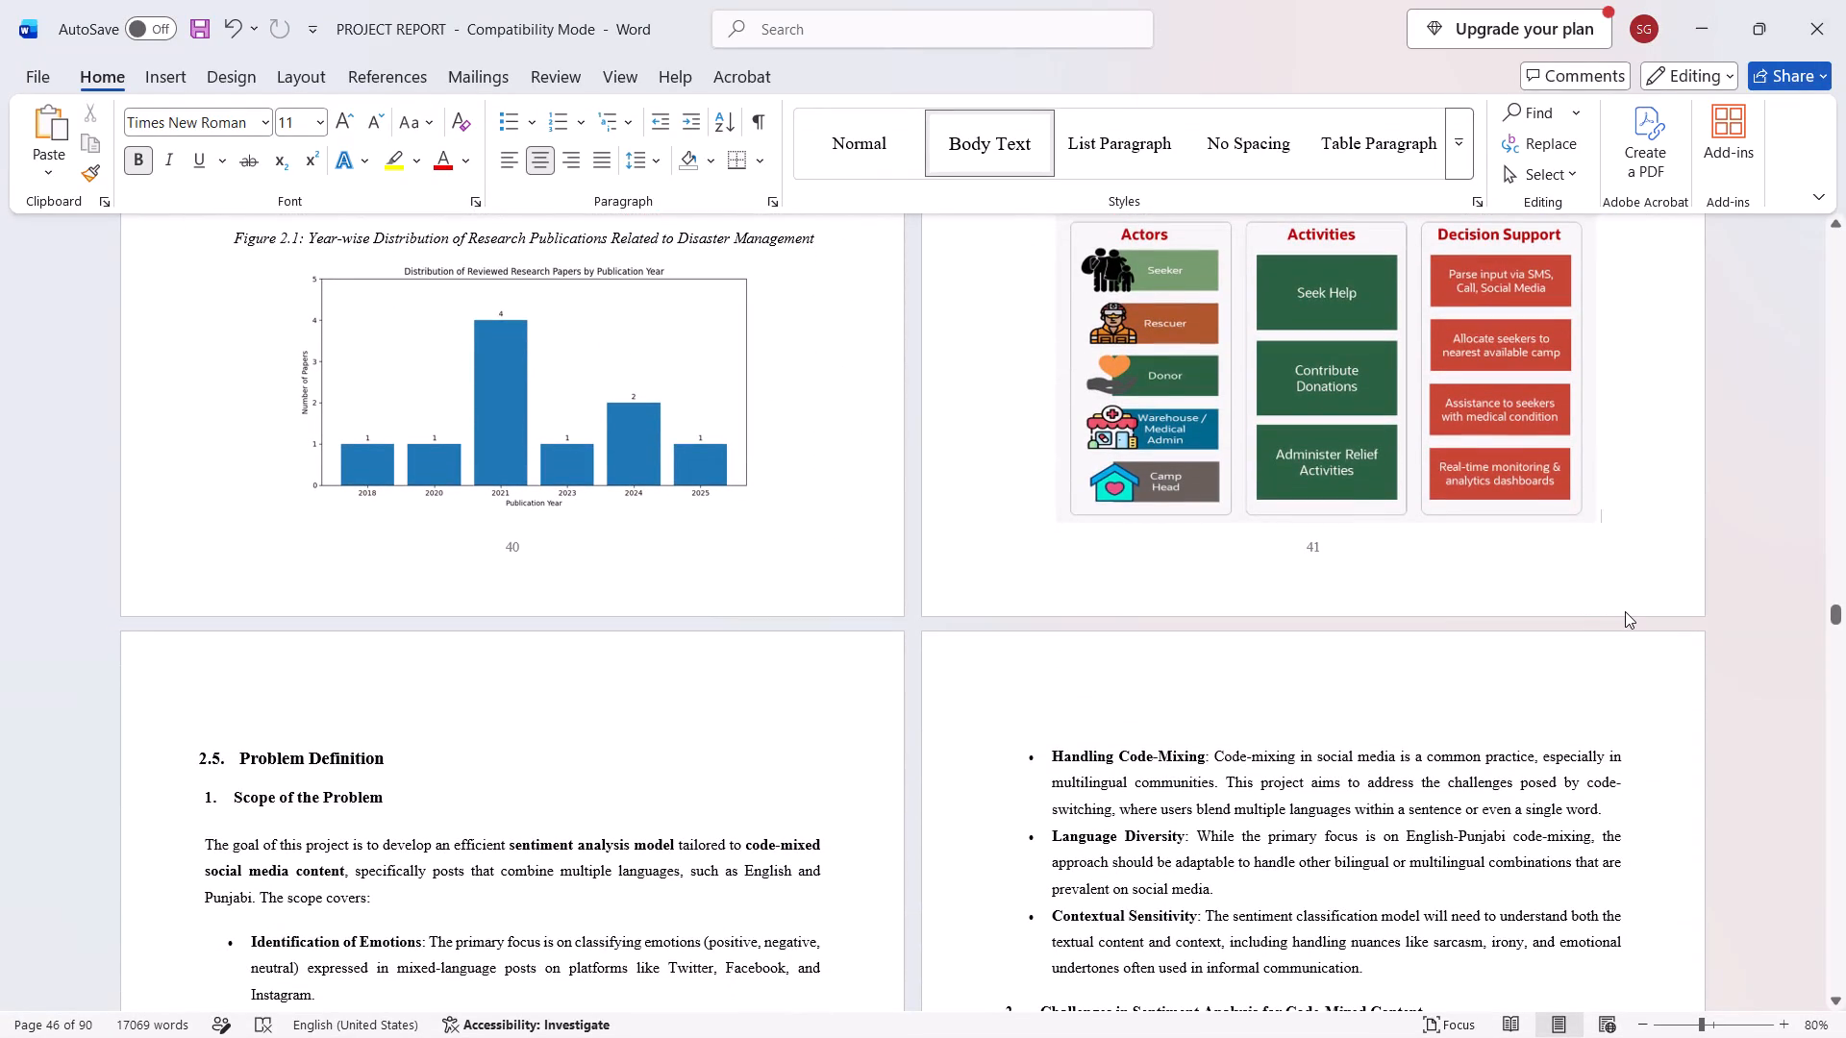
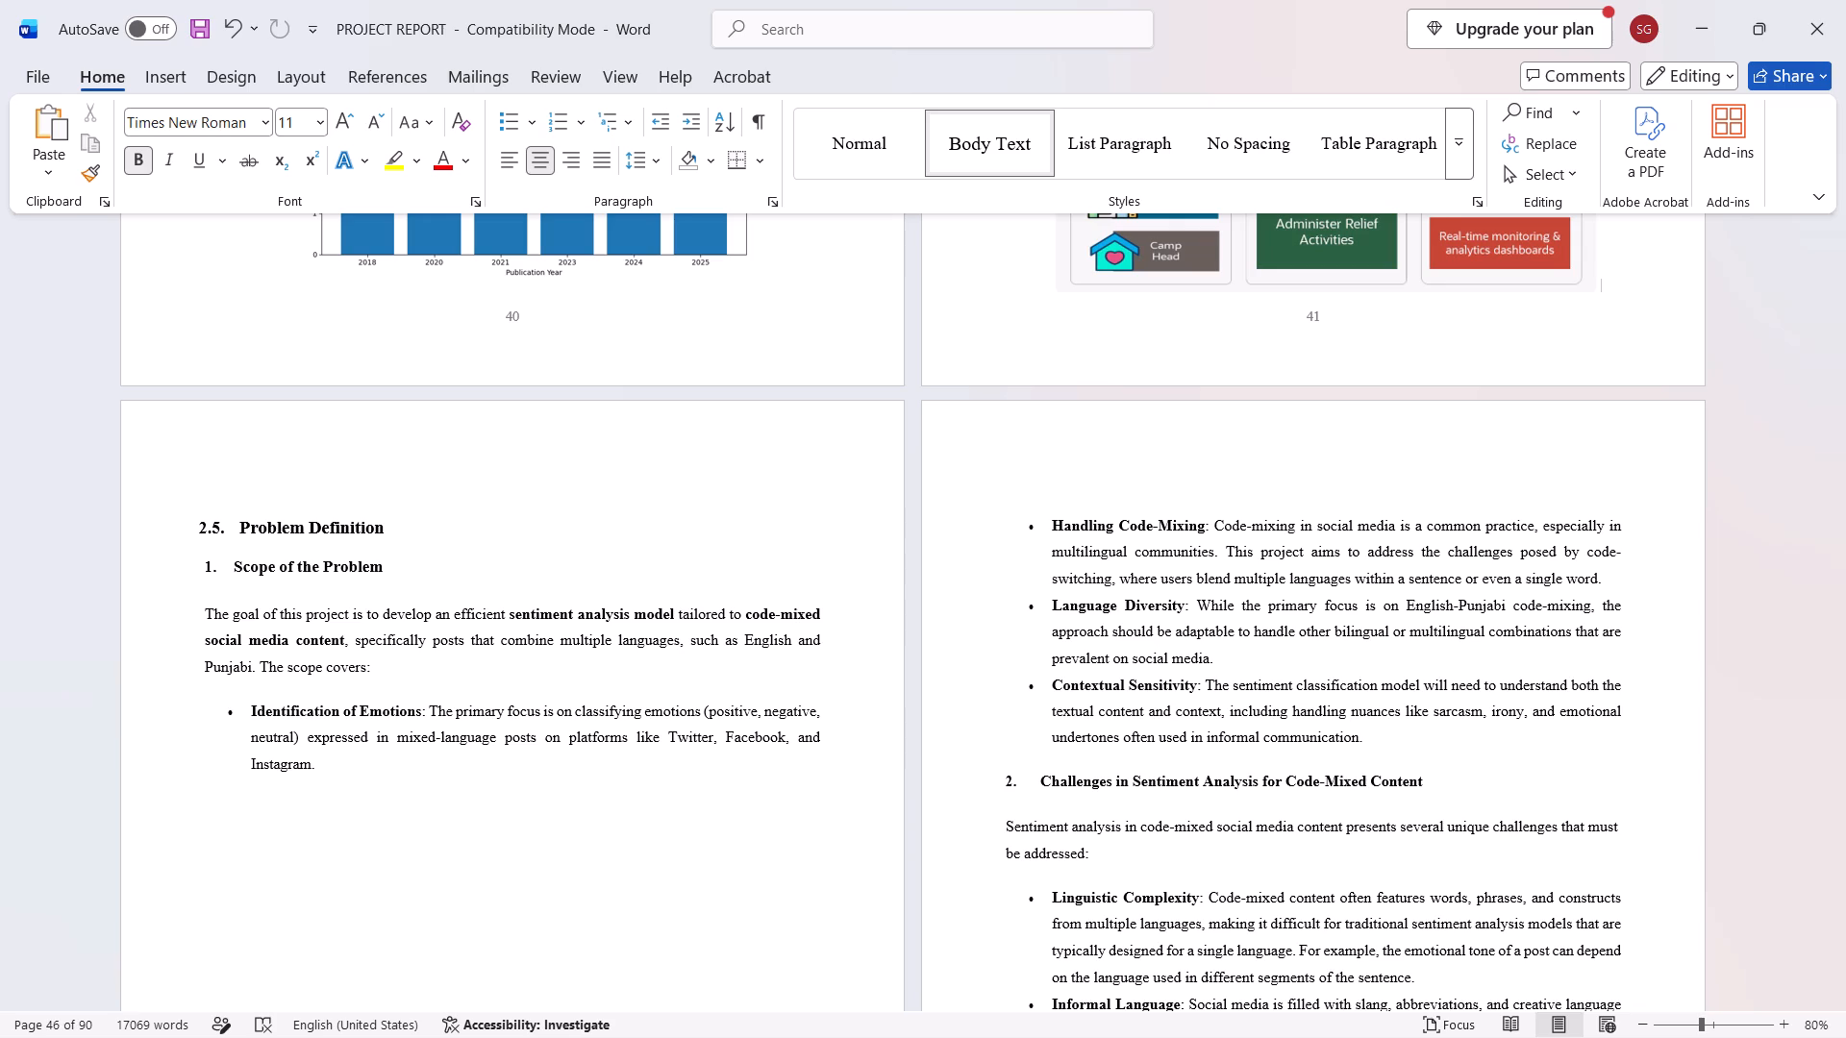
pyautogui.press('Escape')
# Review the placement of Figures 2.1 to 2.3 on the pages before section 2.5 Problem Definition.
pyautogui.press('Escape')
pyautogui.scroll(6, 1790, 20)
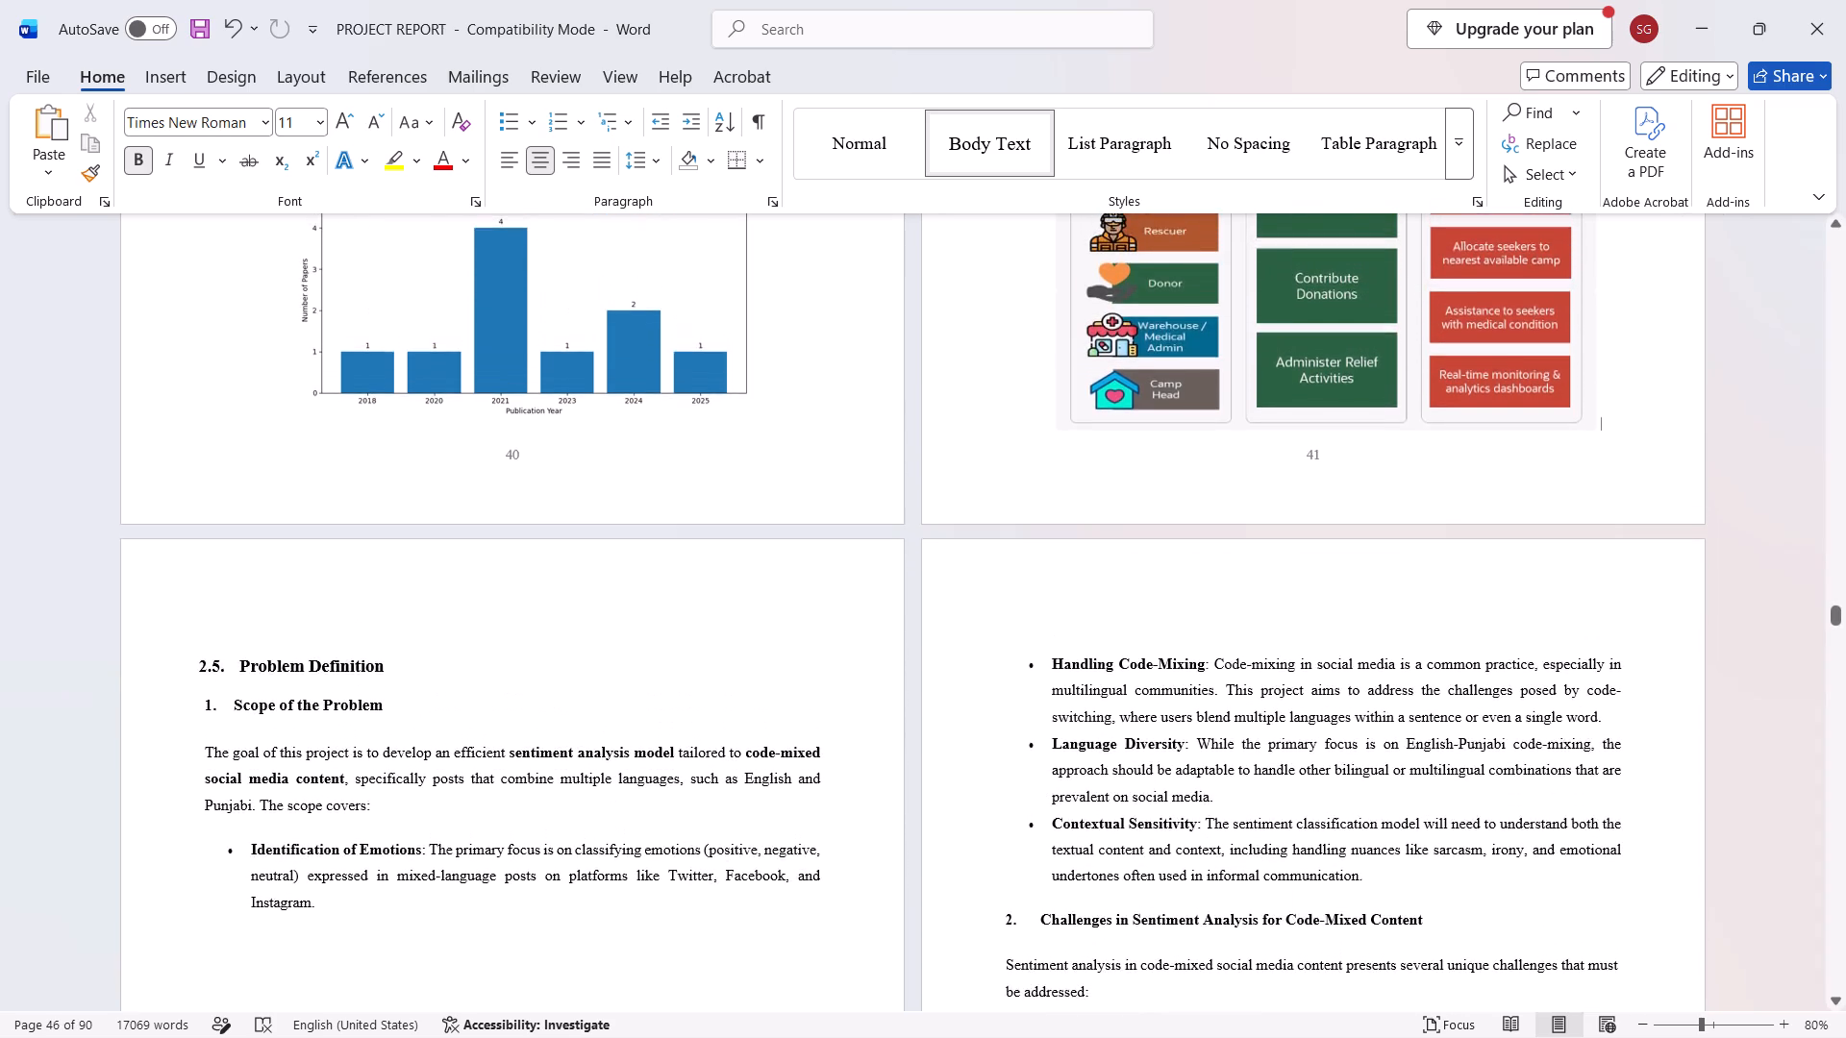
pyautogui.scroll(3, 1479, 399)
pyautogui.scroll(1, 1554, 432)
pyautogui.scroll(-1, 1554, 432)
pyautogui.scroll(3, 1554, 432)
pyautogui.scroll(3, 1277, 505)
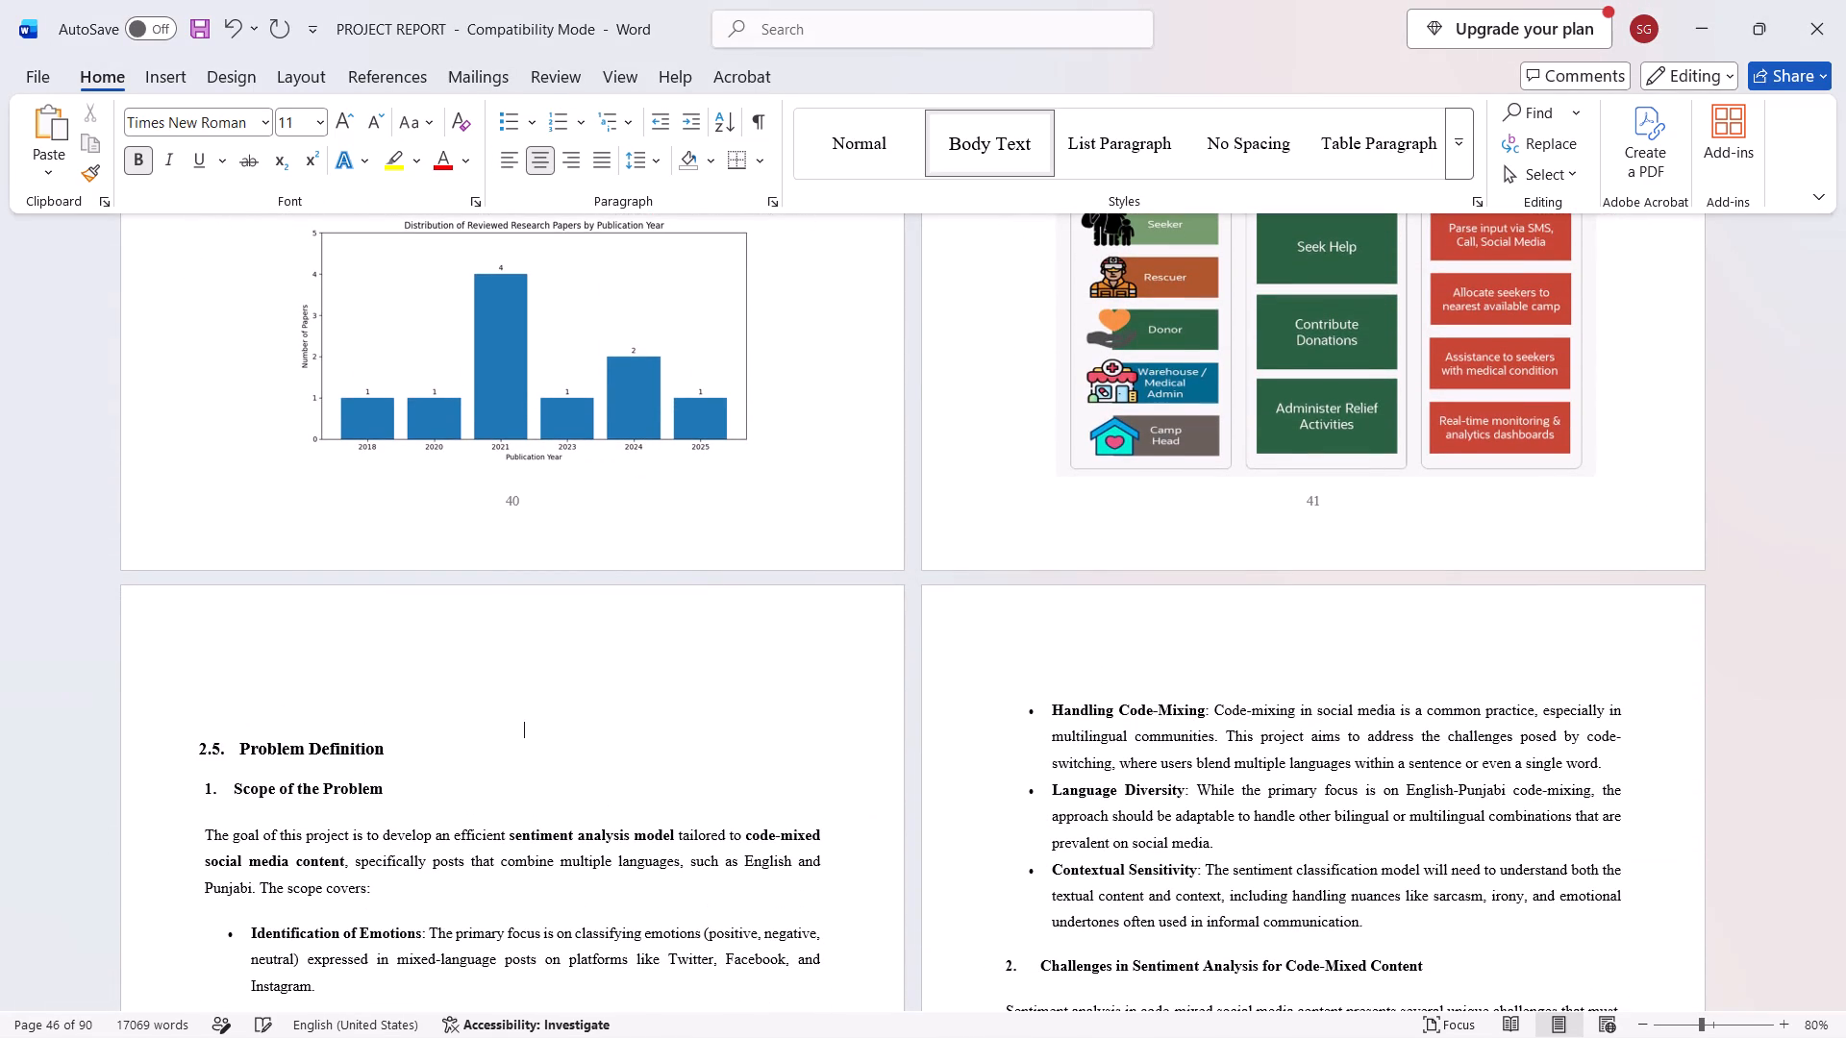
pyautogui.press('BackSpace')
pyautogui.press('BackSpace')
pyautogui.hotkey('ctrl', 'v')
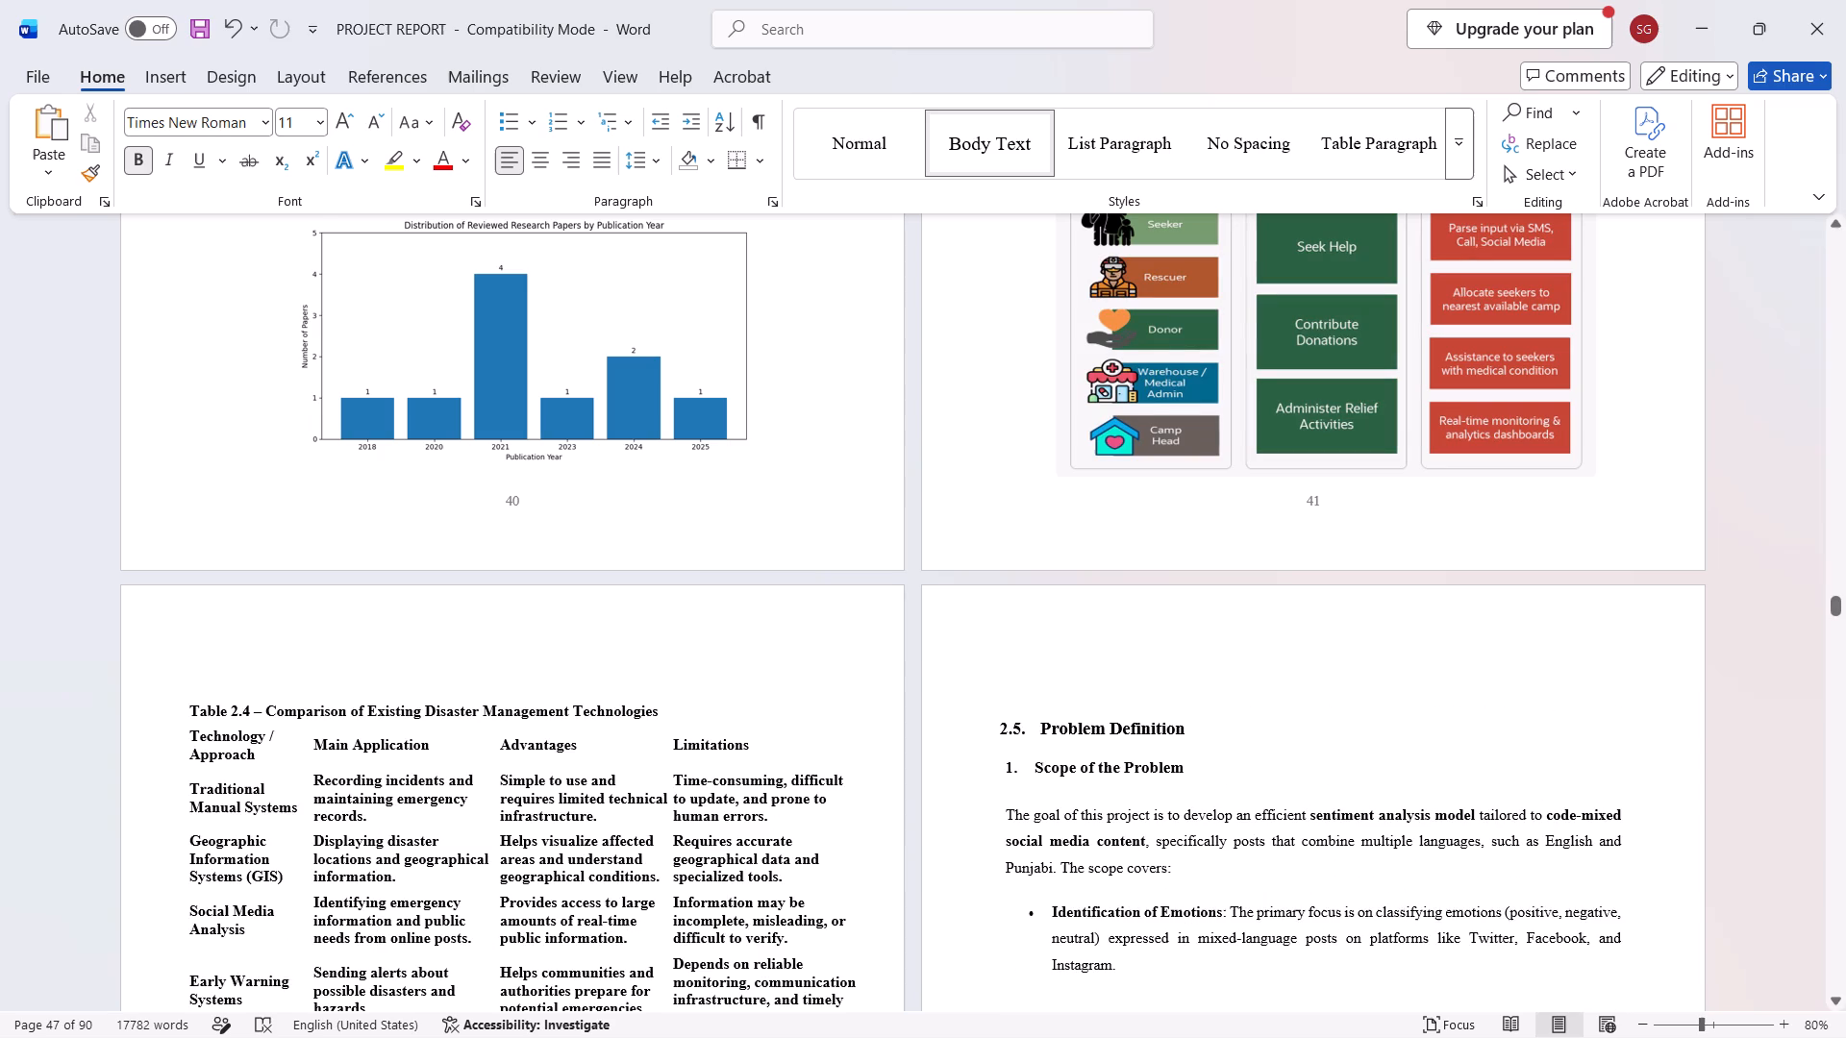
# Apply the plain table style with full grid borders to Table 2.4, Comparison of Existing Disaster Management Technologies.
pyautogui.scroll(-5, 890, 639)
pyautogui.scroll(-5, 720, 632)
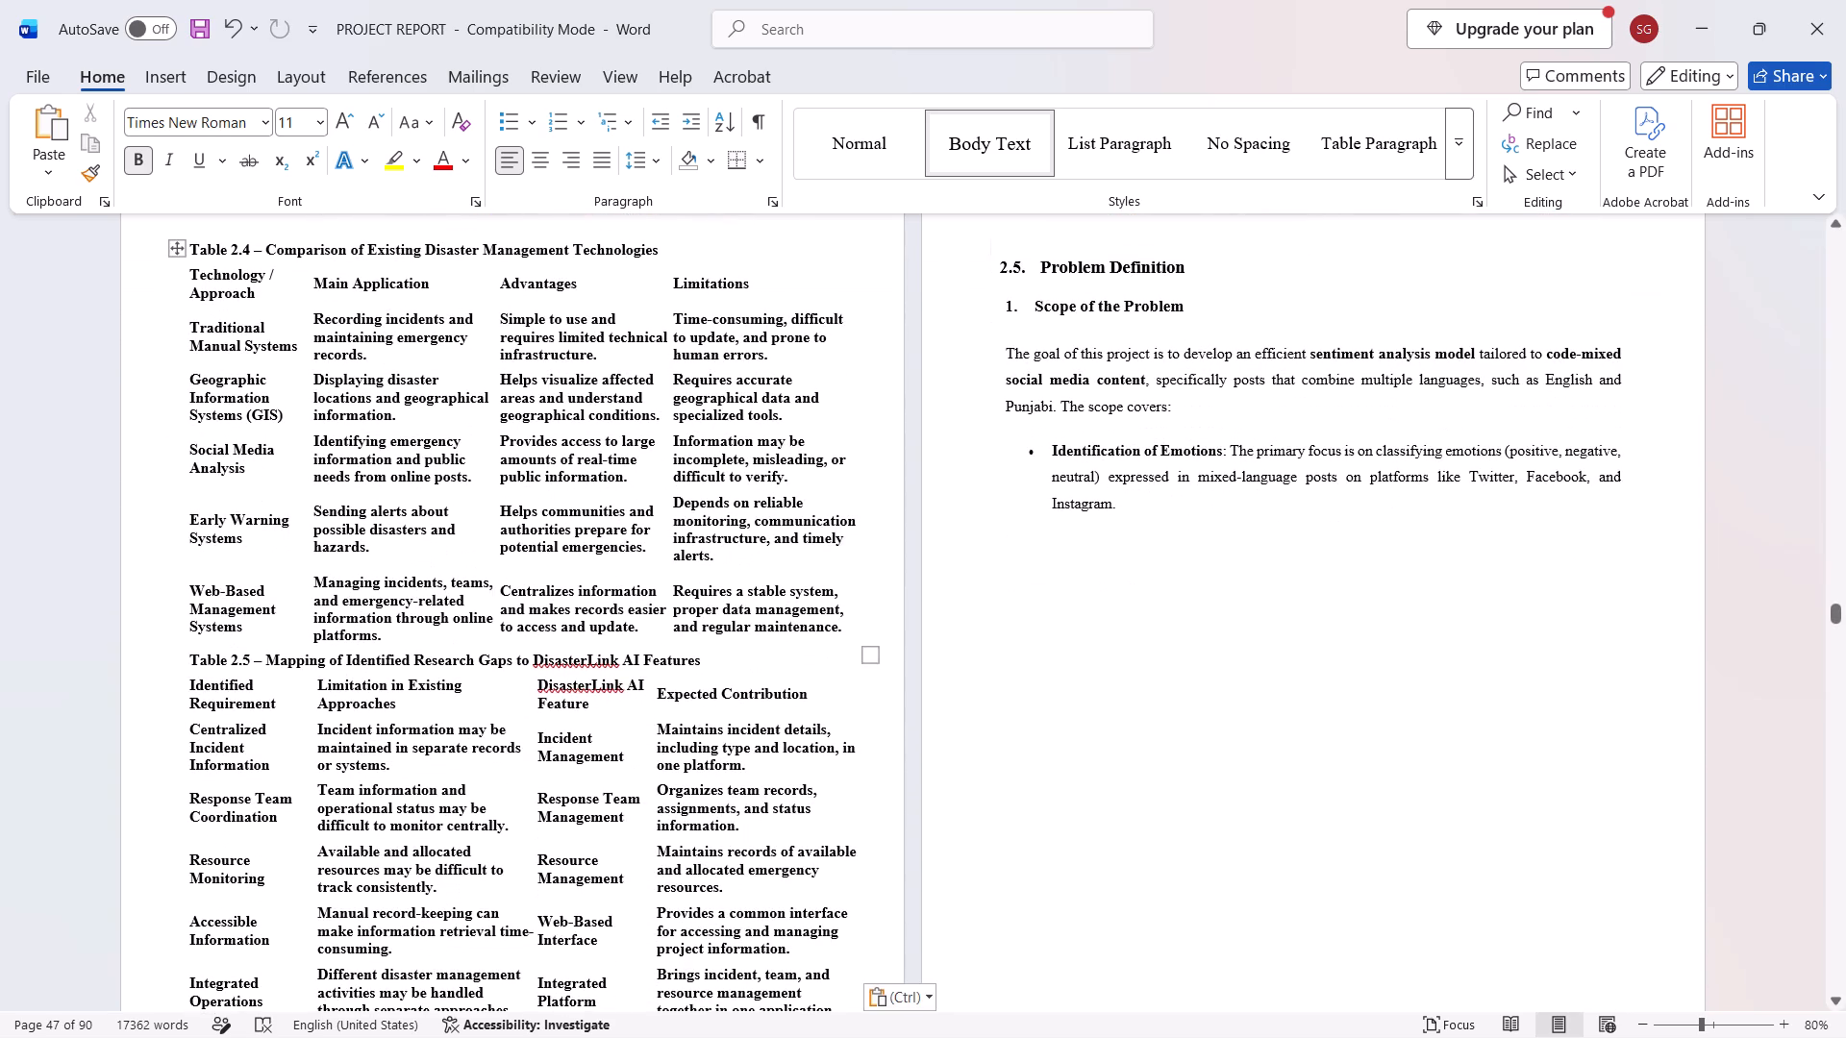
pyautogui.scroll(-9, 481, 659)
pyautogui.scroll(11, 477, 715)
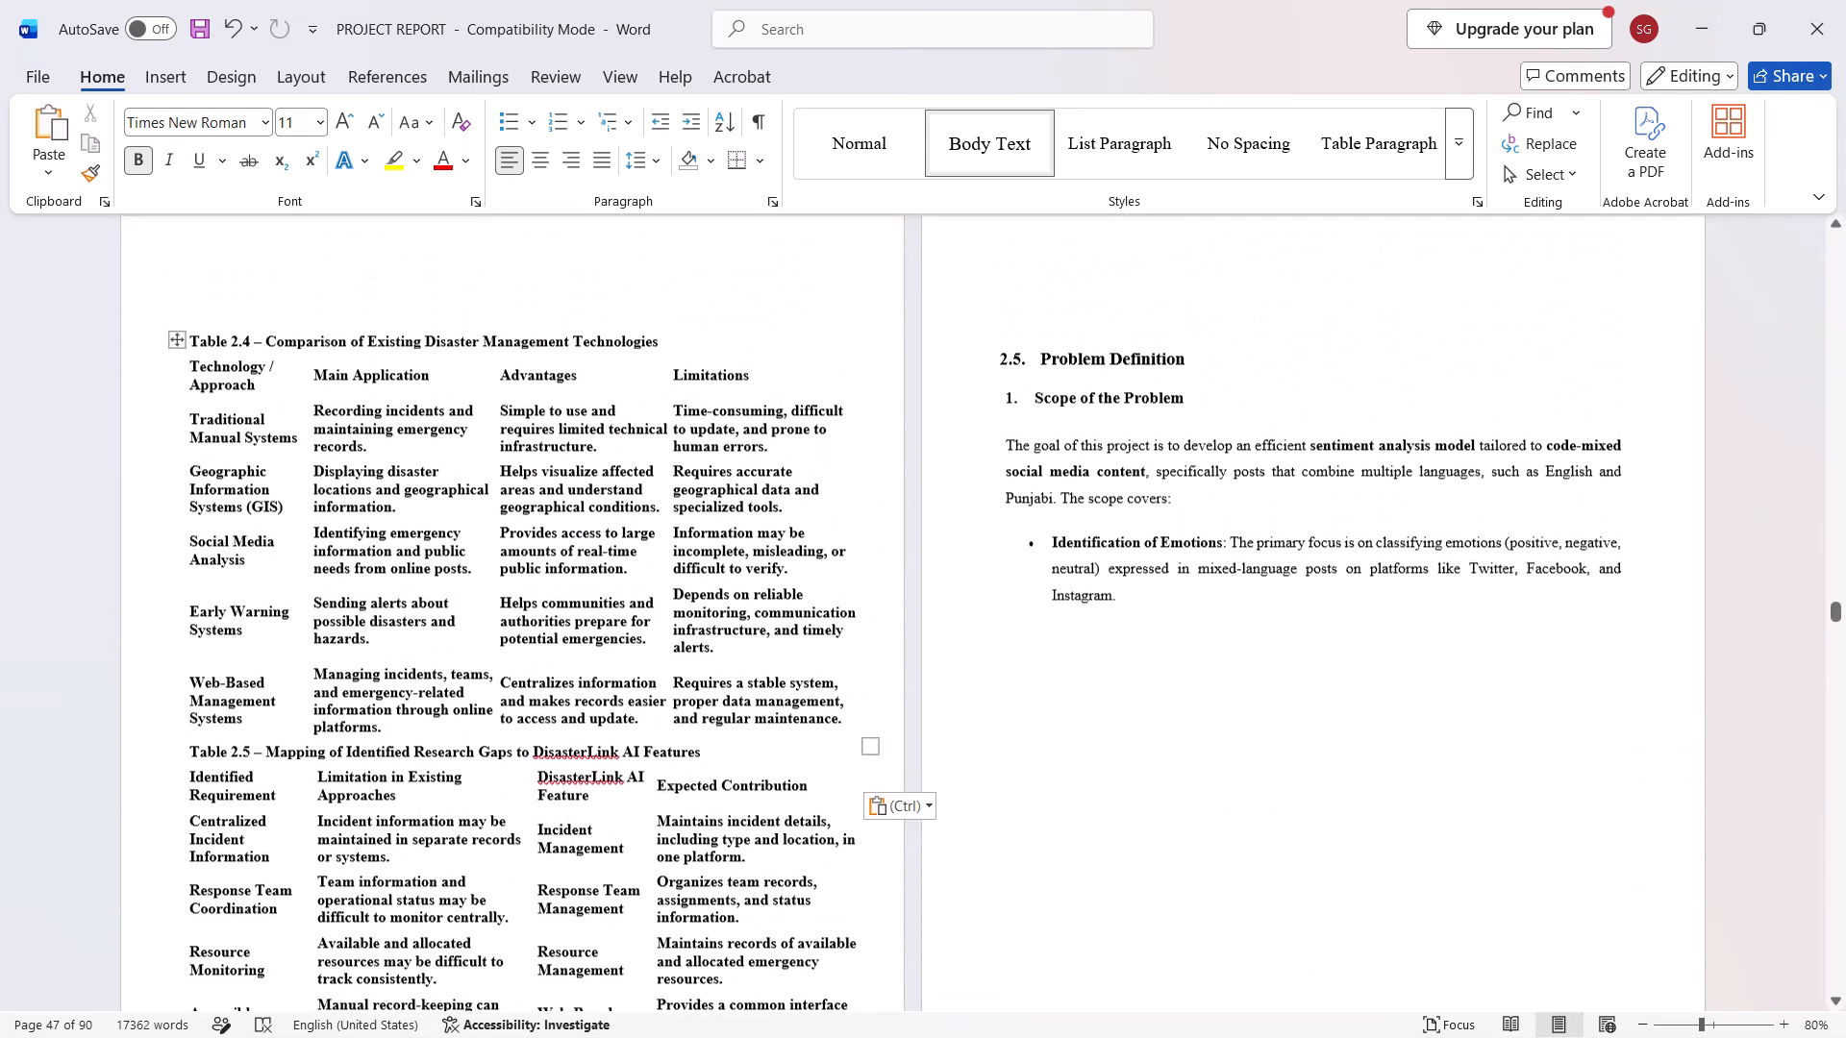
pyautogui.scroll(-5, 469, 721)
pyautogui.scroll(2, 418, 735)
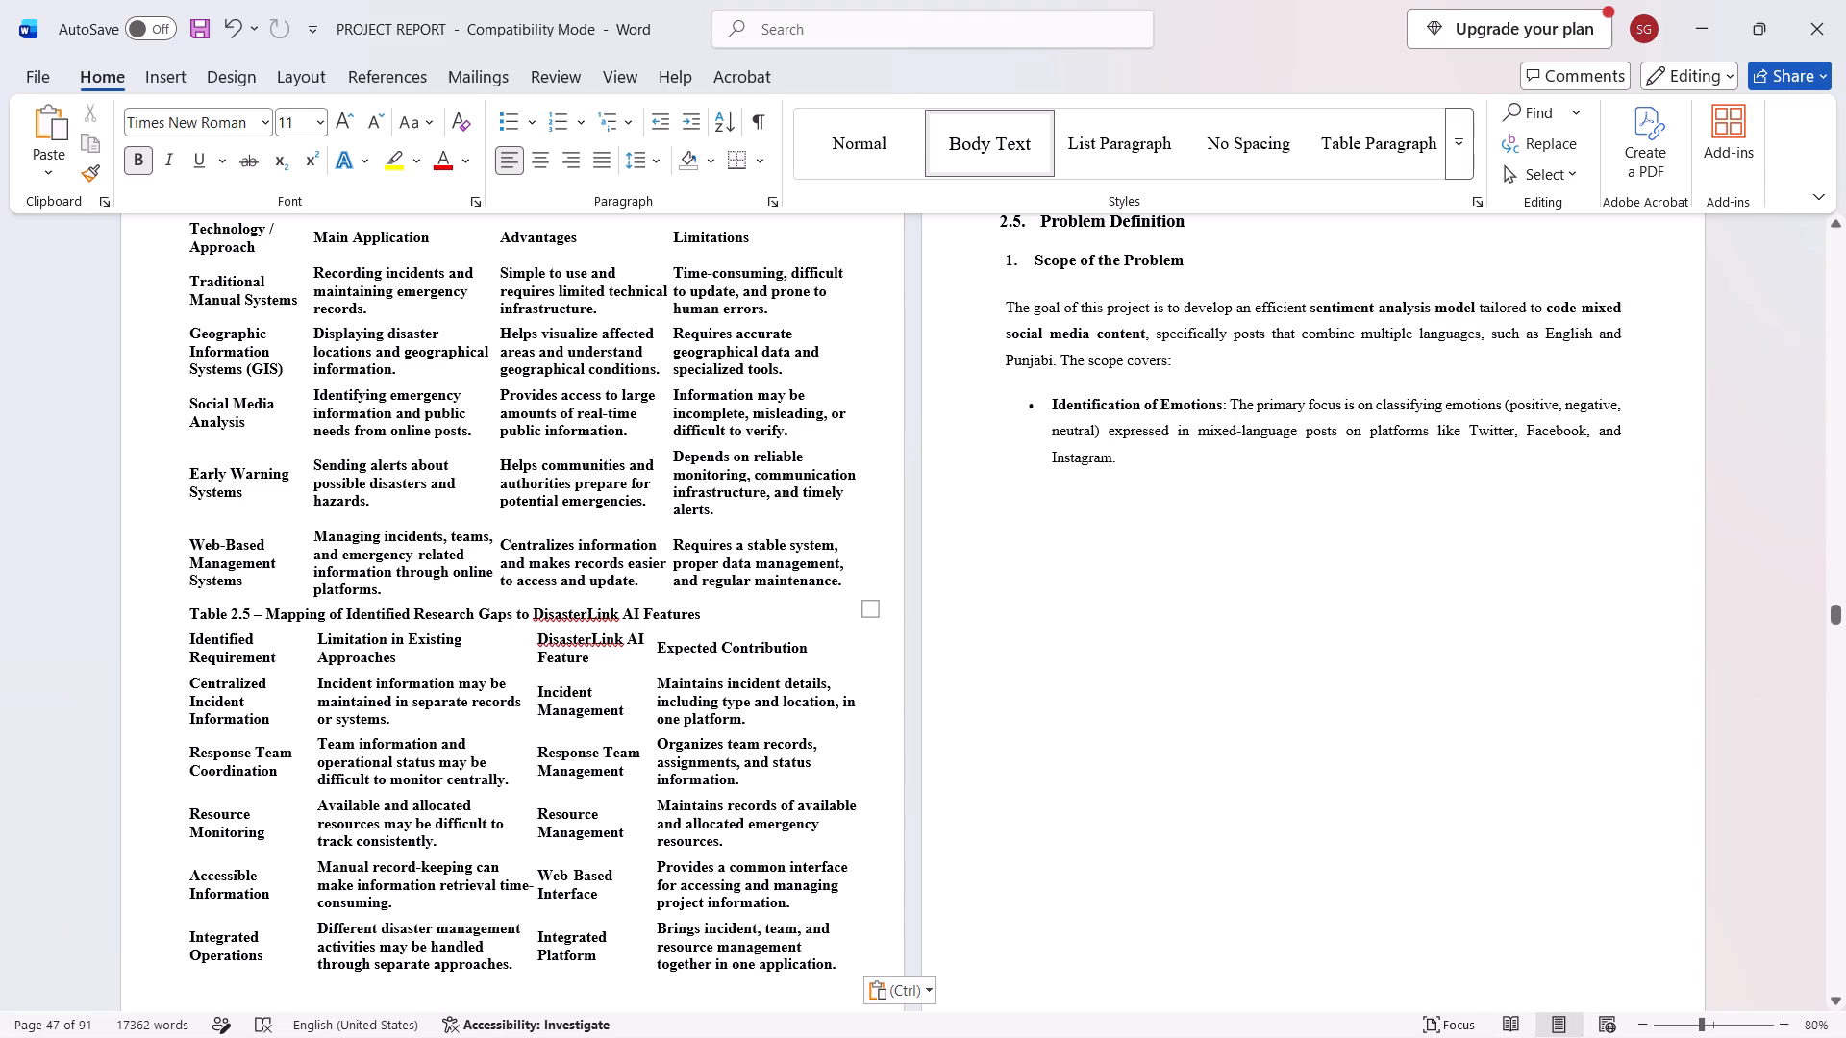
pyautogui.moveTo(864, 581); pyautogui.dragTo(657, 492)
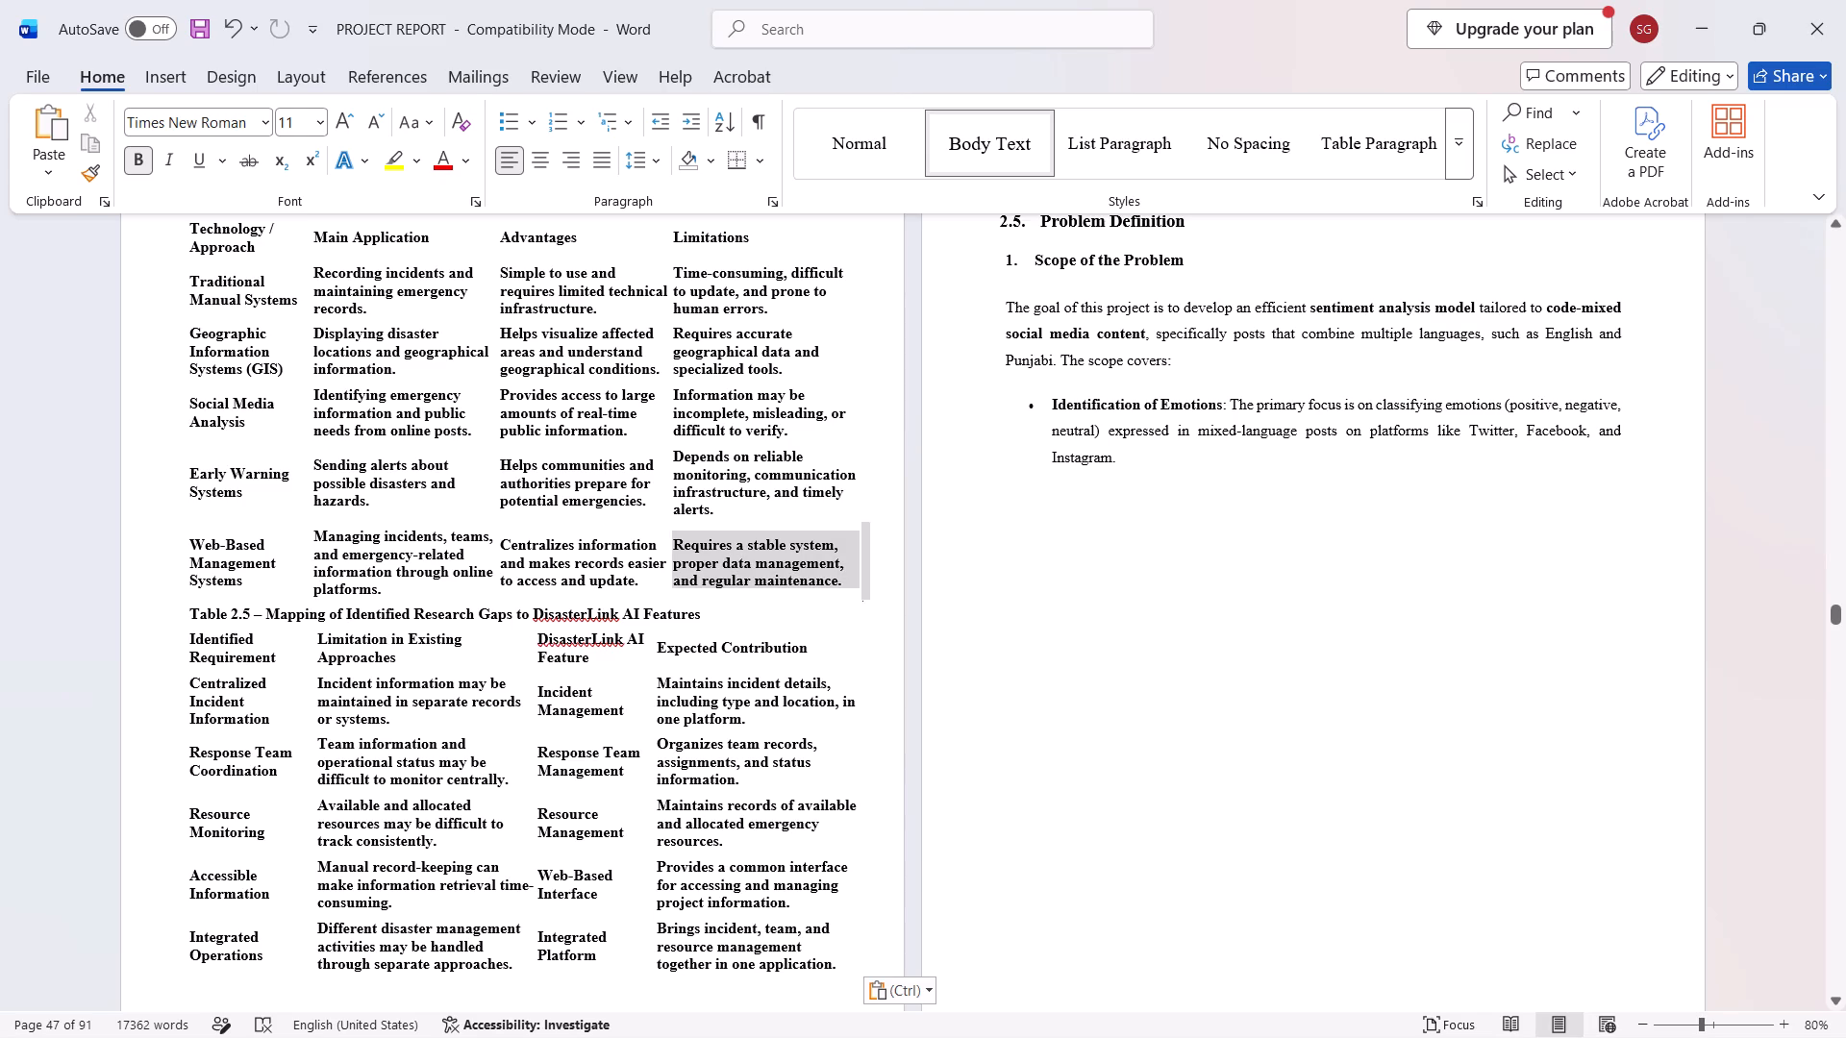
pyautogui.moveTo(657, 492); pyautogui.dragTo(205, 241)
pyautogui.scroll(2, 437, 253)
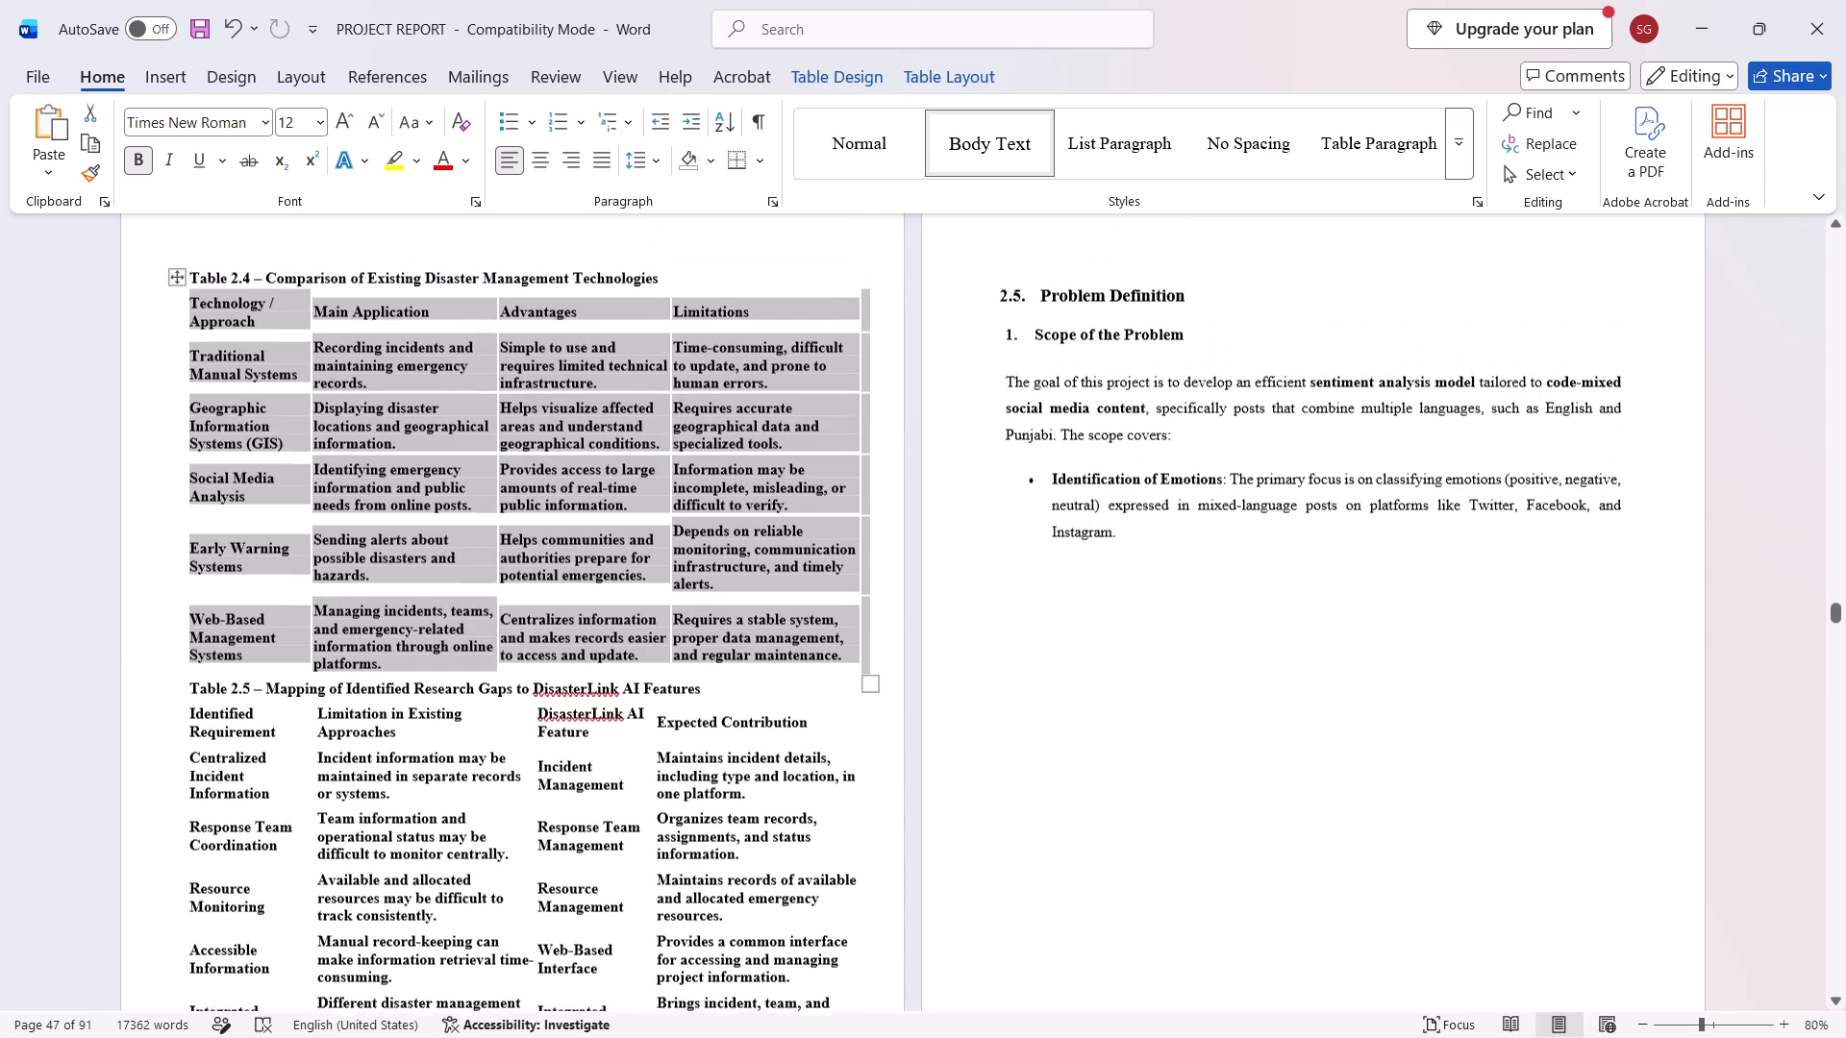
pyautogui.click(818, 84)
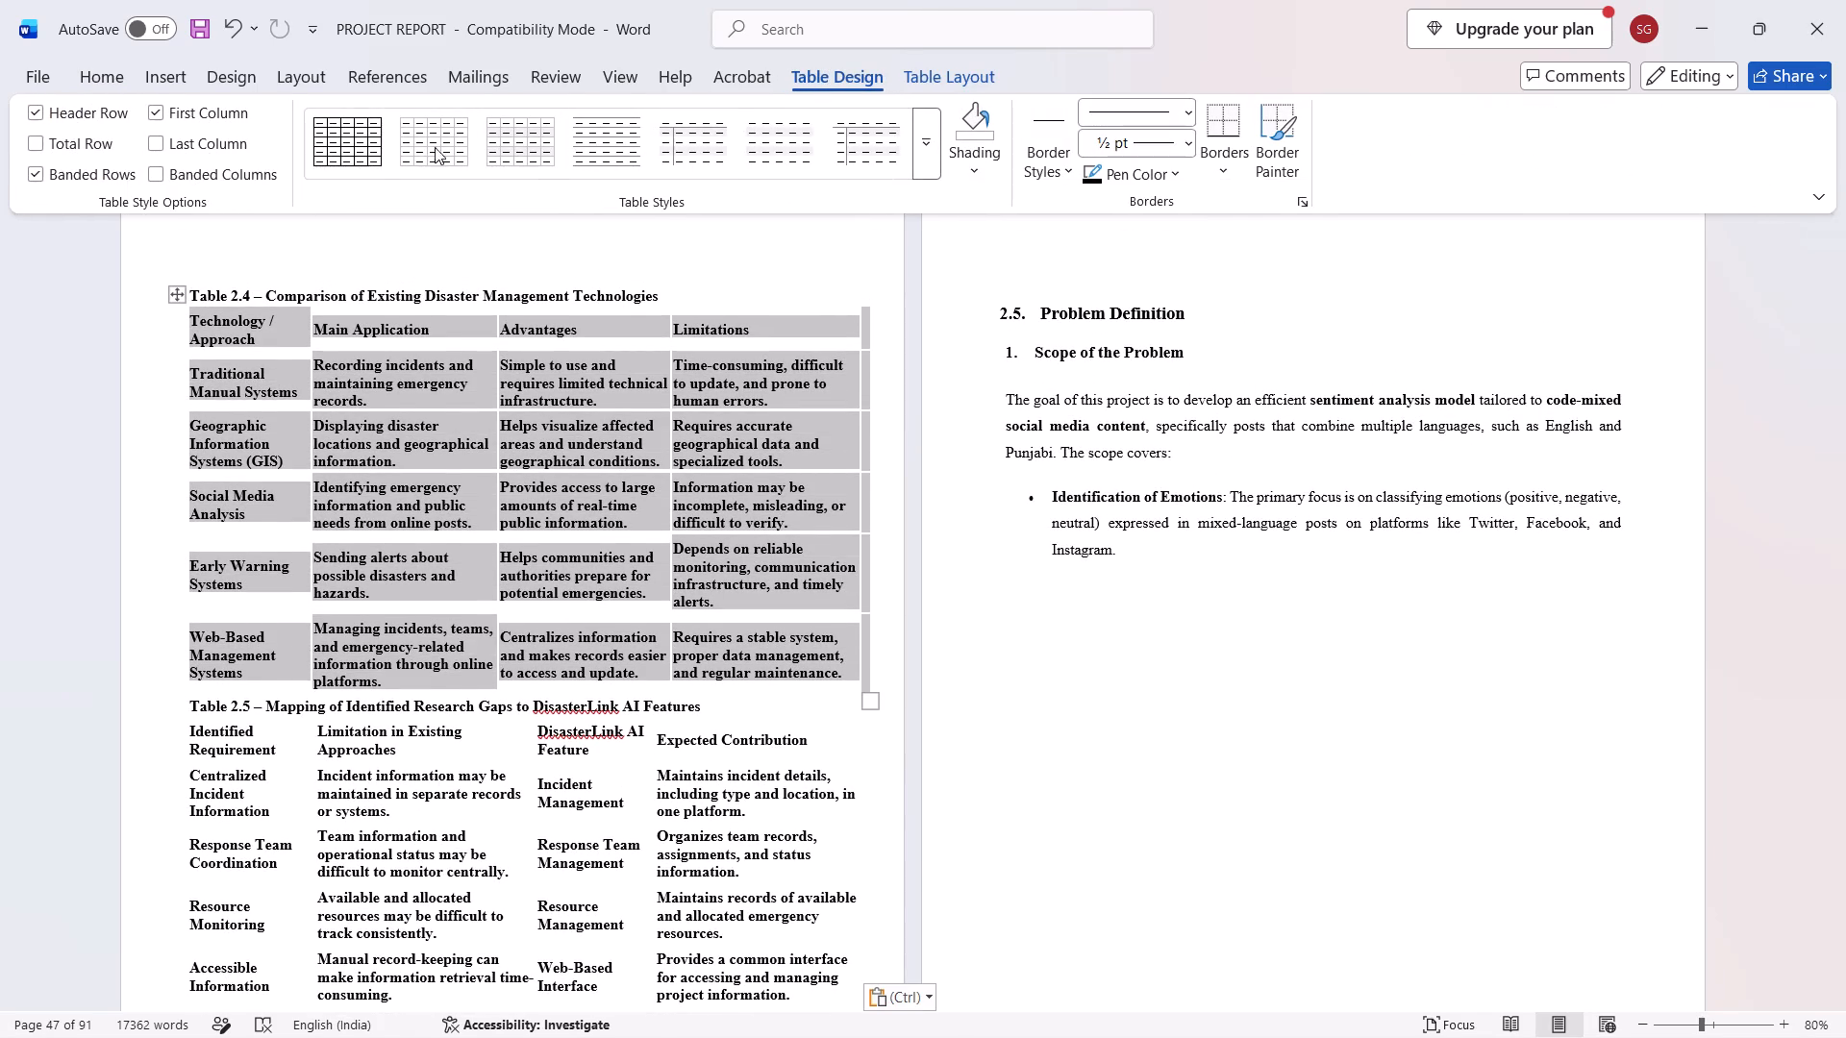
pyautogui.click(370, 143)
# Format the Table 2.4 caption as italic, non-bold text and centre it above the table.
pyautogui.click(682, 294)
pyautogui.moveTo(679, 295); pyautogui.dragTo(350, 284)
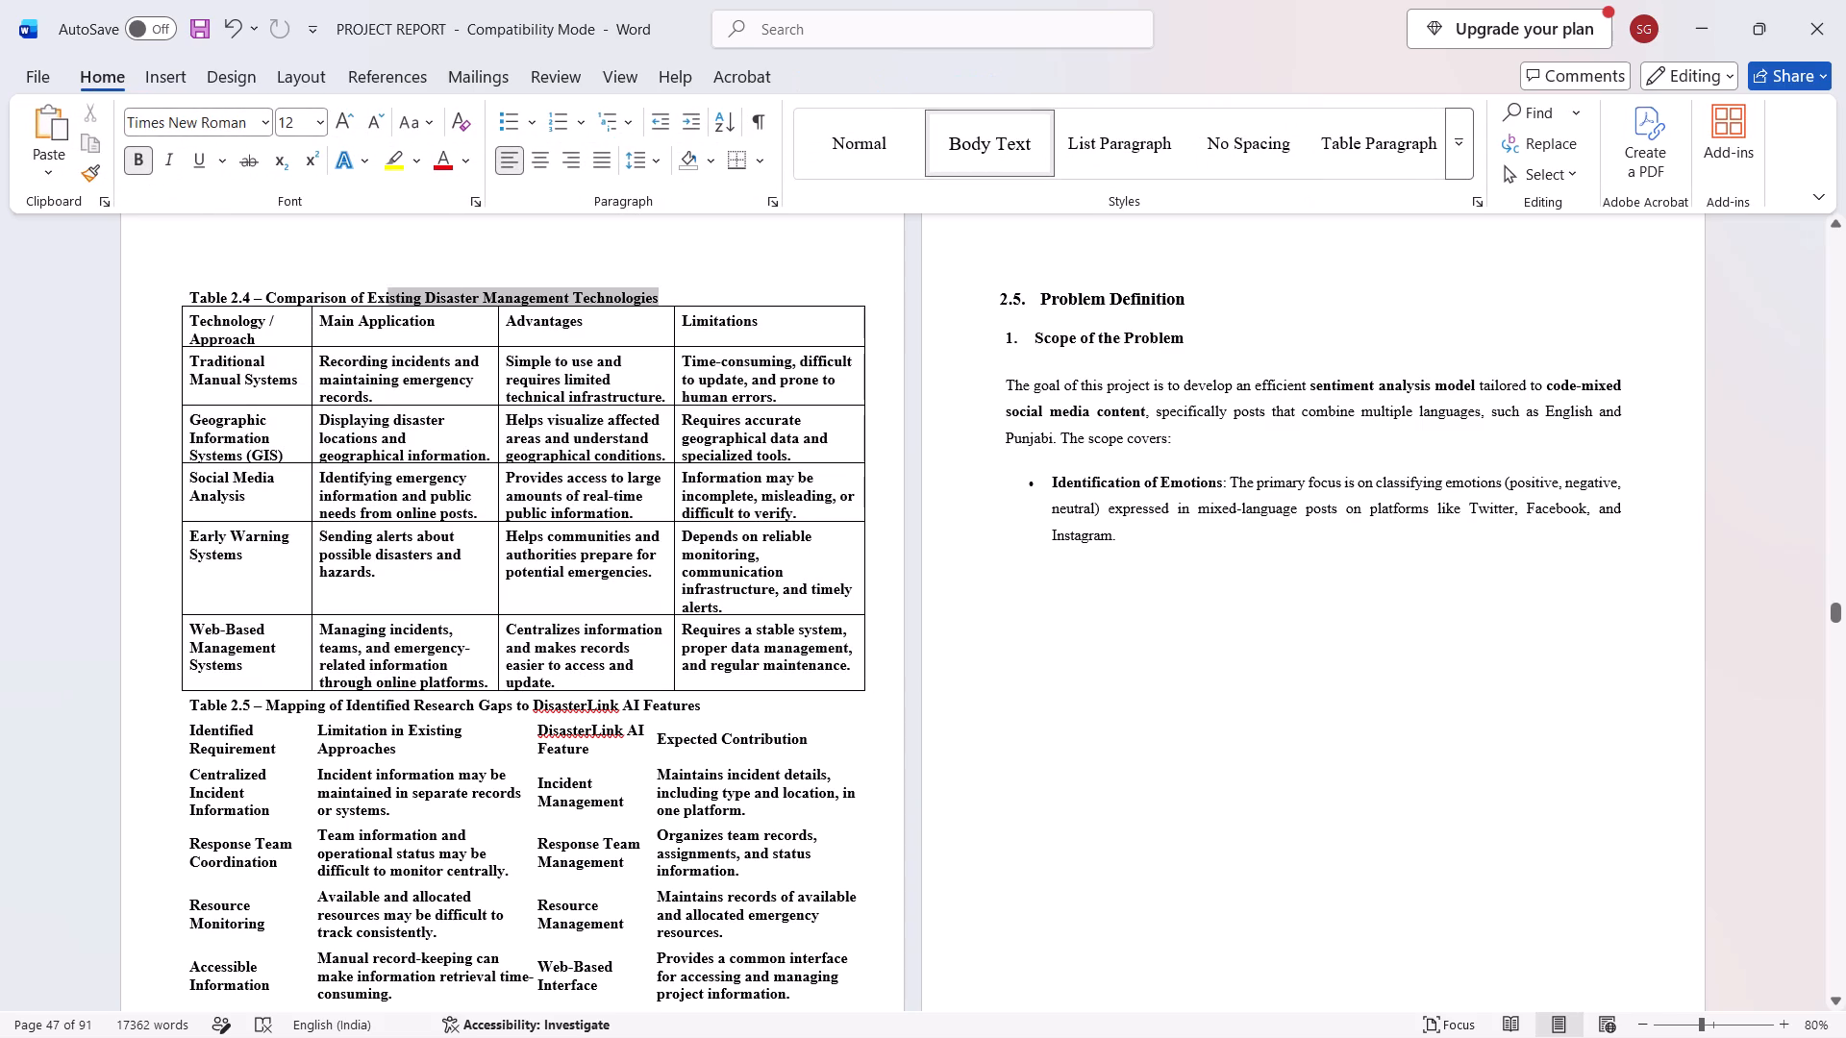
pyautogui.moveTo(350, 284); pyautogui.dragTo(207, 291)
pyautogui.click(241, 245)
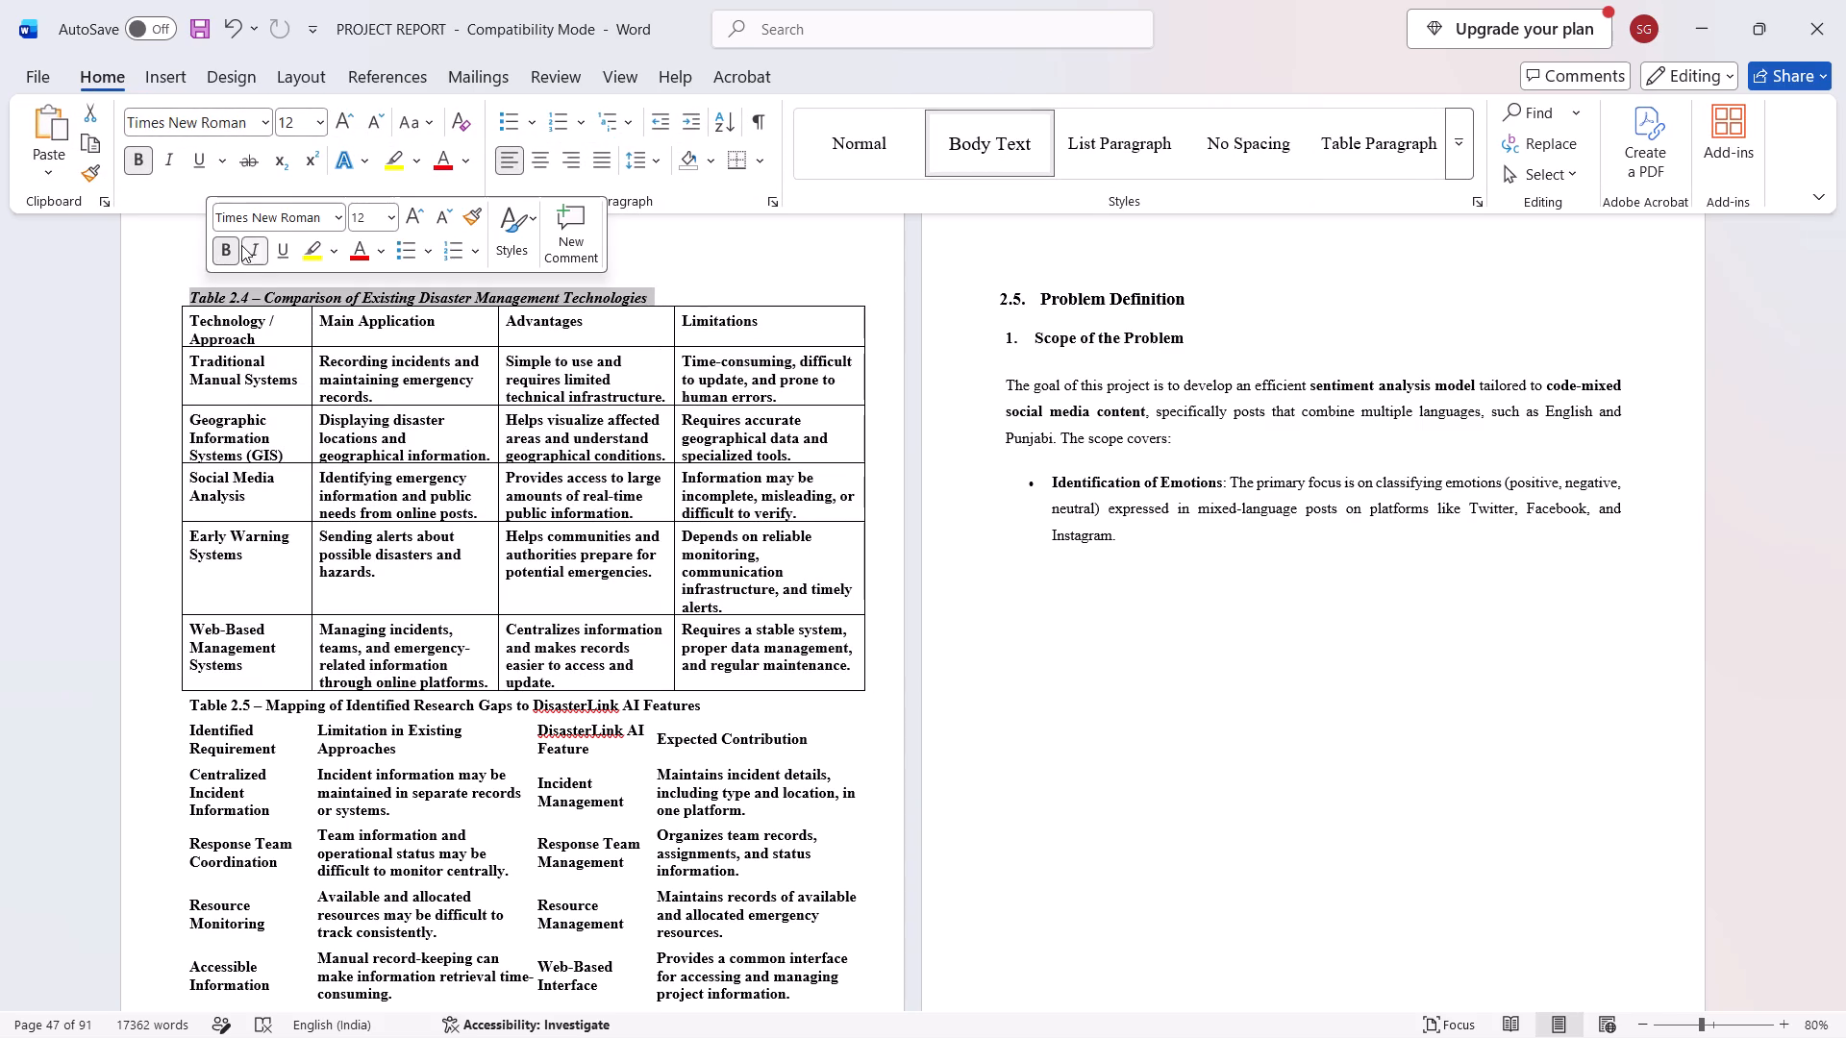
pyautogui.click(234, 245)
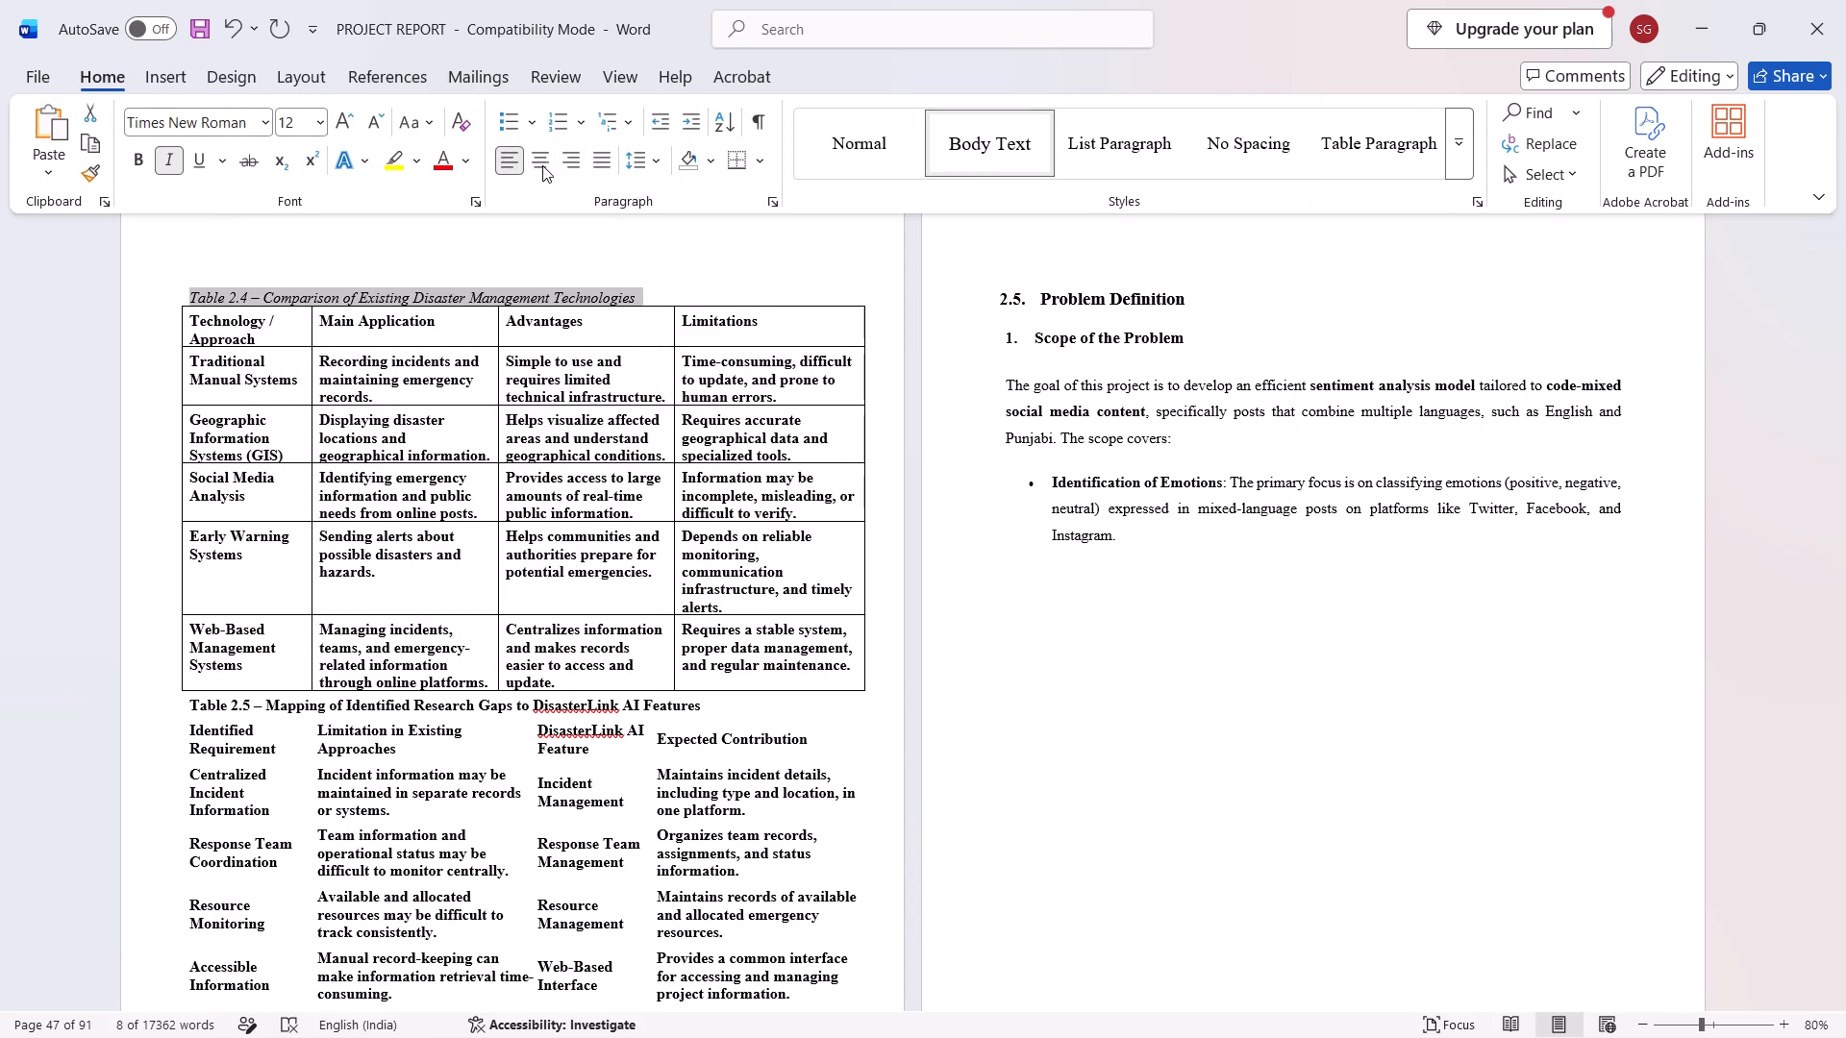
pyautogui.click(542, 165)
pyautogui.click(728, 257)
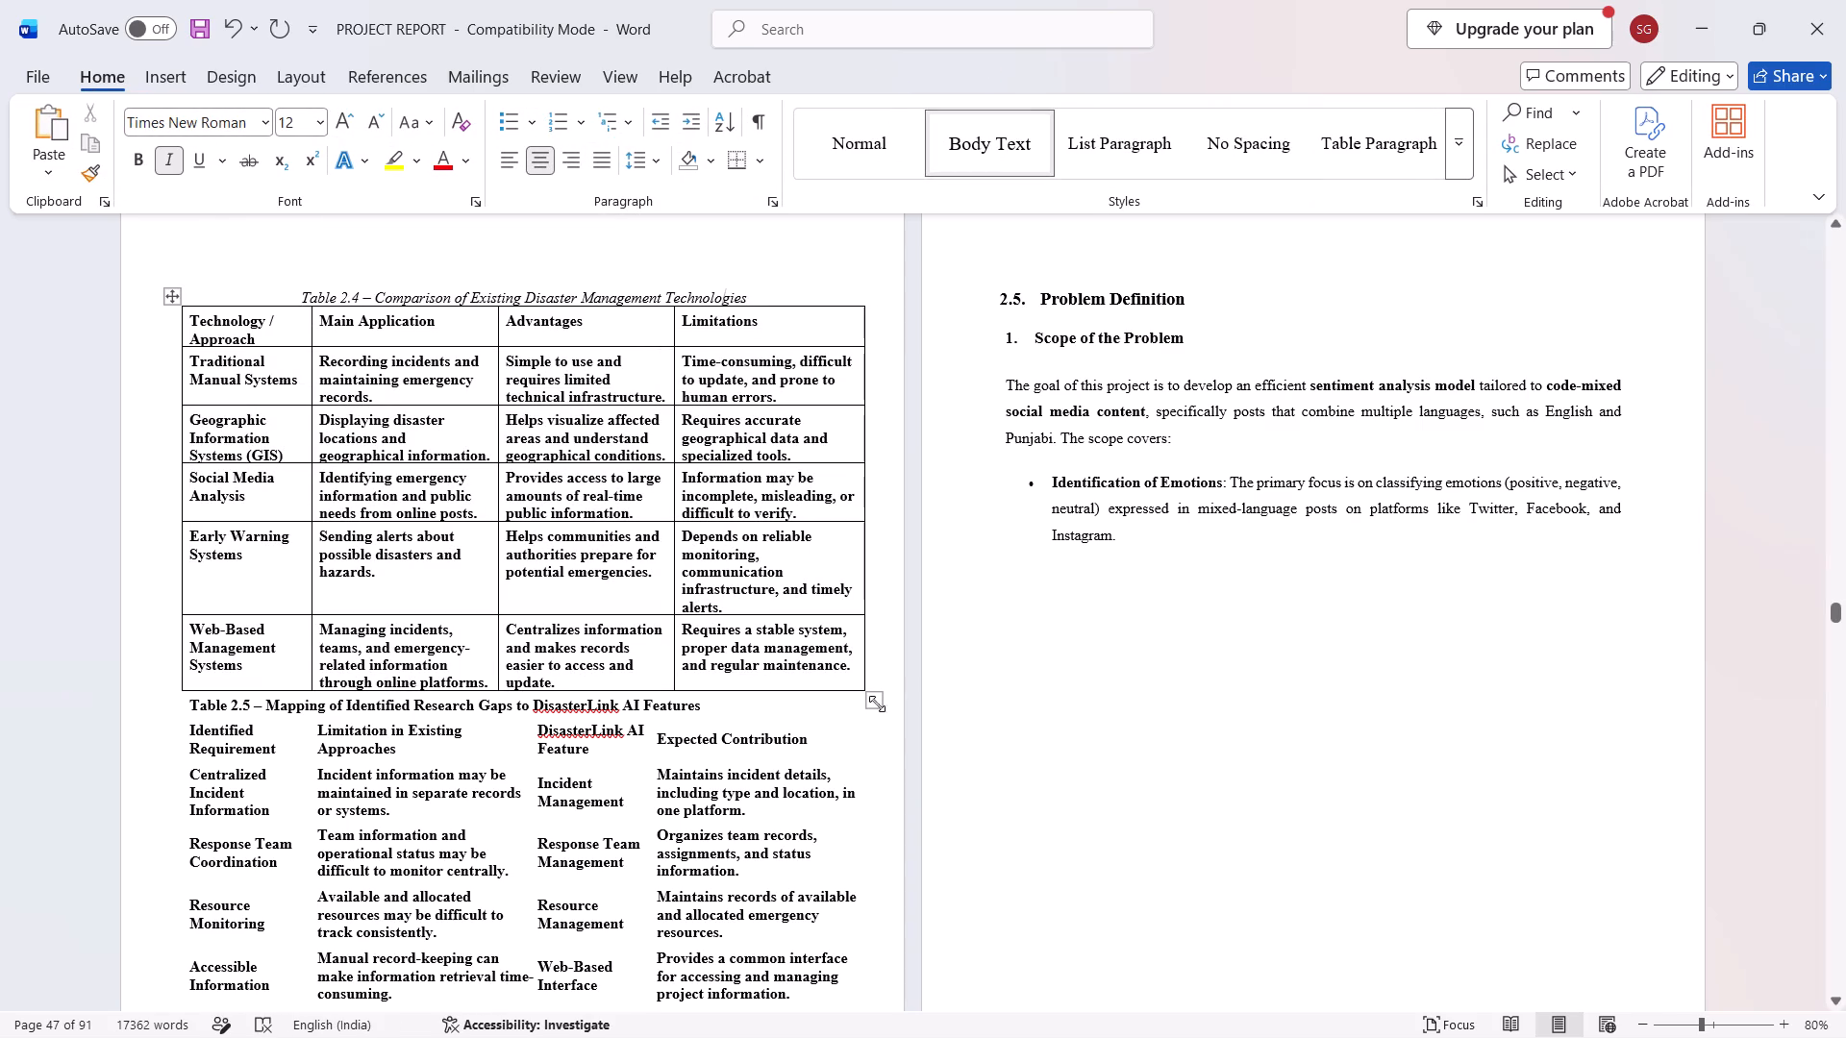
# Add an empty row beneath the Web-Based Management Systems row at the end of Table 2.4.
pyautogui.click(890, 681)
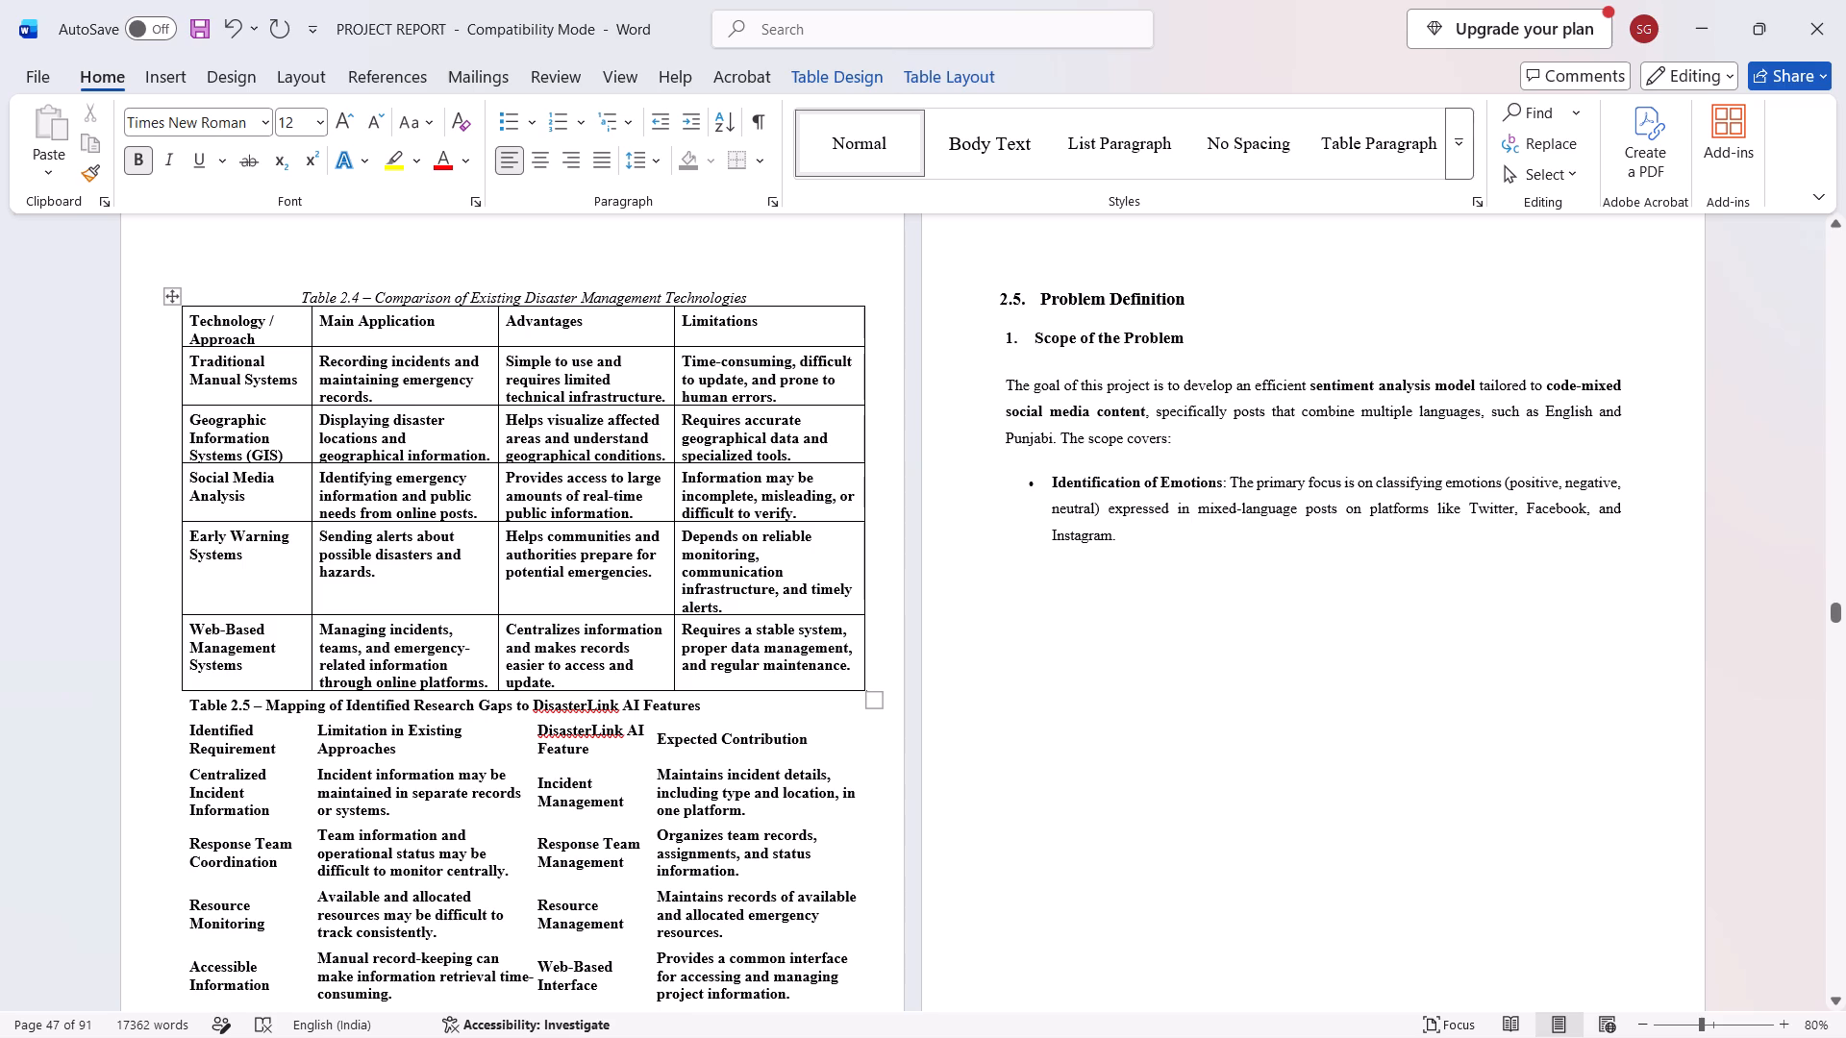
pyautogui.press('Return')
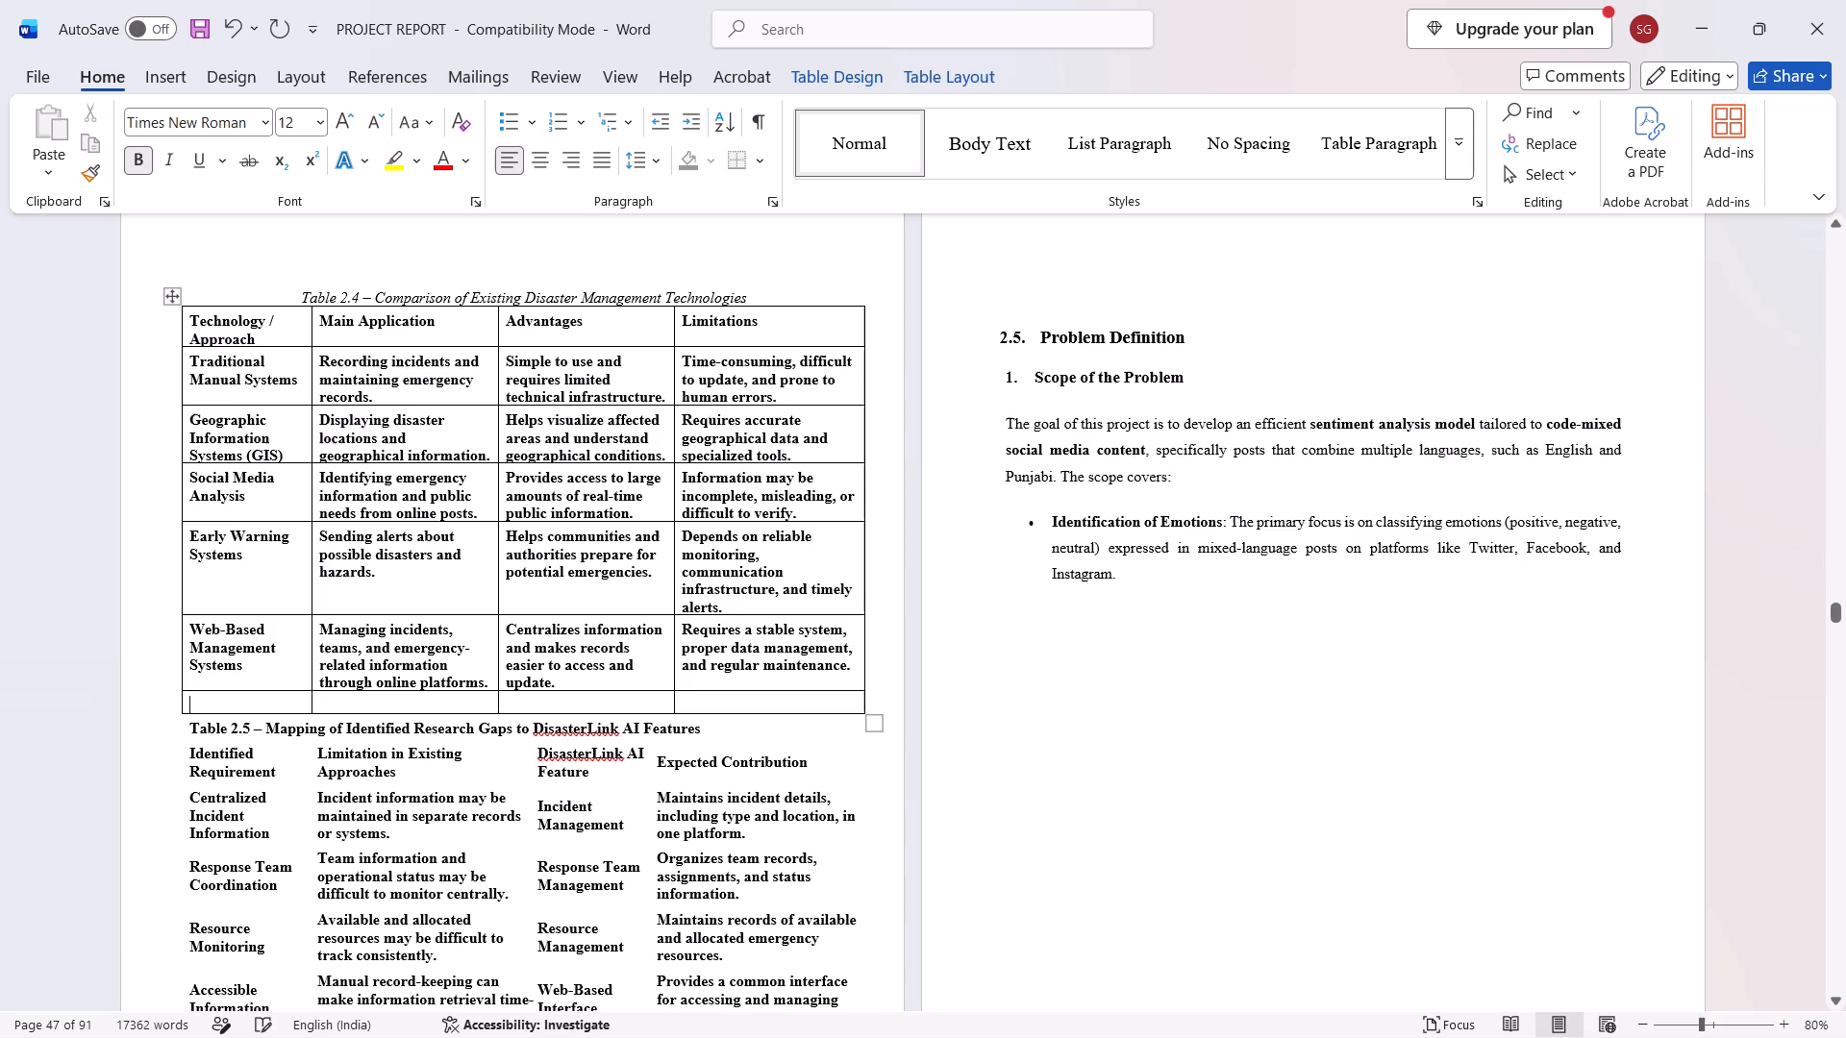
# Delete the empty last row beneath the Web-Based Management Systems row of Table 2.4.
pyautogui.press('BackSpace')
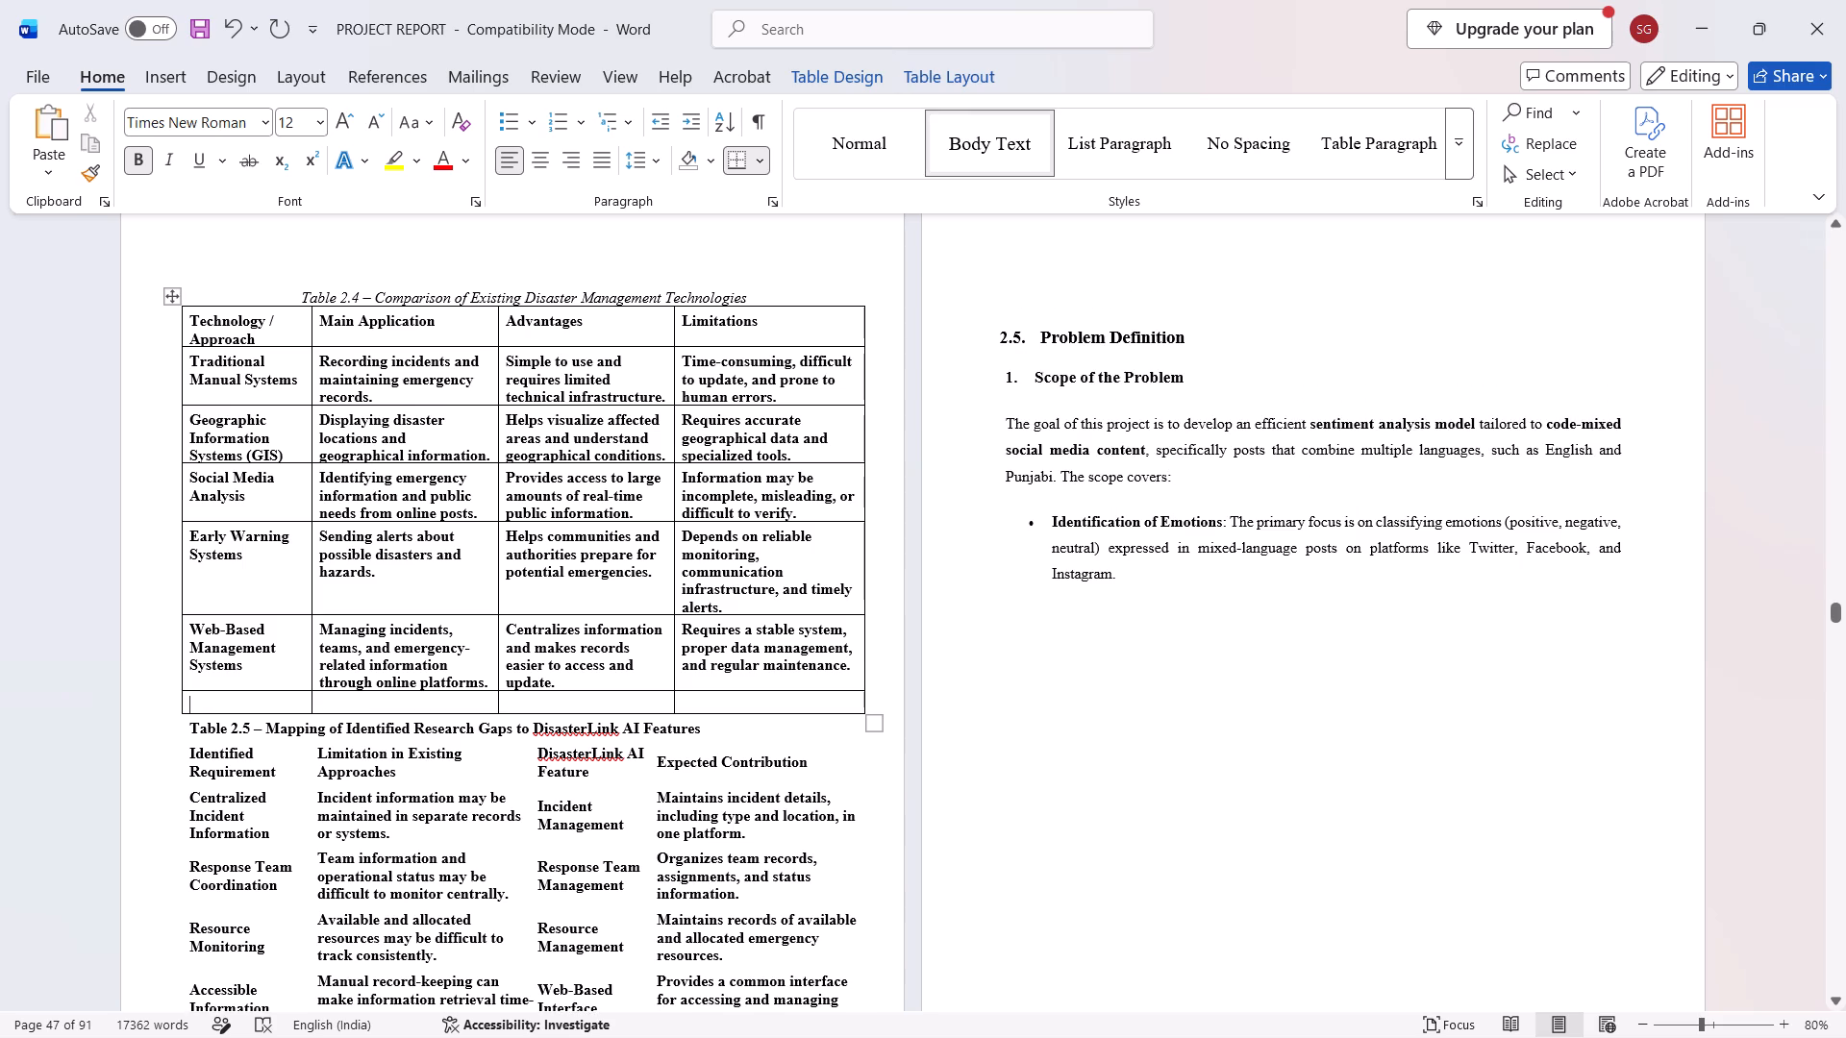
pyautogui.press('Delete')
pyautogui.moveTo(727, 704); pyautogui.dragTo(160, 707)
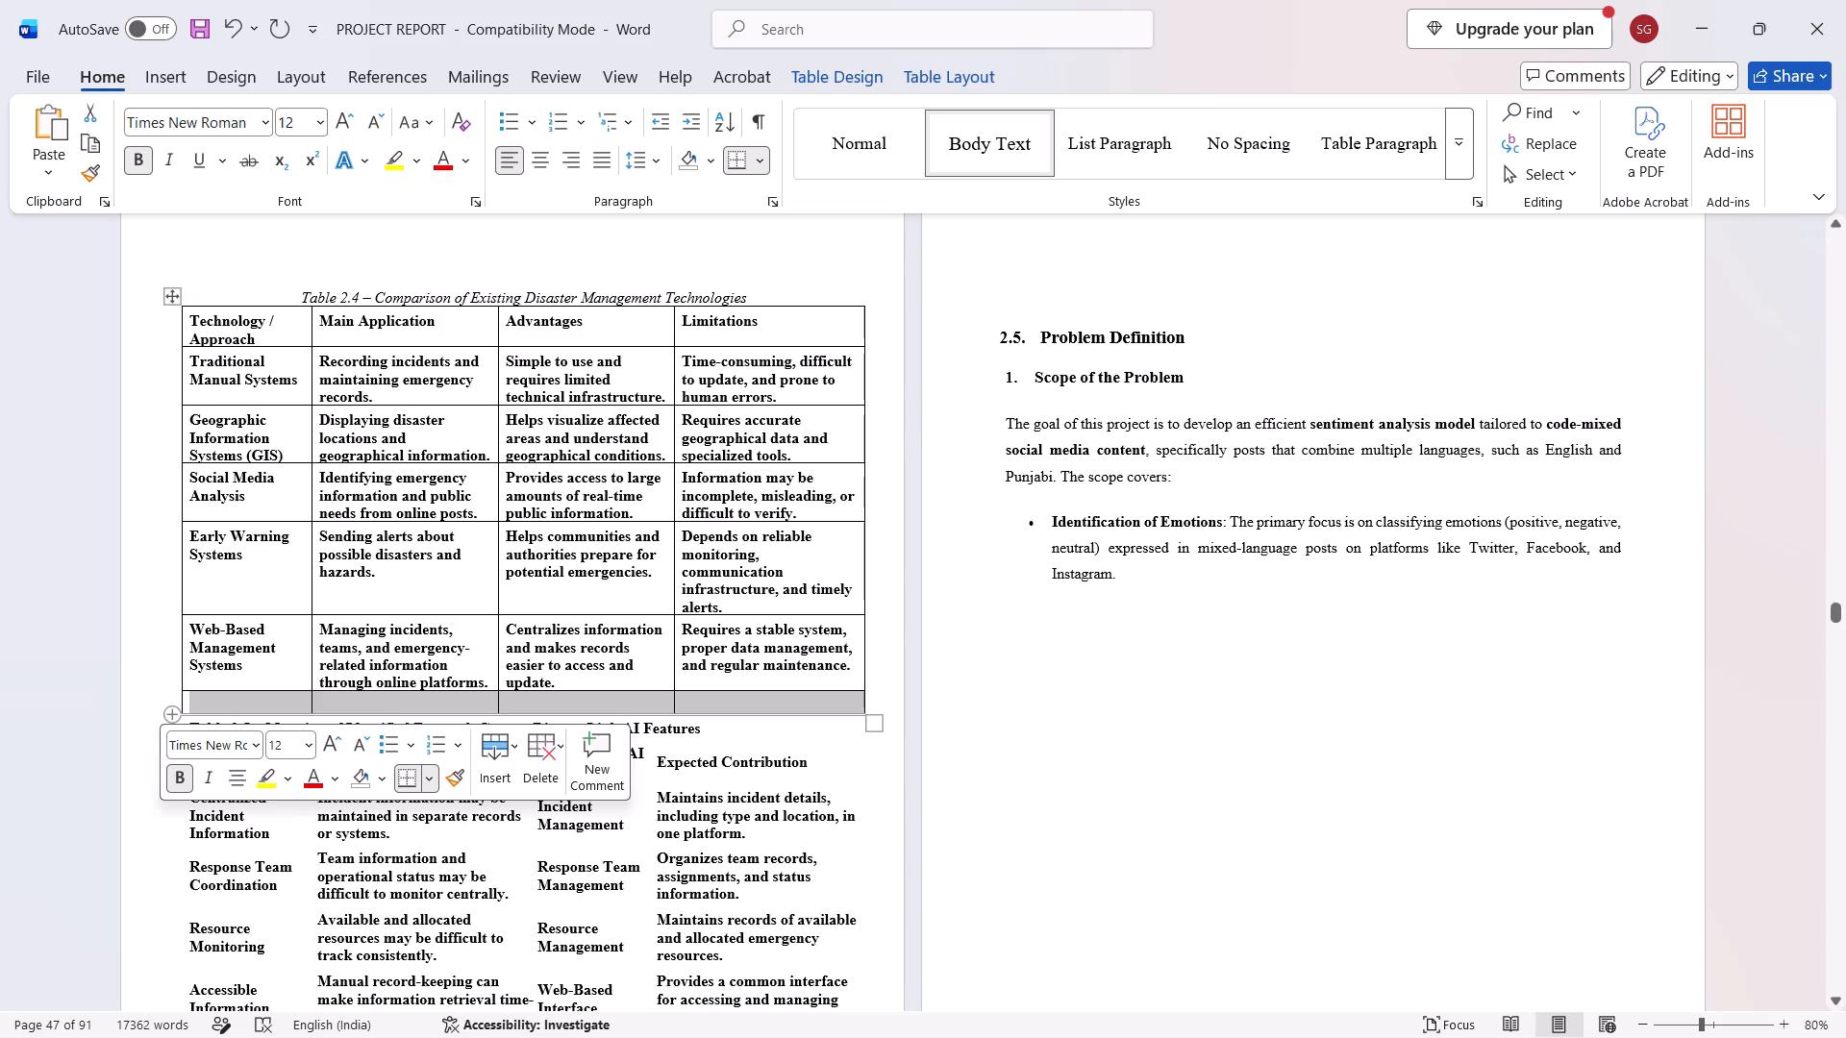
pyautogui.press('BackSpace')
pyautogui.click(886, 581)
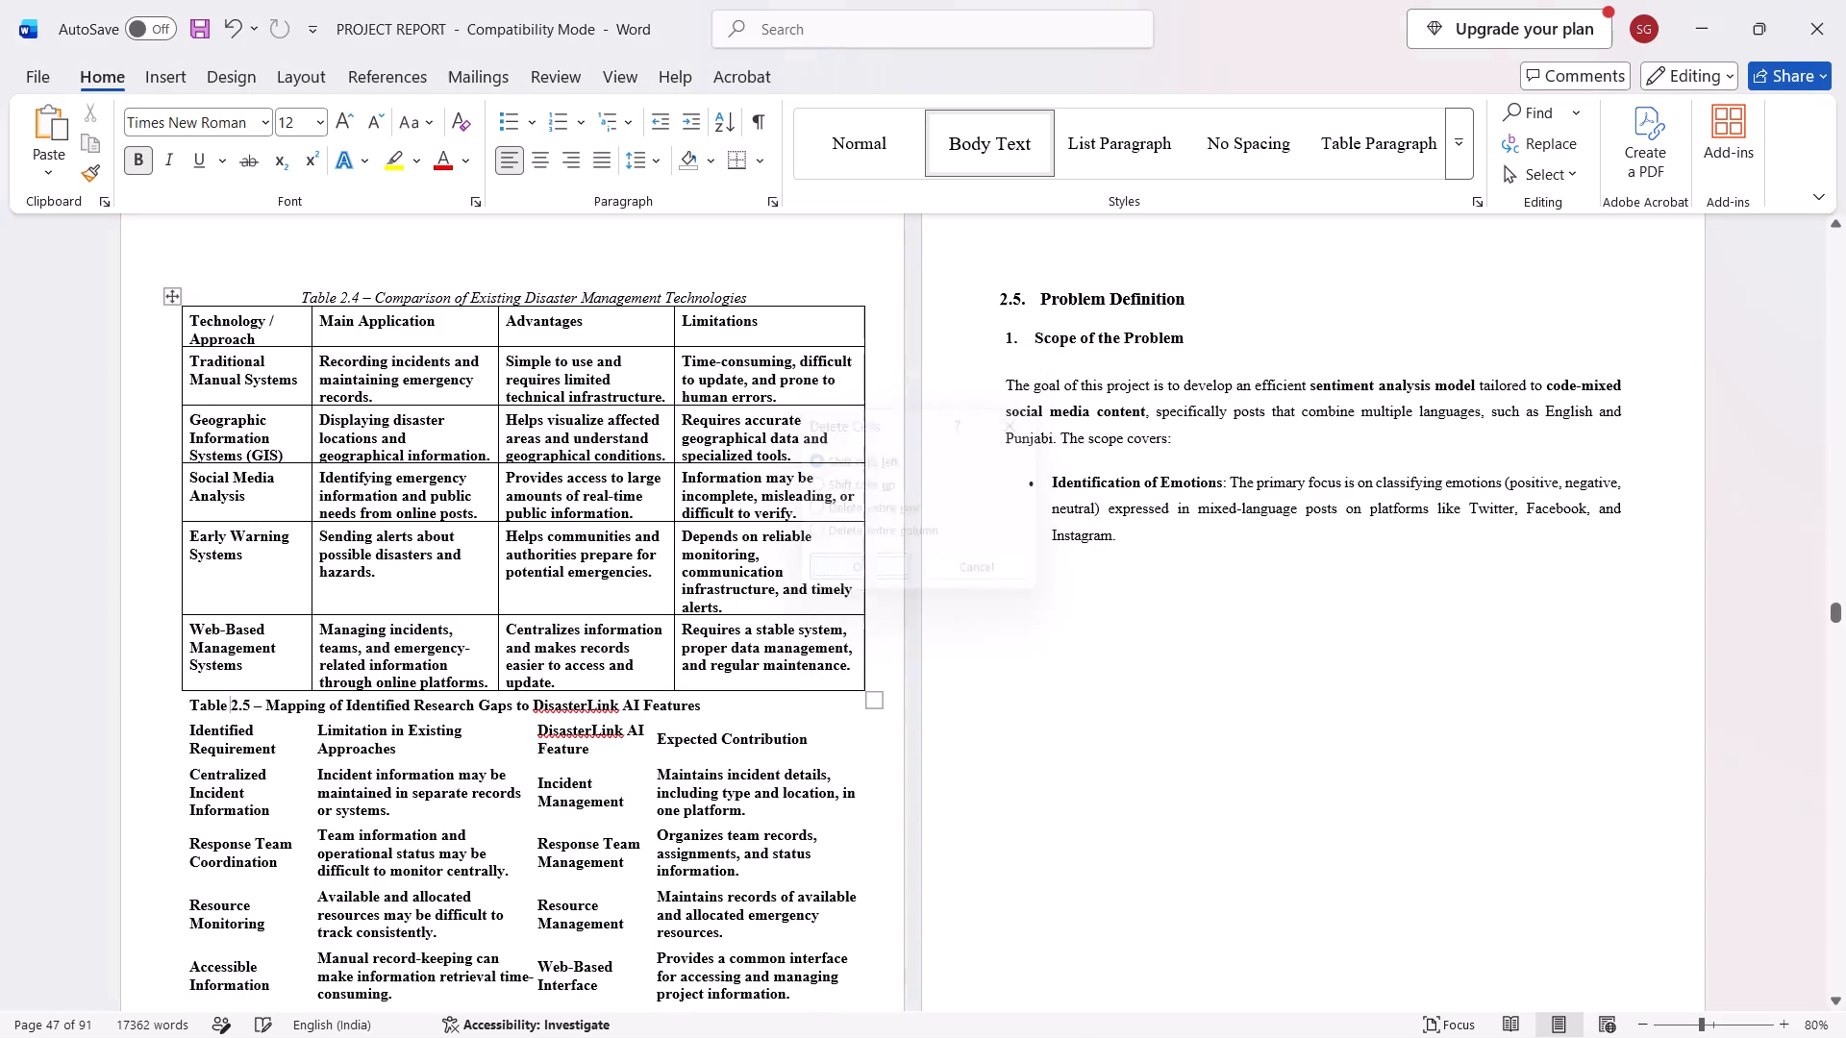
# Insert a blank line between Table 2.4 and the Table 2.5 caption, Mapping of Identified Research Gaps to DisasterLink AI Features.
pyautogui.click(155, 695)
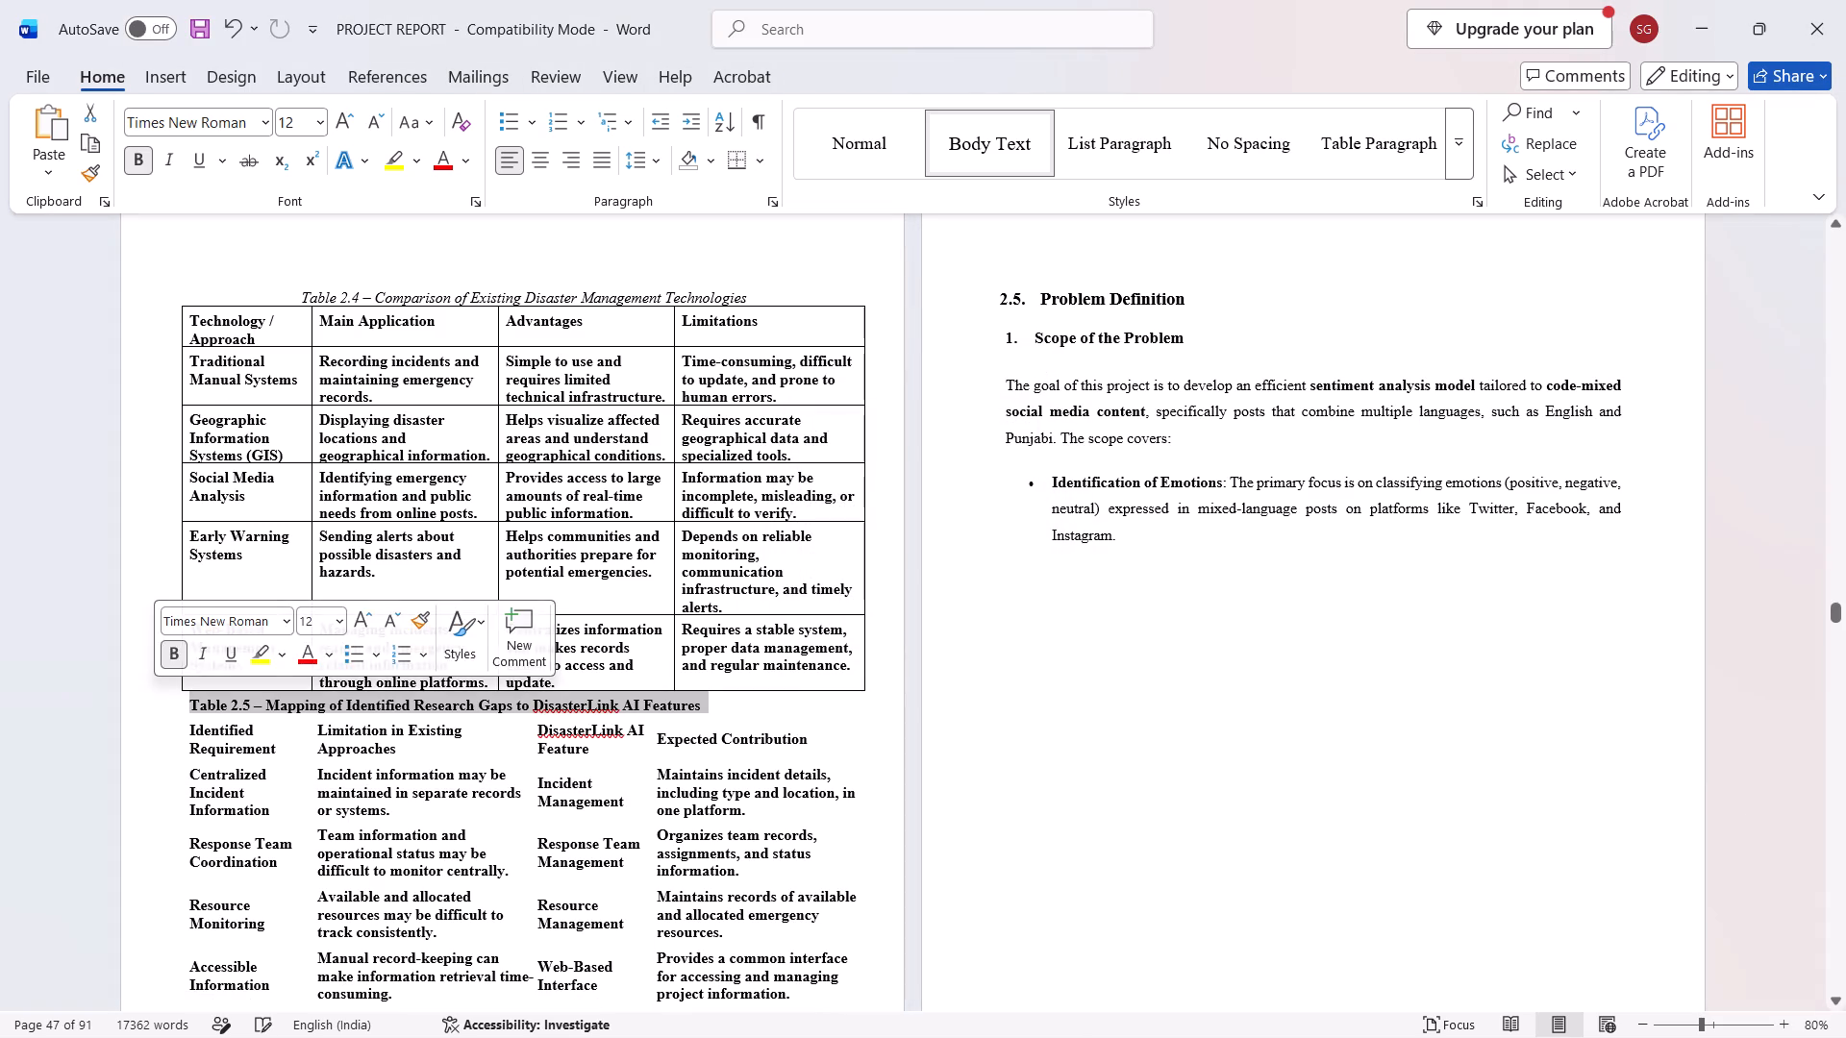
pyautogui.click(170, 704)
pyautogui.click(184, 706)
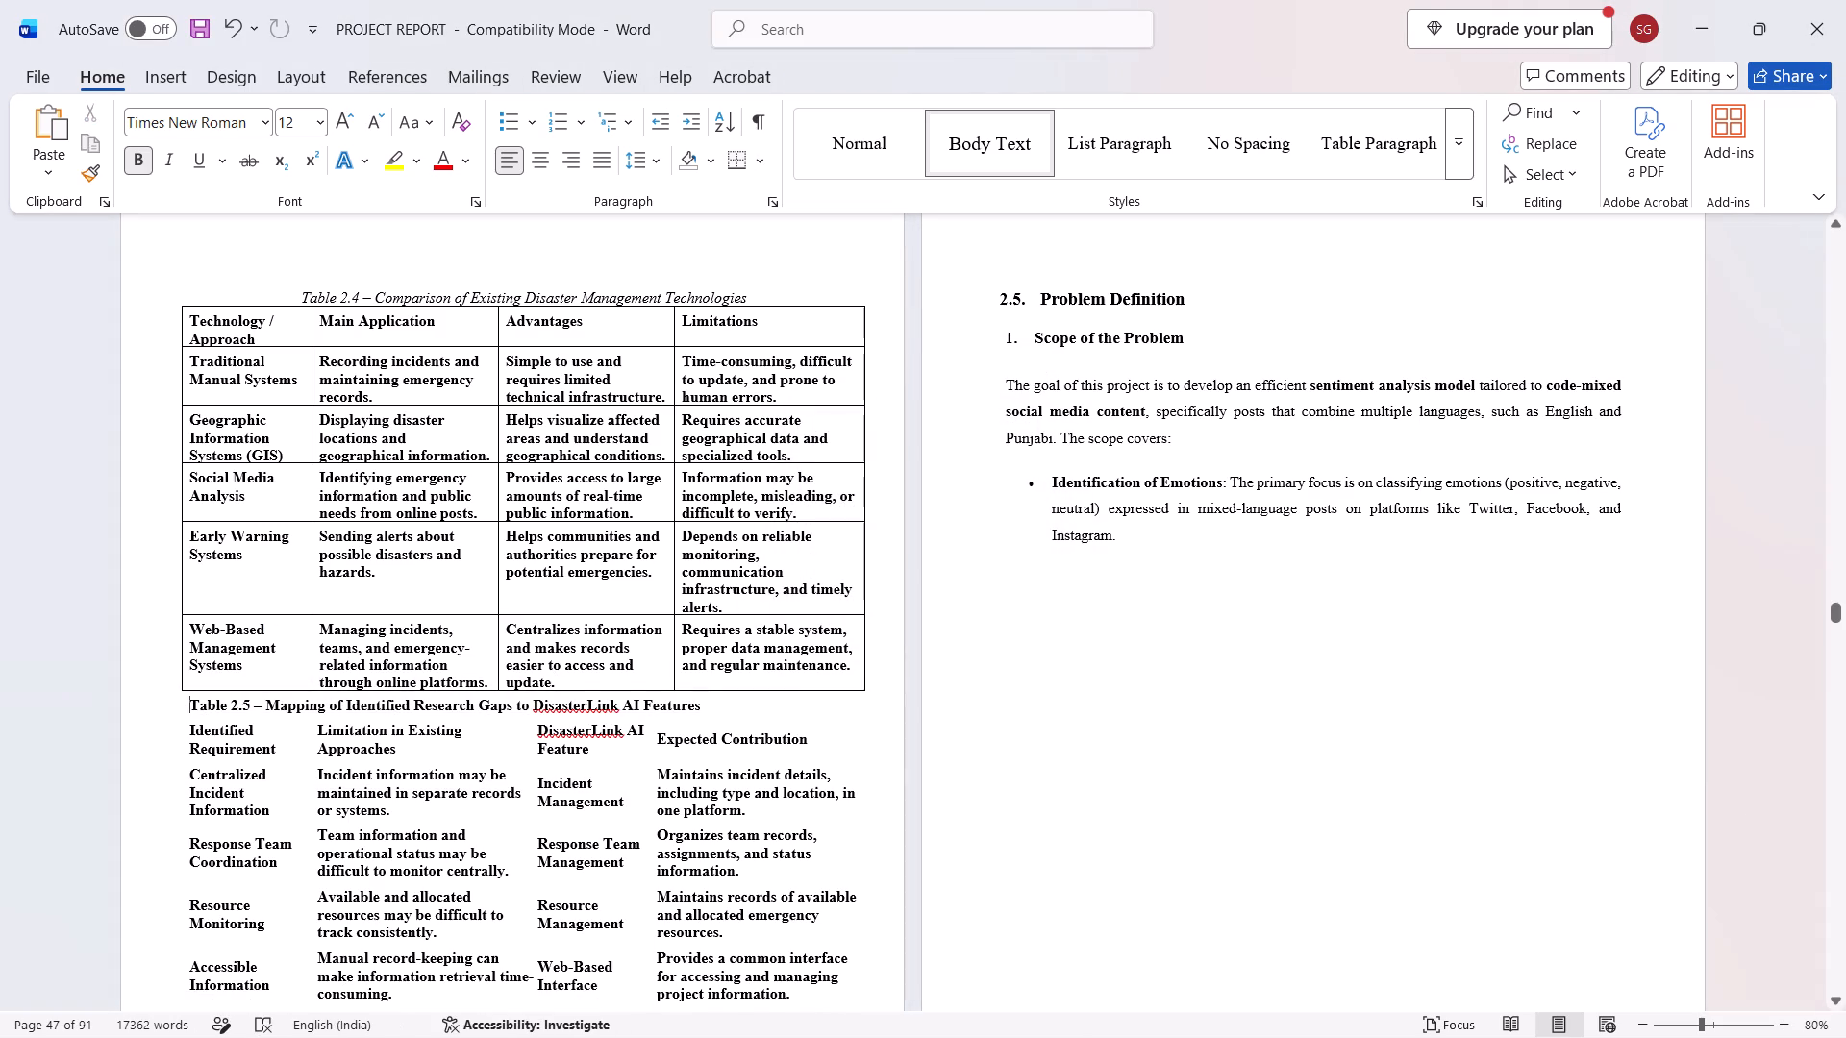
pyautogui.press('Return')
pyautogui.scroll(-2, 767, 855)
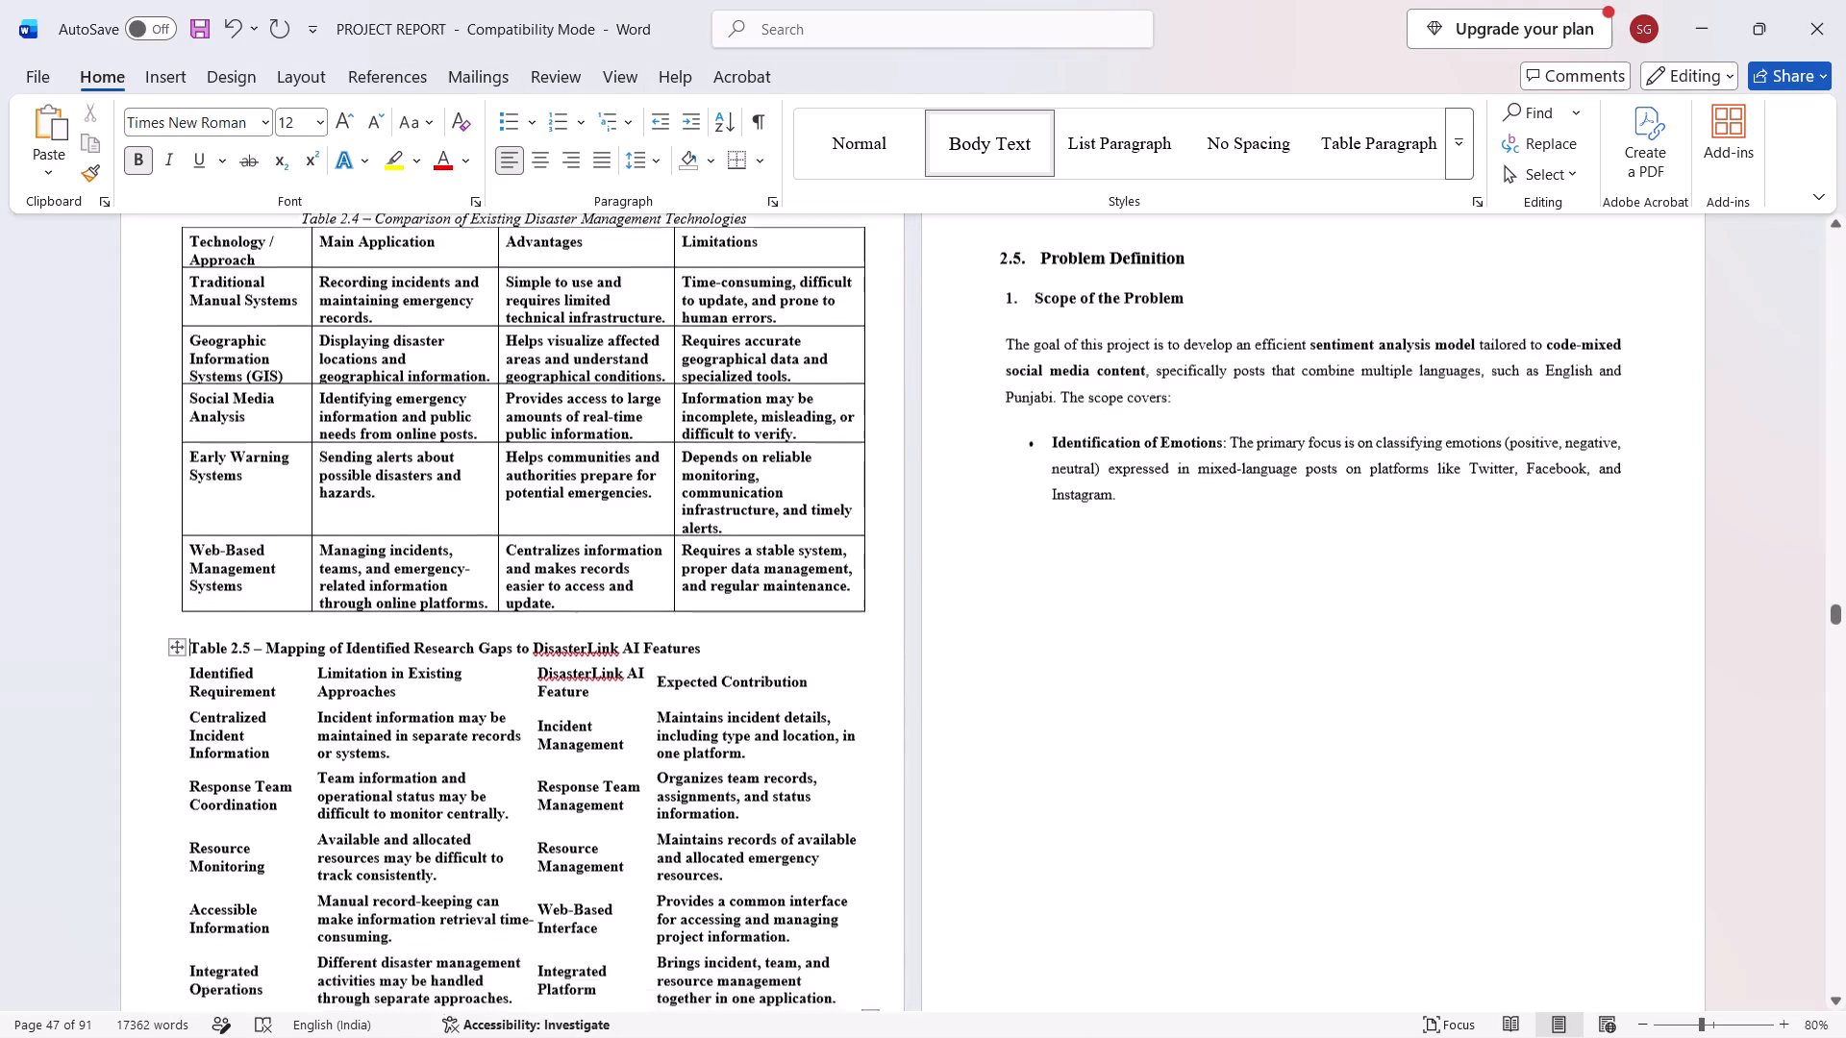
pyautogui.scroll(-2, 765, 856)
pyautogui.scroll(5, 751, 845)
pyautogui.scroll(-5, 750, 840)
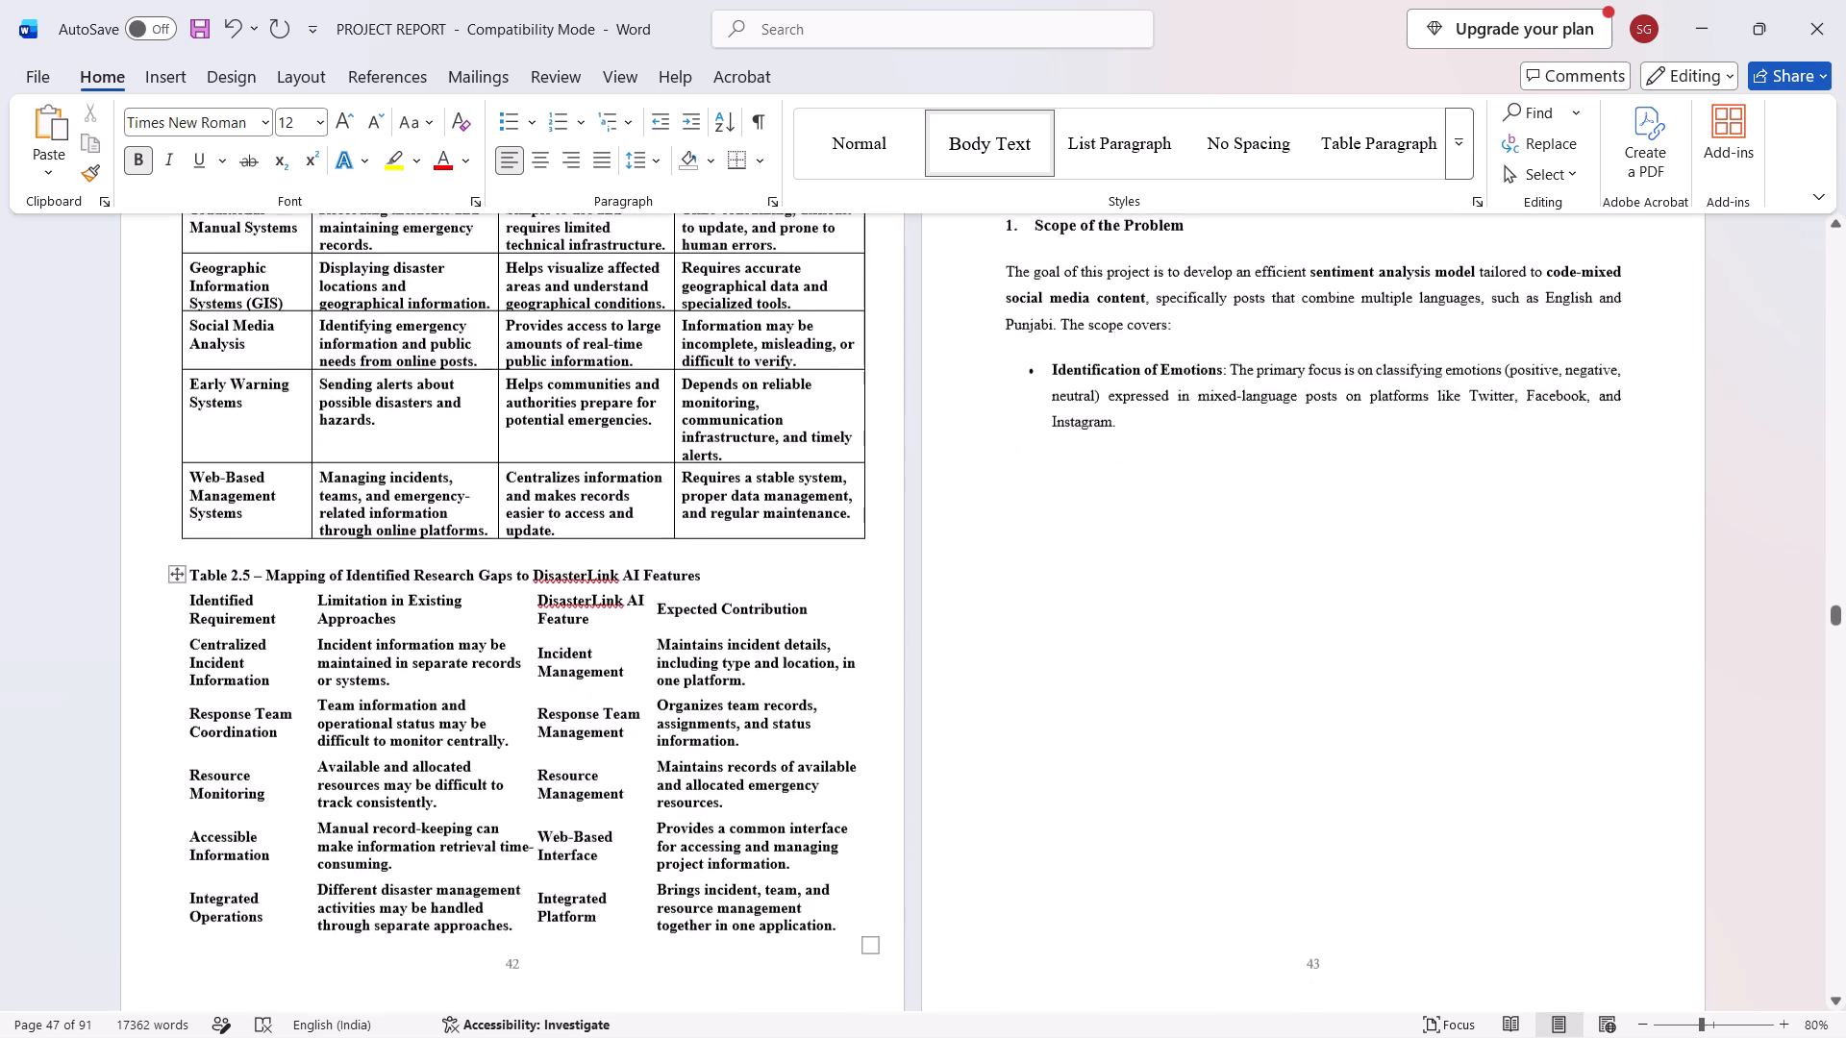
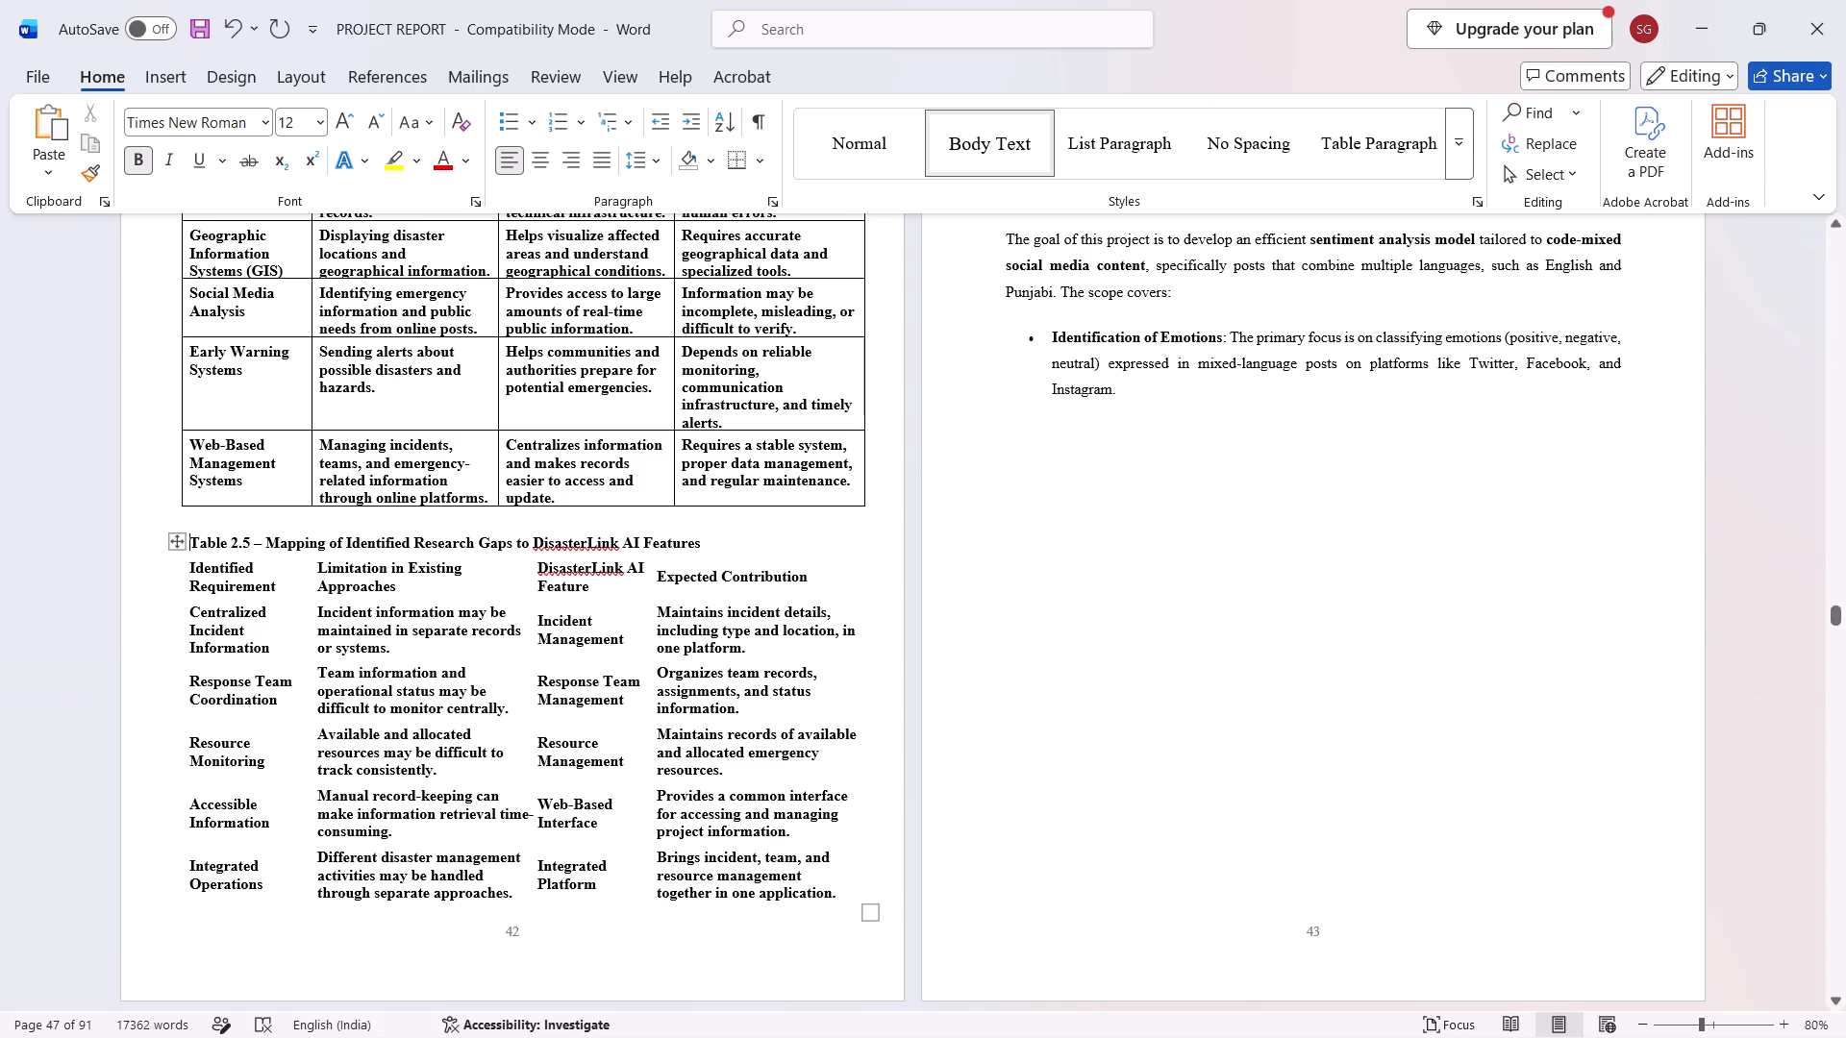
# Apply the plain grid table style with borders around every cell to the whole of Table 2.5.
pyautogui.moveTo(858, 885); pyautogui.dragTo(322, 619)
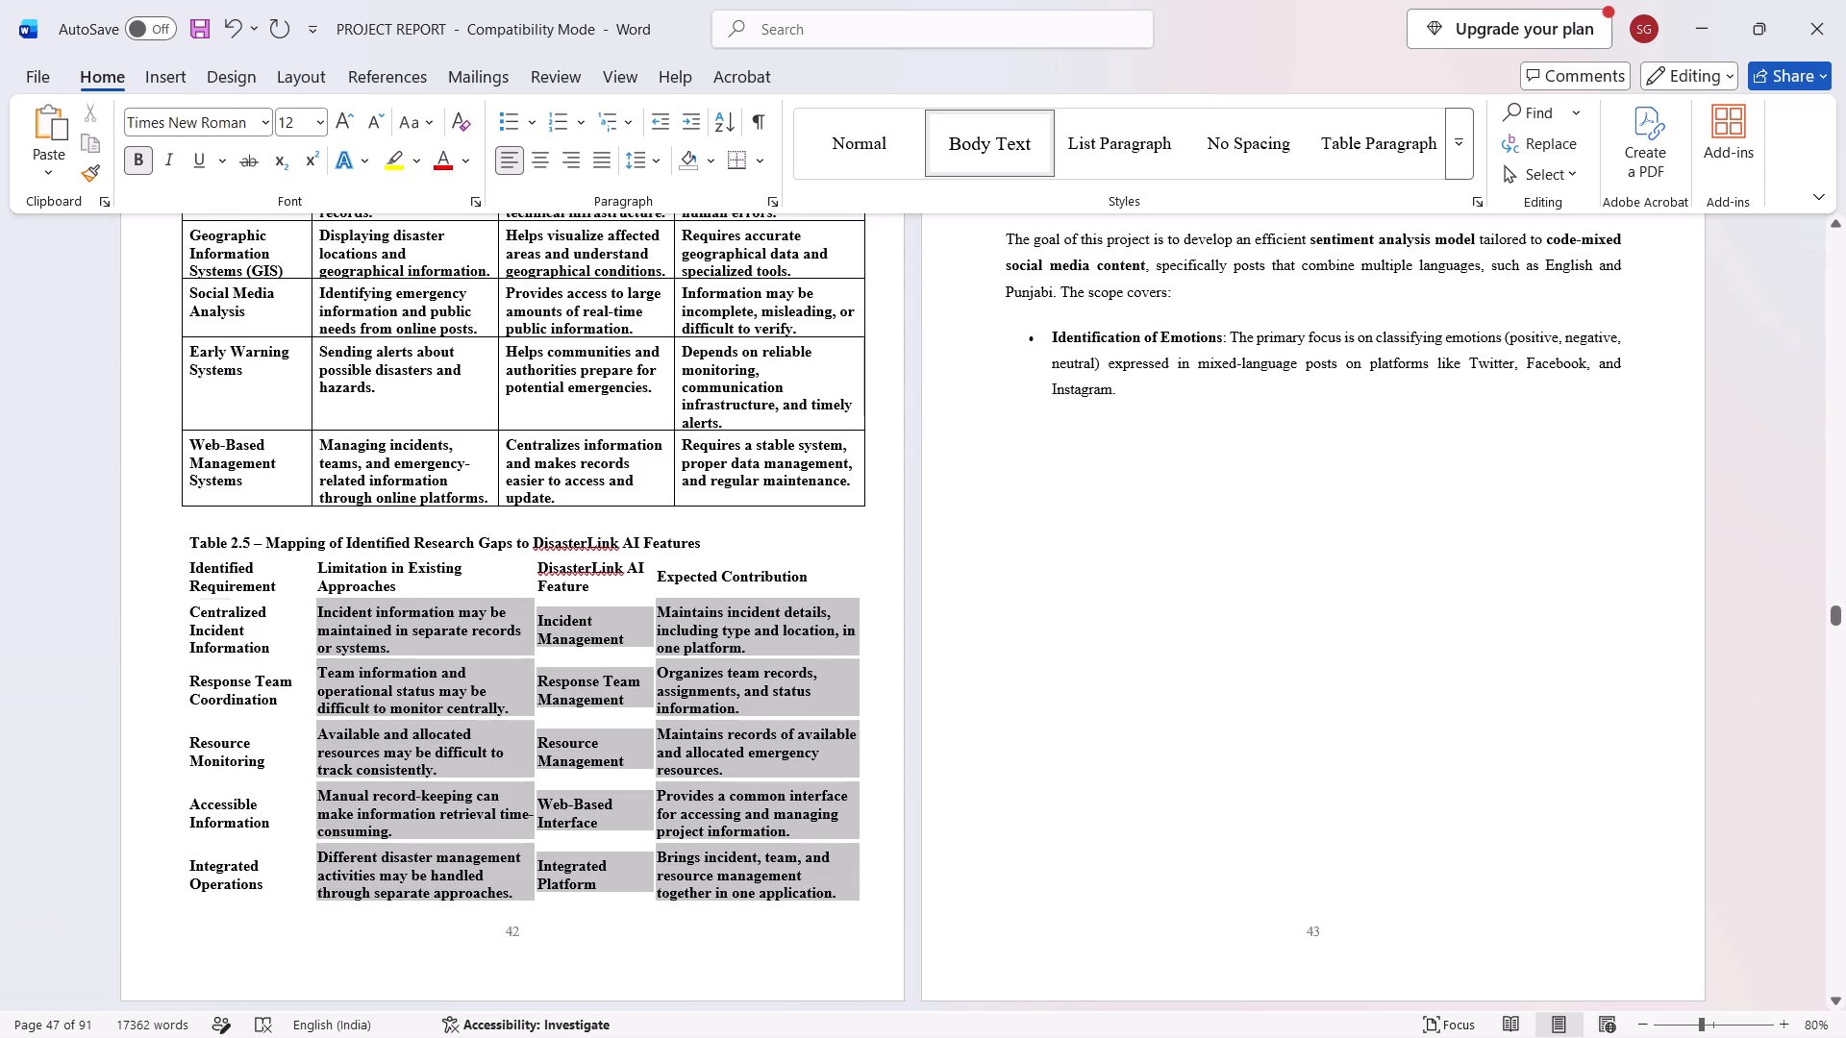
pyautogui.moveTo(322, 619); pyautogui.dragTo(211, 571)
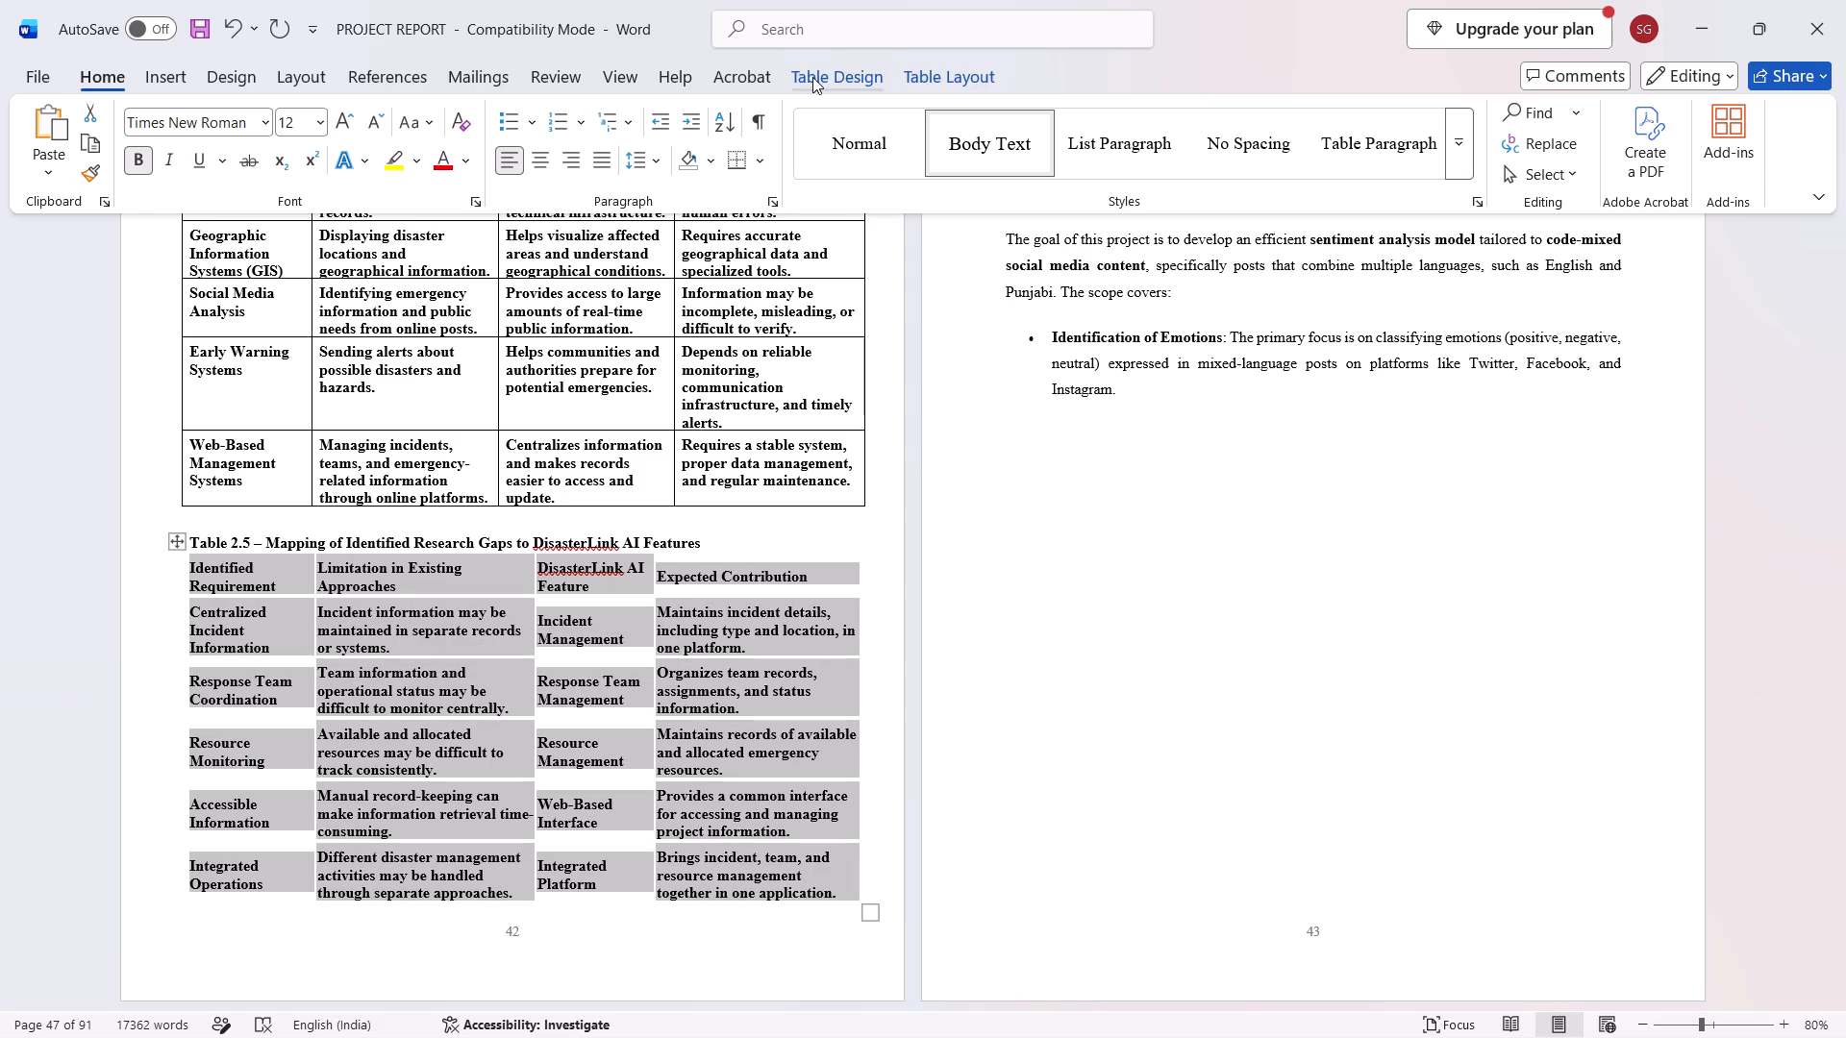
pyautogui.click(812, 77)
pyautogui.click(351, 134)
# Remove the bold formatting from all cell text in Table 2.5 and Table 2.4.
pyautogui.scroll(2, 939, 614)
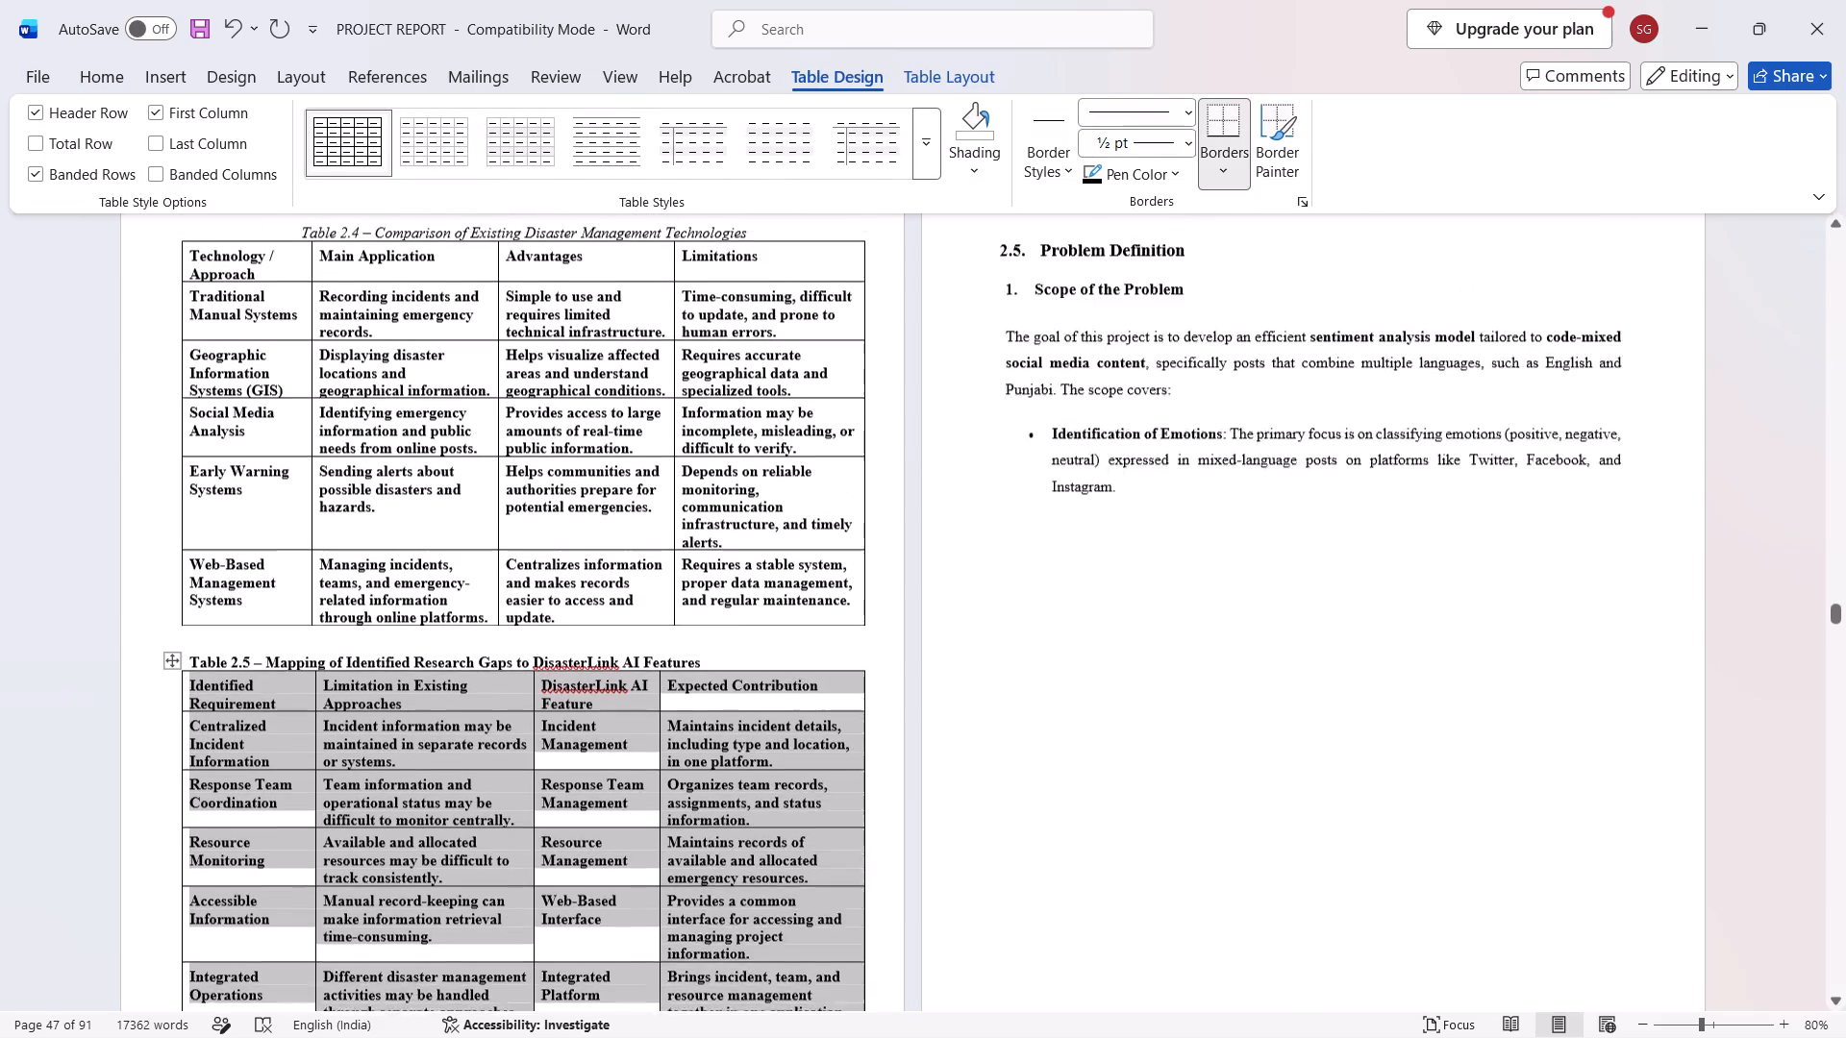
pyautogui.scroll(2, 940, 619)
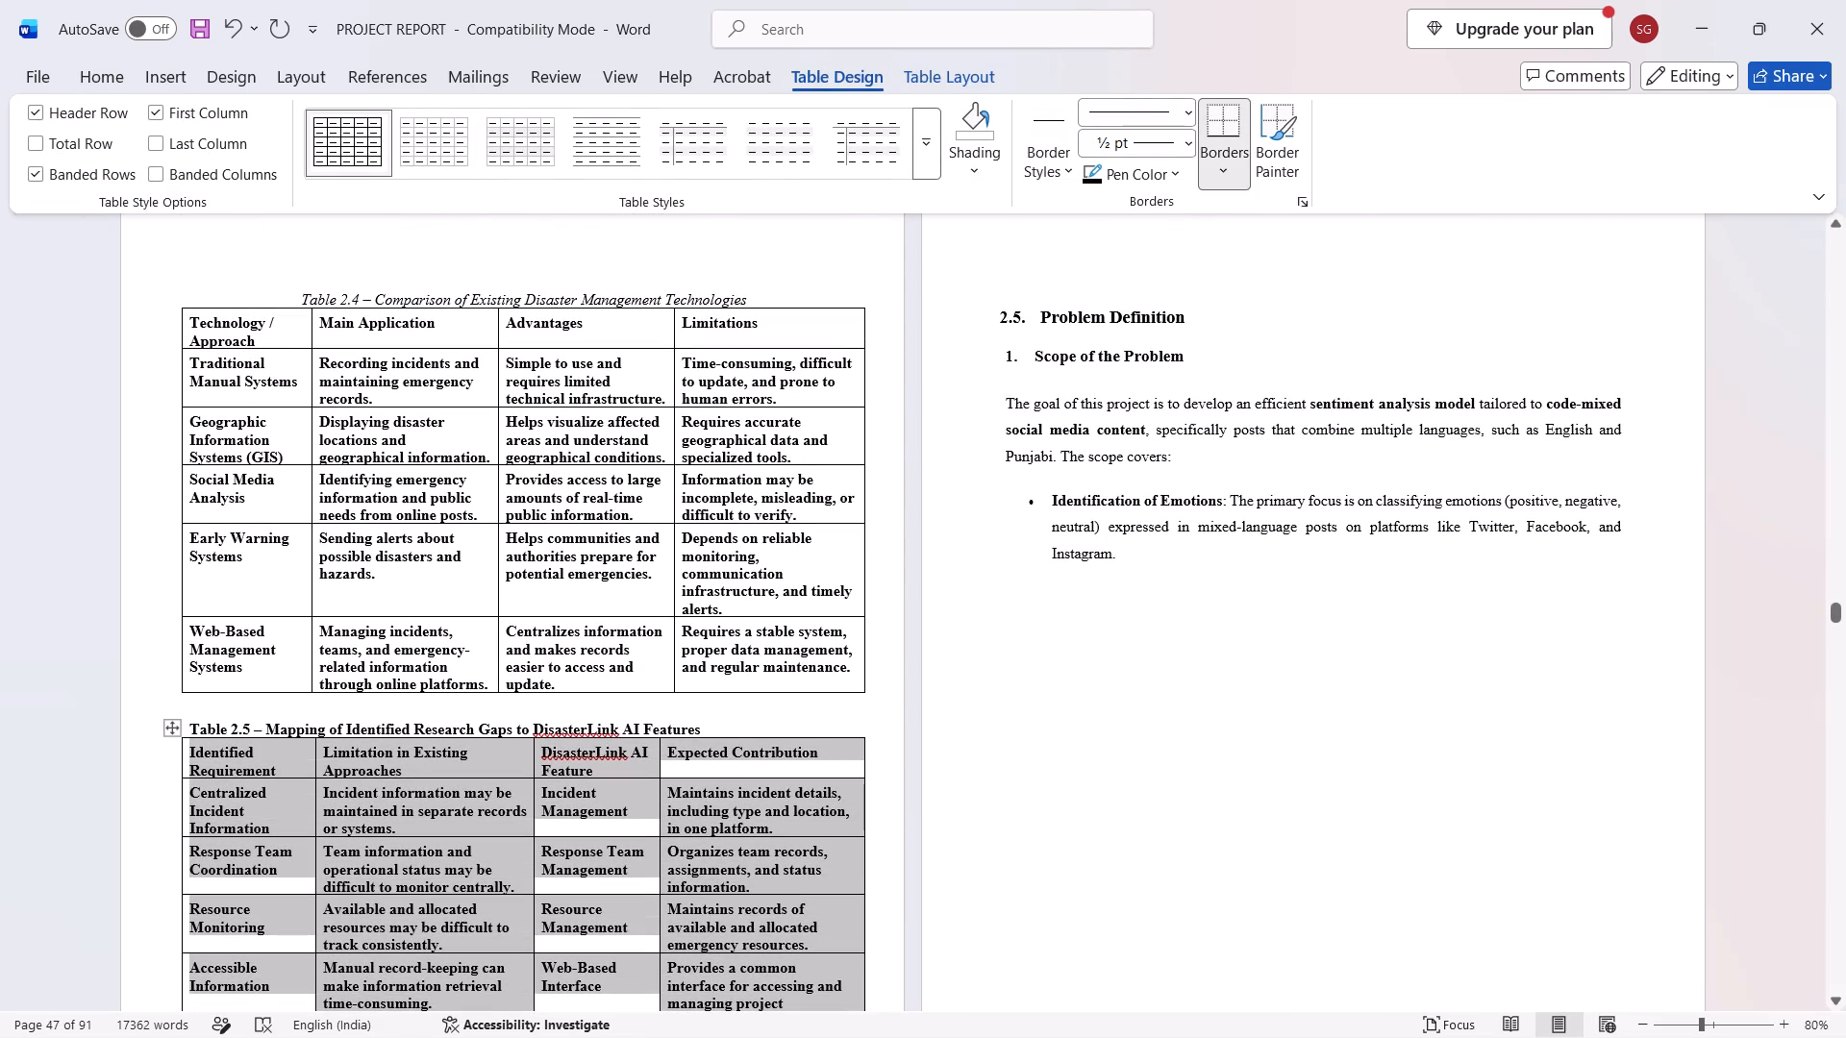
pyautogui.hotkey('ctrl', 'b')
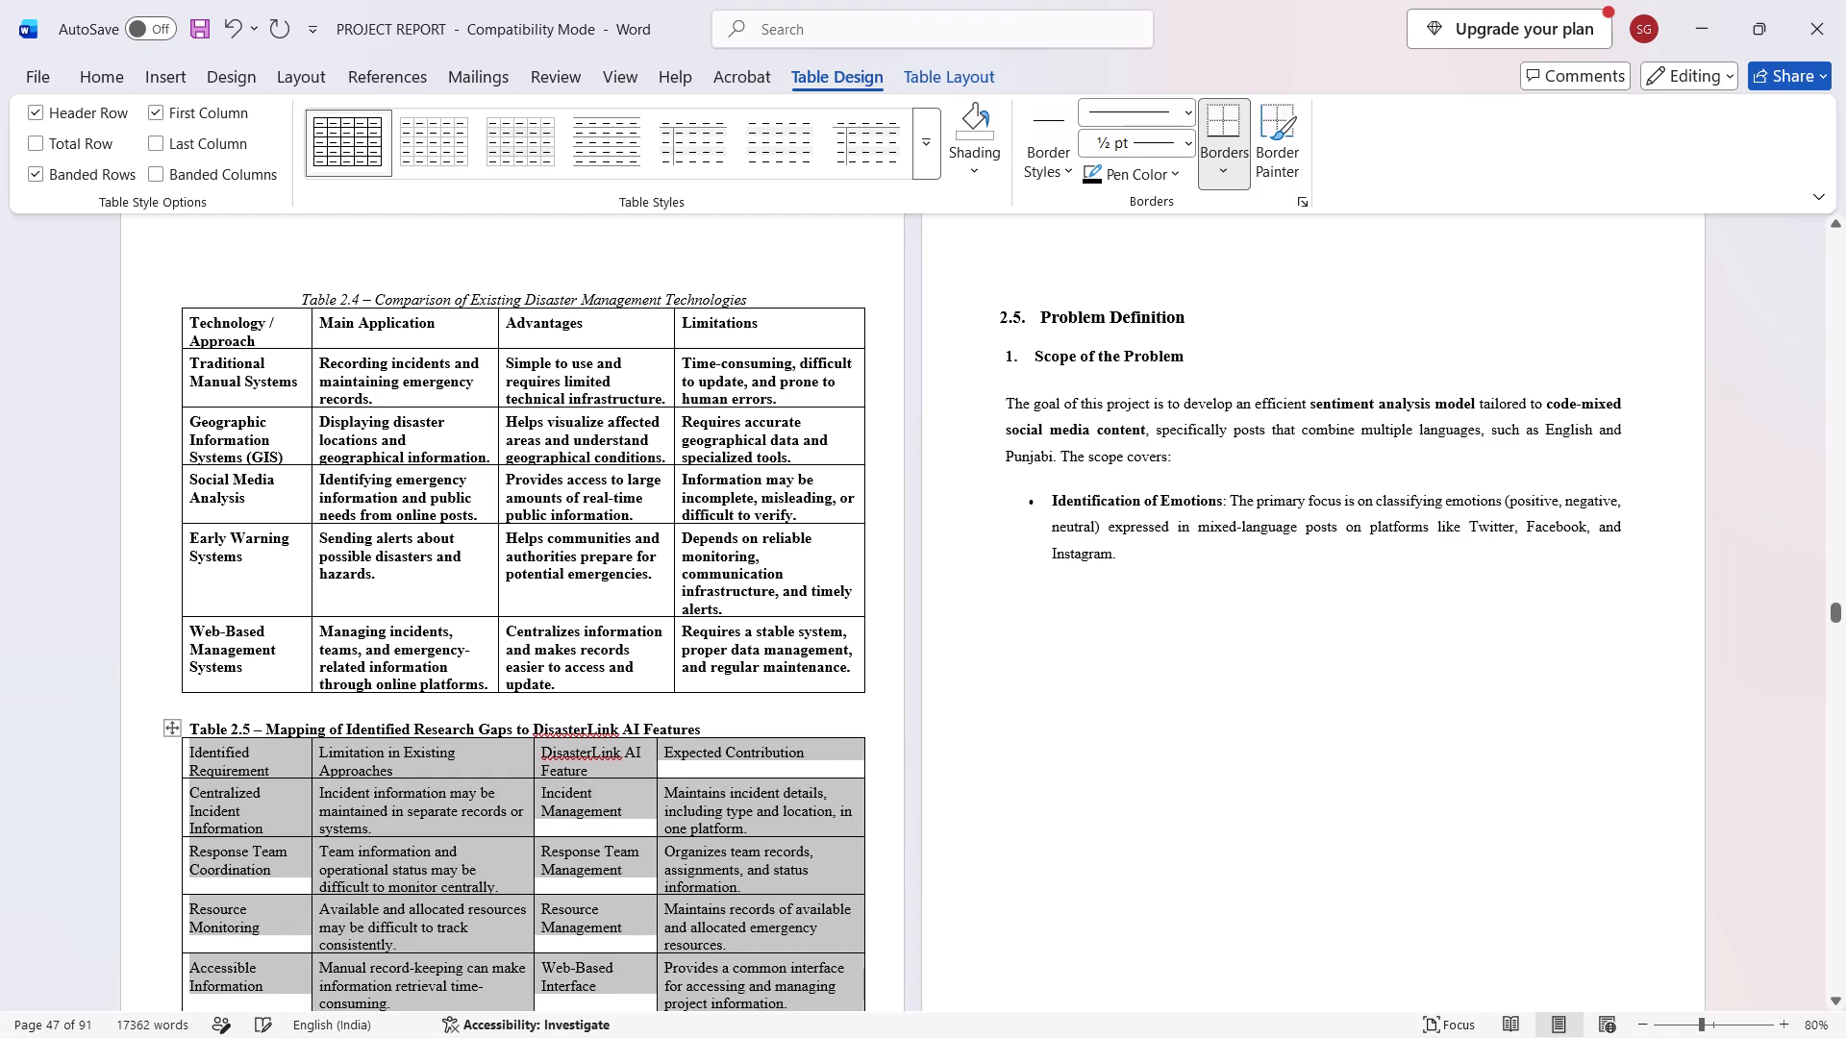
pyautogui.moveTo(853, 667); pyautogui.dragTo(195, 341)
pyautogui.hotkey('ctrl', 'b')
# Format the Table 2.5 caption as italic, non-bold text and centre it above the table.
pyautogui.scroll(-2, 491, 495)
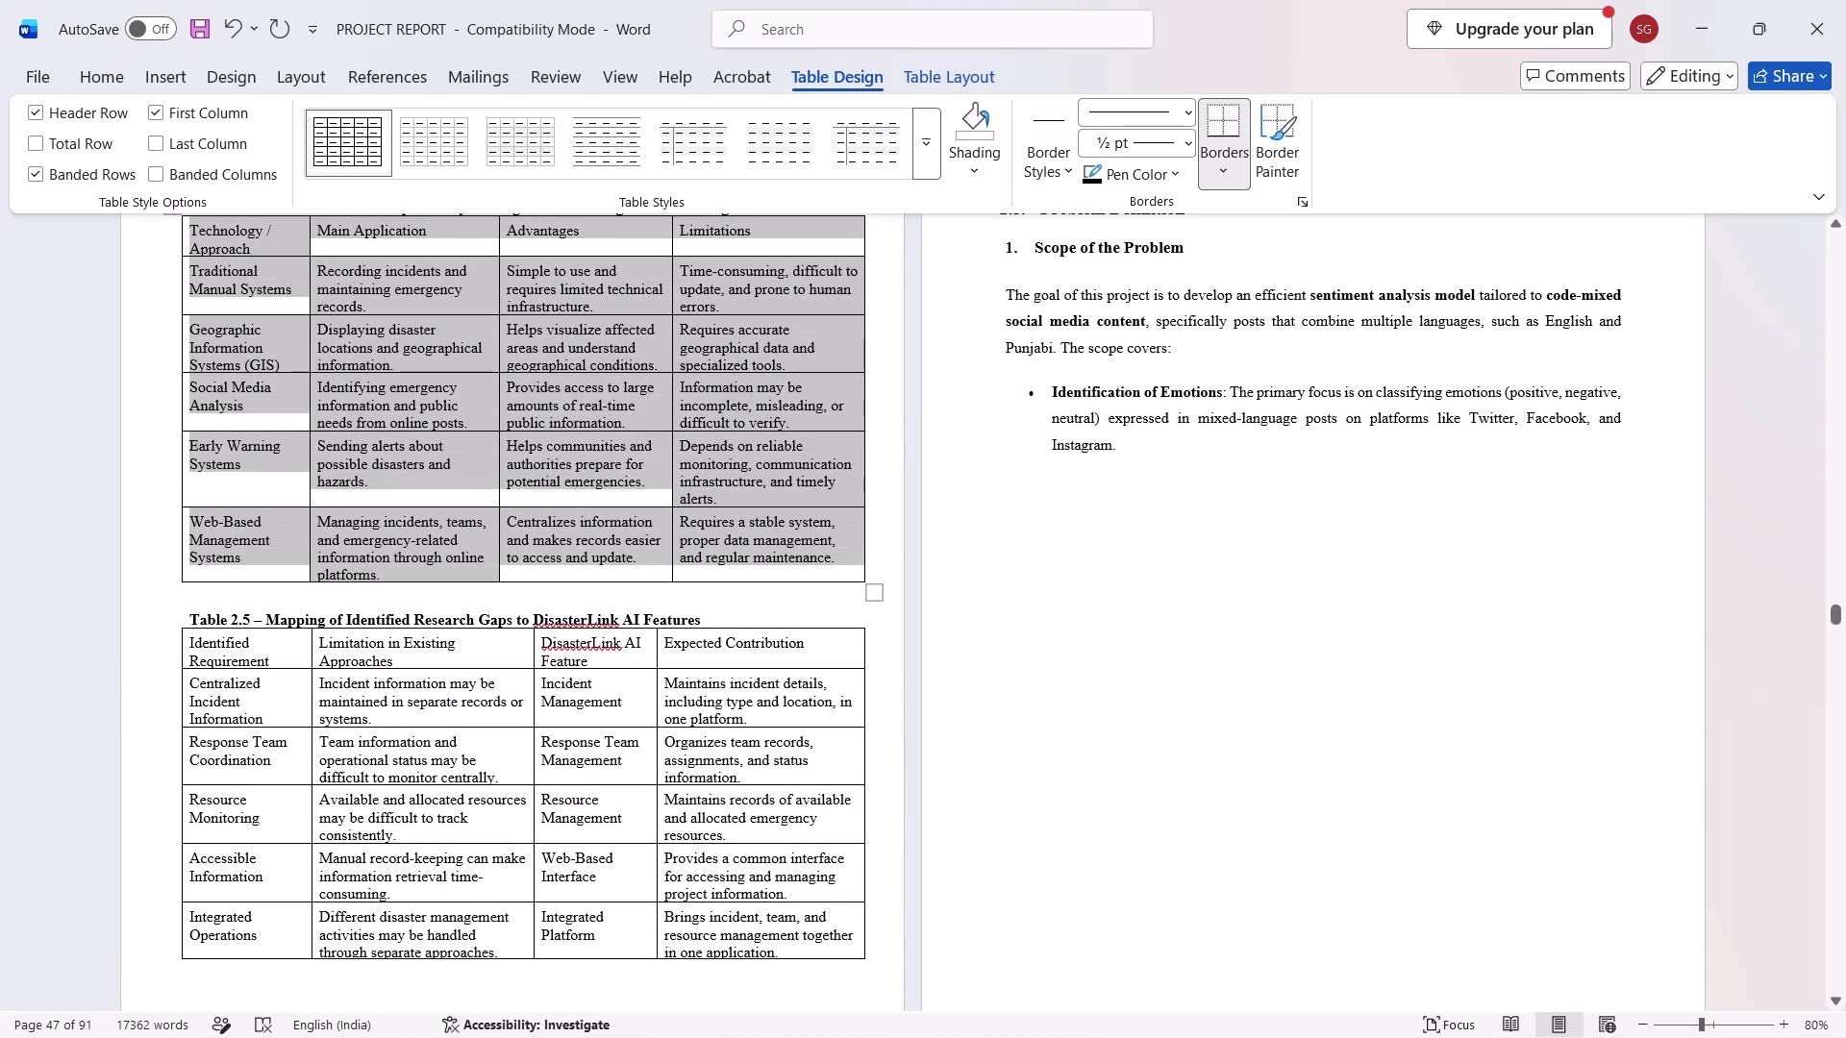
pyautogui.moveTo(738, 619); pyautogui.dragTo(194, 612)
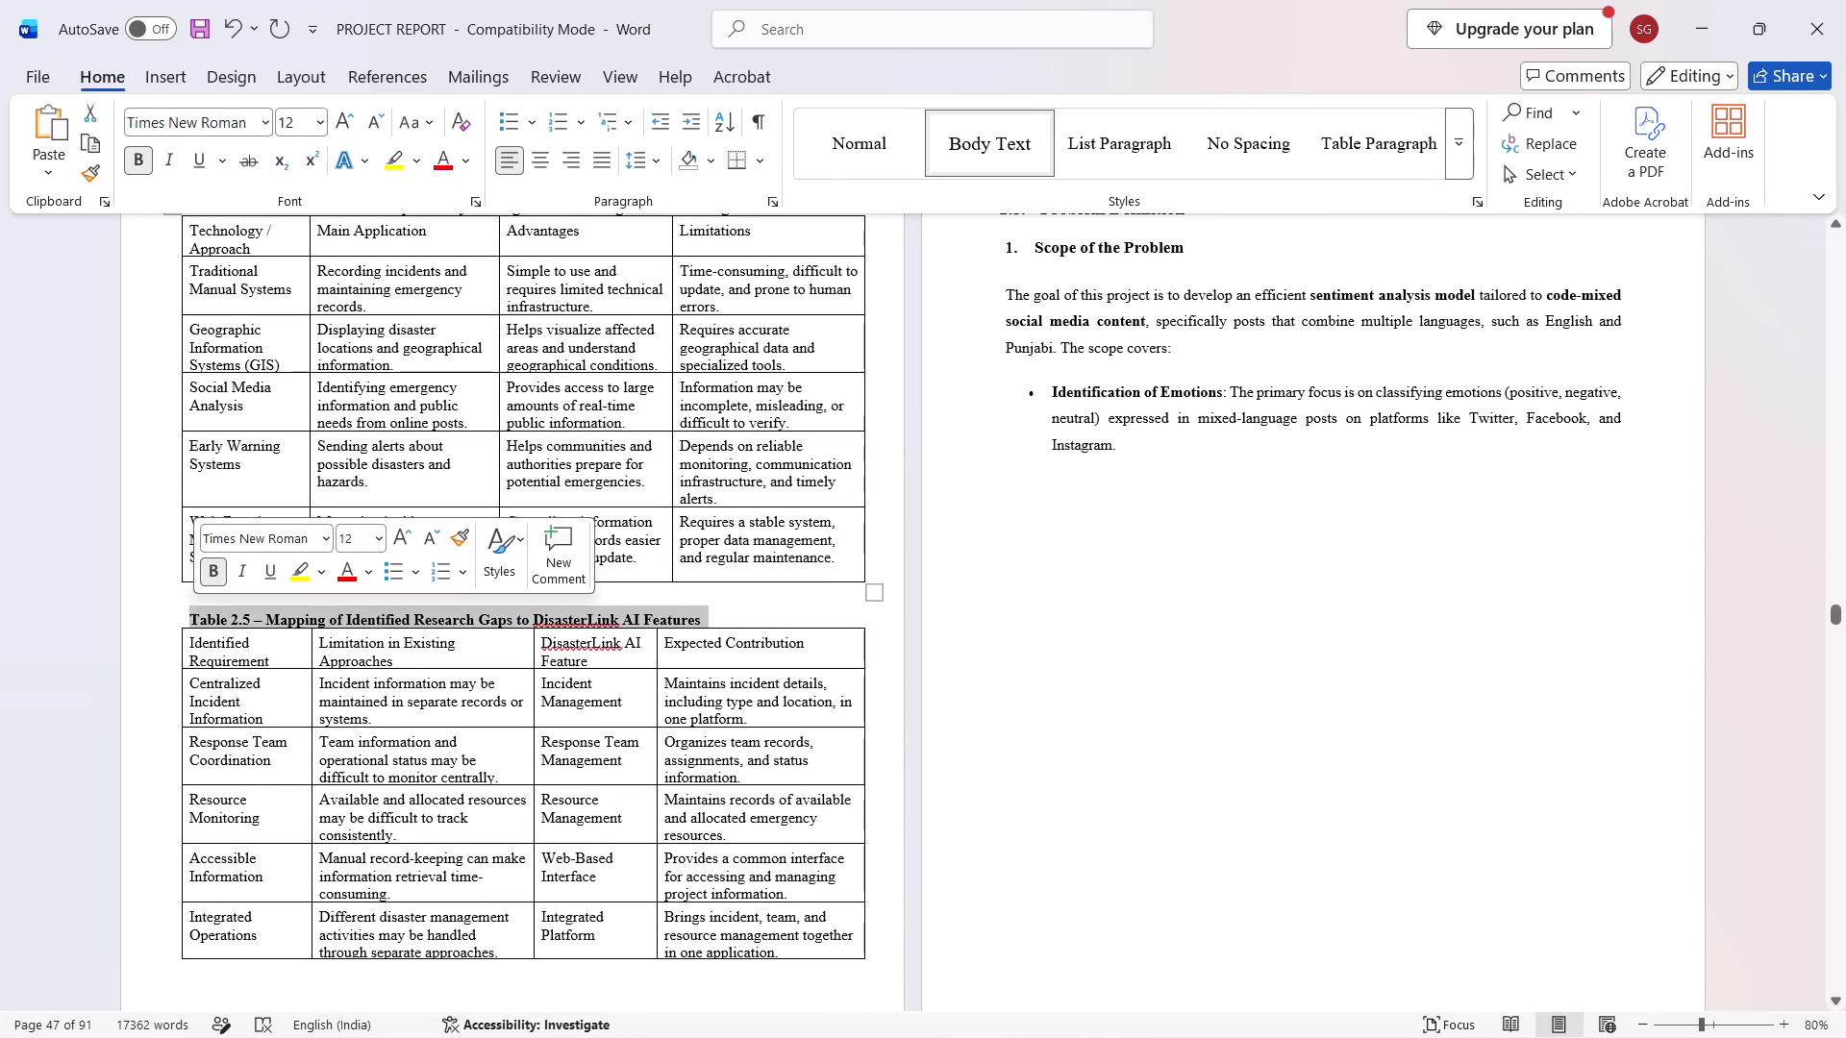
pyautogui.click(241, 566)
pyautogui.click(209, 576)
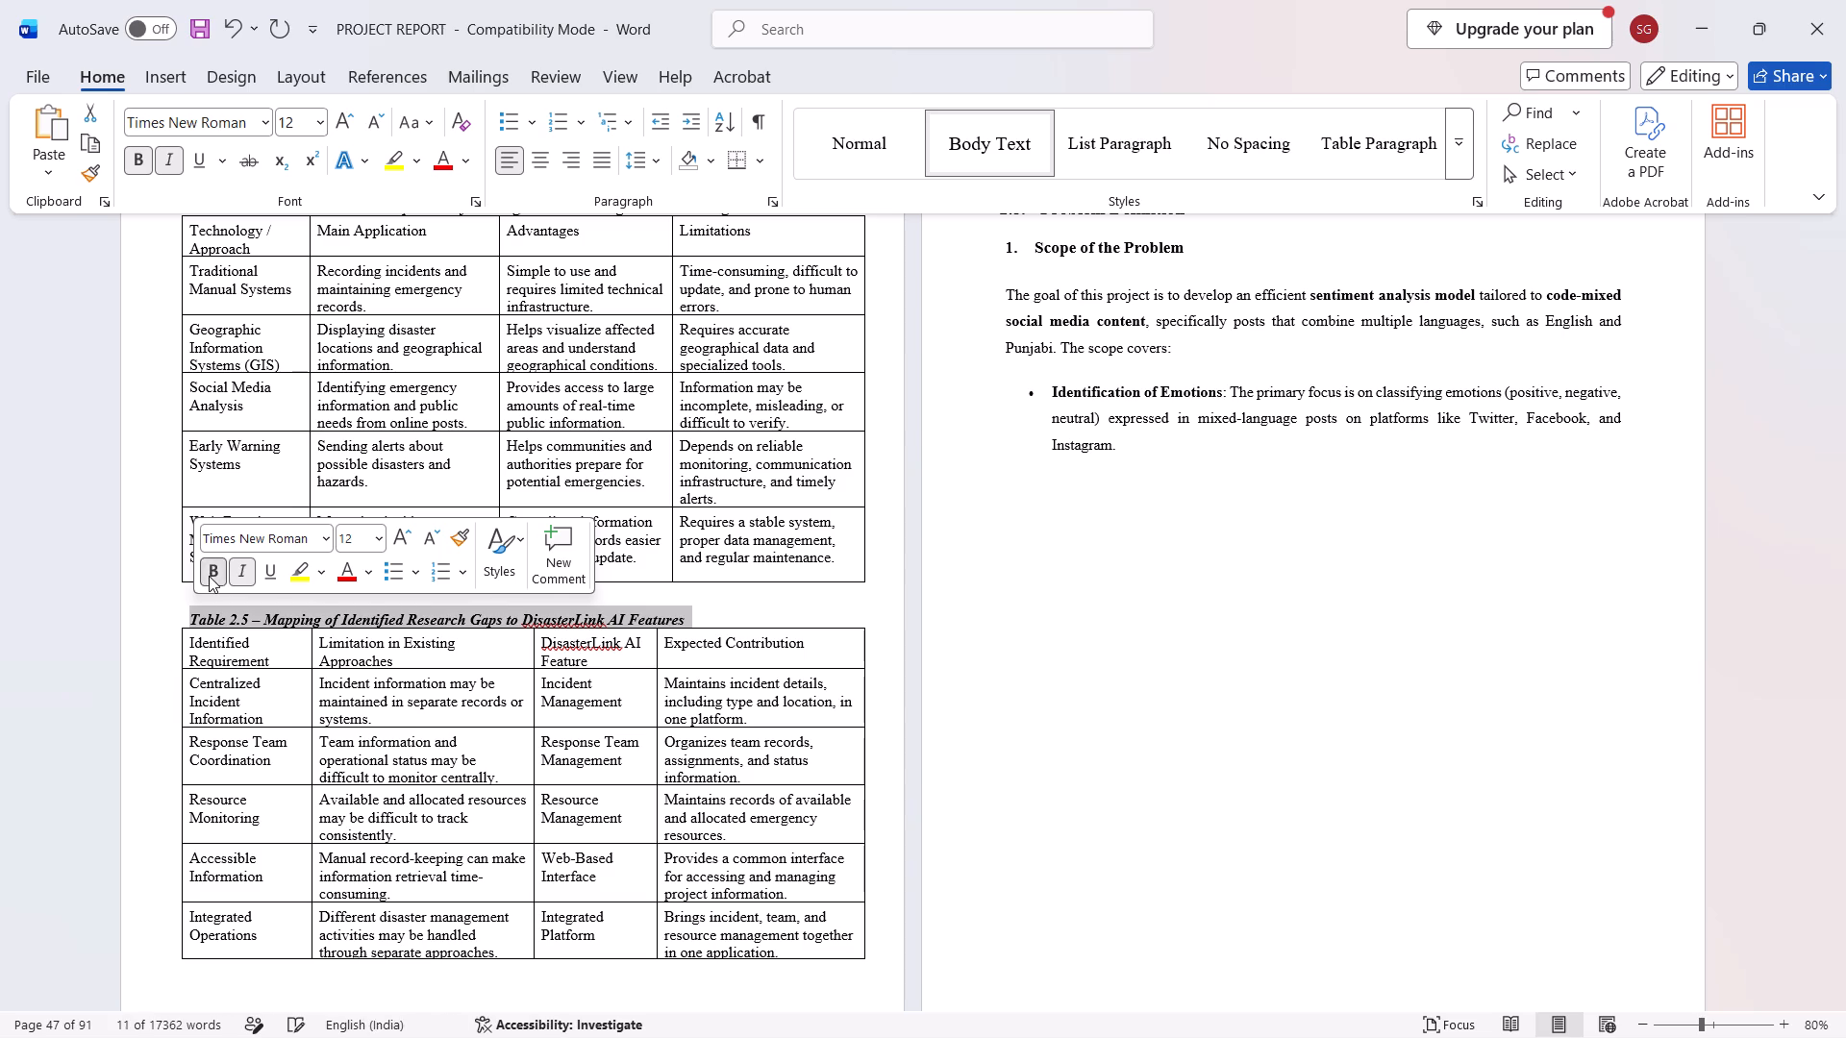
pyautogui.click(552, 170)
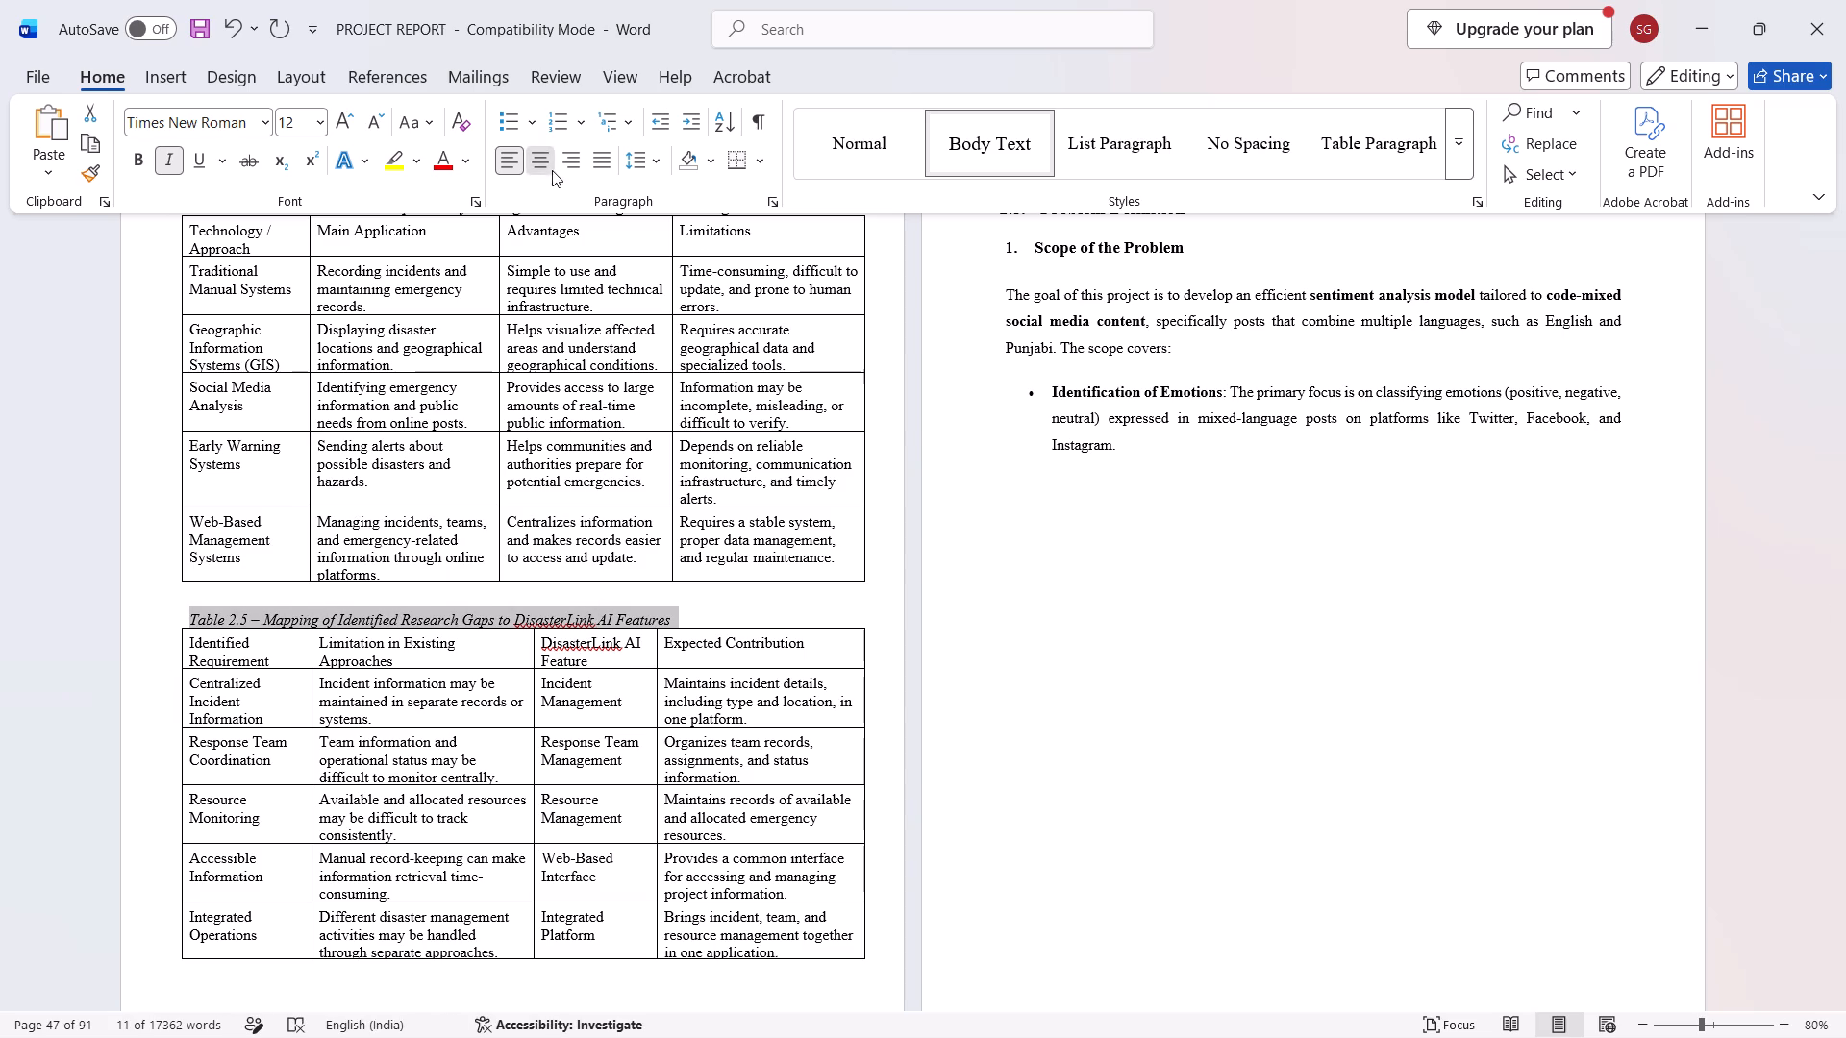
pyautogui.click(1714, 442)
# Review the layout of Tables 2.4 and 2.5 and the neighbouring start of section 2.5.
pyautogui.scroll(2, 901, 651)
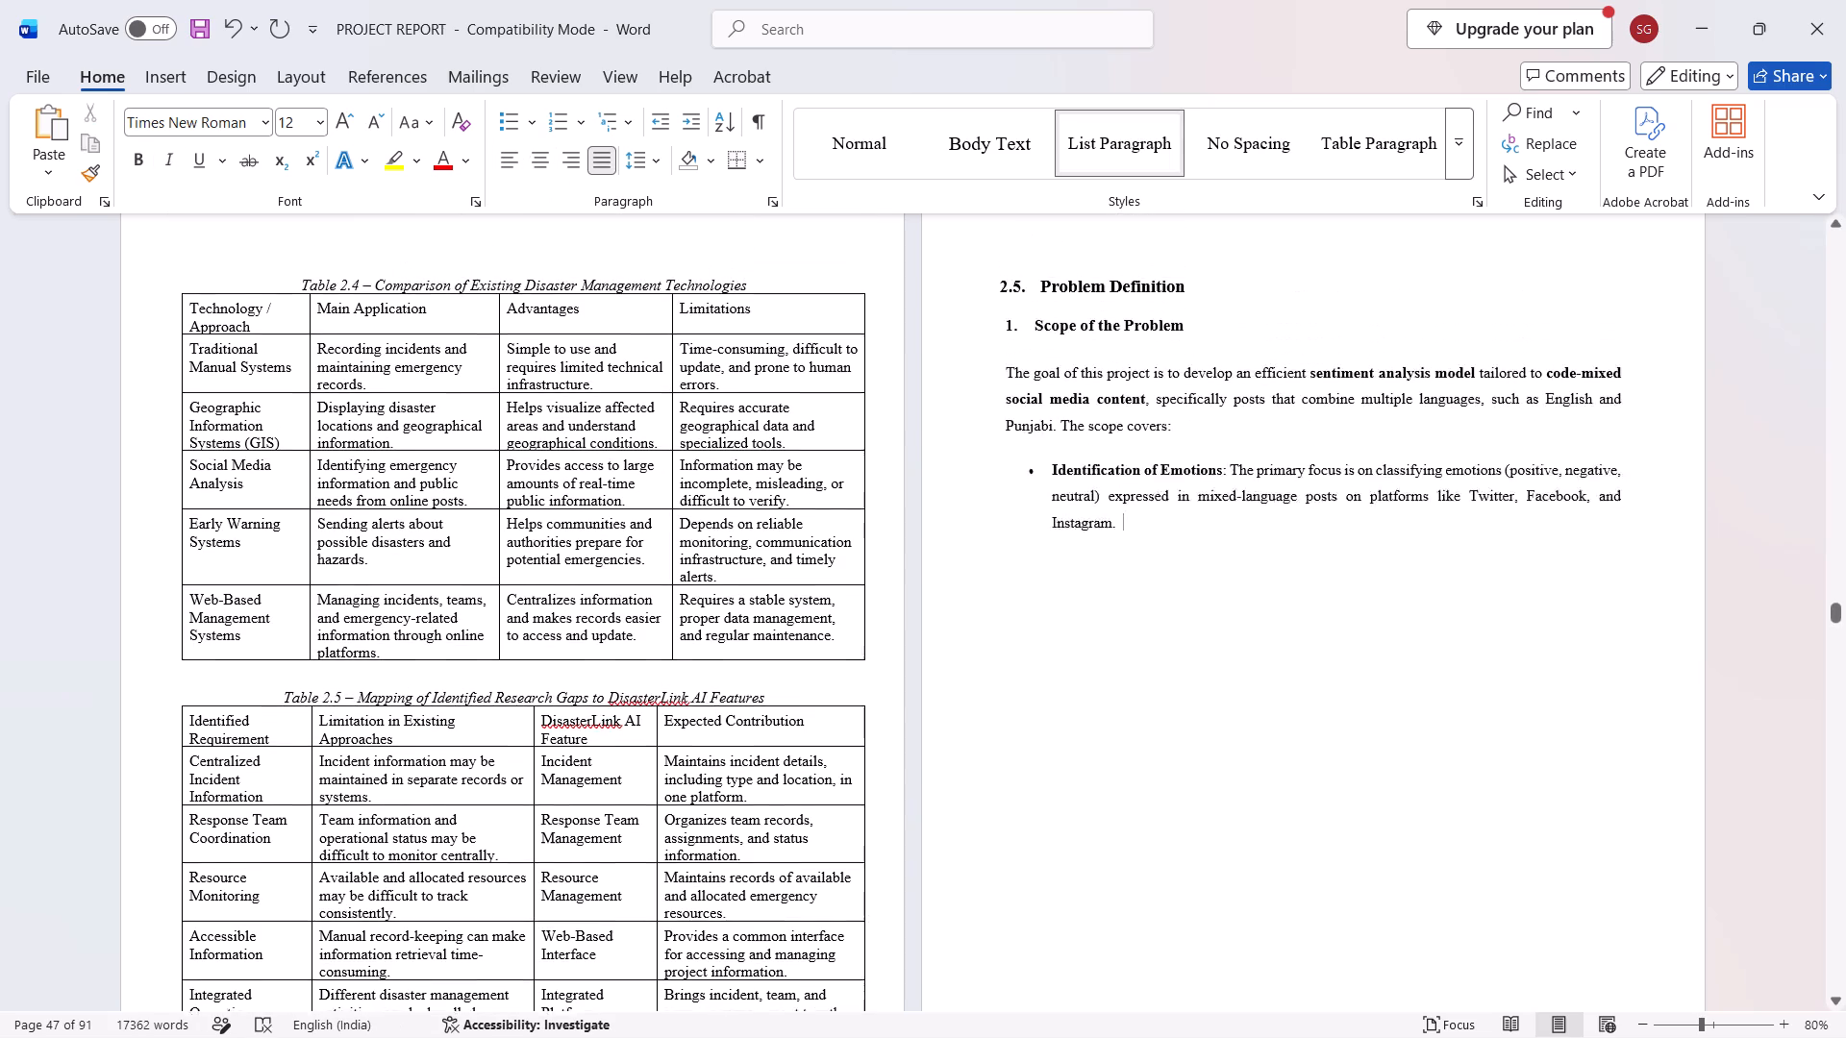
pyautogui.scroll(1, 887, 653)
pyautogui.scroll(2, 552, 569)
pyautogui.click(364, 390)
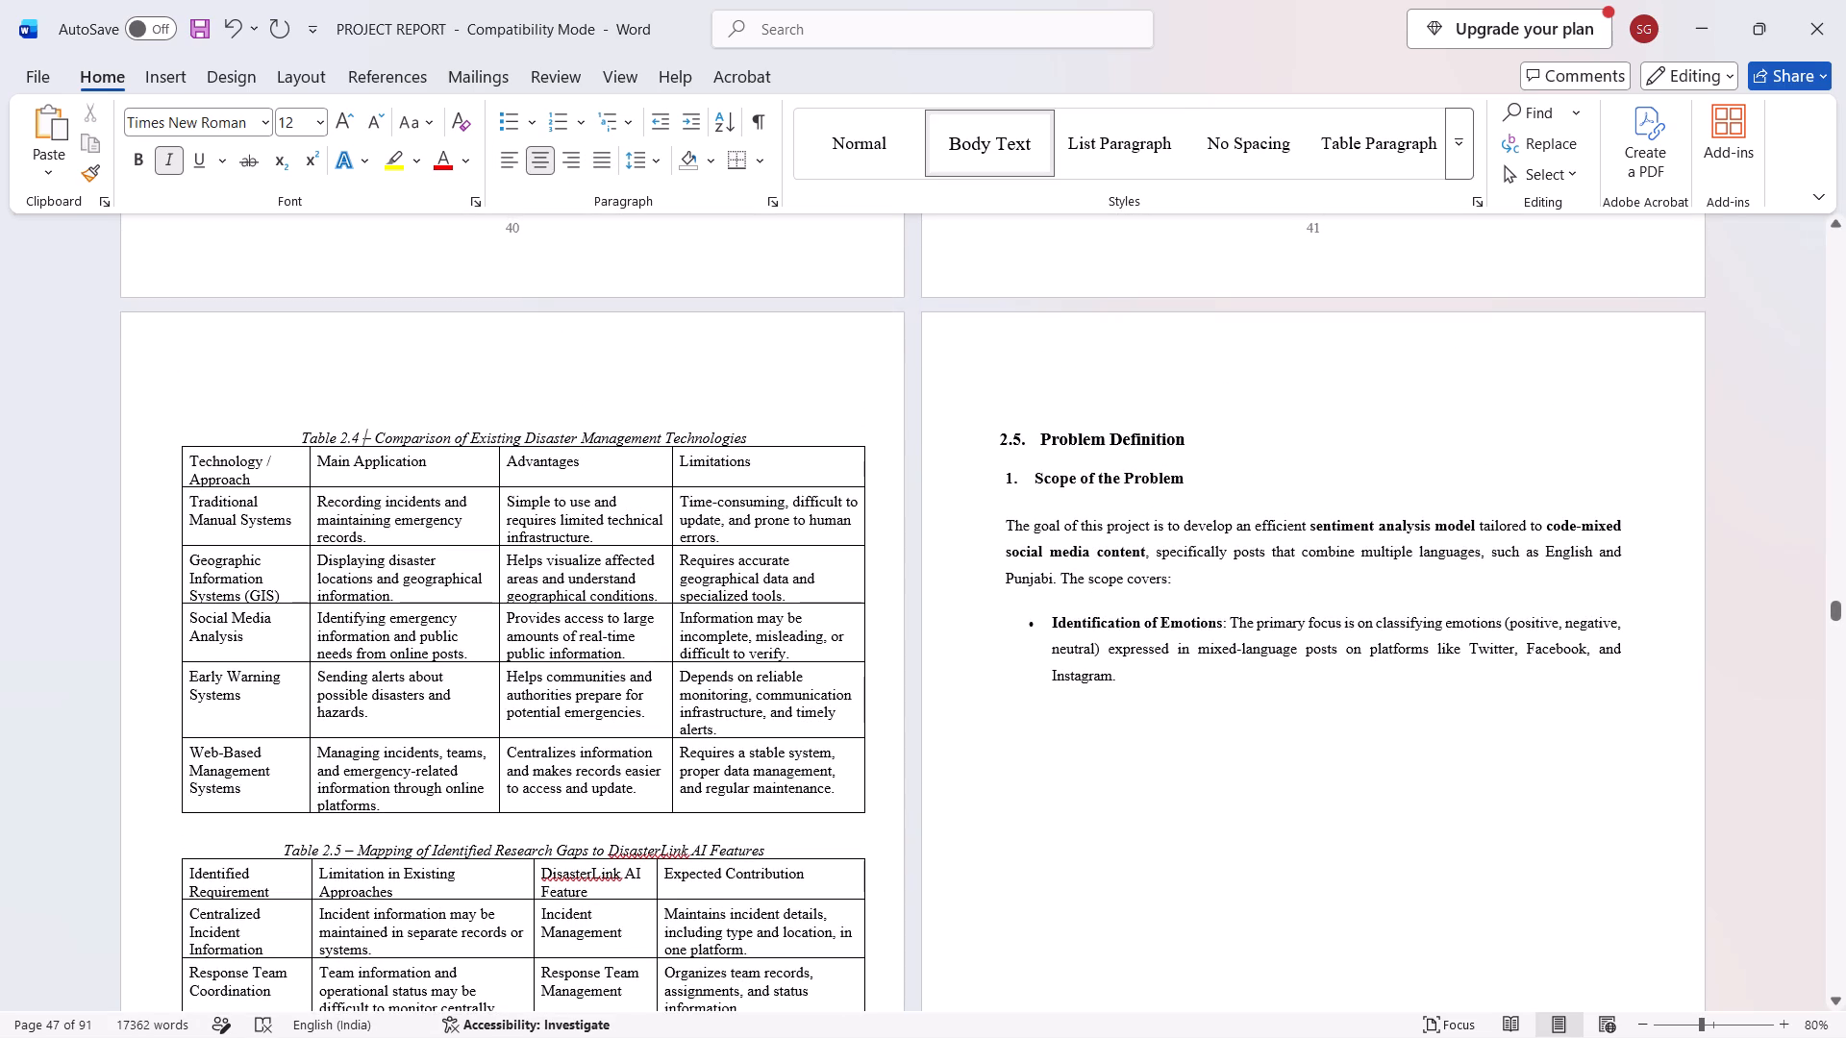
pyautogui.scroll(-1, 541, 563)
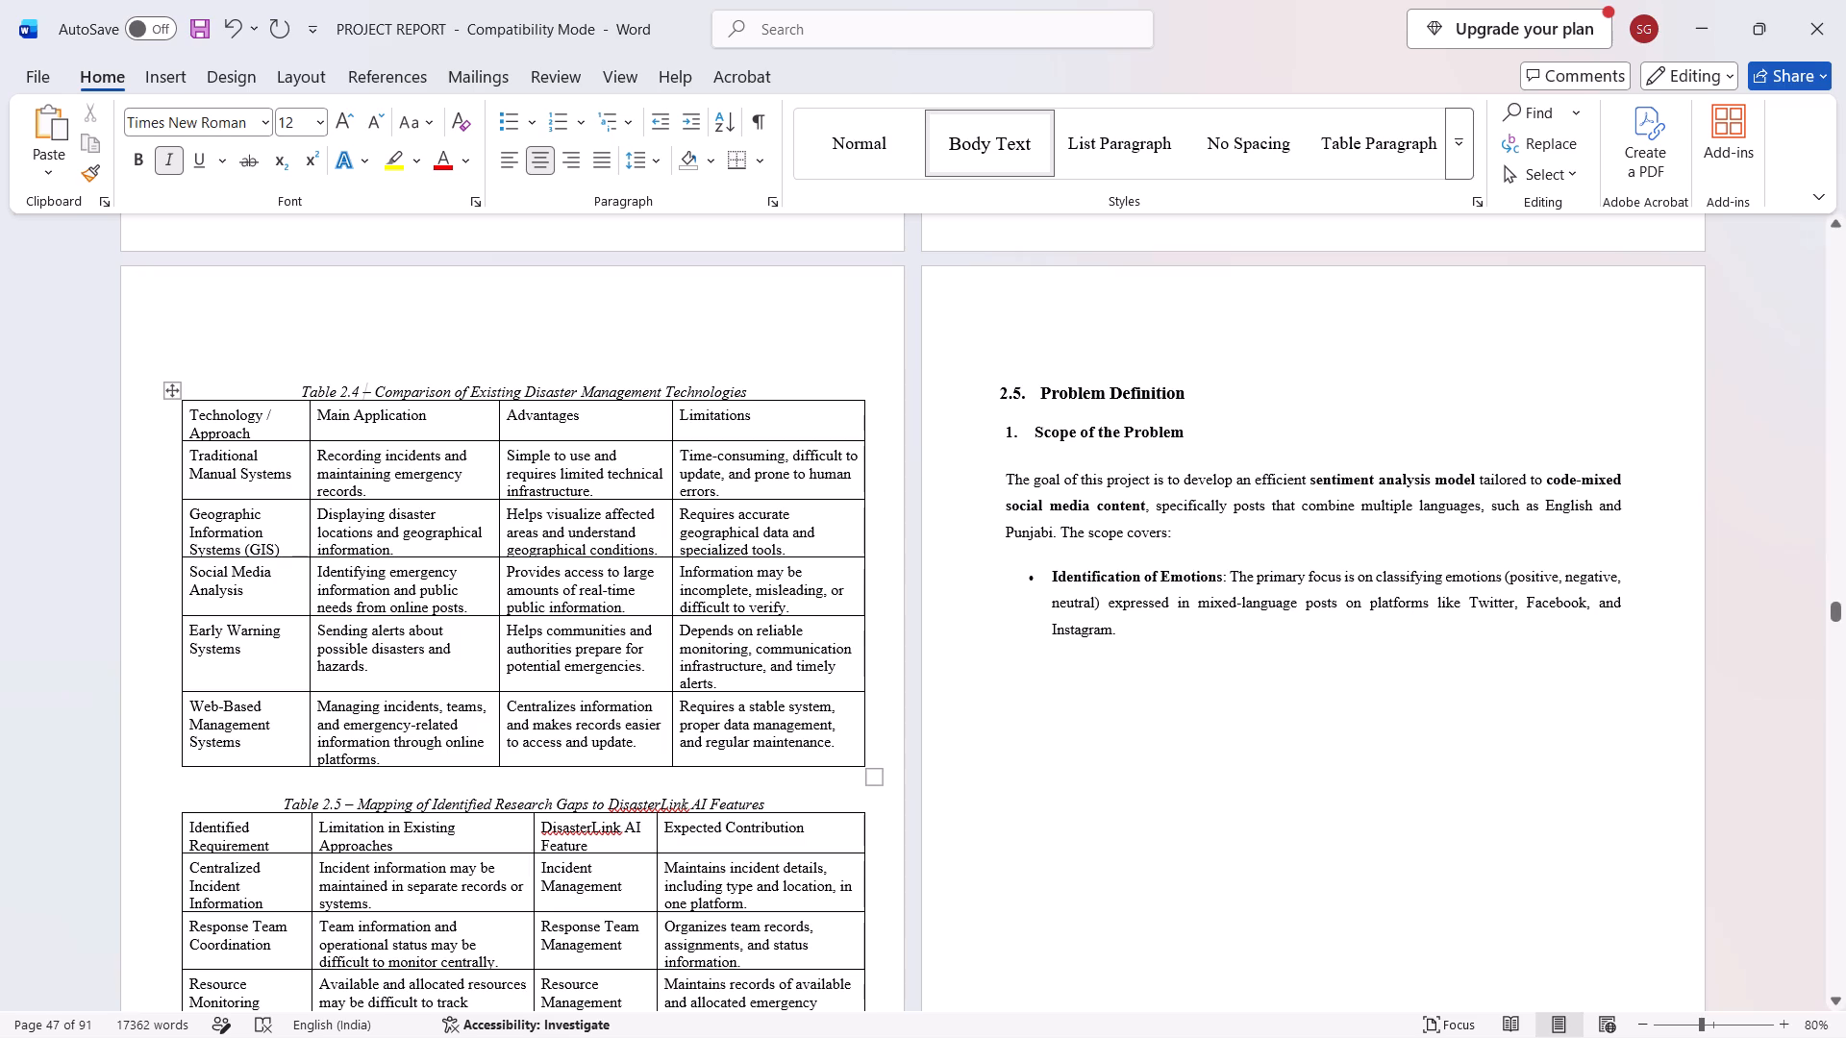
pyautogui.scroll(-3, 354, 416)
pyautogui.scroll(-6, 420, 570)
pyautogui.scroll(1, 420, 571)
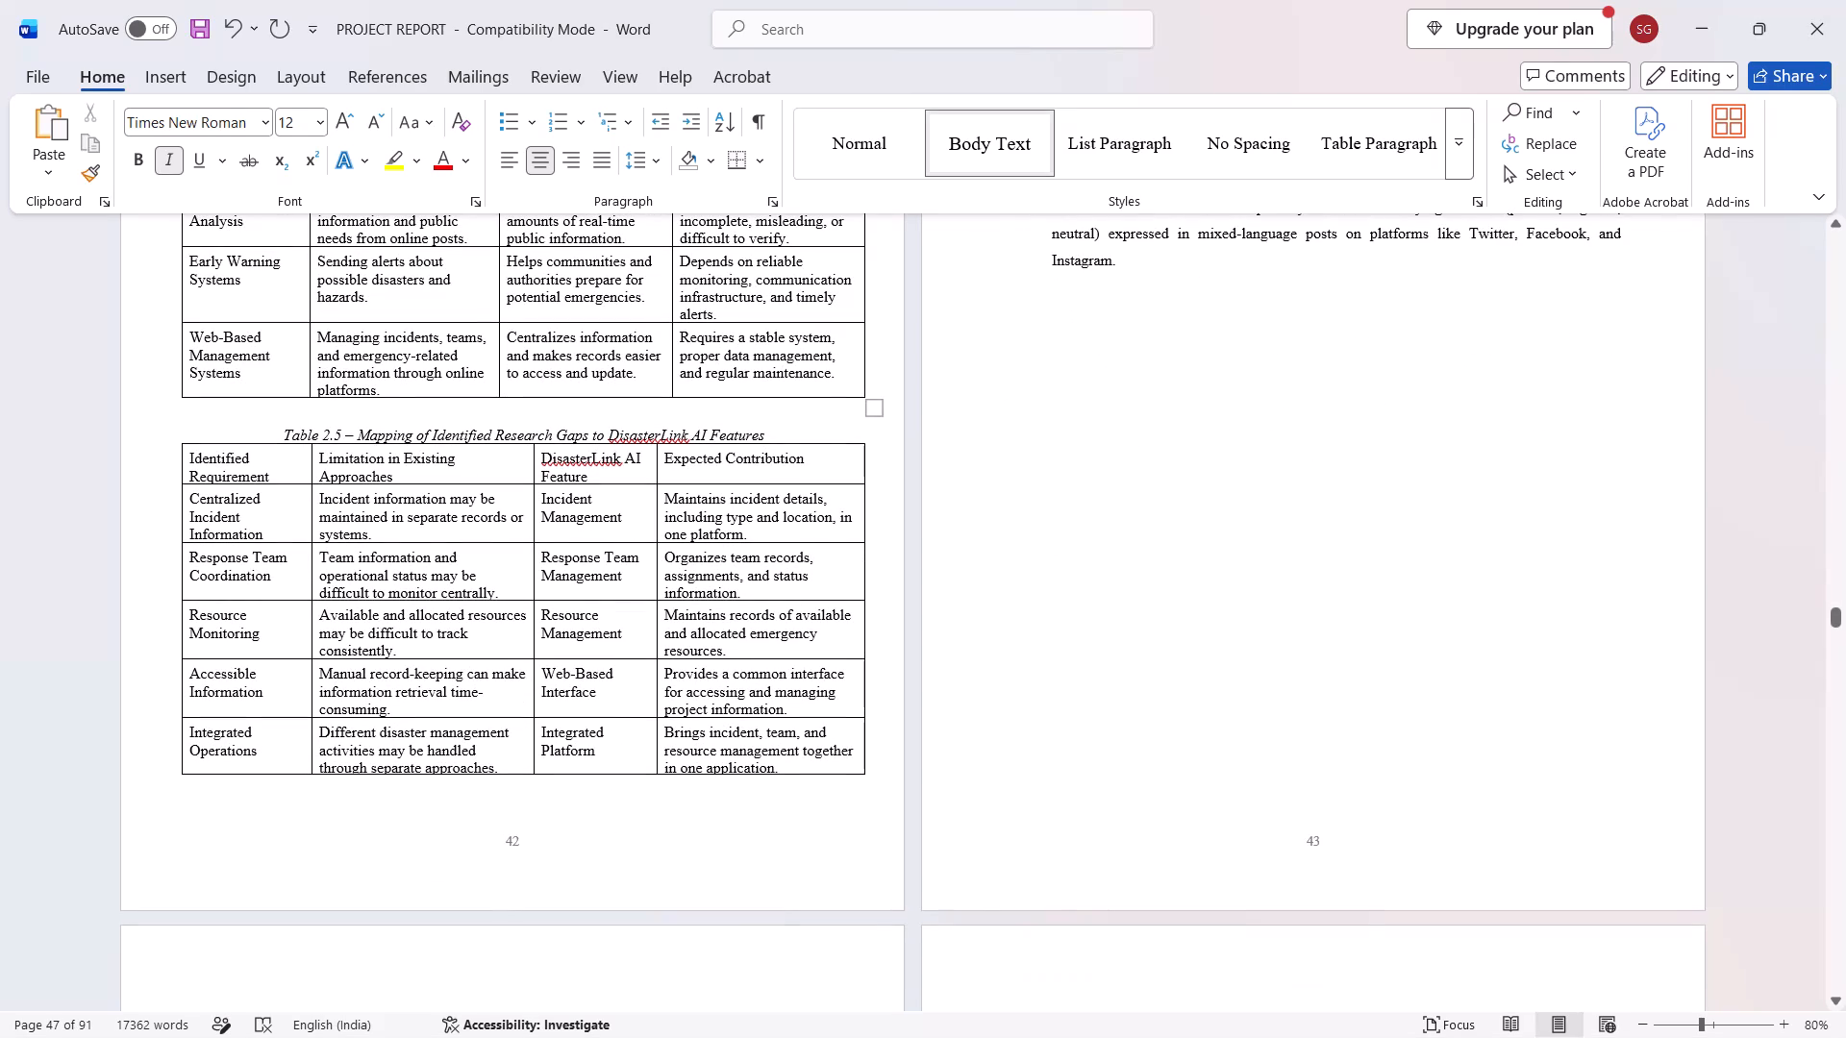
pyautogui.scroll(4, 962, 647)
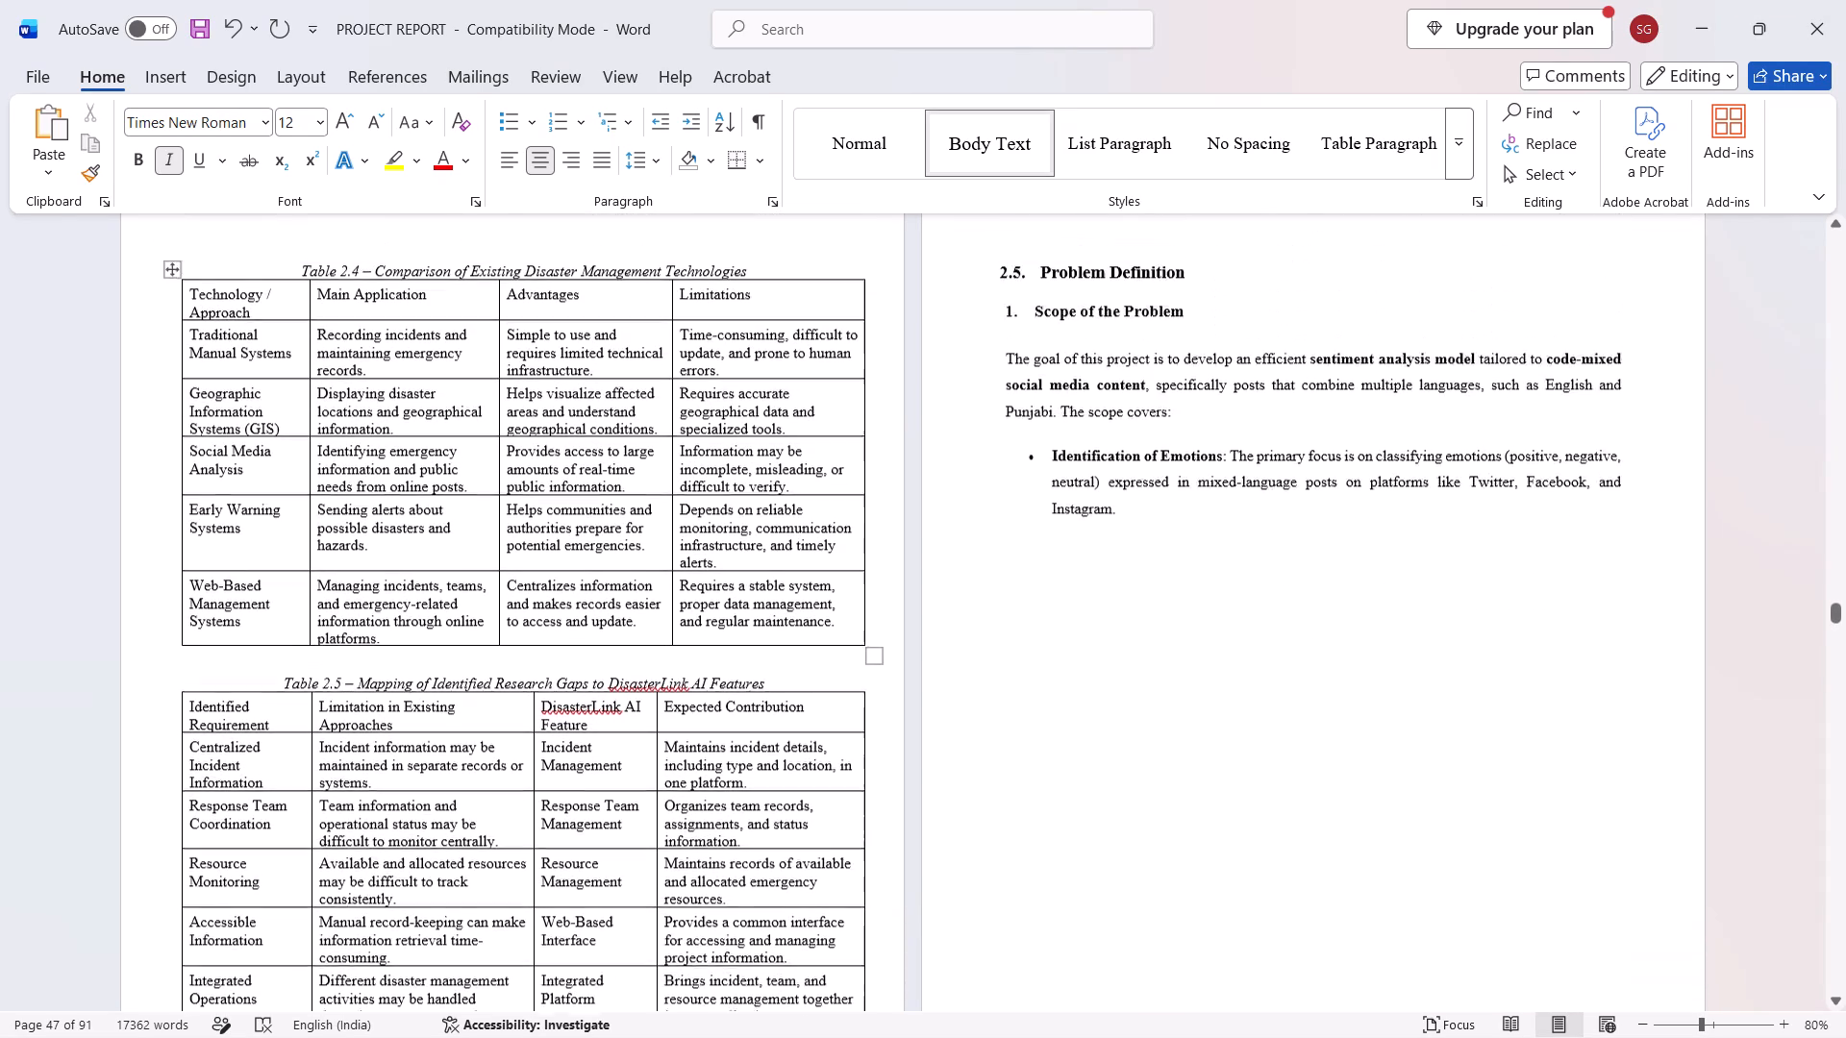
pyautogui.scroll(4, 981, 630)
pyautogui.scroll(-1, 1101, 540)
pyautogui.scroll(1, 1101, 540)
pyautogui.scroll(-11, 1041, 728)
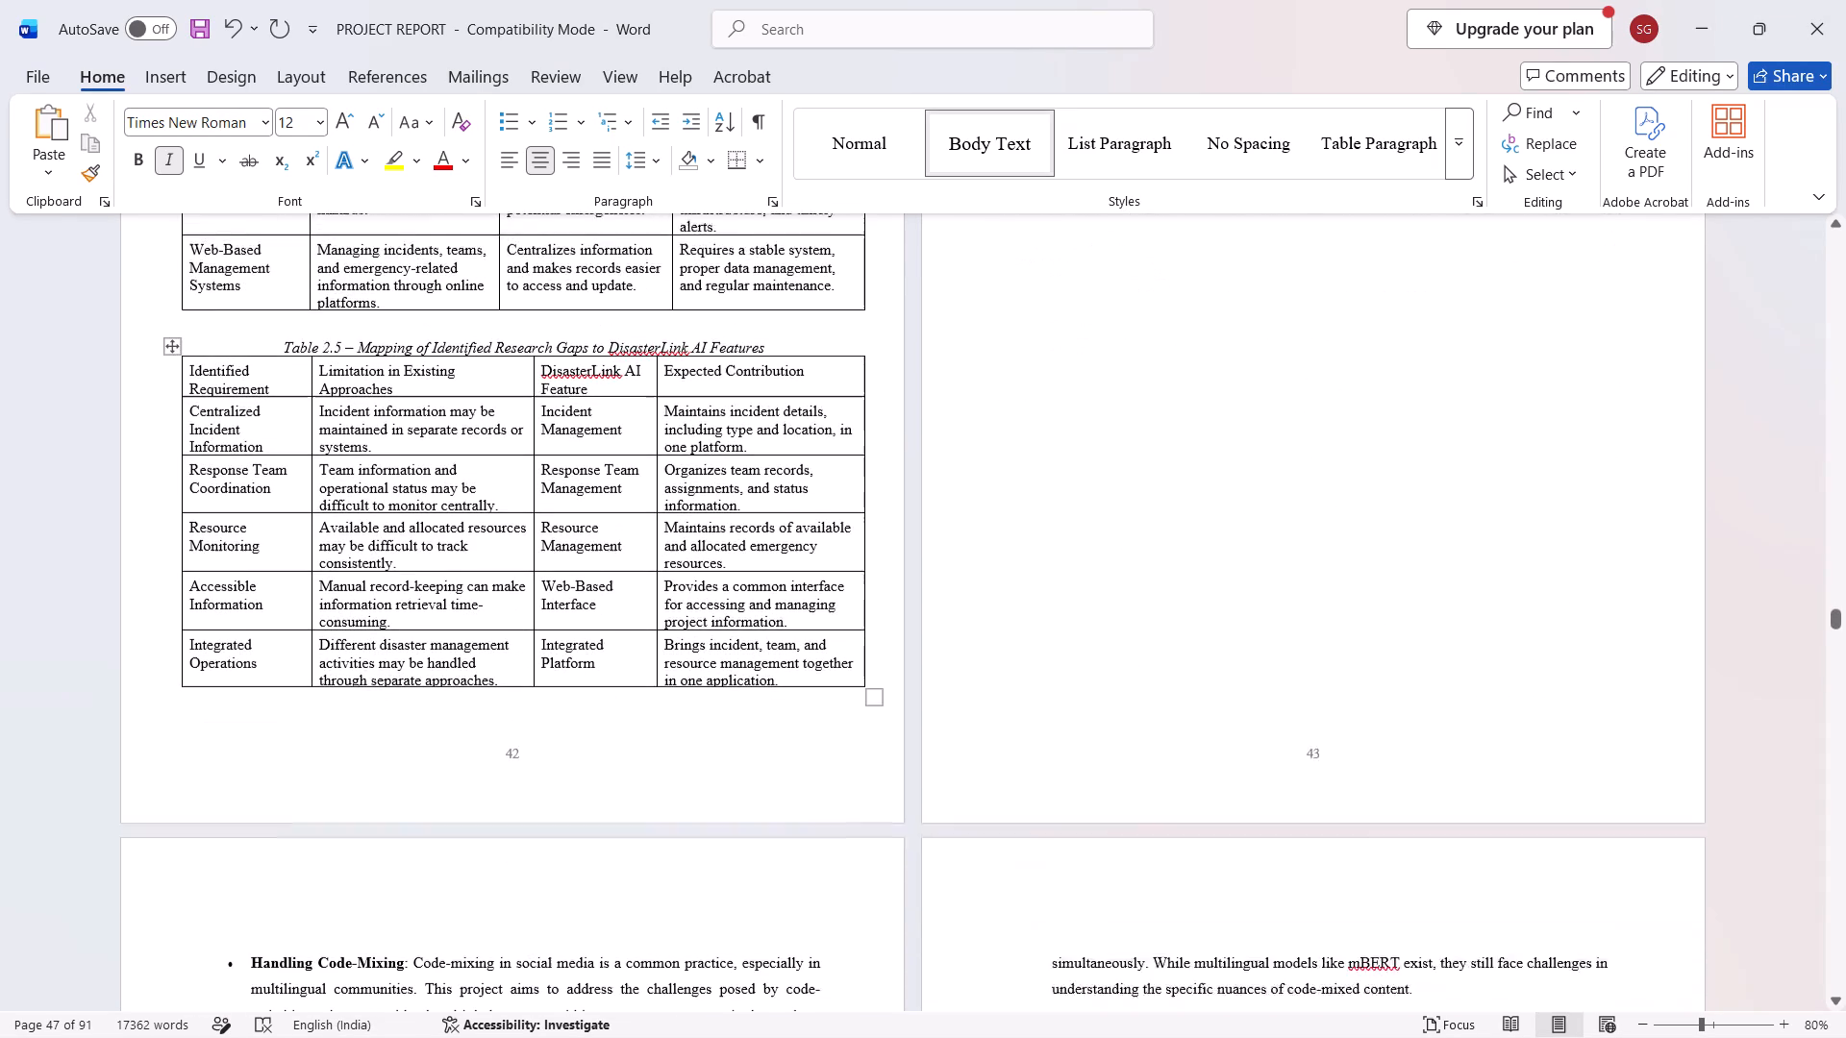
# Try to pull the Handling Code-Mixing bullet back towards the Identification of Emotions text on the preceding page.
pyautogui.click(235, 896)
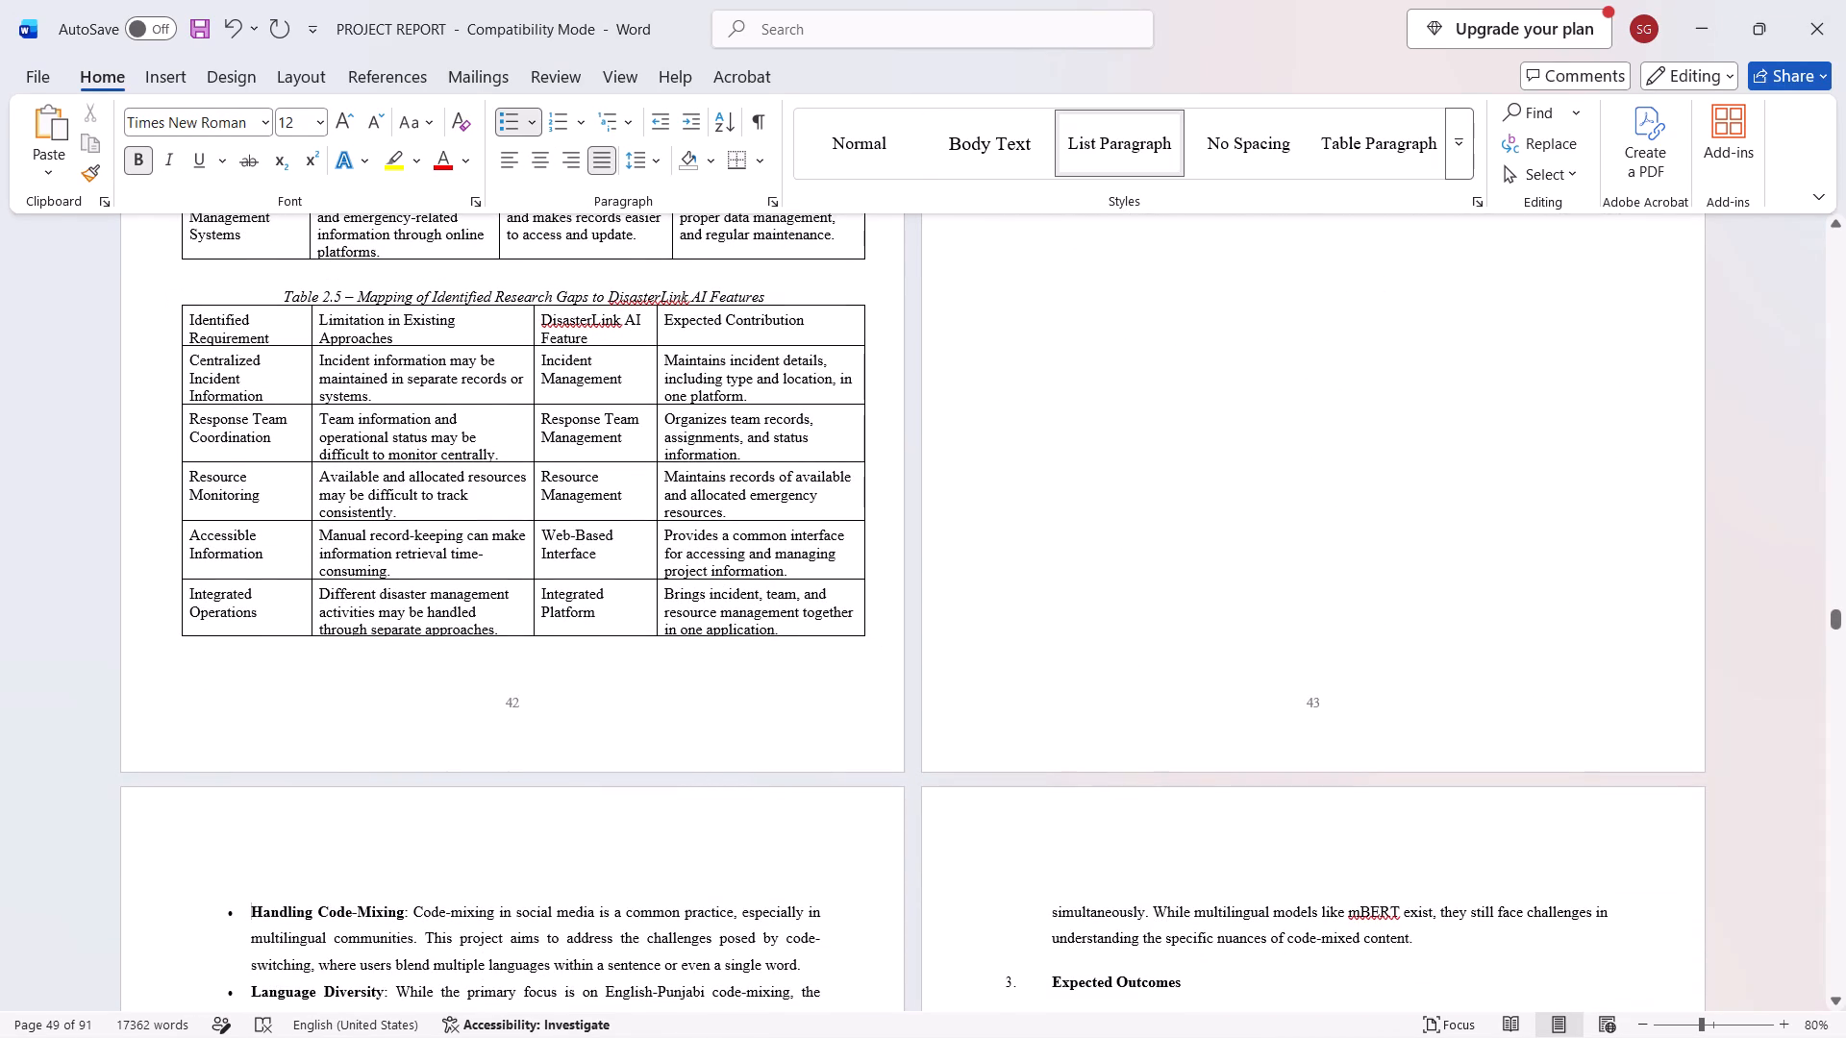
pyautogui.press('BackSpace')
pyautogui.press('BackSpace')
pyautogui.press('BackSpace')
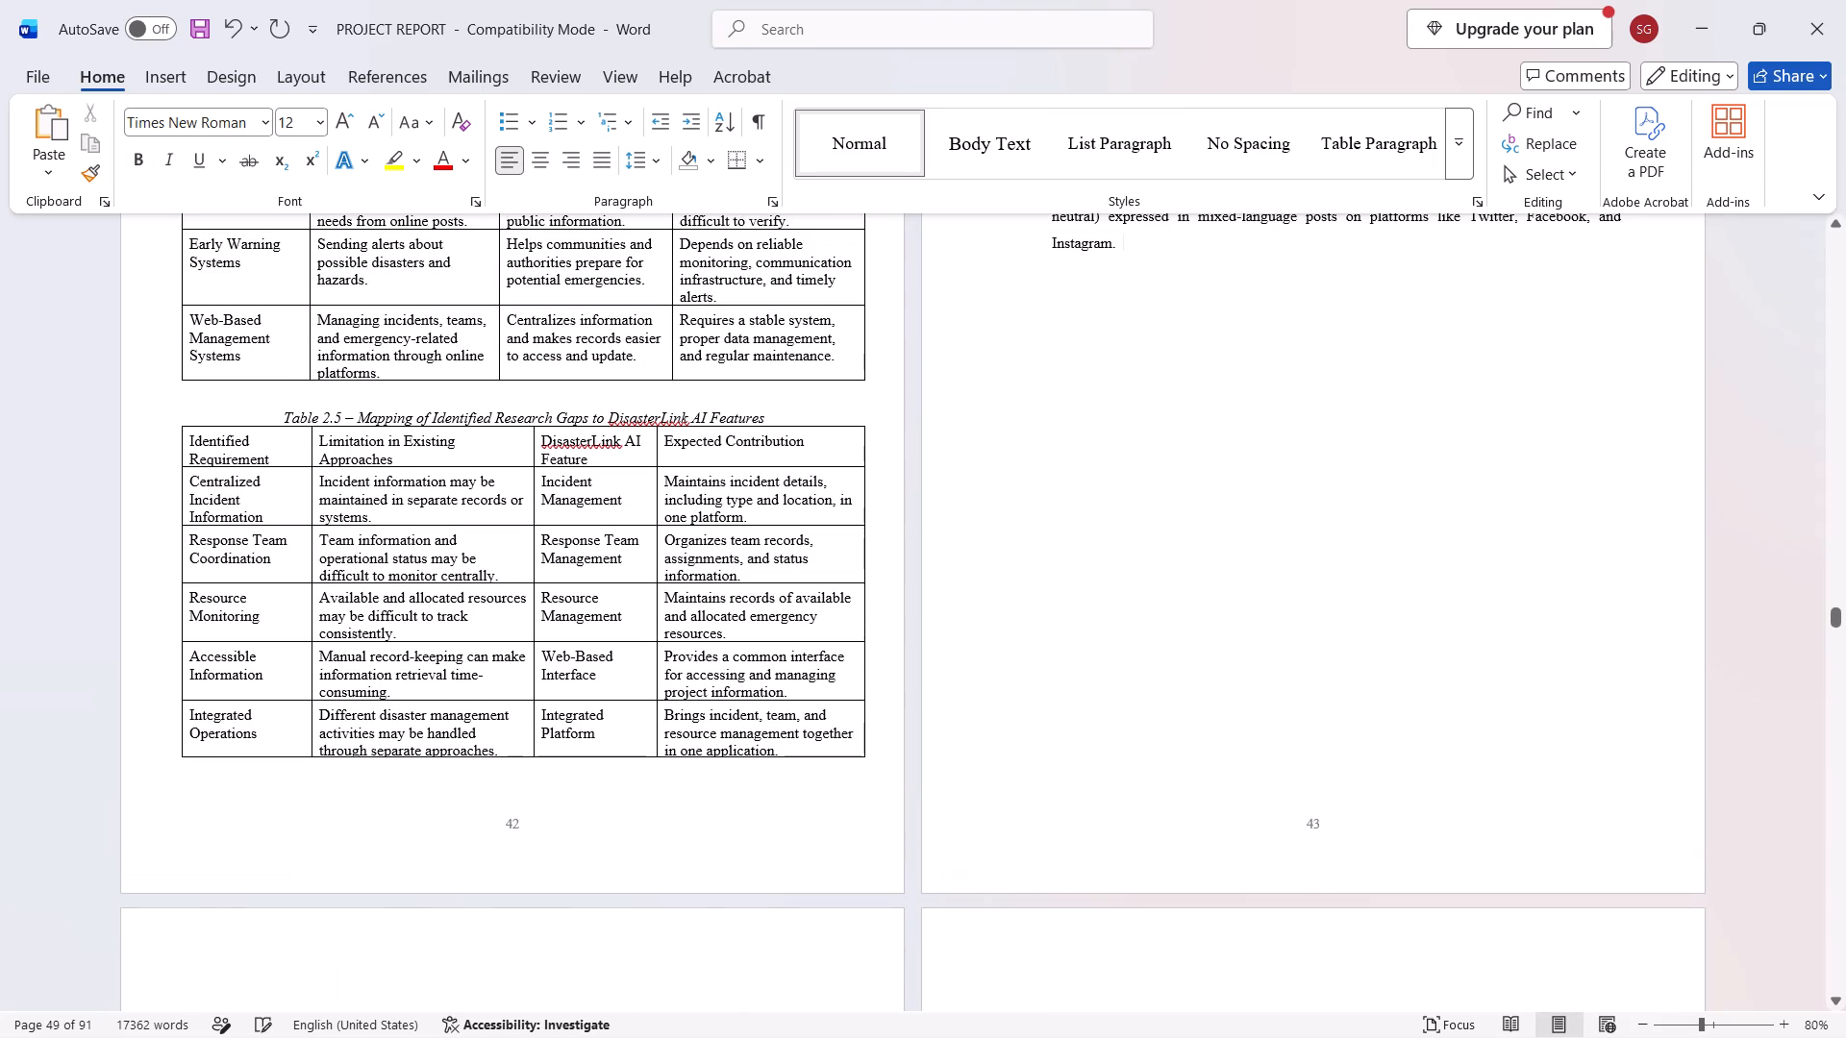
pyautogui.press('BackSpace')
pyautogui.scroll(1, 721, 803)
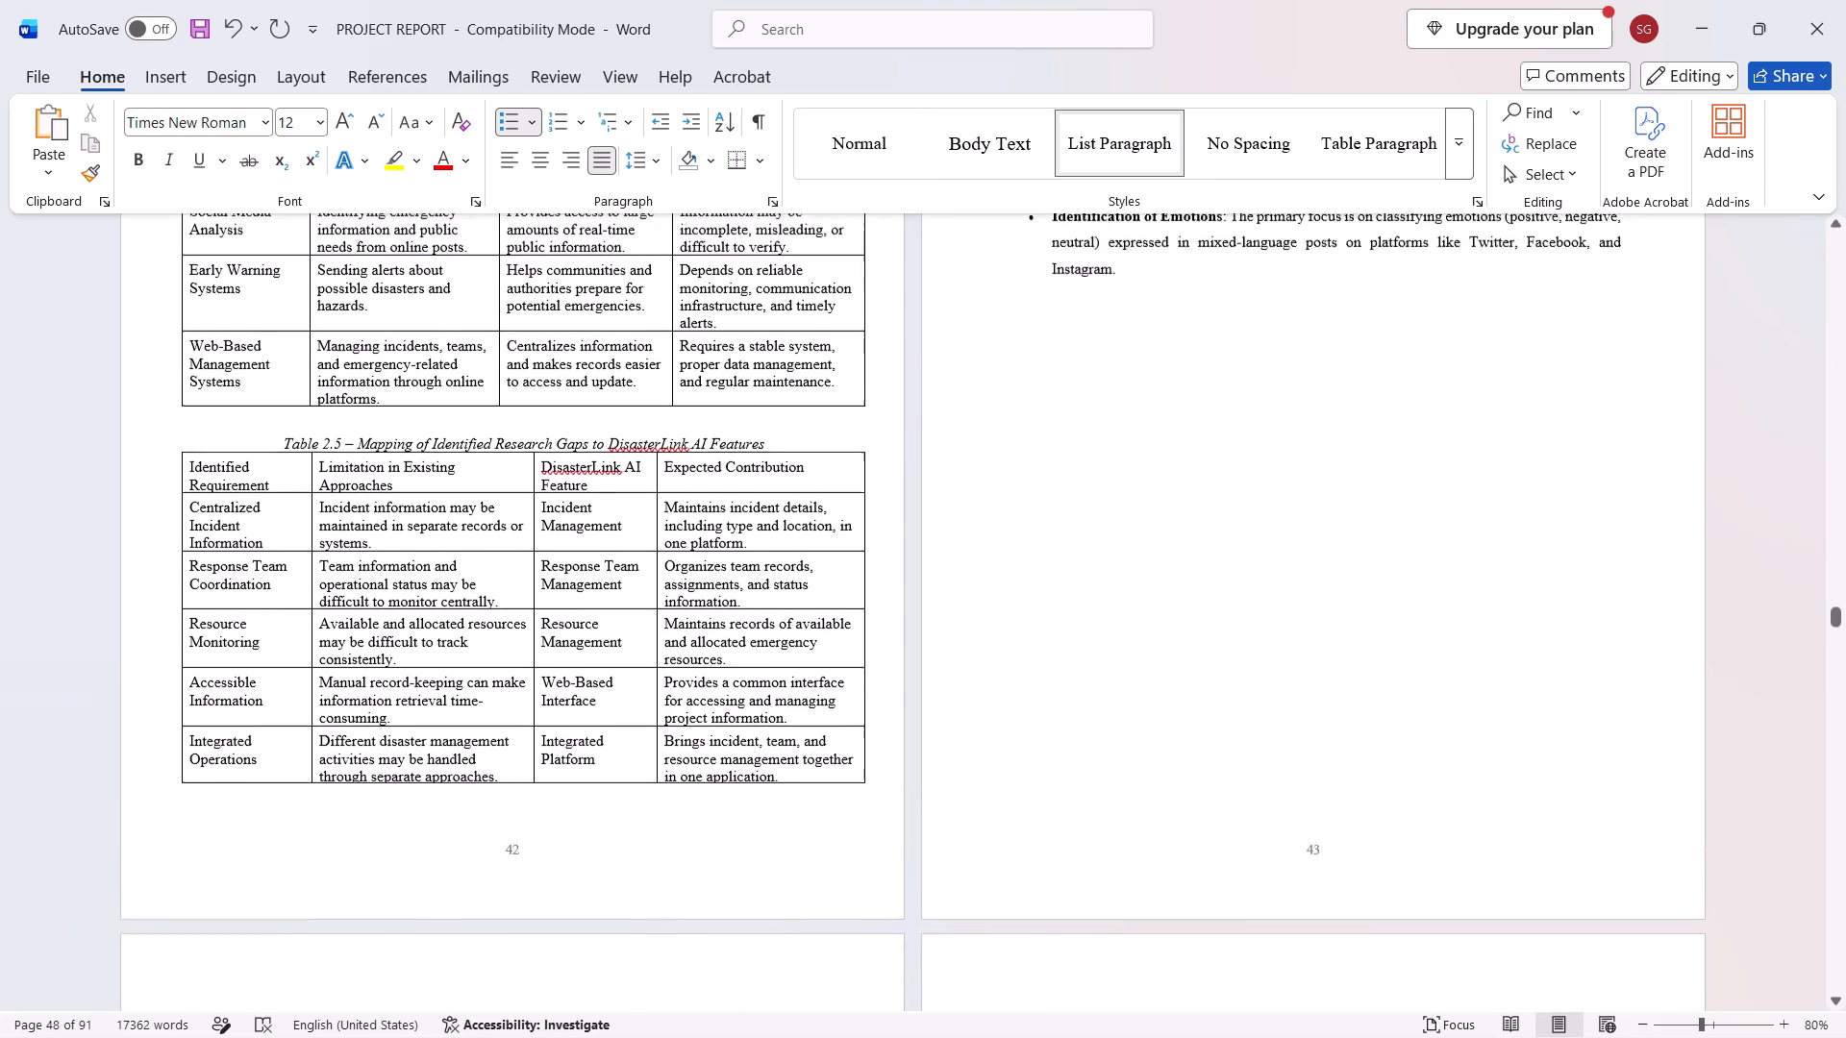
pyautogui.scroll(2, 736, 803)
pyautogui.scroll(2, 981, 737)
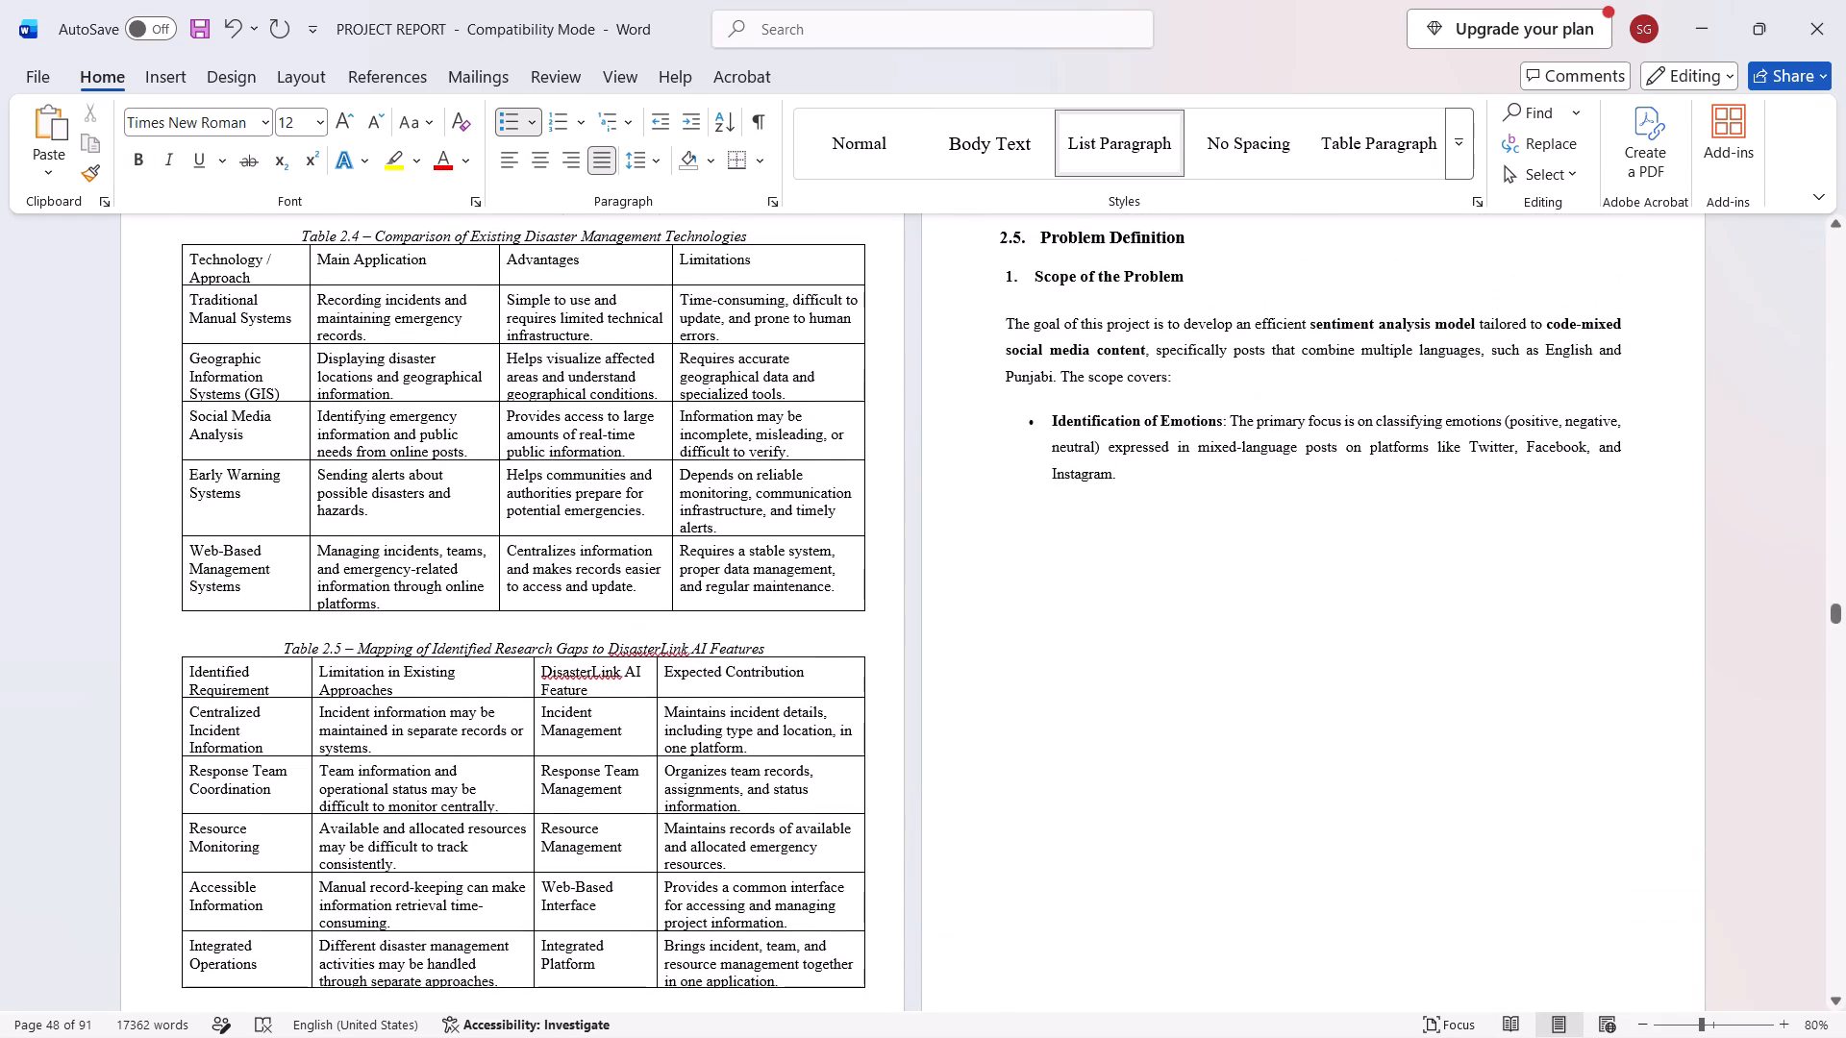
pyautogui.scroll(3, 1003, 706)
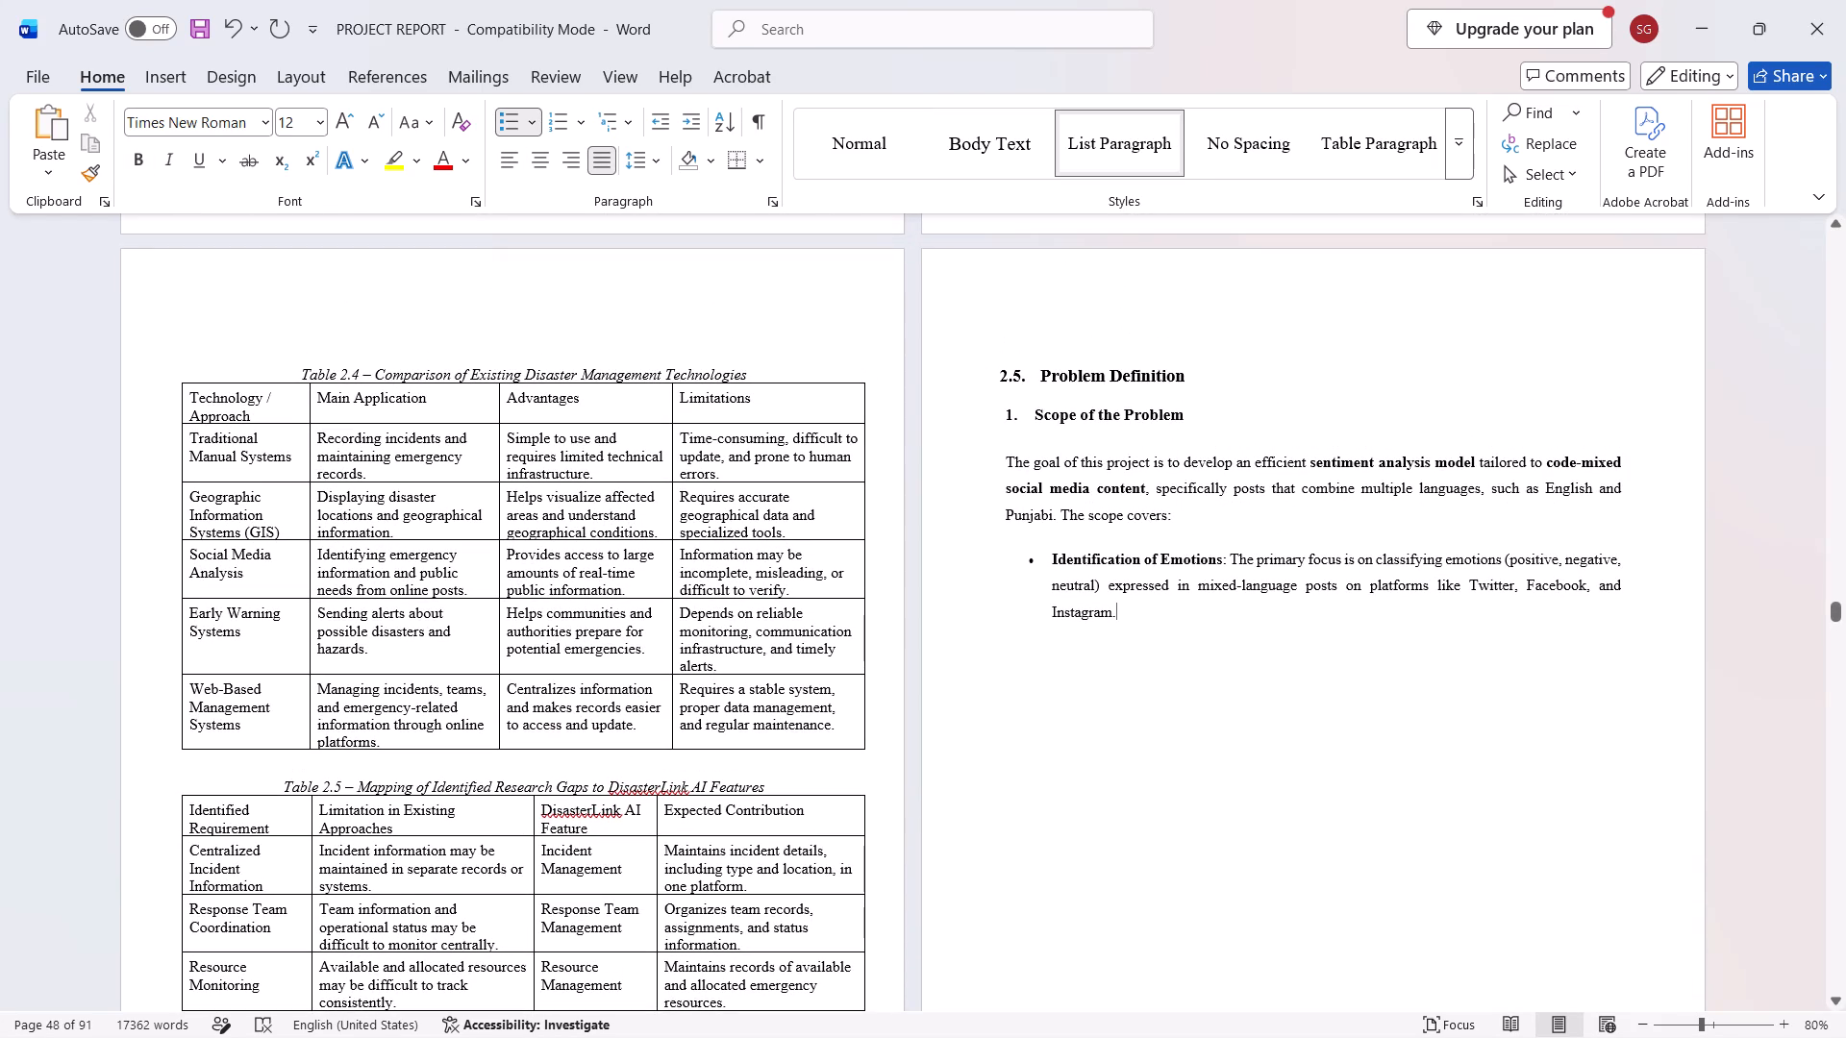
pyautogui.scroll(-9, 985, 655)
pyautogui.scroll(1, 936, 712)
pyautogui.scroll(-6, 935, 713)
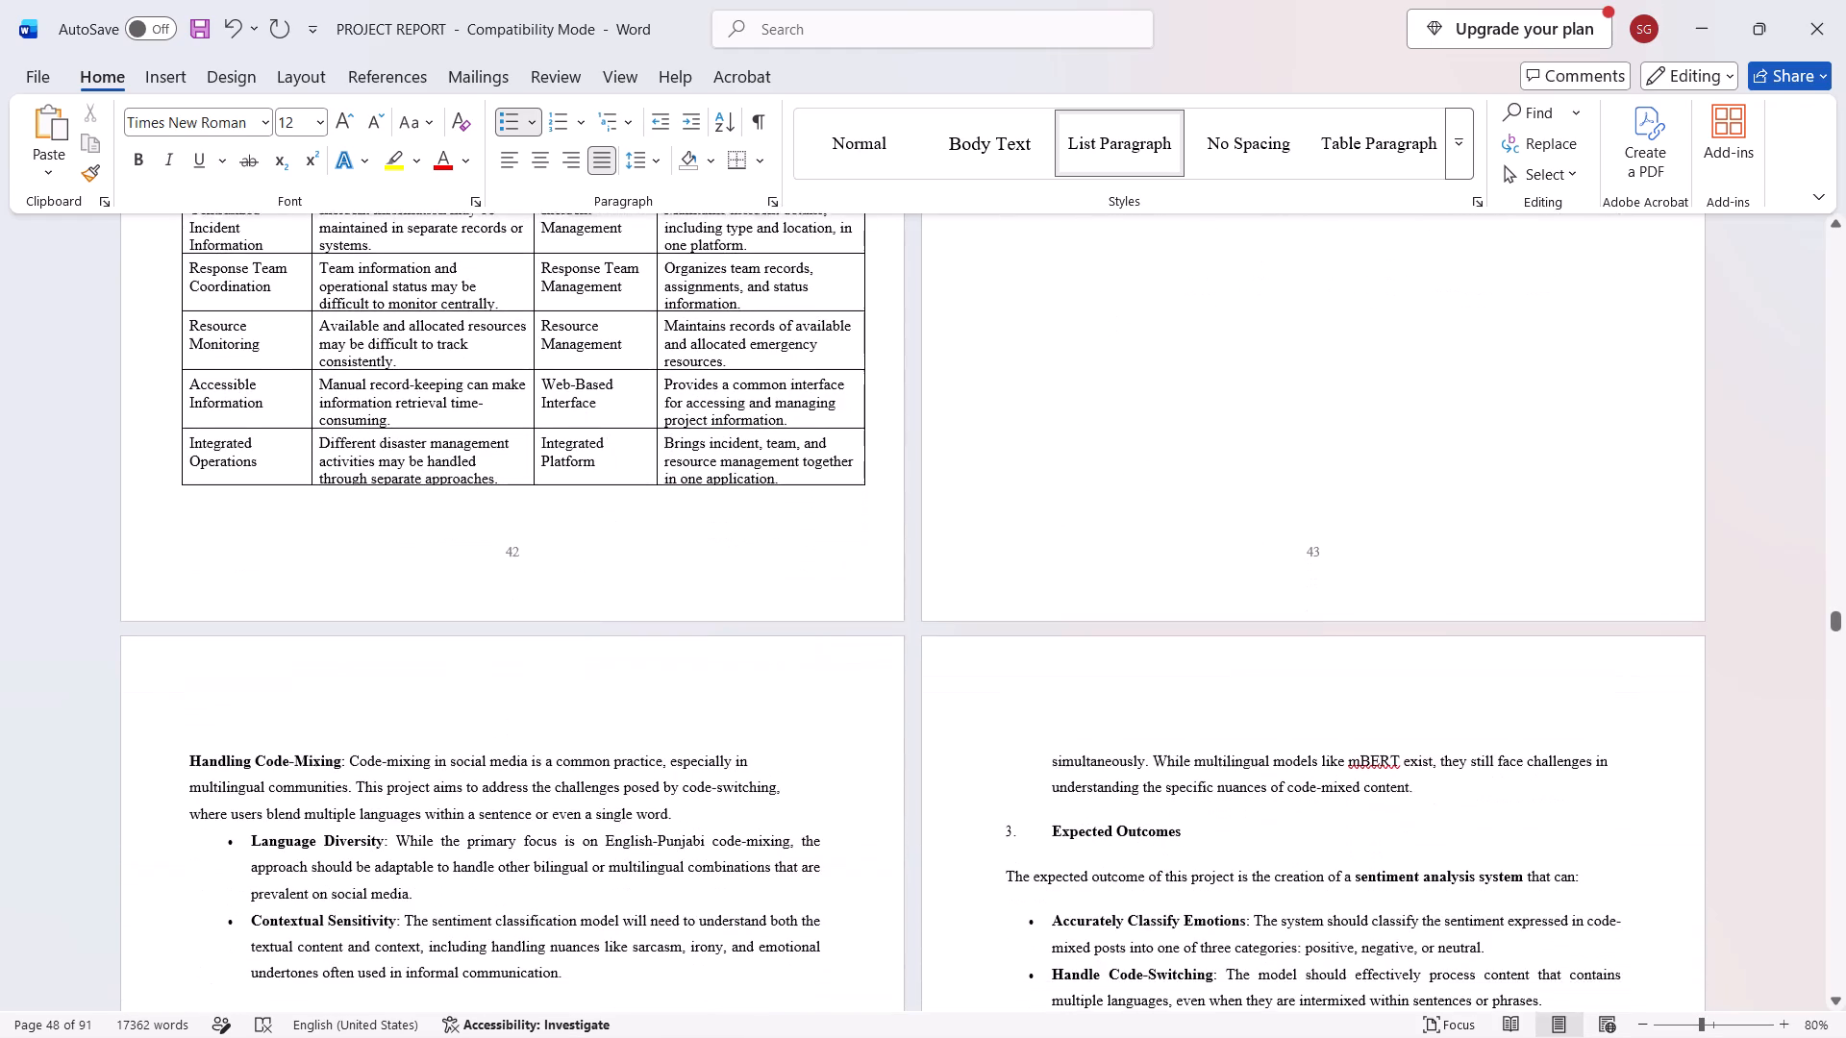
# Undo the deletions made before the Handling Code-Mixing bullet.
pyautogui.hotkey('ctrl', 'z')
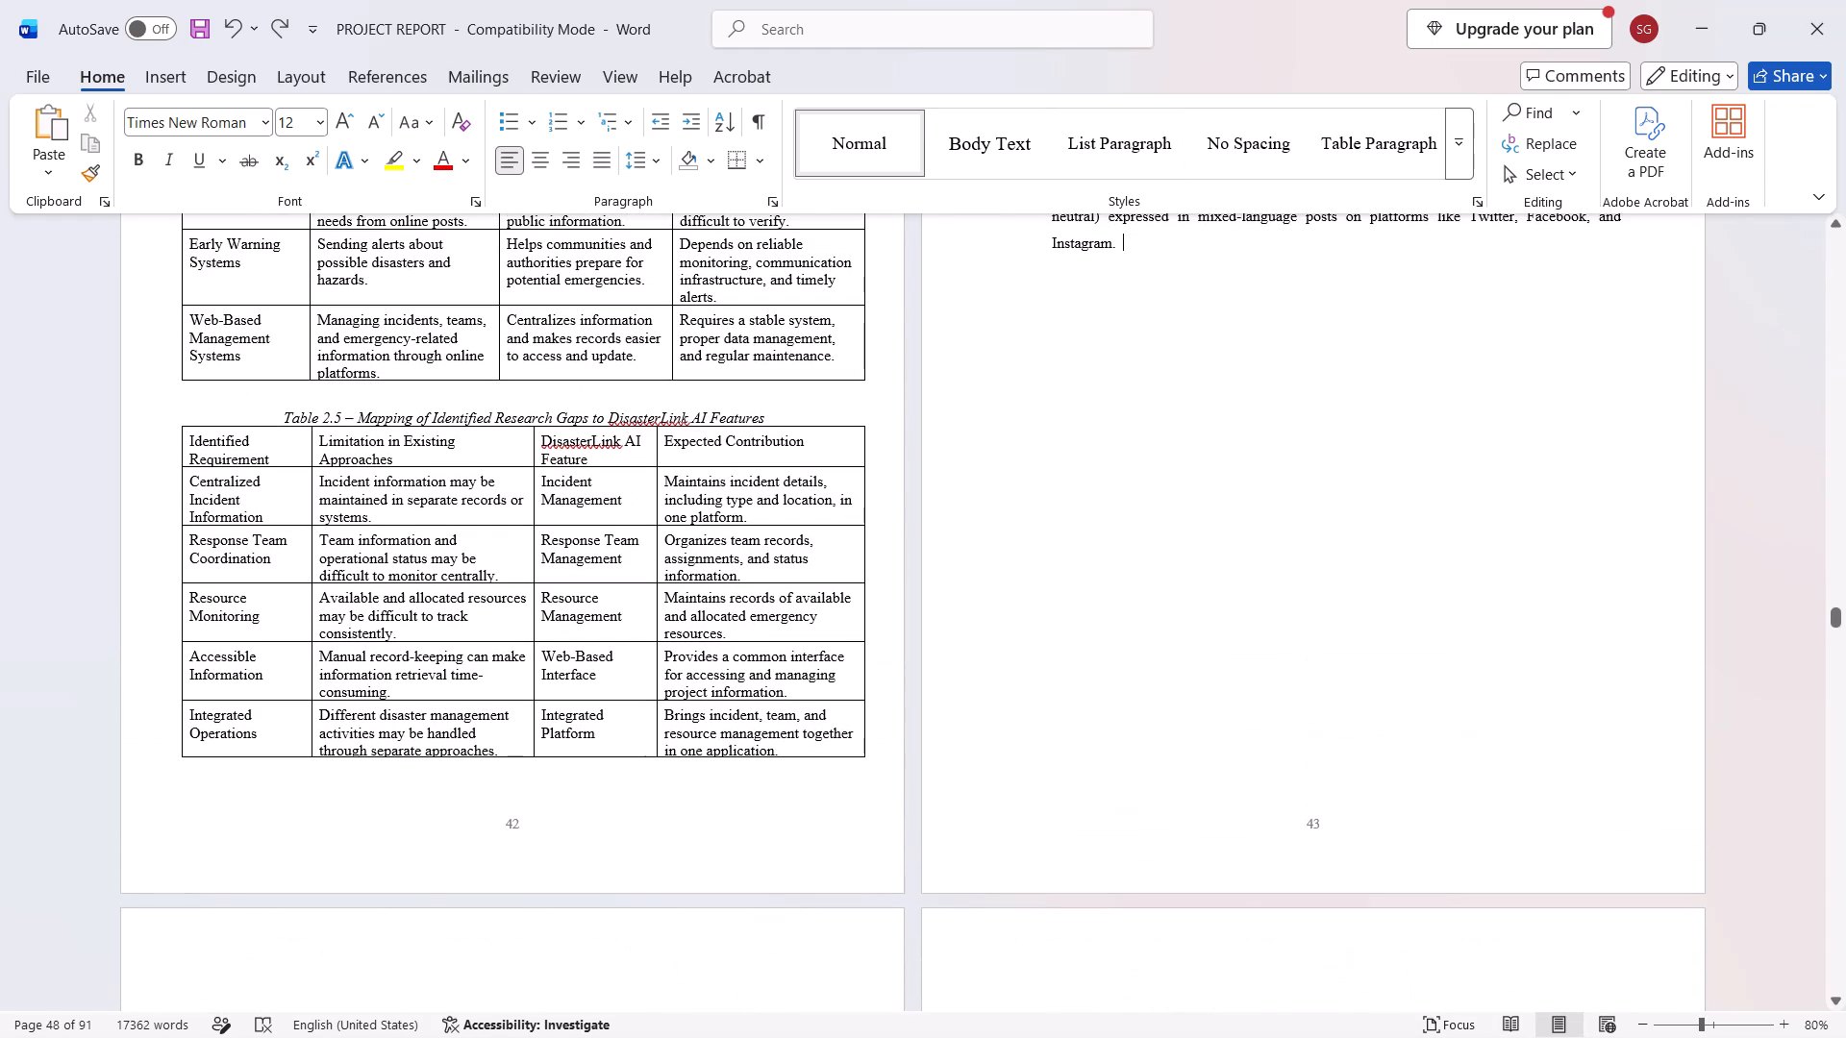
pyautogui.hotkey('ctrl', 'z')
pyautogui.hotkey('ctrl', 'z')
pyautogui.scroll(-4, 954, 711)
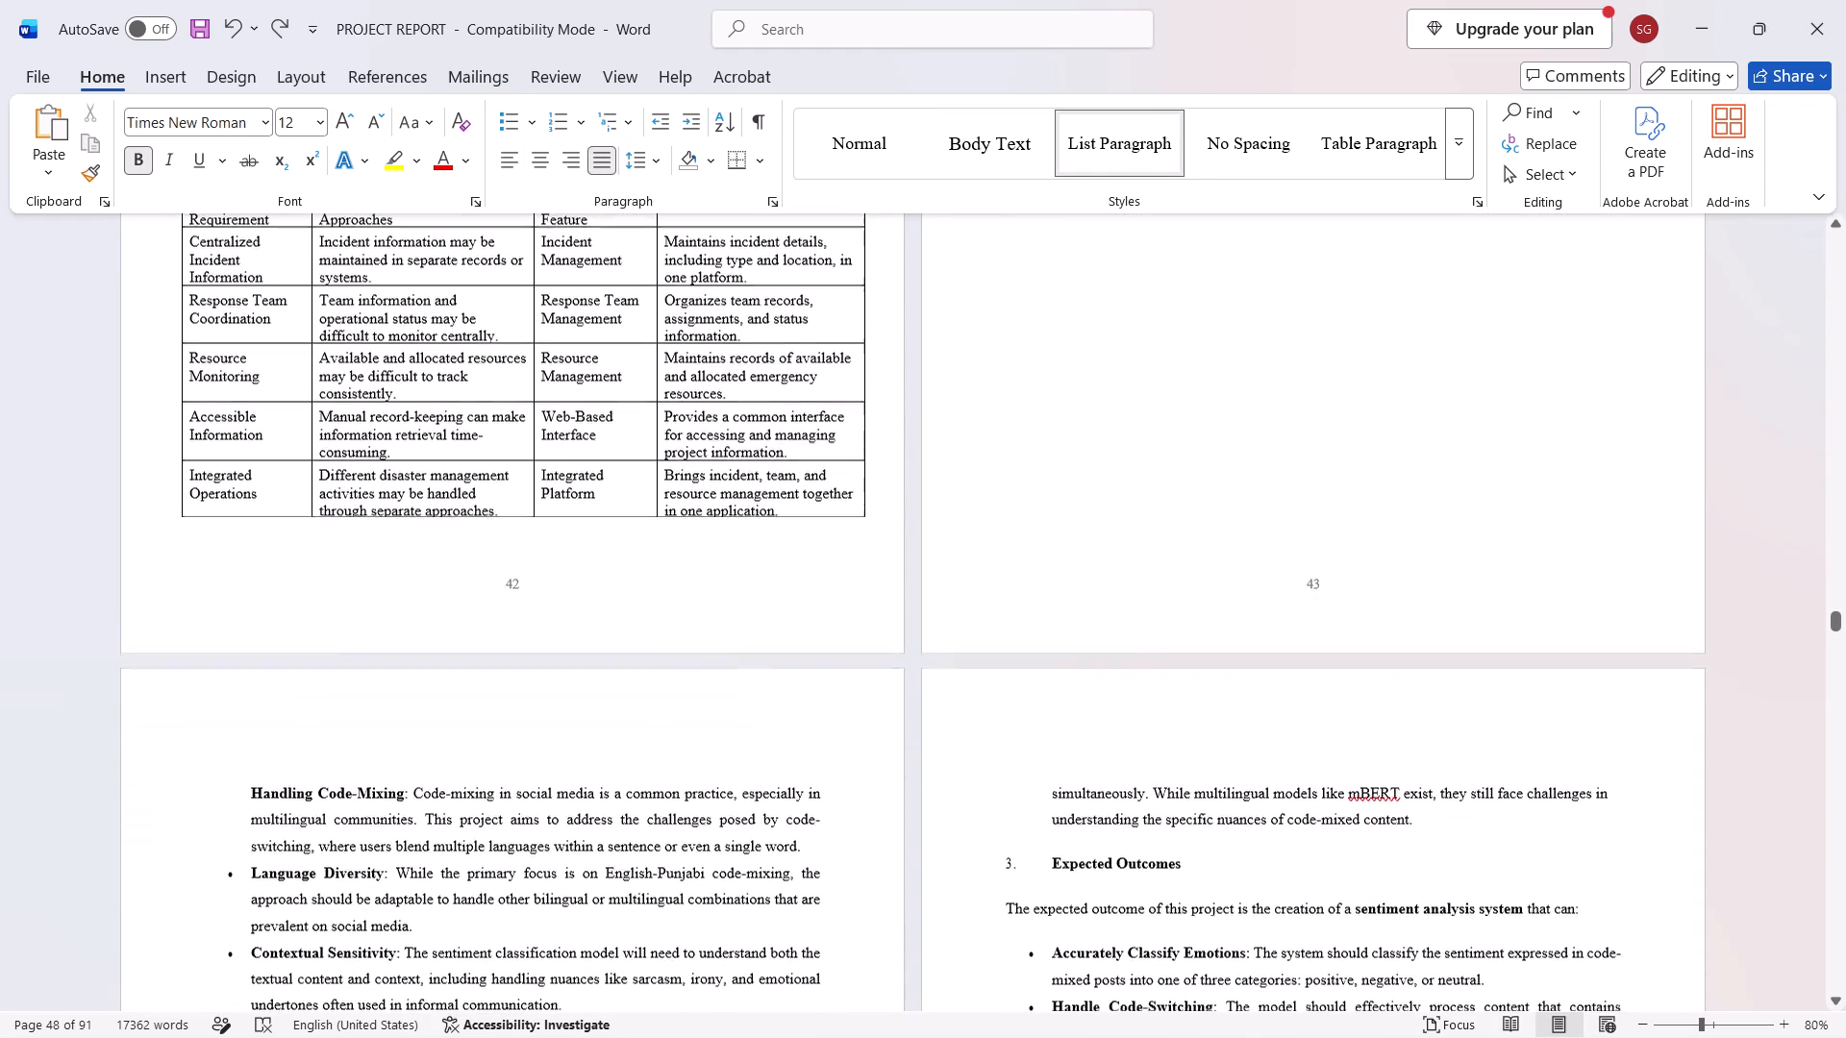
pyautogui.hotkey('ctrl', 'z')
pyautogui.scroll(-1, 1005, 666)
pyautogui.scroll(1, 1005, 666)
pyautogui.scroll(-9, 1005, 666)
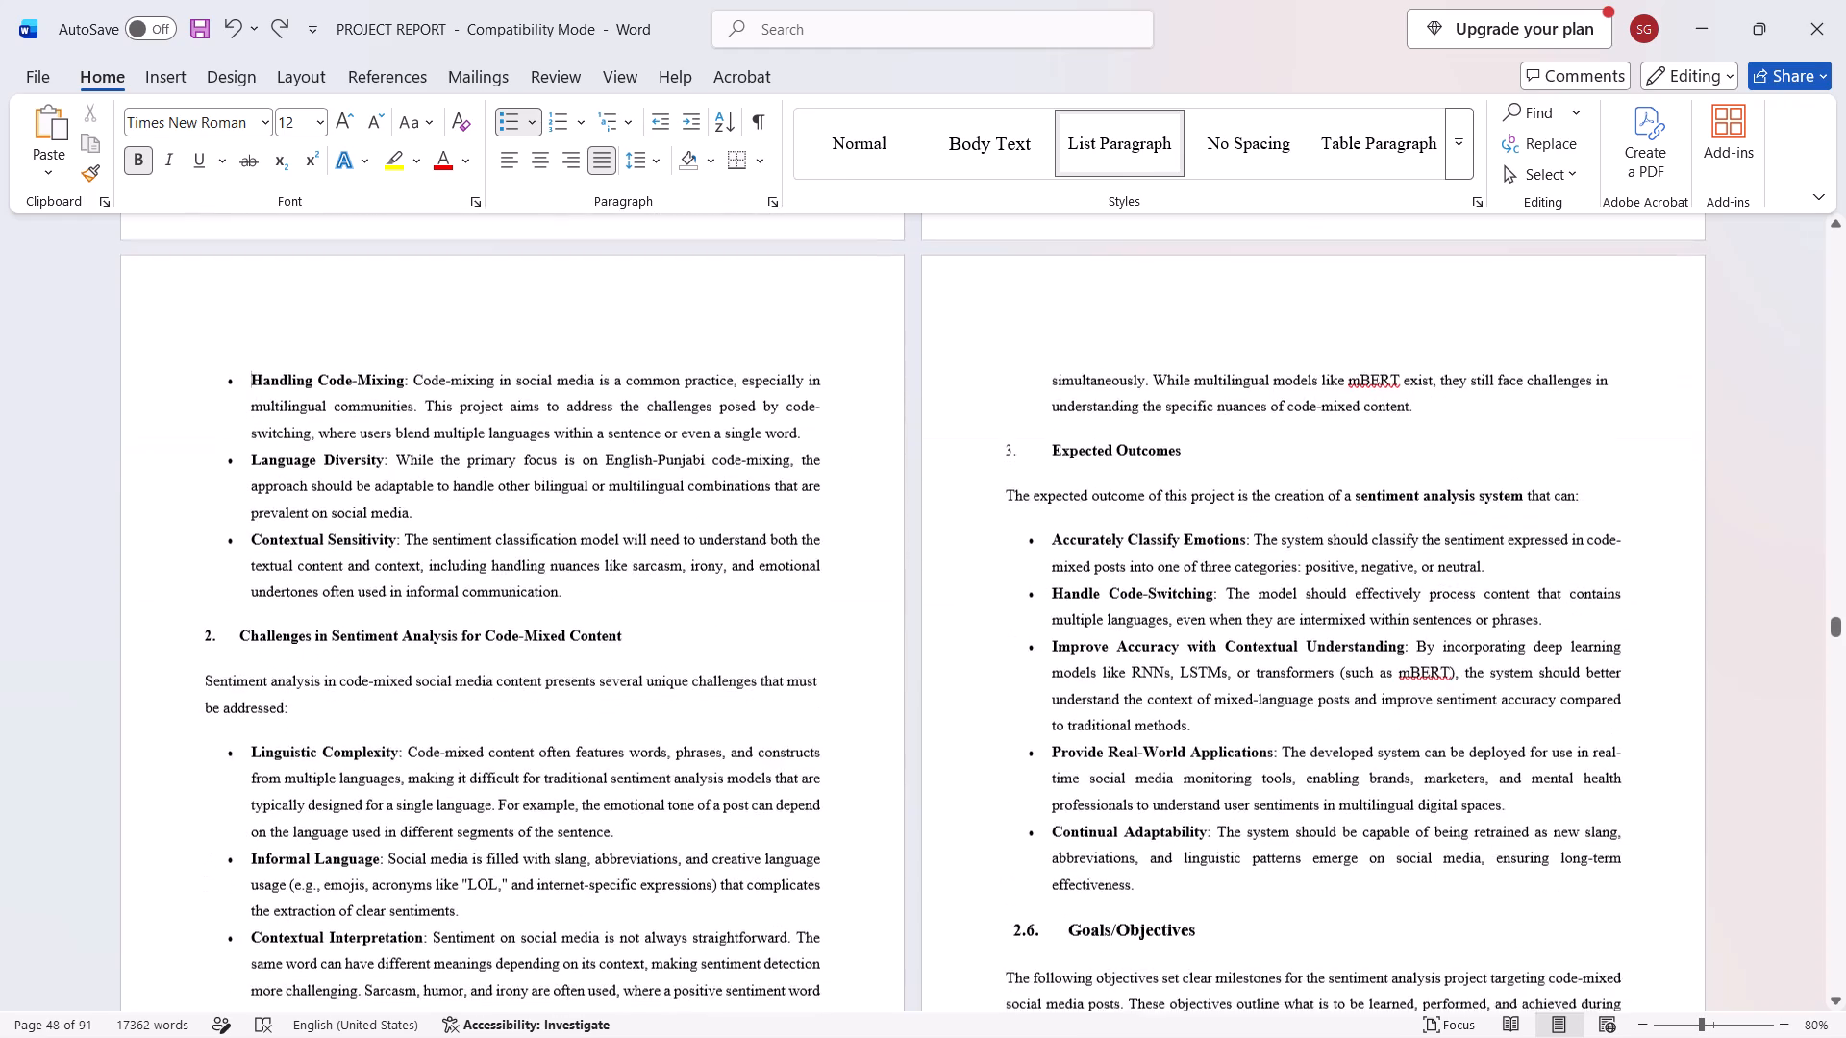
pyautogui.scroll(-3, 1006, 658)
pyautogui.moveTo(1147, 742); pyautogui.dragTo(1148, 741)
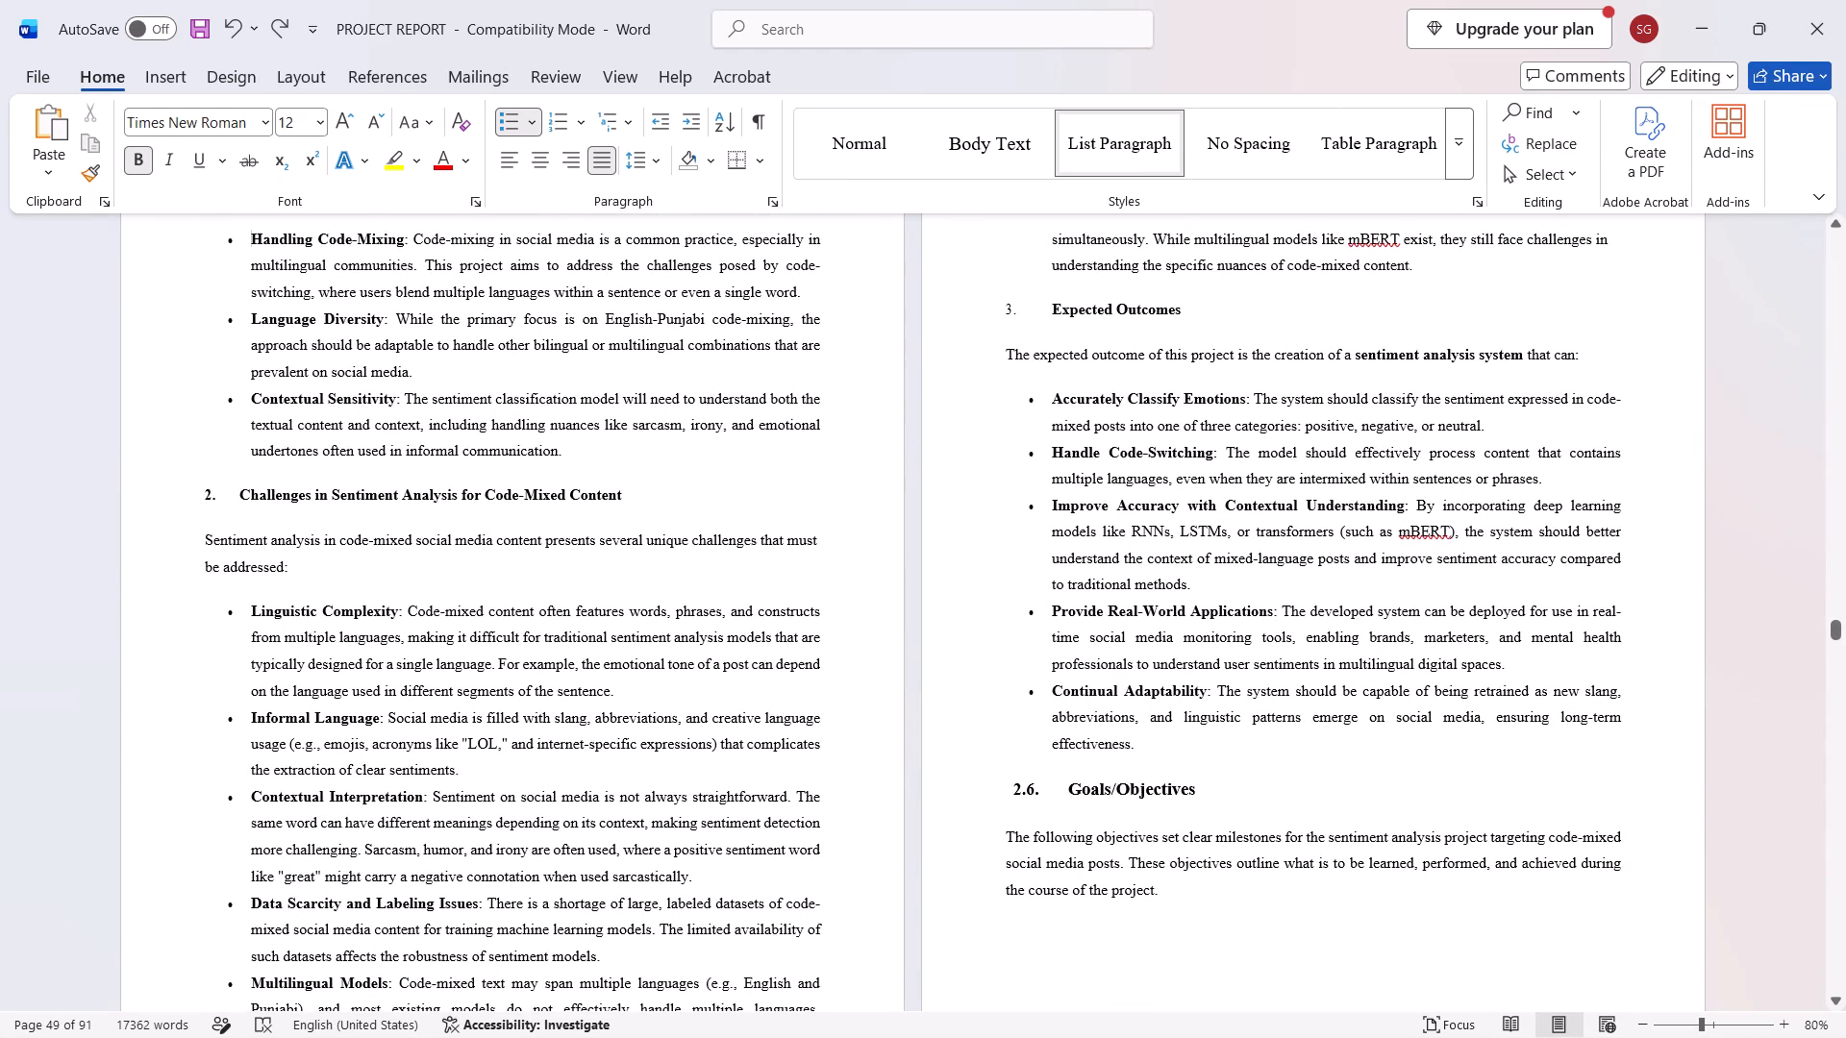
pyautogui.moveTo(1148, 741); pyautogui.dragTo(1016, 824)
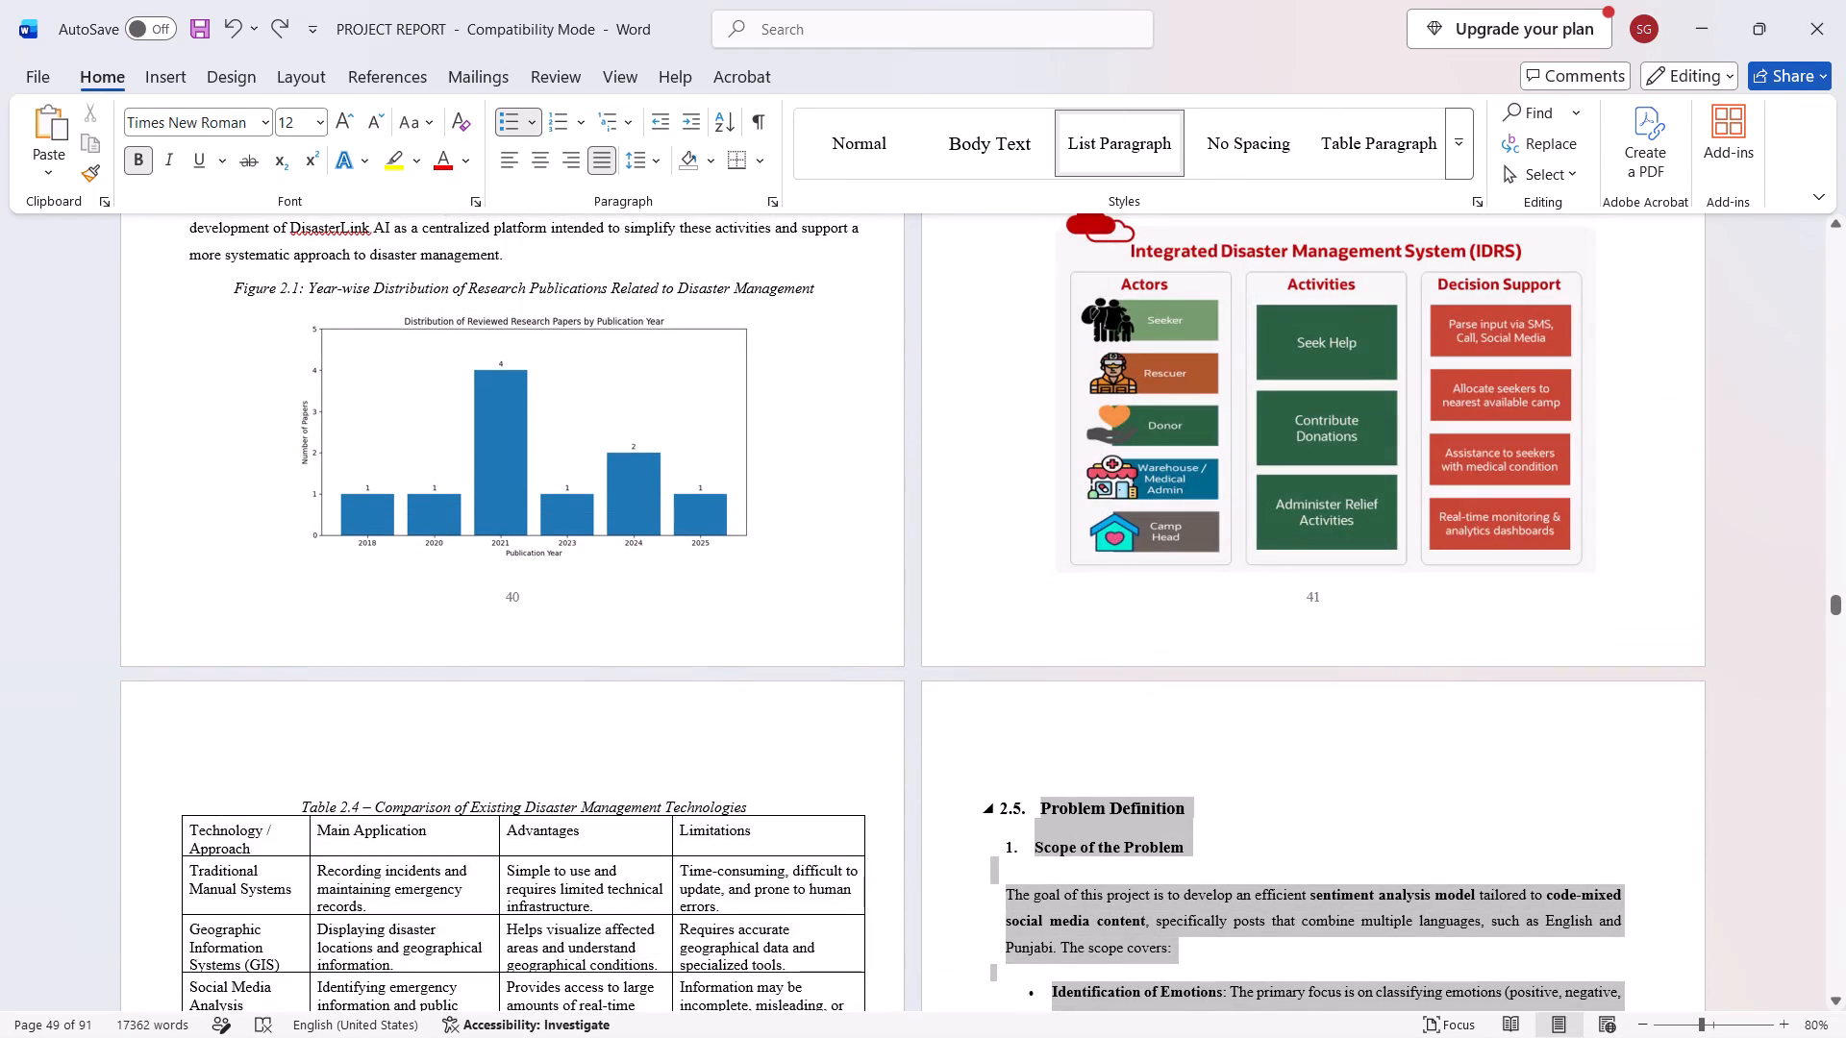
pyautogui.moveTo(1016, 824); pyautogui.dragTo(1012, 805)
pyautogui.hotkey('ctrl', 'c')
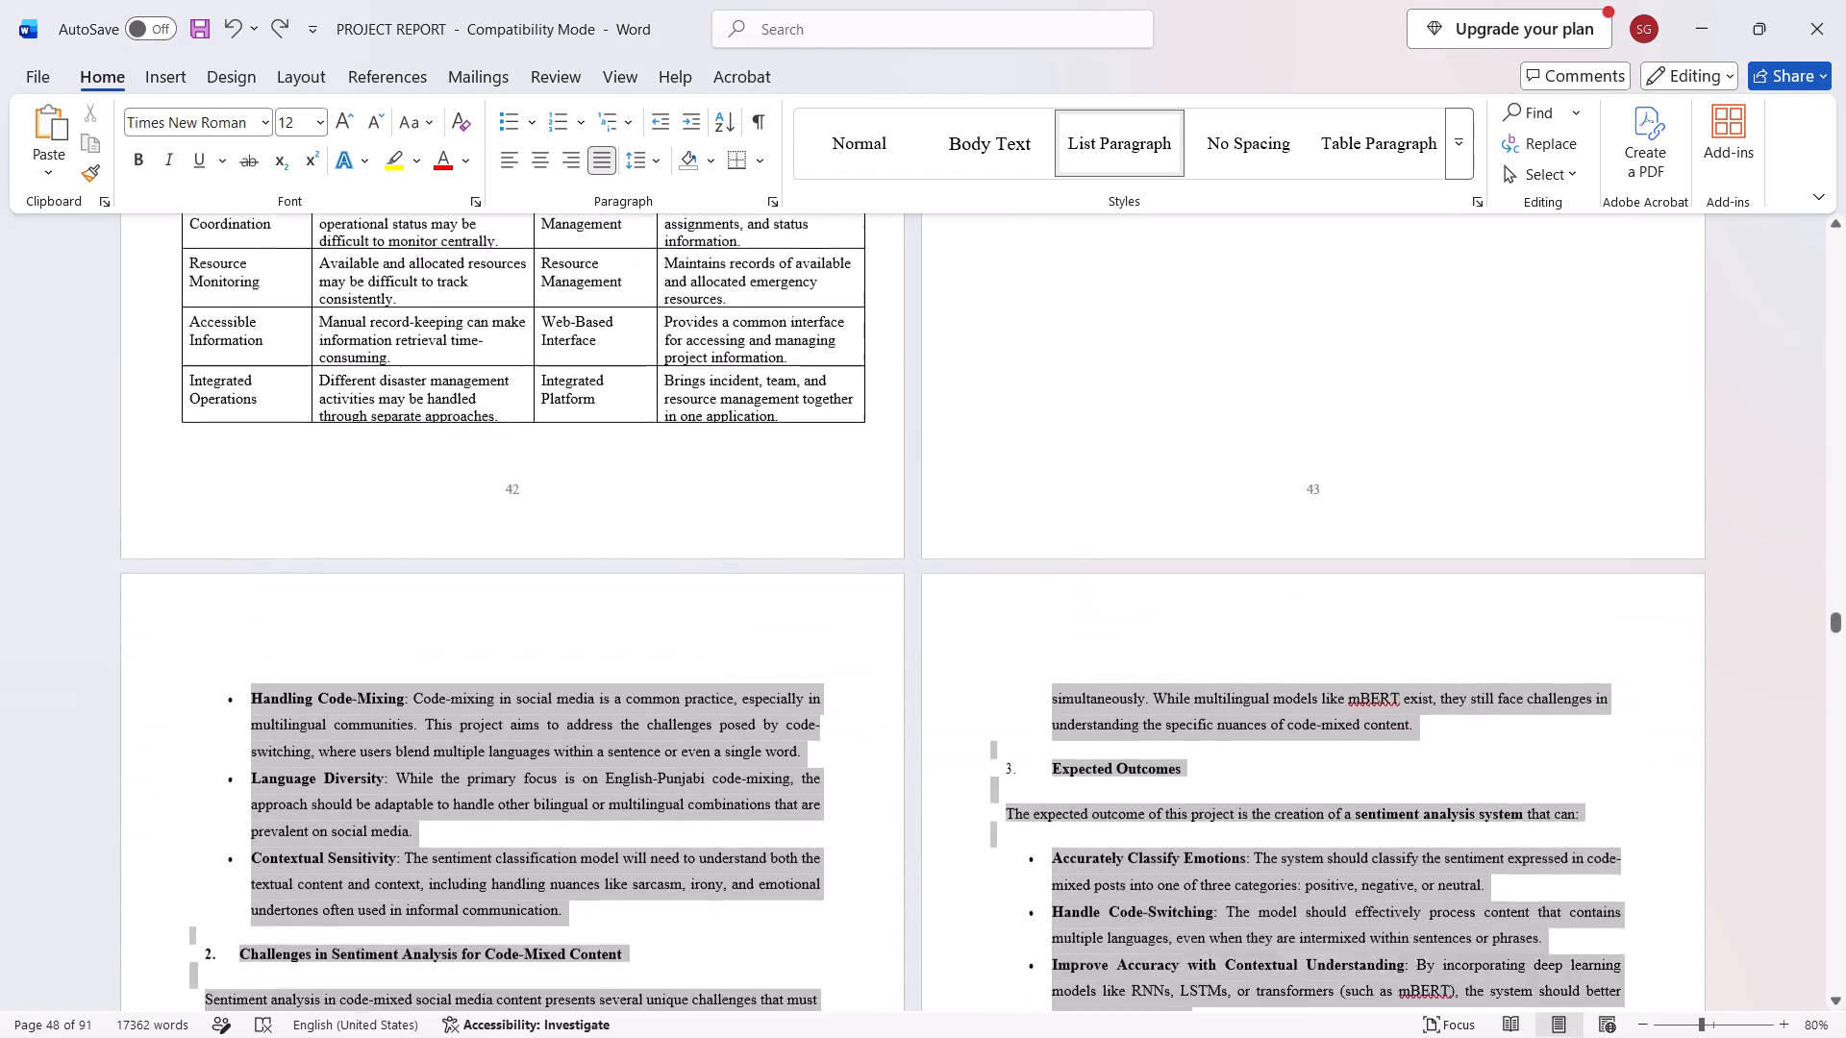
pyautogui.moveTo(1190, 1037); pyautogui.dragTo(1188, 693)
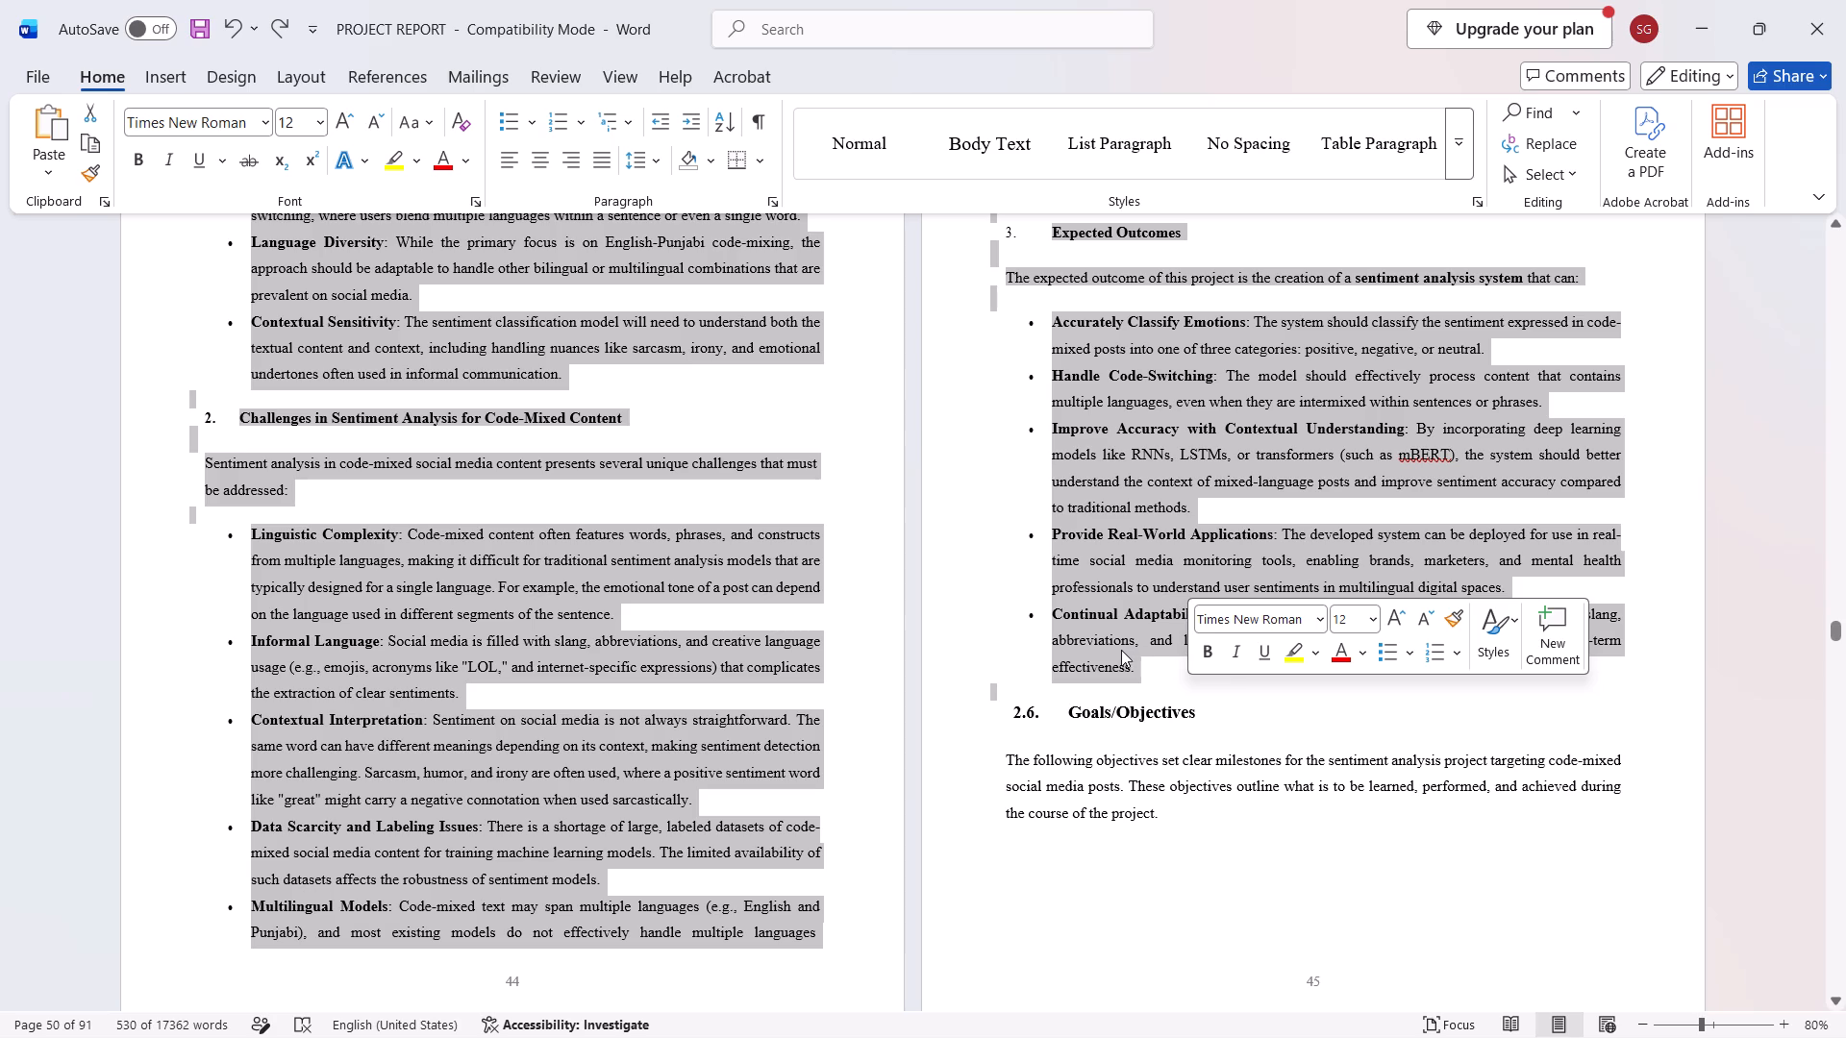
pyautogui.press('BackSpace')
# Insert three blank lines between Table 2.5 and the 2.5 Problem Definition heading to move the section onto the next page.
pyautogui.scroll(5, 1087, 629)
pyautogui.scroll(-2, 1088, 616)
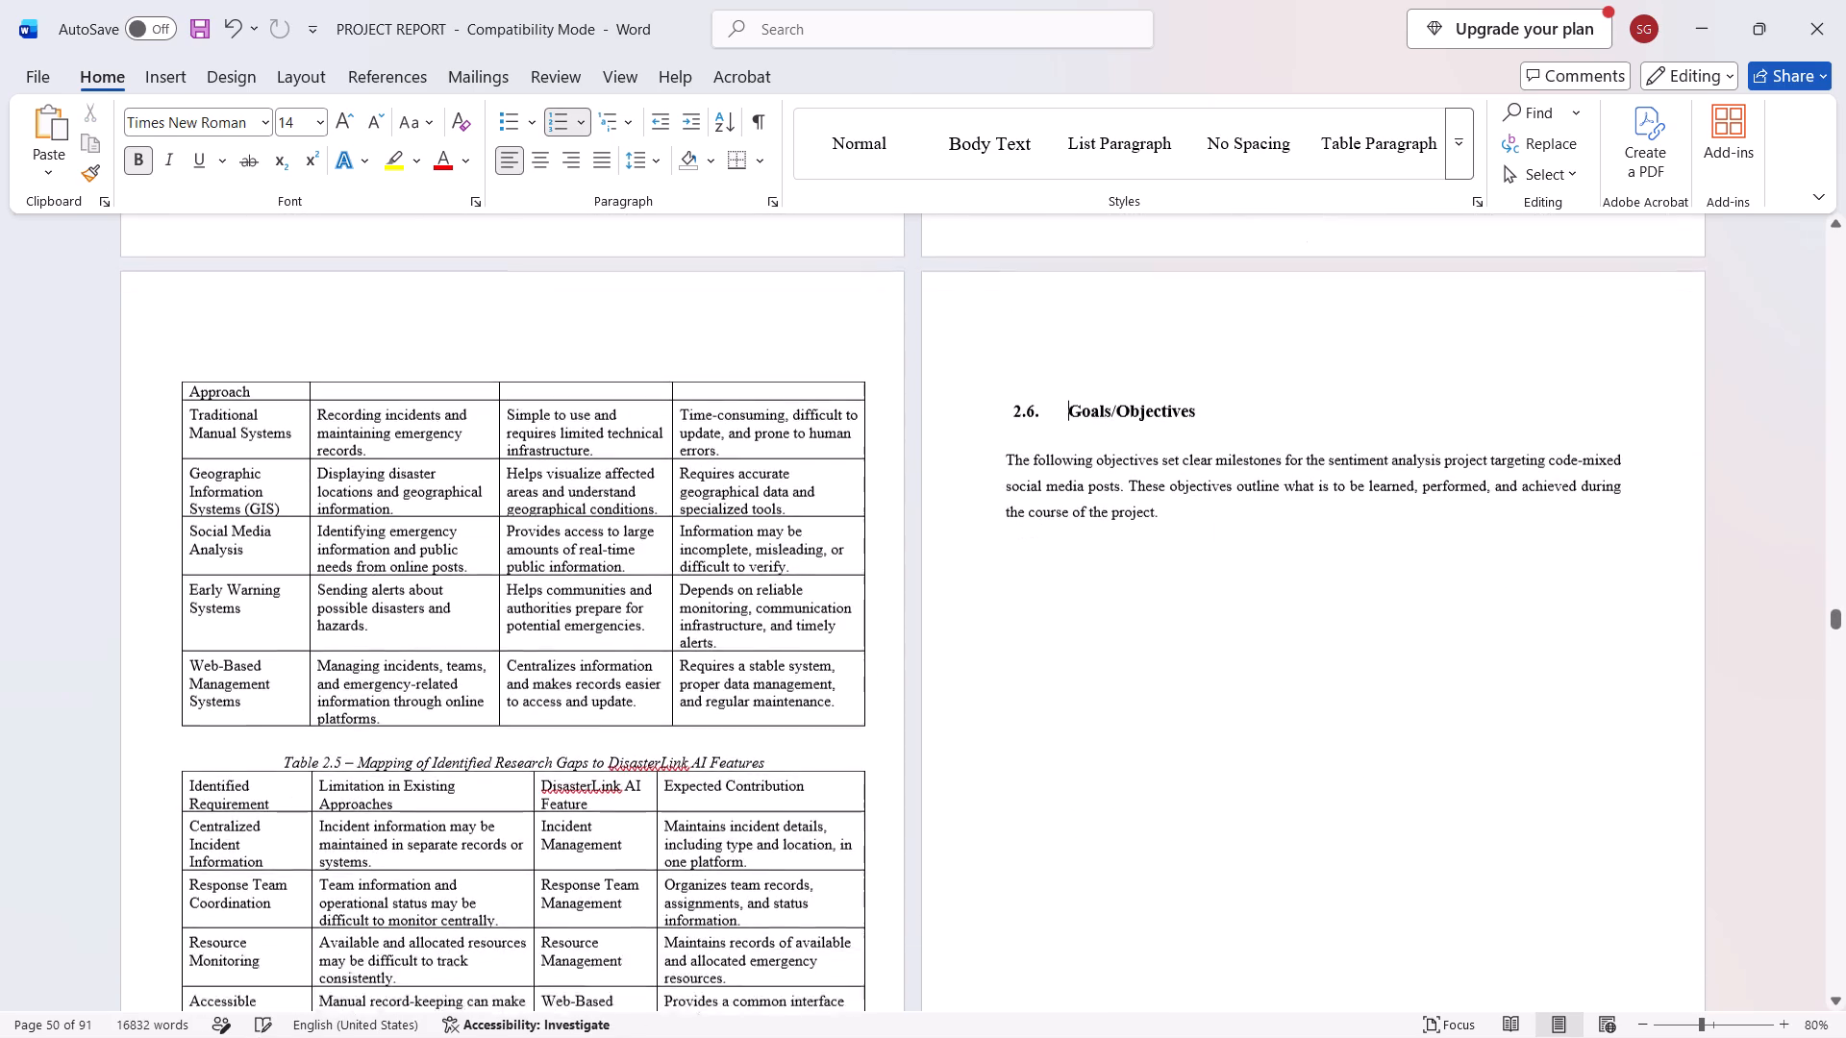
pyautogui.scroll(-2, 1088, 616)
pyautogui.scroll(10, 1088, 615)
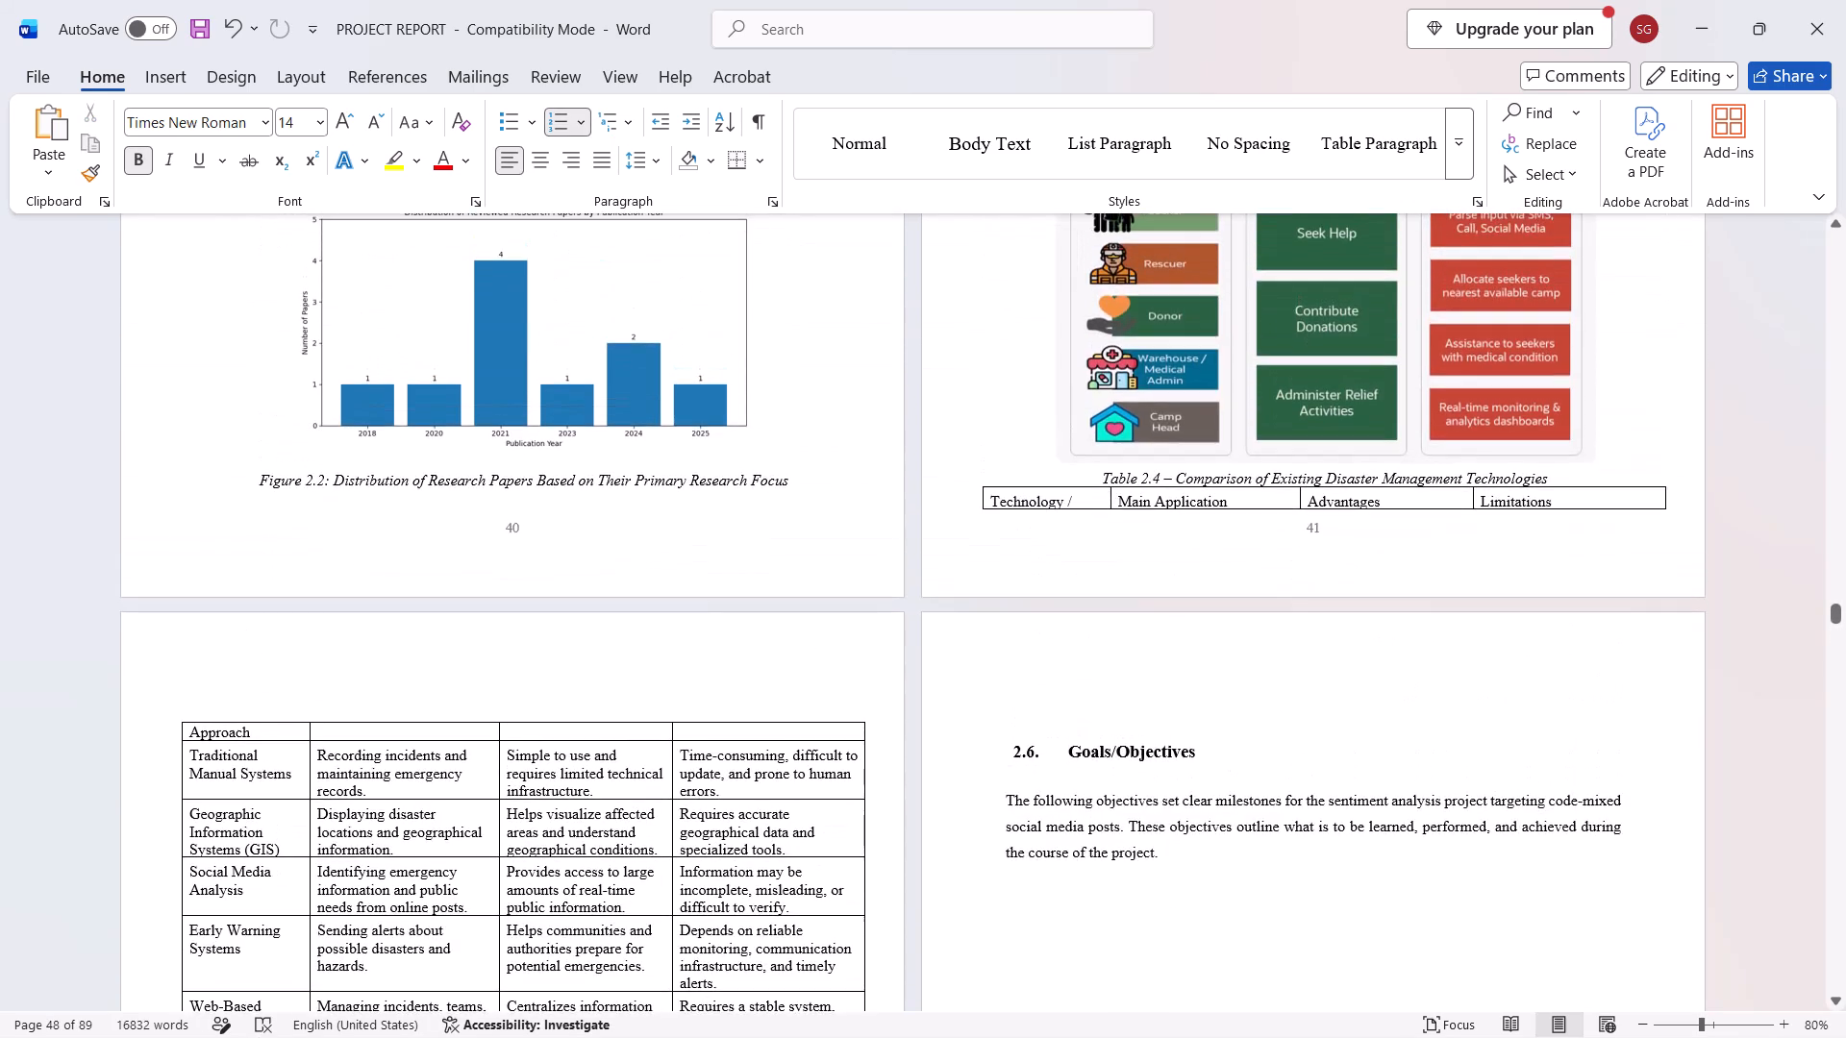
pyautogui.scroll(-10, 1076, 620)
pyautogui.scroll(1, 1069, 710)
pyautogui.scroll(-5, 1064, 708)
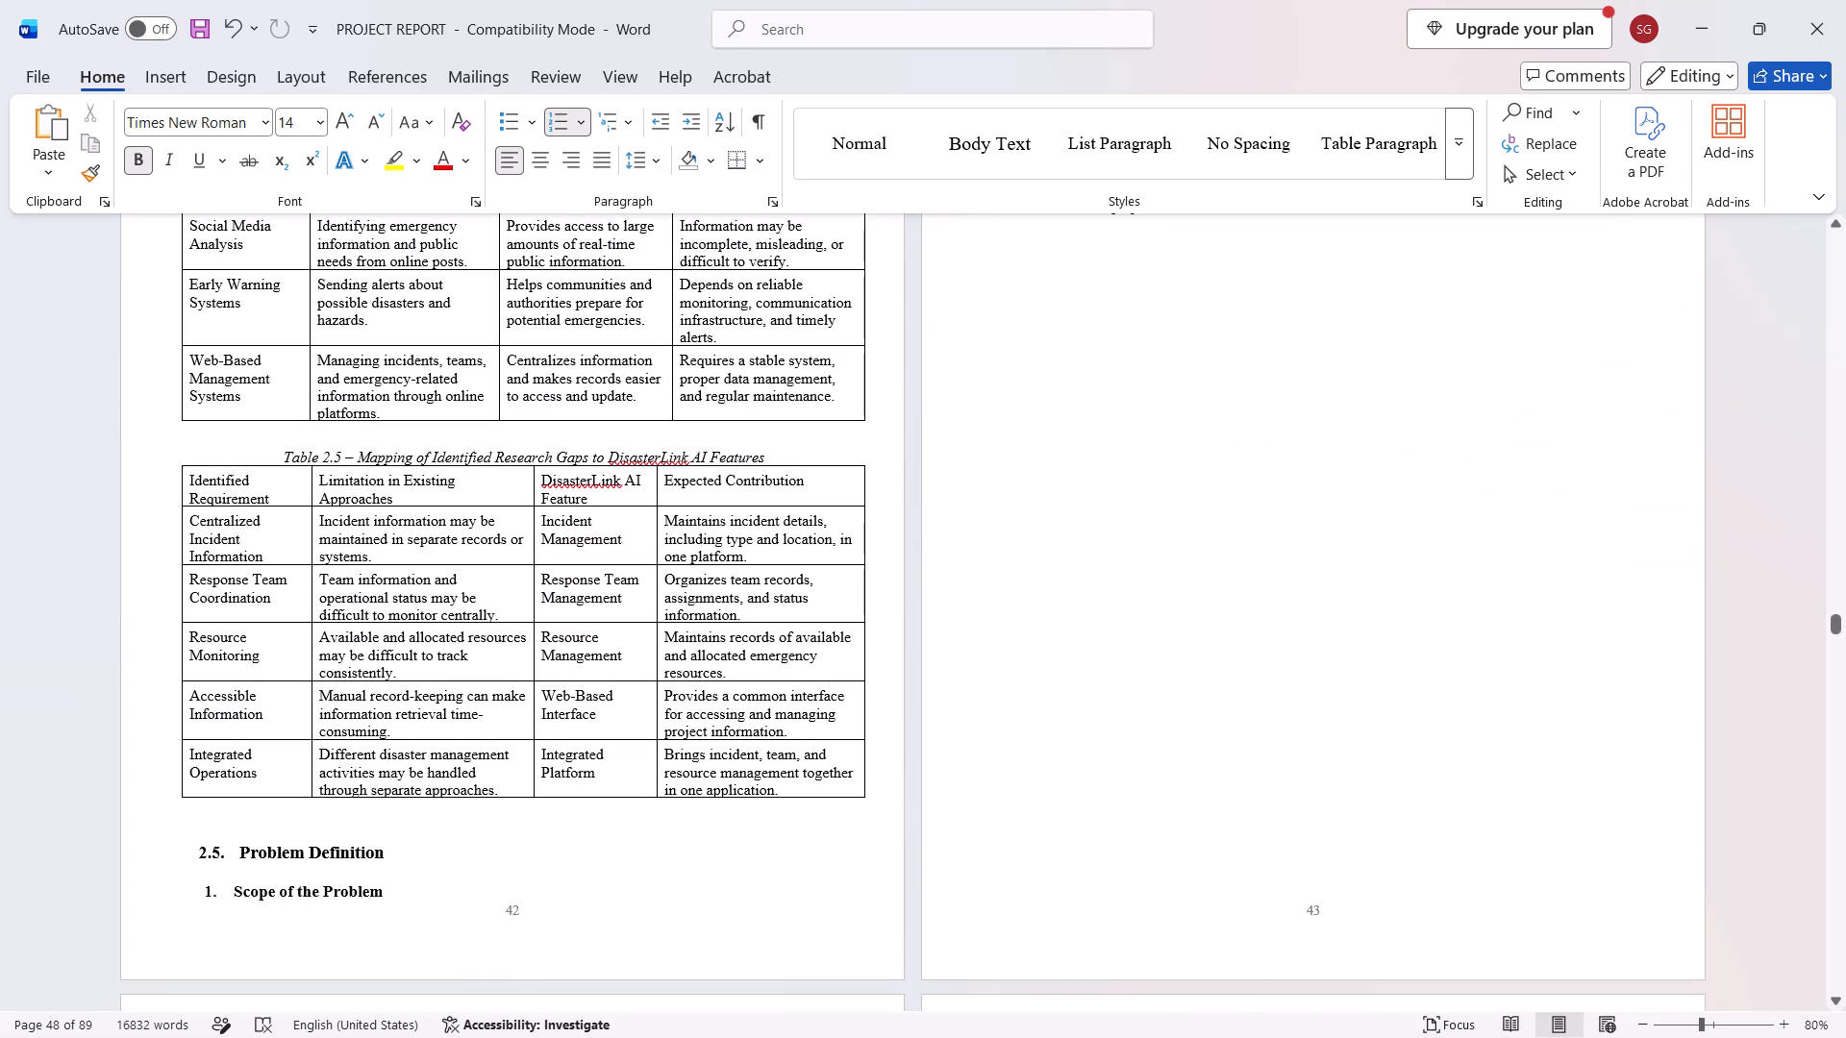
pyautogui.click(406, 889)
pyautogui.click(387, 830)
pyautogui.press('Return')
pyautogui.press('Return')
pyautogui.press('Return')
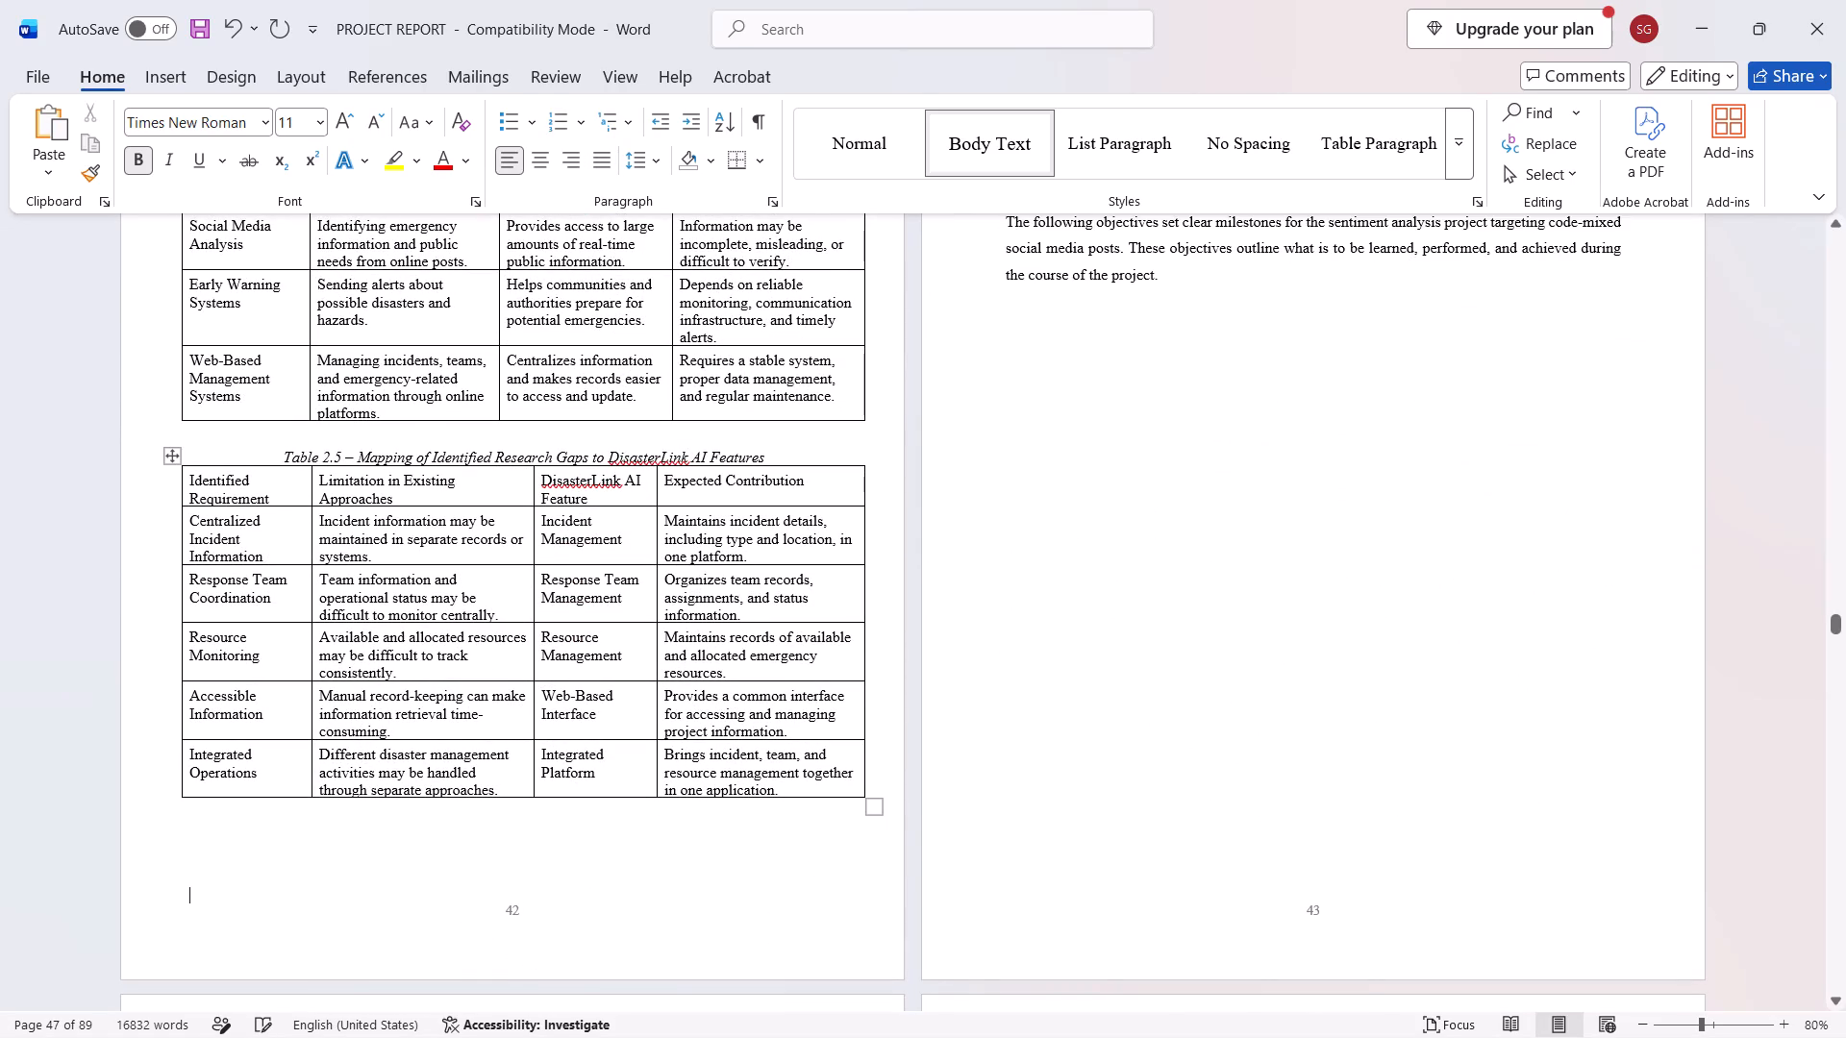
# Add an unnumbered line below the Scope of the Problem heading and paste the copied DisasterLink AI problem definition there.
pyautogui.scroll(1, 1039, 584)
pyautogui.scroll(-1, 1040, 583)
pyautogui.scroll(7, 1040, 583)
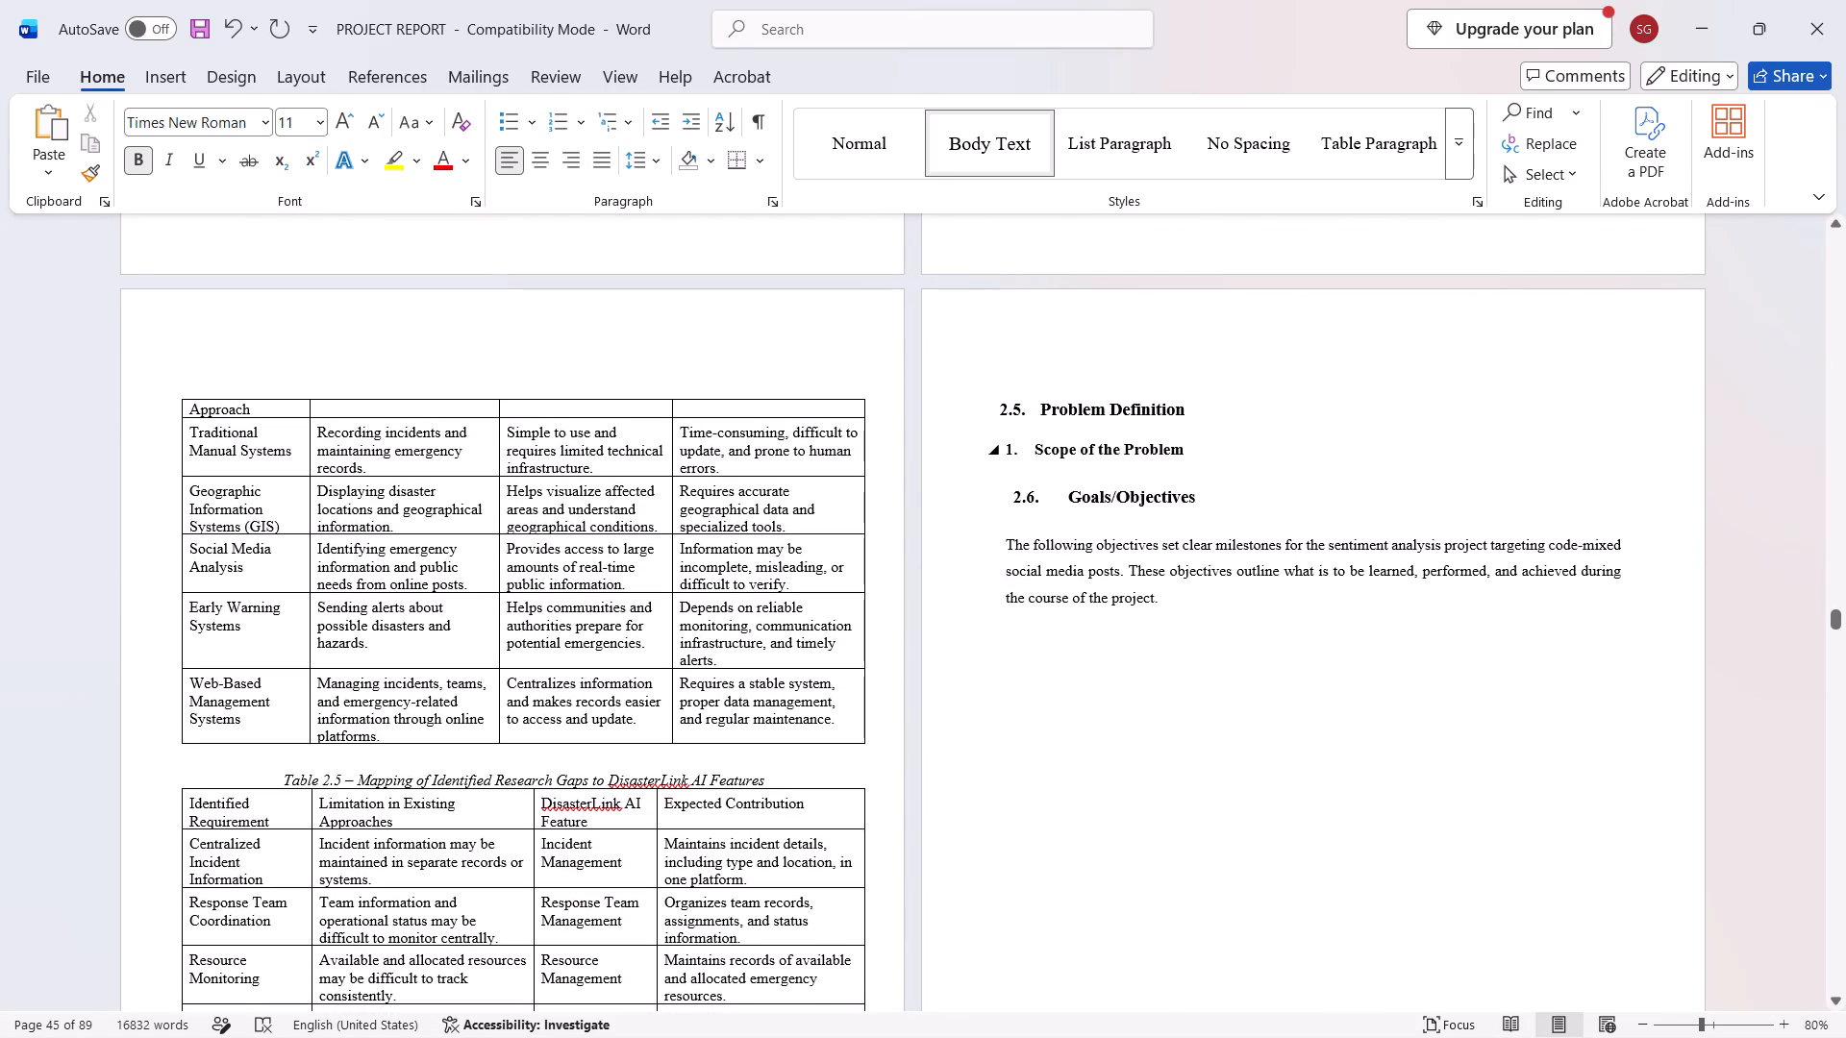
pyautogui.click(1010, 499)
pyautogui.click(1003, 503)
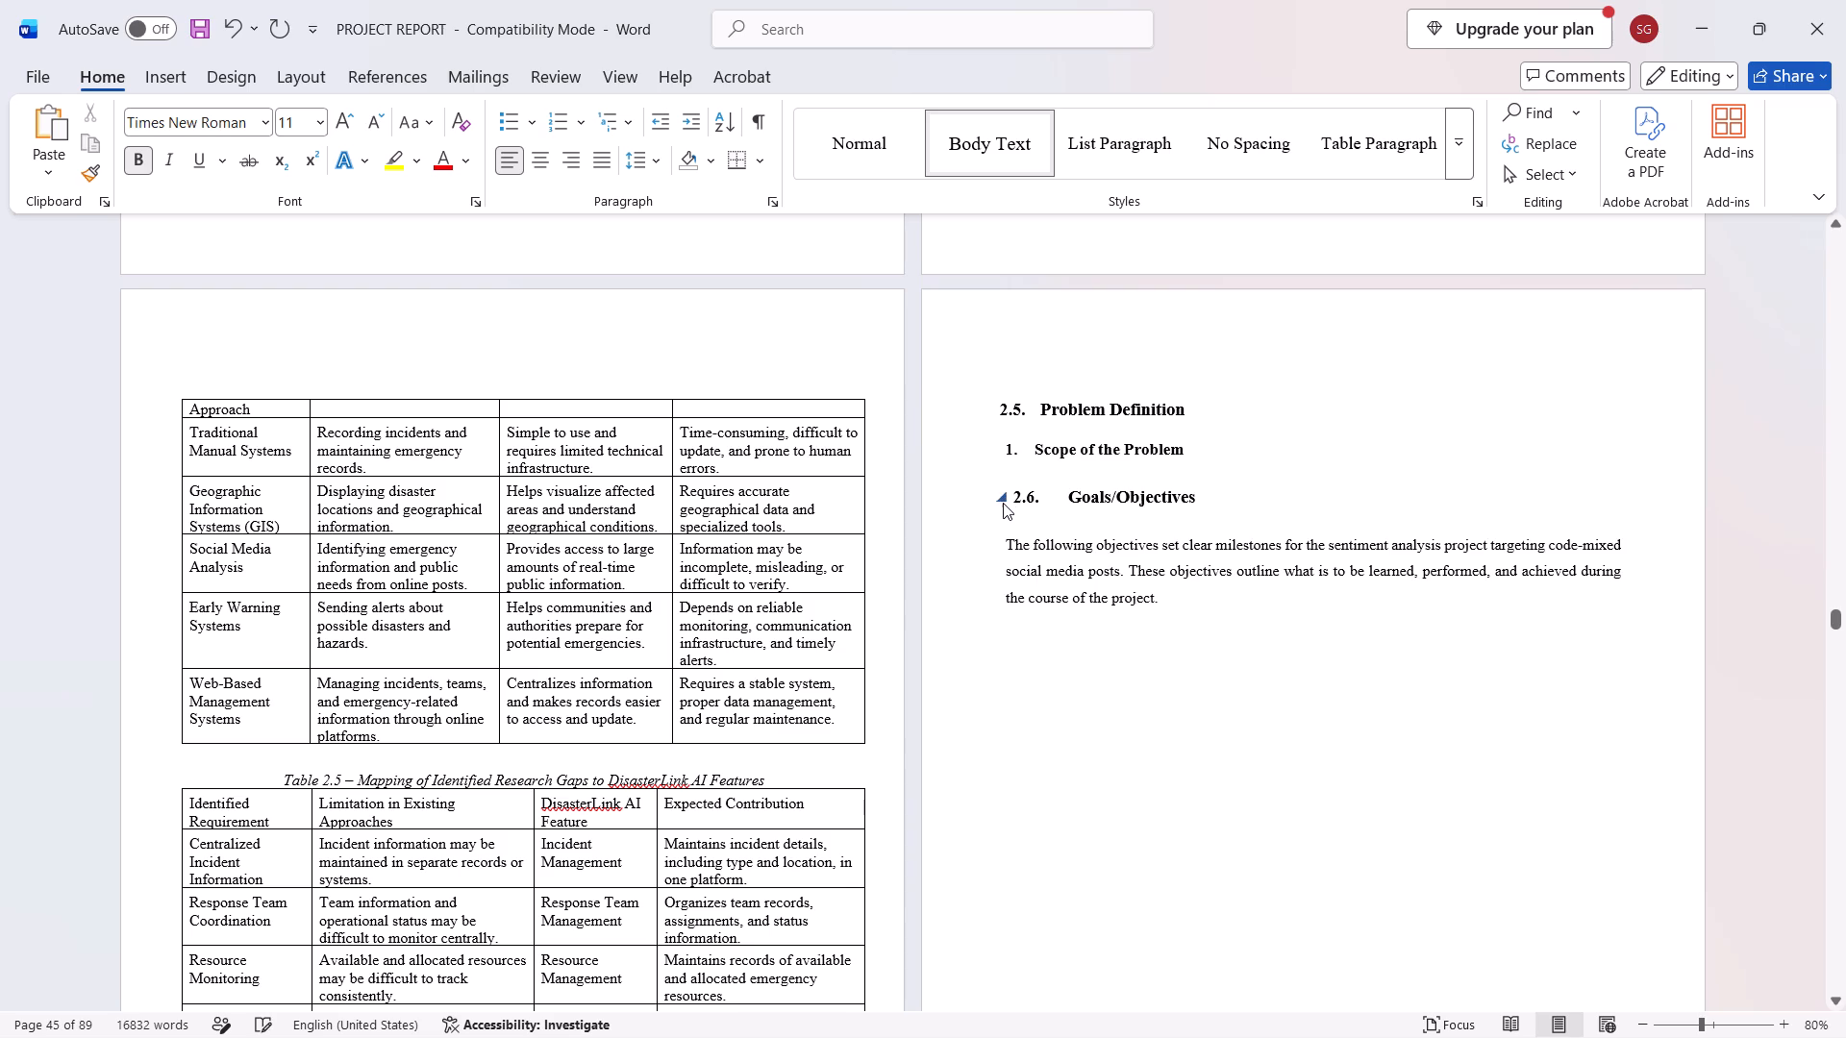
pyautogui.click(1014, 501)
pyautogui.moveTo(1017, 499); pyautogui.dragTo(999, 503)
pyautogui.click(1011, 504)
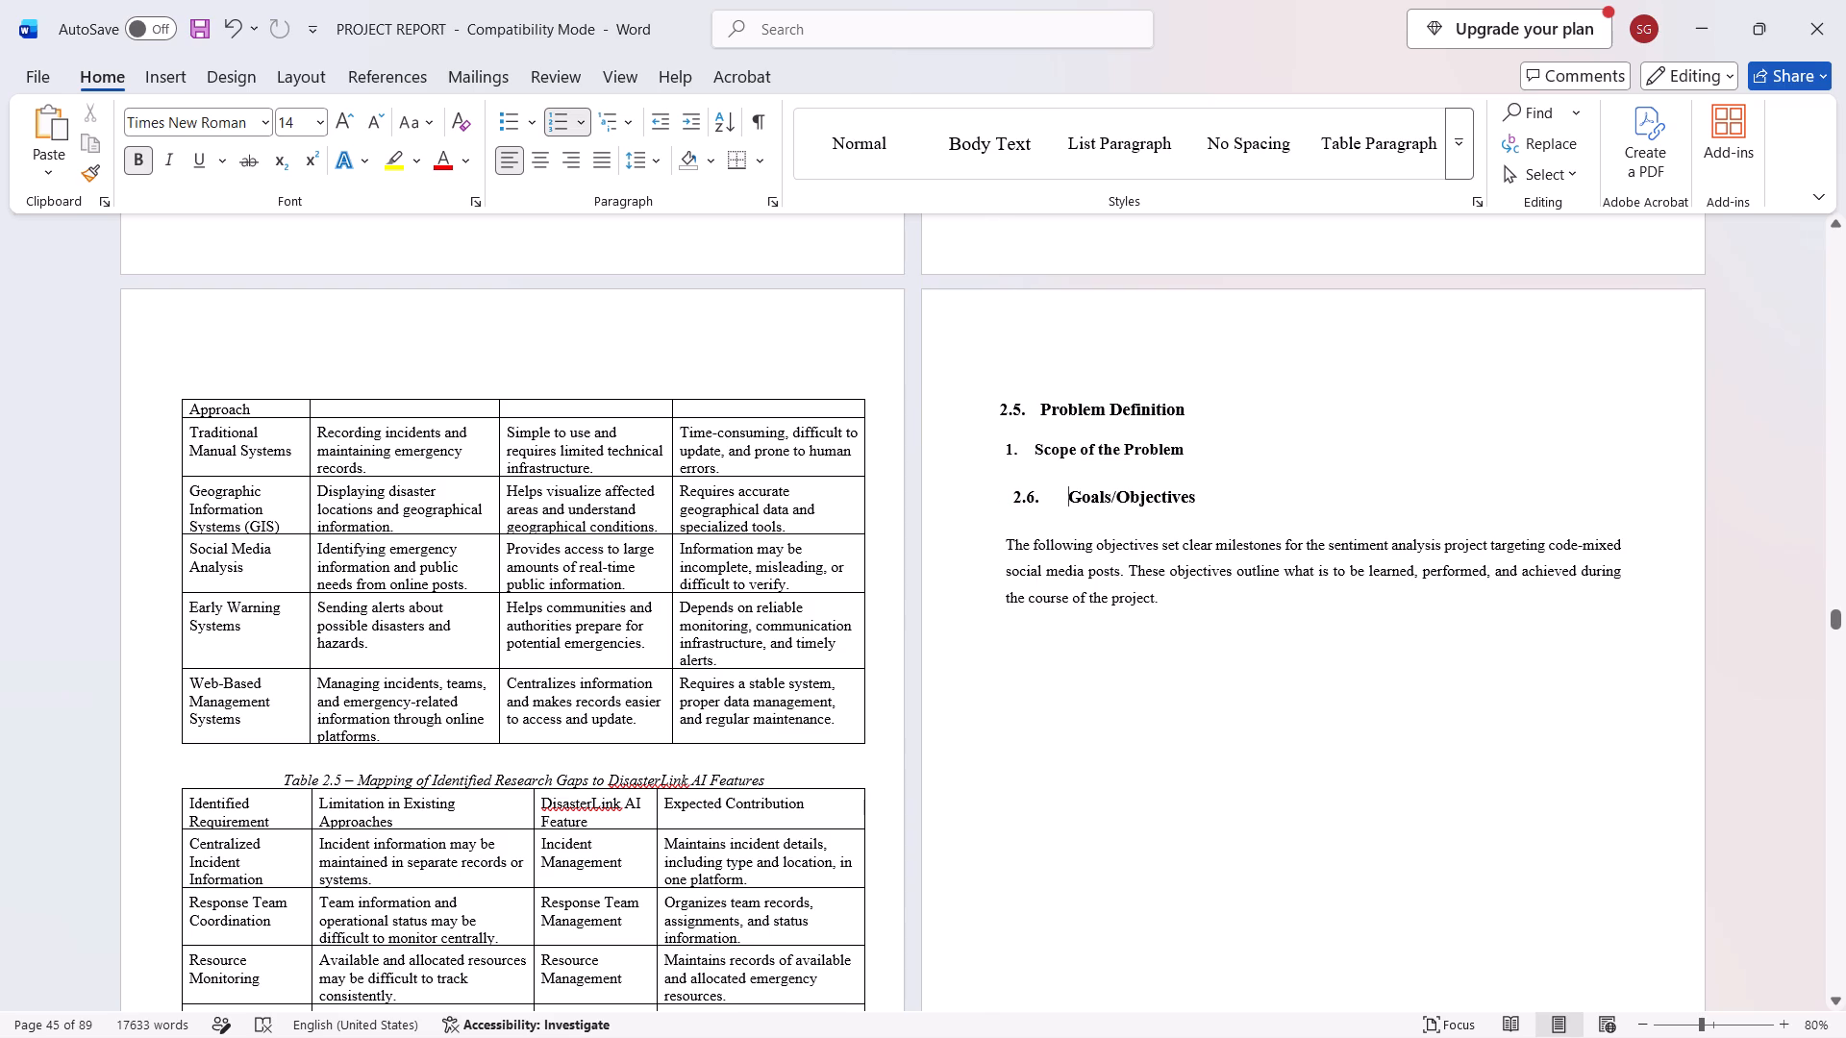
pyautogui.click(1194, 454)
pyautogui.click(1213, 445)
pyautogui.press('Return')
pyautogui.press('BackSpace')
pyautogui.press('BackSpace')
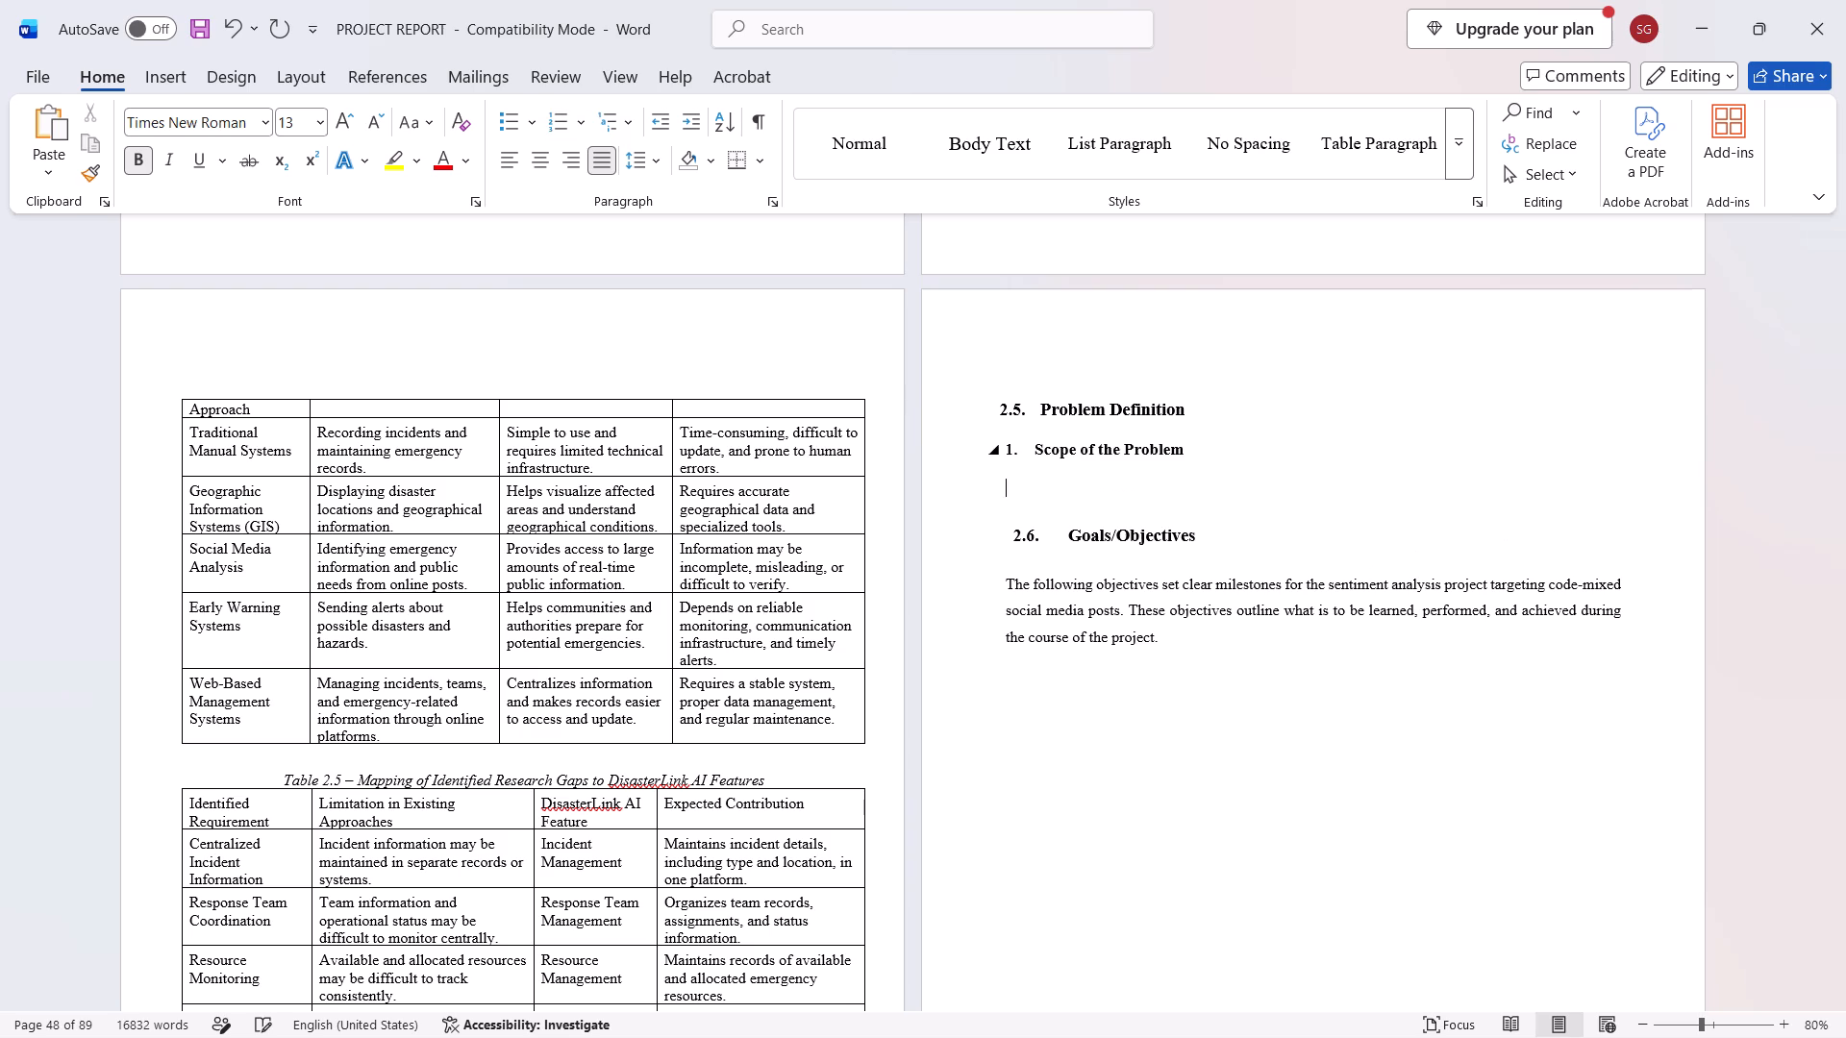
pyautogui.press('BackSpace')
pyautogui.press('BackSpace')
pyautogui.press('Return')
pyautogui.press('BackSpace')
pyautogui.hotkey('ctrl', 'v')
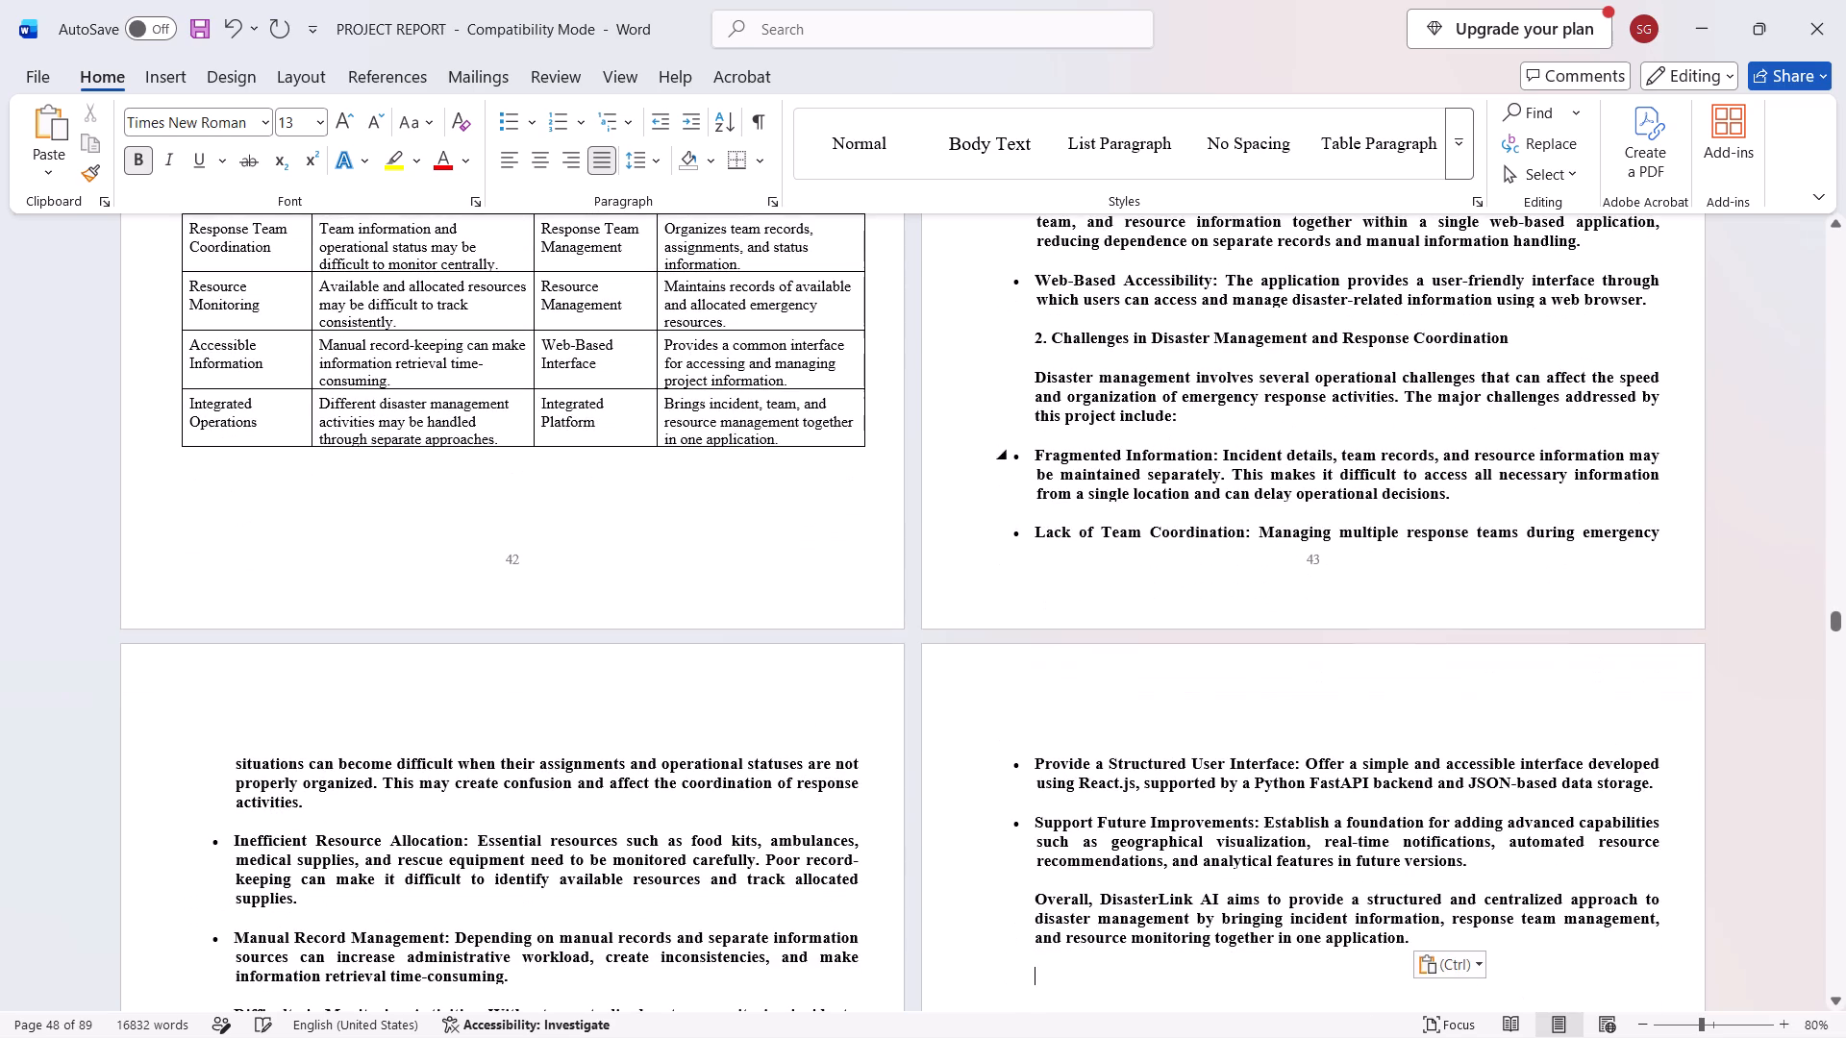
# Switch the pasted DisasterLink AI problem definition to keep its source formatting.
pyautogui.scroll(-4, 1129, 680)
pyautogui.click(1449, 785)
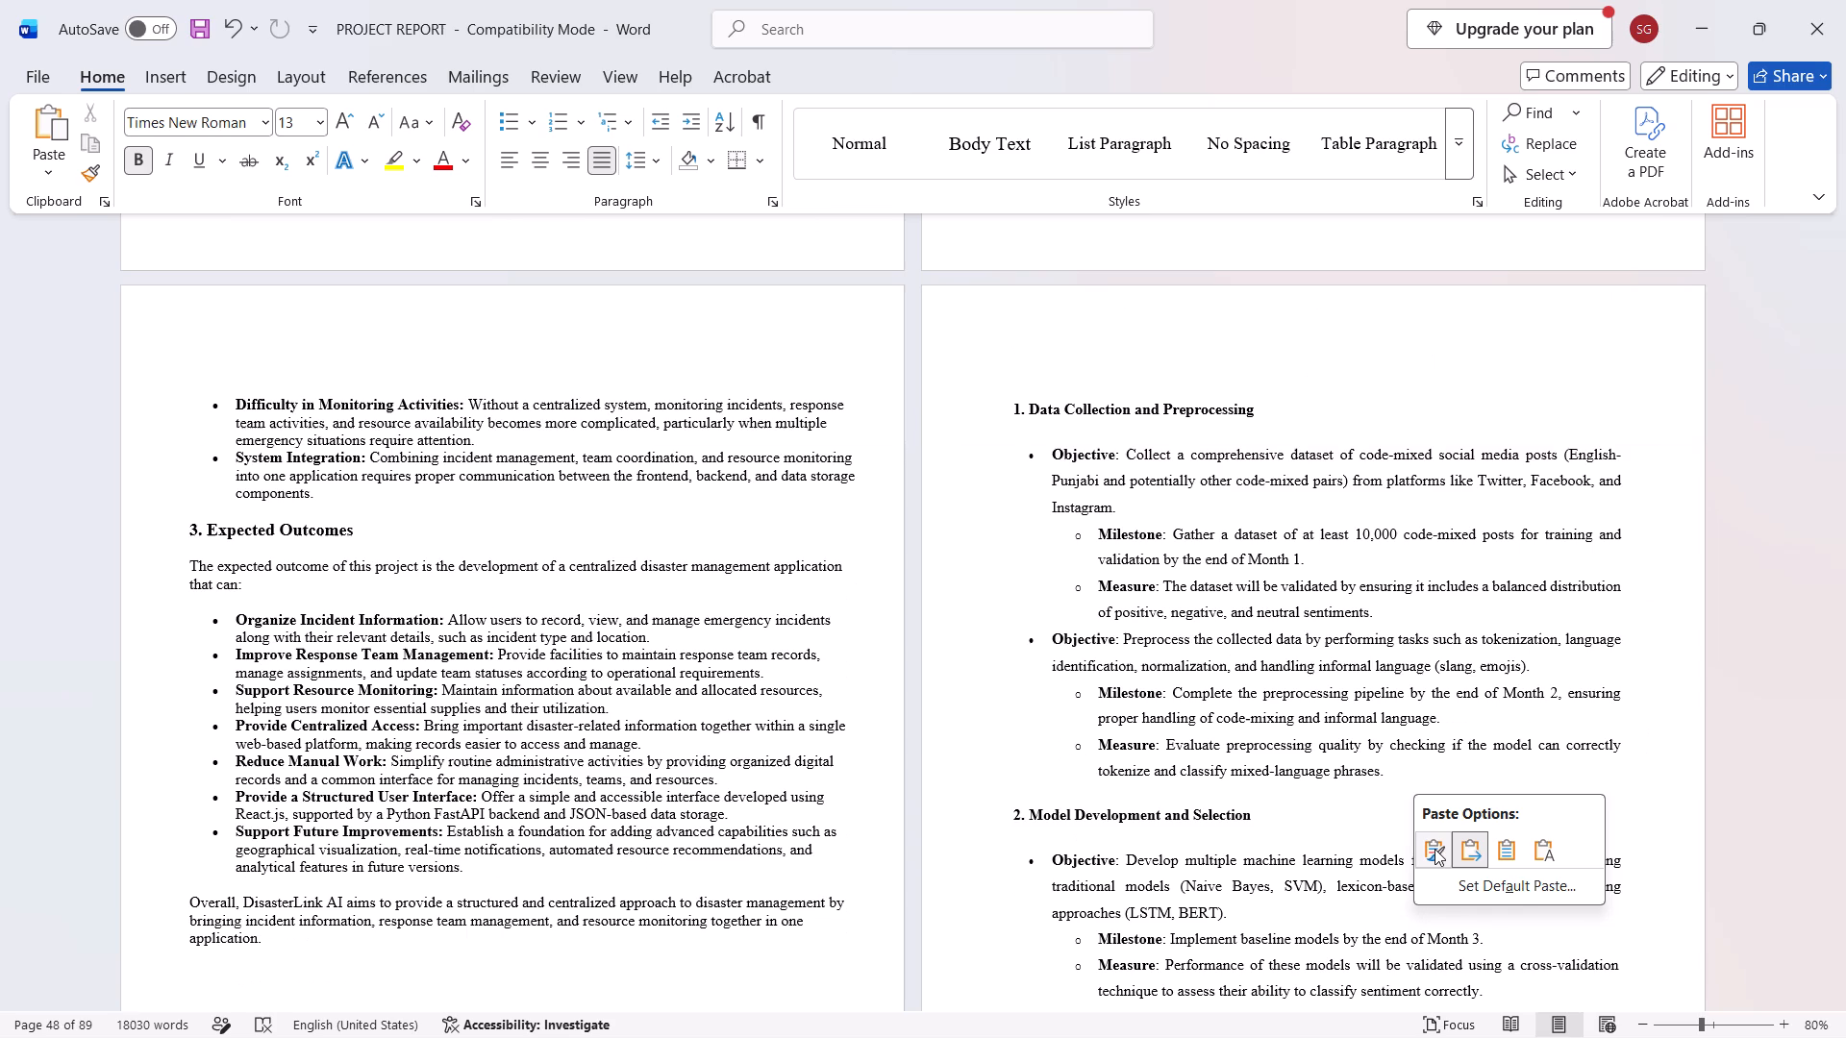
pyautogui.click(1434, 849)
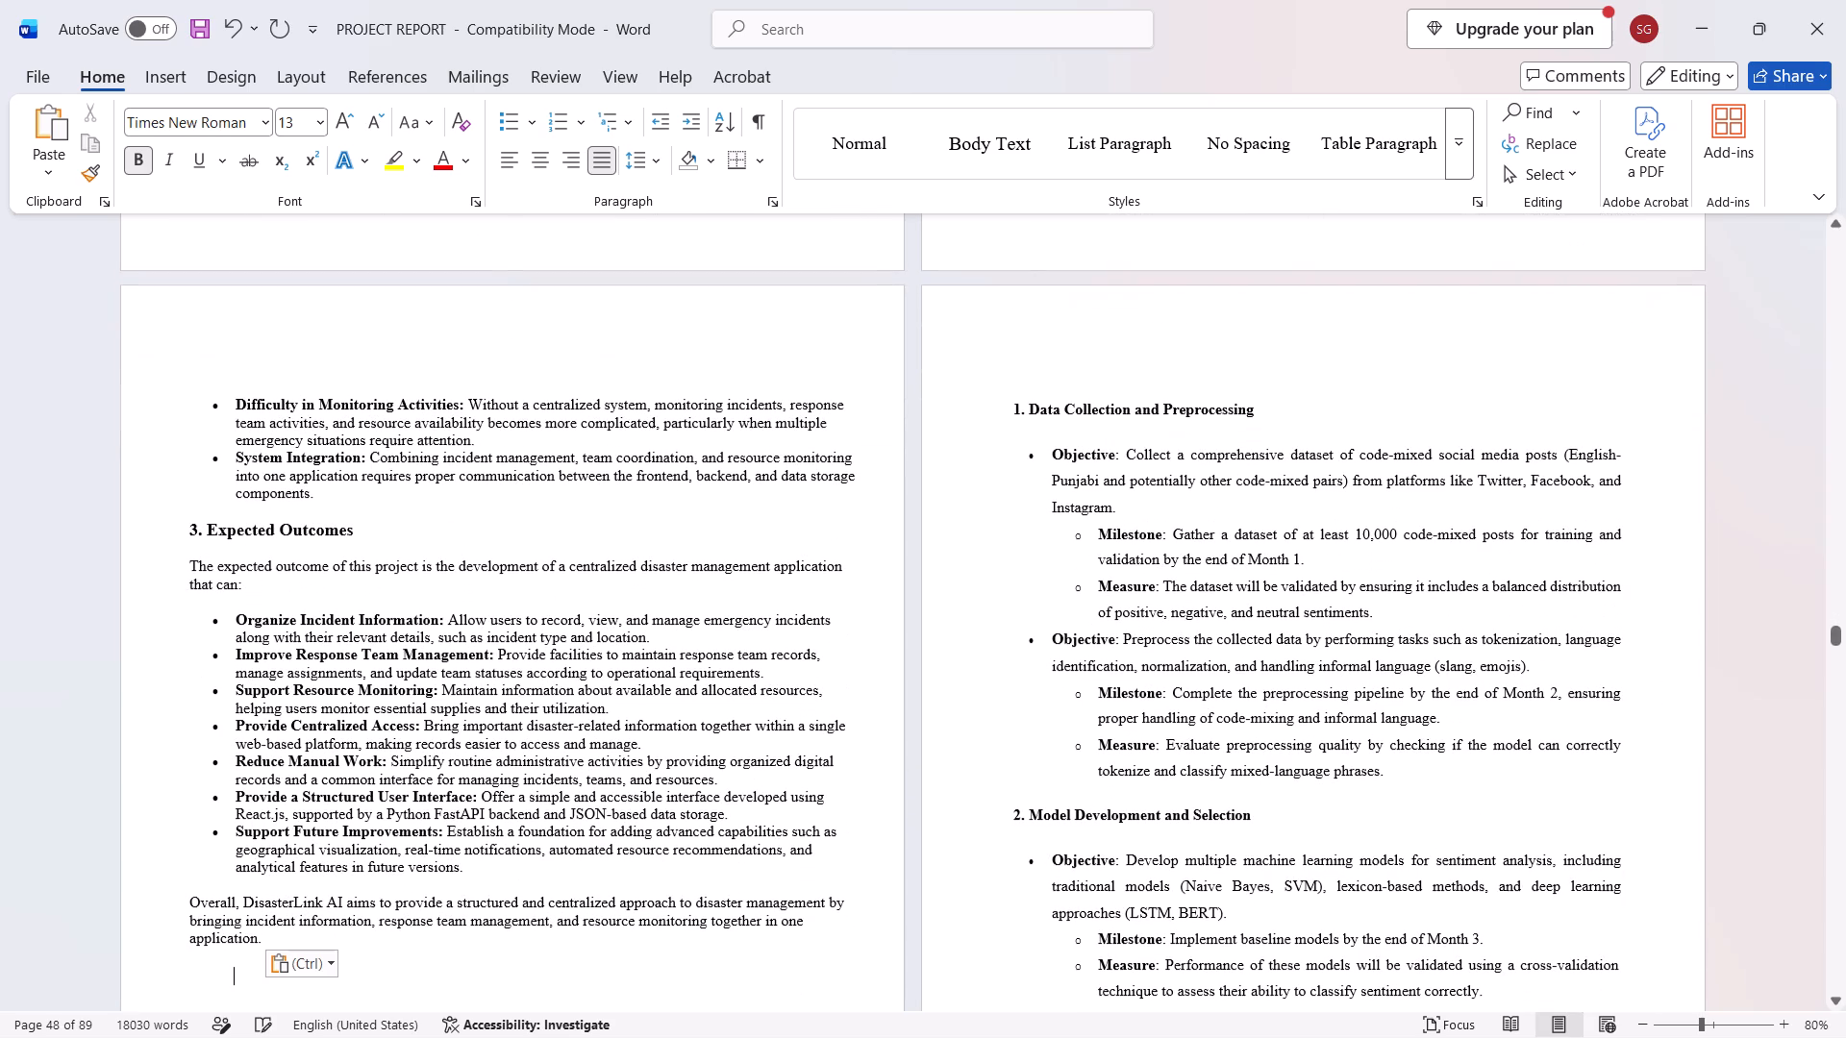
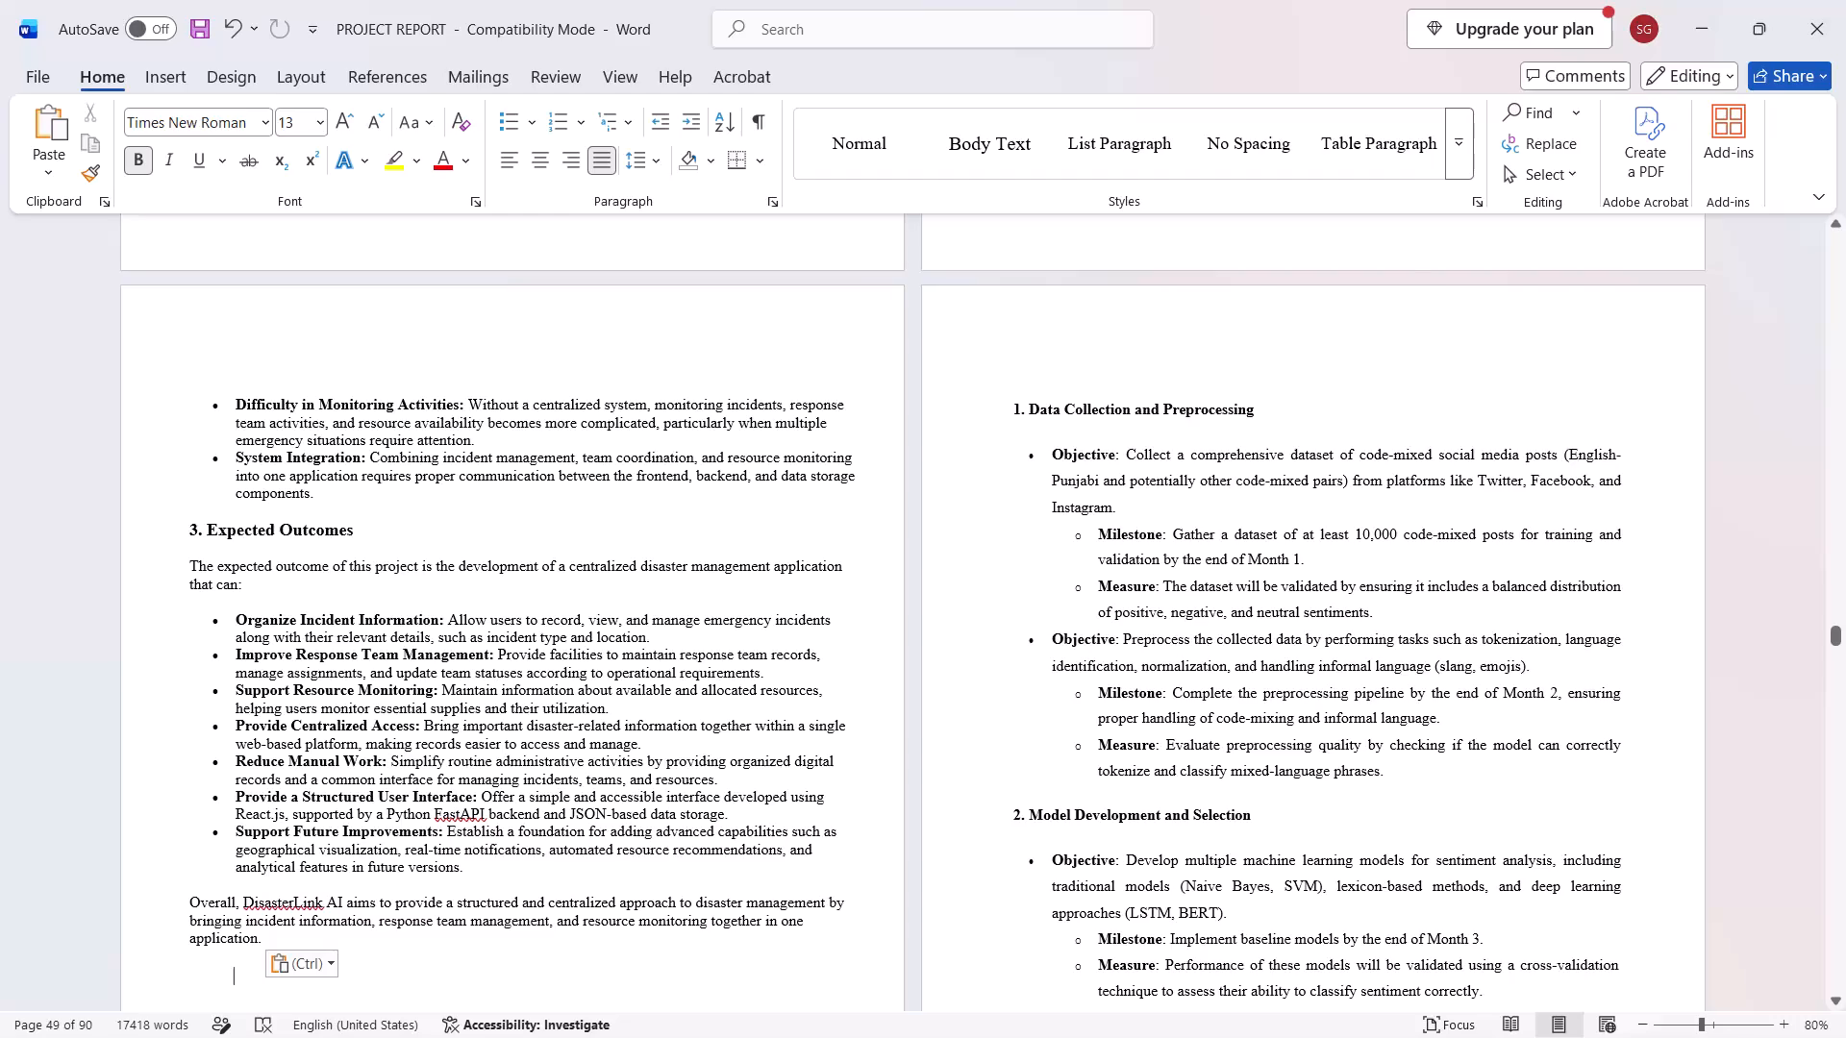
# Delete the duplicate 2.5 Problem Definition heading that came with the pasted text, just below the numbered Scope of the Problem heading.
pyautogui.scroll(6, 625, 622)
pyautogui.scroll(6, 840, 482)
pyautogui.scroll(8, 973, 528)
pyautogui.scroll(-1, 975, 529)
pyautogui.scroll(2, 975, 529)
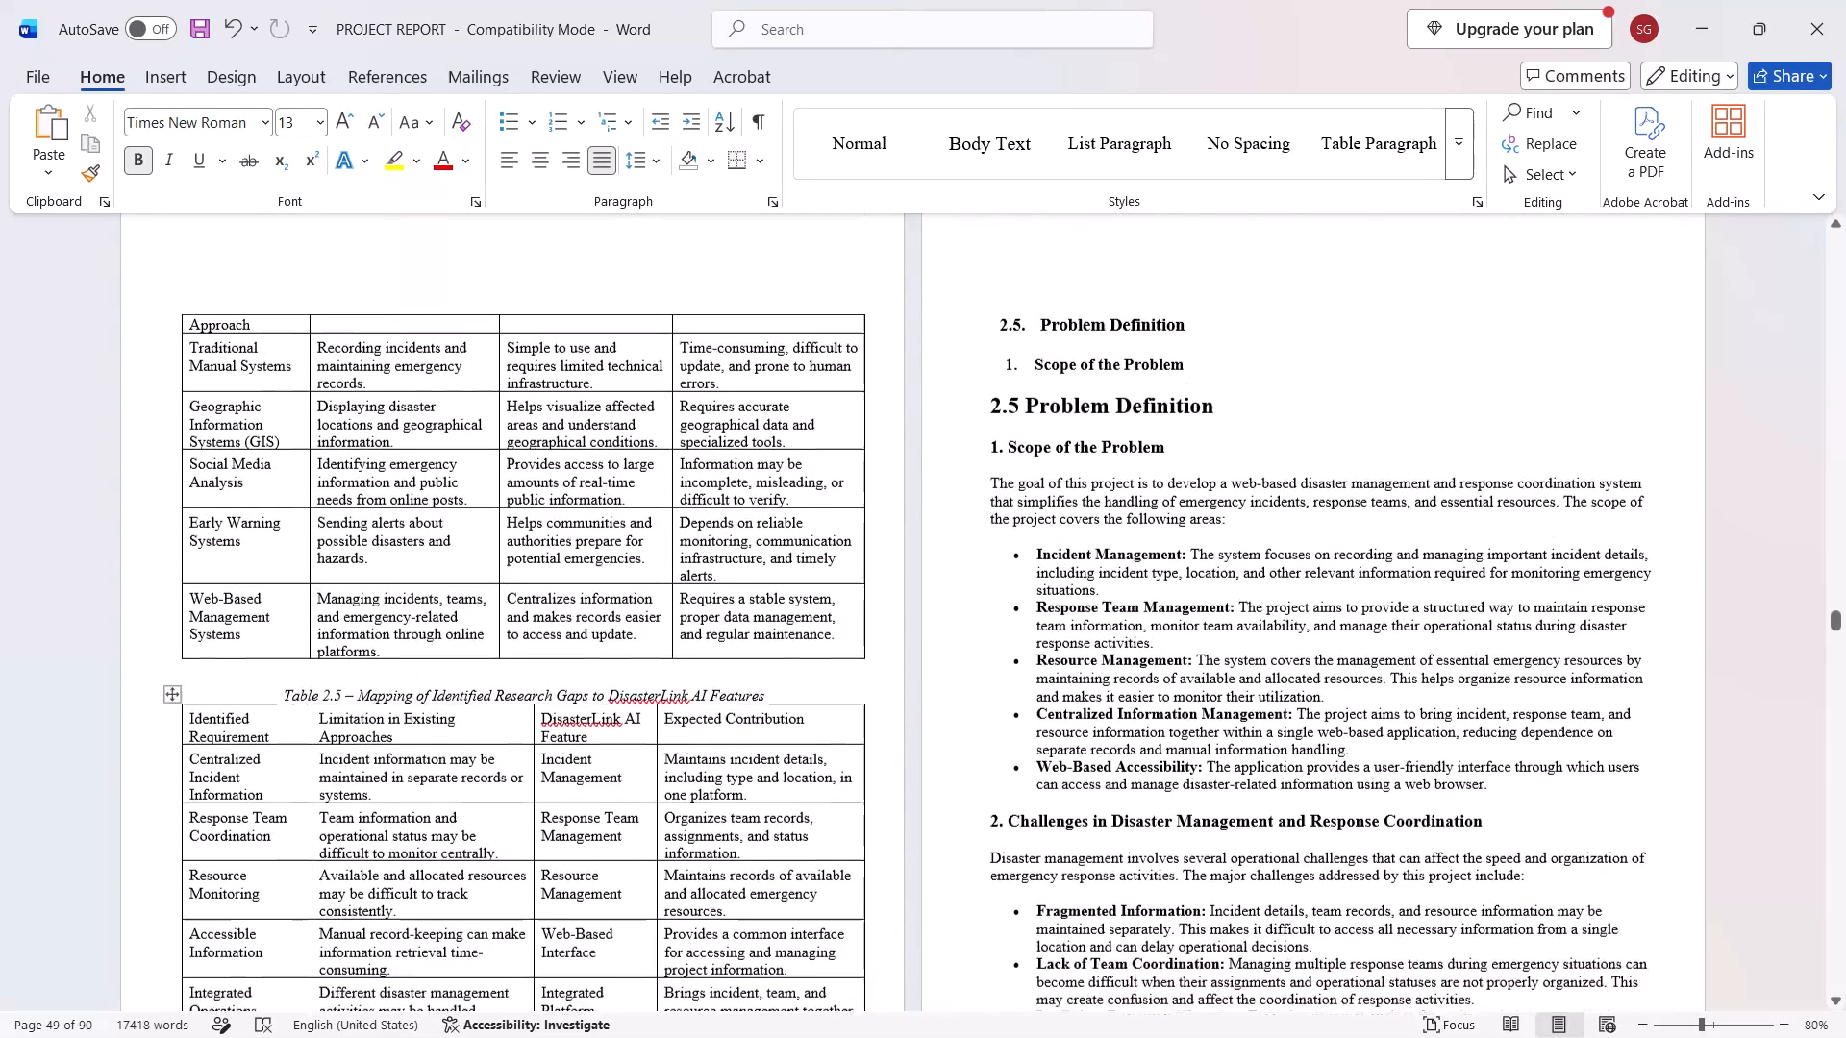
pyautogui.moveTo(1215, 424); pyautogui.dragTo(1035, 444)
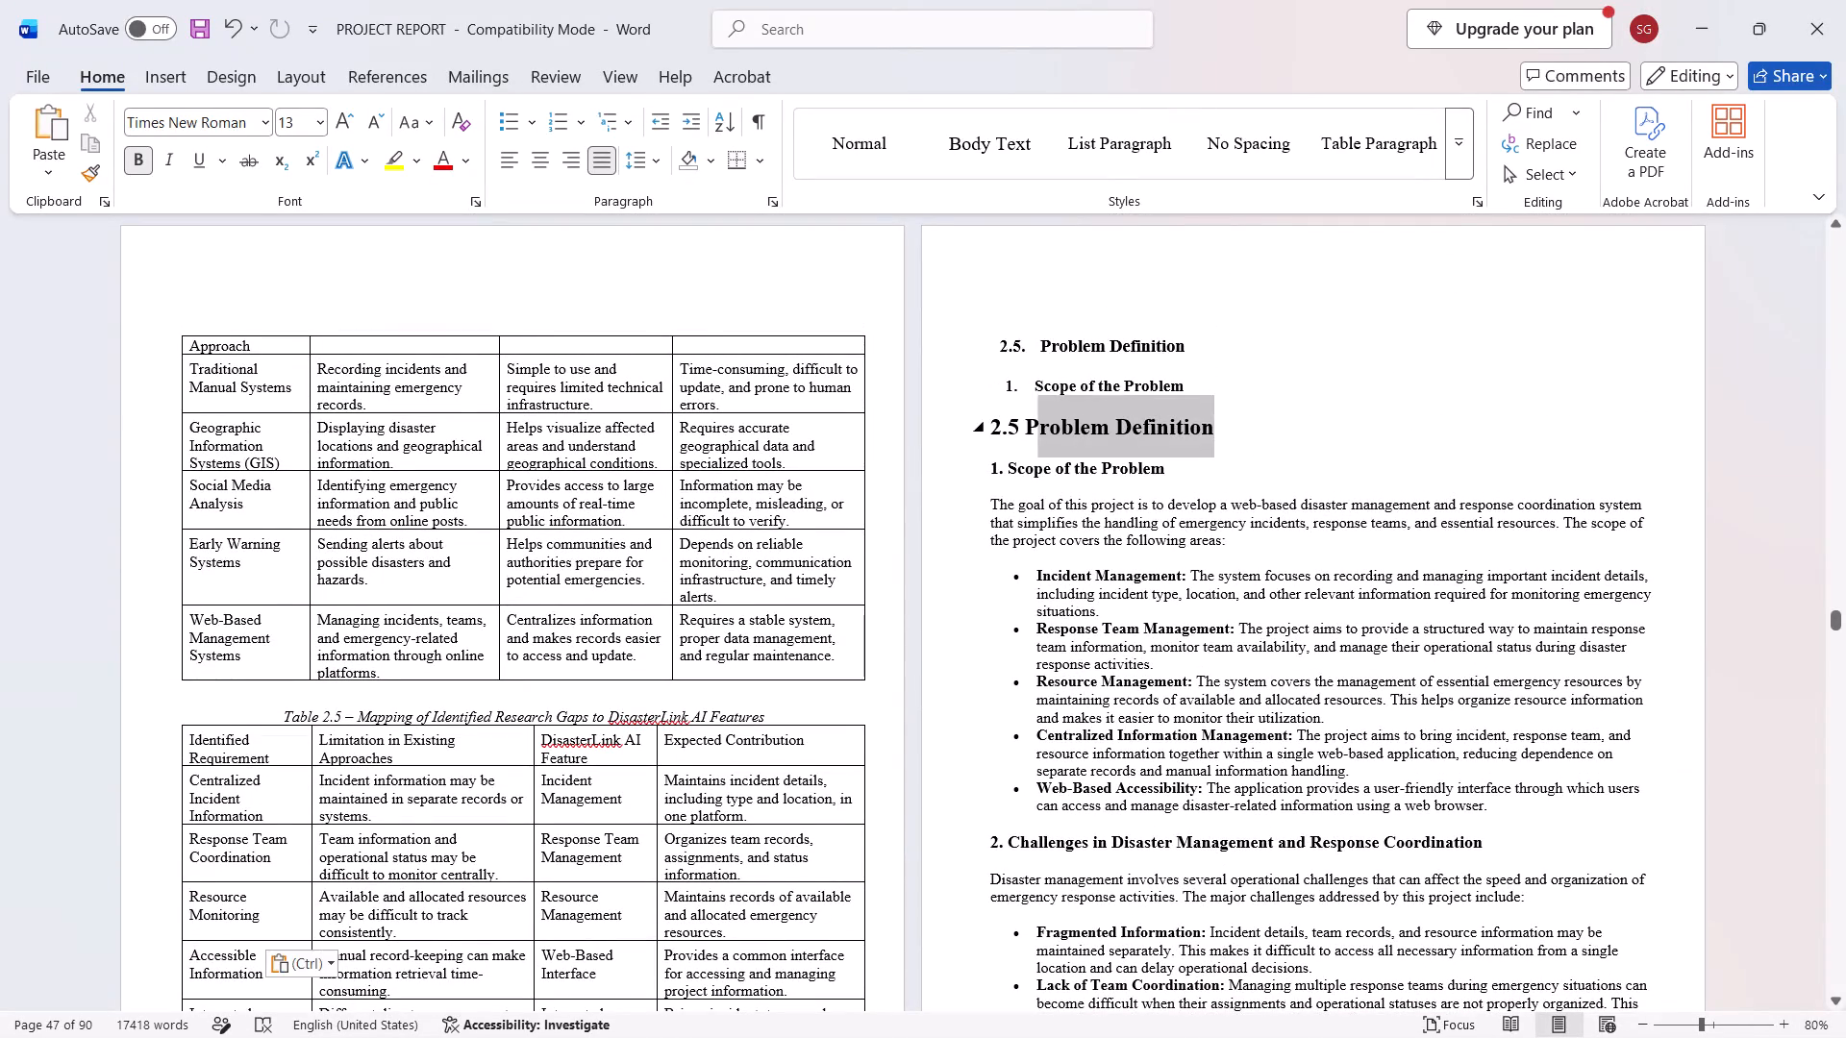
pyautogui.moveTo(1035, 444); pyautogui.dragTo(995, 446)
pyautogui.press('BackSpace')
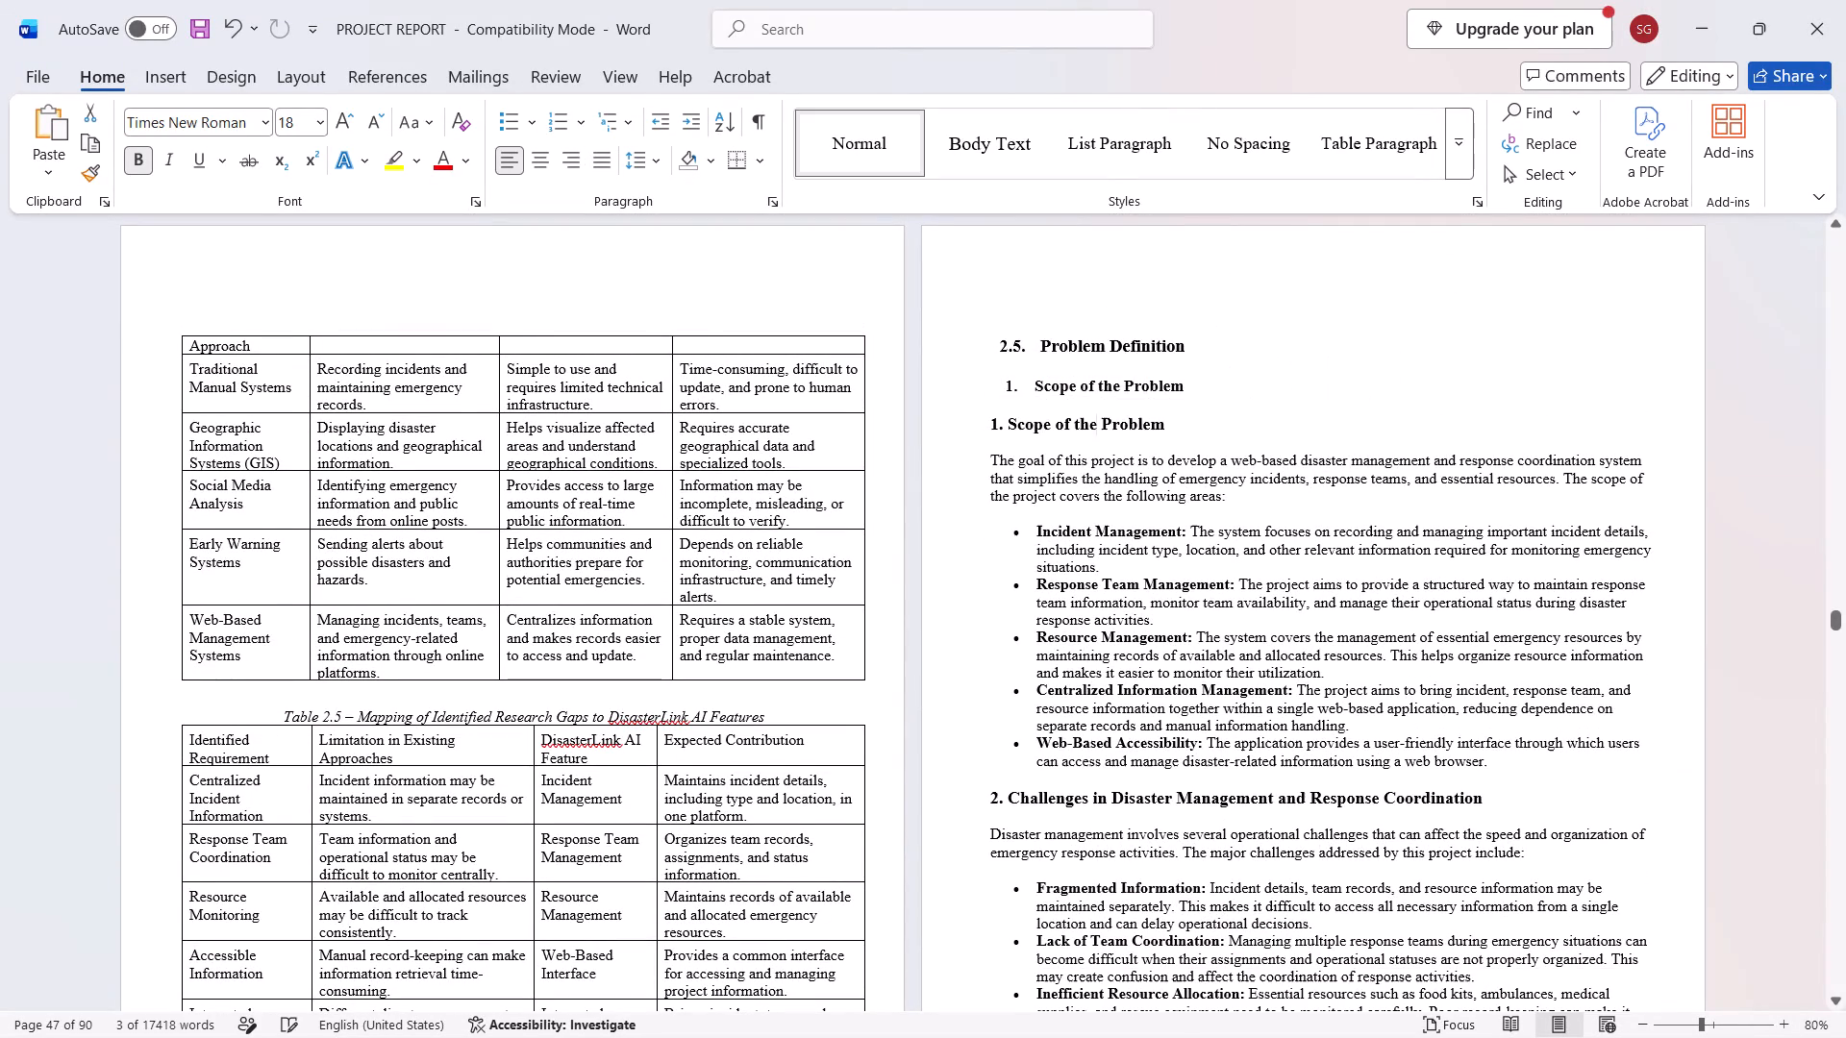
# Delete the old auto-numbered Scope of the Problem heading directly below 2.5 Problem Definition, keeping the pasted one.
pyautogui.doubleClick(996, 425)
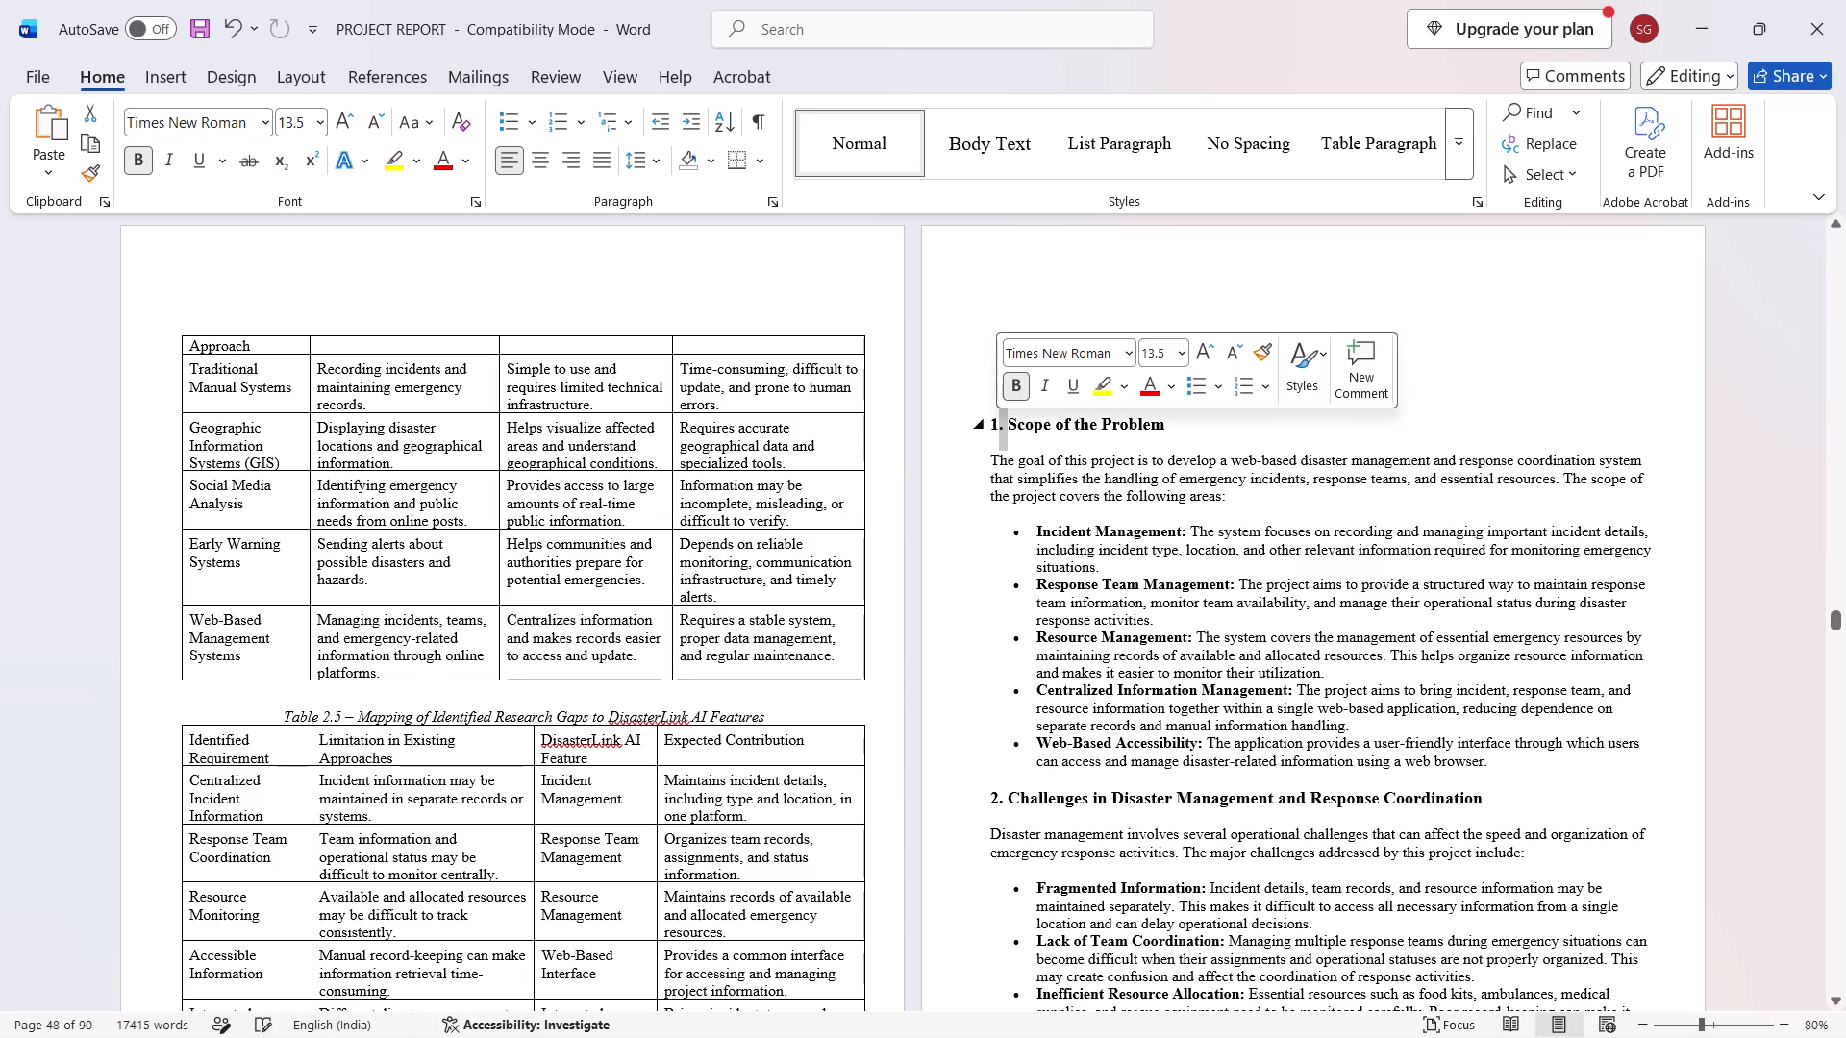
pyautogui.doubleClick(992, 432)
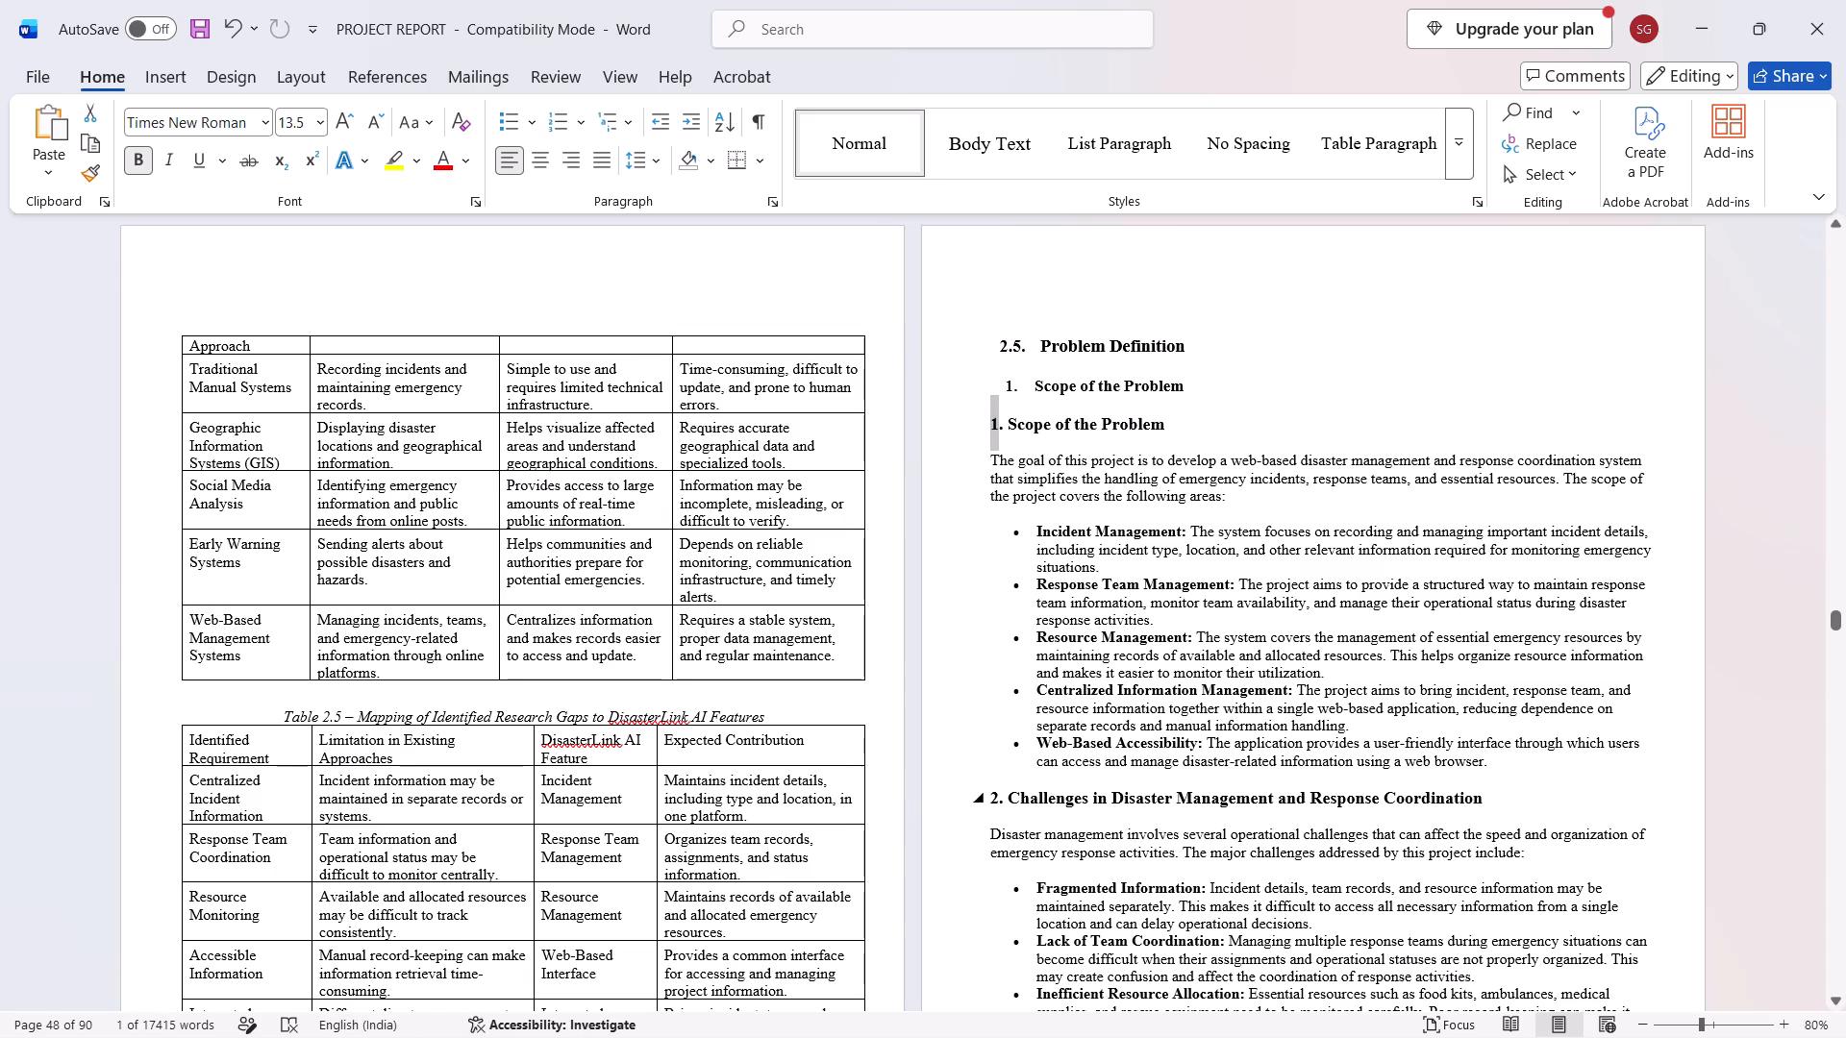
pyautogui.click(990, 799)
pyautogui.click(1192, 378)
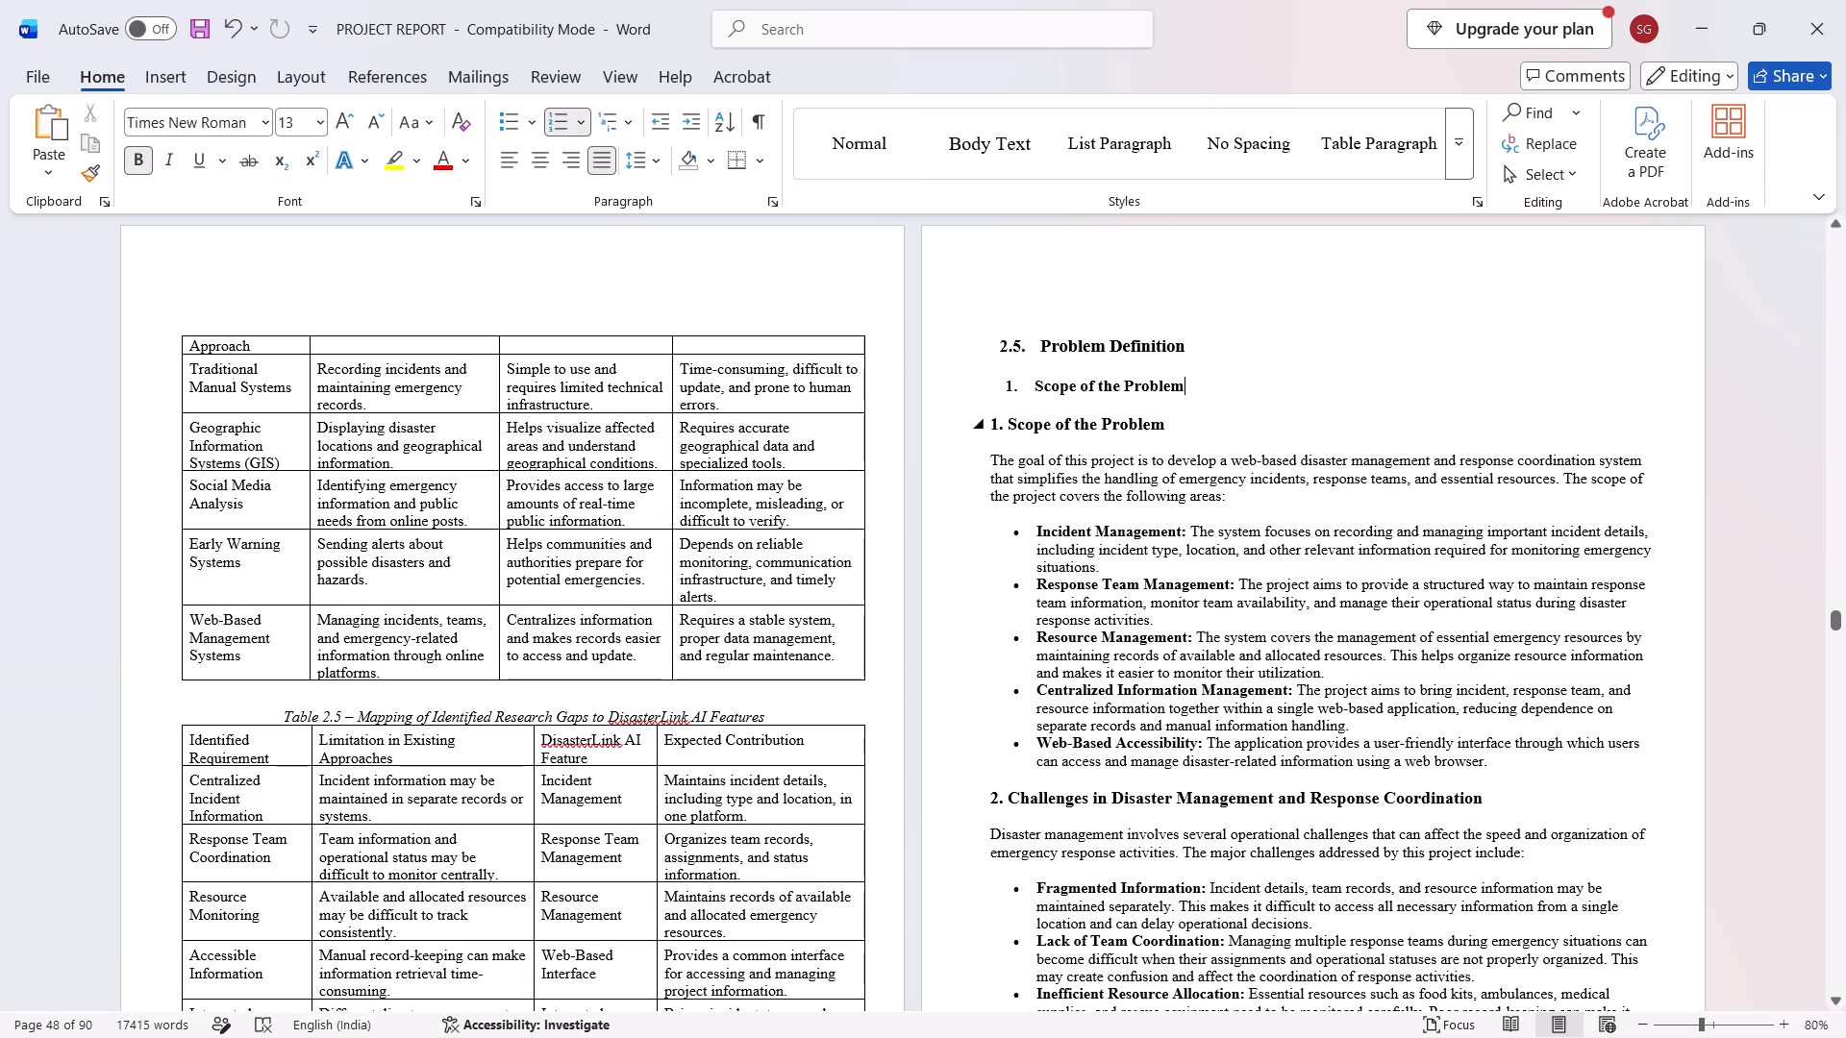
pyautogui.moveTo(1185, 383); pyautogui.dragTo(1010, 389)
pyautogui.press('BackSpace')
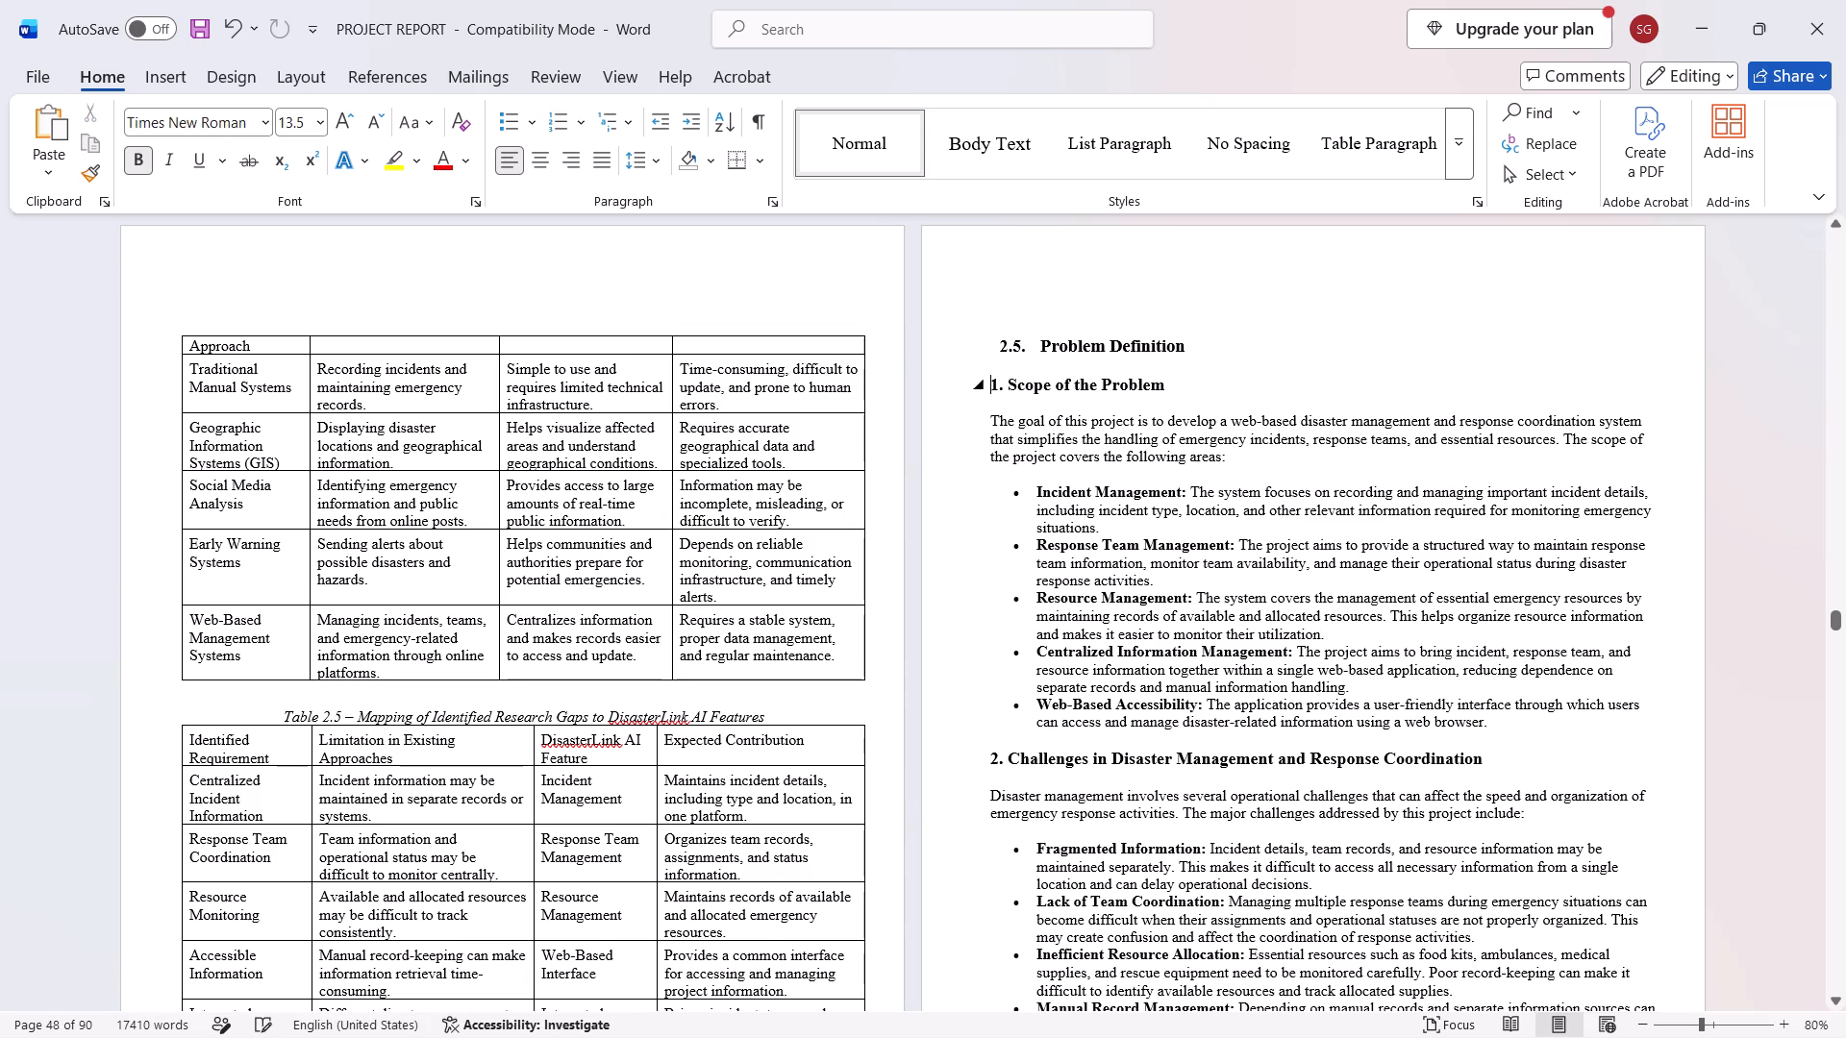
# Indent the pasted "1. Scope of the Problem" heading with five leading spaces.
pyautogui.doubleClick(993, 385)
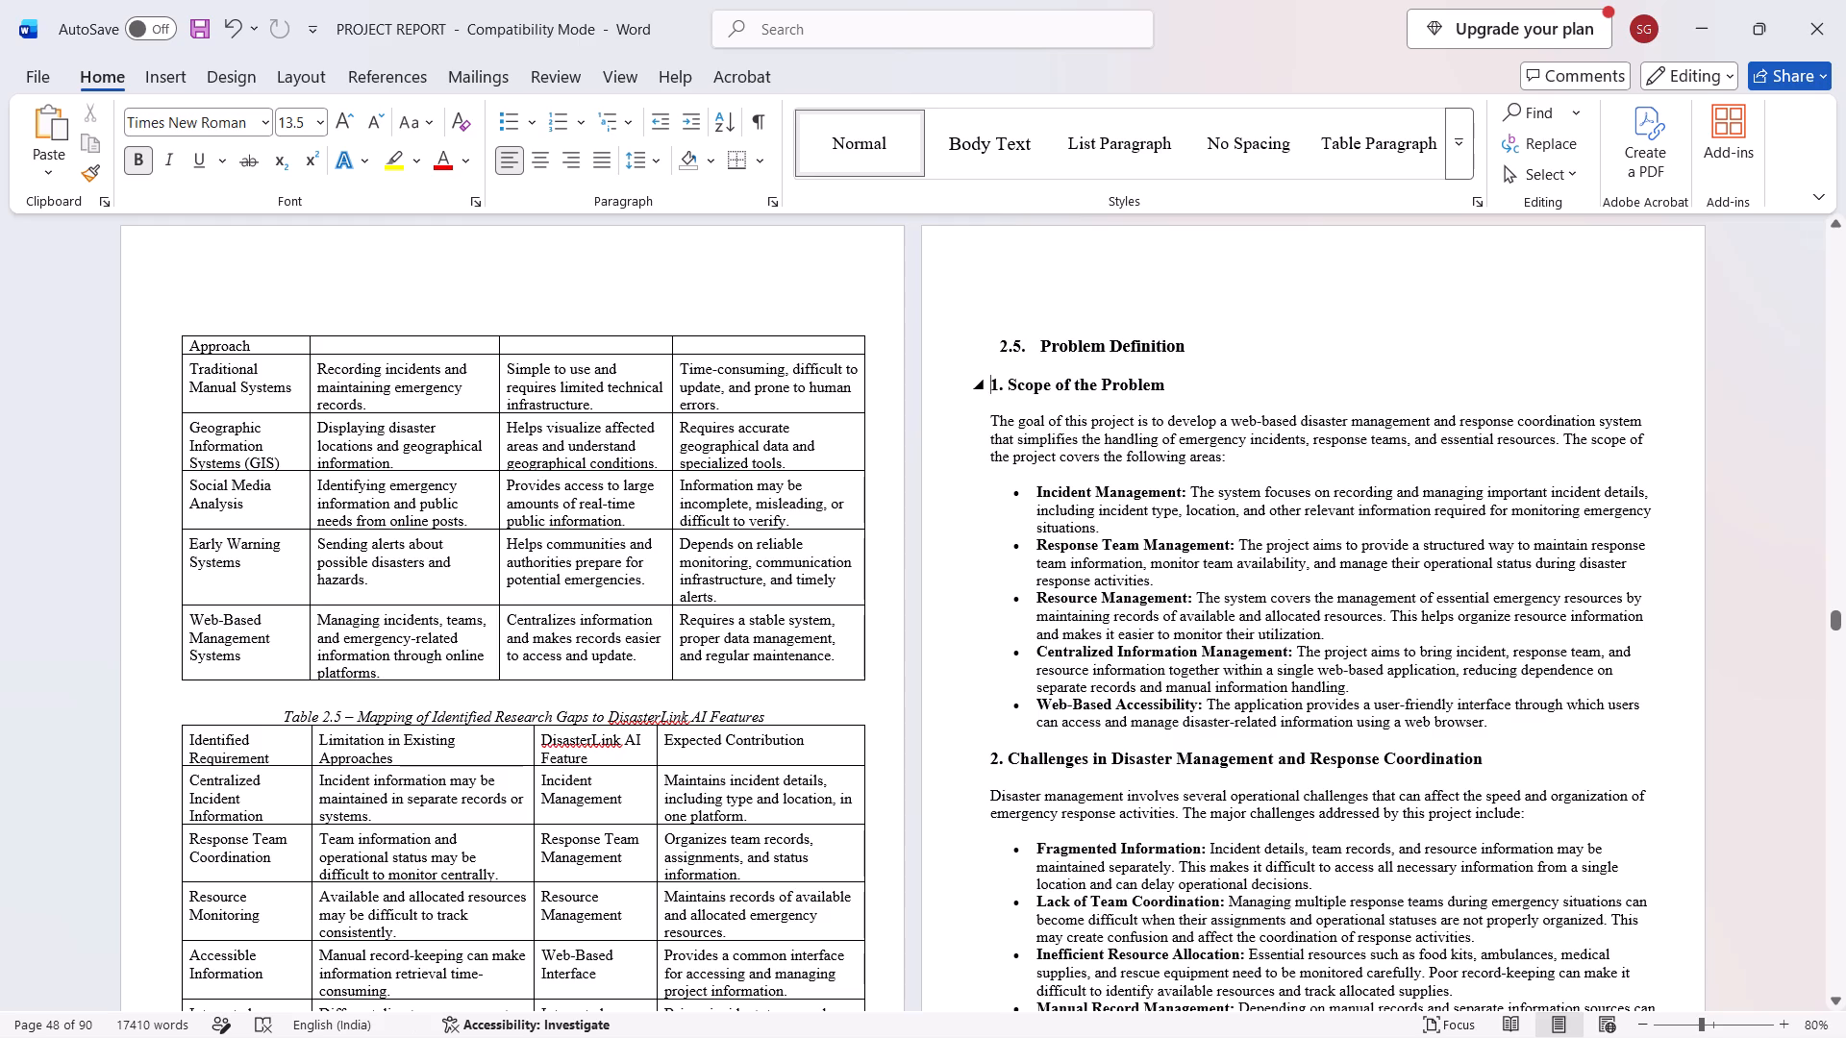
pyautogui.click(995, 385)
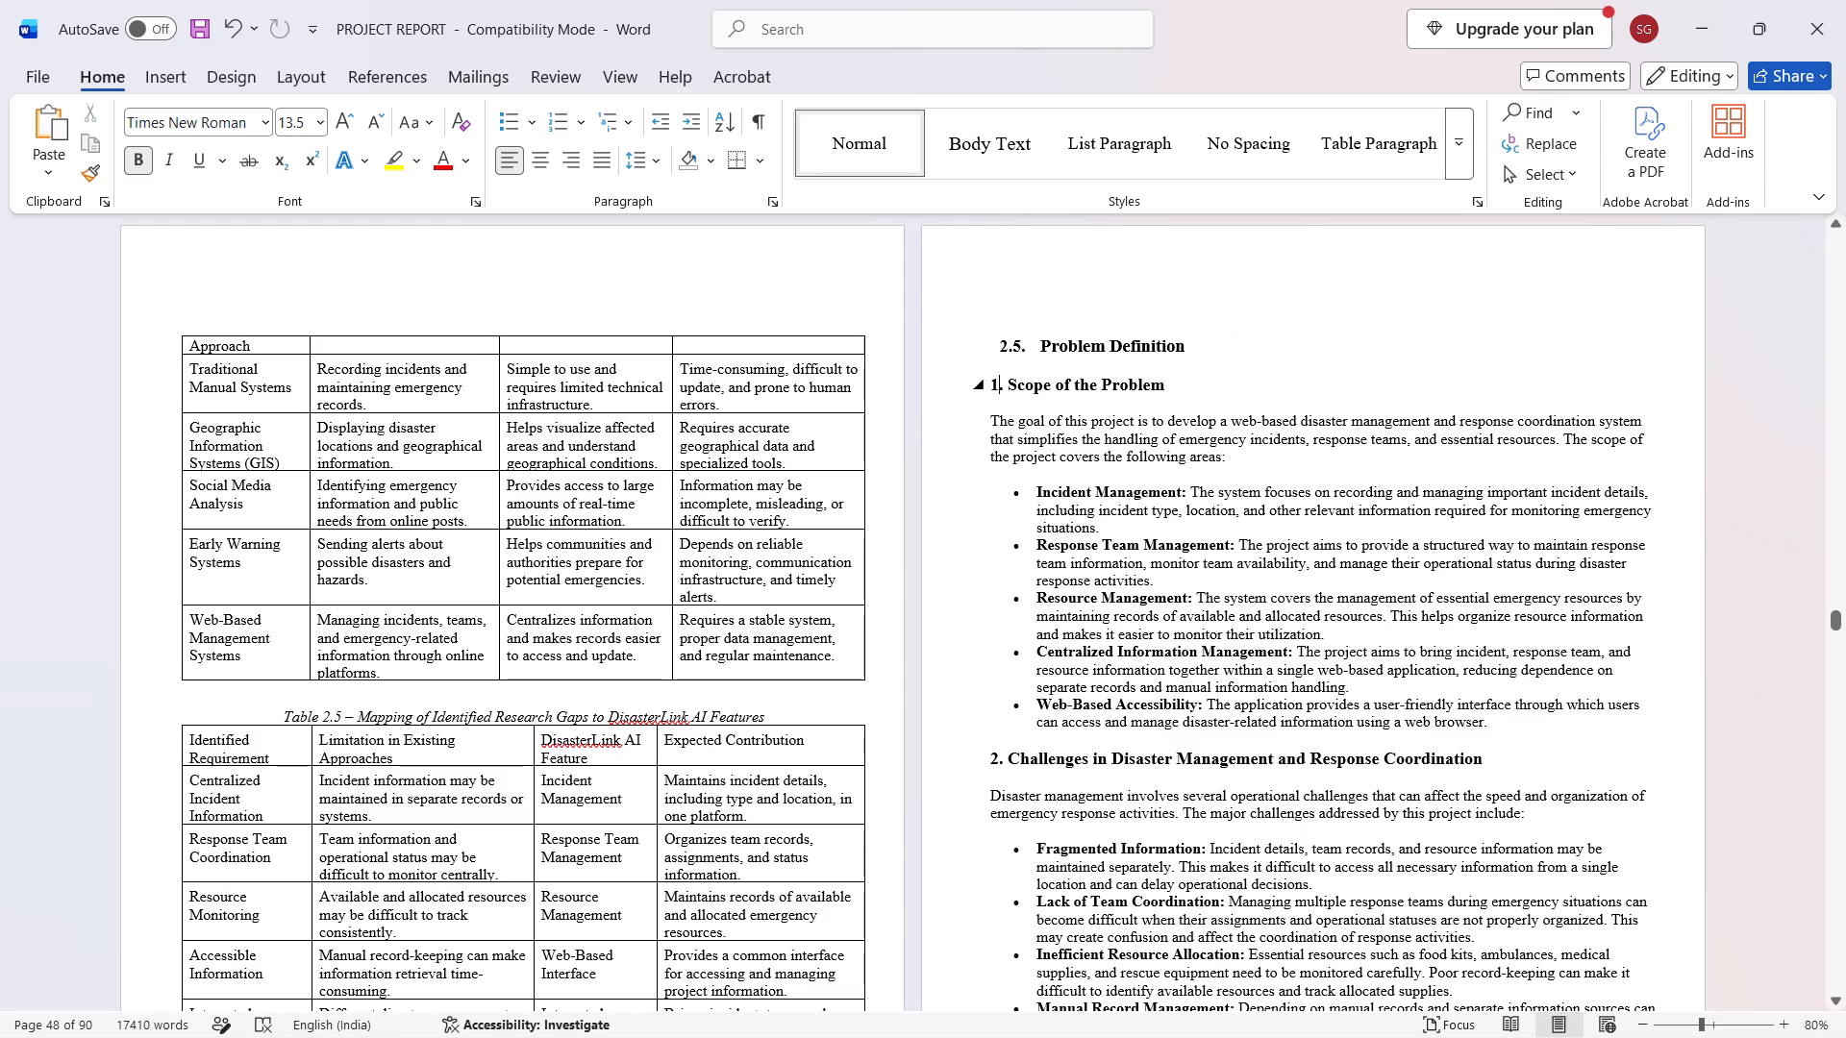
pyautogui.doubleClick(990, 385)
pyautogui.click(986, 388)
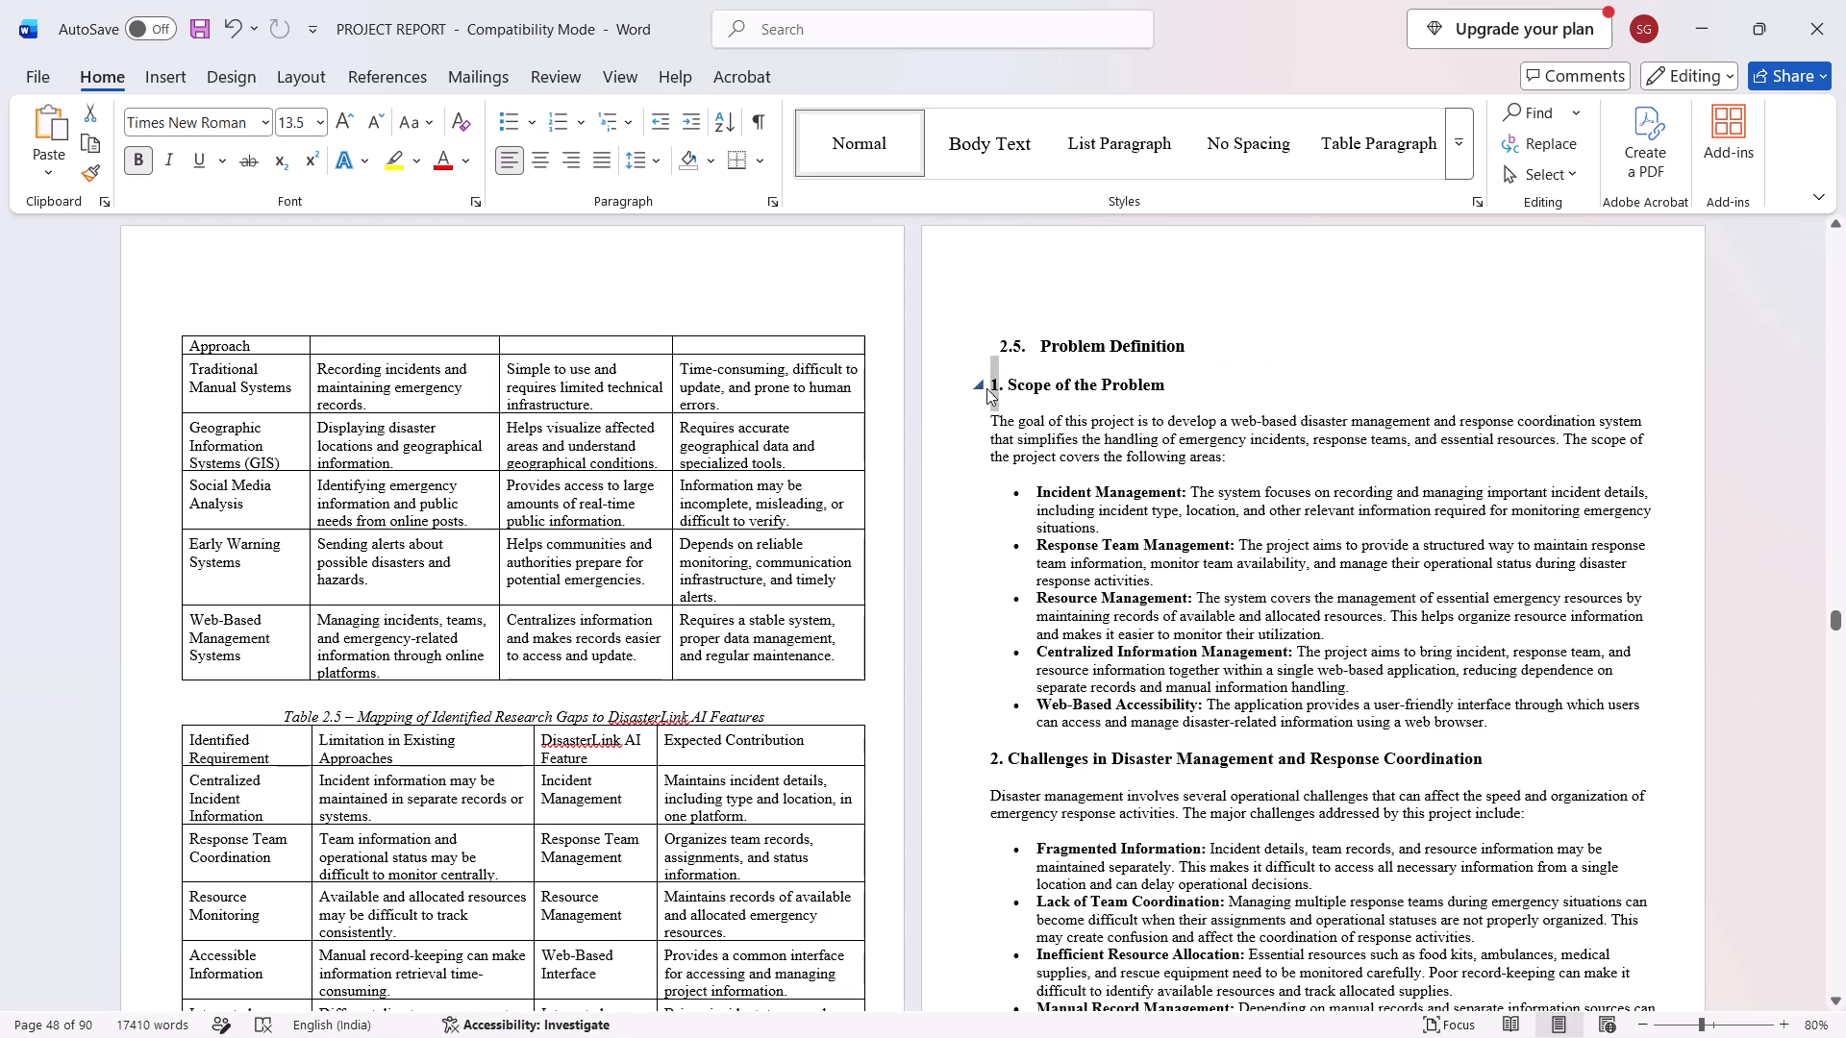
pyautogui.click(990, 390)
pyautogui.click(980, 387)
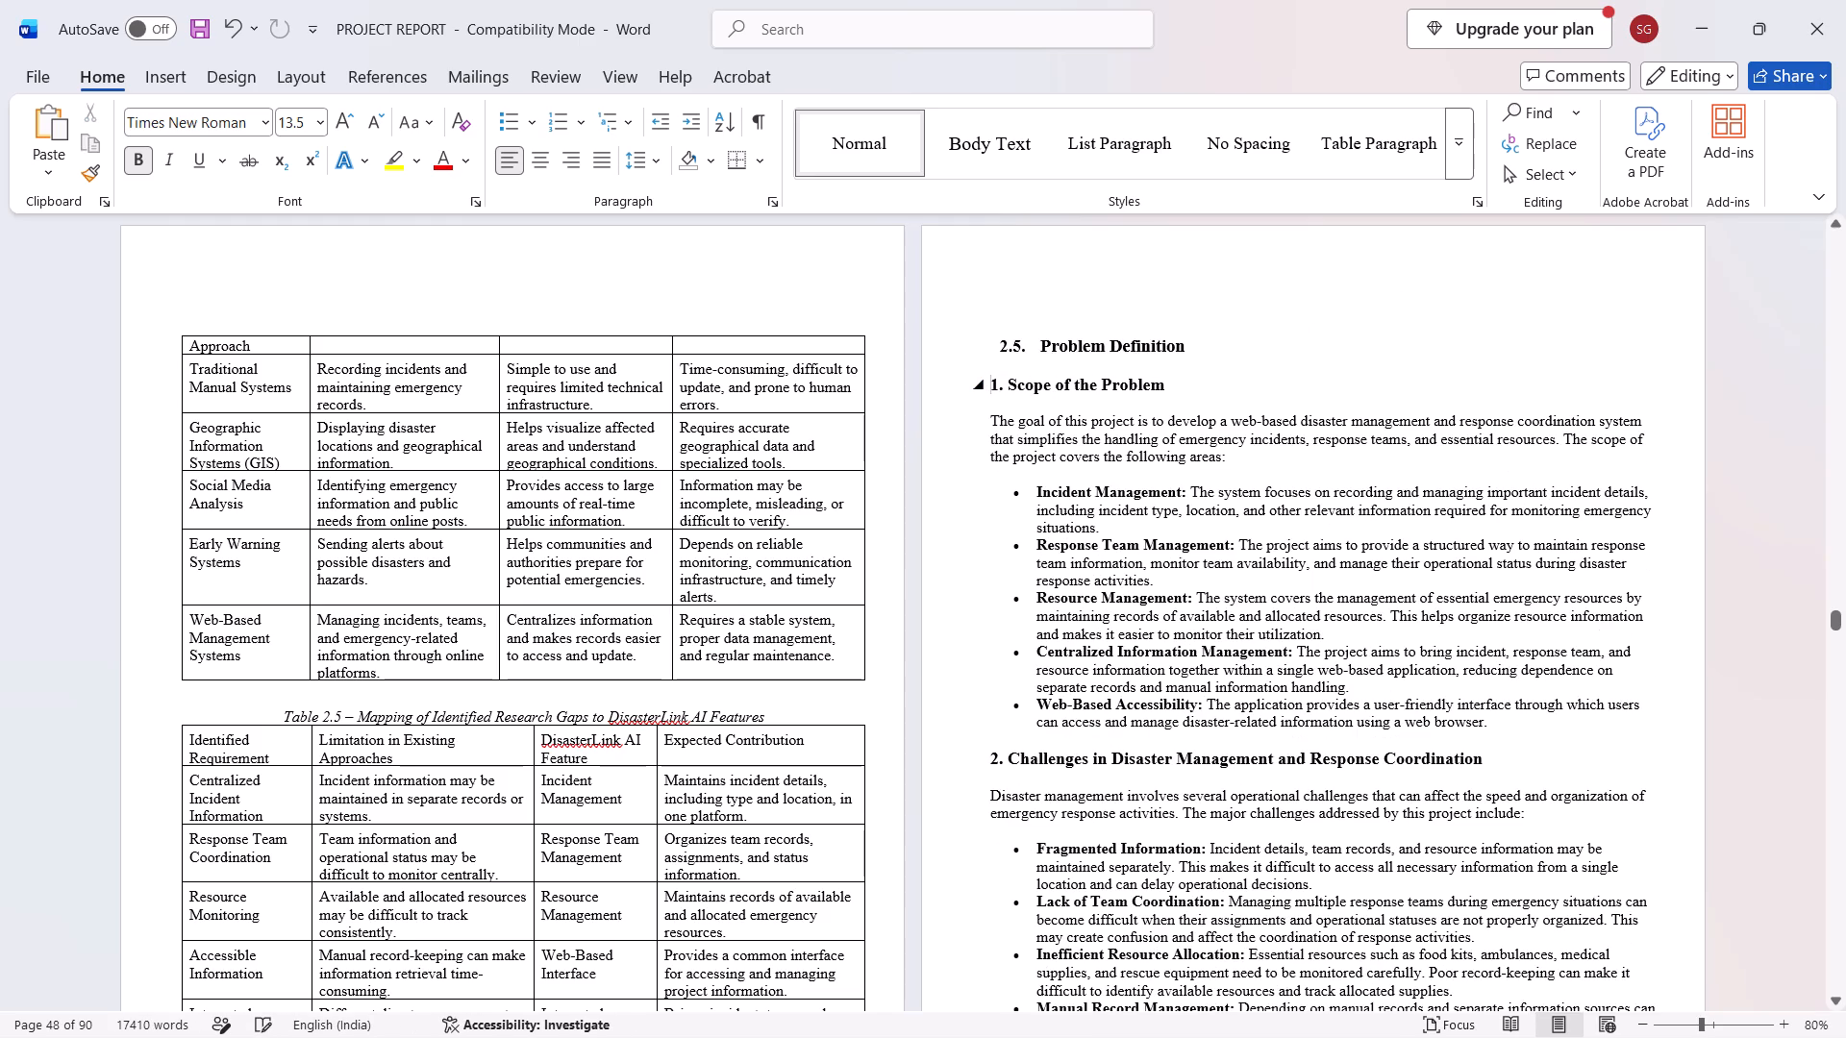
pyautogui.click(988, 385)
pyautogui.press('space')
pyautogui.press('space')
pyautogui.press('space')
pyautogui.press('space')
pyautogui.press('space')
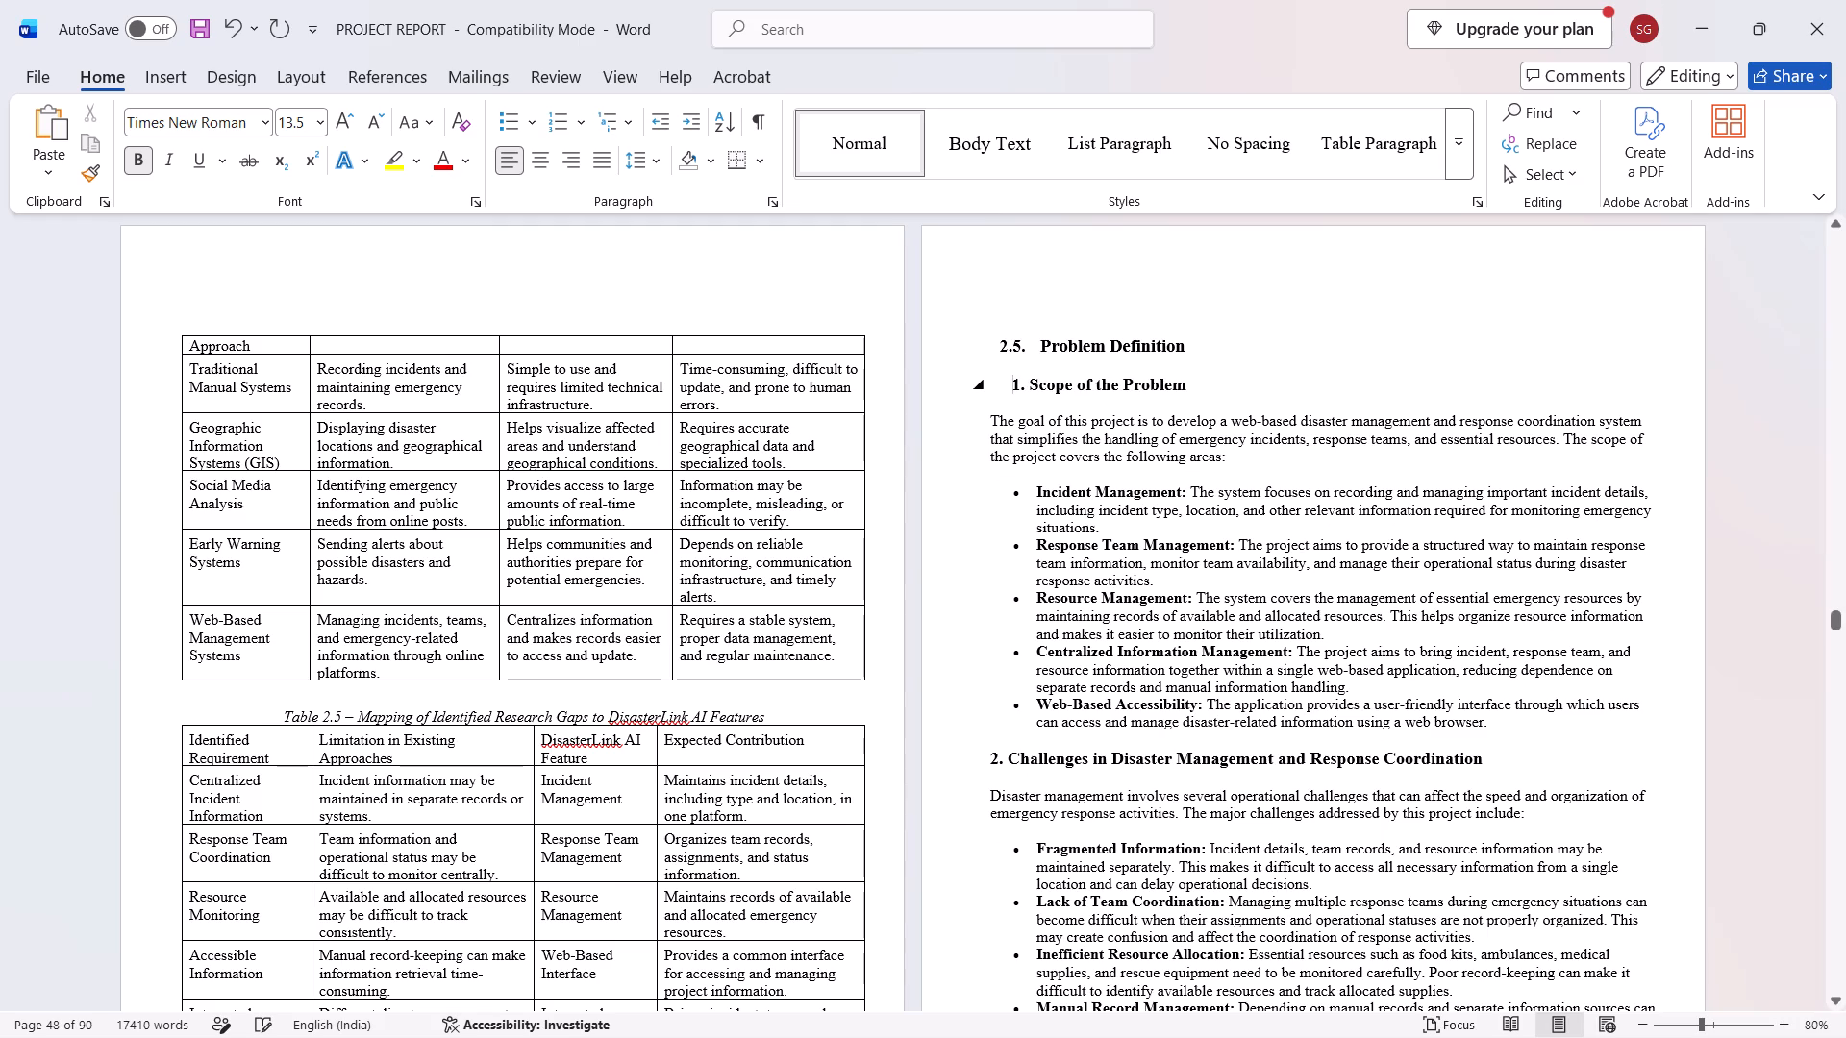
# Insert an empty line after the System Reliability item to move the Research Gap Identified heading onto the next page.
pyautogui.scroll(9, 1041, 408)
pyautogui.scroll(8, 986, 483)
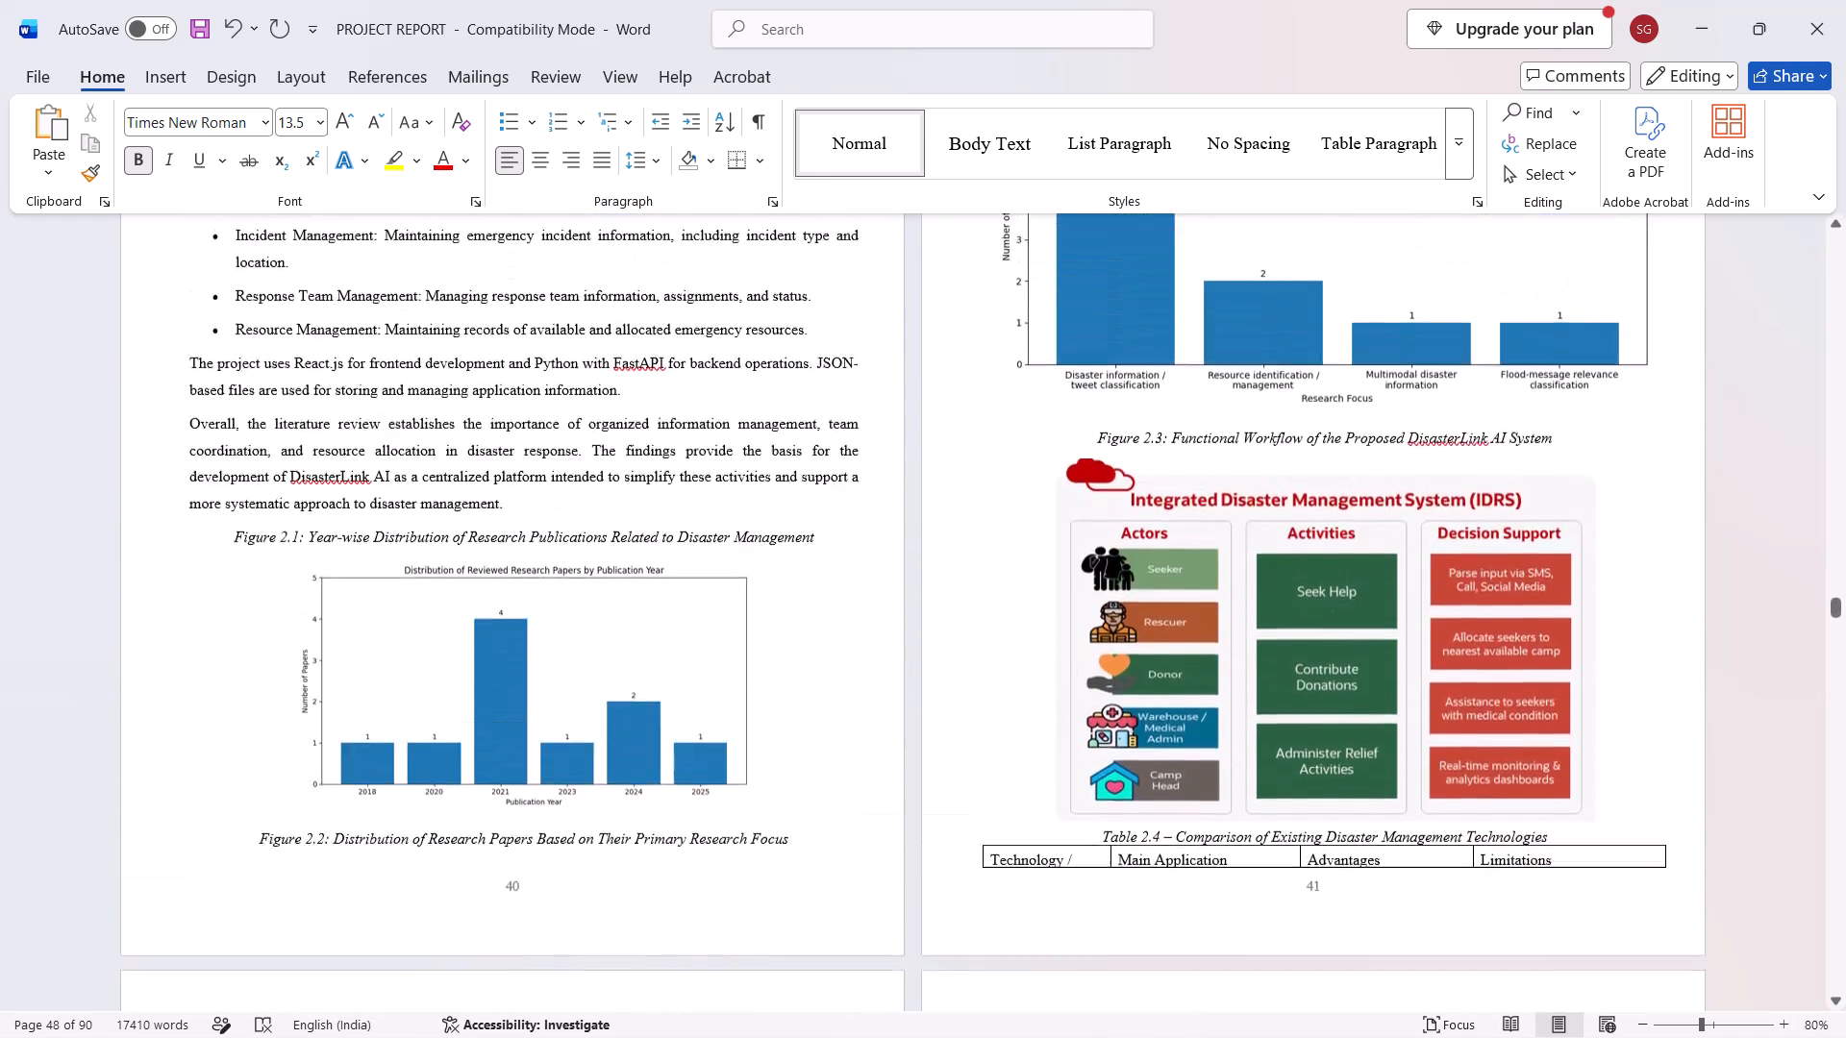
pyautogui.scroll(6, 980, 487)
pyautogui.scroll(-1, 973, 487)
pyautogui.scroll(10, 970, 487)
pyautogui.scroll(-1, 960, 489)
pyautogui.scroll(8, 955, 489)
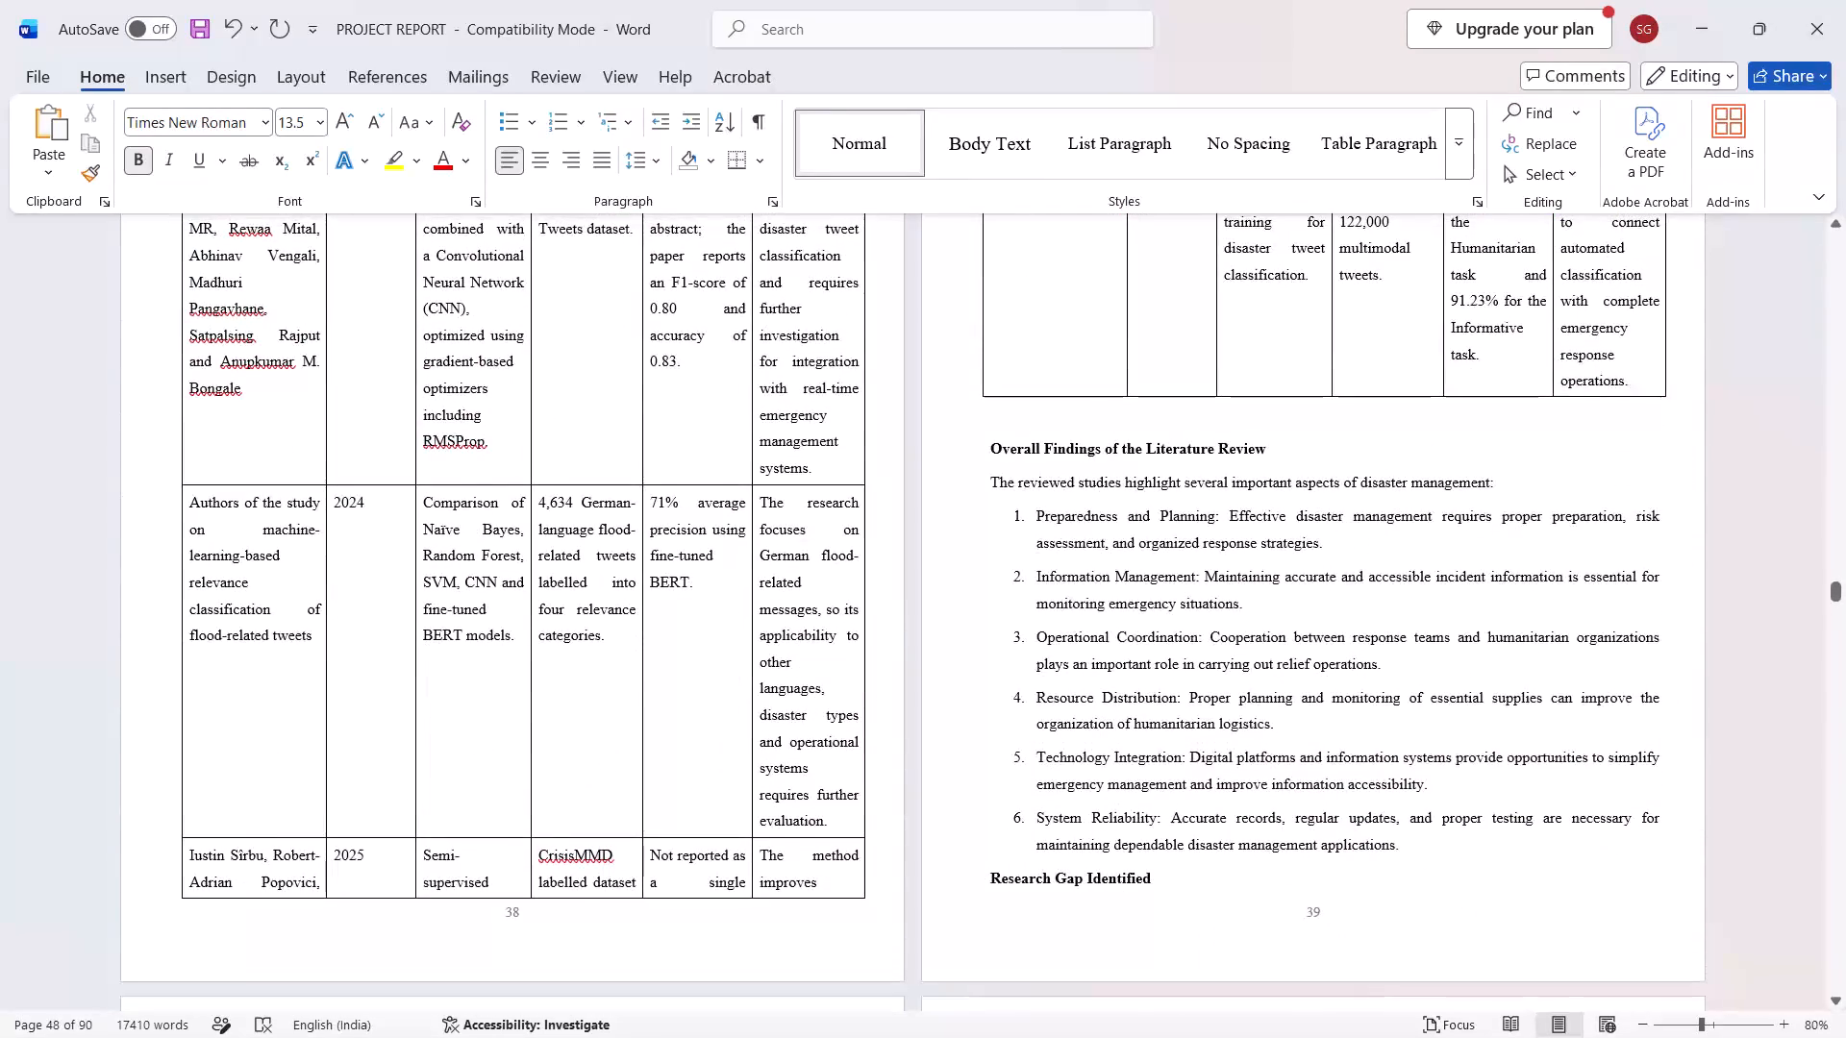
pyautogui.scroll(-4, 939, 513)
pyautogui.click(1454, 668)
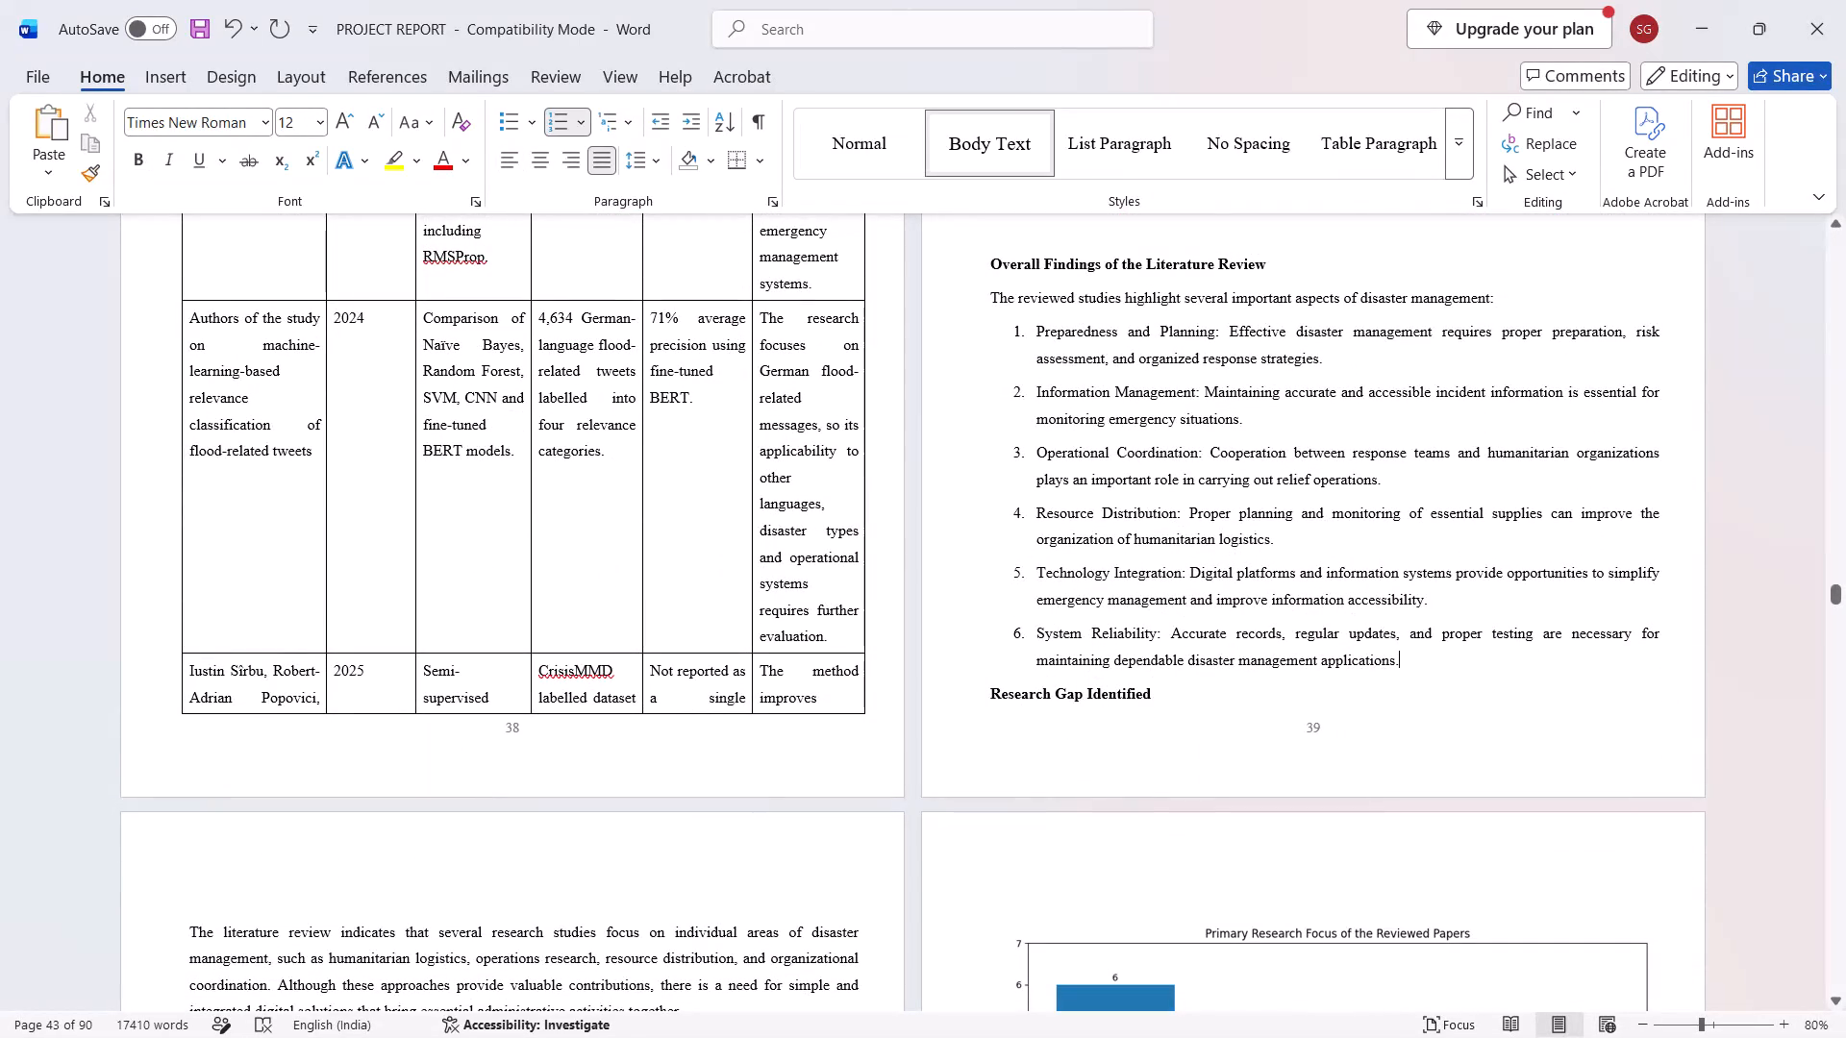
pyautogui.press('Return')
# Insert a line break before the Table 2.4 caption to move it onto the next page with its table.
pyautogui.scroll(-6, 1309, 655)
pyautogui.scroll(-11, 1058, 694)
pyautogui.scroll(1, 1053, 705)
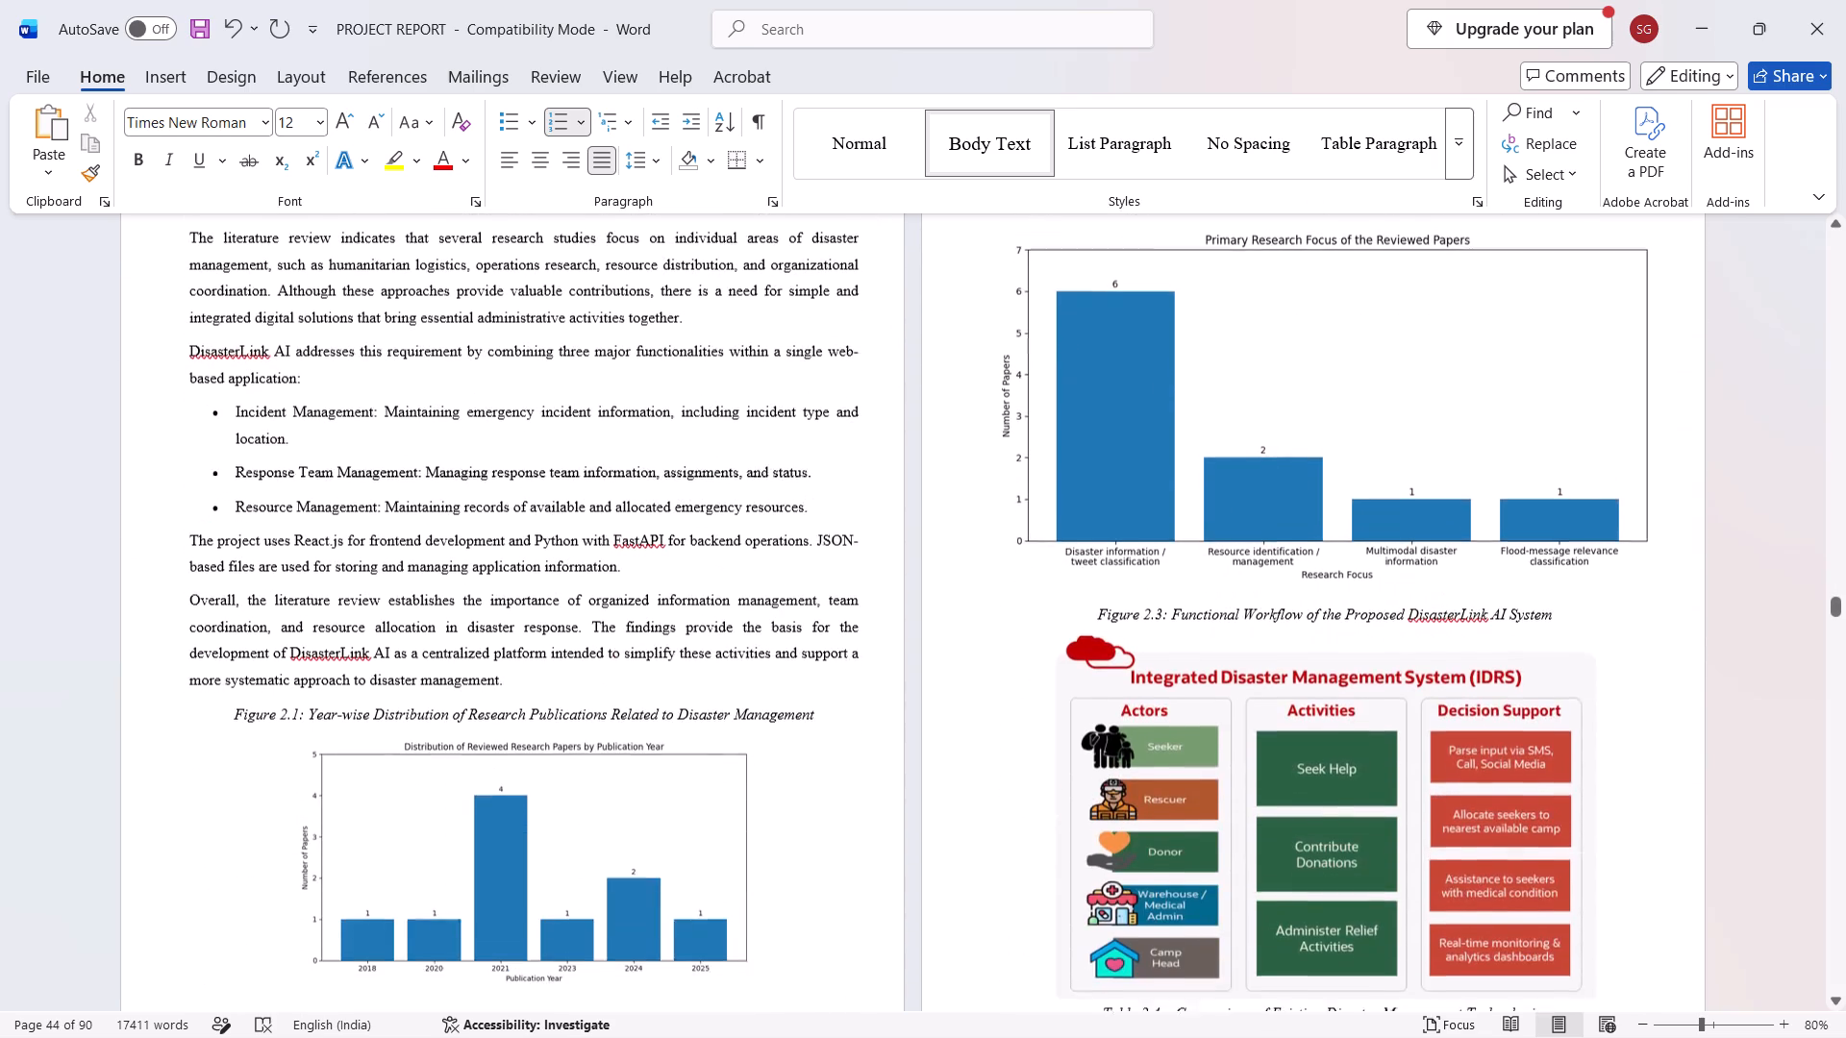
pyautogui.scroll(-6, 1053, 703)
pyautogui.scroll(-1, 583, 836)
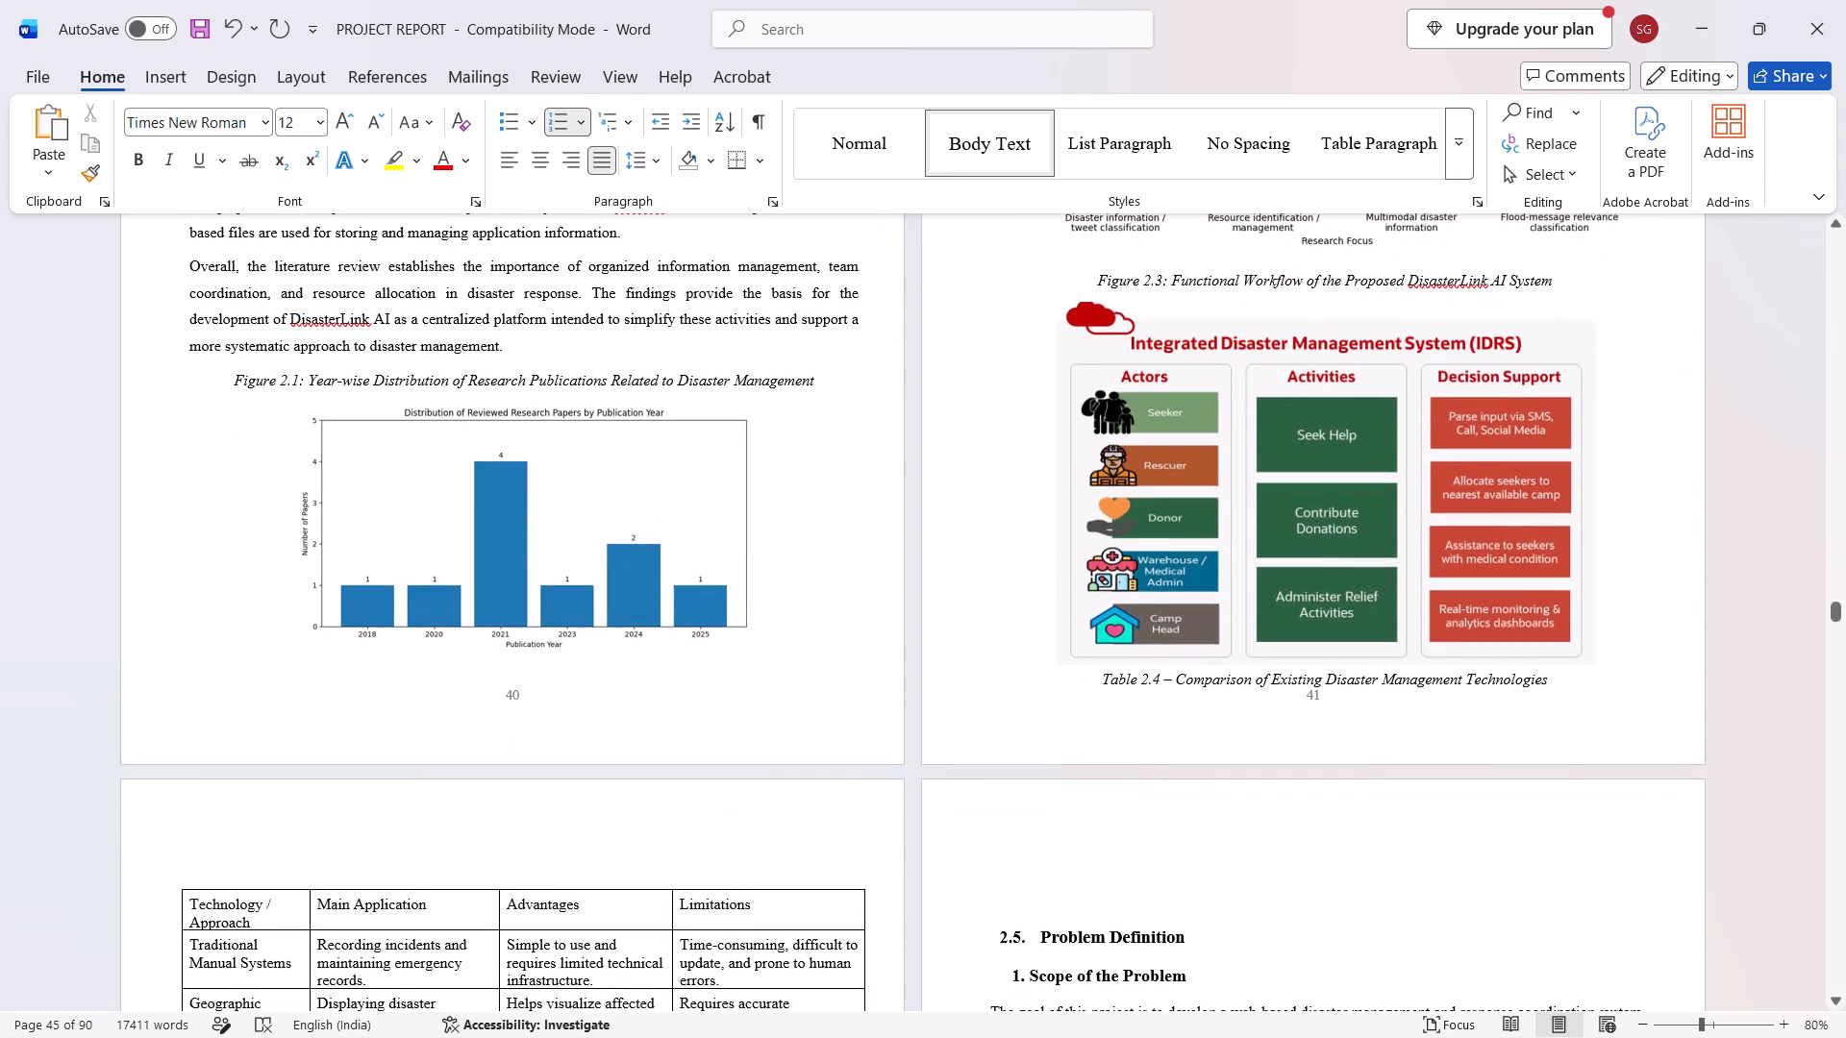
pyautogui.scroll(-5, 212, 857)
pyautogui.scroll(-8, 415, 806)
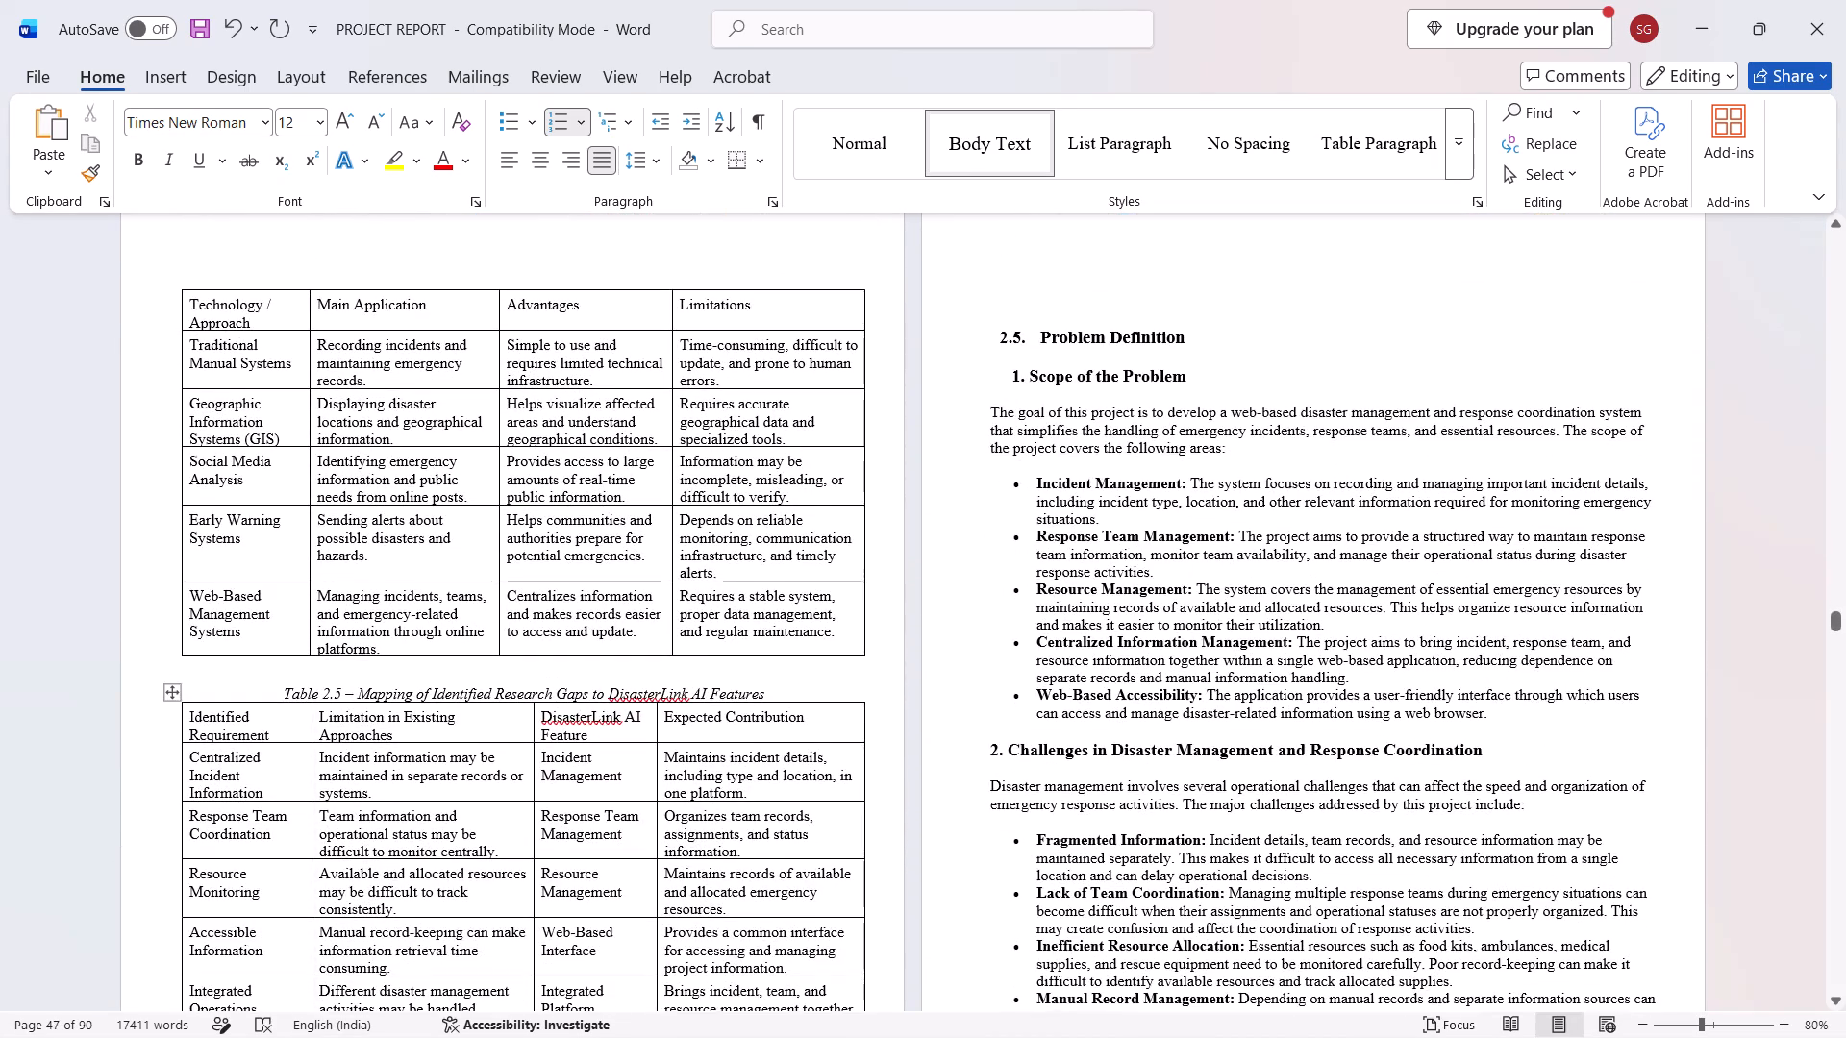
pyautogui.scroll(5, 445, 740)
pyautogui.scroll(5, 840, 724)
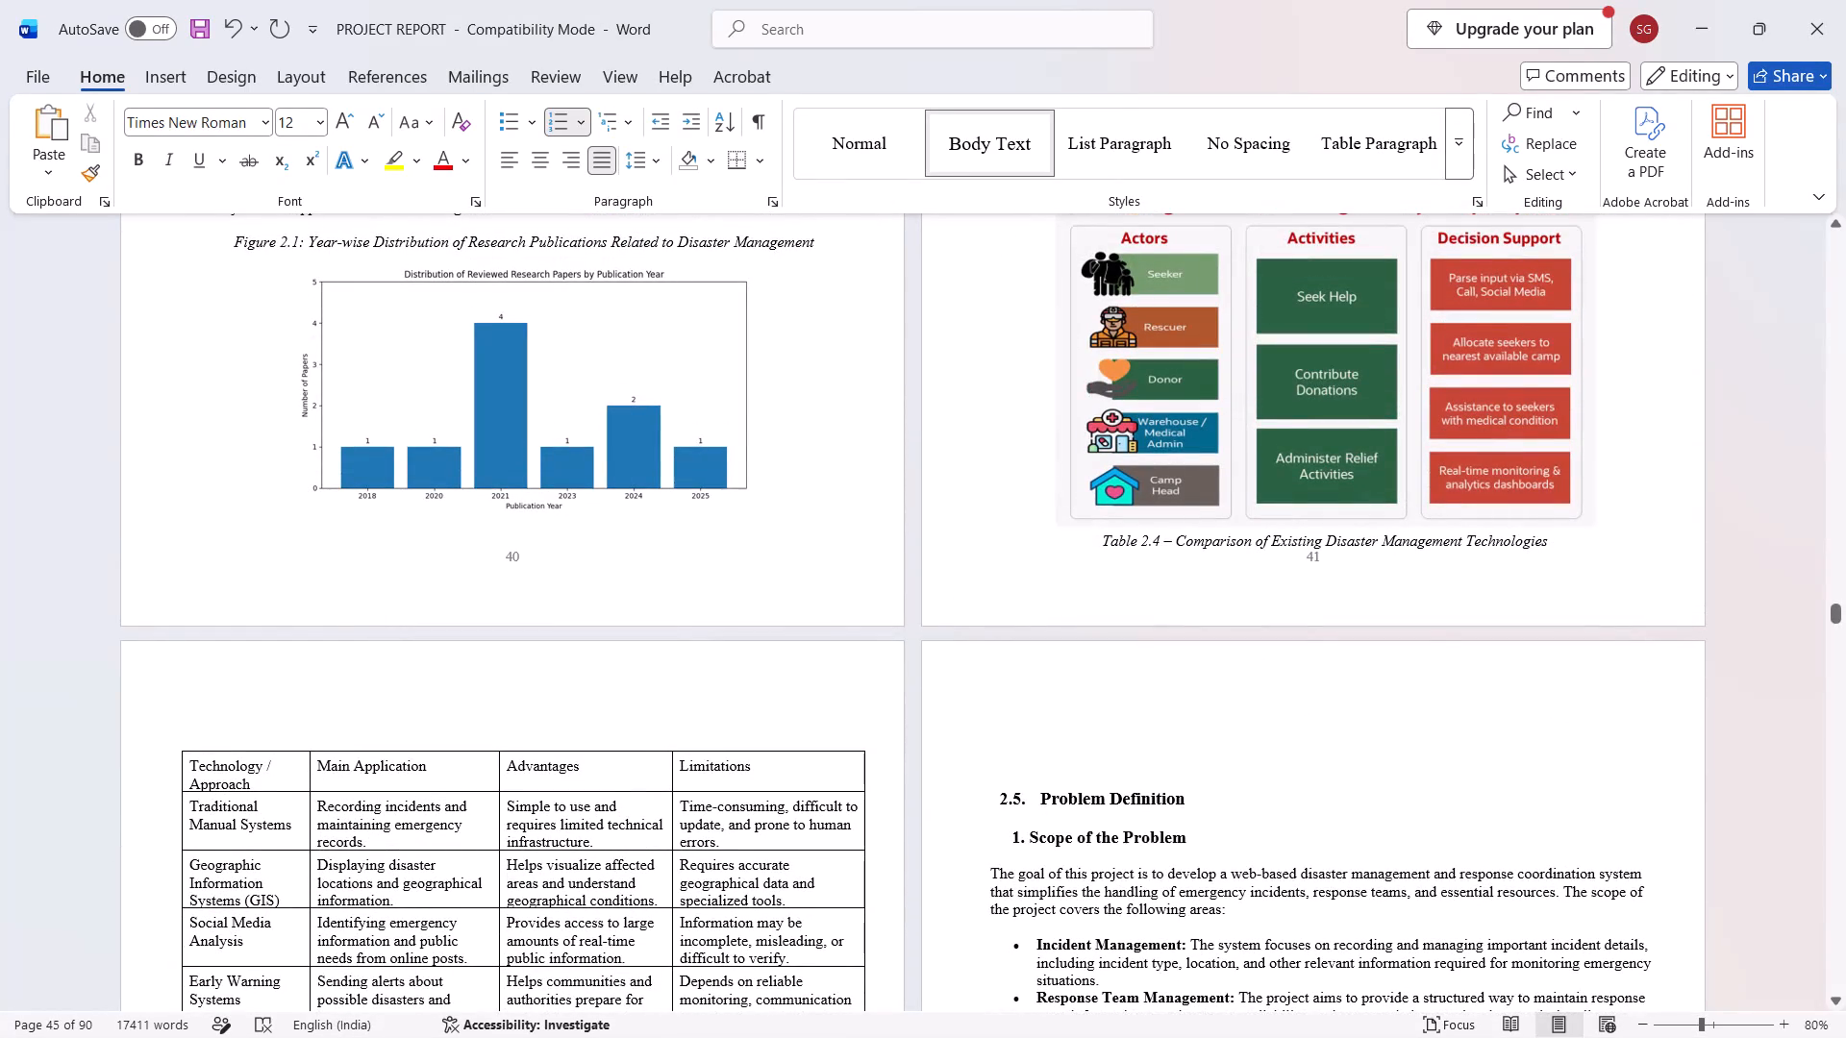
pyautogui.click(1094, 545)
pyautogui.press('Return')
pyautogui.scroll(-2, 652, 682)
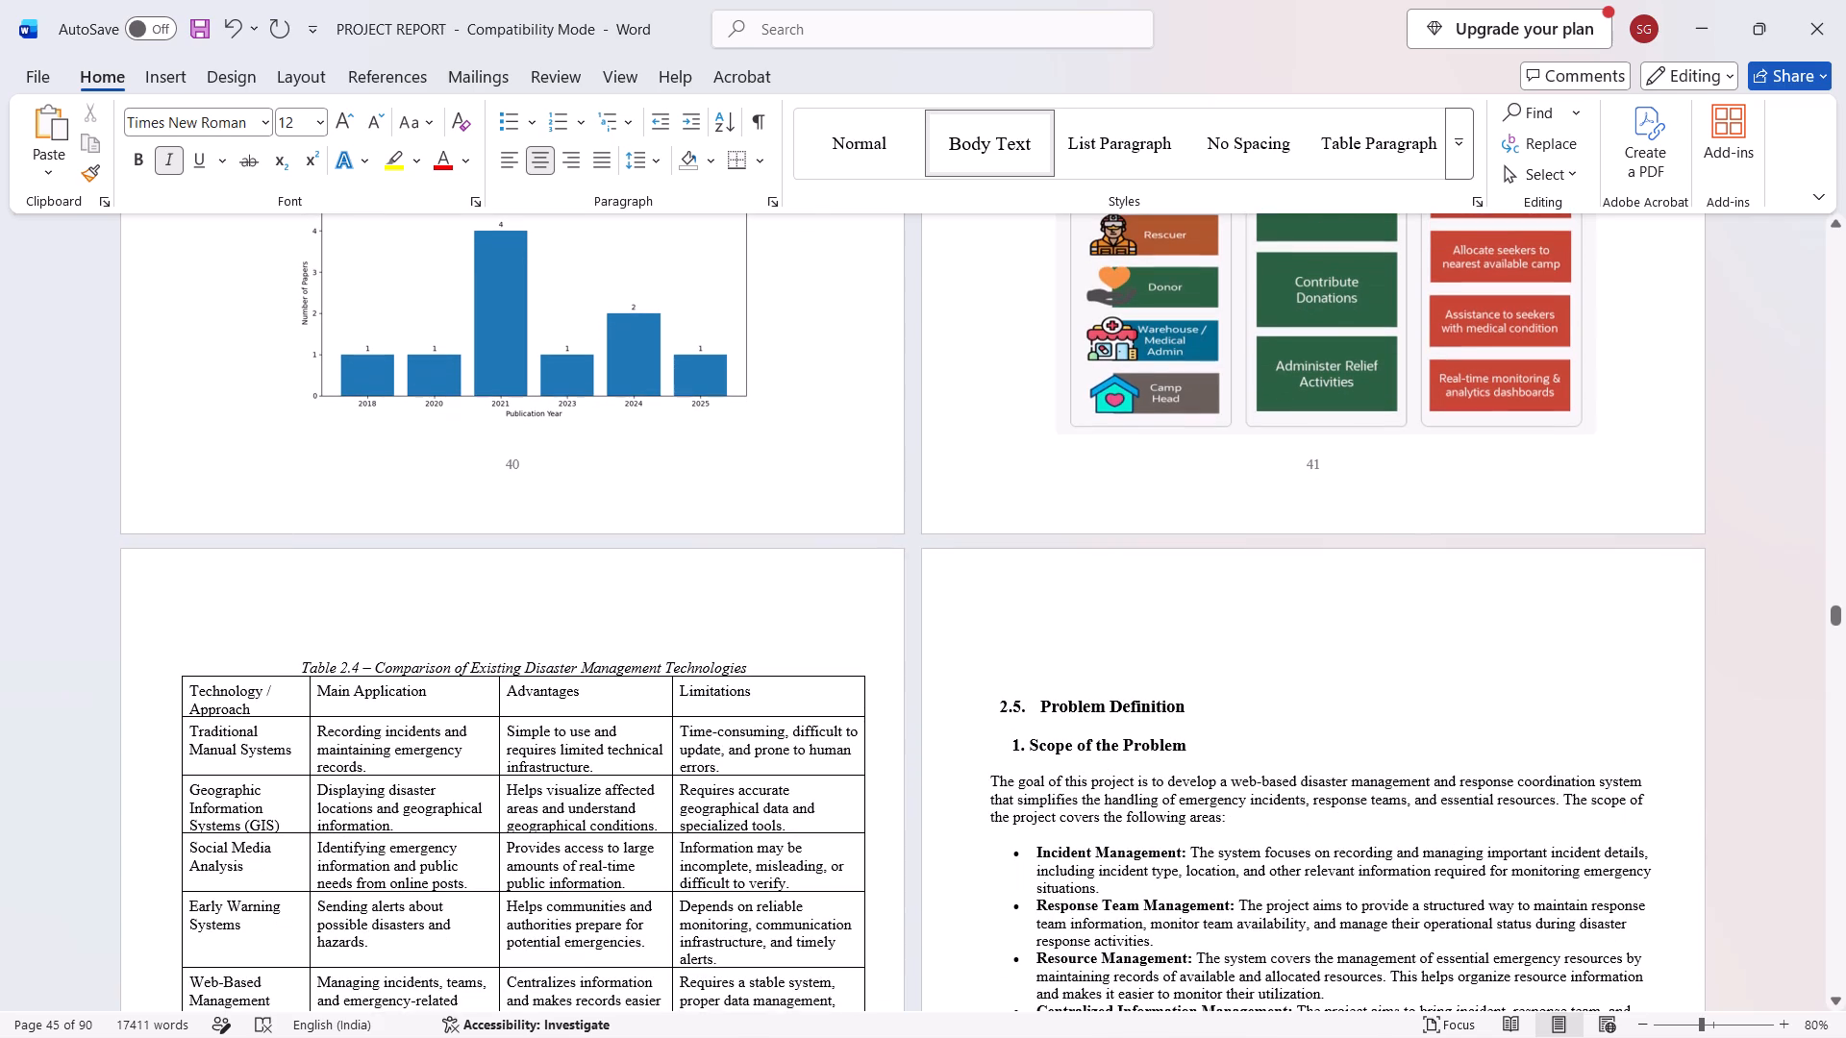
pyautogui.click(482, 640)
# Remove the two extra blank lines above the 2.5 Problem Definition heading at the top of its page.
pyautogui.scroll(-3, 508, 633)
pyautogui.scroll(1, 541, 640)
pyautogui.scroll(-7, 557, 640)
pyautogui.scroll(3, 1044, 447)
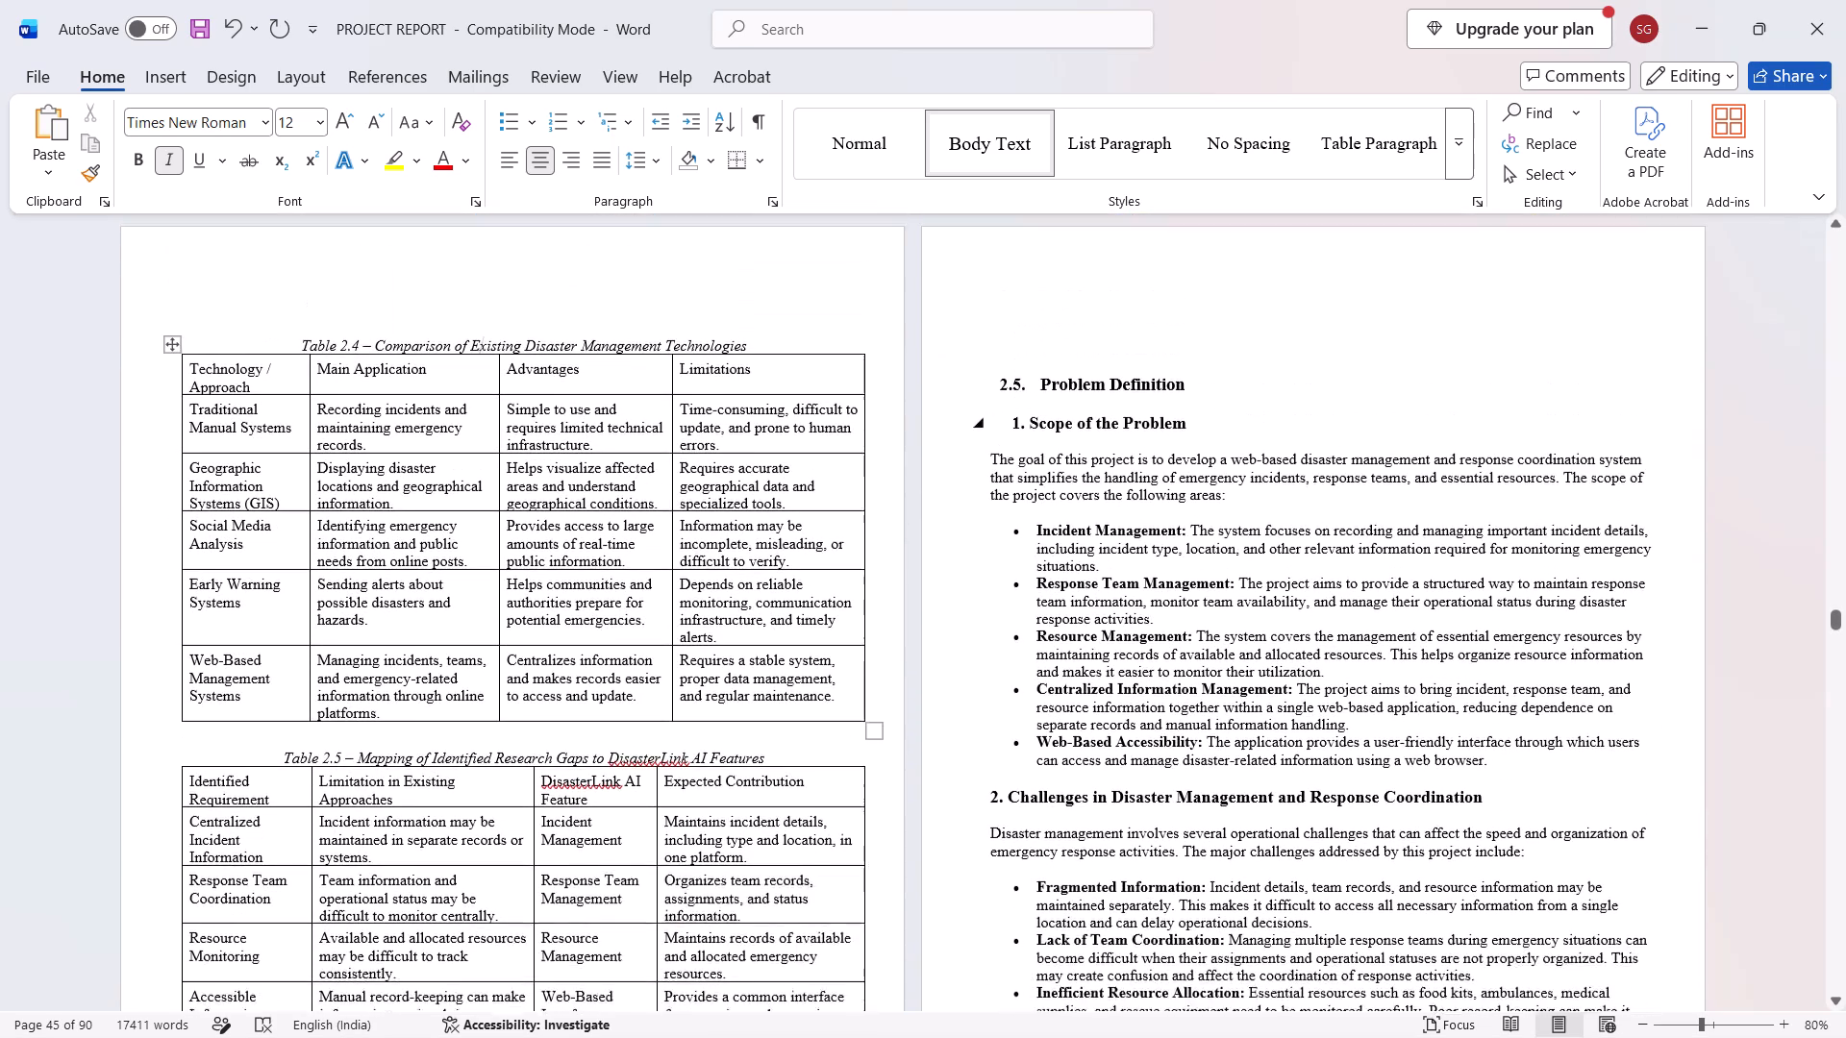
pyautogui.click(1022, 394)
pyautogui.press('BackSpace')
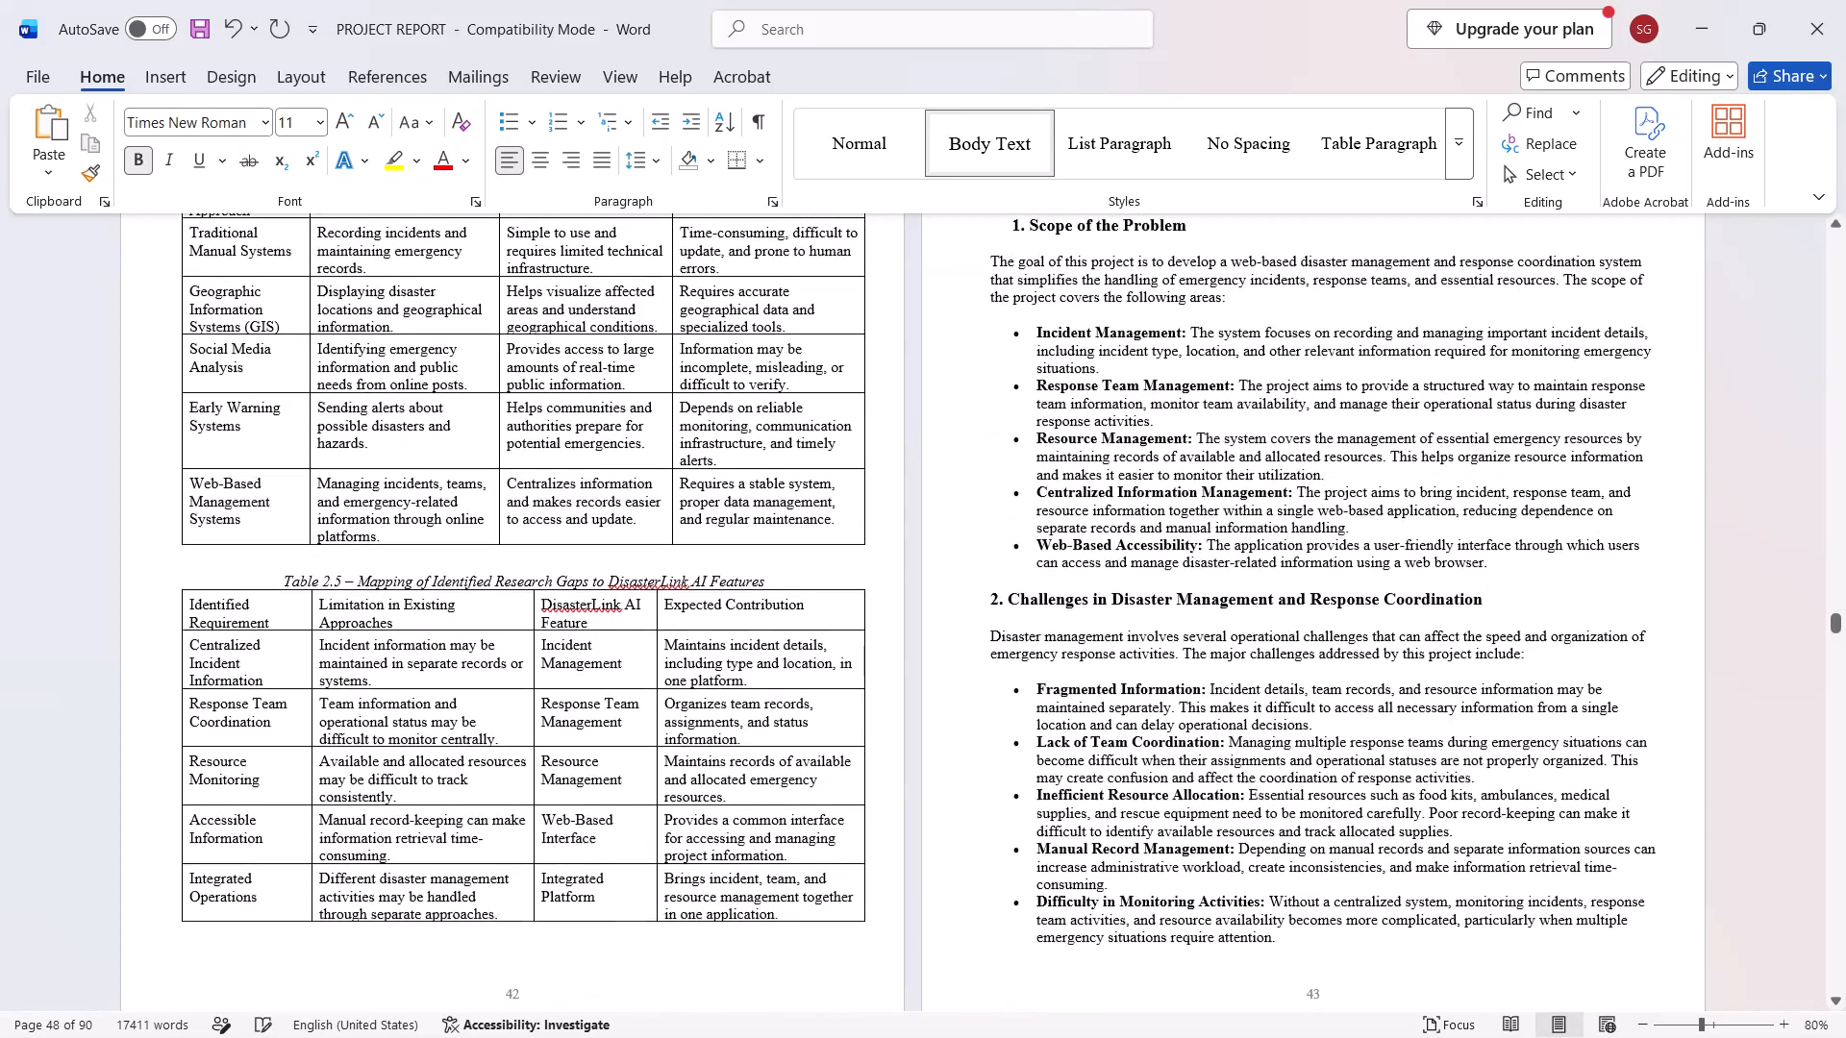
pyautogui.scroll(5, 1025, 443)
pyautogui.click(1023, 389)
pyautogui.press('BackSpace')
pyautogui.scroll(3, 1016, 395)
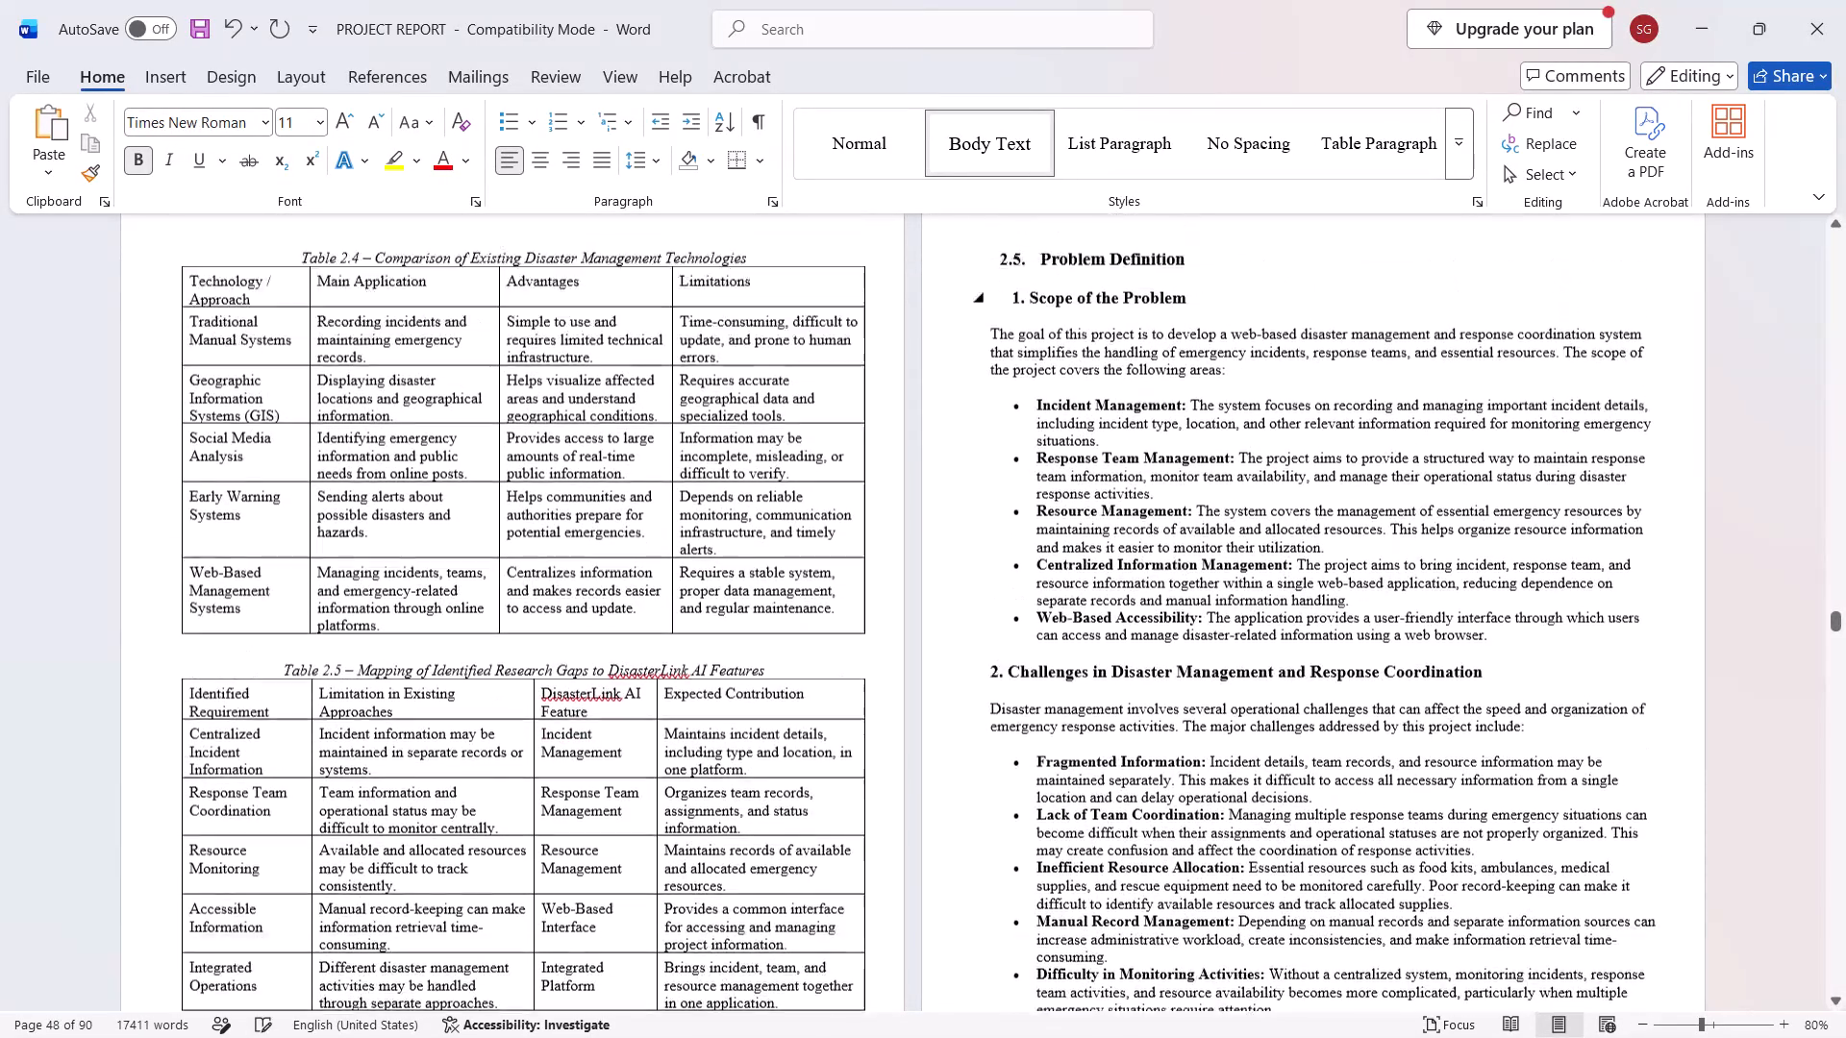
pyautogui.scroll(1, 1016, 395)
pyautogui.click(1030, 325)
pyautogui.scroll(-2, 1077, 426)
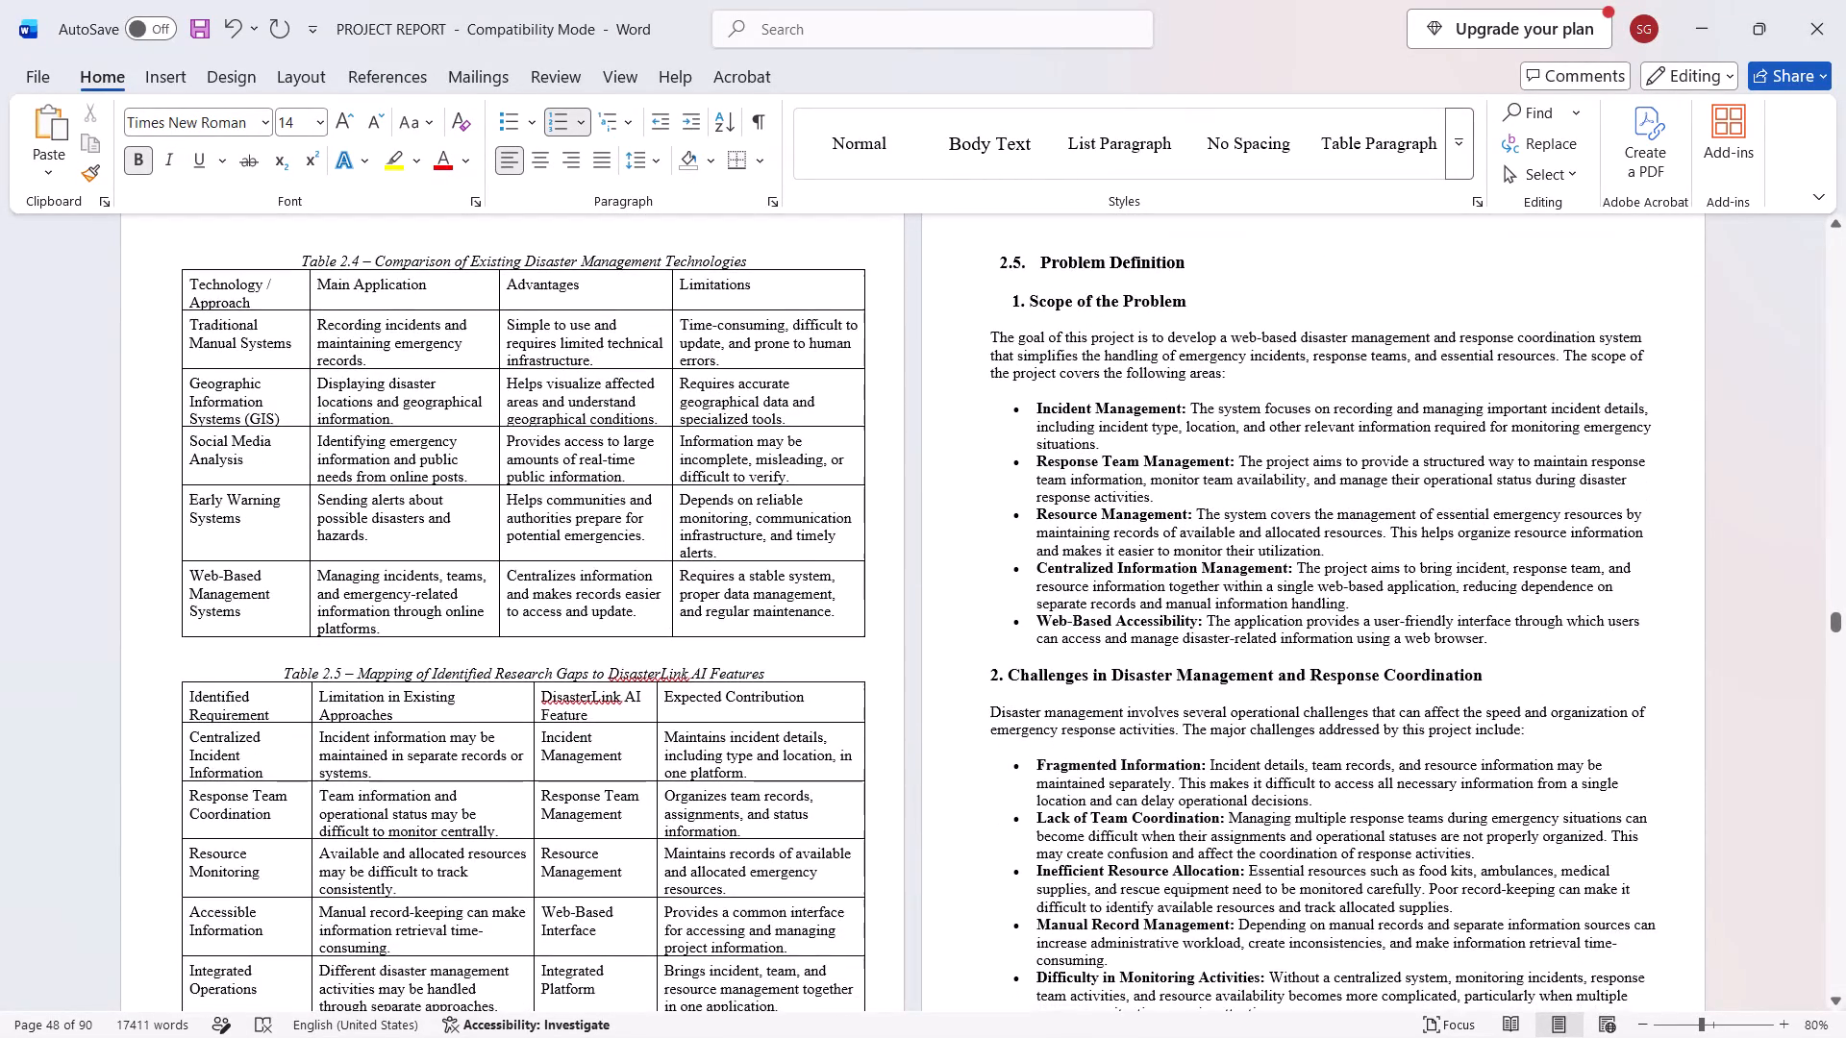
pyautogui.scroll(2, 1077, 440)
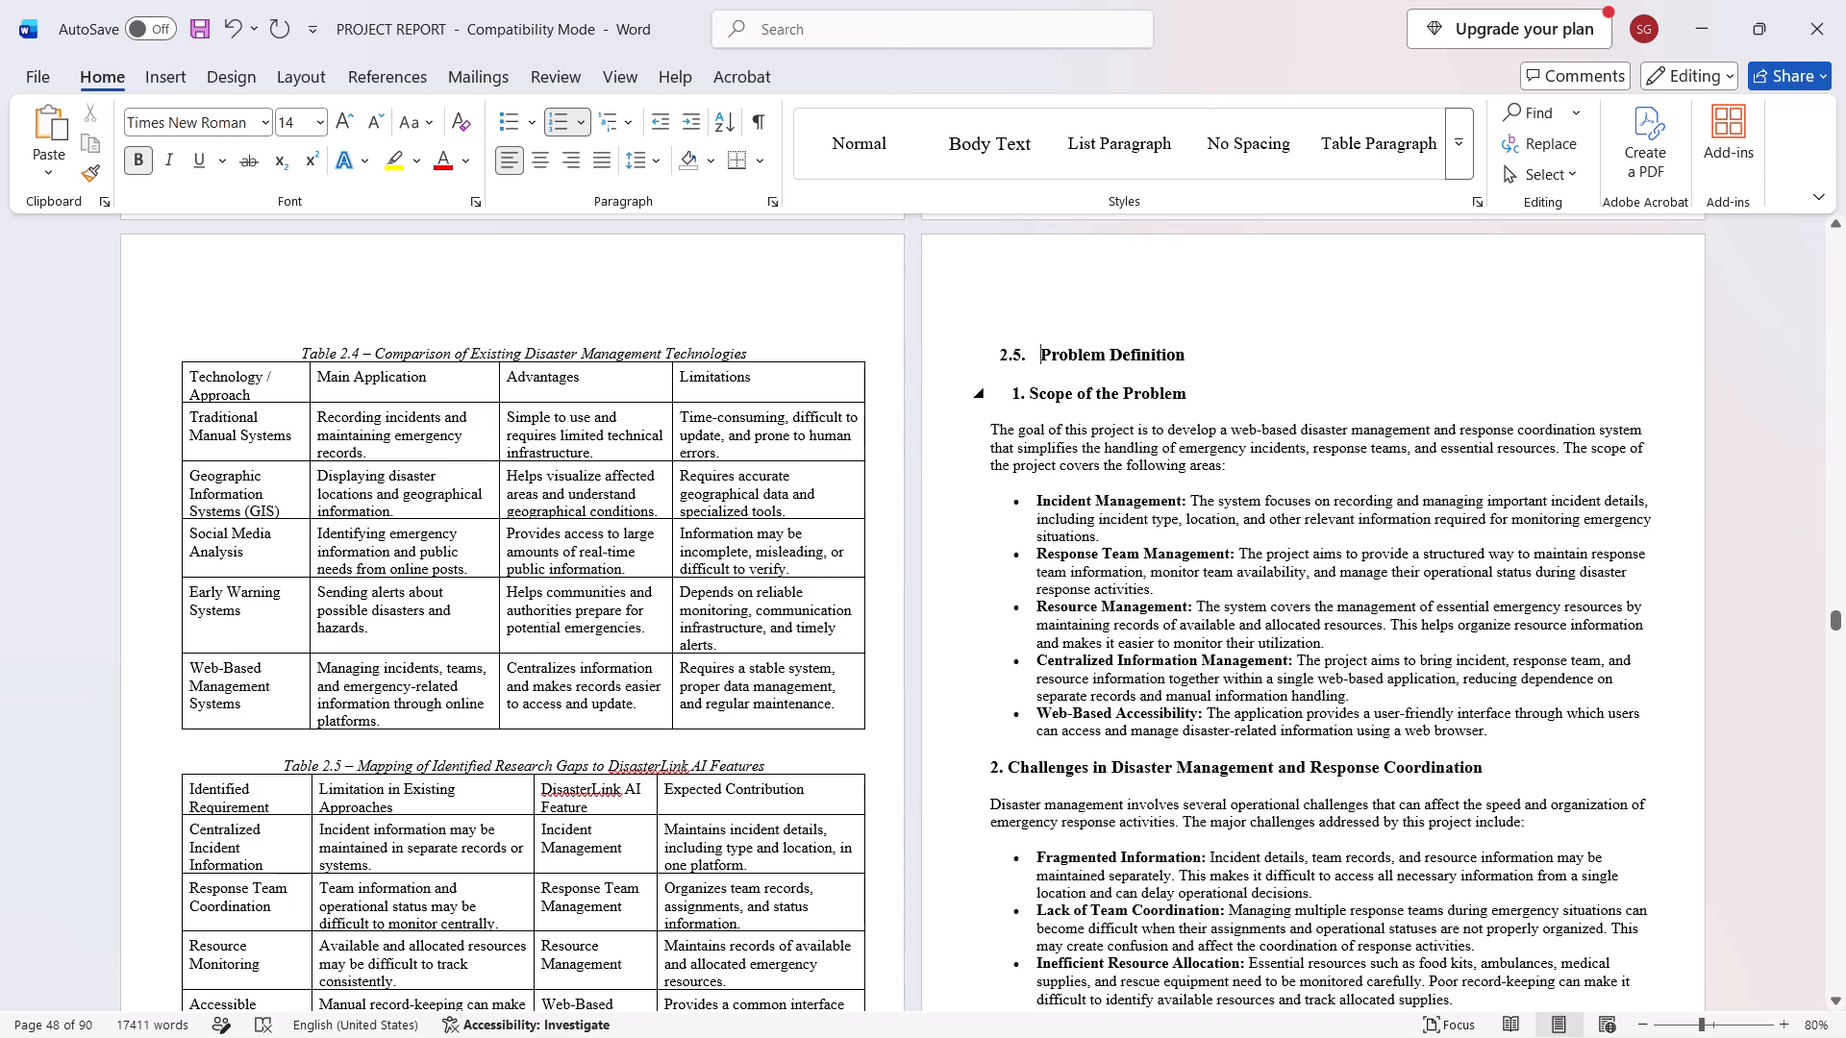
# Remove the stray list number 7 from the empty line below the System Reliability item.
pyautogui.click(1009, 394)
pyautogui.scroll(4, 1000, 404)
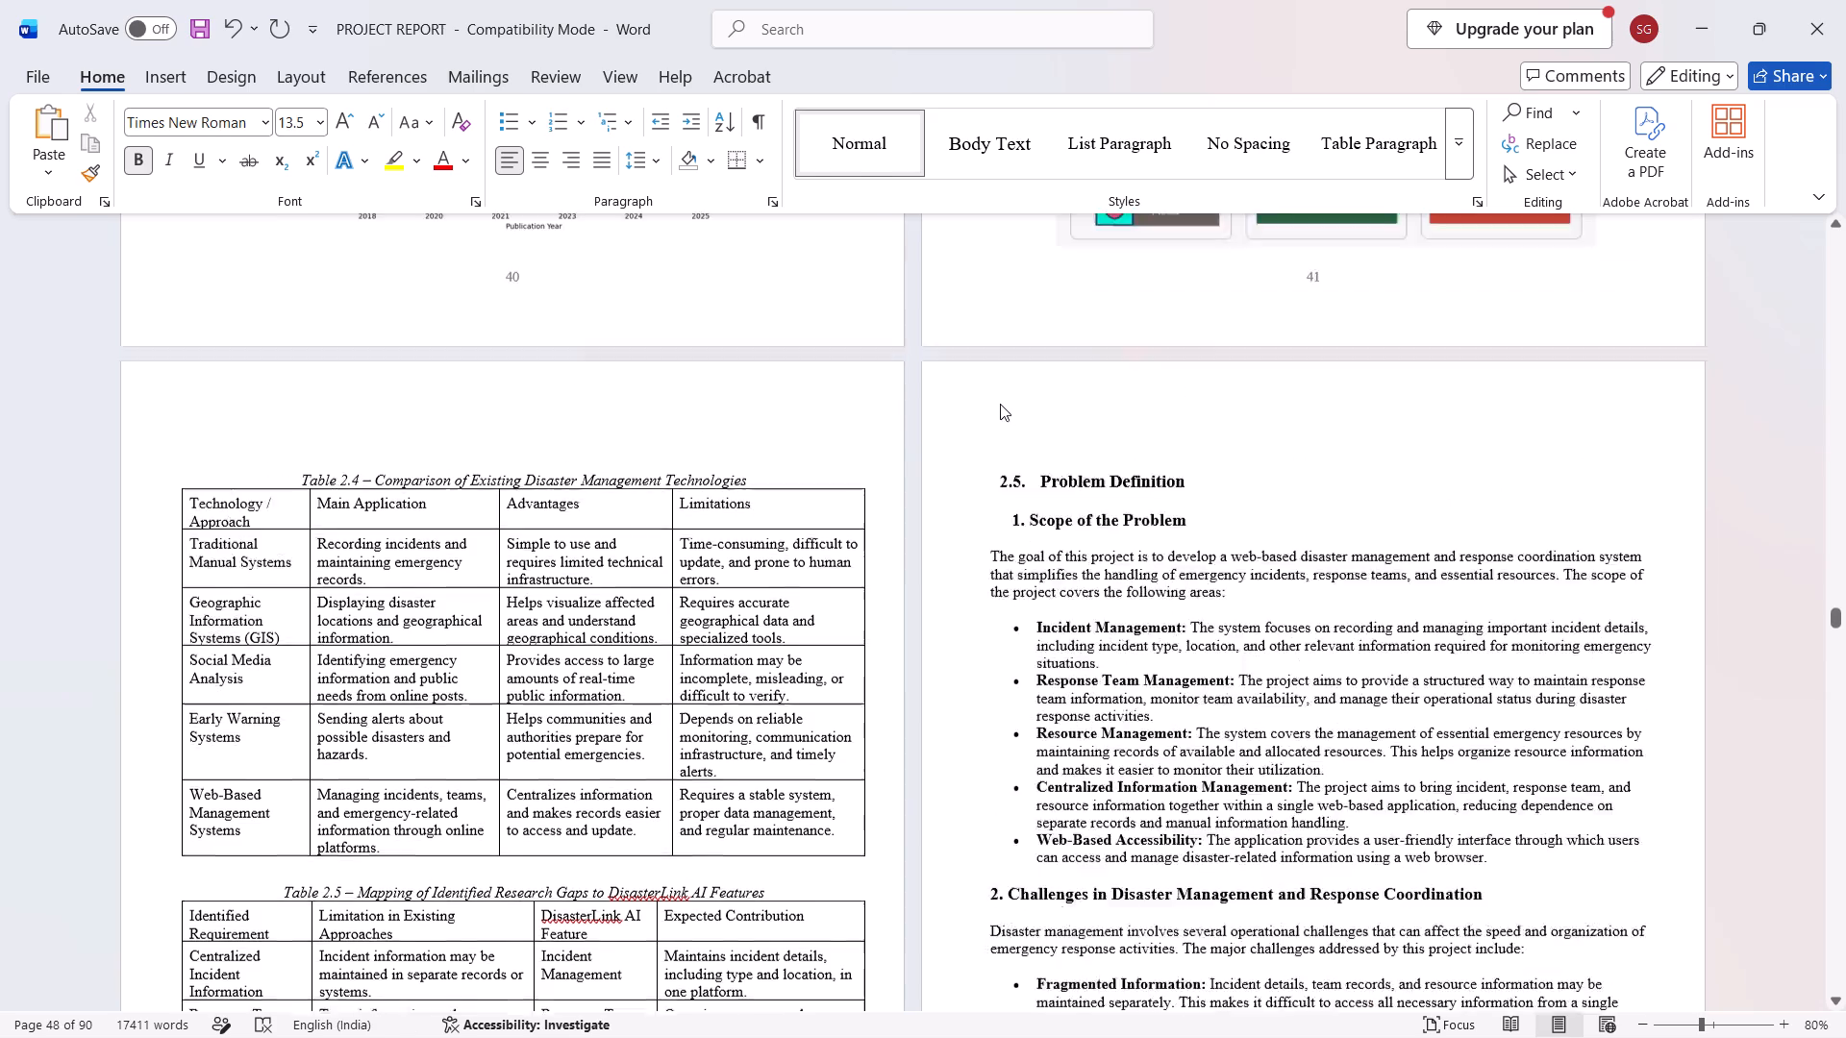
pyautogui.scroll(9, 1000, 404)
pyautogui.scroll(-1, 1000, 404)
pyautogui.scroll(1, 1000, 404)
pyautogui.scroll(-1, 1000, 404)
pyautogui.scroll(10, 996, 404)
pyautogui.scroll(-1, 984, 408)
pyautogui.scroll(6, 984, 408)
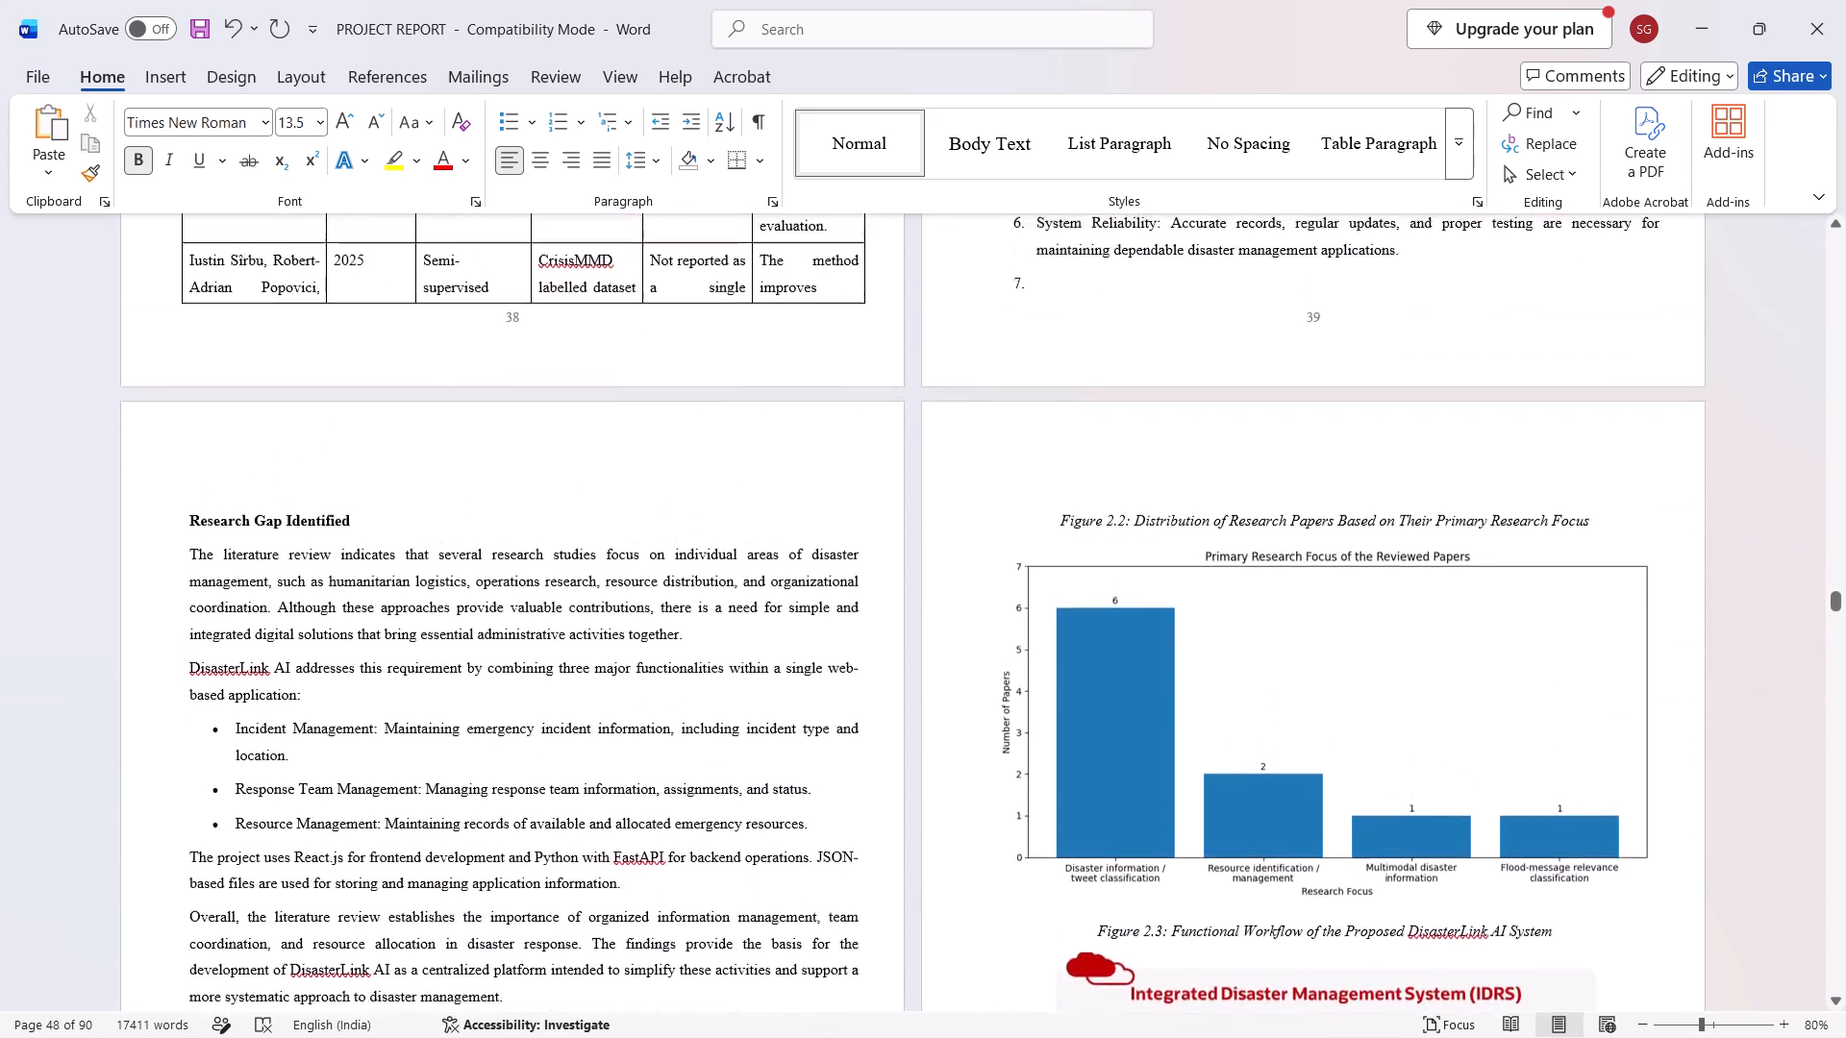
pyautogui.scroll(3, 984, 408)
pyautogui.scroll(-1, 984, 408)
pyautogui.scroll(19, 984, 408)
pyautogui.scroll(-1, 984, 408)
pyautogui.scroll(2, 984, 408)
pyautogui.scroll(-1, 978, 408)
pyautogui.scroll(1, 974, 408)
pyautogui.scroll(-8, 974, 408)
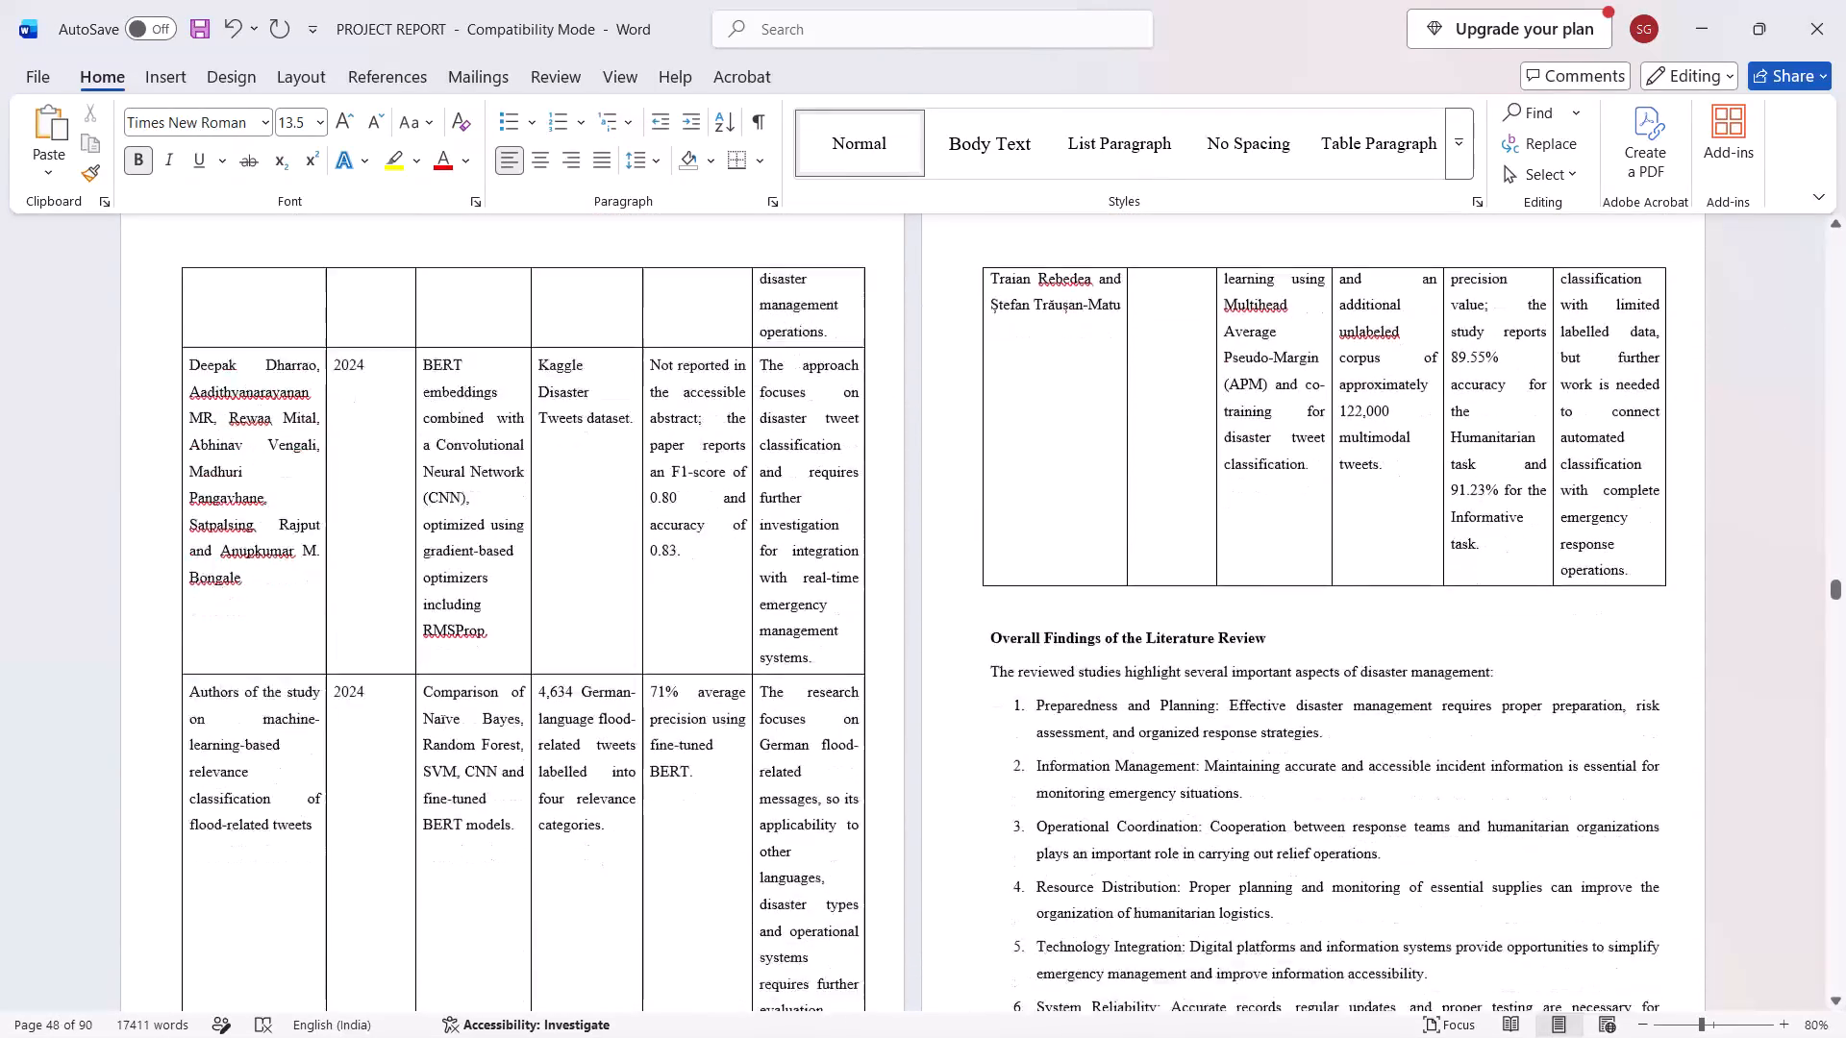
pyautogui.scroll(-6, 1060, 594)
pyautogui.click(1085, 698)
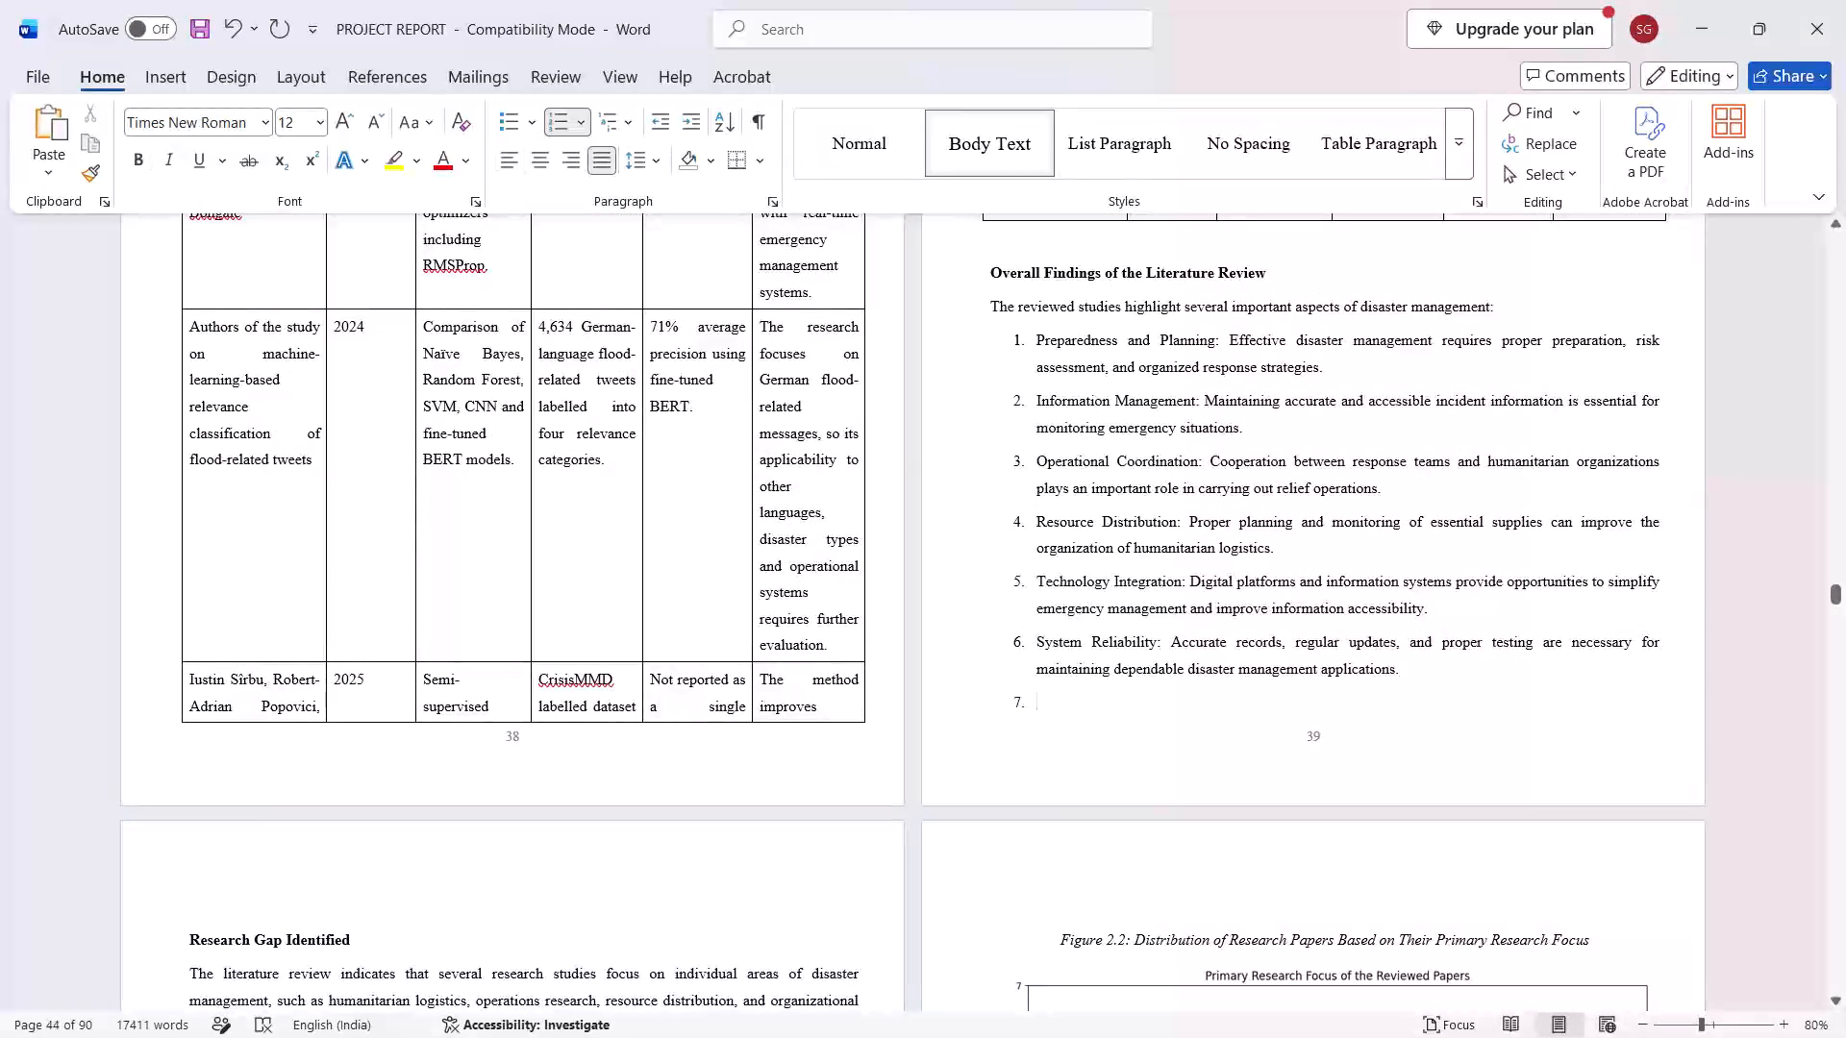
pyautogui.press('BackSpace')
# Review the layout of Chapter 2 from Table II and the 2.4 Review Summary through the literature survey table to Figure 2.3.
pyautogui.scroll(14, 1027, 672)
pyautogui.scroll(-1, 1019, 670)
pyautogui.scroll(13, 1019, 670)
pyautogui.scroll(-1, 1019, 670)
pyautogui.scroll(6, 1019, 670)
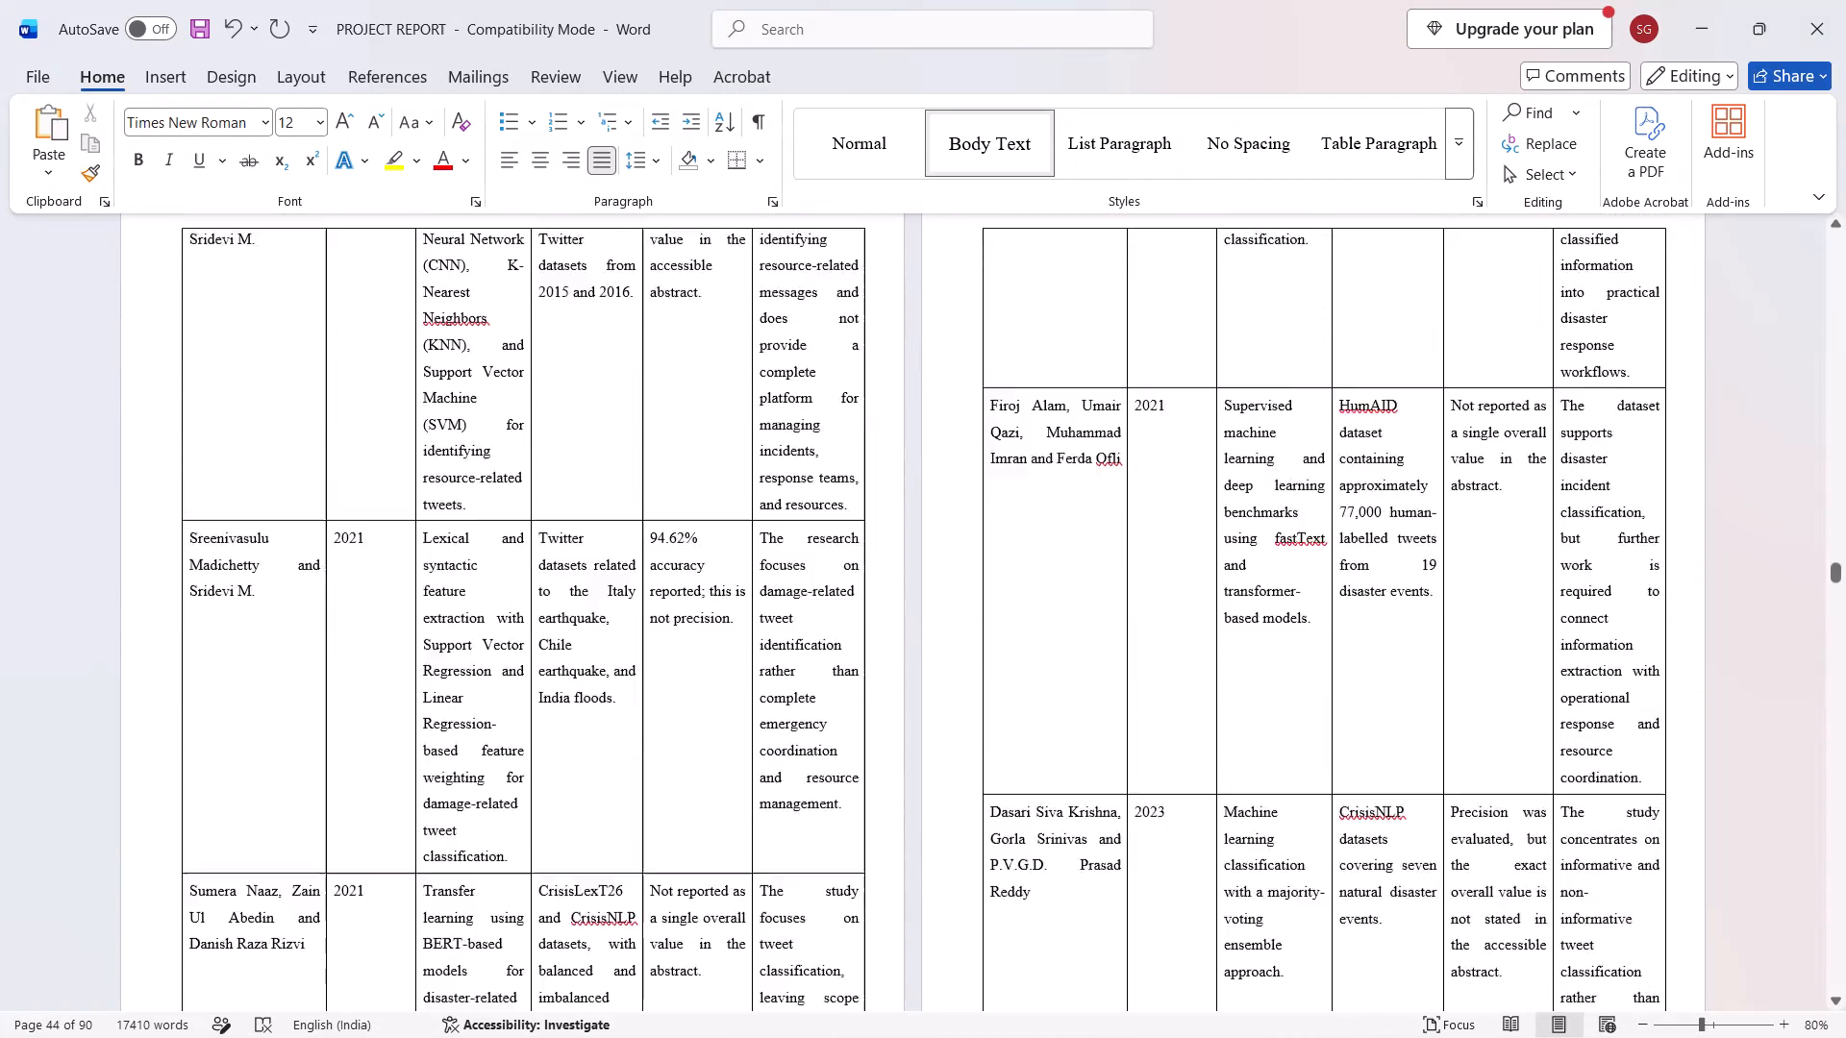
pyautogui.scroll(-1, 1019, 670)
pyautogui.scroll(3, 1019, 670)
pyautogui.scroll(-1, 1019, 670)
pyautogui.scroll(5, 1019, 670)
pyautogui.scroll(-1, 1019, 670)
pyautogui.scroll(2, 1019, 670)
pyautogui.scroll(-1, 1019, 670)
pyautogui.scroll(20, 1019, 670)
pyautogui.scroll(4, 1019, 670)
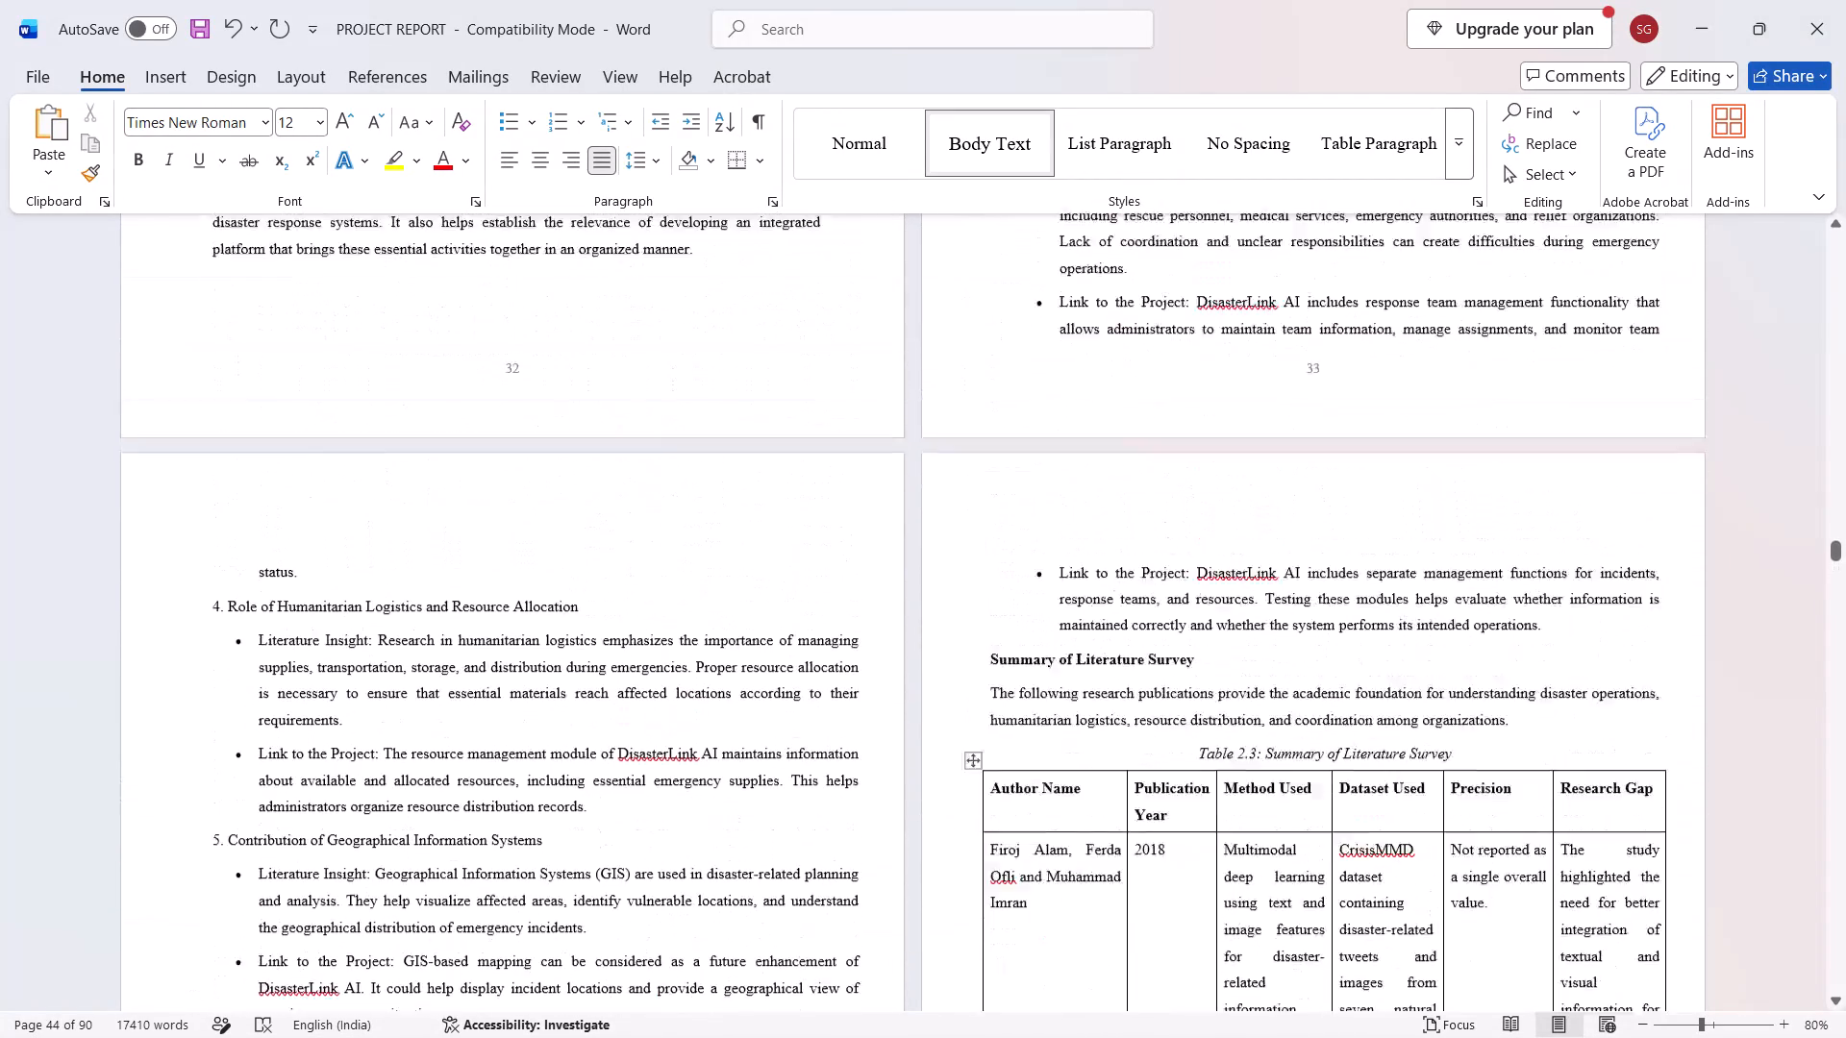
pyautogui.scroll(5, 1017, 670)
pyautogui.scroll(-1, 1017, 670)
pyautogui.scroll(12, 1017, 670)
pyautogui.scroll(-1, 1017, 670)
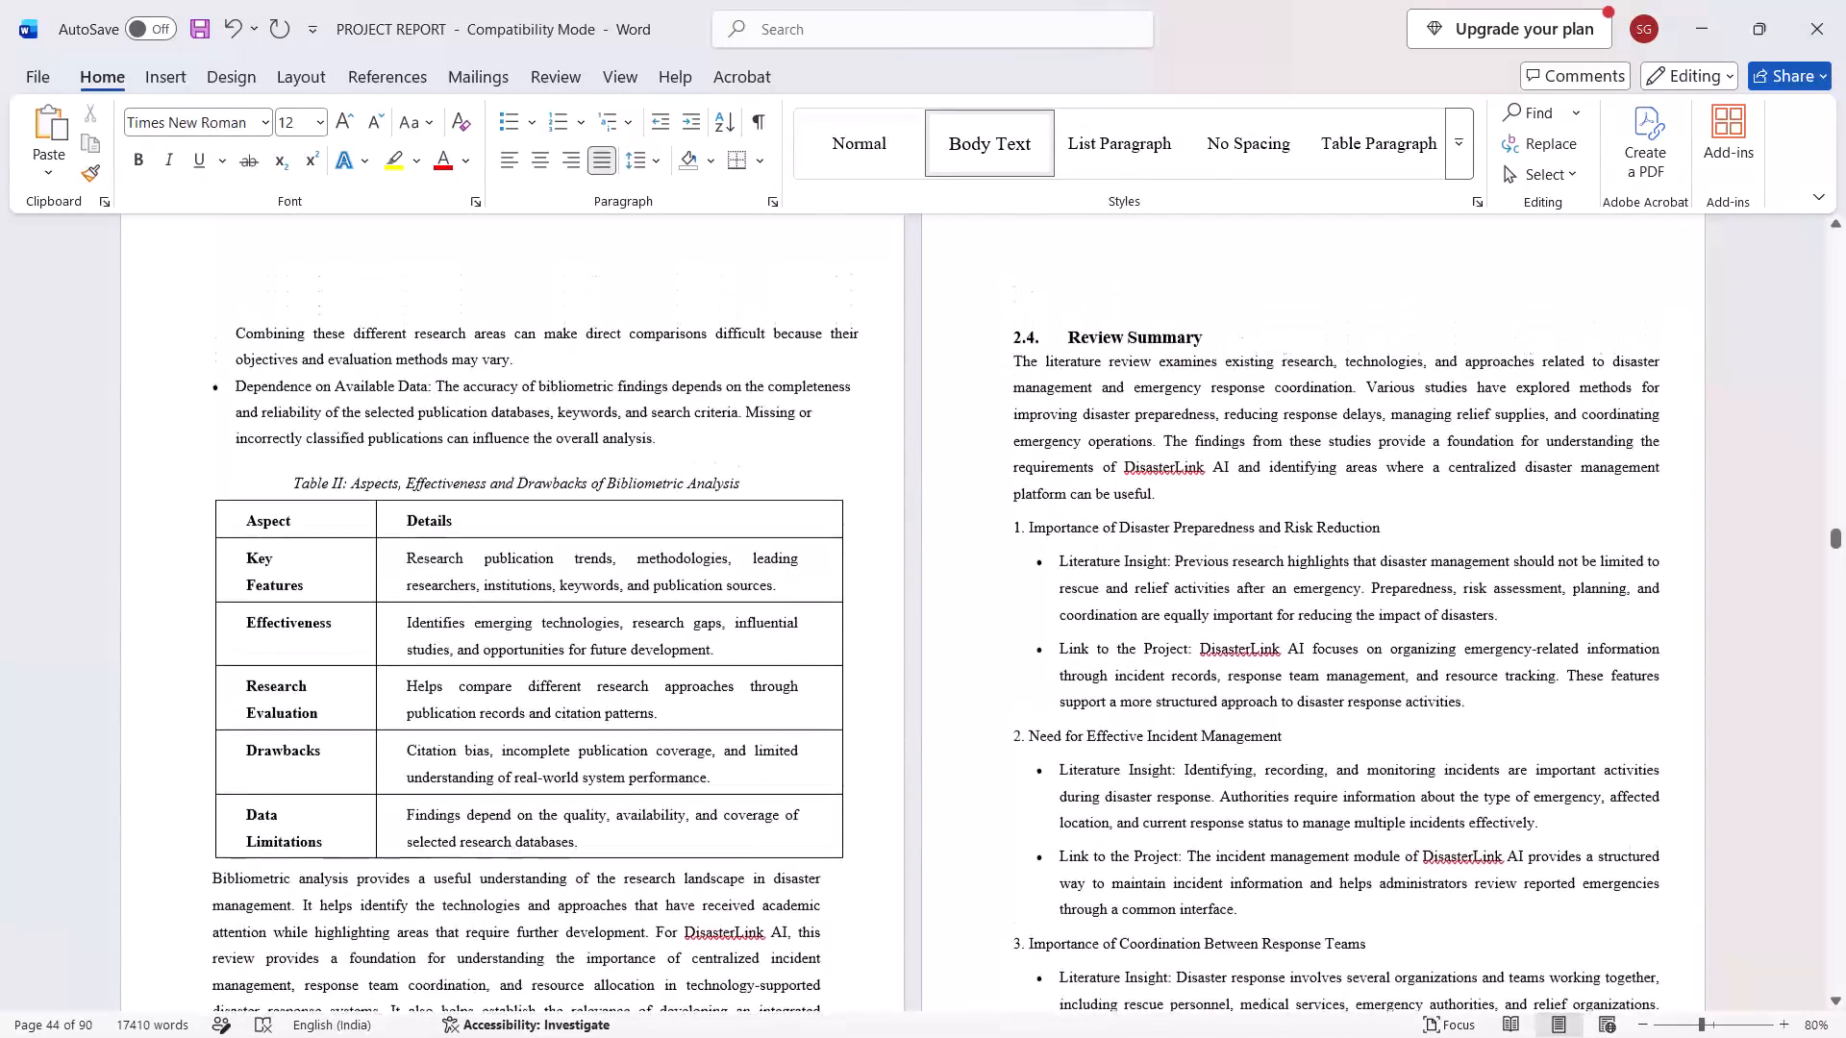
pyautogui.scroll(-2, 1011, 667)
pyautogui.scroll(-7, 1684, 400)
pyautogui.scroll(1, 1586, 387)
pyautogui.scroll(-5, 1586, 387)
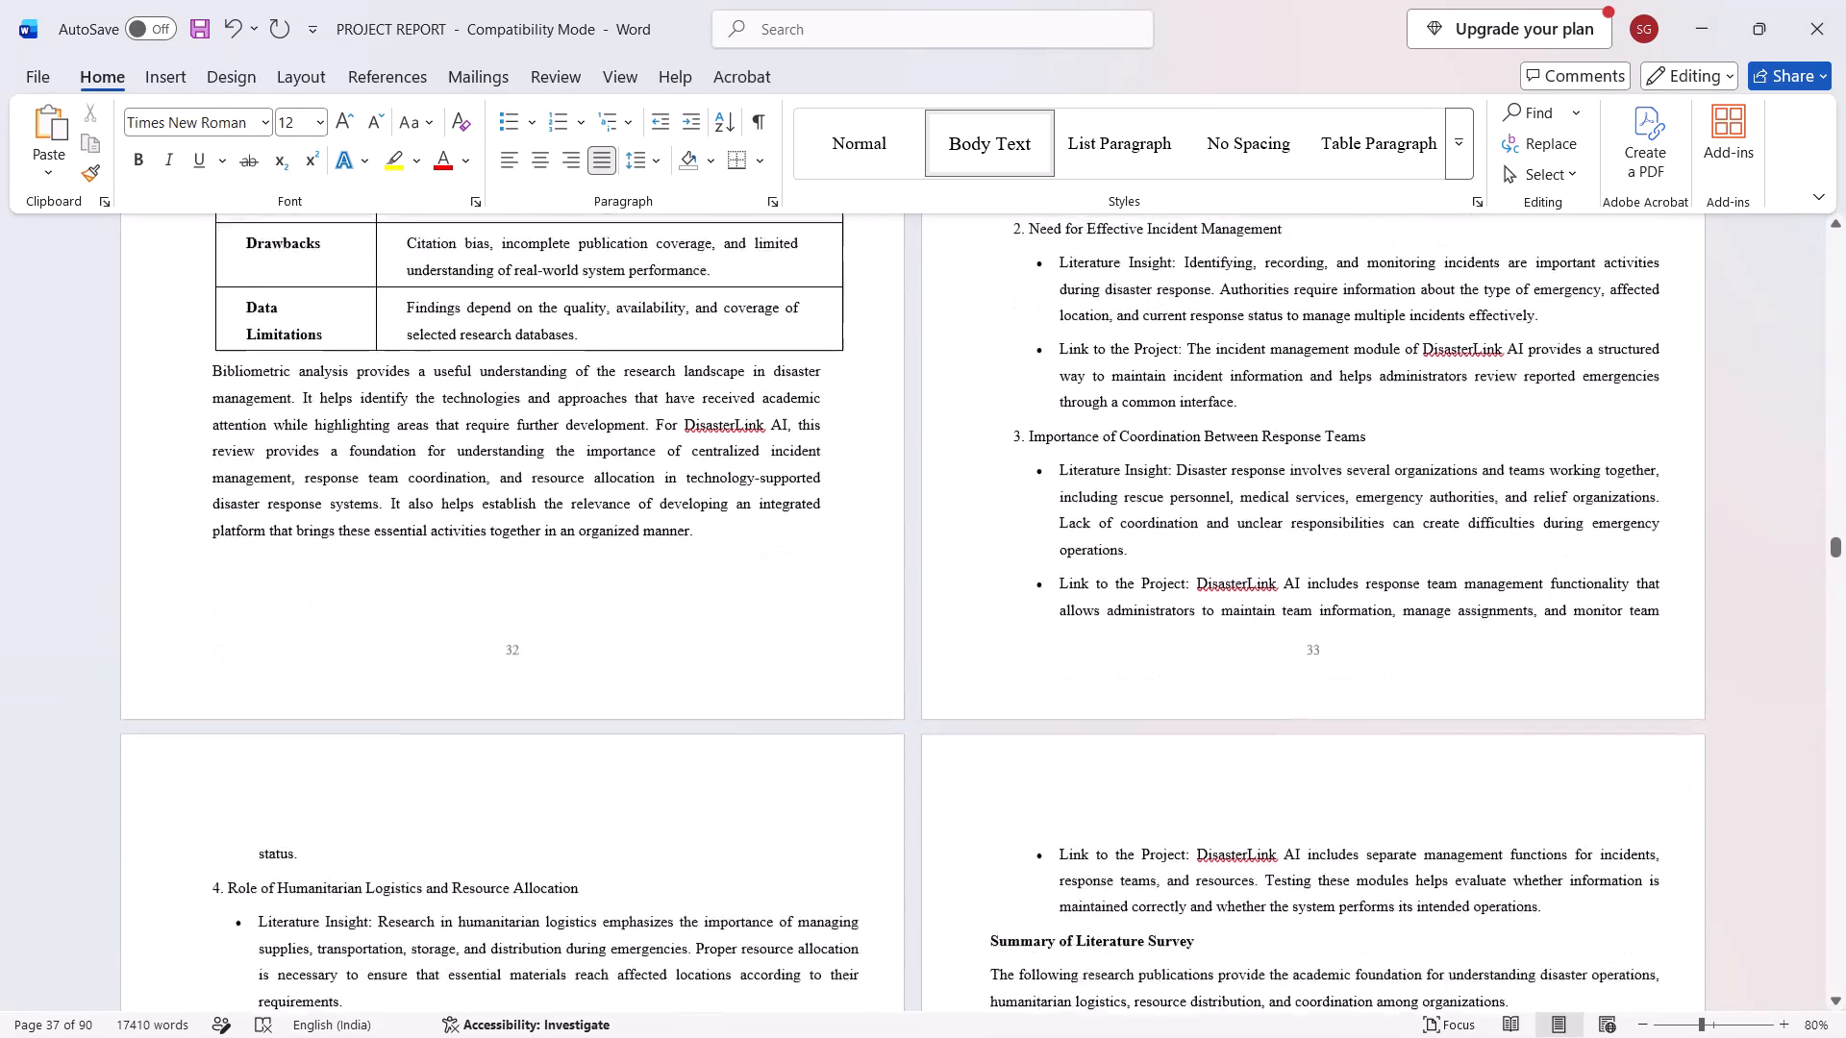
pyautogui.scroll(-6, 1584, 358)
pyautogui.scroll(1, 1602, 352)
pyautogui.scroll(-12, 1602, 352)
pyautogui.scroll(1, 1578, 342)
pyautogui.scroll(-16, 1574, 343)
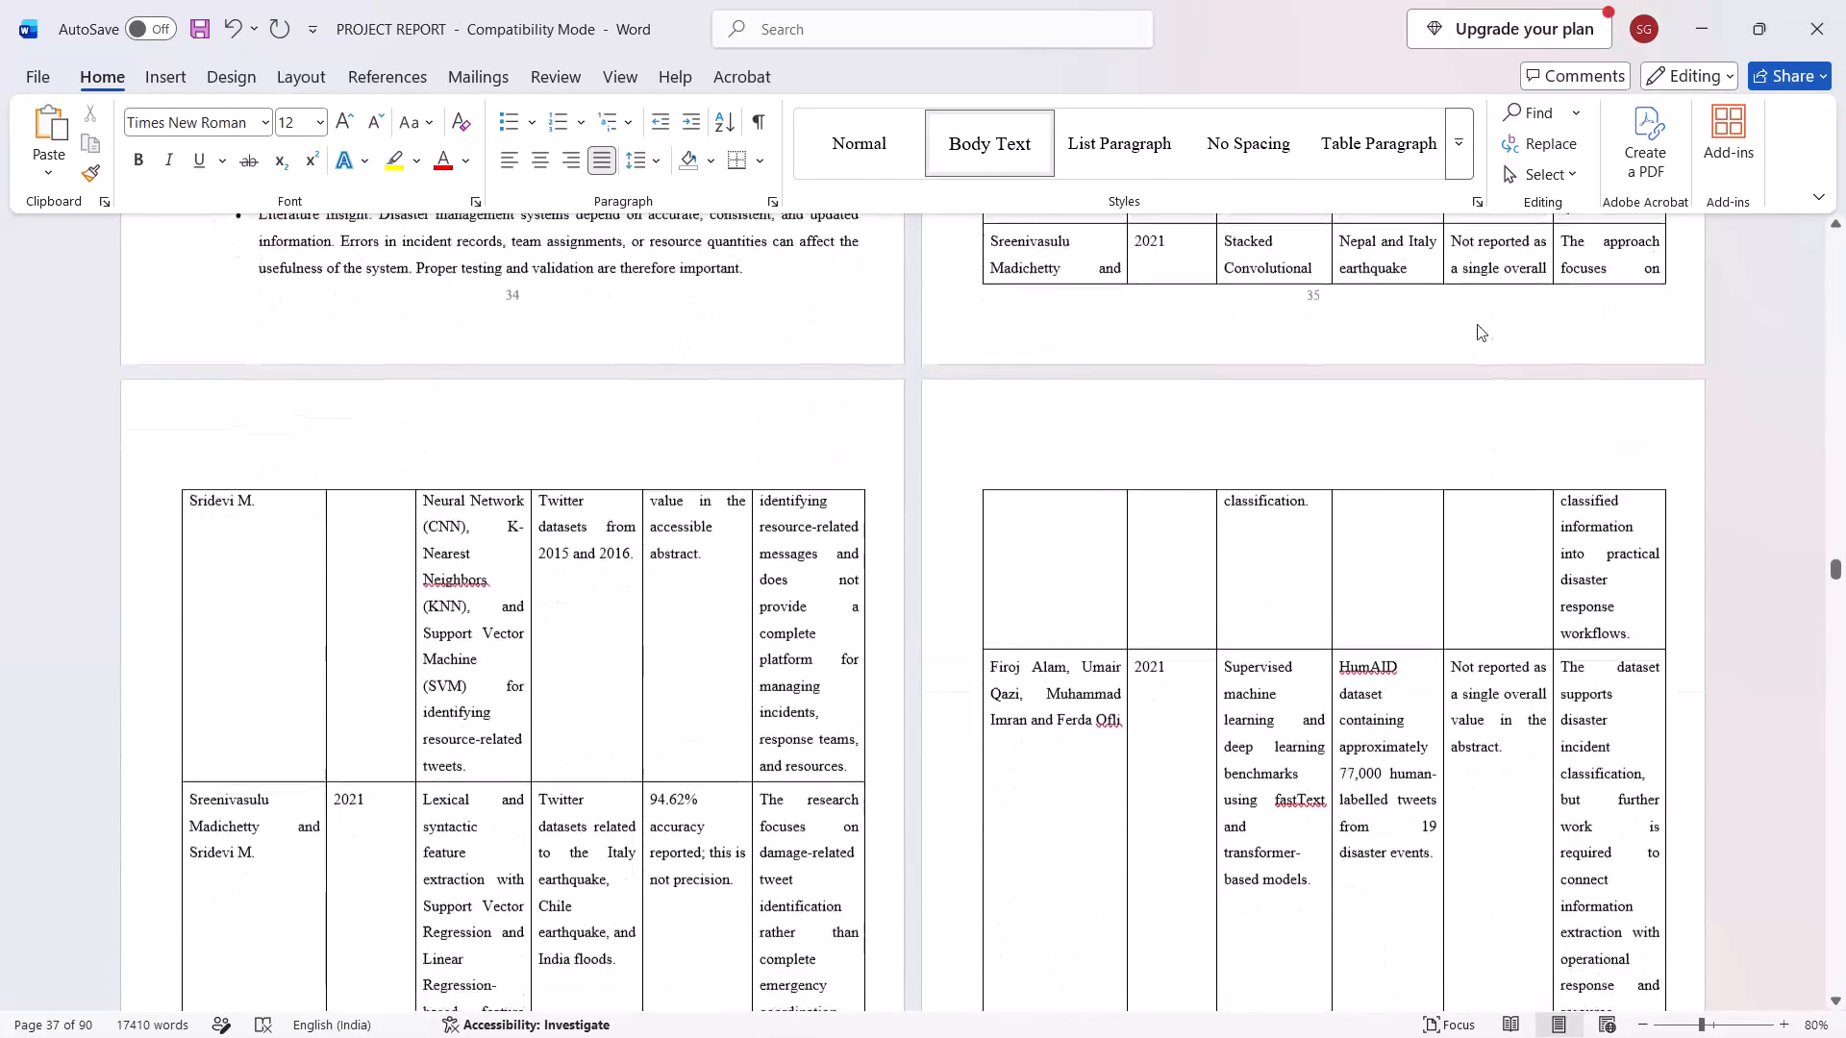
pyautogui.scroll(-7, 1477, 324)
pyautogui.scroll(1, 1452, 324)
pyautogui.scroll(-11, 1450, 324)
pyautogui.scroll(1, 1241, 418)
pyautogui.scroll(-1, 1237, 418)
pyautogui.scroll(1, 1220, 405)
pyautogui.scroll(-10, 1216, 409)
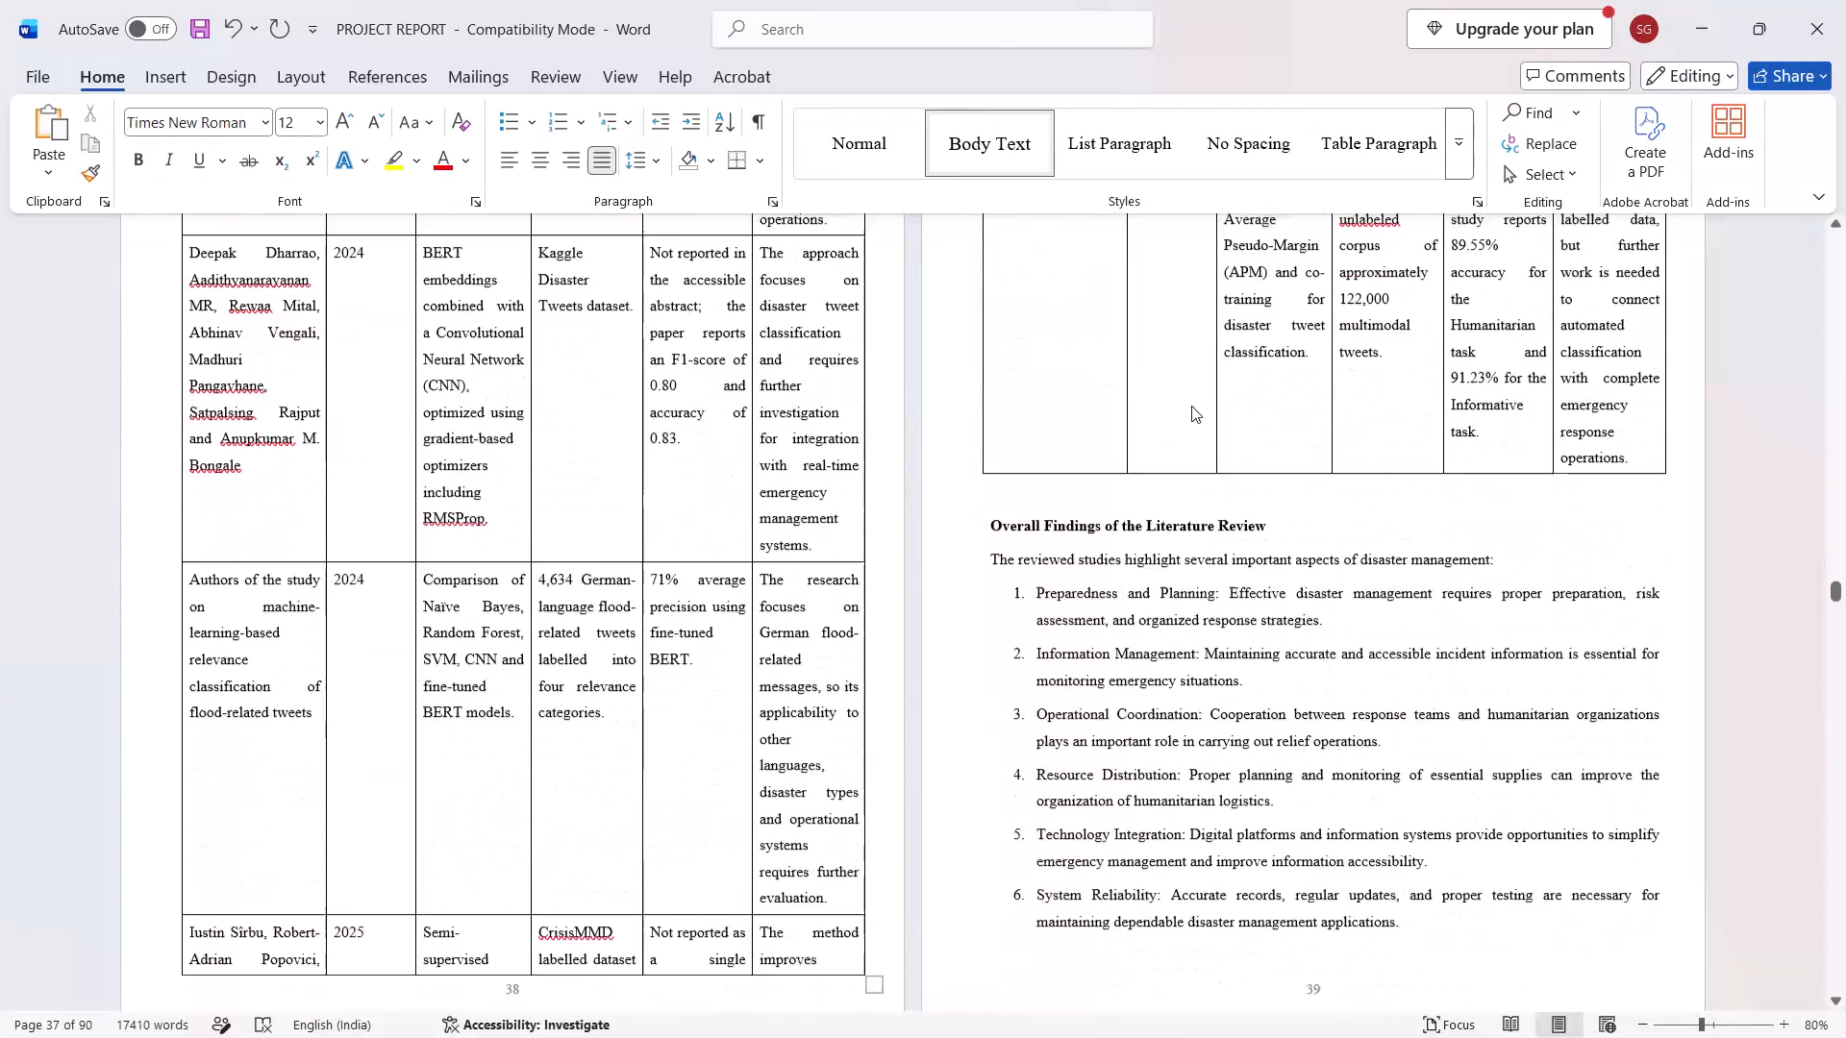
pyautogui.scroll(-17, 1191, 394)
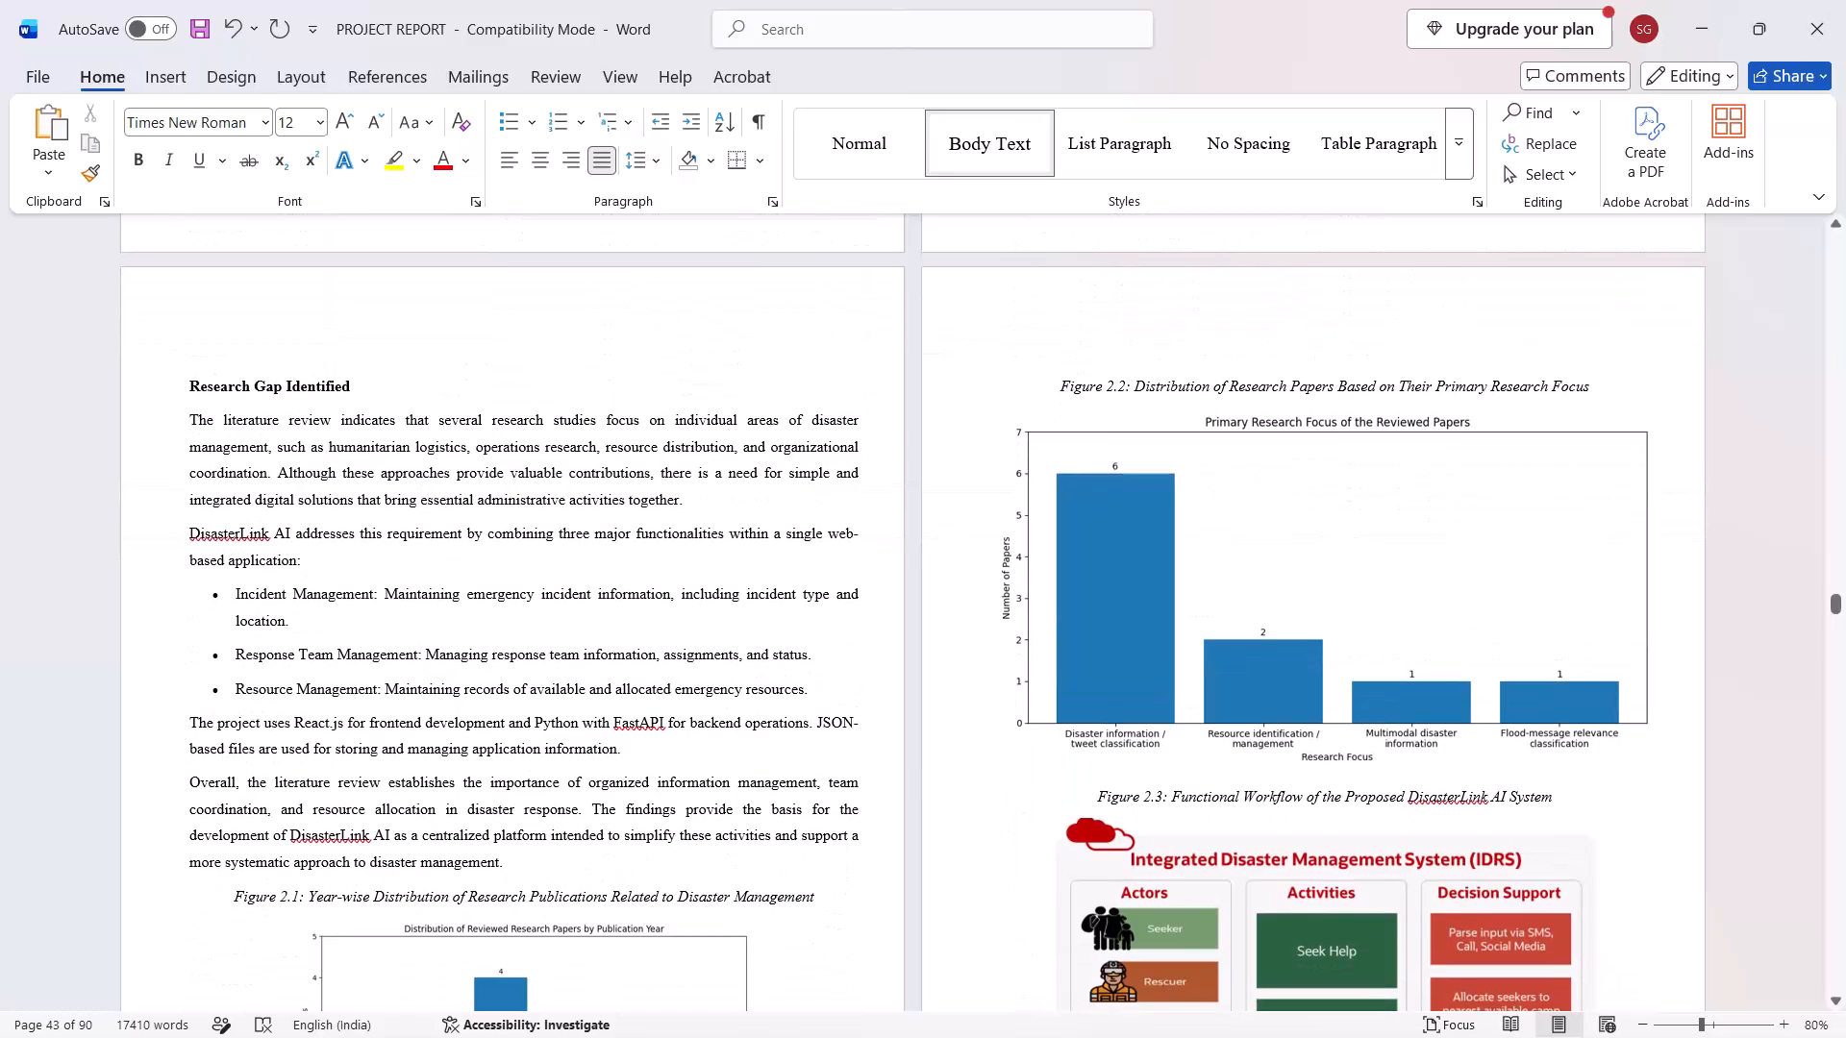
pyautogui.scroll(-4, 1116, 362)
pyautogui.scroll(-5, 1074, 480)
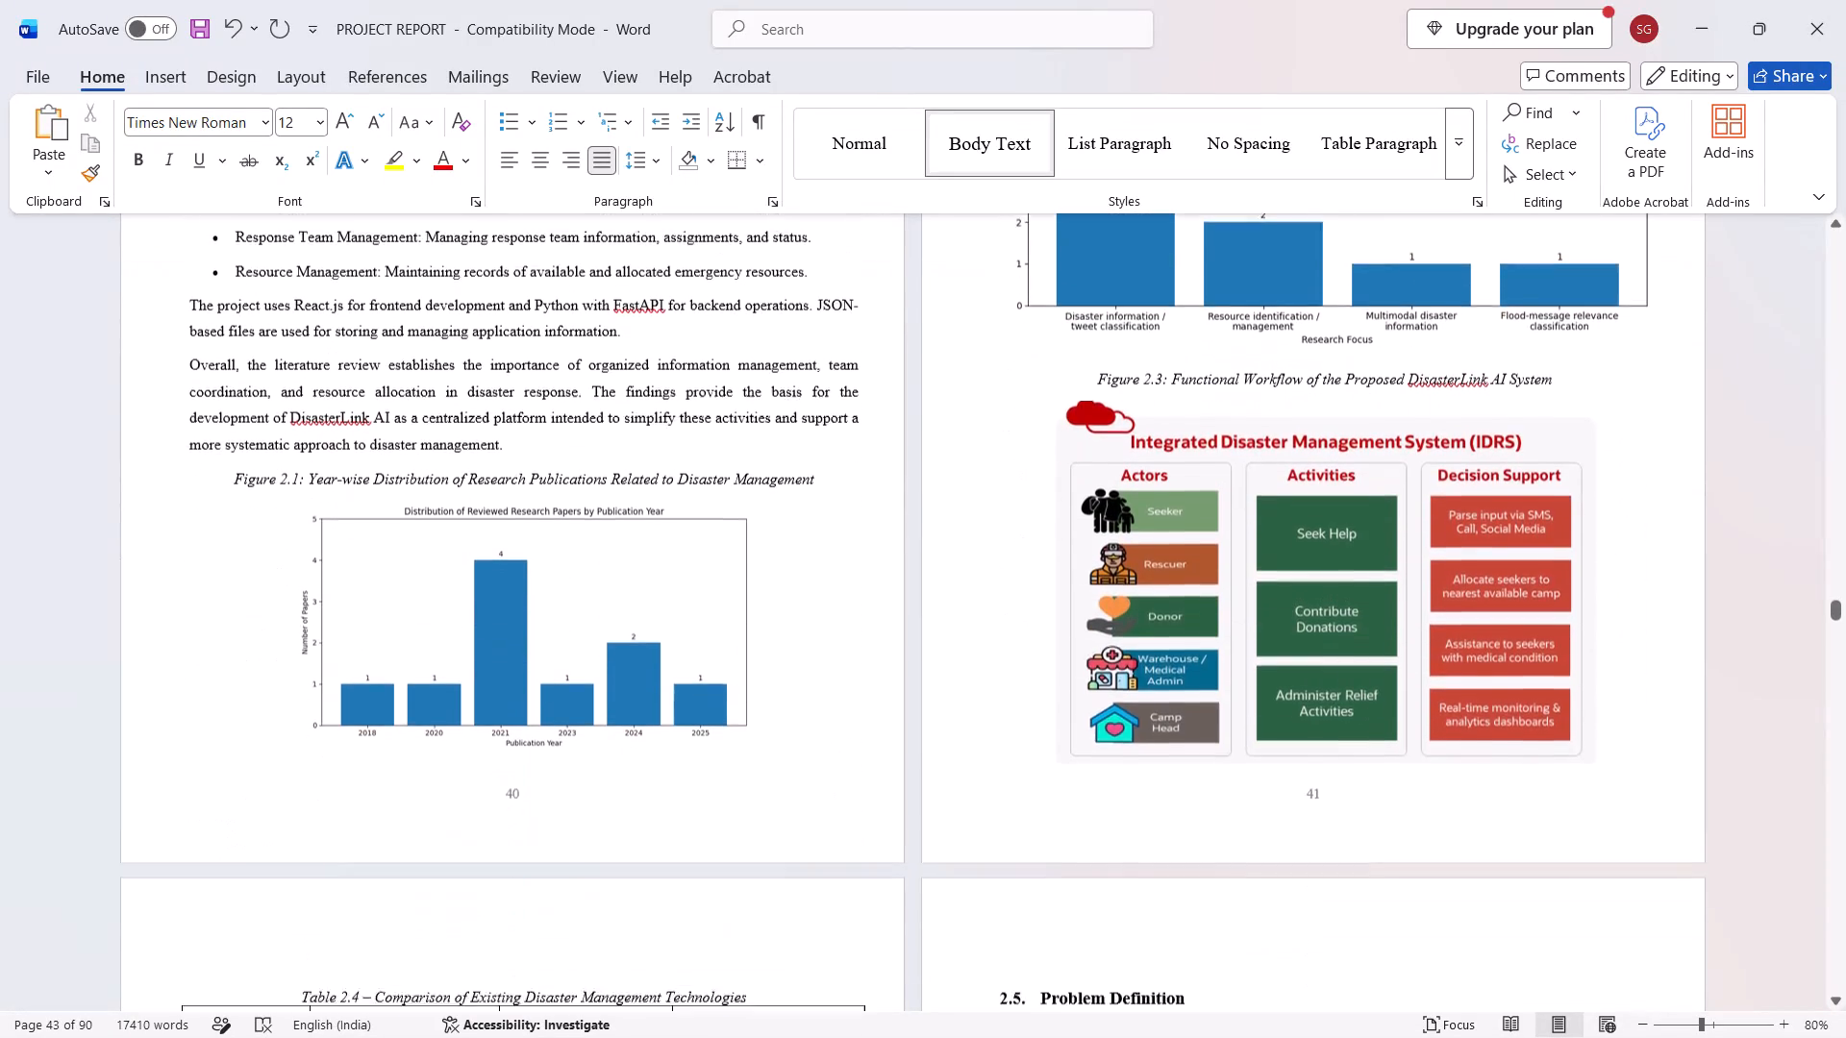
# Remove the extra leading spacing before the "1. Scope of the Problem" heading under 2.5 Problem Definition.
pyautogui.scroll(-9, 1063, 516)
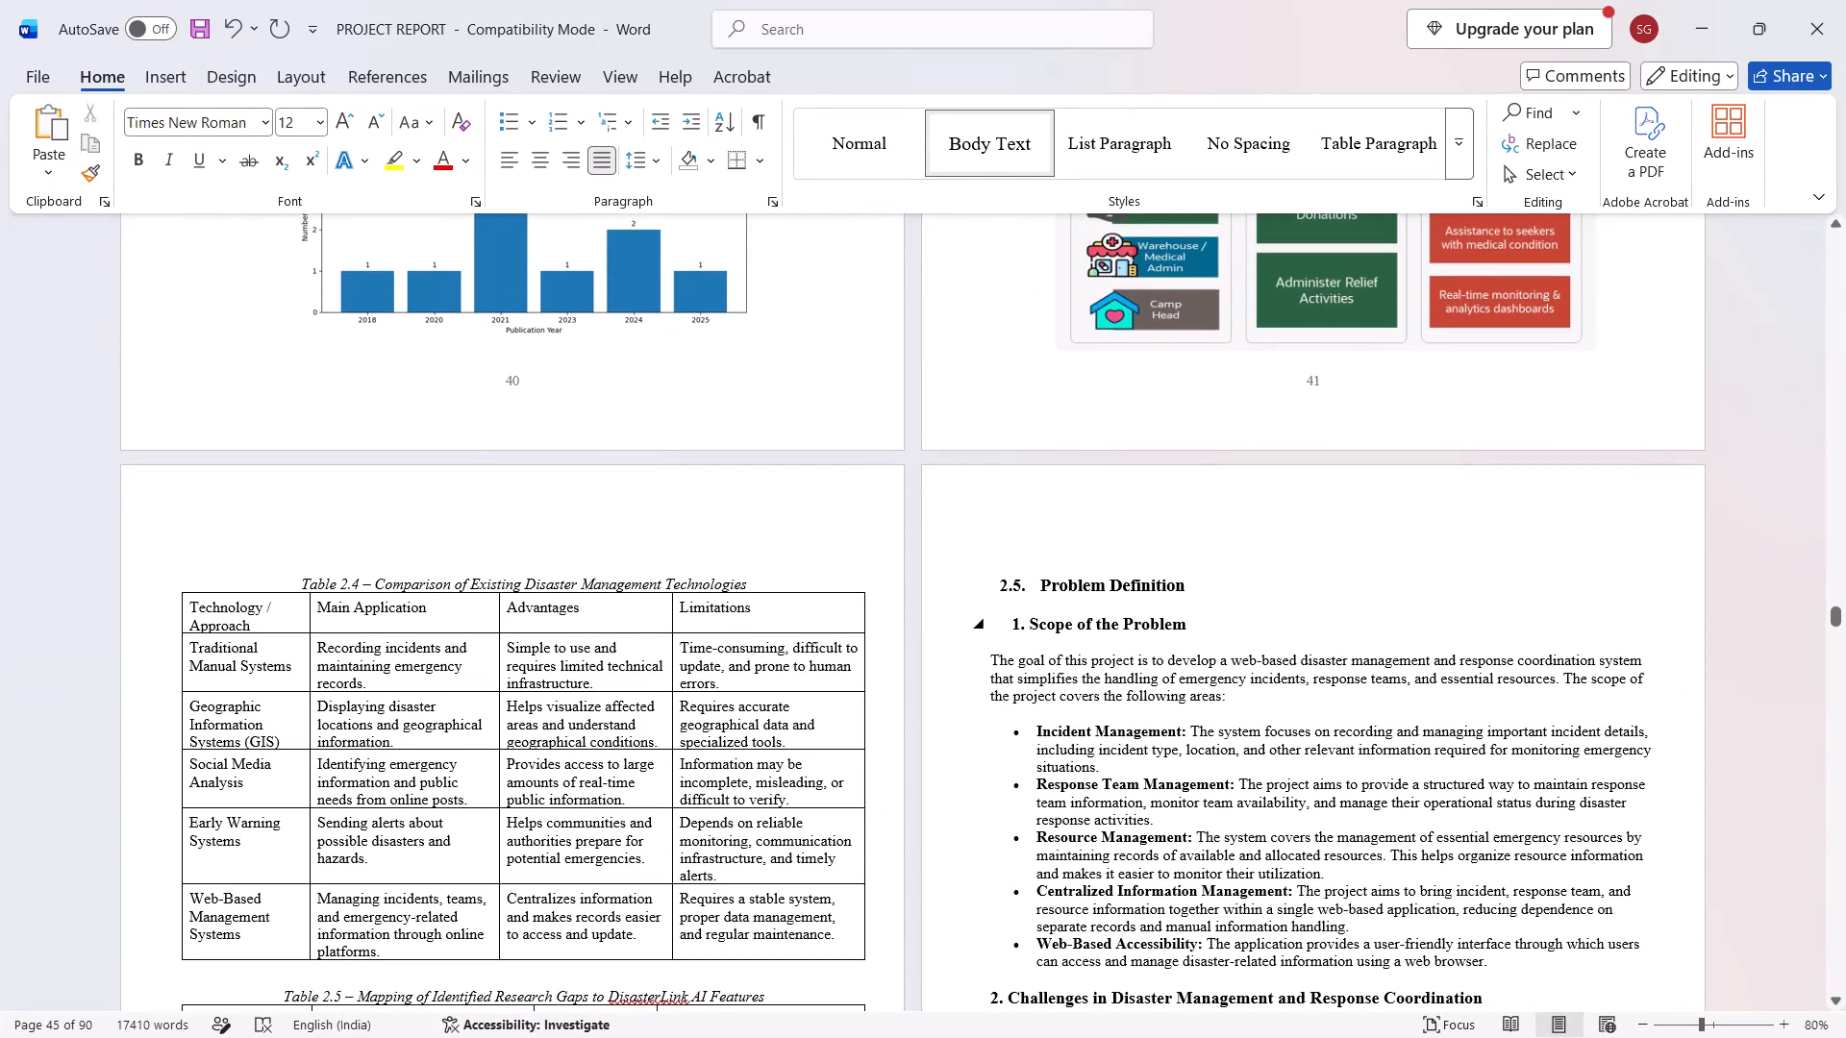
pyautogui.click(1010, 625)
pyautogui.press('BackSpace')
pyautogui.press('BackSpace')
pyautogui.press('BackSpace')
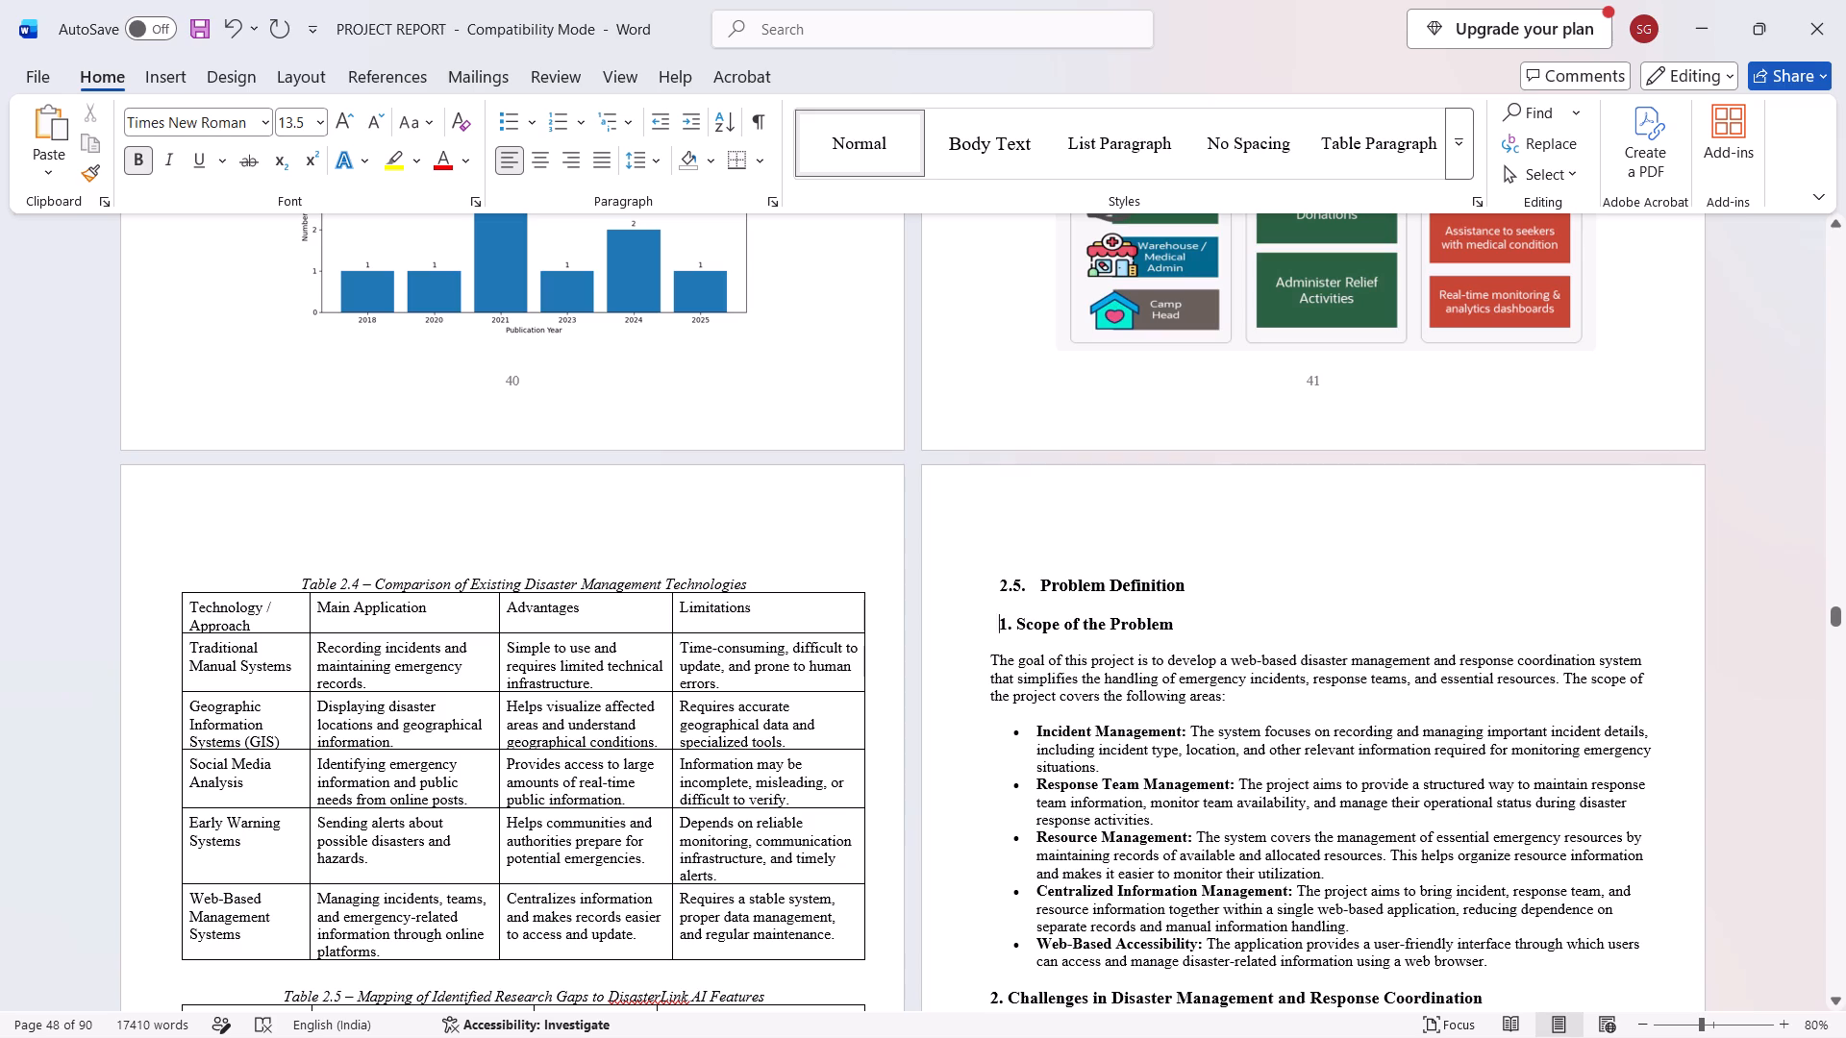
# Remove the bold formatting from the bullet items under Scope of the Problem, Incident Management through Web-Based Accessibility.
pyautogui.scroll(-5, 988, 654)
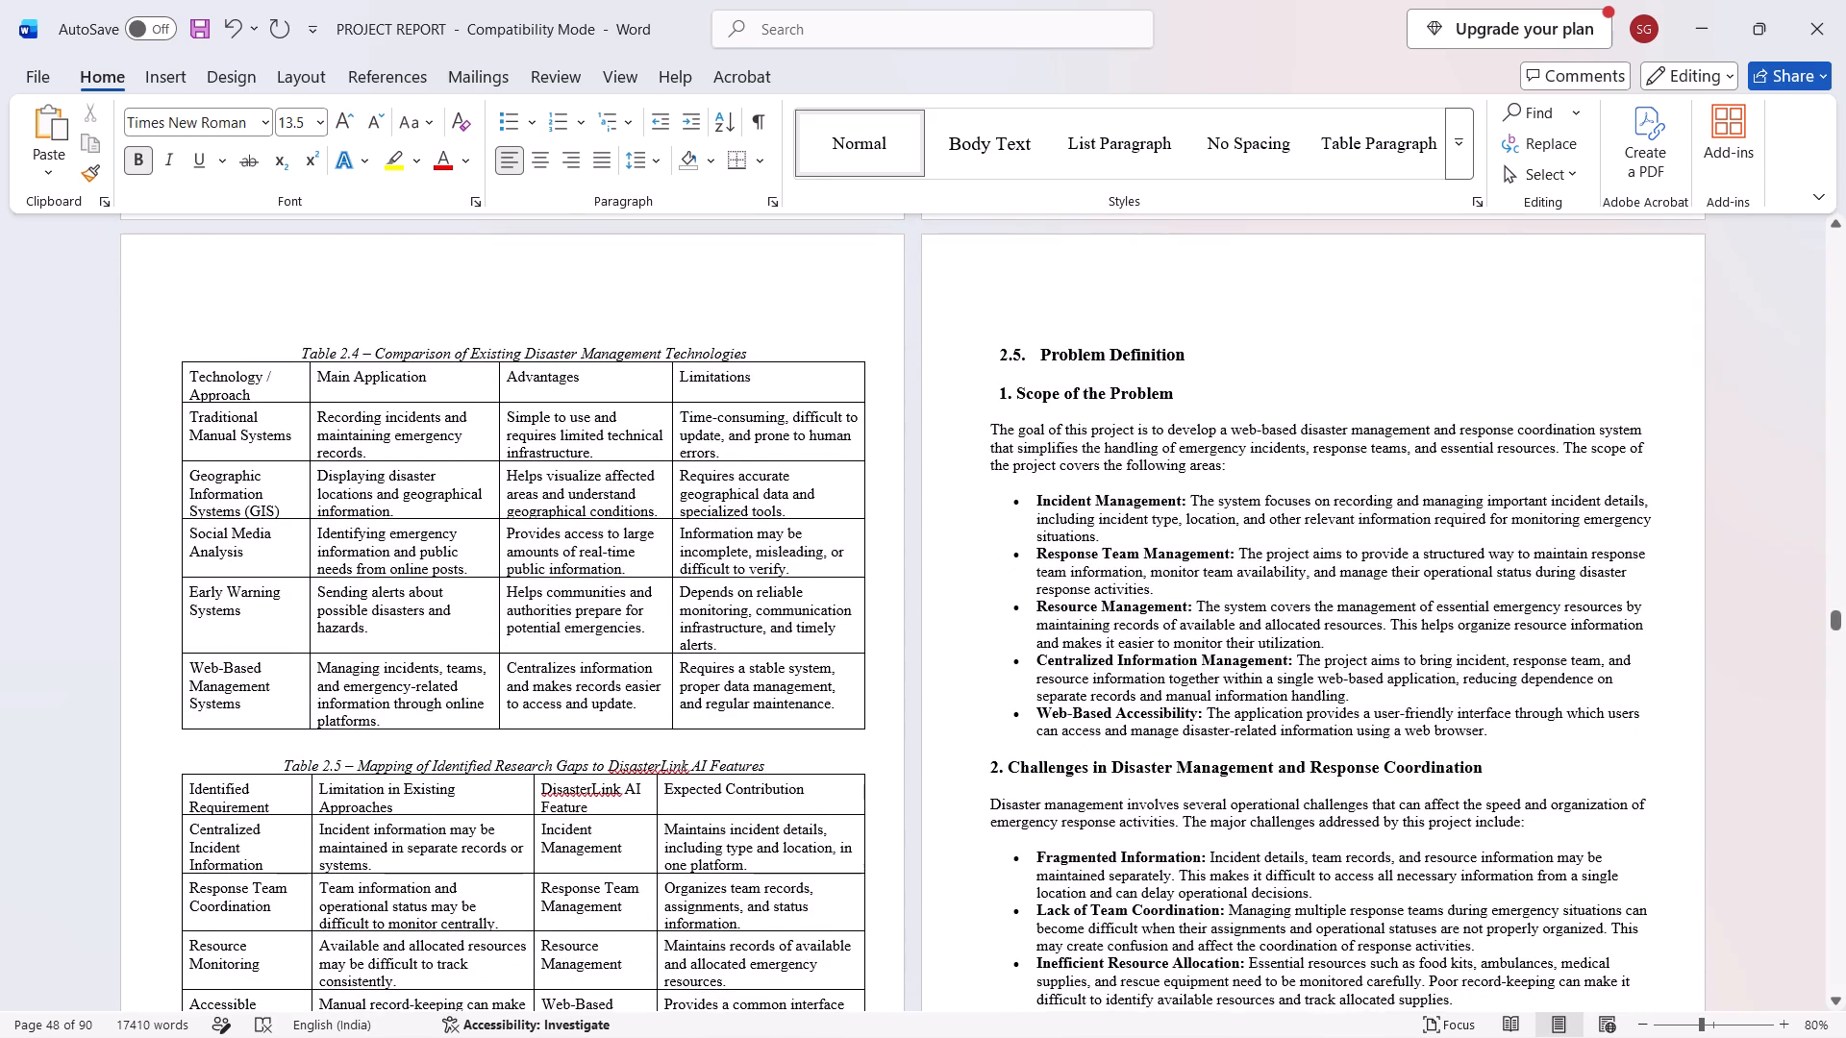
pyautogui.moveTo(1514, 736); pyautogui.dragTo(1044, 505)
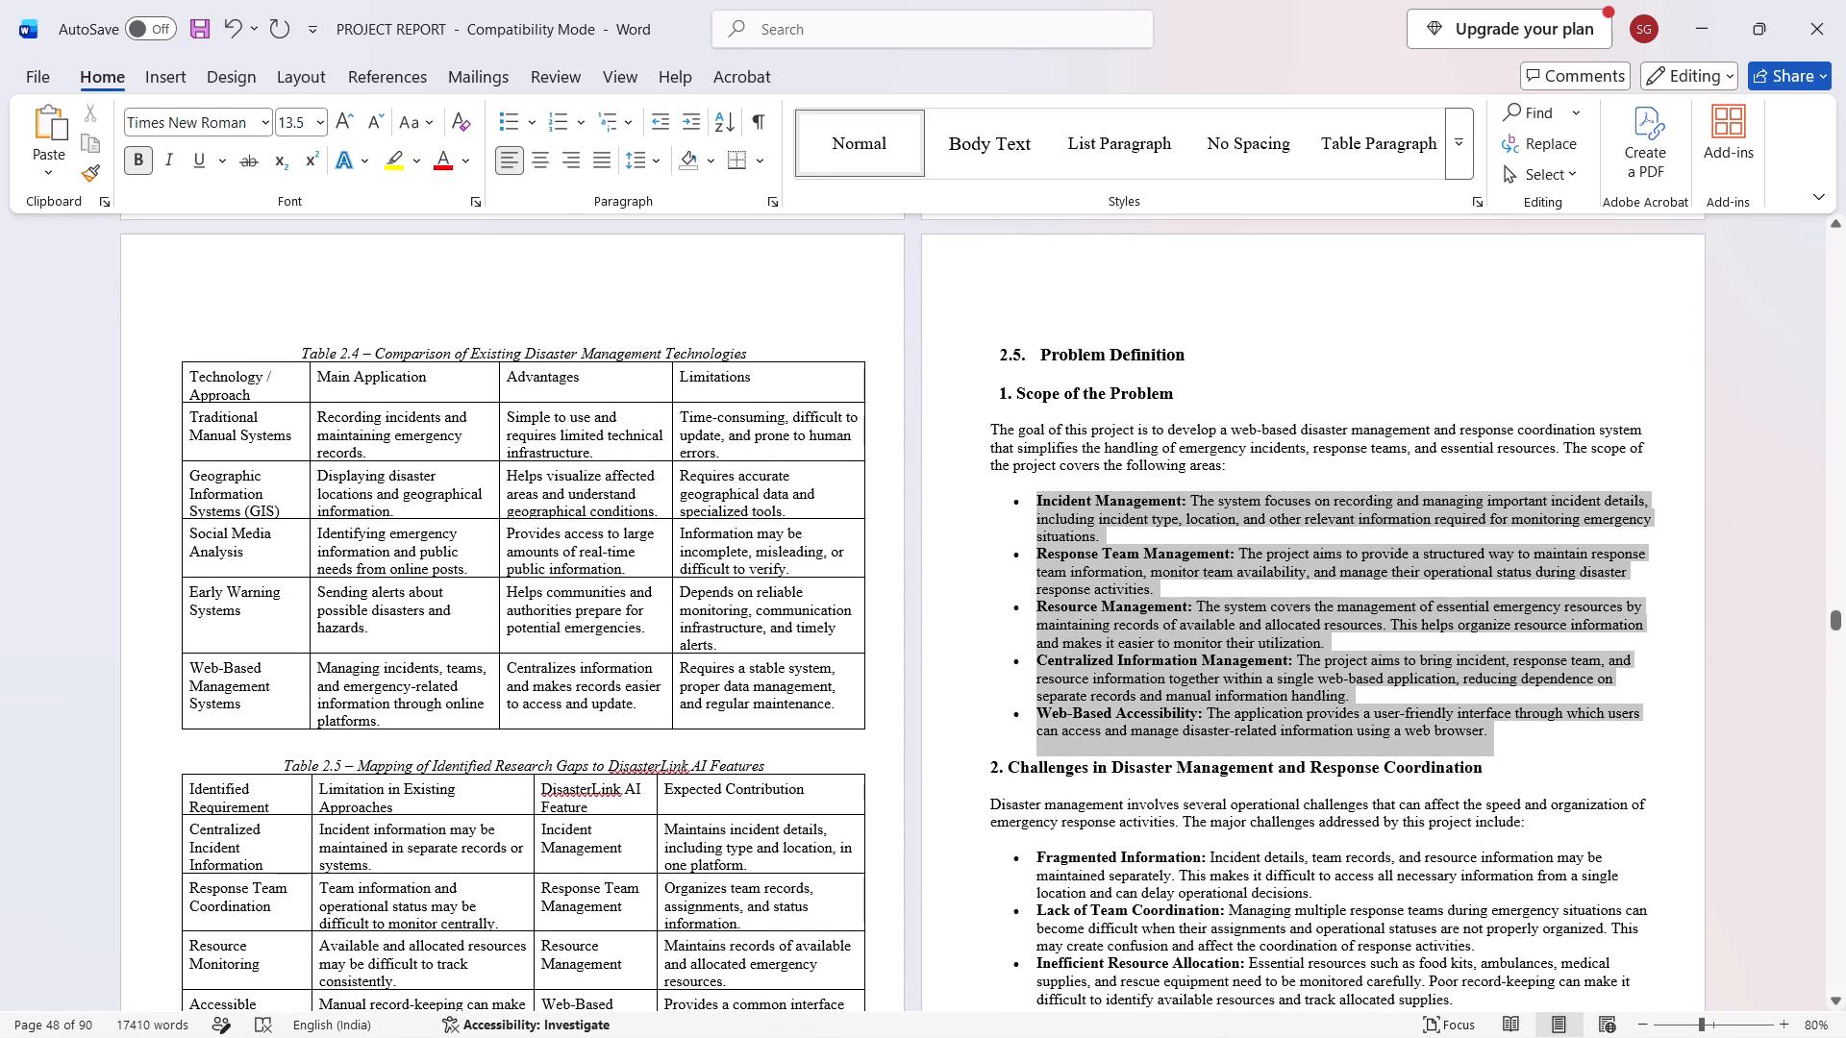
pyautogui.moveTo(1044, 505); pyautogui.dragTo(1043, 505)
pyautogui.hotkey('ctrl', 'b')
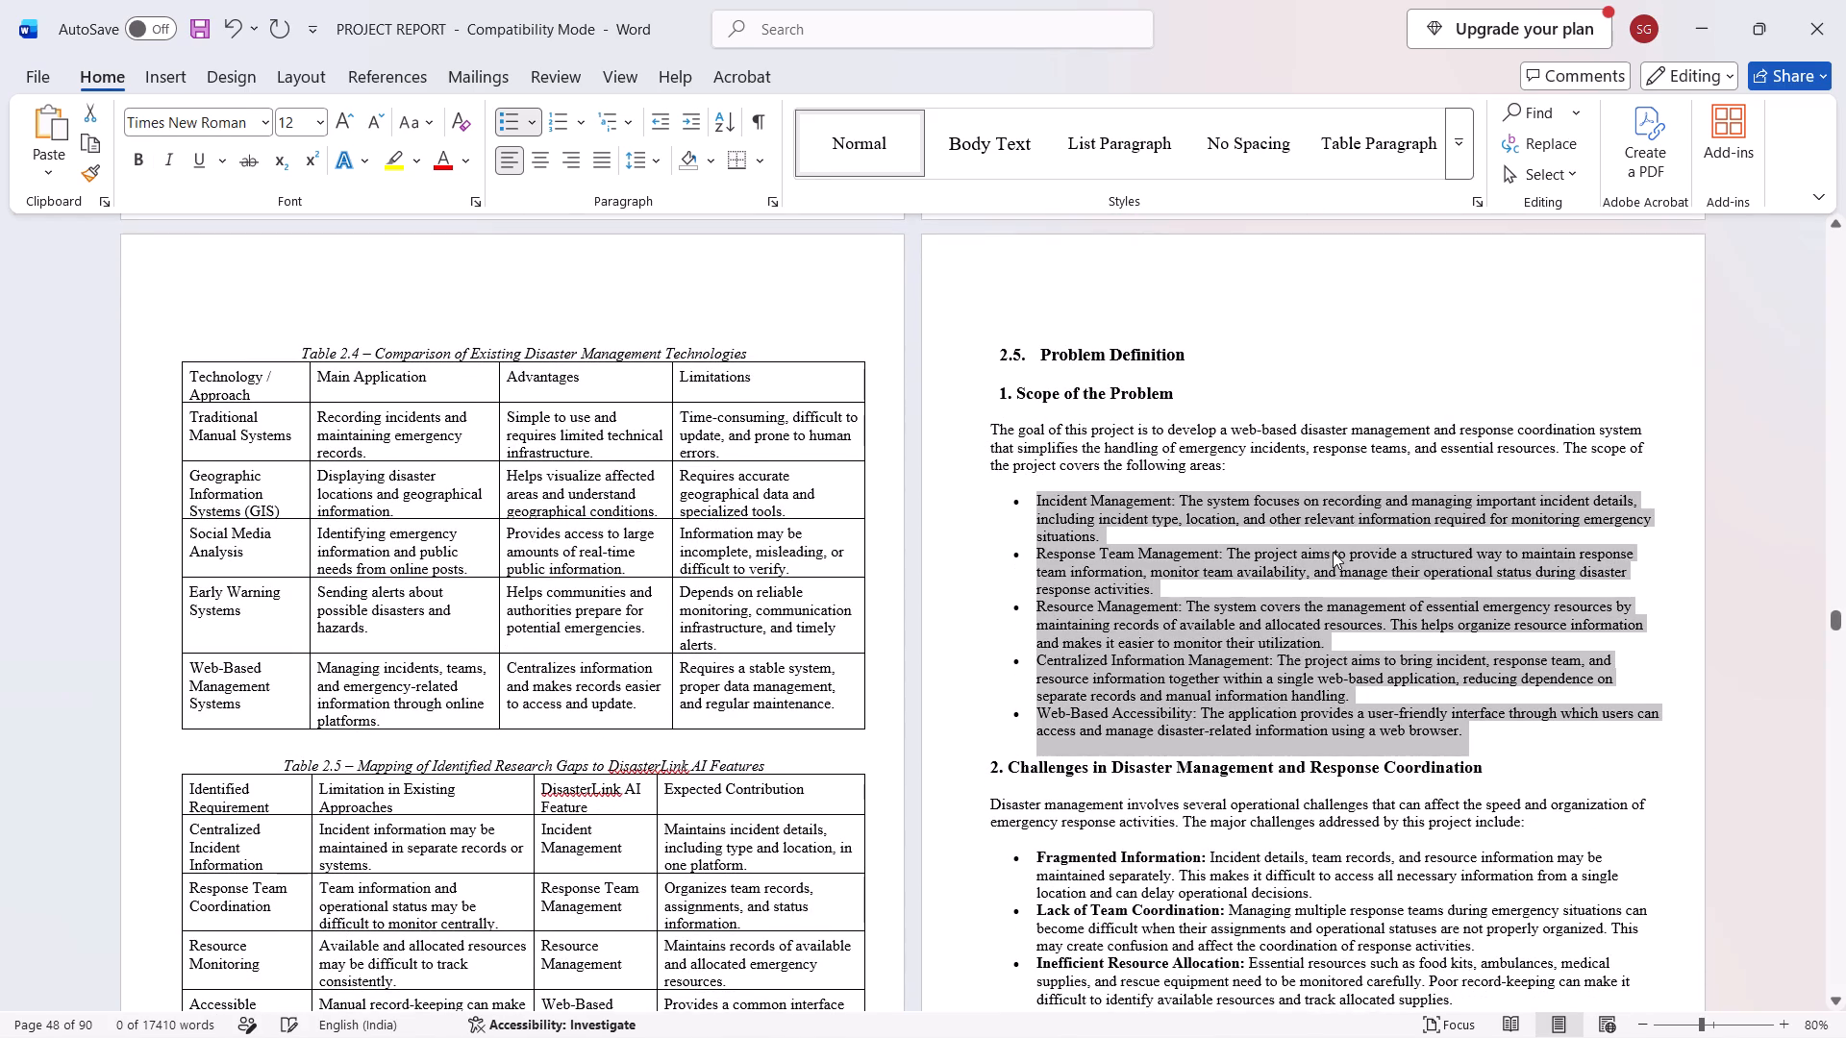
# Remove the bold from the bullets under Challenges in Disaster Management and Response Coordination and justify them.
pyautogui.scroll(-5, 1333, 556)
pyautogui.scroll(-5, 1186, 863)
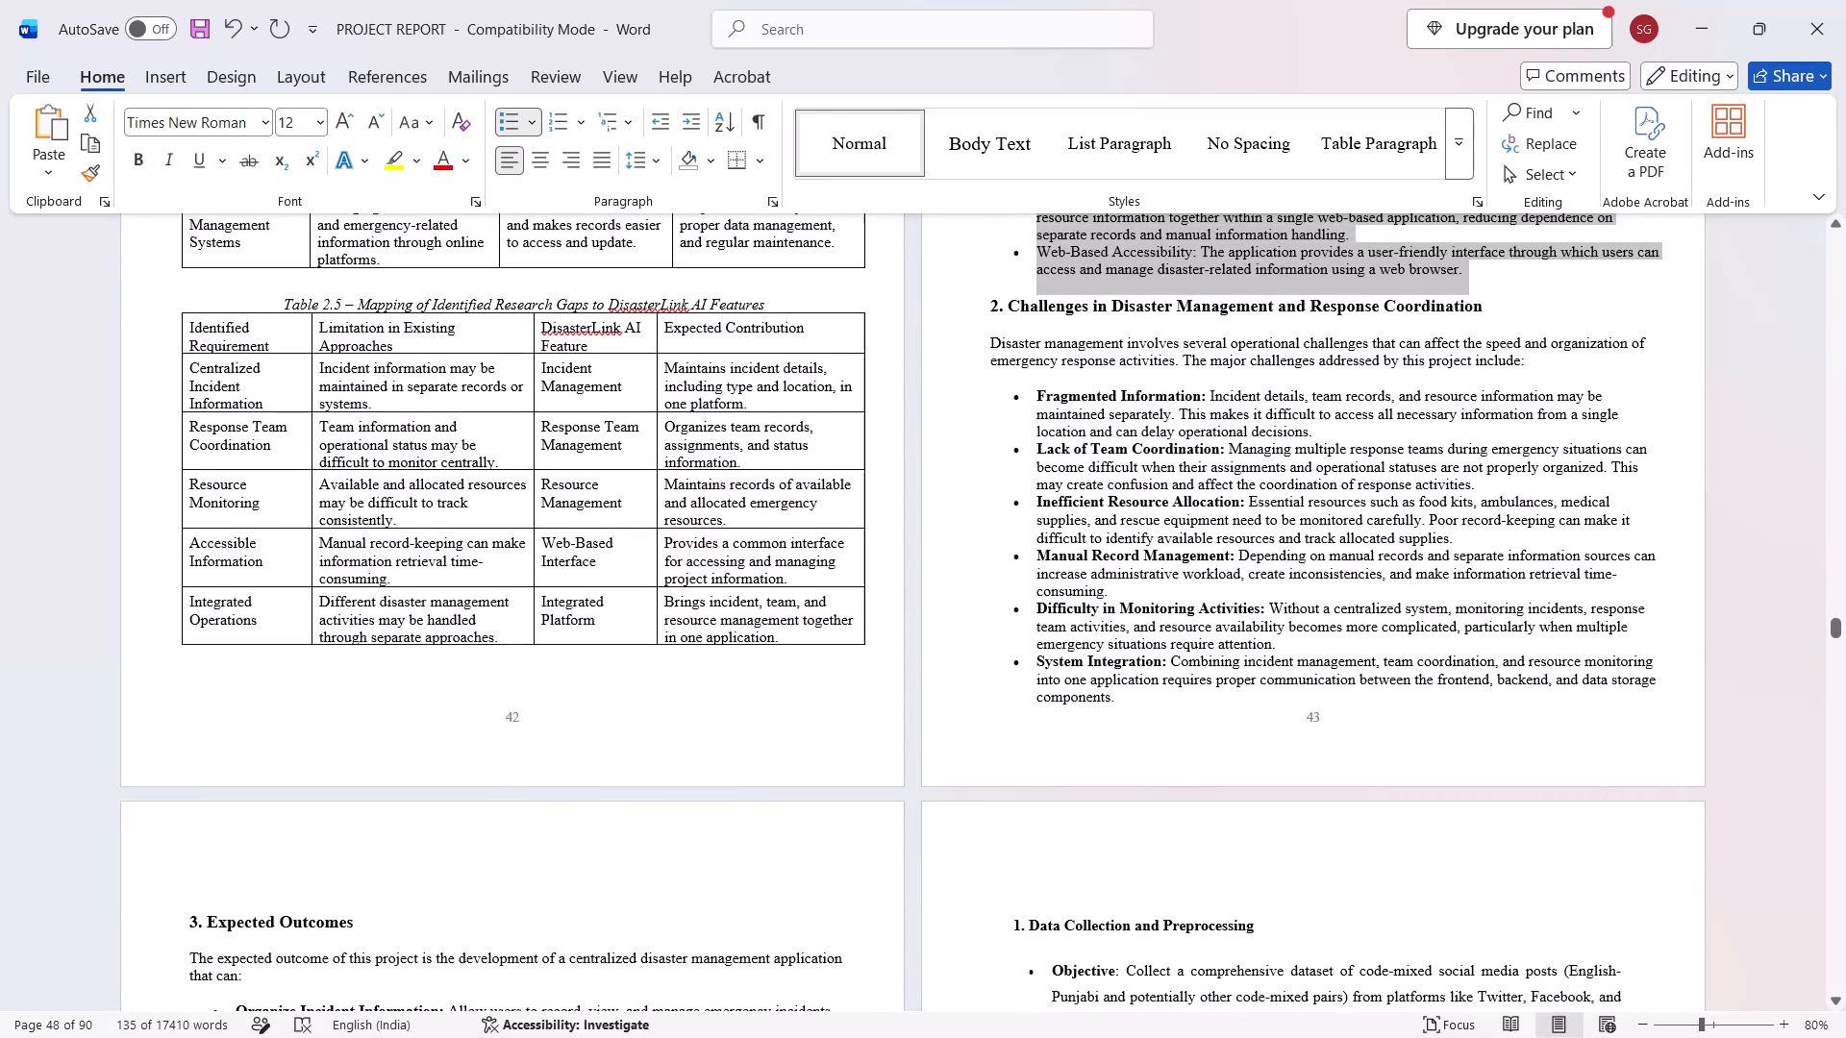
pyautogui.moveTo(1139, 691); pyautogui.dragTo(1016, 396)
pyautogui.hotkey('ctrl', 'b')
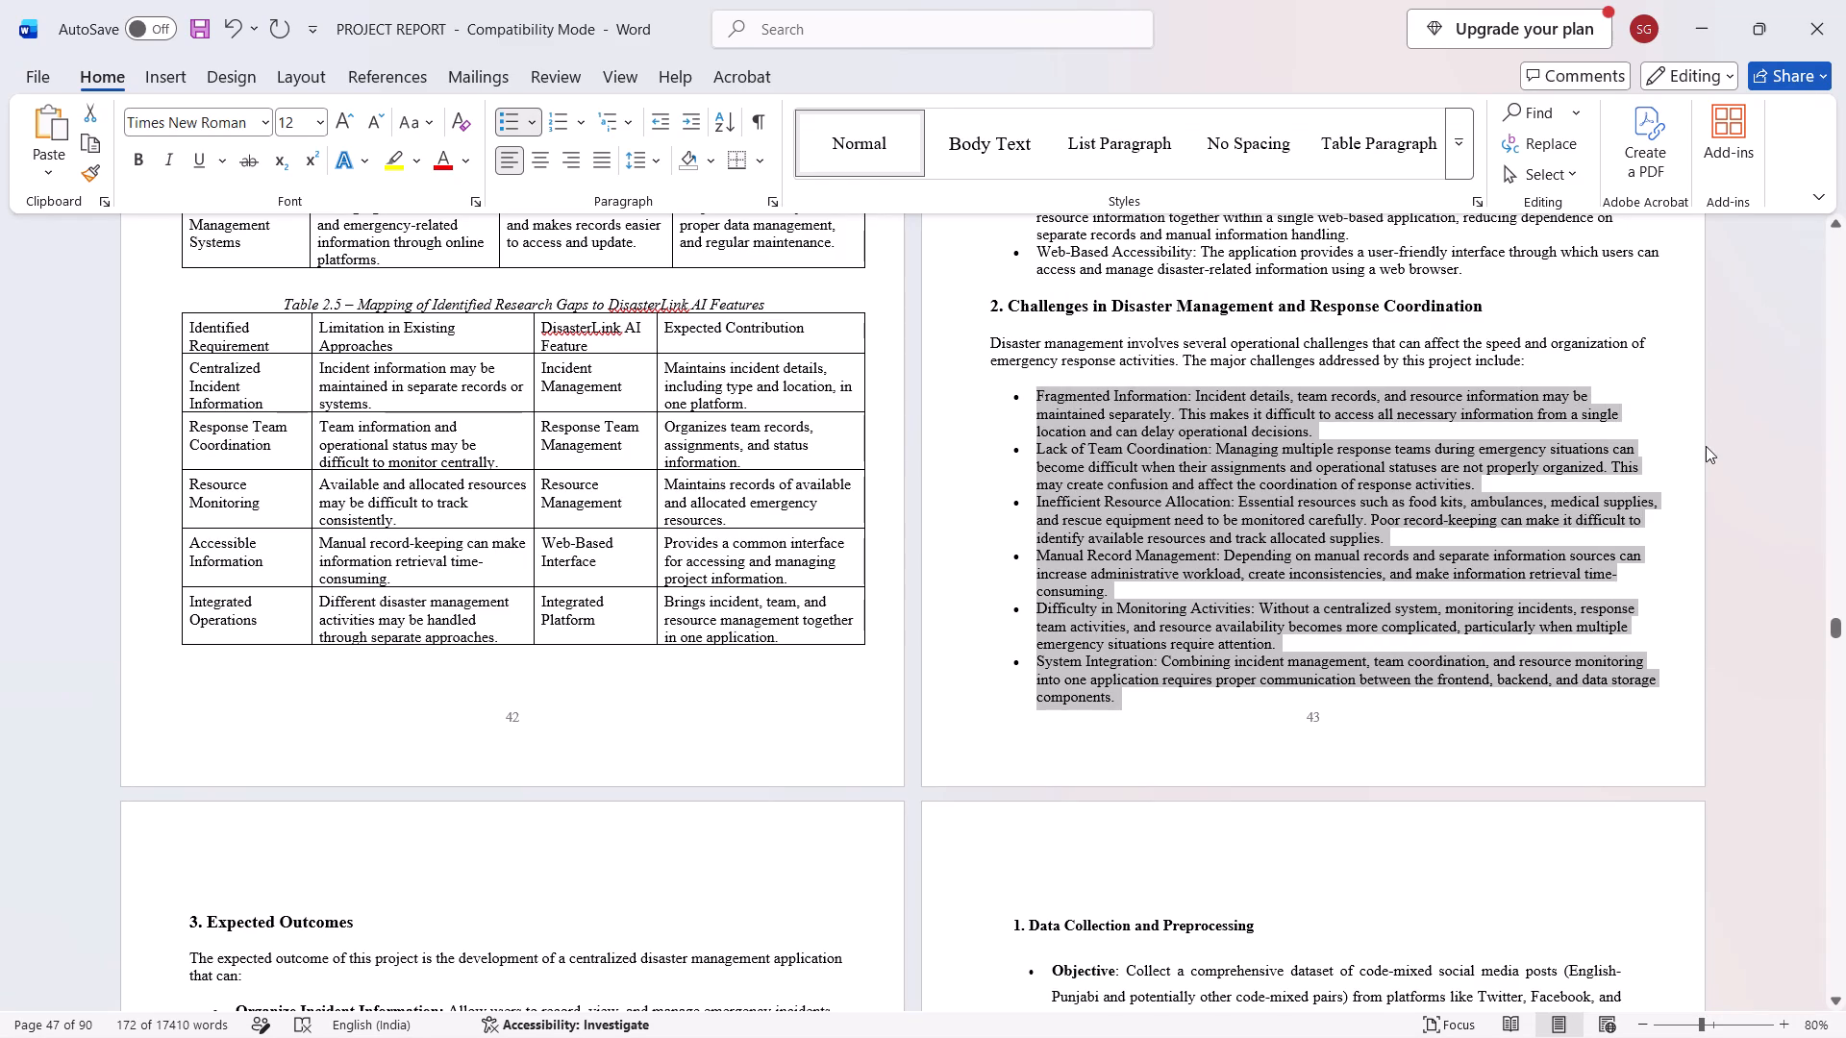
pyautogui.click(601, 164)
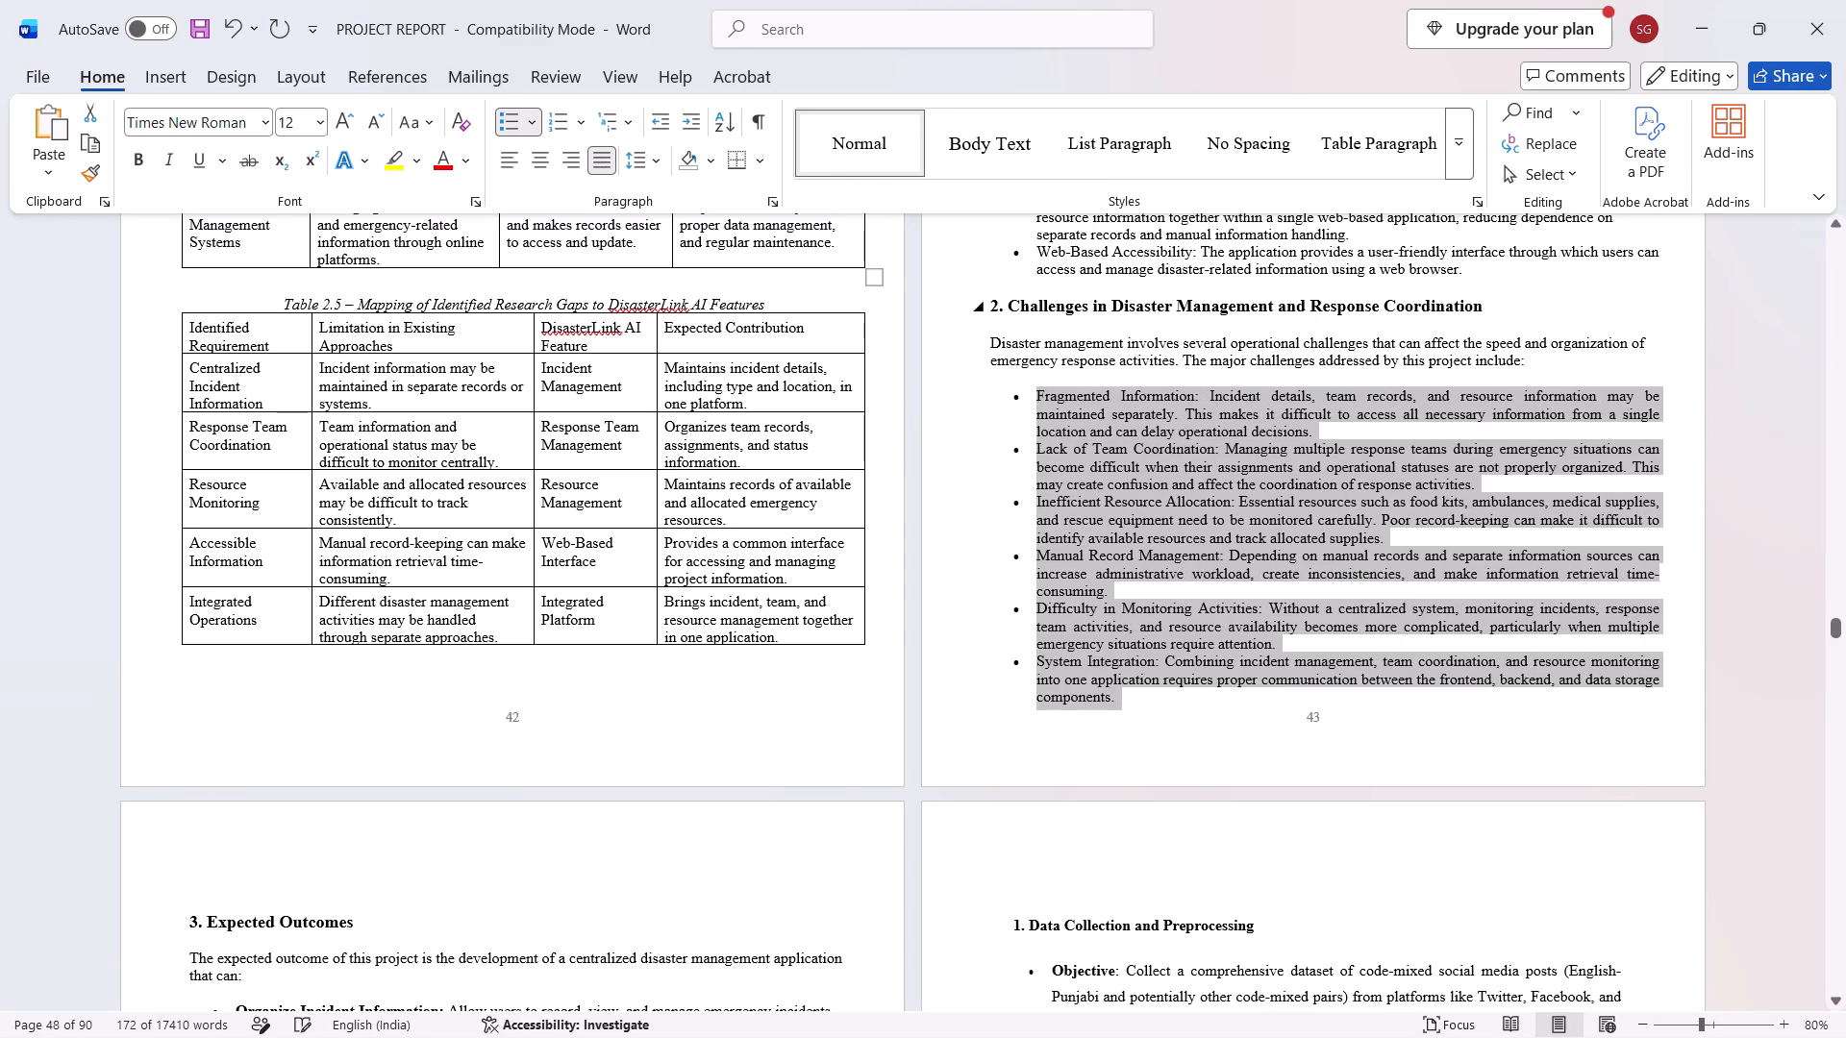
pyautogui.click(1705, 452)
# Justify the introductory paragraph and the bullet list under Scope of the Problem.
pyautogui.scroll(-1, 1678, 453)
pyautogui.scroll(6, 1678, 453)
pyautogui.scroll(2, 1555, 478)
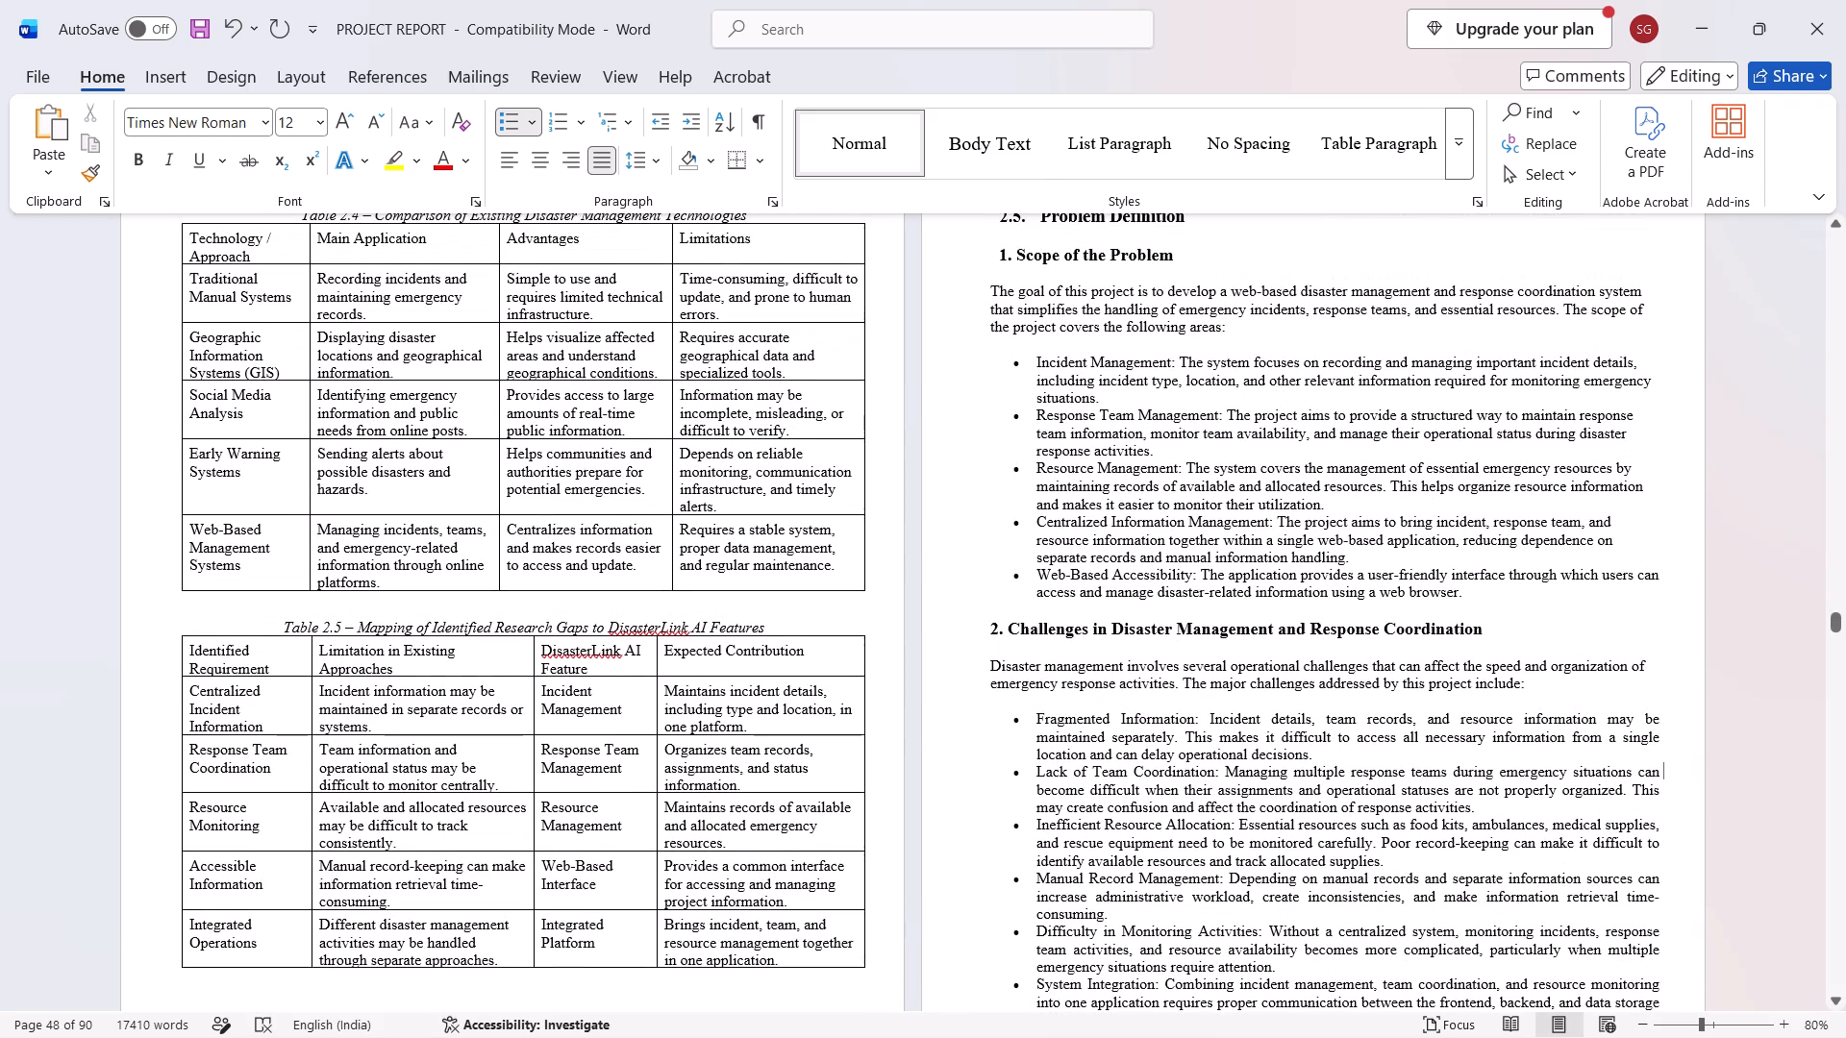
pyautogui.moveTo(1476, 592); pyautogui.dragTo(984, 294)
pyautogui.click(595, 164)
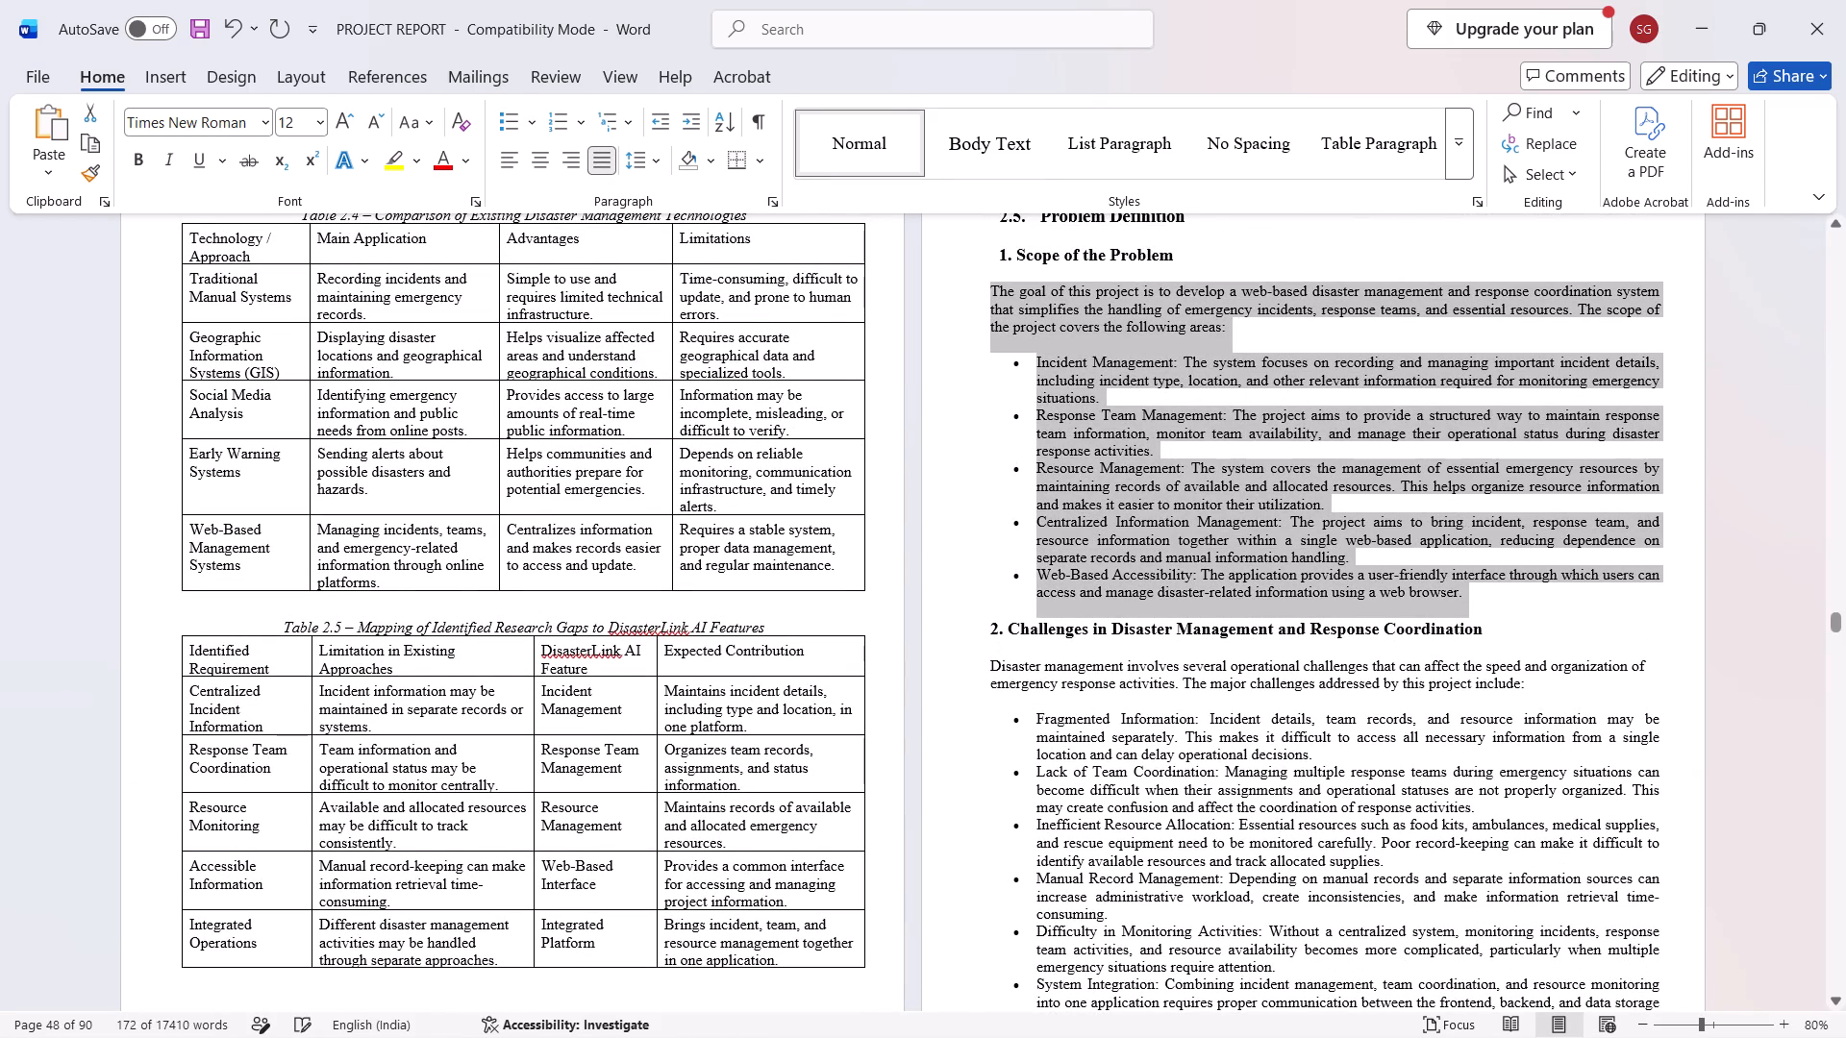
# Review the formatting of section 2.5 from the Problem Definition heading through the challenges bullet list.
pyautogui.scroll(1, 1758, 439)
pyautogui.scroll(-1, 1765, 439)
pyautogui.scroll(2, 1765, 439)
pyautogui.scroll(10, 1668, 464)
pyautogui.scroll(-1, 1654, 464)
pyautogui.scroll(1, 1654, 464)
pyautogui.scroll(-4, 1653, 472)
pyautogui.click(1646, 502)
pyautogui.scroll(-4, 1658, 515)
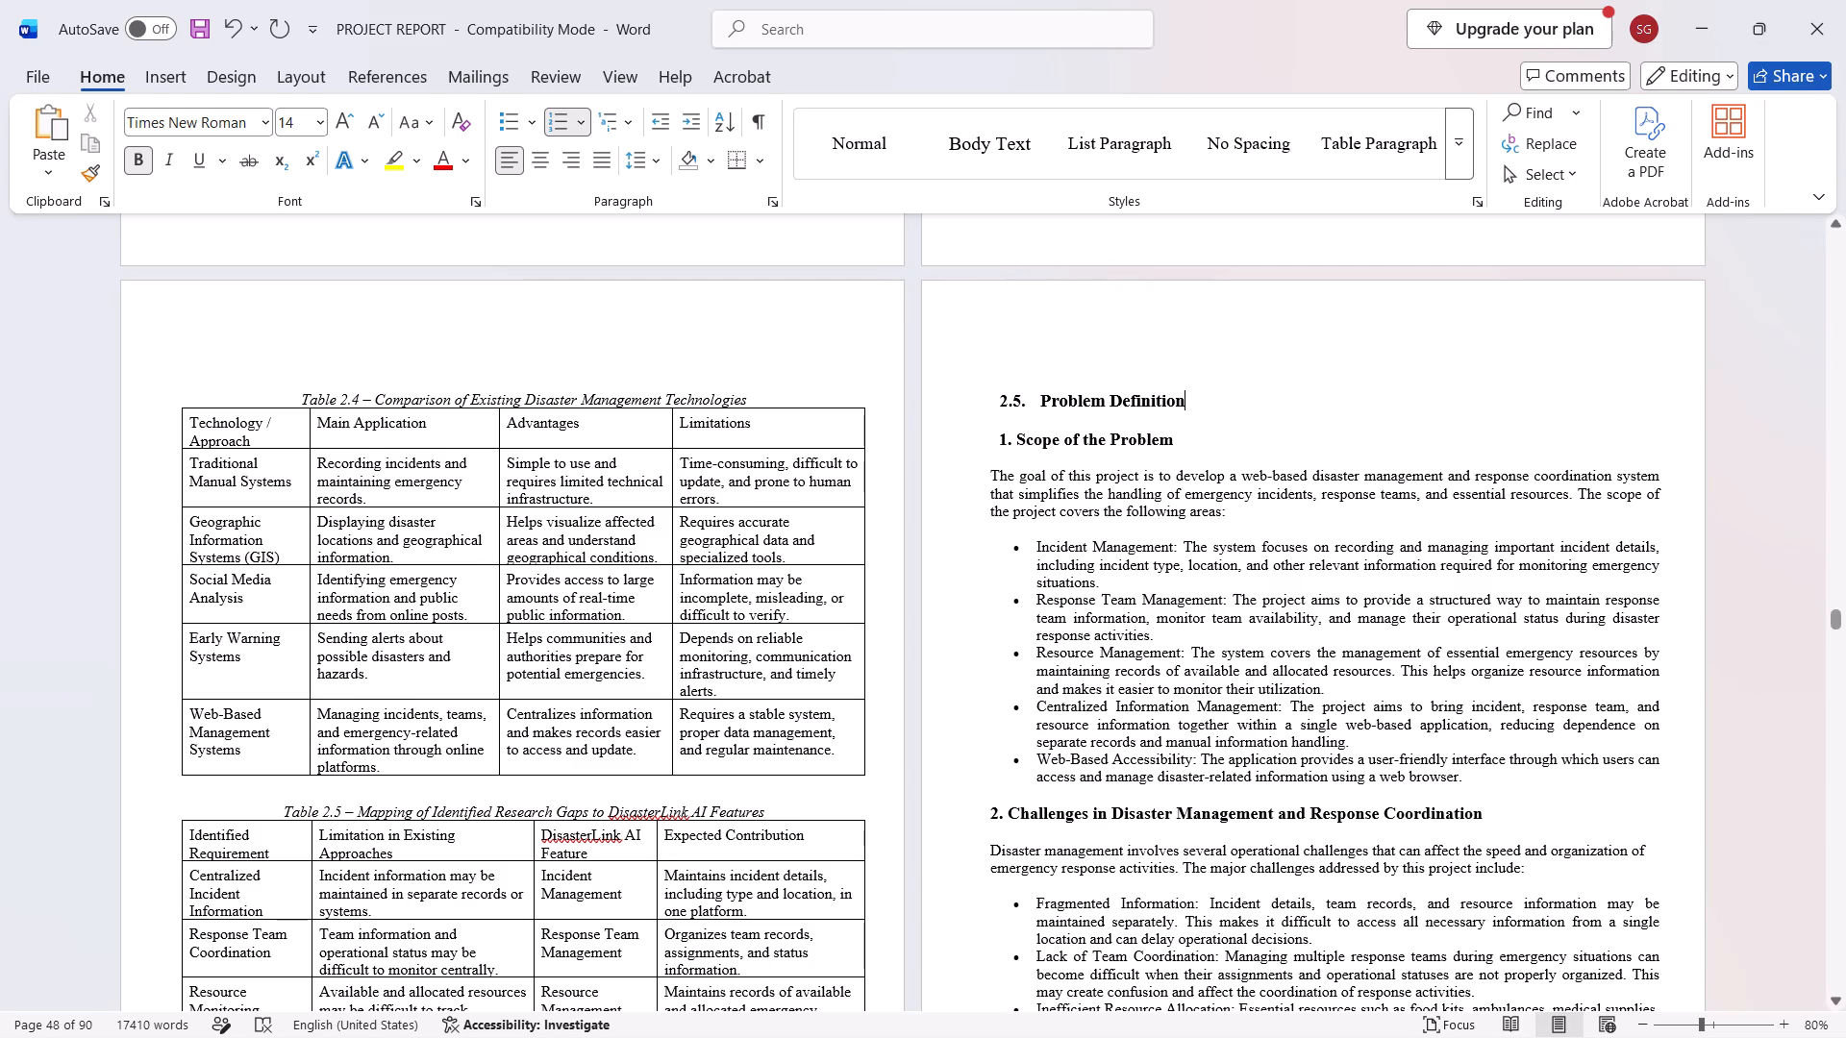
pyautogui.scroll(-11, 1606, 533)
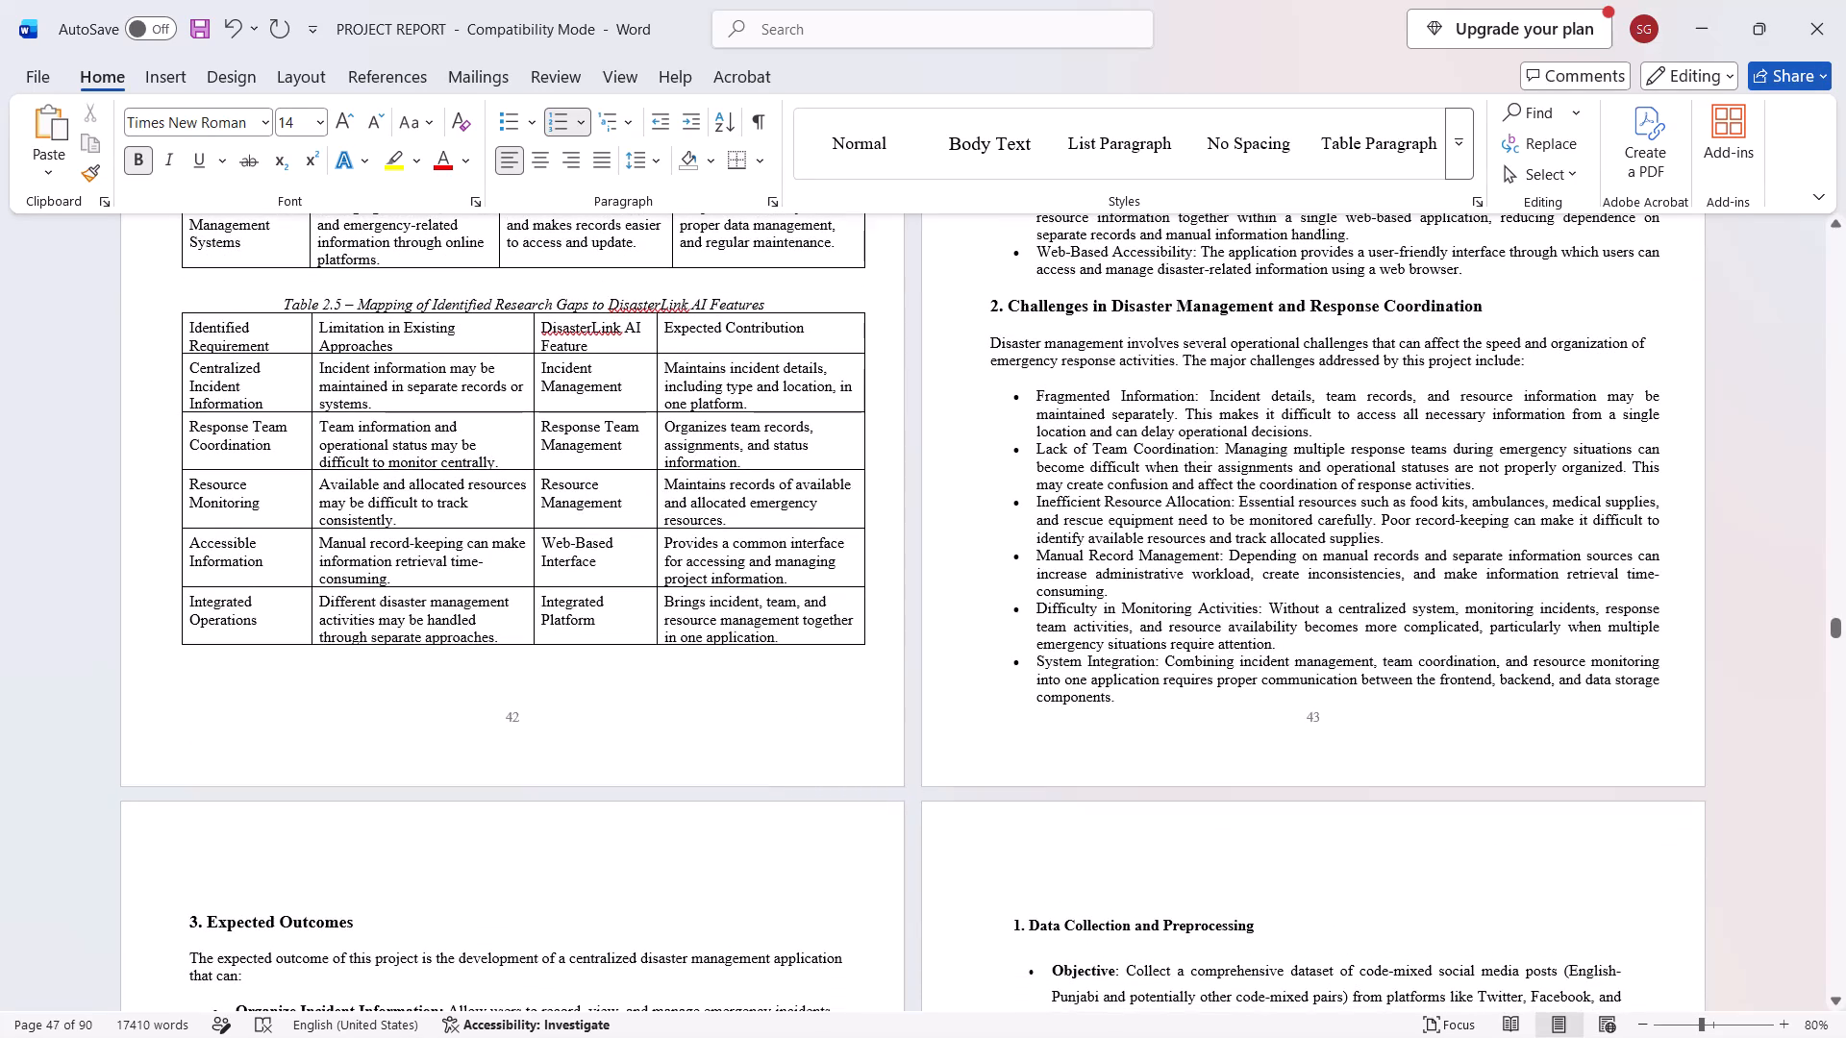
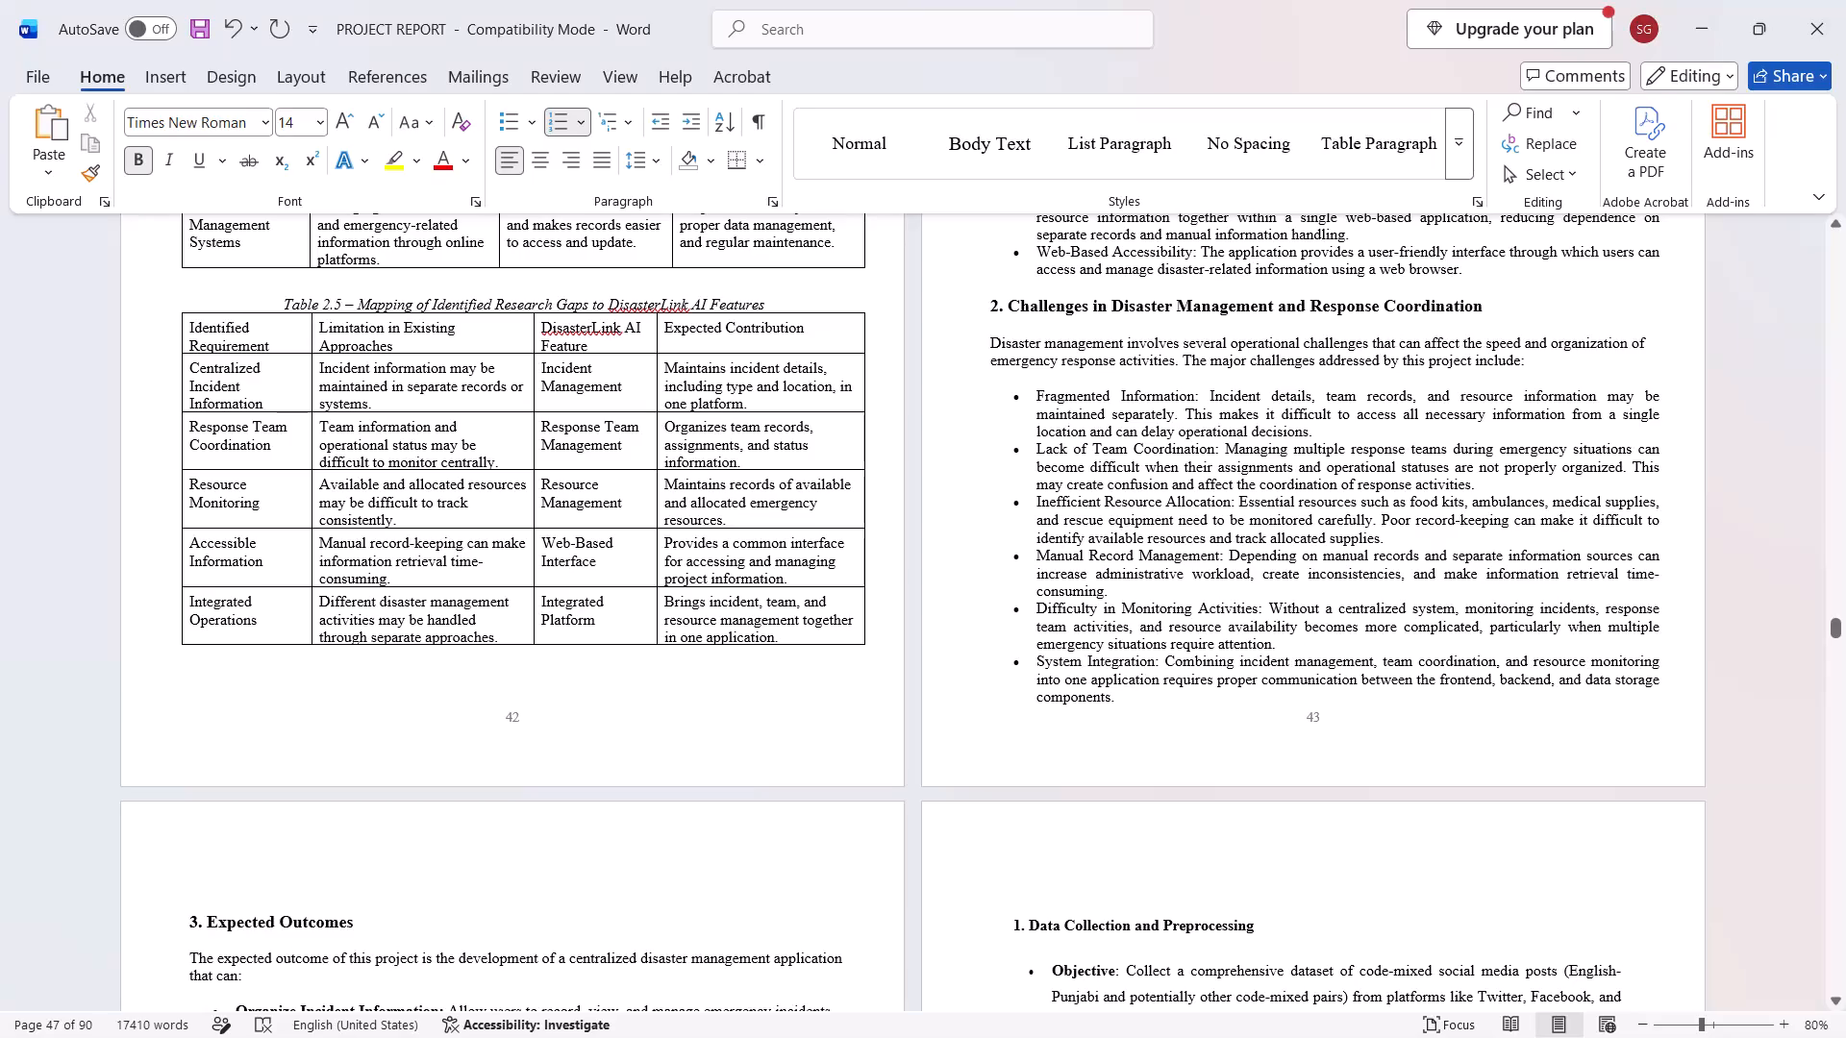
# Set the line spacing of the introductory paragraph and bullet list under Scope of the Problem to 1.5.
pyautogui.scroll(-4, 1462, 181)
pyautogui.scroll(7, 684, 622)
pyautogui.scroll(1, 909, 609)
pyautogui.scroll(-2, 909, 609)
pyautogui.scroll(2, 914, 609)
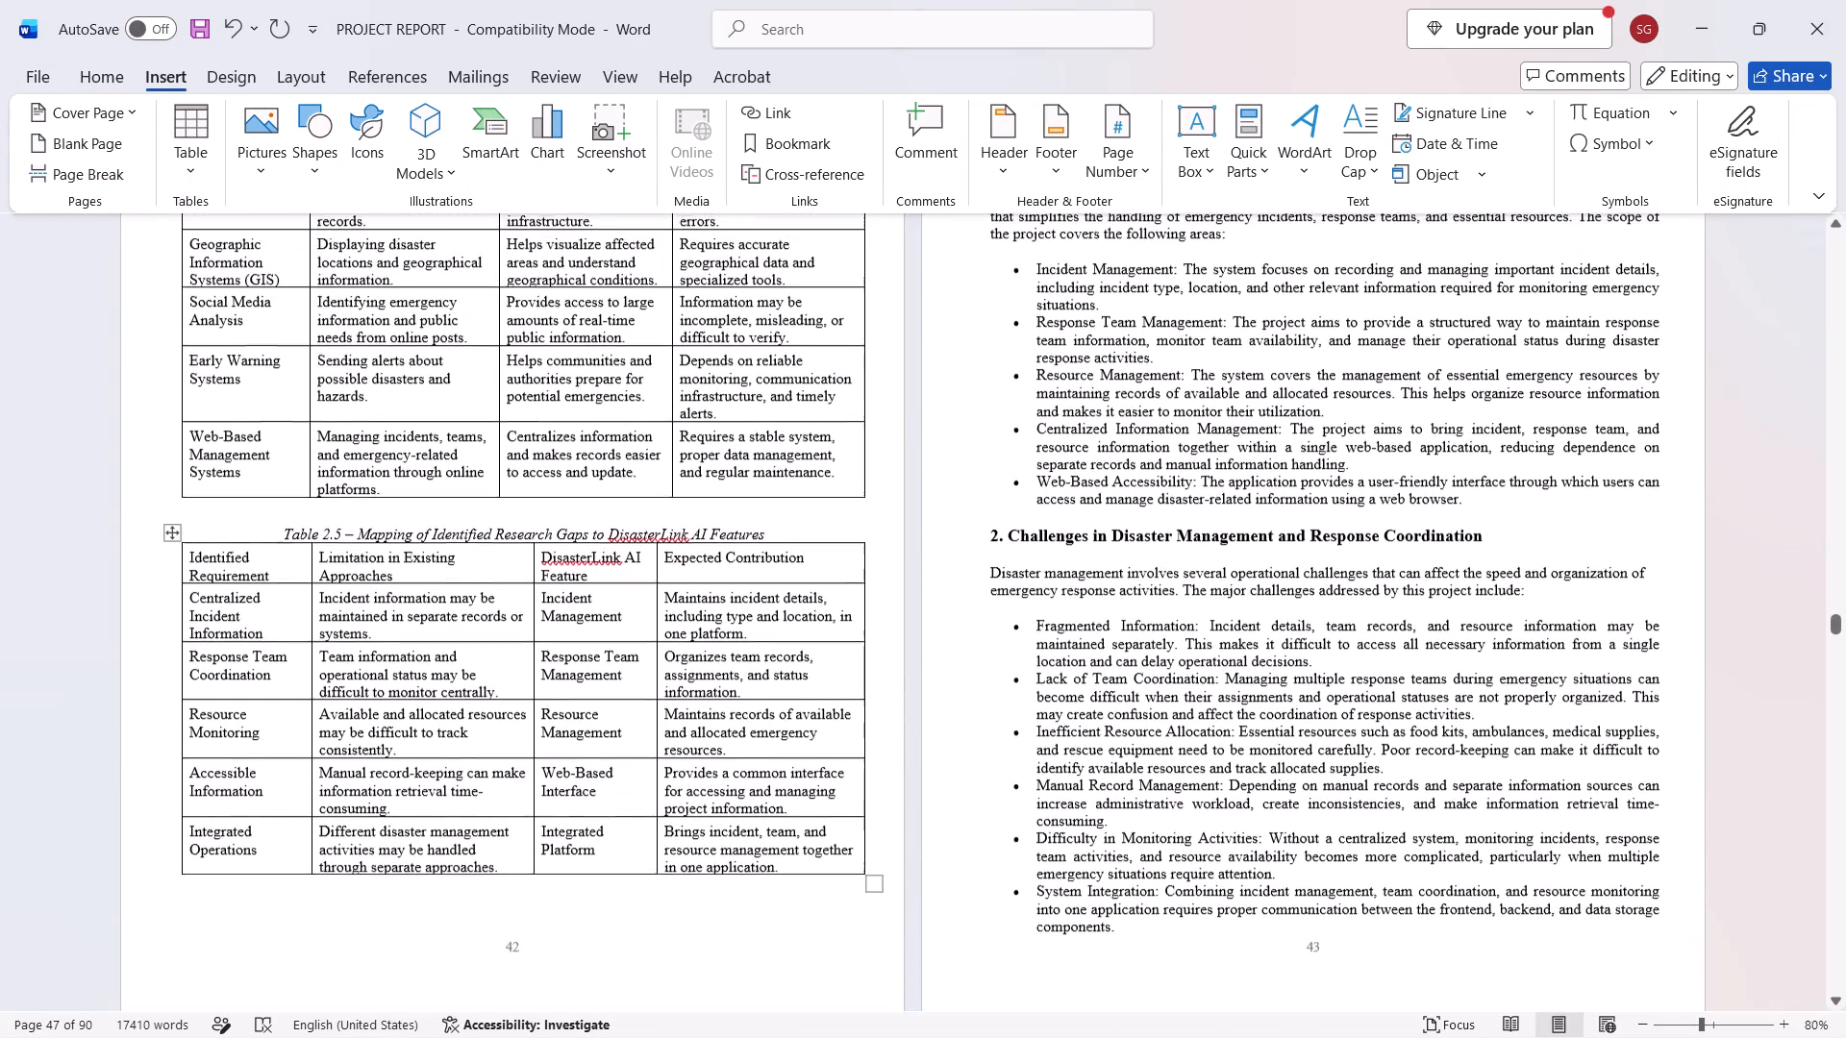
pyautogui.scroll(5, 1022, 596)
pyautogui.scroll(2, 761, 171)
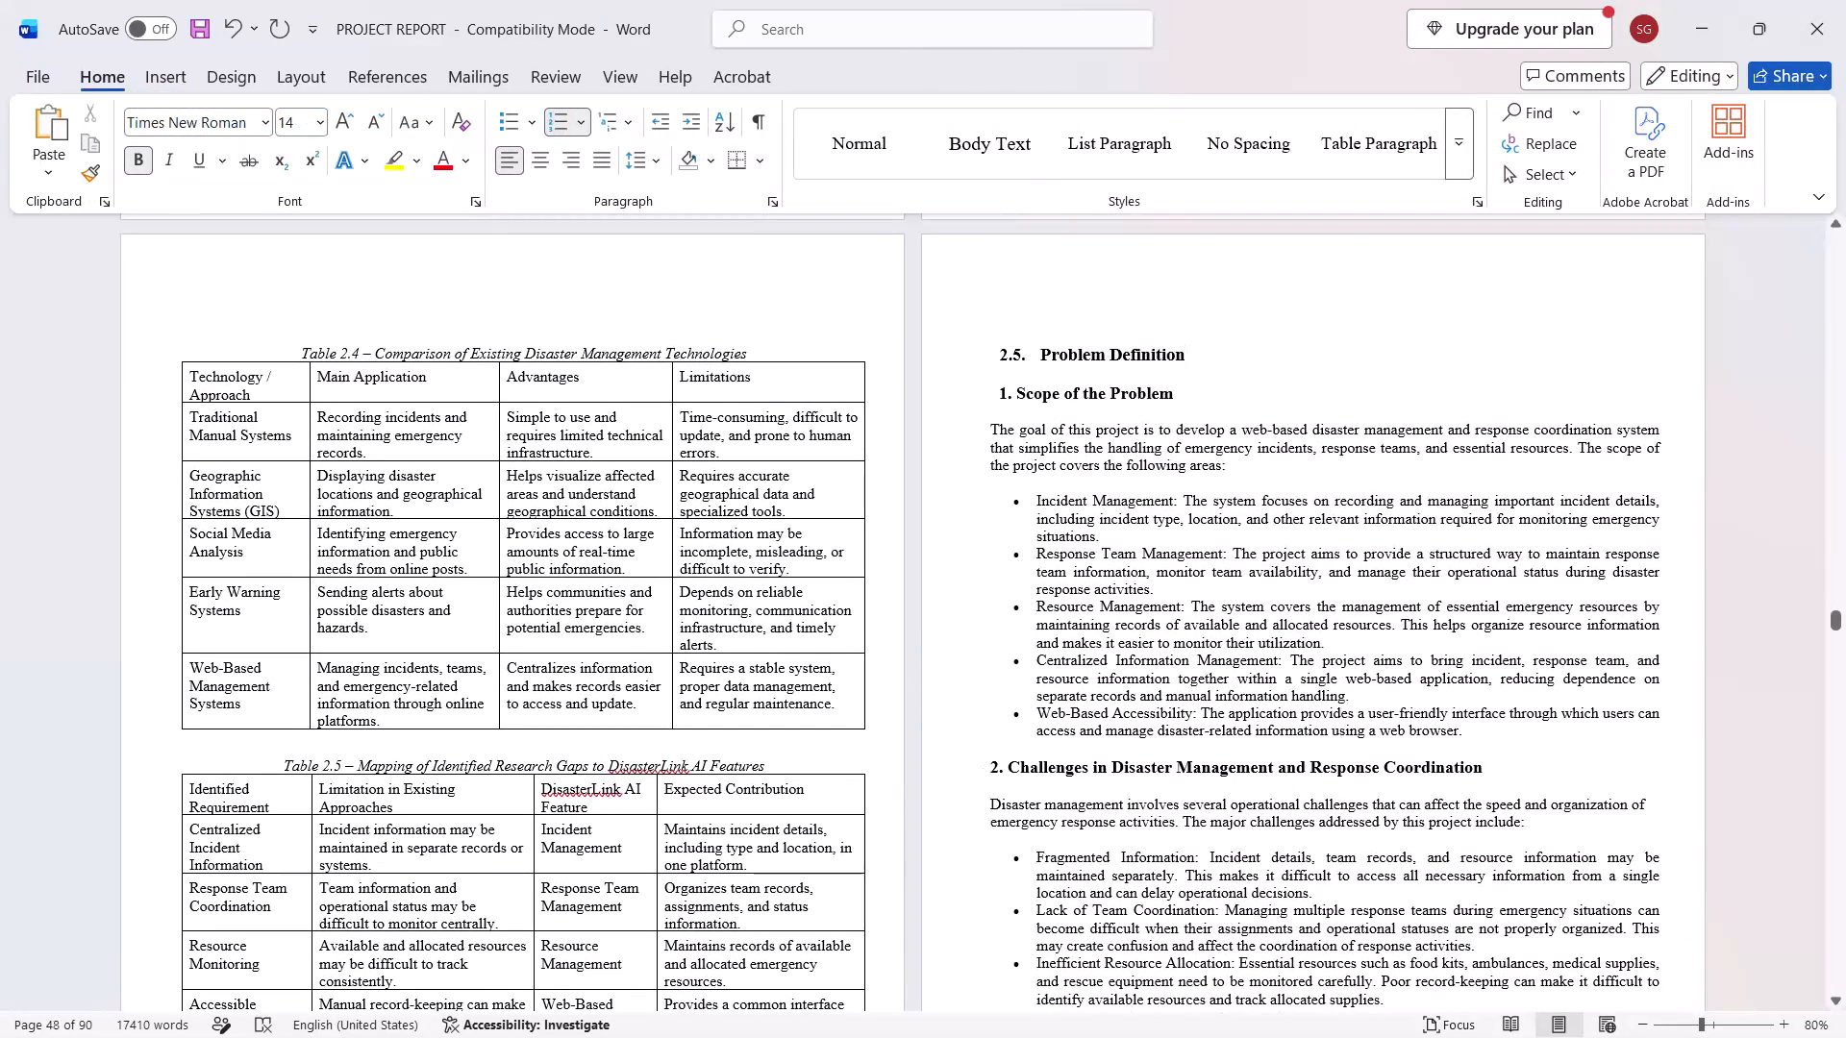
pyautogui.moveTo(1498, 732); pyautogui.dragTo(954, 461)
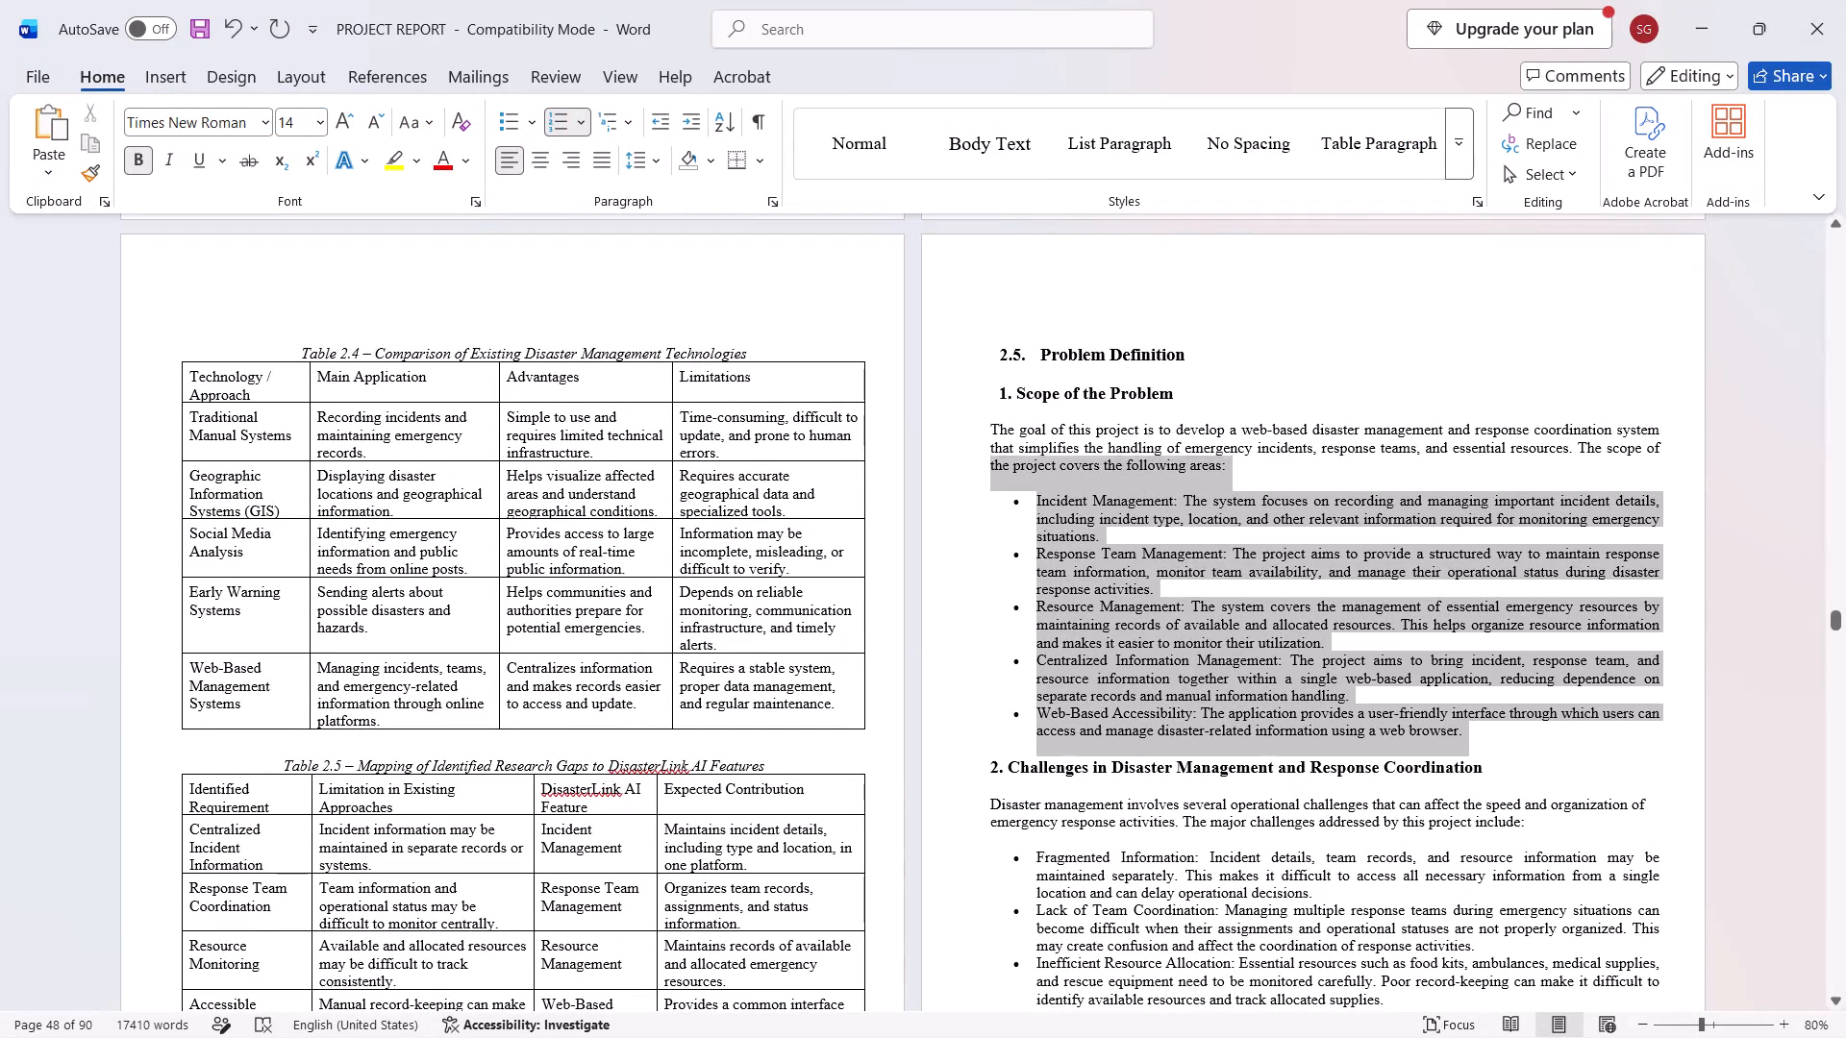
pyautogui.moveTo(954, 461); pyautogui.dragTo(968, 431)
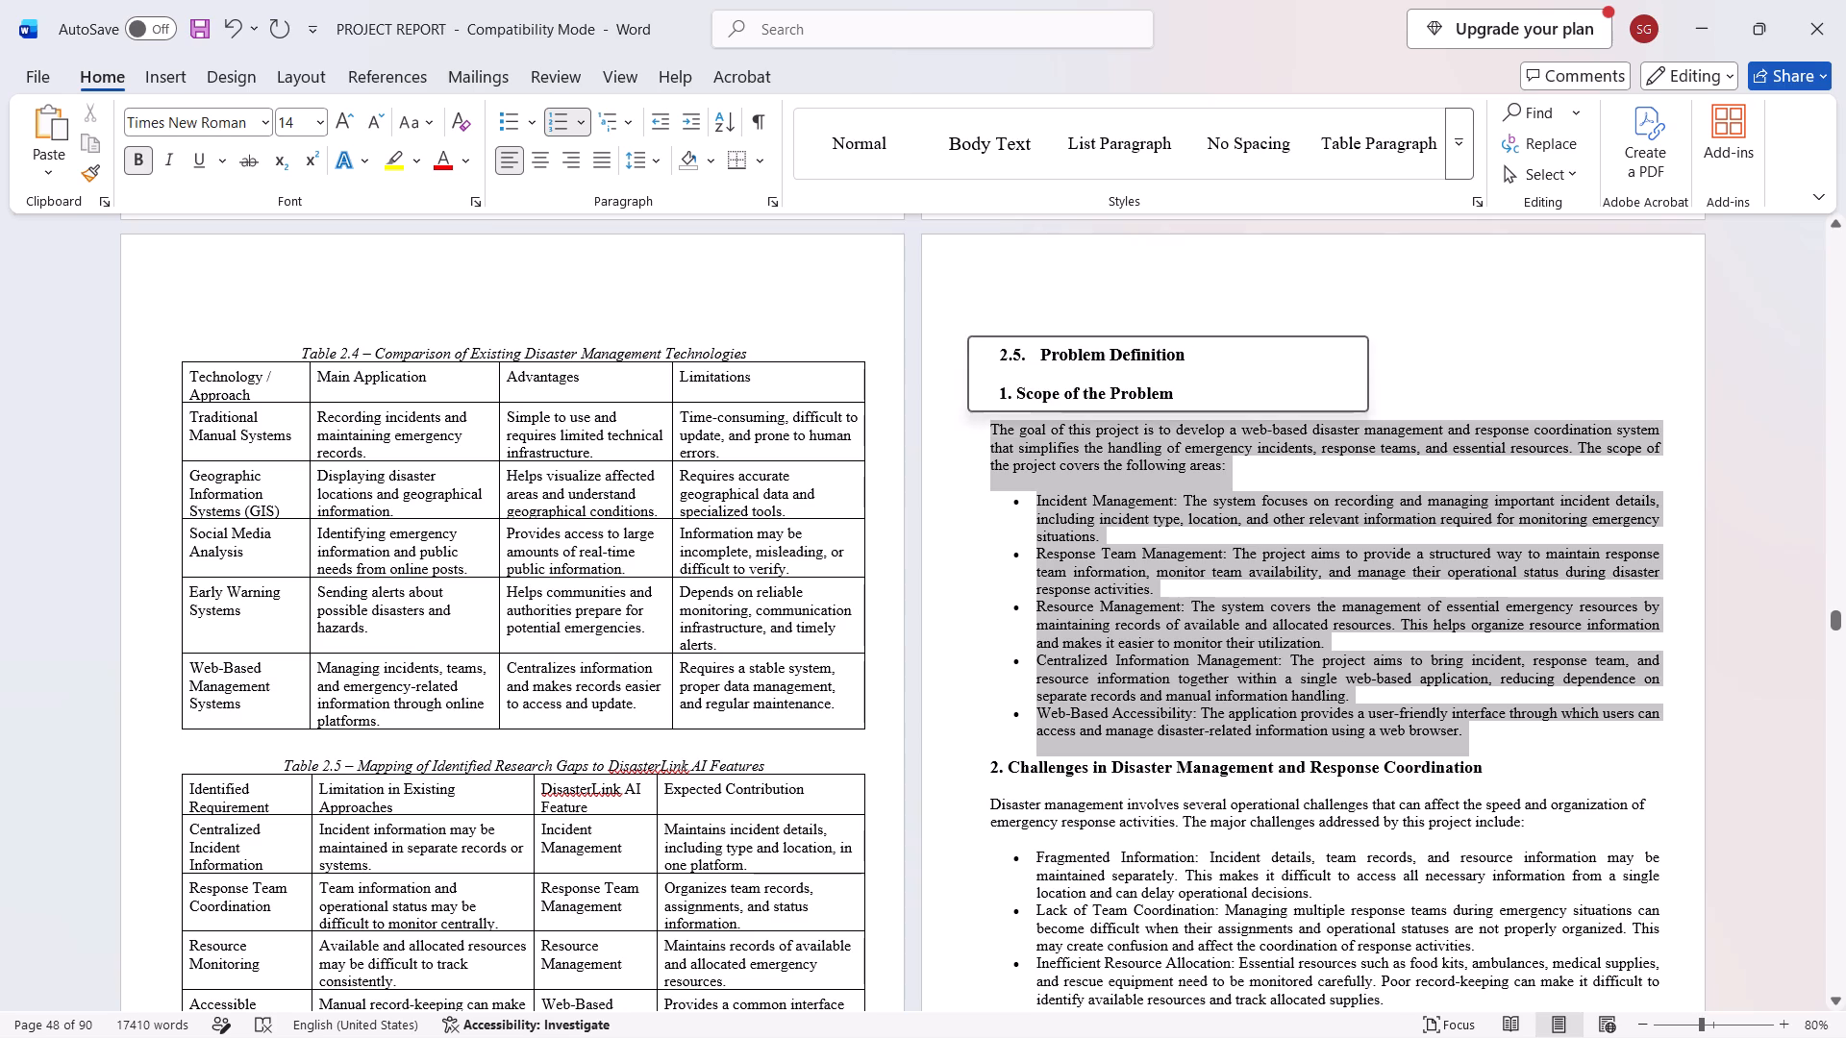
pyautogui.click(654, 151)
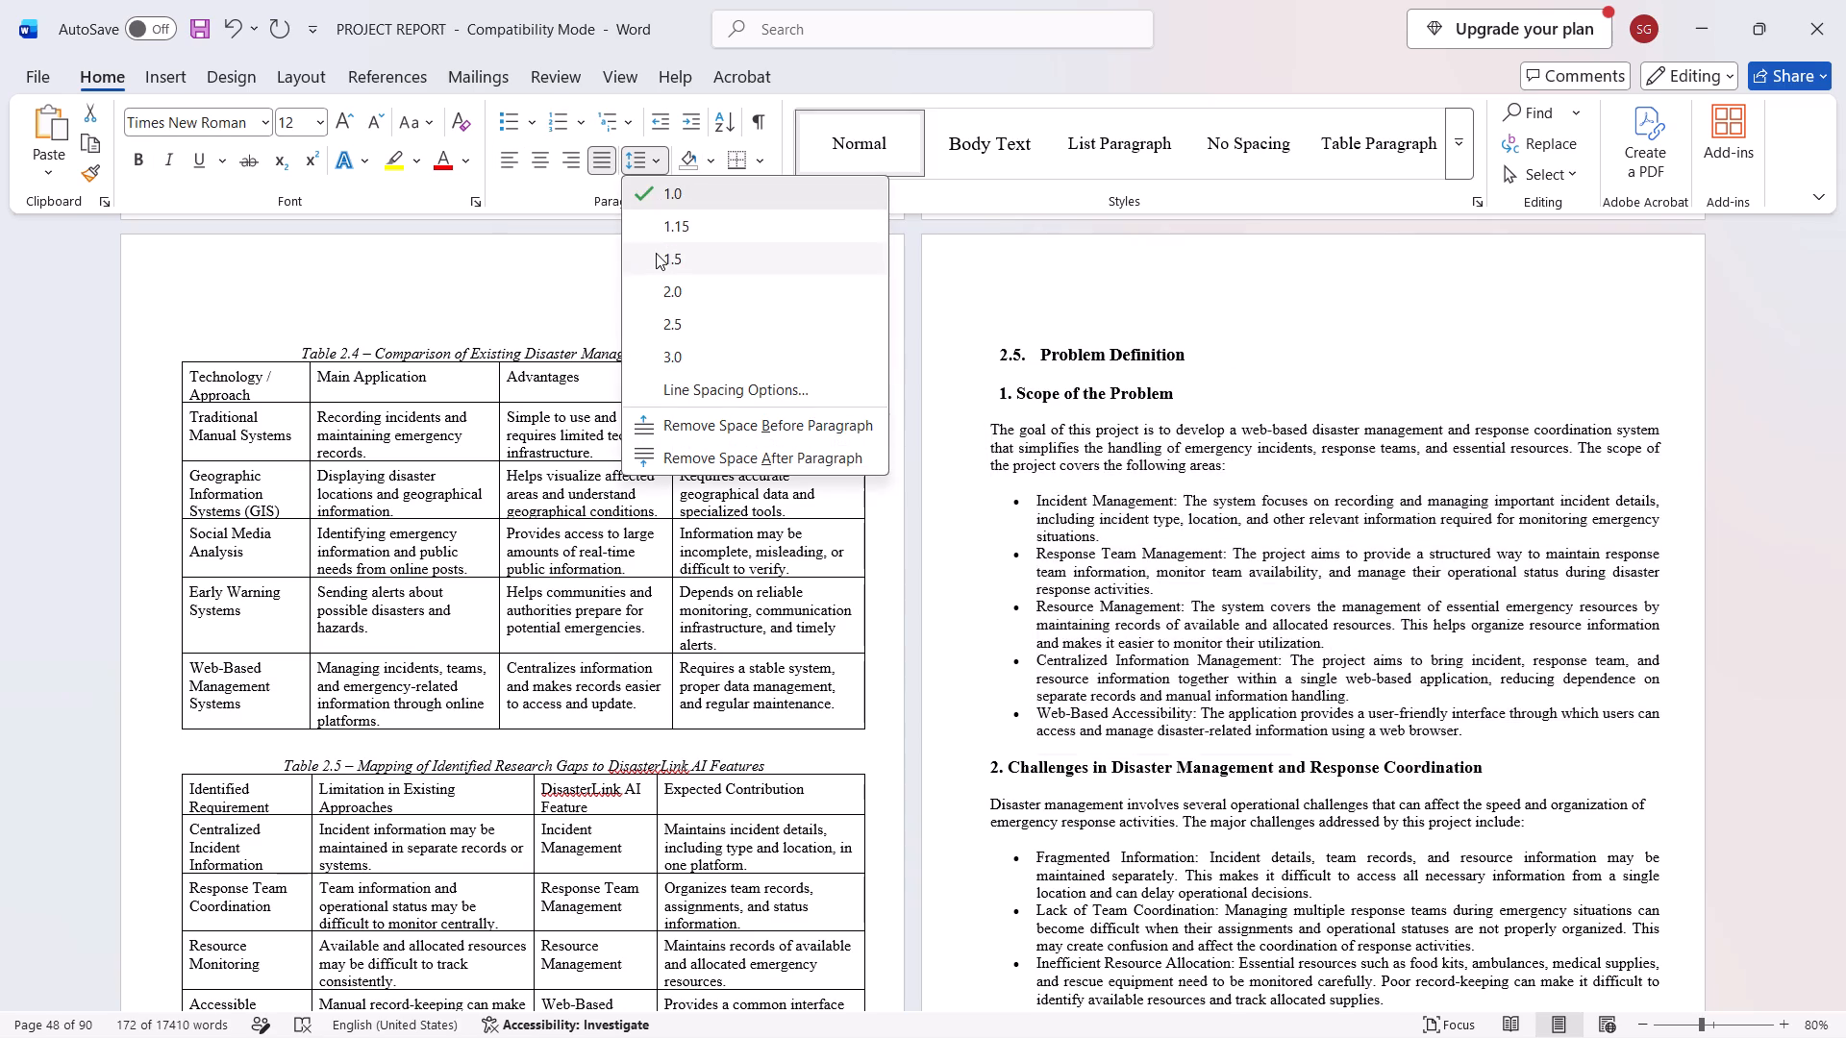
pyautogui.click(656, 253)
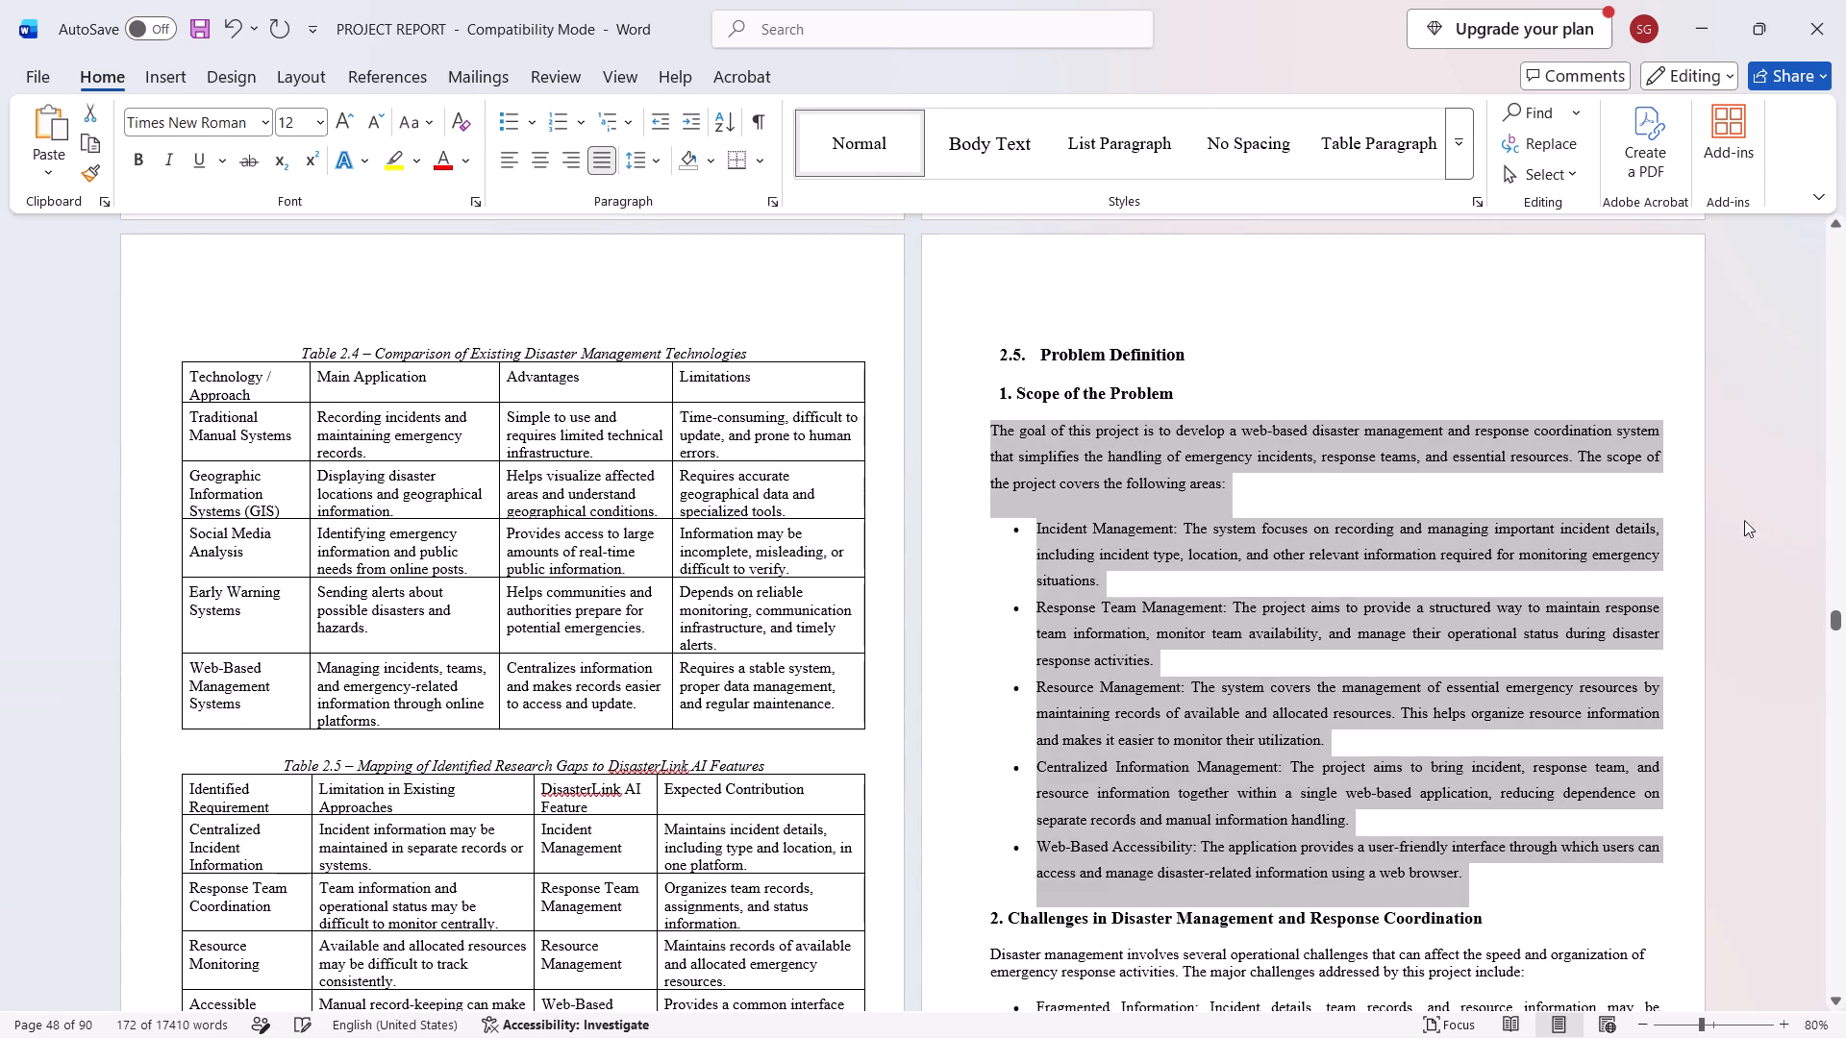
pyautogui.click(1741, 559)
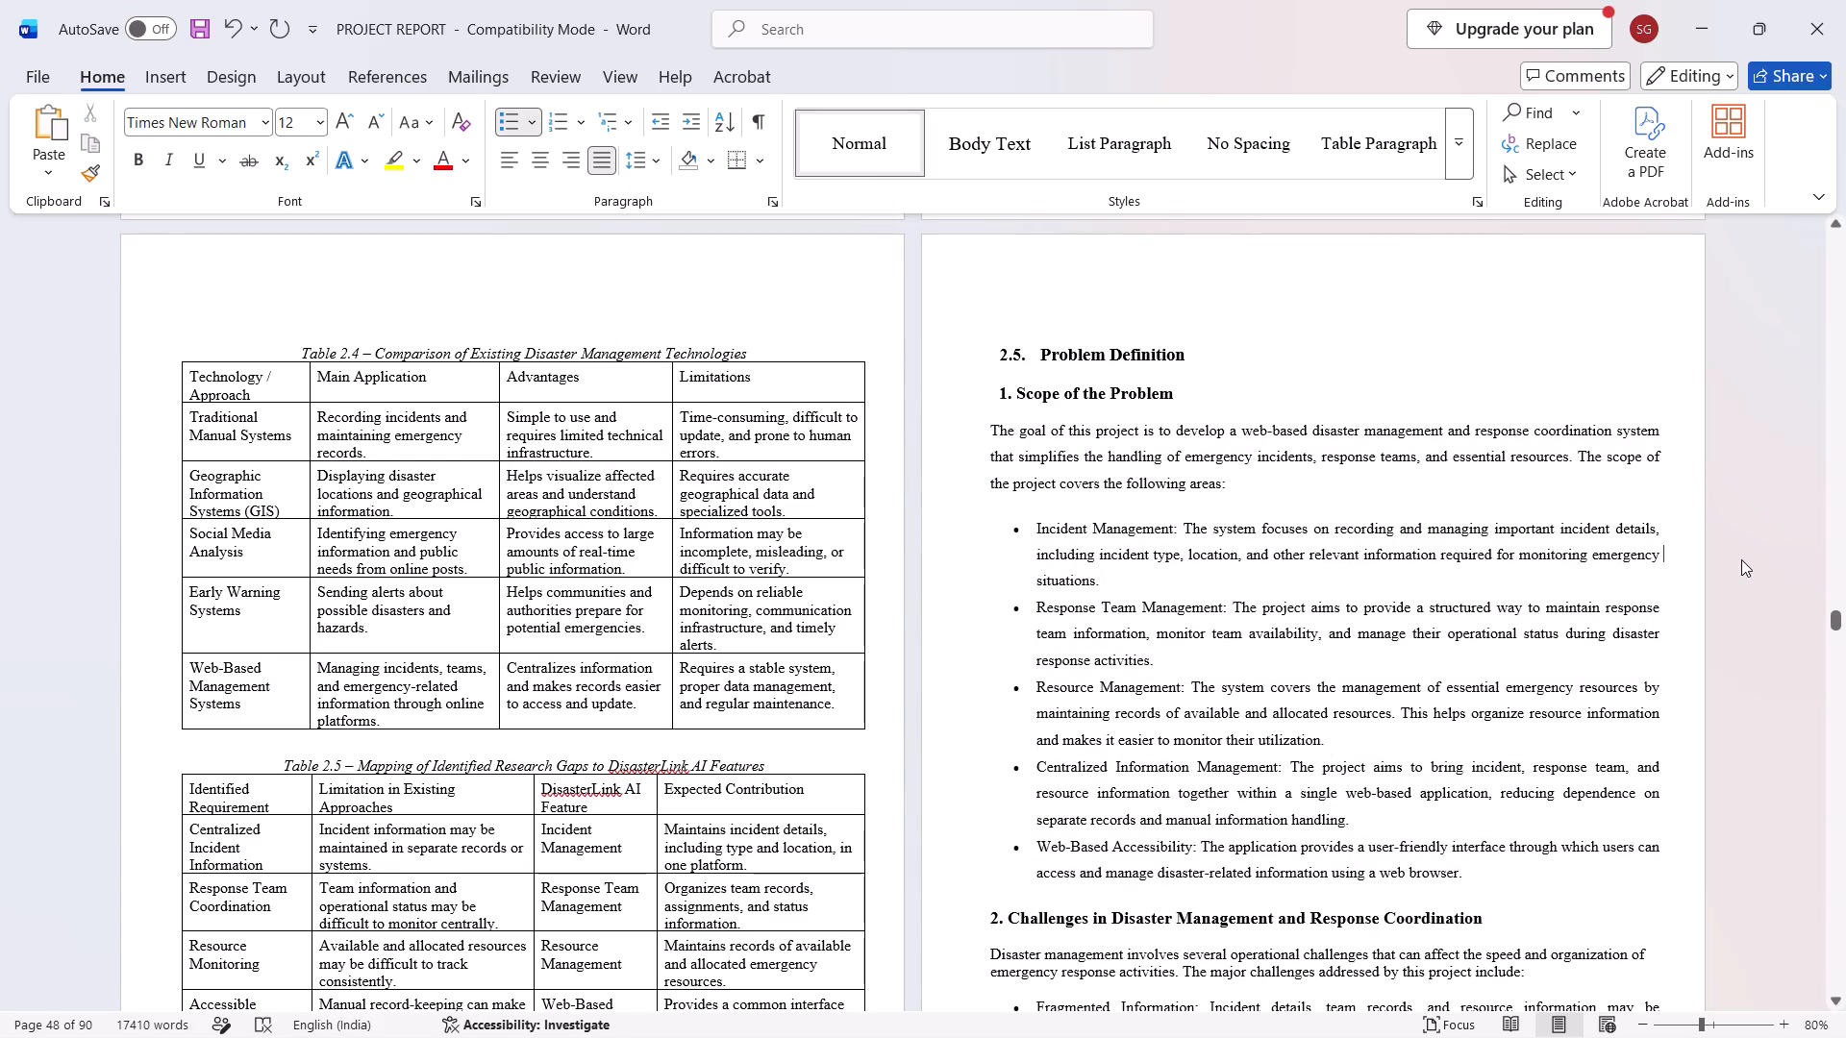
# Check the line spacing of the body text and bullets under Research Gap Identified as a reference.
pyautogui.scroll(-4, 1742, 558)
pyautogui.scroll(16, 1457, 711)
pyautogui.scroll(-1, 1236, 782)
pyautogui.scroll(4, 1236, 782)
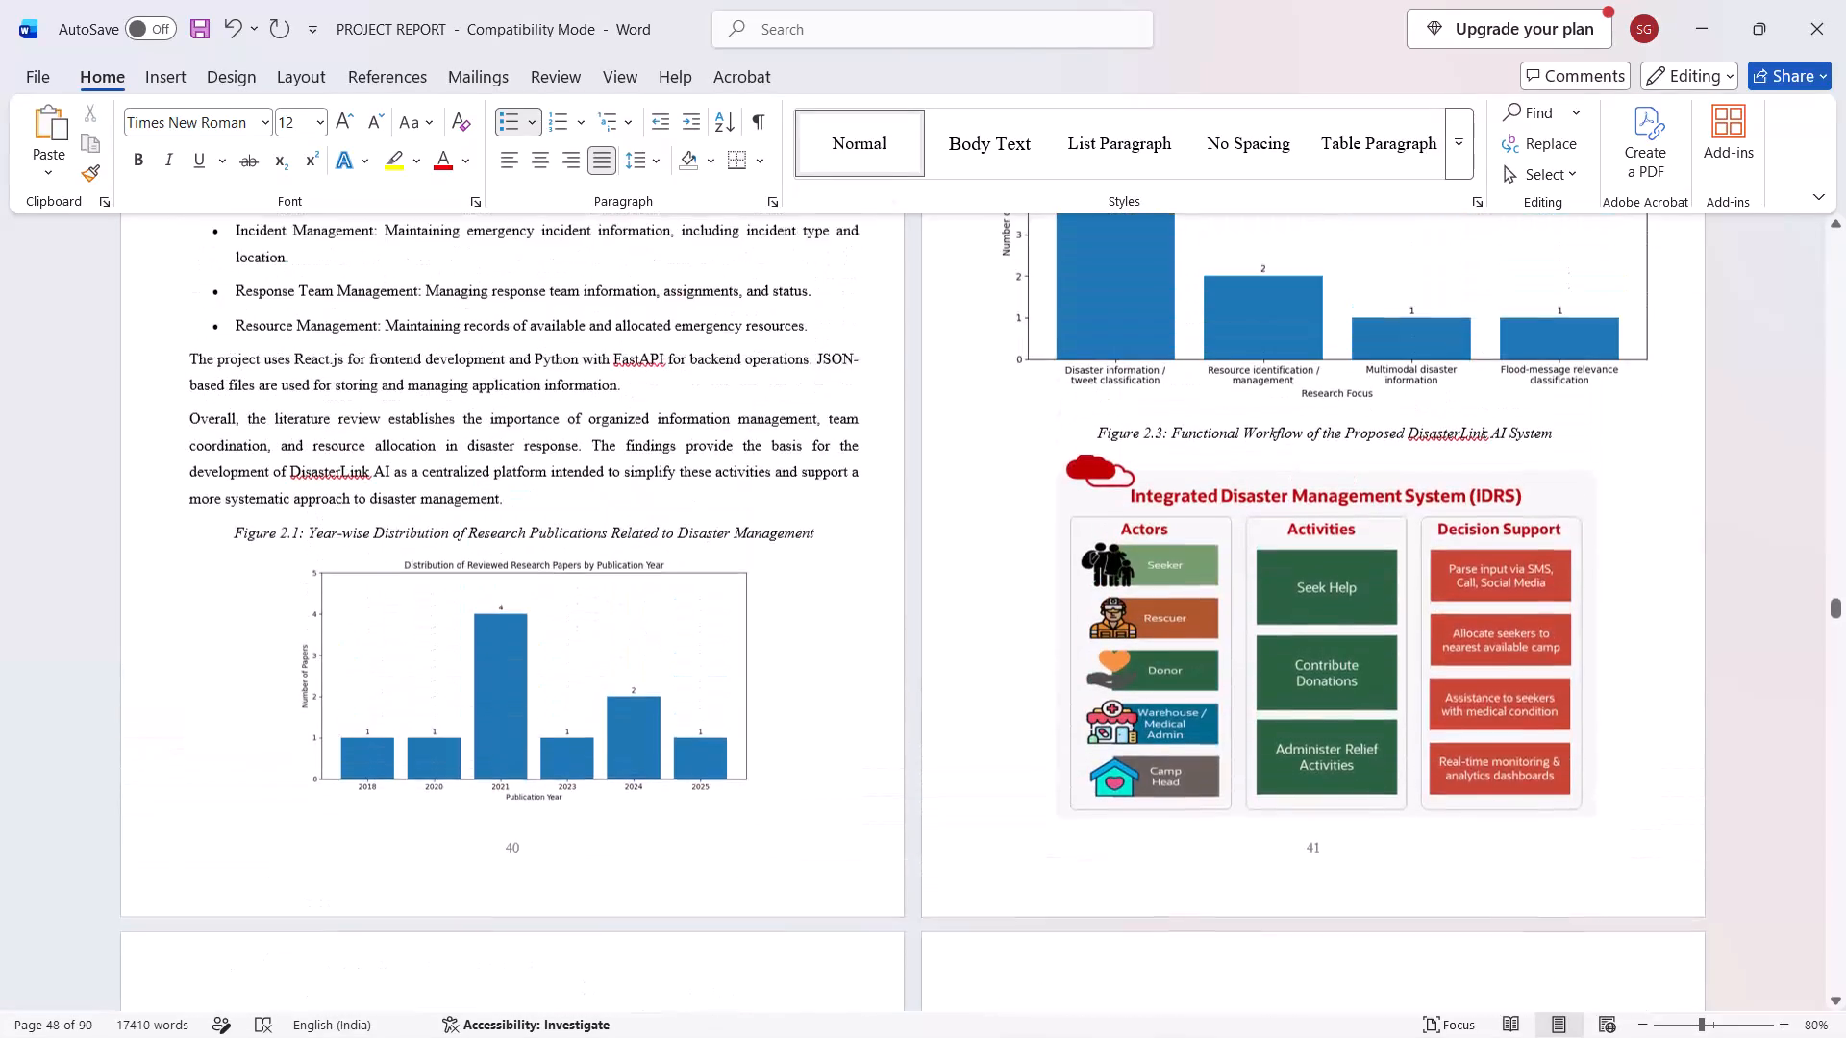
pyautogui.scroll(4, 1225, 782)
pyautogui.scroll(-1, 1221, 779)
pyautogui.scroll(2, 1221, 779)
pyautogui.moveTo(511, 724); pyautogui.dragTo(229, 337)
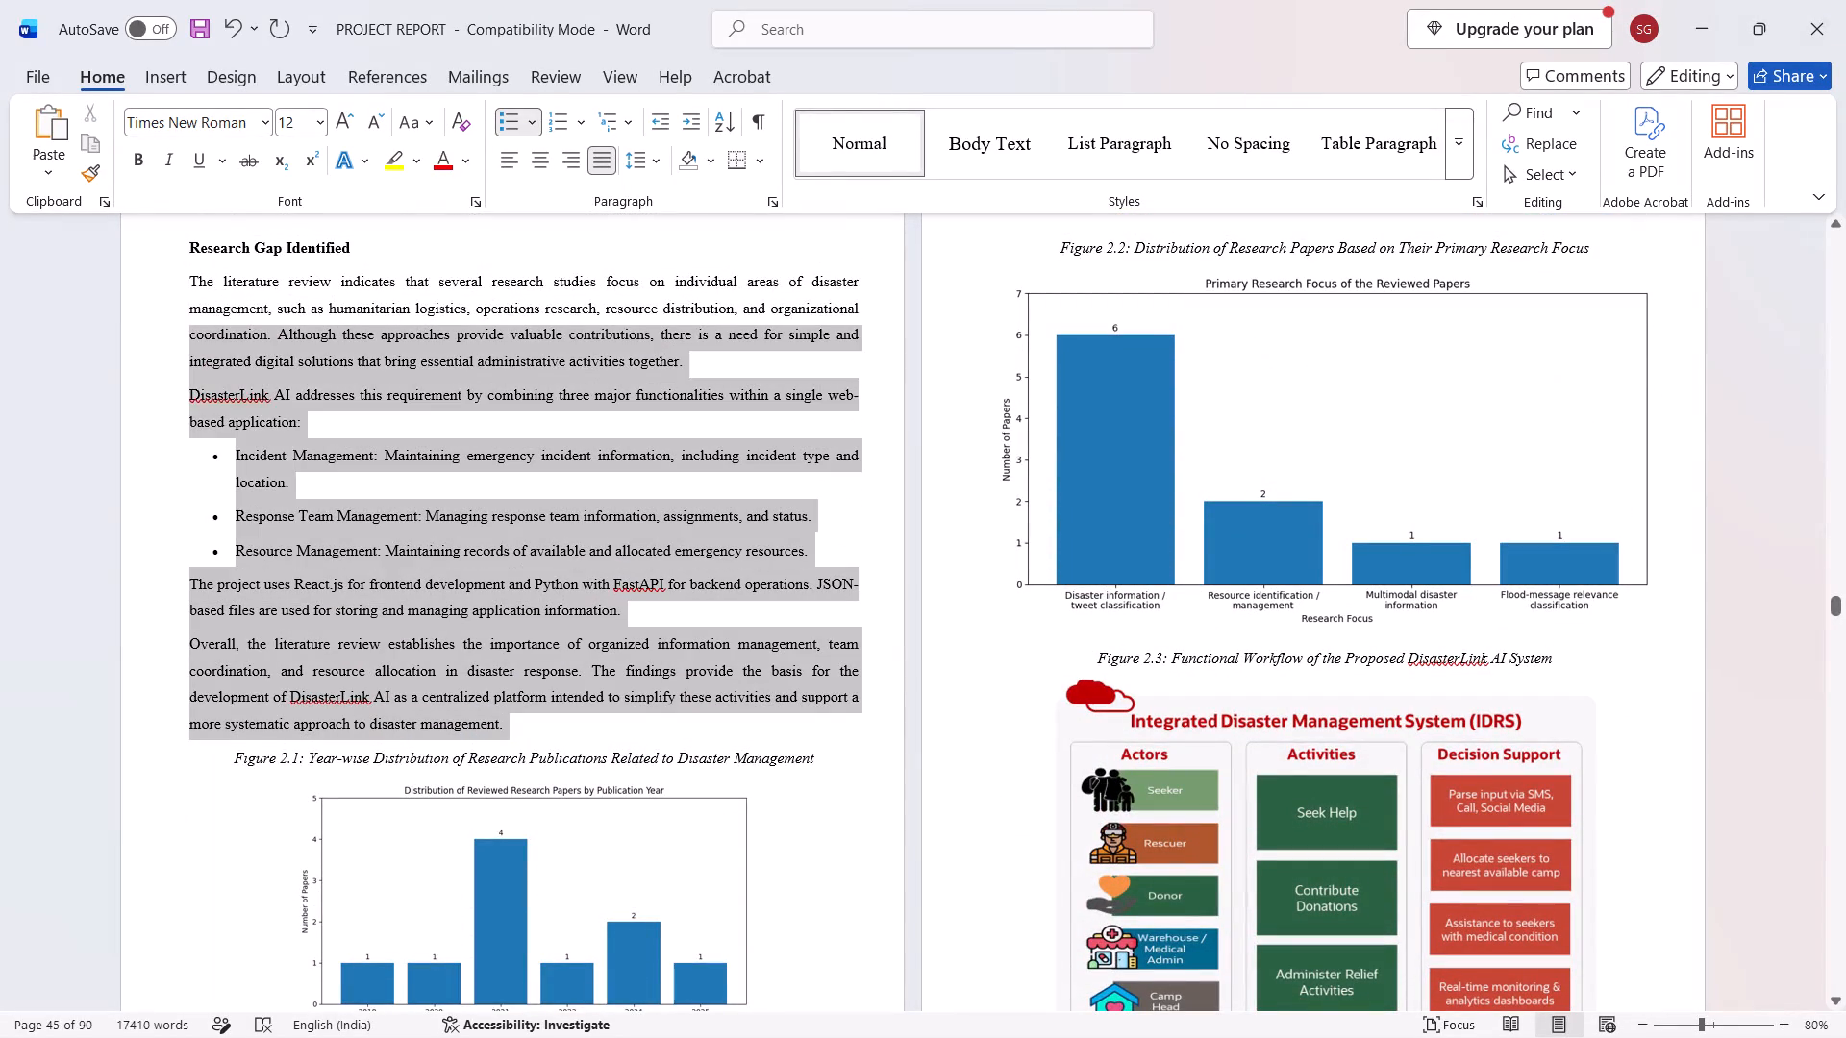
pyautogui.moveTo(229, 337); pyautogui.dragTo(200, 277)
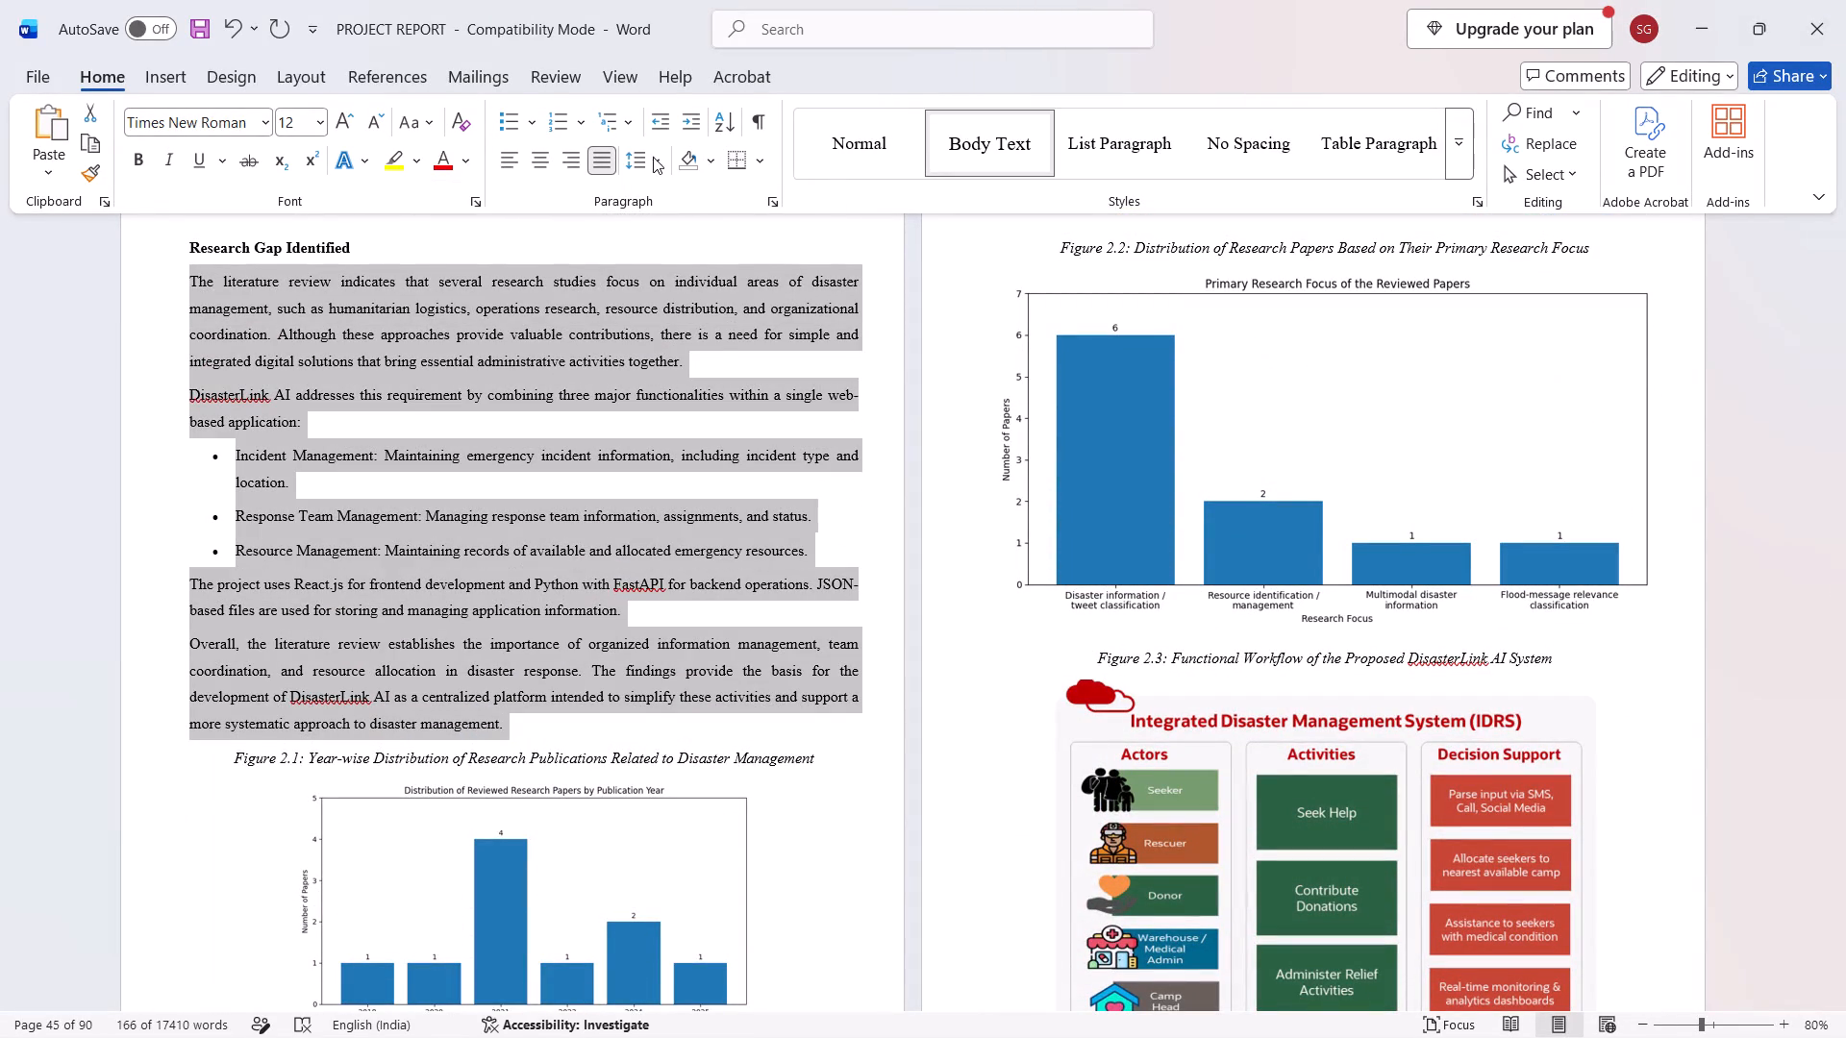
pyautogui.click(653, 157)
pyautogui.scroll(-4, 336, 549)
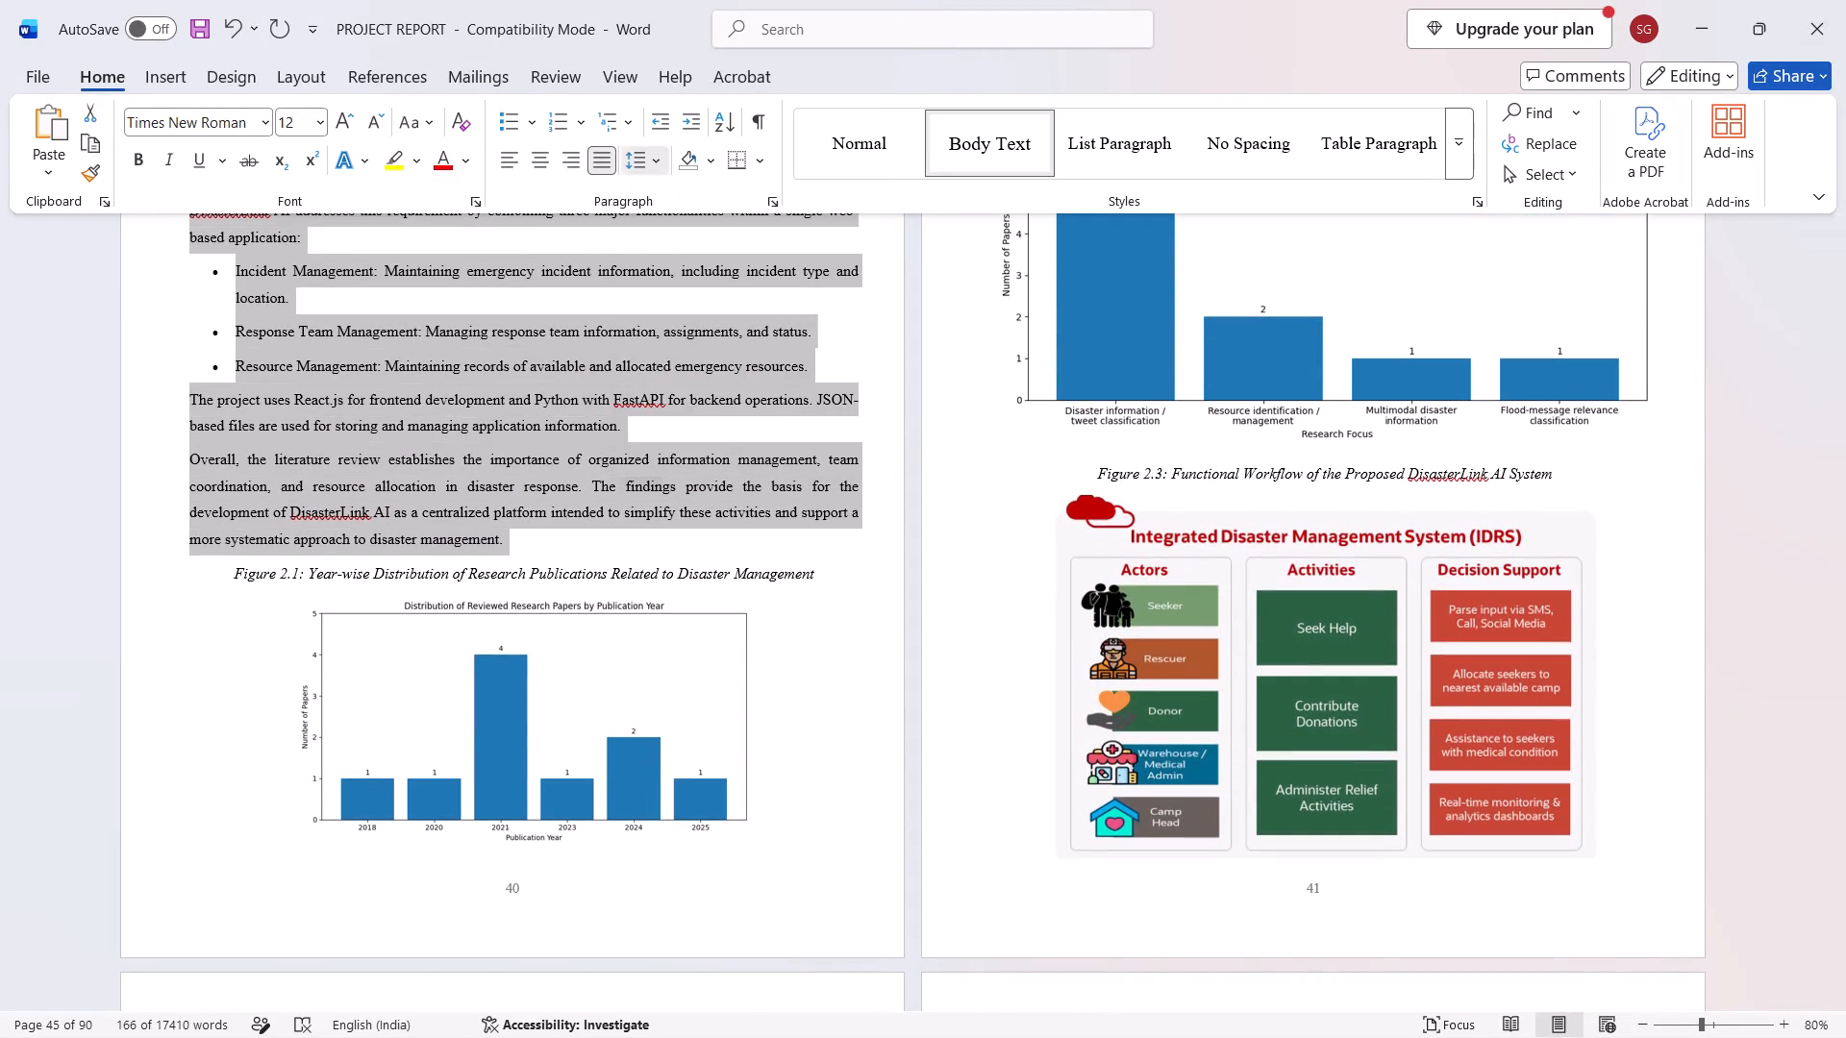
pyautogui.click(1803, 621)
# Apply 1.5 line spacing to the introduction and first three bullets, through Inefficient Resource Allocation, under Challenges in Disaster Management and Response Coordination.
pyautogui.scroll(-1, 1620, 617)
pyautogui.scroll(1, 1613, 617)
pyautogui.scroll(-6, 1609, 617)
pyautogui.scroll(1, 1561, 633)
pyautogui.scroll(-19, 1553, 638)
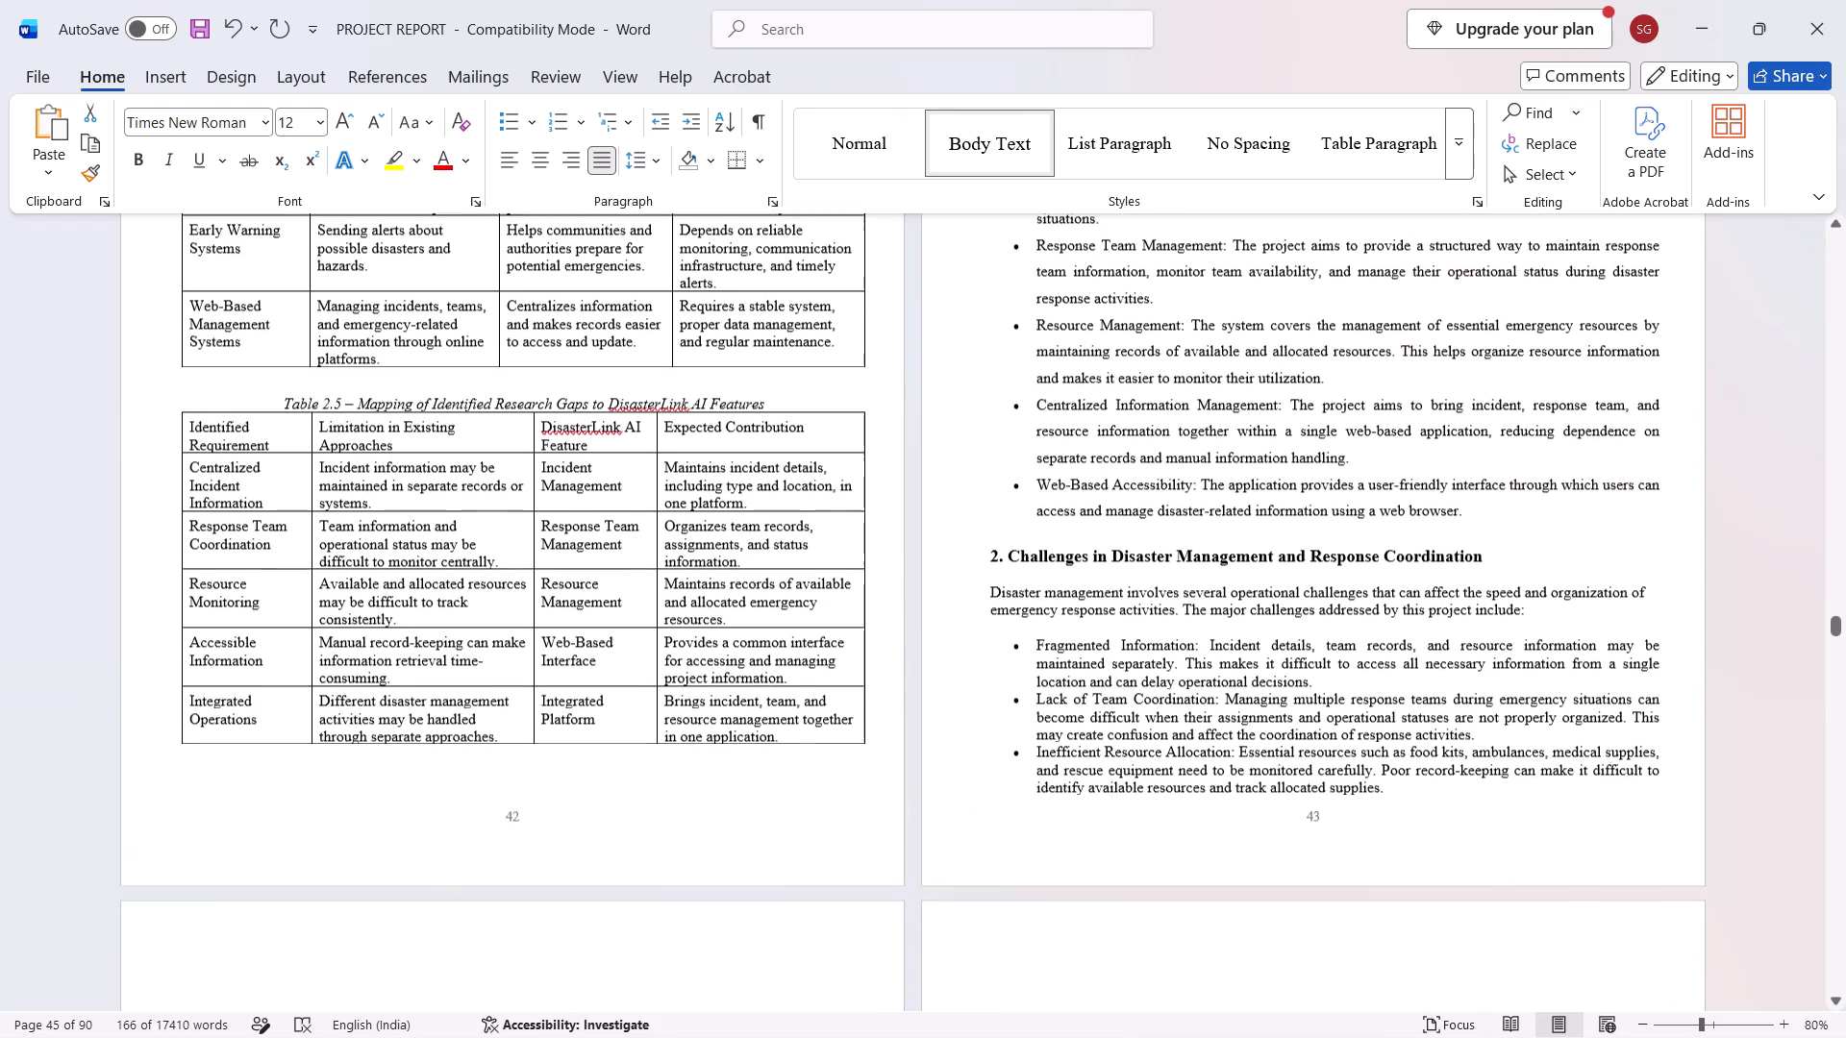
pyautogui.moveTo(1409, 786); pyautogui.dragTo(1003, 584)
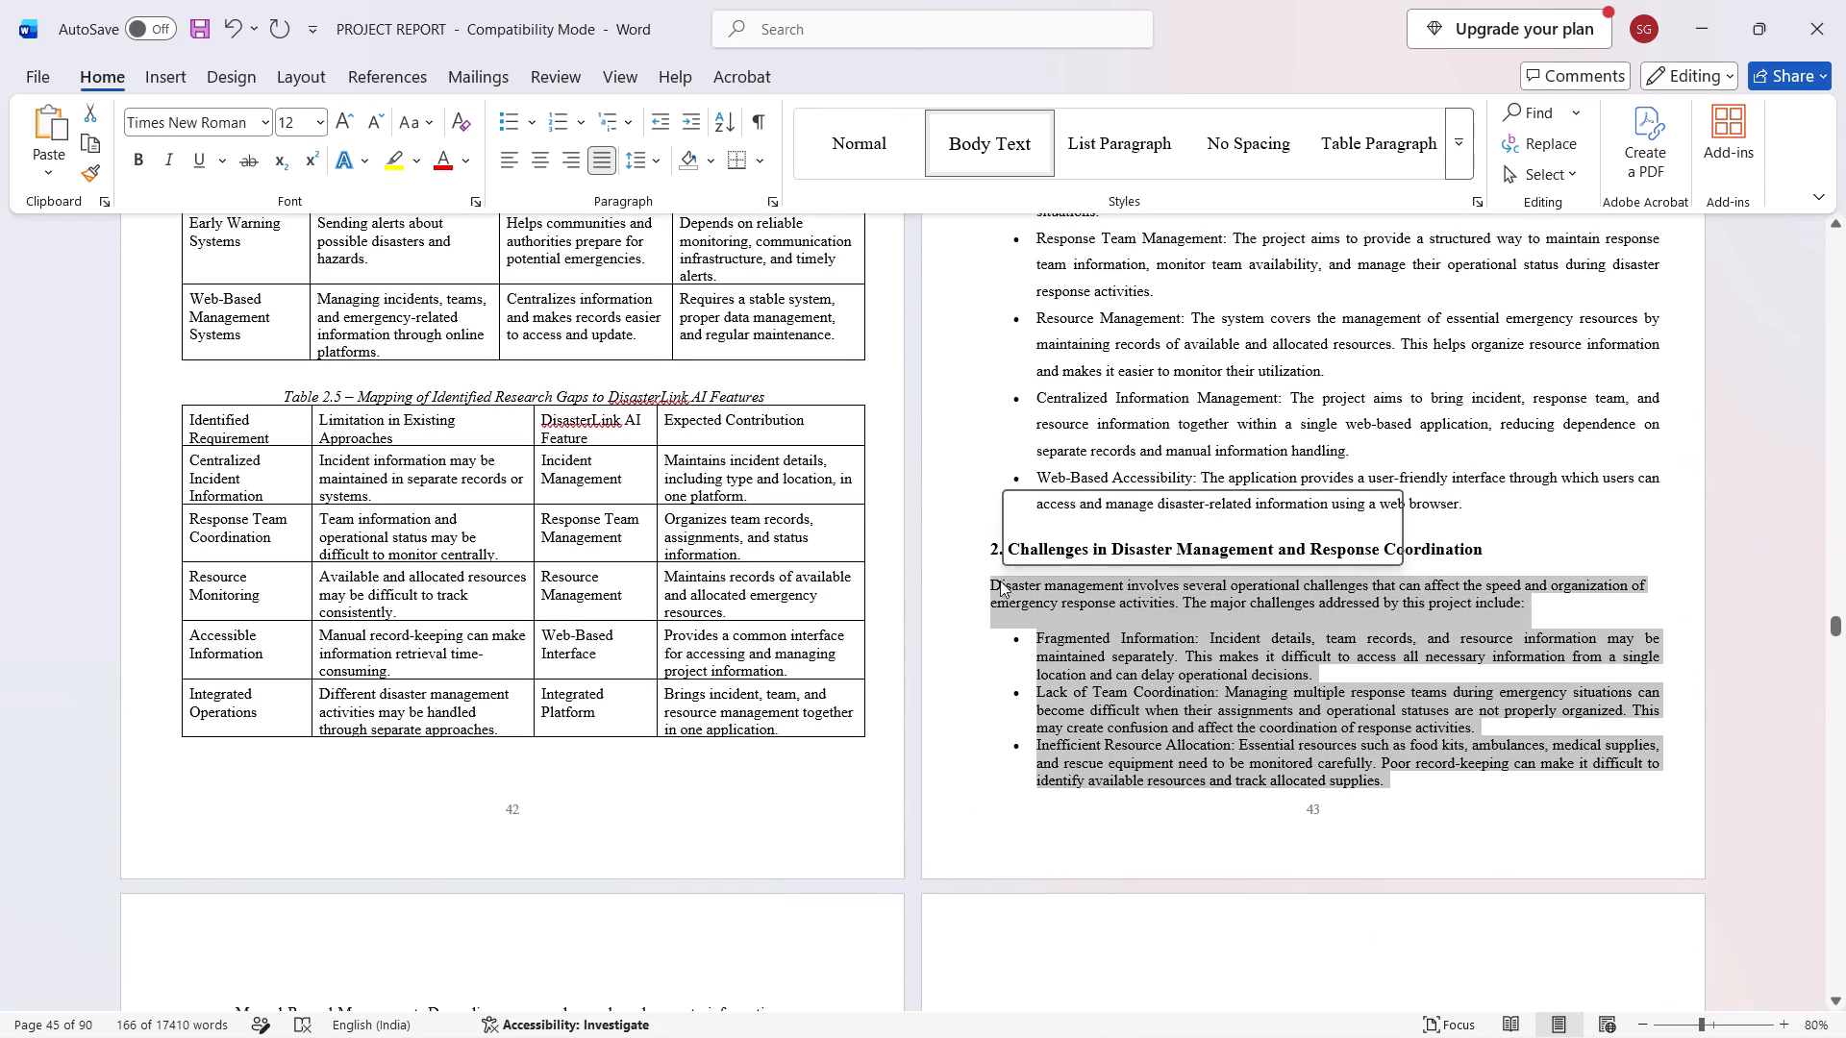
pyautogui.click(1273, 539)
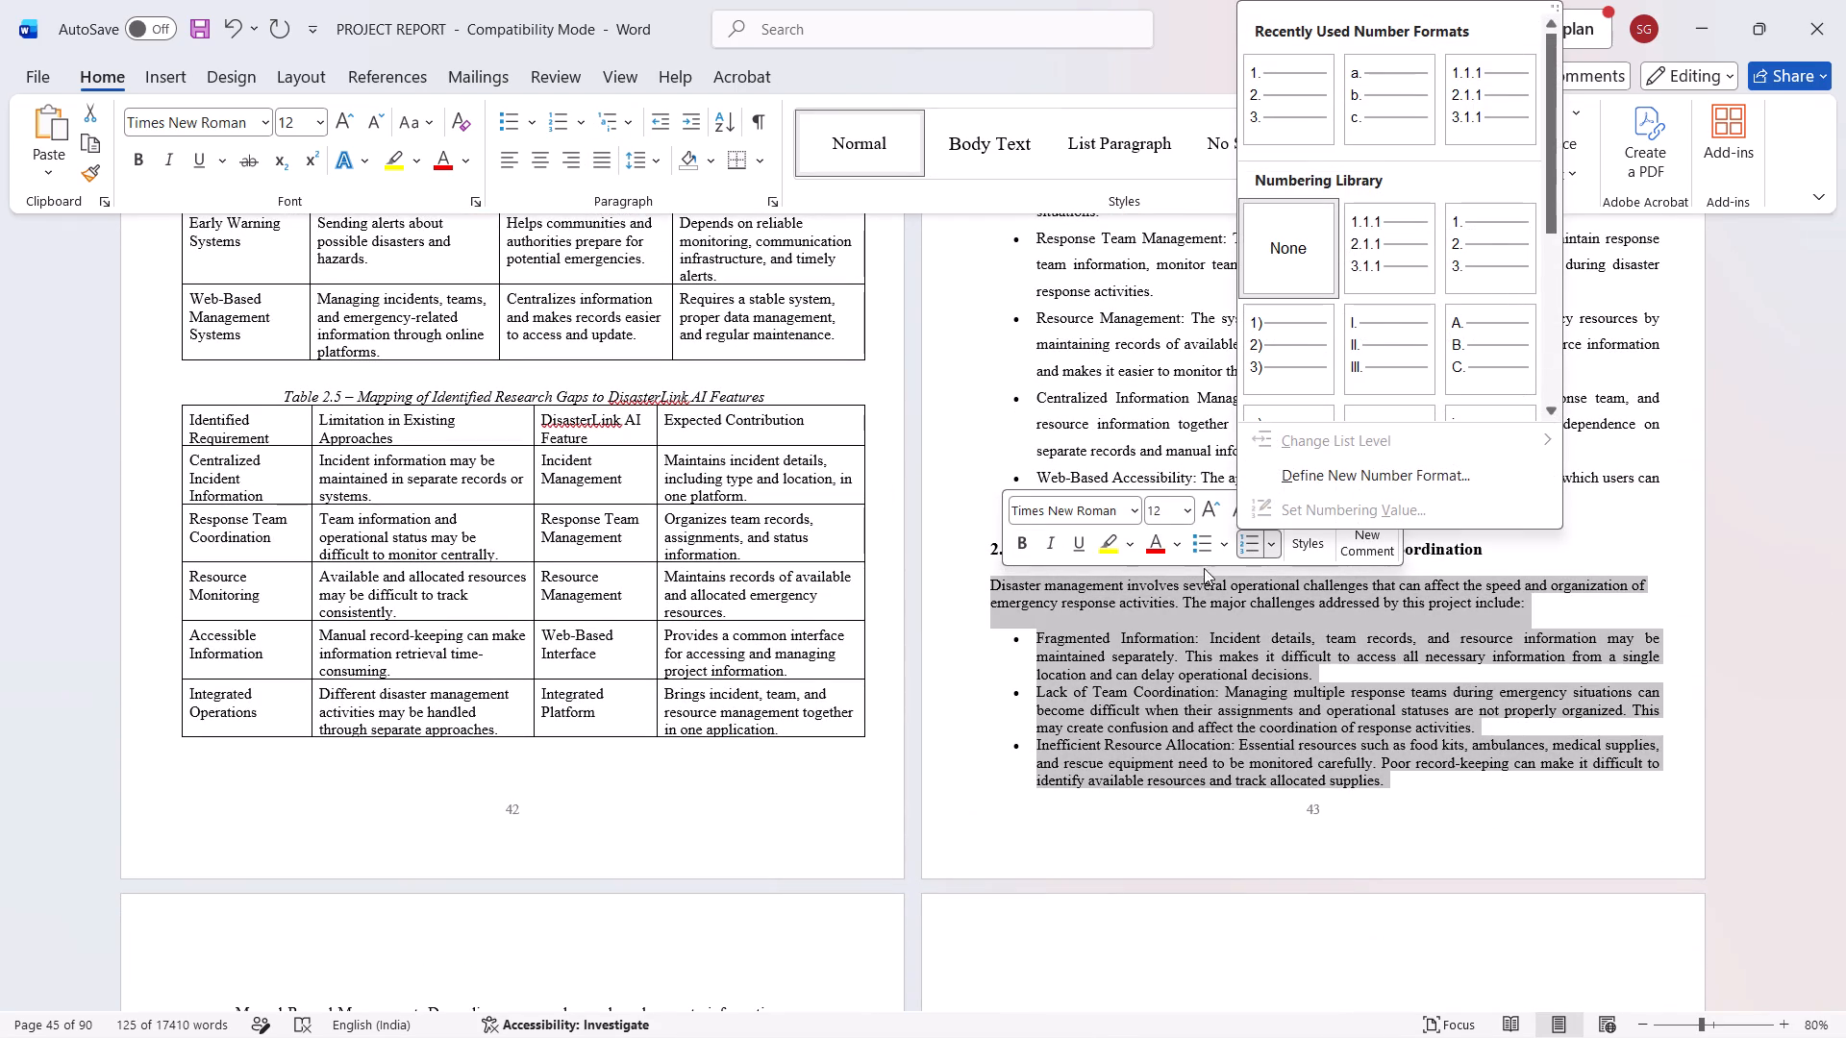
pyautogui.click(1222, 547)
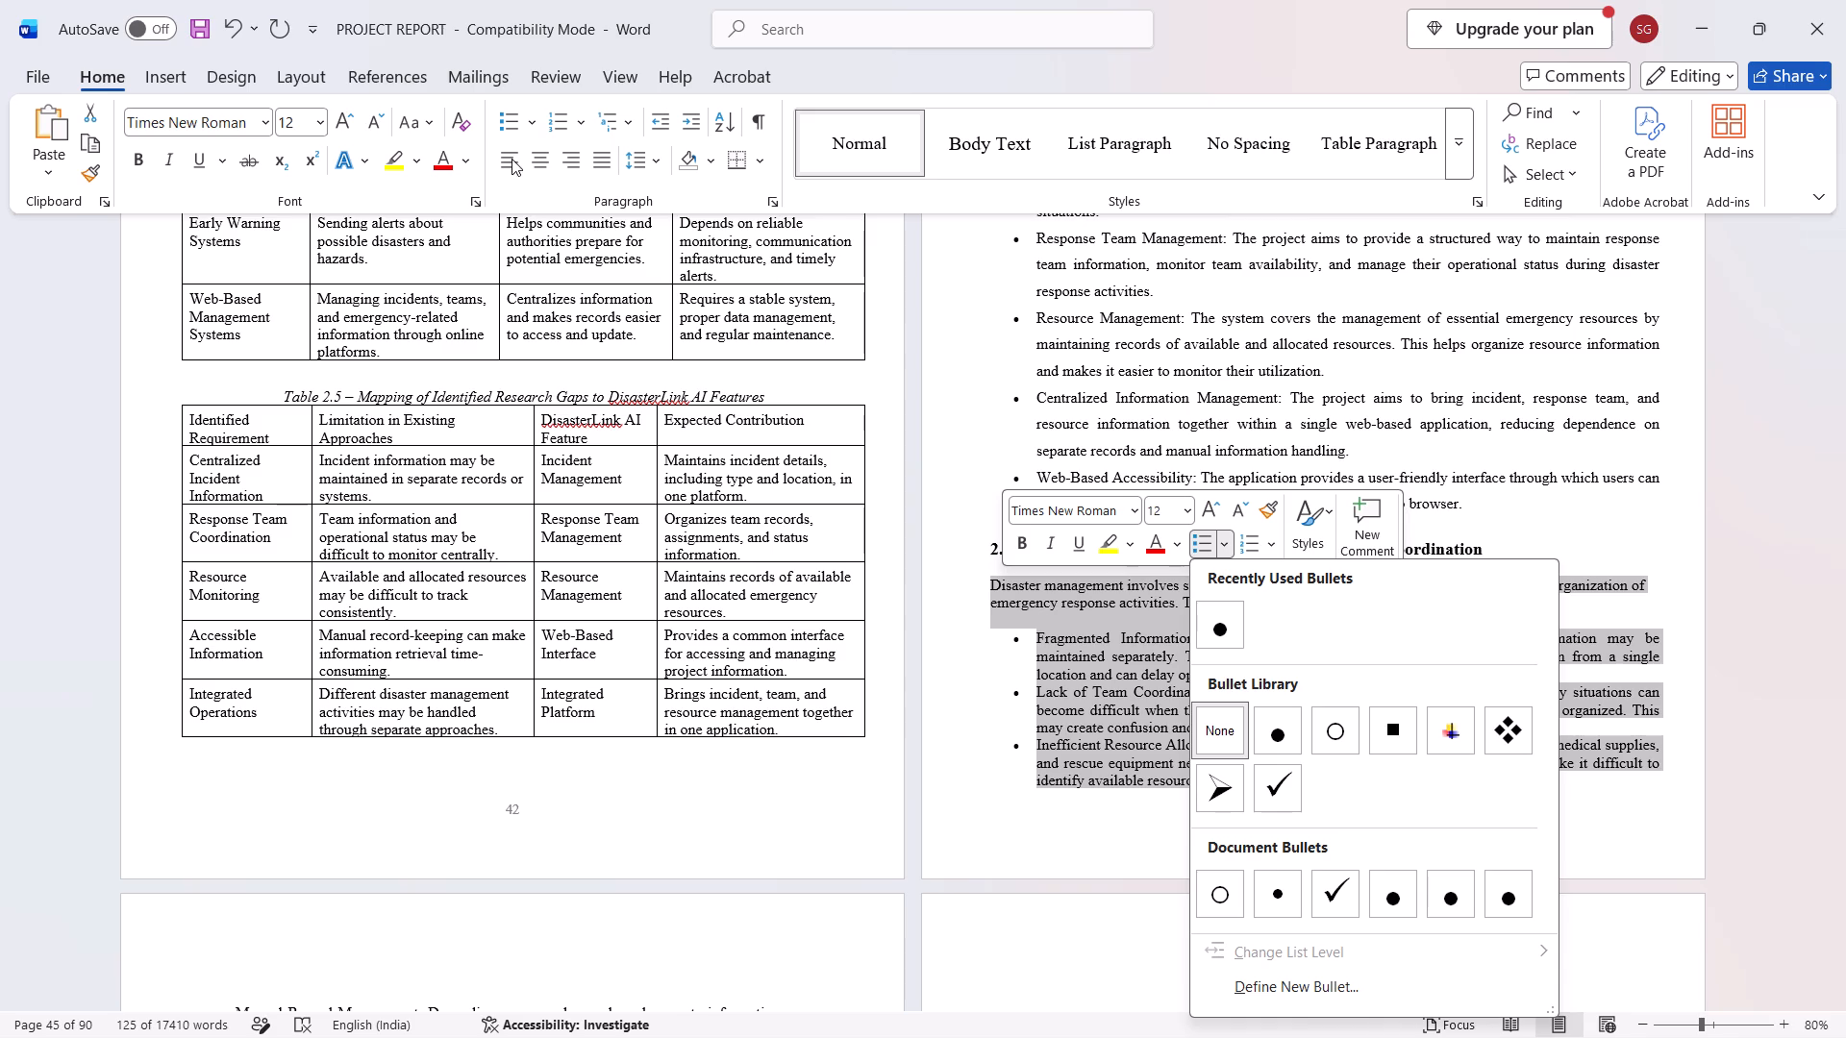
pyautogui.click(658, 162)
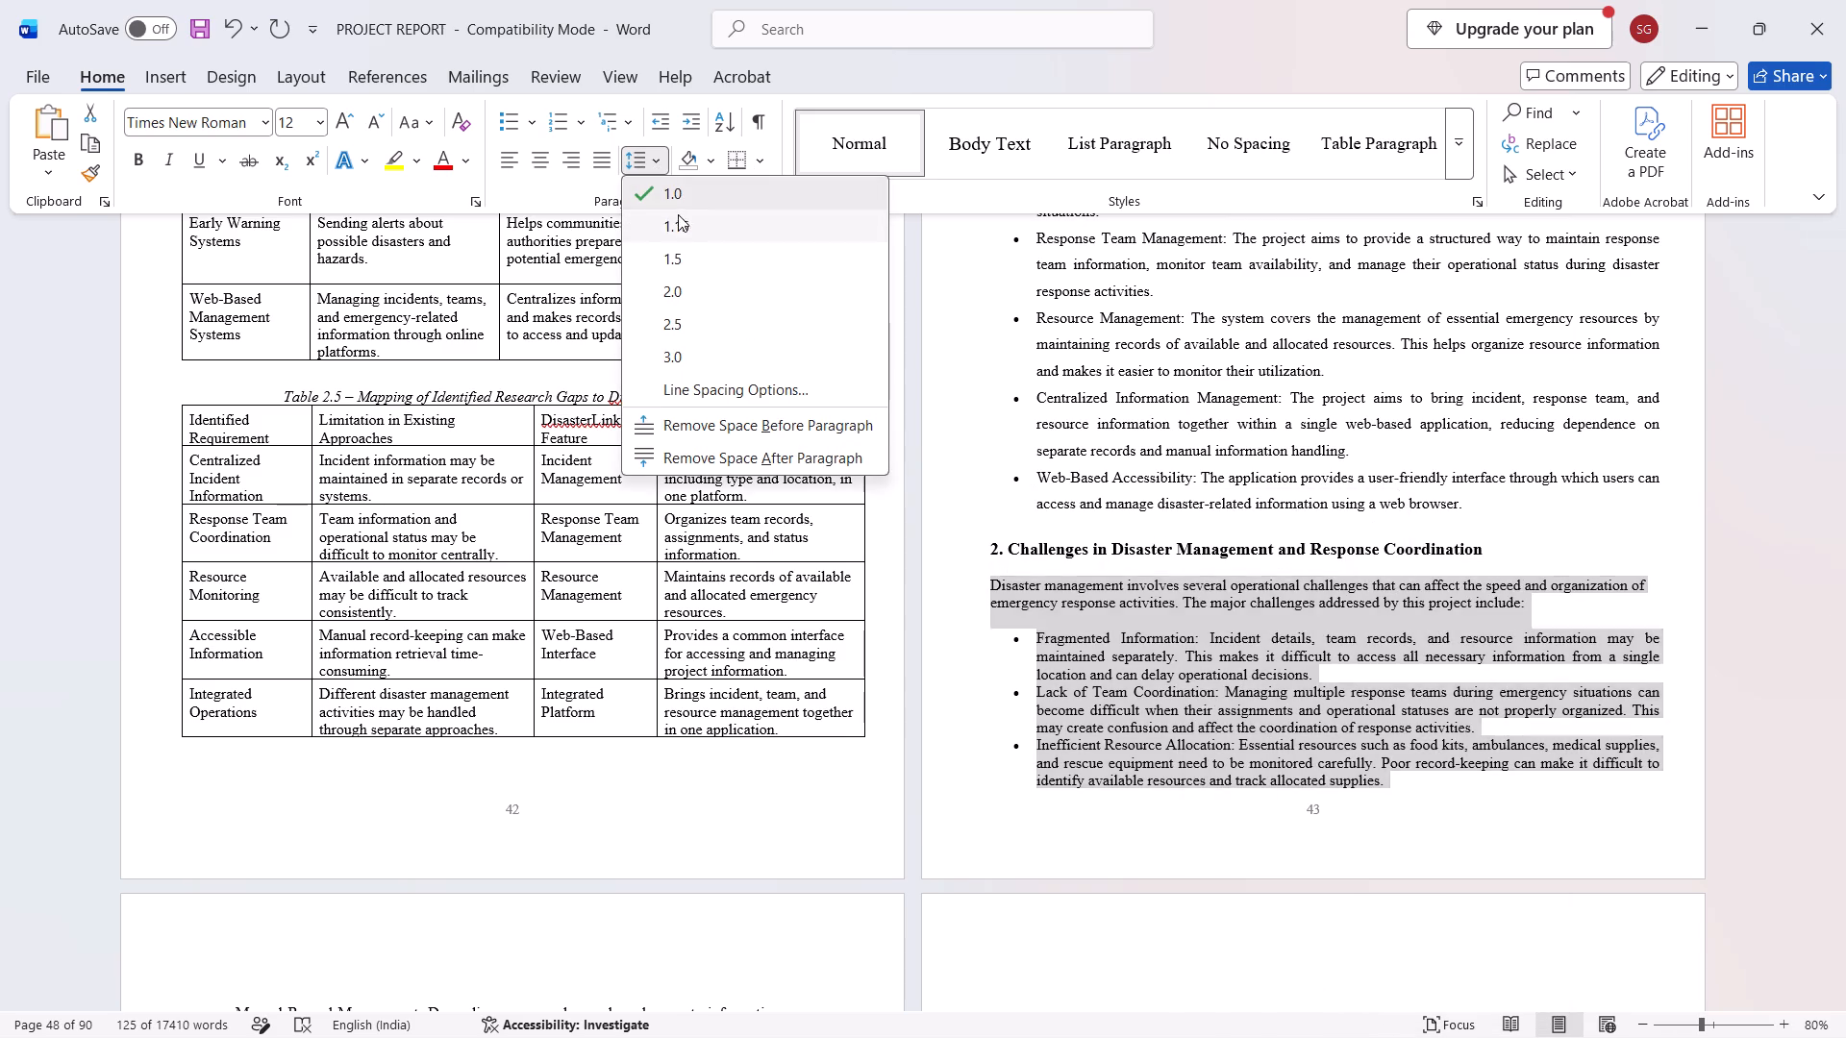
pyautogui.click(677, 256)
pyautogui.click(1774, 637)
# Apply 1.5 line spacing to the challenge bullets from Inefficient Resource Allocation through System Integration.
pyautogui.scroll(-1, 1548, 583)
pyautogui.scroll(1, 1542, 583)
pyautogui.scroll(-3, 1540, 583)
pyautogui.scroll(-3, 976, 659)
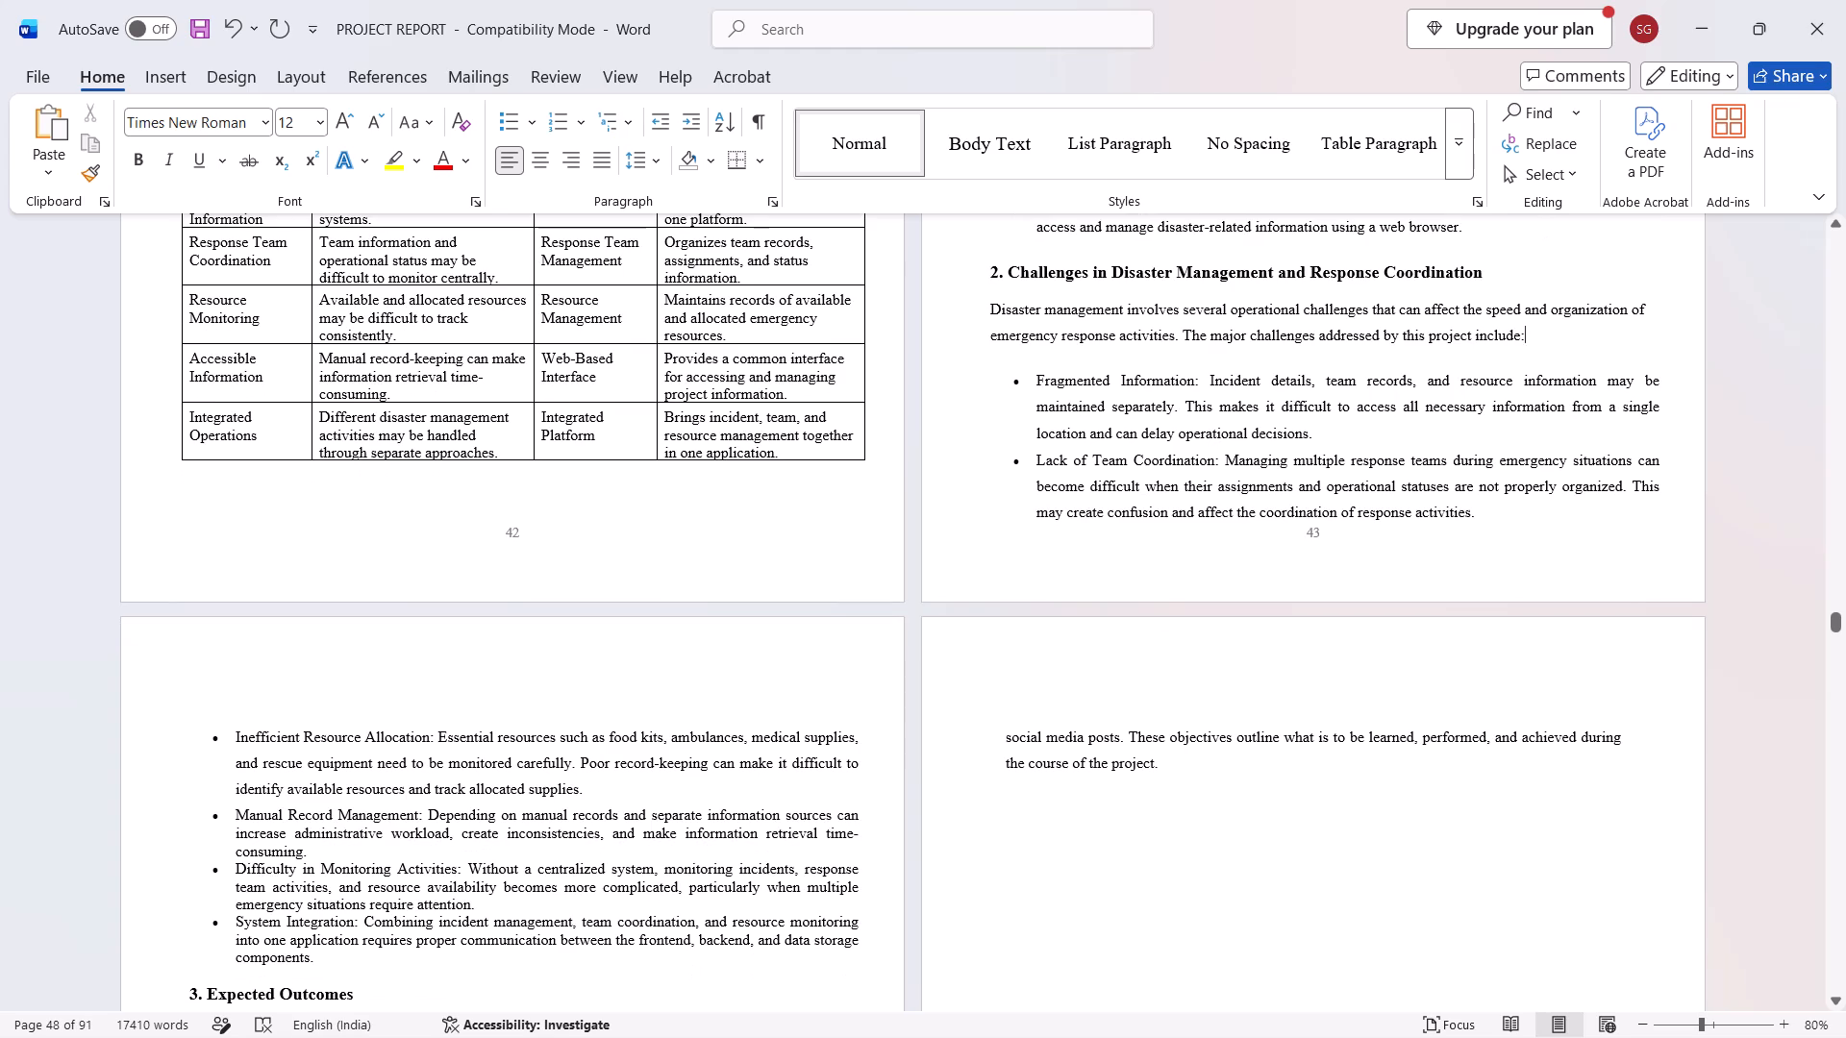
pyautogui.scroll(-2, 626, 797)
pyautogui.moveTo(318, 869); pyautogui.dragTo(227, 710)
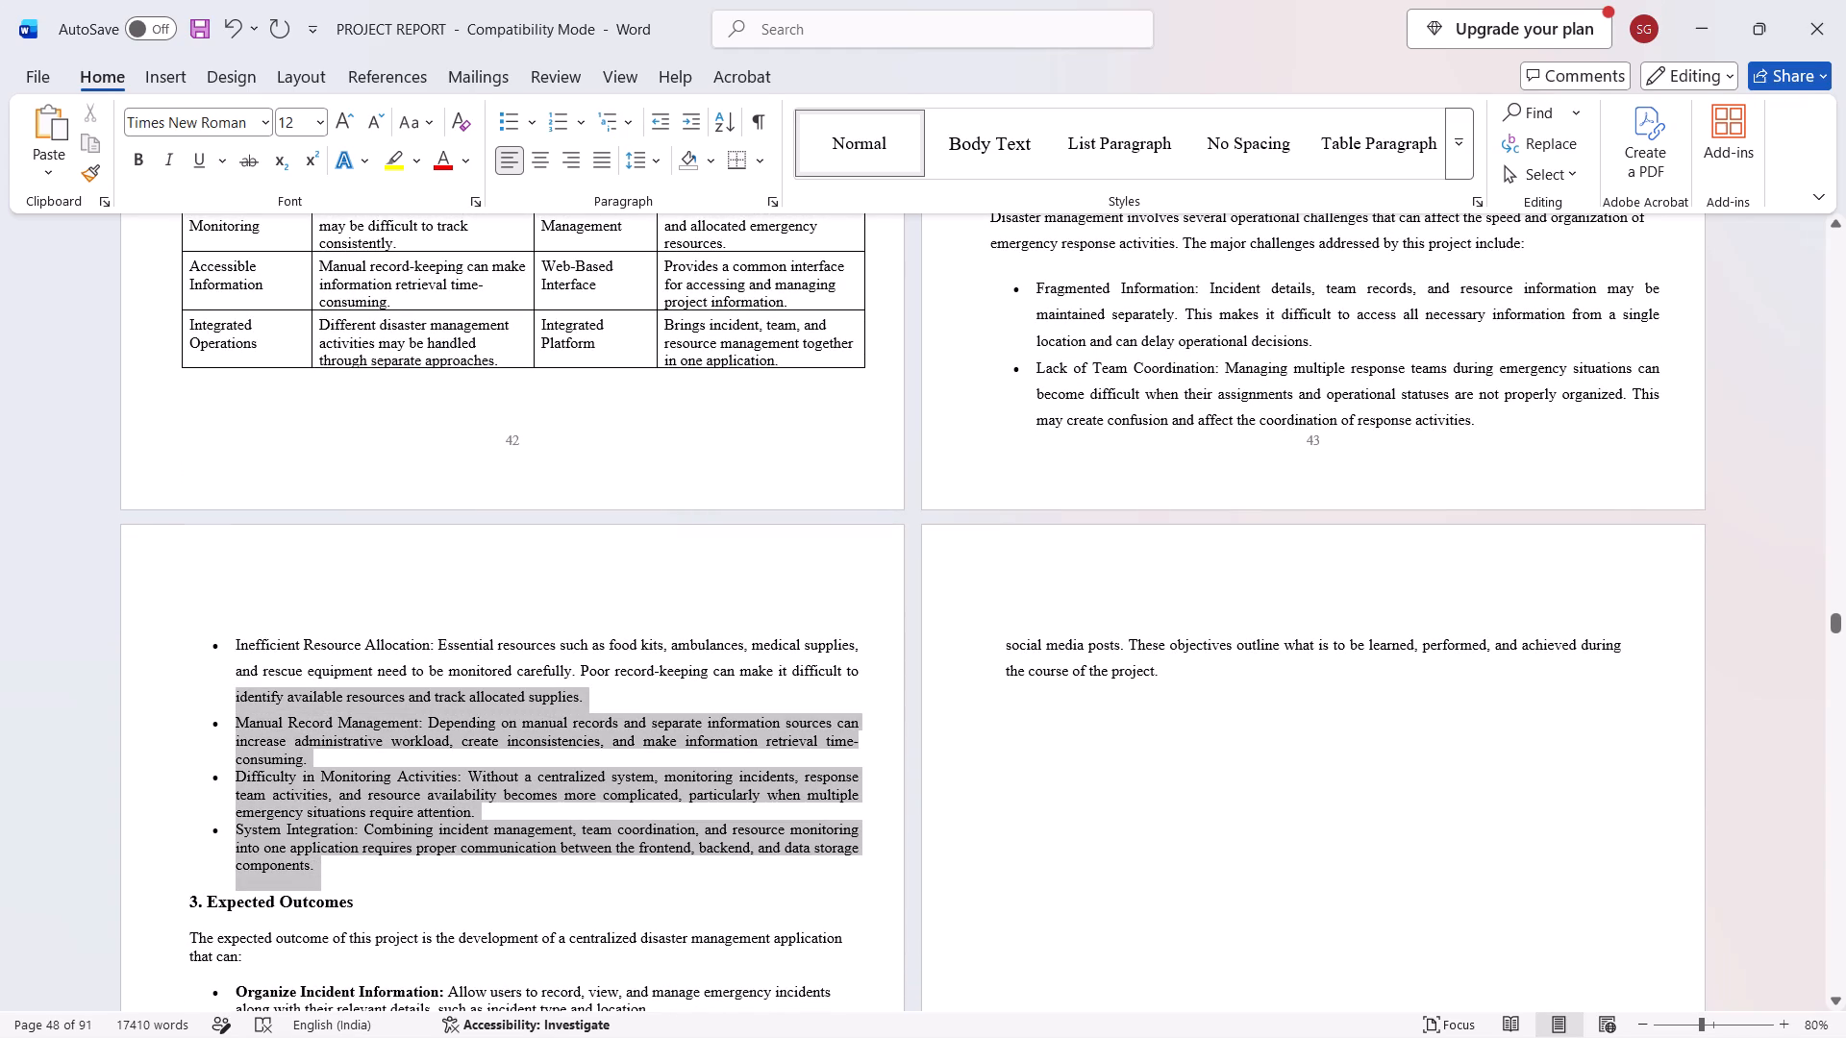
pyautogui.moveTo(227, 710); pyautogui.dragTo(223, 654)
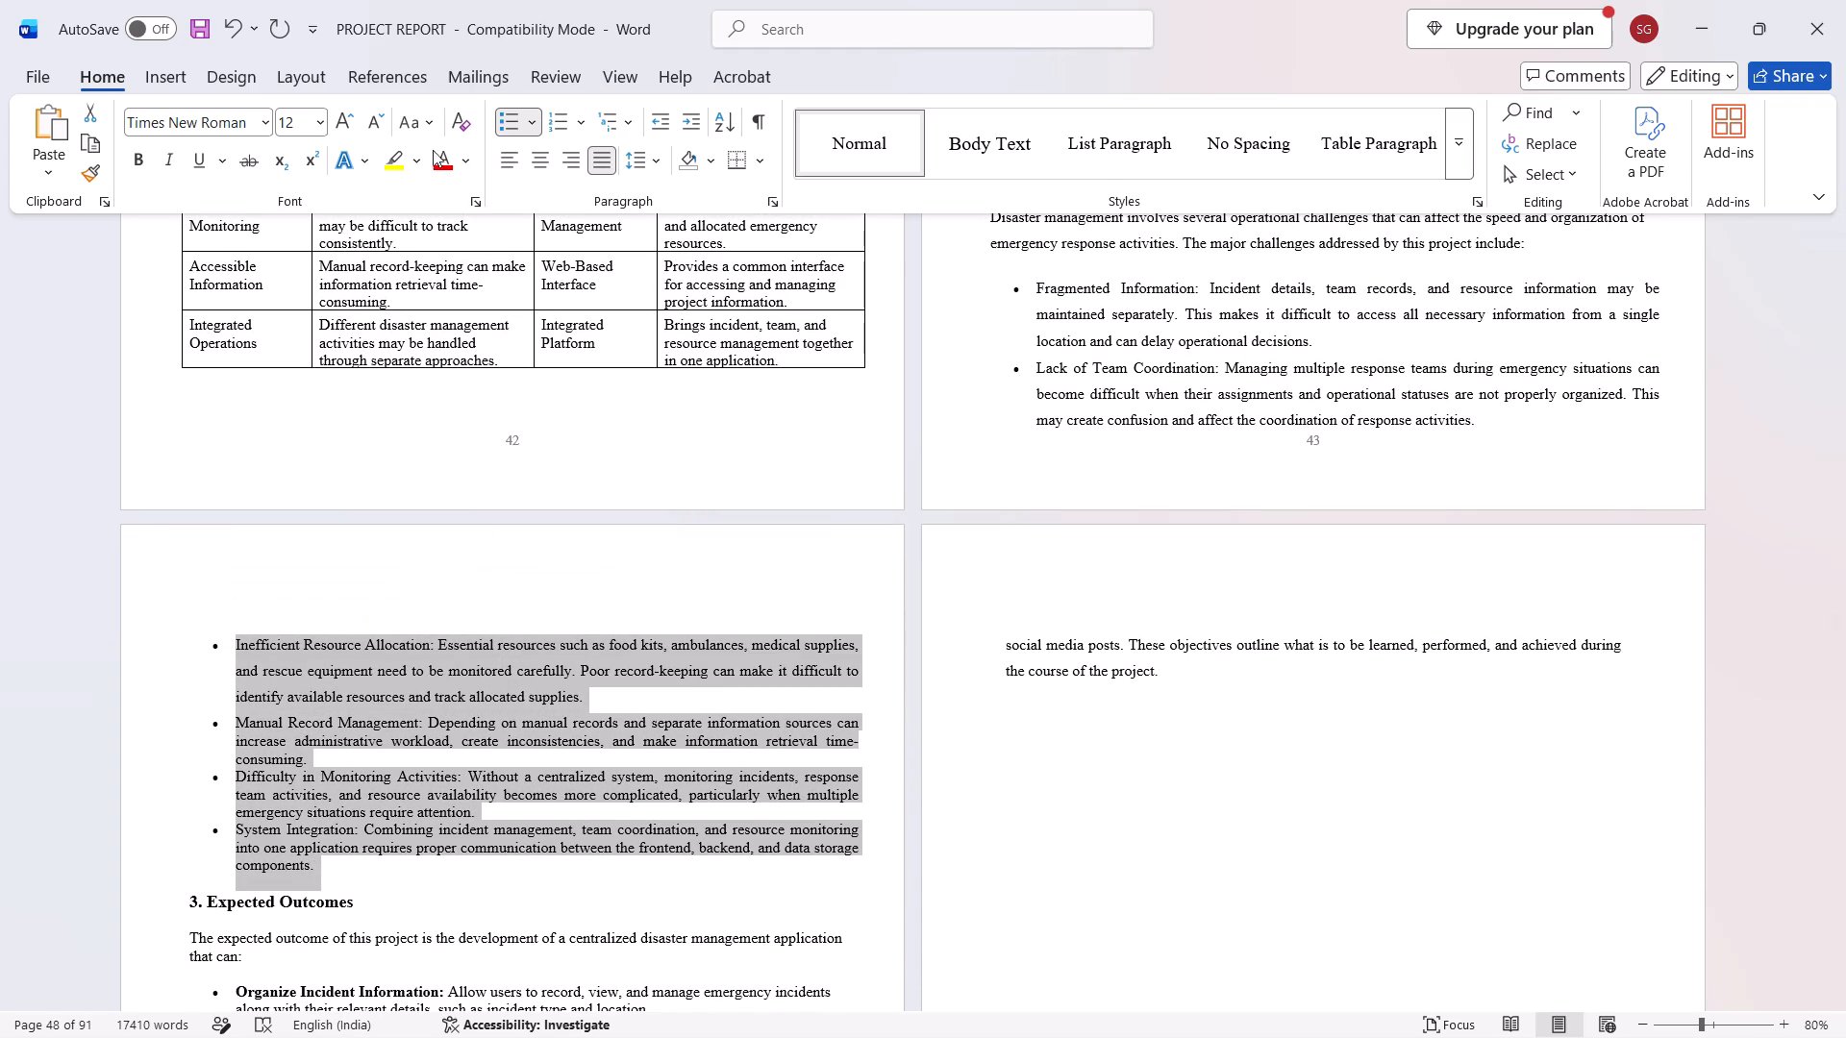
pyautogui.click(655, 168)
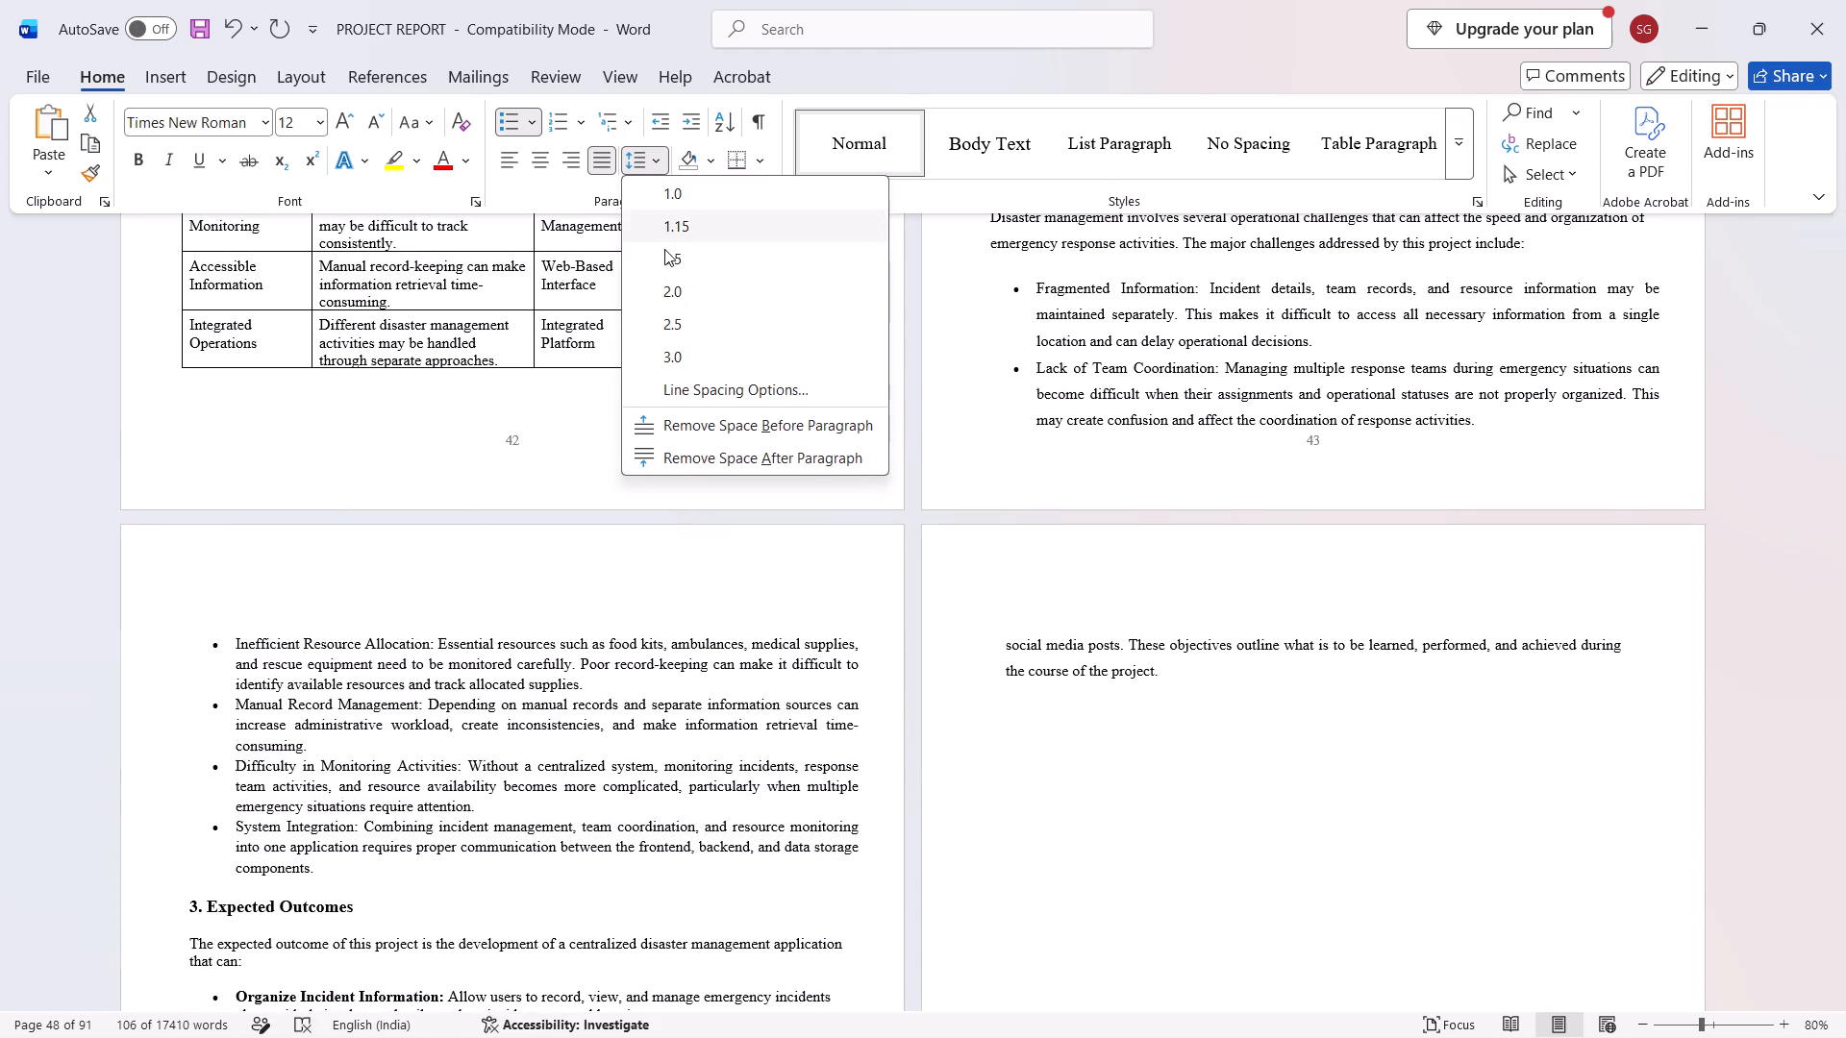
pyautogui.click(664, 252)
# Remove the bold from the bullet items under Expected Outcomes, Organize Incident Information through Support Future Improvements.
pyautogui.scroll(-5, 591, 530)
pyautogui.scroll(-5, 447, 724)
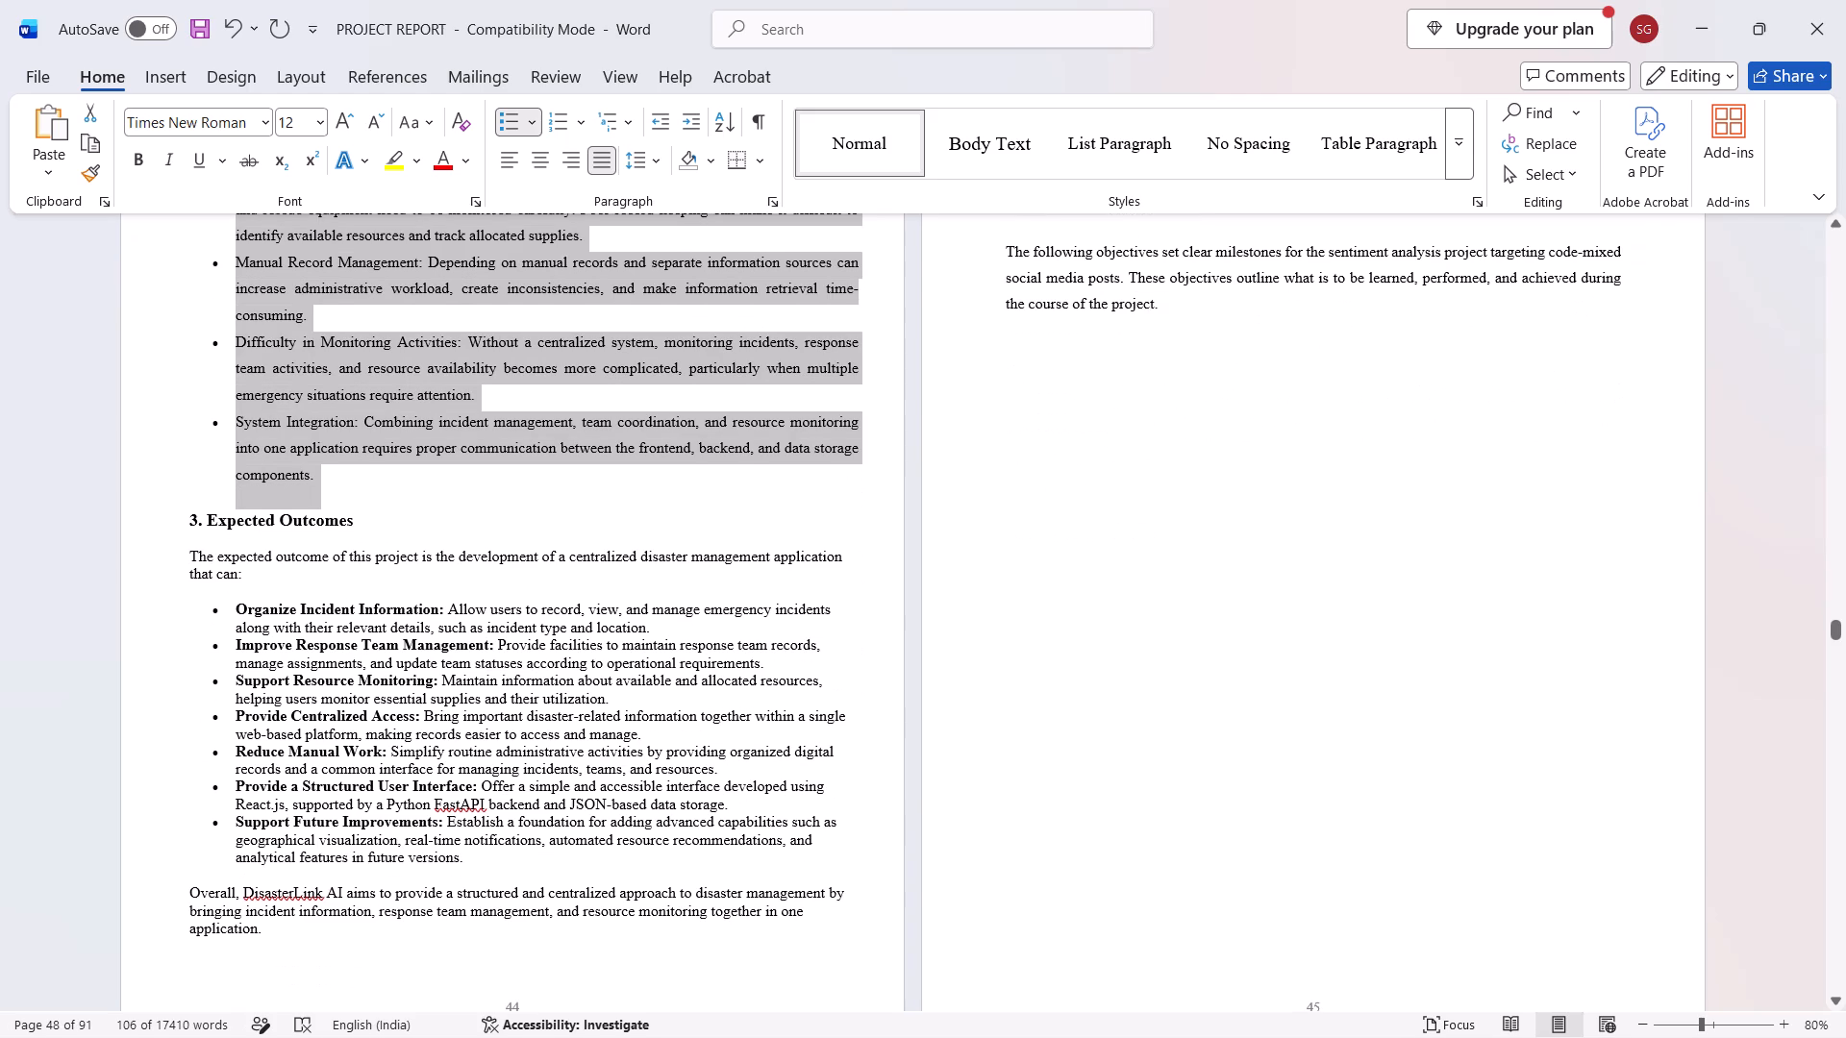
pyautogui.moveTo(487, 856); pyautogui.dragTo(215, 608)
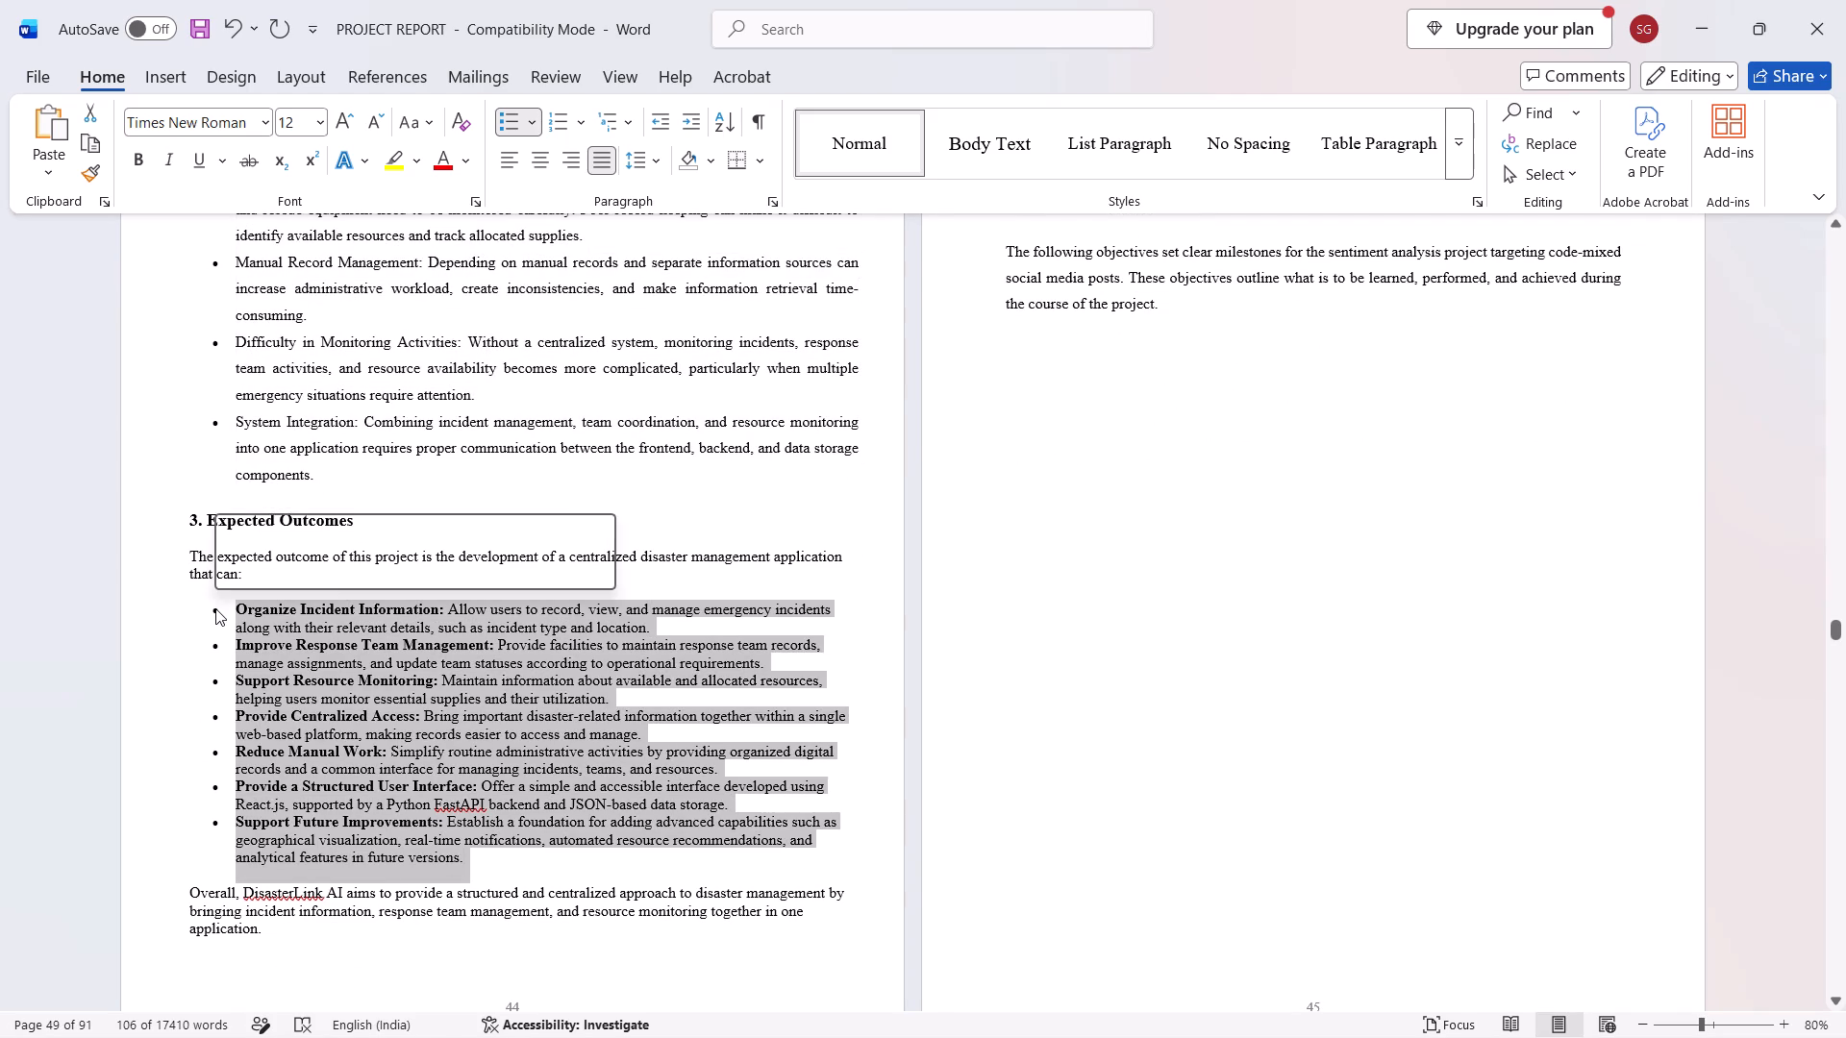
pyautogui.hotkey('ctrl', 'b')
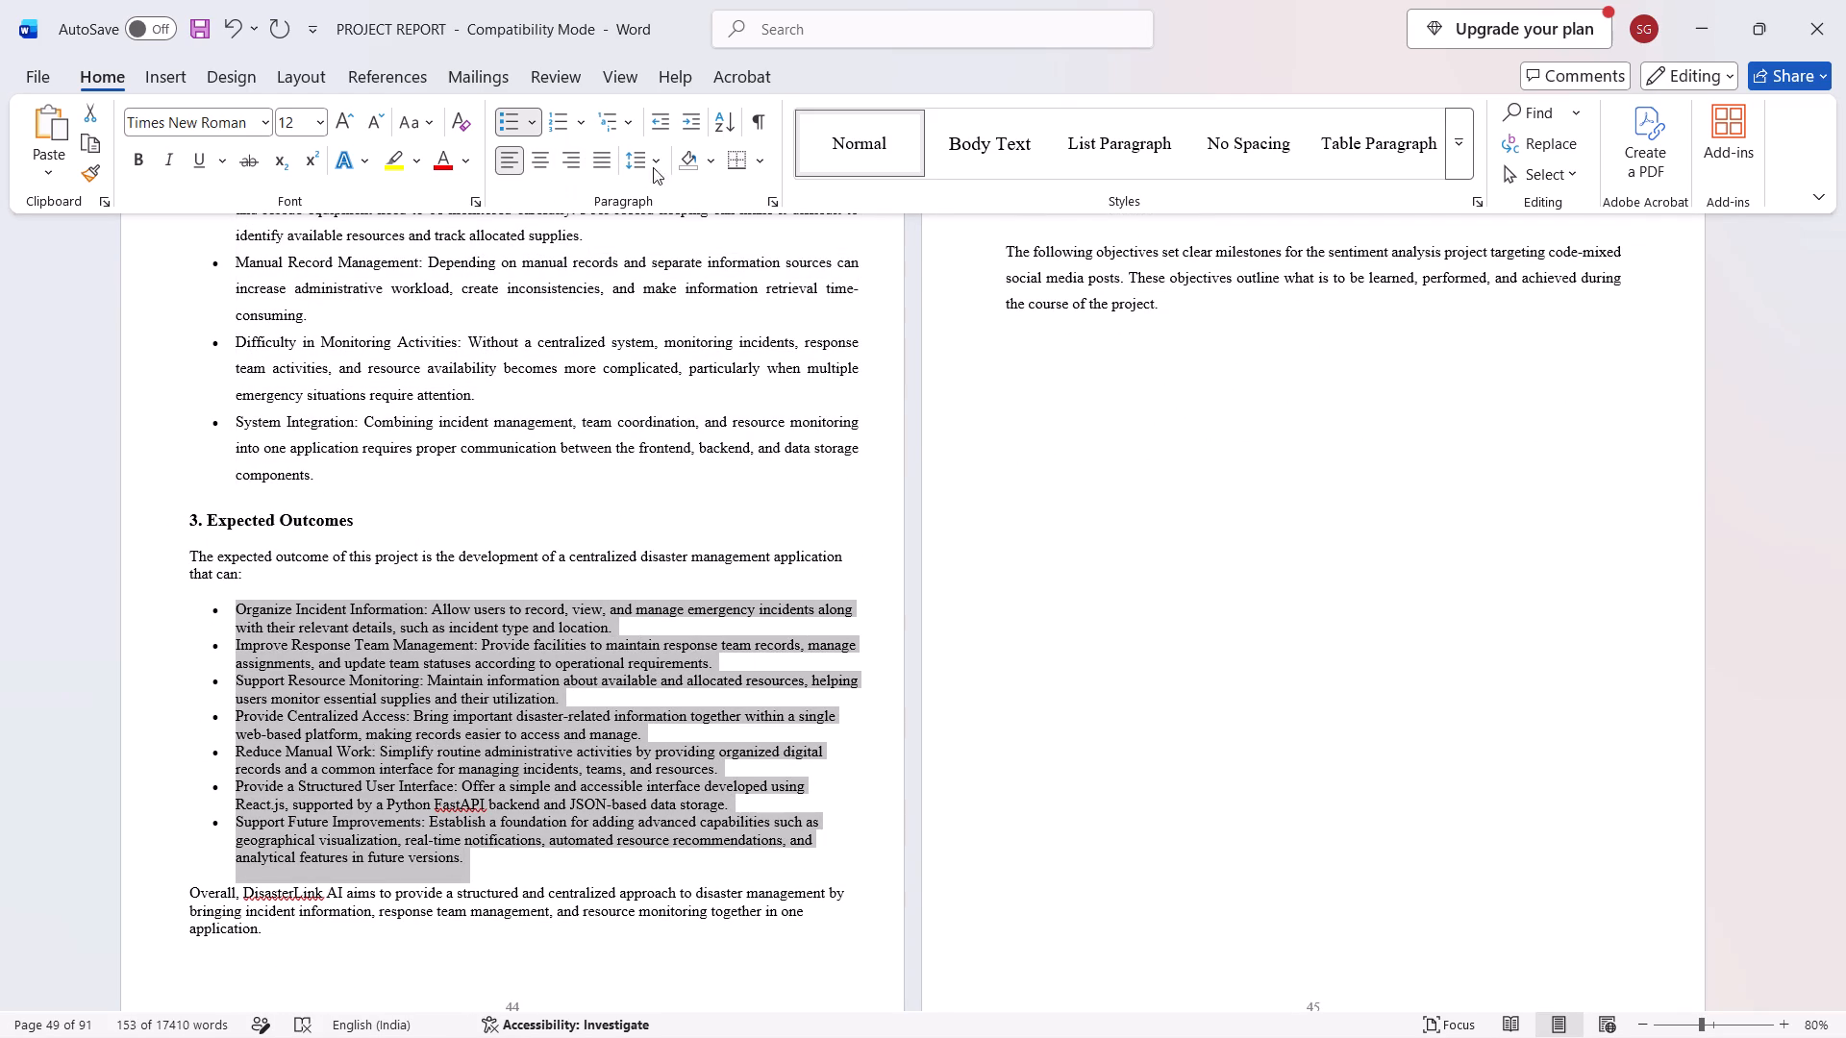
pyautogui.click(655, 508)
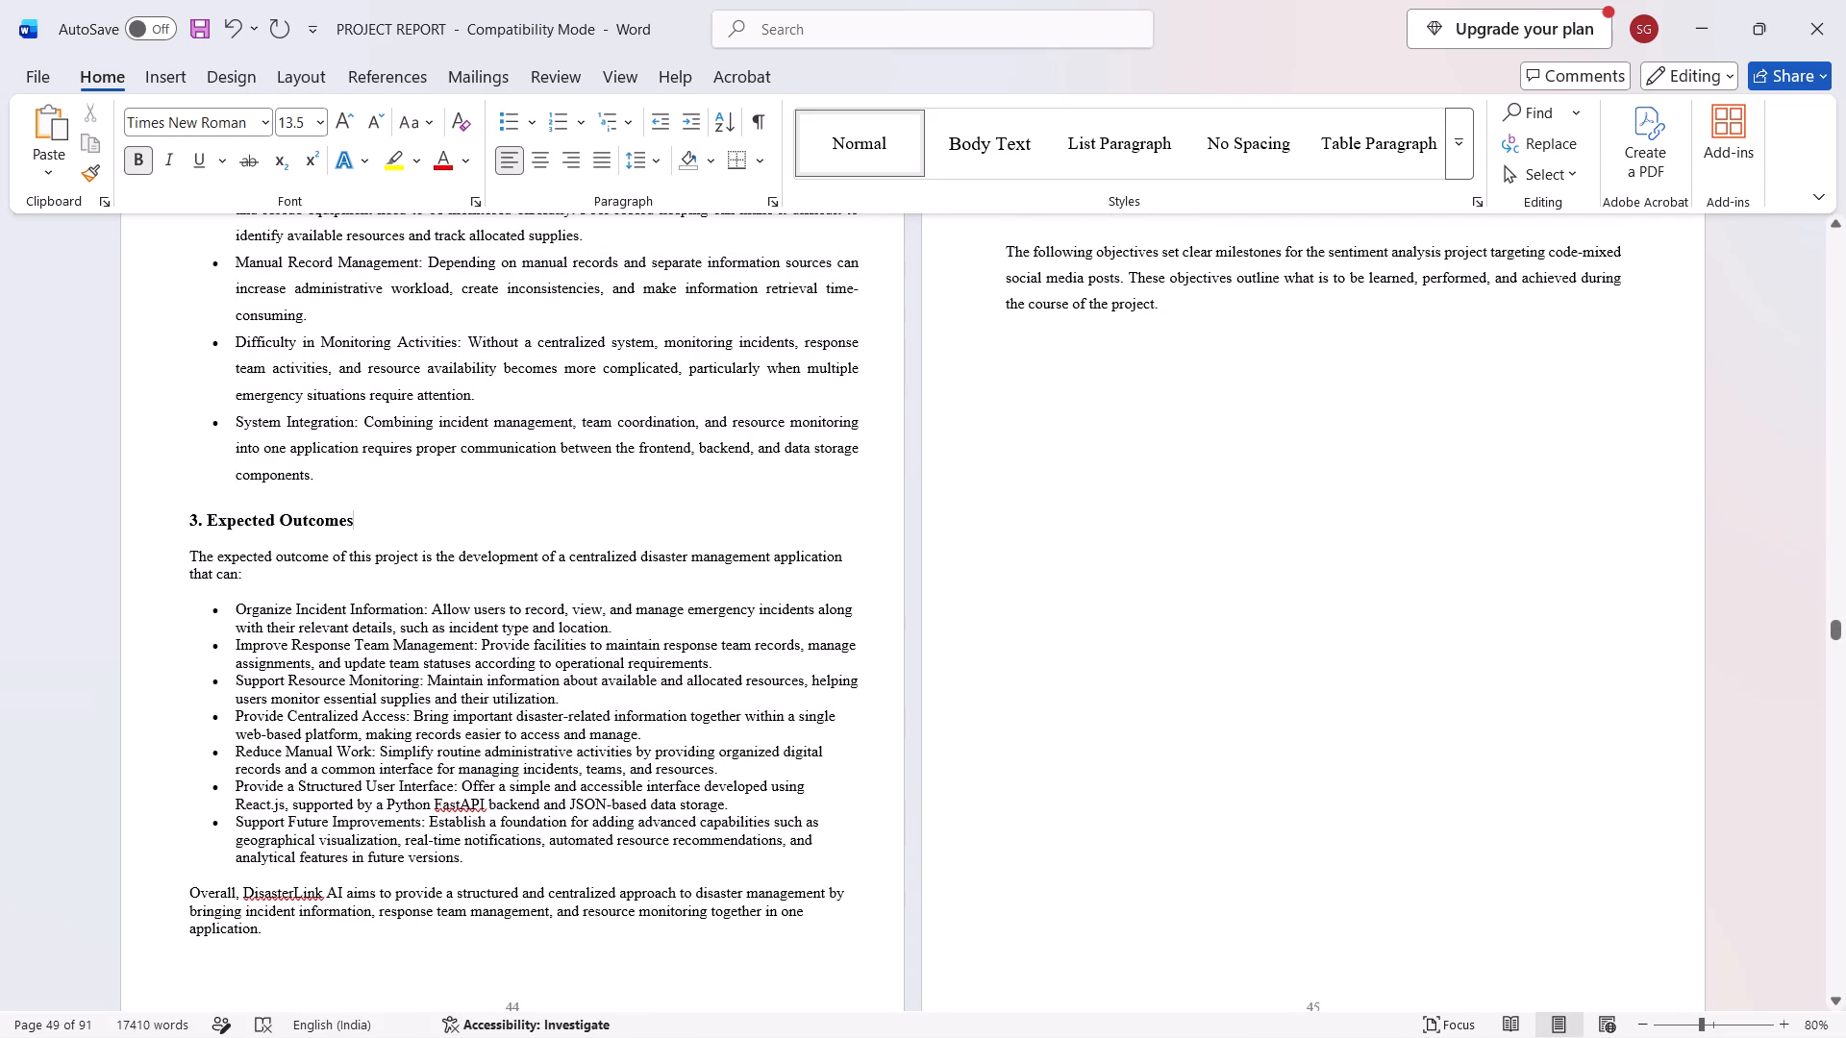
# Apply 1.5 line spacing to the whole Expected Outcomes section, through its closing paragraph about DisasterLink AI.
pyautogui.moveTo(315, 940); pyautogui.dragTo(250, 370)
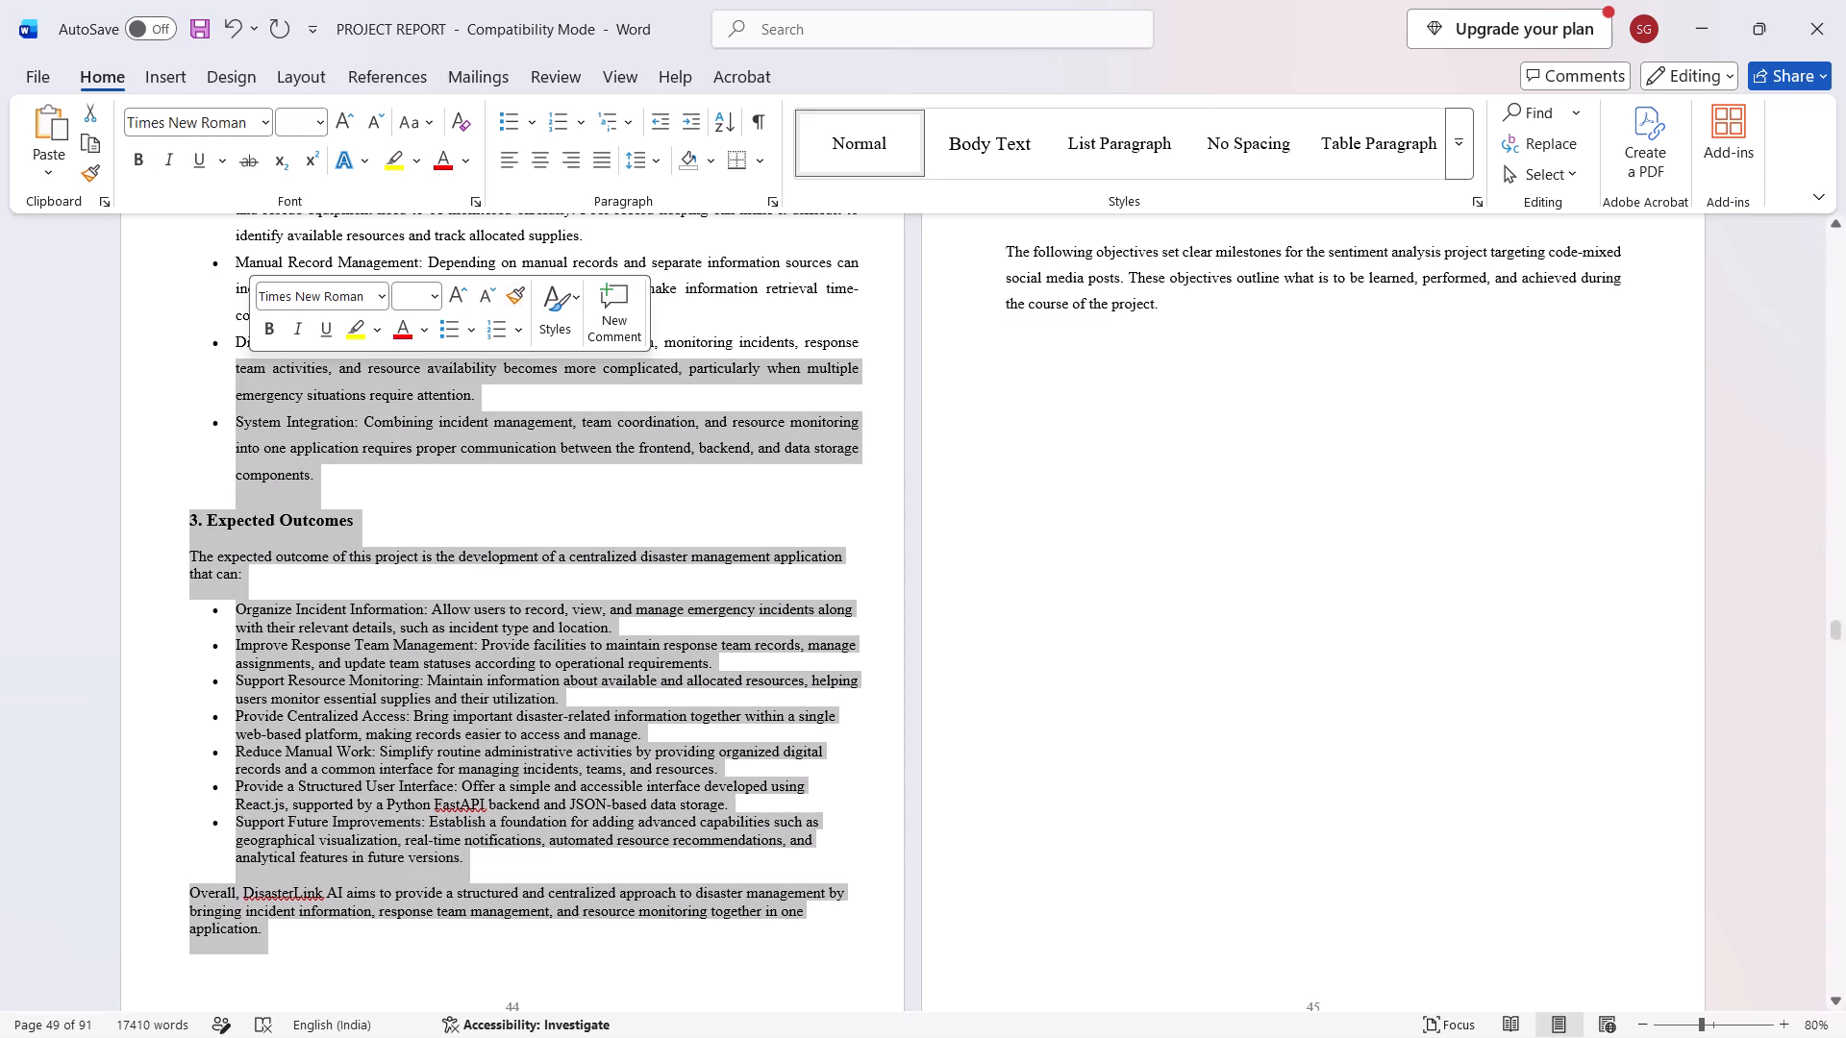
pyautogui.click(661, 162)
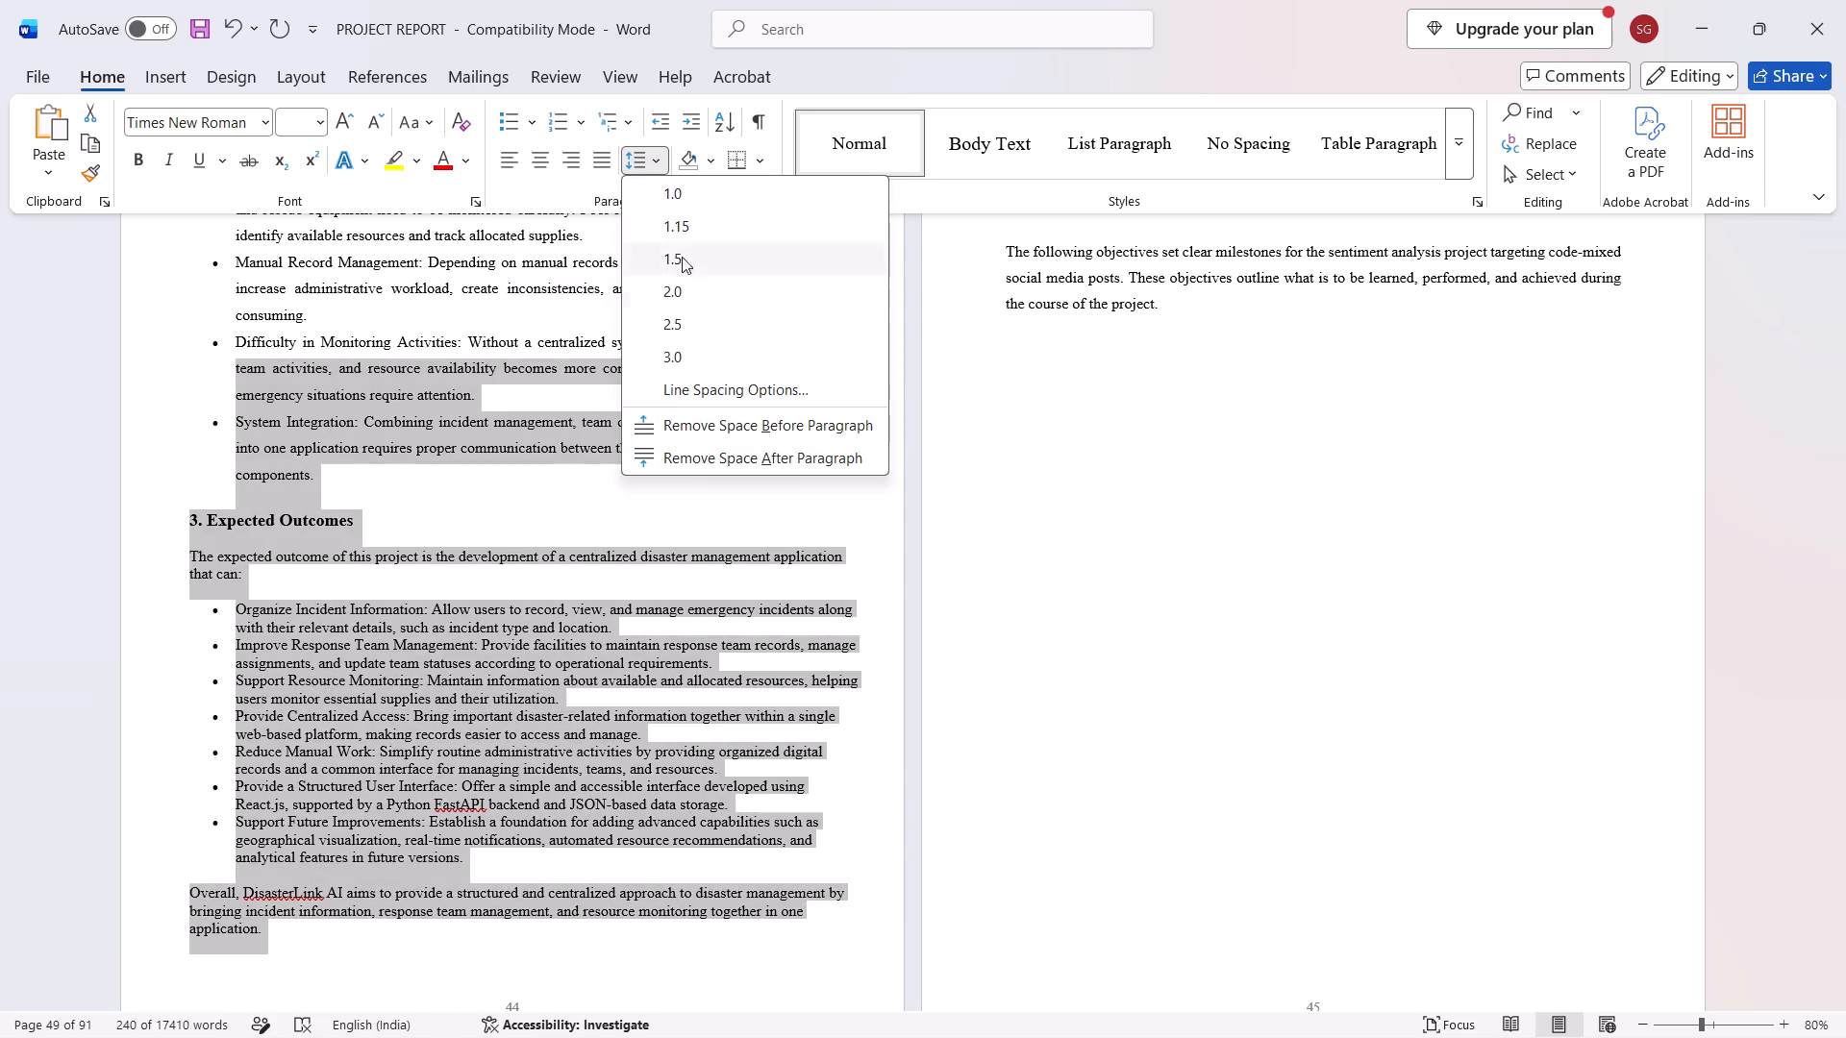
pyautogui.click(690, 261)
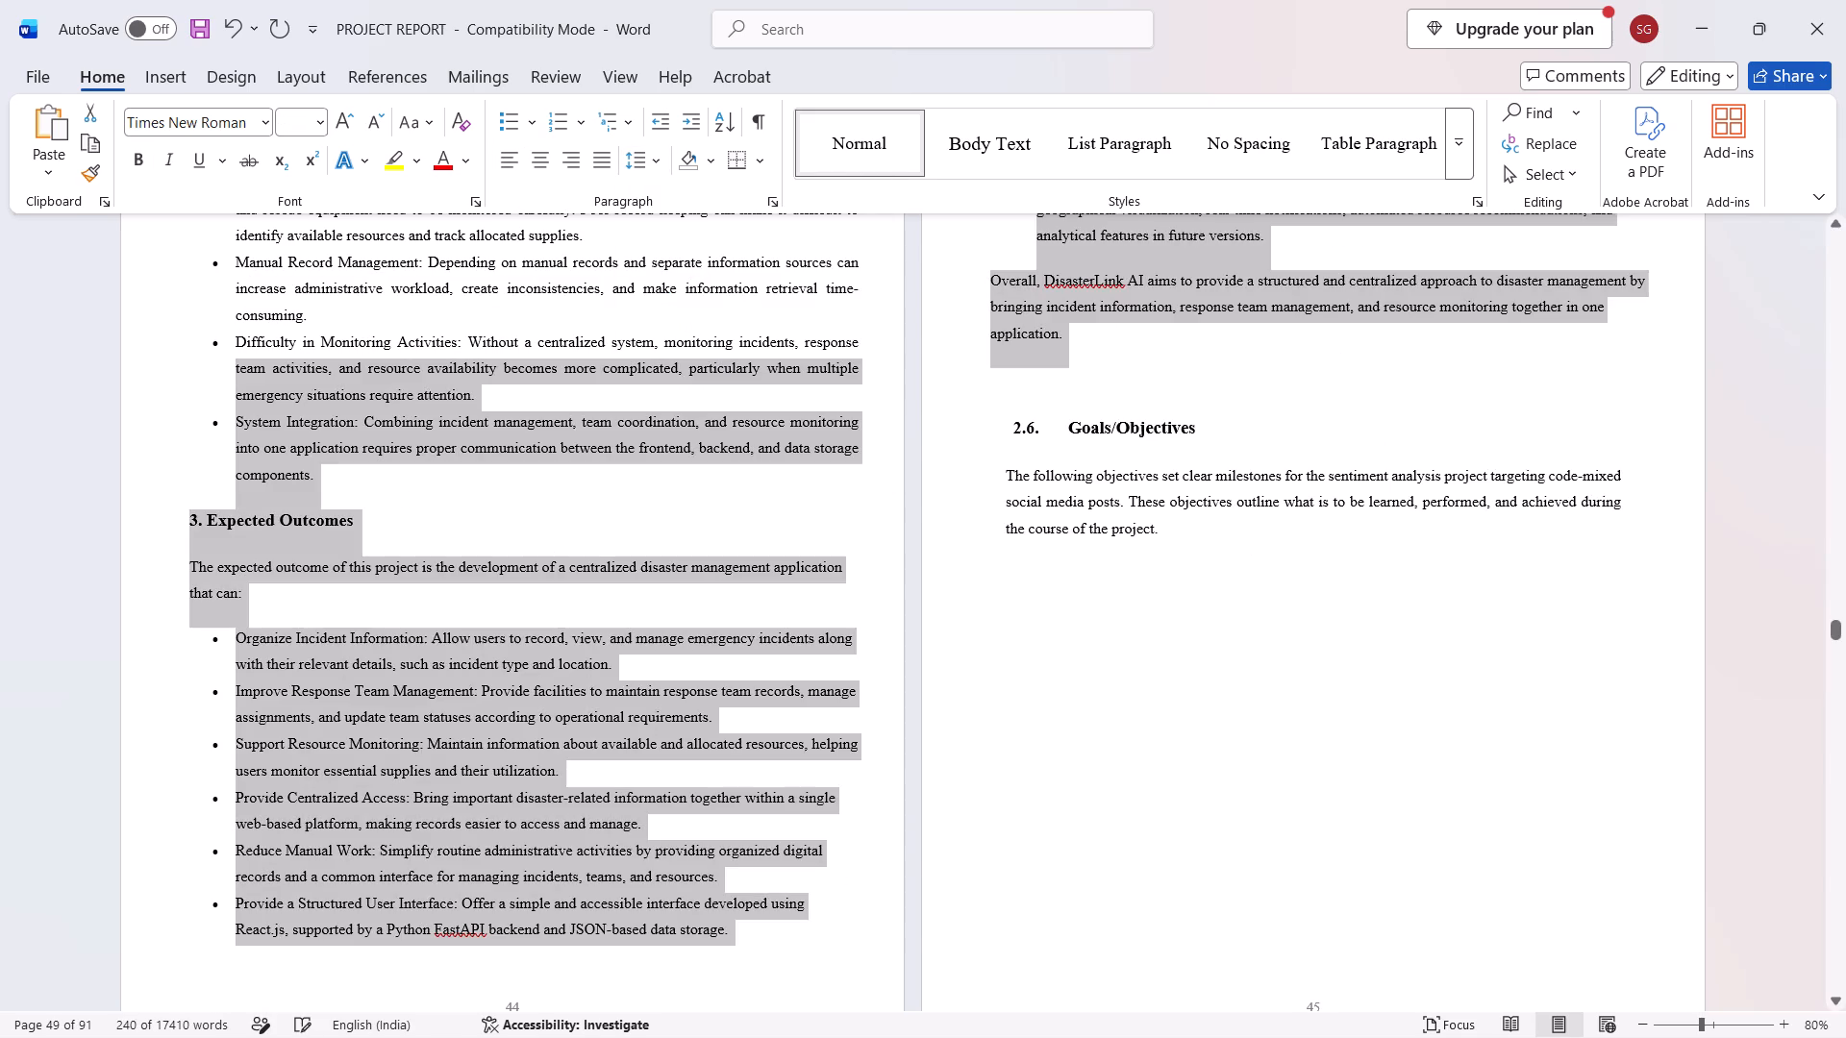
pyautogui.click(1007, 595)
# Review the spacing and layout of section 2.5 from Problem Definition through Expected Outcomes and the start of 2.6.
pyautogui.scroll(4, 1170, 578)
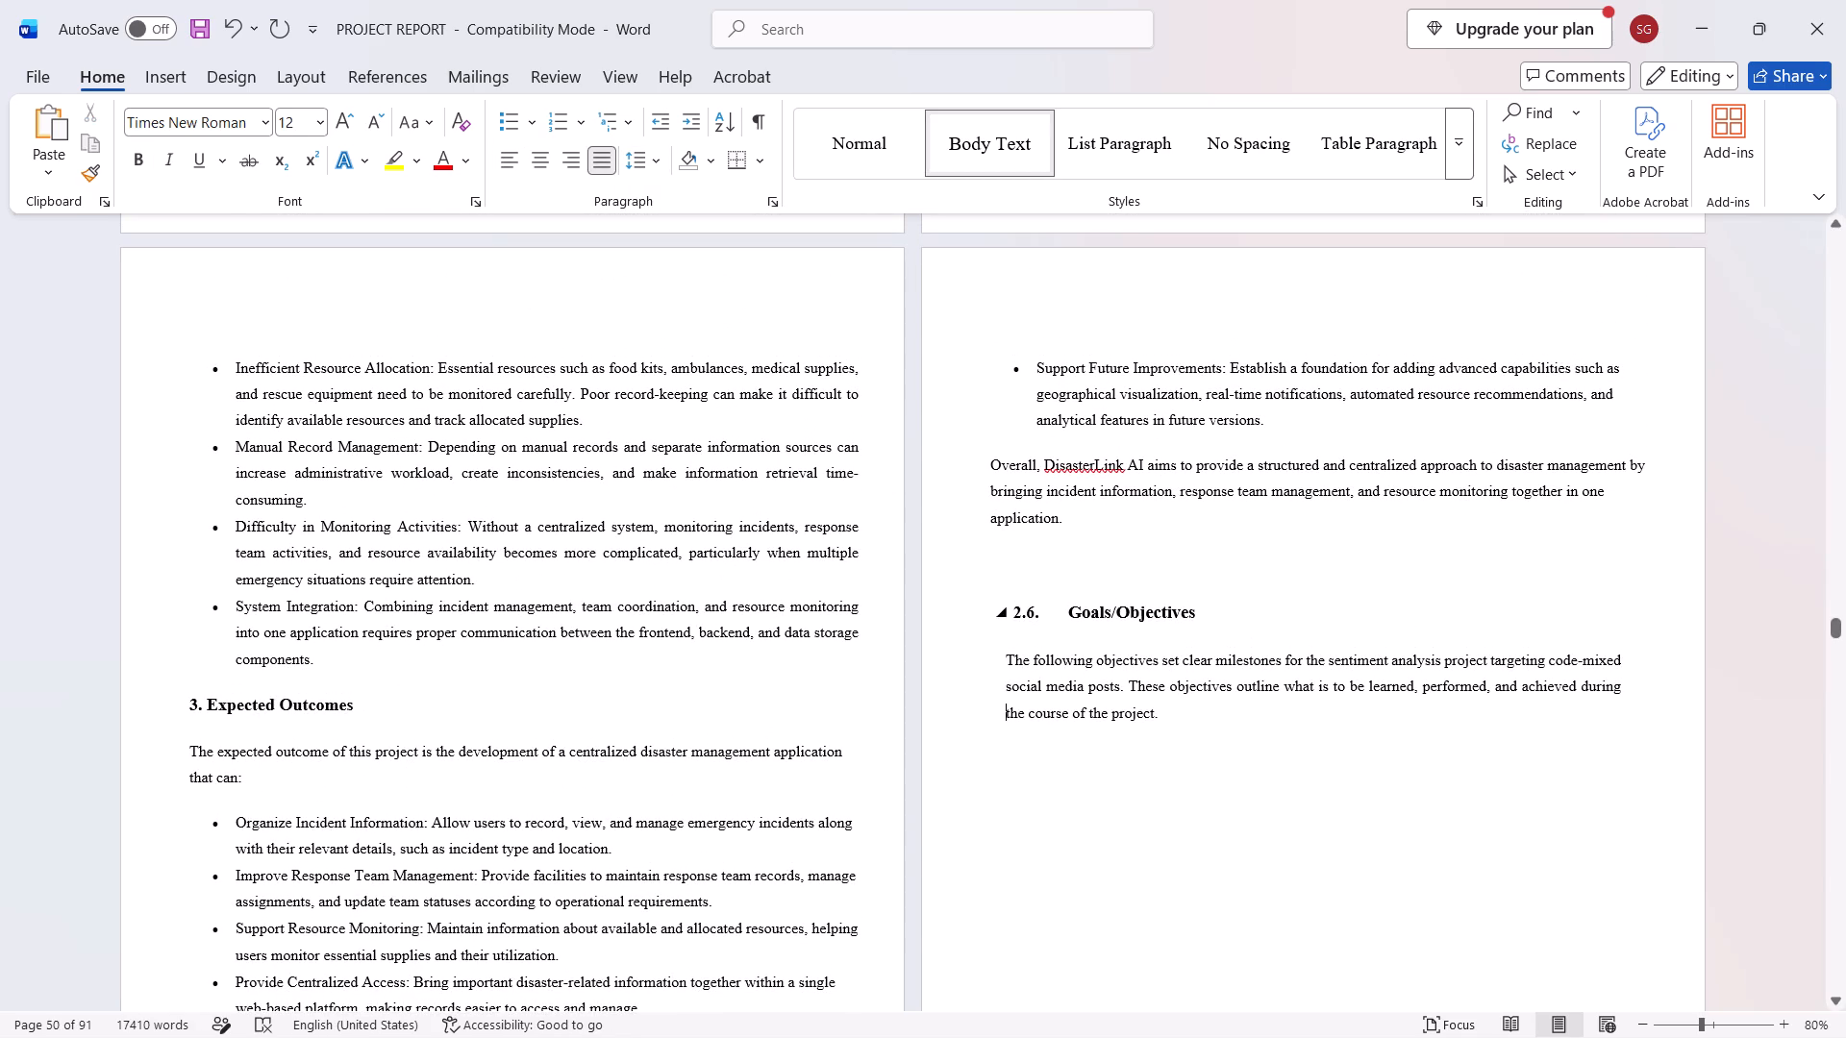
pyautogui.scroll(5, 992, 606)
pyautogui.scroll(-2, 960, 623)
pyautogui.scroll(1, 936, 650)
pyautogui.scroll(-2, 932, 655)
pyautogui.scroll(-5, 666, 701)
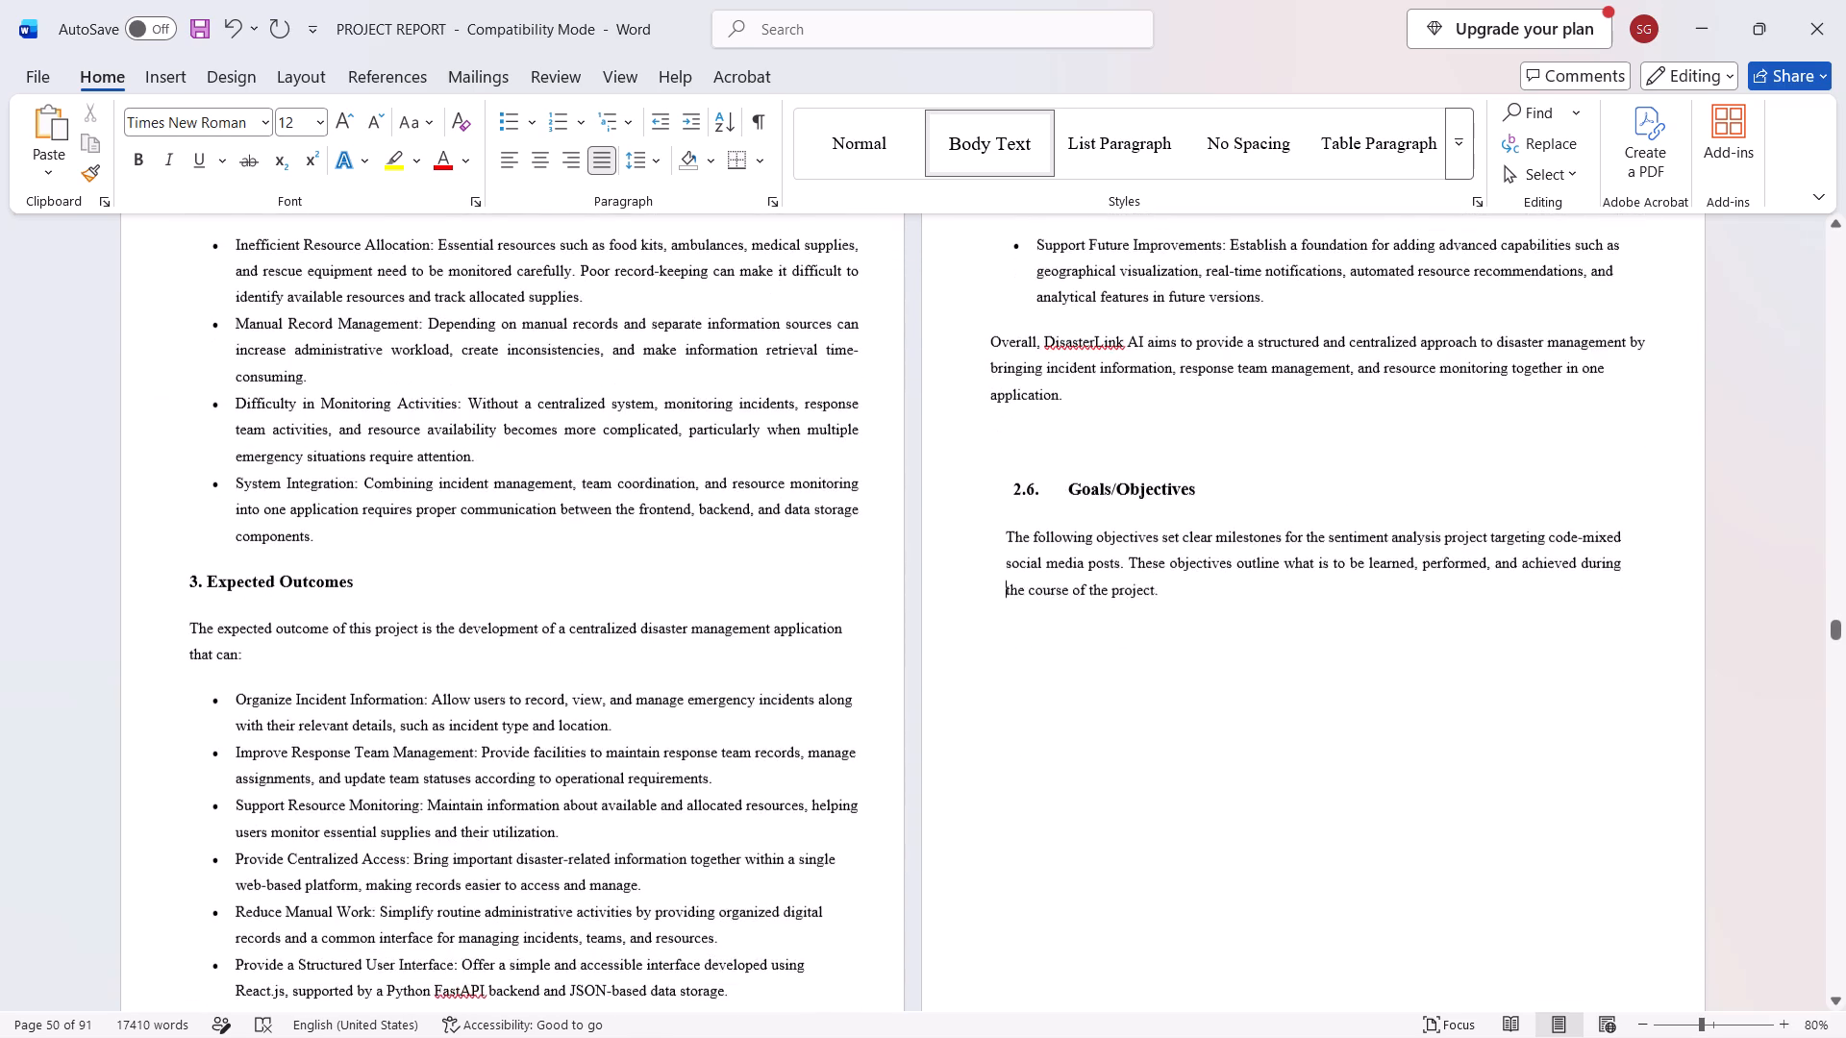
pyautogui.scroll(20, 208, 675)
pyautogui.scroll(-2, 196, 676)
pyautogui.scroll(2, 197, 677)
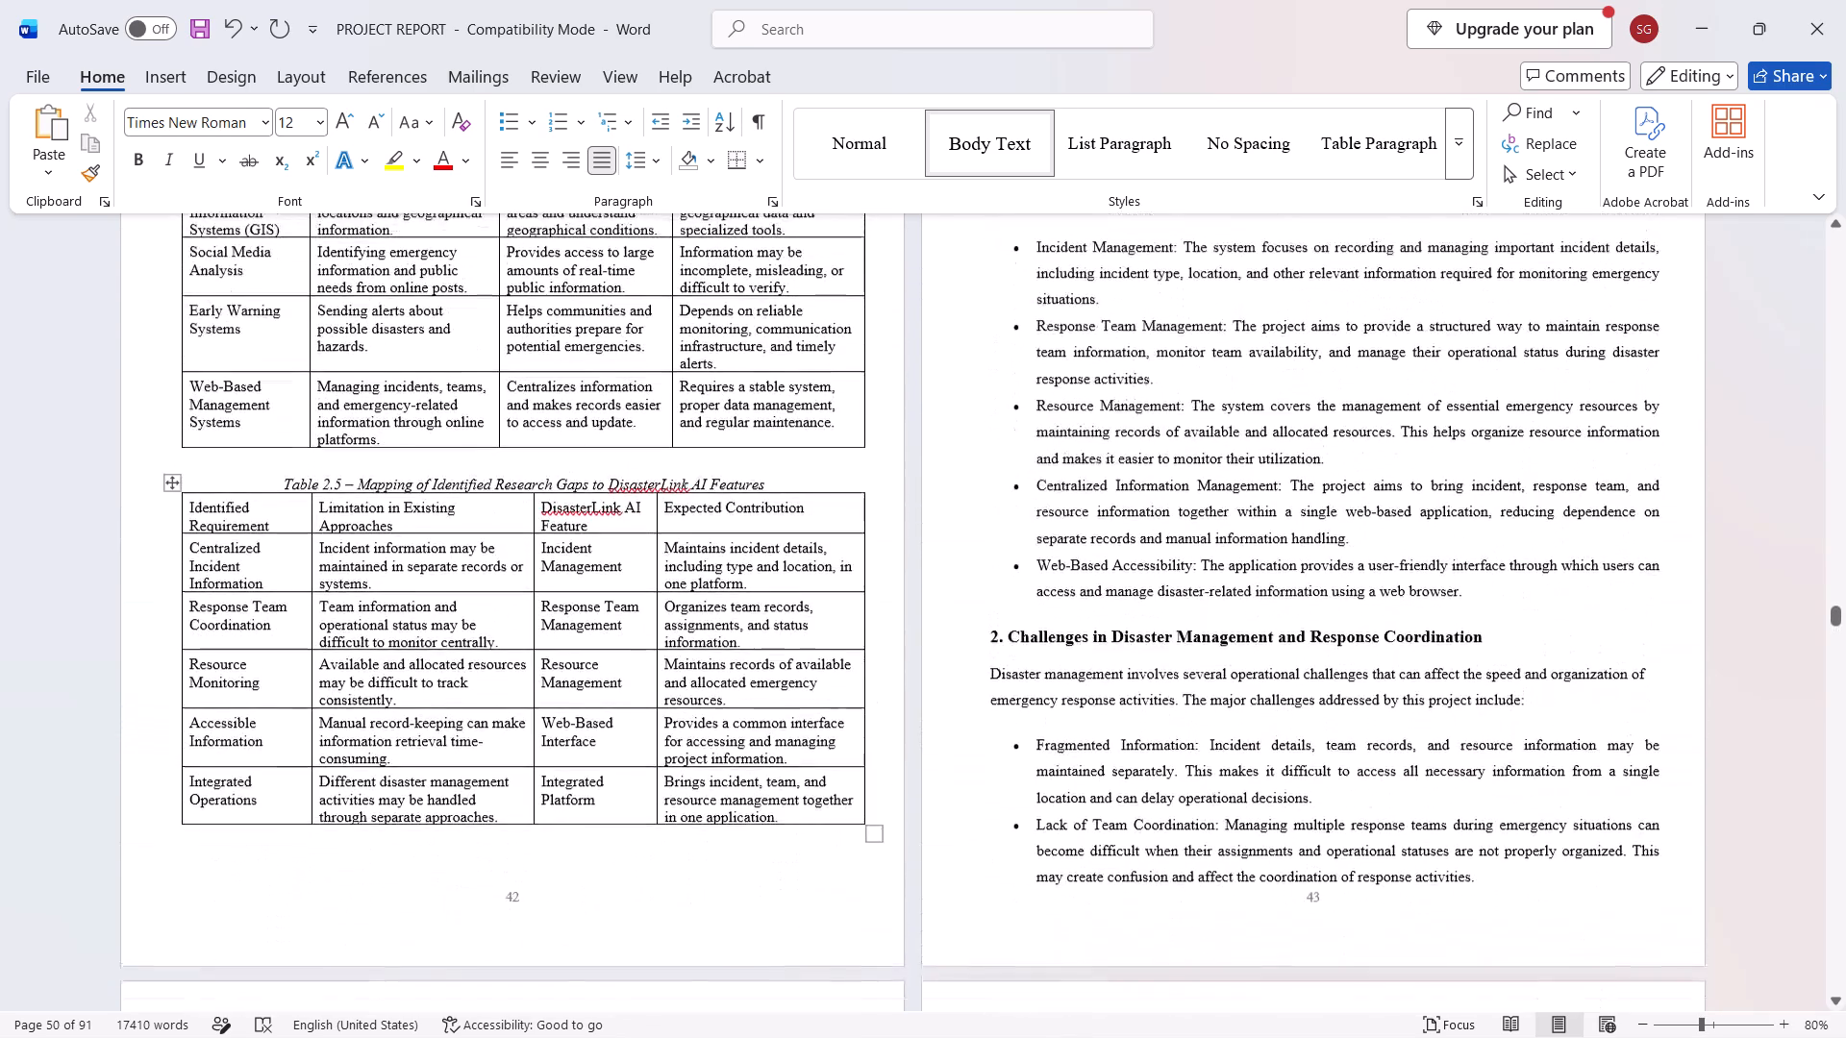
pyautogui.scroll(1, 840, 698)
pyautogui.scroll(-3, 922, 698)
pyautogui.scroll(9, 1048, 723)
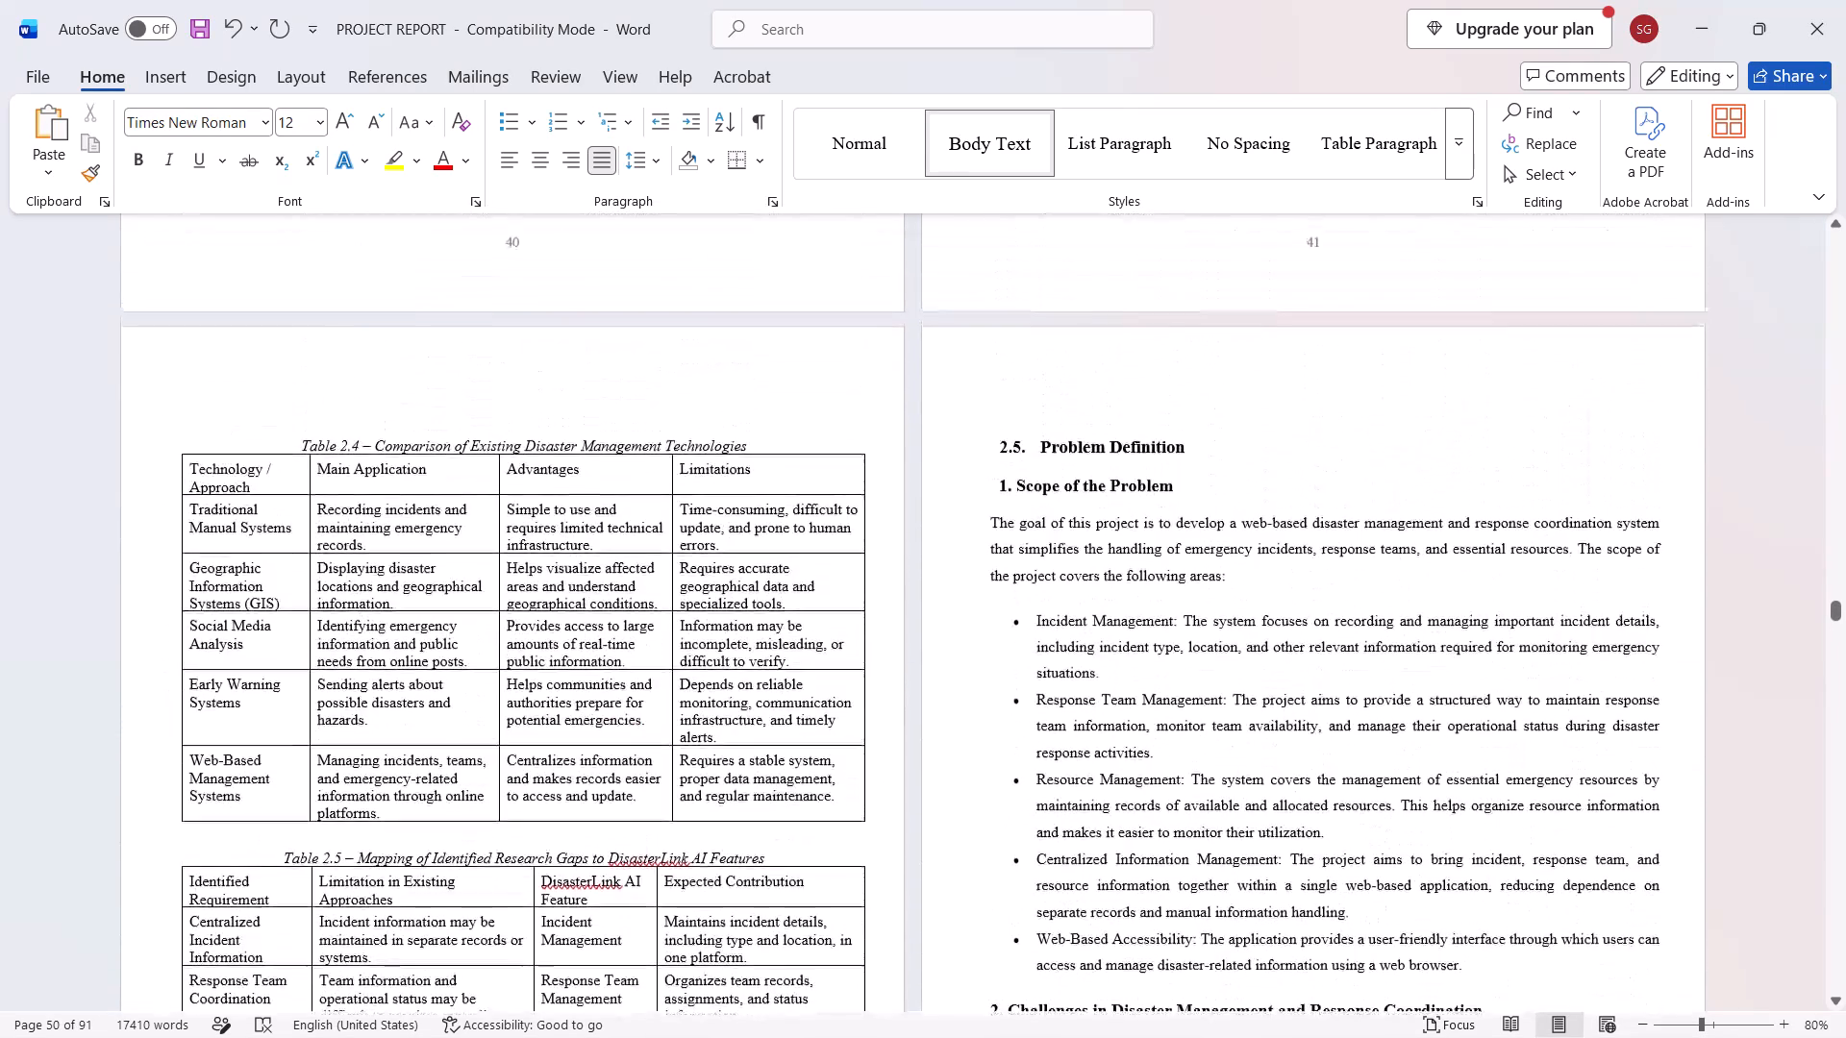
# Insert two spaces before the heading 2. Challenges in Disaster Management and Response Coordination.
pyautogui.scroll(-5, 1012, 631)
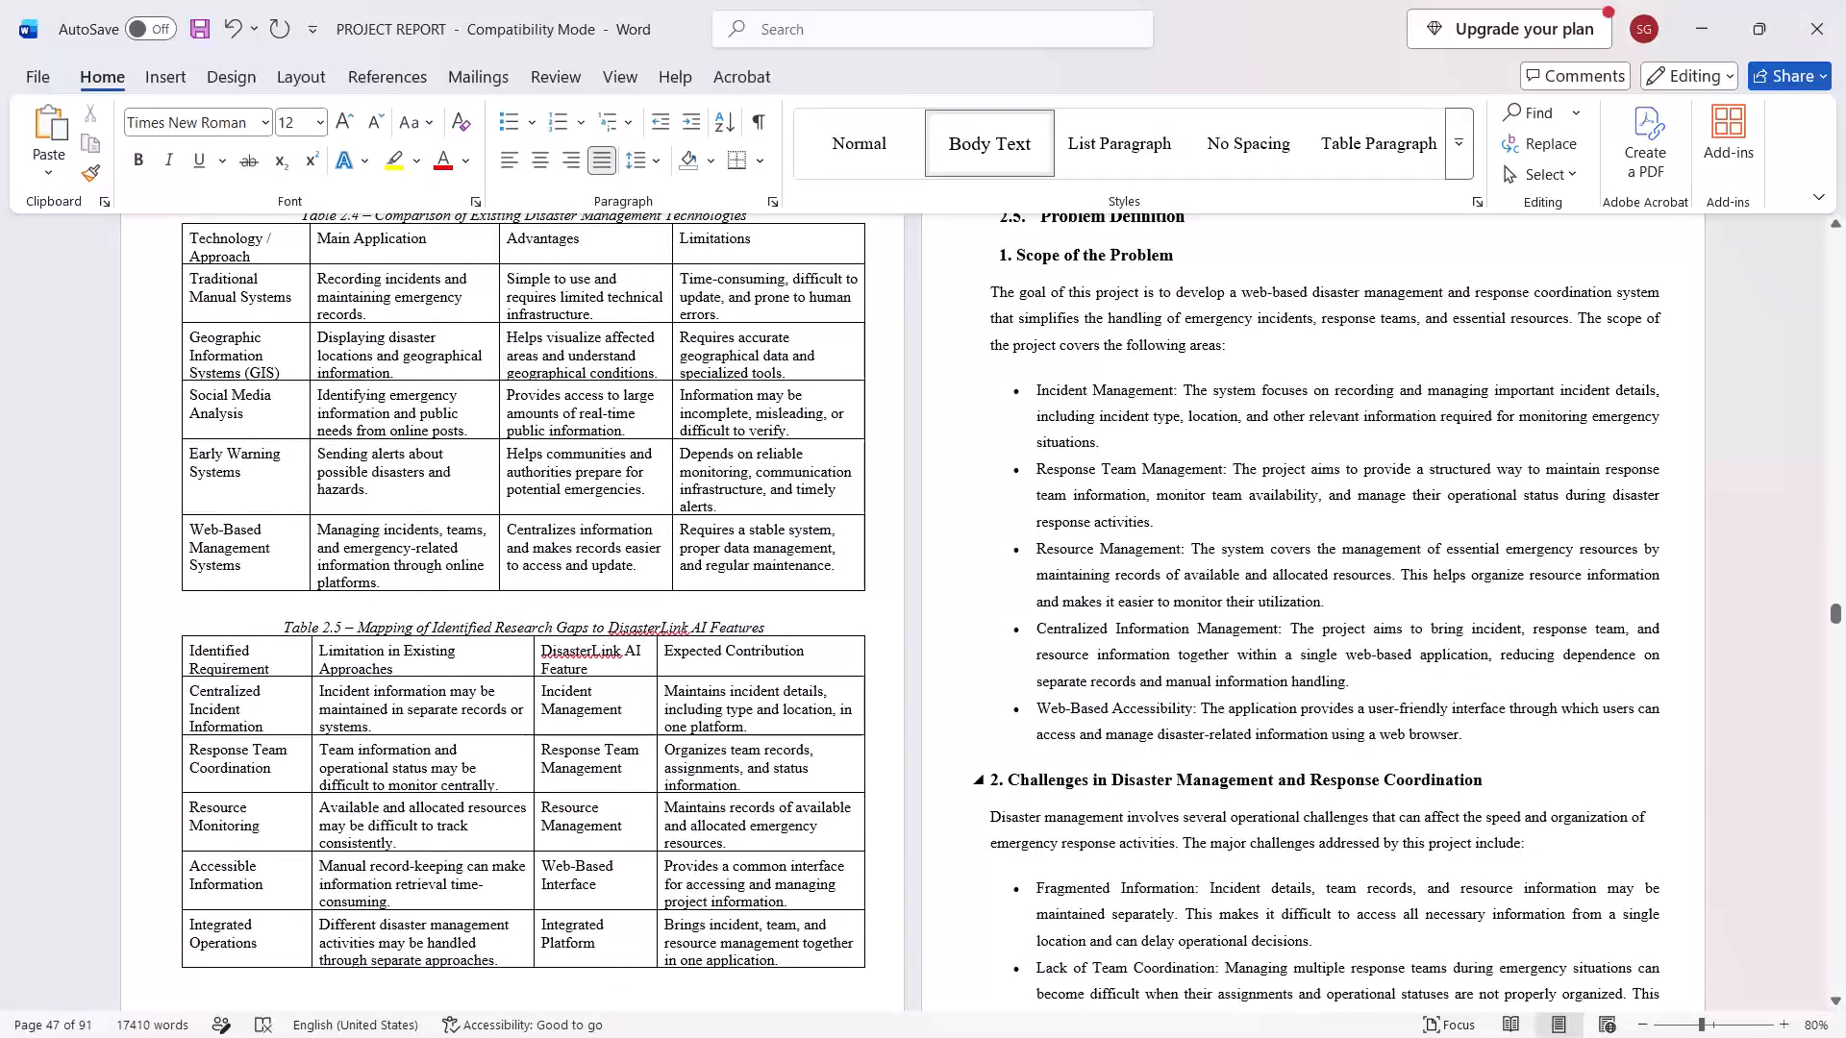
pyautogui.click(993, 776)
pyautogui.press('space')
pyautogui.press('space')
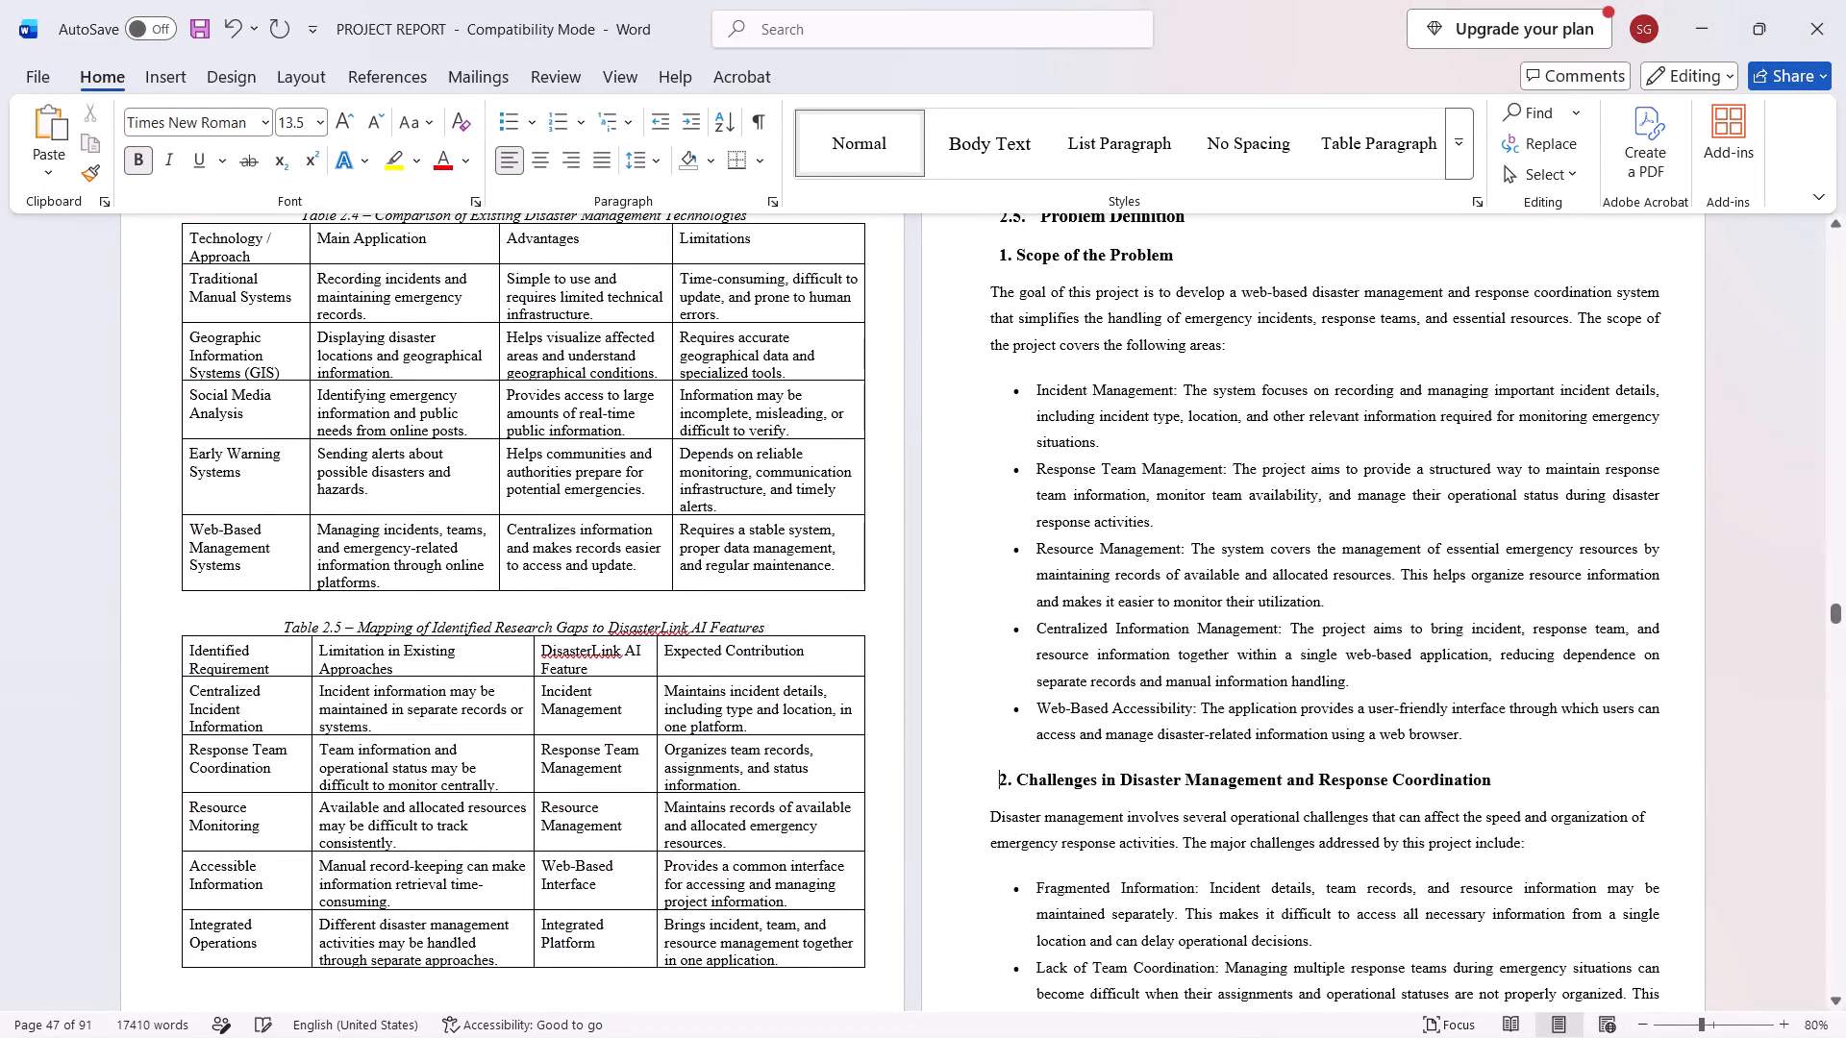
# Indent both lines of the introductory paragraph under Challenges in Disaster Management and Response Coordination by one tab stop.
pyautogui.click(992, 812)
pyautogui.press('Tab')
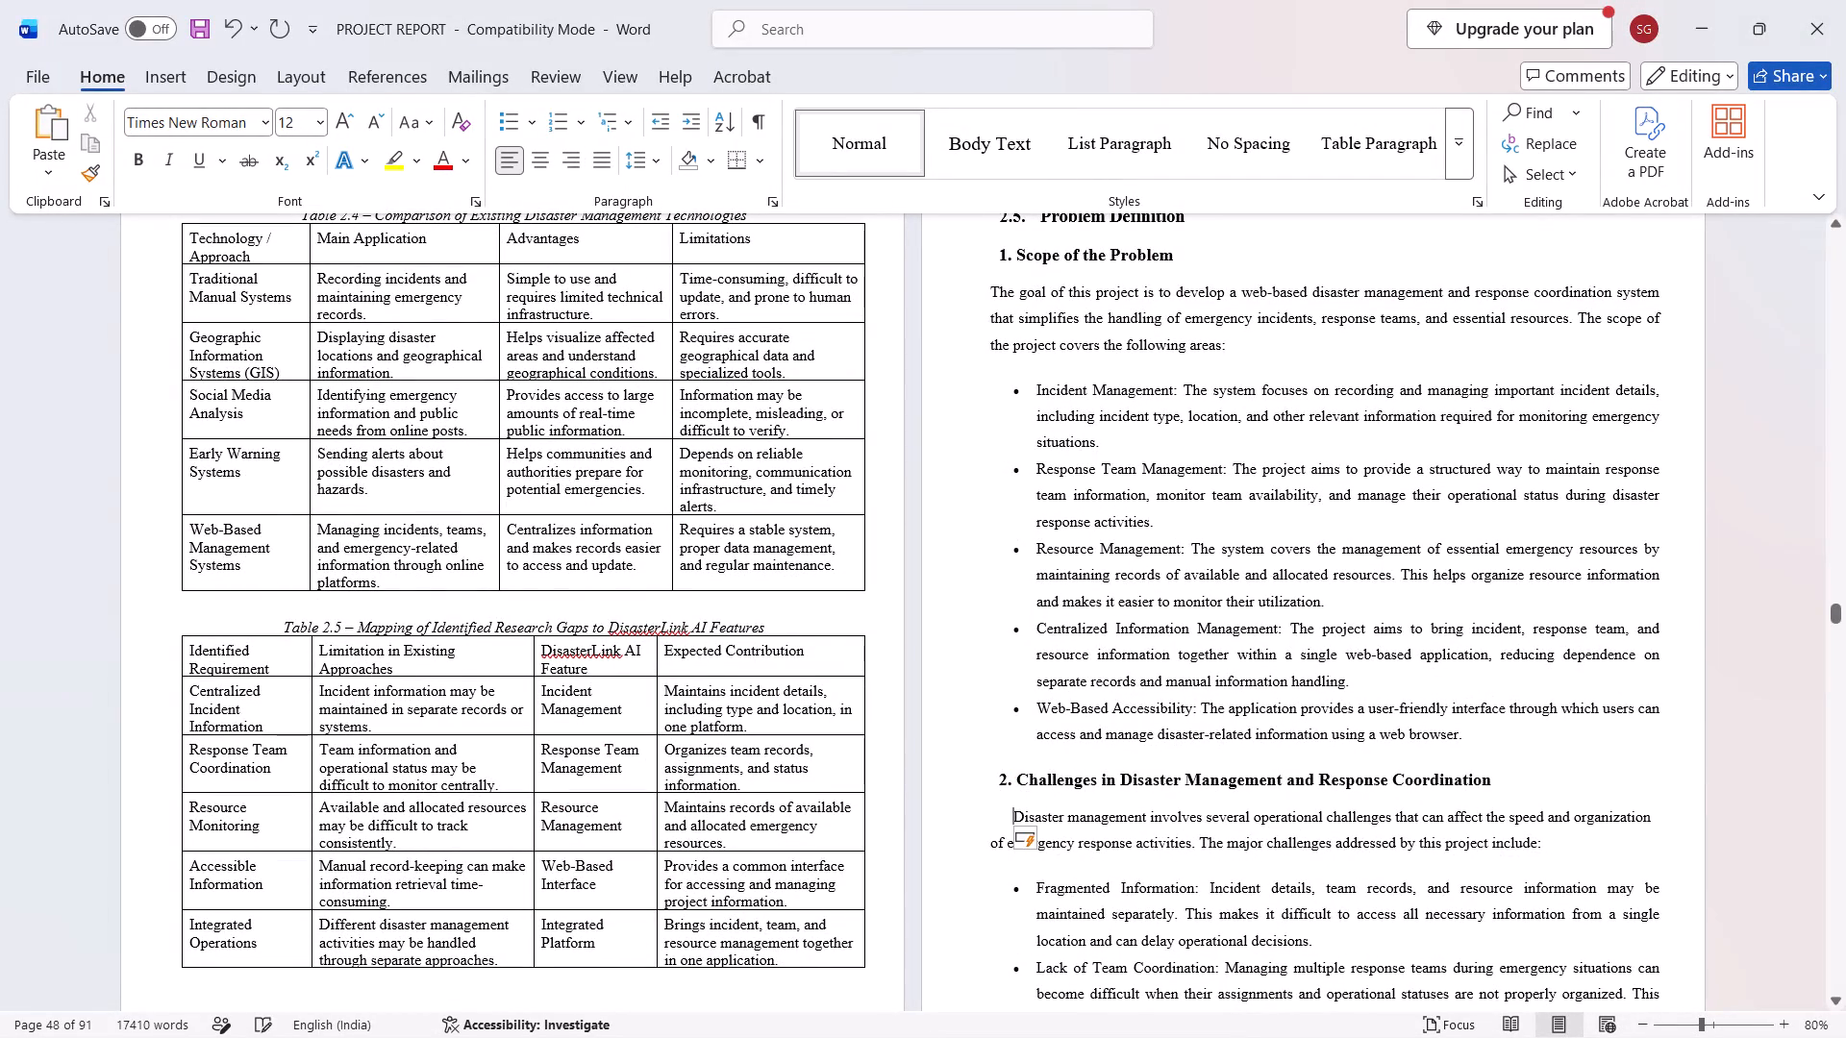
pyautogui.click(972, 853)
pyautogui.click(985, 843)
pyautogui.press('Tab')
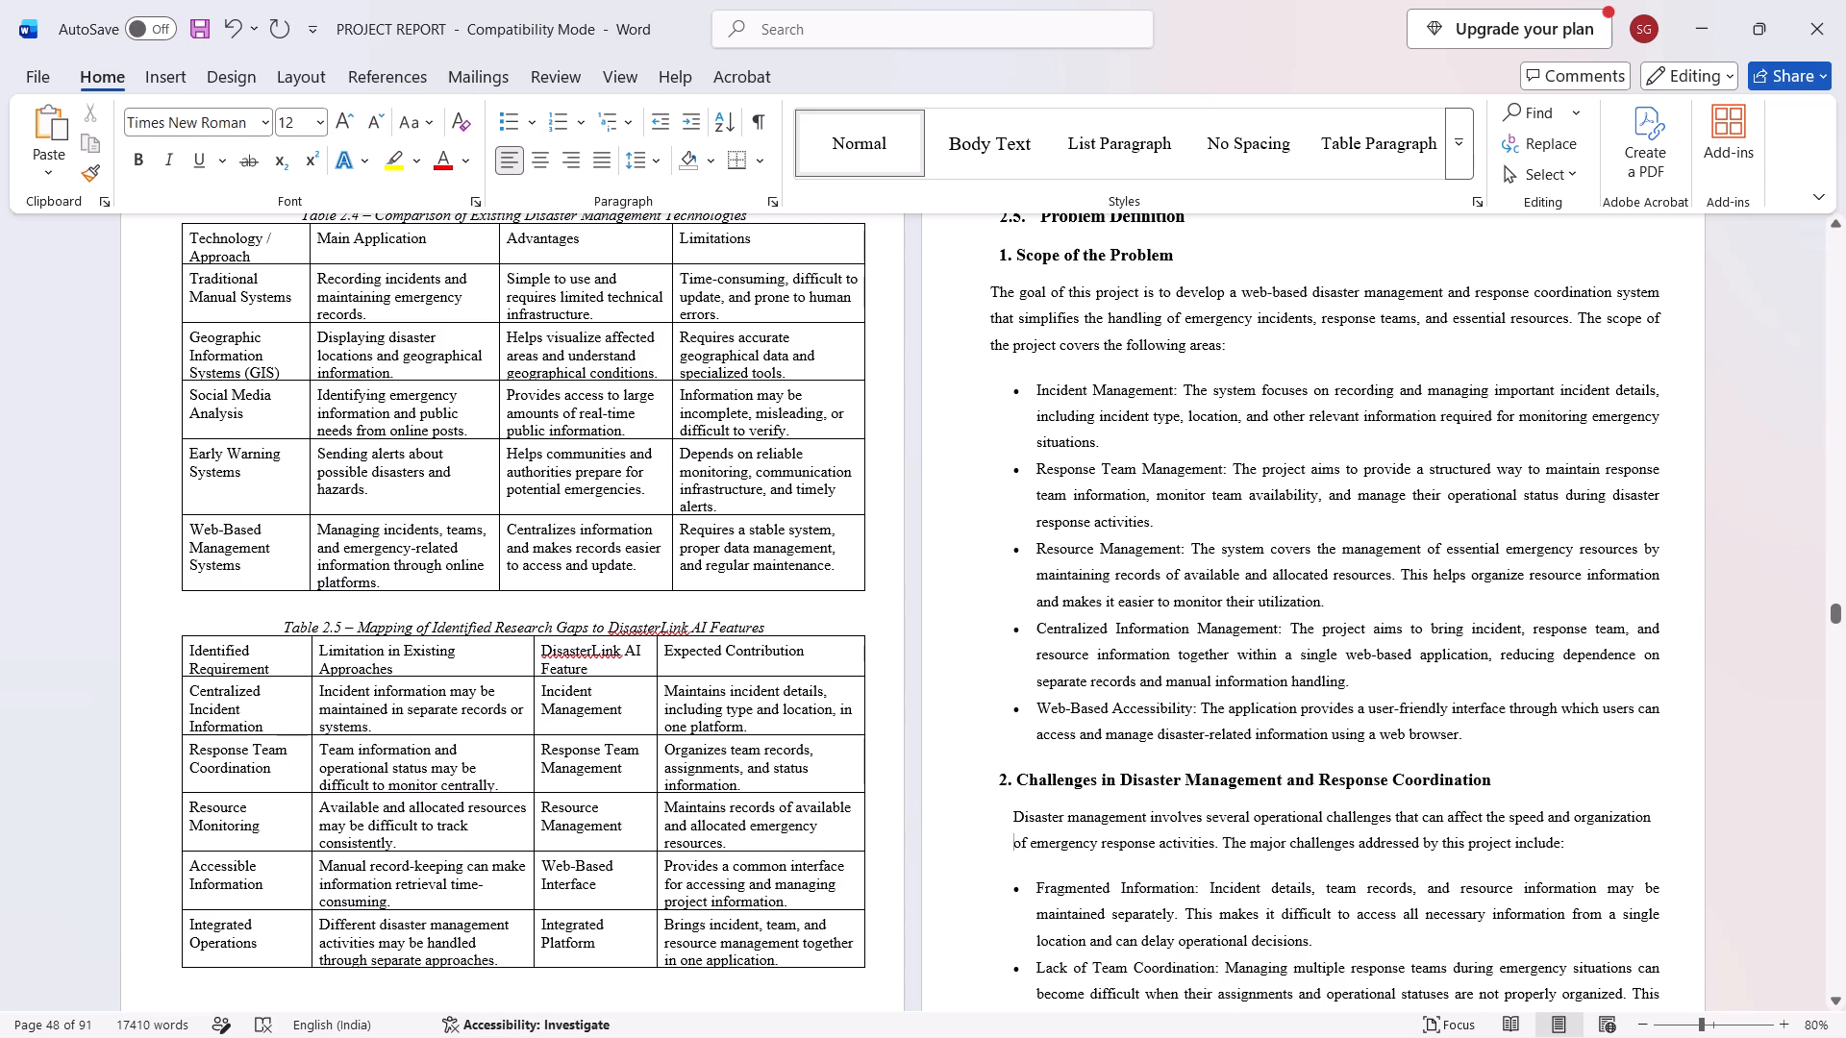
# Indent the first two lines of the introductory paragraph under 1. Scope of the Problem by one tab stop.
pyautogui.click(986, 283)
pyautogui.press('Tab')
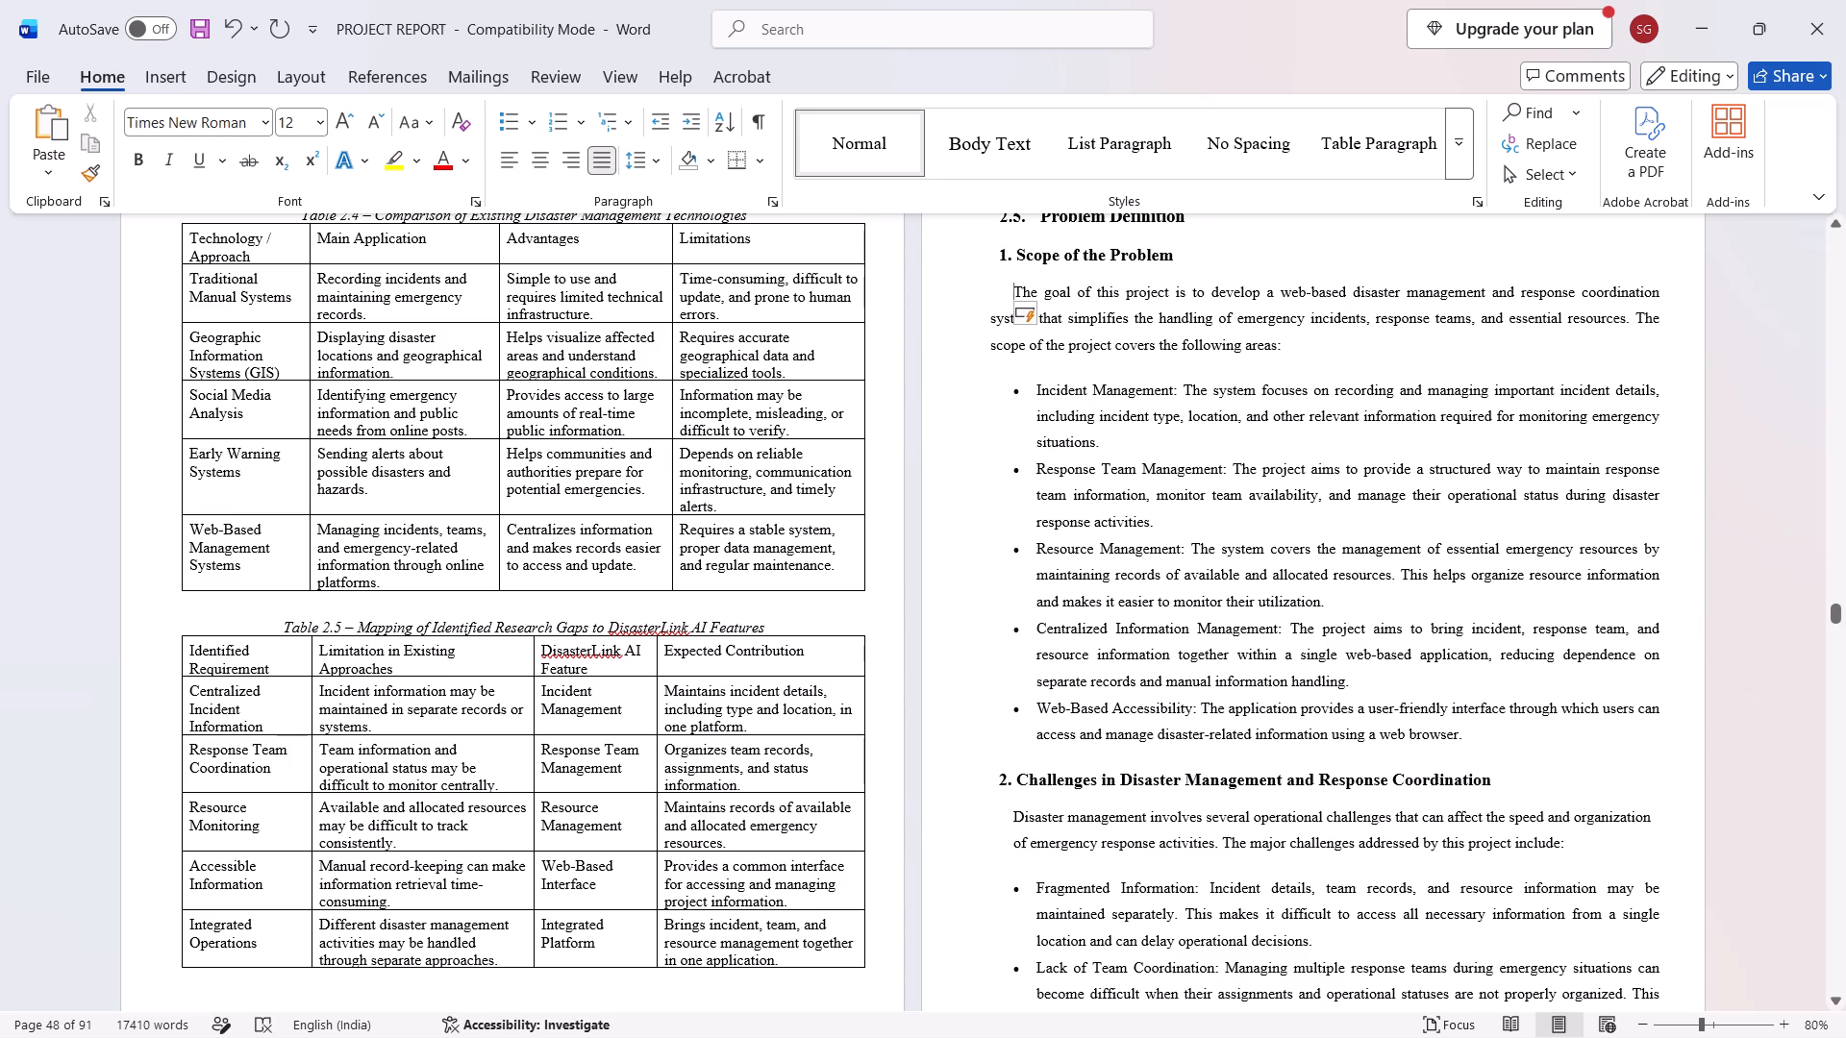
pyautogui.click(985, 319)
pyautogui.press('Tab')
# Insert two spaces before the heading 3. Expected Outcomes.
pyautogui.scroll(-4, 1022, 821)
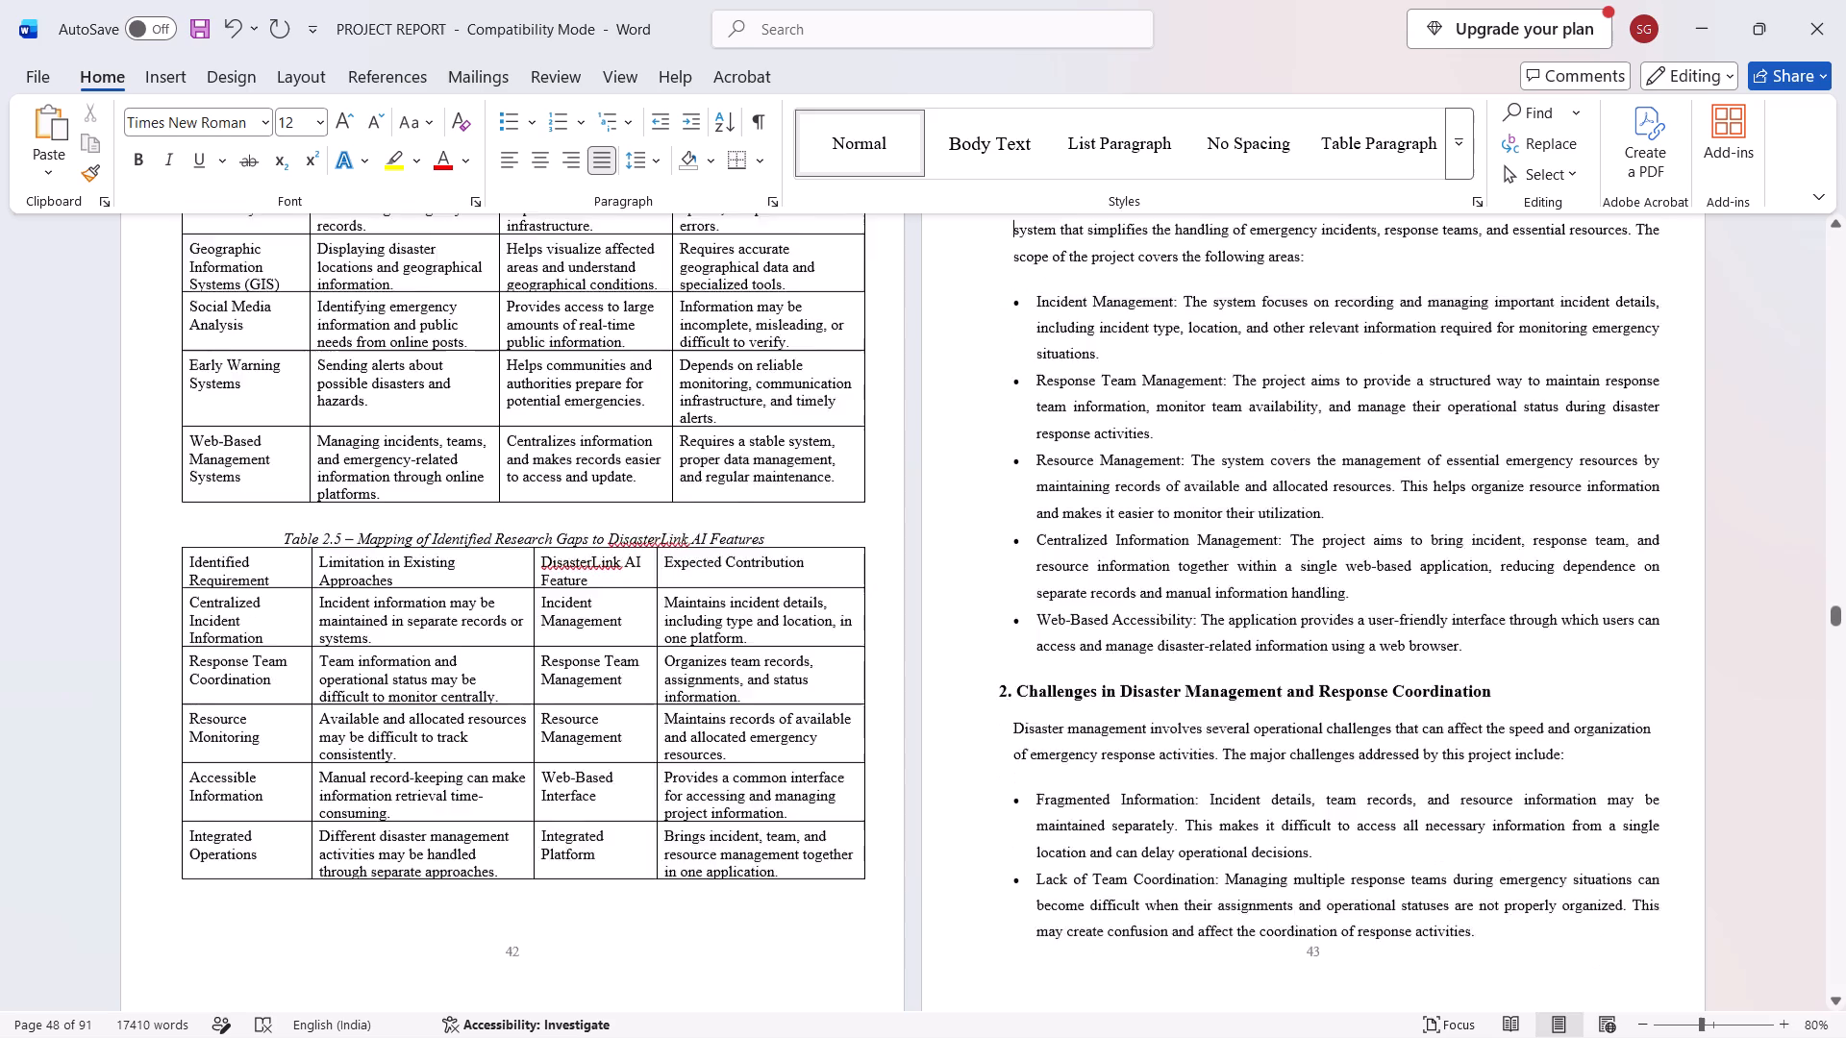
pyautogui.scroll(-3, 1013, 828)
pyautogui.scroll(1, 968, 792)
pyautogui.scroll(-8, 968, 792)
pyautogui.scroll(-1, 213, 804)
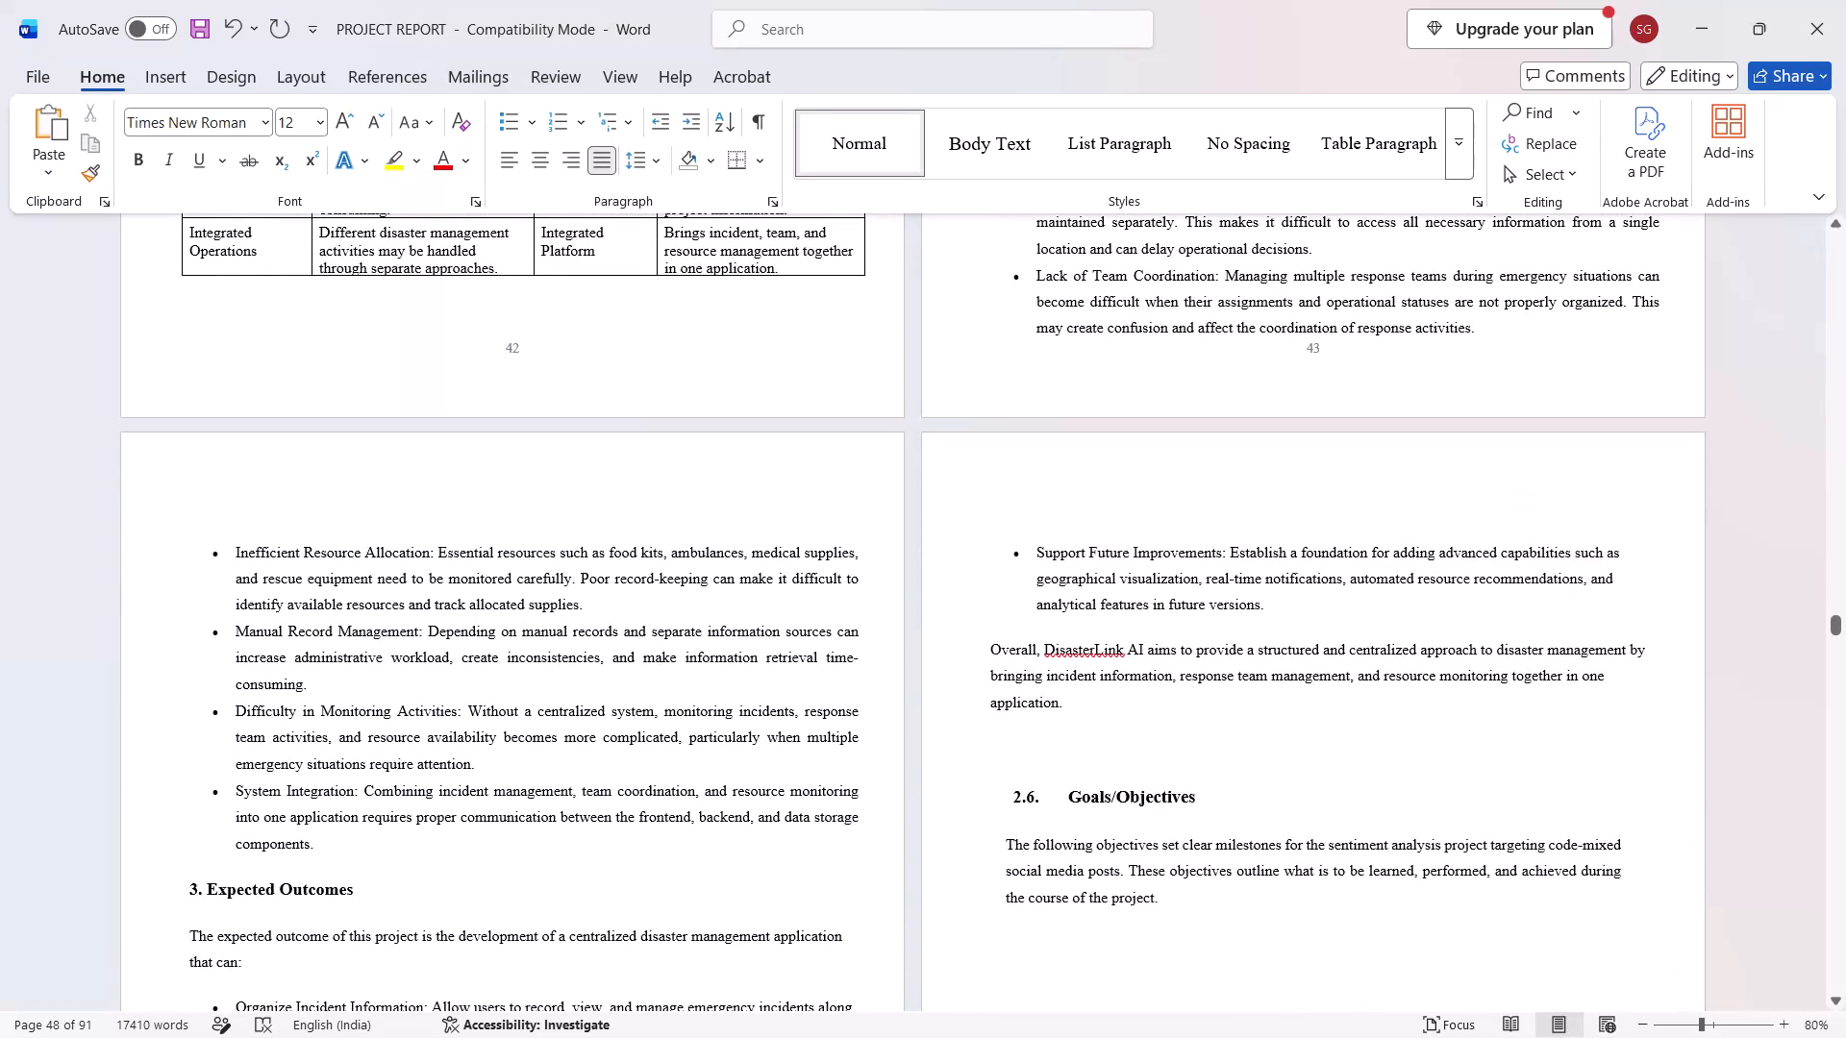
pyautogui.click(167, 892)
pyautogui.click(187, 895)
pyautogui.press('space')
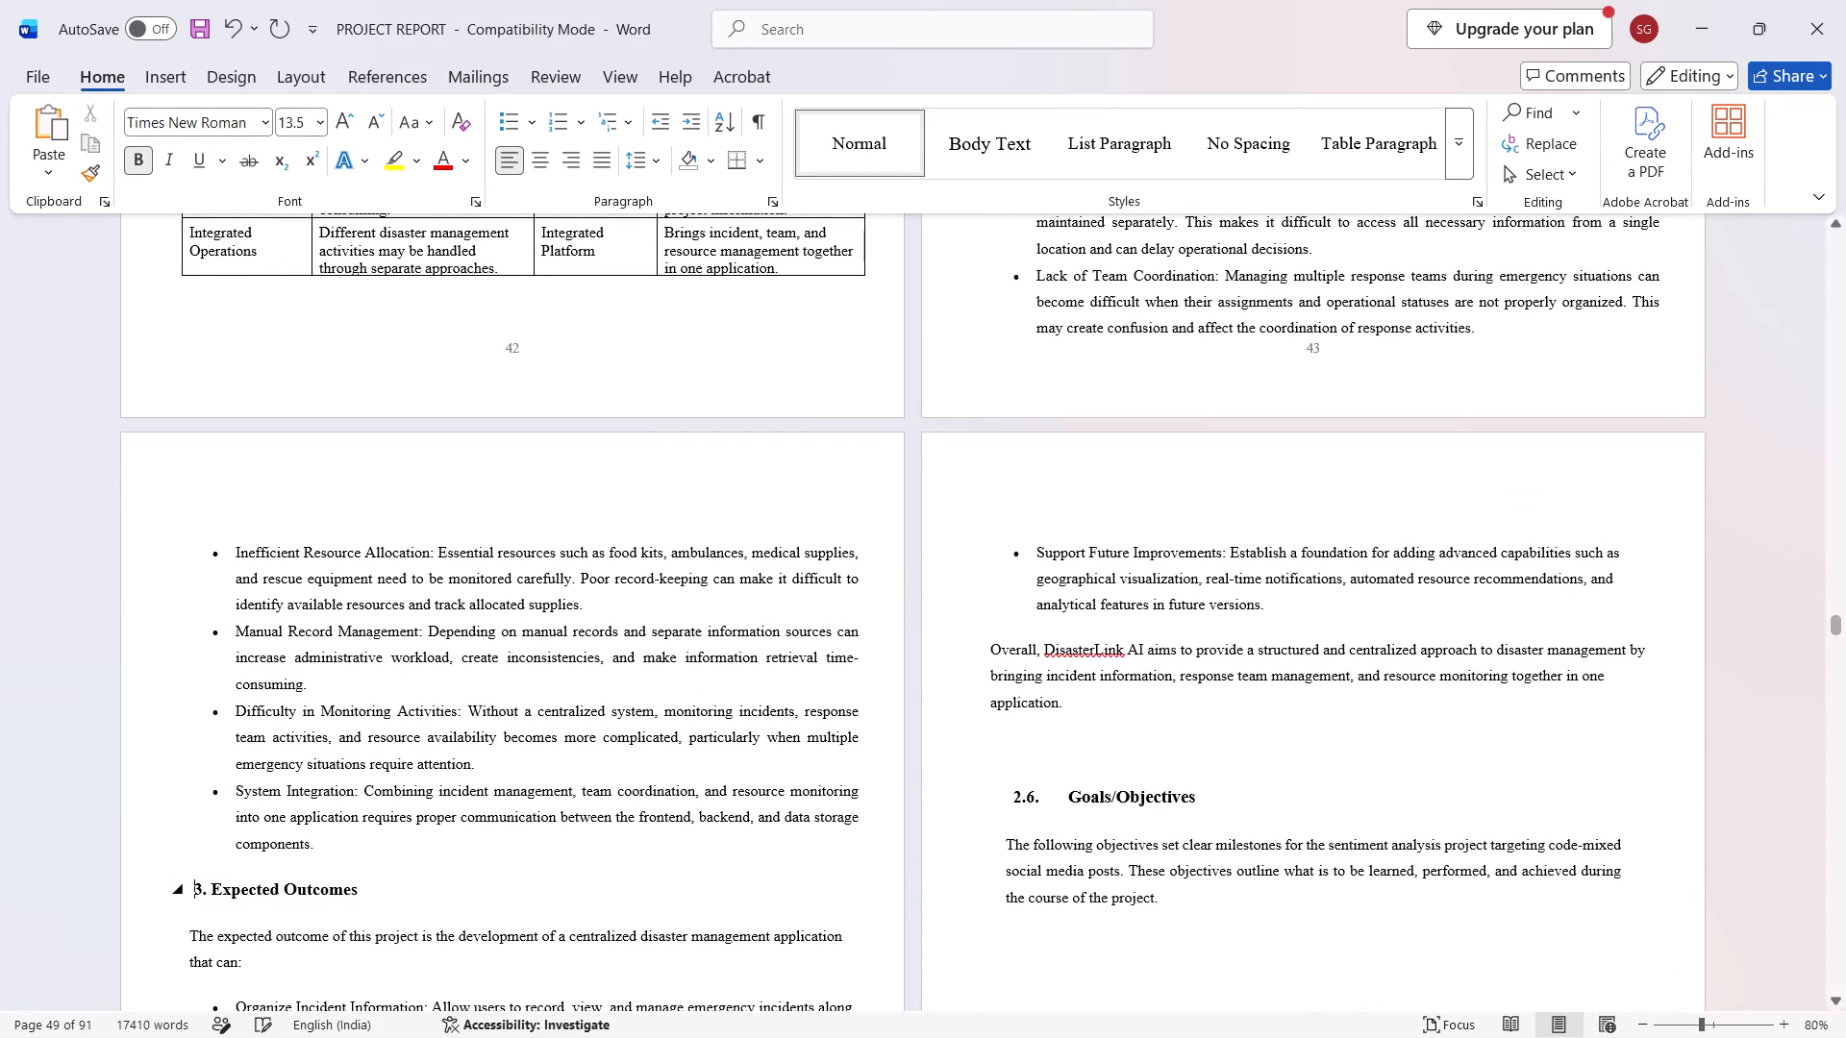
pyautogui.press('space')
# Indent both lines of the introductory paragraph under 3. Expected Outcomes by one tab stop.
pyautogui.click(178, 936)
pyautogui.press('Tab')
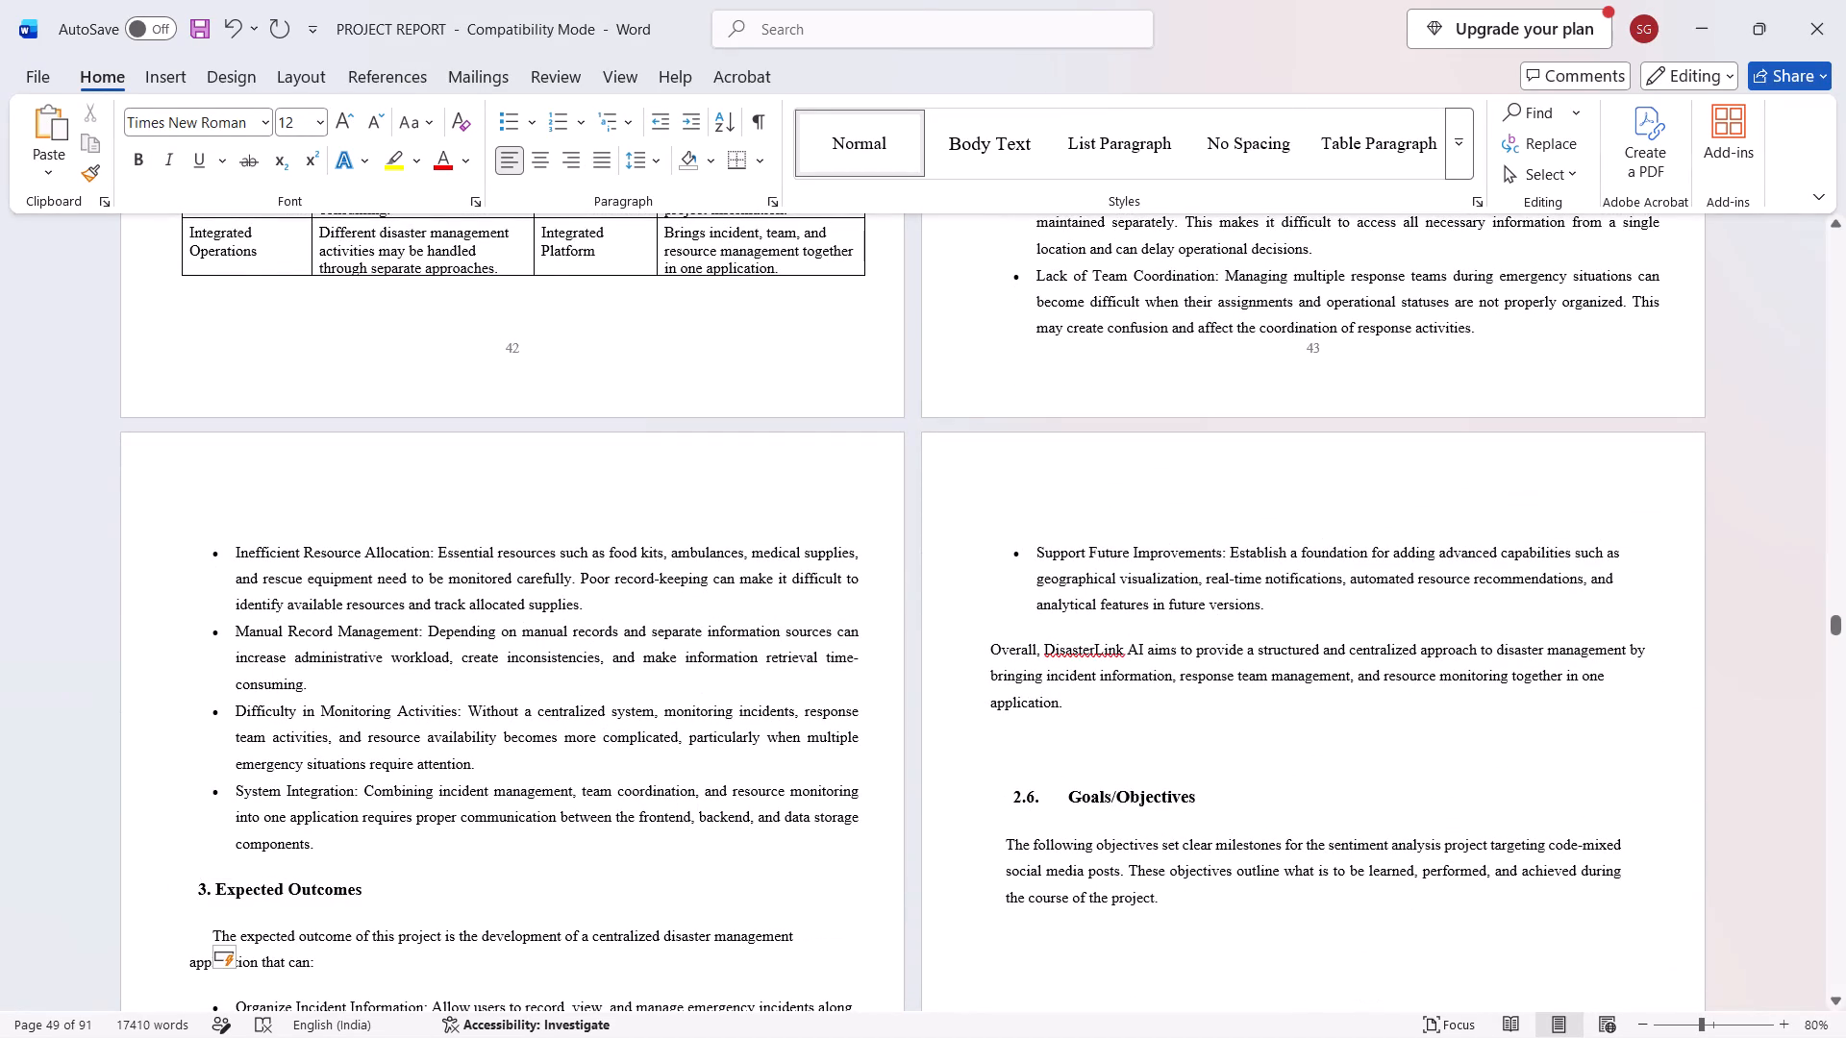
pyautogui.click(186, 954)
pyautogui.press('Tab')
# Review the indentation and layout of the Challenges and Expected Outcomes parts of section 2.5, up to the 2.6 heading.
pyautogui.scroll(-7, 358, 871)
pyautogui.scroll(1, 397, 831)
pyautogui.scroll(-6, 397, 831)
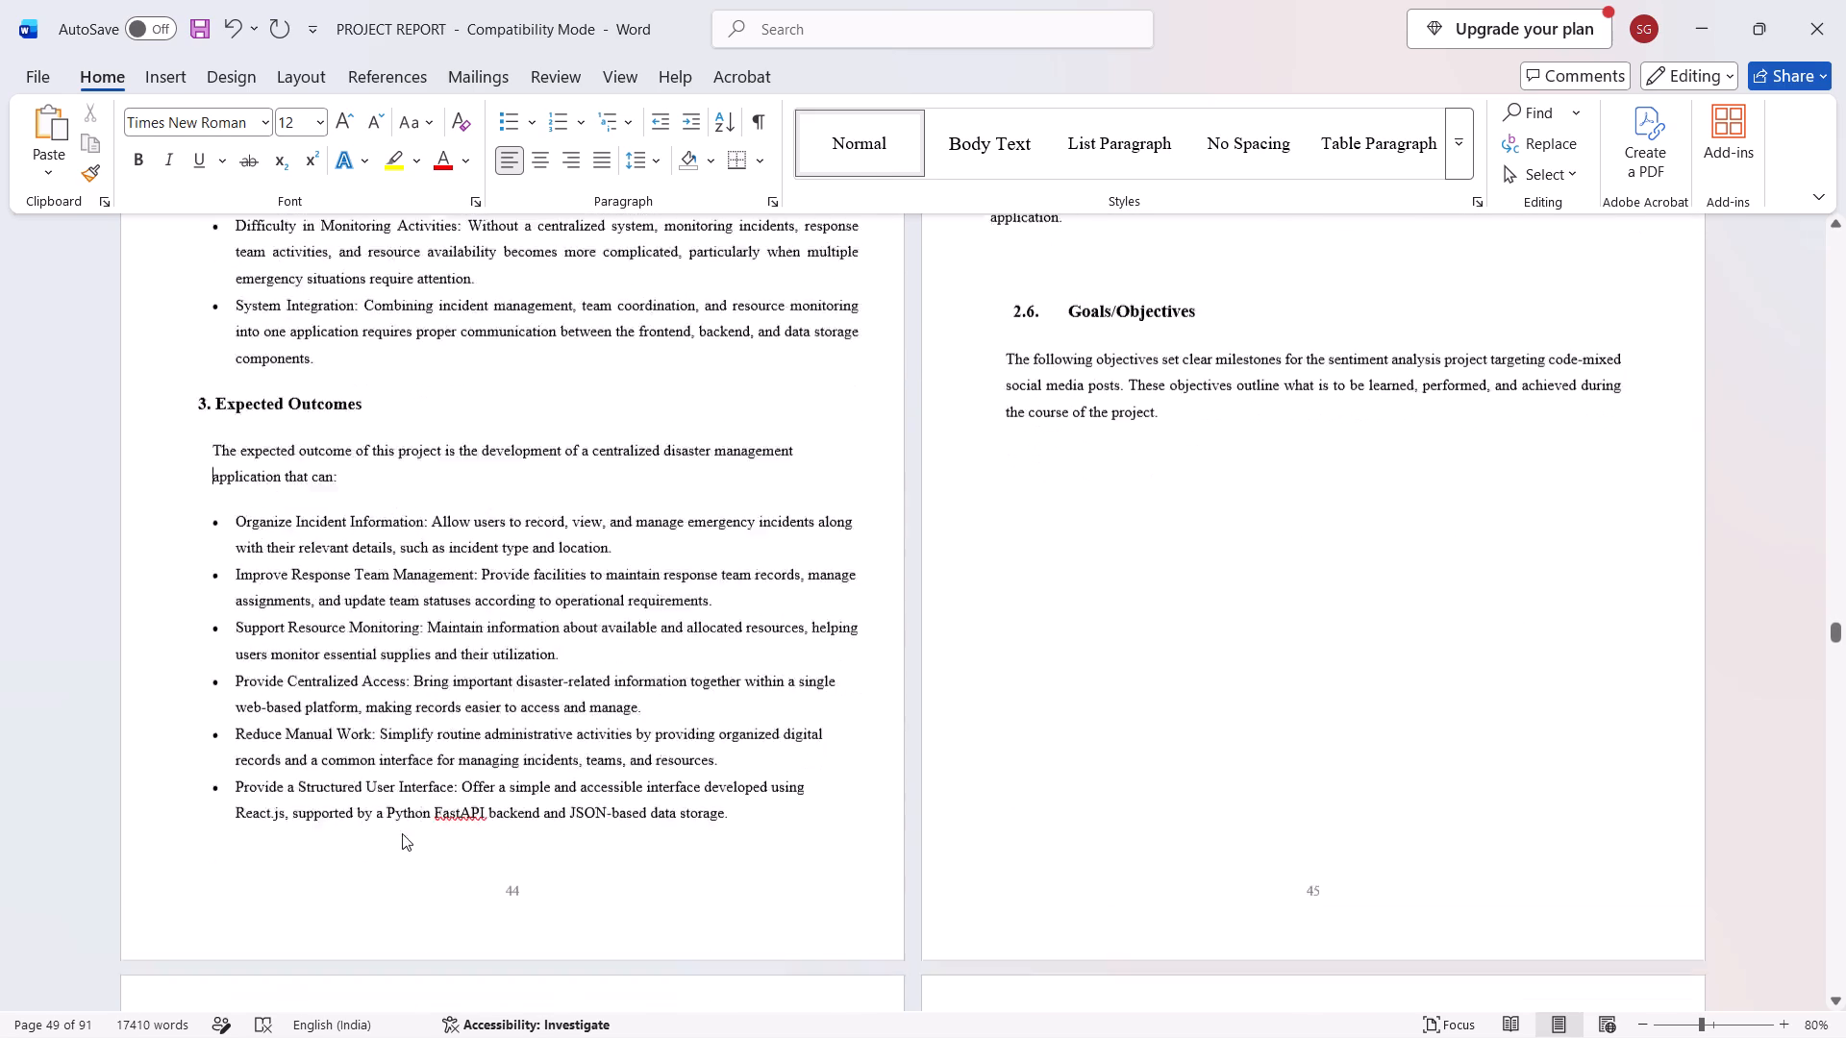
pyautogui.scroll(-3, 402, 833)
pyautogui.scroll(7, 398, 835)
pyautogui.scroll(-1, 398, 831)
pyautogui.scroll(7, 392, 792)
pyautogui.scroll(-1, 389, 774)
pyautogui.scroll(5, 389, 774)
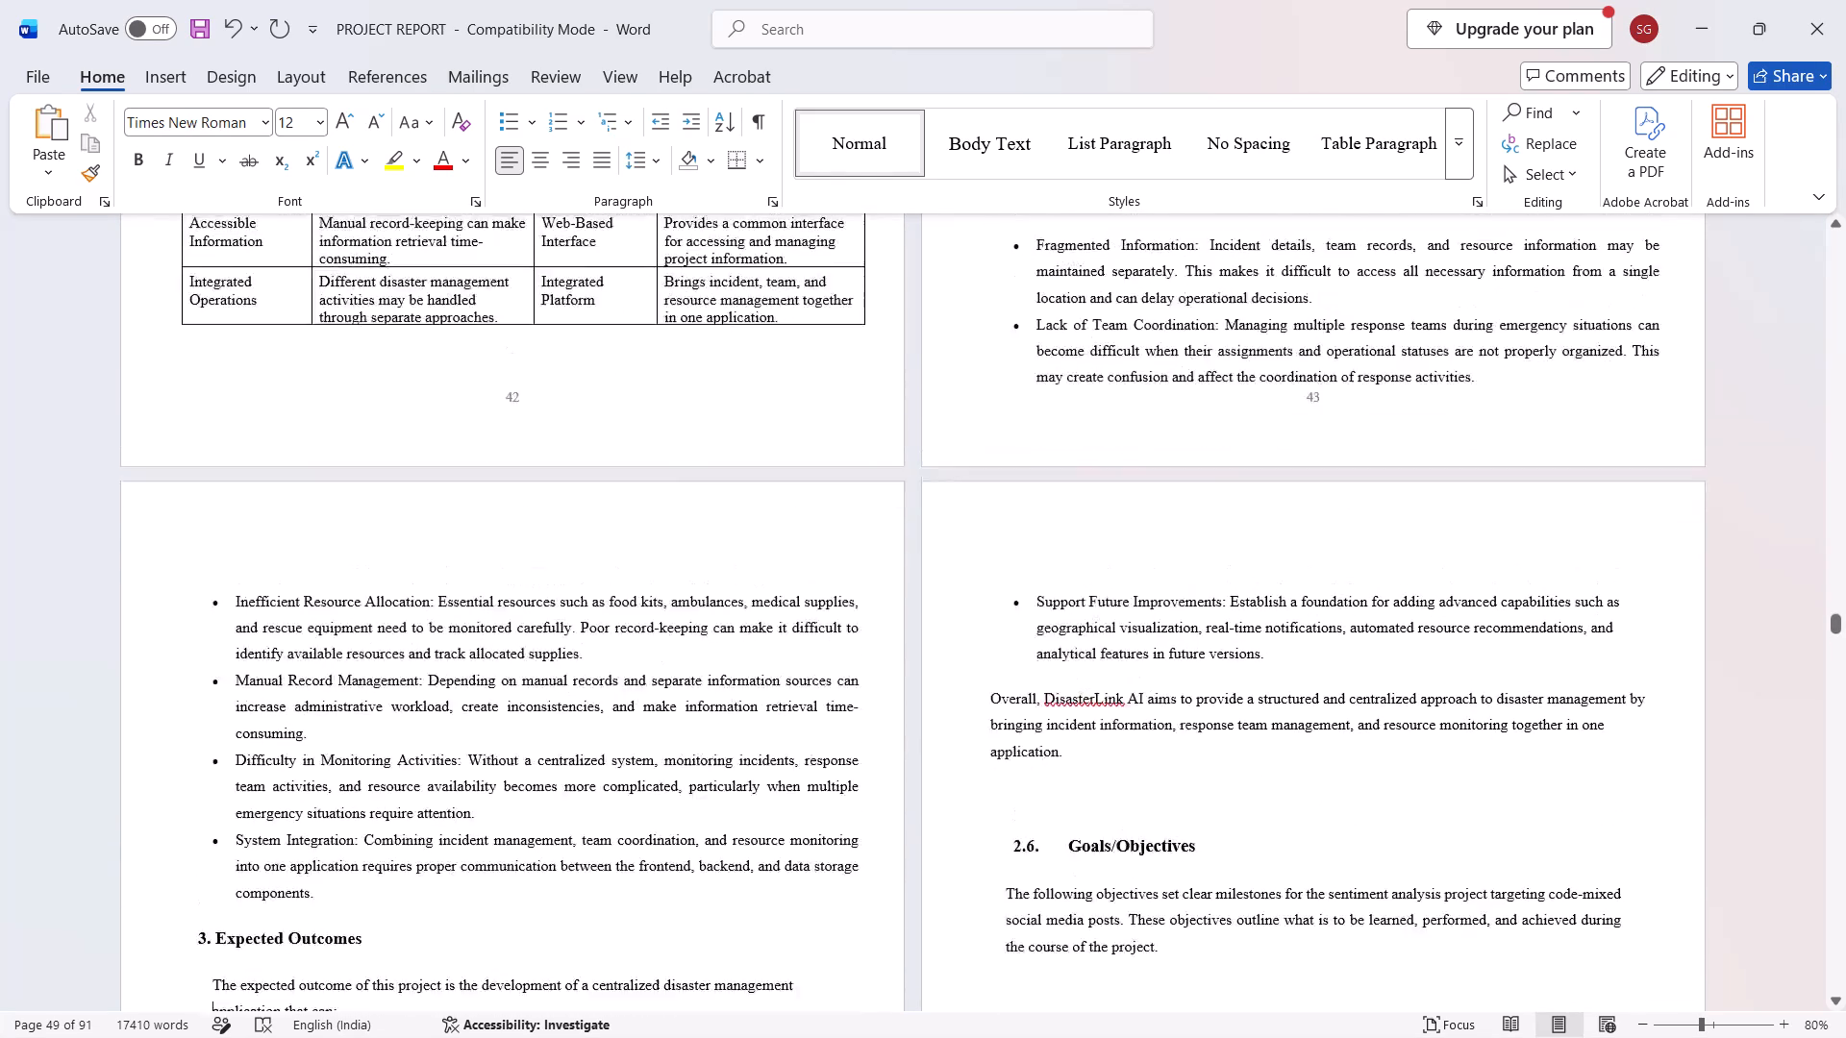
pyautogui.scroll(2, 623, 783)
pyautogui.scroll(-13, 1138, 820)
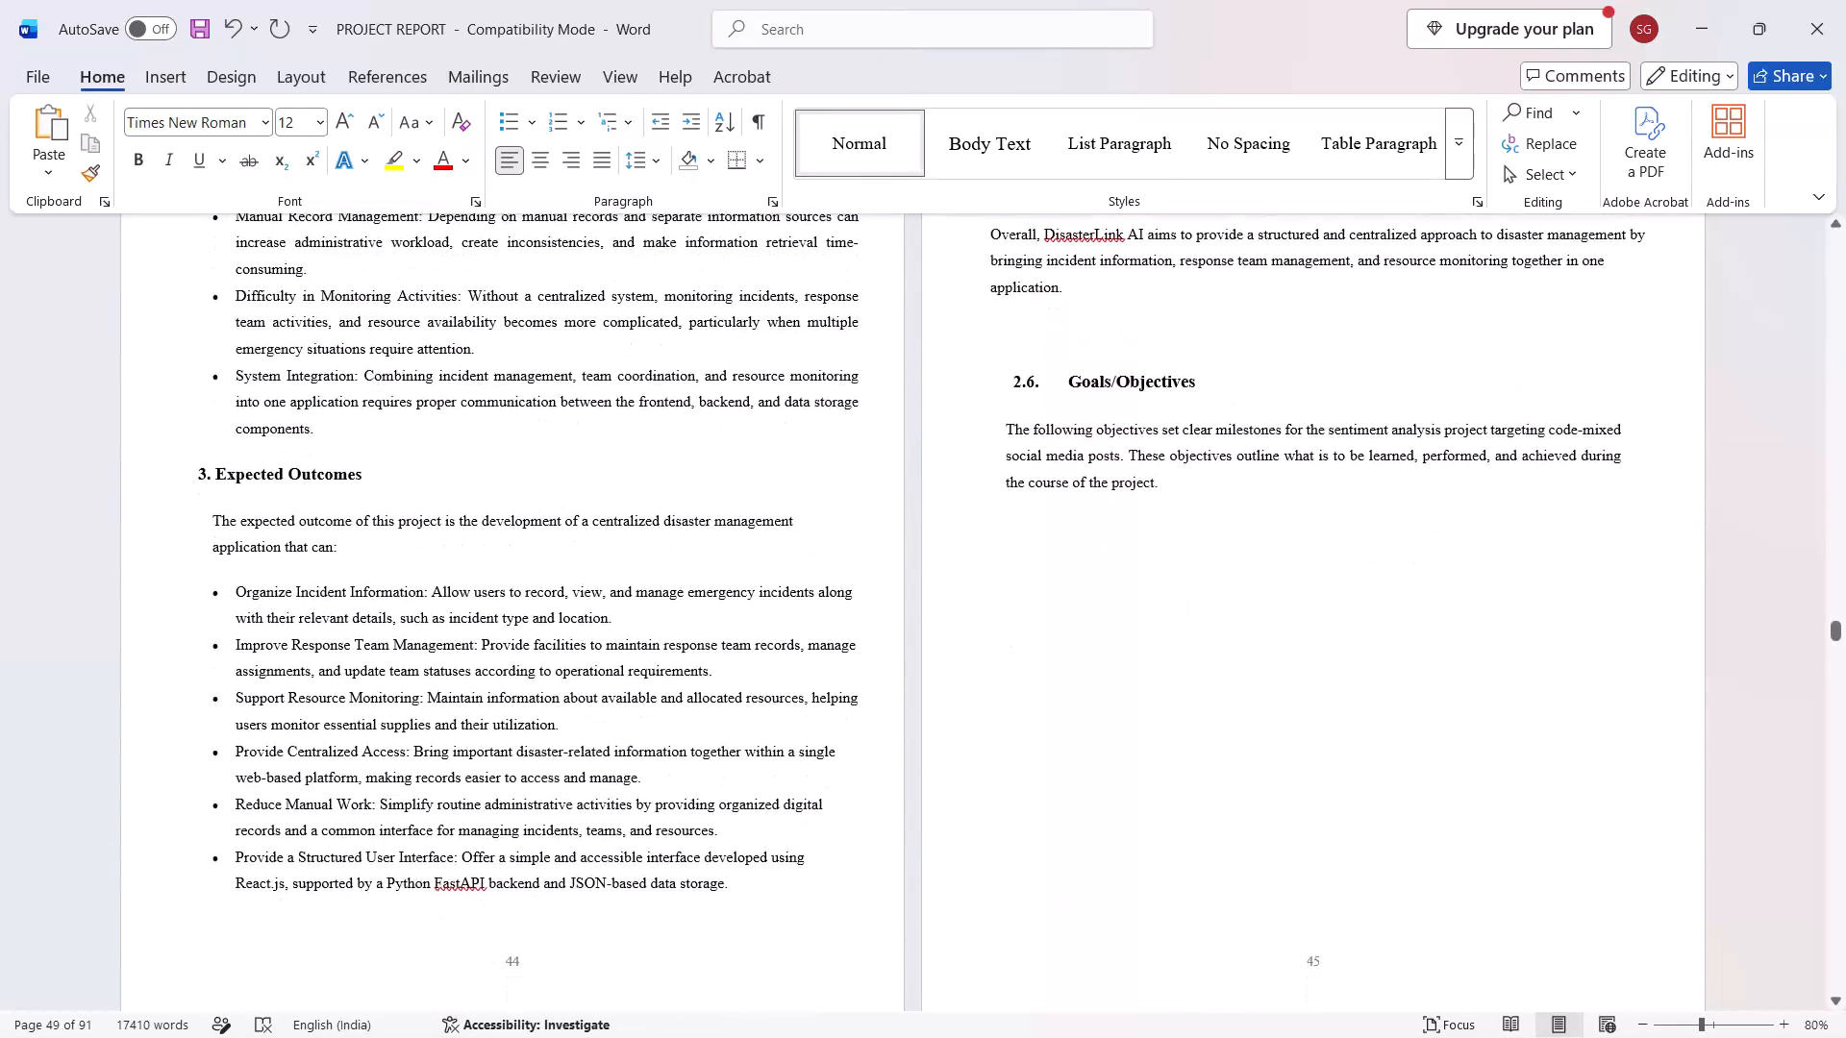
# Look through the existing 2.6 Goals/Objectives section, from Data Collection and Preprocessing to Future Work and Improvements.
pyautogui.hotkey('alt', 'Tab')
pyautogui.keyDown('alt'); pyautogui.click(486, 531); pyautogui.keyUp('alt')
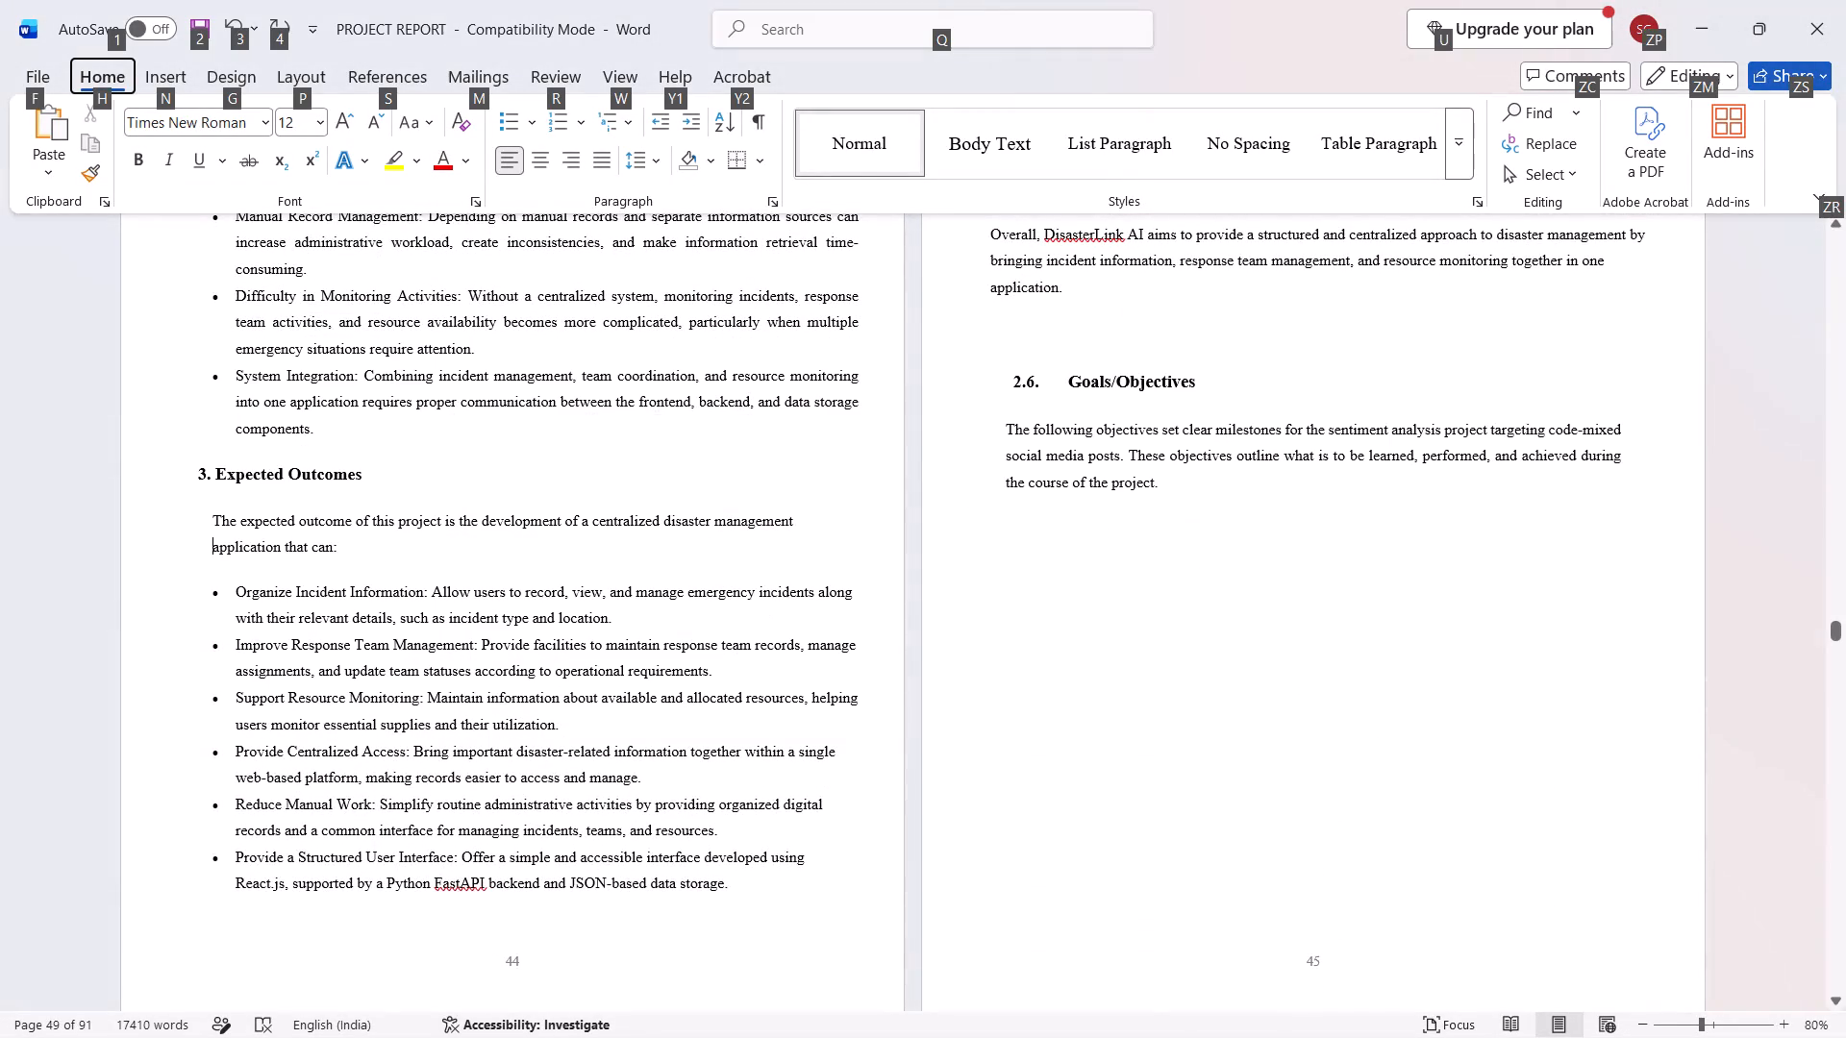
pyautogui.scroll(-5, 1140, 626)
pyautogui.click(1140, 626)
pyautogui.scroll(-11, 1140, 626)
pyautogui.scroll(1, 1134, 639)
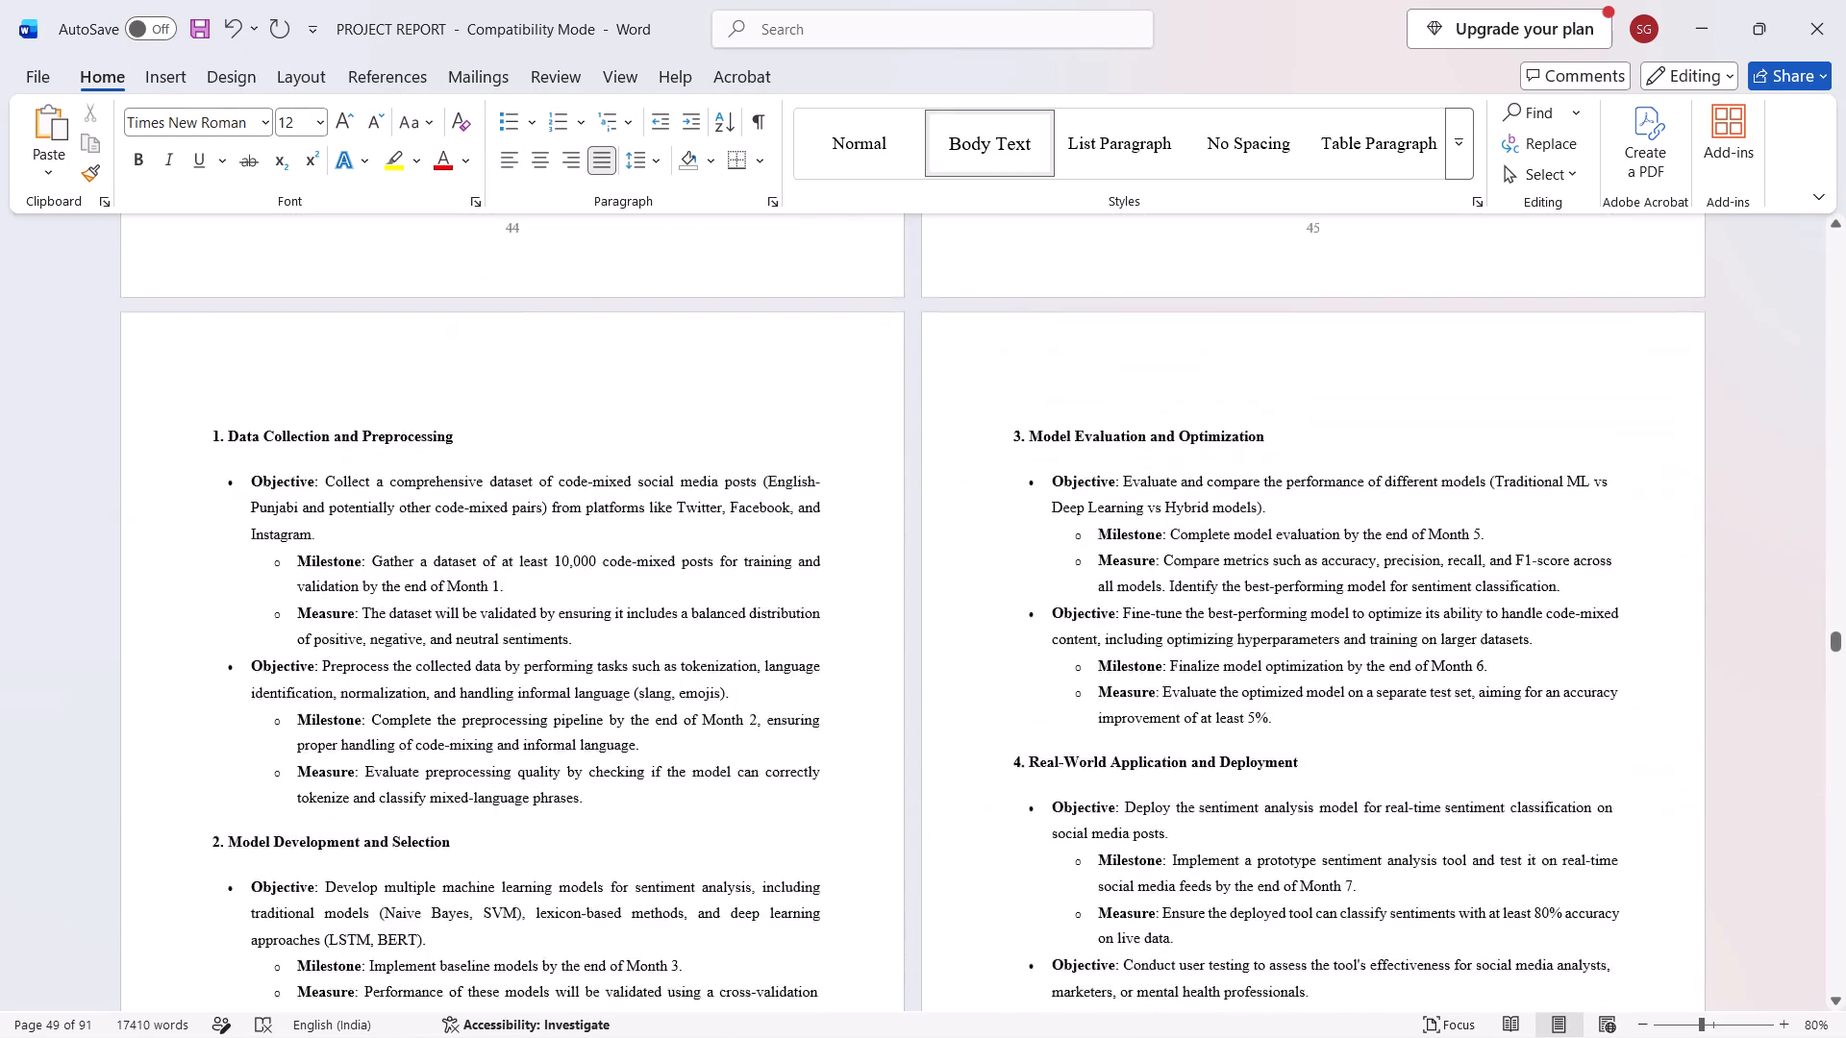
pyautogui.scroll(-1, 1134, 639)
pyautogui.scroll(1, 1134, 639)
pyautogui.scroll(-13, 1134, 641)
pyautogui.scroll(1, 1129, 659)
pyautogui.scroll(-3, 1129, 659)
pyautogui.scroll(1, 1129, 659)
pyautogui.scroll(-6, 1129, 659)
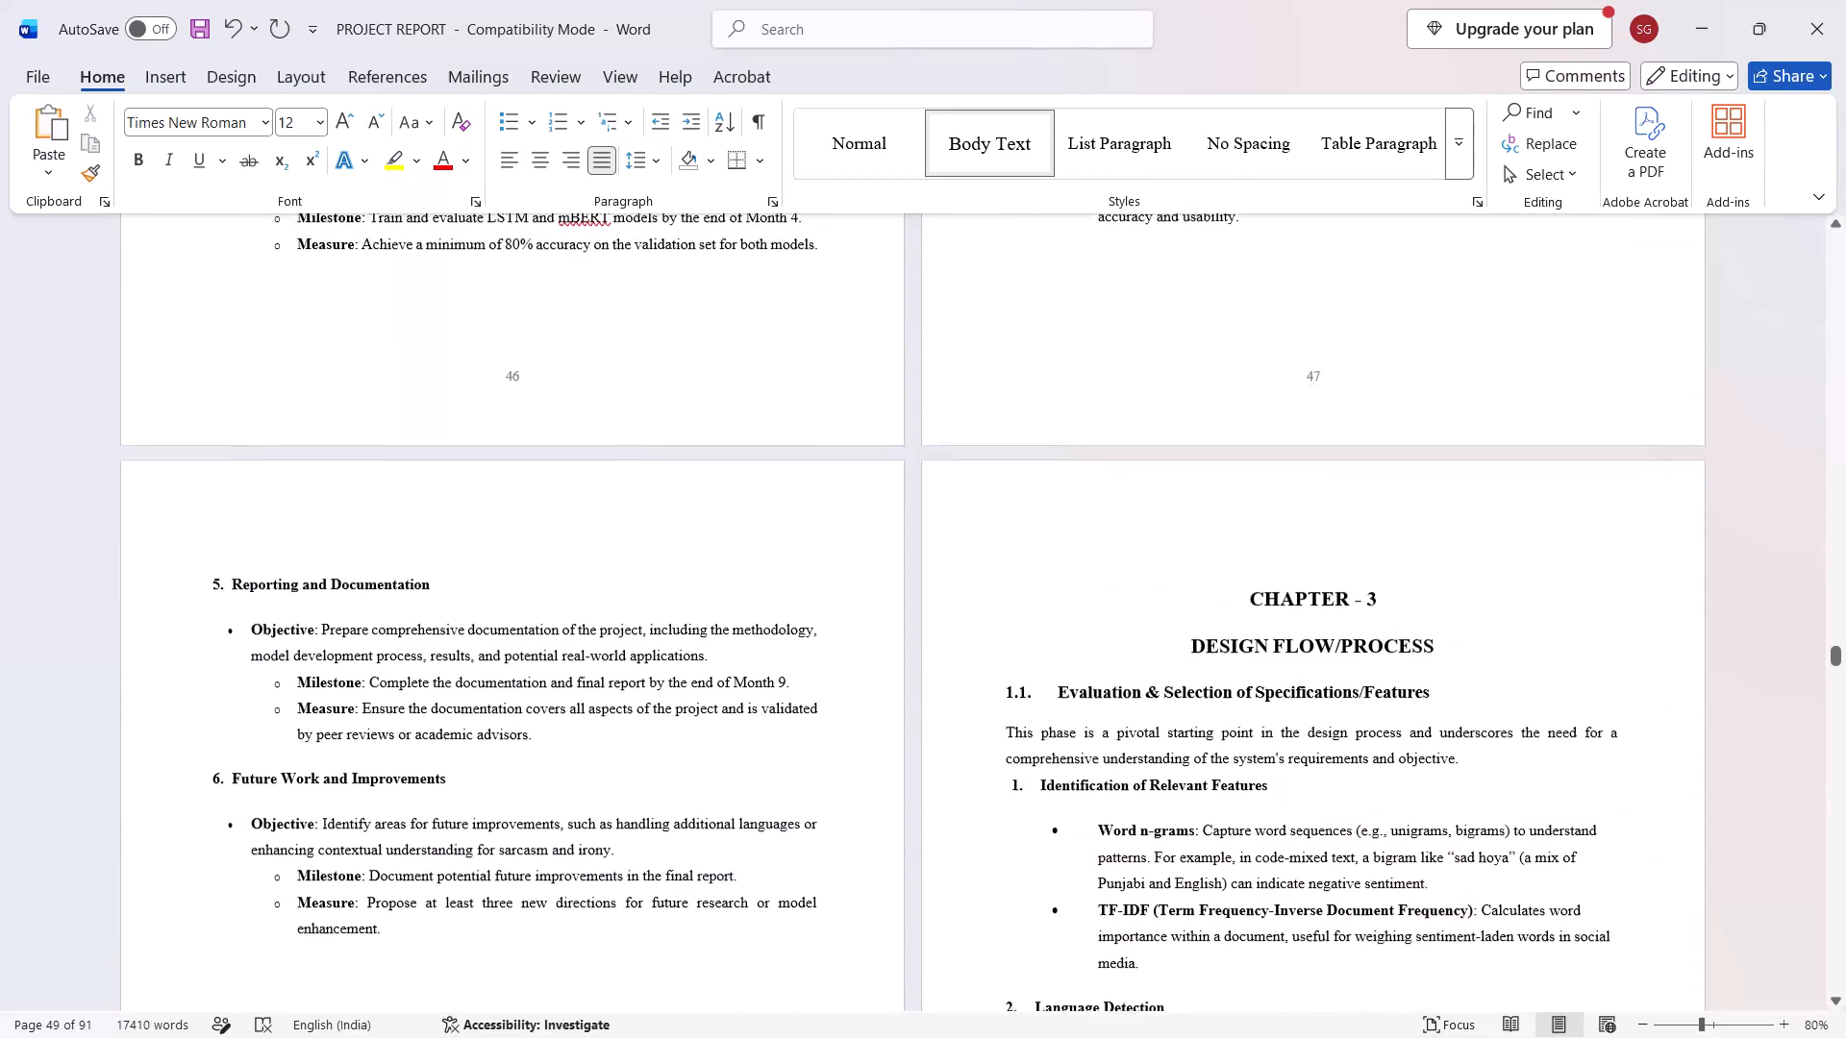
pyautogui.scroll(-4, 789, 669)
pyautogui.moveTo(405, 755); pyautogui.dragTo(1504, 33)
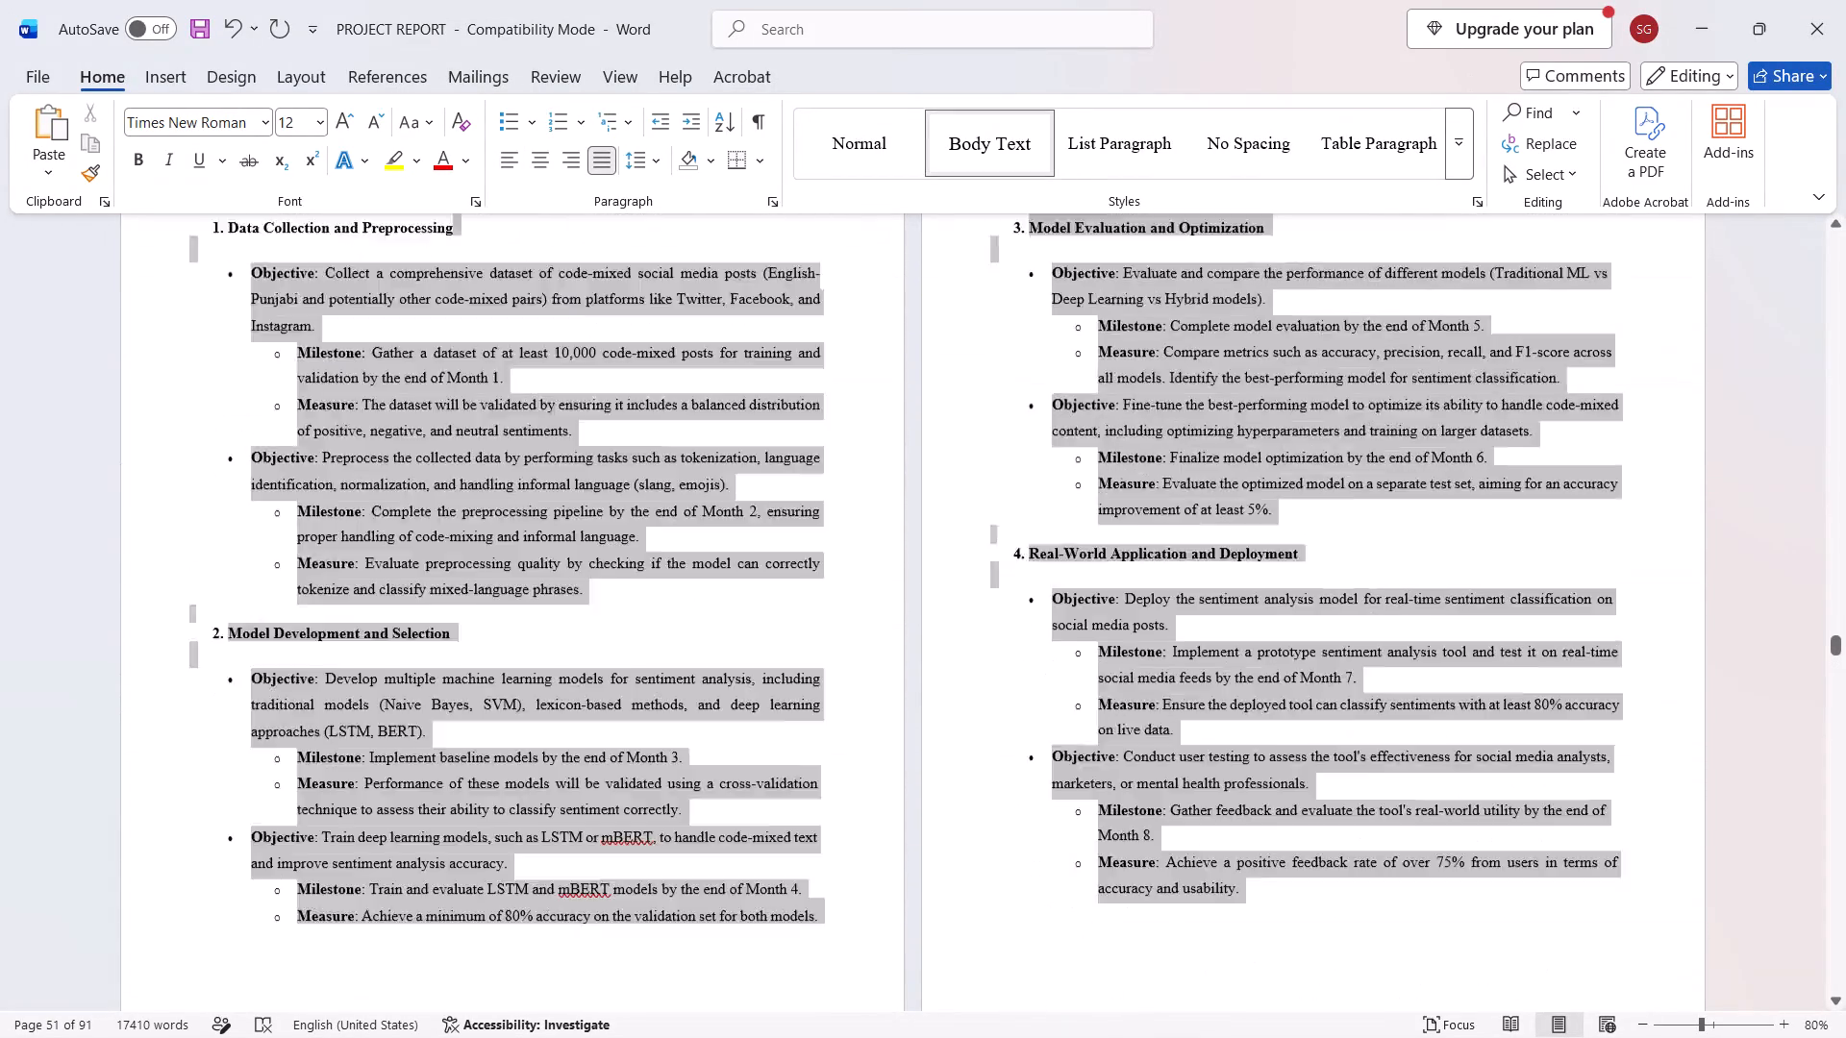
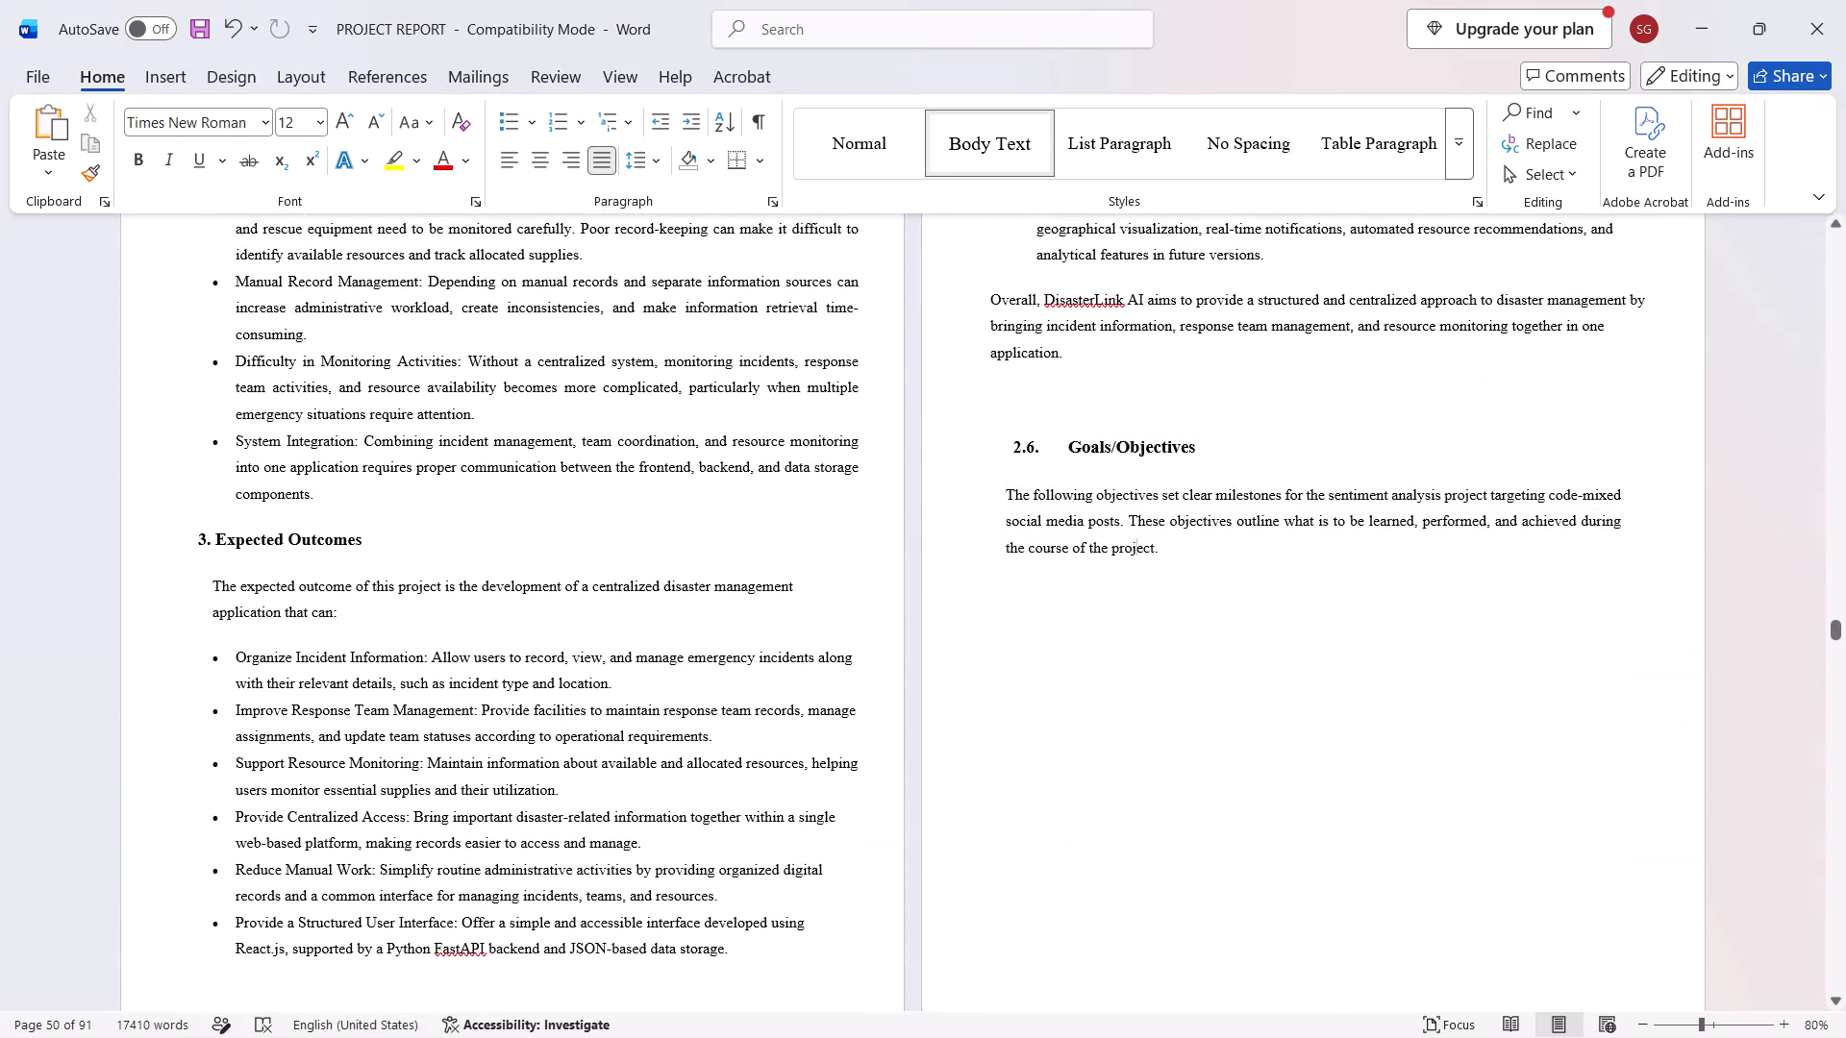
pyautogui.moveTo(1007, 491); pyautogui.dragTo(1169, 1037)
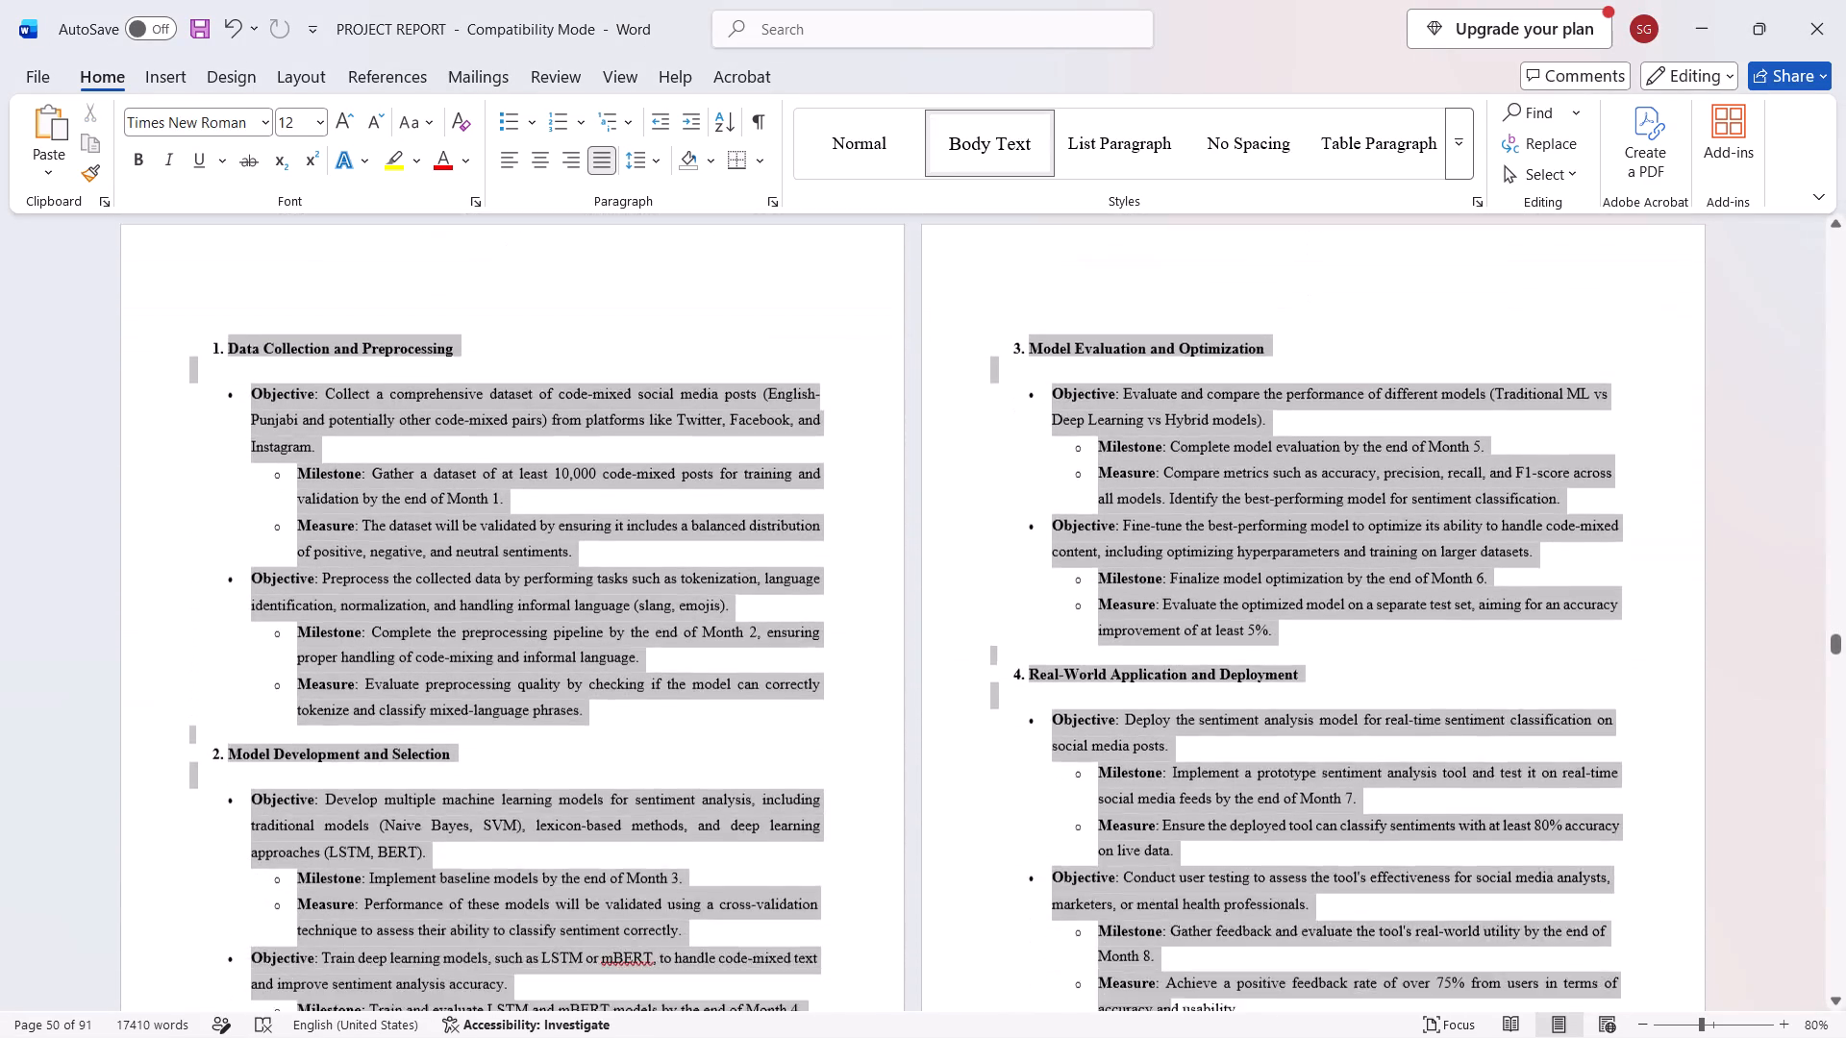
pyautogui.moveTo(1169, 1037); pyautogui.dragTo(736, 977)
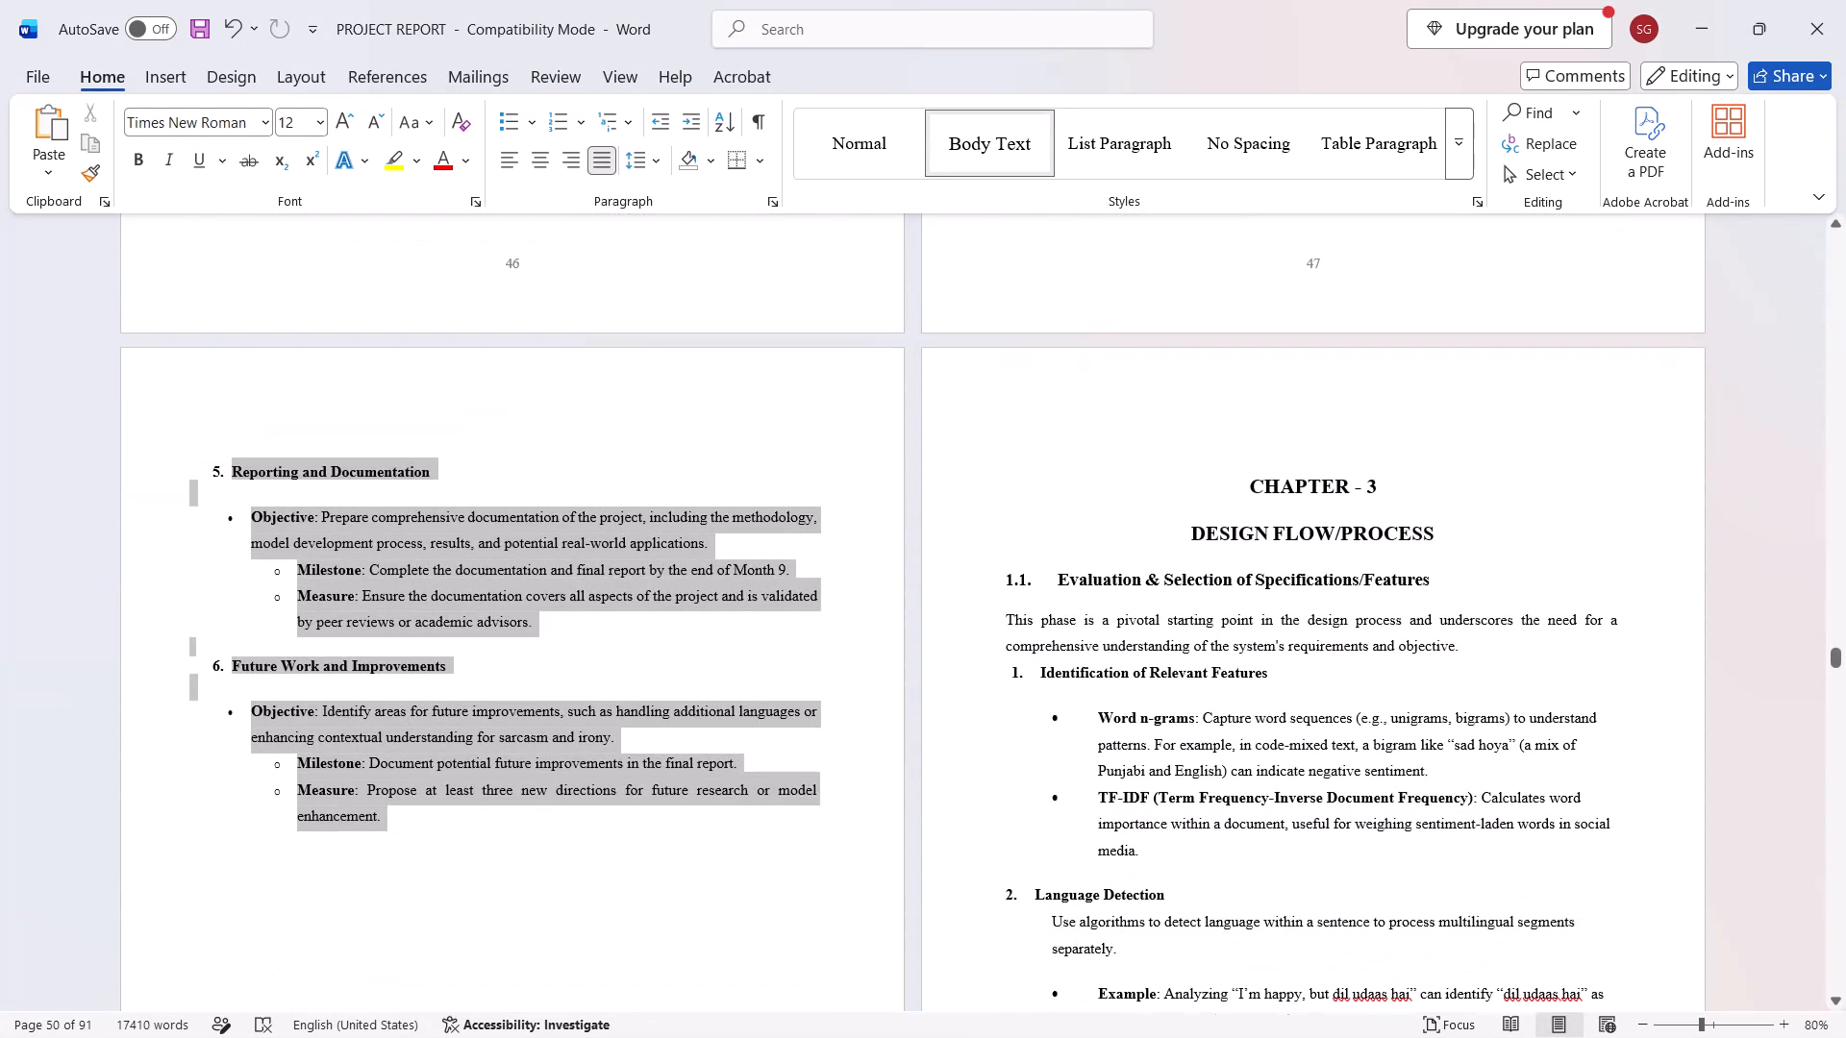
pyautogui.moveTo(736, 977); pyautogui.dragTo(476, 796)
pyautogui.press('BackSpace')
# Paste the copied ChatGPT text below the 2.6 Goals/Objectives heading with the Keep Source Formatting paste option.
pyautogui.scroll(2, 800, 654)
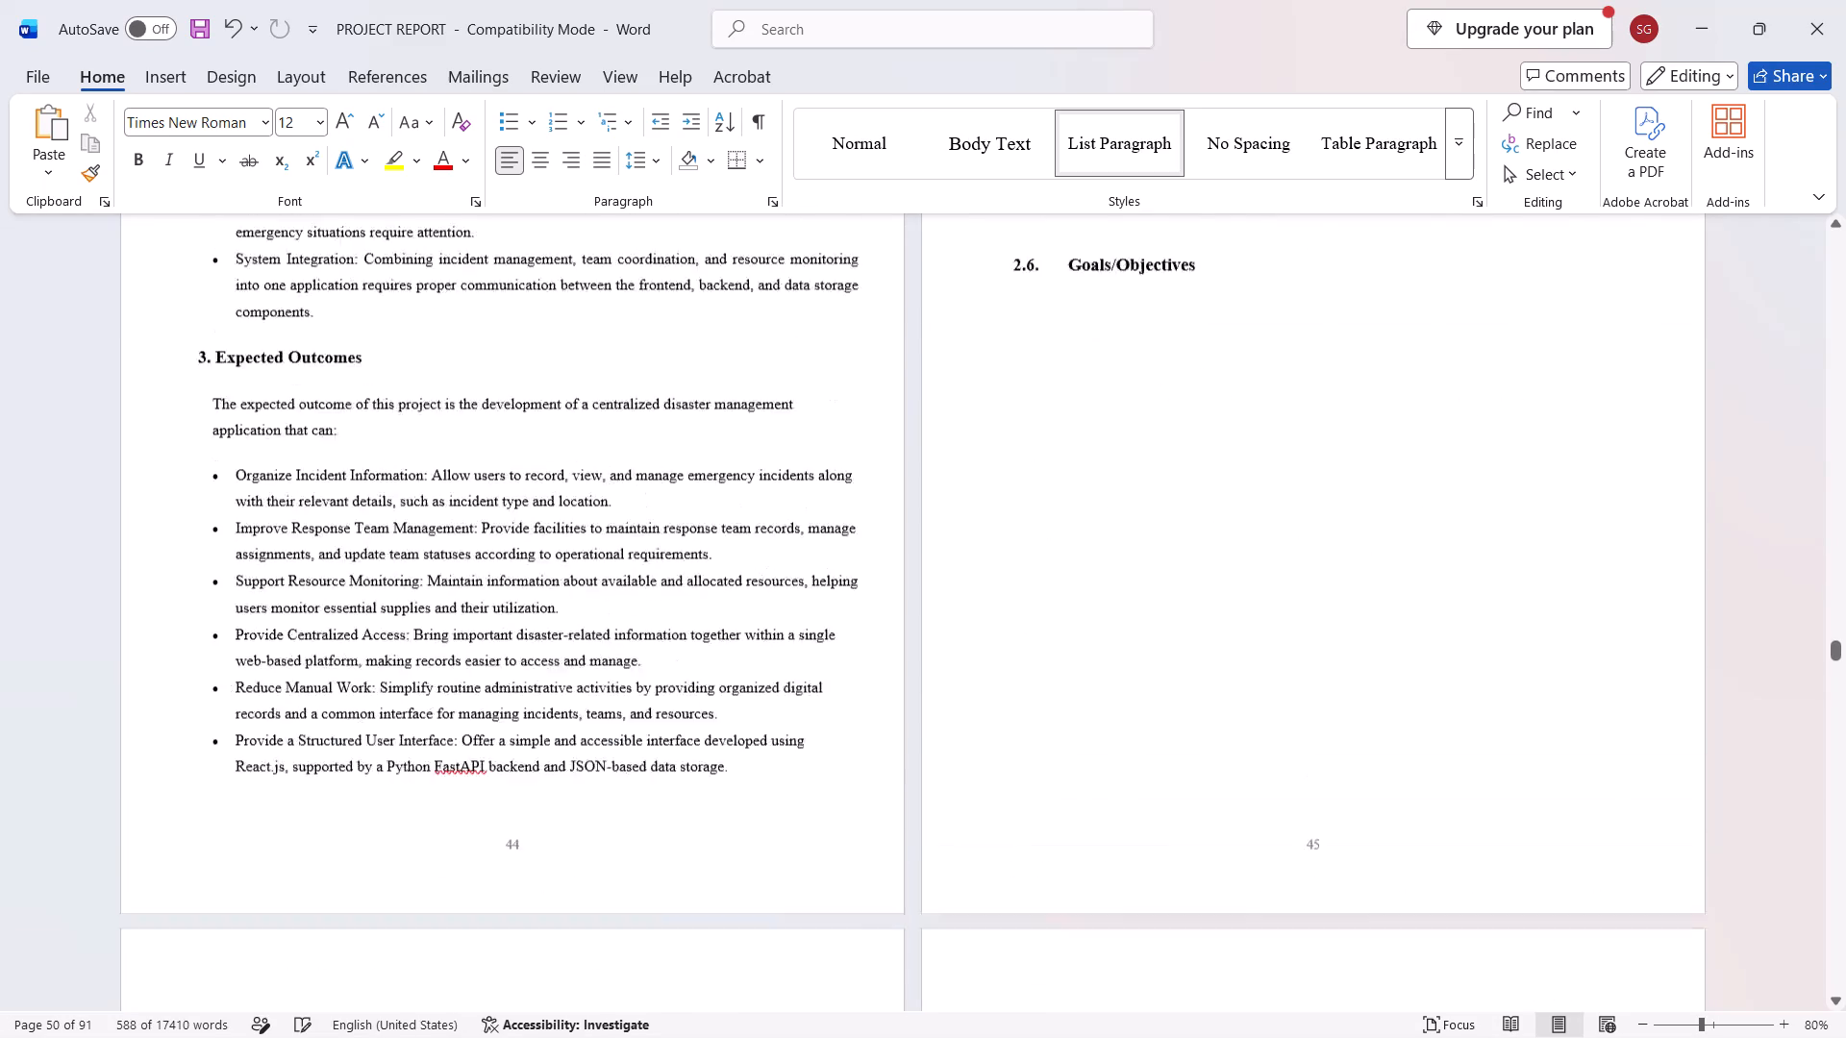
pyautogui.scroll(3, 801, 652)
pyautogui.scroll(-8, 925, 549)
pyautogui.scroll(1, 919, 554)
pyautogui.scroll(-3, 917, 555)
pyautogui.scroll(6, 1016, 507)
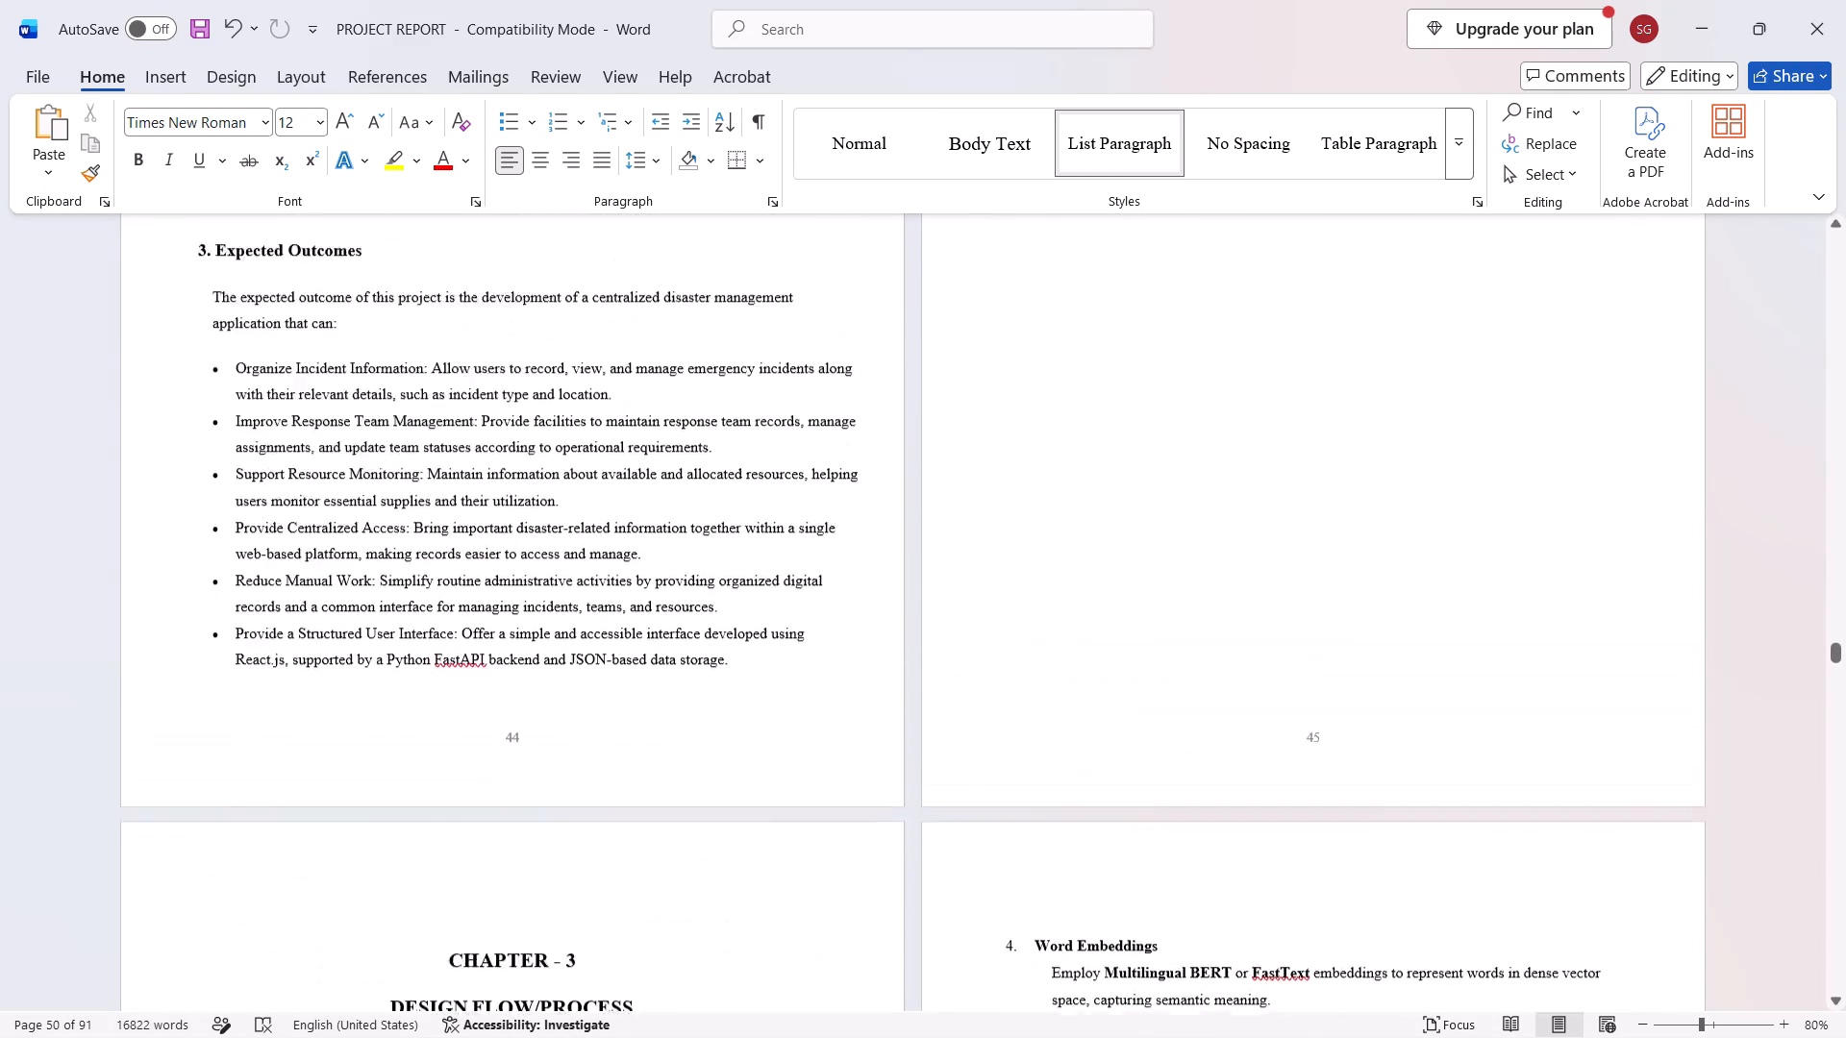
pyautogui.scroll(2, 1034, 474)
pyautogui.hotkey('ctrl', 'v')
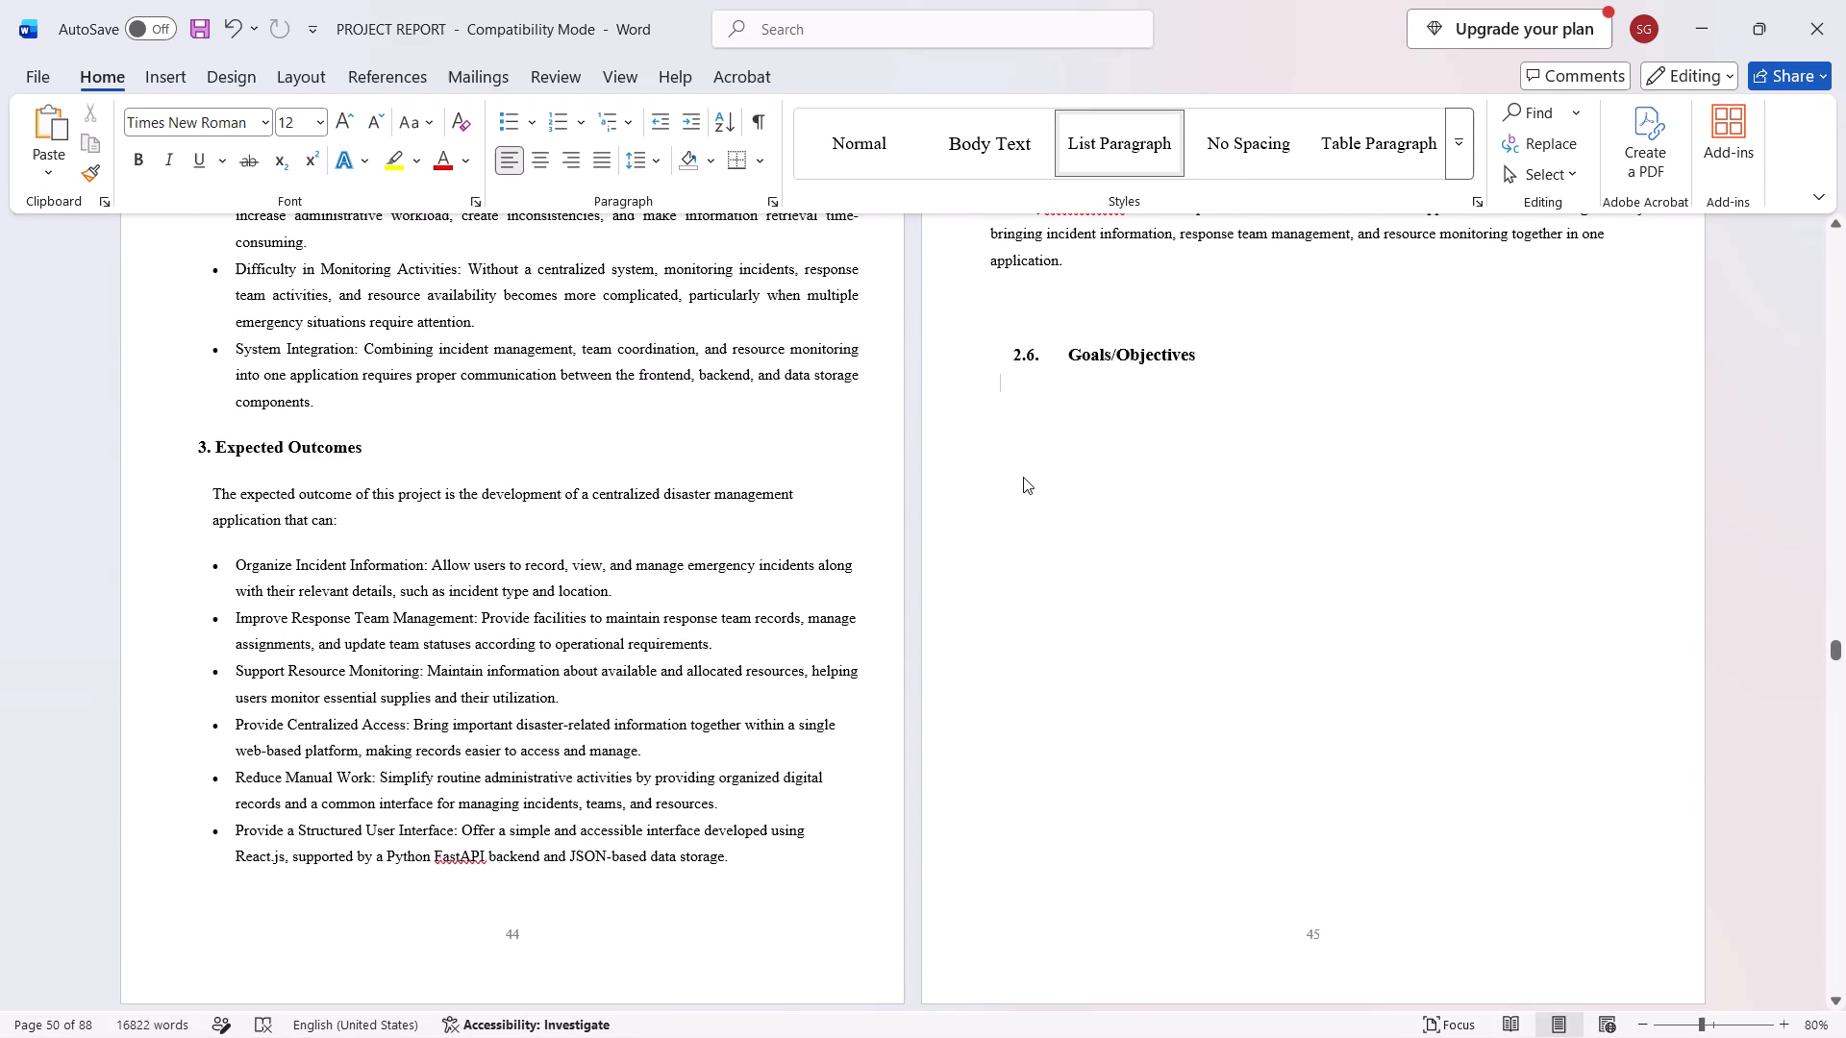
pyautogui.scroll(-3, 1118, 729)
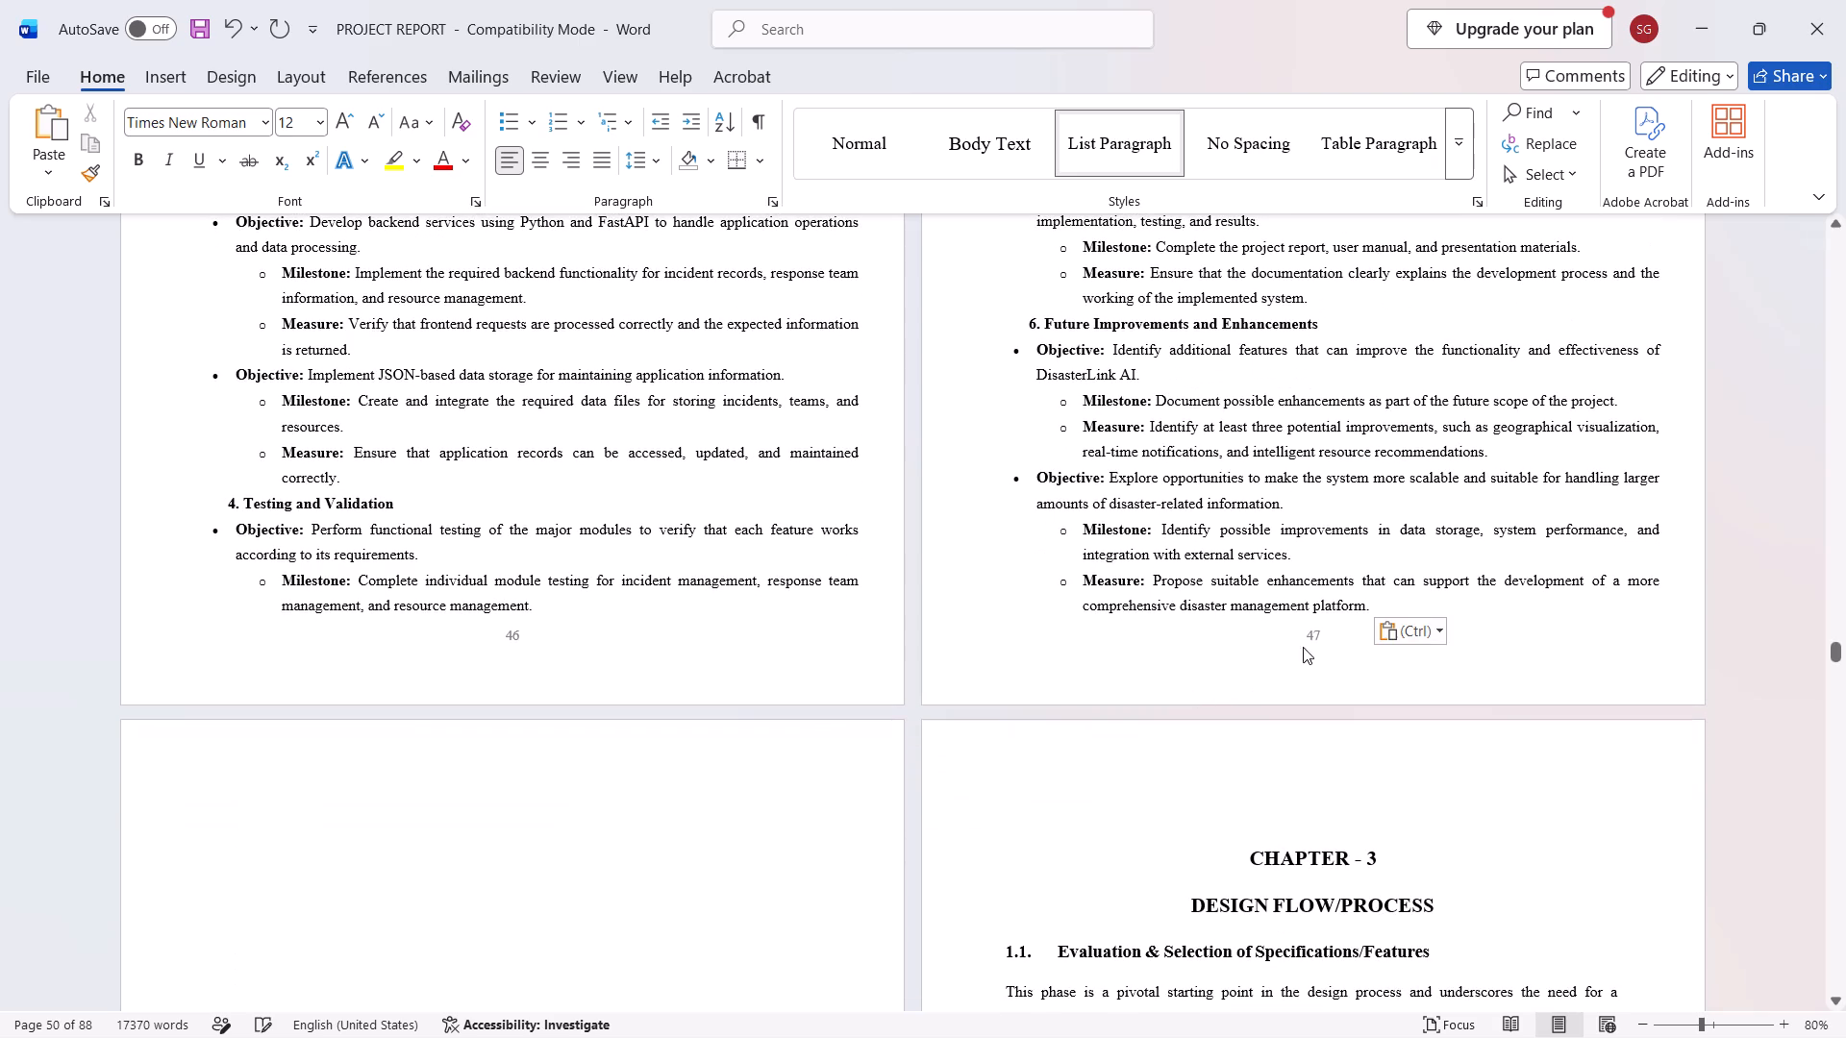
pyautogui.click(1444, 630)
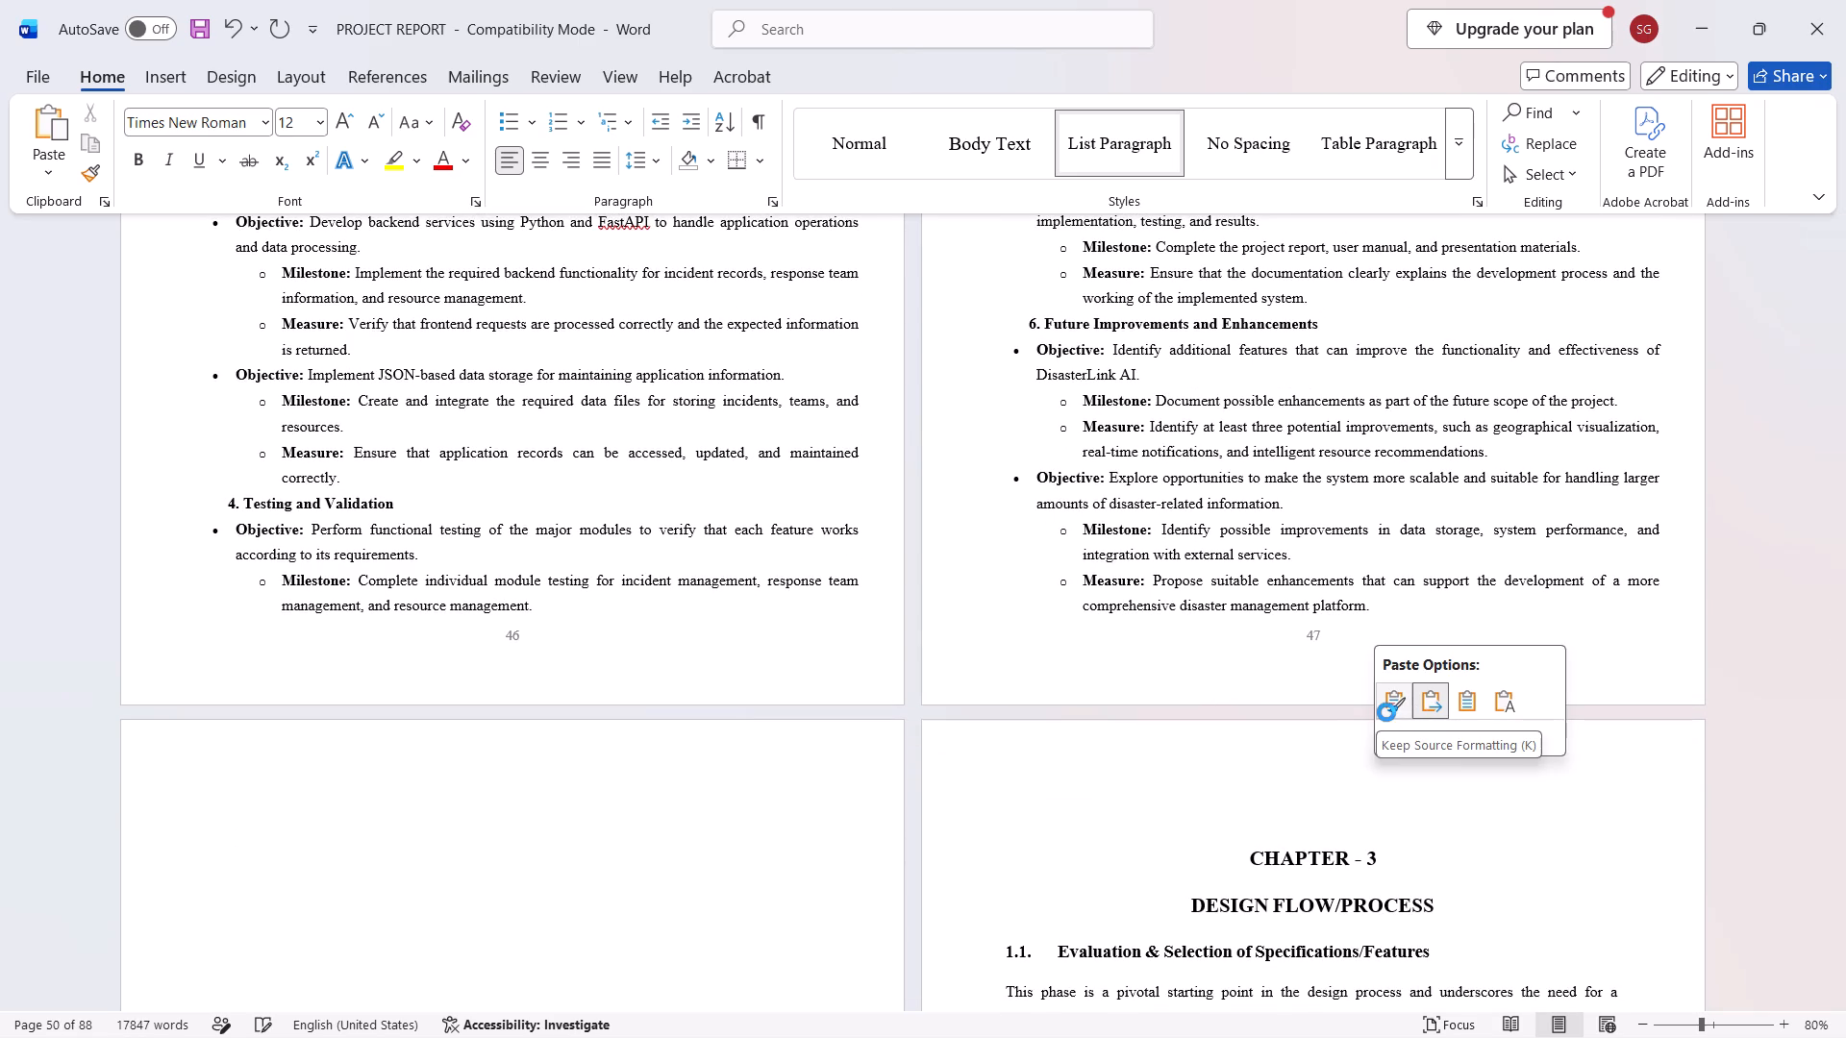
pyautogui.click(1386, 712)
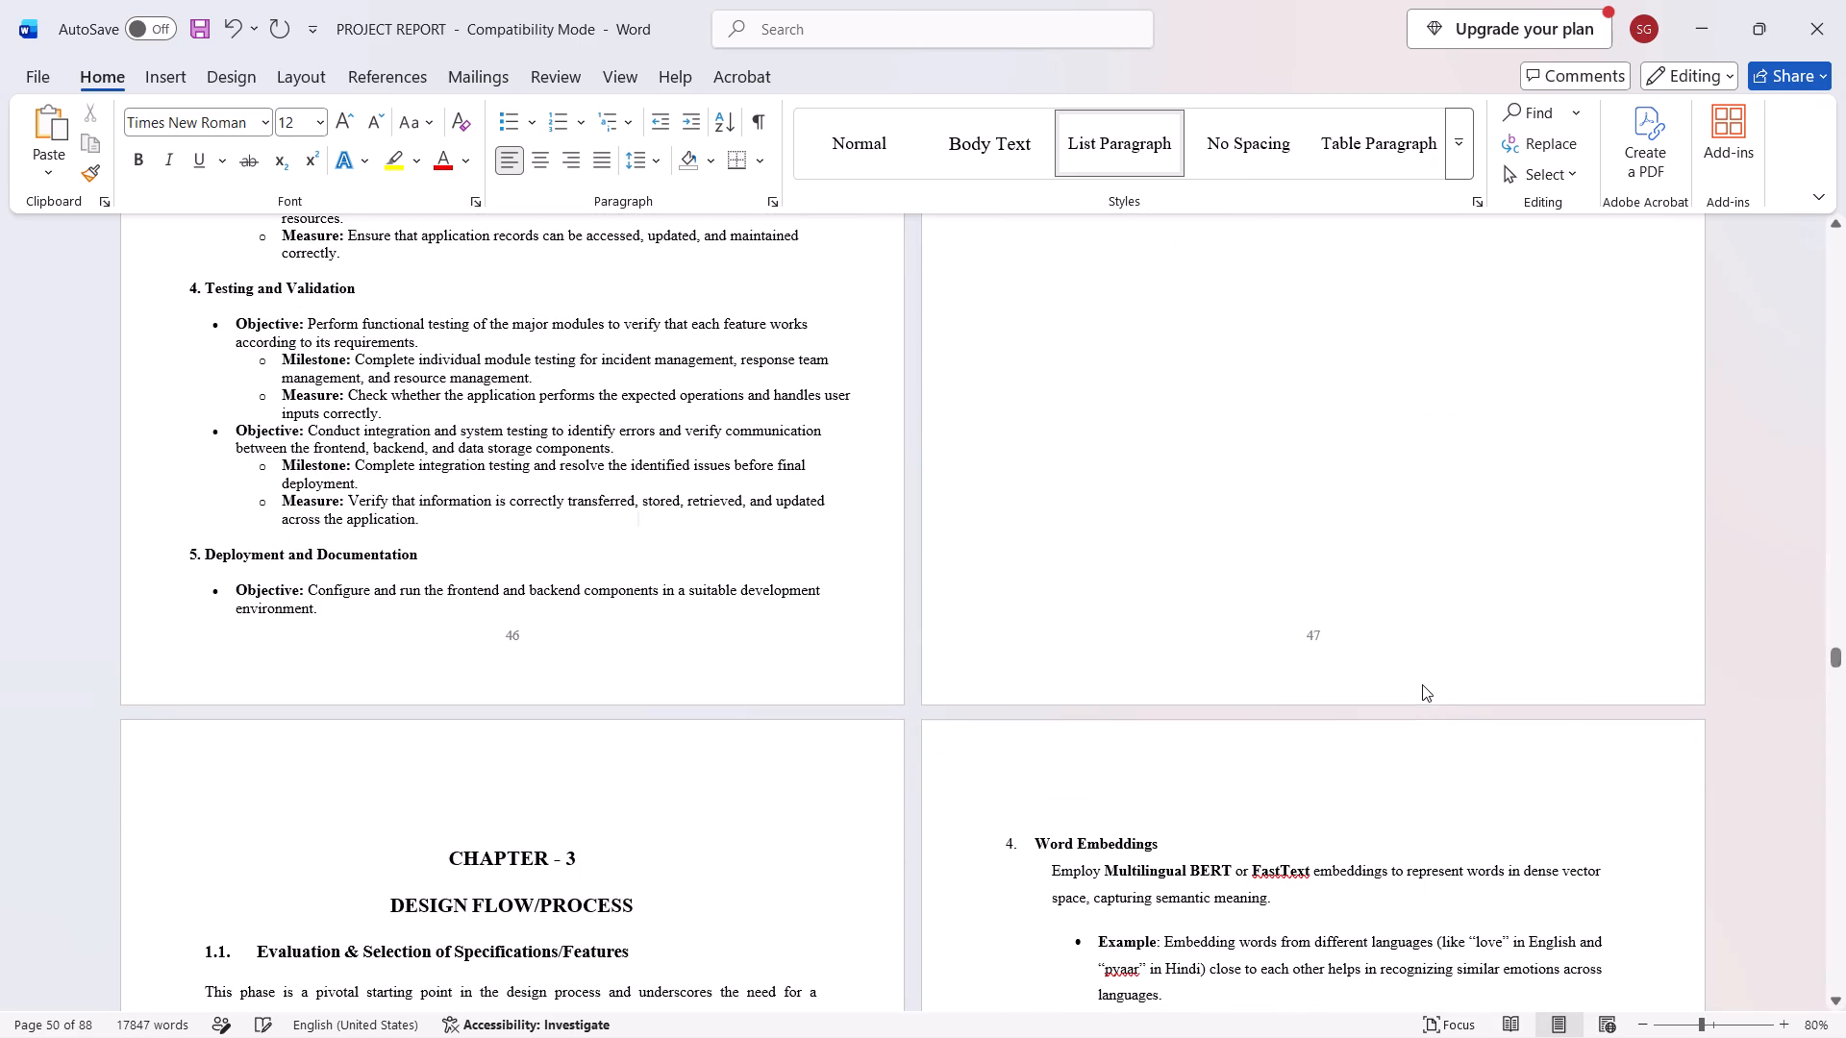
# Increase the line spacing of all the pasted 2.6 text, from its introductory paragraph to the last Measure item.
pyautogui.scroll(3, 677, 698)
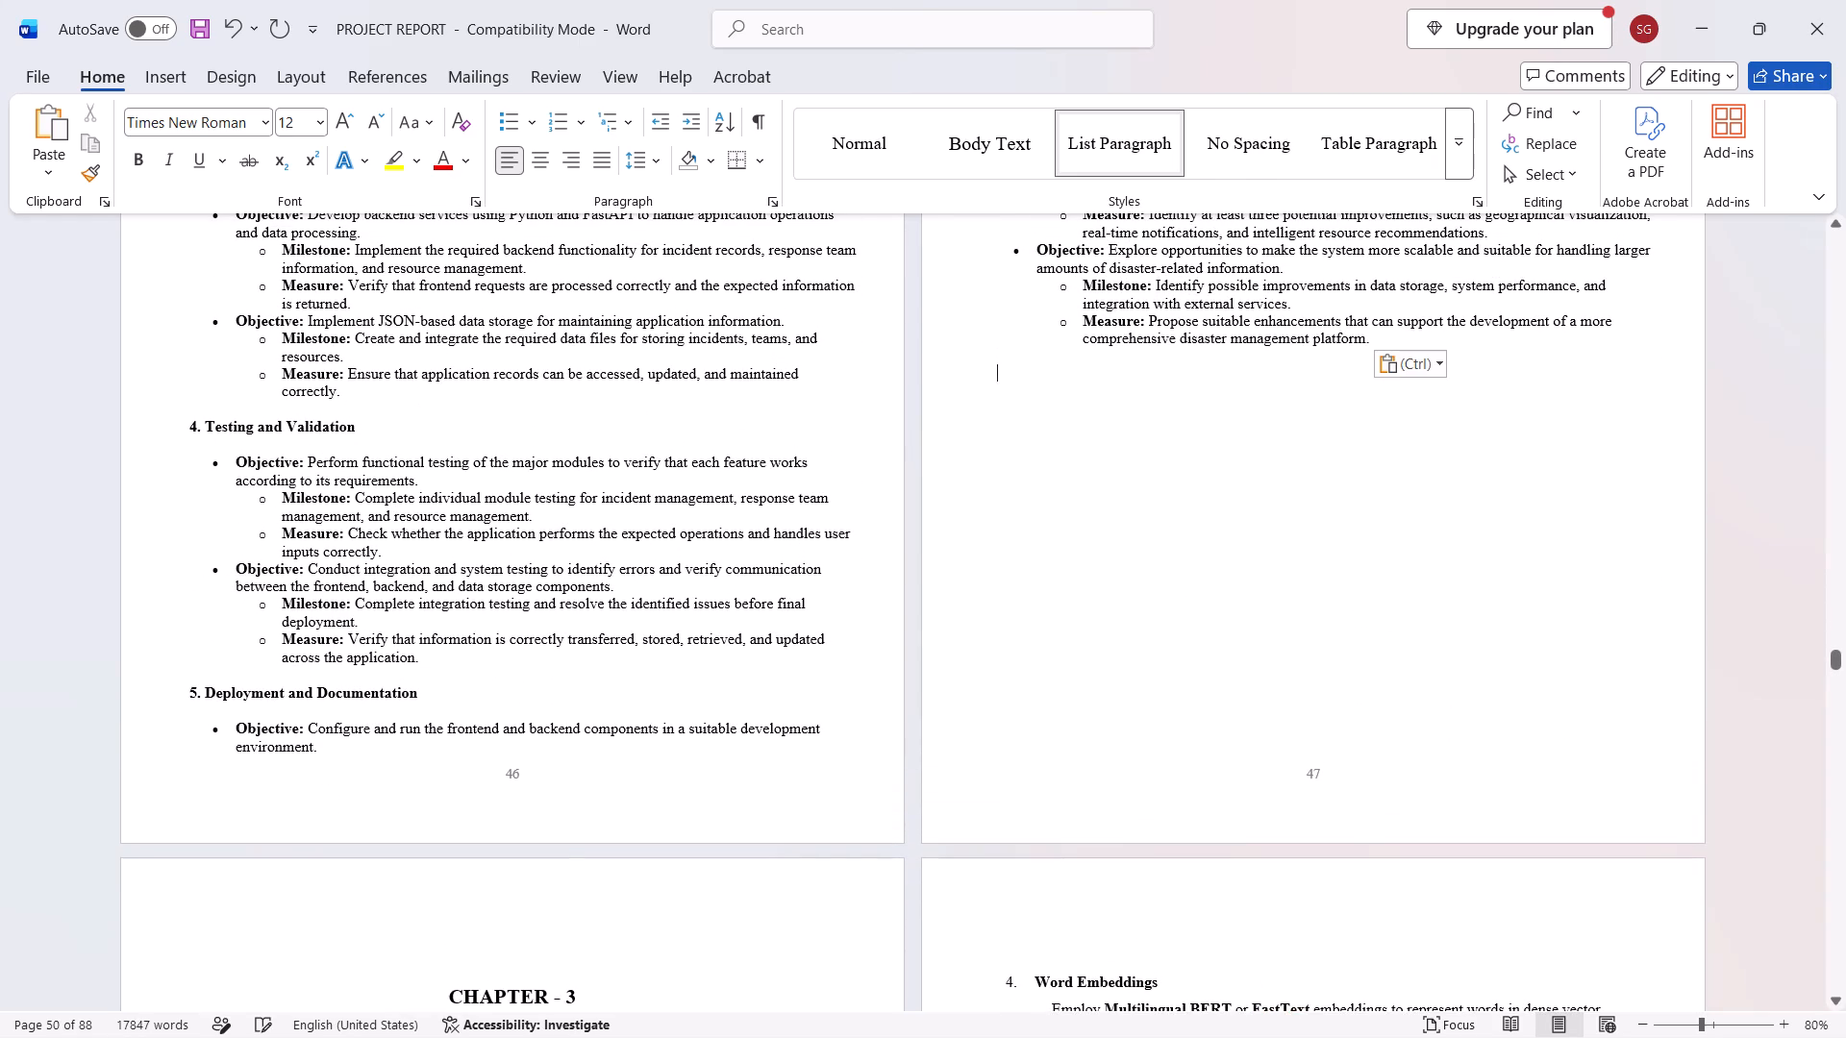
pyautogui.scroll(4, 1272, 522)
pyautogui.moveTo(1384, 517); pyautogui.dragTo(718, 167)
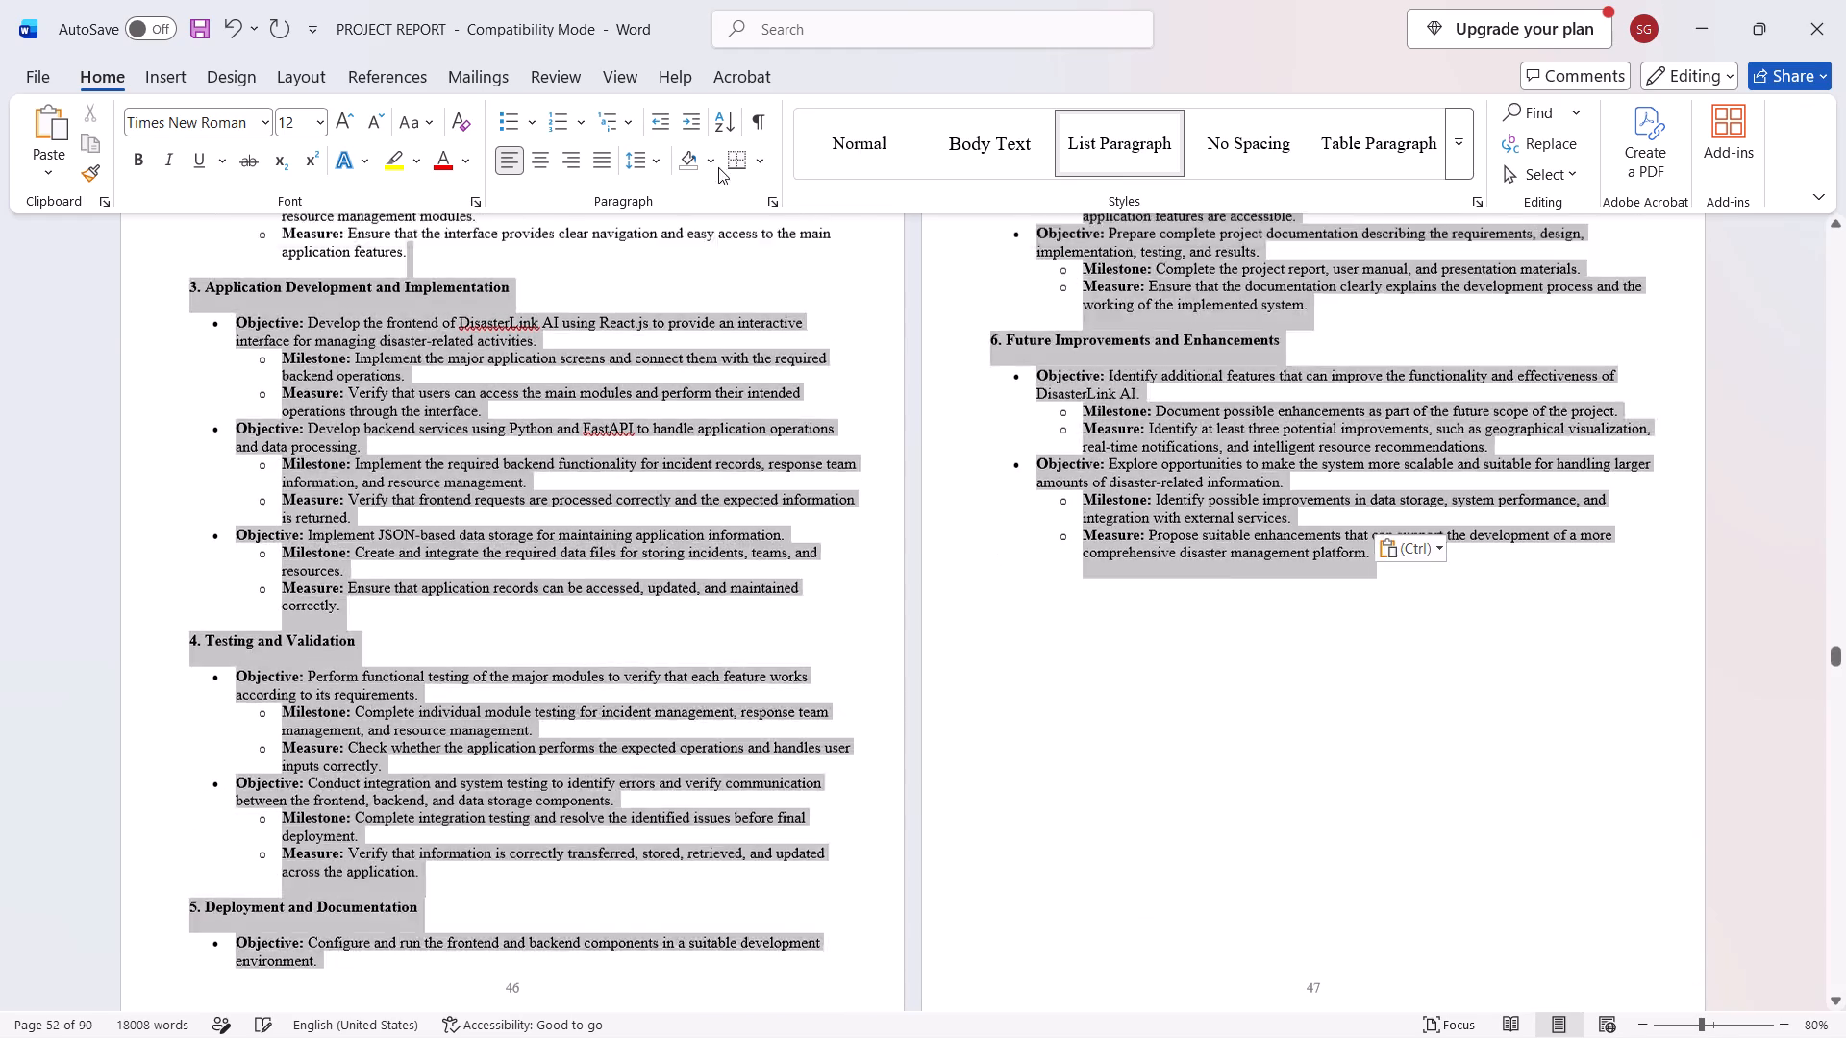
pyautogui.moveTo(718, 167); pyautogui.dragTo(983, 524)
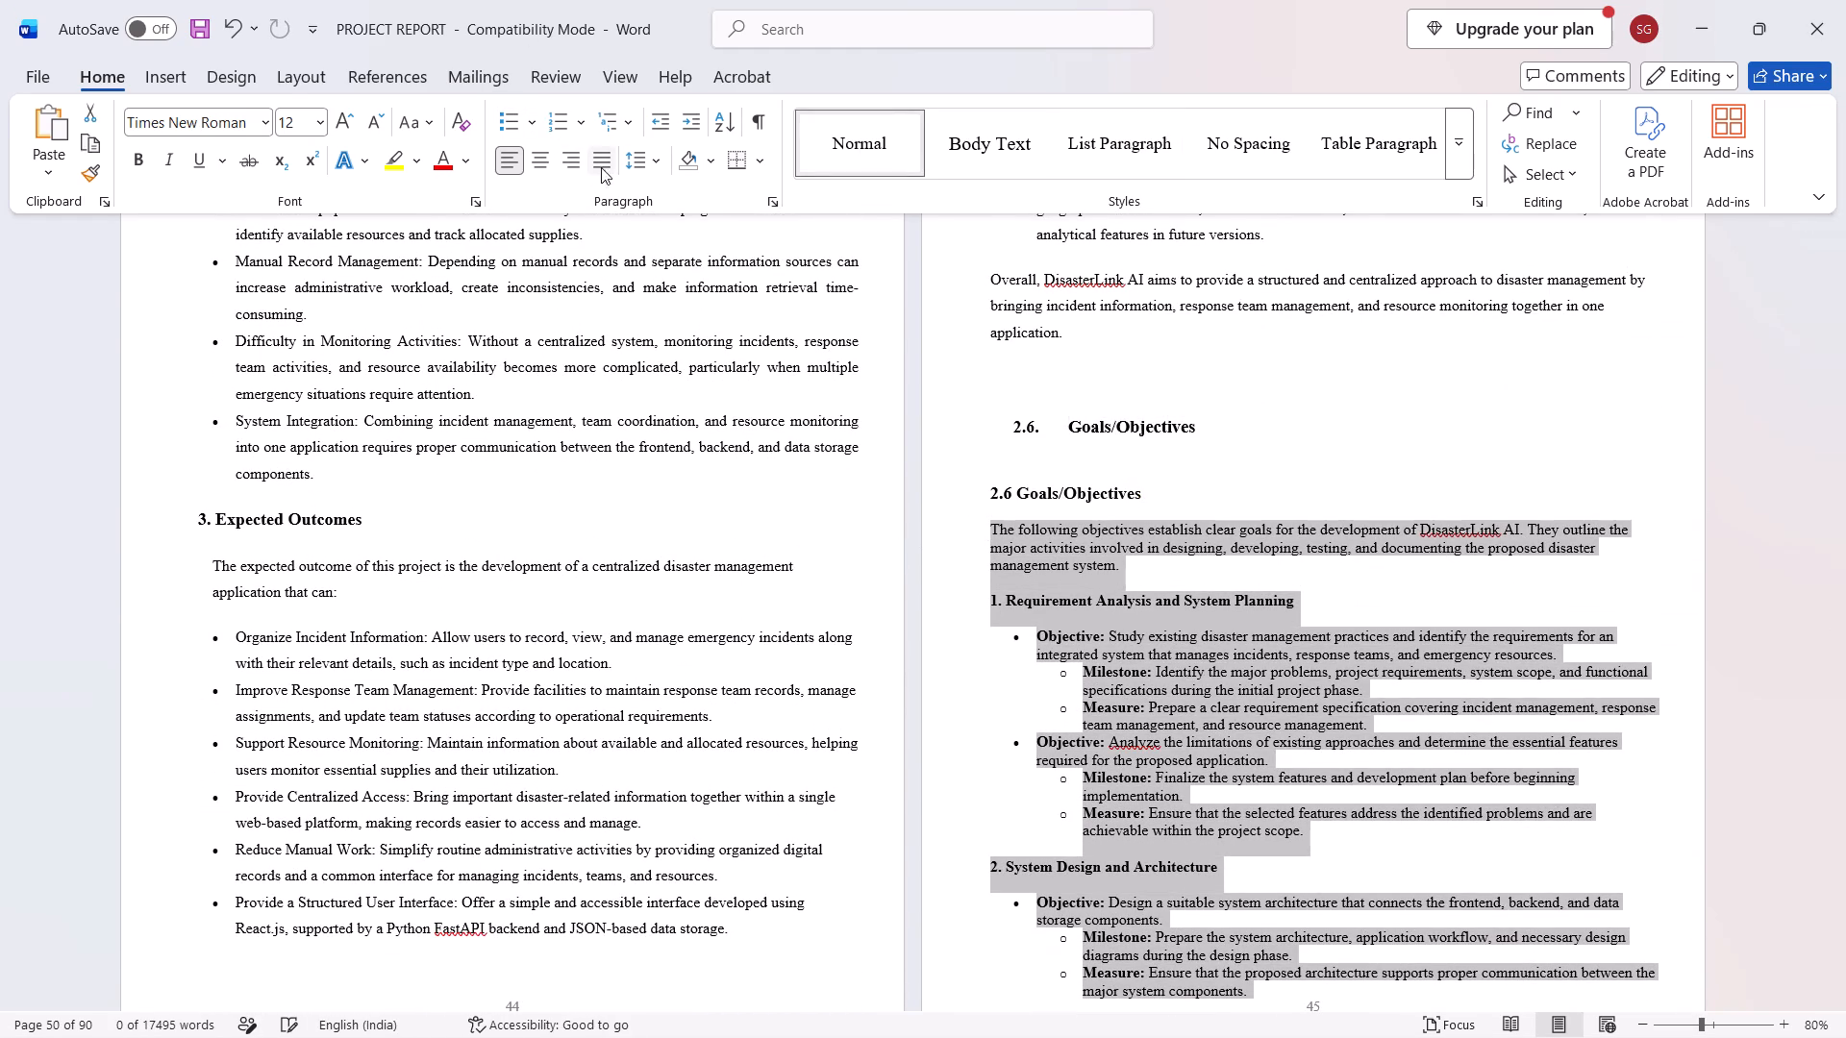
pyautogui.click(665, 167)
pyautogui.click(687, 250)
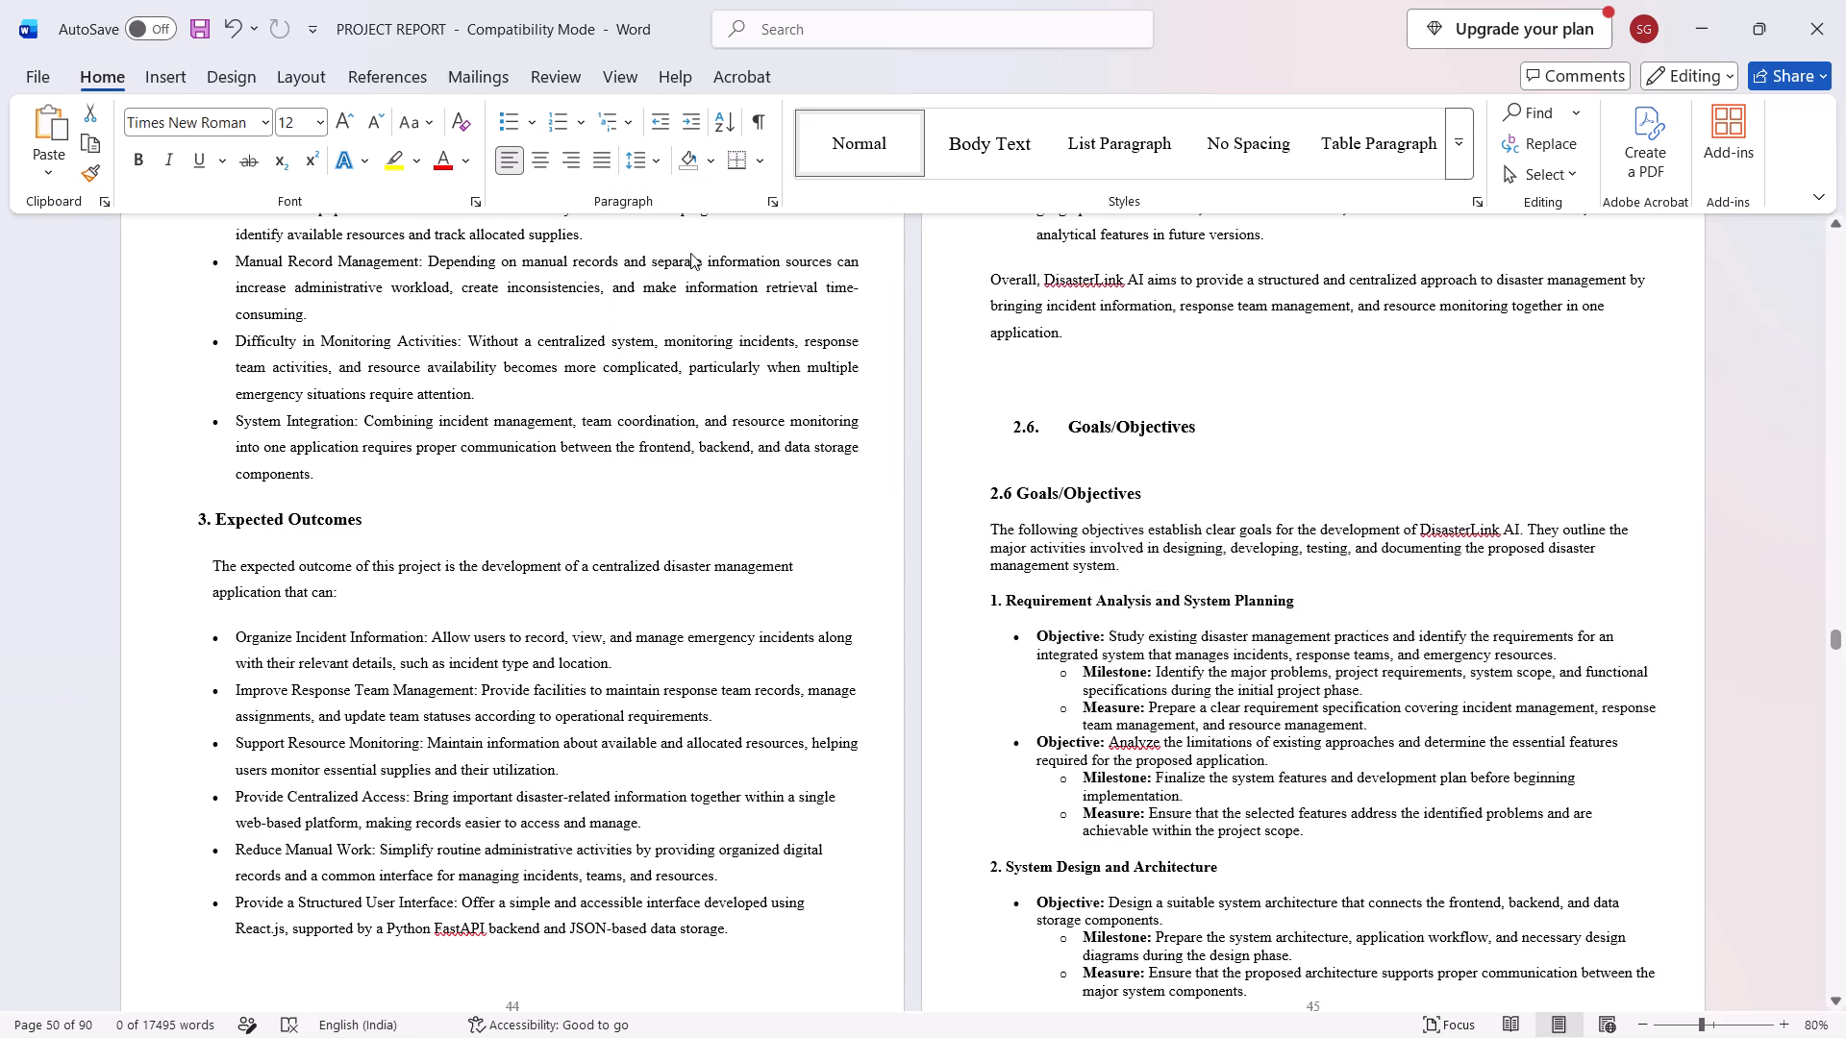
# Delete the duplicate 2.6 Goals/Objectives heading pasted above the introductory paragraph, keeping the report's own numbered heading.
pyautogui.click(1538, 500)
pyautogui.moveTo(1148, 482); pyautogui.dragTo(1005, 486)
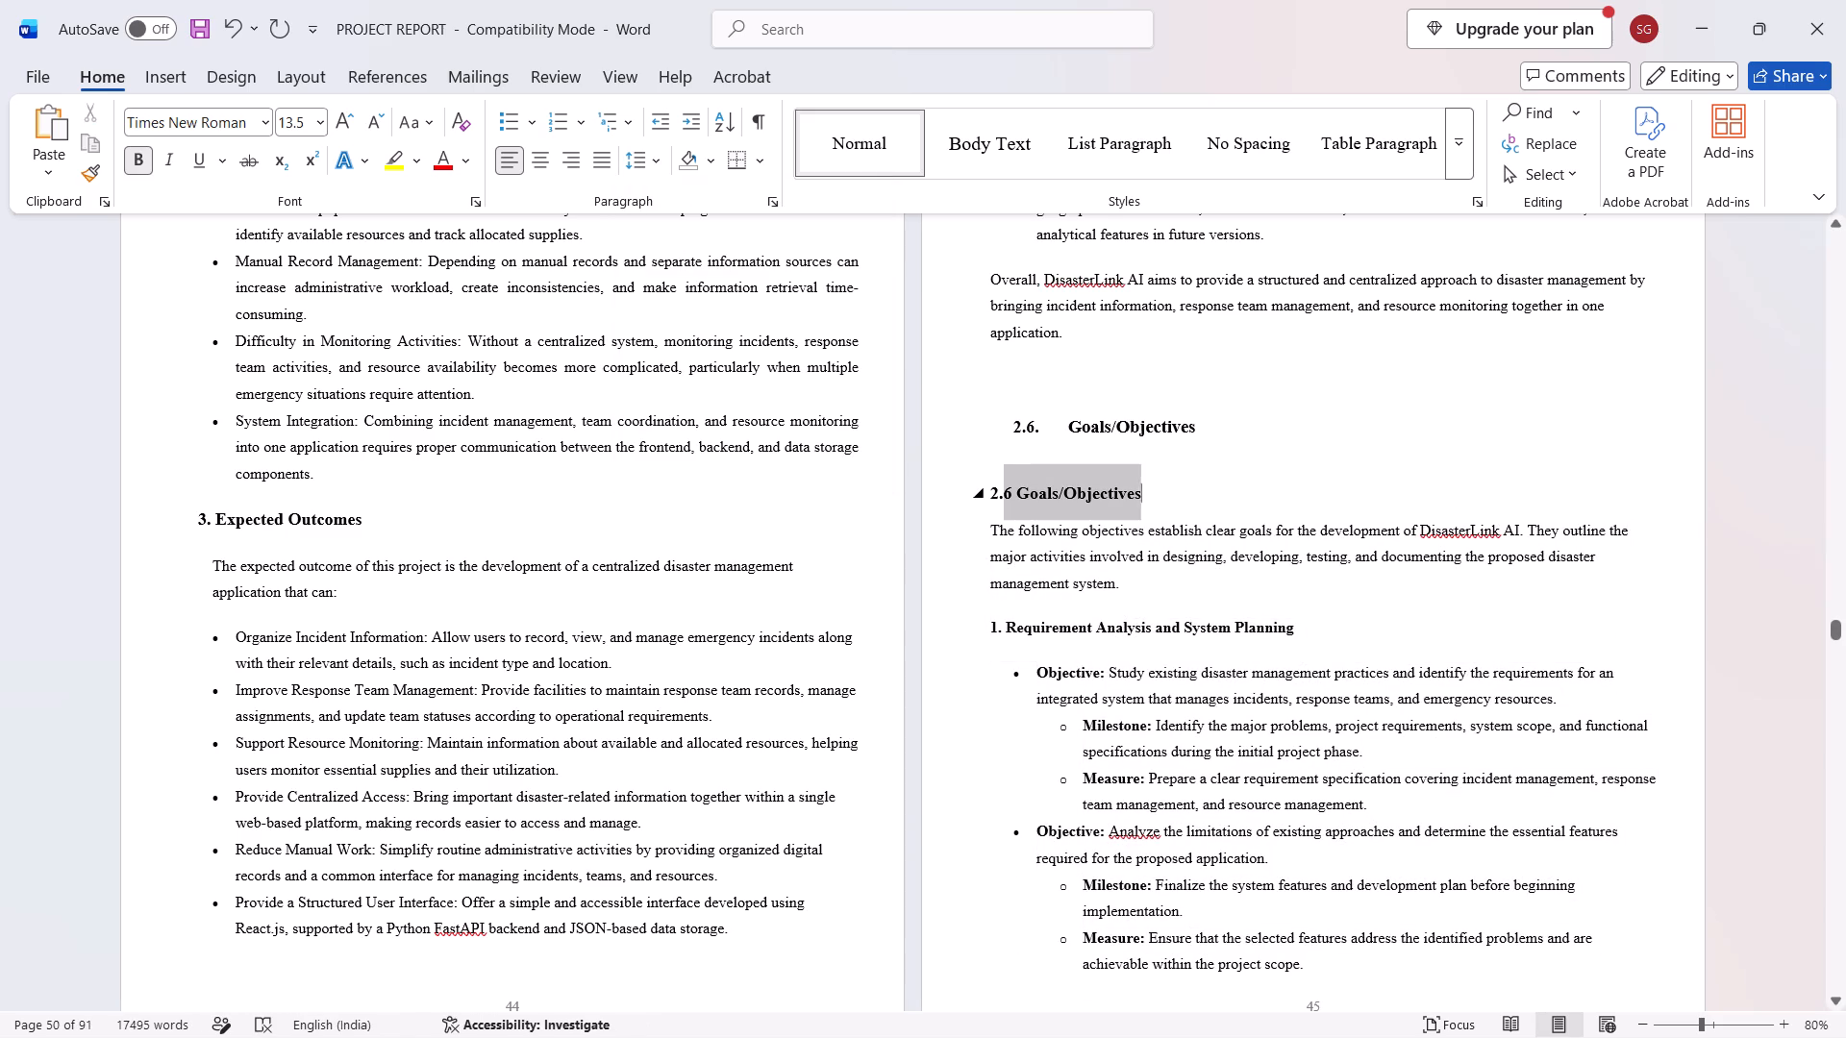
pyautogui.moveTo(1005, 486); pyautogui.dragTo(974, 496)
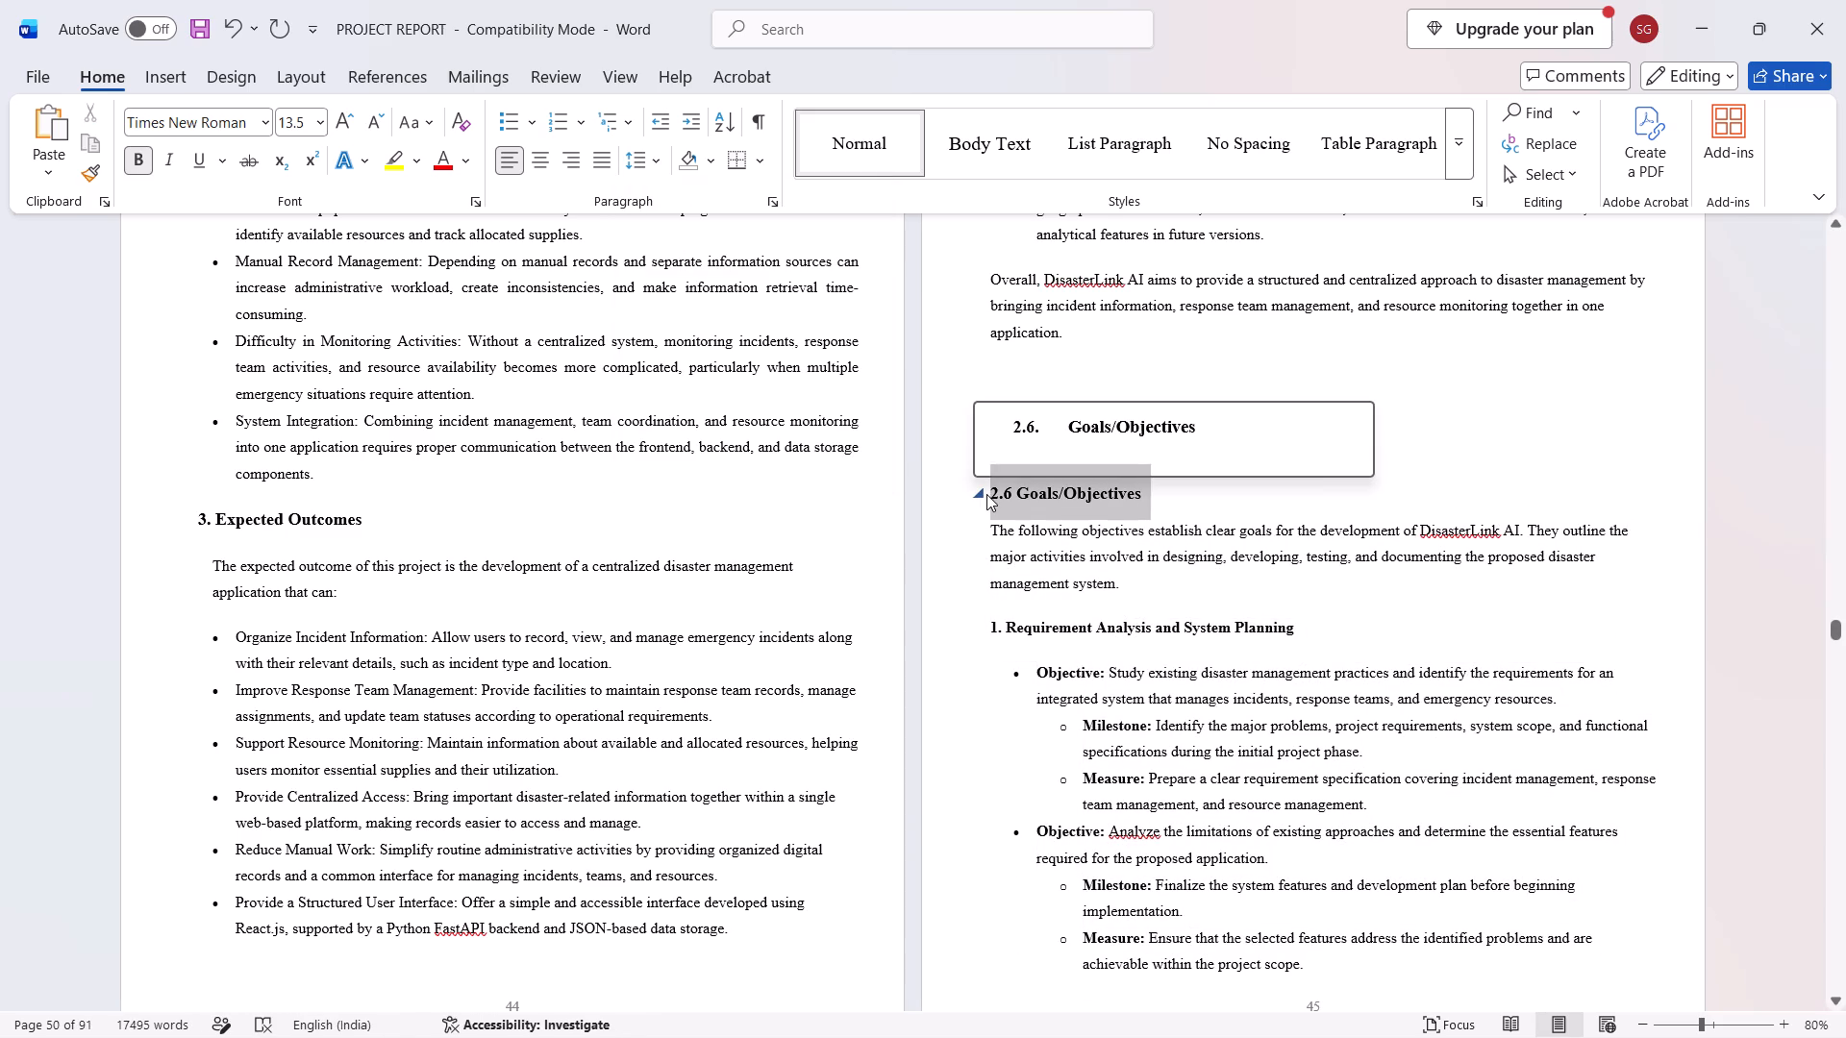
pyautogui.press('BackSpace')
pyautogui.press('BackSpace')
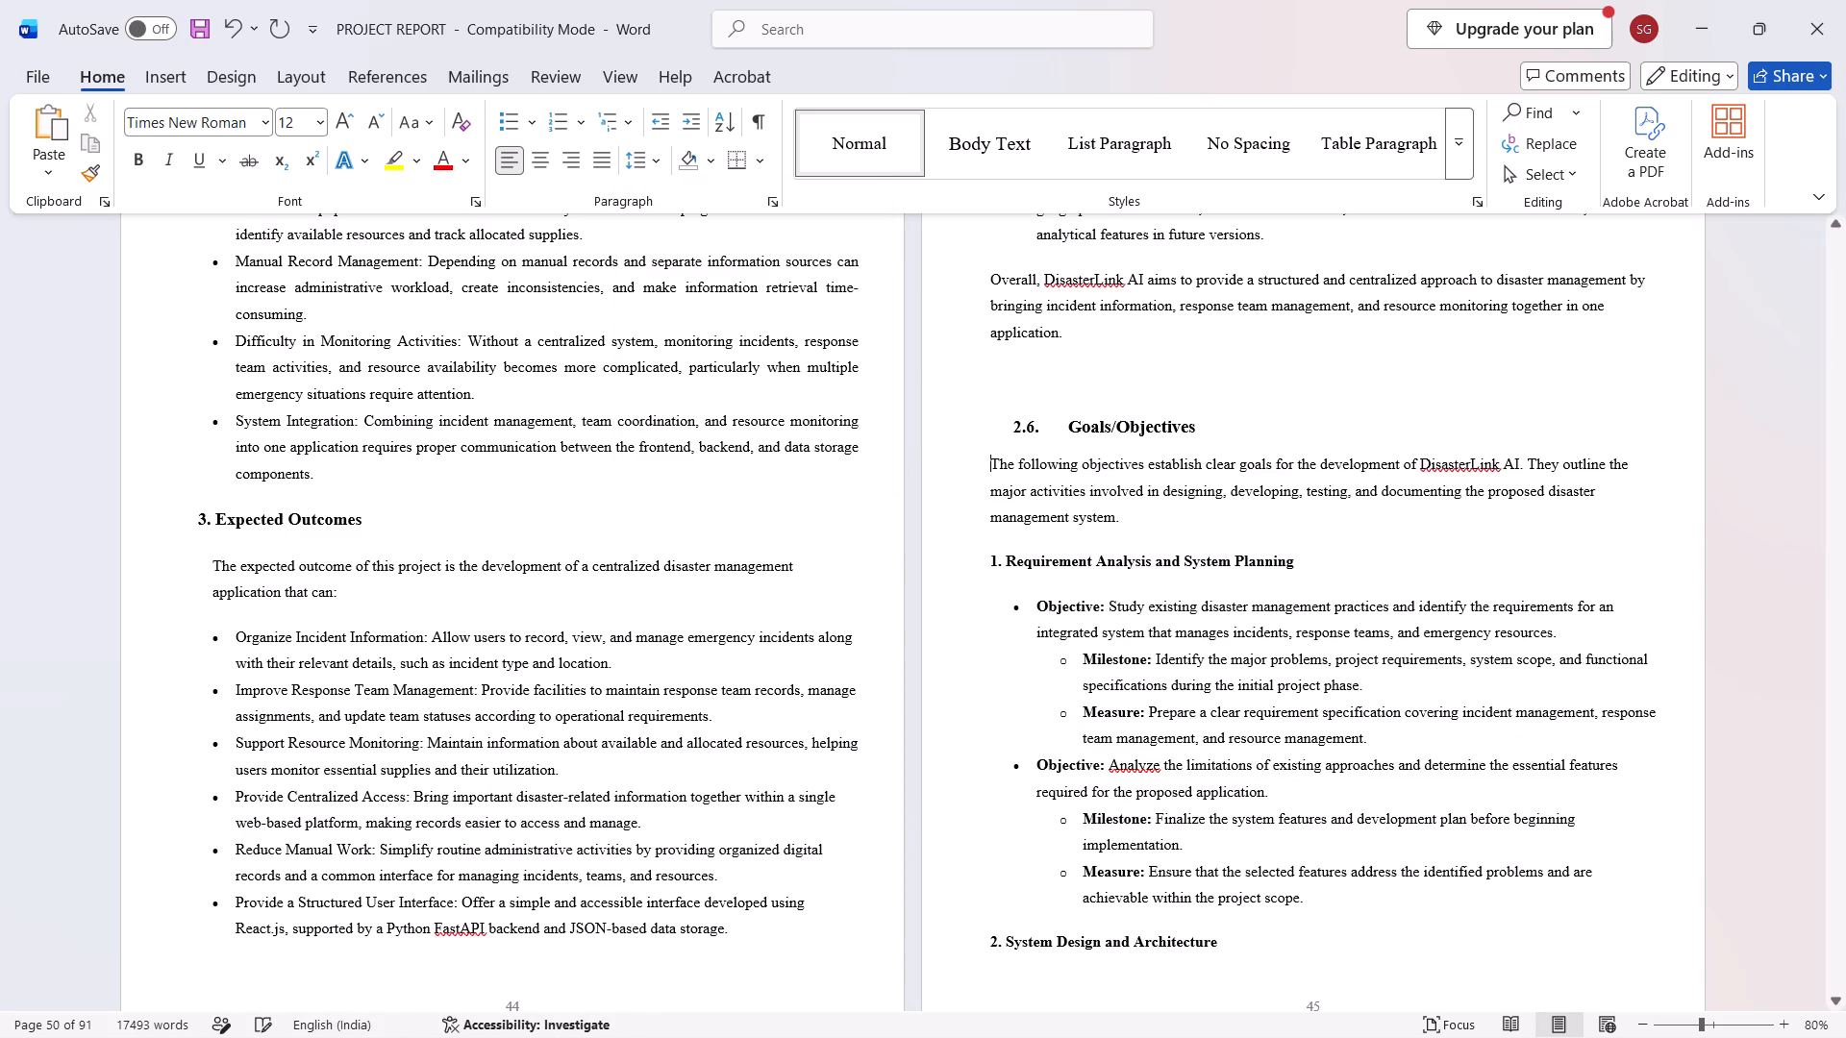
# Compare the layout and indentation of the section 2.5 headings and paragraphs with the new 2.6 text.
pyautogui.scroll(7, 985, 439)
pyautogui.scroll(-1, 1014, 446)
pyautogui.scroll(4, 1015, 450)
pyautogui.scroll(-2, 1004, 455)
pyautogui.scroll(8, 1004, 455)
pyautogui.scroll(-1, 988, 461)
pyautogui.scroll(2, 987, 464)
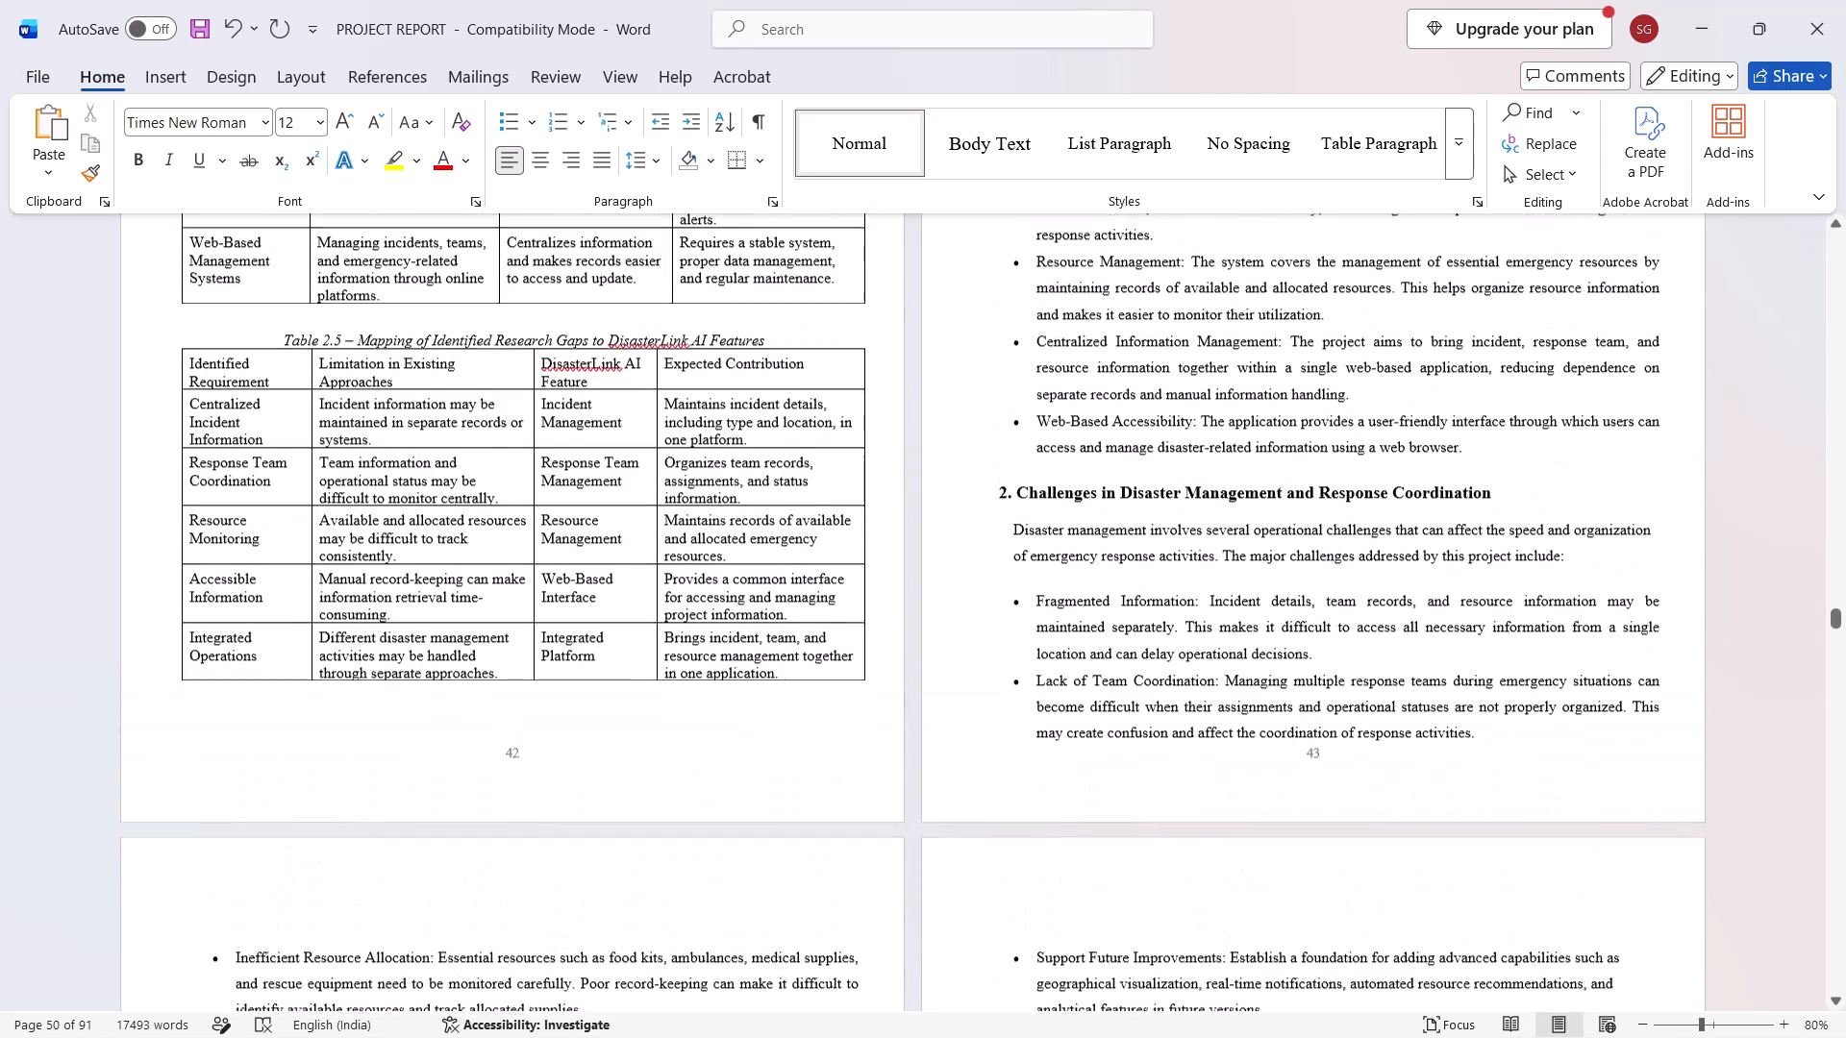
pyautogui.scroll(-1, 963, 507)
pyautogui.scroll(2, 963, 507)
pyautogui.scroll(-1, 963, 511)
pyautogui.scroll(1, 963, 514)
pyautogui.scroll(-8, 964, 513)
pyautogui.scroll(1, 969, 527)
pyautogui.scroll(-9, 969, 527)
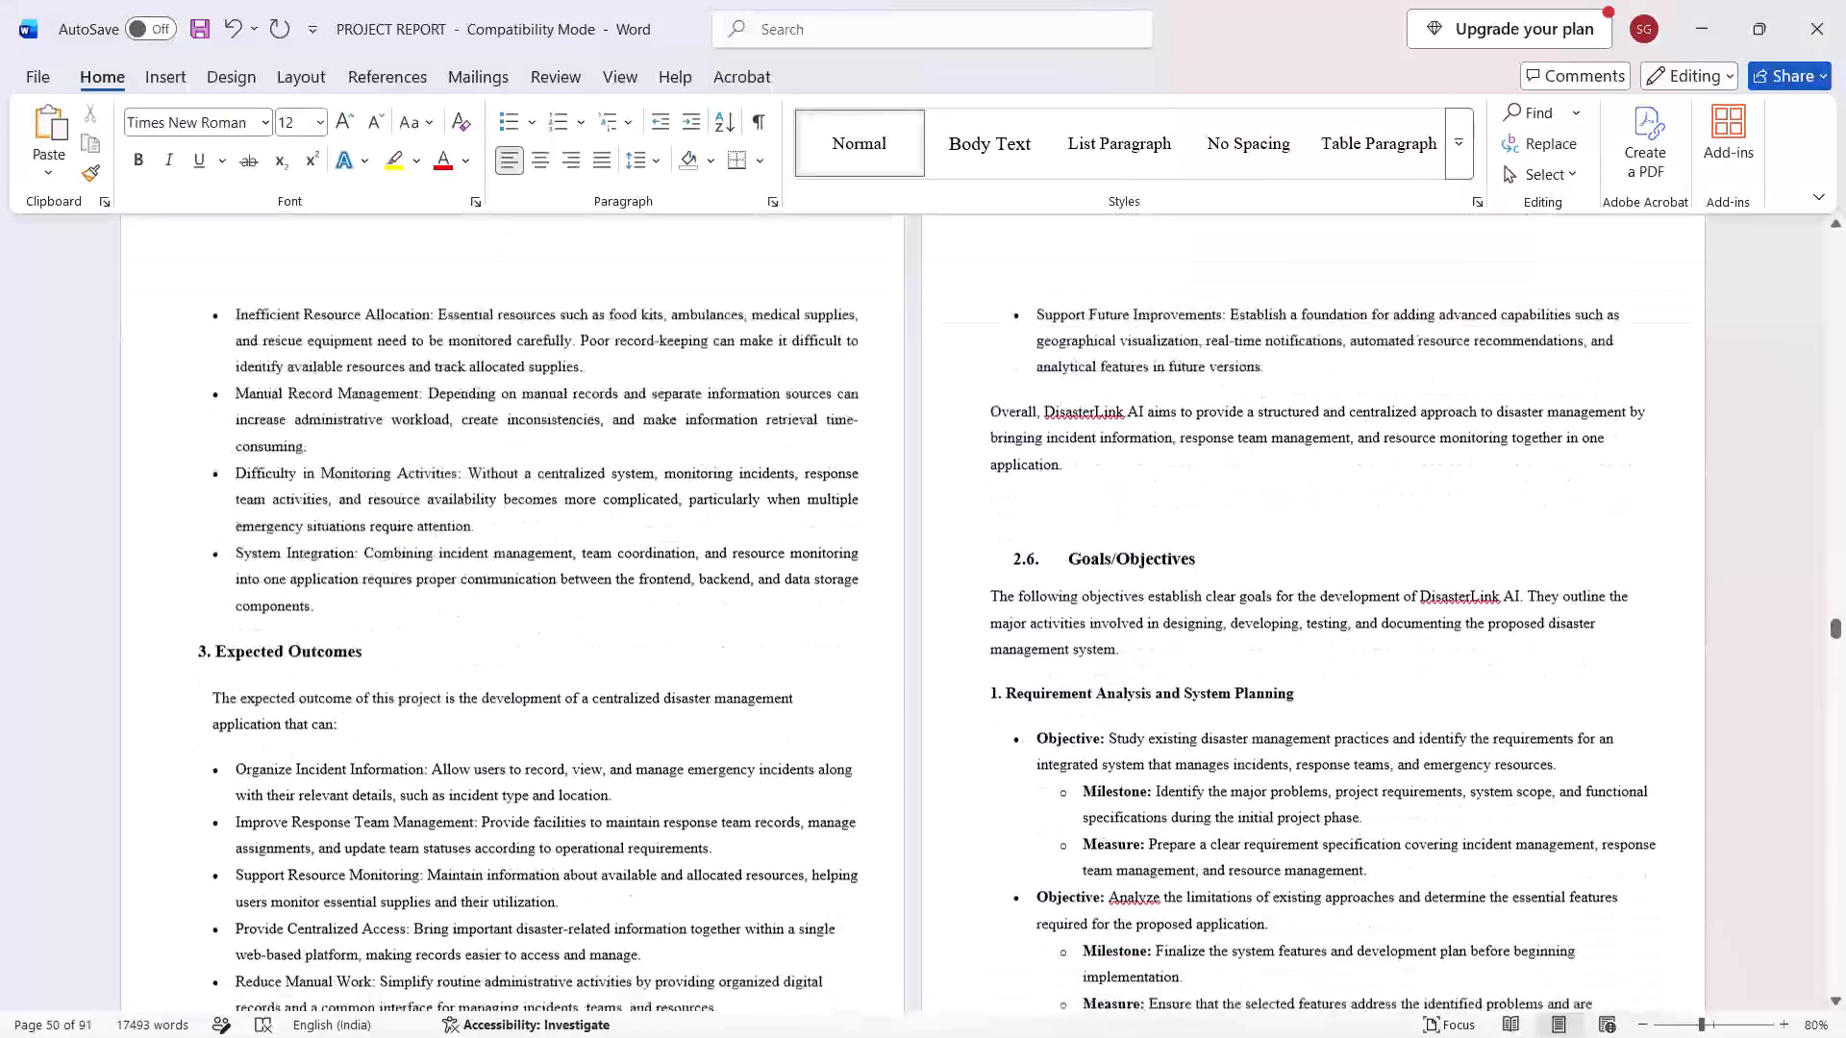
pyautogui.scroll(1, 981, 526)
pyautogui.scroll(-1, 981, 526)
pyautogui.scroll(1, 981, 526)
pyautogui.scroll(-1, 981, 524)
pyautogui.scroll(14, 981, 524)
pyautogui.scroll(-1, 996, 505)
pyautogui.scroll(10, 996, 505)
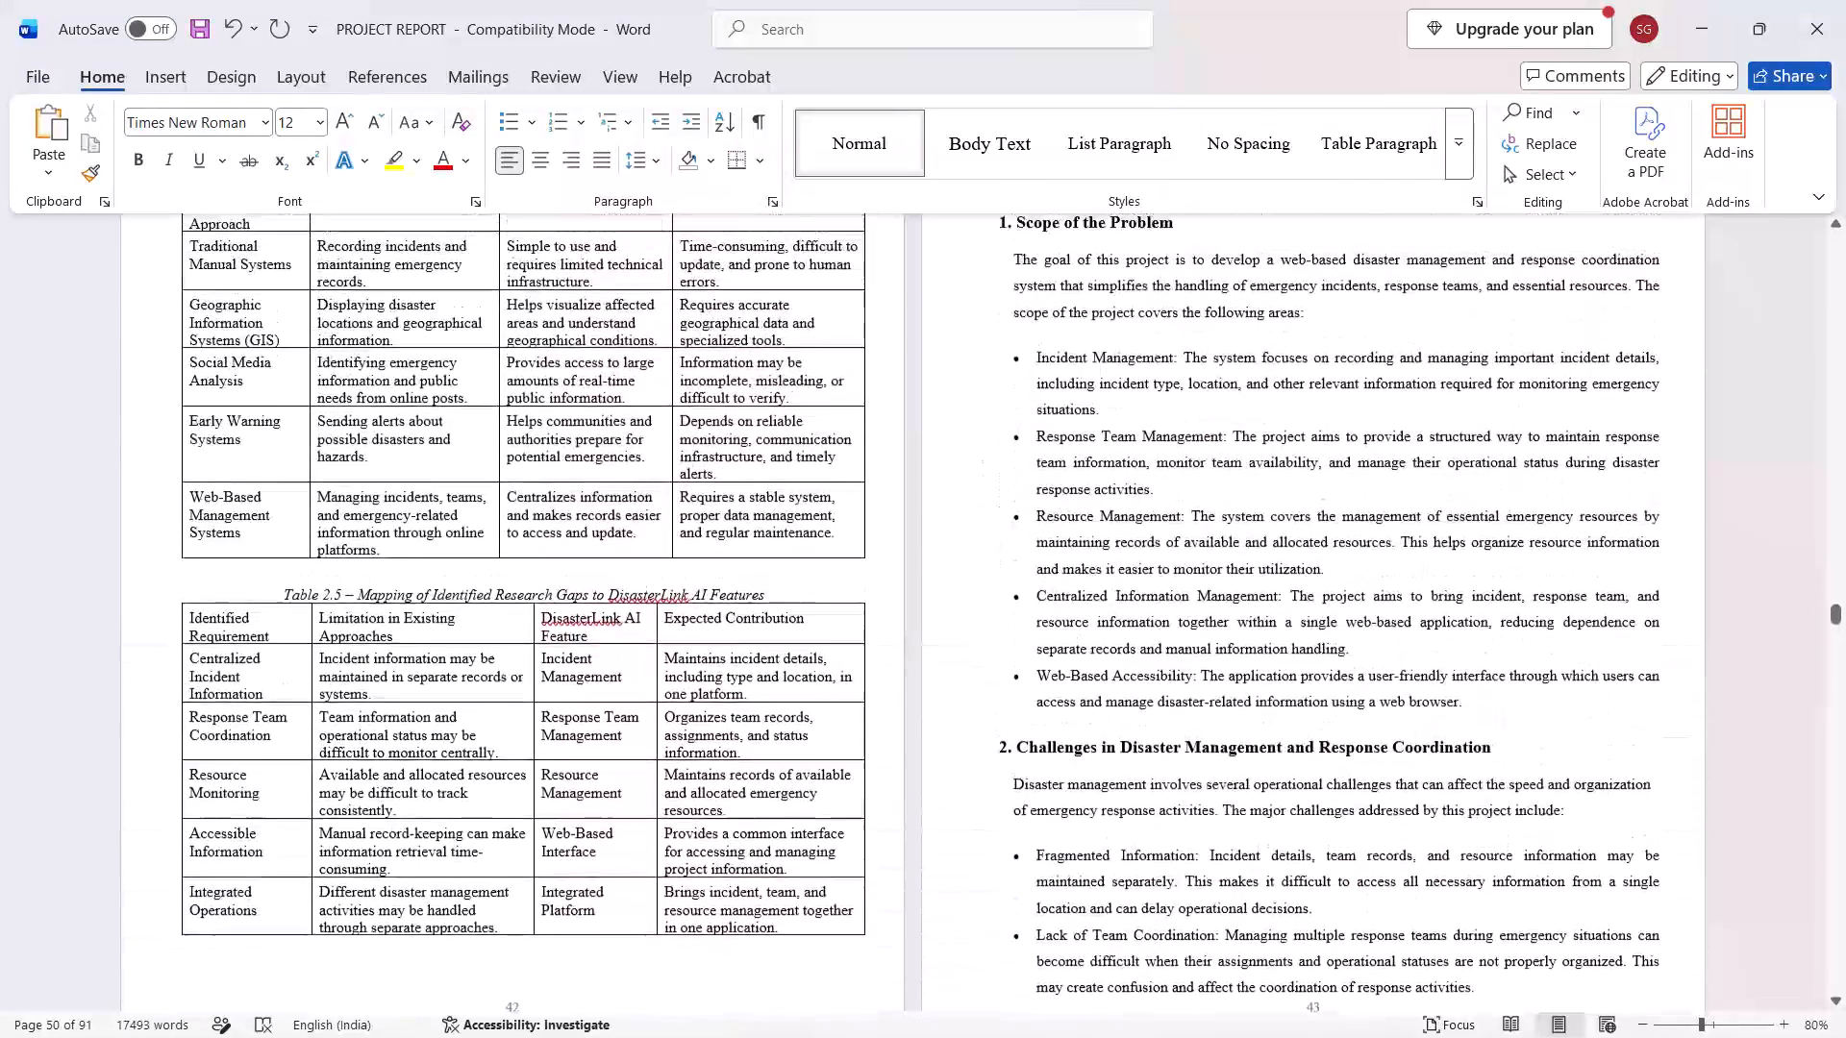
pyautogui.scroll(3, 993, 493)
pyautogui.scroll(-7, 998, 484)
pyautogui.scroll(1, 998, 484)
pyautogui.scroll(-7, 998, 484)
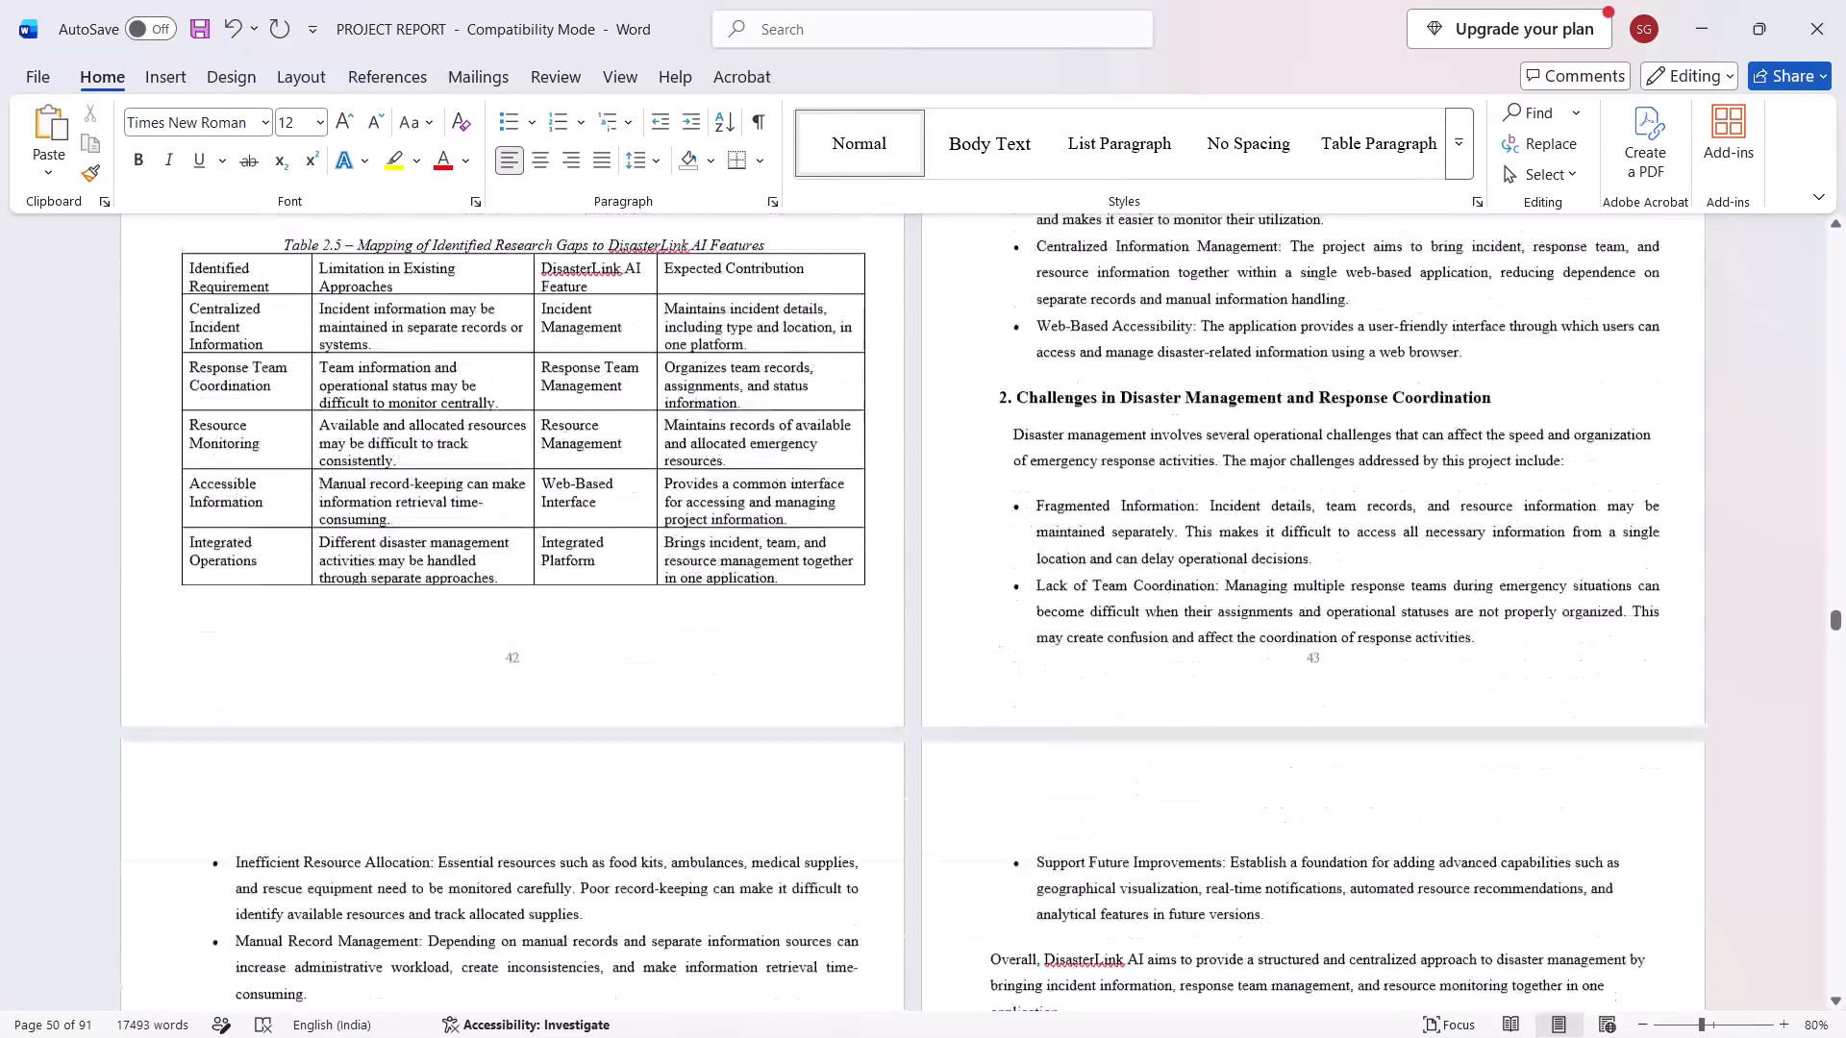
pyautogui.scroll(-14, 998, 484)
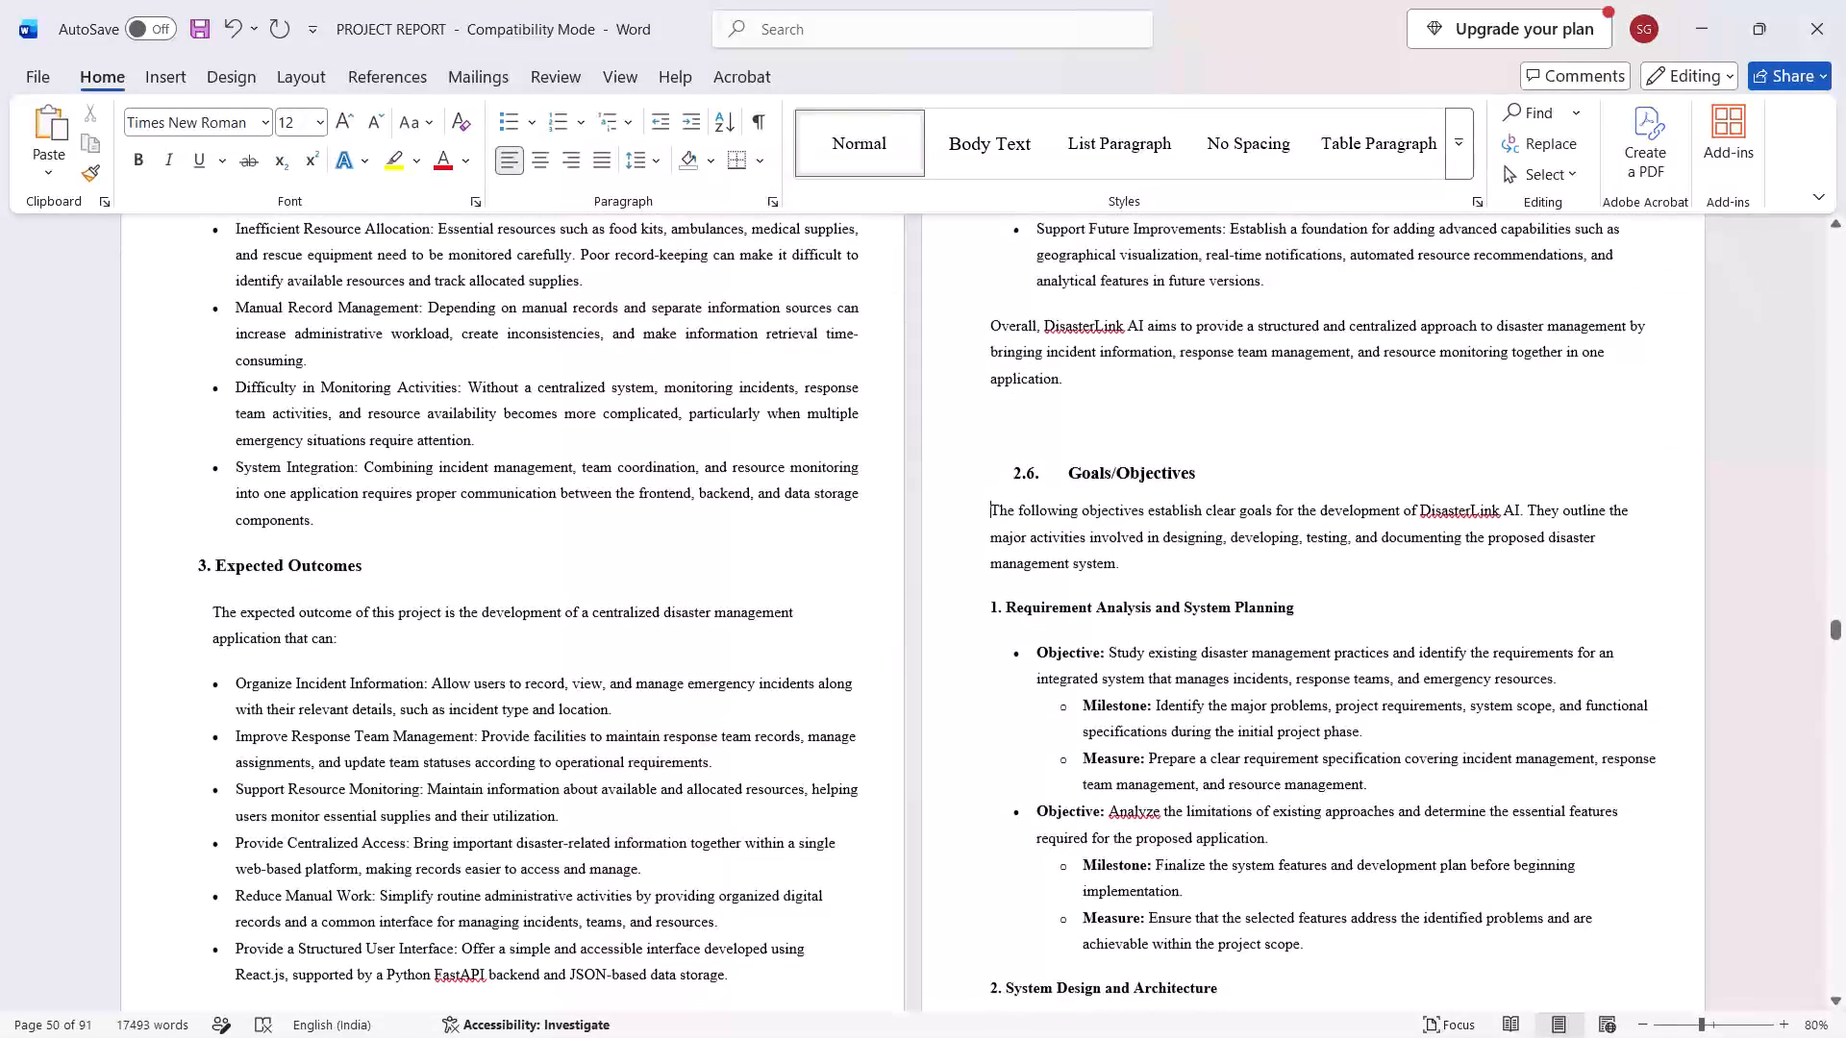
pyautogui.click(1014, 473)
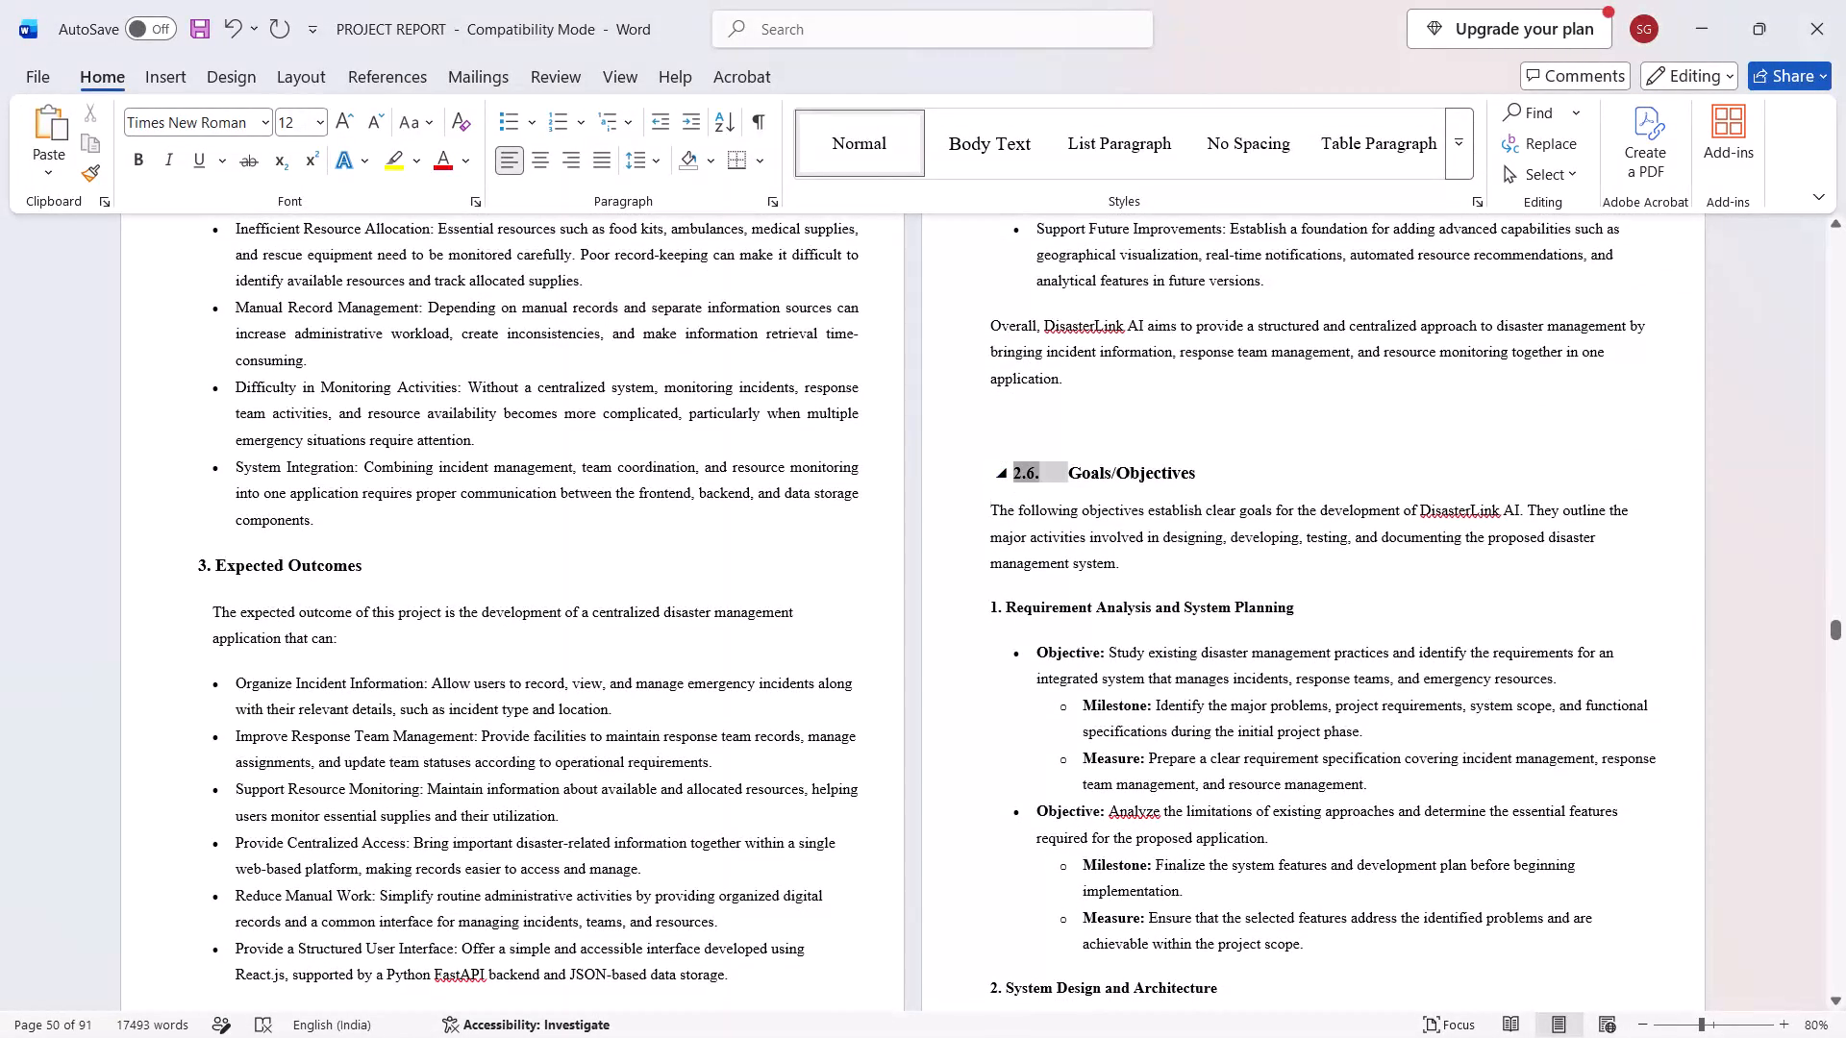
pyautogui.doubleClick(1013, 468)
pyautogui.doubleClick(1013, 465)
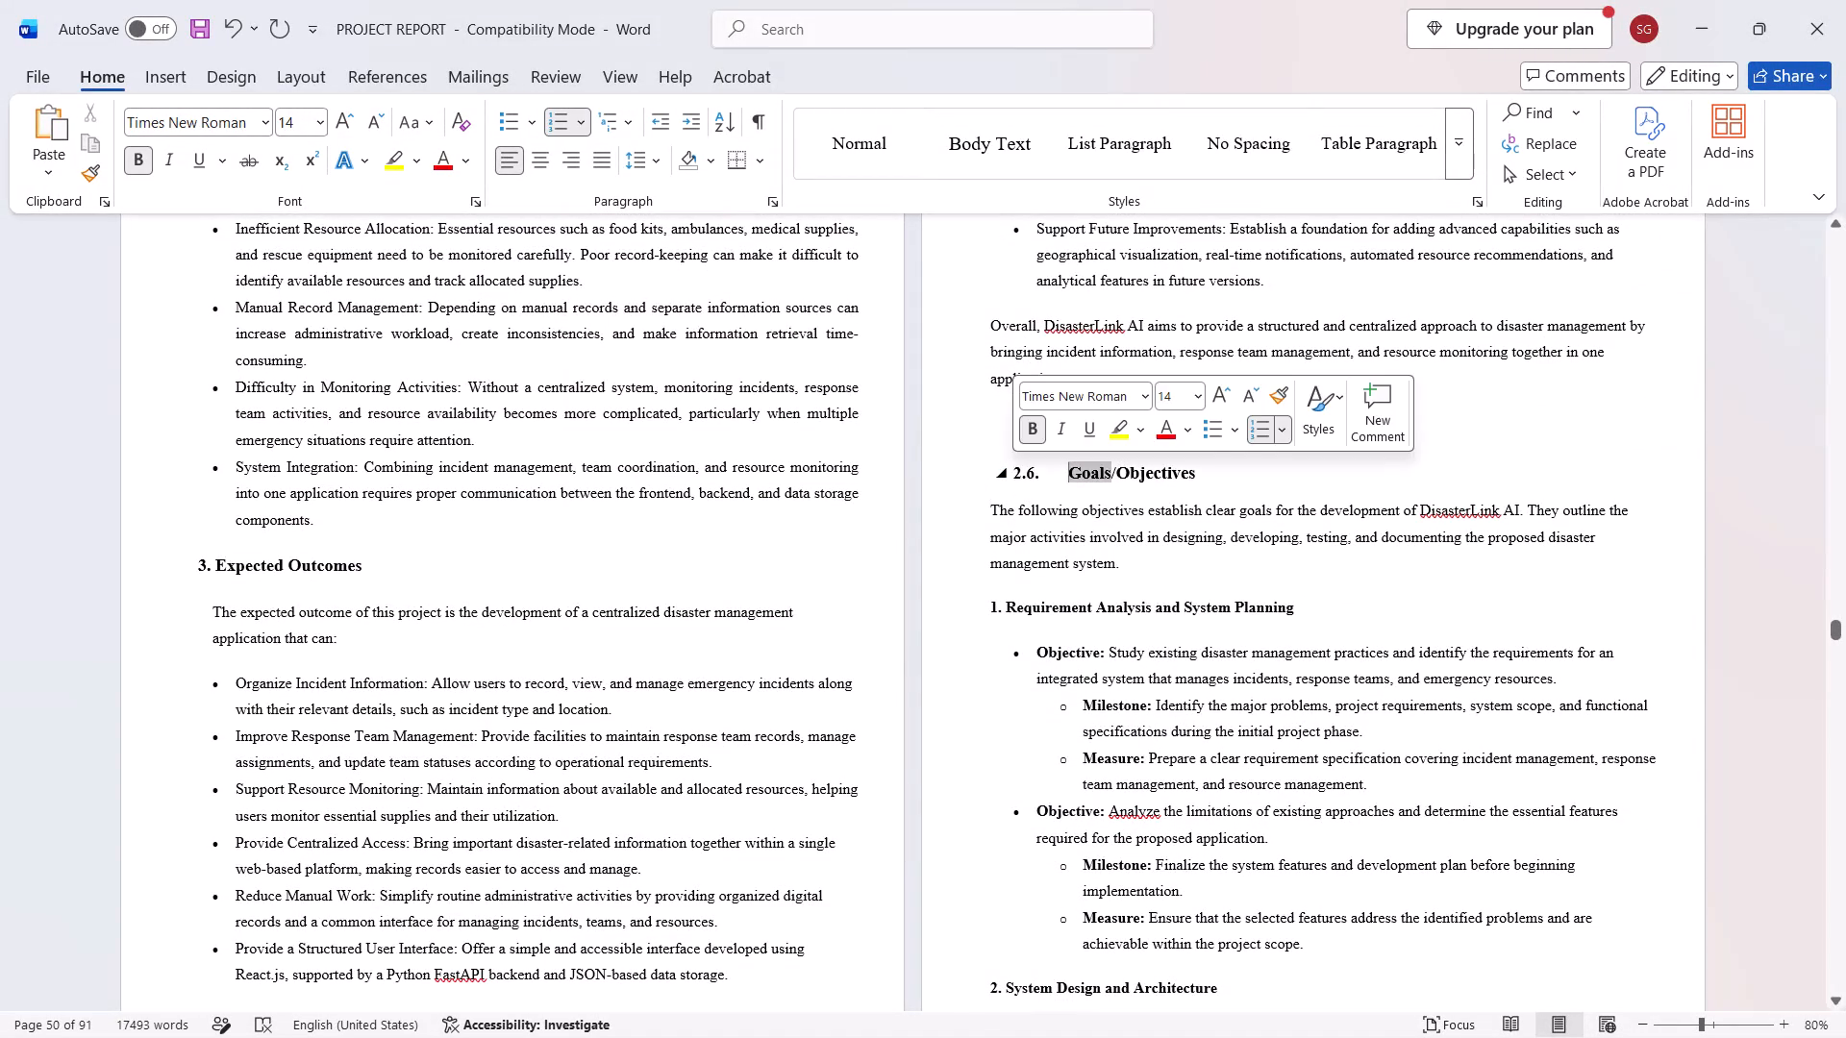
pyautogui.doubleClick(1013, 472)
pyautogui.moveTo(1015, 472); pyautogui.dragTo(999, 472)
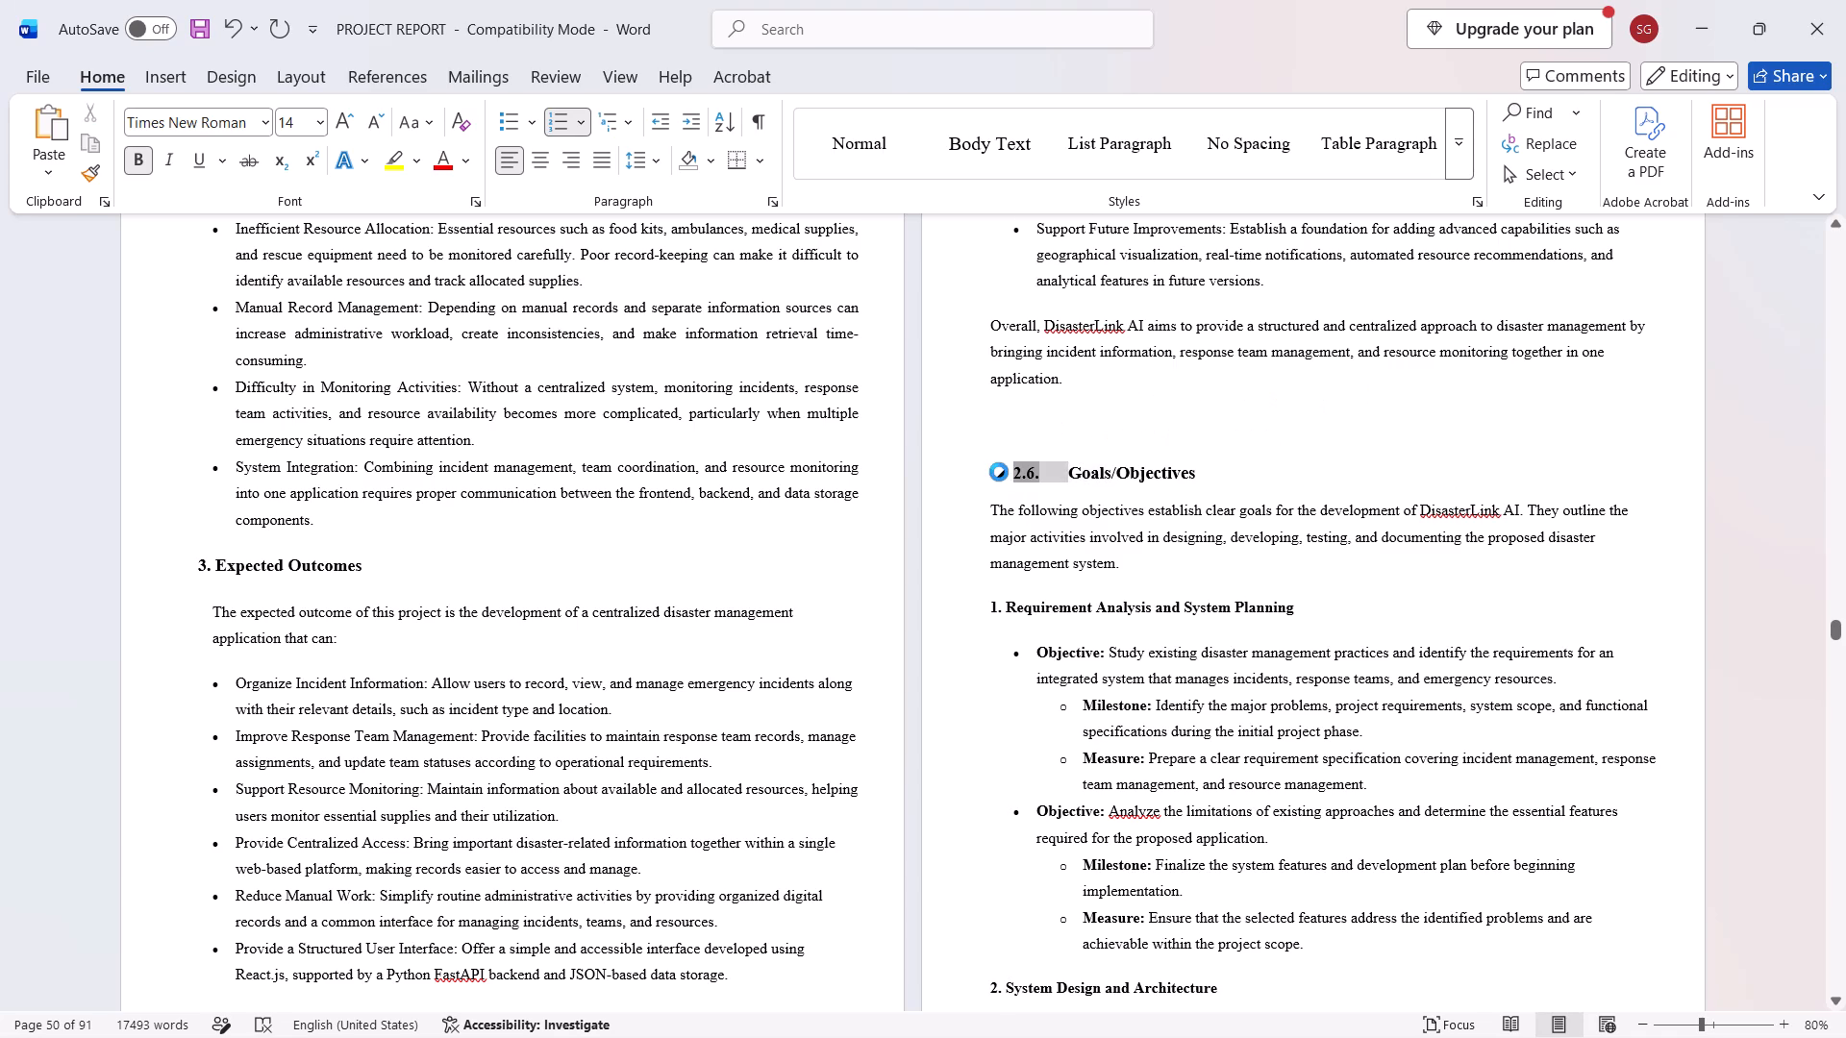
# Indent the whole introductory paragraph under 2.6 Goals/Objectives by one level to line up with the heading number.
pyautogui.click(988, 506)
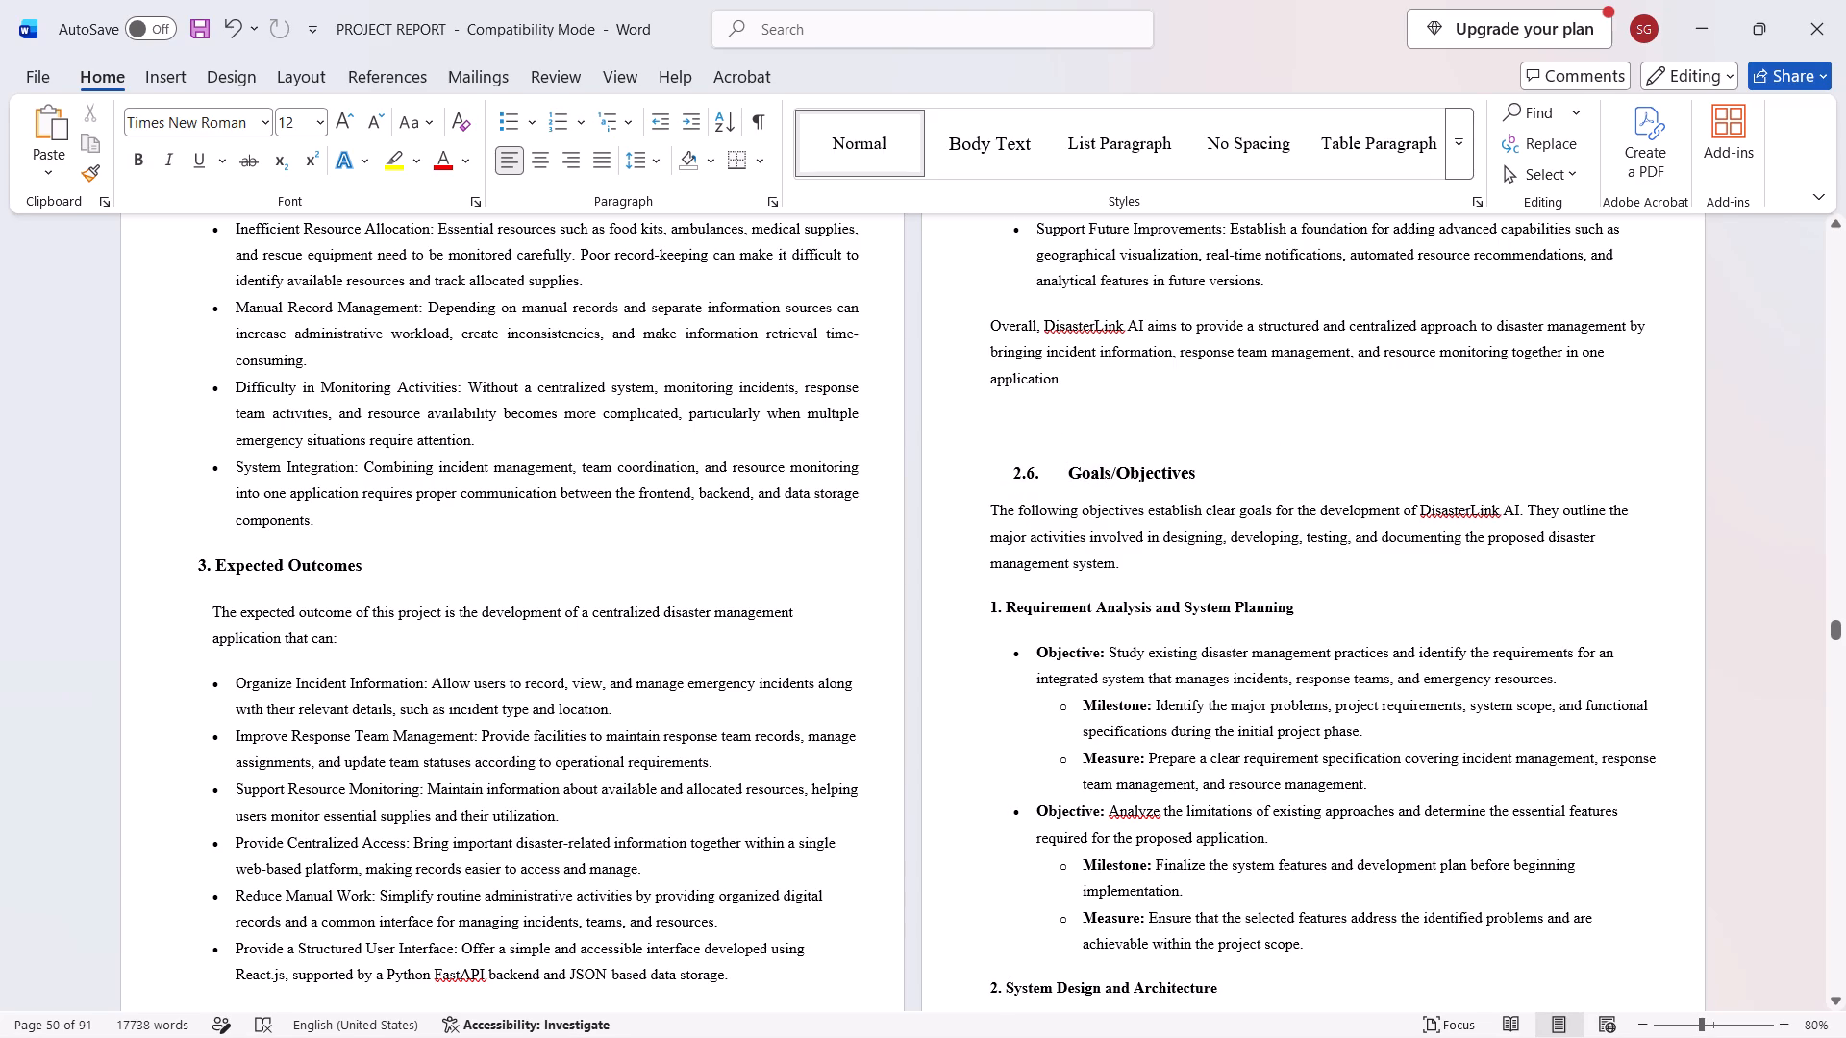
pyautogui.press('Tab')
pyautogui.click(988, 539)
pyautogui.press('Tab')
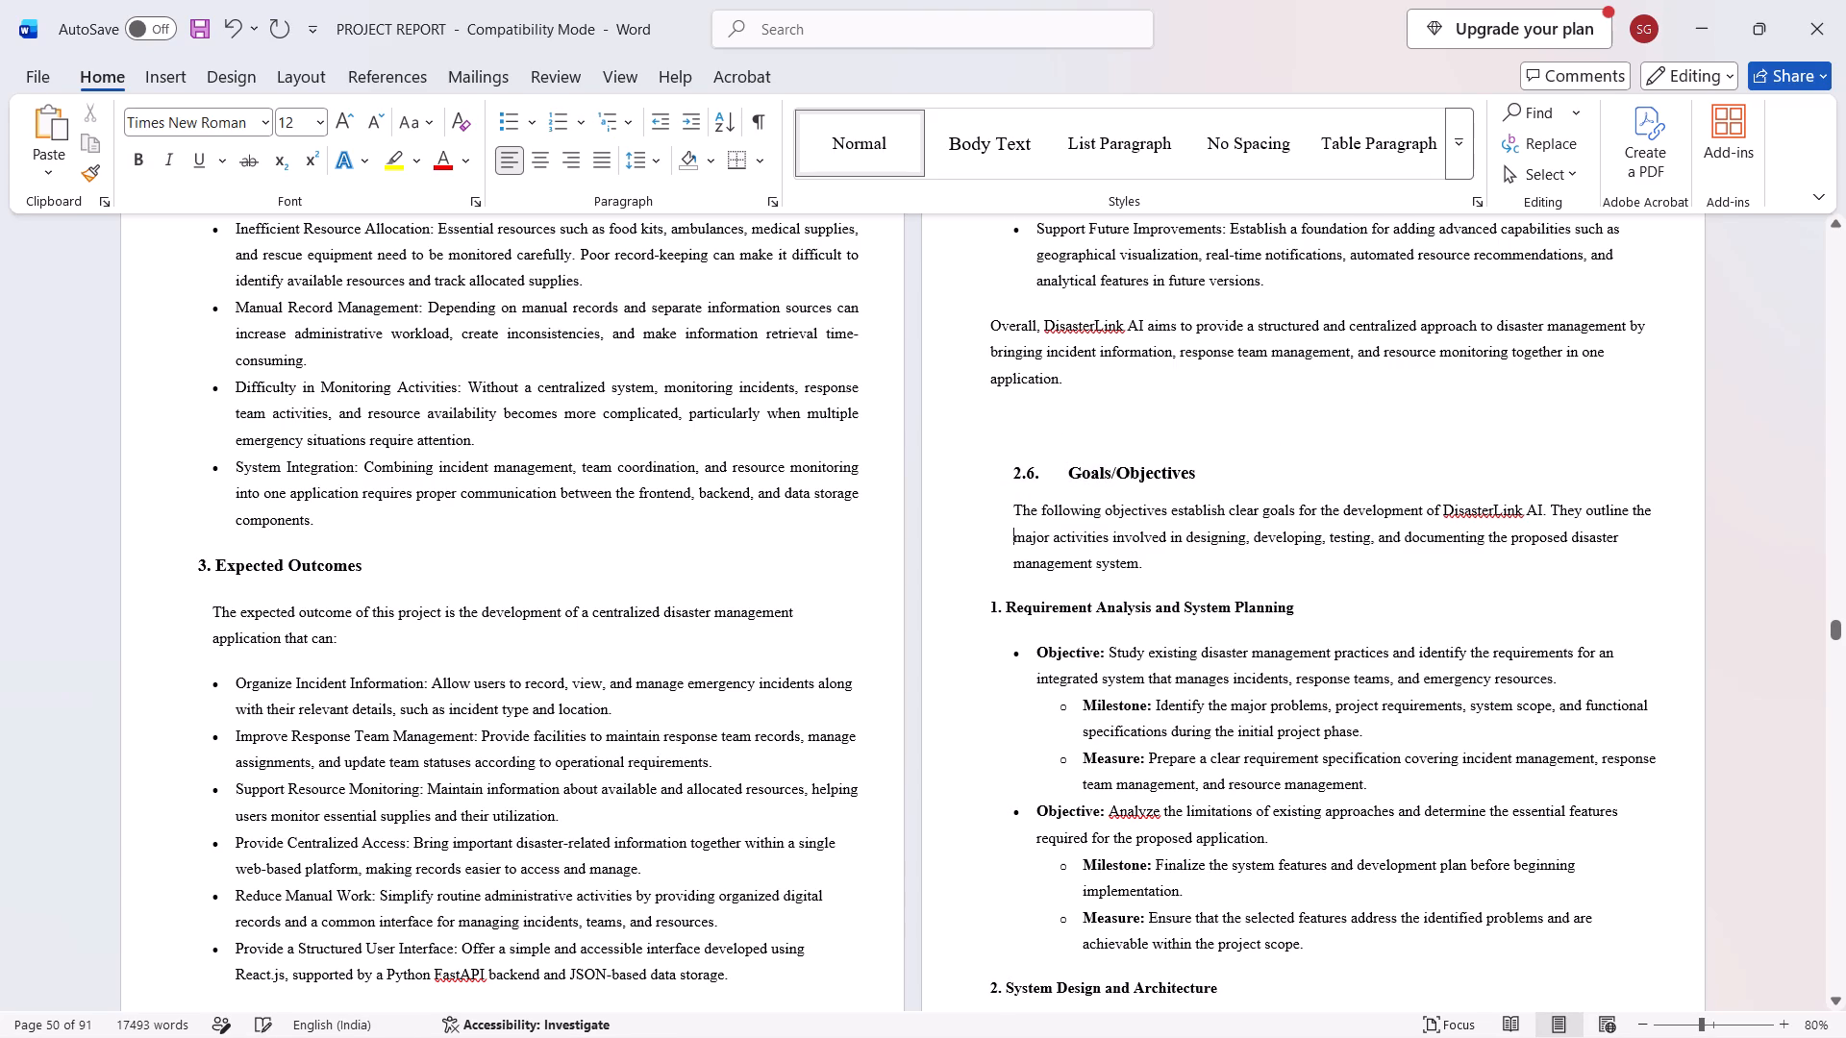
# Indent the subheading 1. Requirement Analysis and System Planning to align with the 2.6 introductory paragraph.
pyautogui.scroll(-3, 989, 608)
pyautogui.click(985, 472)
pyautogui.press('Tab')
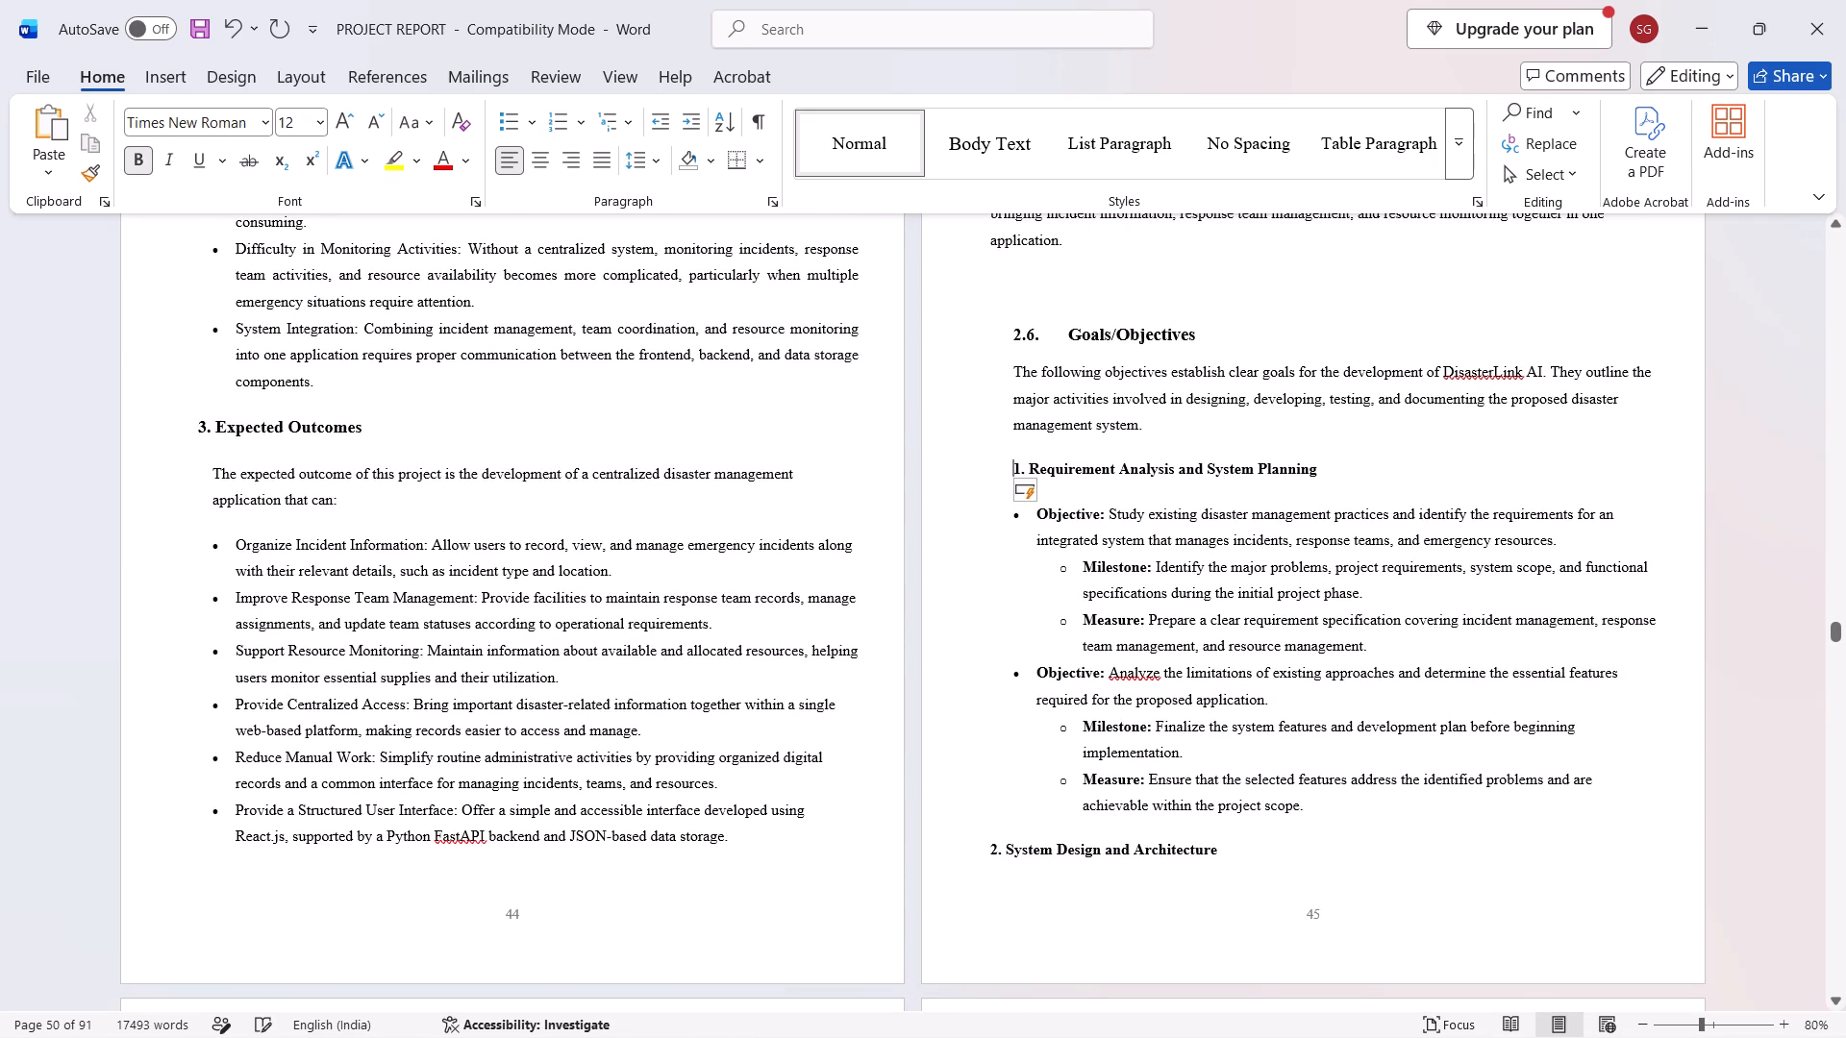
# Indent the subheading 2. System Design and Architecture to match subheading 1, and push it onto the next page with blank lines.
pyautogui.click(977, 849)
pyautogui.press('Tab')
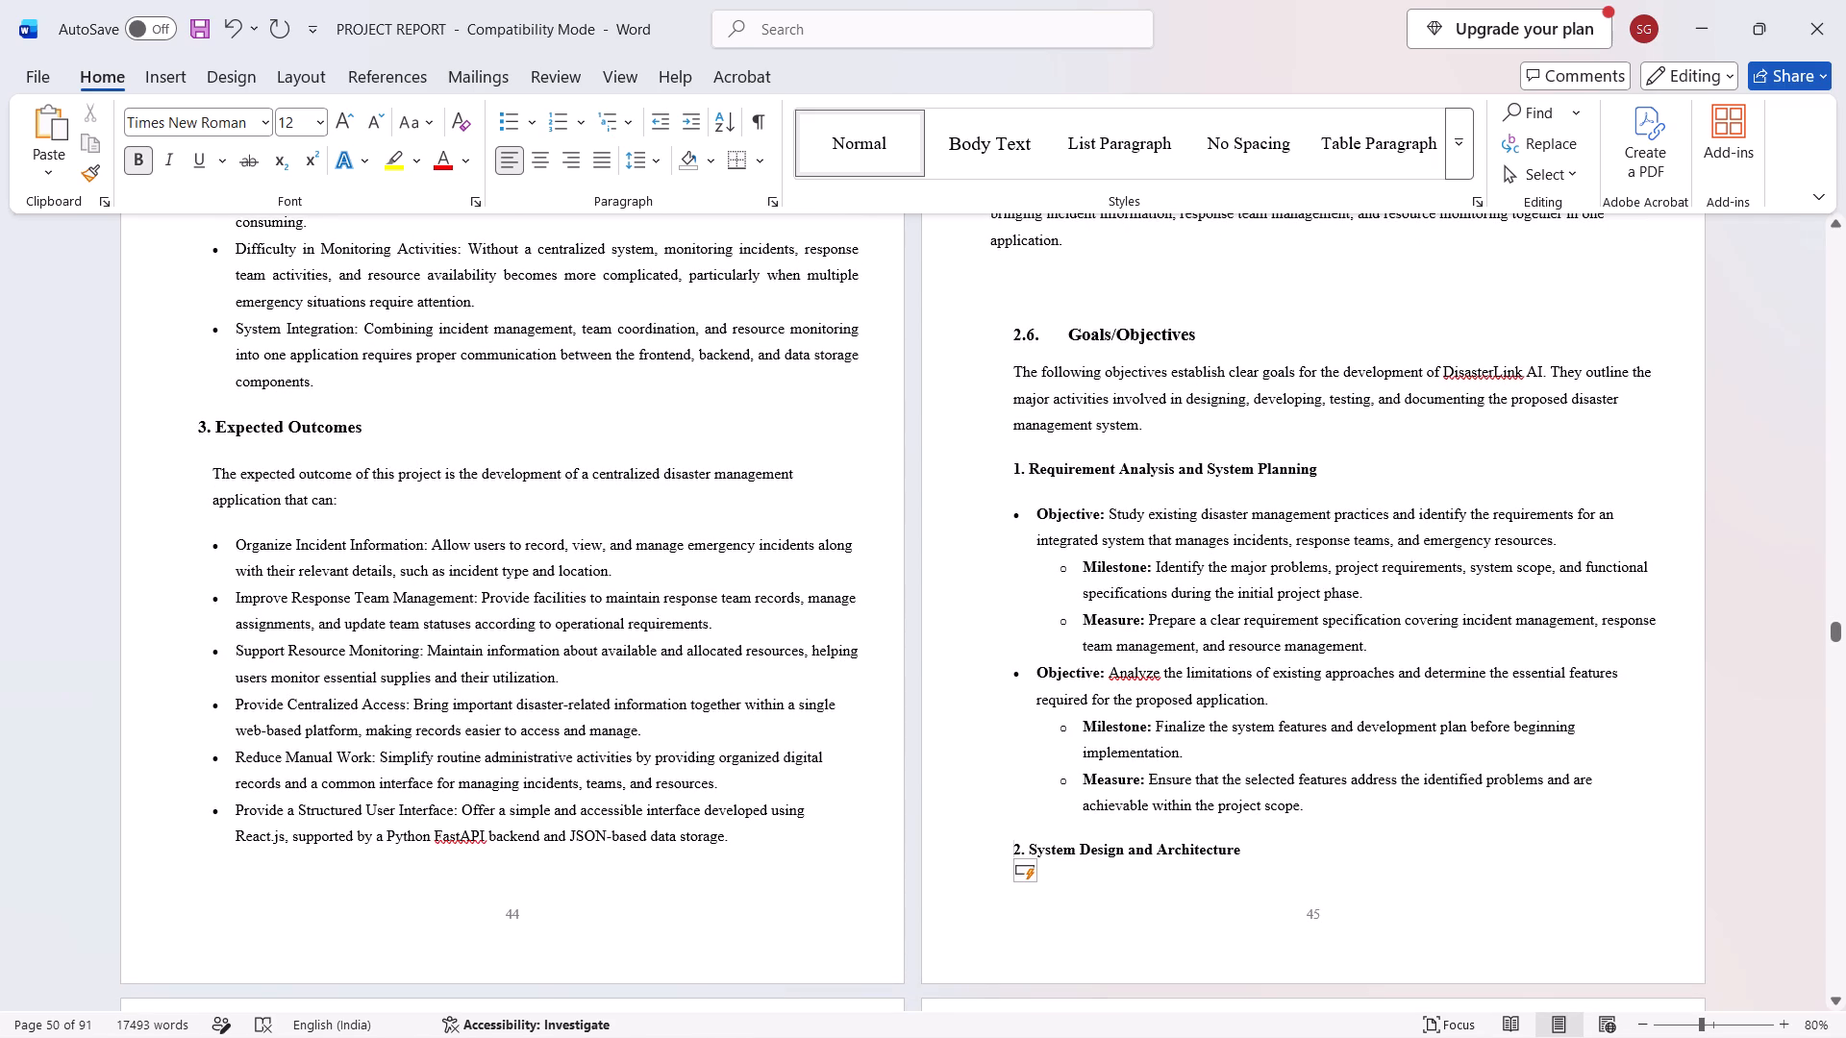
pyautogui.scroll(-6, 1221, 662)
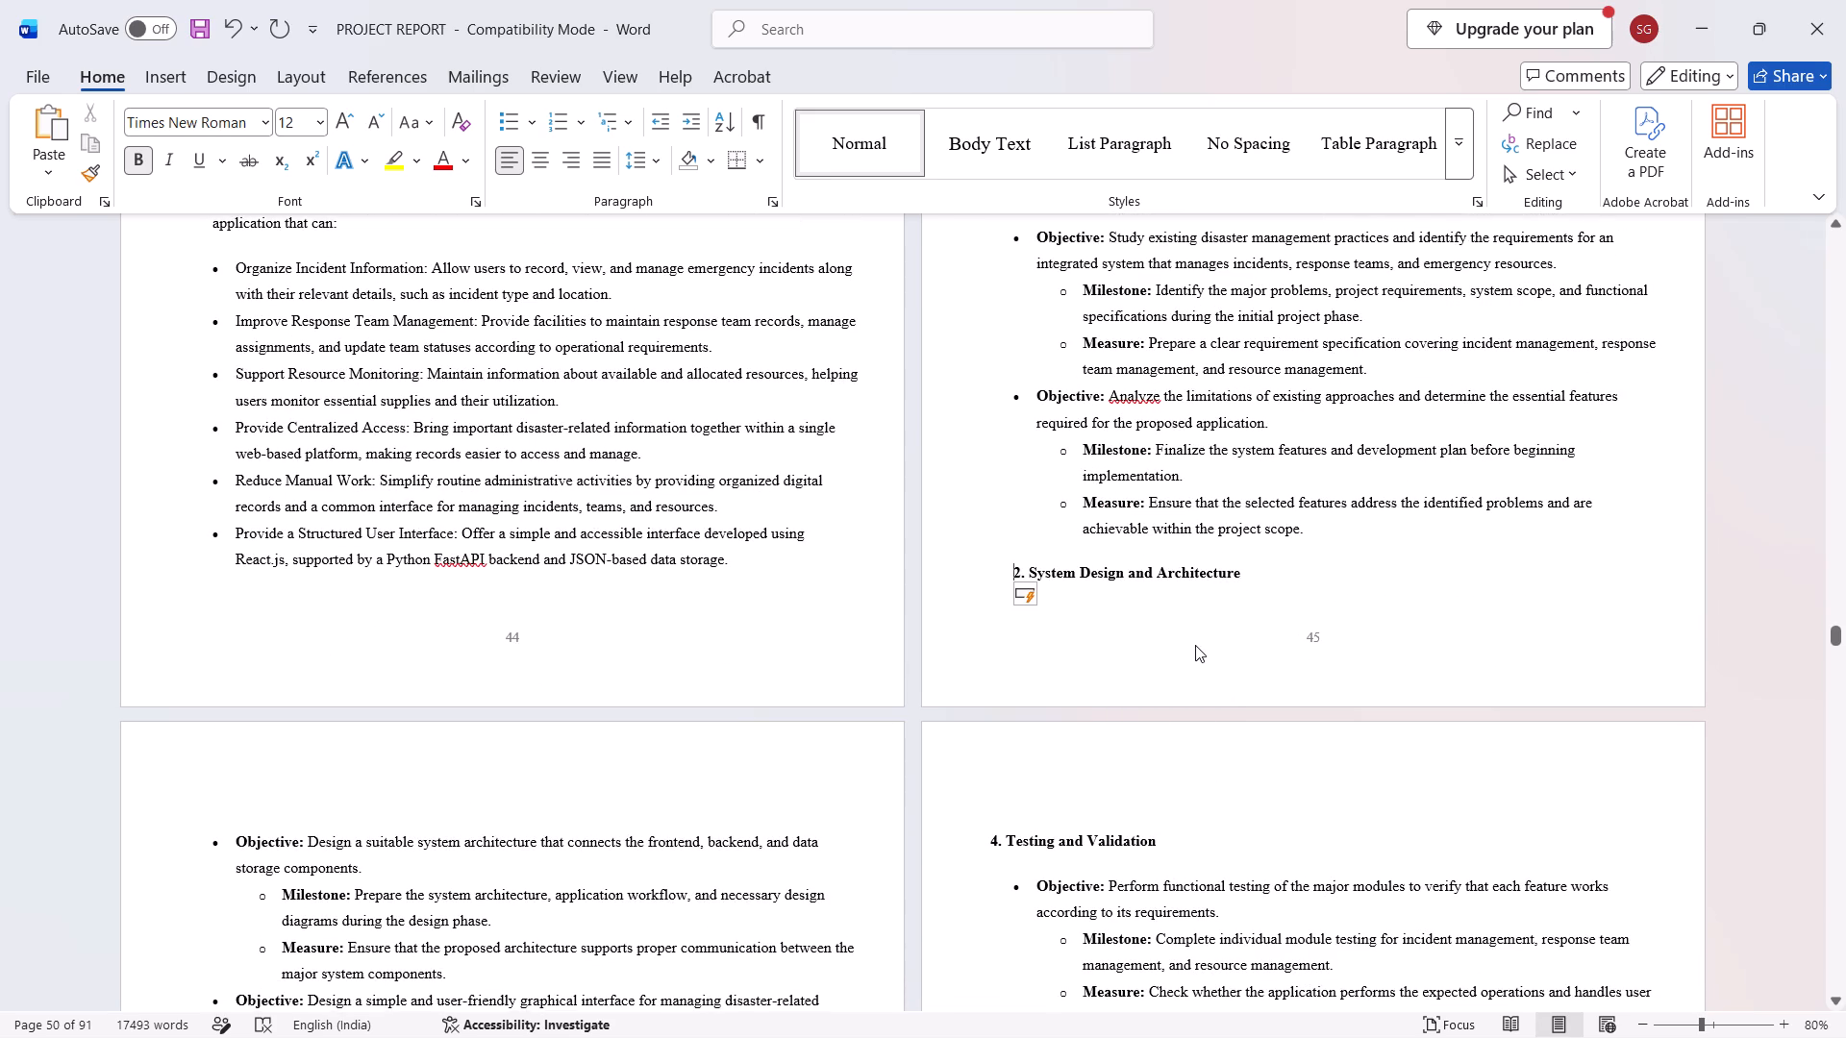
pyautogui.press('Return')
pyautogui.press('Return')
# Remove the bold from the Milestone and Measure labels under both objectives of 1. Requirement Analysis and System Planning.
pyautogui.scroll(4, 1165, 598)
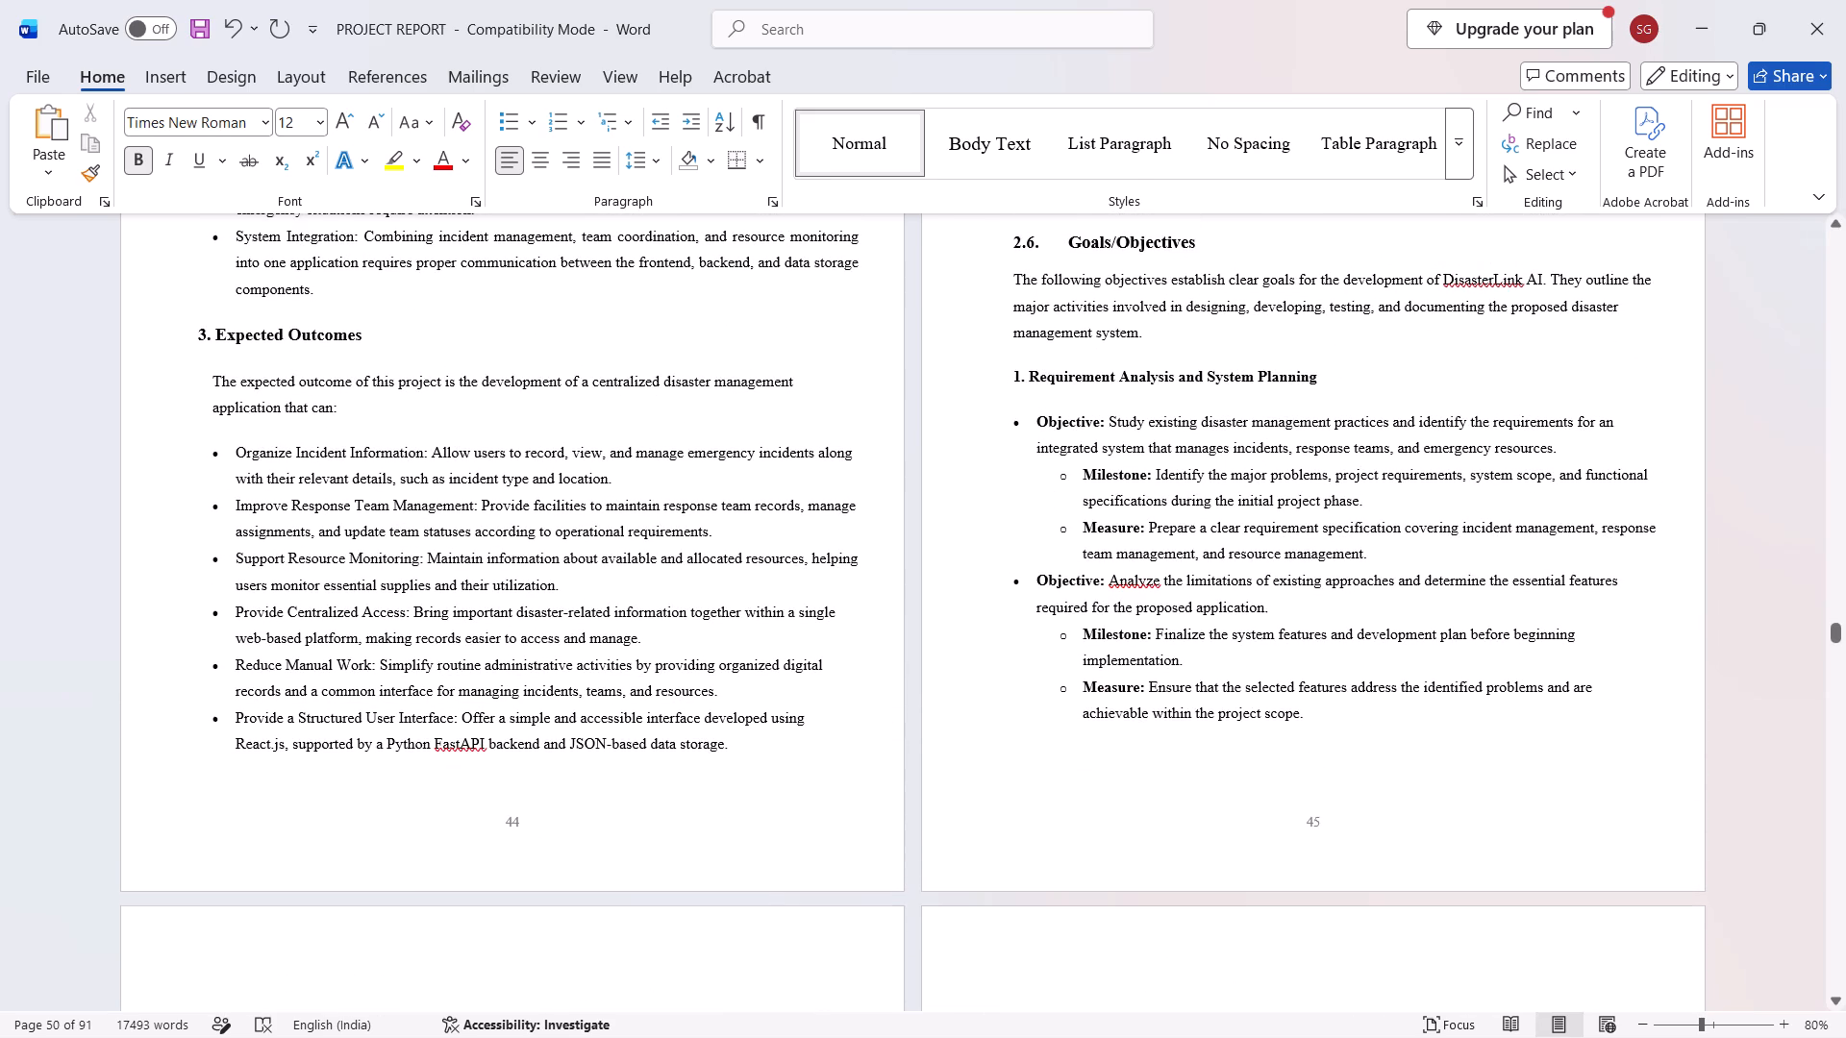
pyautogui.moveTo(1303, 718); pyautogui.dragTo(1069, 647)
pyautogui.hotkey('ctrl', 'b')
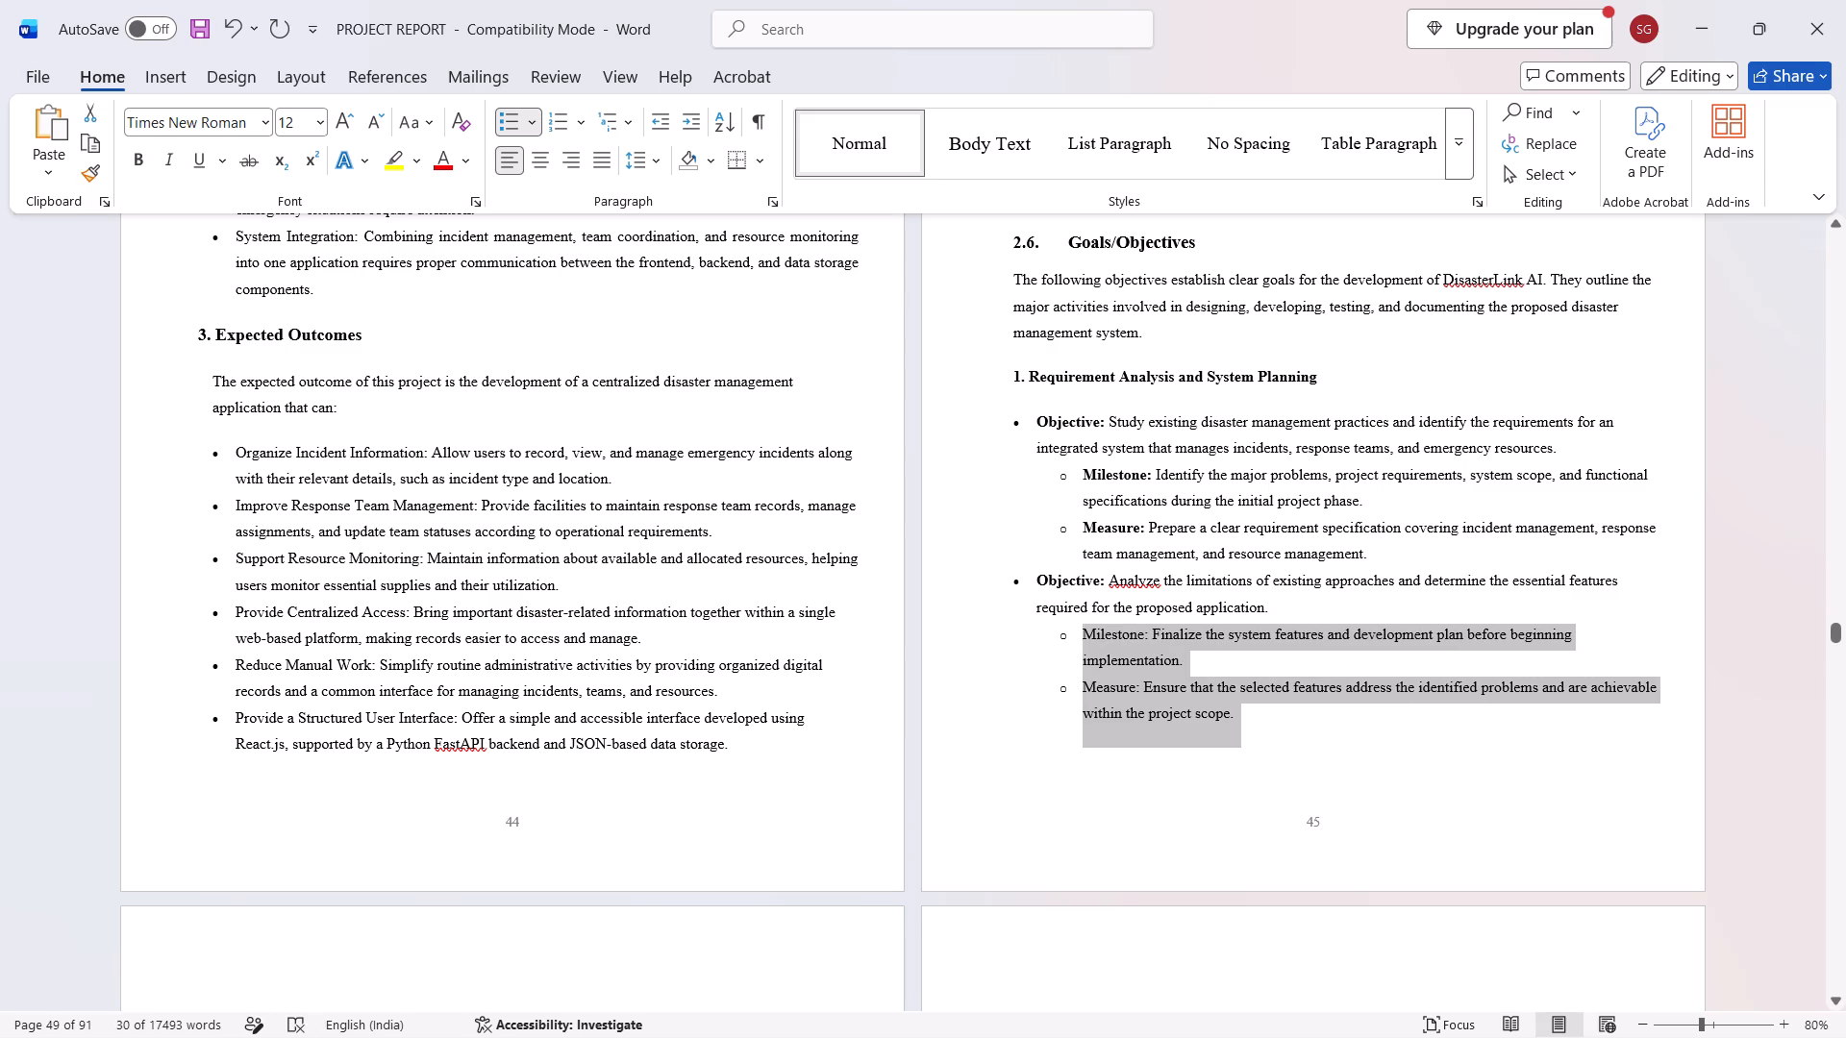
pyautogui.moveTo(1369, 557); pyautogui.dragTo(1062, 477)
pyautogui.hotkey('ctrl', 'b')
# Remove the bold from the Milestone and Measure labels under both objectives of 2. System Design and Architecture.
pyautogui.scroll(-2, 1040, 495)
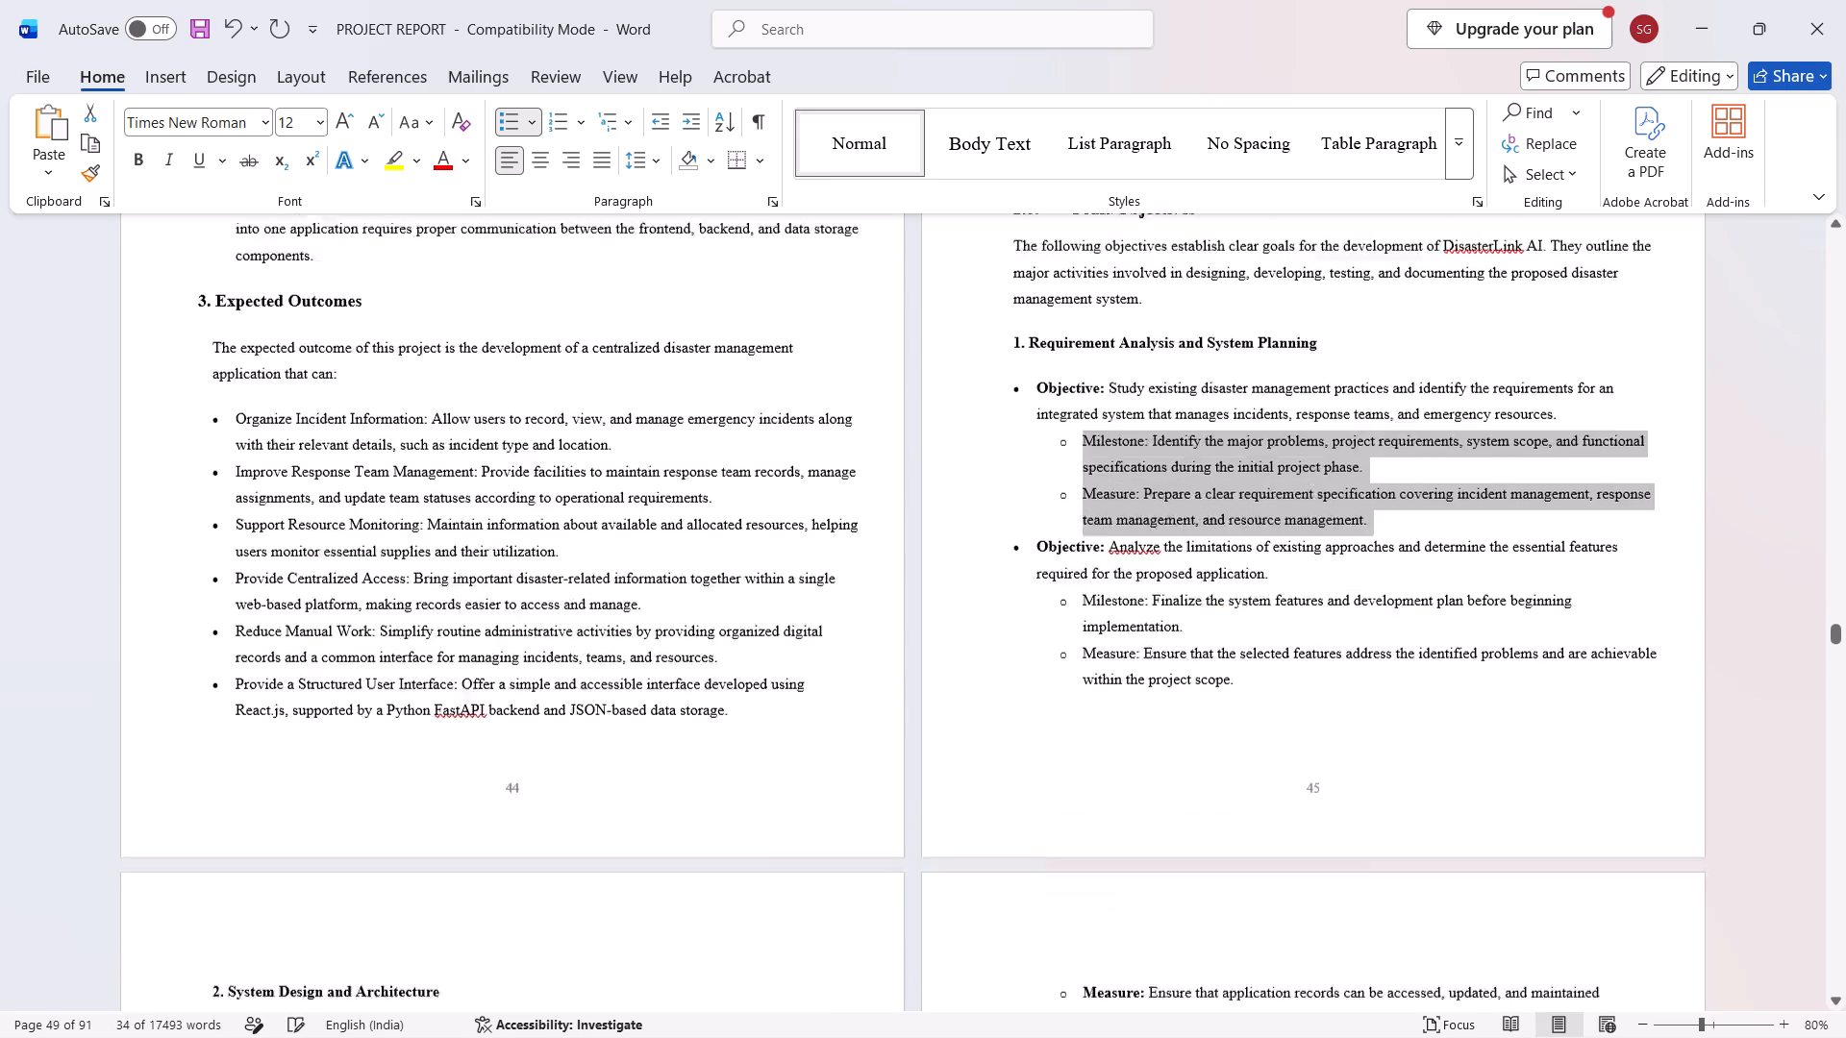
pyautogui.scroll(-4, 1037, 500)
pyautogui.scroll(-1, 782, 657)
pyautogui.scroll(1, 720, 692)
pyautogui.scroll(-1, 695, 701)
pyautogui.moveTo(476, 882); pyautogui.dragTo(286, 830)
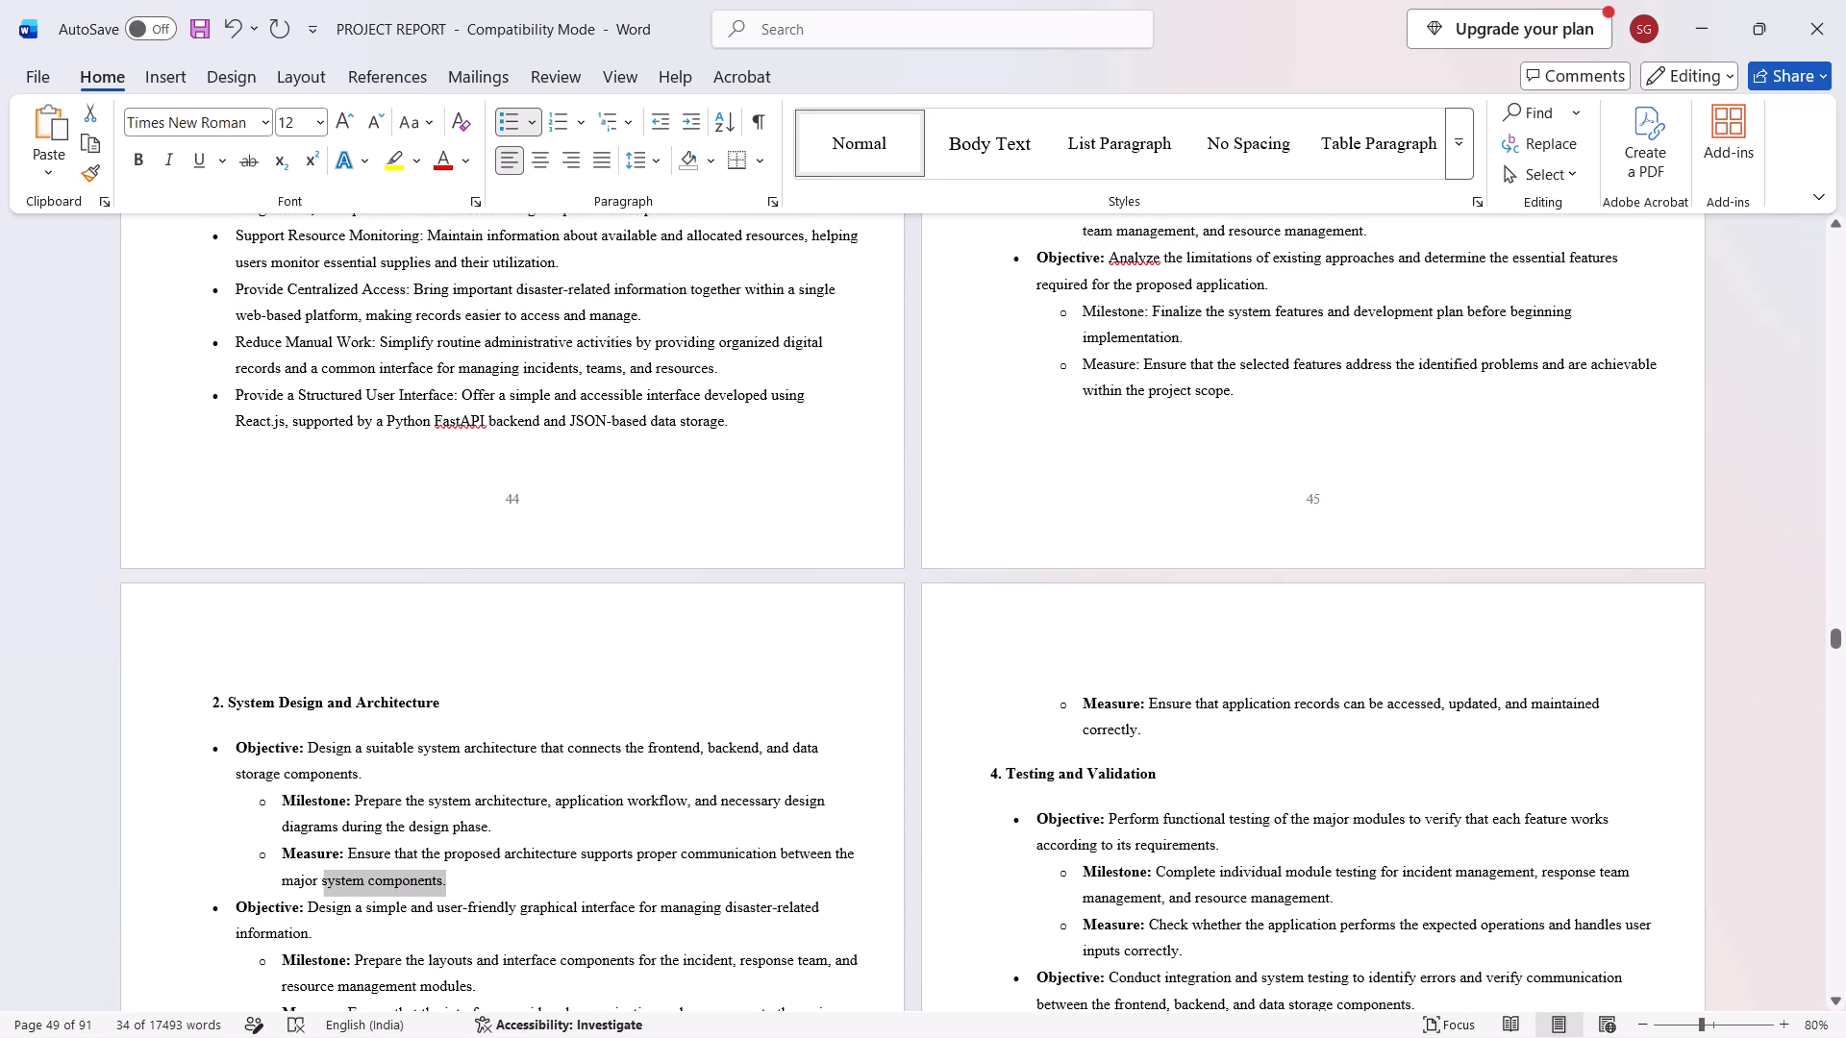
pyautogui.moveTo(286, 830); pyautogui.dragTo(254, 807)
pyautogui.hotkey('ctrl', 'b')
pyautogui.scroll(-7, 269, 789)
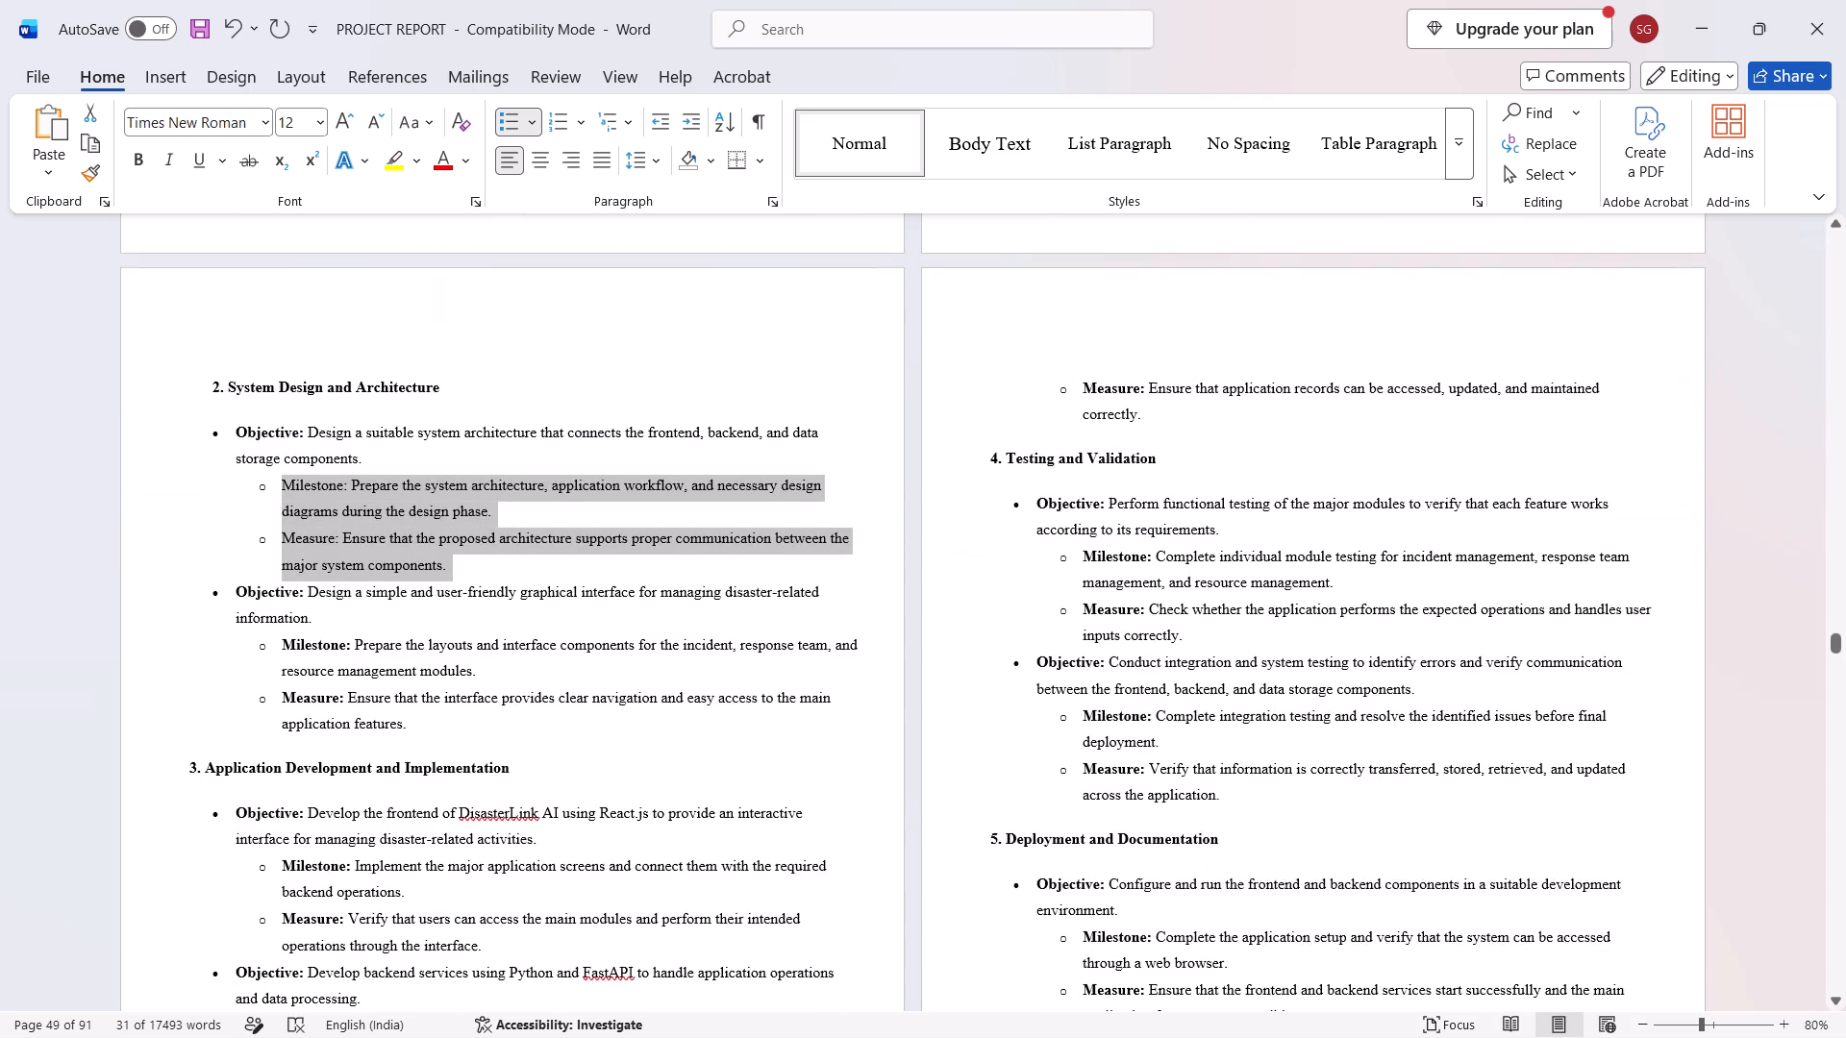
pyautogui.moveTo(412, 727); pyautogui.dragTo(269, 650)
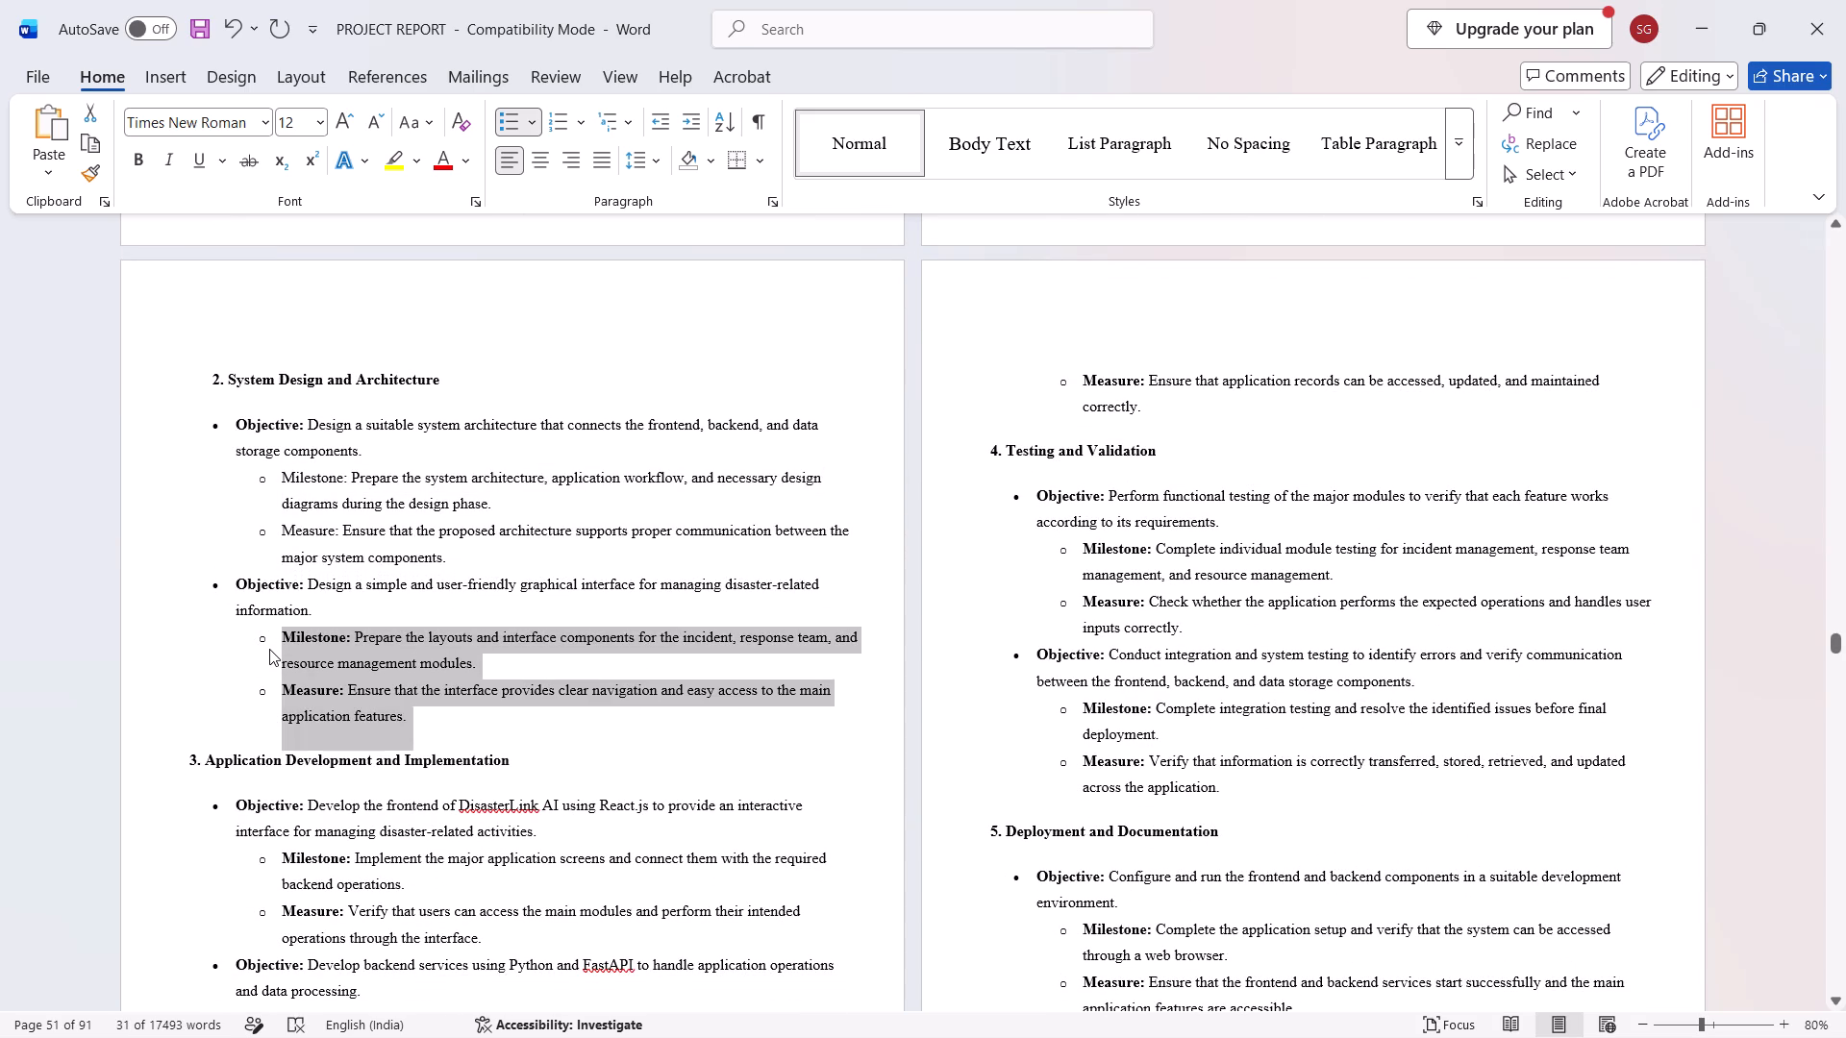
pyautogui.hotkey('ctrl', 'b')
# Remove the bold from the Milestone and Measure labels under the frontend and backend objectives of 3. Application Development and Implementation.
pyautogui.scroll(-4, 272, 649)
pyautogui.moveTo(401, 734); pyautogui.dragTo(270, 691)
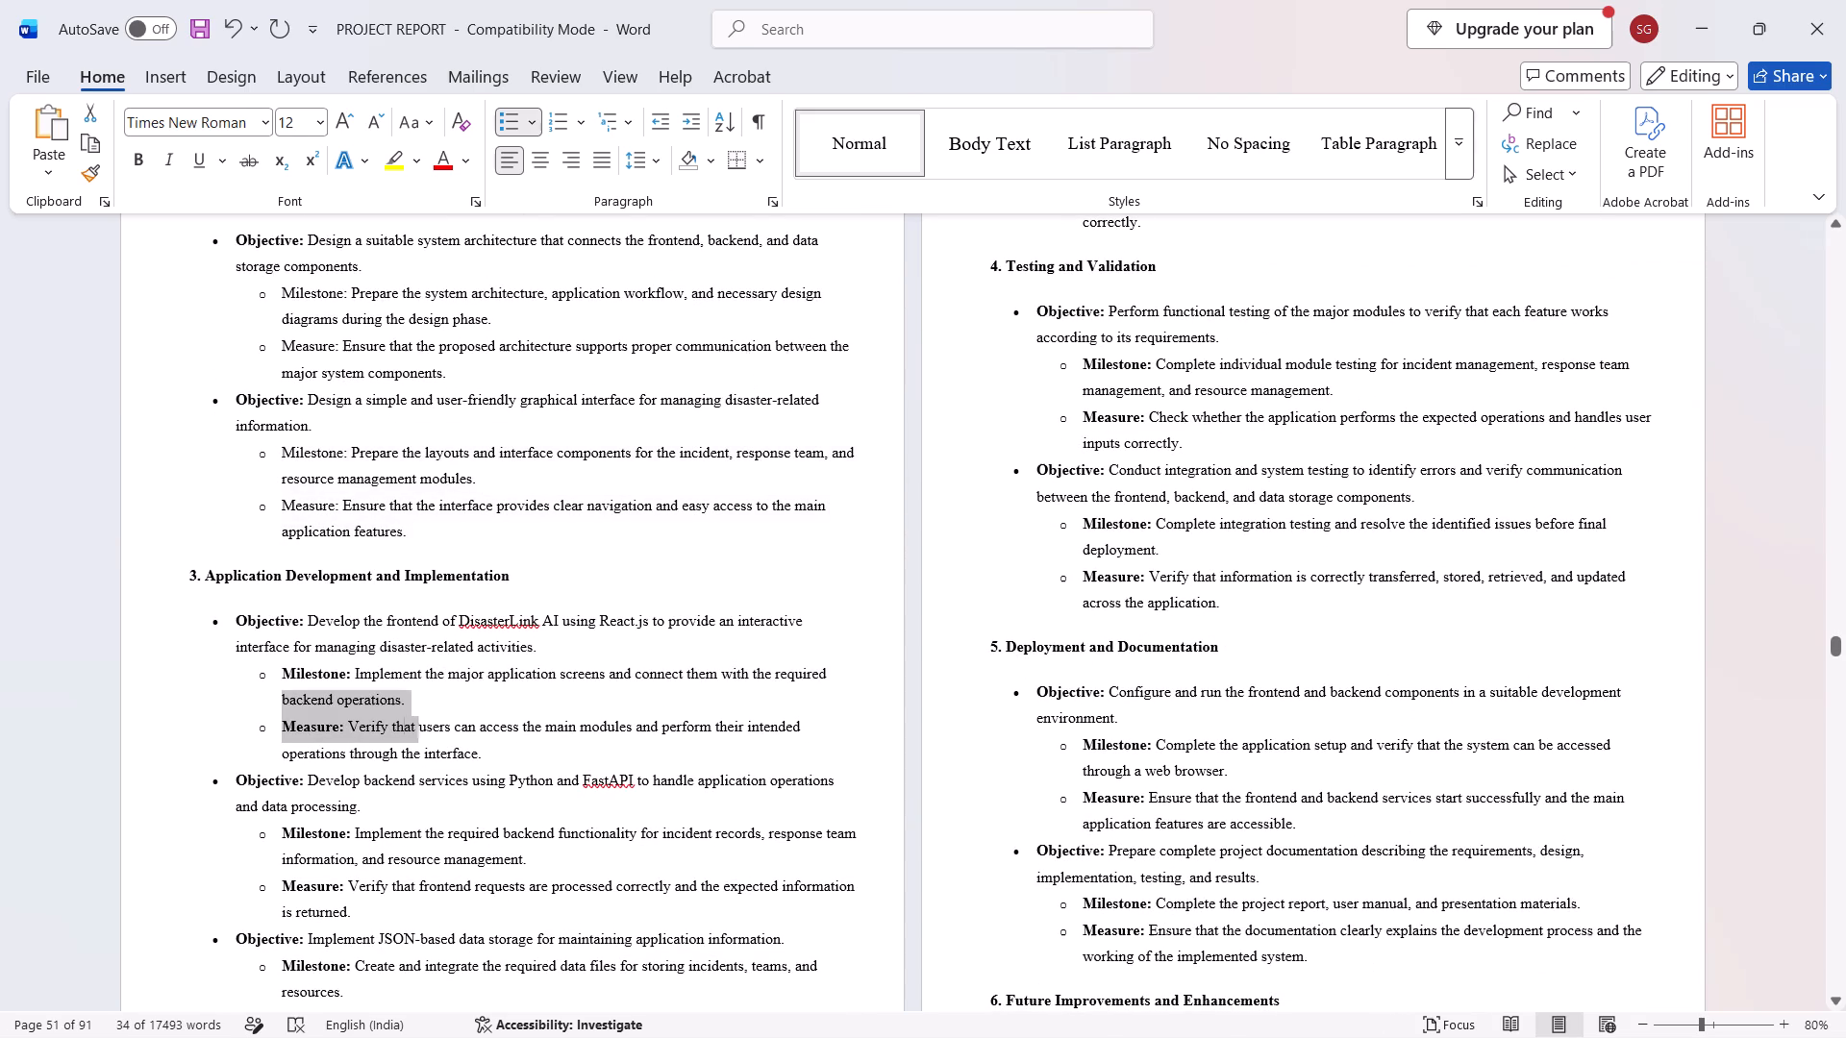
pyautogui.moveTo(270, 691); pyautogui.dragTo(256, 675)
pyautogui.hotkey('ctrl', 'b')
pyautogui.scroll(-3, 310, 695)
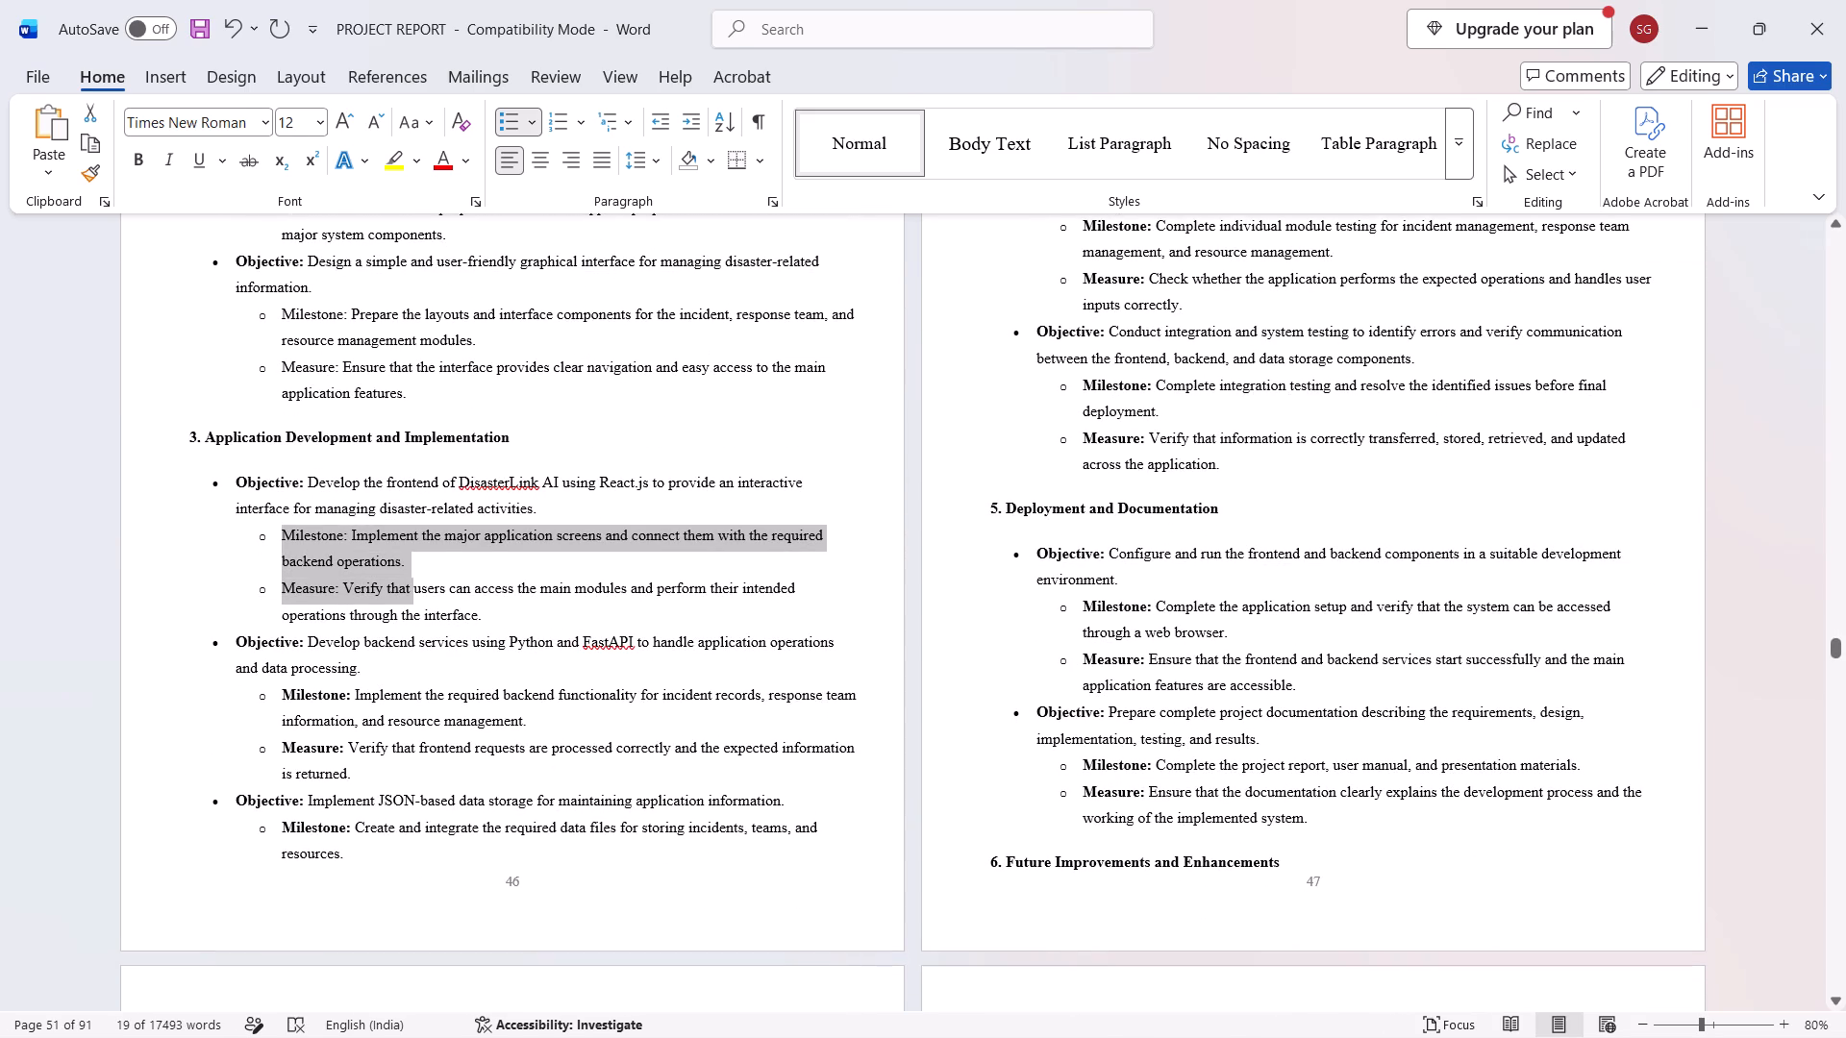
pyautogui.moveTo(354, 753); pyautogui.dragTo(278, 698)
pyautogui.hotkey('ctrl', 'b')
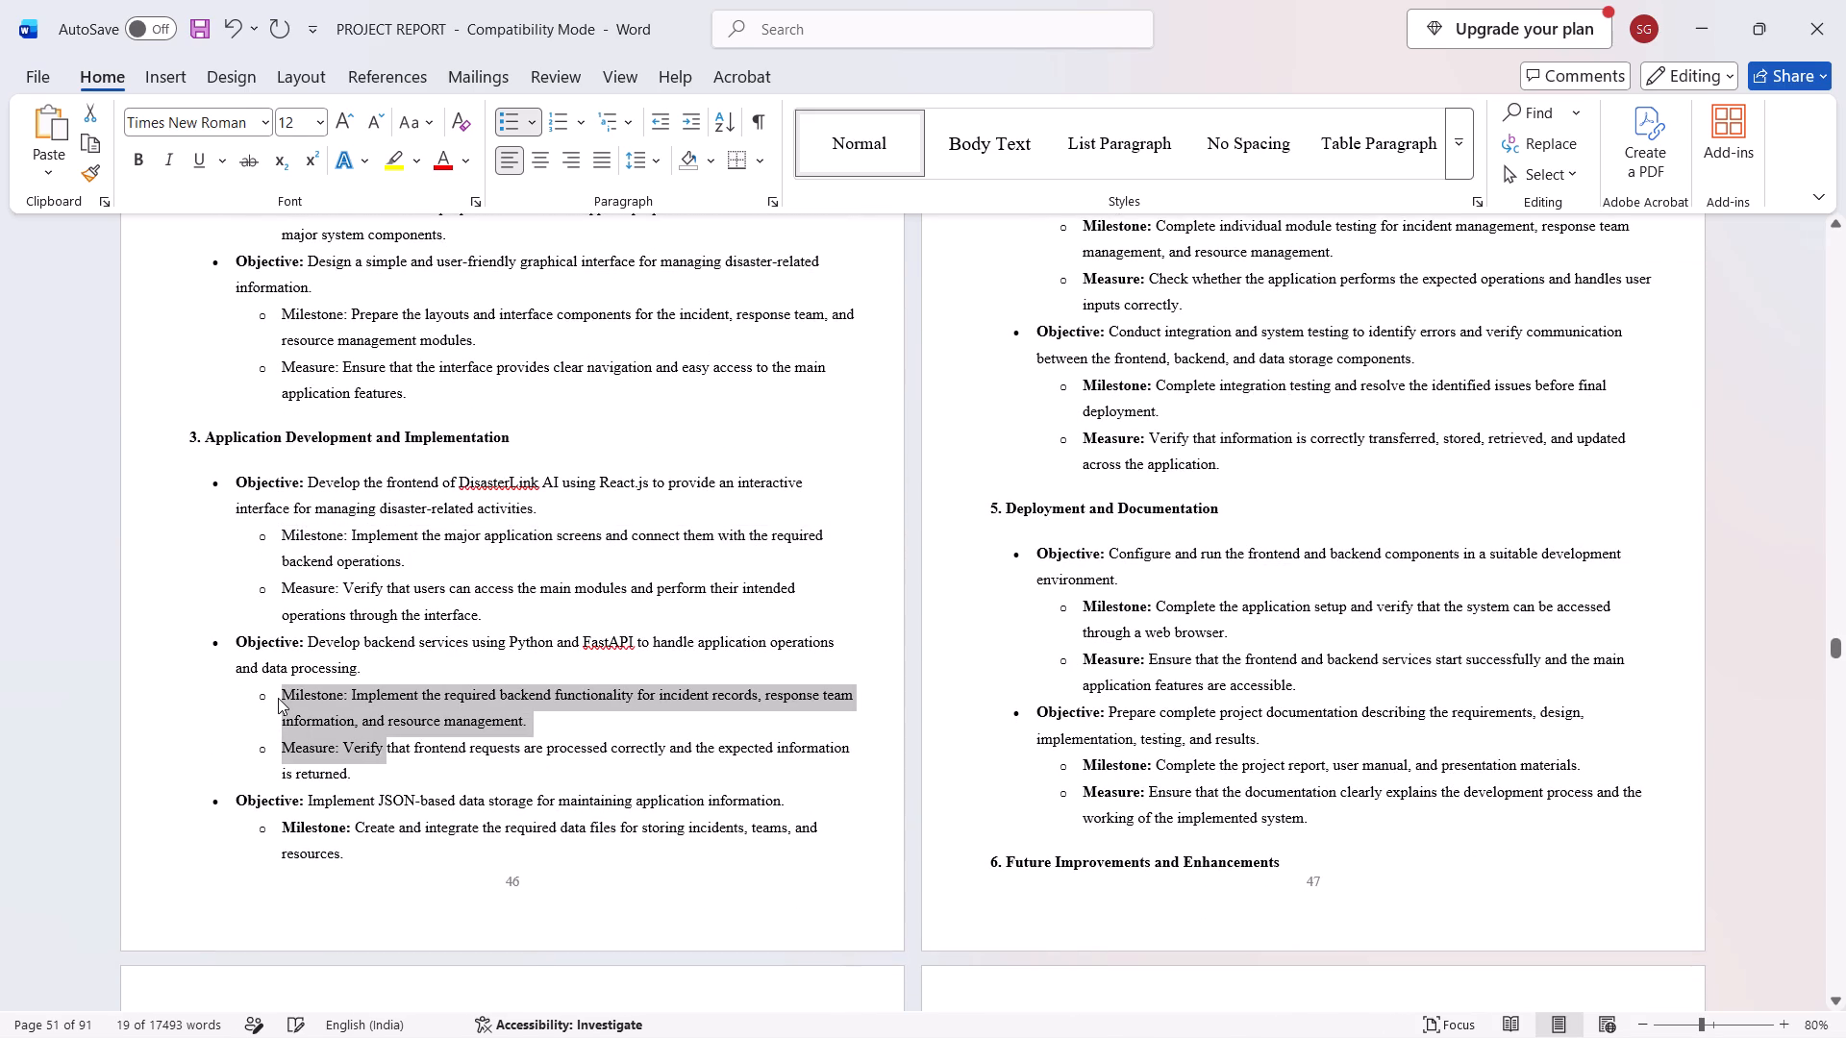
# Remove the bold from the Milestone and Measure labels under the JSON-based data storage objective, including the Measure on the following page.
pyautogui.scroll(-1, 322, 732)
pyautogui.moveTo(360, 786); pyautogui.dragTo(288, 778)
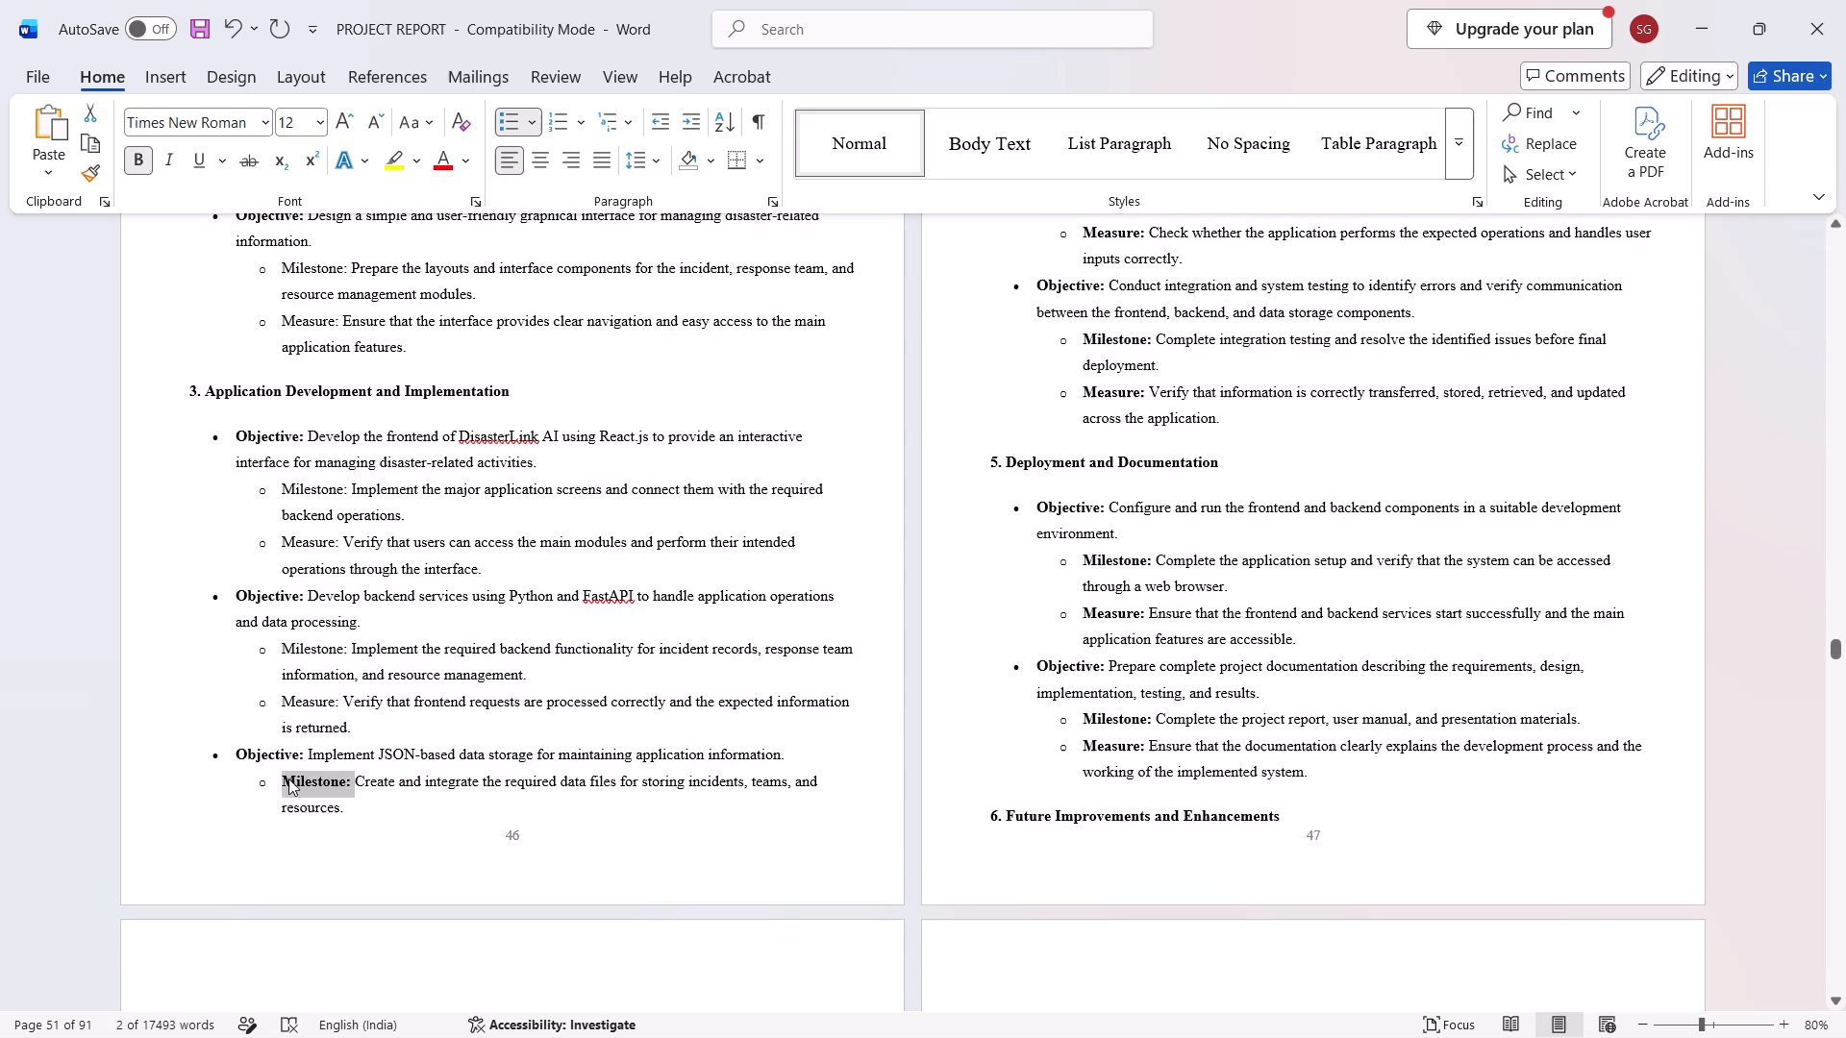
pyautogui.hotkey('ctrl', 'b')
pyautogui.scroll(4, 709, 731)
pyautogui.scroll(-1, 711, 731)
pyautogui.scroll(3, 713, 731)
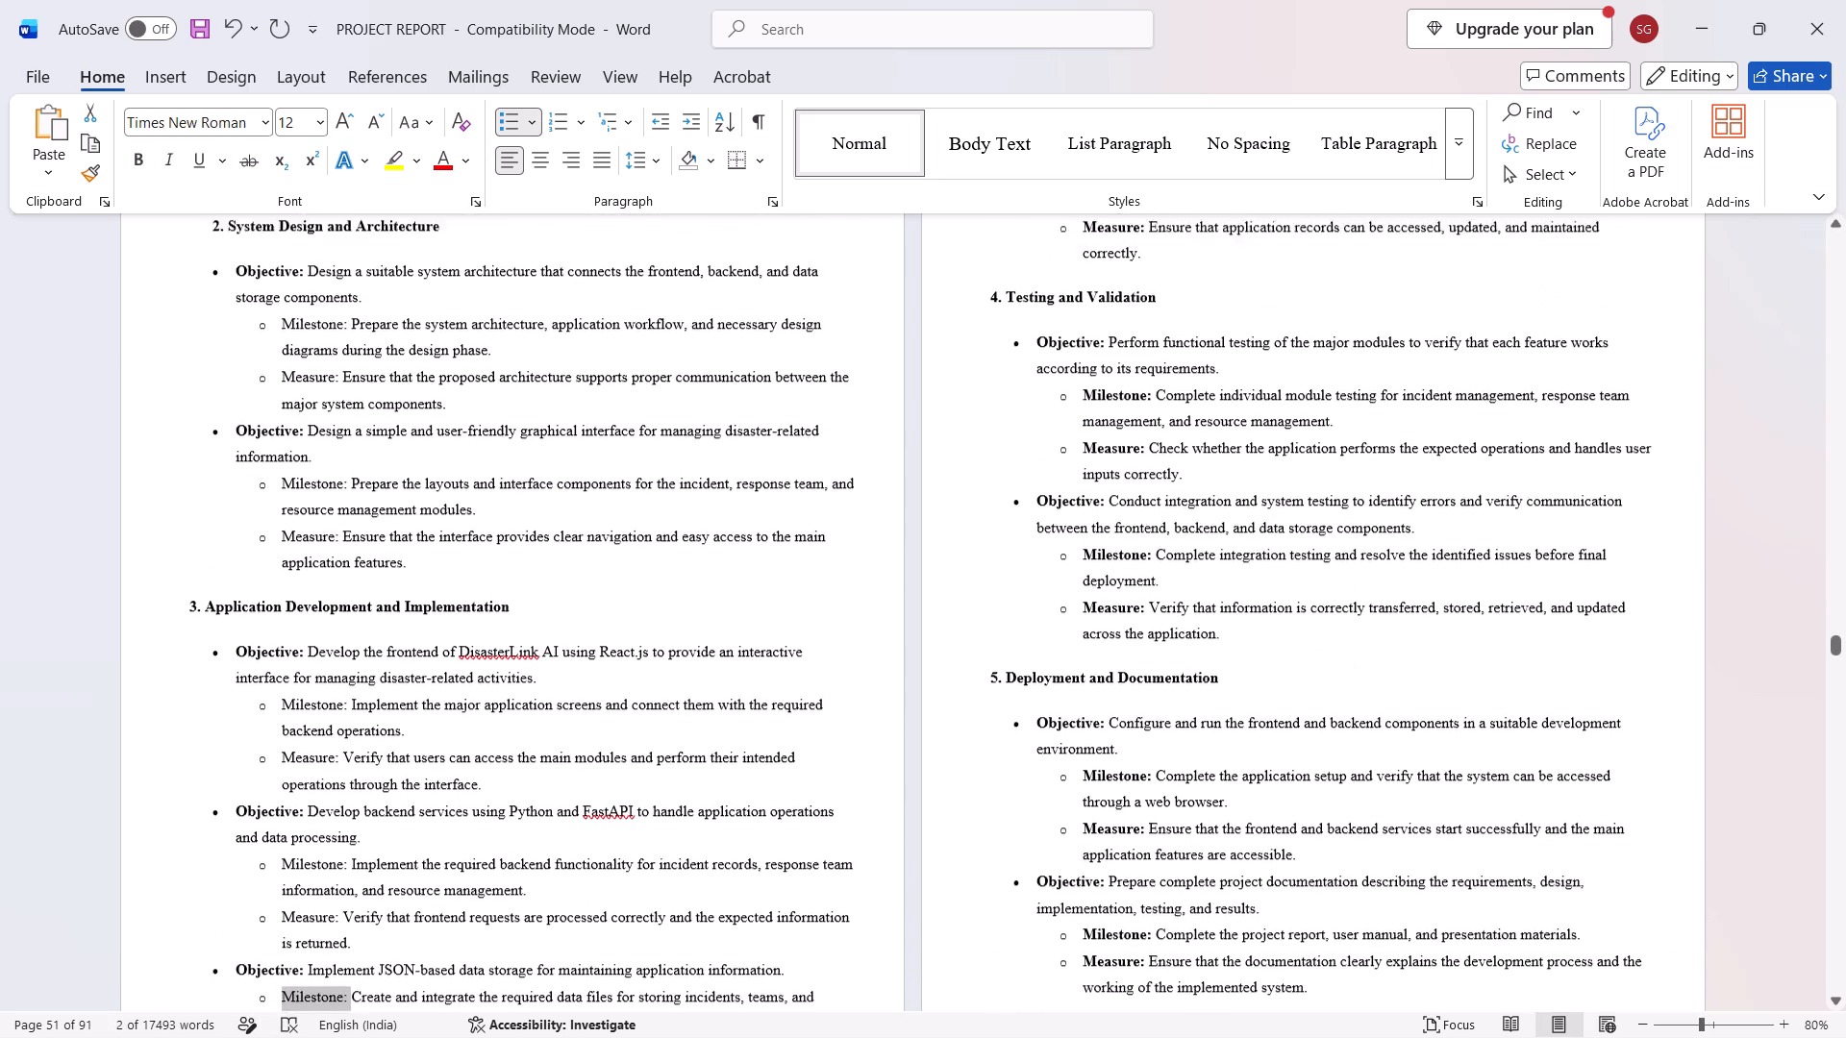
pyautogui.scroll(3, 725, 716)
pyautogui.moveTo(1153, 428); pyautogui.dragTo(1080, 432)
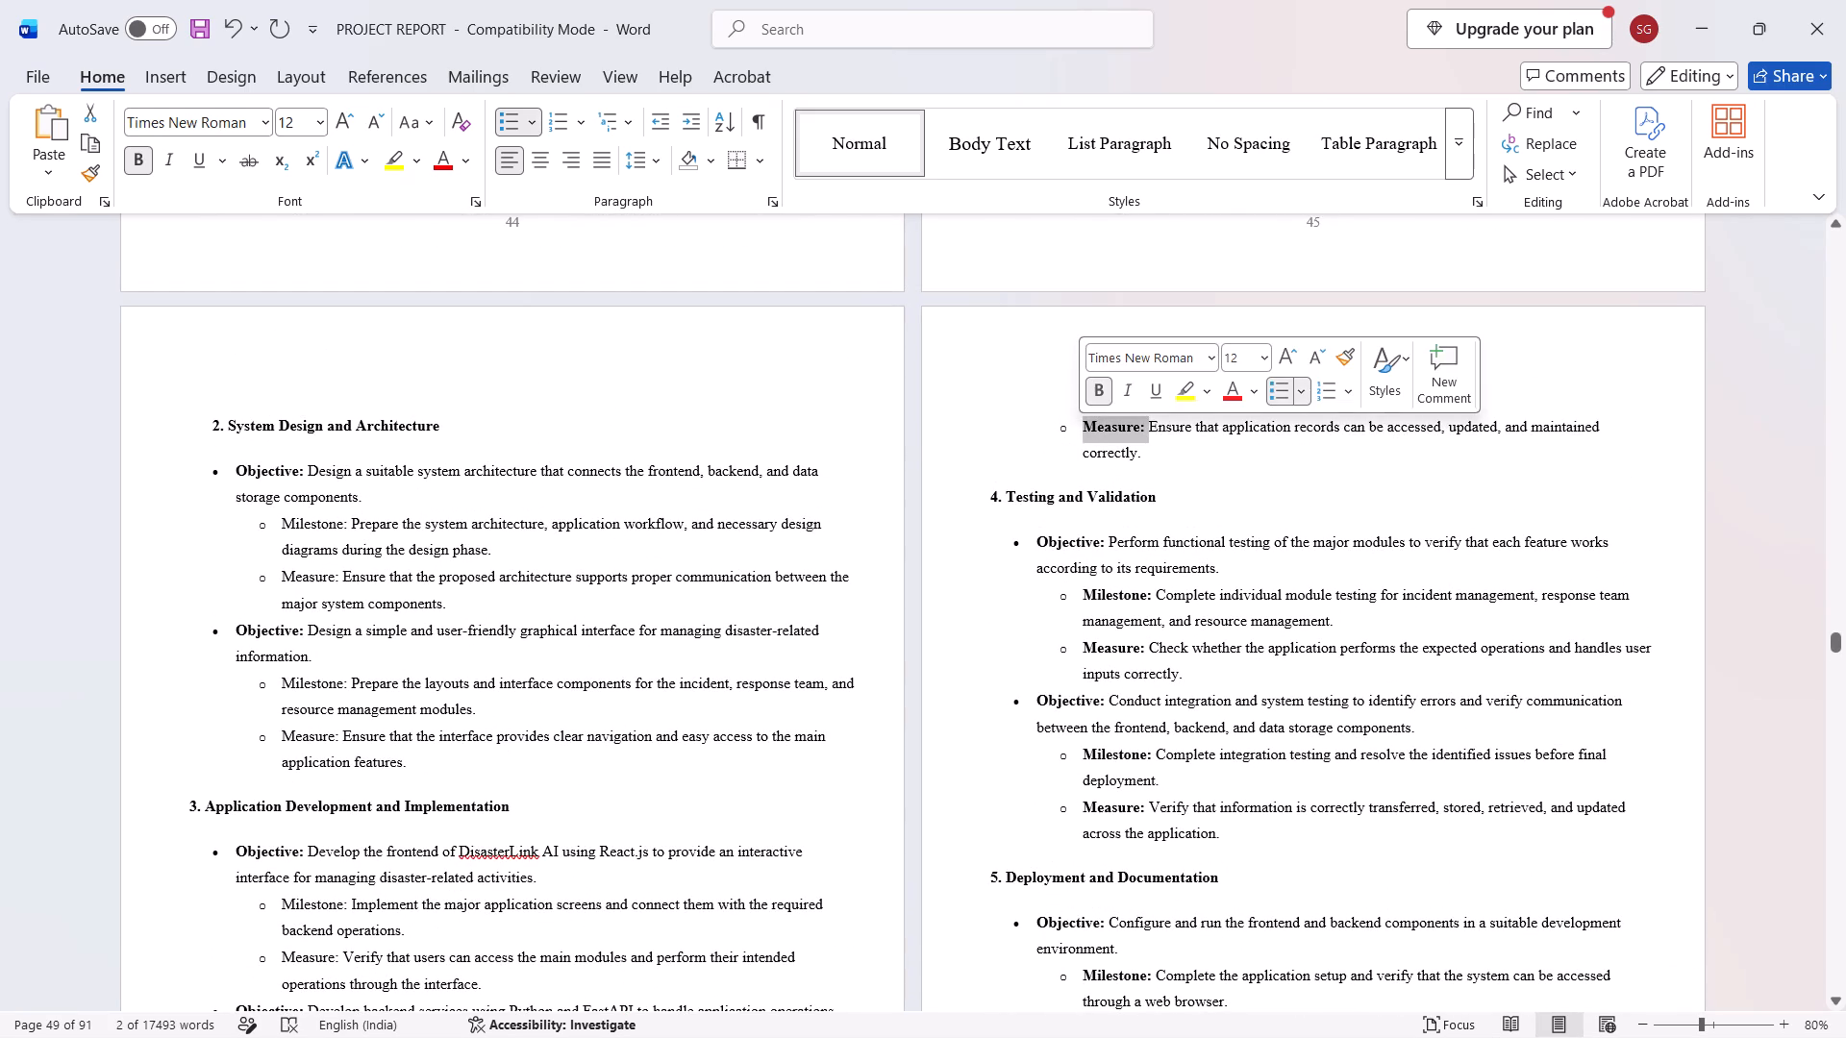
pyautogui.hotkey('ctrl', 'b')
# Remove the bold from the Milestone and Measure labels under both objectives of 4. Testing and Validation.
pyautogui.scroll(-1, 1064, 562)
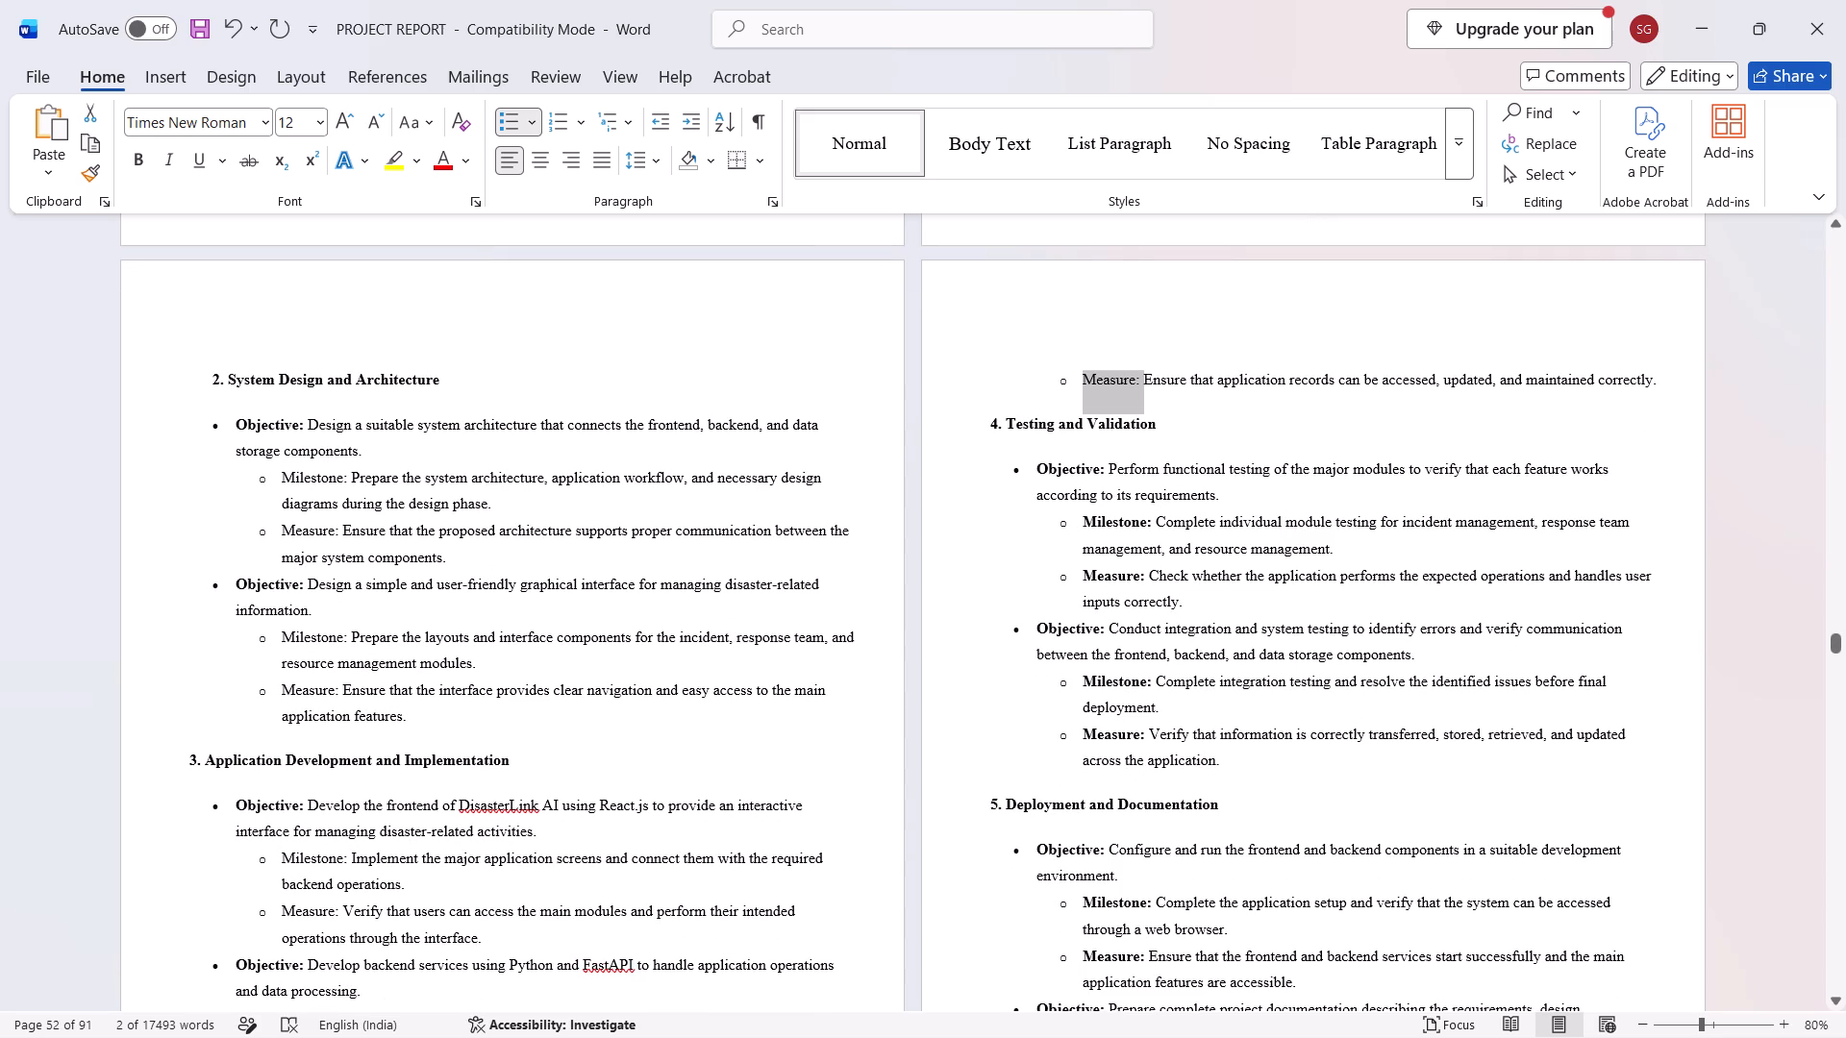
pyautogui.moveTo(1213, 606); pyautogui.dragTo(1060, 529)
pyautogui.hotkey('ctrl', 'b')
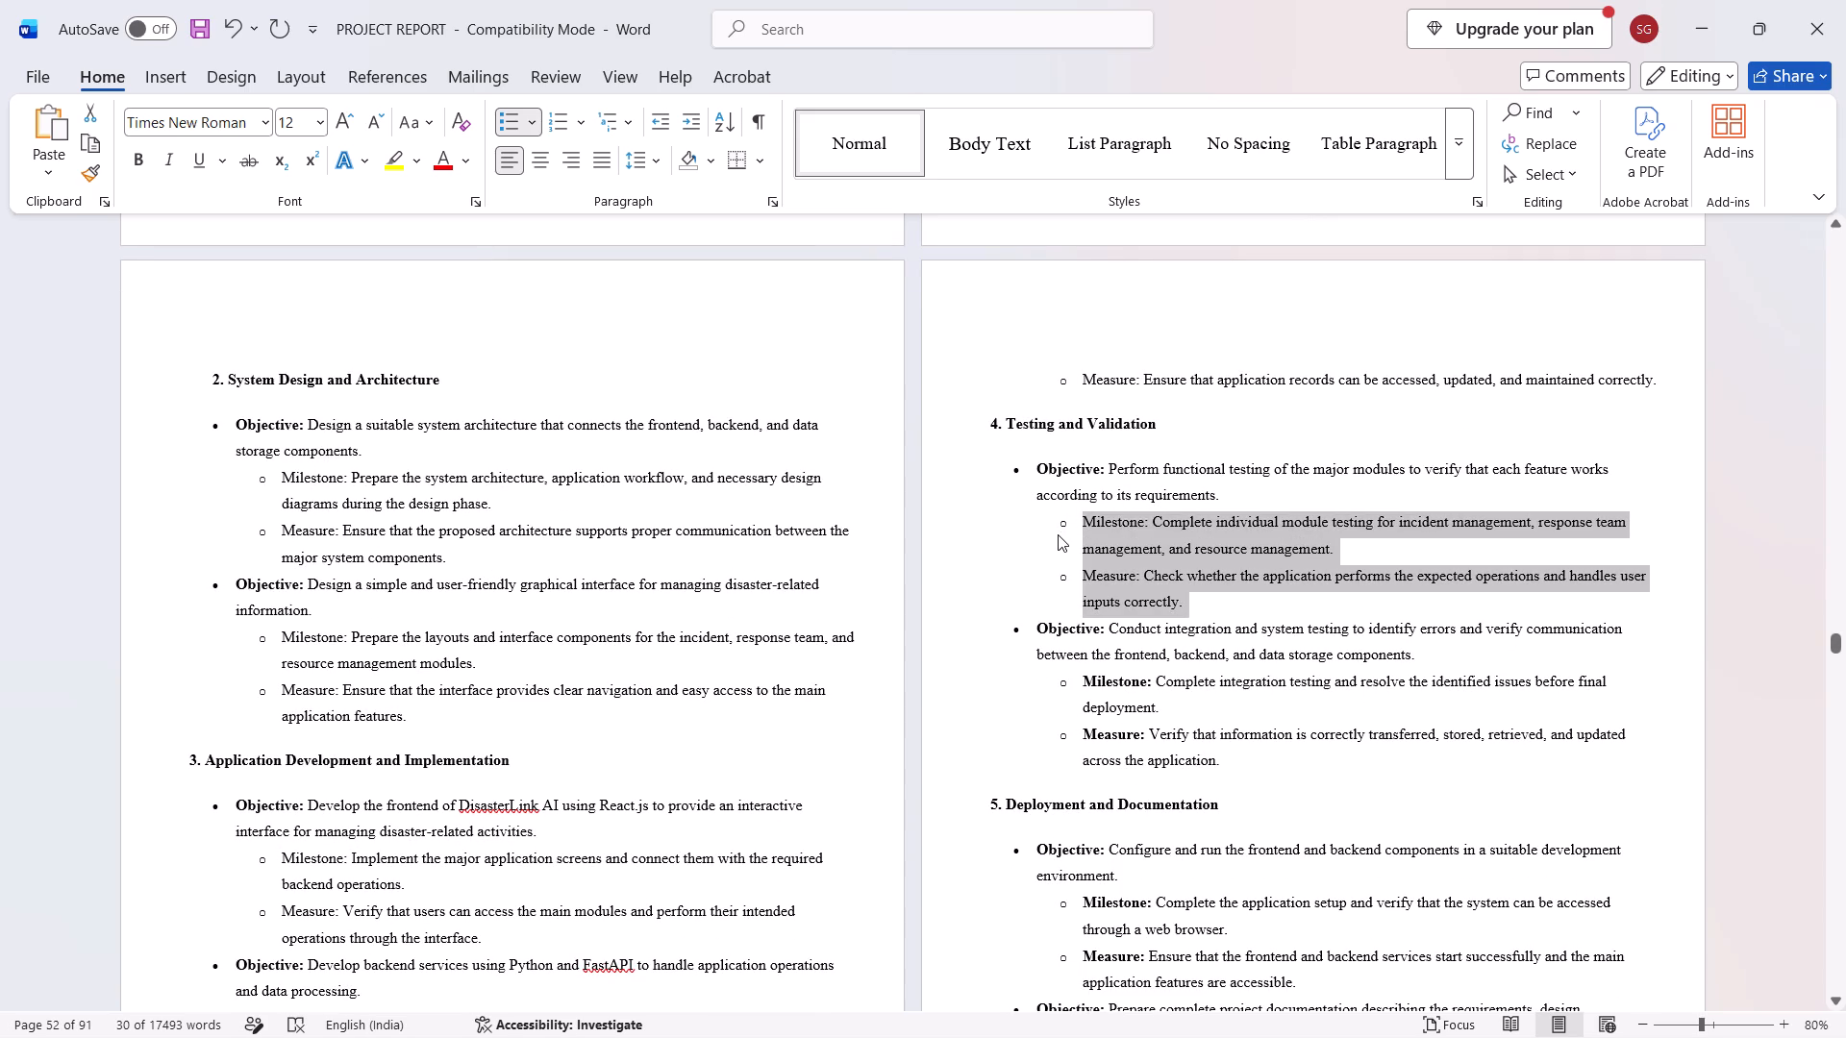
pyautogui.moveTo(1223, 759); pyautogui.dragTo(1074, 672)
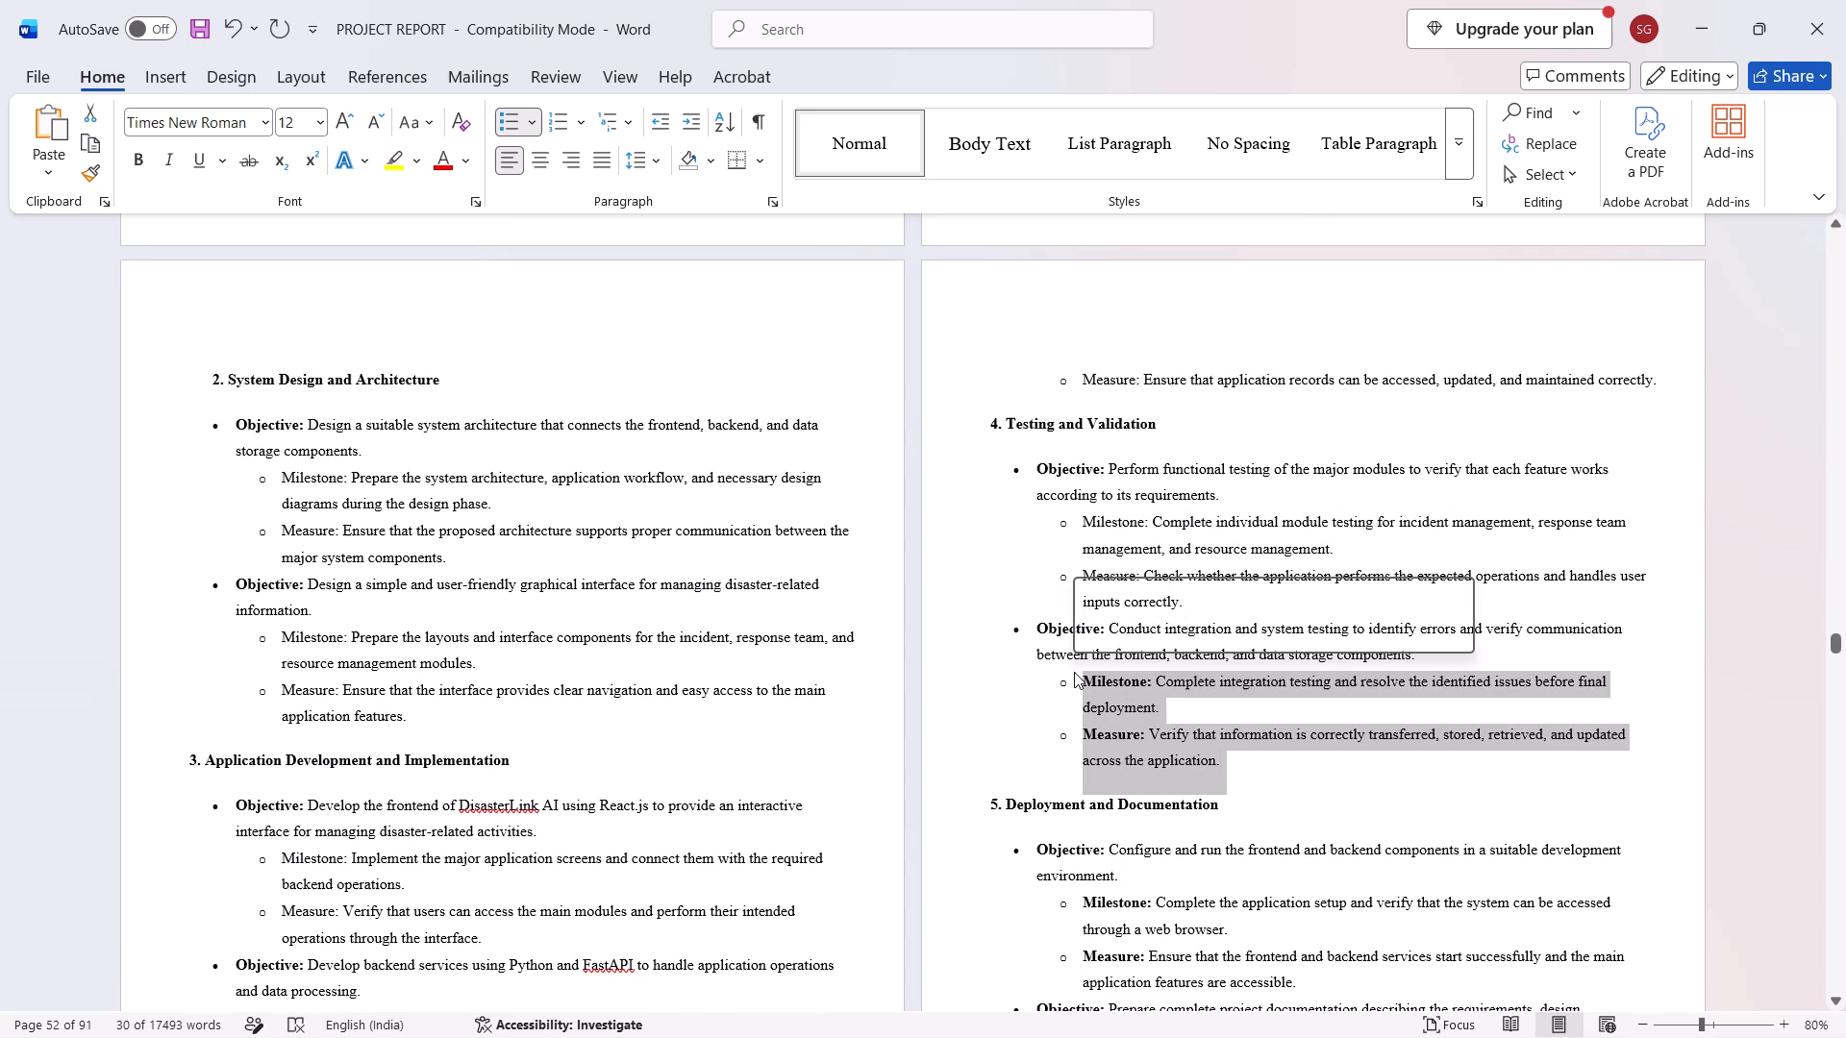
pyautogui.hotkey('ctrl', 'b')
# Remove the bold from the Milestone and Measure labels under both objectives of 5. Deployment and Documentation.
pyautogui.scroll(-4, 1112, 699)
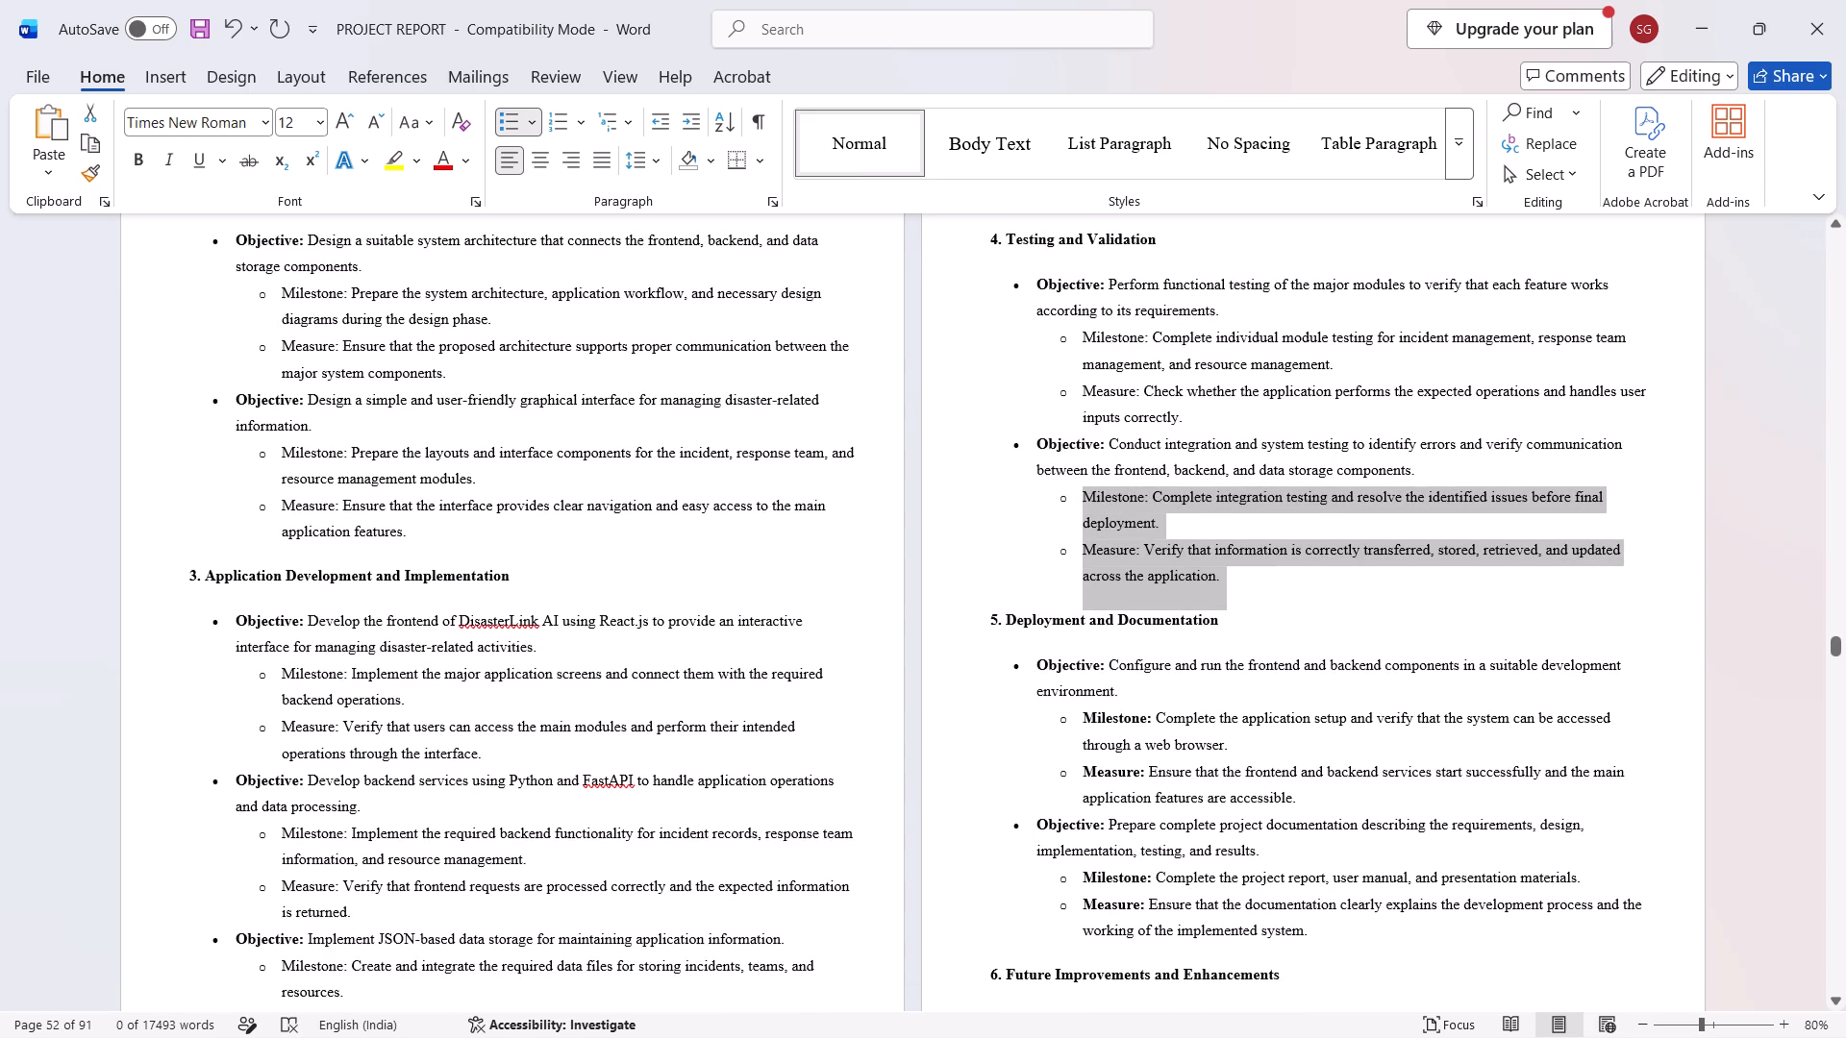
pyautogui.moveTo(1319, 792); pyautogui.dragTo(1053, 702)
pyautogui.hotkey('ctrl', 'b')
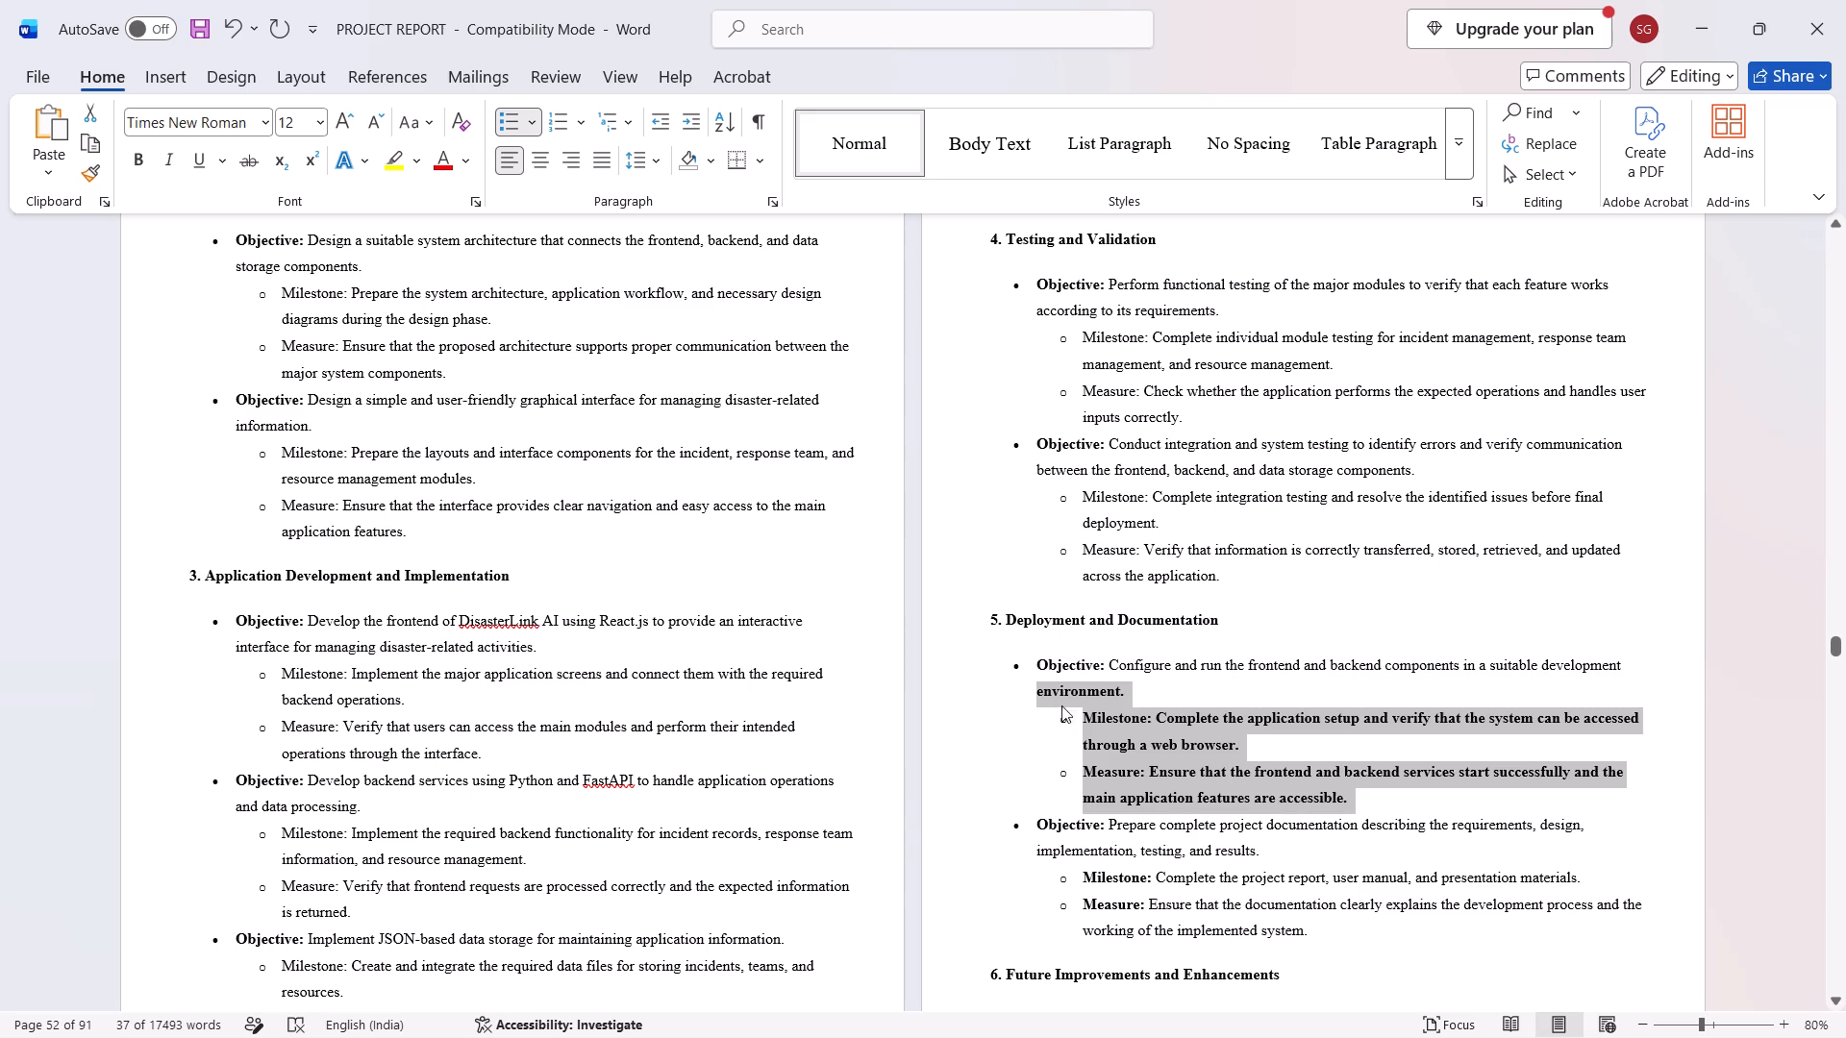
pyautogui.hotkey('ctrl', 'b')
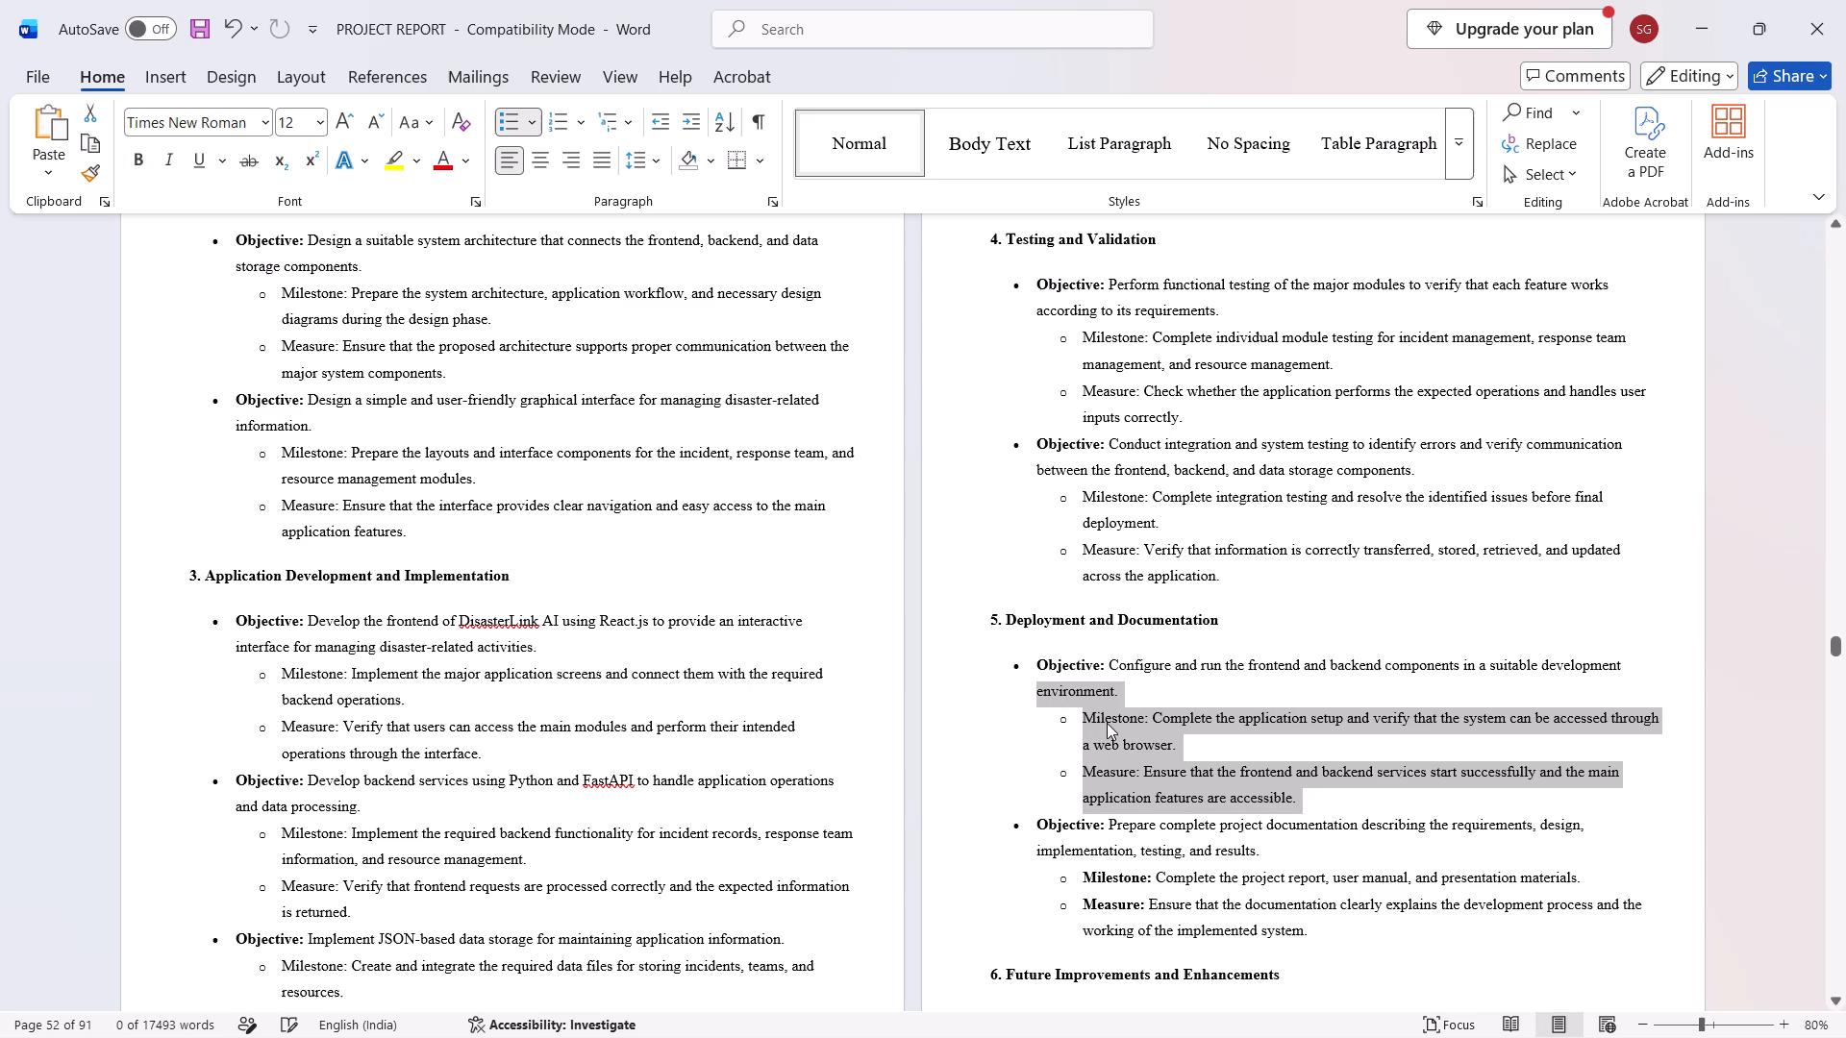
pyautogui.moveTo(1296, 928); pyautogui.dragTo(1166, 906)
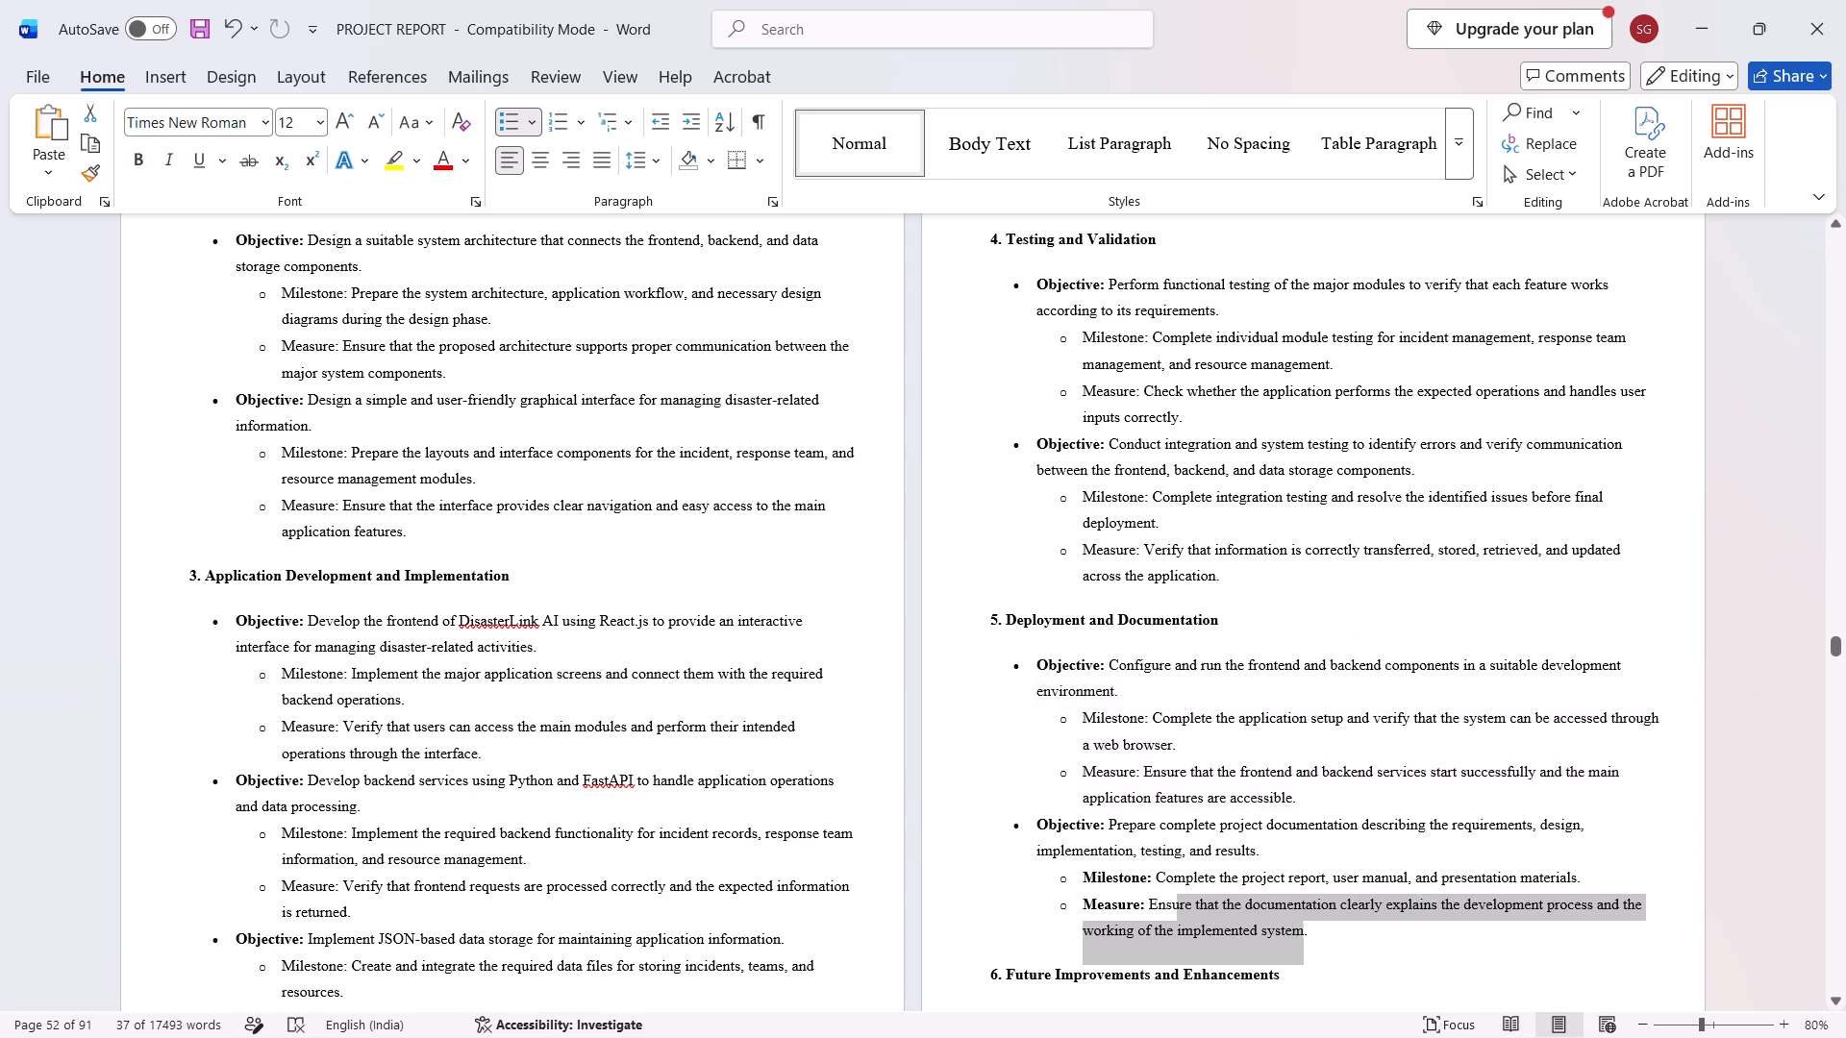
pyautogui.moveTo(1166, 906); pyautogui.dragTo(1082, 878)
pyautogui.hotkey('ctrl', 'b')
# Push the subheading 6. Future Improvements and Enhancements onto the next page by adding blank lines after section 5's last Measure.
pyautogui.scroll(-10, 1110, 838)
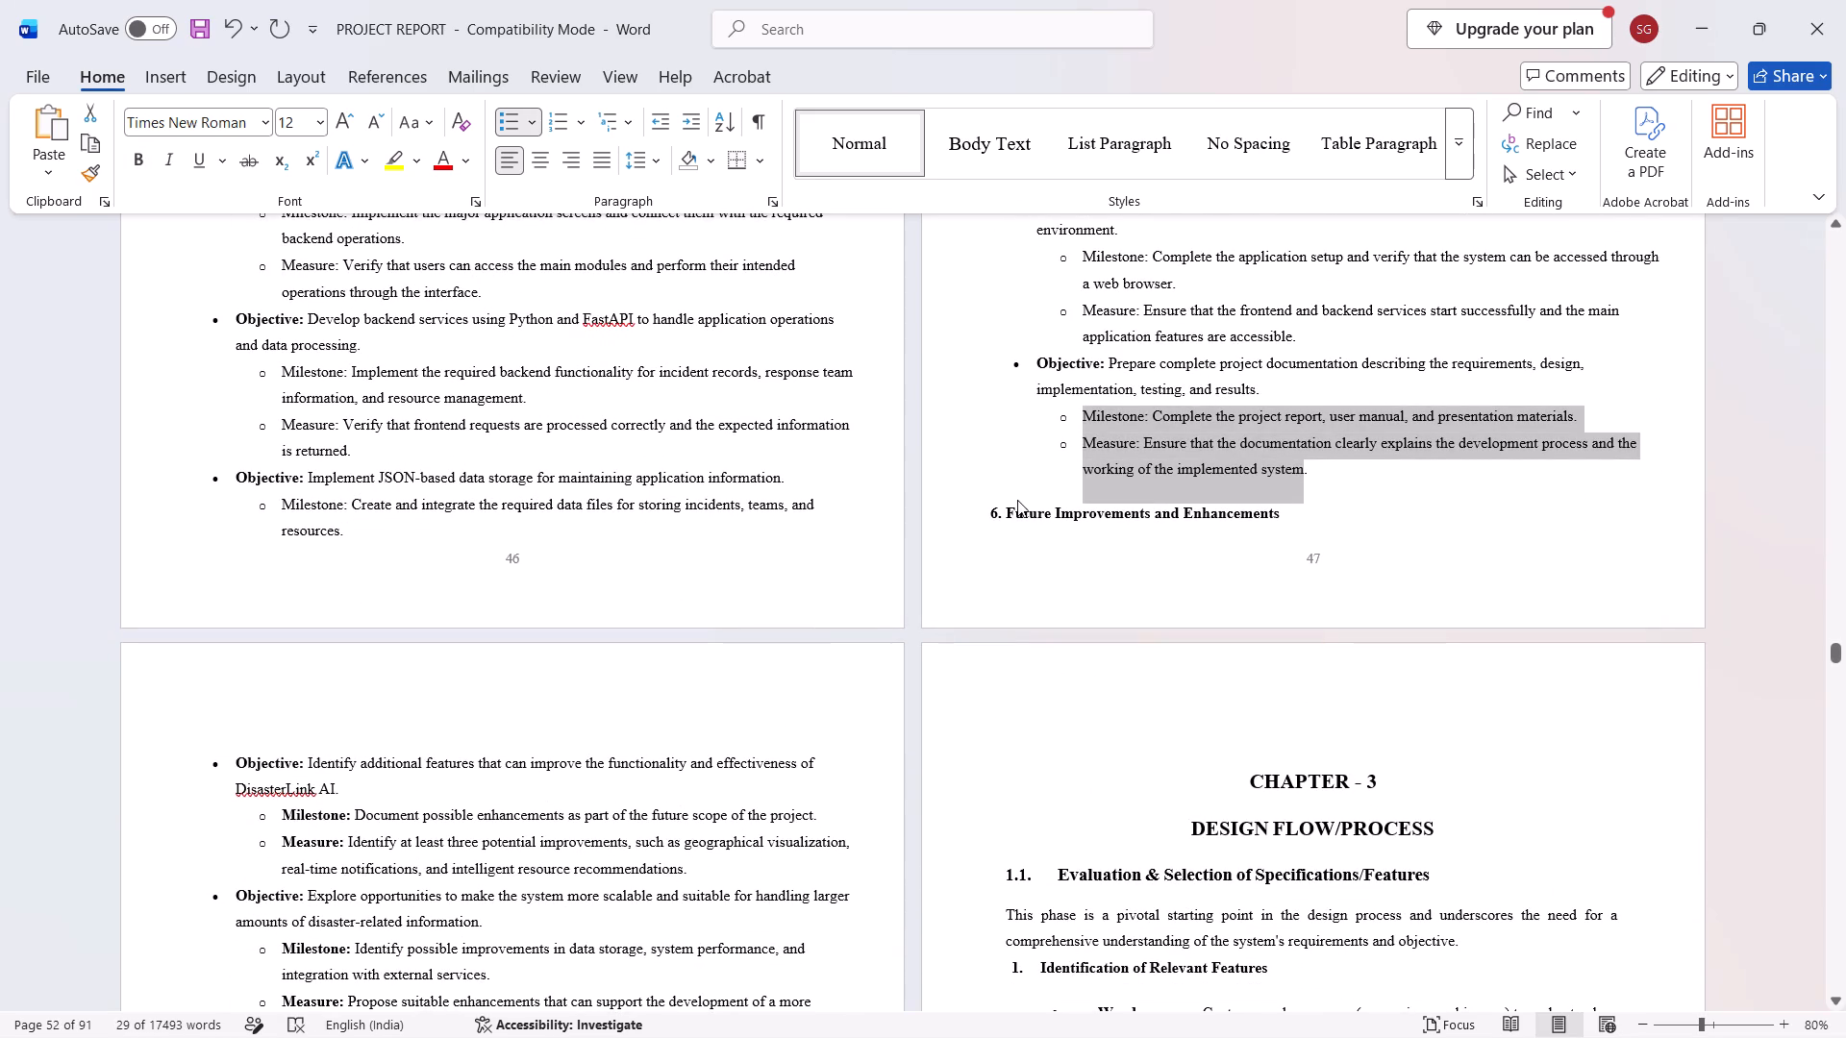
pyautogui.click(1017, 500)
pyautogui.click(1306, 502)
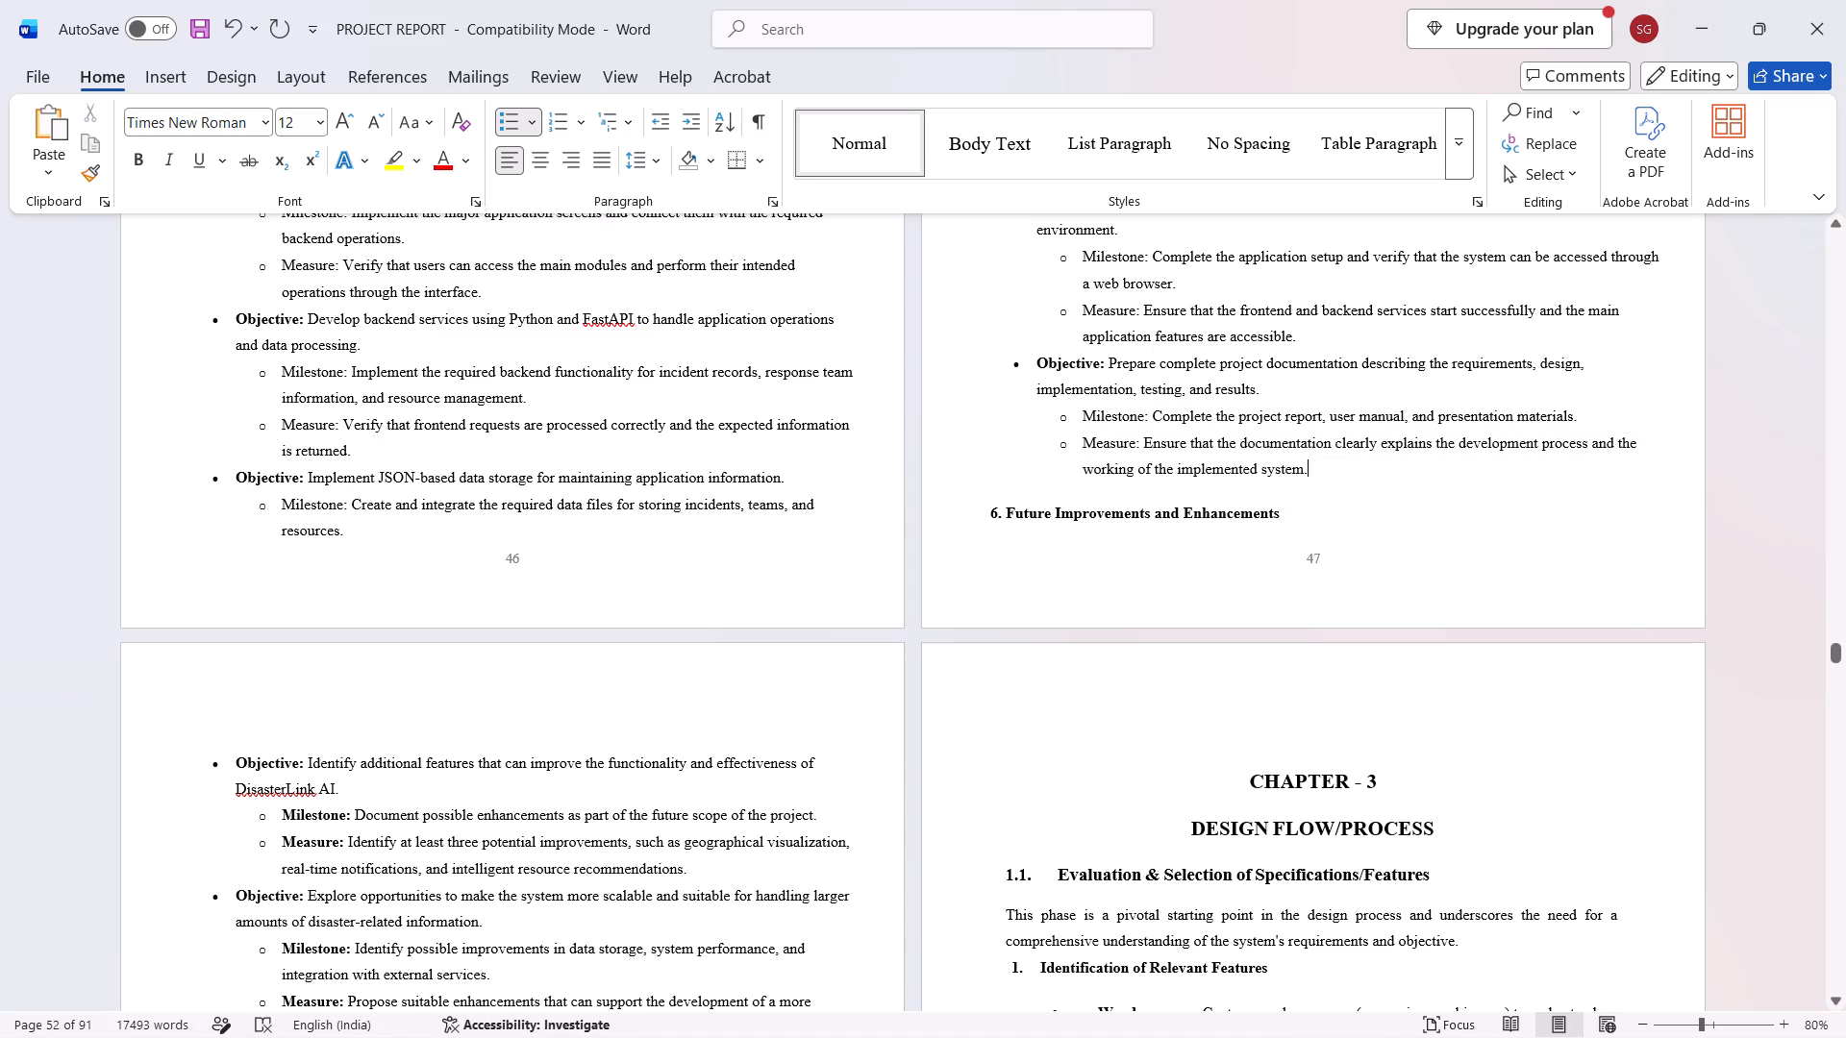
pyautogui.press('Return')
pyautogui.press('Return')
pyautogui.press('Return')
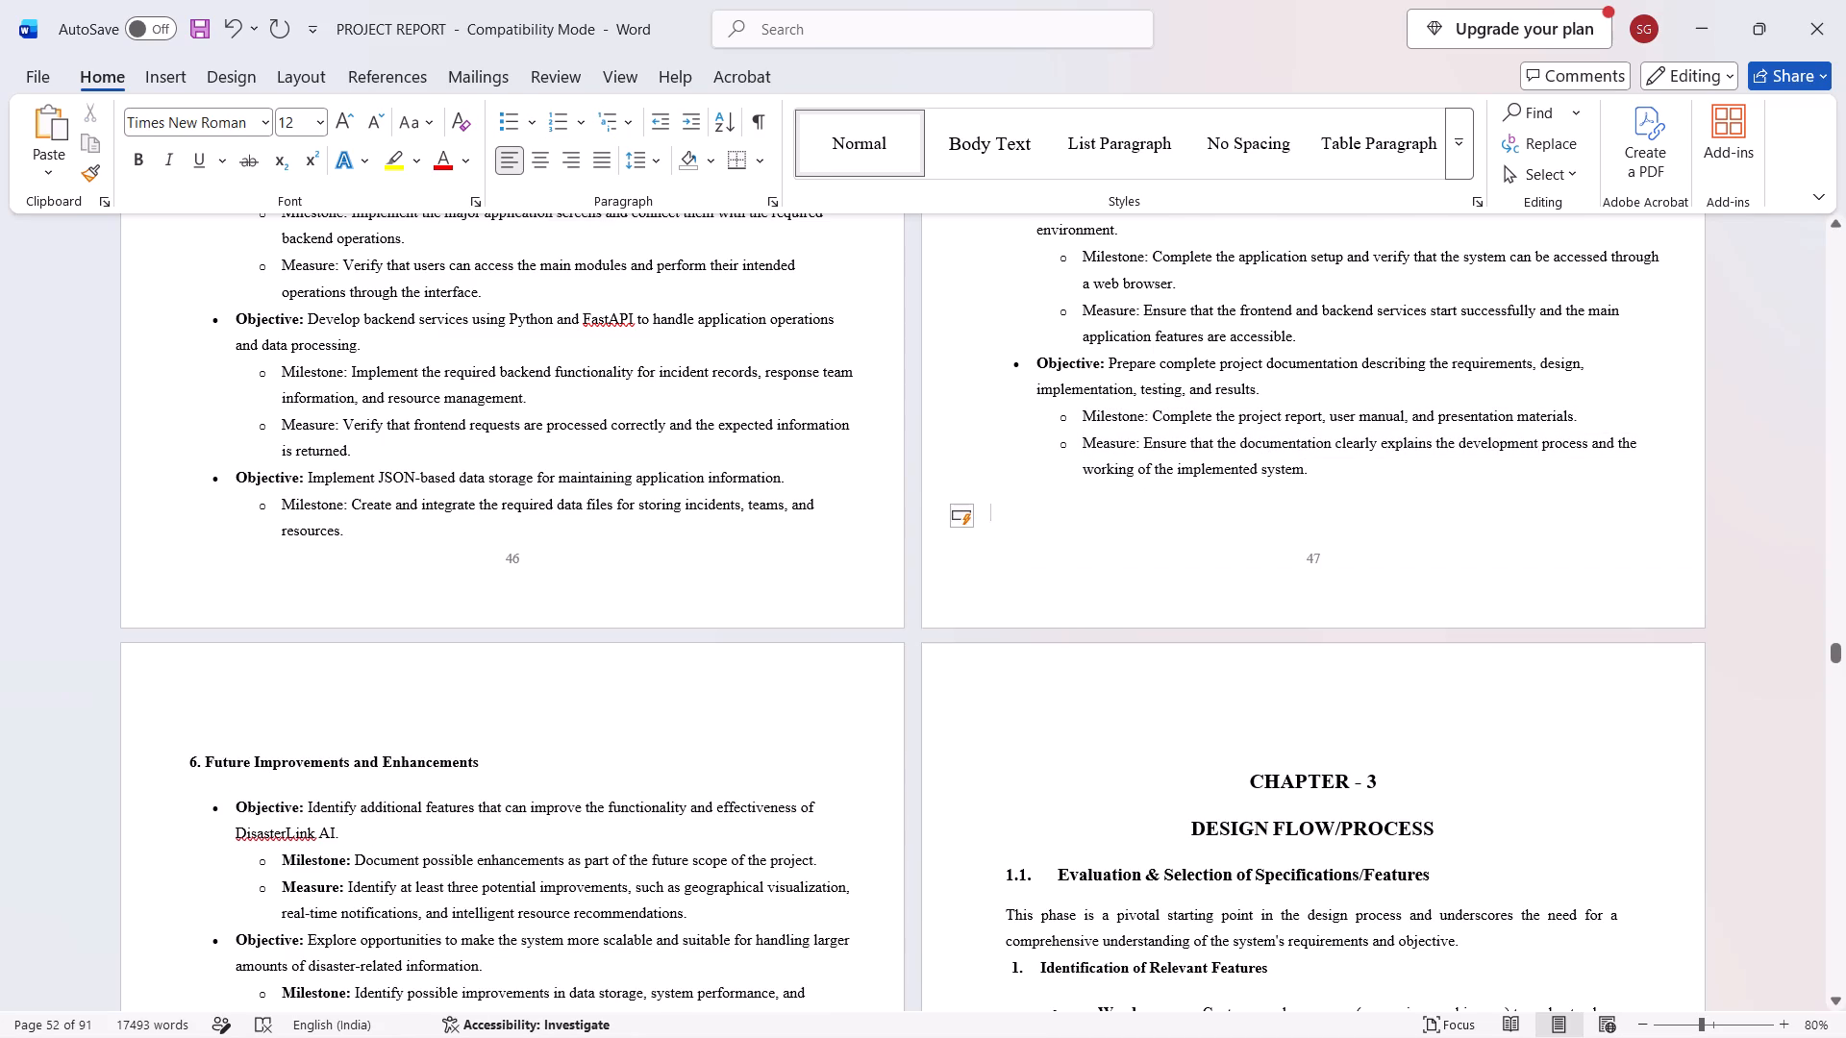
# Remove the bold from the Milestone and Measure labels under both objectives of 6. Future Improvements and Enhancements.
pyautogui.scroll(-4, 637, 643)
pyautogui.scroll(1, 586, 645)
pyautogui.moveTo(696, 778); pyautogui.dragTo(302, 727)
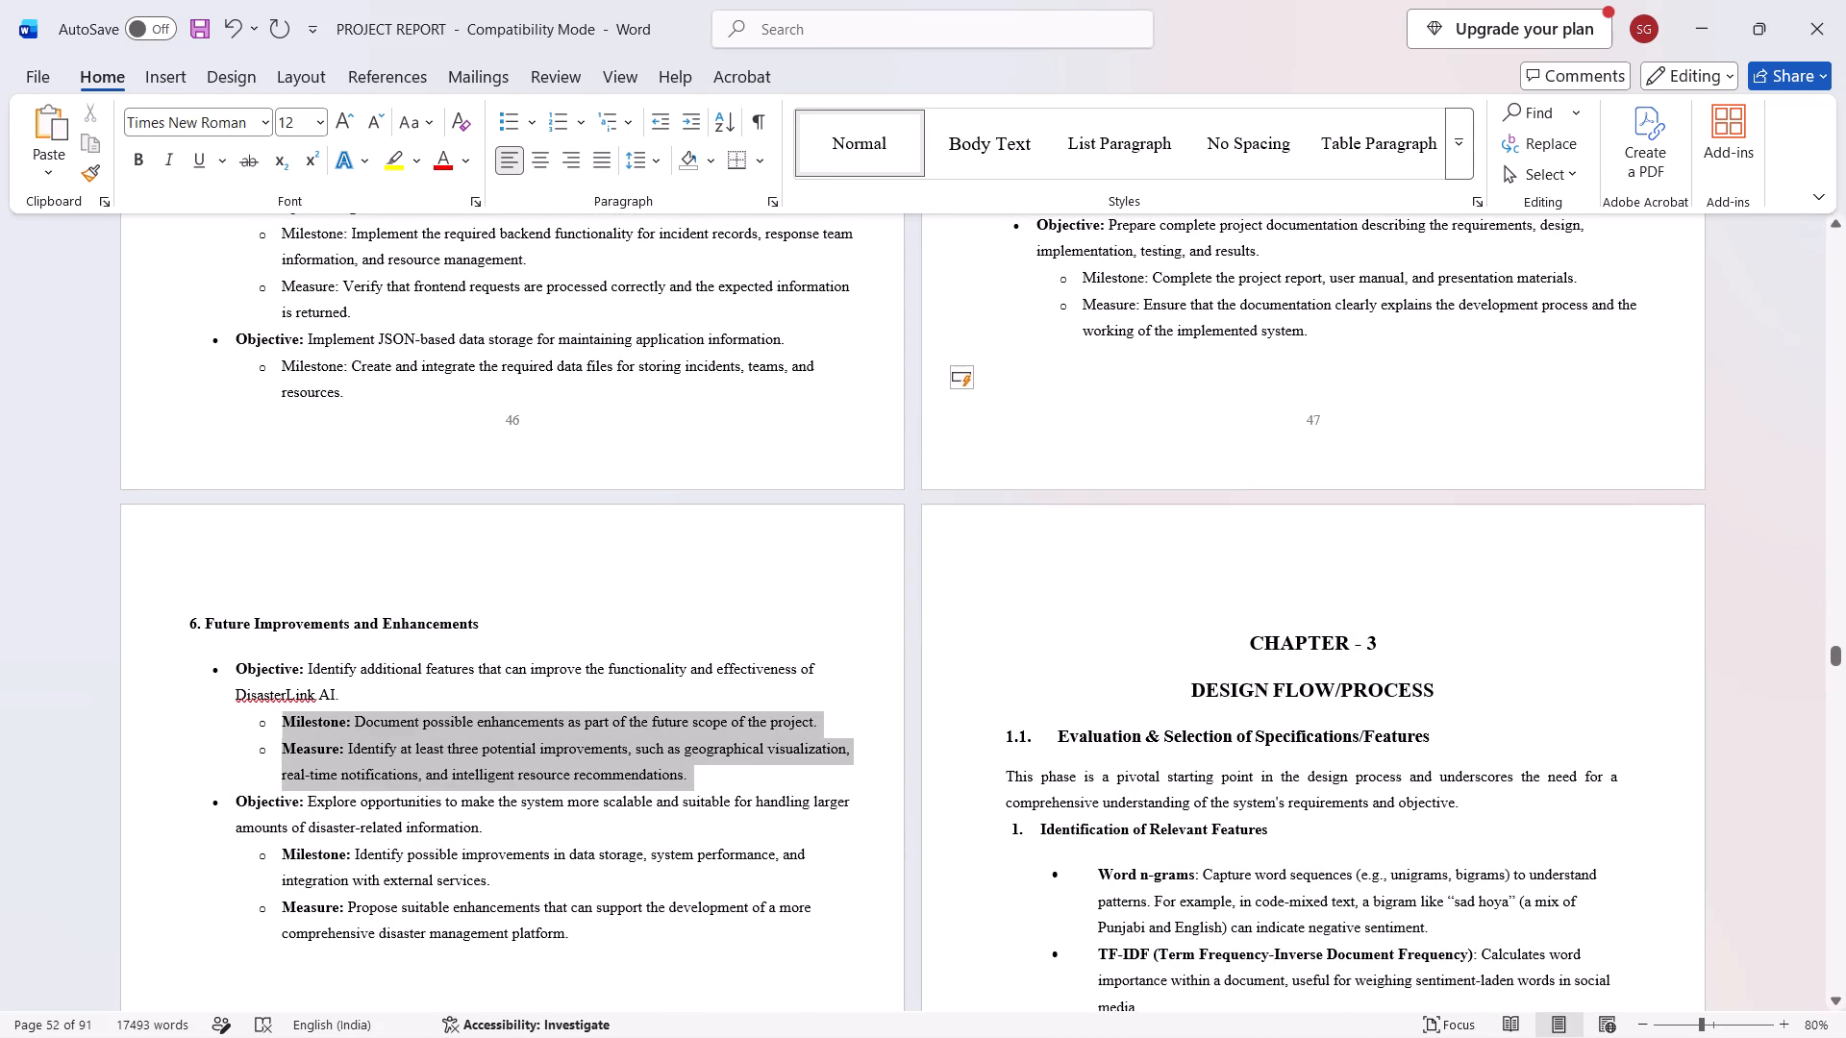
pyautogui.moveTo(302, 727); pyautogui.dragTo(275, 727)
pyautogui.hotkey('ctrl', 'b')
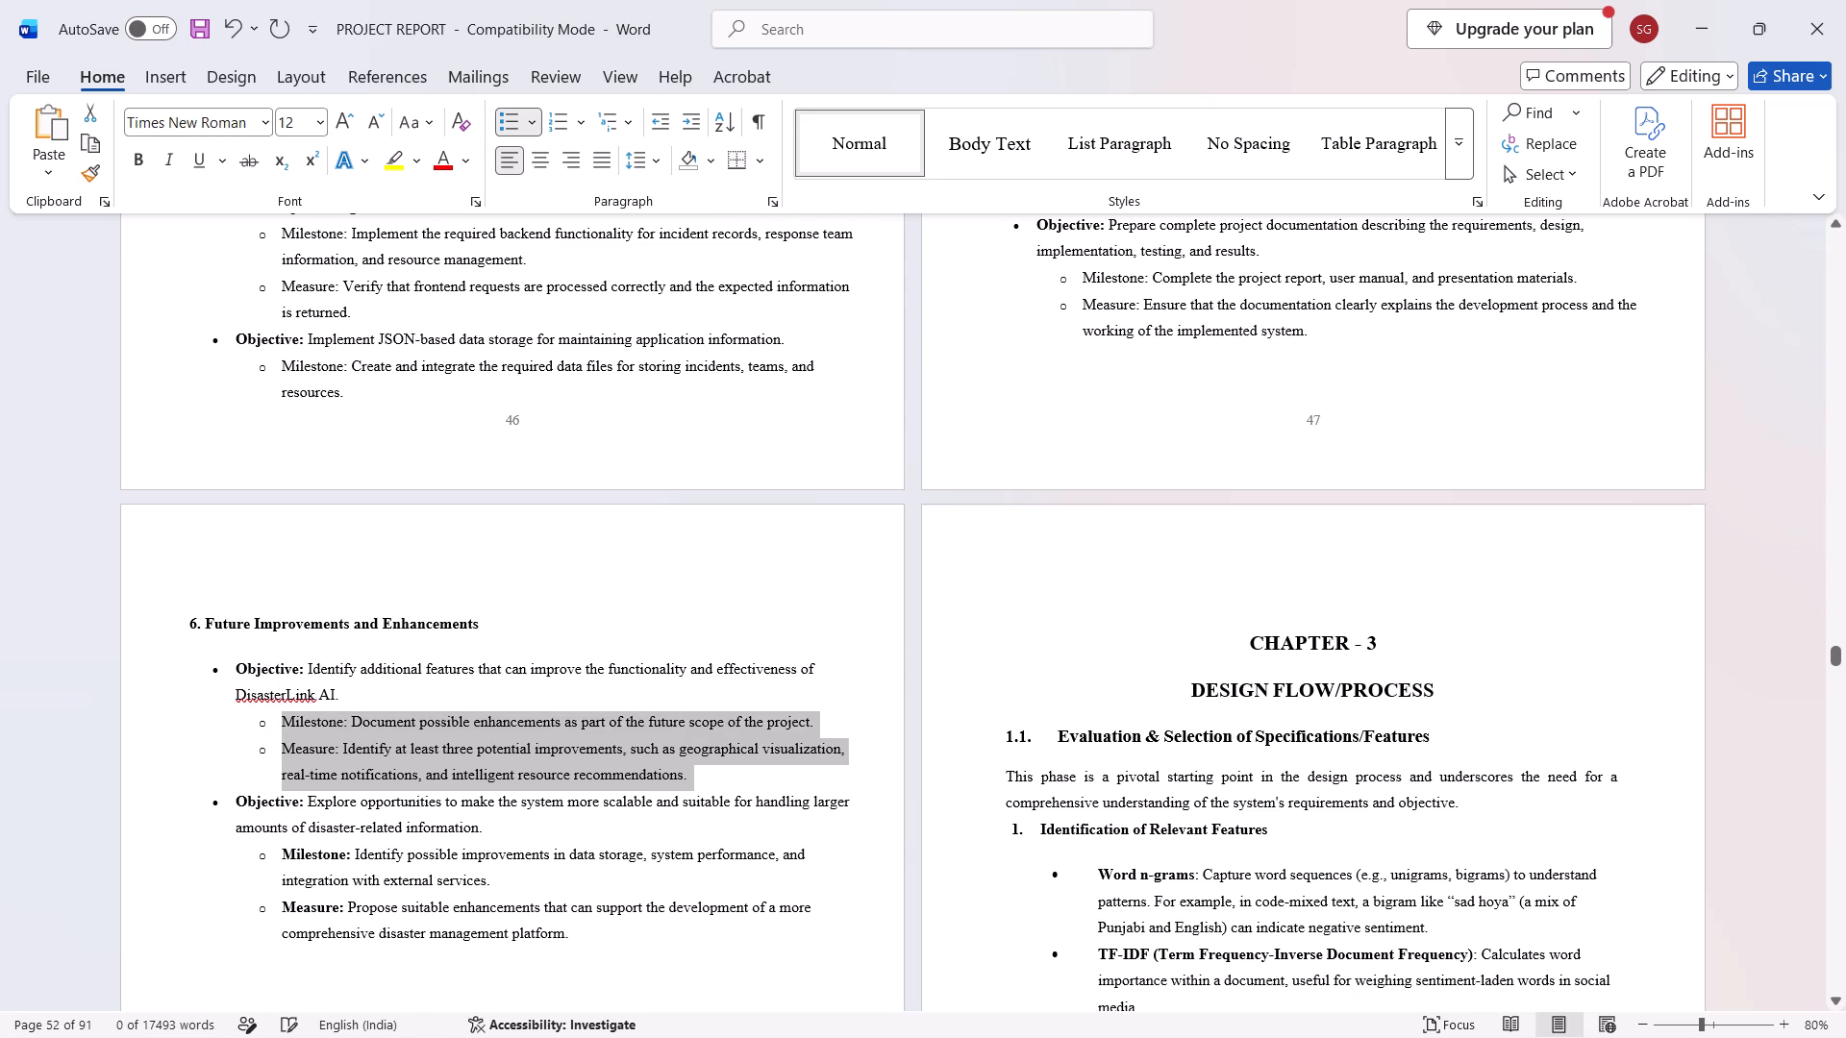
pyautogui.moveTo(587, 937); pyautogui.dragTo(286, 854)
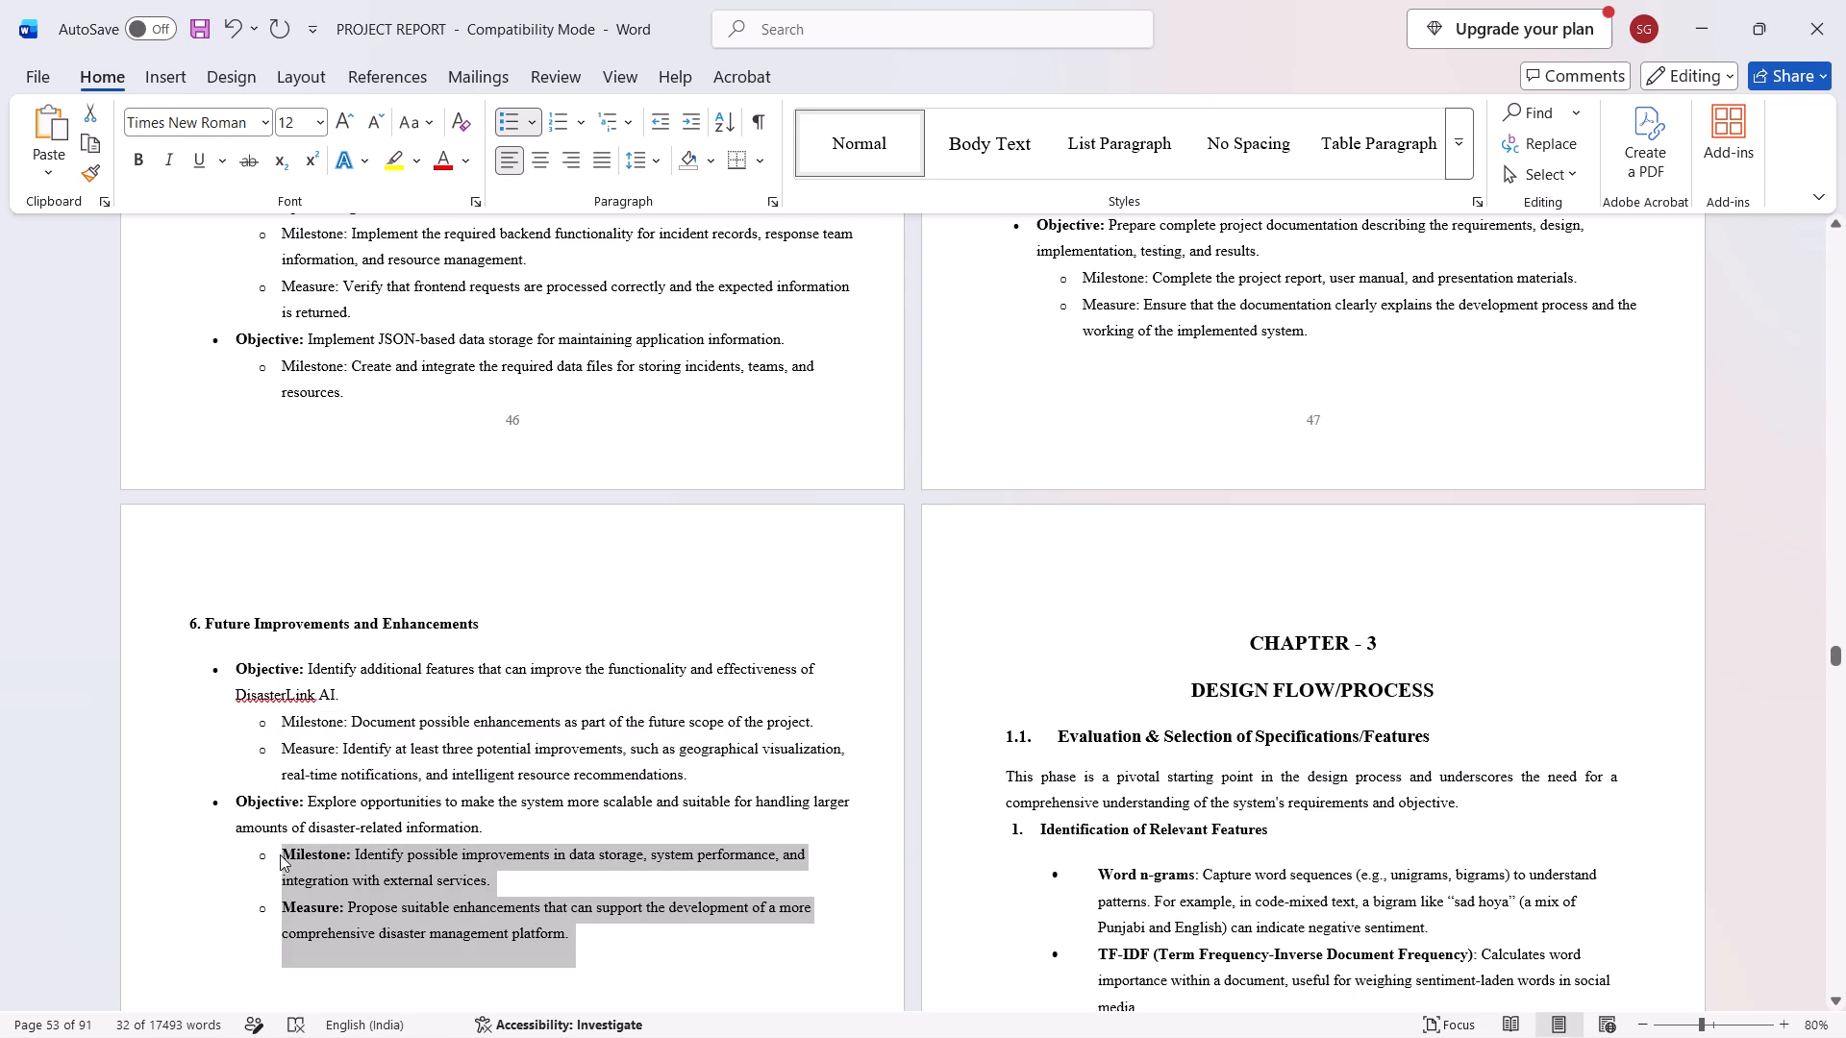
pyautogui.hotkey('ctrl', 'b')
# Check the font size of Chapter 3's two title lines, CHAPTER - 3 and DESIGN FLOW/PROCESS.
pyautogui.scroll(-3, 485, 822)
pyautogui.scroll(1, 485, 822)
pyautogui.scroll(-1, 485, 822)
pyautogui.scroll(1, 485, 822)
pyautogui.scroll(-7, 485, 822)
pyautogui.click(508, 701)
pyautogui.scroll(-1, 603, 687)
pyautogui.scroll(6, 603, 687)
pyautogui.click(1269, 366)
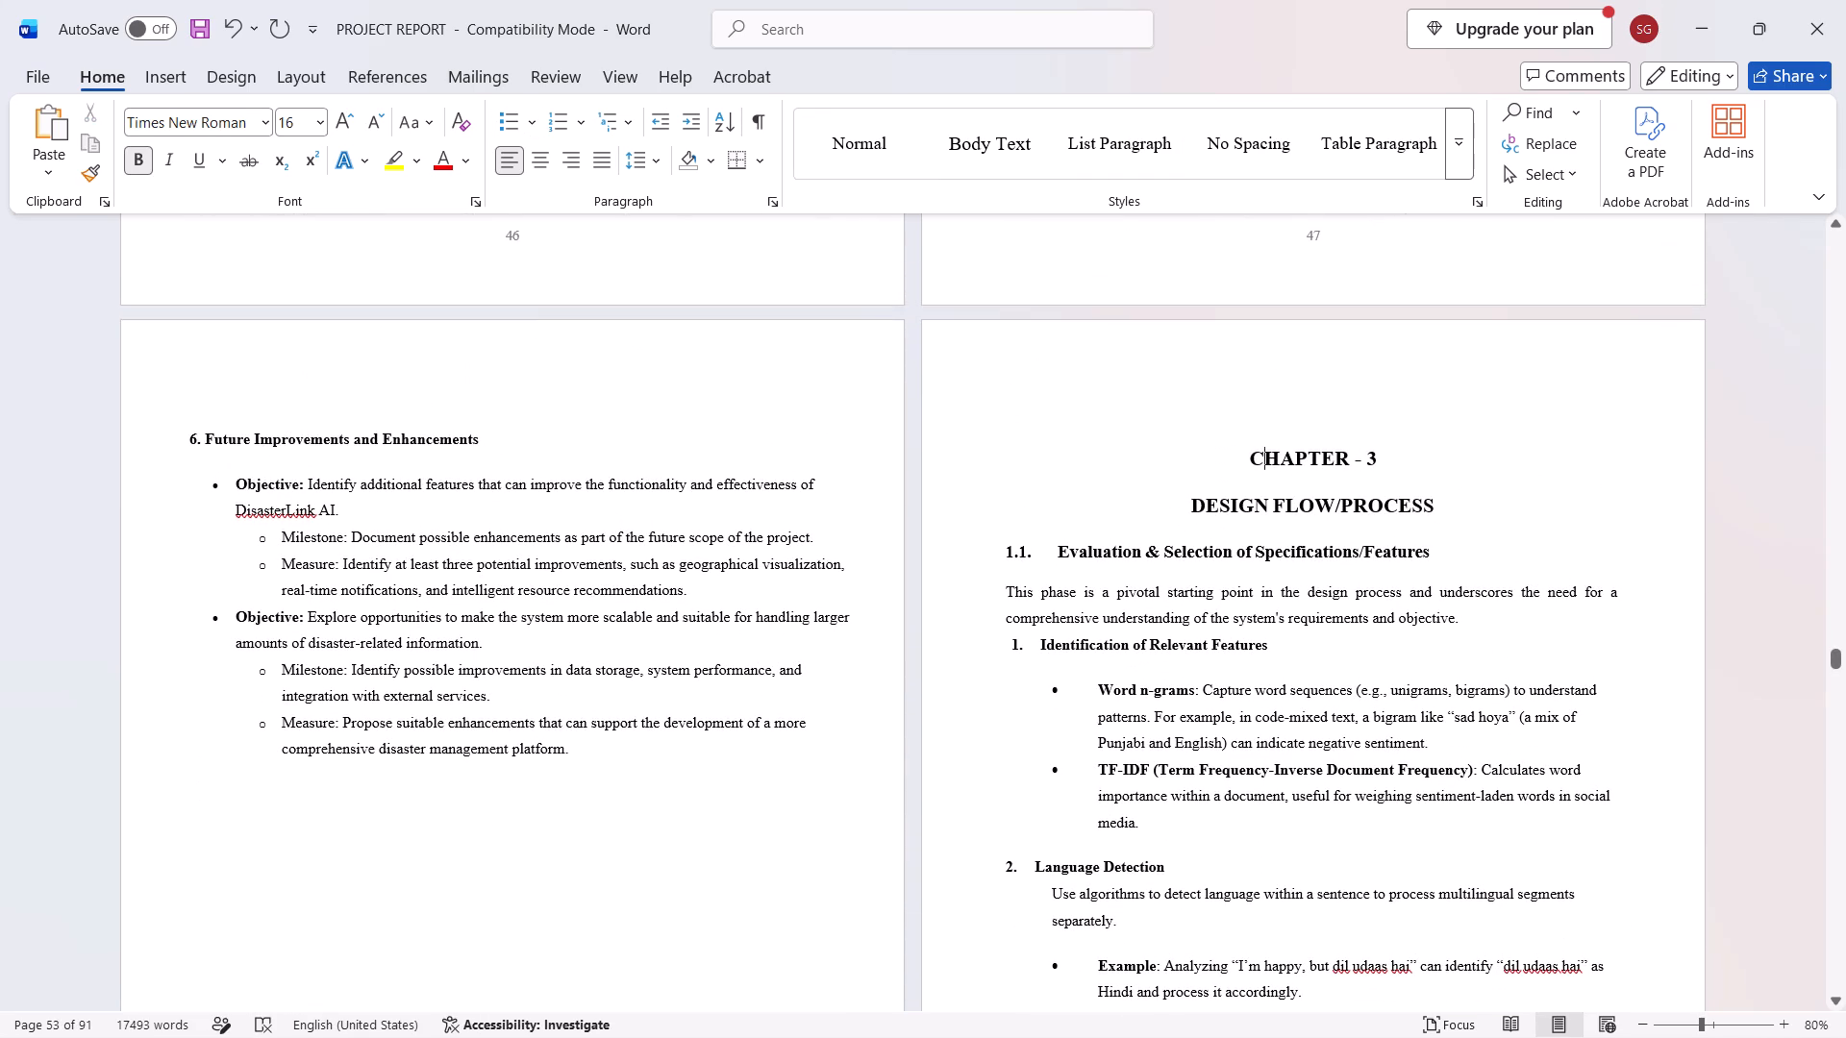
pyautogui.moveTo(1389, 459); pyautogui.dragTo(1170, 468)
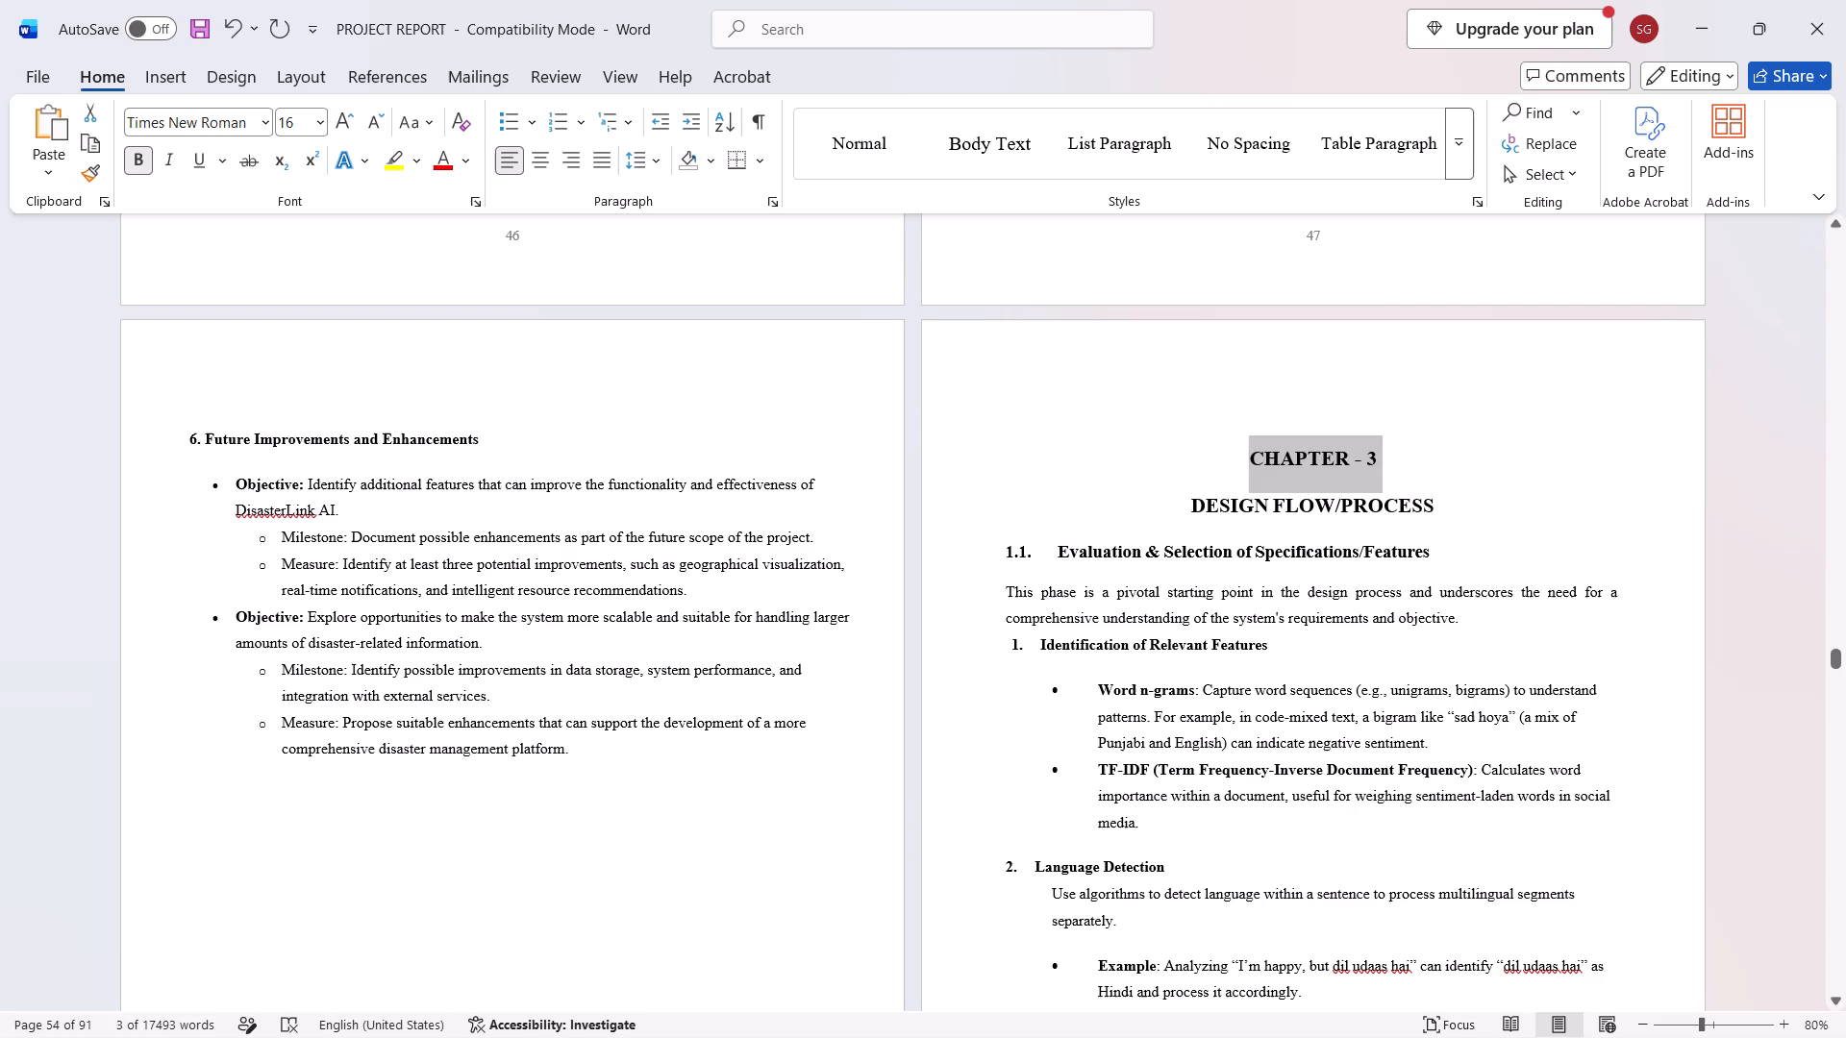
pyautogui.click(1473, 501)
pyautogui.moveTo(1463, 503); pyautogui.dragTo(1203, 508)
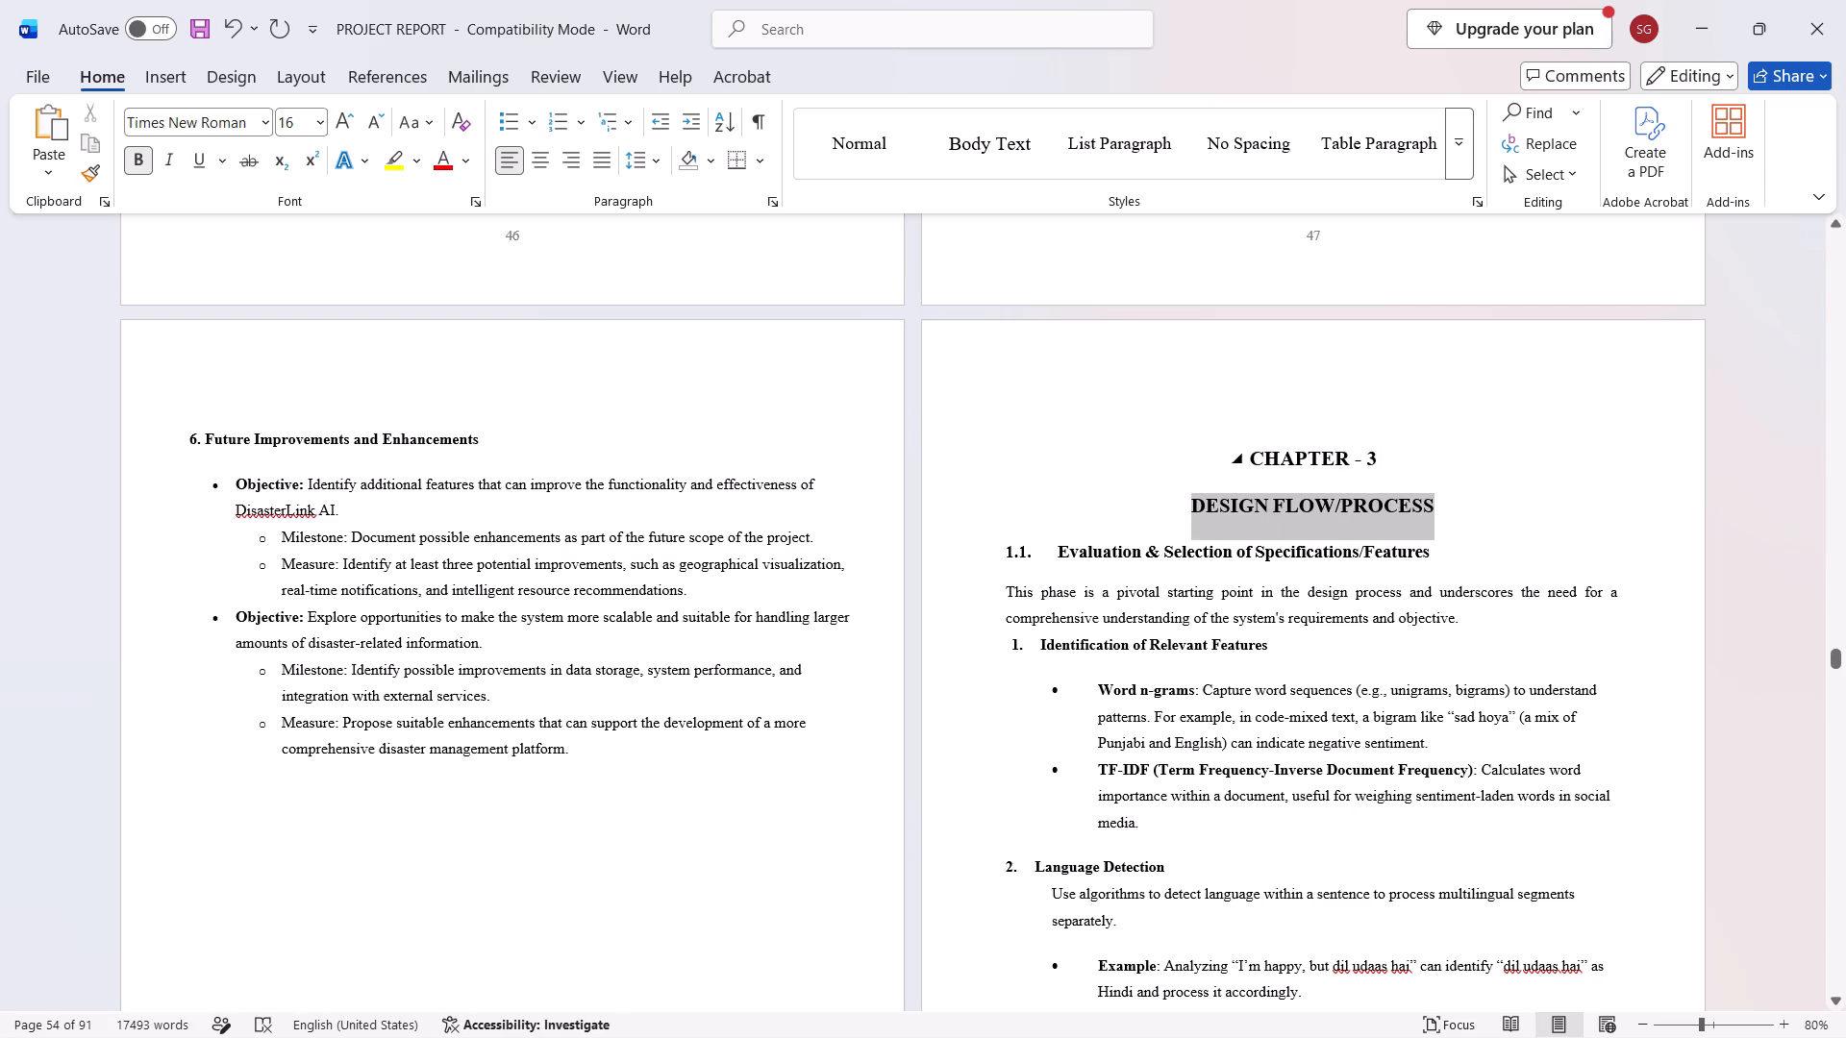
pyautogui.moveTo(1203, 508); pyautogui.dragTo(1199, 508)
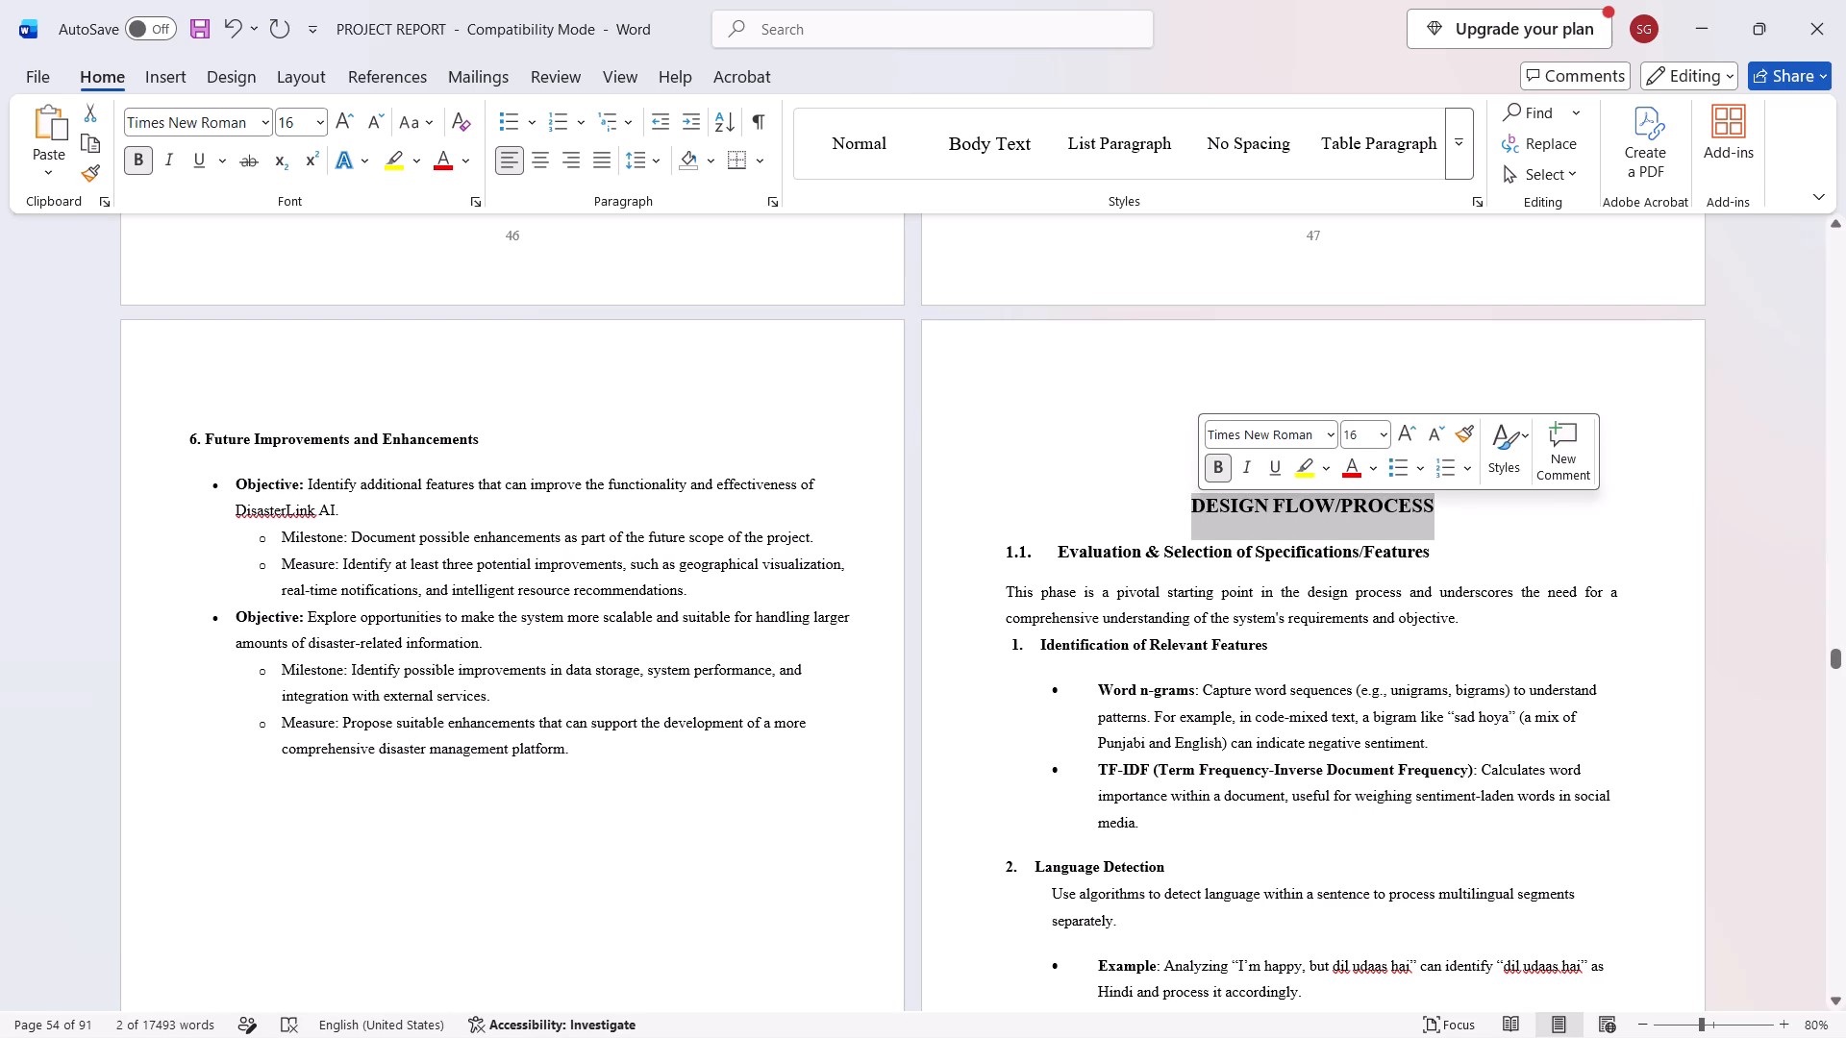
pyautogui.click(1653, 523)
# Set Chapter 2's title lines, CHAPTER - 2 and LITERATURE REVIEW/BACKGROUND STUDY, to font size 16.
pyautogui.moveTo(1836, 652); pyautogui.dragTo(1814, 581)
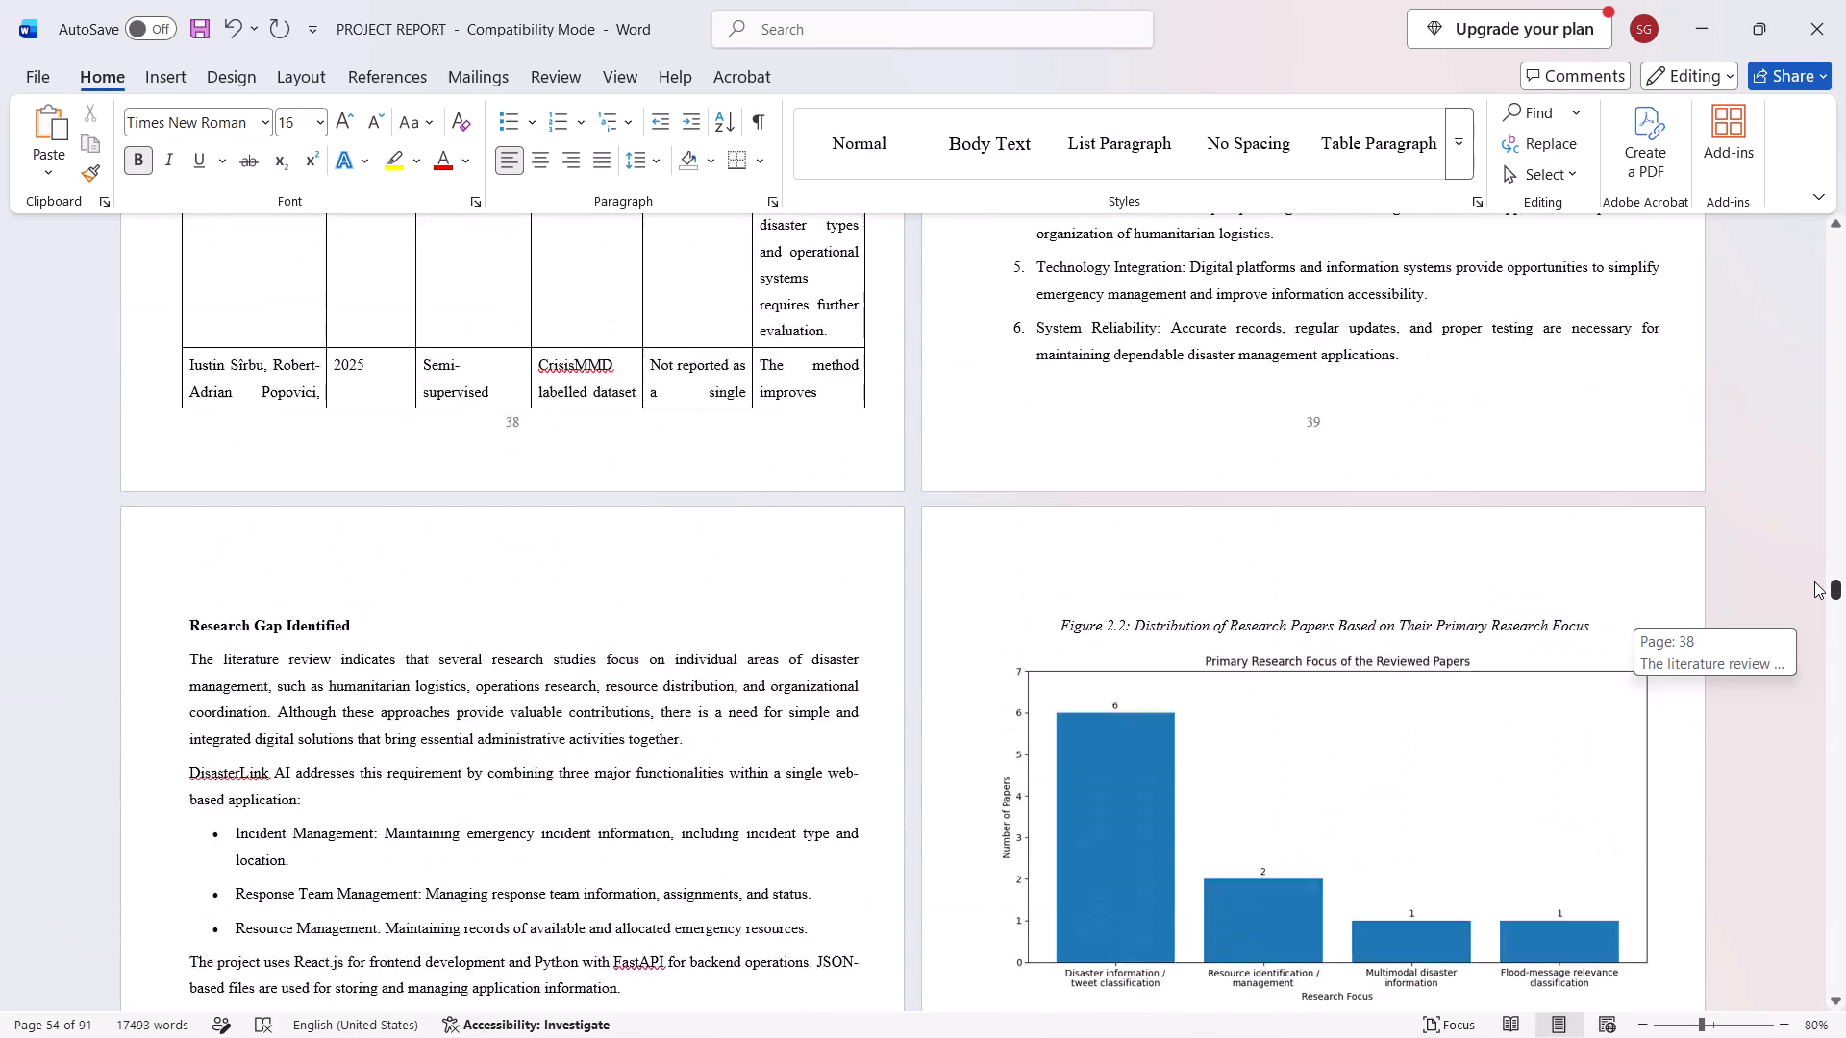
pyautogui.moveTo(1814, 581); pyautogui.dragTo(1787, 522)
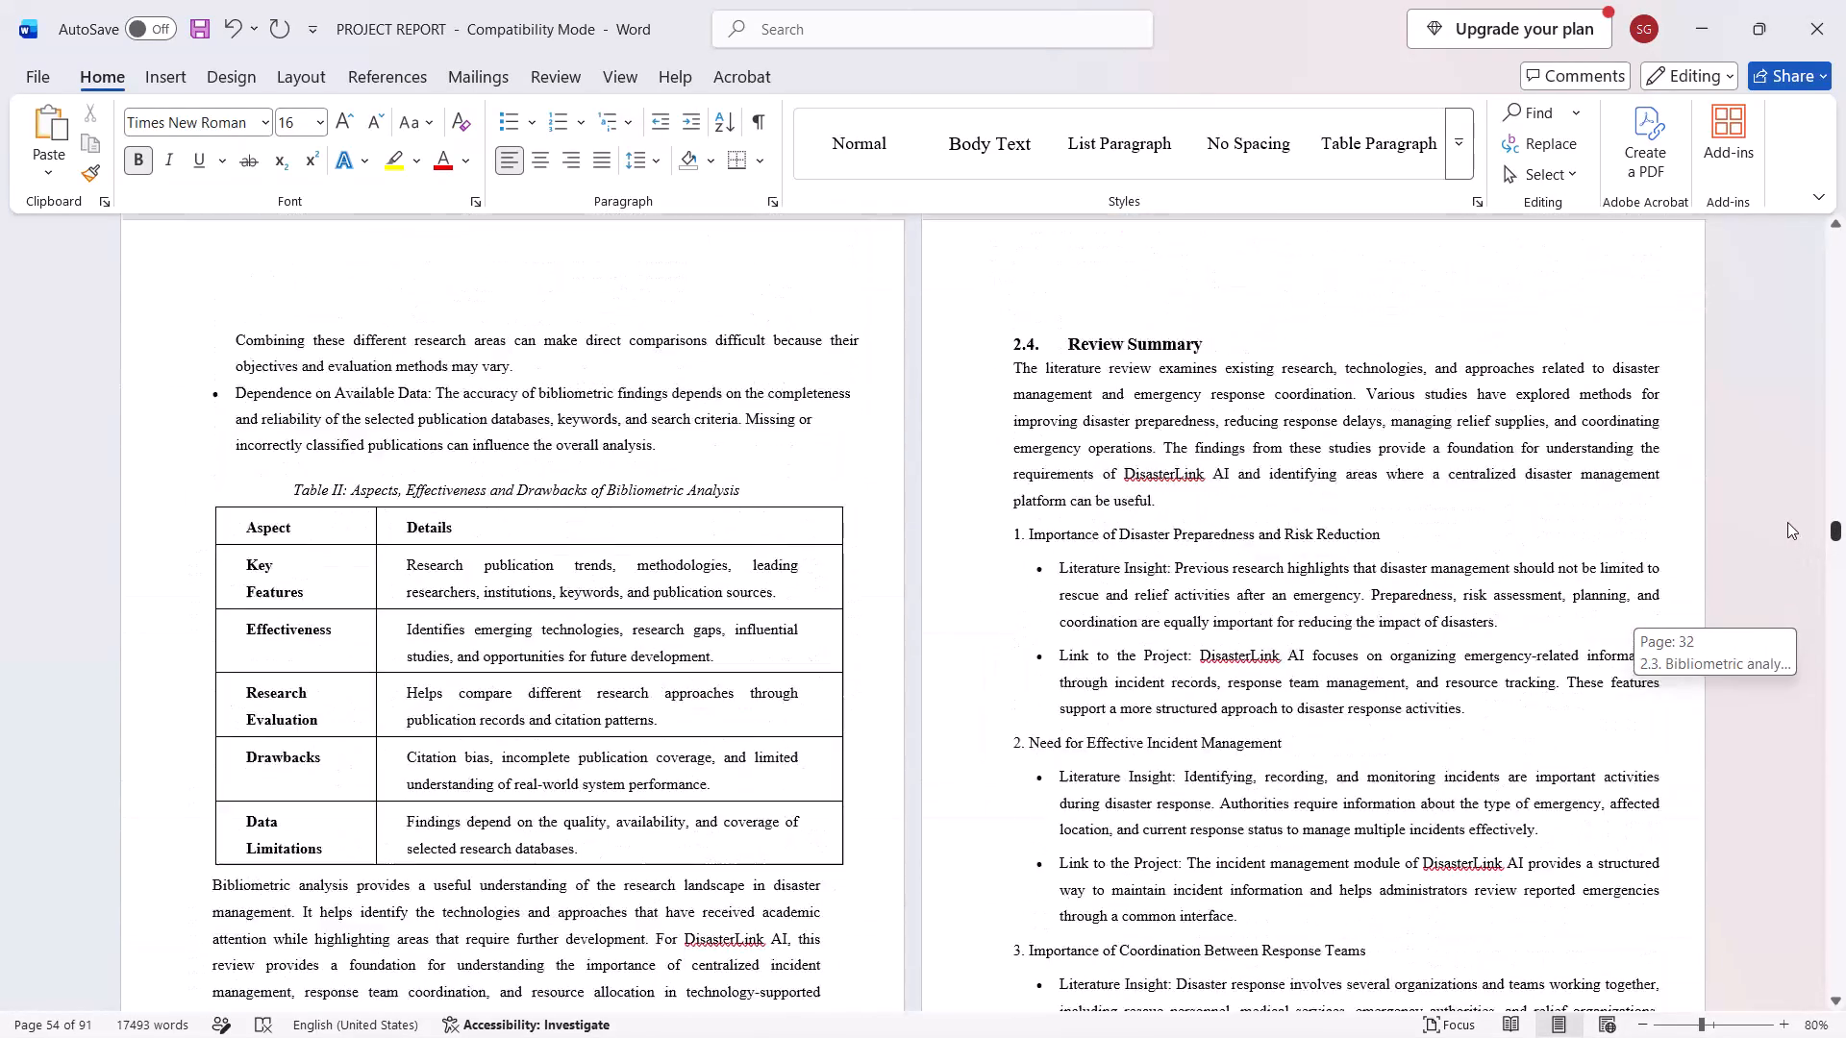
pyautogui.moveTo(1787, 522); pyautogui.dragTo(1769, 482)
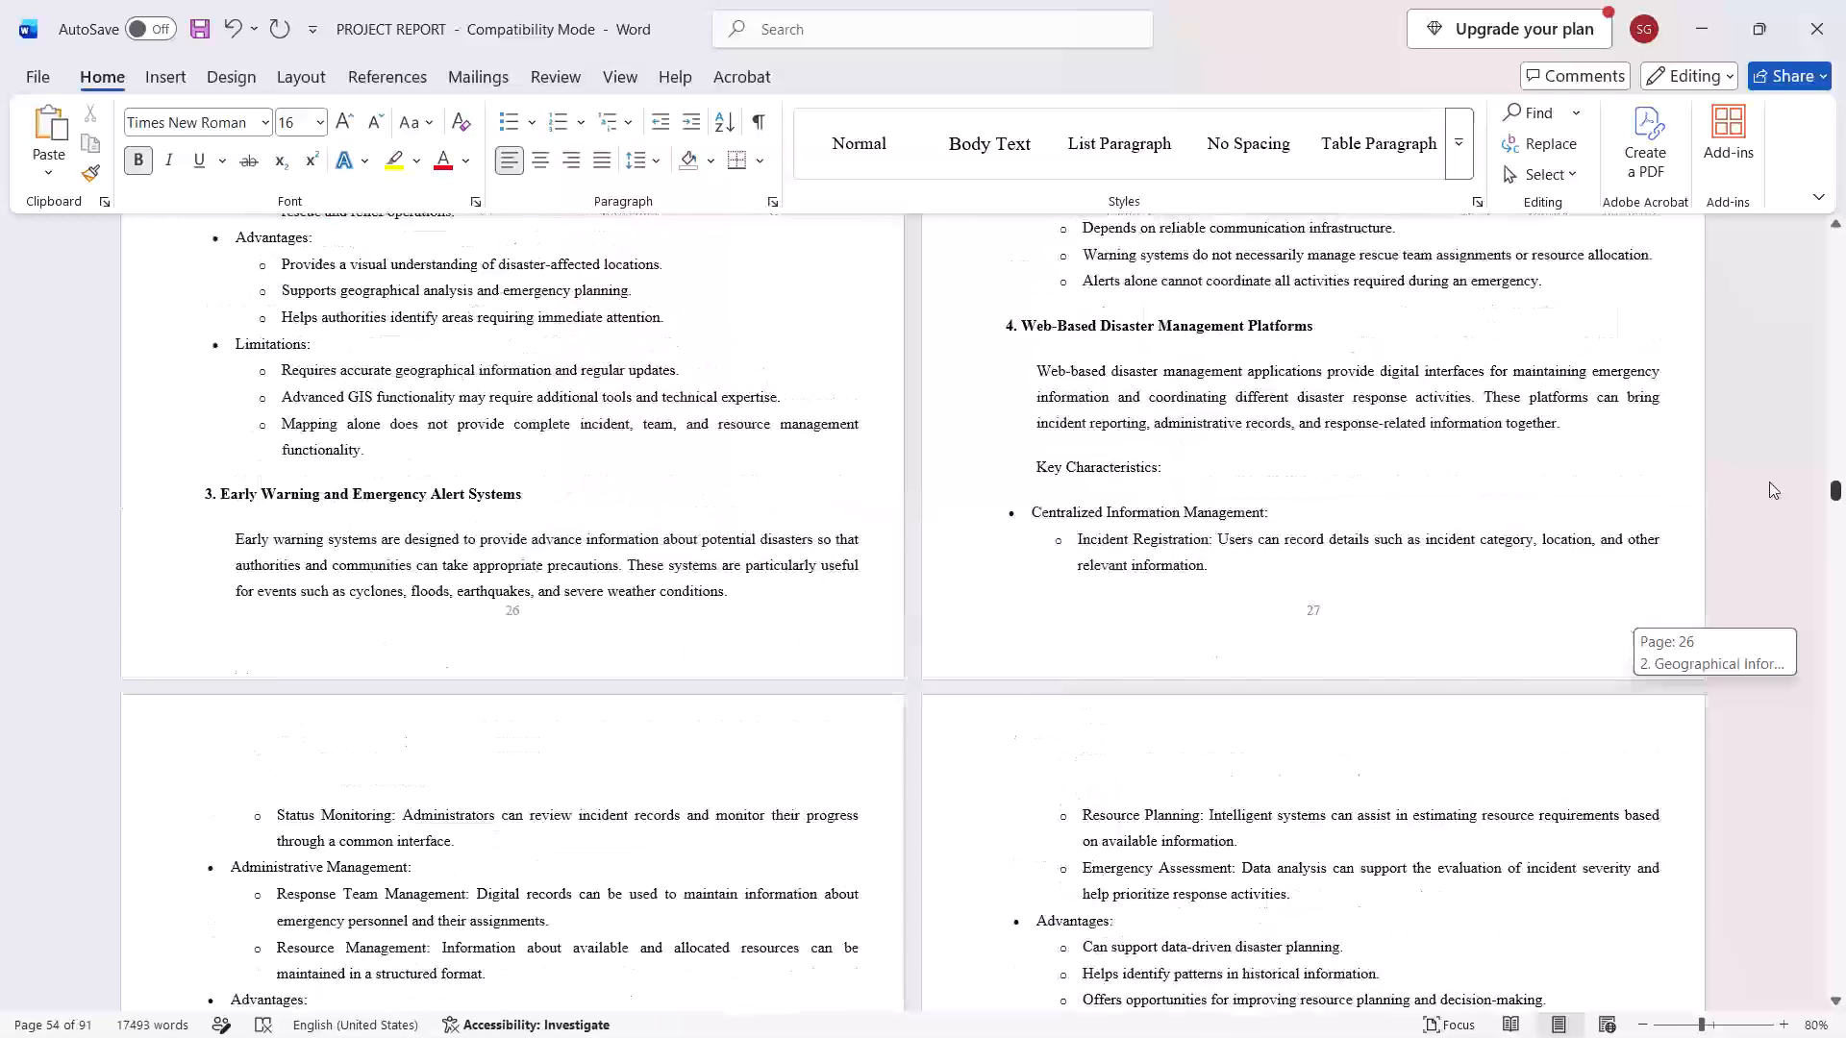
pyautogui.moveTo(1769, 482); pyautogui.dragTo(1754, 440)
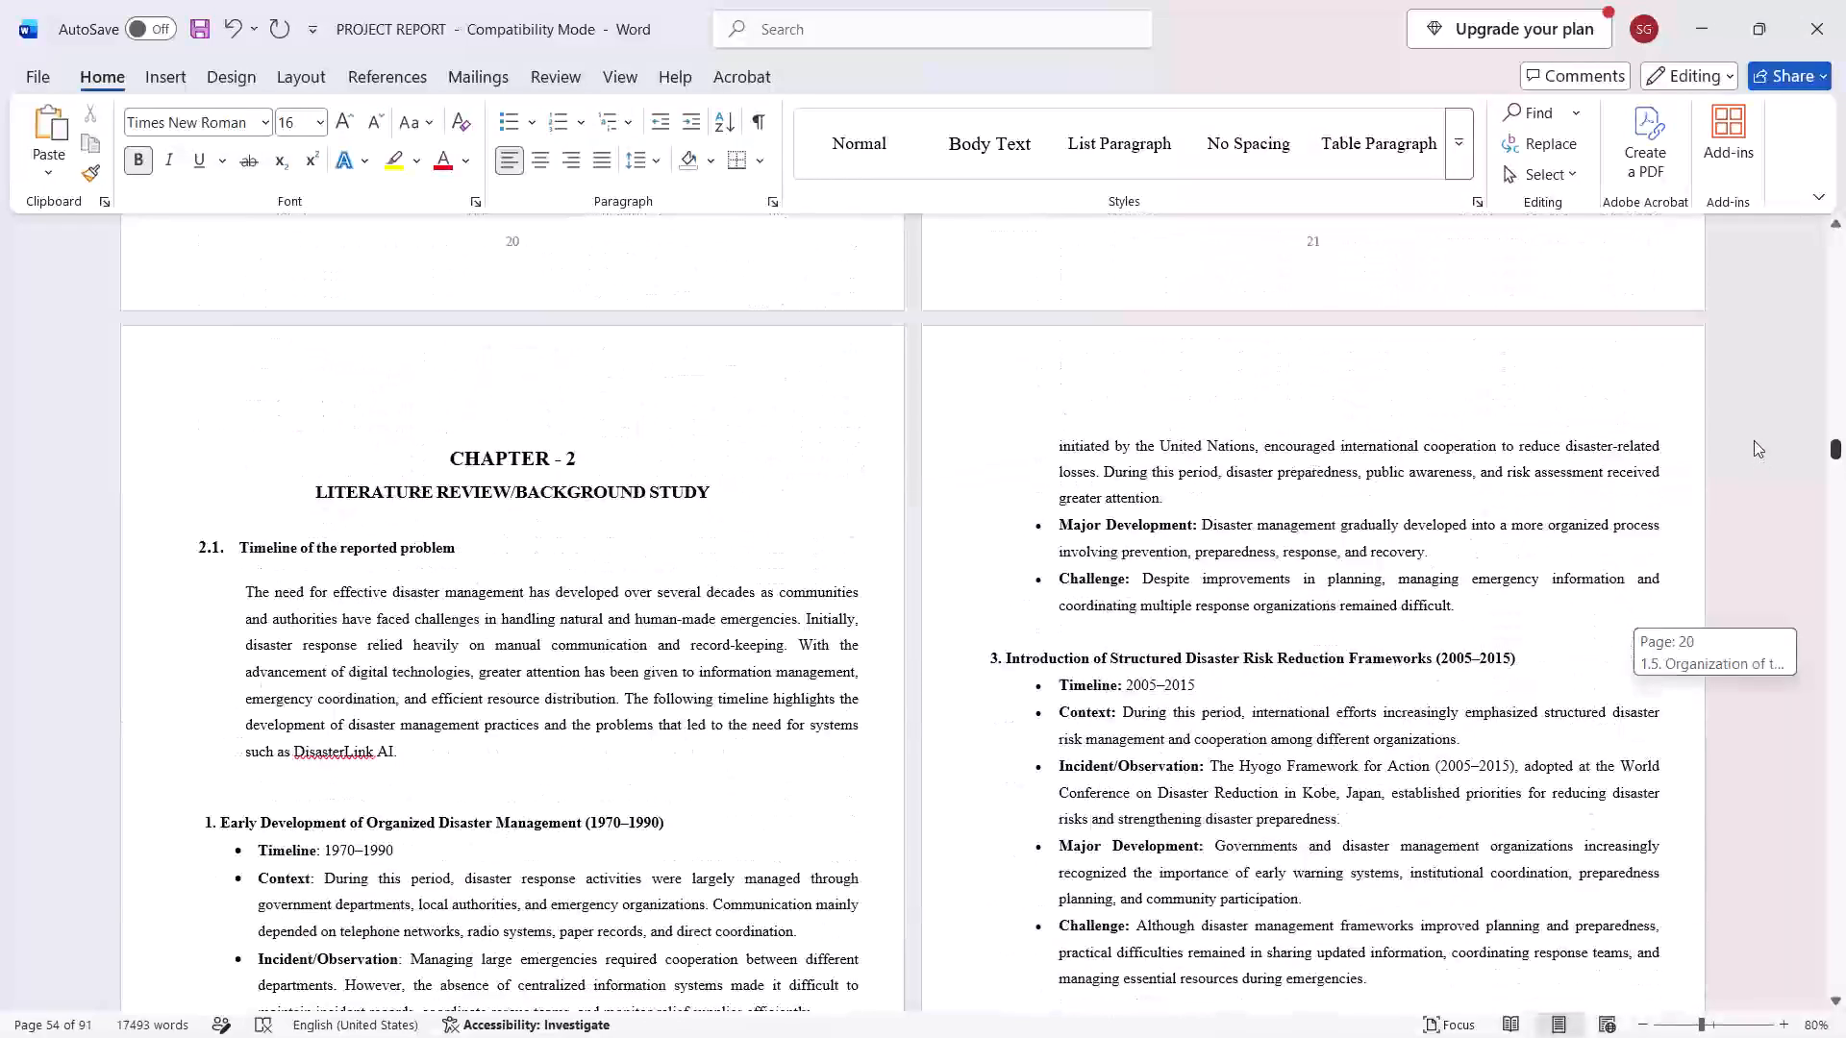
pyautogui.moveTo(1754, 440); pyautogui.dragTo(1747, 425)
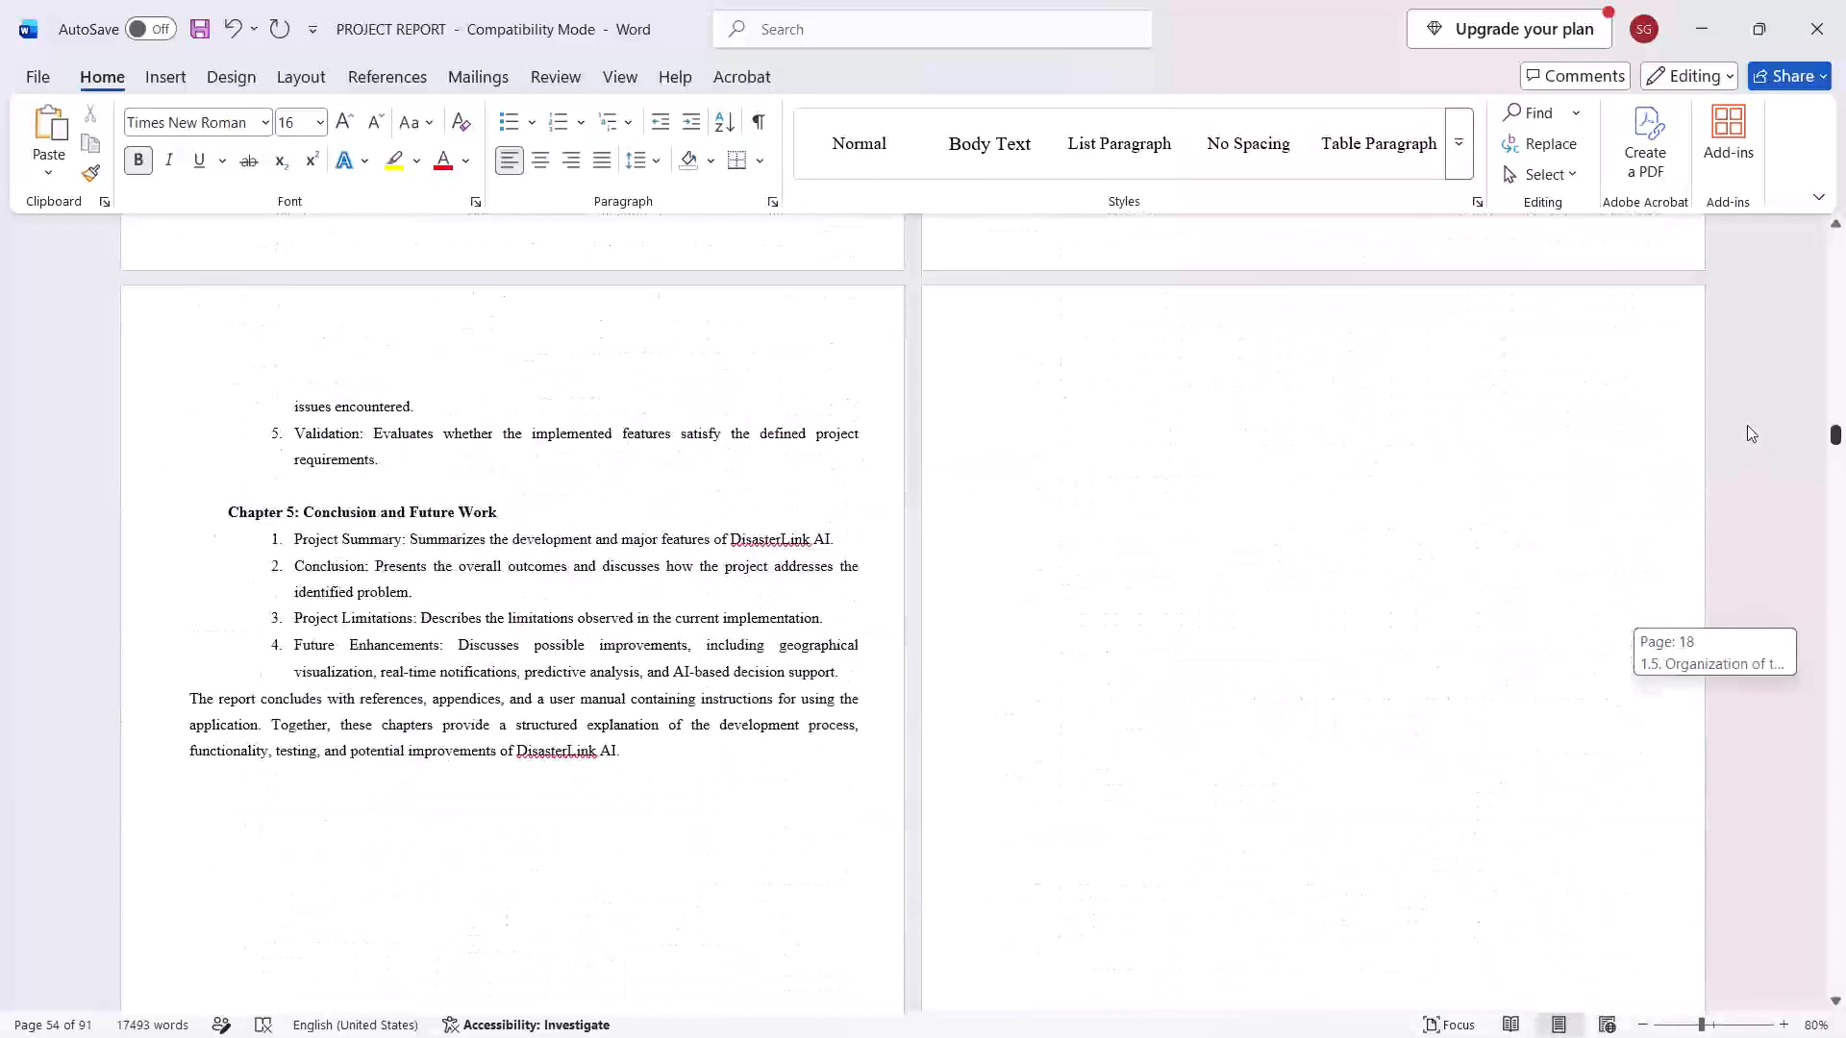
pyautogui.moveTo(1747, 425); pyautogui.dragTo(1742, 439)
pyautogui.moveTo(704, 742); pyautogui.dragTo(576, 742)
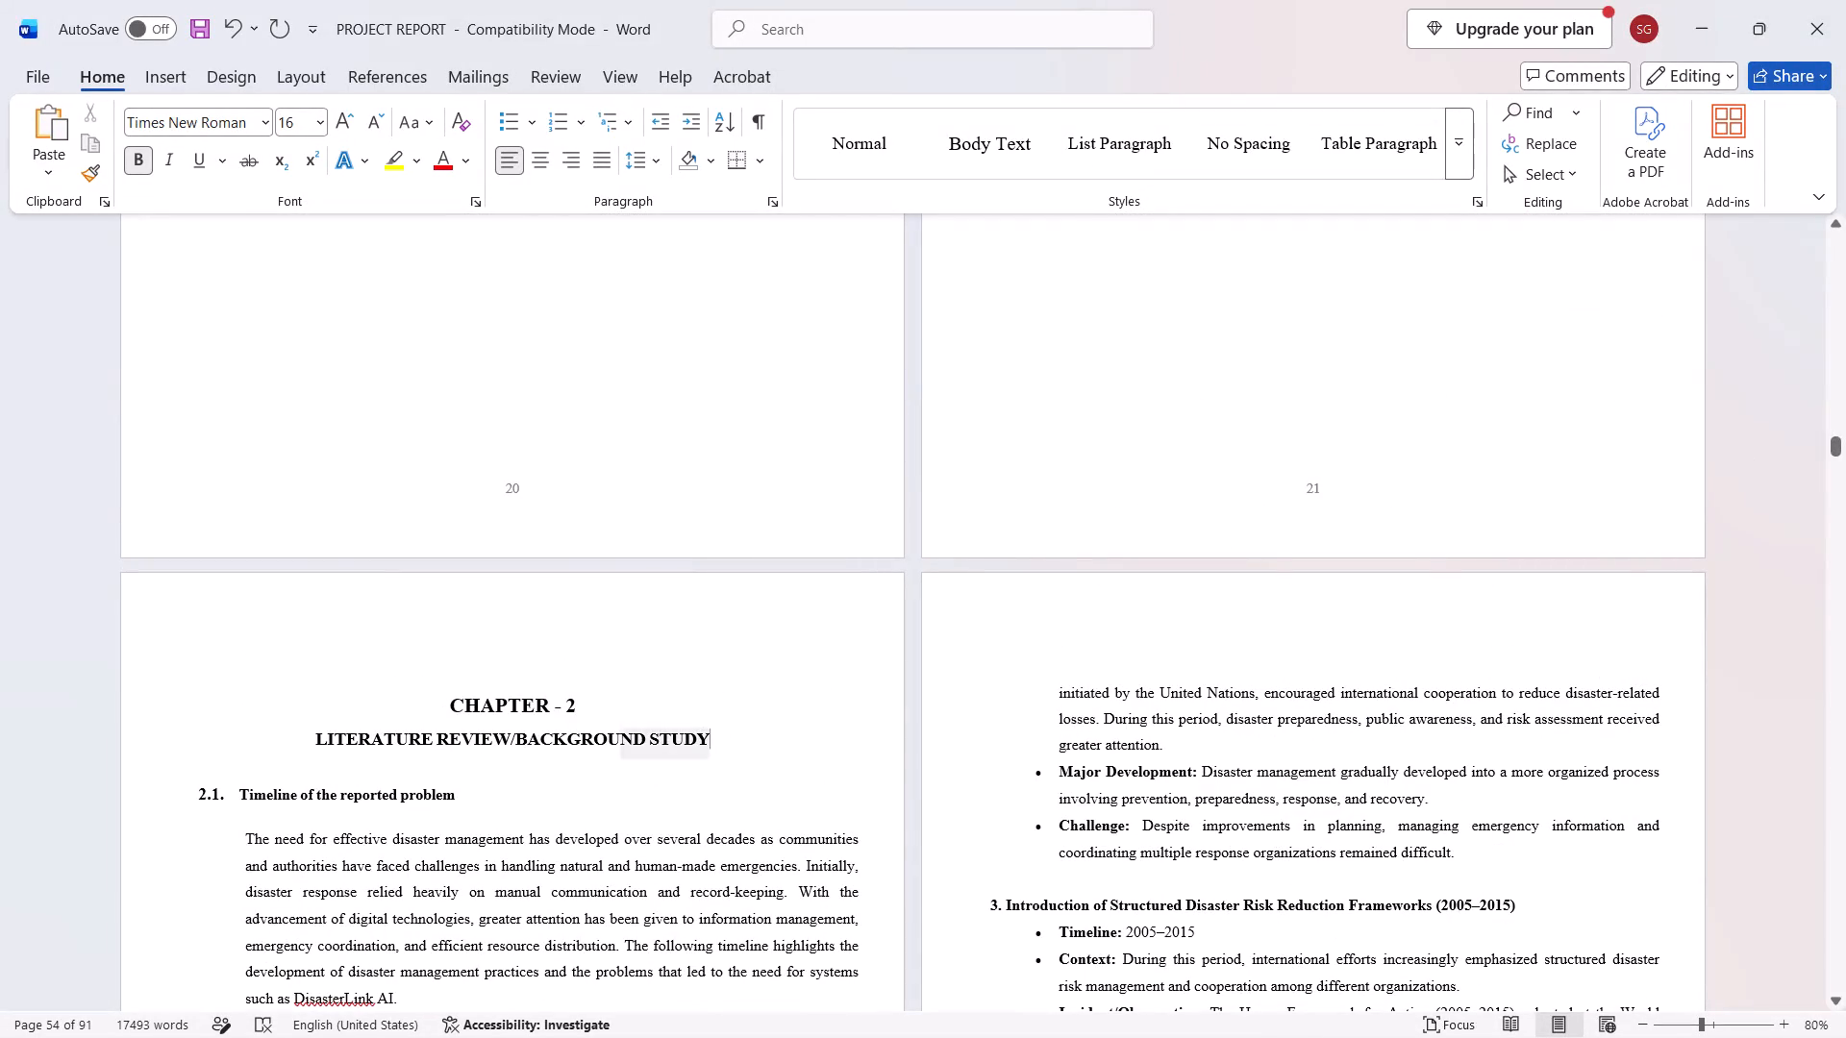
pyautogui.moveTo(576, 742); pyautogui.dragTo(316, 726)
pyautogui.click(505, 655)
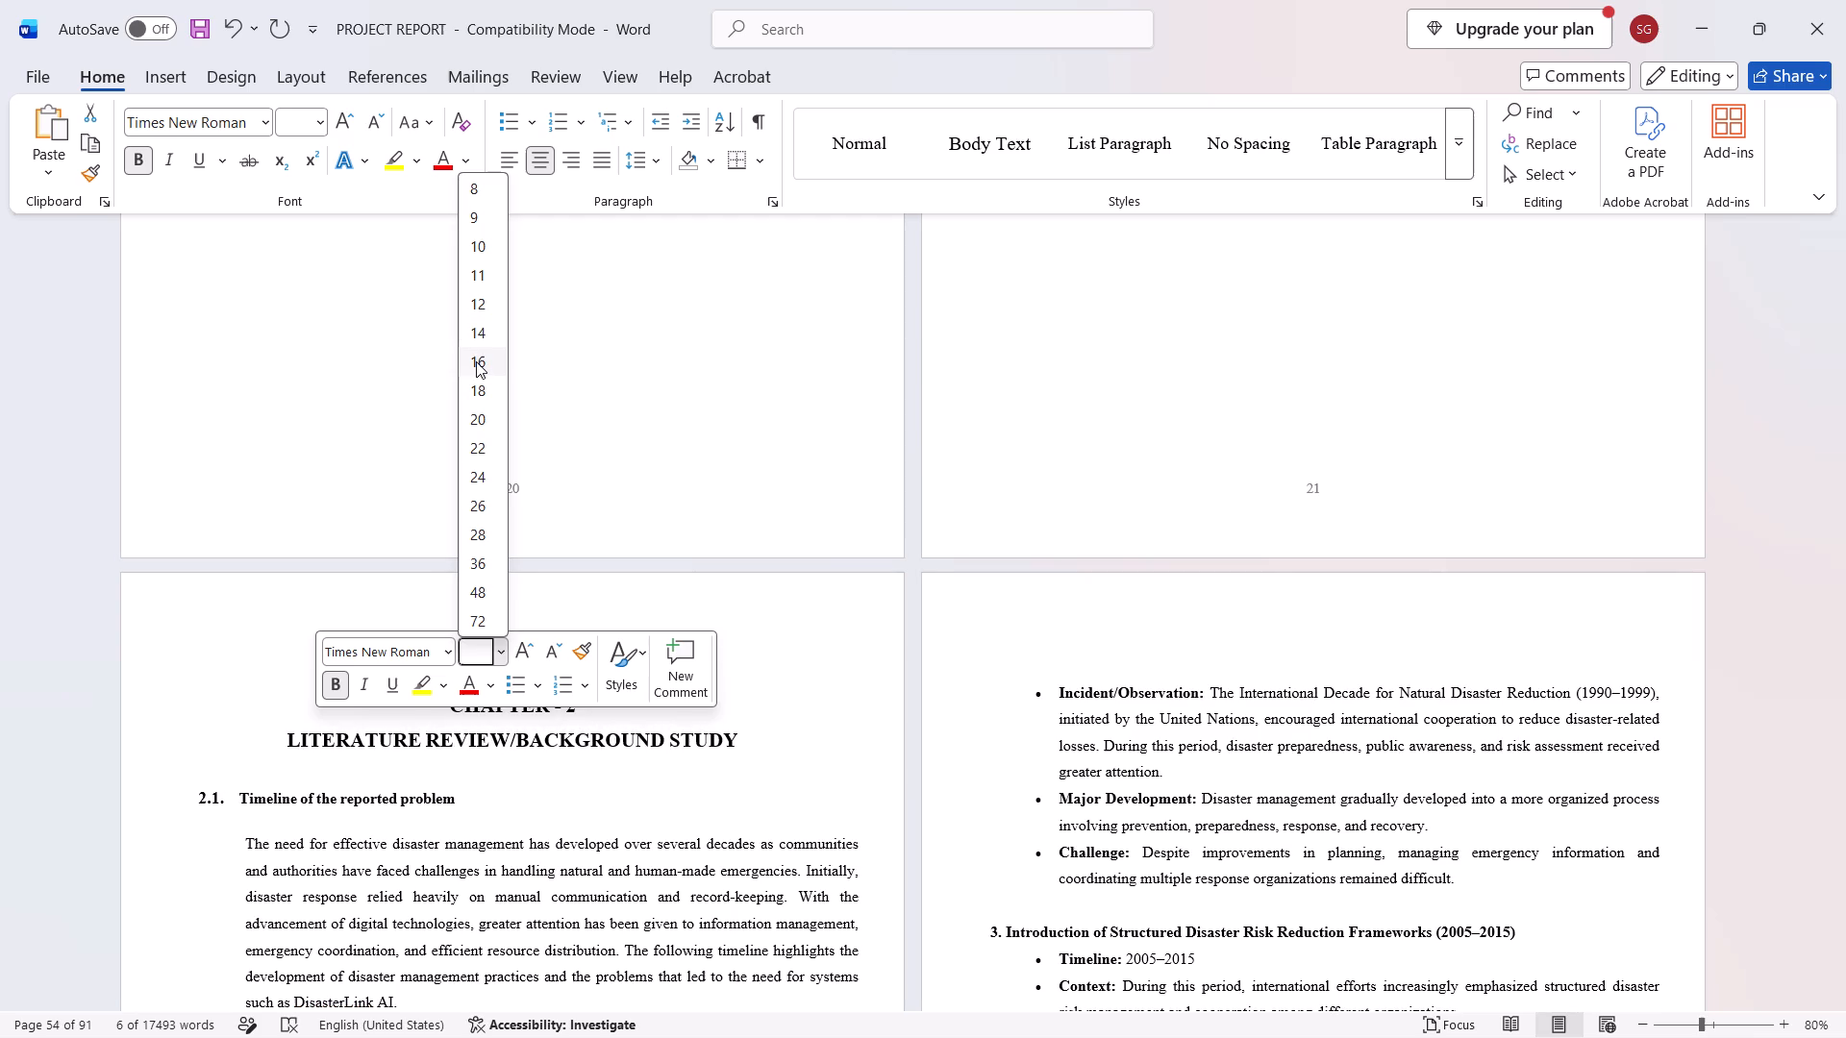
pyautogui.click(476, 361)
pyautogui.click(737, 727)
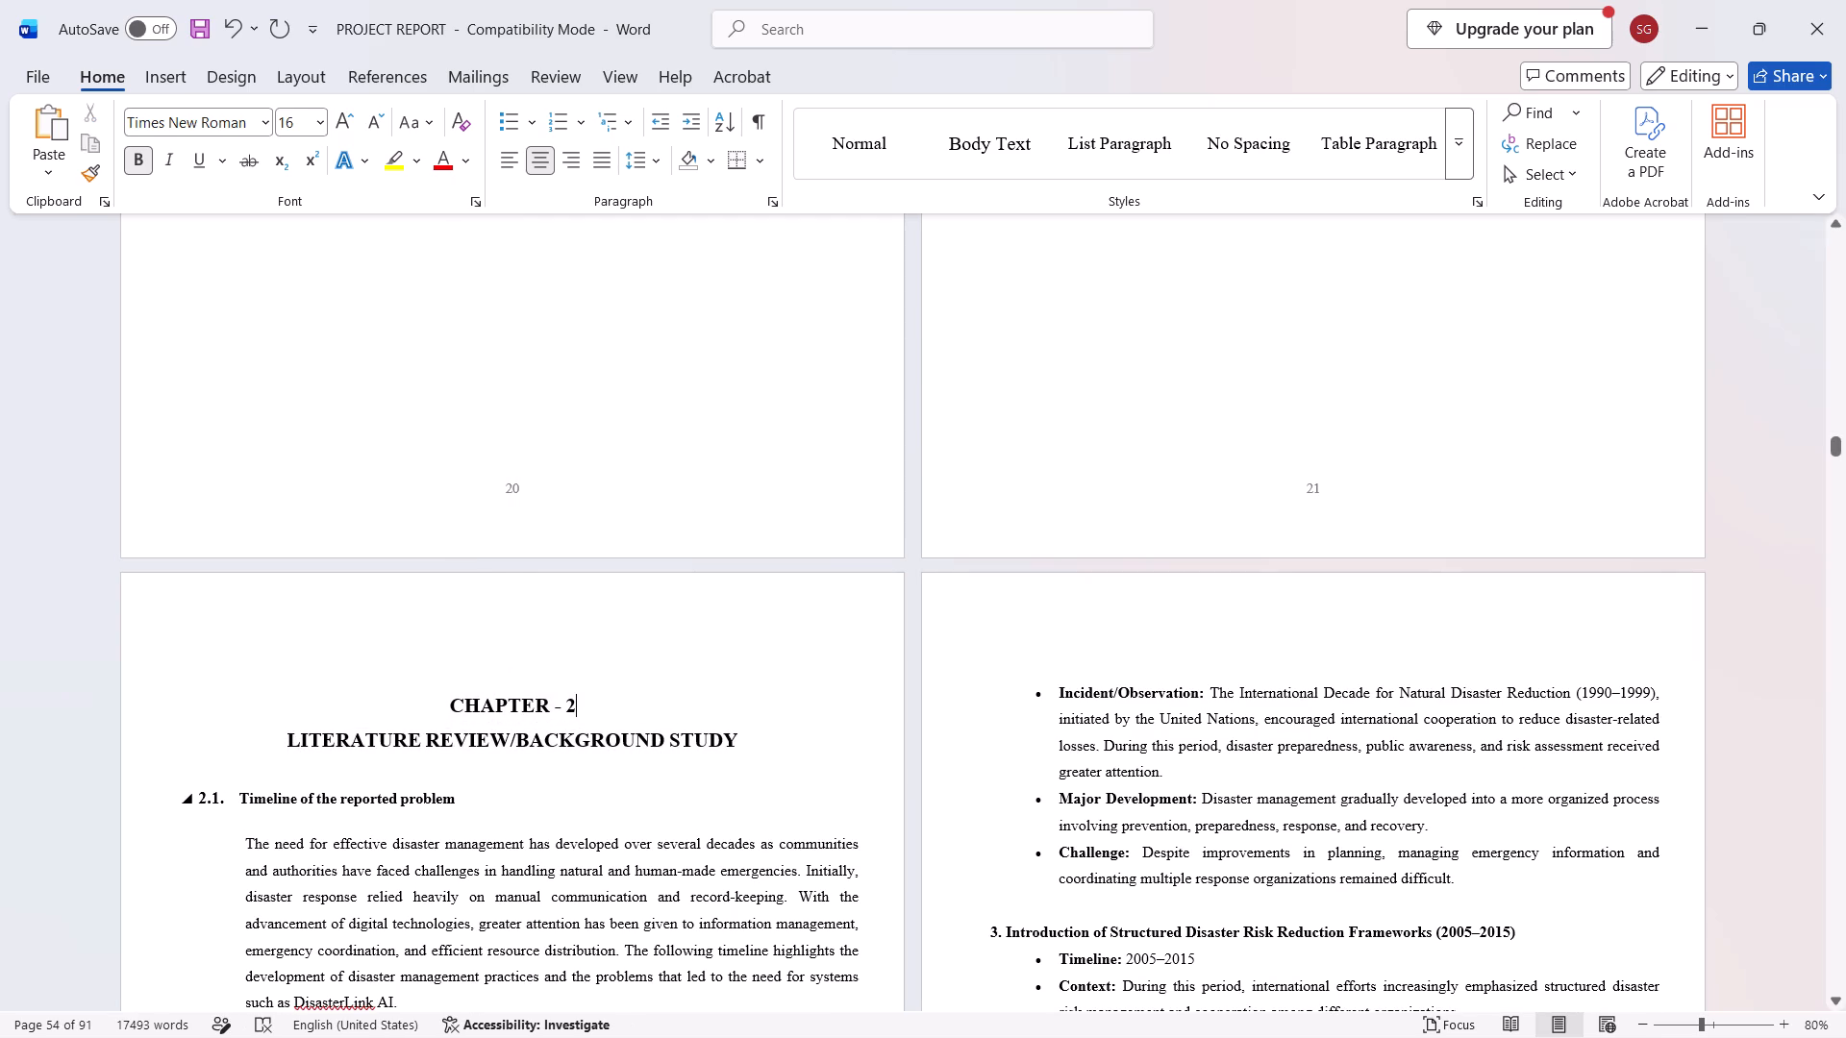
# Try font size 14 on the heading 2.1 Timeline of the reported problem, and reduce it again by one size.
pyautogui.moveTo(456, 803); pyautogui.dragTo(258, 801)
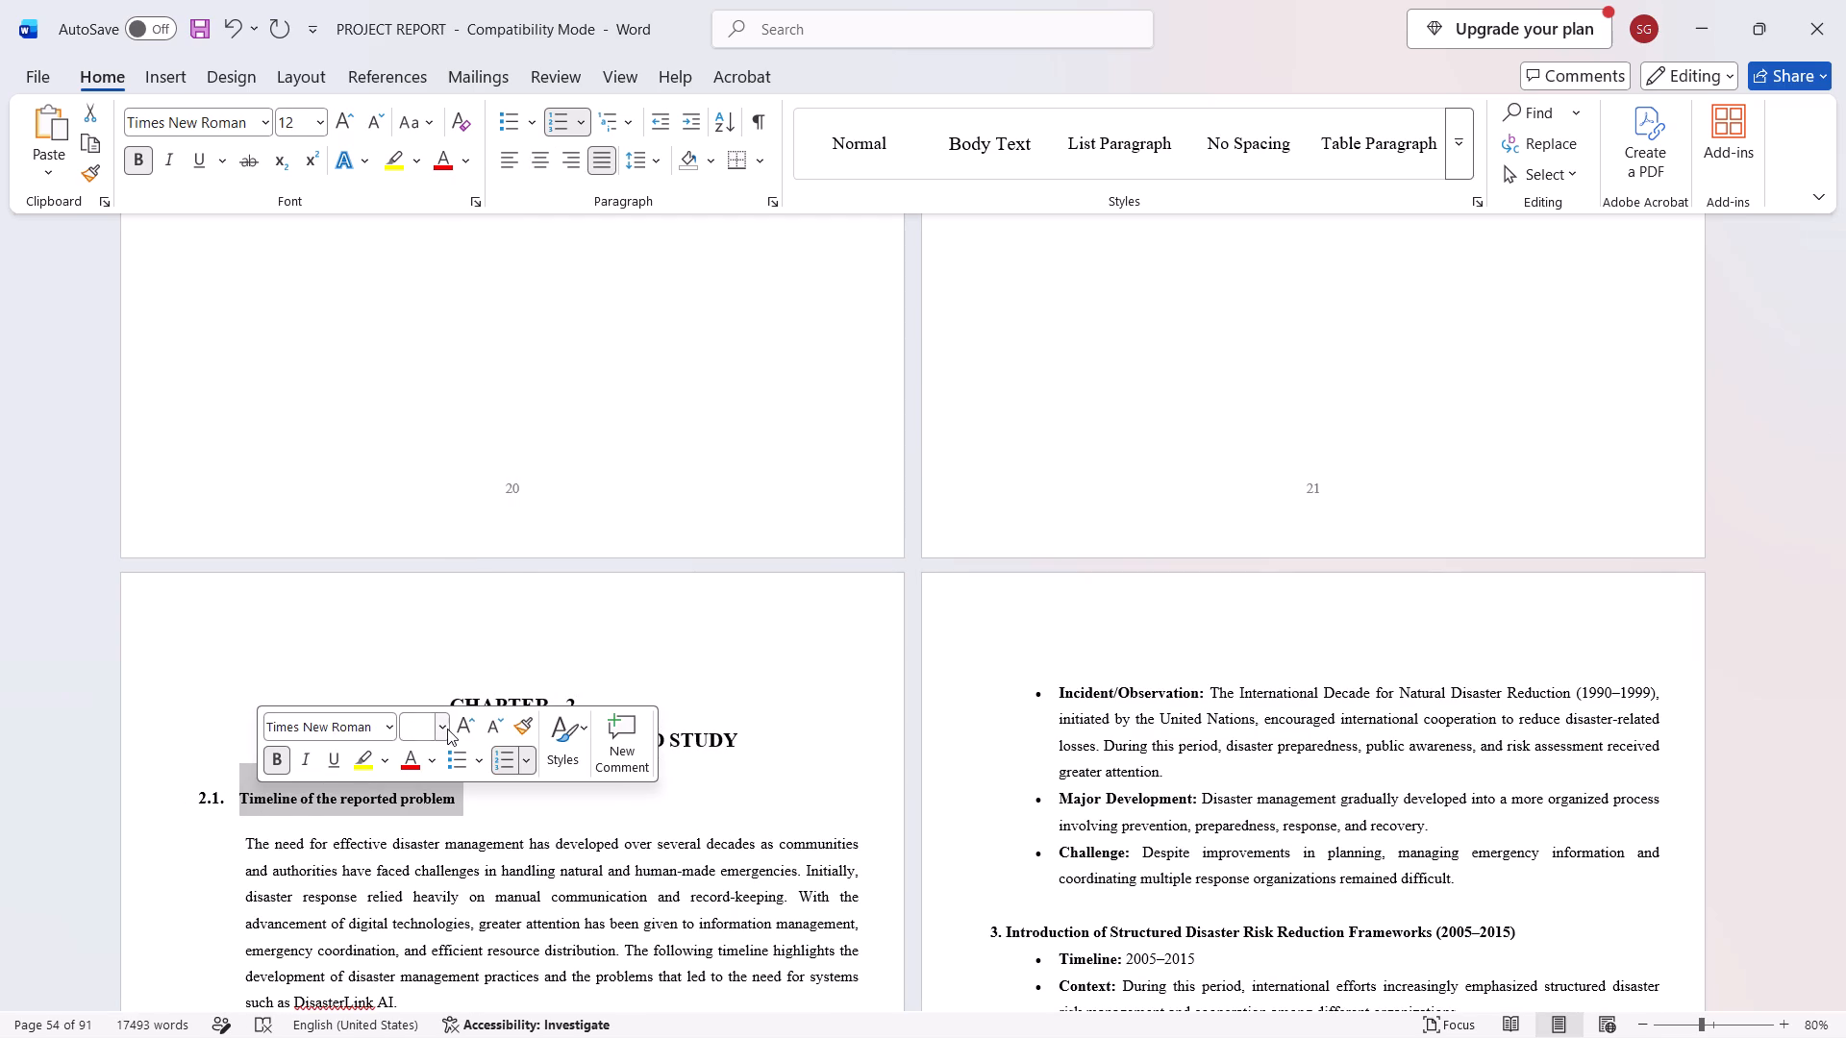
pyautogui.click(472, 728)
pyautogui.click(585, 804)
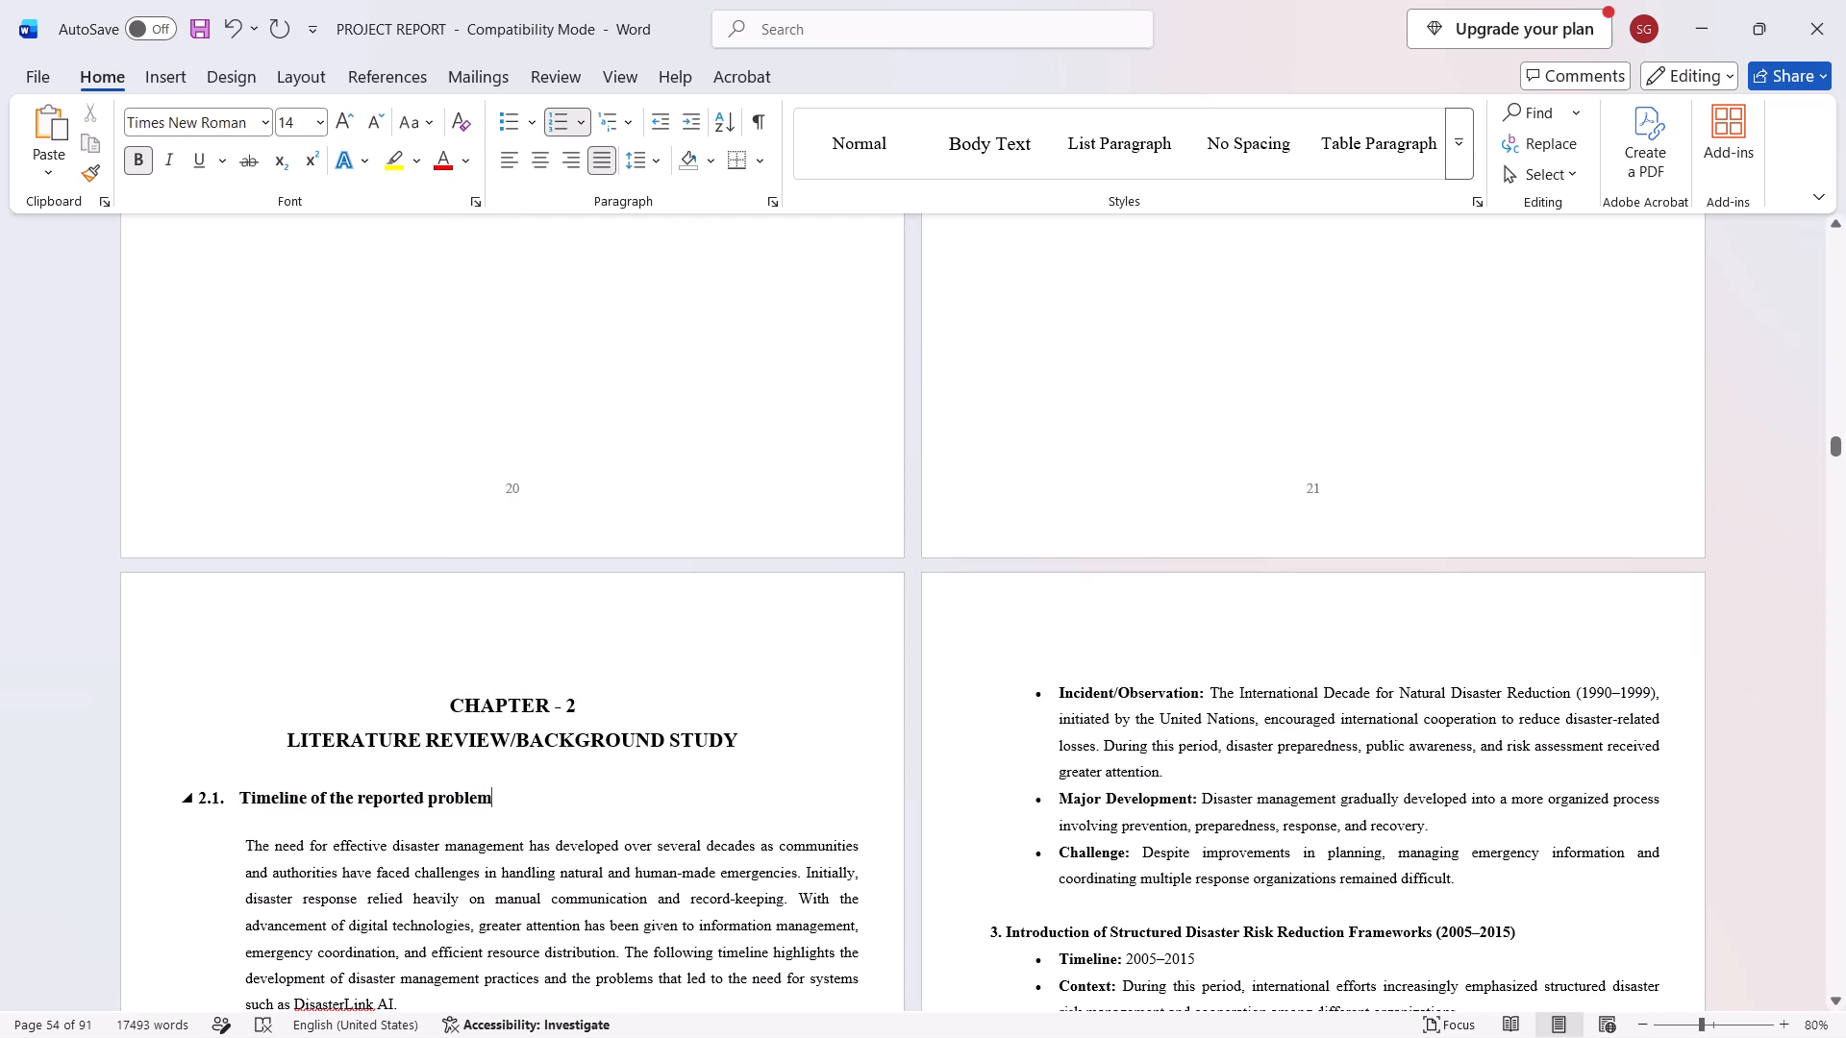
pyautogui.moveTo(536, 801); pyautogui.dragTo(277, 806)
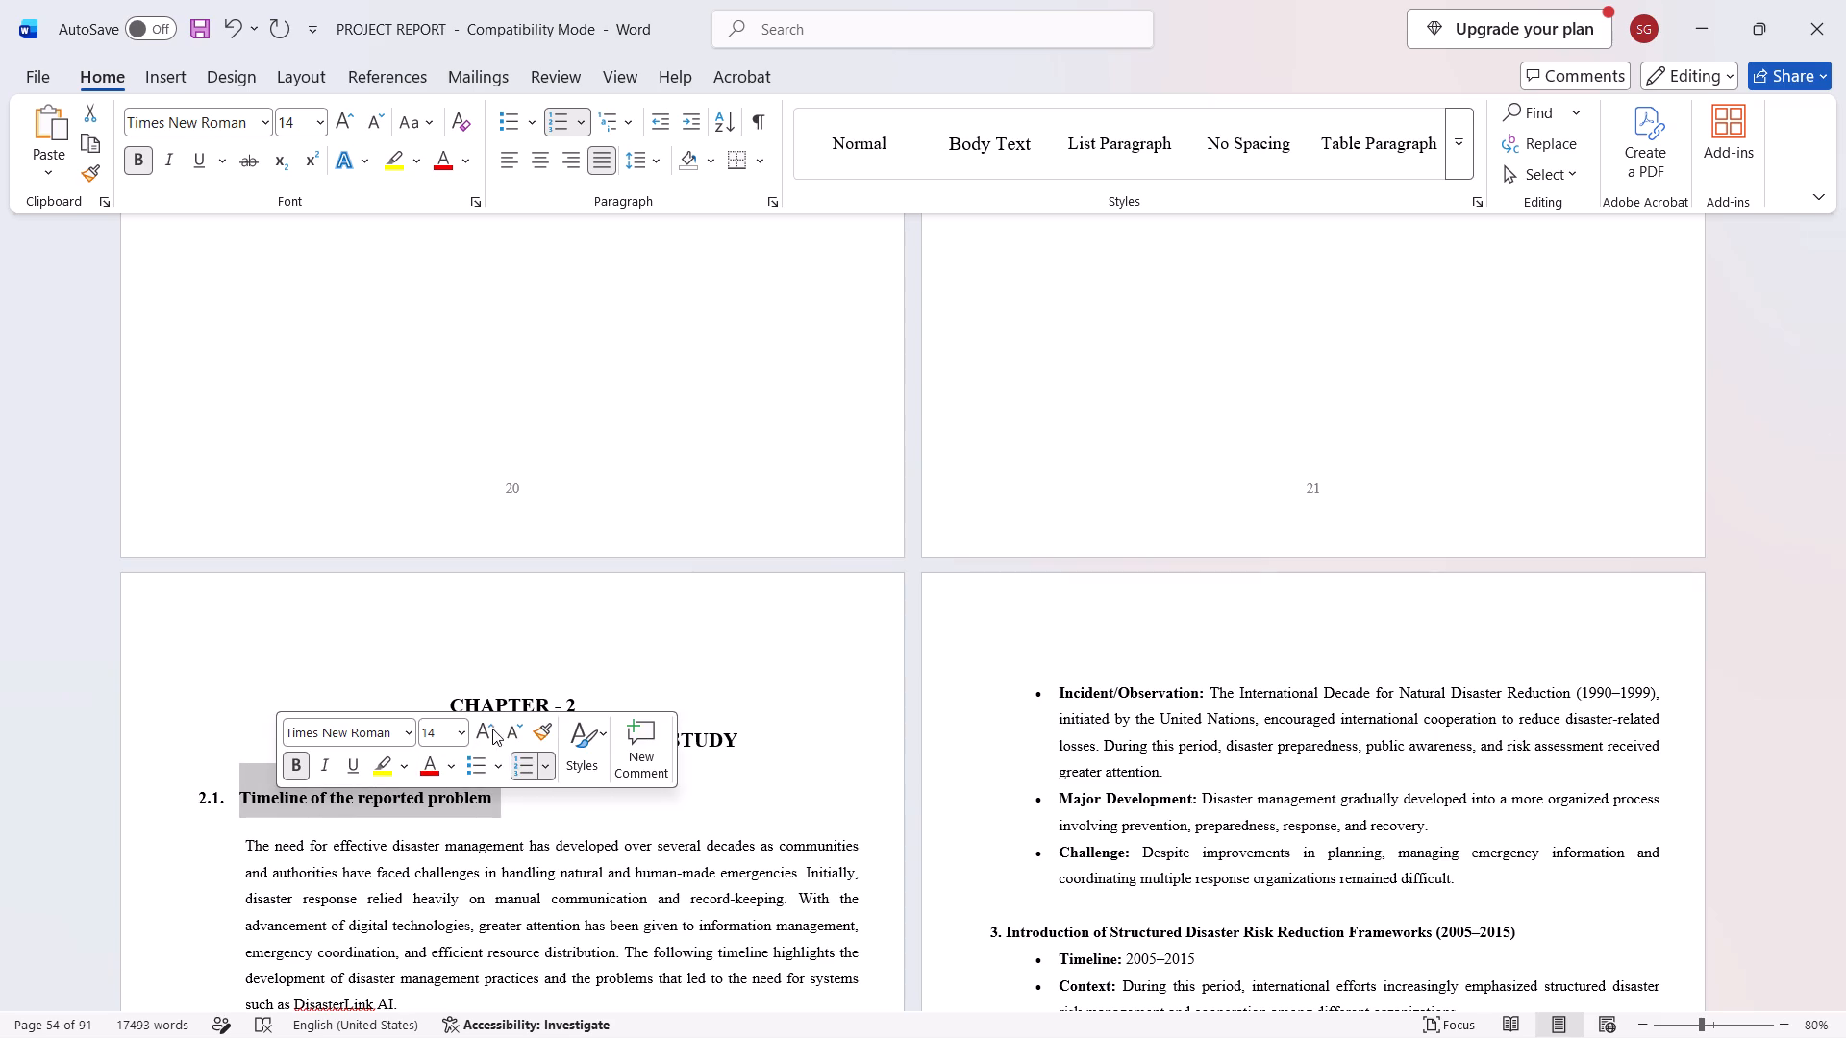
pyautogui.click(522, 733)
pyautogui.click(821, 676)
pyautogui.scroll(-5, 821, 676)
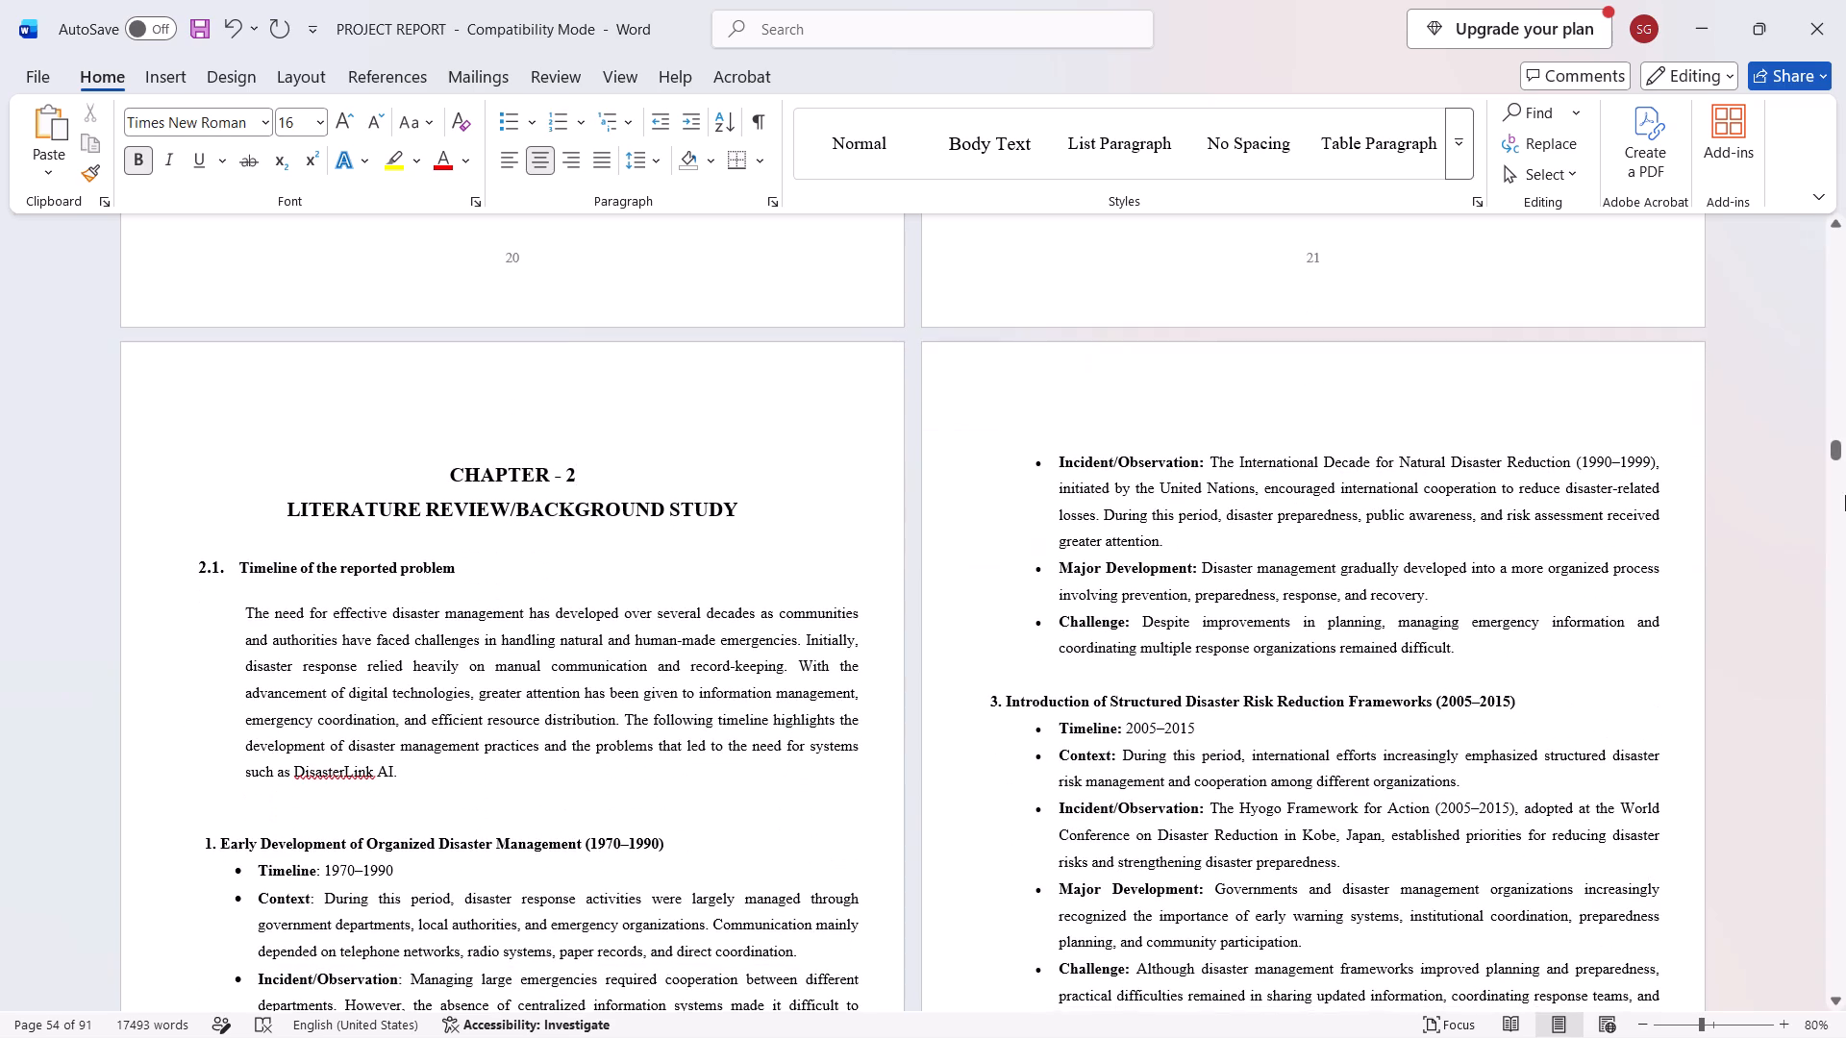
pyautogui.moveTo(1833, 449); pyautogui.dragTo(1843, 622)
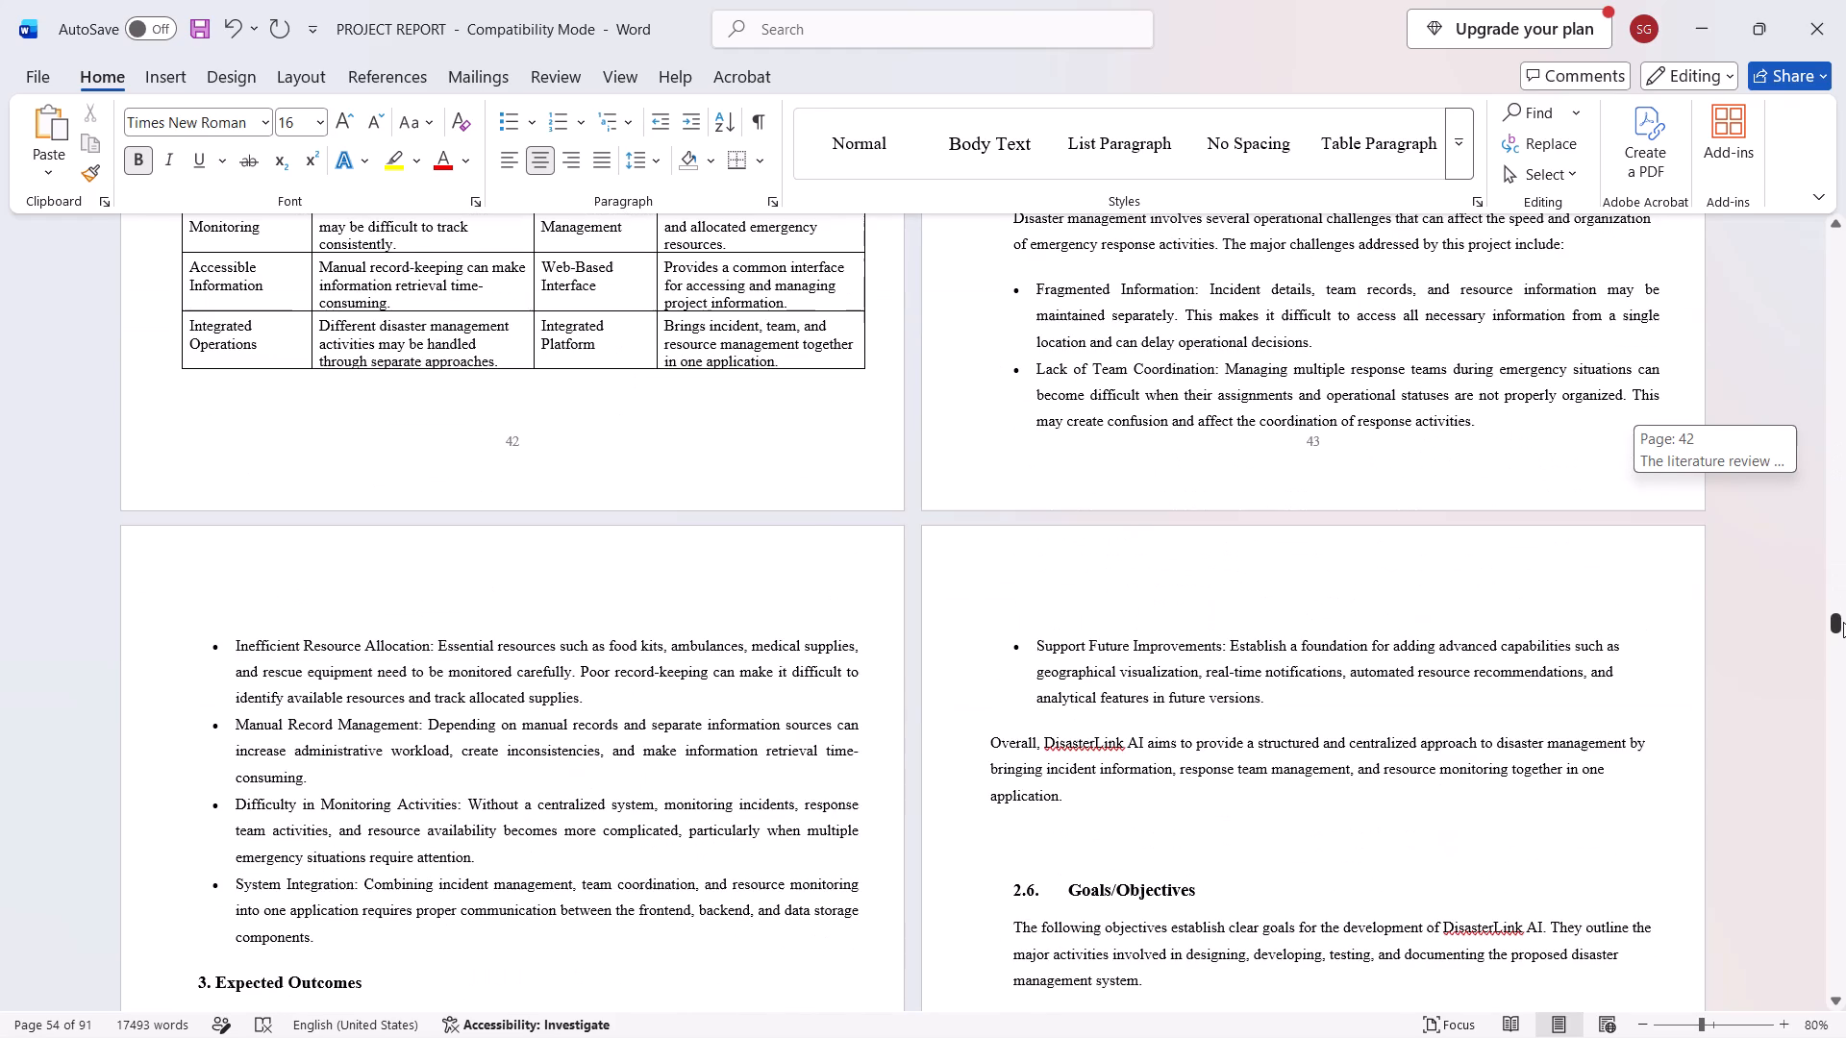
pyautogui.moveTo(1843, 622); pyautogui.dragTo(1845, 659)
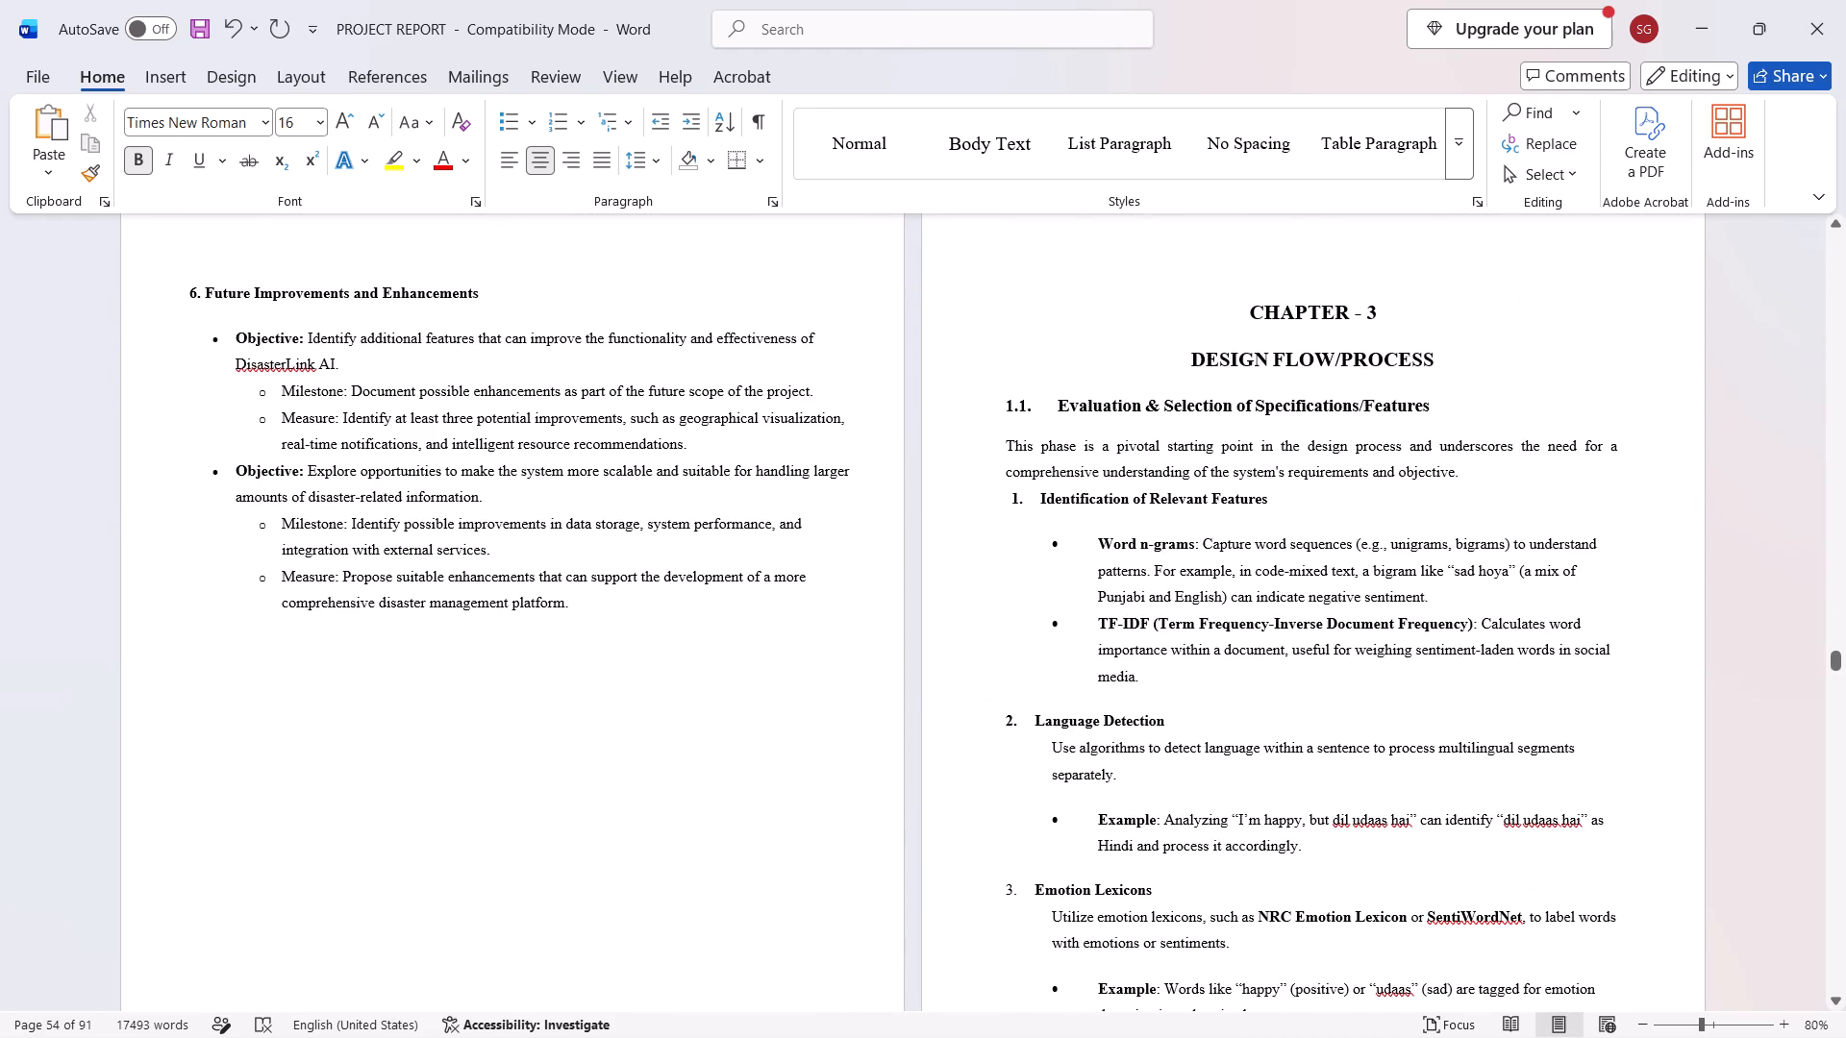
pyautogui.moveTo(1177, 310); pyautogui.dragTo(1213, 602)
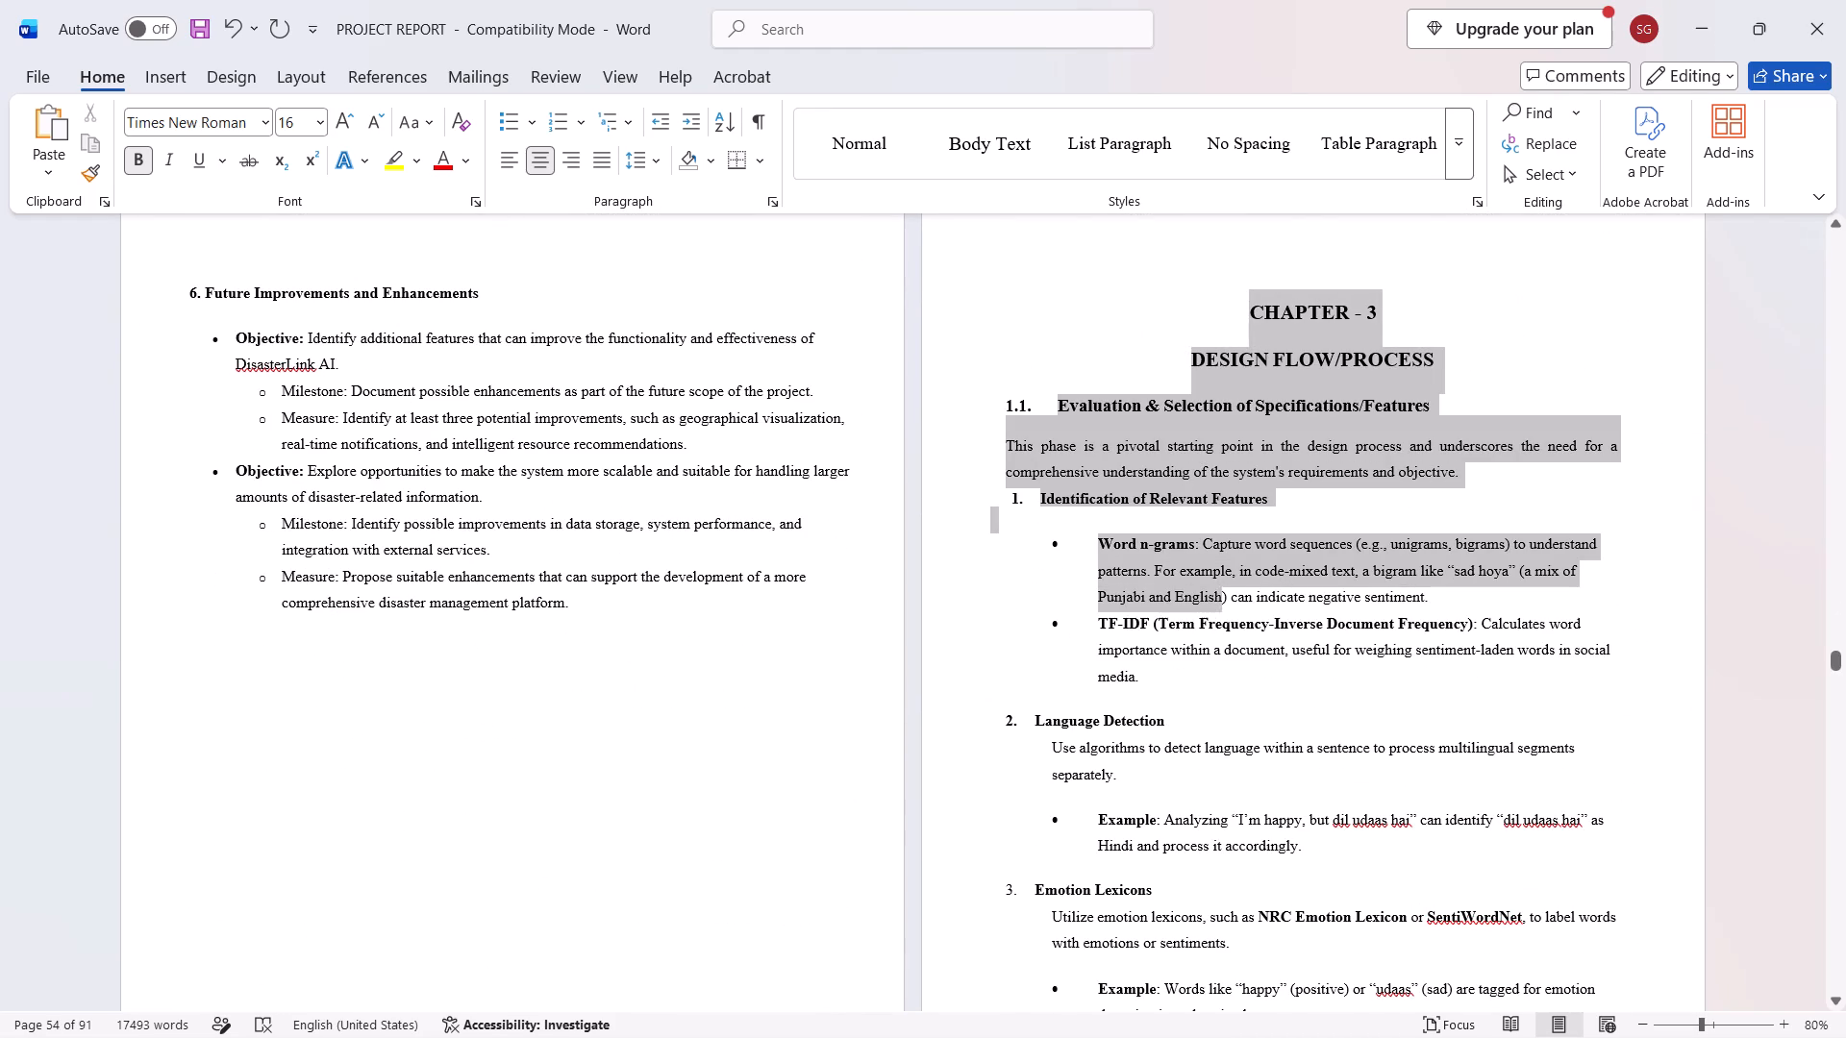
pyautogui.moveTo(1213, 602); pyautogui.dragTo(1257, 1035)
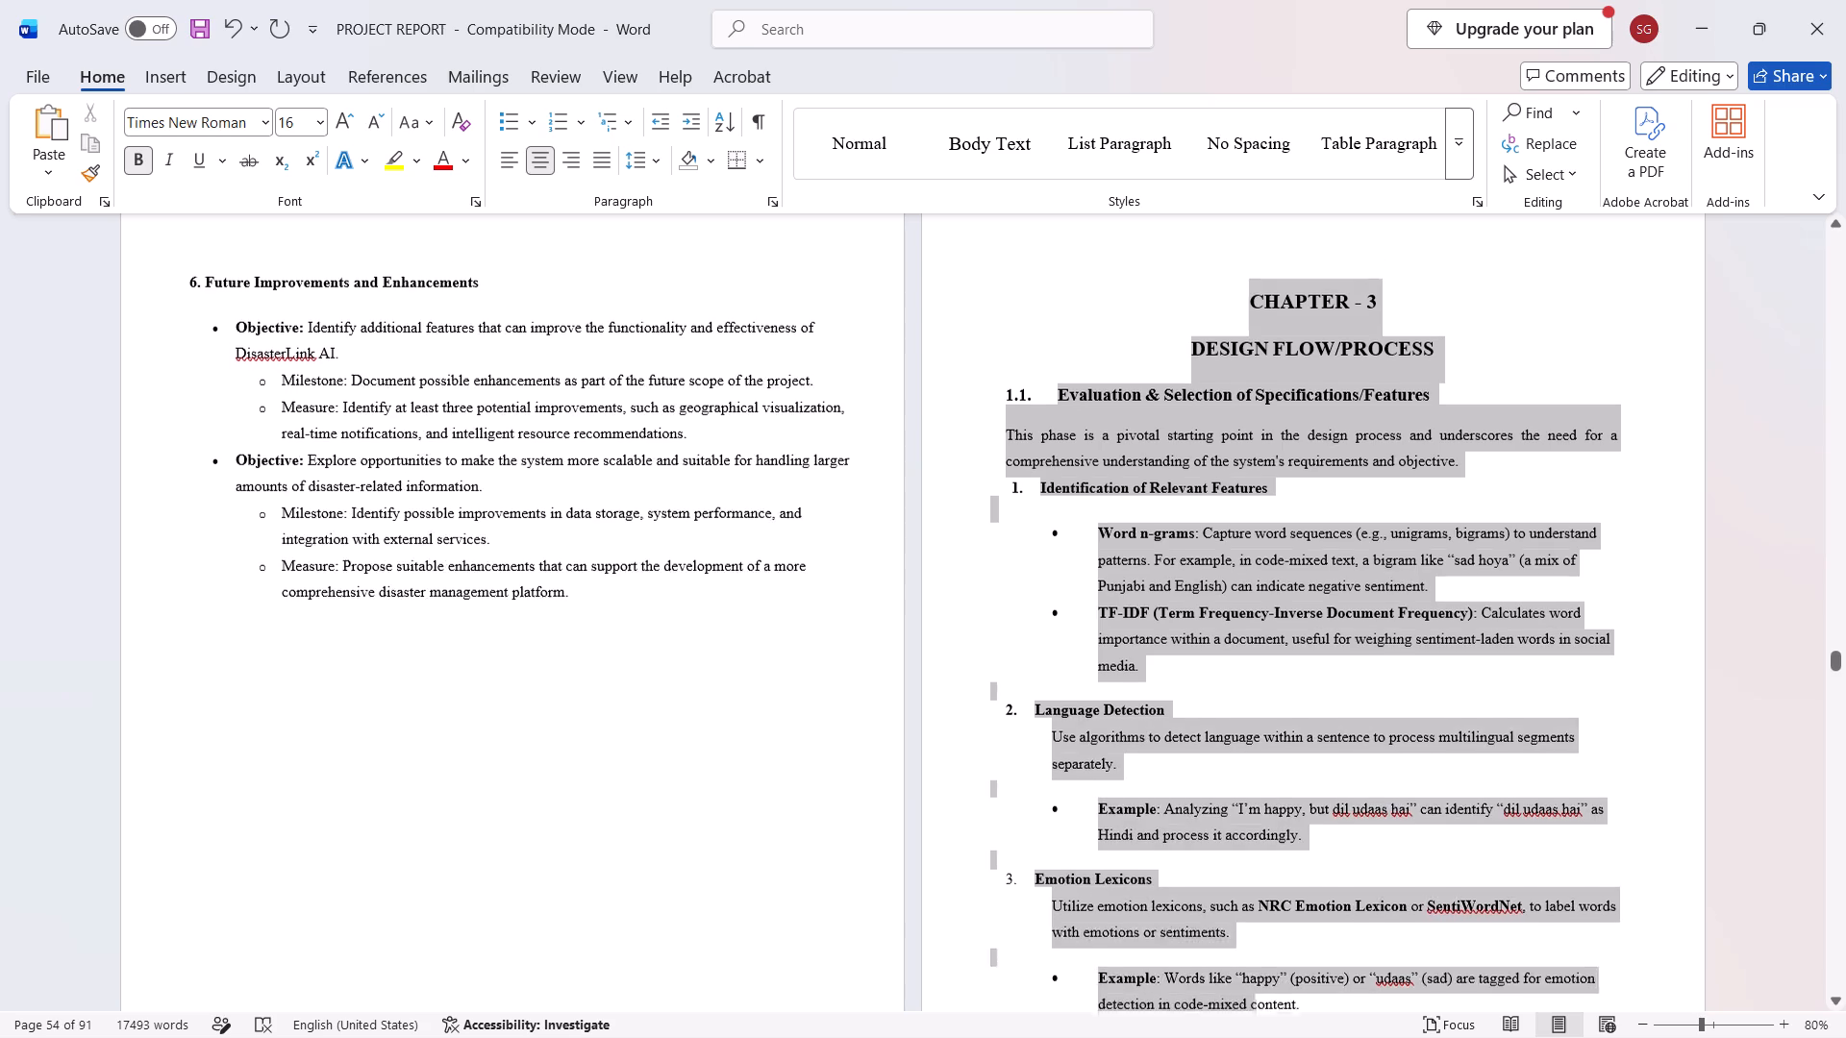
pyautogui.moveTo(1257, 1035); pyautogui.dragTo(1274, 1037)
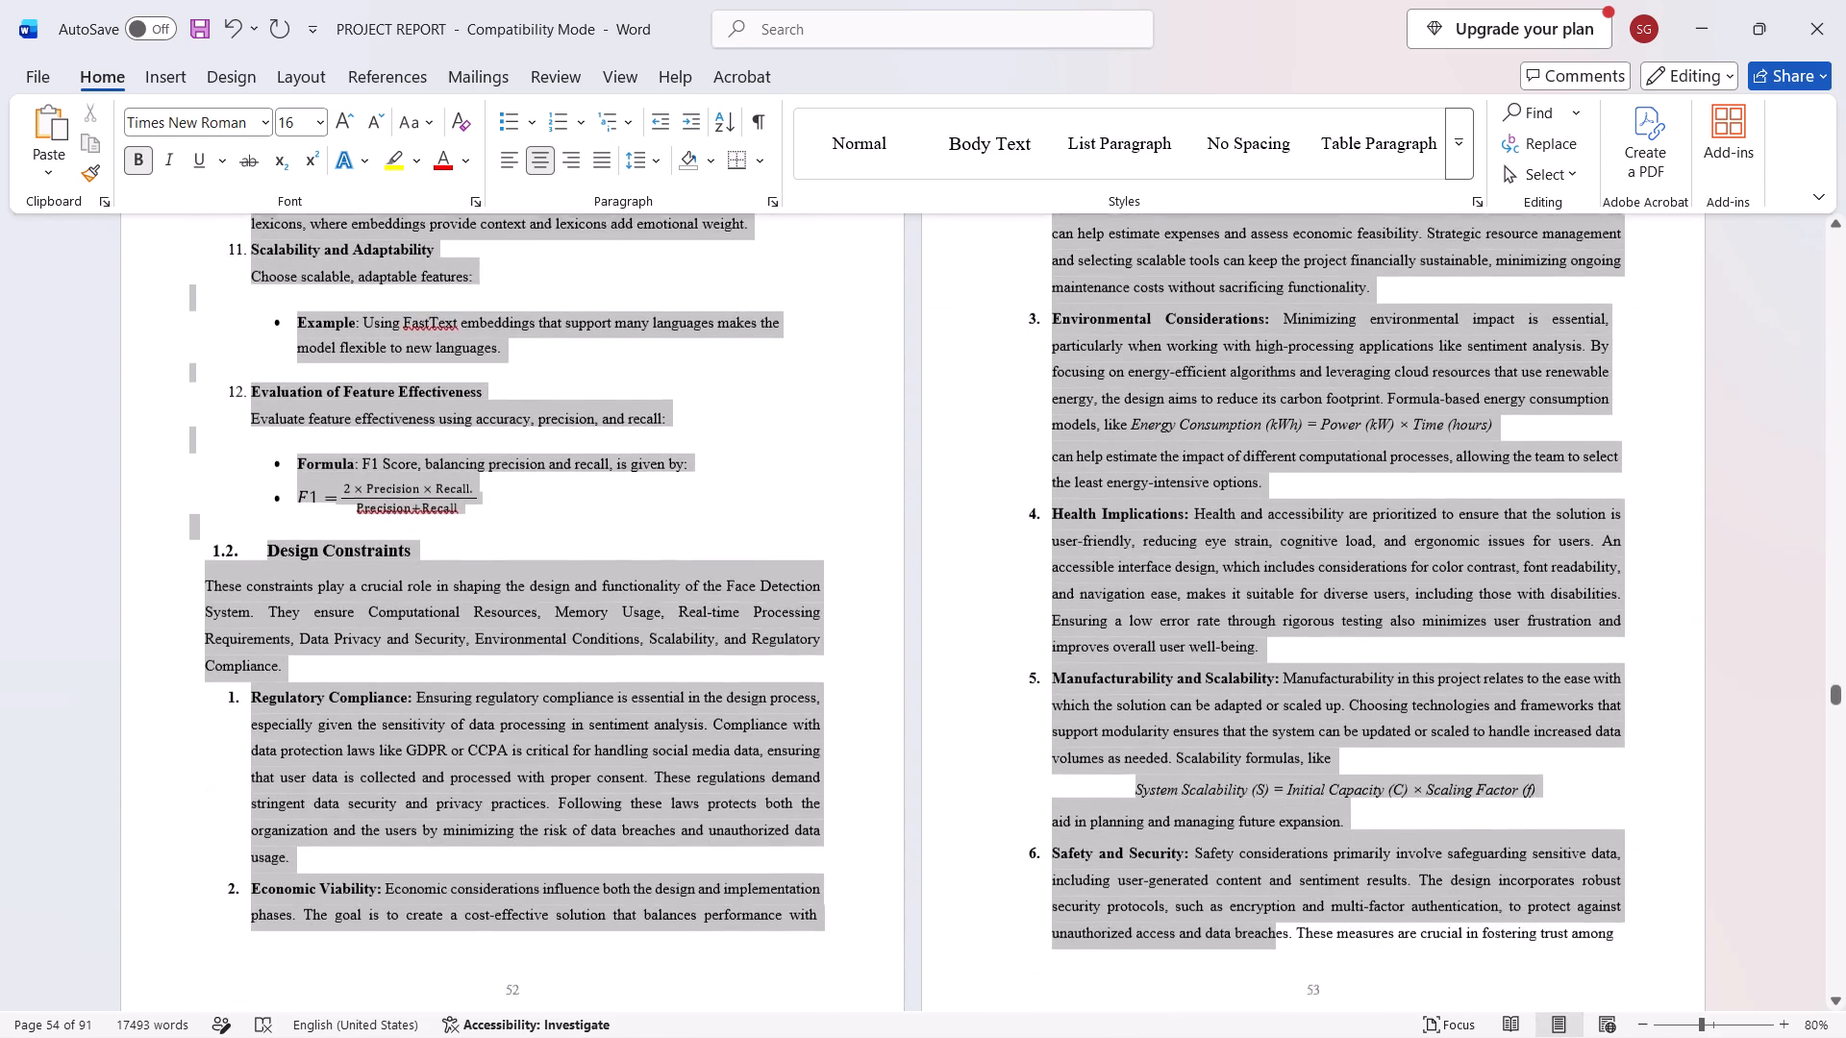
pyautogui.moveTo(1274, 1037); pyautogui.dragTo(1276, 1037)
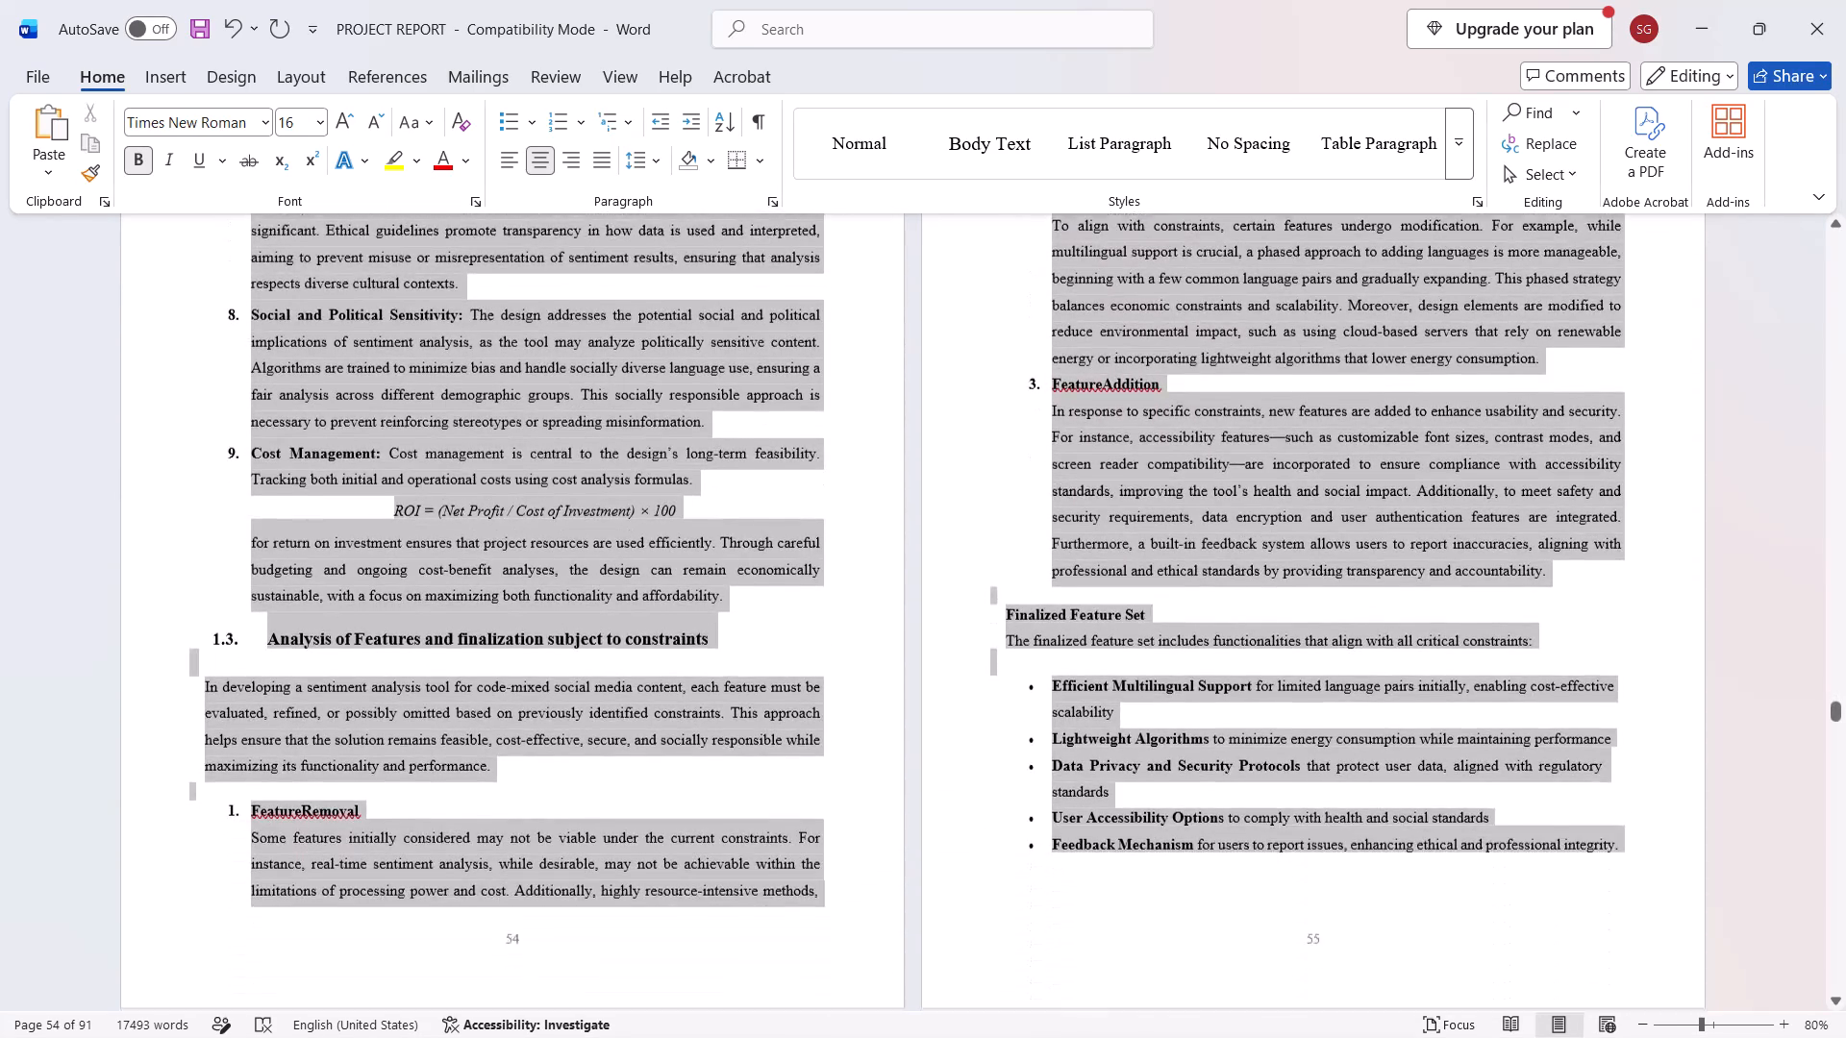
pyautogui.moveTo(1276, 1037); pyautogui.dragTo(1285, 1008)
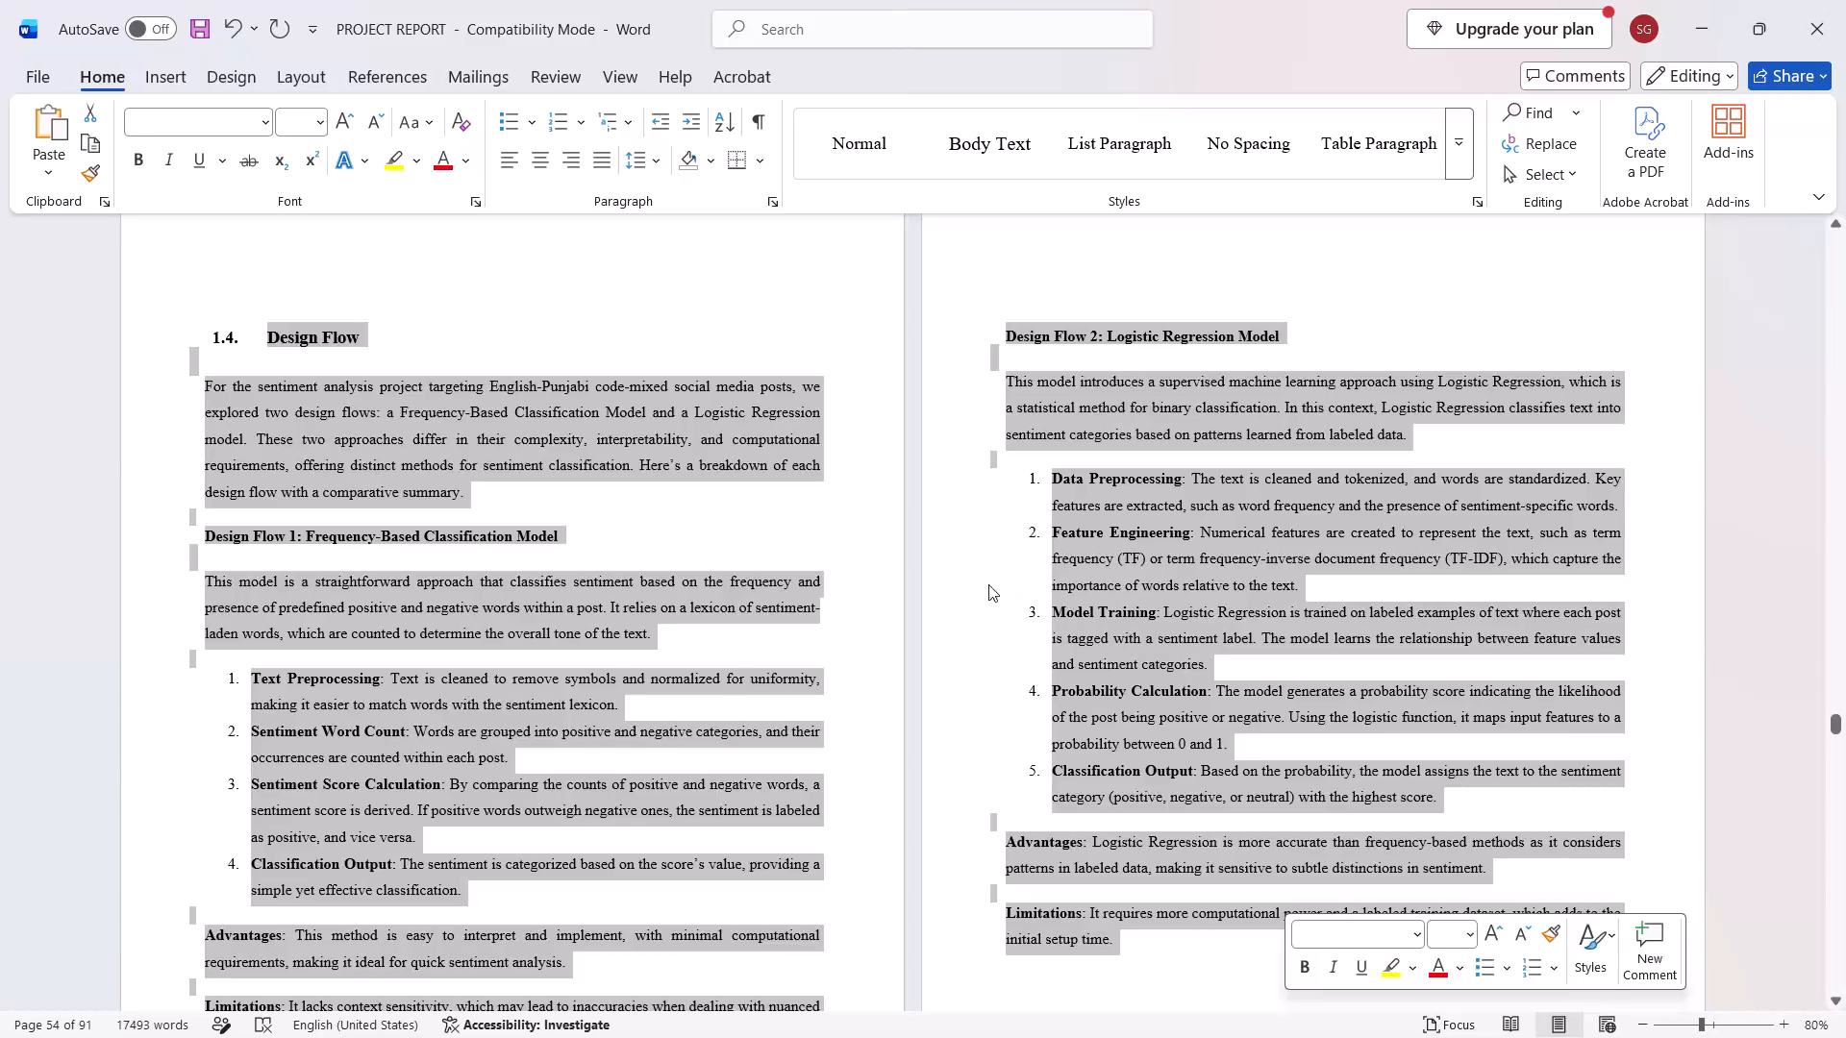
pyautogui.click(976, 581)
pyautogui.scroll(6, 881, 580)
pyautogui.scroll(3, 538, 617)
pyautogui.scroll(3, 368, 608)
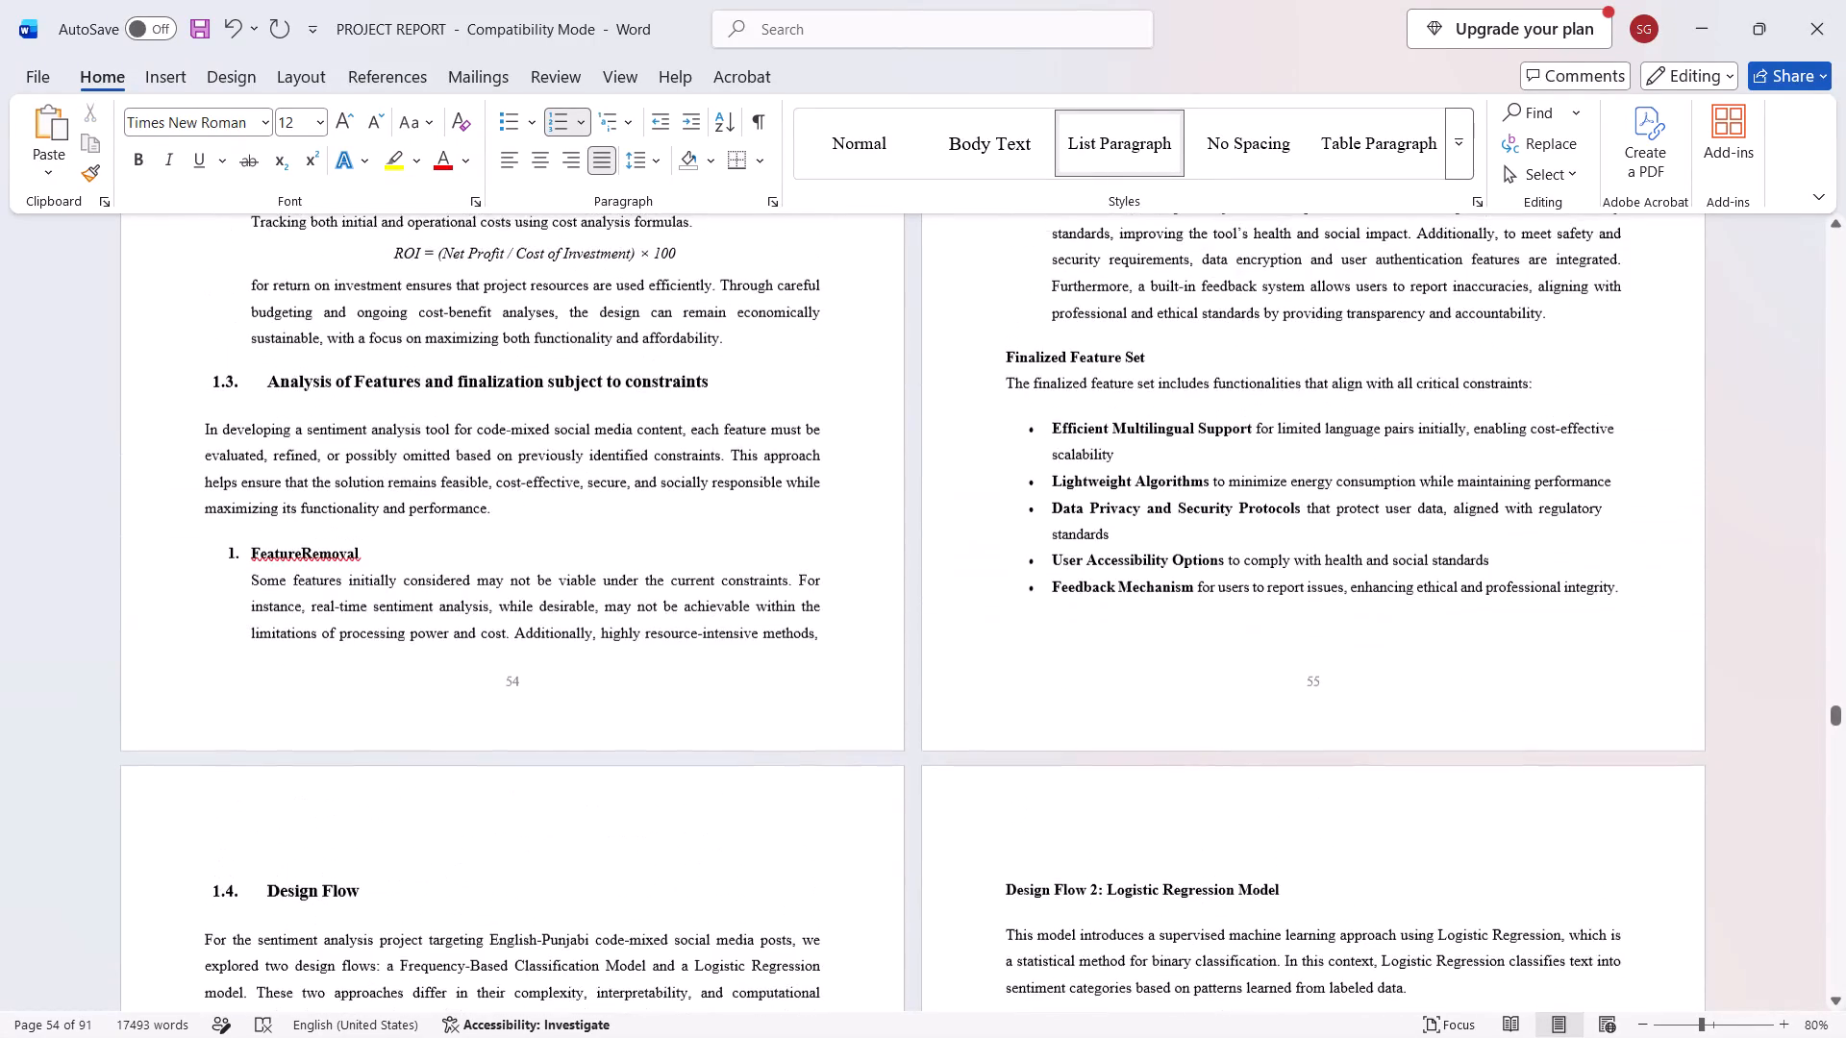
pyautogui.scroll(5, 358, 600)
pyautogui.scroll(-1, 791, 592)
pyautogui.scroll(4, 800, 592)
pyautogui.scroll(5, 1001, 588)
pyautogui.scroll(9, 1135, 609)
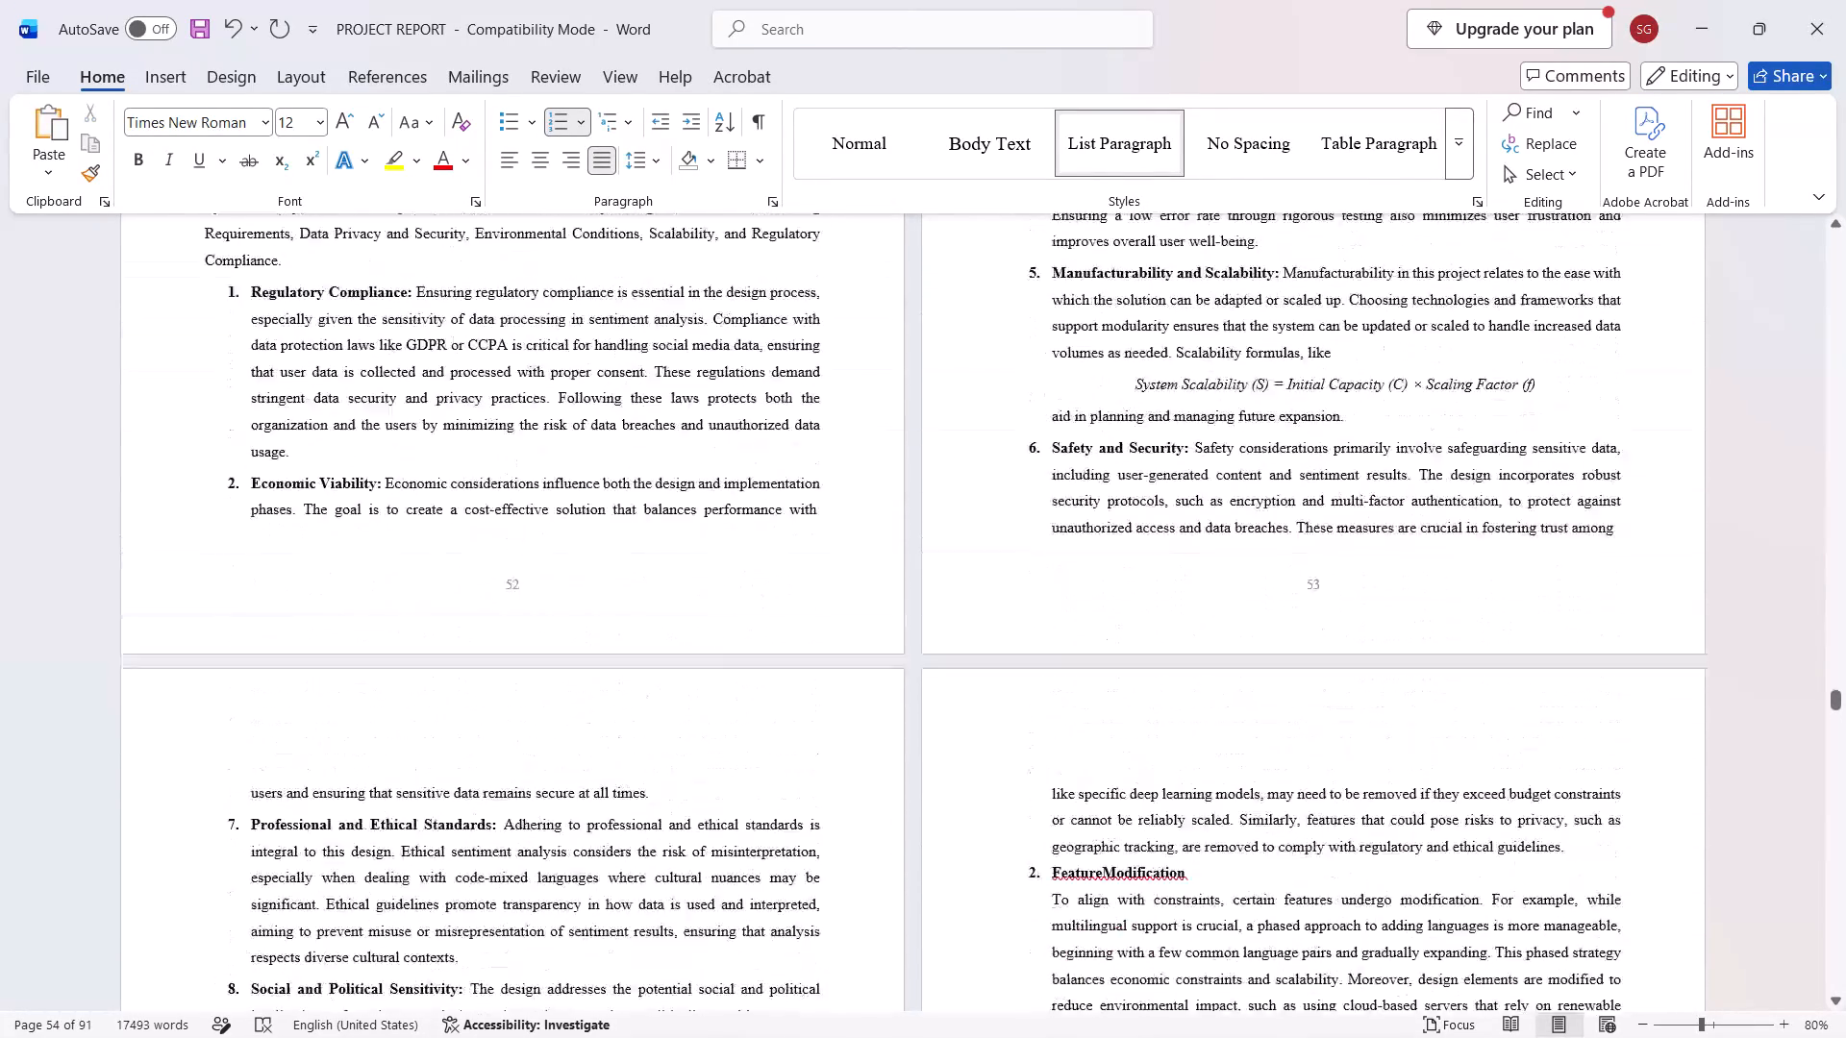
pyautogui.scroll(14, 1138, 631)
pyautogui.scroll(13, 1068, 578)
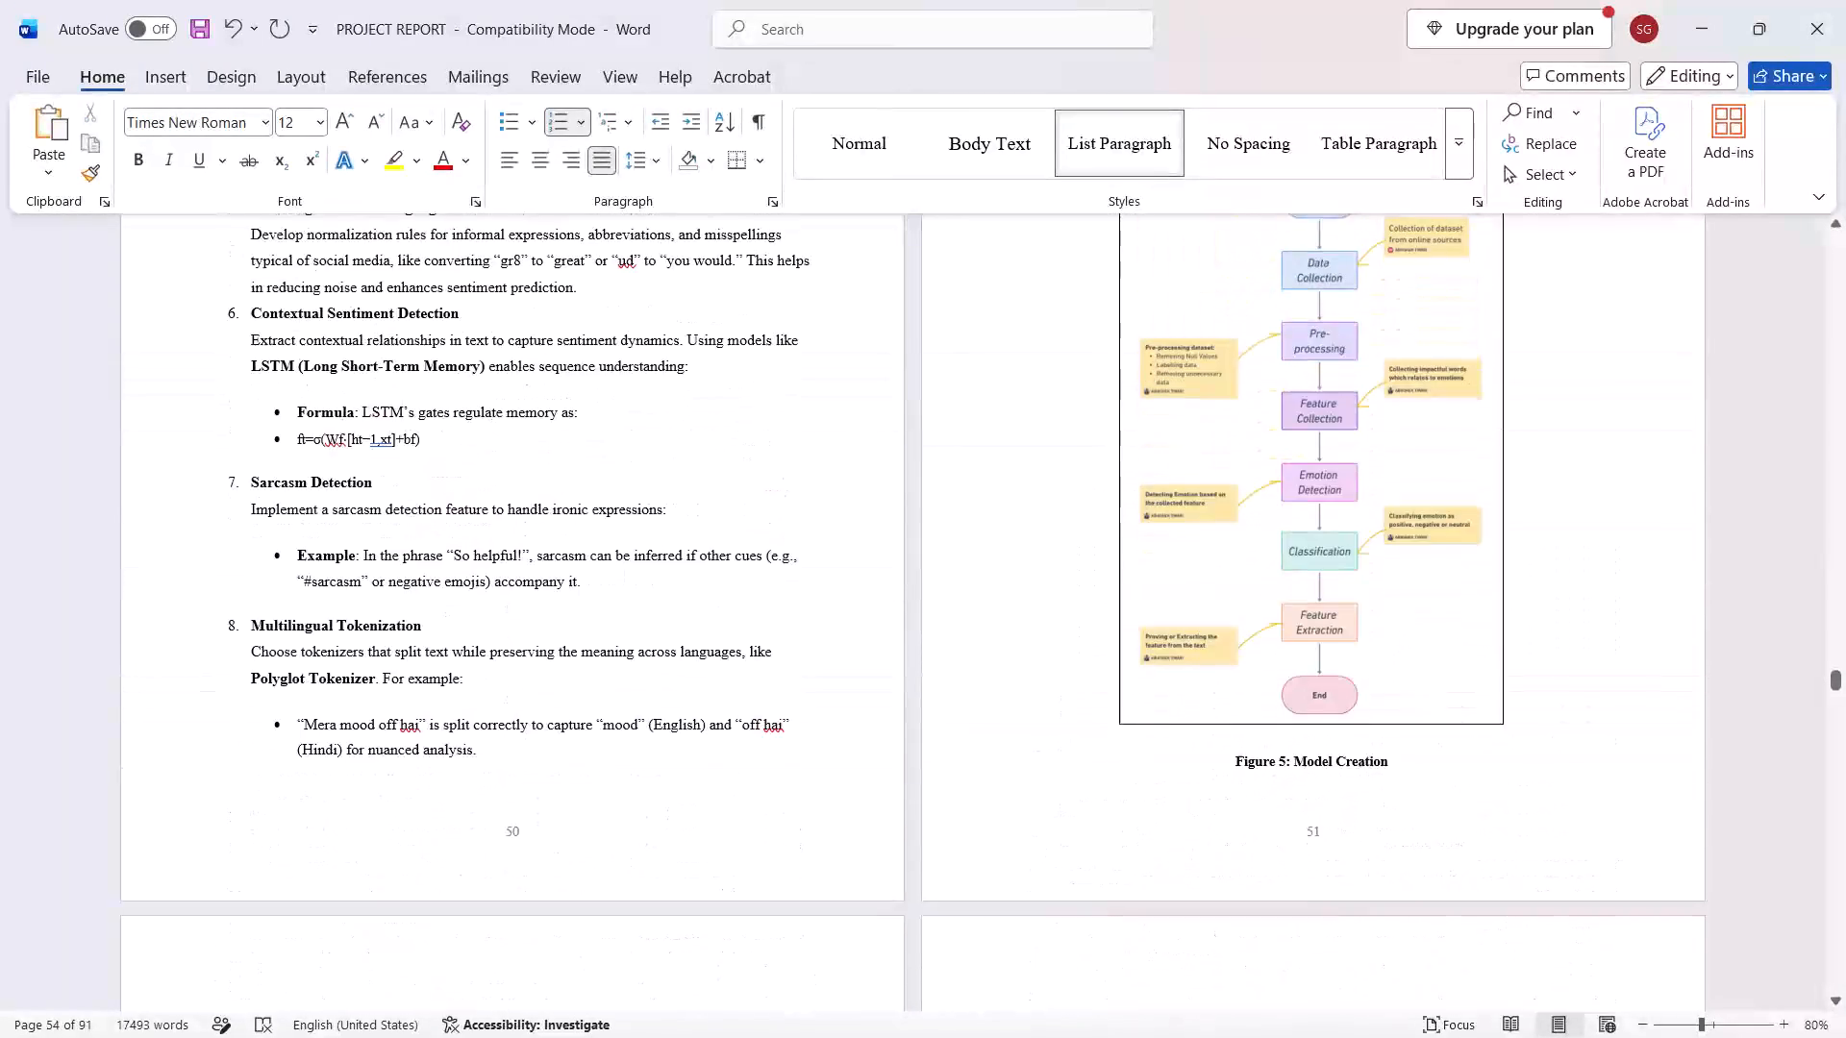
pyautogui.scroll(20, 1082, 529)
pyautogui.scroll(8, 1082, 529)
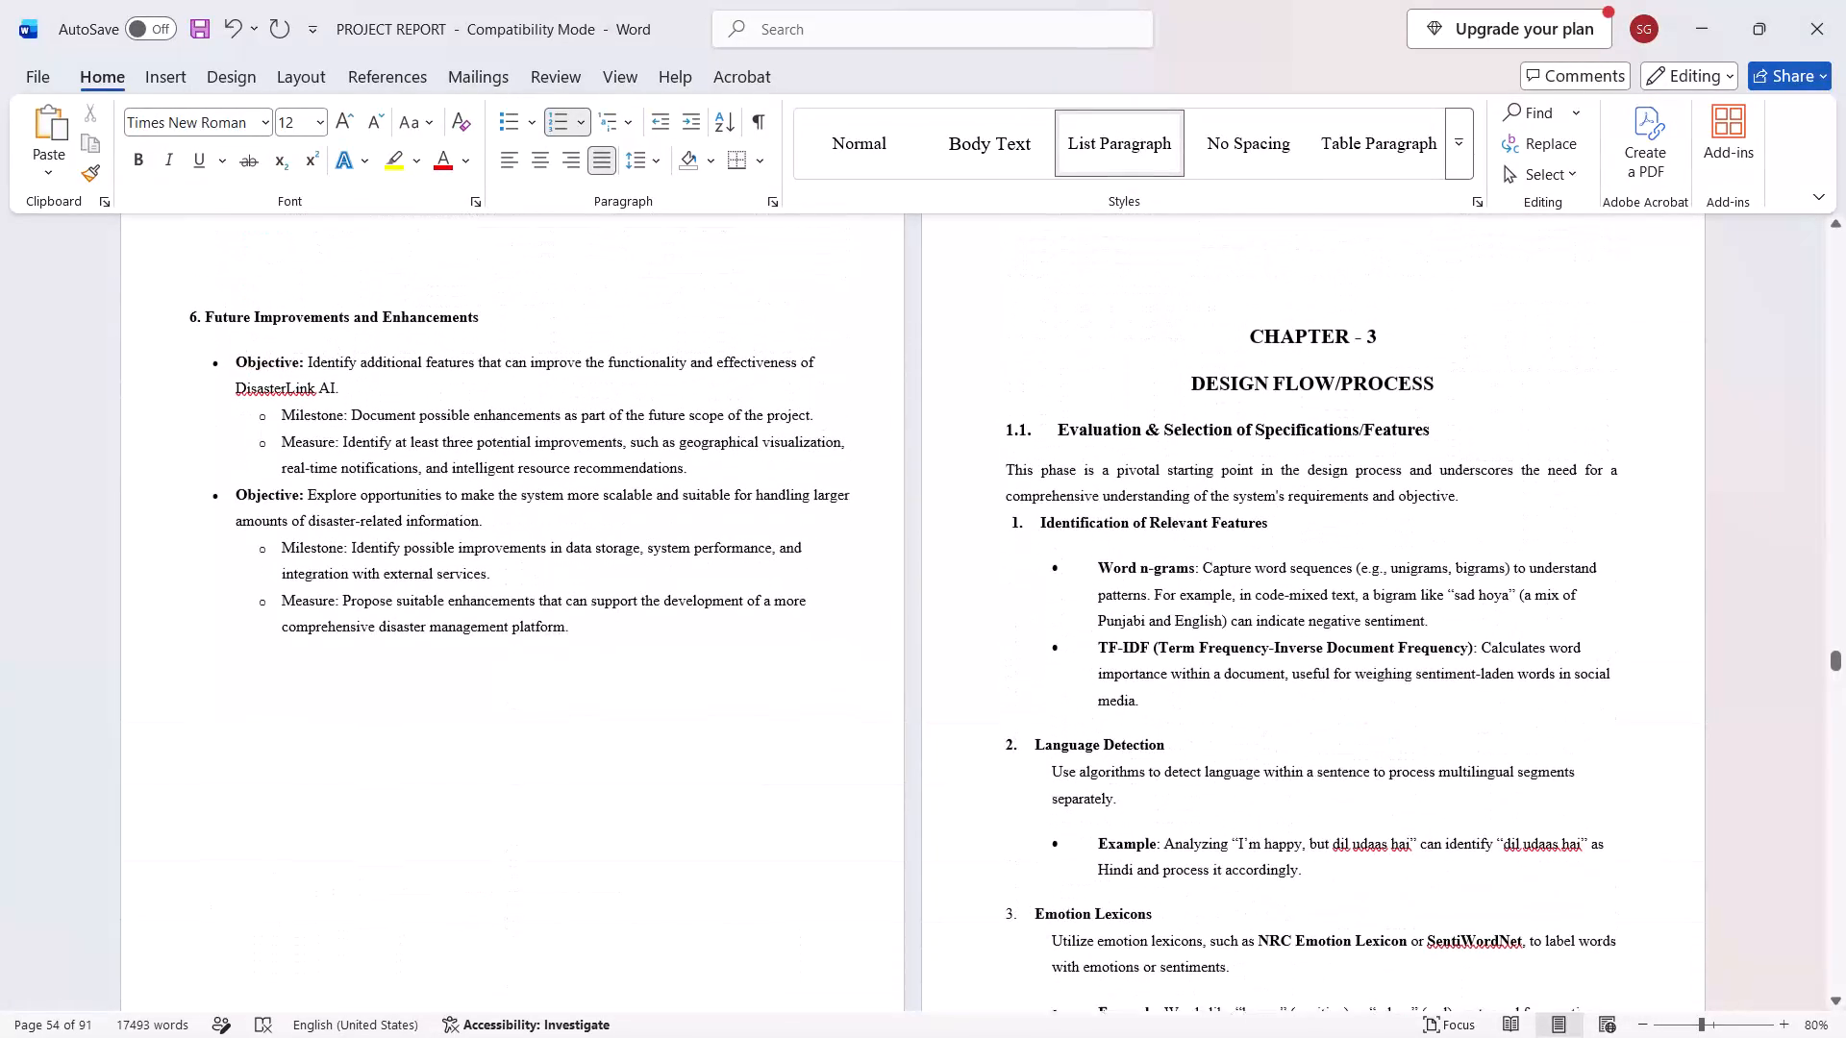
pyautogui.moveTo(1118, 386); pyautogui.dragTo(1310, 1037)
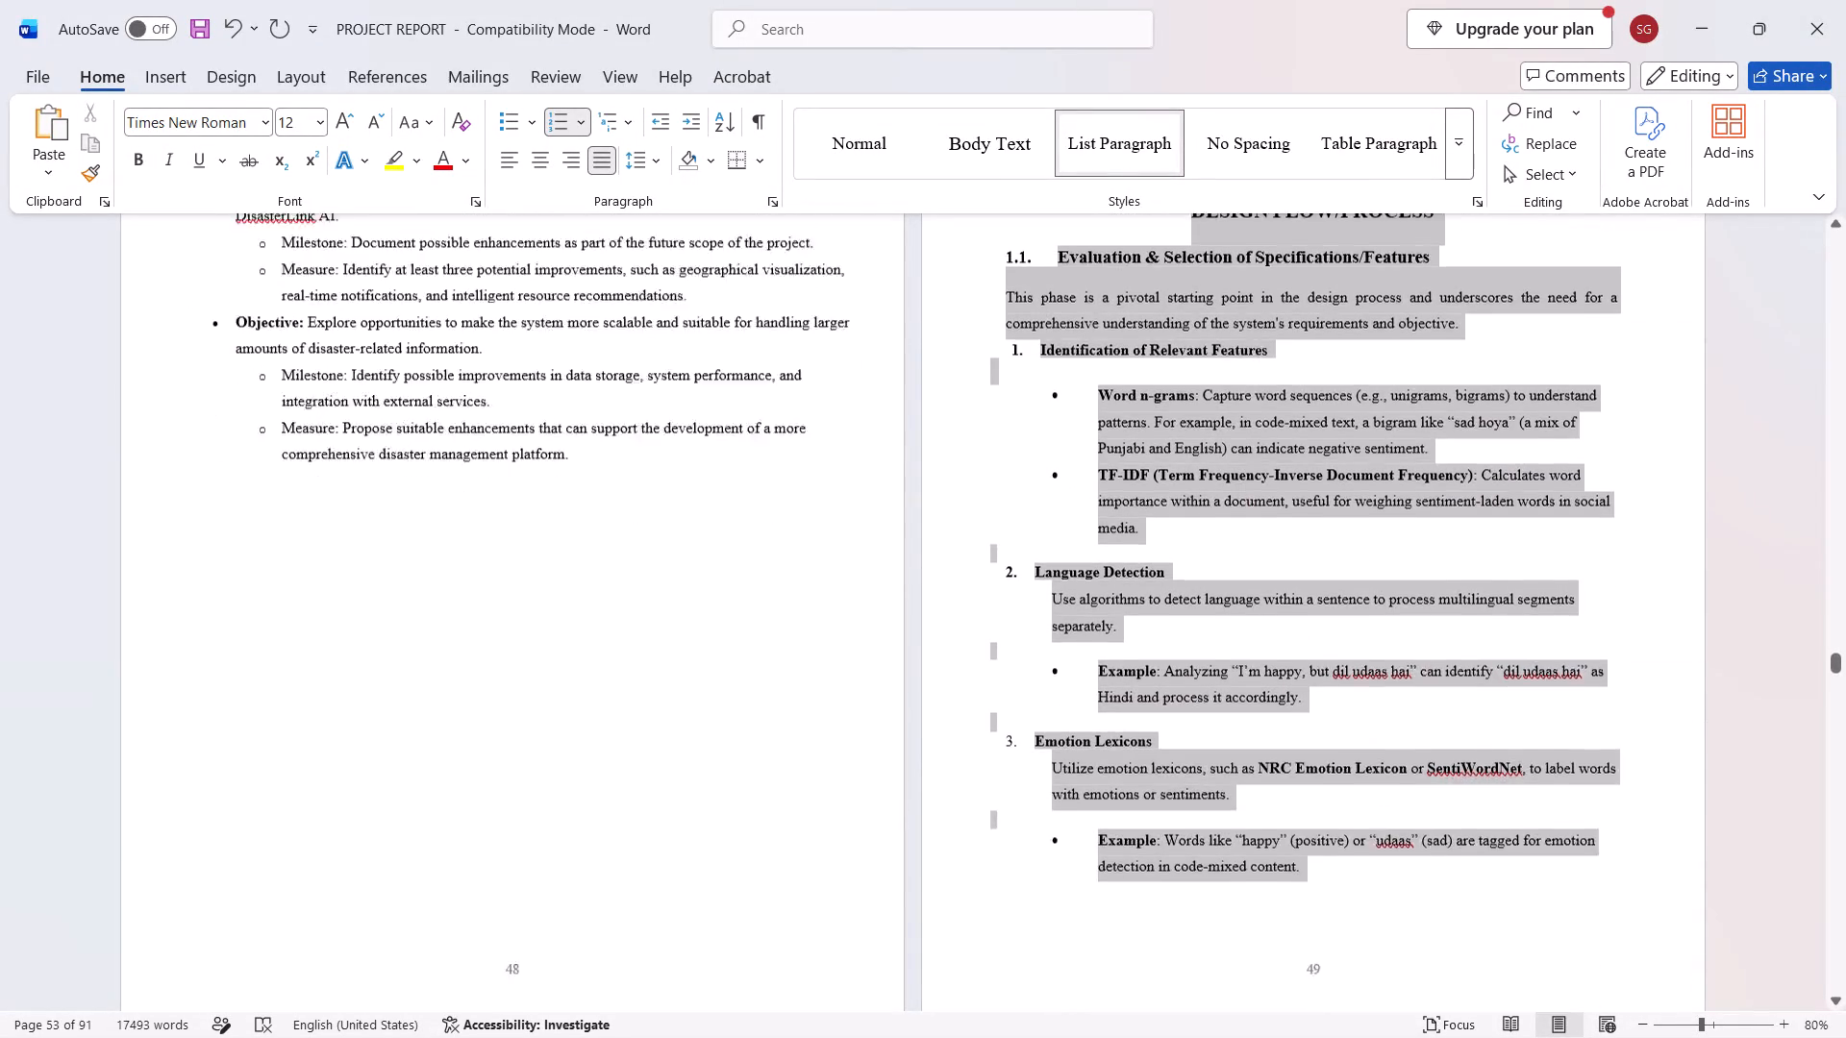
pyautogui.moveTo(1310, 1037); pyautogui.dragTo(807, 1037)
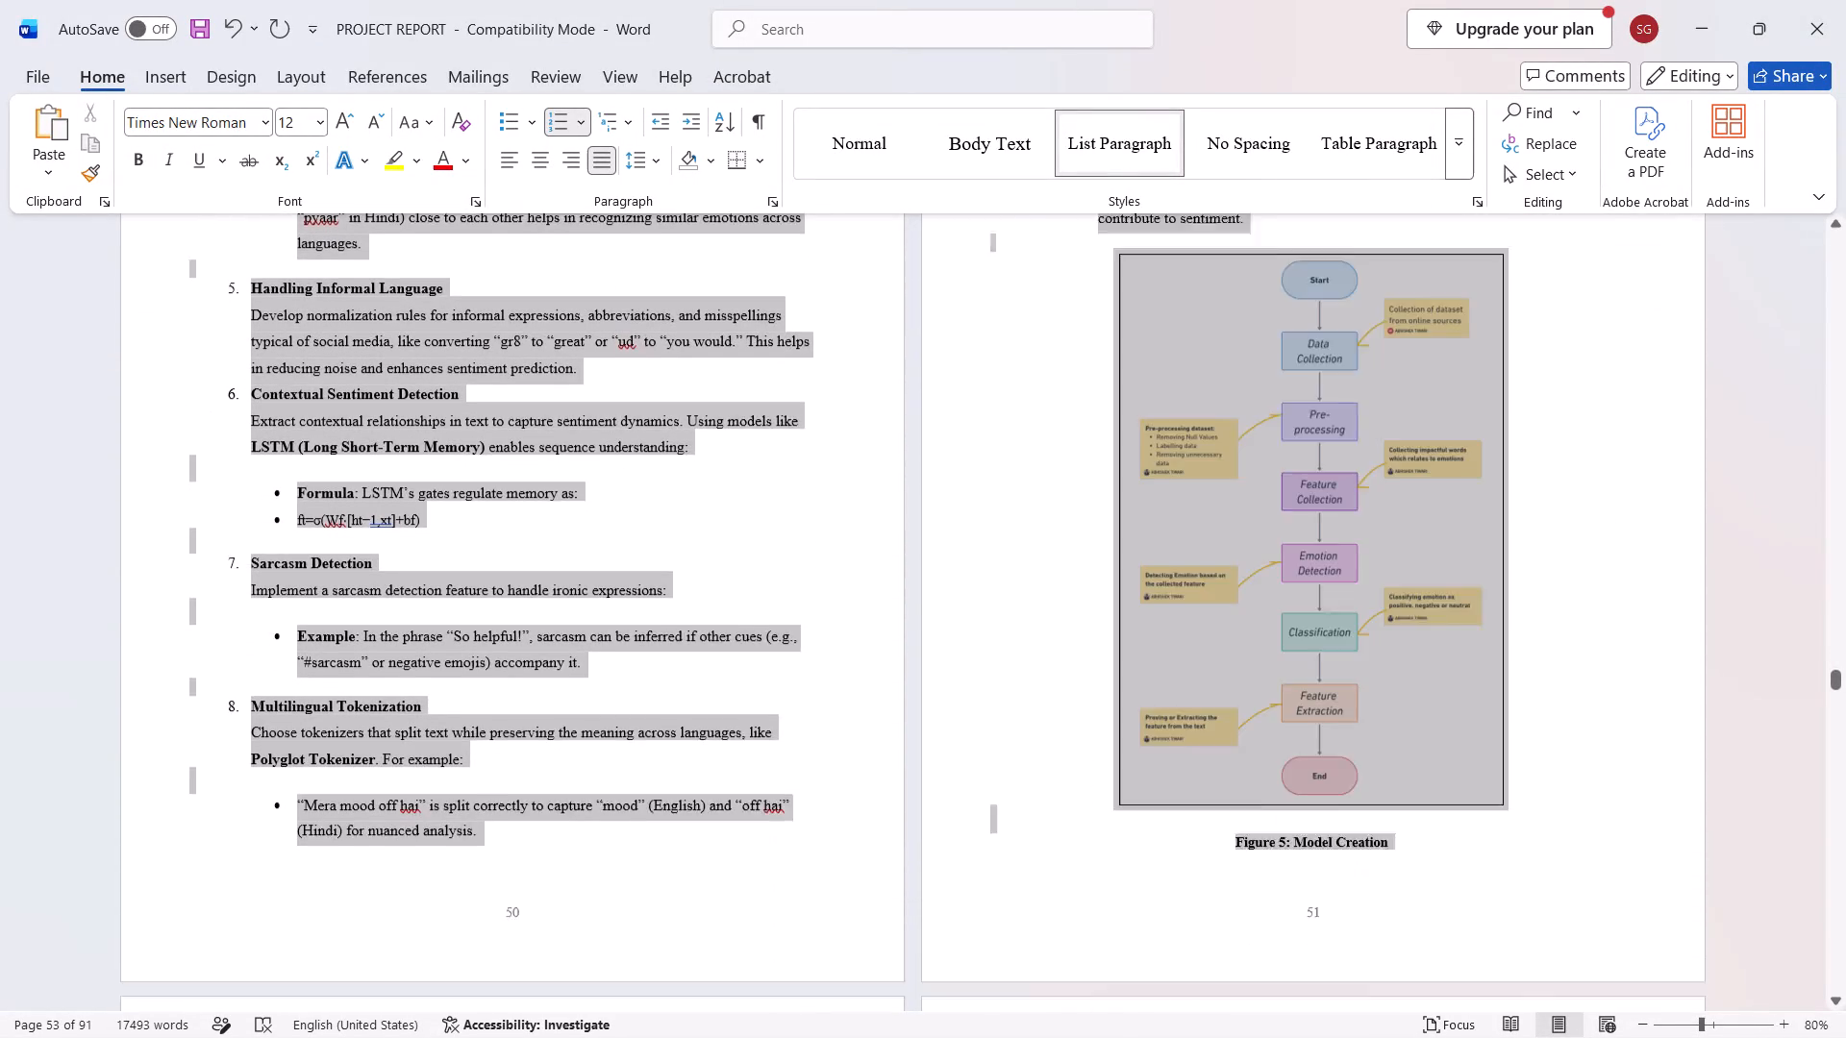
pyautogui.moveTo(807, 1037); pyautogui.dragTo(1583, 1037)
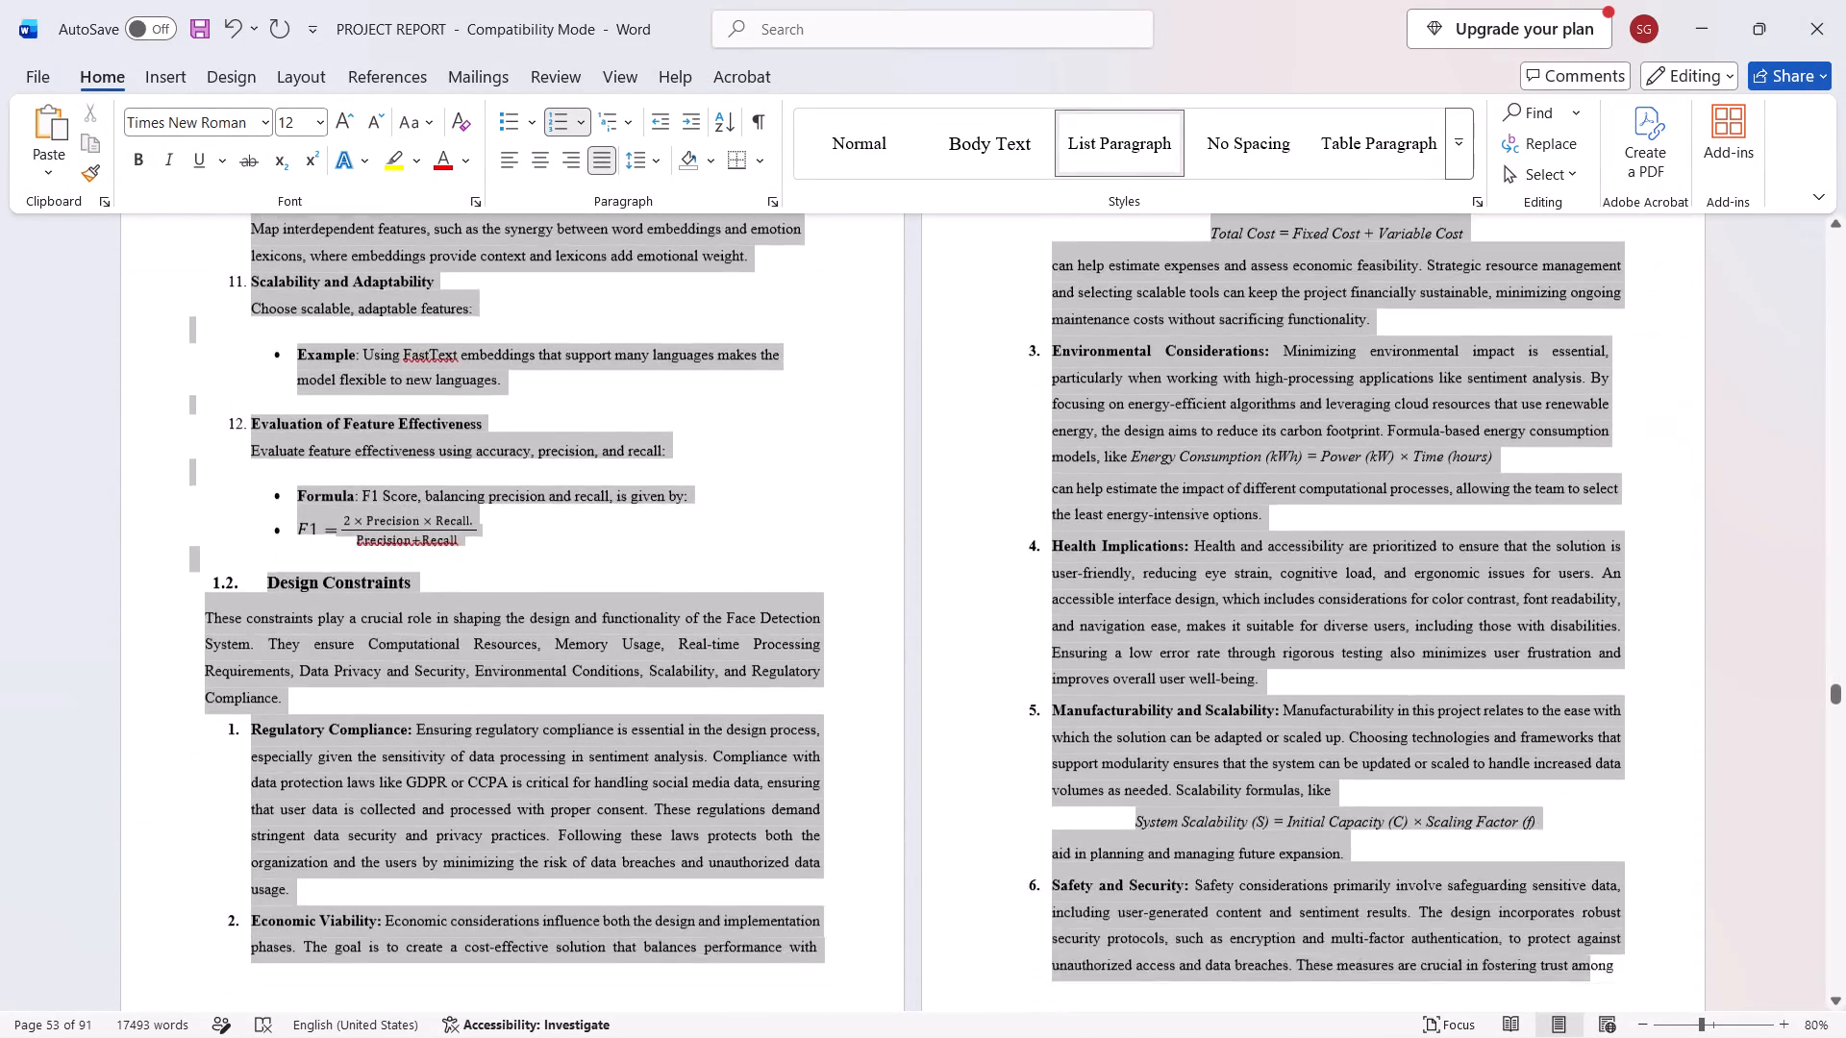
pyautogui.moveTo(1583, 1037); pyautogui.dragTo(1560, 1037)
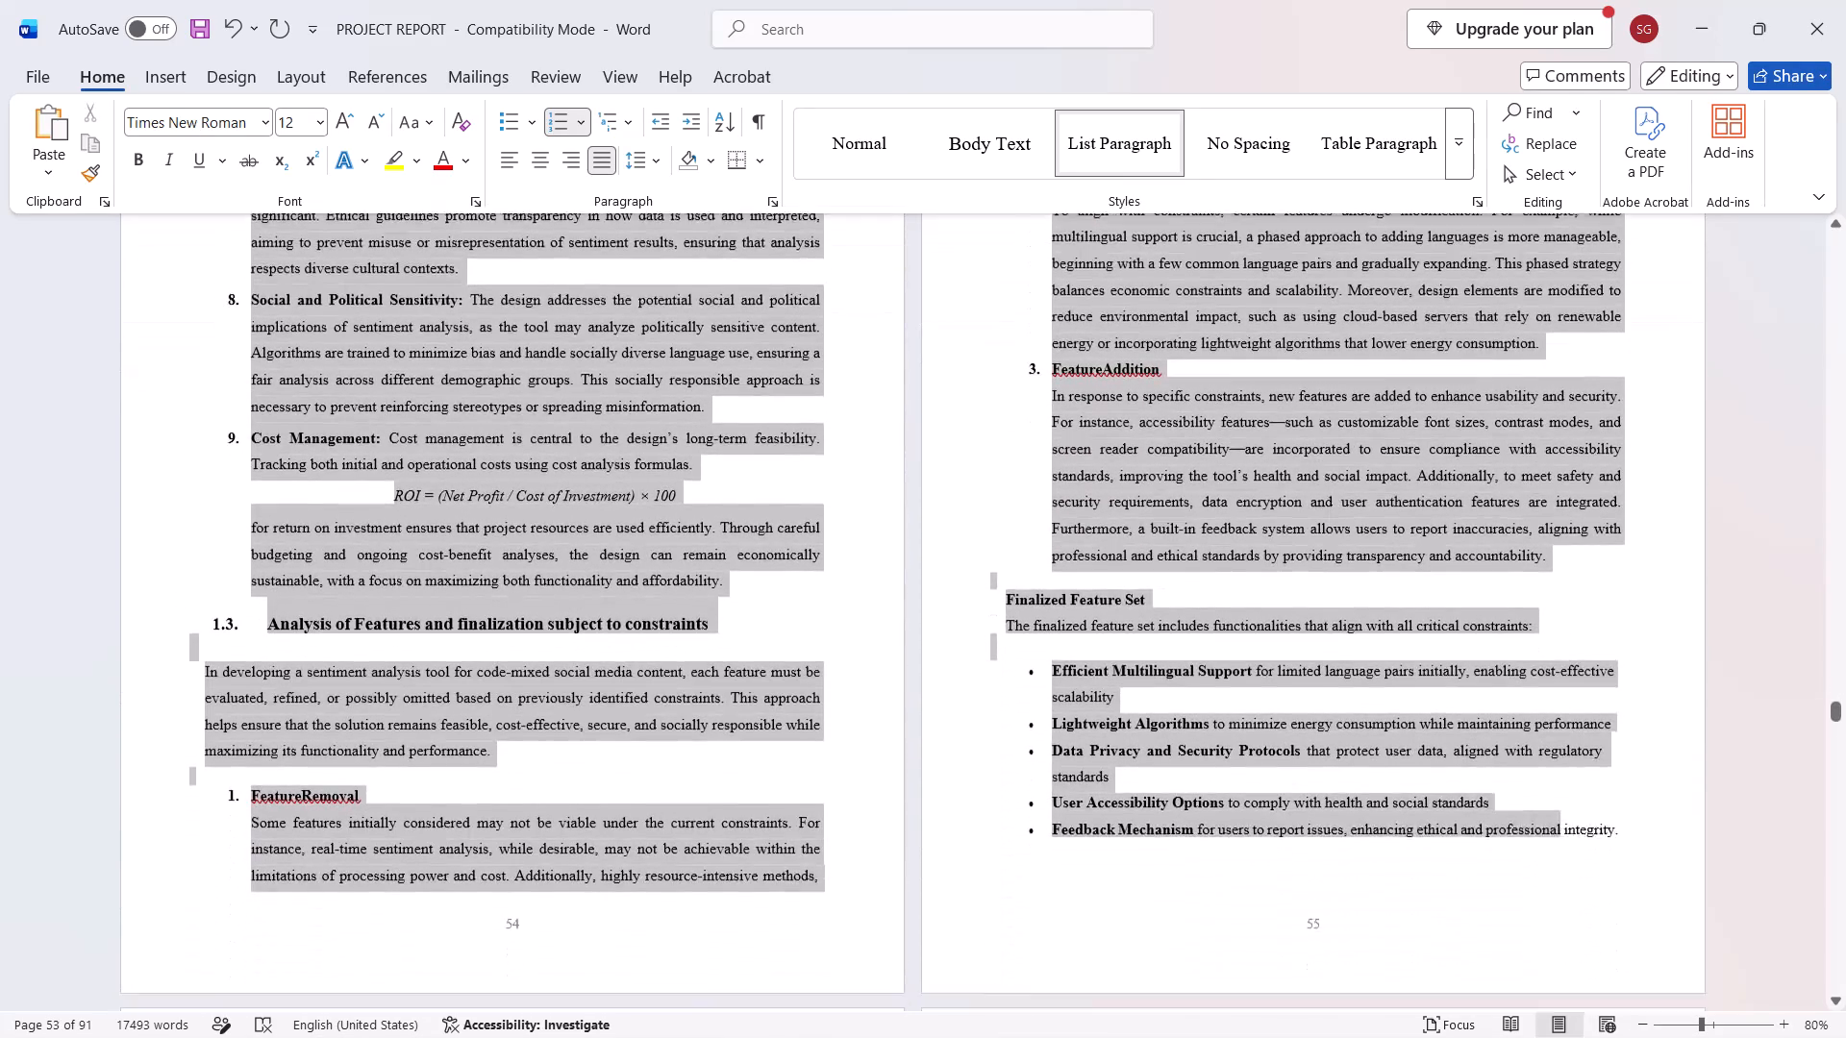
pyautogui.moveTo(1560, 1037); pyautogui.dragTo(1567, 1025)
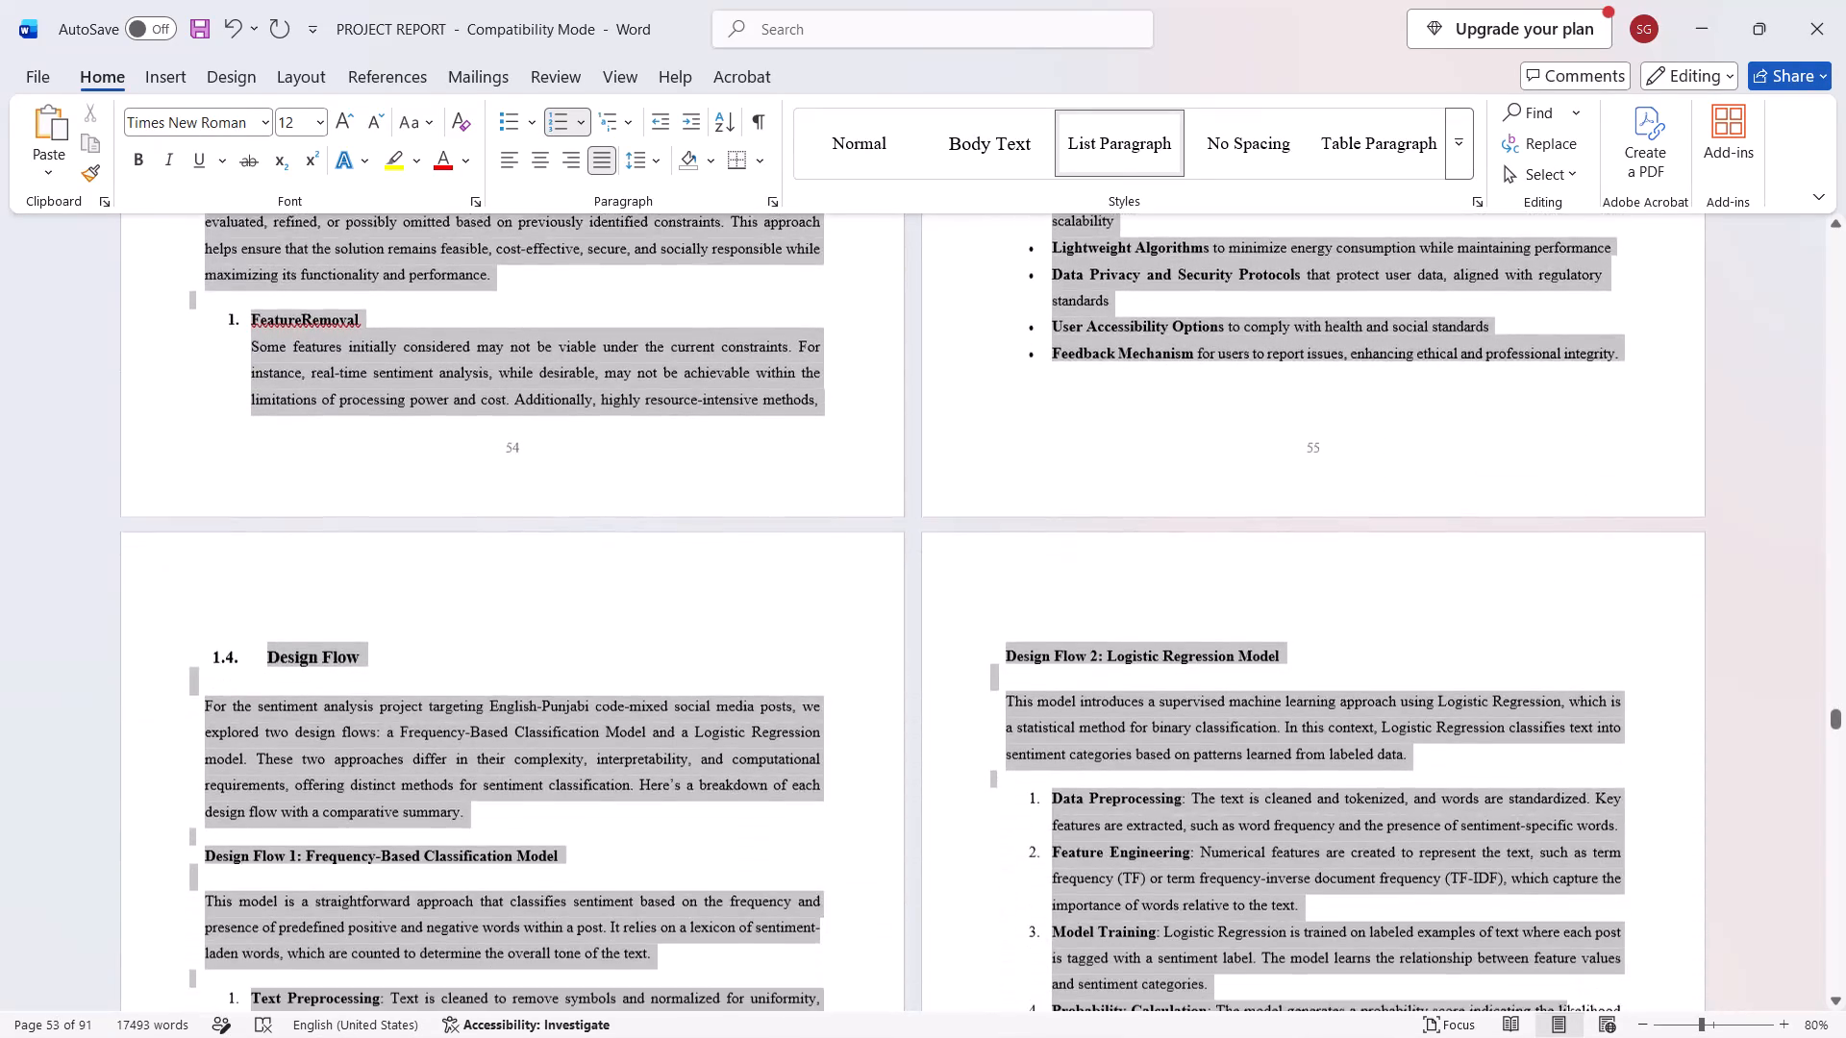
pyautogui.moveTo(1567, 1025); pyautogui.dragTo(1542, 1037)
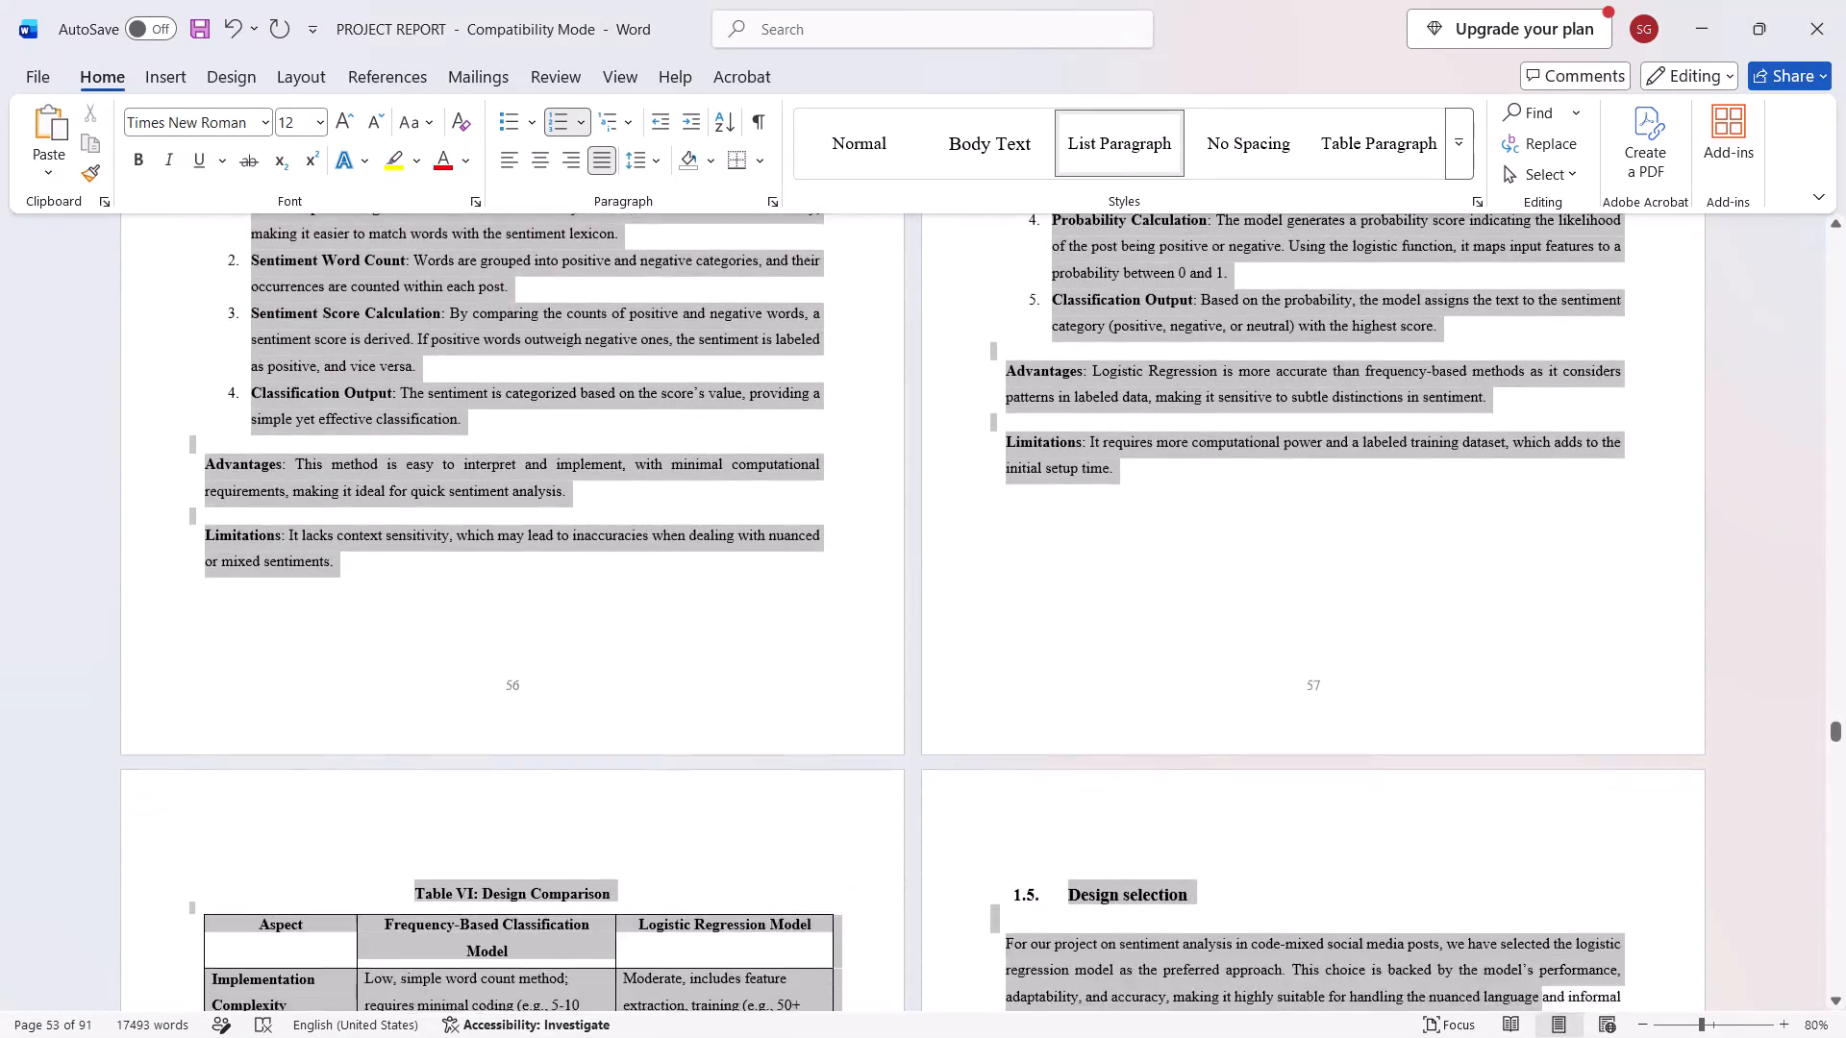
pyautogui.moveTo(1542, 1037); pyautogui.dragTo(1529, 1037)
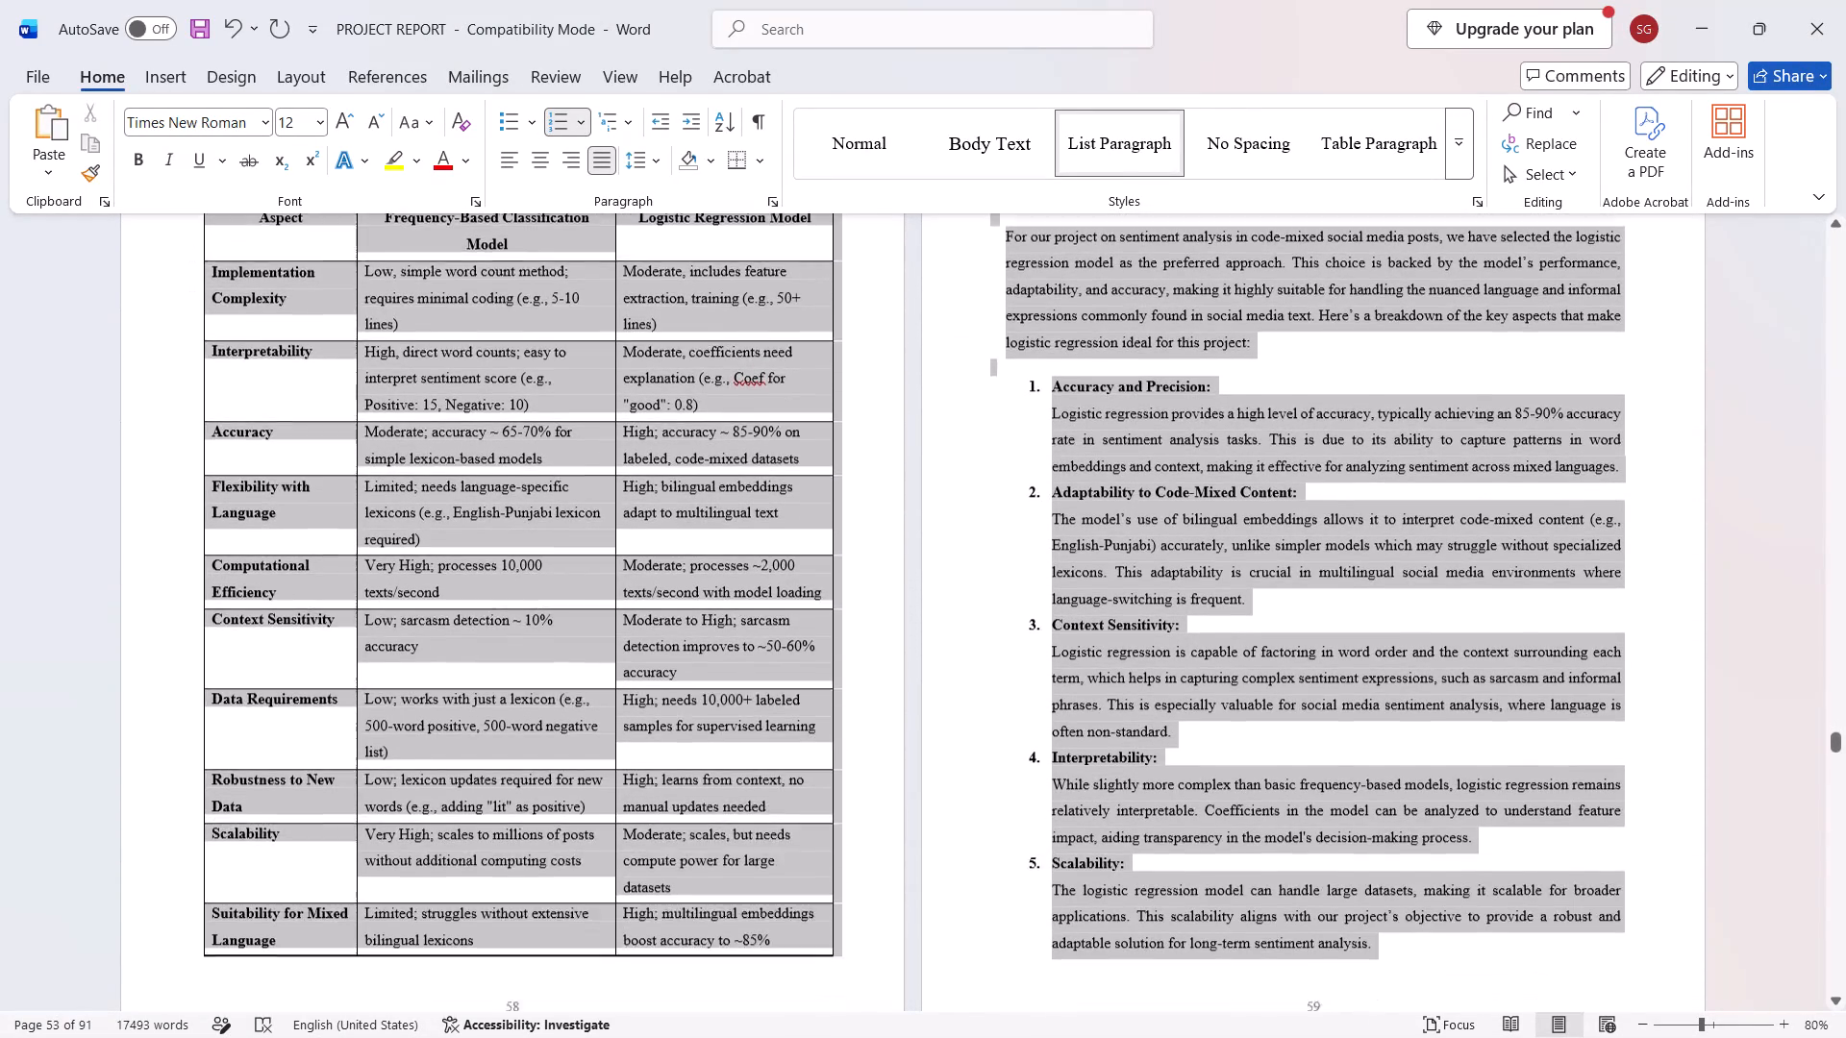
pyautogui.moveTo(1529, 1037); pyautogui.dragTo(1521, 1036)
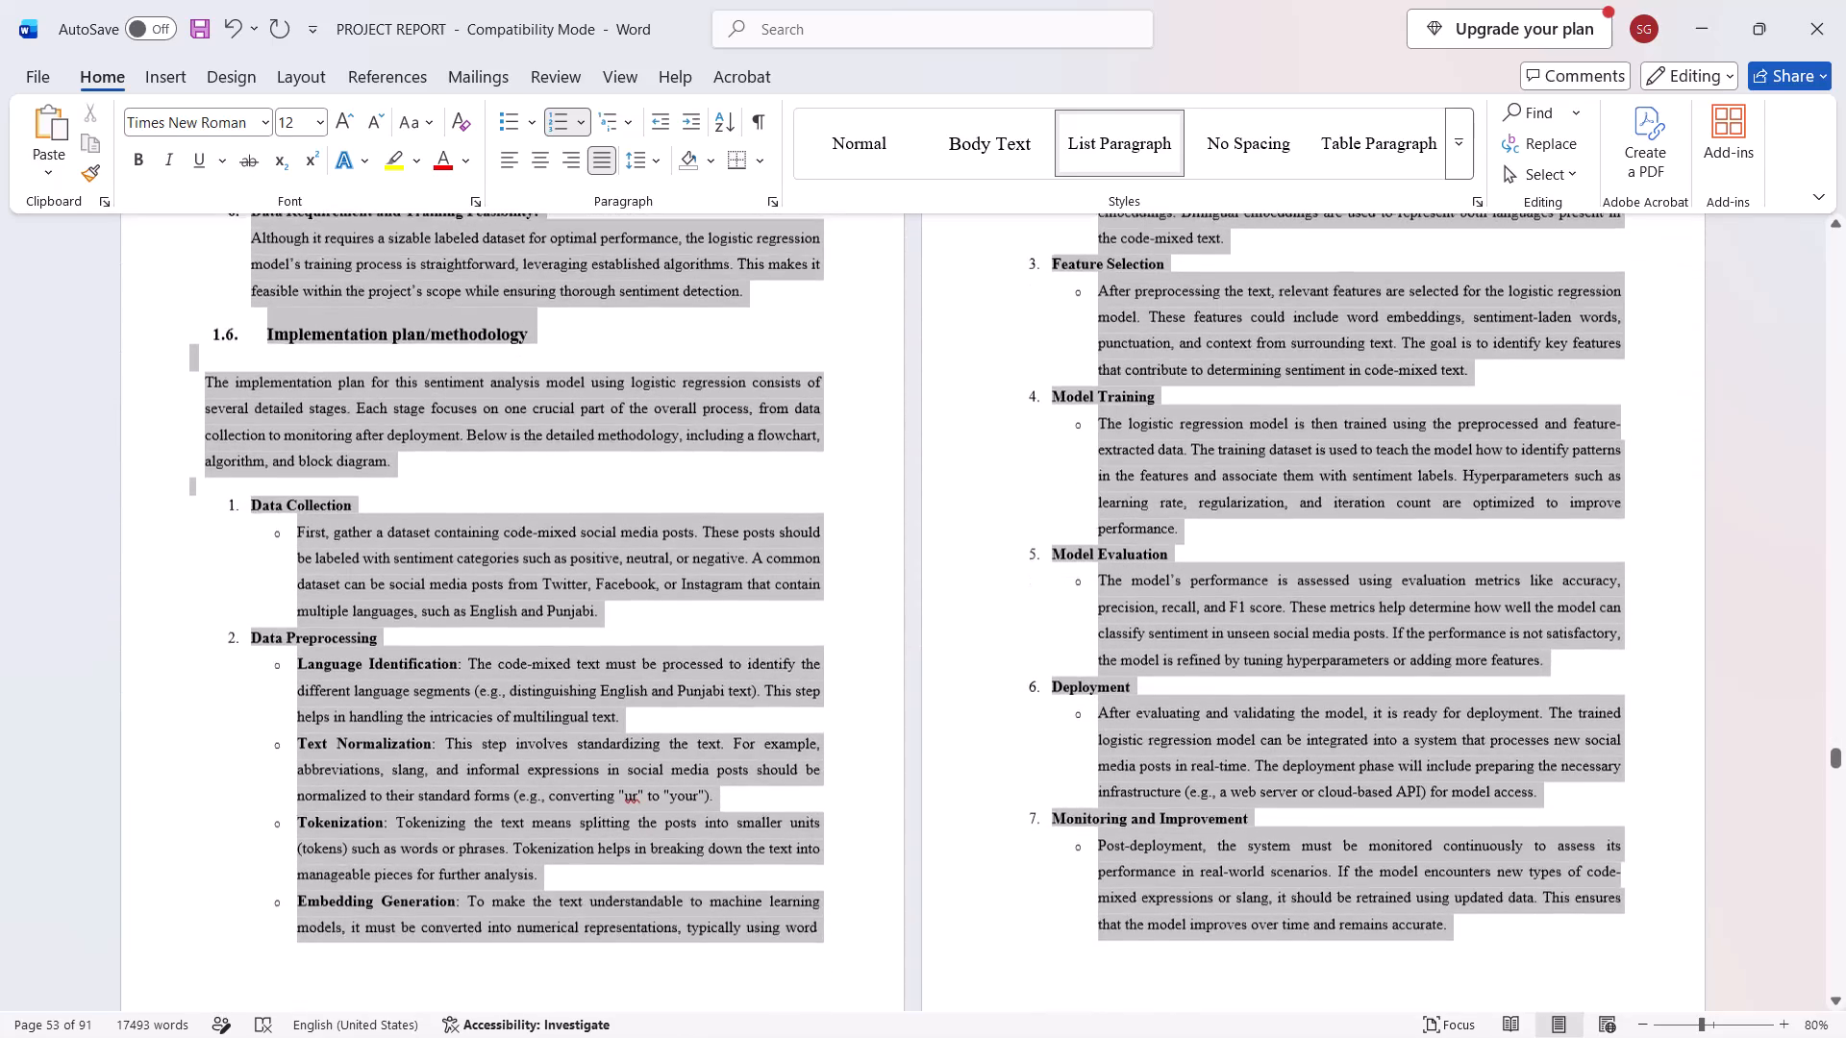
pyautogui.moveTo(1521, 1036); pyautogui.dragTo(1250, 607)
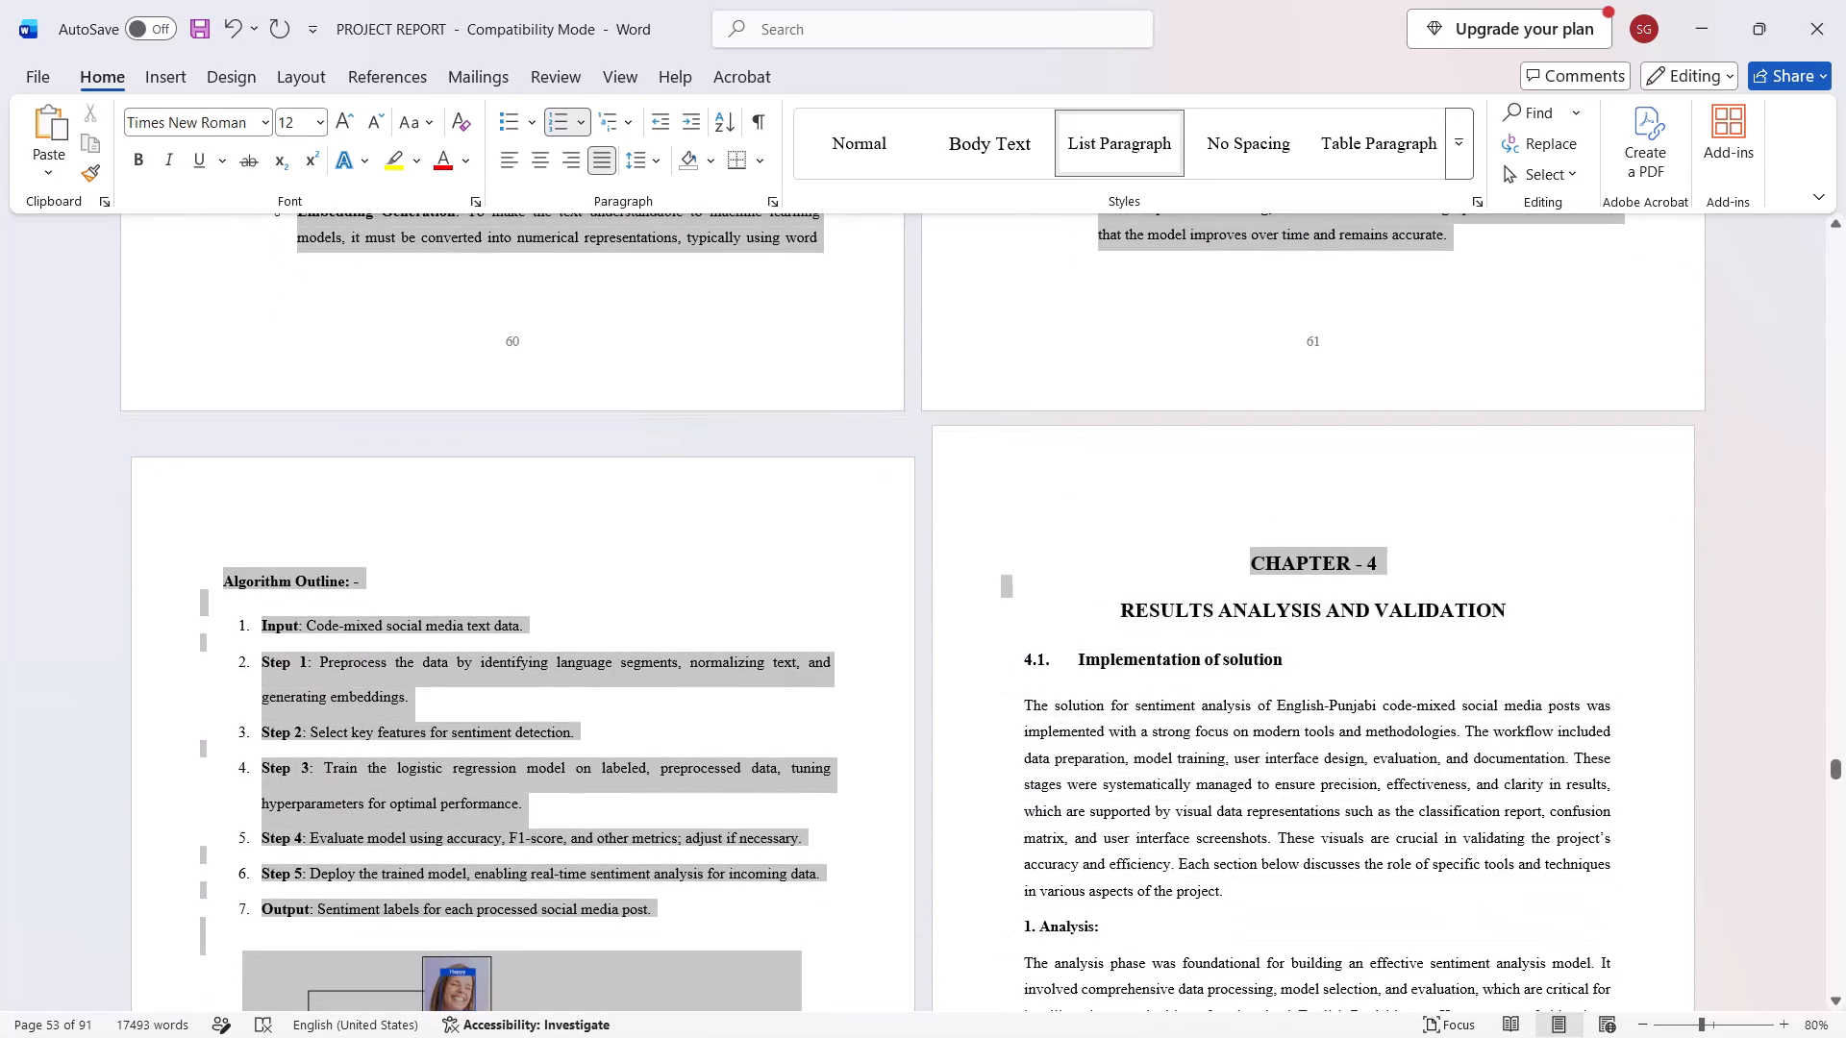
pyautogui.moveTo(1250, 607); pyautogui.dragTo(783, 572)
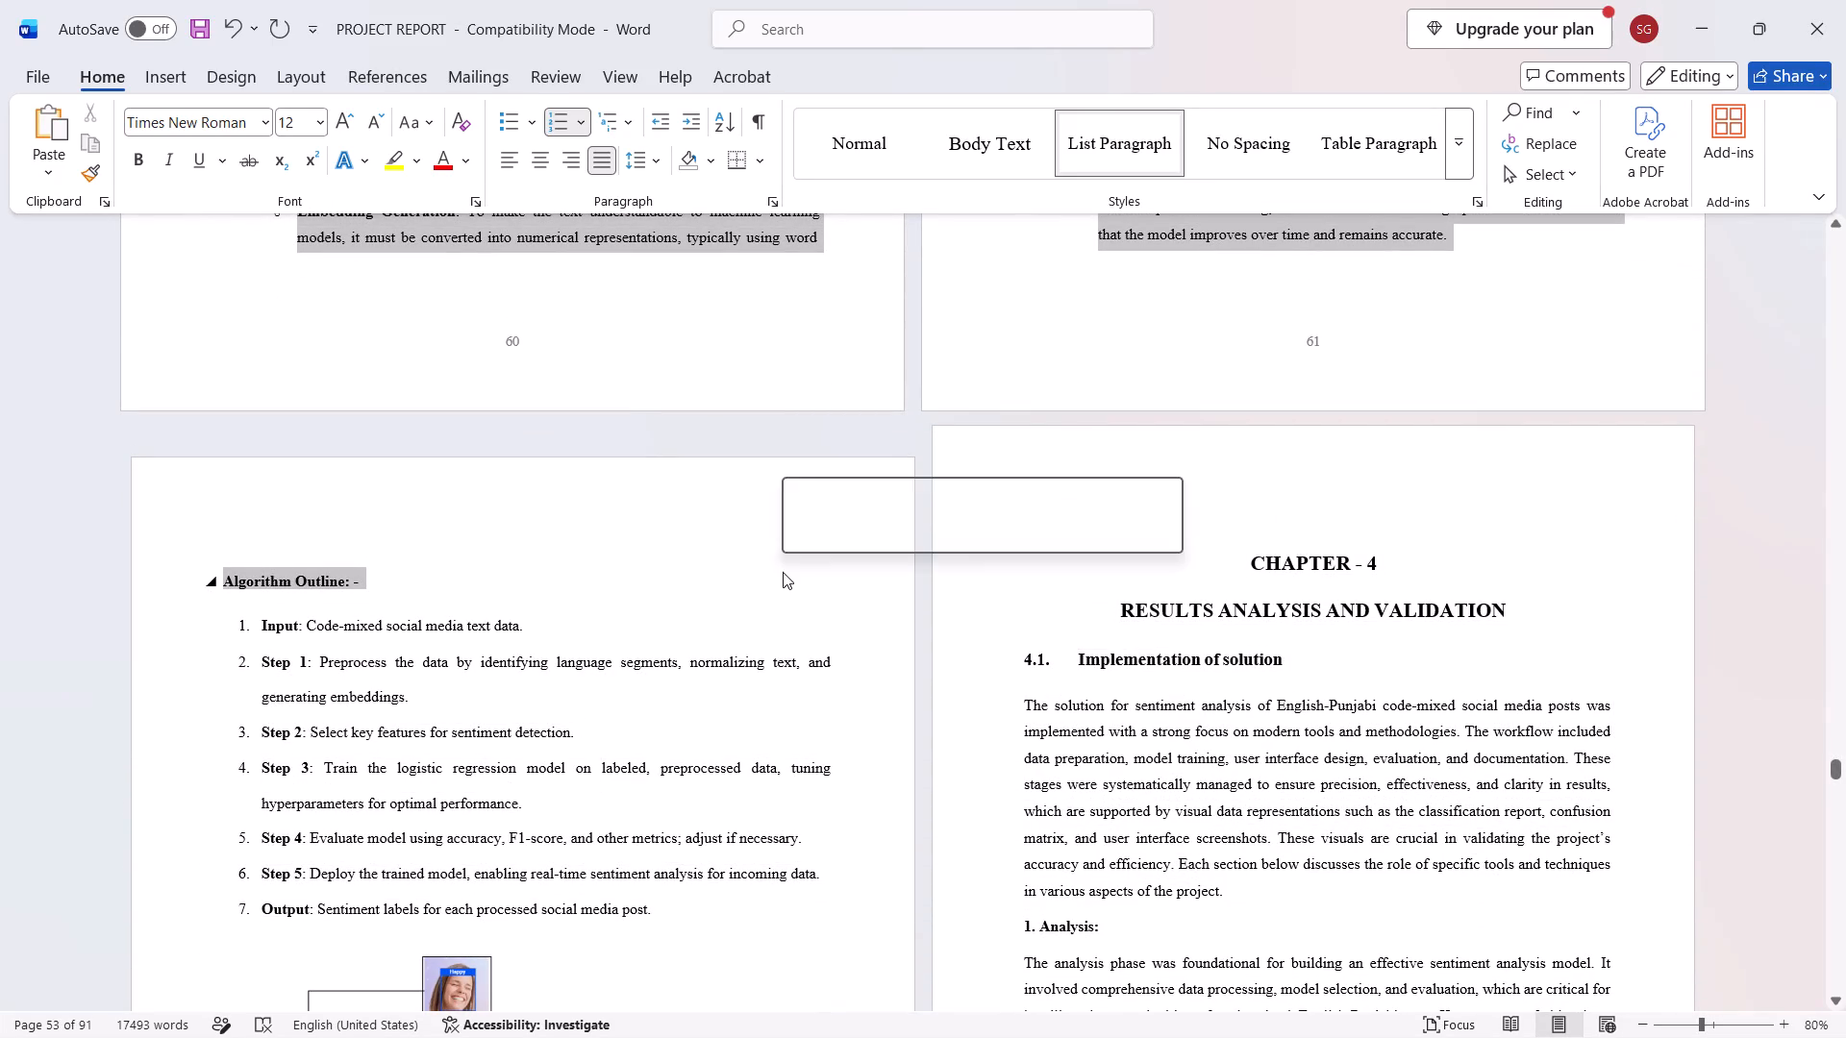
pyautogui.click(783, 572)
pyautogui.scroll(5, 788, 570)
pyautogui.scroll(-1, 789, 572)
pyautogui.scroll(1, 789, 572)
pyautogui.scroll(-8, 789, 572)
pyautogui.scroll(1, 789, 572)
pyautogui.scroll(-7, 789, 572)
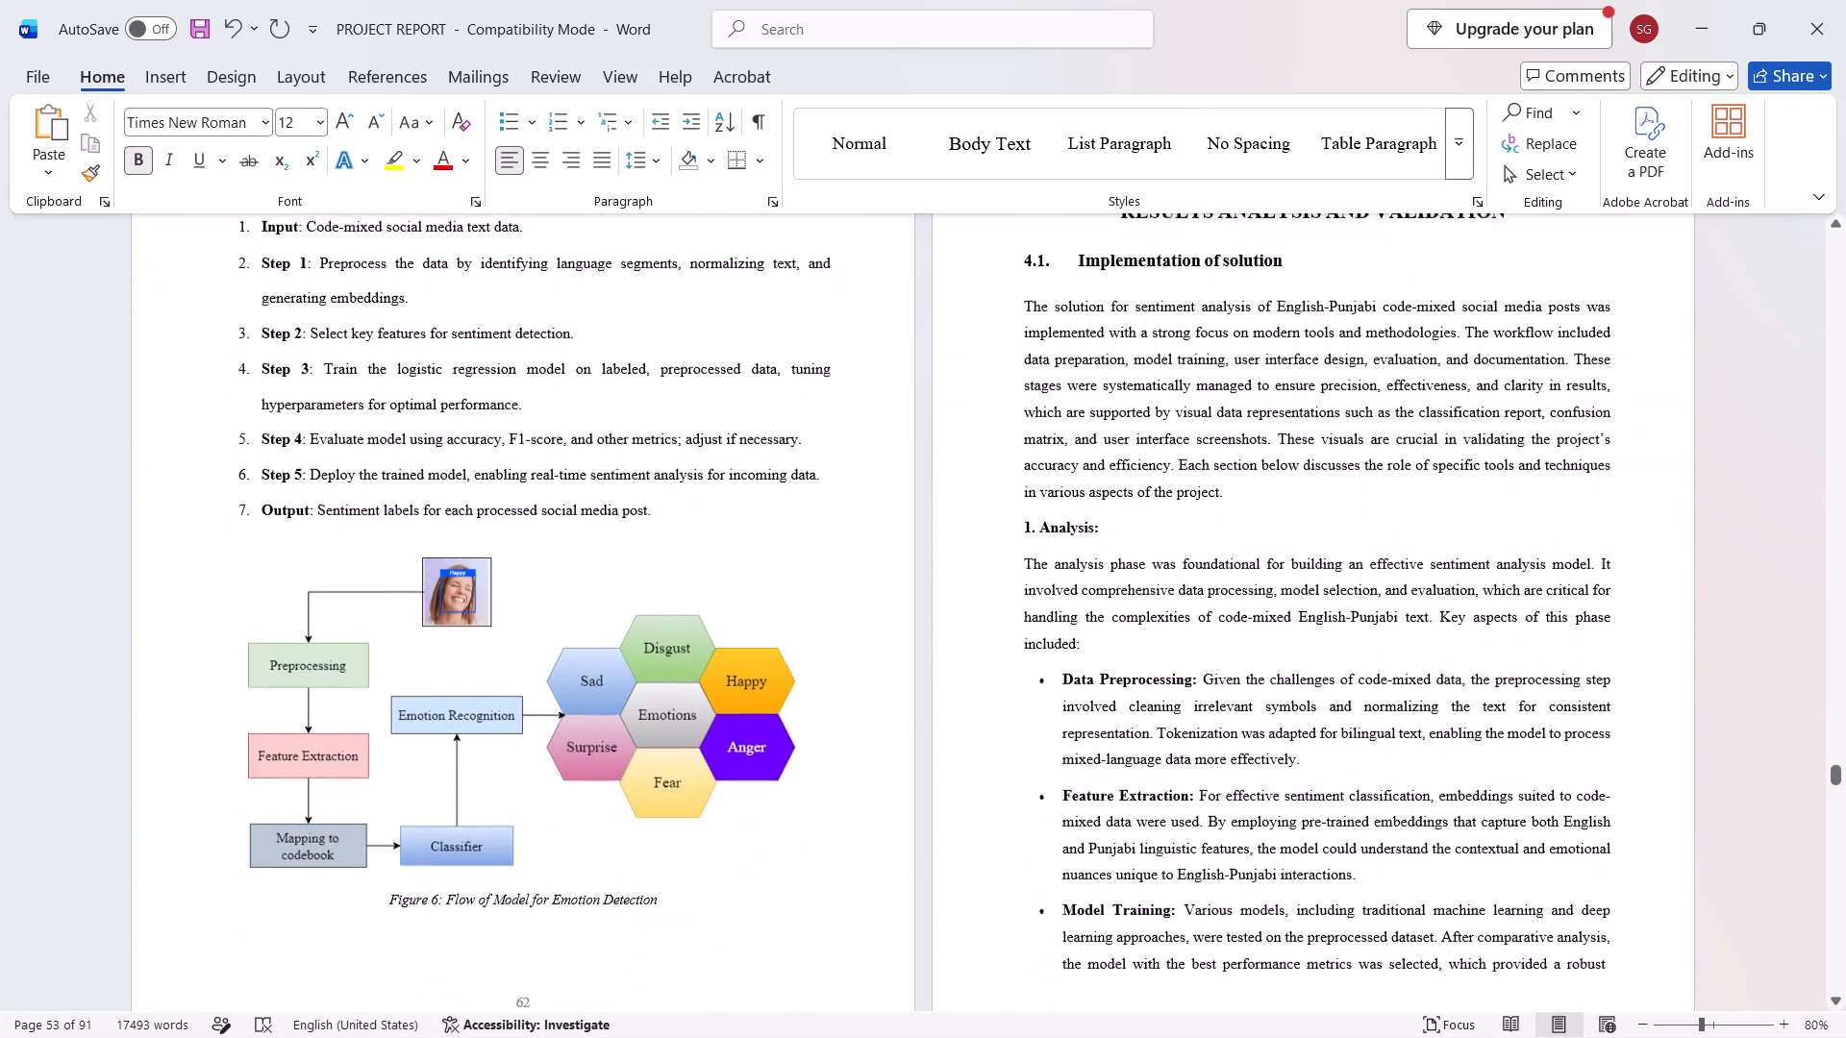
pyautogui.moveTo(1837, 772); pyautogui.dragTo(1829, 724)
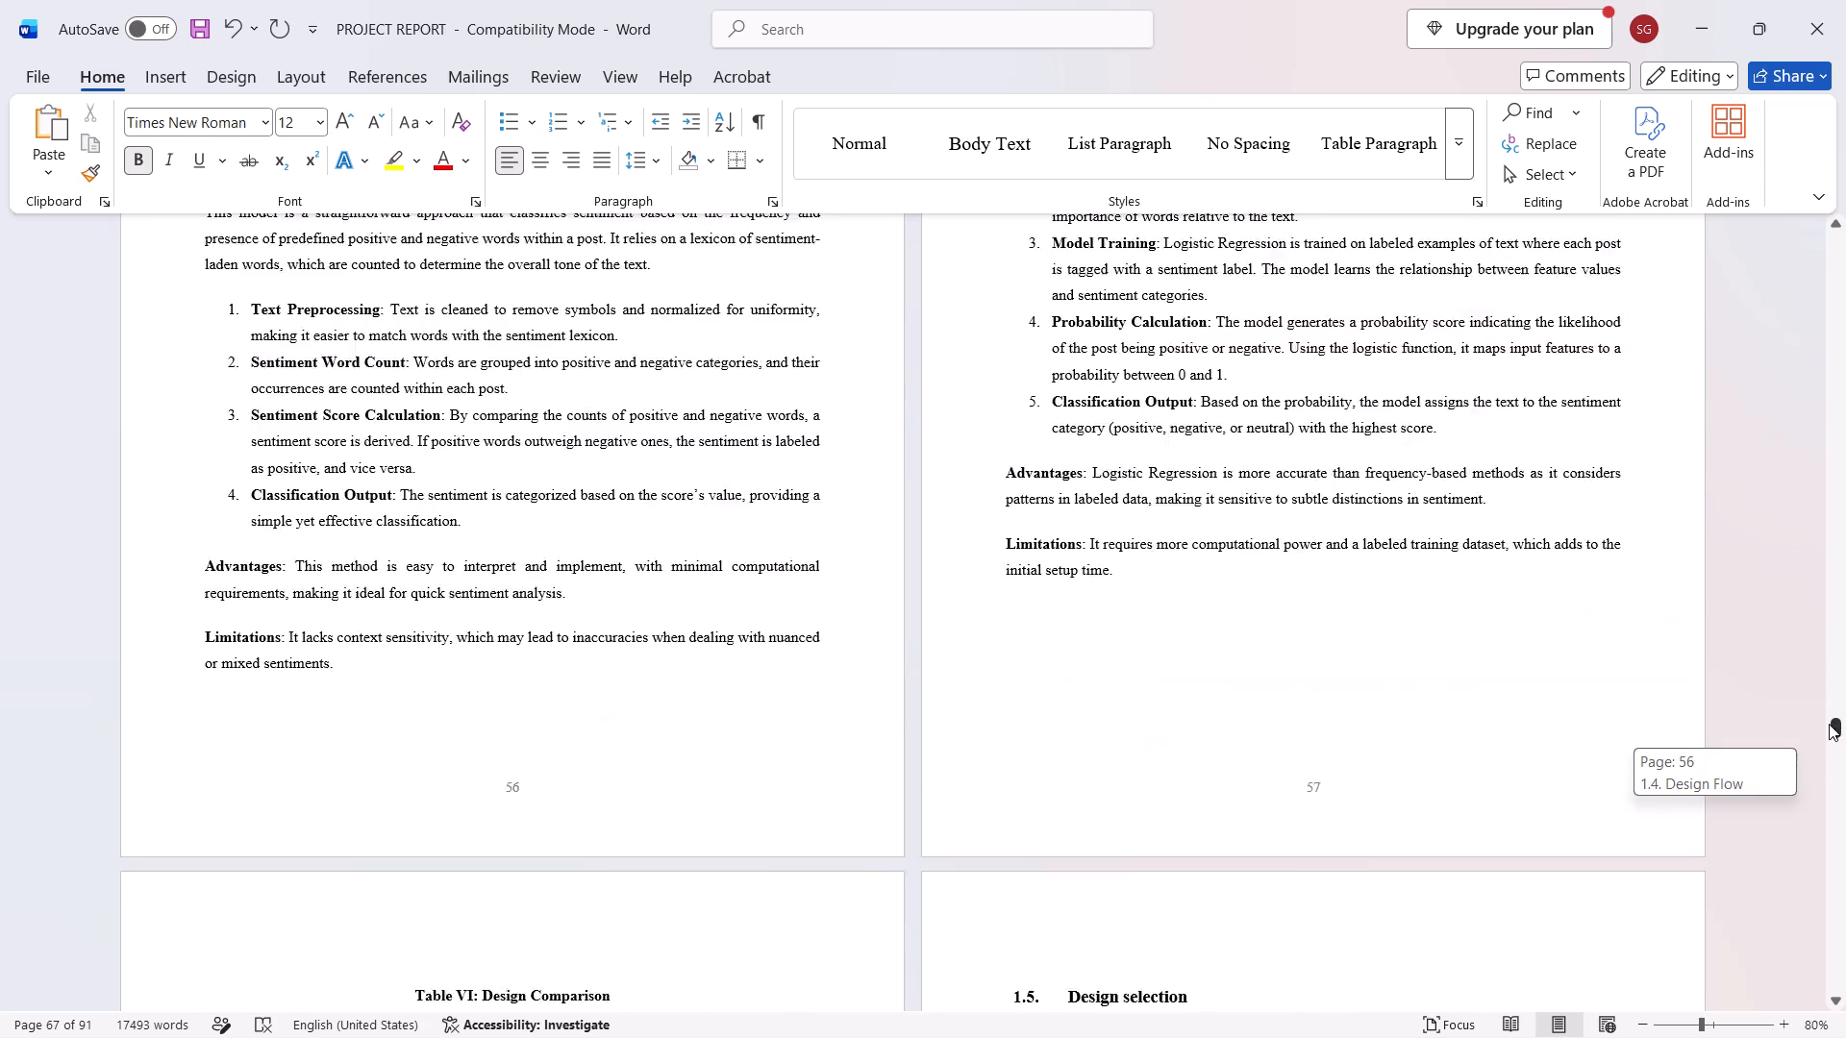
pyautogui.moveTo(1829, 724); pyautogui.dragTo(1829, 701)
pyautogui.scroll(6, 1148, 676)
pyautogui.scroll(-1, 1121, 676)
pyautogui.scroll(2, 1121, 676)
pyautogui.scroll(-1, 1121, 676)
pyautogui.scroll(3, 1121, 676)
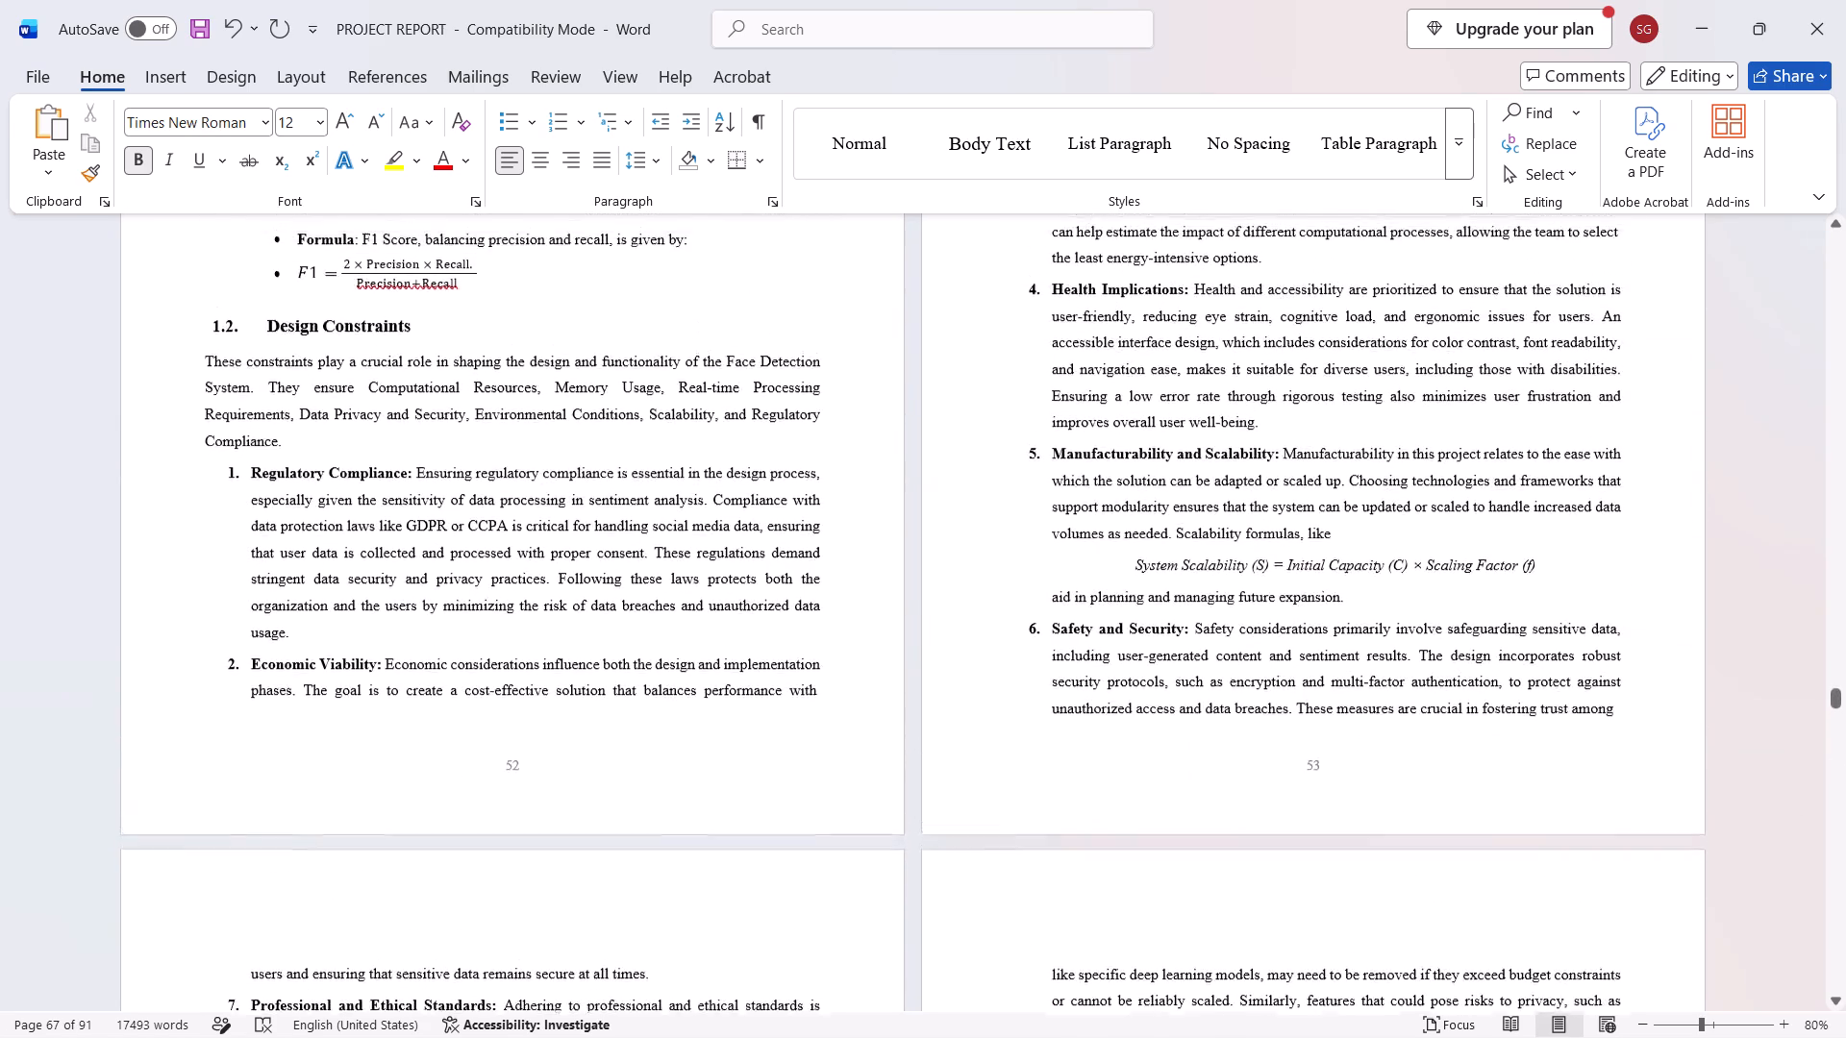
pyautogui.scroll(5, 1101, 674)
pyautogui.scroll(-1, 1089, 677)
pyautogui.scroll(6, 1089, 677)
pyautogui.scroll(-2, 1085, 677)
pyautogui.scroll(5, 1082, 677)
pyautogui.scroll(-1, 1065, 680)
pyautogui.scroll(17, 1064, 680)
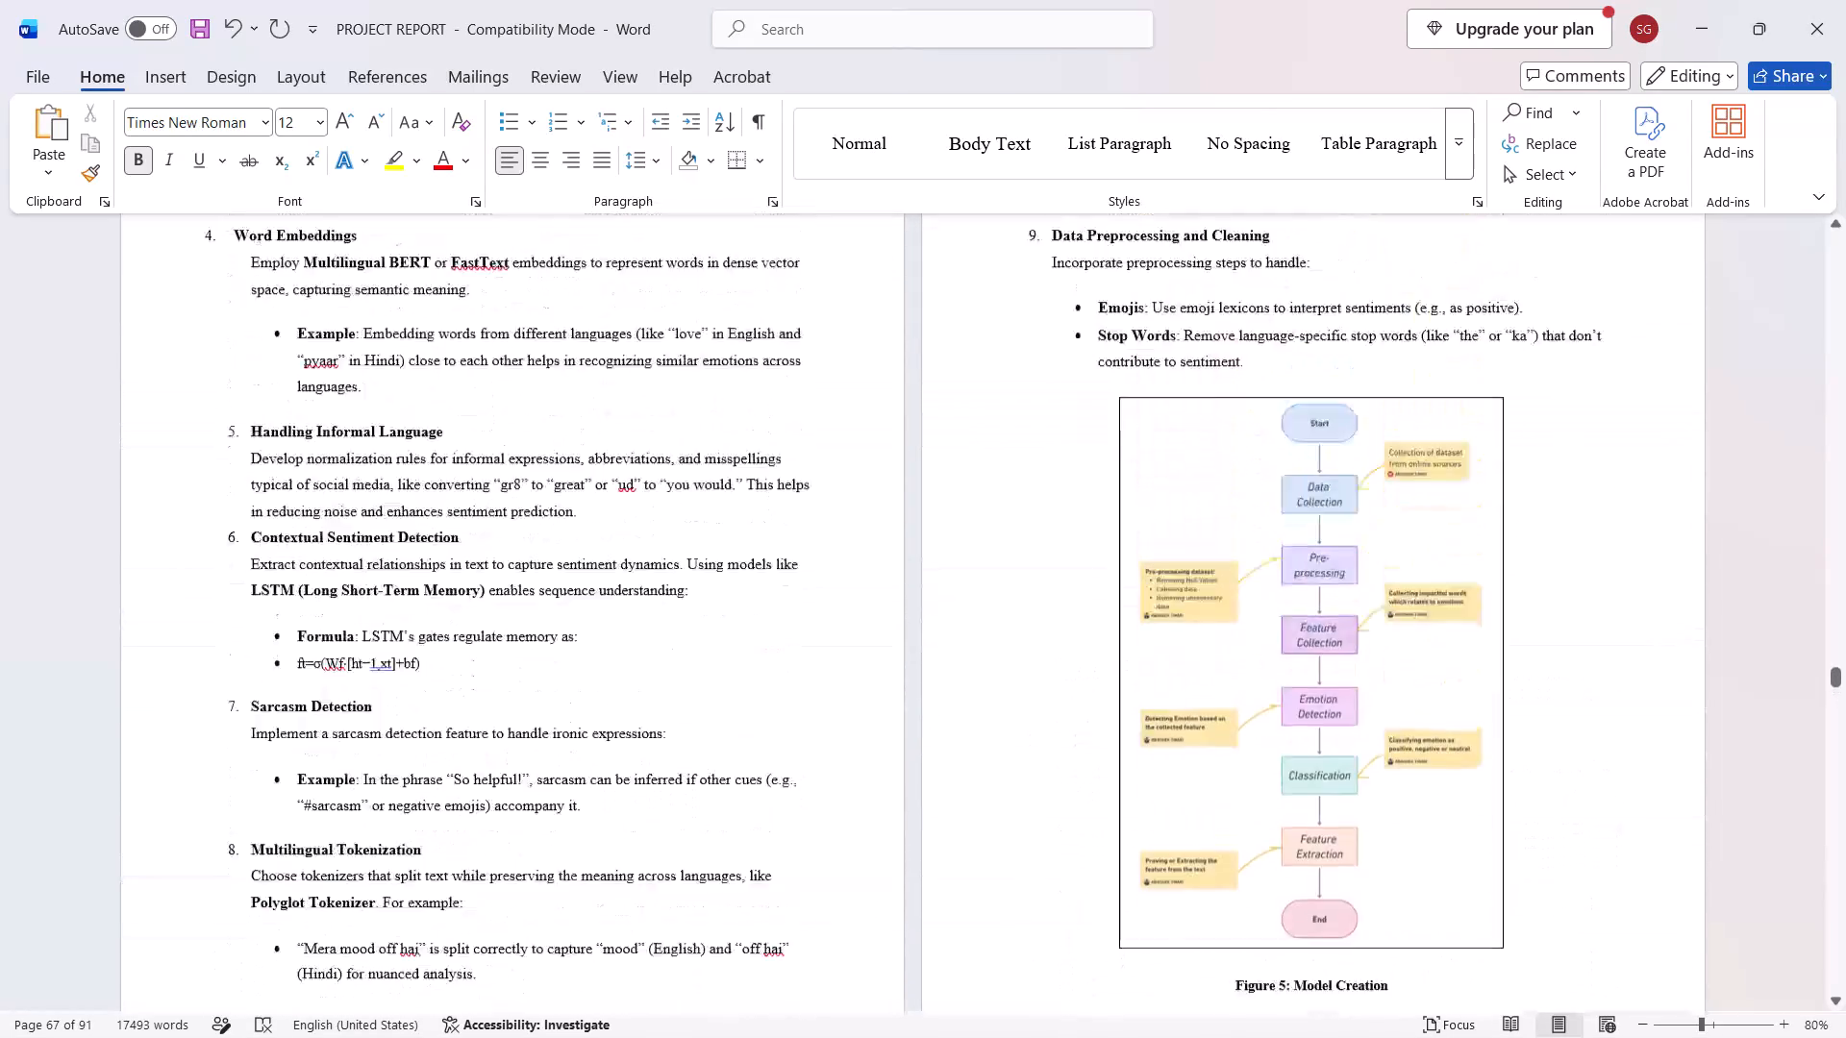
pyautogui.scroll(6, 1046, 680)
pyautogui.scroll(-1, 1035, 680)
pyautogui.scroll(1, 1035, 680)
pyautogui.scroll(-1, 1035, 680)
pyautogui.scroll(20, 1035, 680)
pyautogui.scroll(1, 1035, 680)
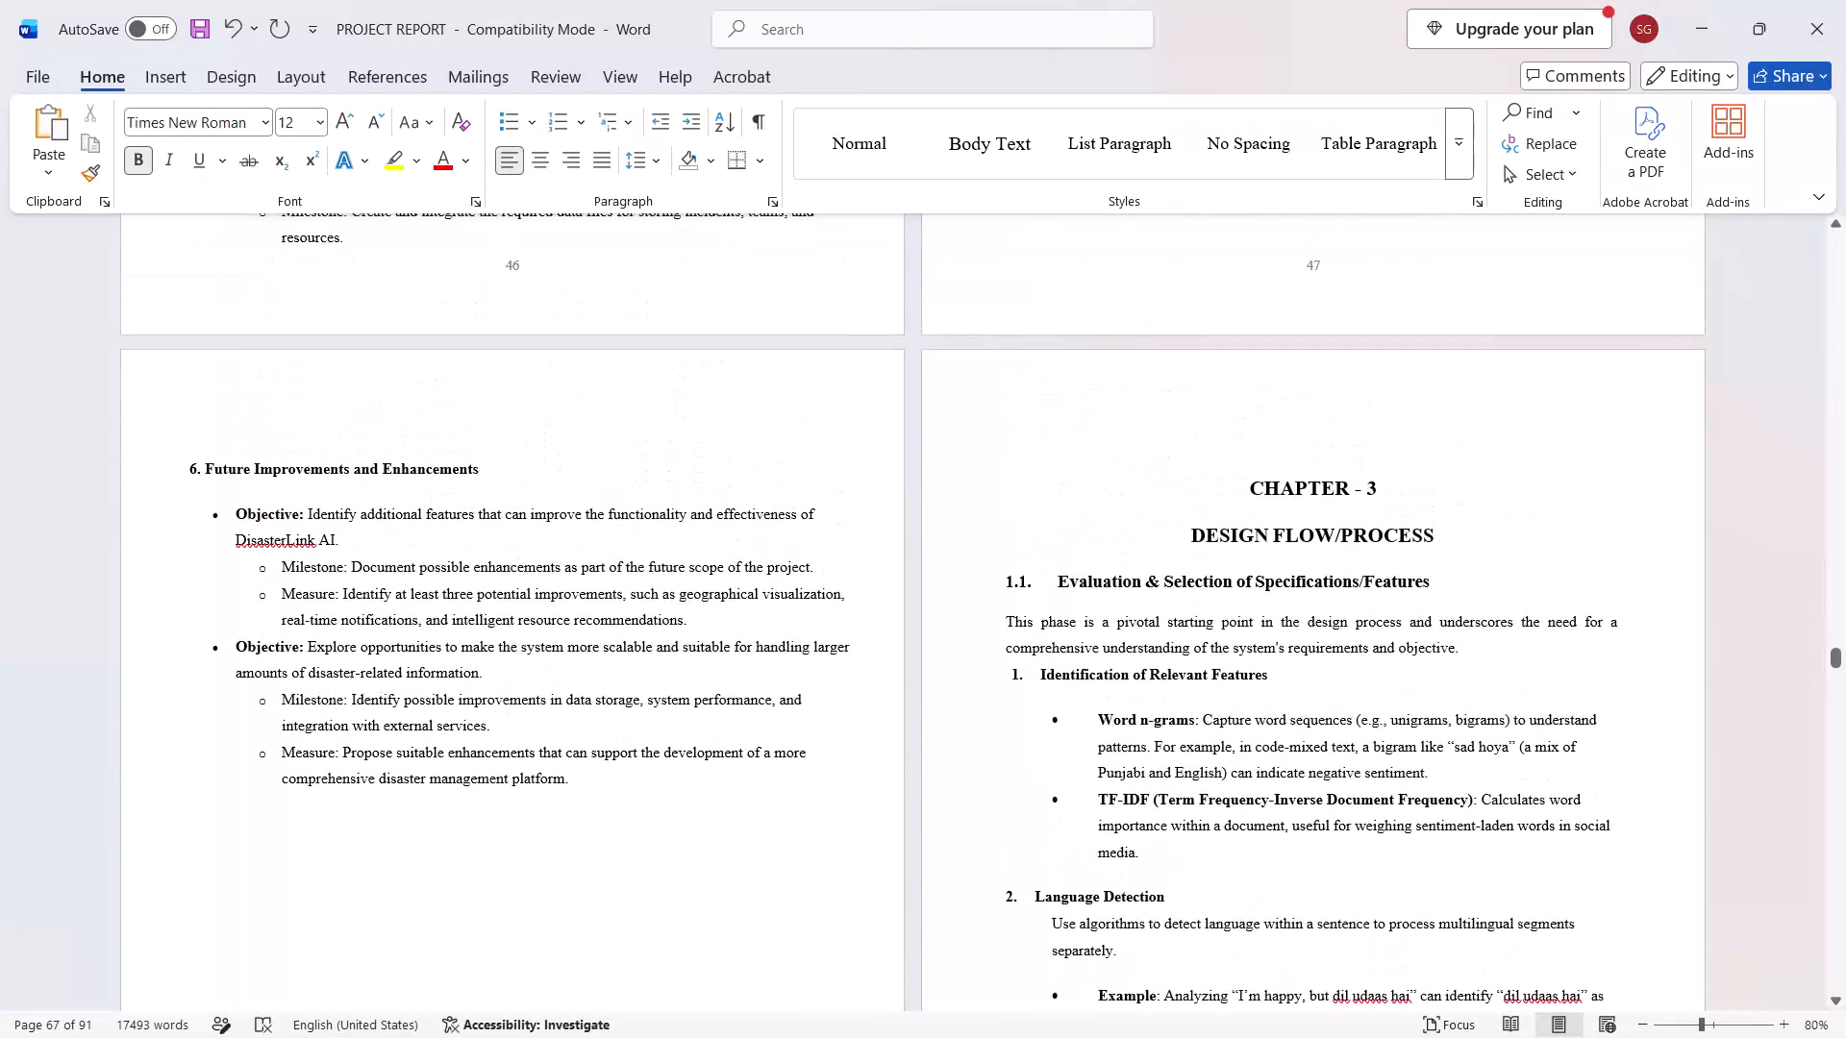
pyautogui.moveTo(1043, 533); pyautogui.dragTo(1102, 1037)
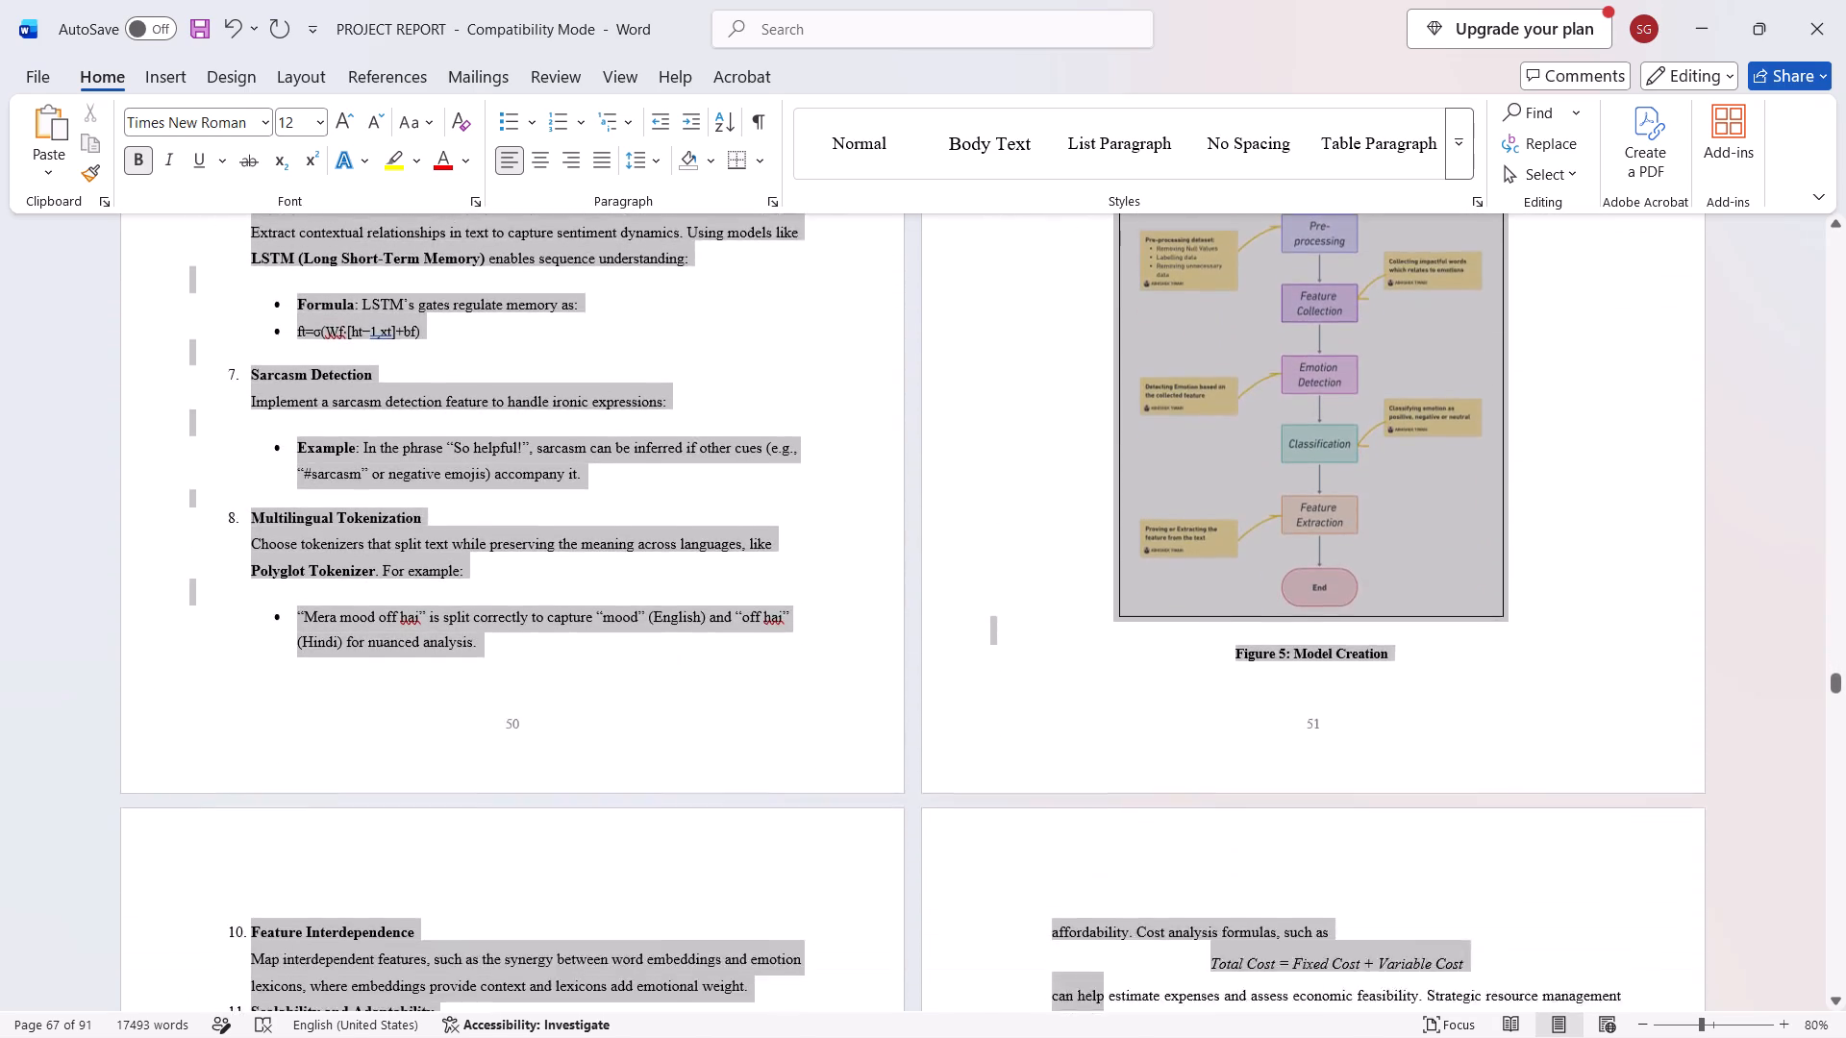
pyautogui.moveTo(1102, 1037); pyautogui.dragTo(617, 751)
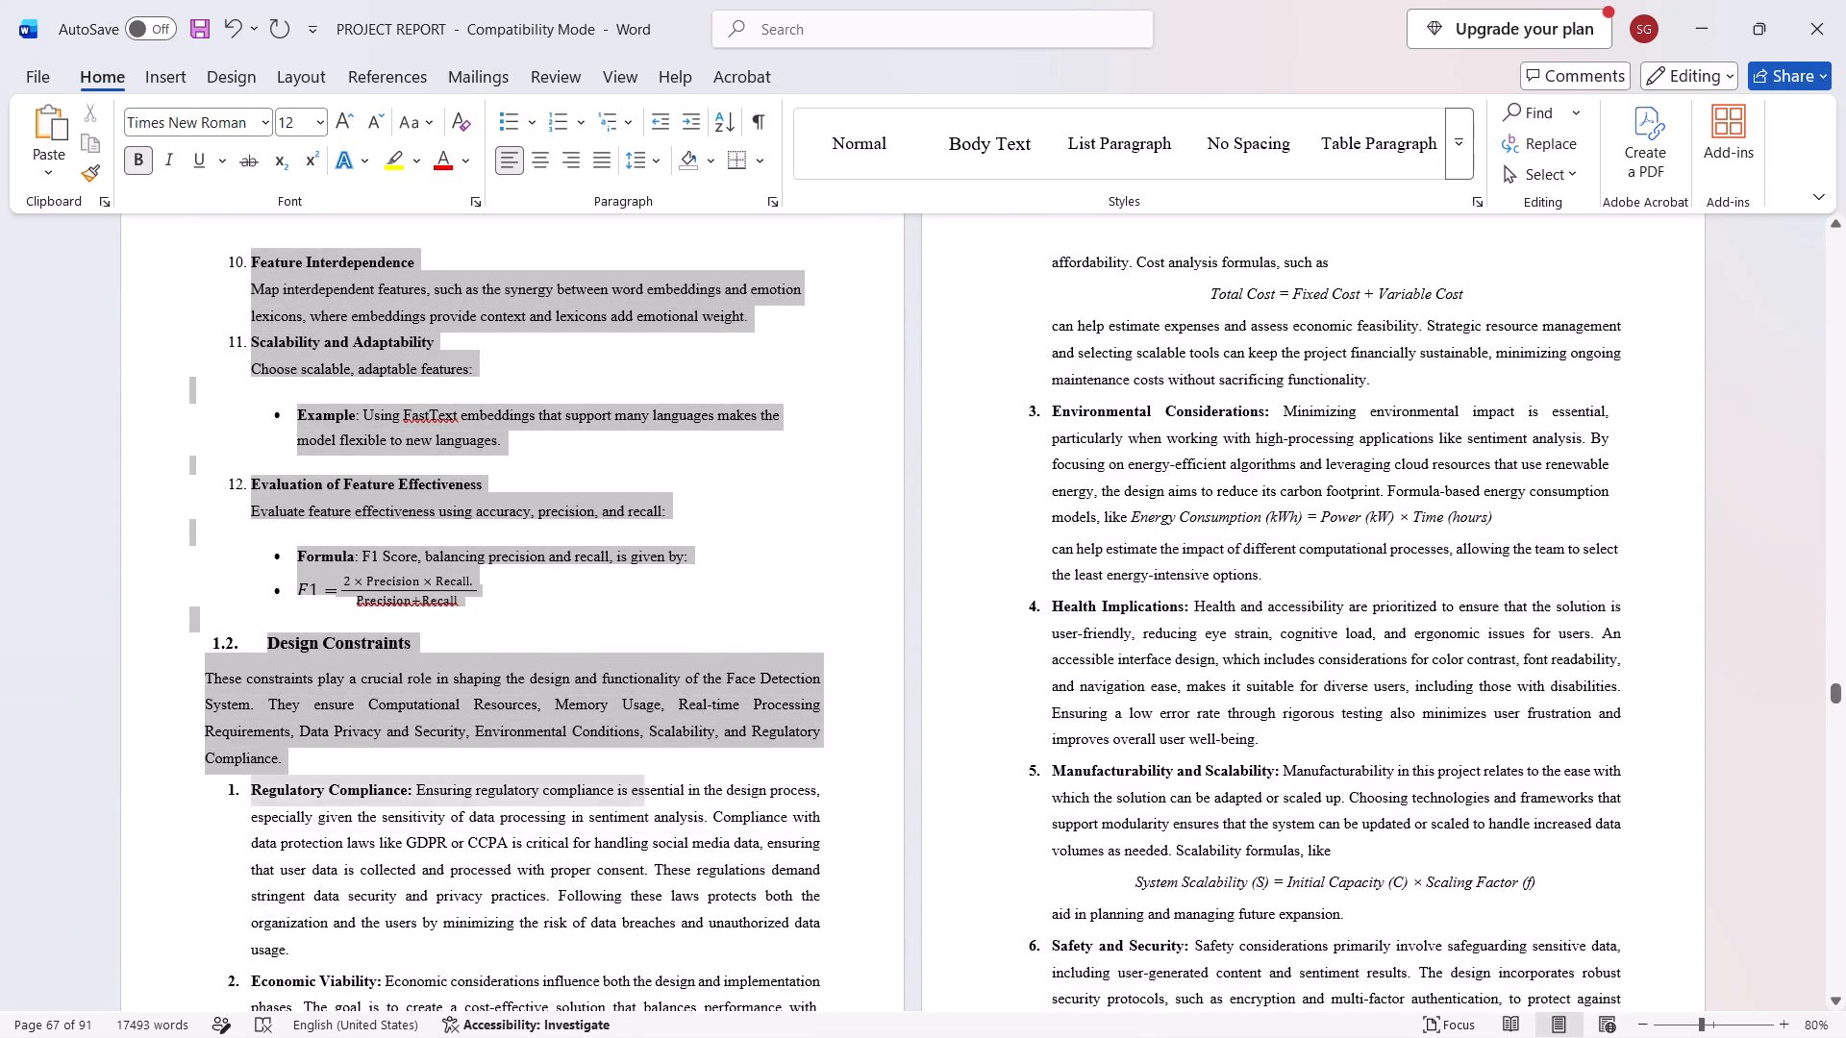